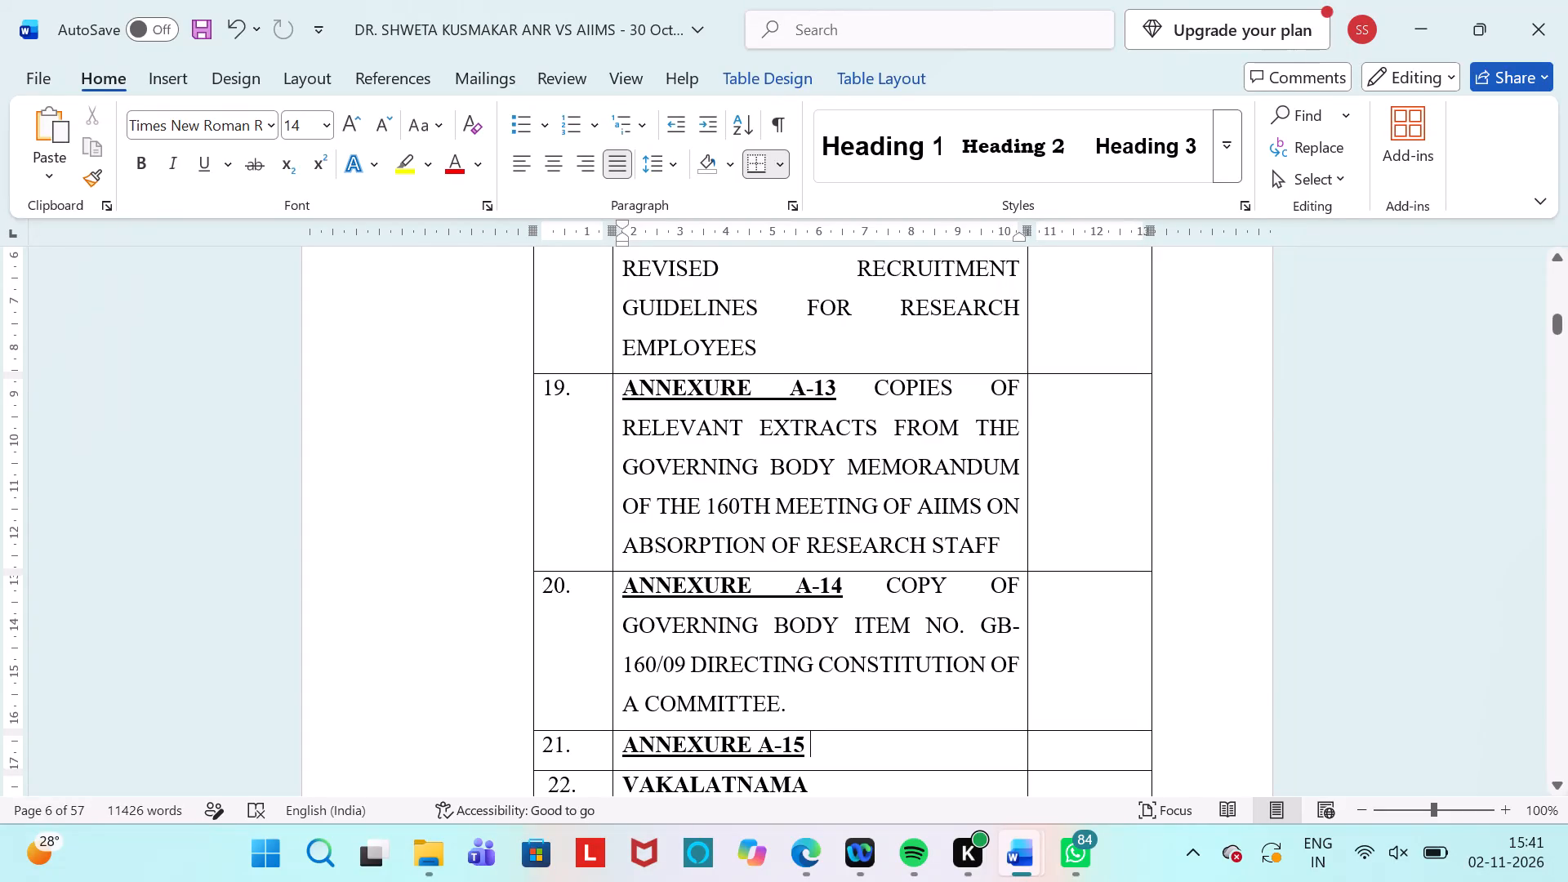
Review the annexure entries in the index table, going back from Annexure A-15 to Annexure A-6.
scroll(949, 596, "up", 1)
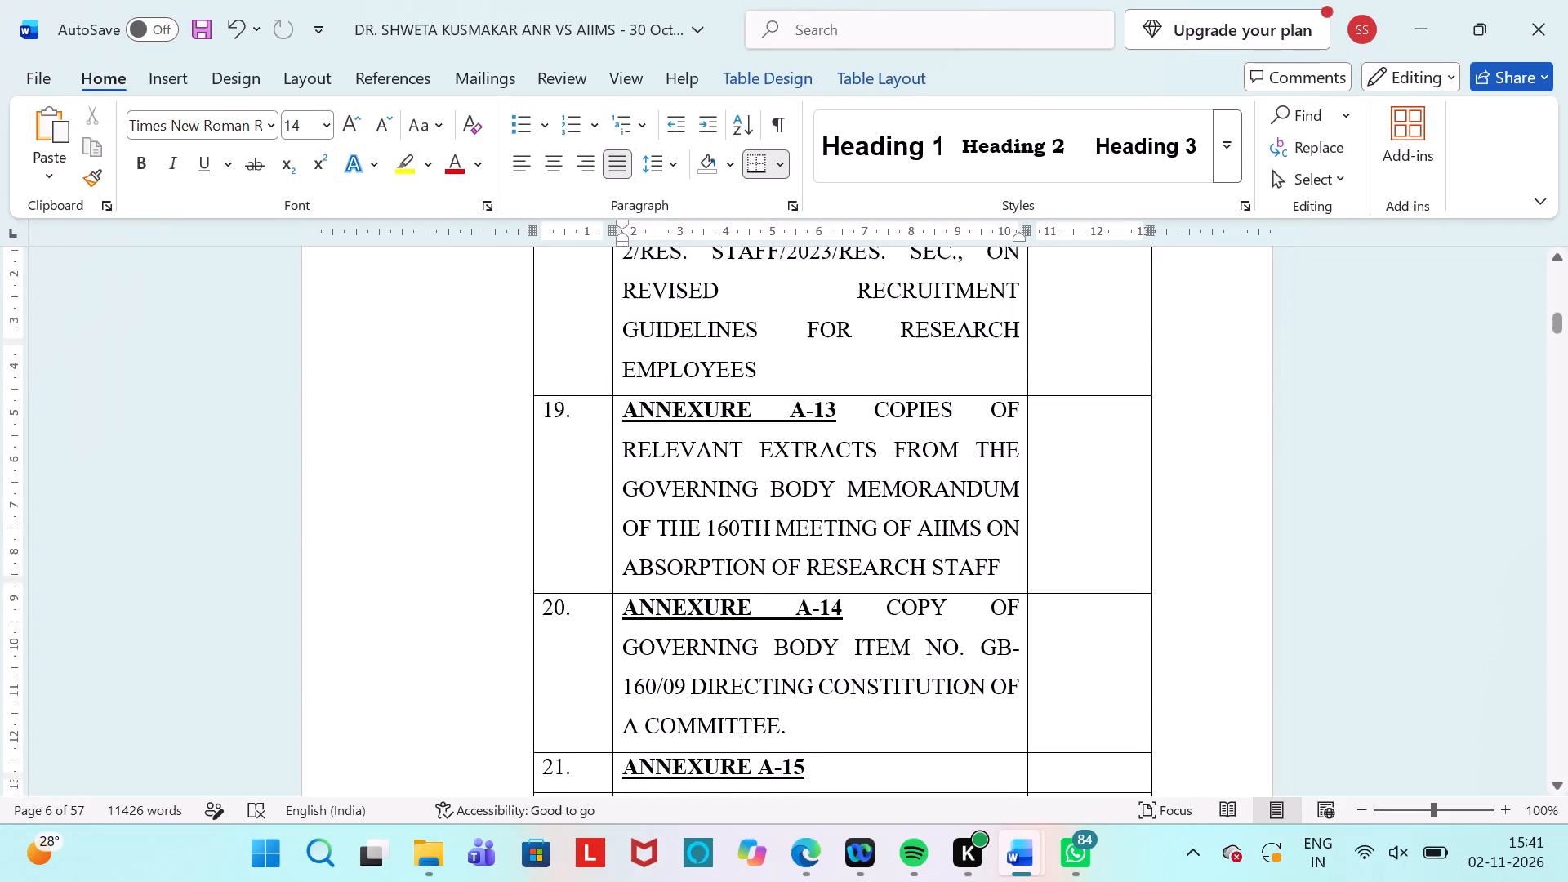
scroll(949, 596, "up", 5)
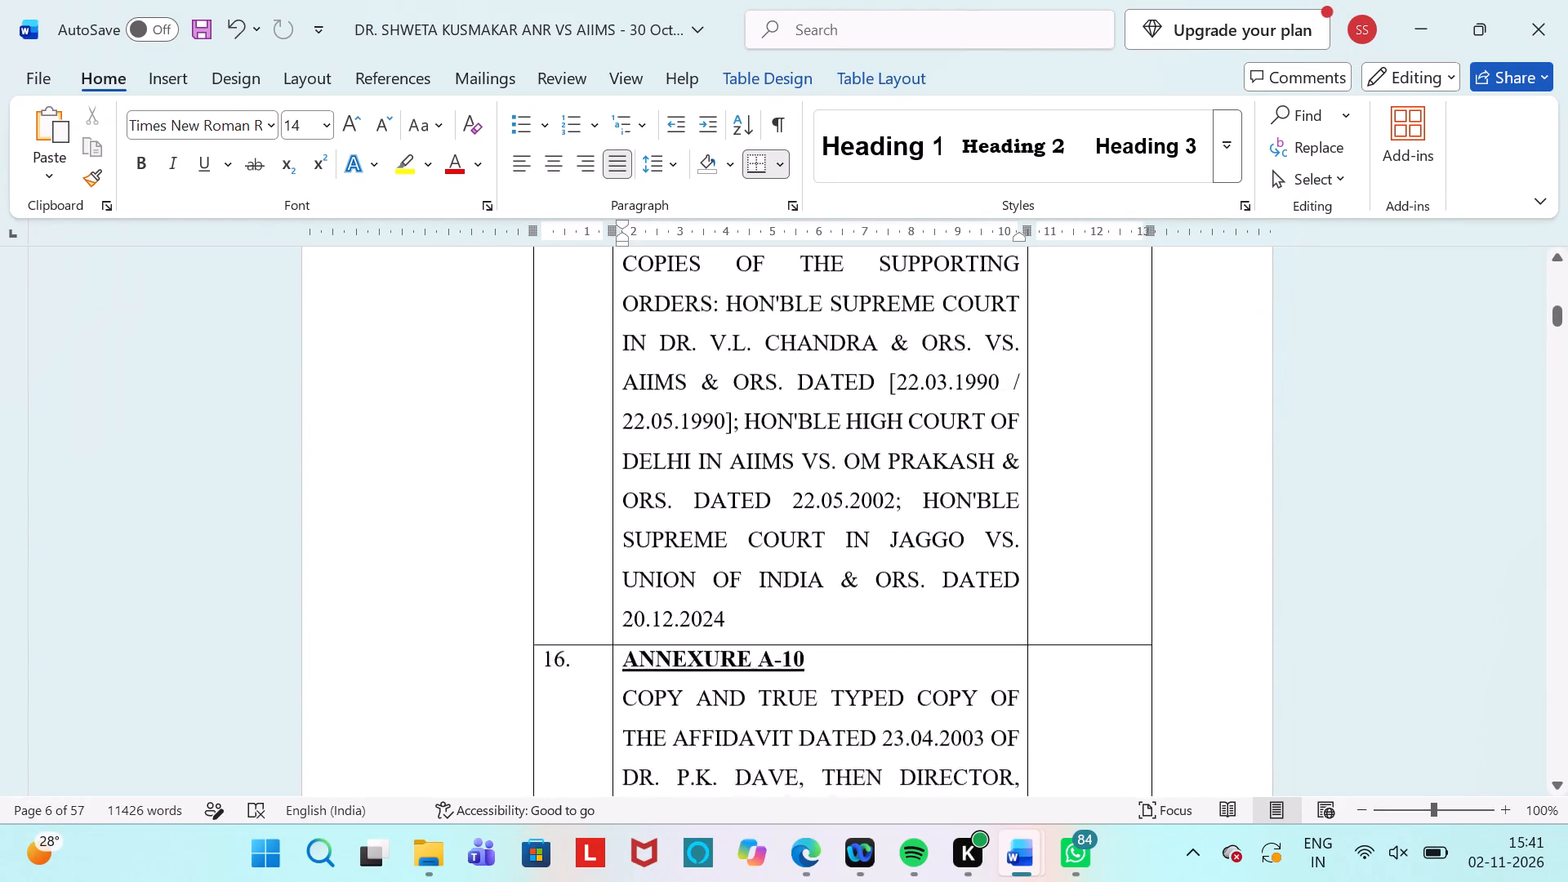
scroll(949, 596, "up", 3)
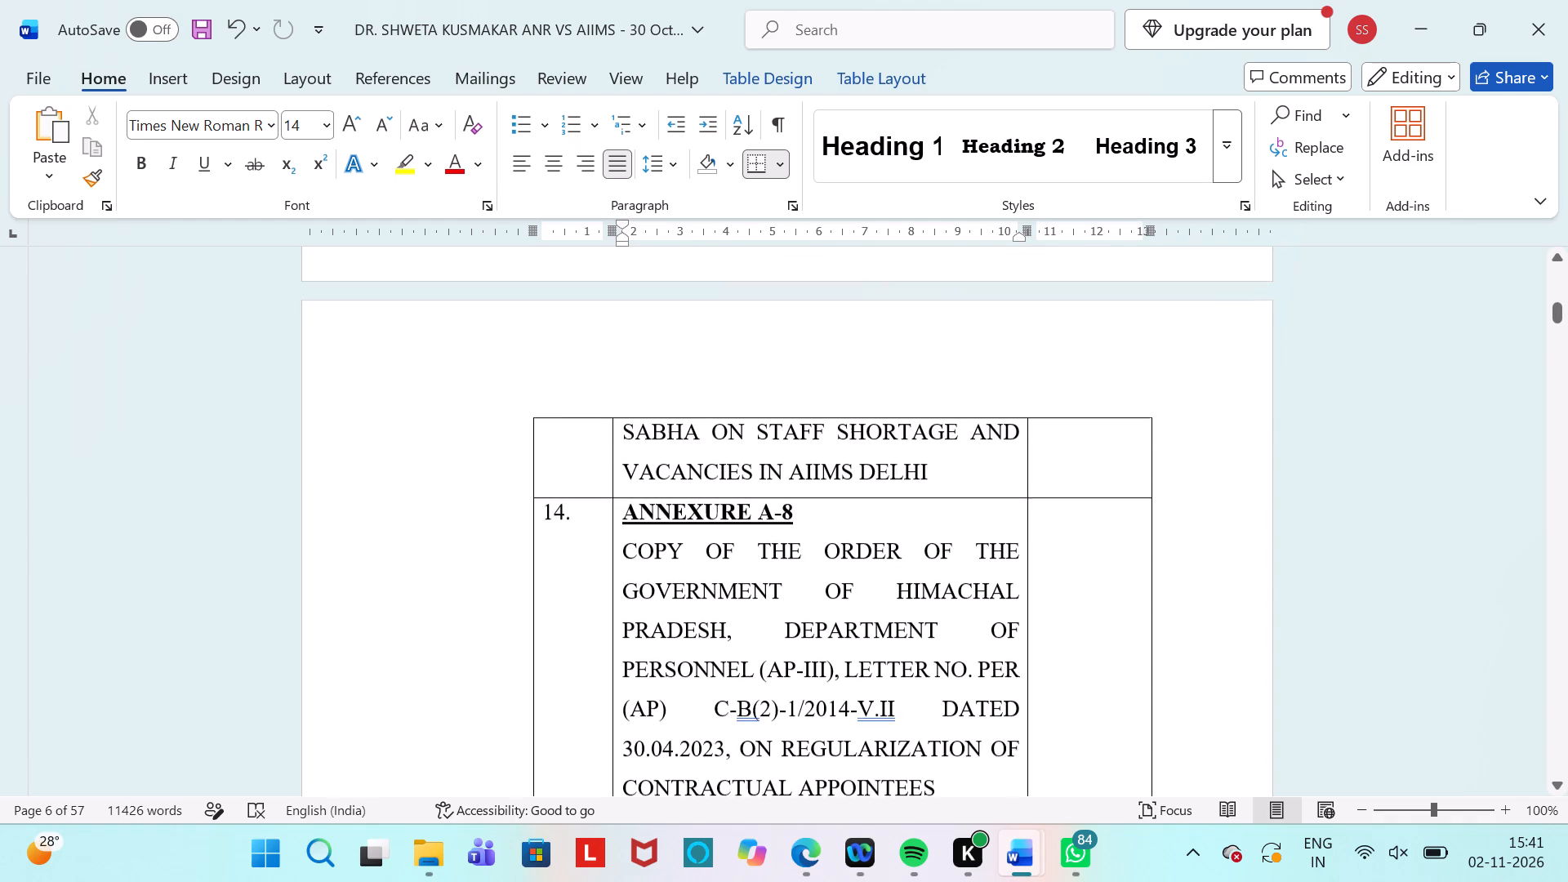
scroll(949, 596, "up", 2)
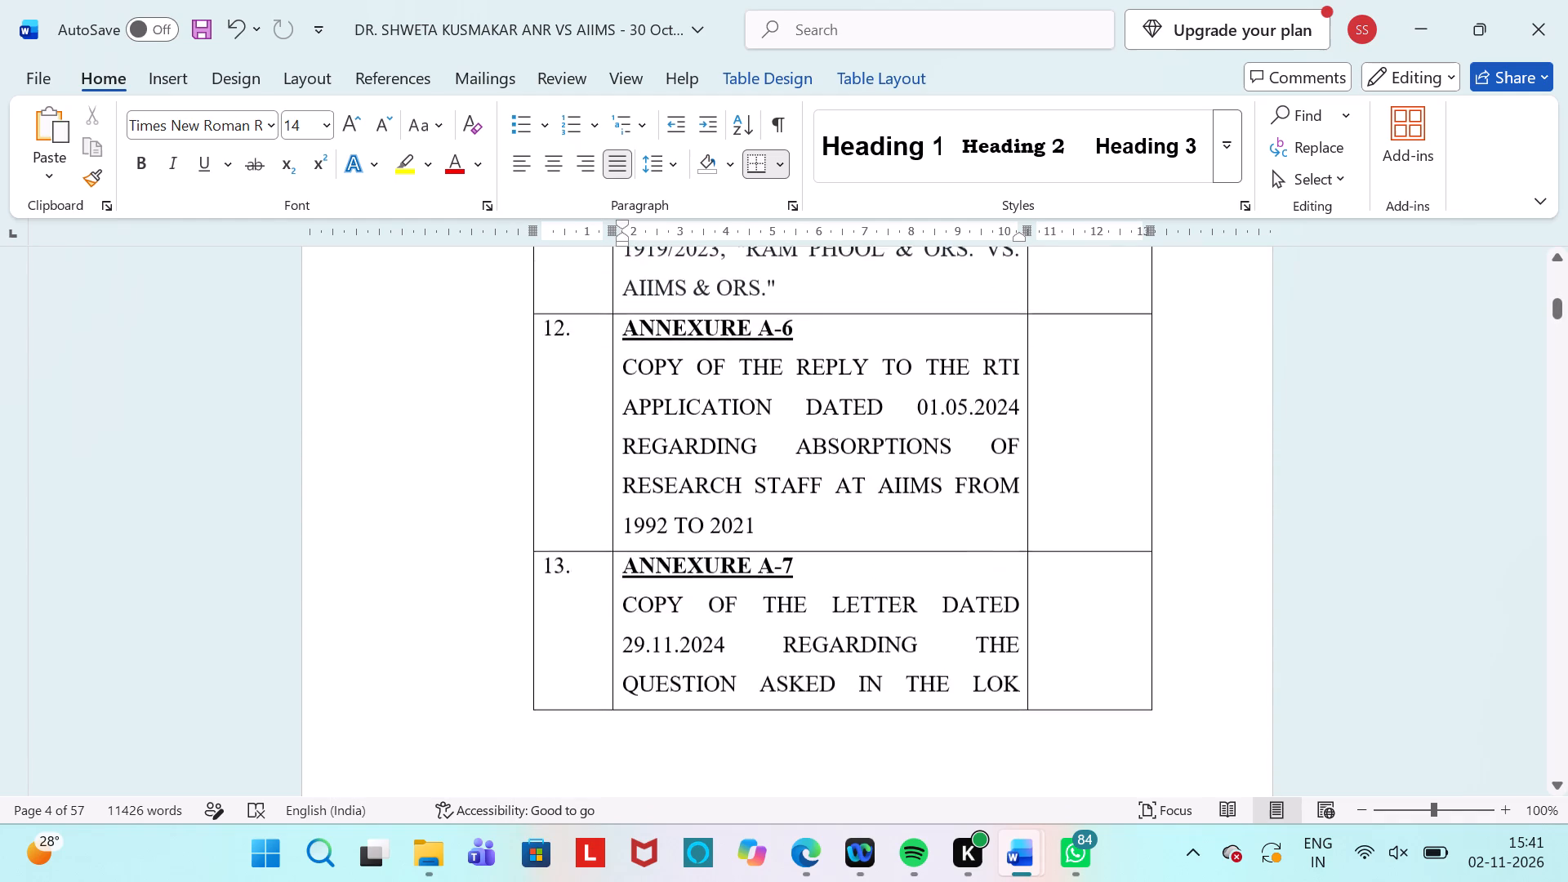
Review the index table entries for Annexures A-3 Colly to A-6.
scroll(949, 596, "up", 1)
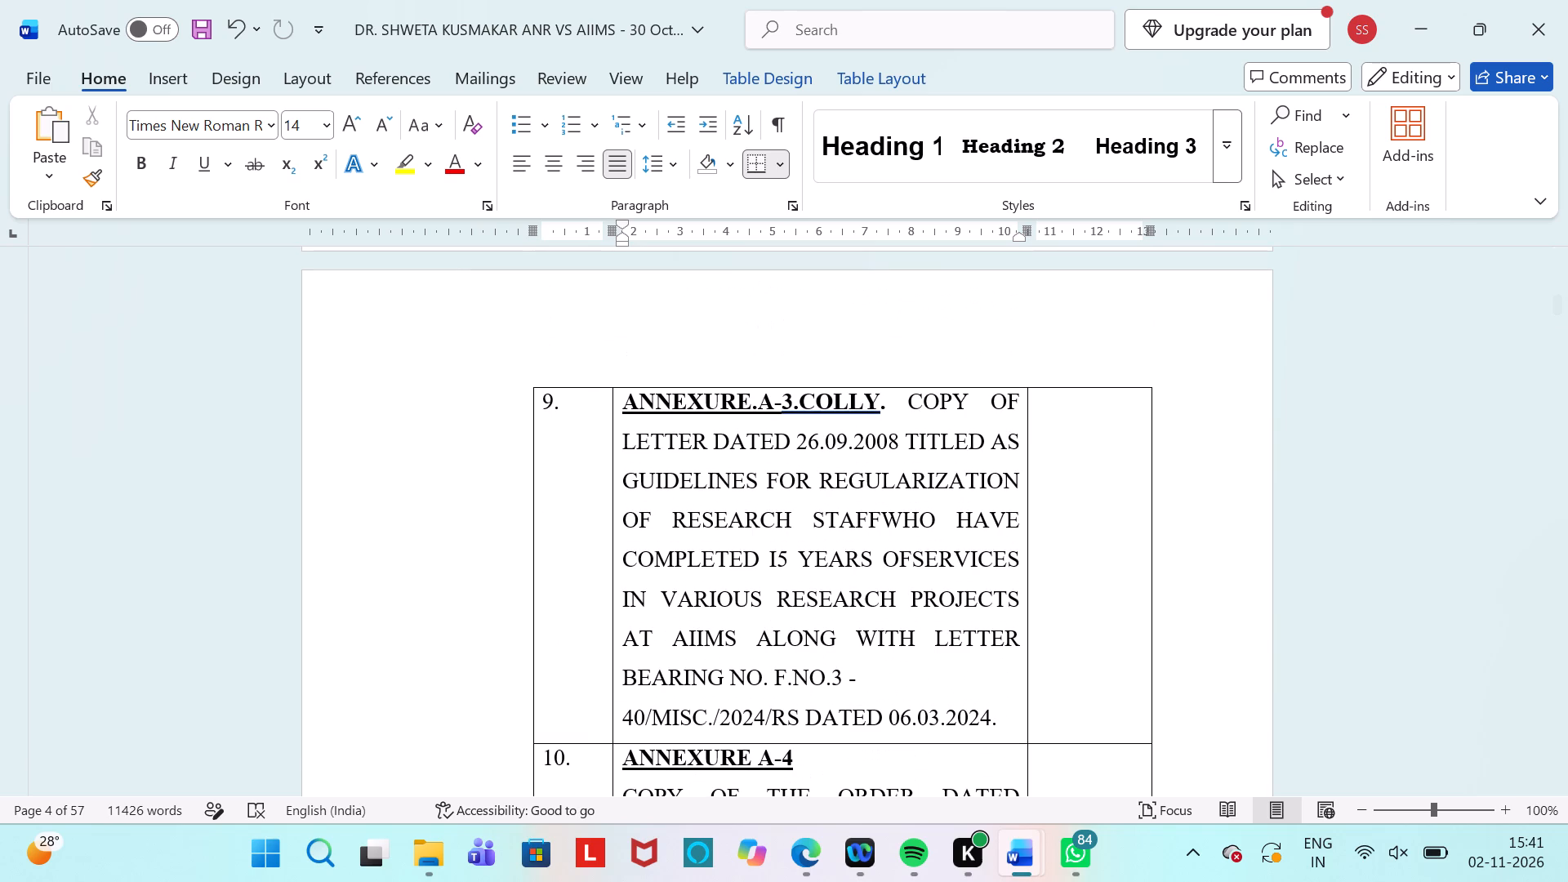
scroll(949, 596, "down", 3)
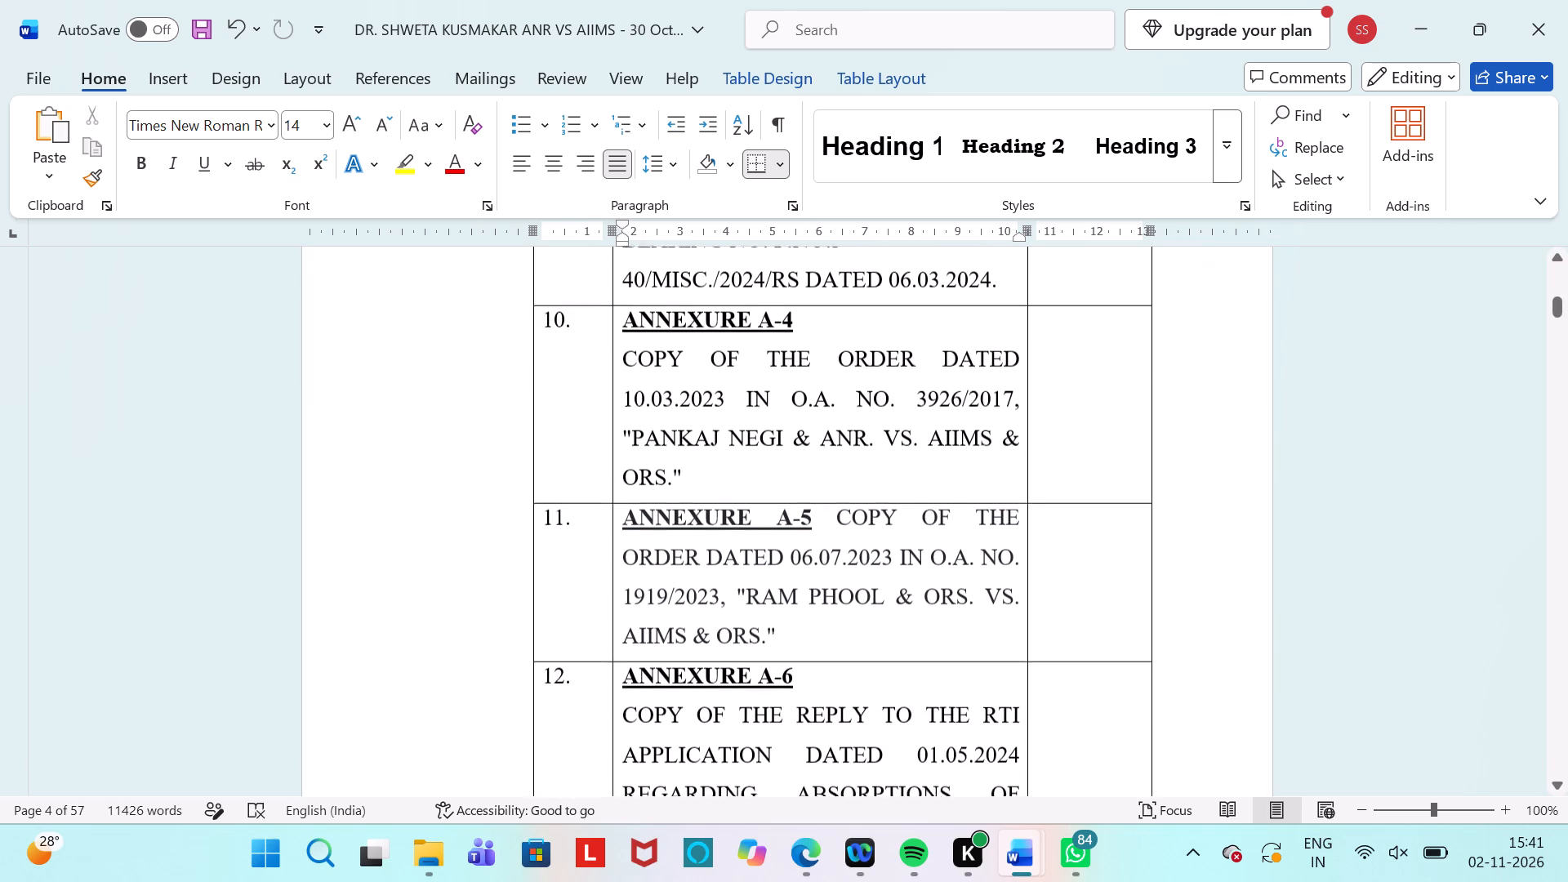
scroll(949, 596, "down", 1)
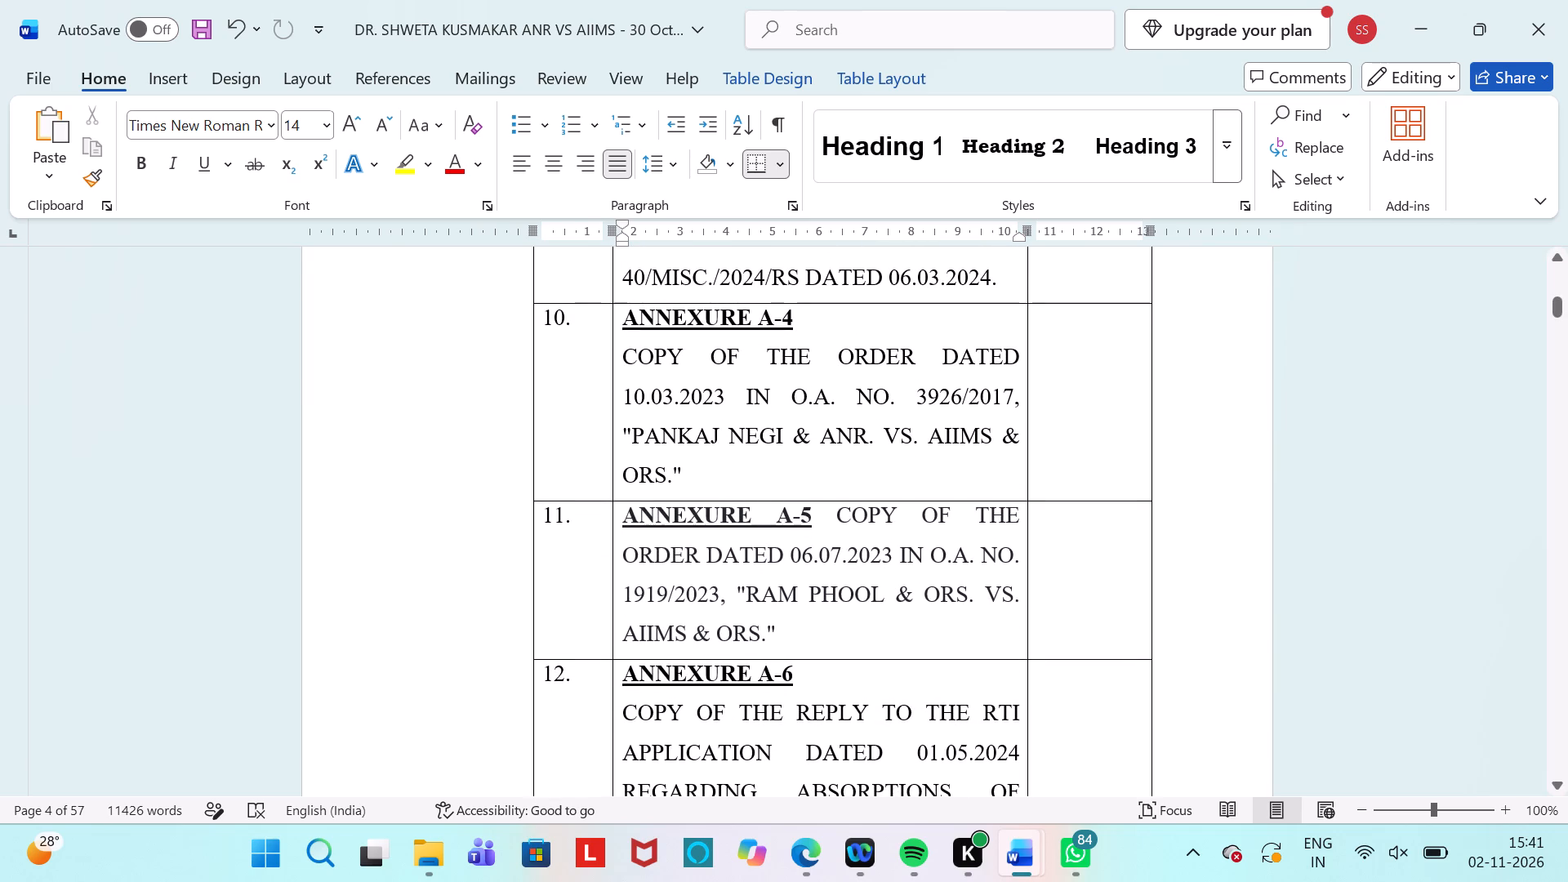
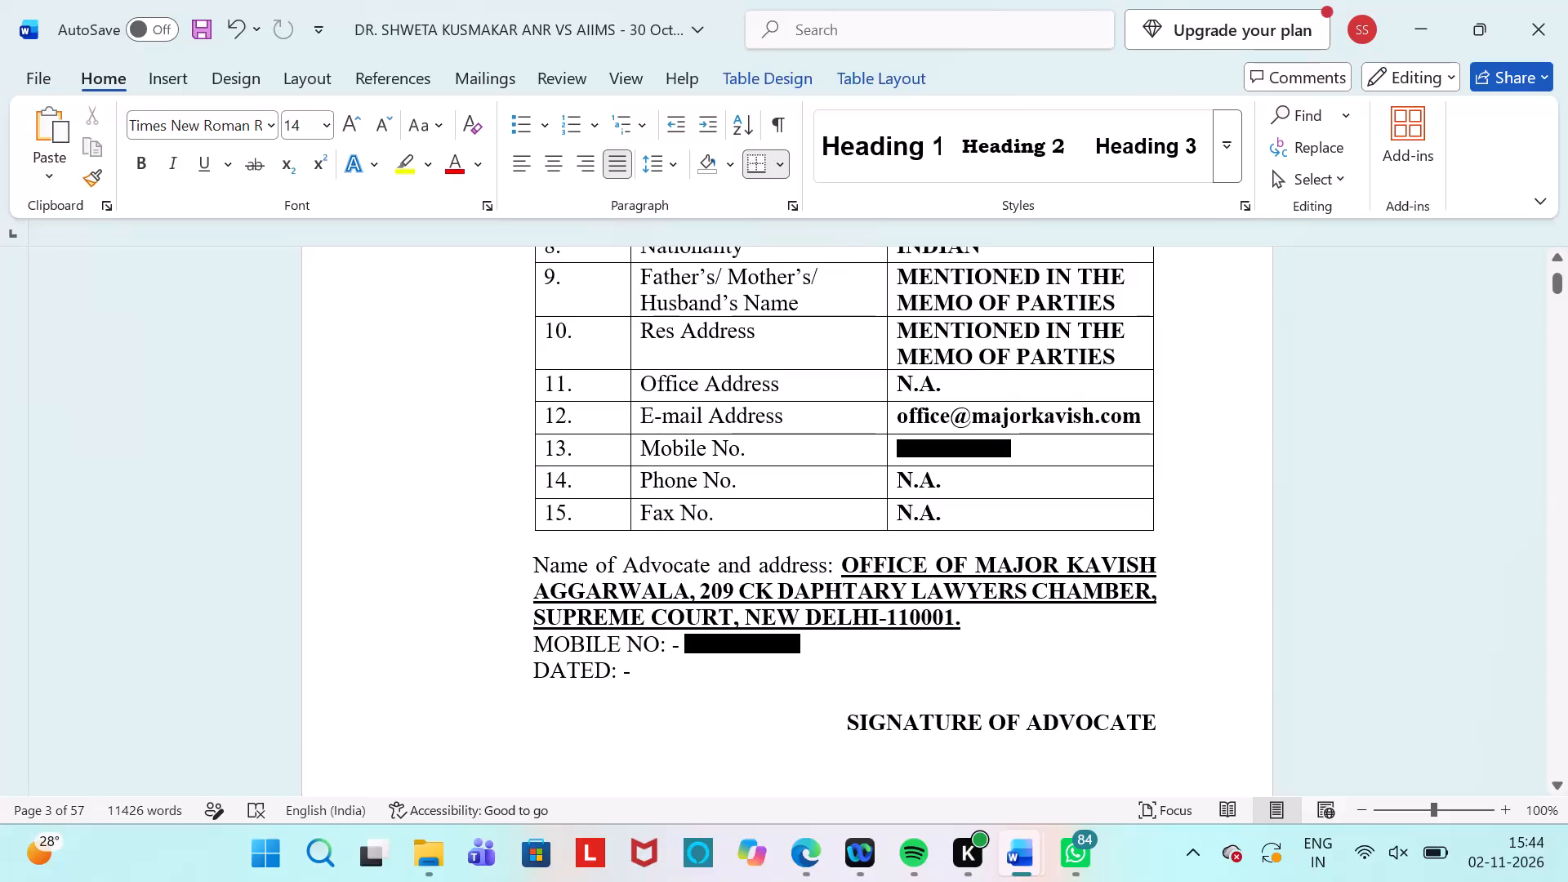
Review the advocate details form and the opening entries of the Compilation – I index table, down to the original application entry.
scroll(942, 338, "down", 1)
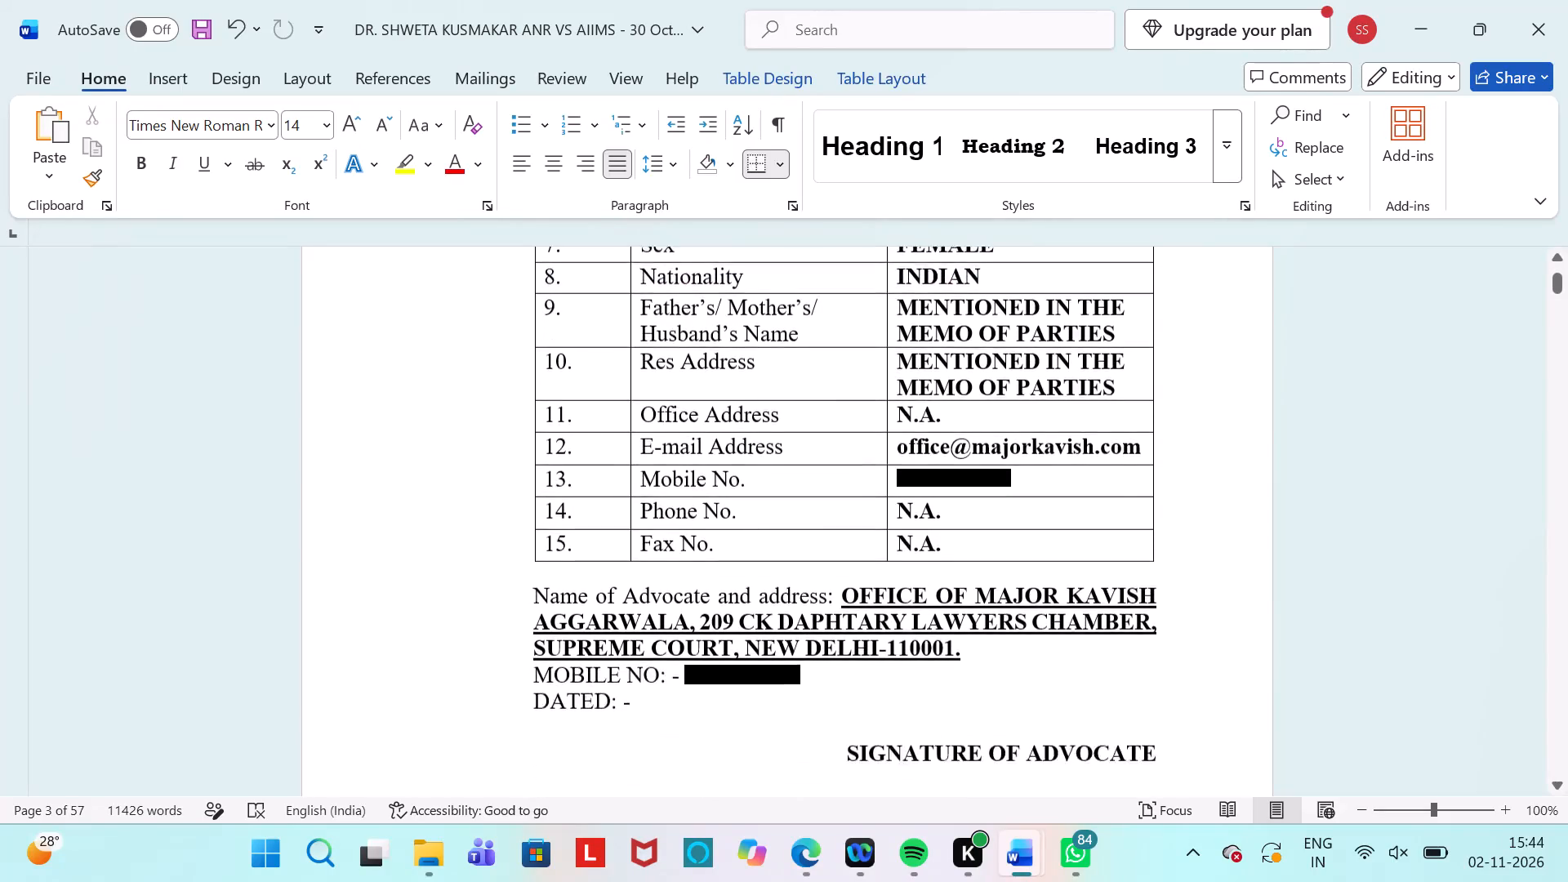
scroll(942, 338, "down", 1)
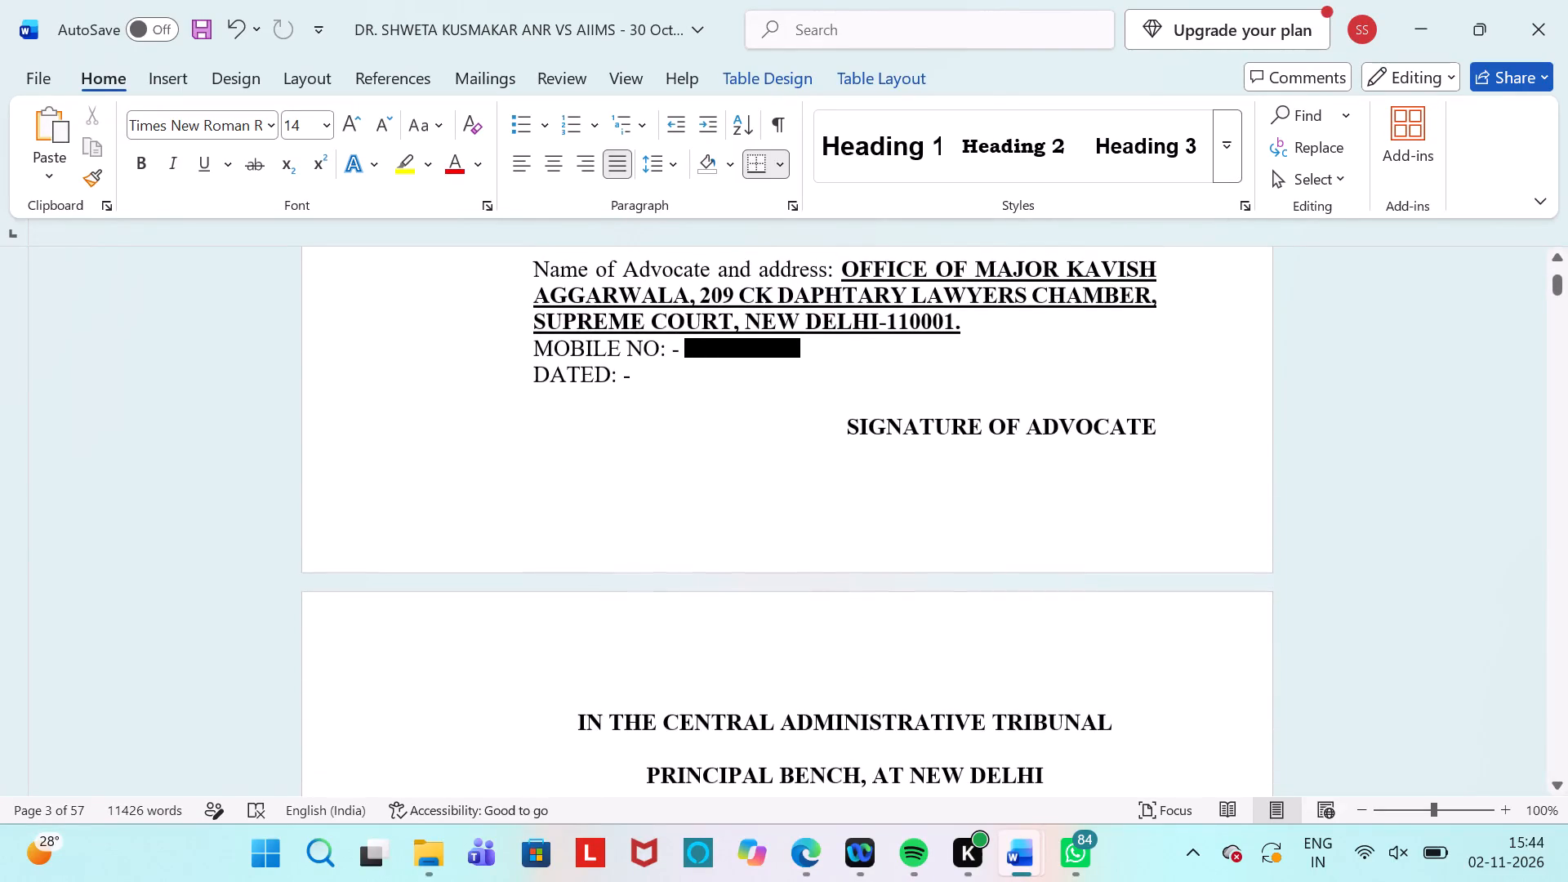
scroll(942, 338, "down", 3)
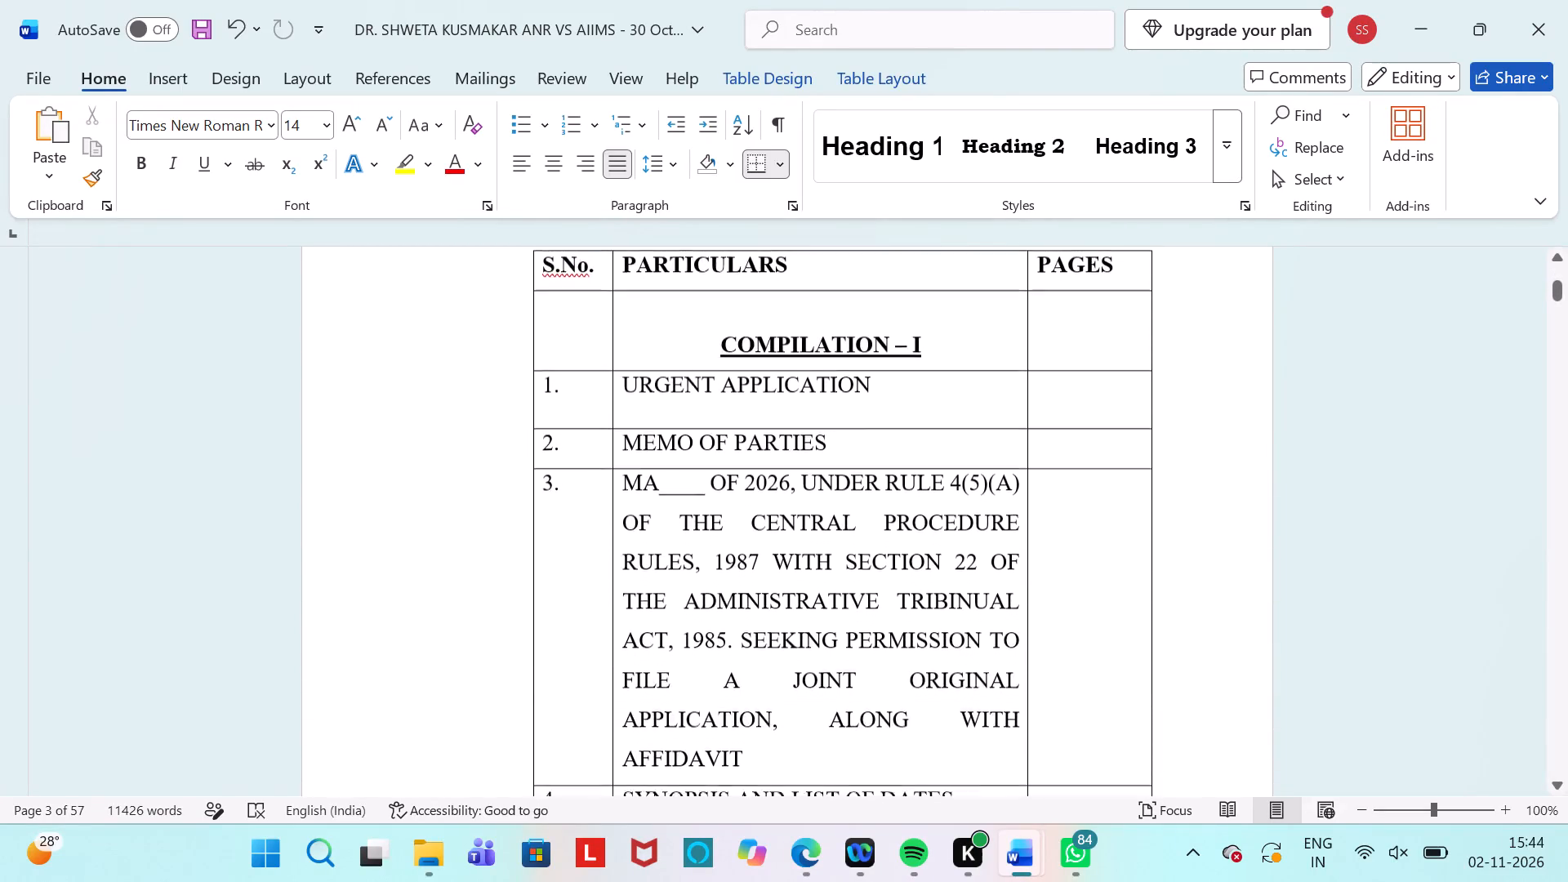
scroll(942, 338, "down", 2)
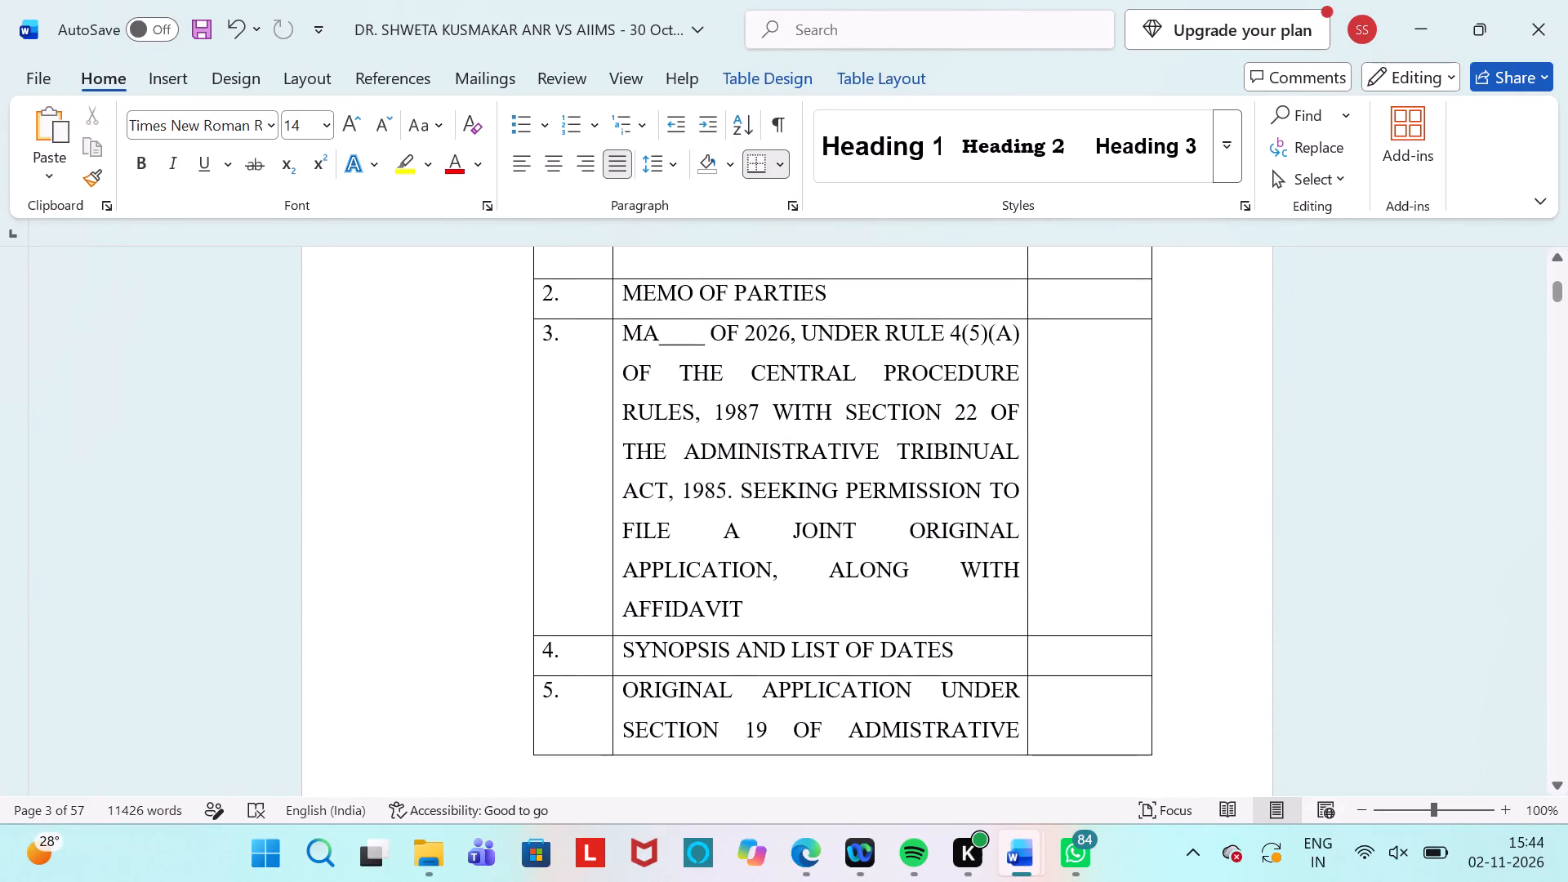
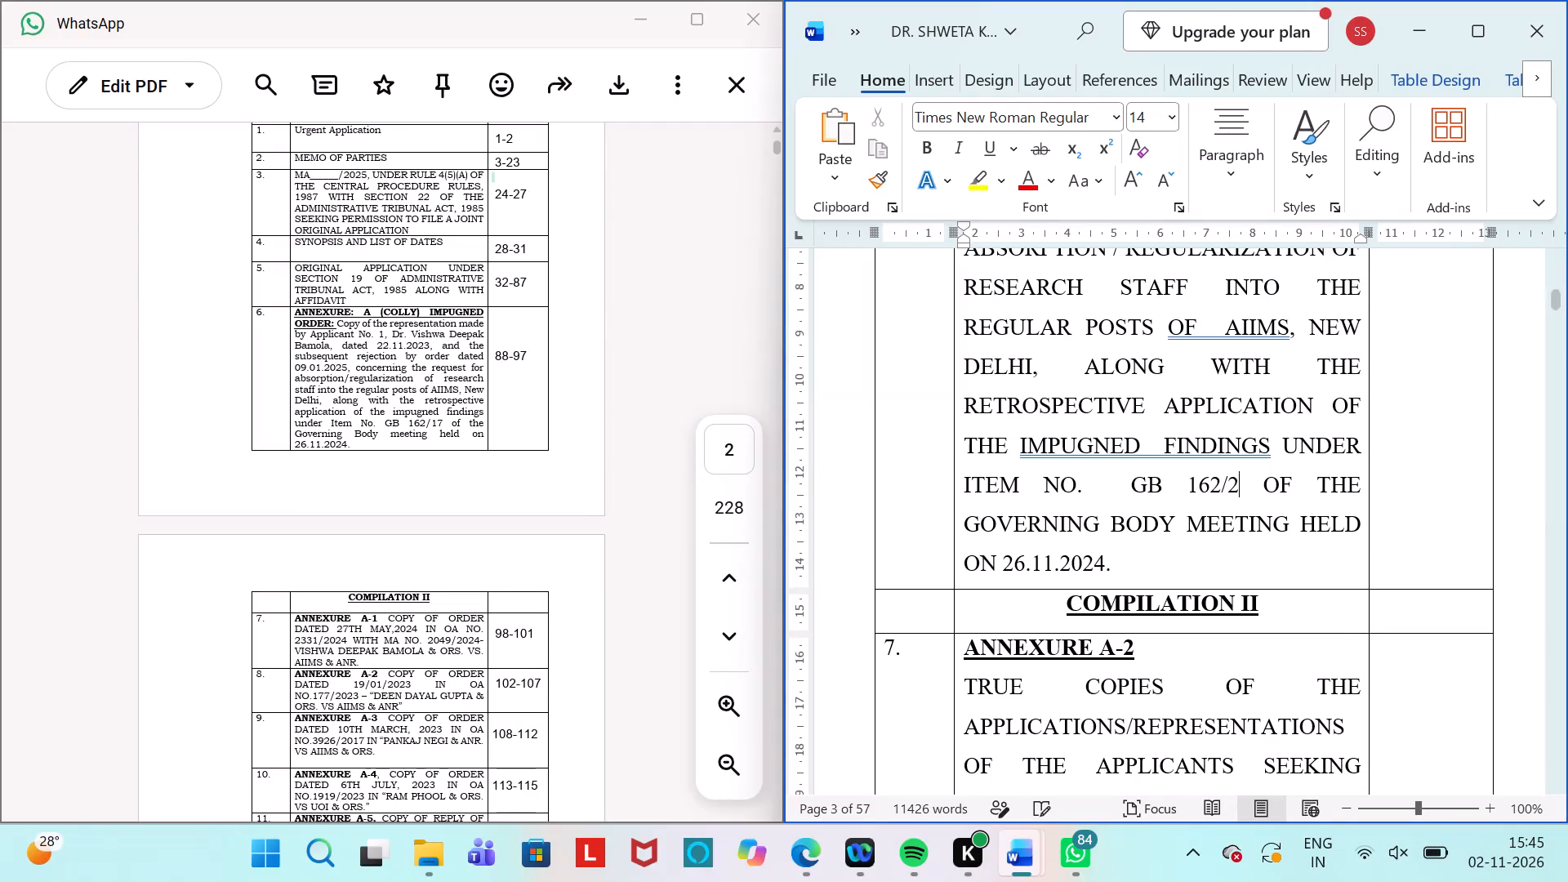
Correct the Governing Body item number in the Annexure A-1 impugned order entry to GB 162/17.
key("BackSpace")
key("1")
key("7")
Compare the Annexure A-1 and A-2 entries of the index table with the Compilation II annexure list in the reference PDF.
scroll(1240, 481, "down", 1)
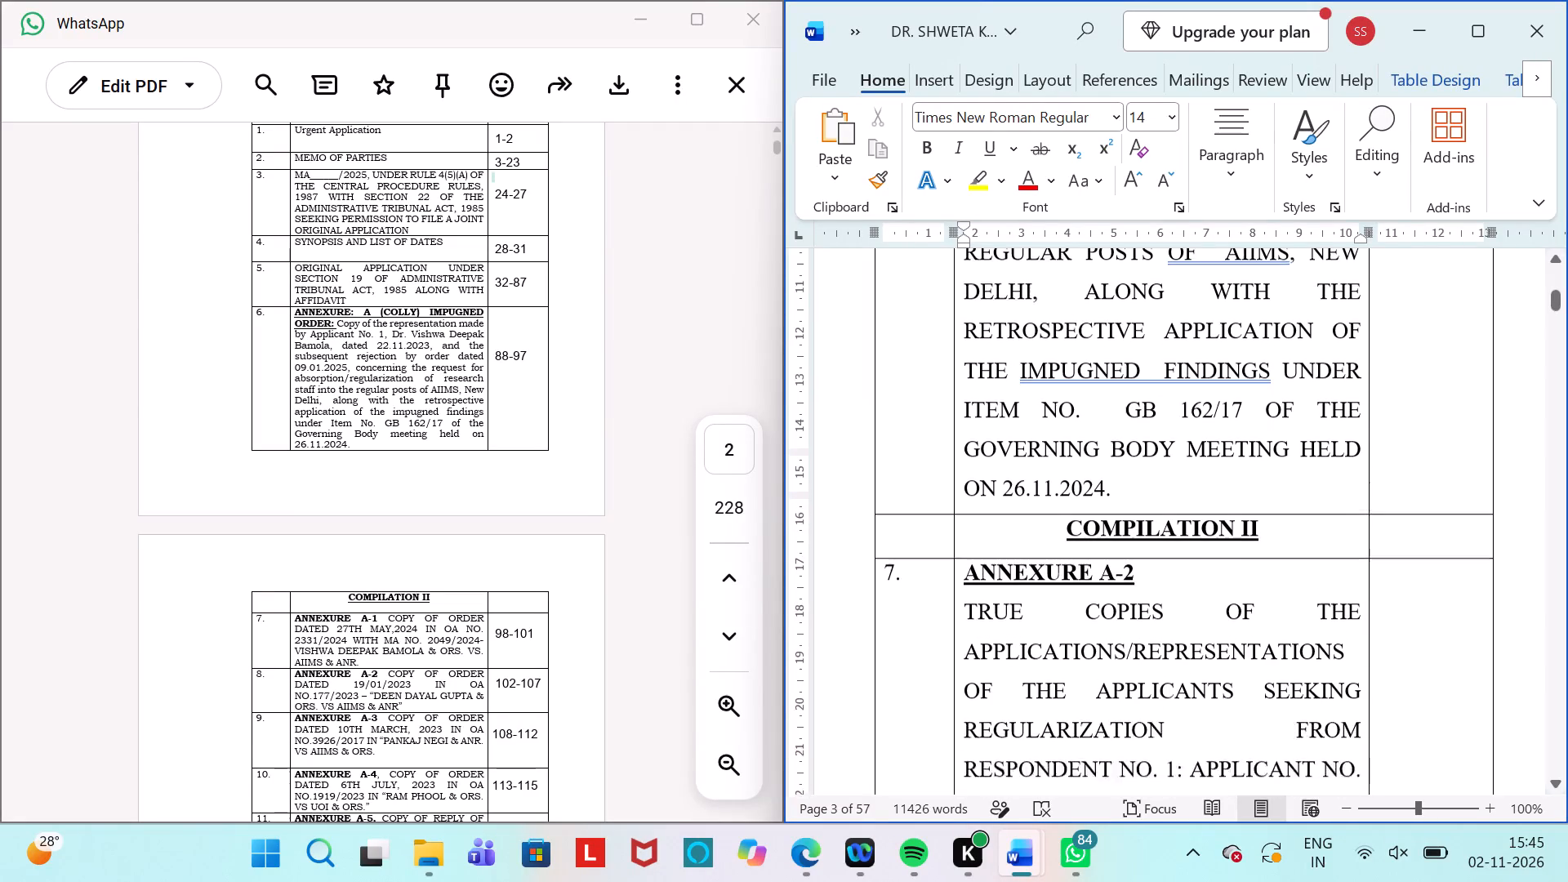
scroll(1240, 481, "down", 1)
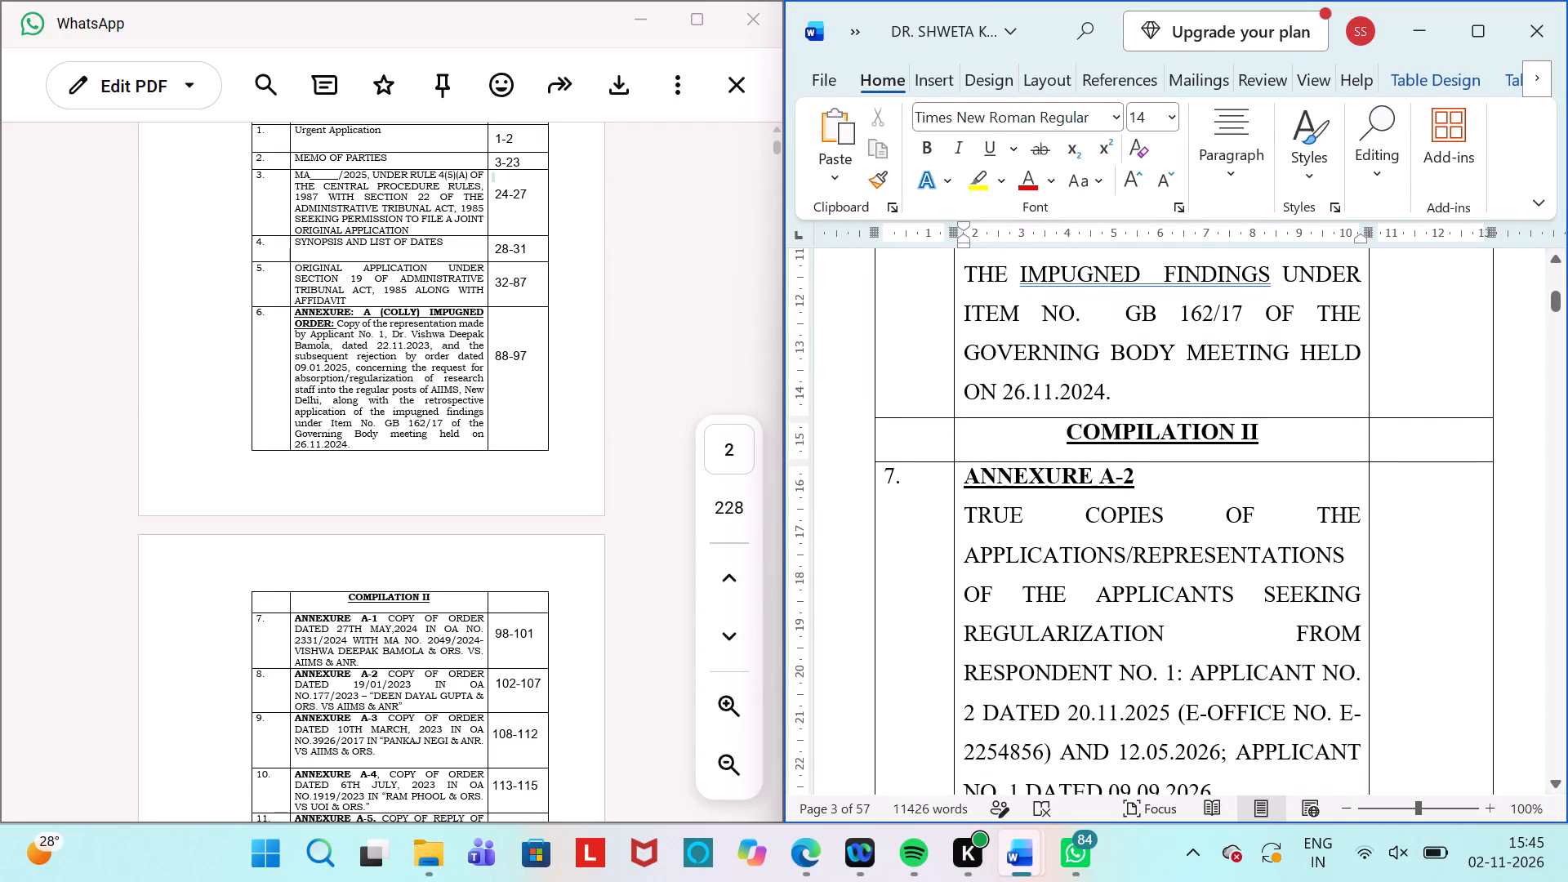
scroll(1240, 481, "down", 2)
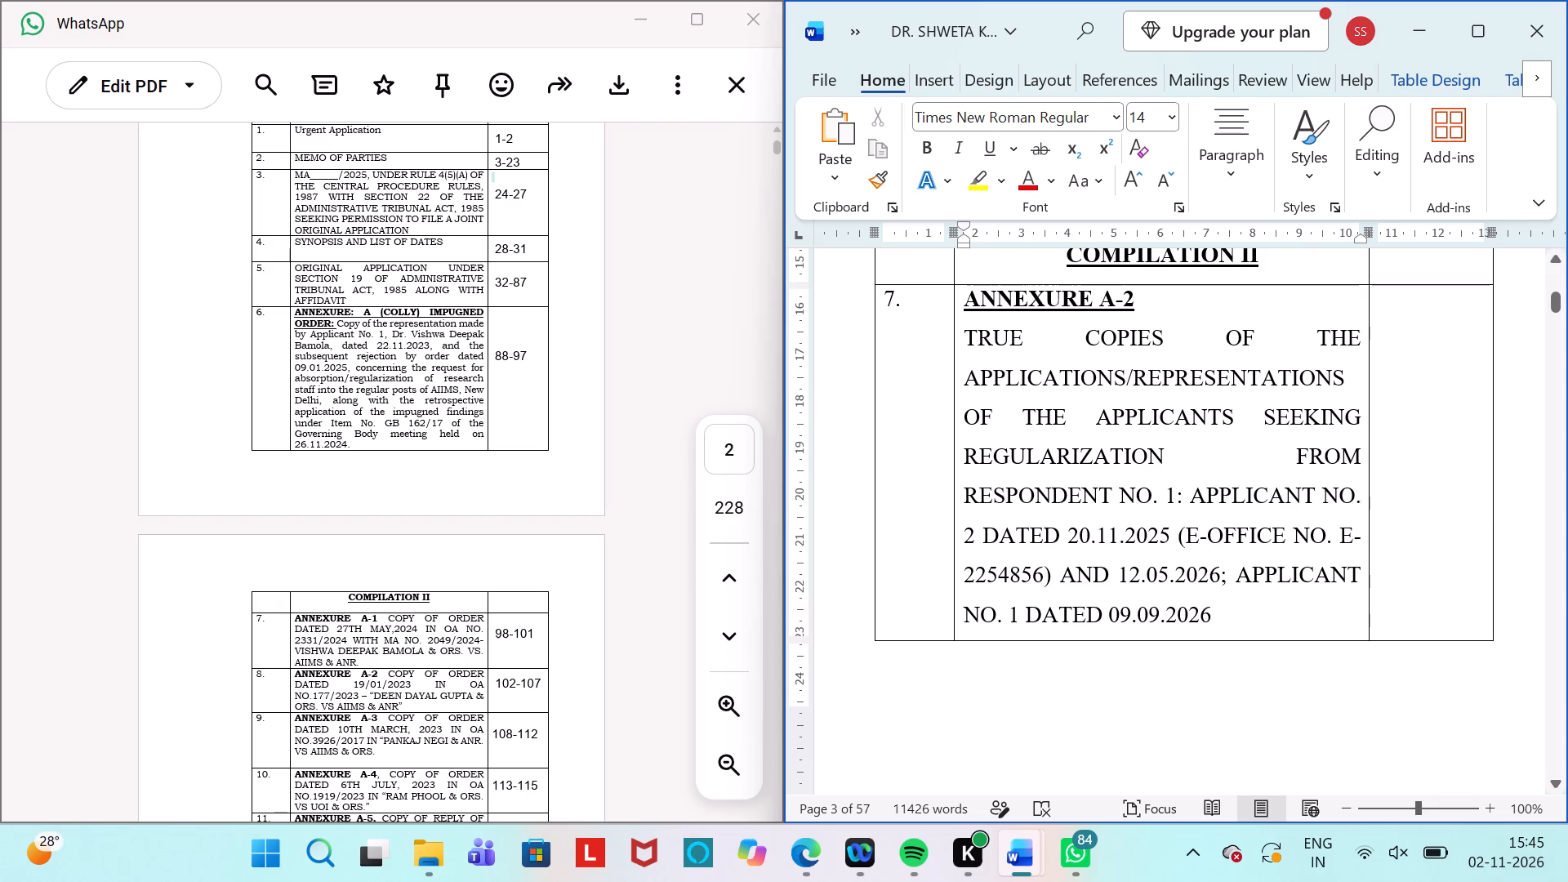
scroll(495, 612, "down", 1)
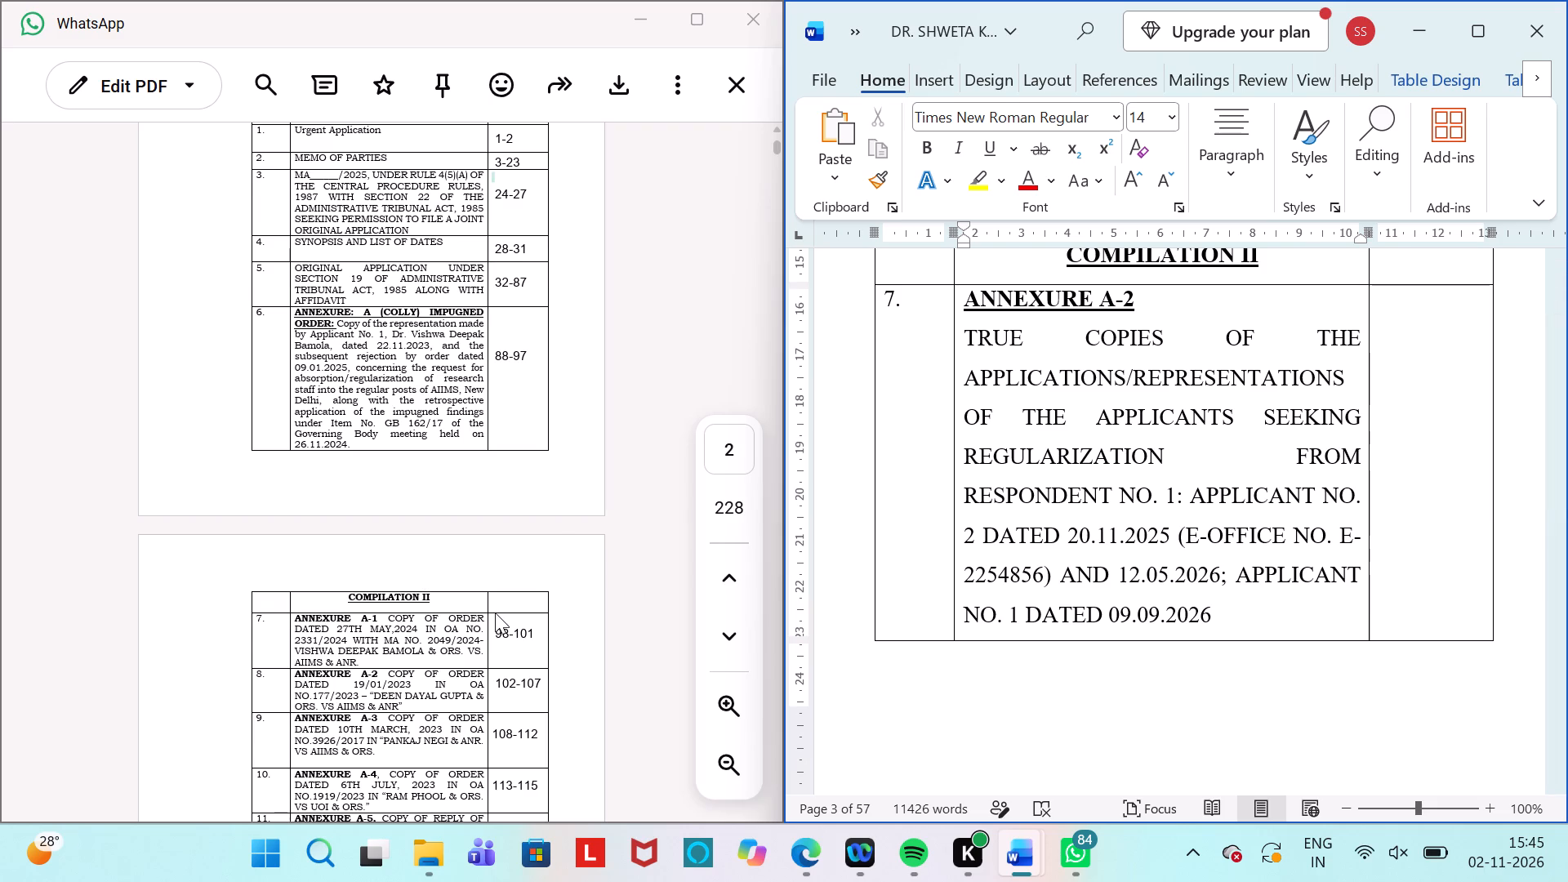
scroll(495, 612, "down", 1)
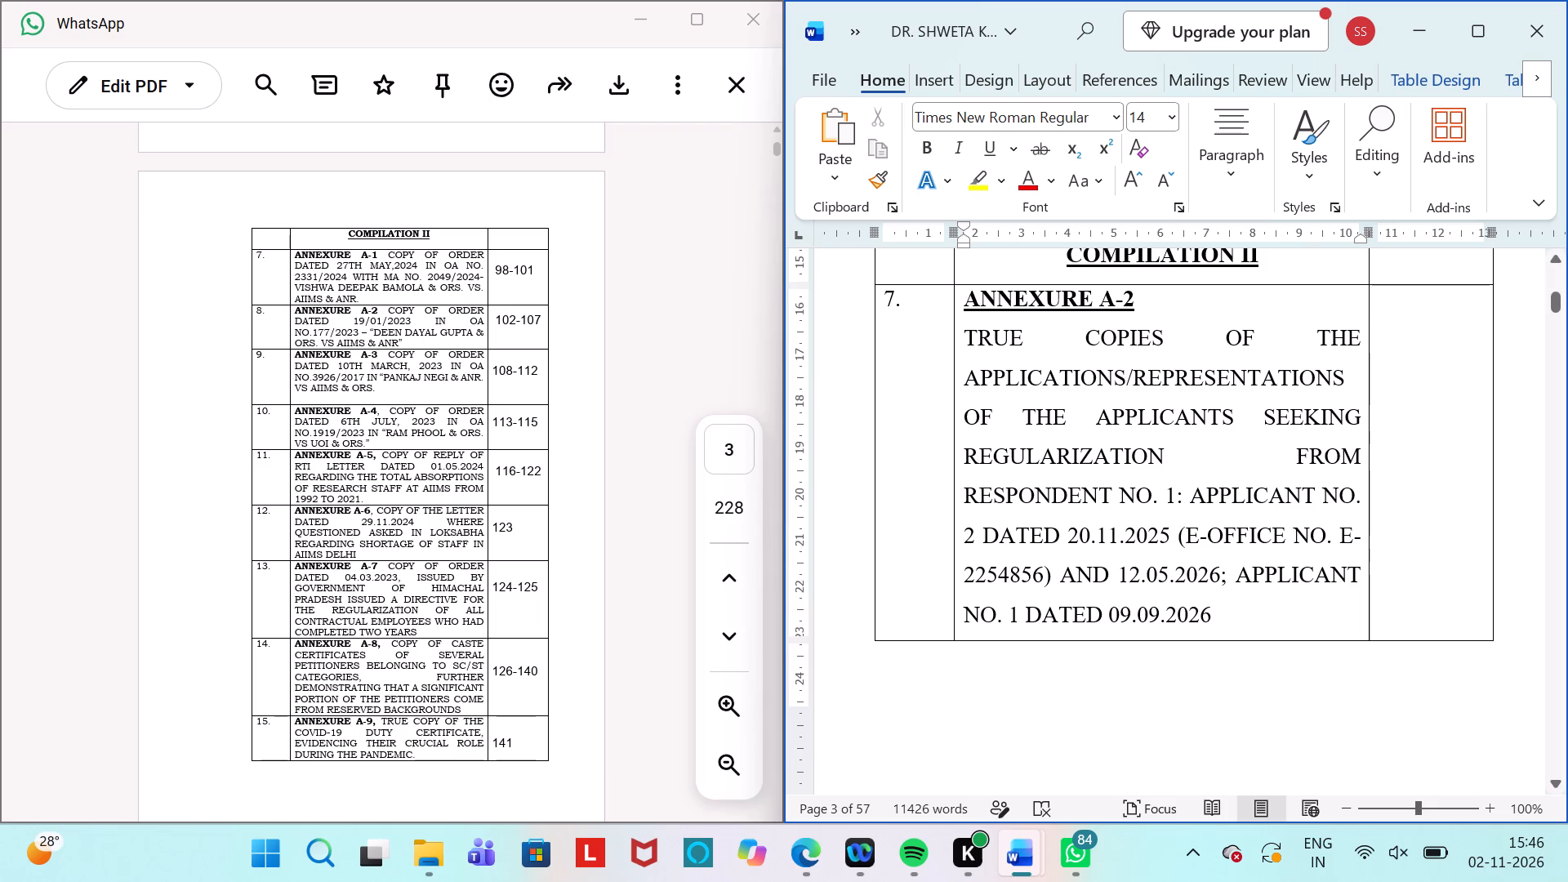
scroll(902, 423, "up", 3)
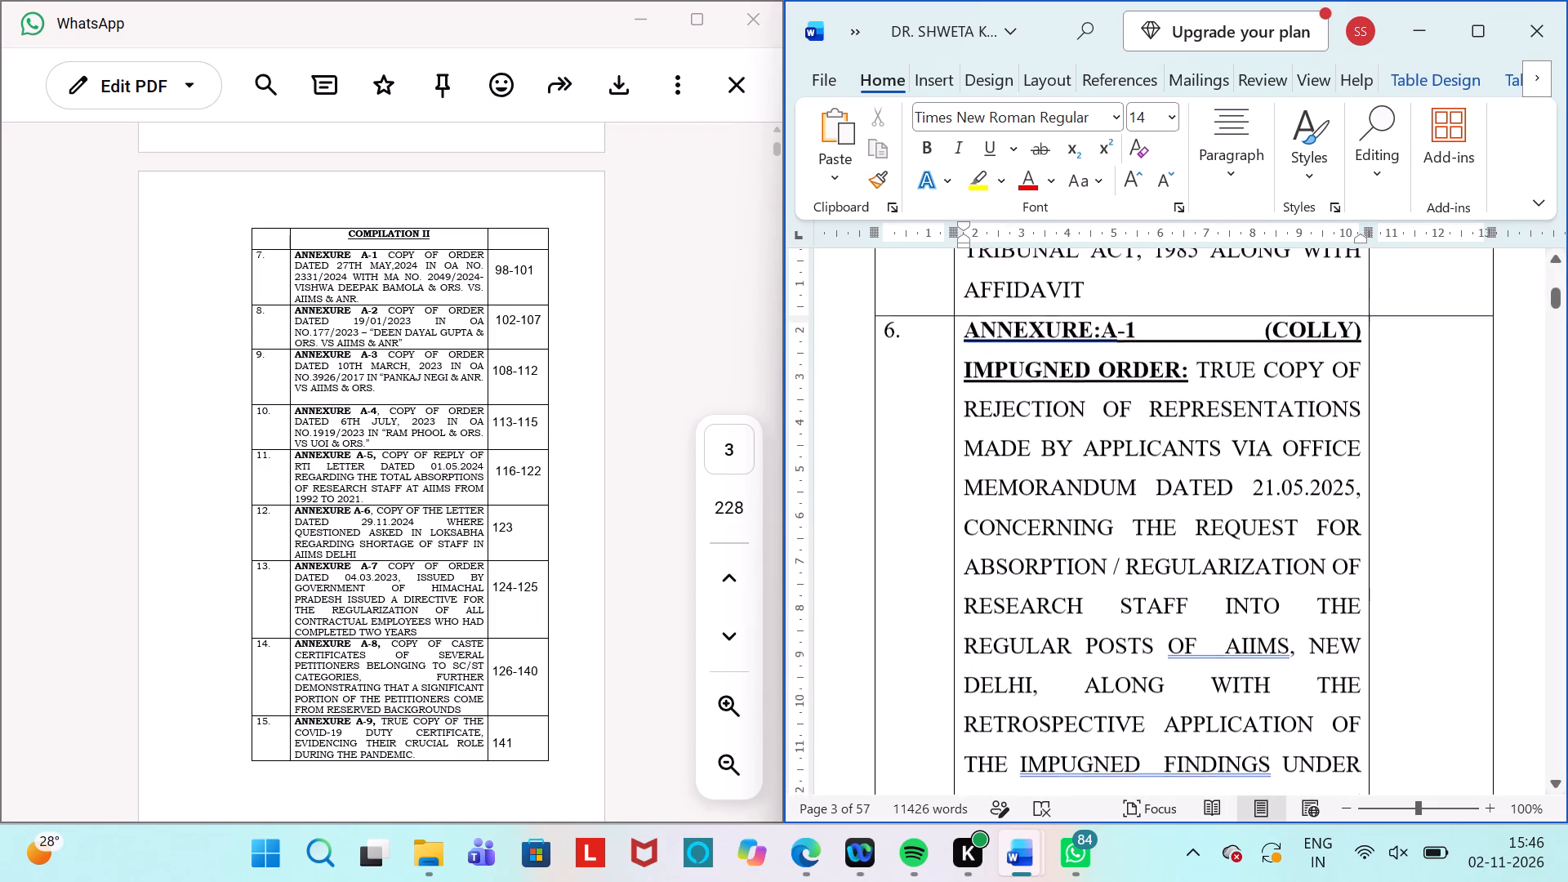
Check the Annexure A-1 and Annexure A-2 index entries in the filing against the Compilation II index of the reference PDF.
scroll(902, 423, "up", 1)
scroll(902, 423, "down", 1)
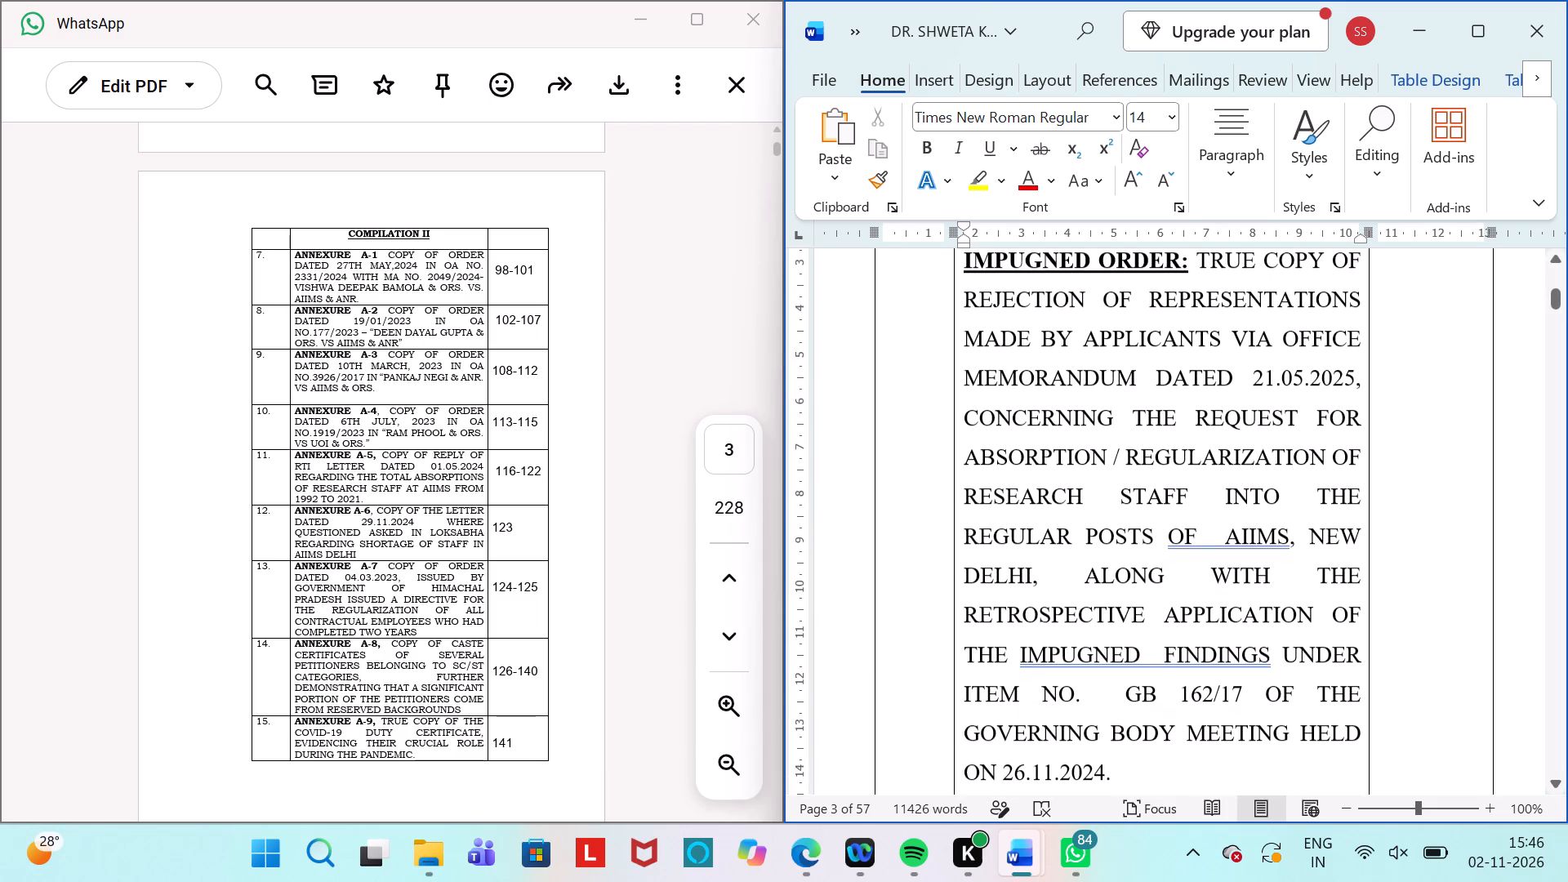
scroll(902, 423, "down", 1)
scroll(531, 246, "up", 1)
scroll(531, 246, "down", 1)
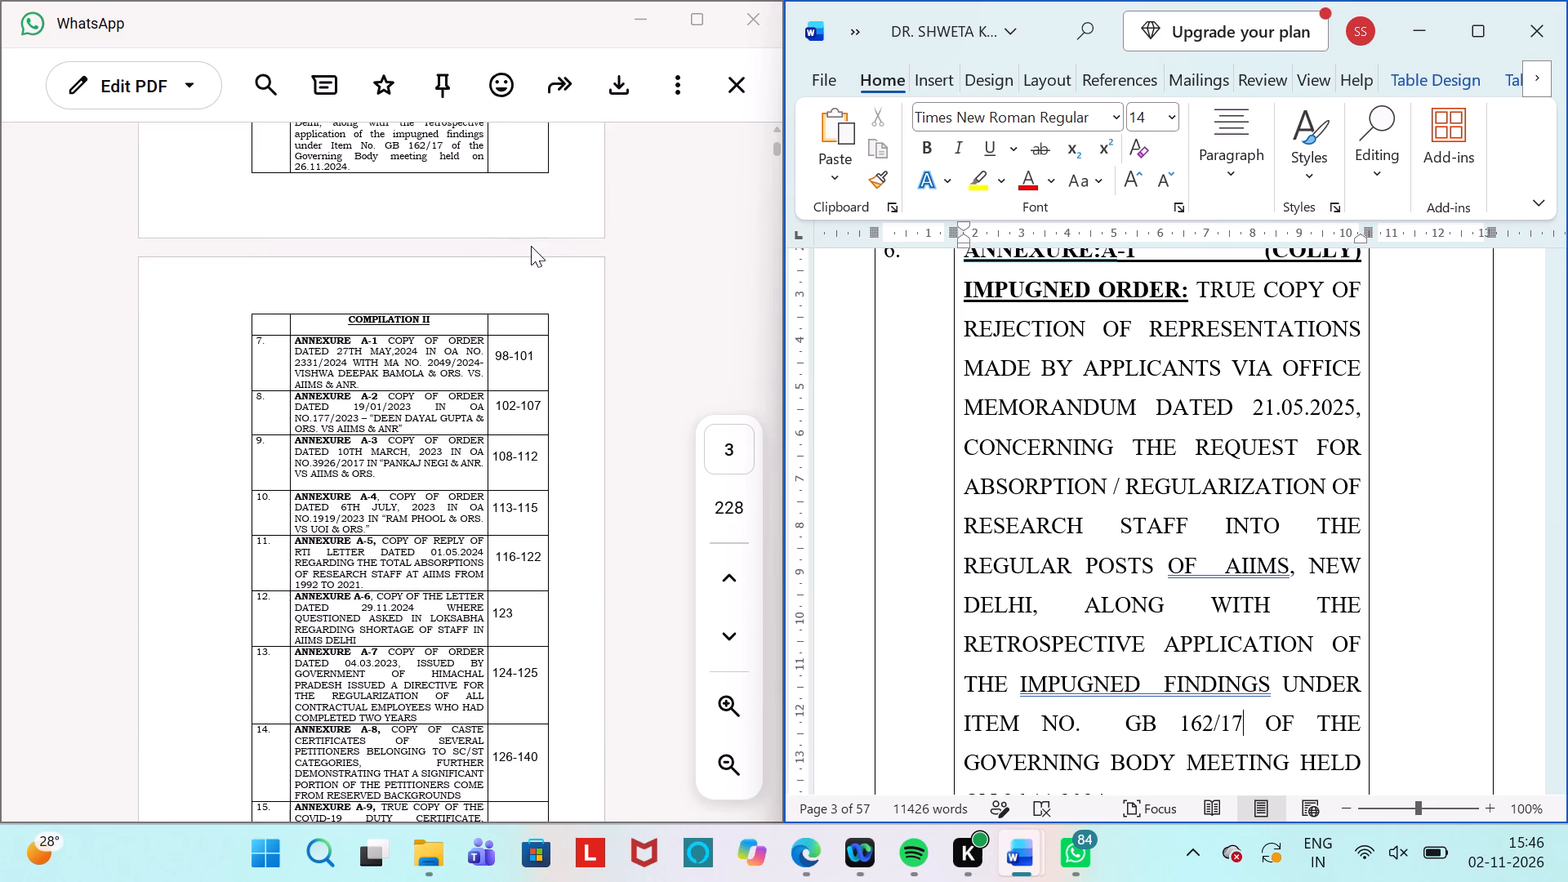
scroll(1078, 391, "up", 3)
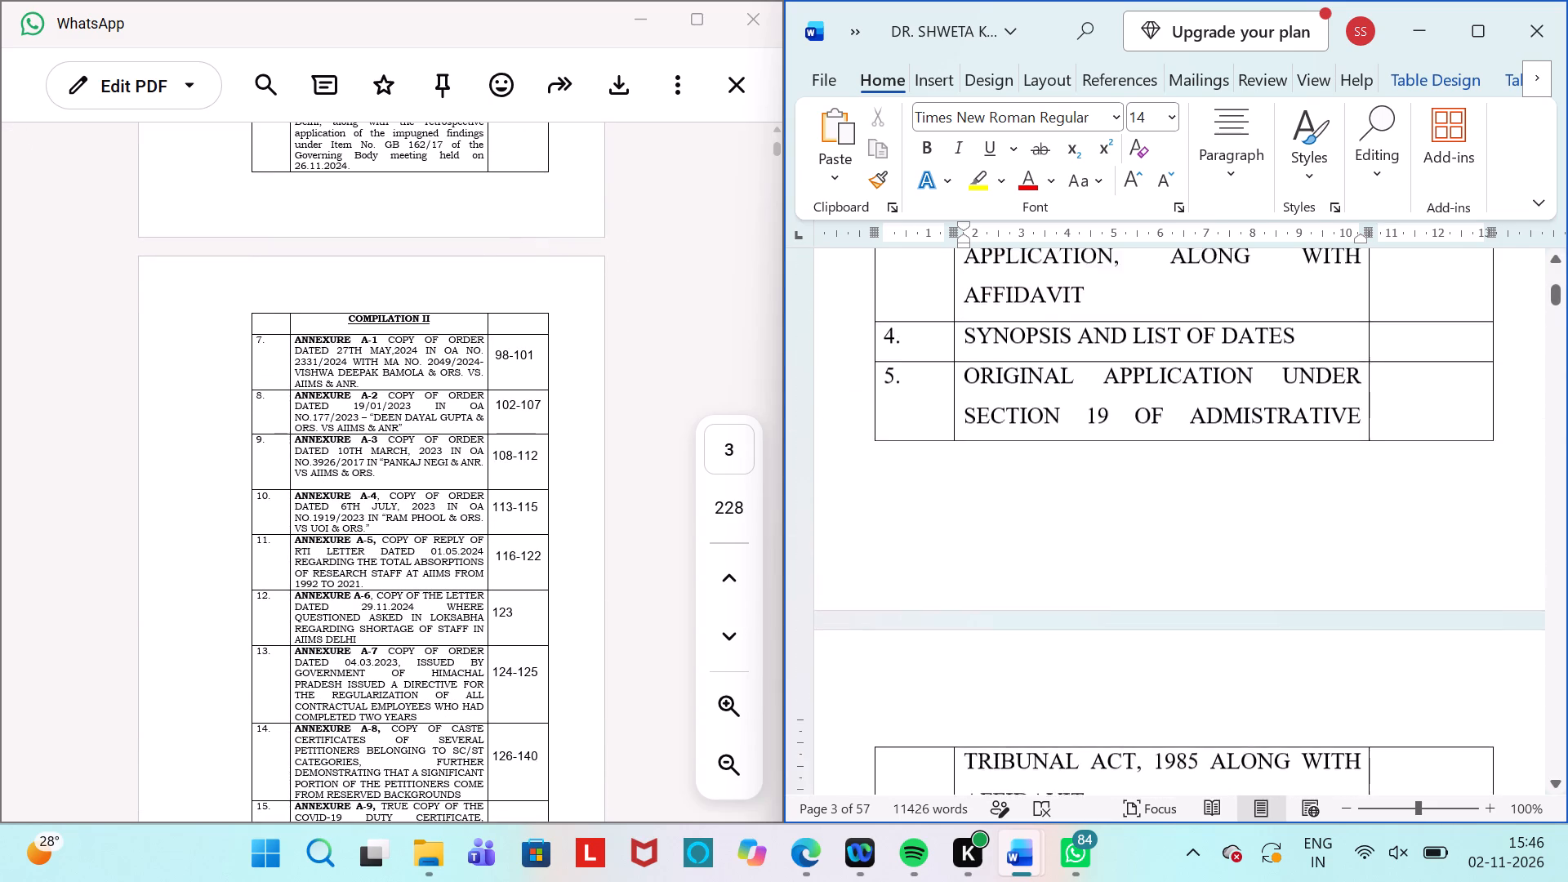
scroll(1078, 391, "up", 2)
scroll(1078, 391, "down", 1)
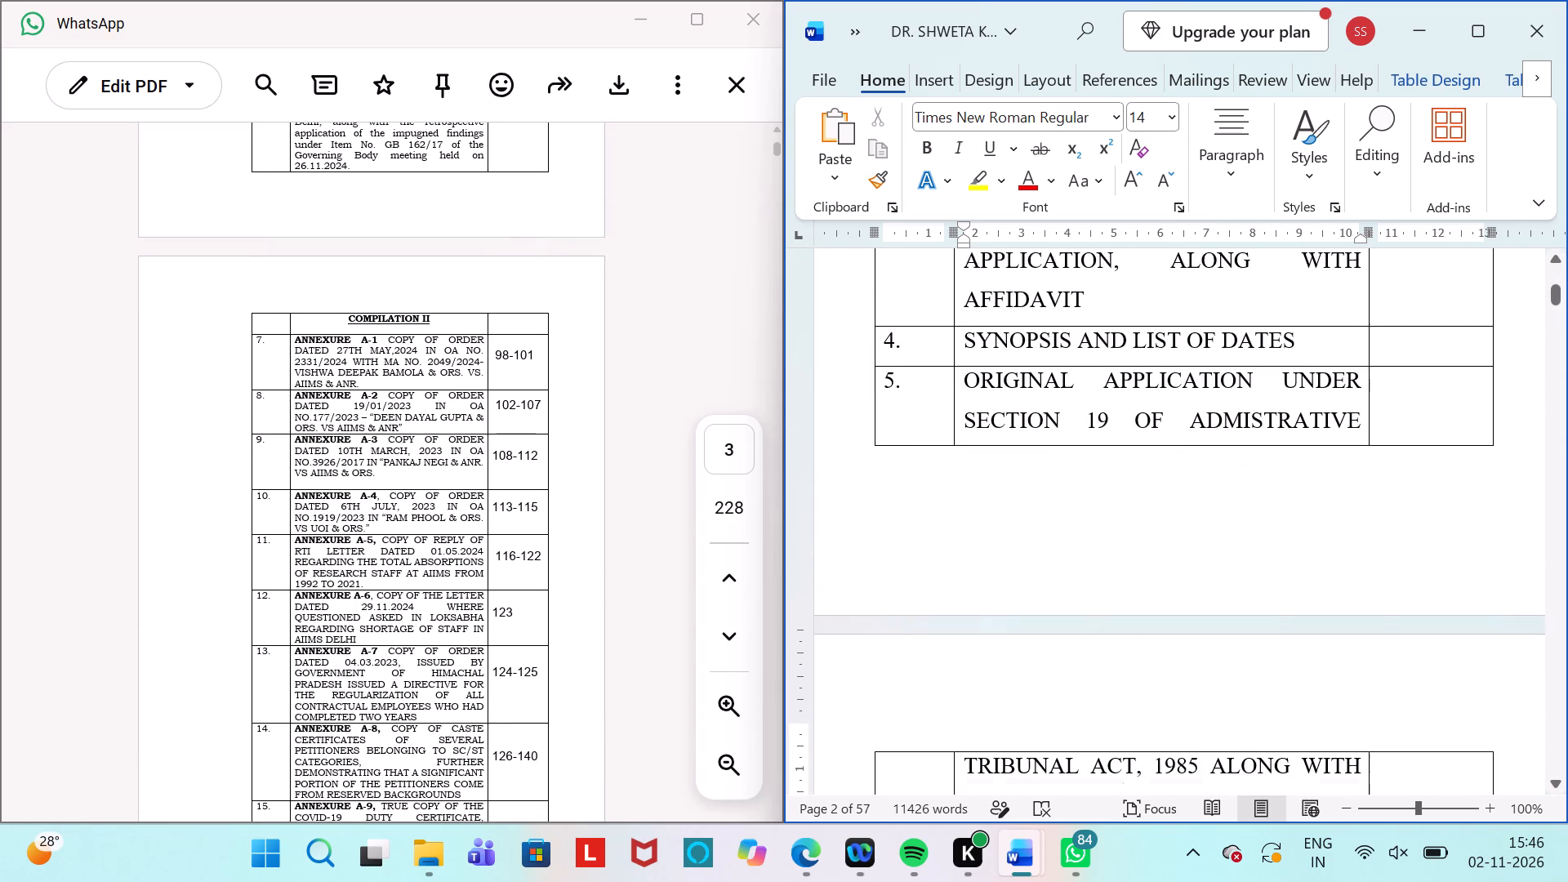
scroll(1078, 391, "down", 2)
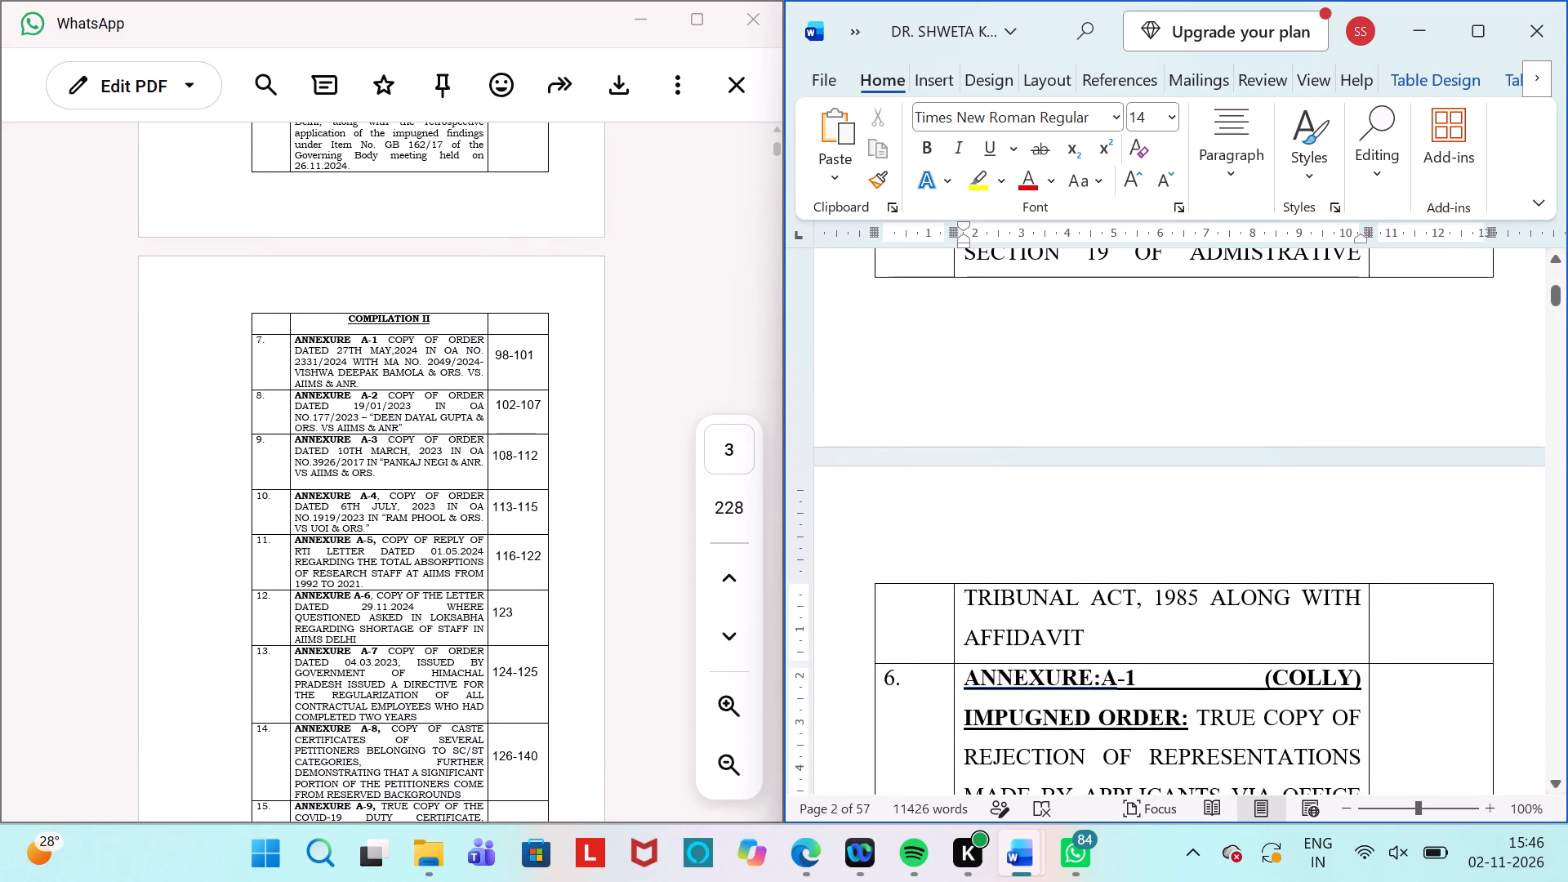
scroll(1078, 391, "down", 1)
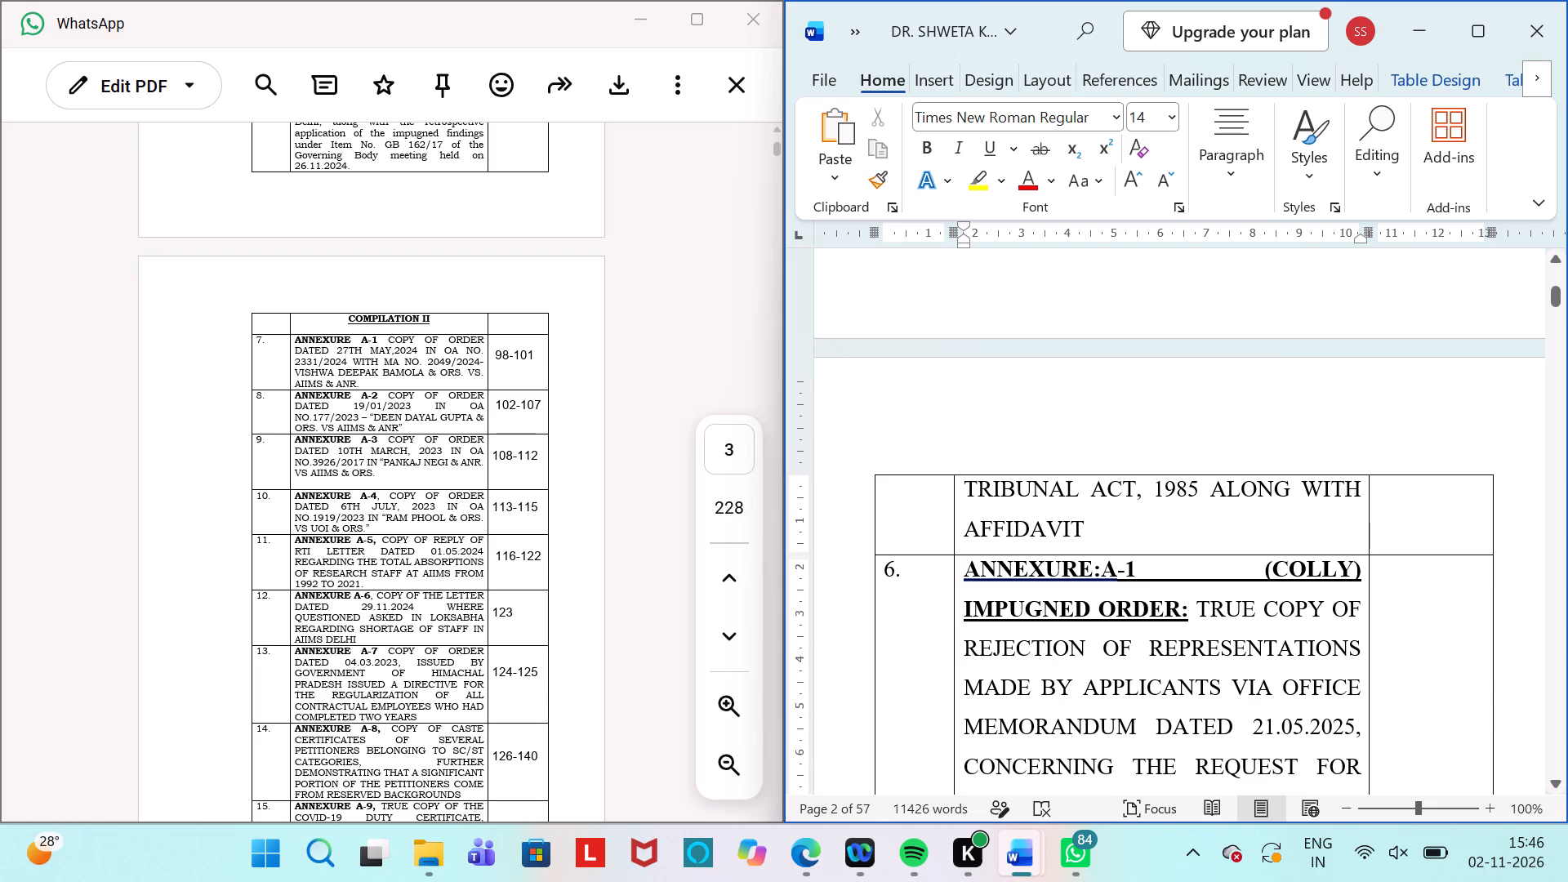
scroll(1078, 391, "down", 1)
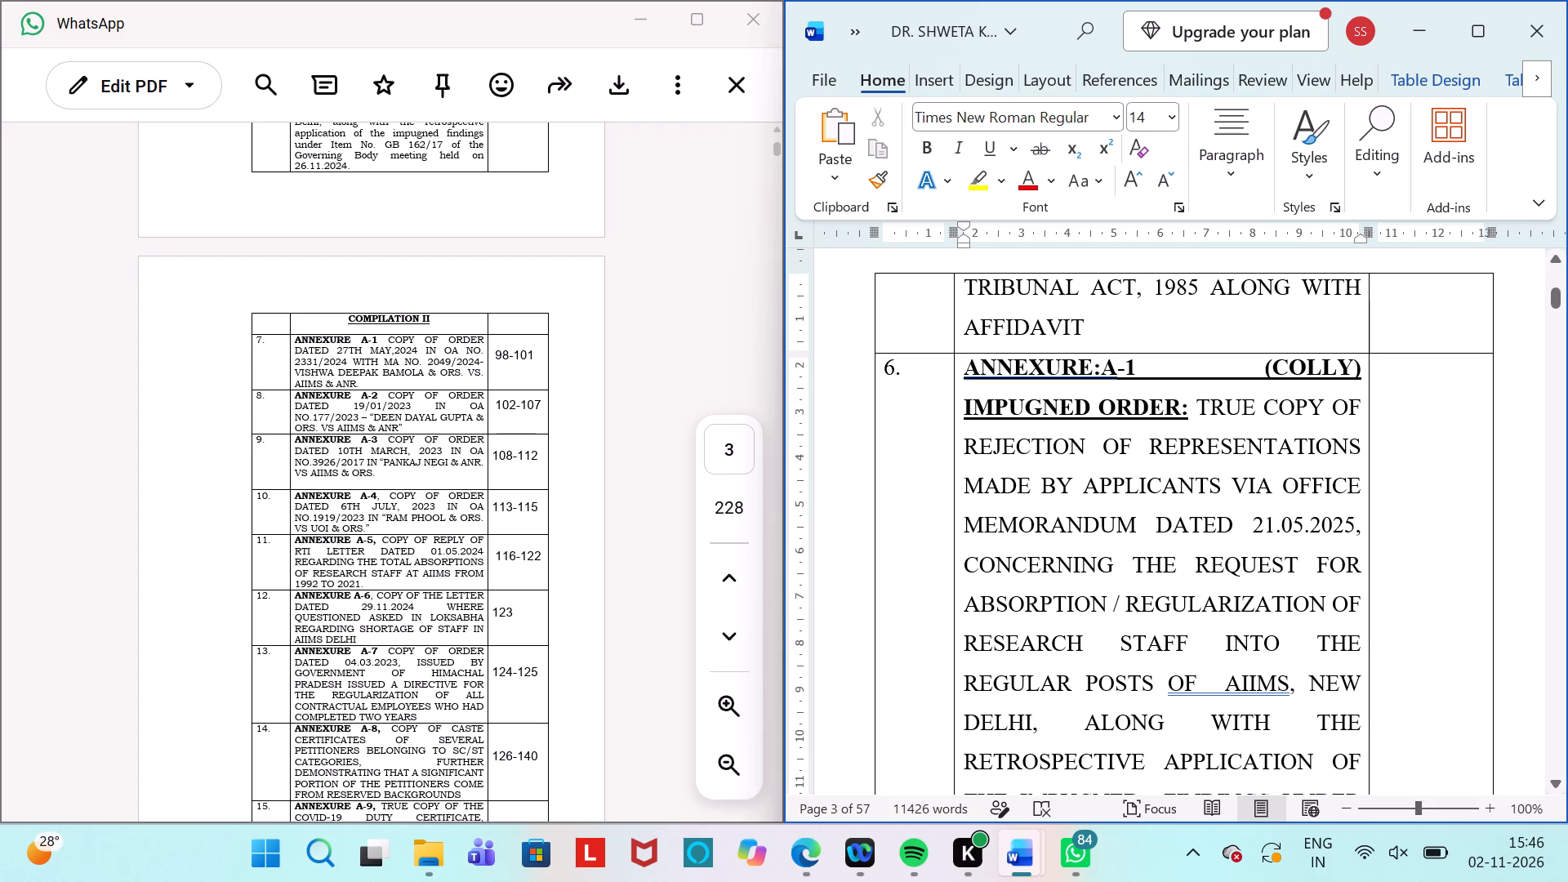
scroll(1141, 369, "down", 1)
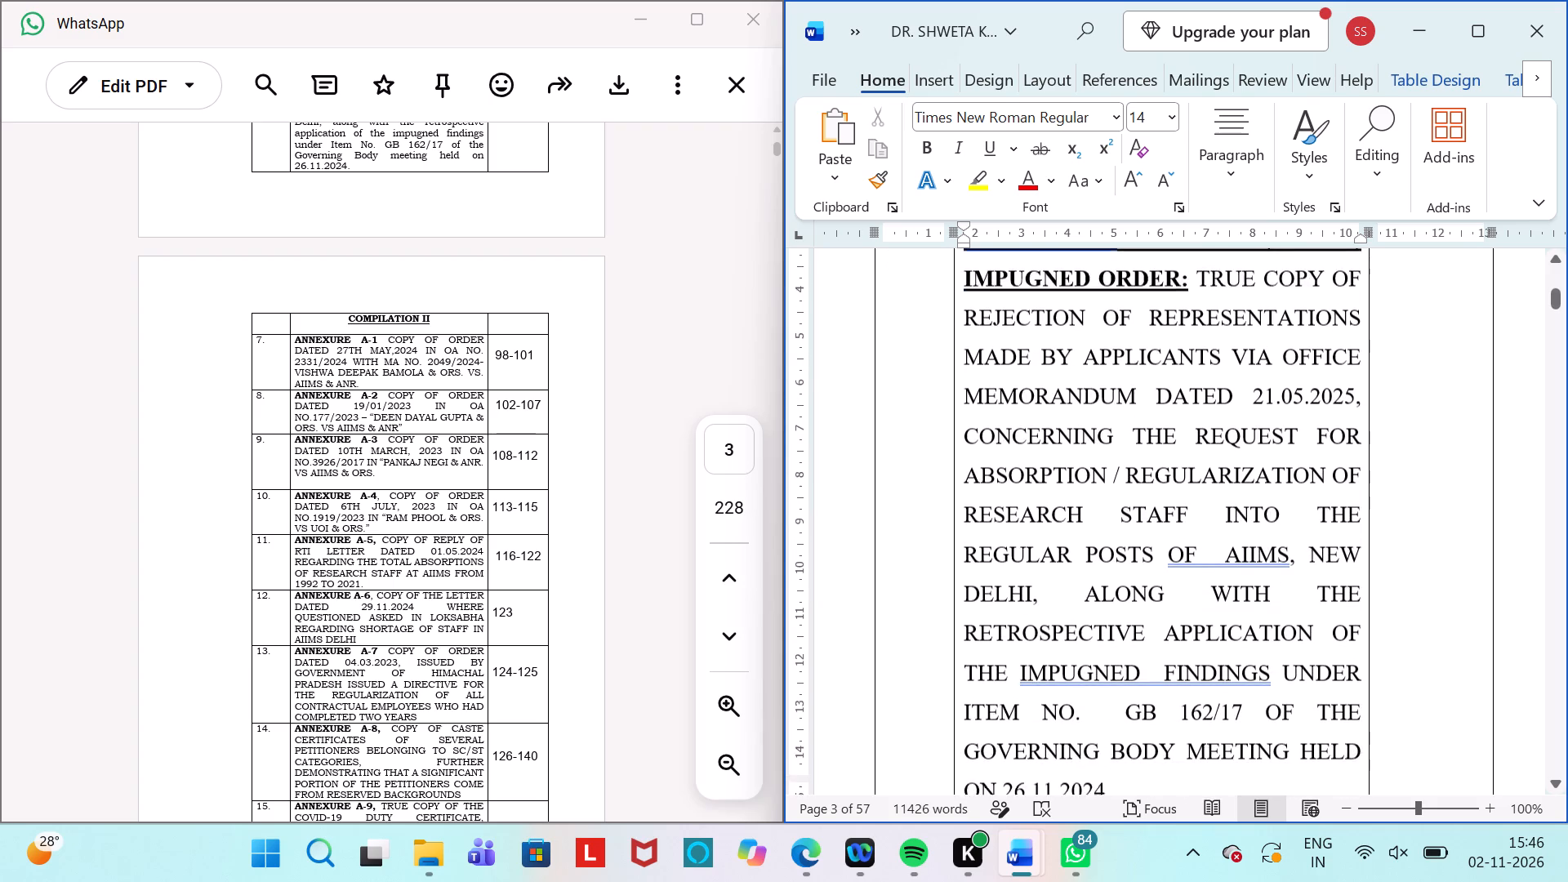
scroll(1141, 369, "down", 1)
scroll(620, 375, "down", 1)
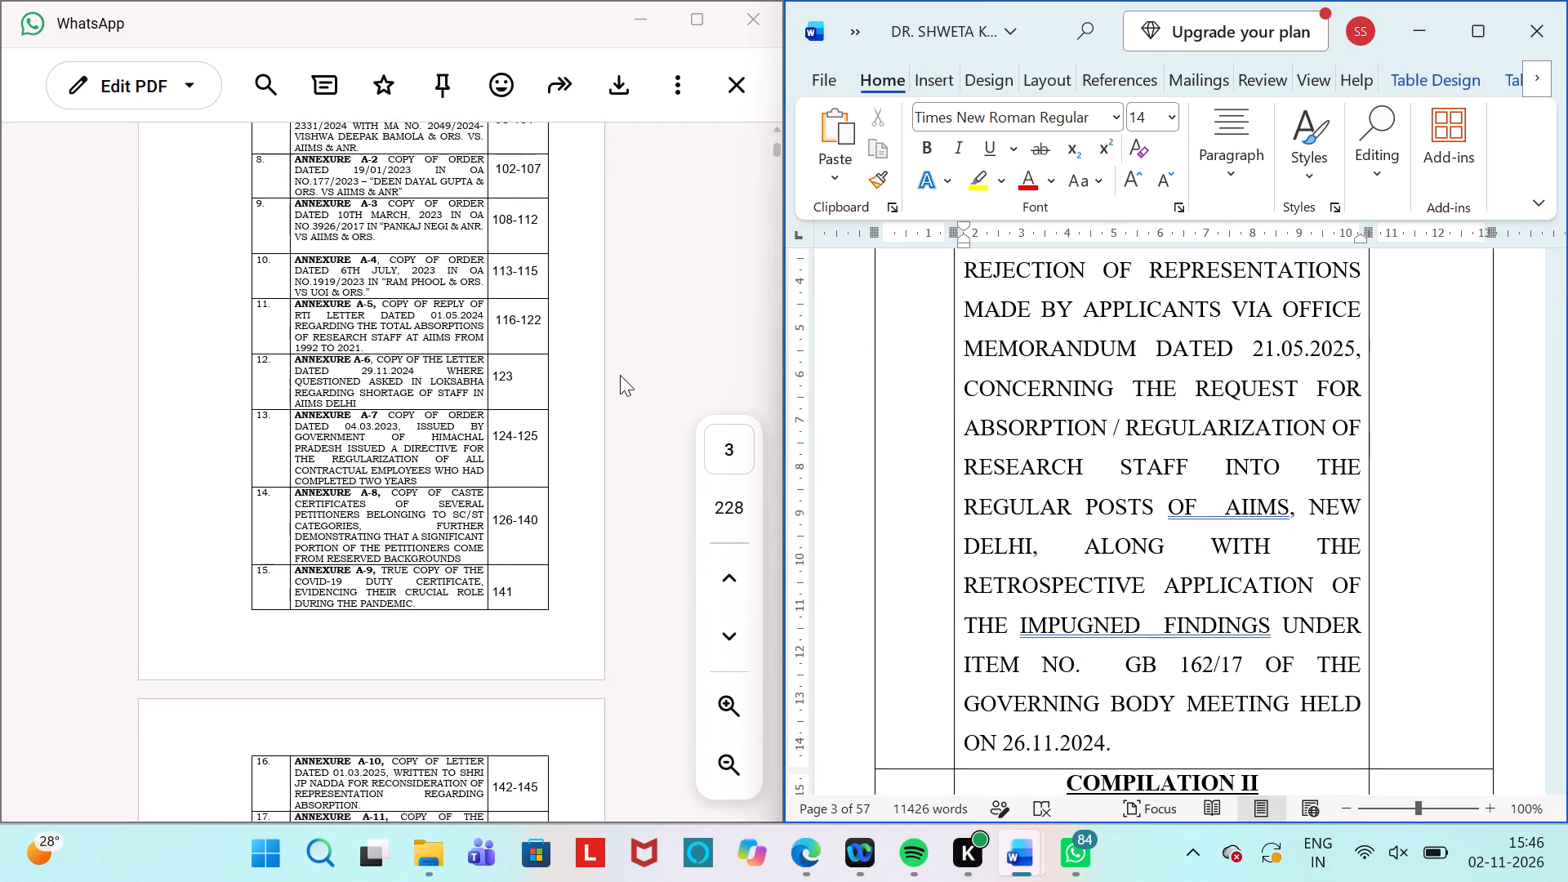
scroll(620, 375, "down", 1)
scroll(620, 375, "up", 1)
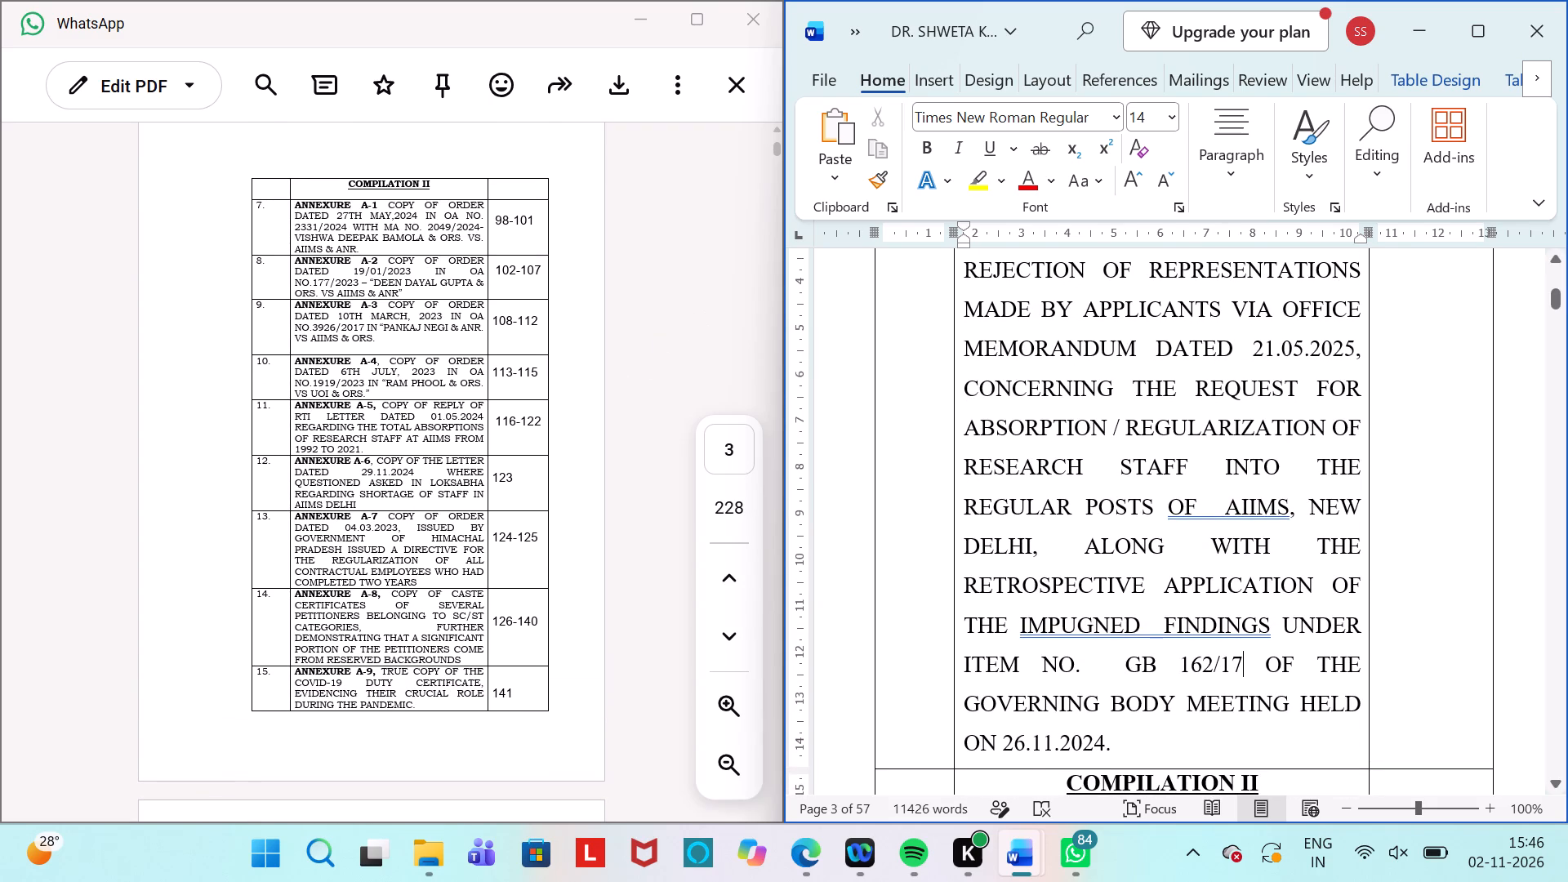
scroll(1083, 368, "down", 3)
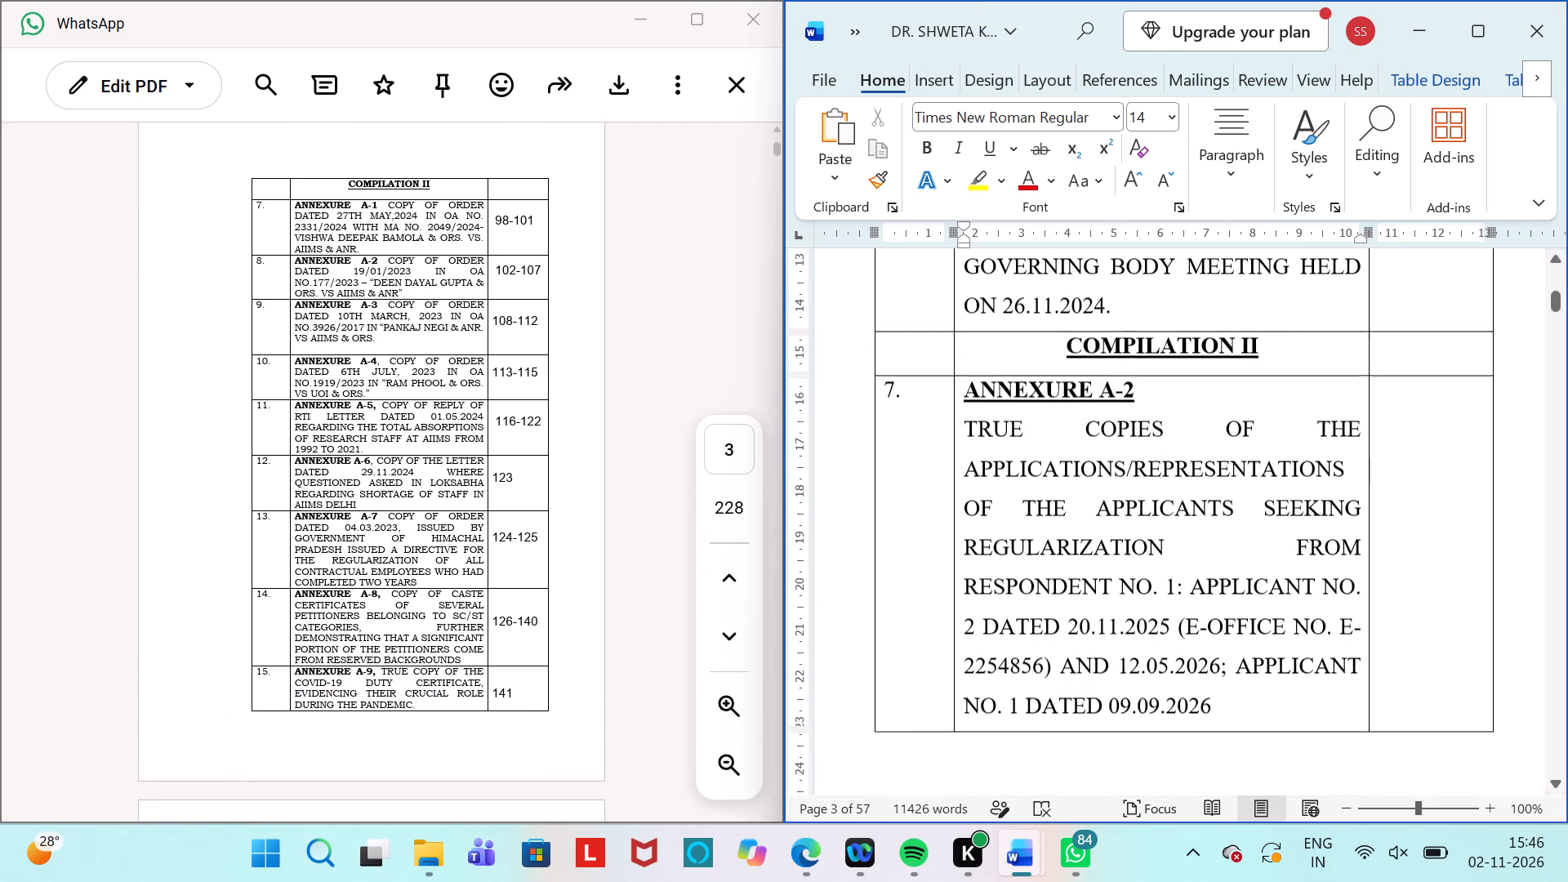
scroll(1083, 368, "down", 1)
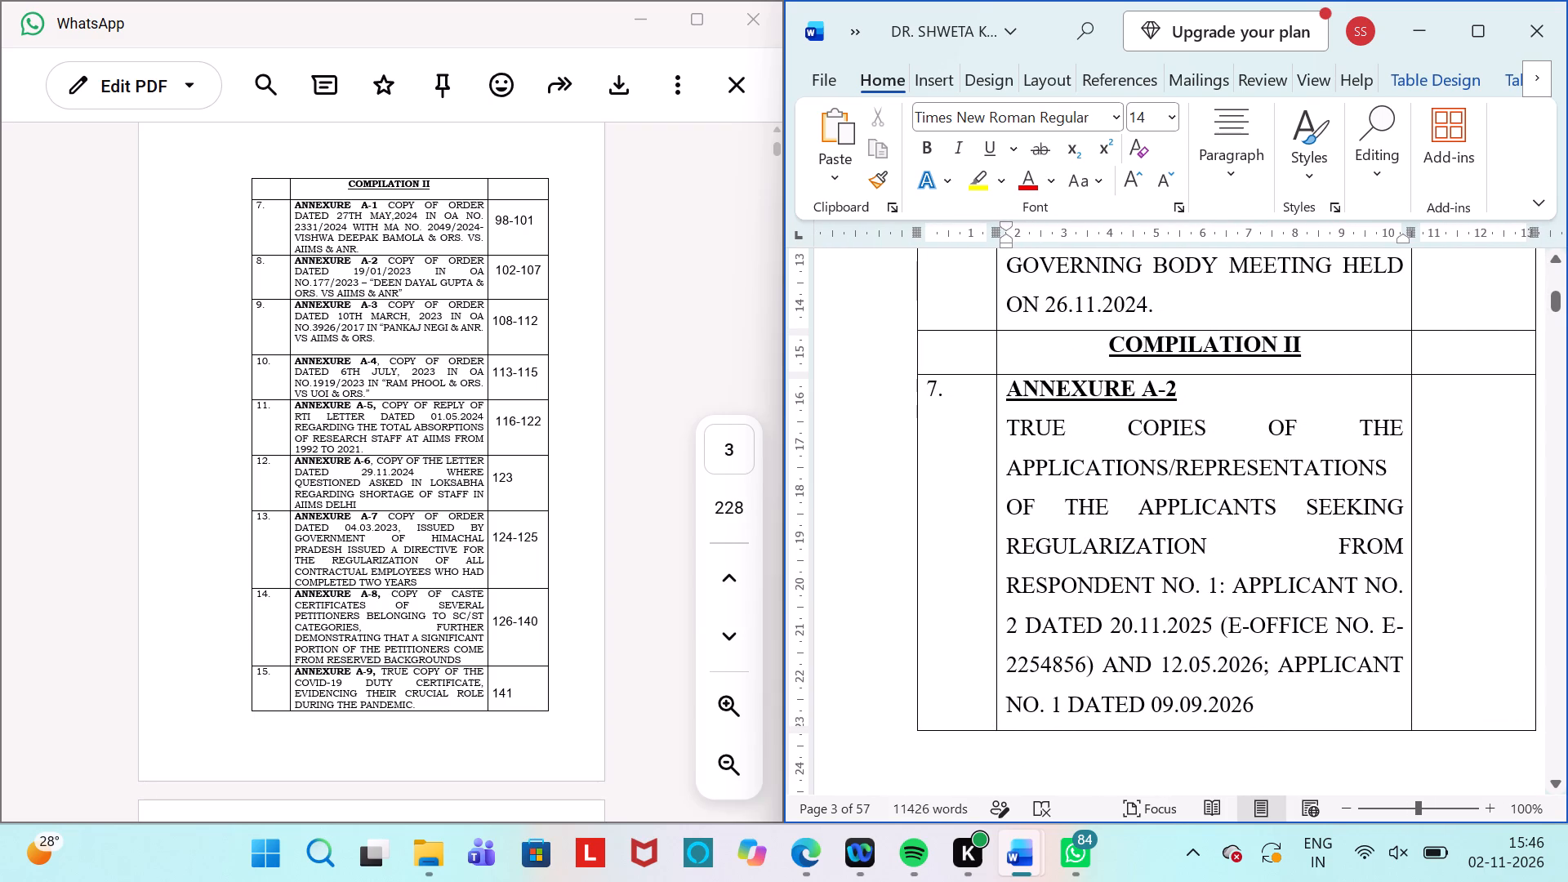
scroll(1111, 566, "down", 1)
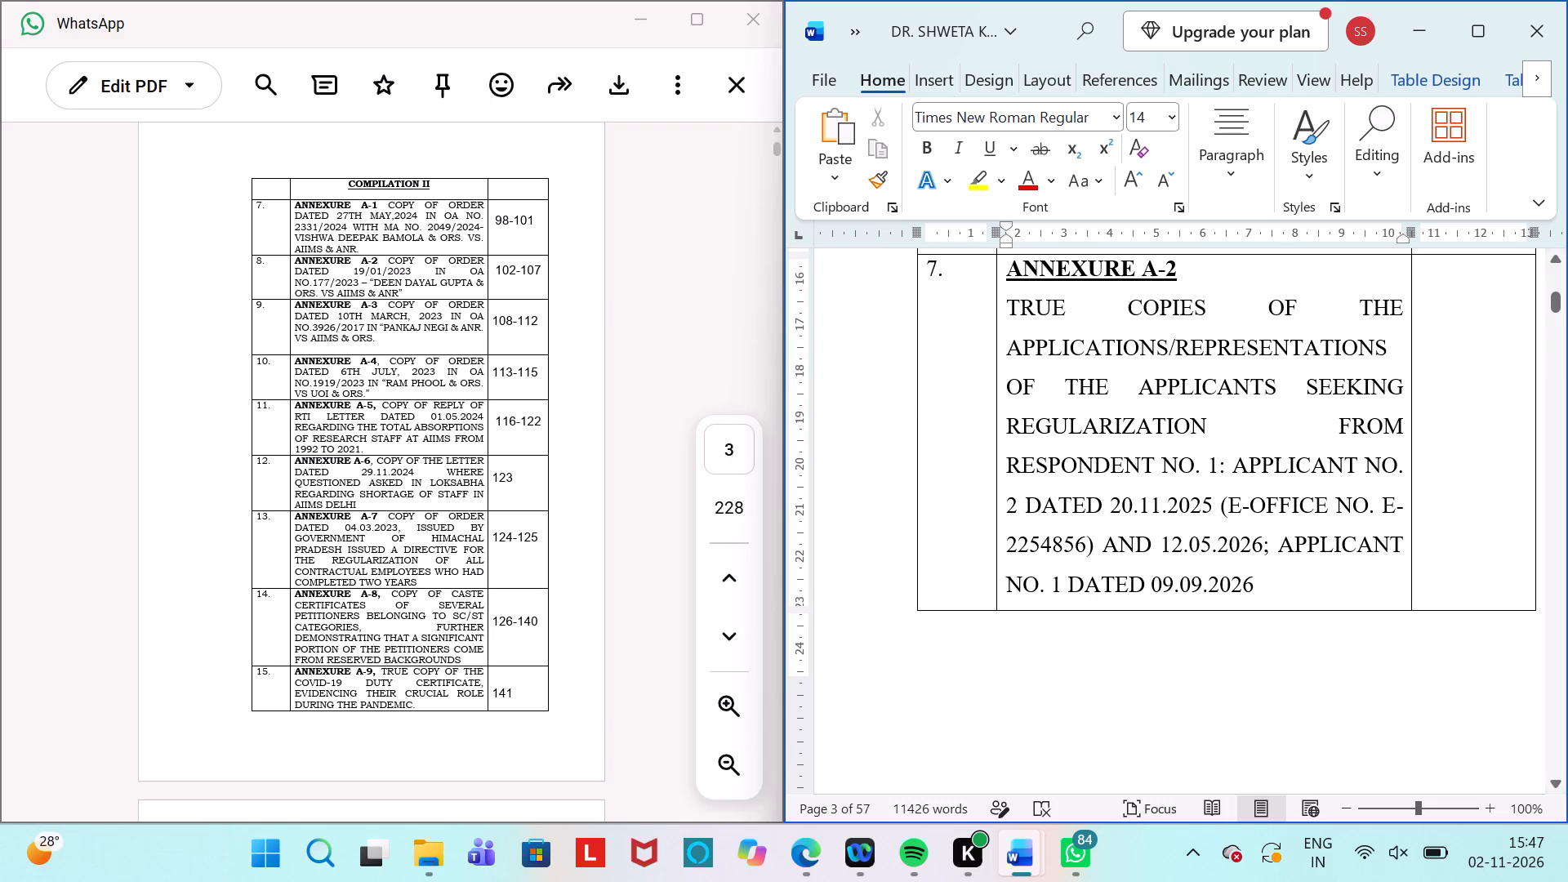
Insert the missing space between "STAFF" and "WHO" in the Annexure A-3 Colly entry of the index table.
scroll(964, 429, "down", 4)
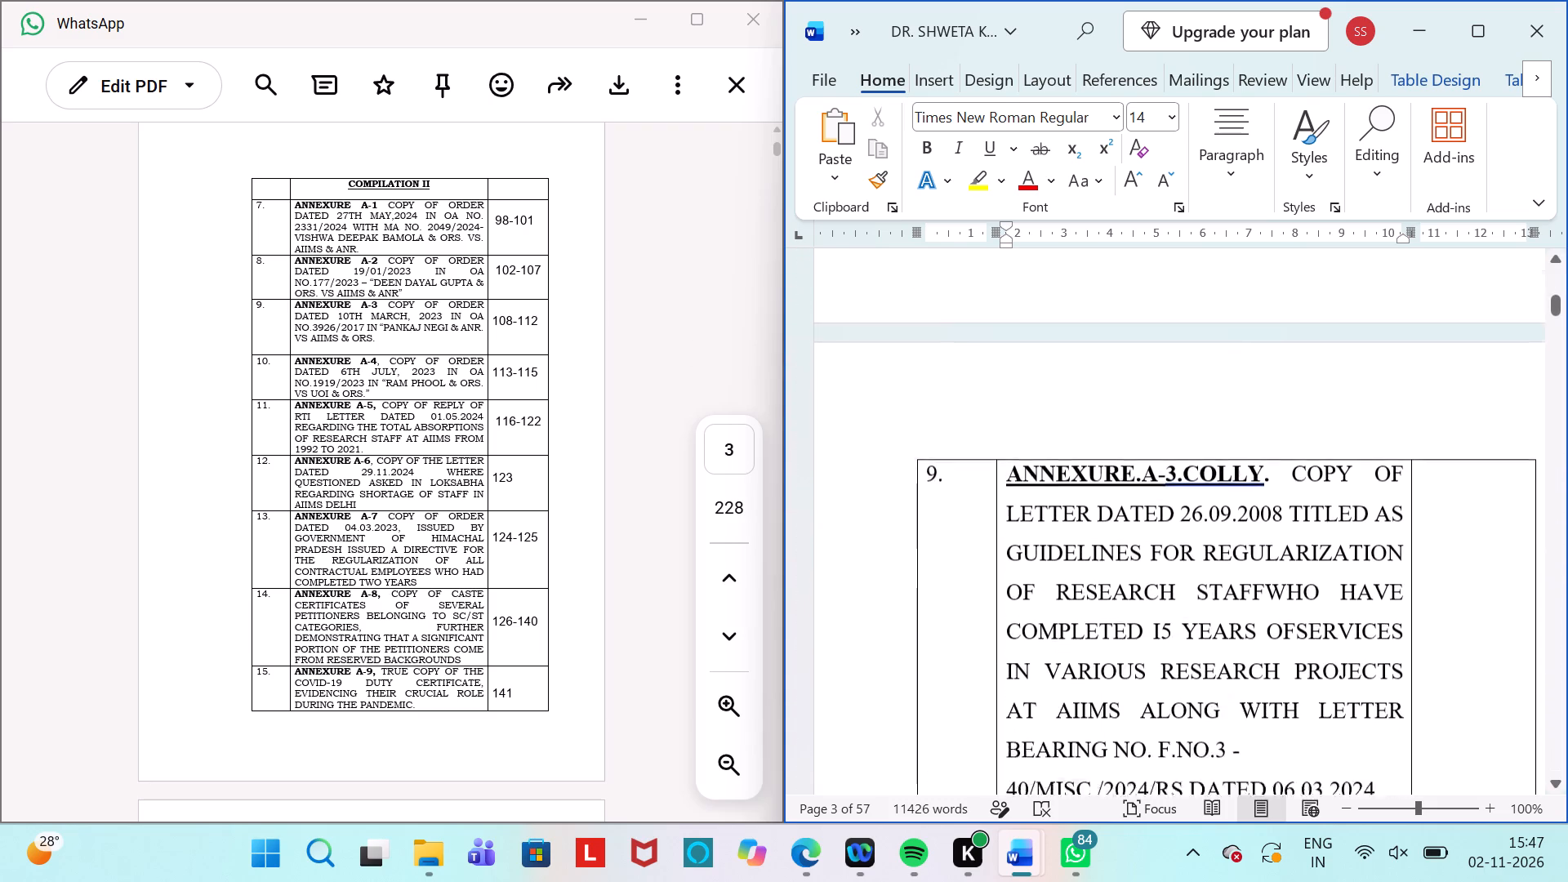
scroll(964, 429, "down", 1)
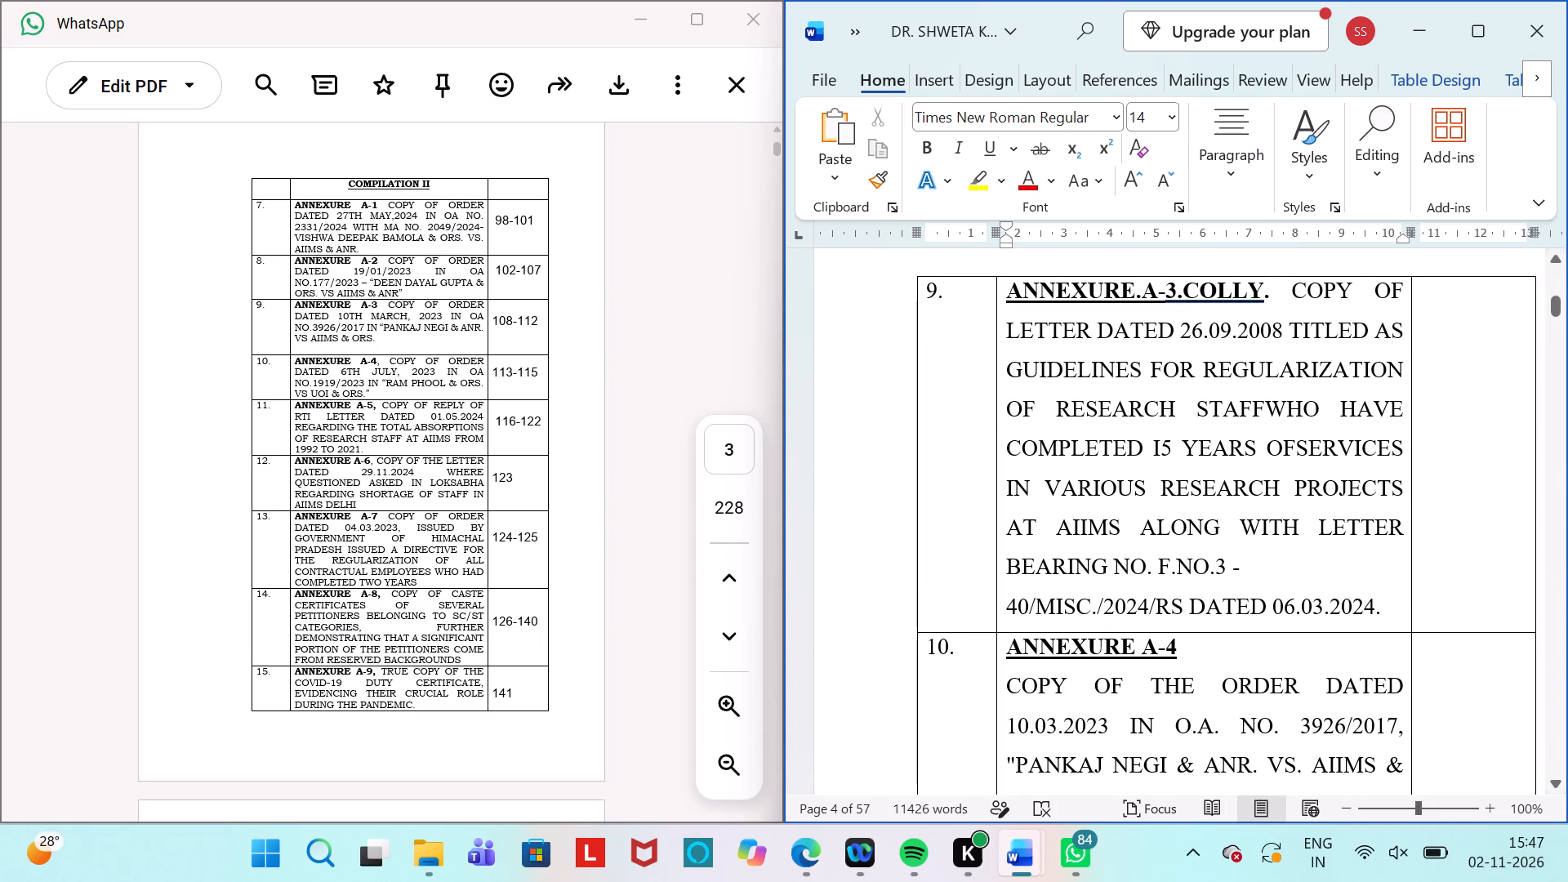
left_click(1261, 409)
key("space")
Read through the index entries from Annexure A-4 down to Annexure A-13, comparing them with the reference index.
scroll(1253, 583, "down", 1)
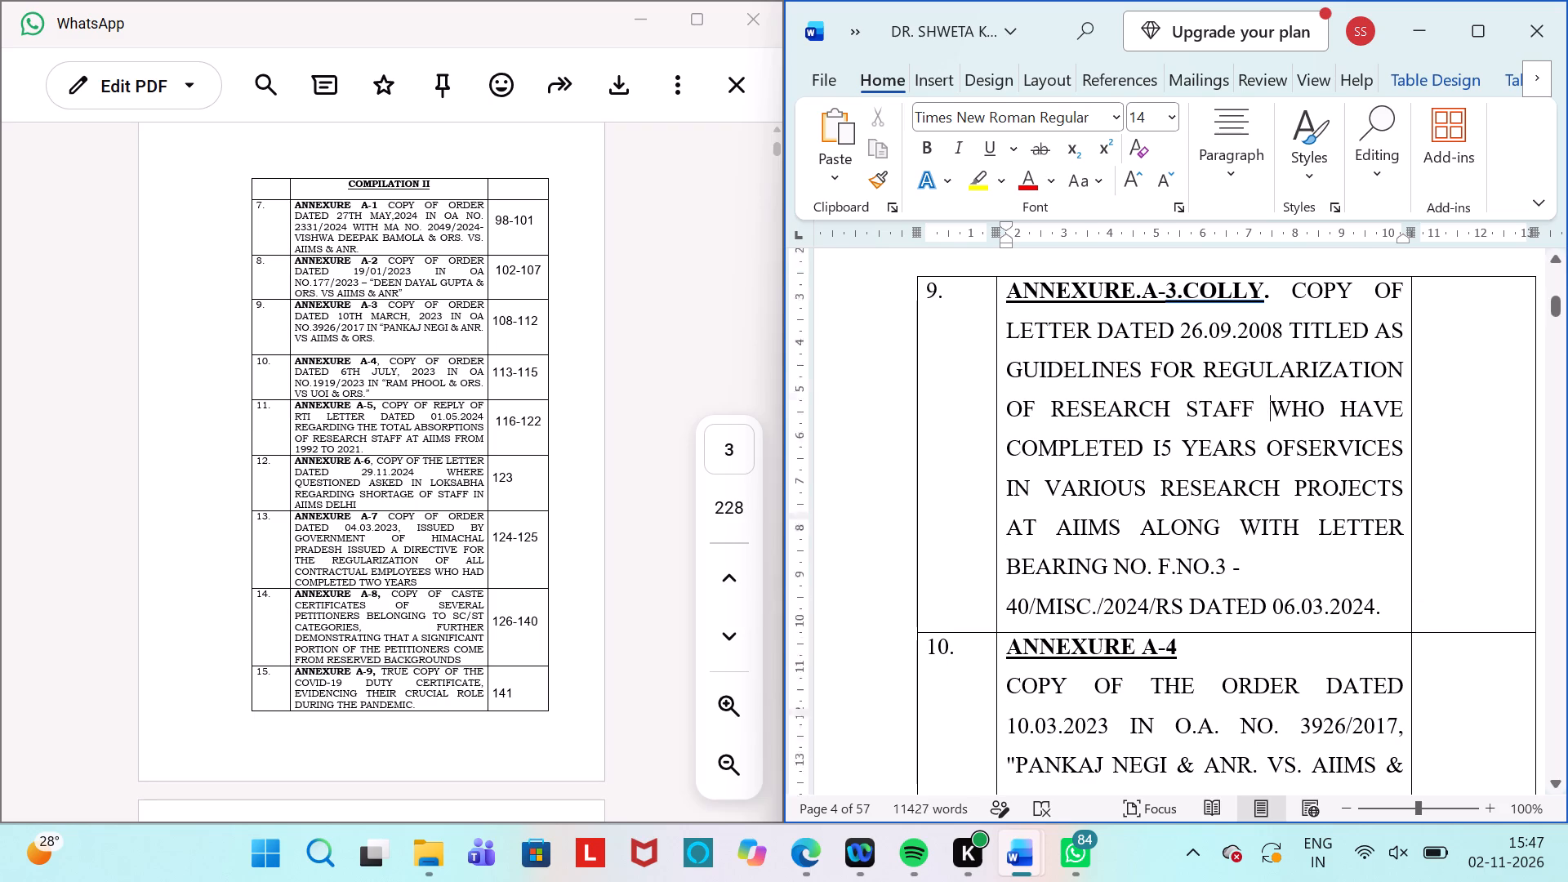
scroll(1253, 583, "down", 3)
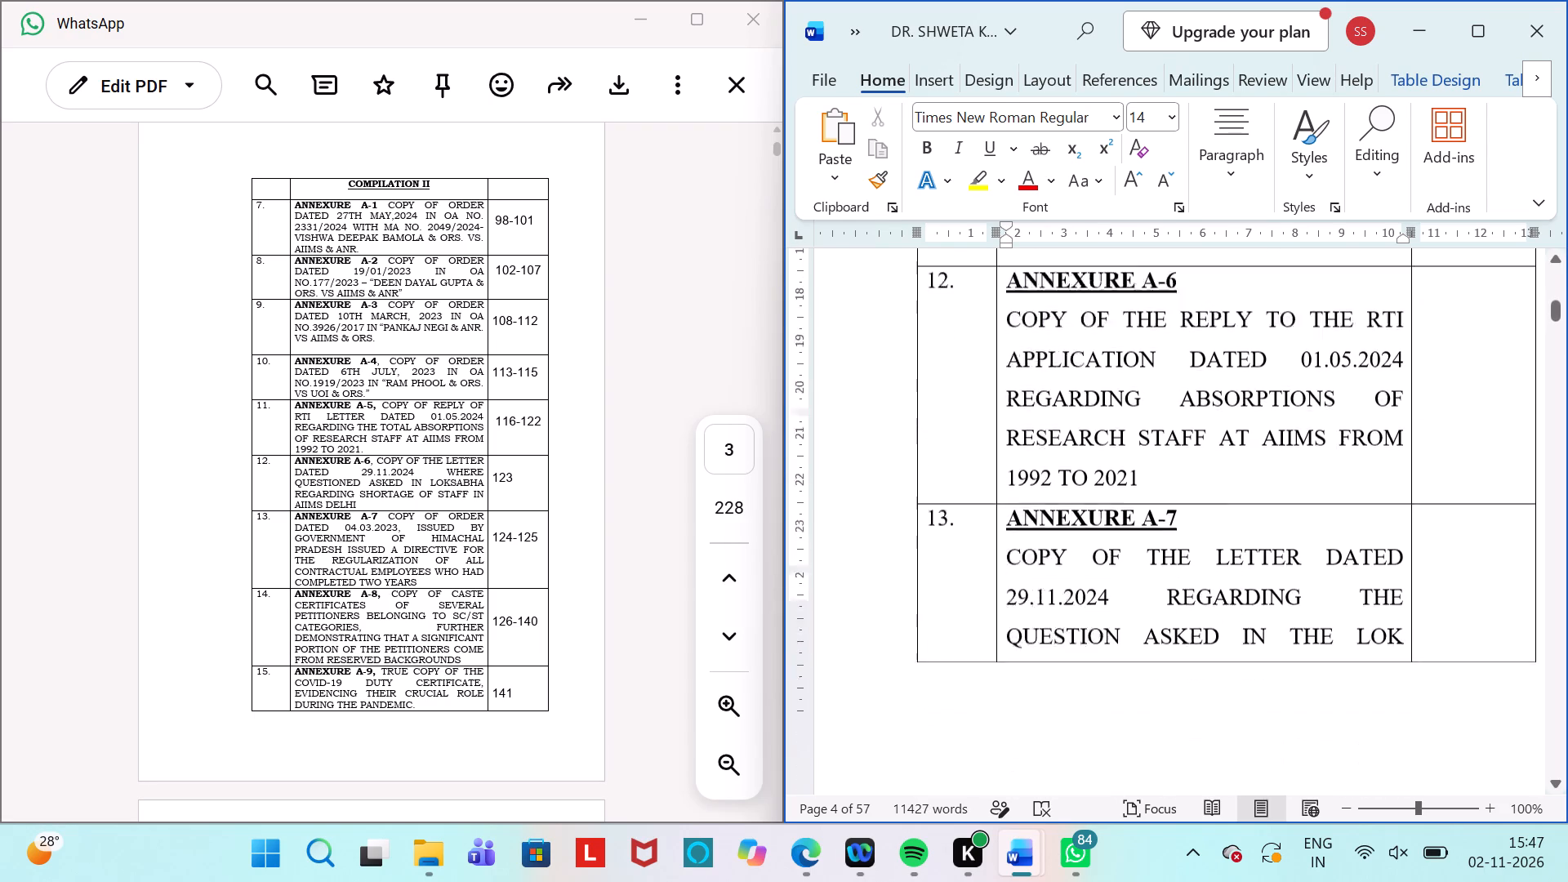
scroll(1253, 583, "down", 3)
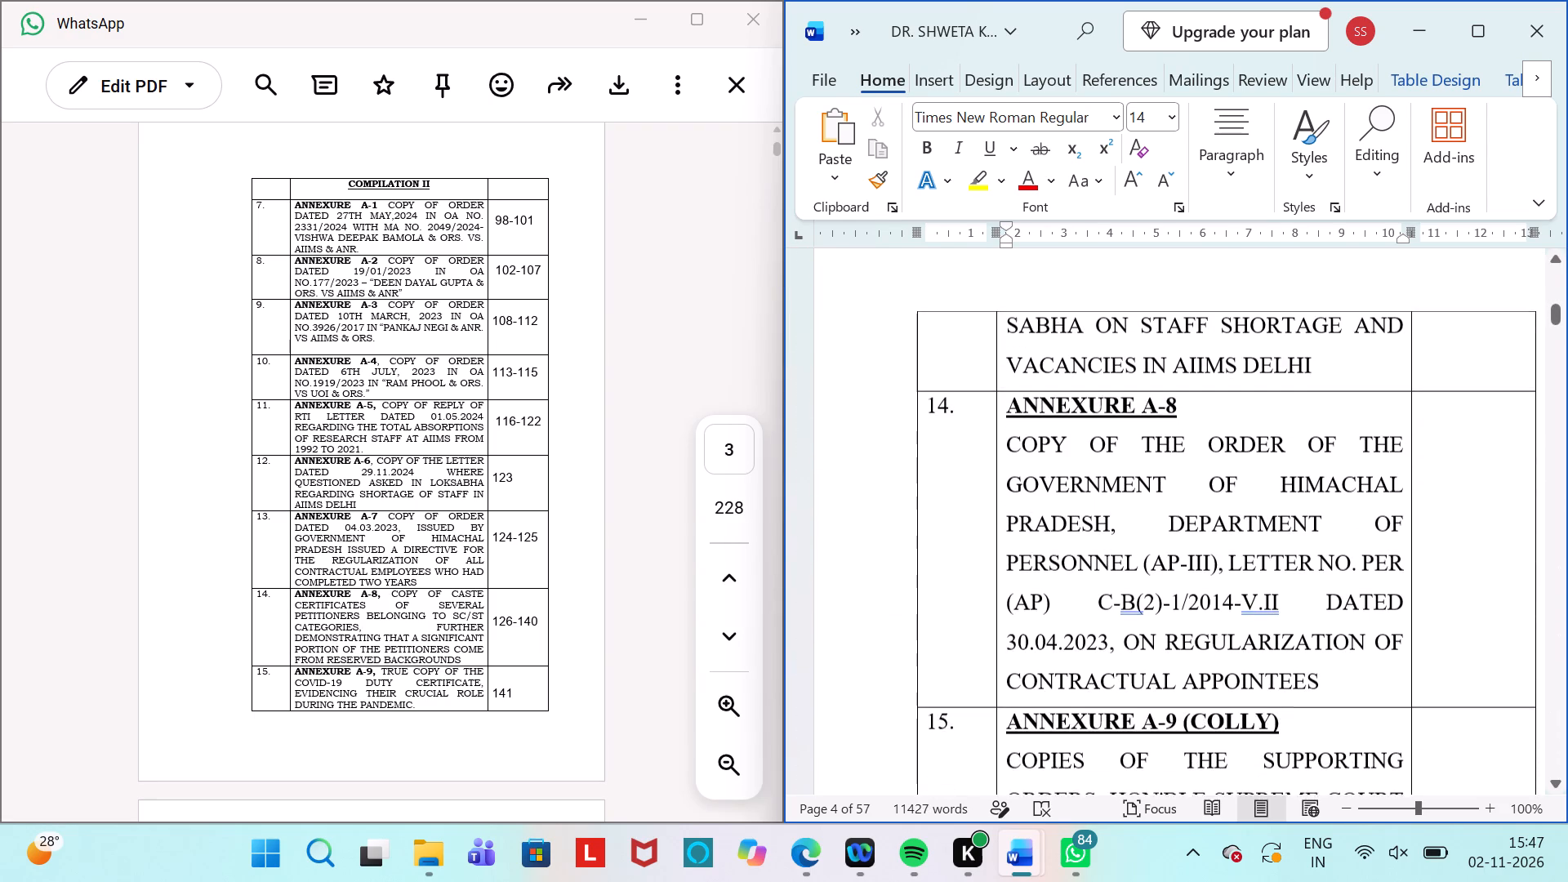
scroll(1253, 583, "down", 3)
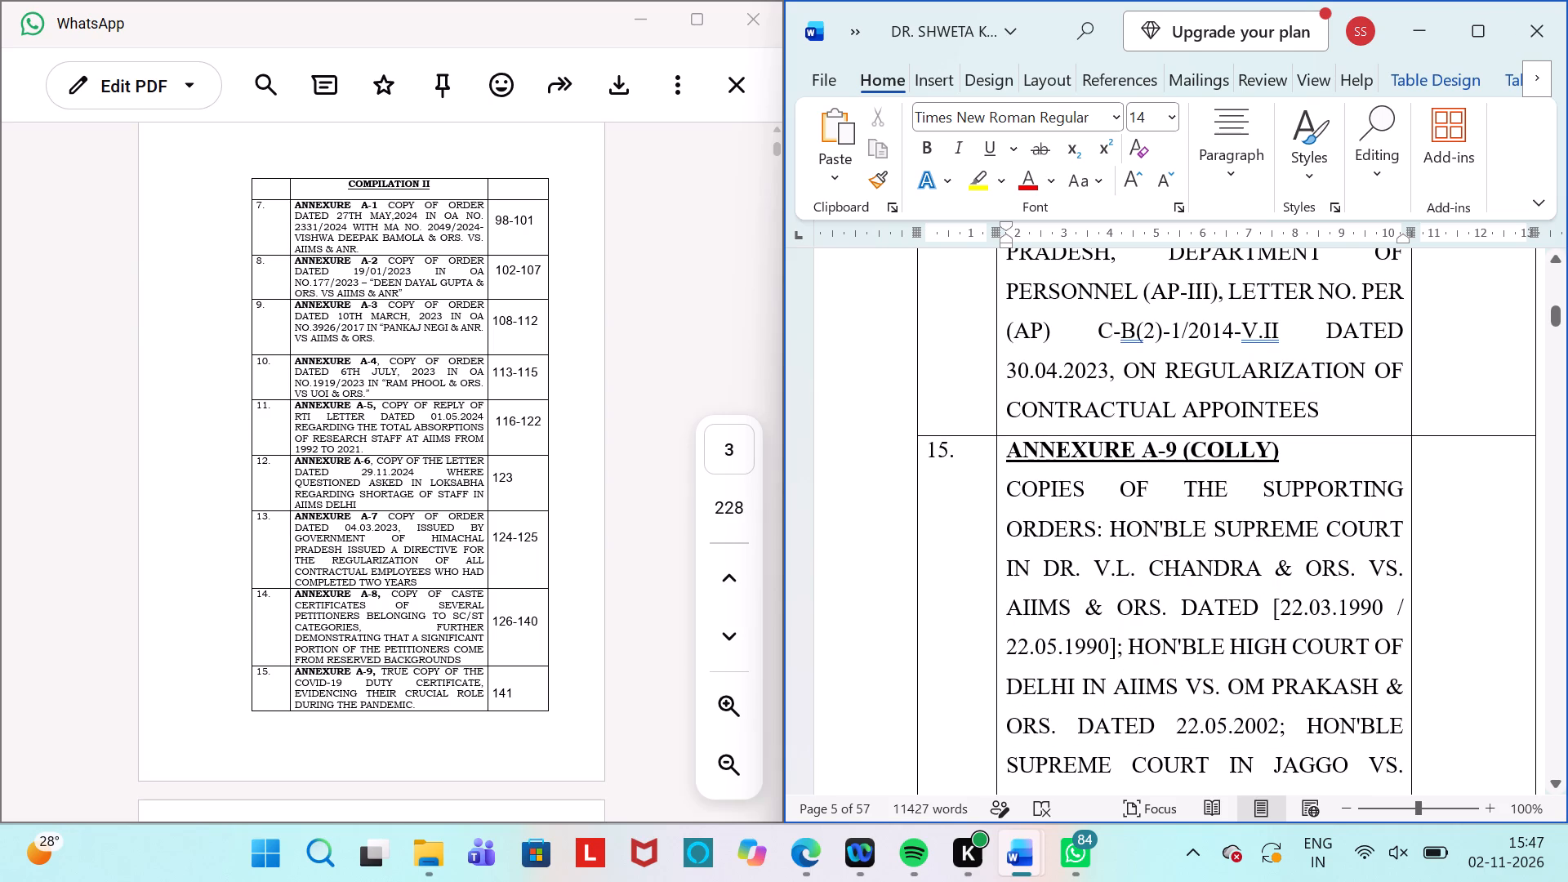
scroll(1253, 583, "down", 2)
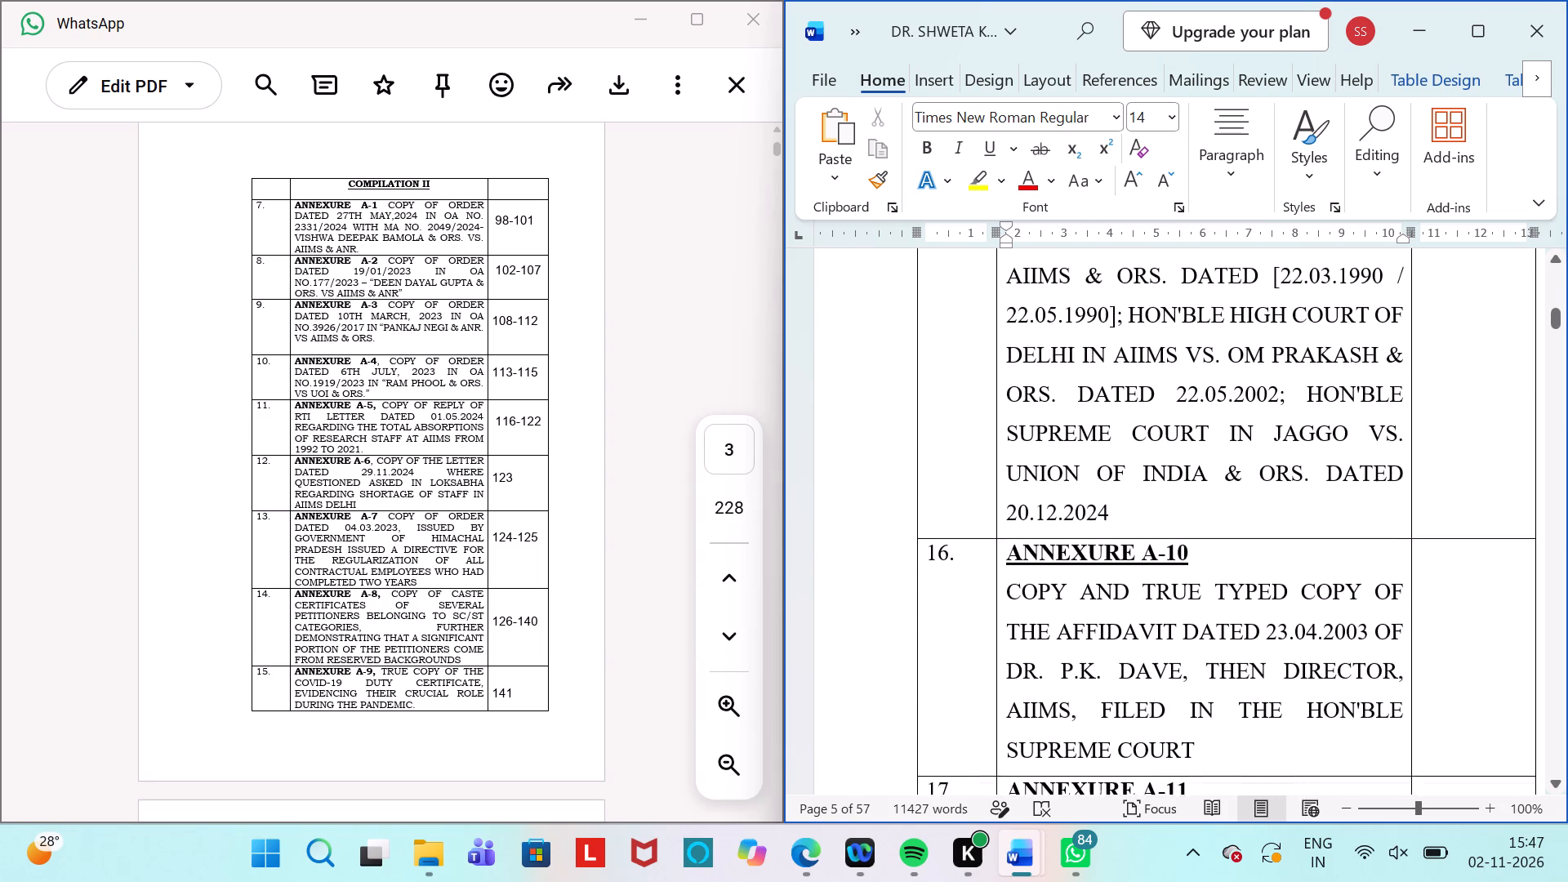
scroll(1253, 583, "down", 4)
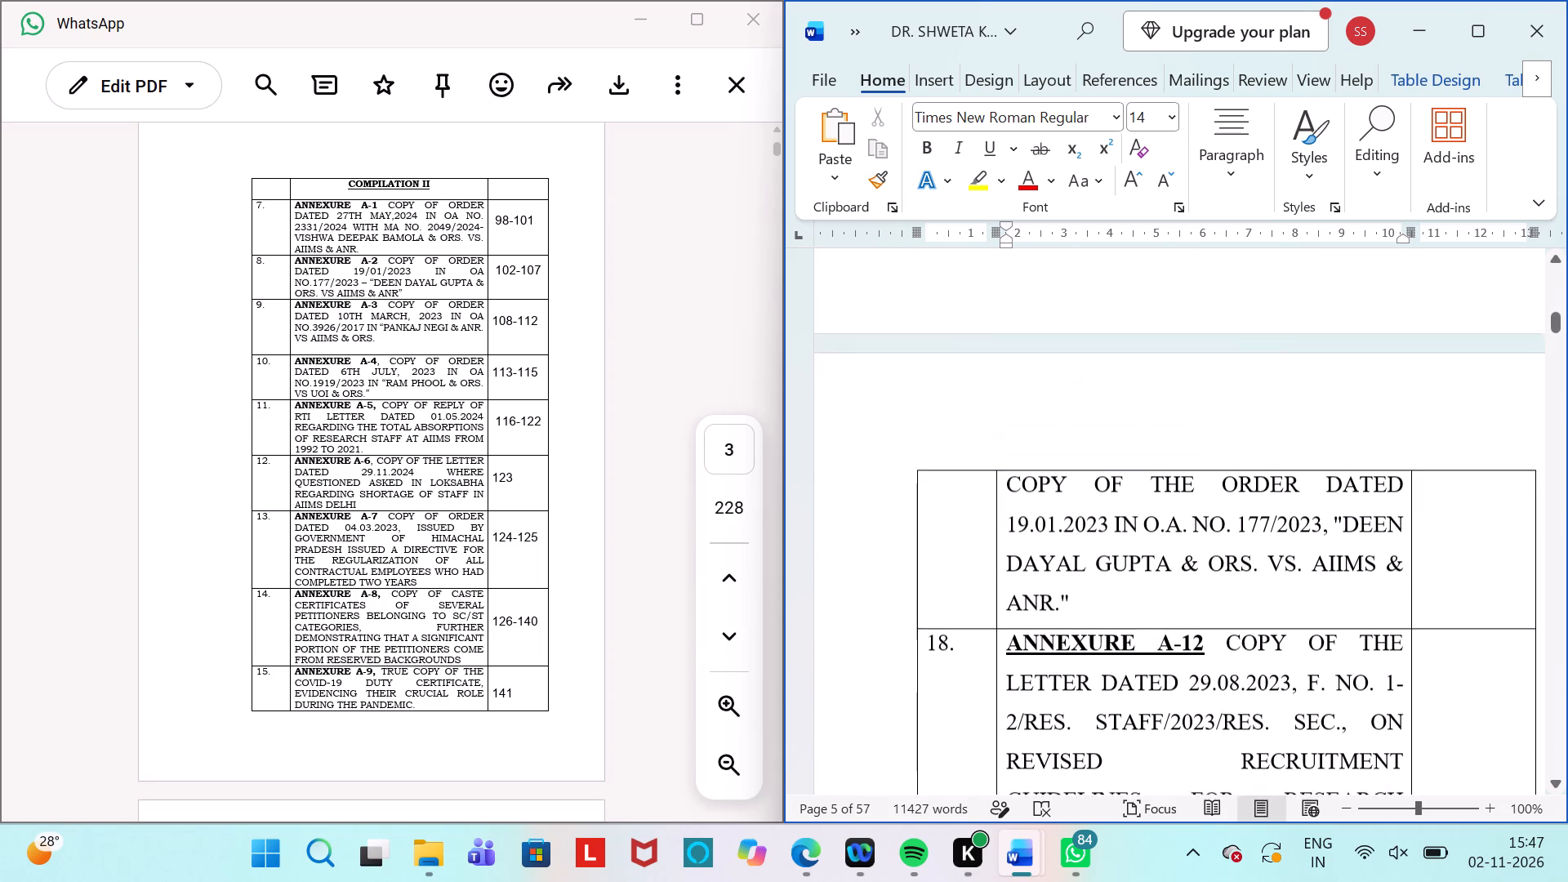
scroll(1253, 583, "down", 2)
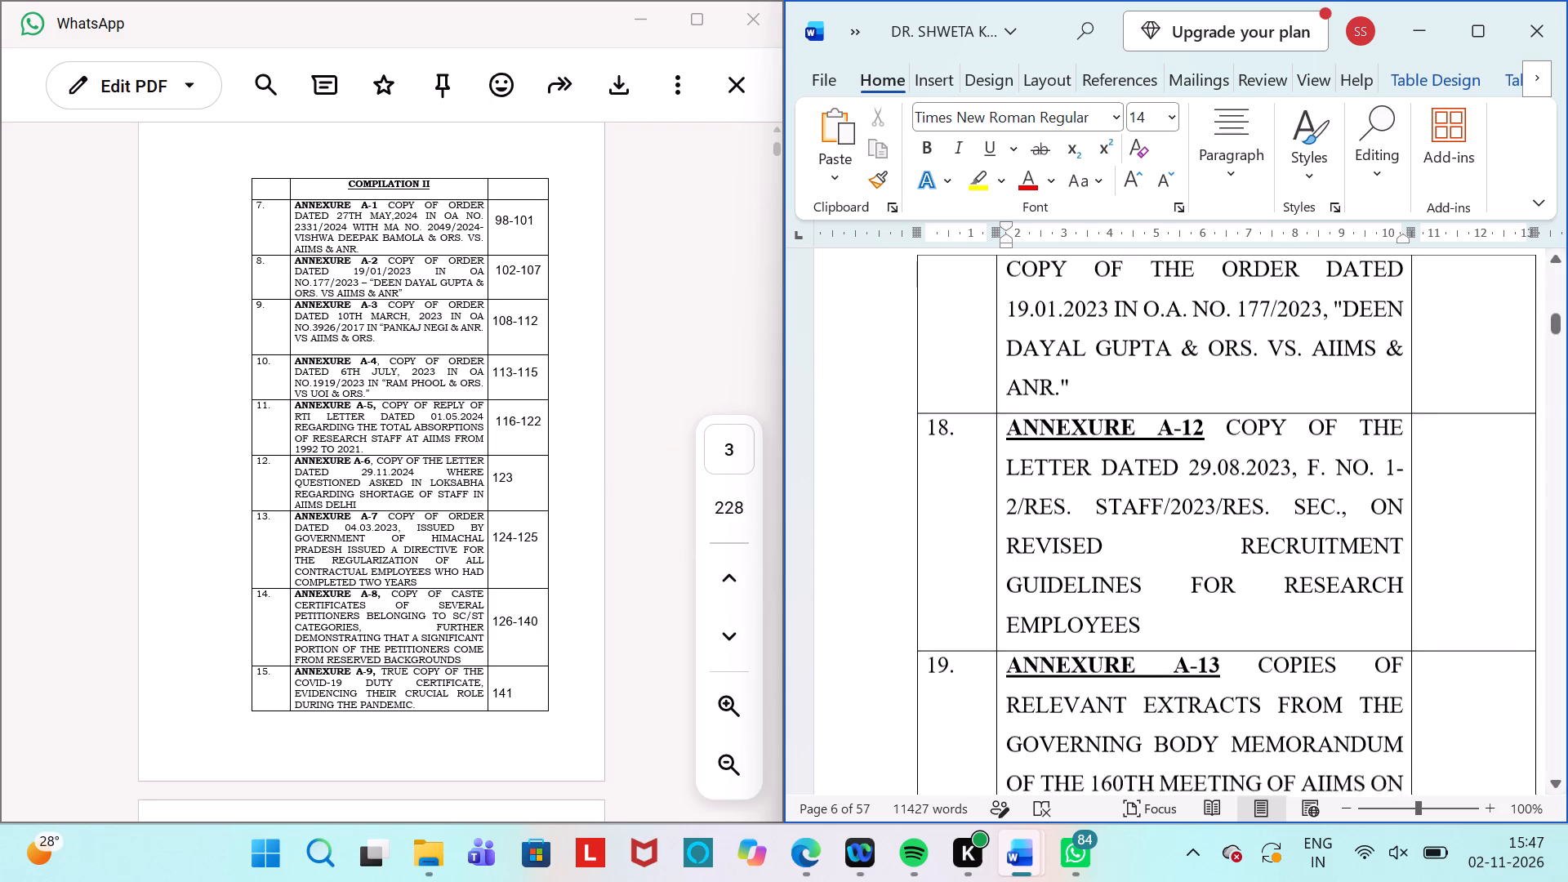
Recheck the index entries in reverse order, from Annexure A-12 back up to Annexure A-4.
scroll(1248, 352, "up", 1)
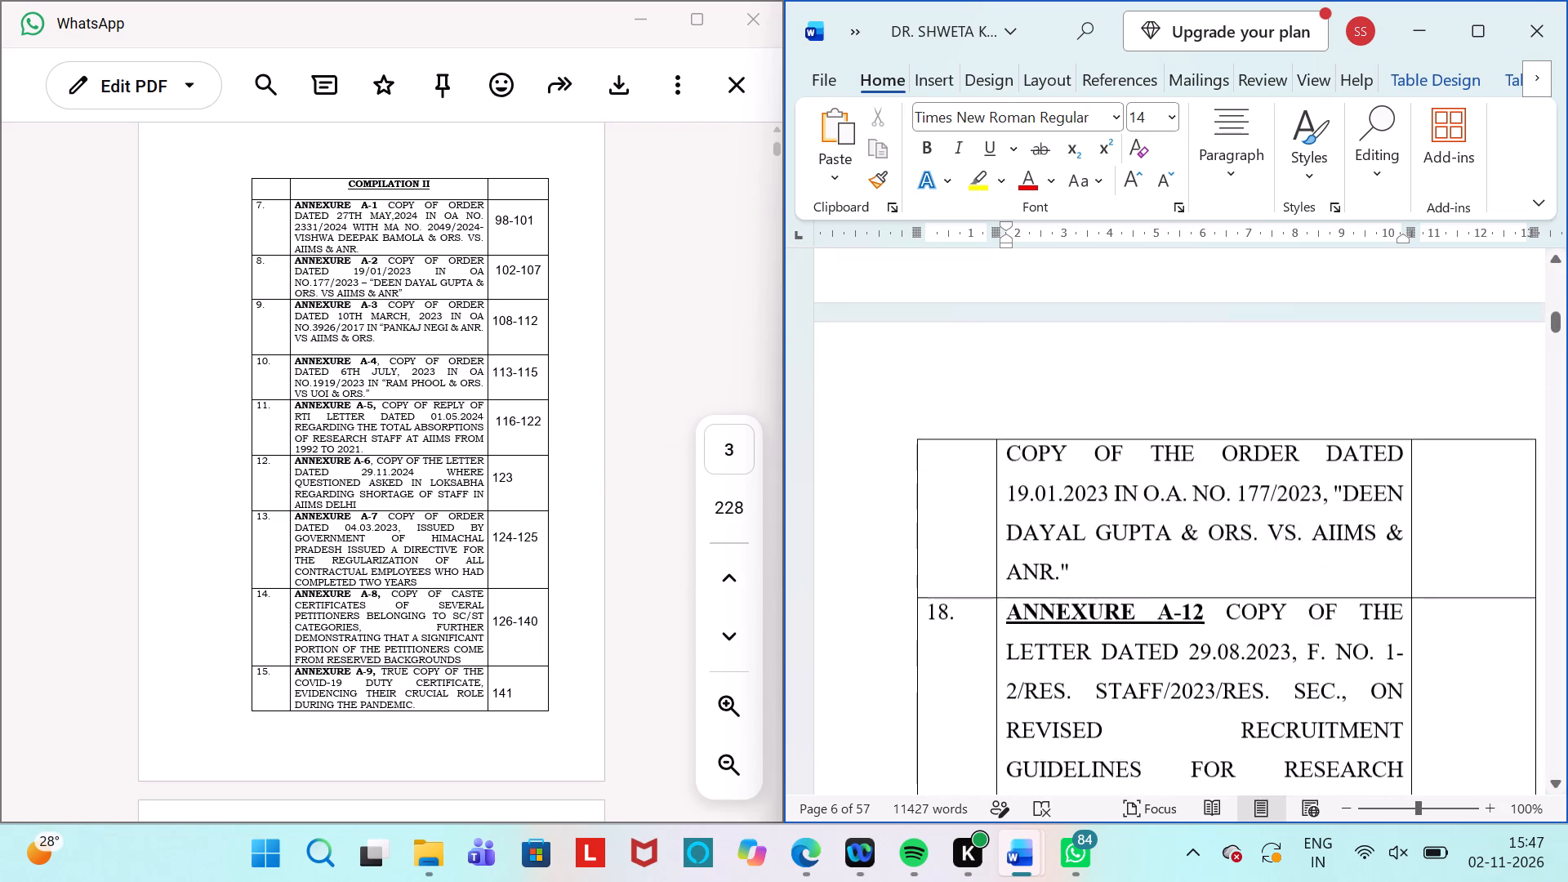
scroll(1248, 352, "up", 4)
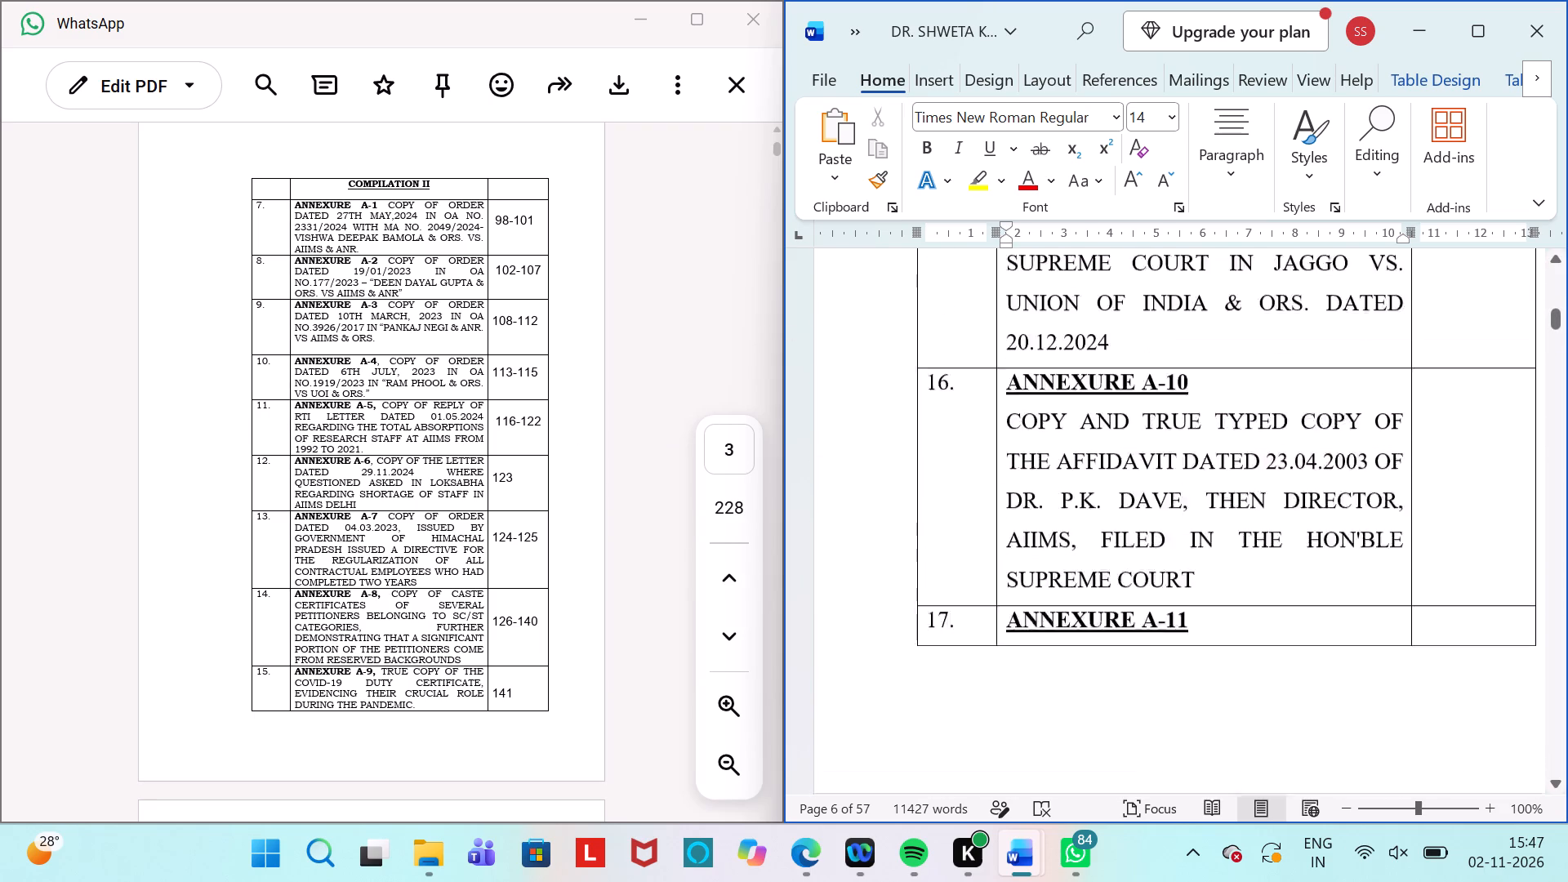
scroll(1248, 352, "up", 4)
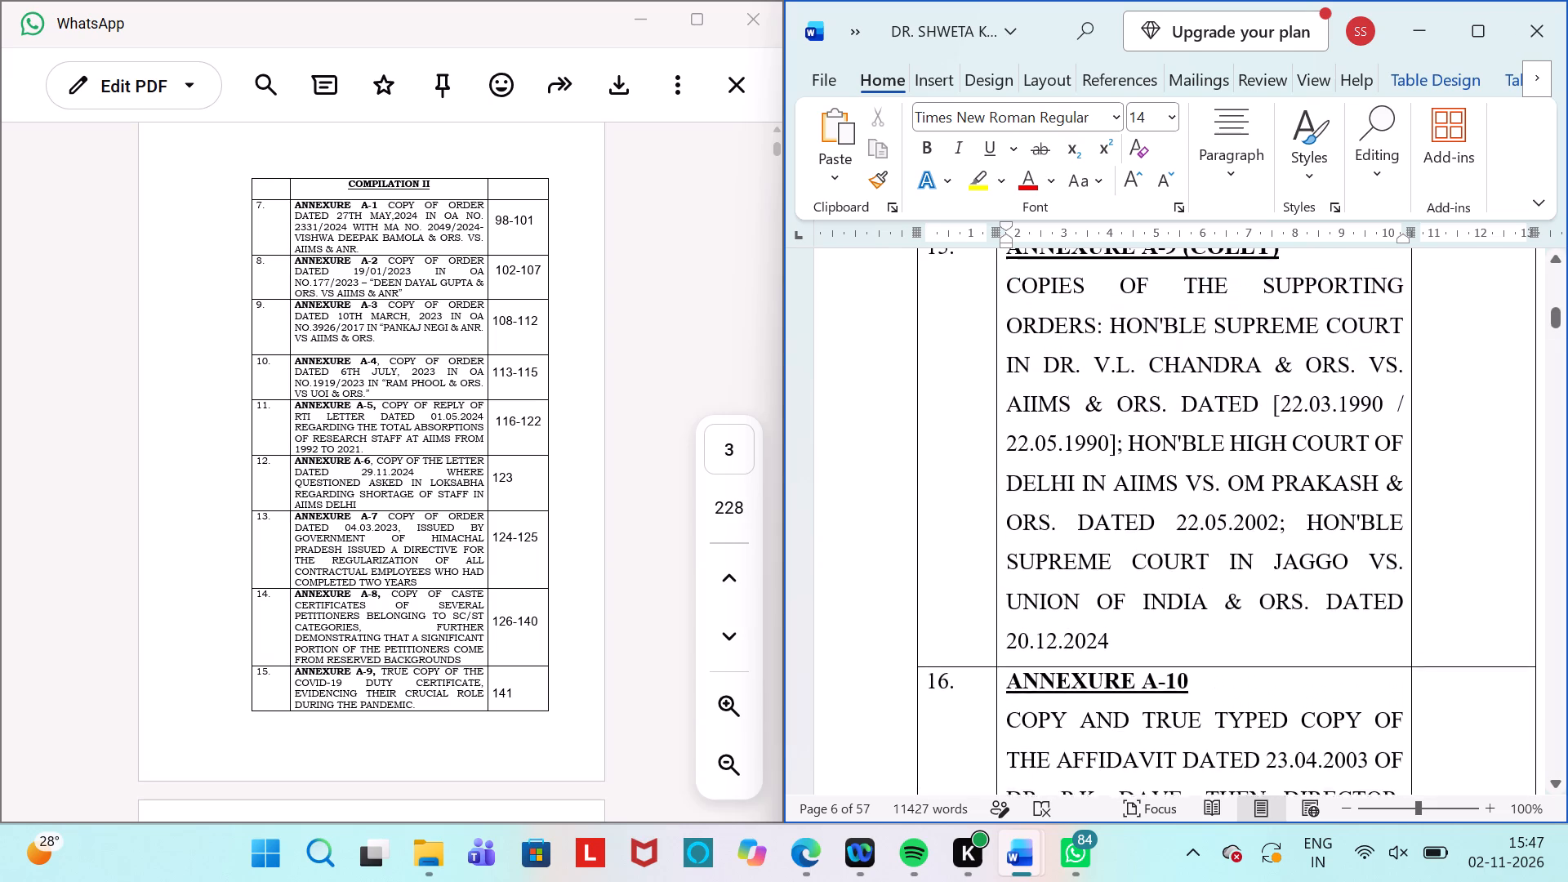
scroll(1248, 352, "up", 2)
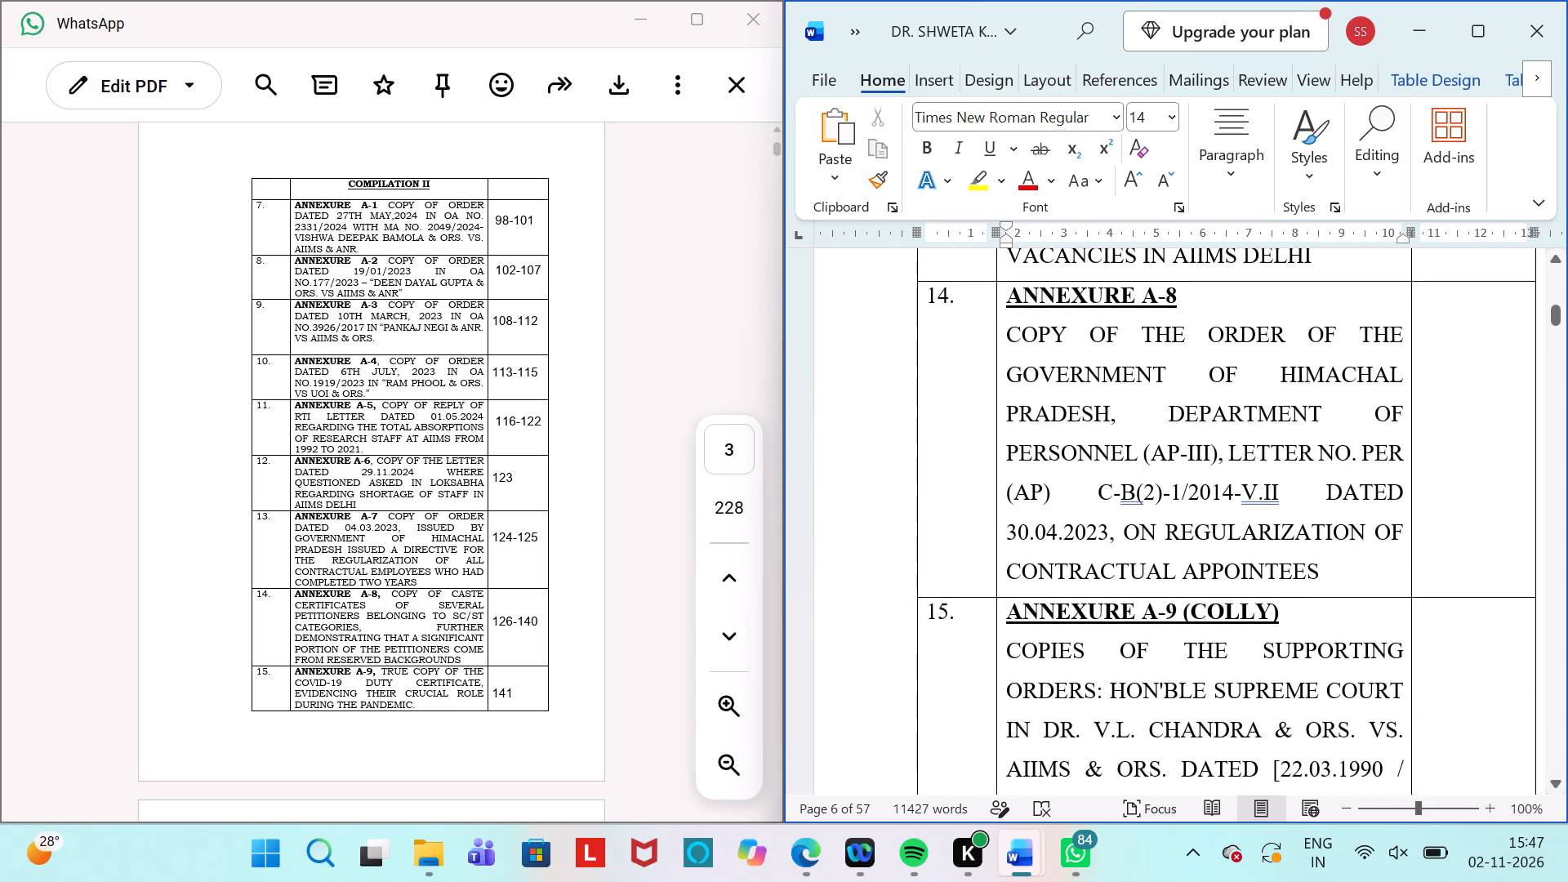
scroll(1248, 352, "up", 3)
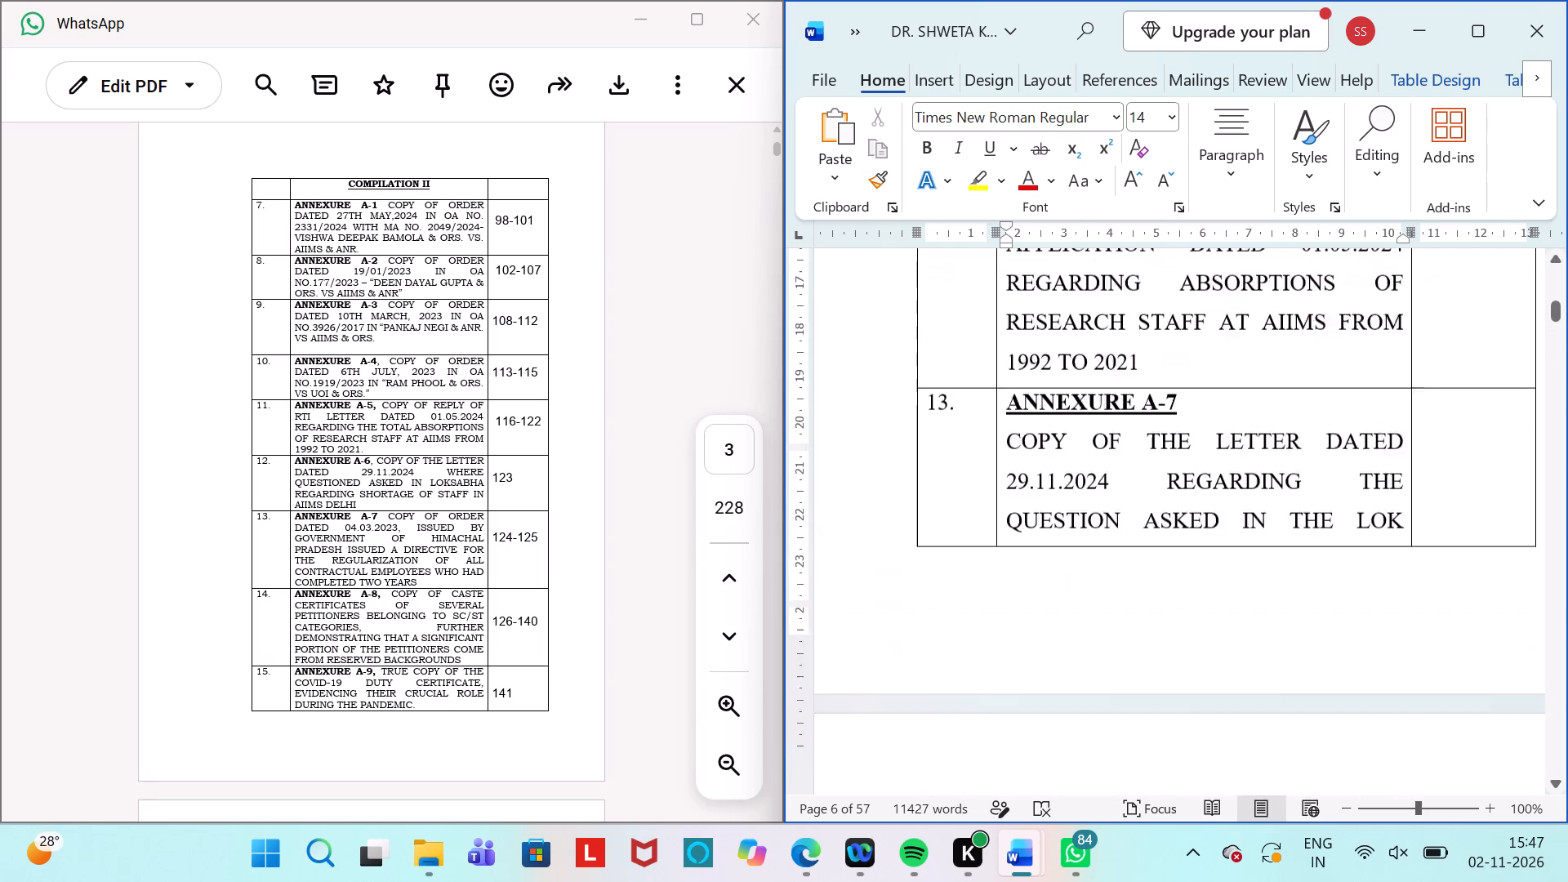
scroll(1248, 352, "up", 3)
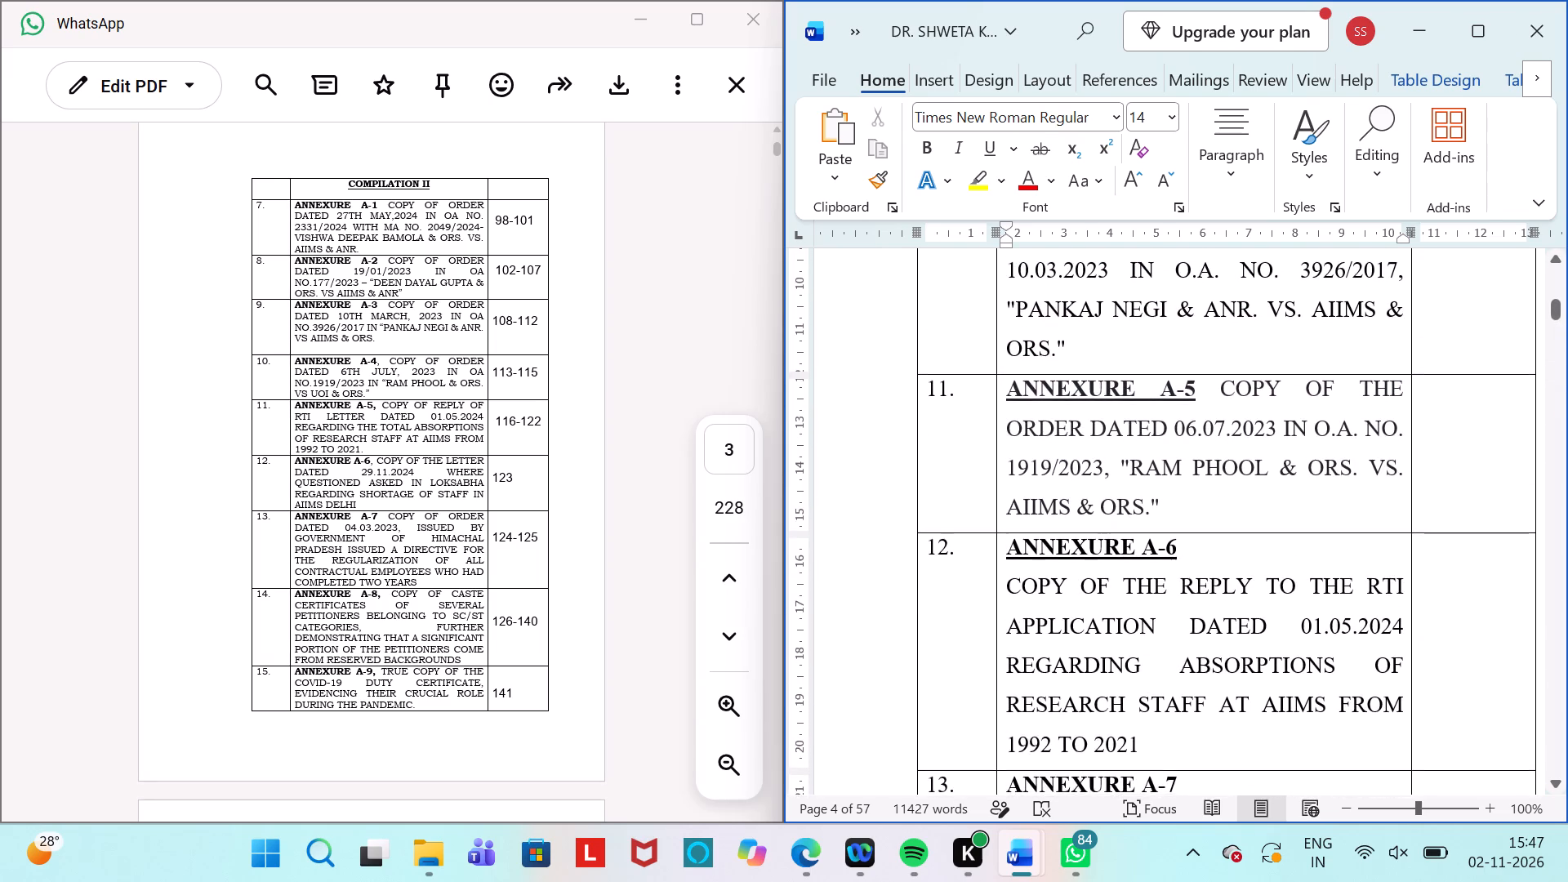
scroll(1248, 352, "up", 1)
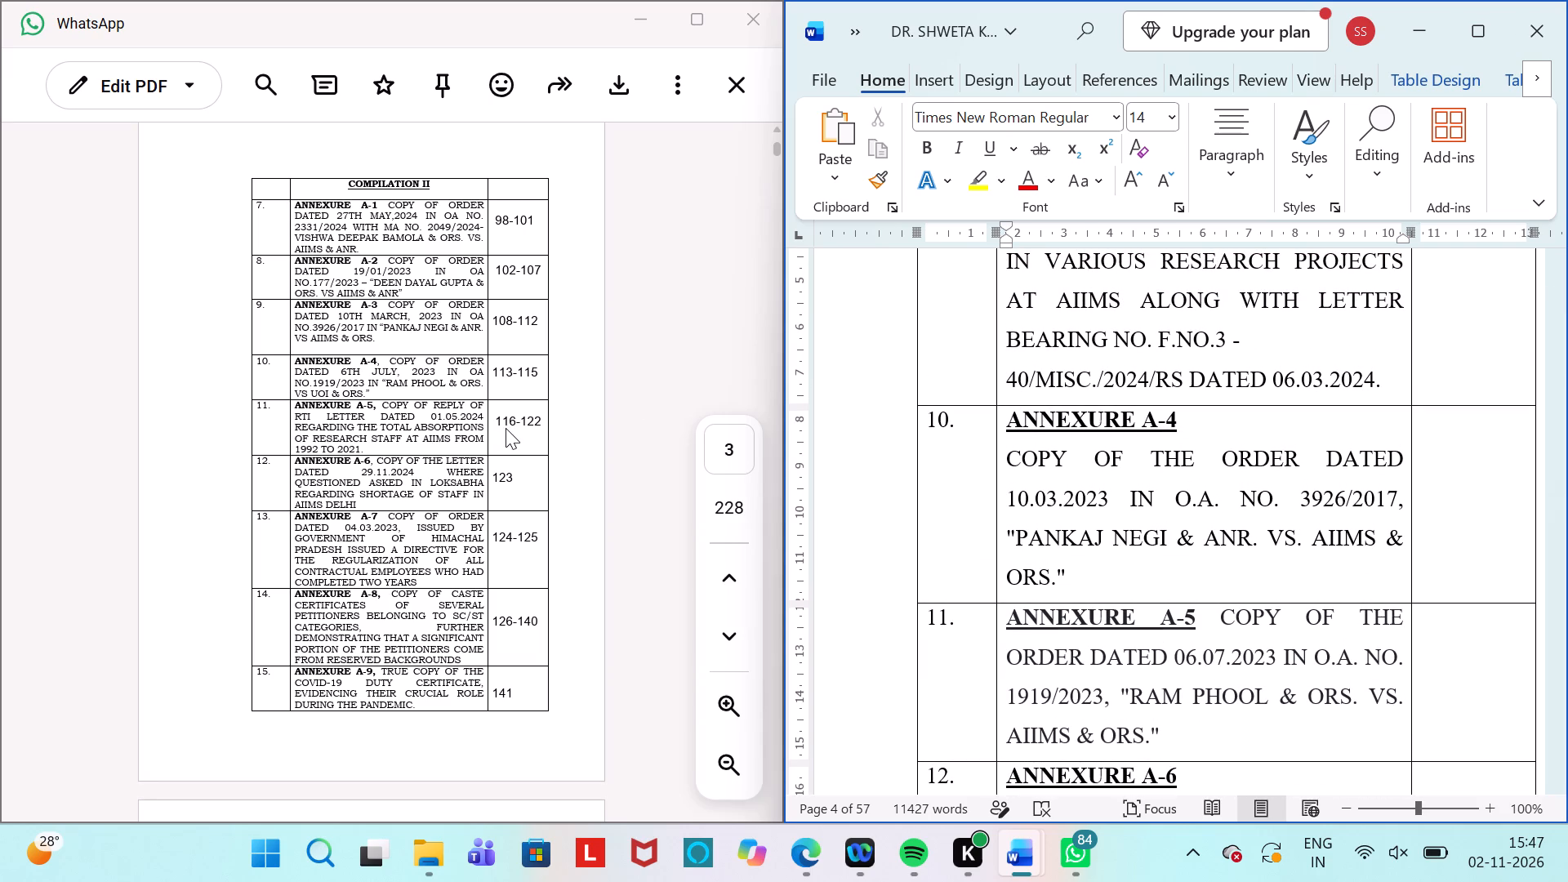
Review the index entries from Annexure A-5 forward to the Annexure A-15, Vakalatnama and Letter of Motion rows.
scroll(989, 464, "down", 4)
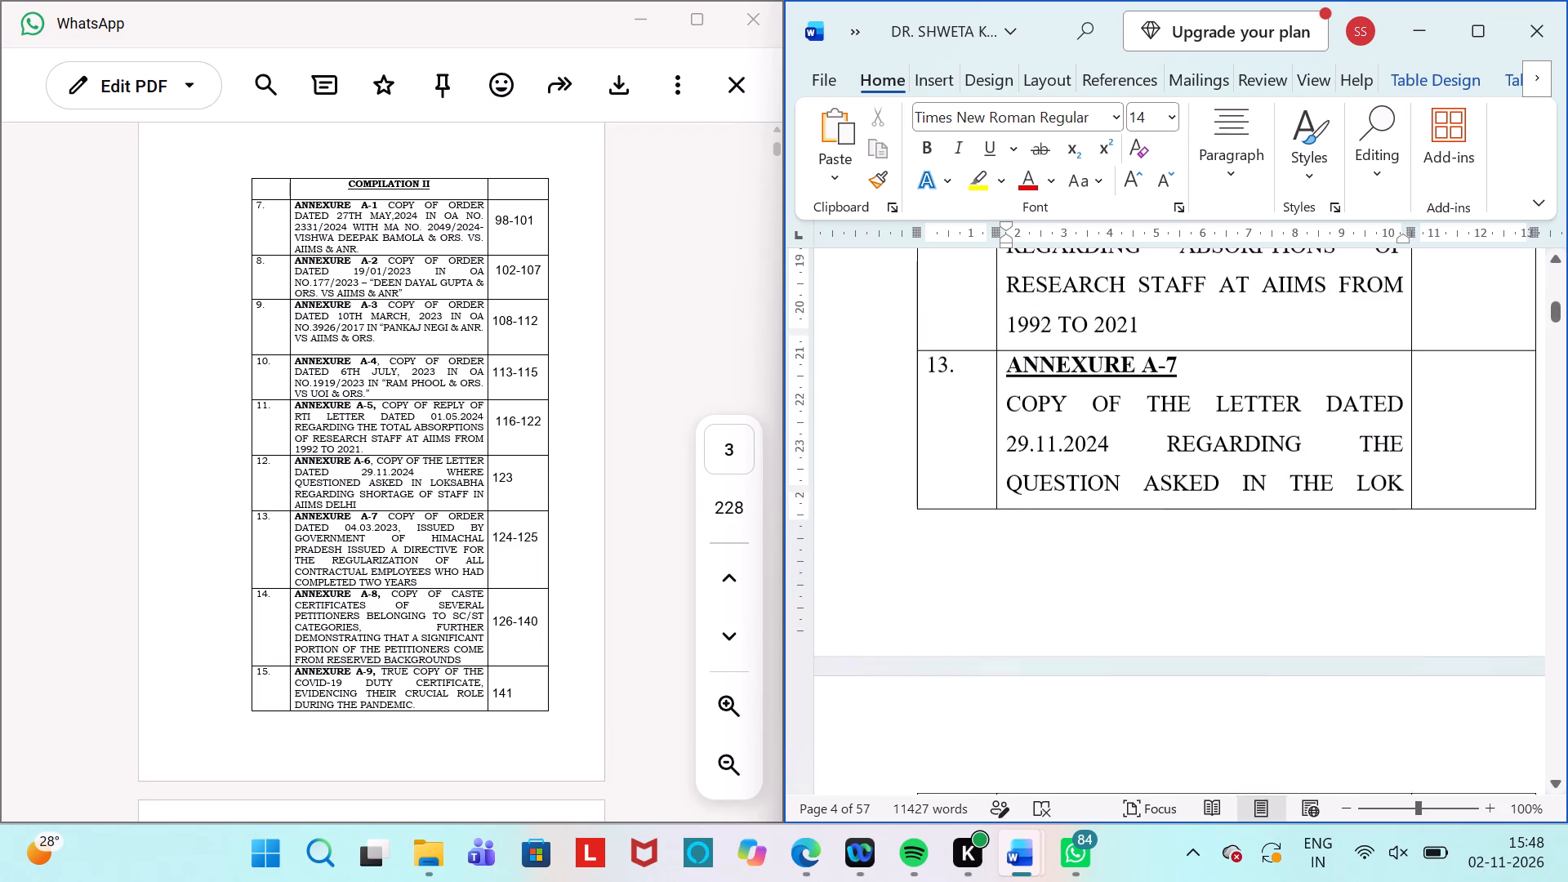
scroll(989, 464, "down", 7)
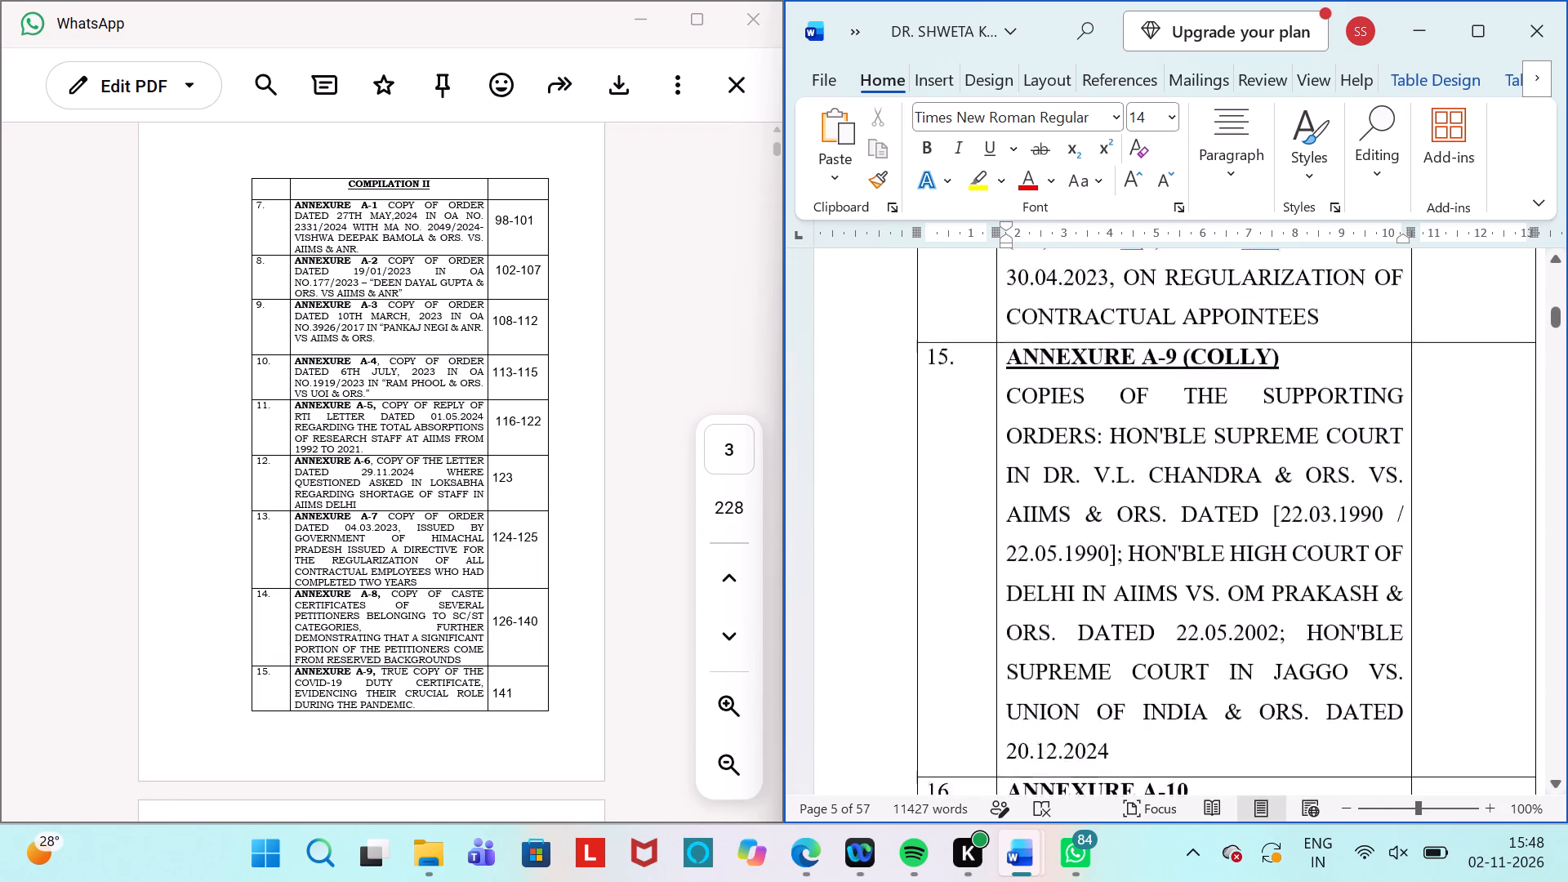
scroll(989, 464, "down", 3)
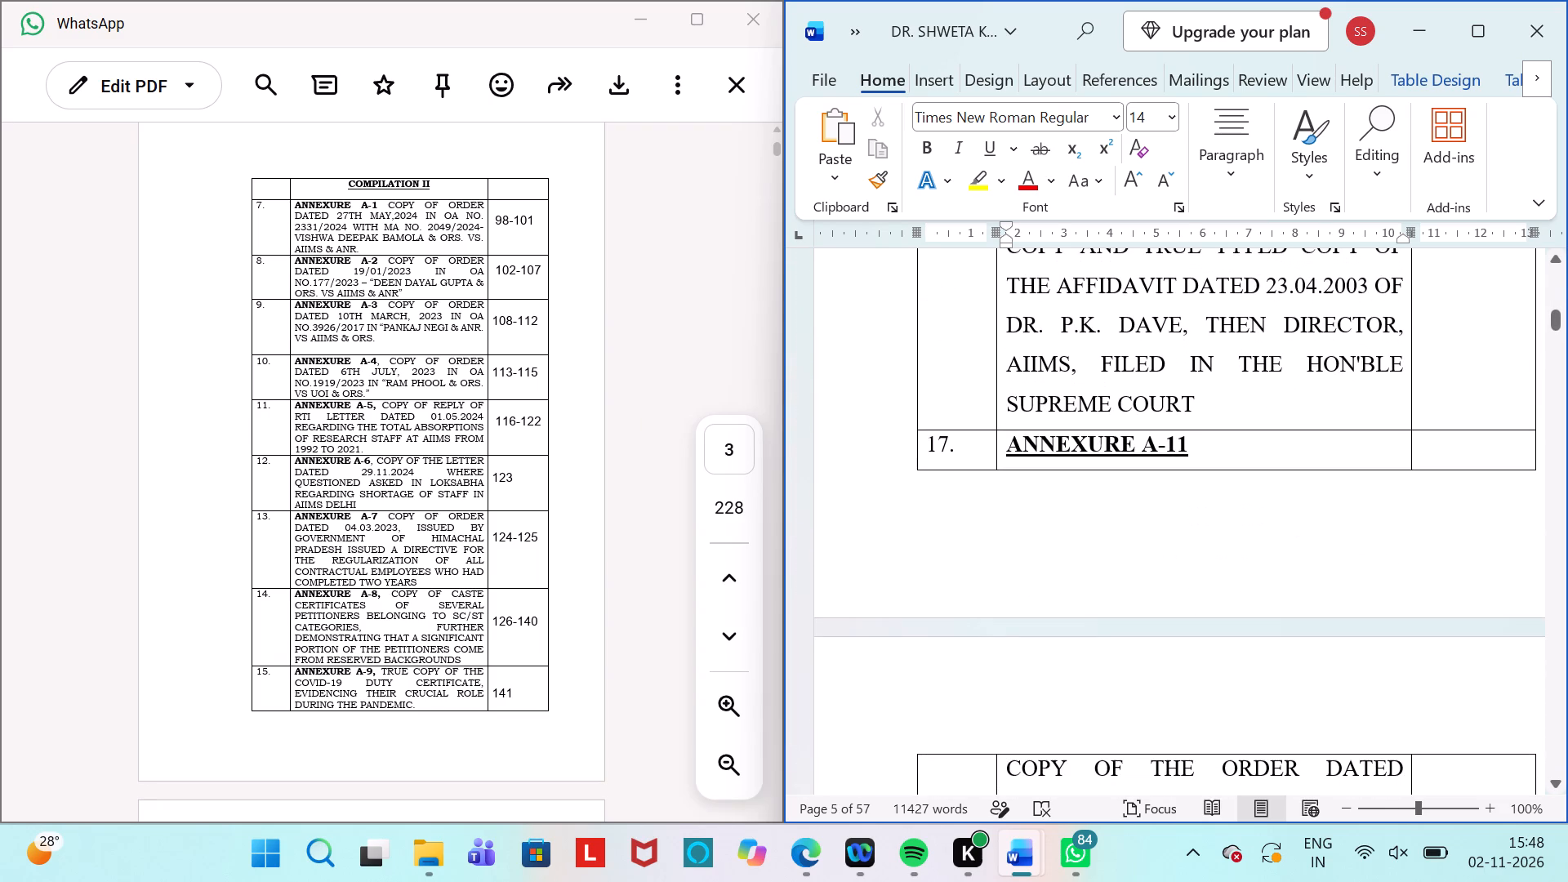
scroll(989, 464, "down", 2)
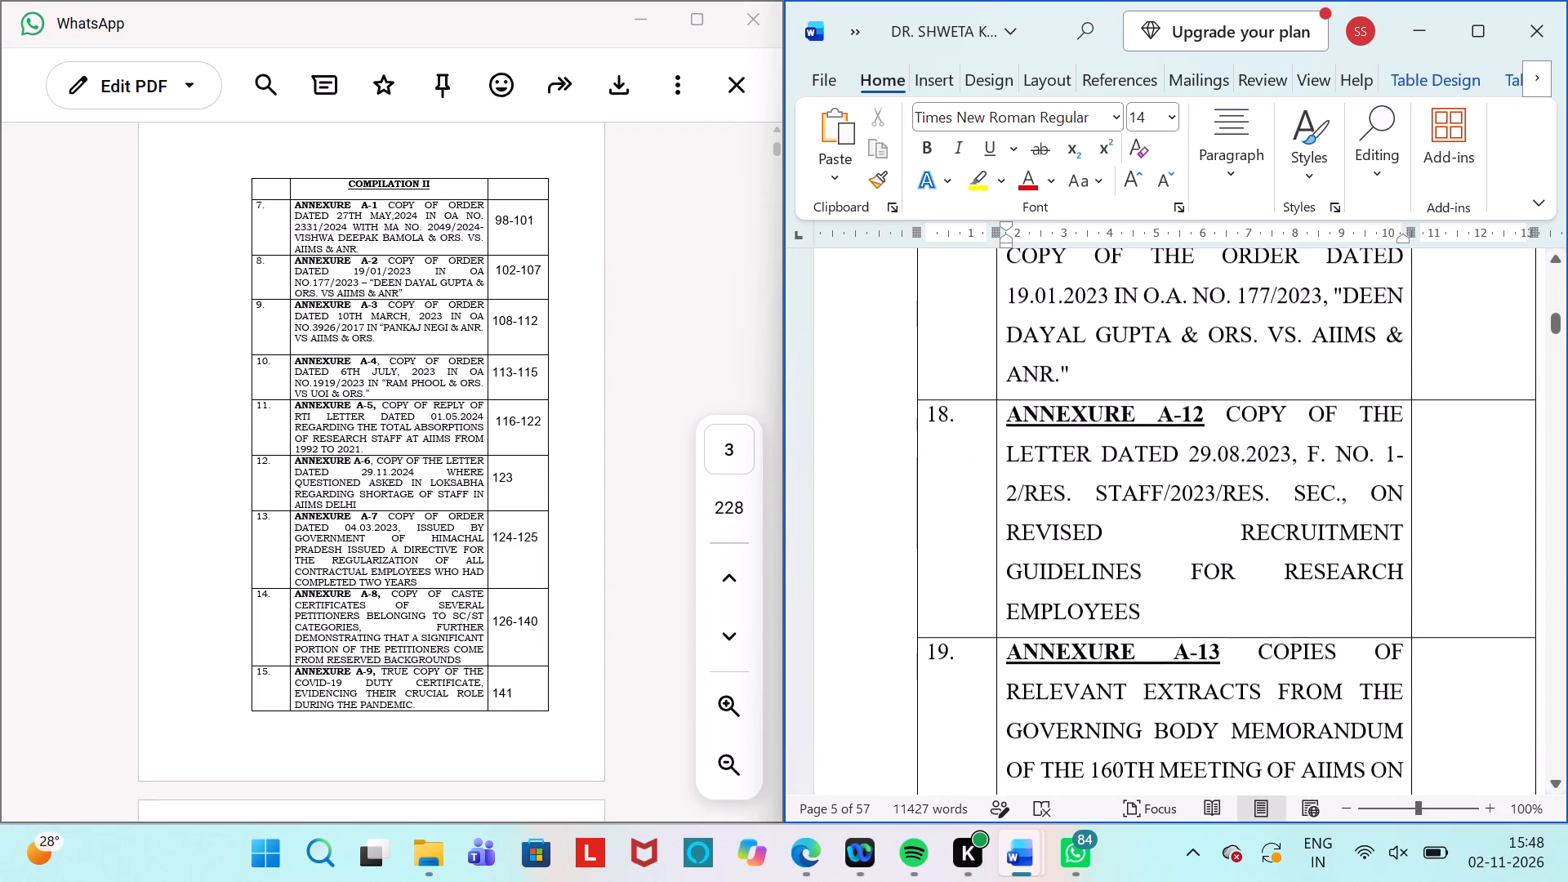
scroll(989, 464, "down", 3)
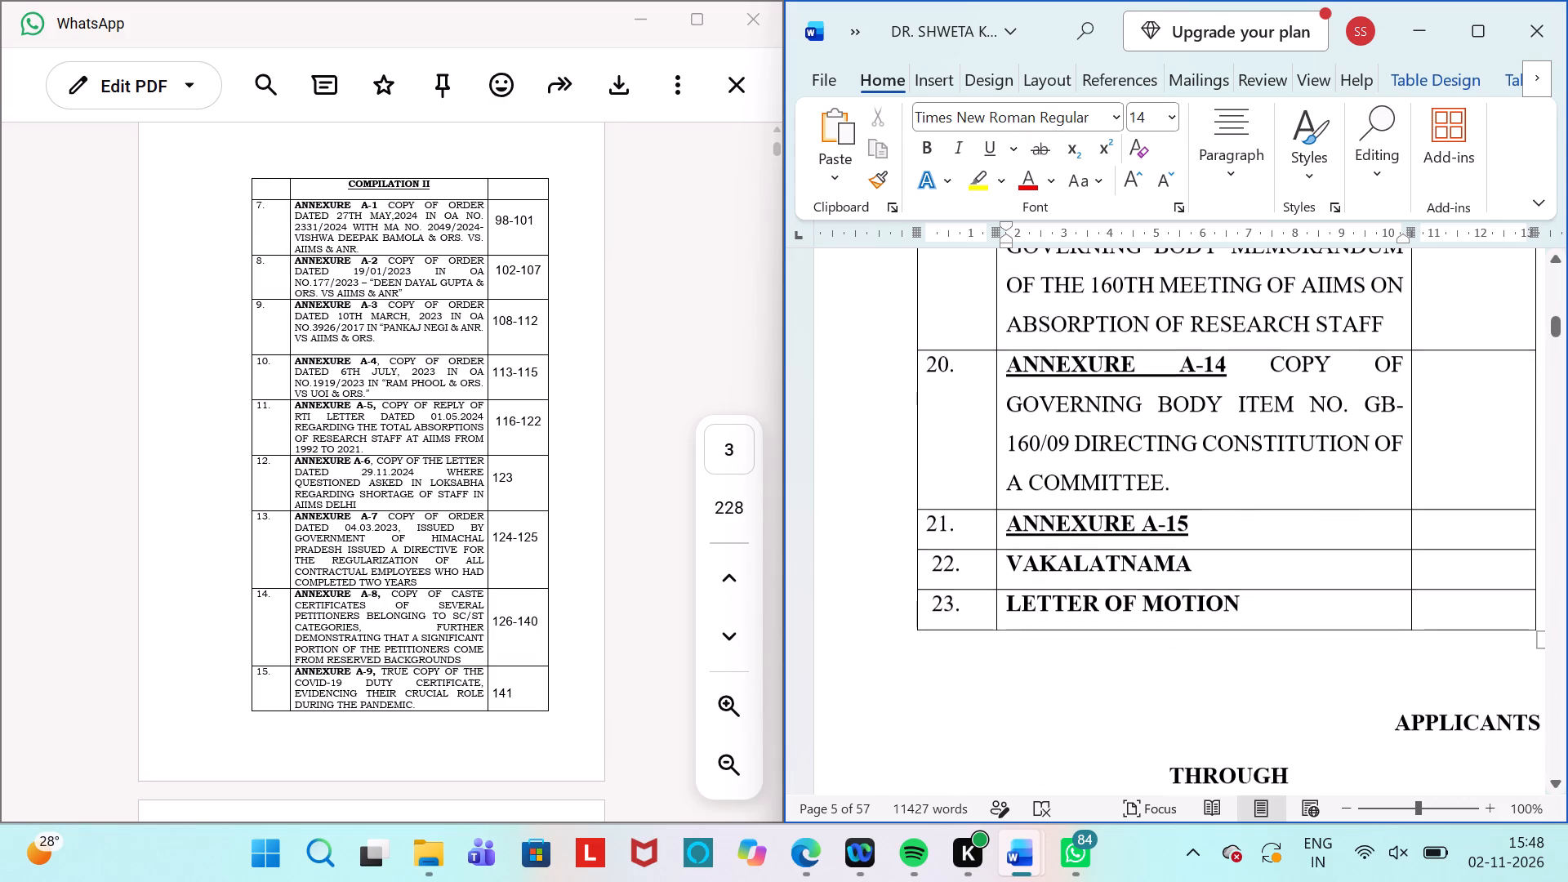
Recheck the index entries in reverse order, from the Annexure A-15 row back up to Annexure A-6.
scroll(989, 464, "up", 1)
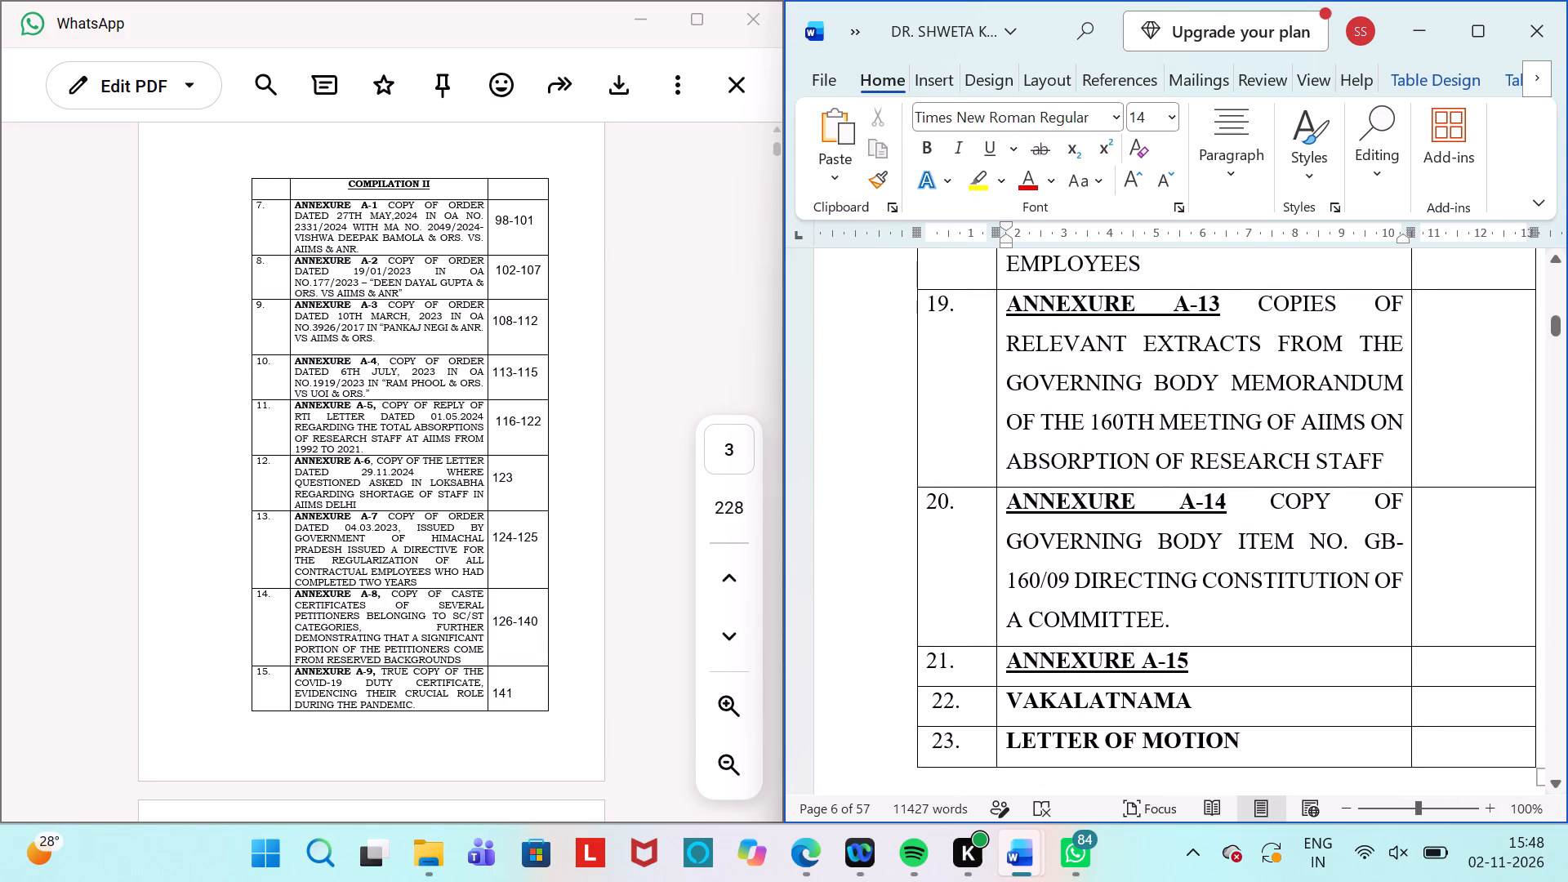
scroll(1183, 410, "up", 1)
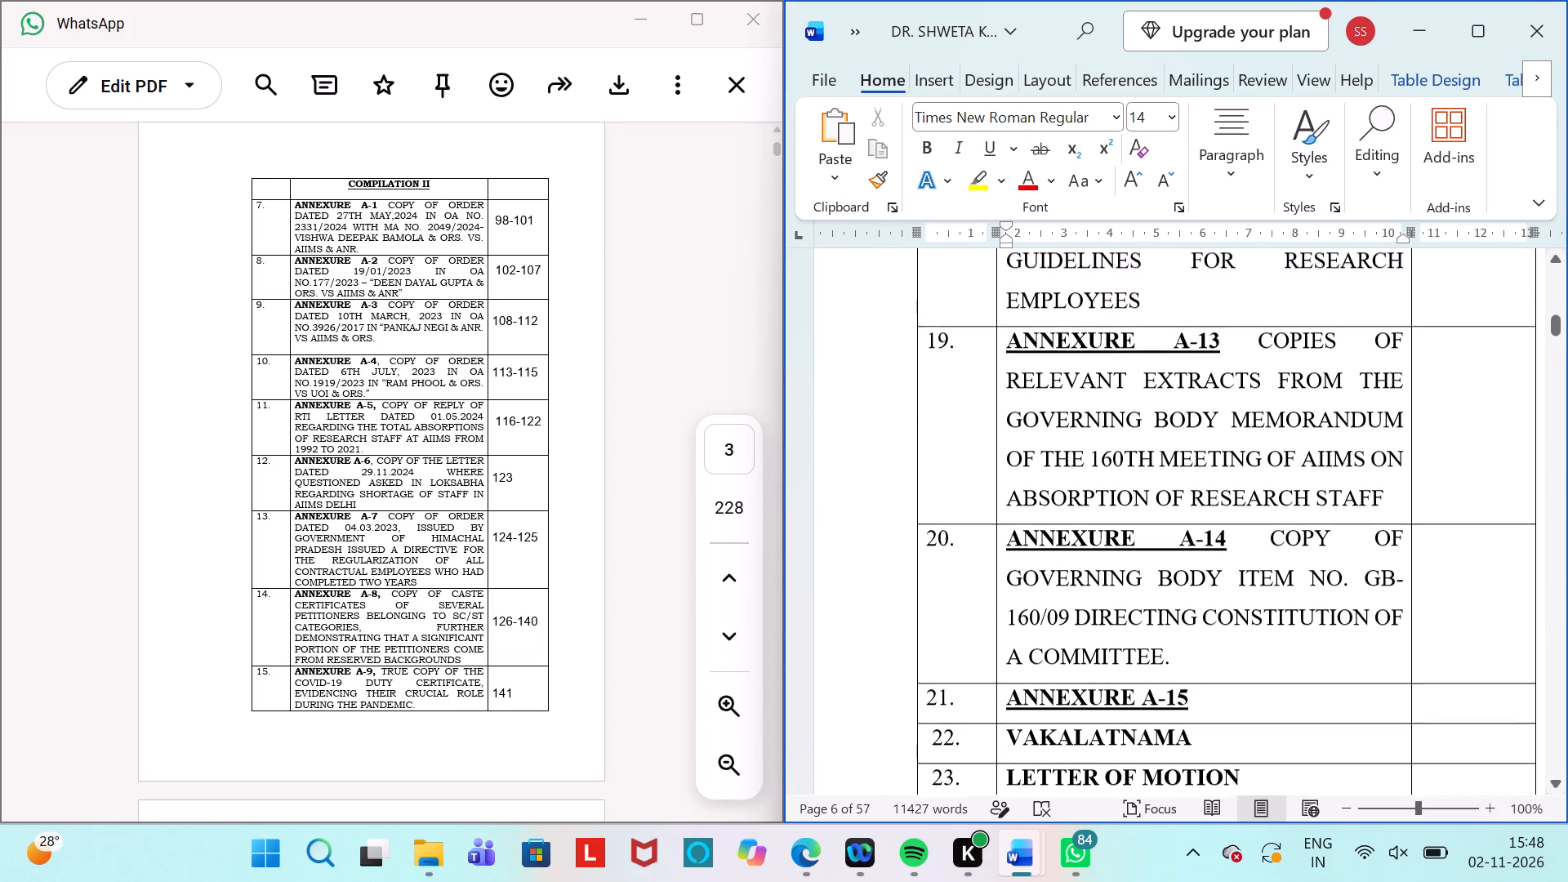
scroll(1183, 410, "up", 2)
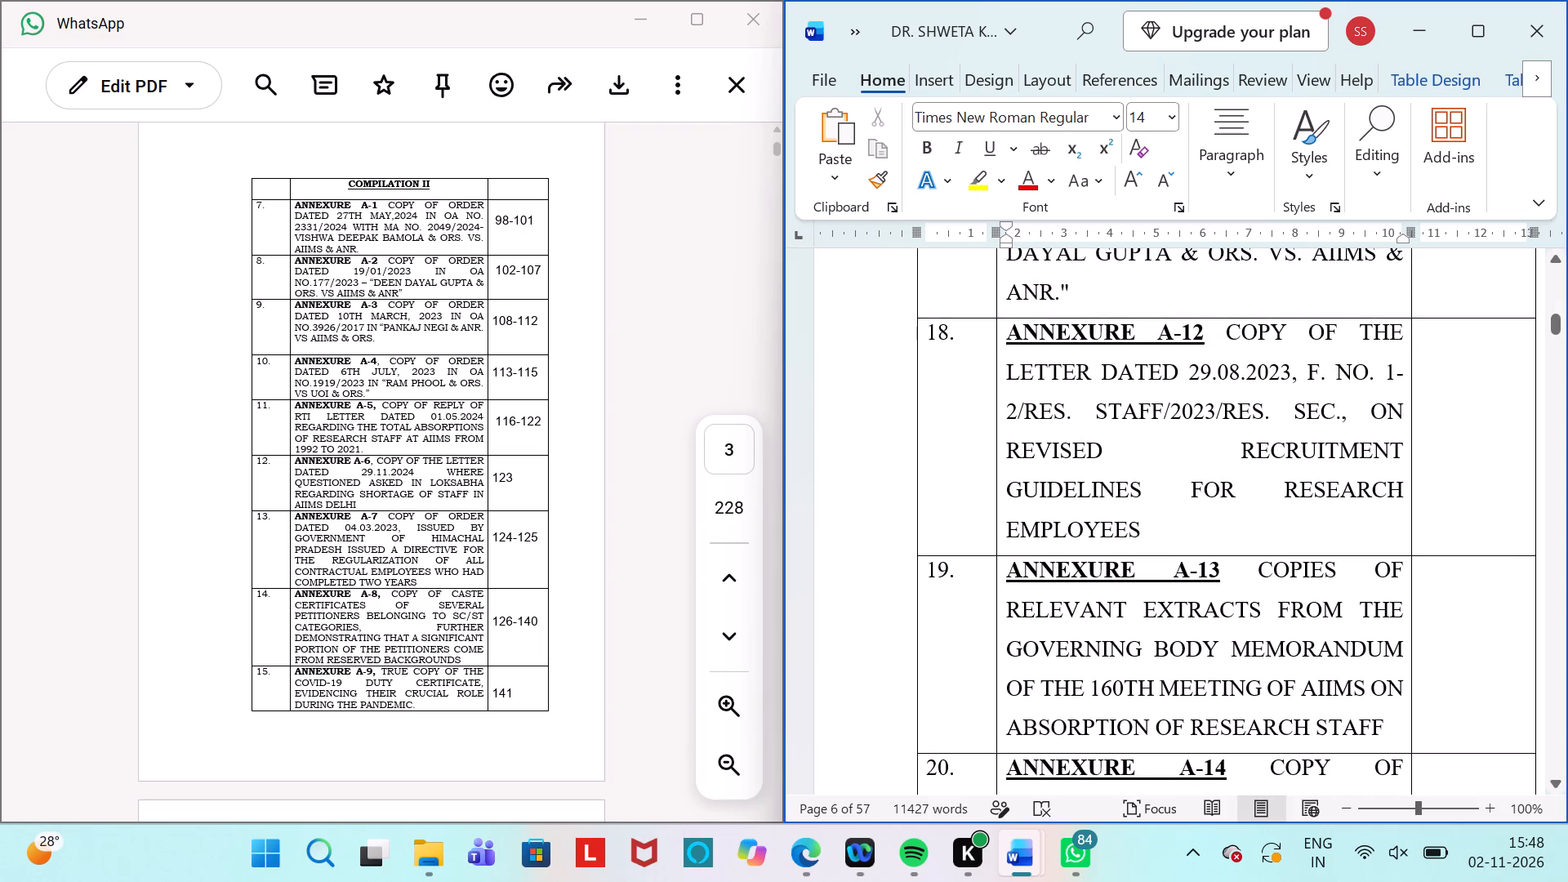
scroll(1183, 410, "up", 4)
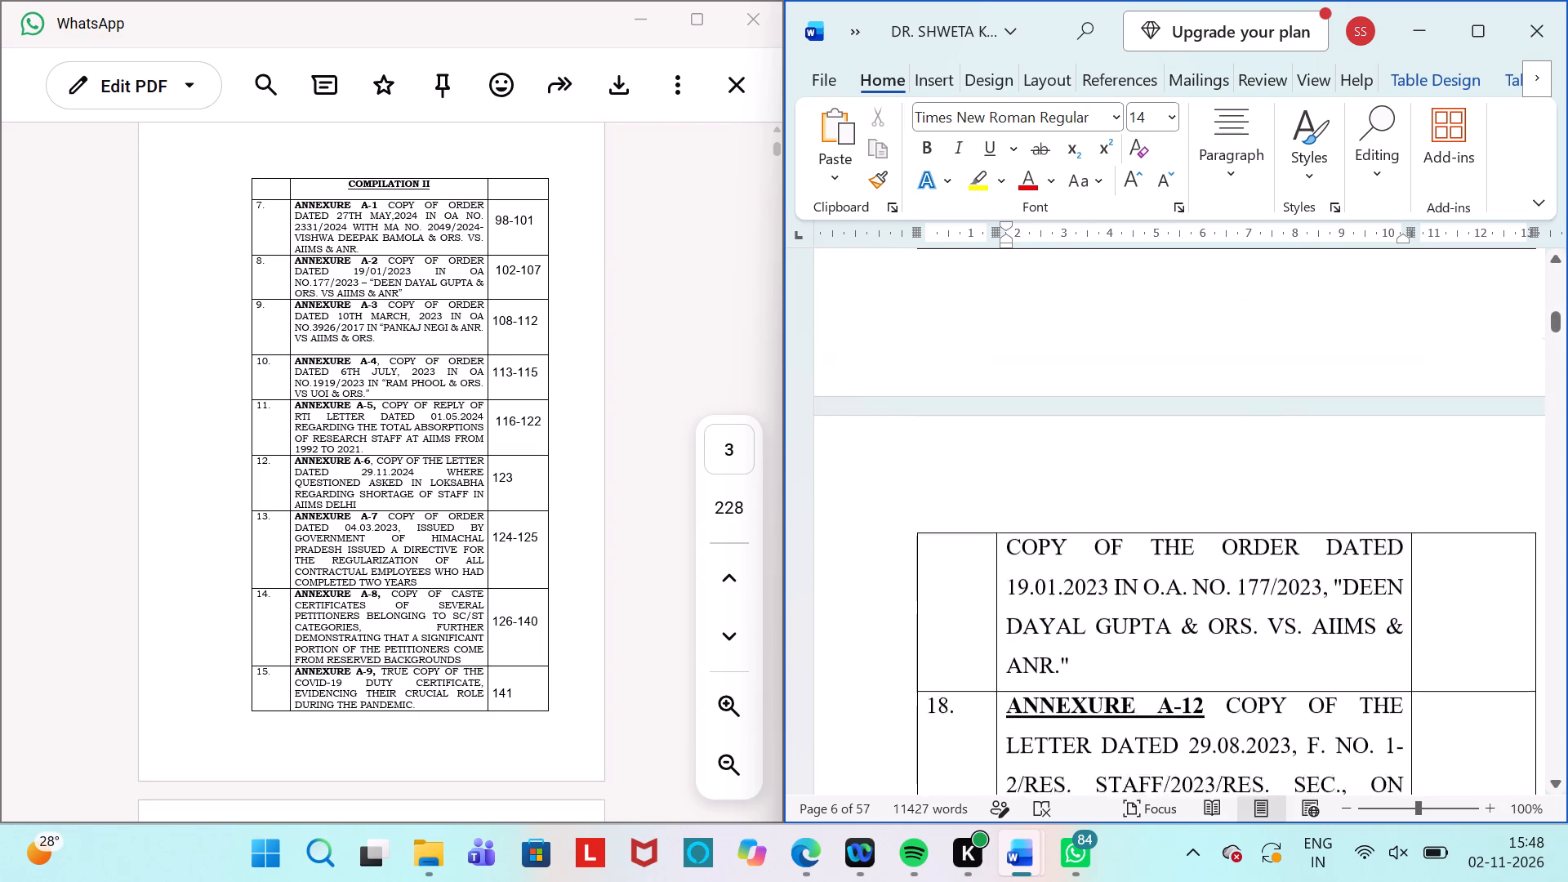
scroll(1183, 410, "up", 2)
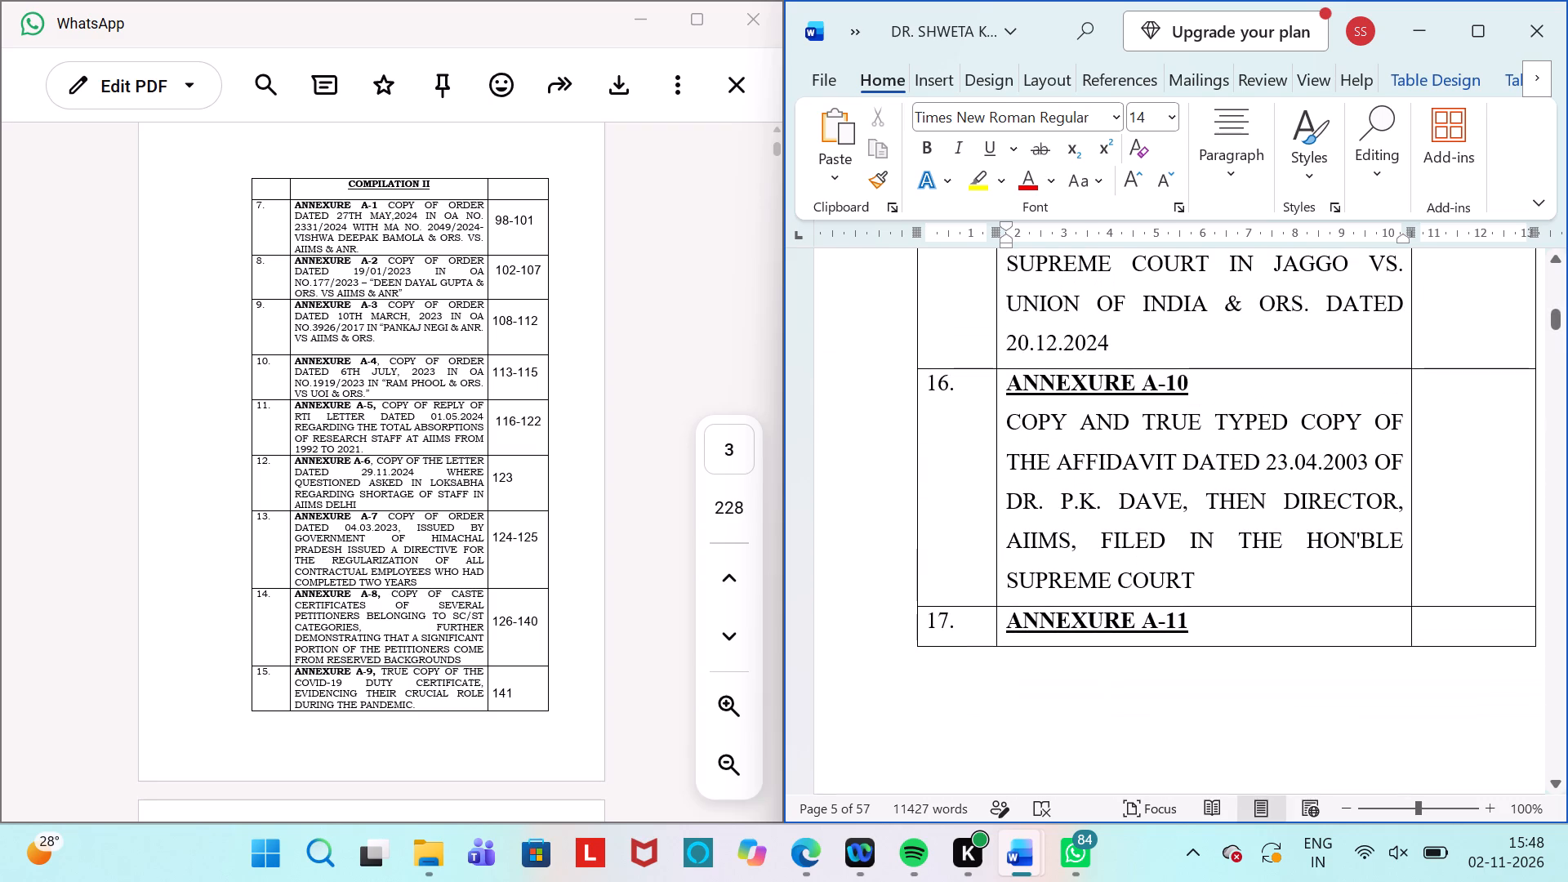
scroll(1213, 371, "up", 3)
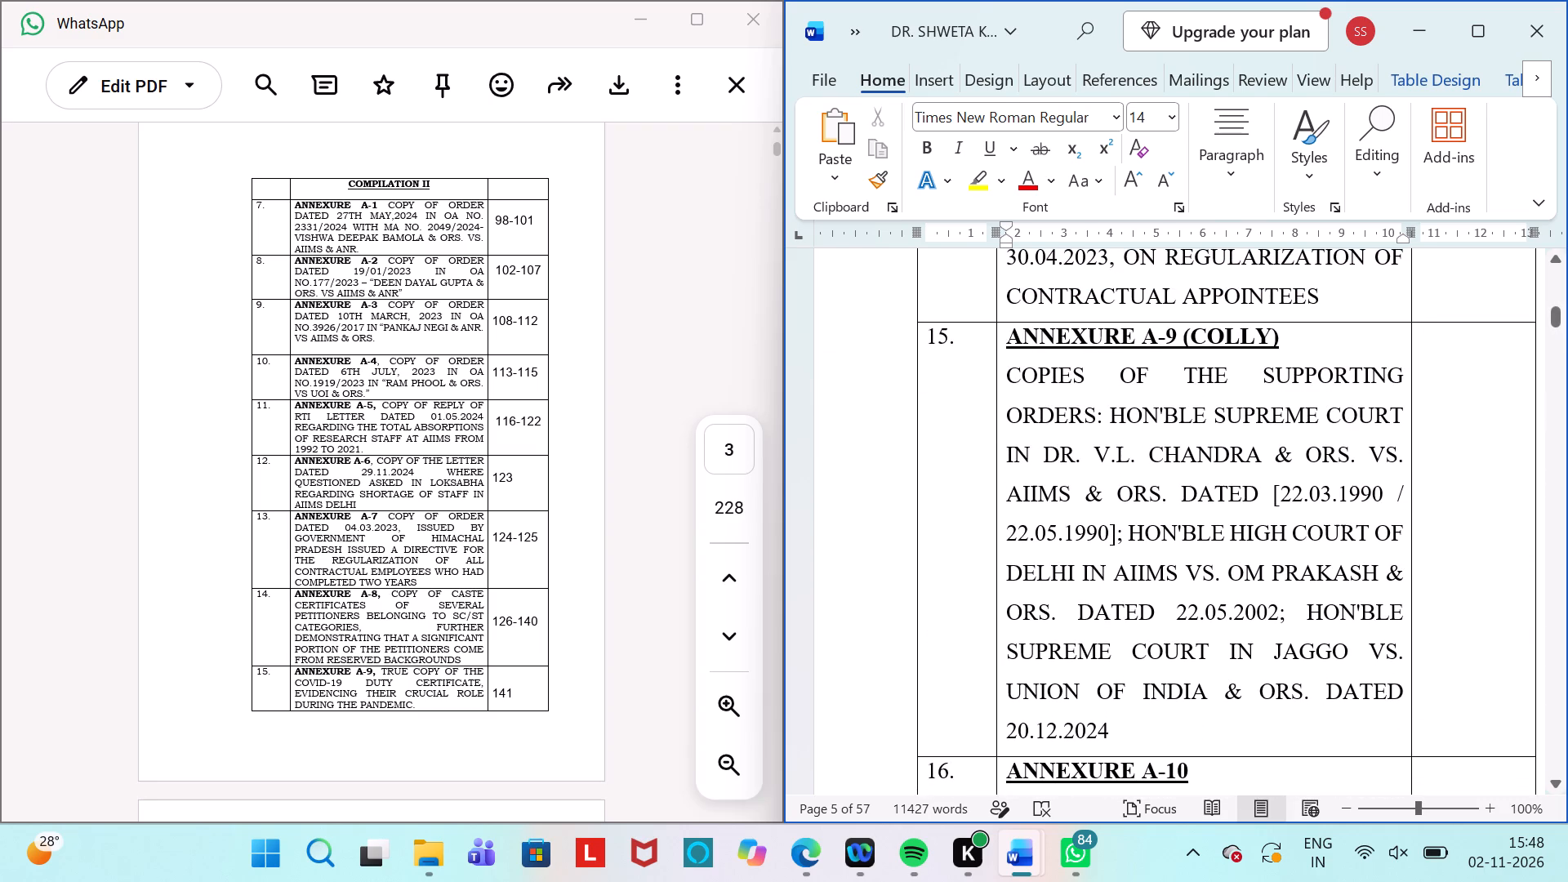
scroll(1213, 371, "up", 2)
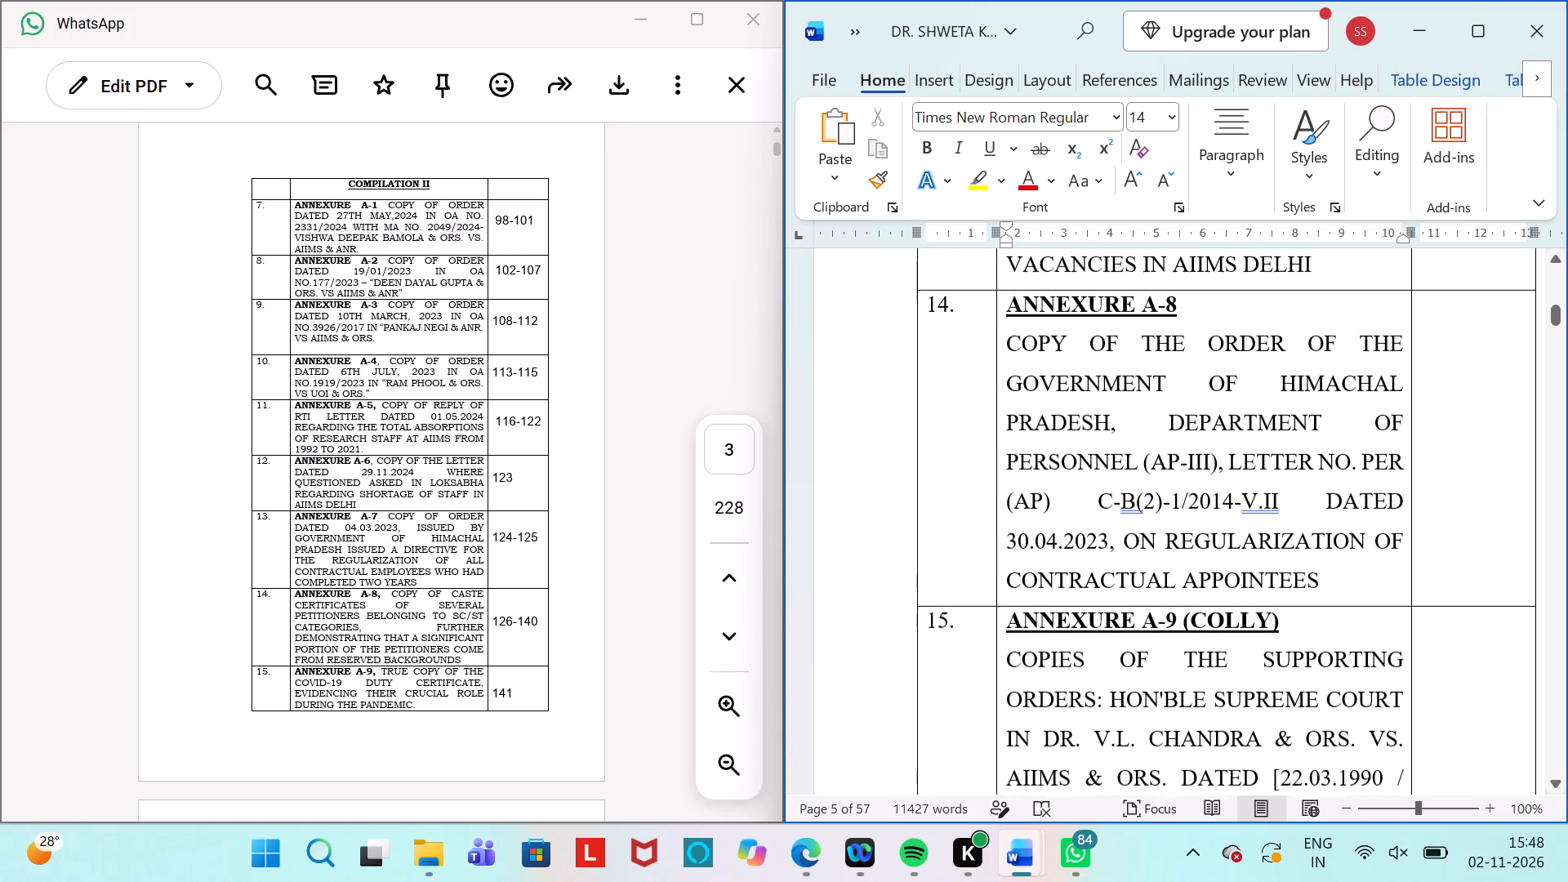
scroll(1213, 371, "up", 2)
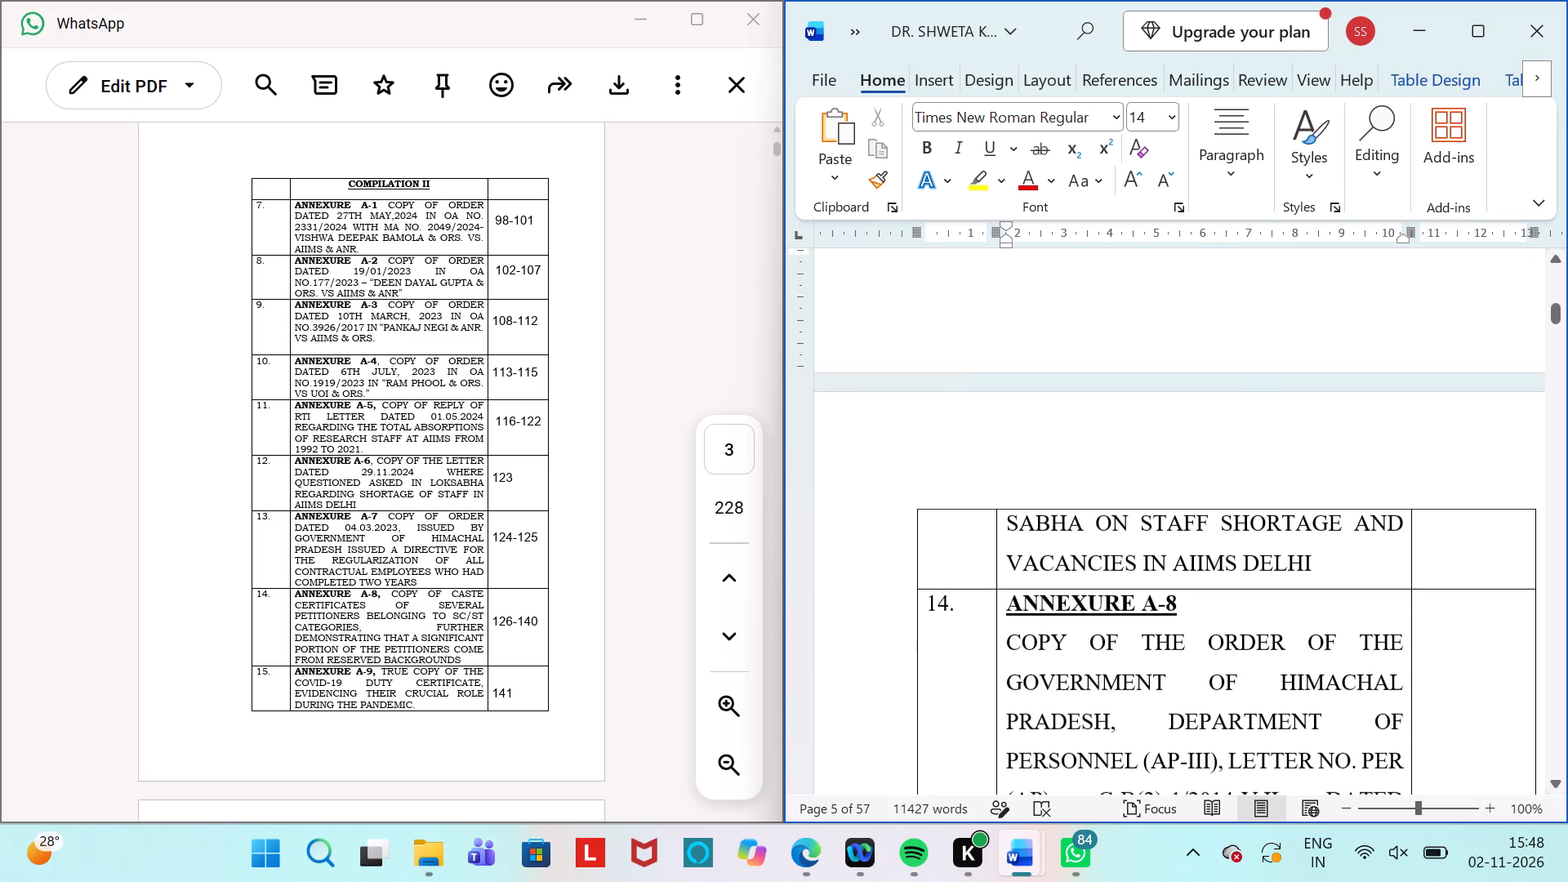
scroll(1213, 371, "up", 2)
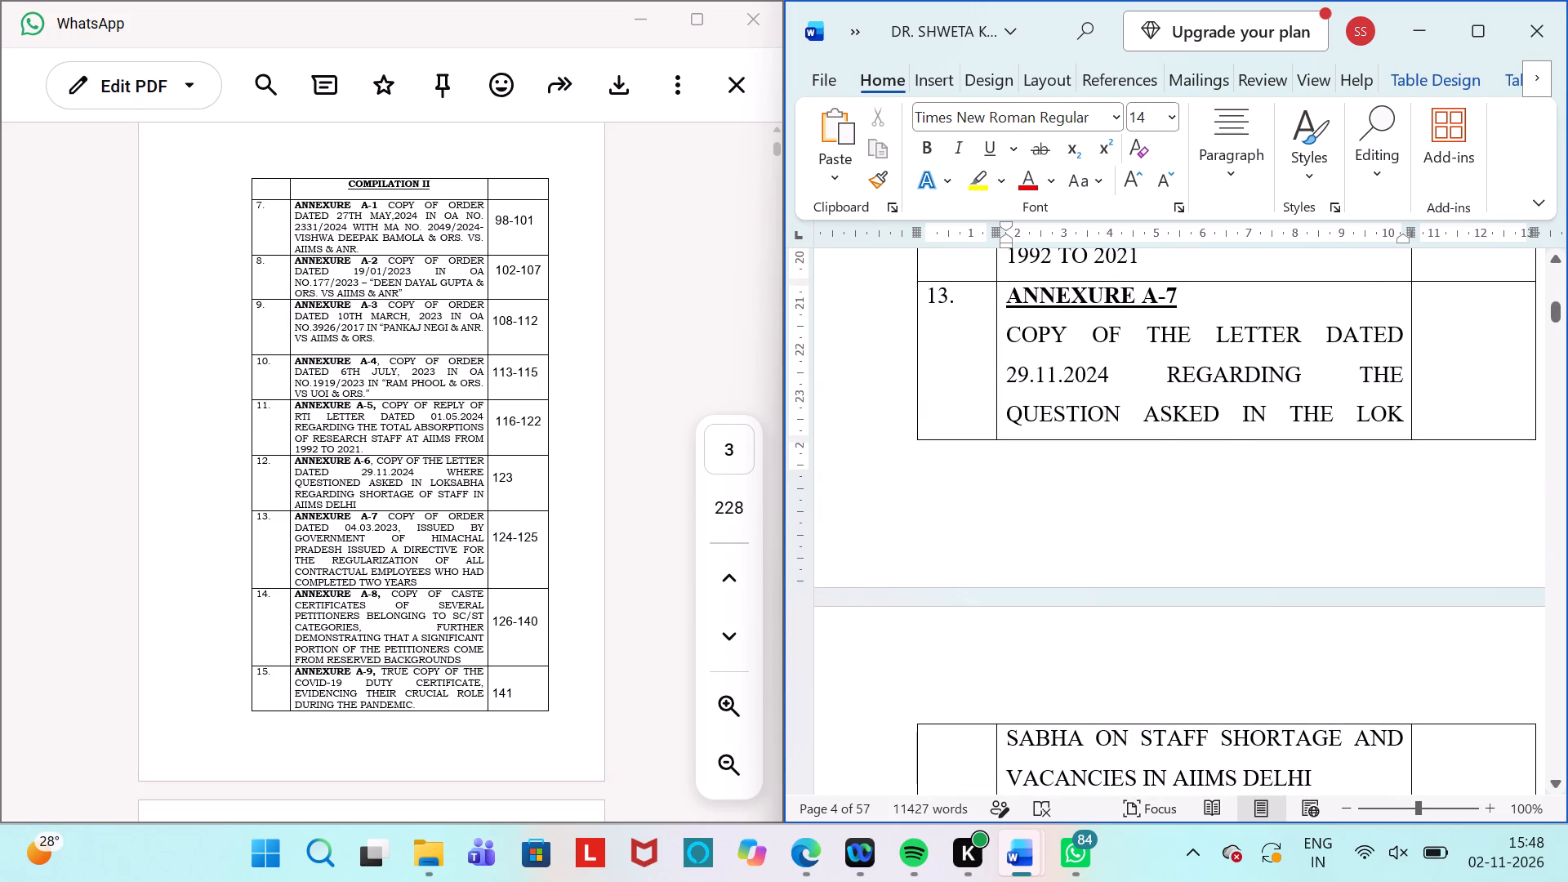
scroll(1213, 371, "up", 2)
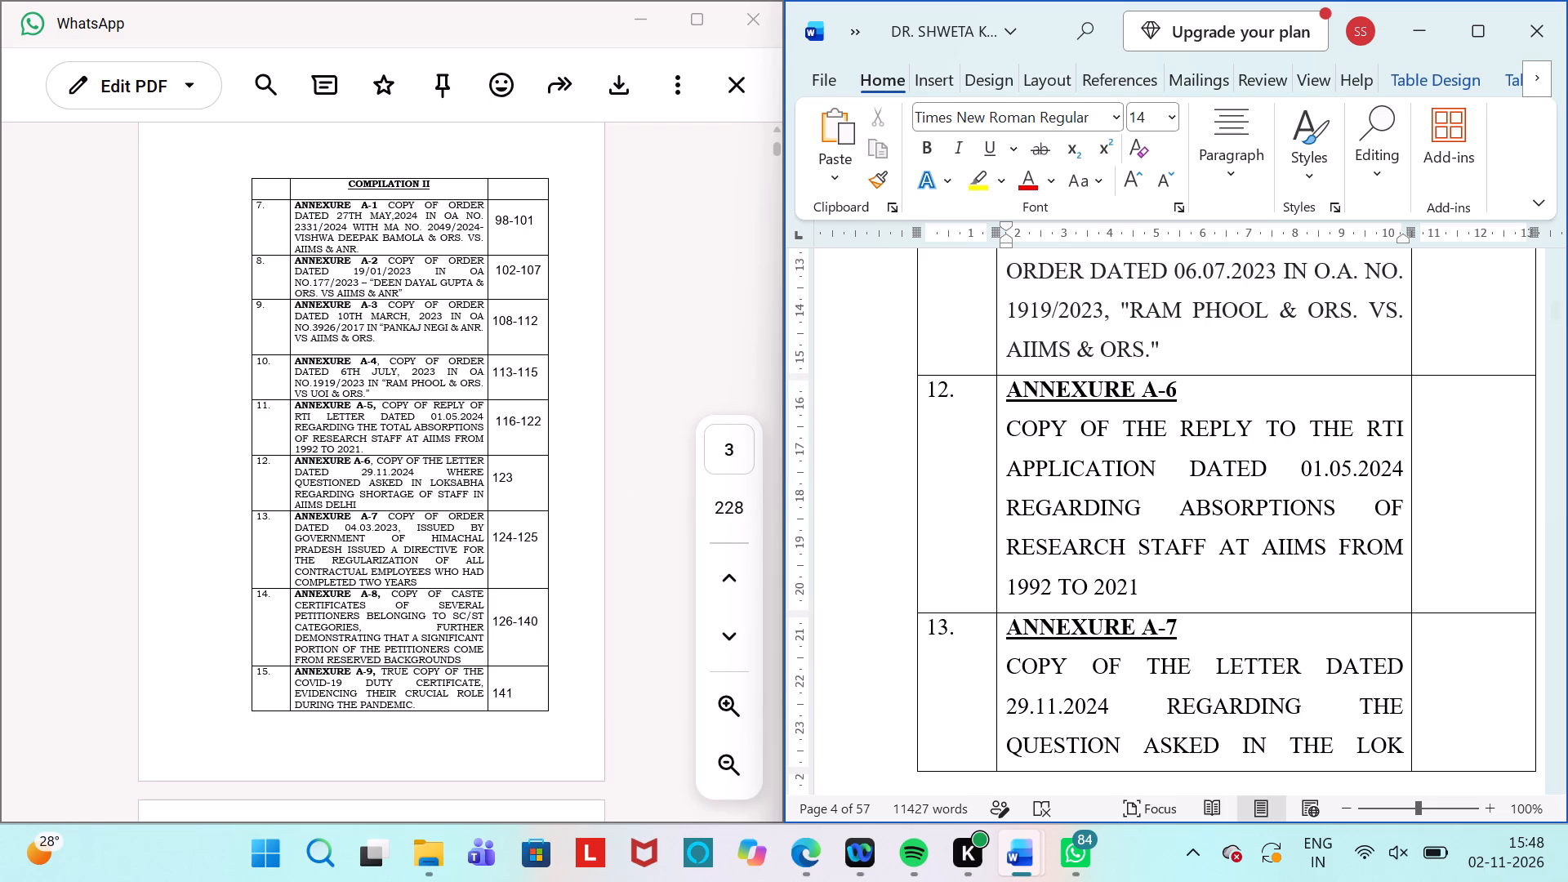
scroll(1103, 563, "down", 1)
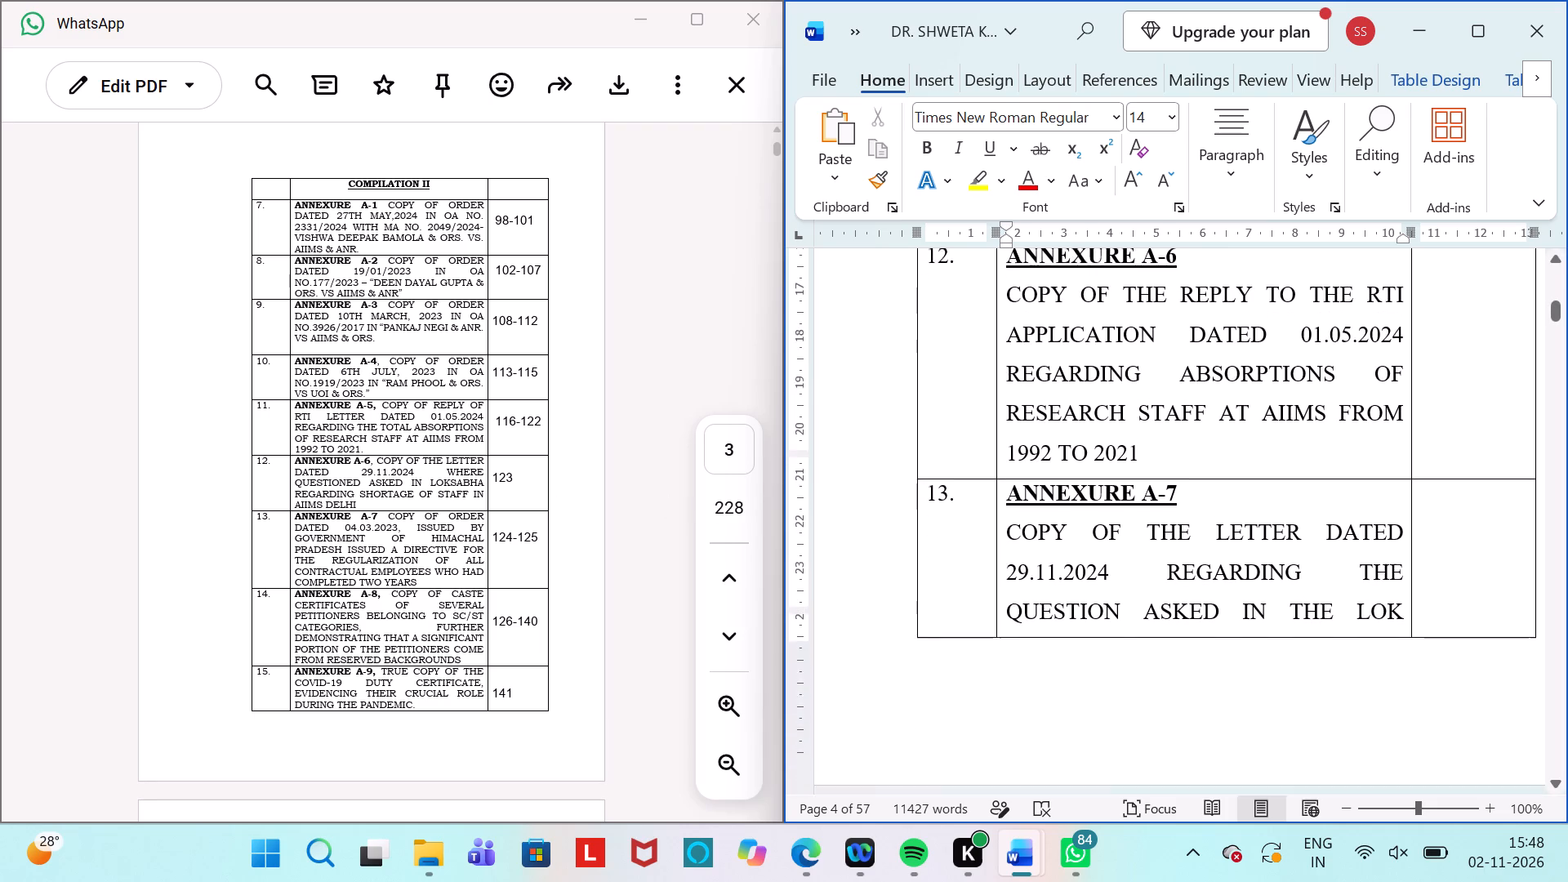
scroll(1103, 563, "down", 1)
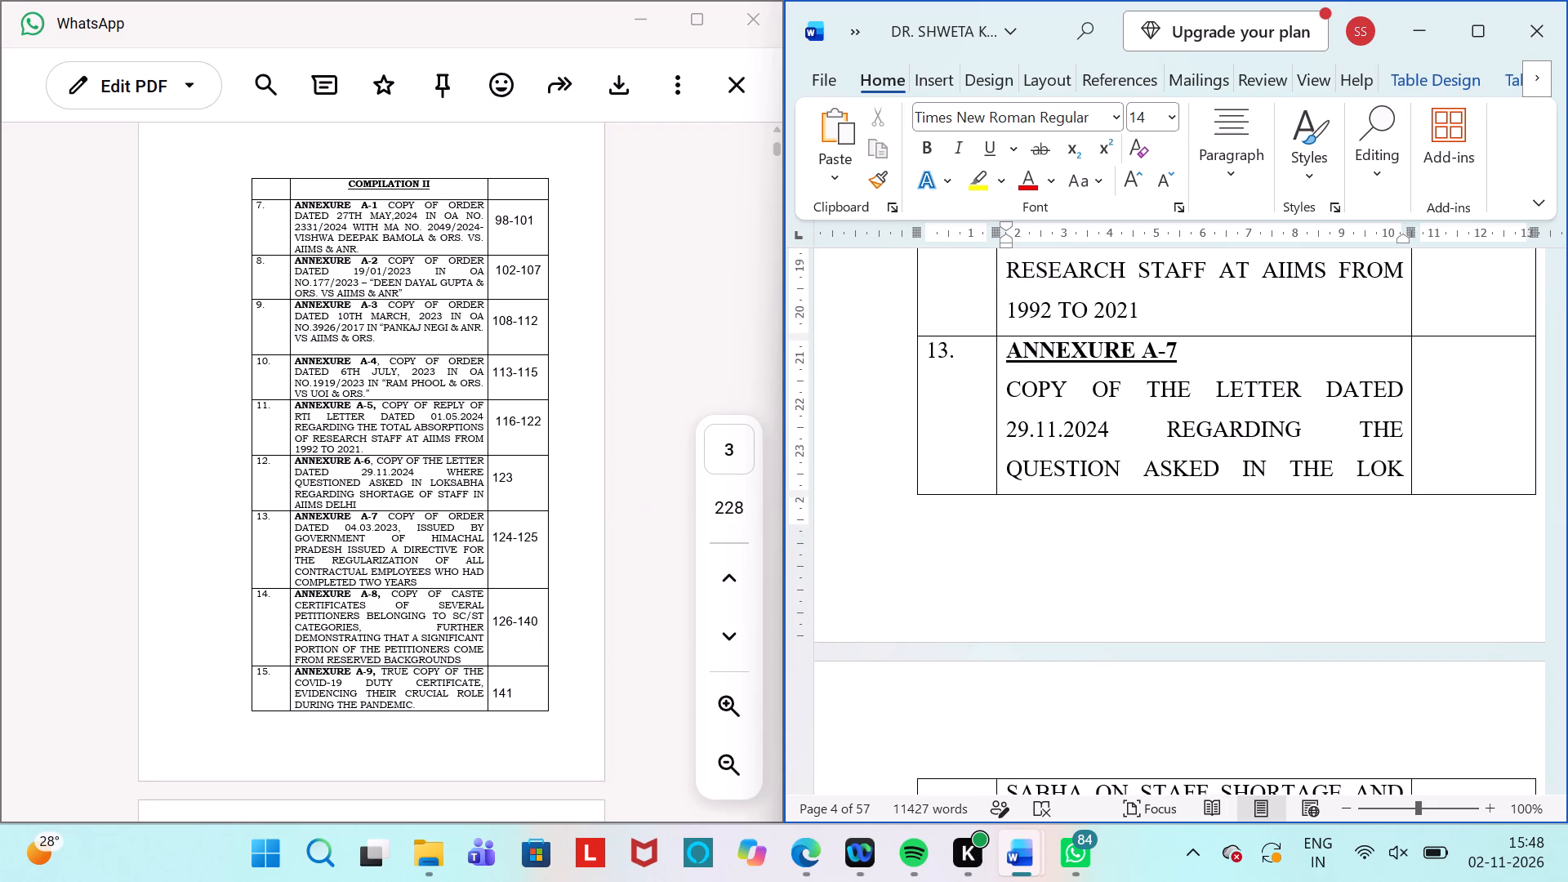
scroll(354, 573, "down", 1)
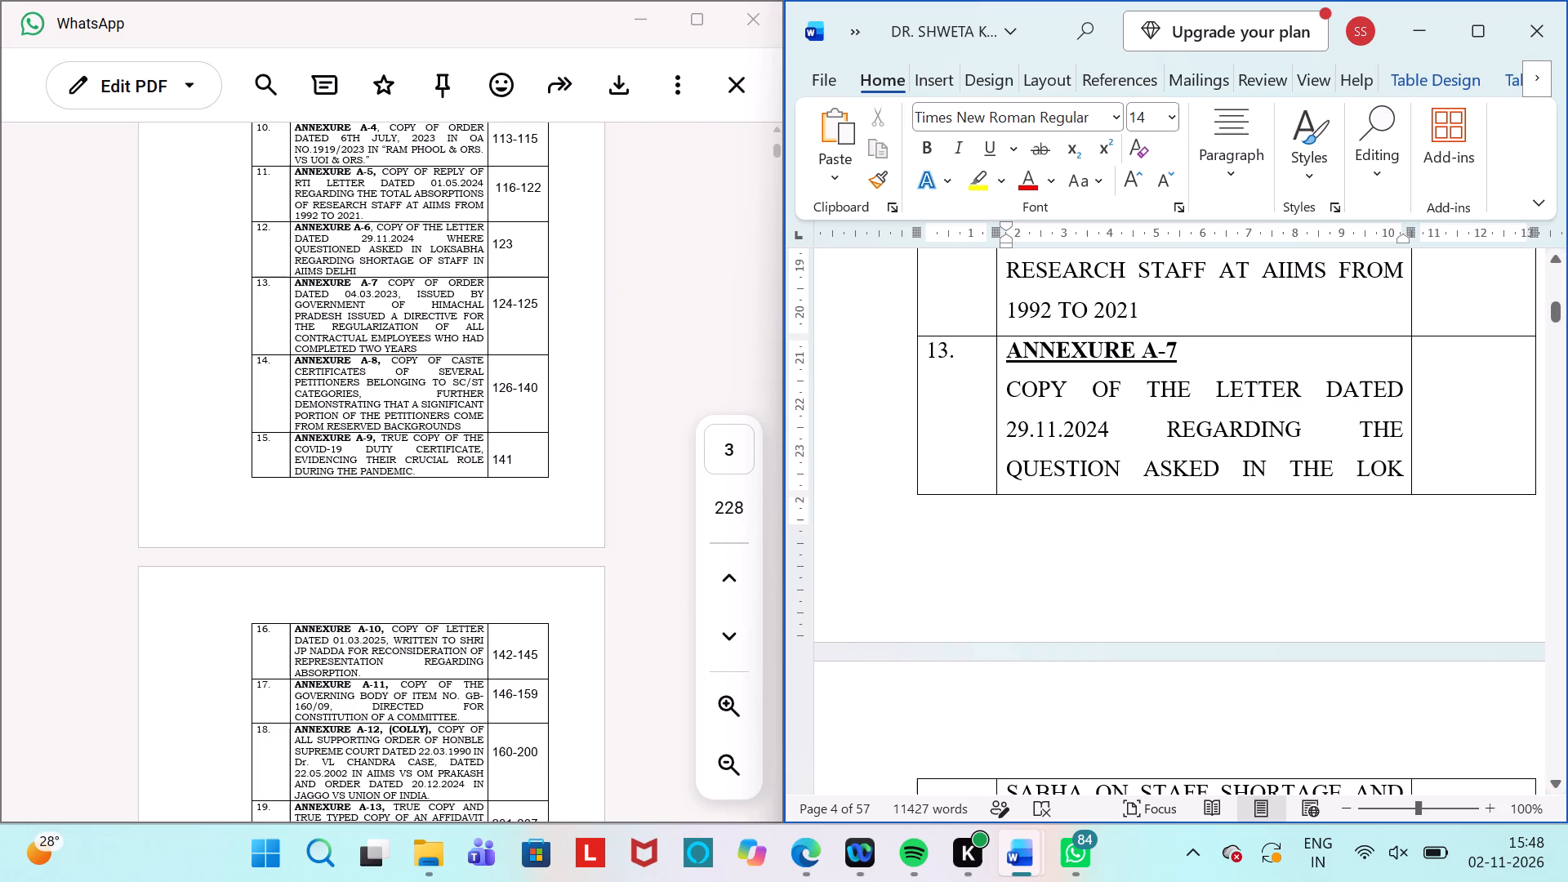
scroll(965, 398, "down", 1)
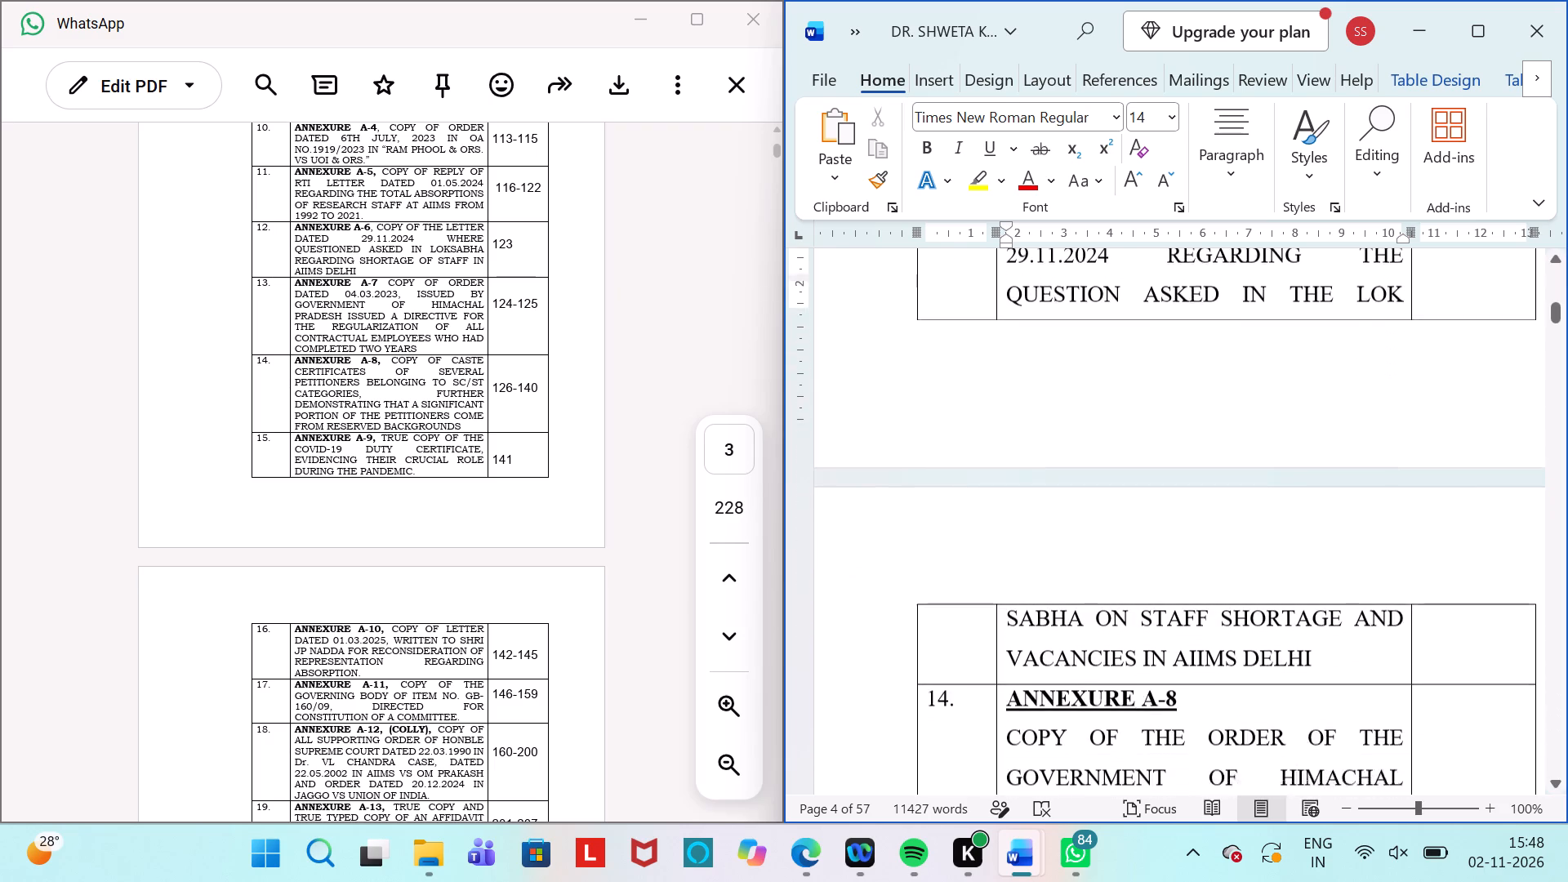
scroll(965, 398, "down", 2)
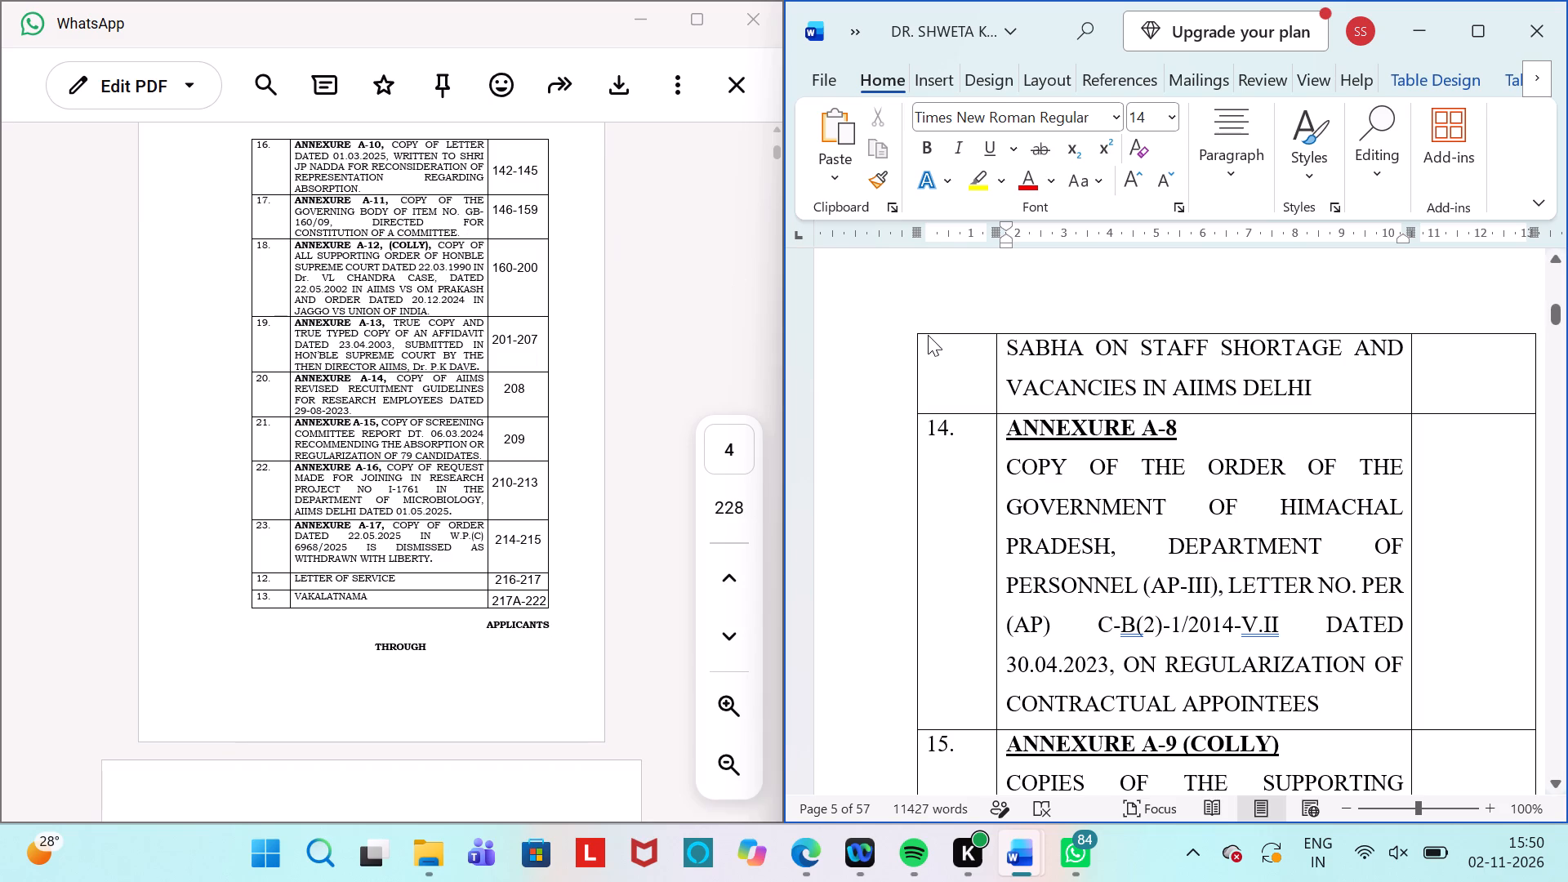
scroll(934, 304, "down", 1)
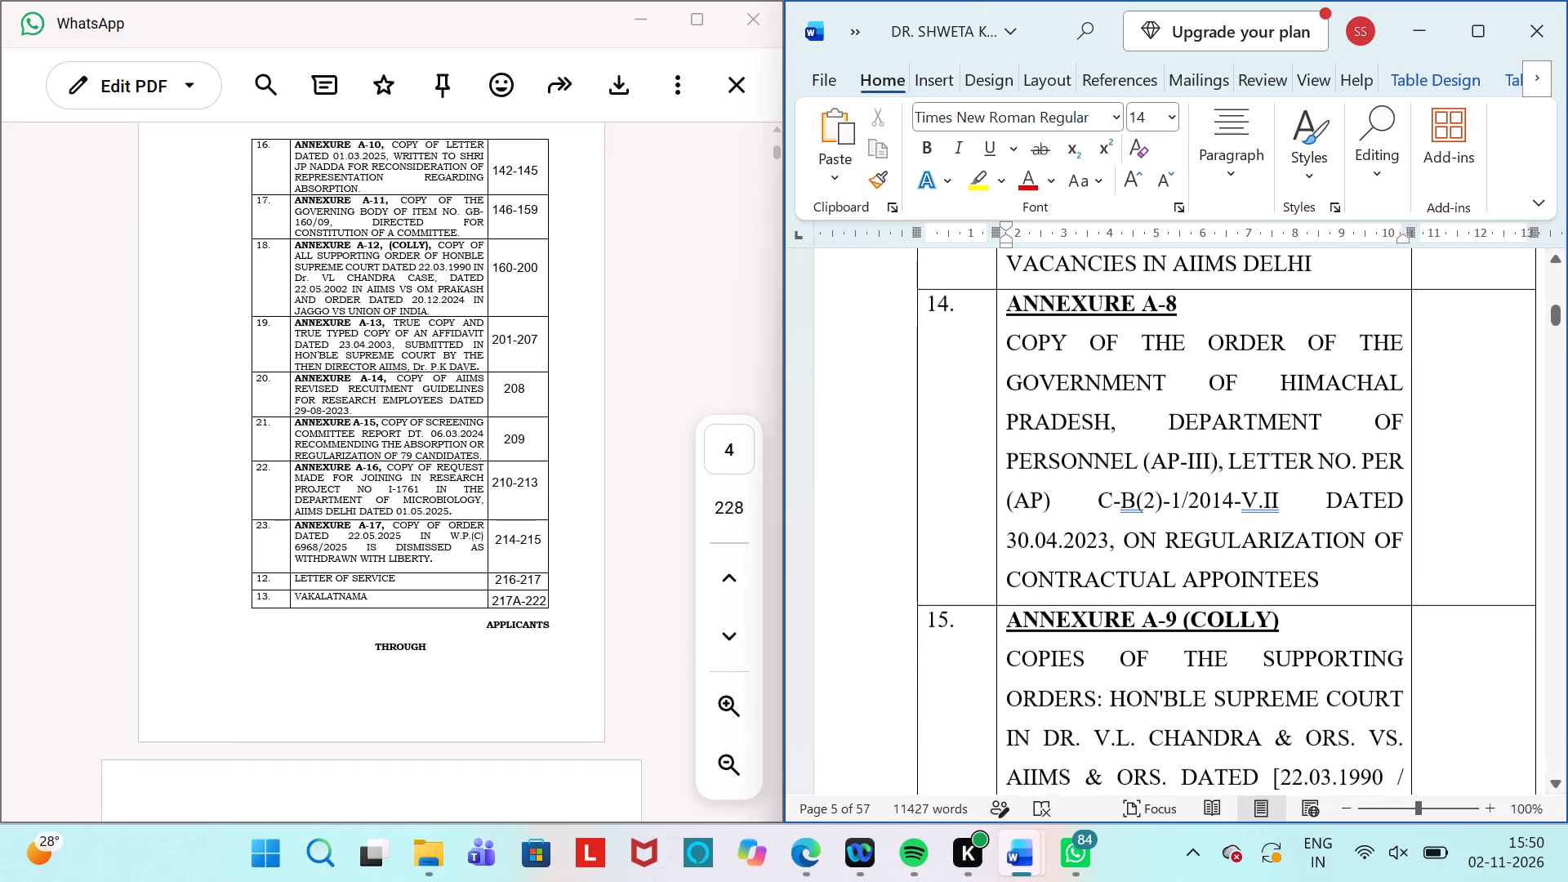
scroll(934, 304, "down", 2)
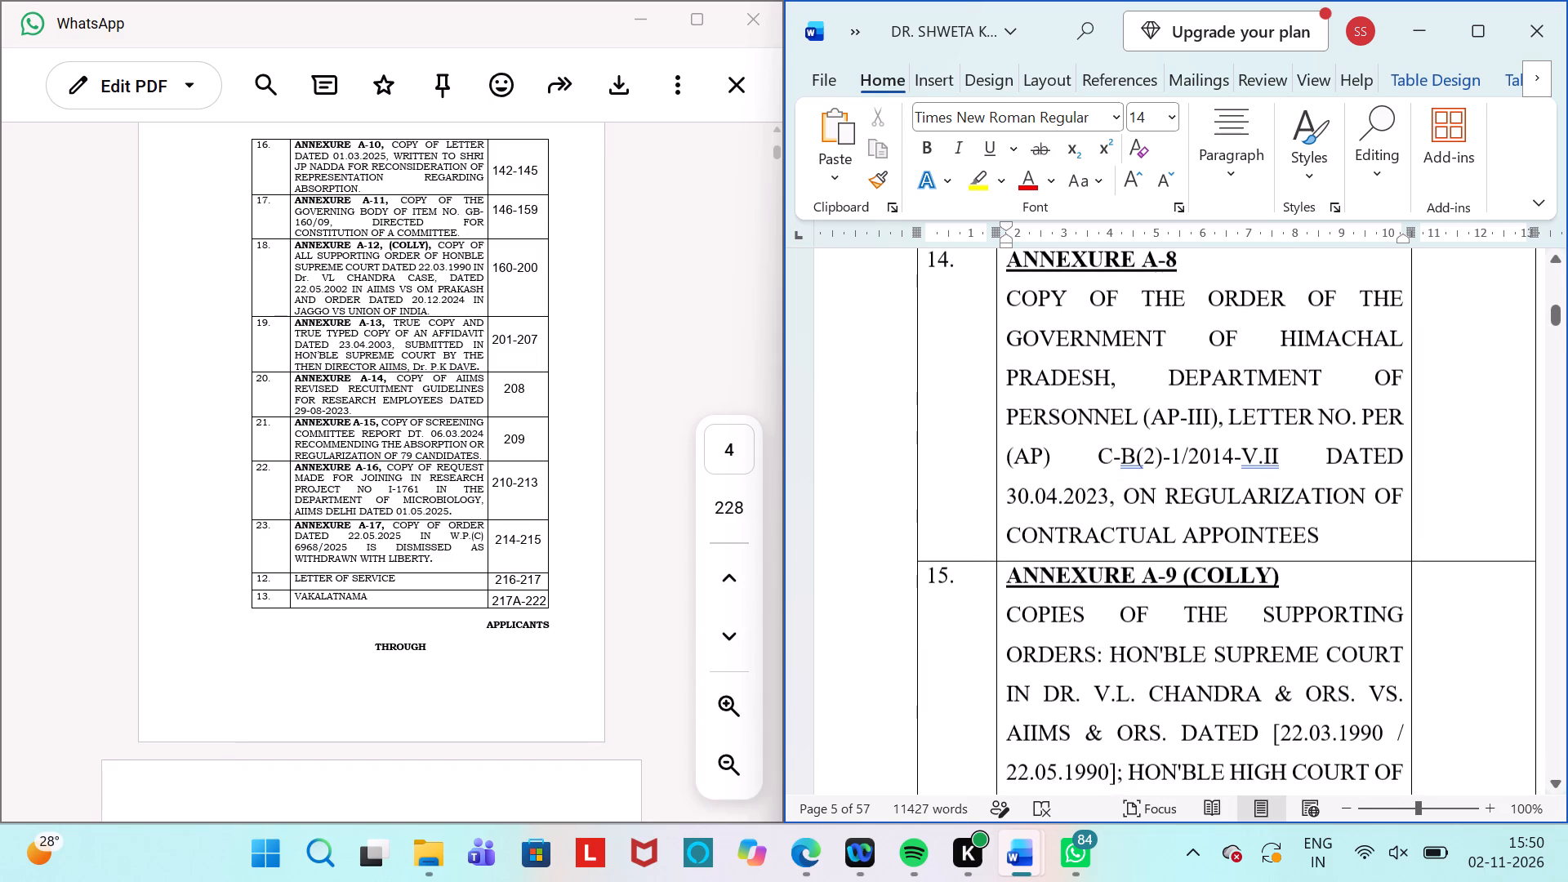
scroll(934, 304, "down", 1)
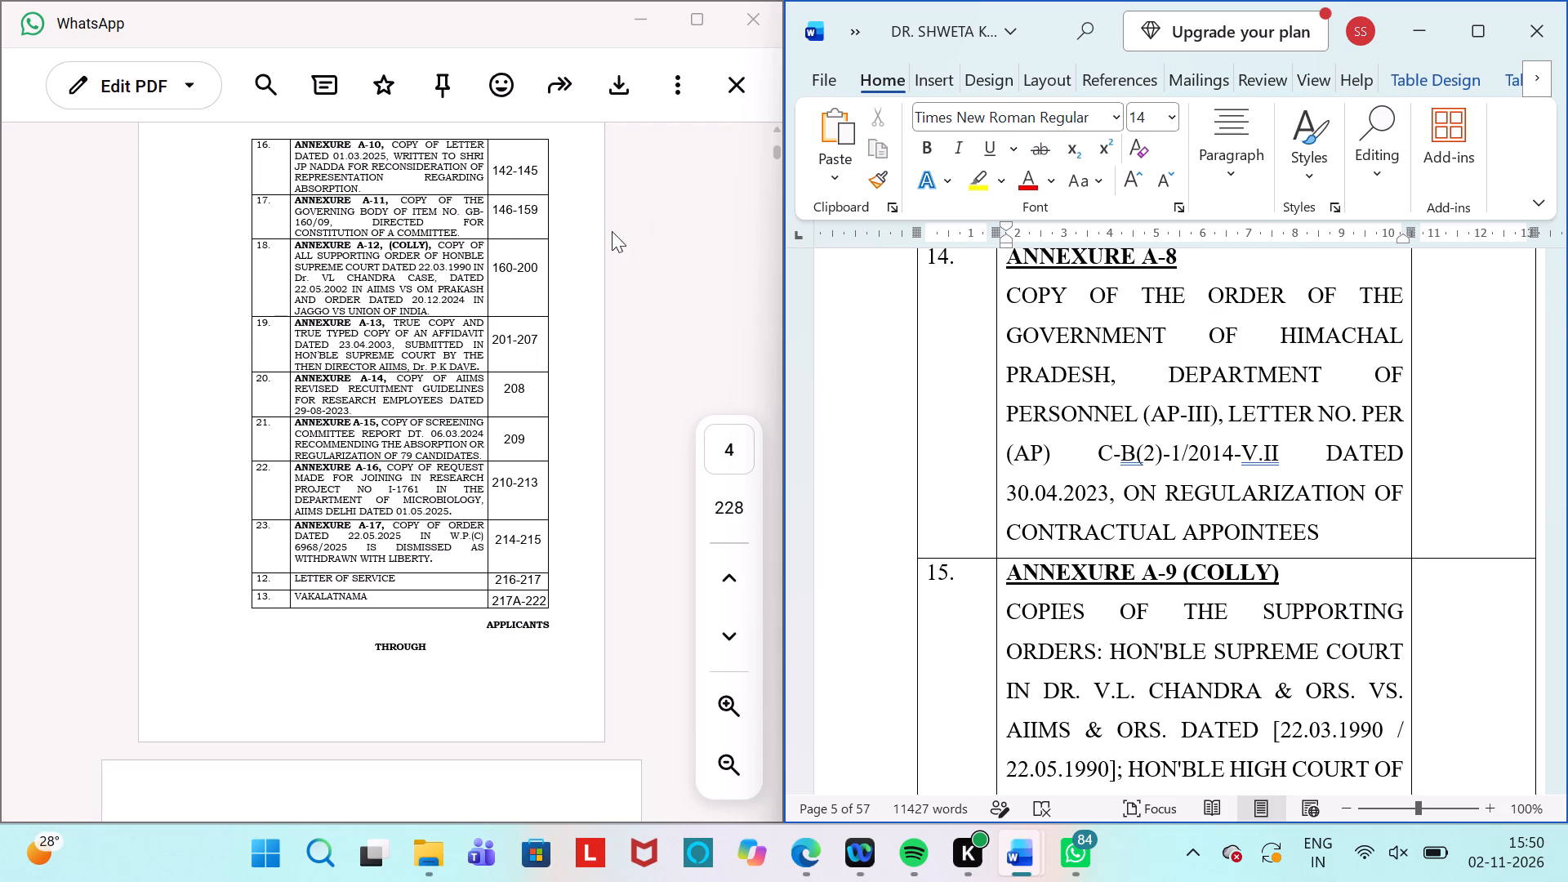
Read the index entries from Annexure A-9 (Colly) forward to the Letter of Motion row against the reference index.
scroll(1102, 366, "down", 1)
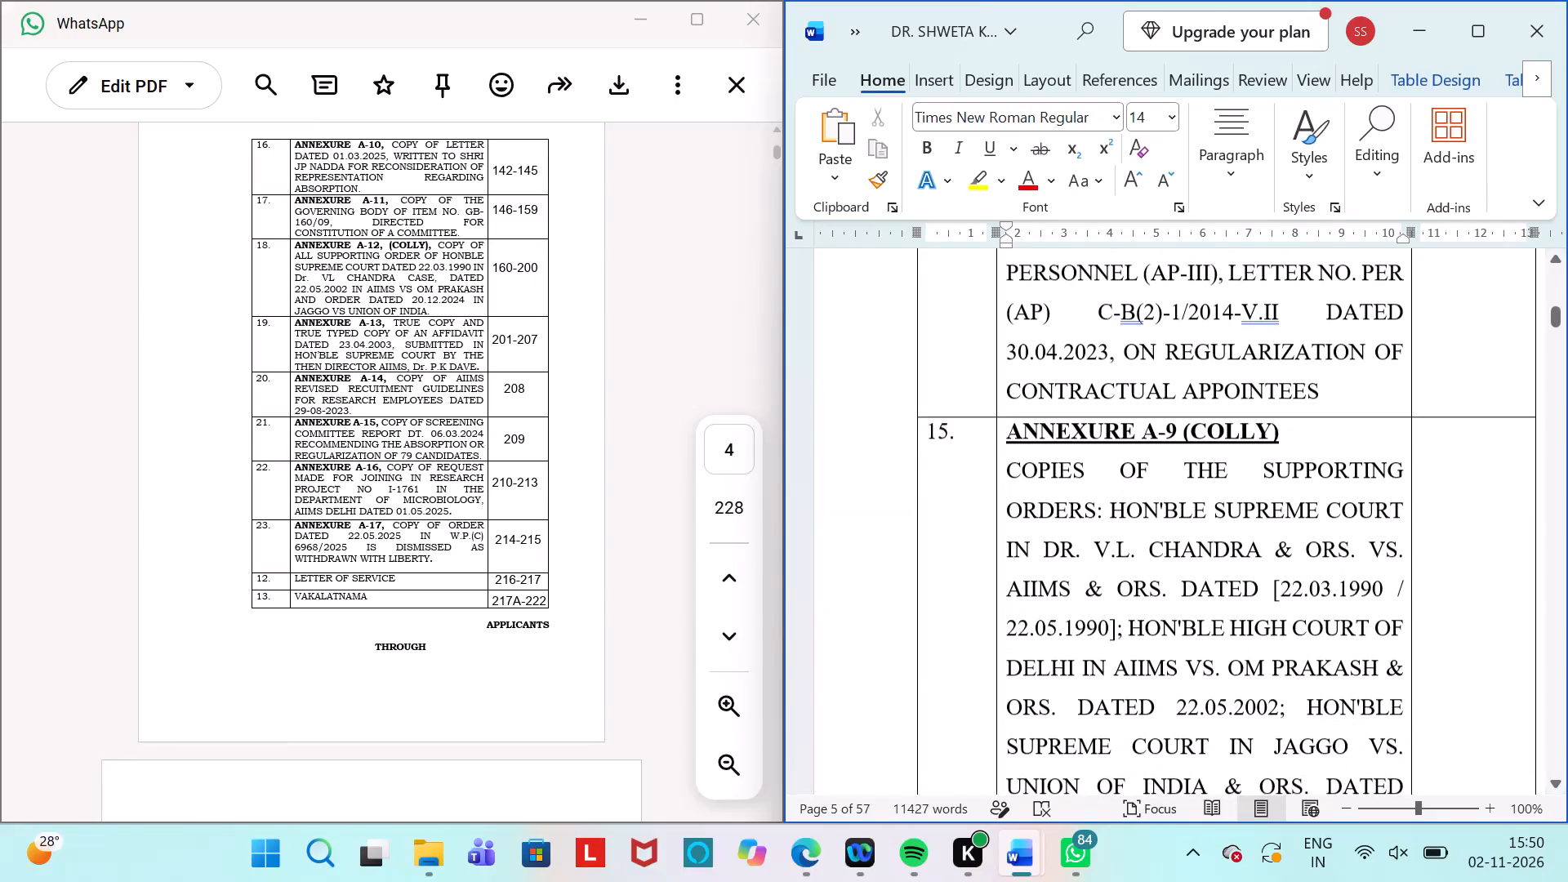
scroll(1102, 366, "down", 5)
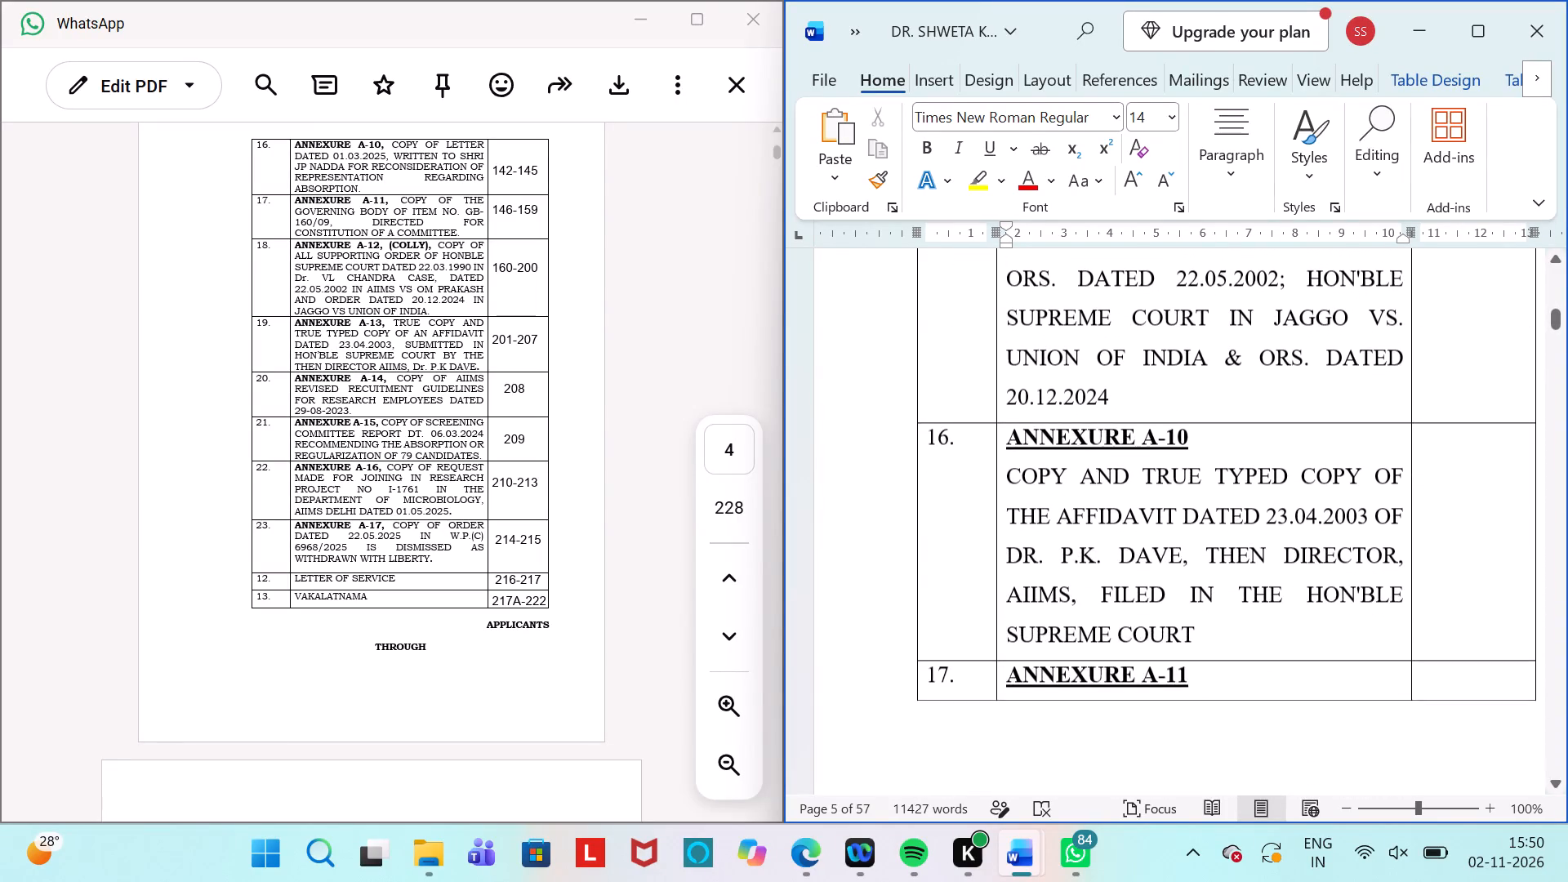
scroll(1102, 366, "down", 3)
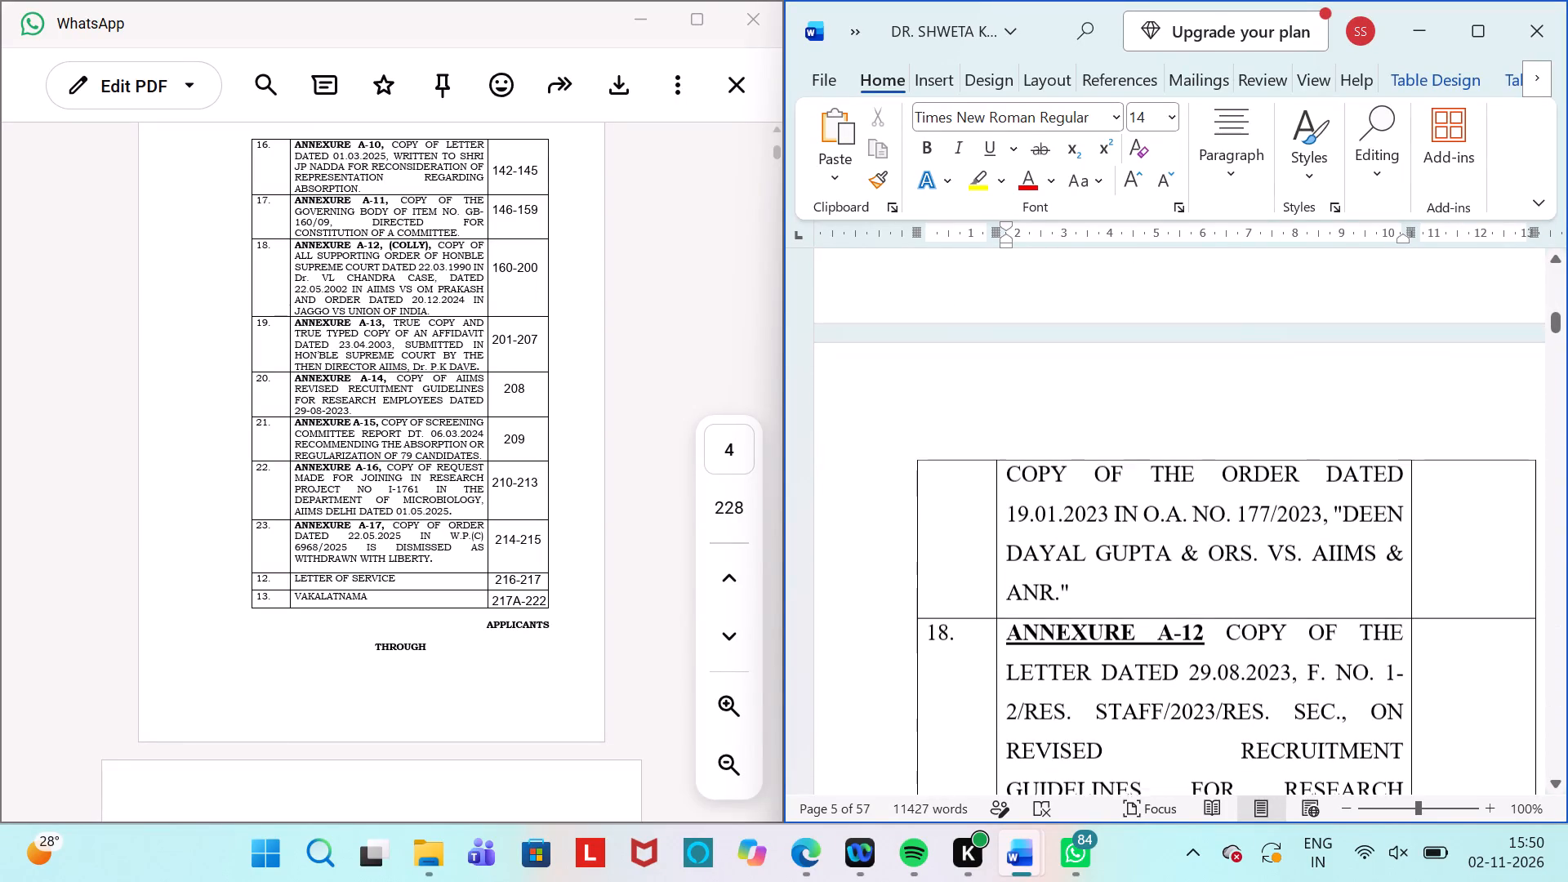
scroll(1102, 366, "down", 3)
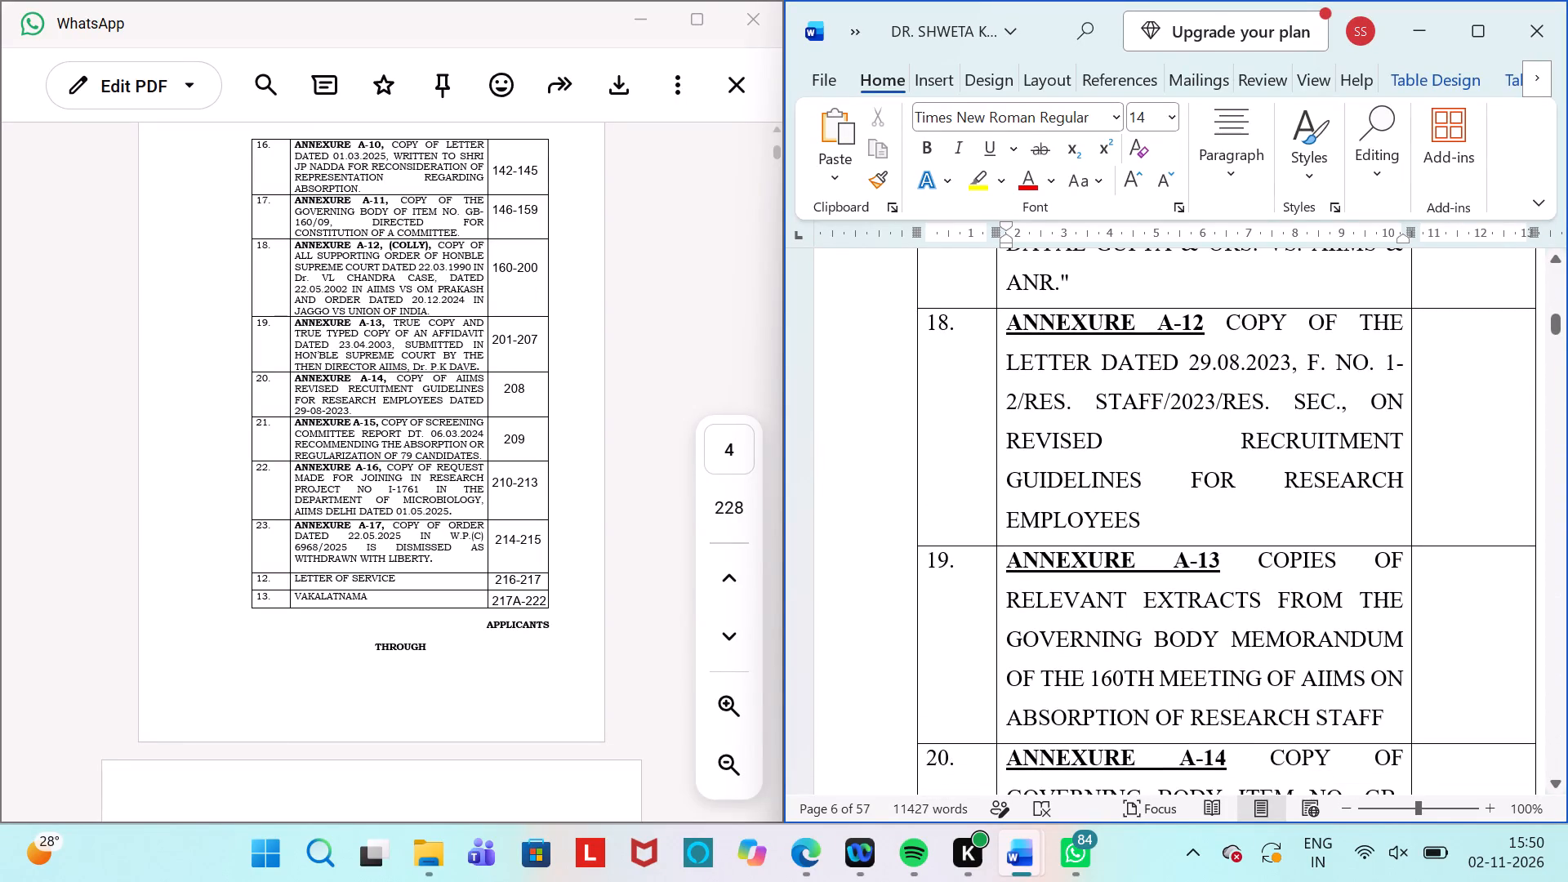
scroll(1102, 366, "down", 1)
Recheck the Annexure A-10 and A-11 entries, and reread the index forward to the Annexure A-15 row.
scroll(1102, 366, "up", 1)
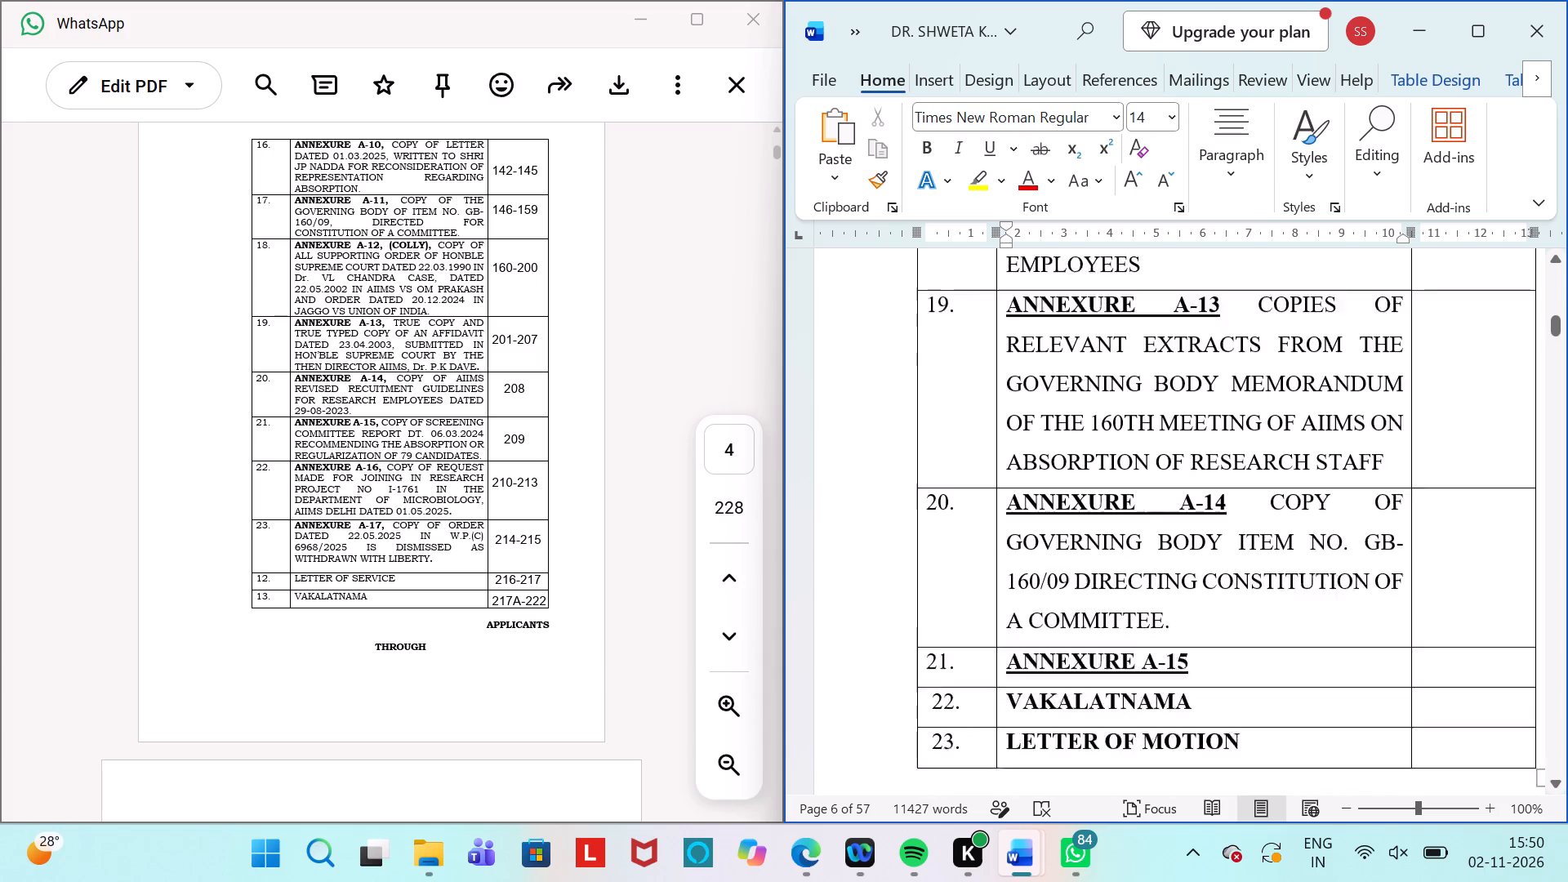
scroll(1102, 366, "up", 2)
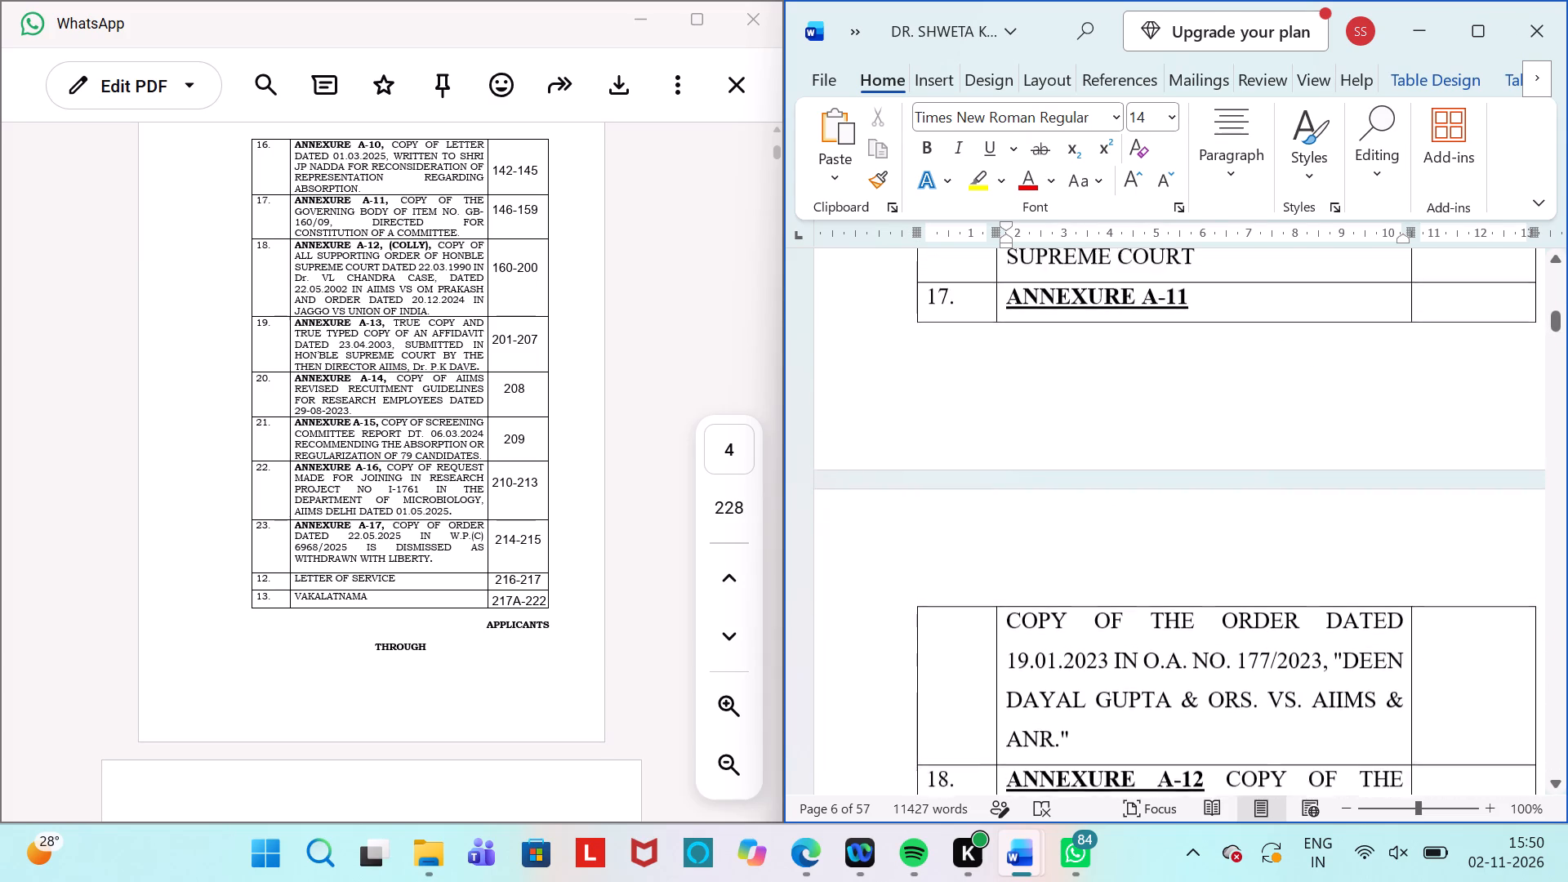
scroll(1102, 366, "up", 2)
scroll(1102, 366, "down", 1)
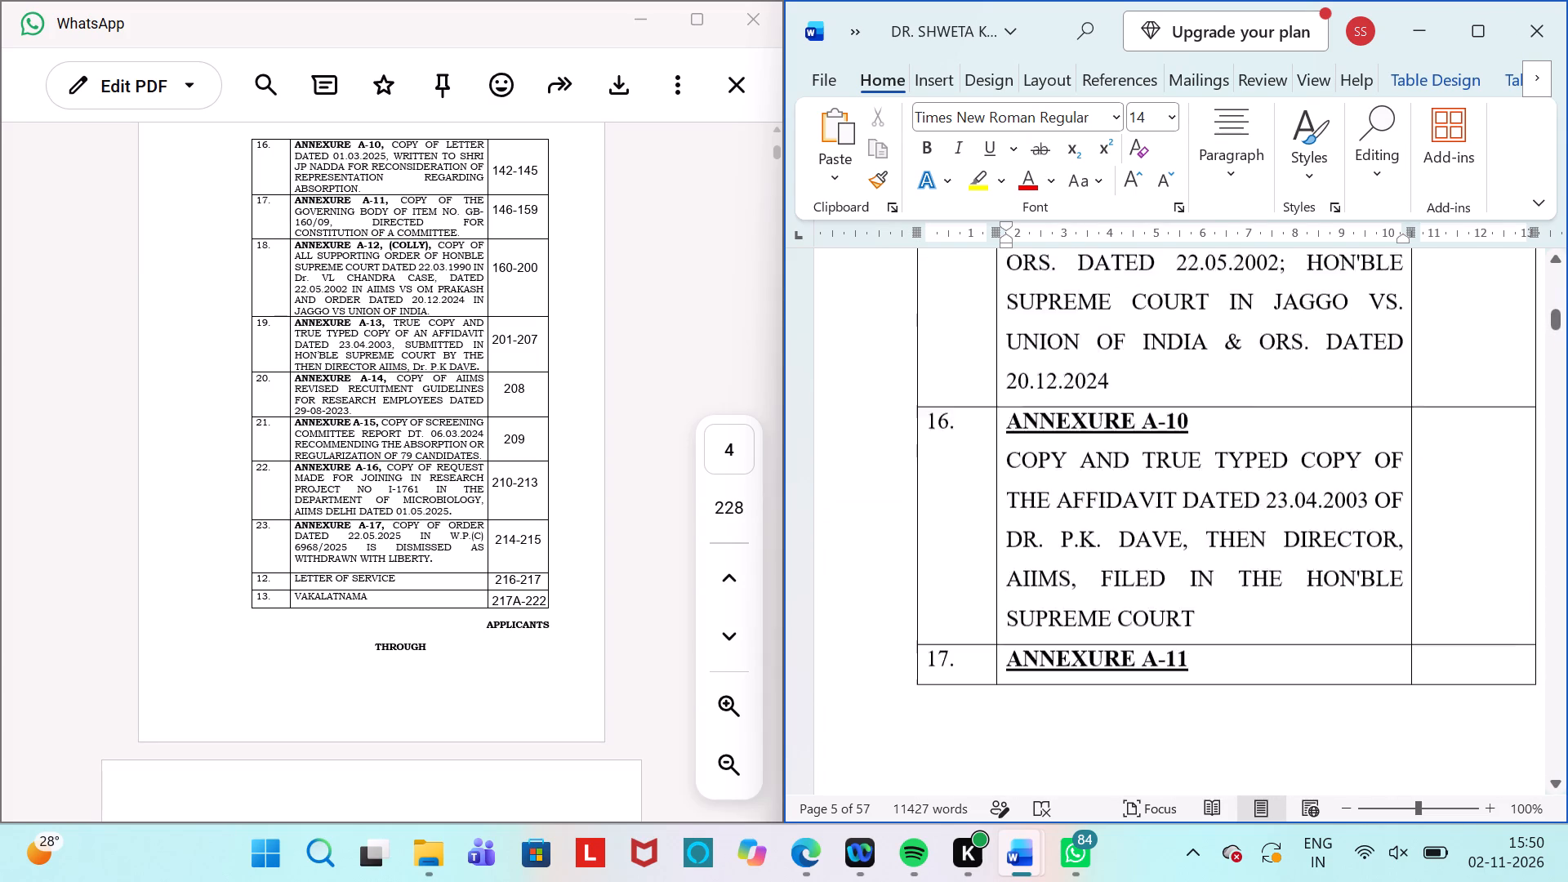
scroll(1102, 366, "down", 4)
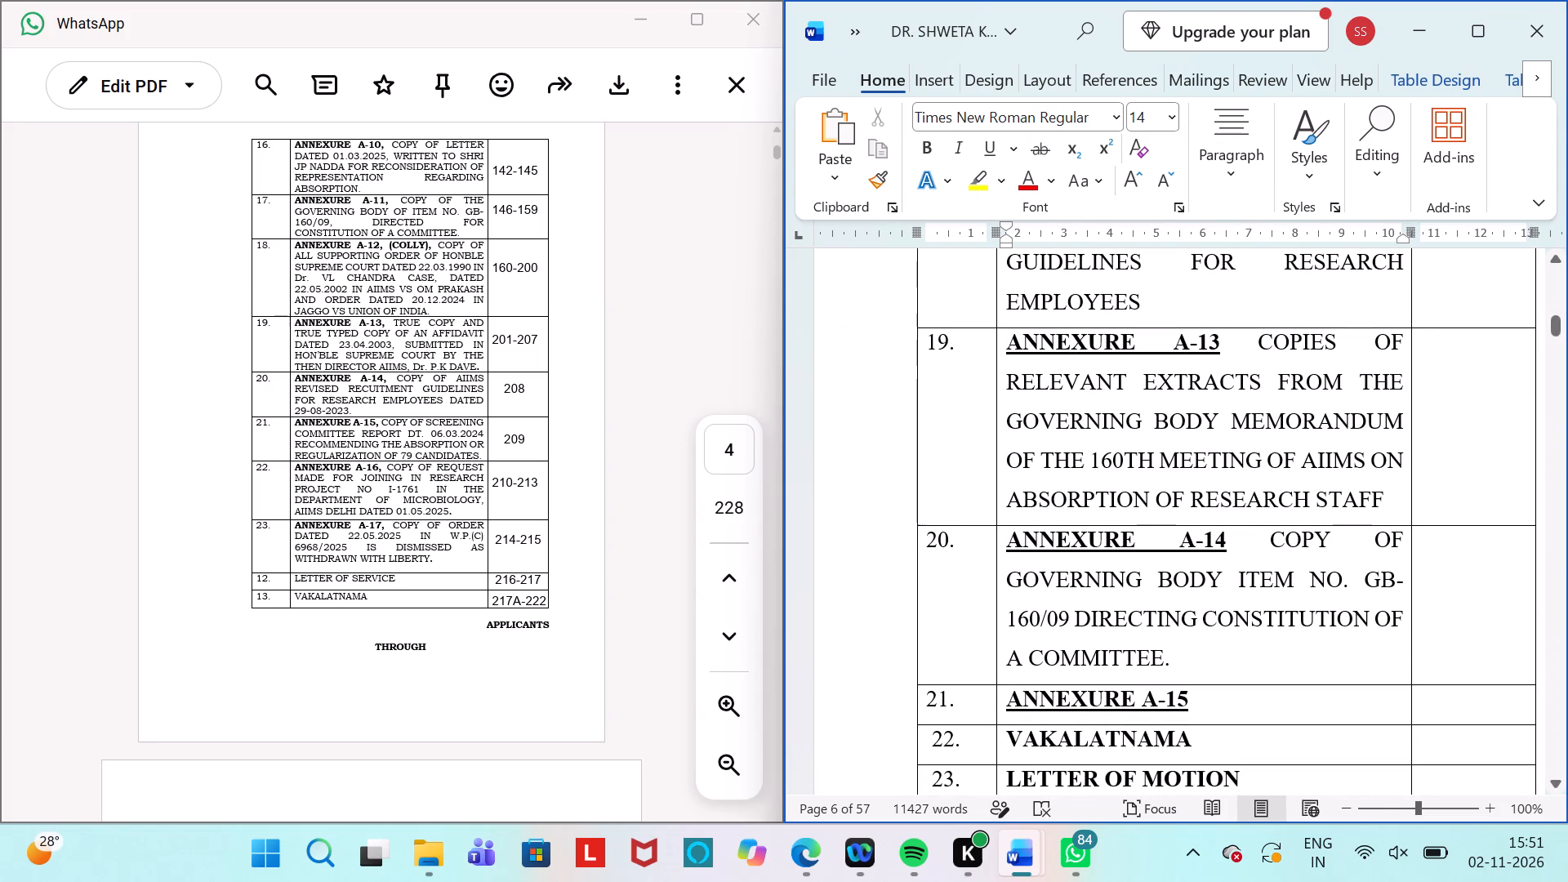
scroll(1102, 366, "down", 1)
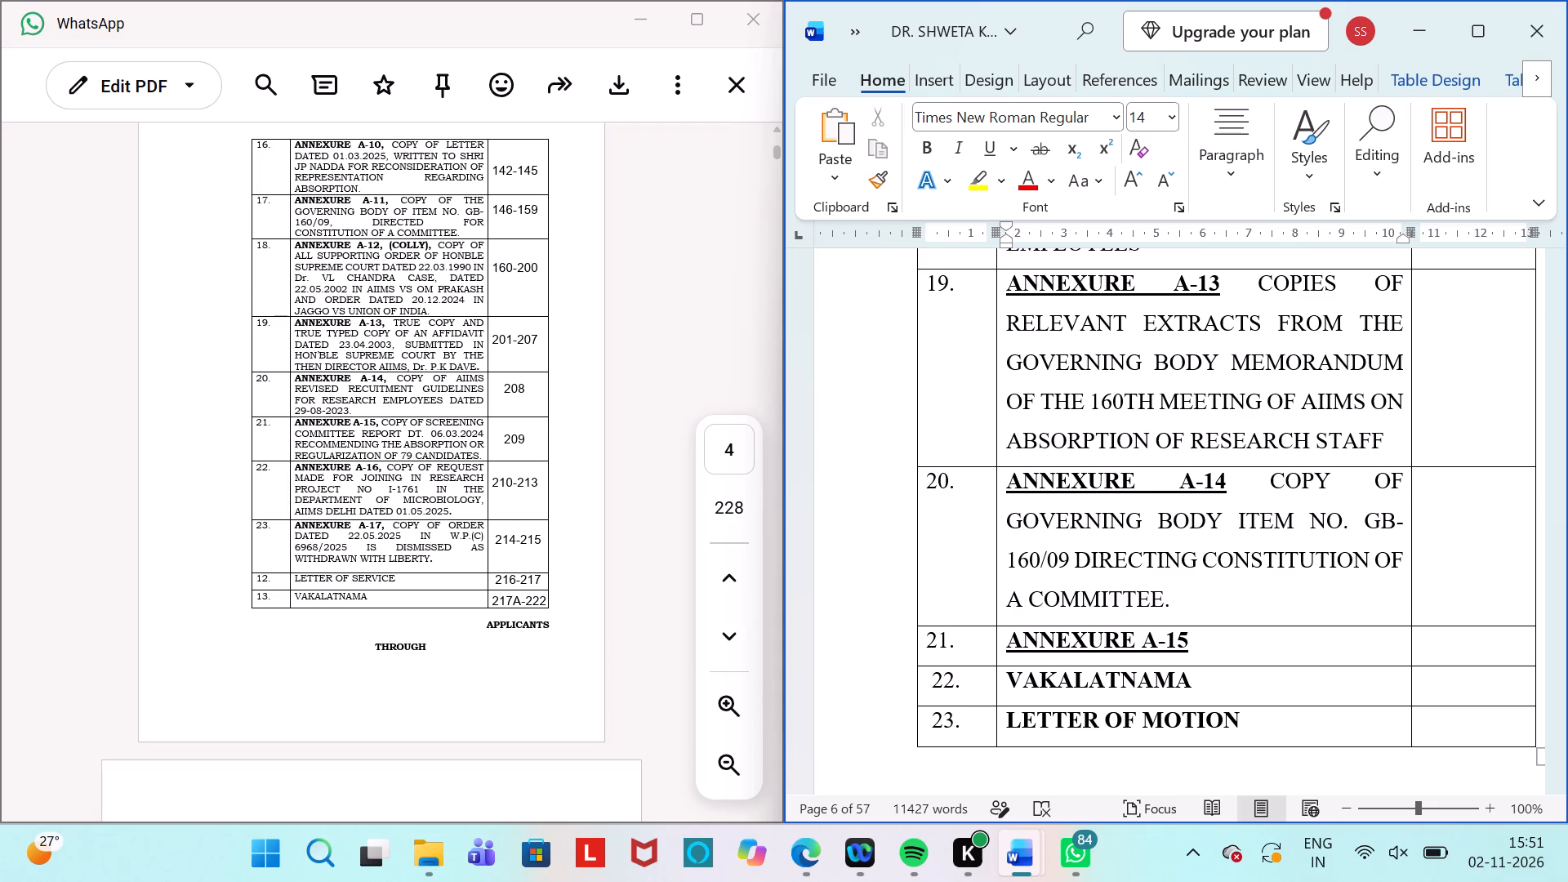
Compare the Annexure A-12 to A-15 entries with the enlarged final page of the reference index, including its Annexure A-15 description.
scroll(1000, 341, "up", 3)
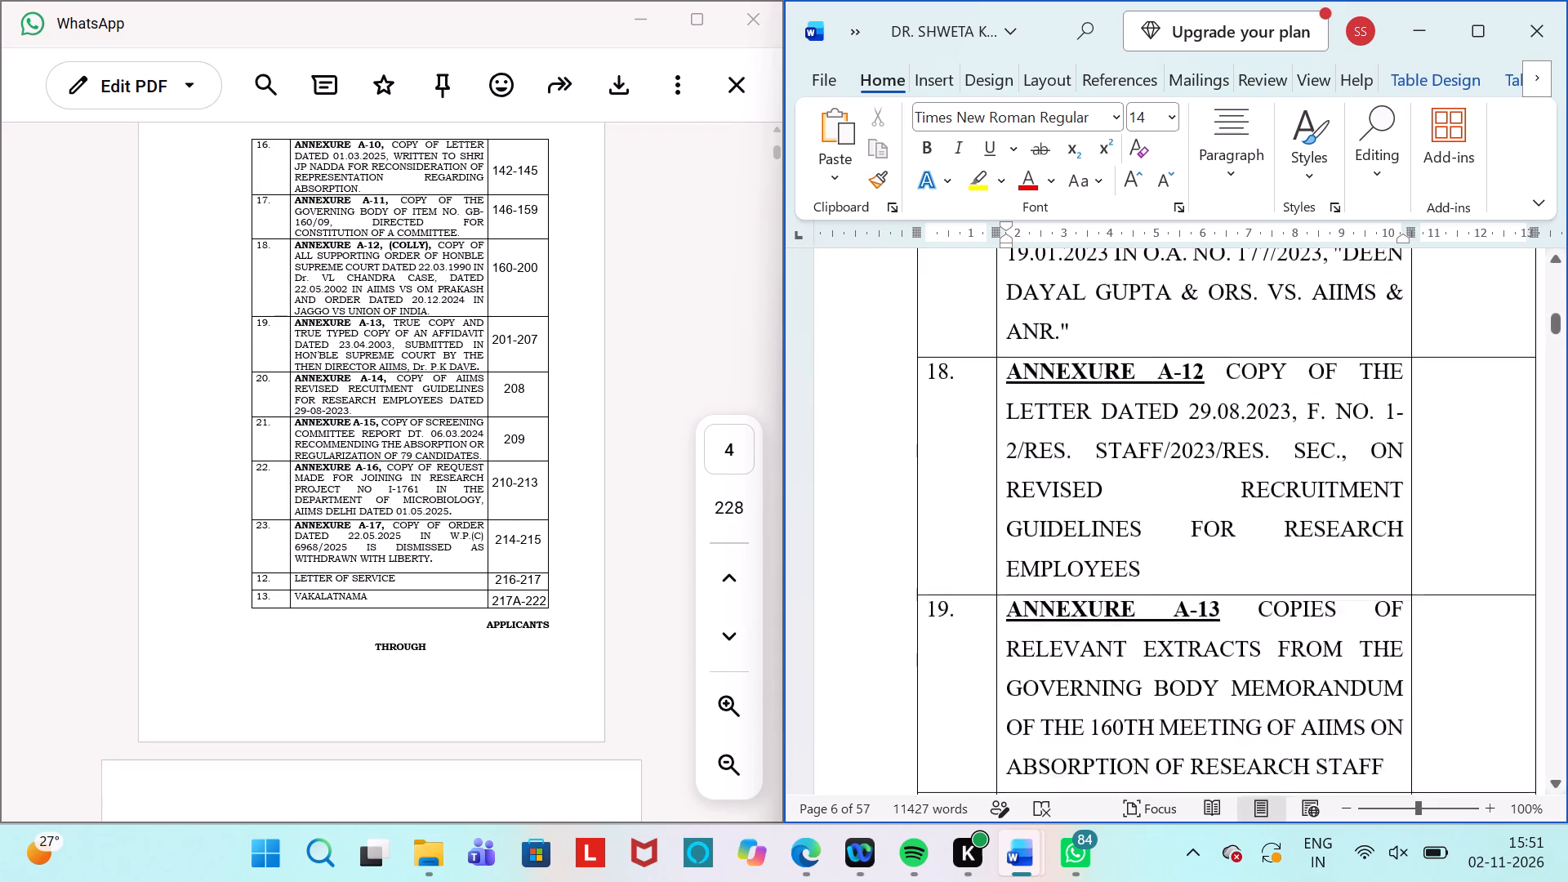
scroll(1000, 341, "up", 1)
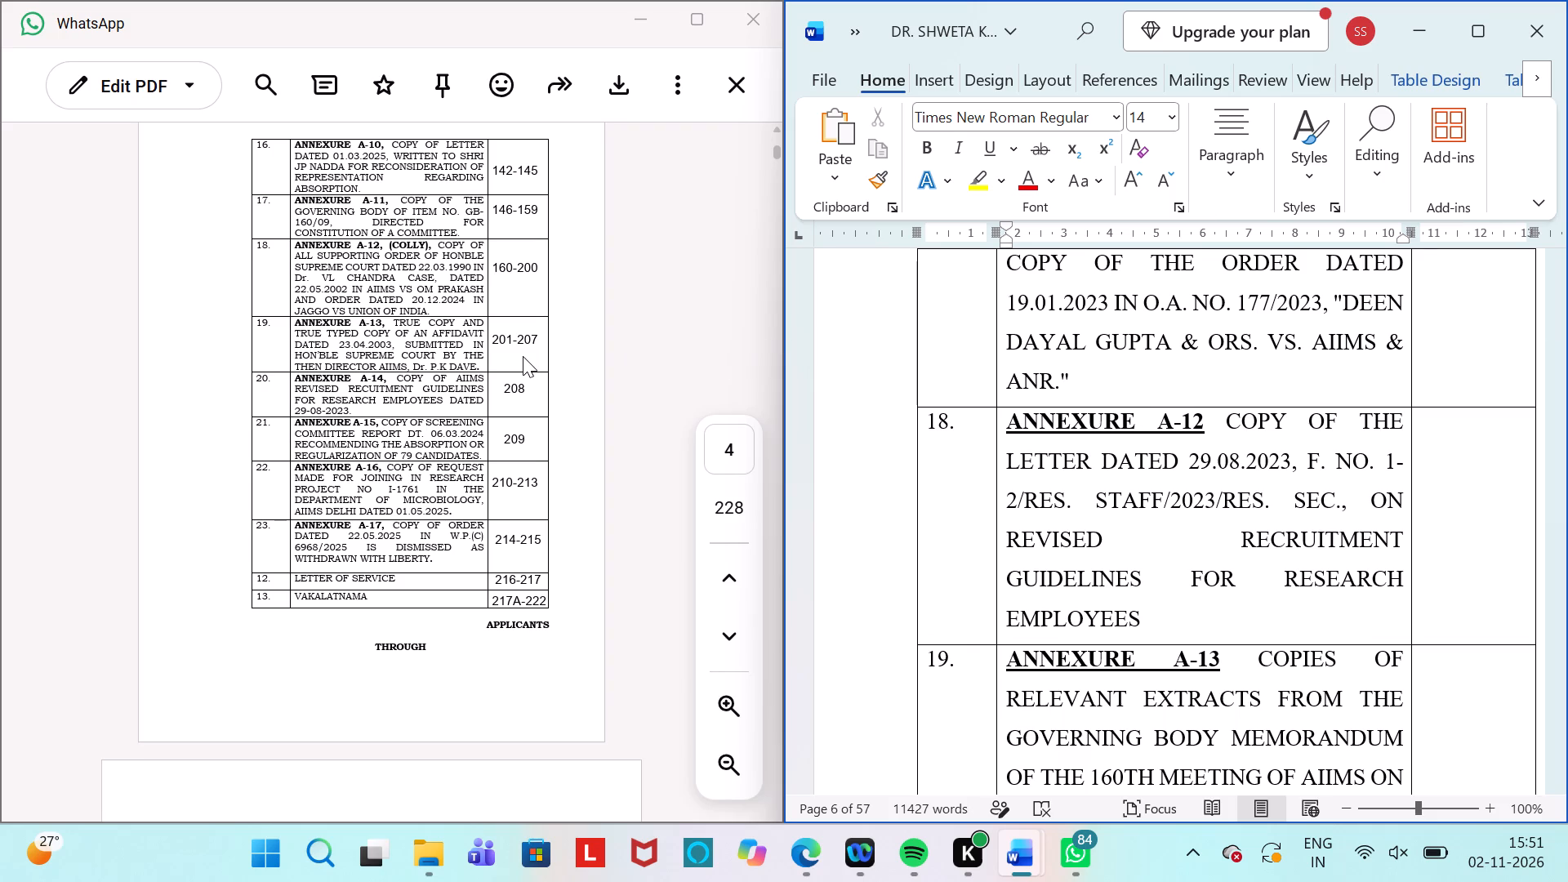
scroll(523, 356, "right", 1)
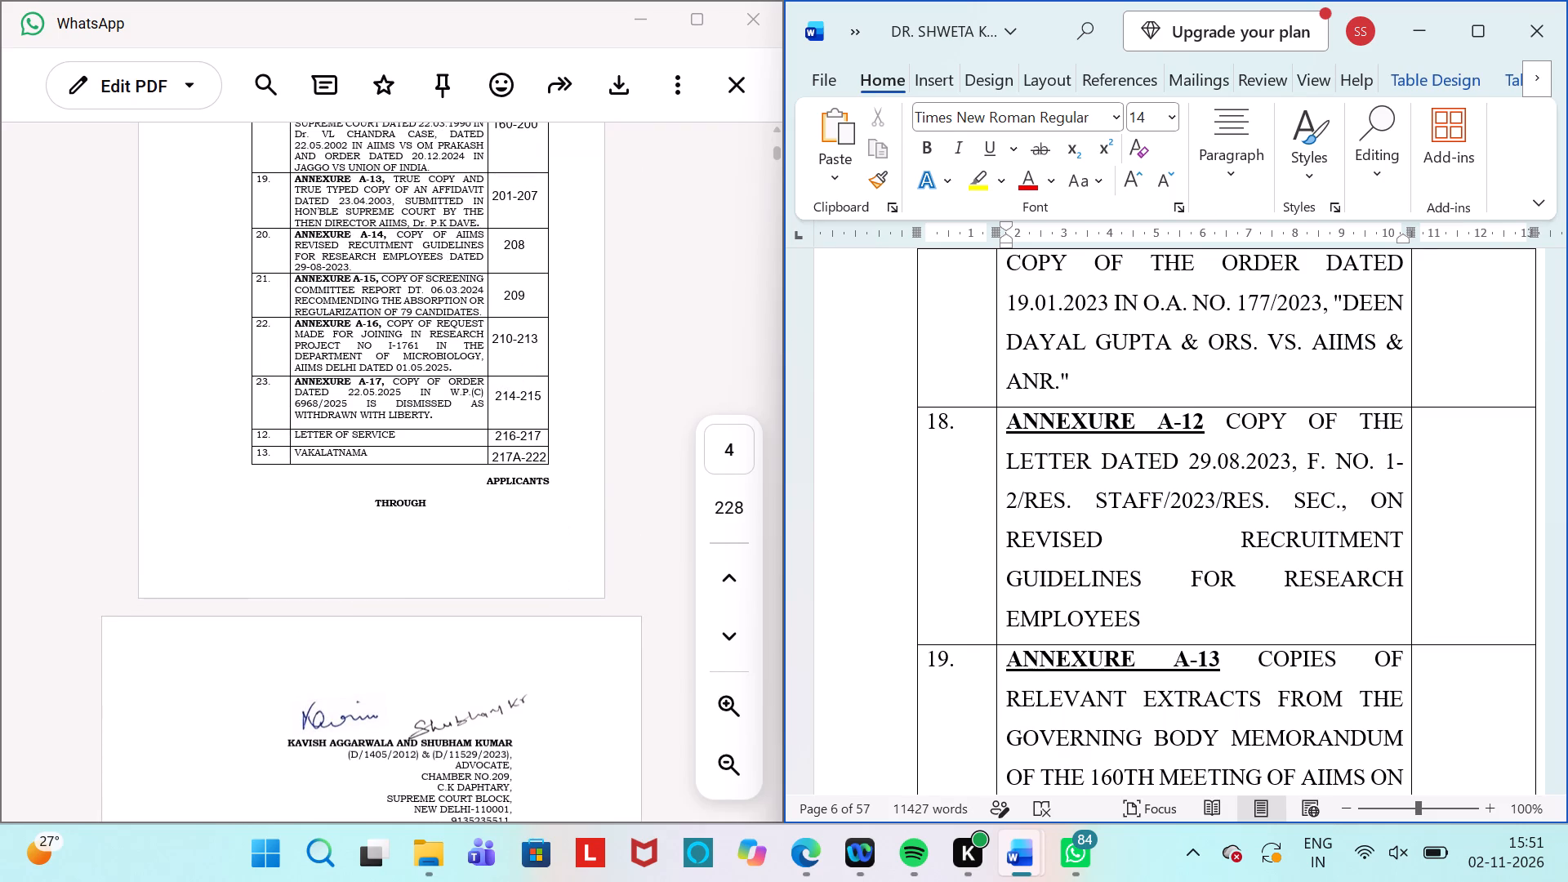
scroll(364, 404, "up", 2, "ctrl")
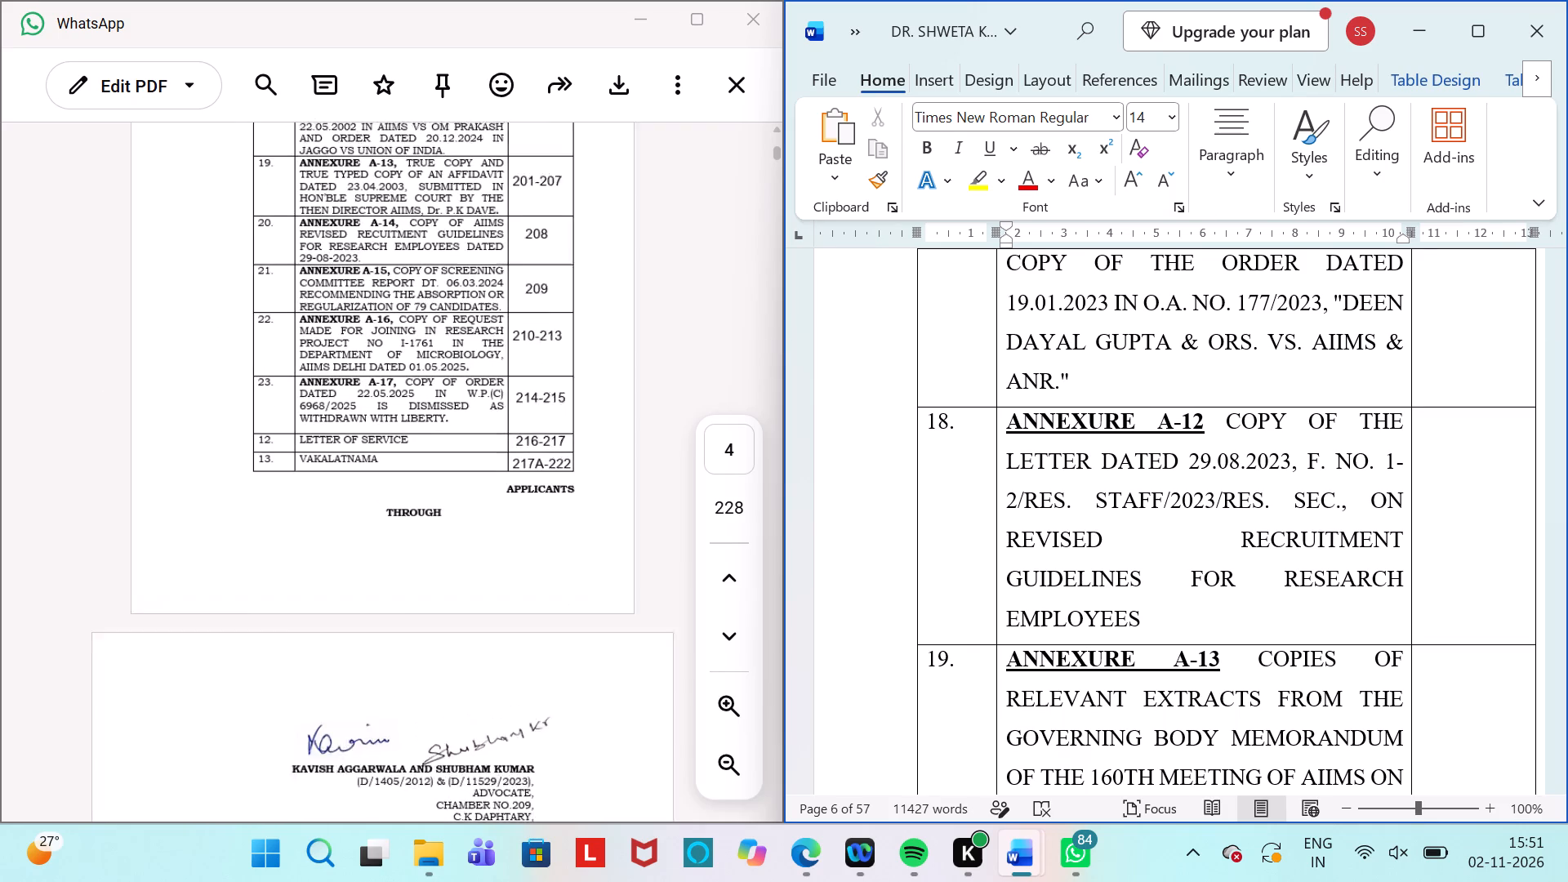
scroll(364, 404, "up", 2, "ctrl")
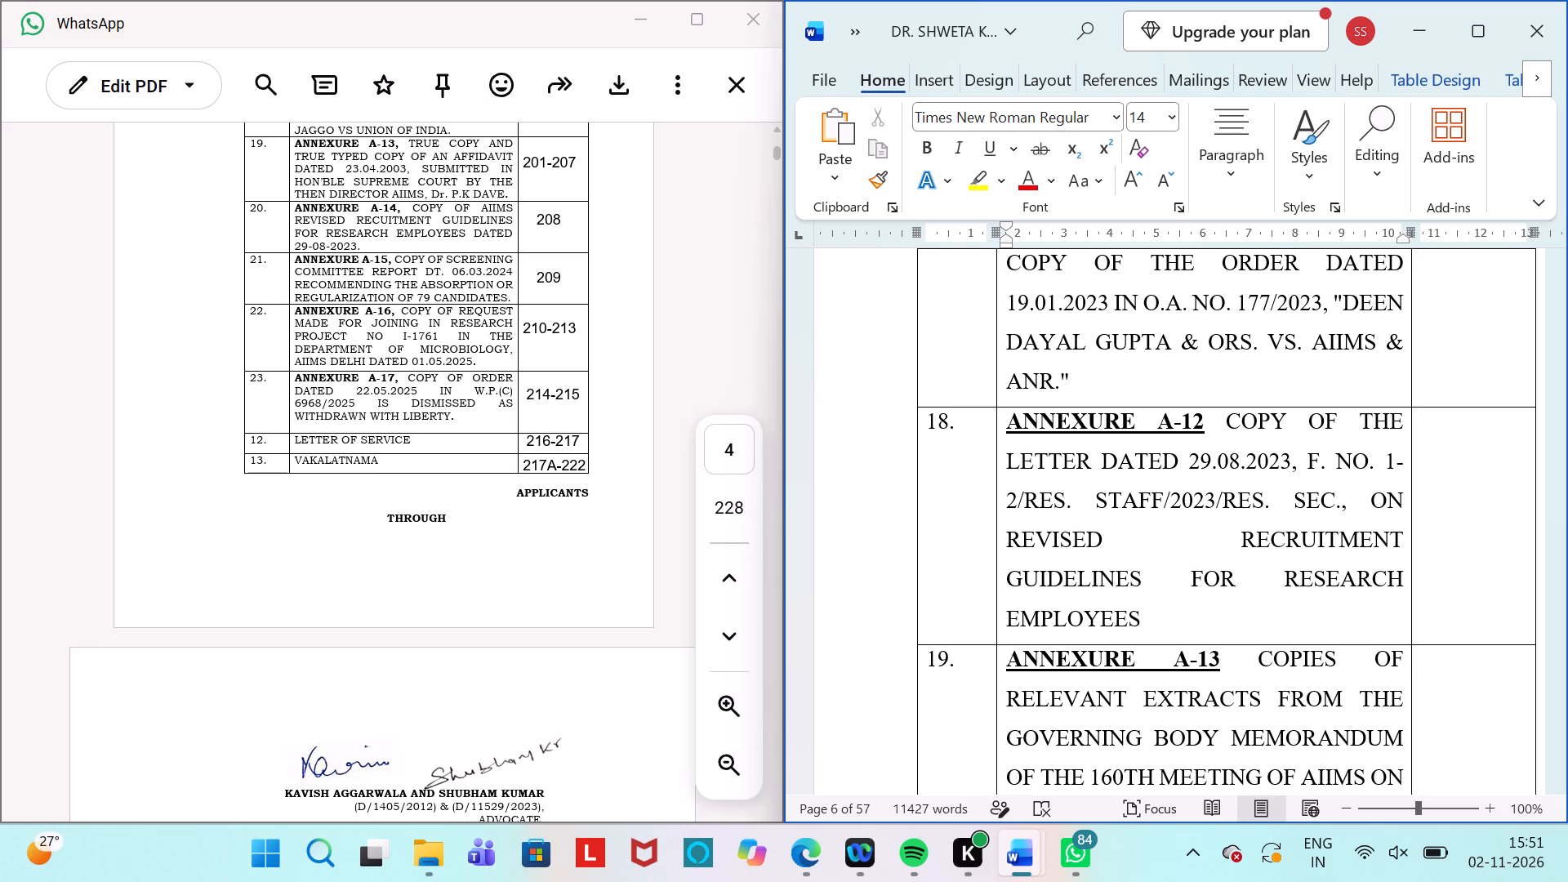
scroll(1029, 378, "down", 2)
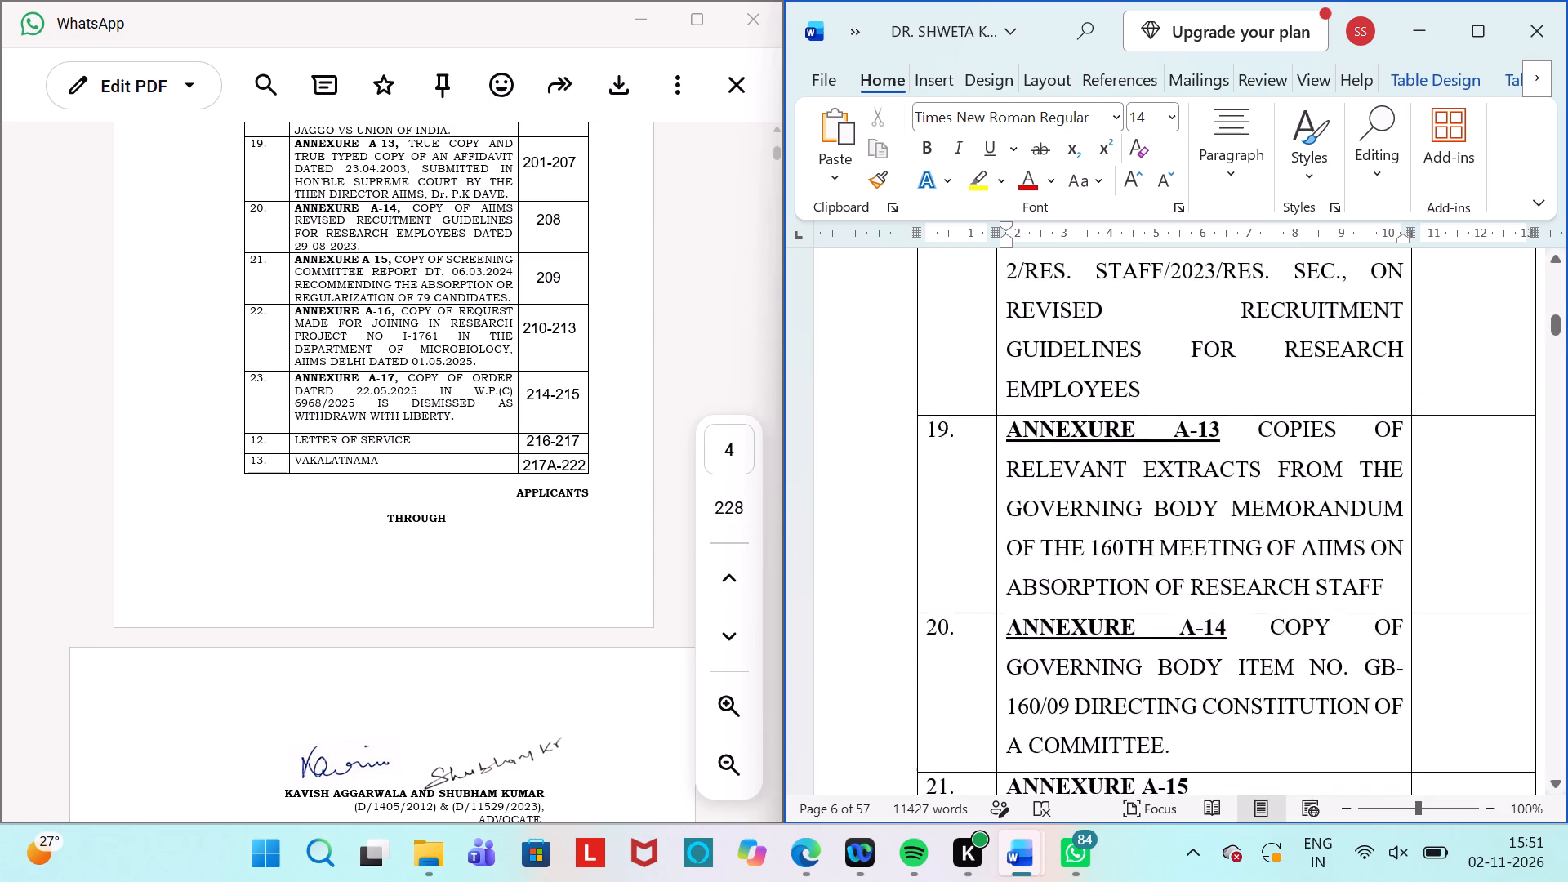
scroll(1029, 378, "down", 1)
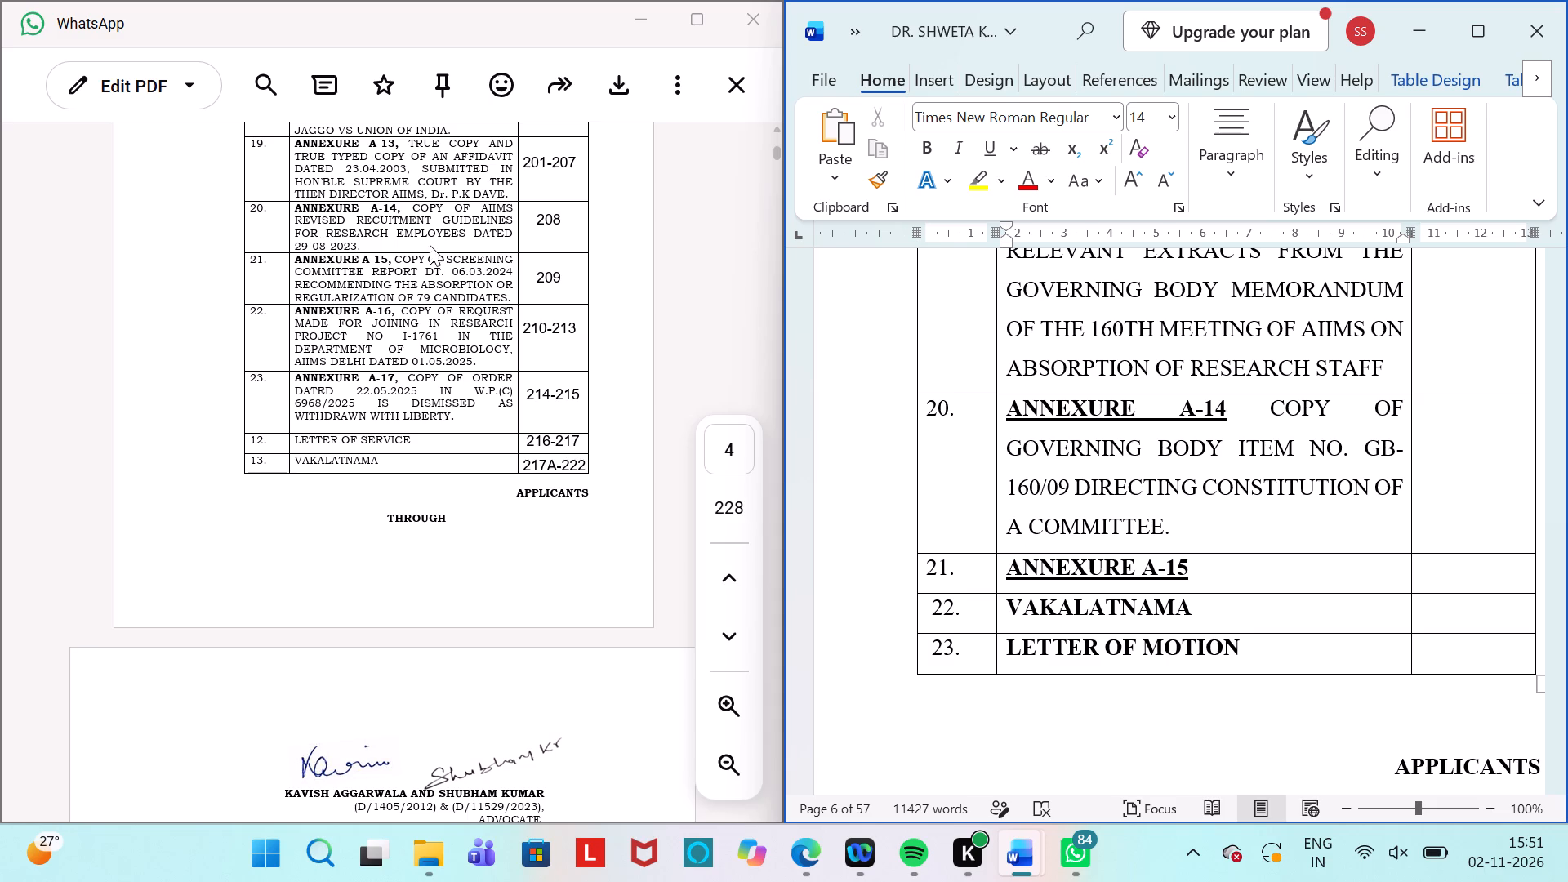
scroll(444, 171, "up", 1)
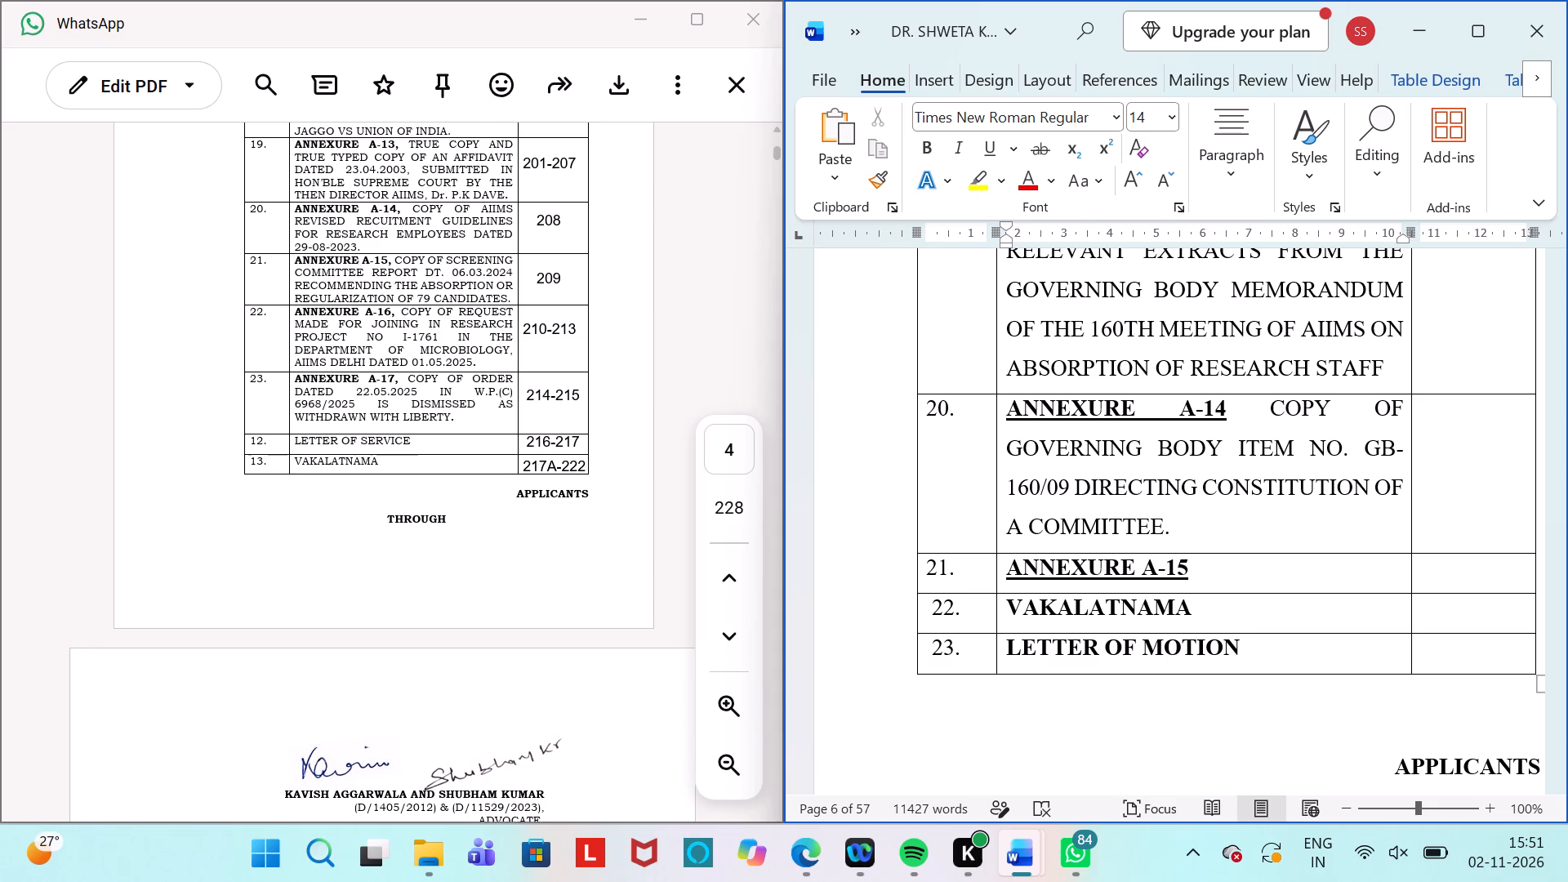
Reread the reference index entries for Annexures A-10 to A-17, and review the filing's index backward from Annexure A-14 to Annexure A-8.
scroll(444, 171, "up", 1)
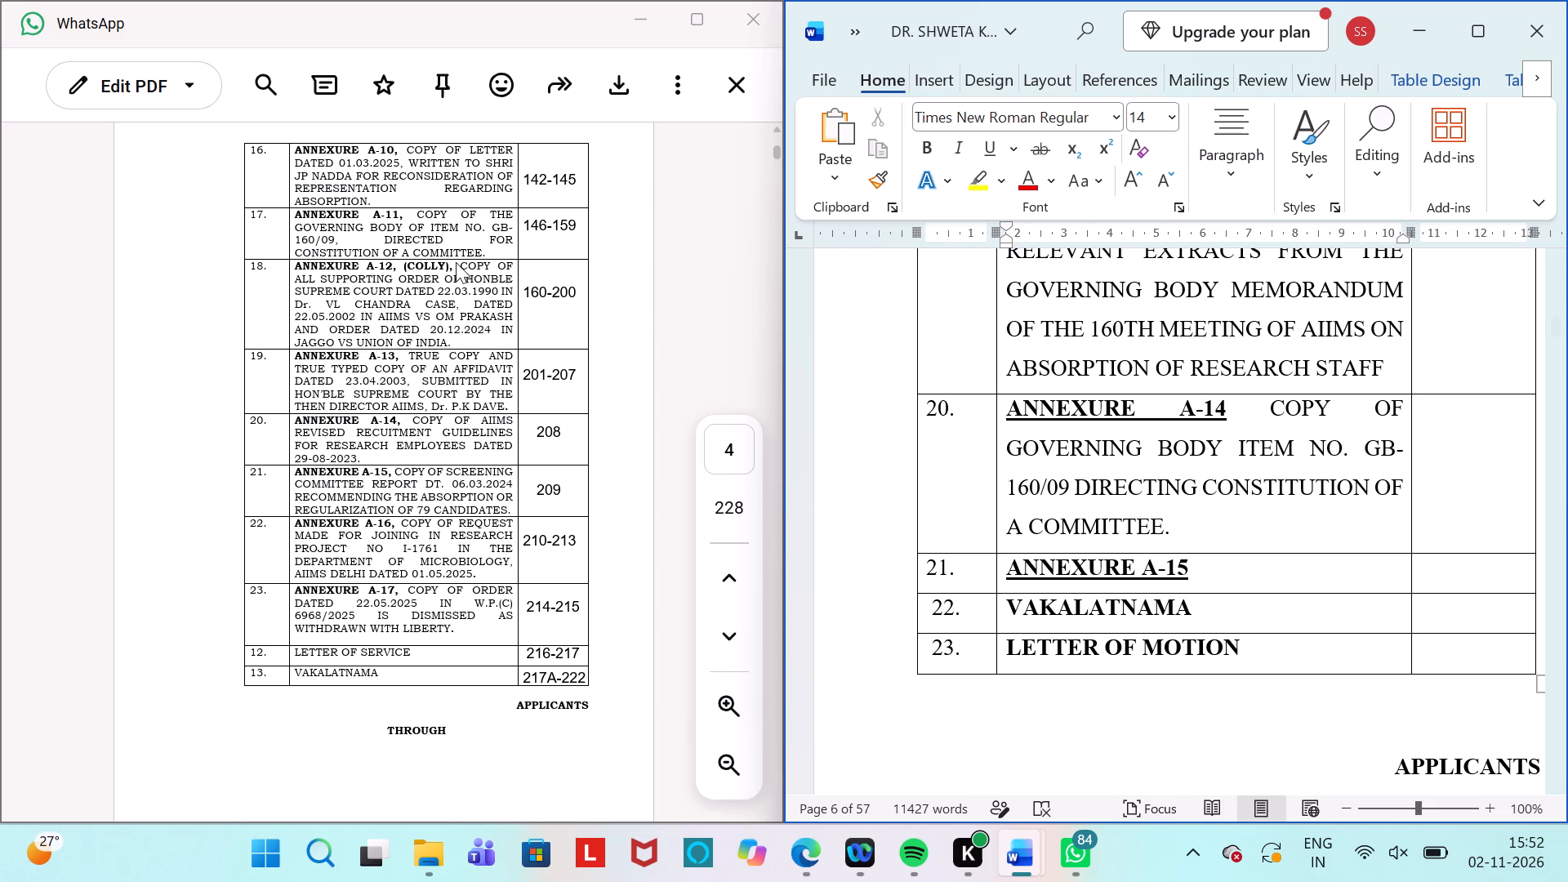
scroll(456, 262, "down", 1)
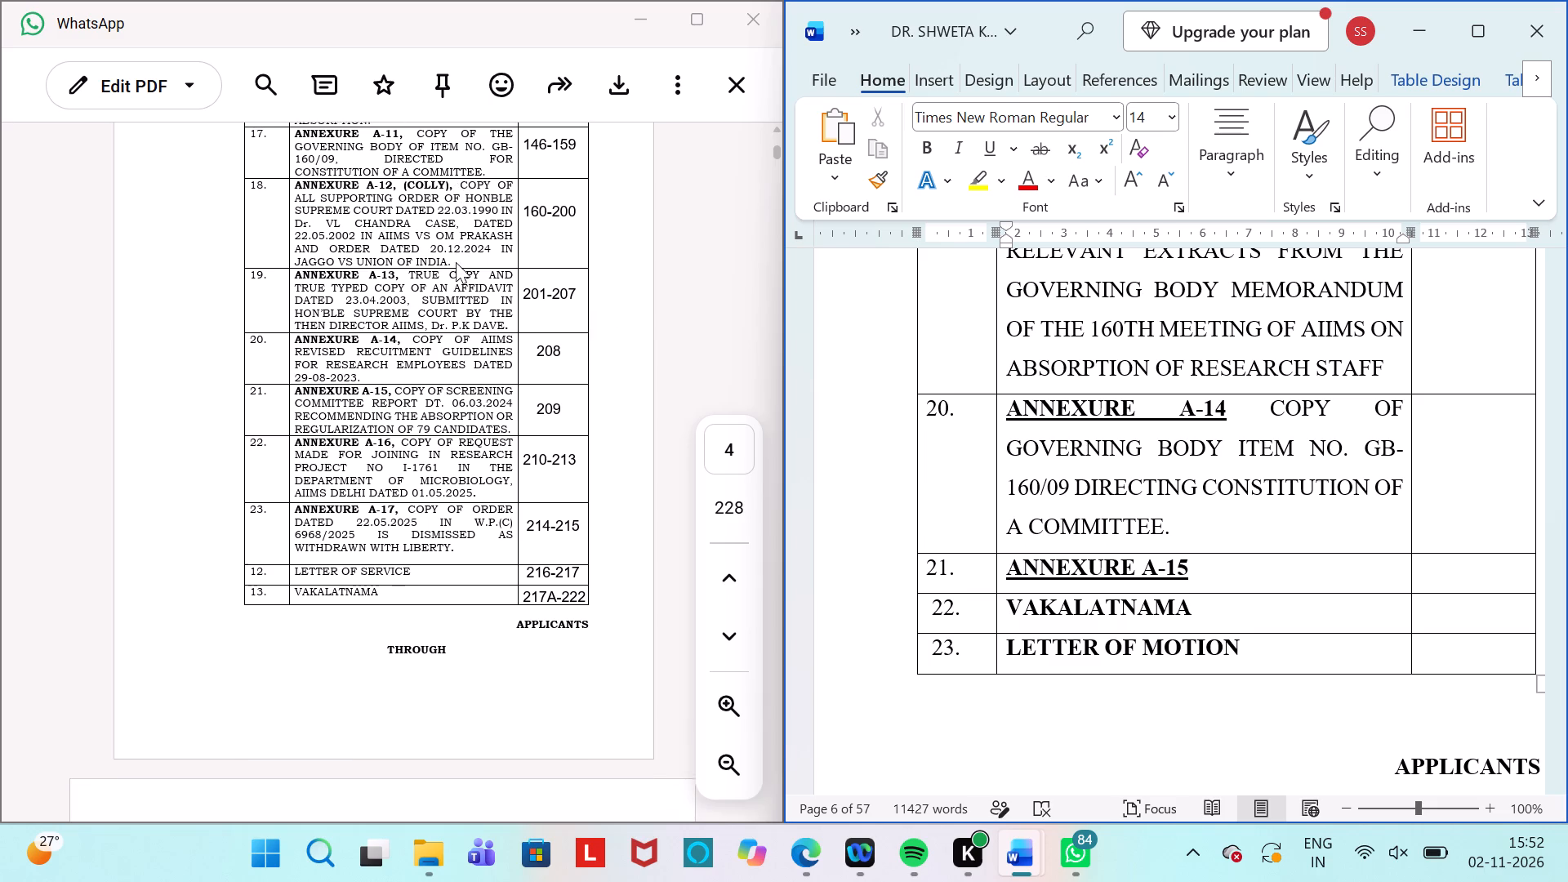
scroll(456, 262, "down", 1)
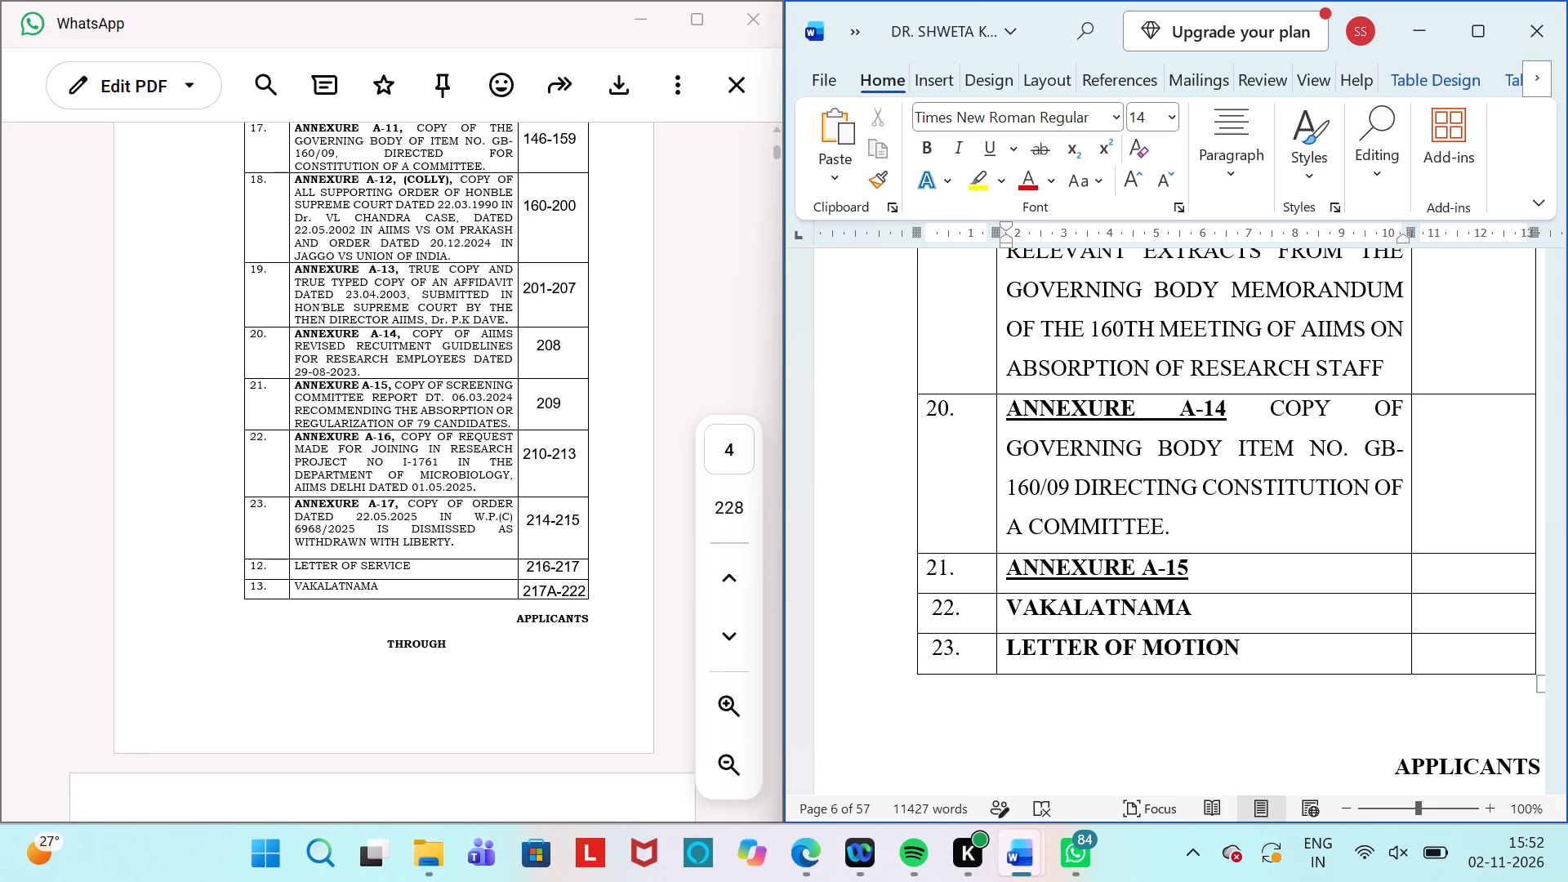
scroll(1208, 457, "up", 1)
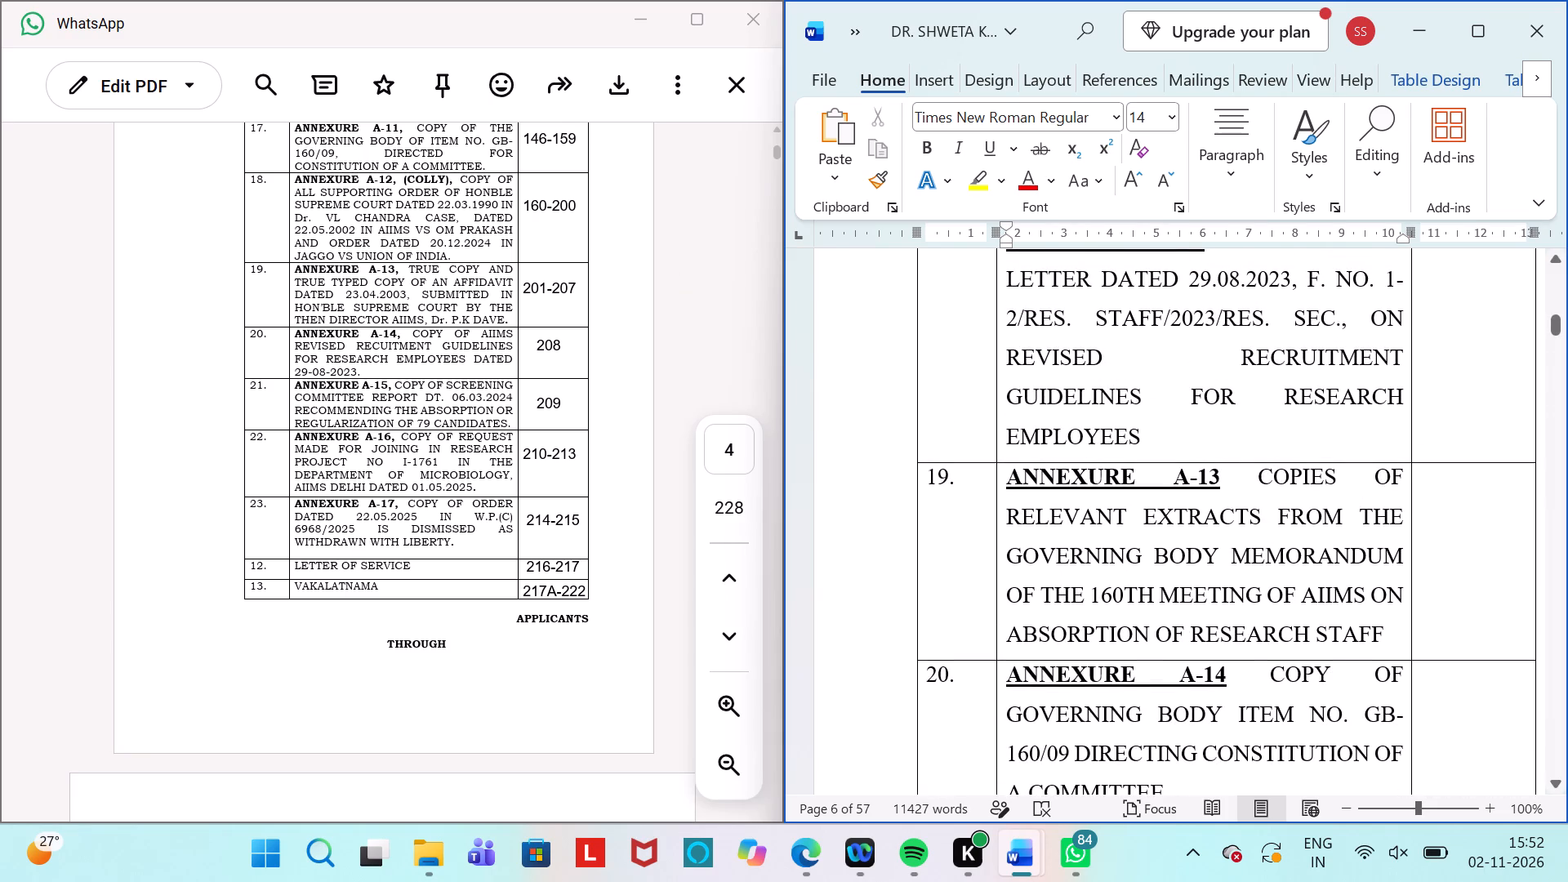
scroll(1208, 457, "up", 4)
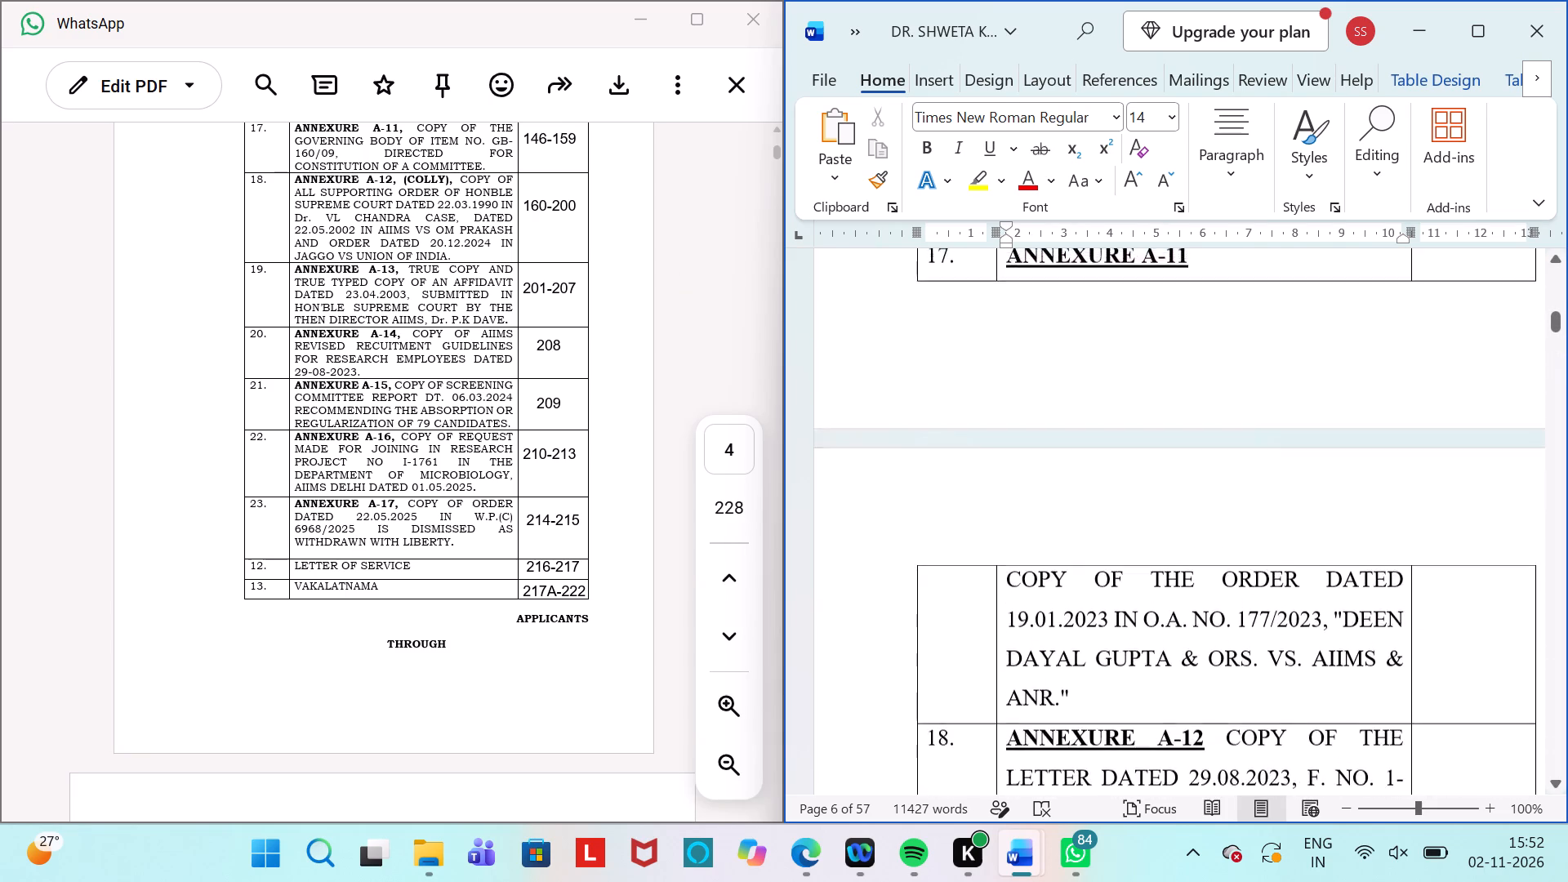
scroll(1208, 457, "up", 2)
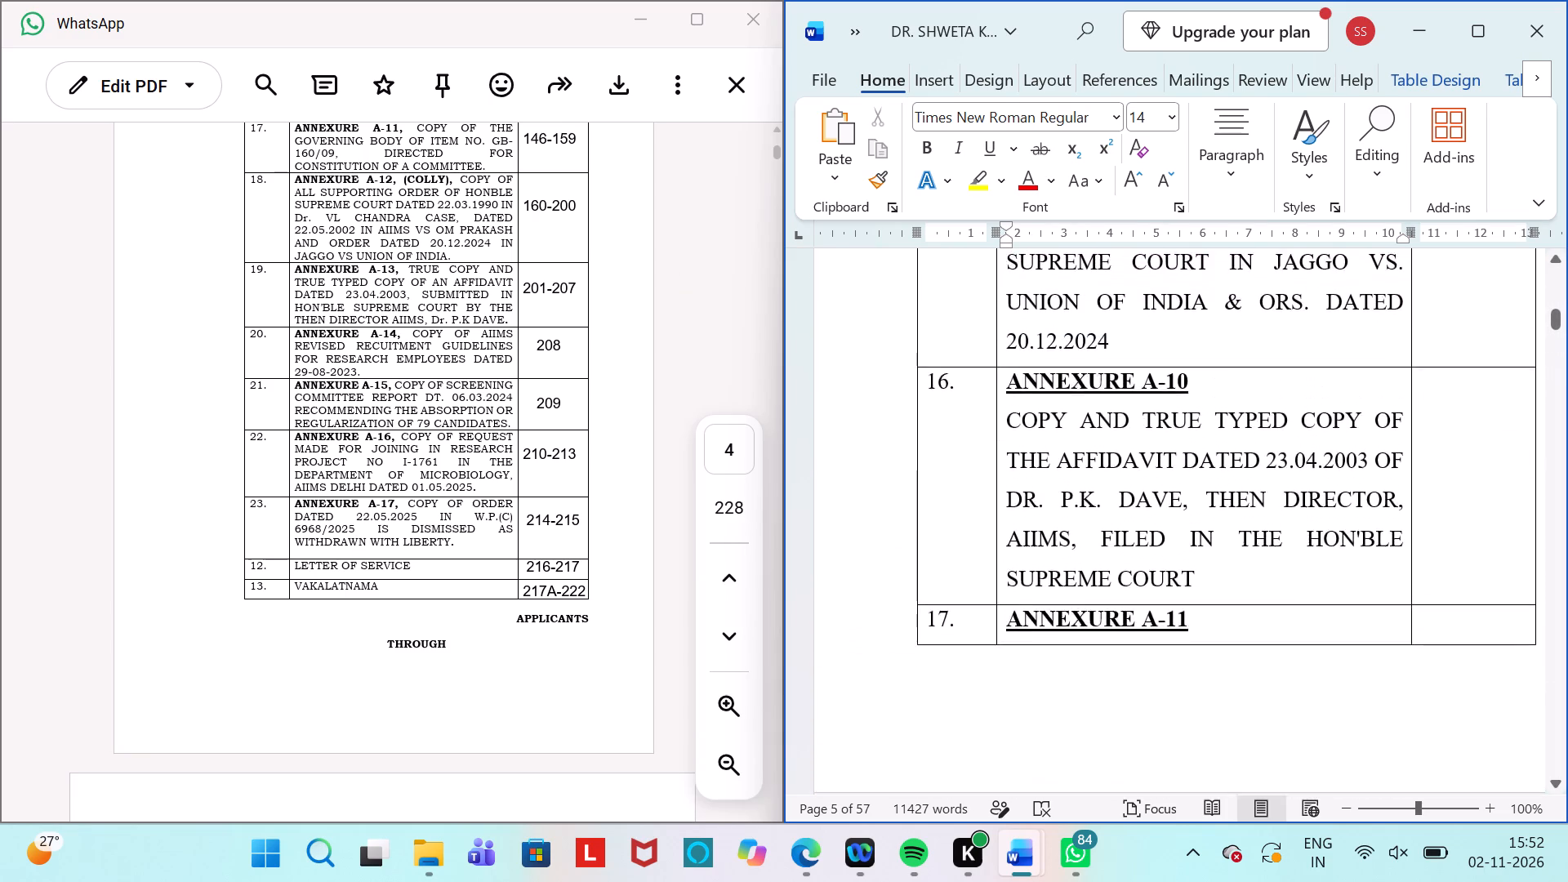
scroll(1208, 457, "up", 2)
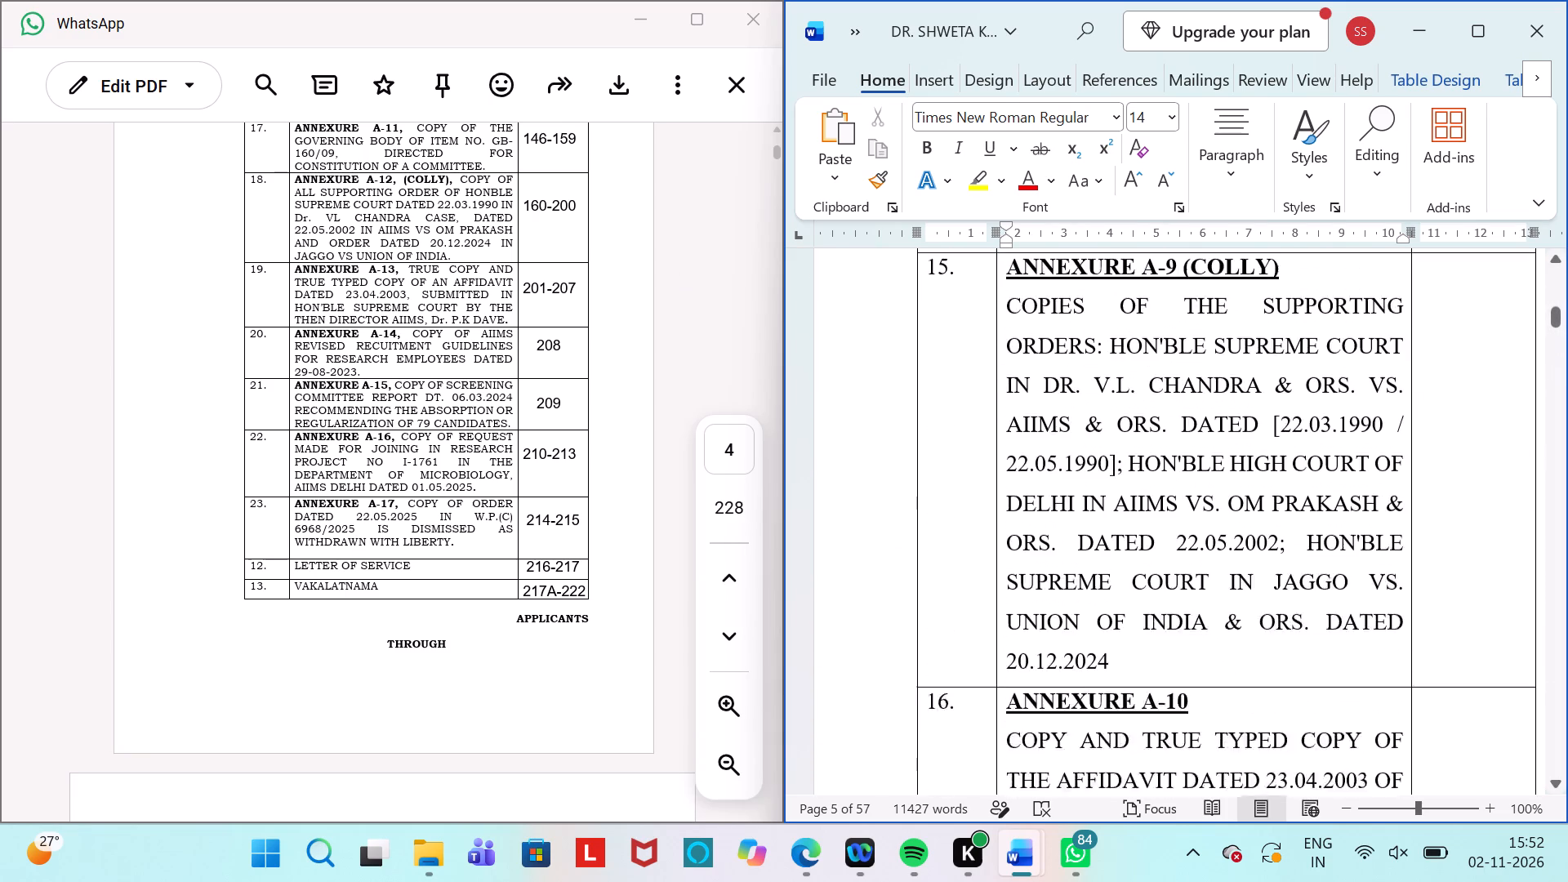
scroll(1208, 457, "up", 4)
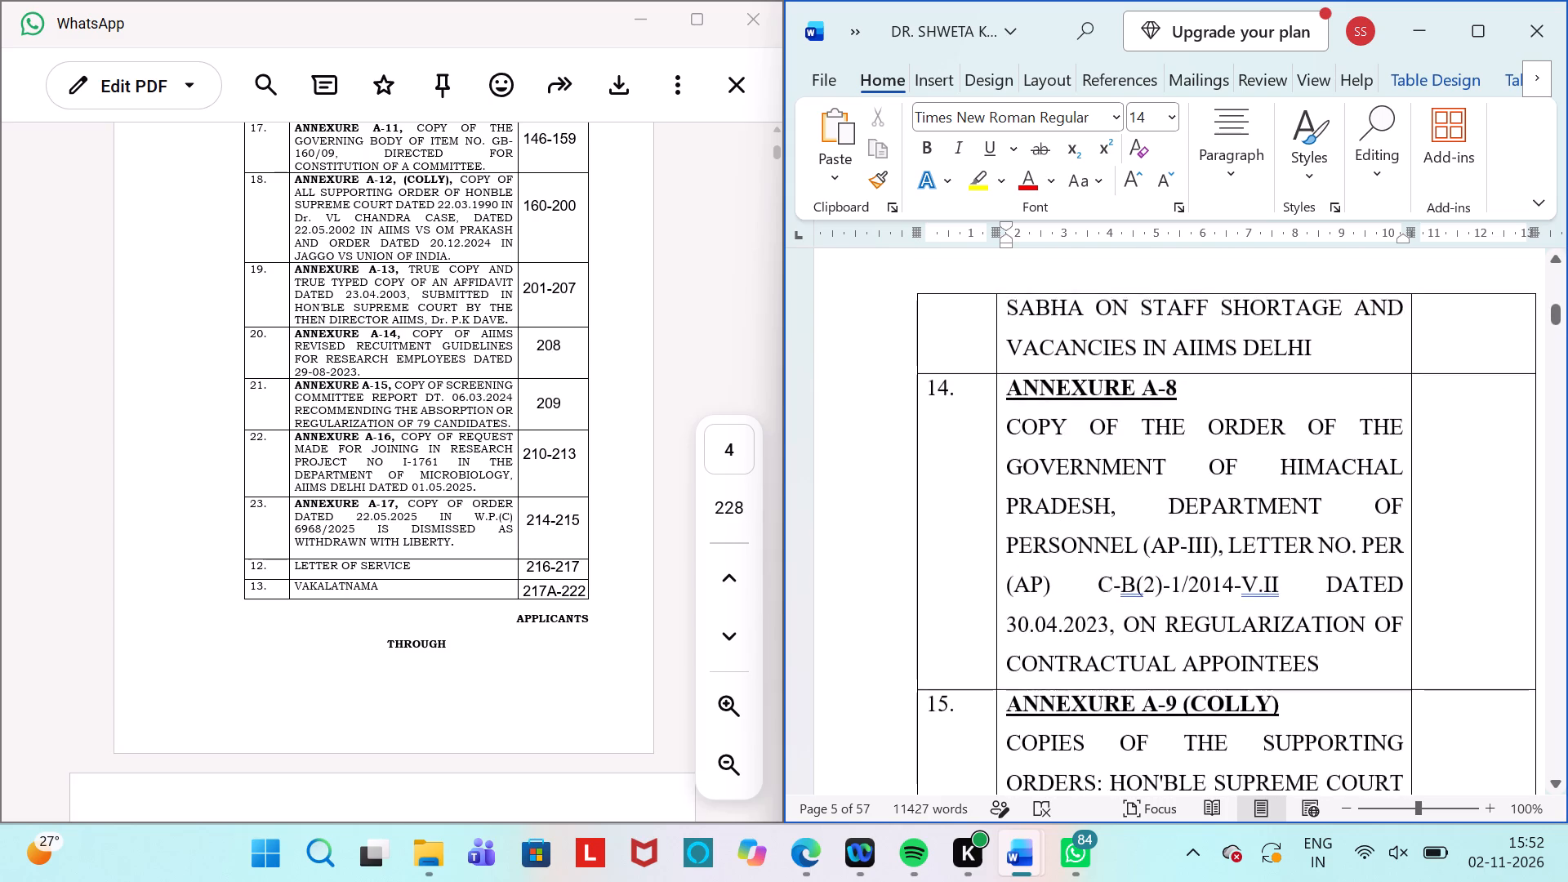
Reread the filing's index entries from Annexure A-8 forward to Annexure A-13 against the reference index.
scroll(1208, 457, "down", 1)
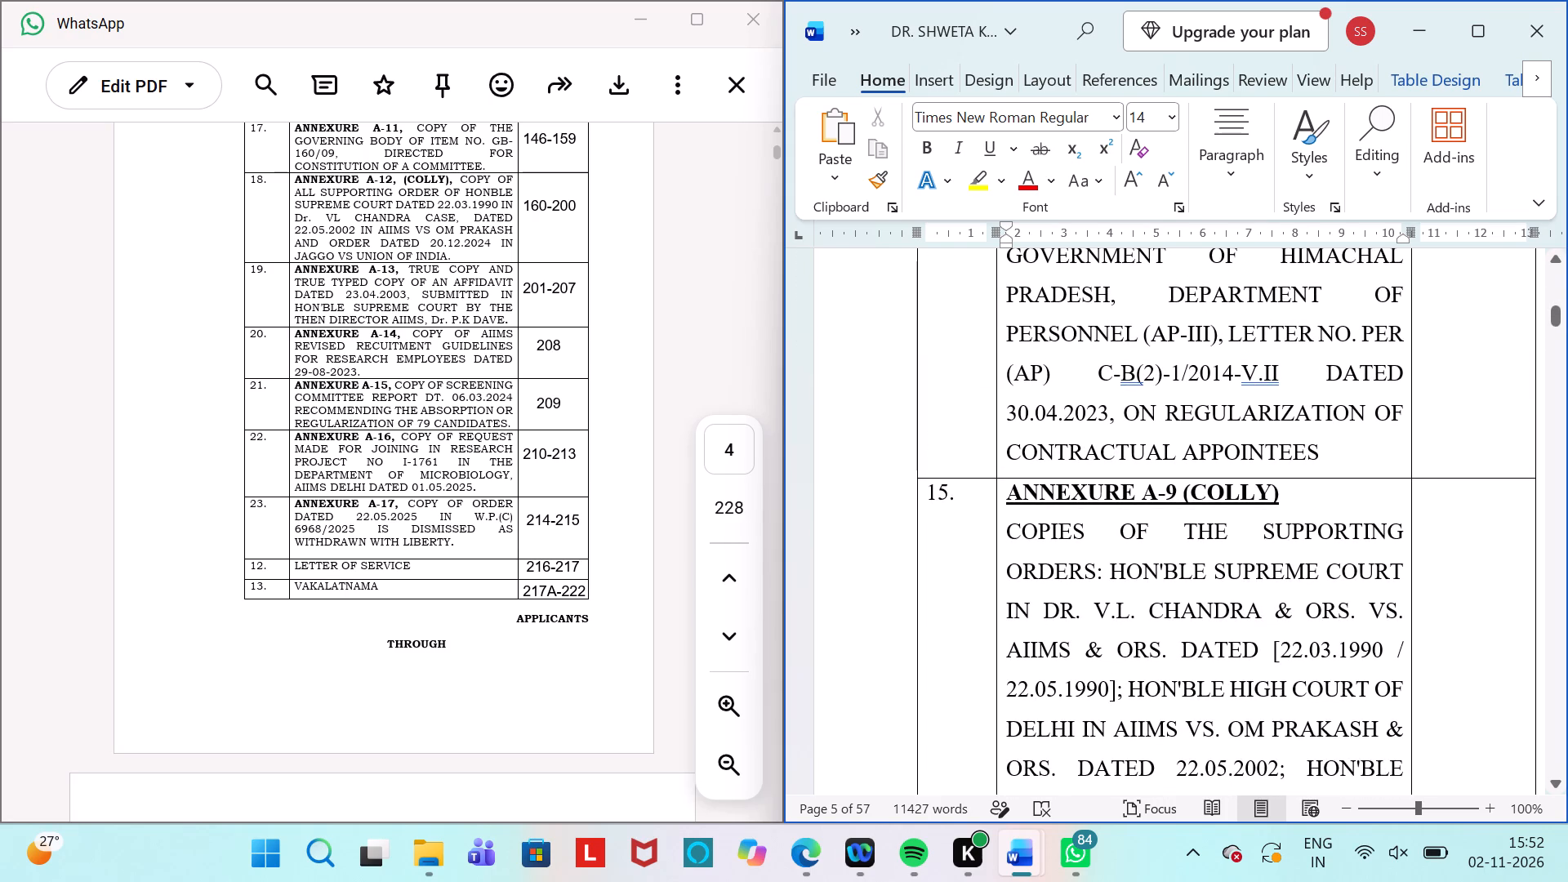
scroll(1214, 611, "down", 1)
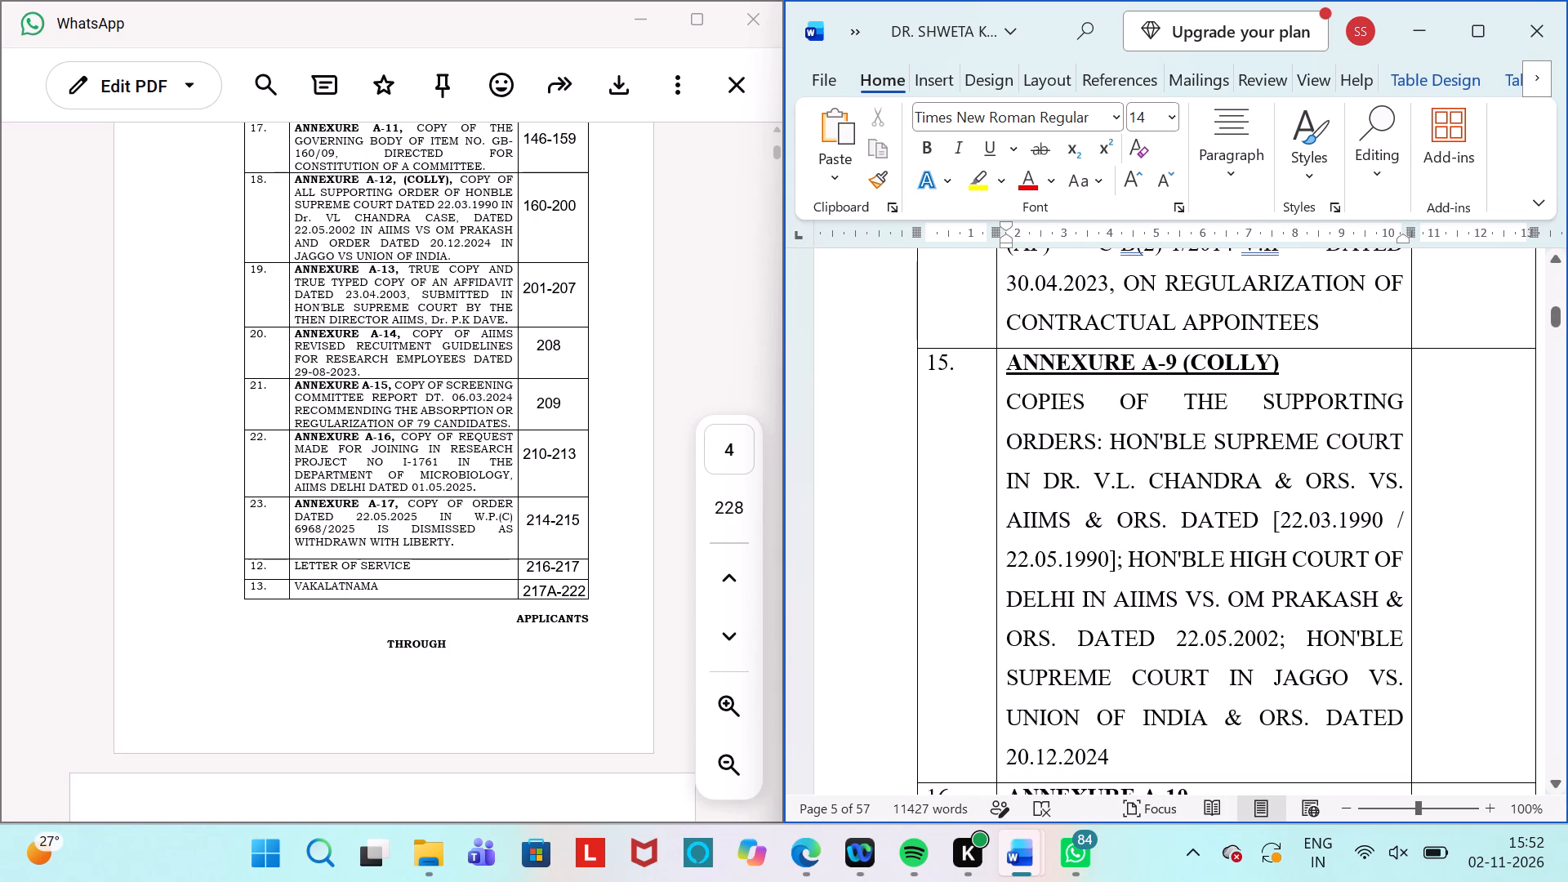
scroll(1241, 600, "down", 1)
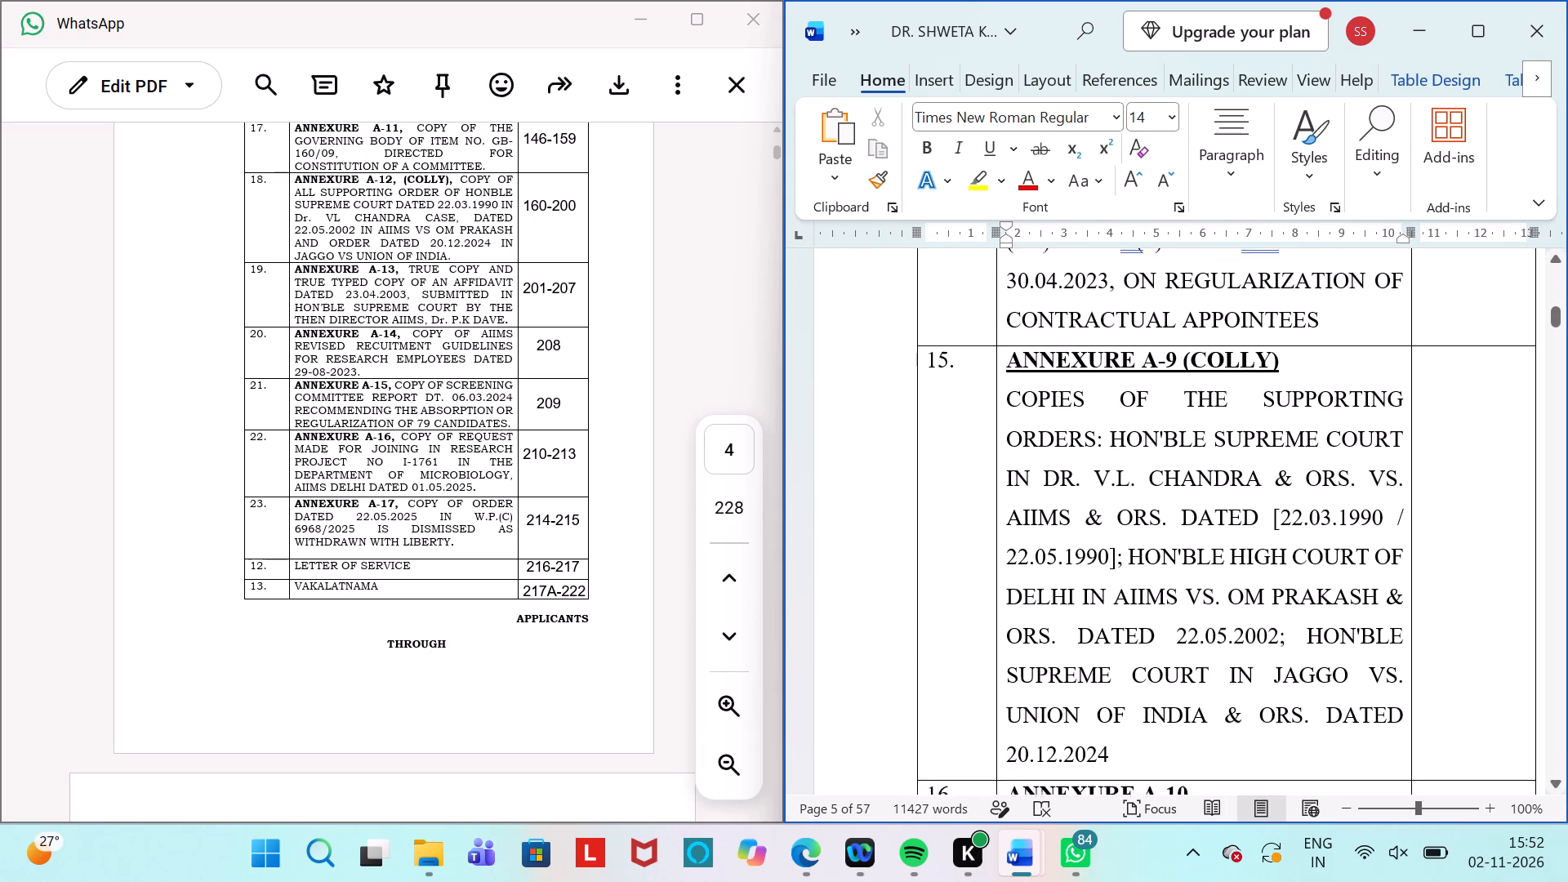
scroll(1246, 593, "down", 1)
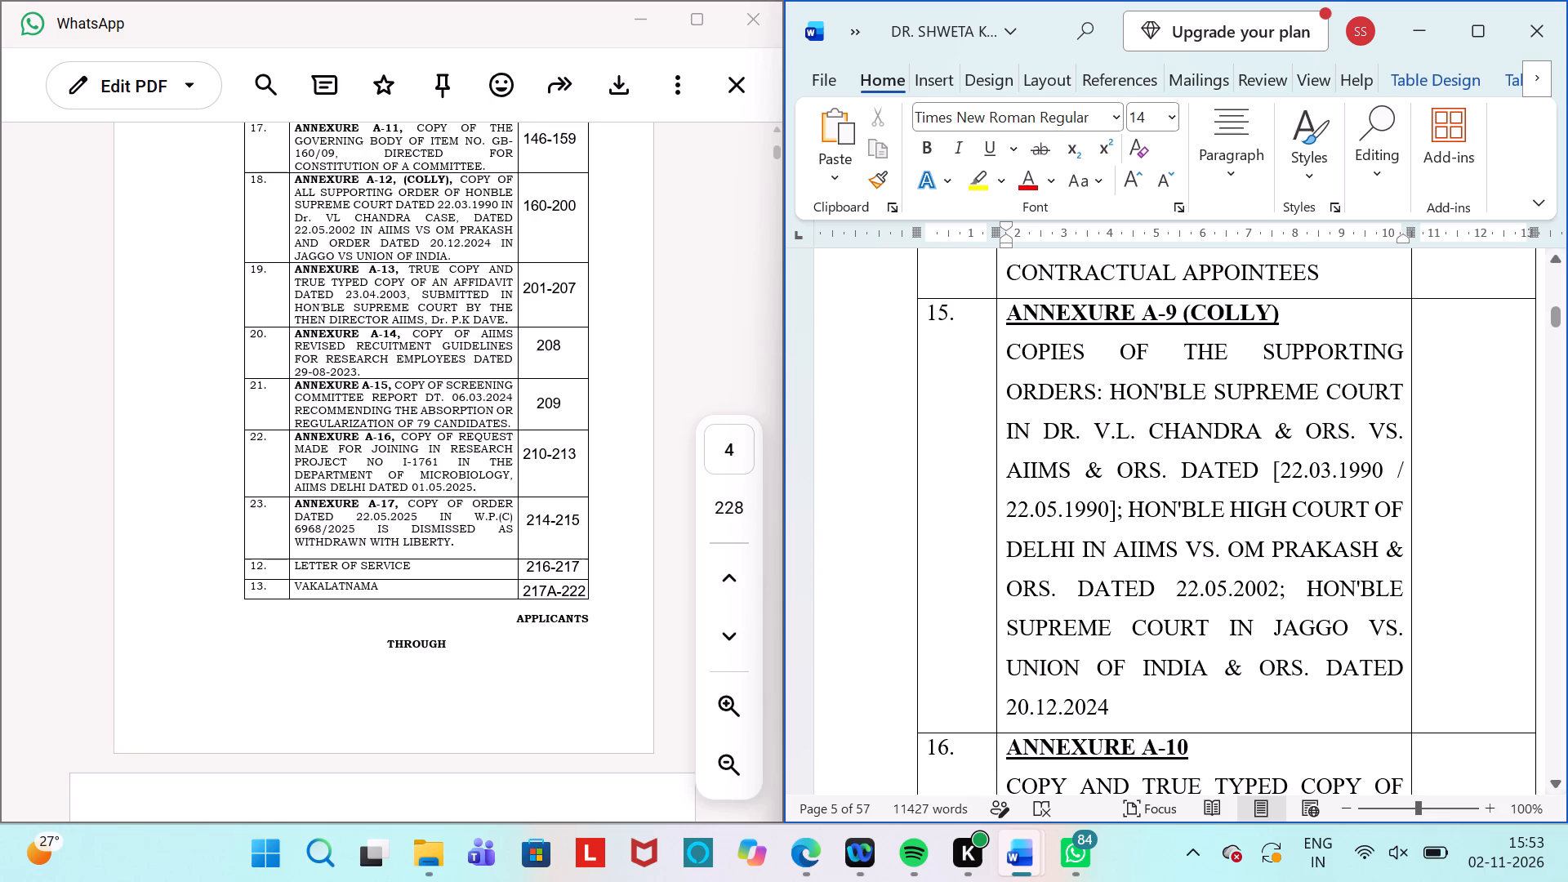
scroll(1087, 483, "down", 2)
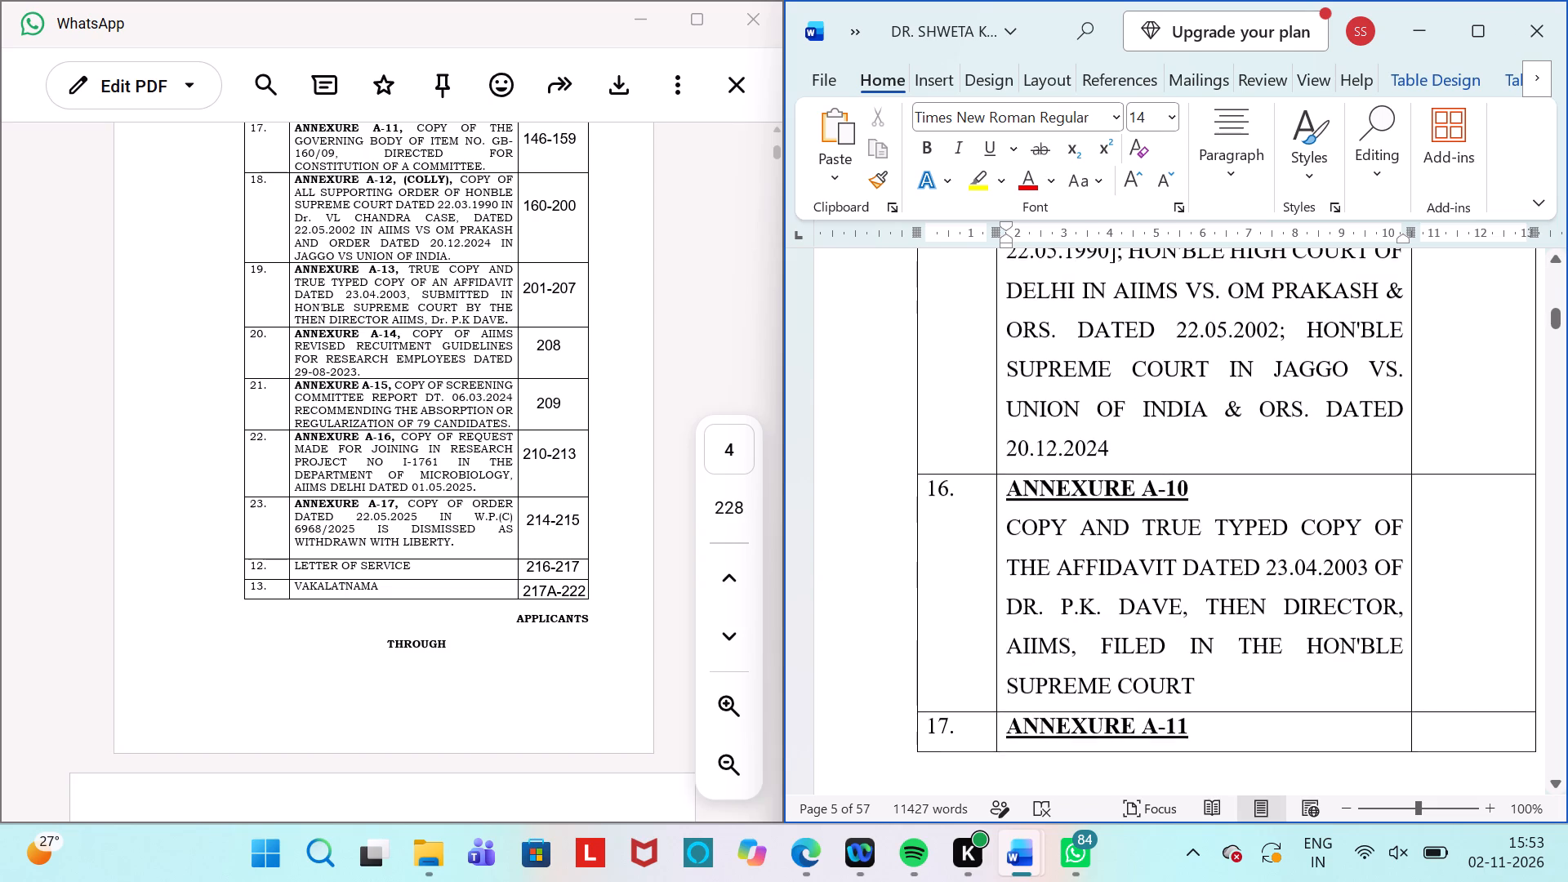
scroll(1087, 483, "down", 2)
scroll(1087, 483, "up", 2)
scroll(1087, 483, "down", 3)
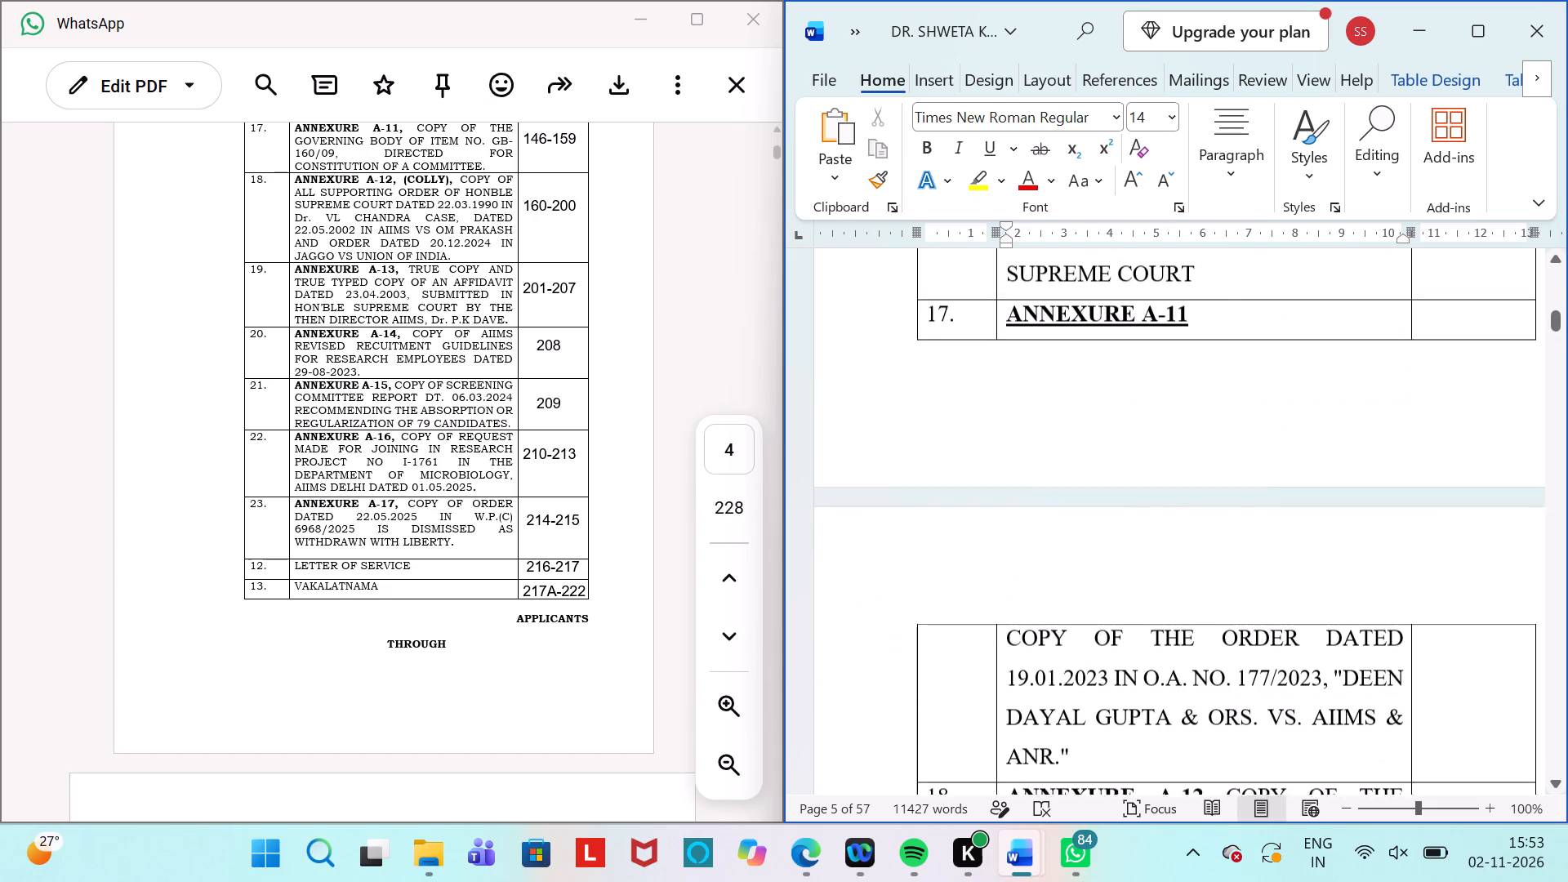
scroll(1087, 483, "down", 3)
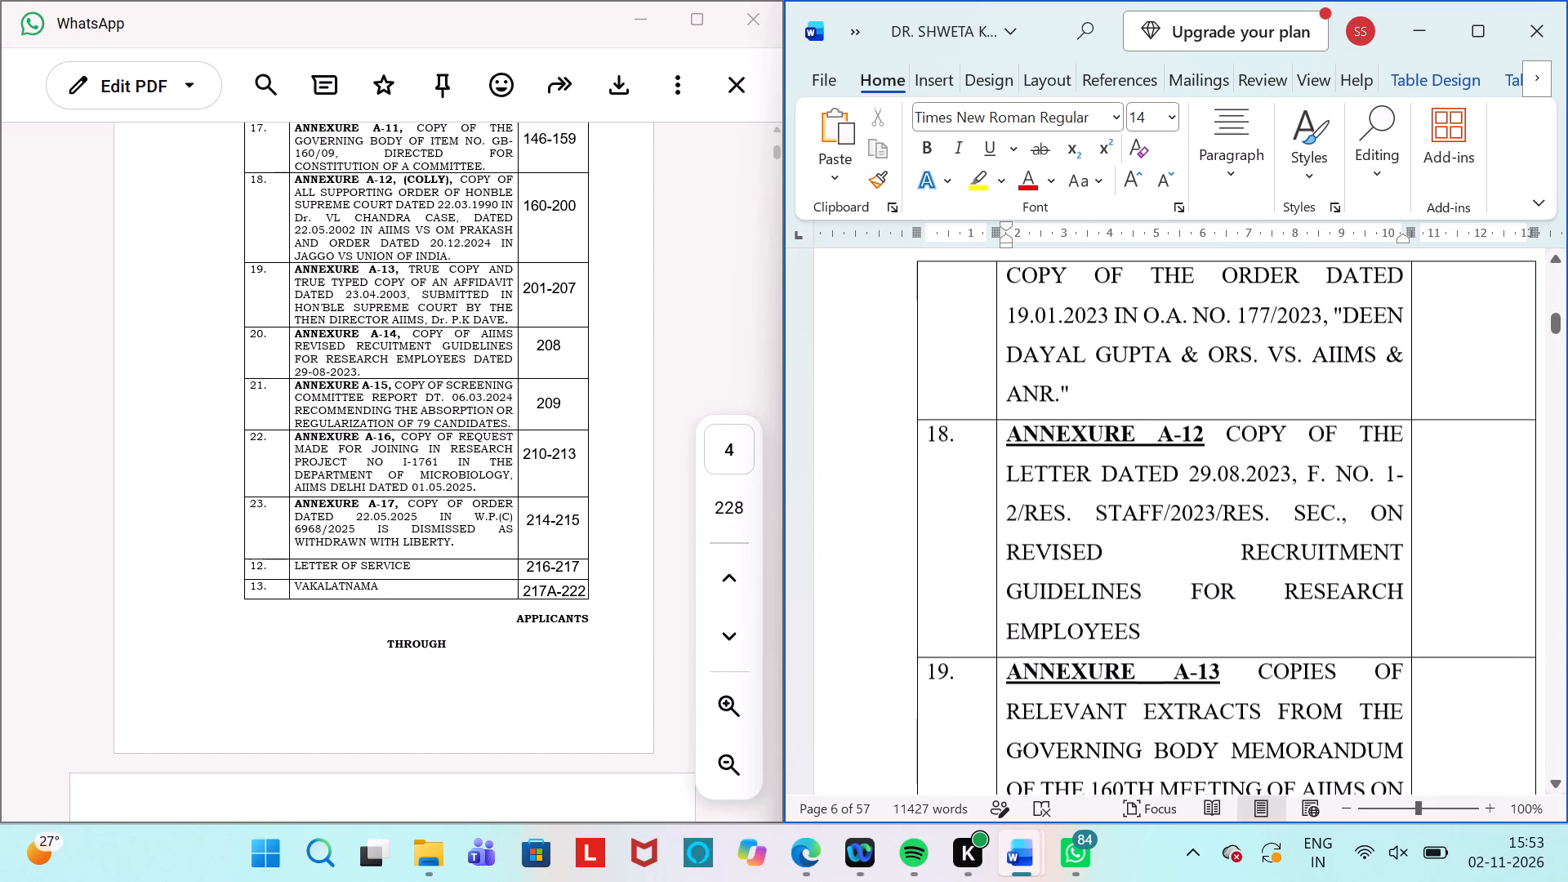
scroll(1087, 483, "down", 1)
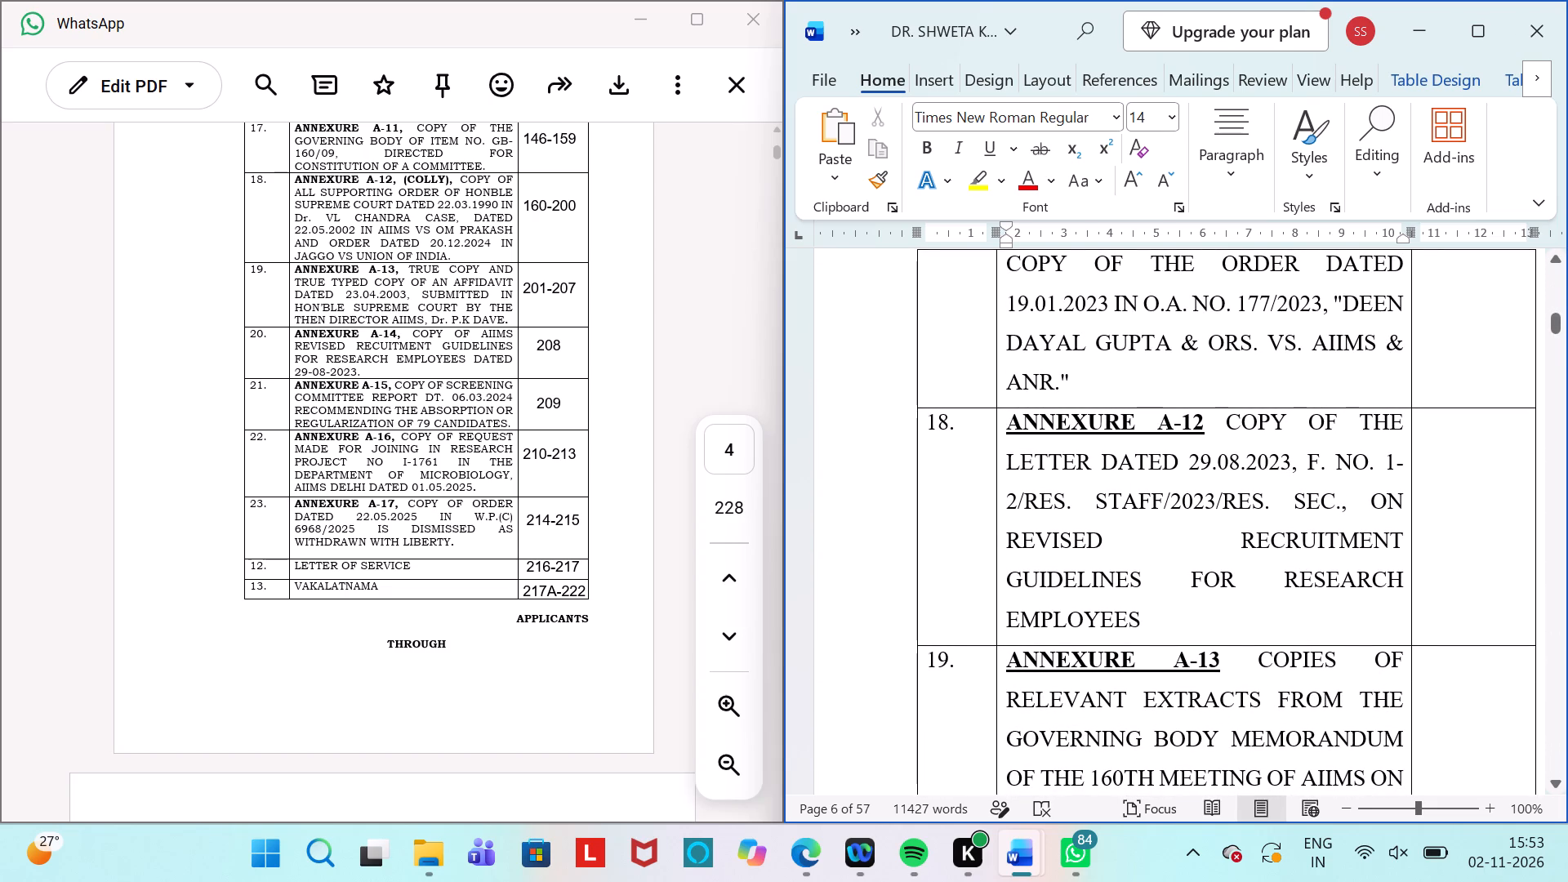
scroll(1263, 517, "down", 1)
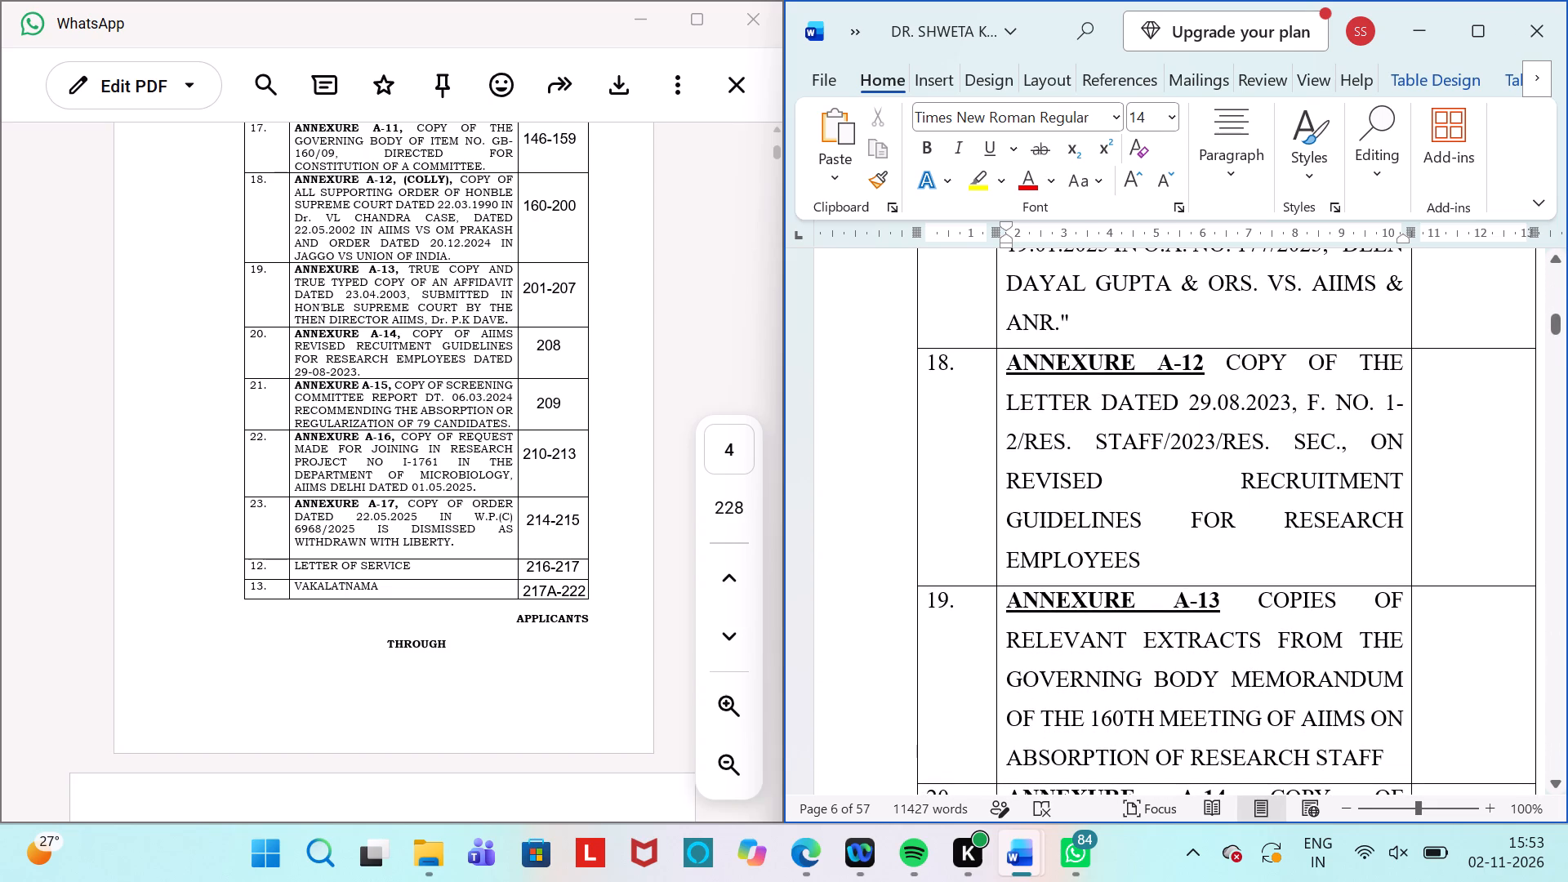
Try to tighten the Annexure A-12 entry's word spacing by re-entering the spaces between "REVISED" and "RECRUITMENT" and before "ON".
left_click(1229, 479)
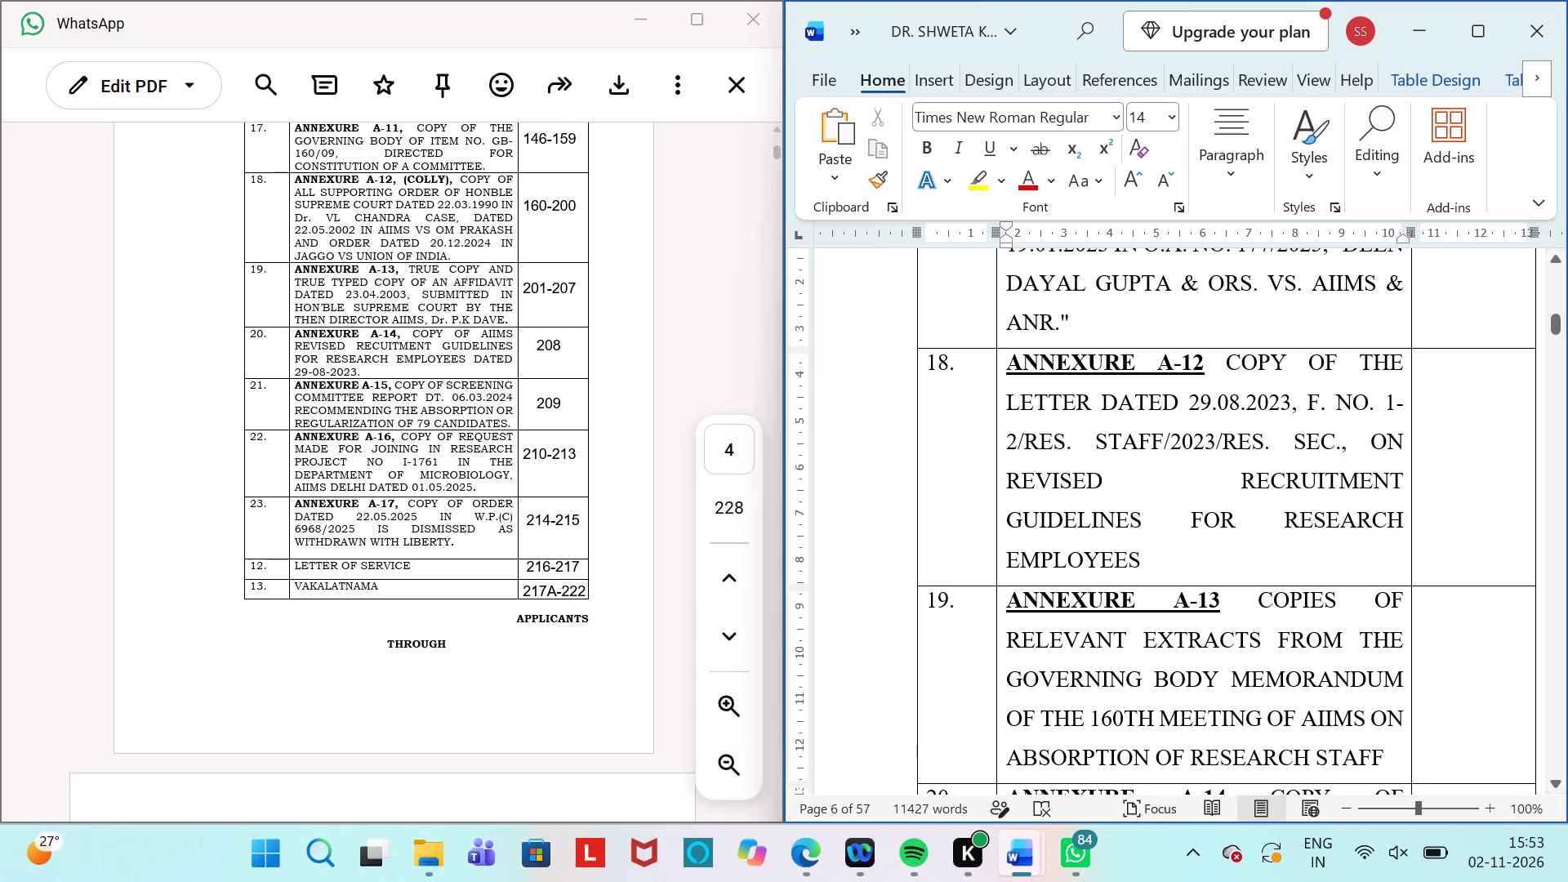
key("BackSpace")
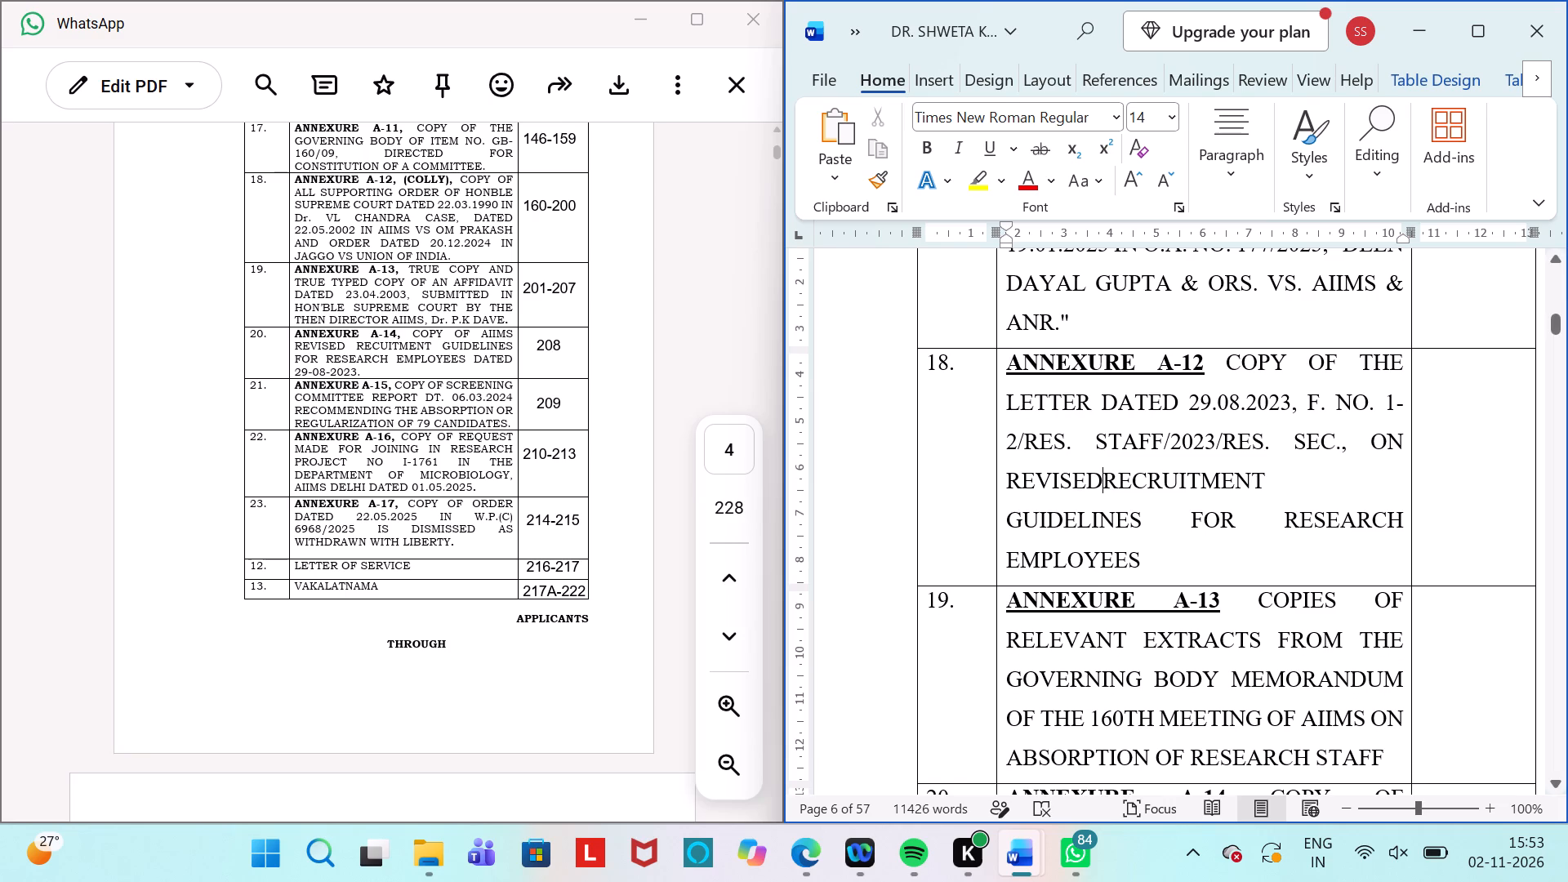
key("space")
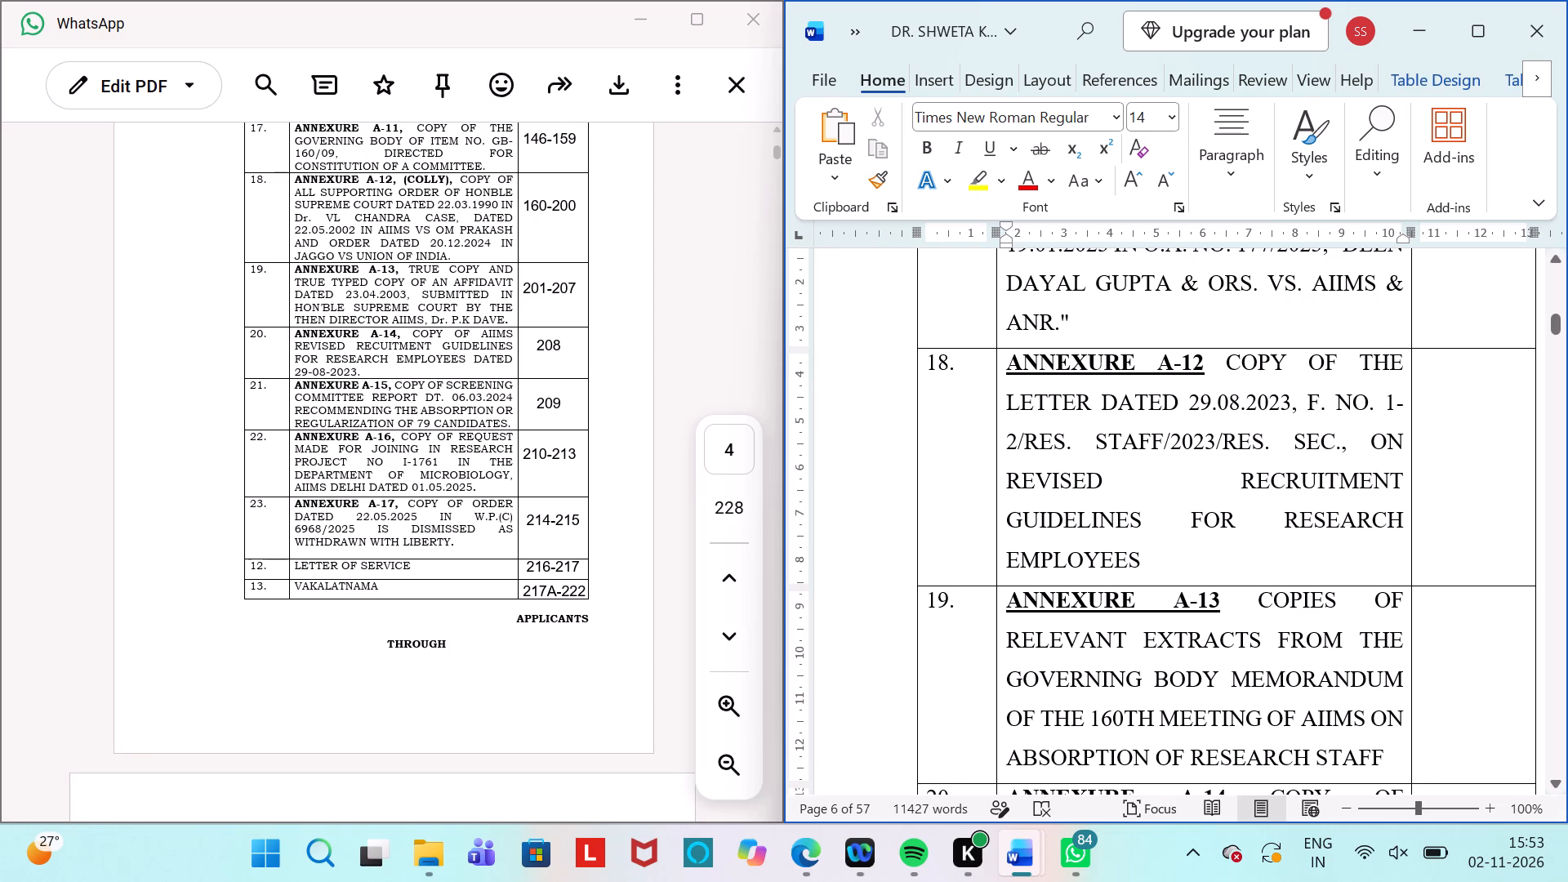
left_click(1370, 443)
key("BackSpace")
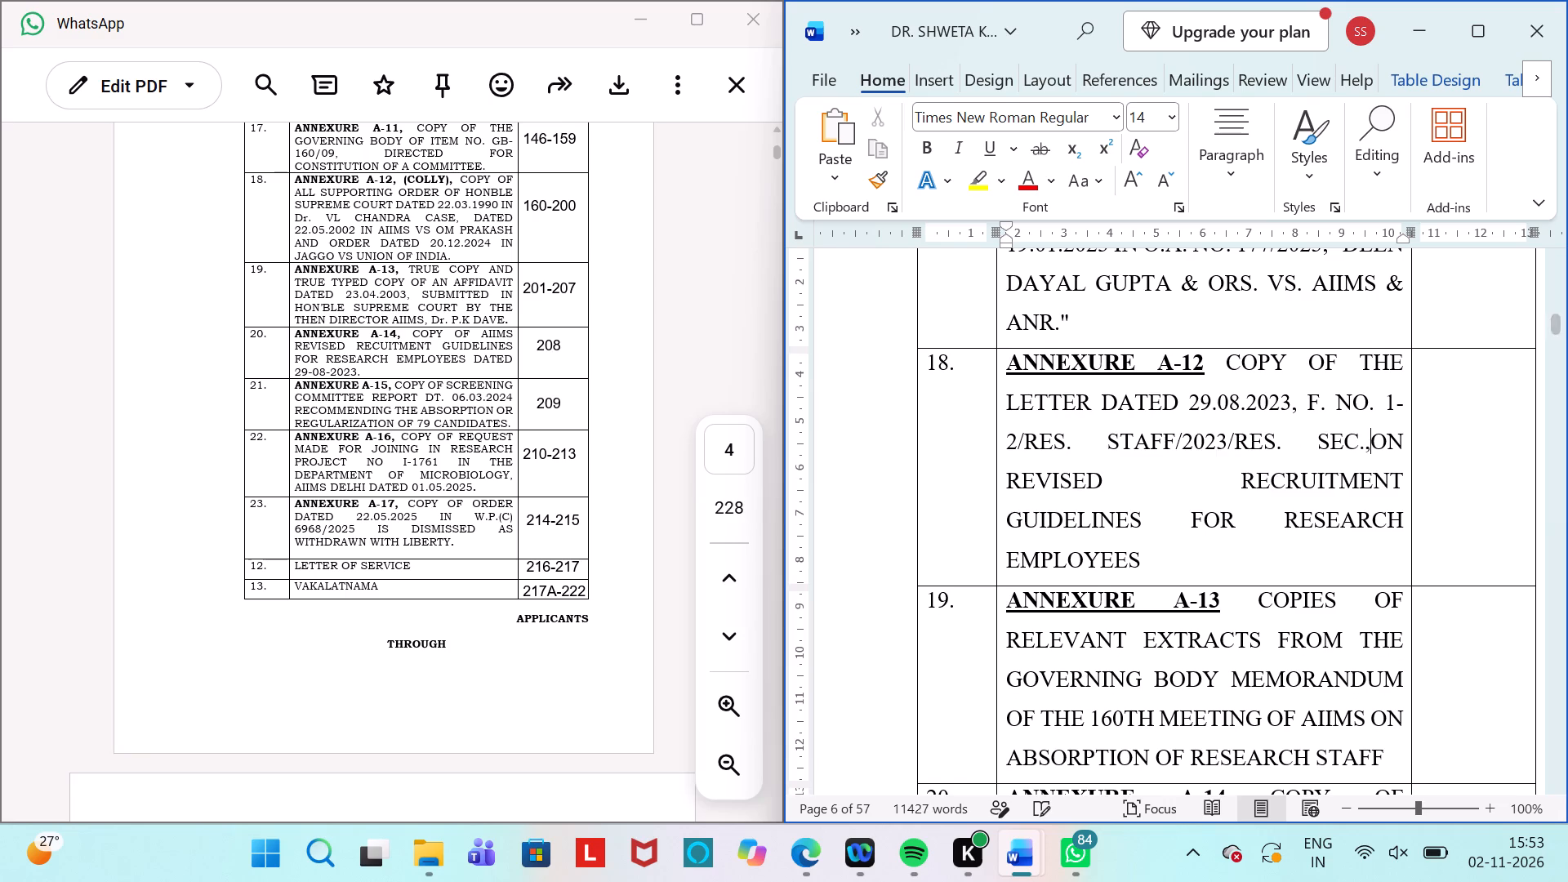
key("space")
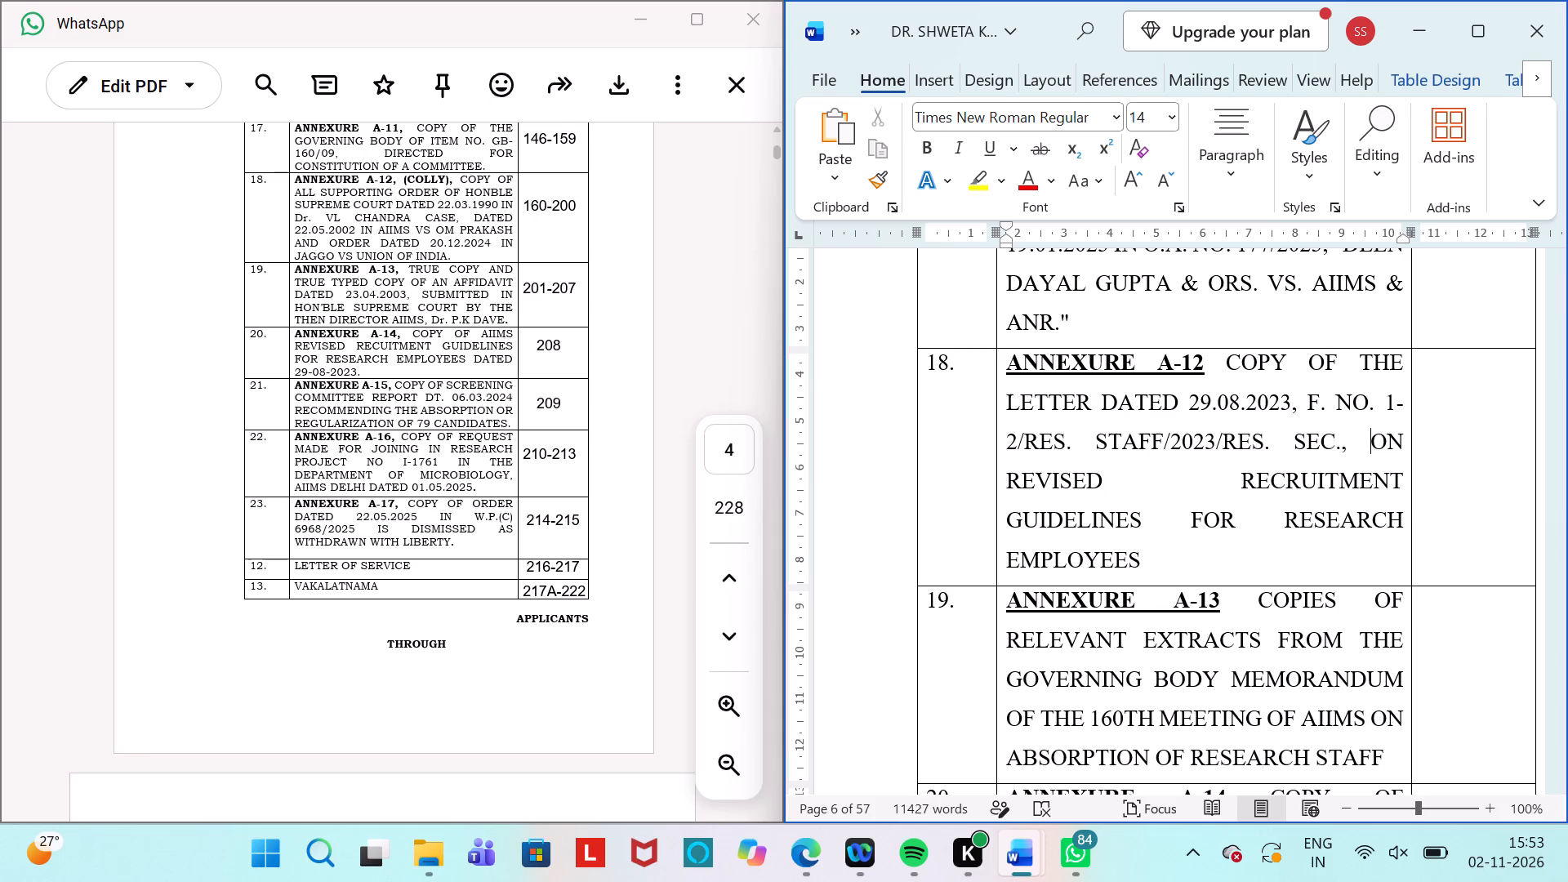
Compare the index rows from Annexure A-12 through Letter of Motion with the reference index's closing annexure entries.
scroll(1370, 443, "down", 1)
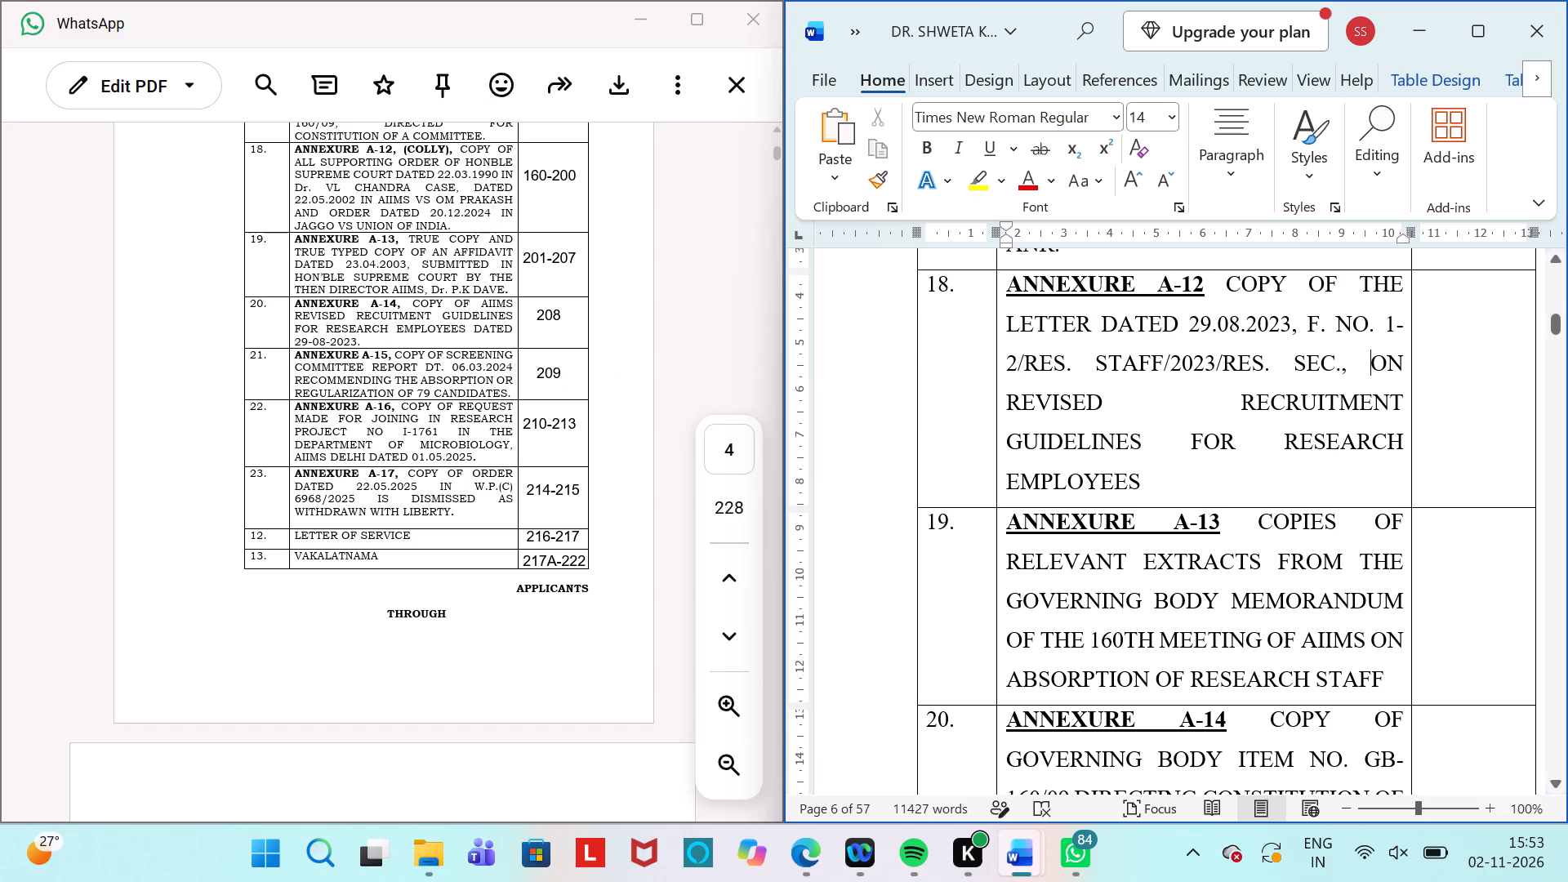
scroll(1102, 441, "down", 2)
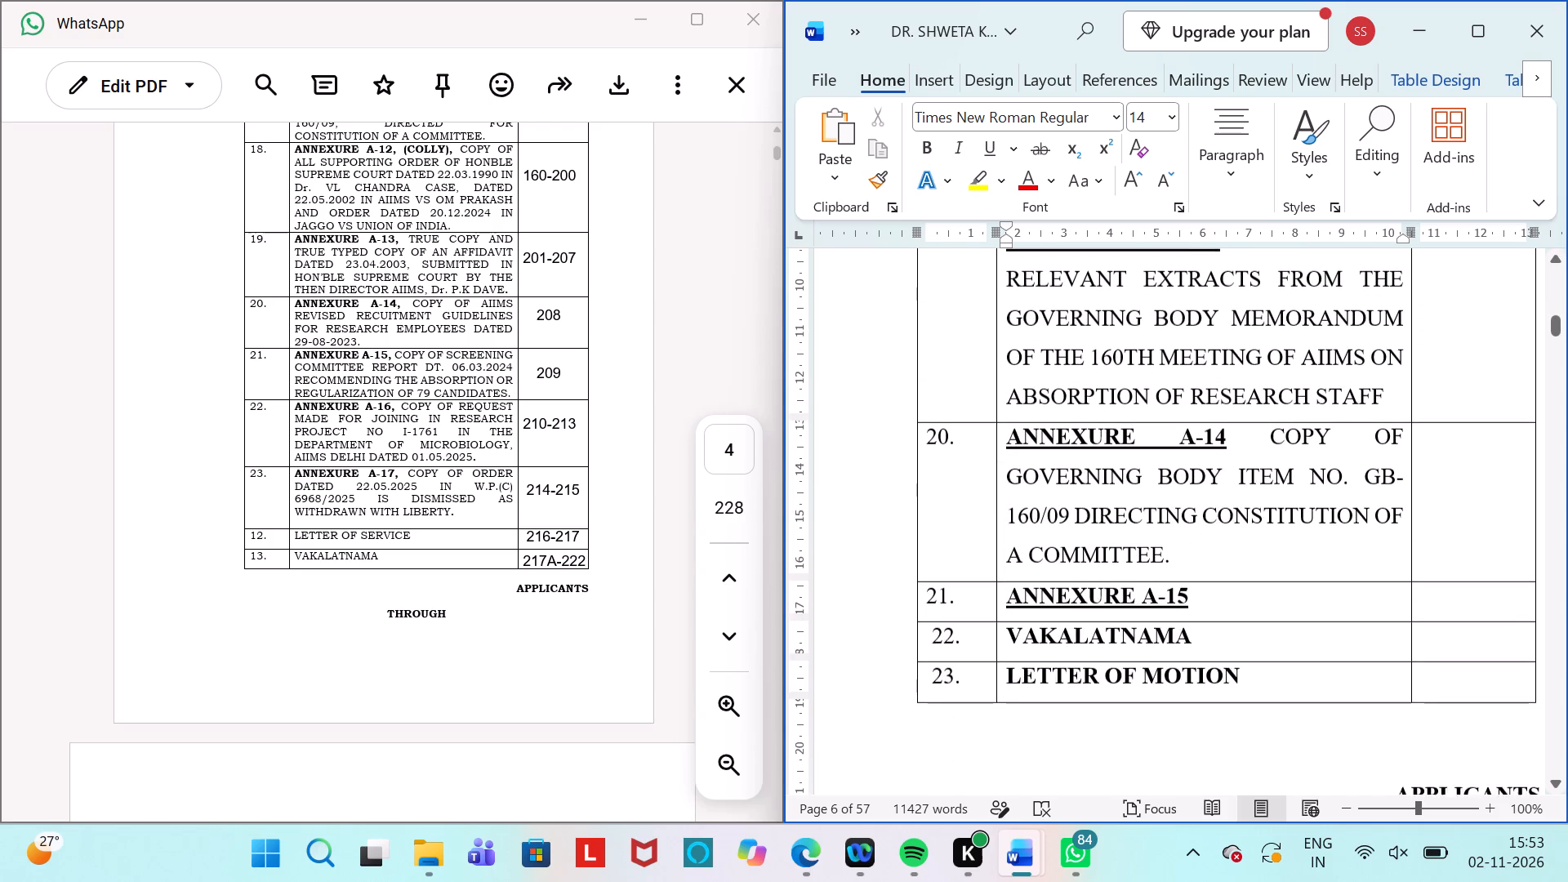
scroll(1102, 441, "down", 1)
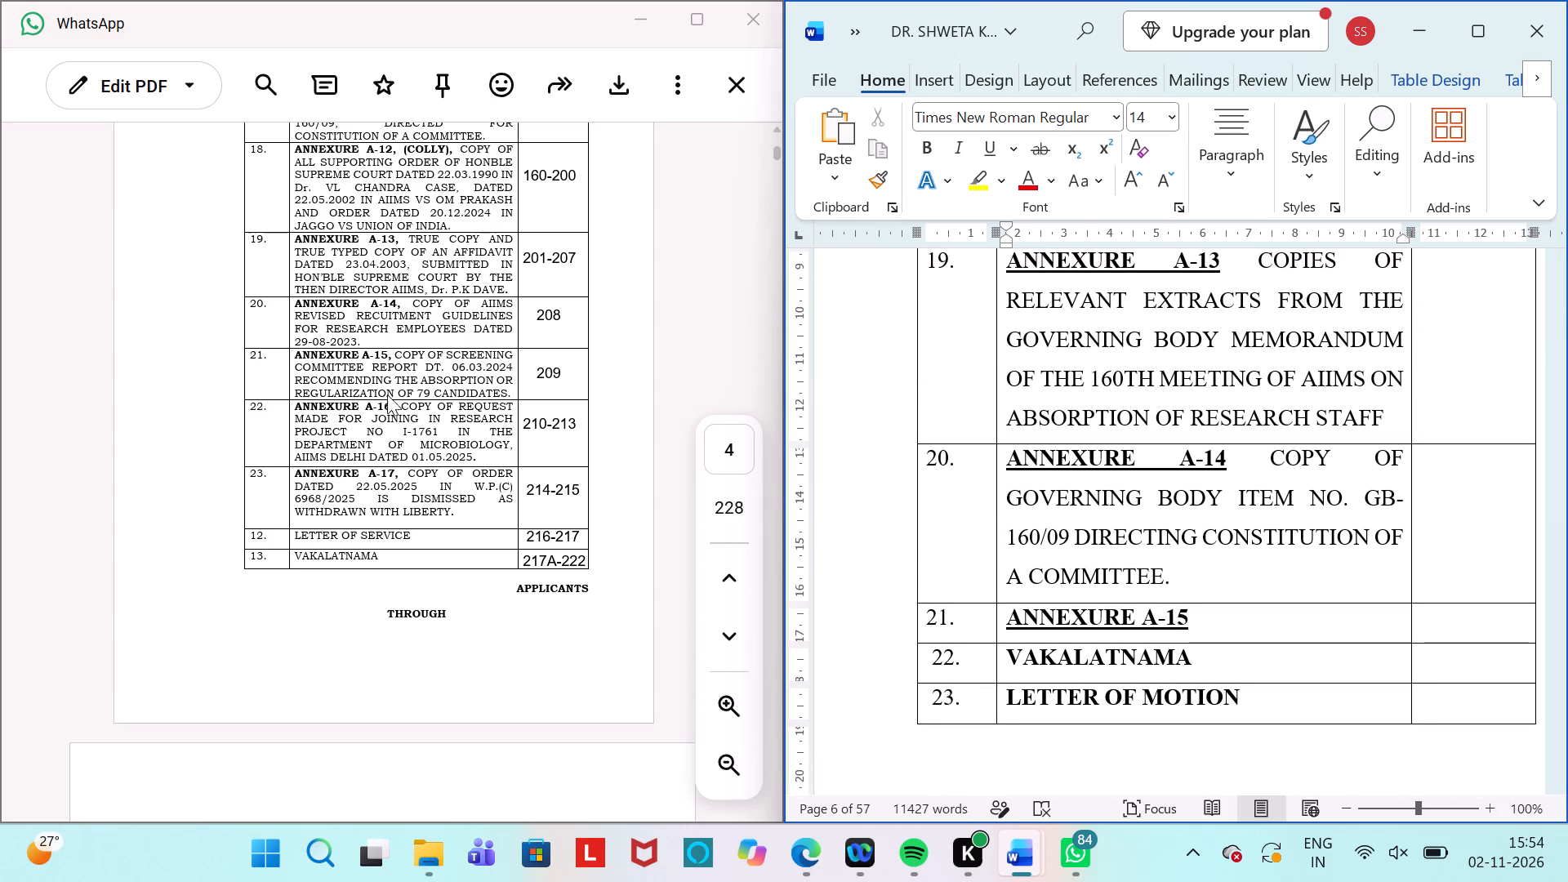
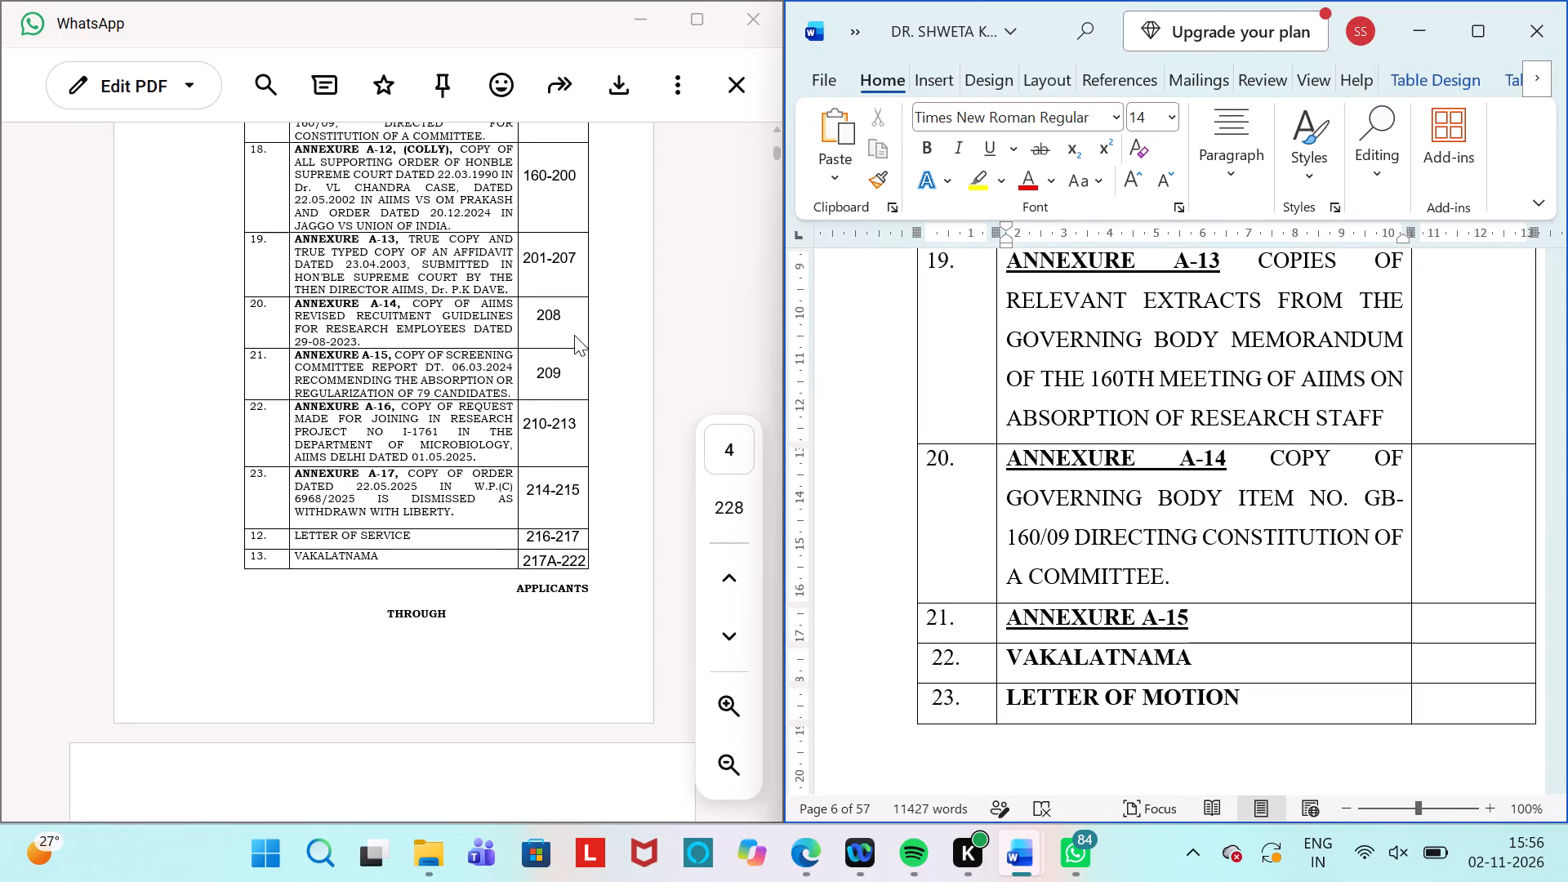
scroll(670, 261, "up", 1)
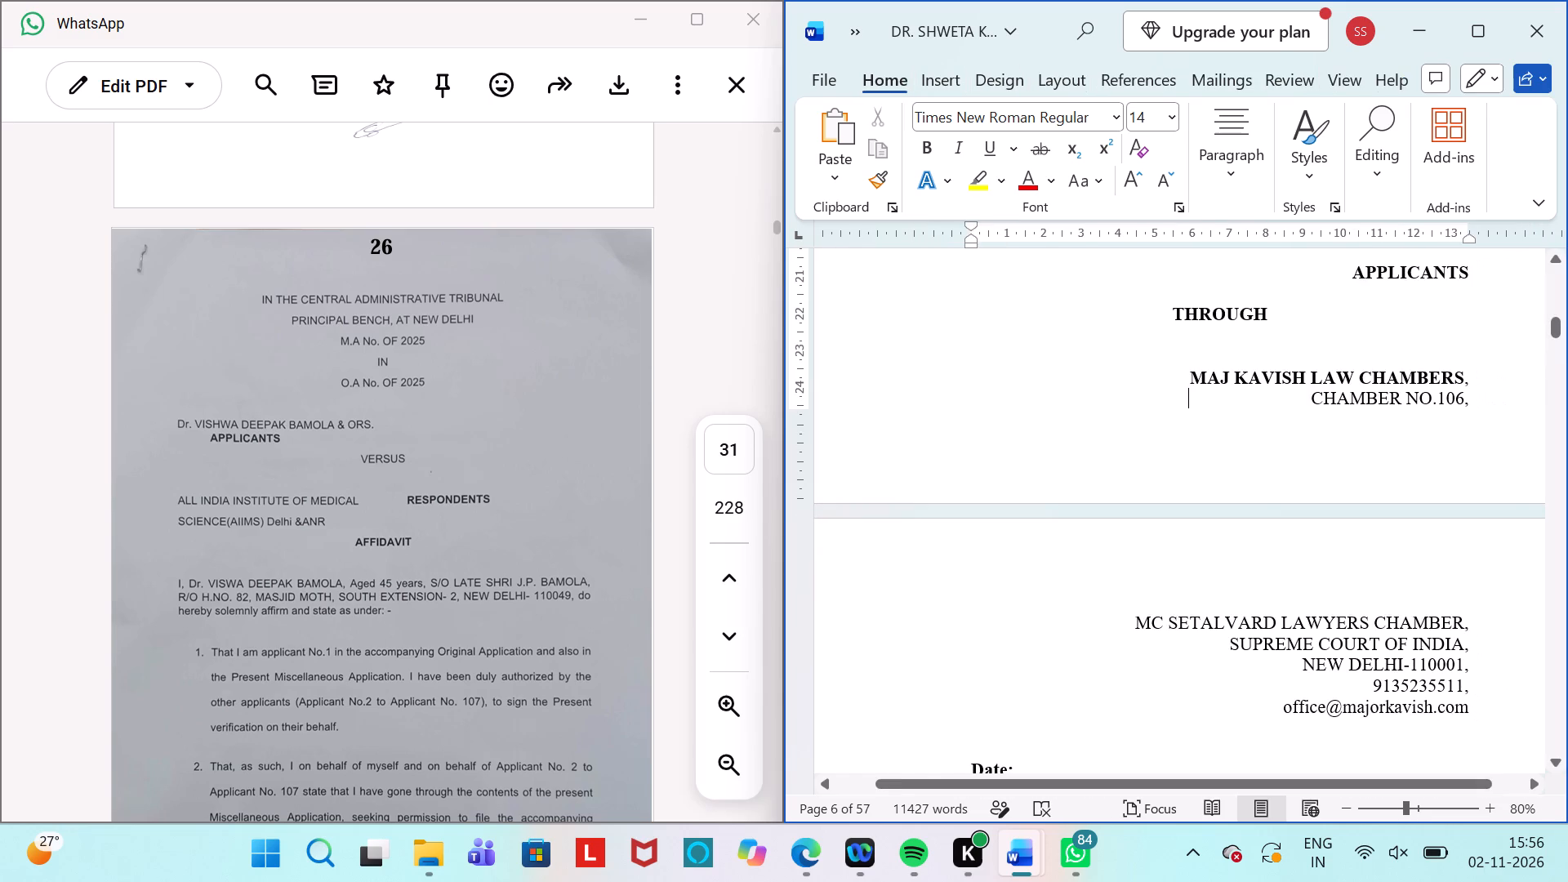
scroll(1190, 424, "left", 1)
scroll(1190, 424, "up", 3)
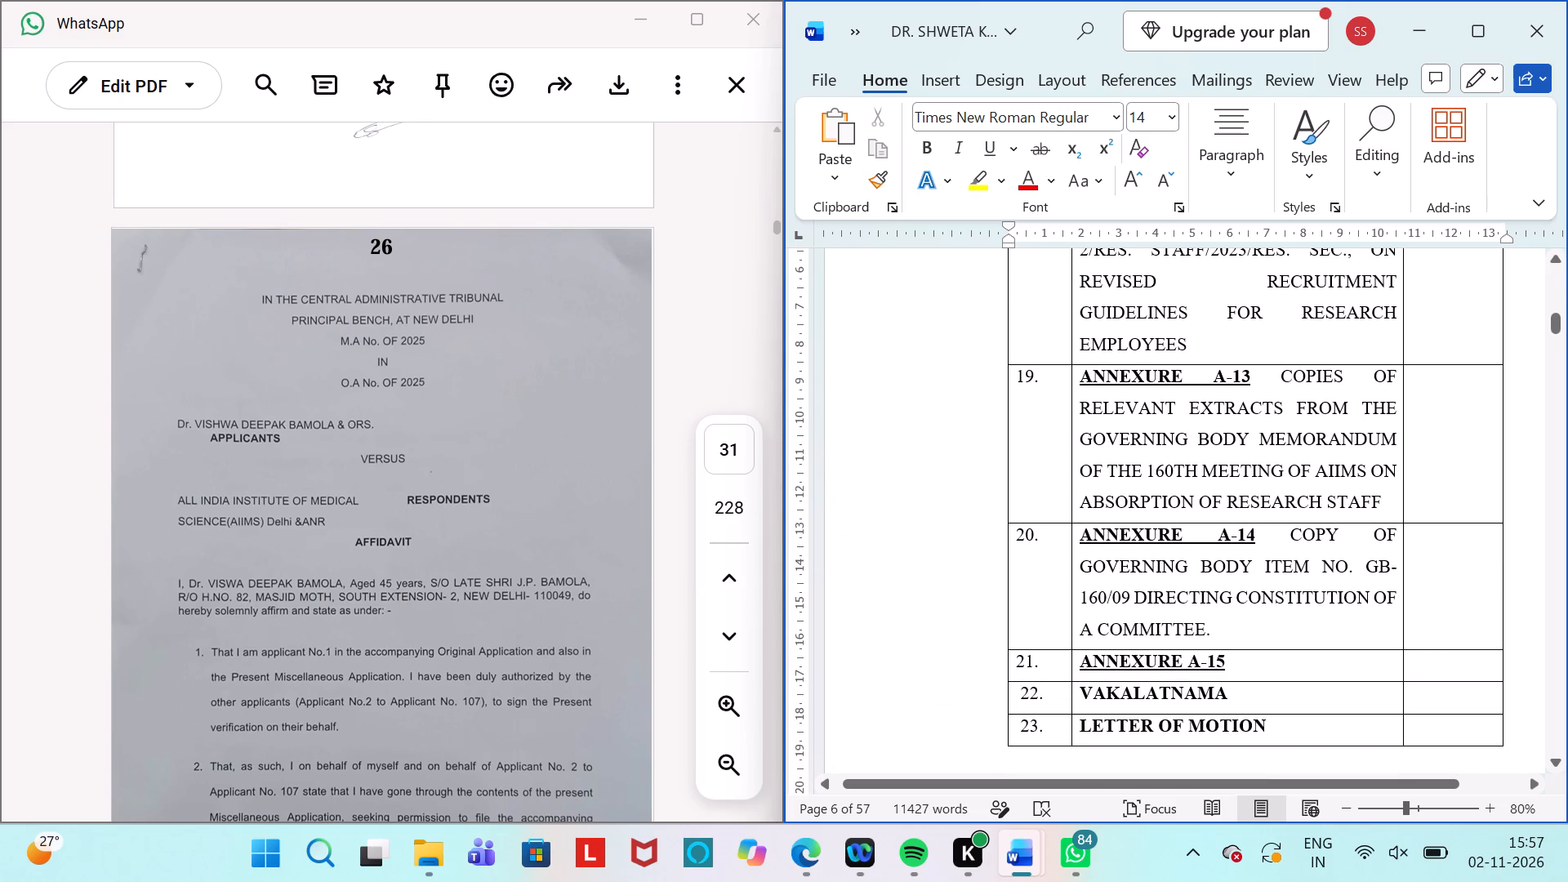
Go back through the reference PDF to its index and reread the enlarged Annexure A-10 to A-17, Letter of Service and Vakalatnama entries.
scroll(553, 390, "up", 3)
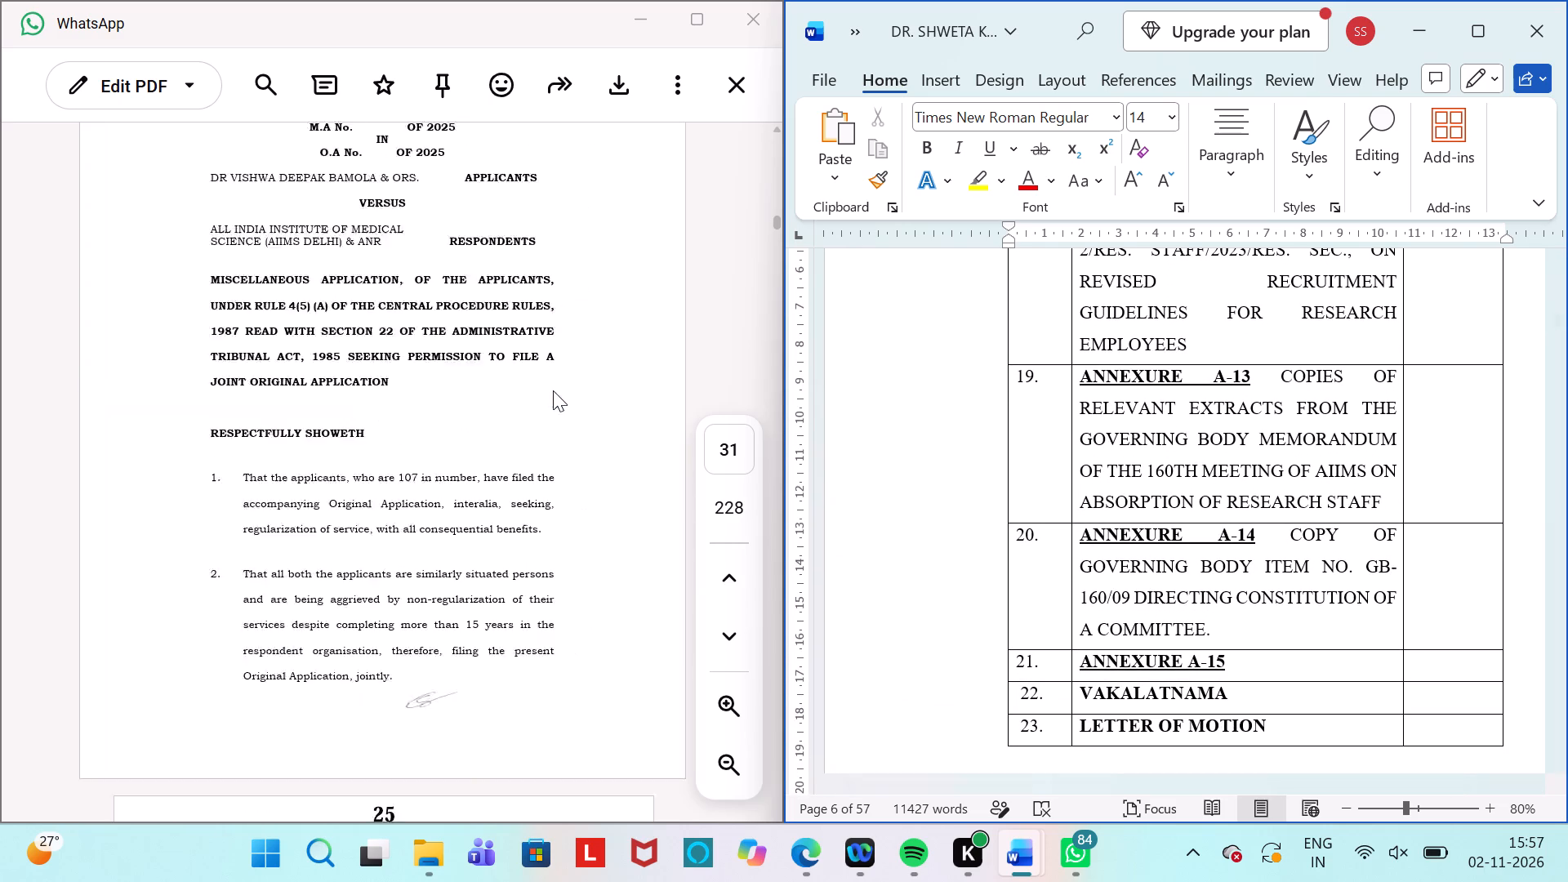
scroll(553, 390, "up", 3)
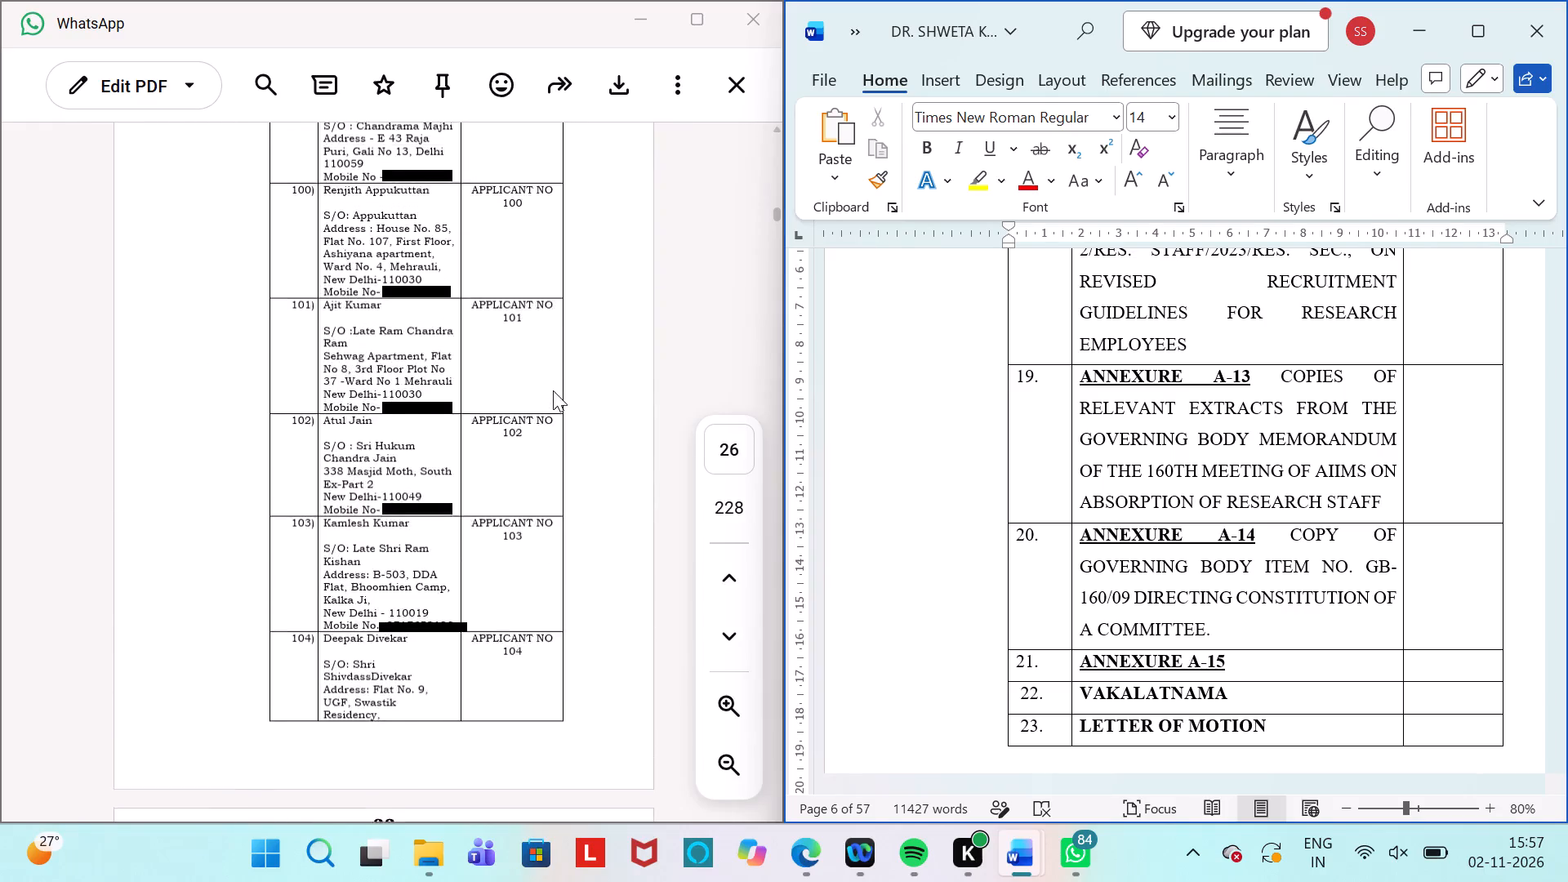
scroll(553, 390, "up", 5)
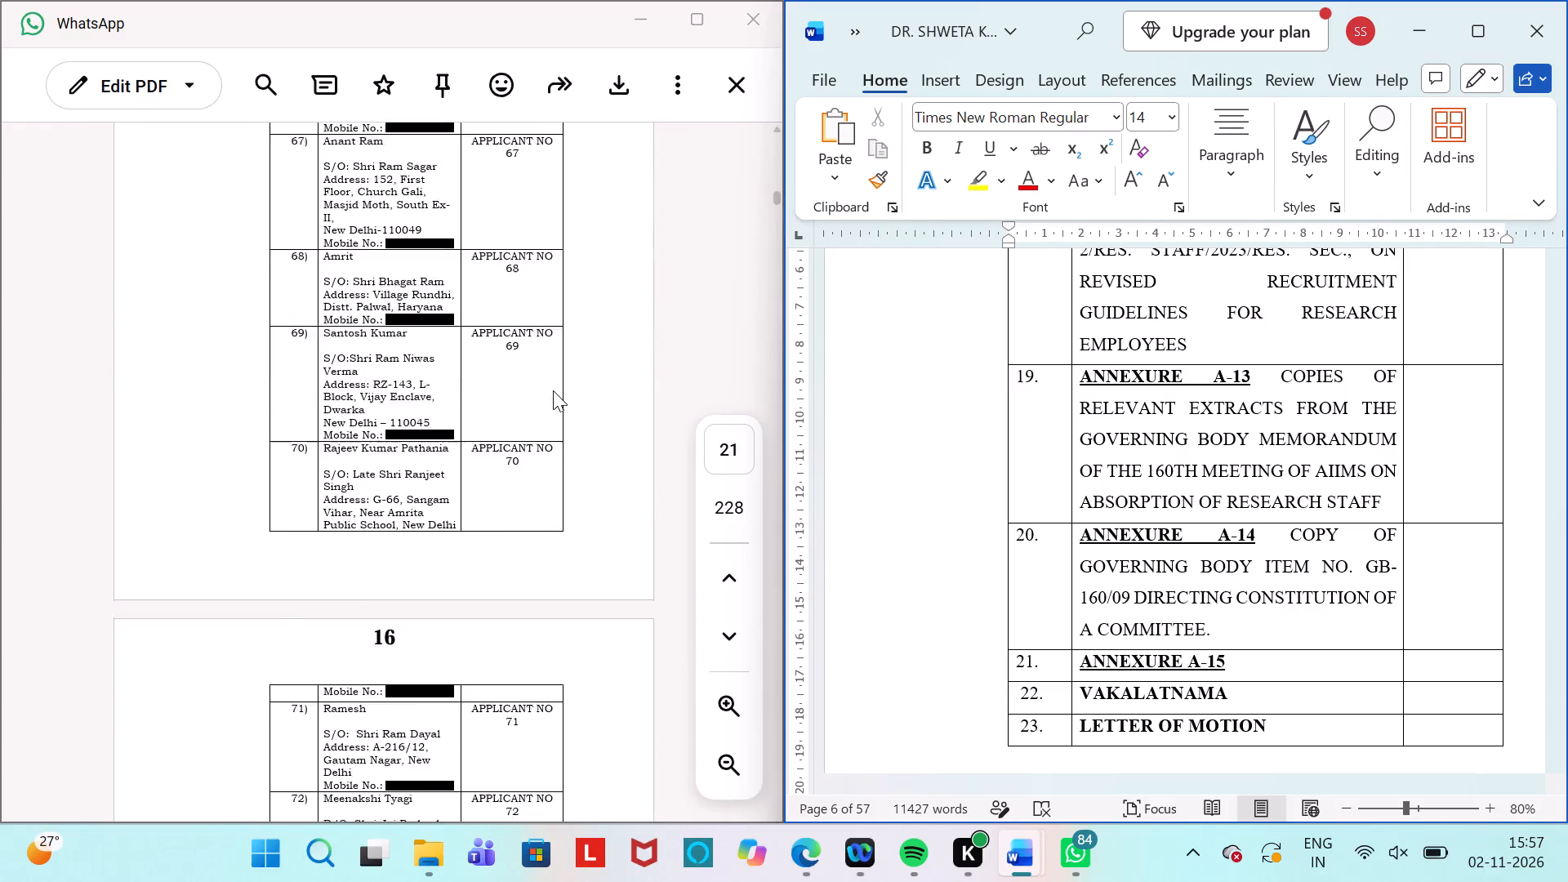
scroll(553, 390, "up", 11)
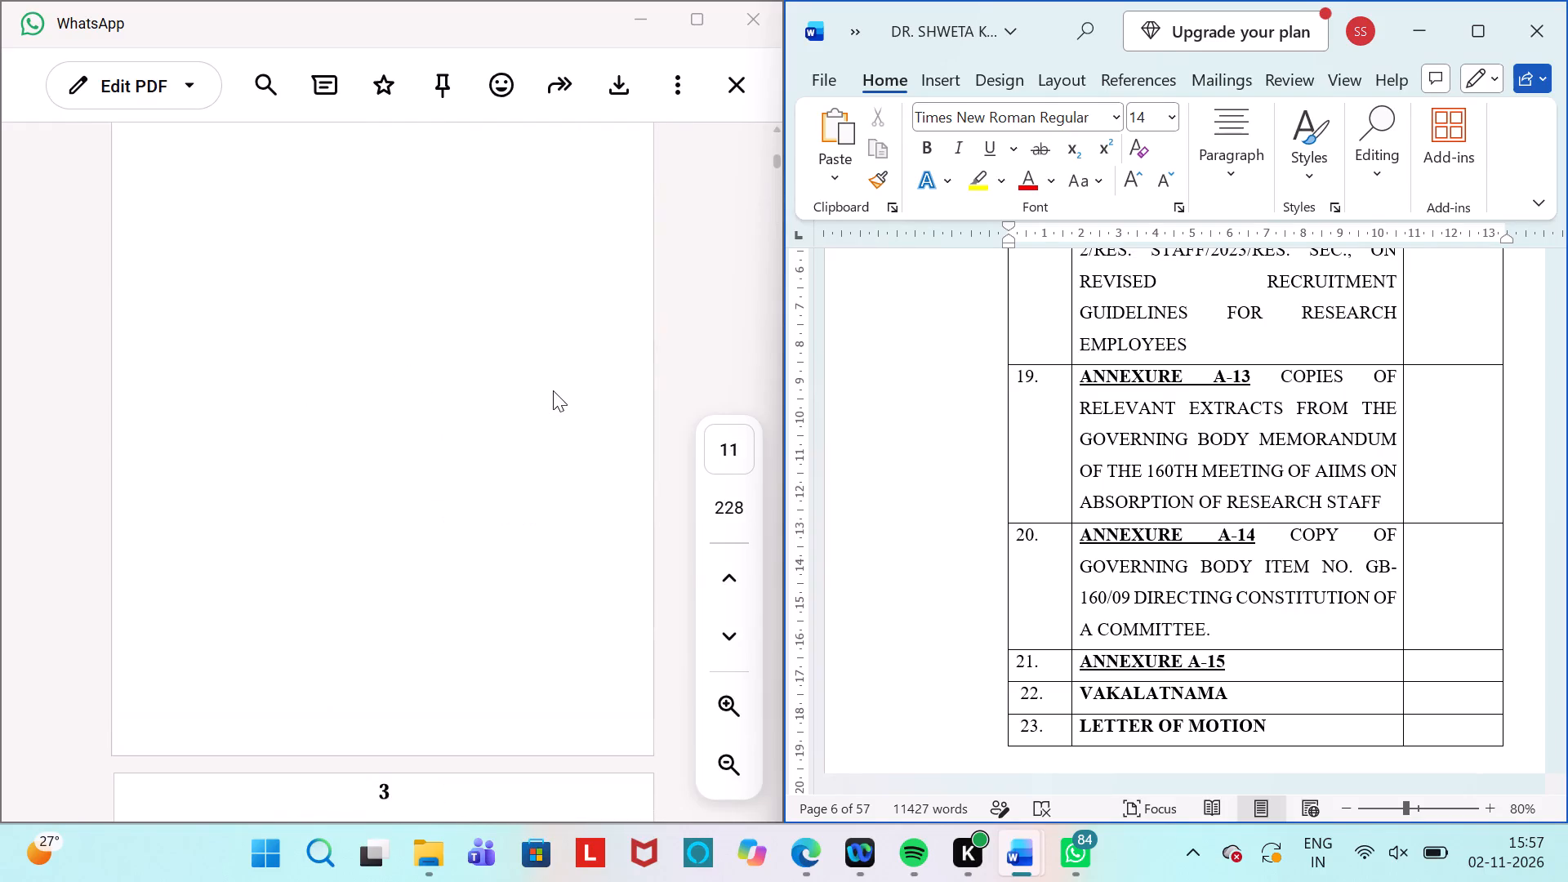
scroll(553, 390, "up", 3)
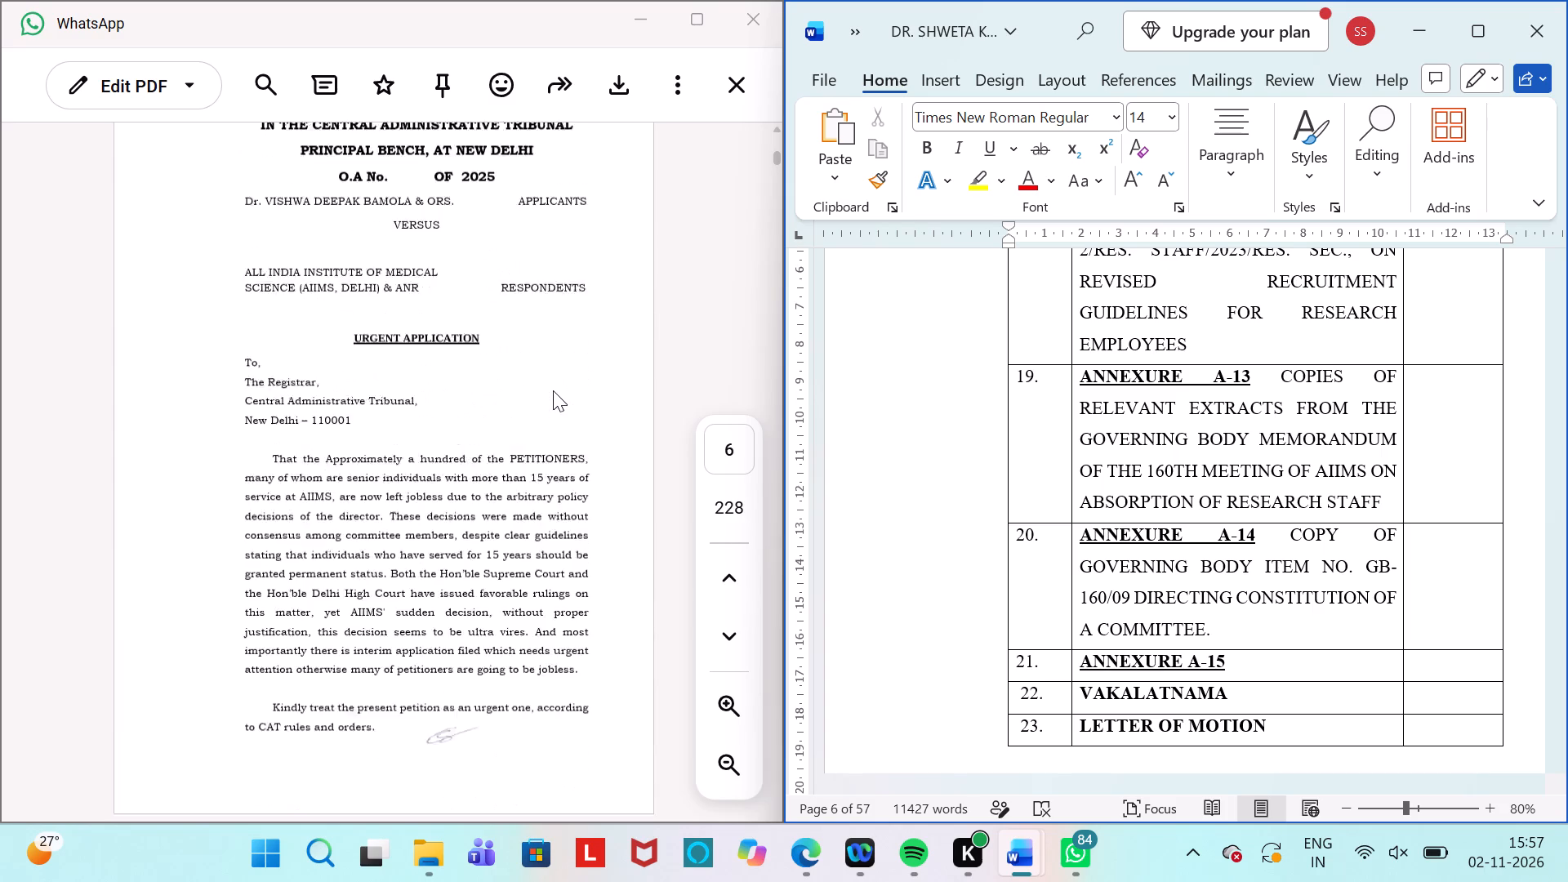
scroll(553, 390, "up", 1)
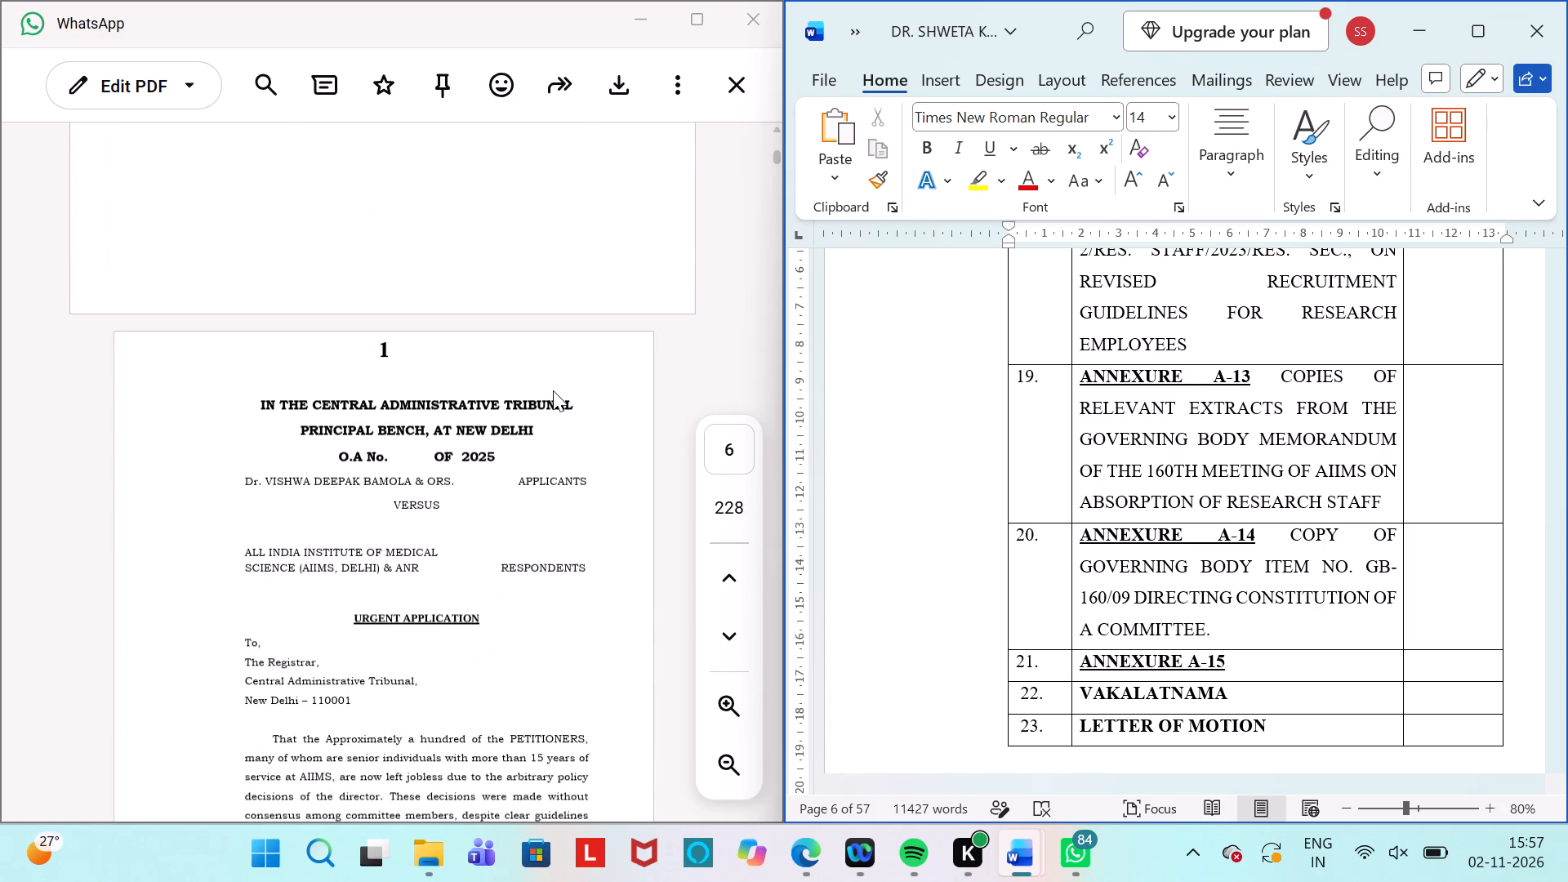
scroll(553, 390, "up", 2)
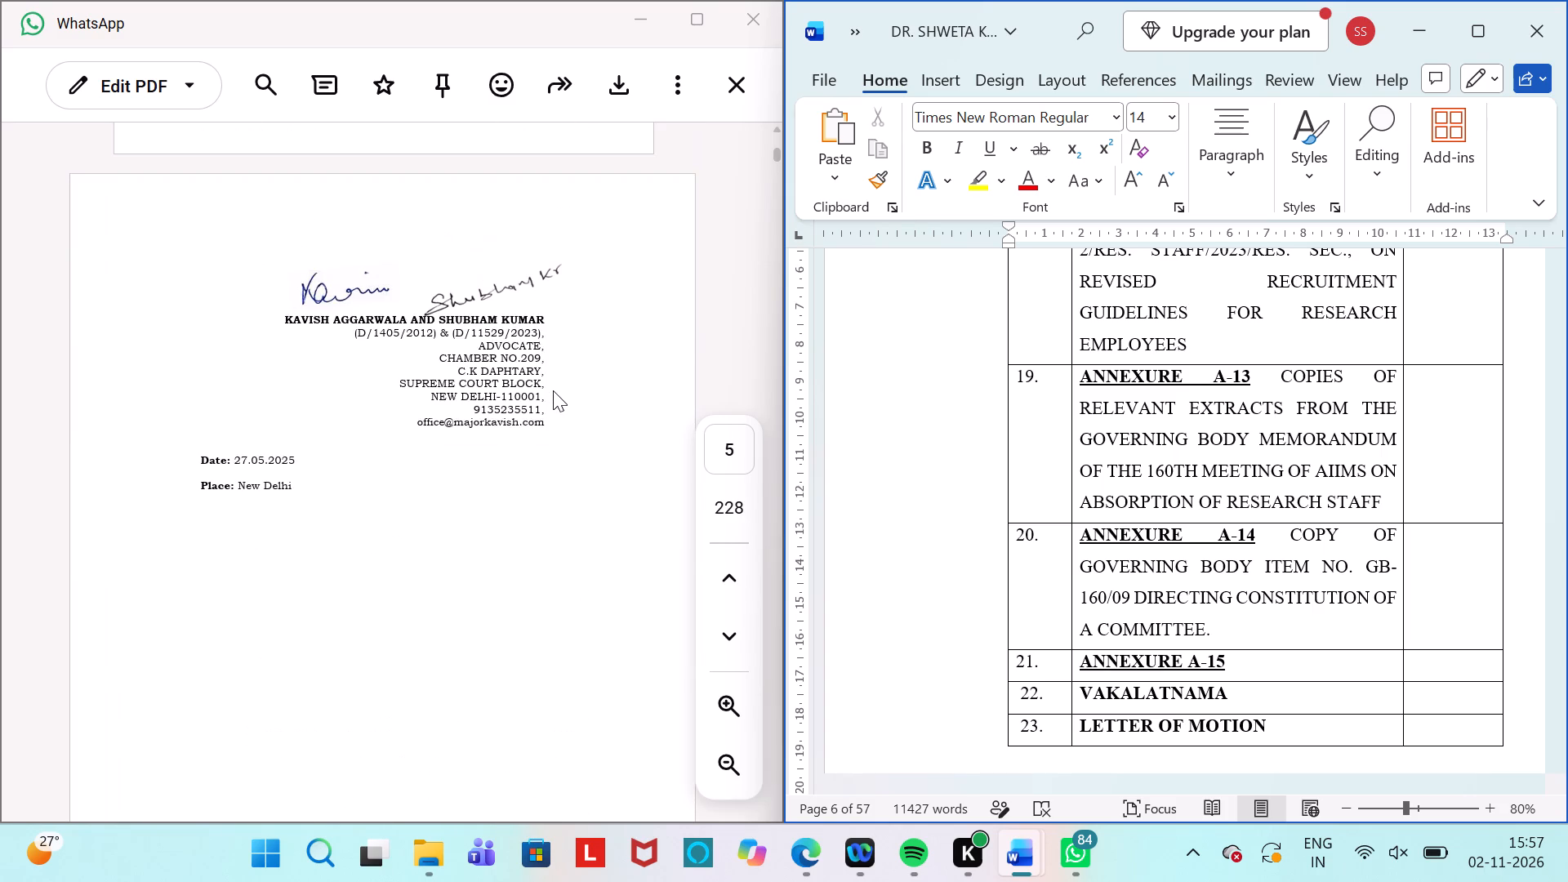
scroll(553, 390, "up", 2)
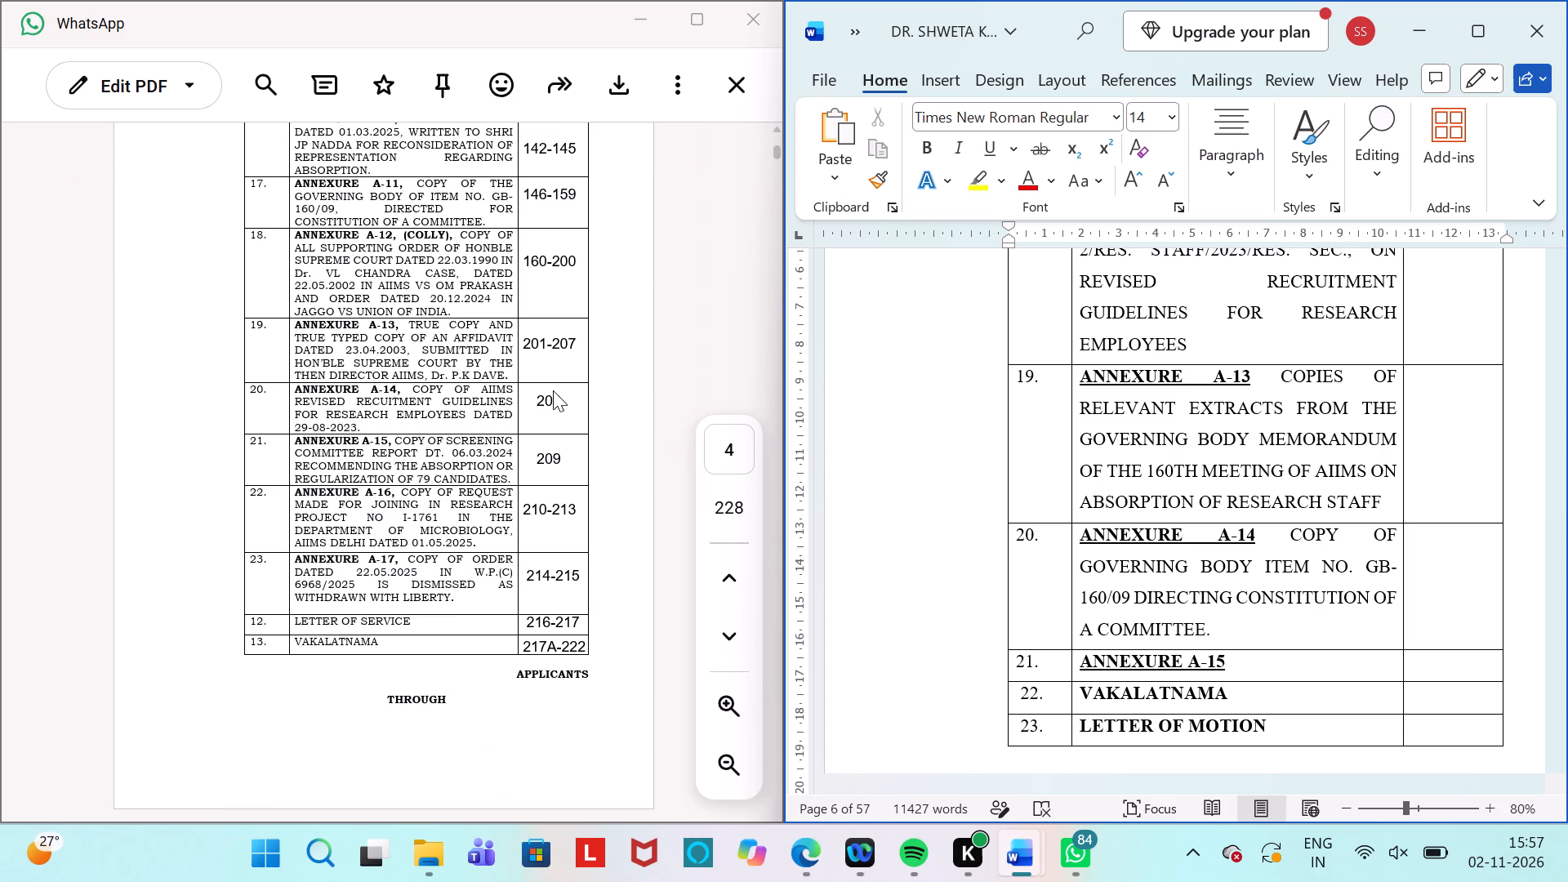
scroll(553, 390, "up", 1)
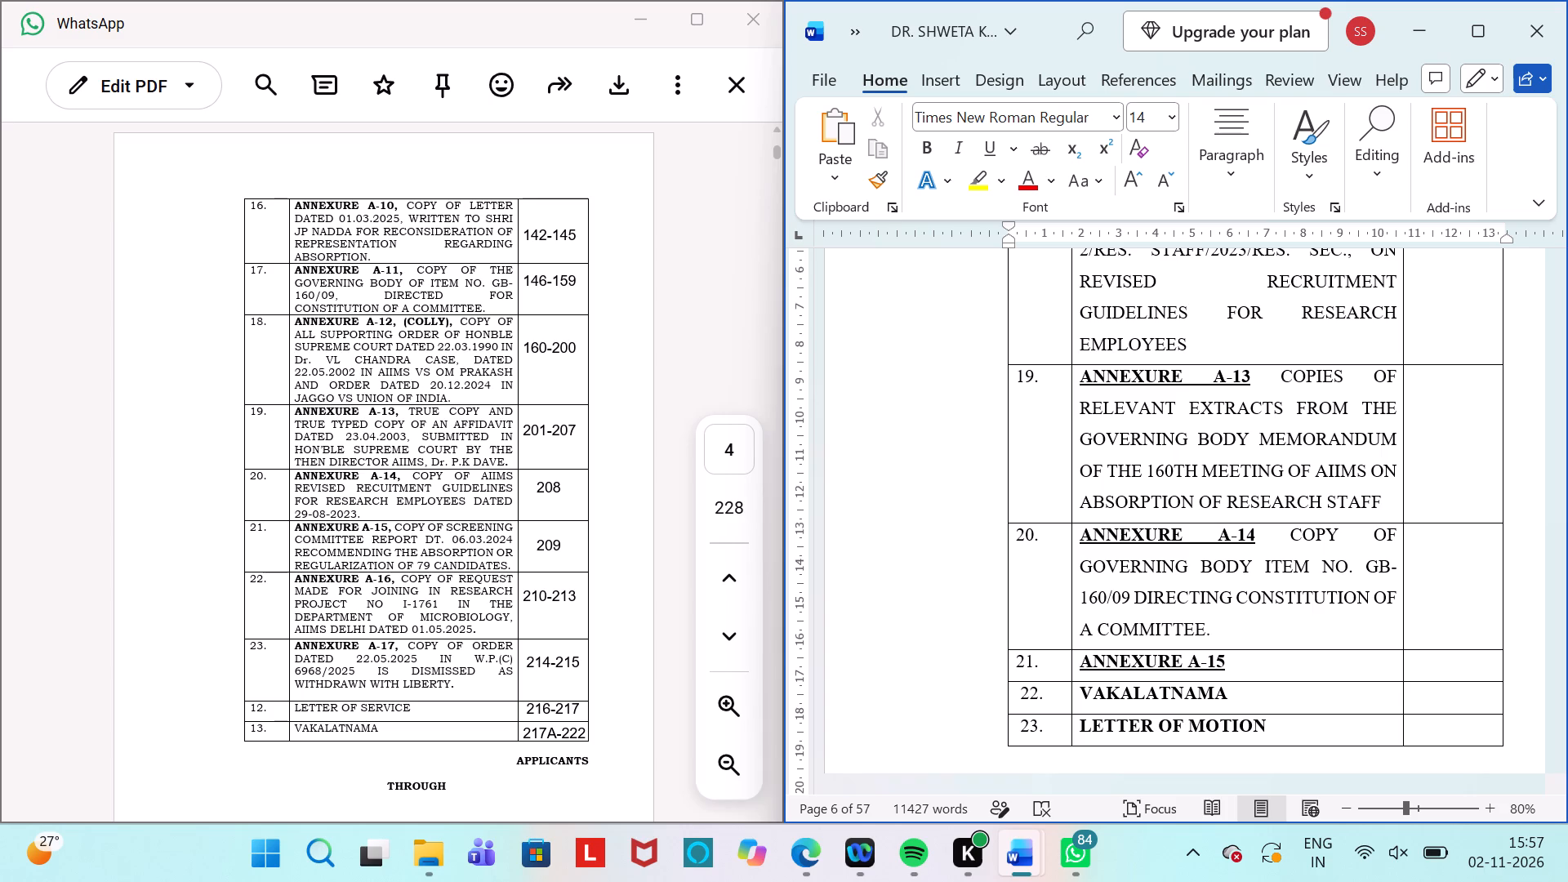
scroll(439, 557, "up", 3, "ctrl")
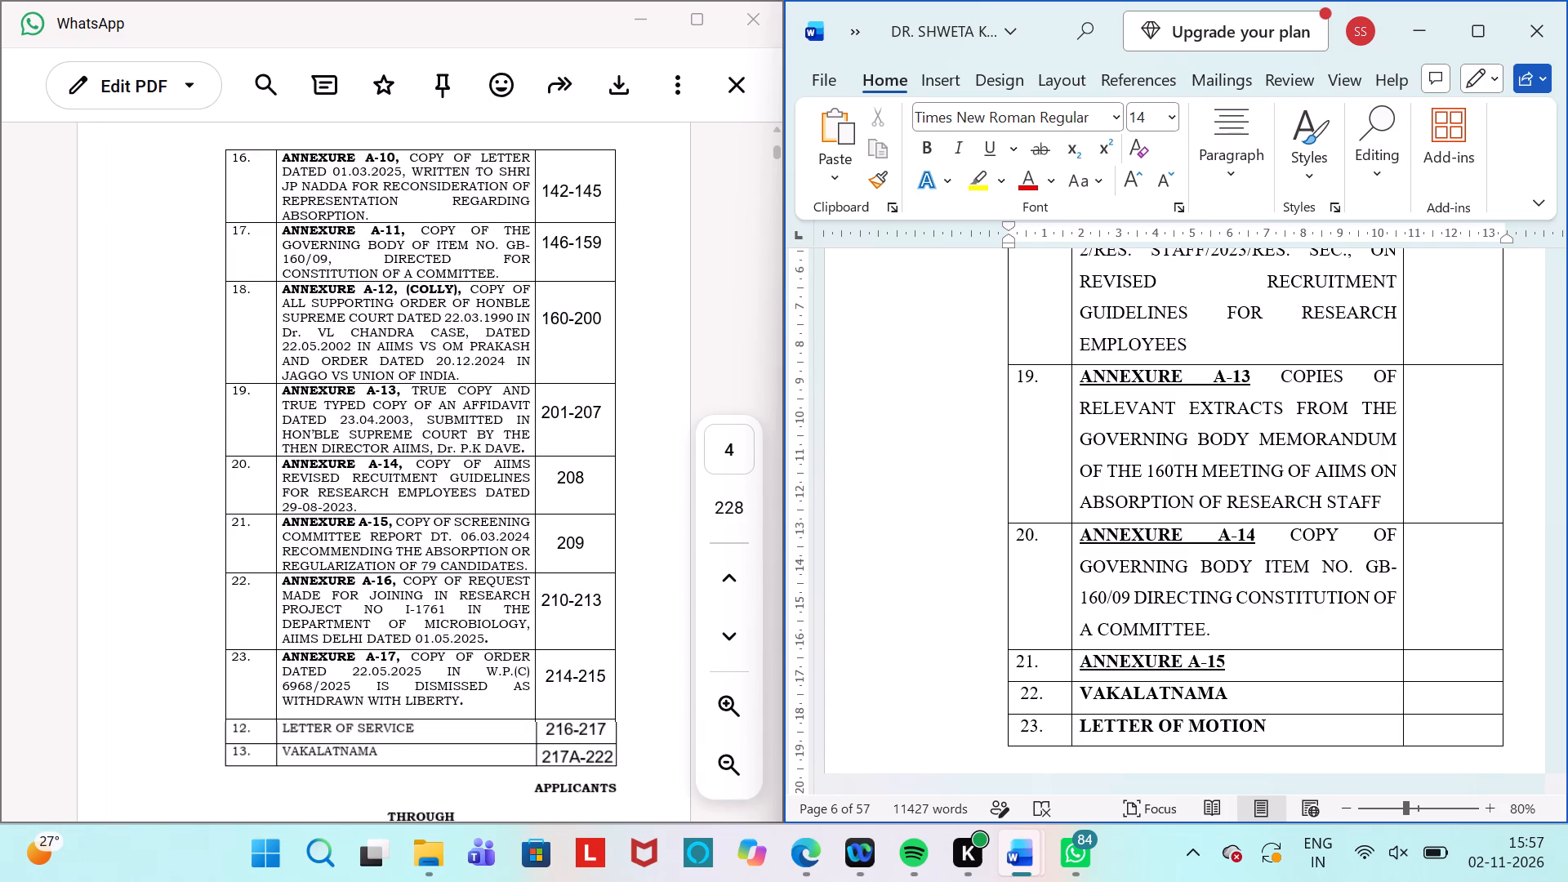
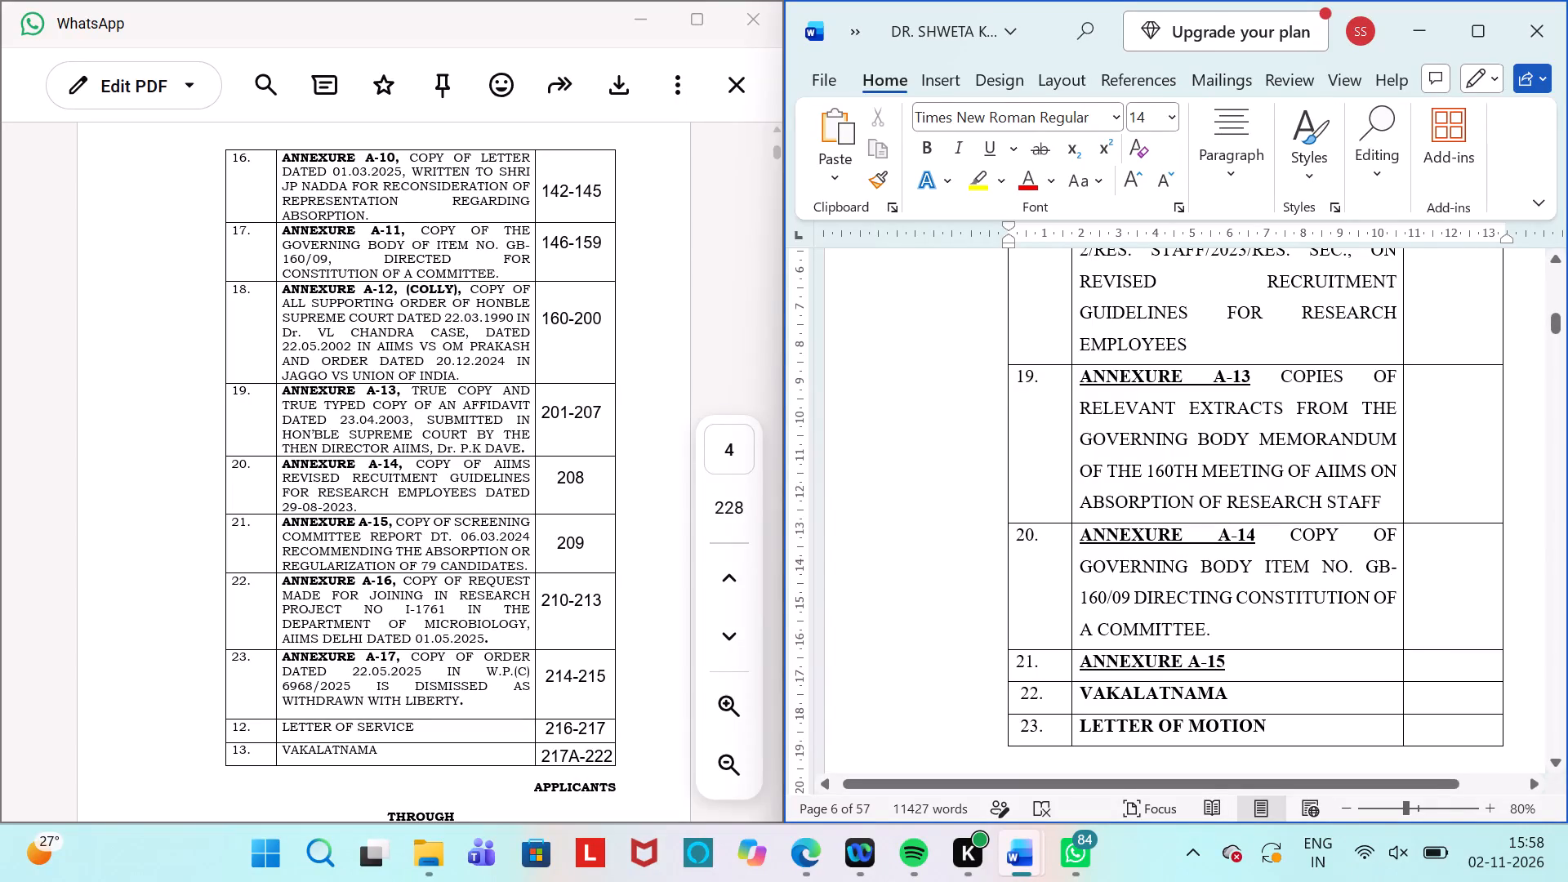
Review the filing's index rows from Annexure A-12 to the Letter of Motion against the reference PDF's annexure list.
scroll(1253, 596, "down", 1)
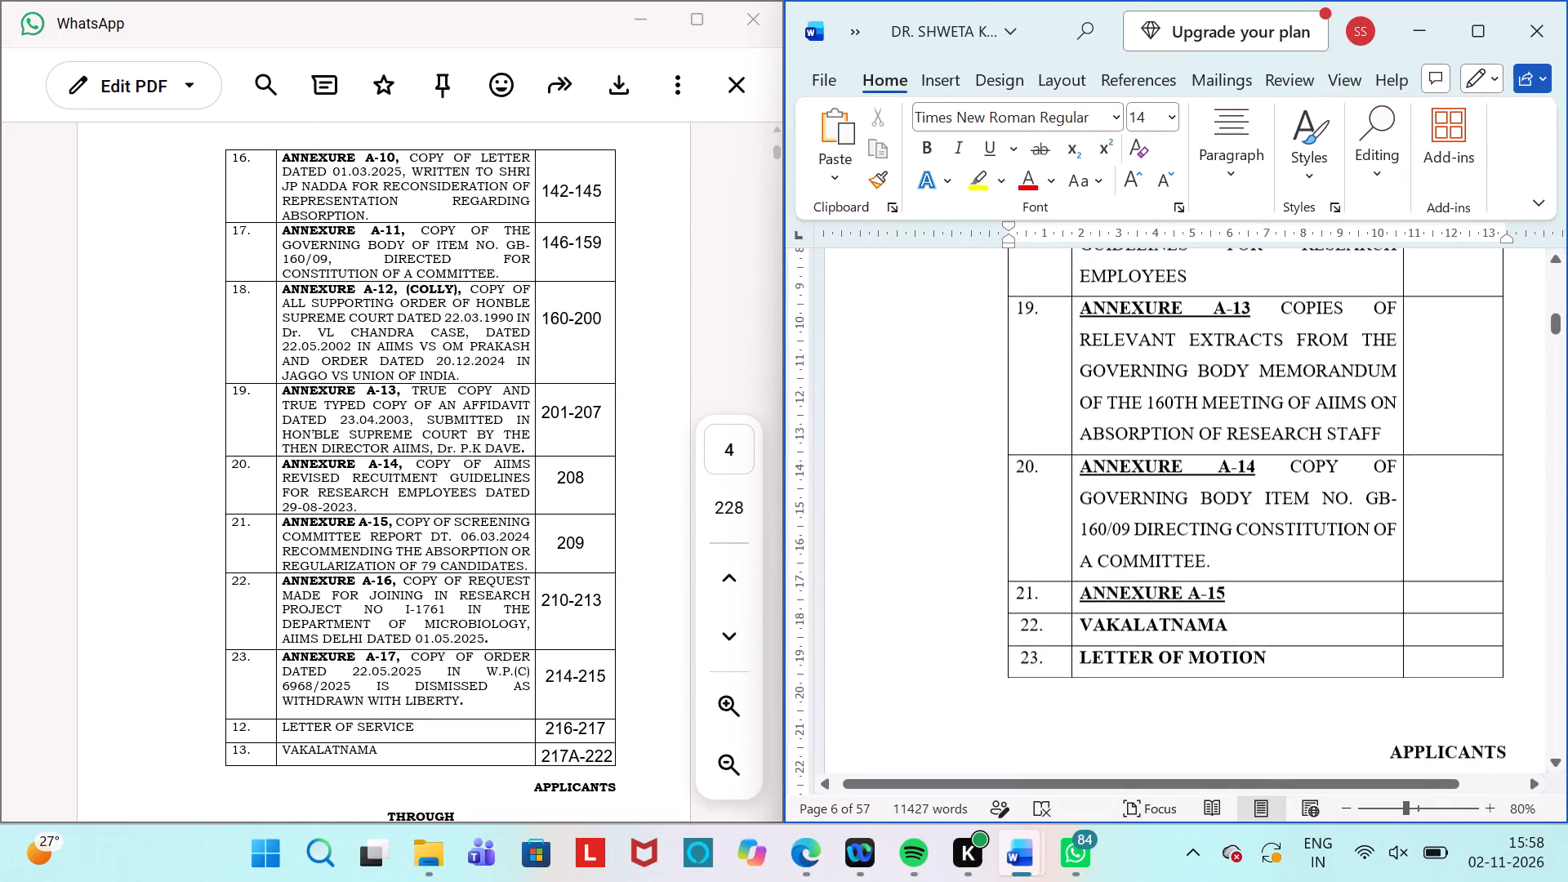
scroll(1253, 596, "down", 1)
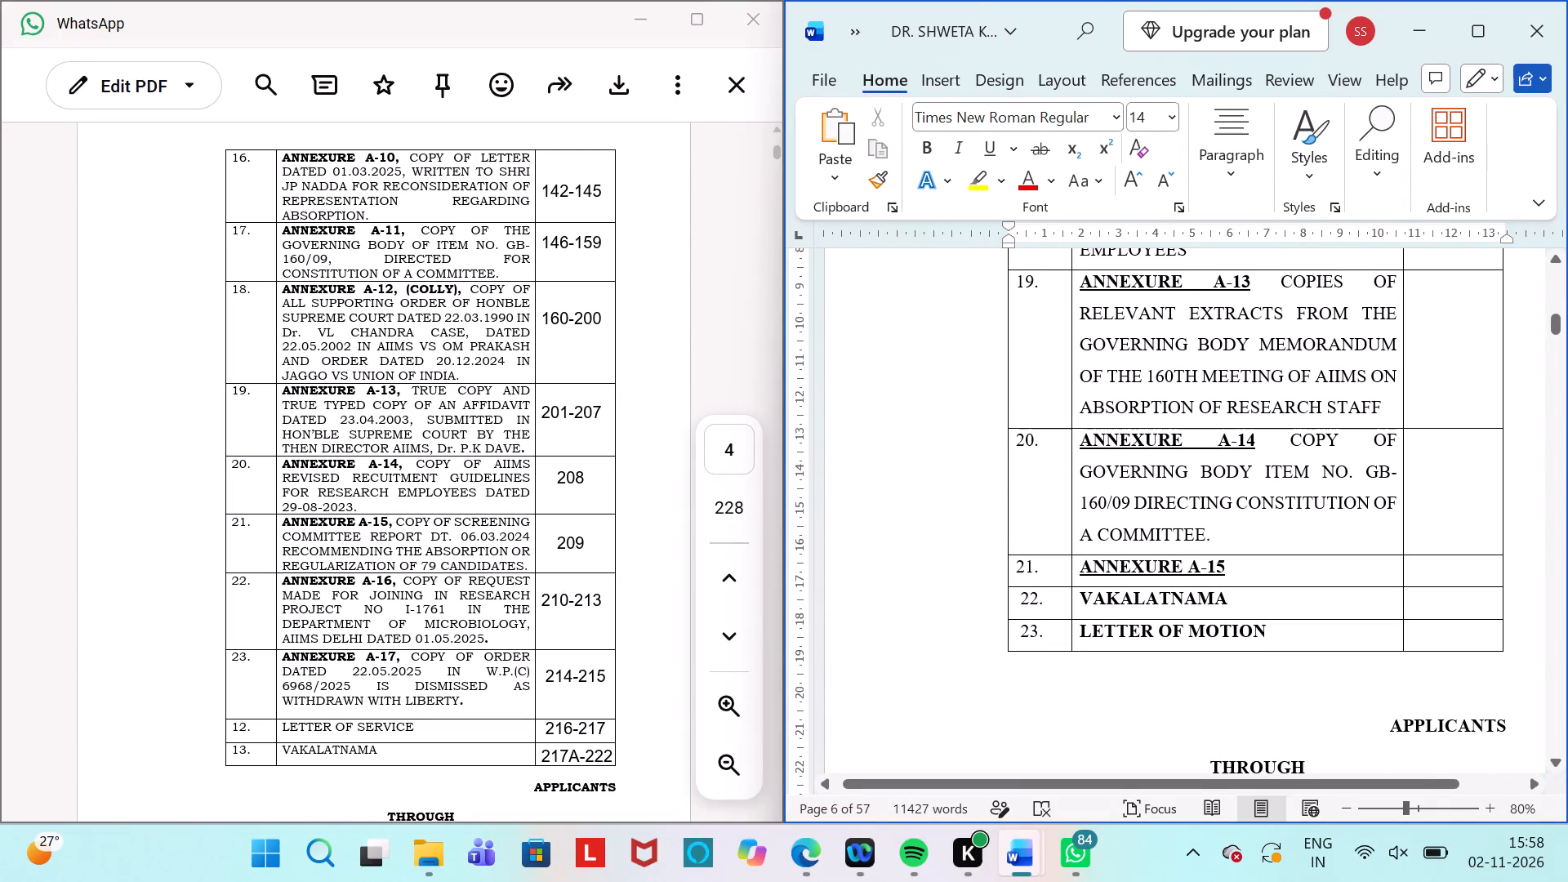
scroll(1284, 417, "up", 2)
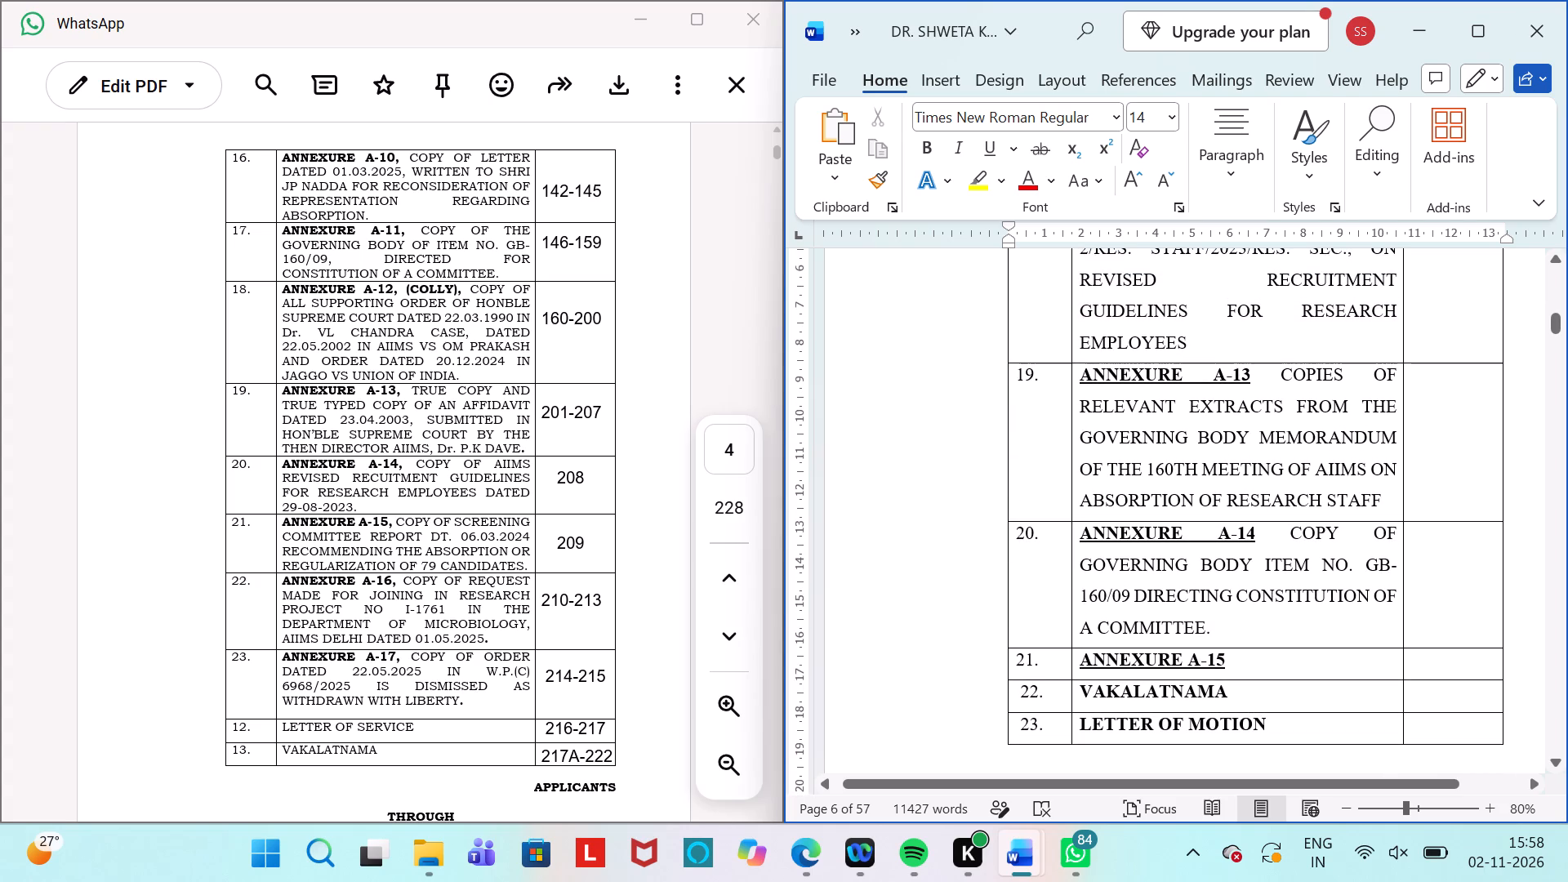
scroll(1276, 448, "up", 2)
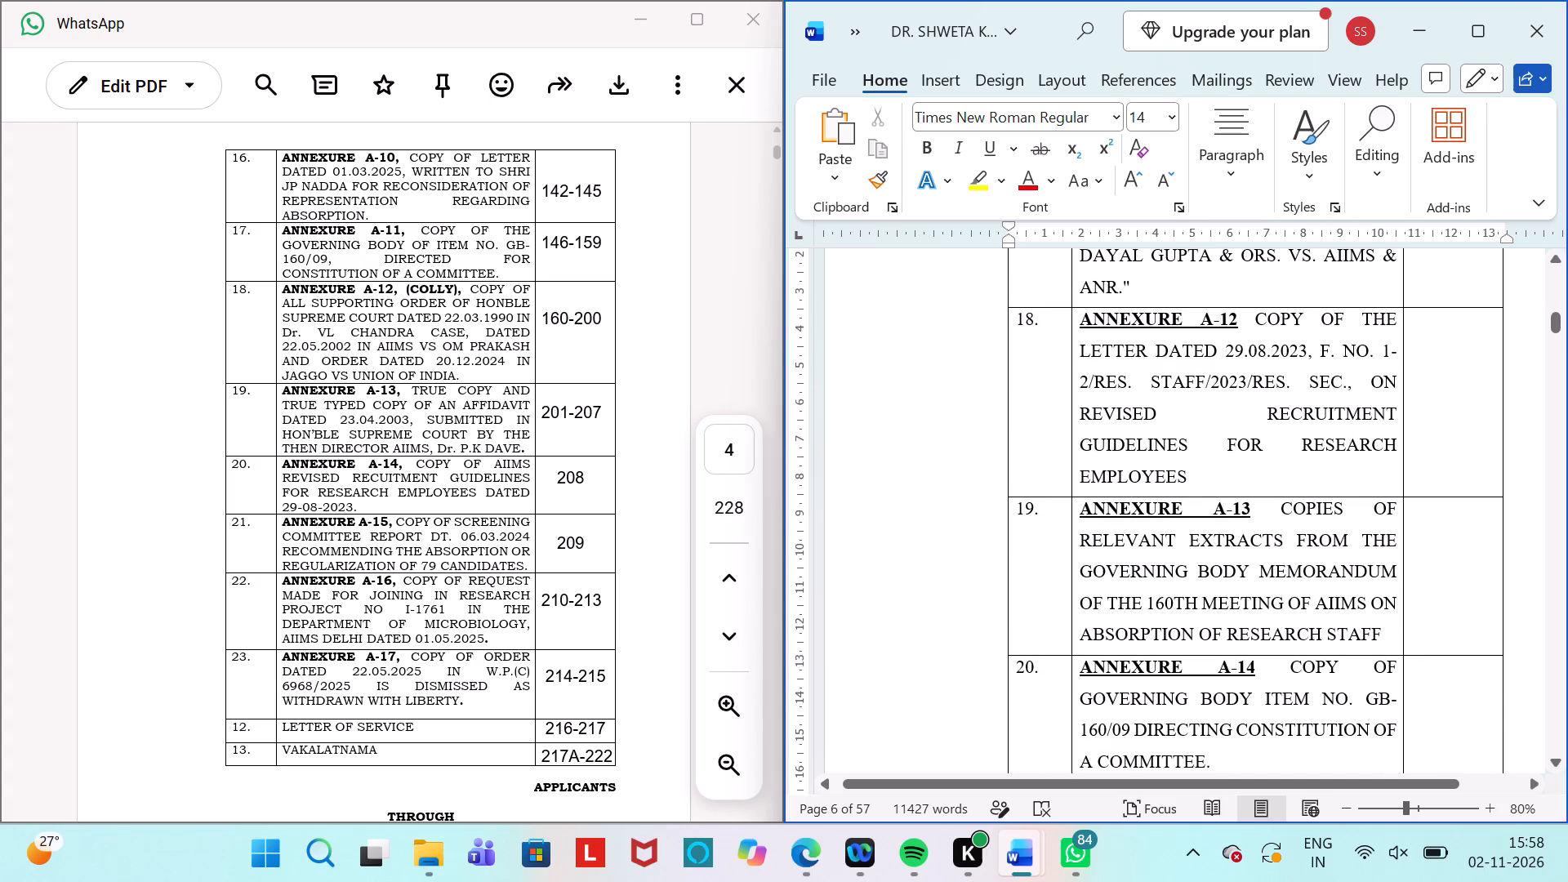
scroll(1281, 457, "down", 1)
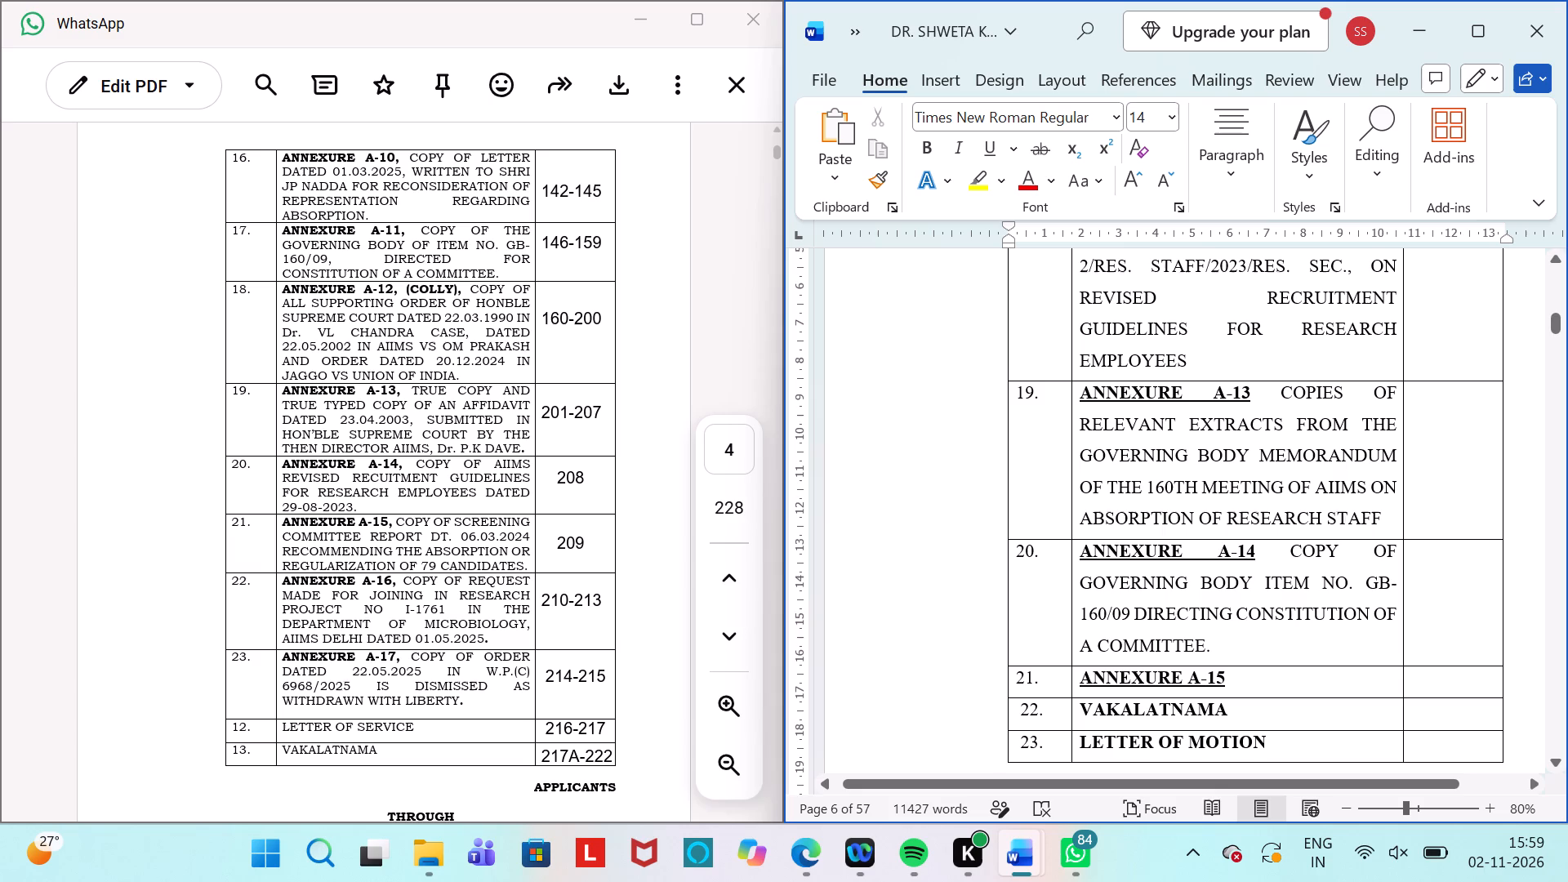
scroll(1308, 500, "down", 1)
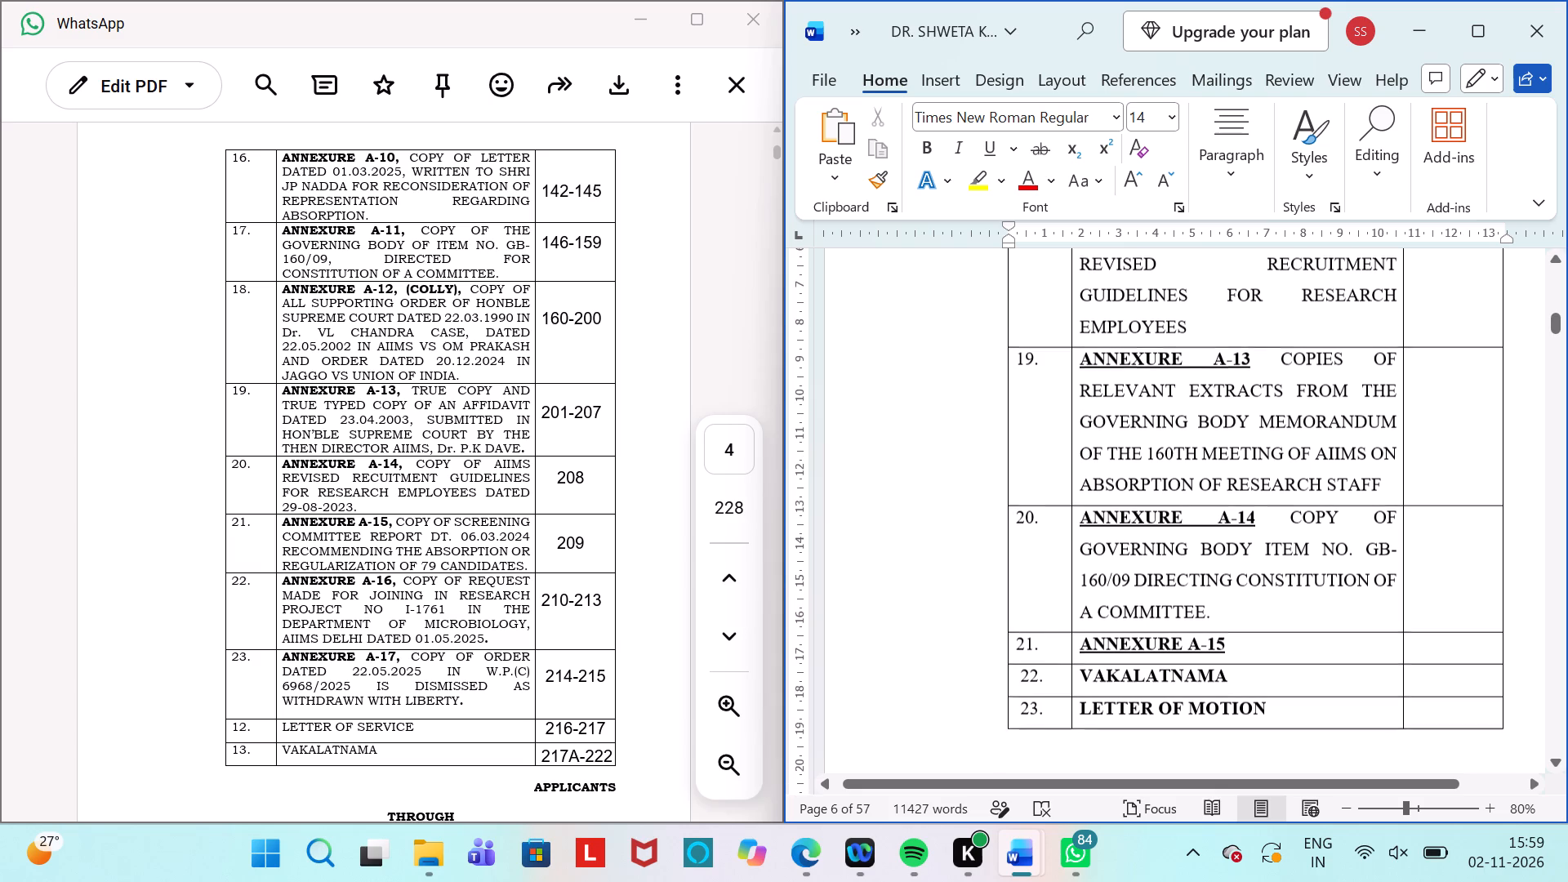
scroll(1308, 500, "down", 1)
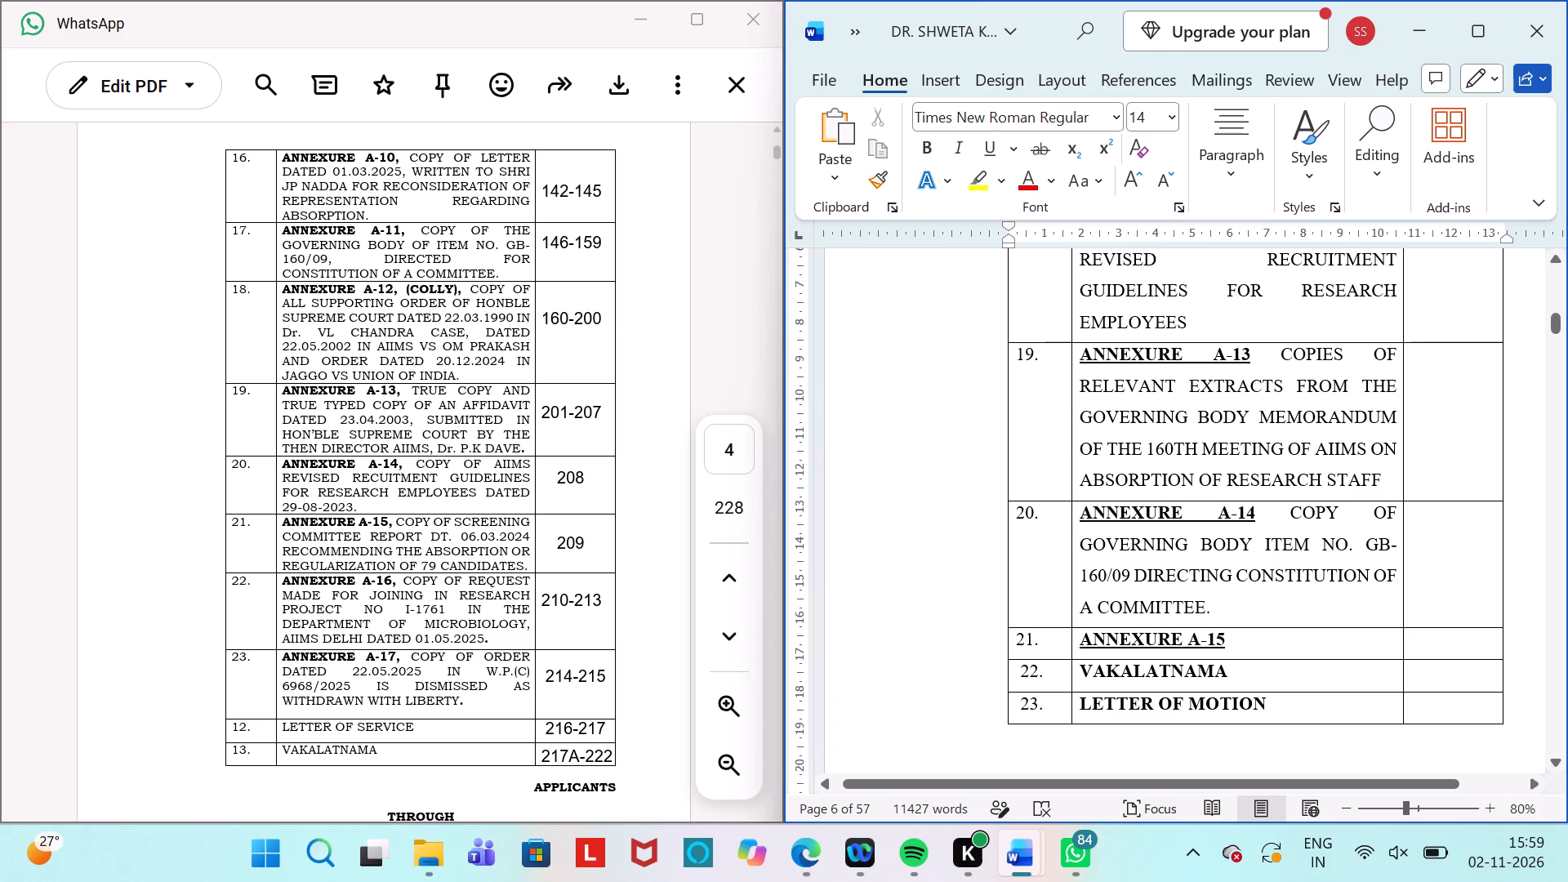
scroll(1331, 564, "left", 1)
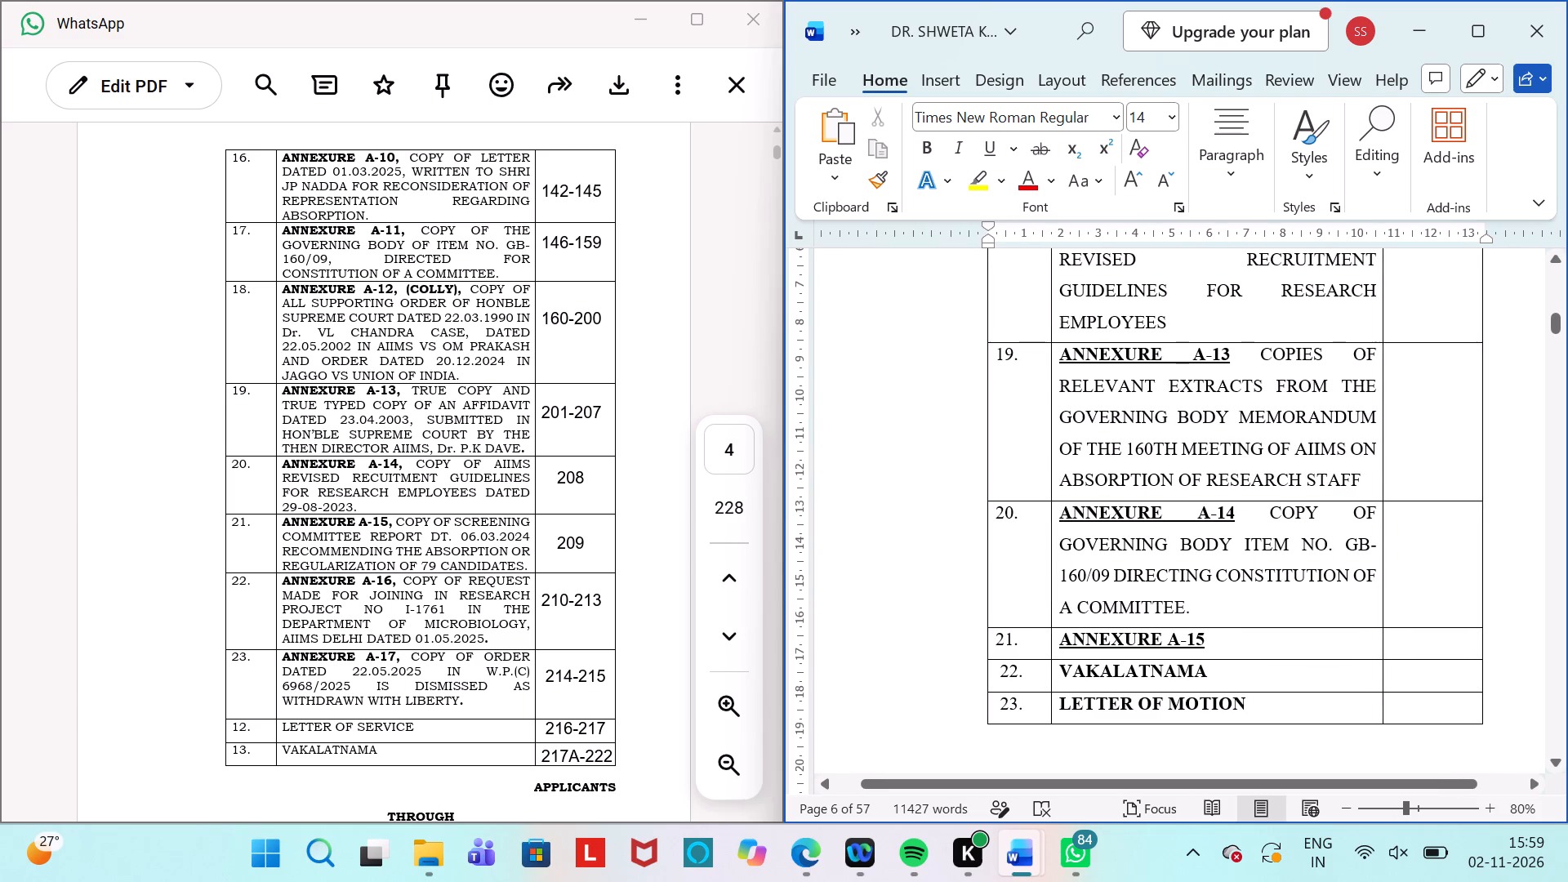
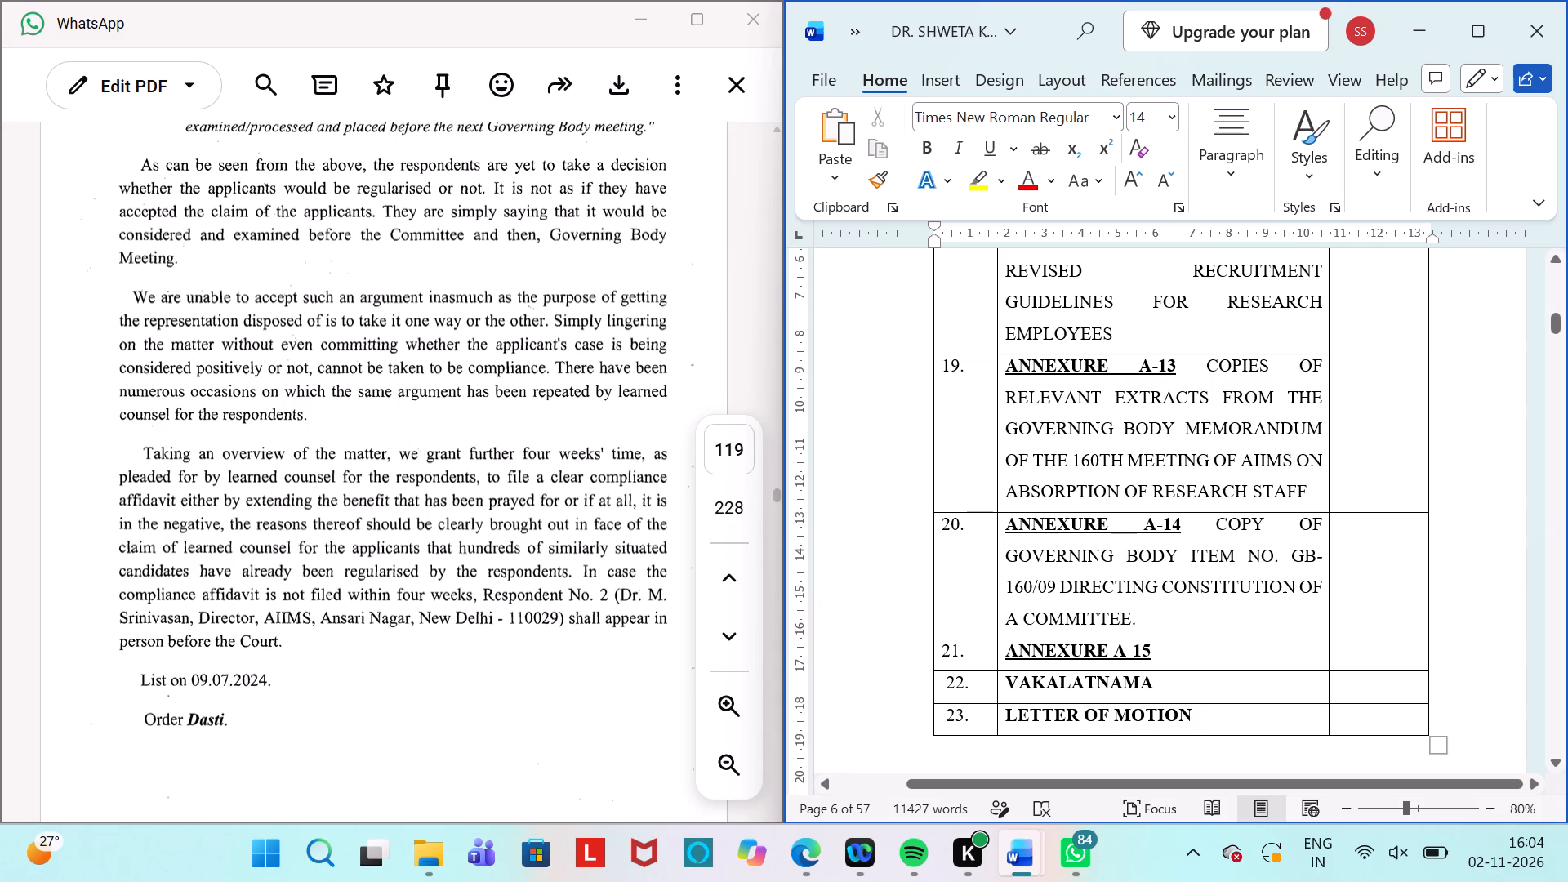
Select the words "160TH MEETING" in the Annexure A-13 entry of the index table.
left_click_drag(1071, 461, 1174, 471)
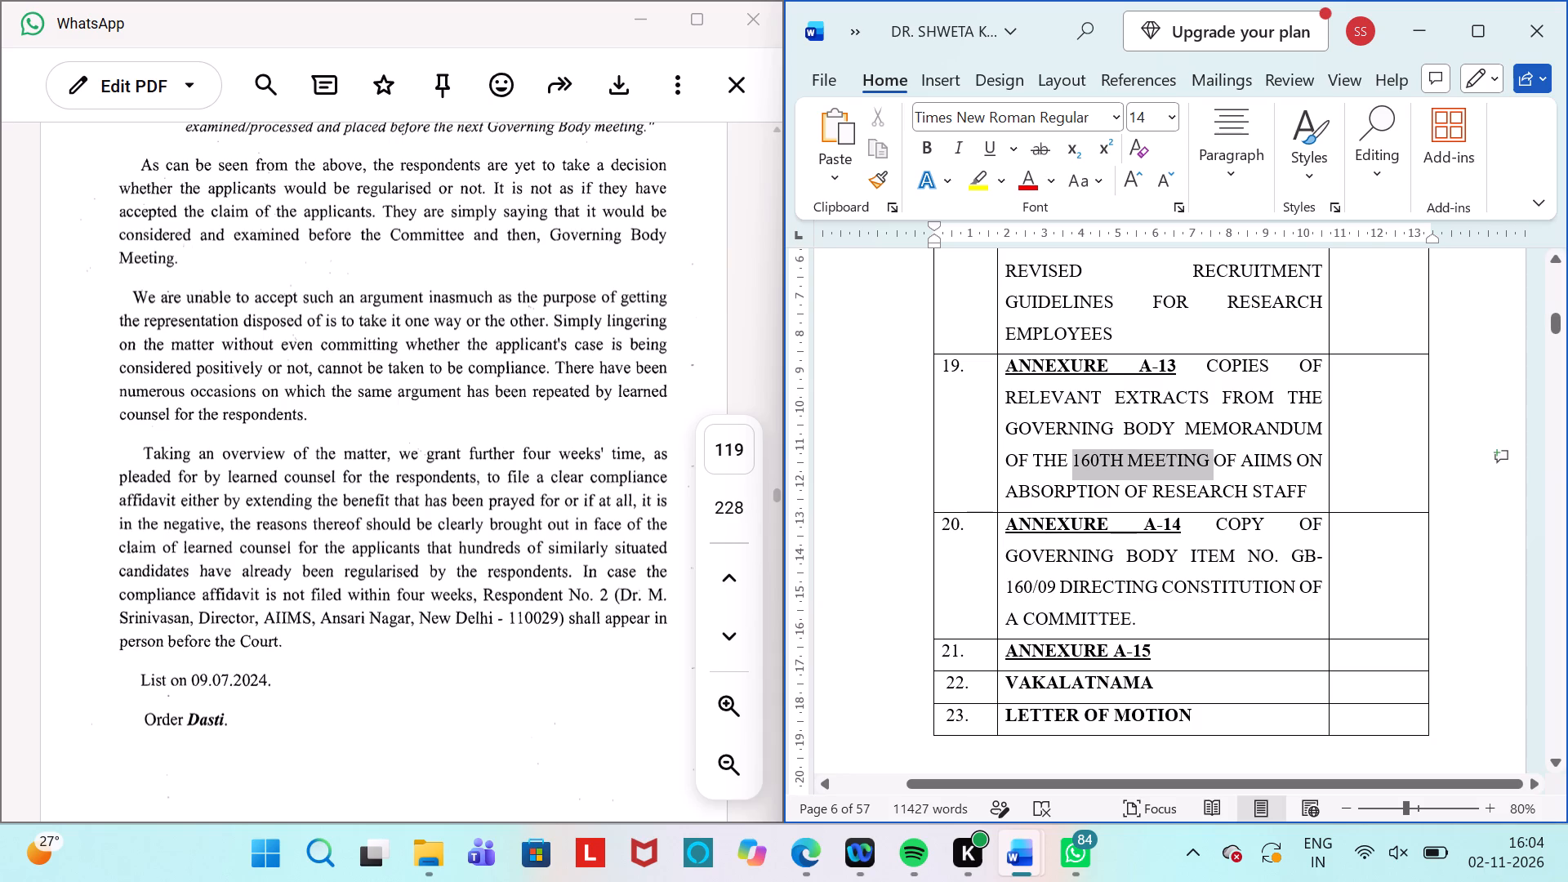
left_click_drag(1174, 471, 1177, 471)
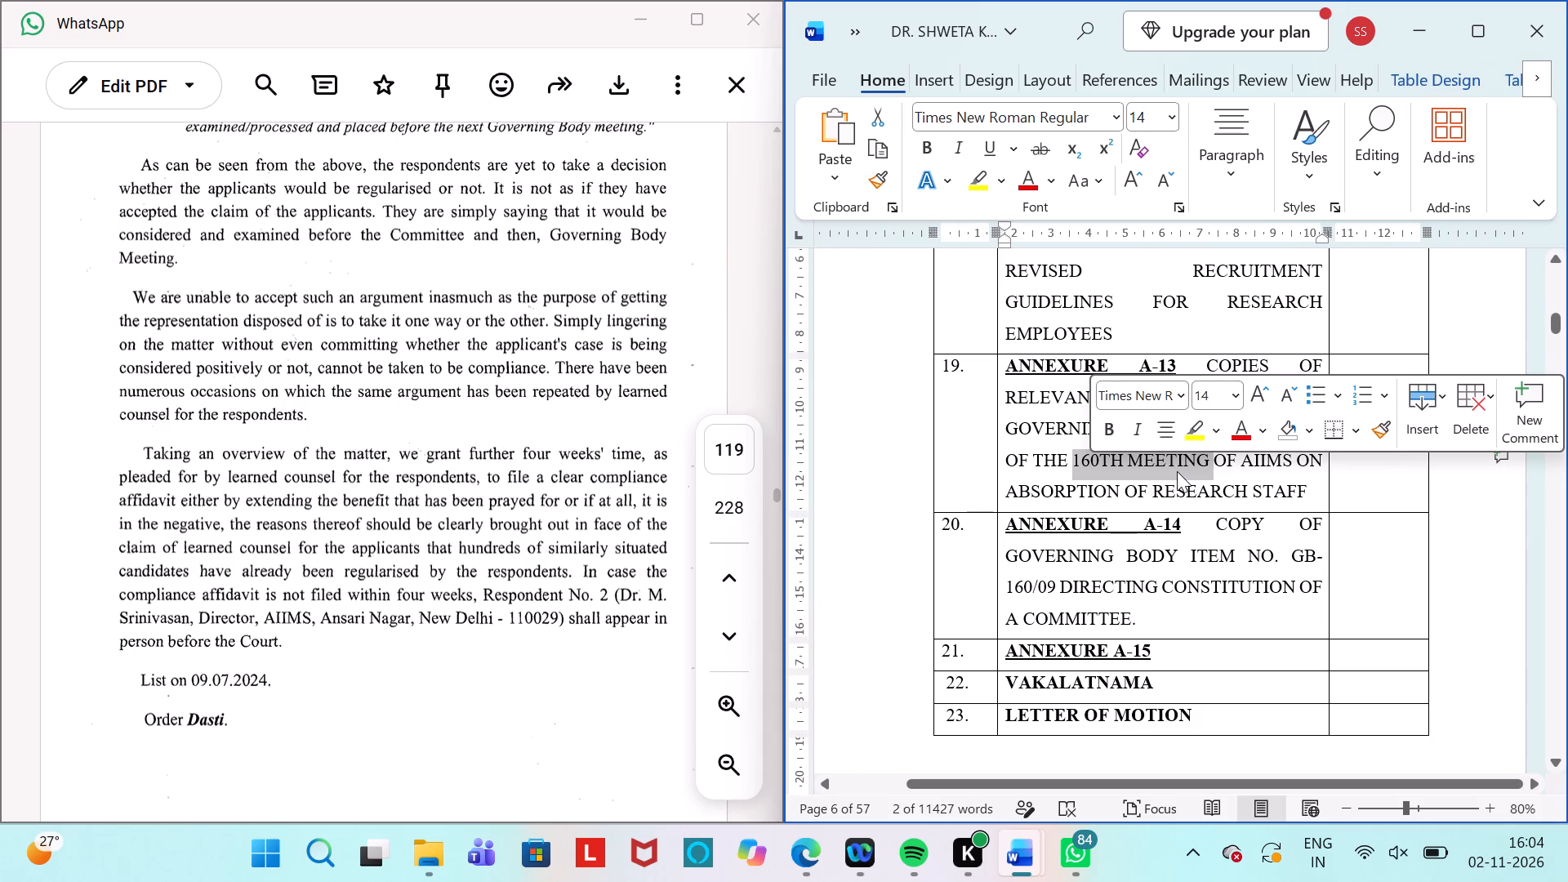
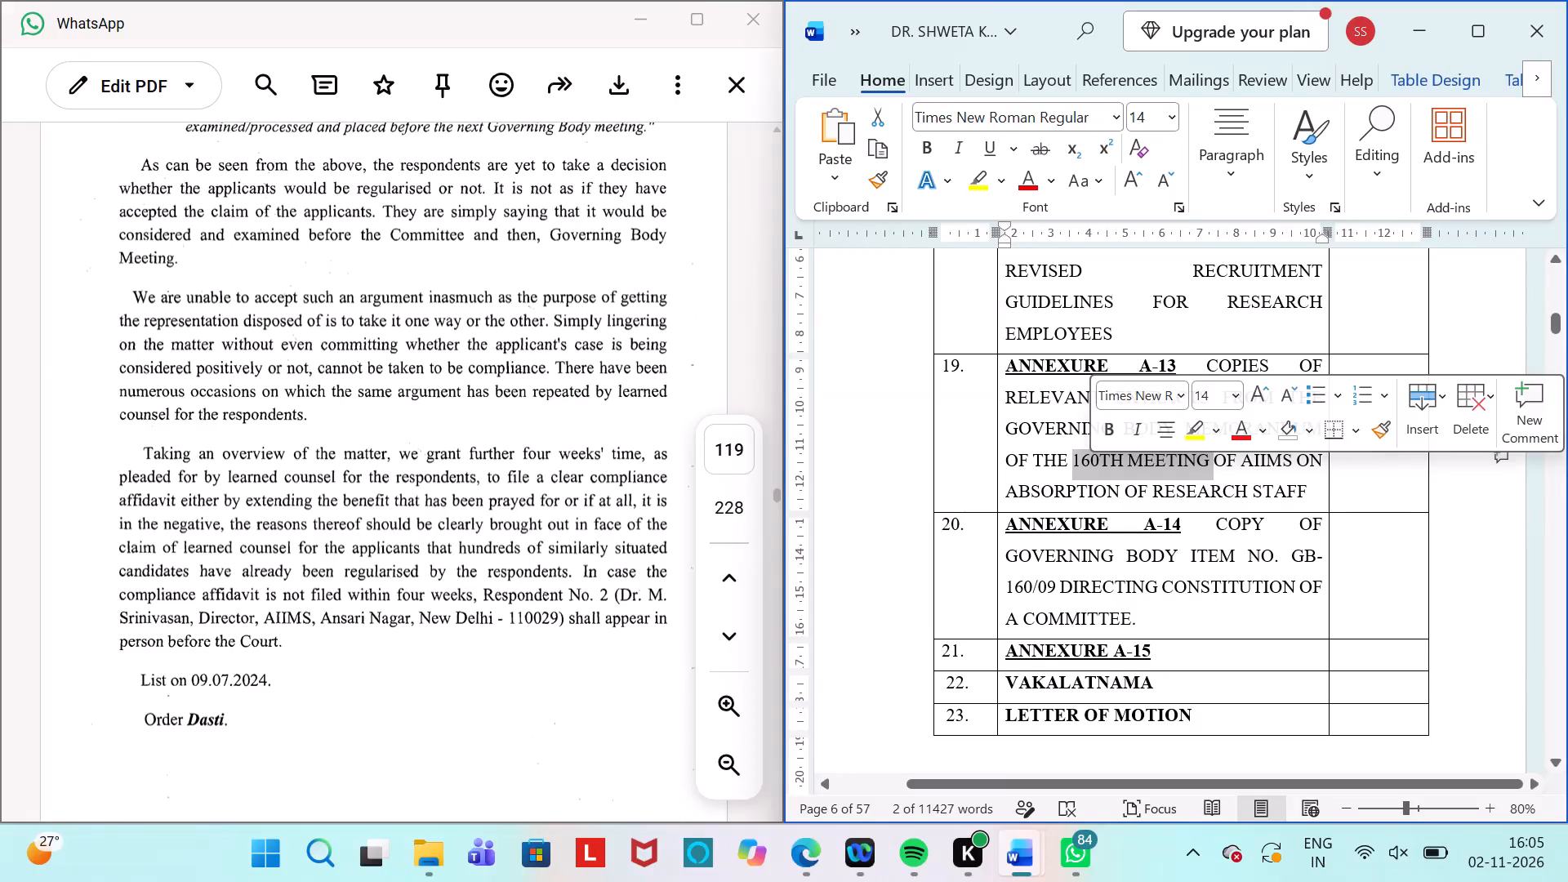
Delete the description after the "ANNEXURE A-13" heading in the index table, from "COPIES OF RELEVANT EXTRACTS" through "ABSORPTION OF RESEARCH STAFF".
left_click(1225, 483)
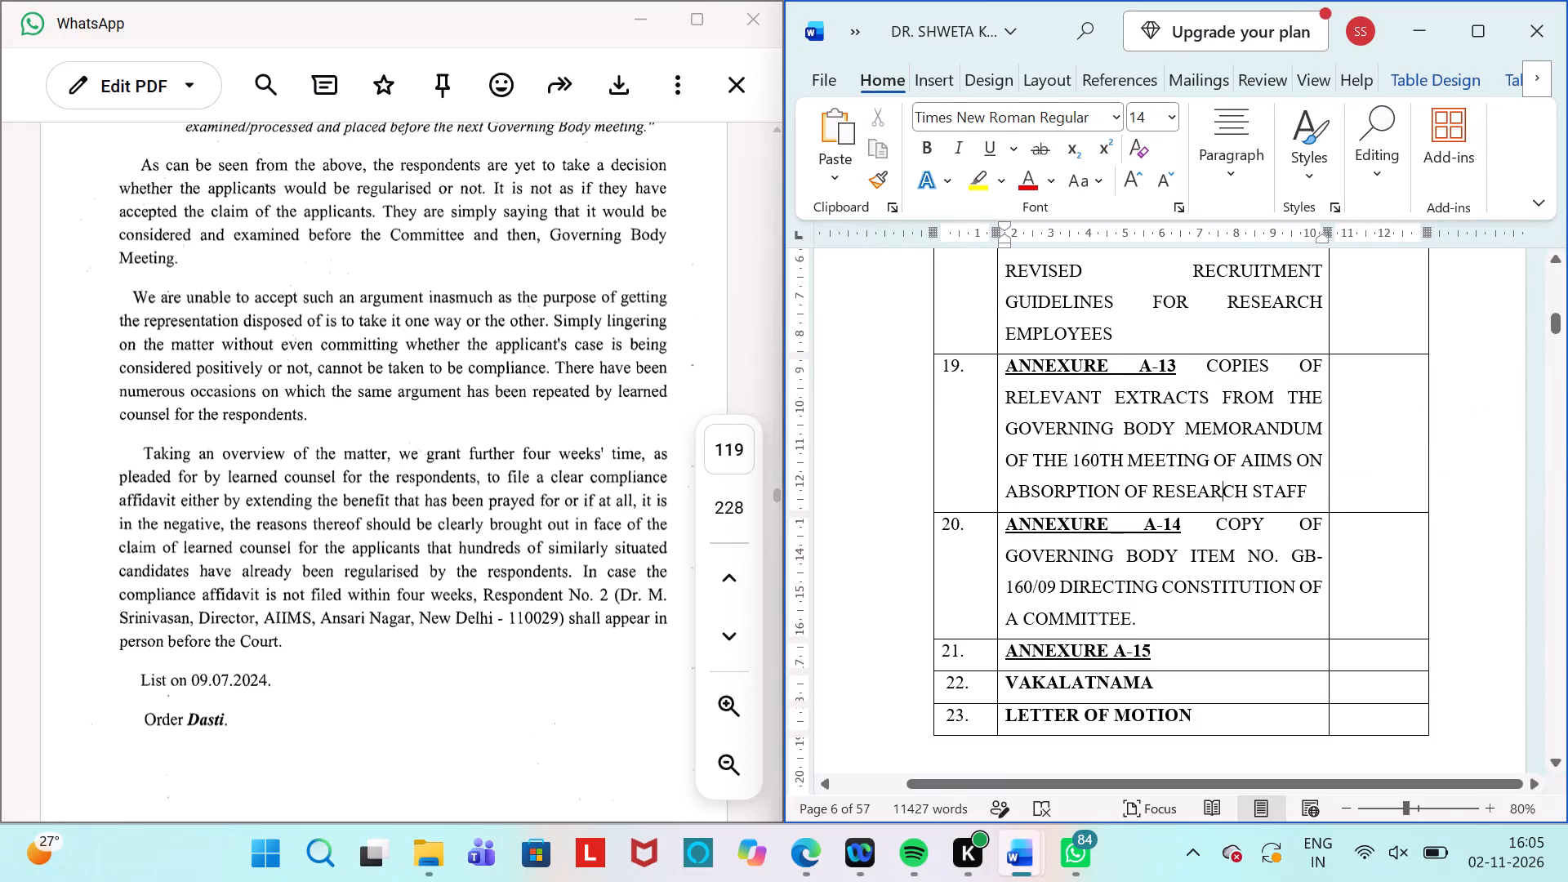
left_click(1308, 489)
left_click_drag(1308, 489, 1217, 363)
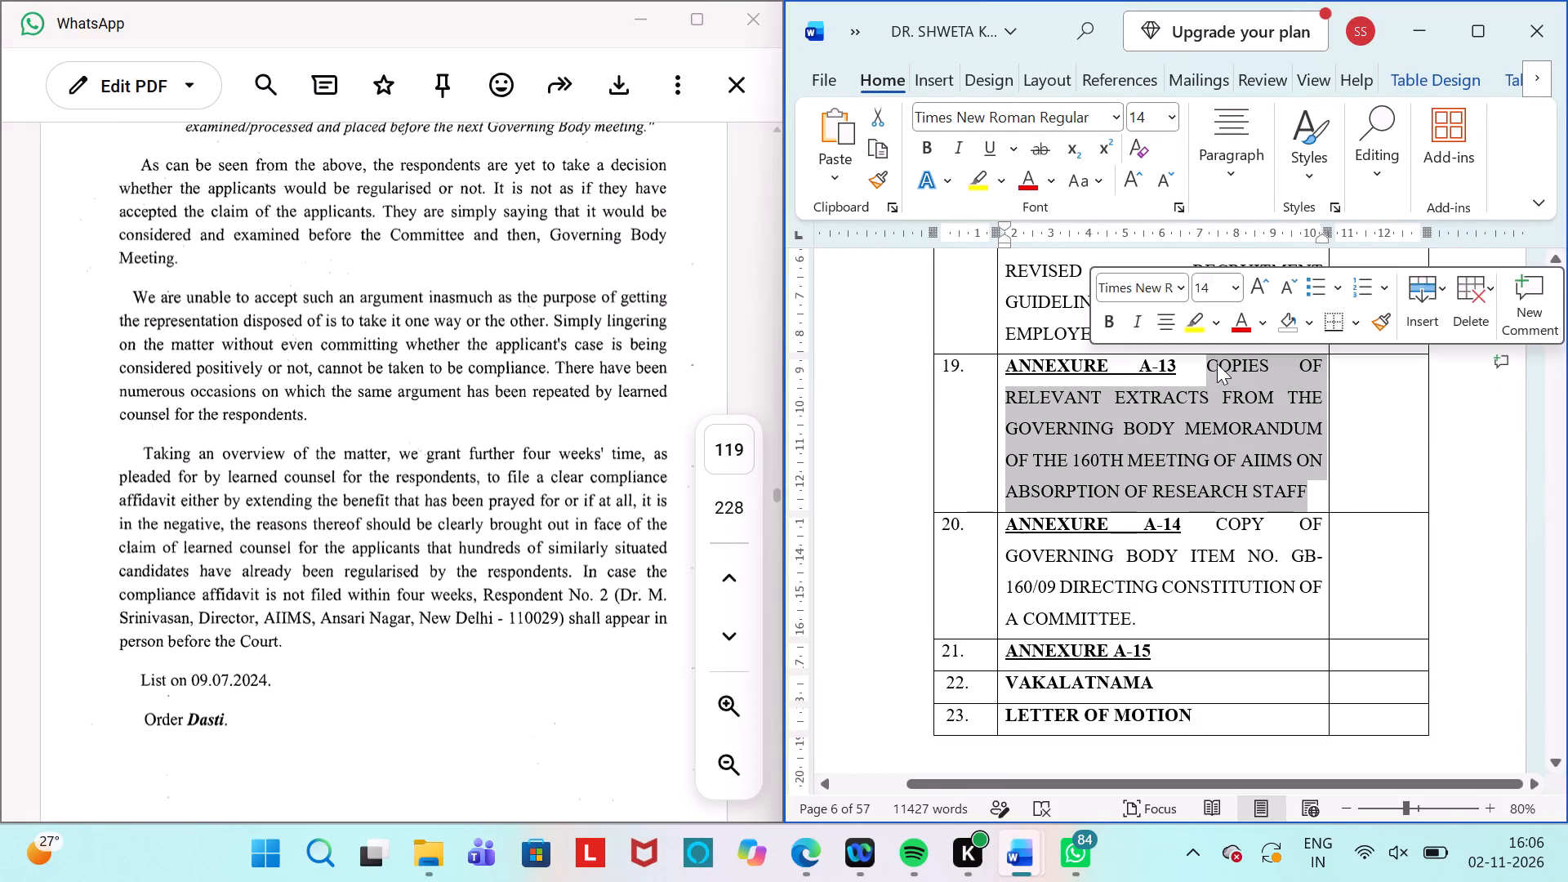
scroll(1217, 363, "up", 9)
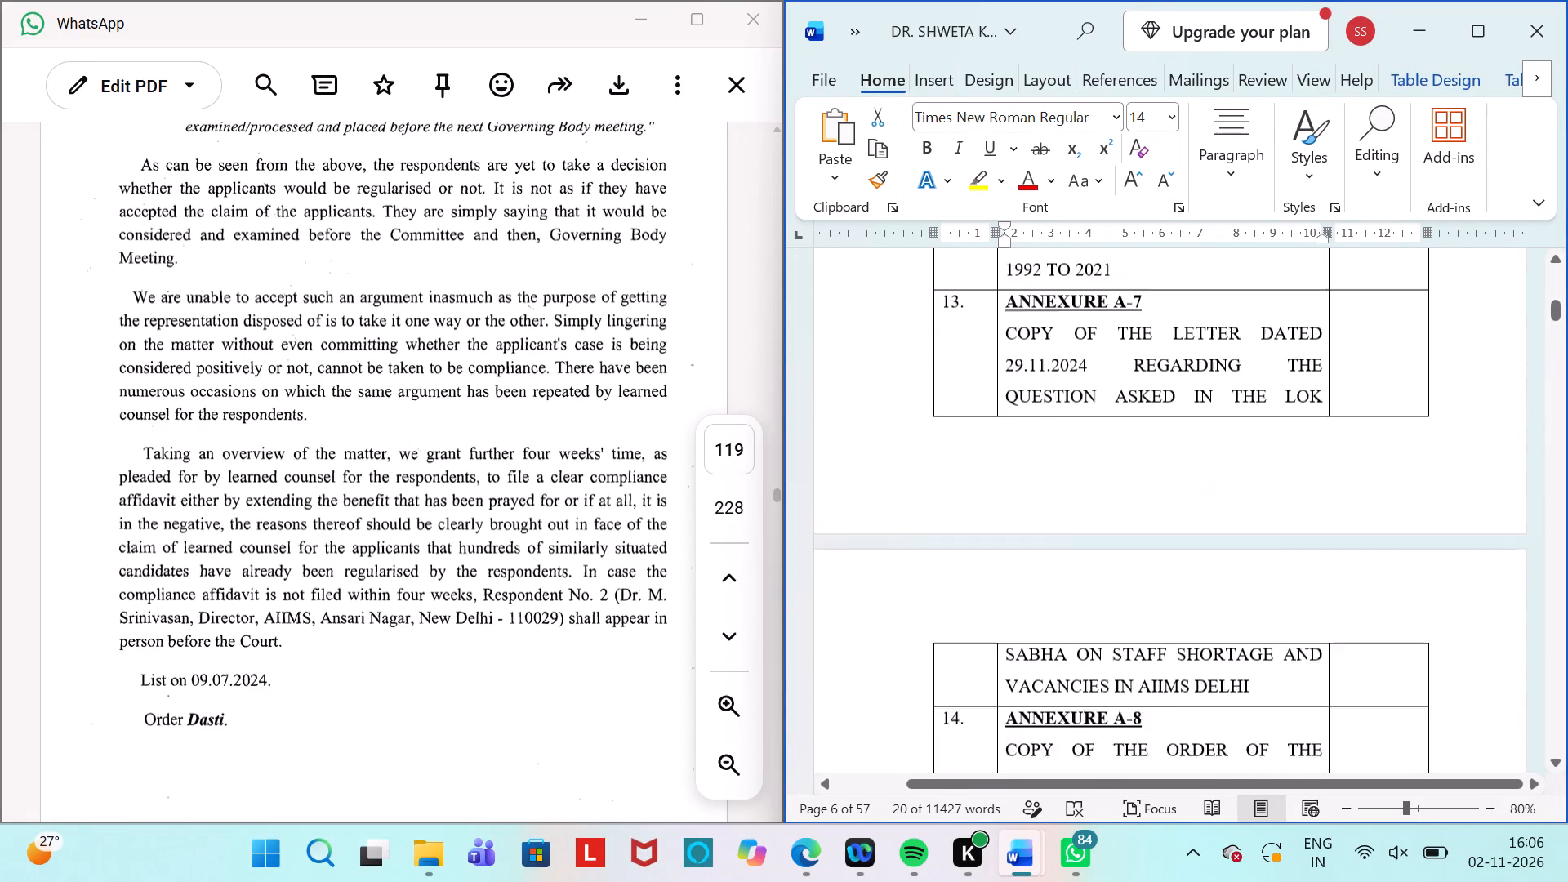
scroll(1217, 363, "up", 4)
scroll(1217, 363, "down", 3)
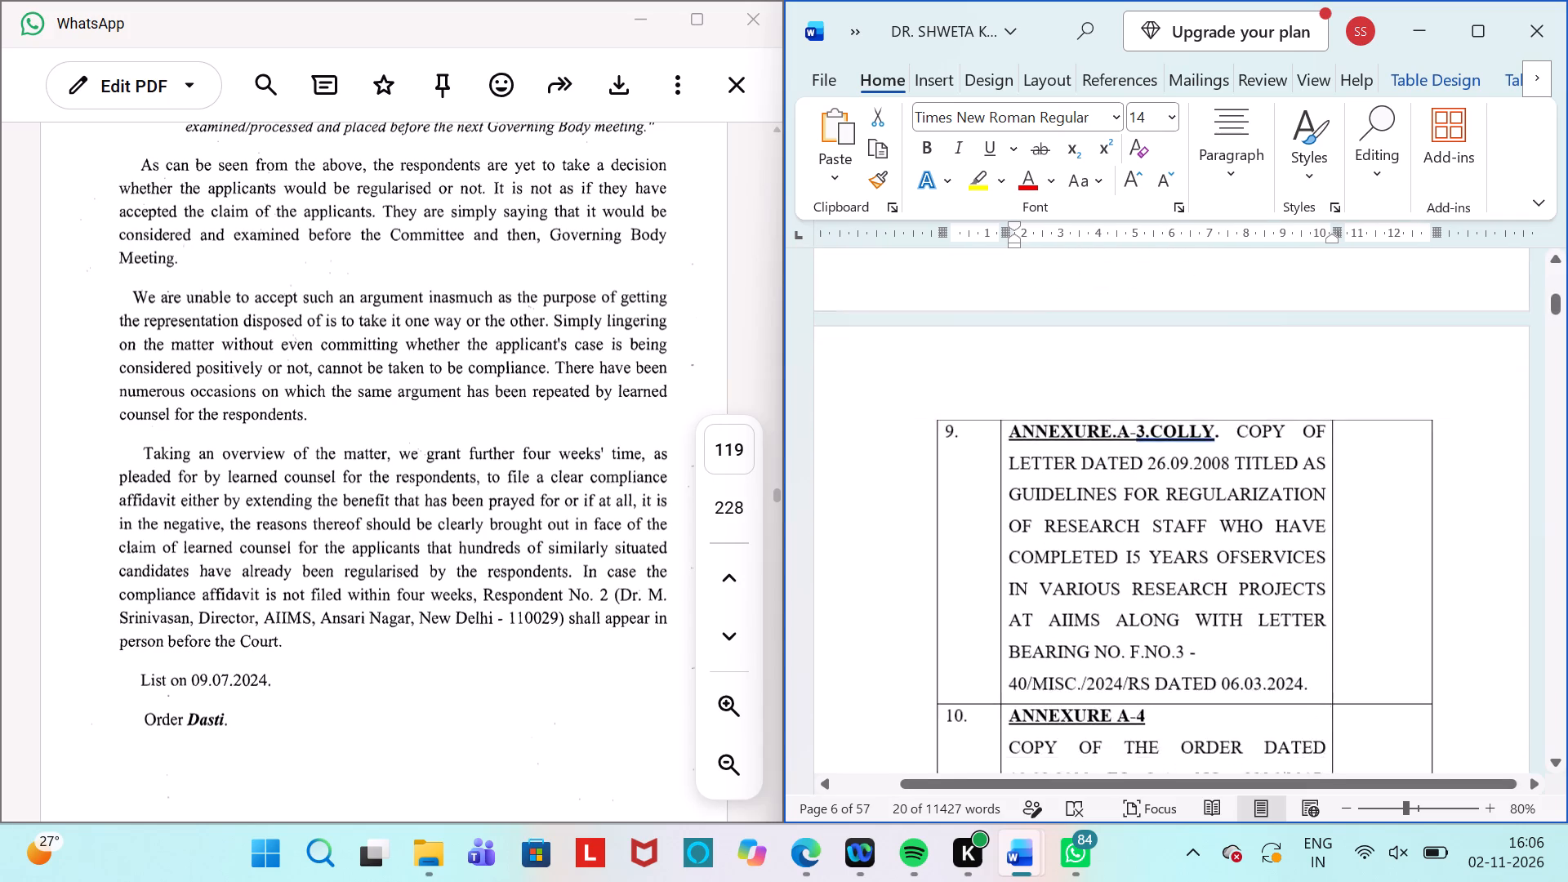
scroll(1217, 363, "down", 1)
scroll(1217, 363, "up", 1)
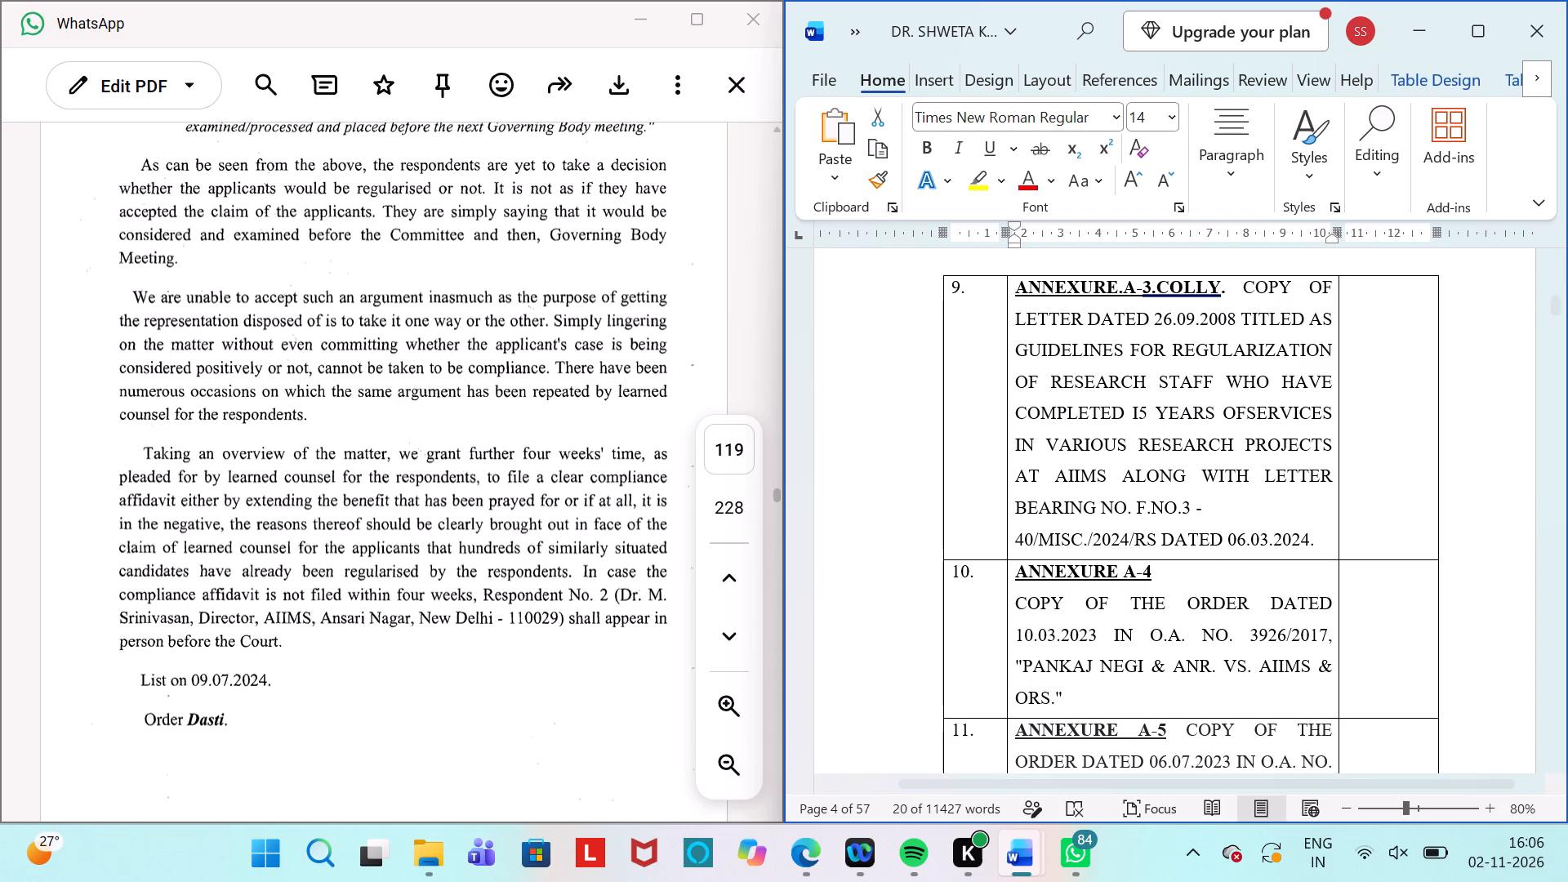
scroll(1316, 550, "down", 6)
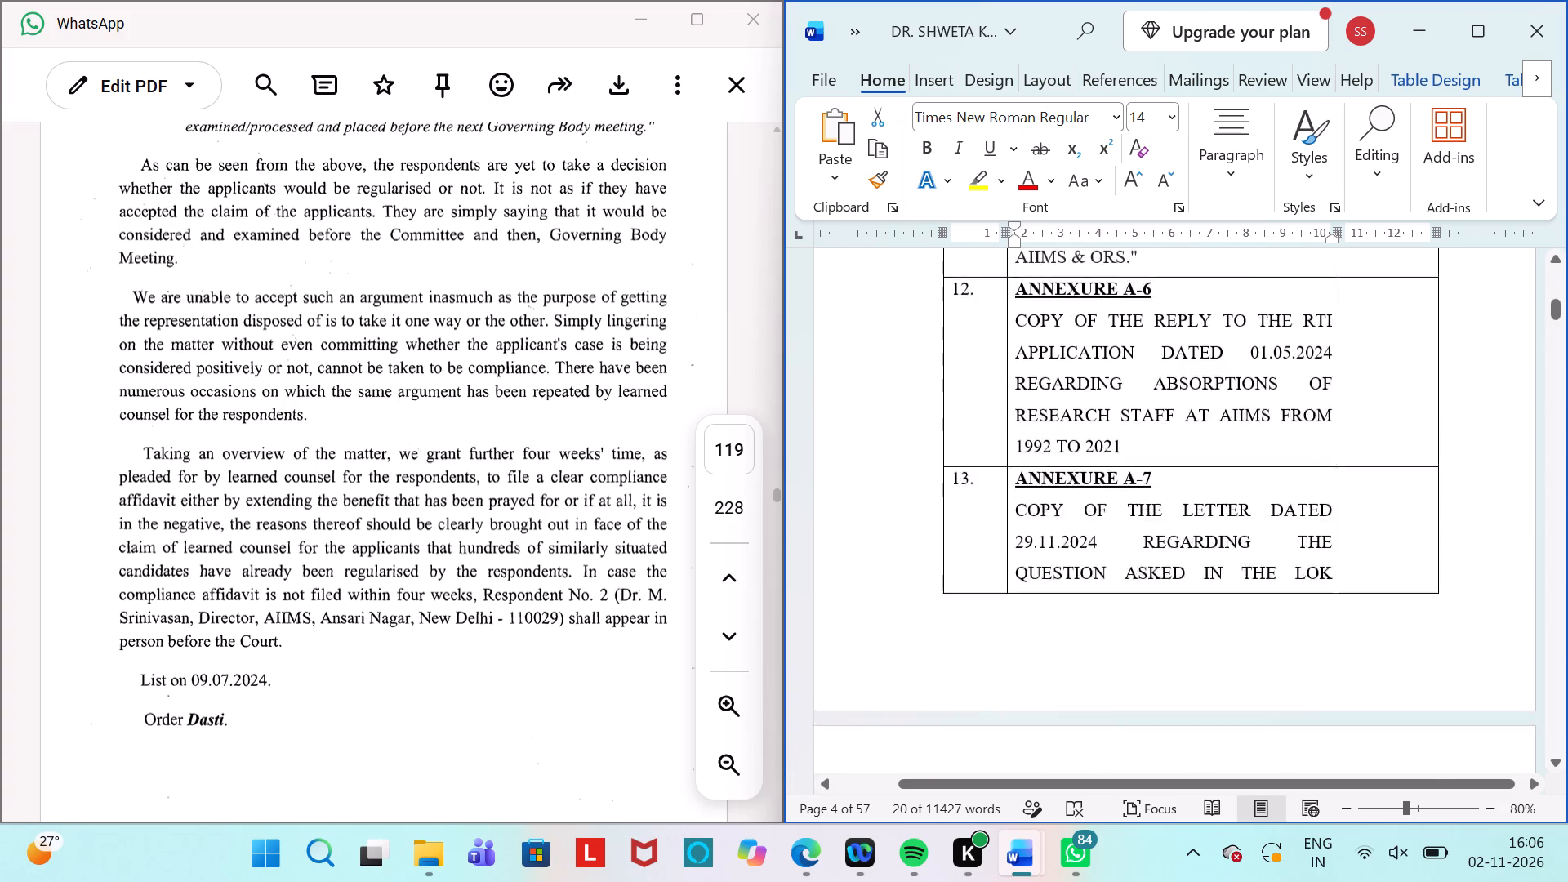
scroll(1316, 550, "down", 6)
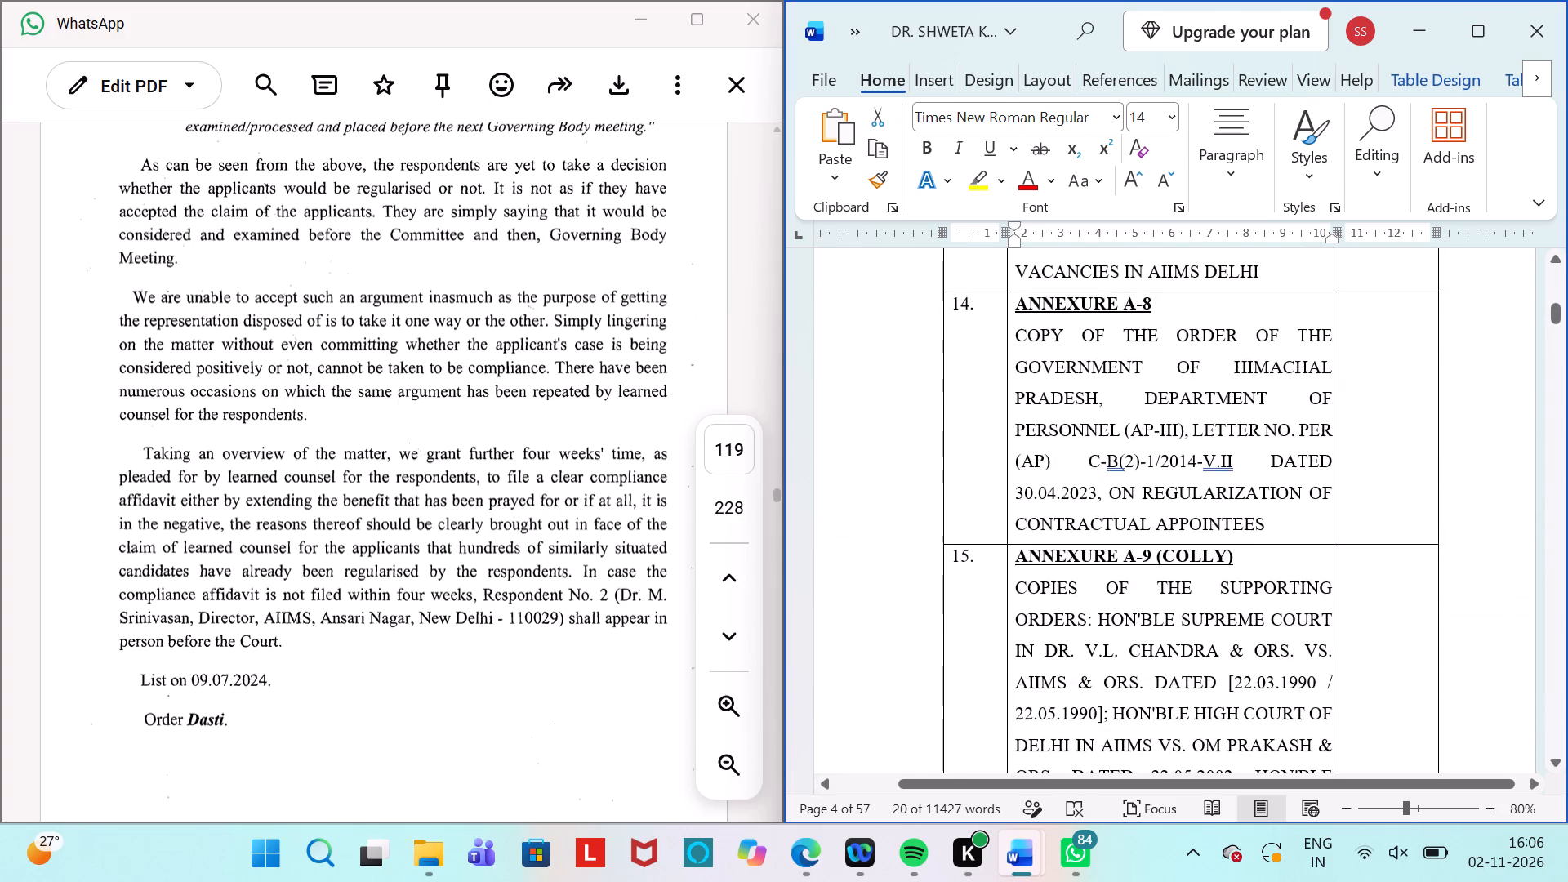
scroll(1316, 550, "down", 7)
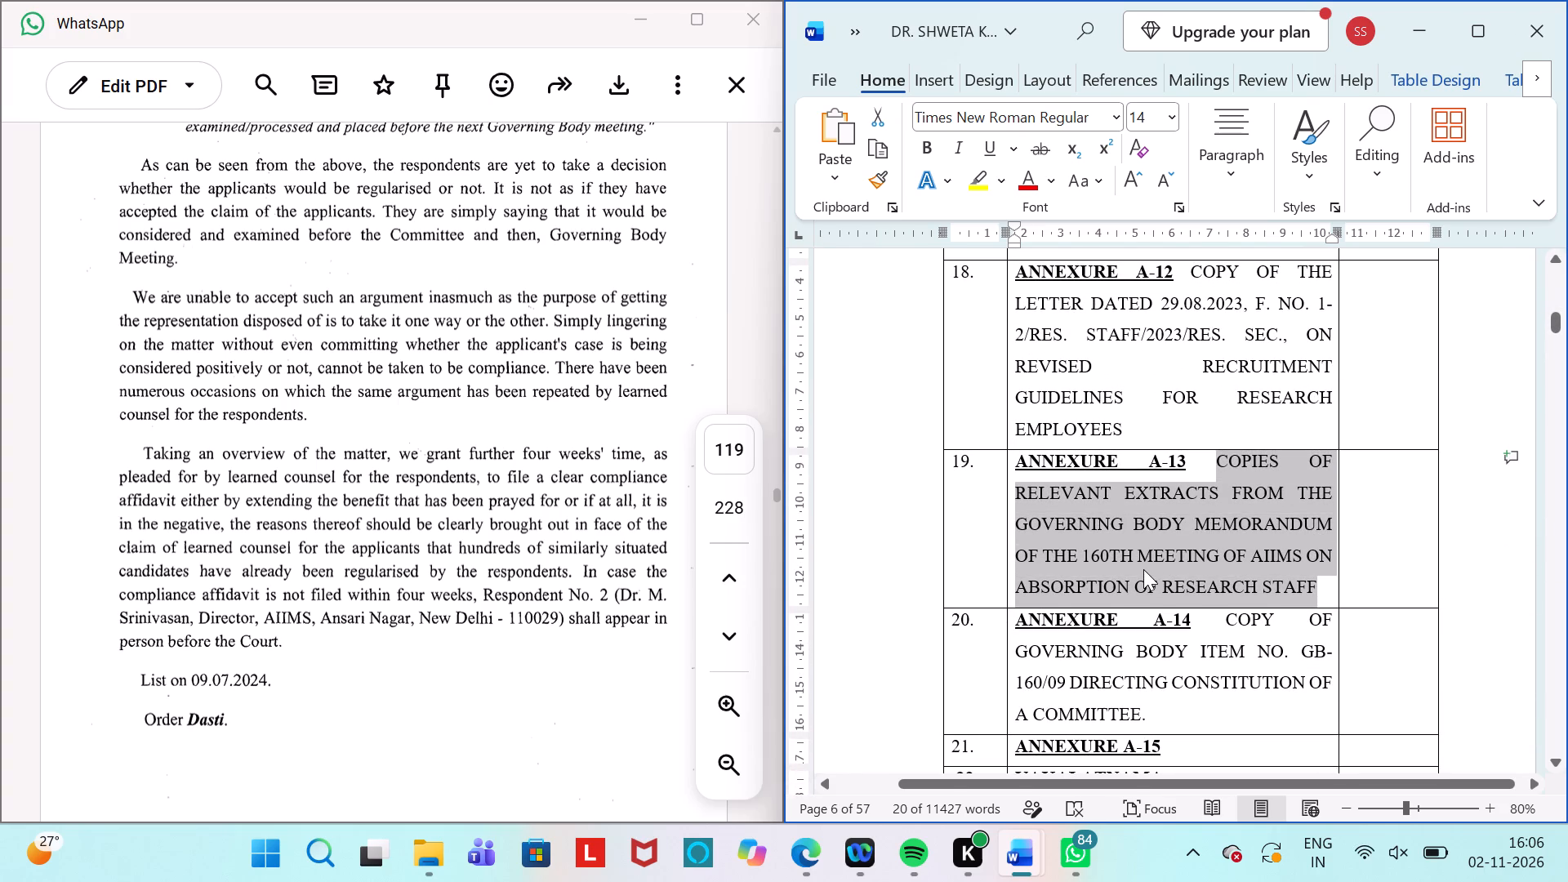
key("BackSpace")
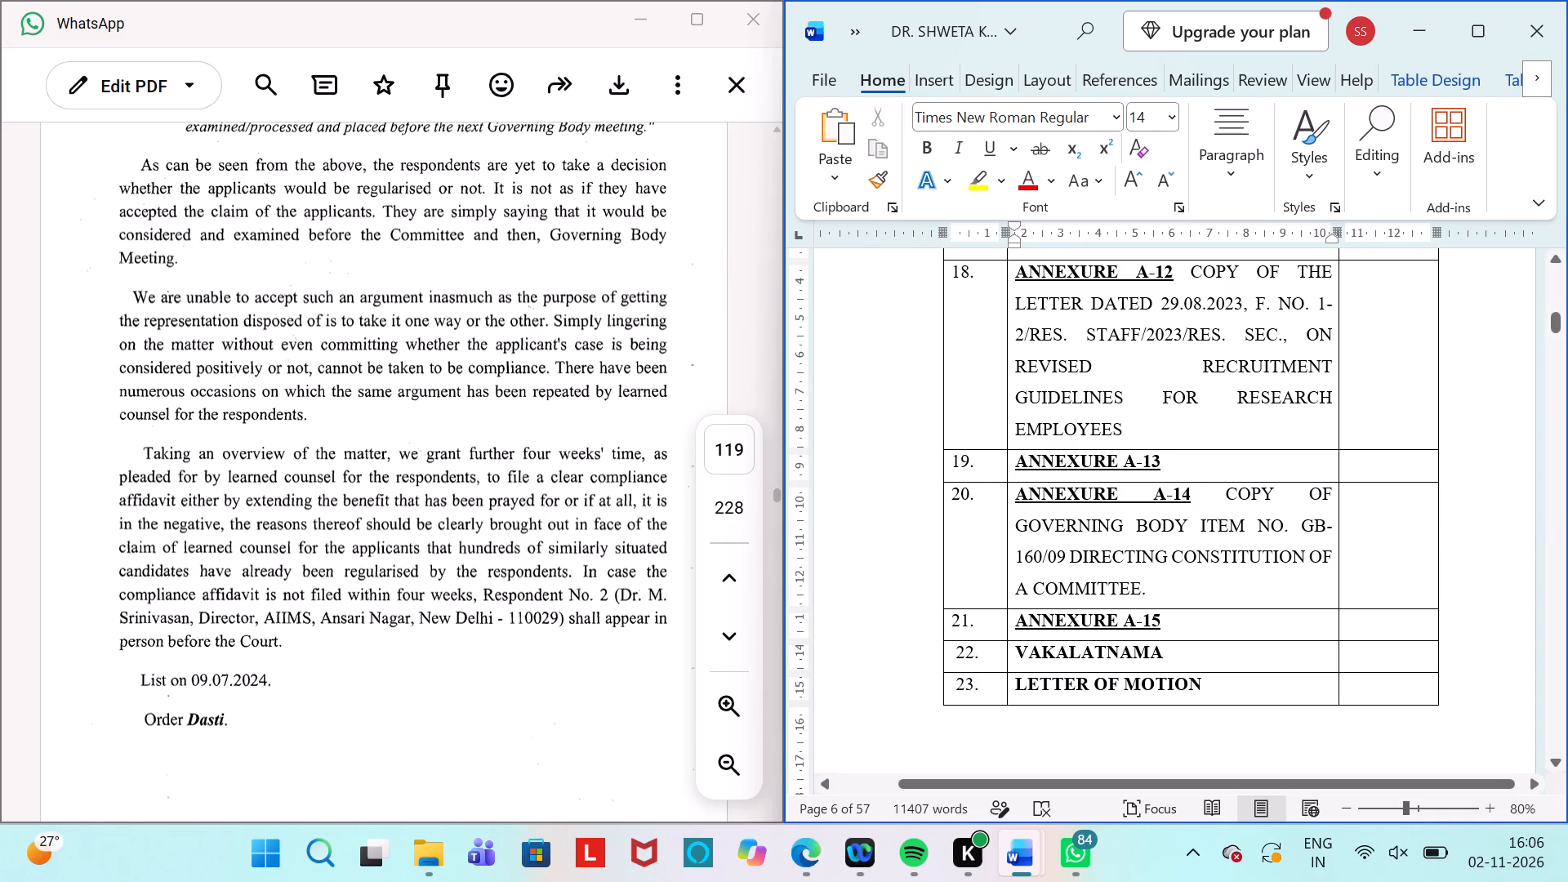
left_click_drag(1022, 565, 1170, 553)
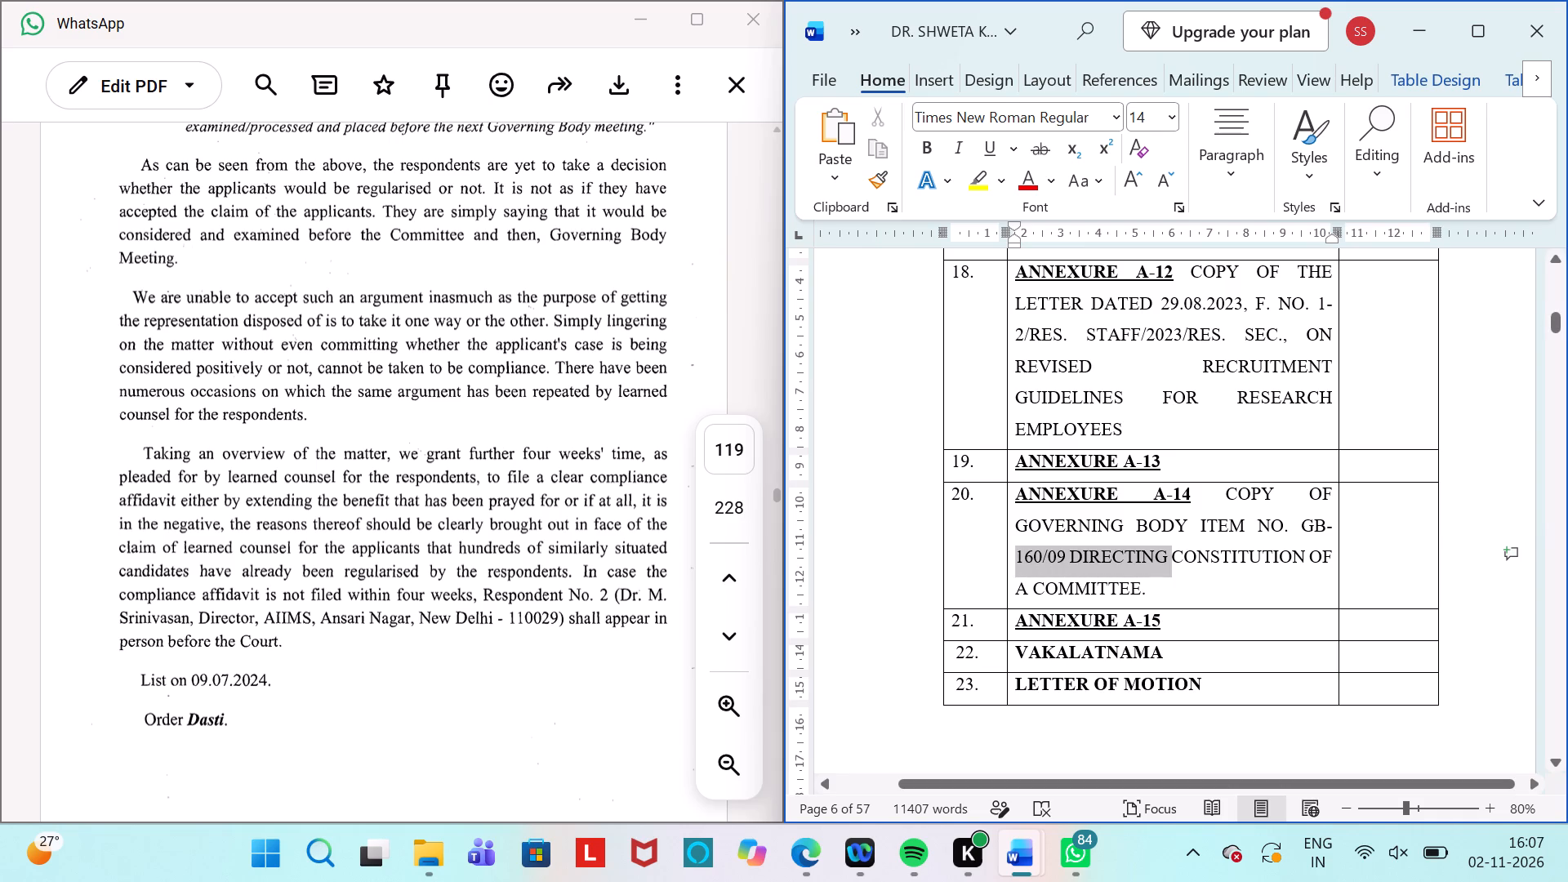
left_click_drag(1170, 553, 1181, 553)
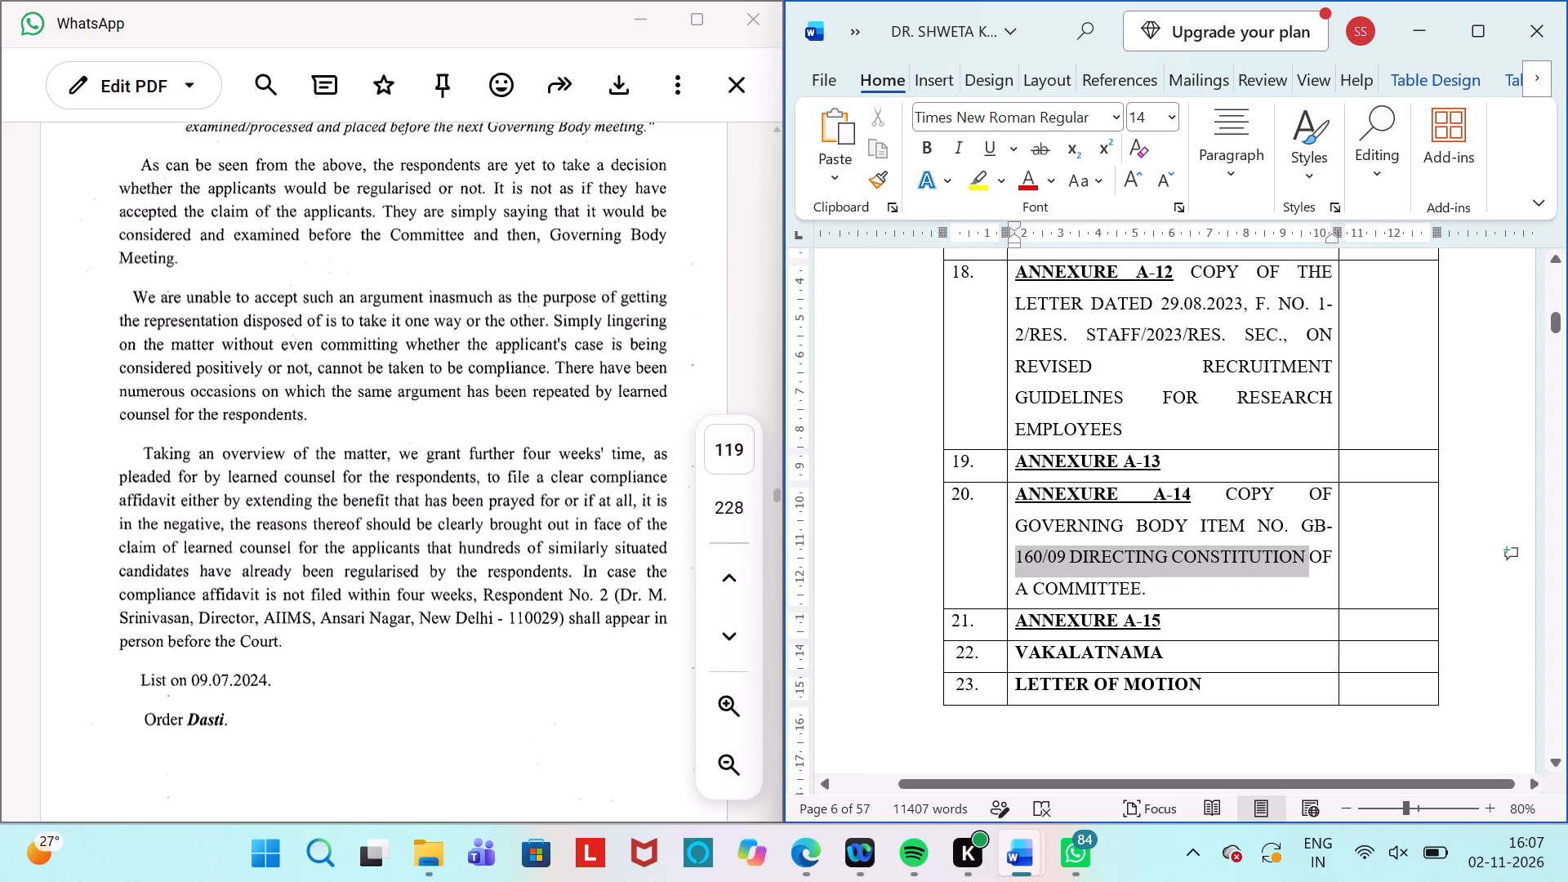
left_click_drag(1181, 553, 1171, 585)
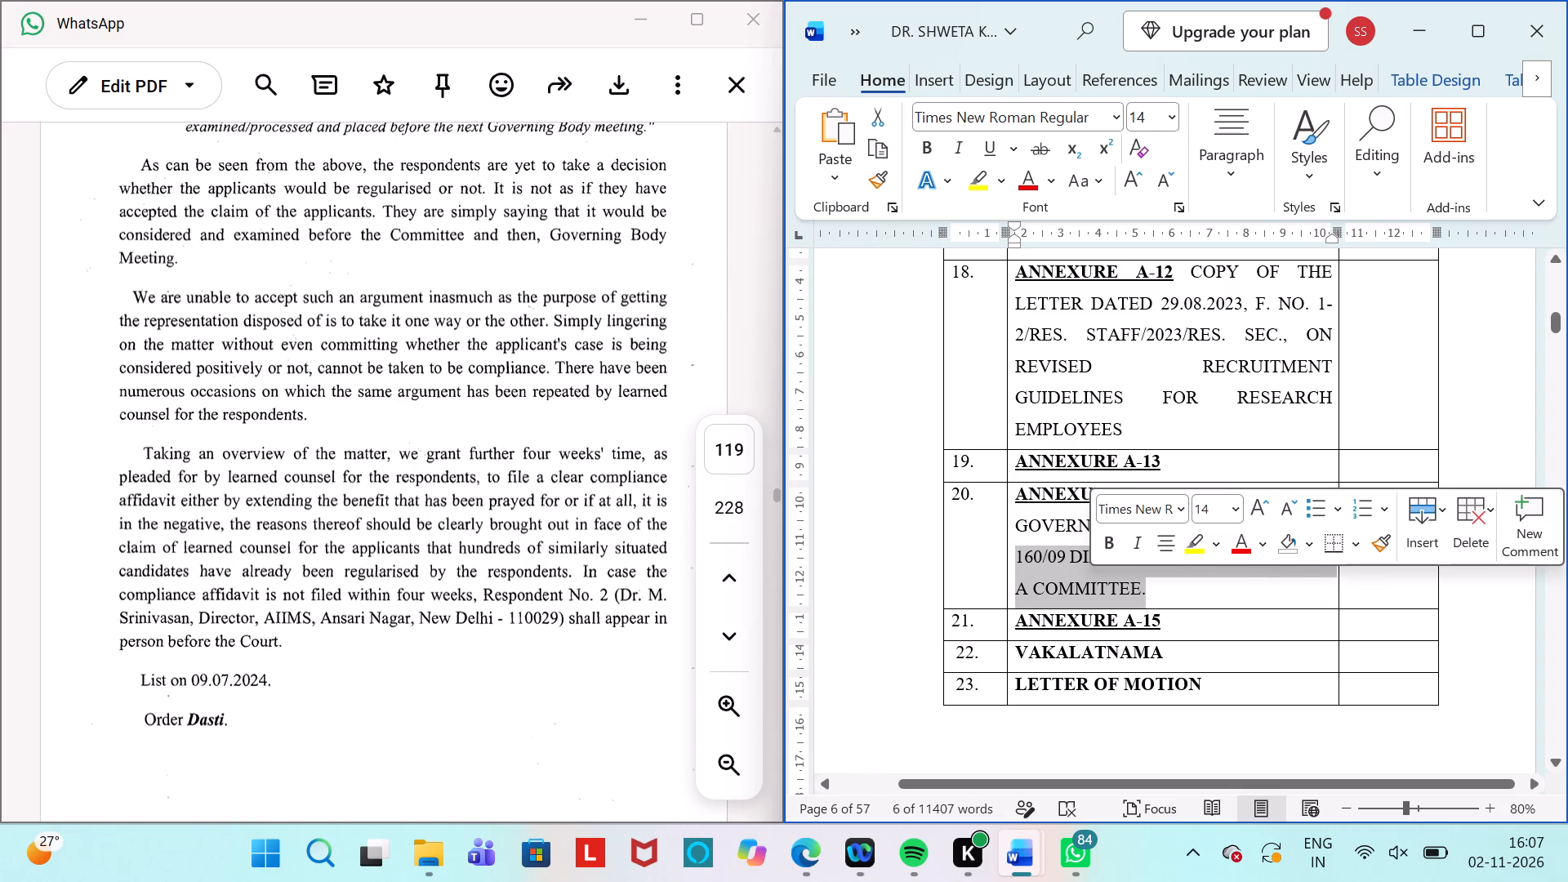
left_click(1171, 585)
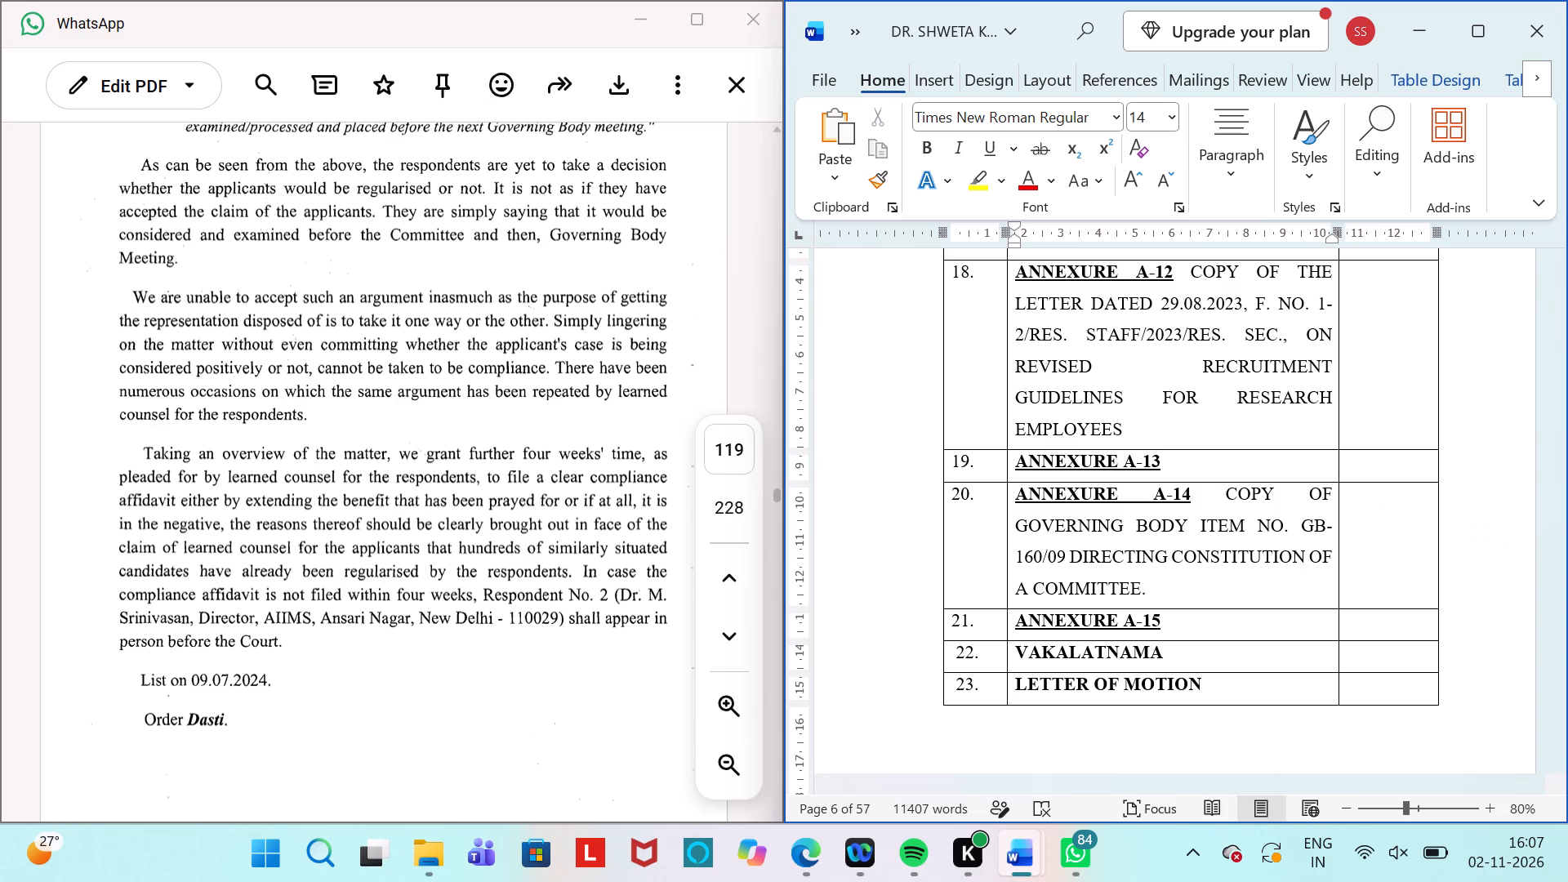
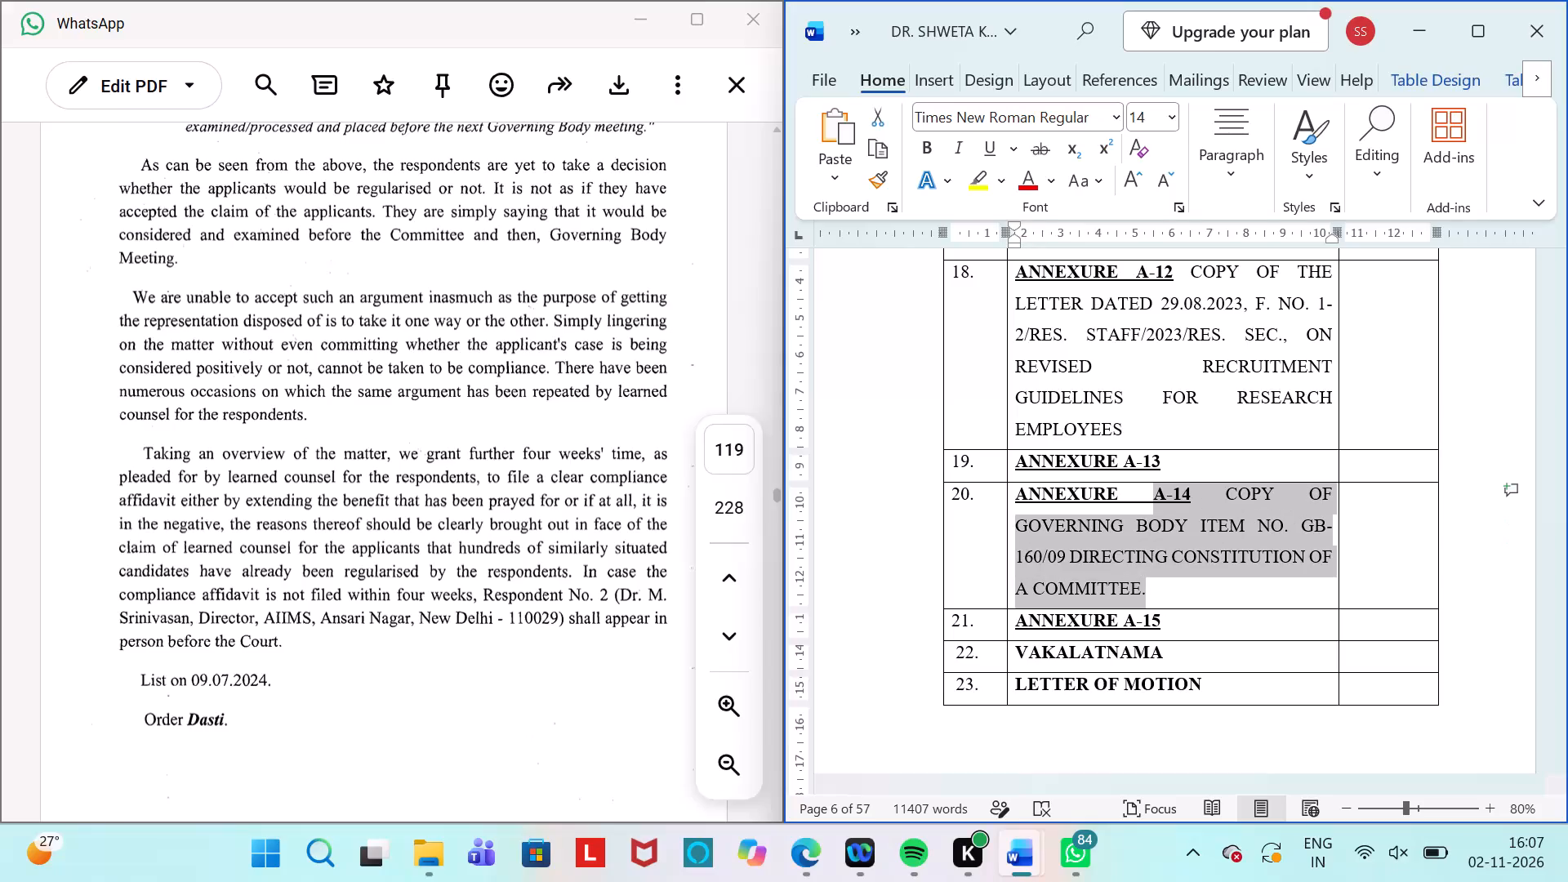
Copy "COPY OF GOVERNING BODY ITEM NO. GB-160/09 DIRECTING CONSTITUTION OF A COMMITTEE." from the Annexure A-14 entry into the Annexure A-13 entry.
key("shift+Right")
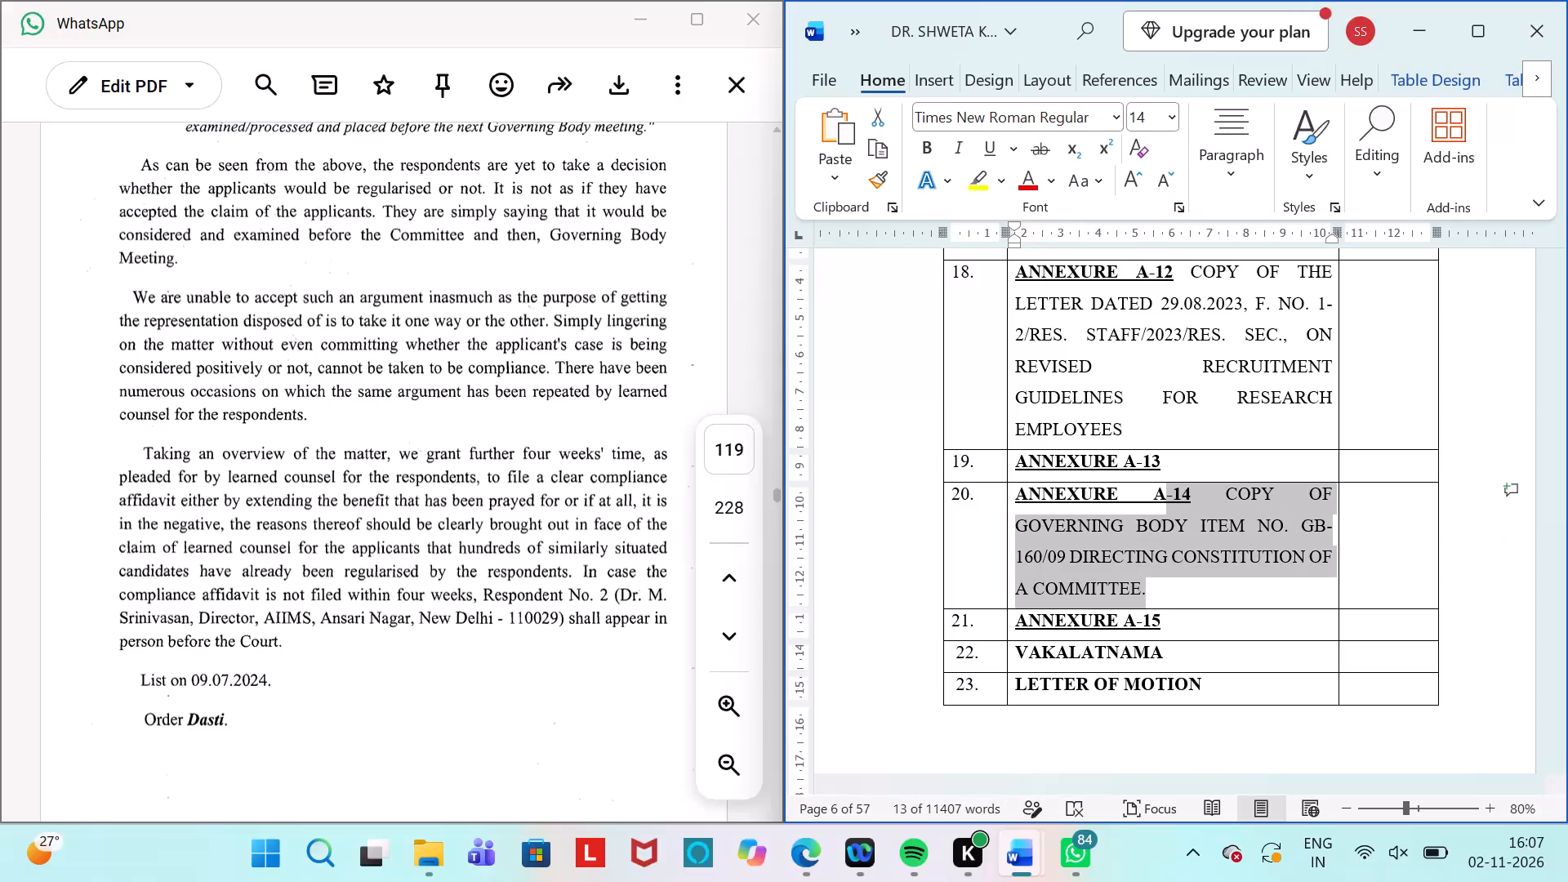
key("shift+Right")
key("shift+Right")
key("shift+Right")
key("shift+Right")
key("shift+Right")
key("shift+Left")
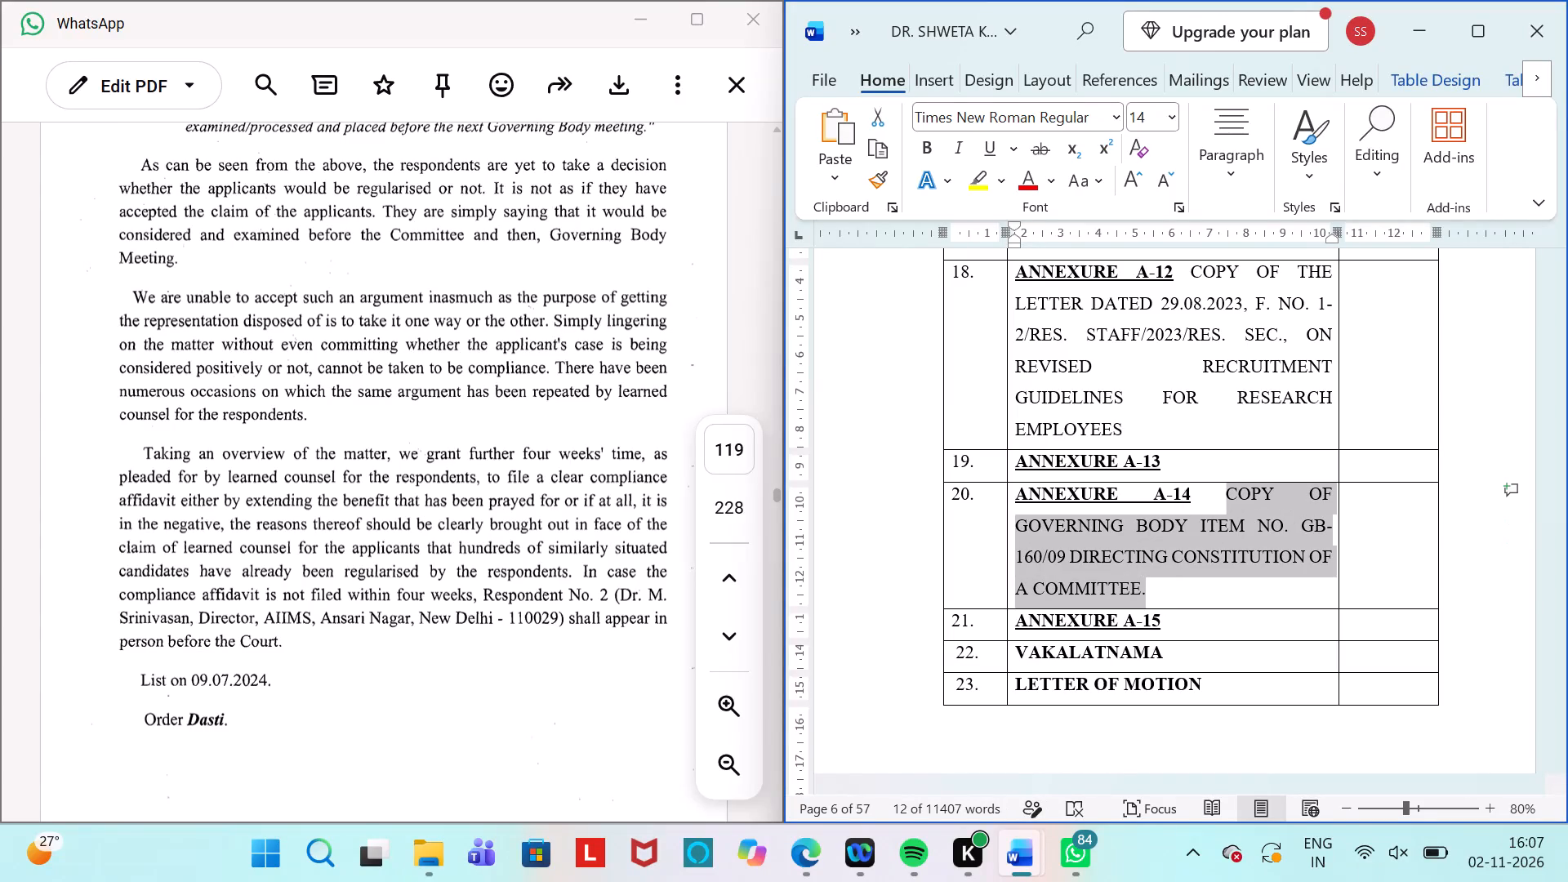
key("ctrl+c")
key("ctrl+c")
key("ctrl+c")
key("ctrl+c")
key("ctrl+c")
key("ctrl+c")
key("ctrl+c")
key("ctrl+c")
key("ctrl+c")
key("ctrl+c")
key("ctrl+c")
key("ctrl+c")
key("ctrl+c")
key("ctrl+c")
left_click(1199, 475)
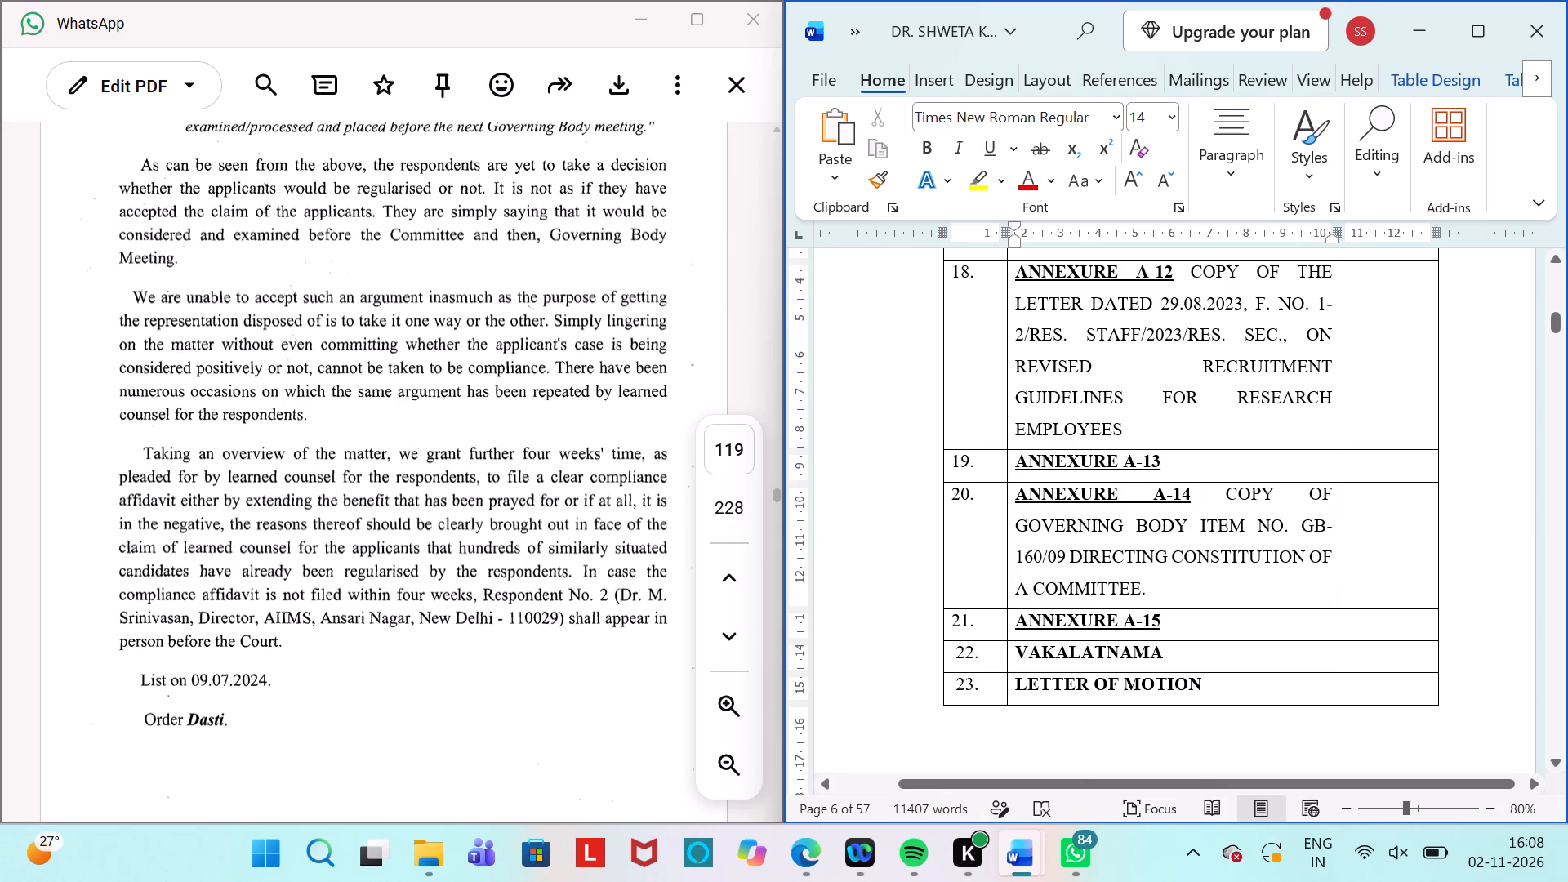
key("ctrl+v")
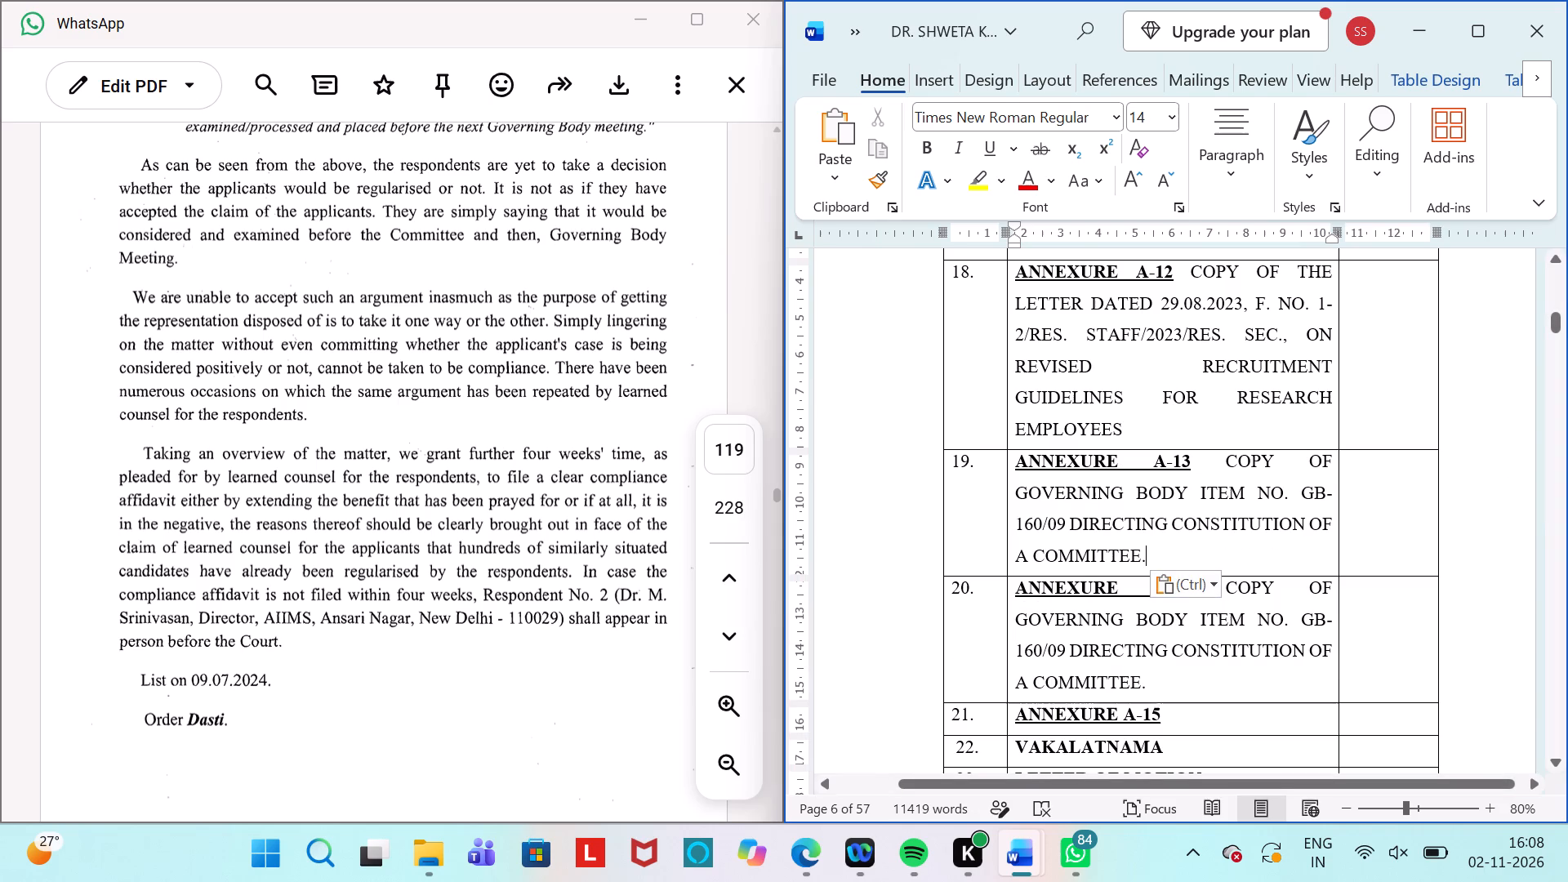
Delete row 20, the duplicated Annexure A-14 entry, from the index table.
left_click(1410, 666)
left_click_drag(1410, 666, 950, 609)
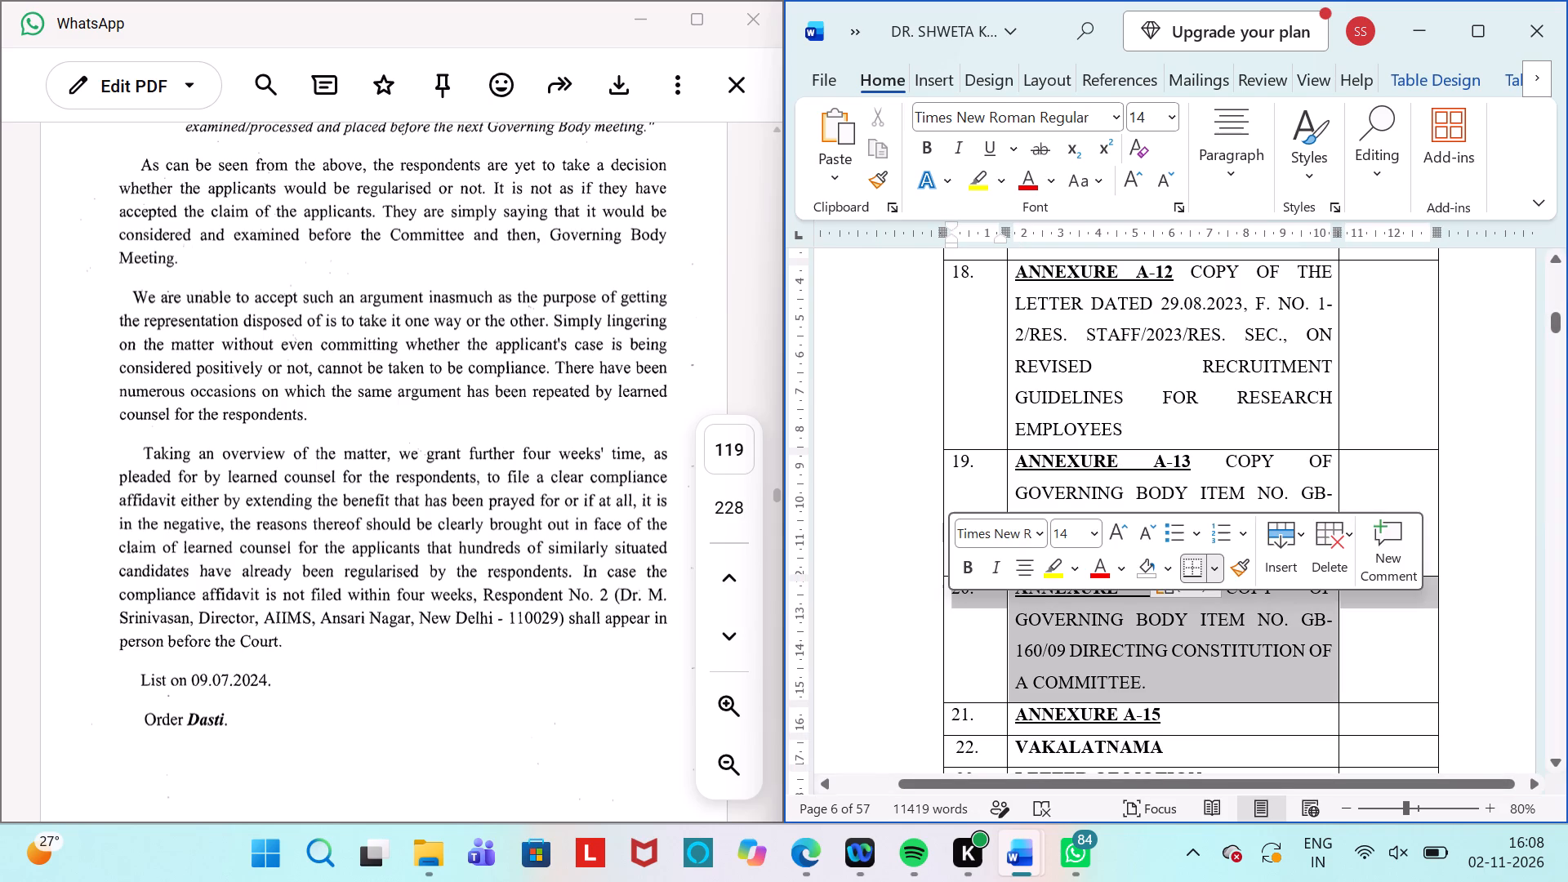
left_click(1319, 529)
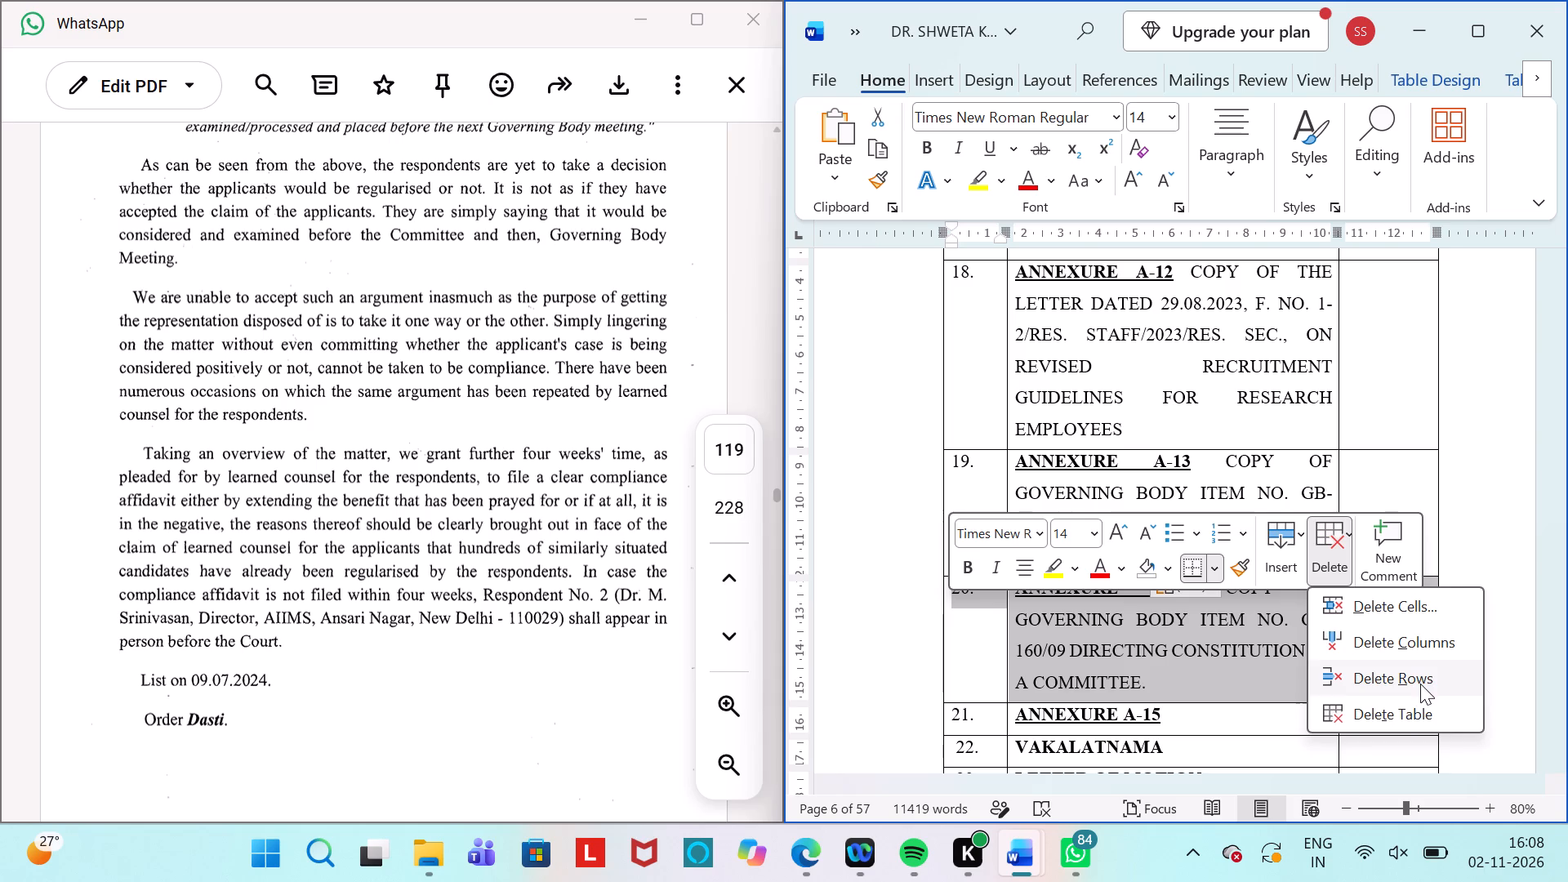
Delete row 20, the duplicated Annexure A-14 entry, from the index table.
left_click(1420, 684)
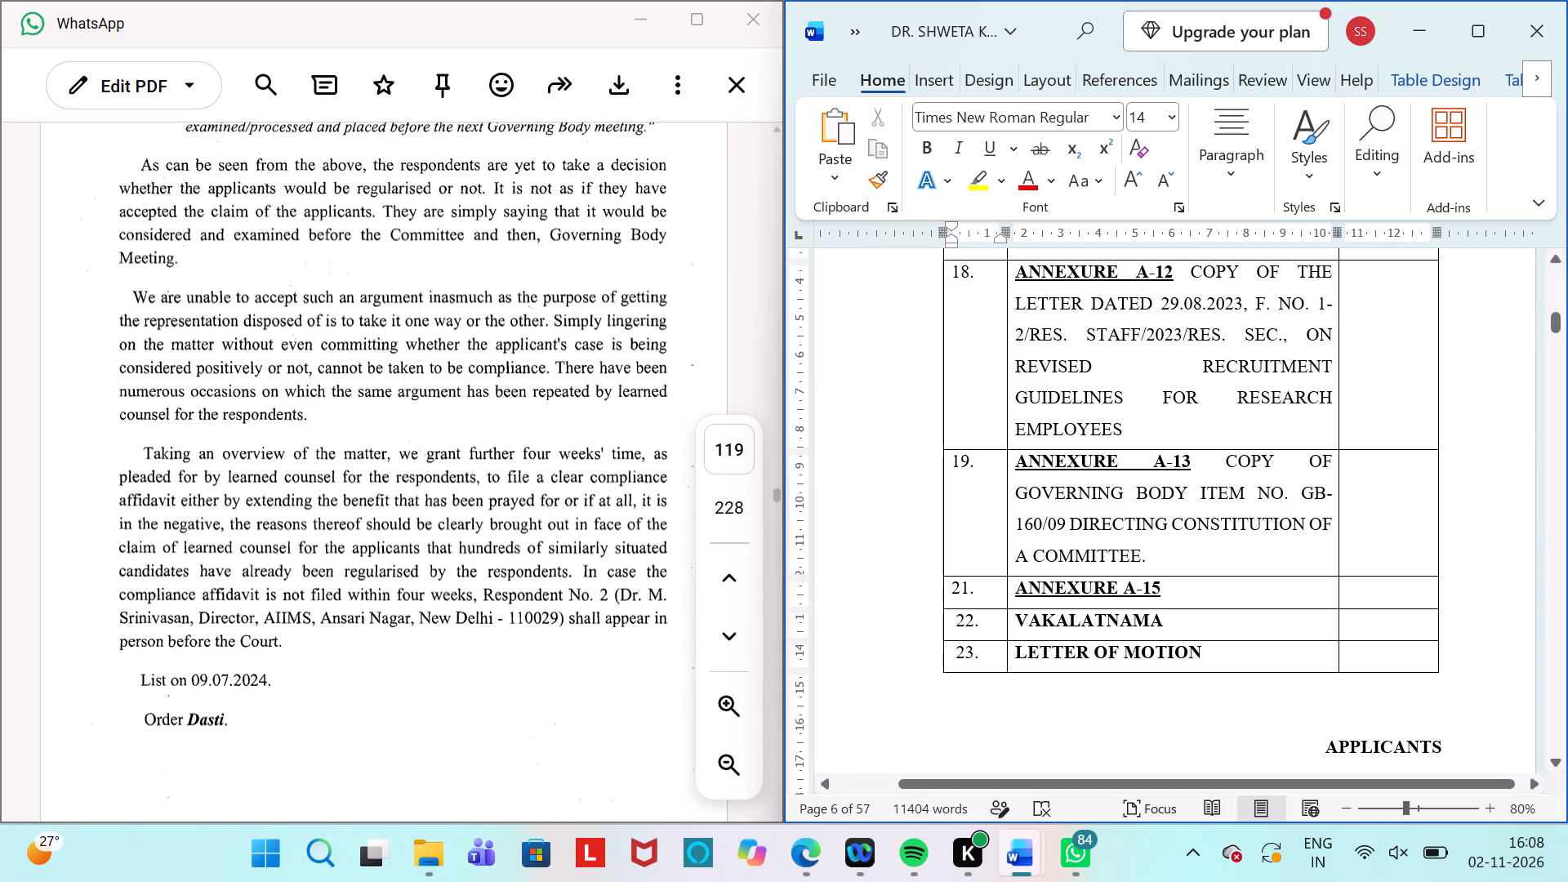
Renumber the "ANNEXURE A-15" heading in row 21 of the index table as "ANNEXURE A-14".
left_click(1199, 590)
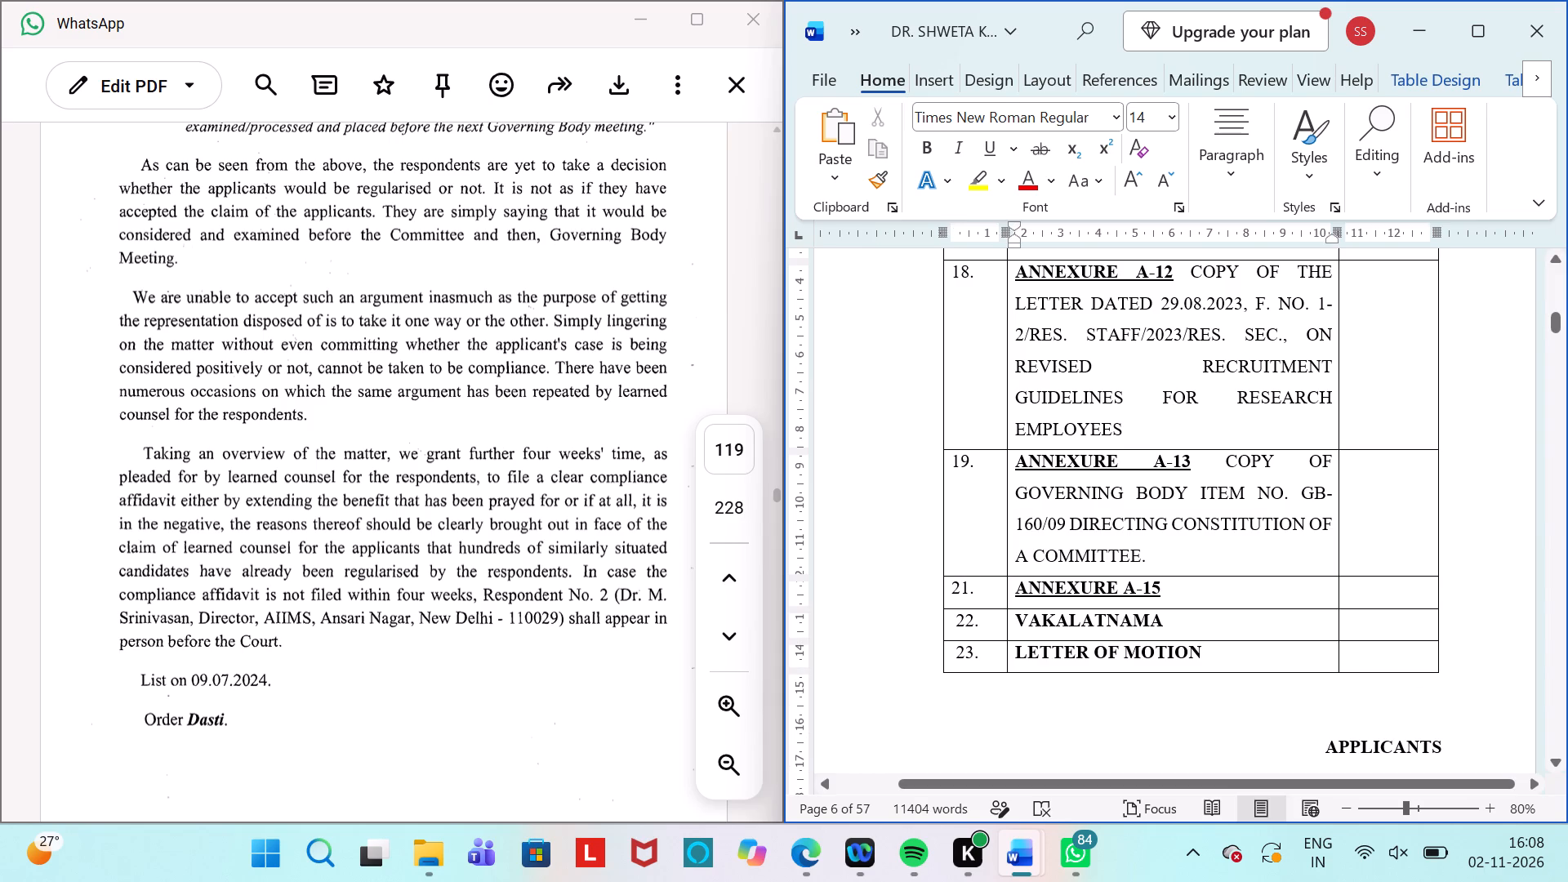
key("Left")
key("shift+Left")
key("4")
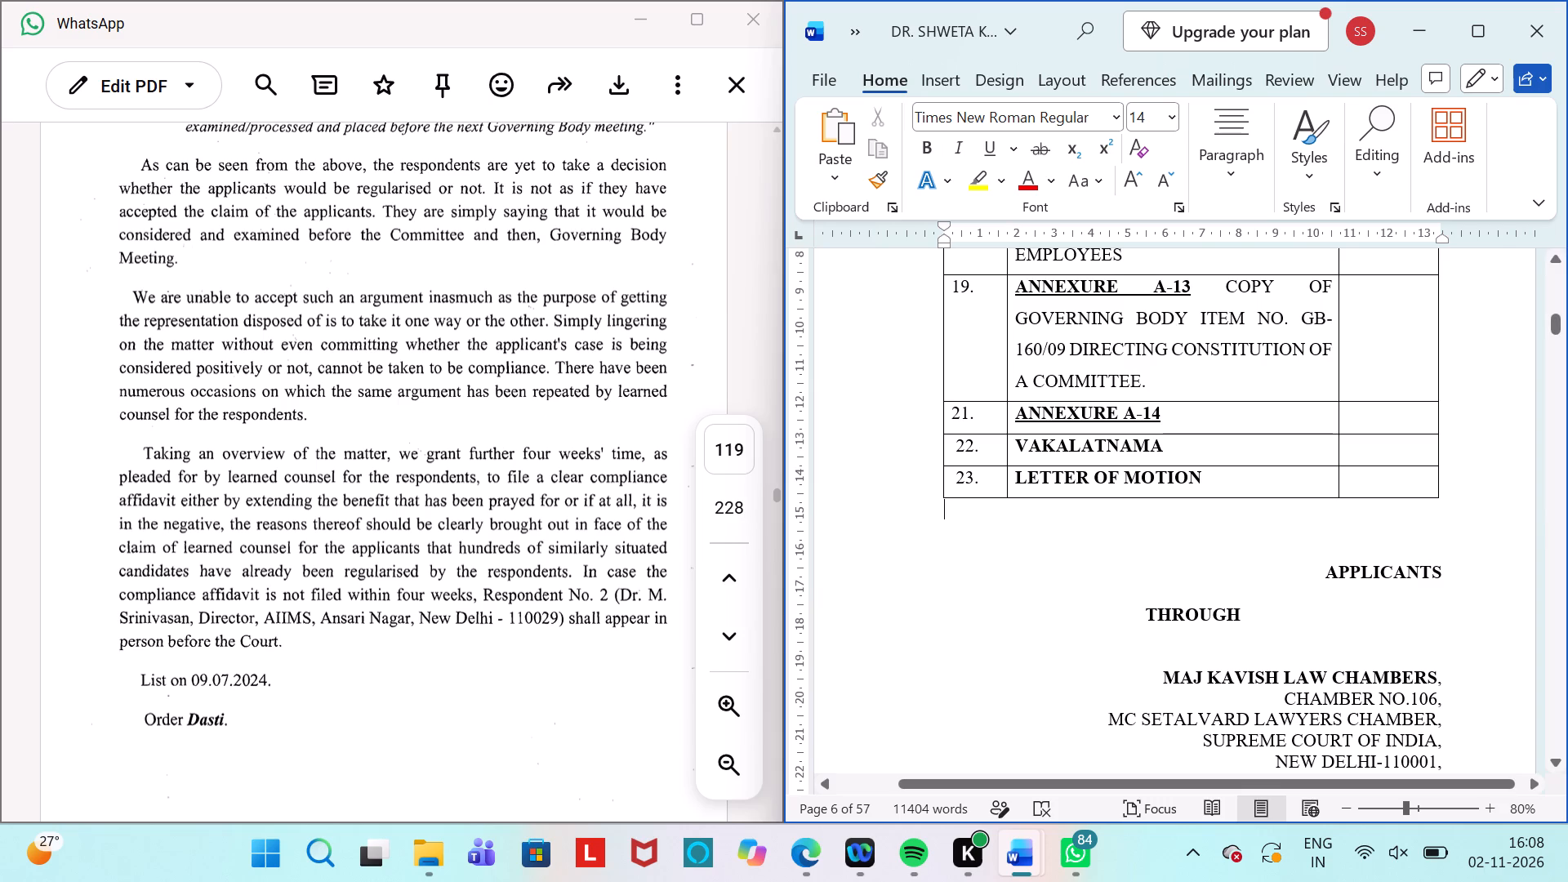
left_click_drag(1221, 284, 1226, 284)
left_click_drag(1226, 284, 1164, 381)
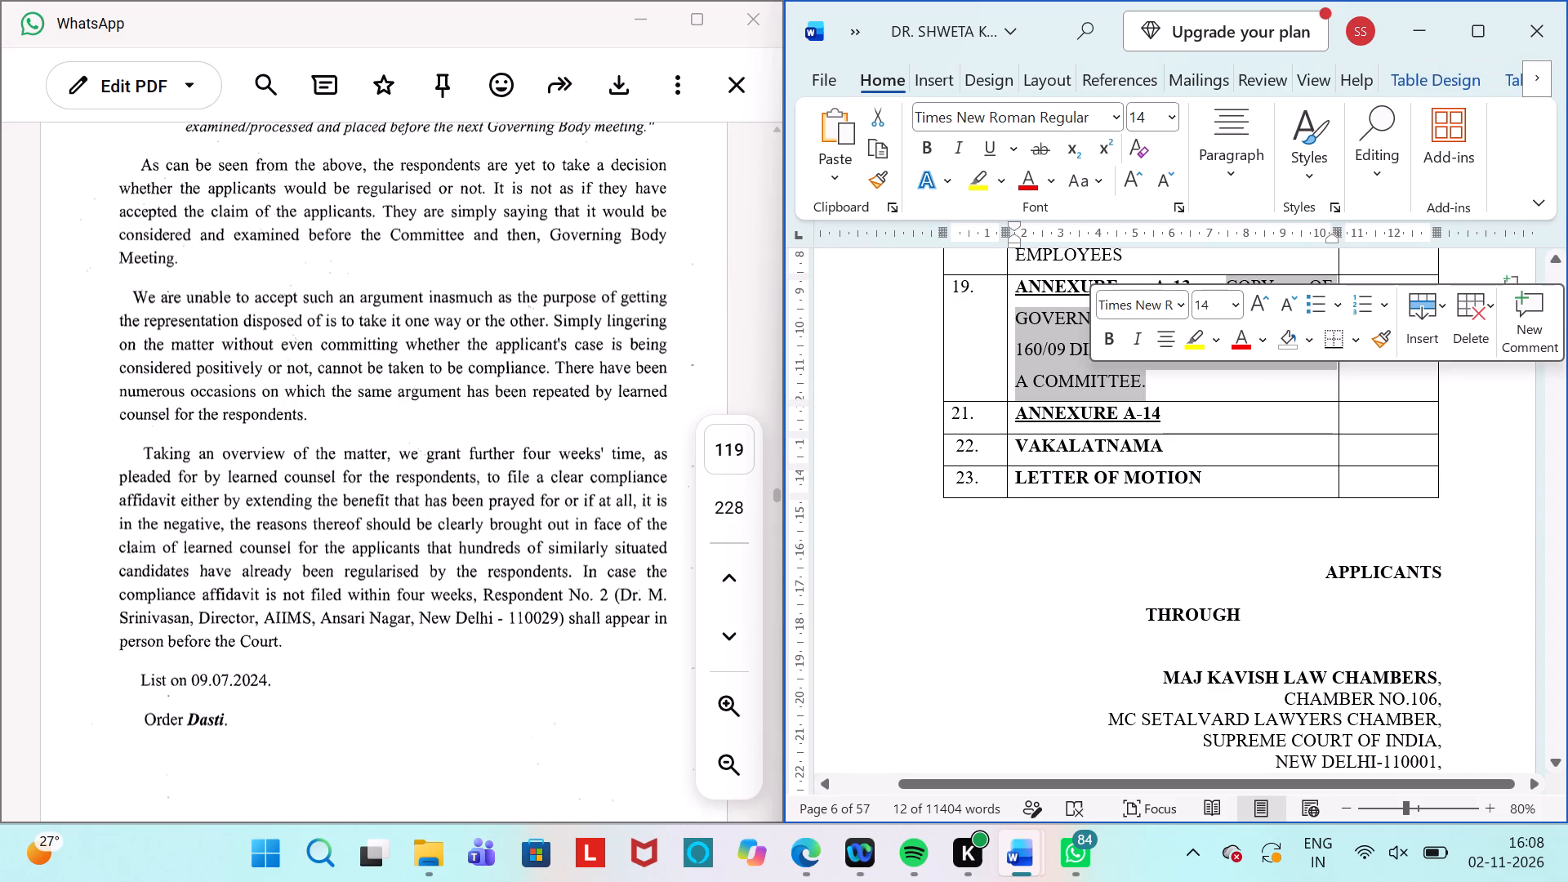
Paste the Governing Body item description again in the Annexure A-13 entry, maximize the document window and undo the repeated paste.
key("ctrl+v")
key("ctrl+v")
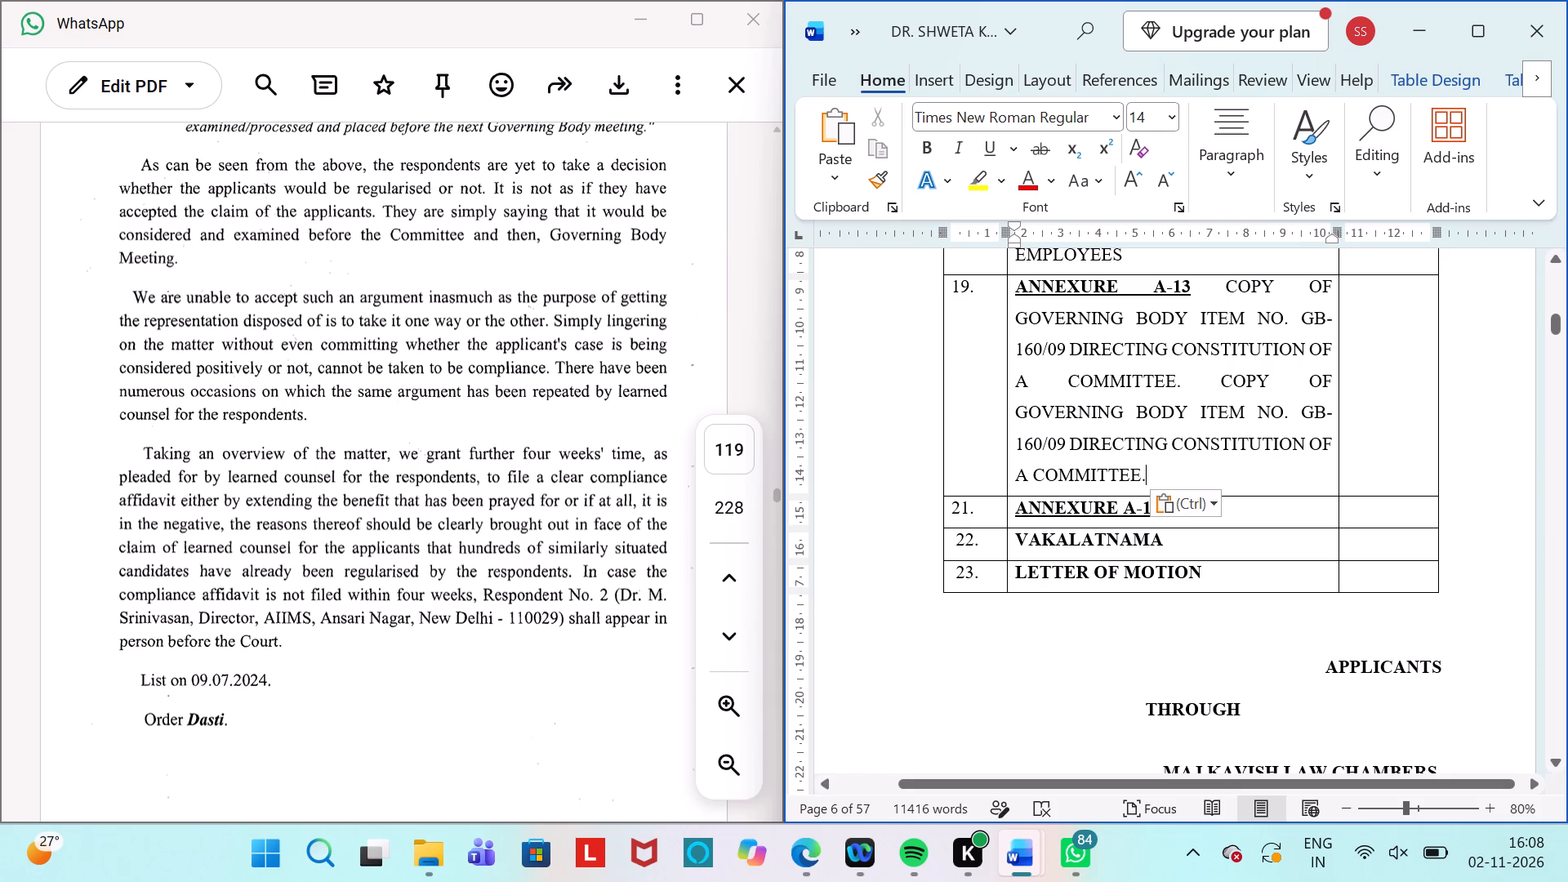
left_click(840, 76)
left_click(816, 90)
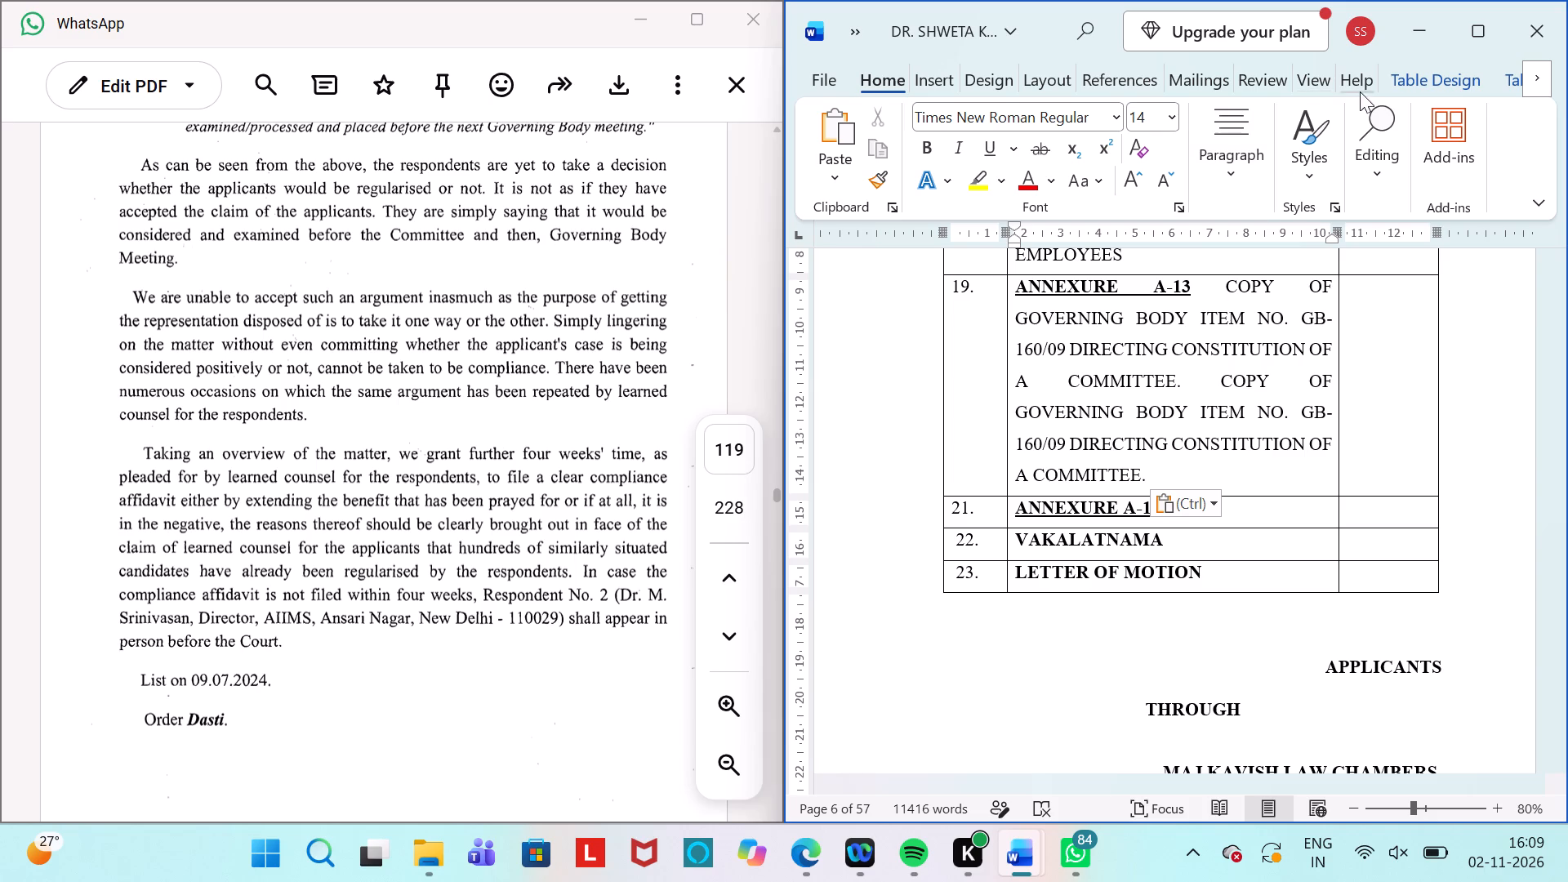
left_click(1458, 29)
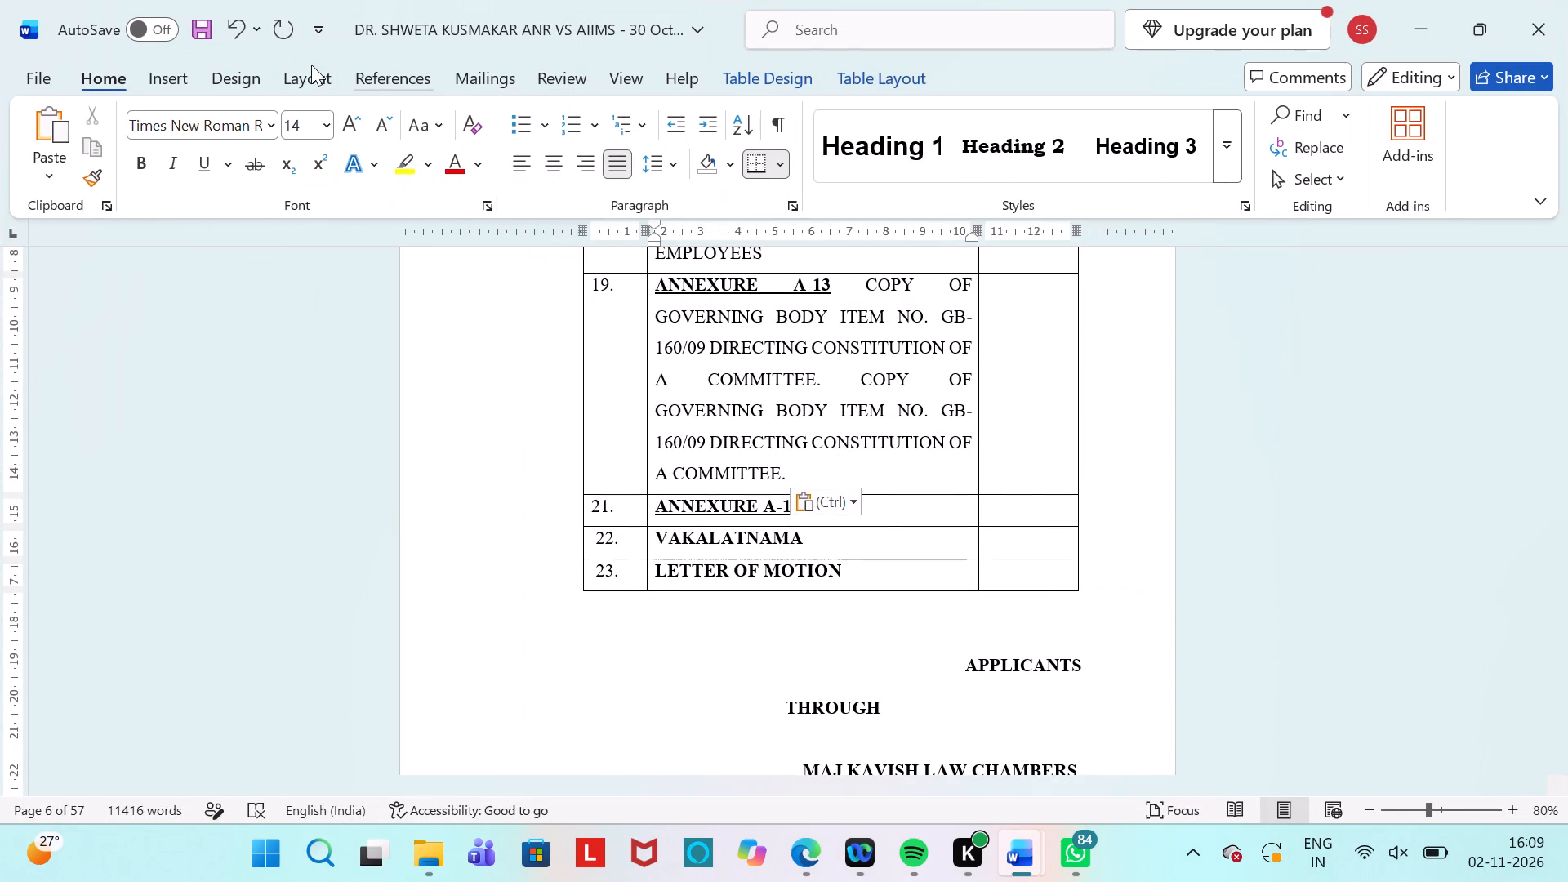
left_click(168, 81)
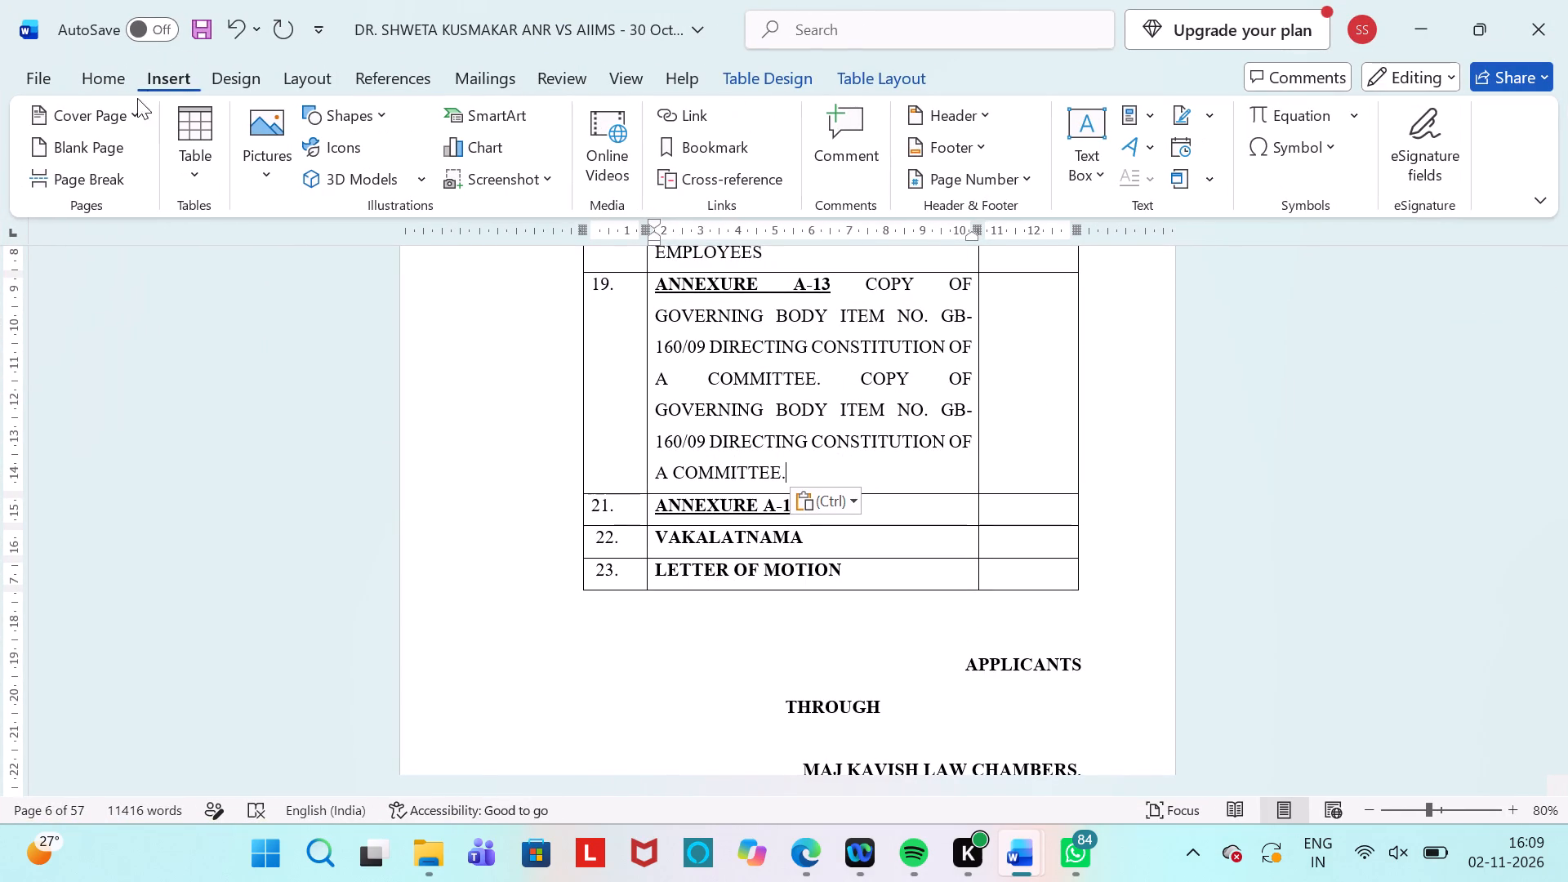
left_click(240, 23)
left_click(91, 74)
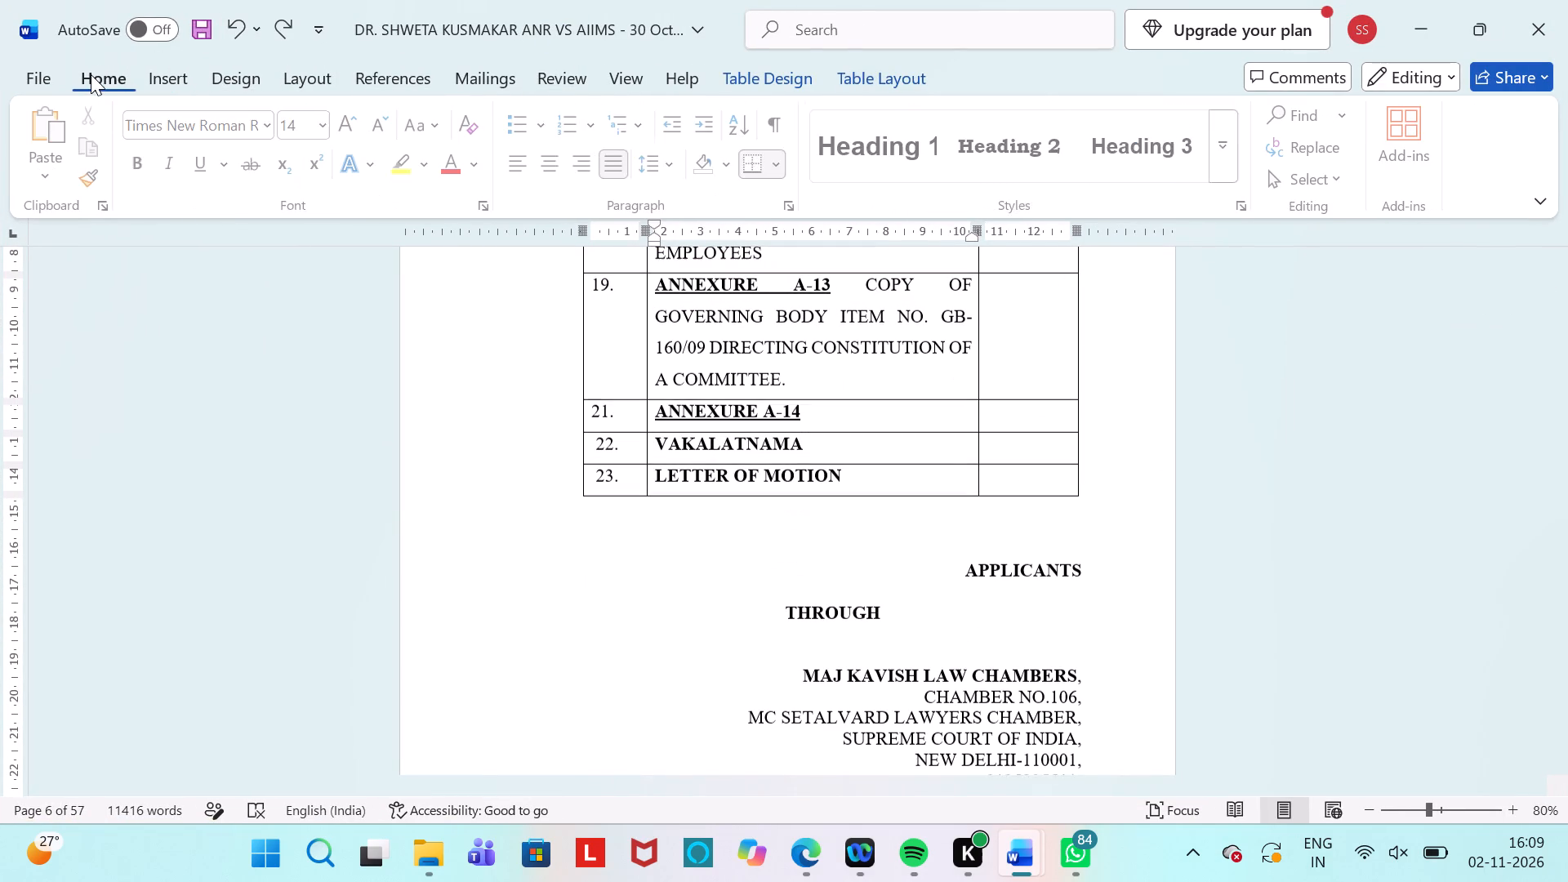
Copy the description that follows the "ANNEXURE A-13" heading, from "COPY OF GOVERNING BODY ITEM" through "A COMMITTEE.".
scroll(732, 467, "up", 1)
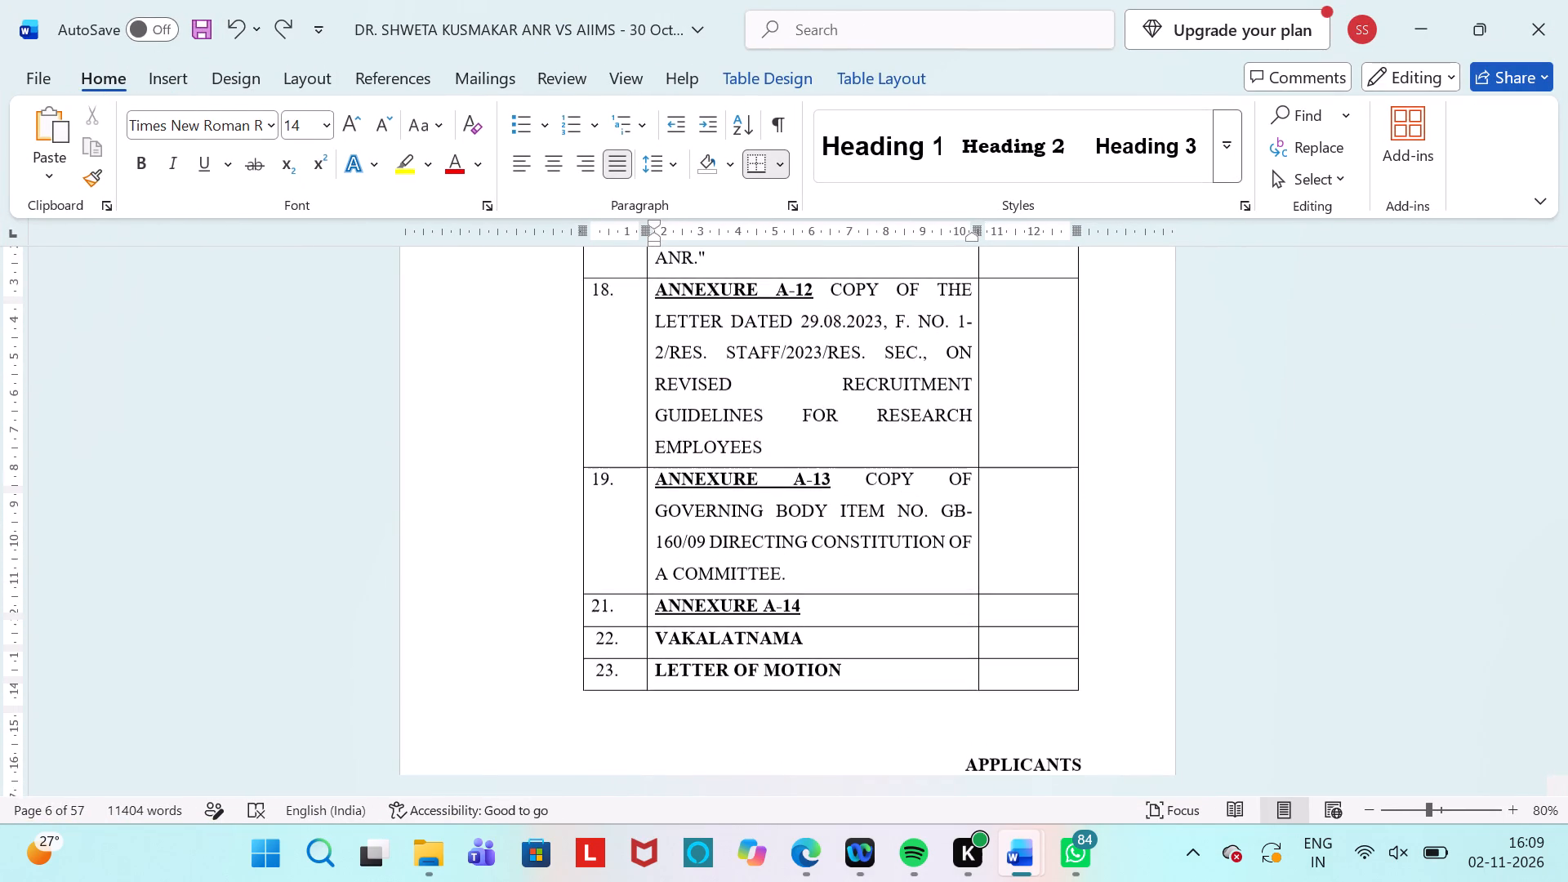
scroll(732, 467, "up", 1)
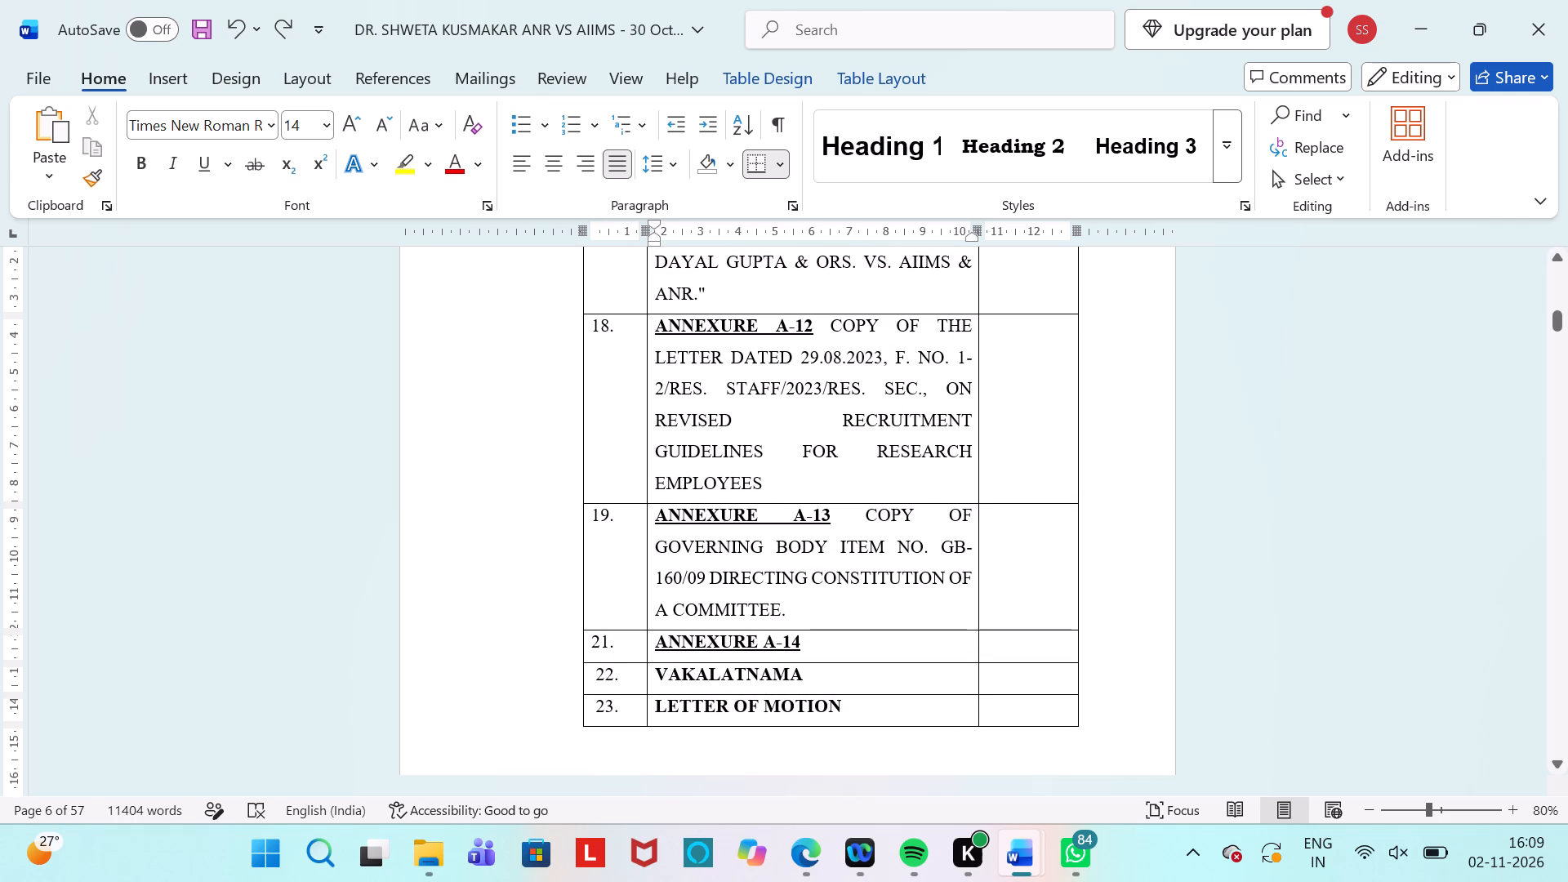
key("shift+Up")
key("shift+Up")
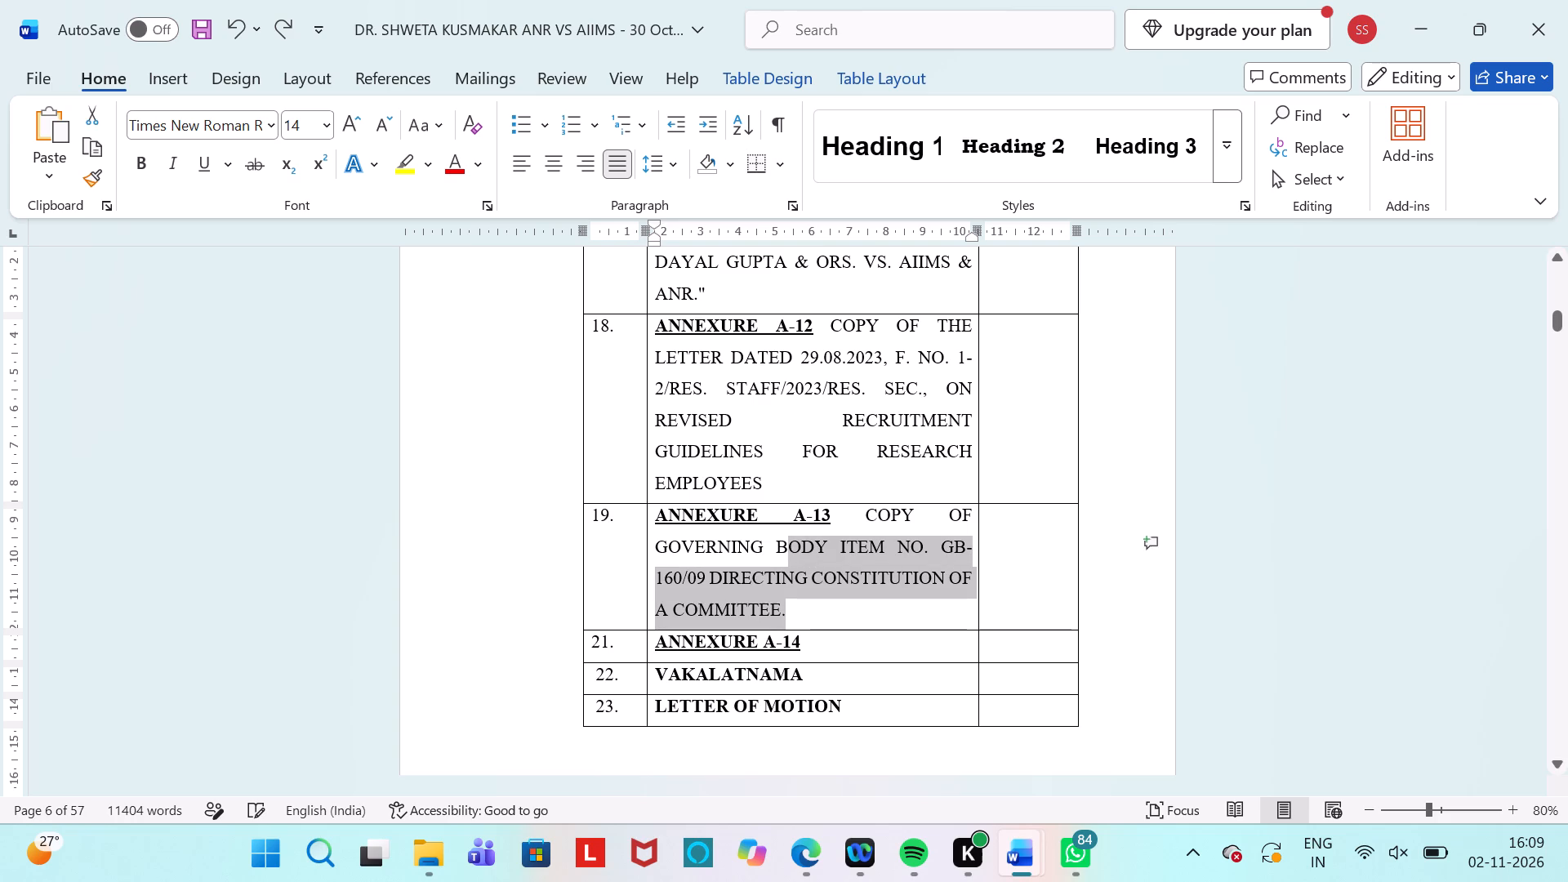
key("shift+Up")
key("shift+Right")
key("shift+Right")
key("shift+Right")
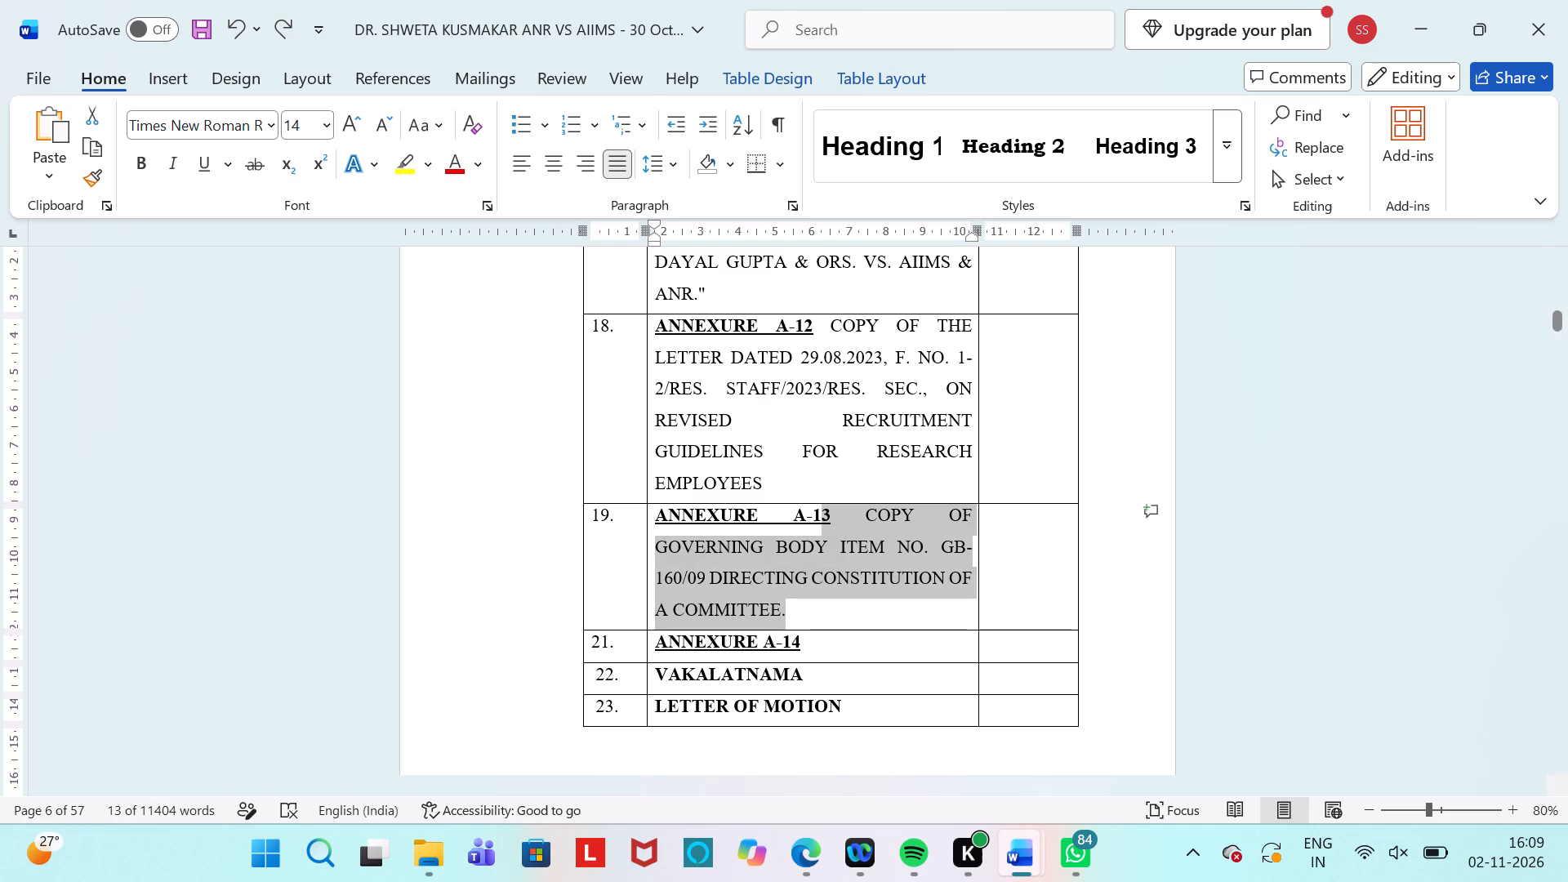
key("shift+Right")
key("shift+Right")
key("shift+Right")
key("shift+Left")
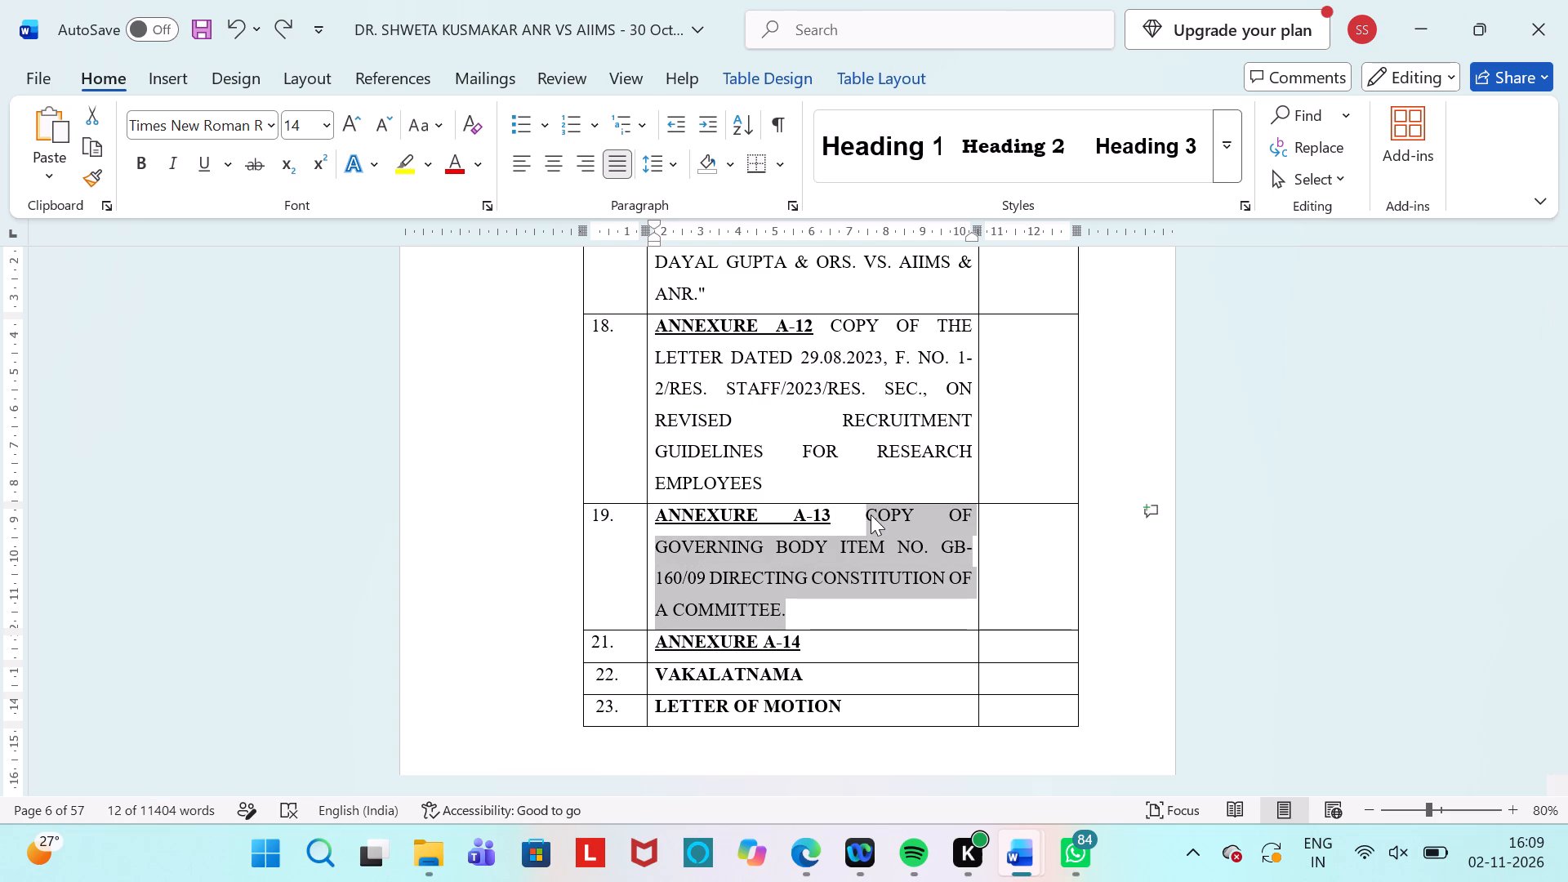
key("ctrl+c")
key("ctrl+c")
key("ctrl+c")
key("ctrl+c")
key("ctrl+c")
key("ctrl+c")
key("ctrl+c")
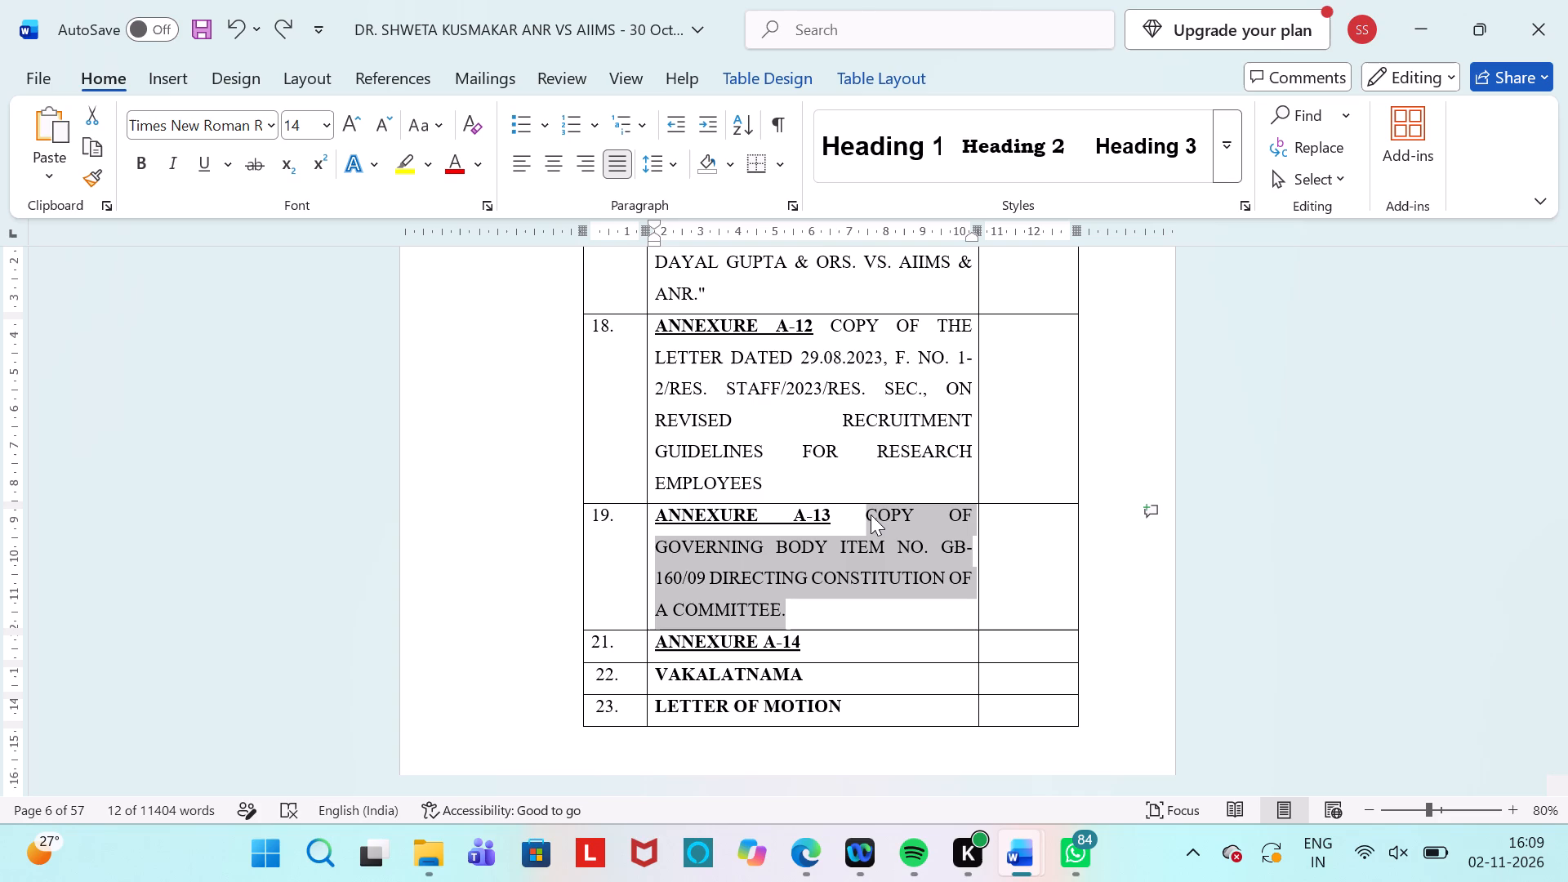
left_click(848, 557)
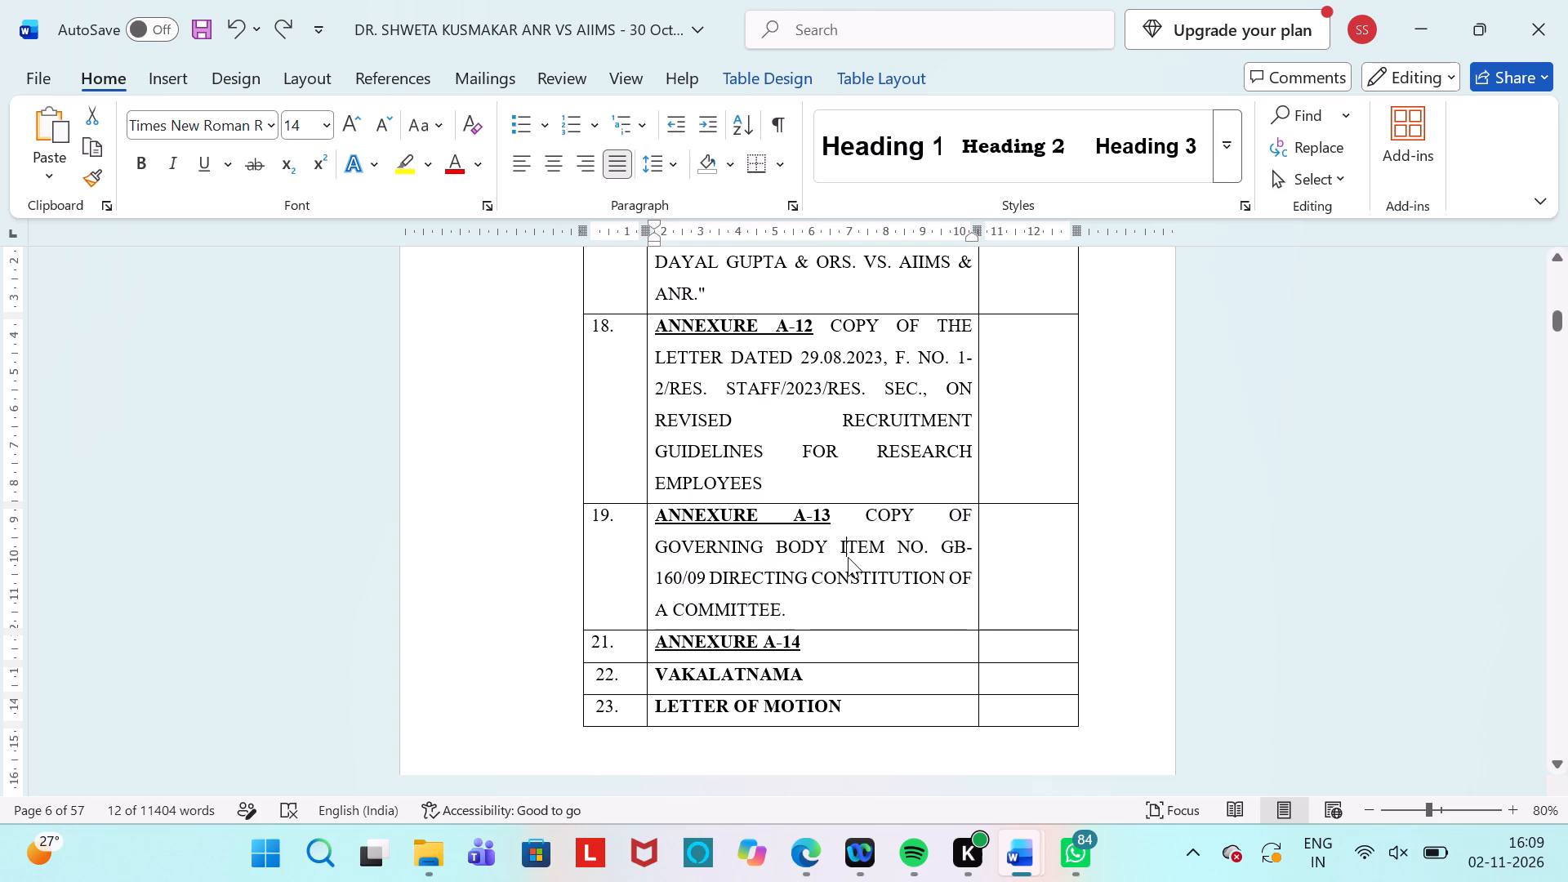
Look through the filing from the end of the index to the list of dates, and return to review the earlier annexure entries.
scroll(848, 557, "down", 7)
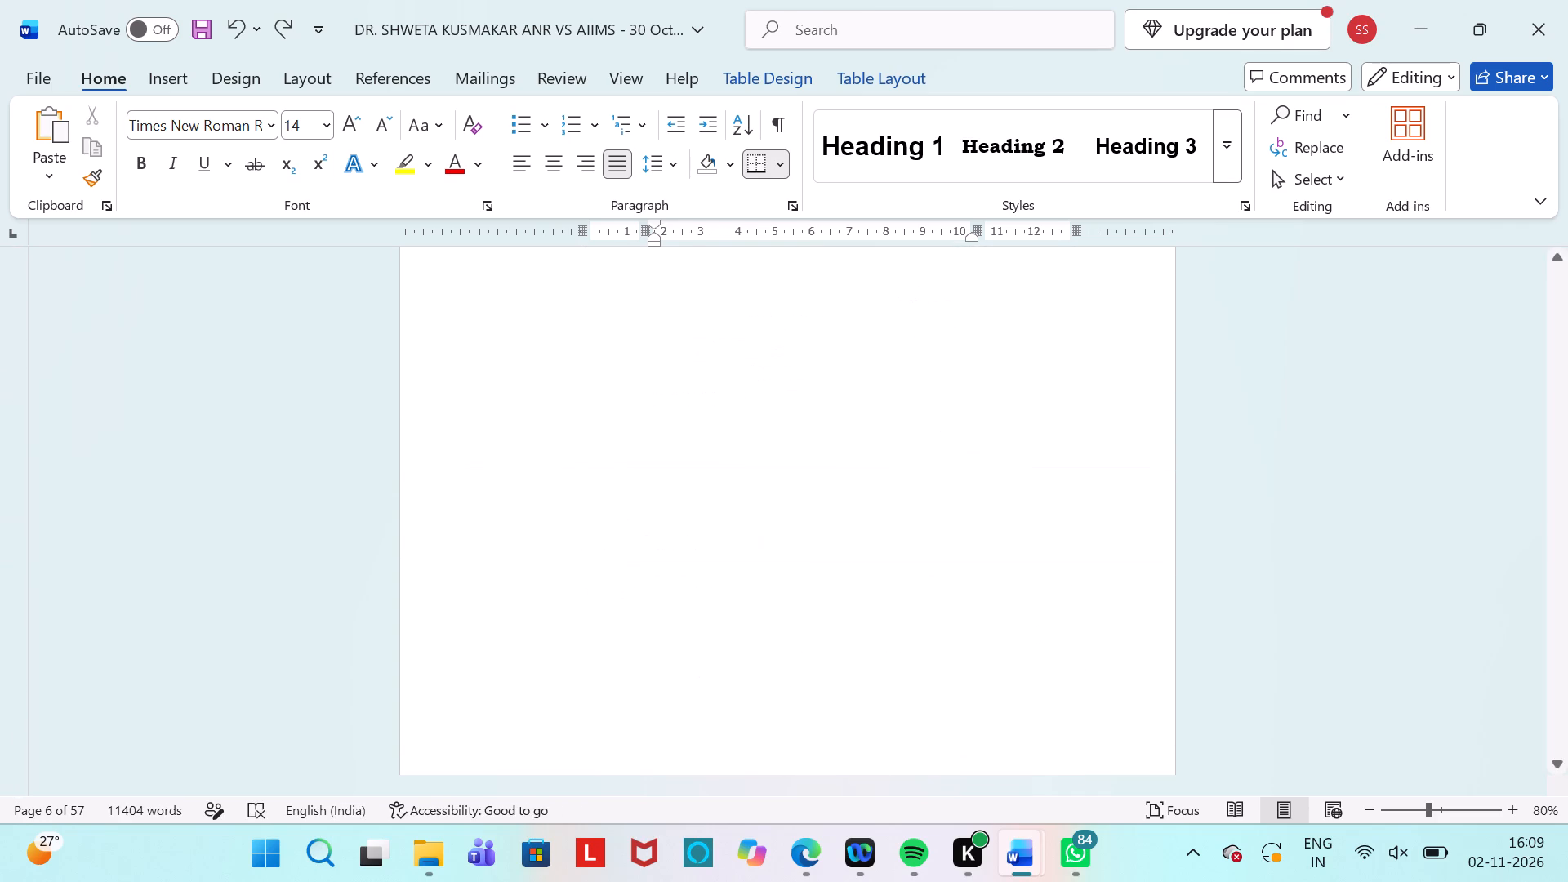
scroll(848, 557, "down", 3)
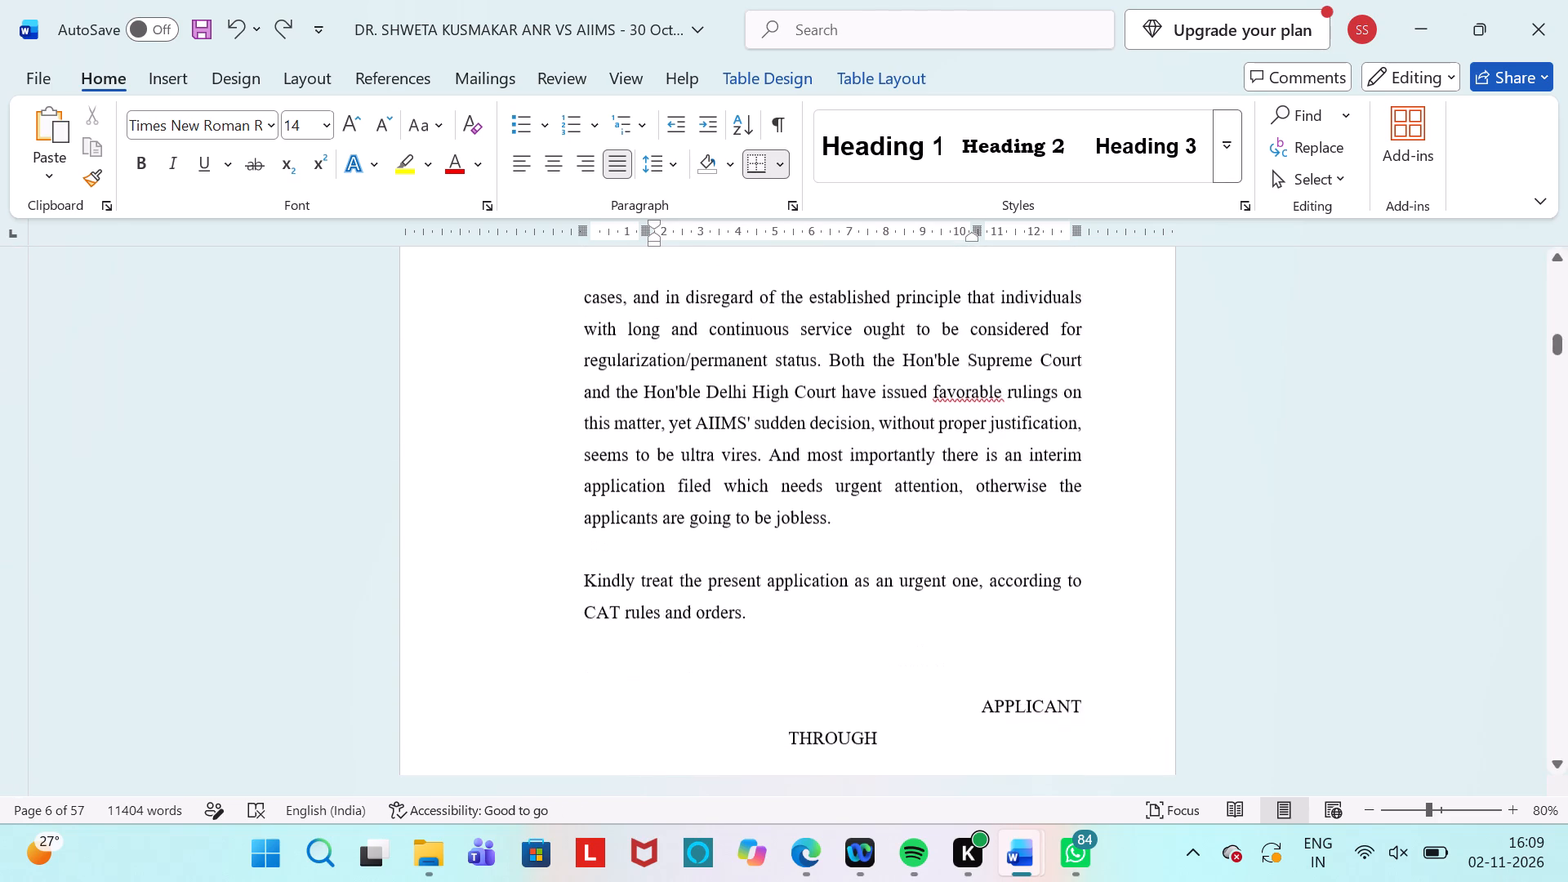
scroll(848, 557, "down", 6)
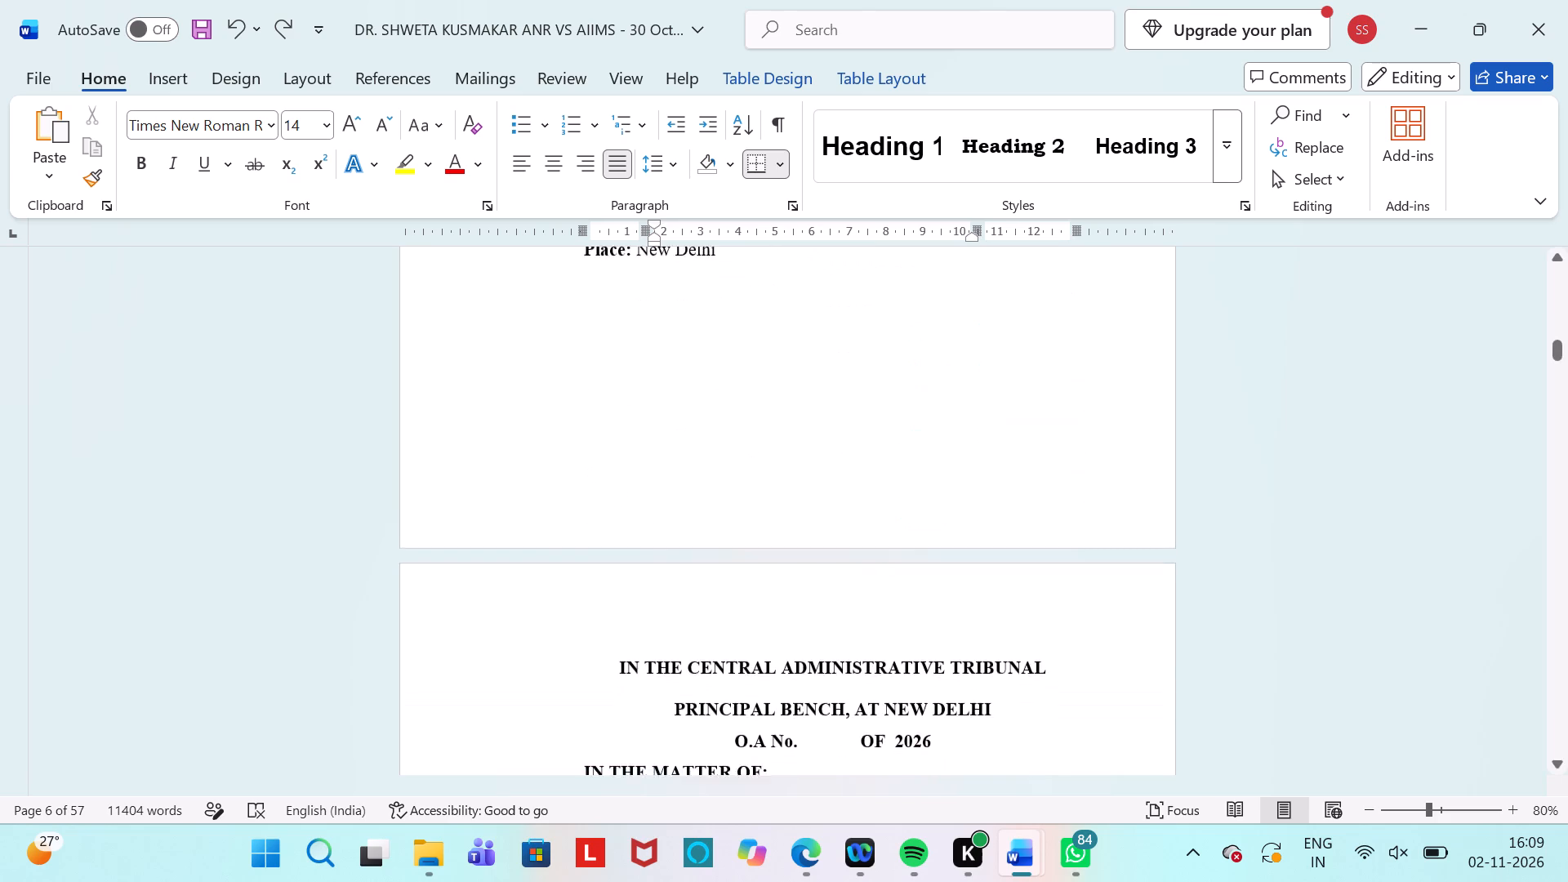
scroll(848, 557, "down", 9)
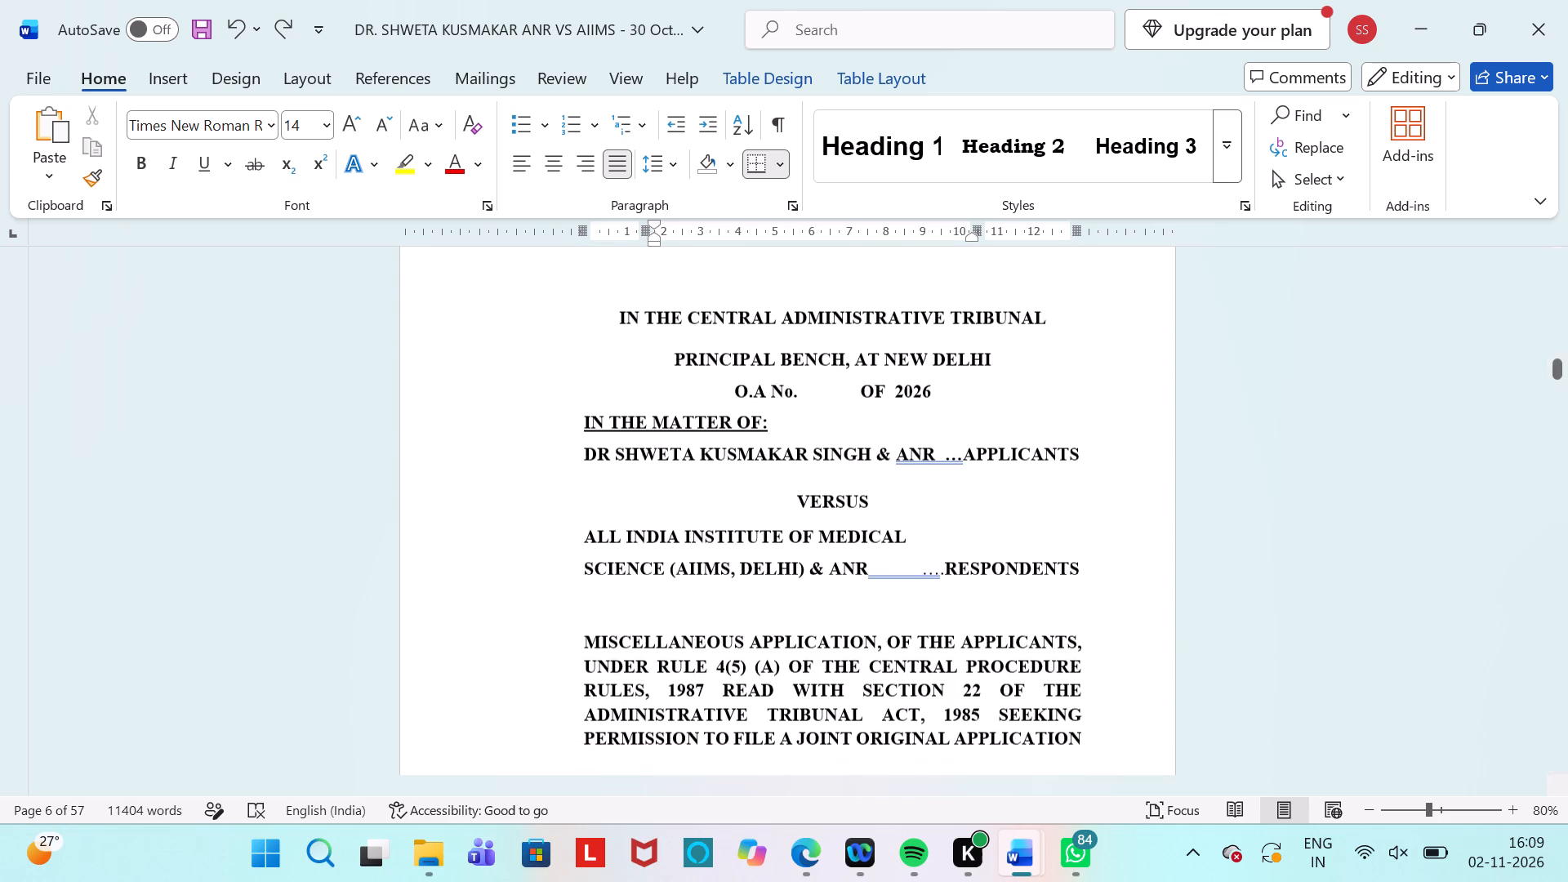
scroll(848, 557, "down", 6)
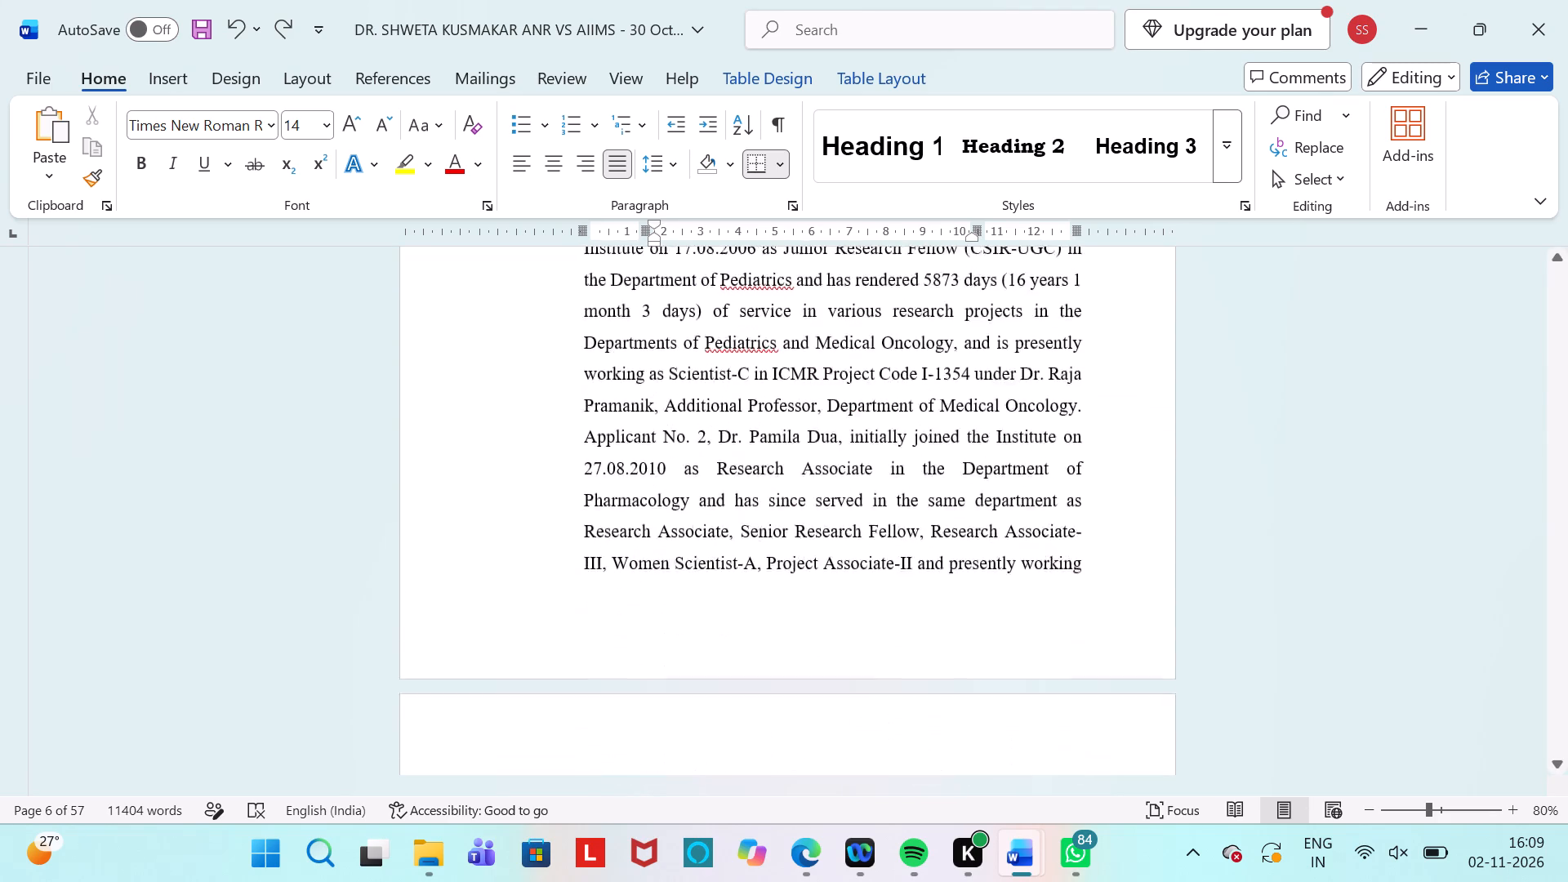
scroll(848, 557, "down", 6)
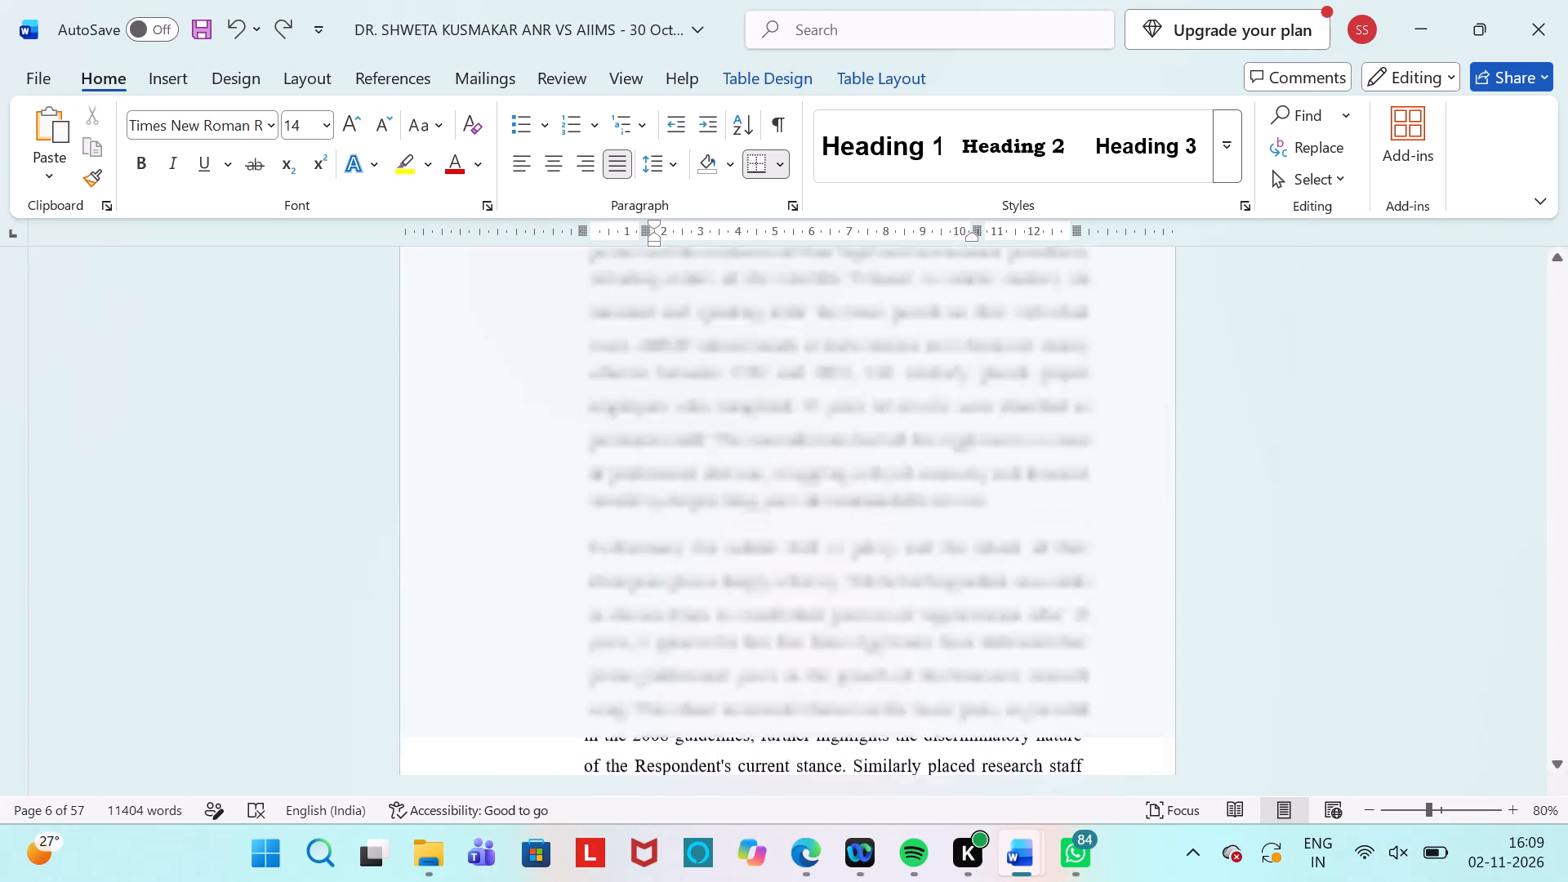
scroll(848, 557, "down", 3)
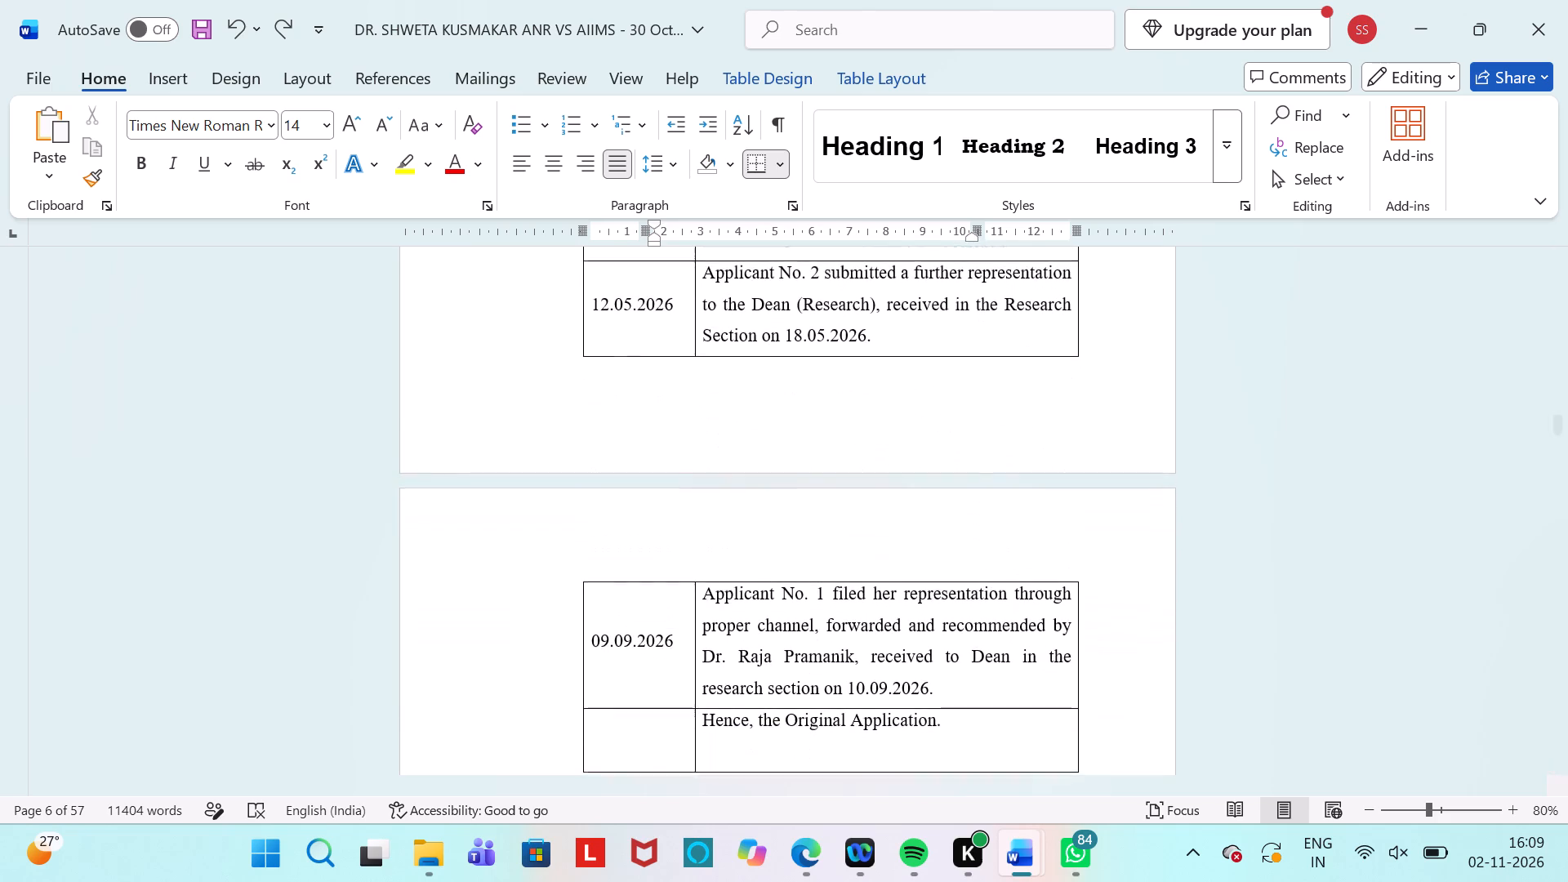
scroll(848, 557, "down", 2)
scroll(848, 557, "up", 1)
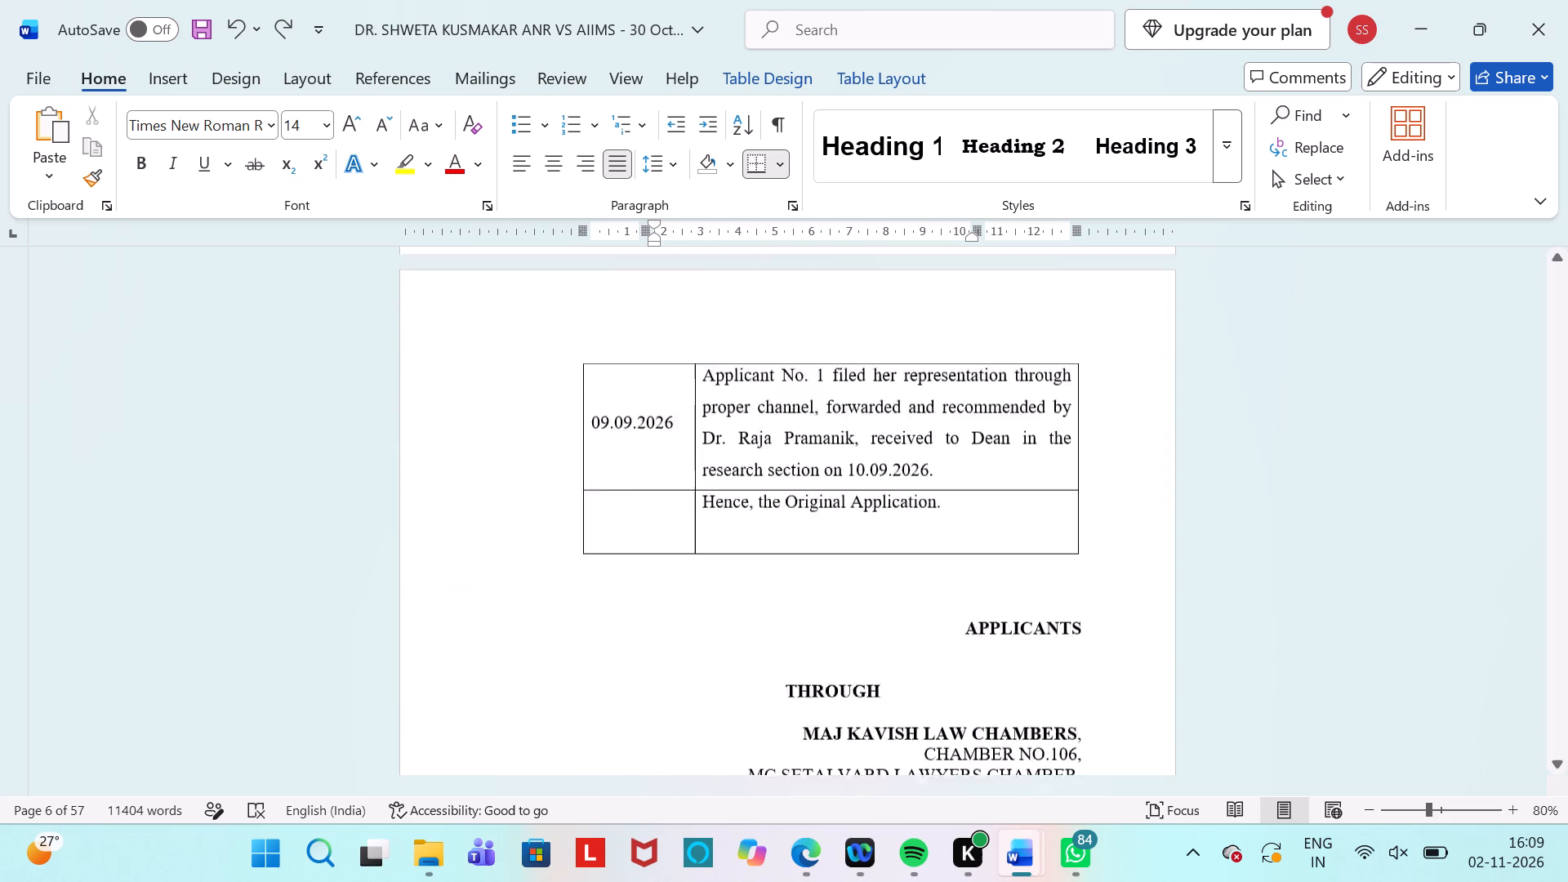
scroll(848, 557, "up", 13)
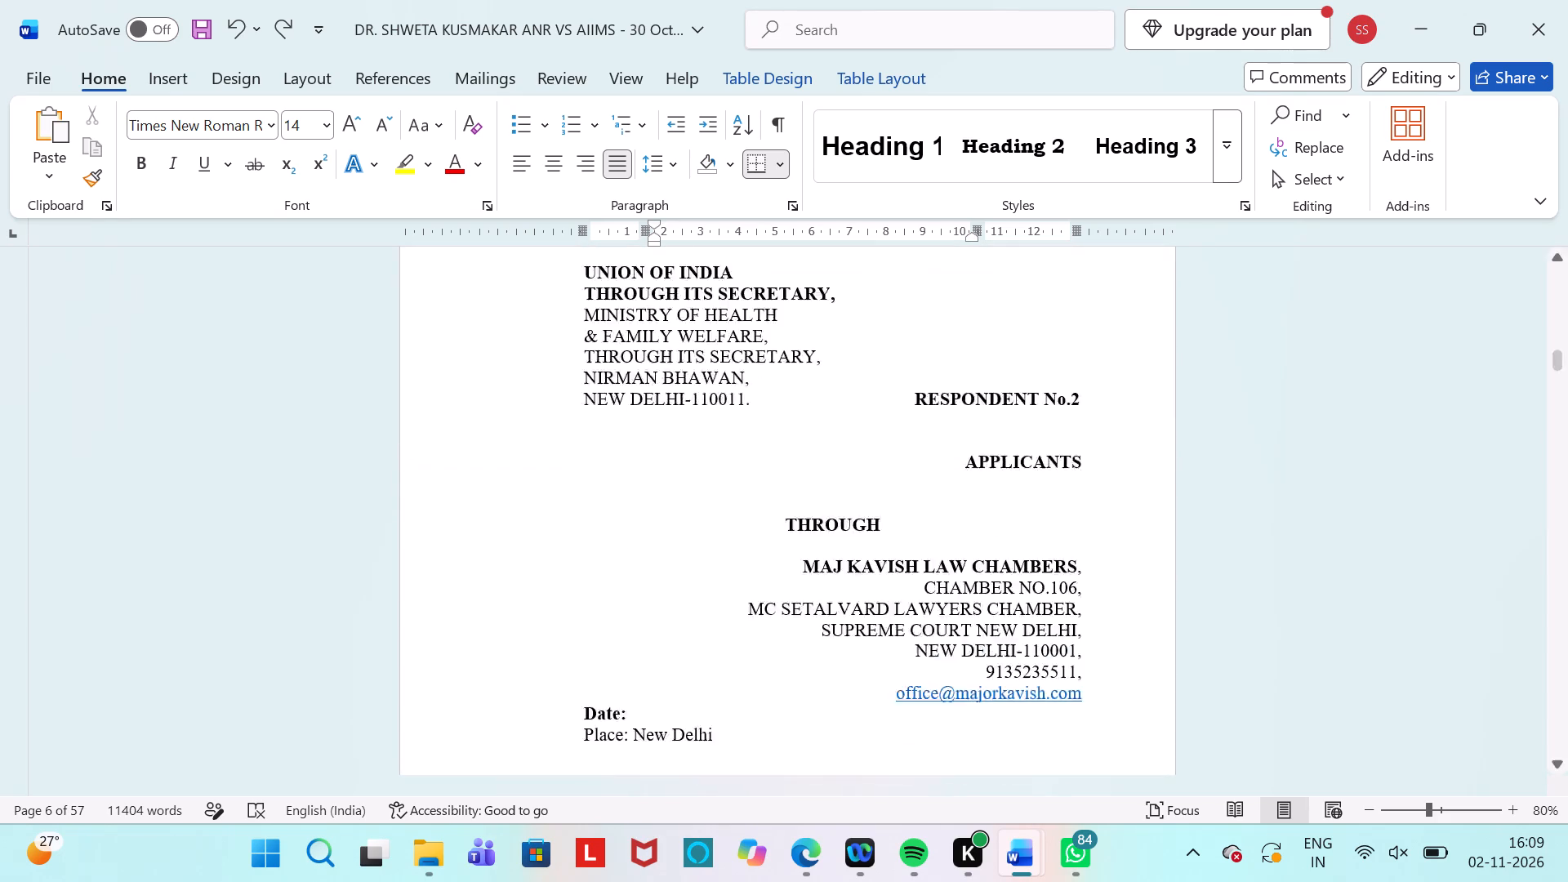
scroll(848, 557, "up", 2)
scroll(848, 557, "right", 1)
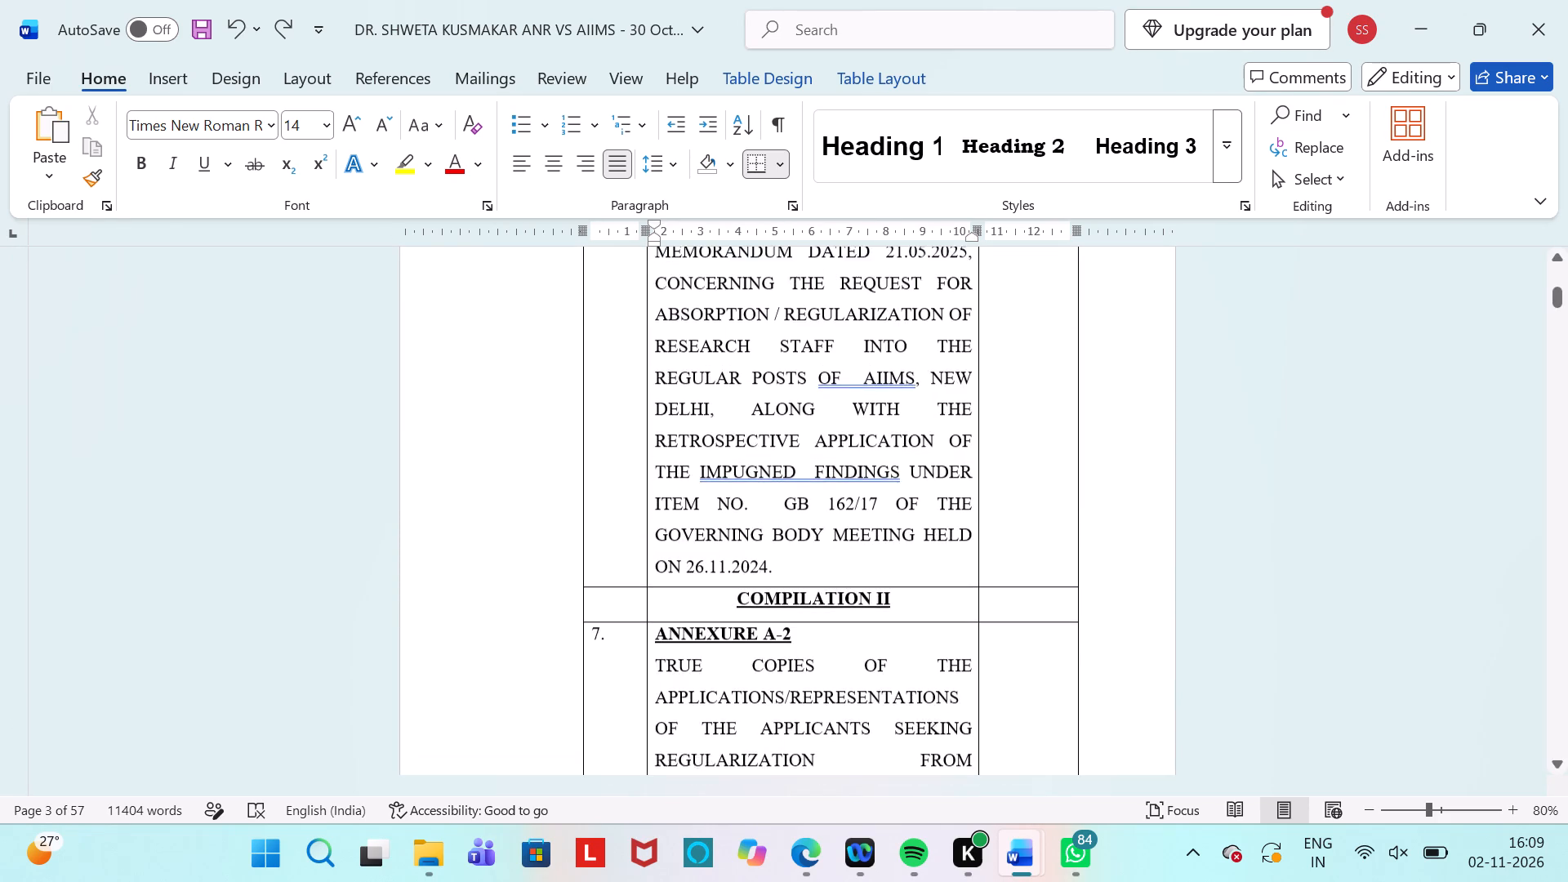
scroll(848, 557, "right", 1)
scroll(848, 557, "down", 2)
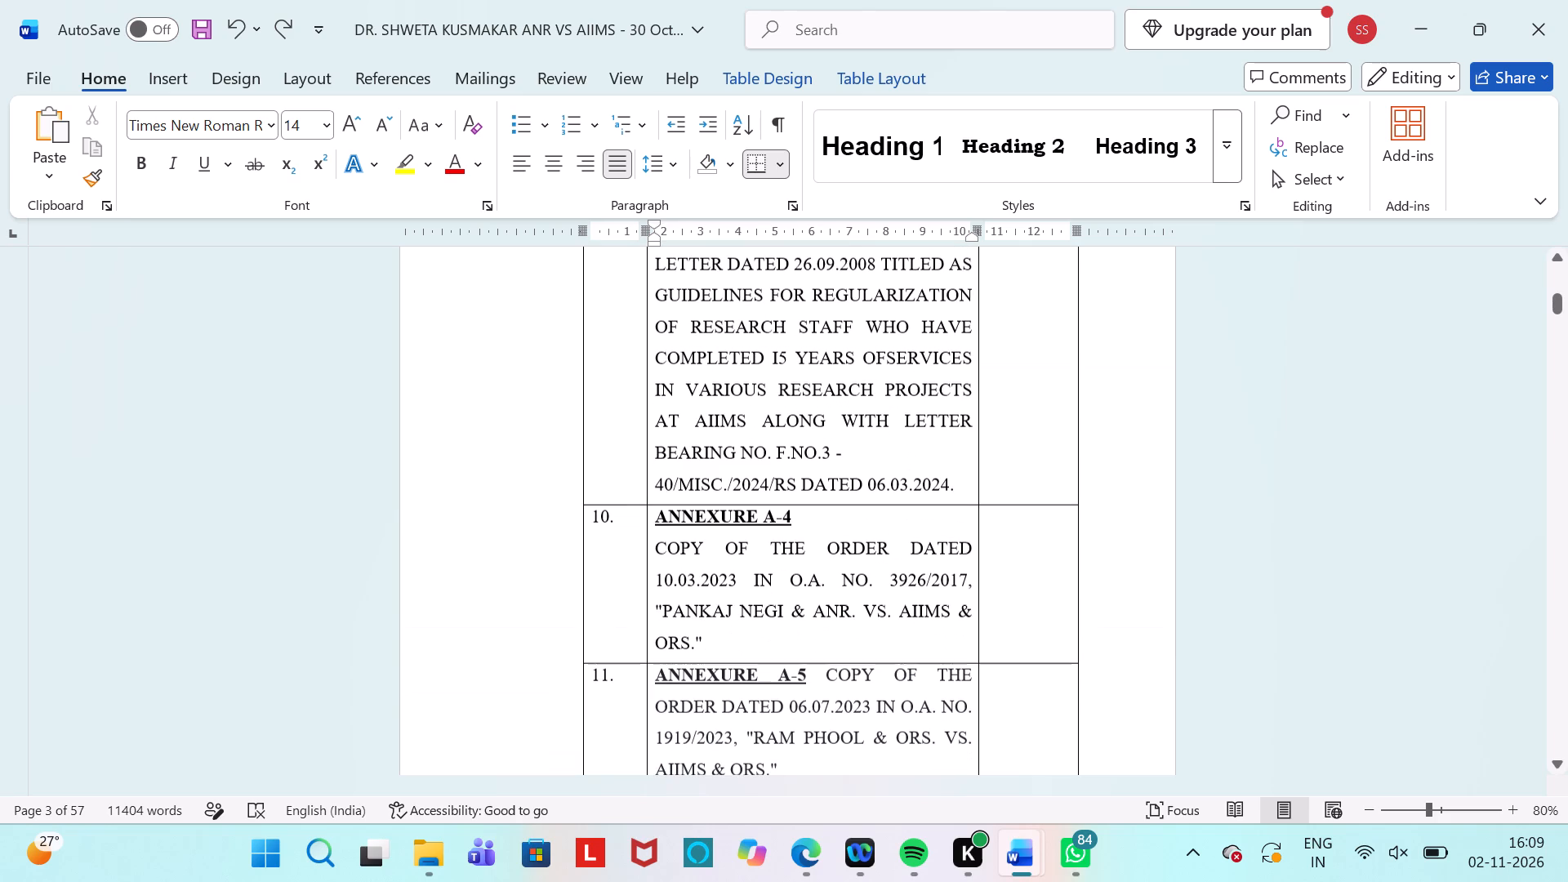
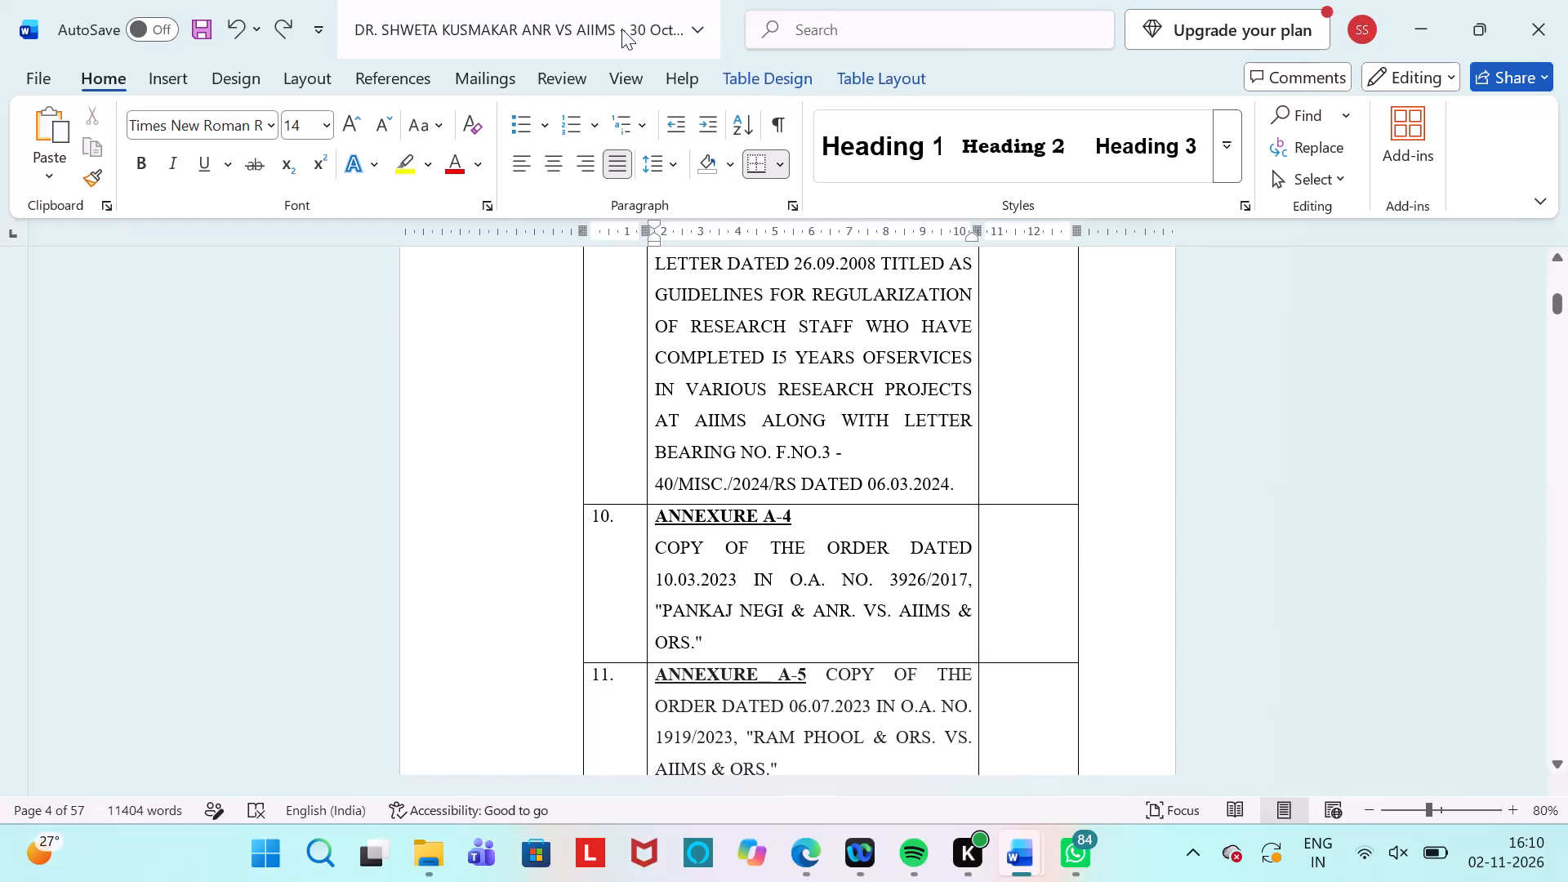
Search the filing for the copied Governing Body description, shortening the search text to "ITEM NO. GB-160/09".
key("ctrl+f")
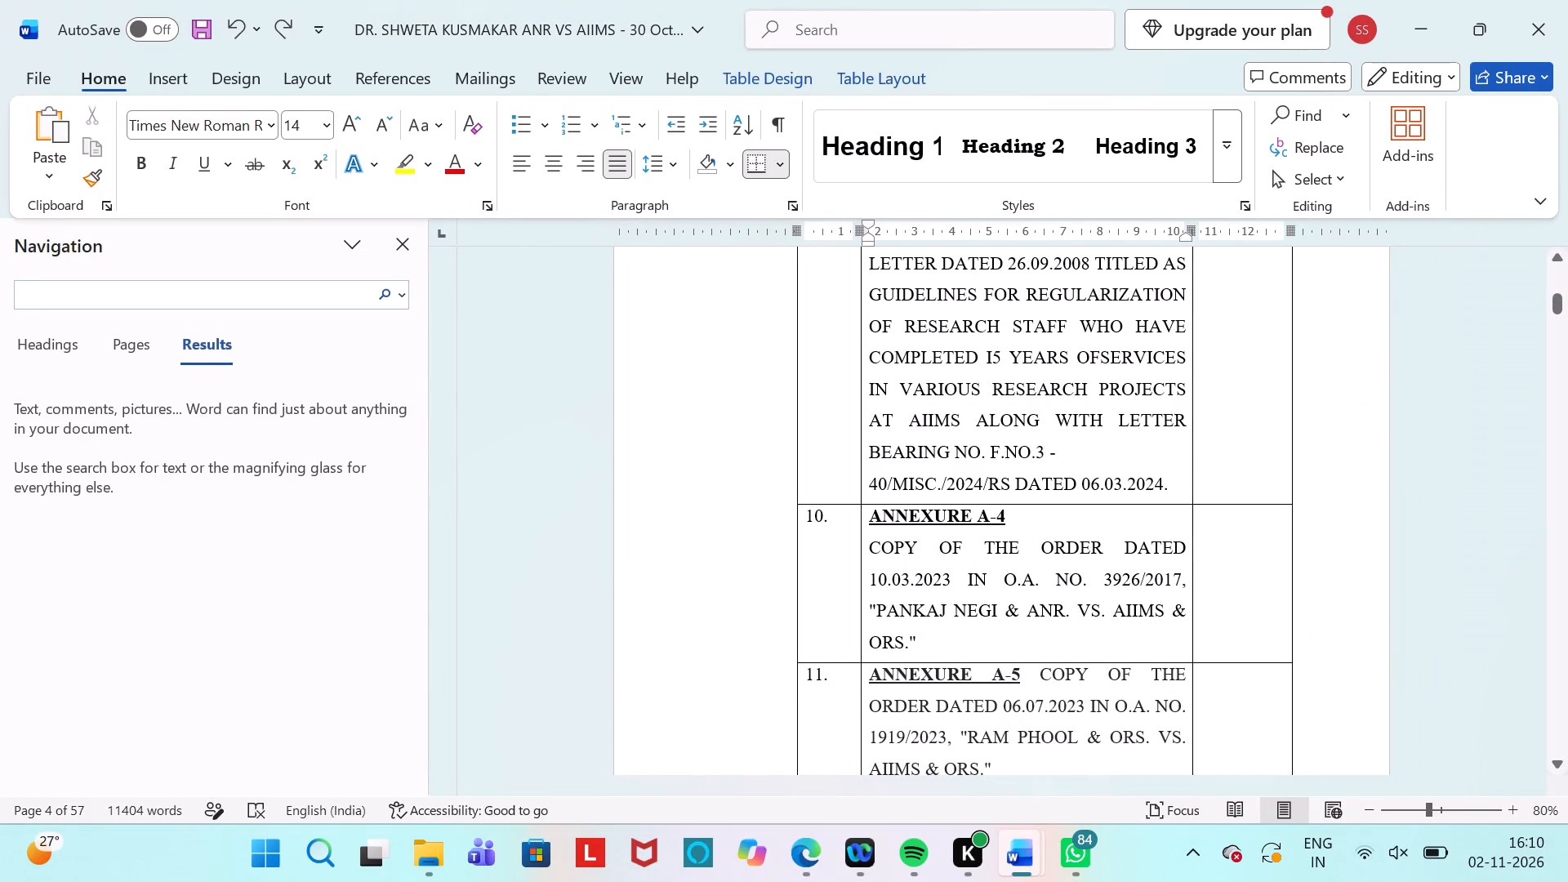
key("ctrl+v")
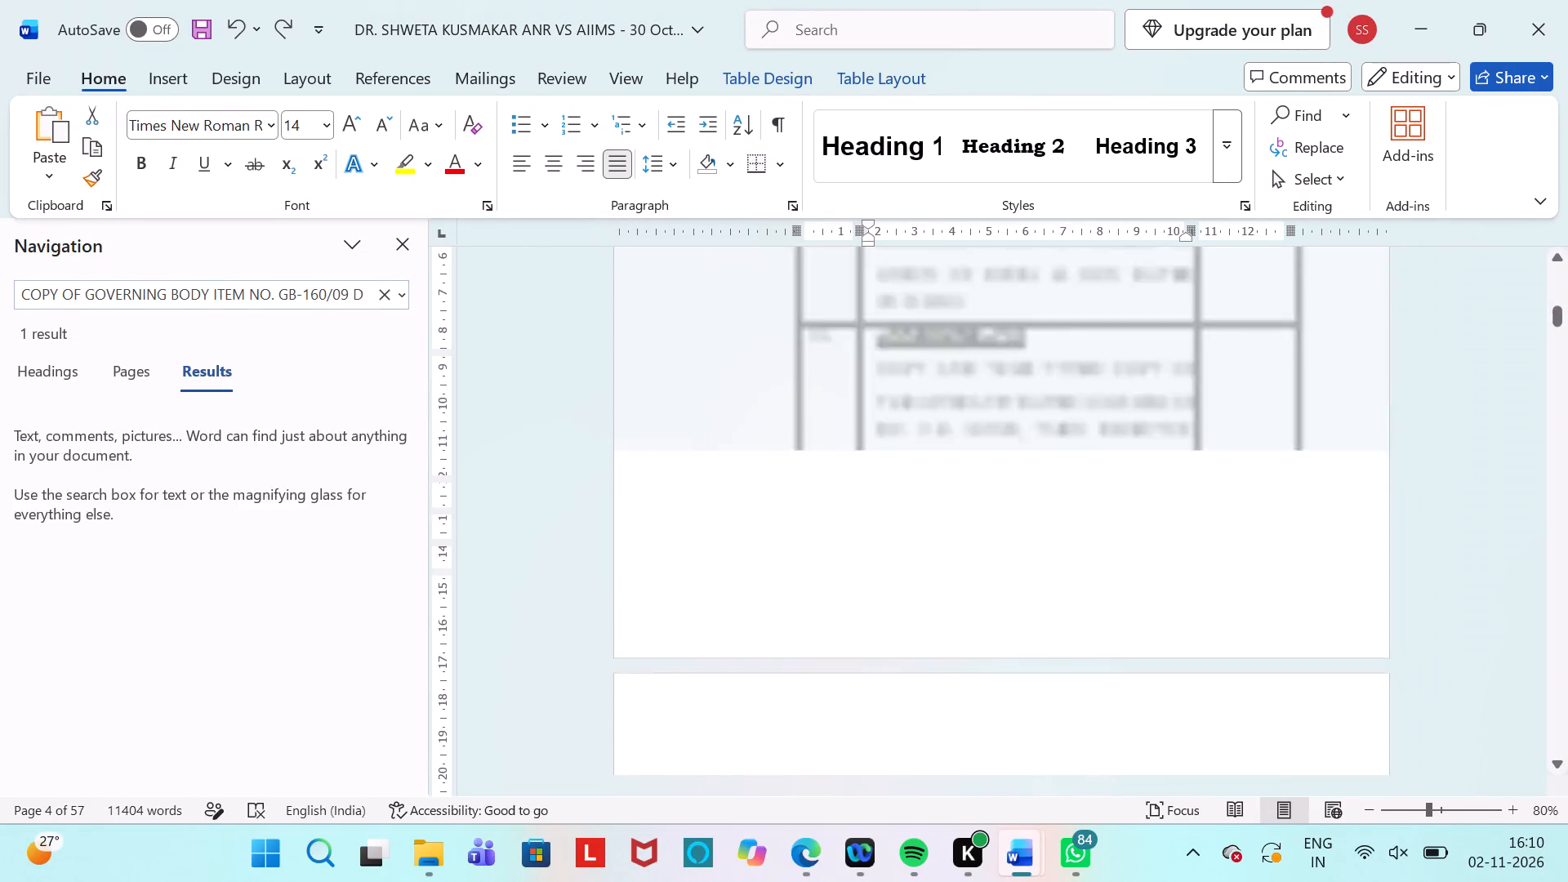
key("shift+Left")
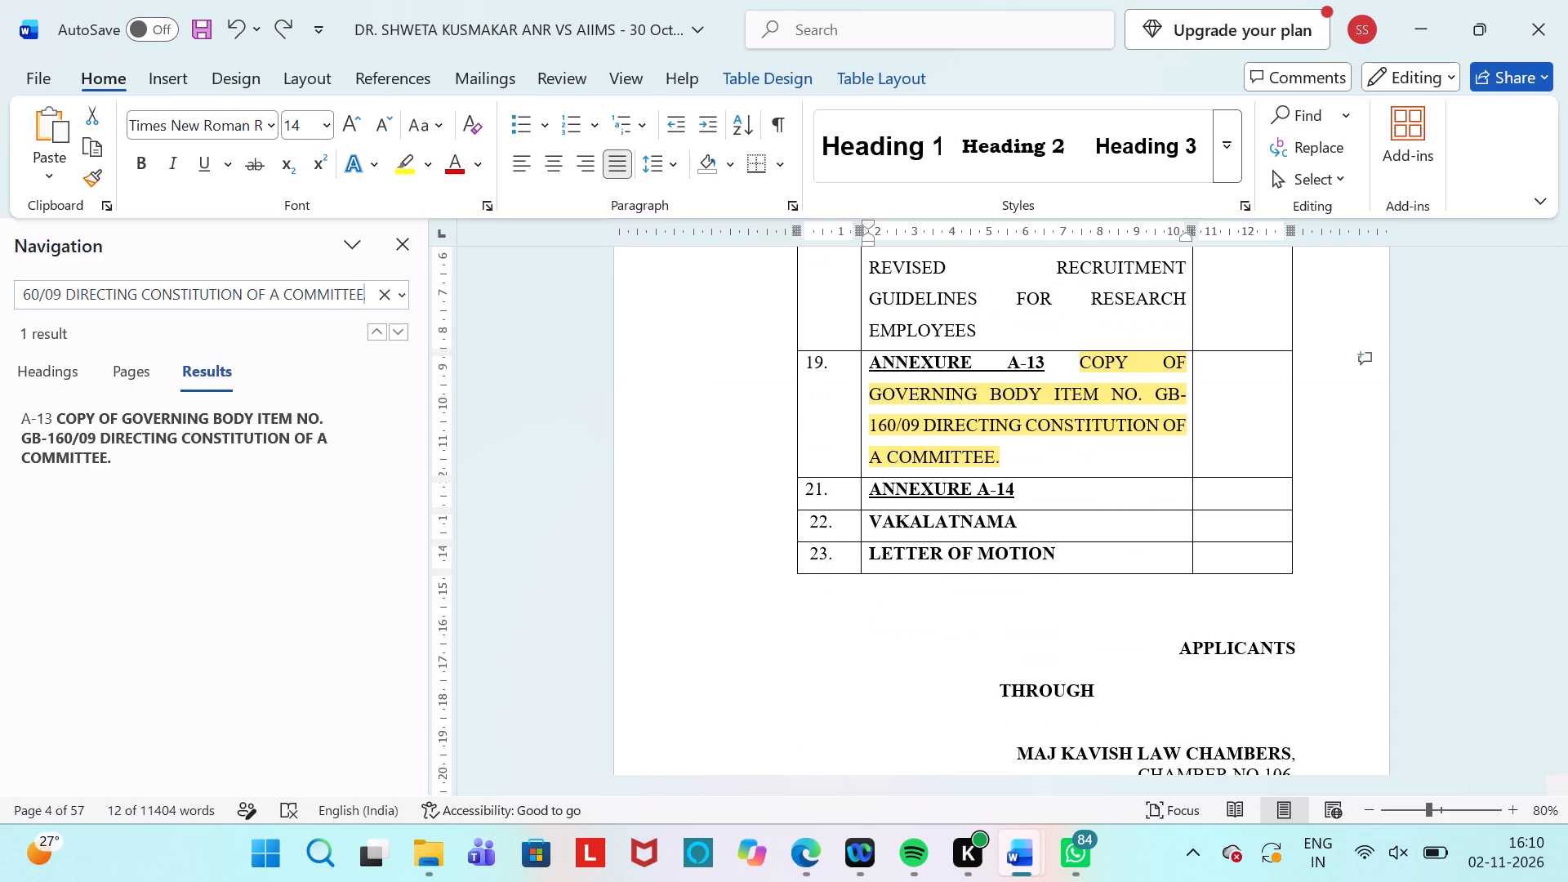
key("shift+Left")
key("shift+Left")
key("shift+Left")
key("shift+Left")
key("shift+Left")
key("shift+Left")
key("shift+Left")
key("shift+Left")
key("shift+Left")
key("shift+Left")
key("shift+Left")
key("shift+Left")
key("shift+Left")
key("shift+Left")
key("shift+Left")
key("shift+Left")
key("shift+Left")
key("shift+Left")
key("shift+Left")
key("shift+Left")
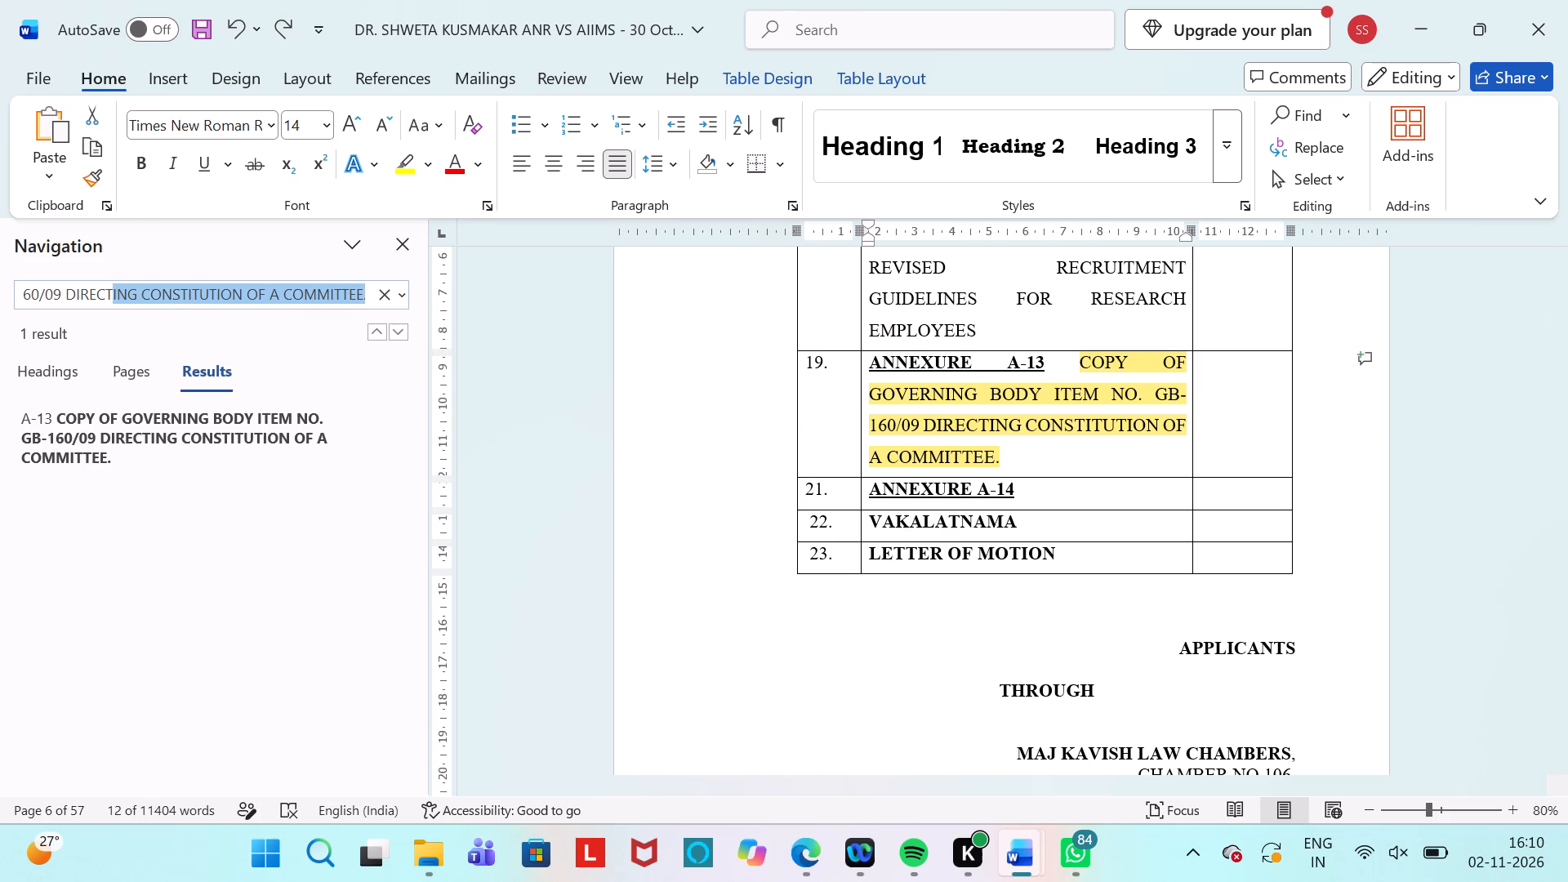
key("BackSpace")
key("Left")
key("Left")
key("Left")
key("Left")
key("Left")
key("Left")
key("Left")
key("Left")
key("Left")
key("Left")
key("Left")
key("Left")
key("Left")
key("Left")
key("Left")
key("Left")
key("Left")
key("Left")
key("Left")
key("Left")
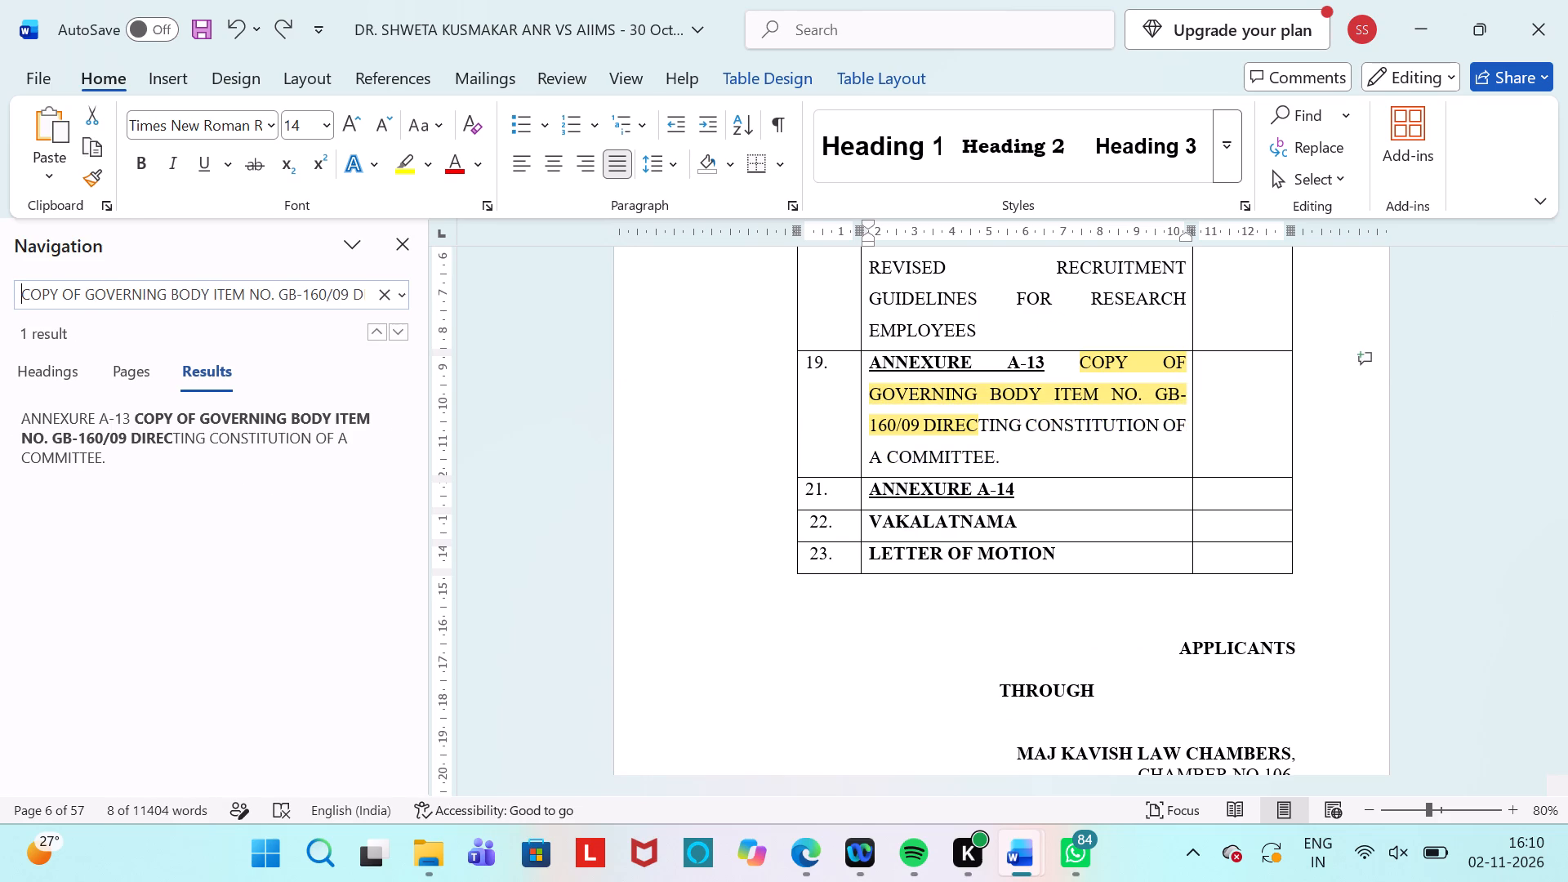
key("shift+Right")
key("shift+Right")
key("shift+Right")
key("shift+Right")
key("shift+Right")
key("shift+Right")
key("shift+Right")
key("shift+Right")
key("shift+Right")
key("shift+Right")
key("shift+Right")
key("shift+Right")
key("shift+Right")
key("shift+Right")
key("shift+Right")
key("shift+Right")
key("shift+Right")
key("shift+Right")
key("shift+Right")
key("shift+Right")
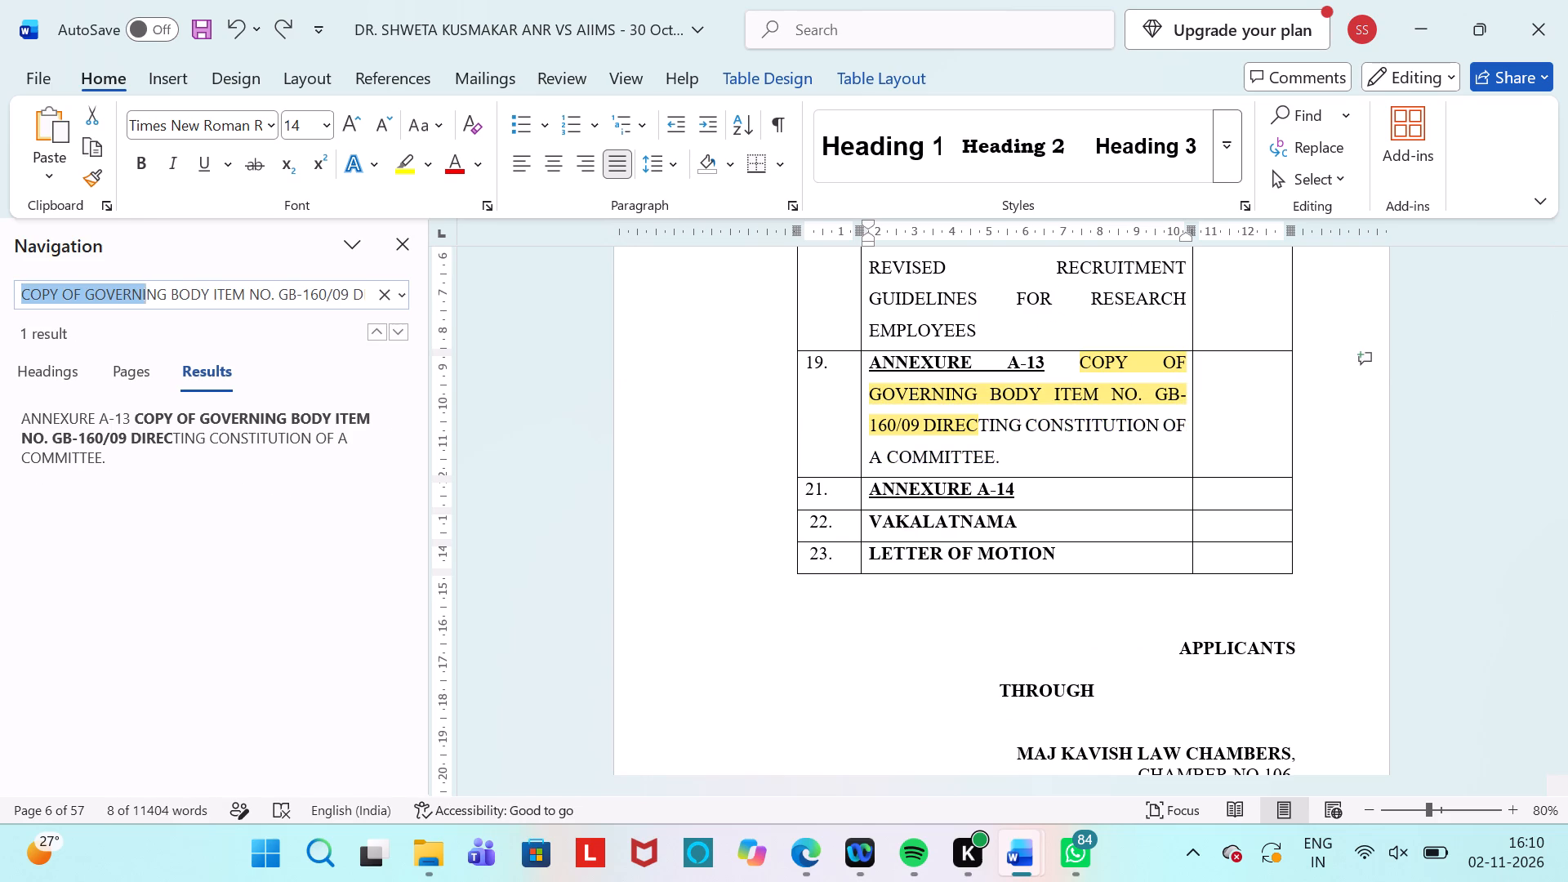
key("BackSpace")
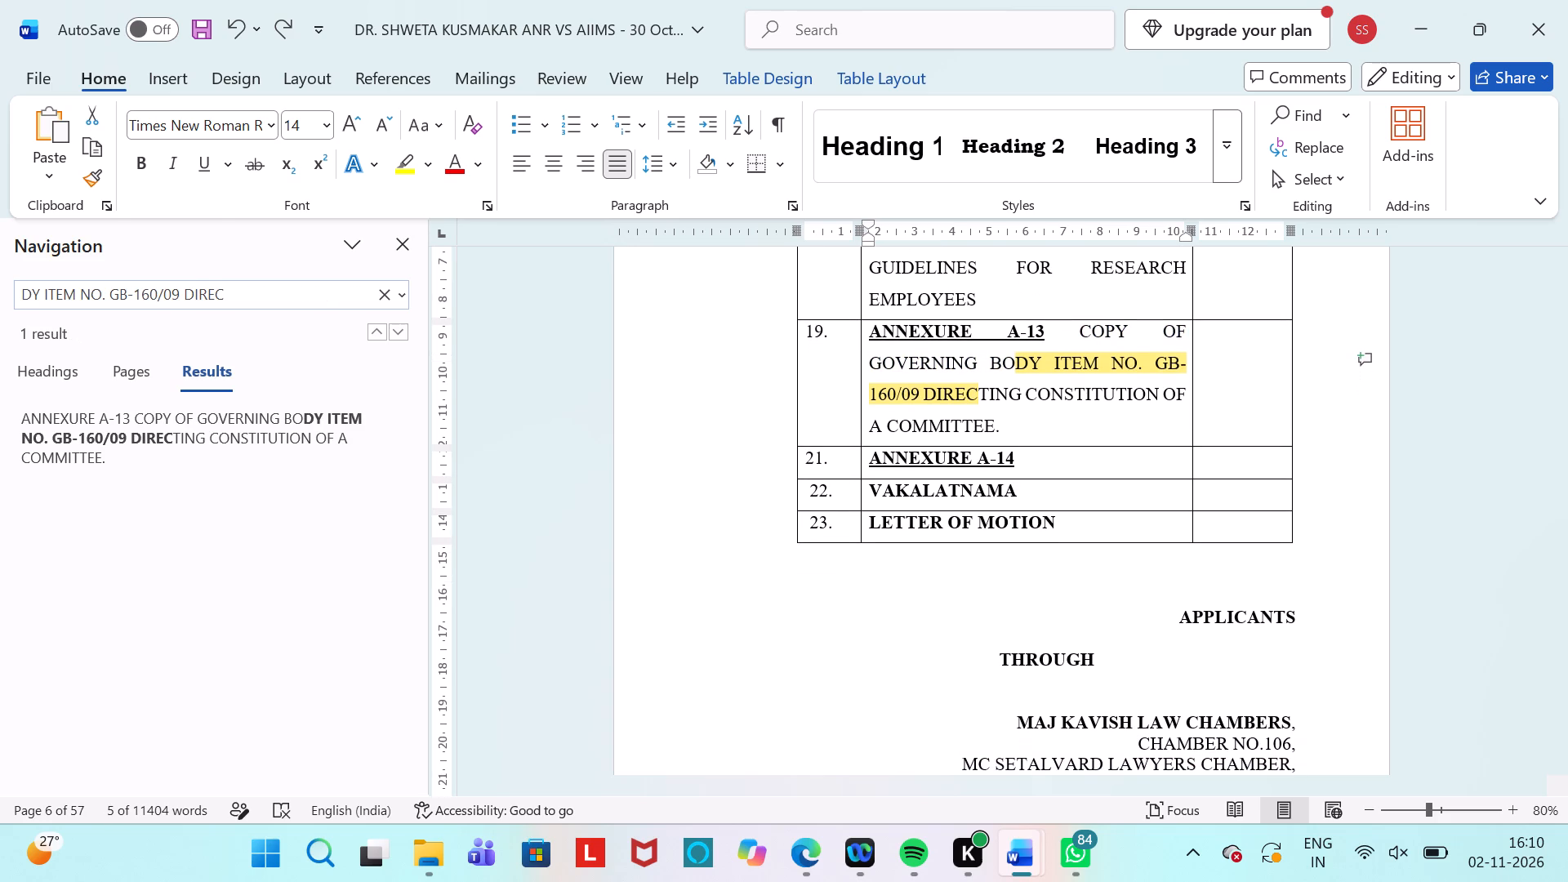
key("shift+Right")
key("shift+Right")
key("shift+Right")
key("BackSpace")
key("Right")
key("Right")
key("Right")
key("Right")
key("Right")
key("Right")
key("Right")
key("Right")
key("Right")
key("Right")
key("Right")
key("Right")
key("Right")
key("Right")
key("Right")
key("Right")
key("Right")
key("Right")
key("Right")
key("Right")
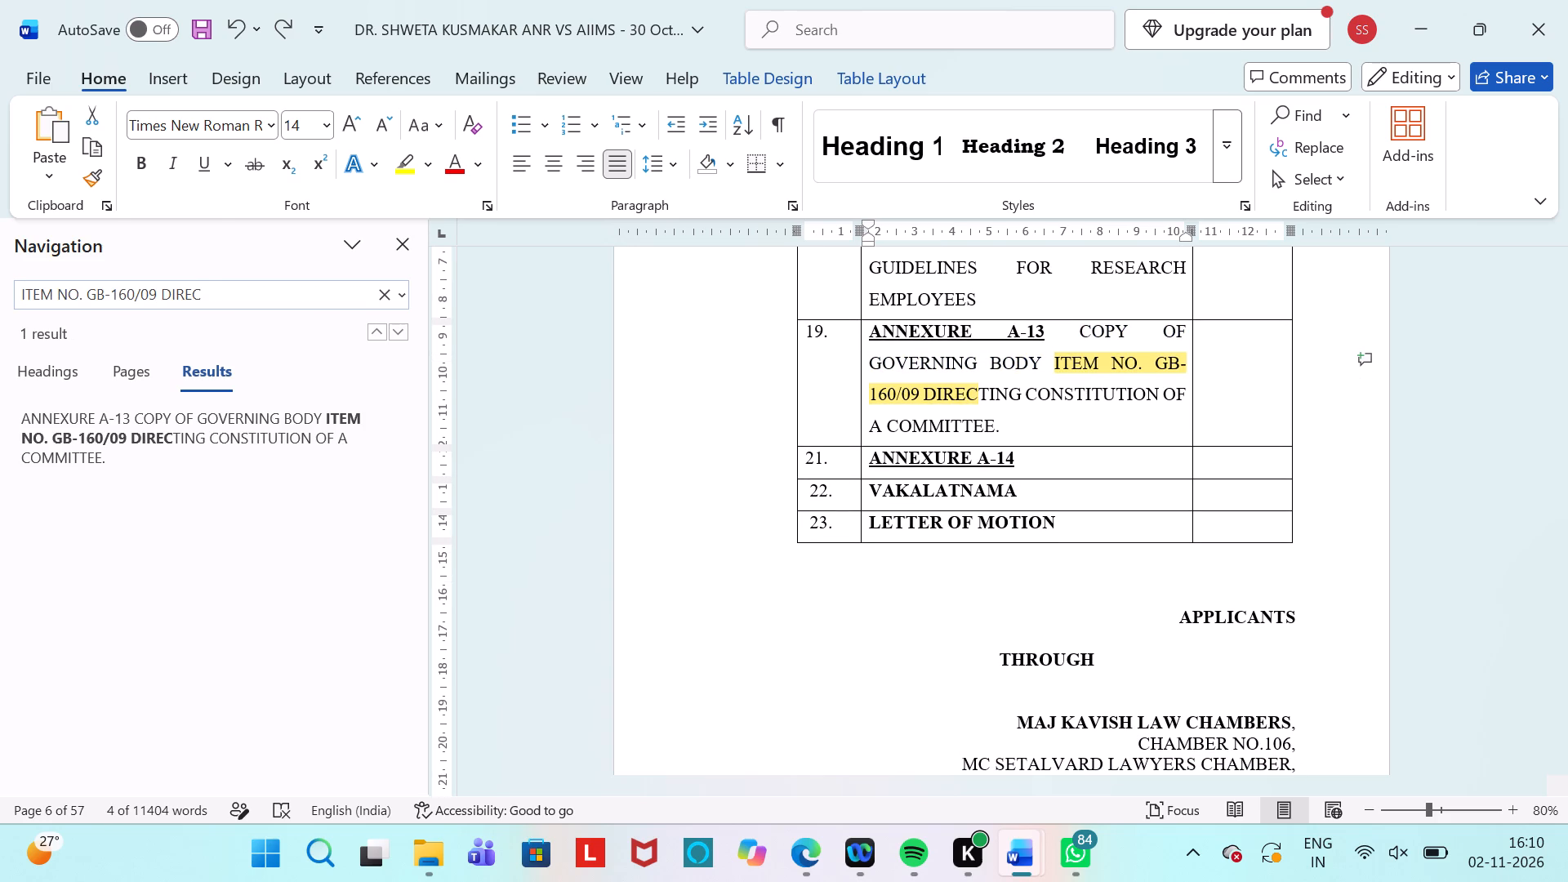
key("Left")
key("Right")
key("shift+Left")
key("shift+Left")
key("shift+Left")
key("shift+Left")
key("shift+Left")
key("shift+Left")
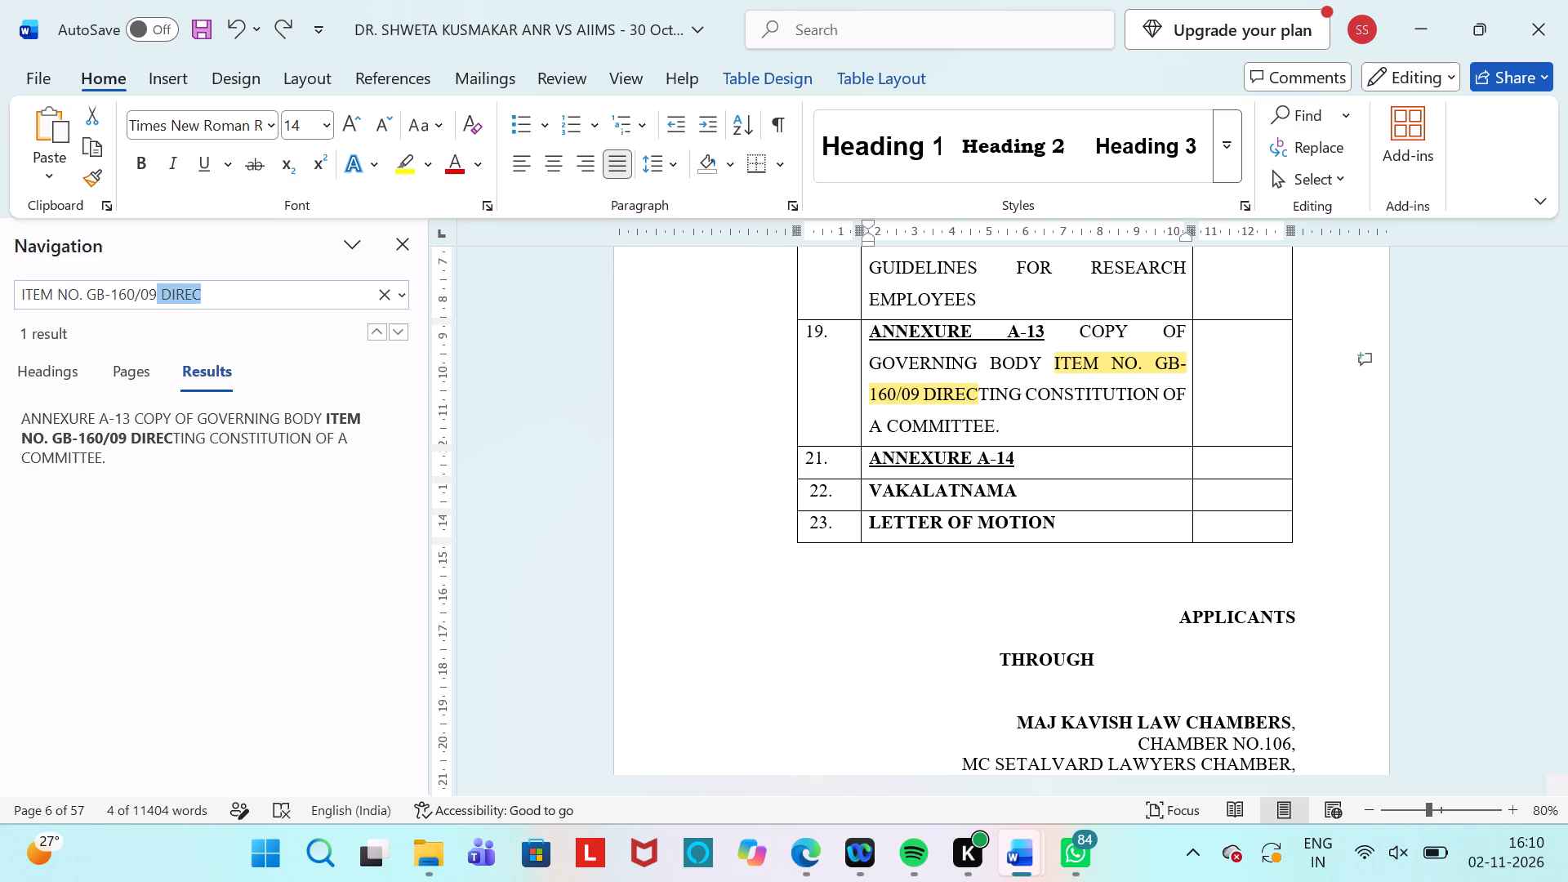
key("BackSpace")
key("Left")
key("Left")
key("Left")
key("Left")
key("Left")
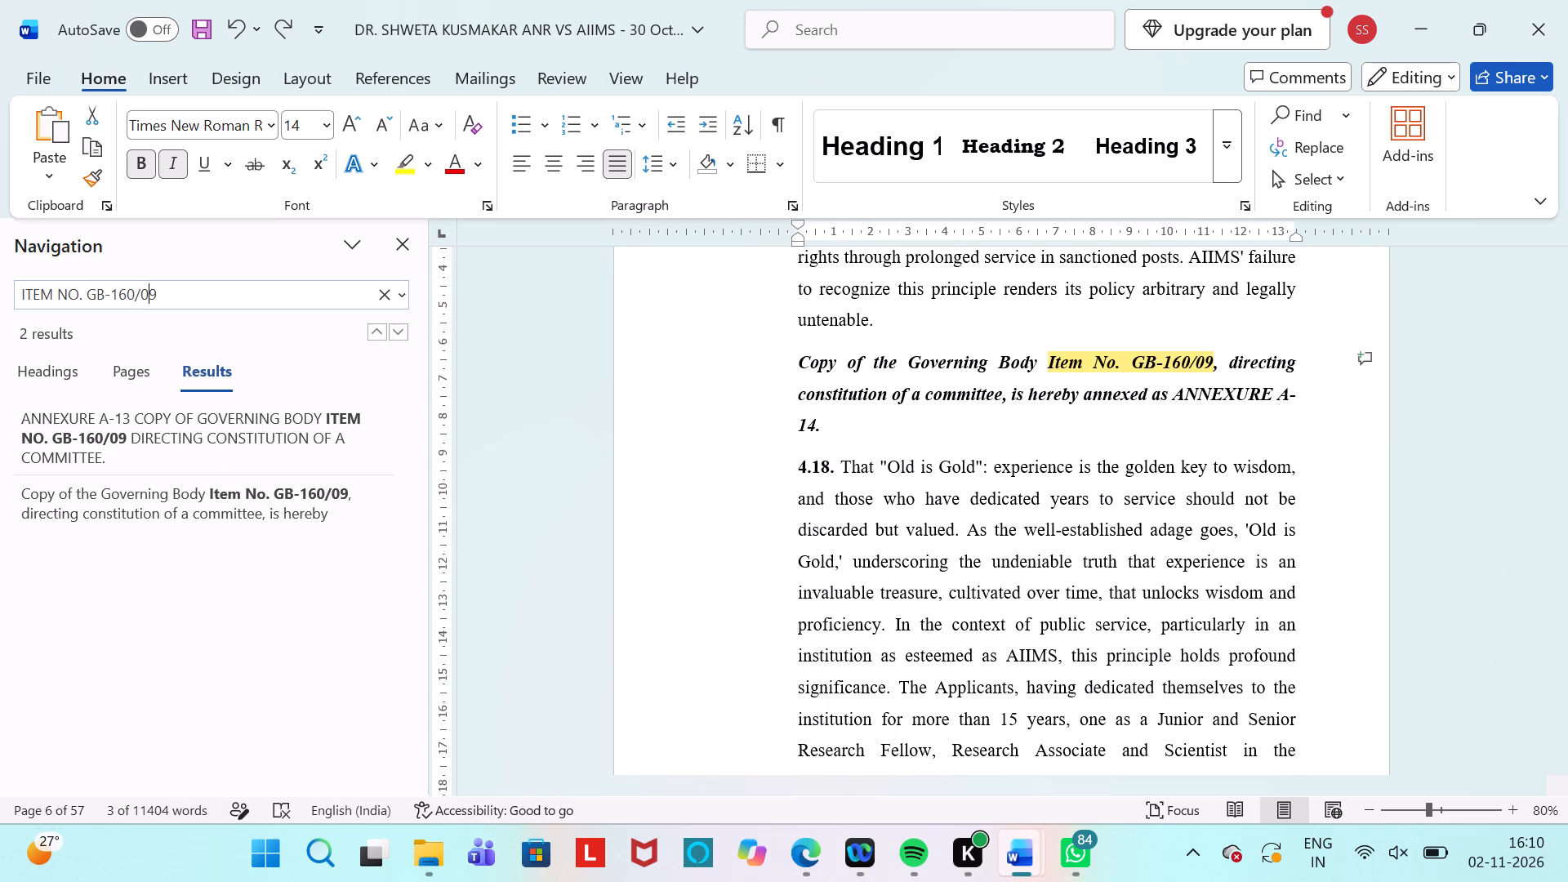
key("Left")
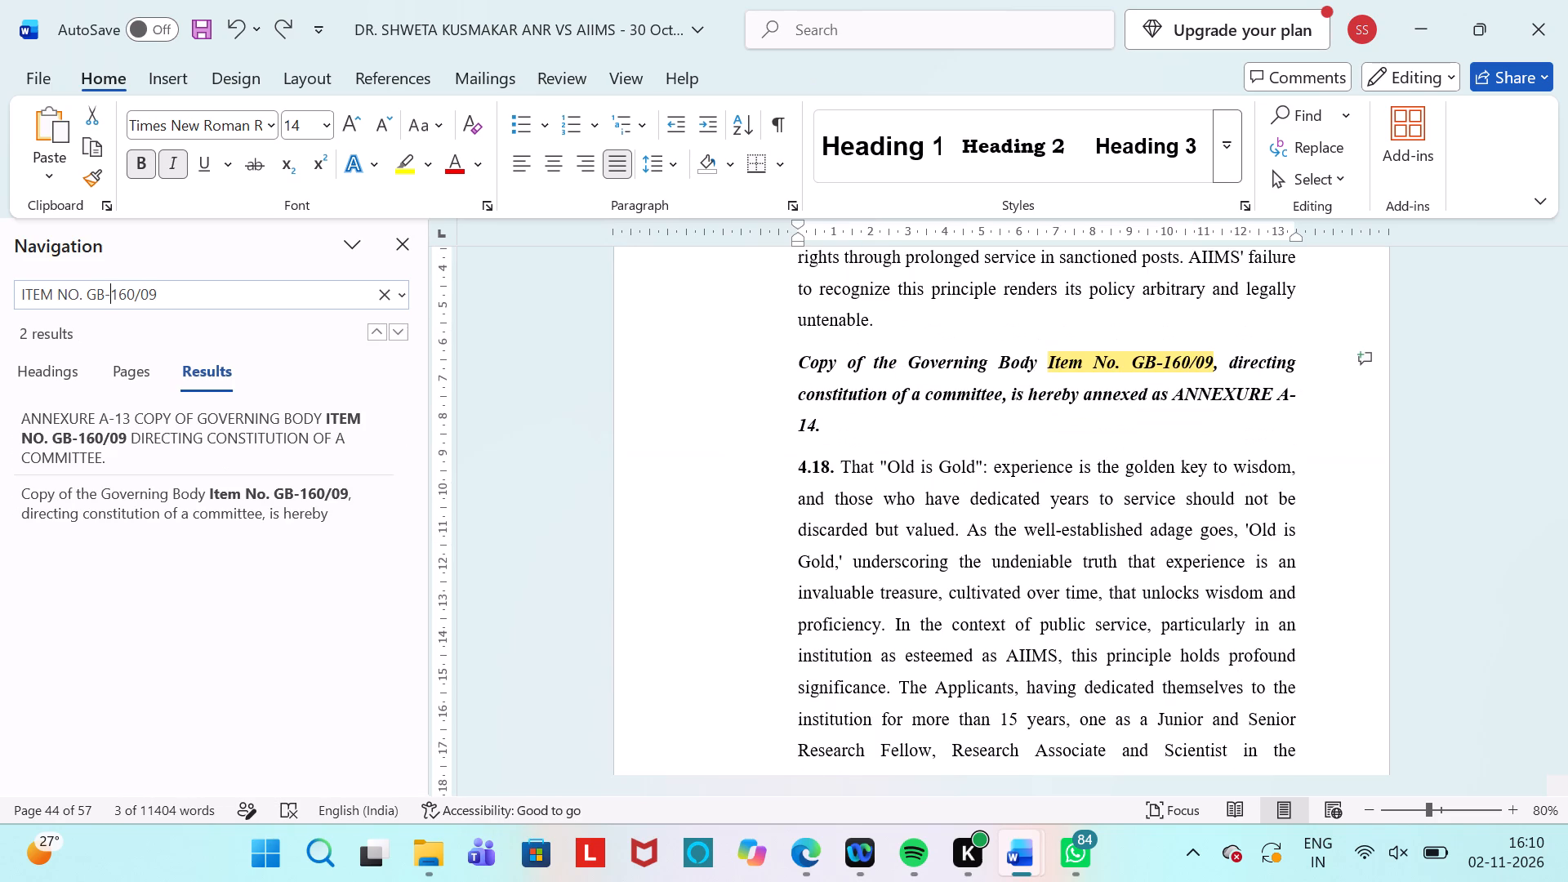
key("Left")
key("Left")
key("Left")
Change the annexure number in the Governing Body Item No. GB-160/09 sentence just above paragraph 4.18 to A-13.
left_click(816, 427)
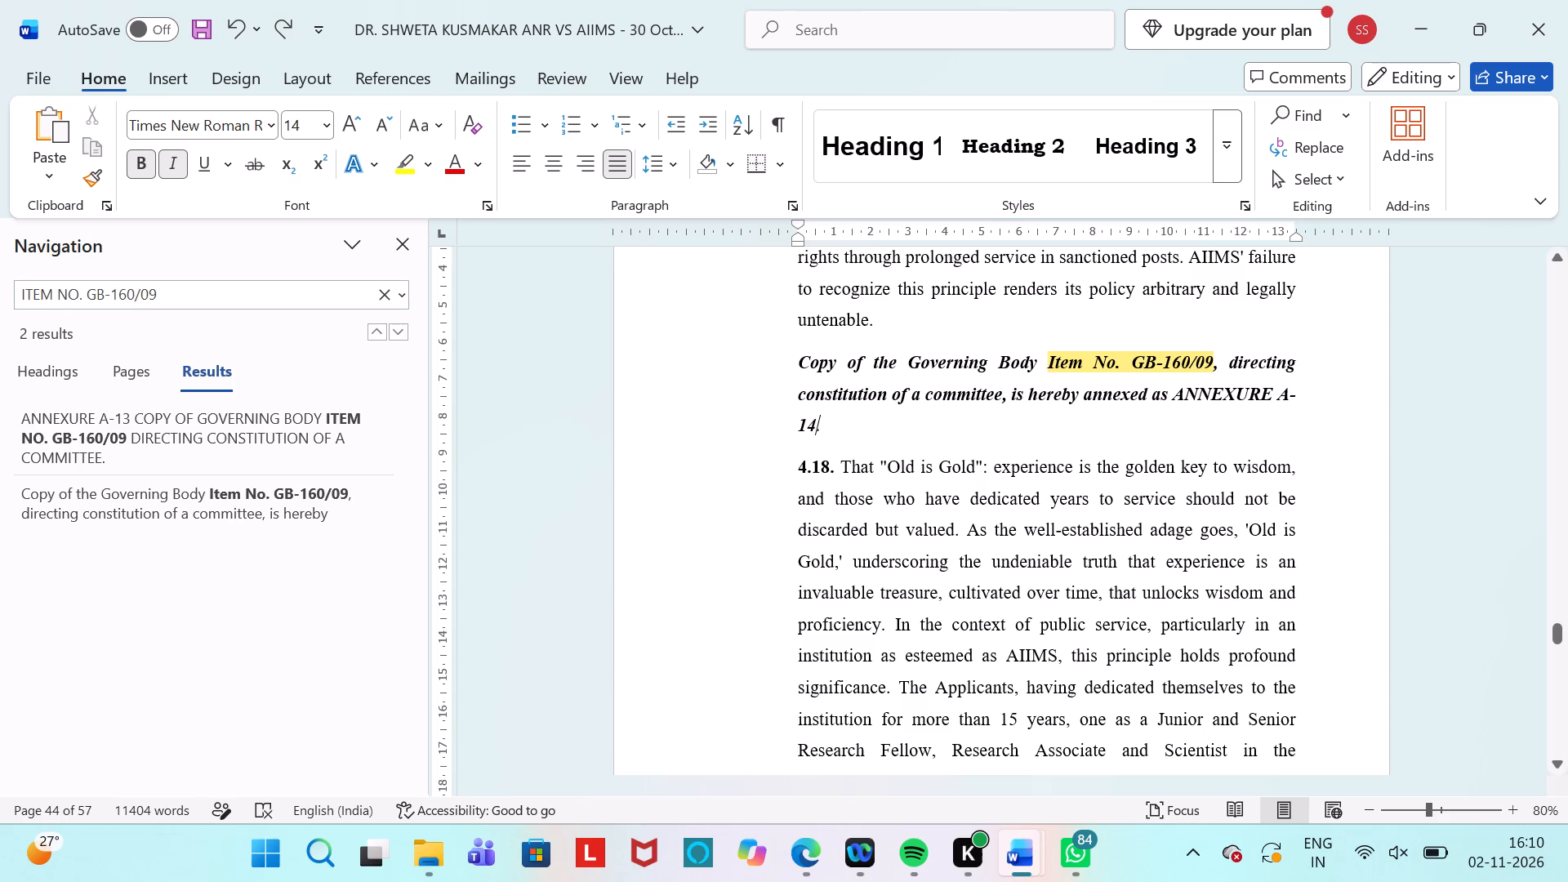
key("shift+Left")
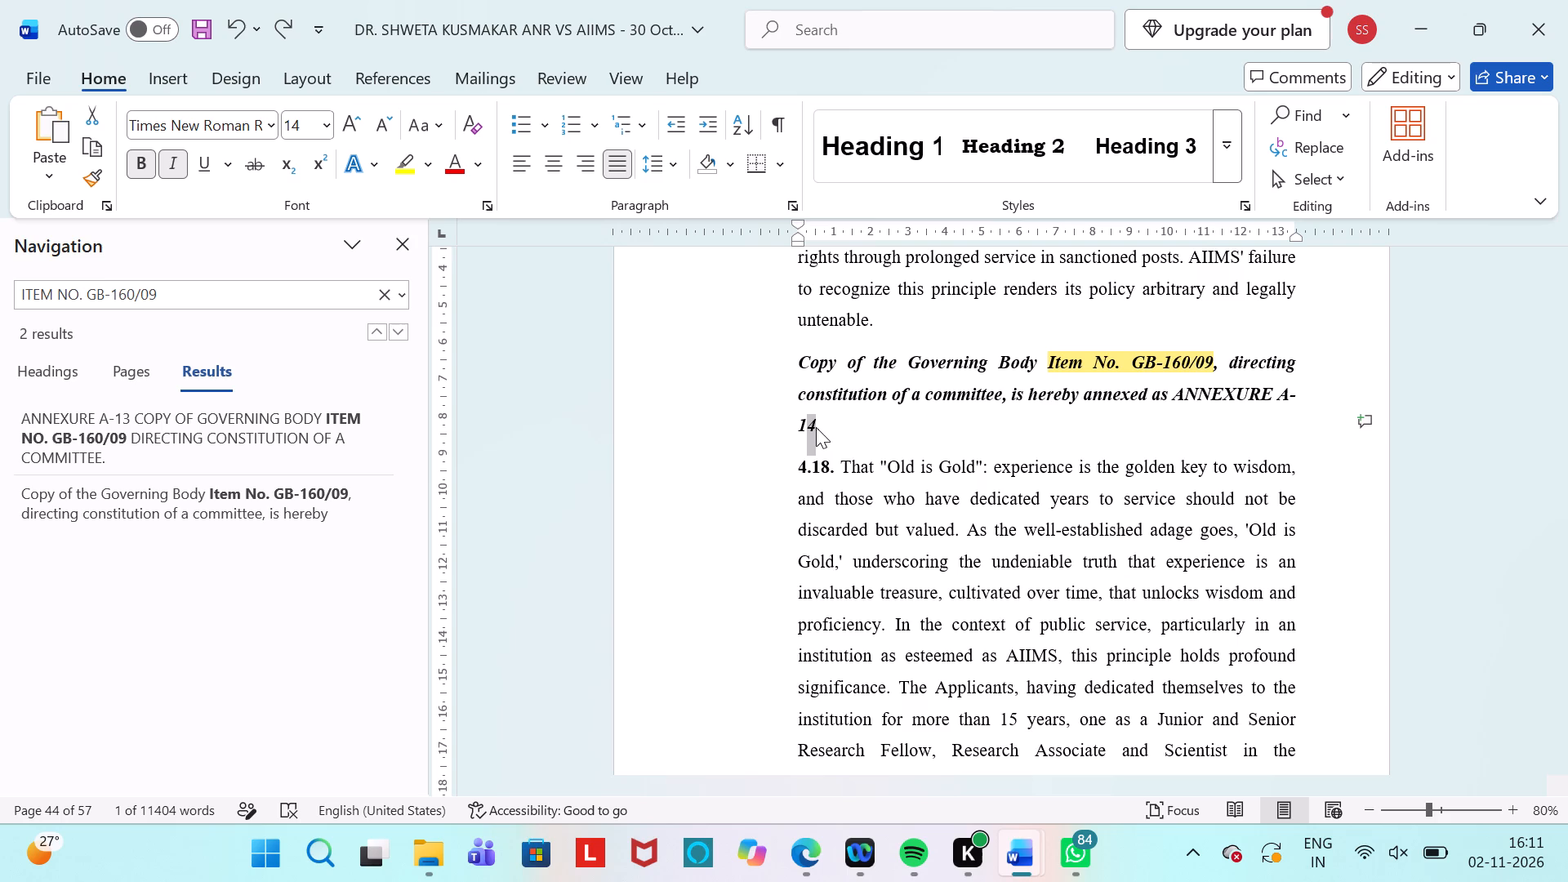
key("3")
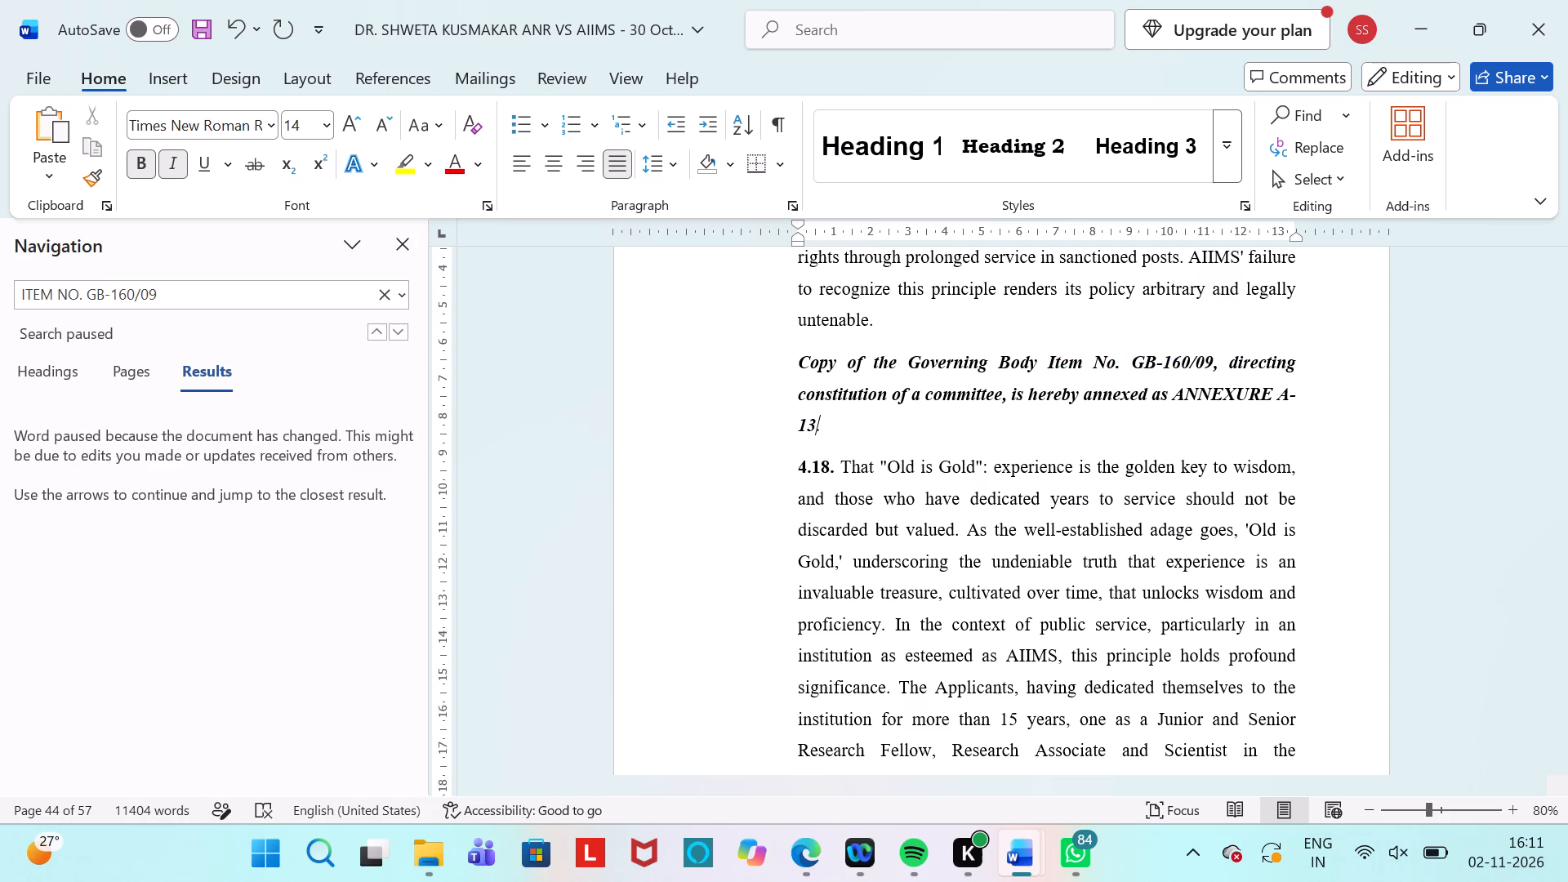
Repeat the search for "ITEM NO. GB-160/09" and compare the annexure number in the index entry with the body reference.
left_click(346, 301)
left_click(346, 301)
key("Return")
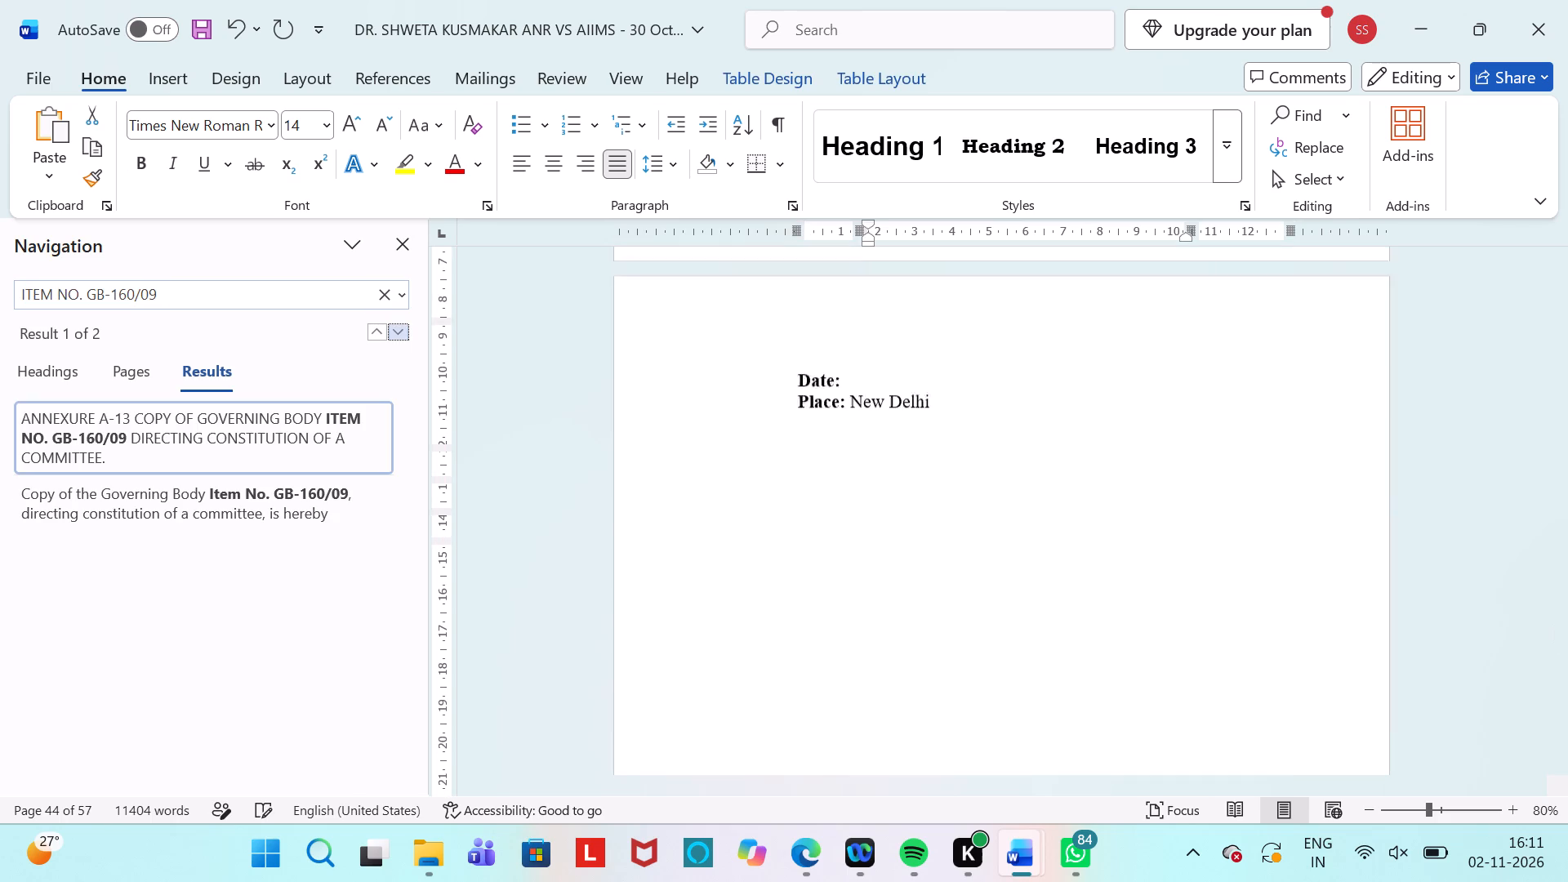
key("Return")
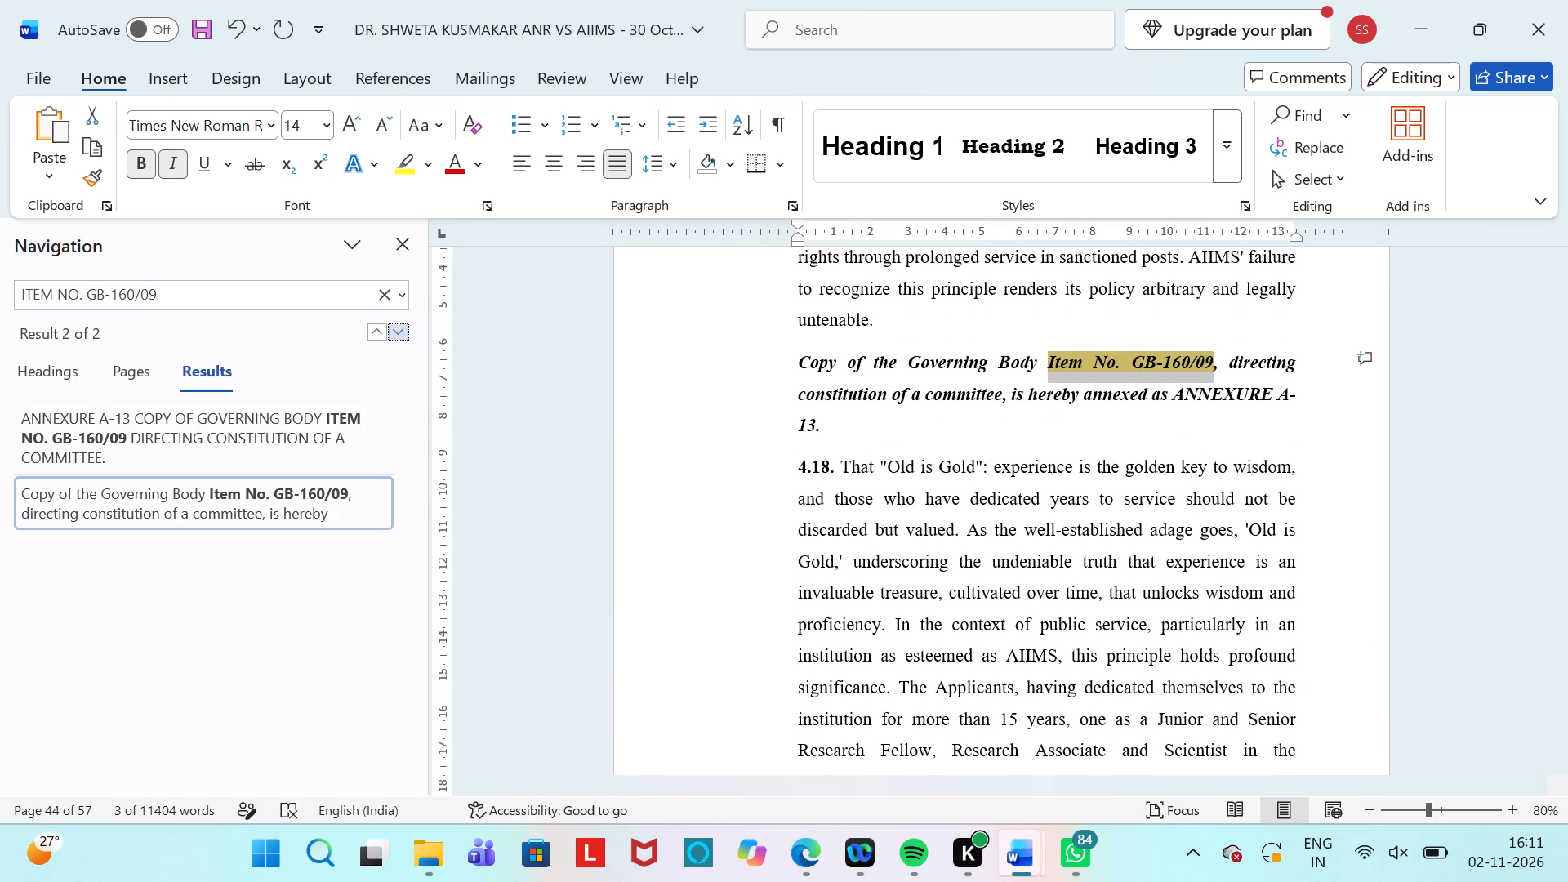
key("Return")
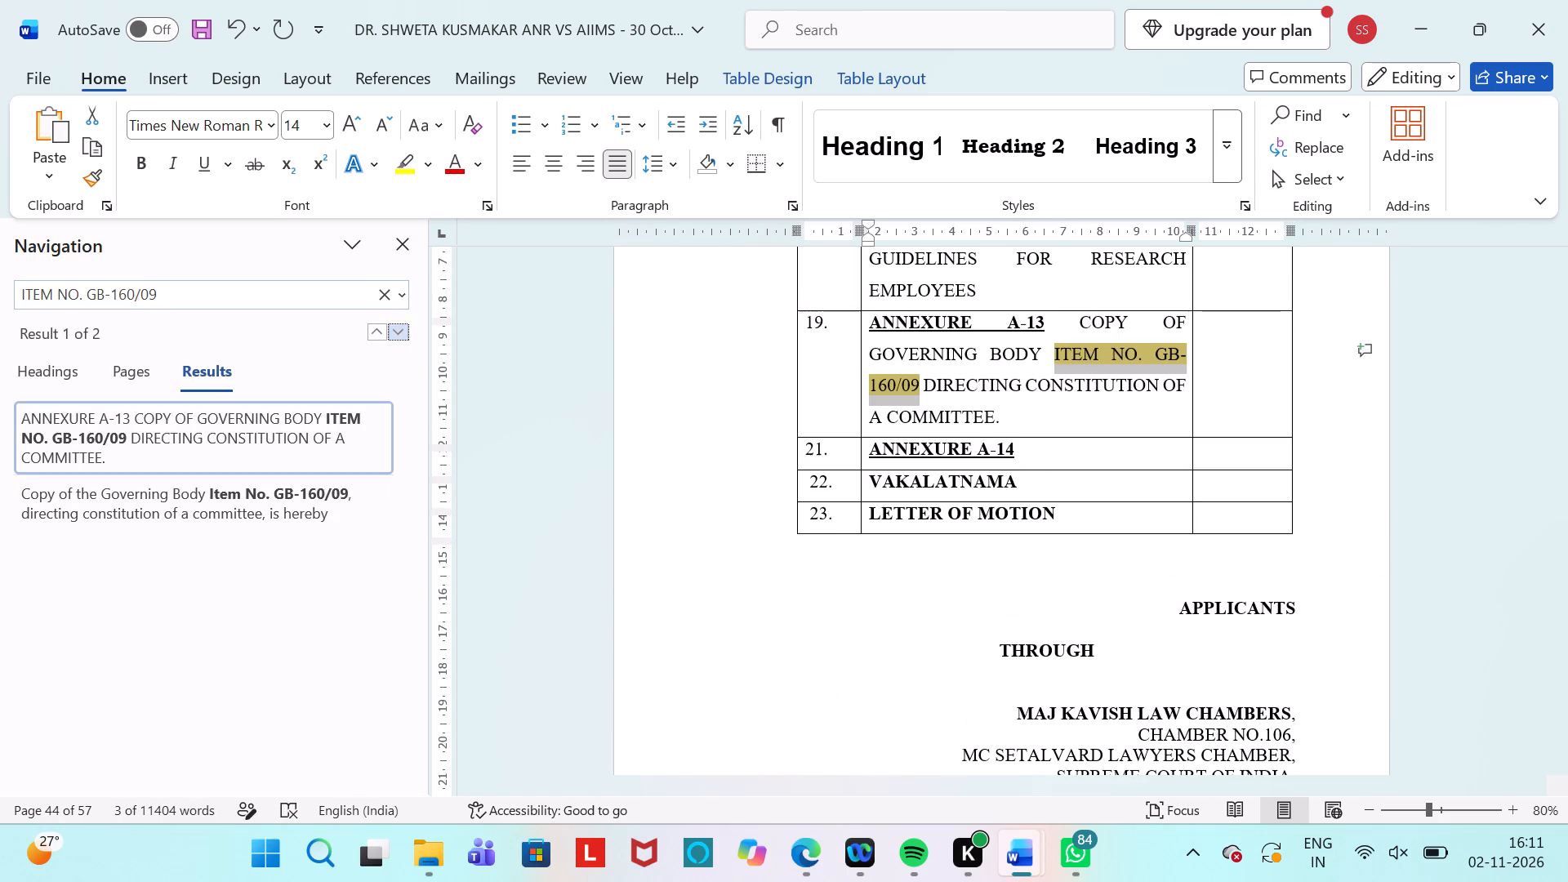
key("Return")
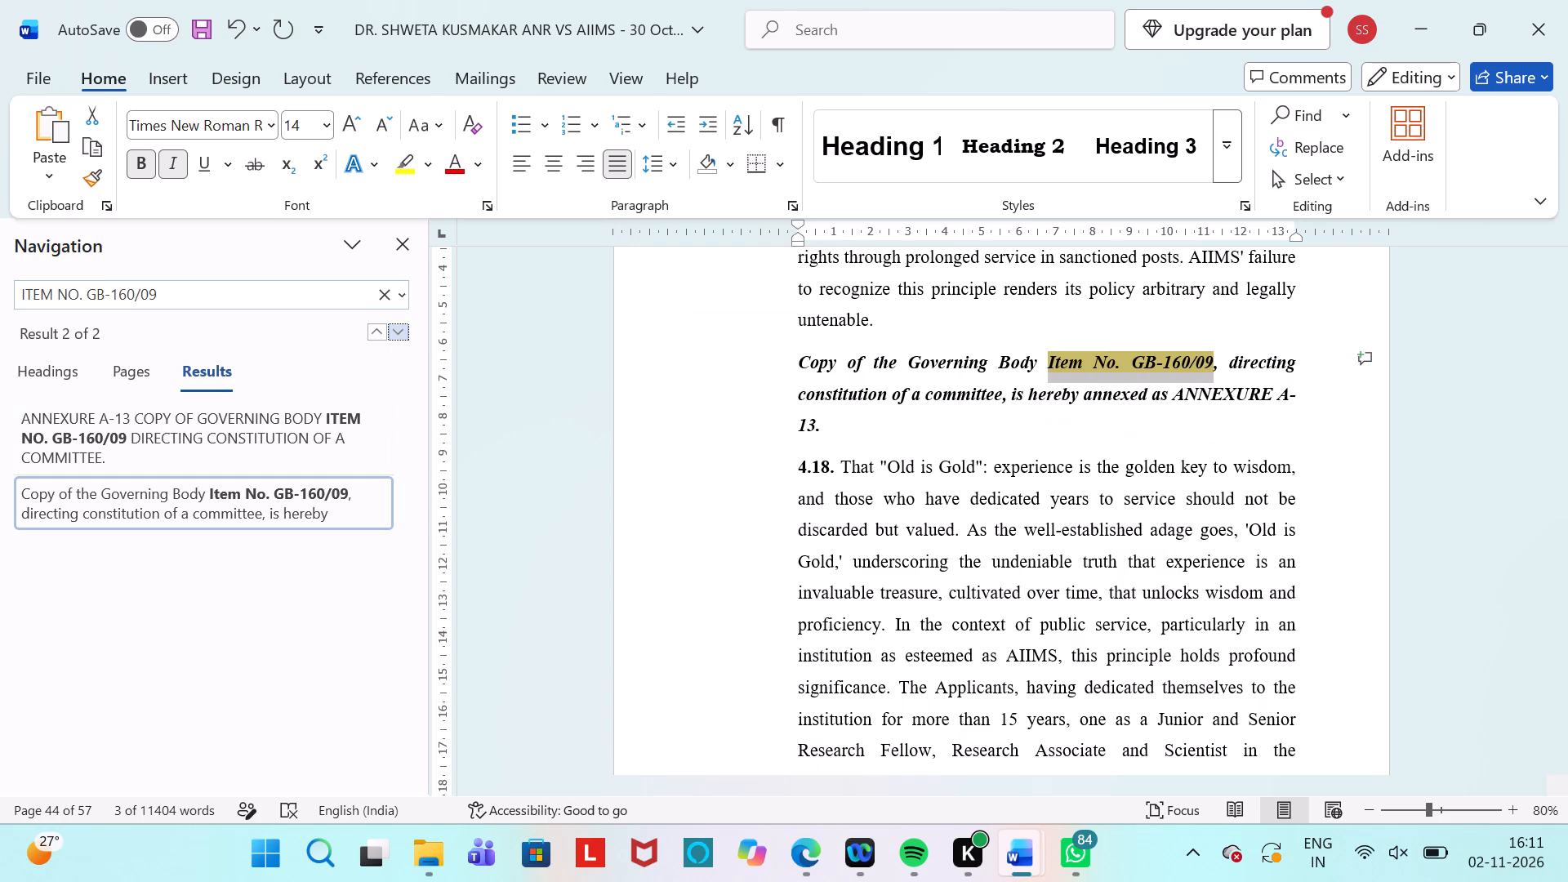
Review paragraphs 4.16 and 4.17 and the annexure references around them for consistent annexure numbering.
scroll(895, 379, "up", 8)
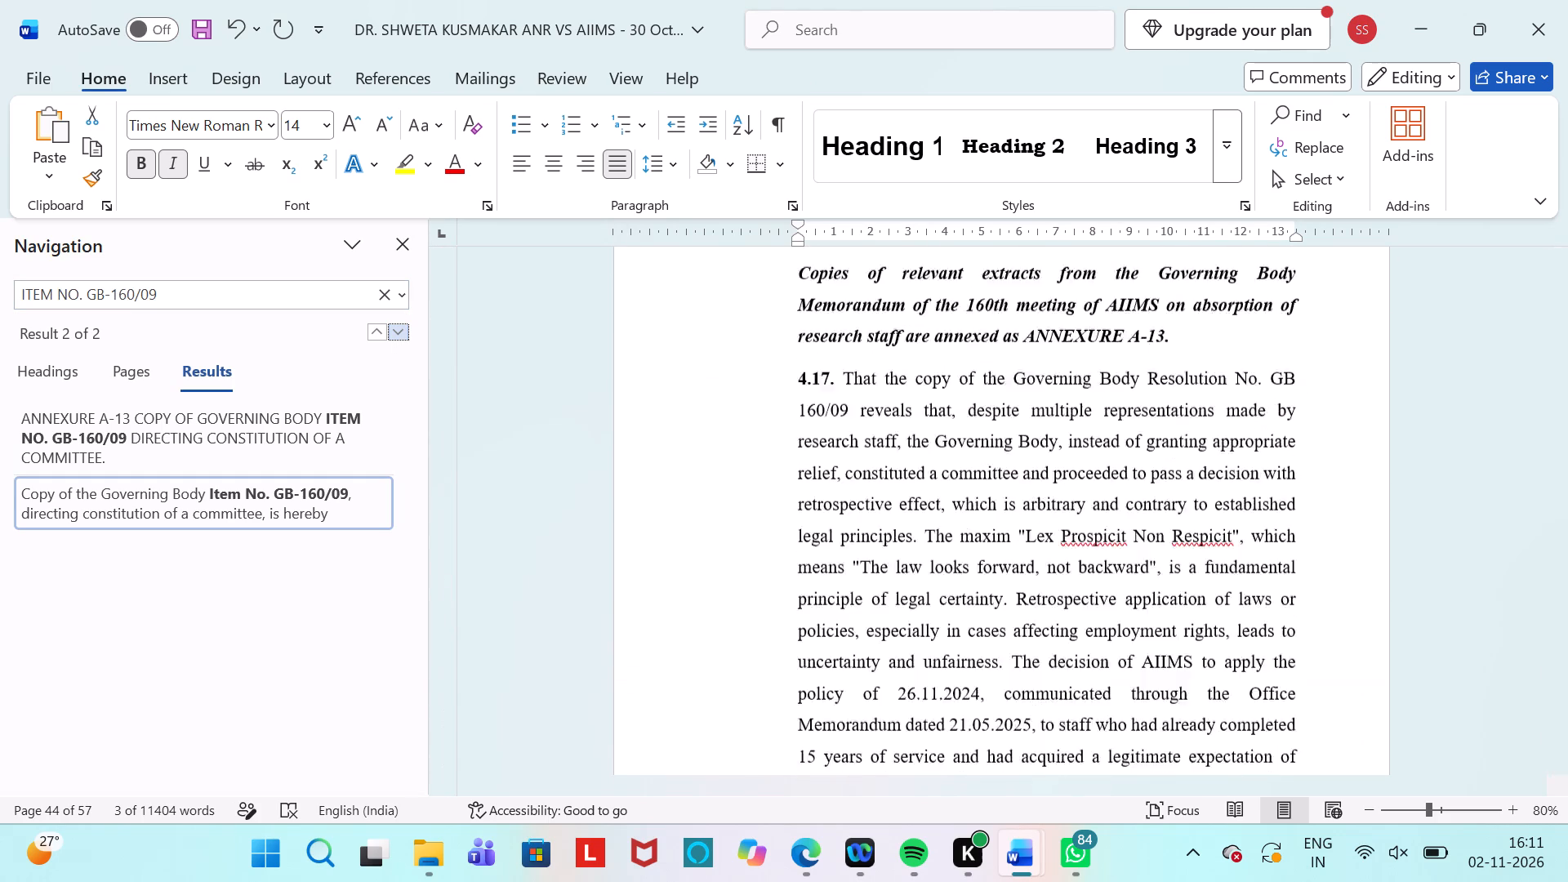
scroll(895, 379, "up", 2)
scroll(895, 379, "down", 3)
scroll(895, 379, "up", 1)
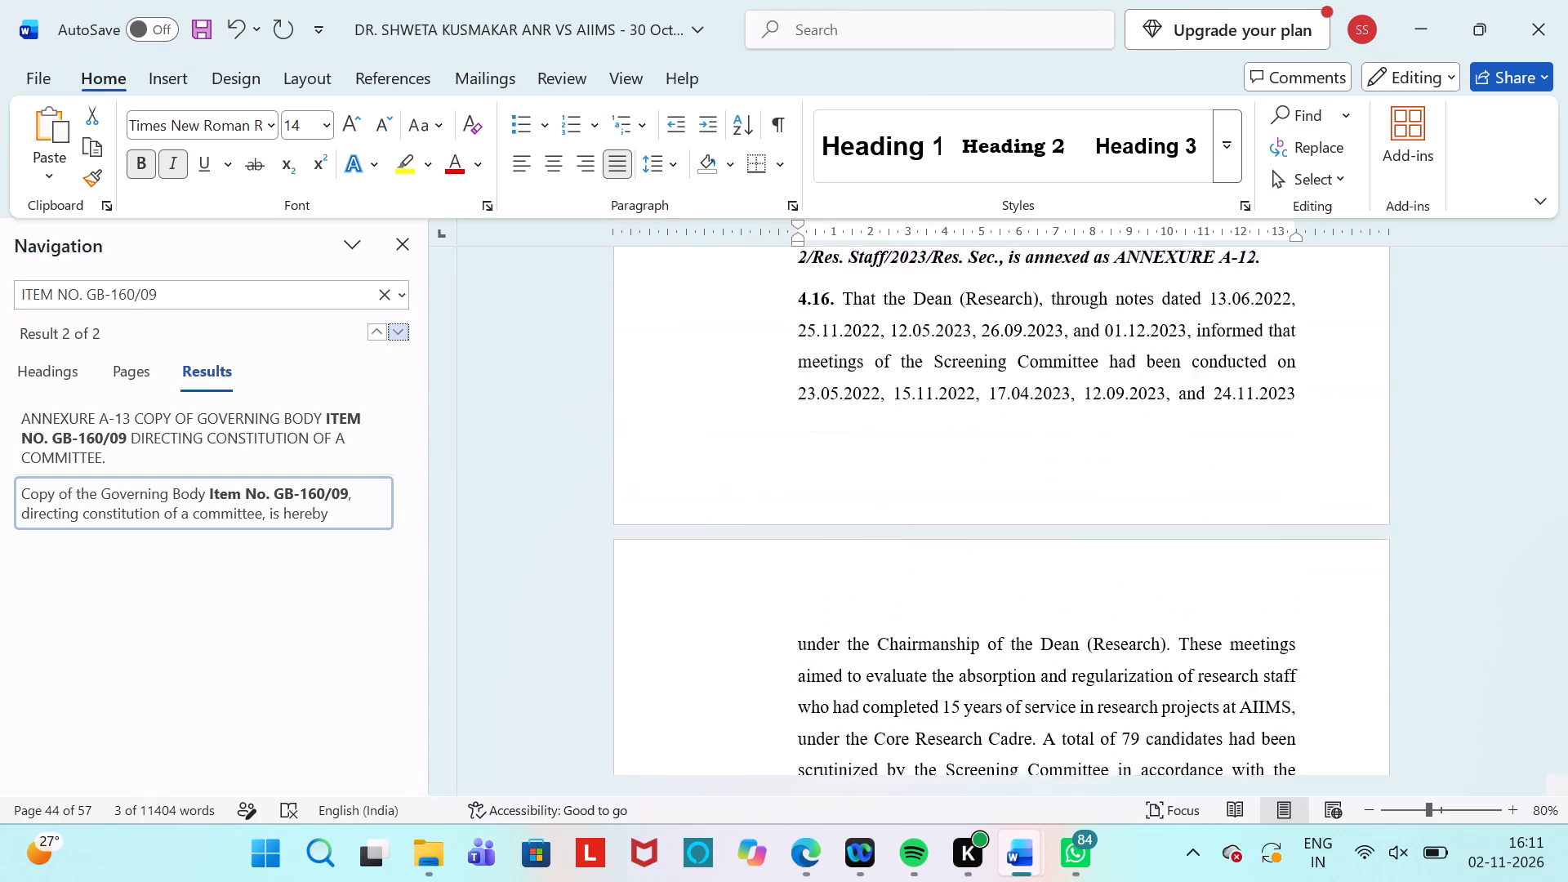
scroll(895, 379, "right", 7)
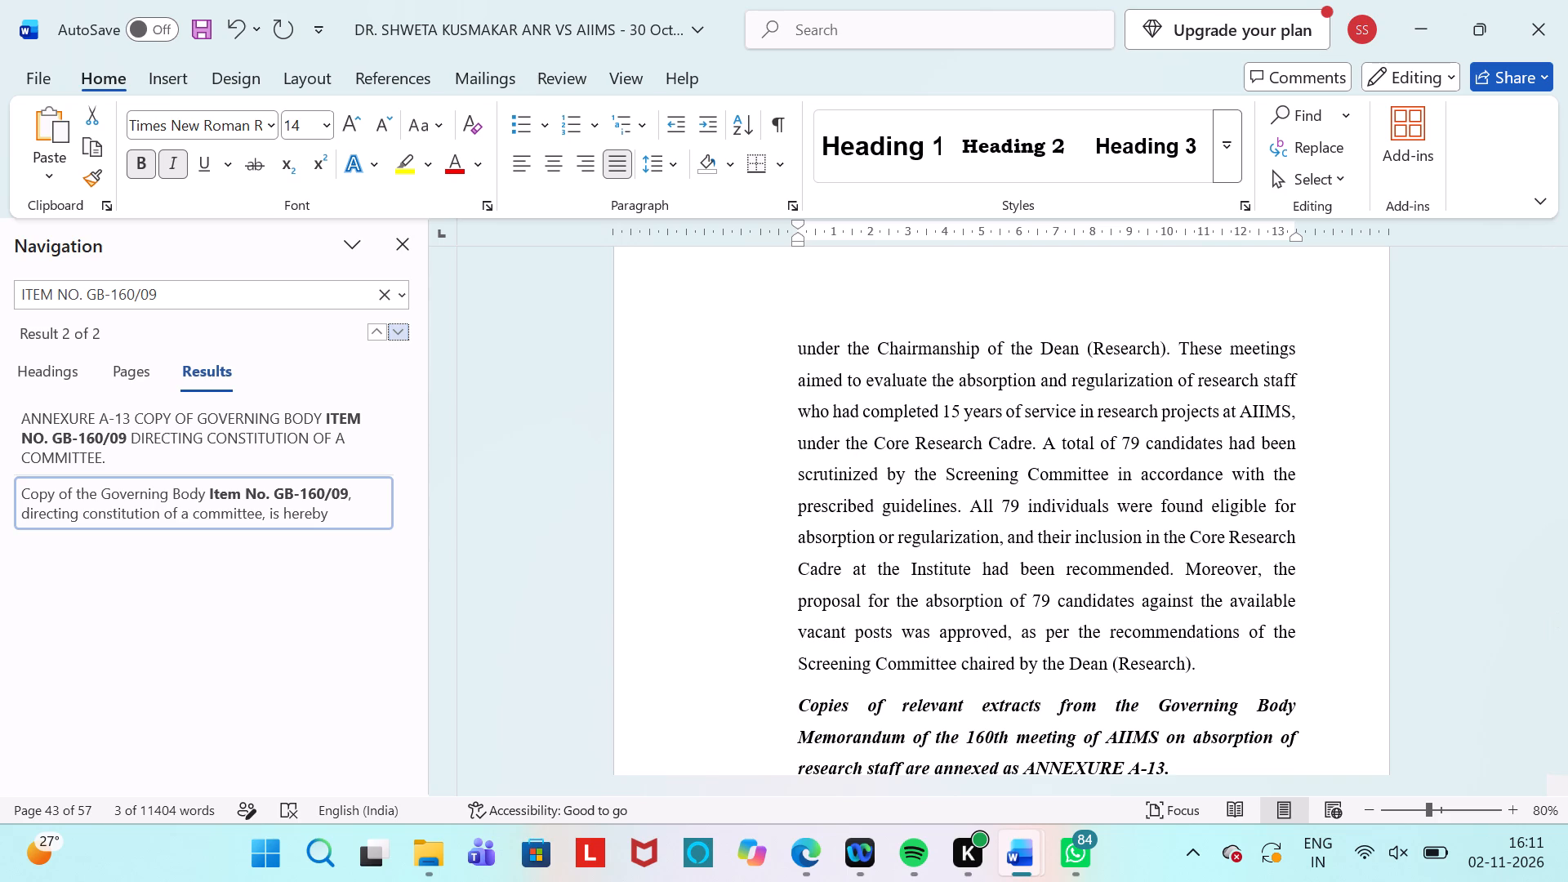
left_click(296, 457)
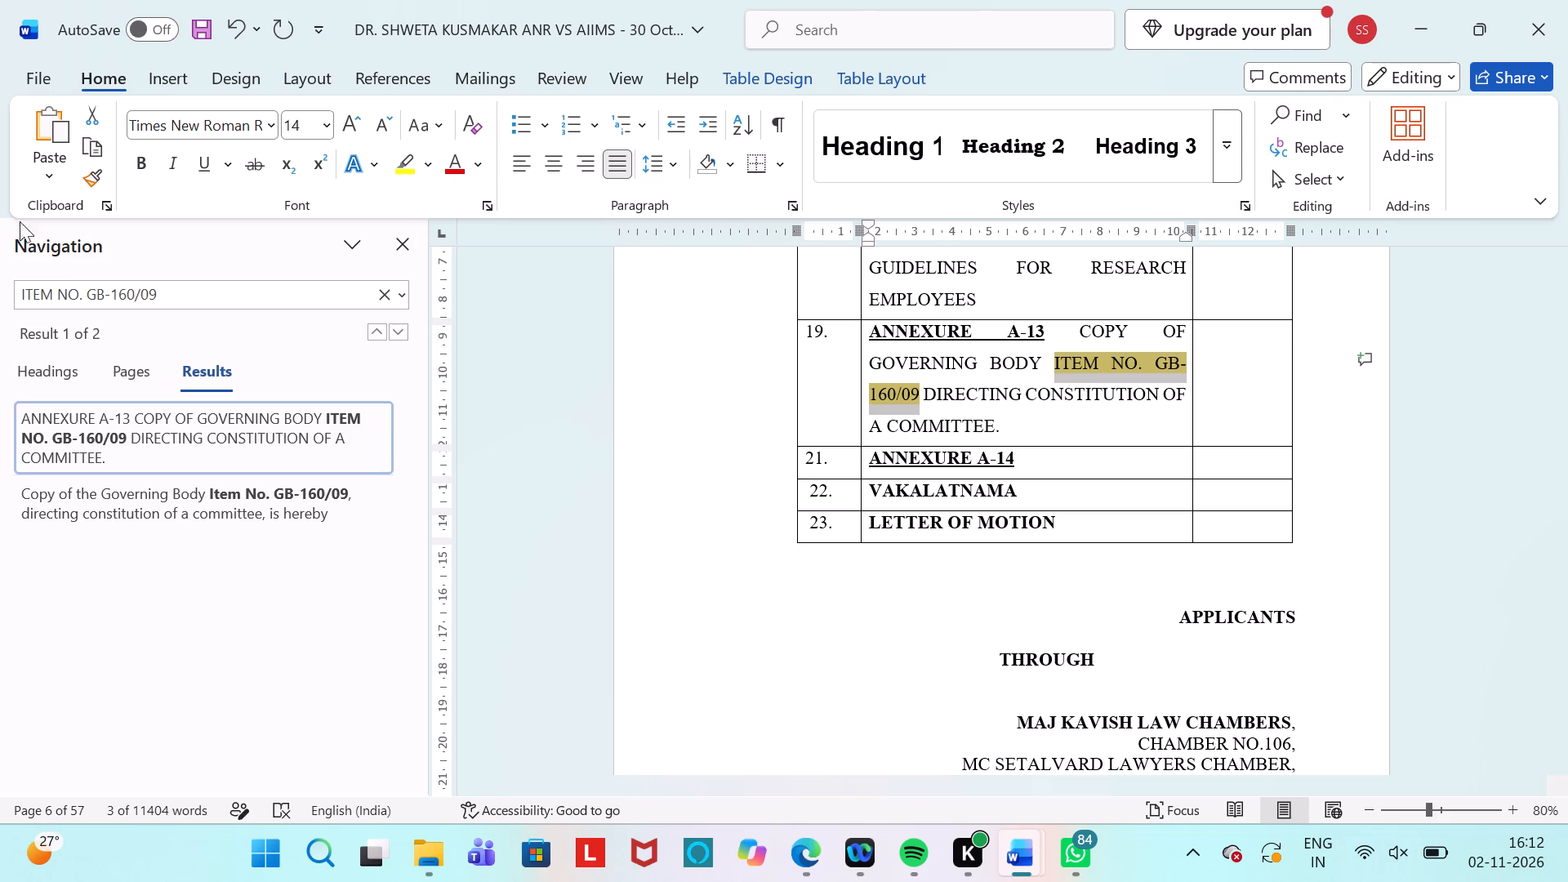
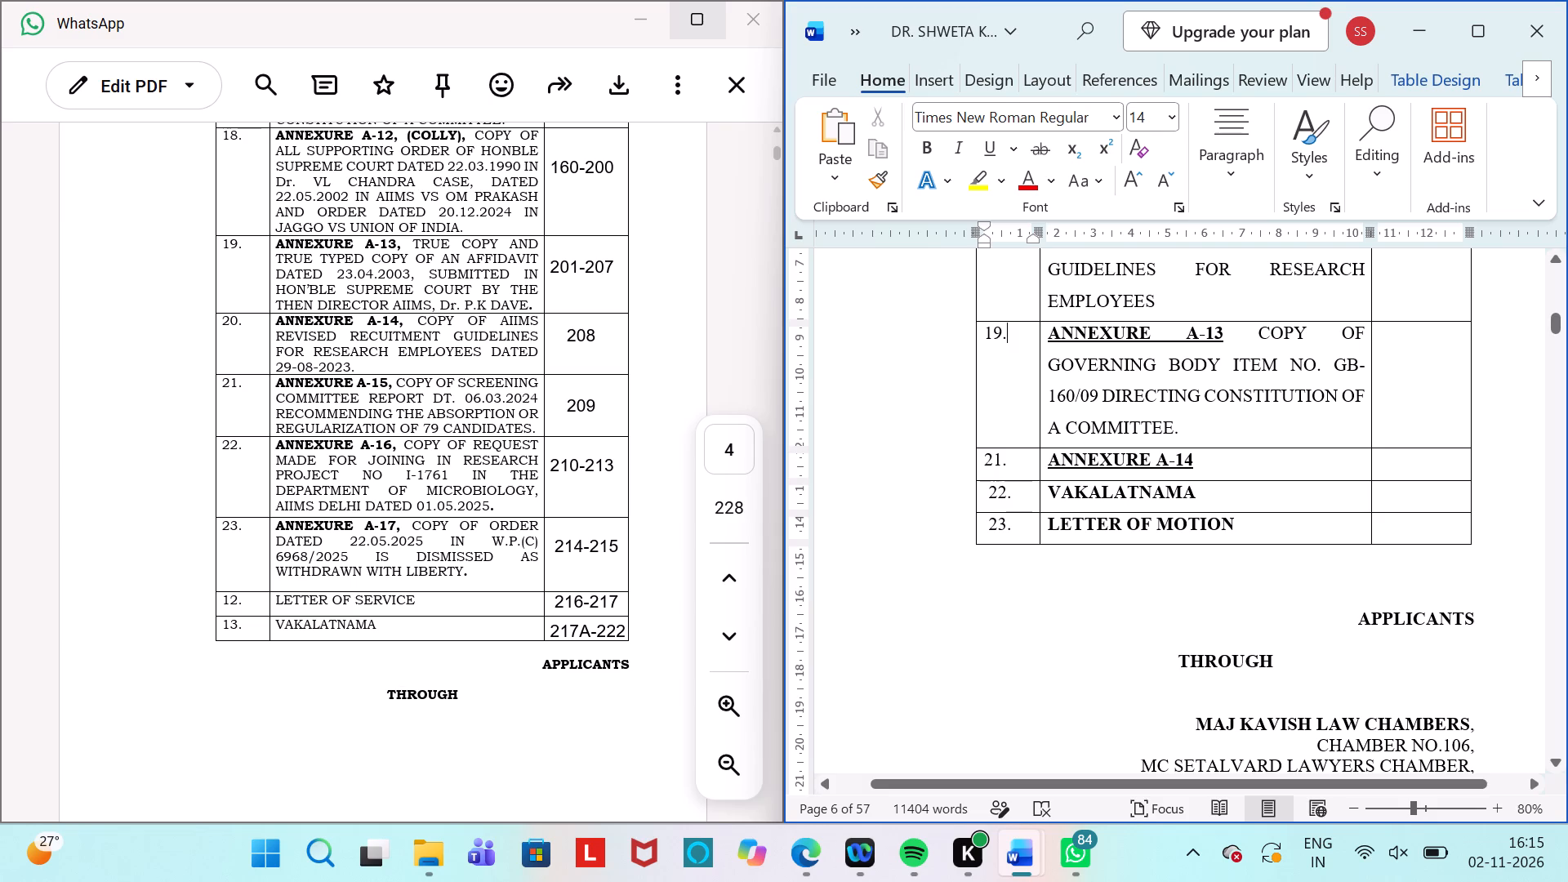
Maximize the Word window showing the application's index table so that it fills the whole screen.
left_click(976, 448)
left_click(1484, 20)
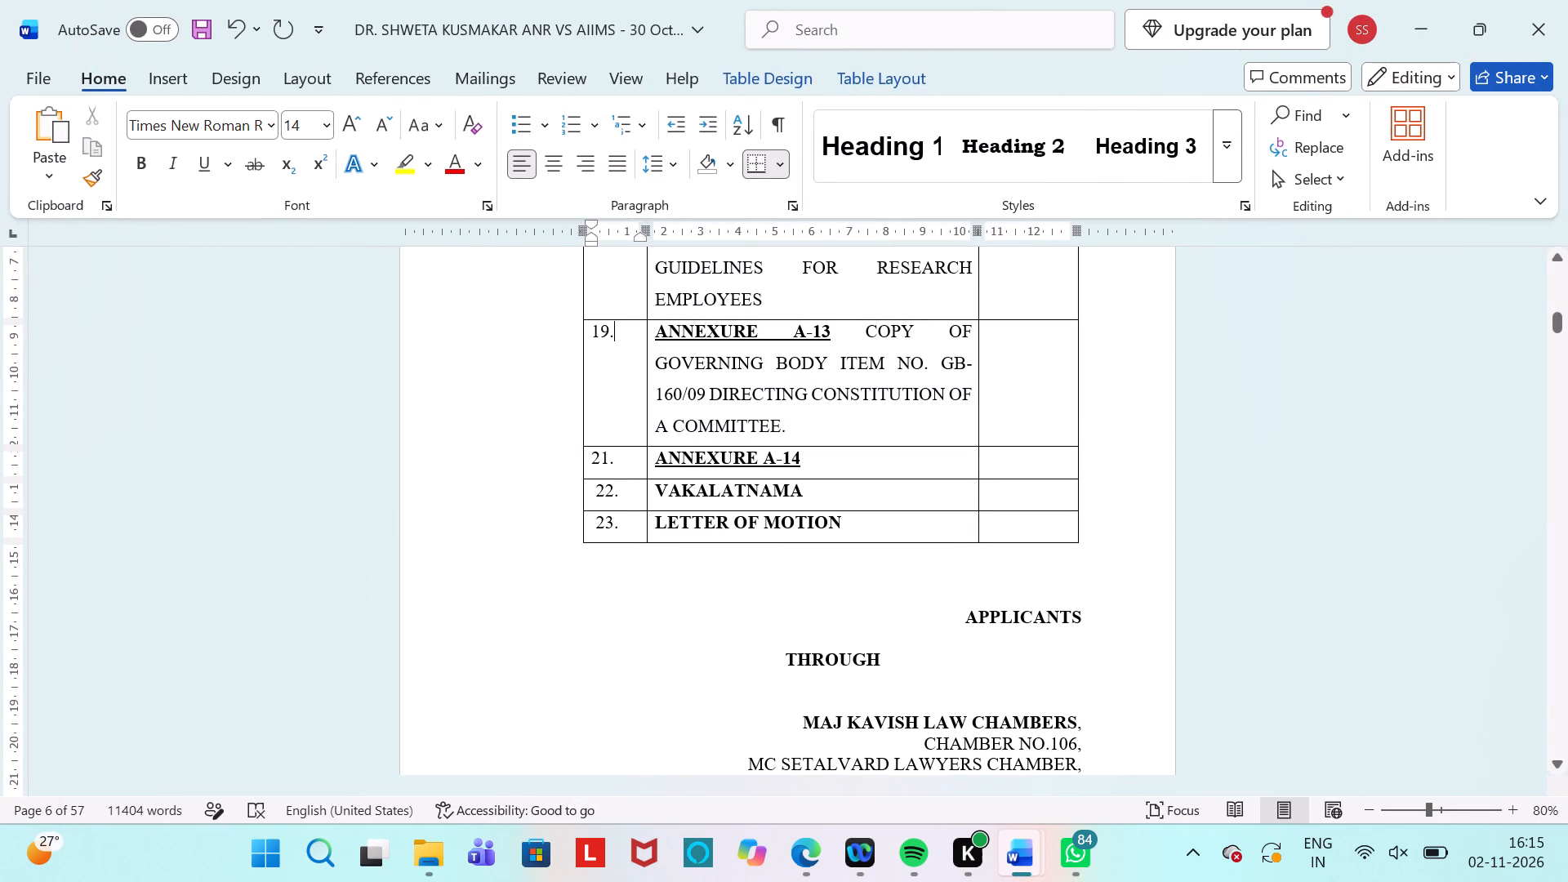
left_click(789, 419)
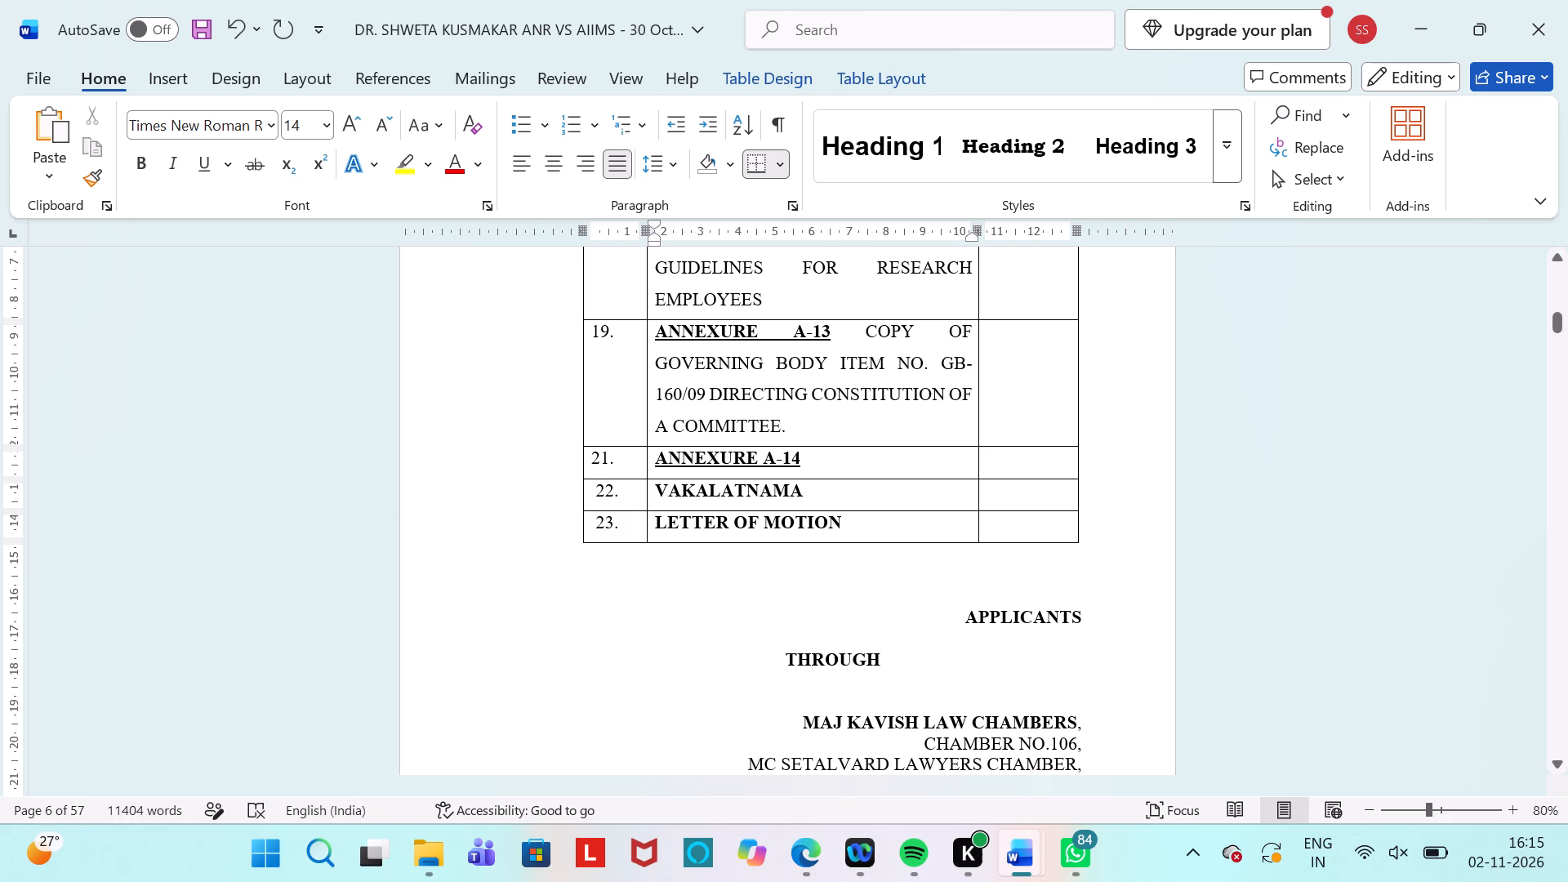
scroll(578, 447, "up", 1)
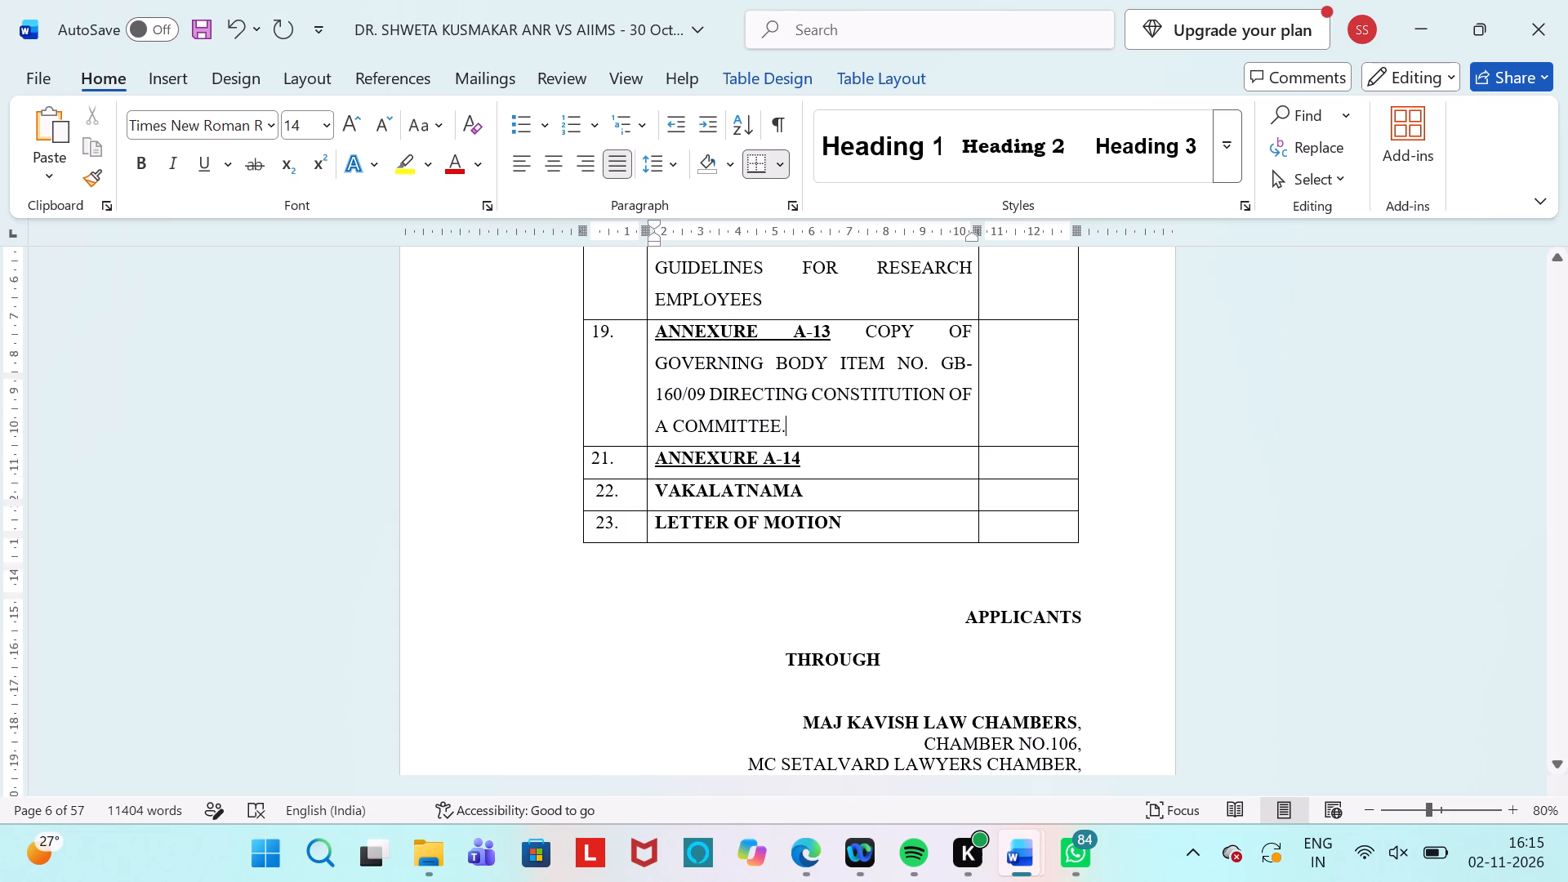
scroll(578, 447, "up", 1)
Insert a space before serial number 21 in the index's ANNEXURE A-14 row to align it with rows 22 and 23.
scroll(578, 447, "down", 2)
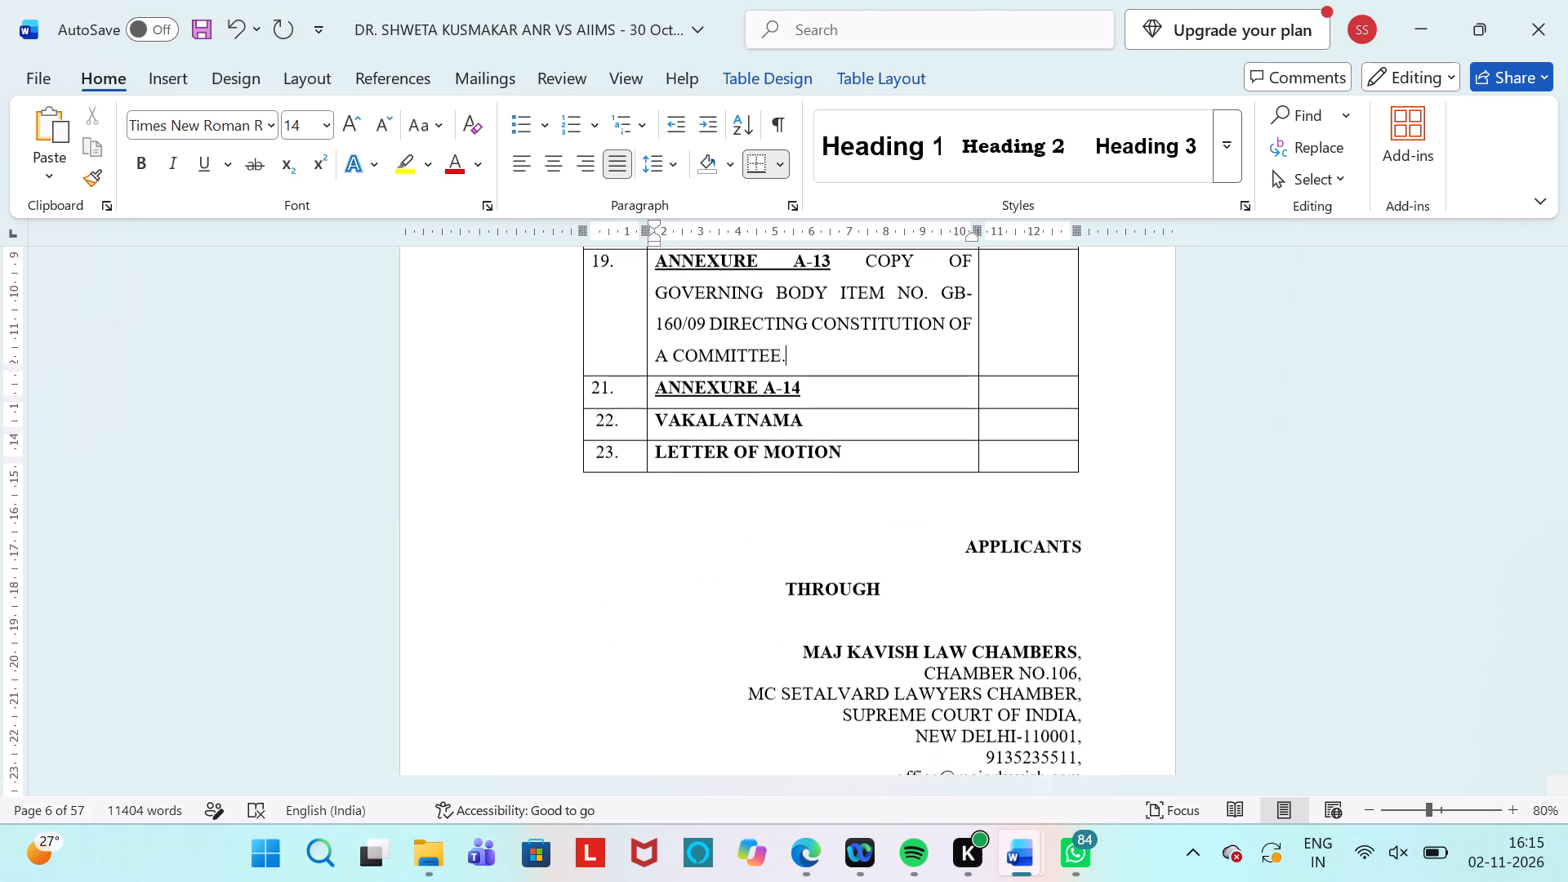
scroll(578, 447, "down", 1)
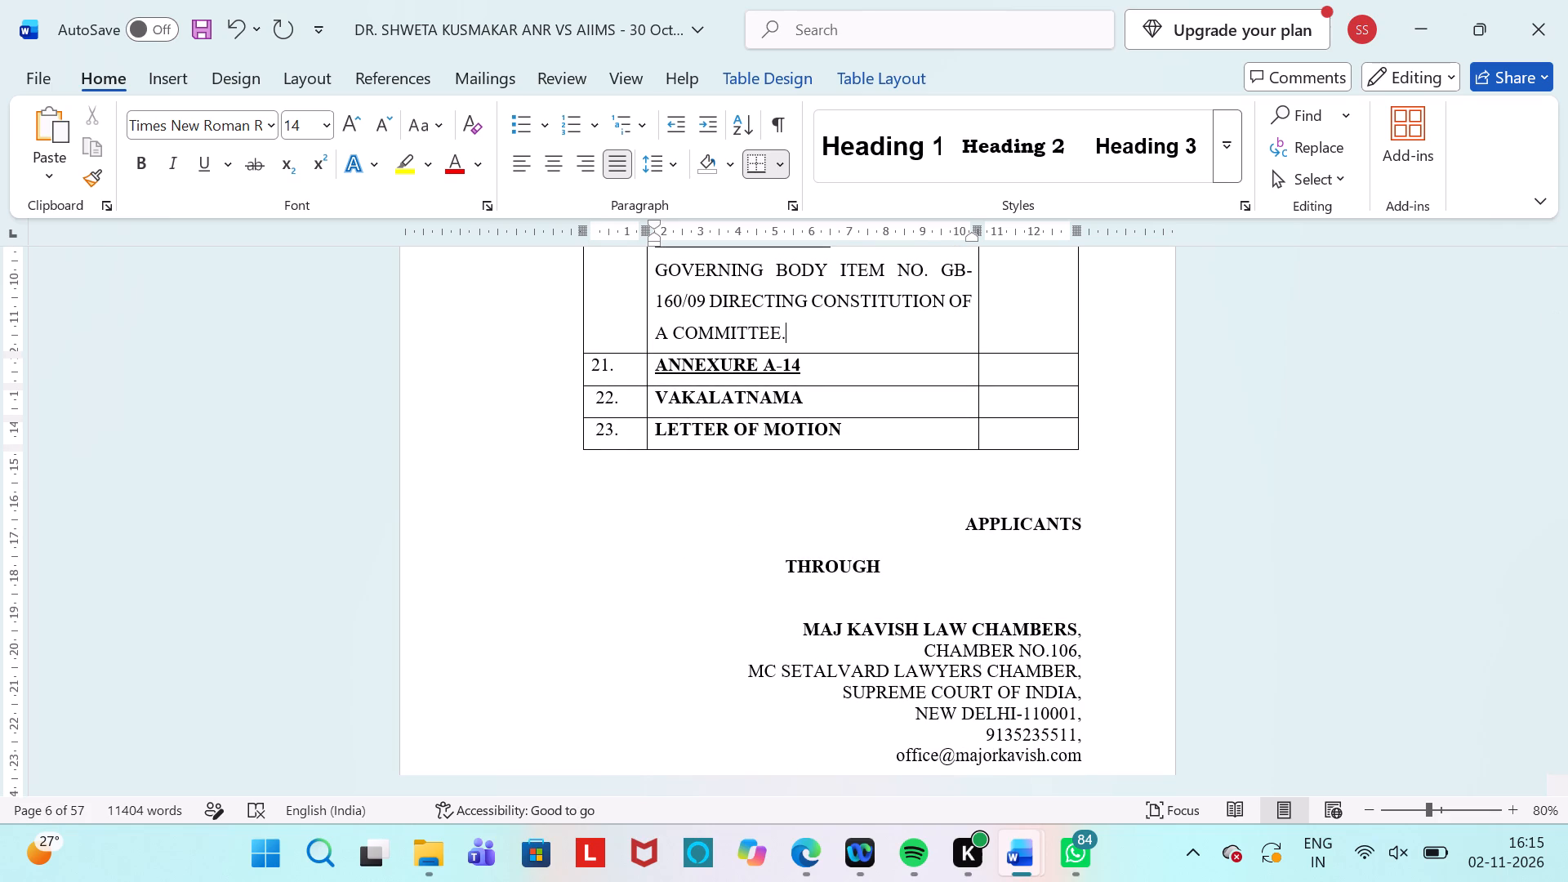
left_click(591, 359)
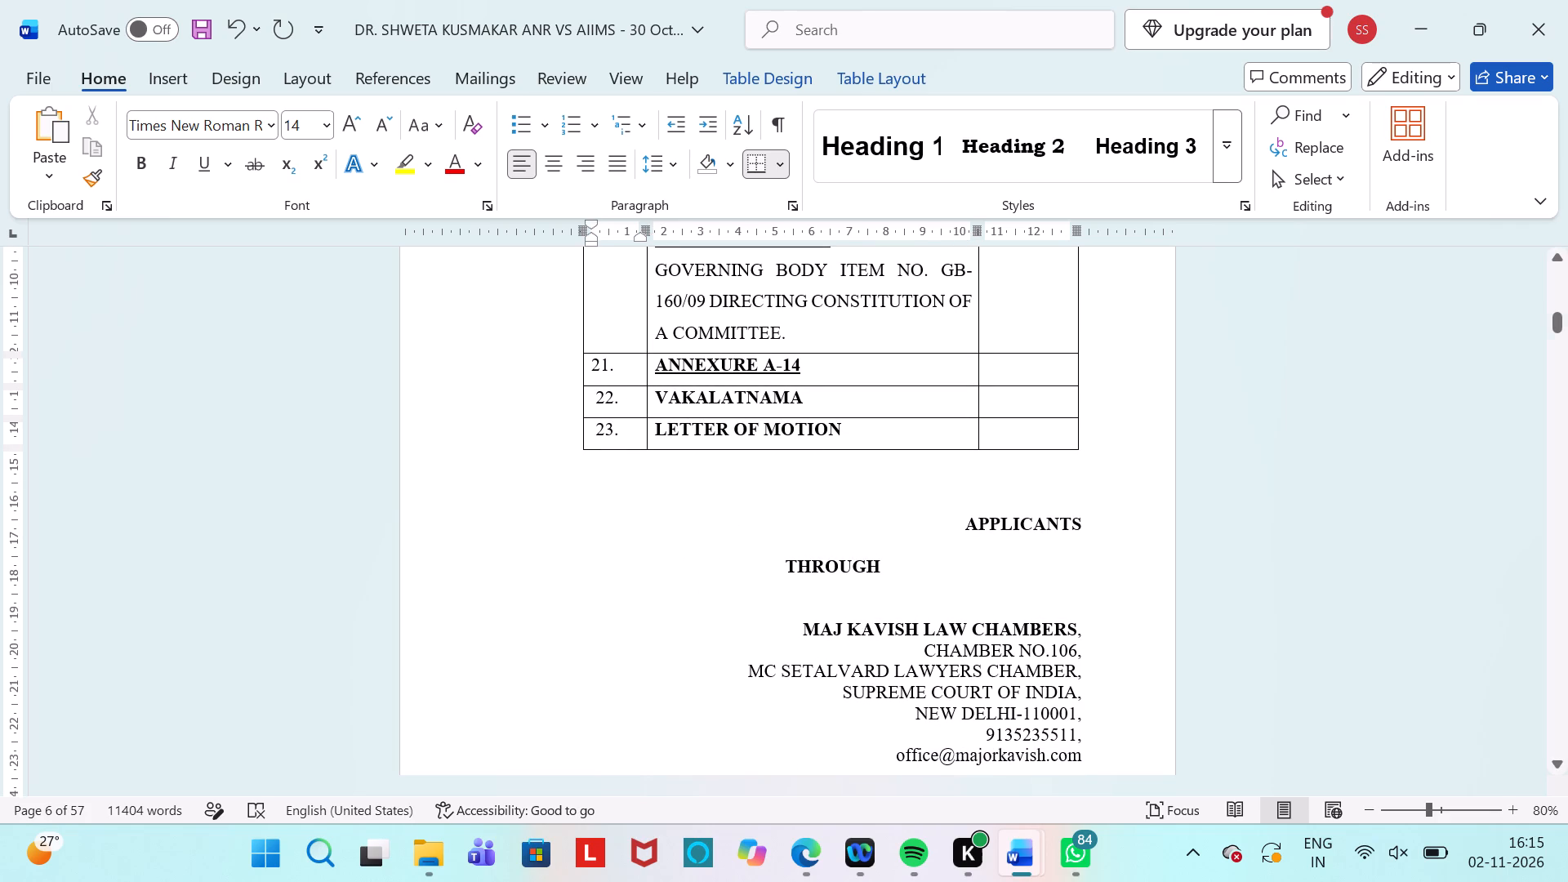
key("space")
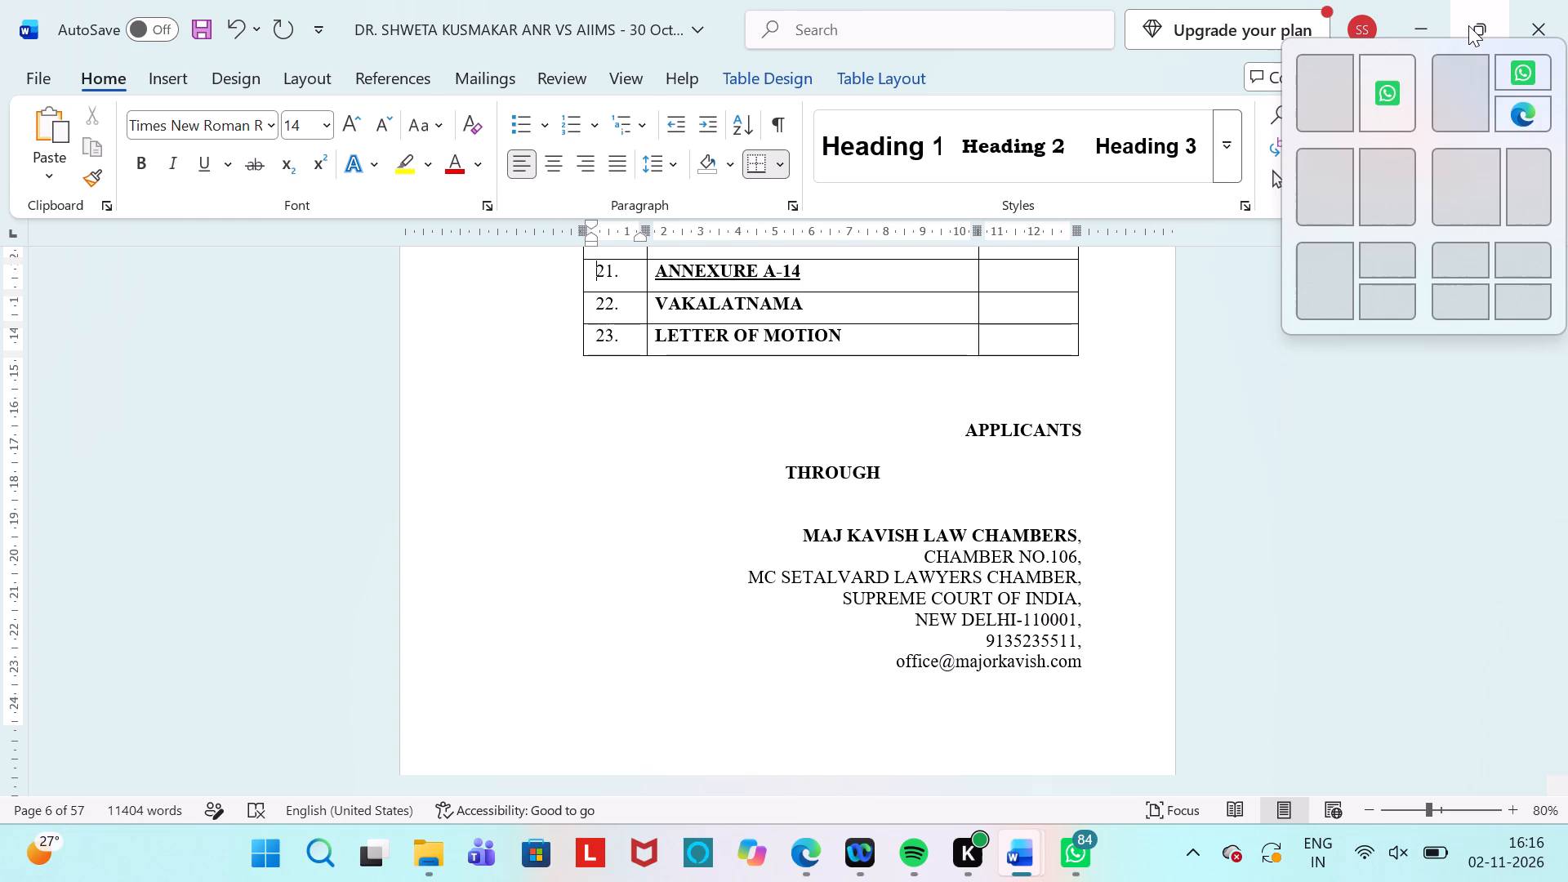
scroll(1468, 25, "up", 1)
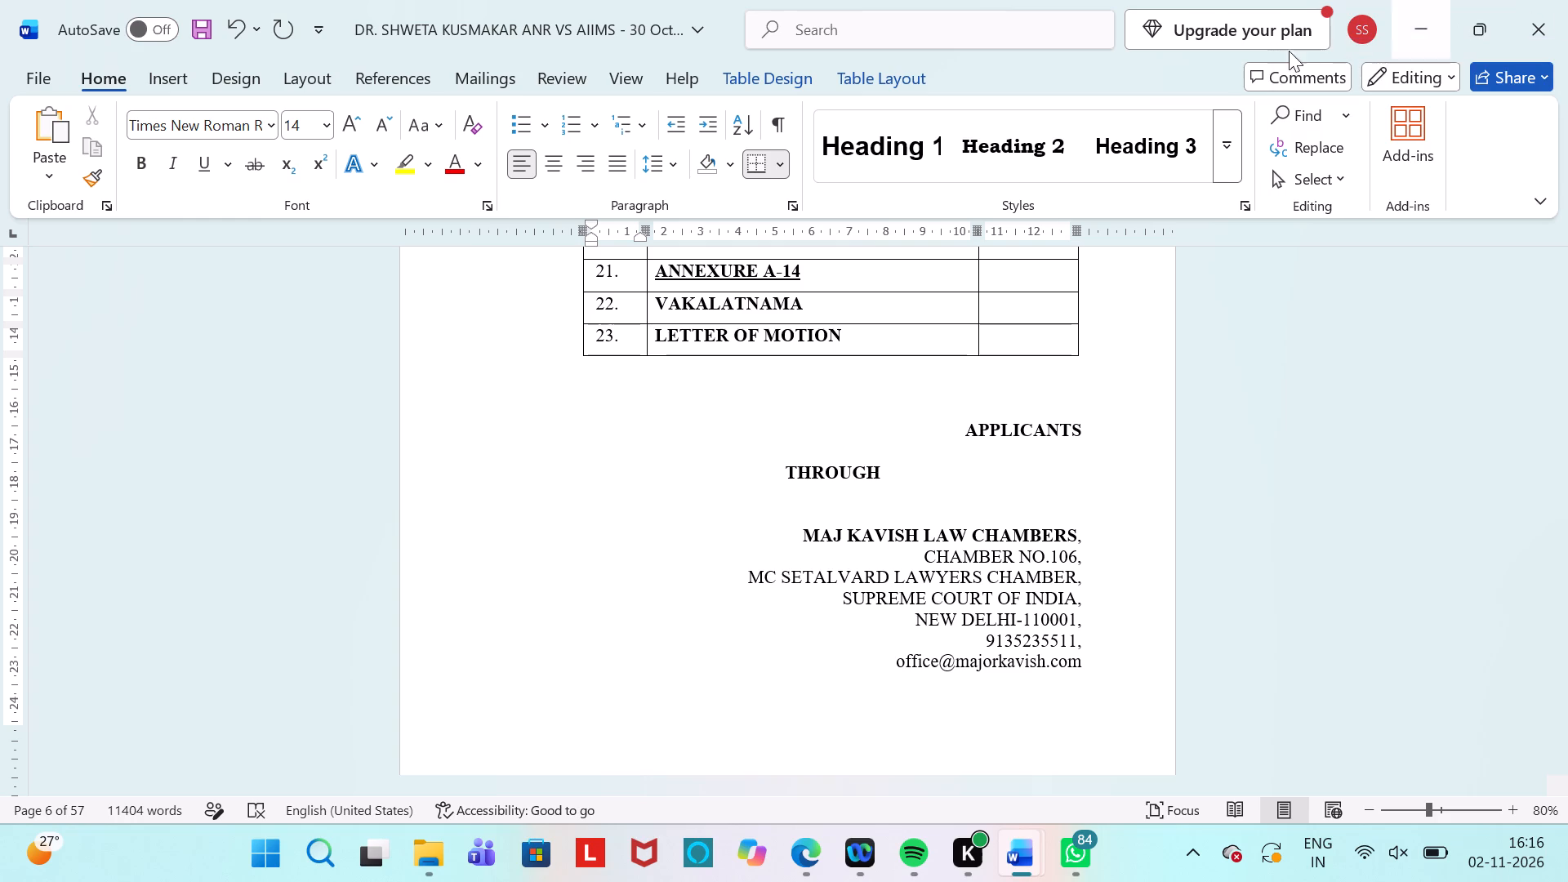
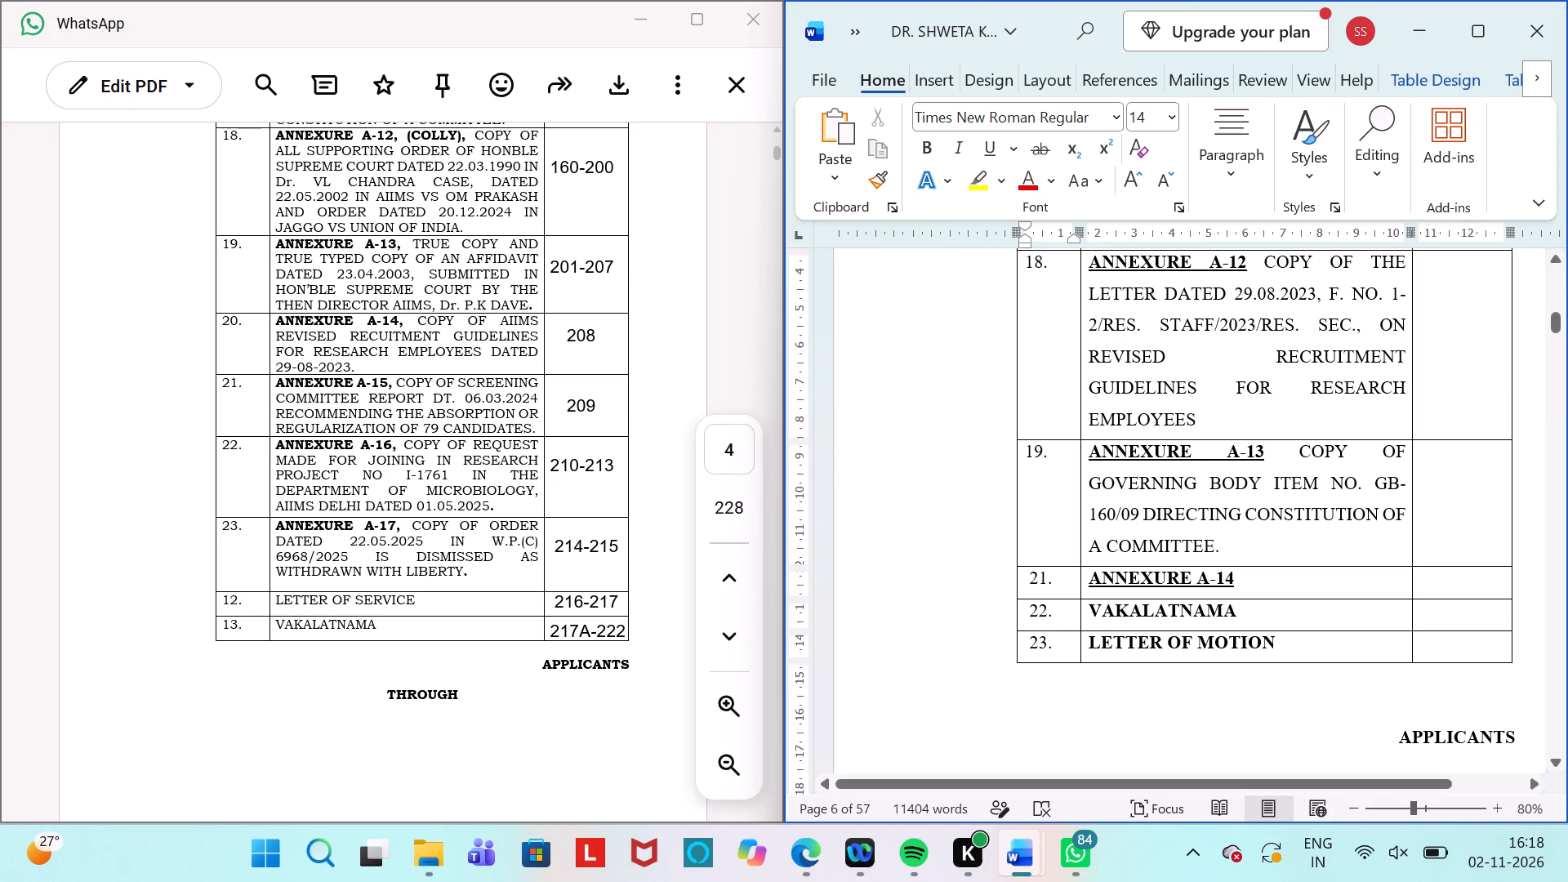
Add two empty rows to the index table below the LETTER OF MOTION row.
left_click(1524, 640)
key("Return")
key("Return")
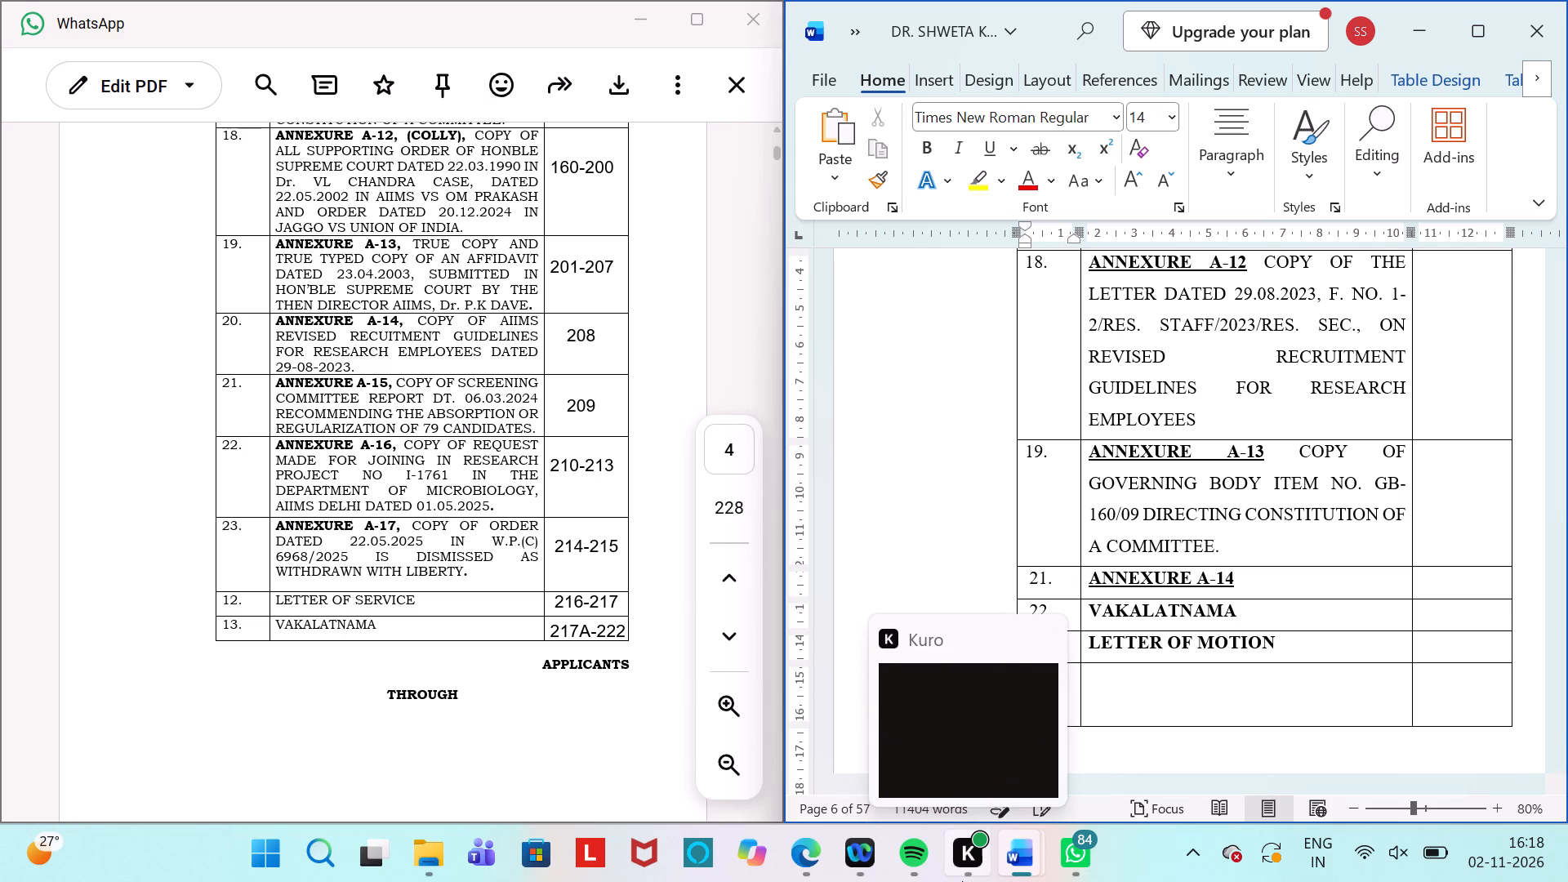
key("BackSpace")
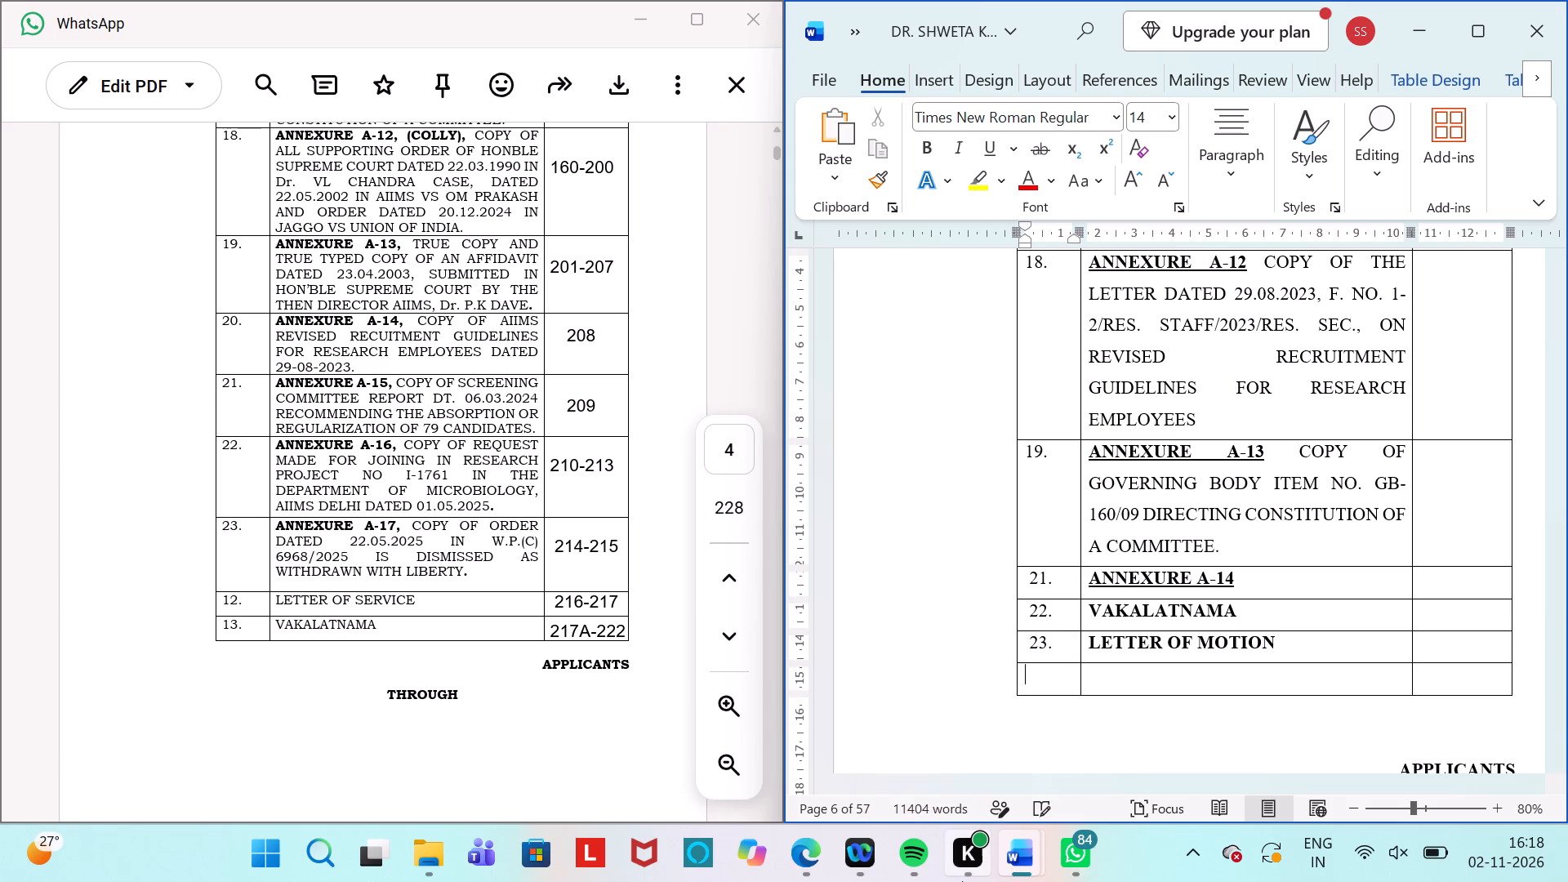
key("Left")
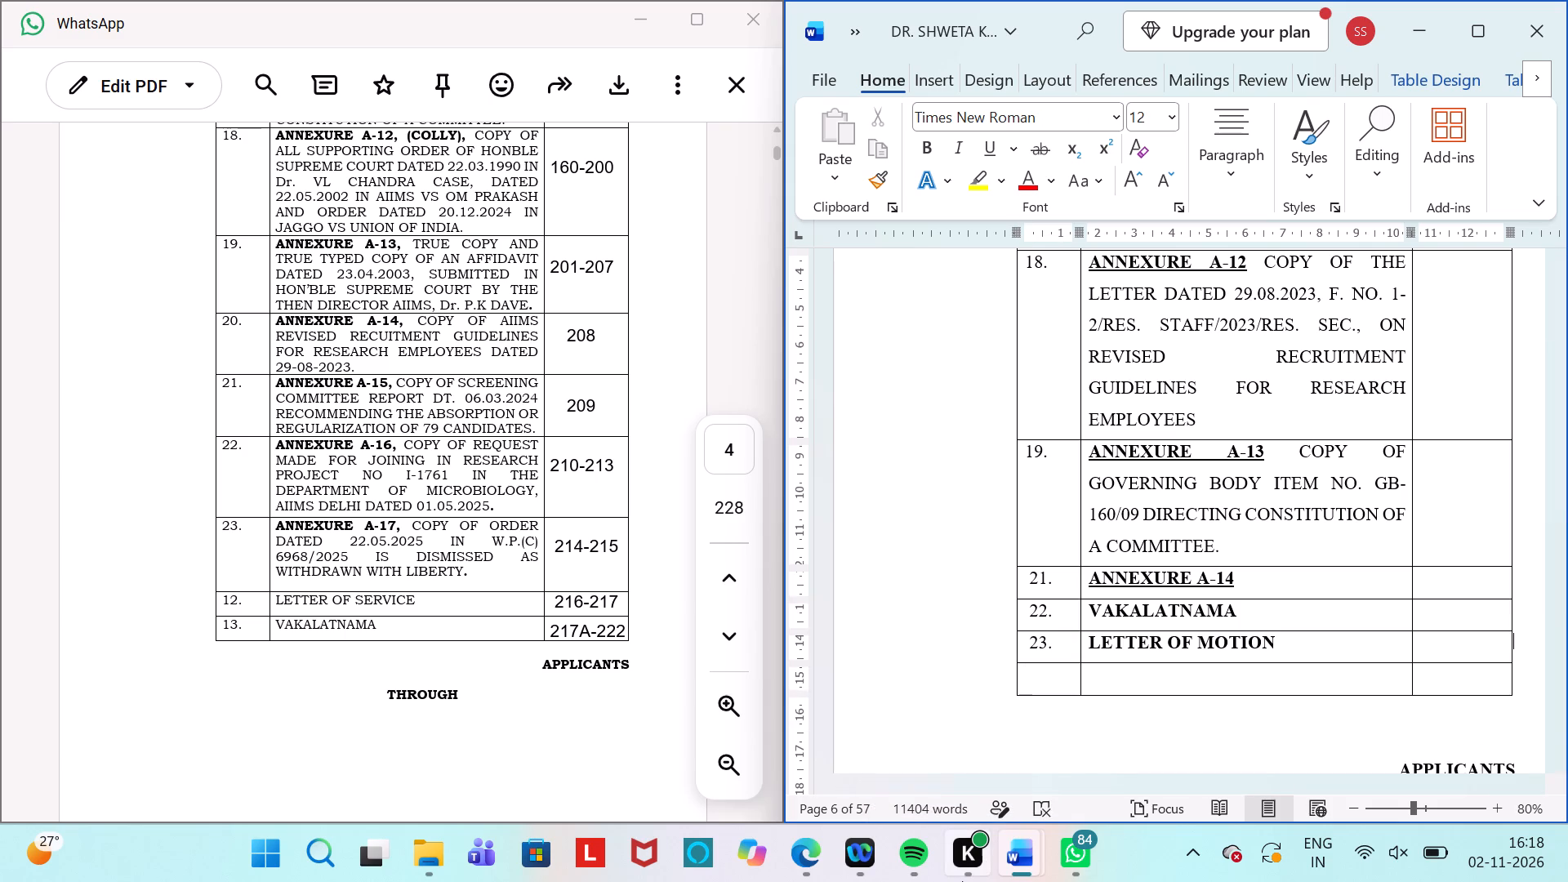
key("Return")
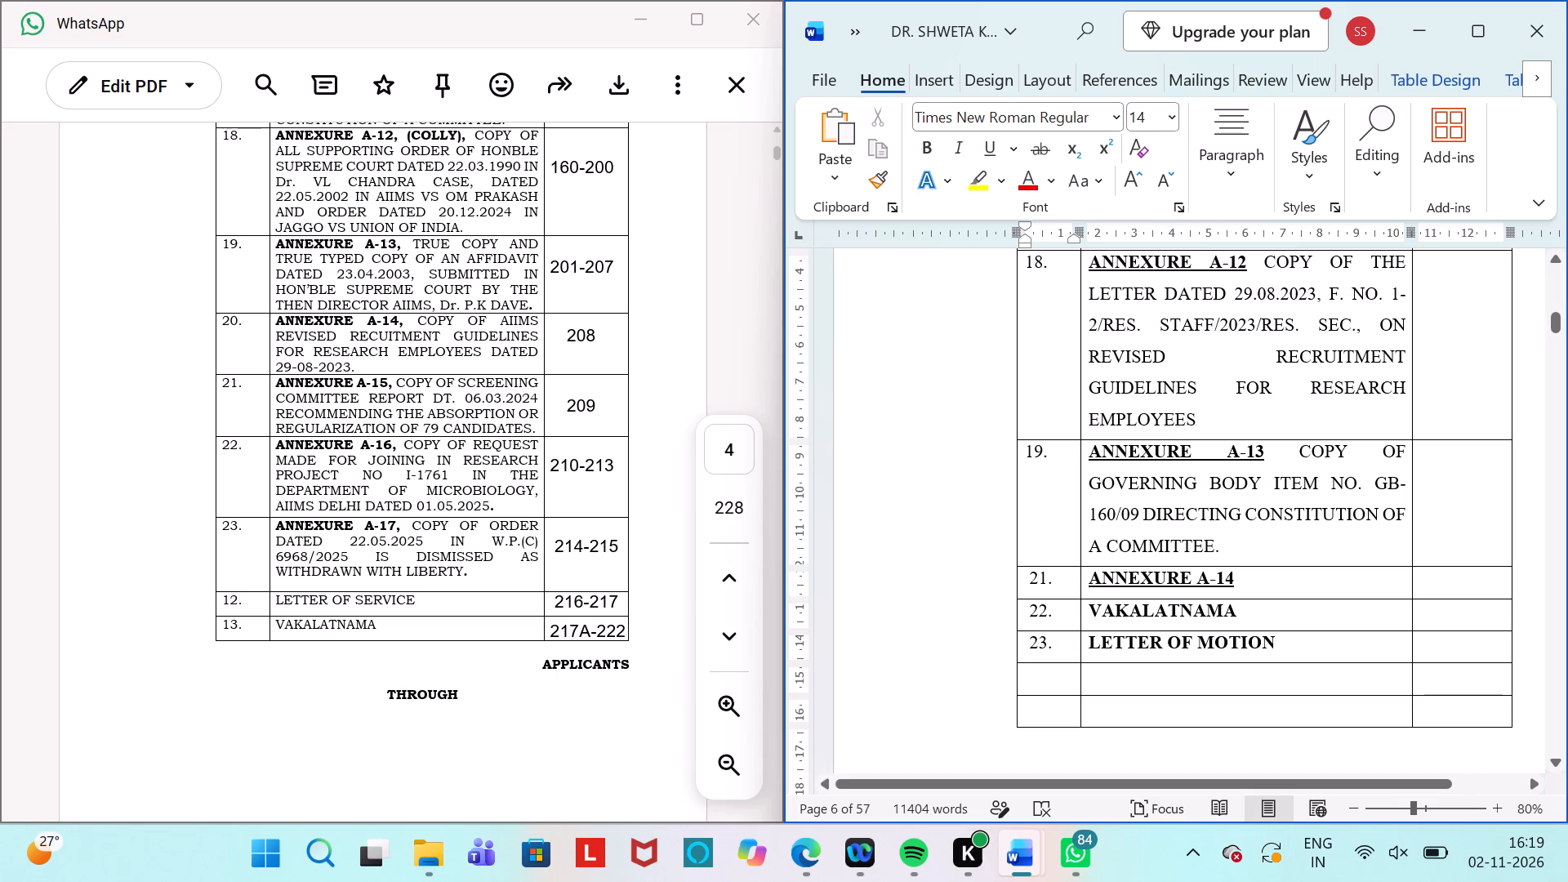
Renumber the index rows for ANNEXURE A-14, VAKALATNAMA and LETTER OF MOTION as 20, 21 and 22.
left_click(1045, 575)
key("BackSpace")
key("0")
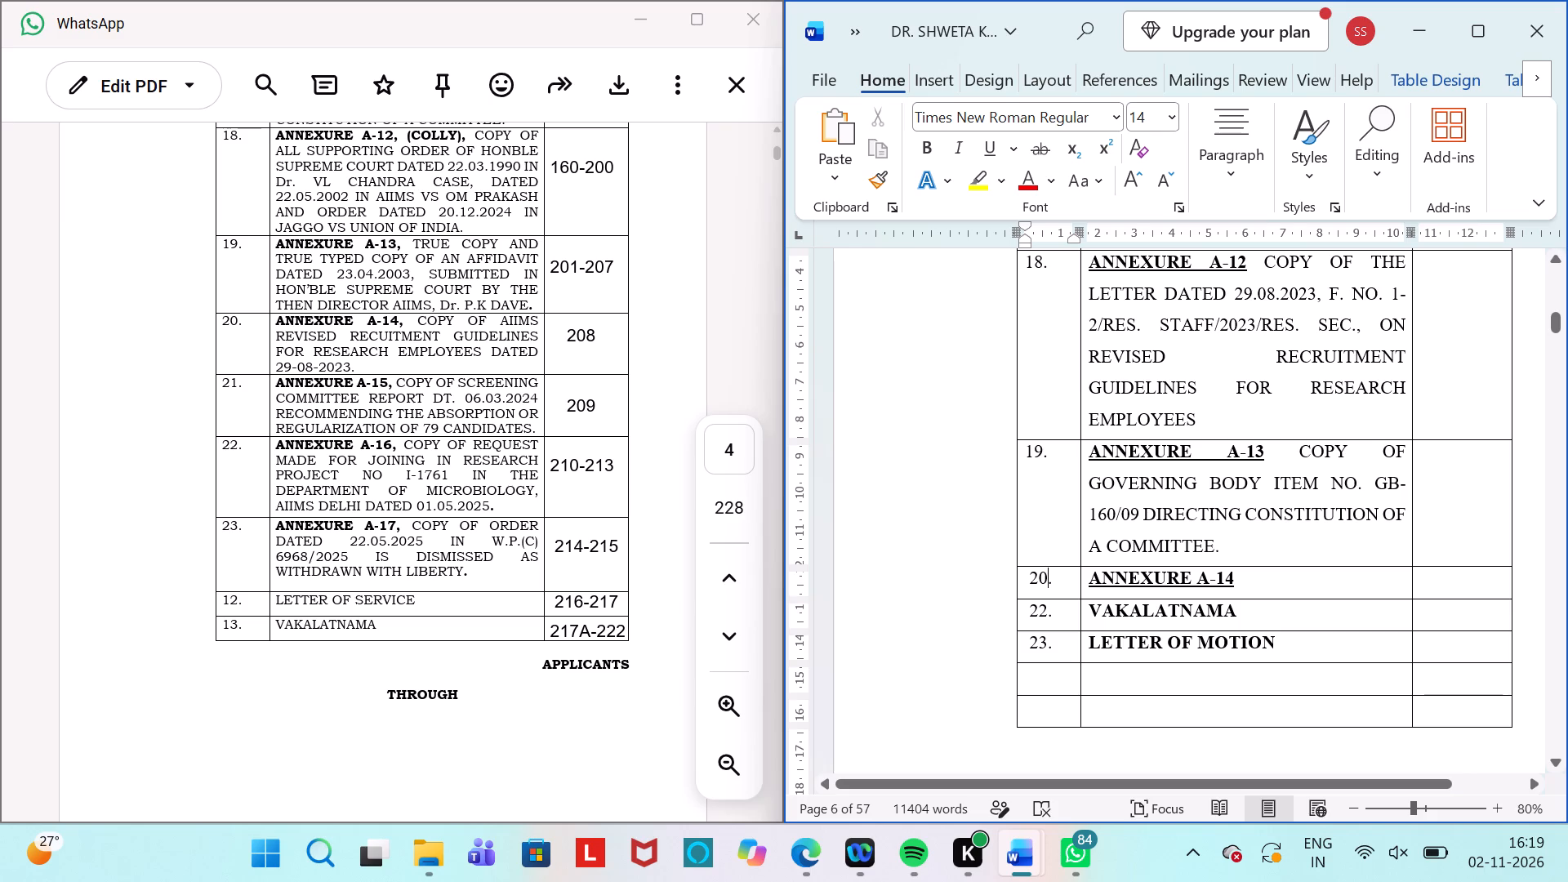
left_click(1042, 613)
key("Right")
key("BackSpace")
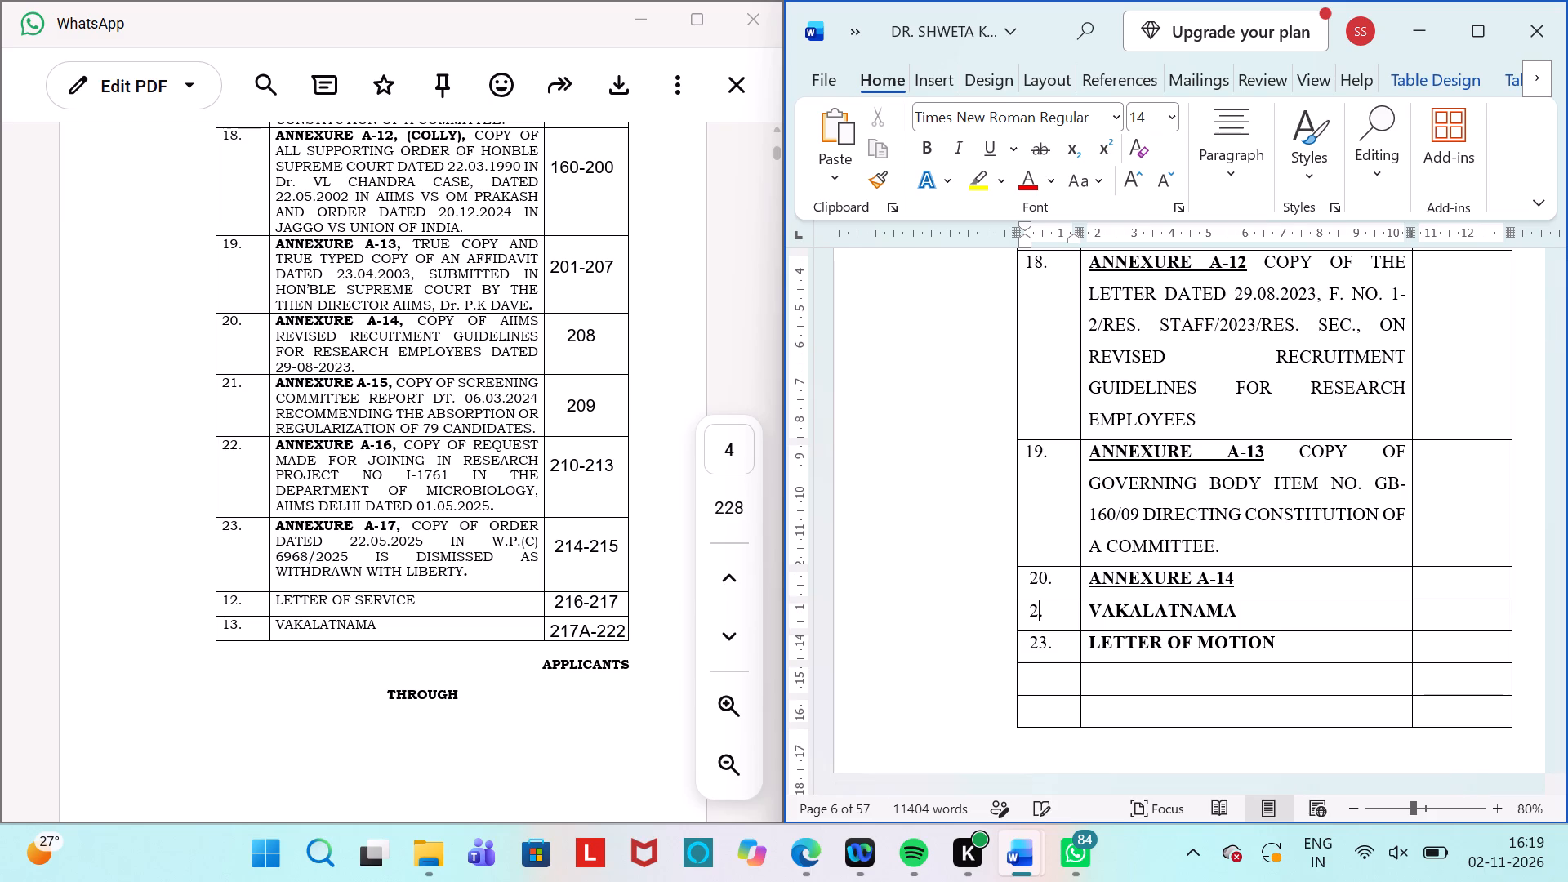
key("1")
key("Down")
key("Down")
key("Right")
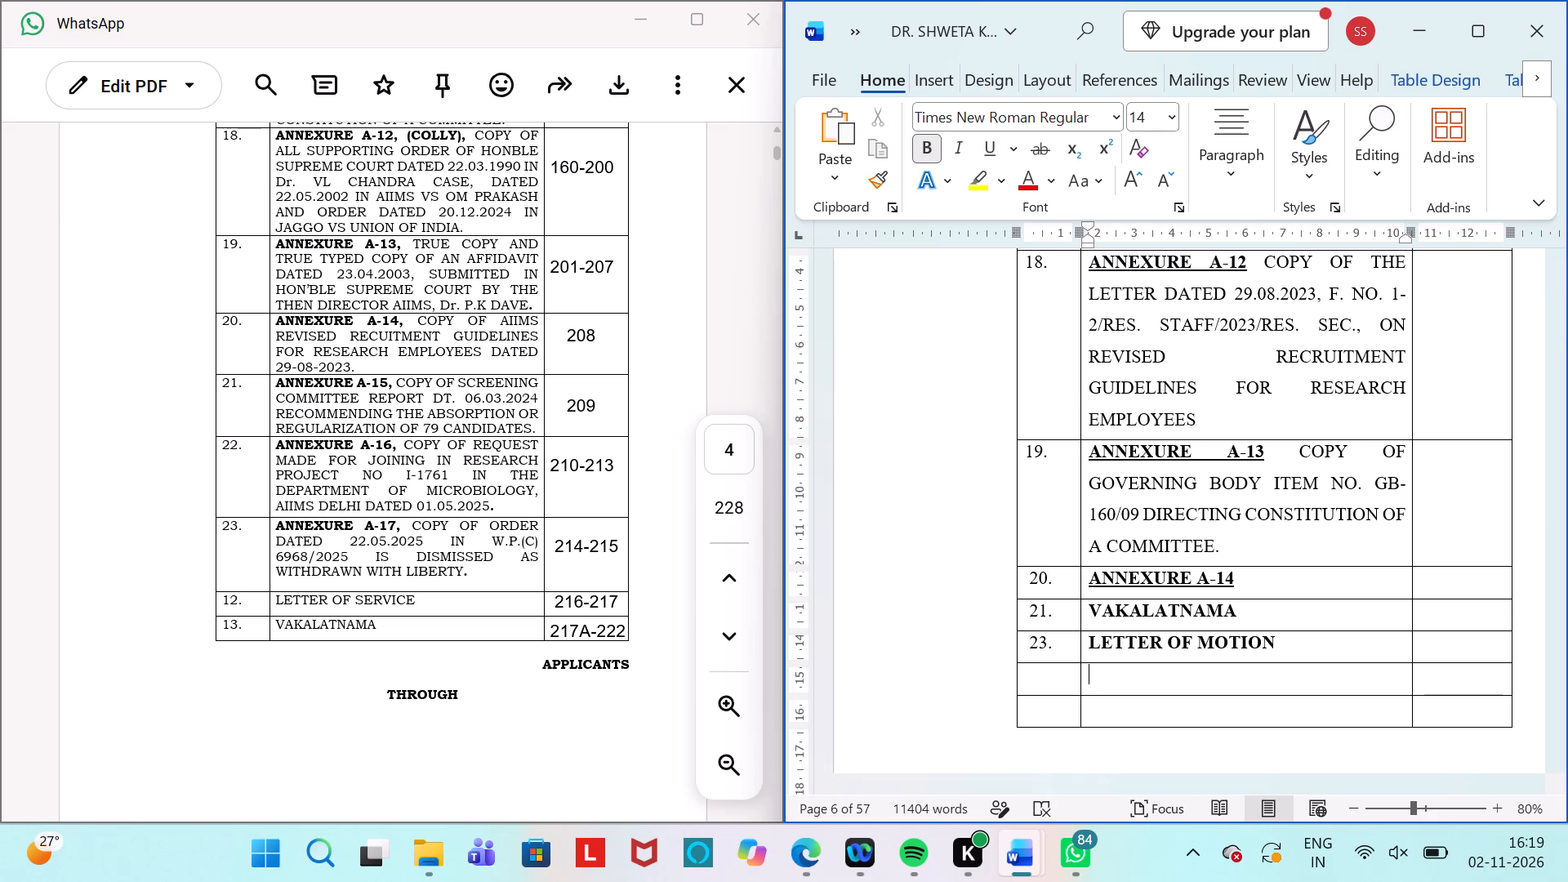
key("Up")
key("Left")
key("Left")
key("BackSpace")
key("2")
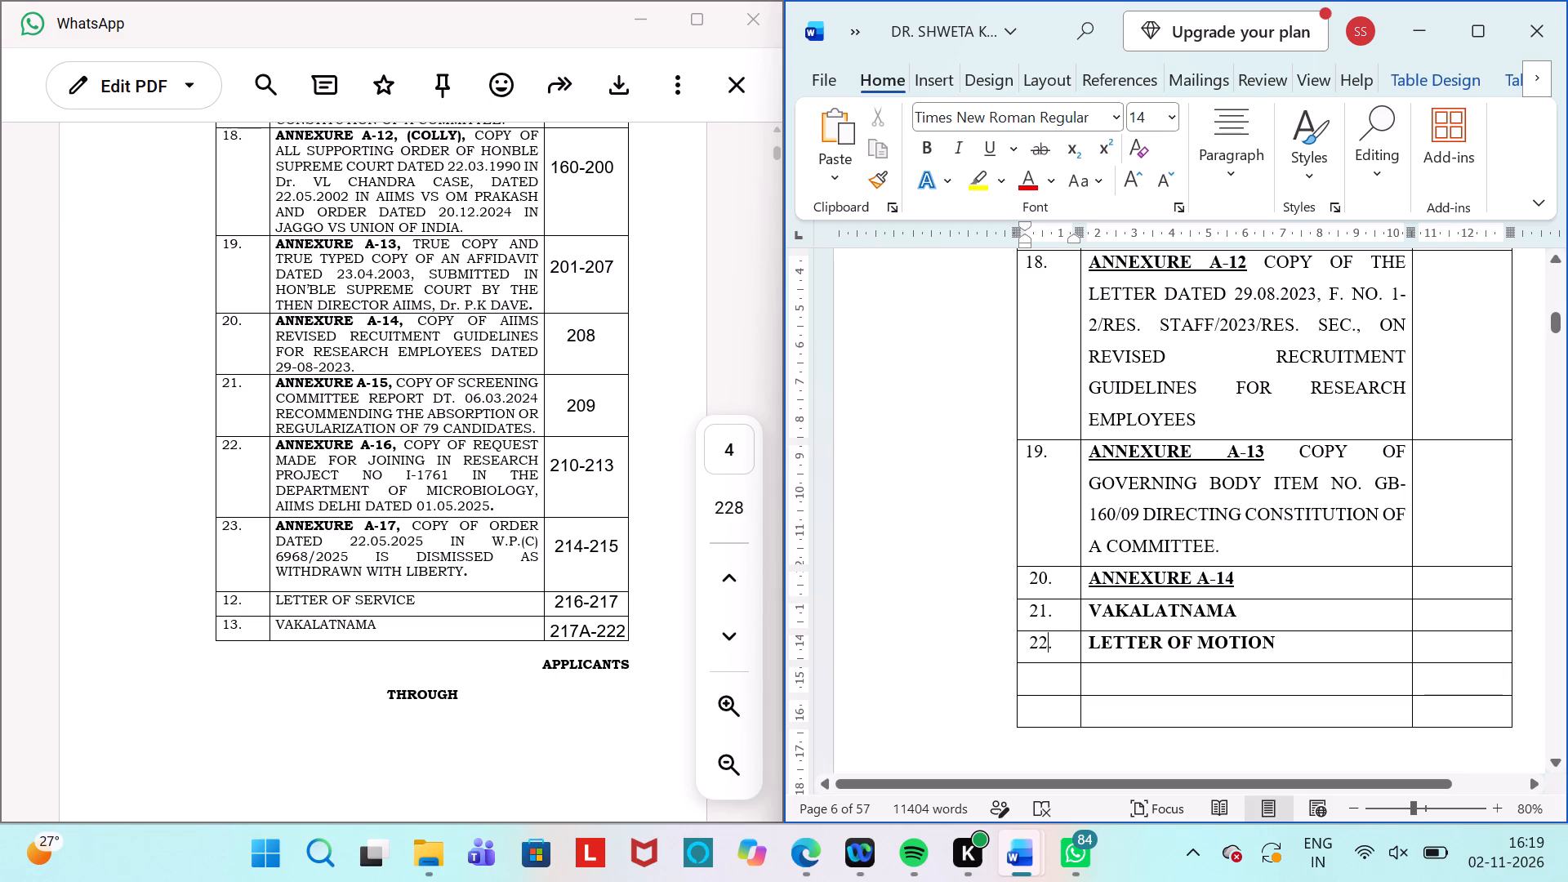
Move the LETTER OF MOTION entry from row 22 to the last empty row of the index table.
left_click(1089, 641)
left_click_drag(1089, 641, 1239, 641)
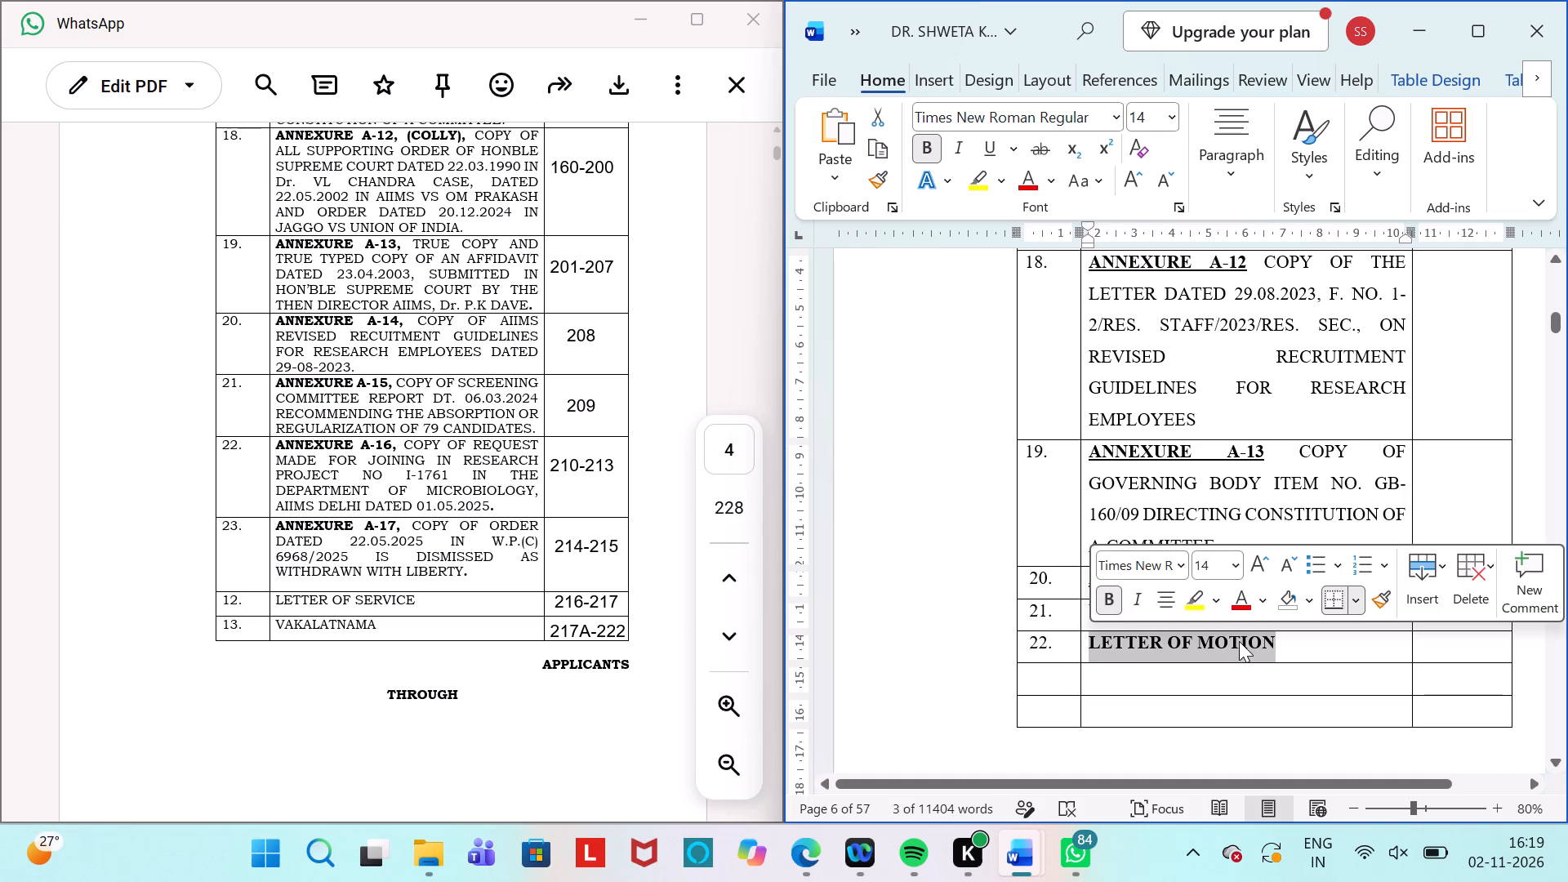
key("ctrl+c")
key("ctrl+c")
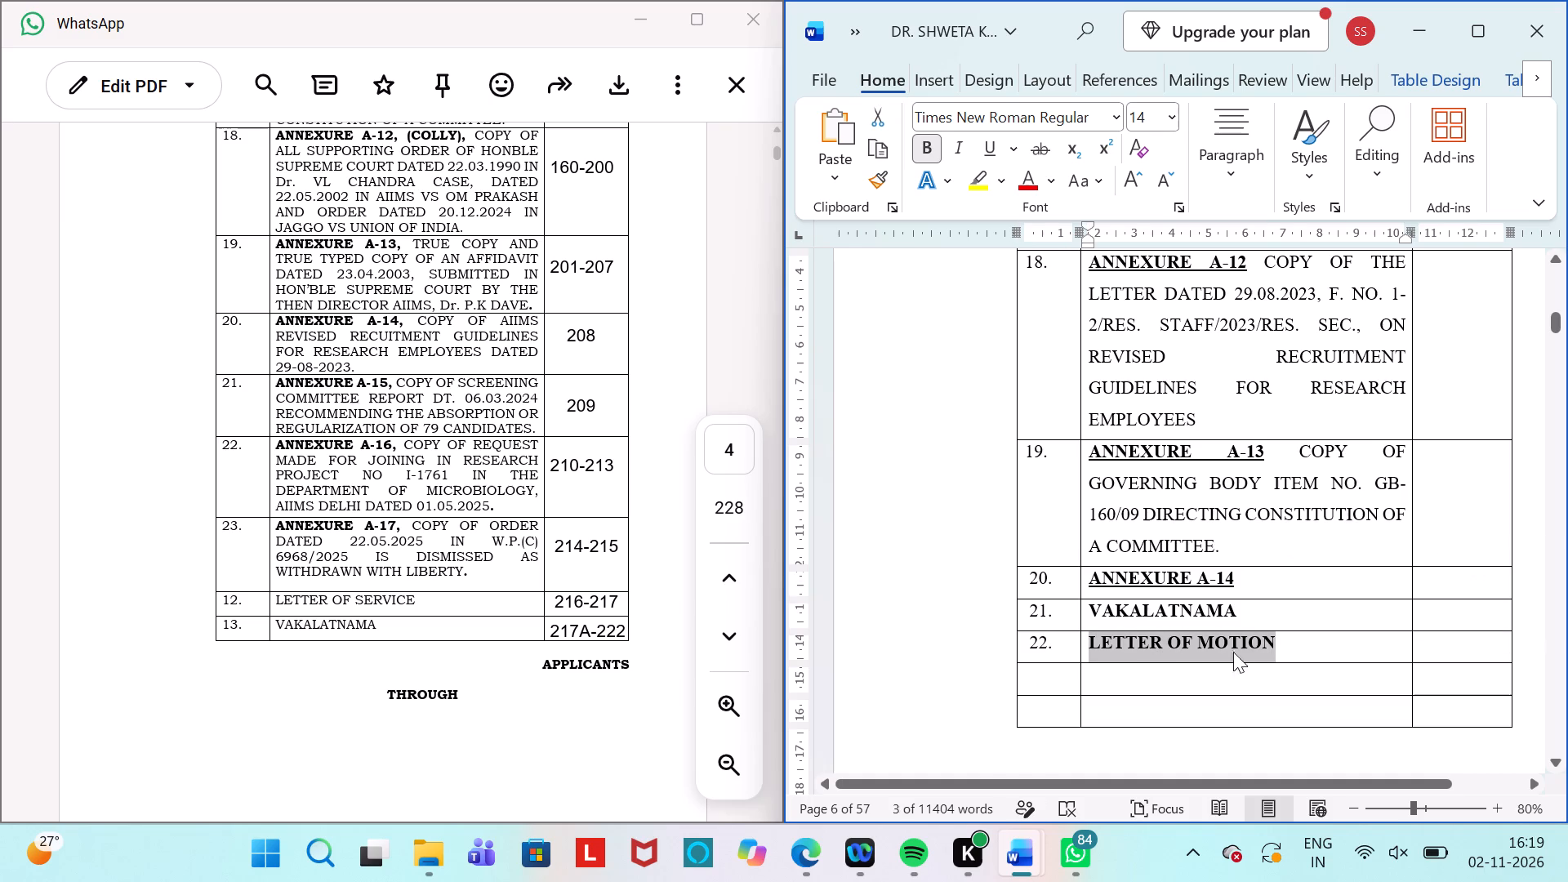
left_click(1209, 702)
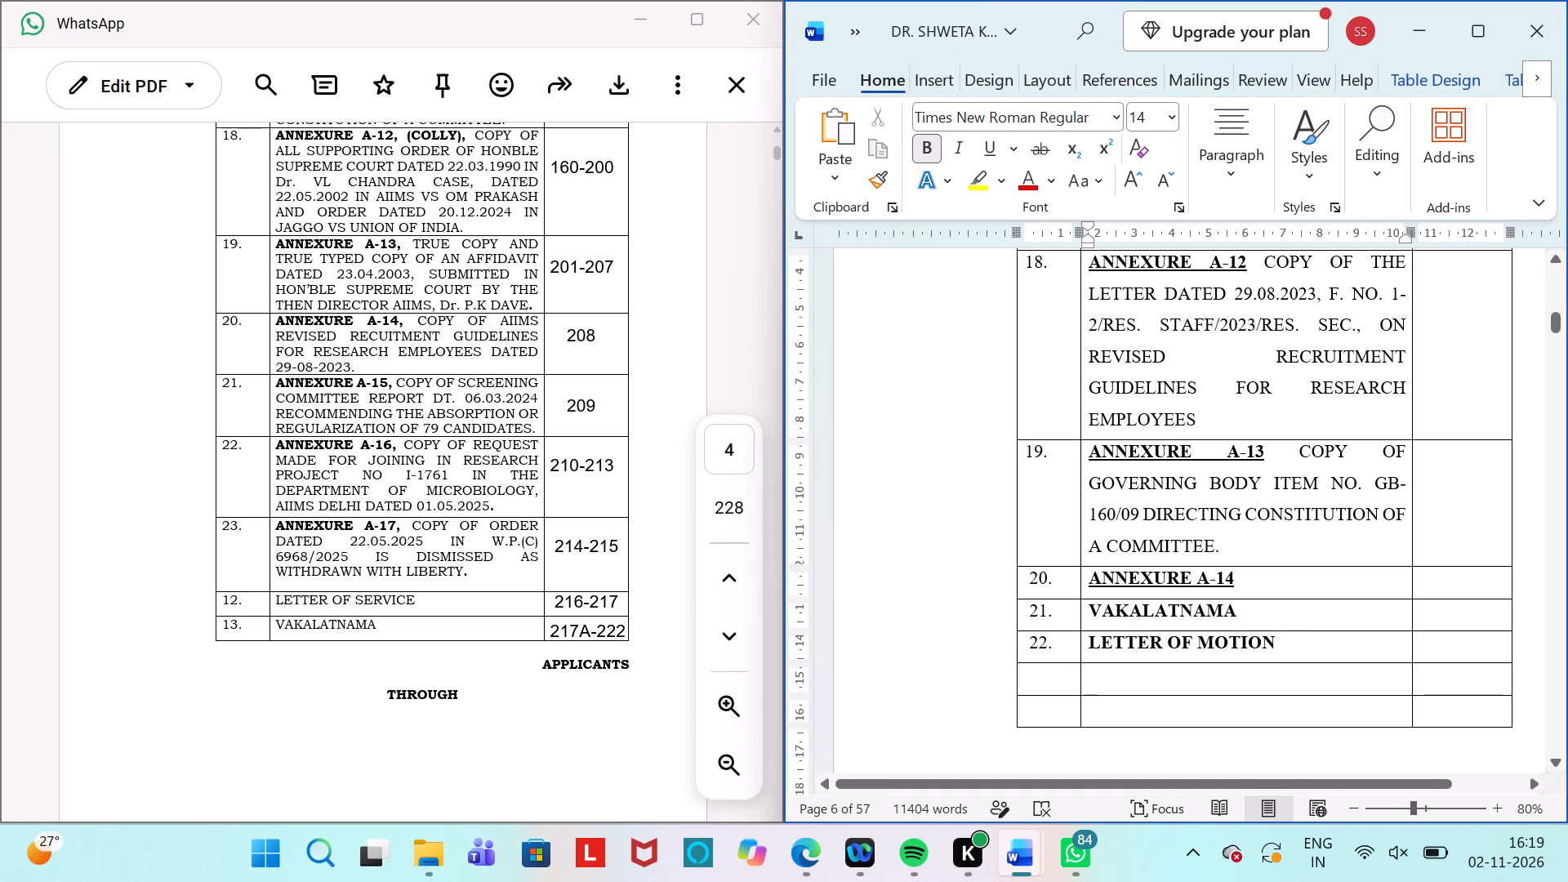
key("ctrl+v")
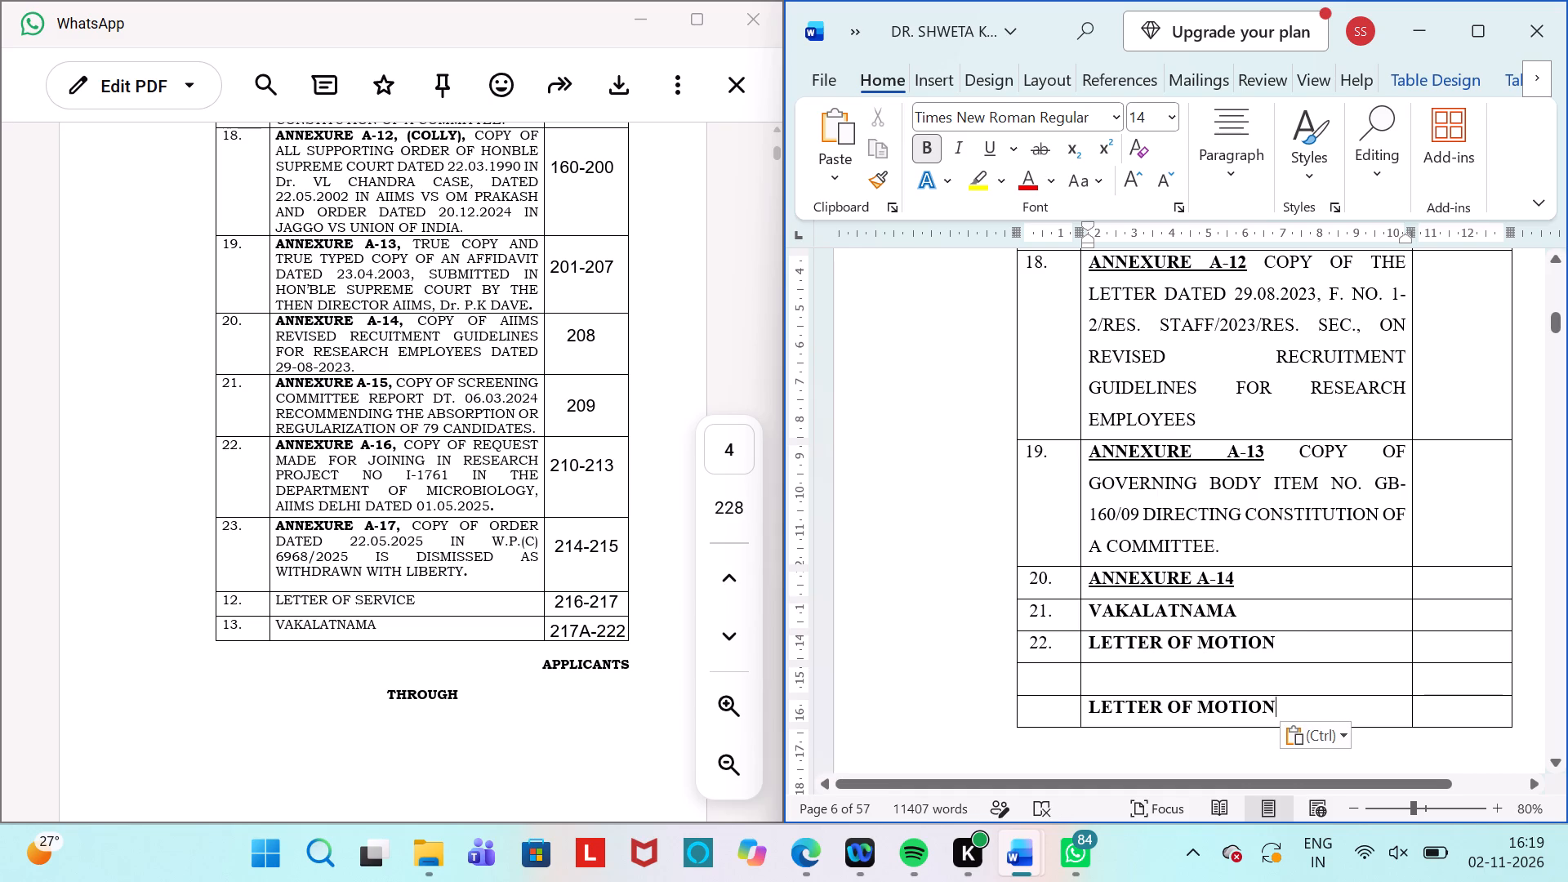
left_click_drag(1090, 640, 1243, 644)
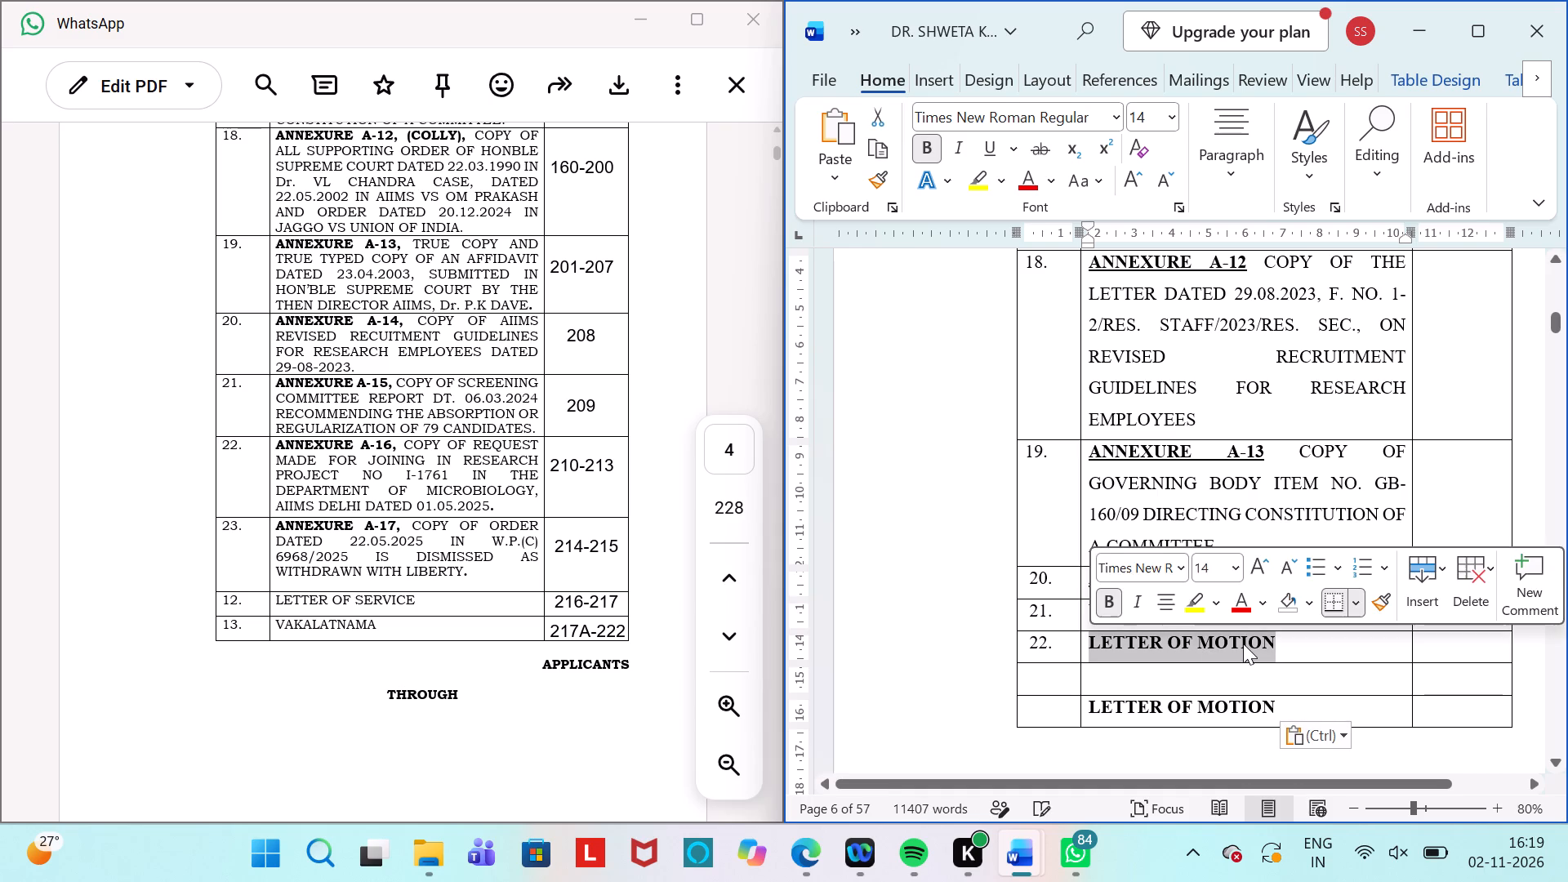
key("ctrl+x")
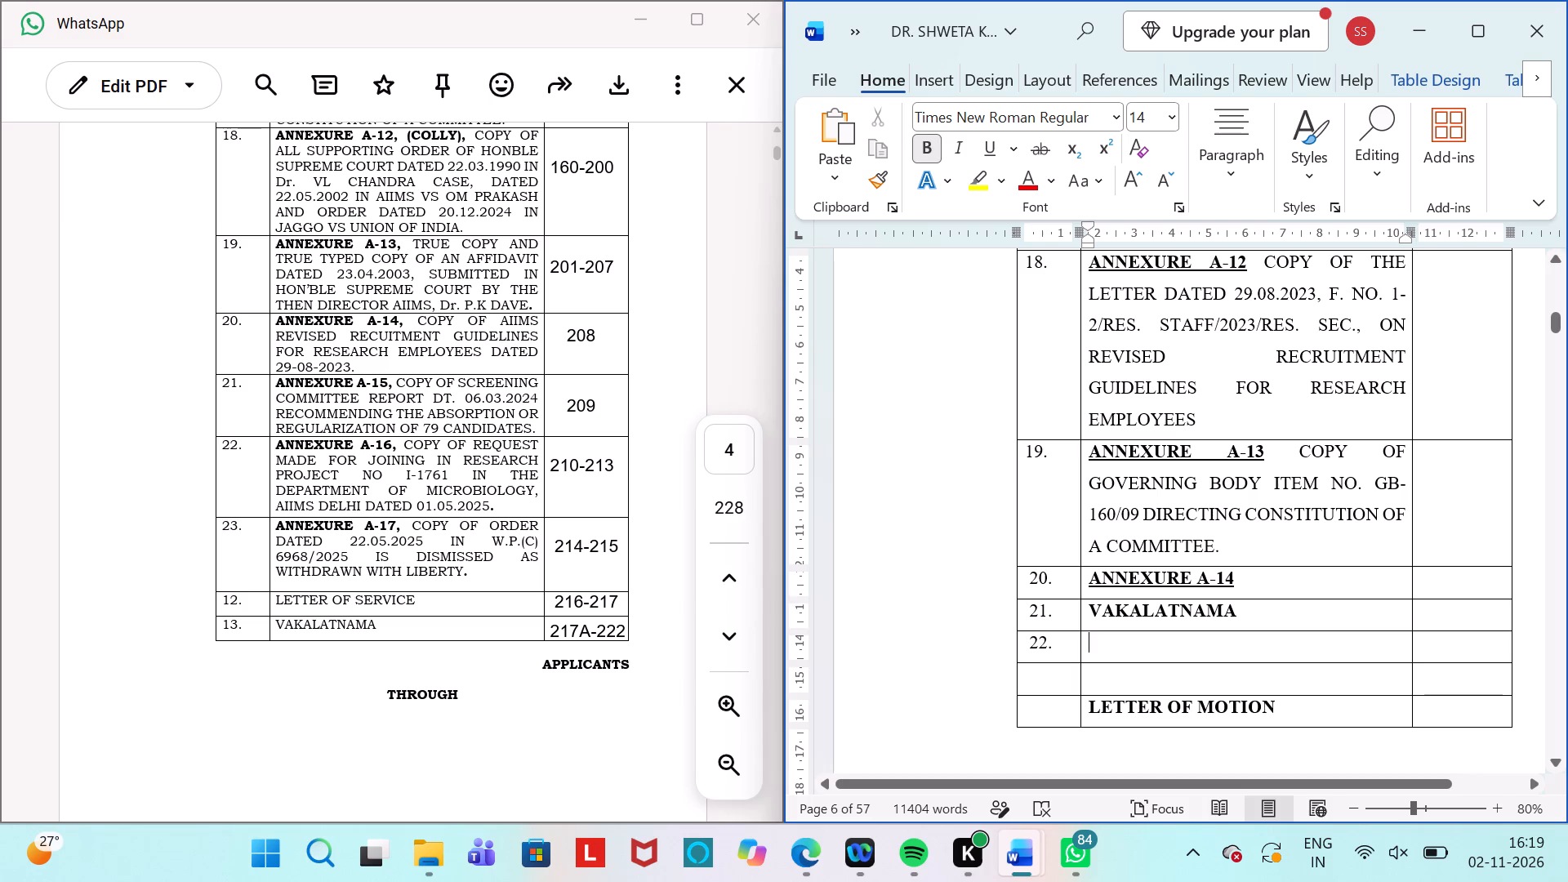
Move the VAKALATNAMA entry from row 21 to the empty row directly above LETTER OF MOTION.
left_click_drag(1090, 607, 1221, 607)
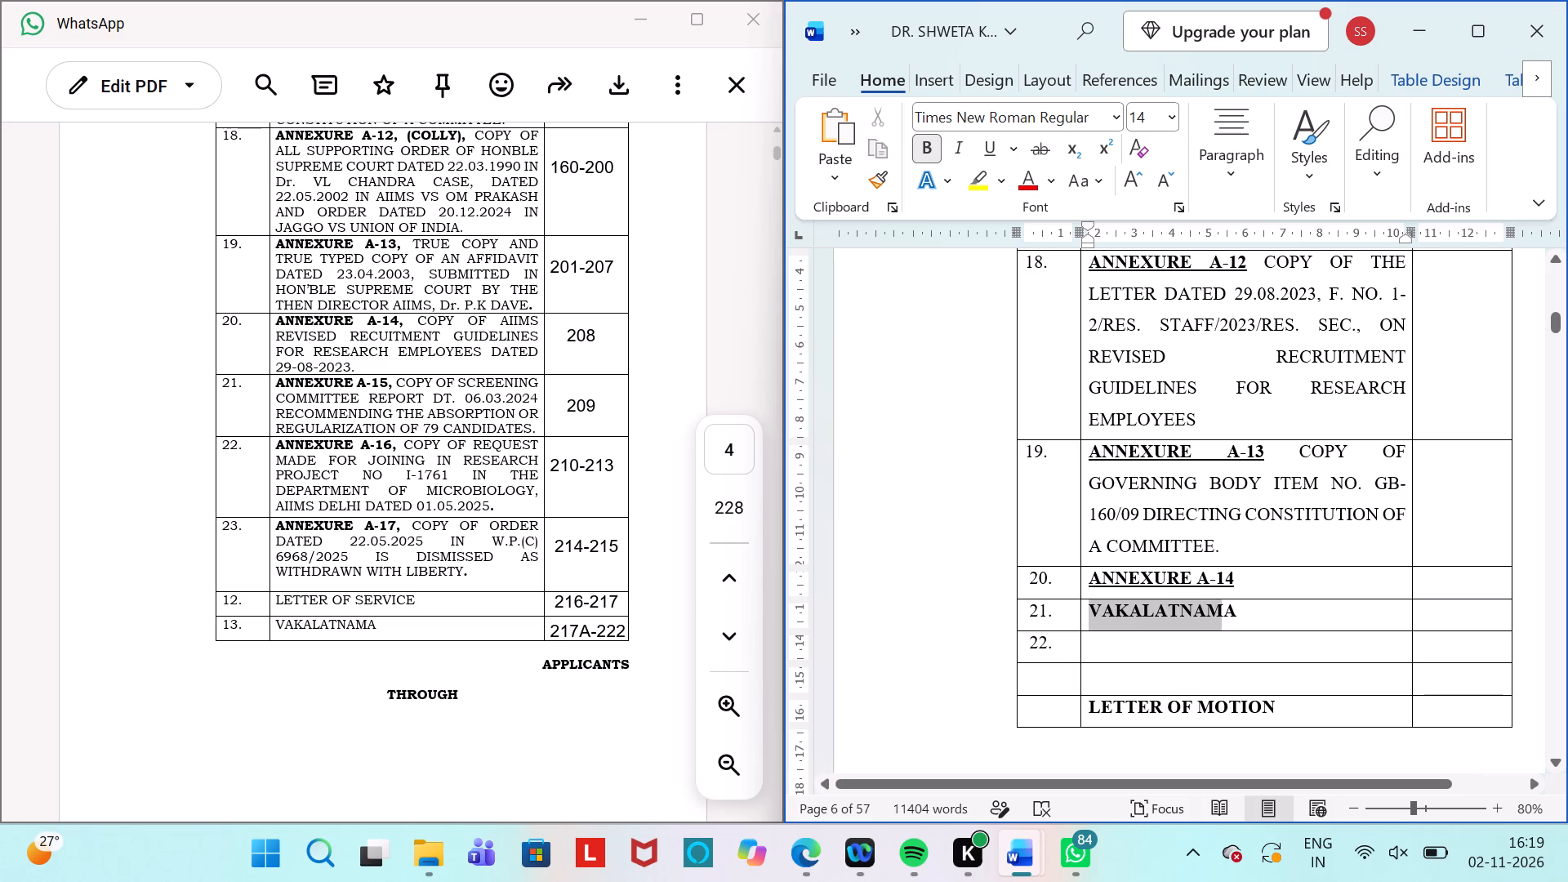
left_click_drag(1221, 607, 1236, 607)
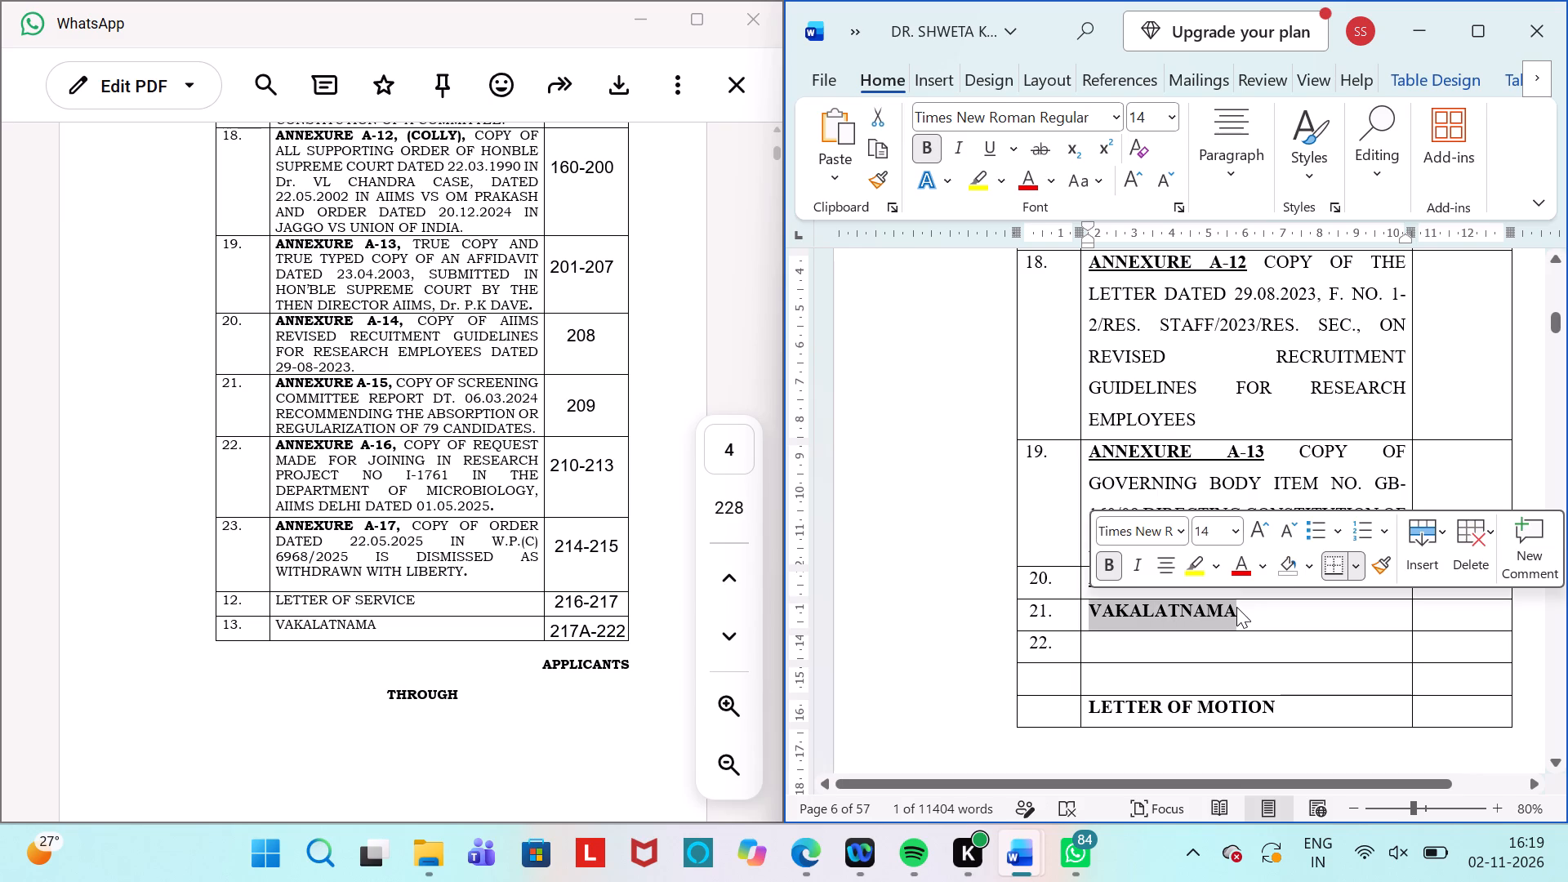
key("ctrl+c")
key("ctrl+c")
left_click(1197, 679)
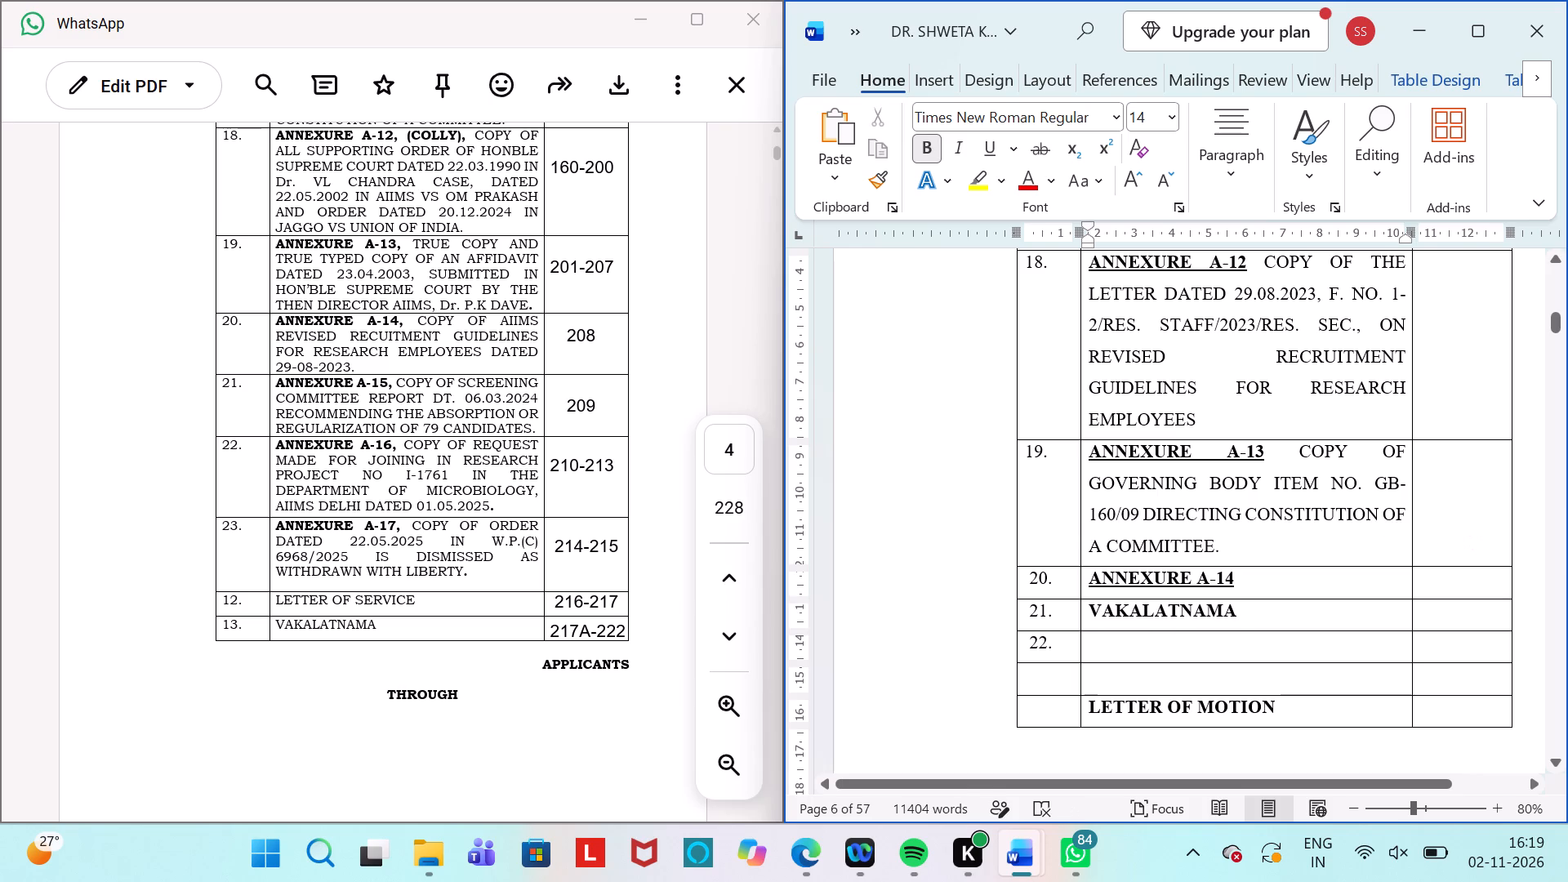
key("ctrl+v")
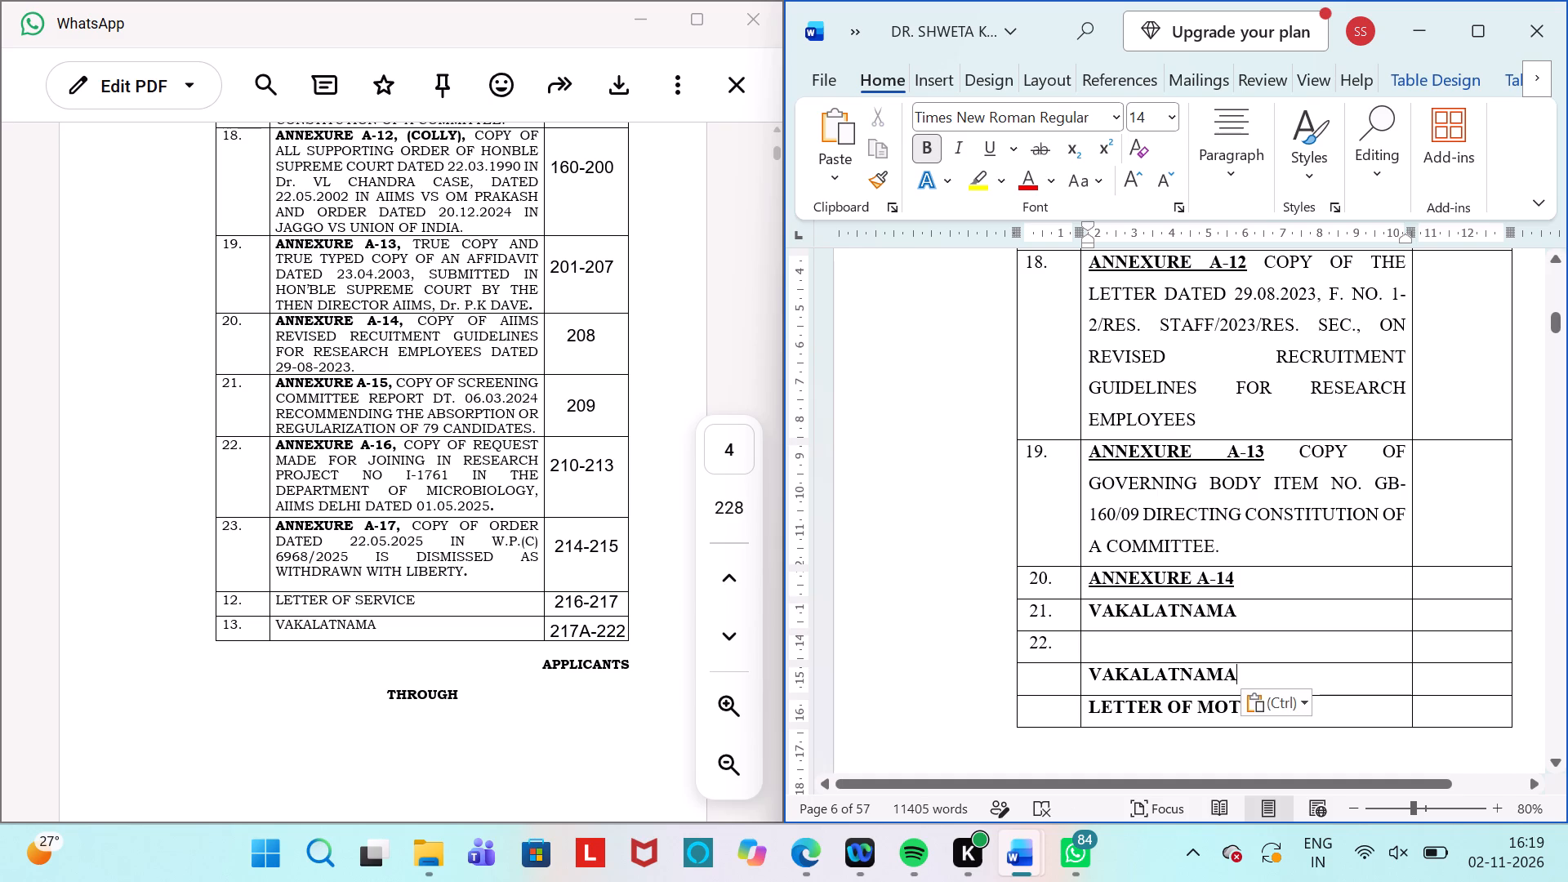
left_click(1094, 606)
left_click_drag(1094, 606, 1231, 608)
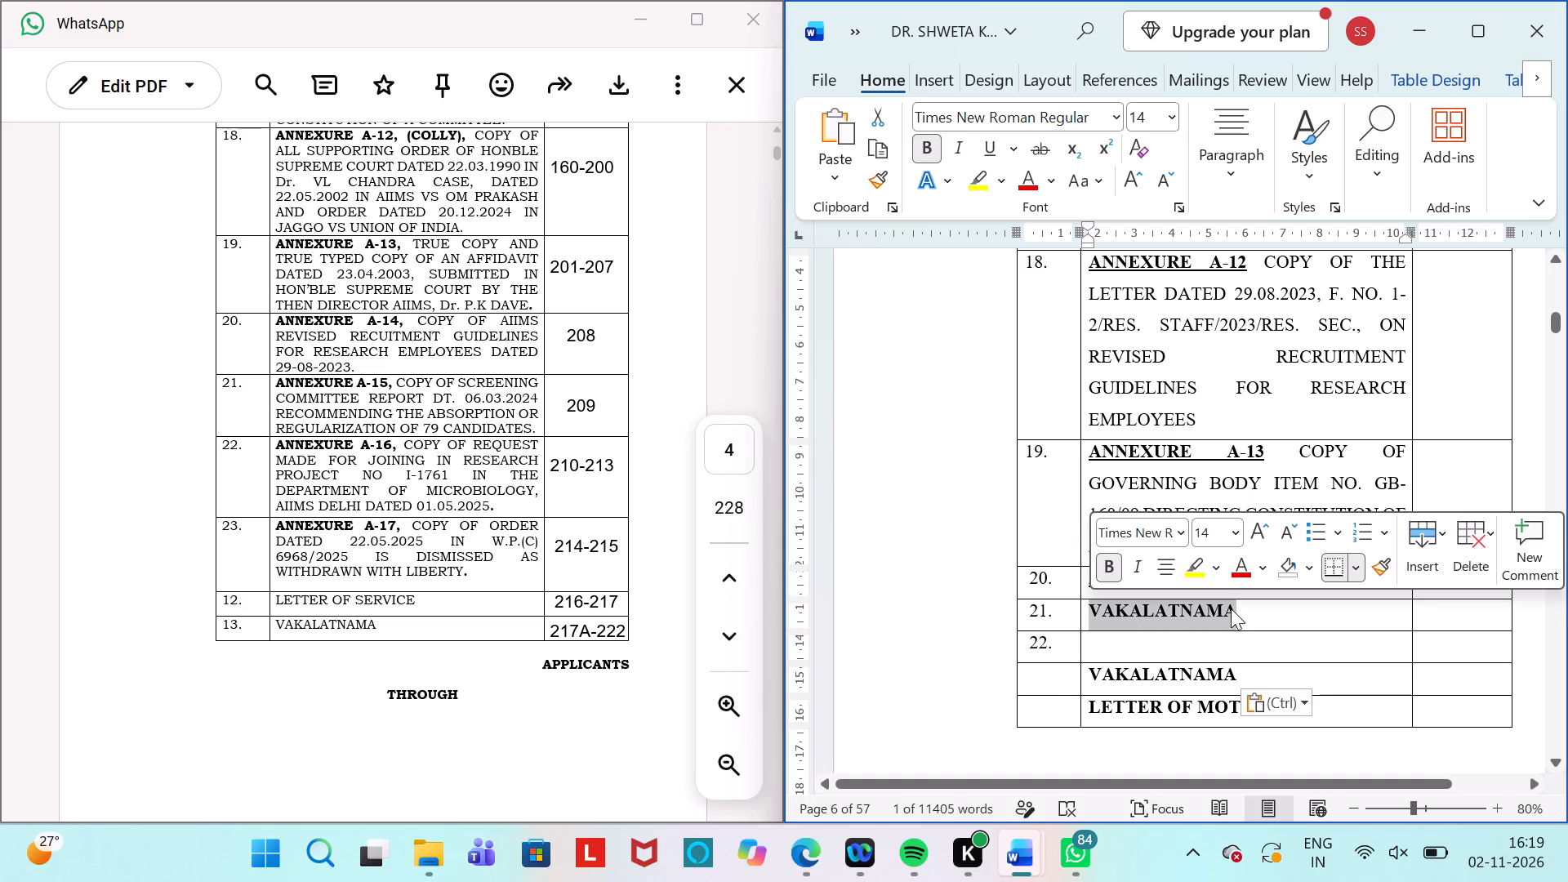
Cut the leftover duplicate VAKALATNAMA entry out of row 21 of the index table.
key("ctrl+x")
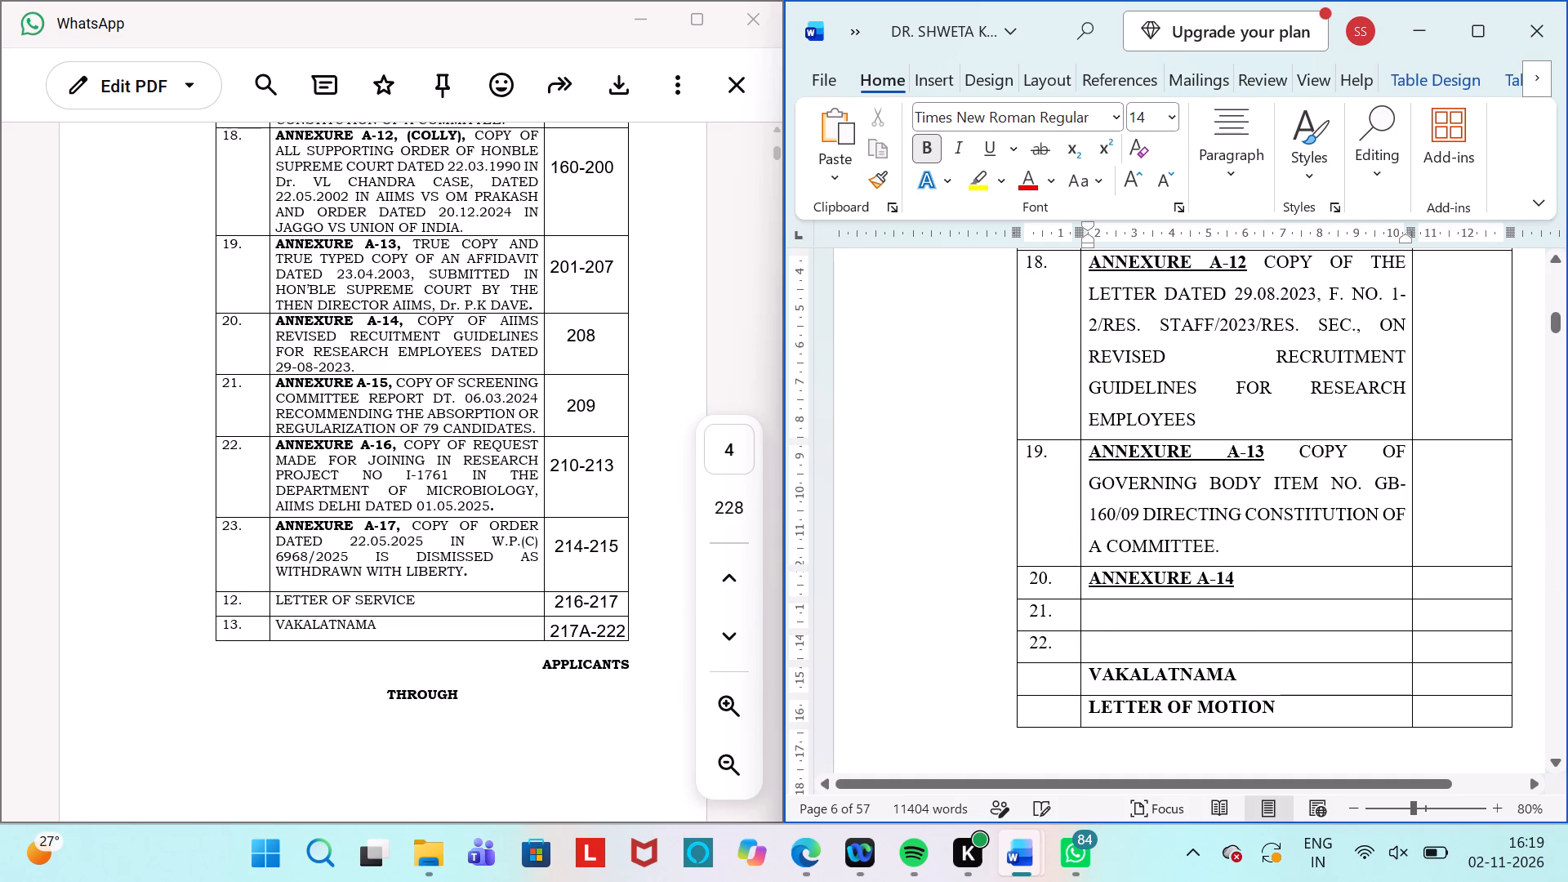
Number the index table's VAKALATNAMA row "23." and LETTER OF MOTION row "24.", each with a leading space.
left_click(1048, 673)
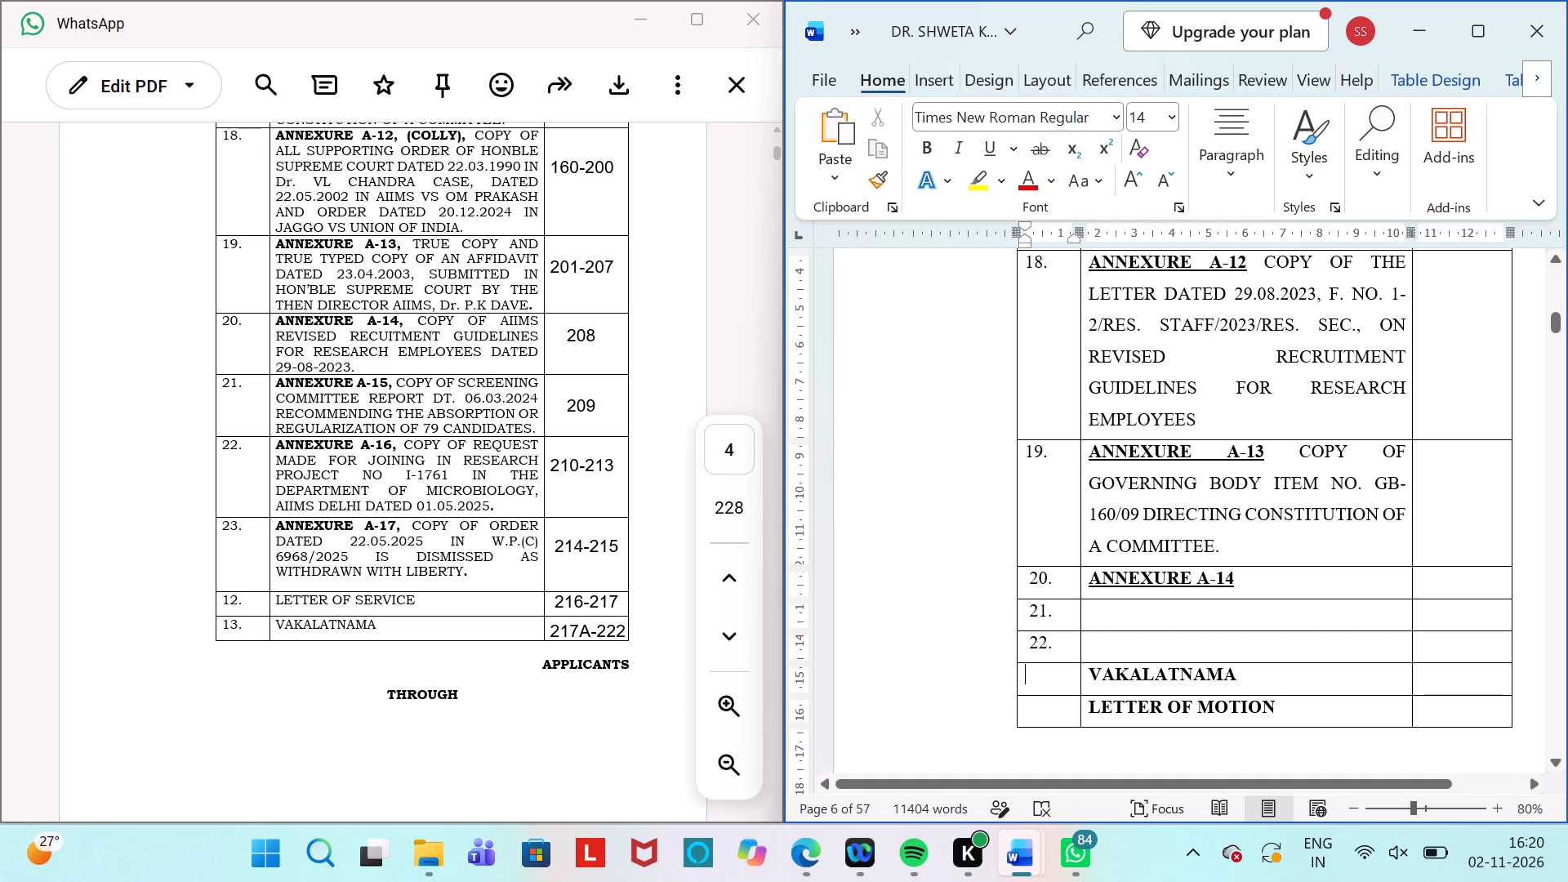
left_click(1040, 679)
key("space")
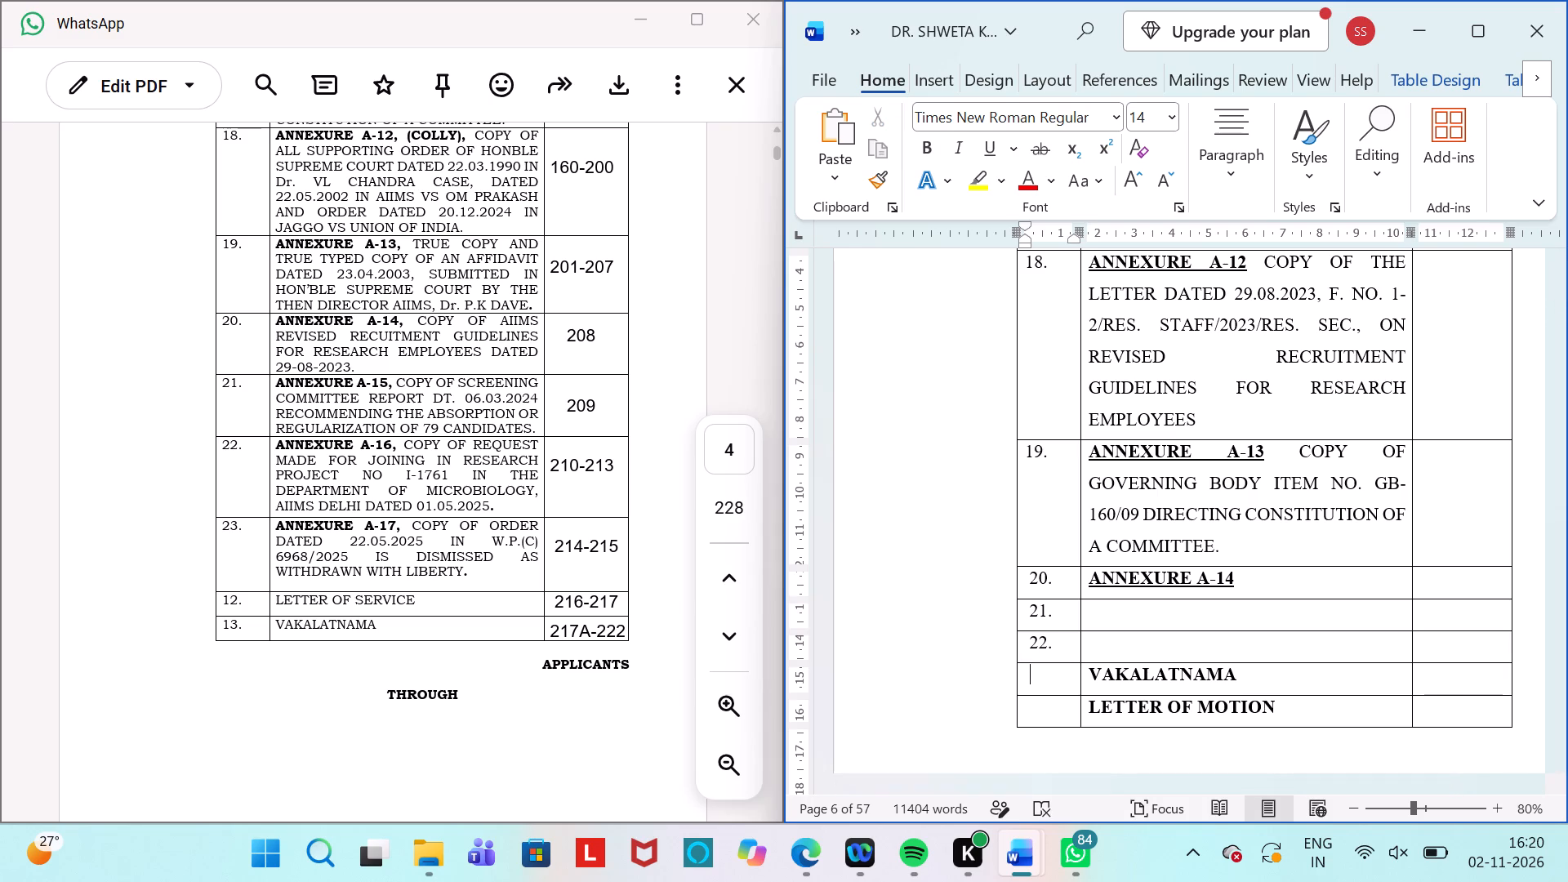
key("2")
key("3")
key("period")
key("Down")
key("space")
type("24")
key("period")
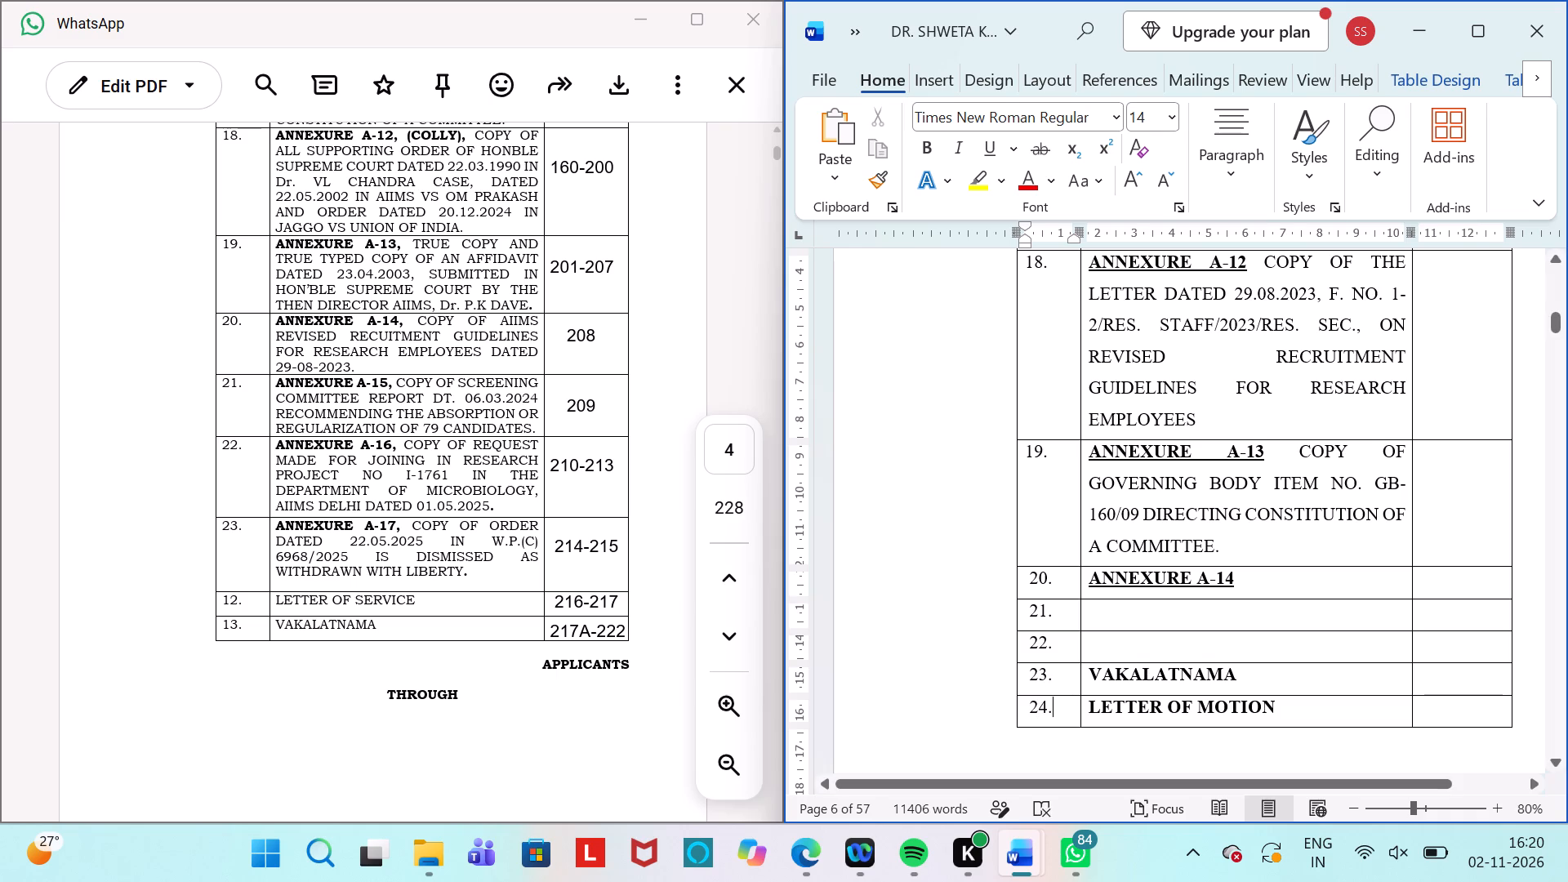
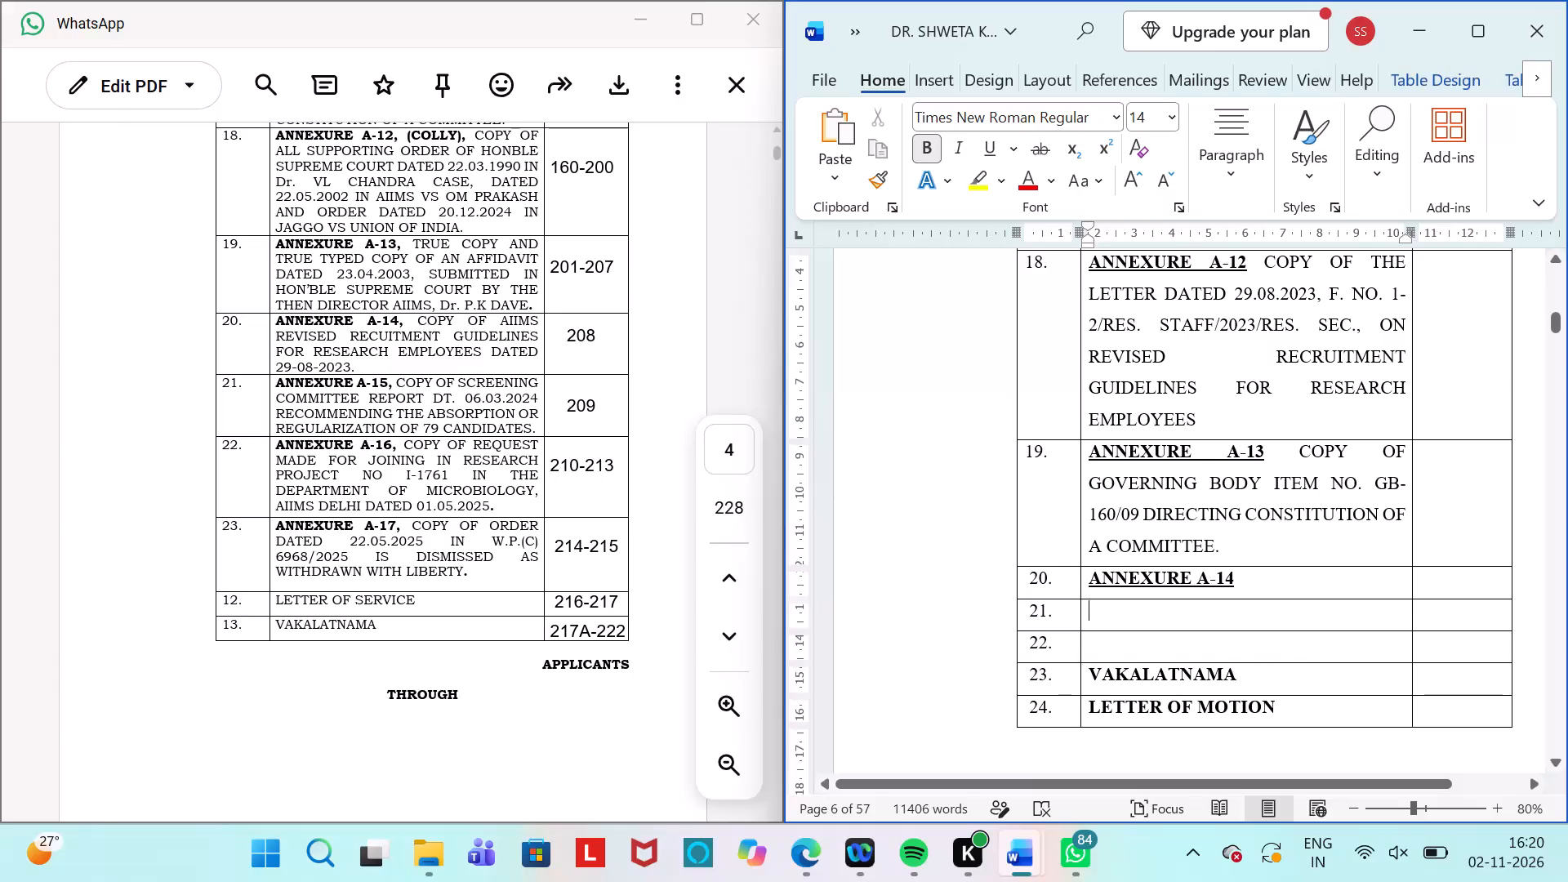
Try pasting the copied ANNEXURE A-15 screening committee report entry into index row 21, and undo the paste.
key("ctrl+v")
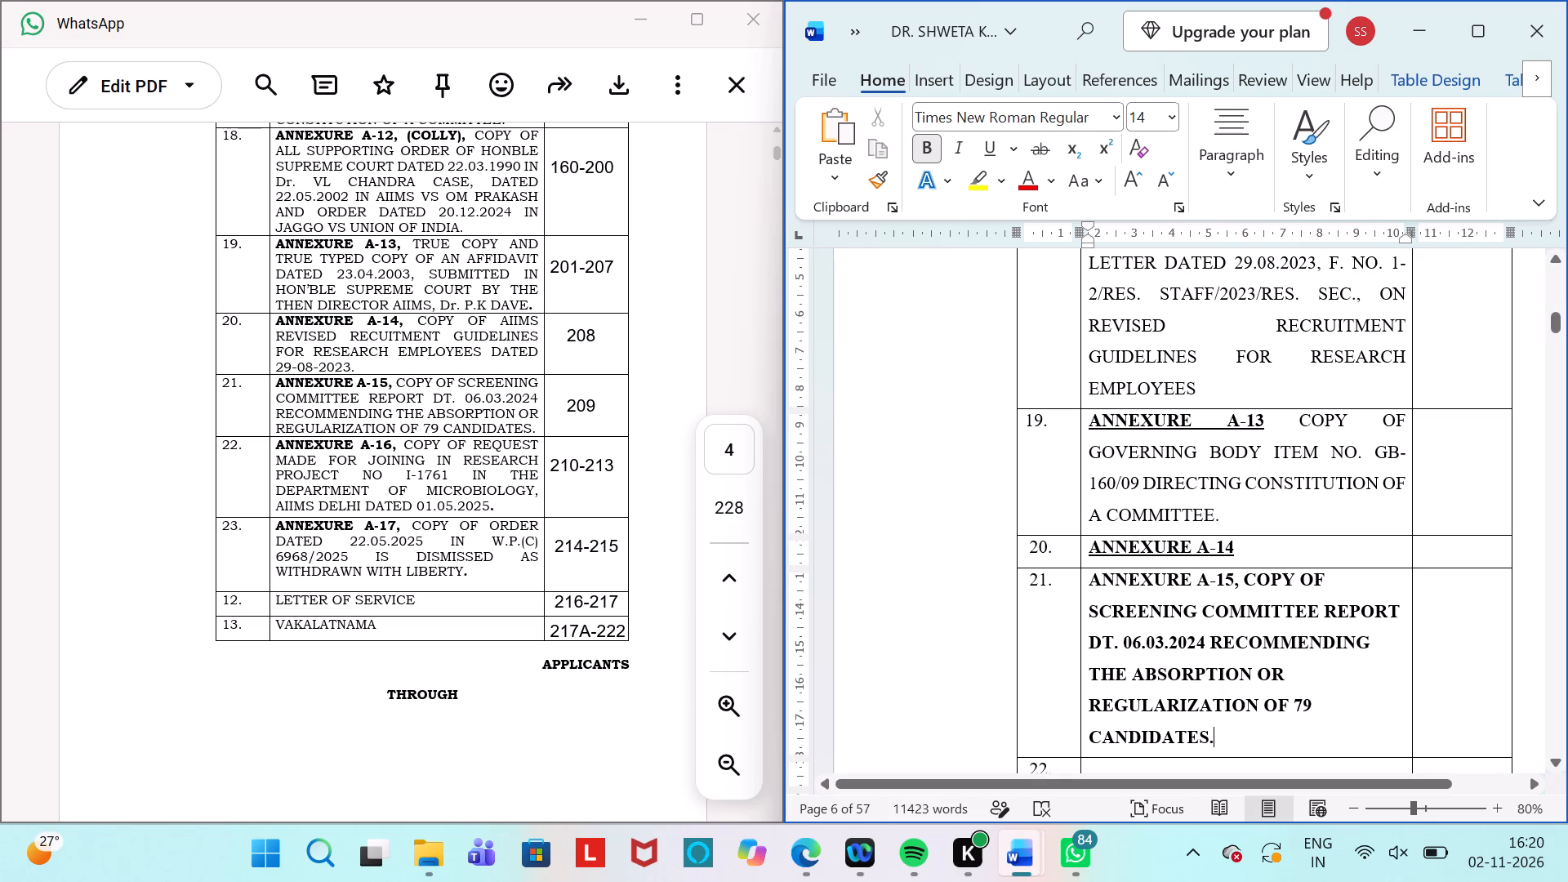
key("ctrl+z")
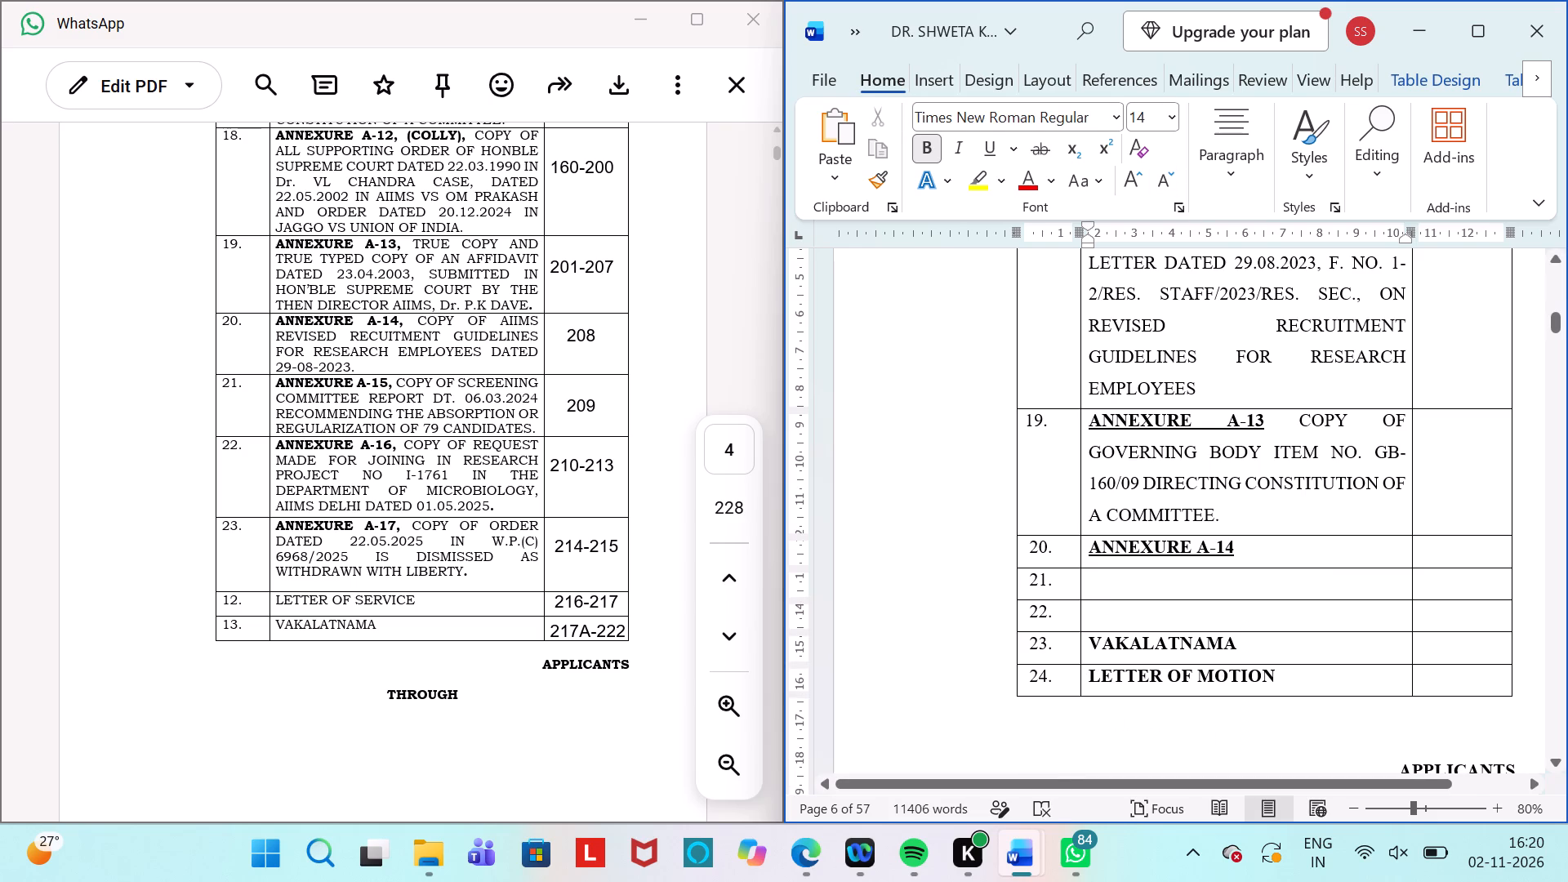
Move the insertion point to the end of the ANNEXURE A-14 heading in index row 20.
key("Up")
key("Right")
key("Right")
key("Right")
key("Right")
key("Right")
key("Right")
key("Right")
key("Right")
key("Right")
key("Right")
key("Right")
key("Right")
key("Right")
key("Right")
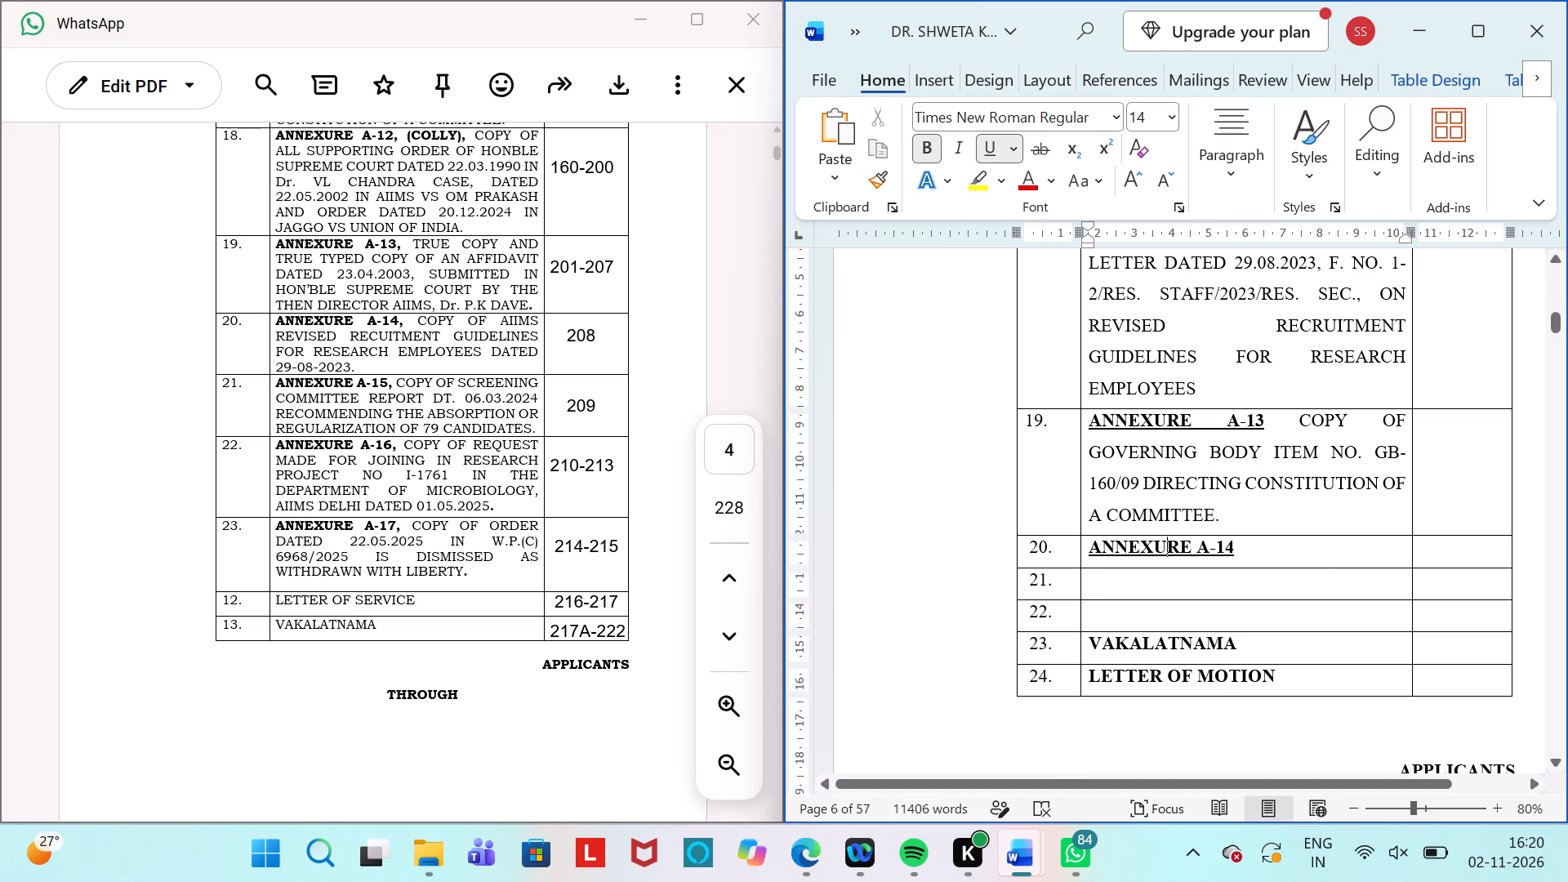
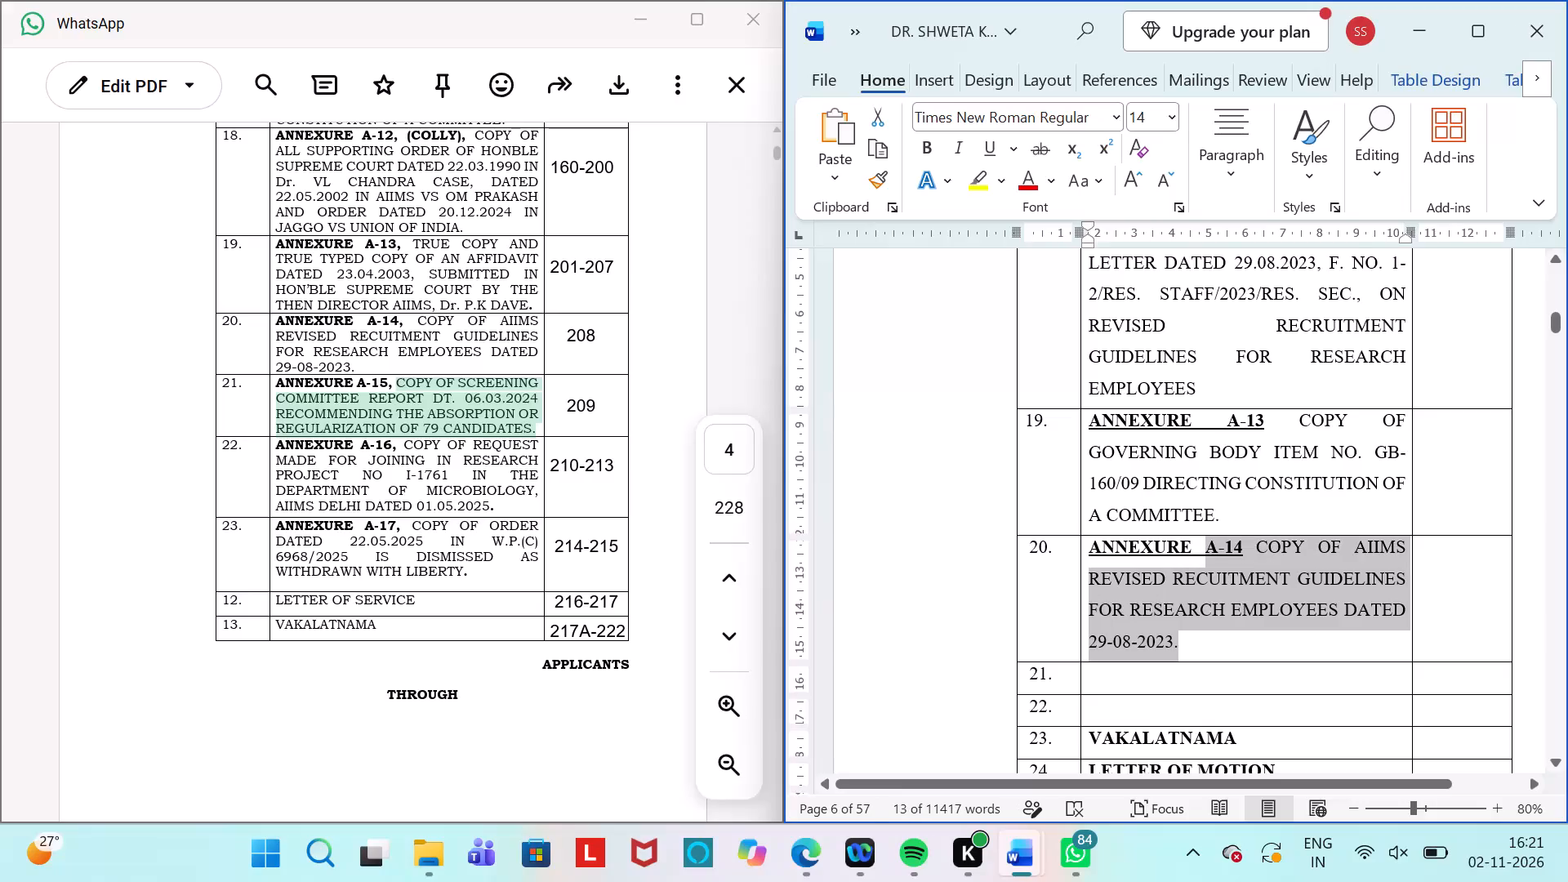
Replace row 20's ANNEXURE A-14 description with the copied "COPY OF SCREENING COMMITTEE REPORT DT. 06.03.2024 RECOMMENDING THE ABSORPTION OR REGULARIZATION OF 79 CANDIDATES.".
key("shift+Right")
key("shift+Right")
key("shift+Right")
key("shift+Right")
key("shift+Right")
key("ctrl+v")
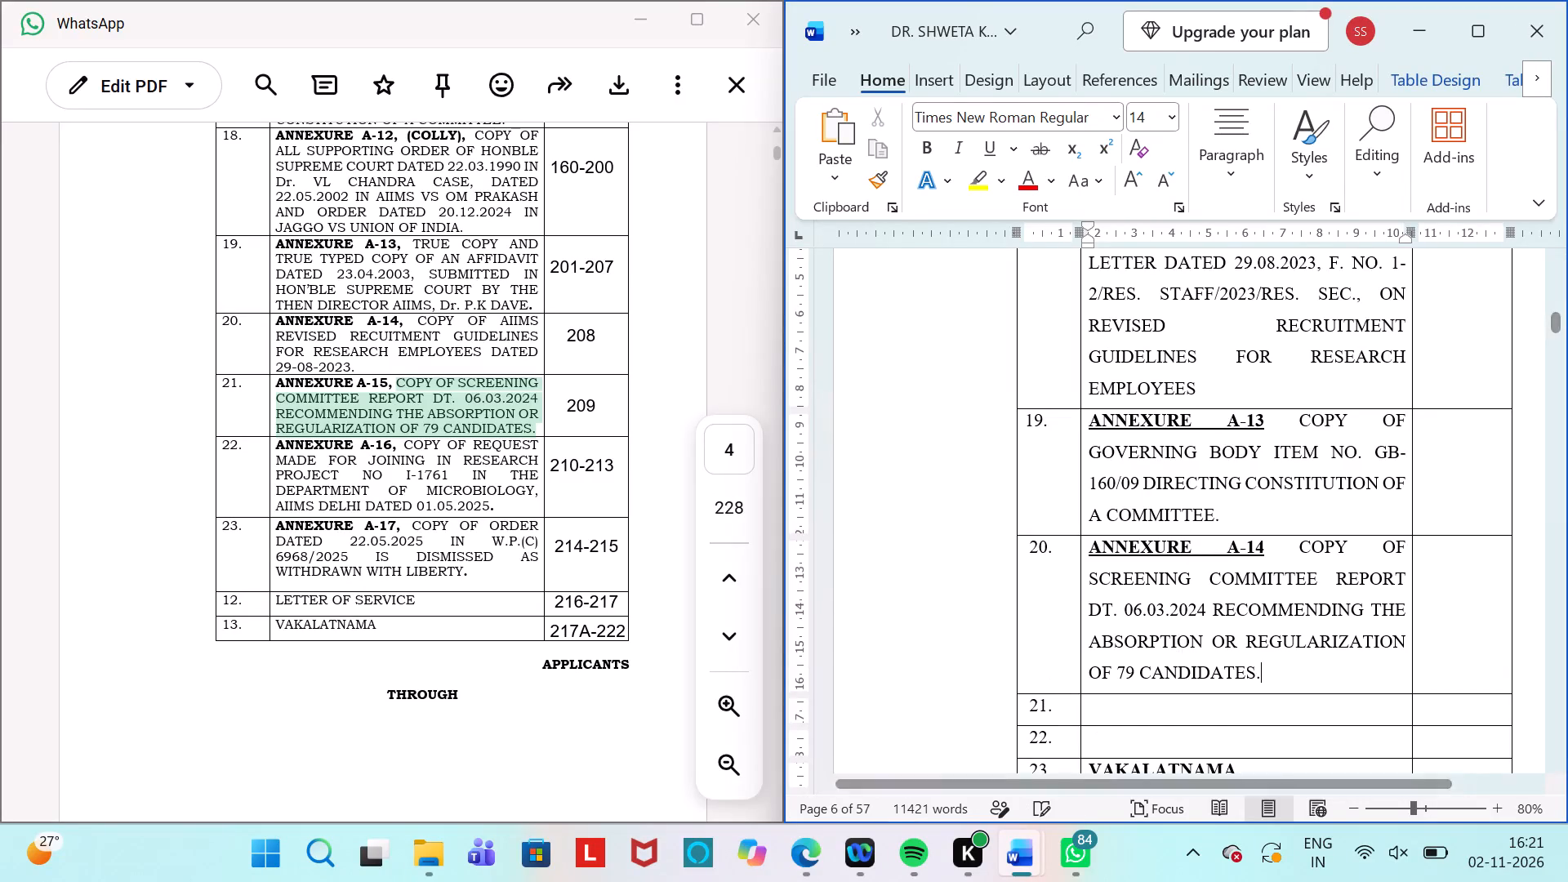
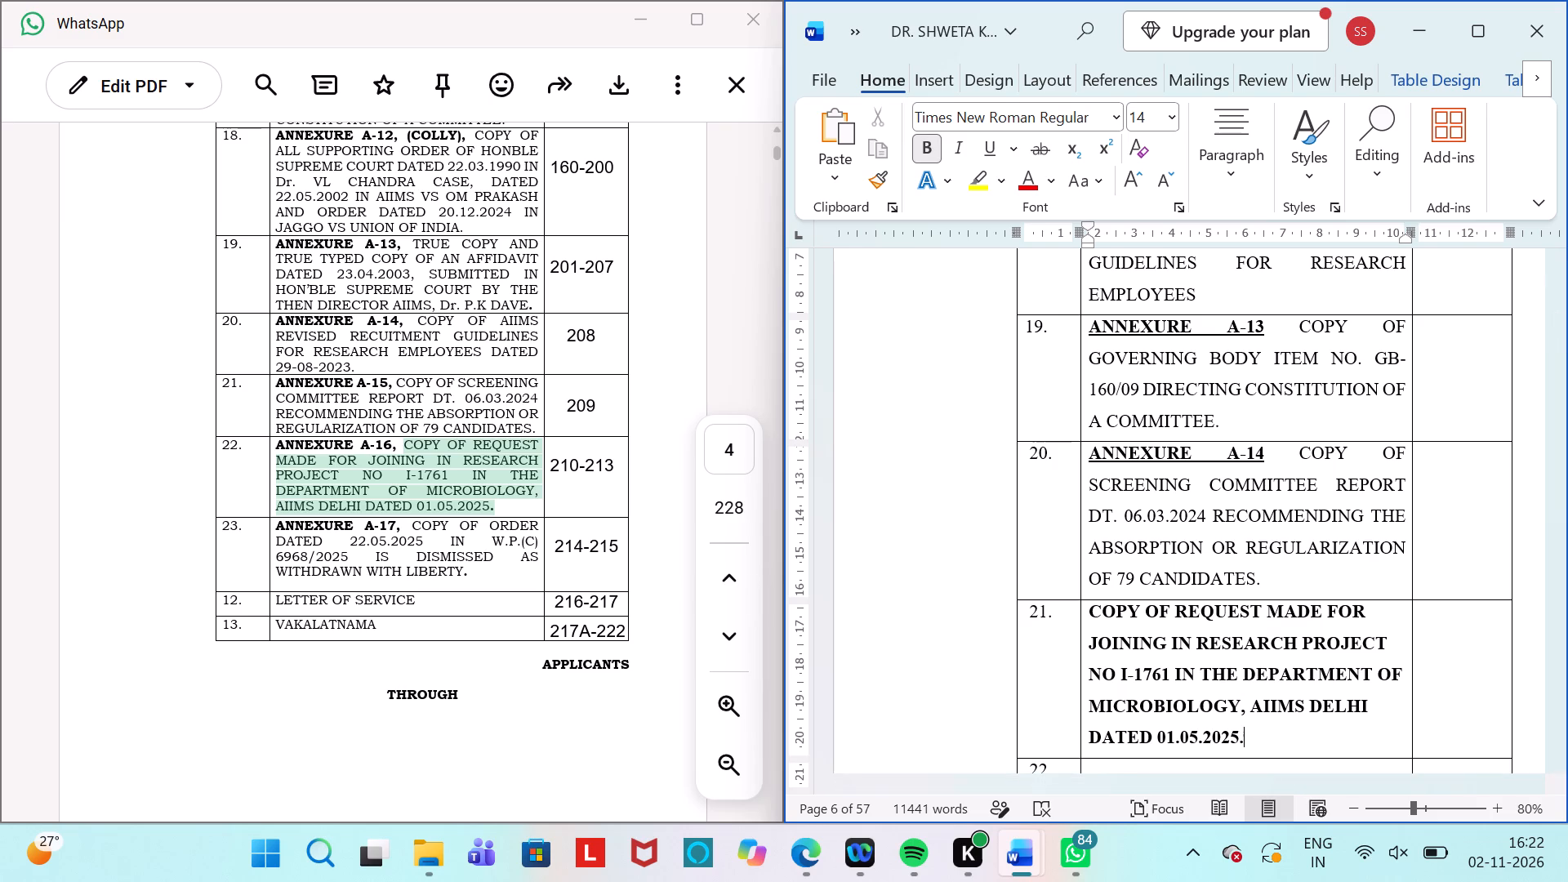
Justify the row 21 index entry about the request made for joining research project No I-1761.
left_click(1094, 608)
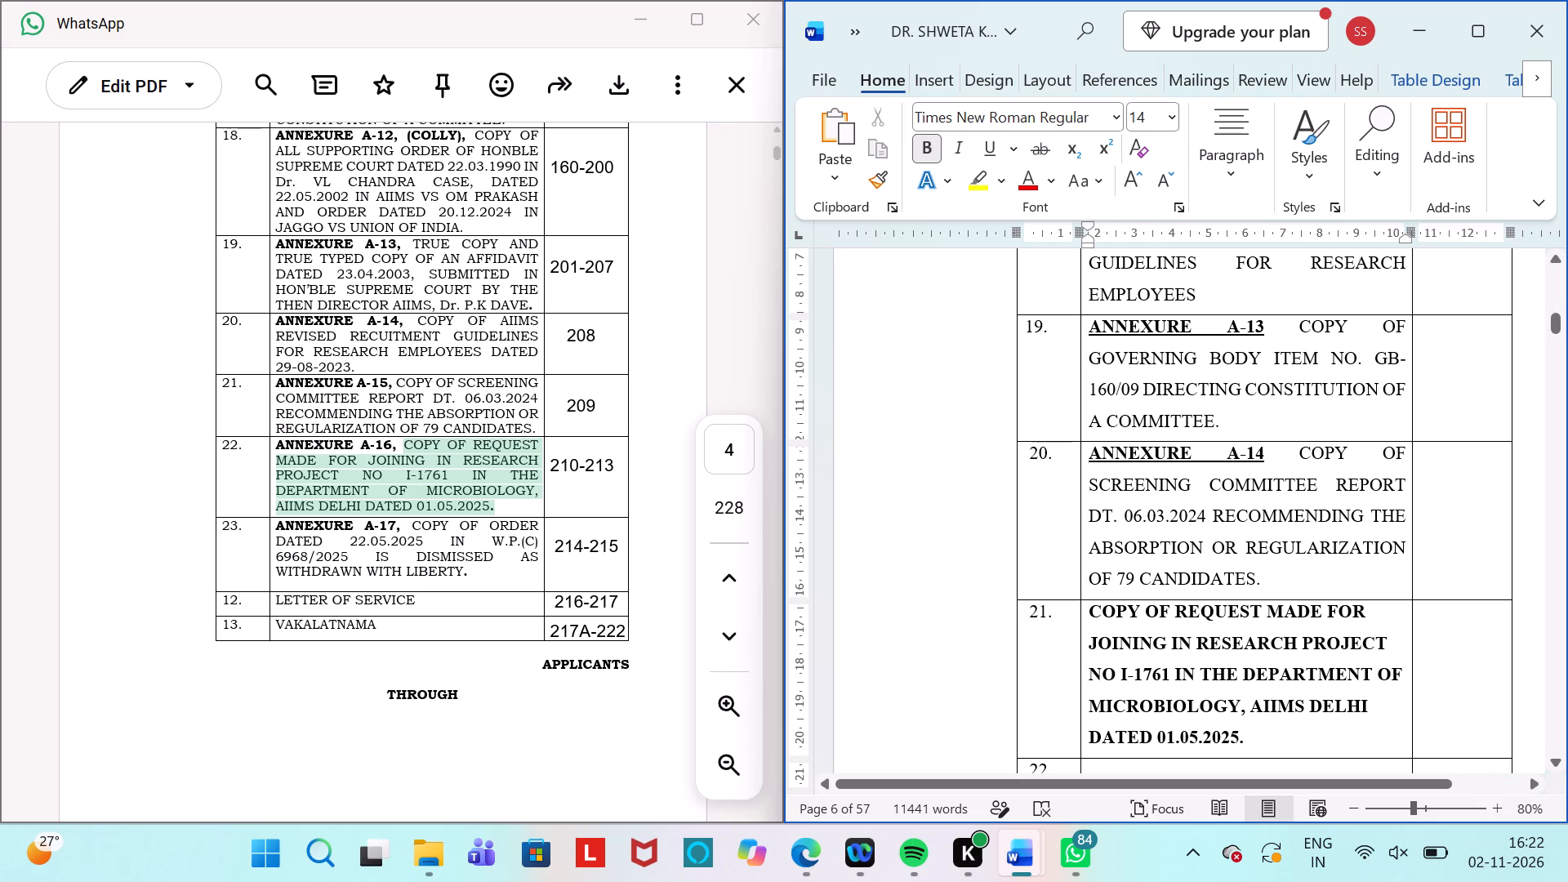
key("shift+Down")
key("shift+Down")
key("shift+Down")
key("shift+Down")
key("shift+Down")
key("shift+Up")
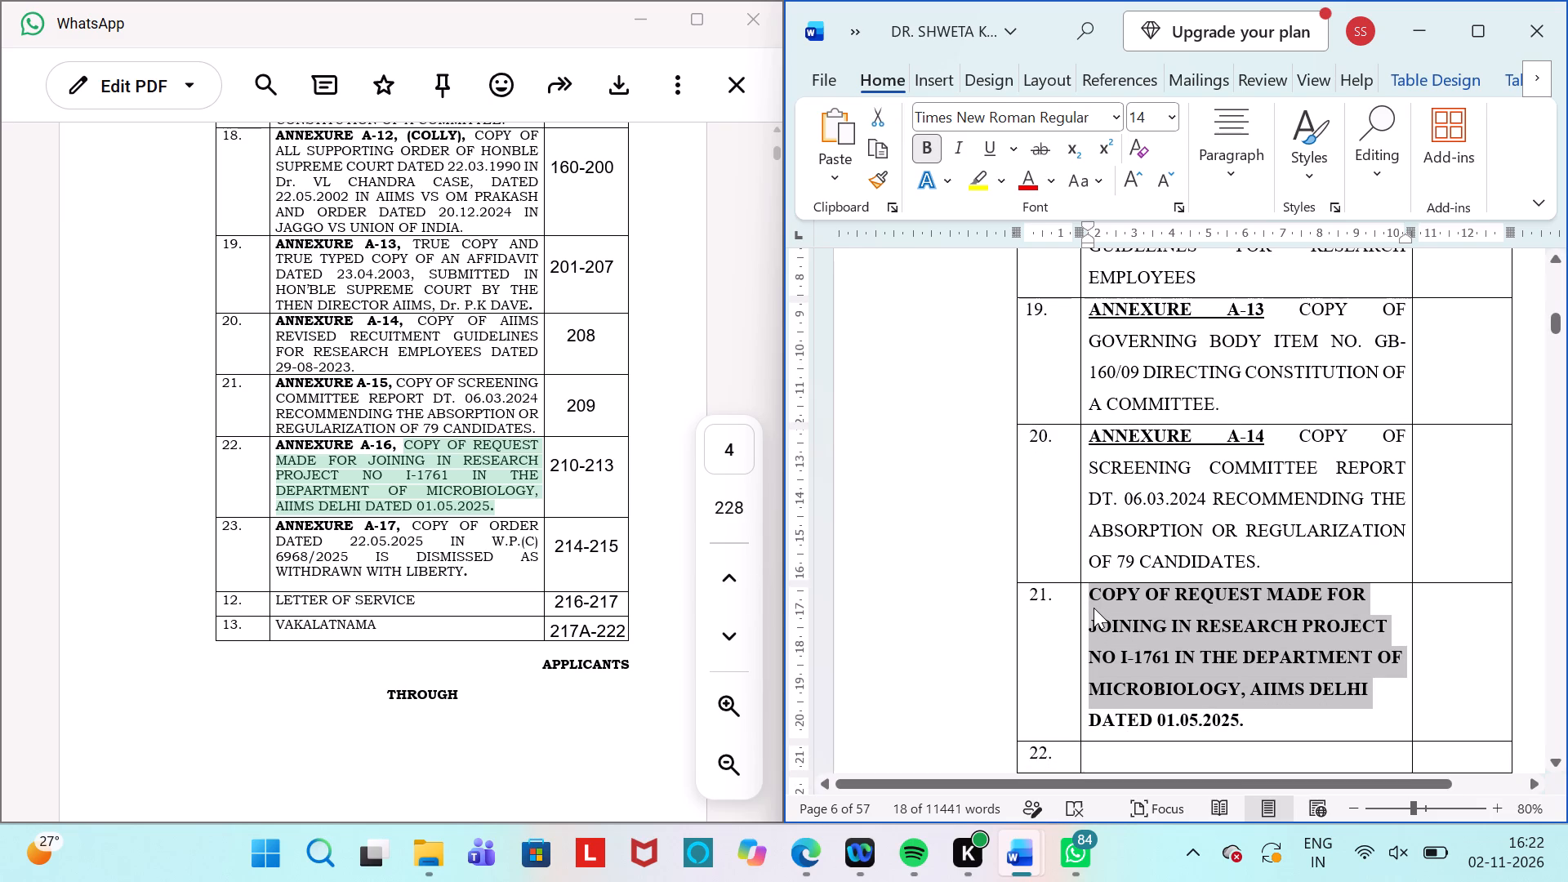
key("shift+Down")
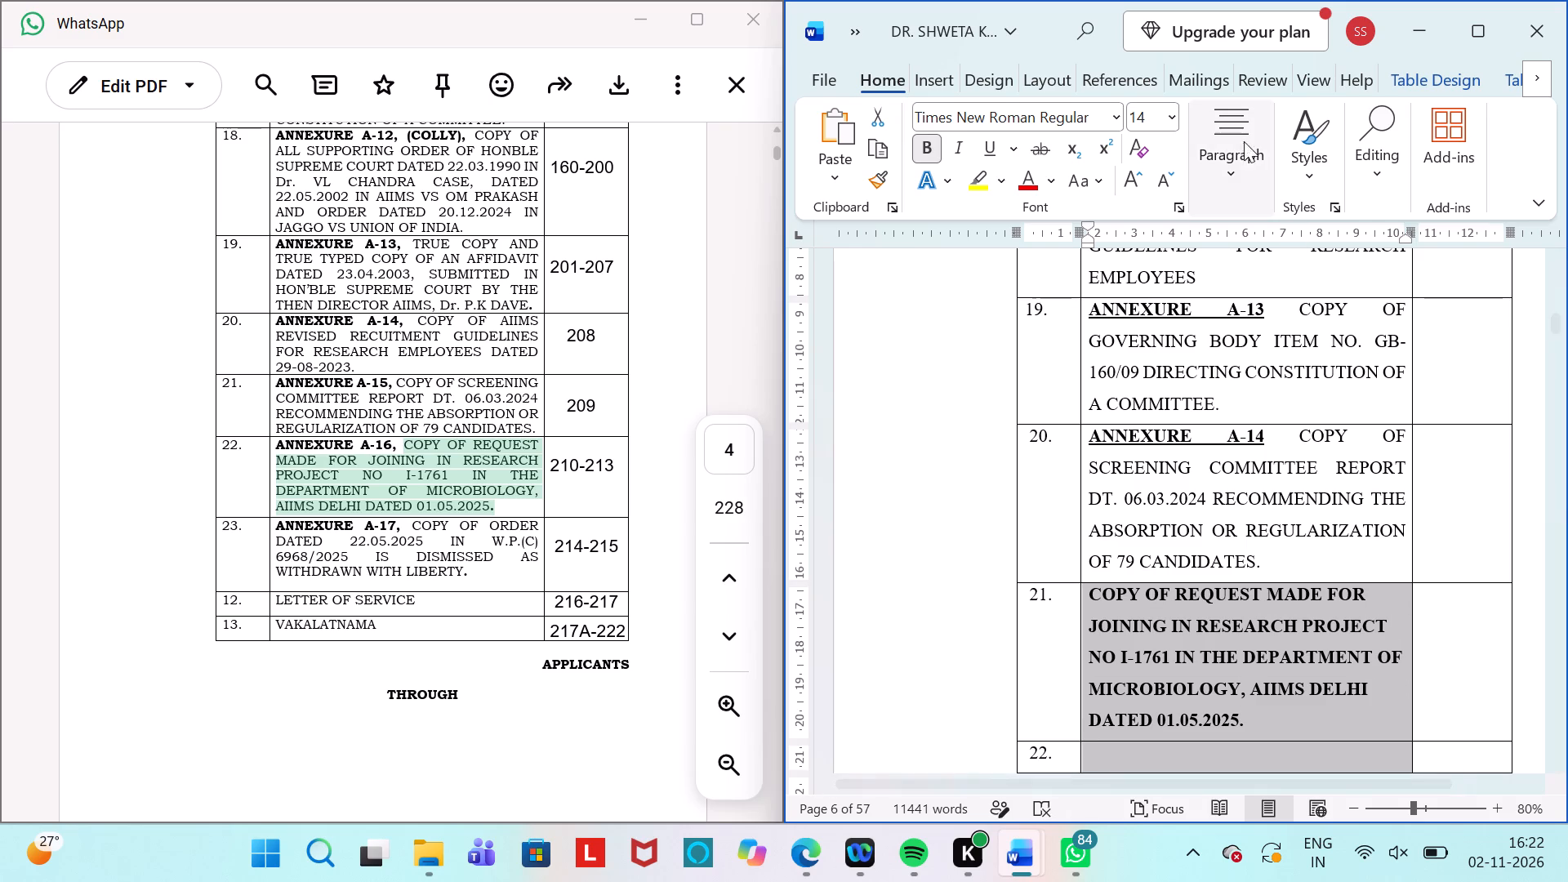
left_click(1238, 152)
left_click(1312, 287)
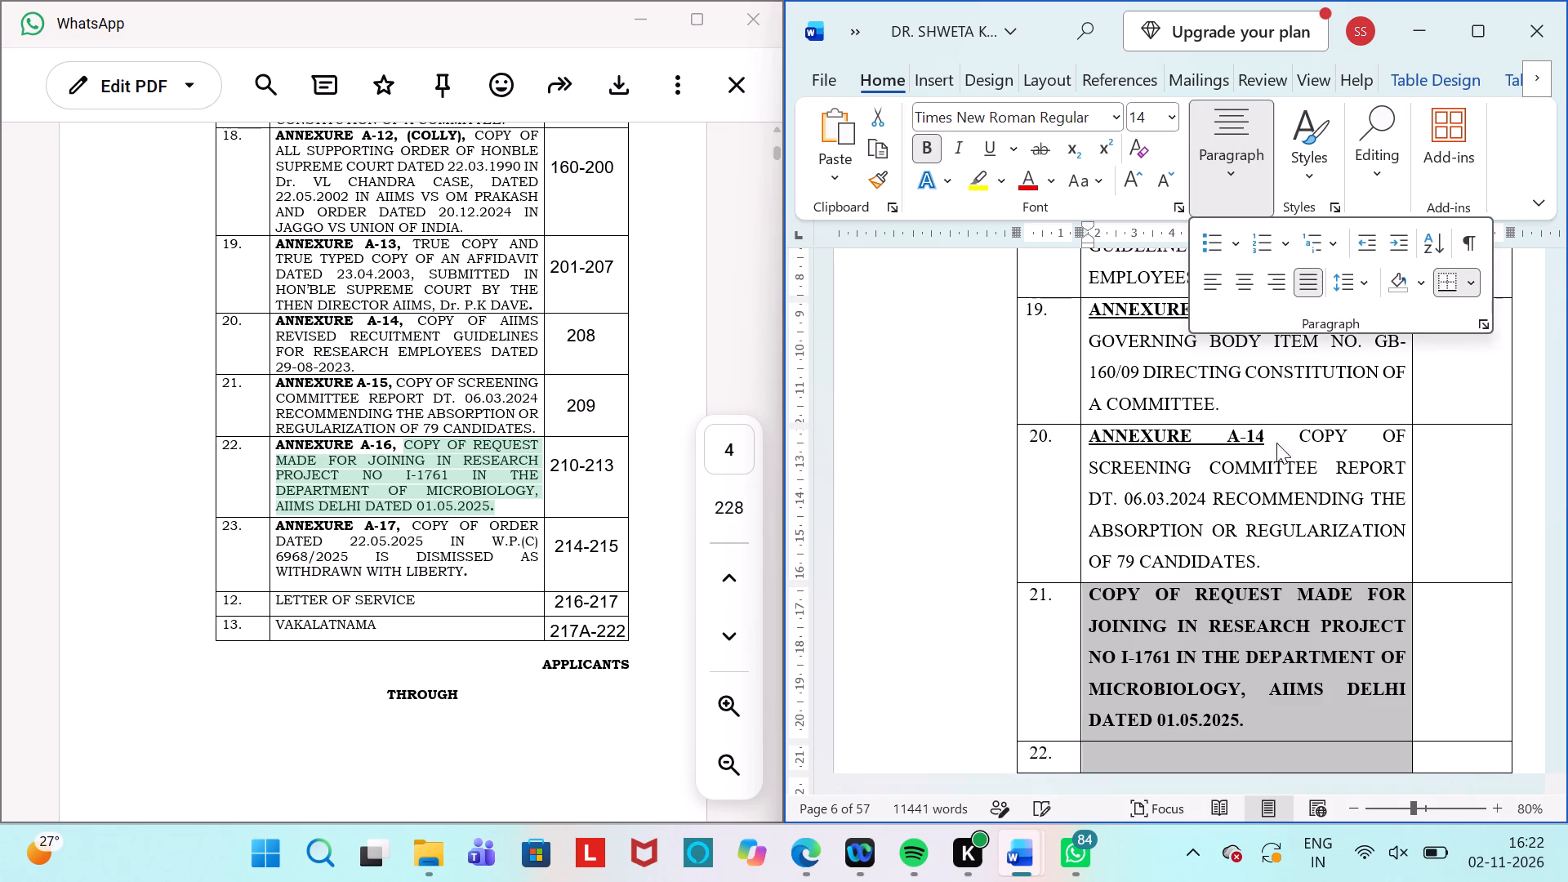
Insert the label "Annexure A-" followed by a space before COPY OF REQUEST in index row 21.
left_click(1091, 591)
left_click(1091, 591)
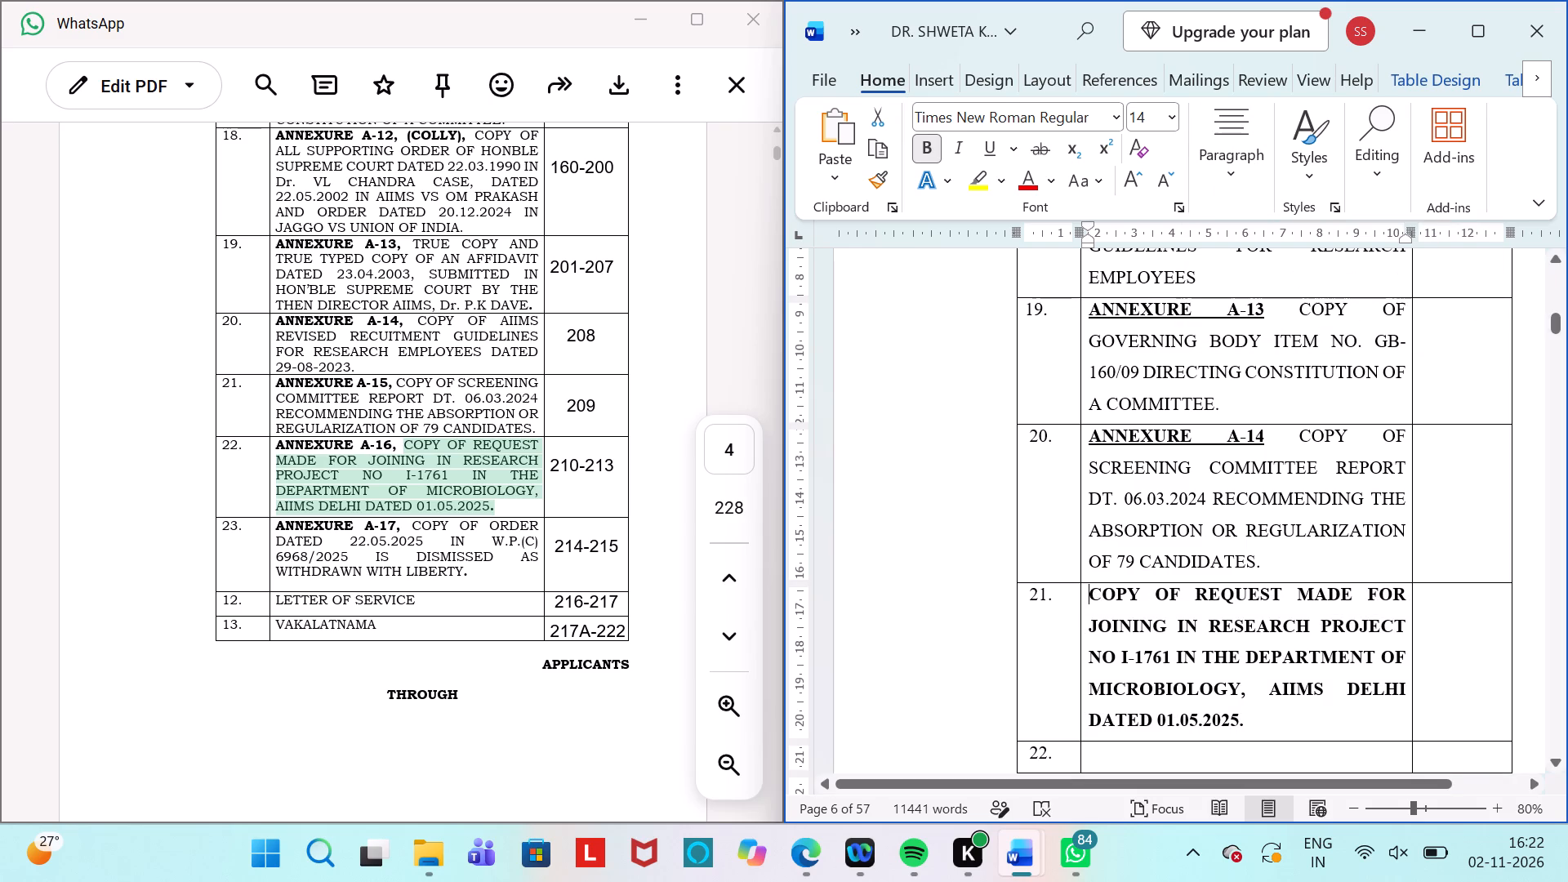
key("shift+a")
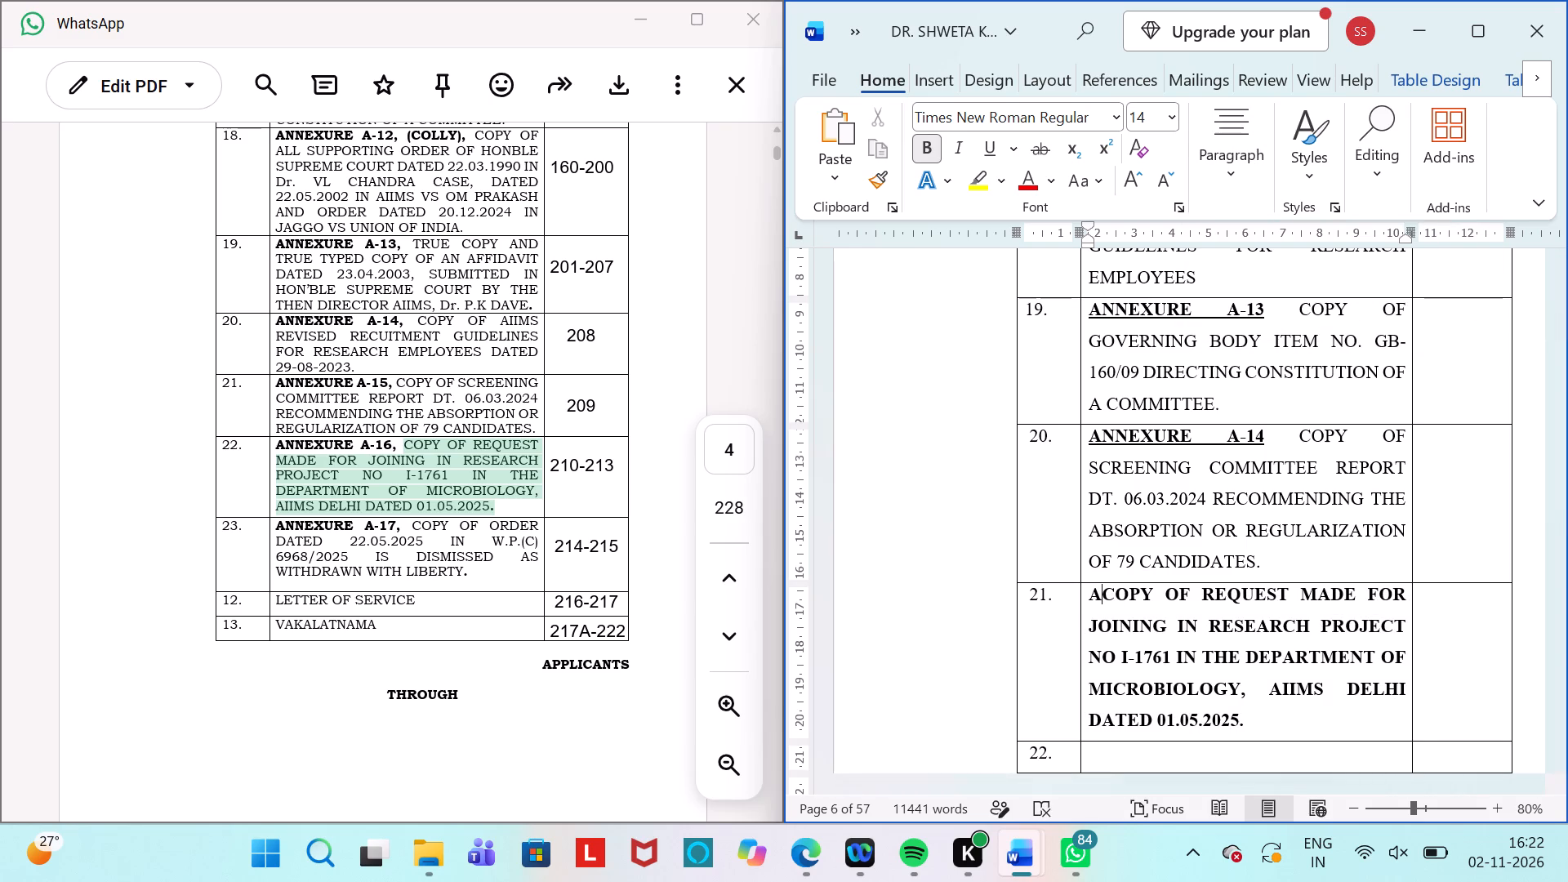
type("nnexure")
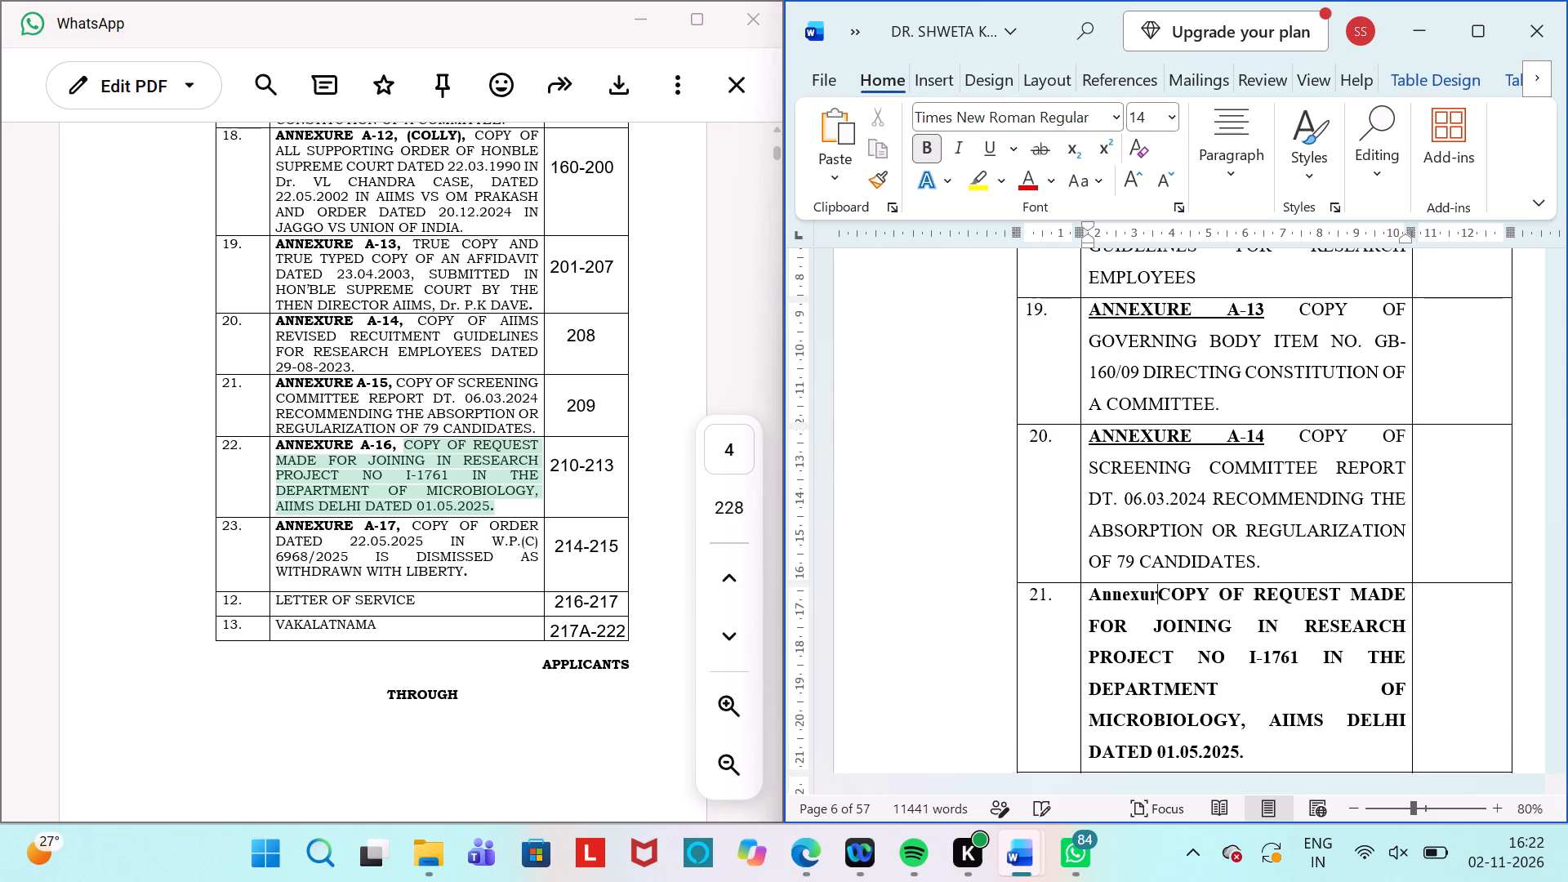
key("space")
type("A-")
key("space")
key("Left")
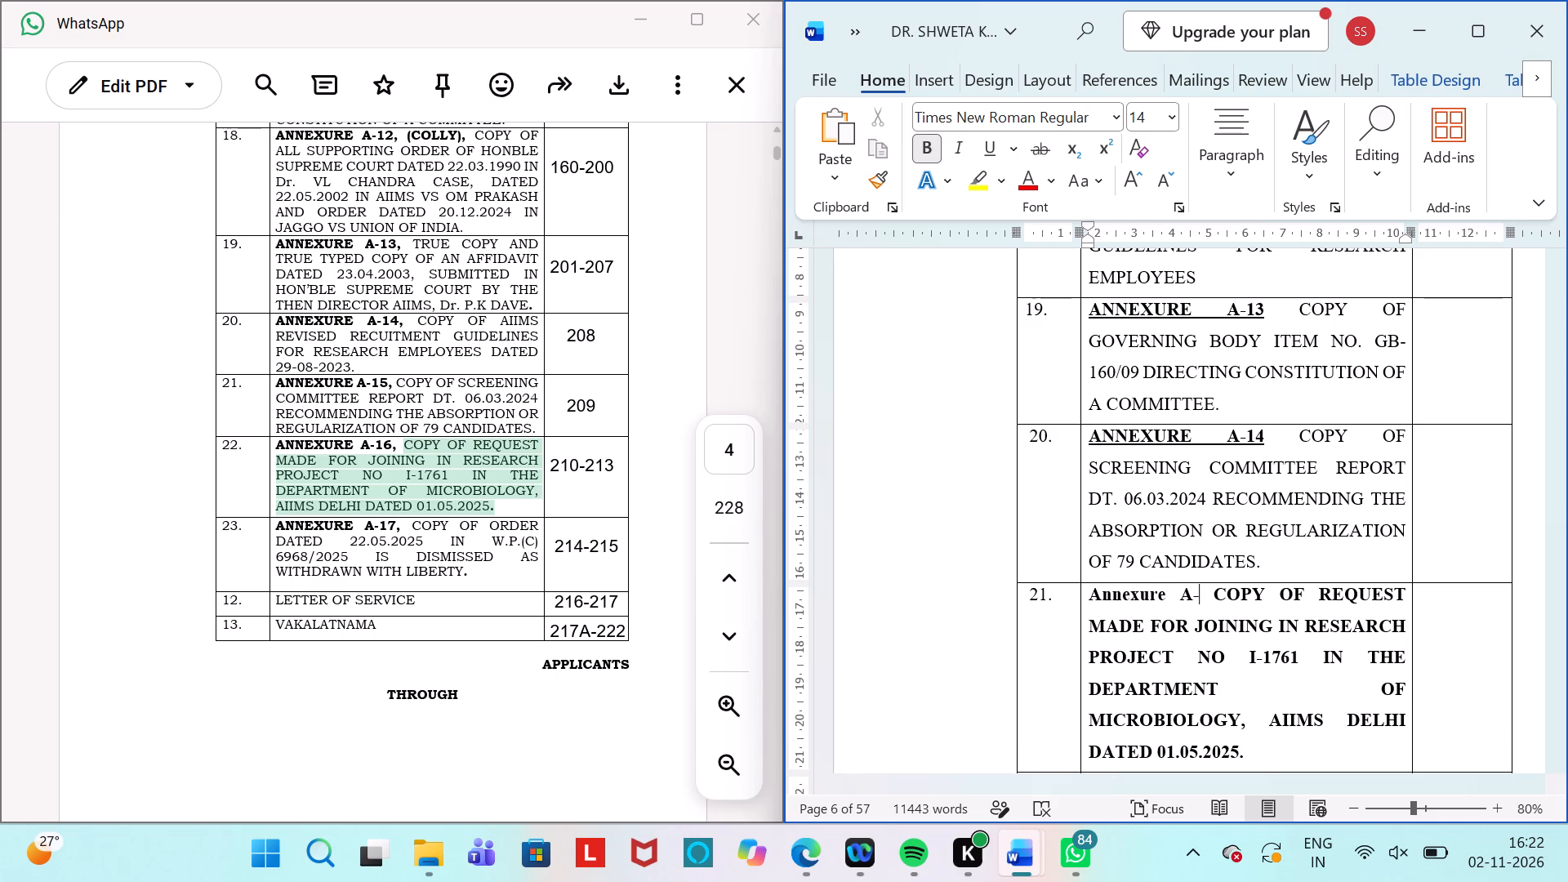
Complete the annexure label in index row 21 with the number 15.
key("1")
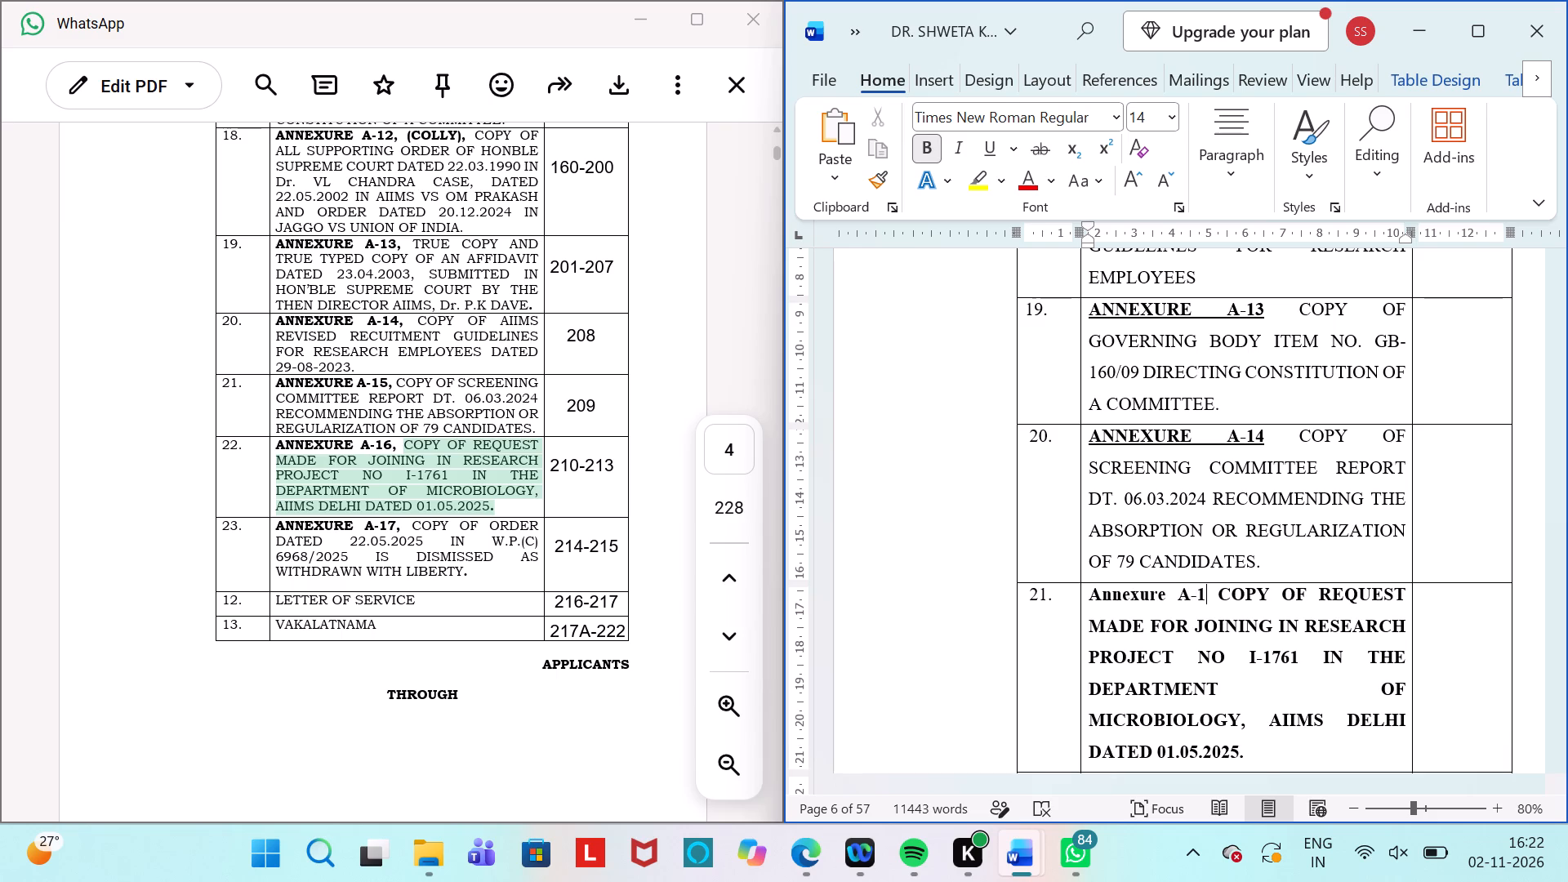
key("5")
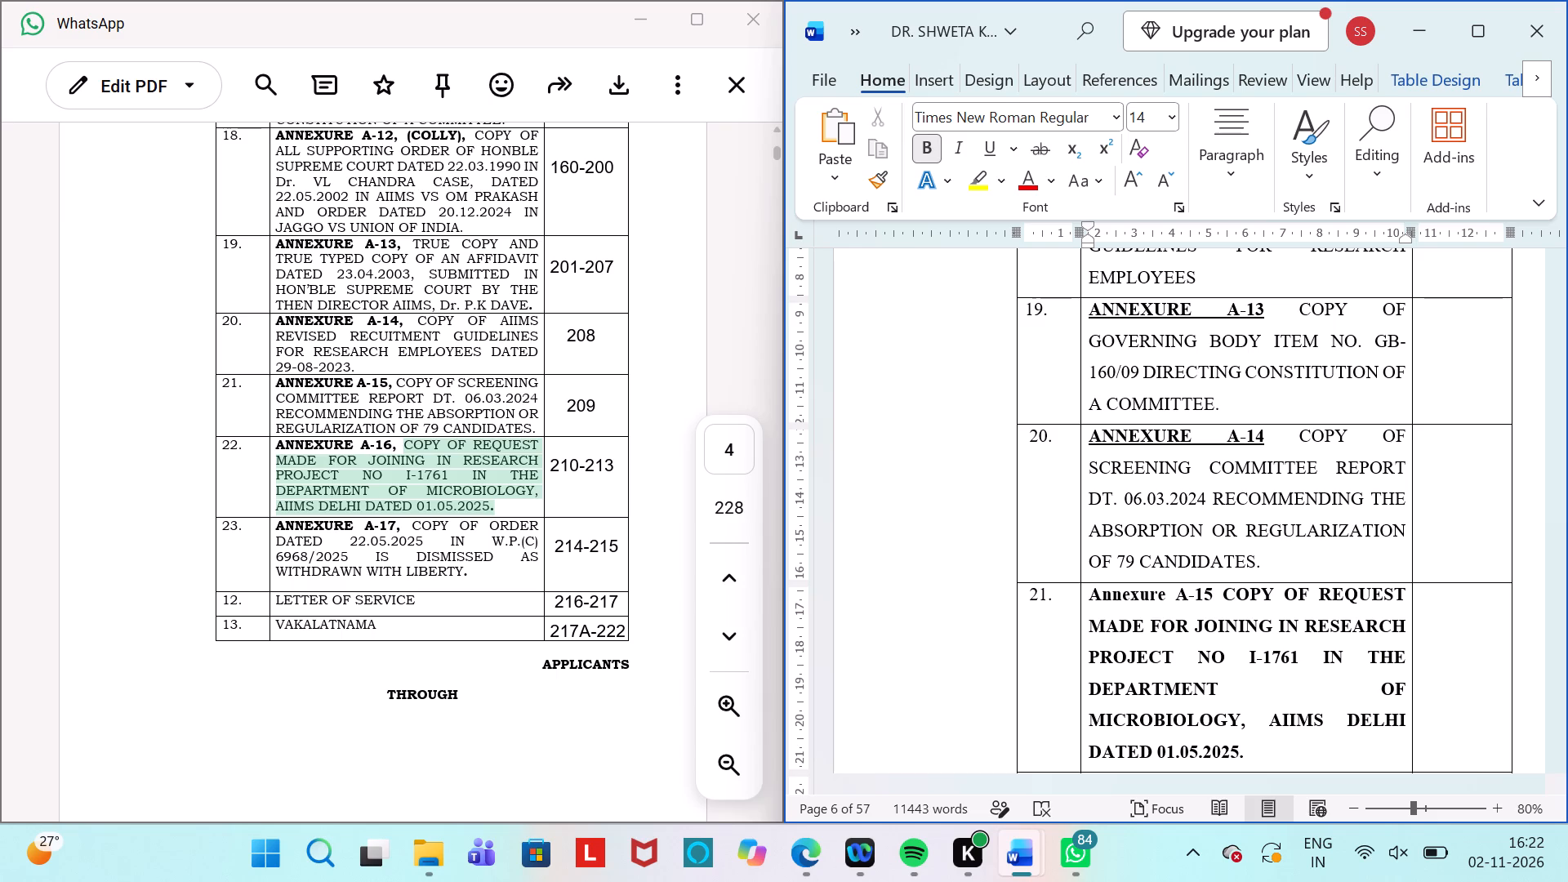
Change the word "Annexure" in row 21's A-15 label to uppercase.
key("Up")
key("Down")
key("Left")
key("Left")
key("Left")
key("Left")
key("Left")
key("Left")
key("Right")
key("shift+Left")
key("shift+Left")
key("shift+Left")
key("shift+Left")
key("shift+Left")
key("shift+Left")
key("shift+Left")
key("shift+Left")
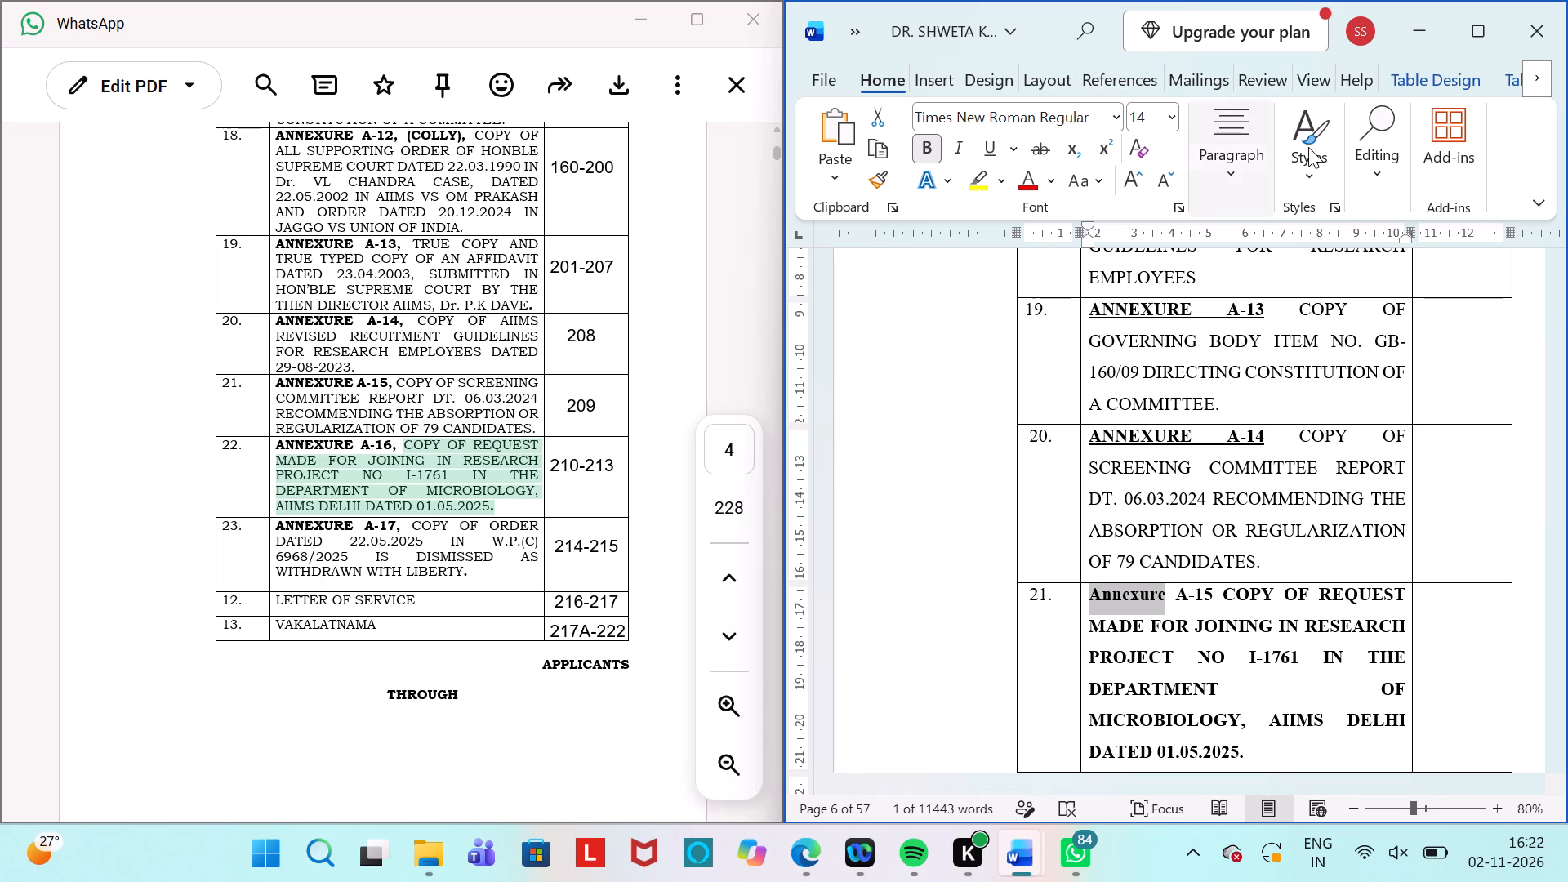
left_click(929, 85)
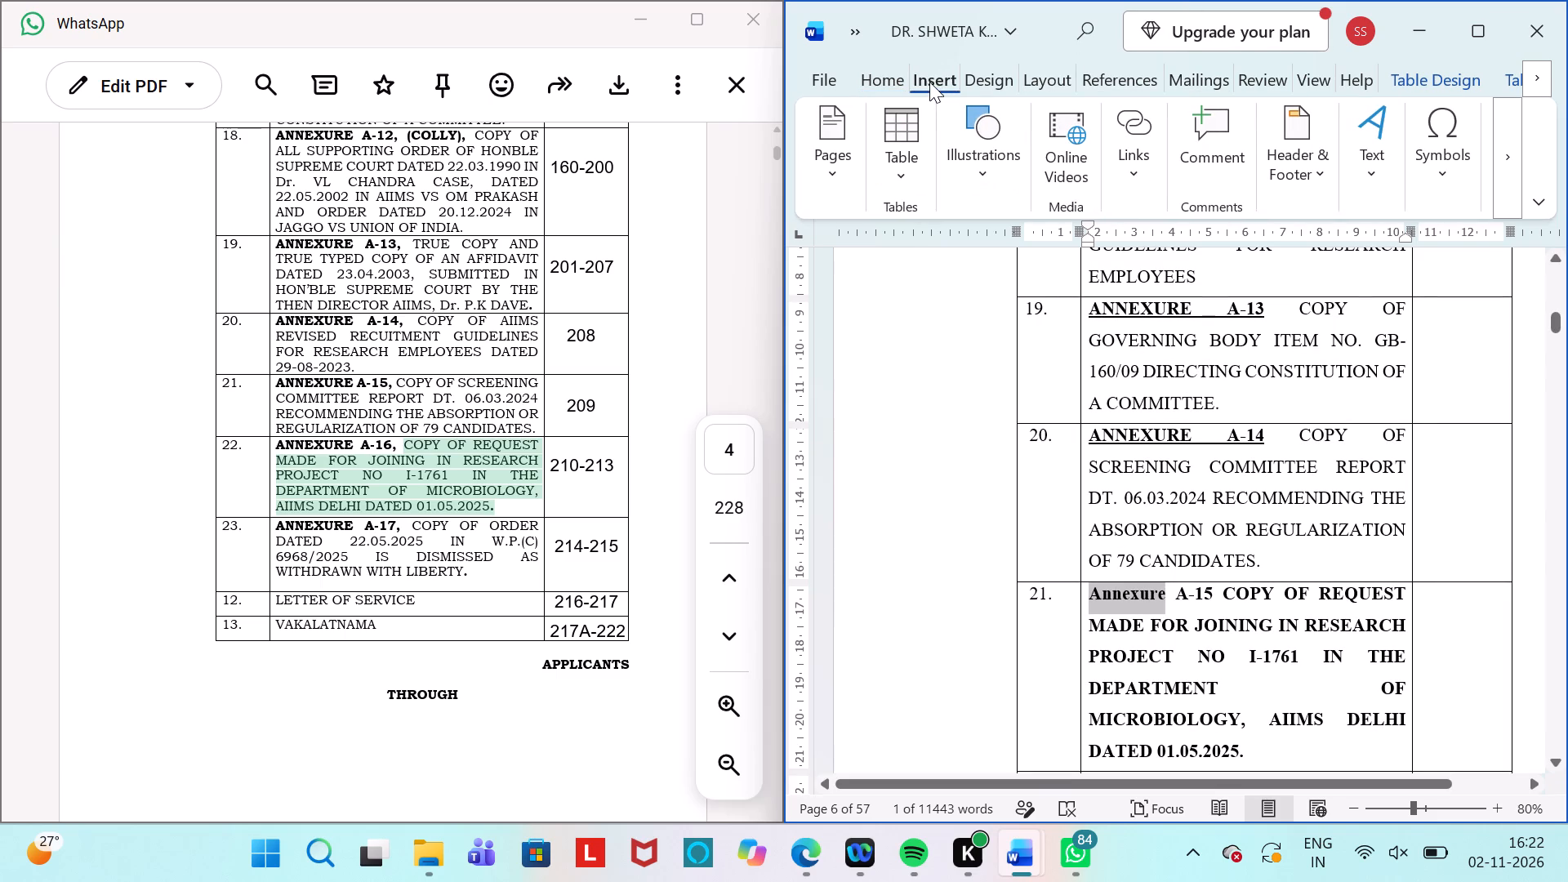
left_click(884, 76)
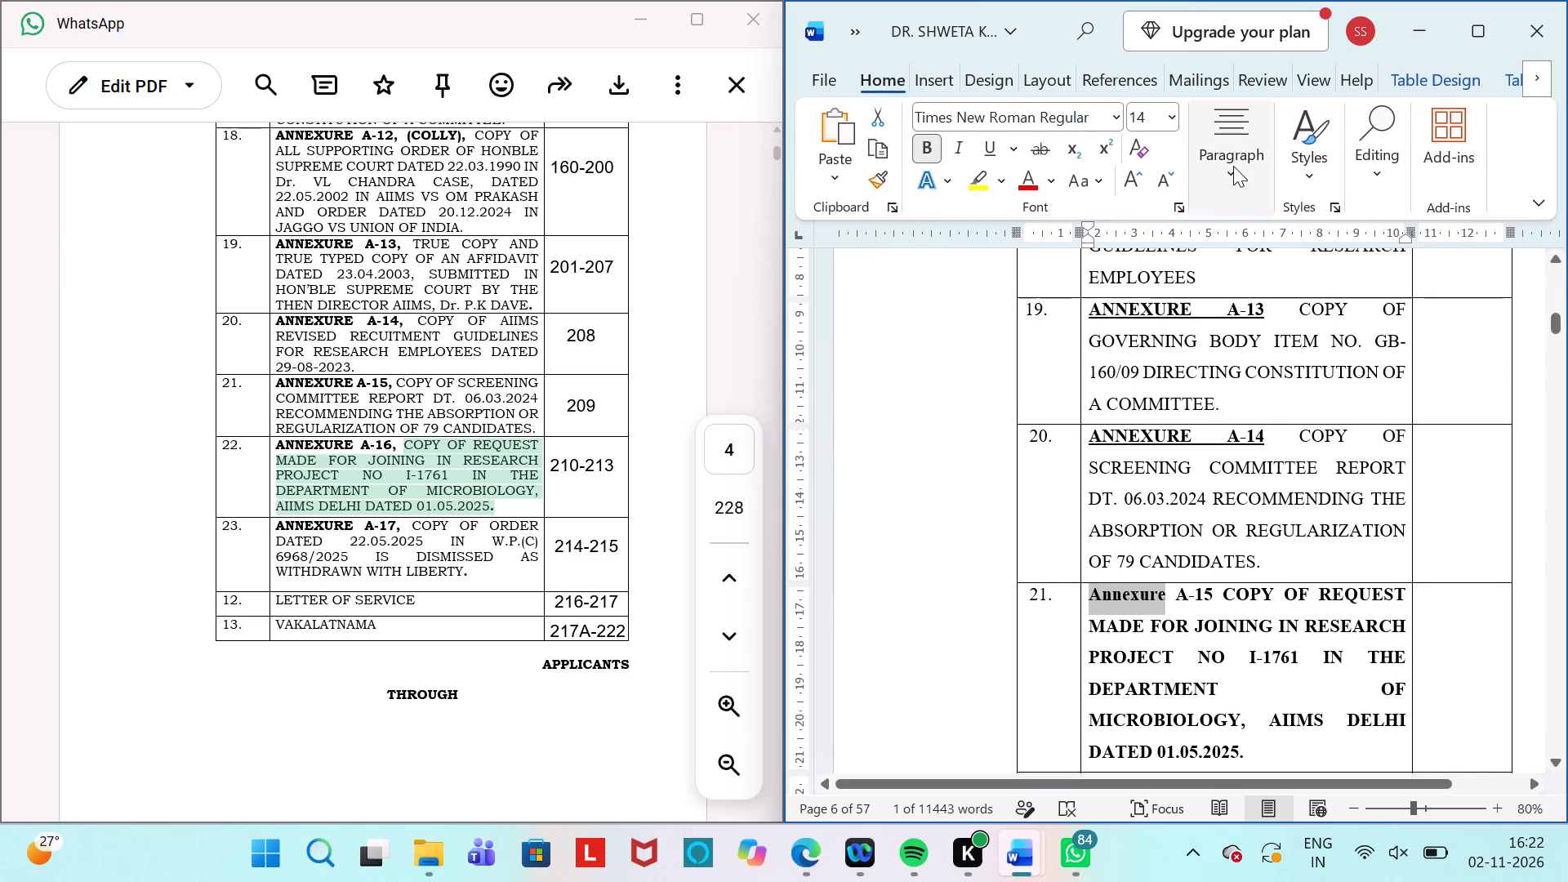
left_click(1076, 171)
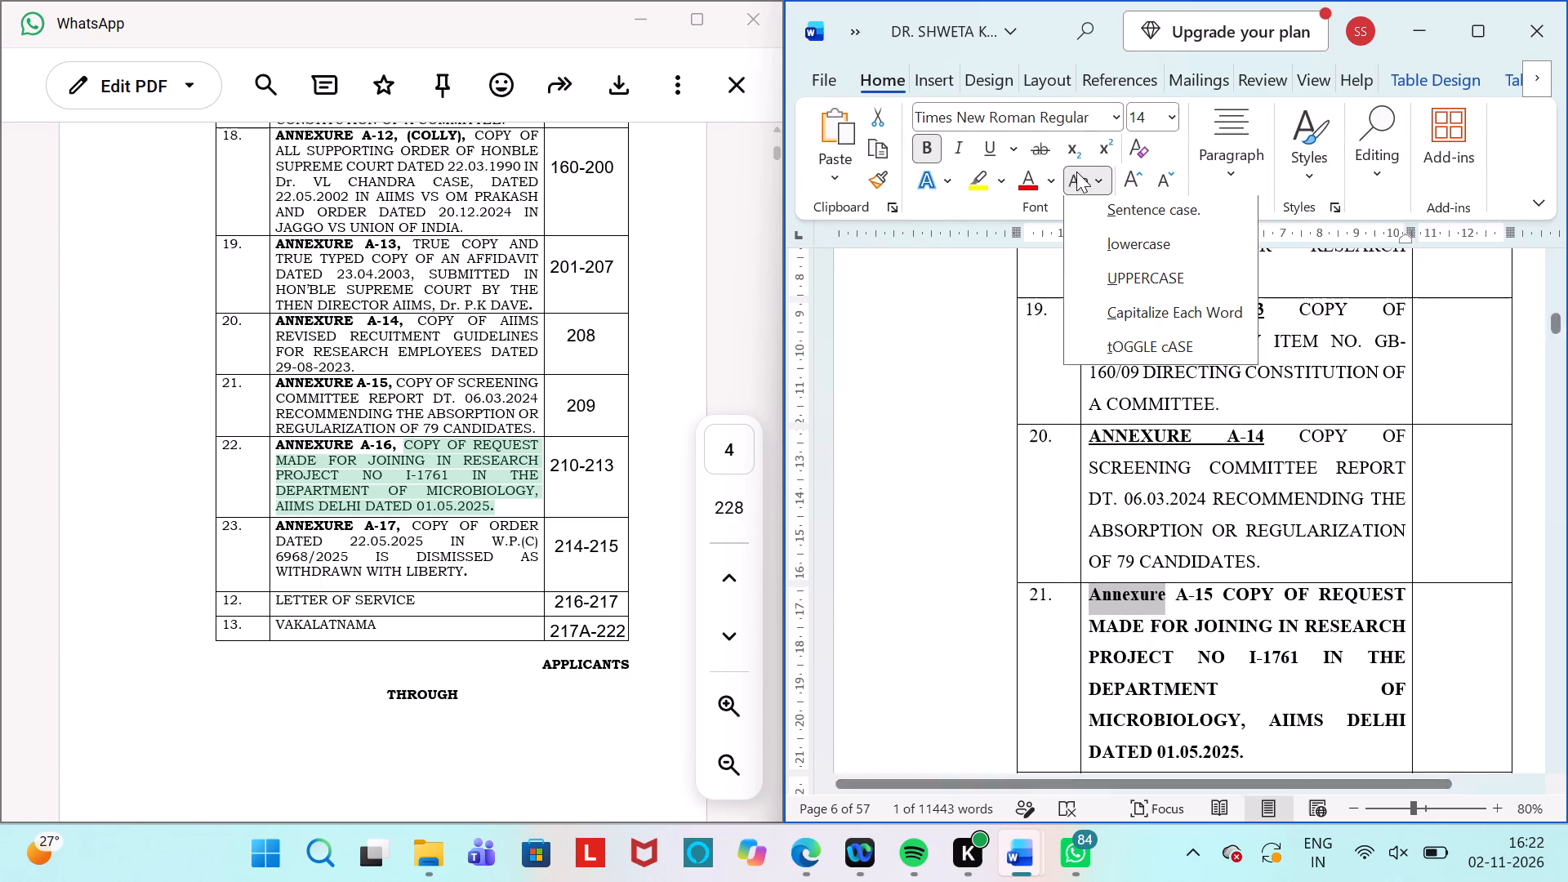
left_click(1139, 281)
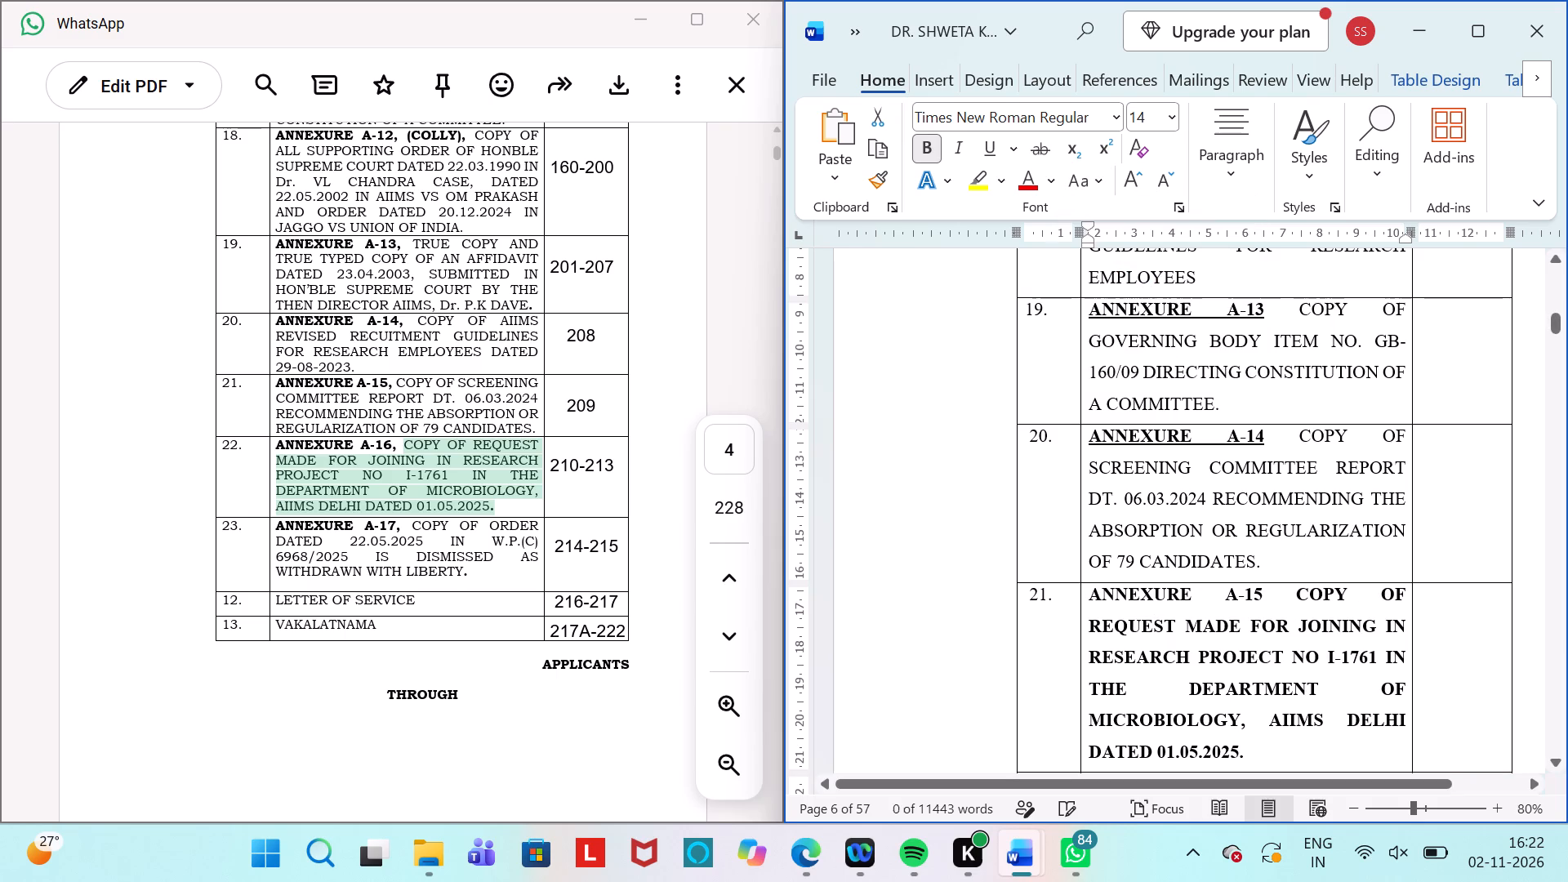
Remove bold from row 21's description, from "COPY OF REQUEST" to "DATED 01.05.2025.", leaving the ANNEXURE A-15 label out.
left_click(1262, 763)
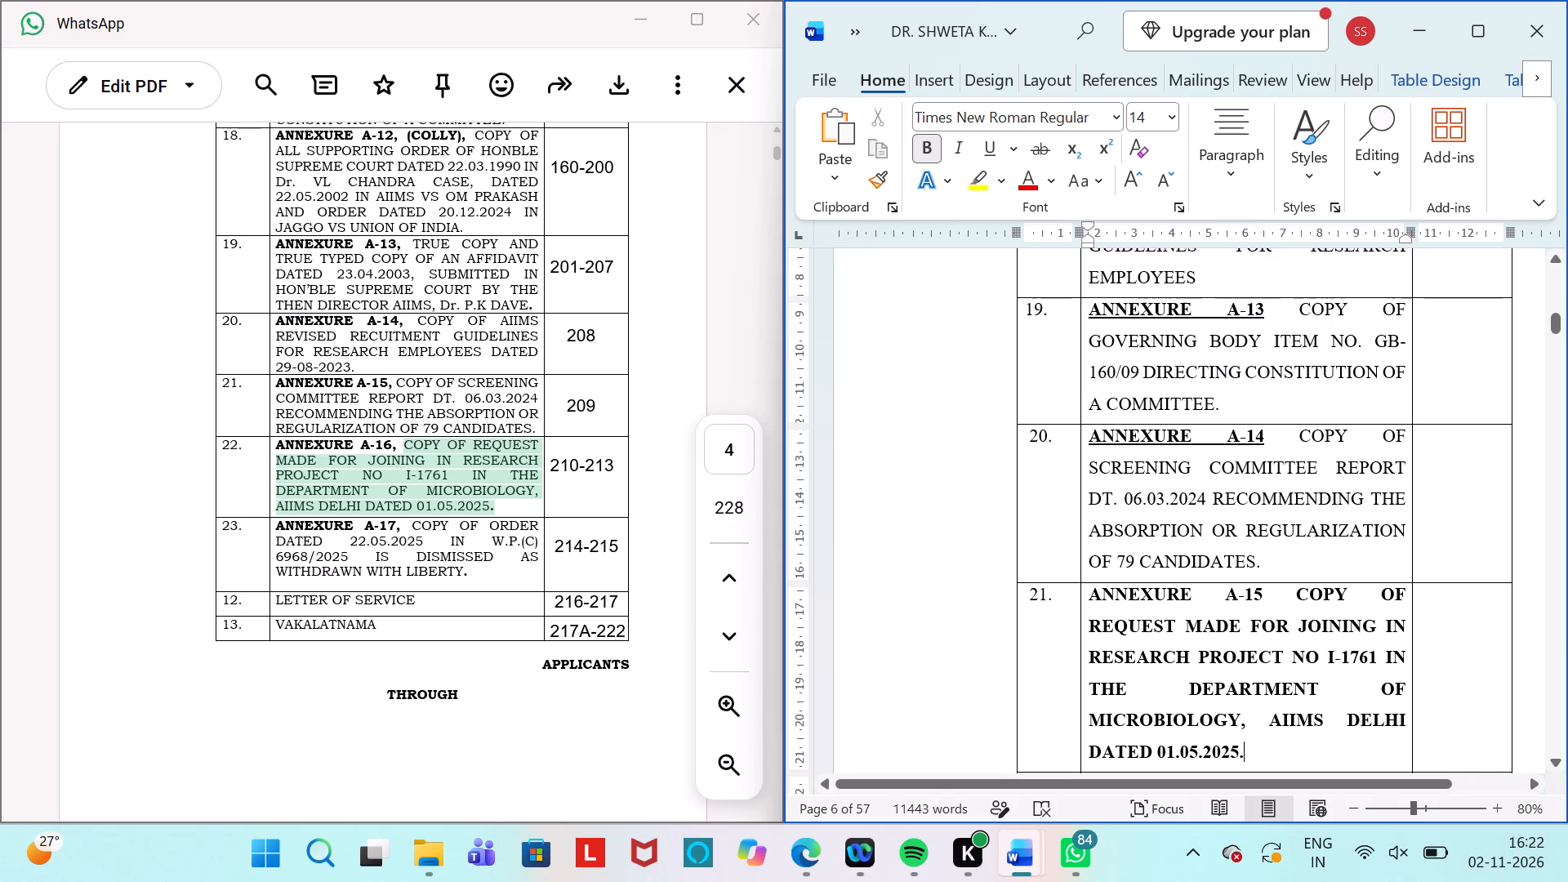
key("shift+Up")
key("shift+Up")
key("shift+Up")
key("shift+Up")
key("shift+Up")
key("shift+Right")
key("shift+Right")
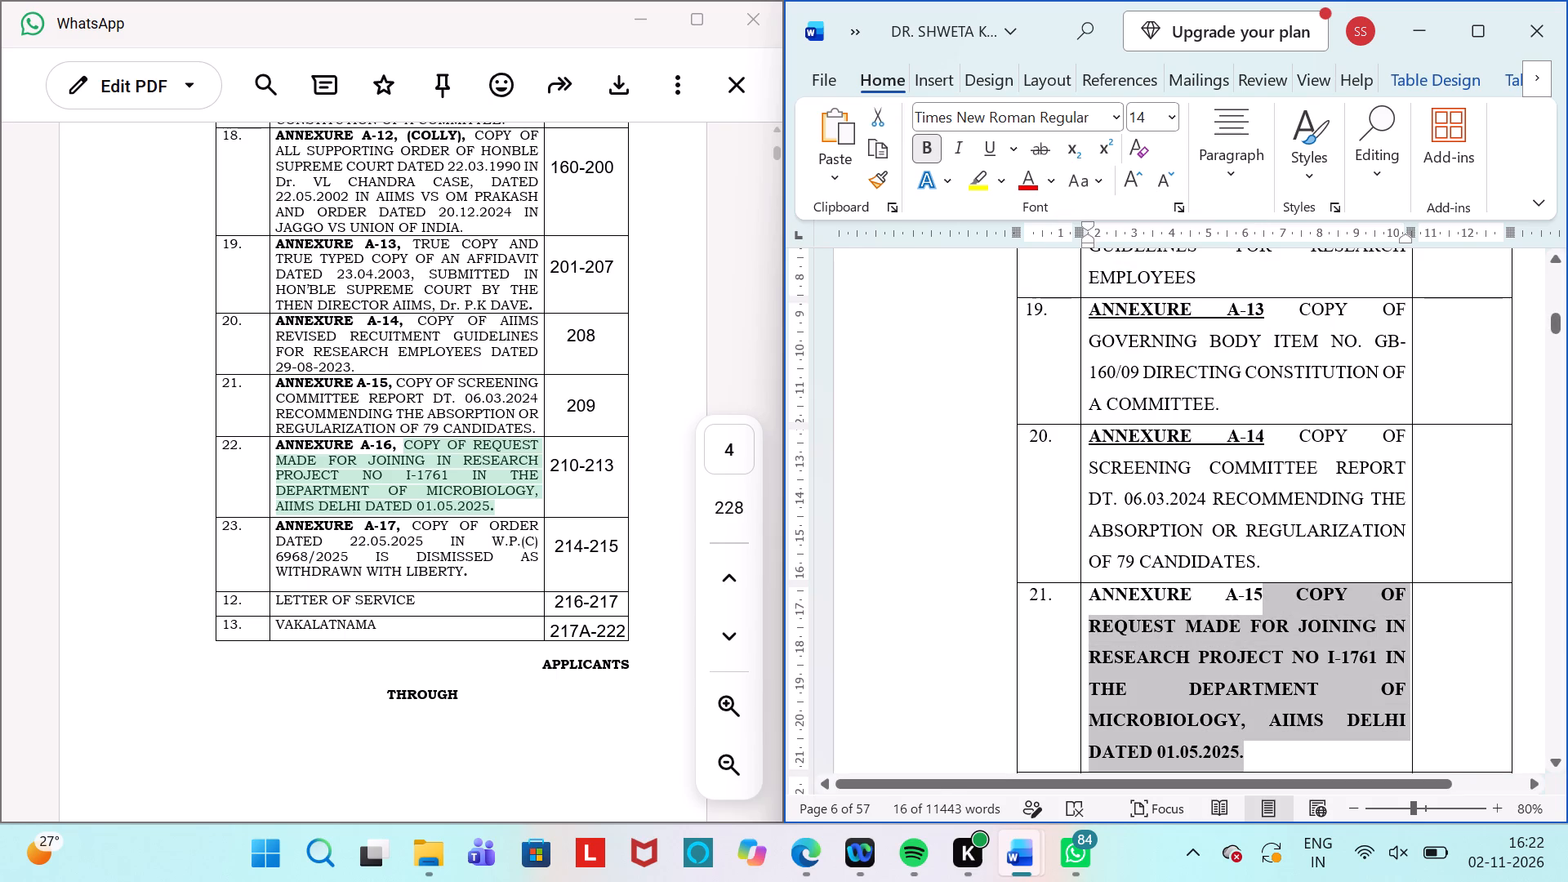
key("shift+Right")
key("shift+Right")
key("shift+Left")
key("ctrl+b")
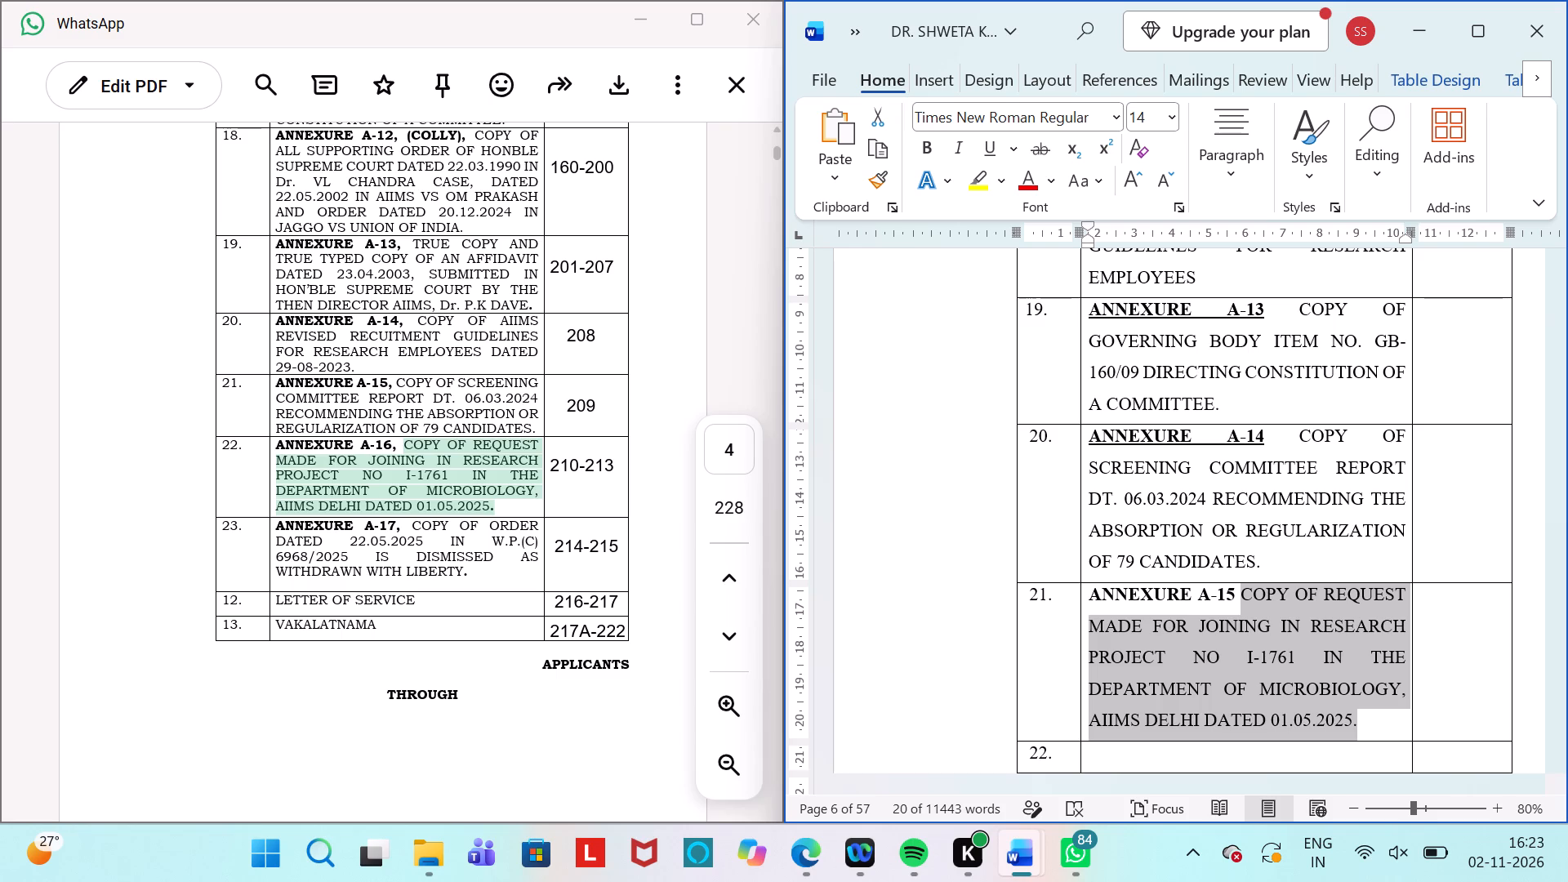
left_click(1333, 682)
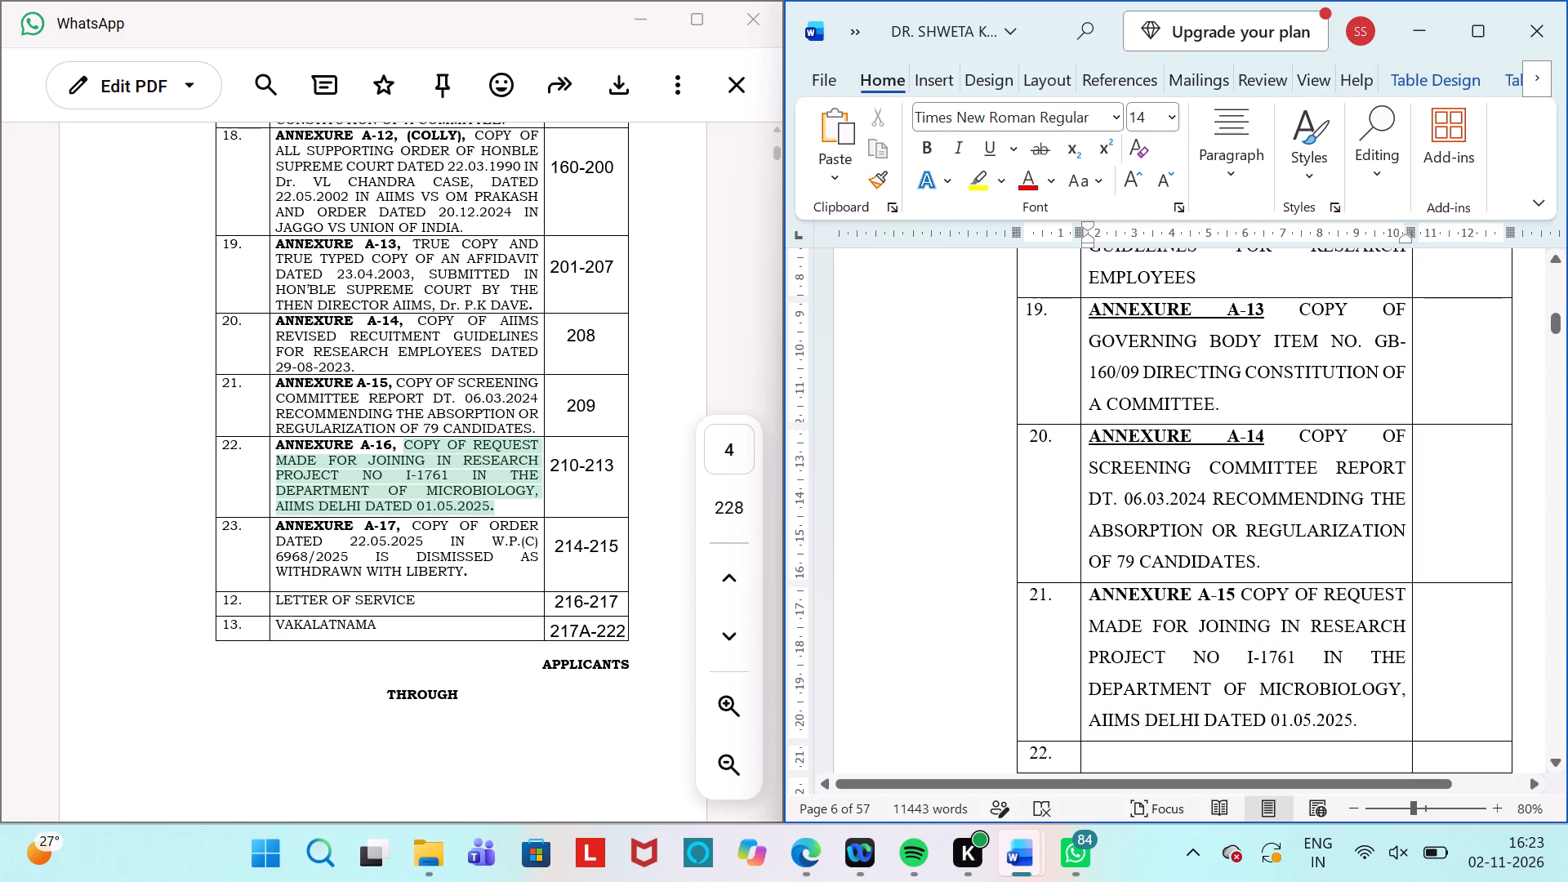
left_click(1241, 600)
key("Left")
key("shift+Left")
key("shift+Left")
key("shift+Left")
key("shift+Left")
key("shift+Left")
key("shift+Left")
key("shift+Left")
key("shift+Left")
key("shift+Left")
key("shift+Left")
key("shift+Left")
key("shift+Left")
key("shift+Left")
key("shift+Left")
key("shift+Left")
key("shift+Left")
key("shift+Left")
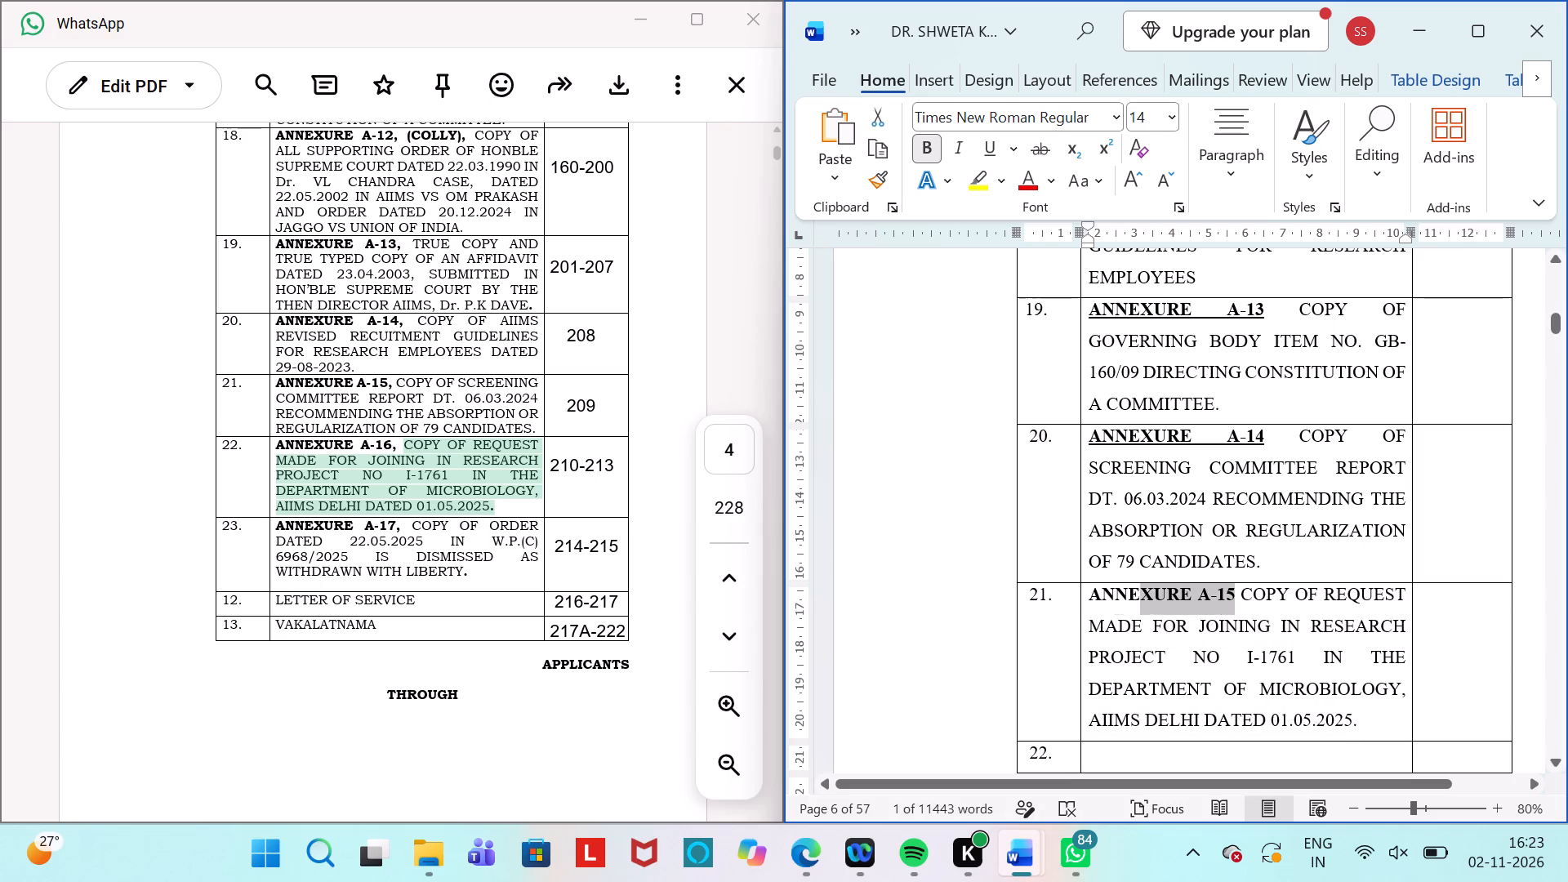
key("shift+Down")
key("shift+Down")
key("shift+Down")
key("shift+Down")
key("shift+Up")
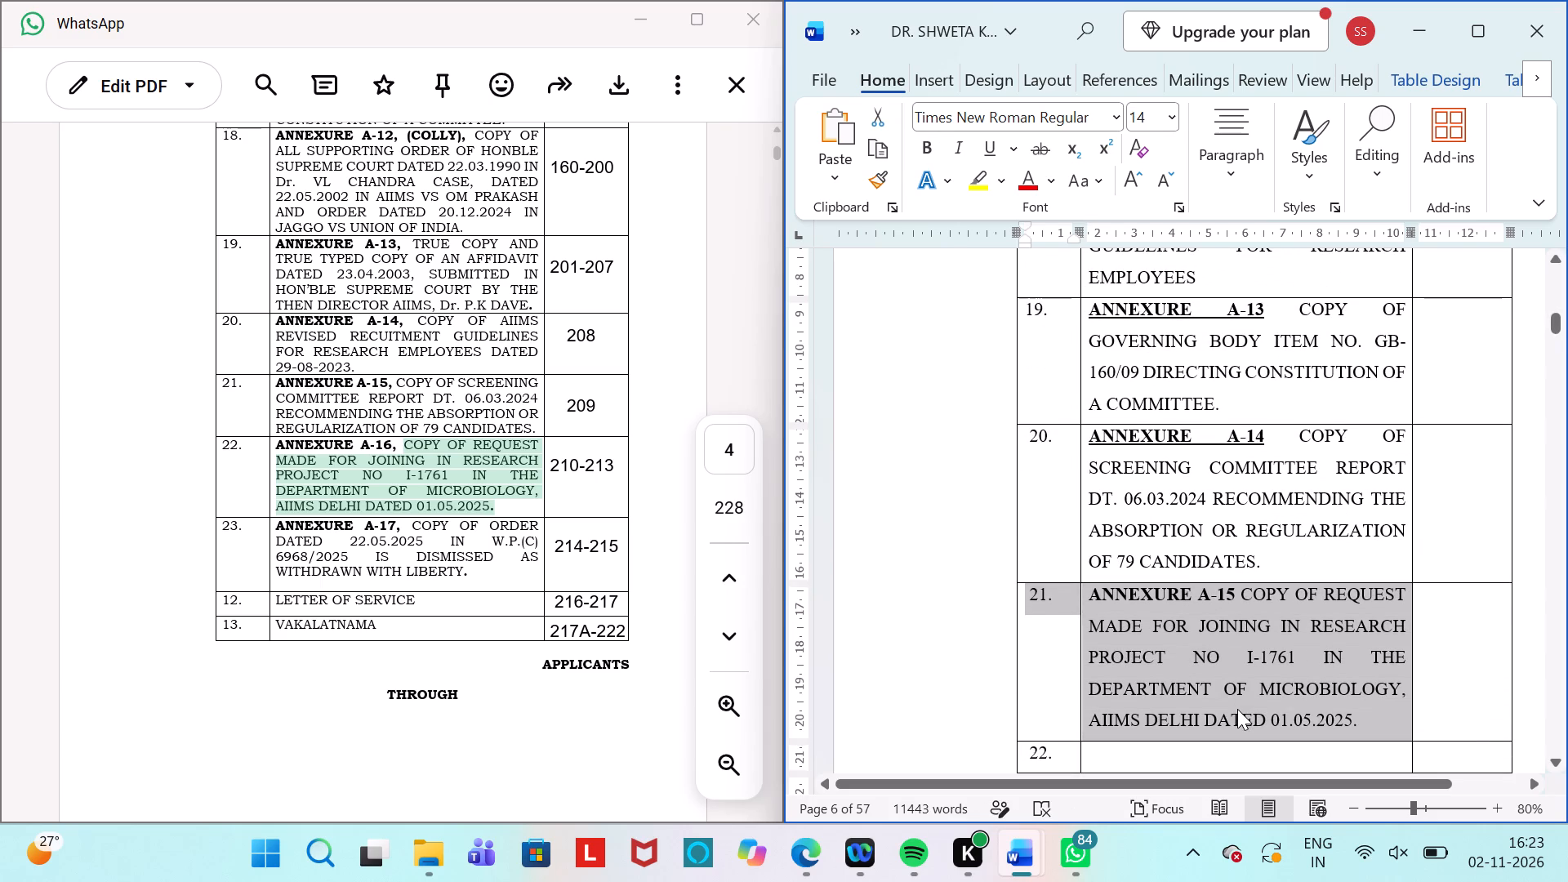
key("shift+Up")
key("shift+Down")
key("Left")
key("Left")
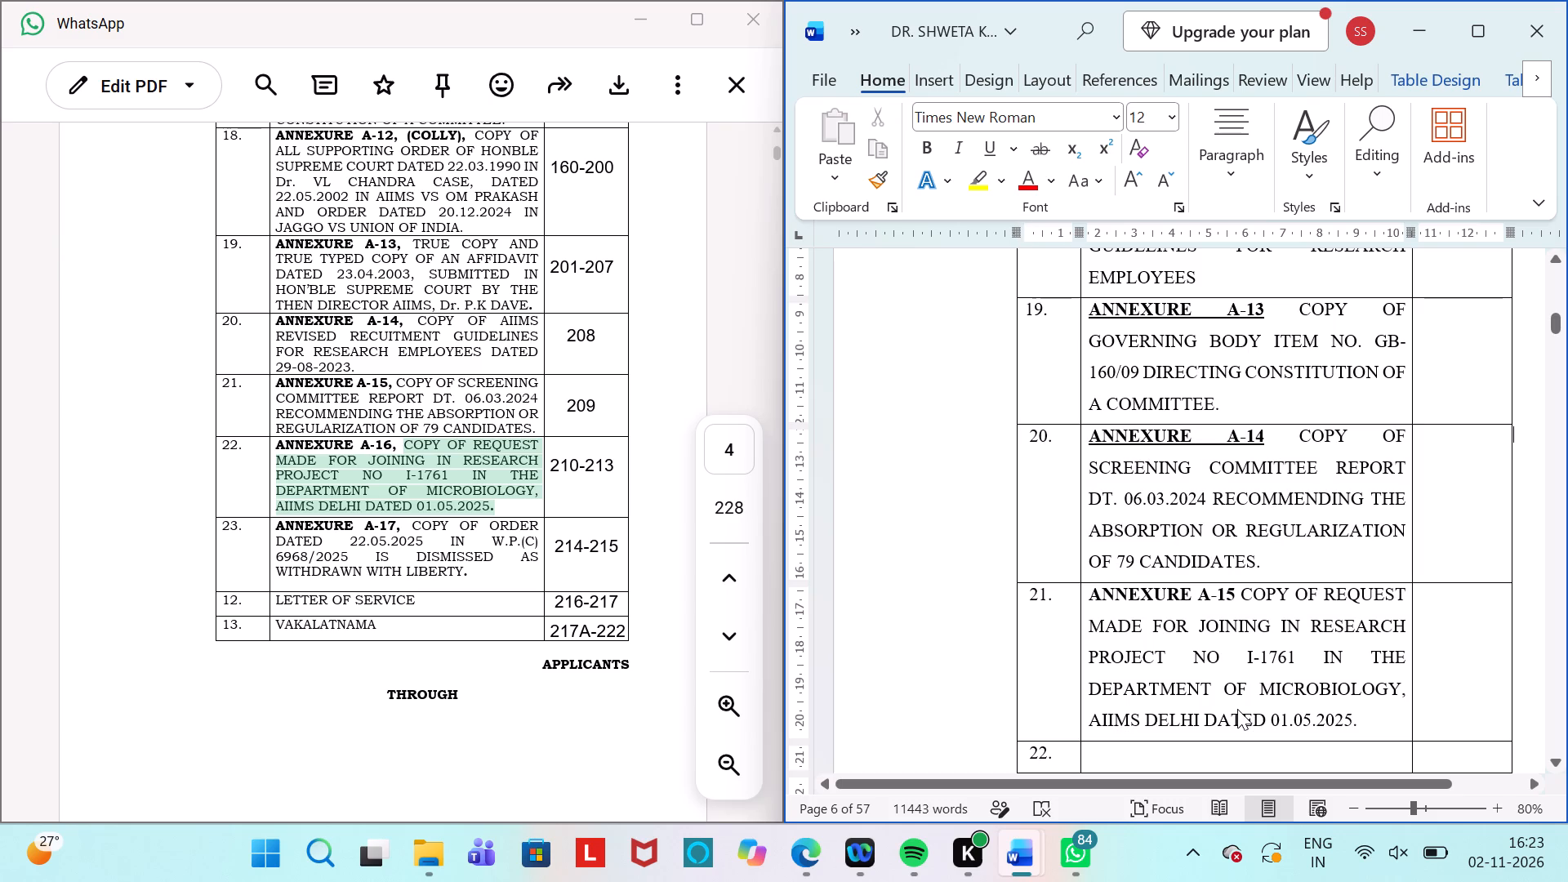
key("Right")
Underline the ANNEXURE A-15 label in index row 21.
left_click(1232, 595)
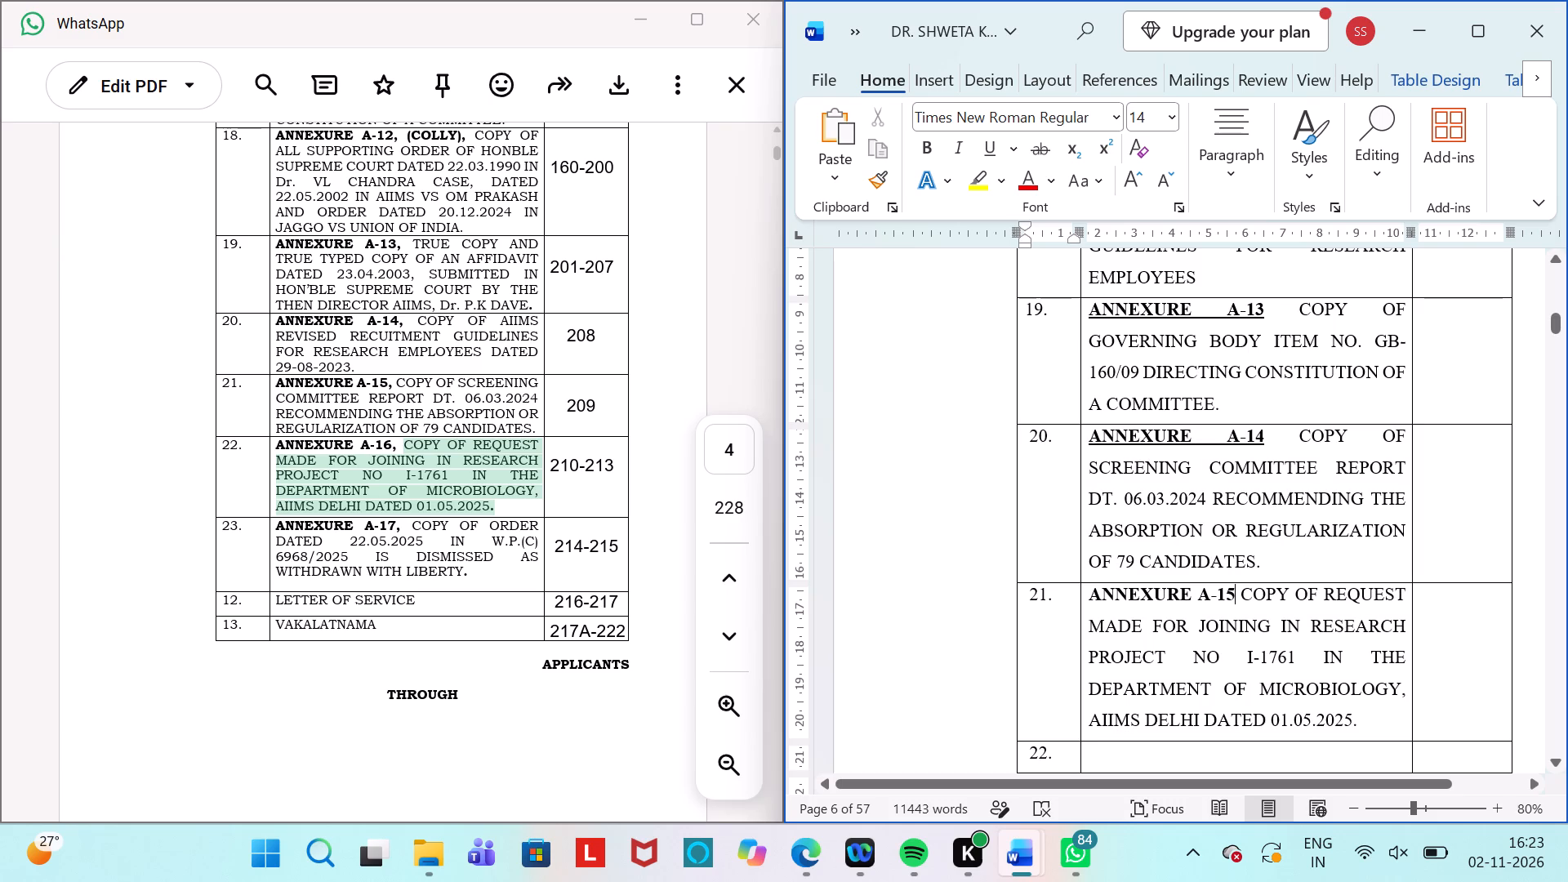
key("shift+Left")
key("shift+Left")
key("shift+Left")
key("shift+Left")
key("shift+Left")
key("shift+Left")
key("shift+Left")
key("shift+Left")
key("shift+Left")
key("shift+Left")
key("shift+Left")
key("shift+Left")
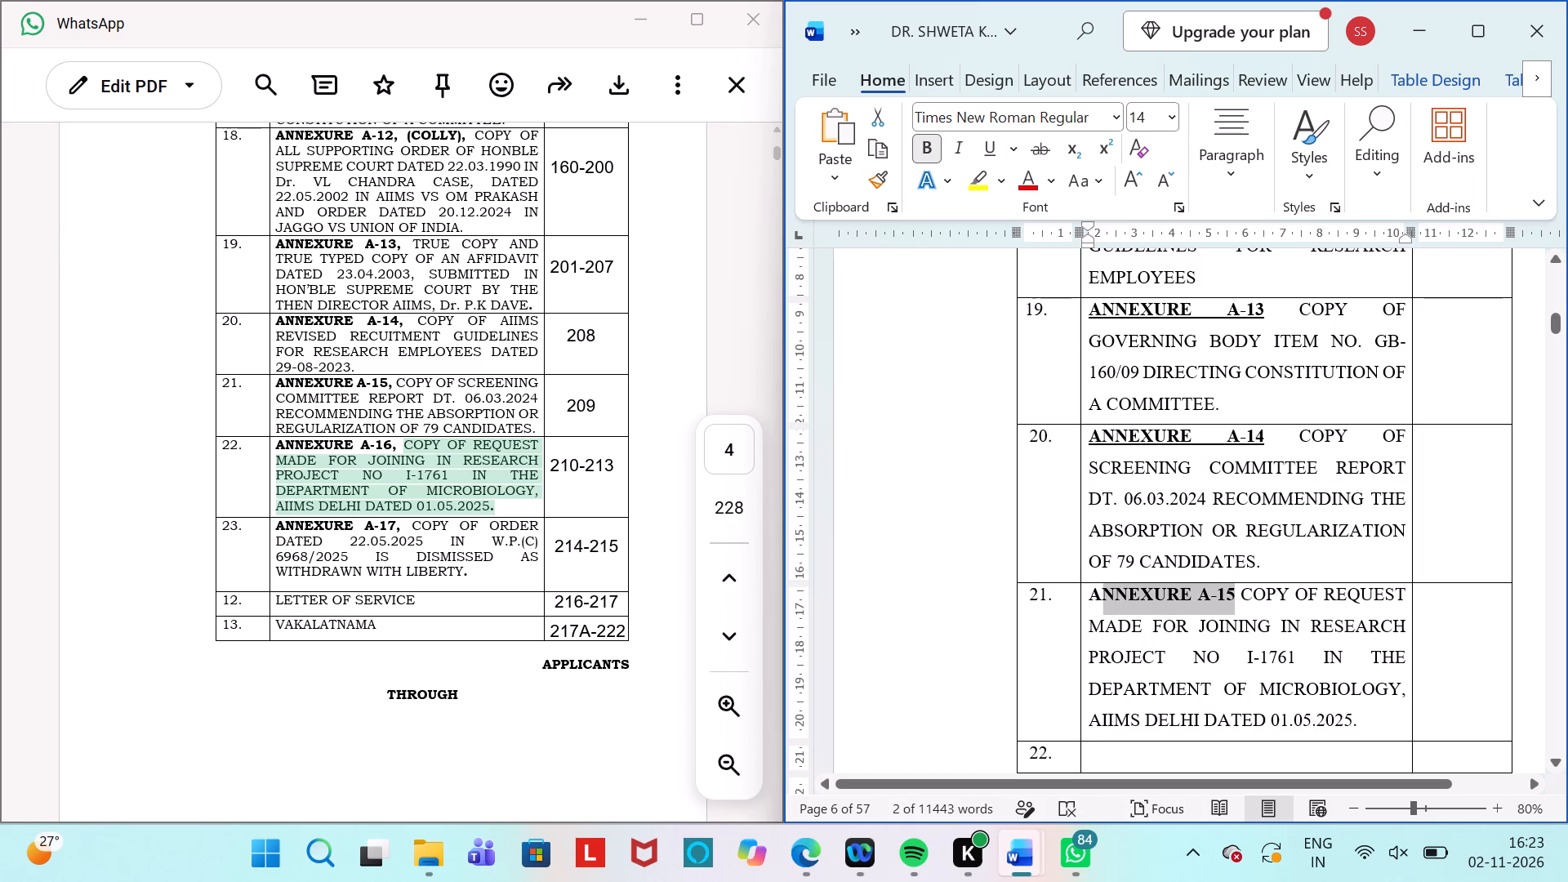
key("shift+Left")
key("ctrl+u")
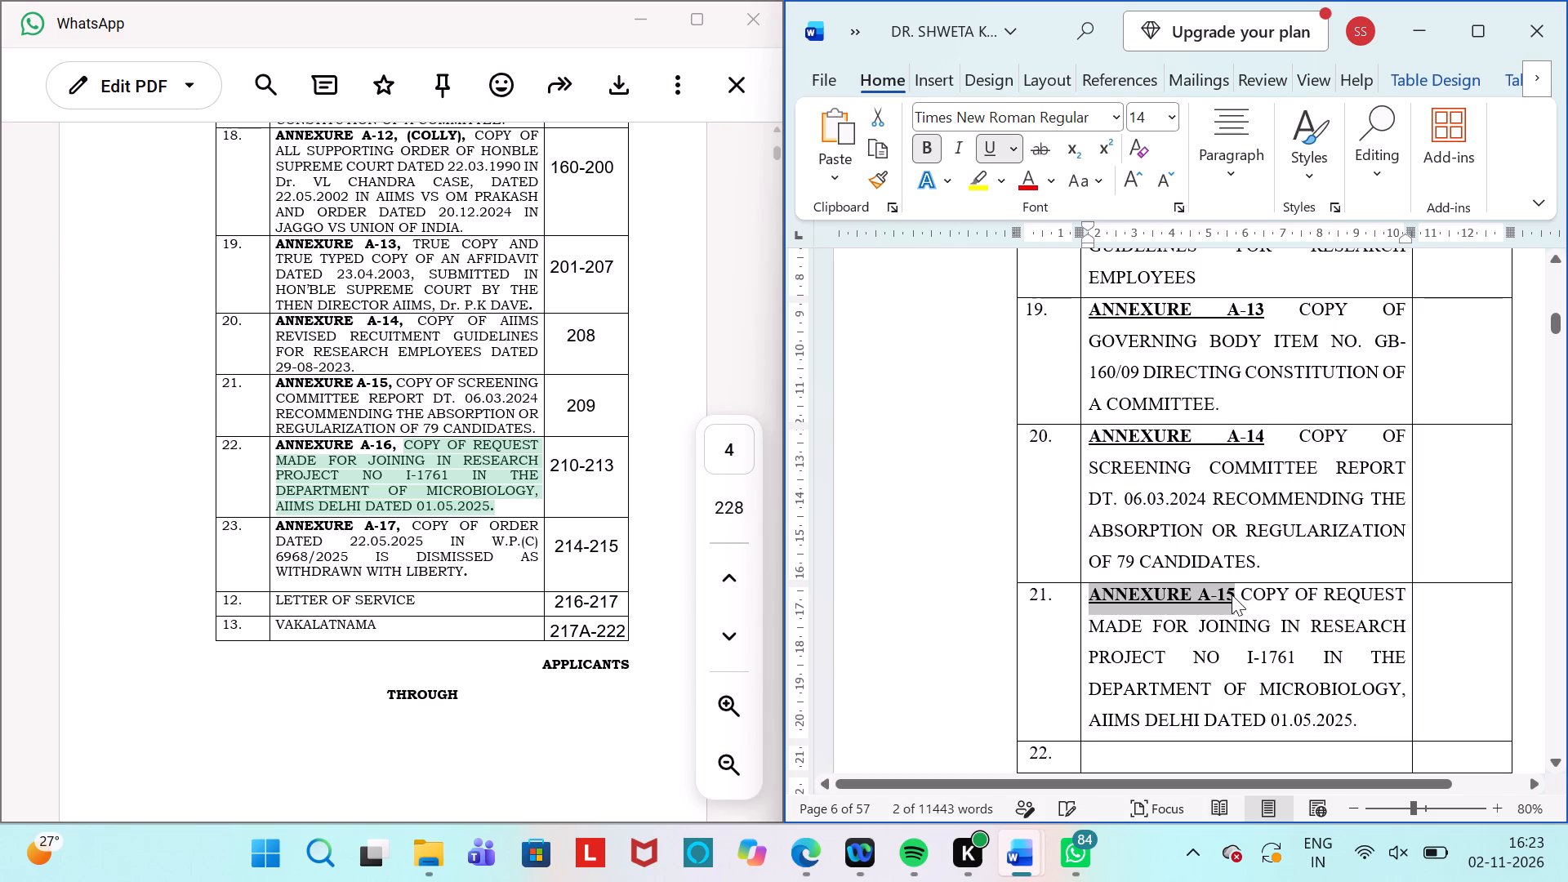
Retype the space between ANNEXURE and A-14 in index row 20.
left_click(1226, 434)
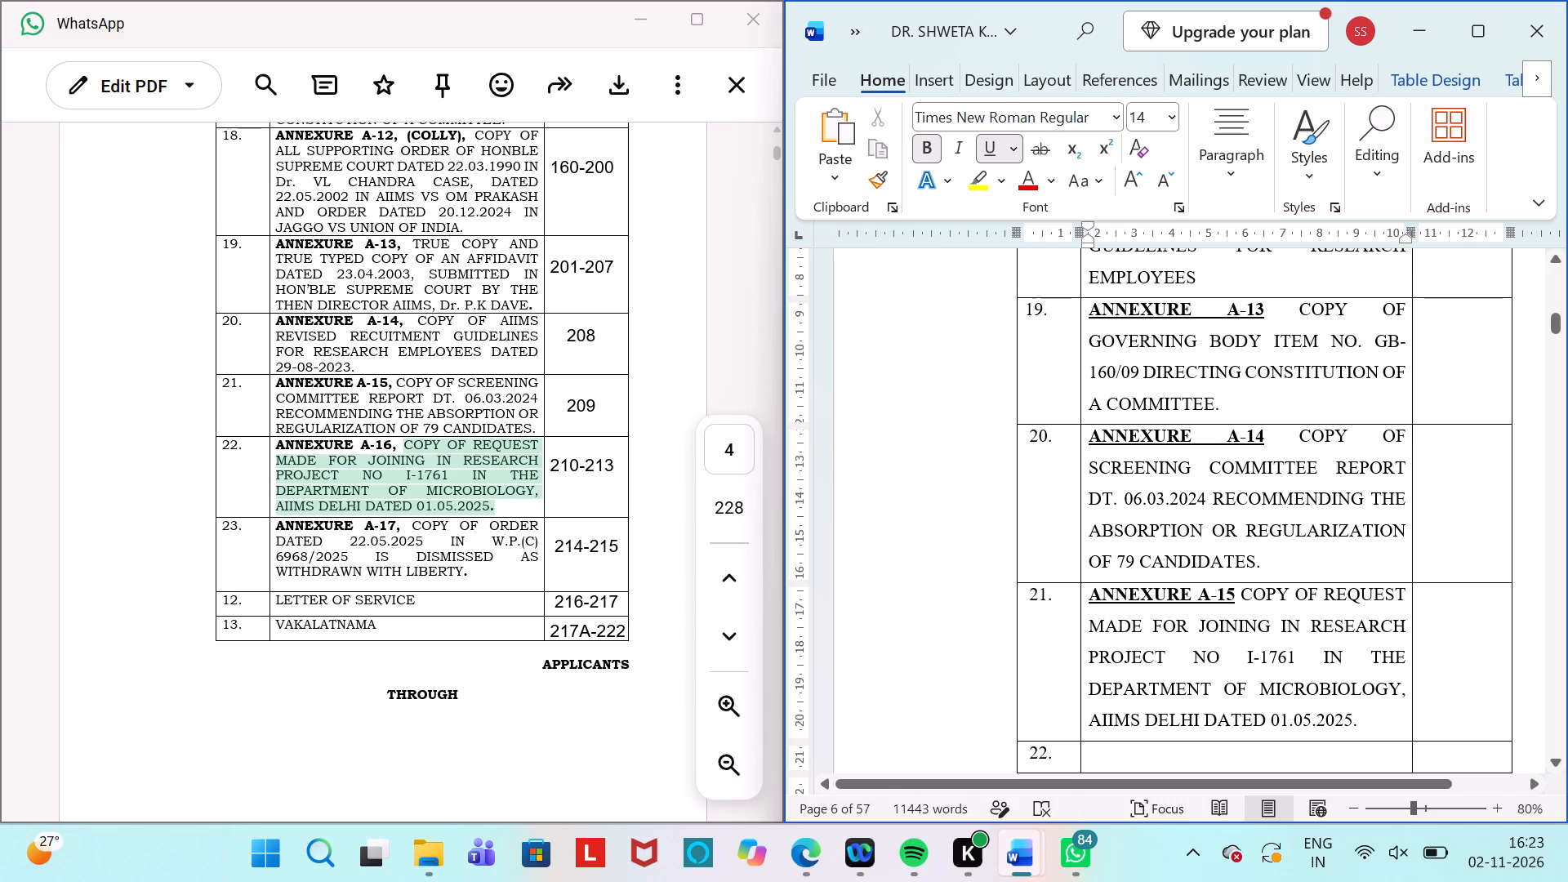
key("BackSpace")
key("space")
Search the filing for A-14, then clear the search and close it.
scroll(1268, 599, "down", 2)
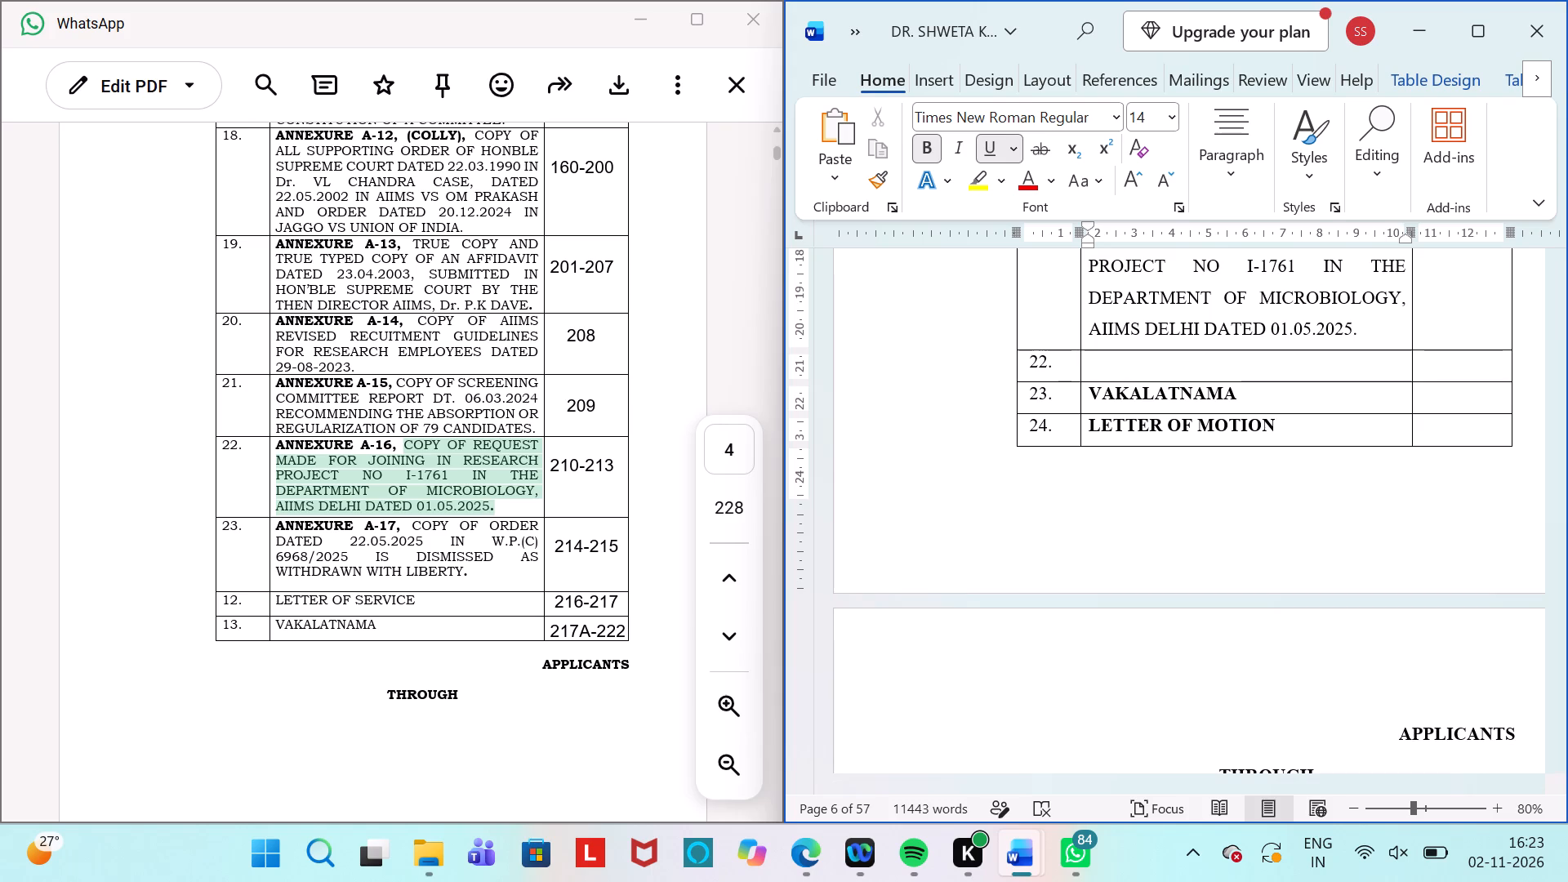
scroll(1268, 599, "down", 4)
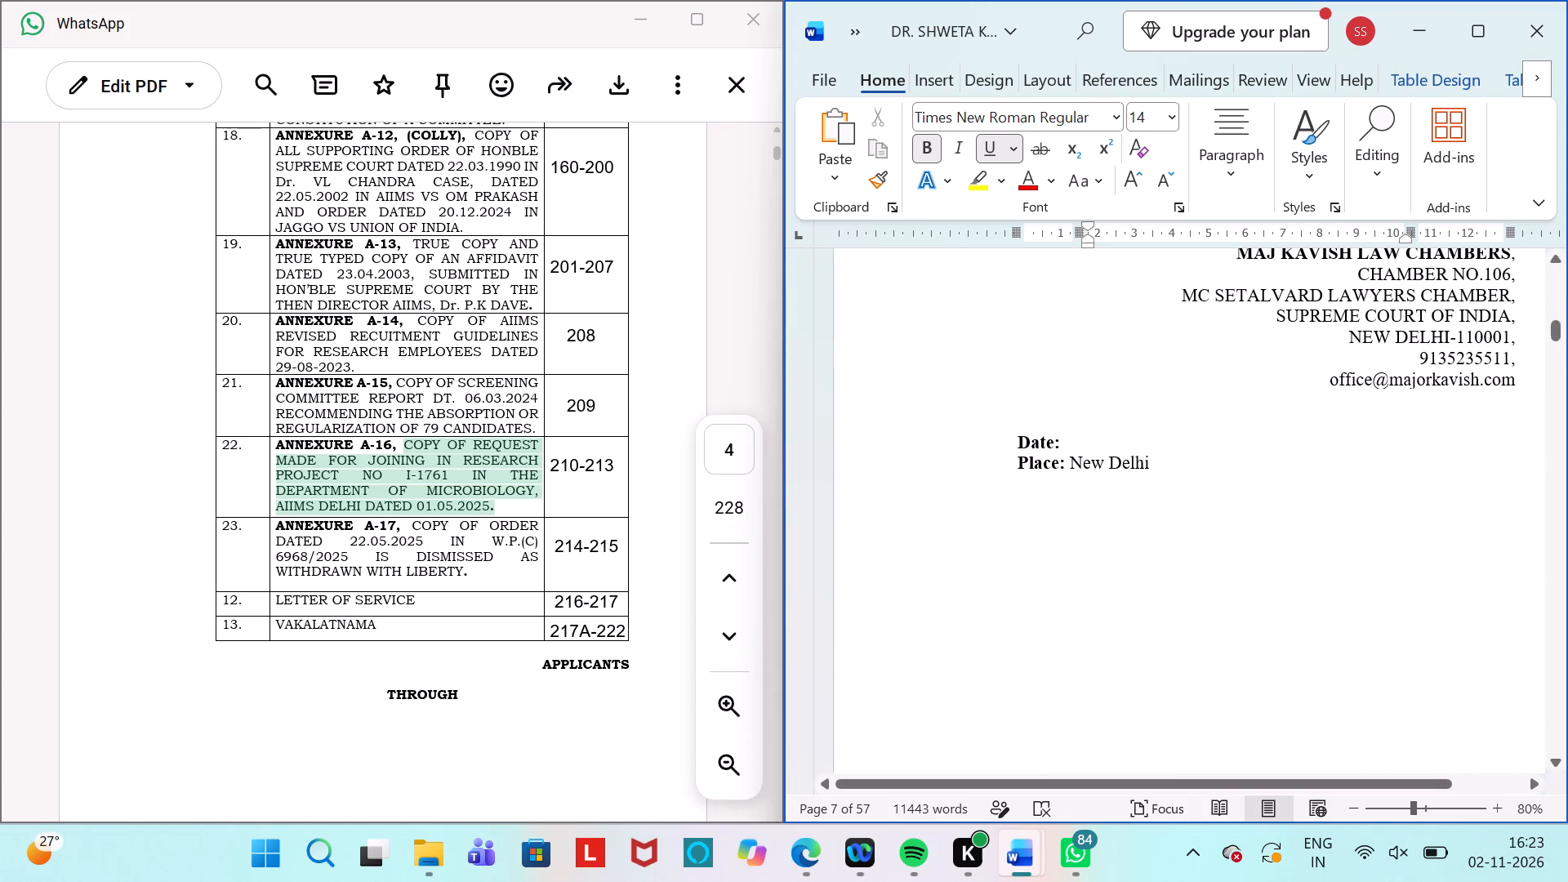
left_click(1268, 599)
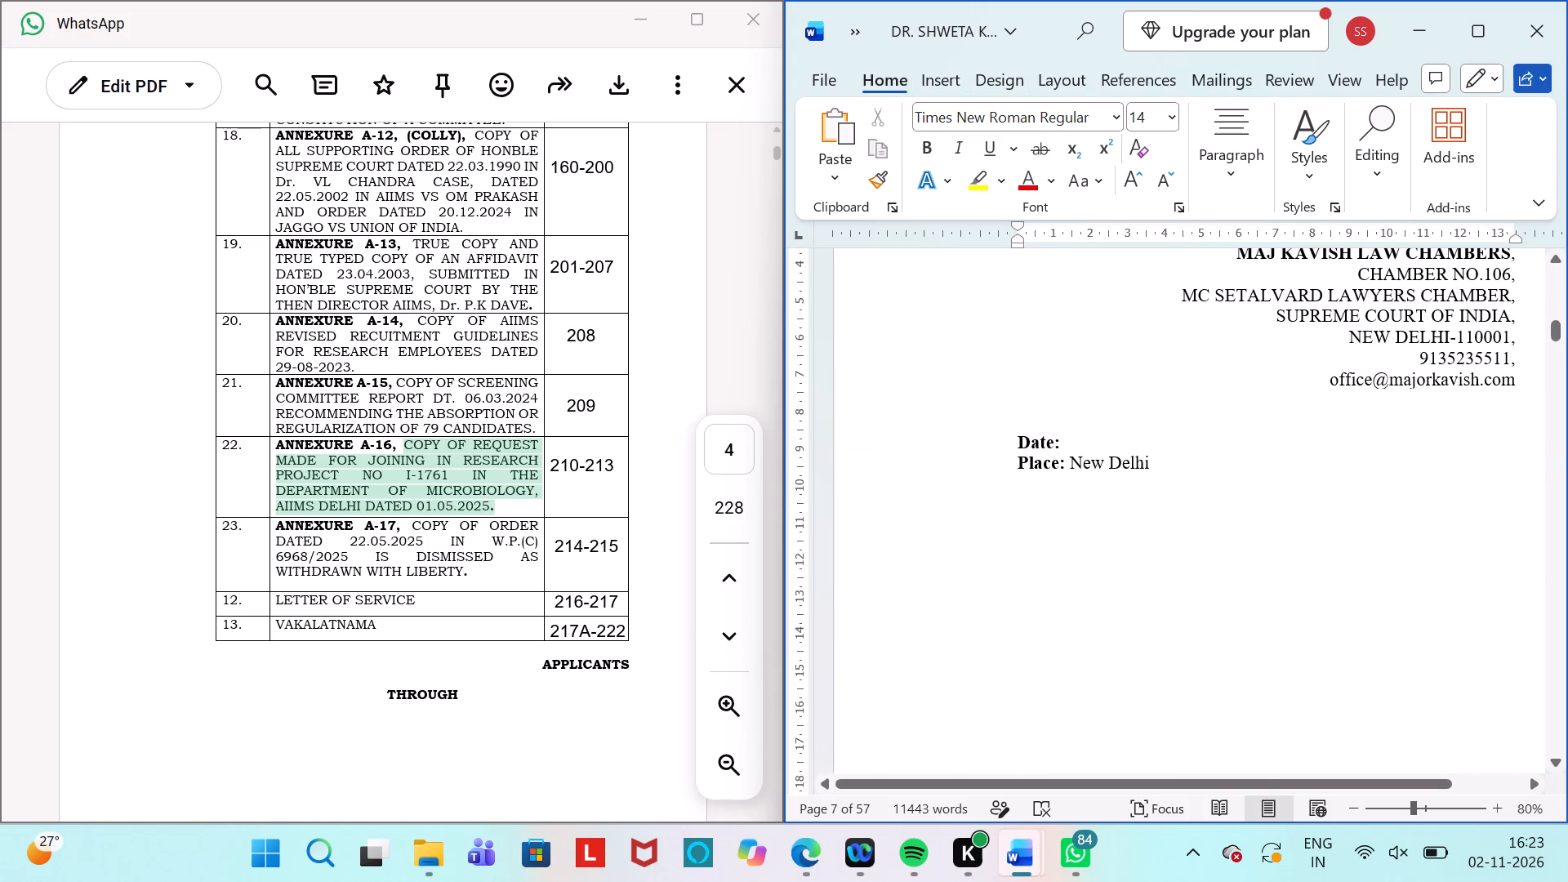
key("ctrl+f")
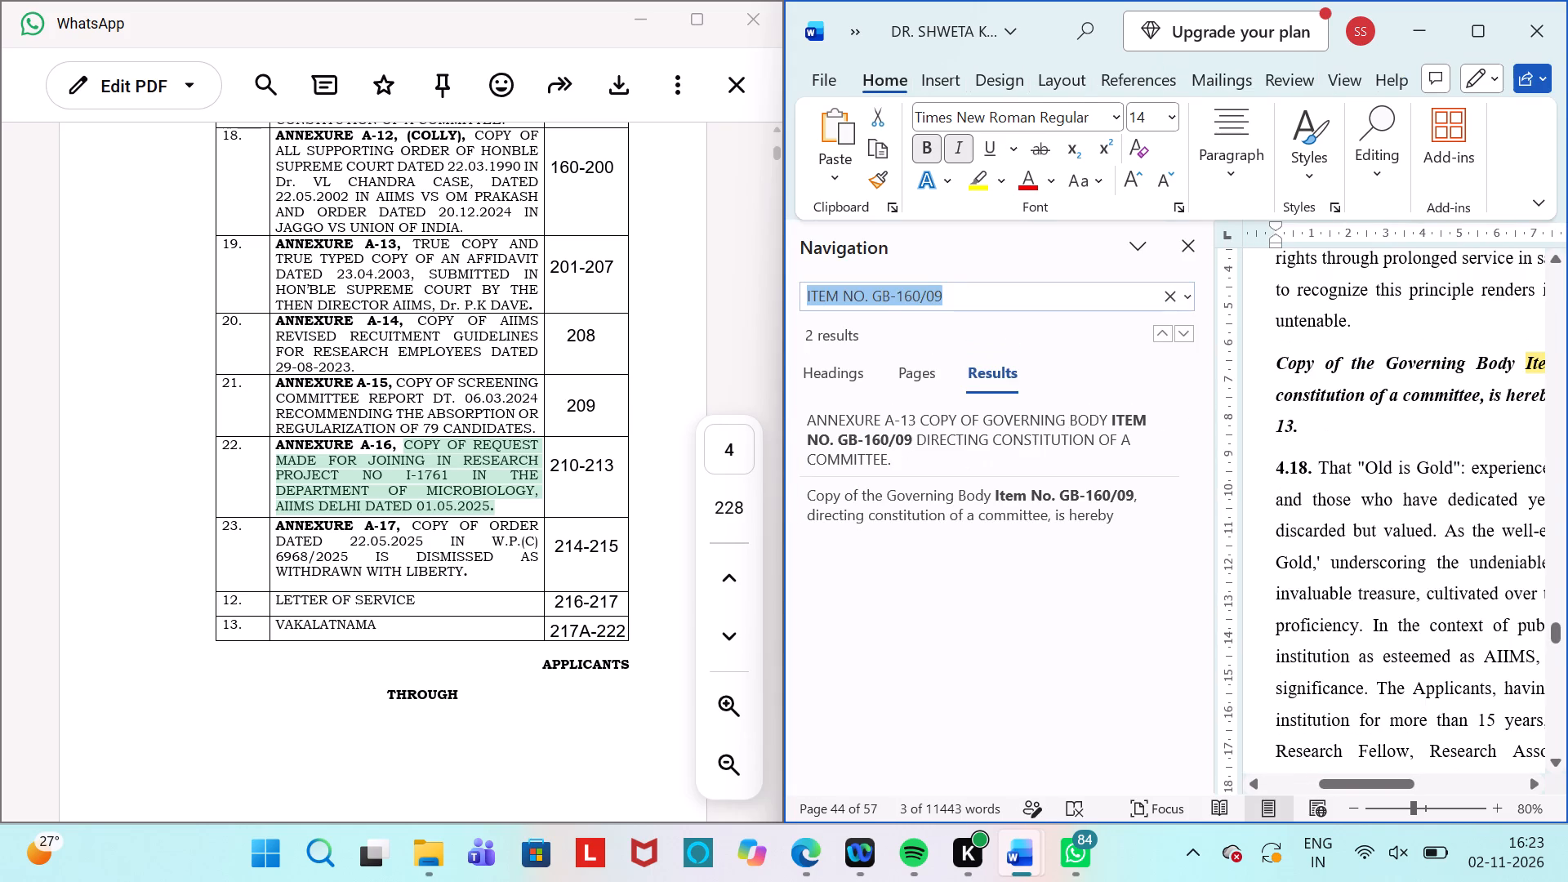
key("BackSpace")
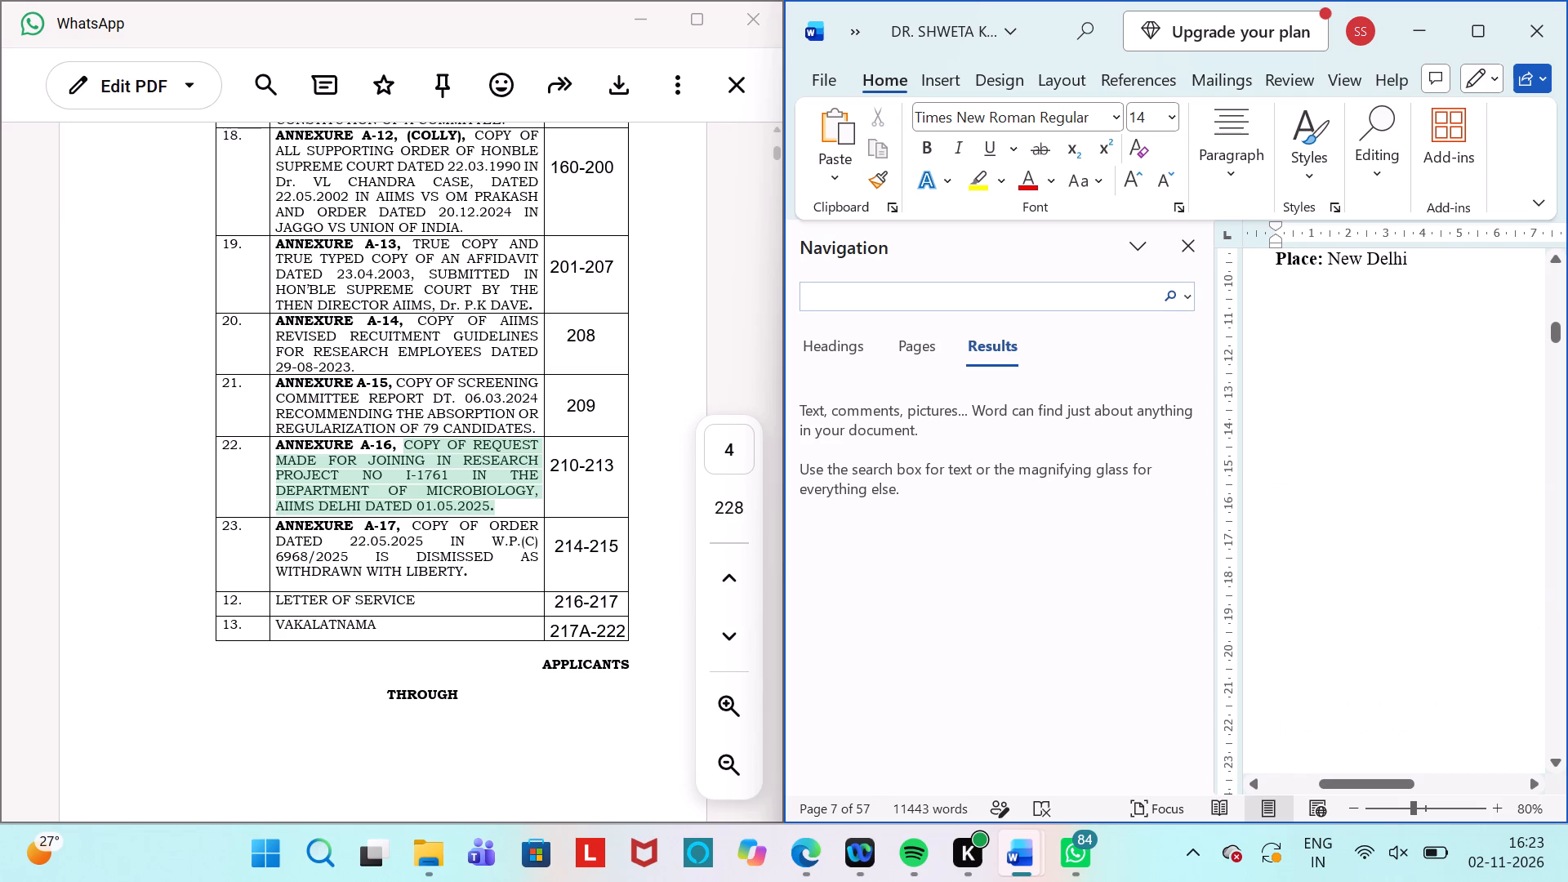
type("A-")
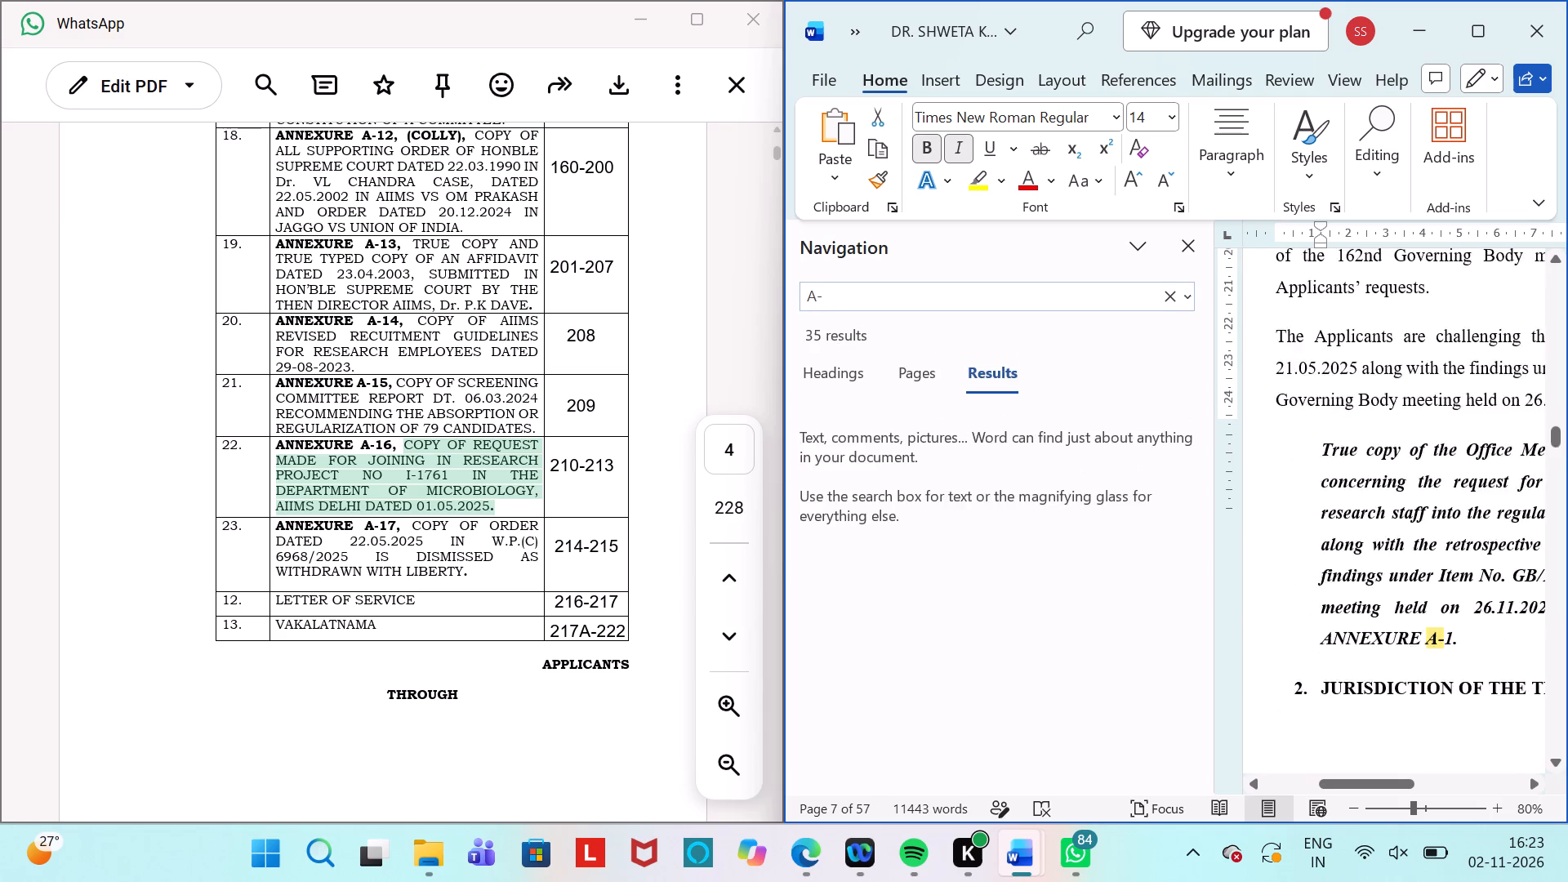
type("14")
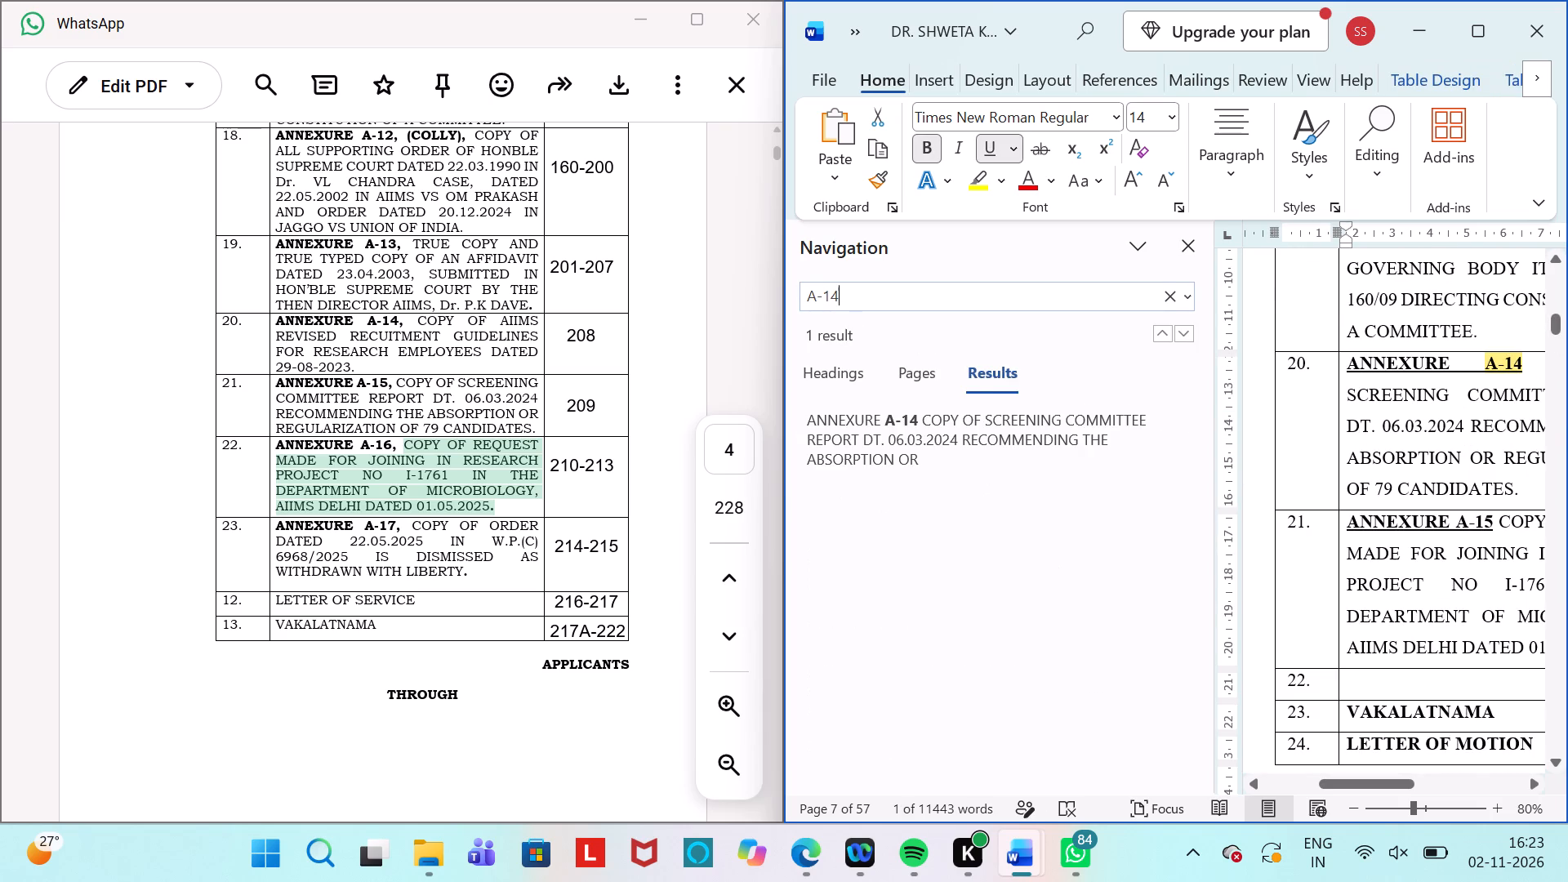
left_click(1187, 336)
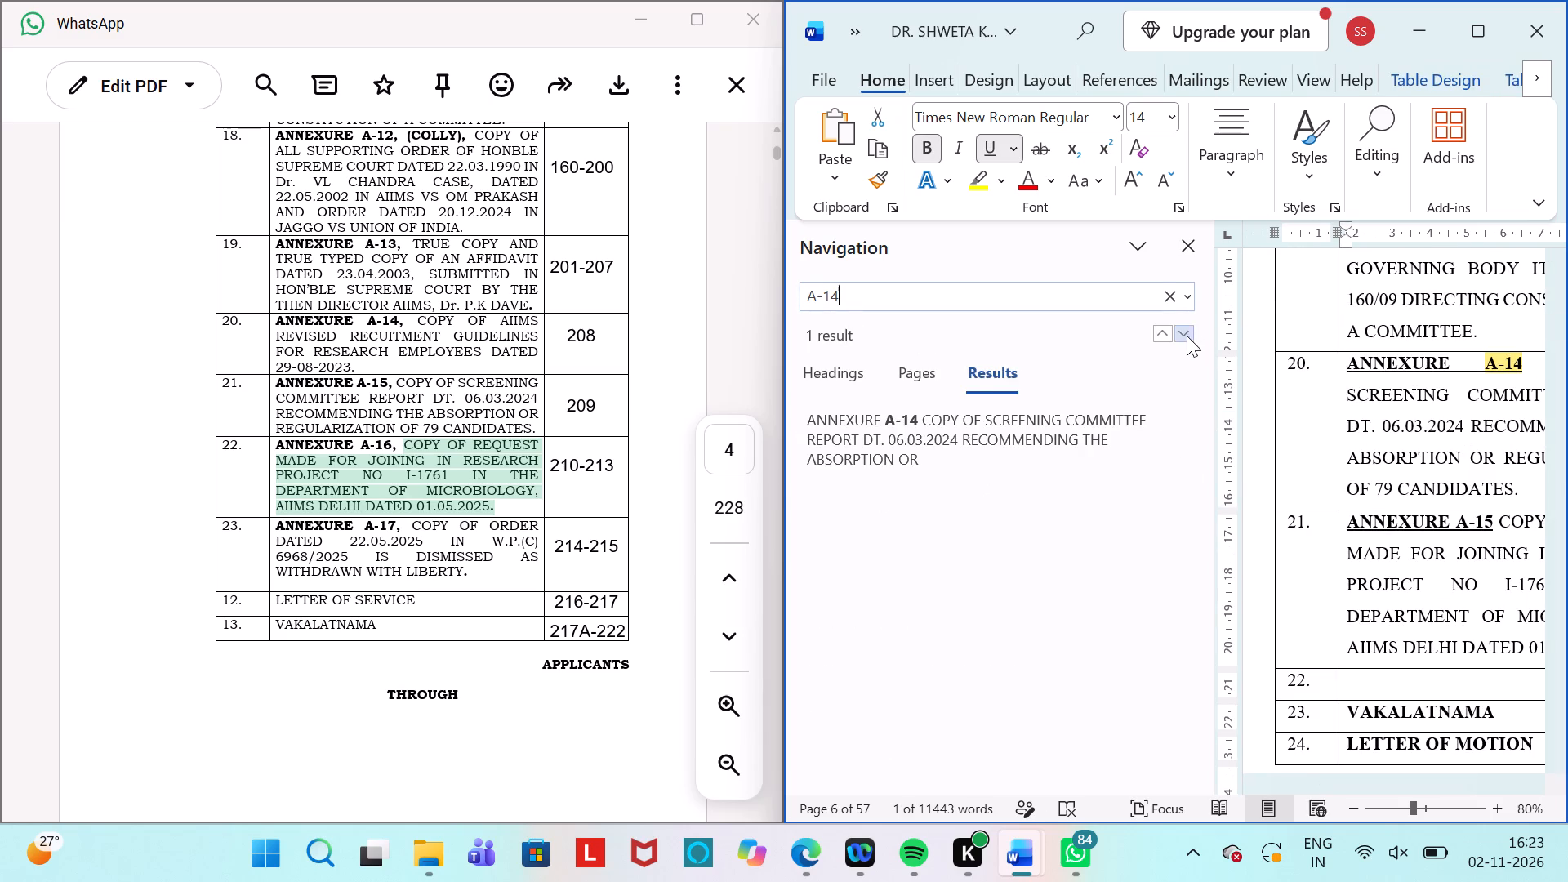
left_click(1187, 336)
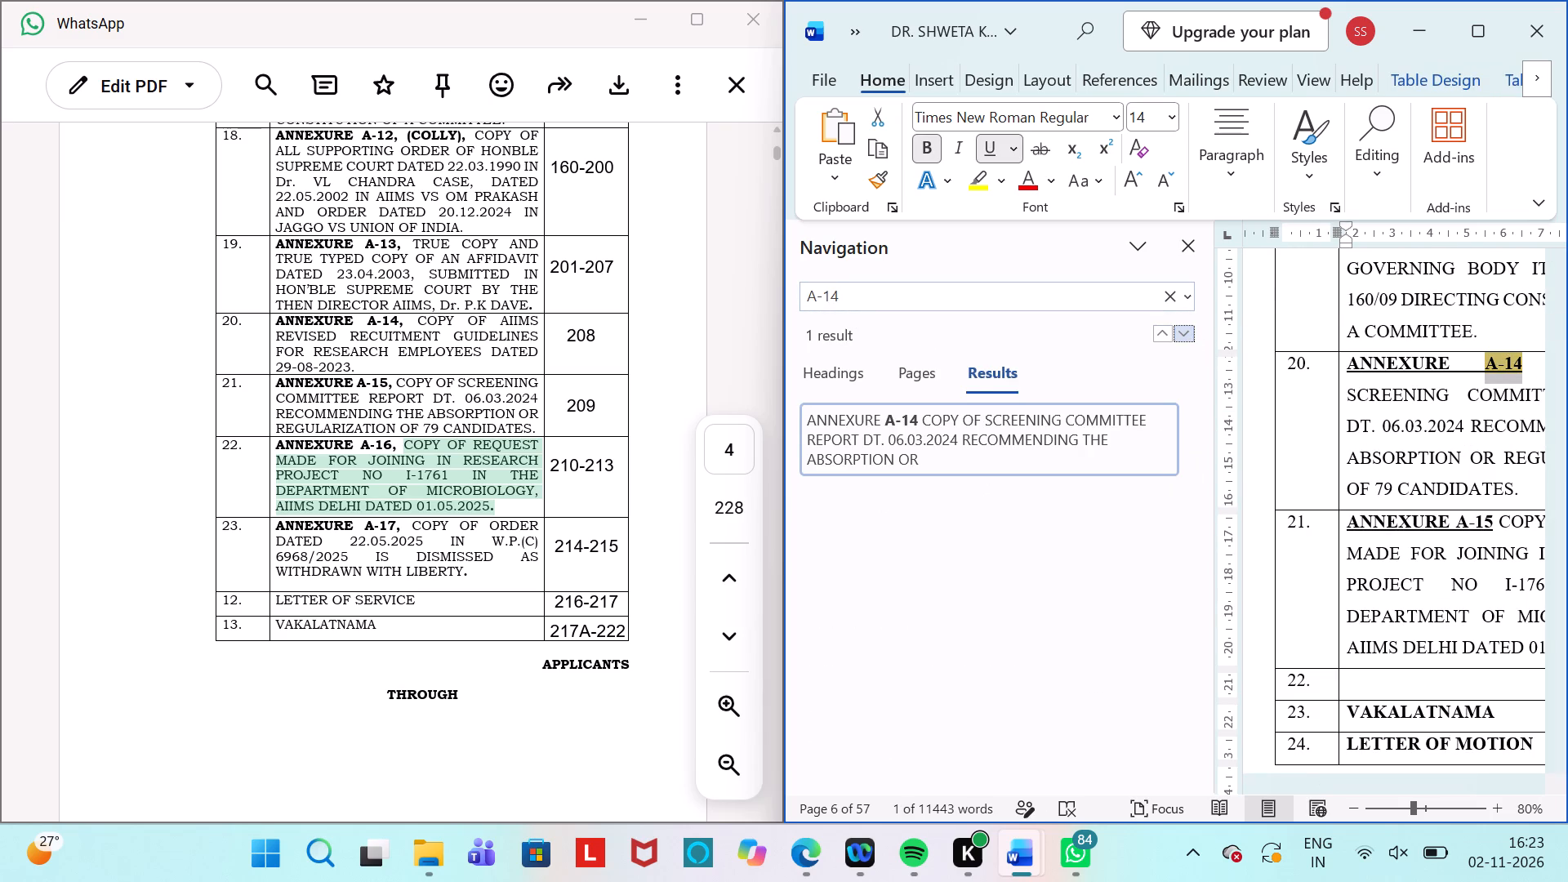
left_click(859, 299)
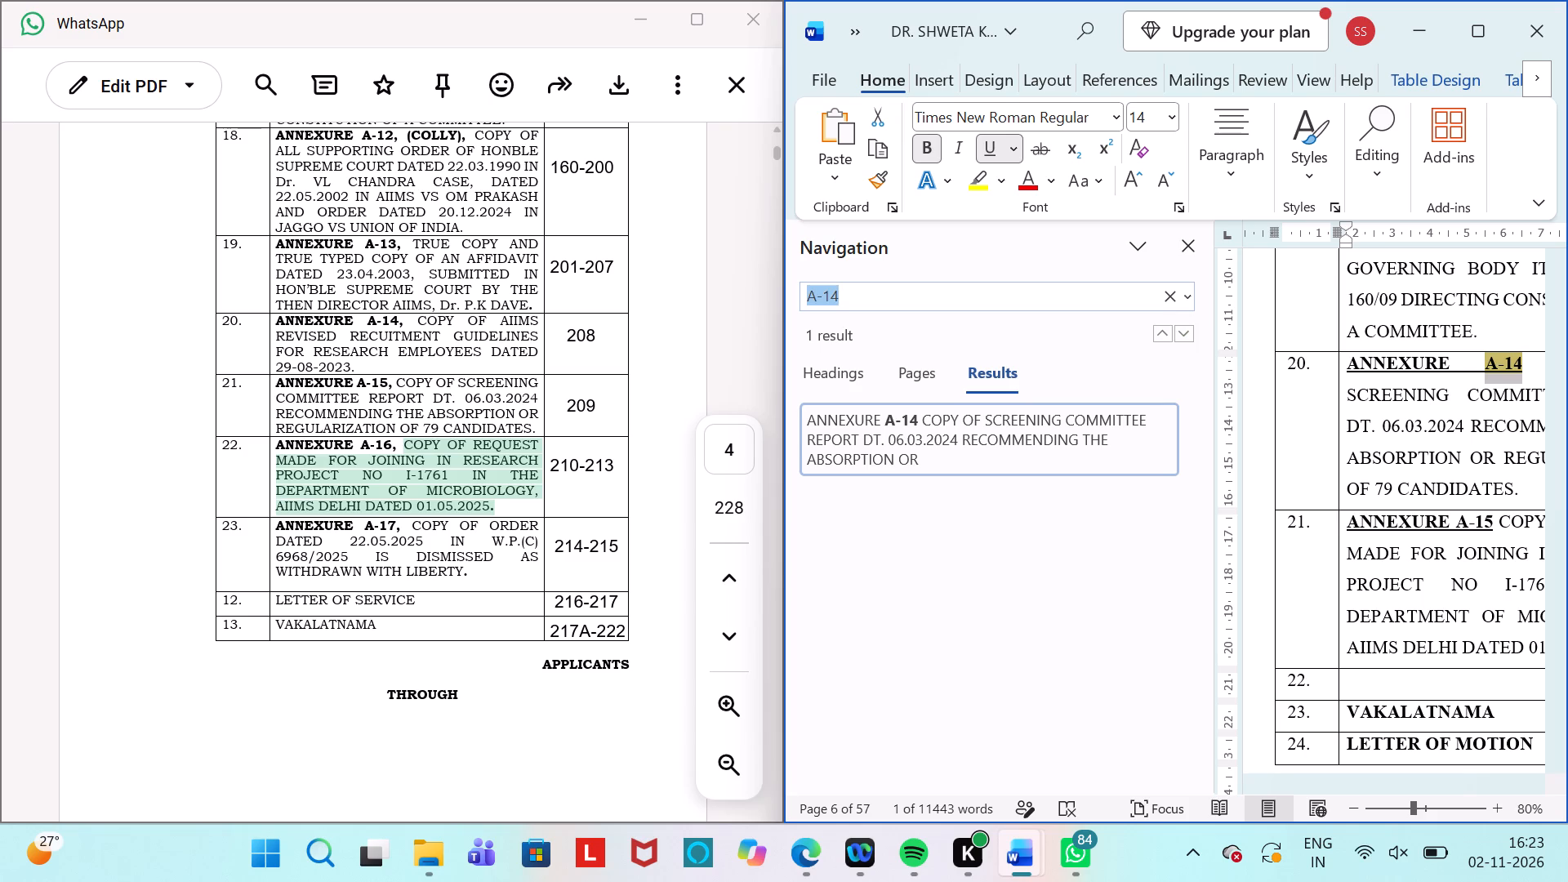
key("BackSpace")
left_click(1199, 252)
Capitalise both initial letters in the "annexure a-1" reference closing the paragraph above 4.5, making it "Annexure A-1".
scroll(1003, 501, "down", 6)
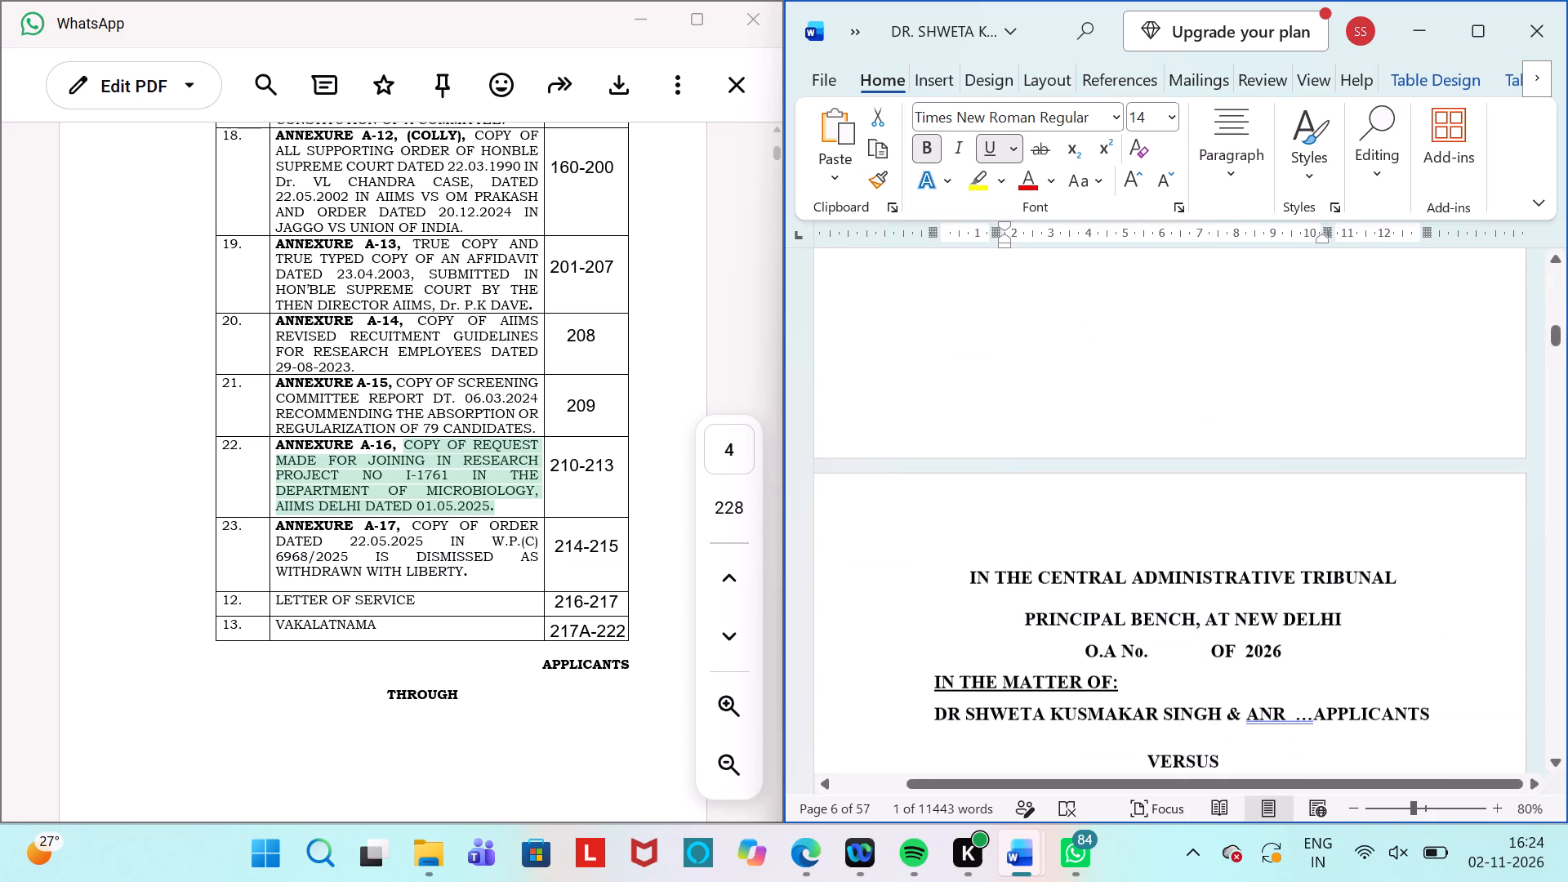
scroll(1003, 501, "down", 14)
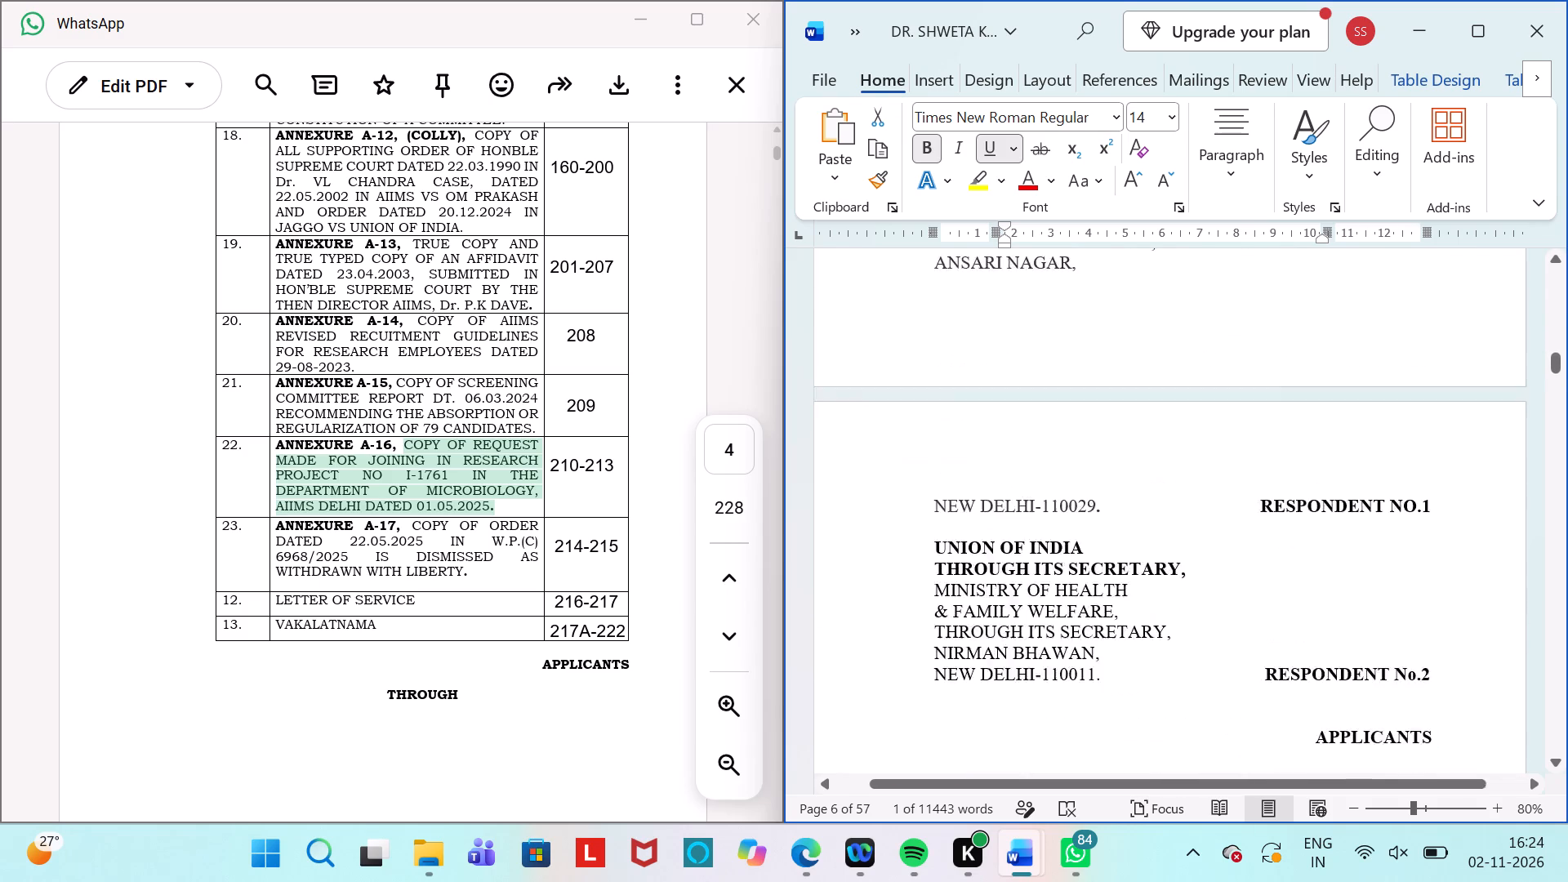
scroll(1003, 501, "down", 4)
scroll(1003, 501, "left", 1)
scroll(1003, 501, "down", 2)
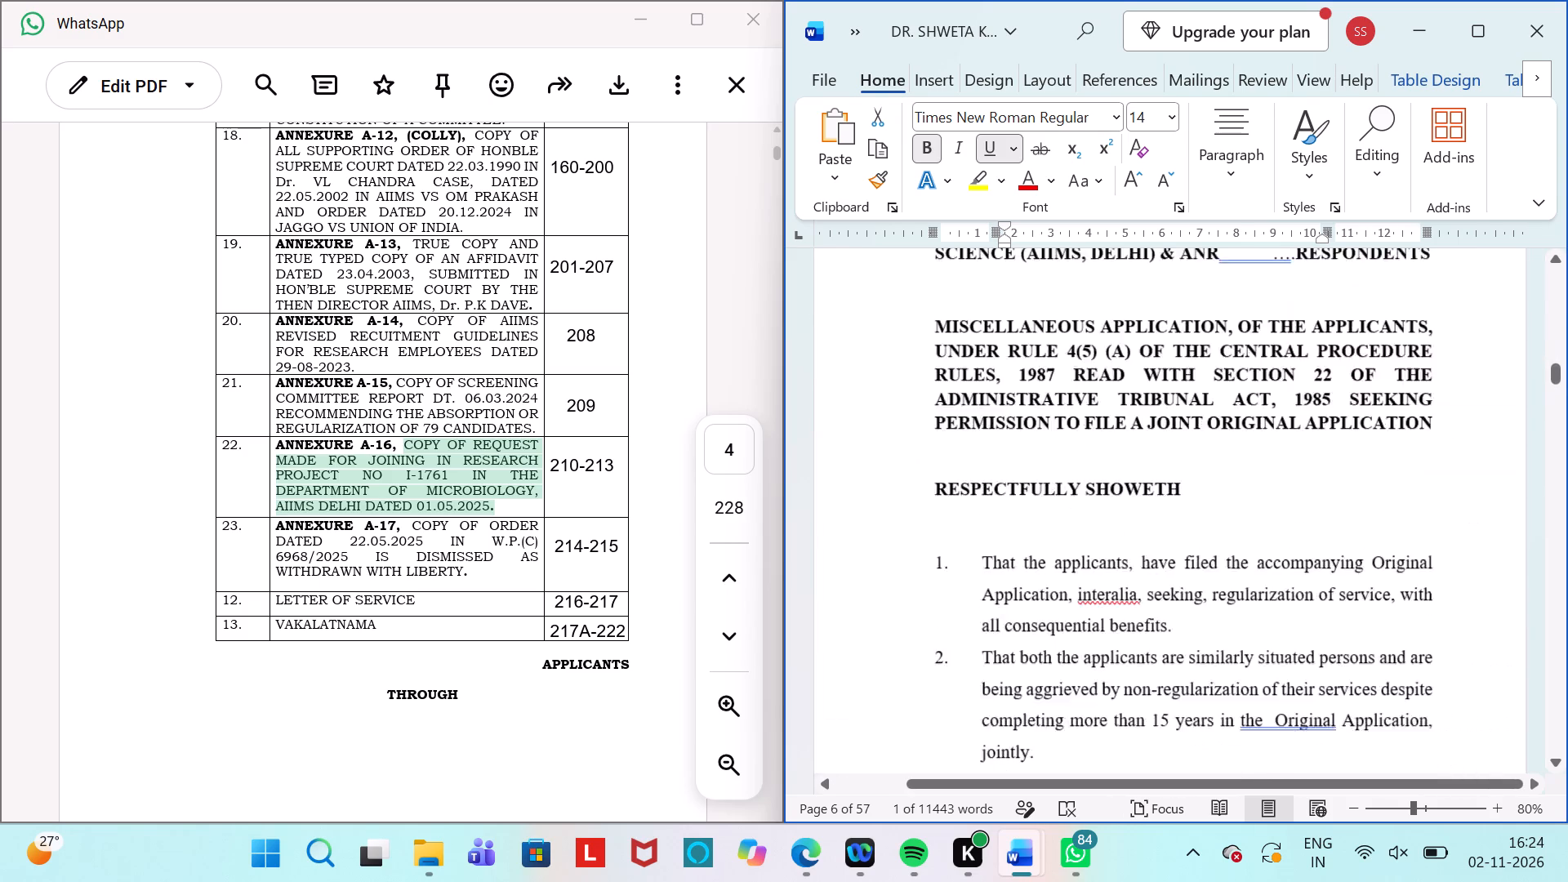
scroll(1003, 501, "down", 8)
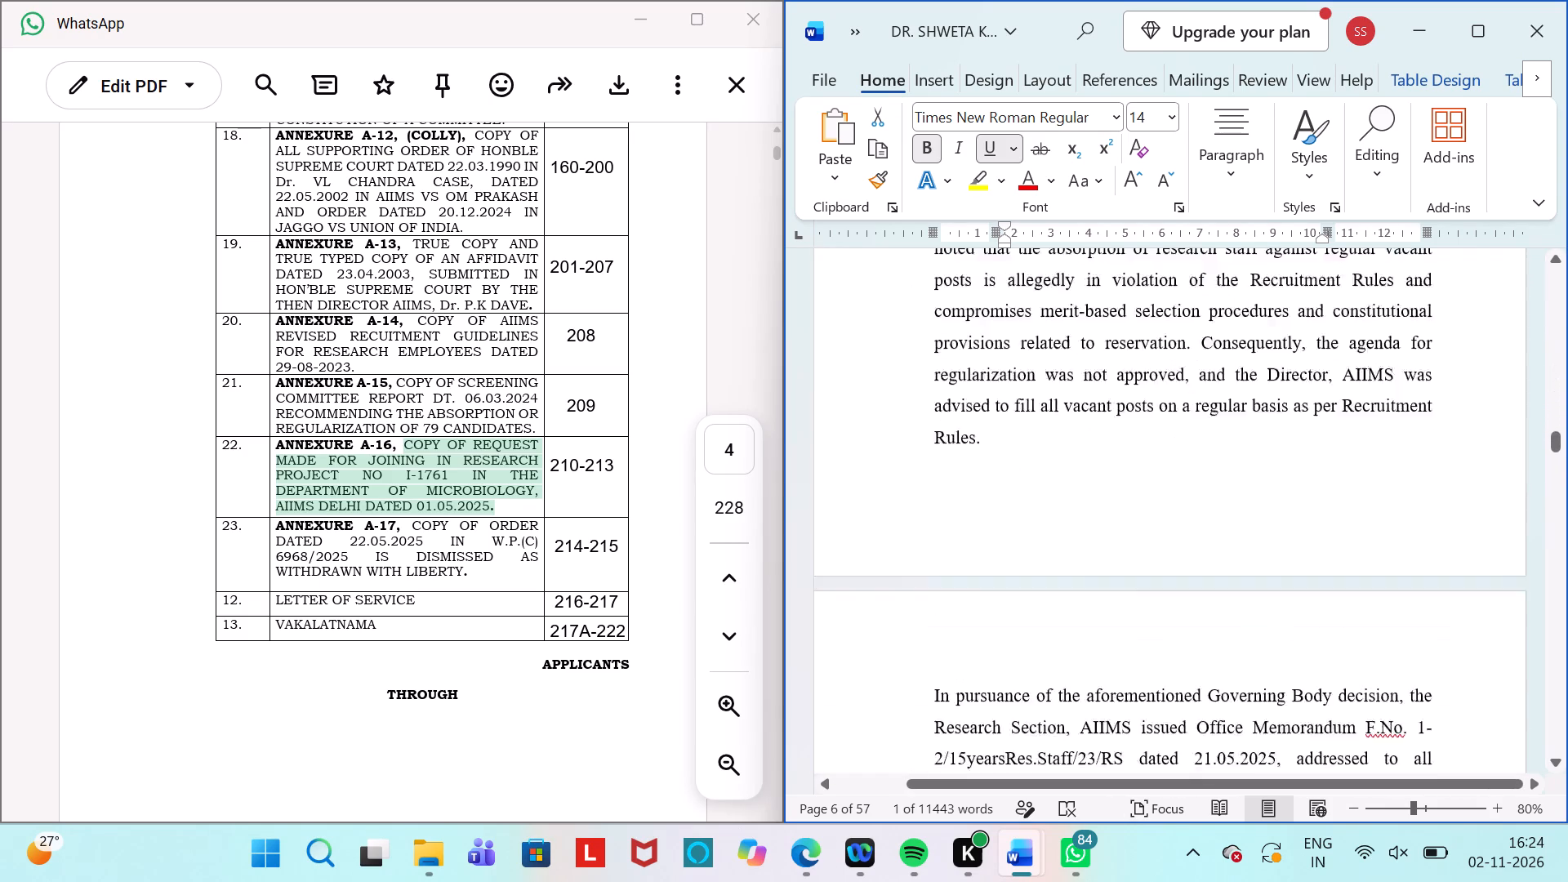
scroll(1003, 501, "down", 3)
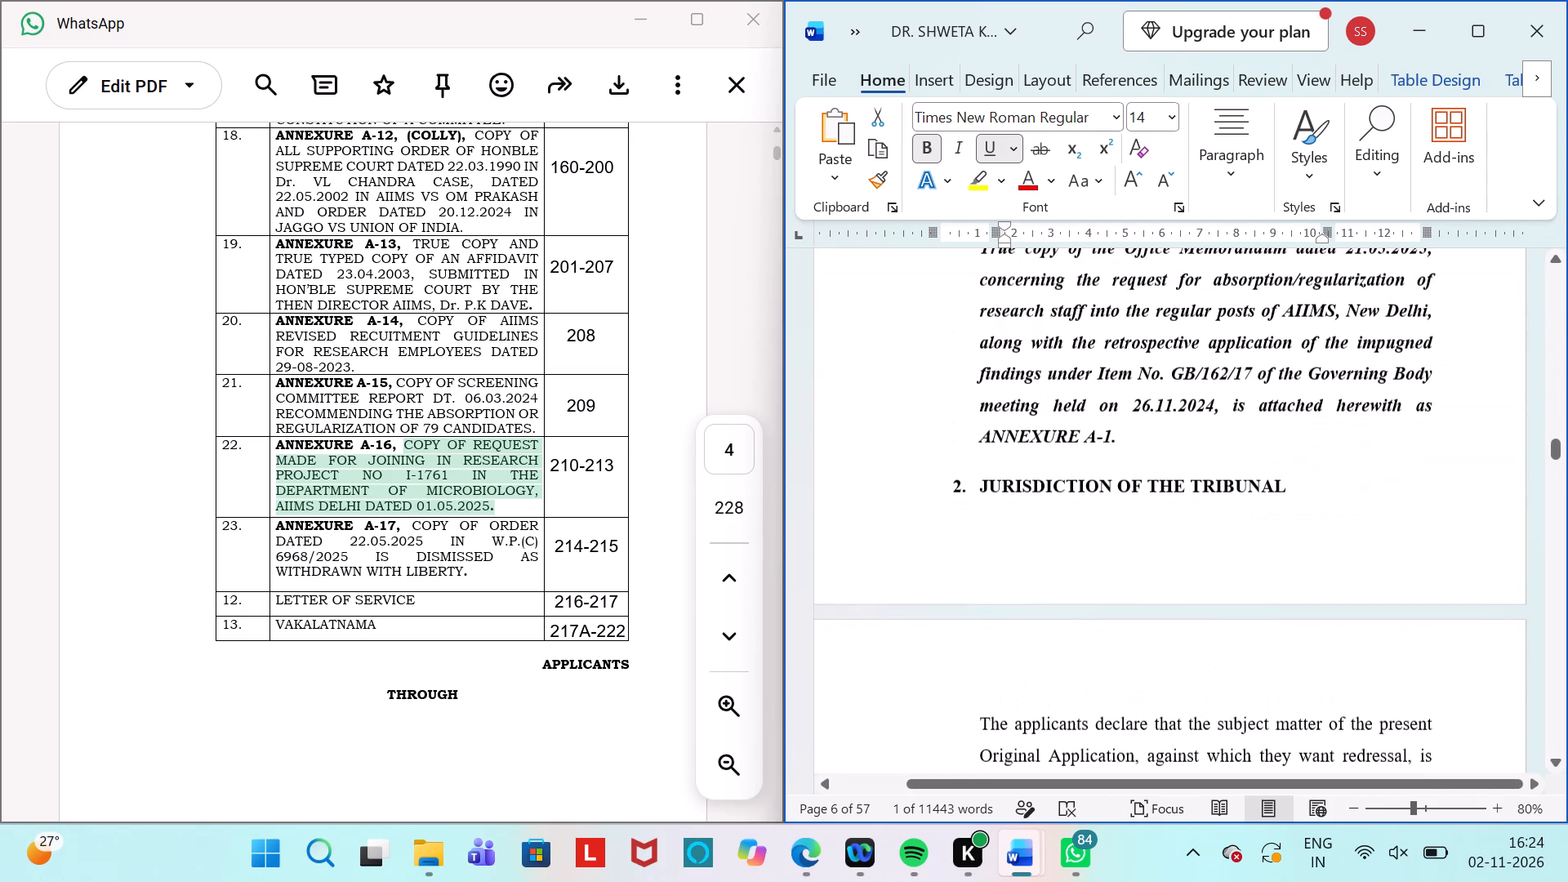
scroll(1003, 501, "down", 2)
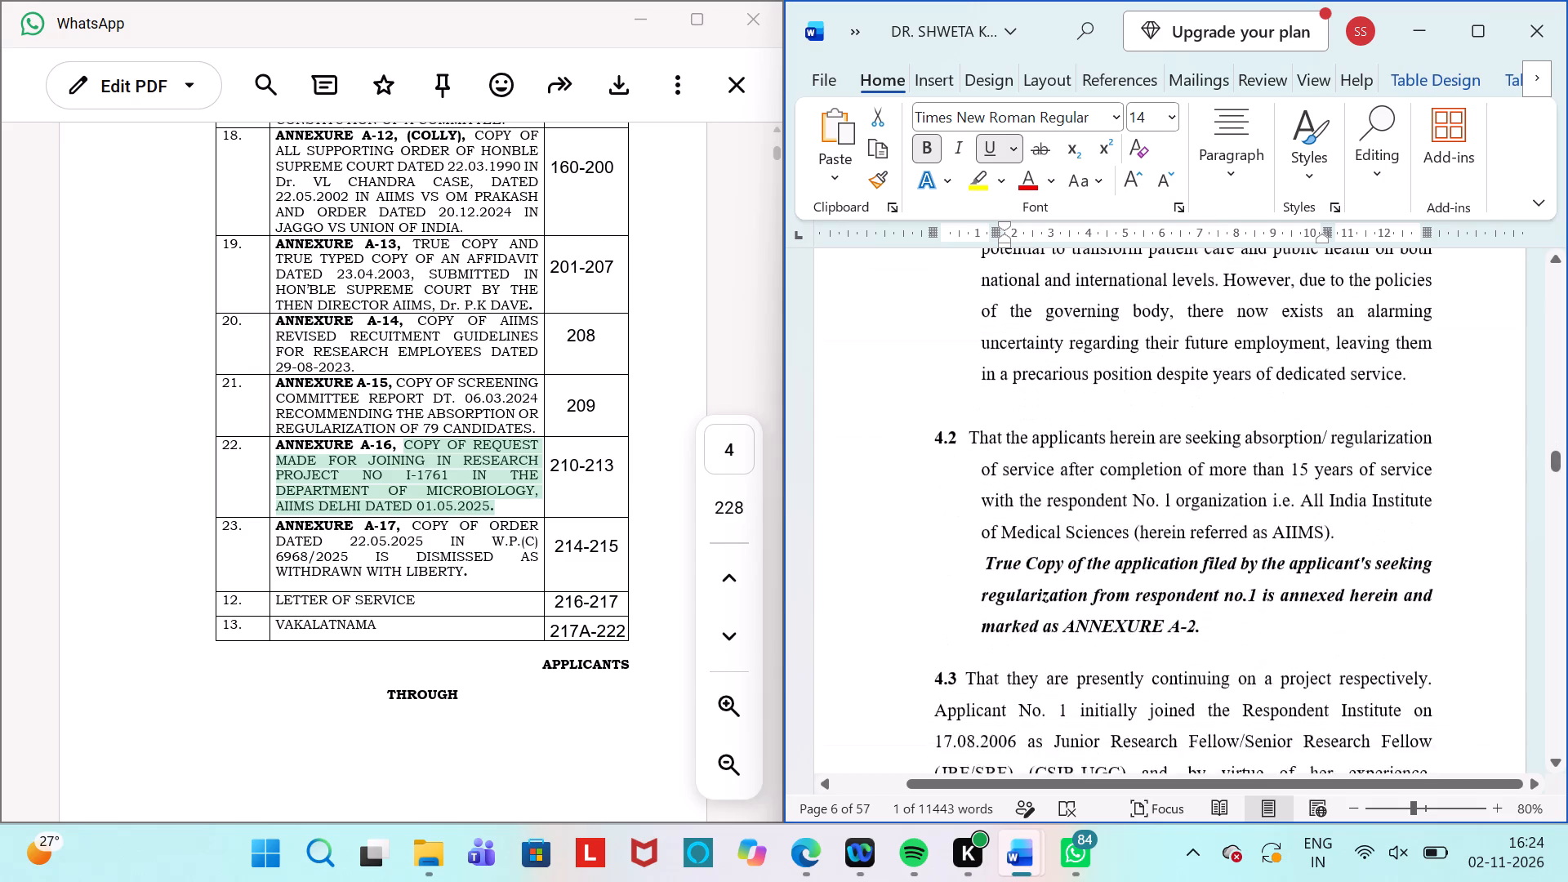
scroll(1003, 501, "down", 8)
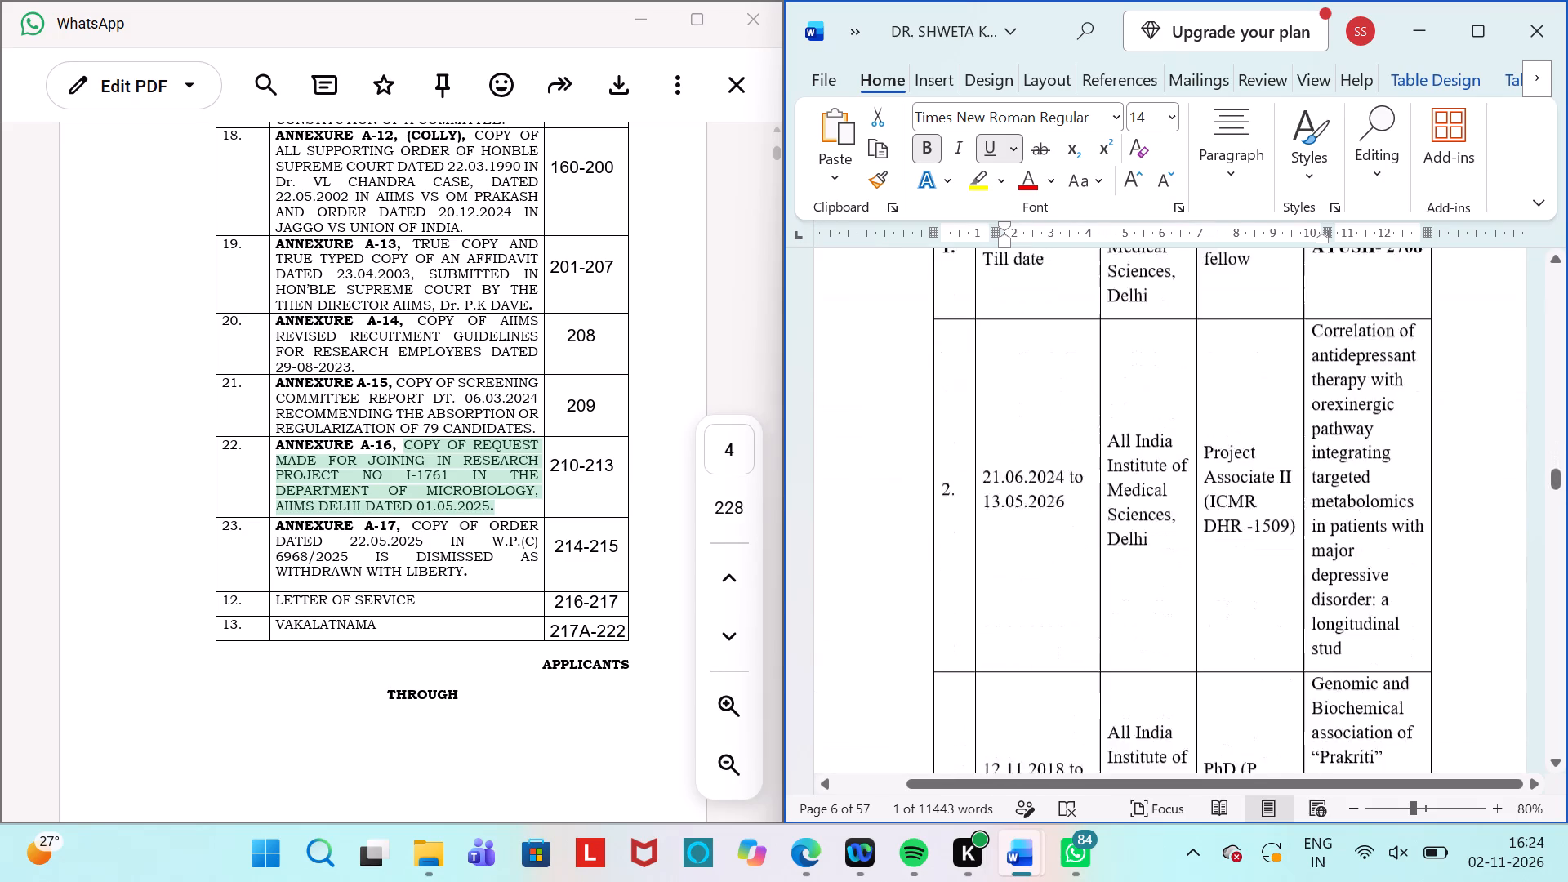
scroll(1003, 501, "down", 4)
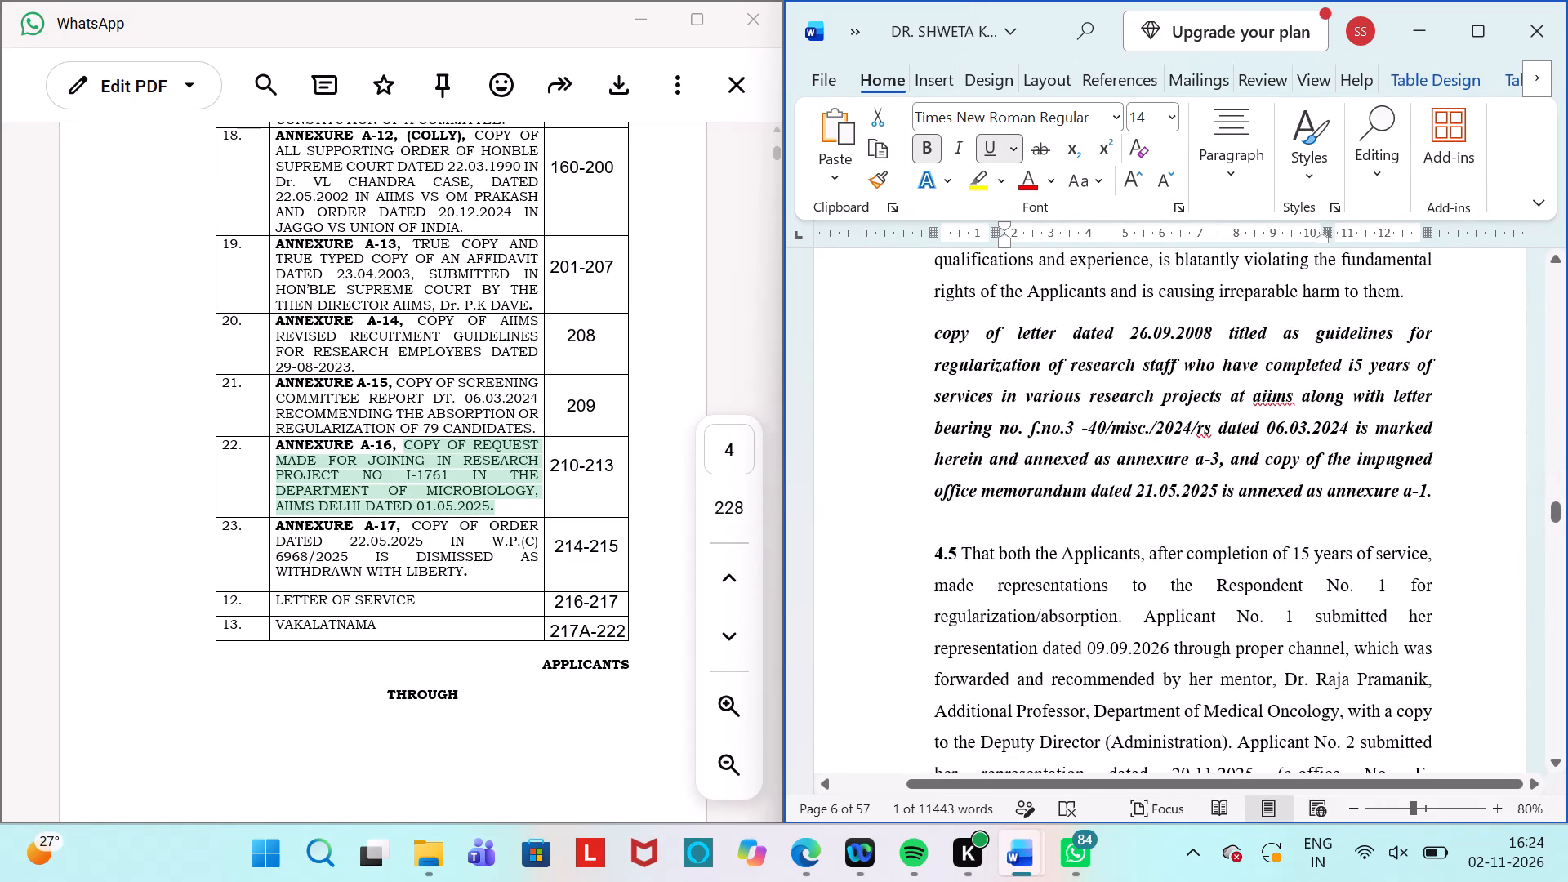
left_click(1409, 499)
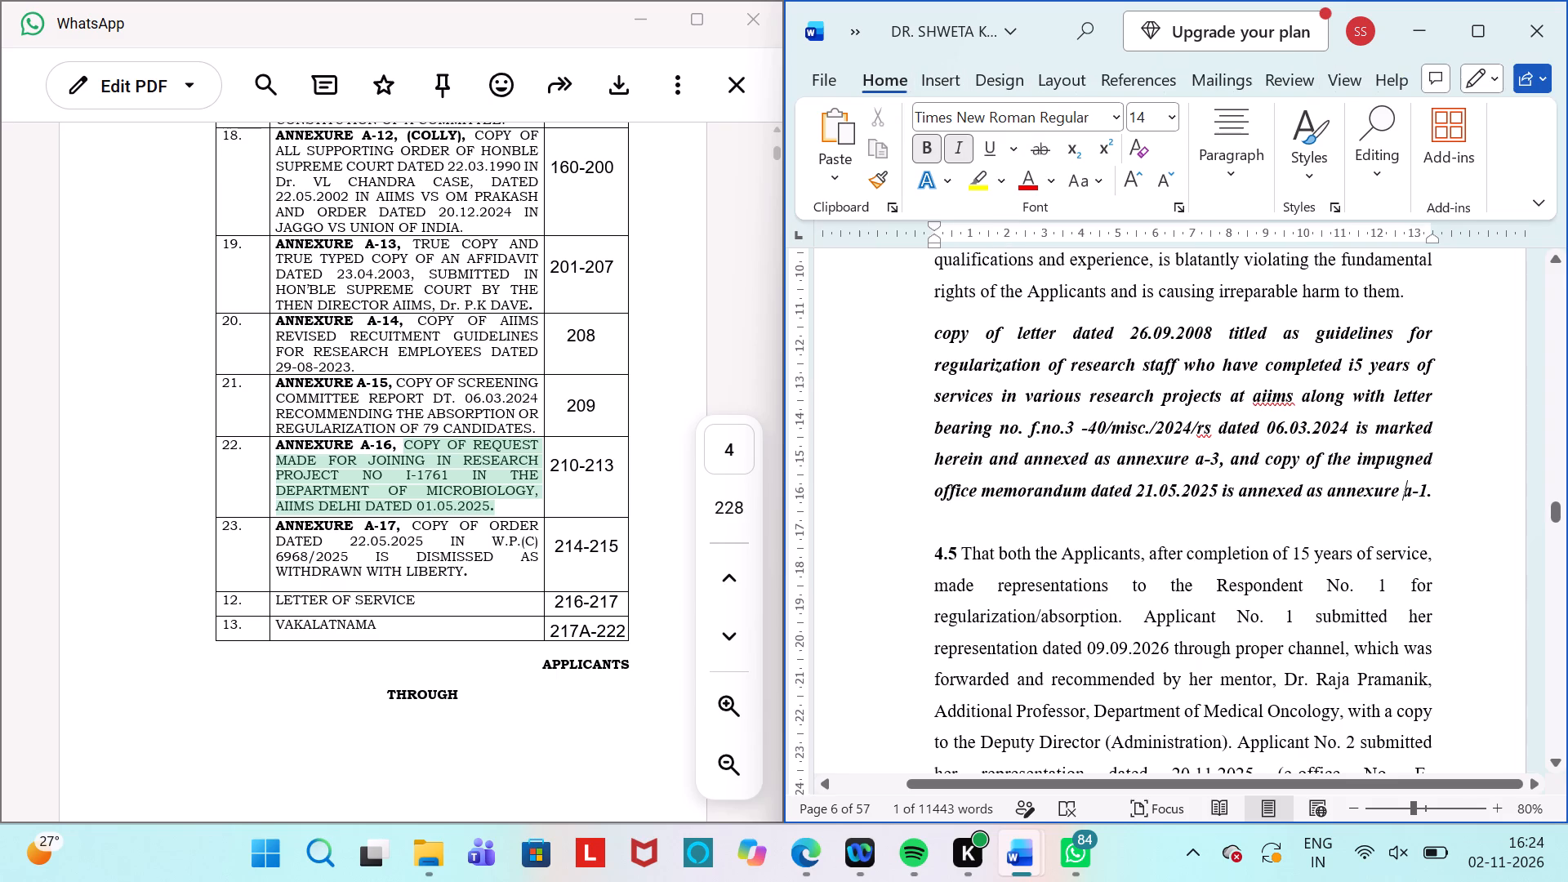
key("shift+Right")
key("shift+a")
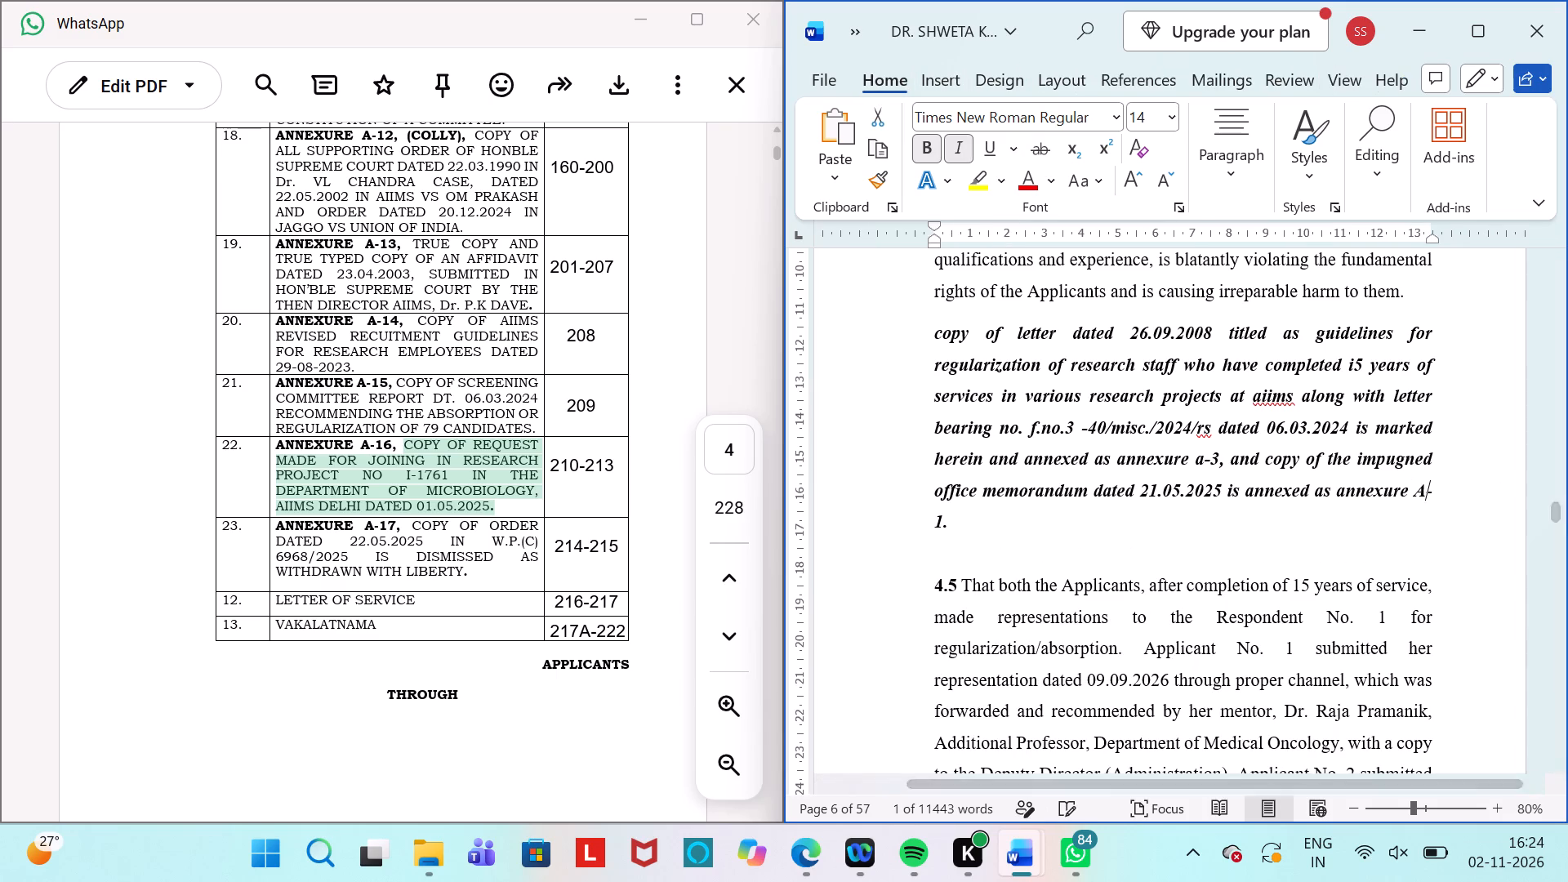
key("Left")
key("Left")
key("Left")
key("Left")
key("Left")
key("Left")
key("Left")
key("Left")
key("Left")
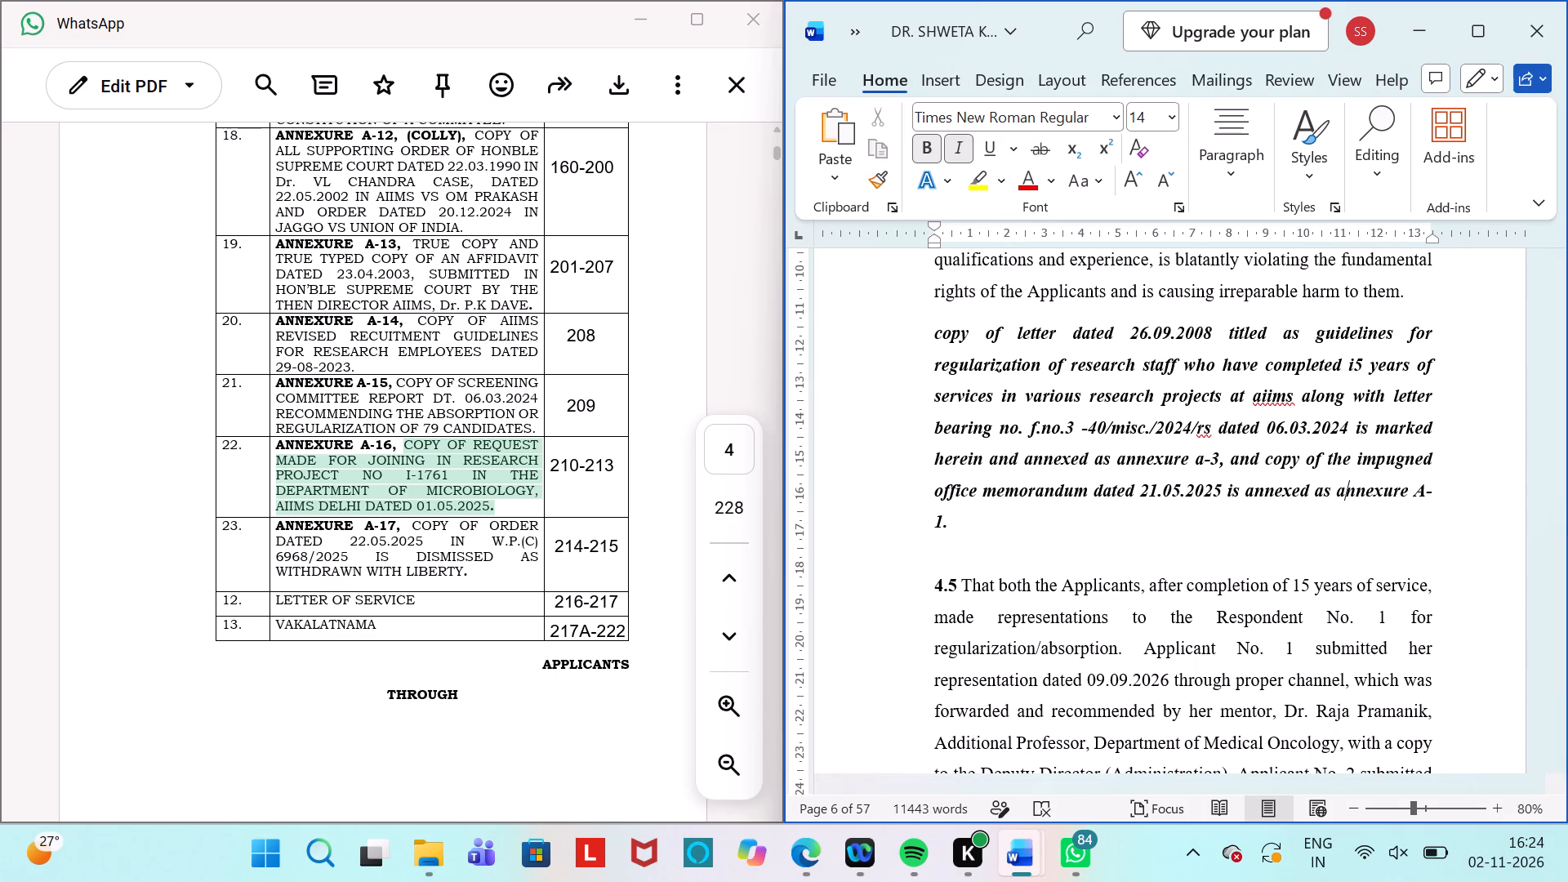
key("shift+Left")
key("shift+a")
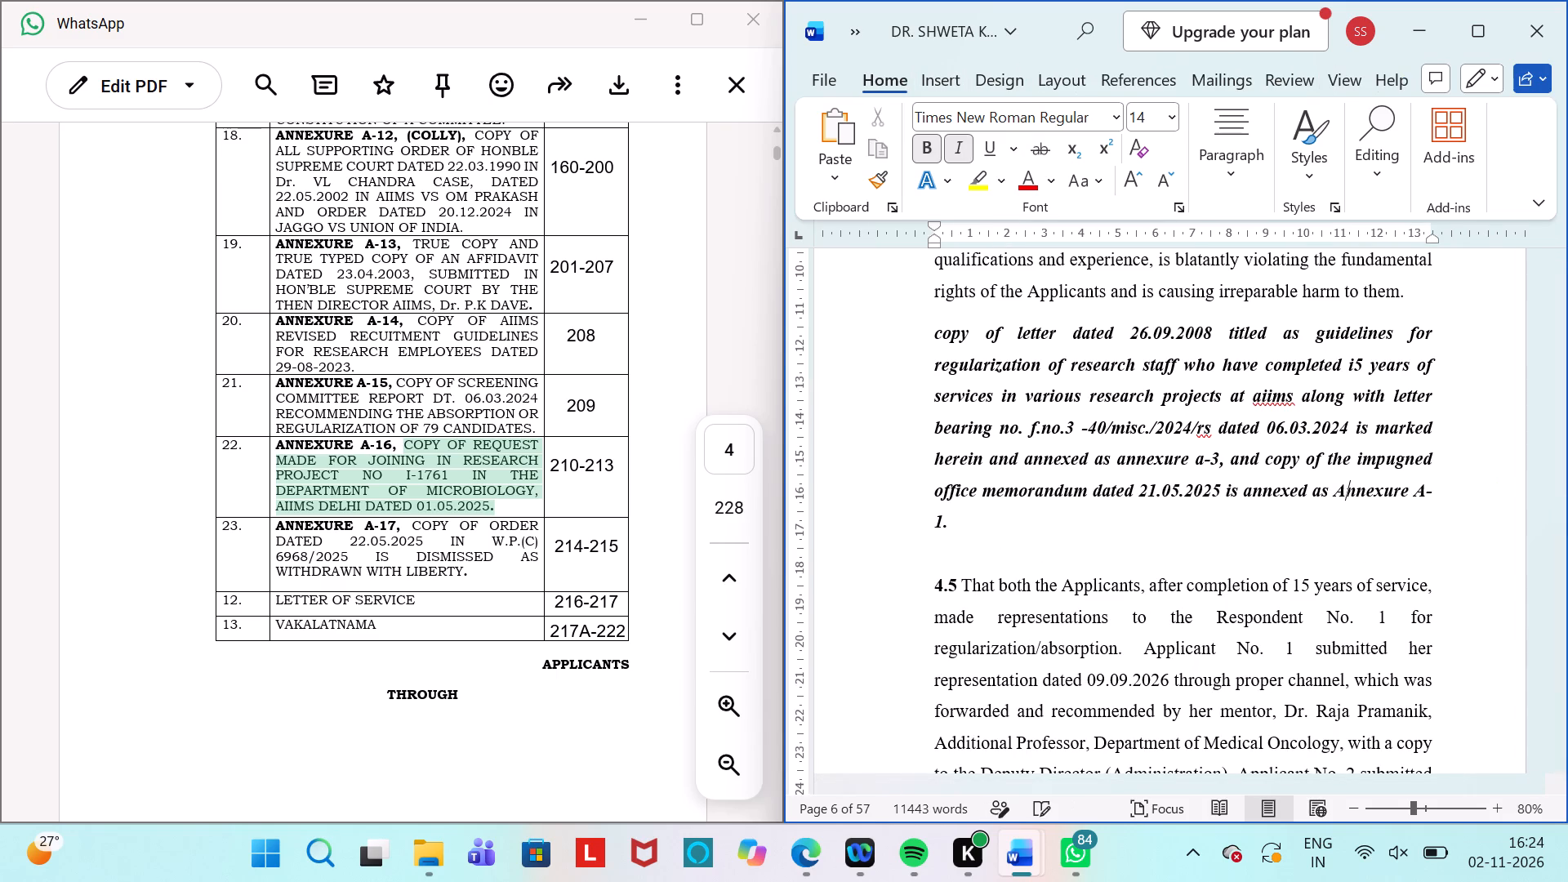
Review the application's facts from paragraph 4.5 to 4.13, checking the bold annexure references from ANNEXURE A-4 through ANNEXURE A-10.
scroll(1381, 511, "down", 5)
scroll(1381, 511, "up", 2)
scroll(1381, 511, "right", 1)
scroll(1381, 511, "down", 1)
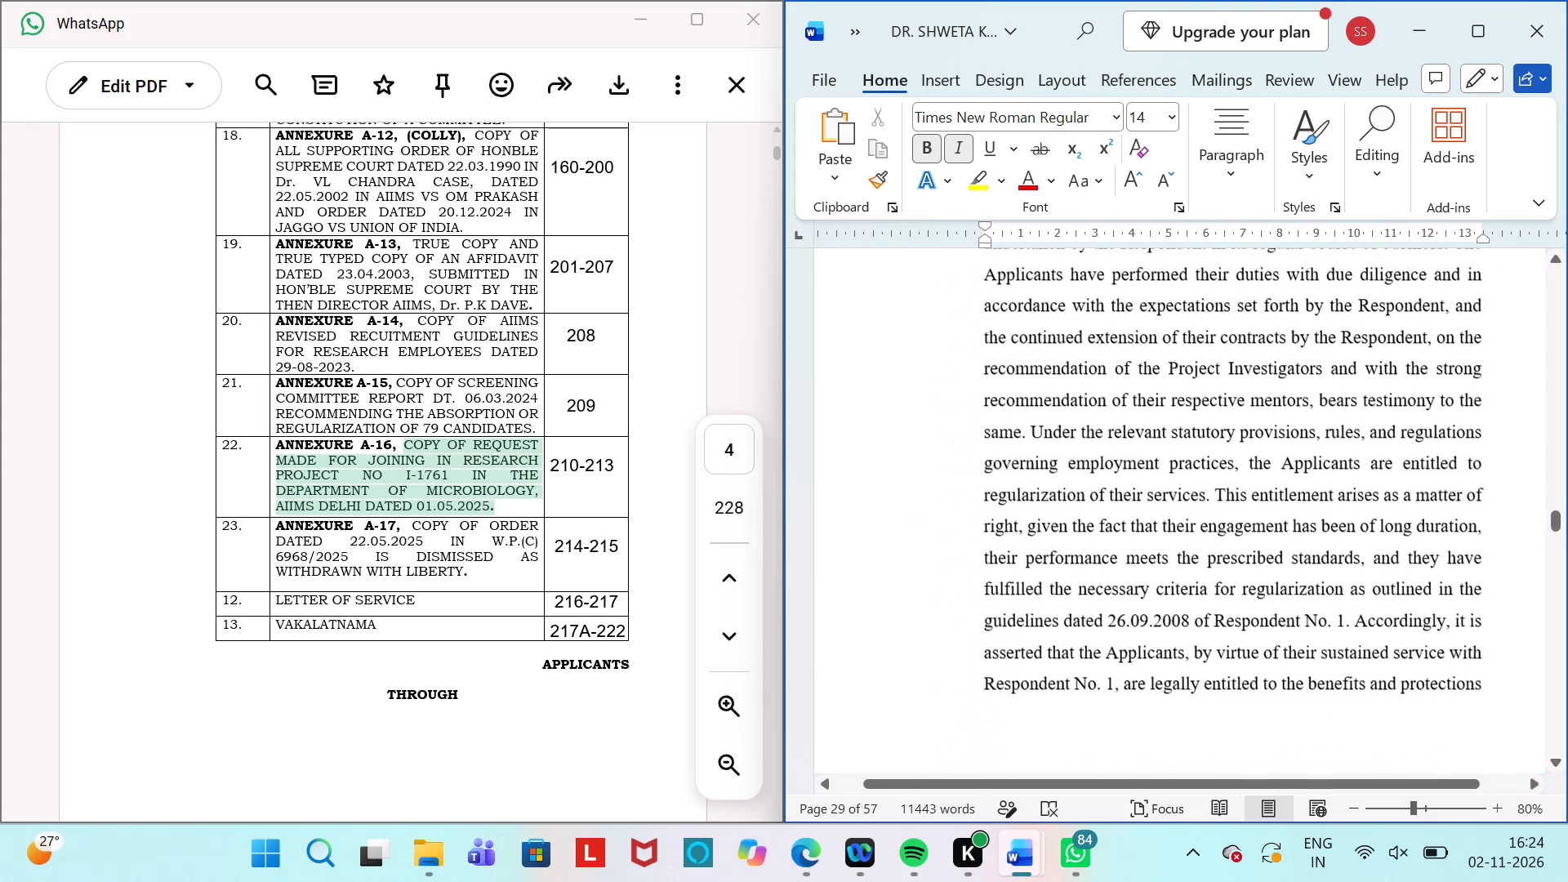
scroll(1381, 511, "down", 2)
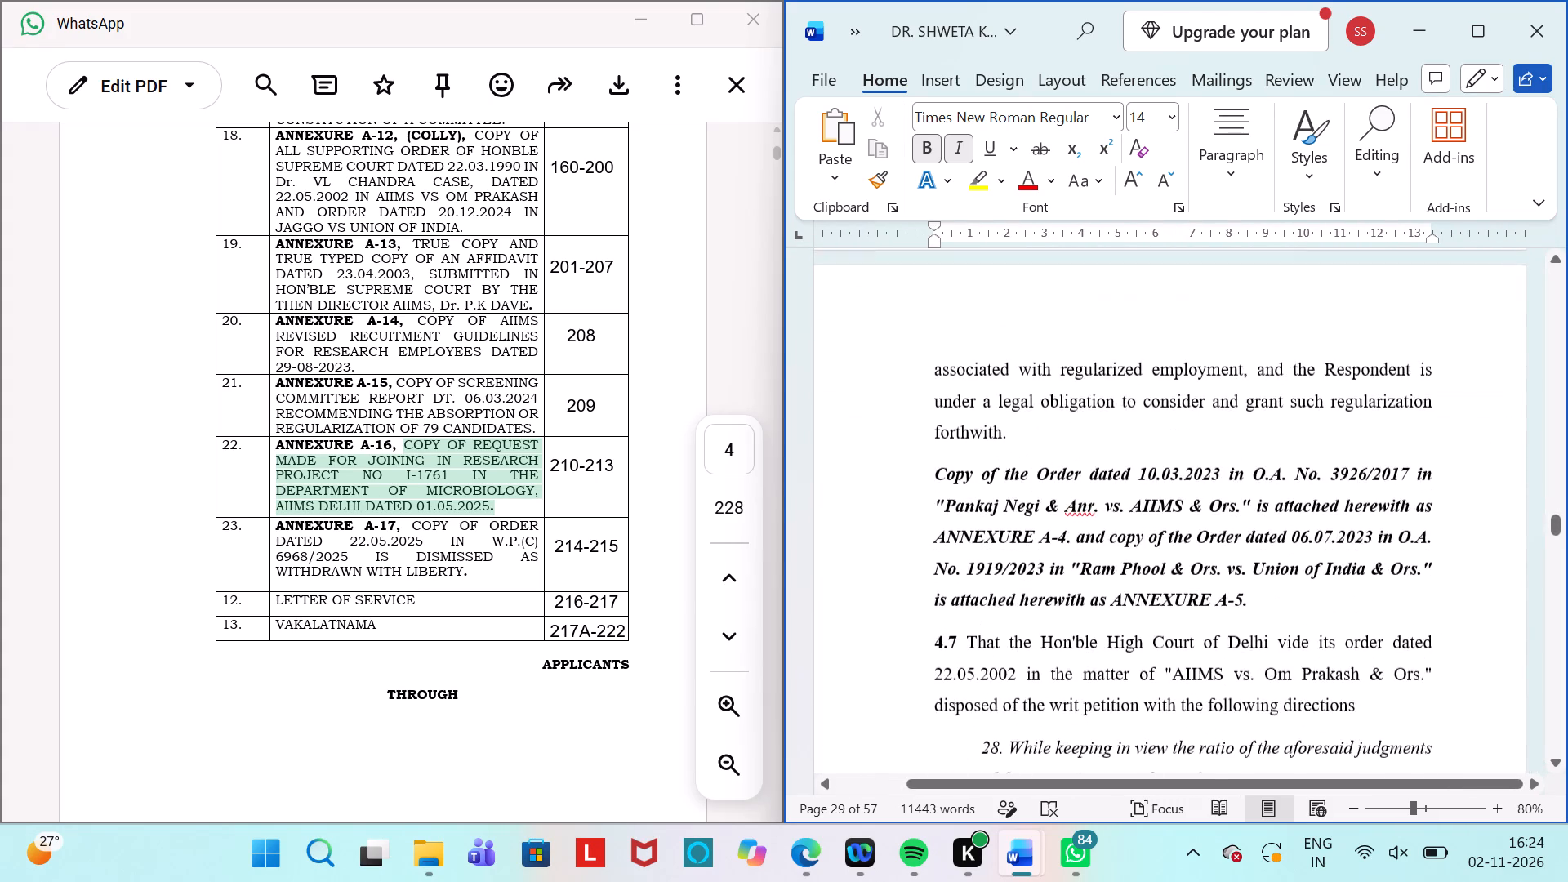
scroll(1381, 511, "down", 1)
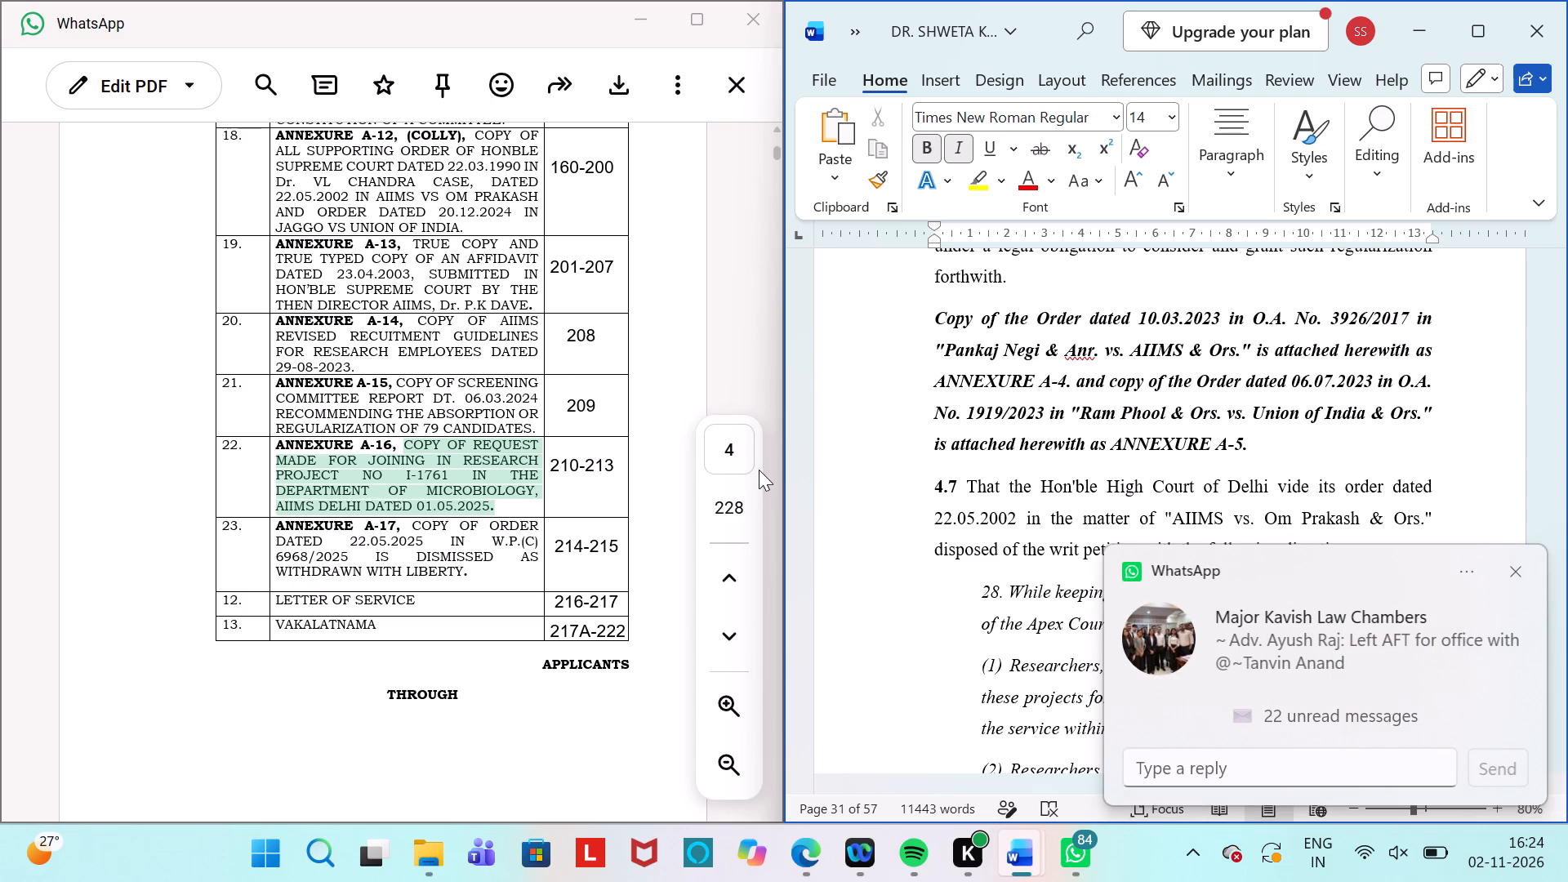
left_click(918, 473)
left_click(1018, 516)
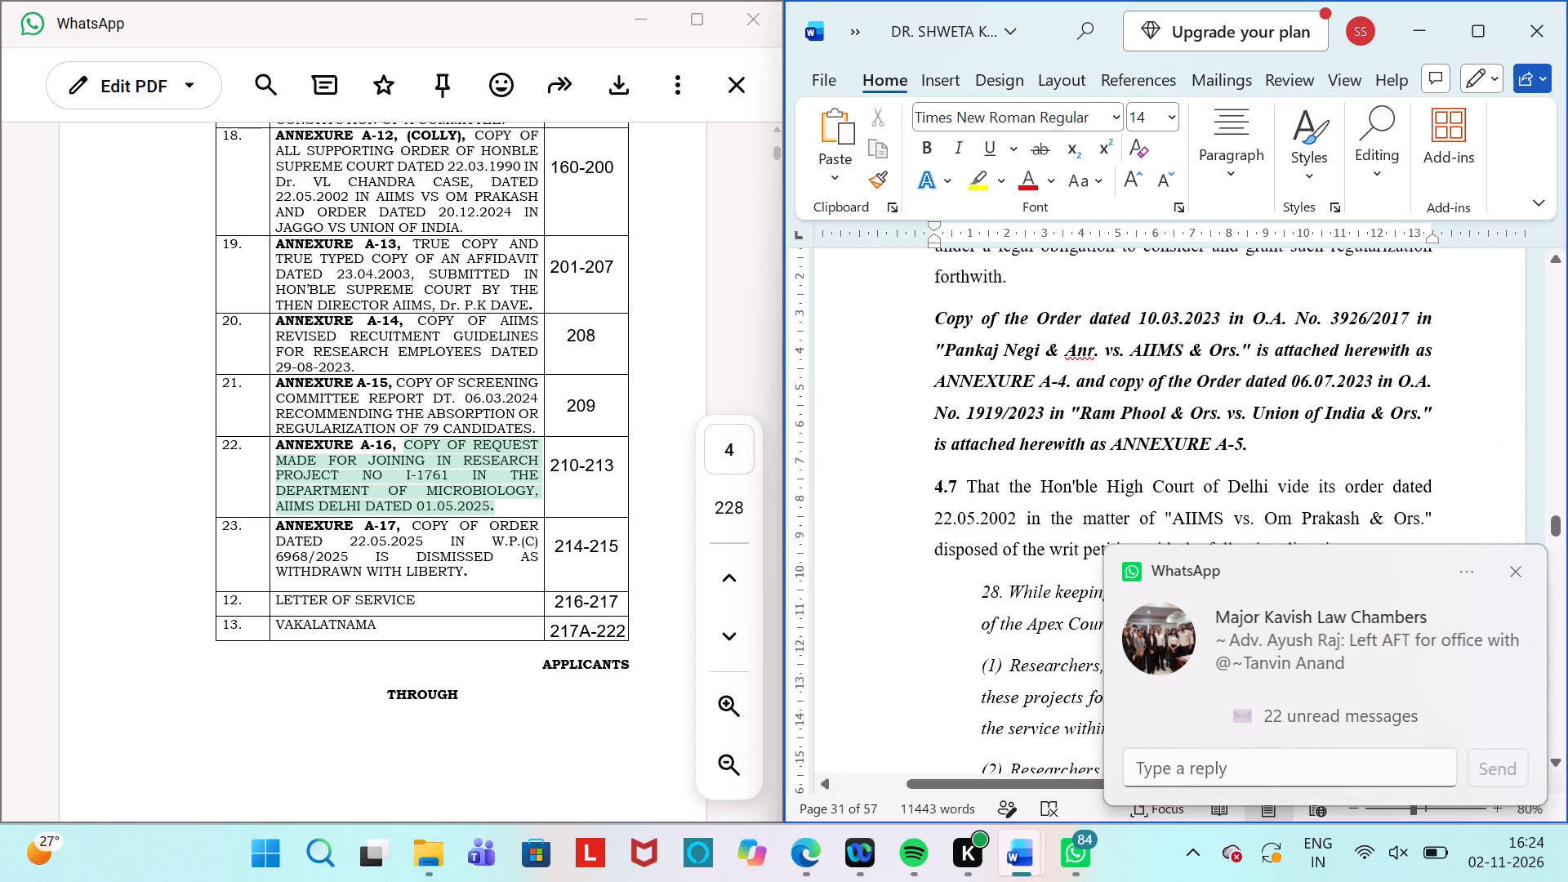
left_click(1521, 569)
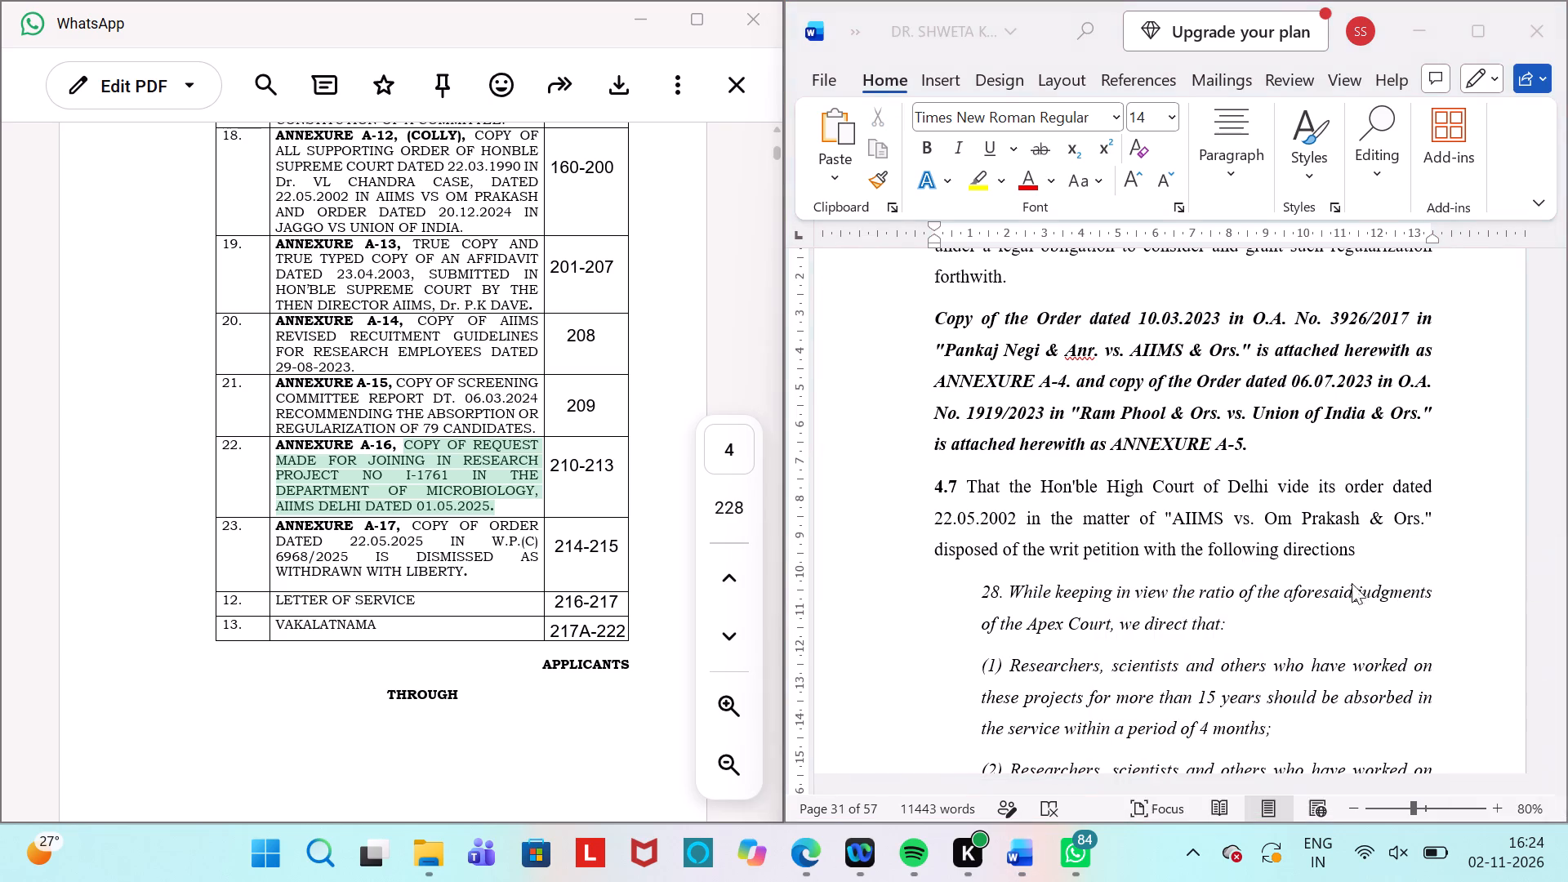
scroll(1182, 612, "down", 5)
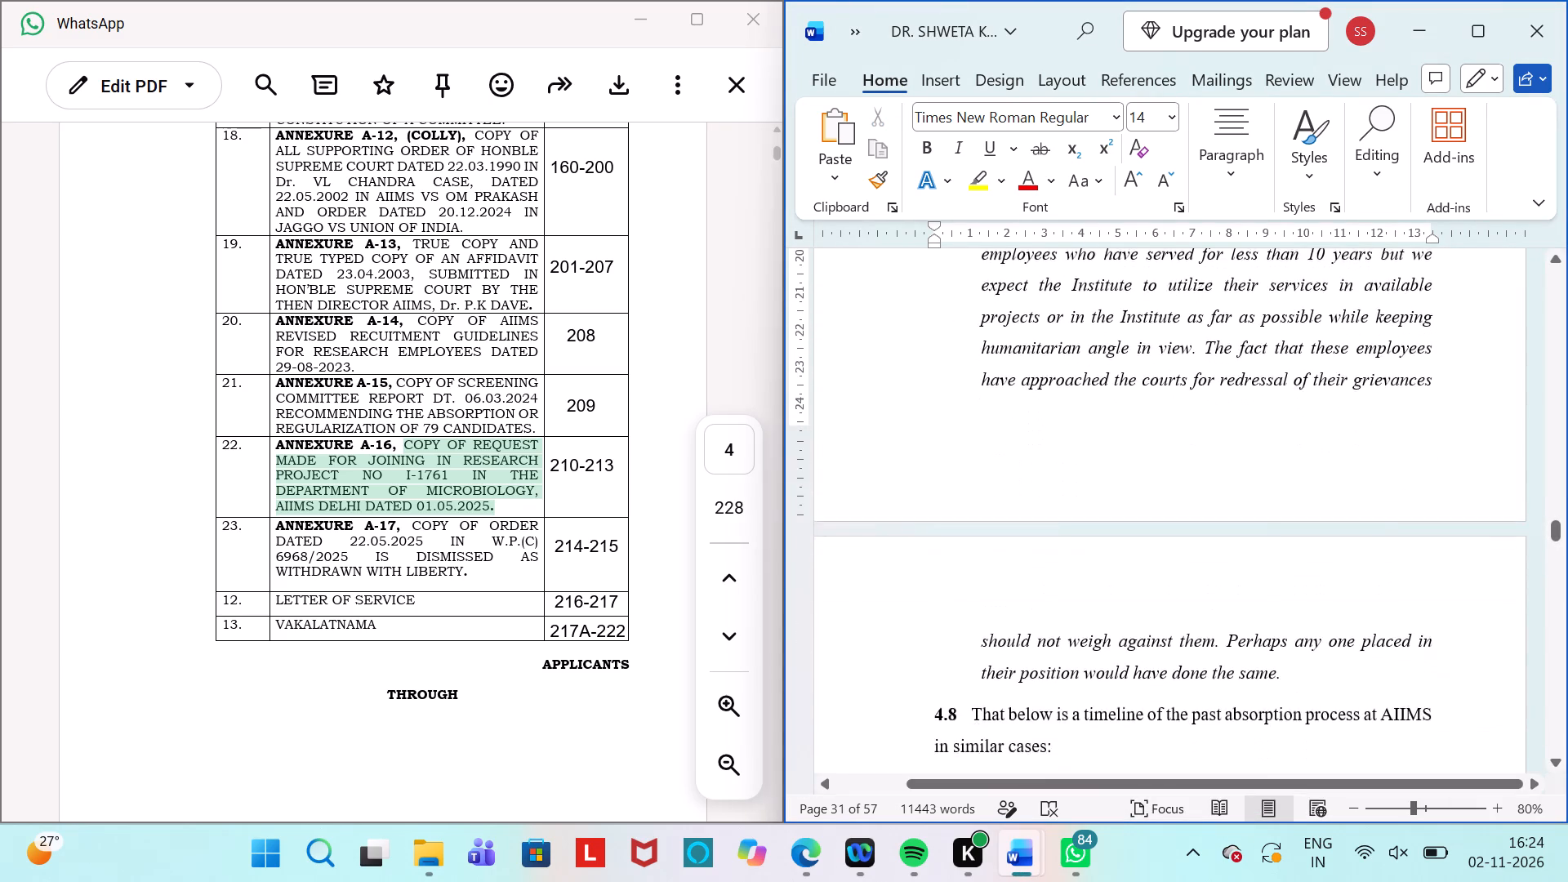
scroll(1182, 612, "down", 6)
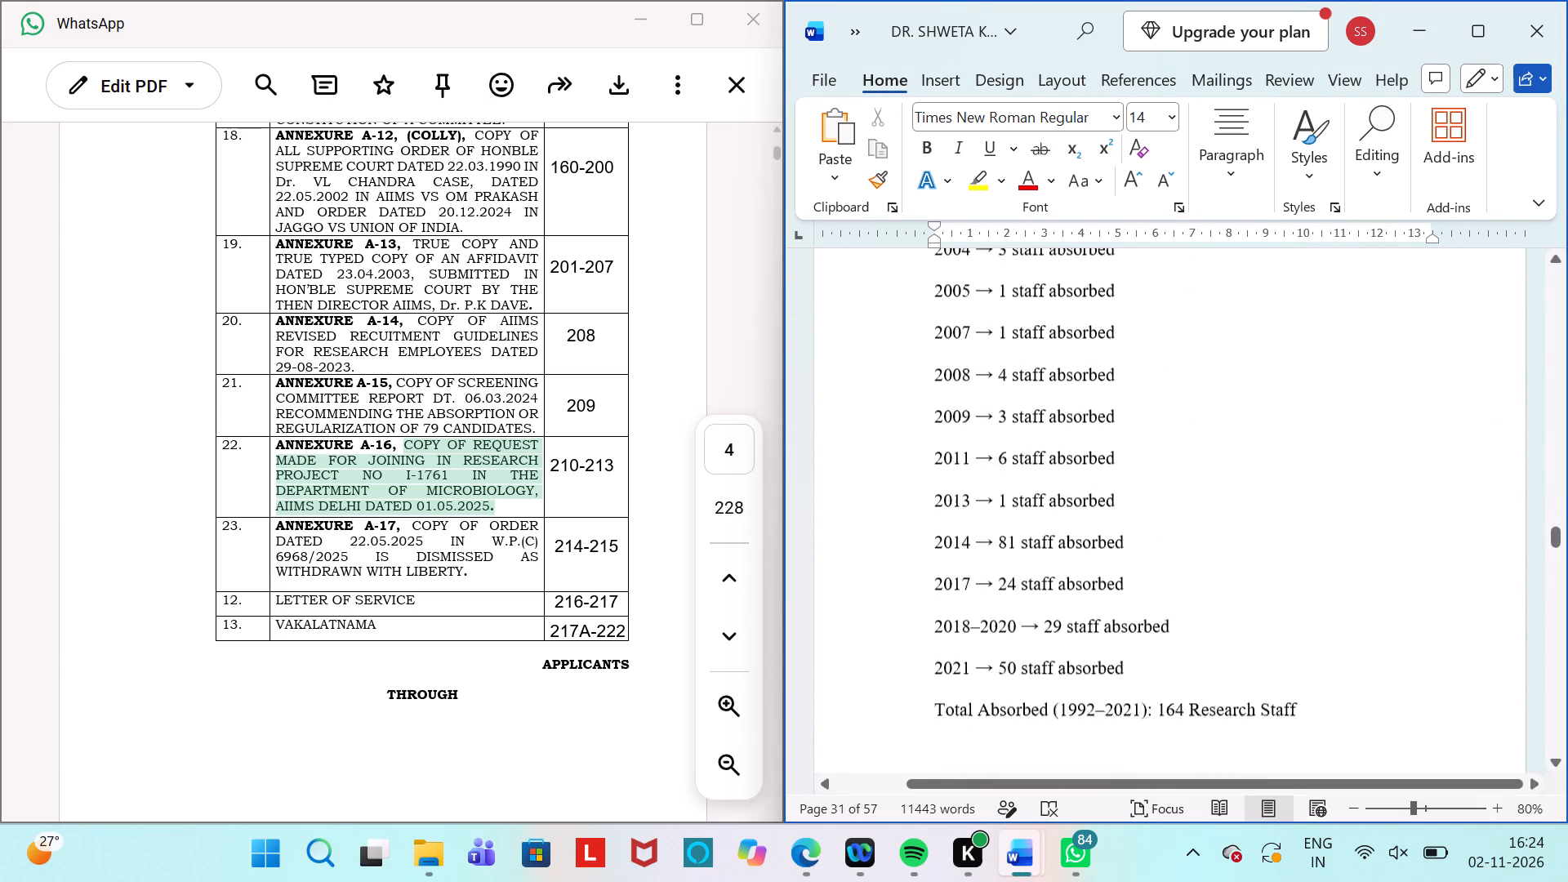
scroll(1182, 612, "down", 6)
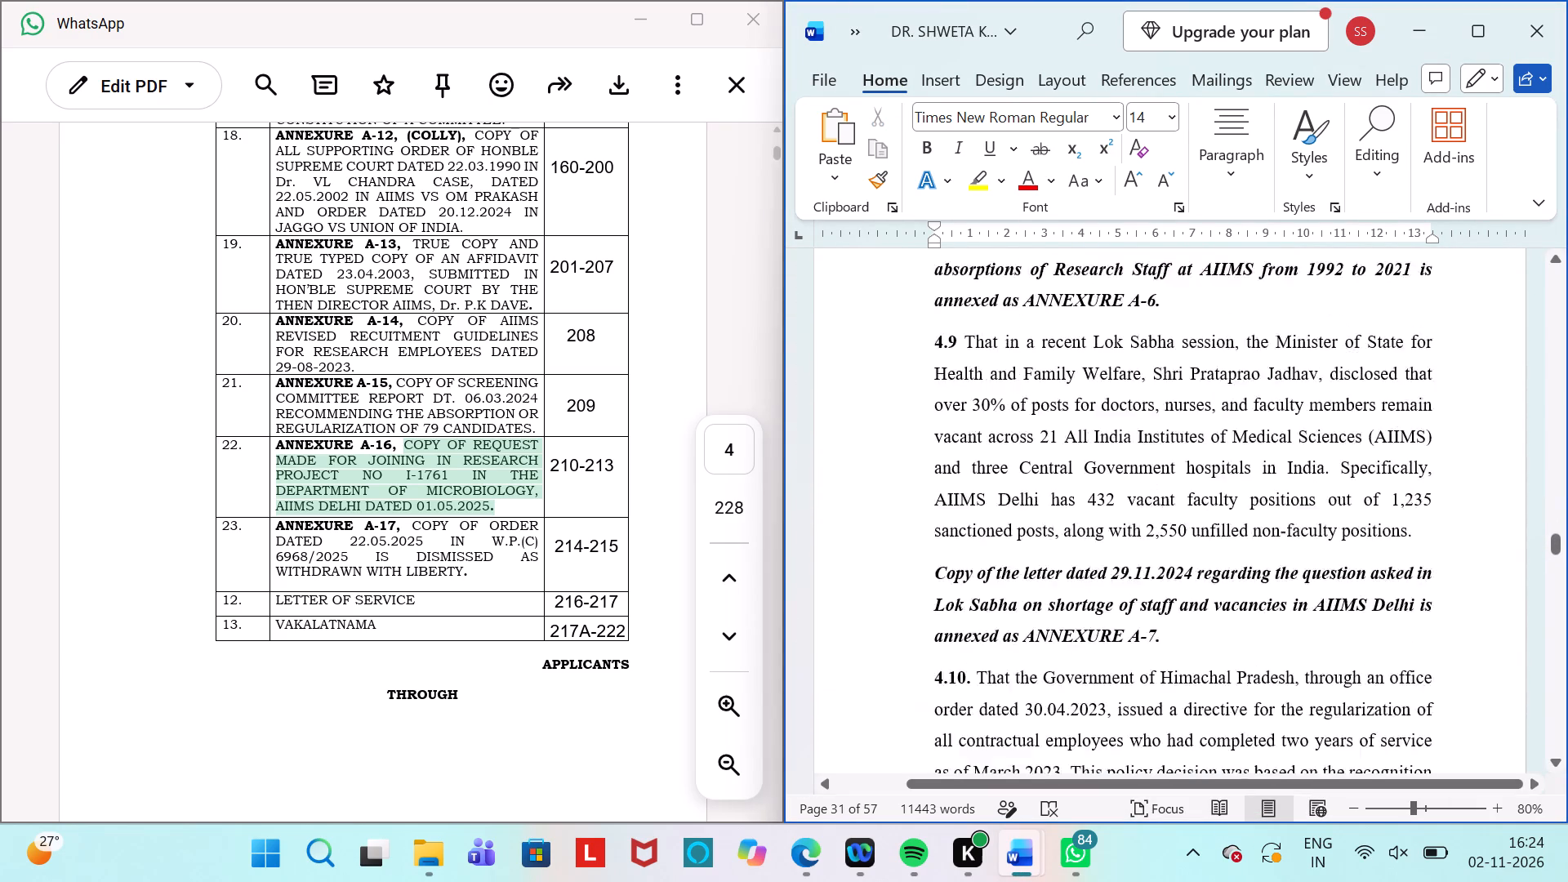
scroll(1182, 612, "down", 3)
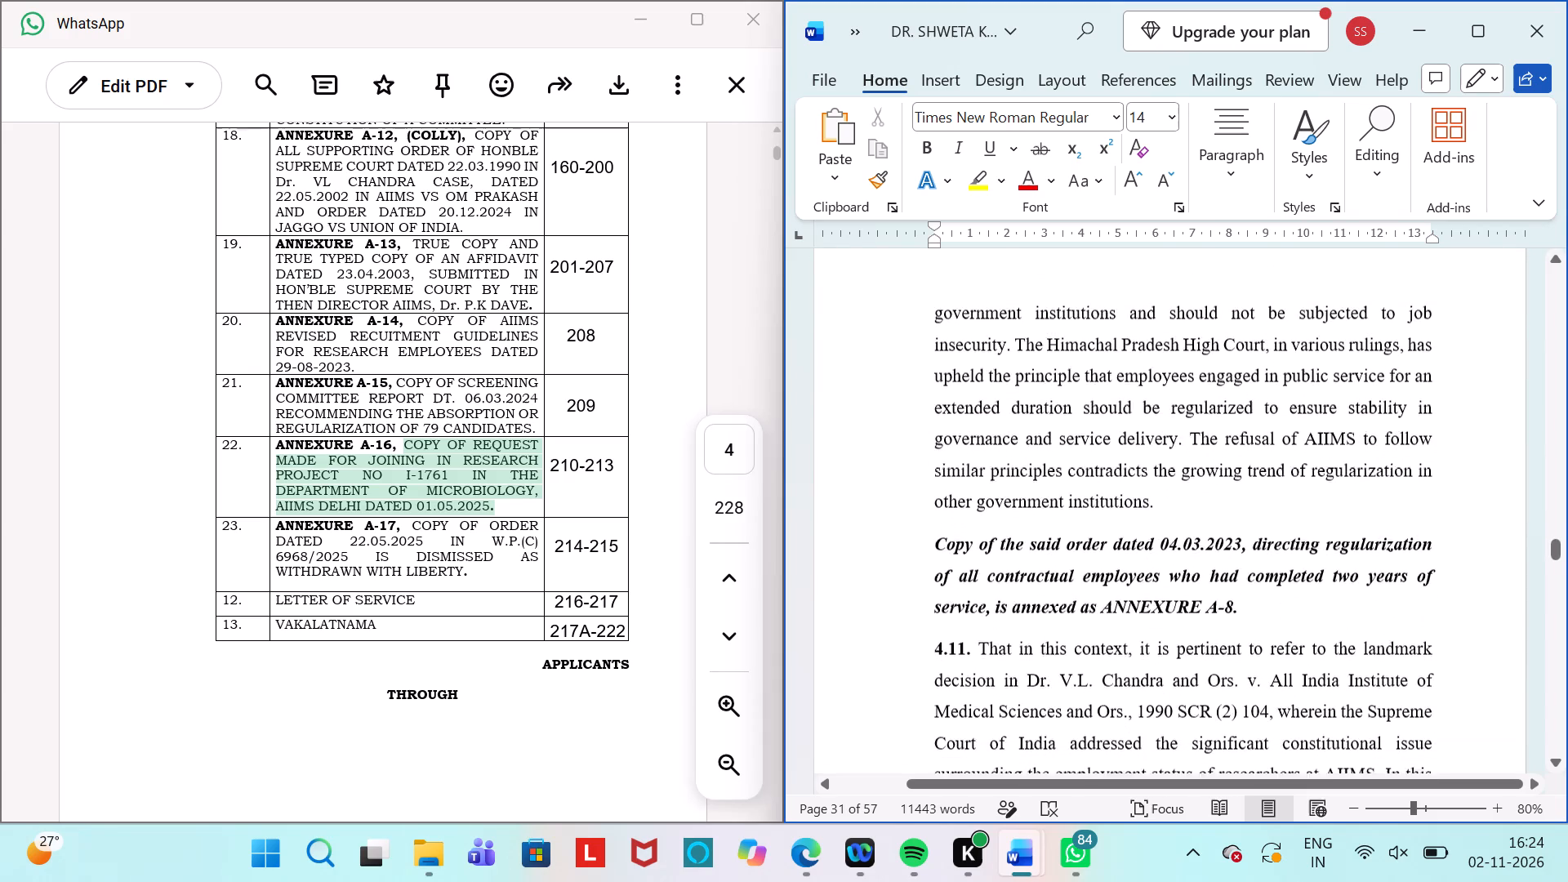
scroll(1182, 612, "down", 5)
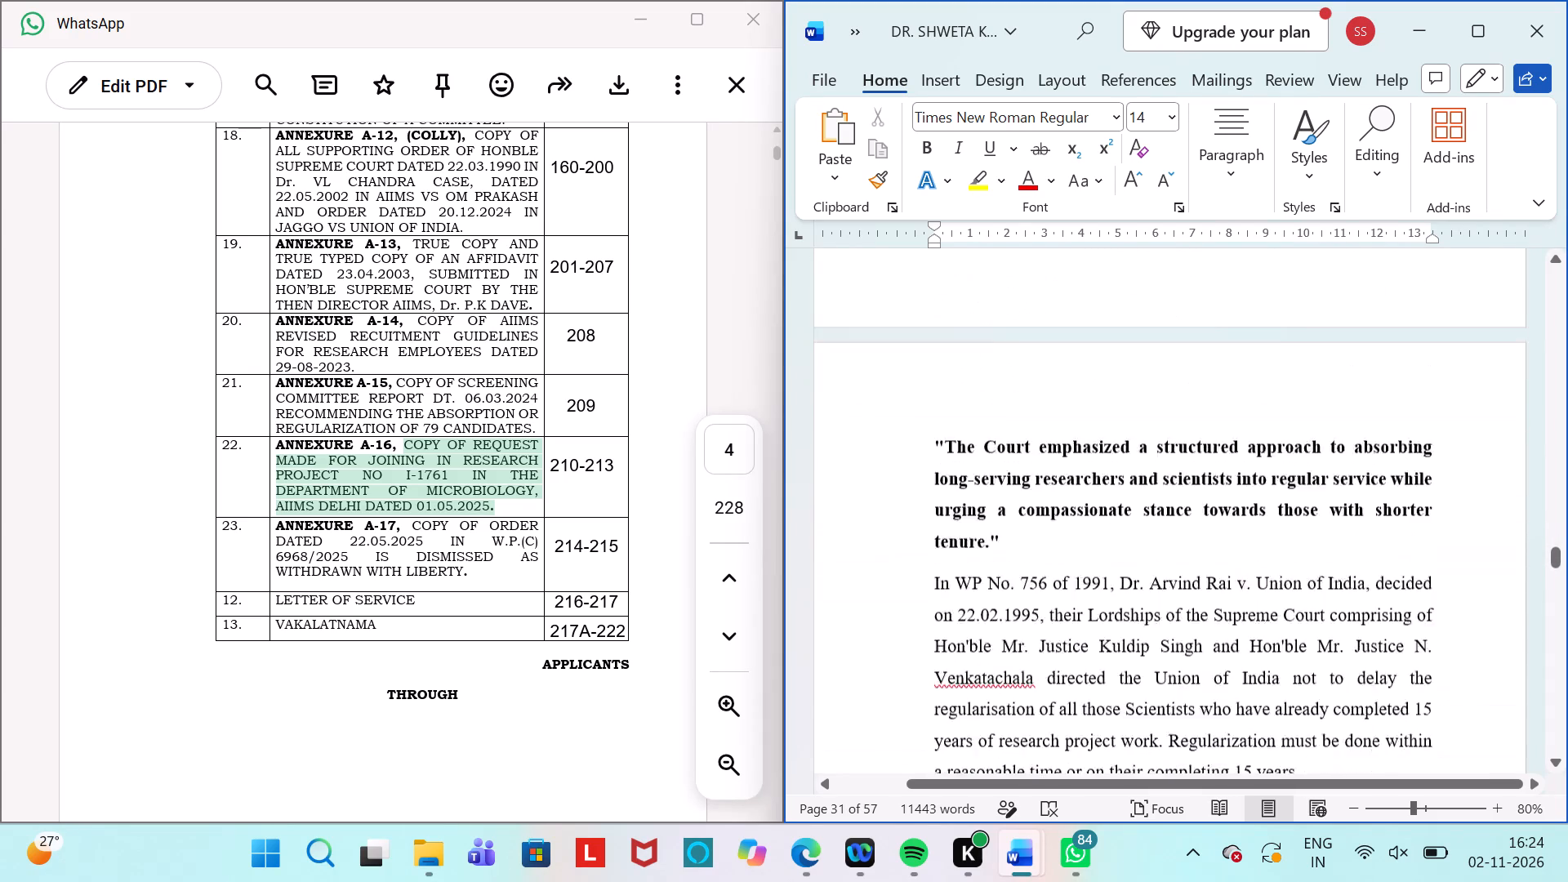
scroll(1182, 612, "down", 4)
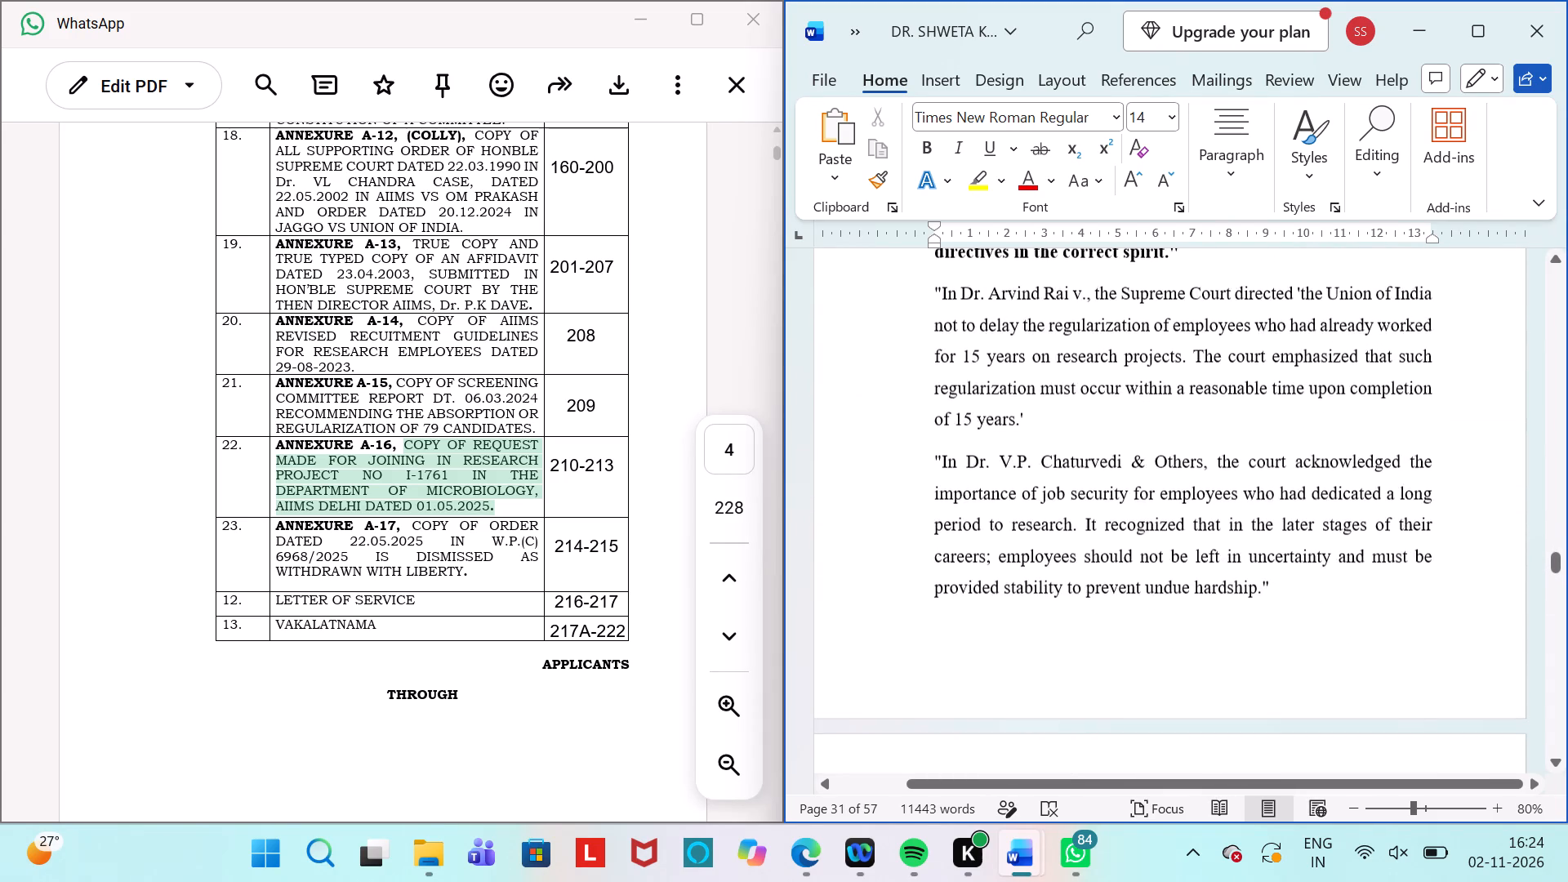
scroll(1182, 612, "down", 5)
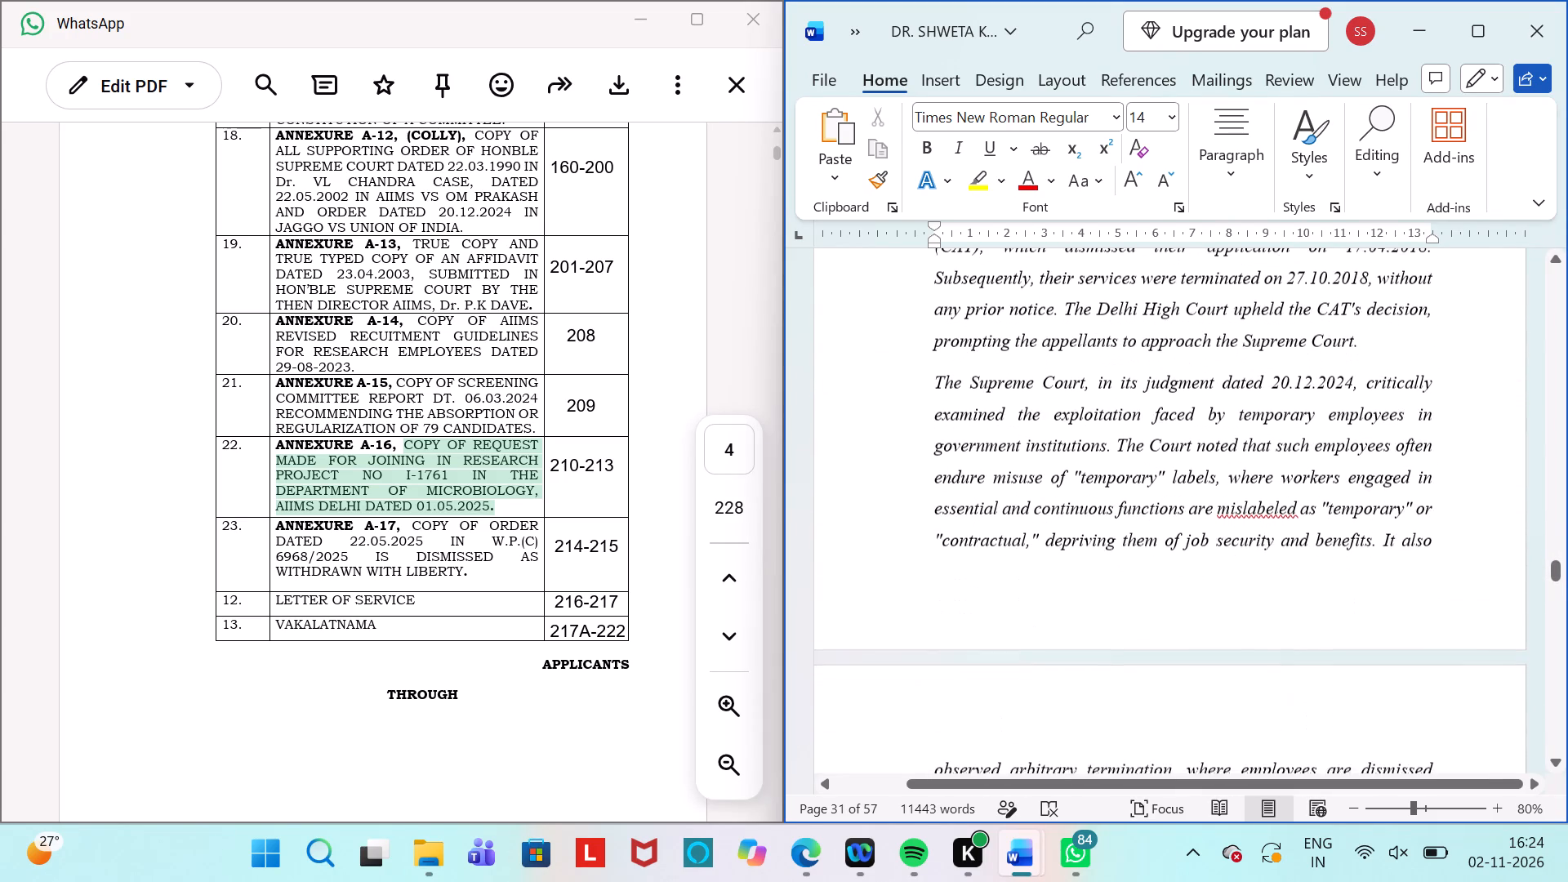
scroll(1182, 612, "down", 7)
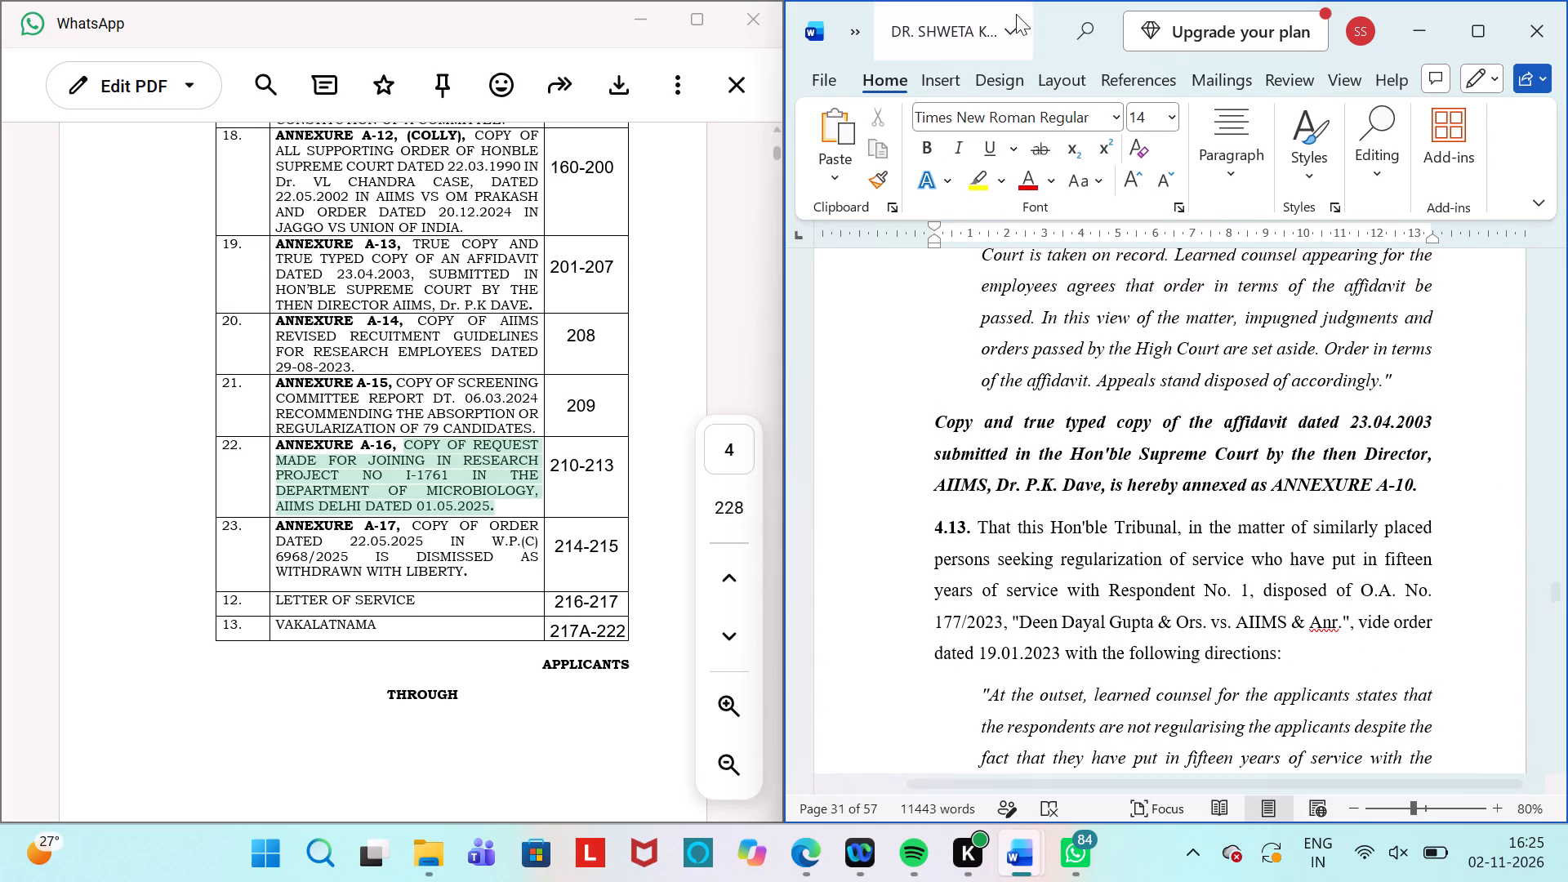
Maximise the document window.
left_click(1476, 24)
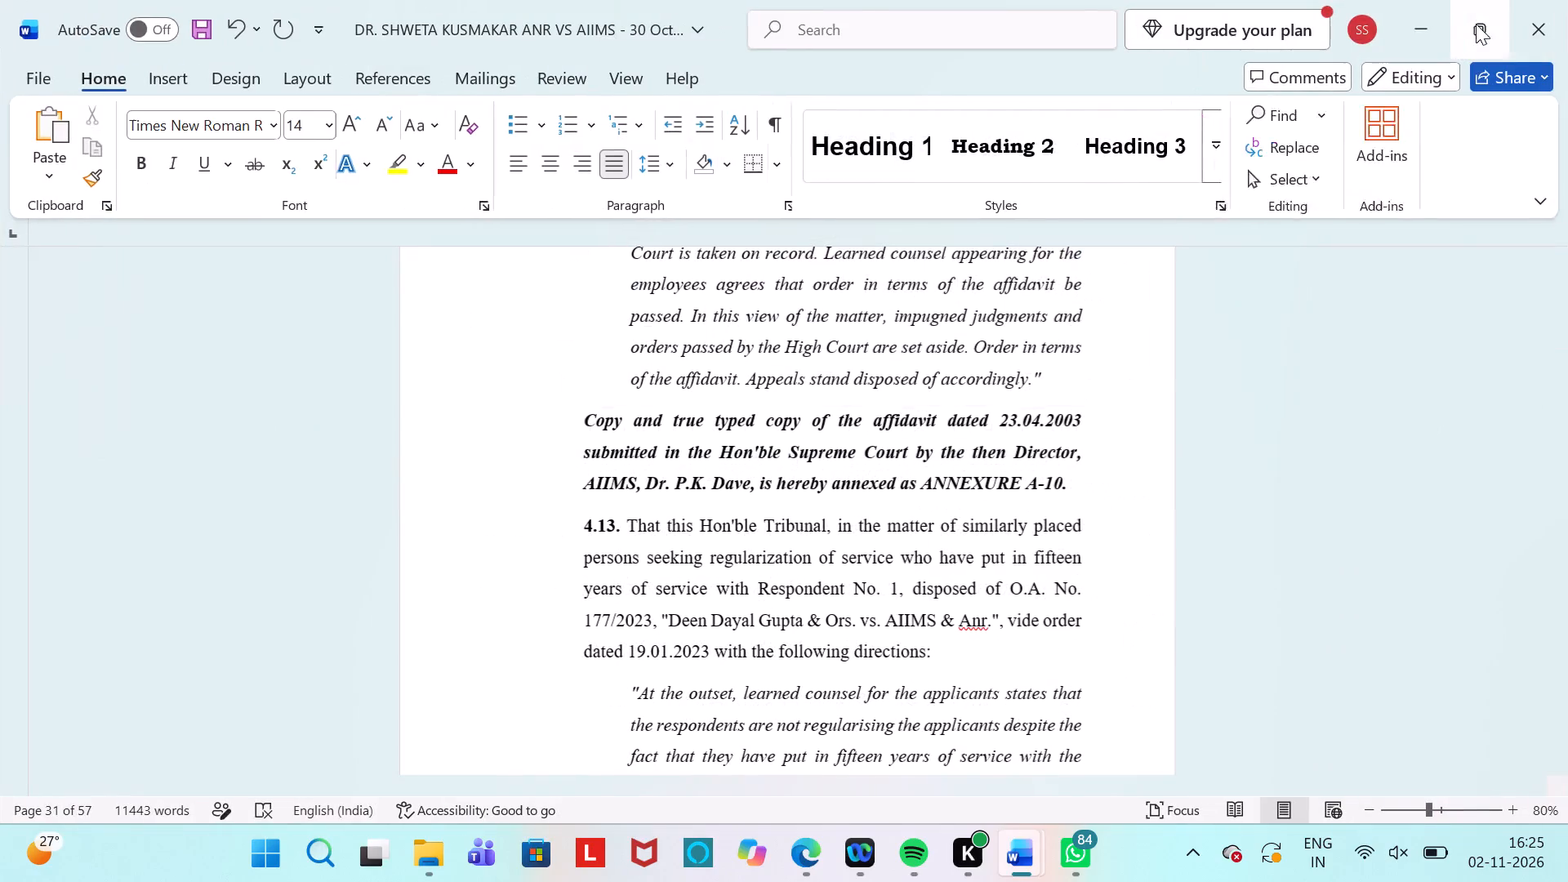
Copy the Governing Body item number 160/09 from index row 19 and search the filing for it.
scroll(963, 380, "up", 20)
scroll(963, 380, "up", 20)
scroll(963, 380, "up", 1)
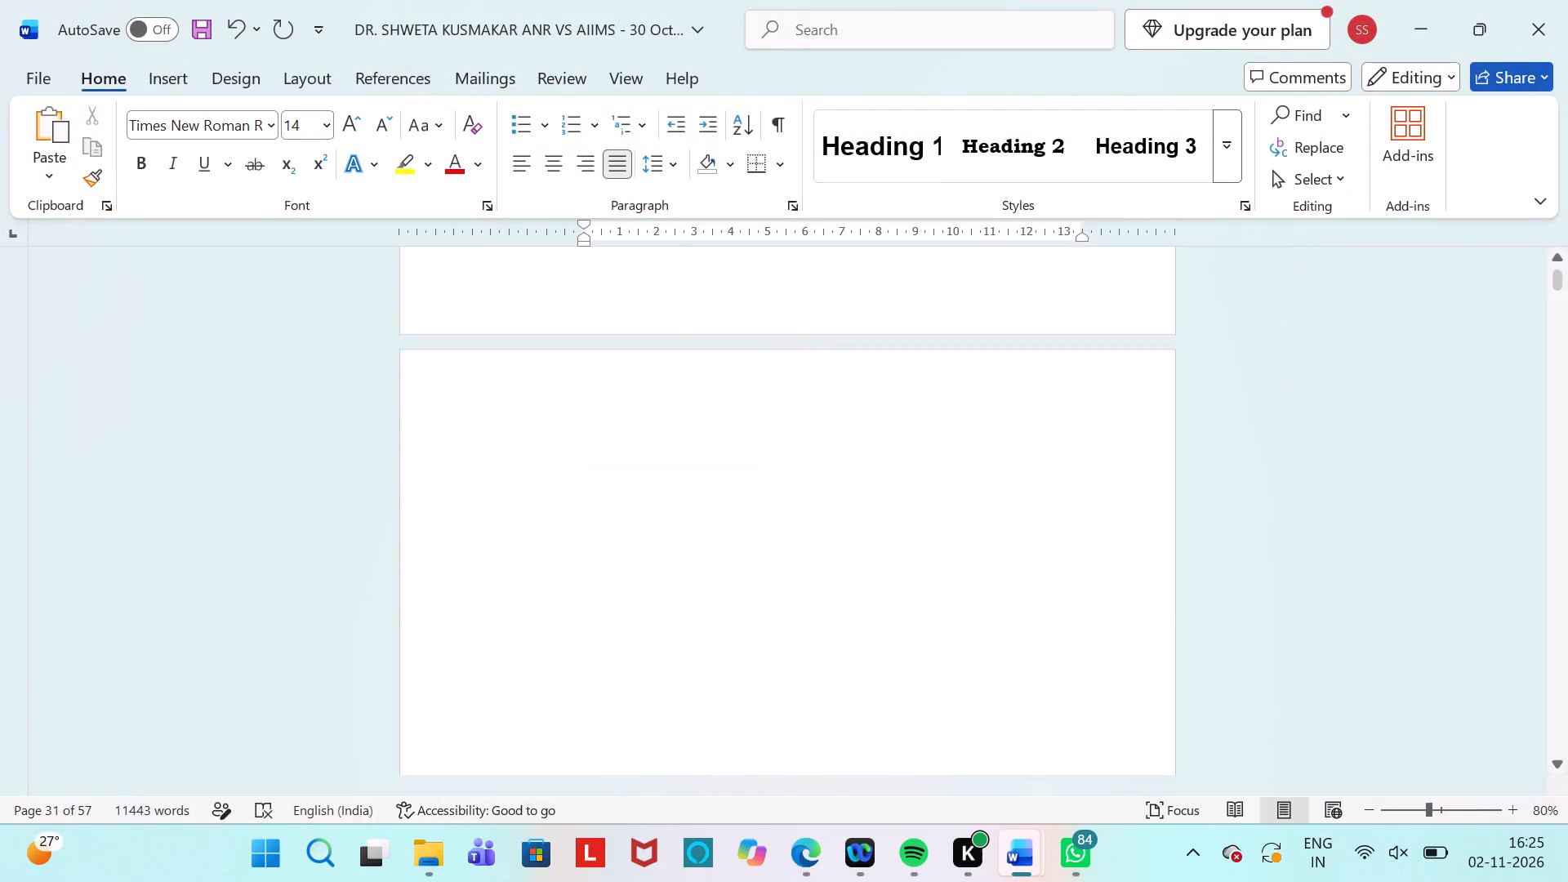
scroll(963, 380, "down", 9)
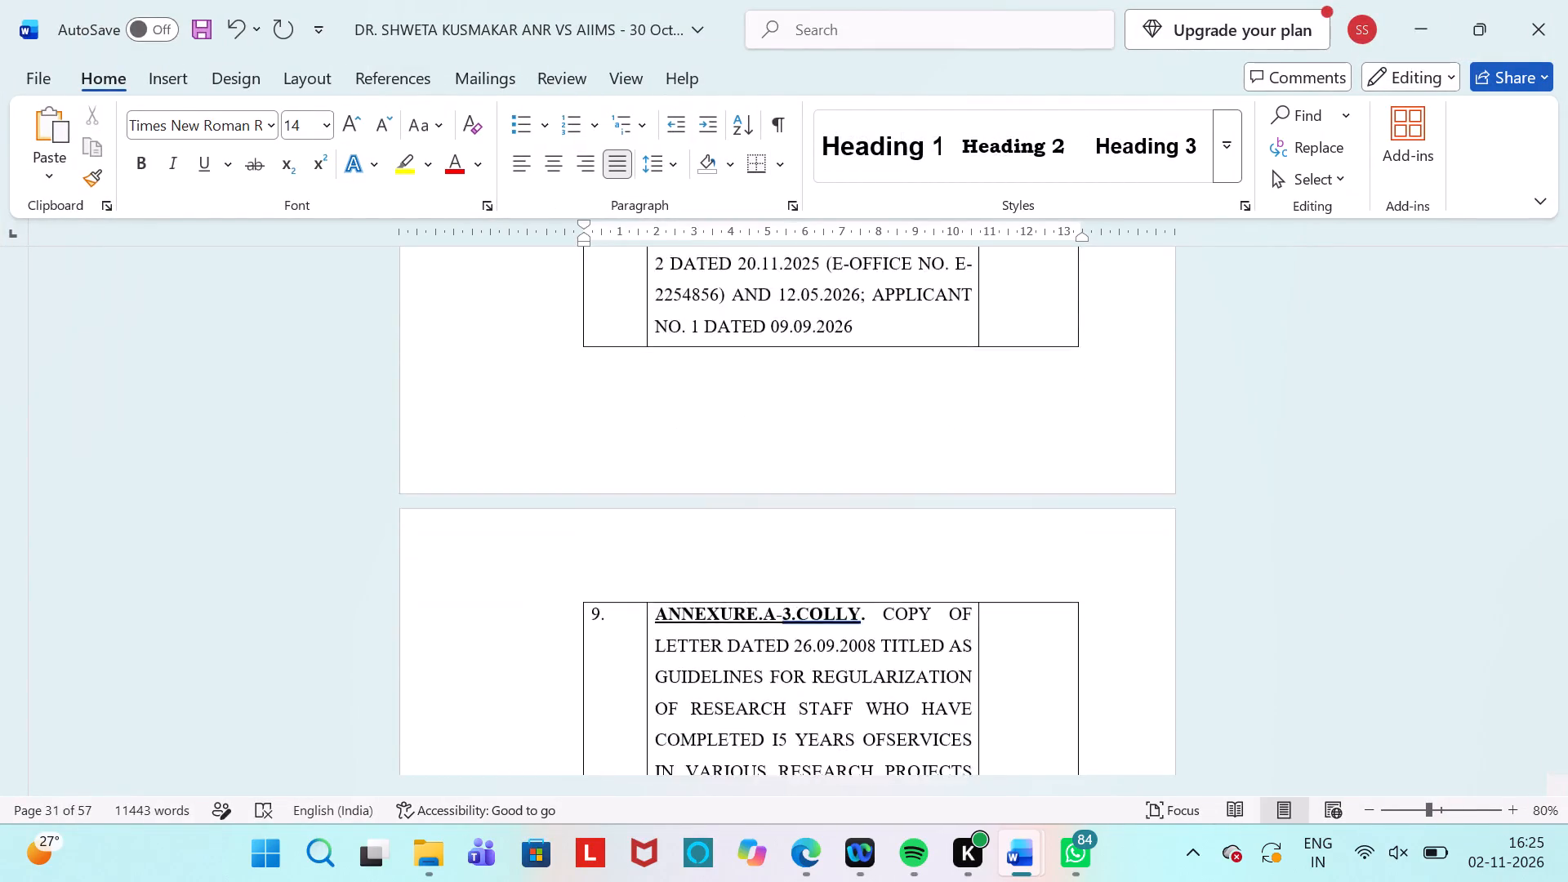
scroll(963, 380, "down", 4)
scroll(963, 380, "right", 1)
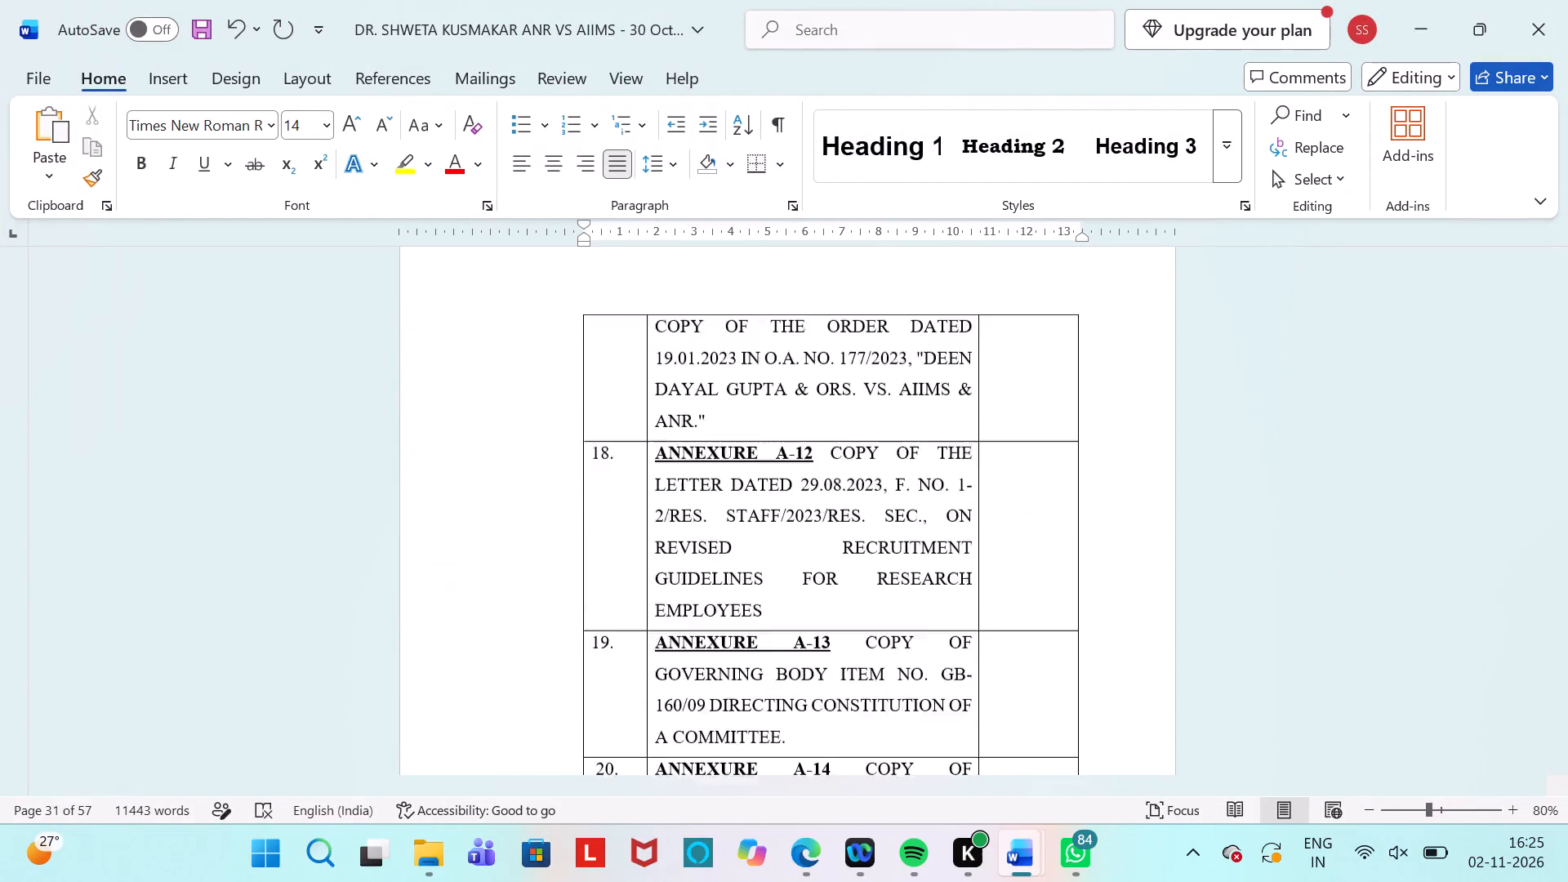
scroll(963, 380, "right", 2)
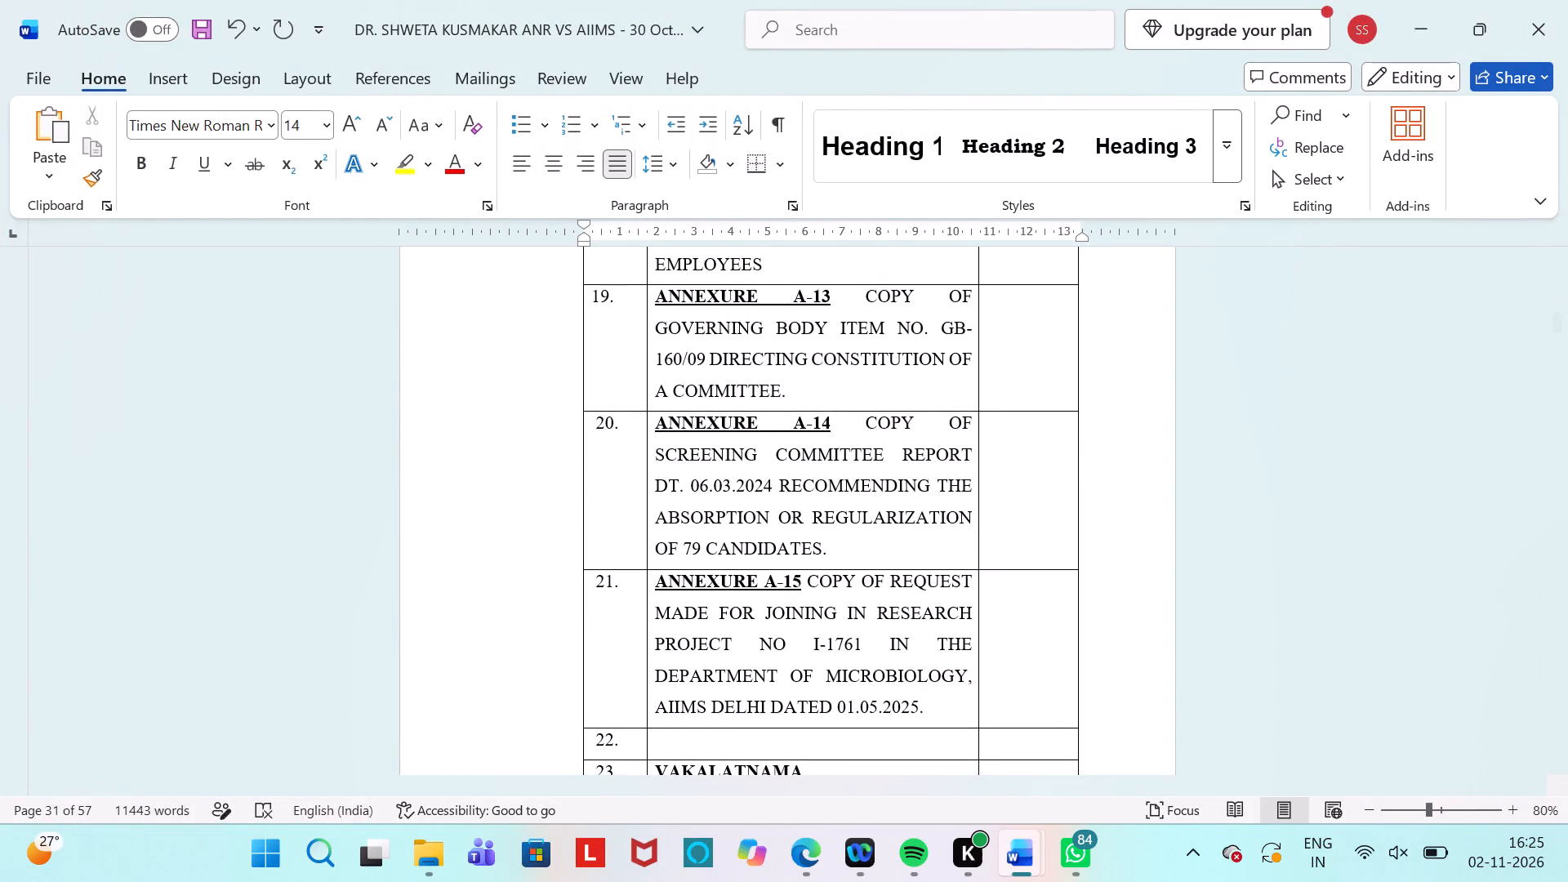
scroll(963, 380, "right", 1)
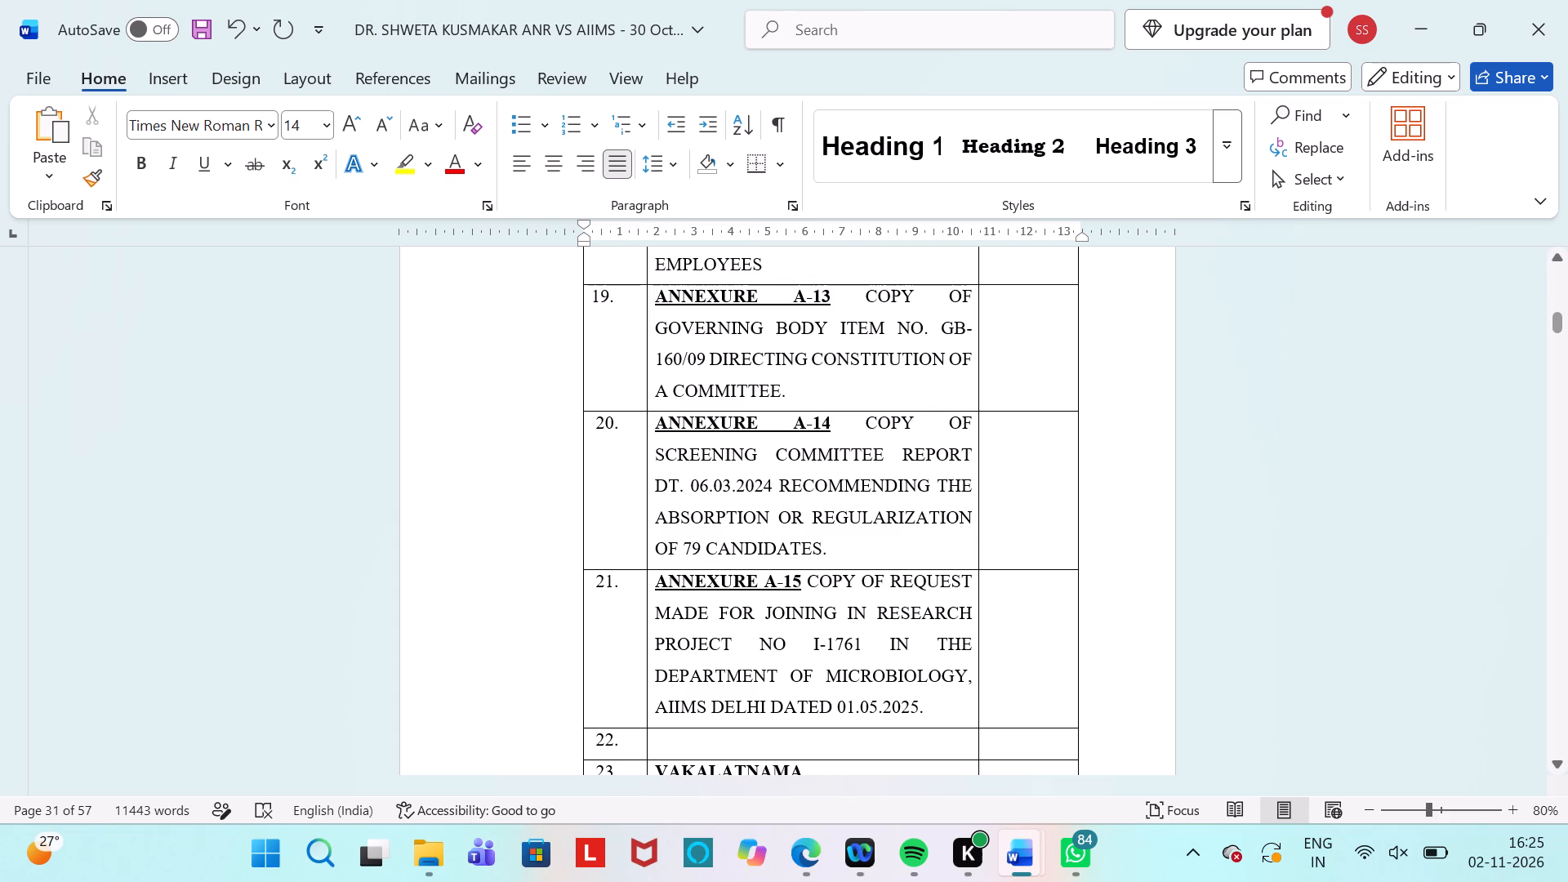
left_click(704, 363)
key("Left")
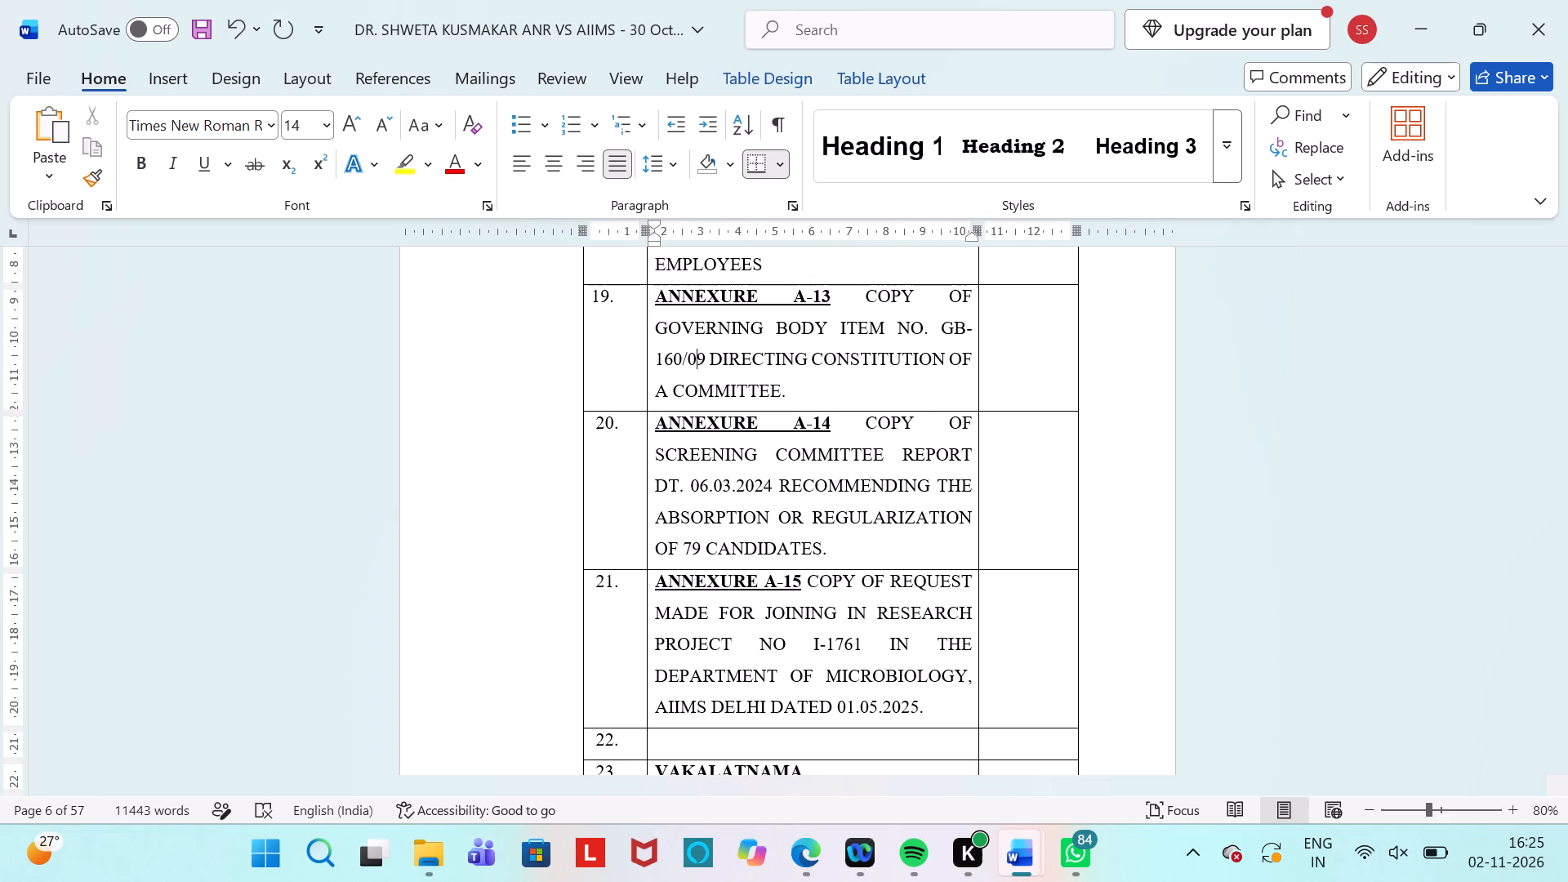
key("Right")
key("shift+Left")
key("shift+Left")
key("shift+Left")
key("shift+Left")
key("shift+Left")
key("shift+Left")
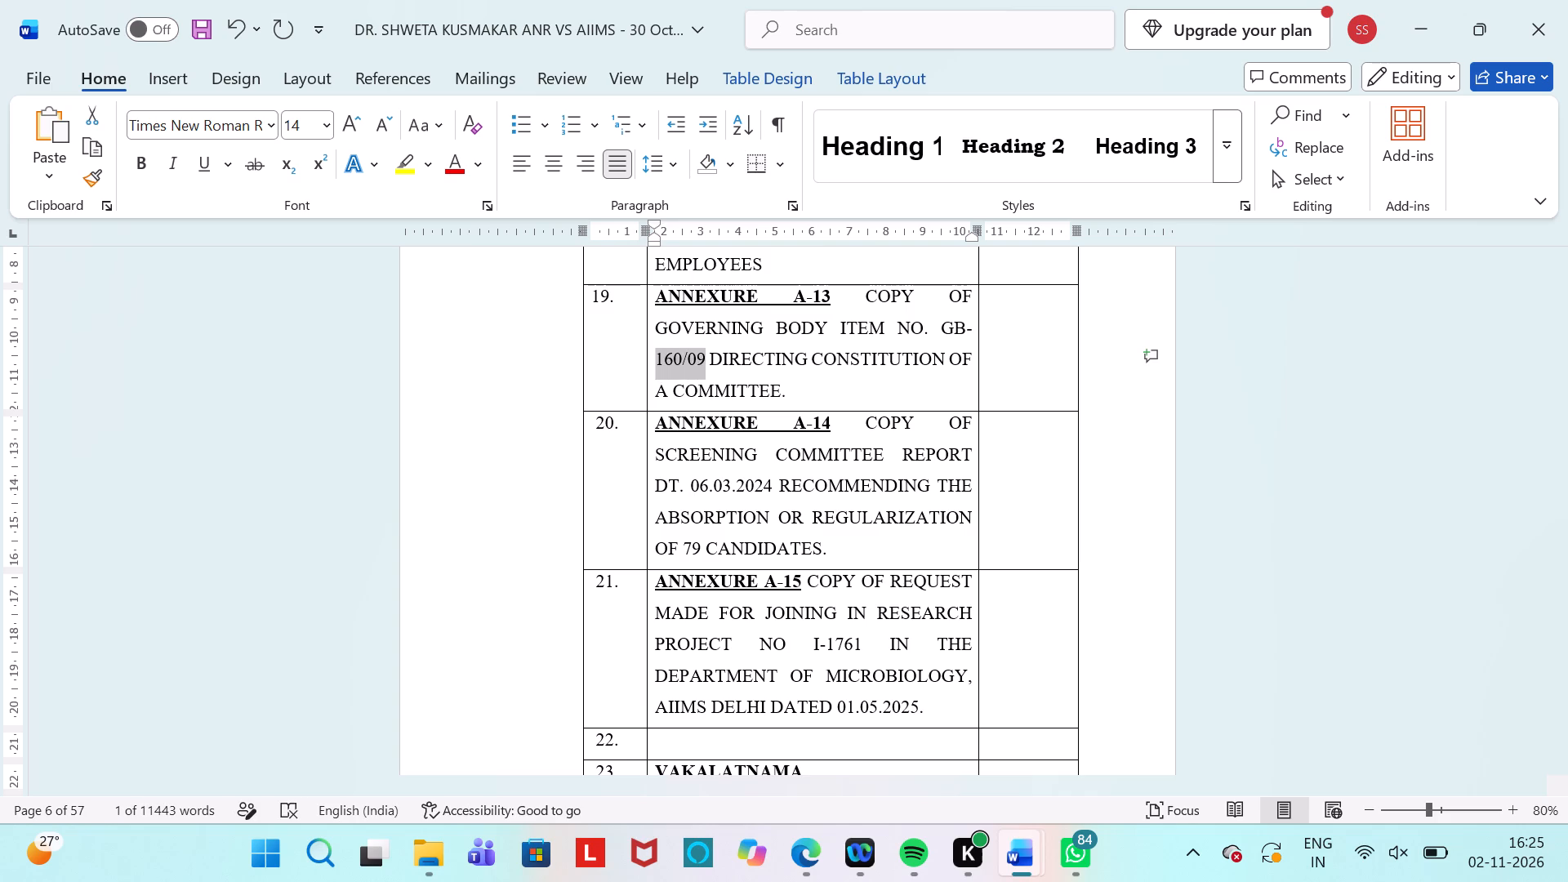
key("ctrl+c")
key("ctrl+c")
key("ctrl+c")
key("ctrl+c")
key("ctrl+f")
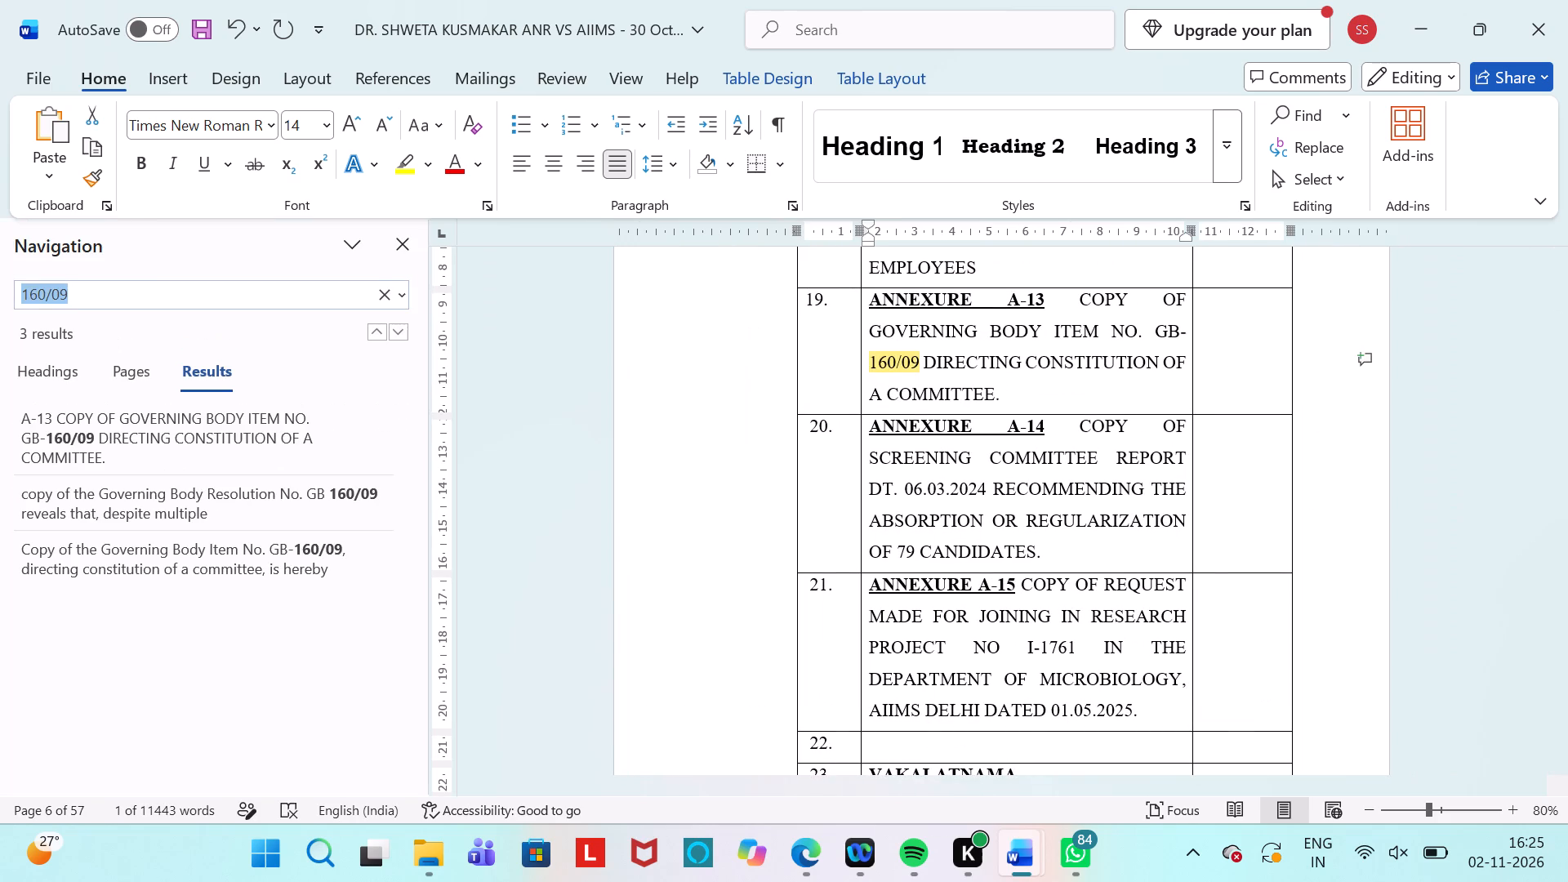
key("ctrl+v")
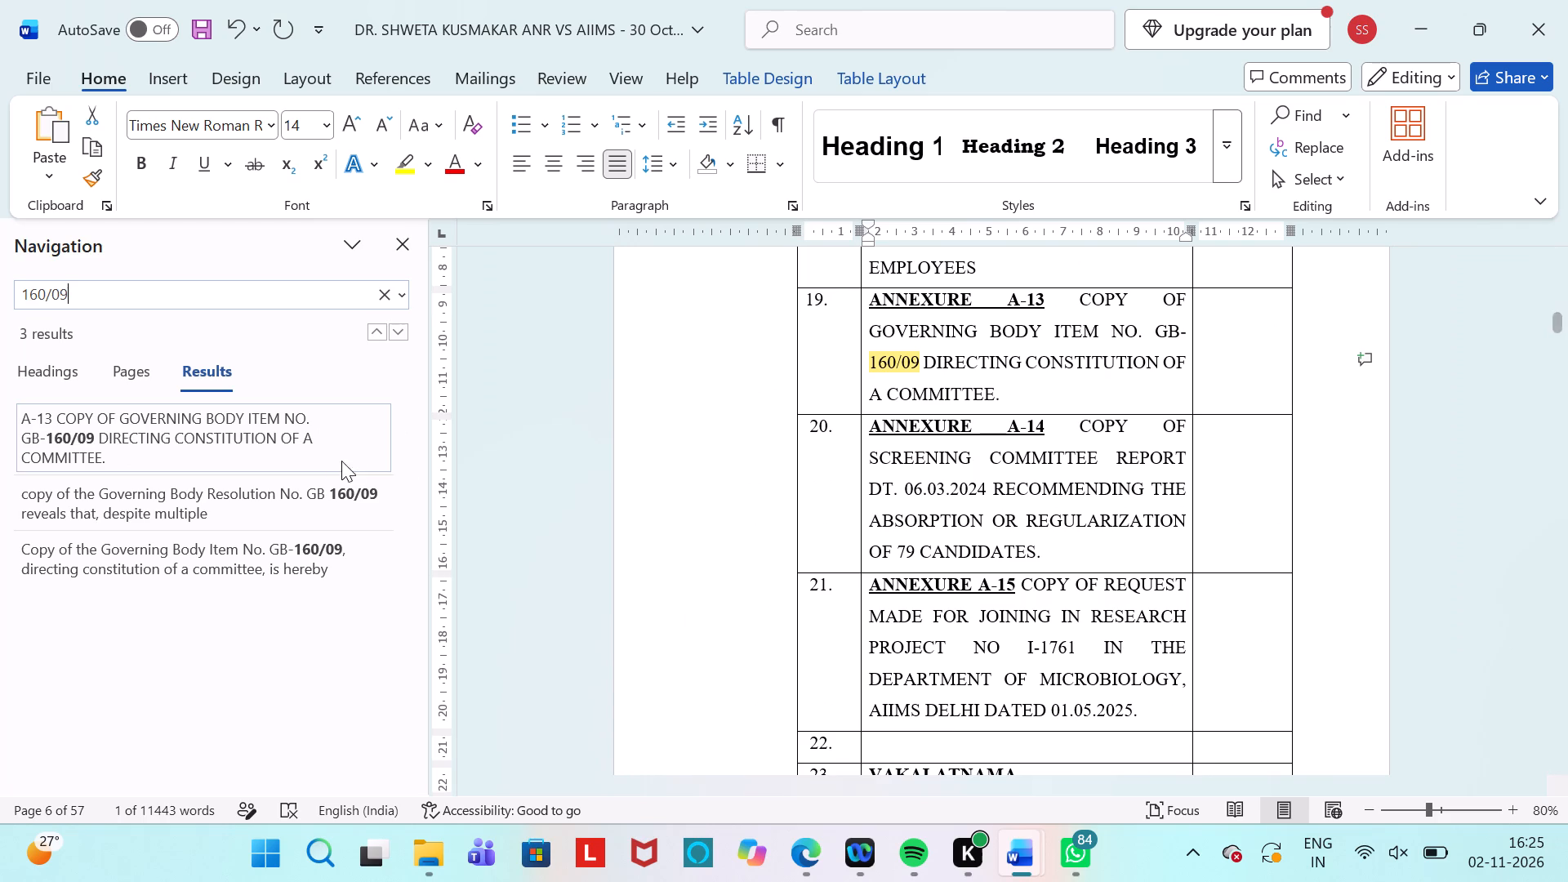
Check the 160/09 matches in the body, at paragraph 4.17 and at the note annexing the Governing Body item.
left_click(329, 461)
left_click(315, 491)
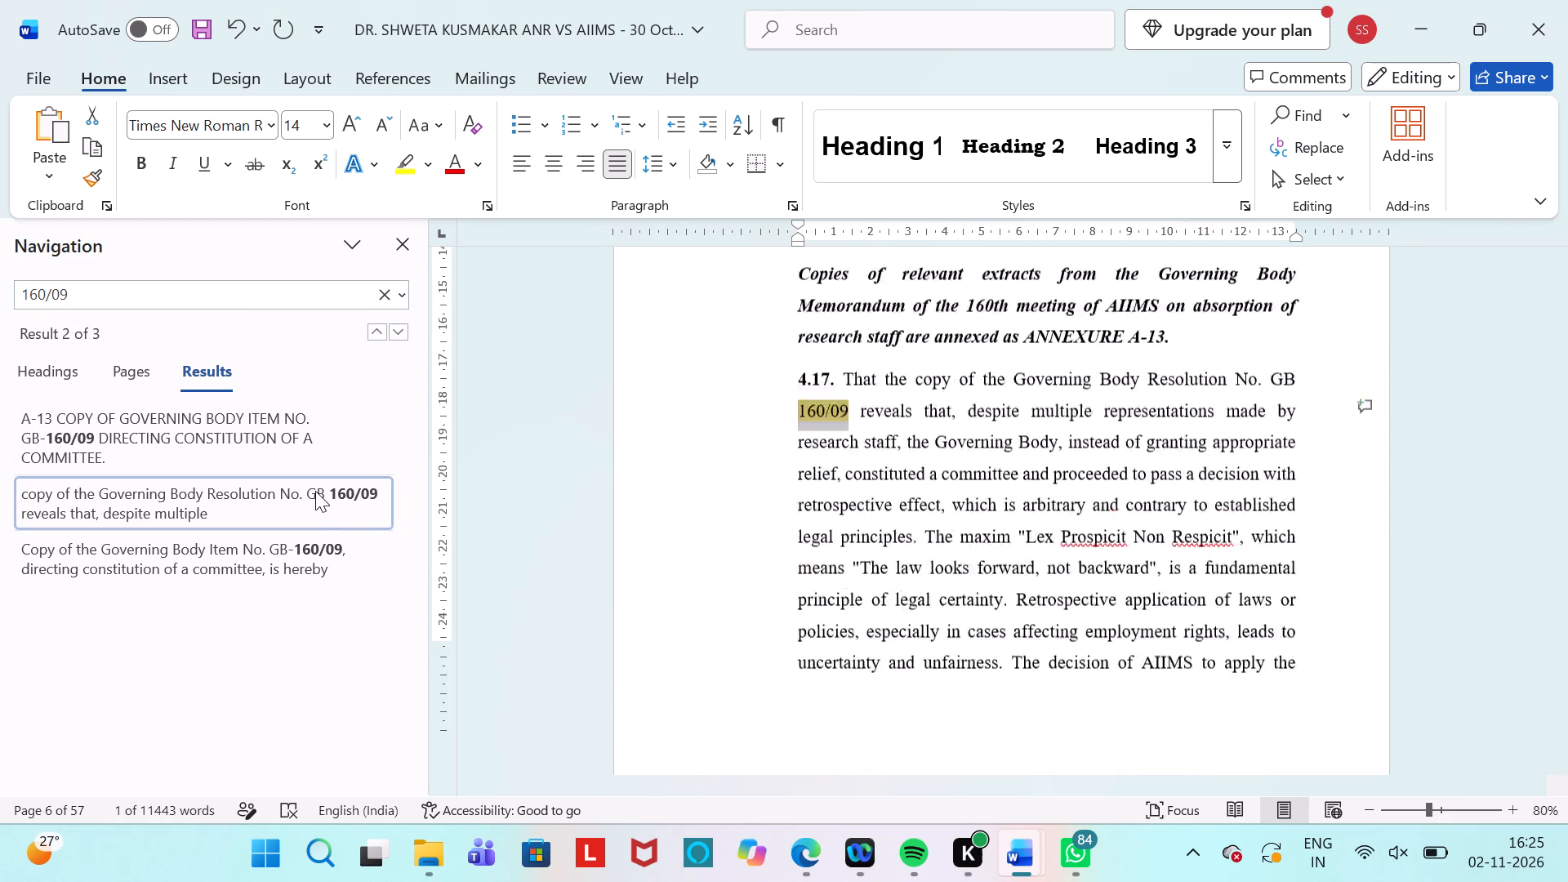
scroll(989, 417, "down", 1)
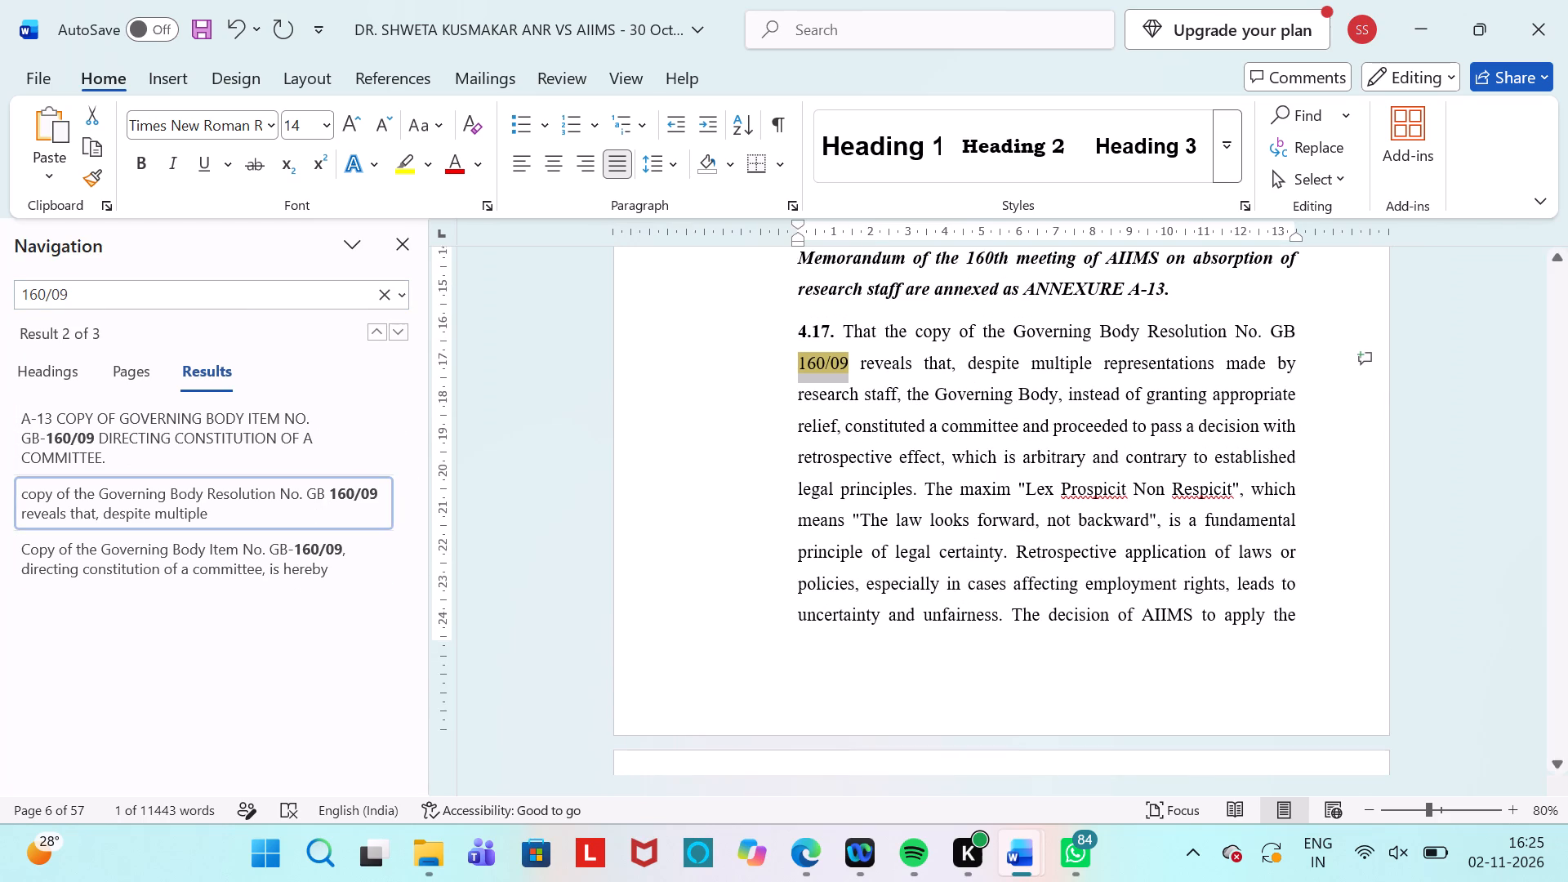
scroll(989, 417, "down", 1)
left_click(290, 548)
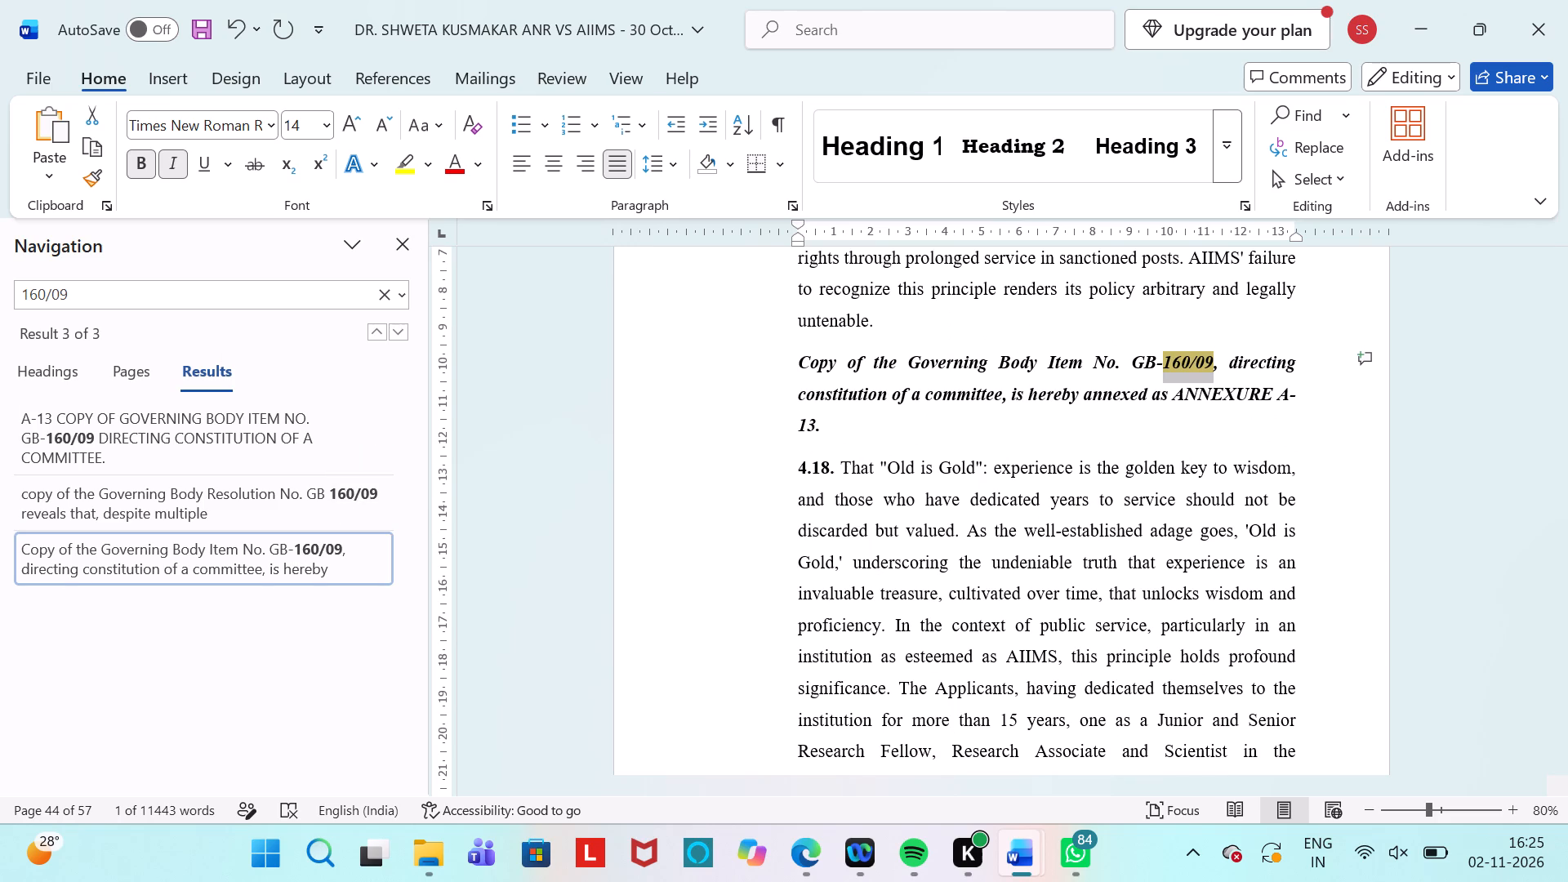
In the italic annexure note above ground M, delete the clause on the 160th meeting Governing Body Memorandum extracts with its preceding "and", ending at annexure A-6.
scroll(895, 533, "down", 1)
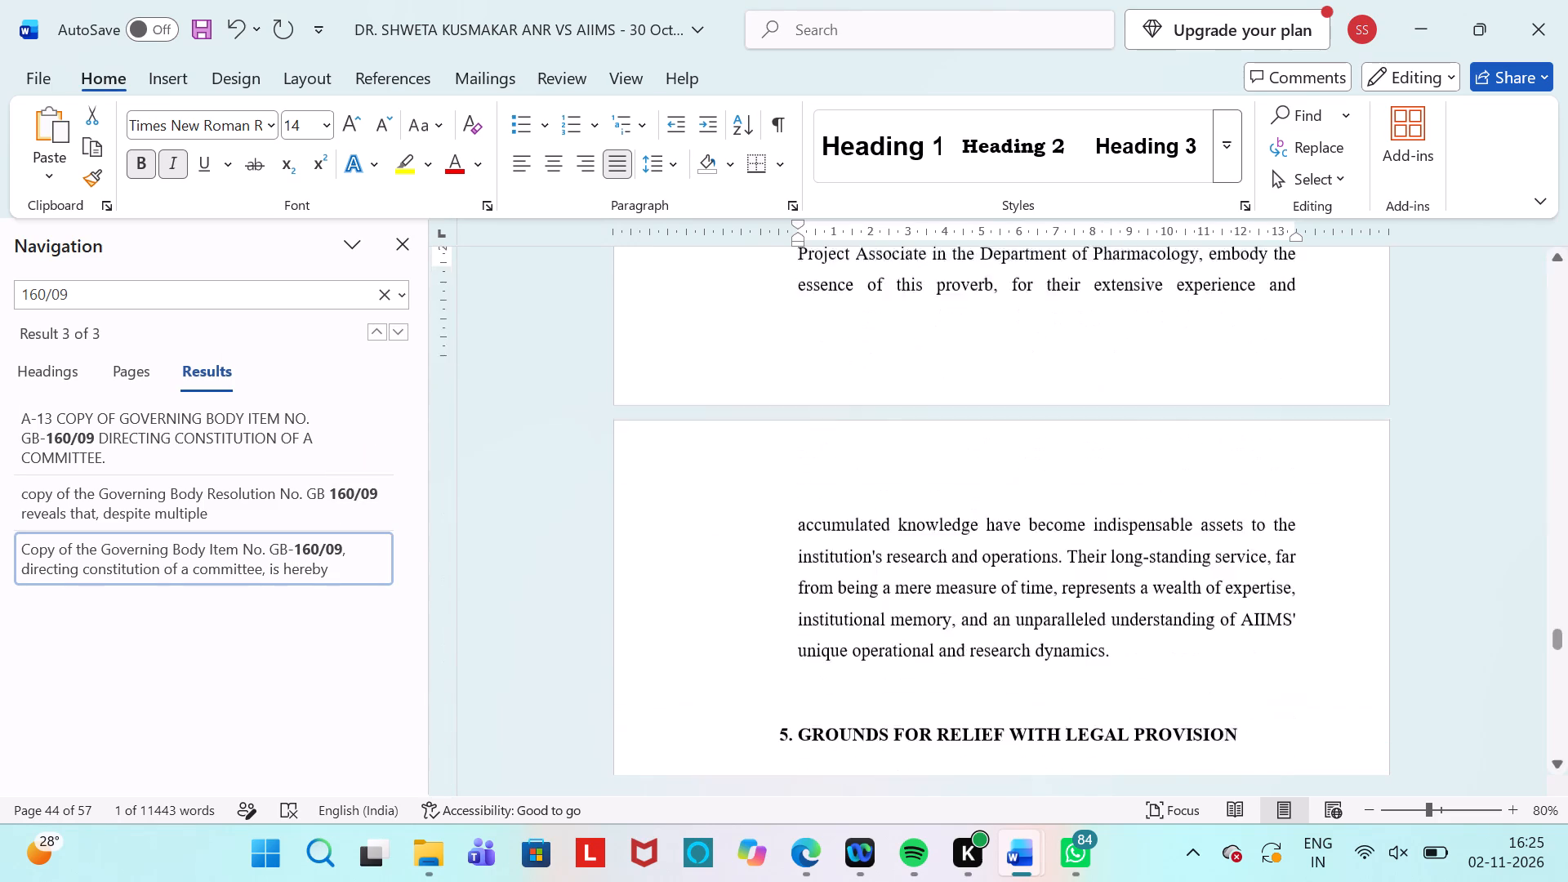
scroll(895, 533, "down", 1)
scroll(895, 533, "right", 2)
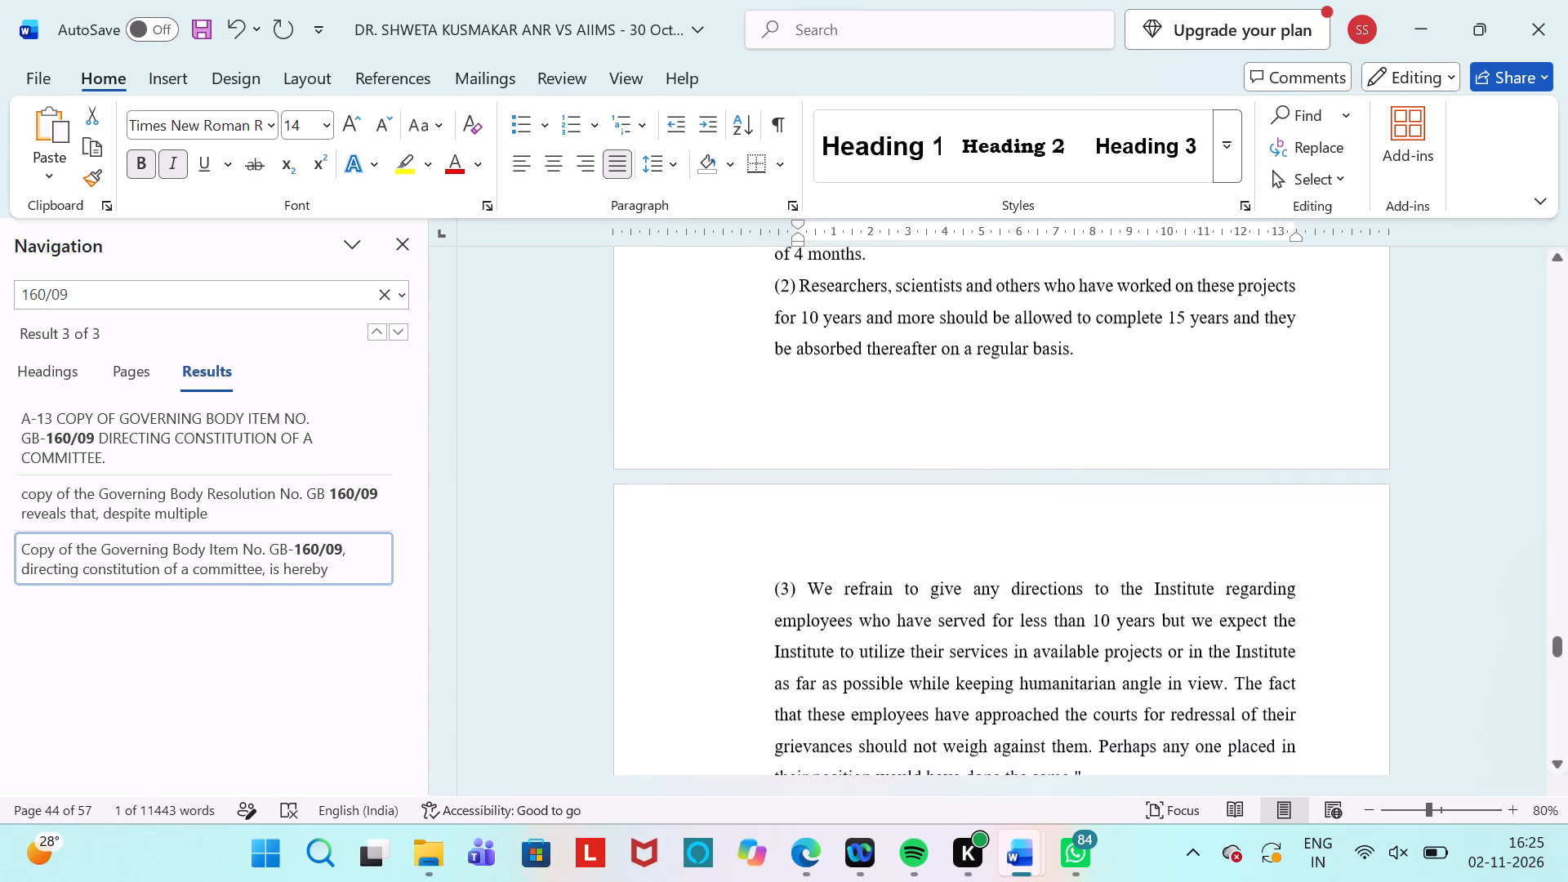
scroll(895, 533, "right", 7)
scroll(895, 533, "down", 2)
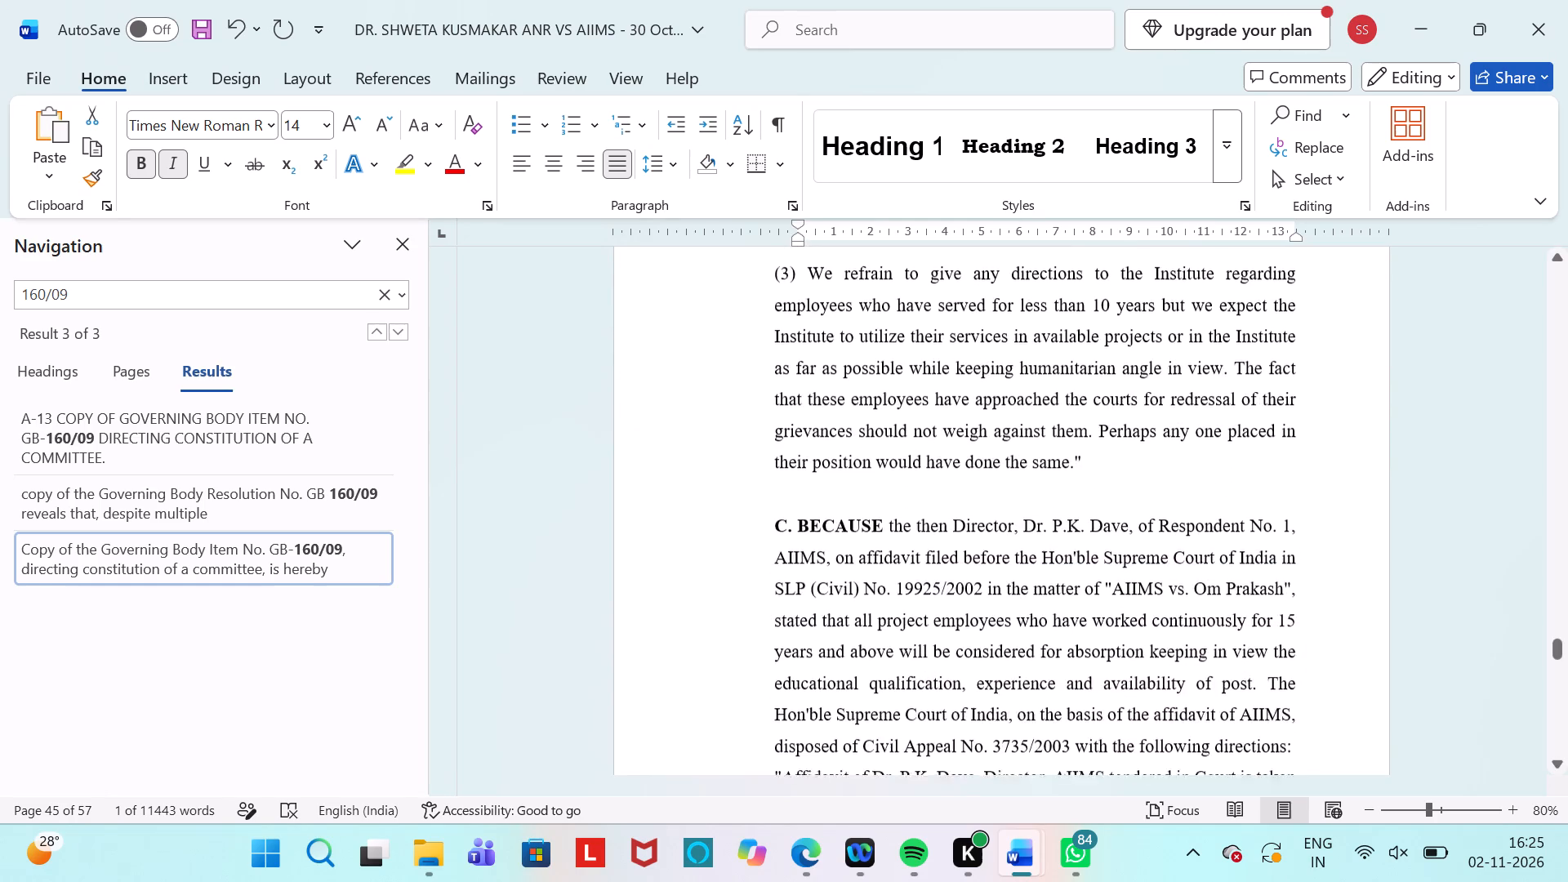
scroll(895, 533, "down", 2)
scroll(895, 533, "right", 2)
scroll(895, 533, "down", 2)
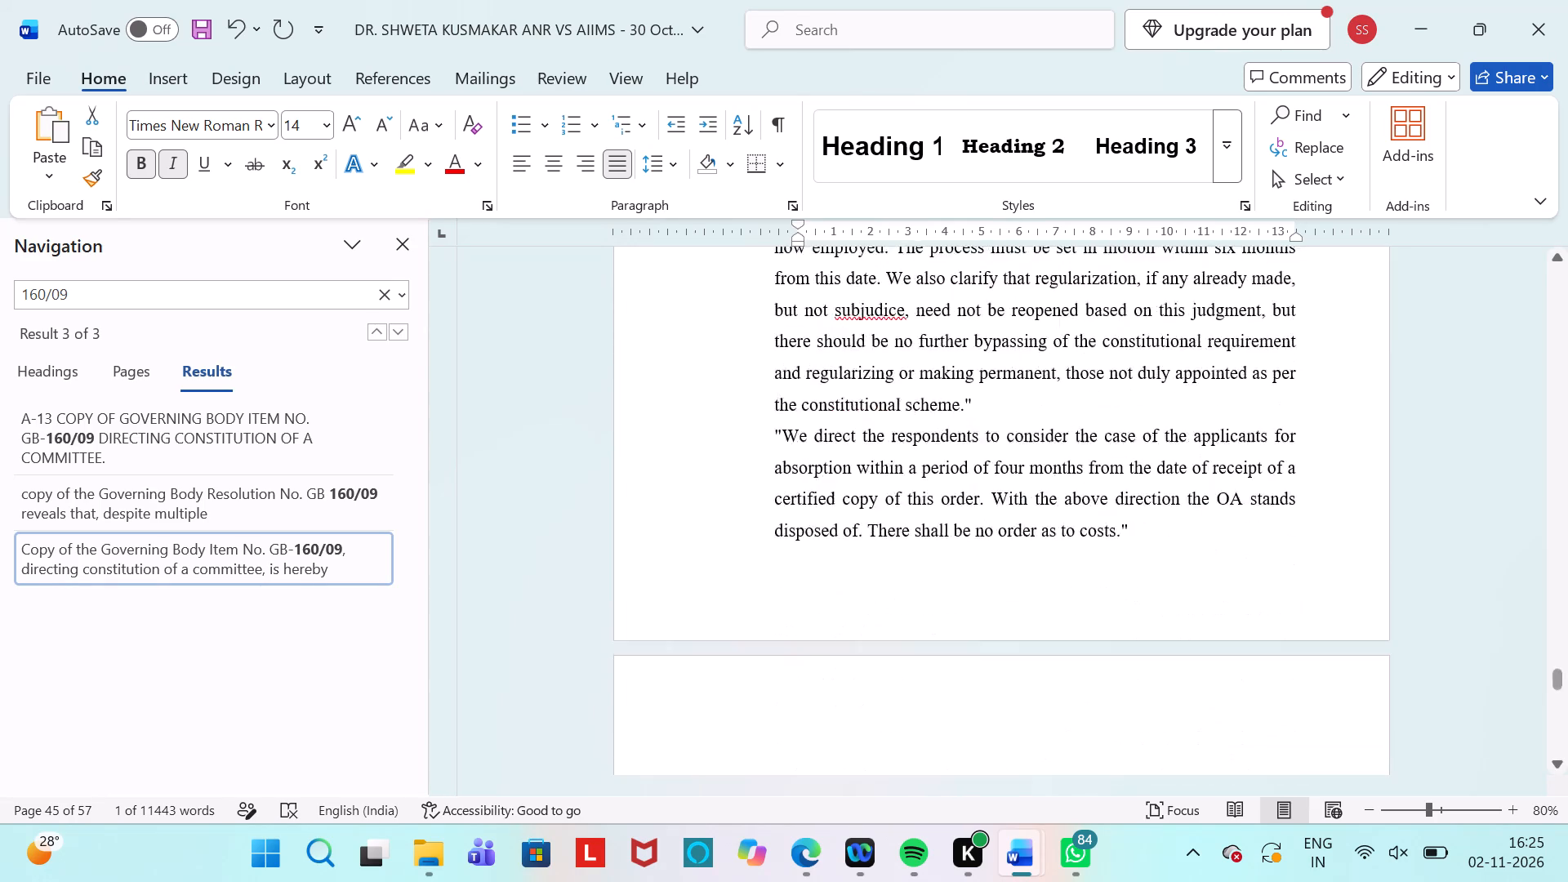
scroll(895, 533, "down", 1)
scroll(895, 533, "right", 2)
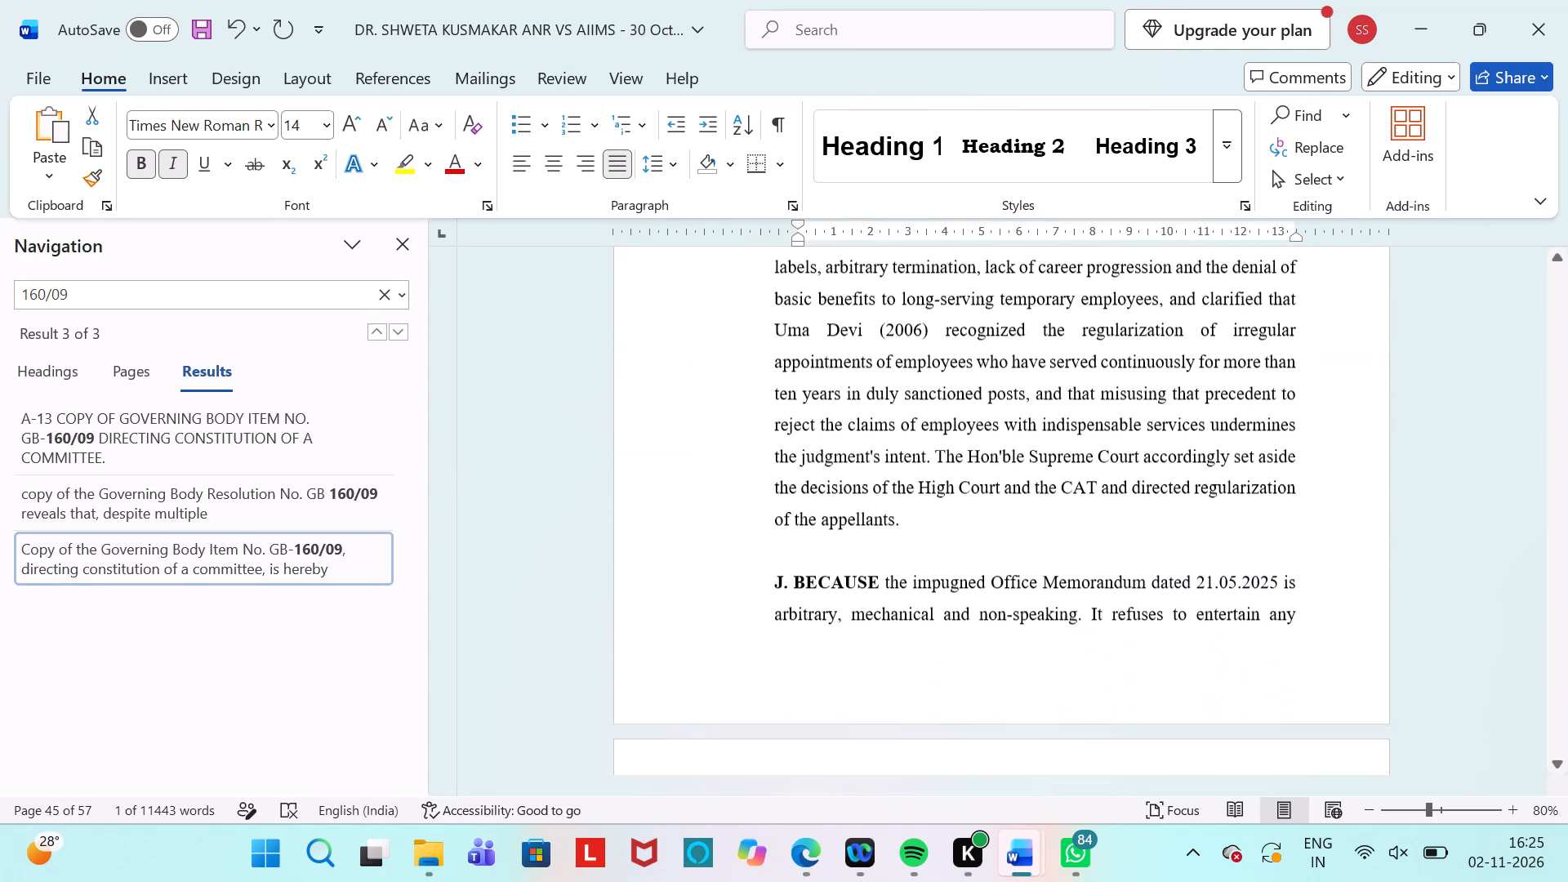
scroll(895, 533, "right", 2)
scroll(895, 533, "down", 5)
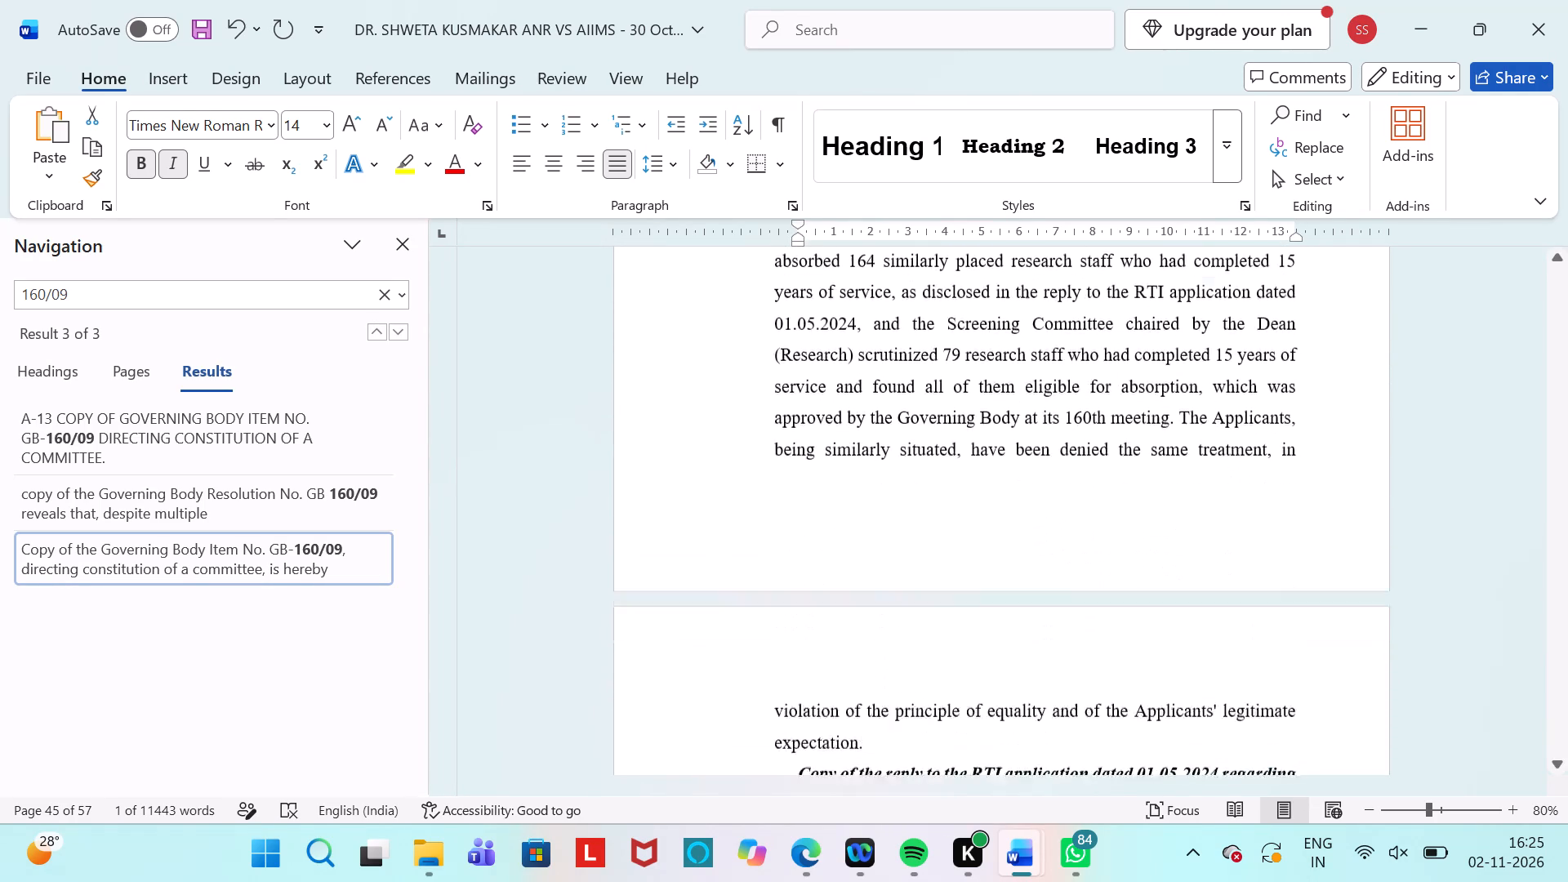
scroll(895, 533, "down", 1)
scroll(895, 533, "up", 1)
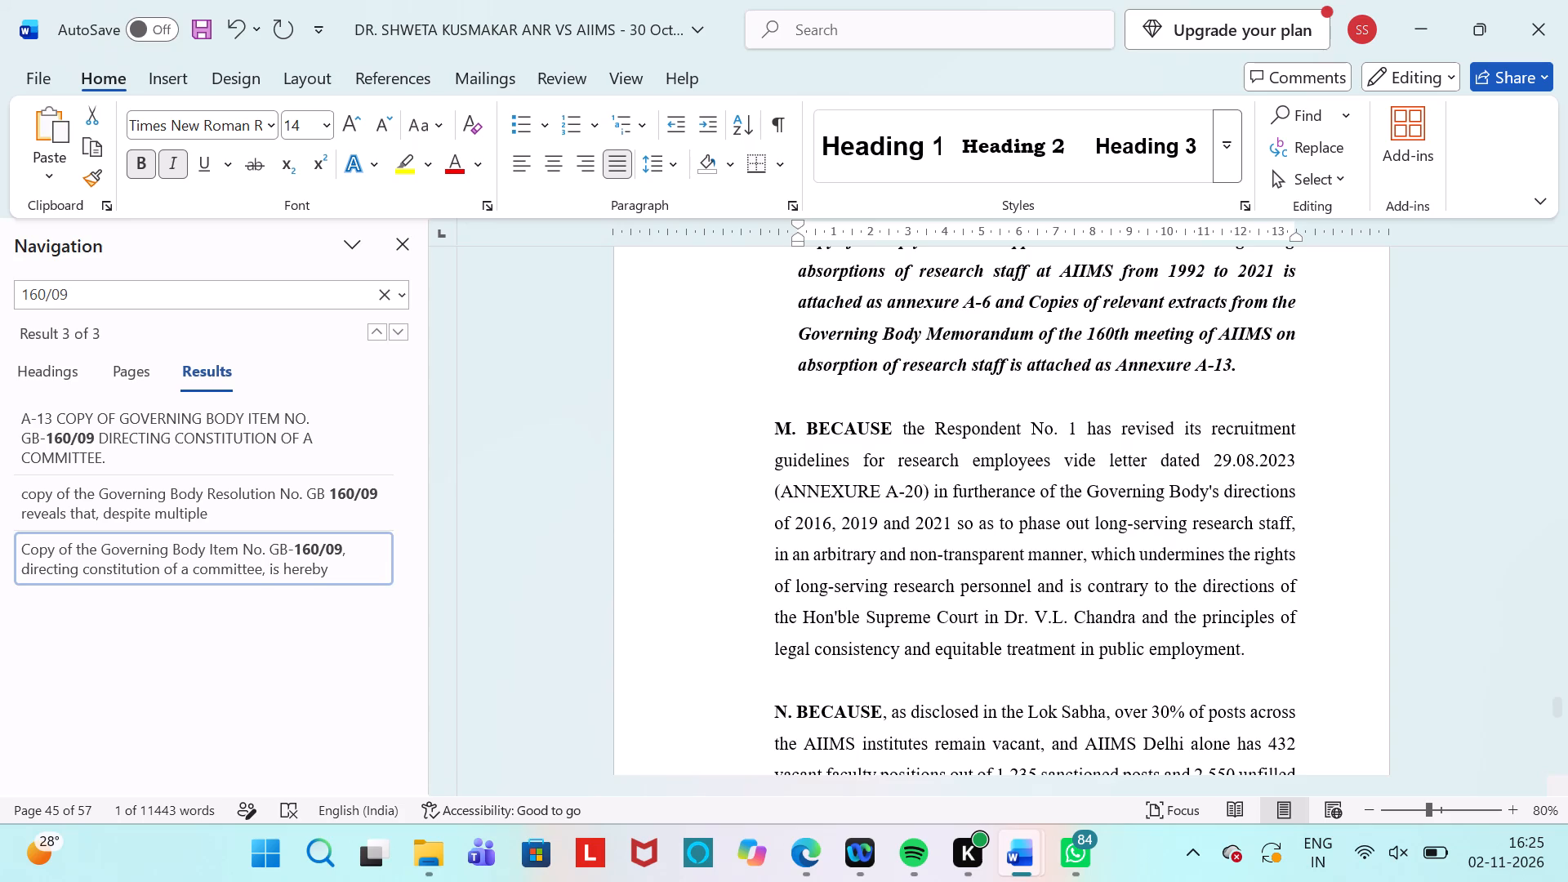
scroll(895, 533, "up", 1)
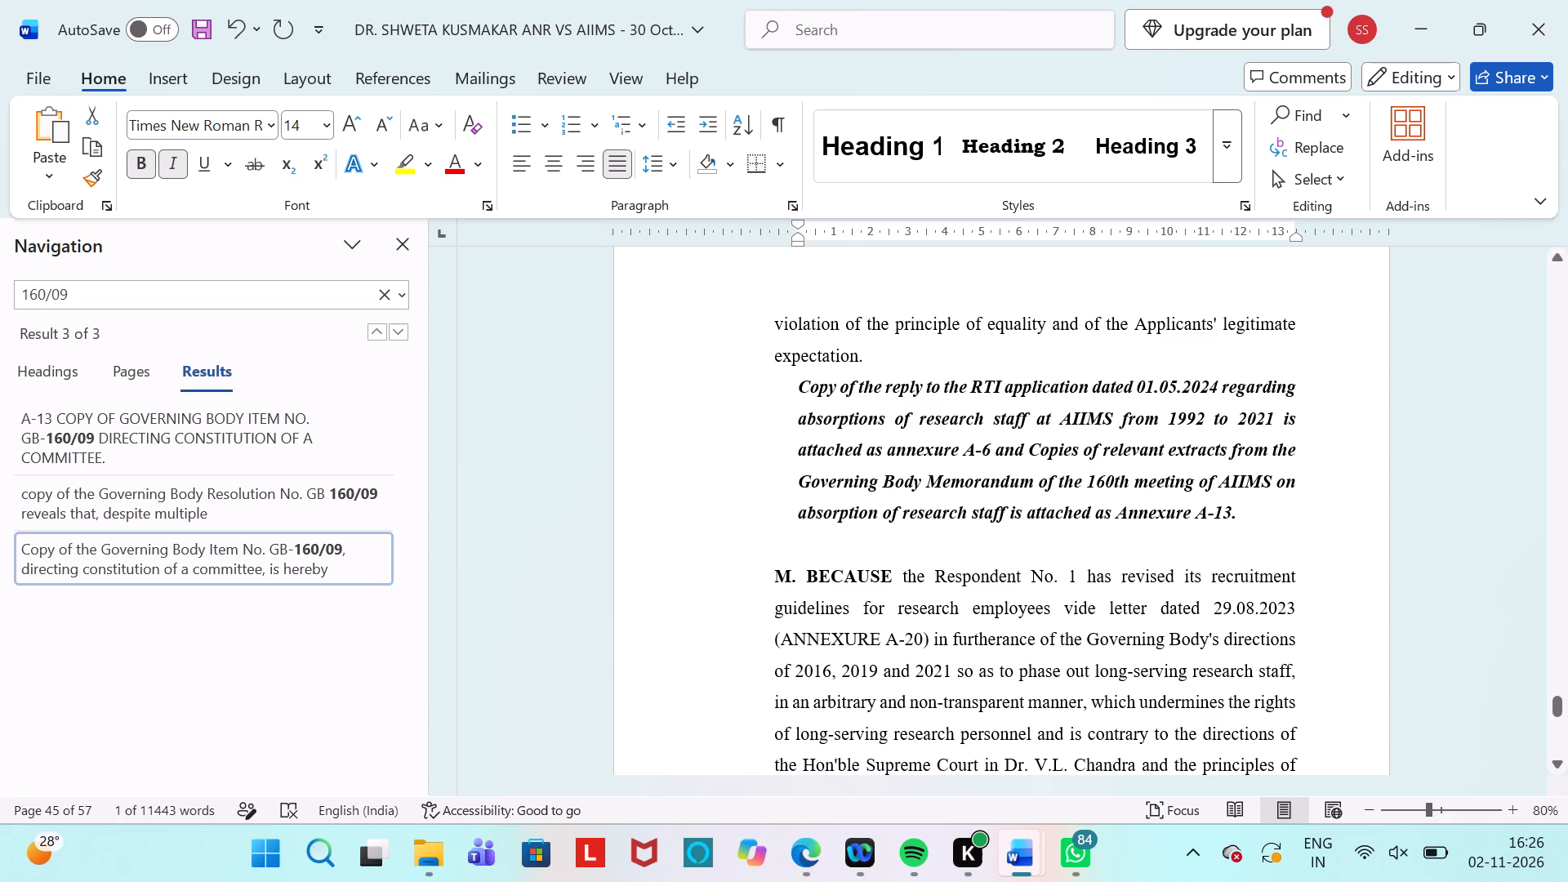
left_click_drag(1038, 443, 1239, 514)
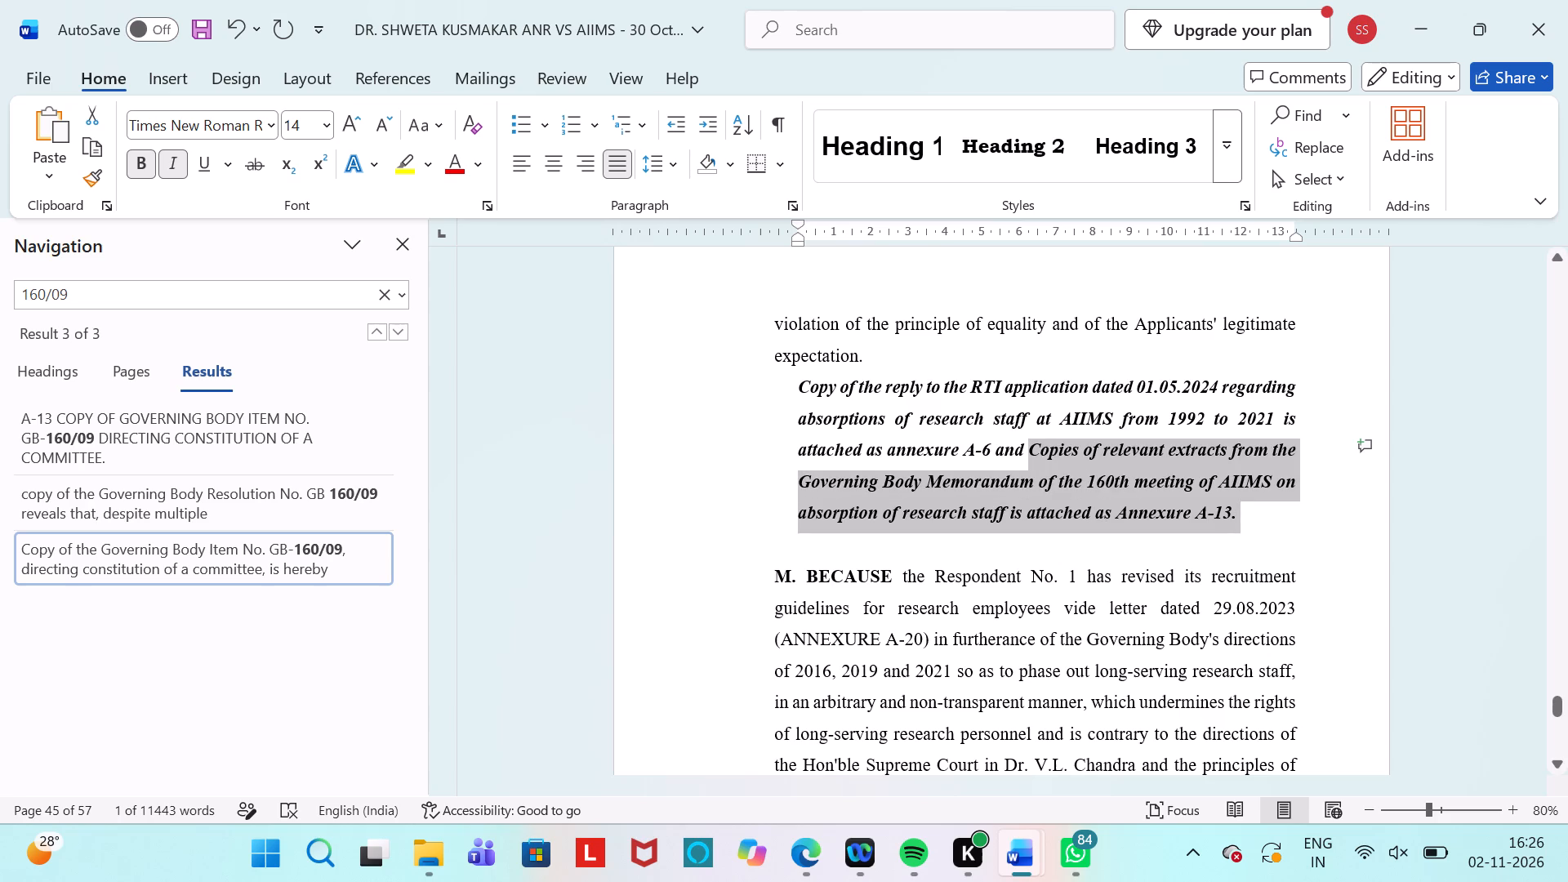
left_click_drag(1239, 514, 1233, 514)
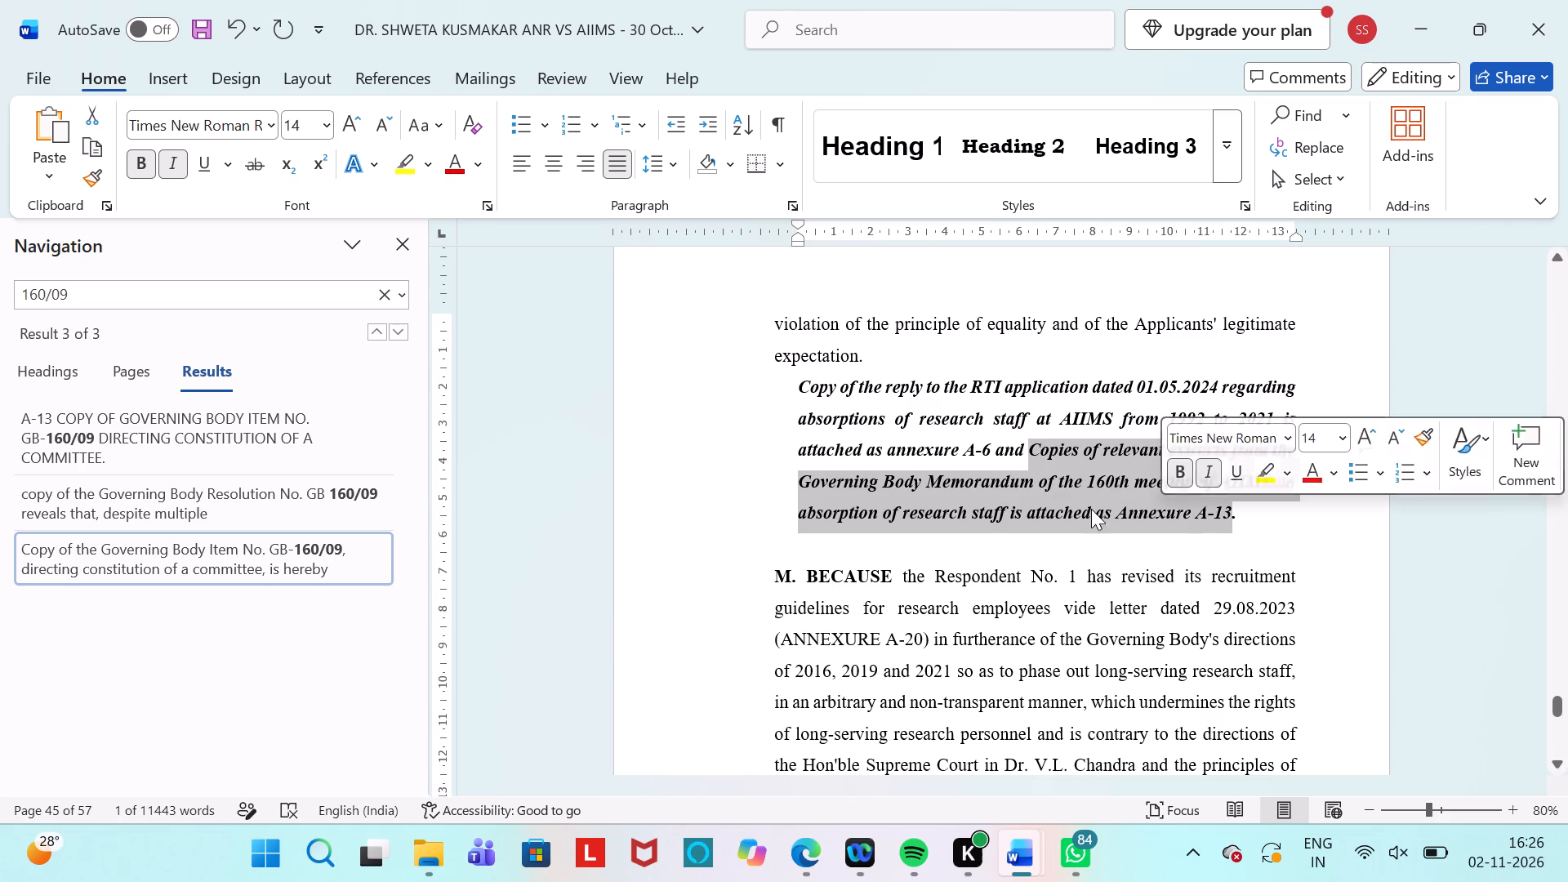
key("BackSpace")
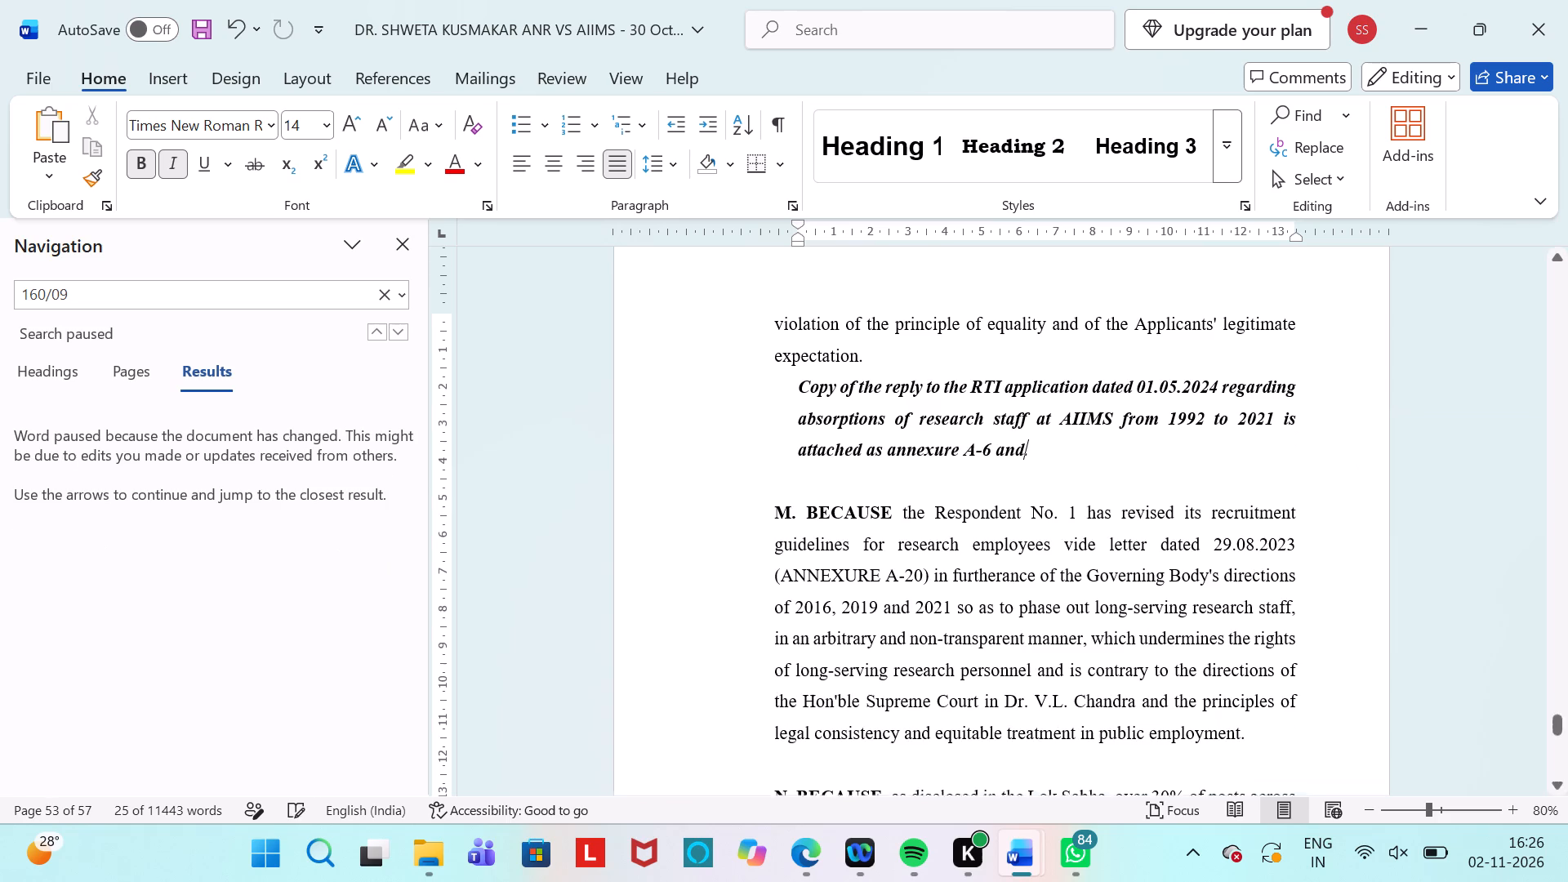
key("BackSpace")
key("BackSpace")
key("BackSpace")
key("BackSpace")
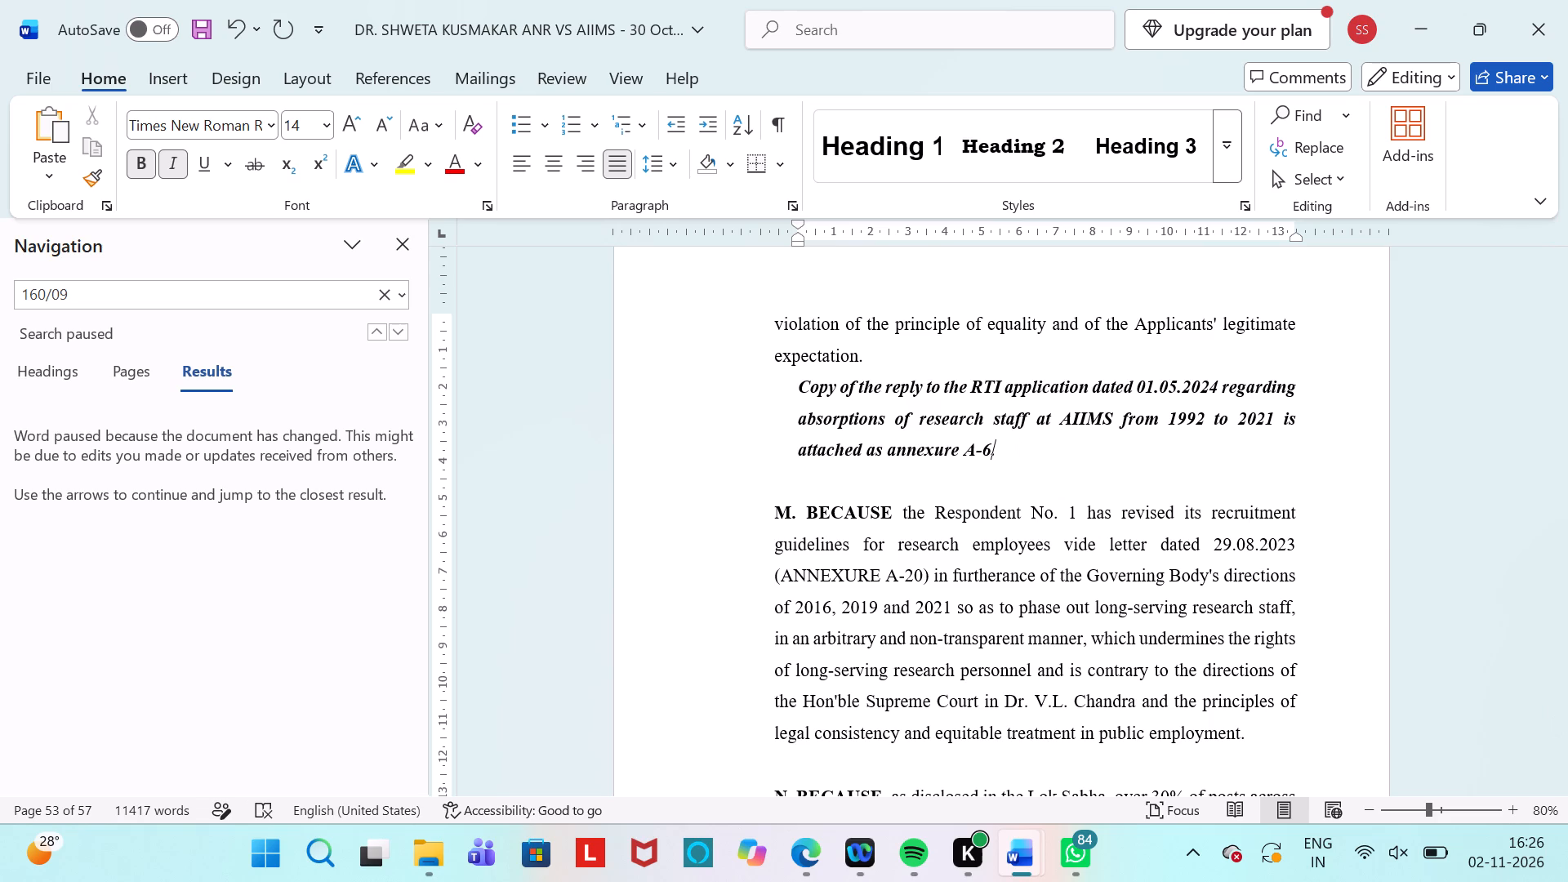
Look through the remaining grounds and reliefs for annexure references, and return past the index to the filing's first page.
scroll(991, 516, "up", 3)
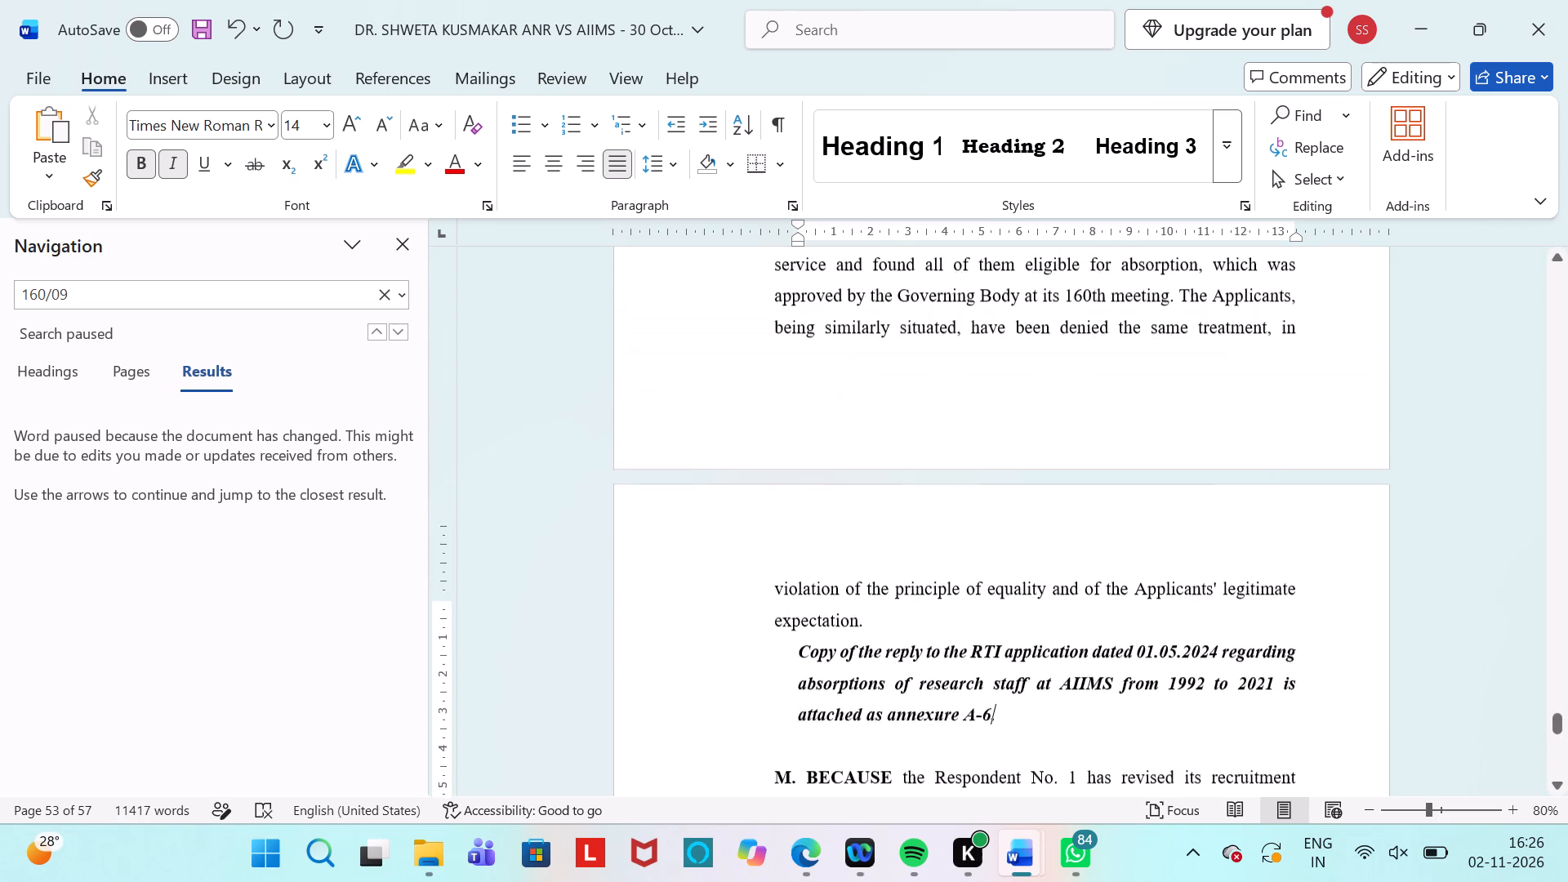
scroll(991, 516, "right", 1)
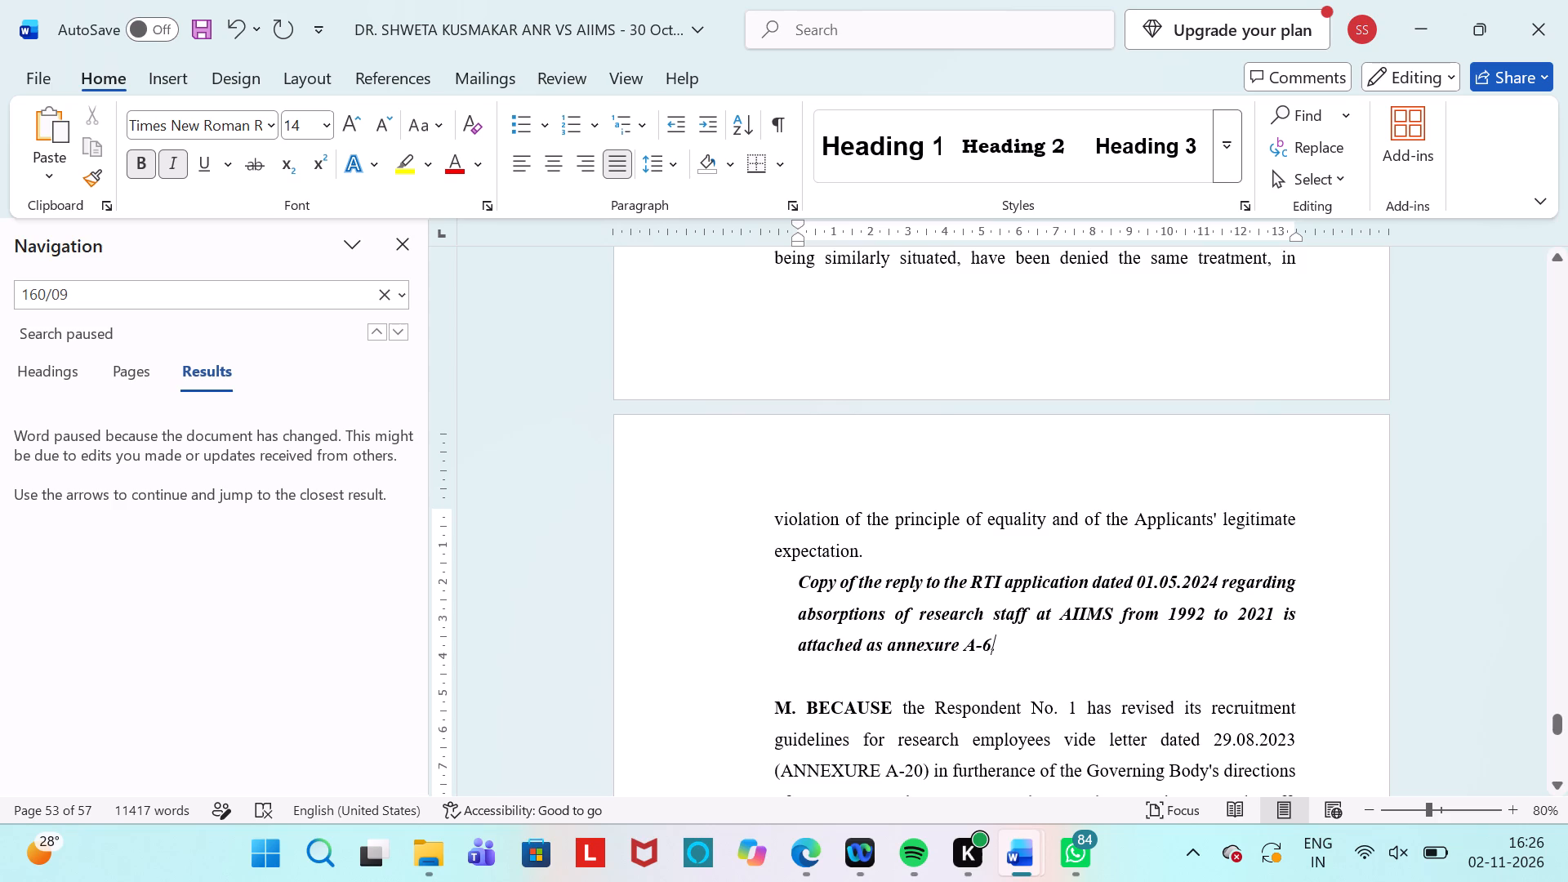
scroll(991, 516, "down", 3)
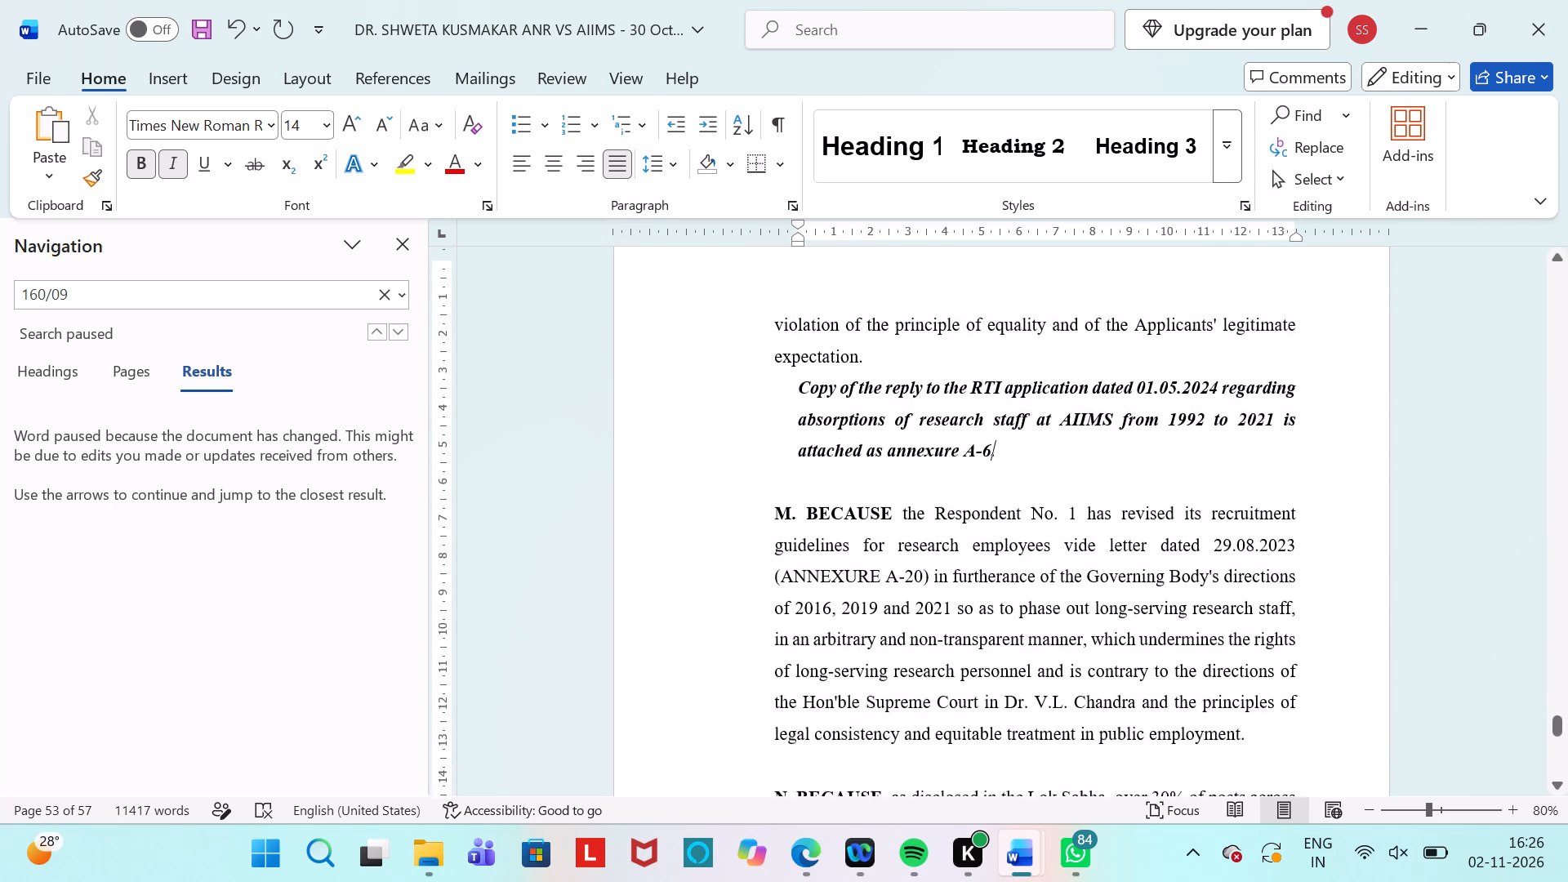
scroll(991, 516, "down", 6)
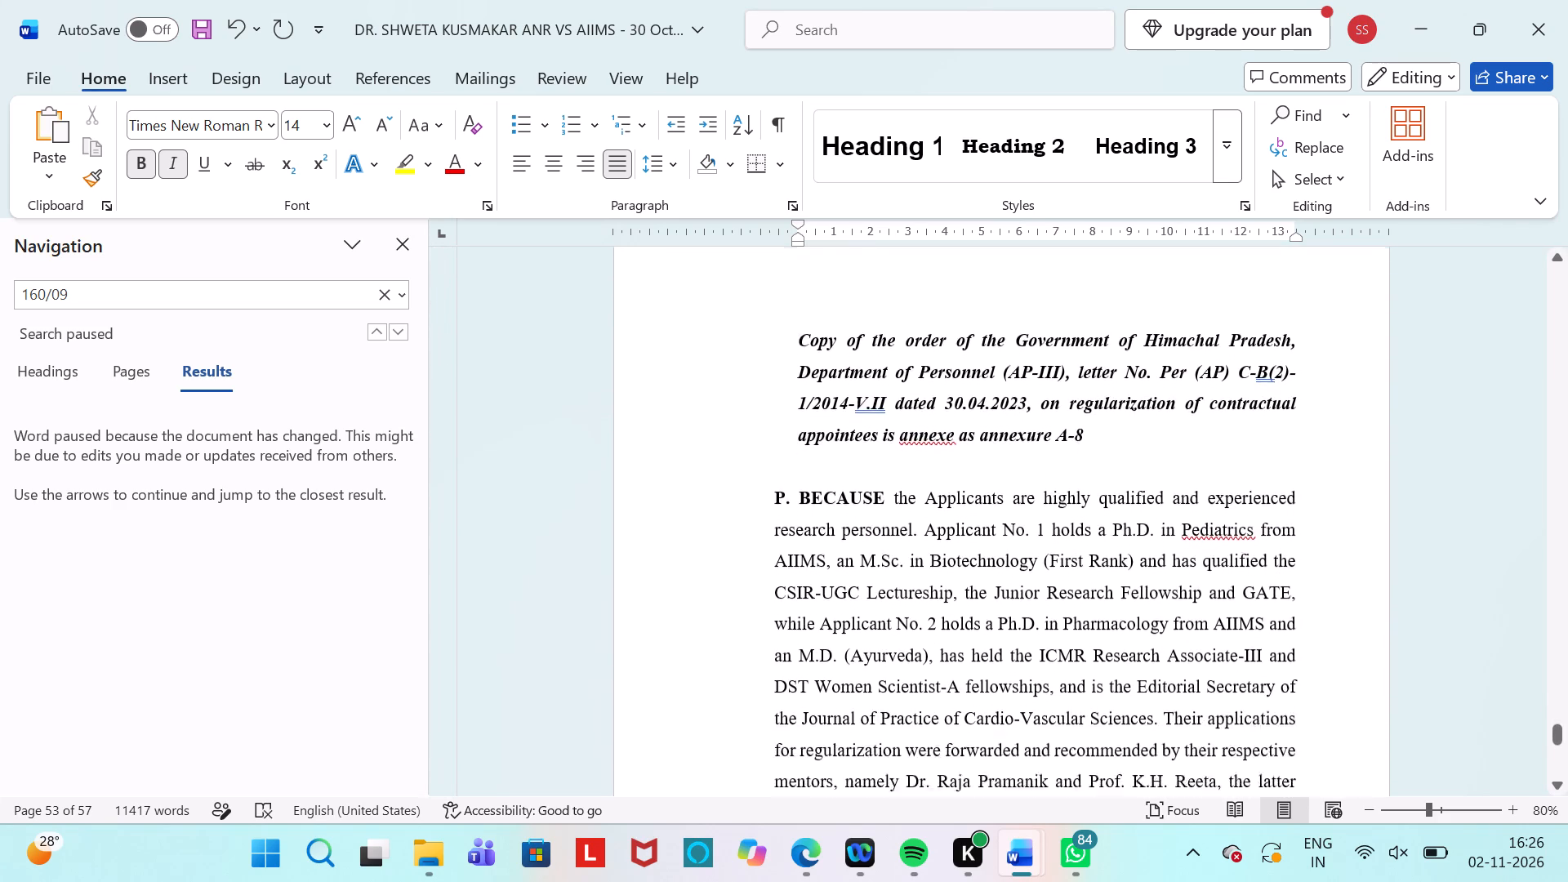
scroll(991, 516, "down", 5)
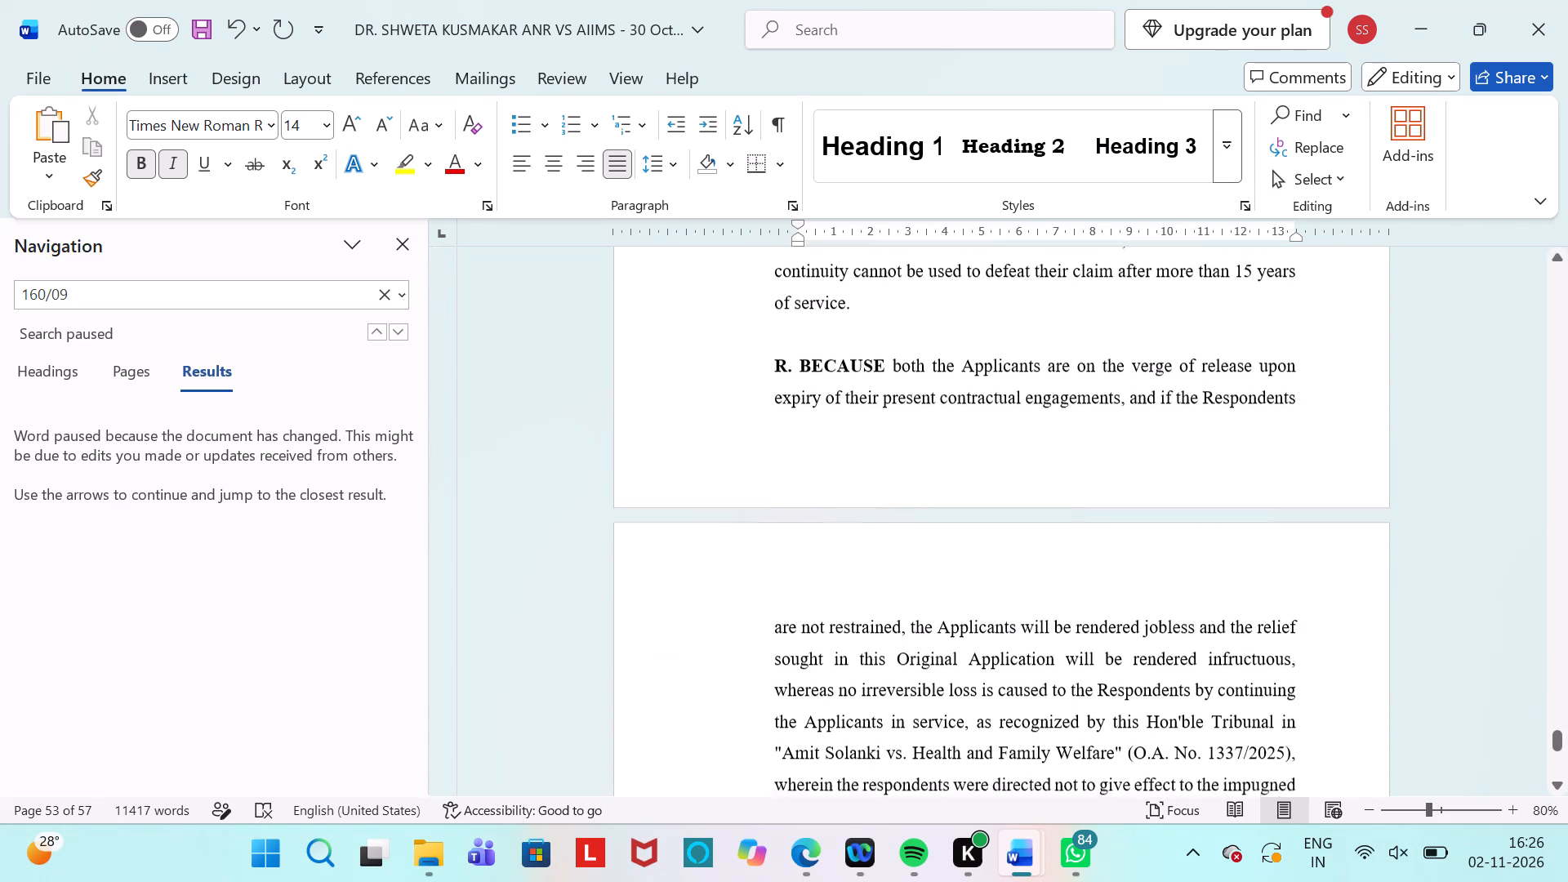
scroll(991, 516, "down", 6)
scroll(991, 516, "up", 2)
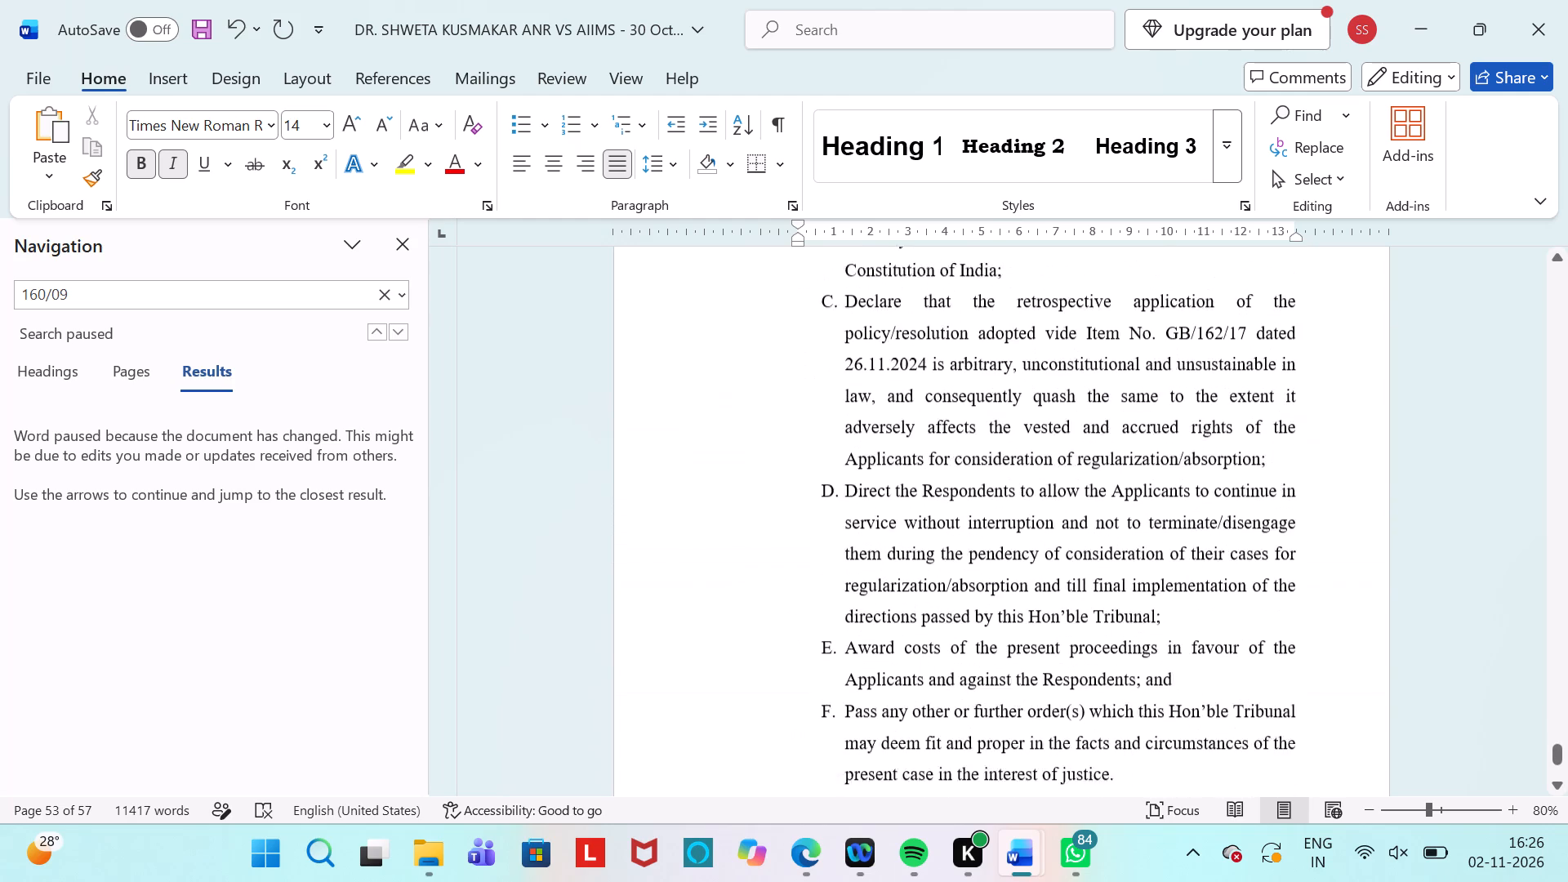
scroll(991, 516, "up", 12)
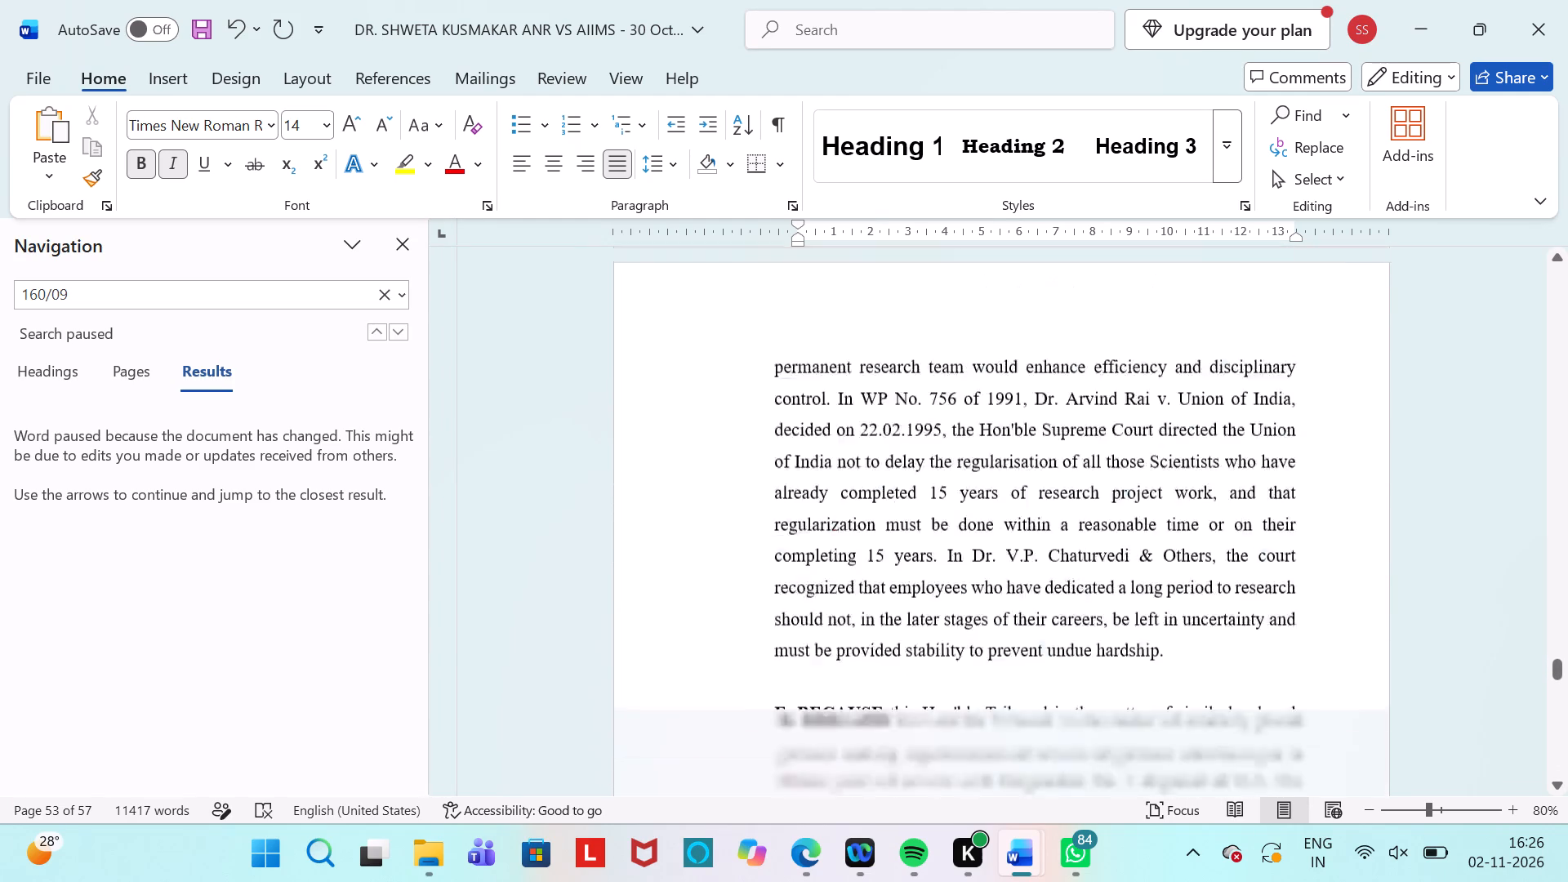
scroll(991, 516, "up", 17)
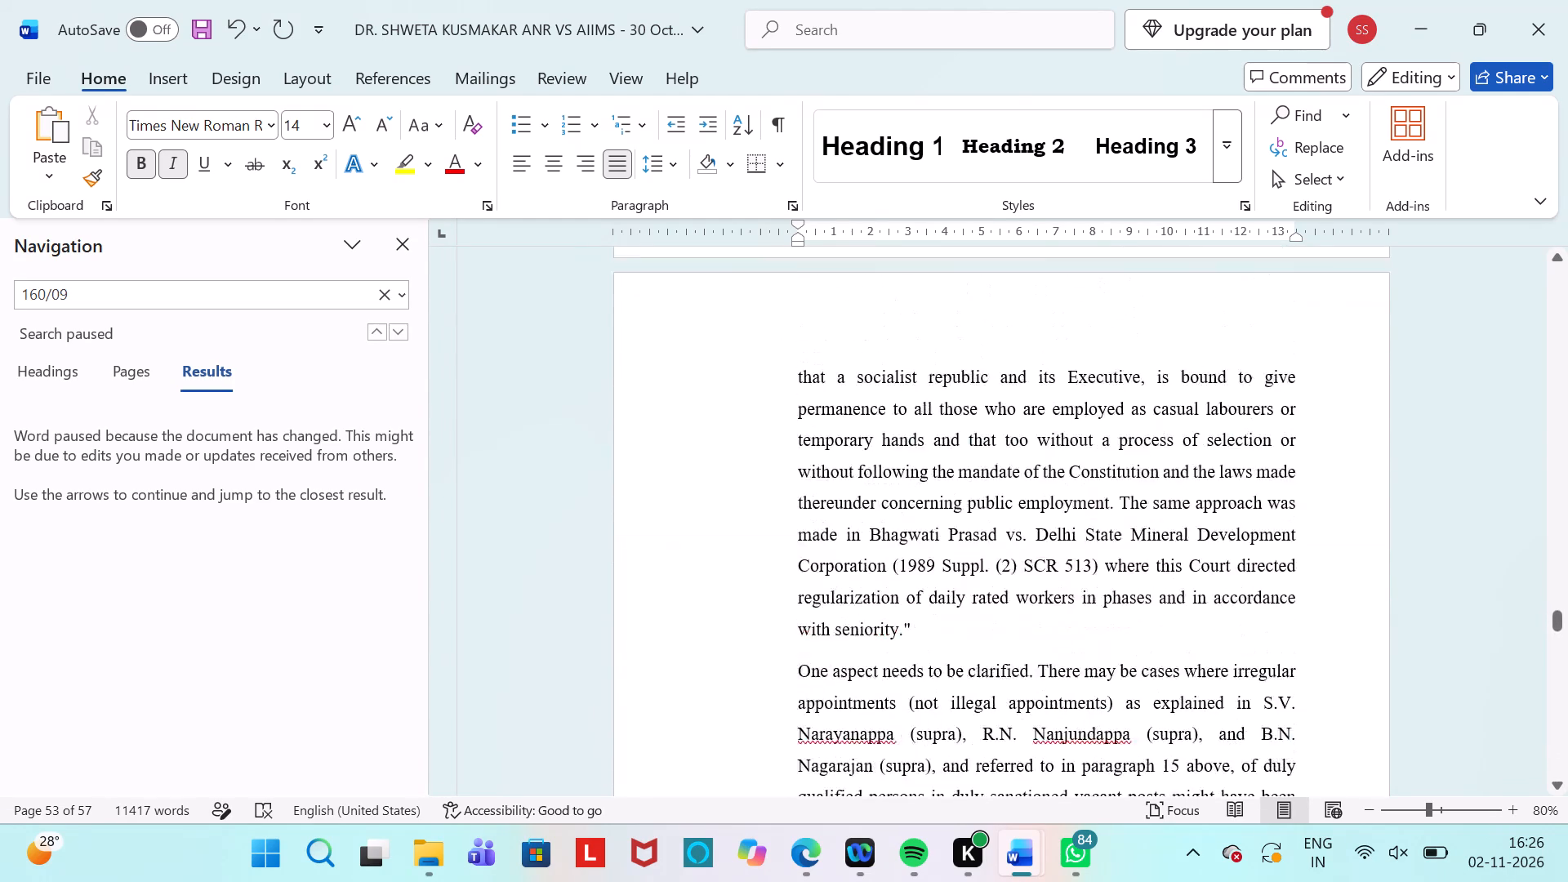
scroll(991, 516, "up", 18)
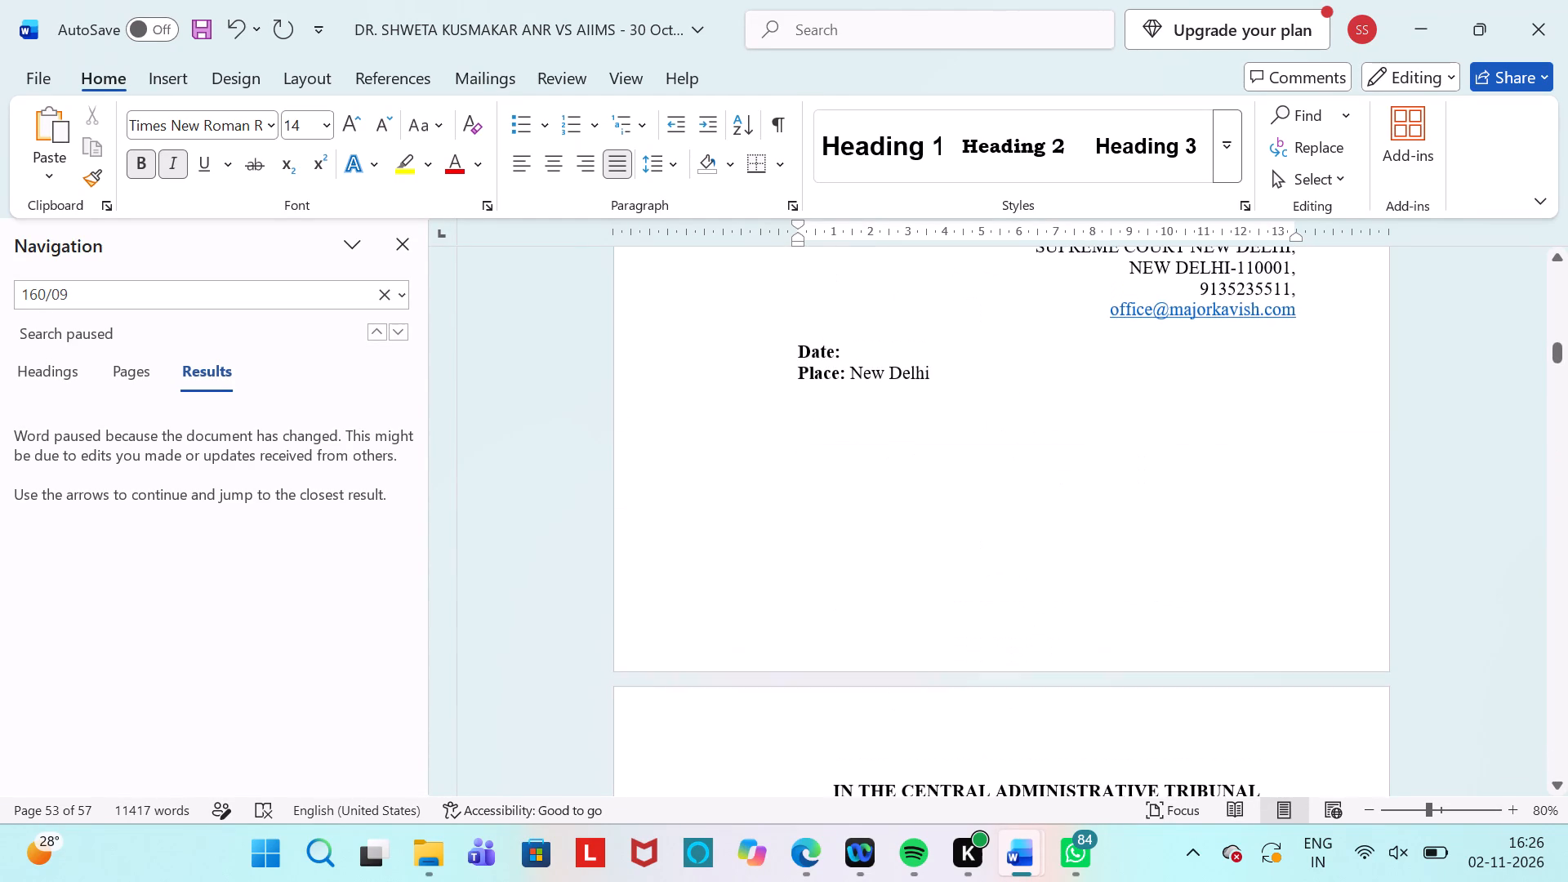
scroll(991, 516, "up", 7)
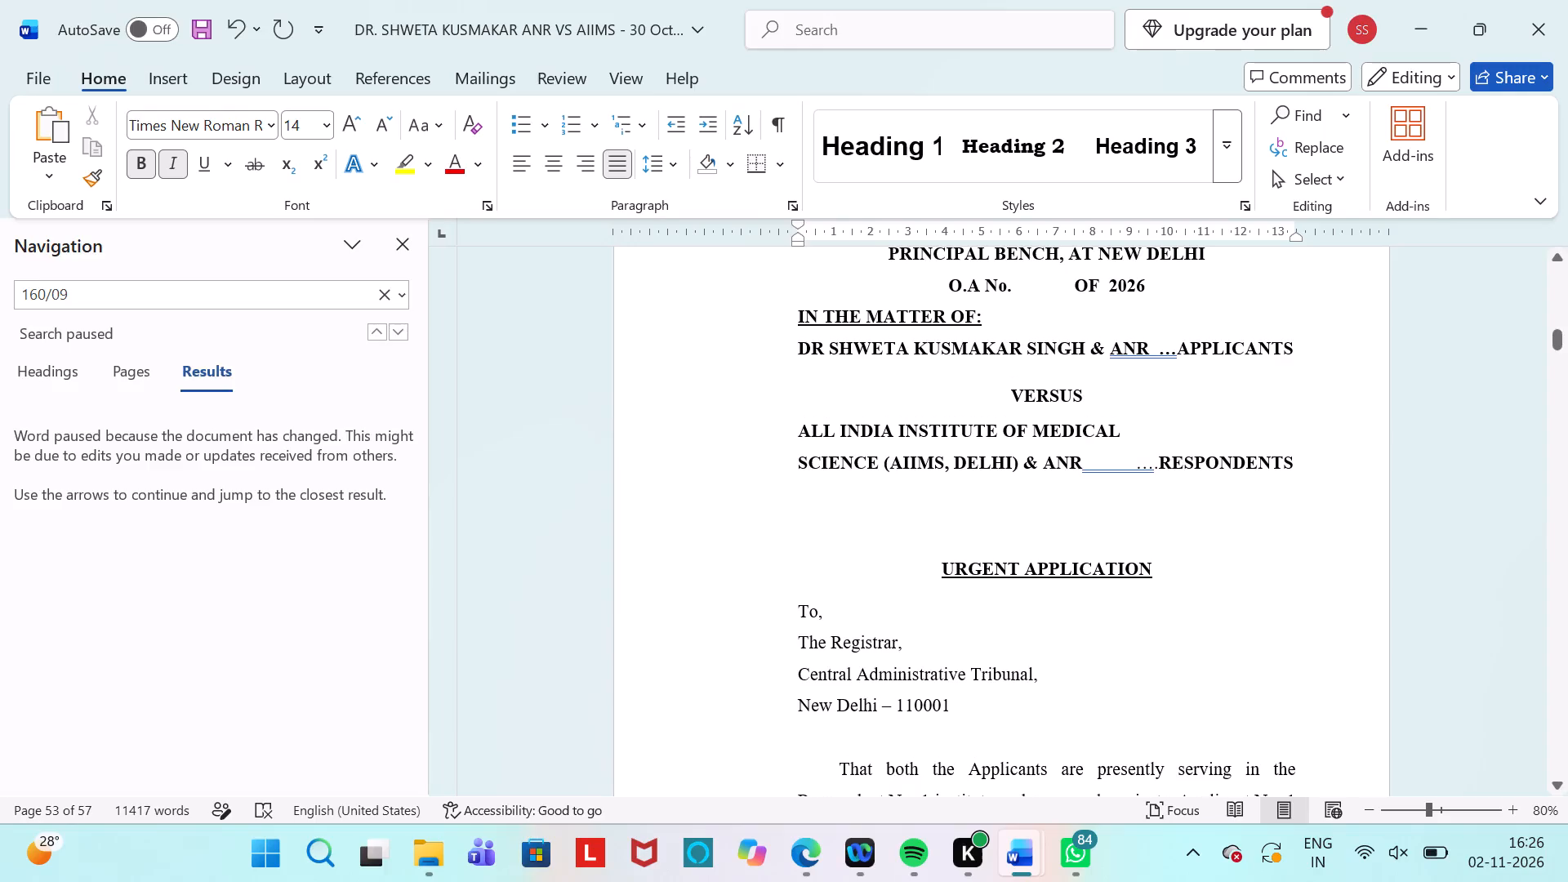
scroll(991, 516, "up", 10)
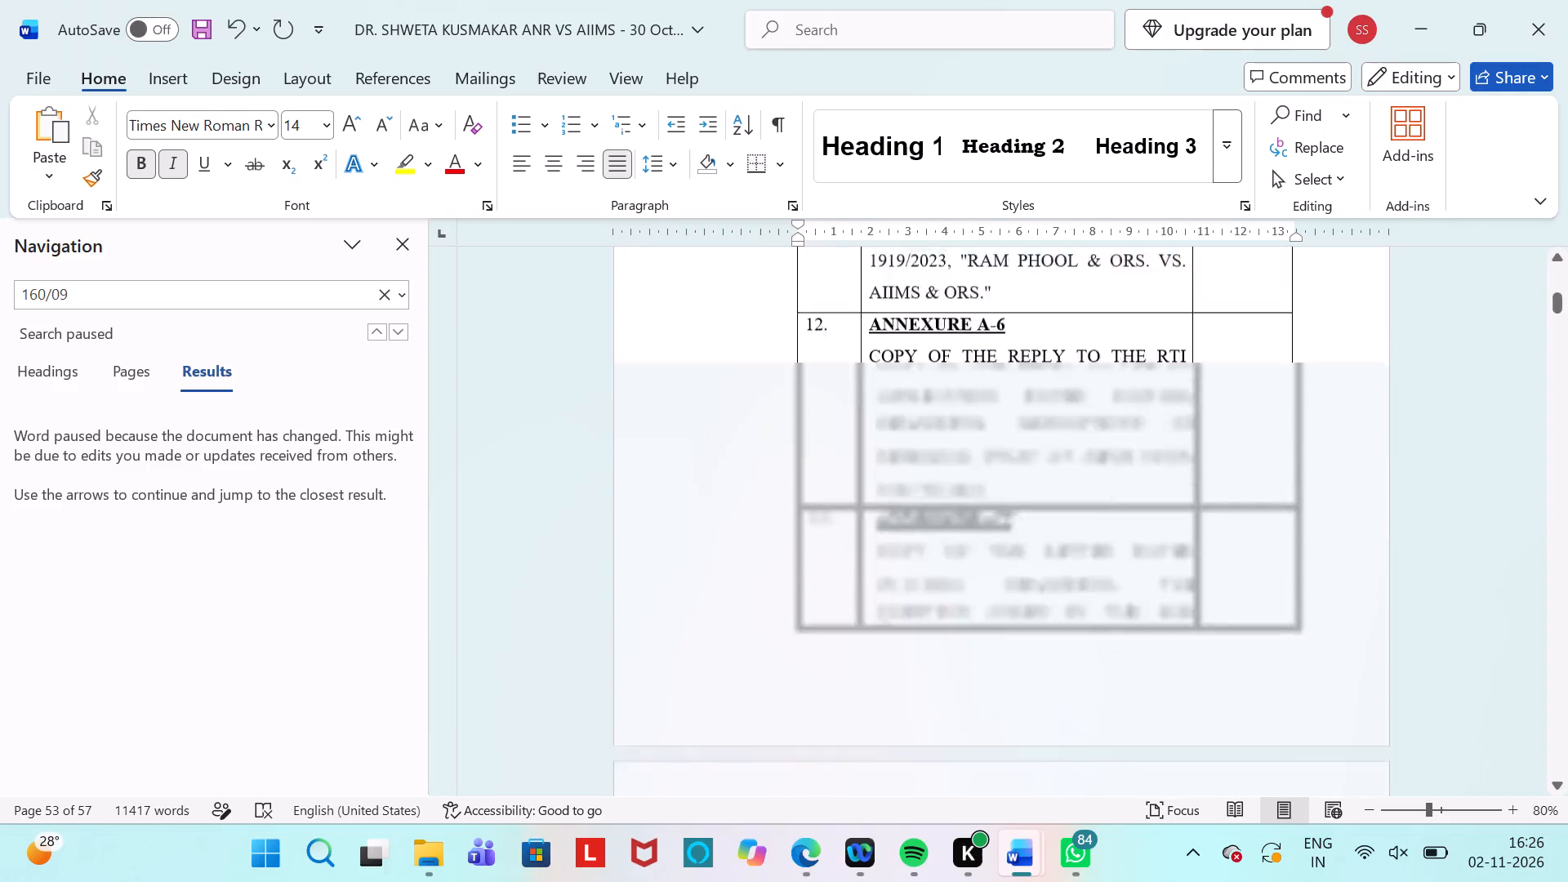
scroll(991, 516, "up", 14)
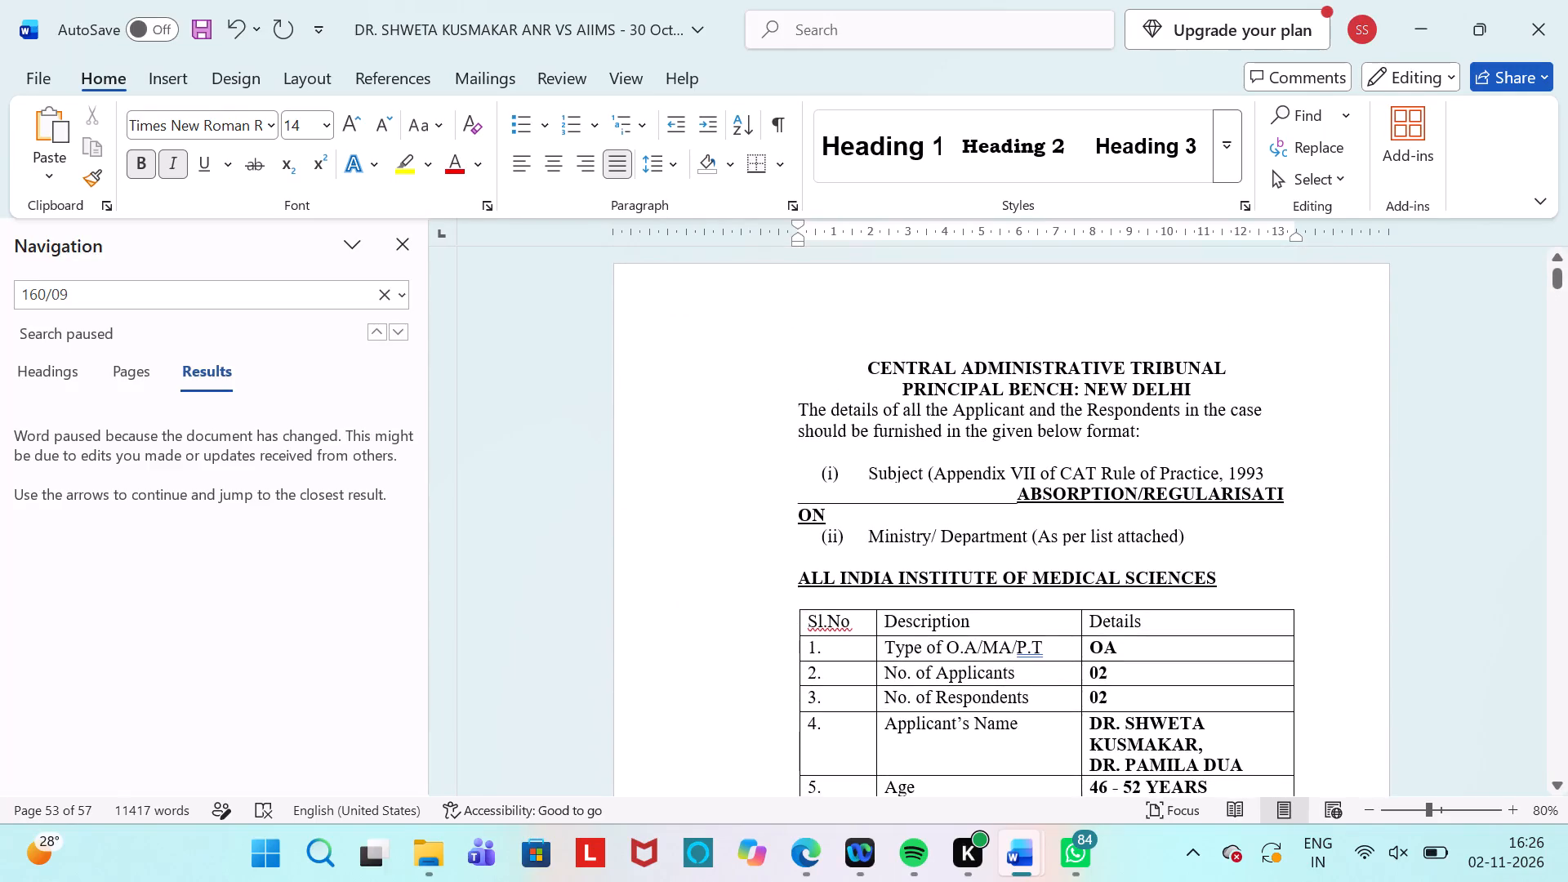
Close the document search and navigation display.
left_click(406, 247)
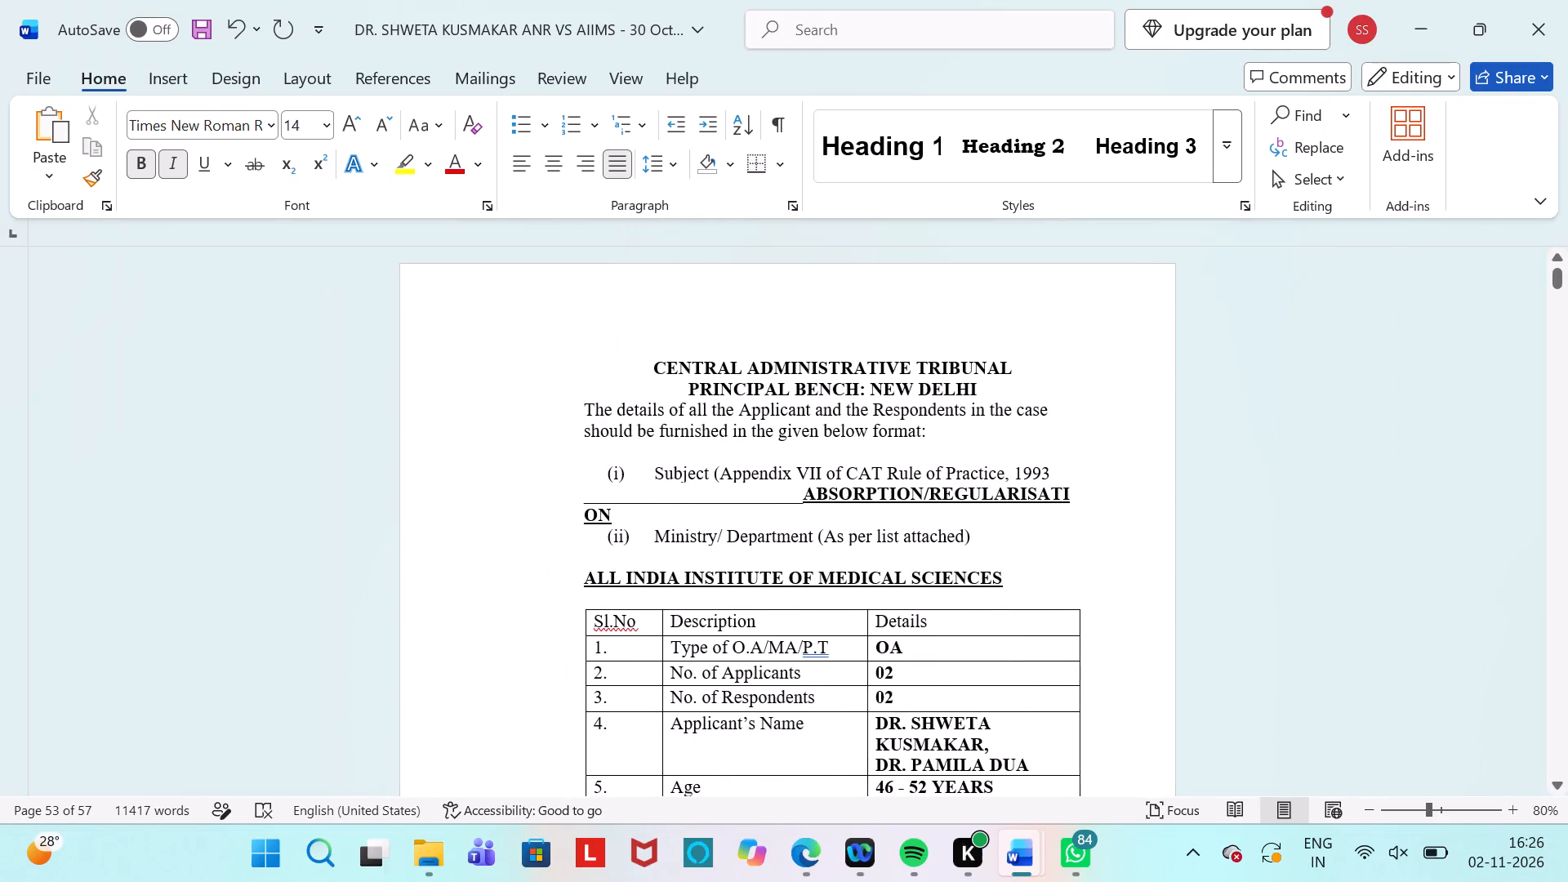
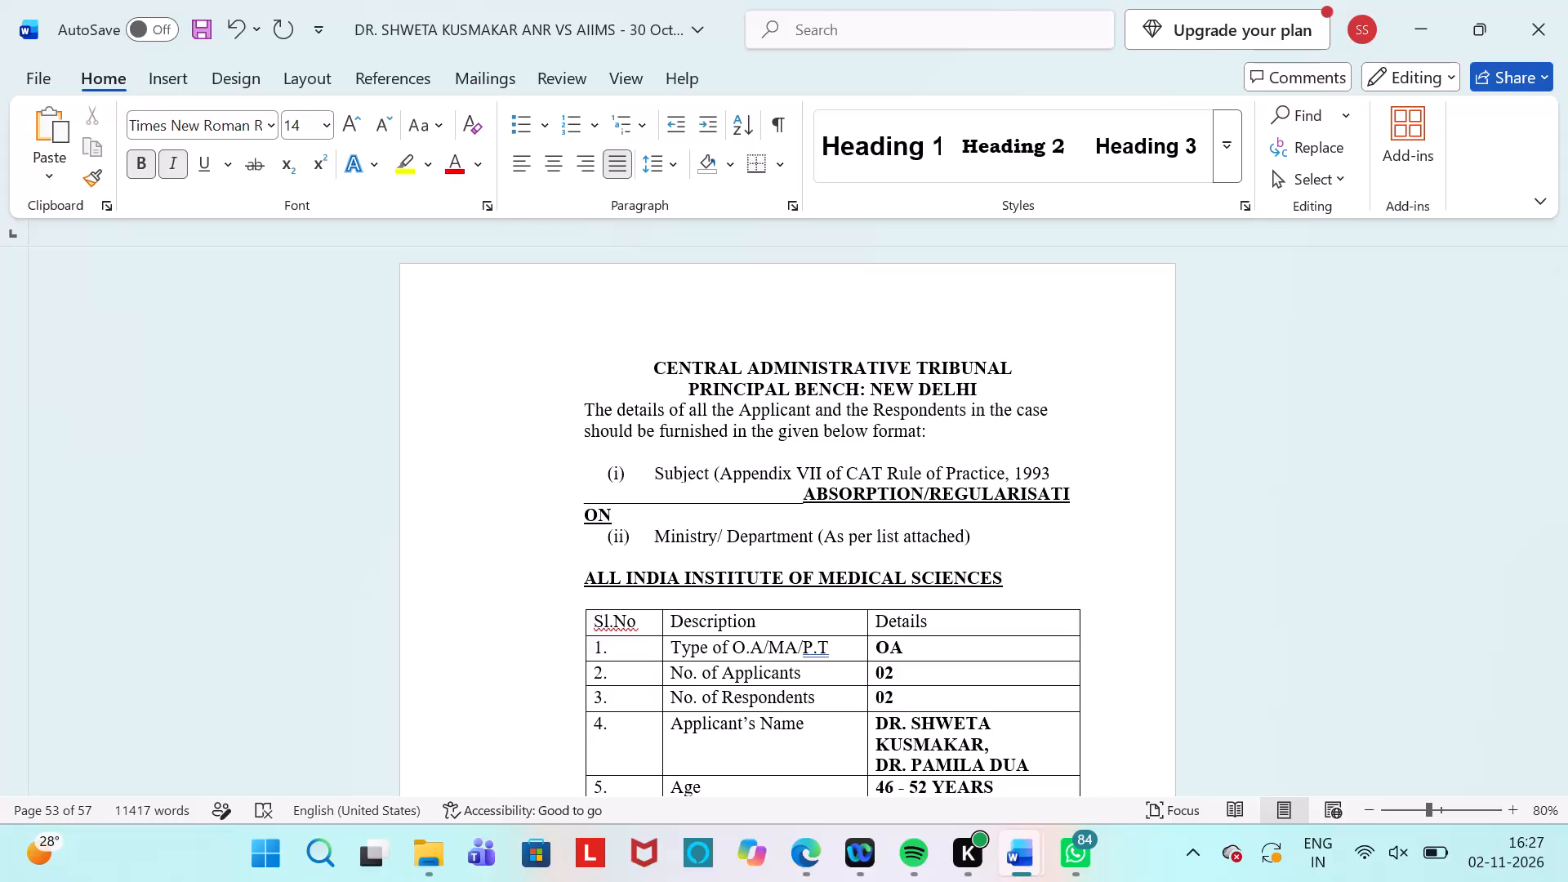
Enter the bold heading "ANNEXURE A-16." in the empty row 22 of the annexure index.
scroll(759, 519, "down", 9)
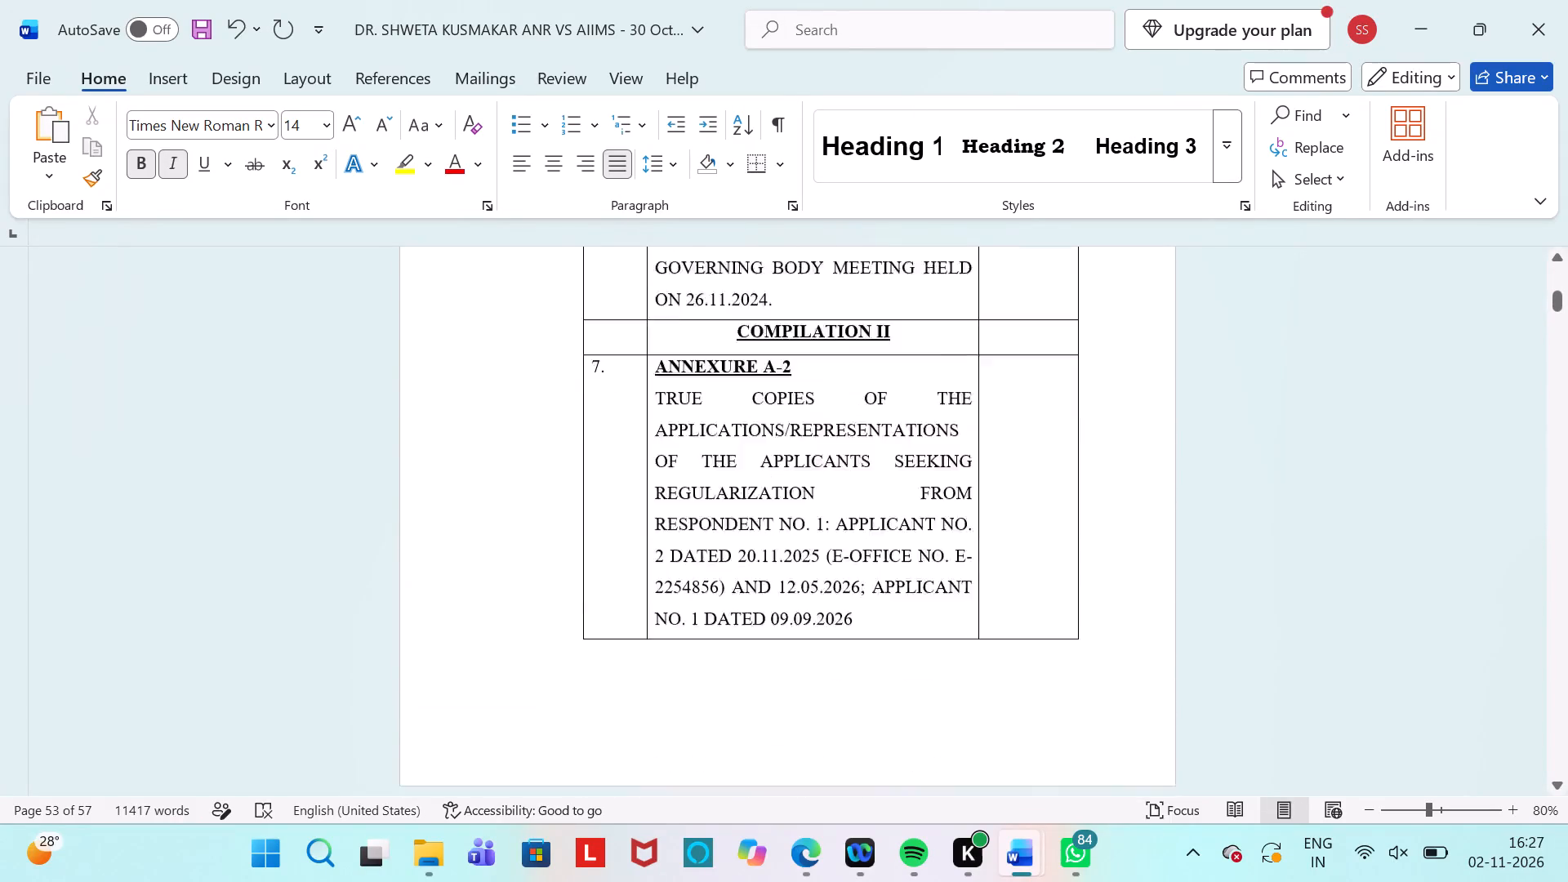
scroll(759, 519, "down", 5)
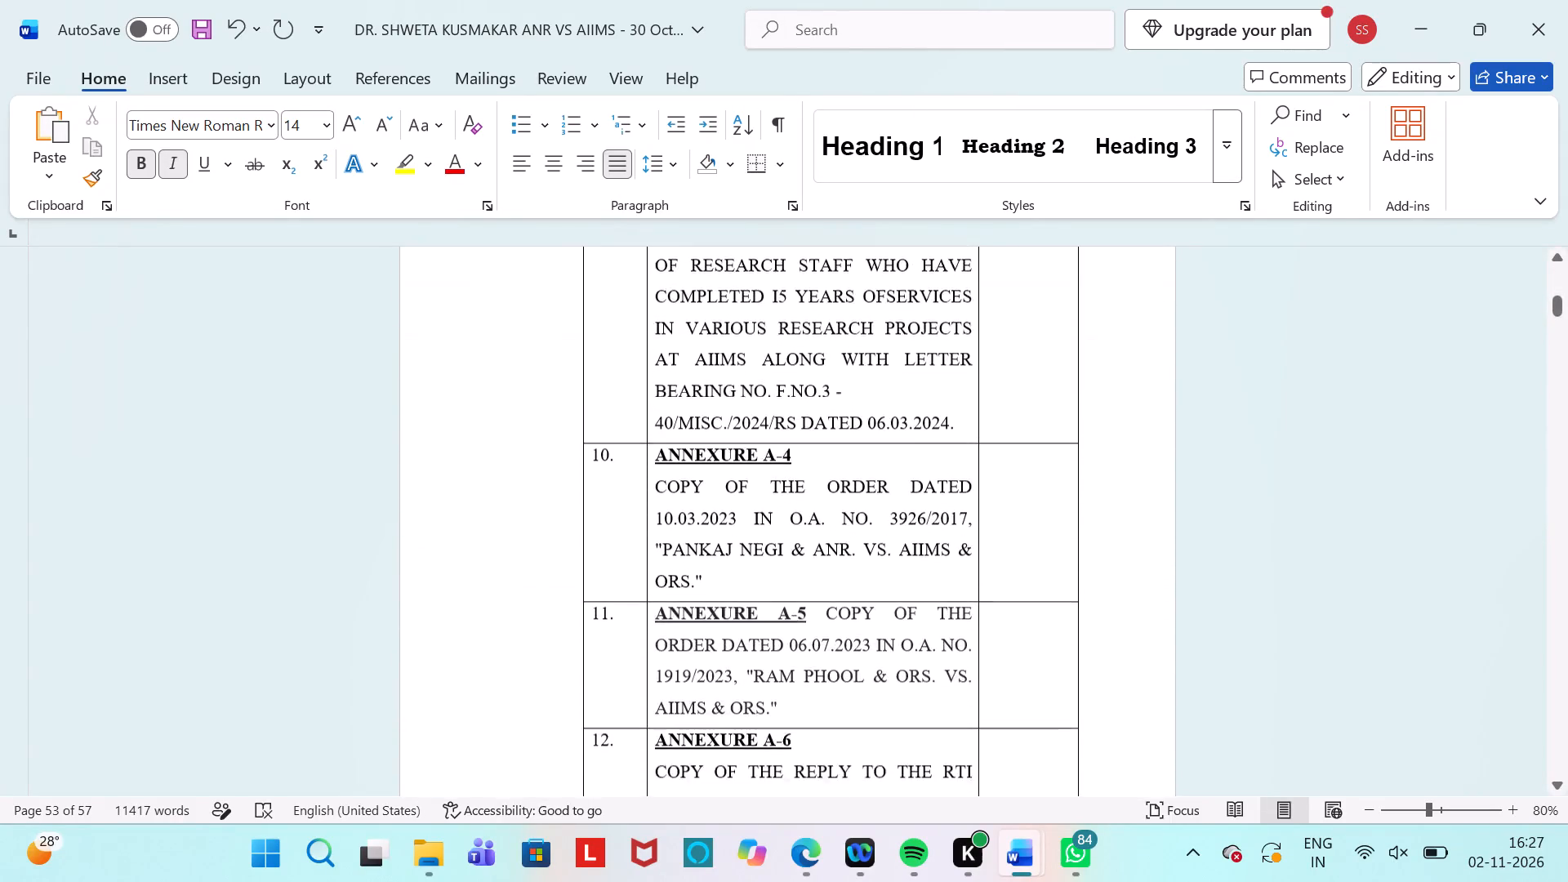
scroll(759, 519, "down", 2)
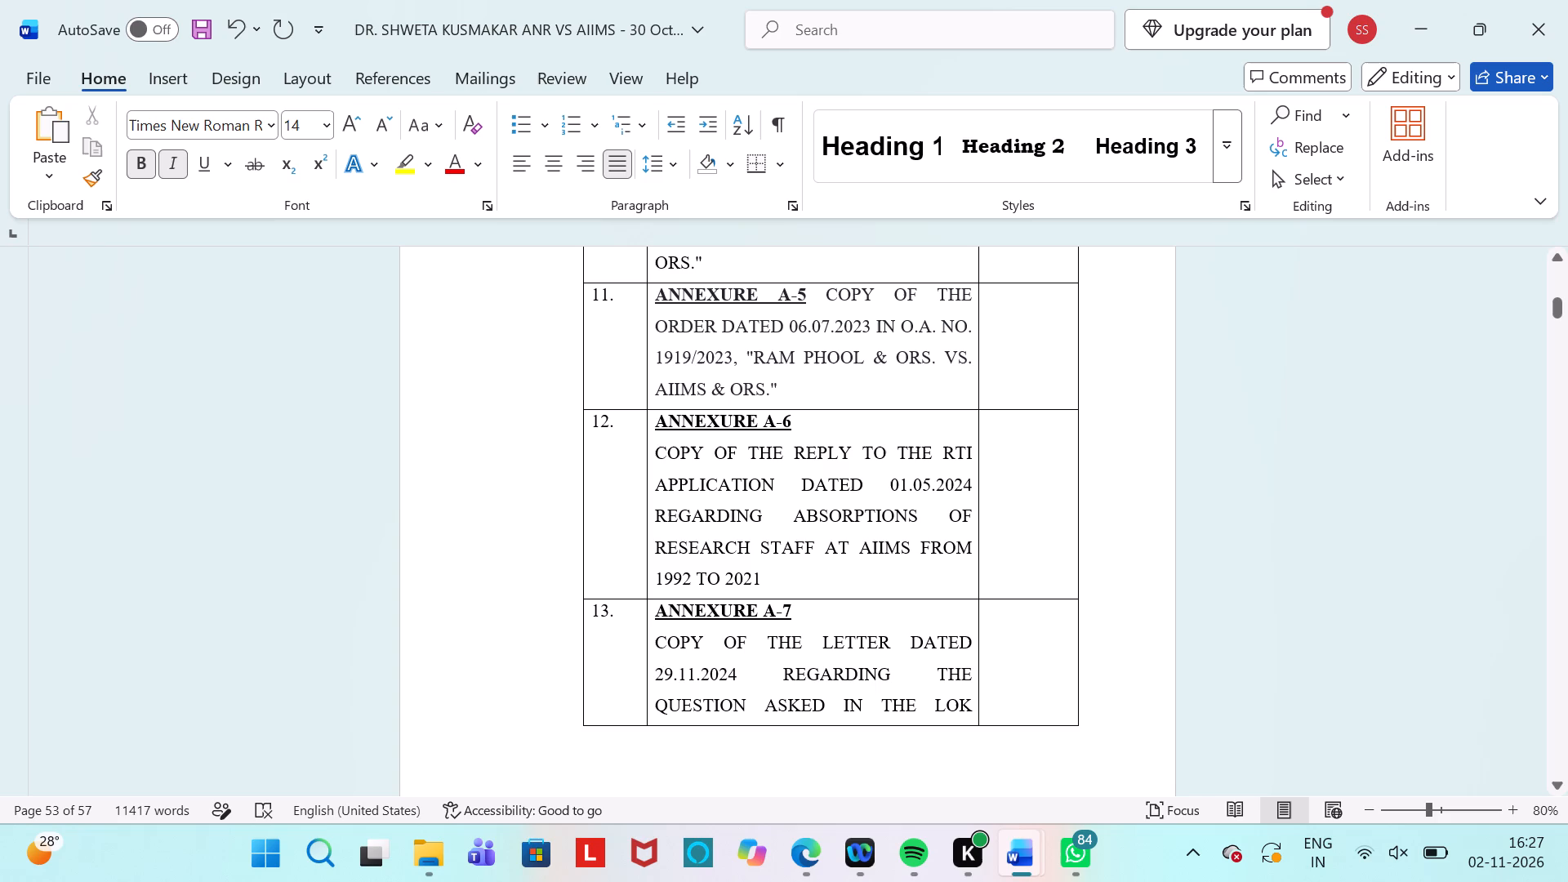
scroll(759, 519, "down", 3)
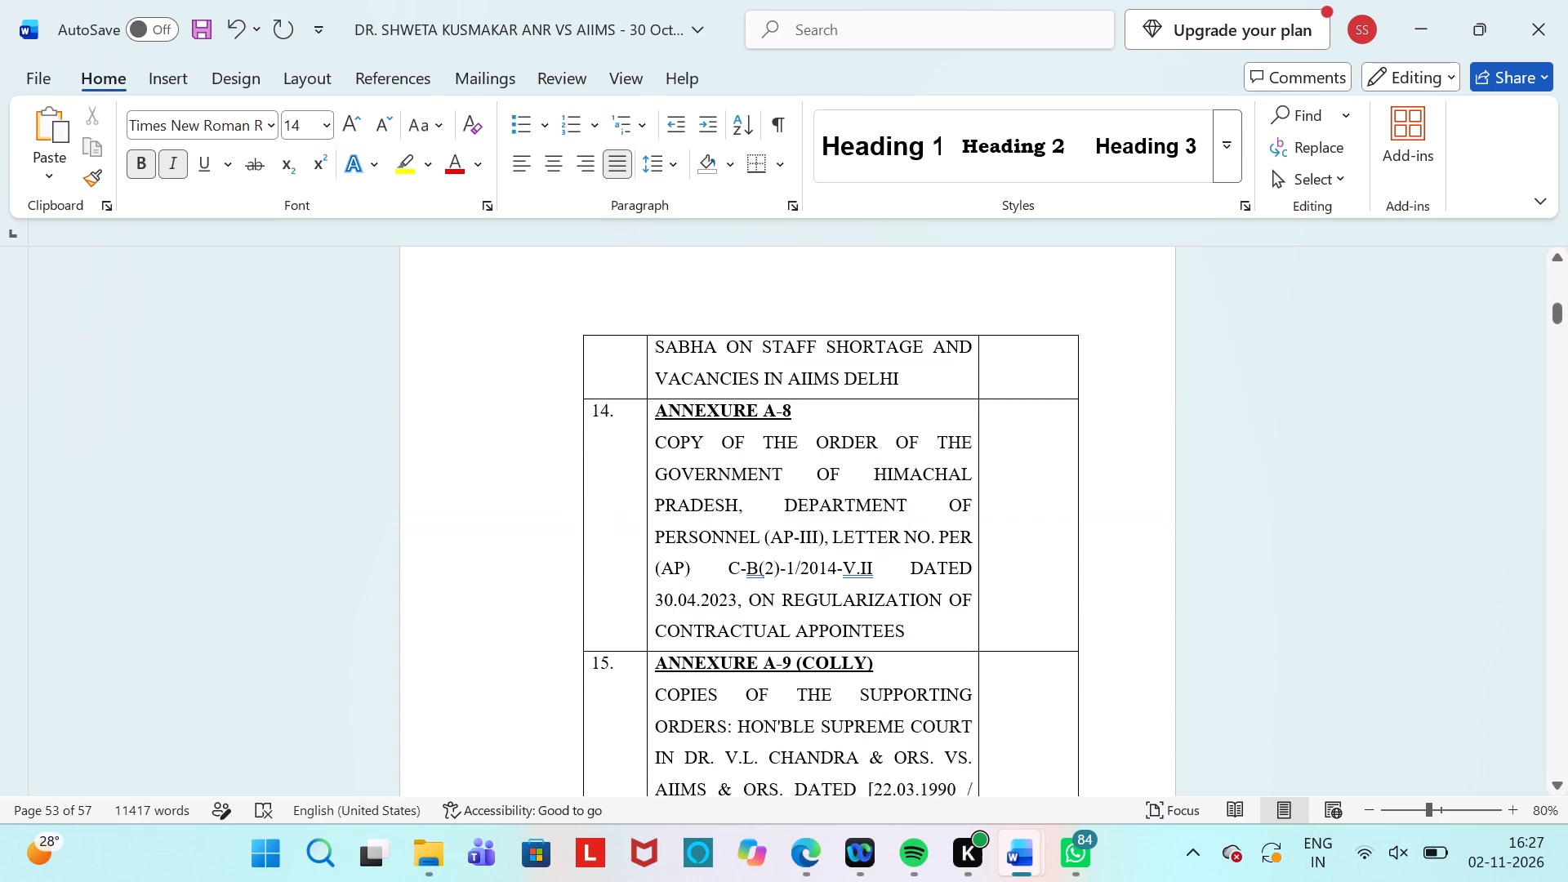
scroll(759, 519, "down", 4)
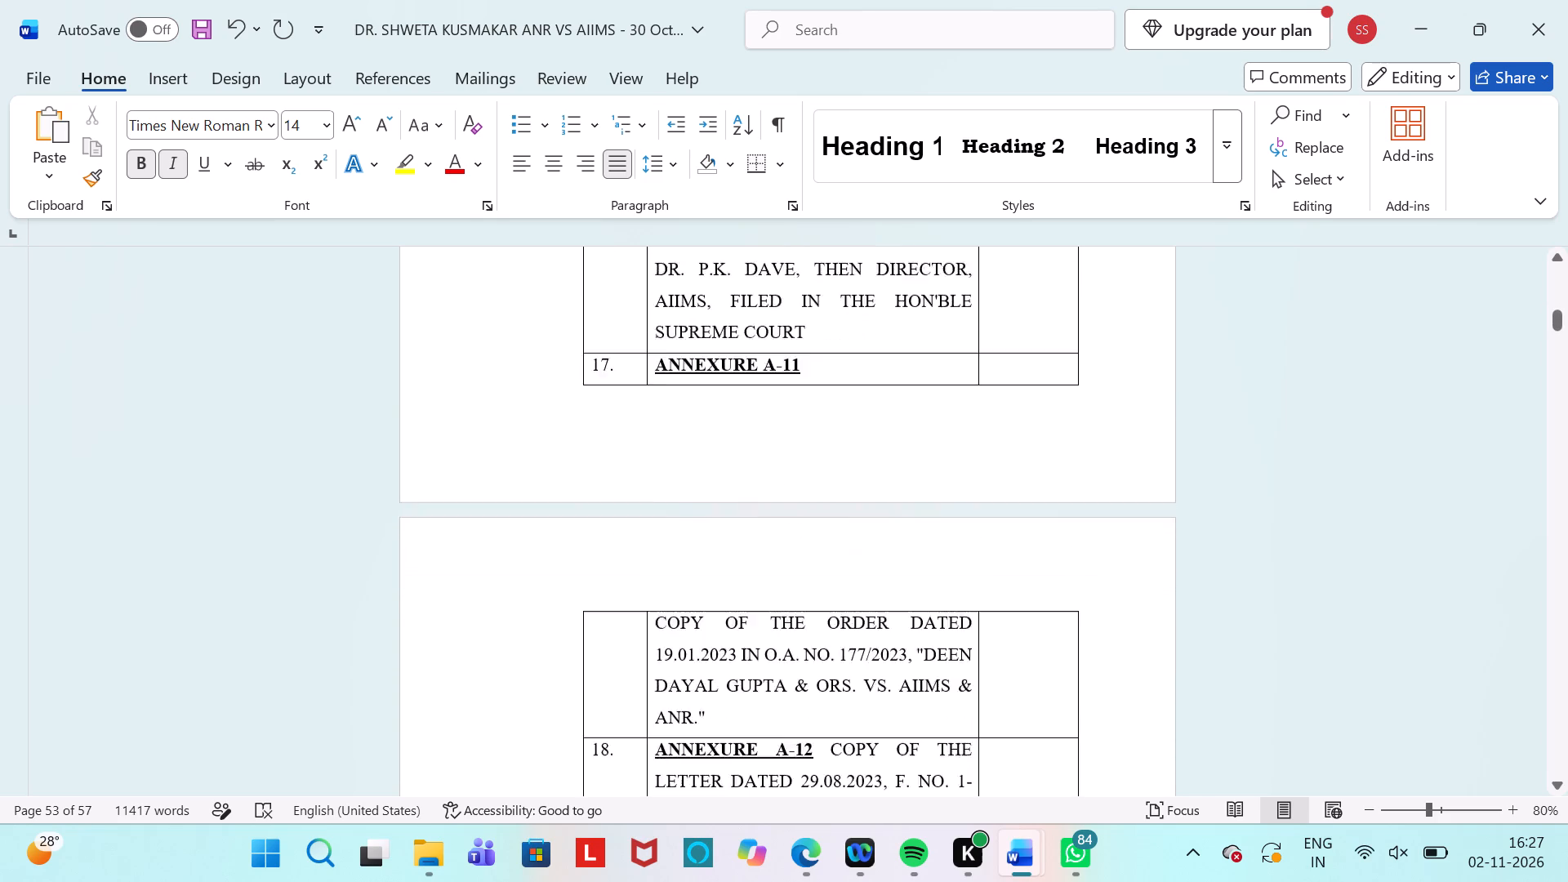
scroll(759, 519, "down", 4)
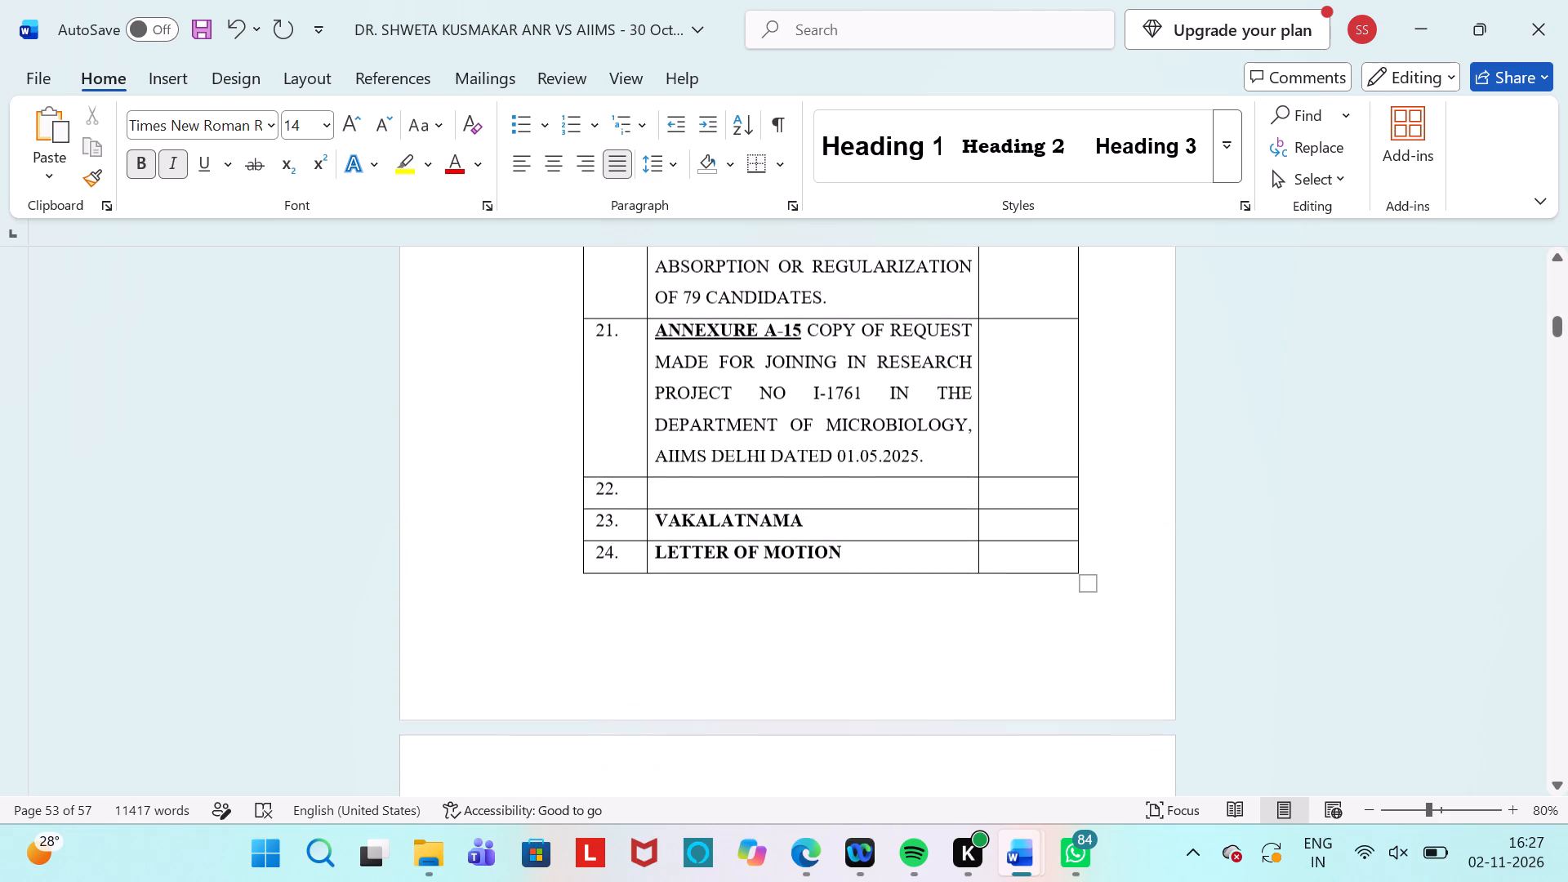
scroll(759, 519, "down", 1)
scroll(759, 519, "up", 1)
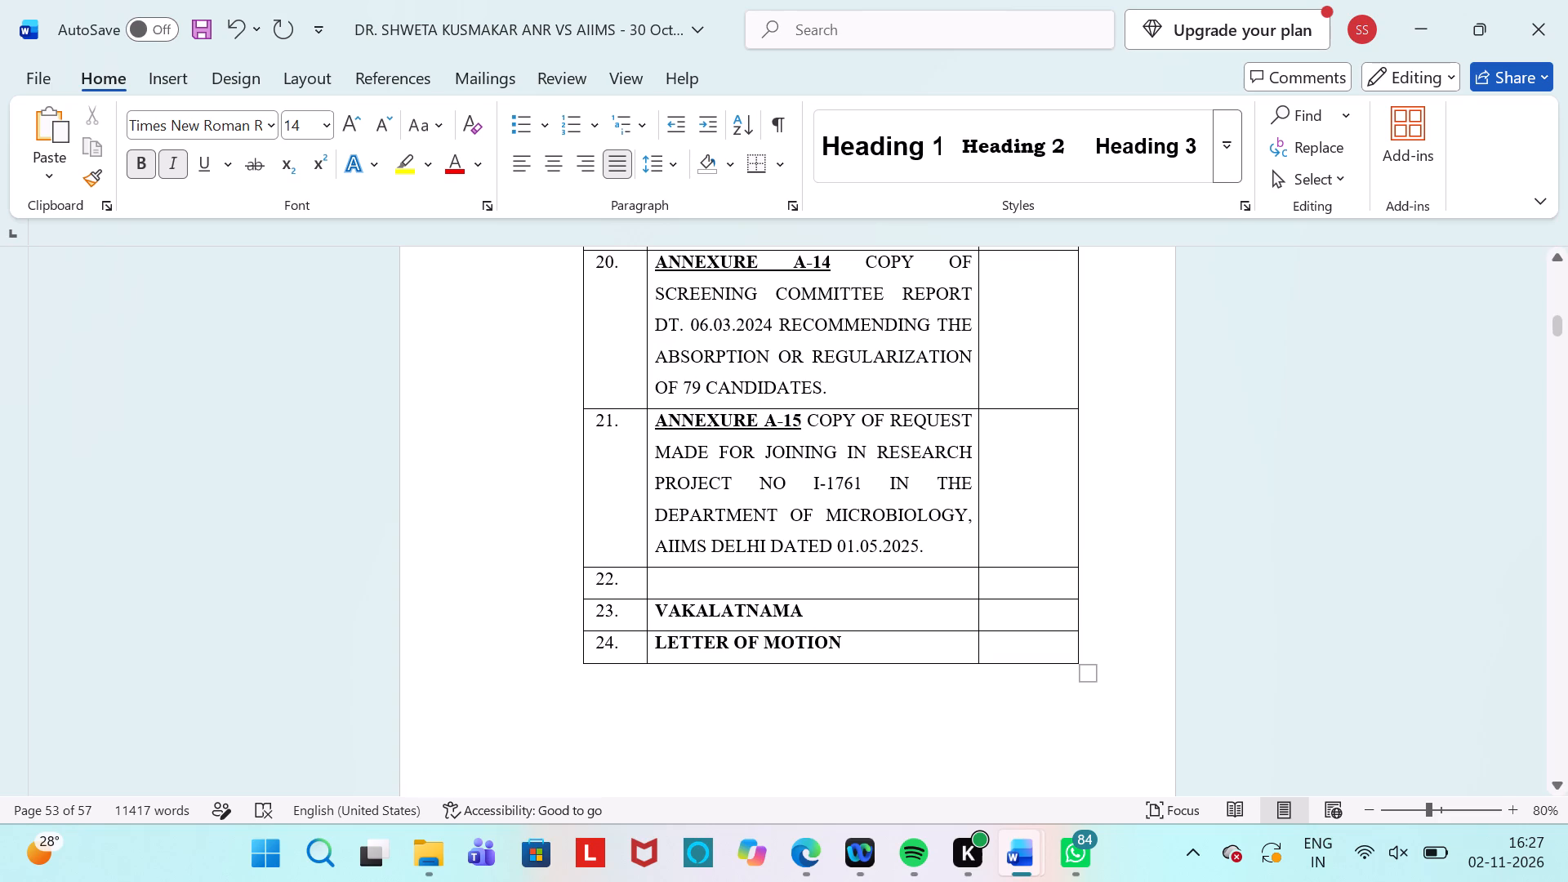
left_click(734, 584)
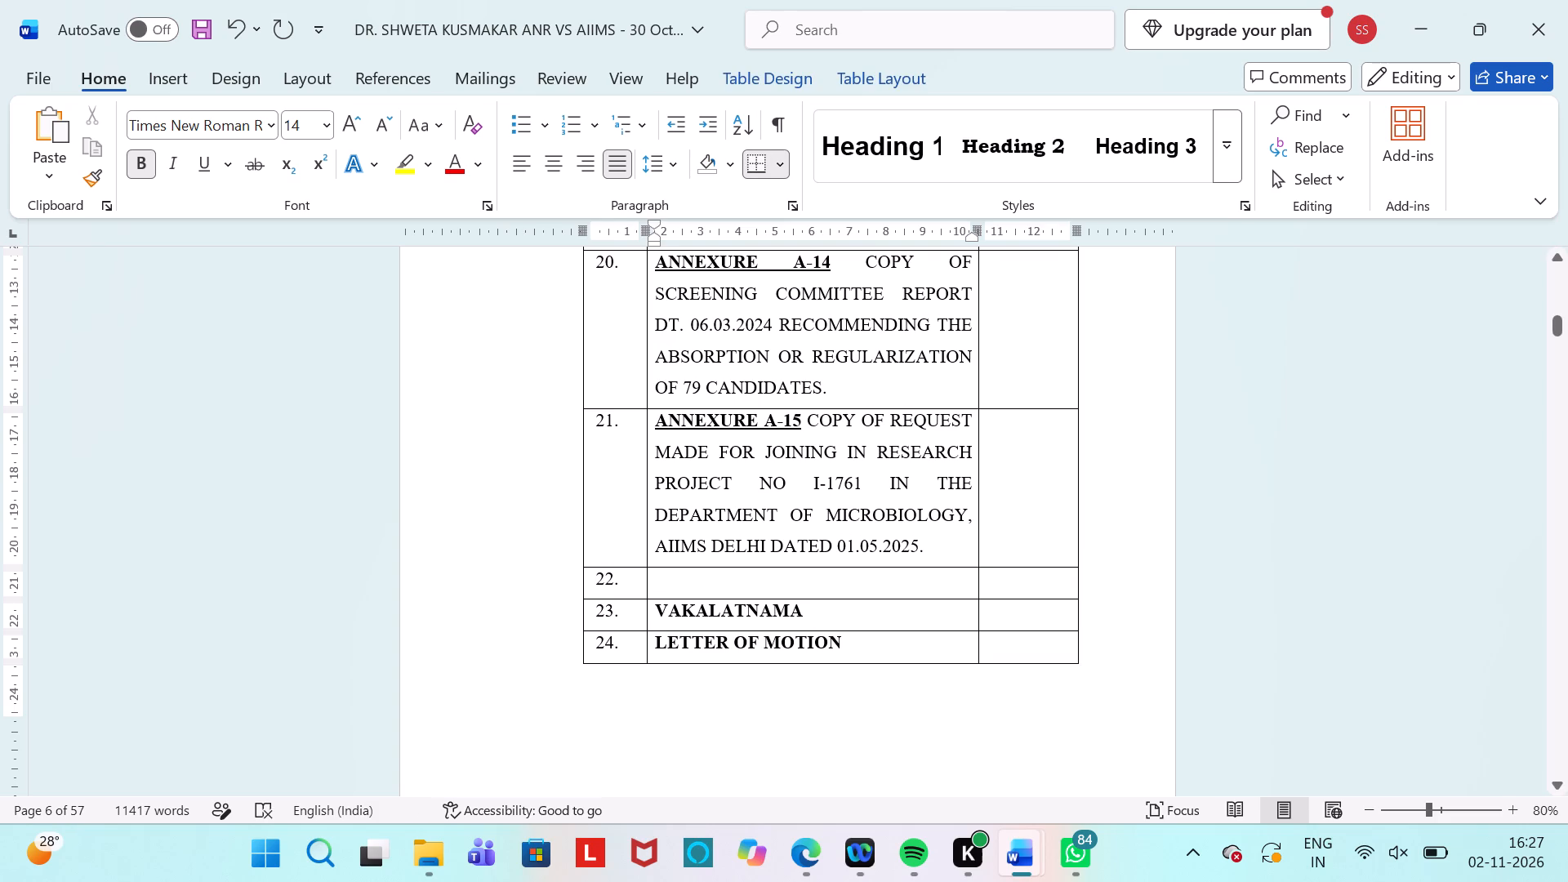
type("ANNEXURE")
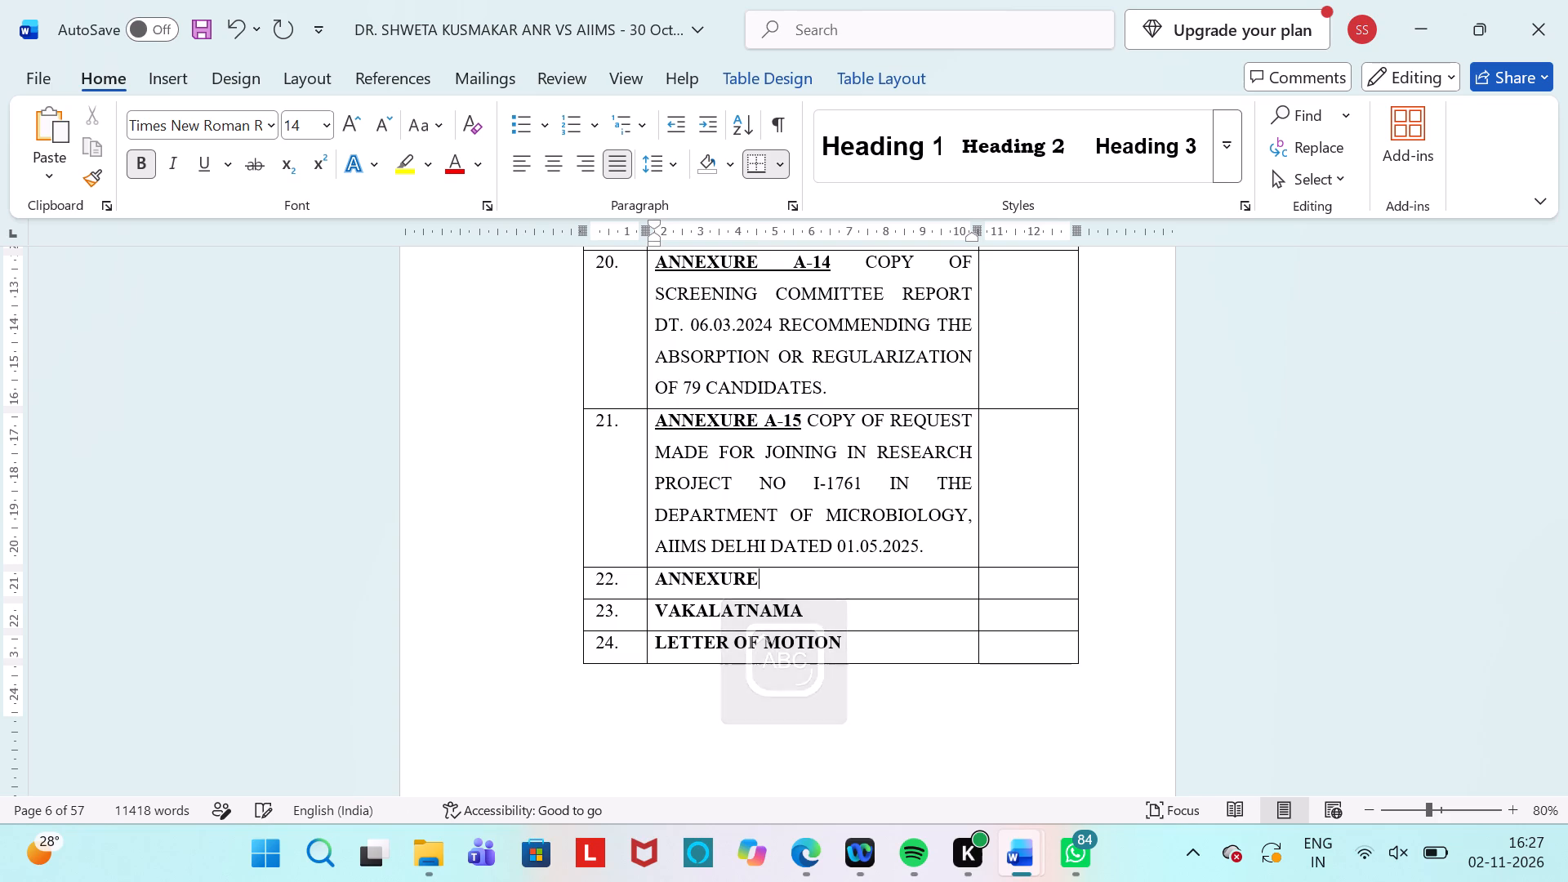
key("space")
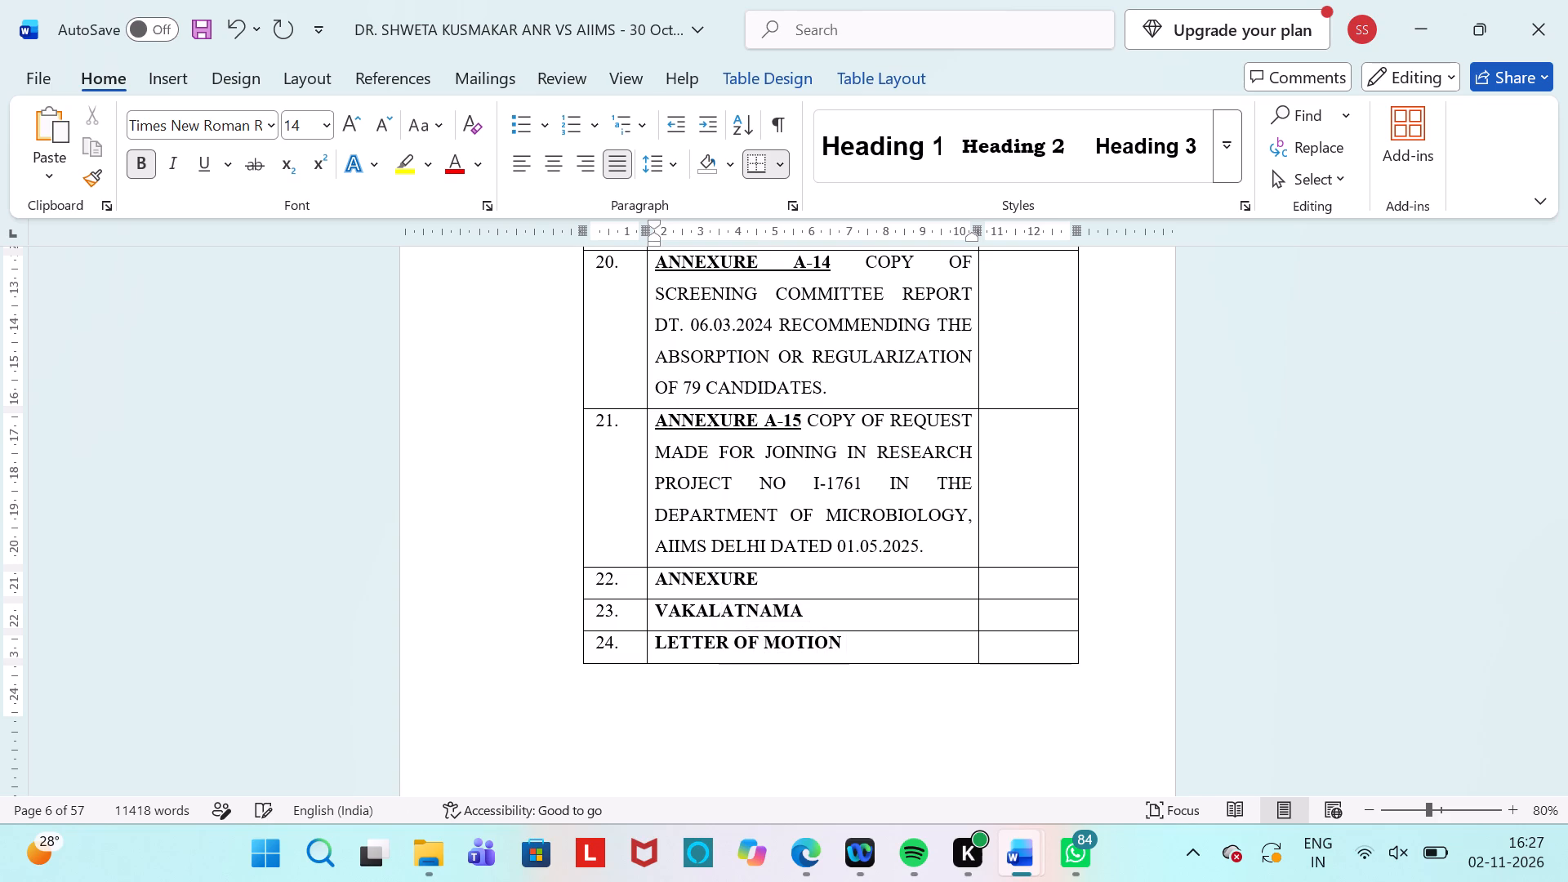
key("a")
key("minus")
type("16")
key("period")
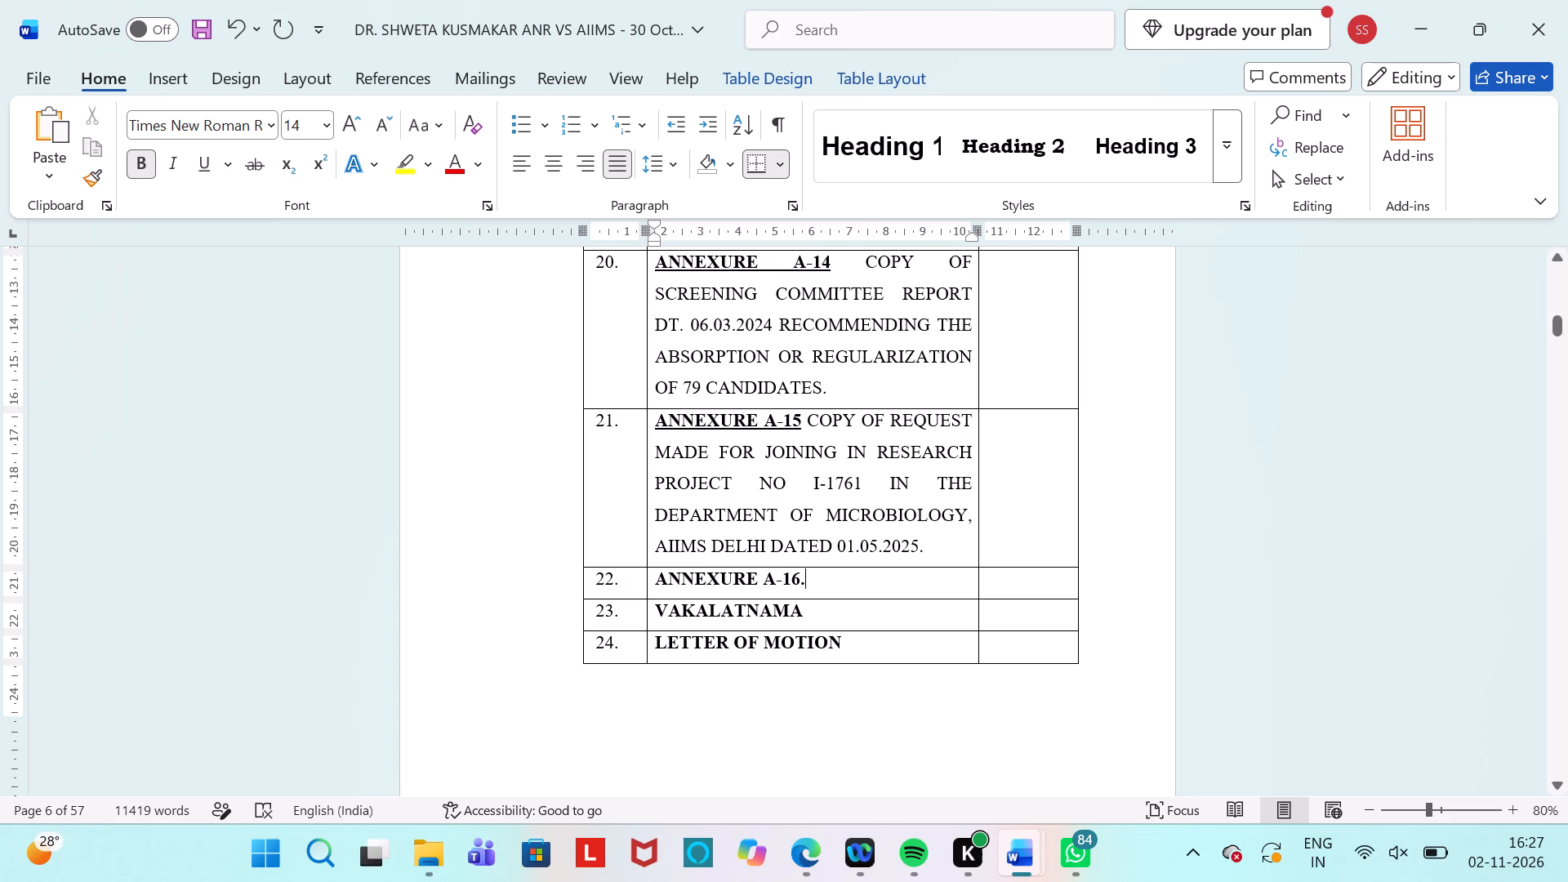
Underline the text "ANNEXURE A-16" in index row 22, leaving out the full stop.
left_click(660, 576)
left_click_drag(660, 576, 791, 577)
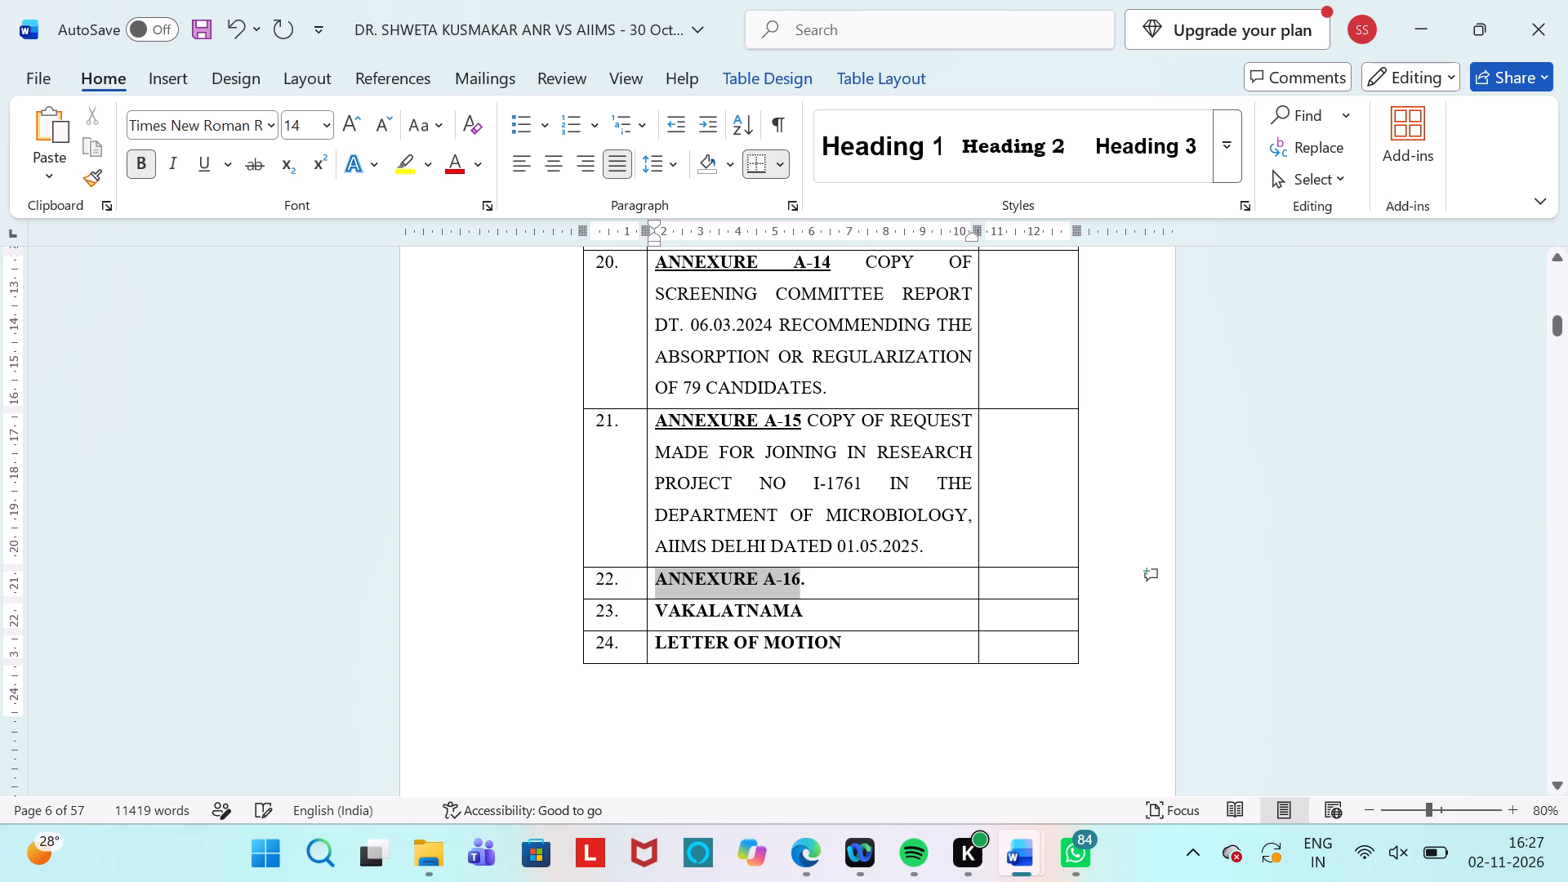
left_click_drag(791, 577, 797, 573)
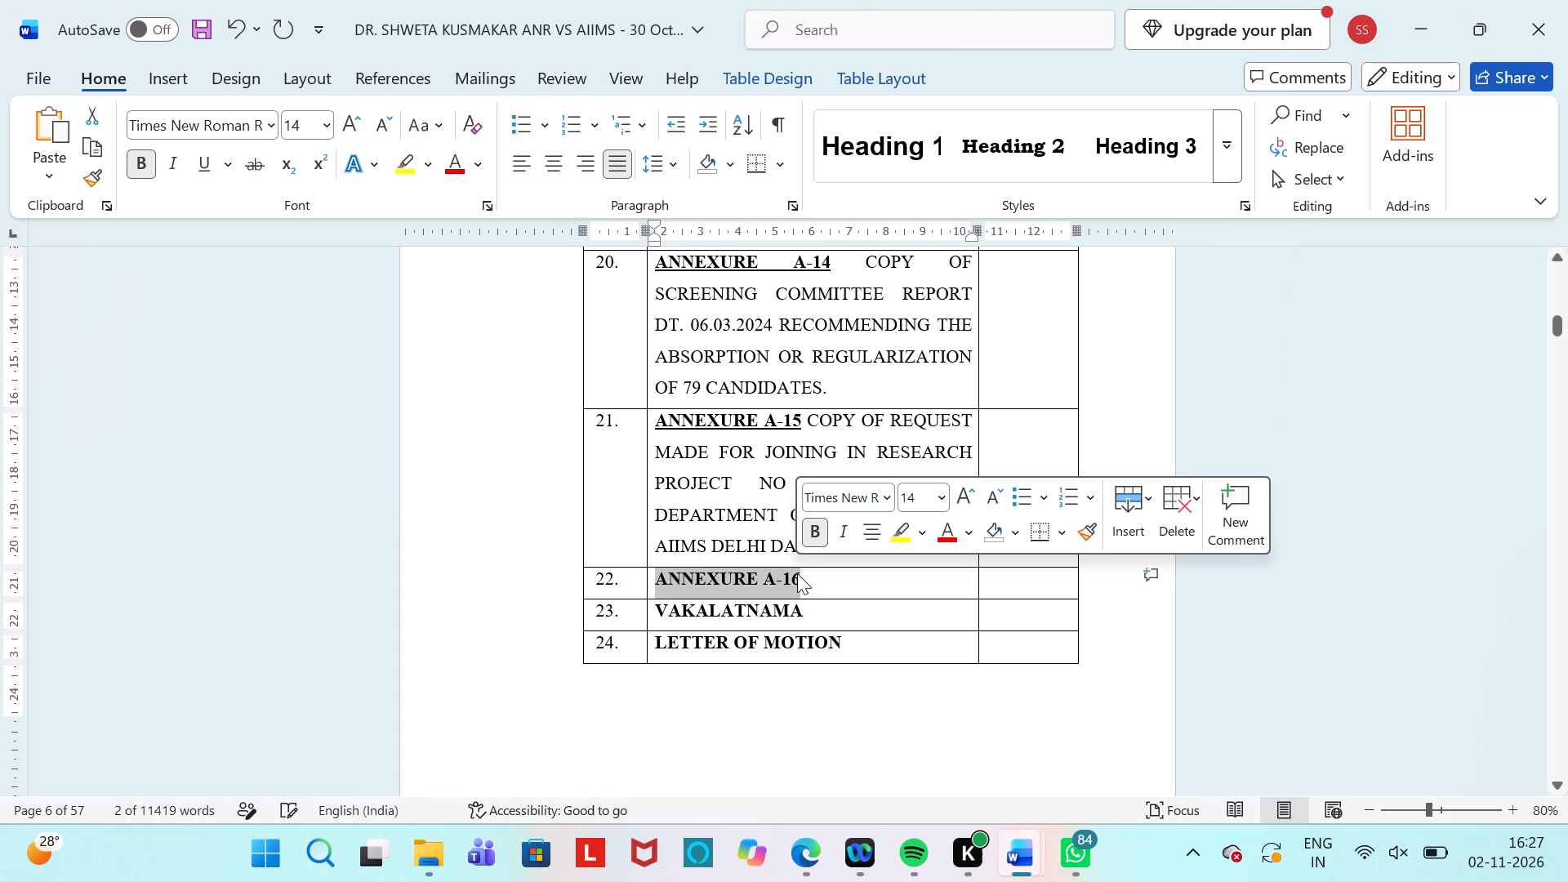
left_click(207, 165)
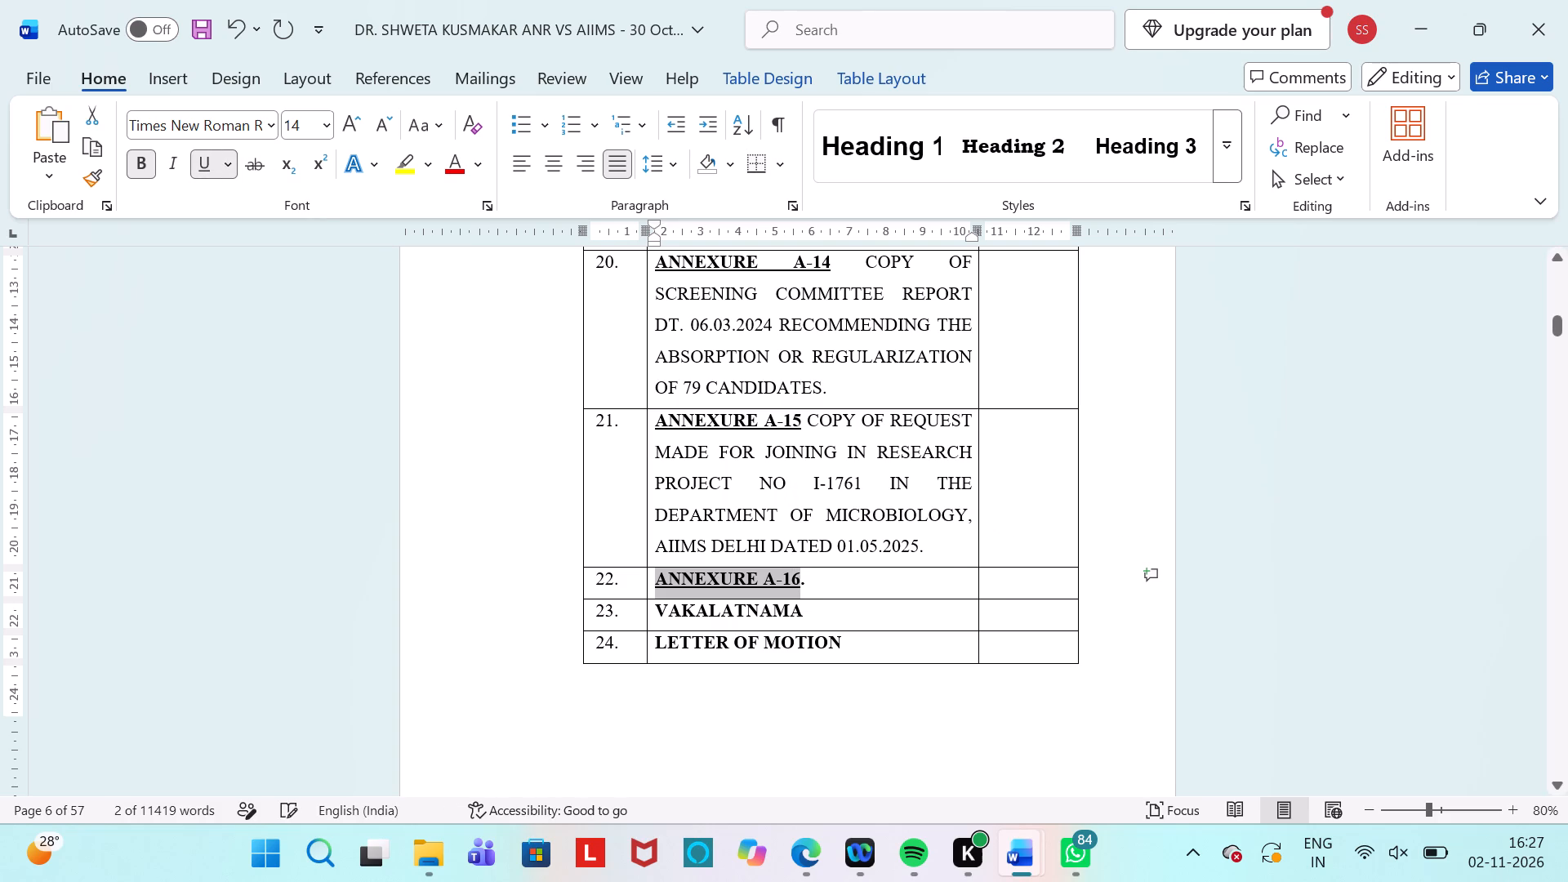
Start a new paragraph below the ANNEXURE A-16 heading in index row 22 for the annexure's description.
left_click(828, 585)
key("space")
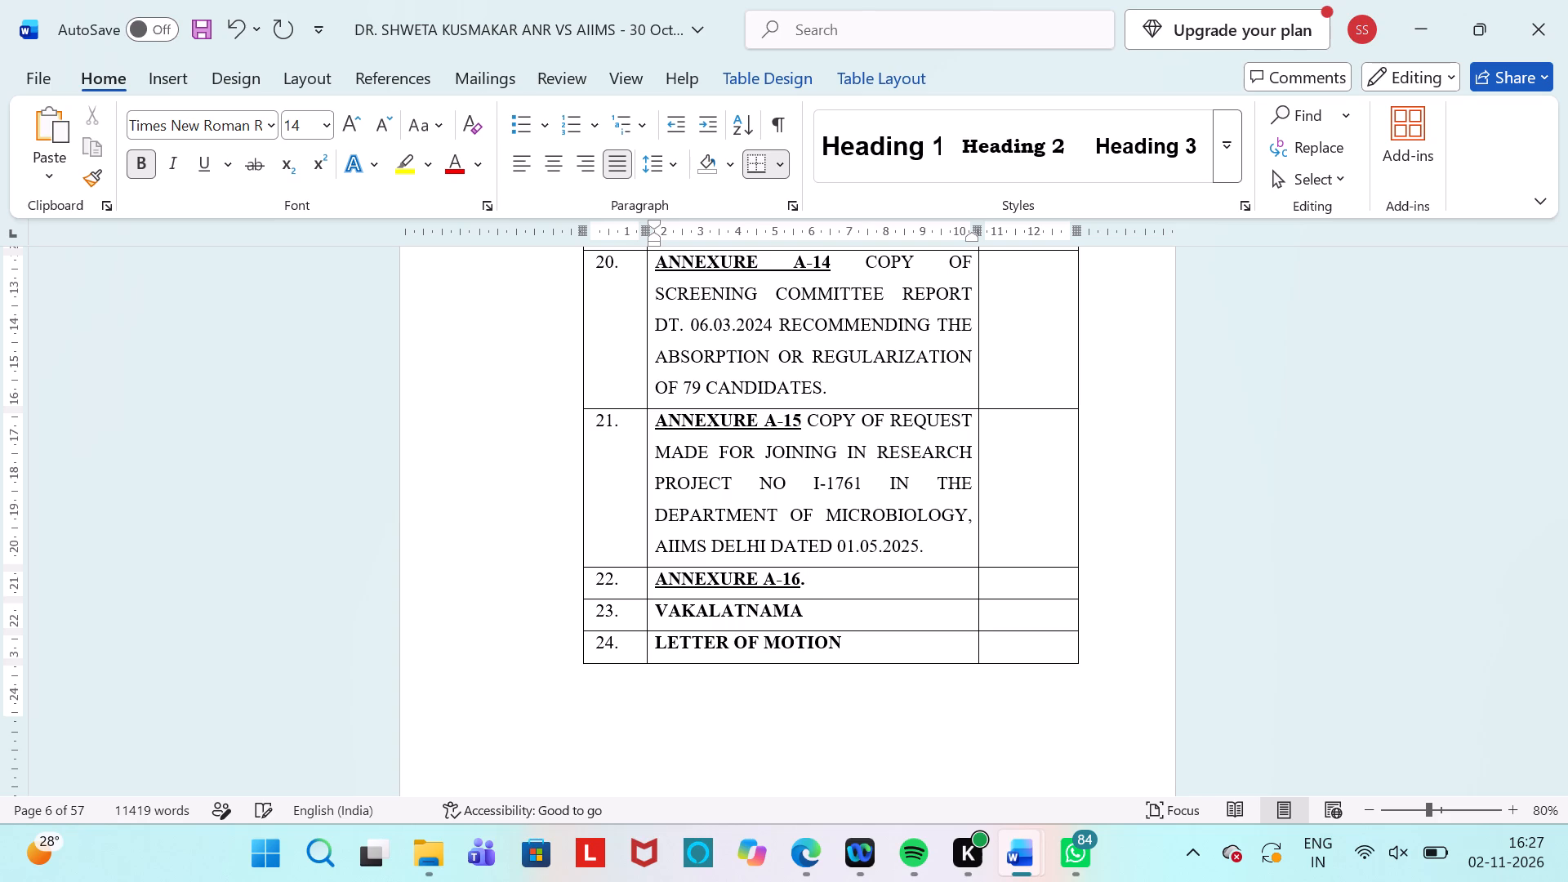
key("shift+Return")
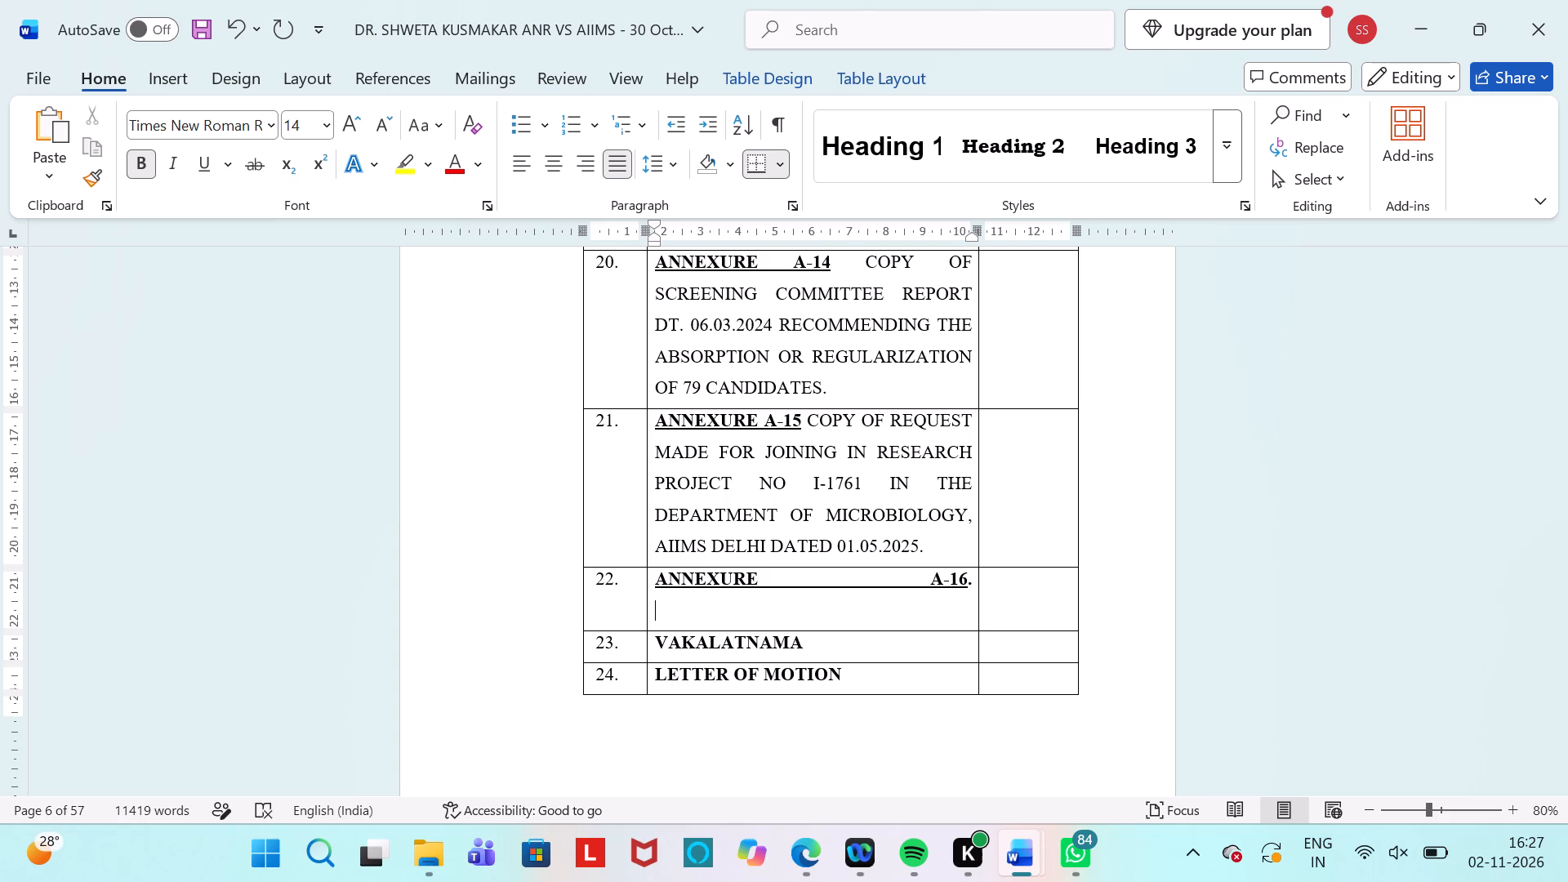
key("BackSpace")
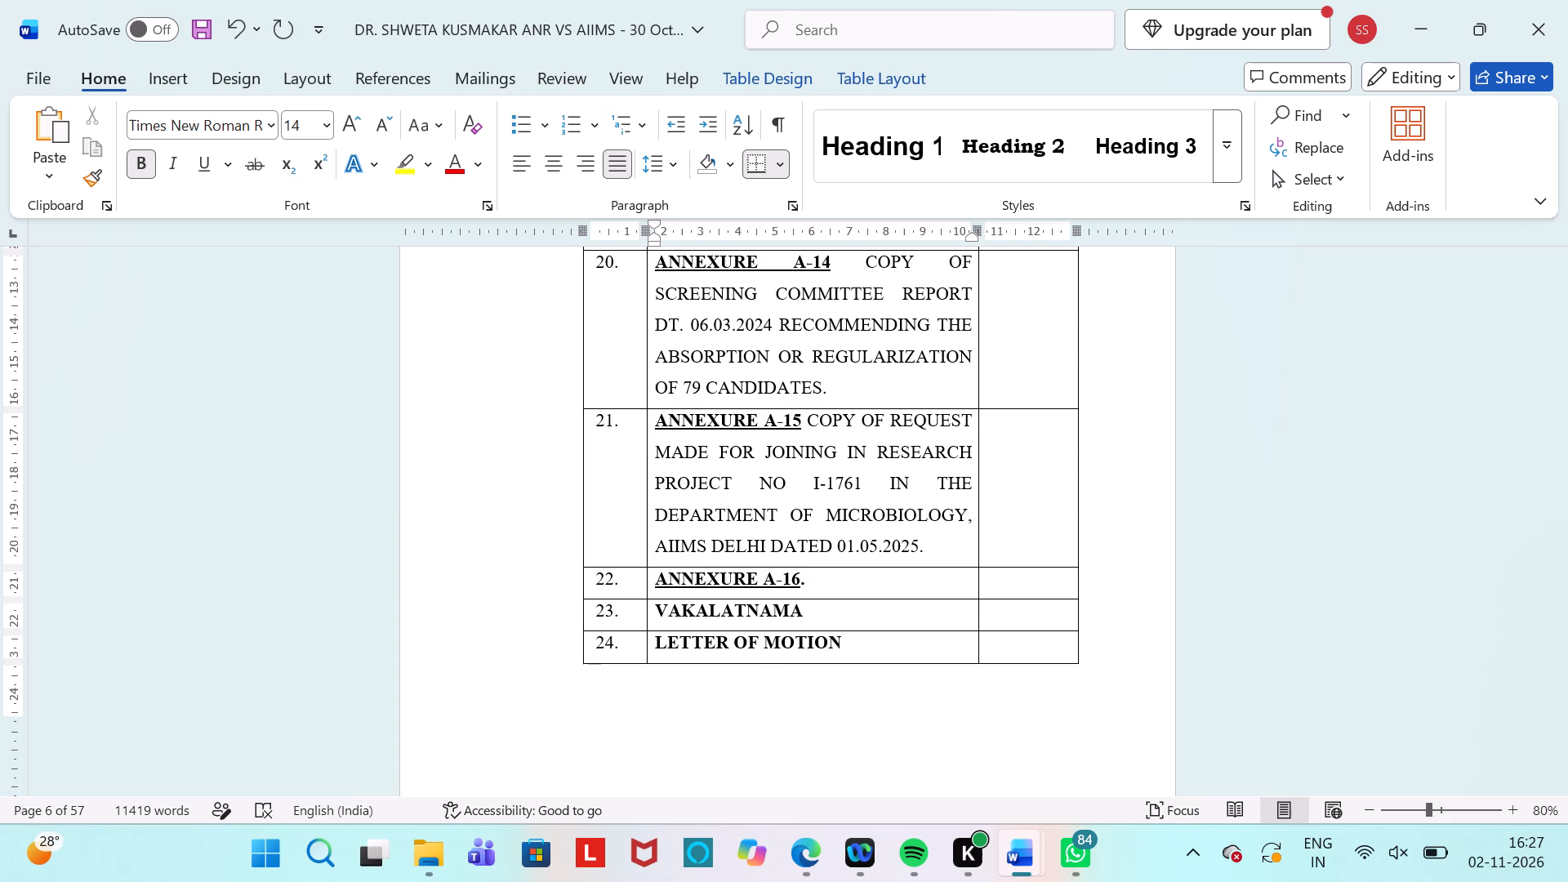
key("space")
key("Return")
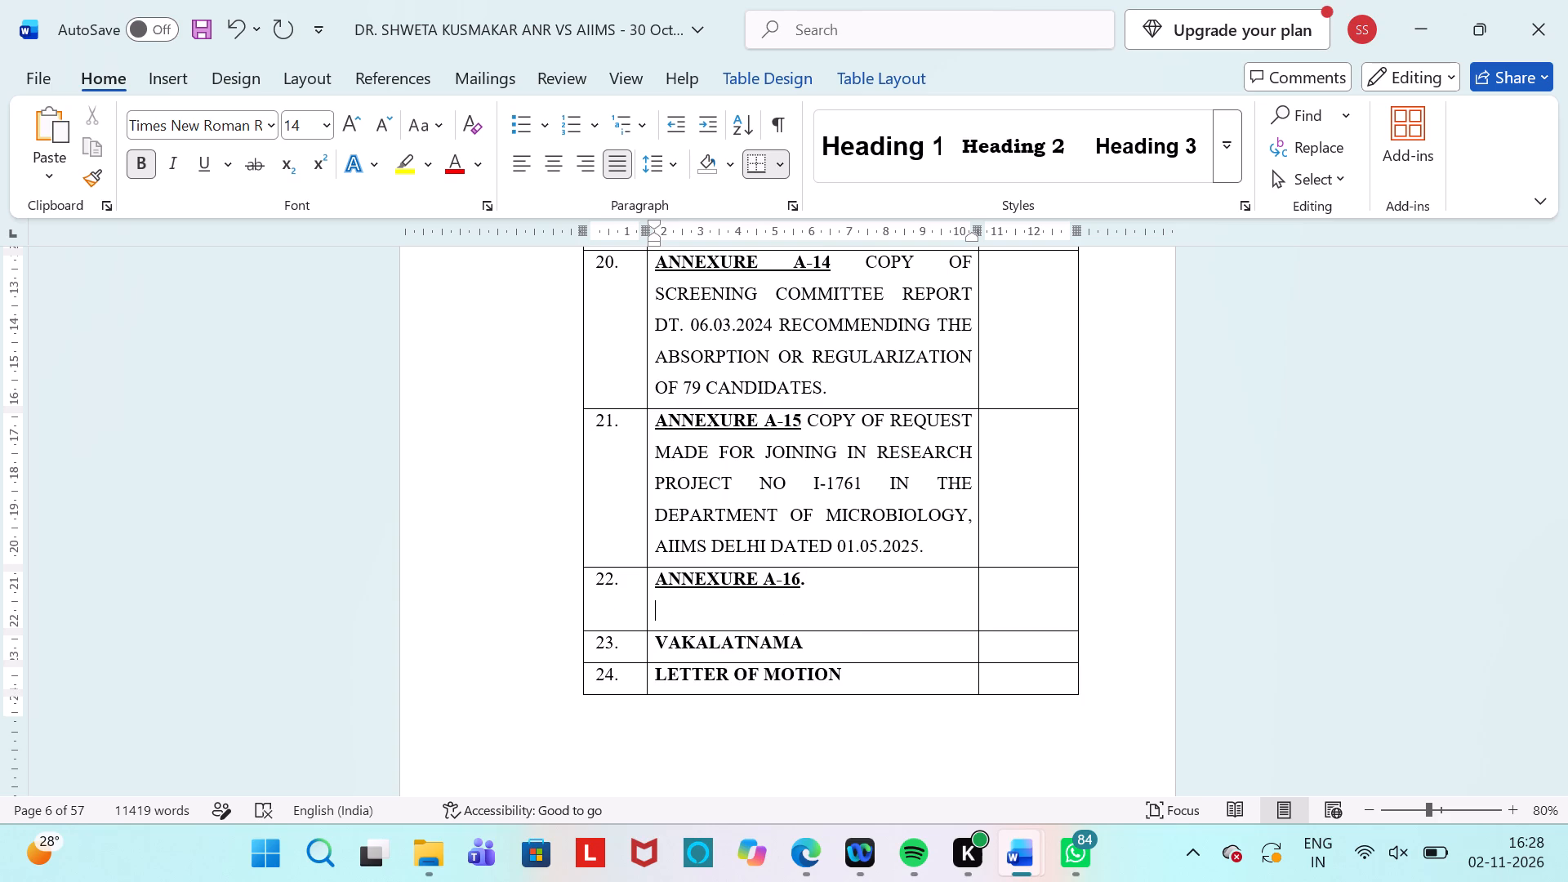
Remove the new paragraph in index row 22 and begin the description on the ANNEXURE A-16 heading line with "COPY OF".
key("BackSpace")
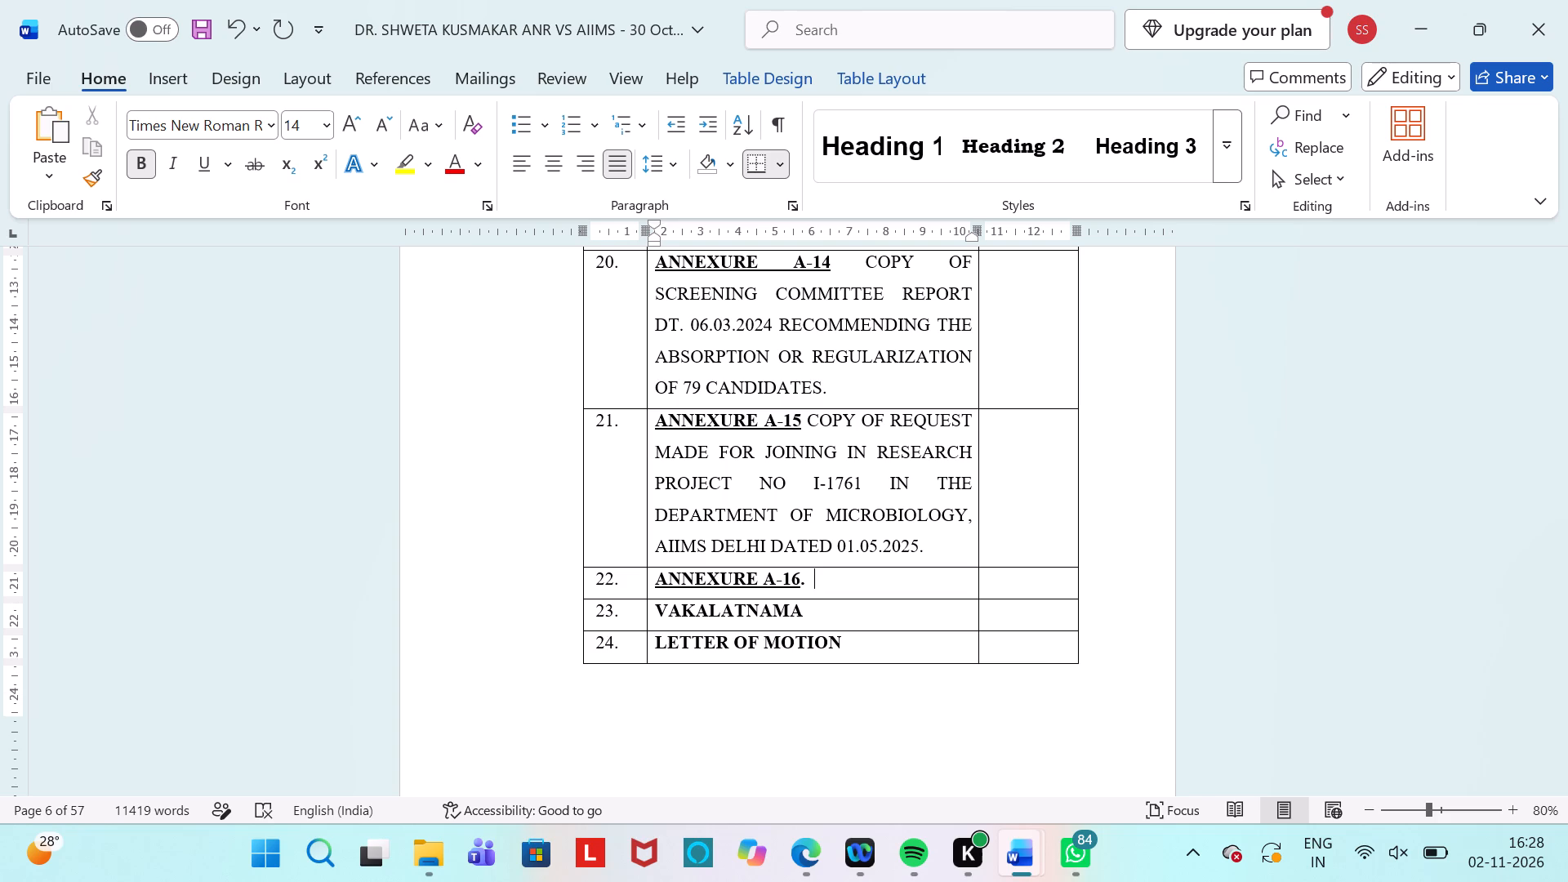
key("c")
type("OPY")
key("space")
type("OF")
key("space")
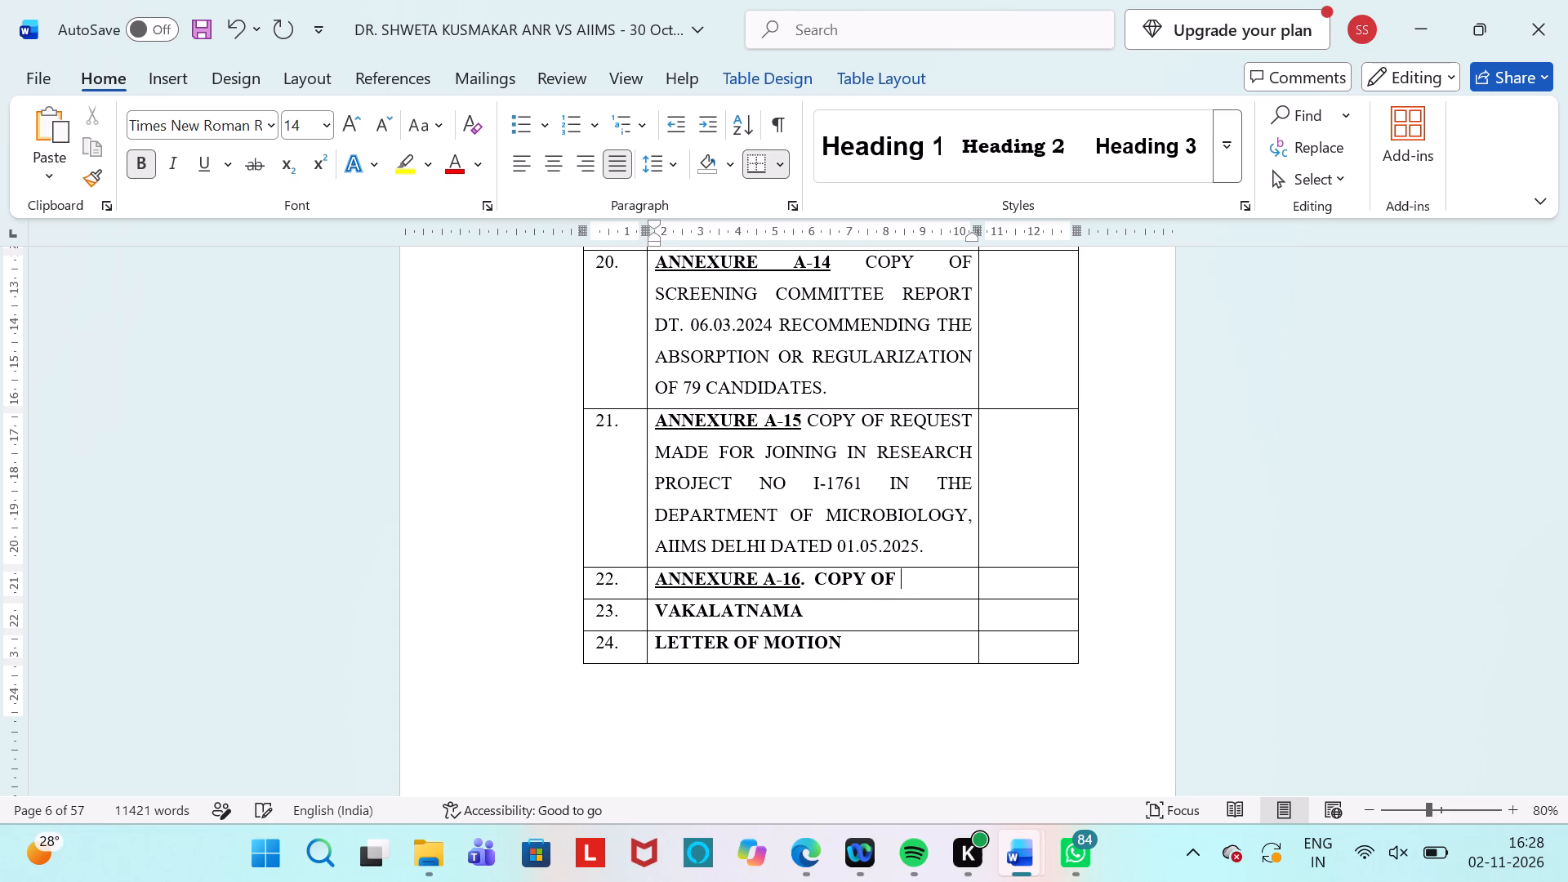
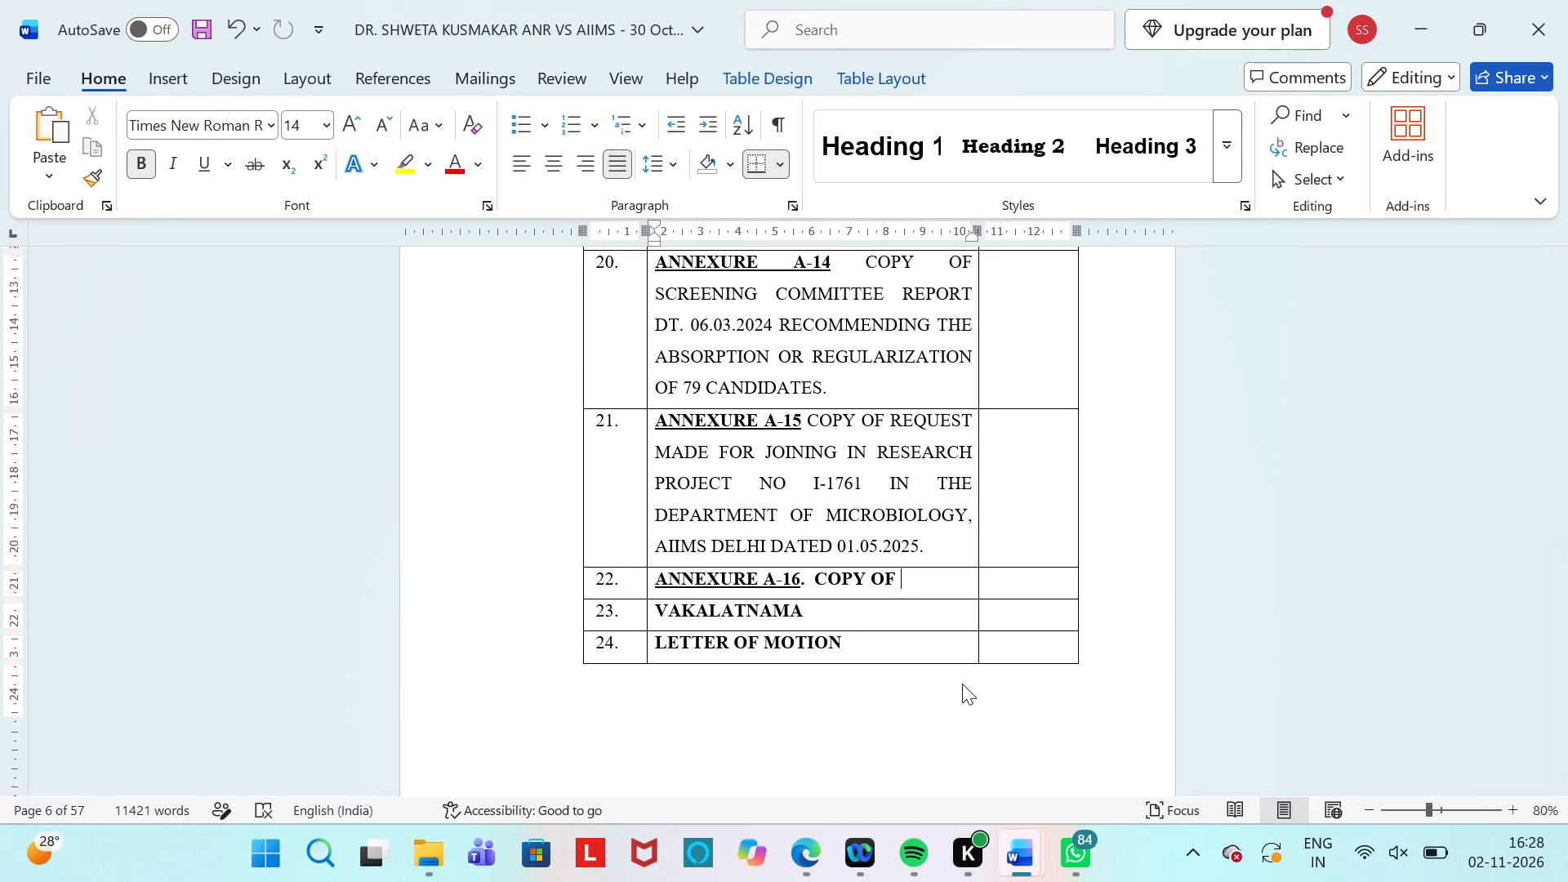
Continue the ANNEXURE A-16 description in index row 22 with the word "Service" after "COPY OF".
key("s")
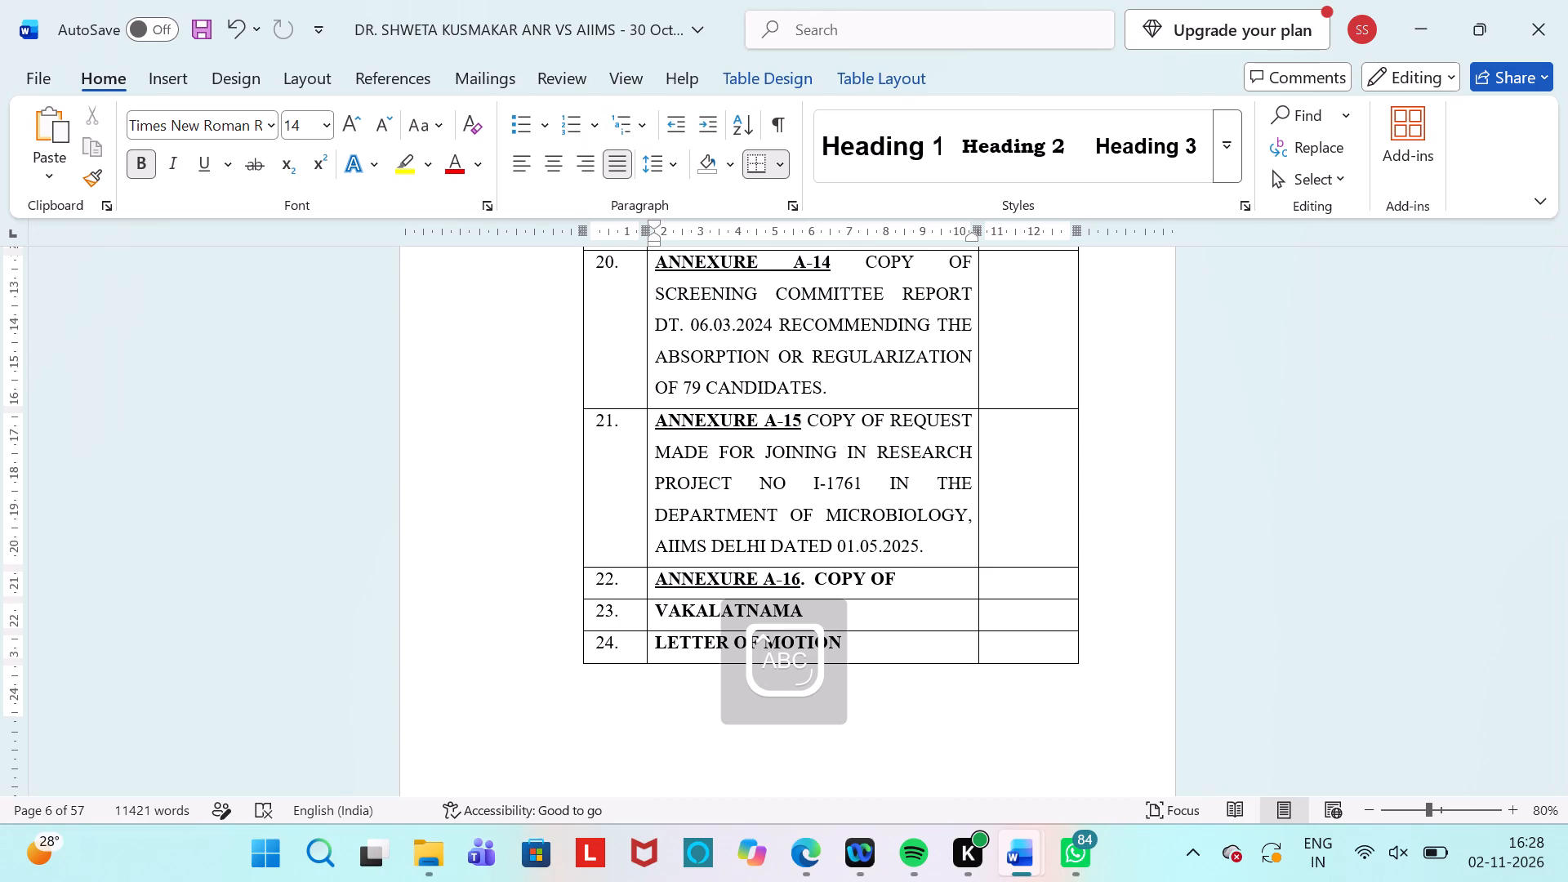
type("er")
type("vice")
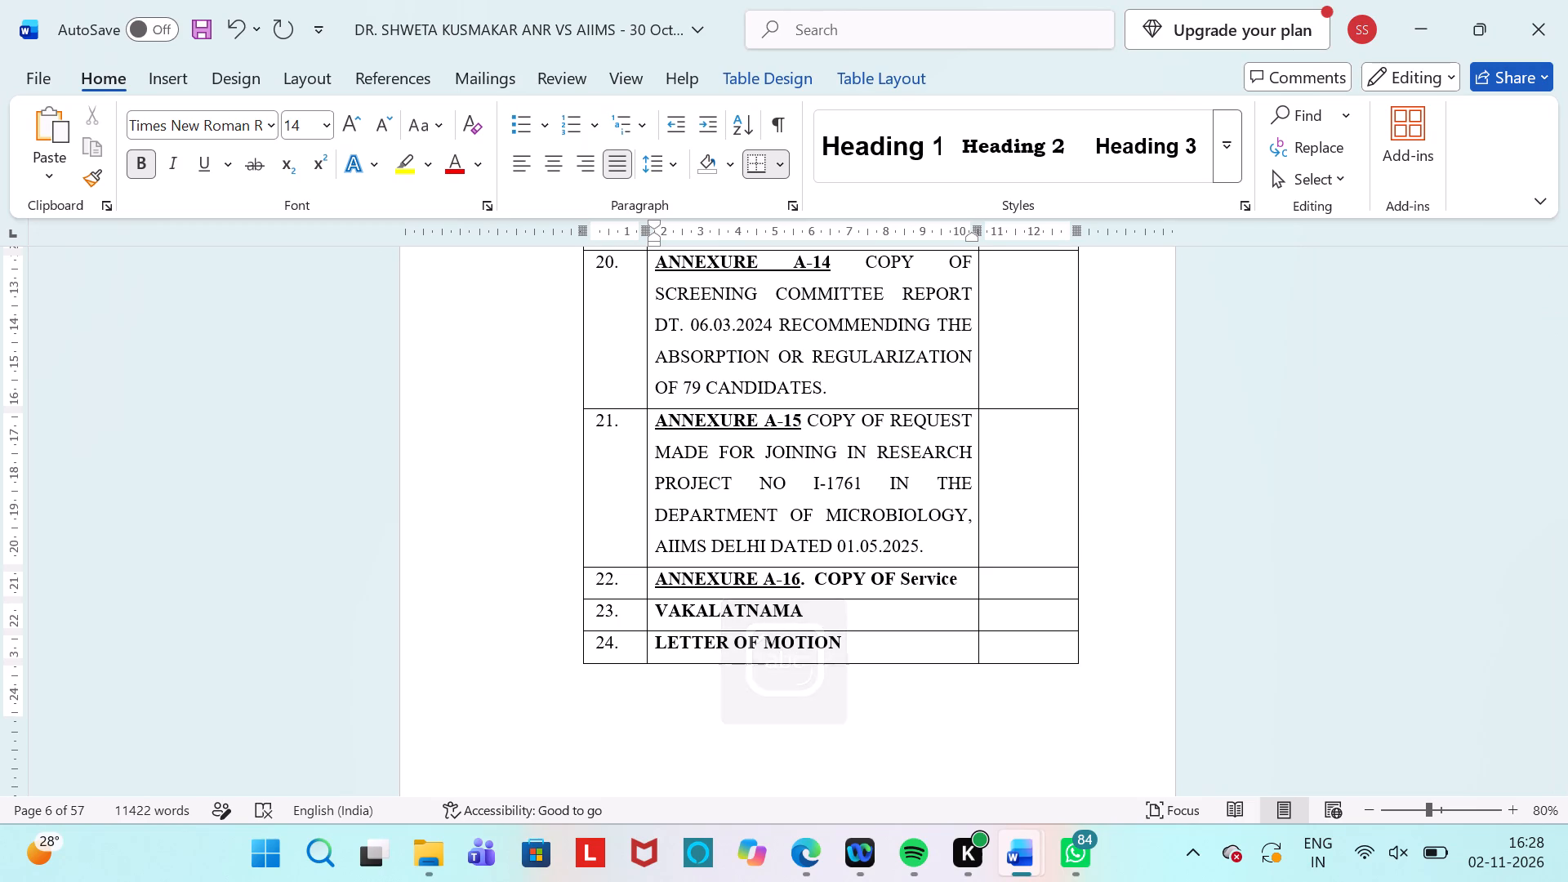
Continue the Annexure A-16 description in index row 22 with the word "HISTORY" after "COPY OF Service", erasing miscased letters.
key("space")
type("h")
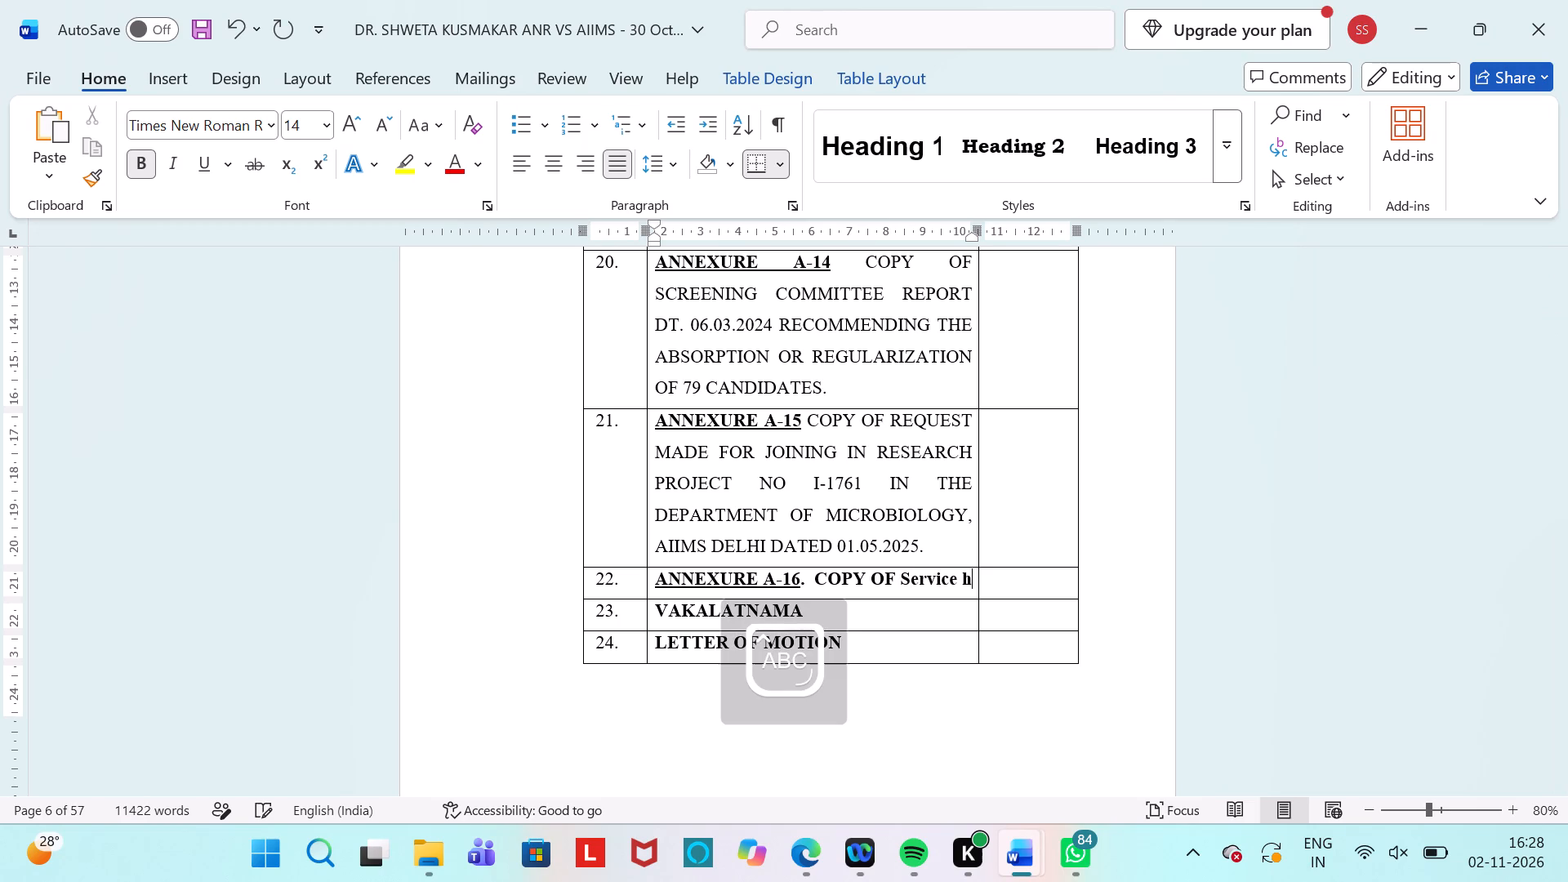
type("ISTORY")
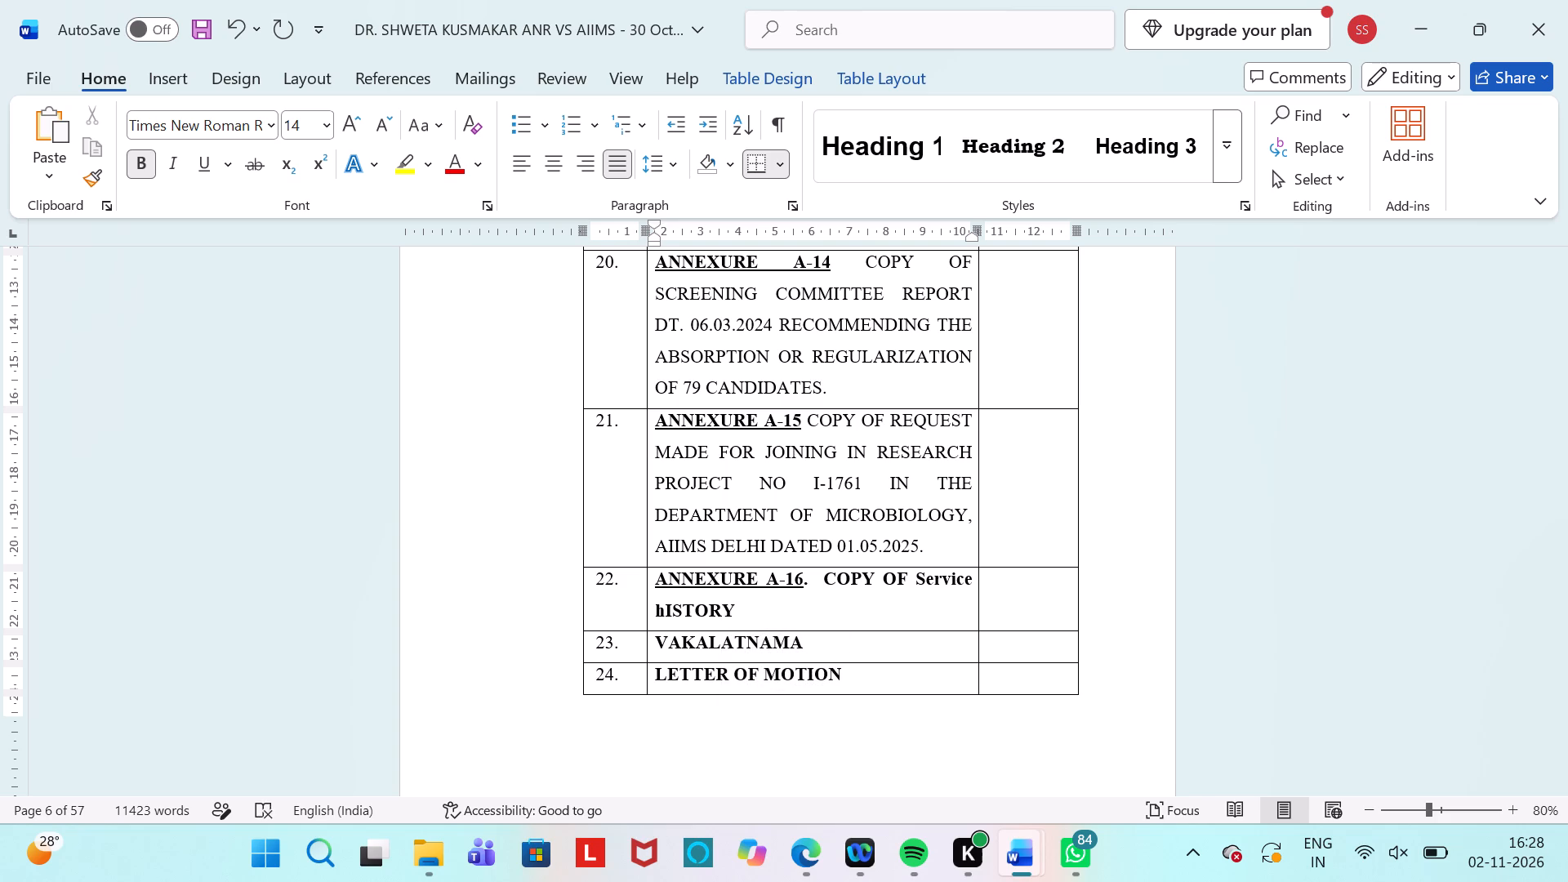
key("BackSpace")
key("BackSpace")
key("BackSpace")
Replace the miscased word after "COPY OF Service" in the Annexure A-16 description of index row 22 with "History".
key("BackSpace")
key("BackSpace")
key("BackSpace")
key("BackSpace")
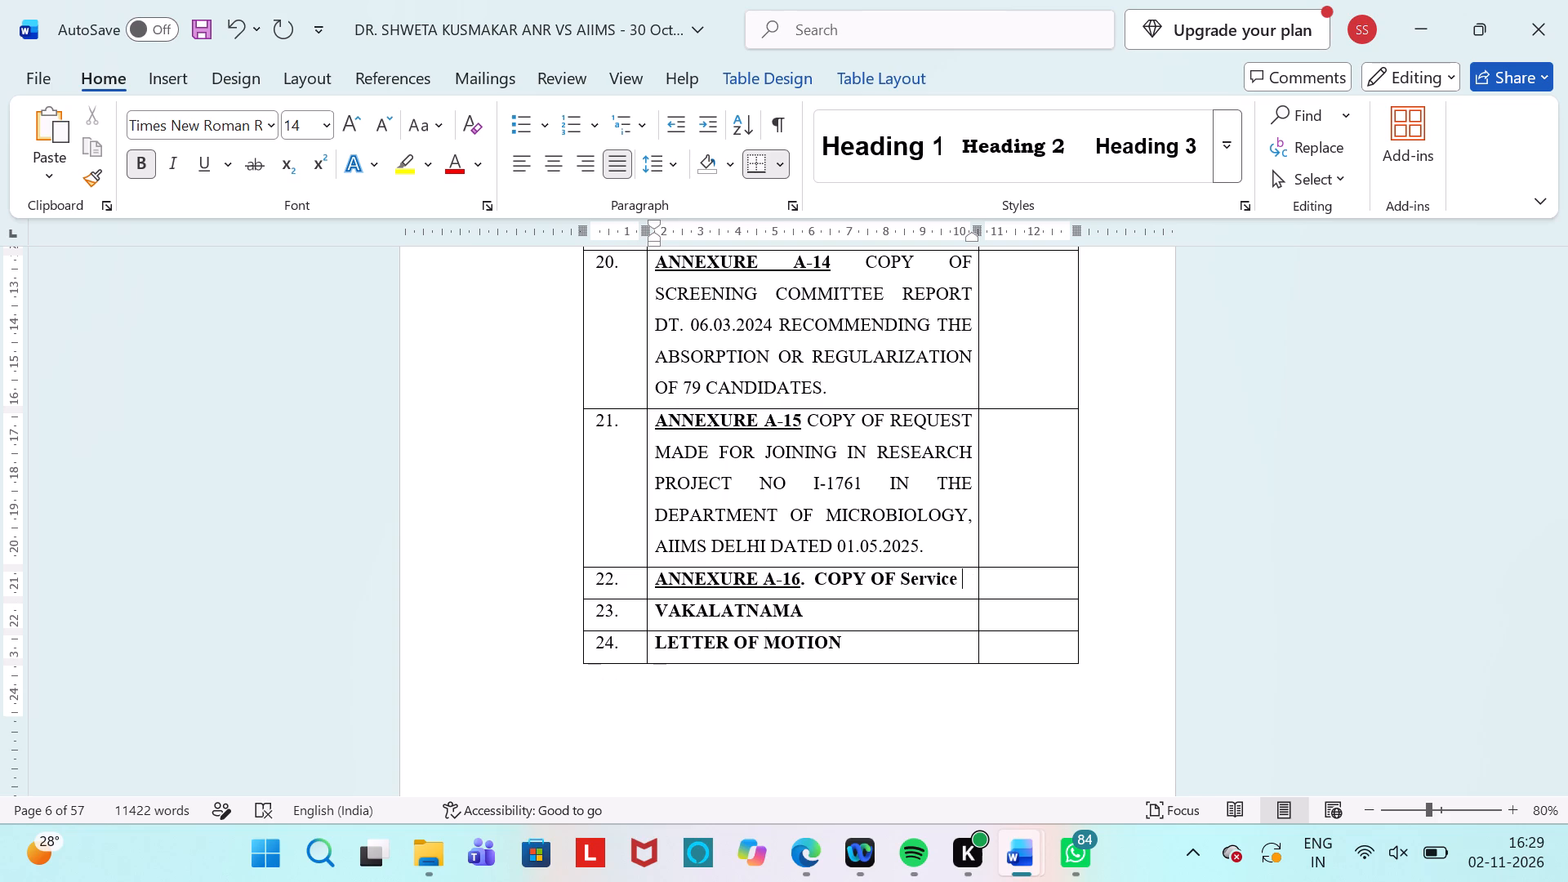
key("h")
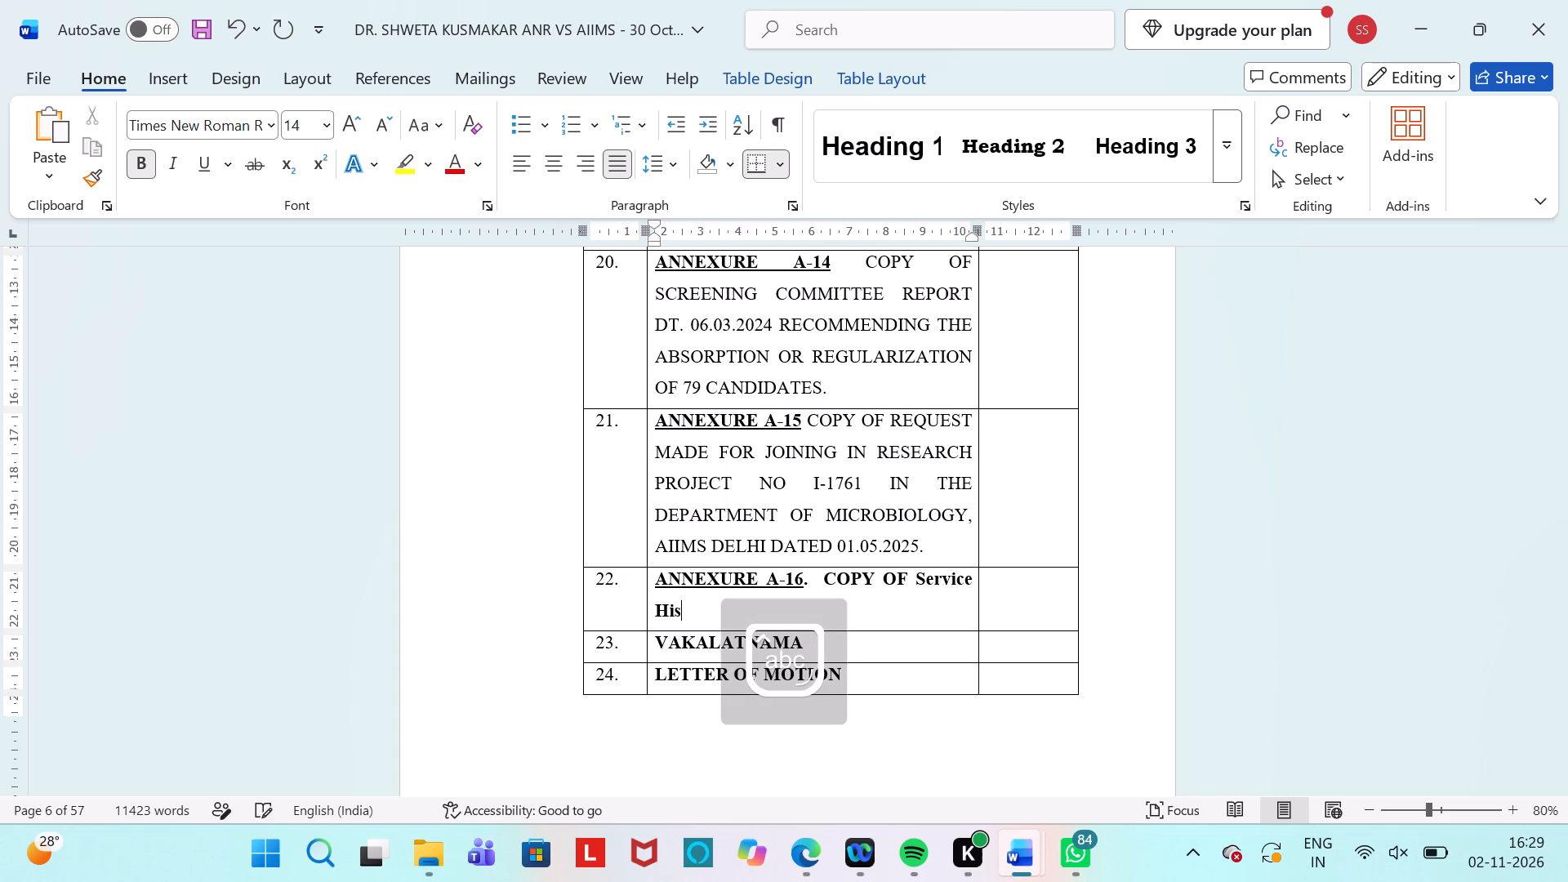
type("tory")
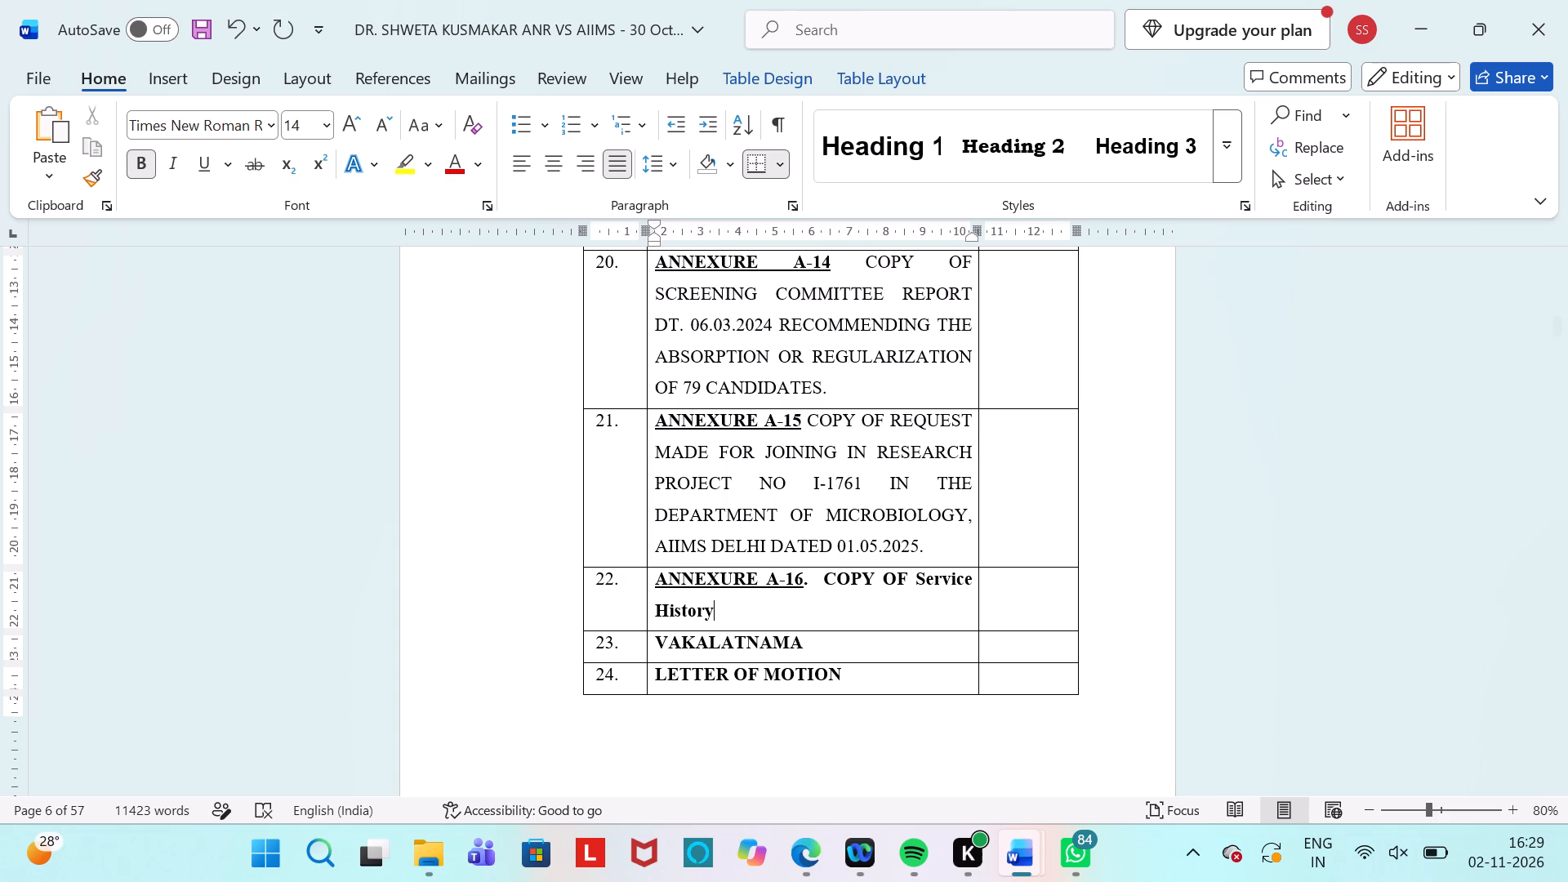
Erase the letters "istory" from the last word of the Annexure A-16 description in index row 22, leaving the "H".
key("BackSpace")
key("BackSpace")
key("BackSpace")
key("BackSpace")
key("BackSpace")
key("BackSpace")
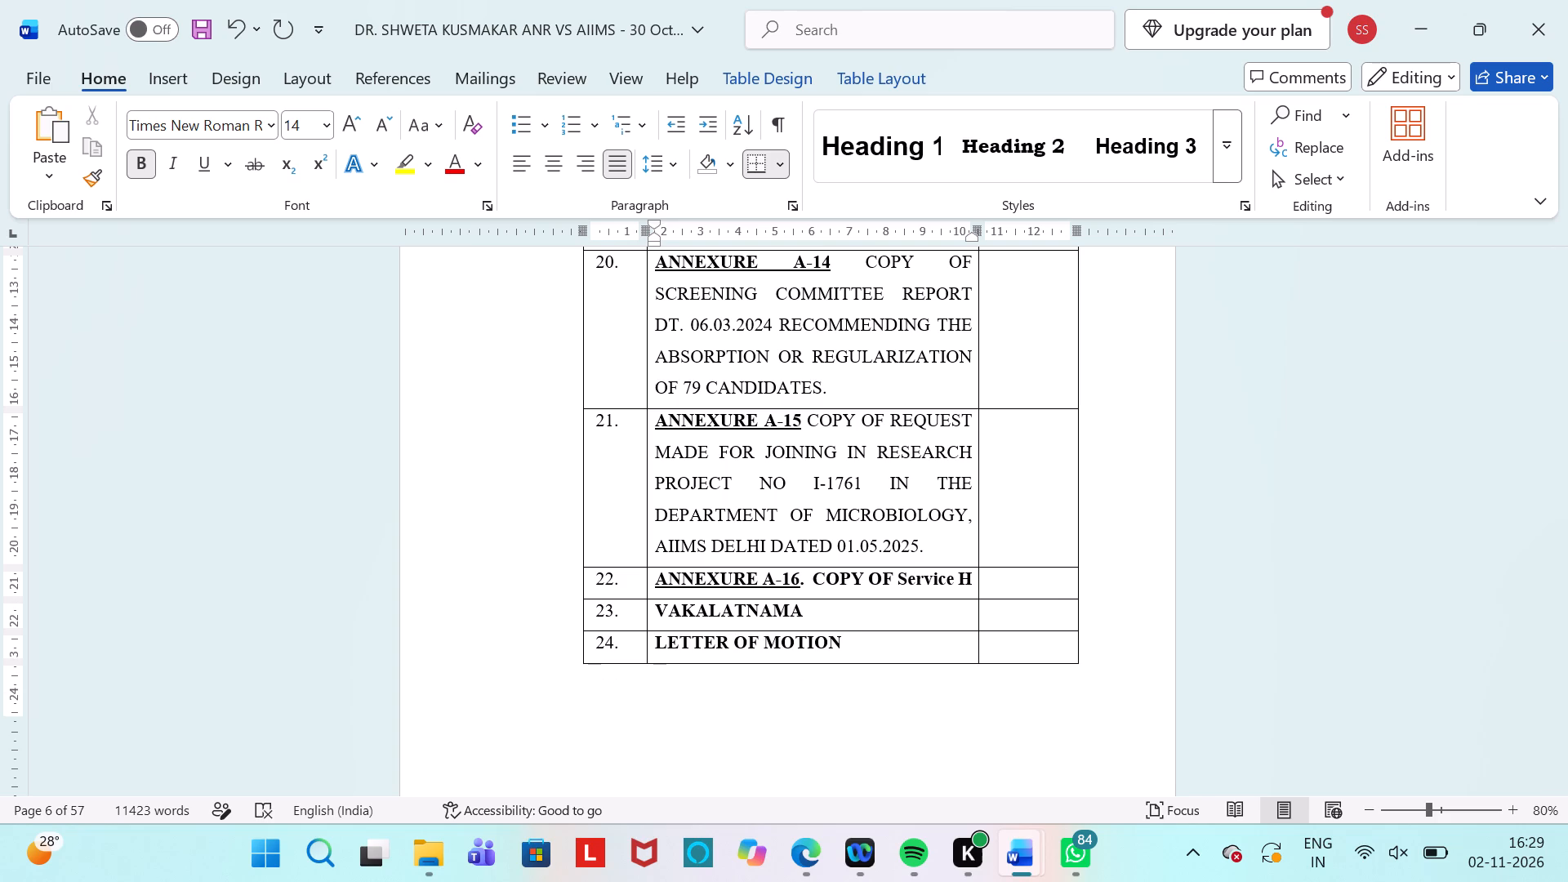
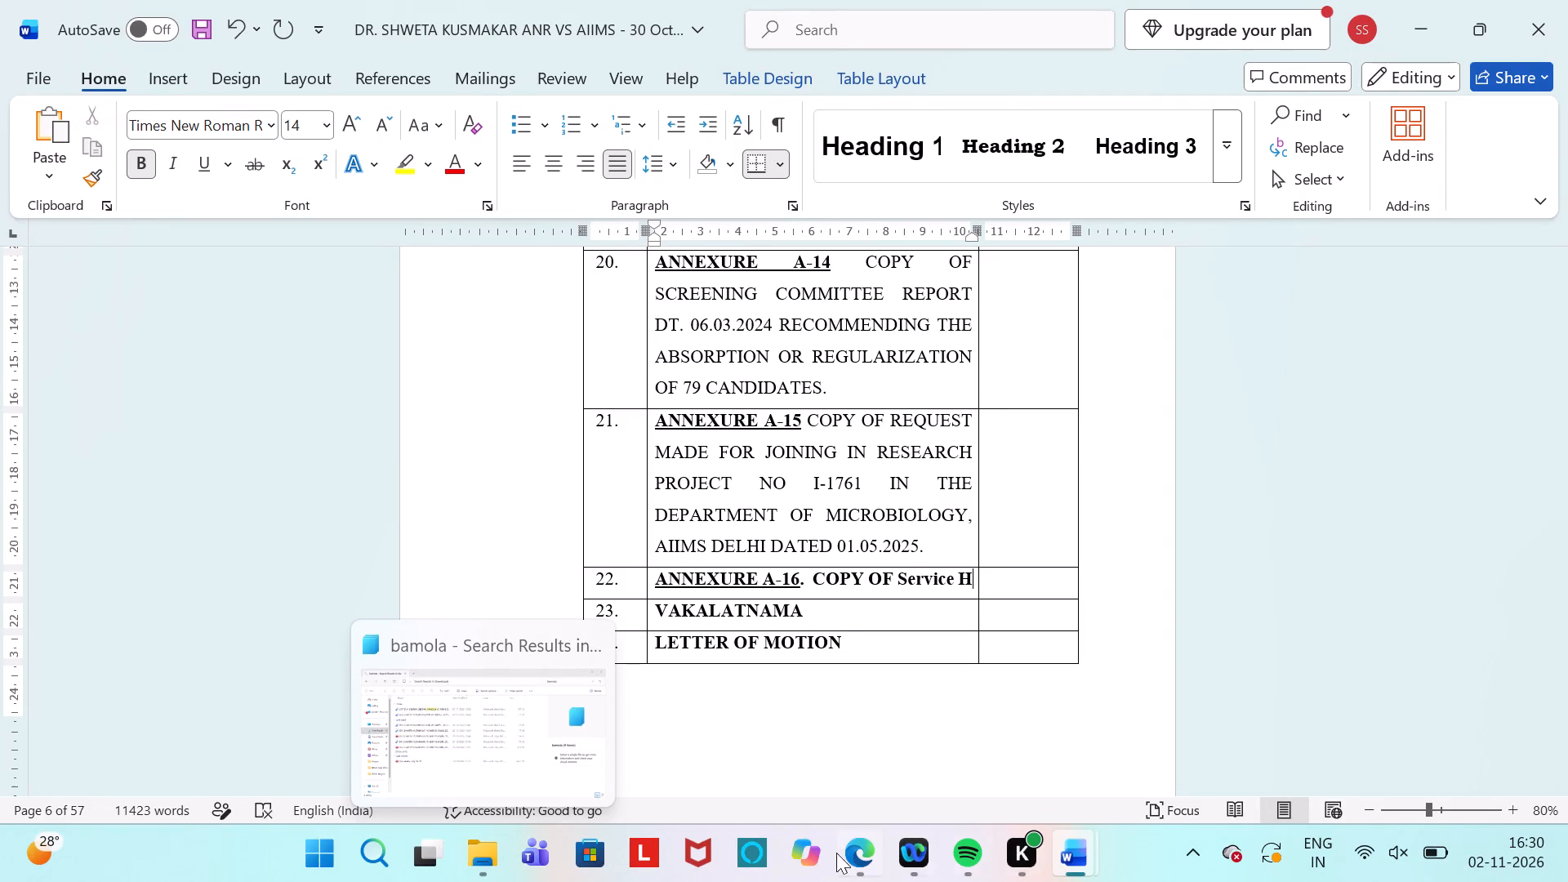
Switch to the Edge browser window with WhatsApp Web and the list of downloaded case files.
left_click(858, 844)
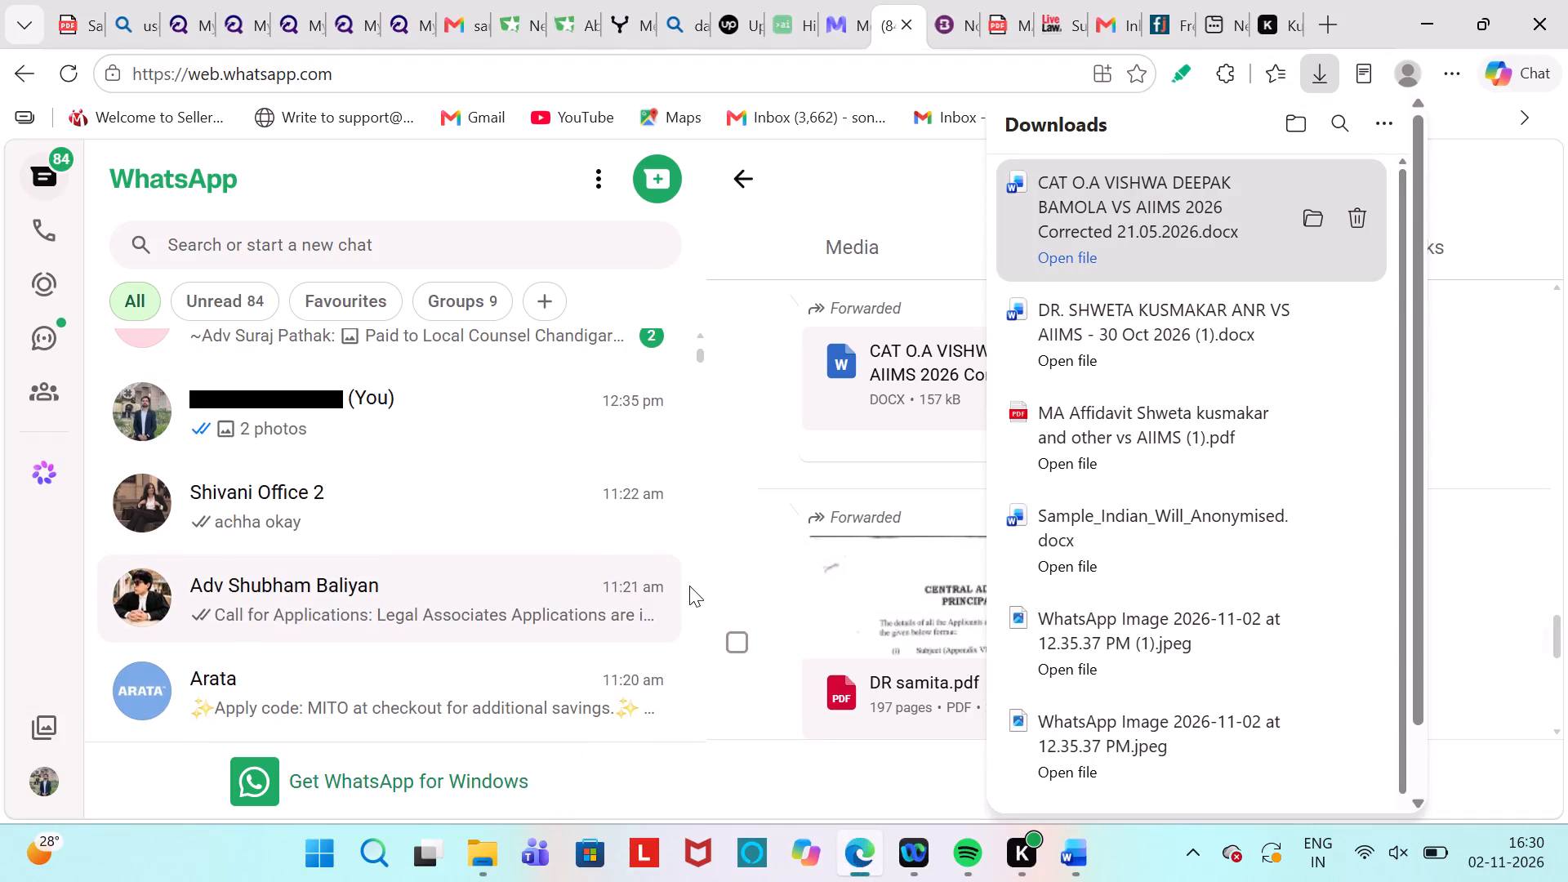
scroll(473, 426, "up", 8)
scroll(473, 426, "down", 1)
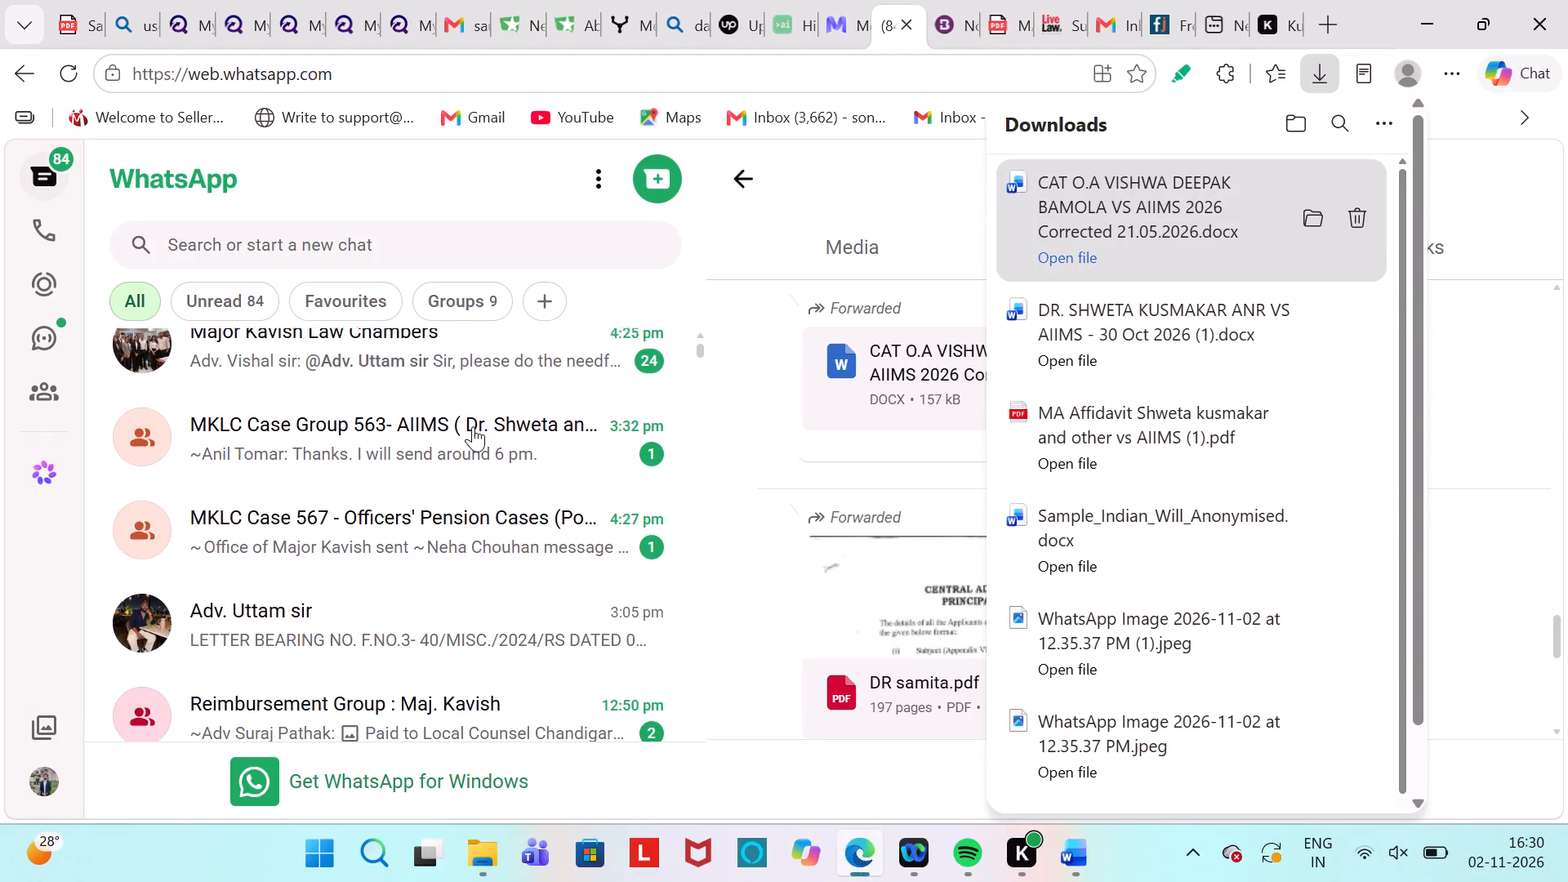
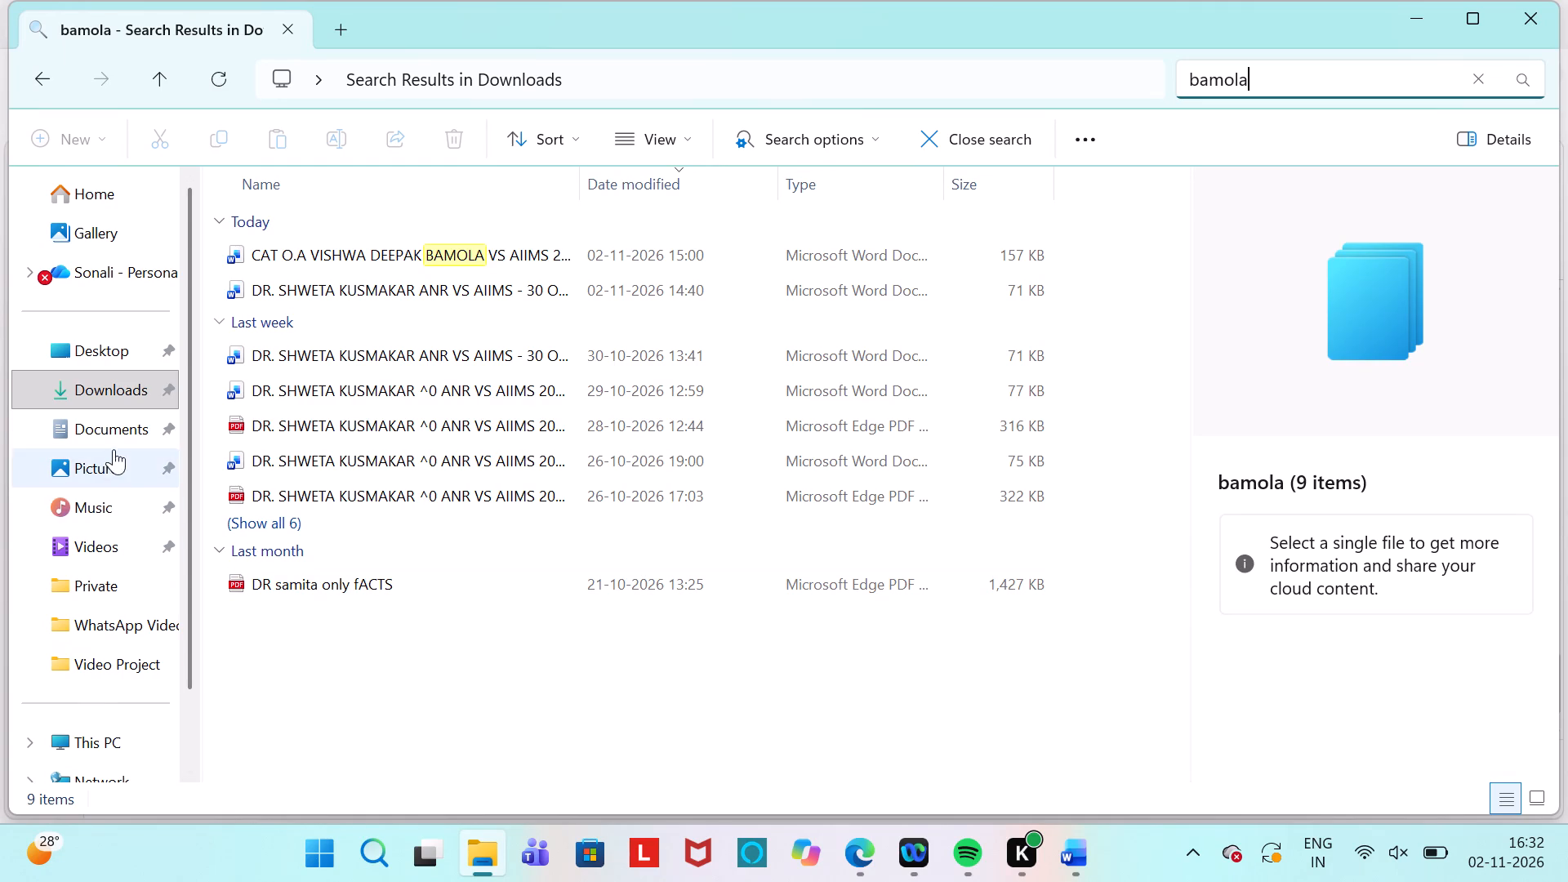
Search the Documents folder for "bamola".
left_click(129, 420)
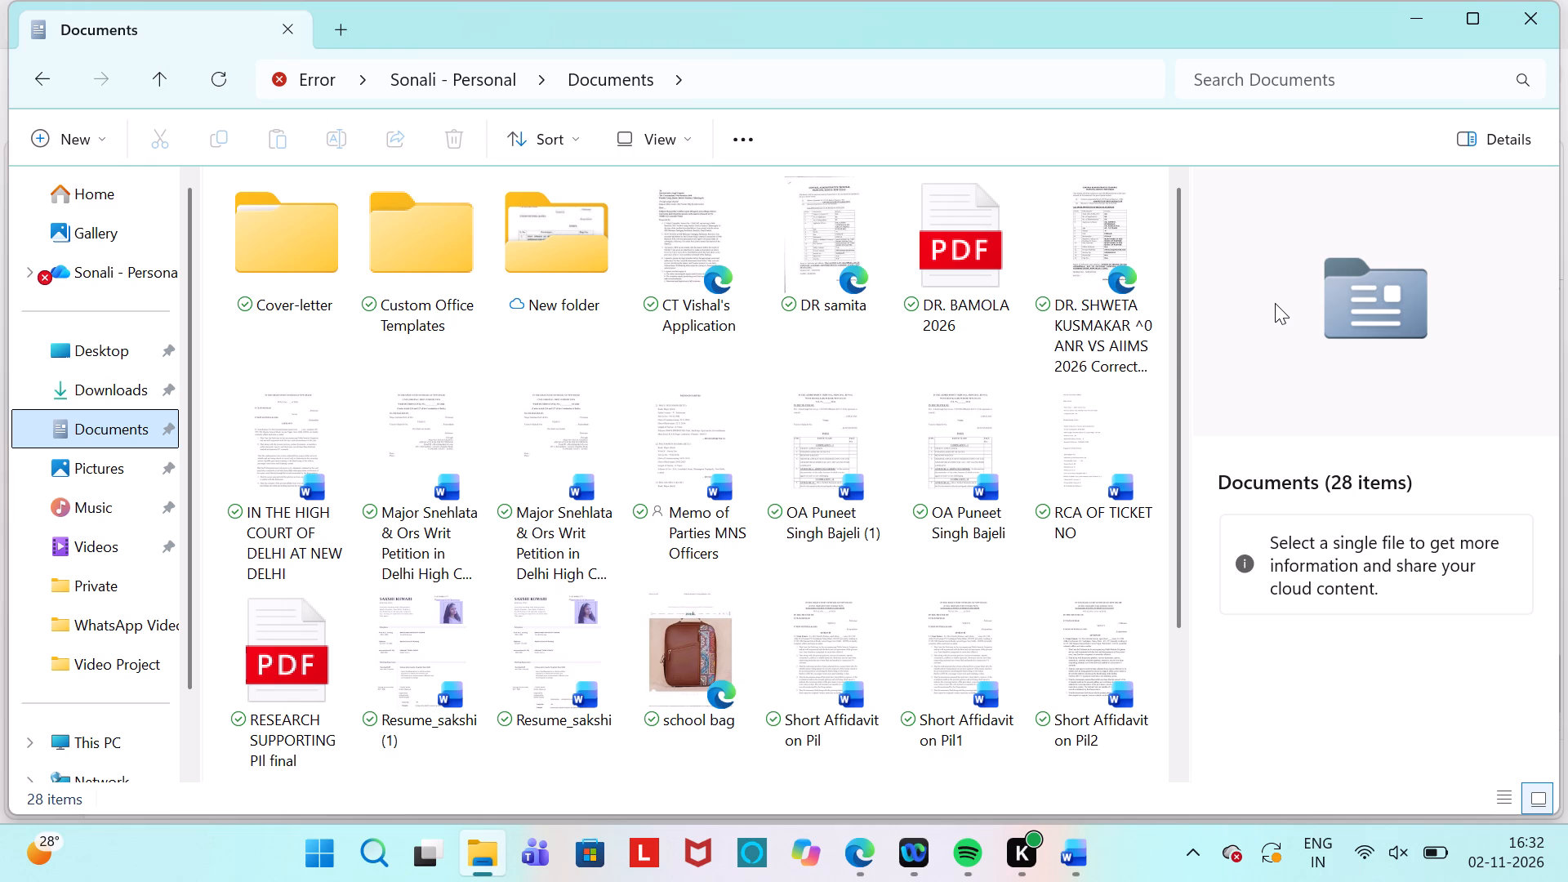
left_click(1384, 69)
key("b")
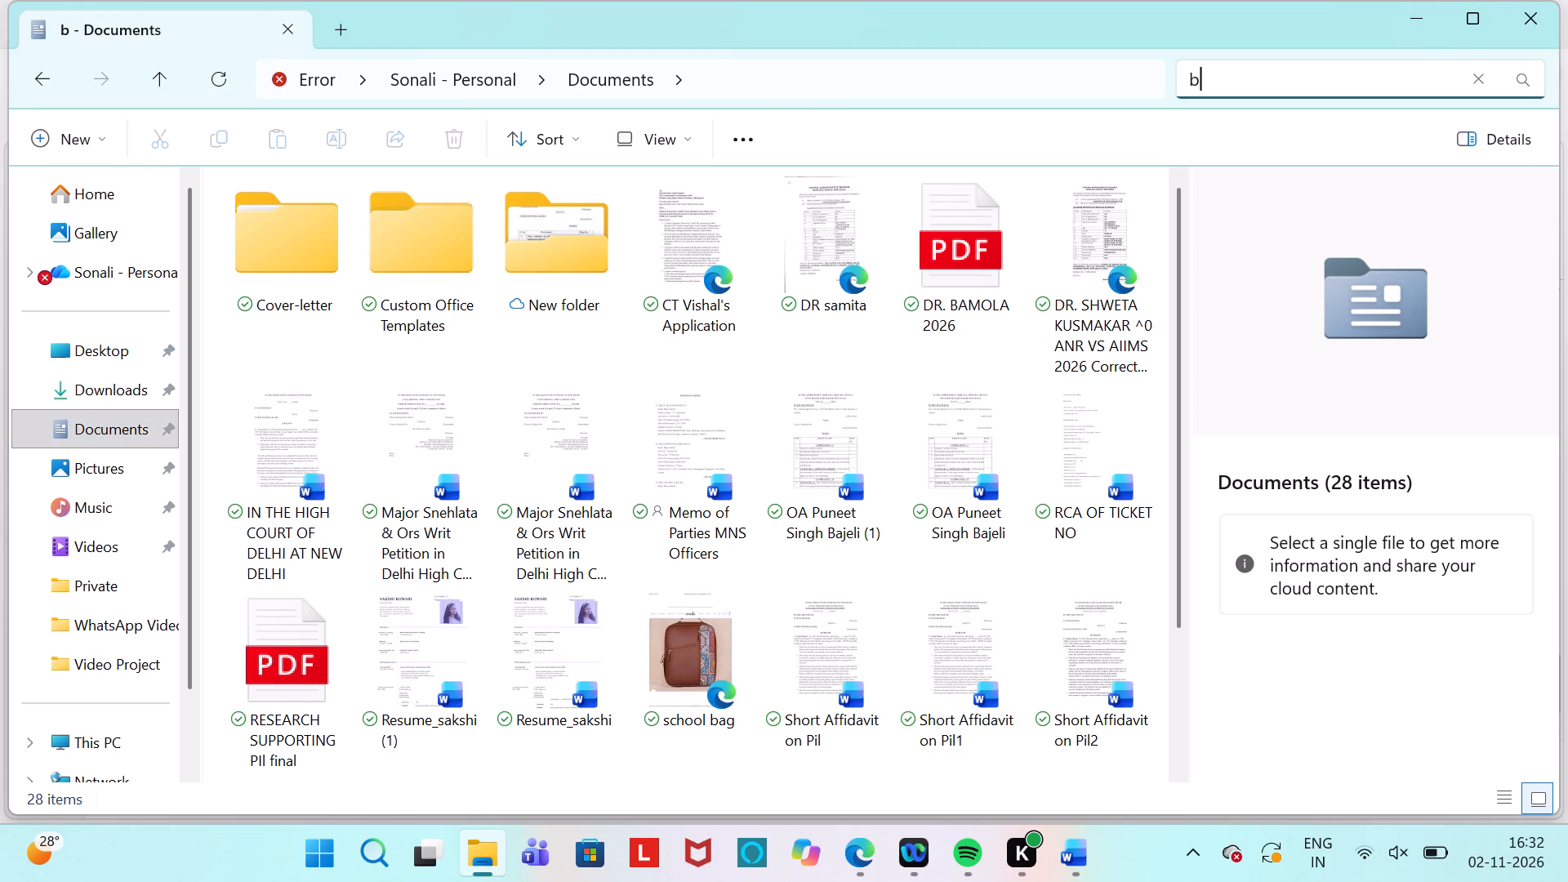
type("amola")
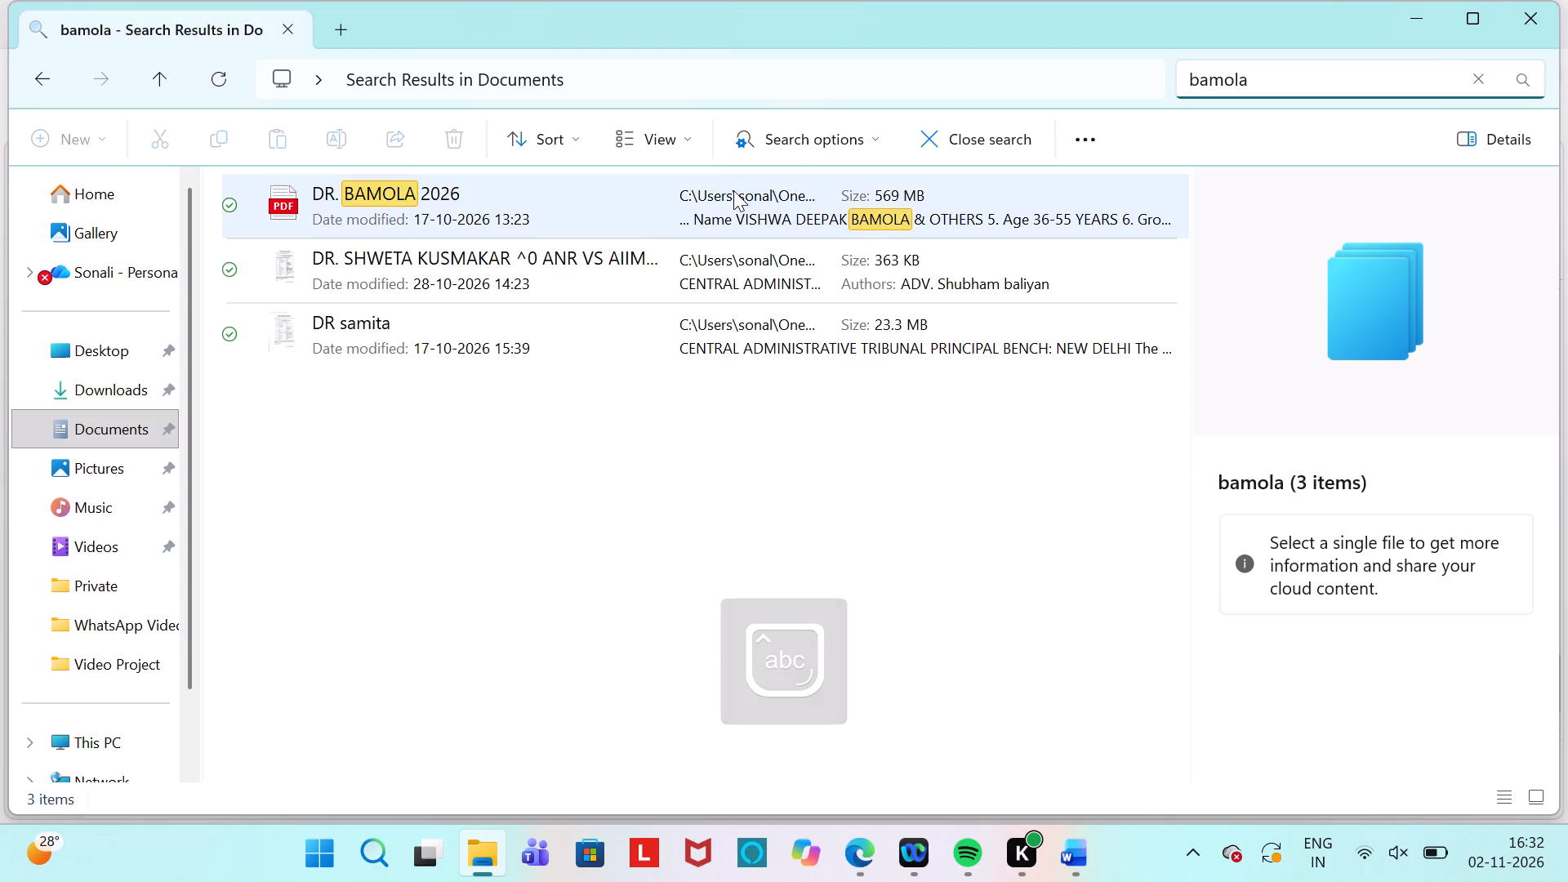
left_click(510, 219)
double_click(510, 219)
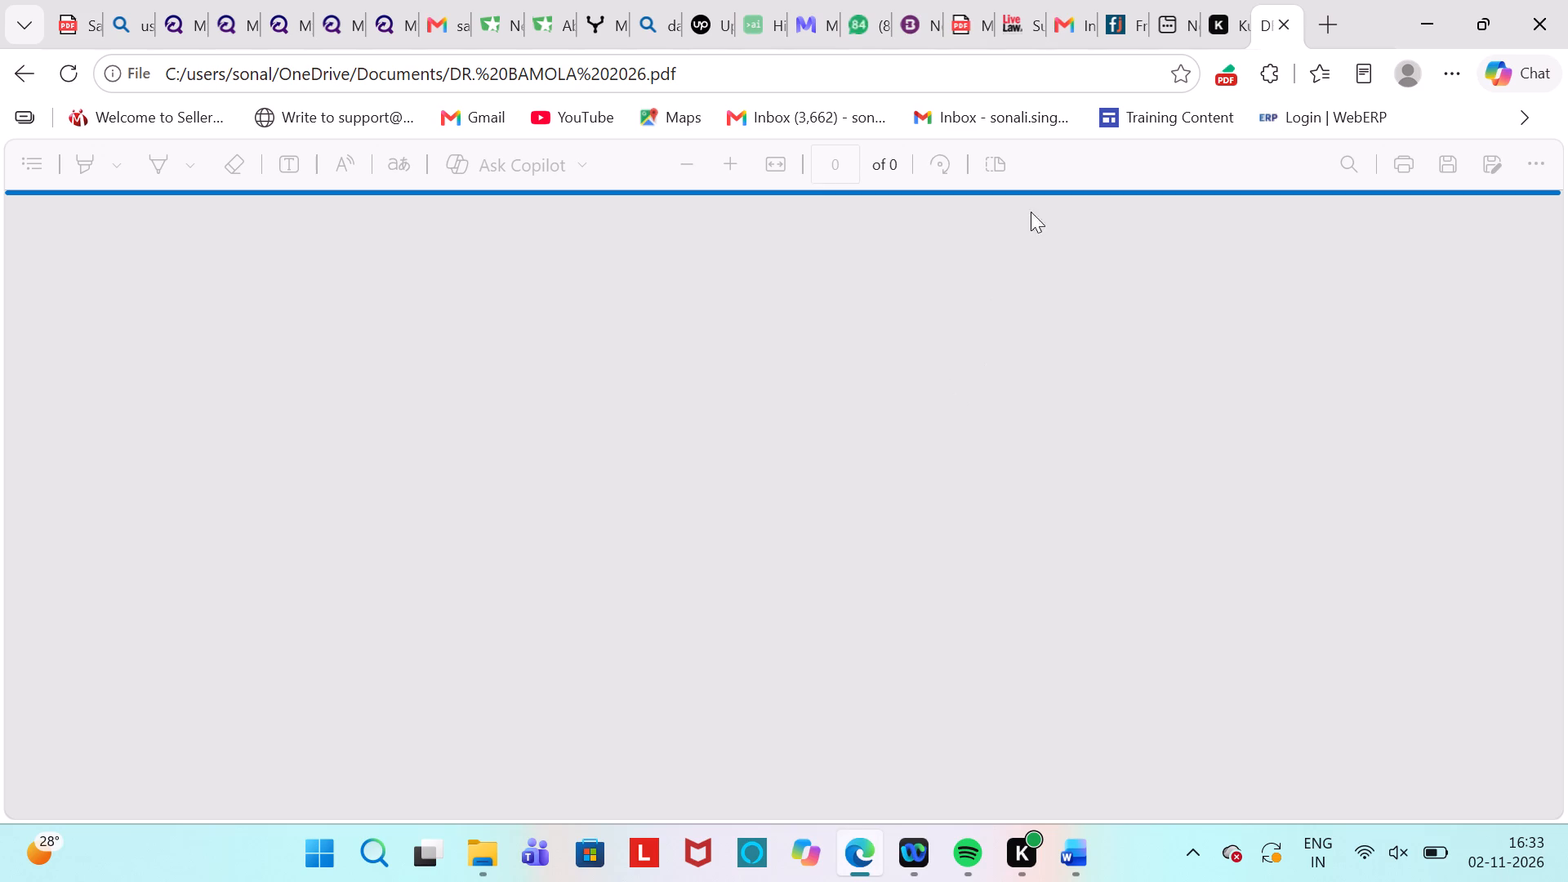
left_click(65, 73)
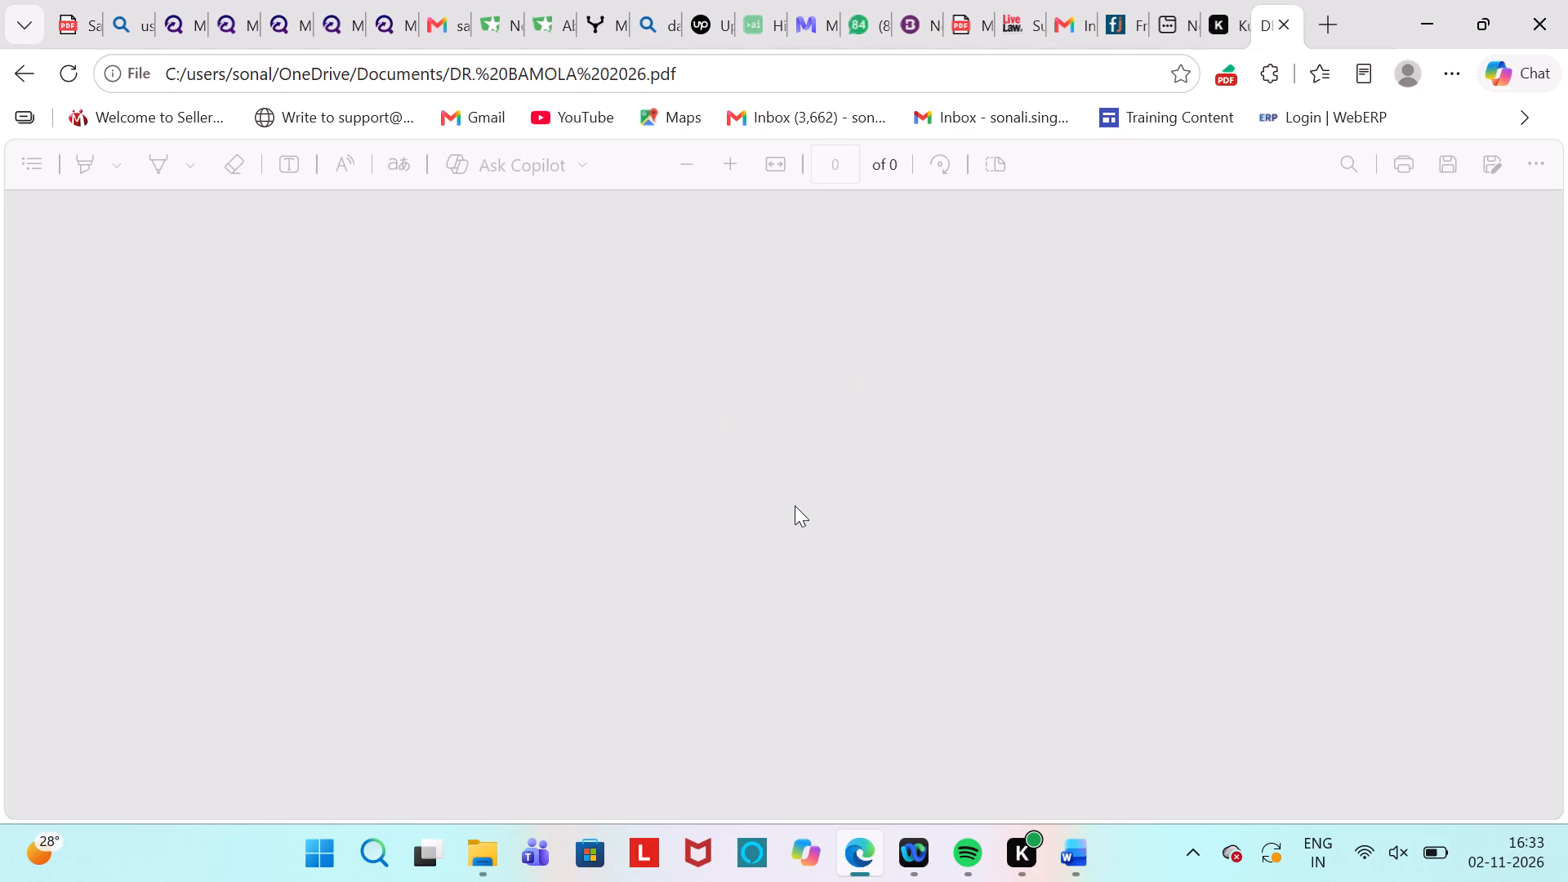
scroll(795, 506, "down", 1)
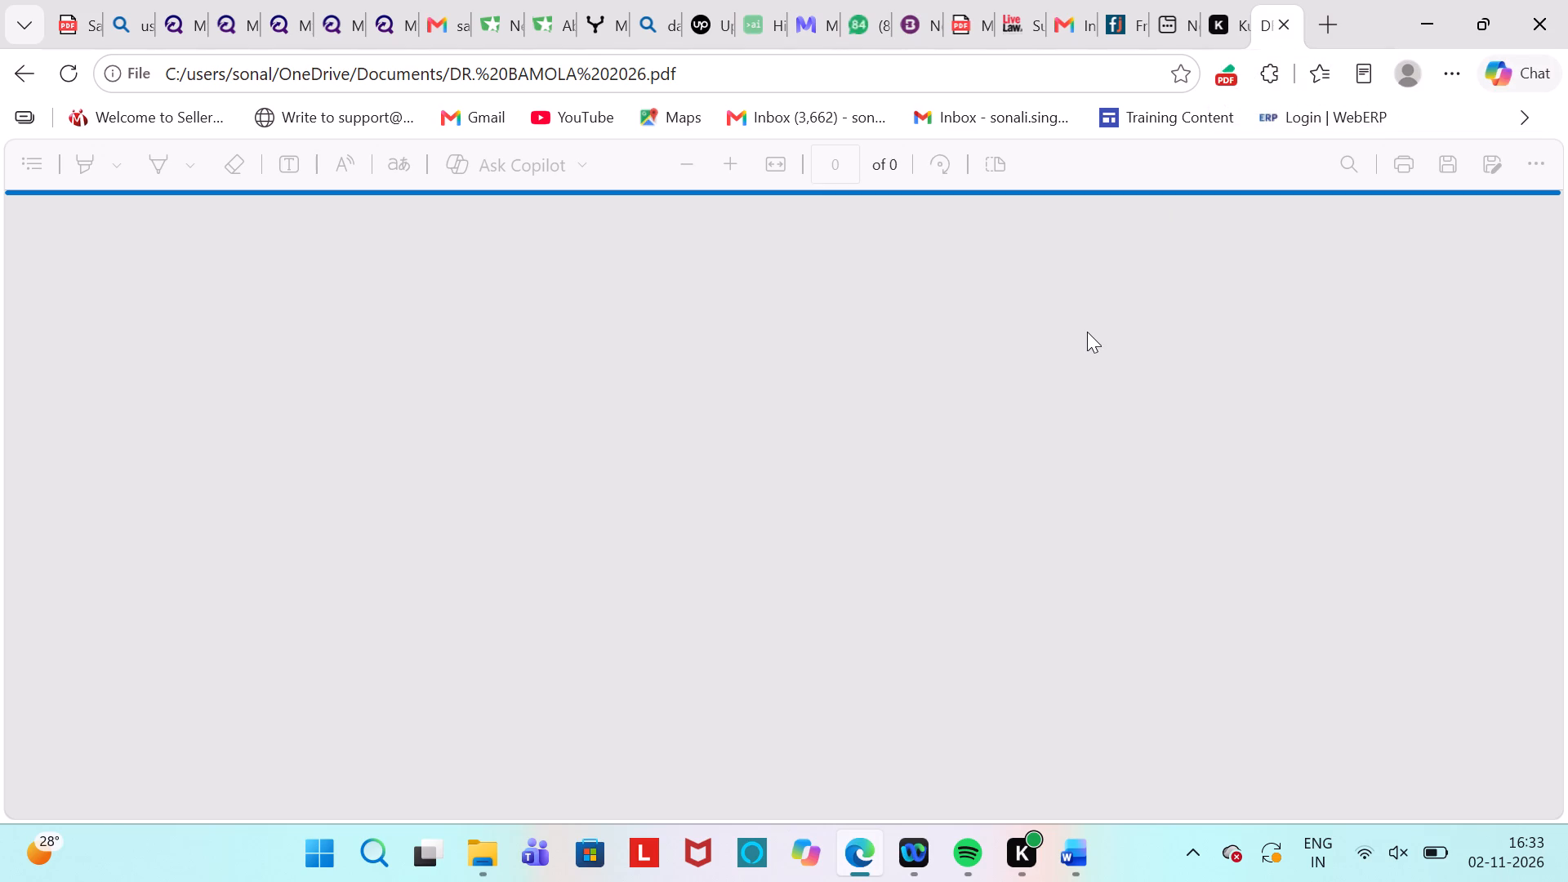
Switch back to File Explorer and try to open the DR. BAMOLA 2026 PDF again from the search results.
left_click(481, 849)
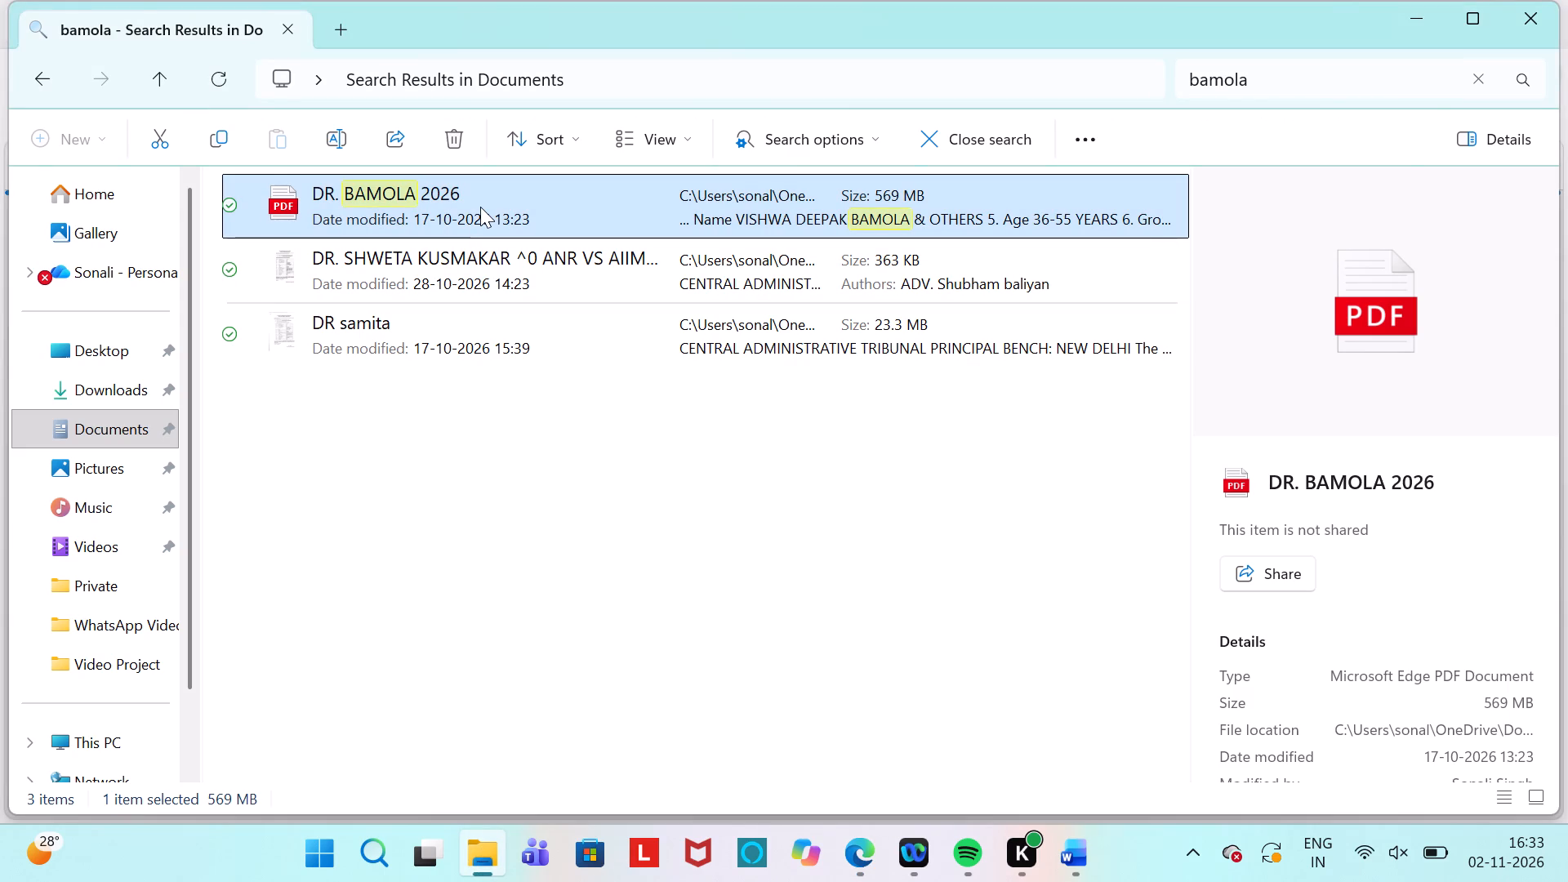
left_click(480, 207)
left_click(480, 207)
left_click(480, 207)
left_click(585, 585)
left_click(585, 585)
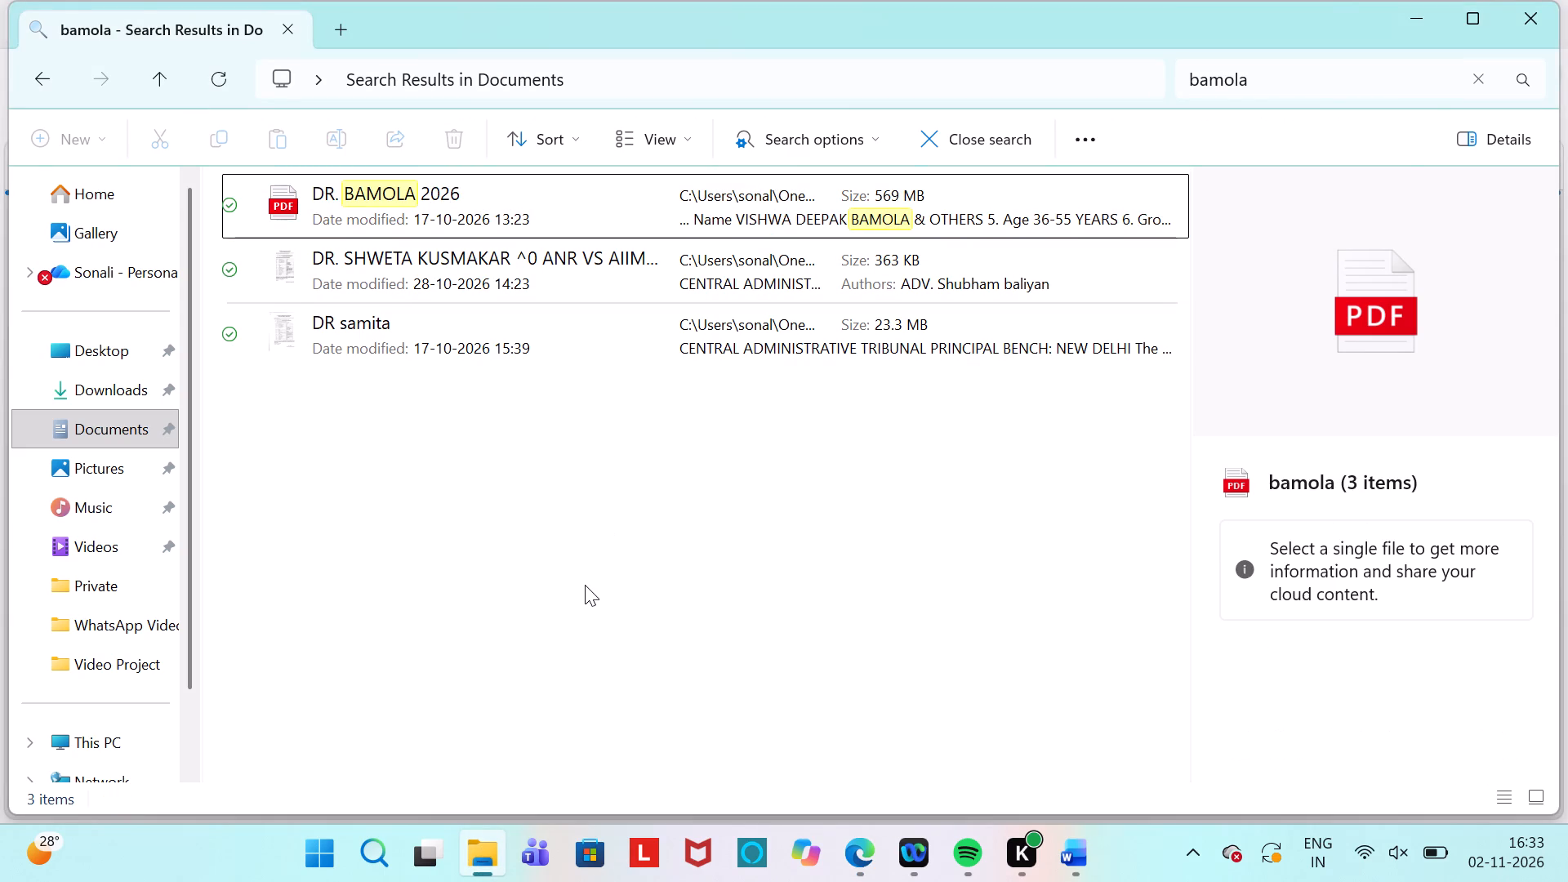
left_click(1298, 232)
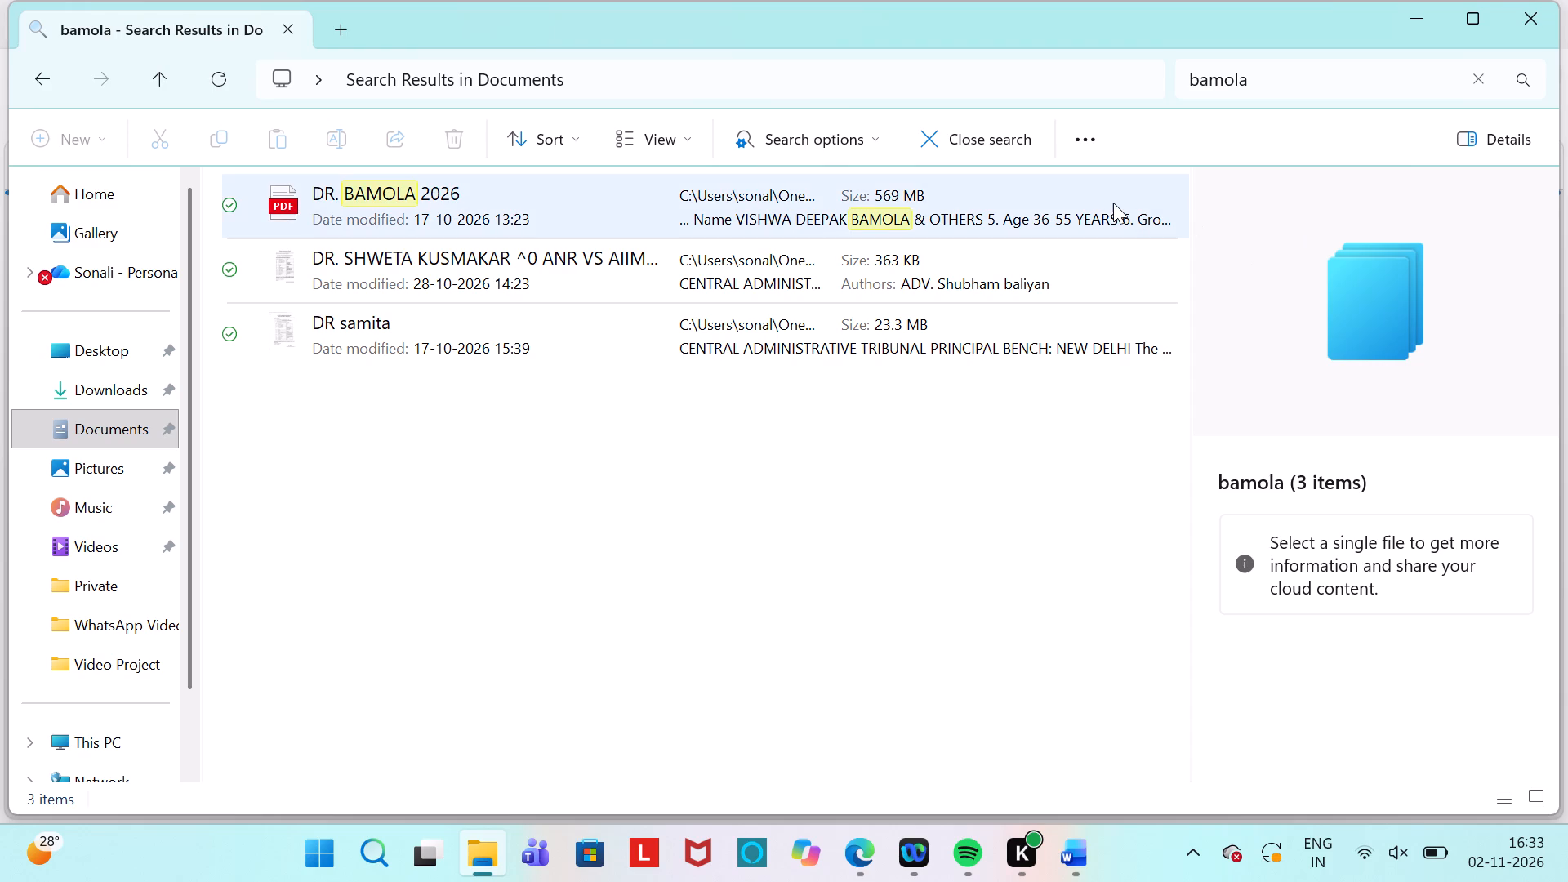
Select the DR. BAMOLA 2026 PDF and examine its file details.
left_click(630, 204)
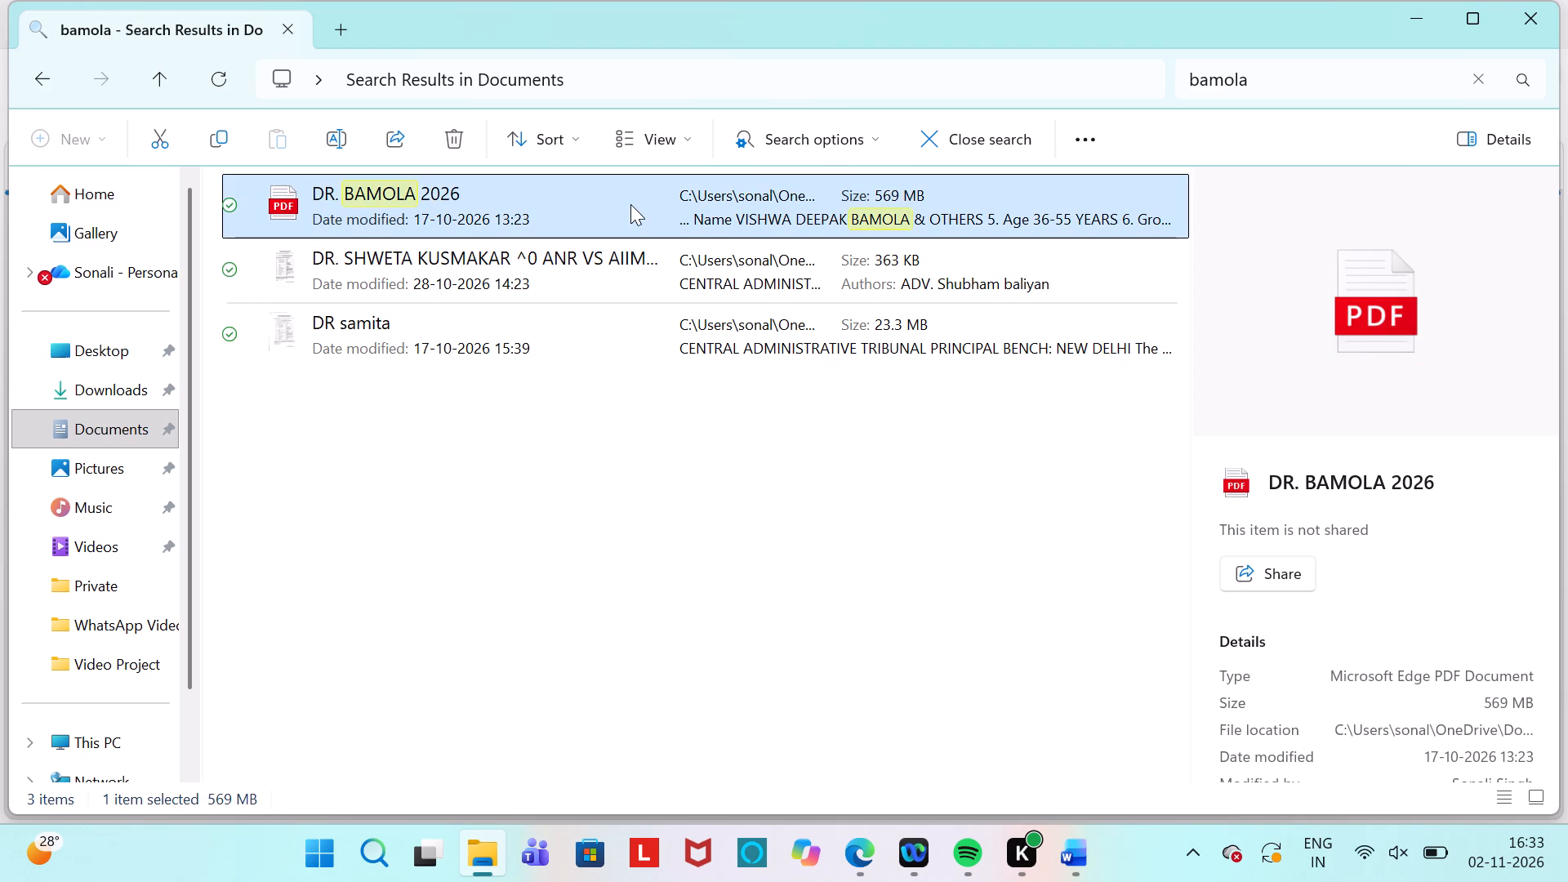
scroll(630, 204, "down", 1)
scroll(796, 432, "down", 2)
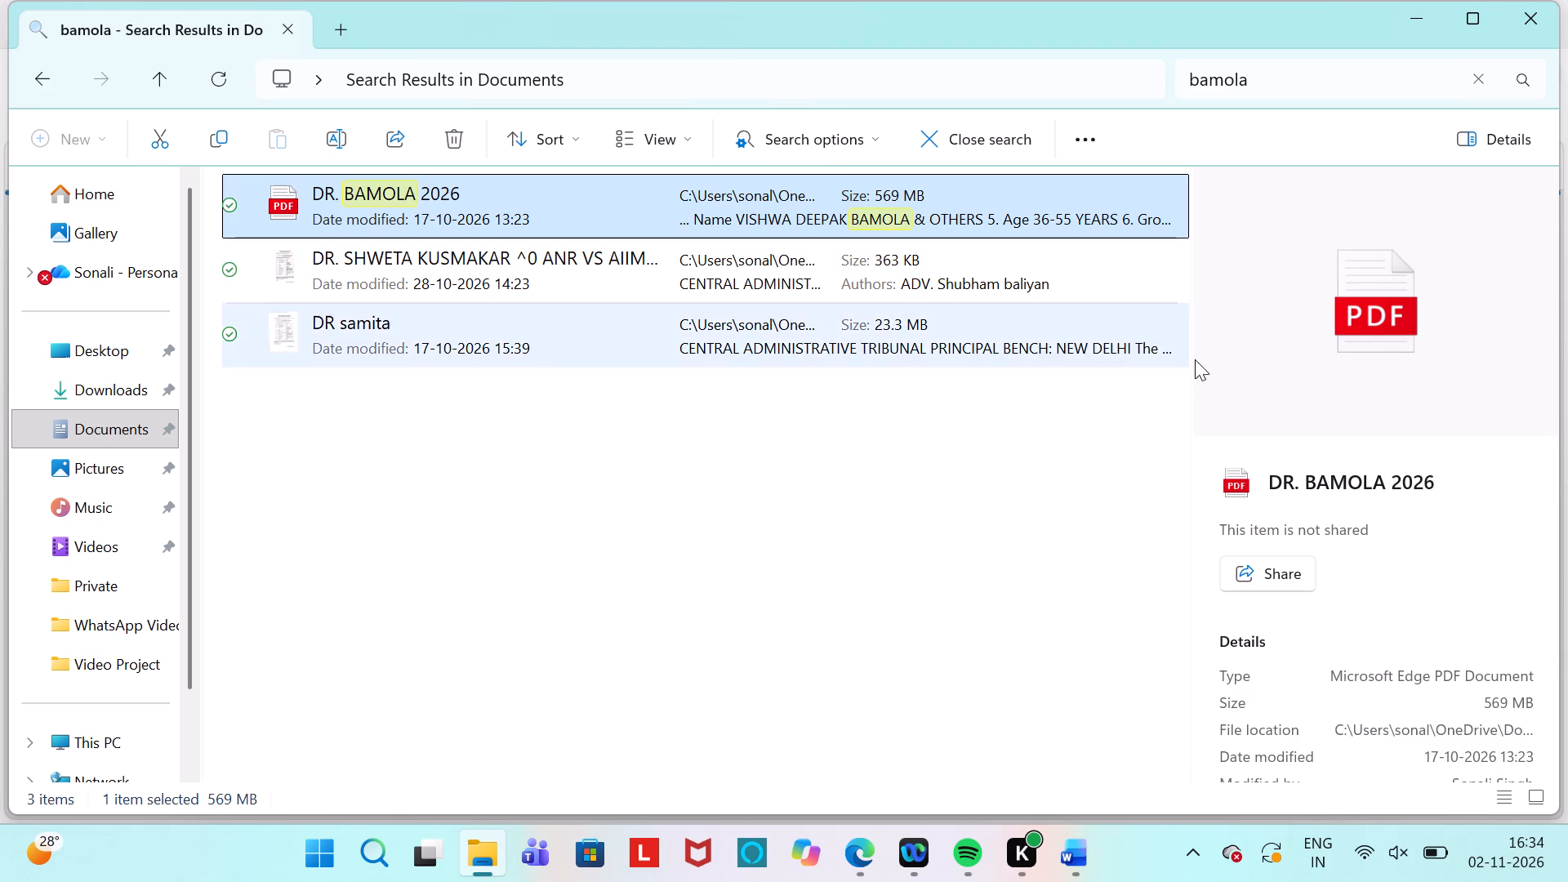
scroll(1252, 403, "down", 2)
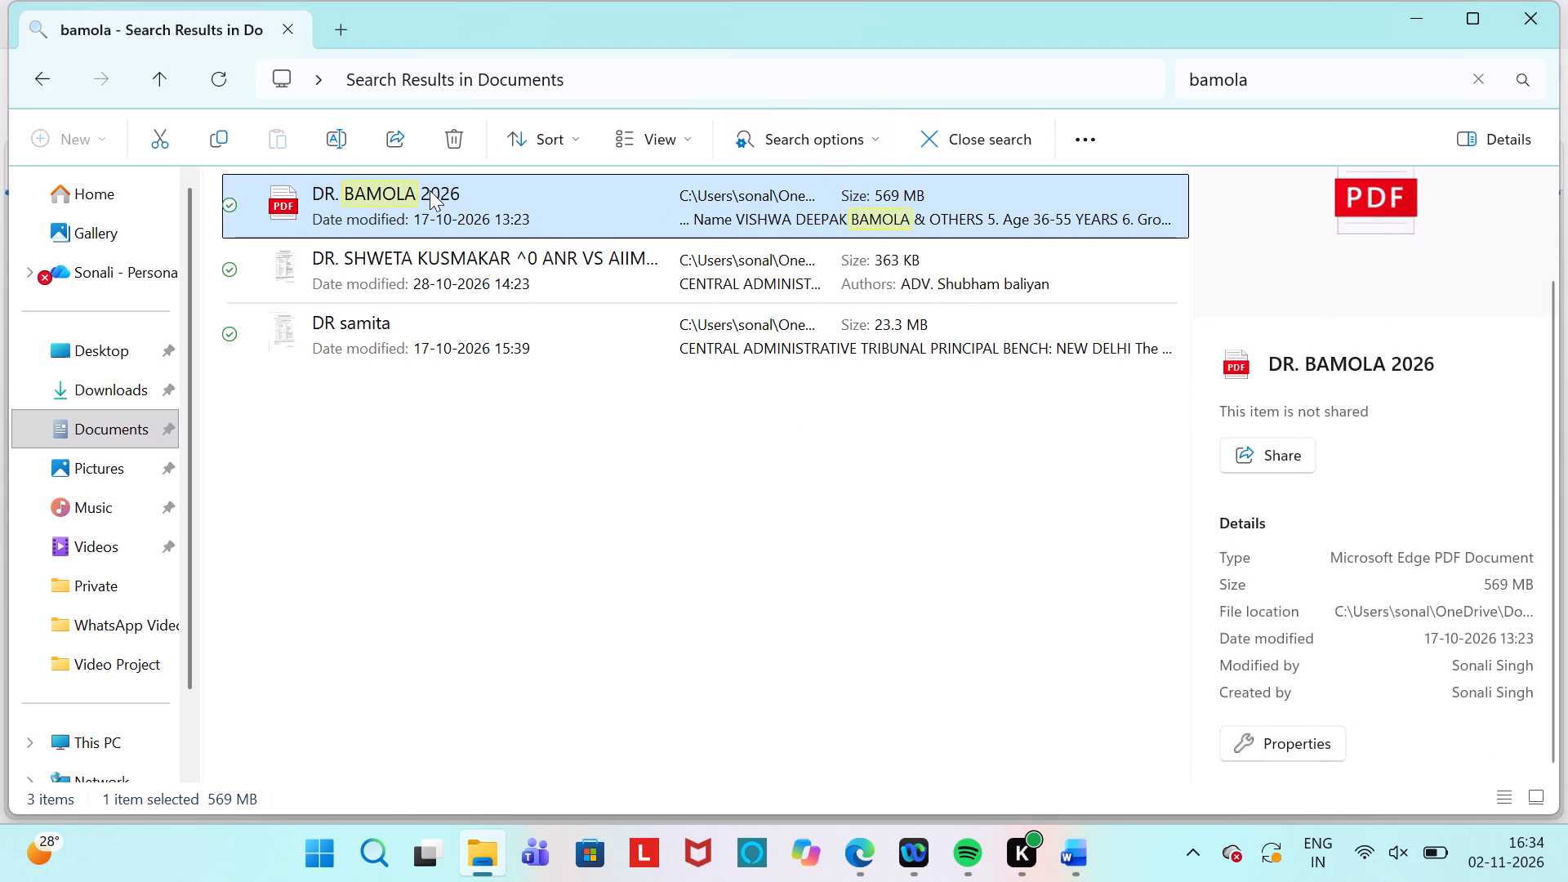
double_click(506, 196)
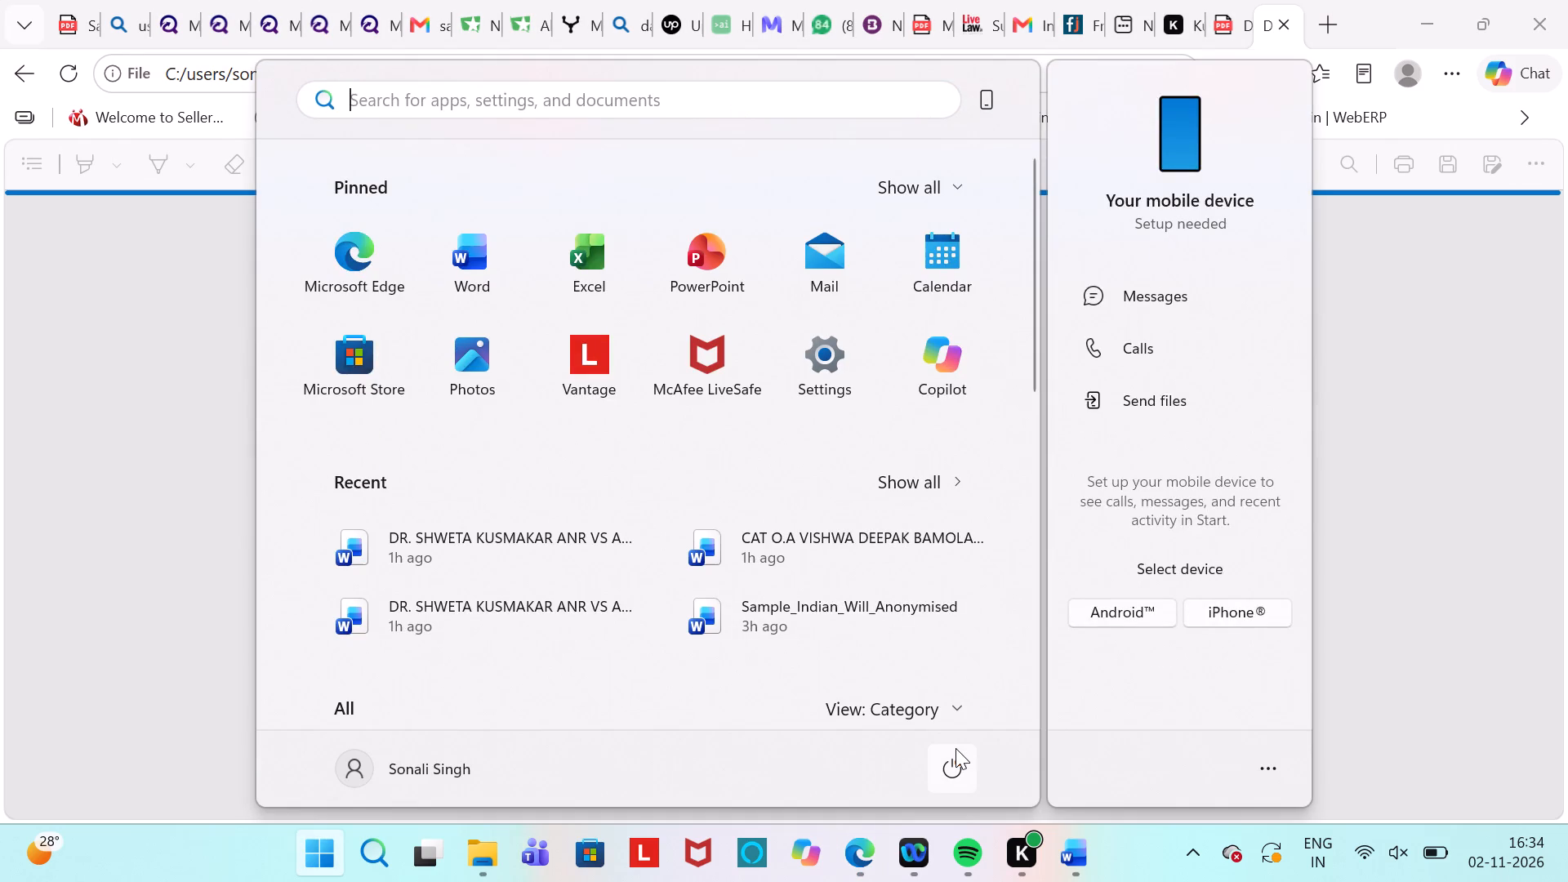
Put the computer to sleep.
left_click(955, 748)
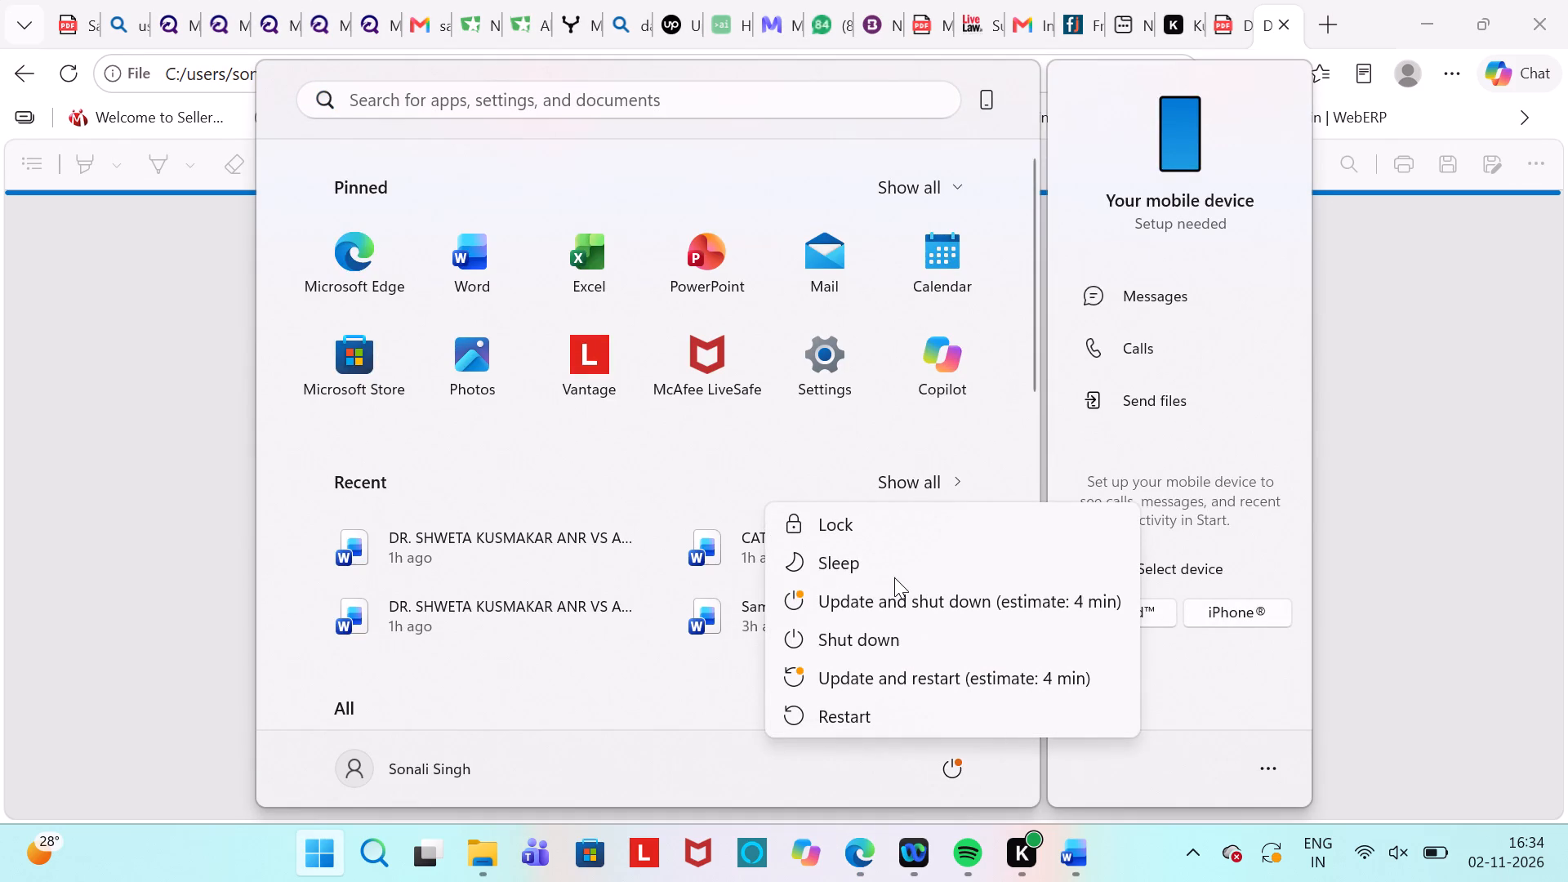
left_click(894, 577)
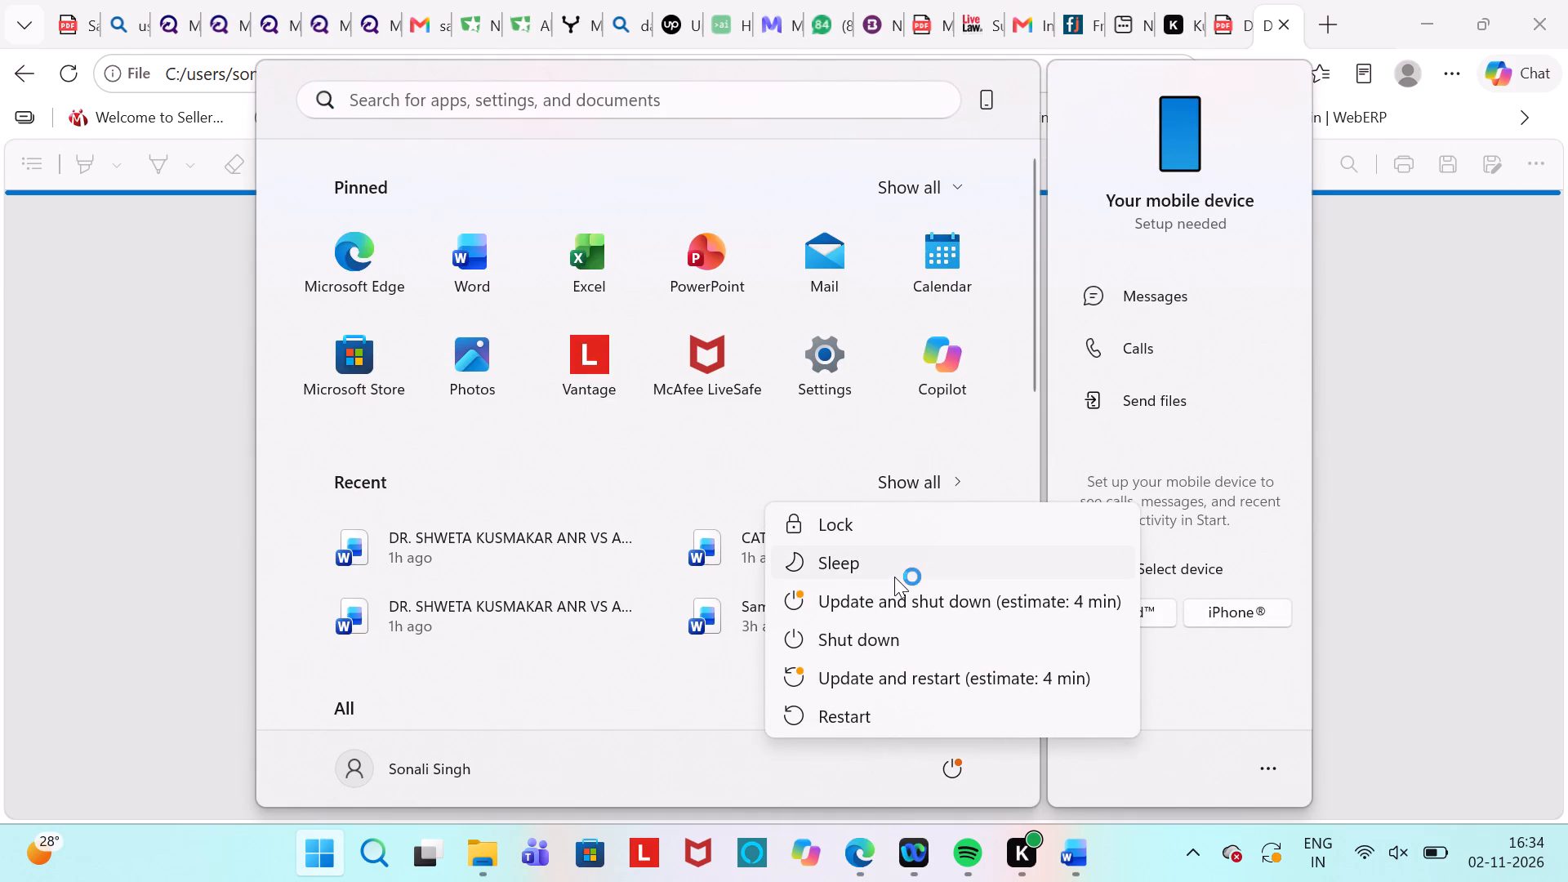
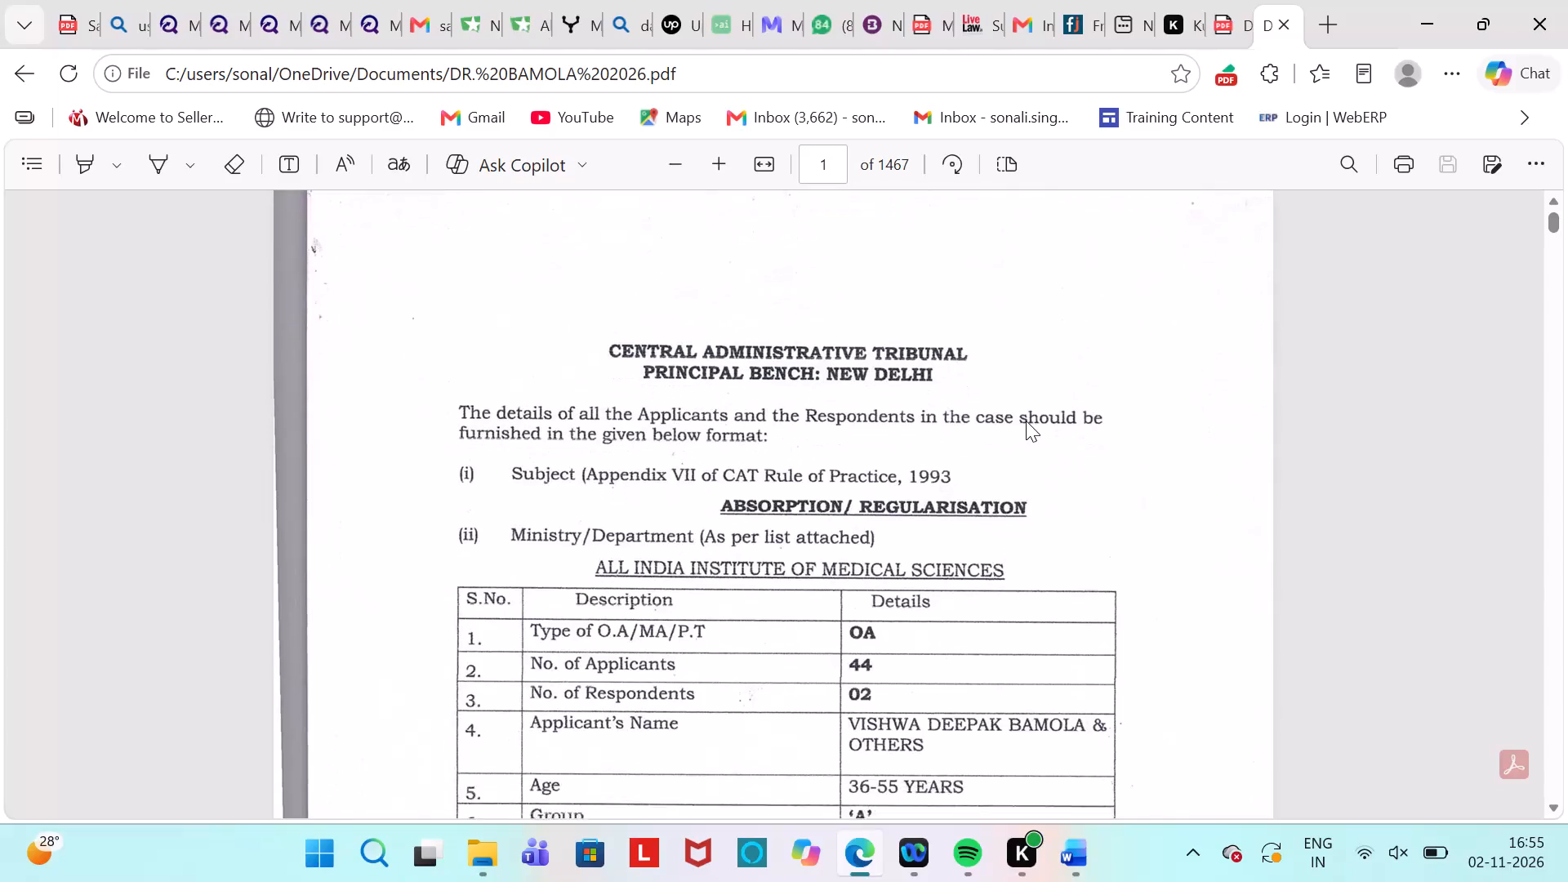
Examine the case details form and the start of the index in the DR. BAMOLA 2026 PDF, dismissing the chat notification.
scroll(1026, 421, "down", 1)
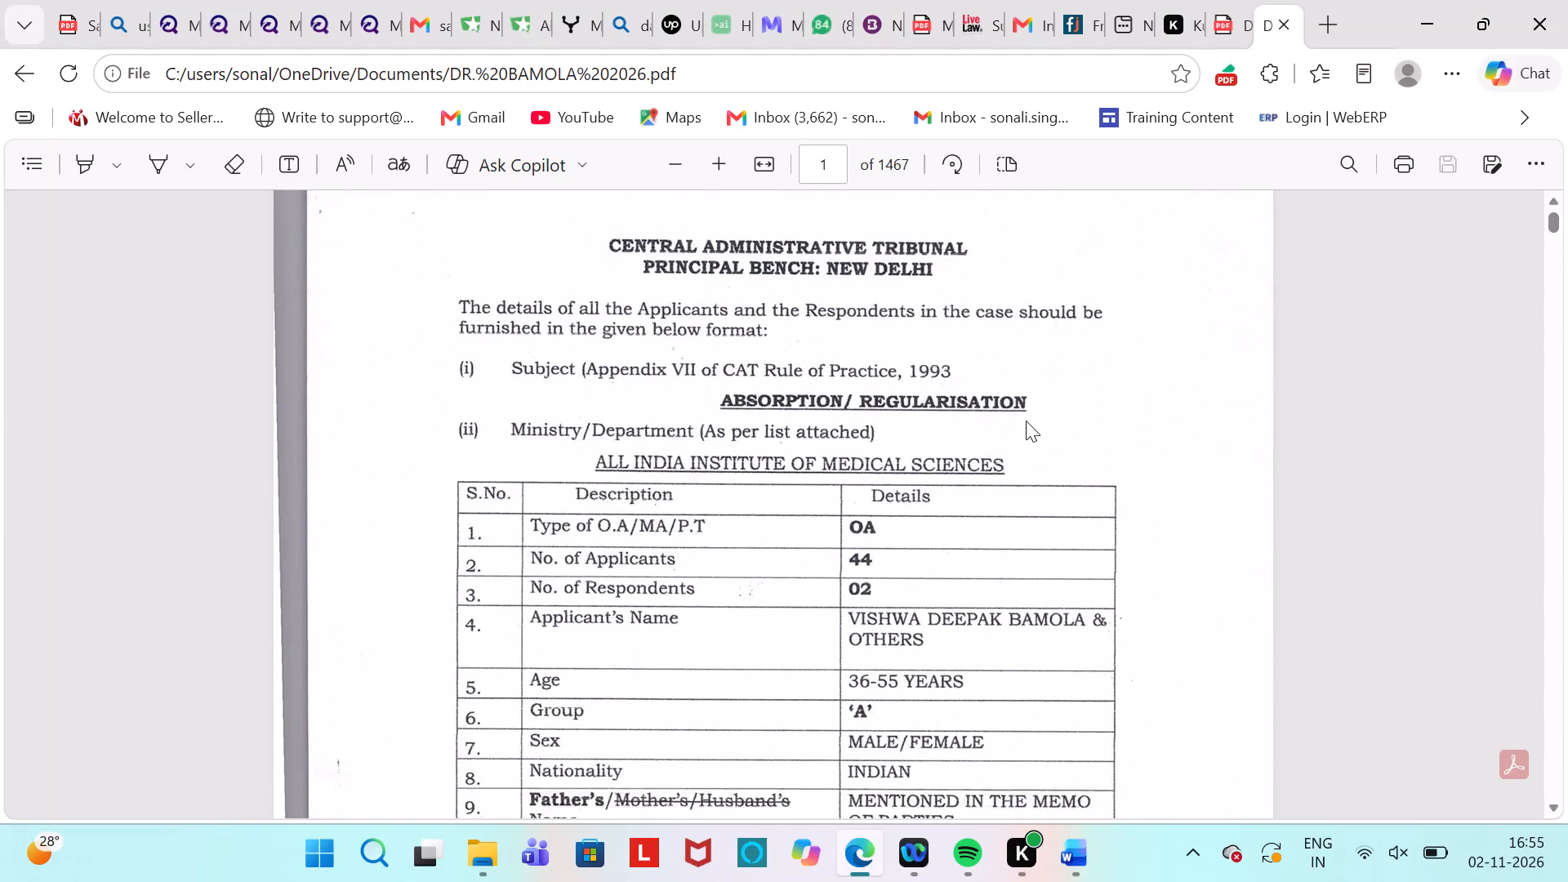
scroll(1026, 421, "down", 7)
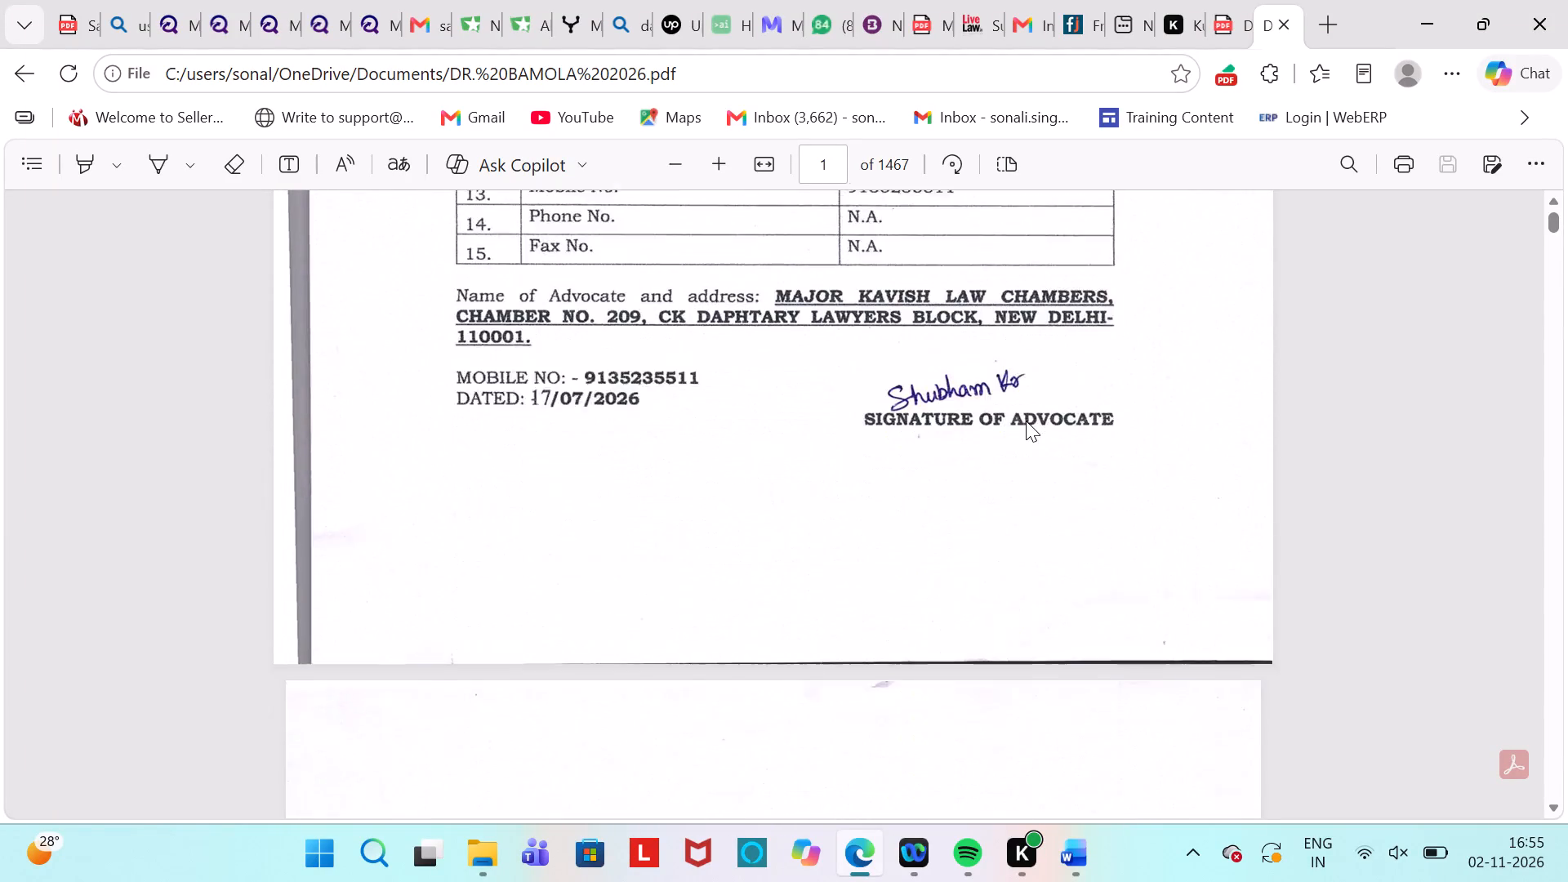
scroll(1026, 421, "down", 3)
scroll(1026, 421, "up", 1)
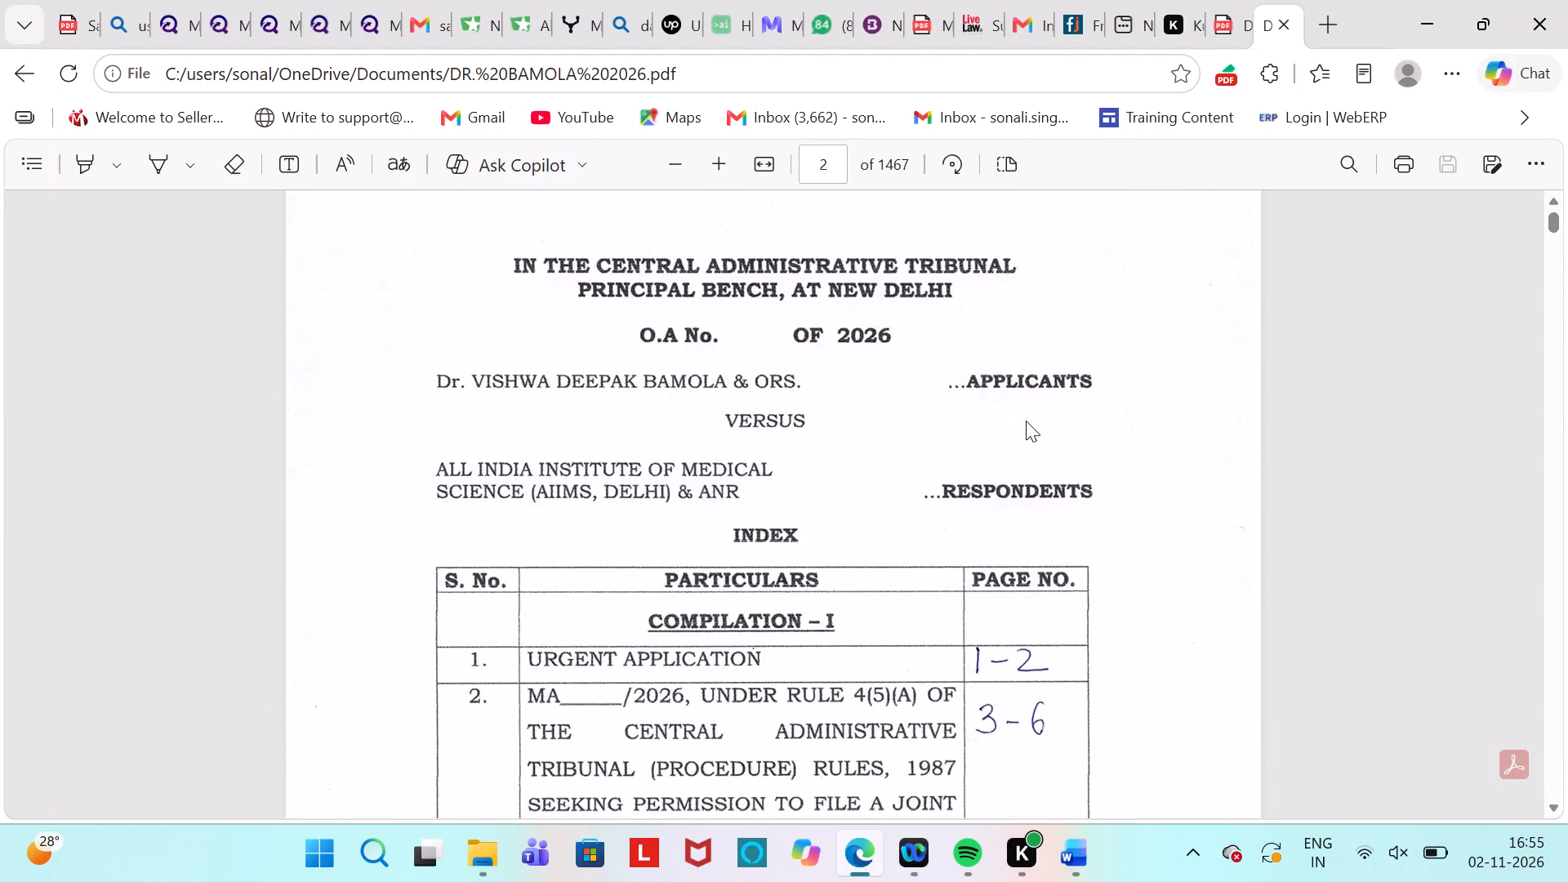
scroll(1026, 421, "up", 1)
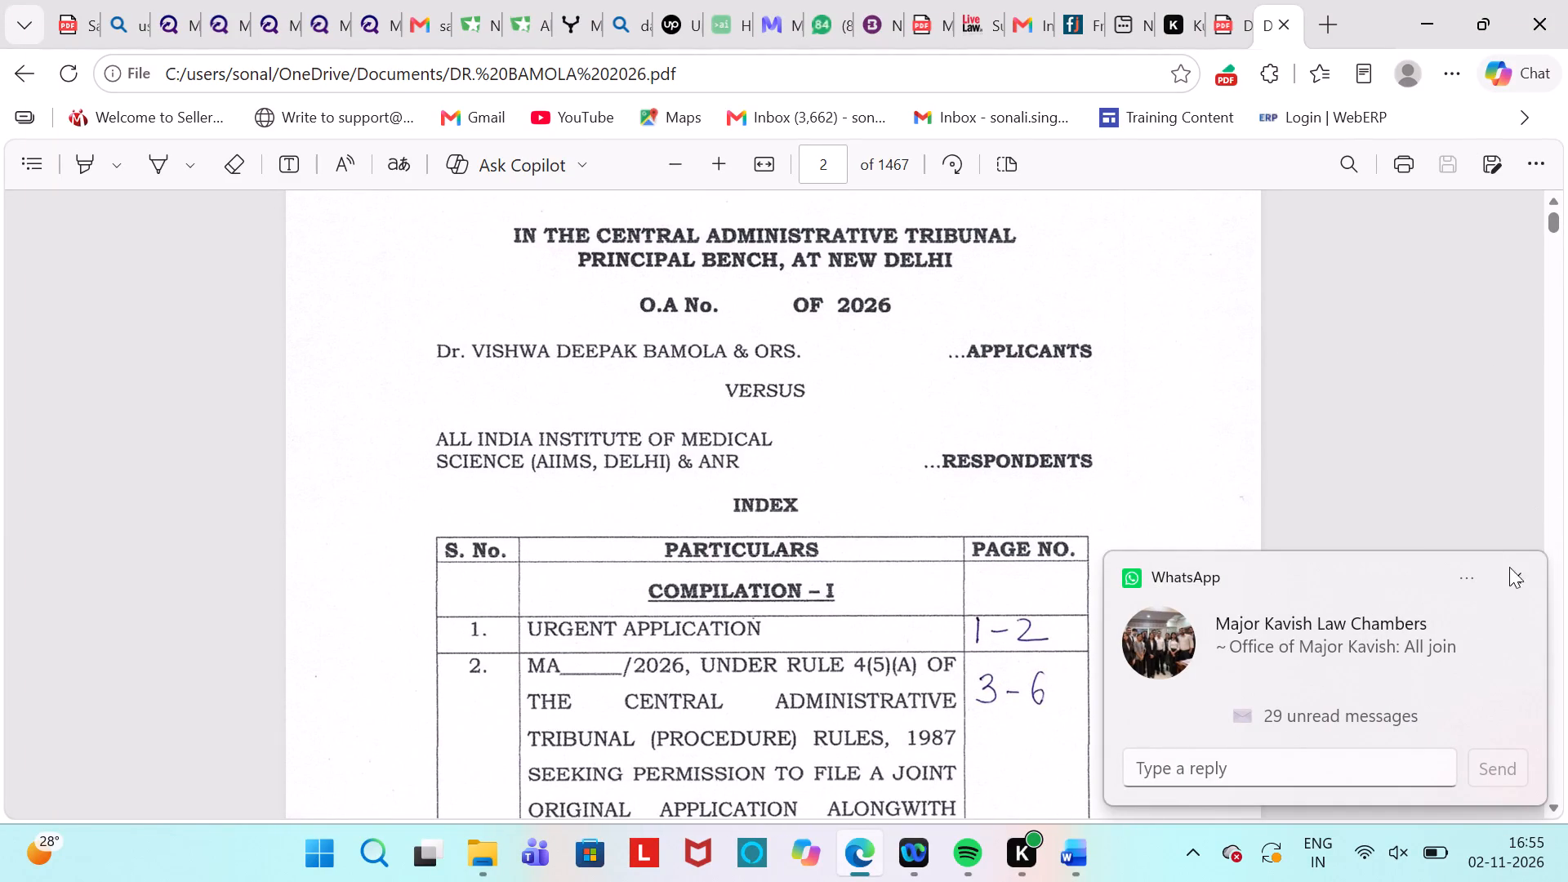
left_click(1515, 574)
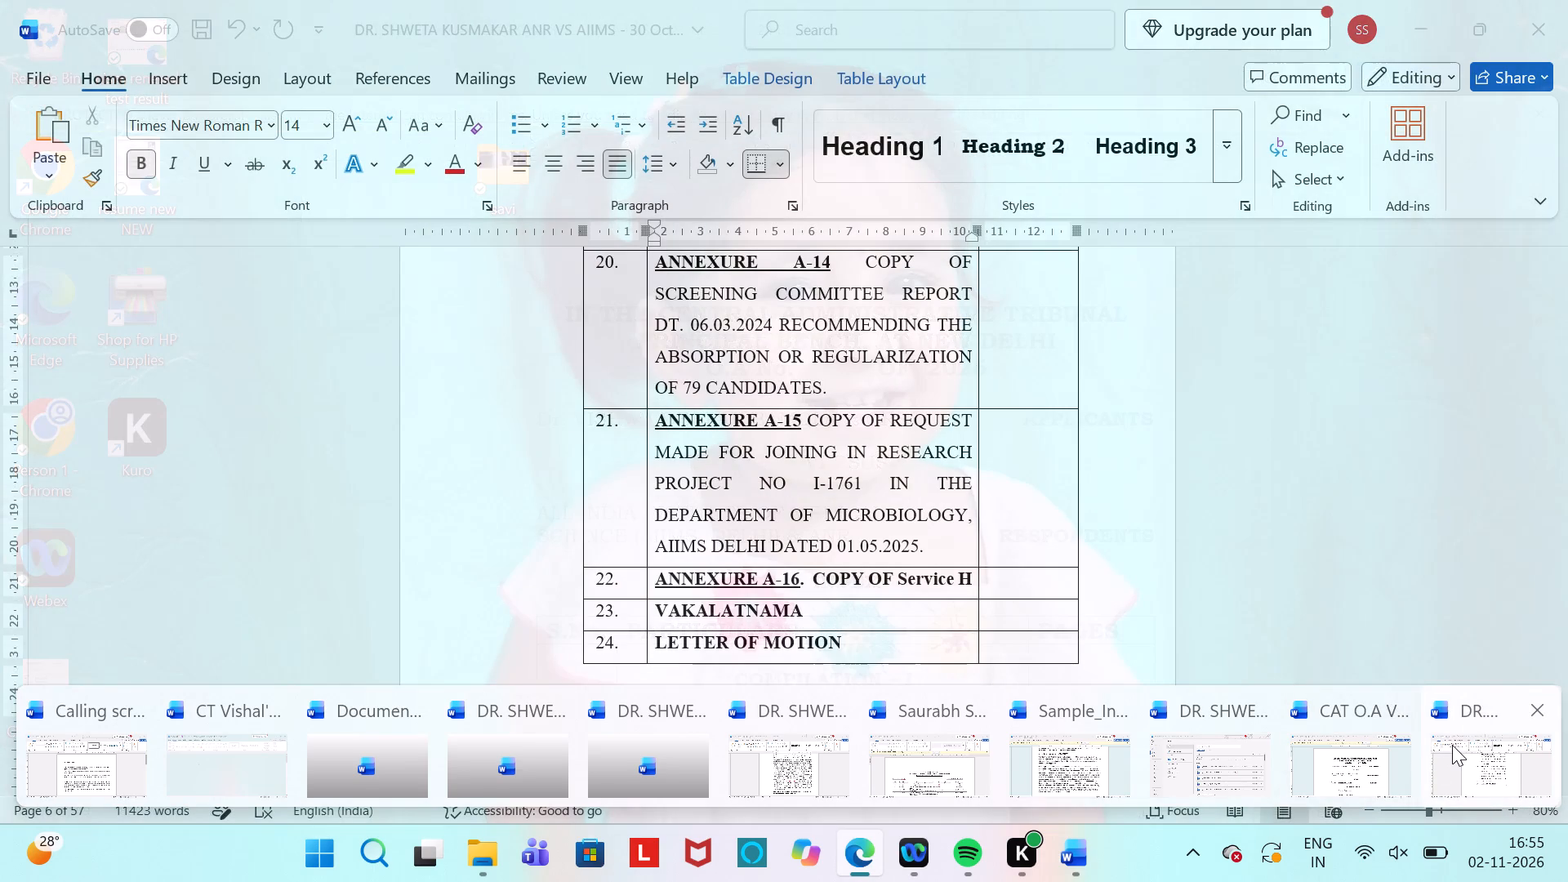
Bring the AIIMS application in Word forward and snap it side by side with the Bamola PDF in Edge.
left_click(1452, 745)
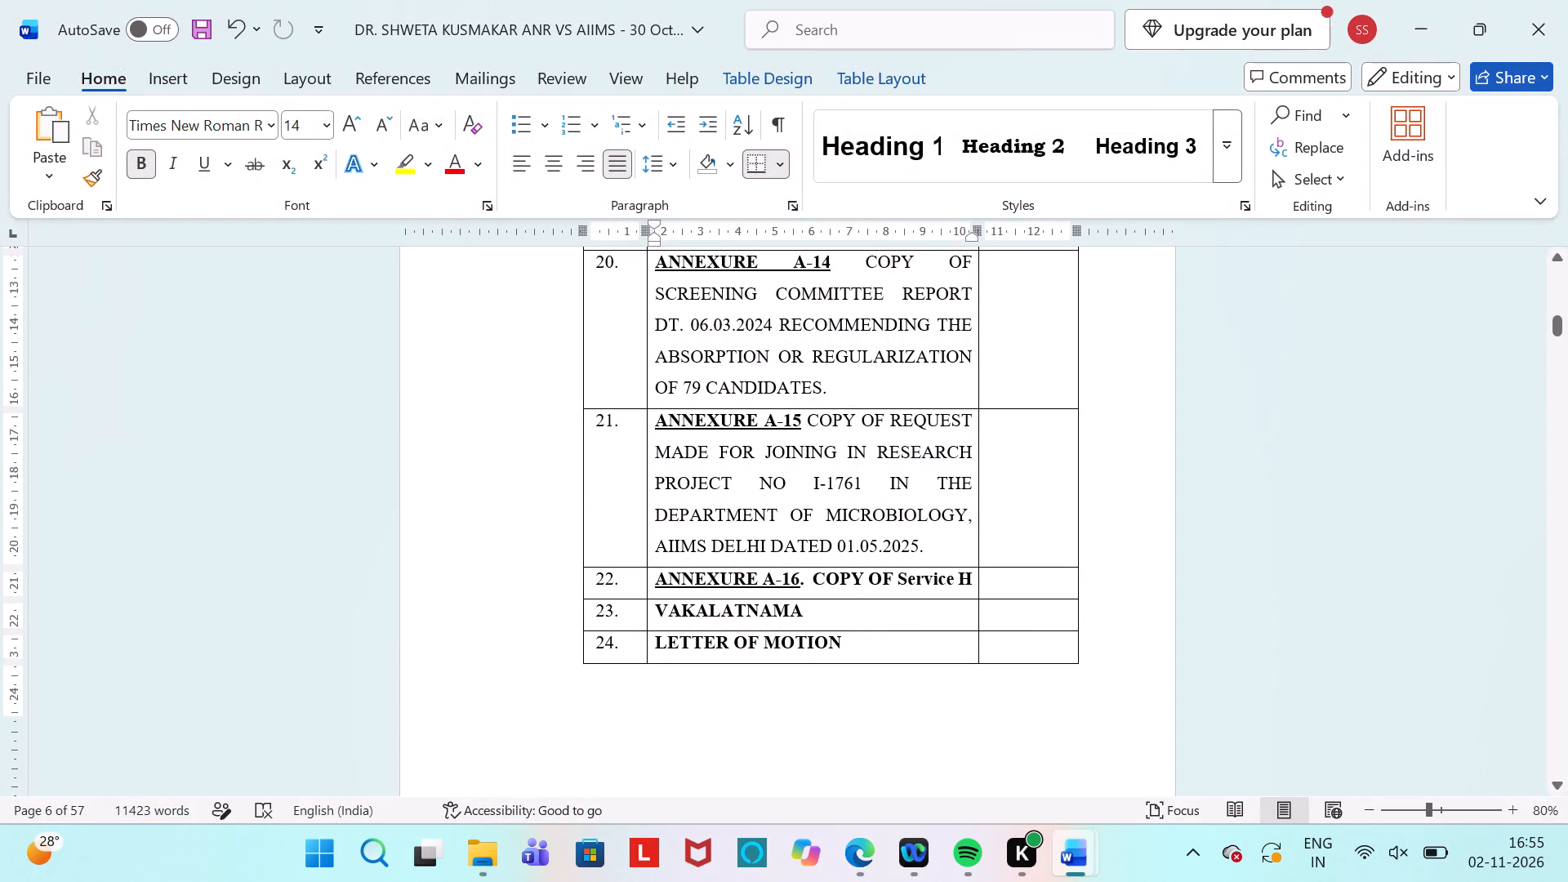
left_click(850, 844)
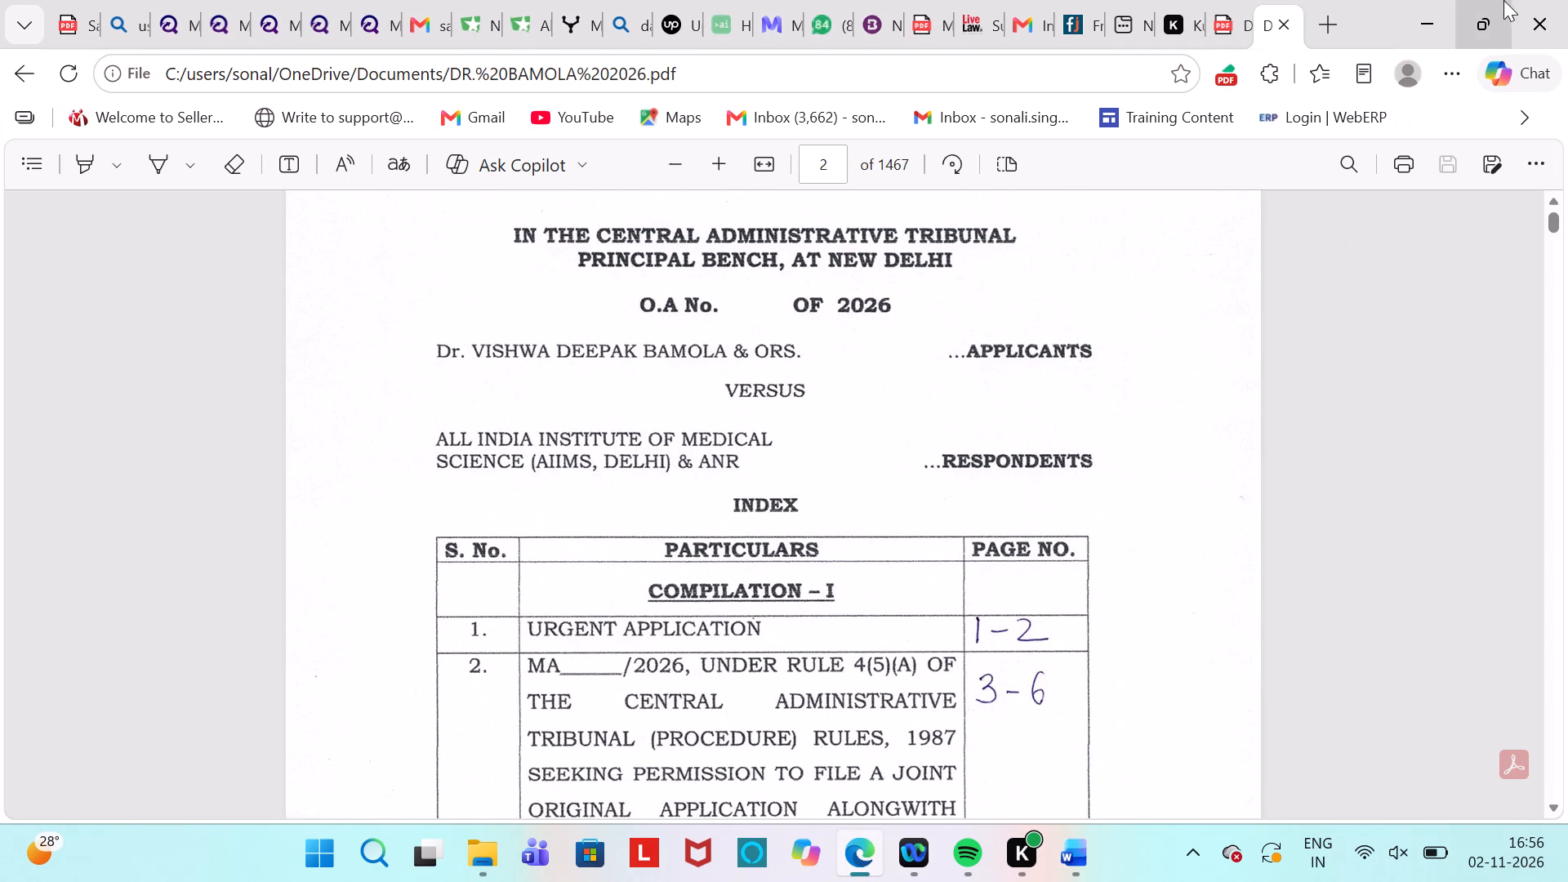
left_click(1370, 82)
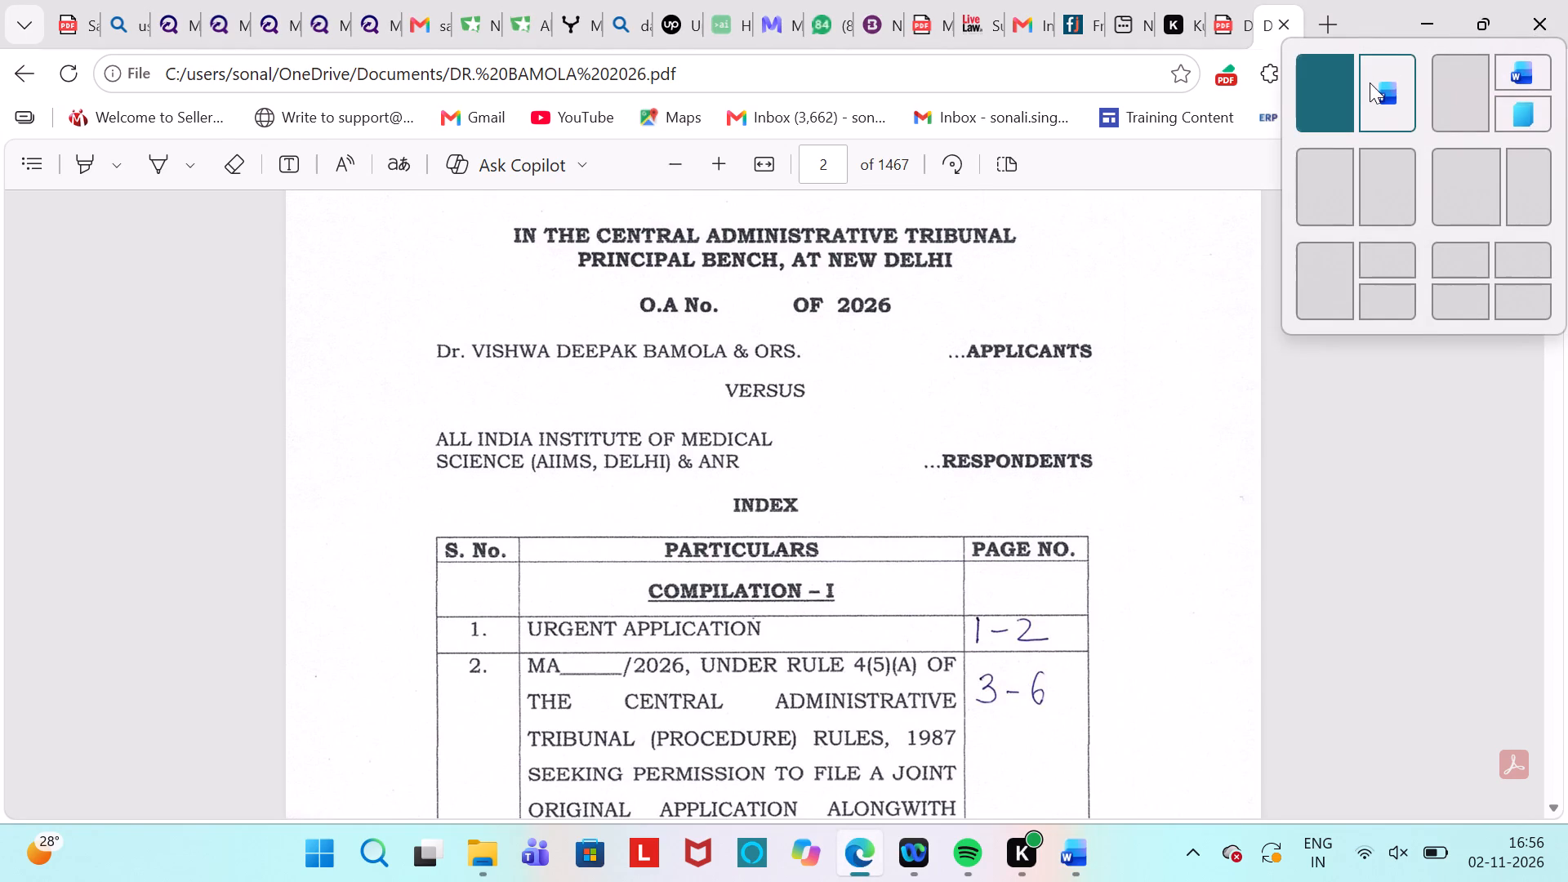
scroll(582, 483, "left", 1)
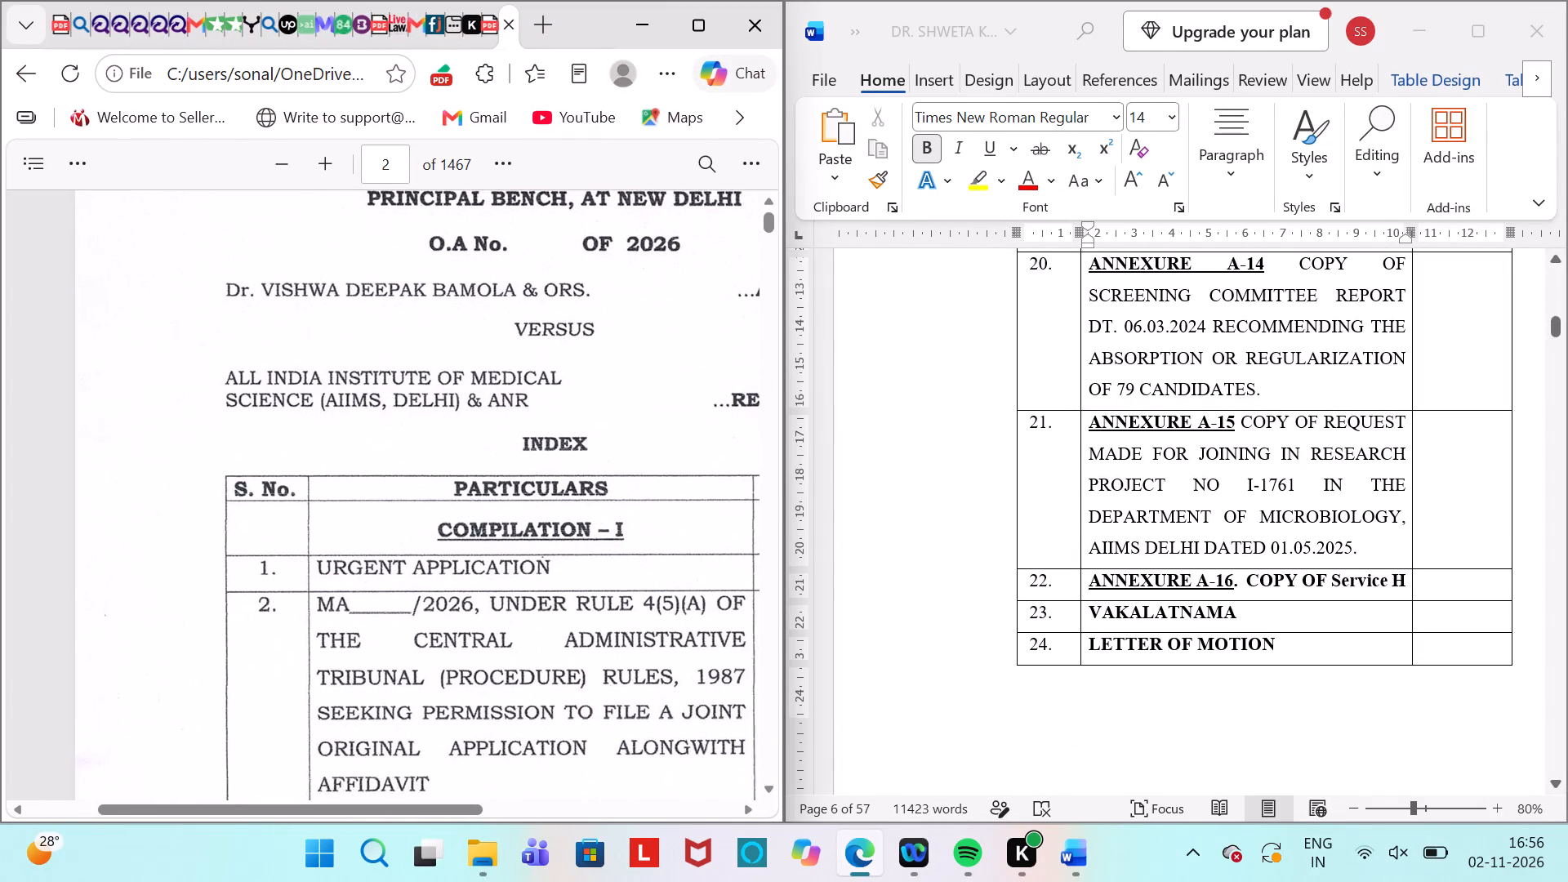
scroll(582, 483, "left", 1)
scroll(582, 483, "down", 2)
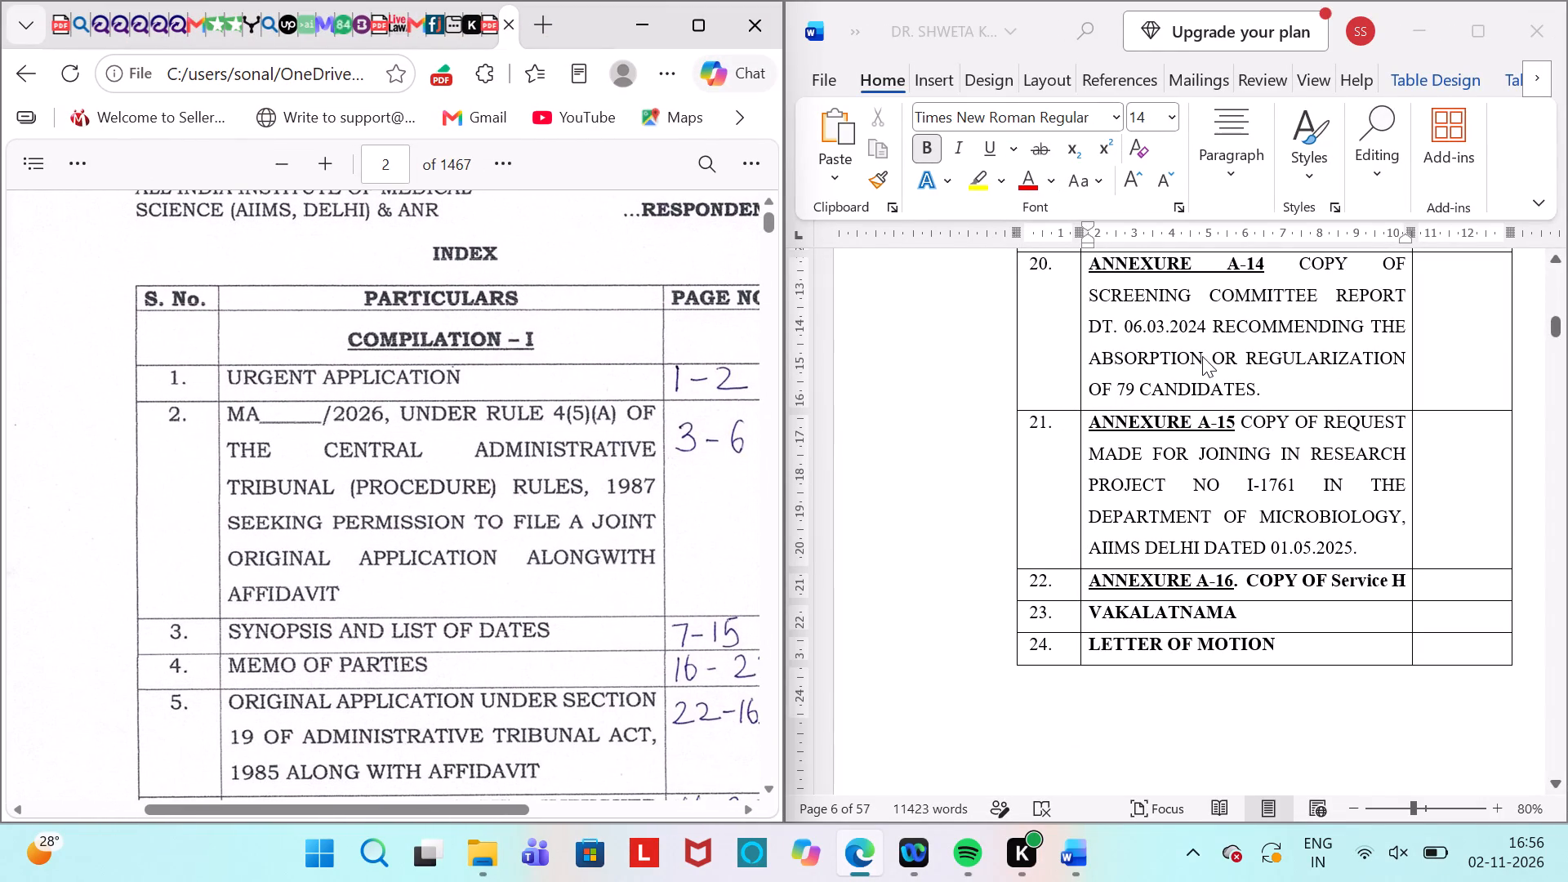
scroll(1202, 356, "up", 12)
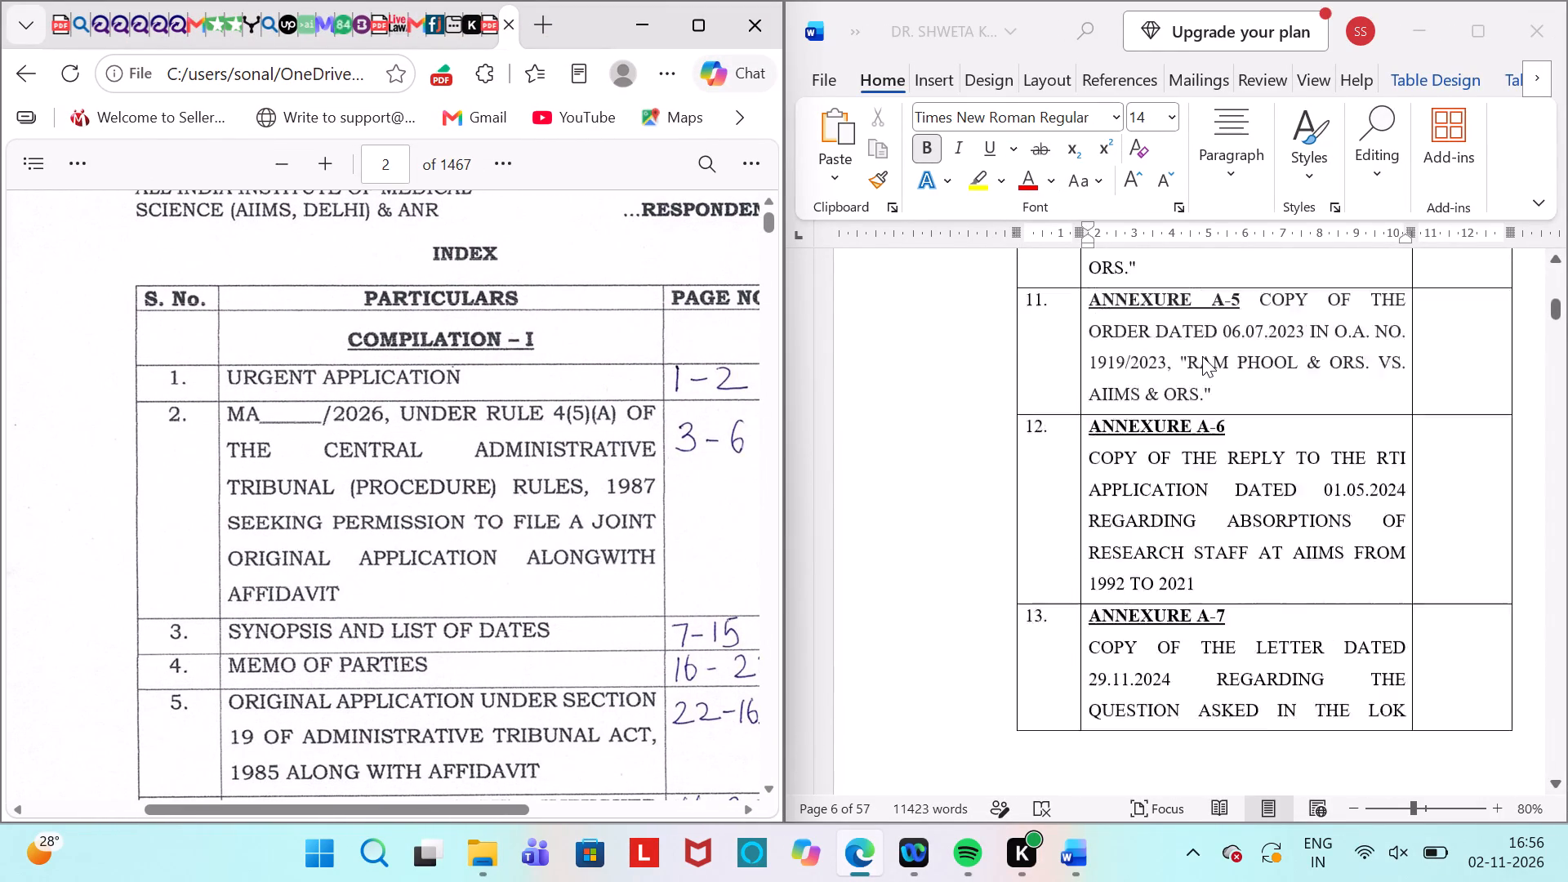
scroll(1202, 356, "up", 7)
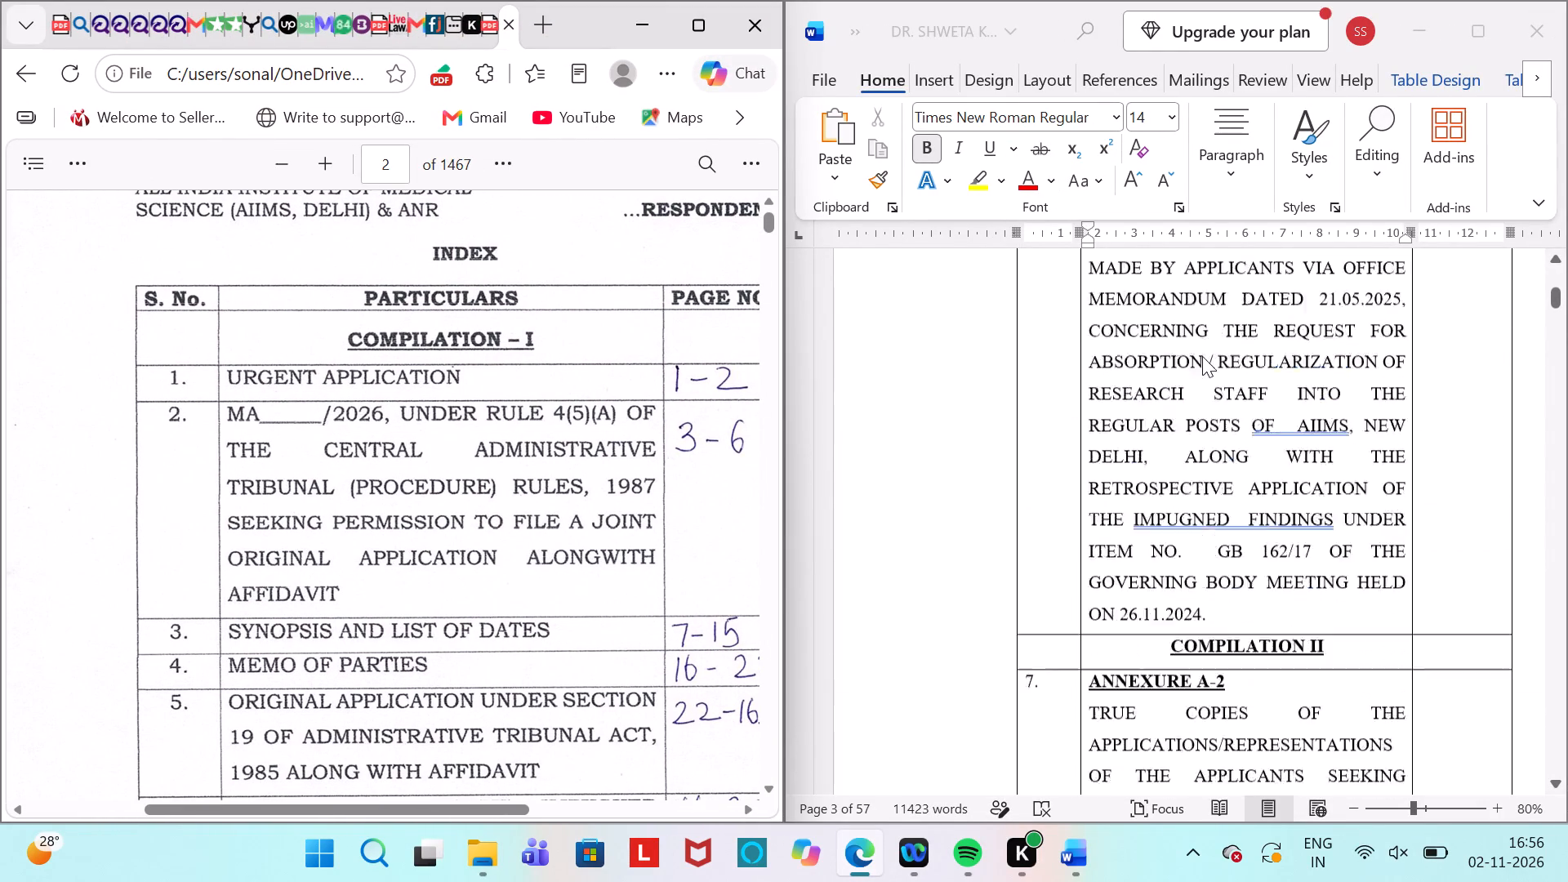
scroll(1202, 356, "up", 2)
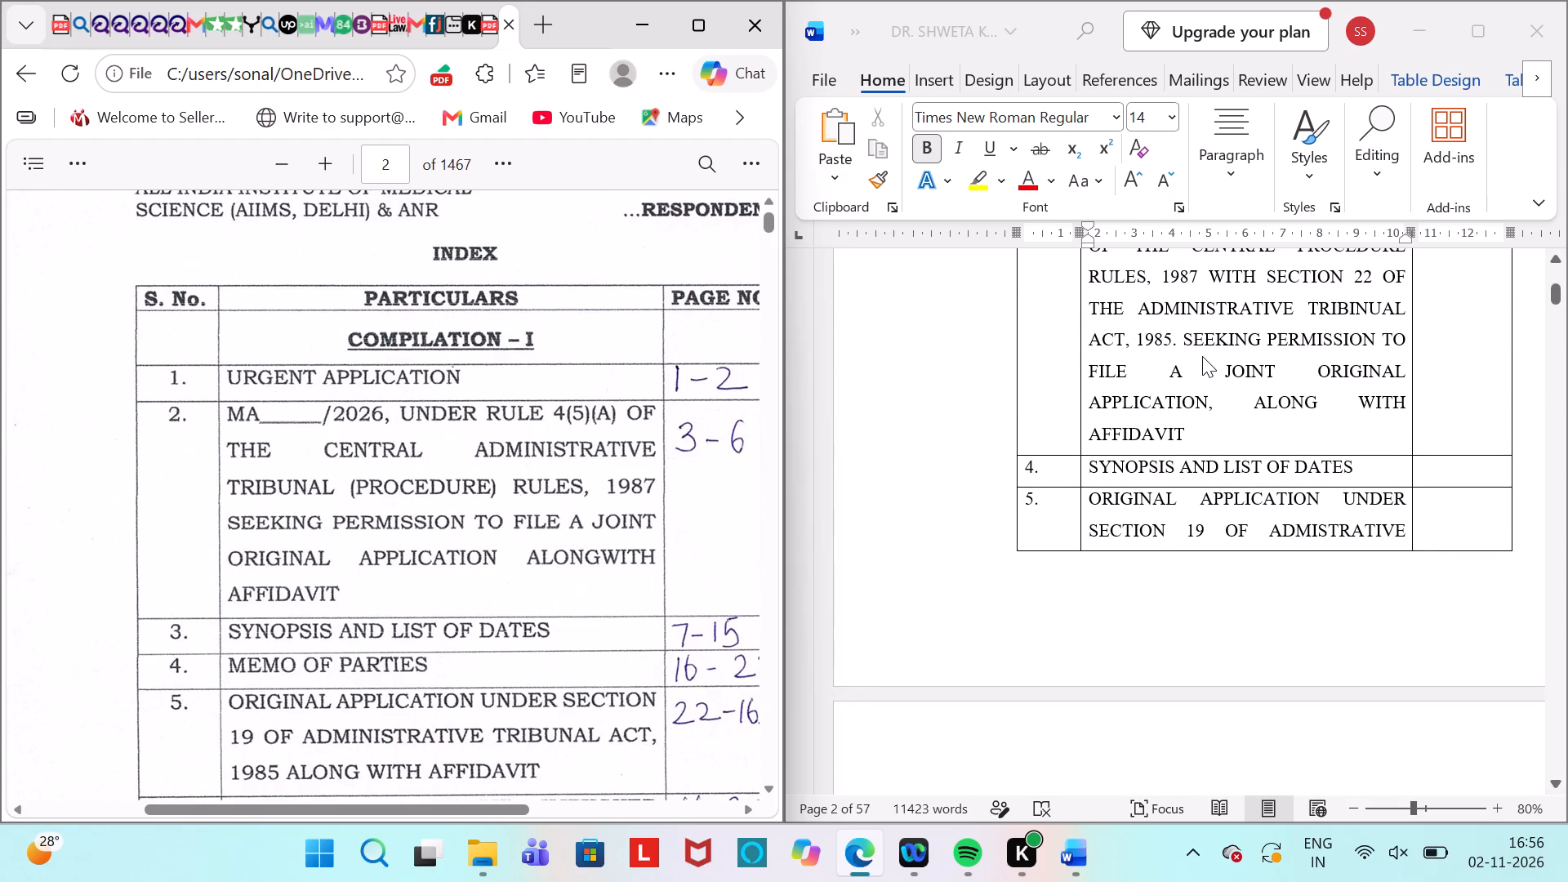
scroll(1202, 356, "down", 4)
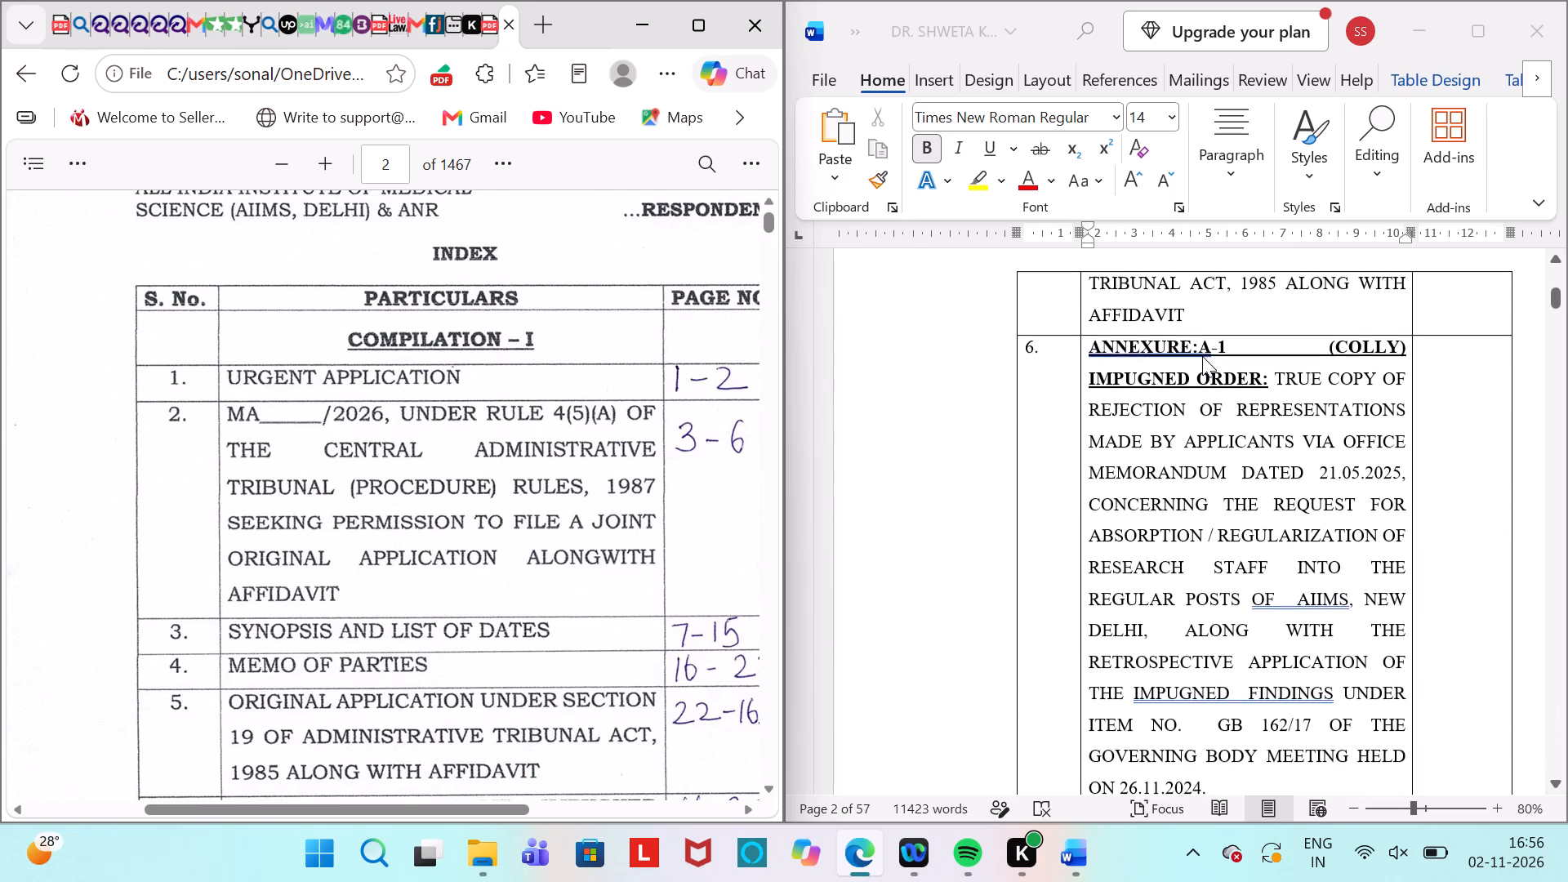
scroll(1202, 356, "left", 2)
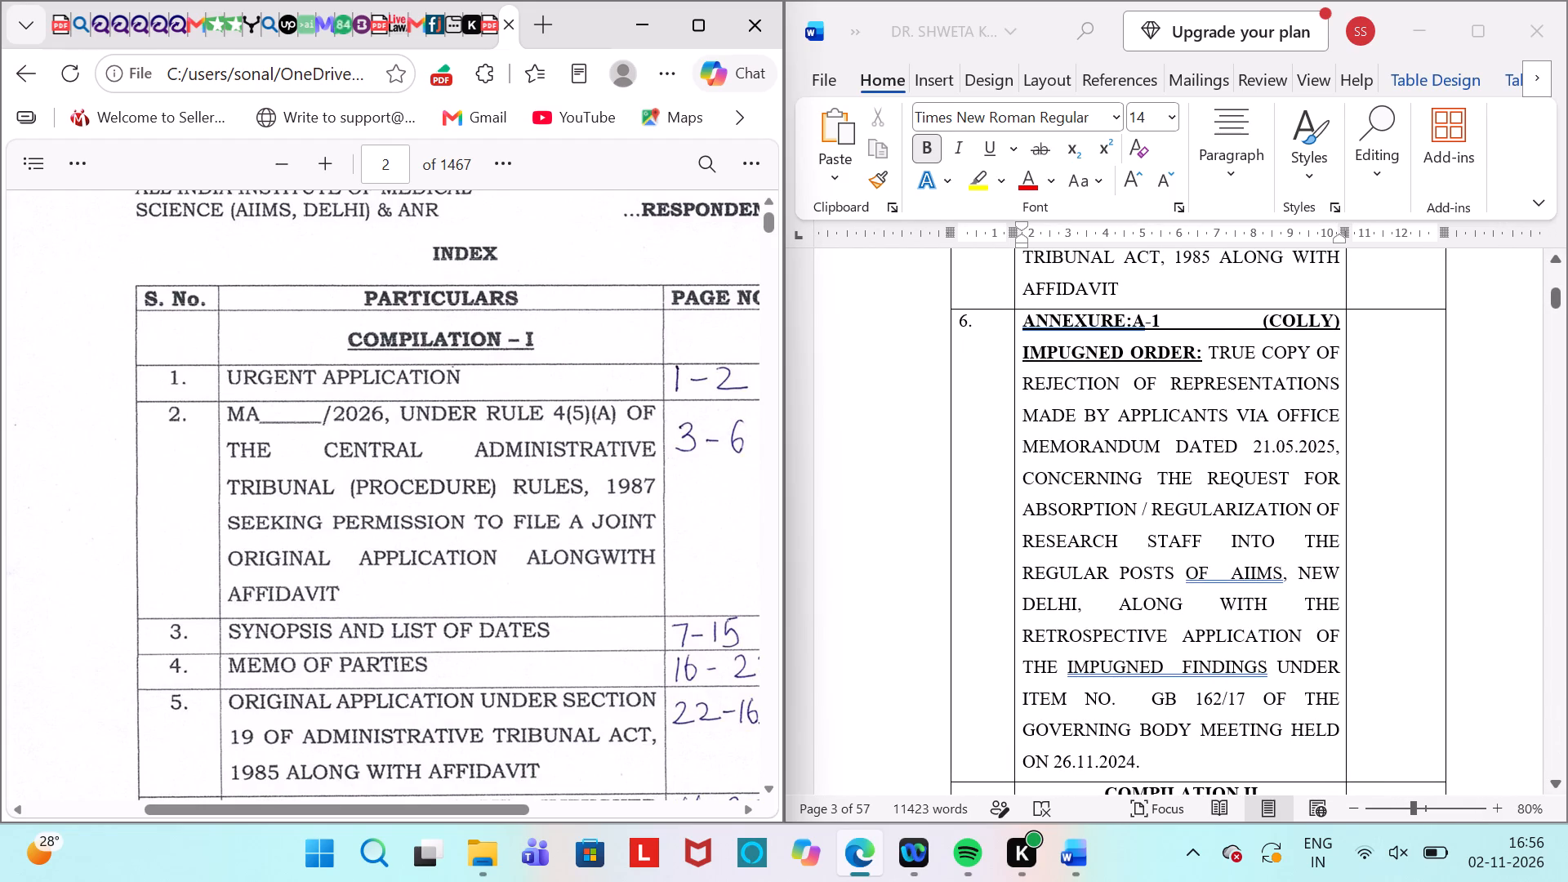
scroll(575, 474, "down", 5)
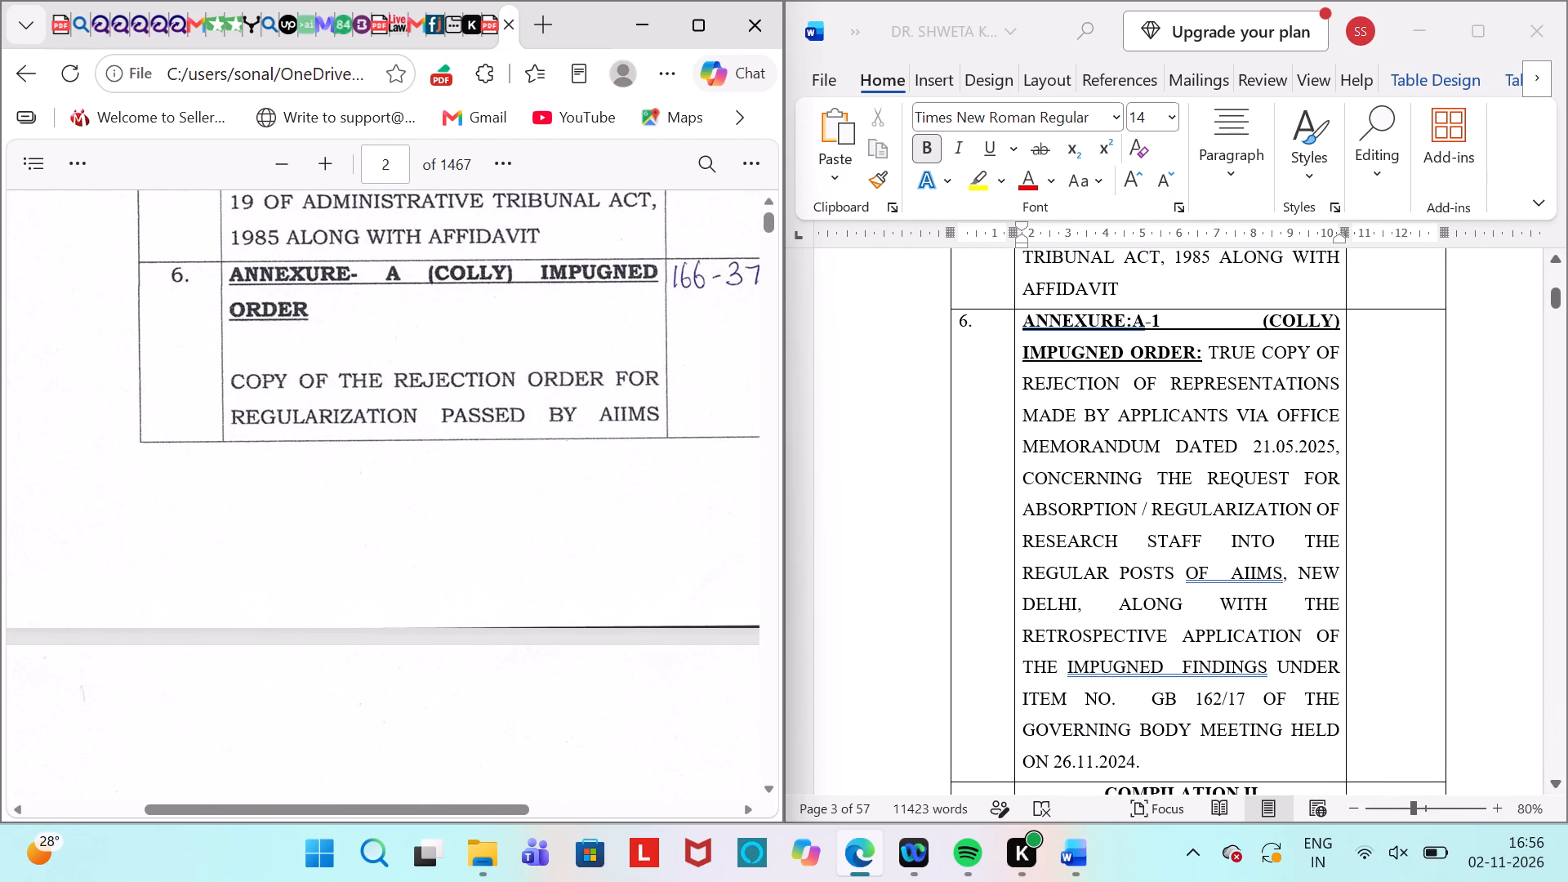
scroll(575, 474, "down", 1)
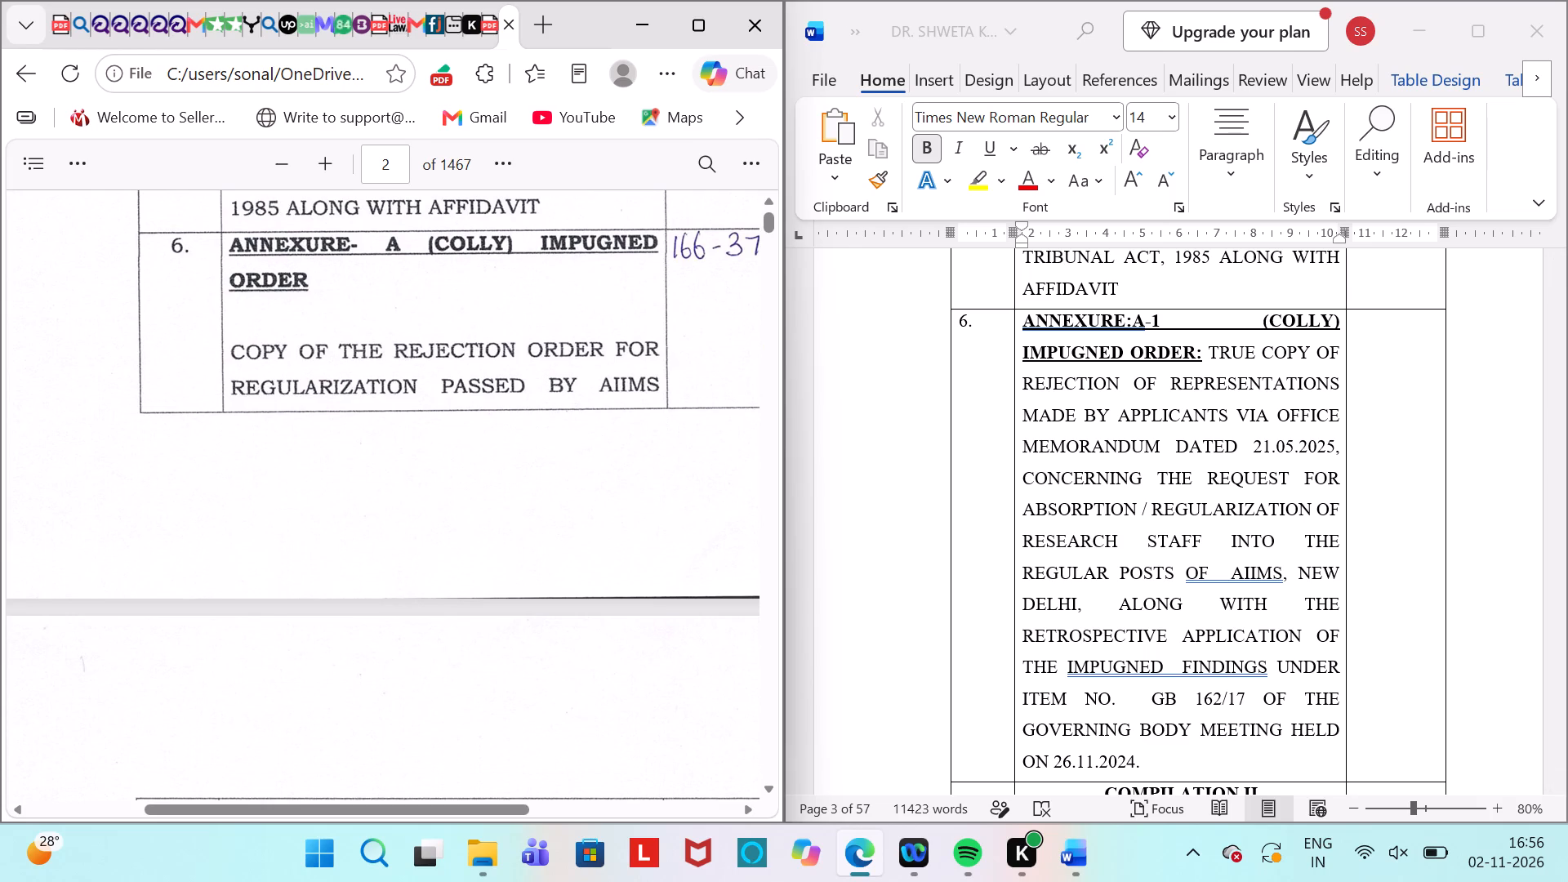
scroll(575, 474, "down", 1)
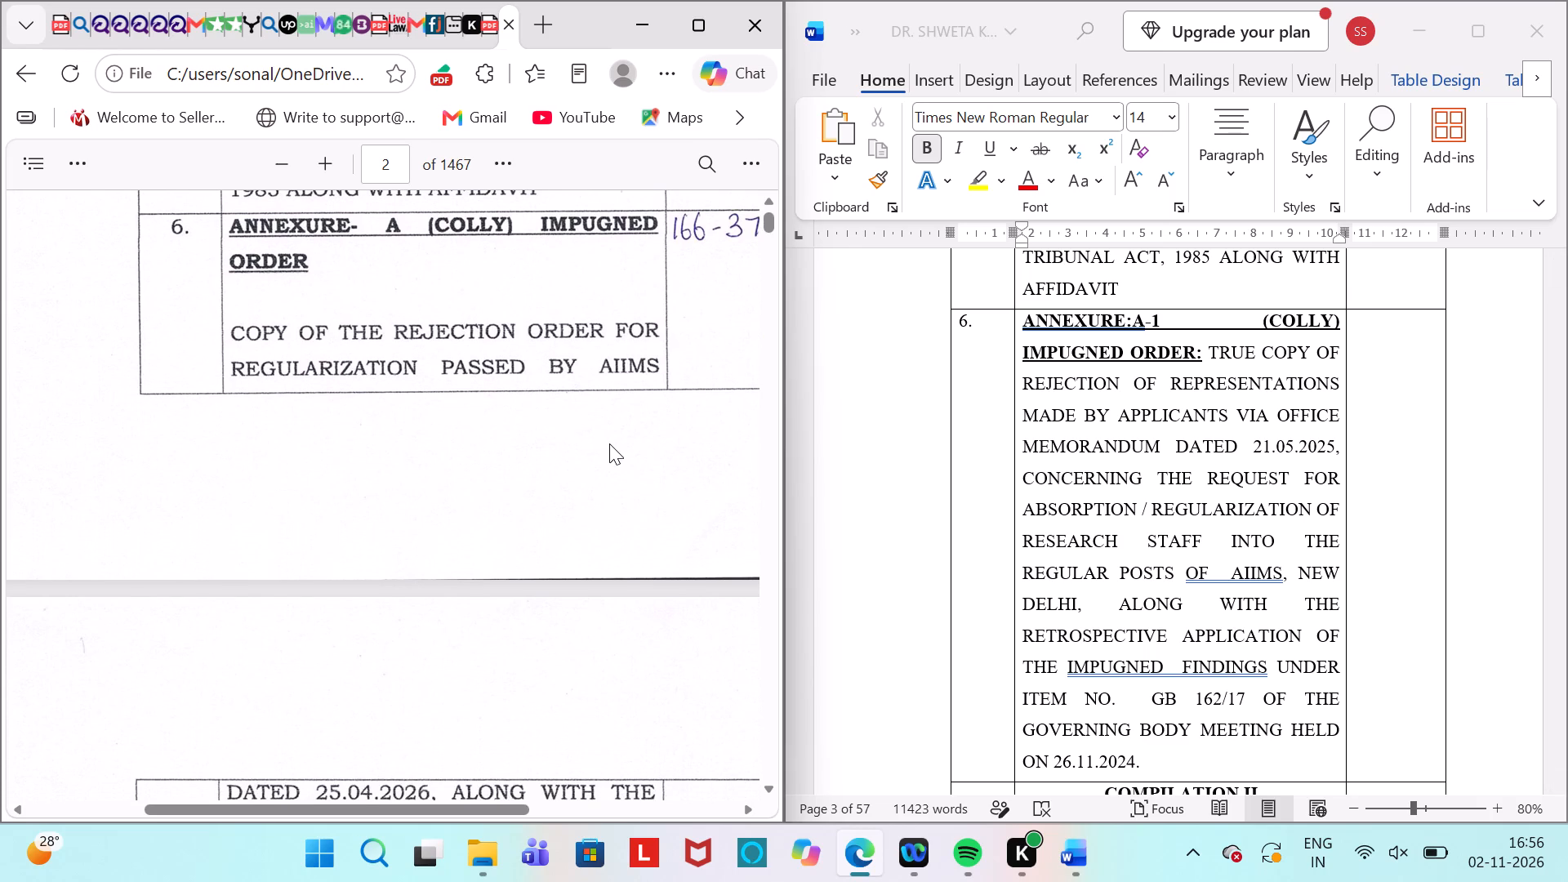
scroll(609, 443, "down", 4)
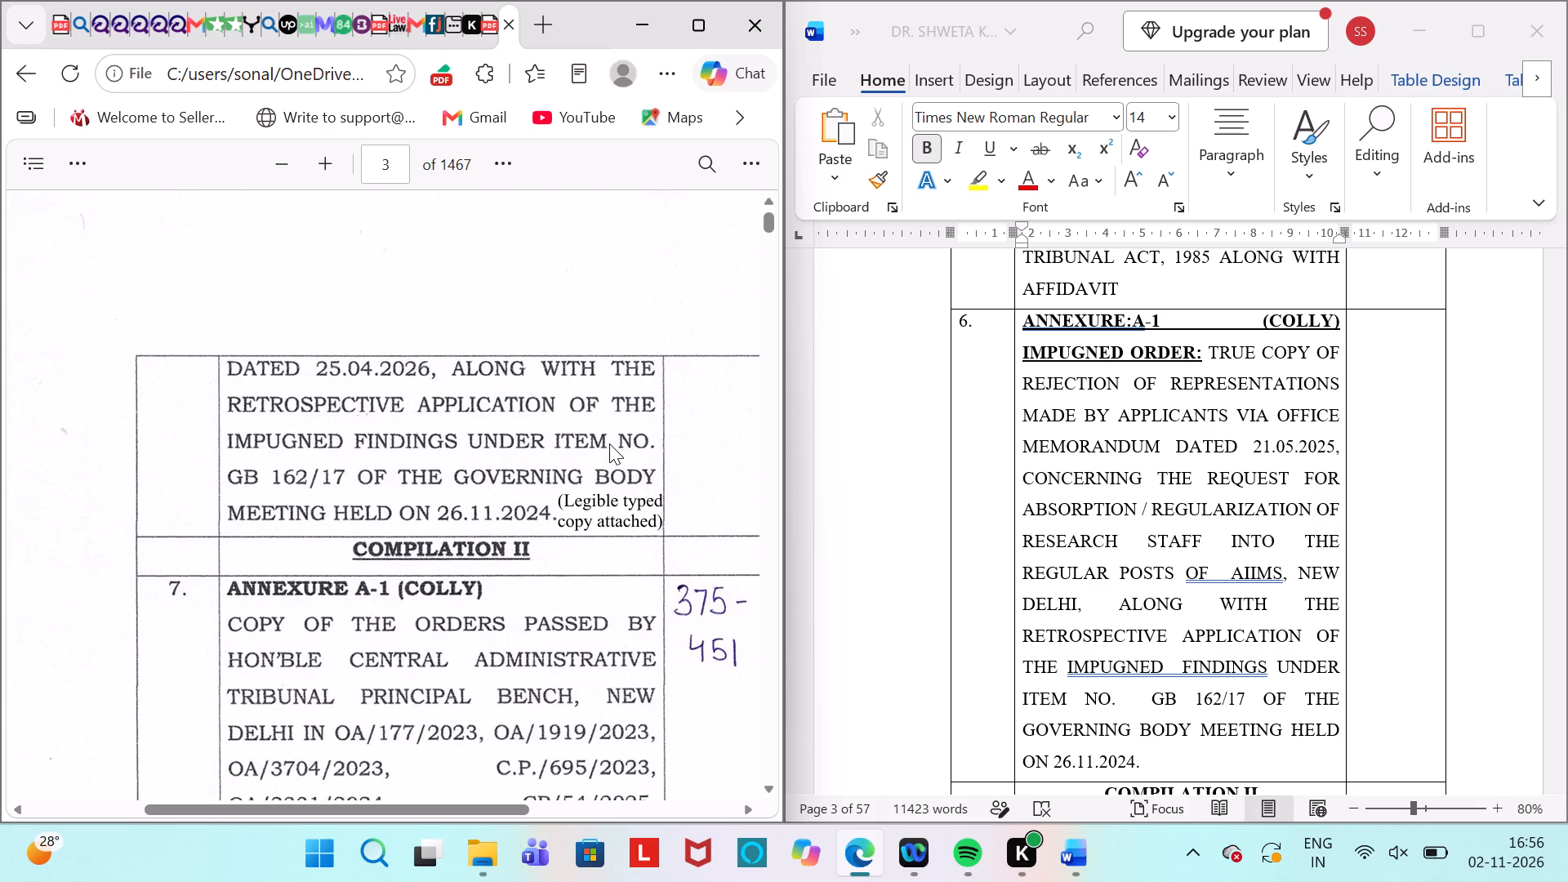
scroll(609, 443, "down", 1)
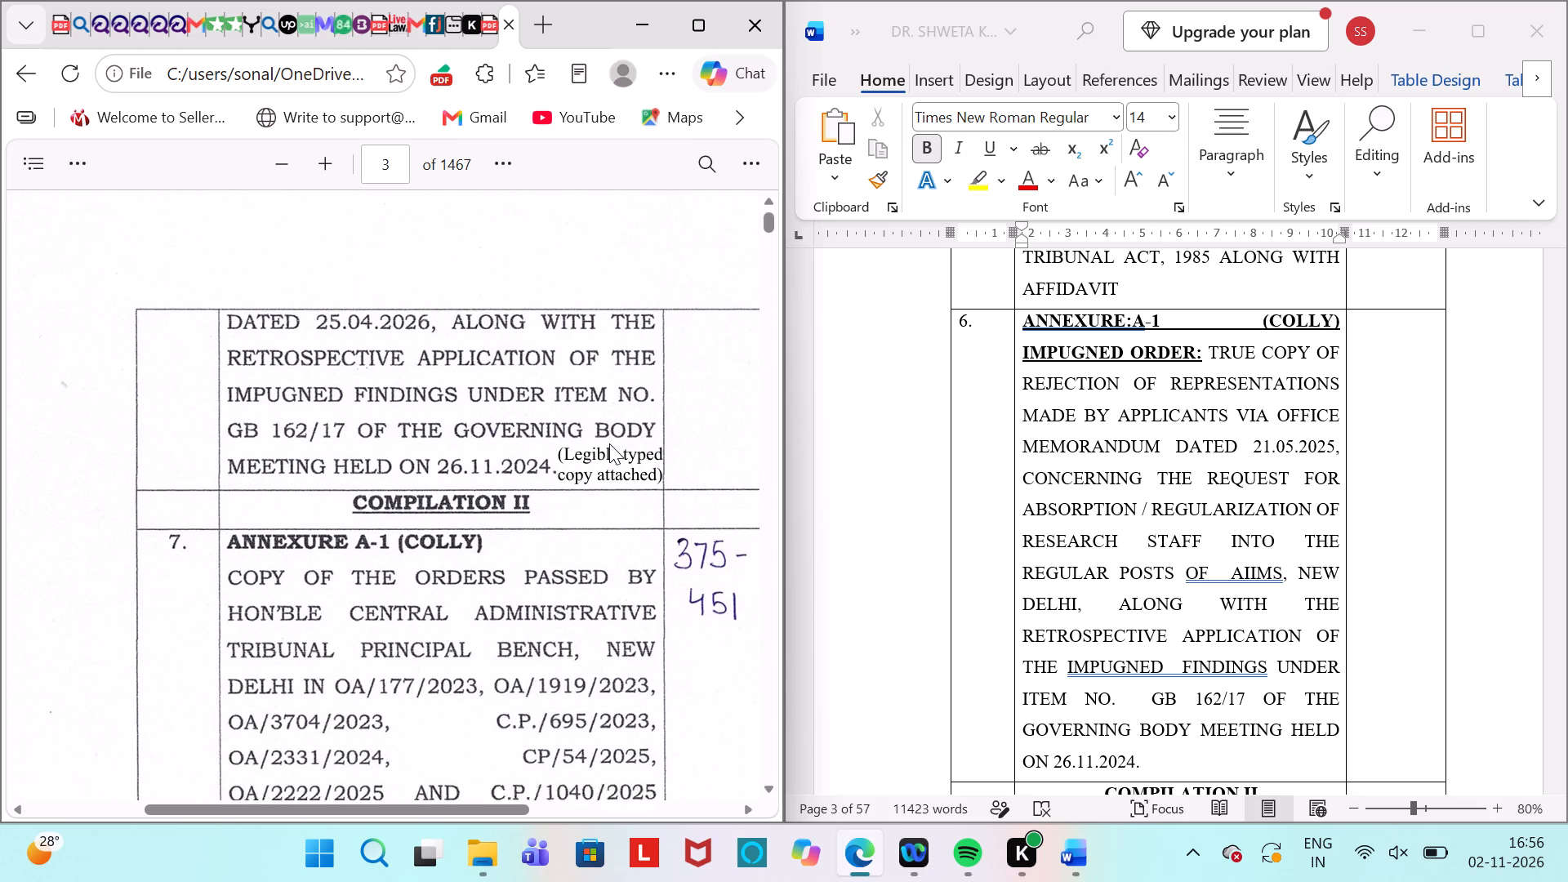
scroll(609, 443, "down", 3)
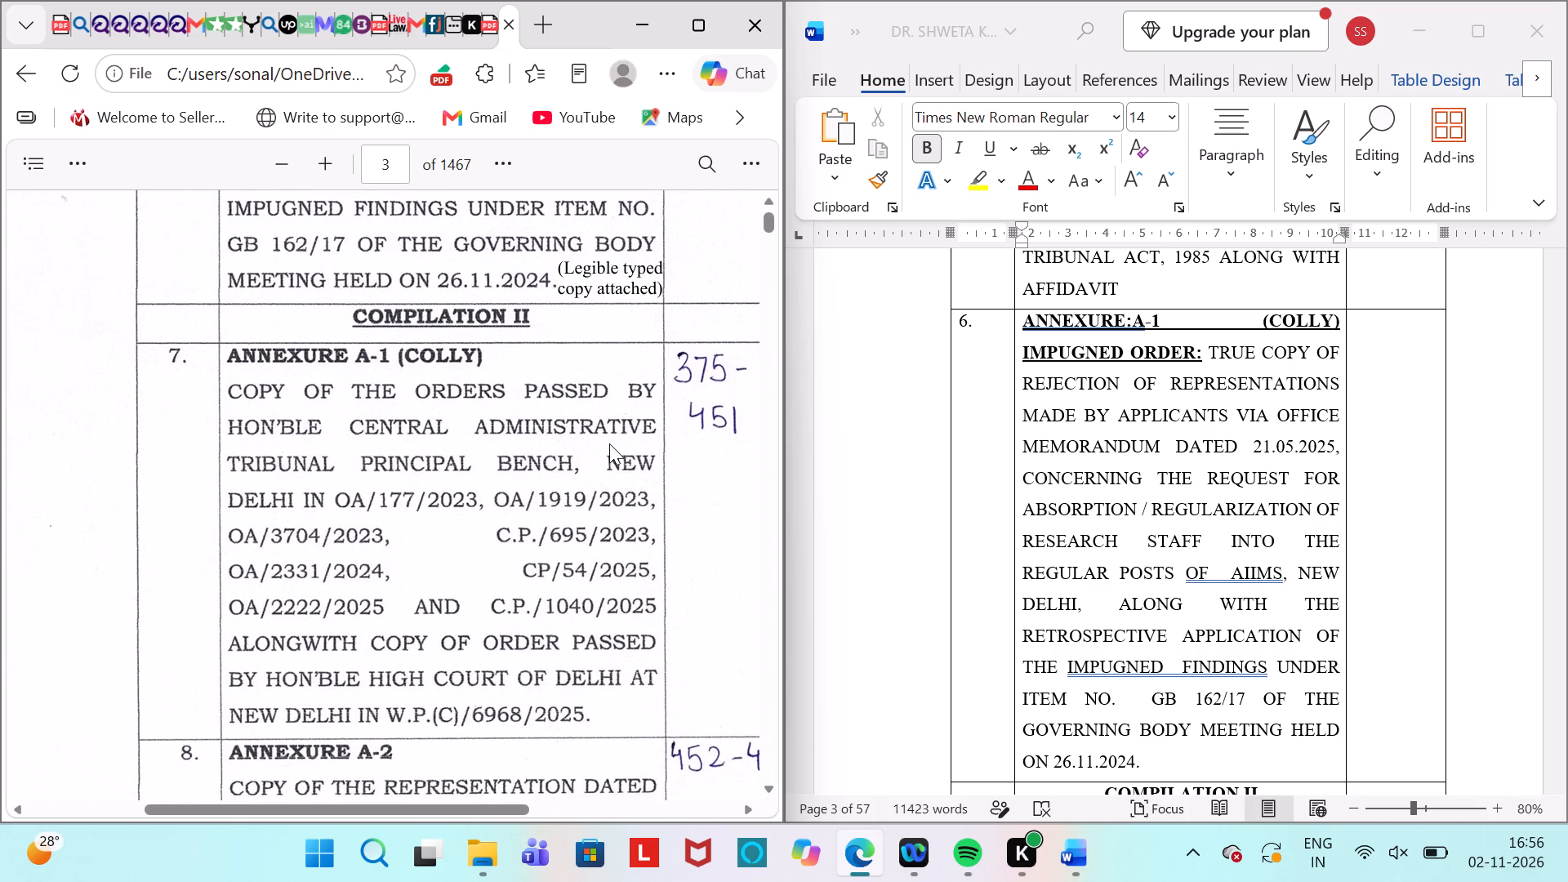
scroll(609, 443, "down", 1)
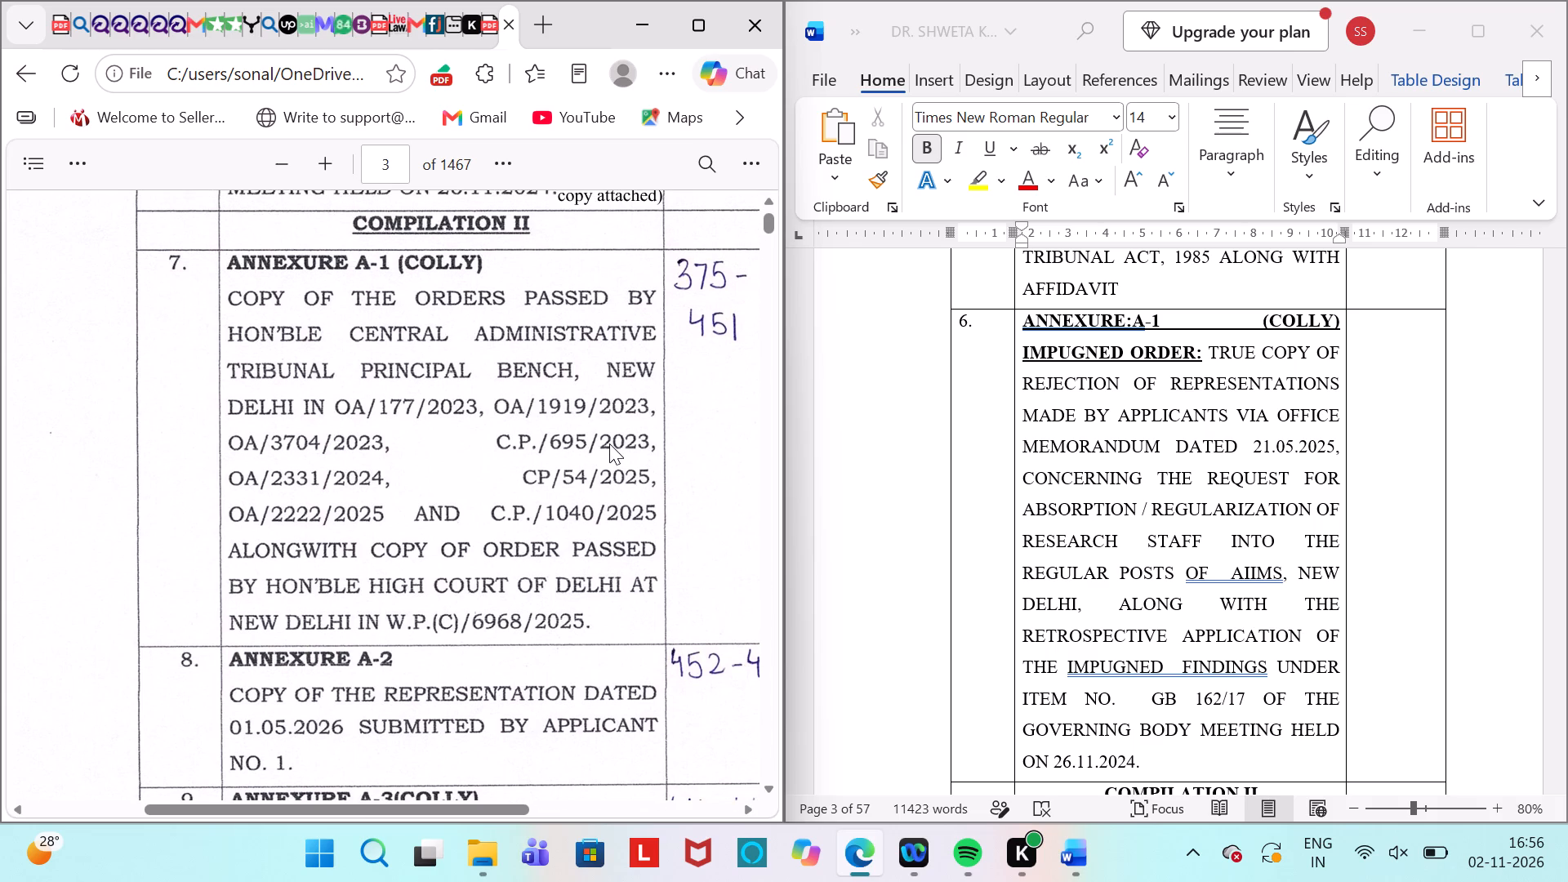
Compare the draft's impugned order and Annexure A-2 entries with the corresponding Compilation II entries in the PDF's index.
scroll(609, 443, "up", 1)
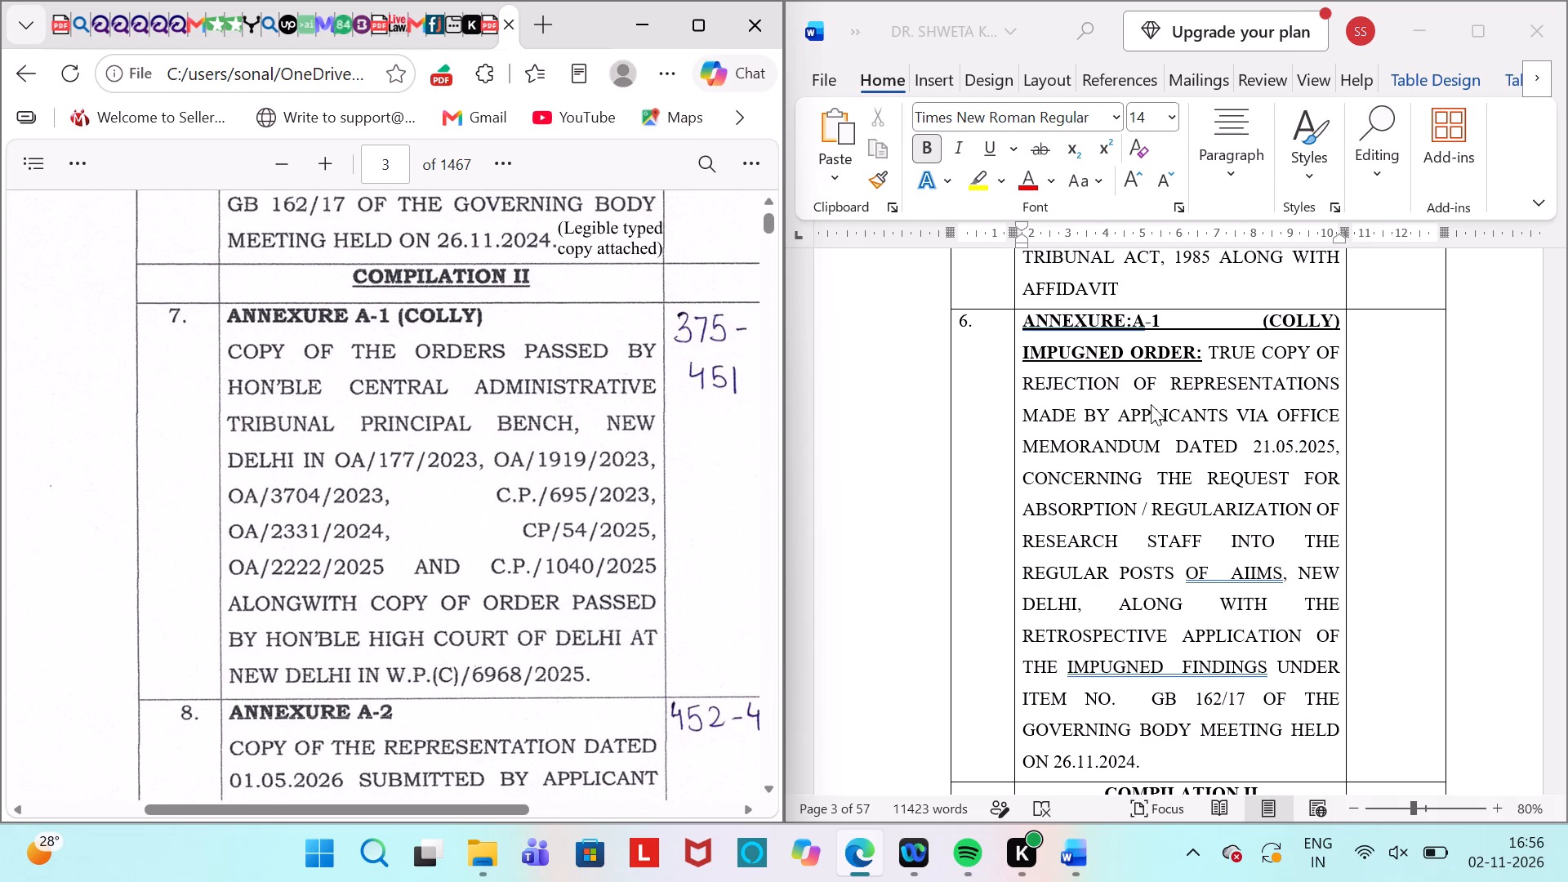
scroll(1151, 404, "up", 2)
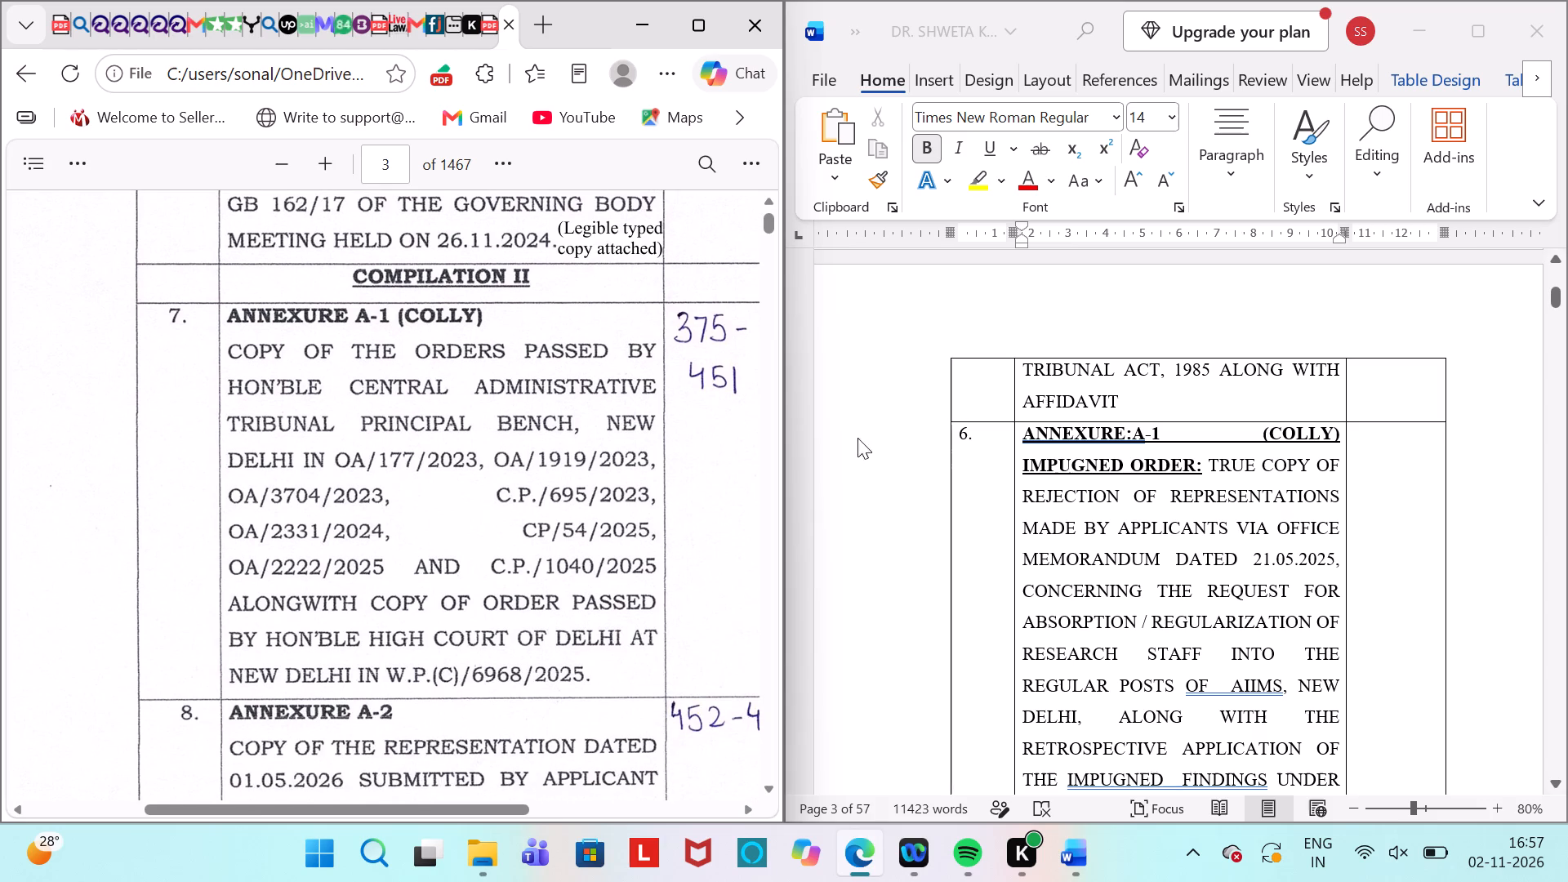
scroll(866, 464, "down", 2)
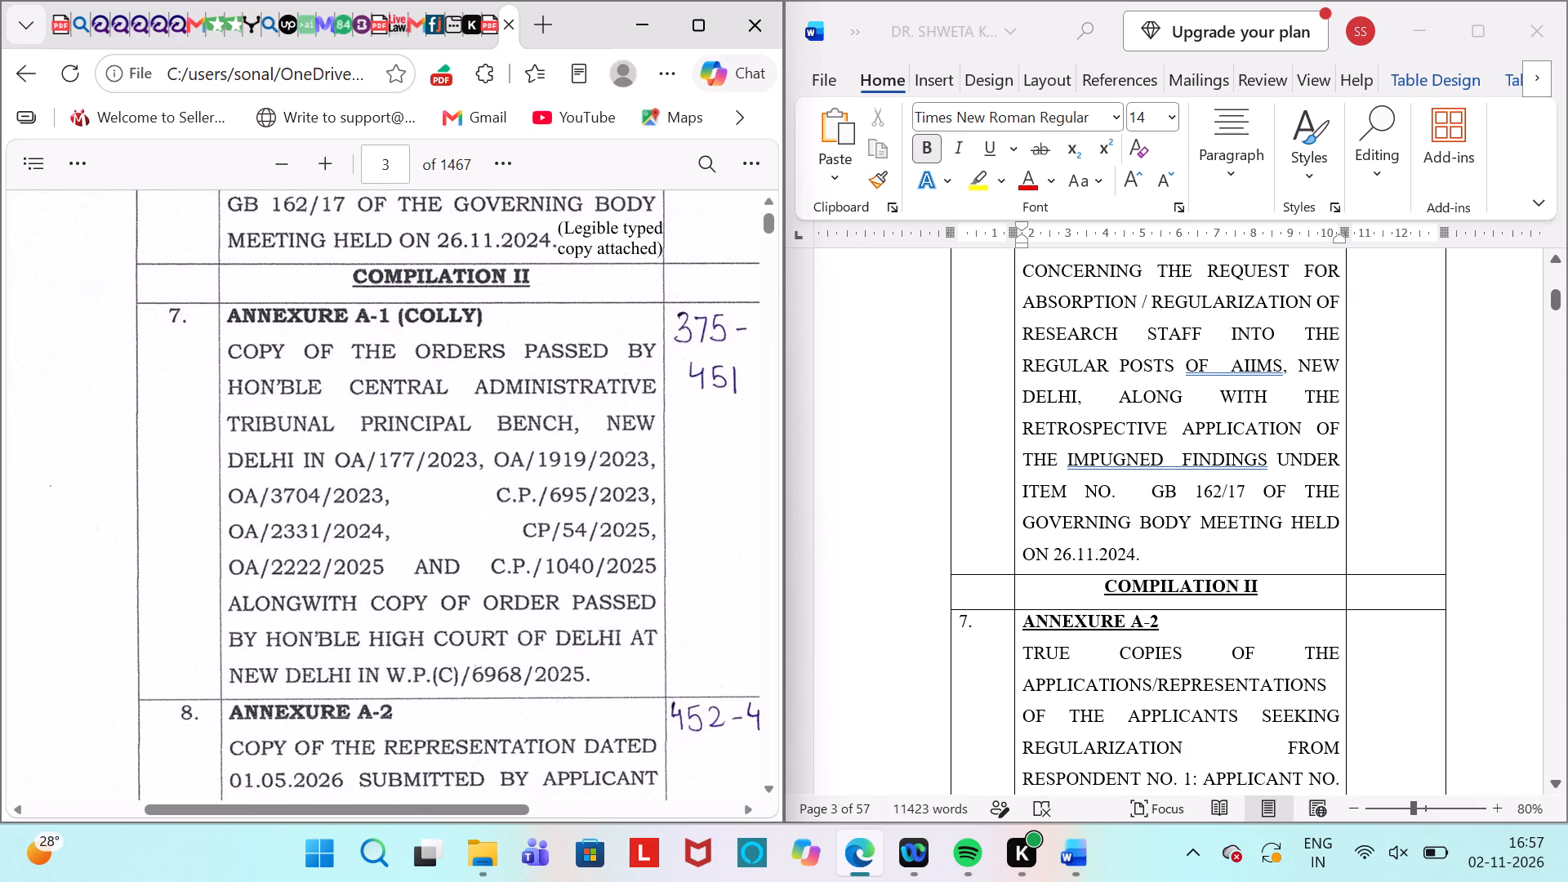
scroll(523, 471, "down", 2)
scroll(1141, 506, "down", 1)
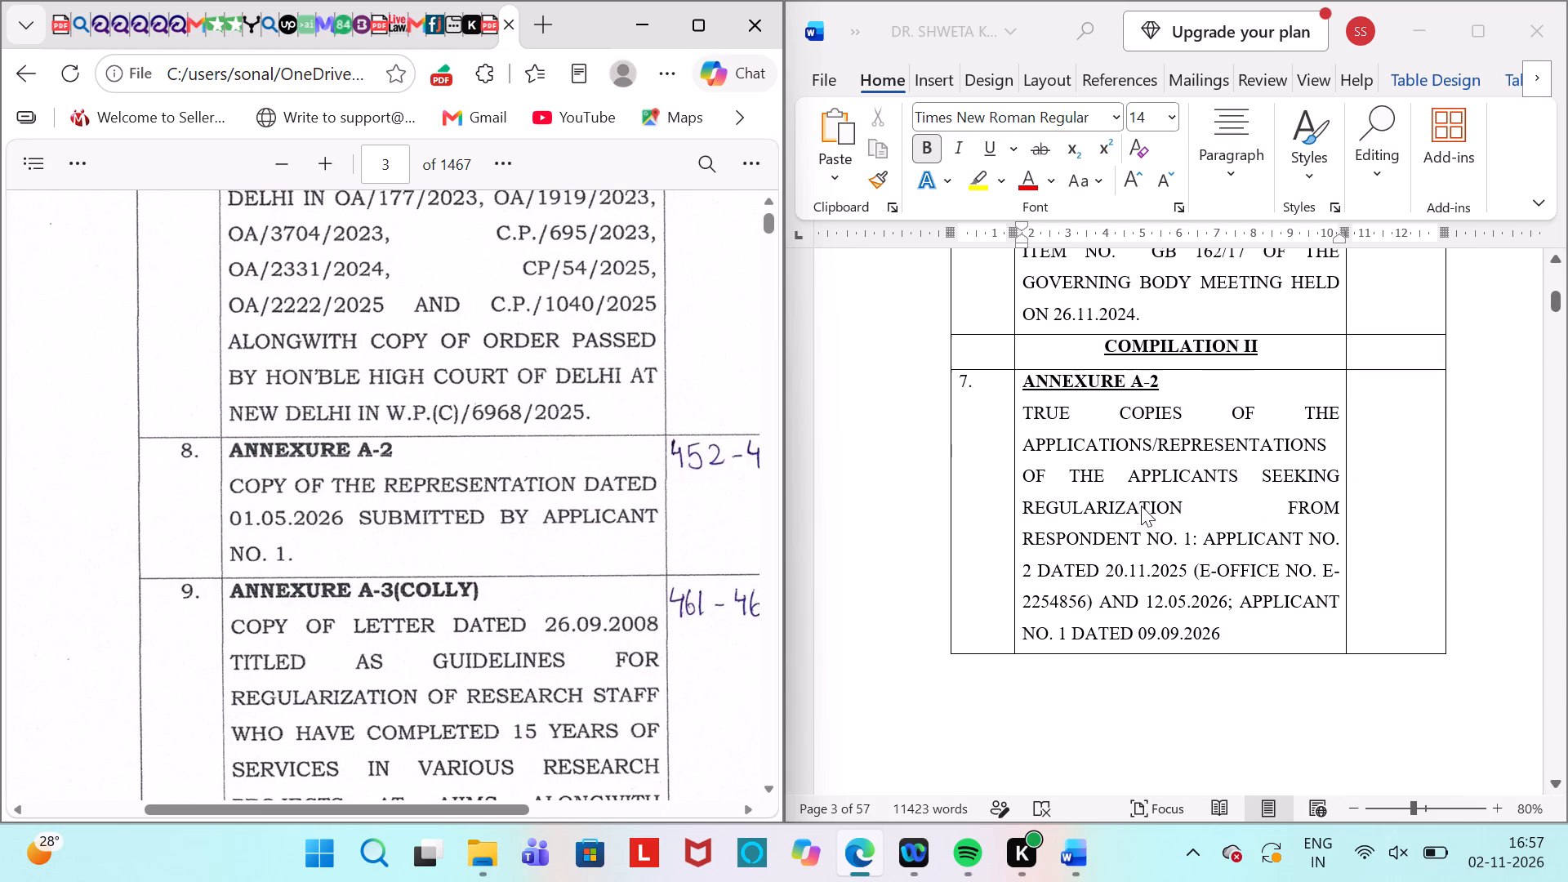
scroll(1141, 506, "down", 1)
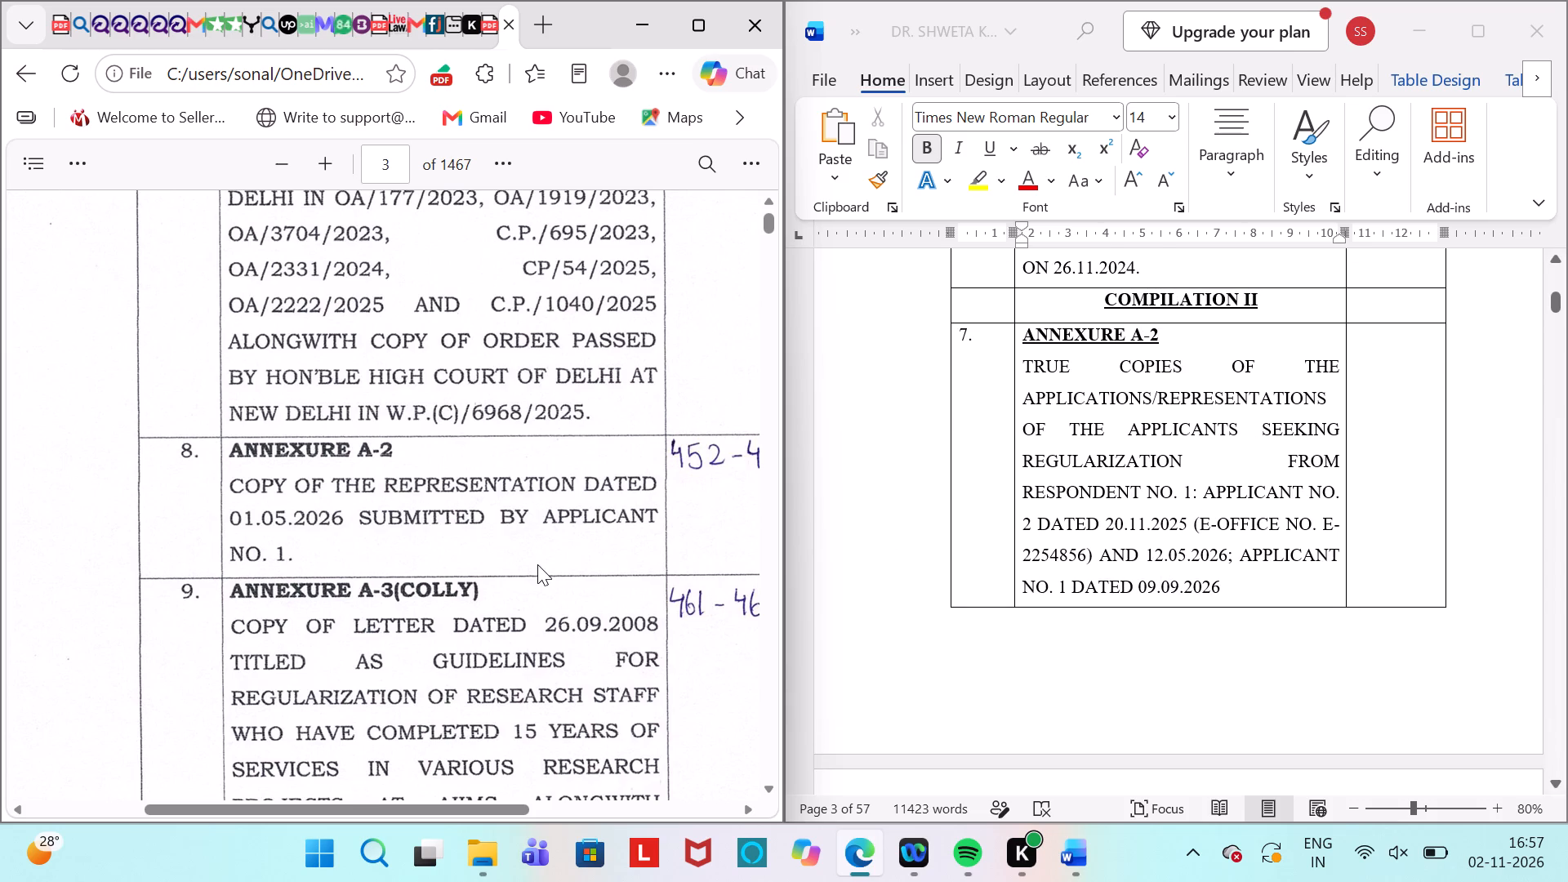
scroll(537, 564, "down", 1)
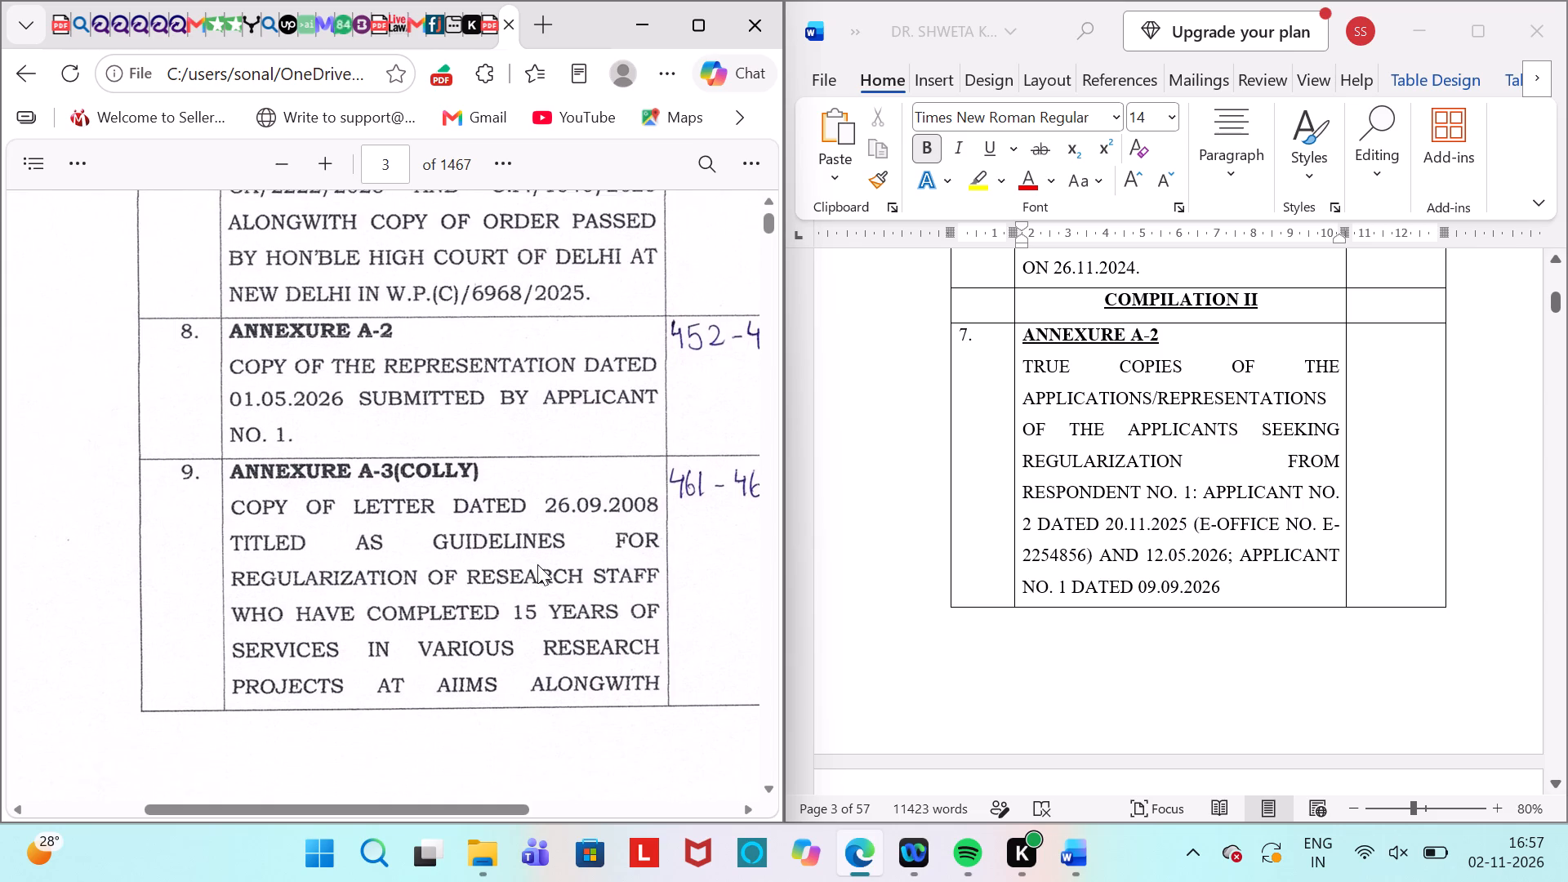
scroll(537, 564, "down", 1)
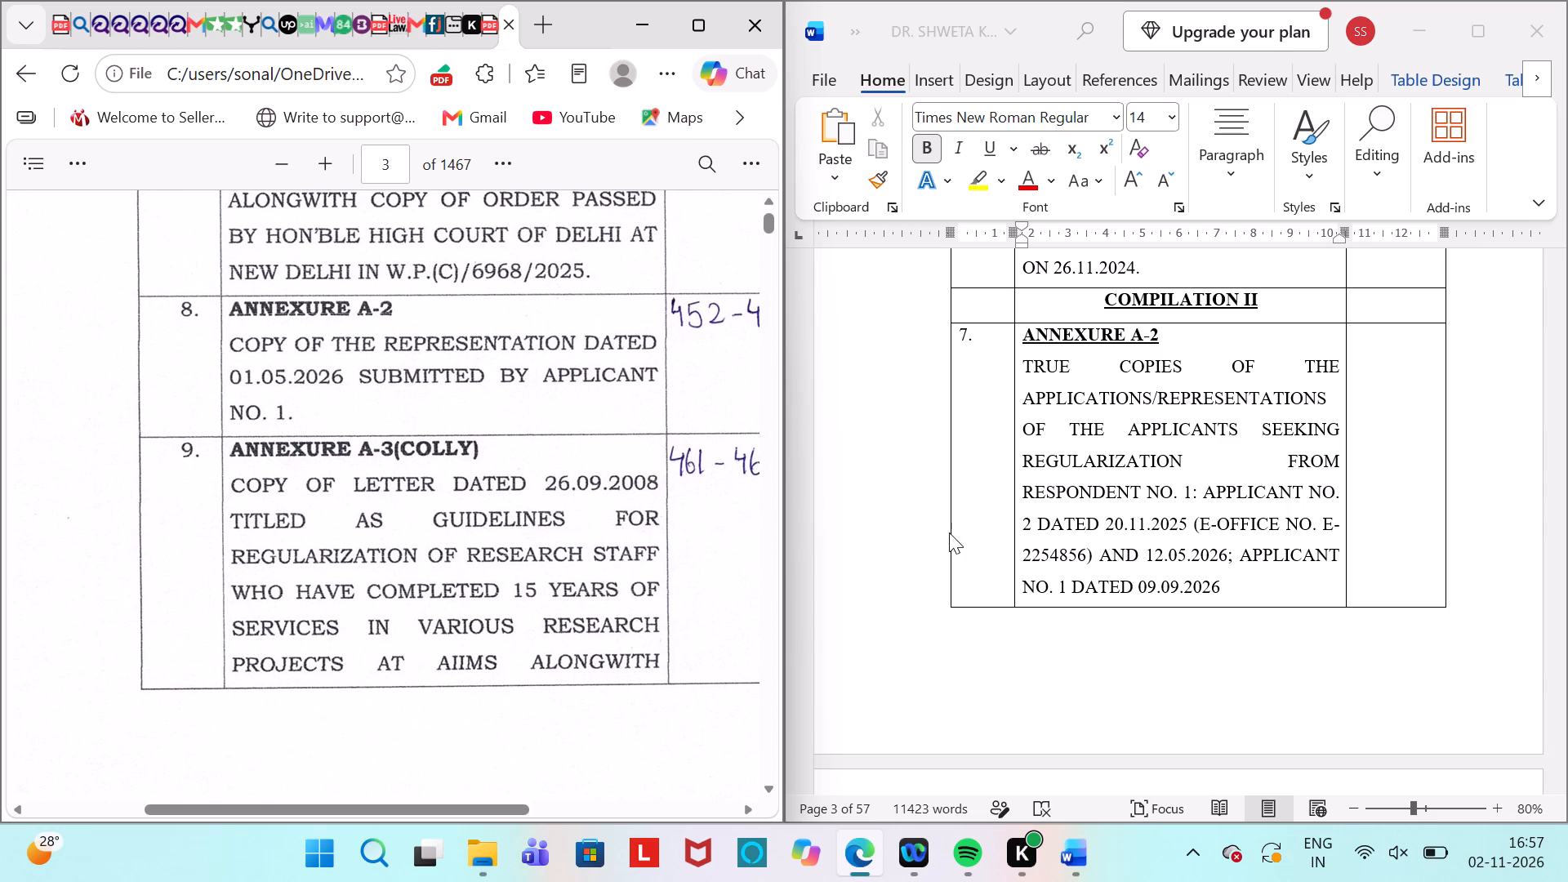
Compare the draft's Annexure A-3 (Colly) and A-4 entries with the PDF's entries for Annexures A-3 to A-5.
scroll(949, 532, "down", 3)
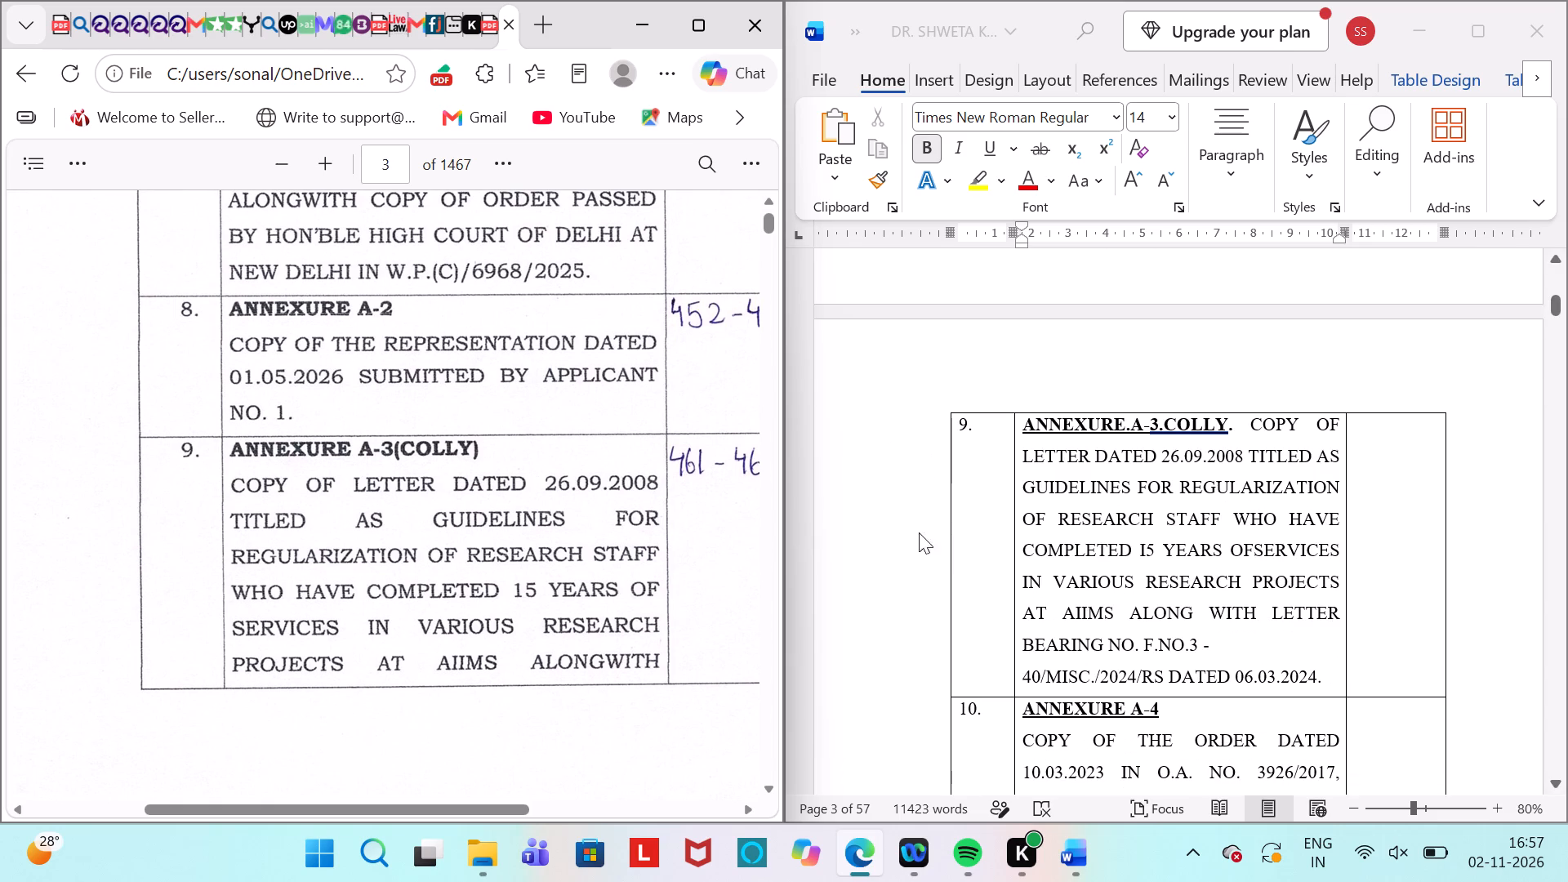
scroll(474, 584, "right", 1)
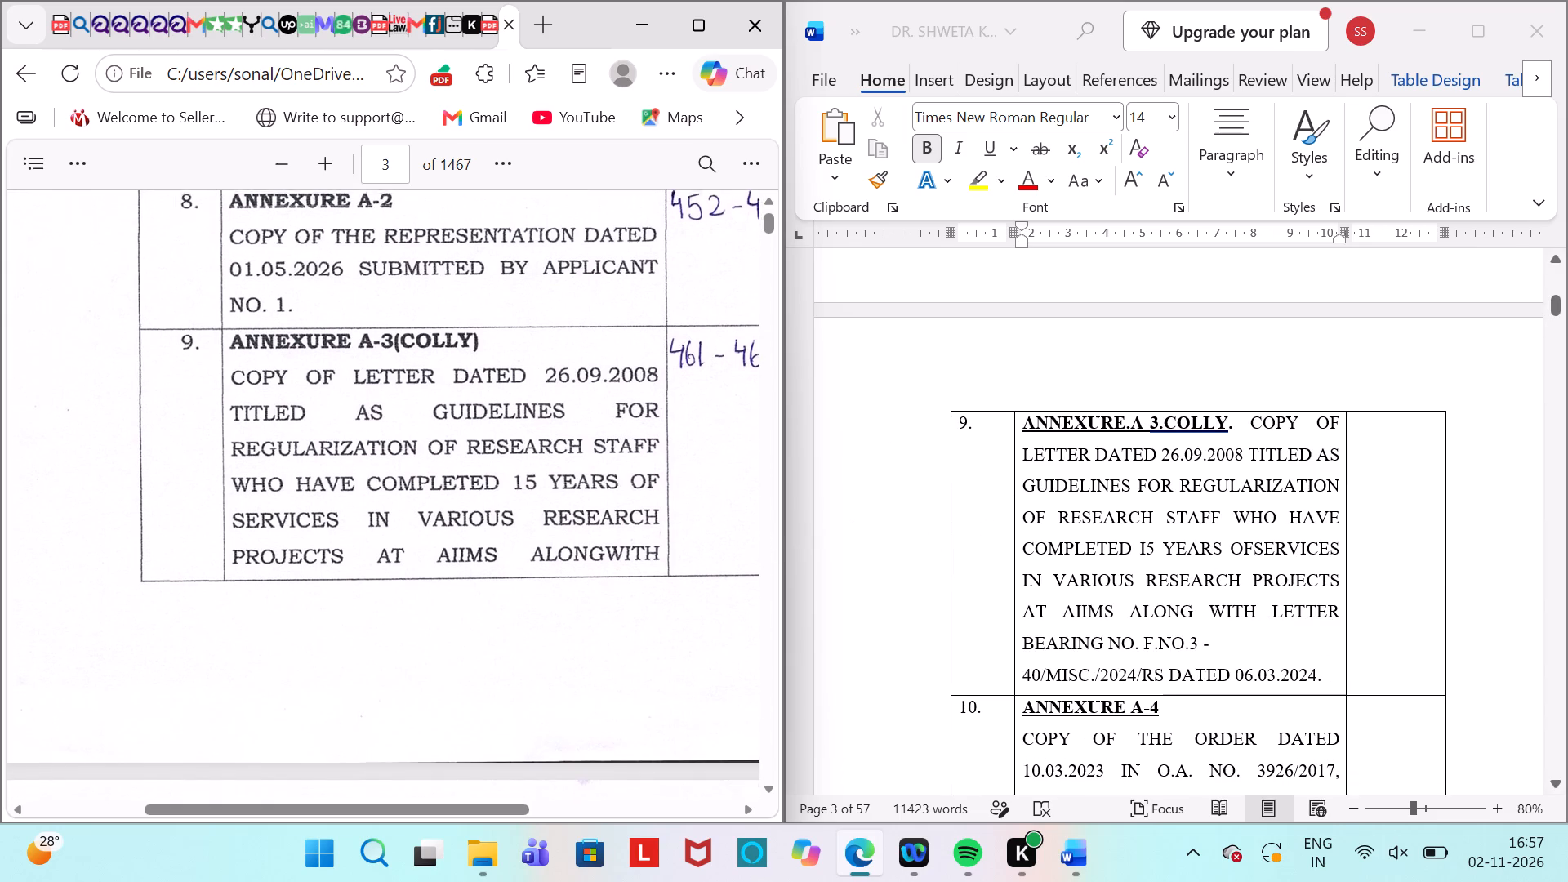
scroll(474, 584, "right", 1)
scroll(474, 584, "up", 1)
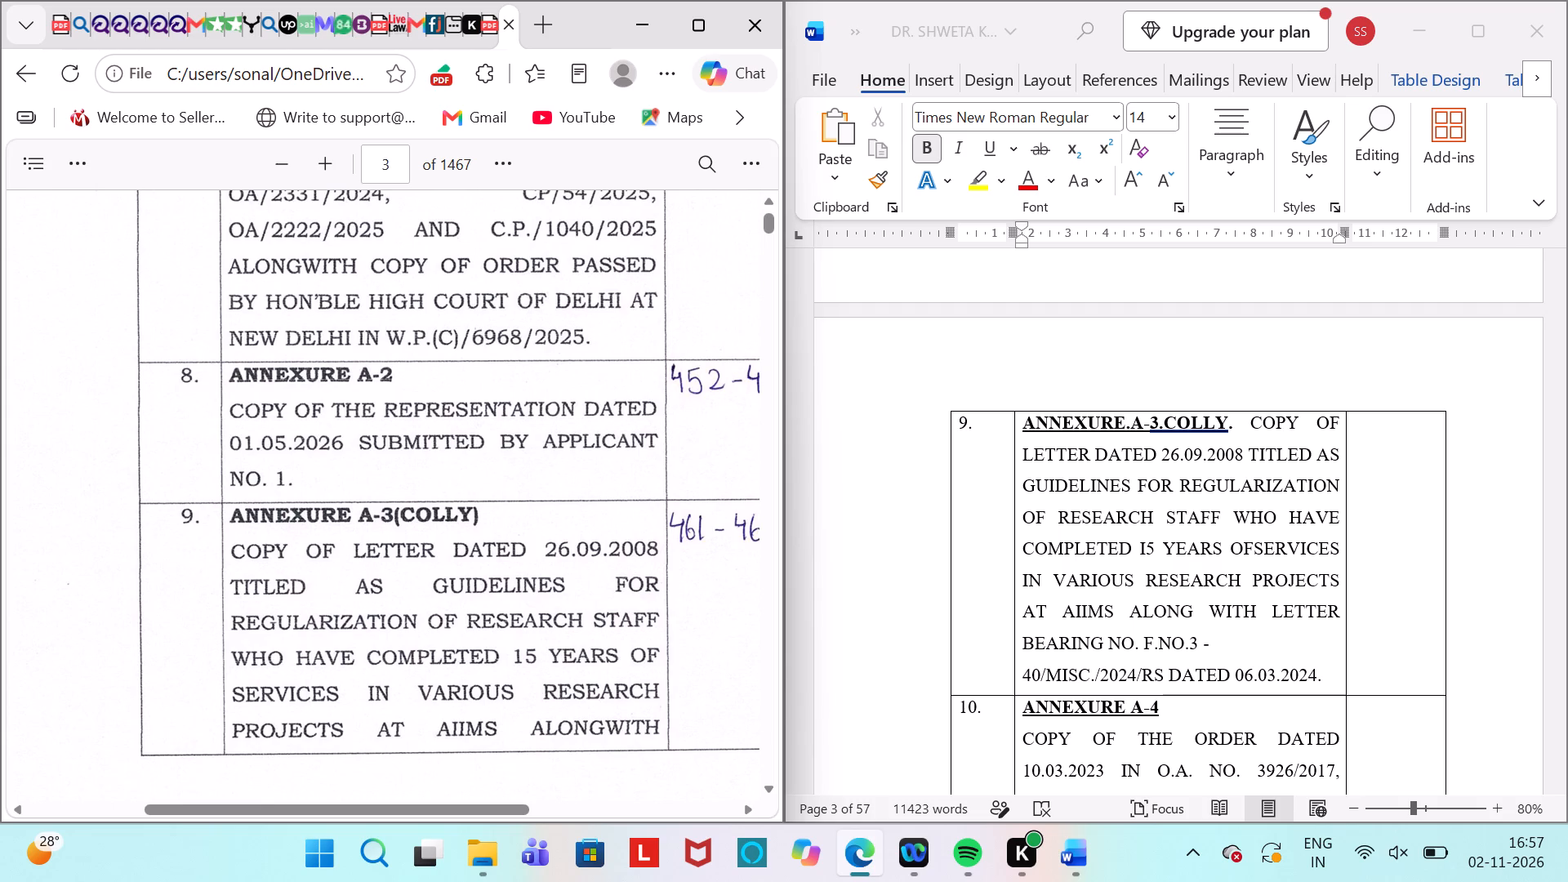
scroll(474, 584, "up", 1)
scroll(474, 584, "down", 5)
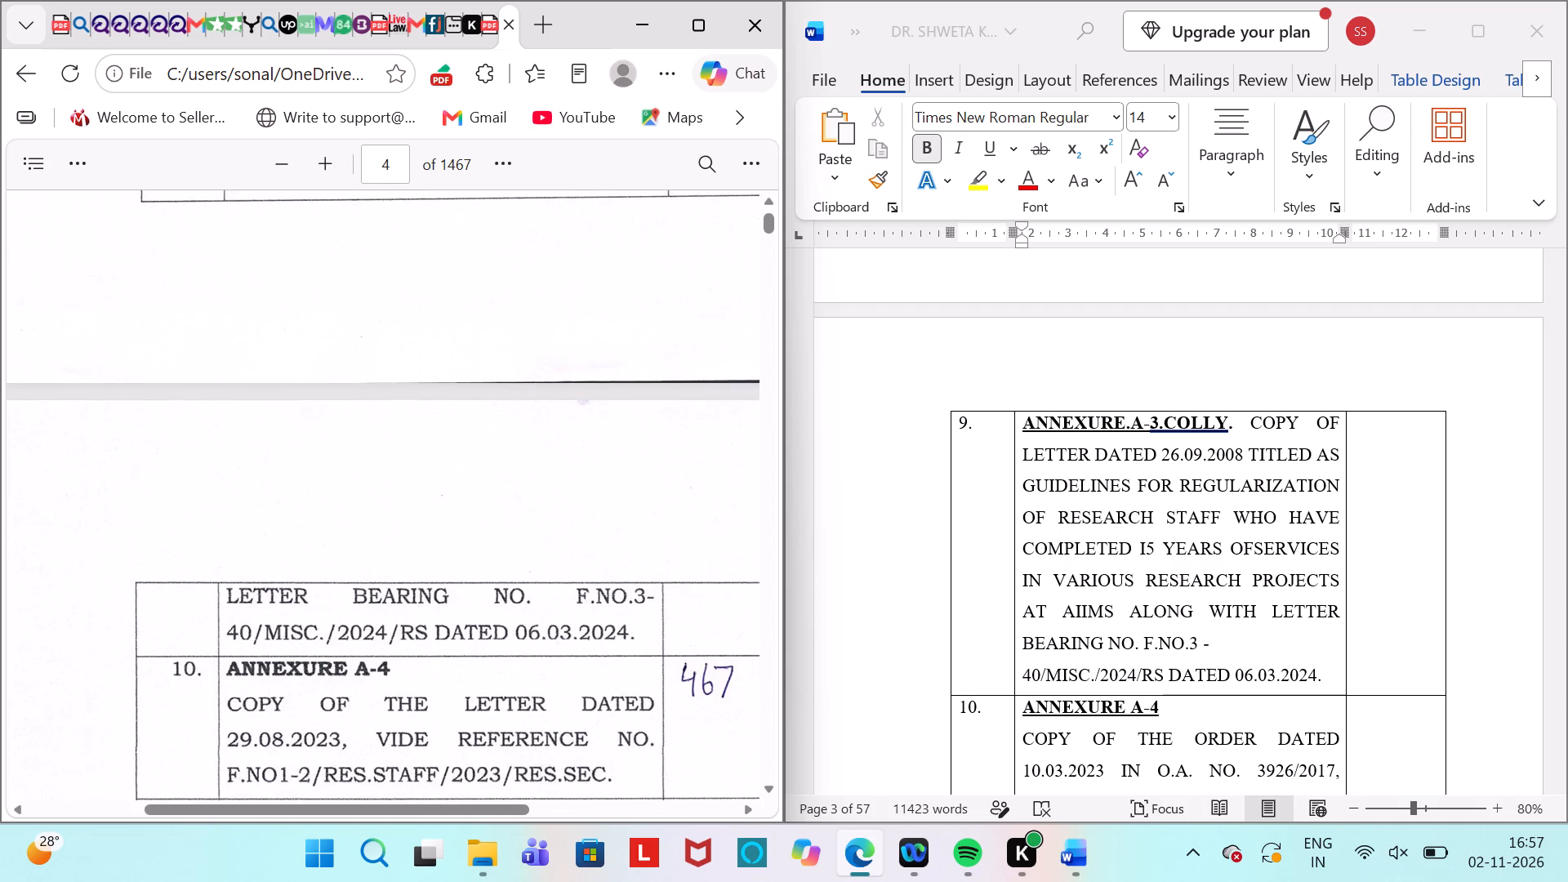
scroll(474, 584, "down", 3)
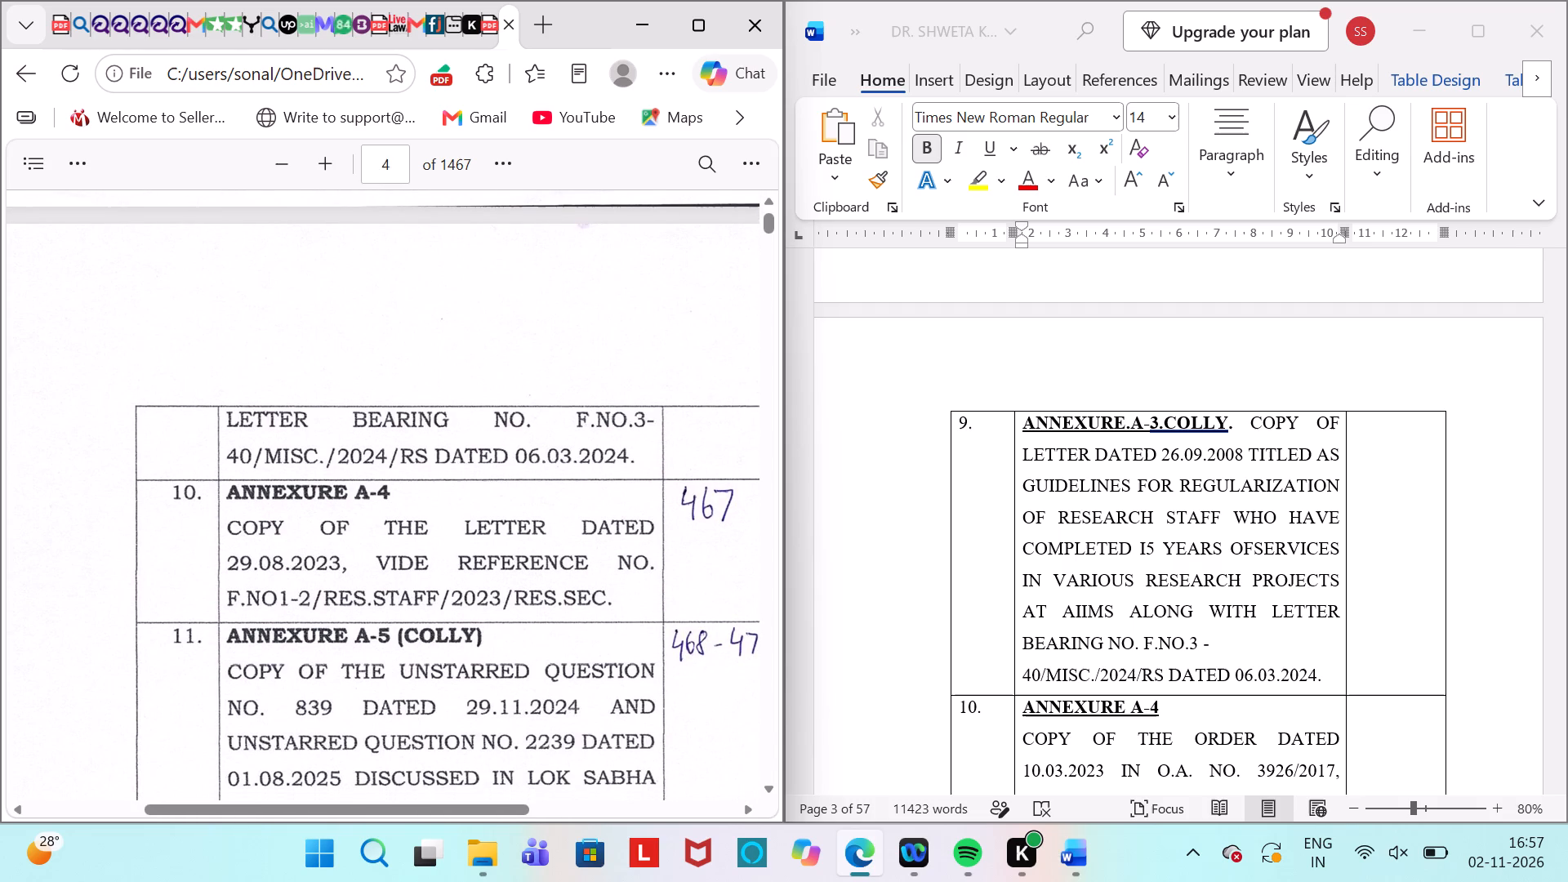
scroll(474, 584, "down", 1)
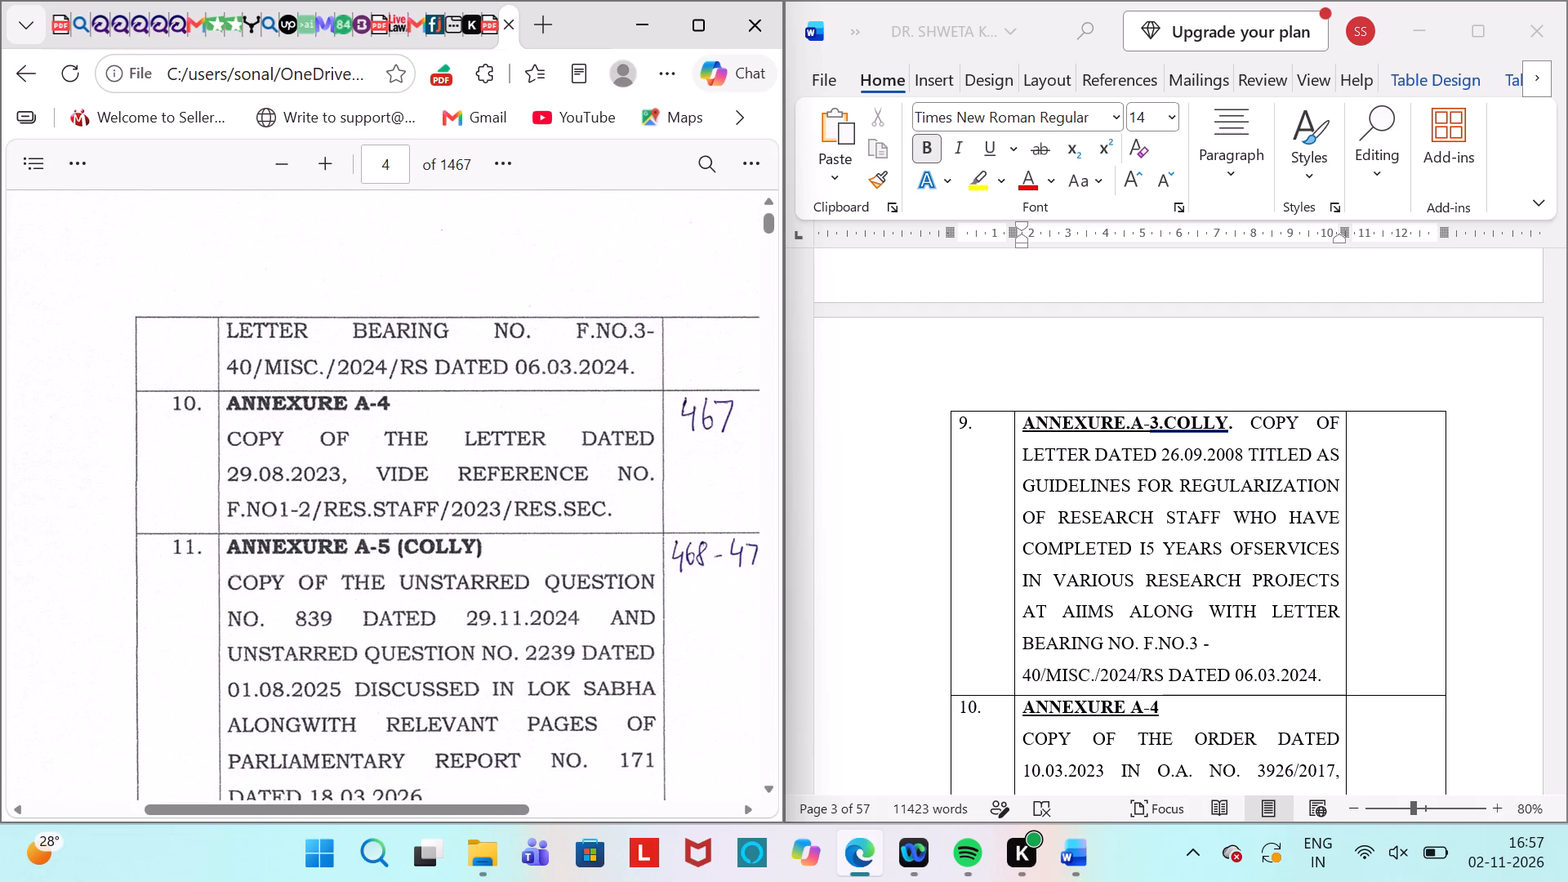
Review the draft's remaining index entries from Annexure A-4 through A-16, Vakalatnama and Letter of Motion against the PDF's index.
scroll(917, 541, "down", 2)
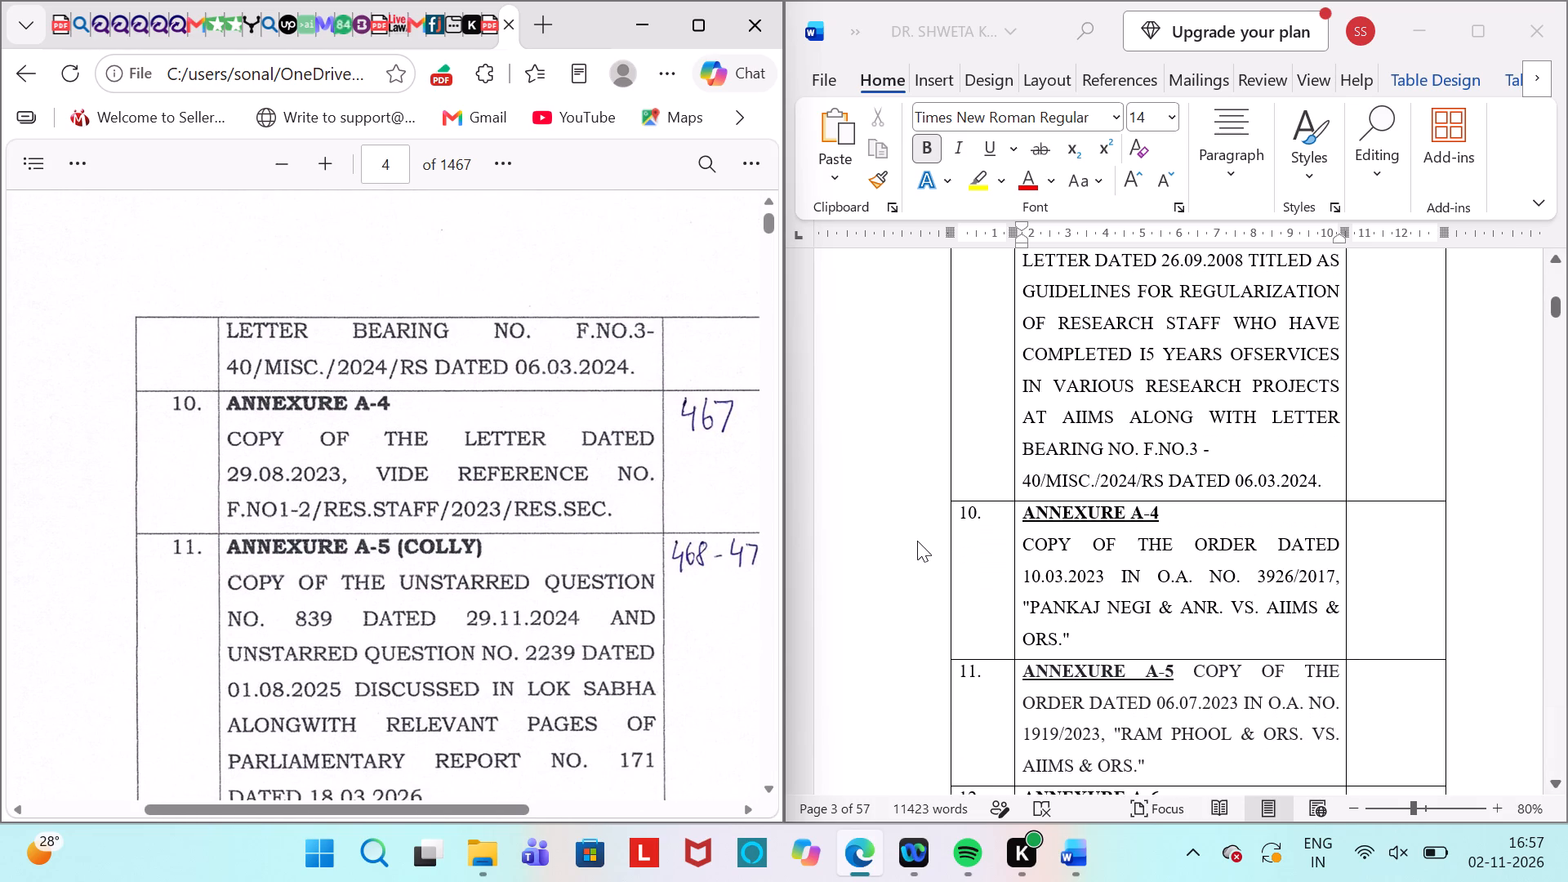
scroll(917, 541, "down", 2)
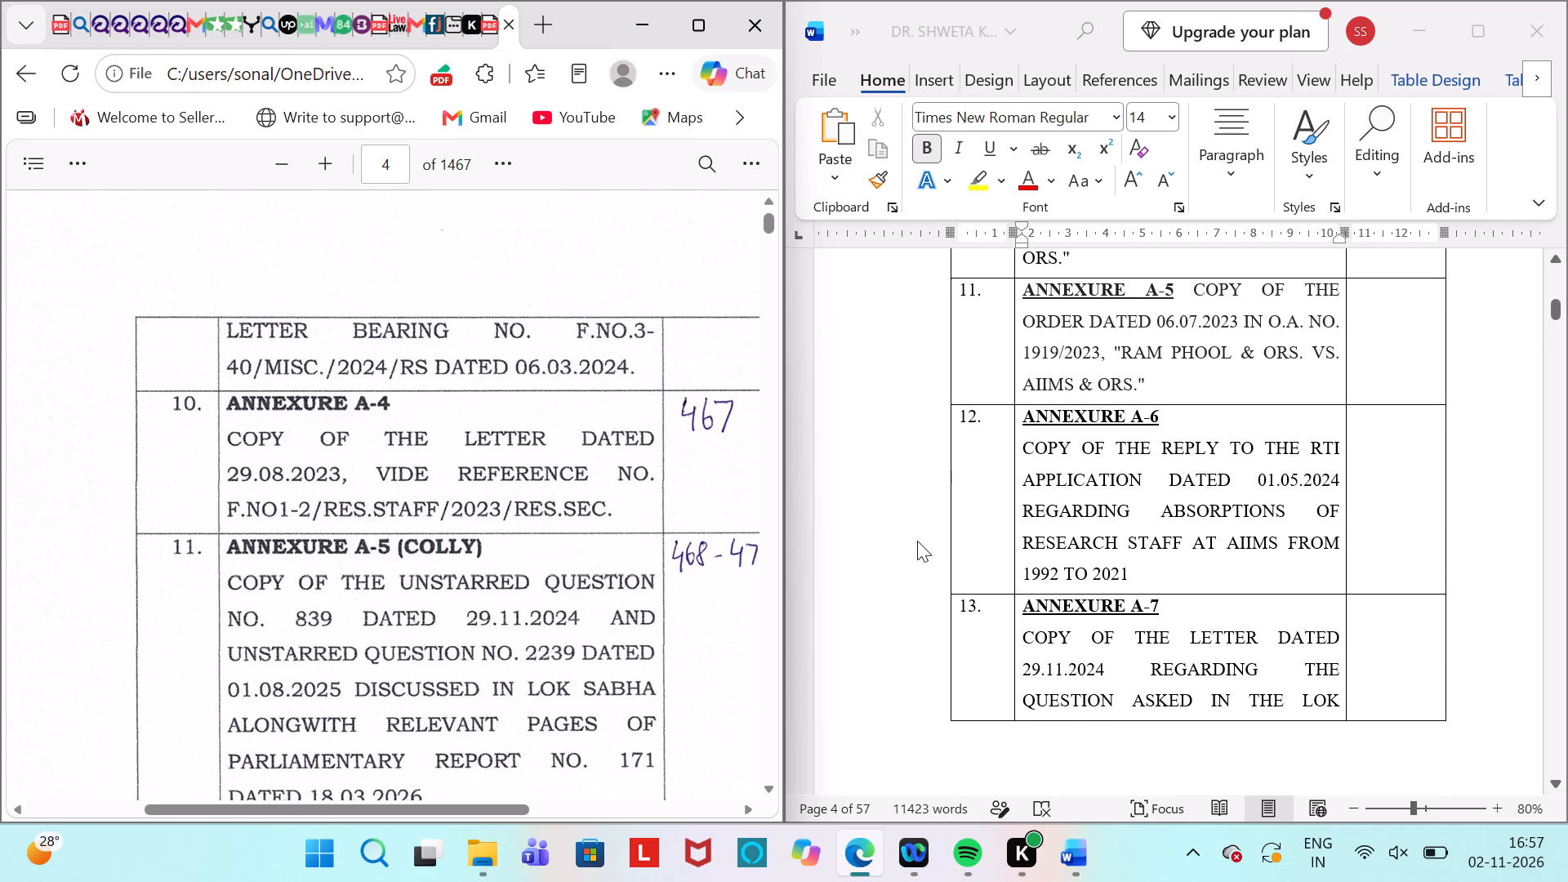
scroll(917, 541, "down", 6)
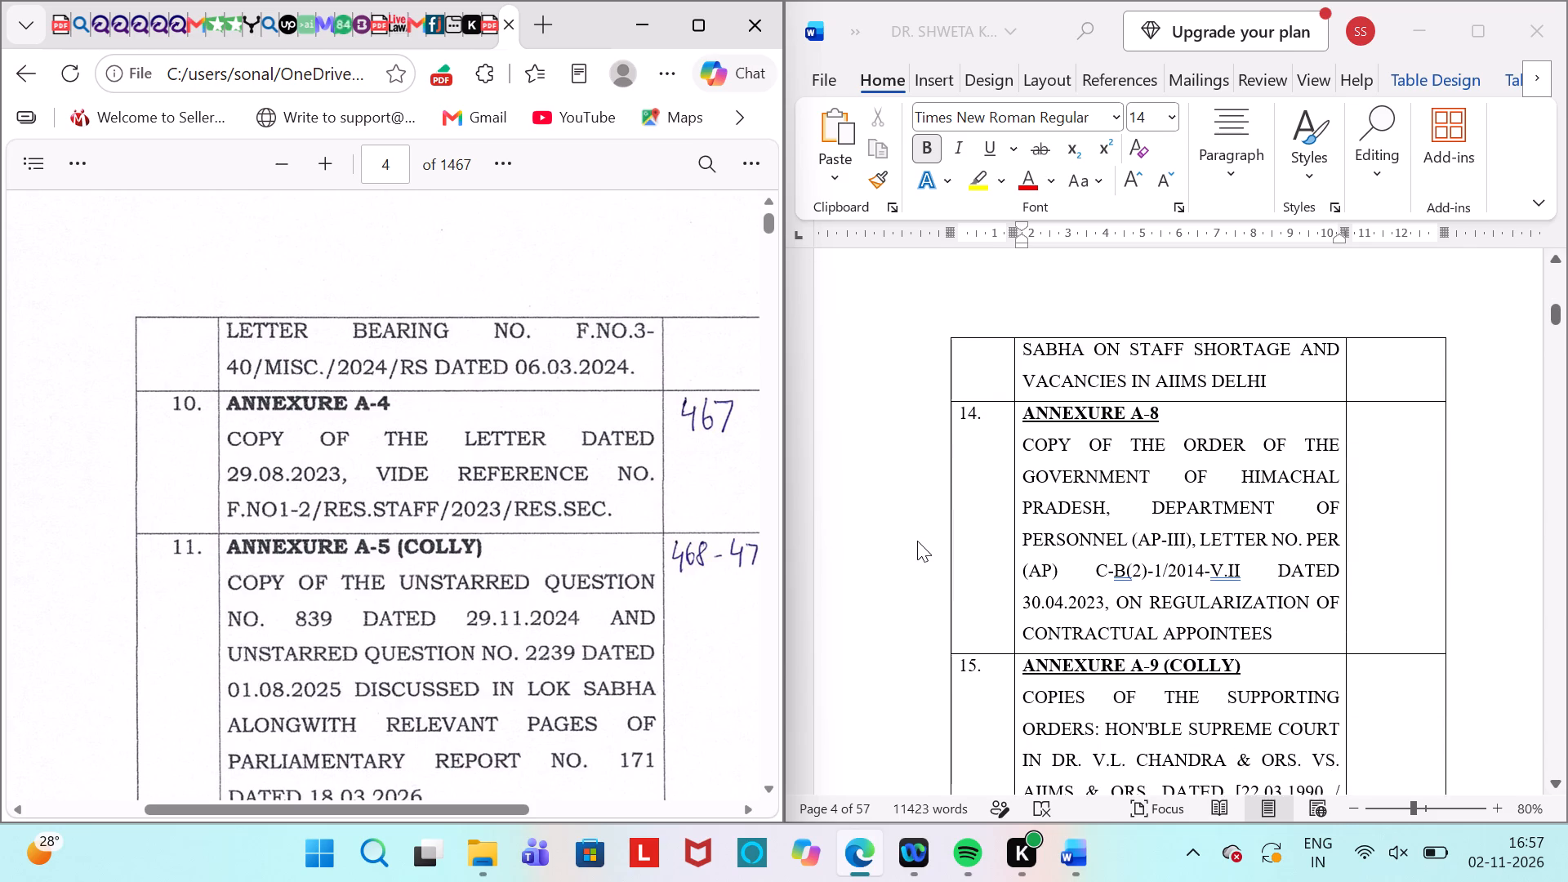
scroll(917, 541, "down", 4)
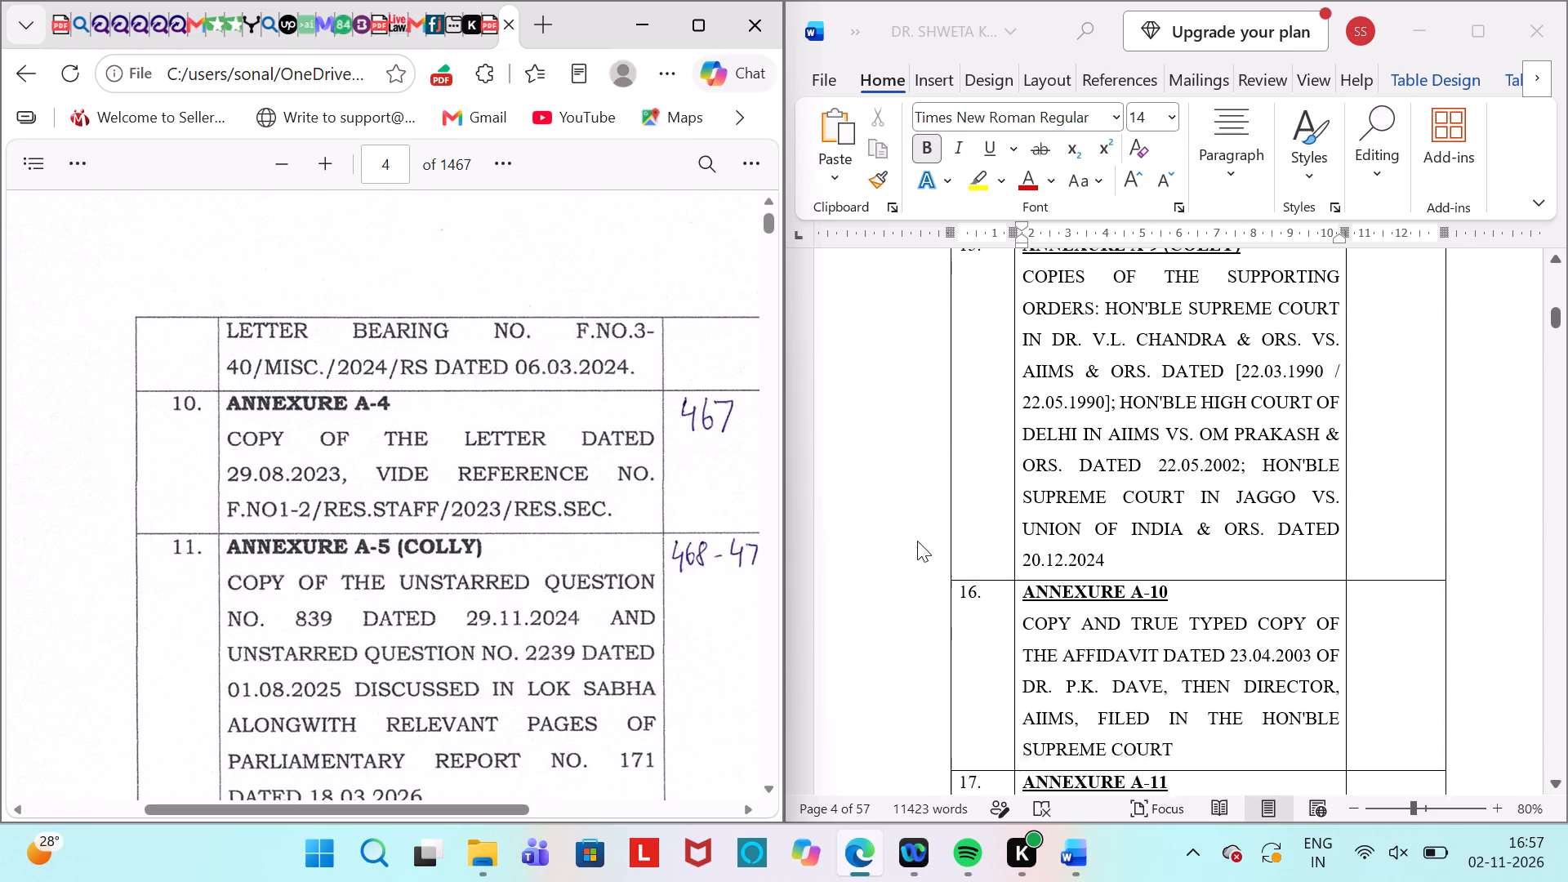
scroll(917, 541, "down", 2)
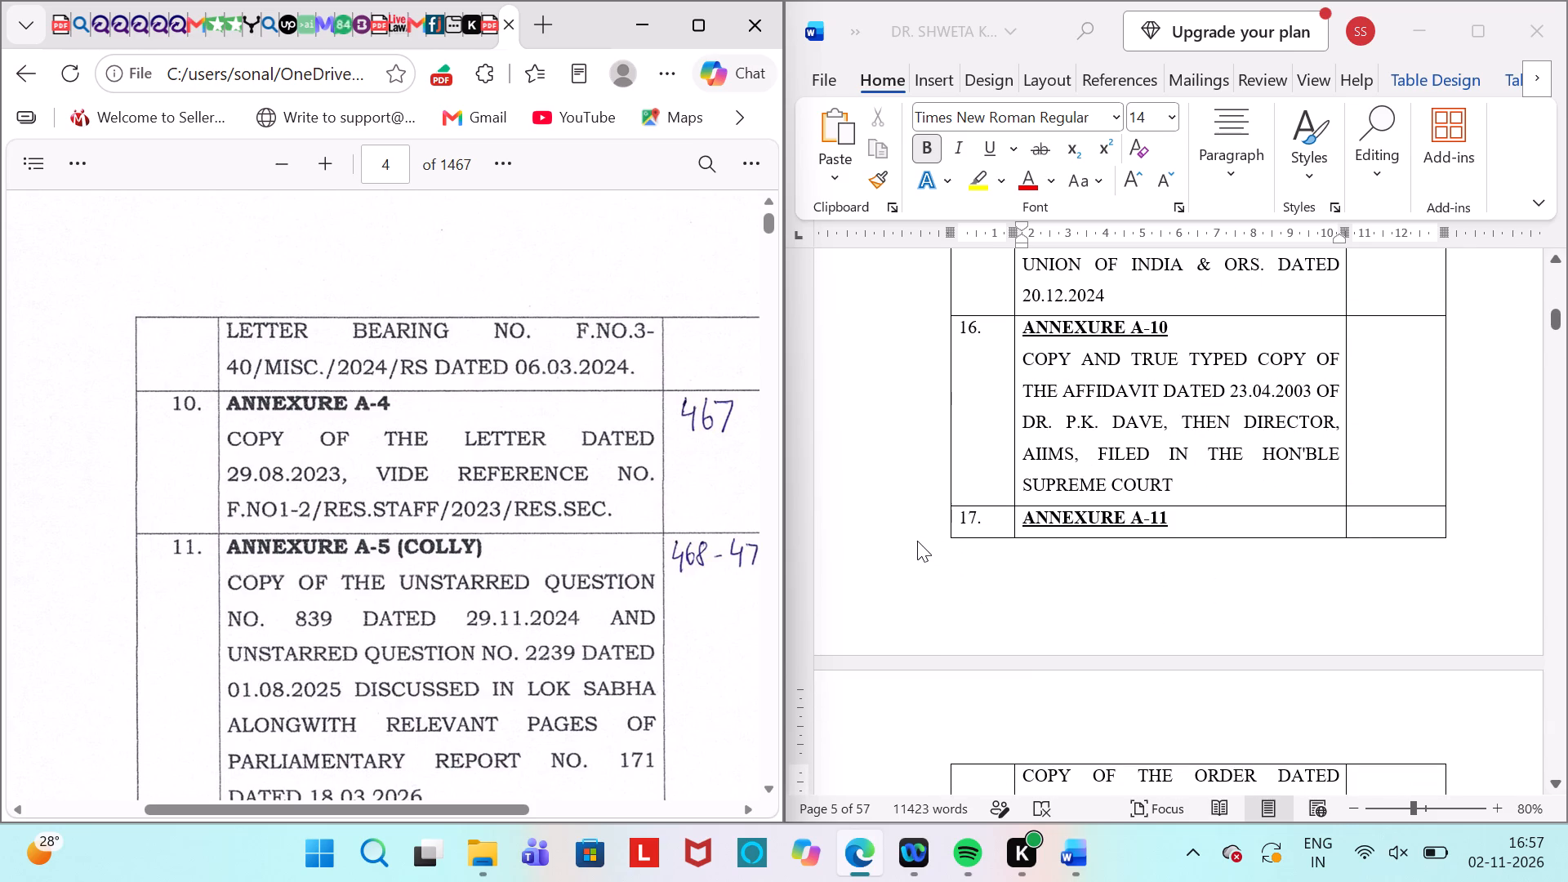
scroll(917, 541, "down", 4)
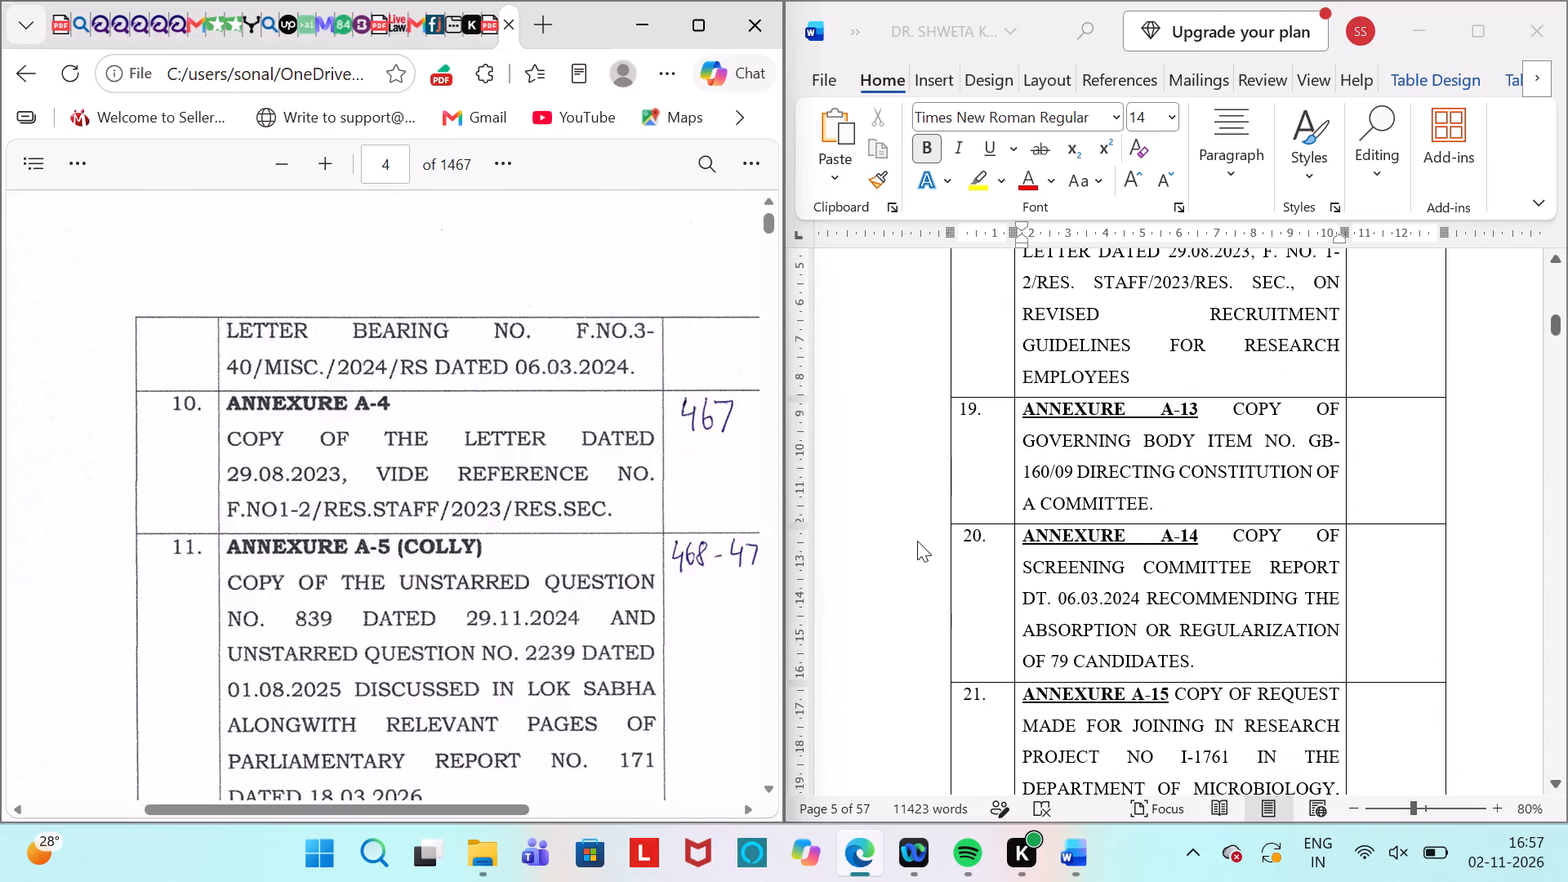
scroll(917, 541, "down", 3)
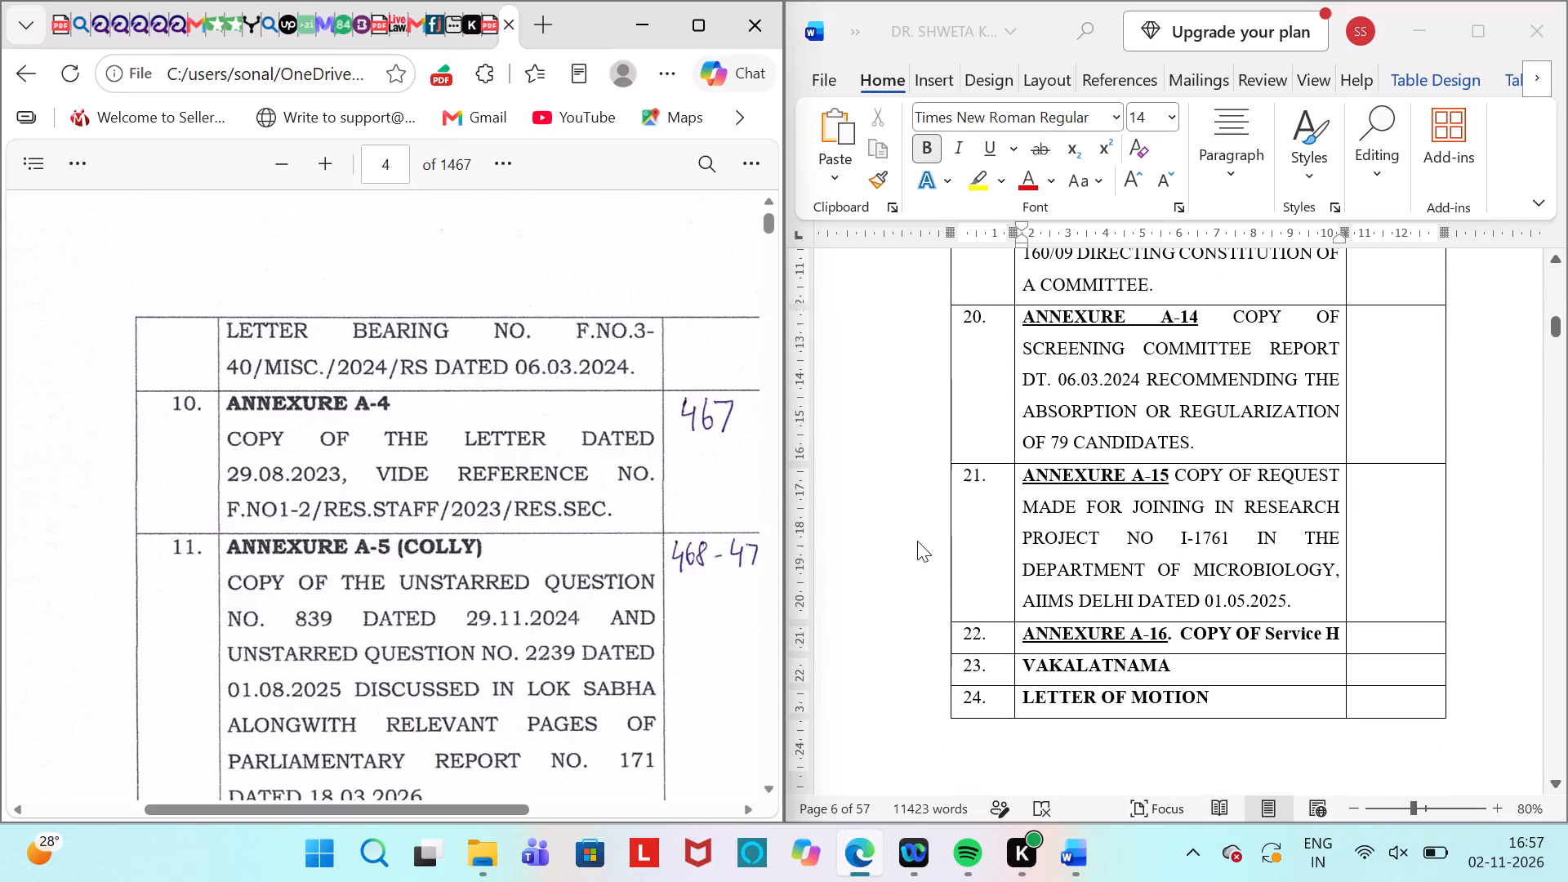
scroll(917, 541, "up", 7)
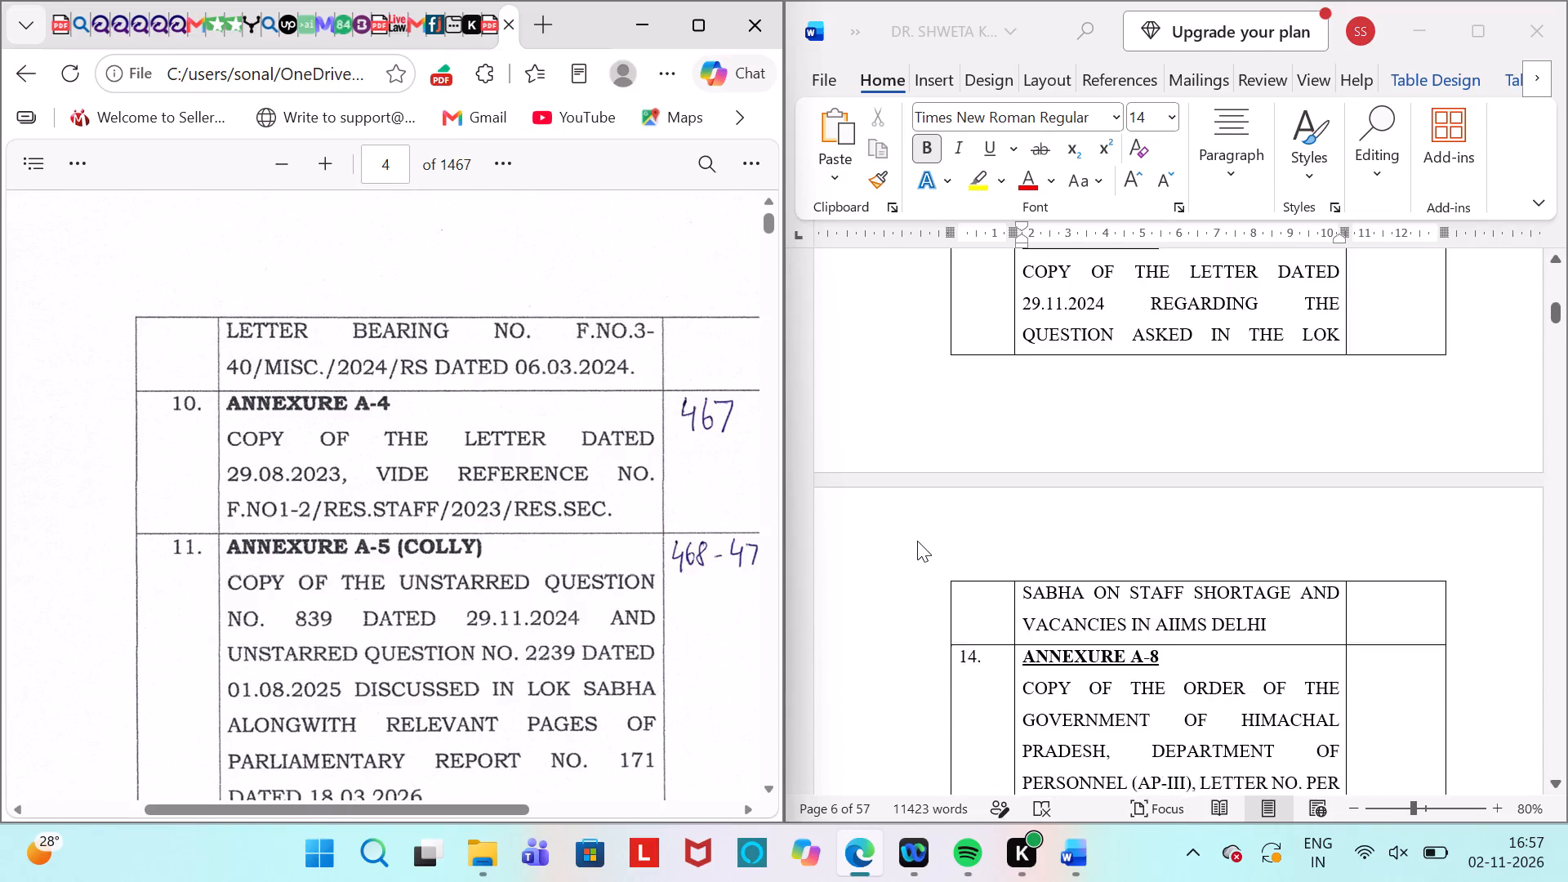
Review the draft's index from the Urgent Application entry through the Annexure A-1 (Colly) impugned order entry.
scroll(917, 541, "up", 7)
scroll(917, 541, "down", 3)
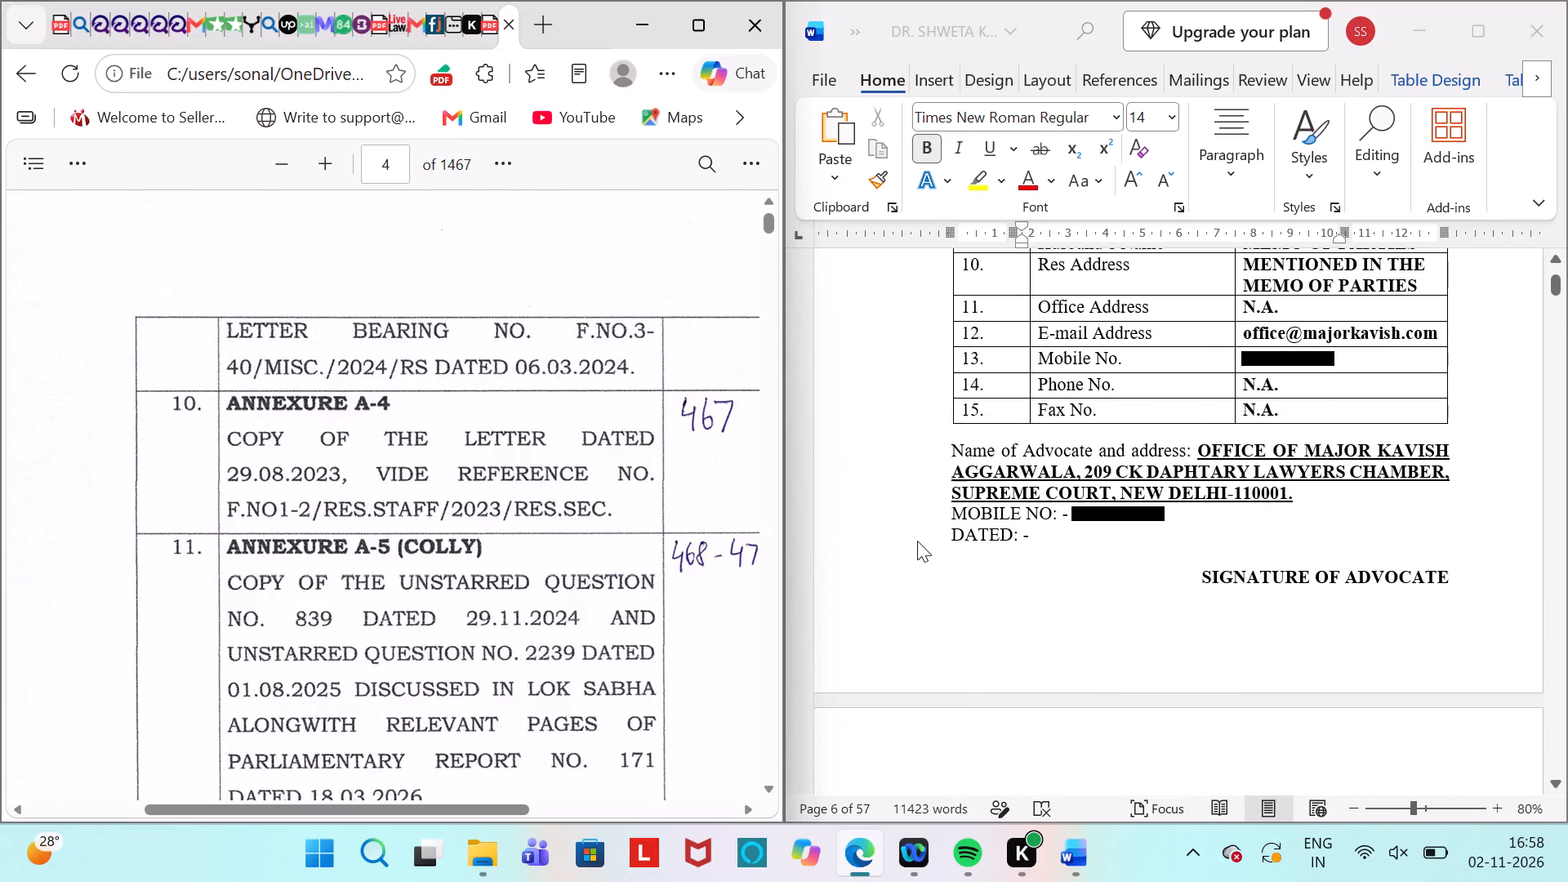
scroll(917, 541, "down", 5)
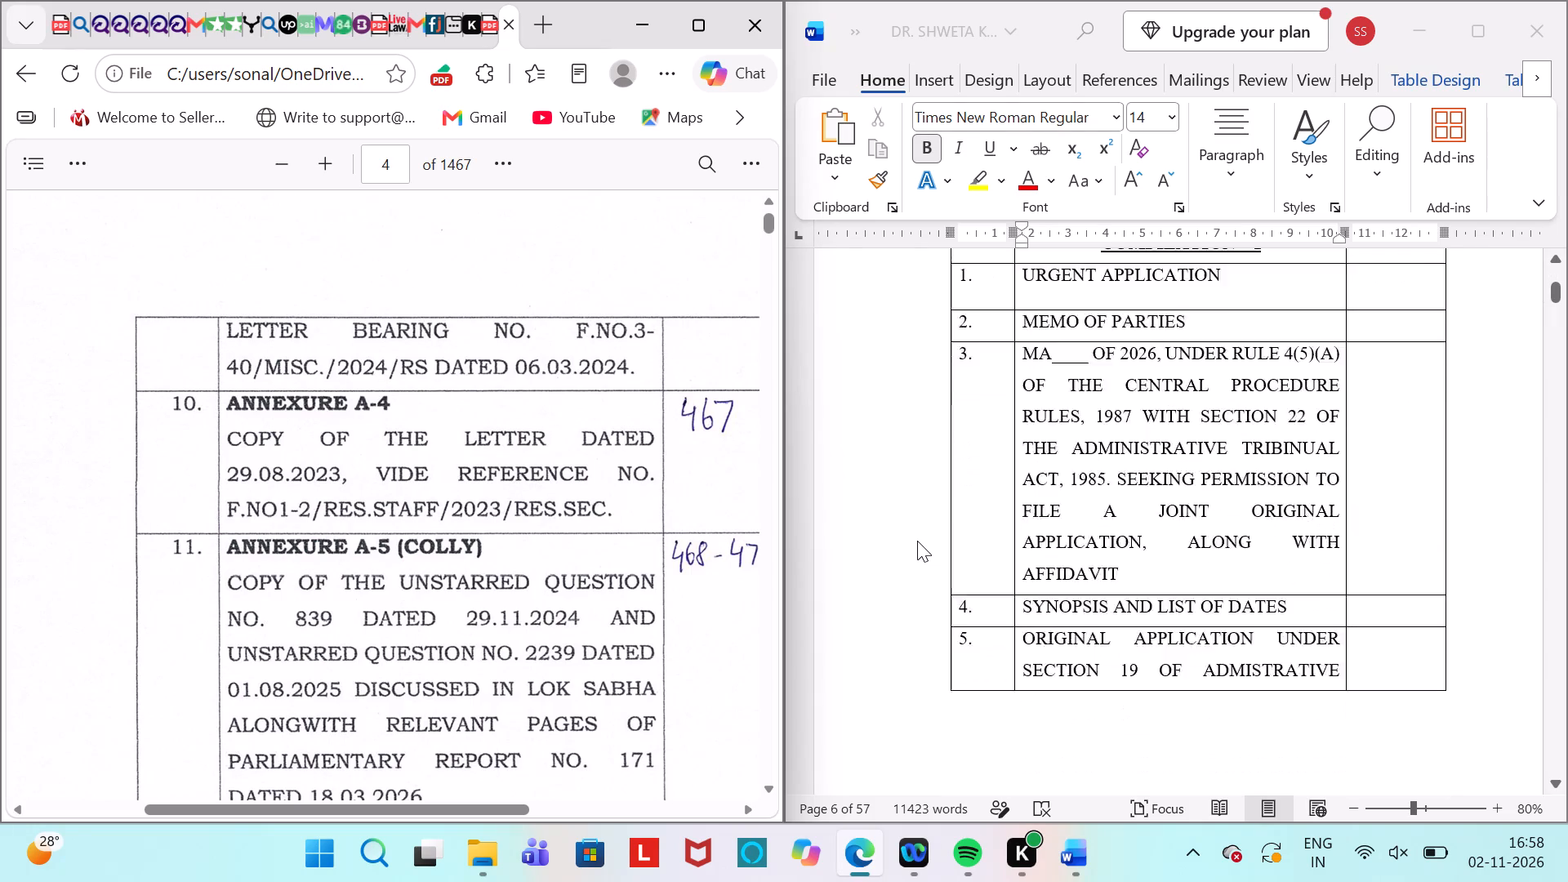
scroll(917, 541, "down", 5)
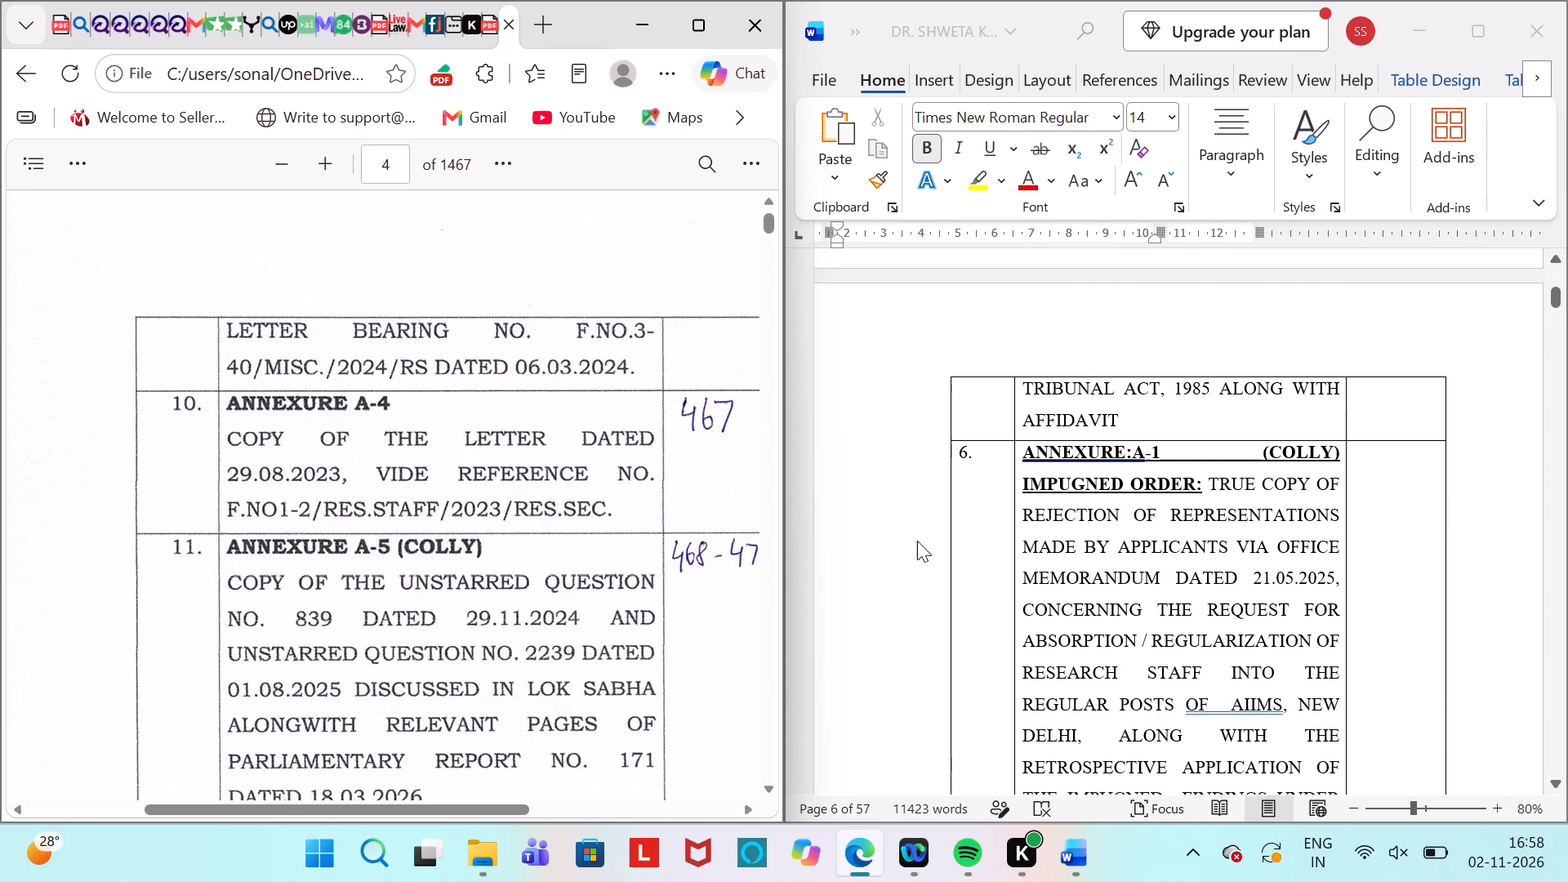
scroll(917, 541, "down", 1)
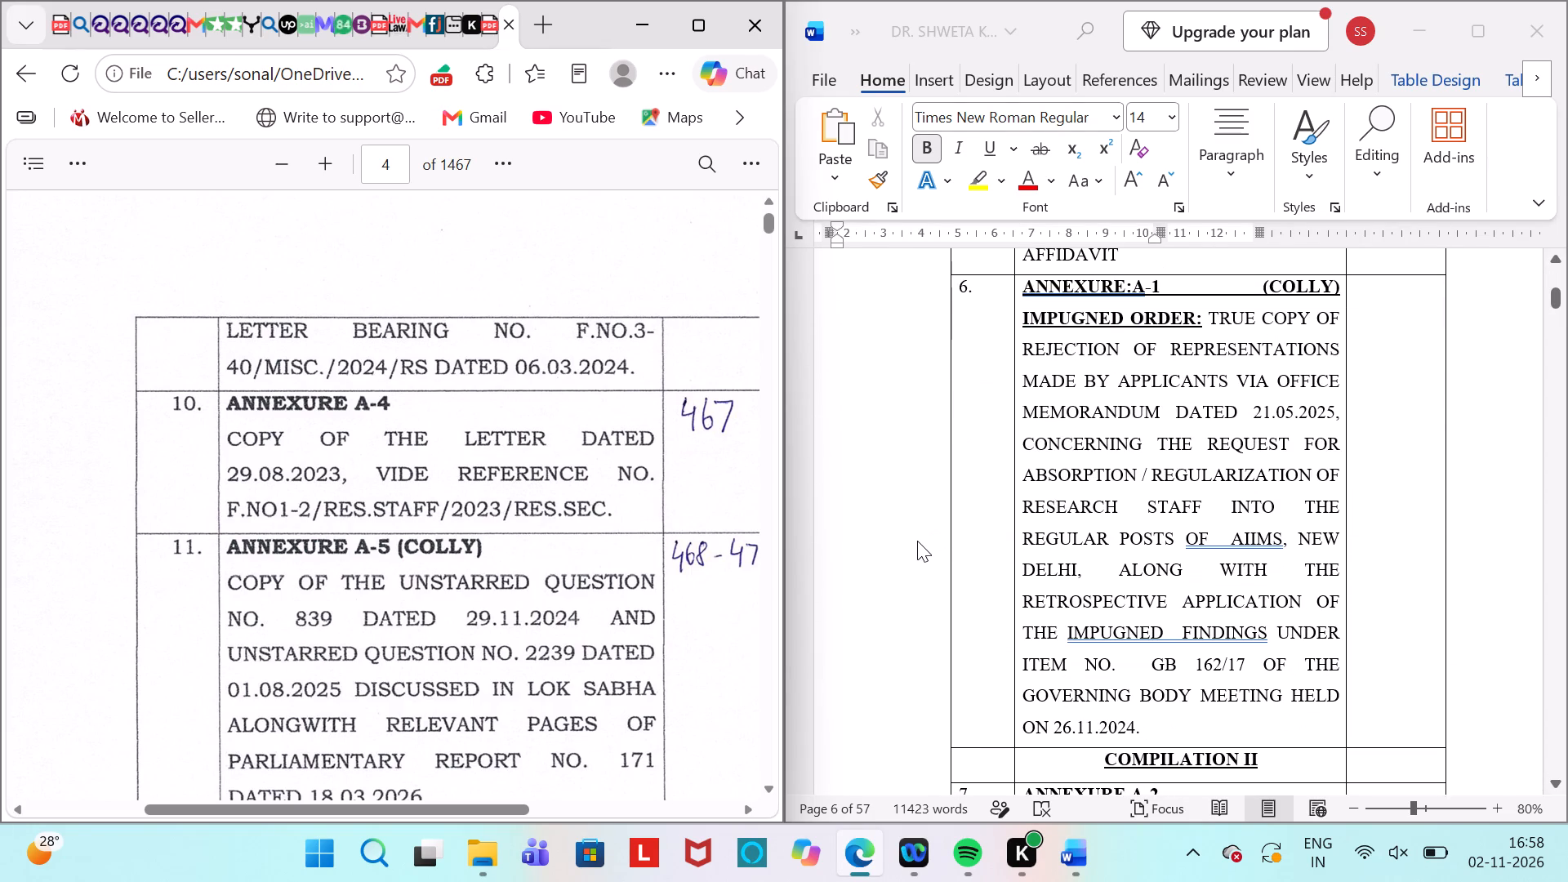
Read the PDF's index from Annexure A-4 through Annexure A-15, Vakalatnama and Power of Attorney, and Proof of Service.
scroll(510, 550, "down", 1)
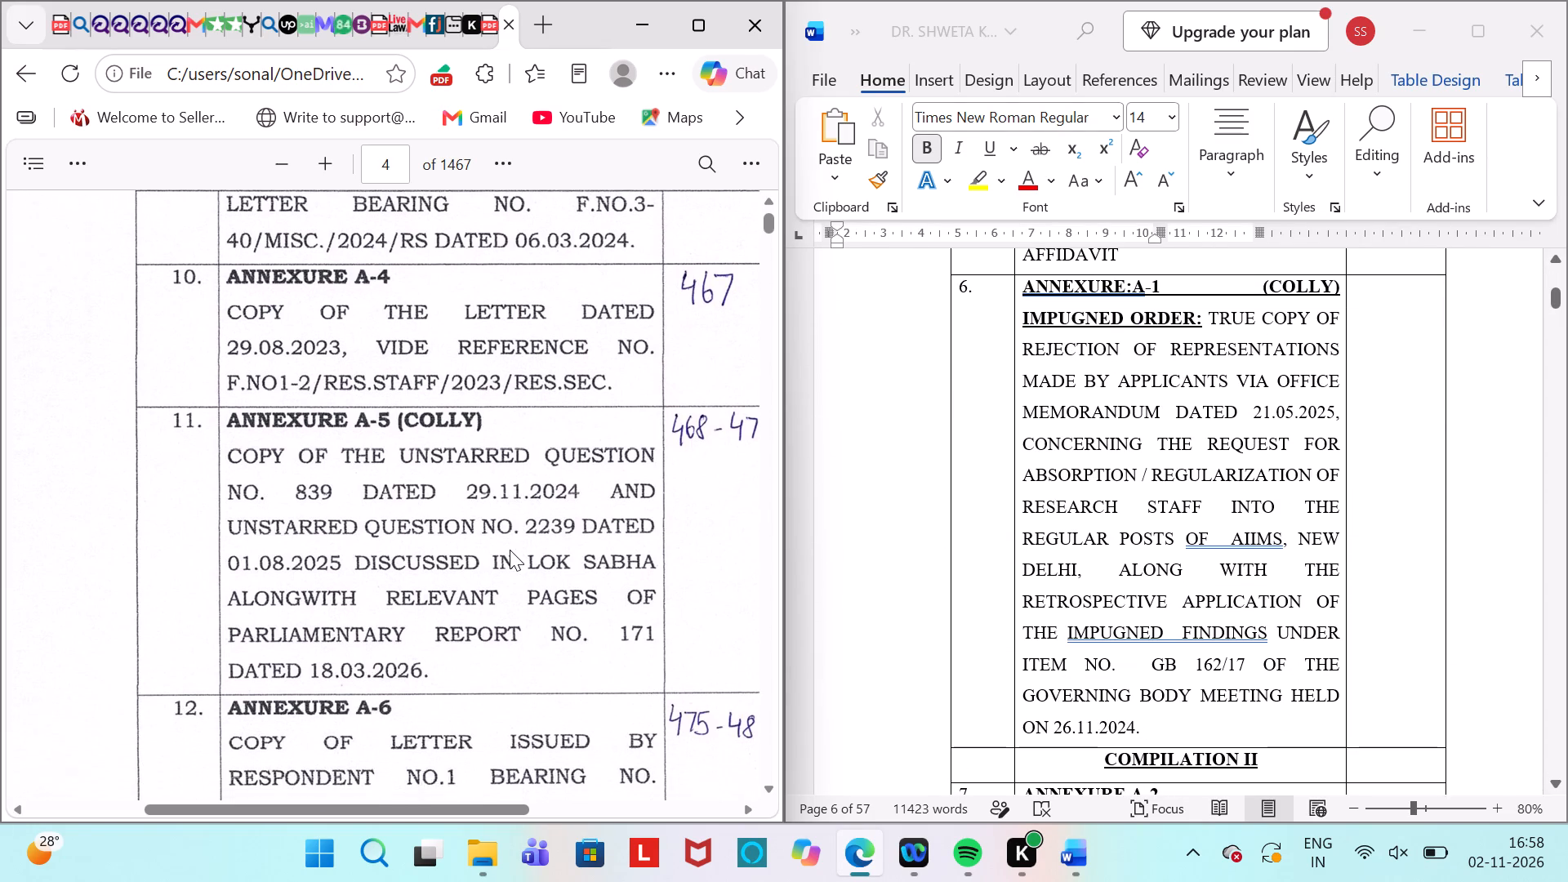
scroll(510, 550, "down", 2)
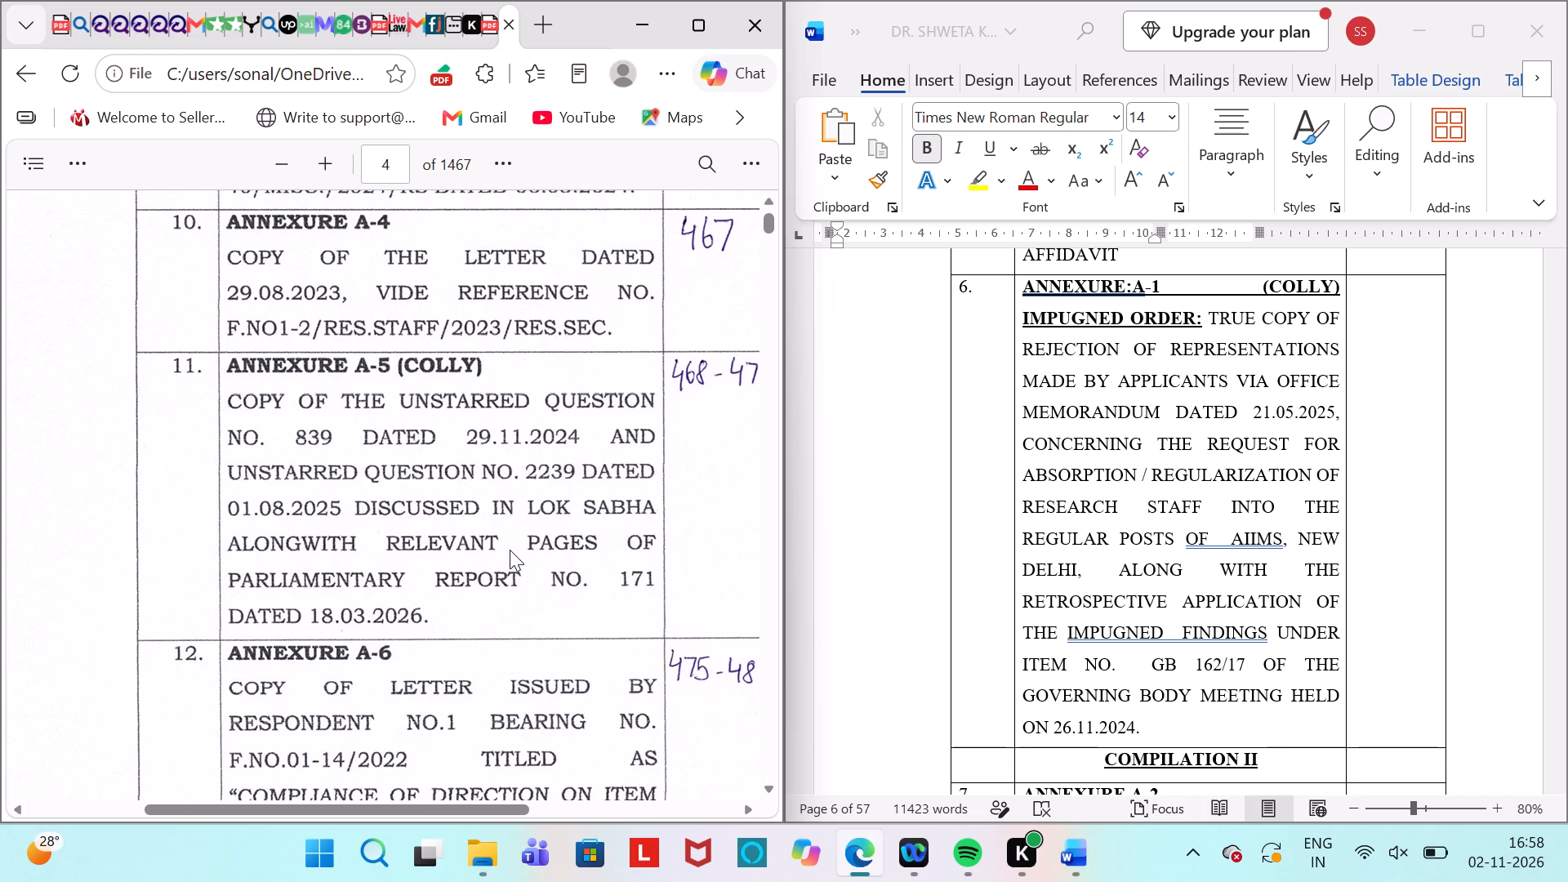
scroll(510, 550, "down", 1)
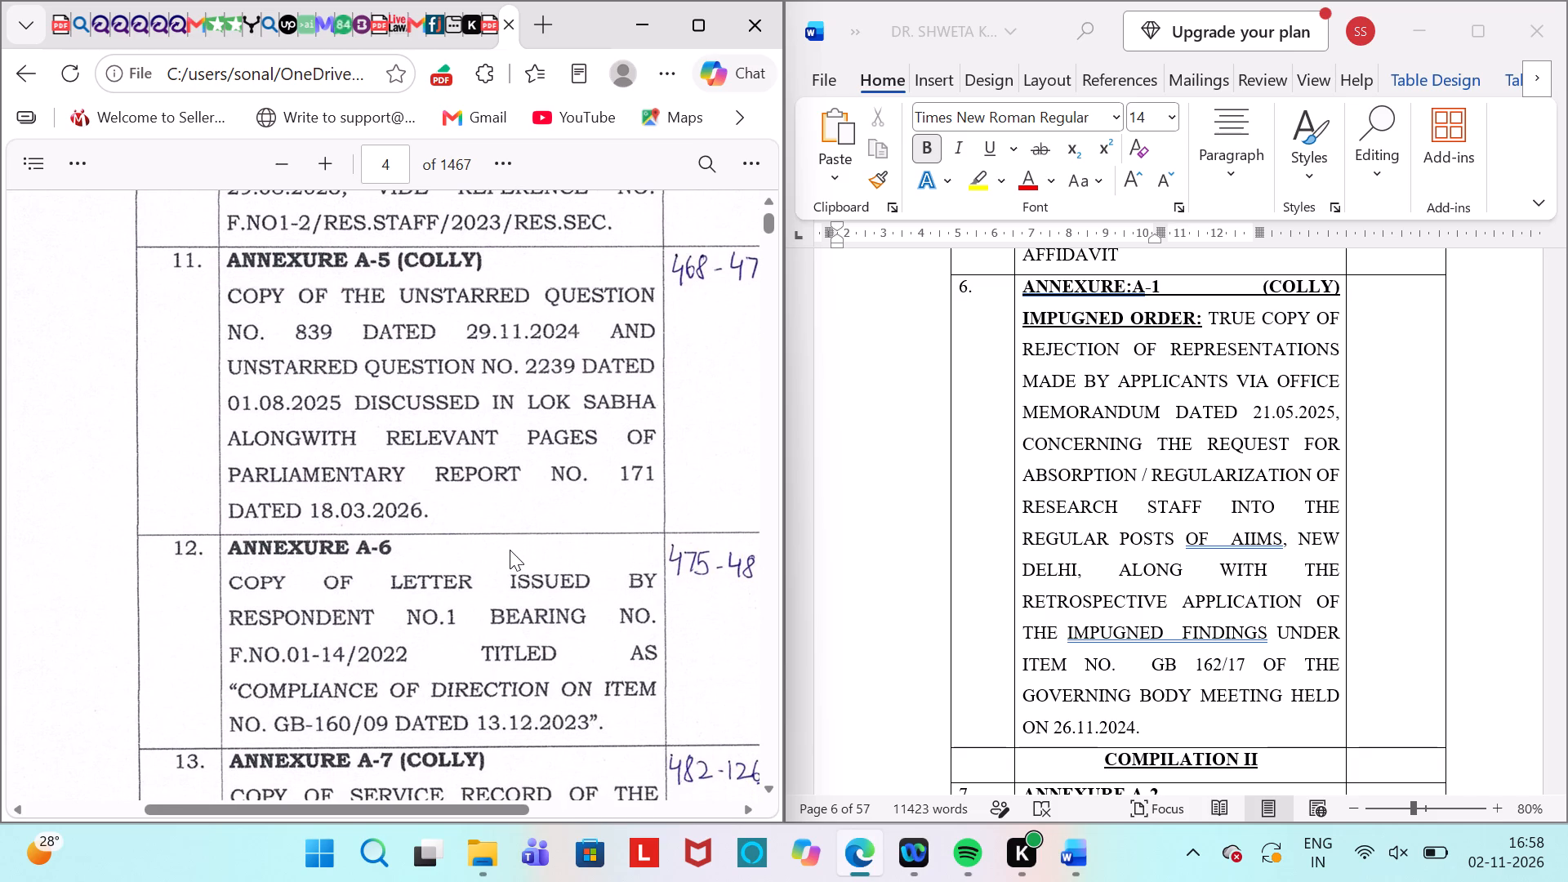
scroll(510, 550, "down", 9)
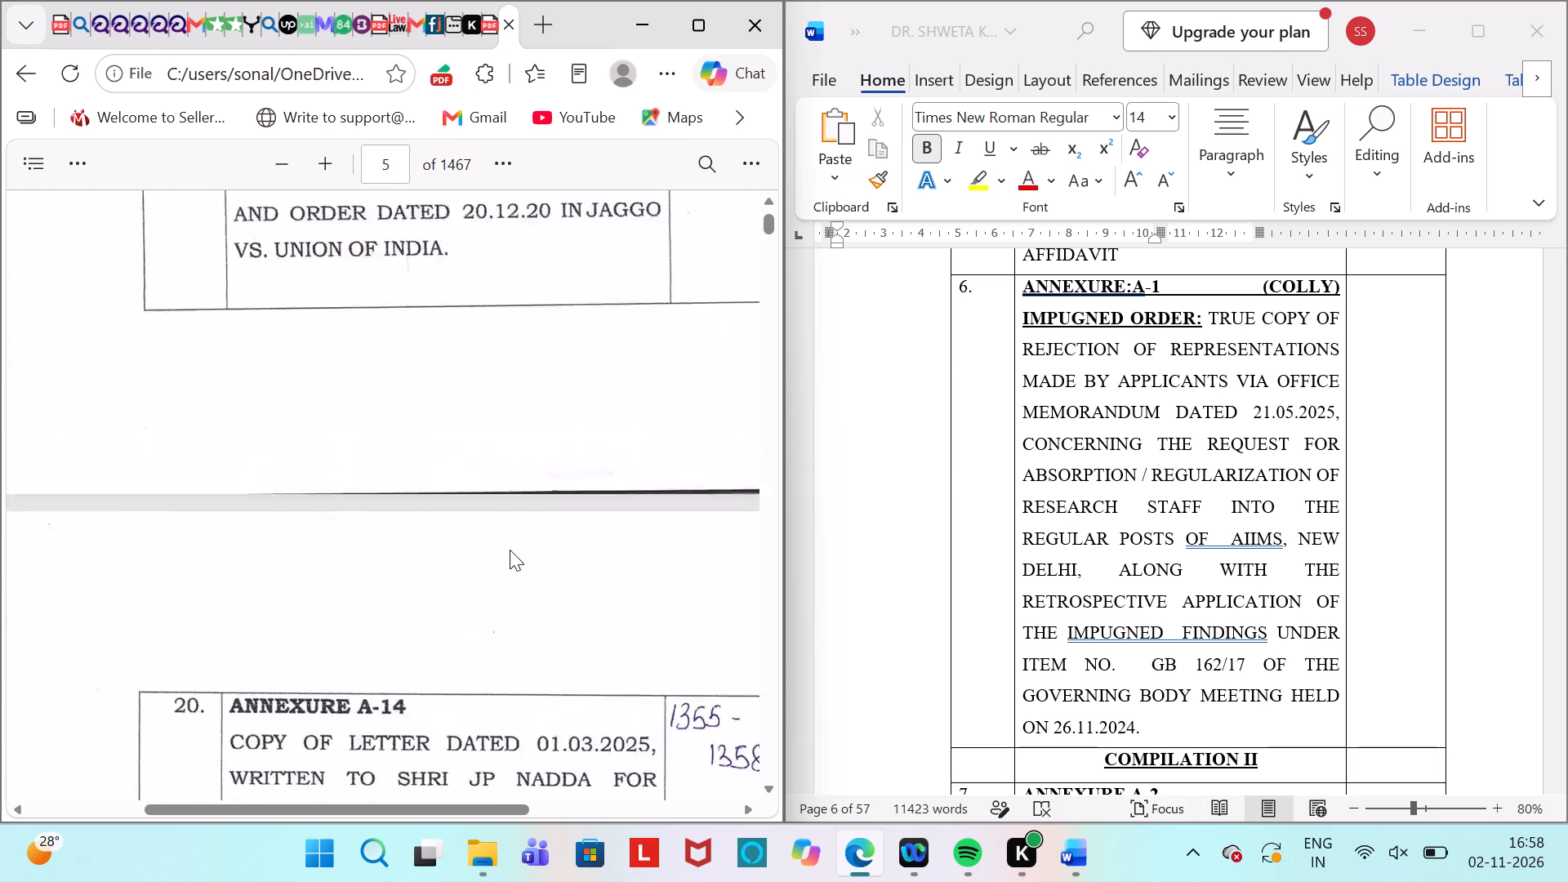
scroll(510, 550, "down", 3)
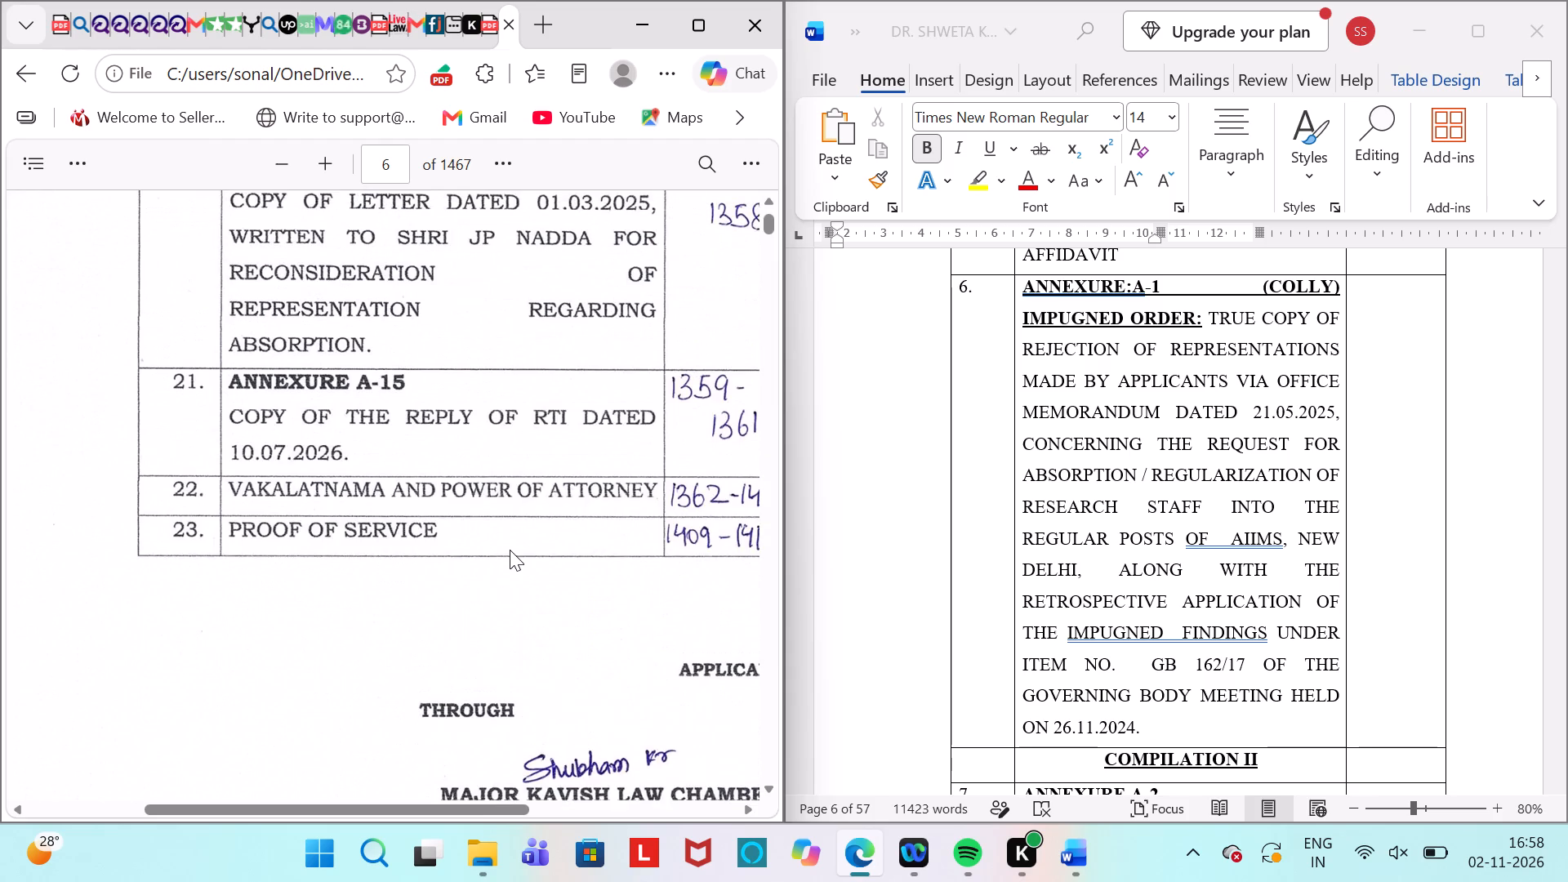
Re-read the PDF index's closing entries, covering Annexures A-13 (Colly) to A-15, Vakalatnama and Proof of Service.
scroll(510, 550, "up", 2)
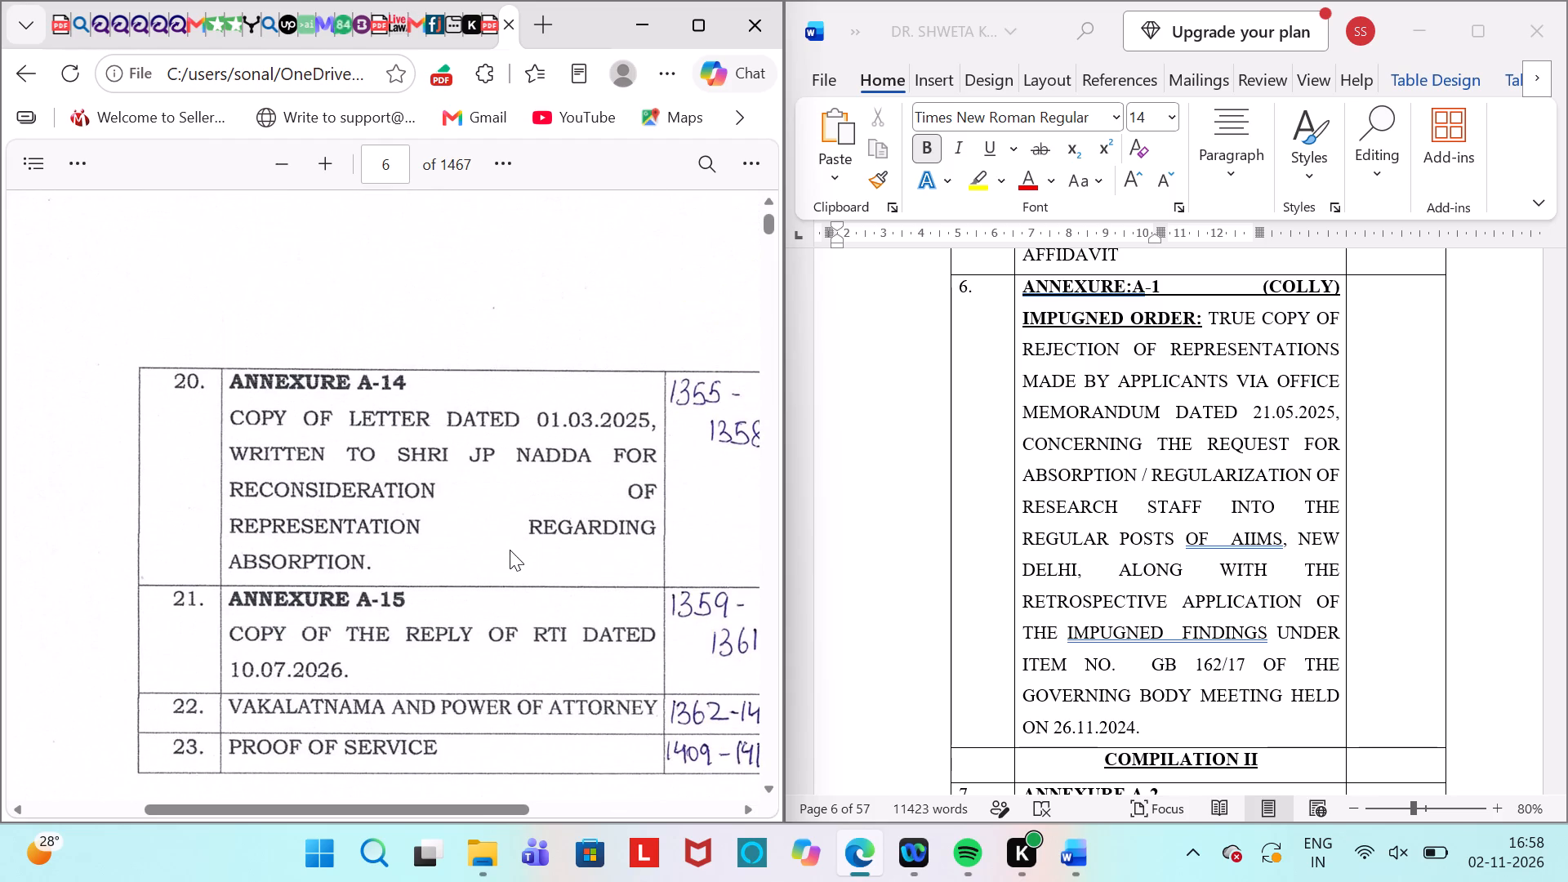
scroll(510, 550, "down", 1)
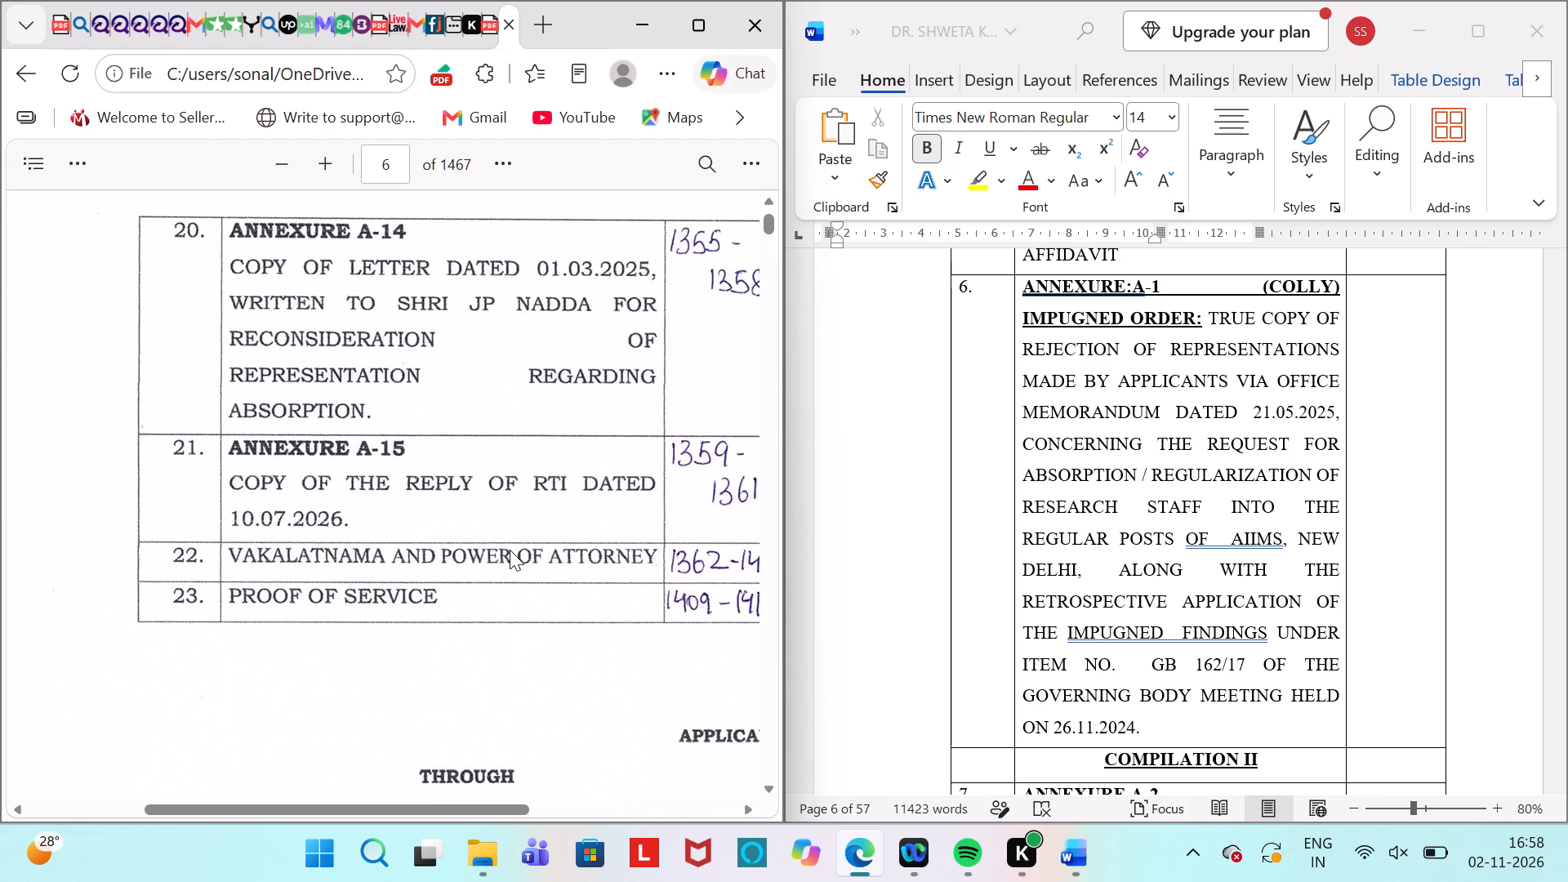
scroll(510, 550, "up", 2)
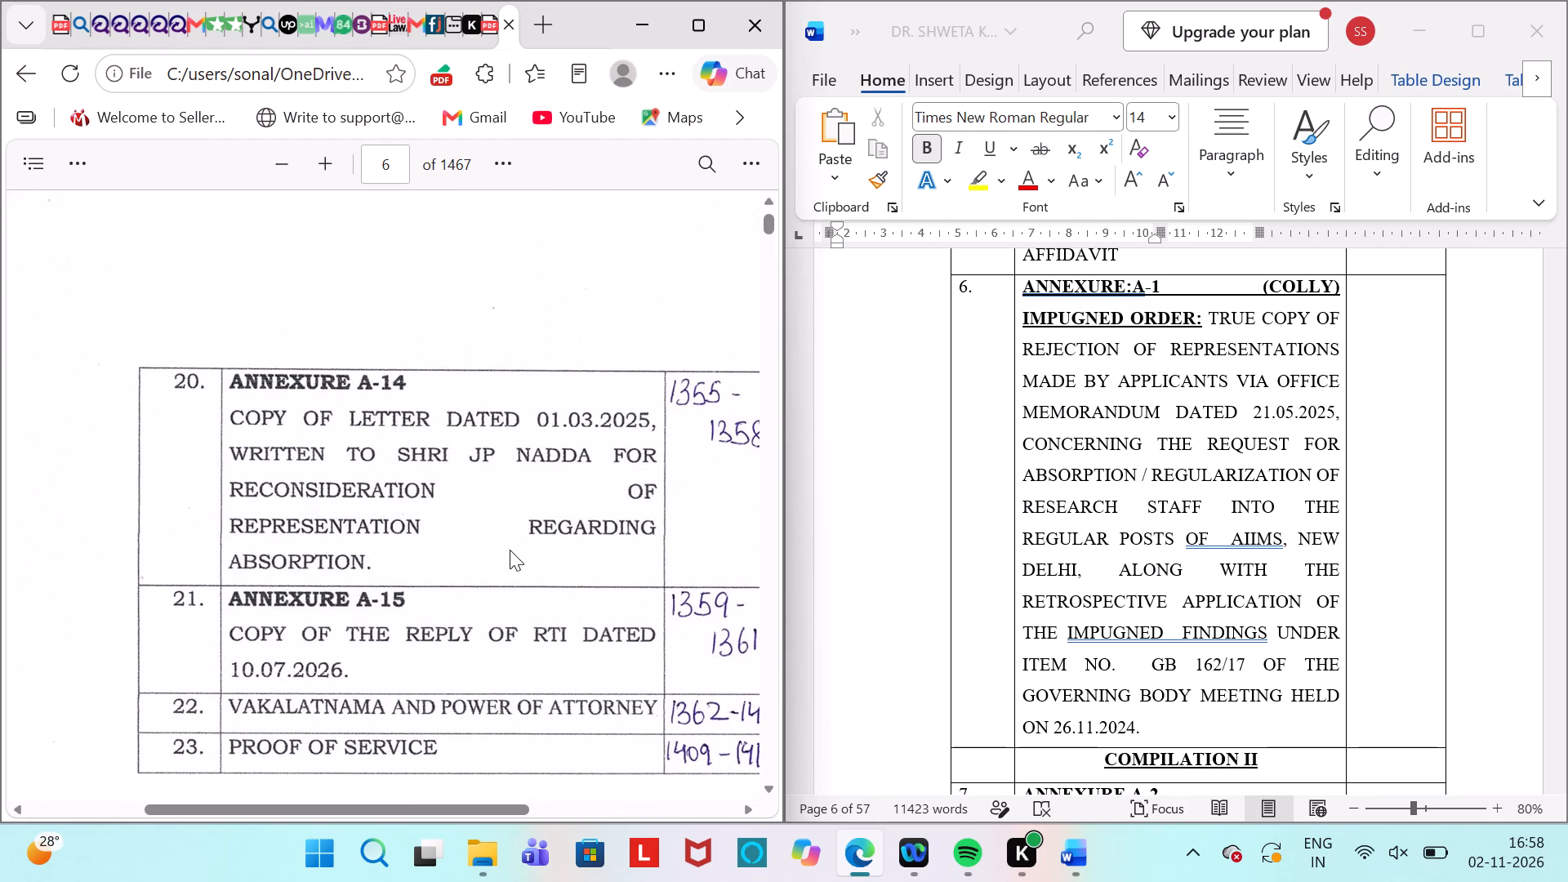
scroll(510, 550, "up", 1)
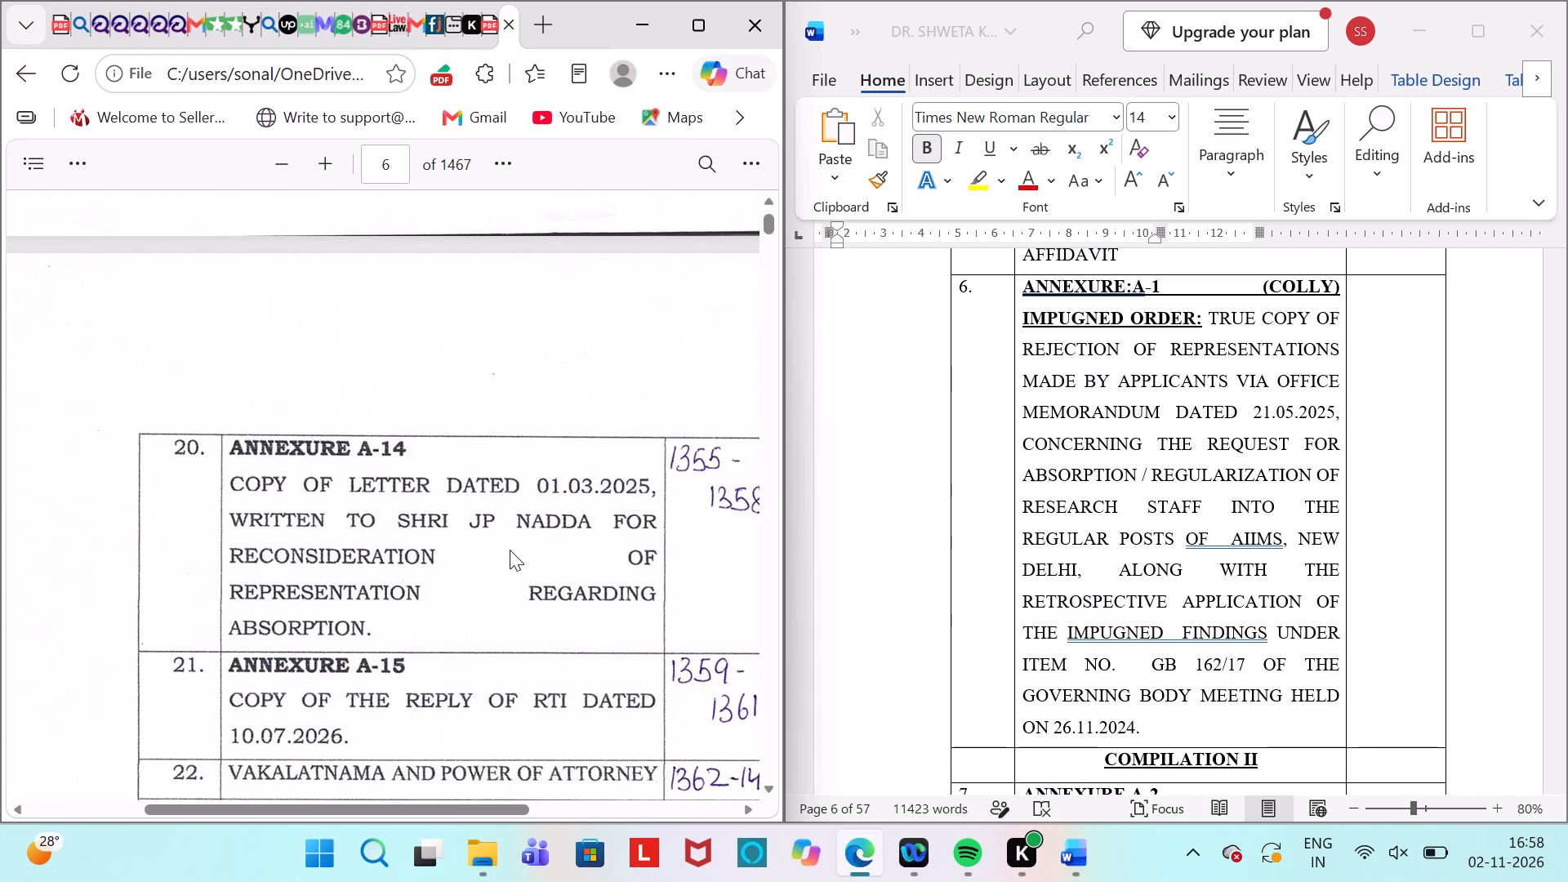
scroll(510, 550, "up", 2)
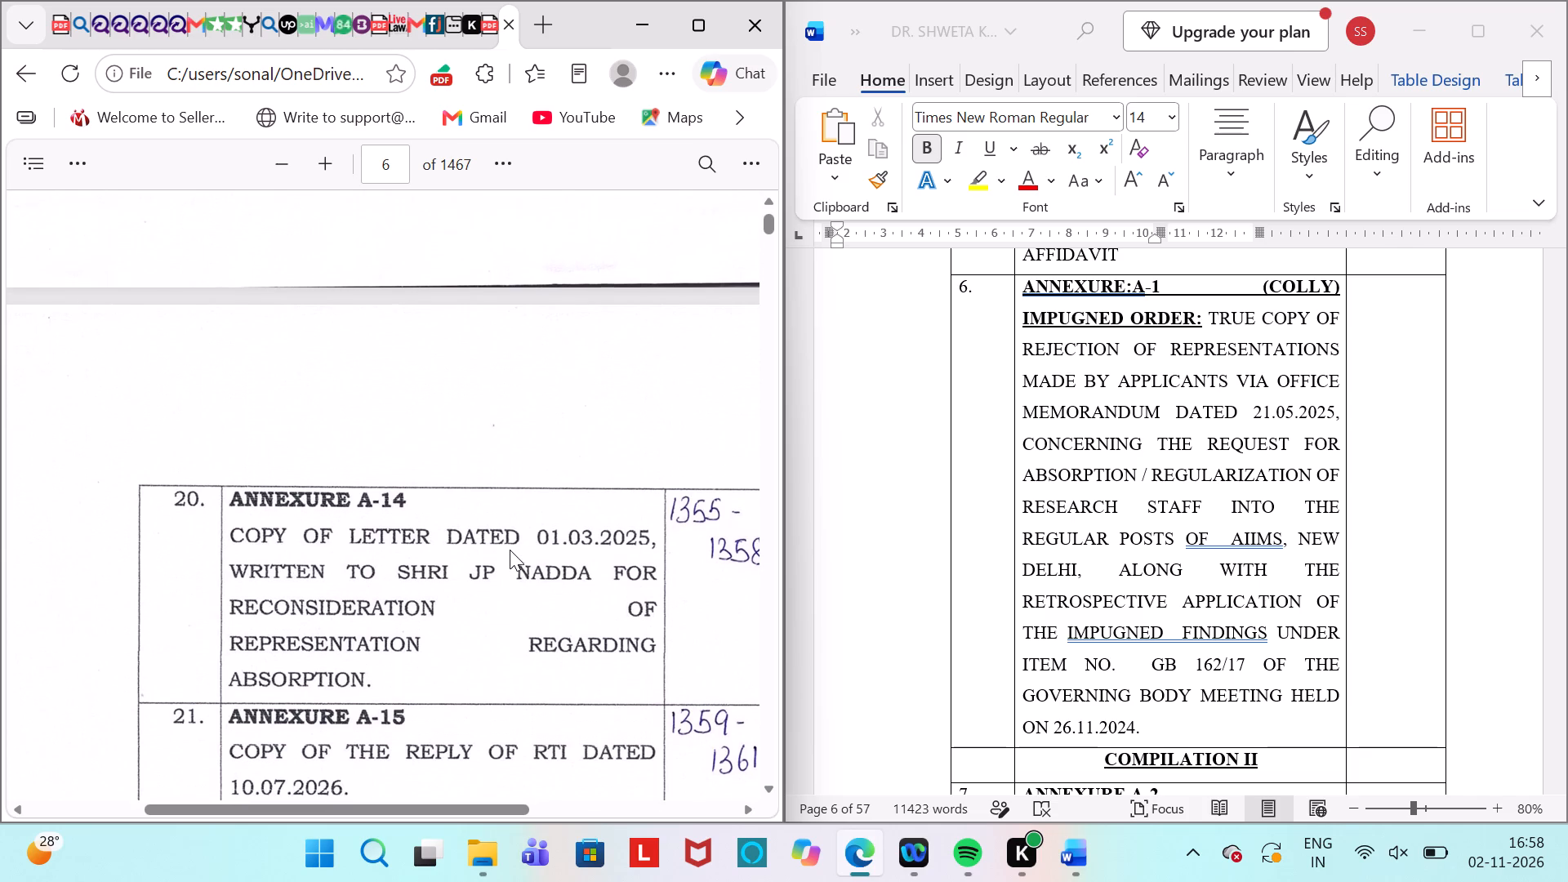
scroll(510, 550, "up", 4)
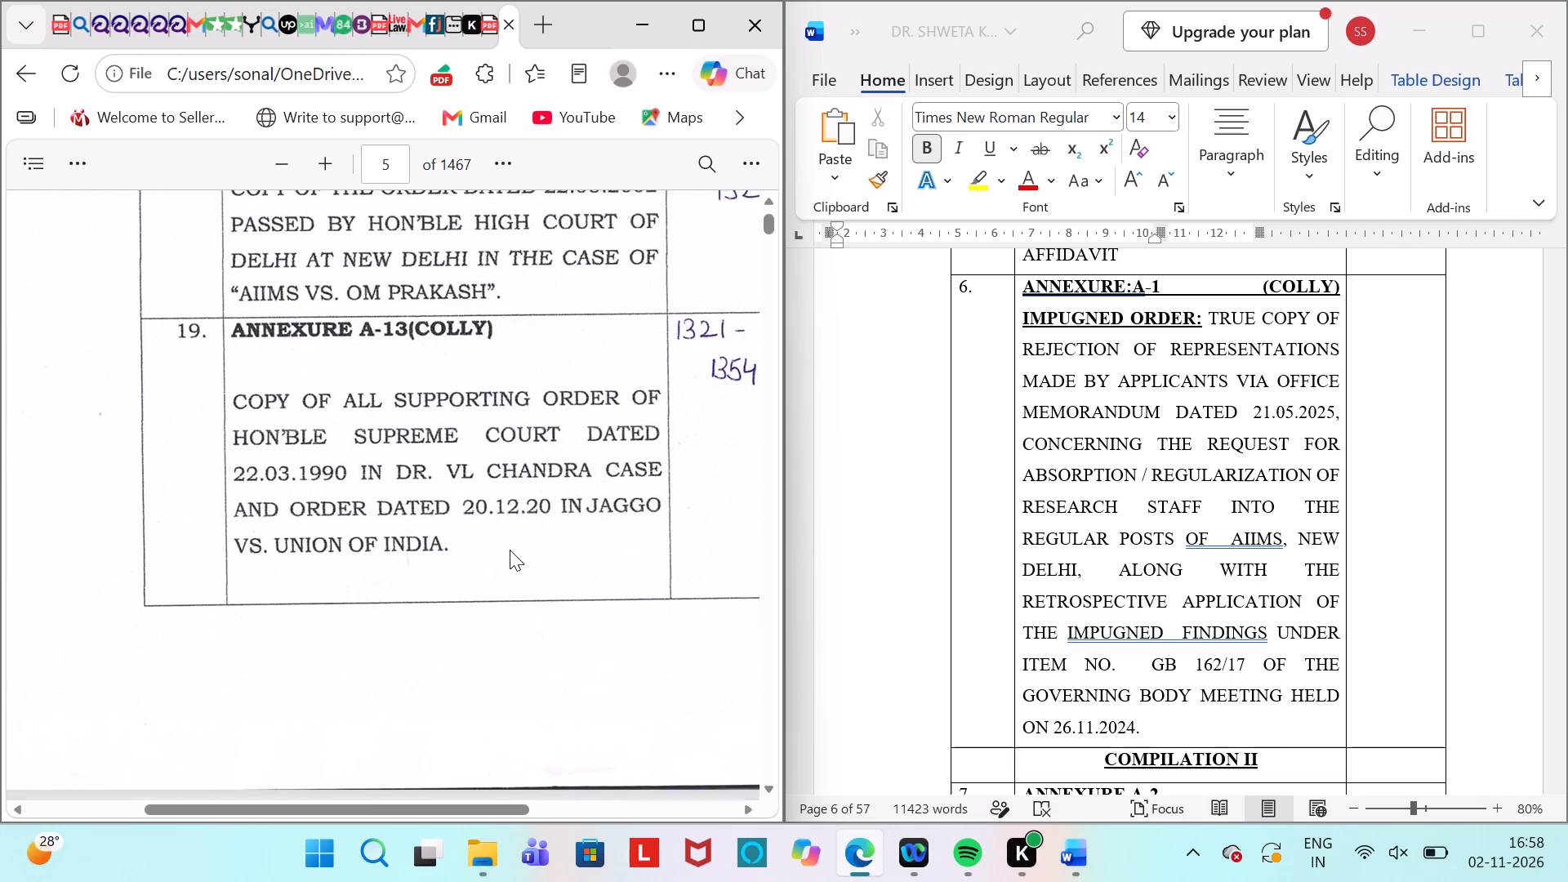
Read the PDF index's Compilation I entries from the Urgent Application through the Annexure A (Colly) impugned order.
scroll(510, 550, "up", 10)
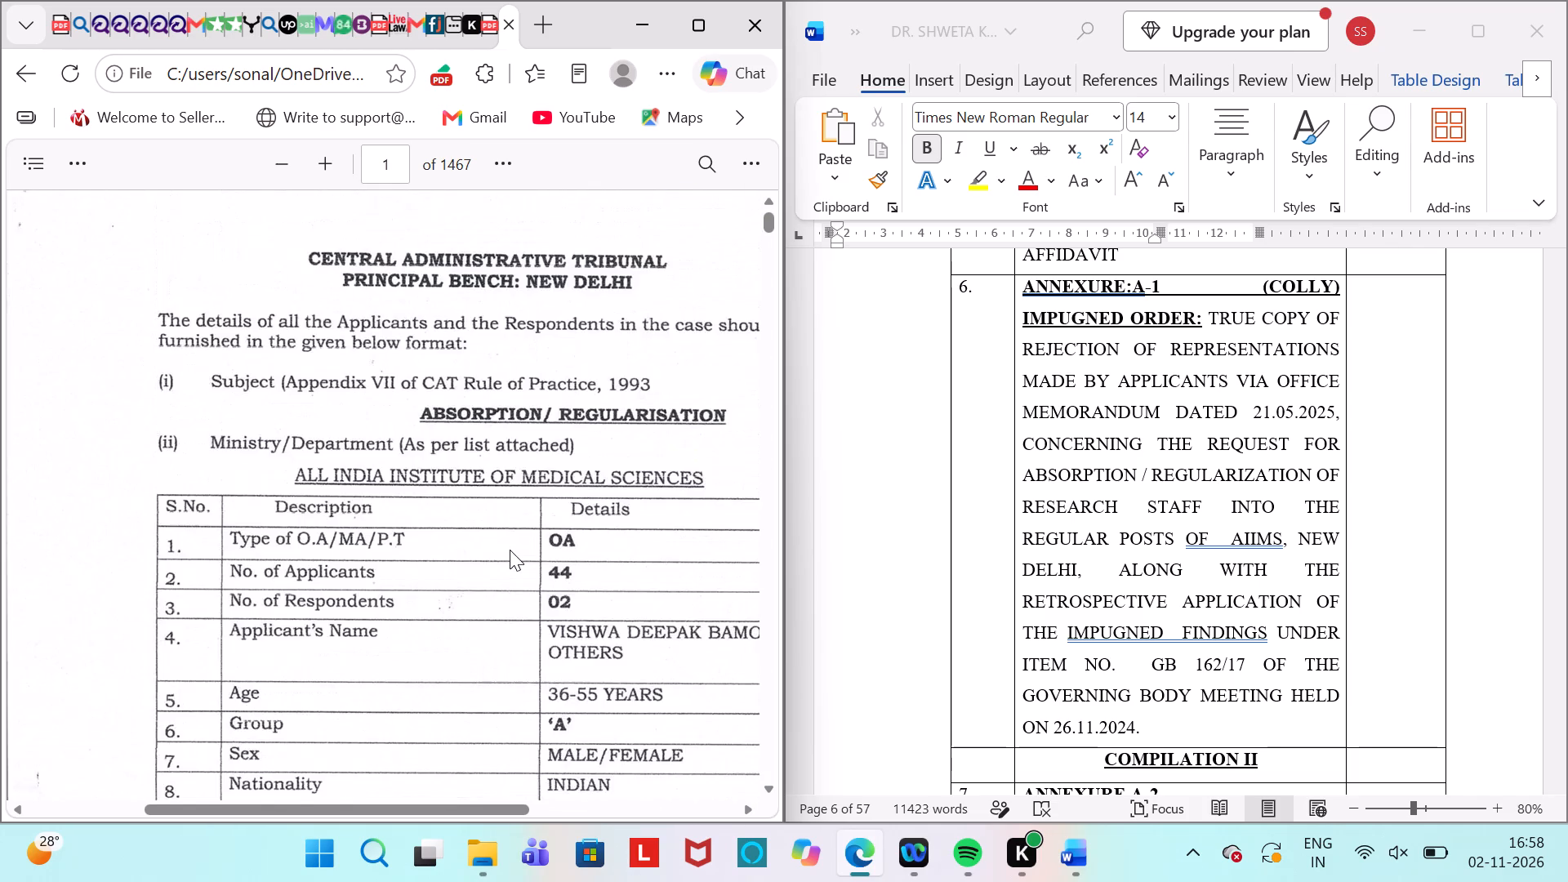
scroll(510, 550, "down", 8)
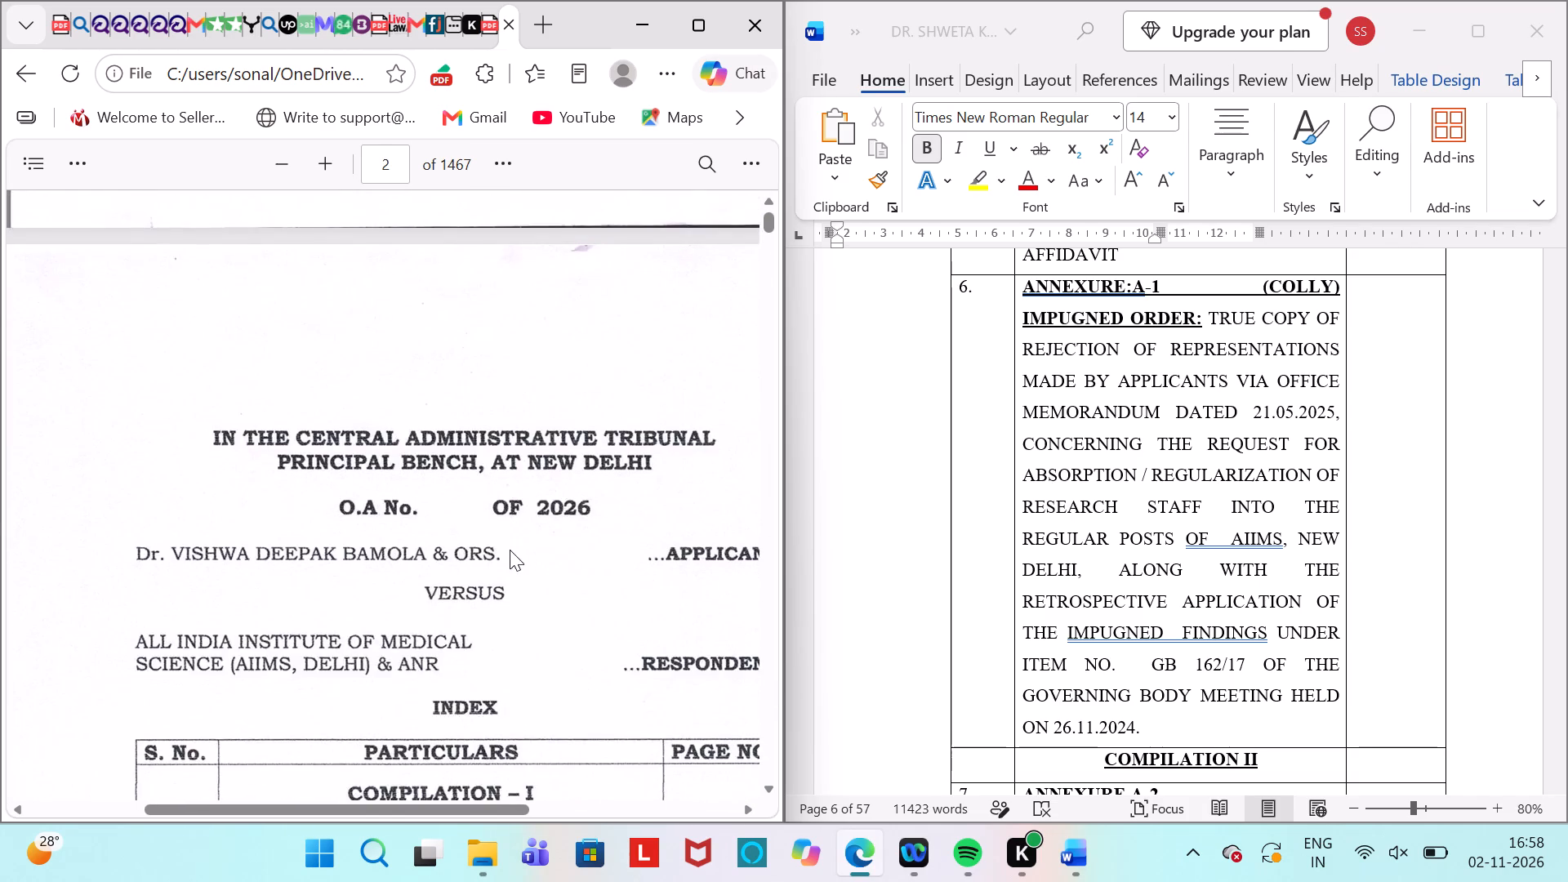
scroll(510, 550, "down", 2)
scroll(510, 550, "left", 1)
scroll(510, 550, "down", 1)
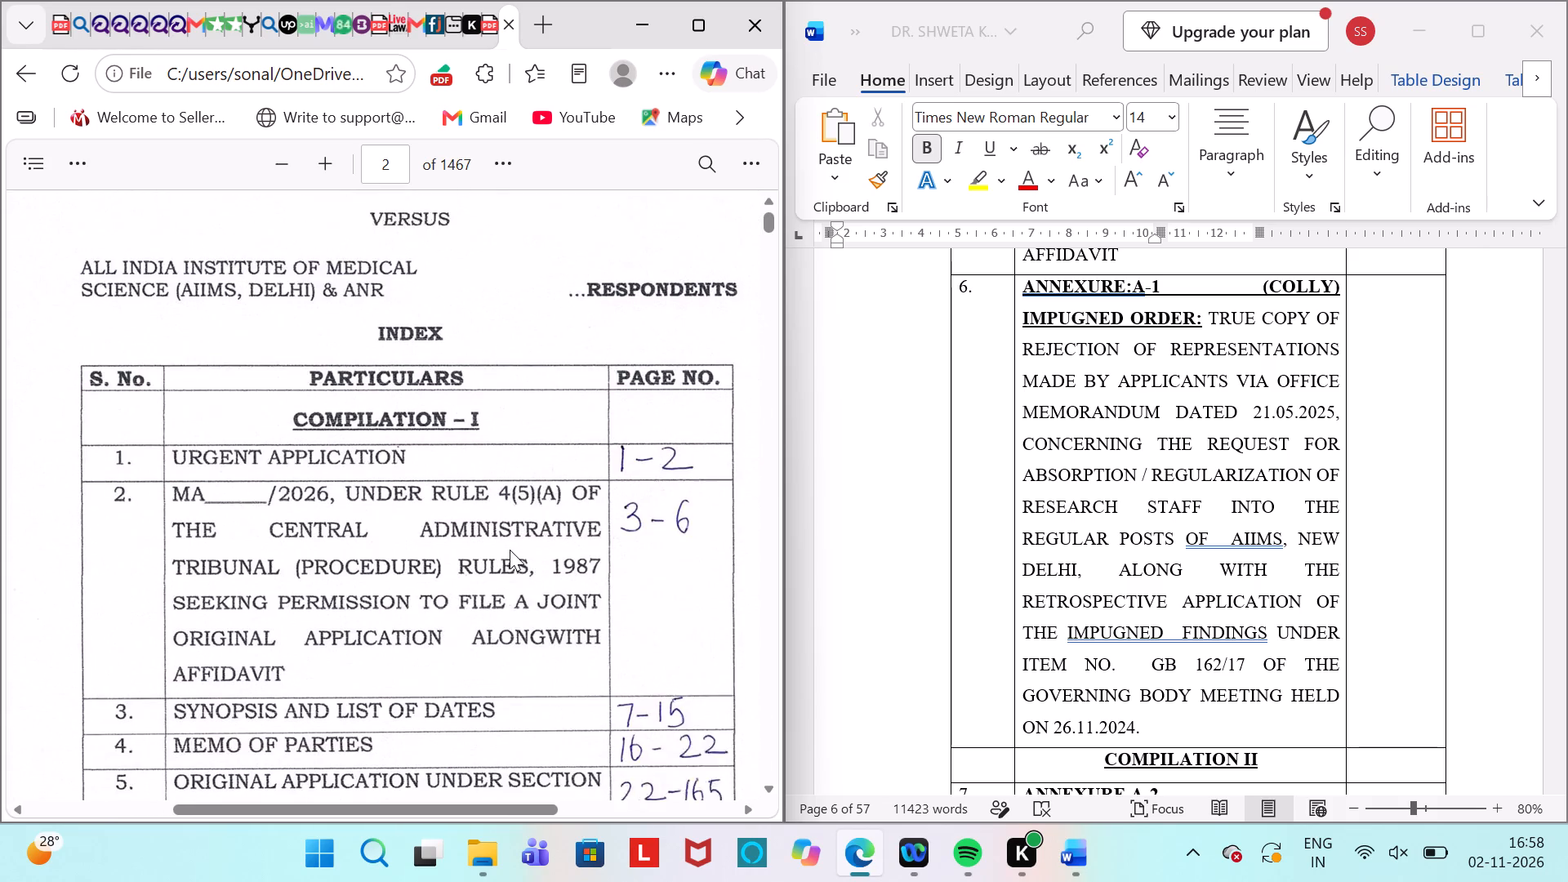
scroll(510, 550, "down", 2)
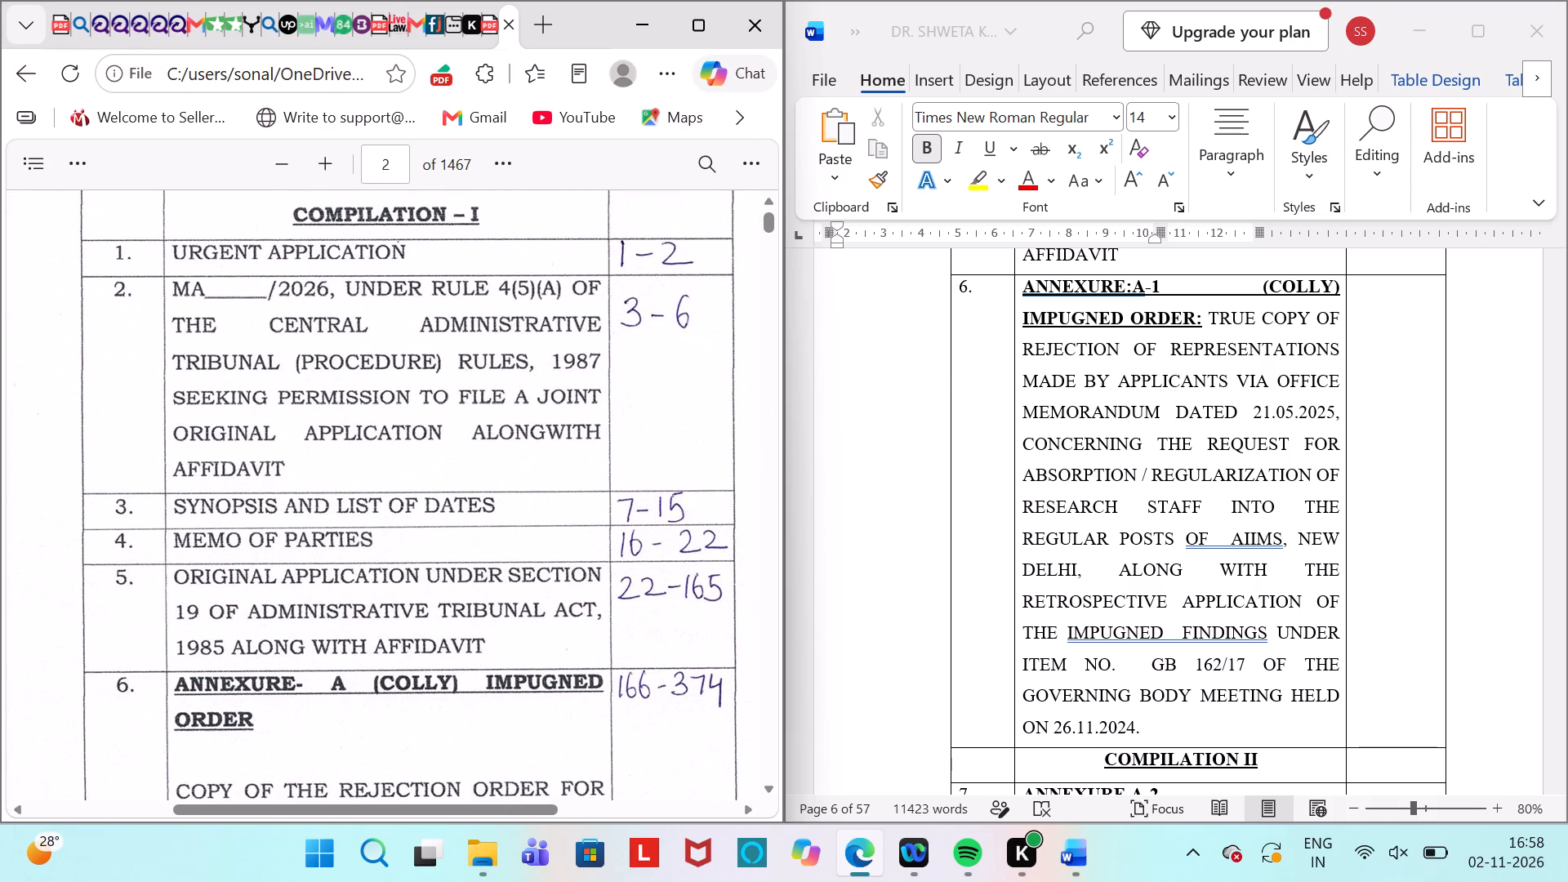
scroll(546, 444, "down", 3)
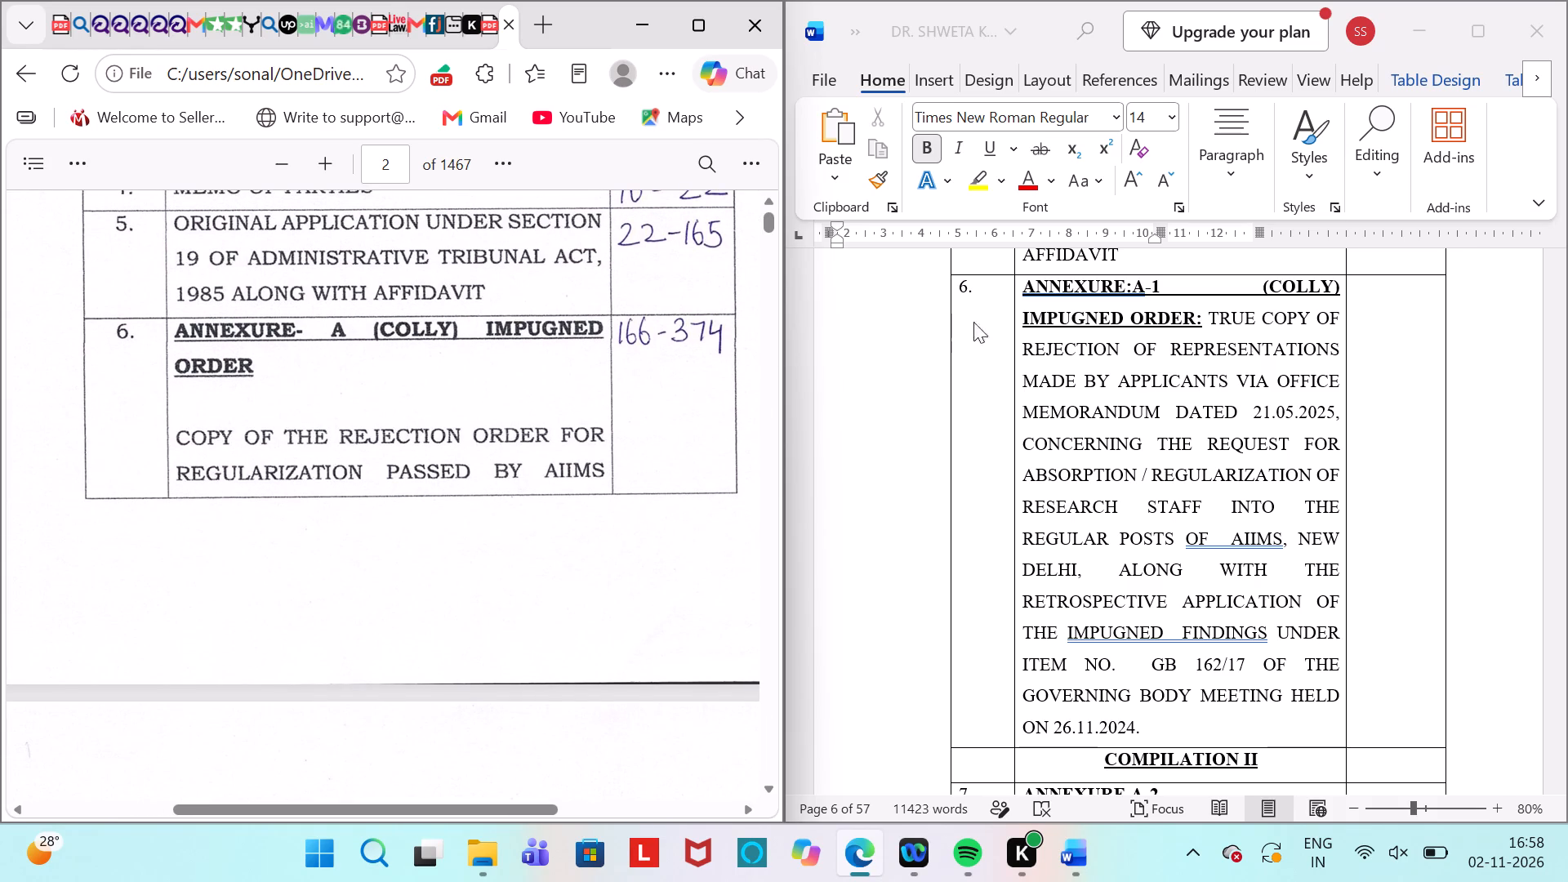
Check the draft index's Compilation I entries, through the Annexure A-1 impugned order, against the PDF's Compilation I.
scroll(1008, 406, "up", 8)
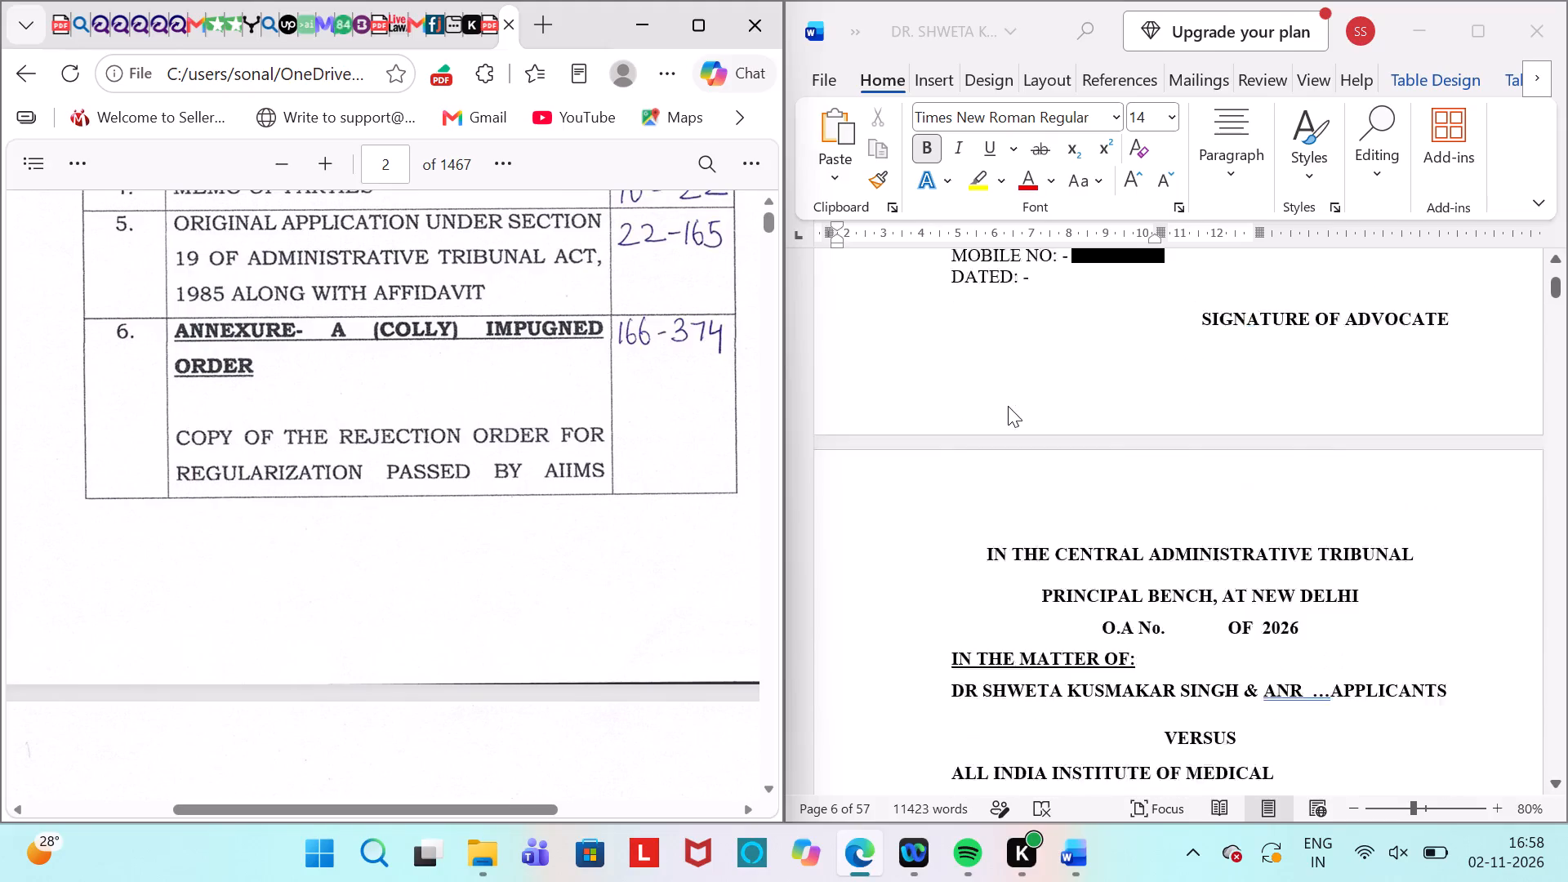
scroll(1008, 406, "up", 1)
scroll(1008, 406, "down", 3)
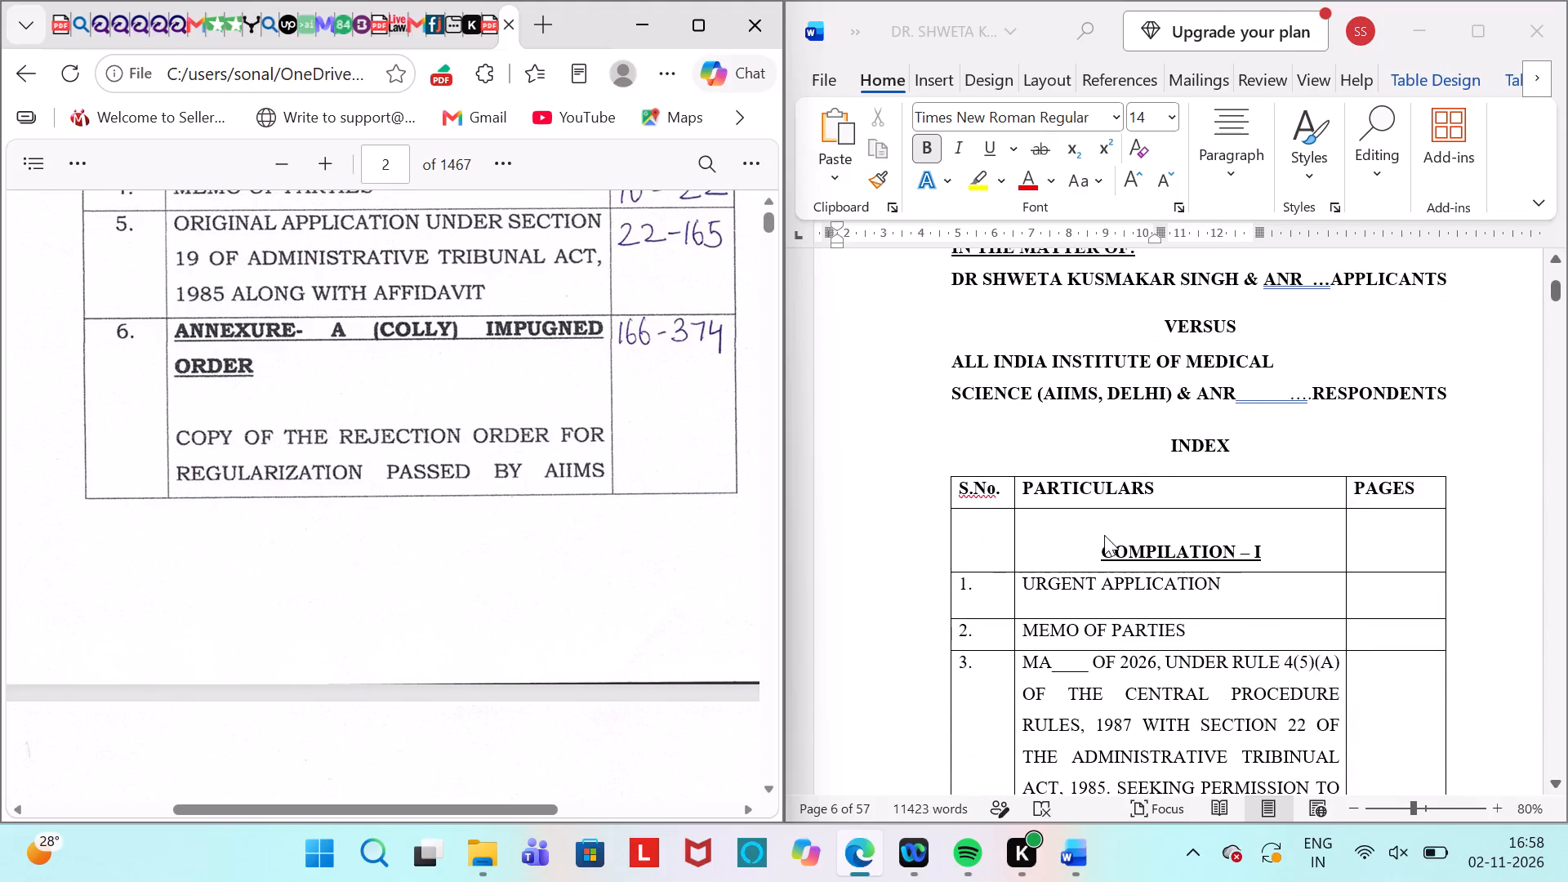
scroll(1104, 535, "down", 5)
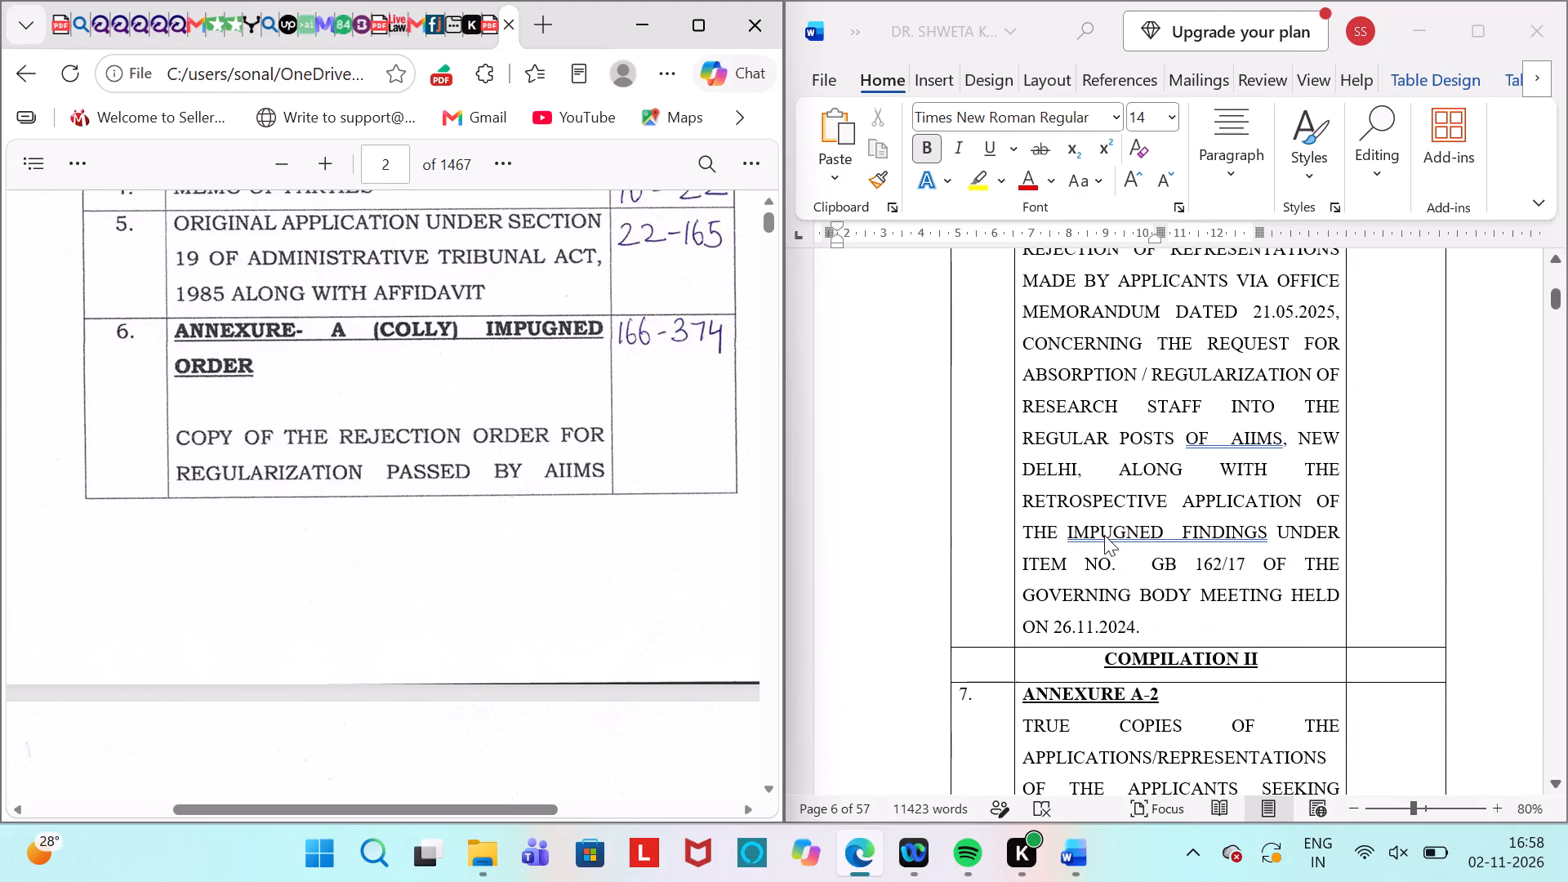
scroll(1253, 312, "up", 1)
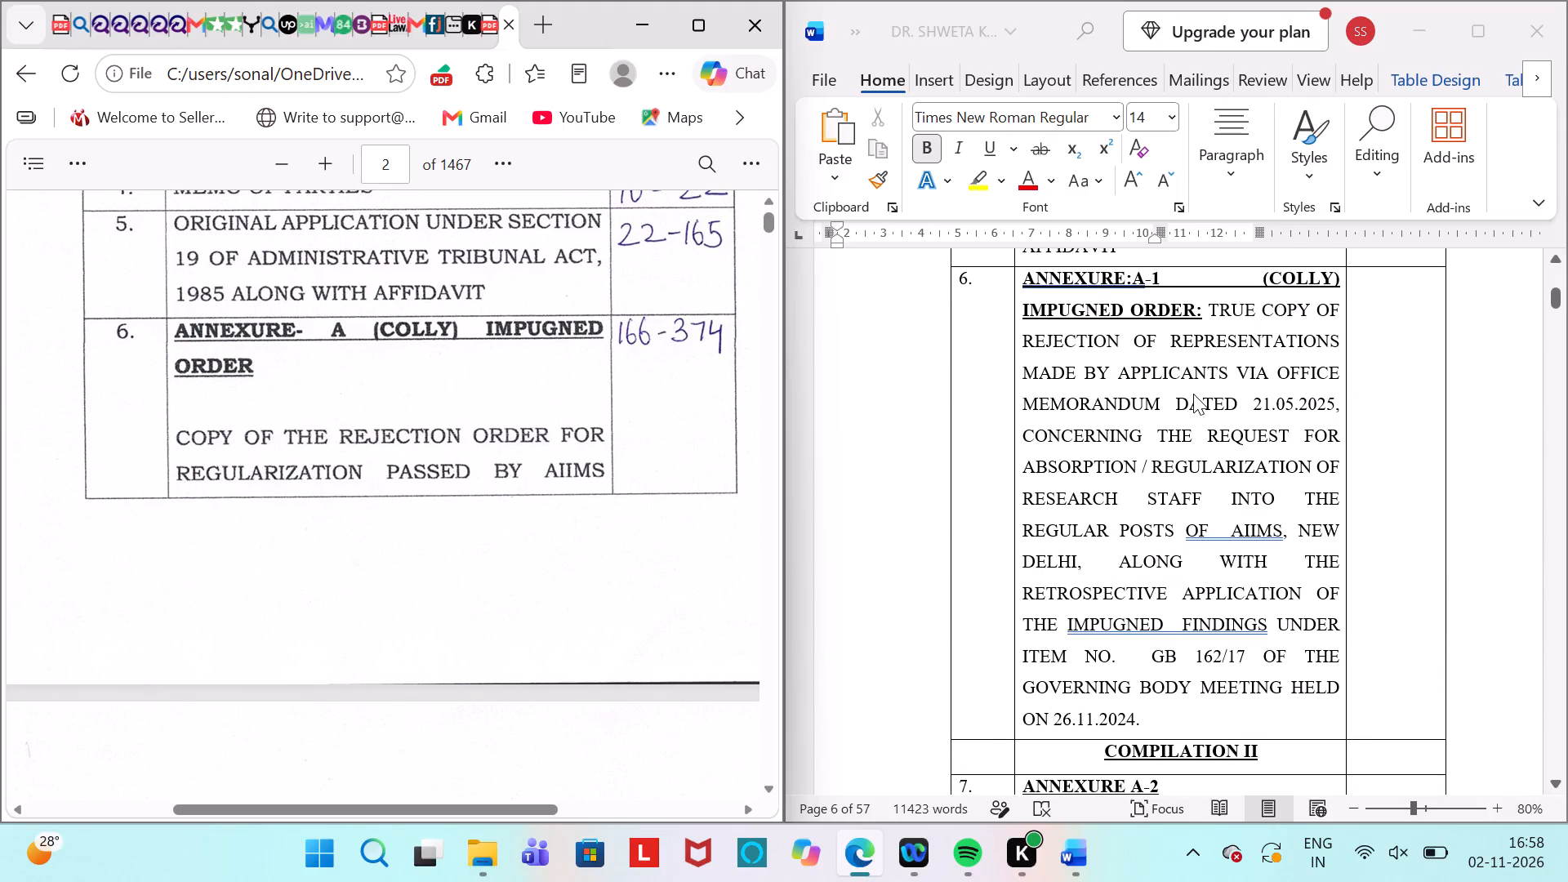
Compare the rest of the impugned order entry and the start of Compilation II in the draft and the PDF.
scroll(1193, 394, "down", 1)
scroll(642, 469, "down", 3)
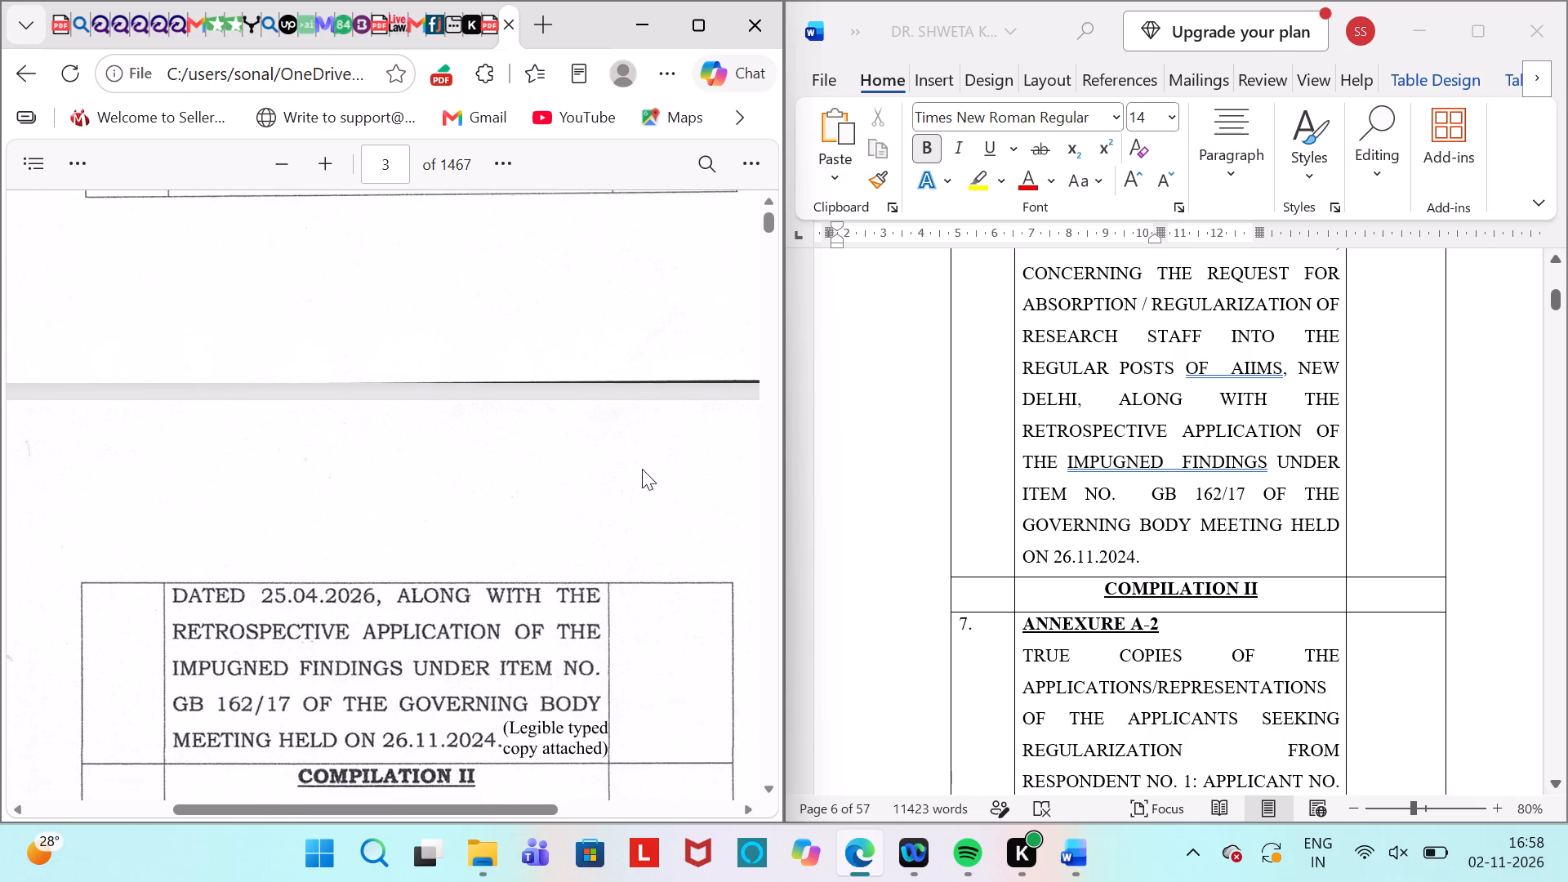
scroll(642, 469, "down", 2)
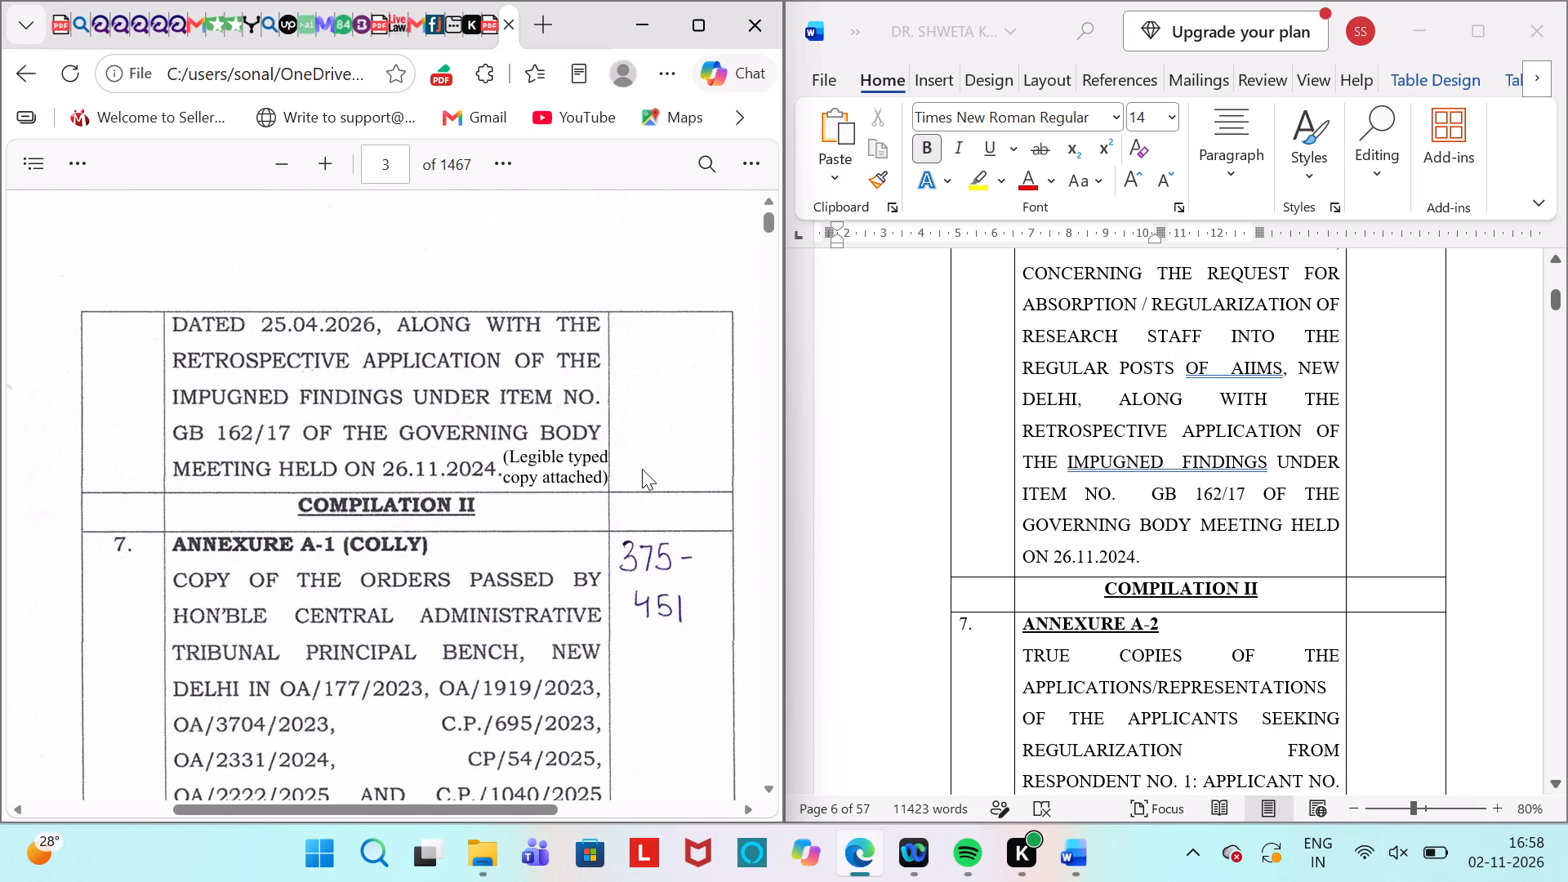
scroll(642, 469, "down", 3)
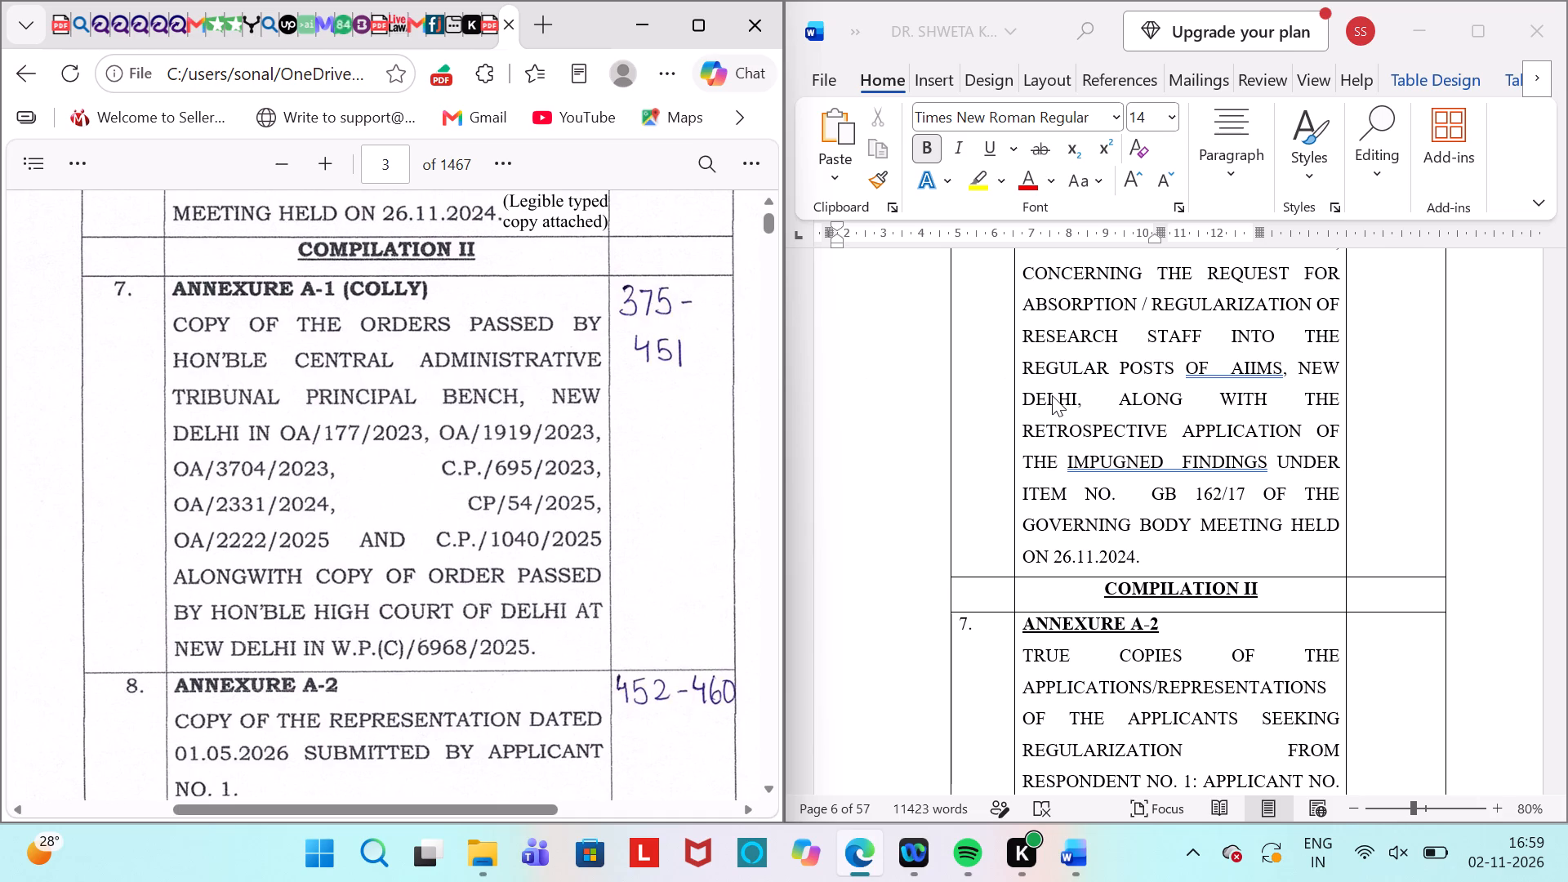
Read the draft index's Compilation II entries from Annexure A-2 through the start of Annexure A-7.
scroll(1052, 395, "down", 2)
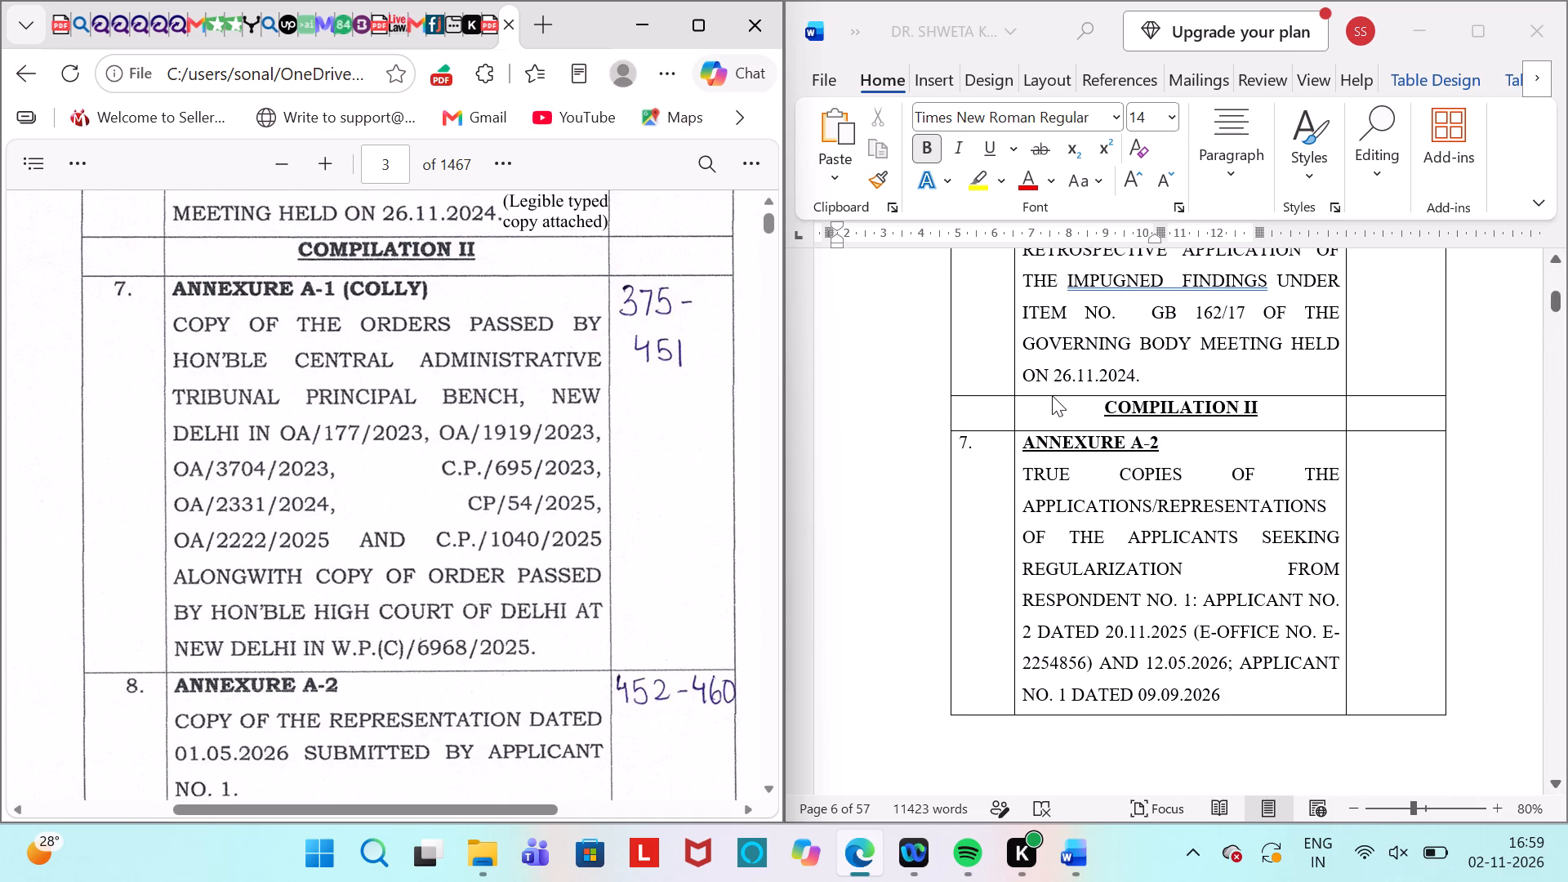
scroll(1052, 395, "down", 1)
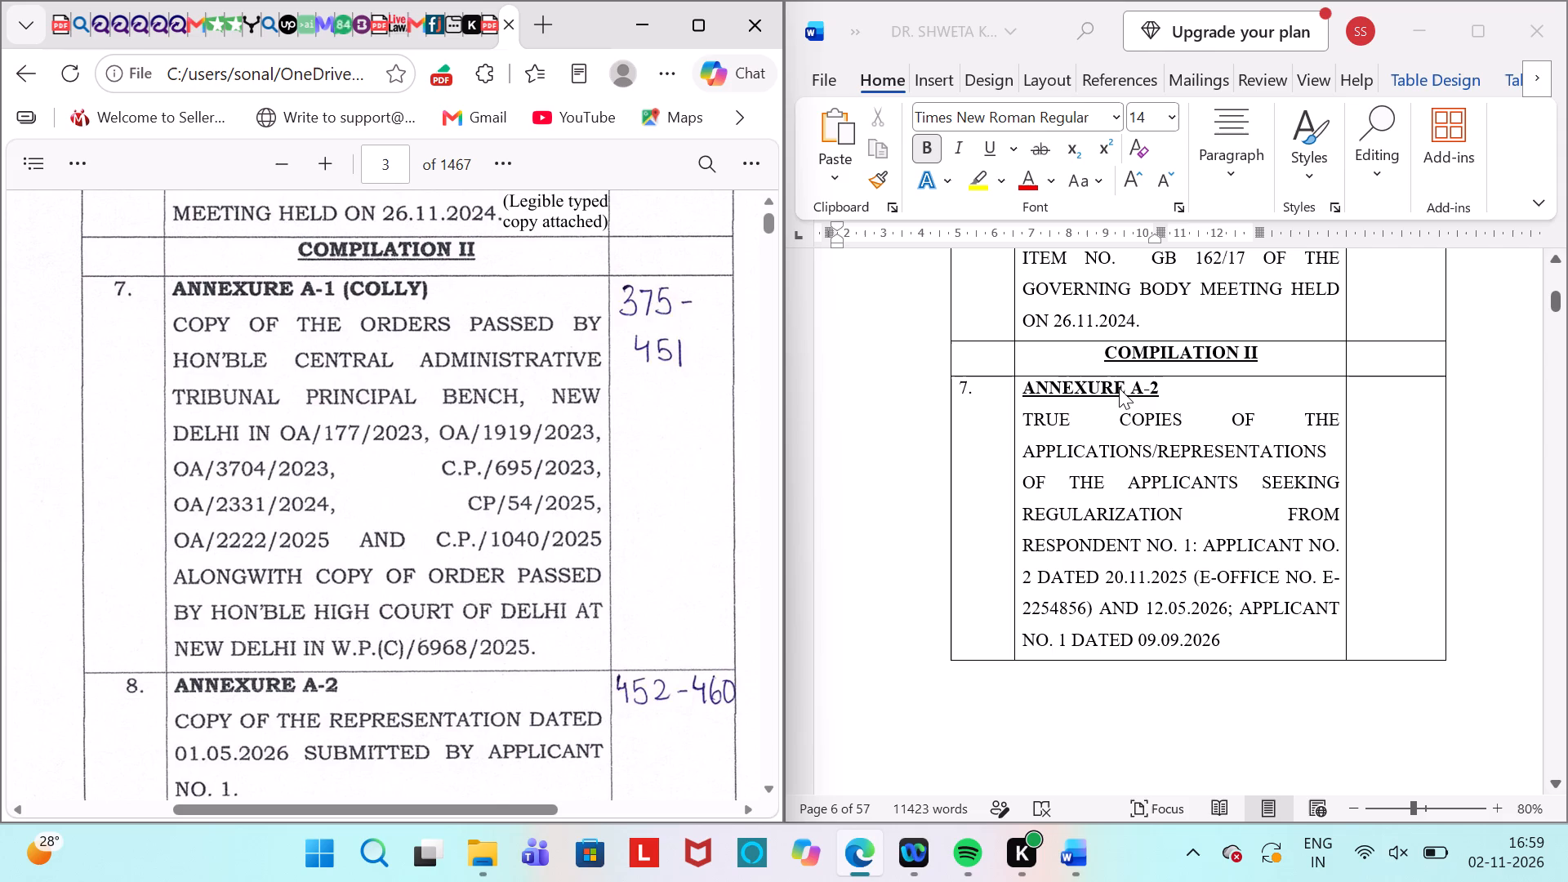
scroll(1119, 388, "down", 3)
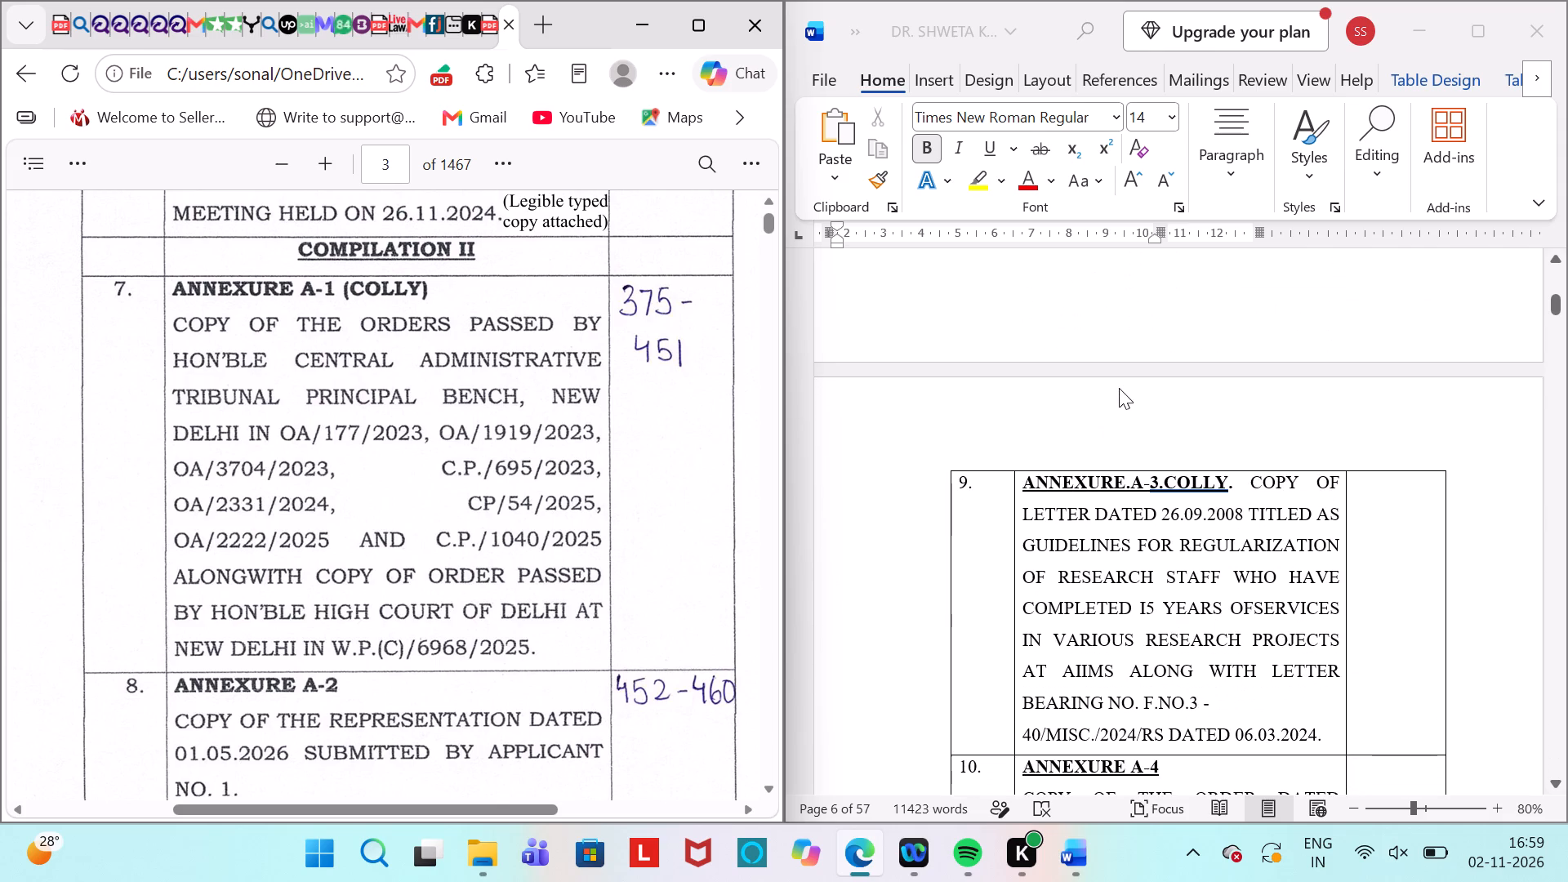
scroll(1119, 388, "down", 1)
scroll(1115, 552, "down", 1)
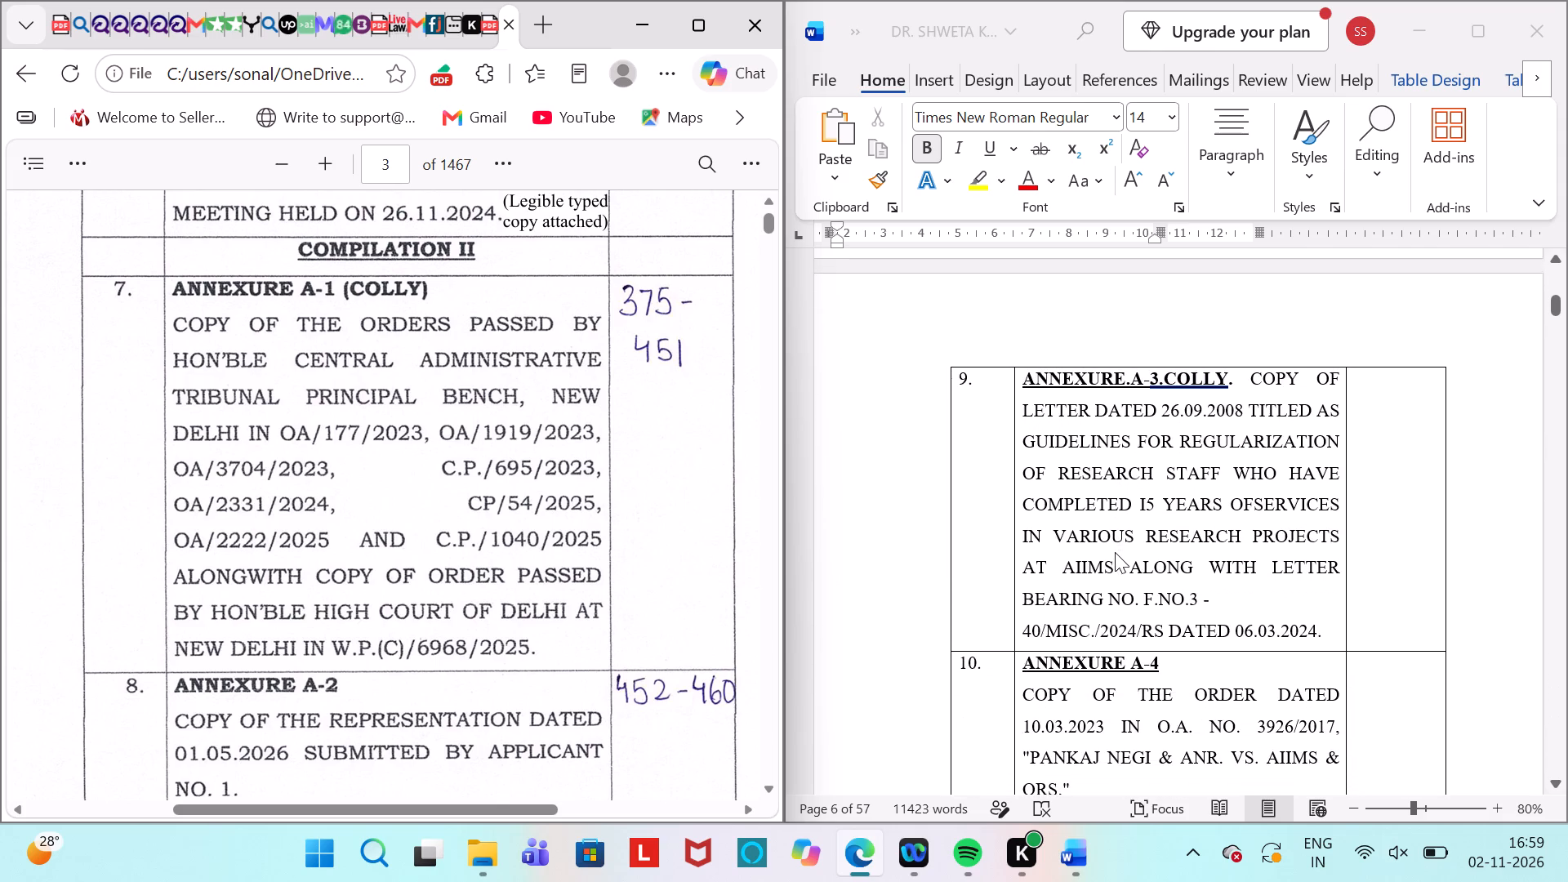
scroll(1115, 552, "down", 1)
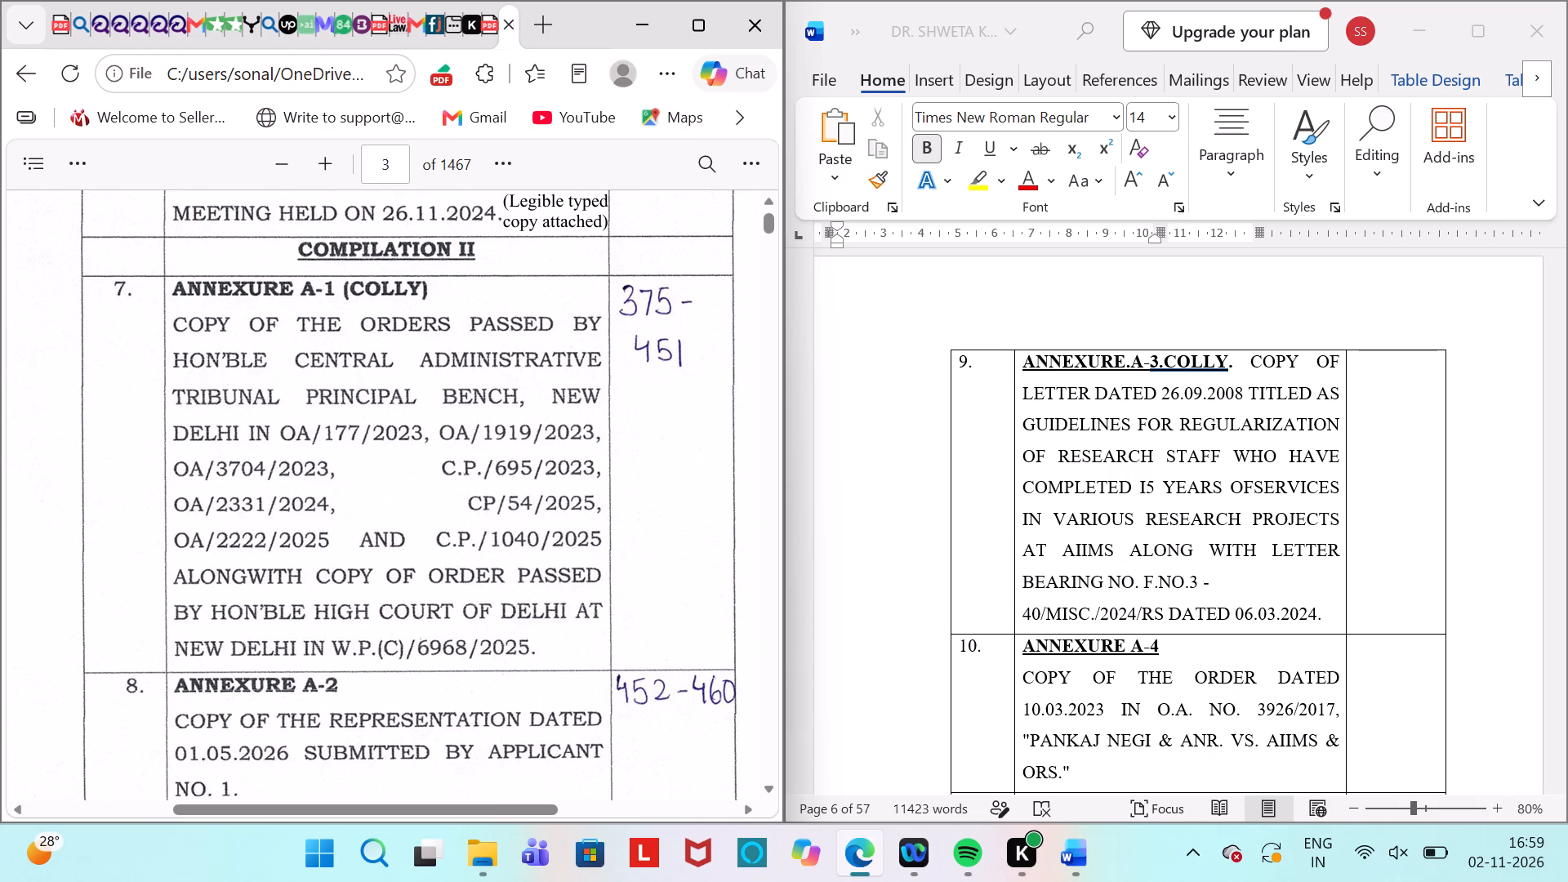
scroll(549, 447, "down", 2)
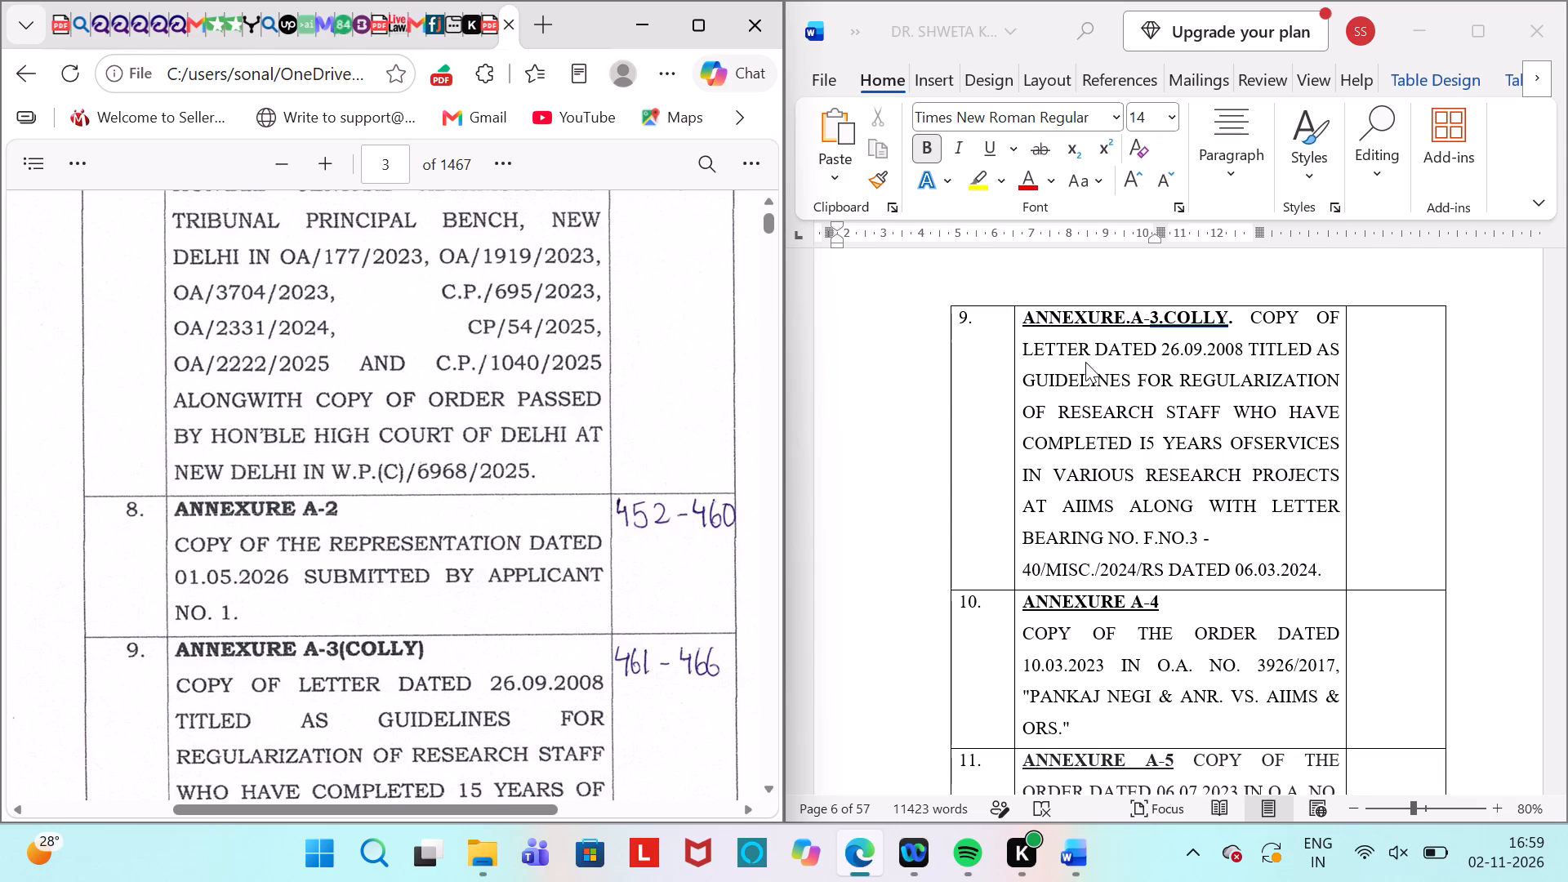
scroll(1097, 536, "down", 2)
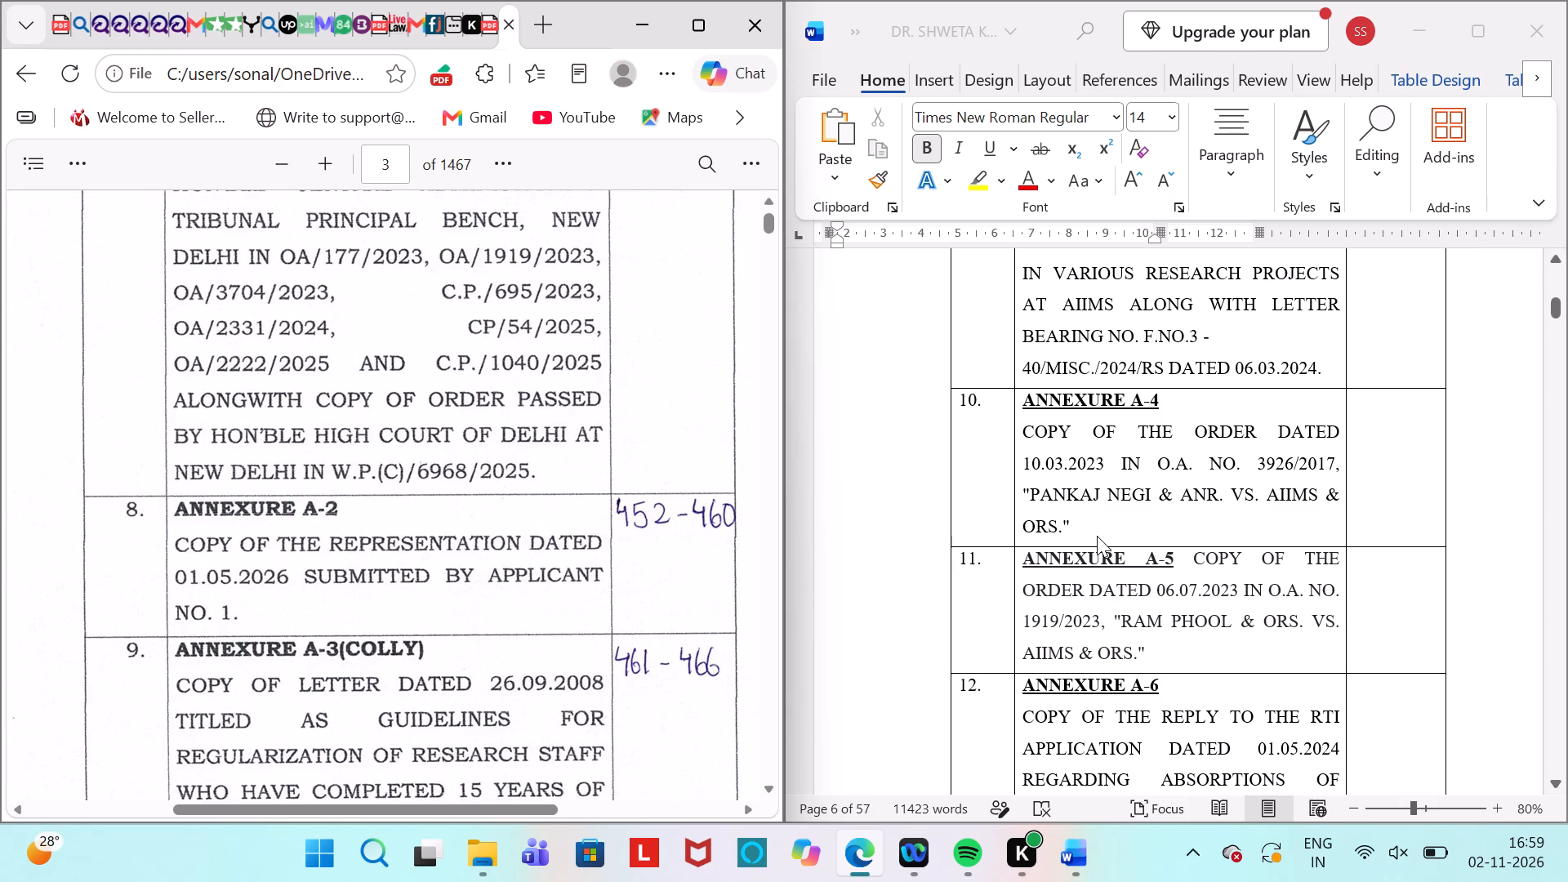
scroll(1097, 536, "down", 1)
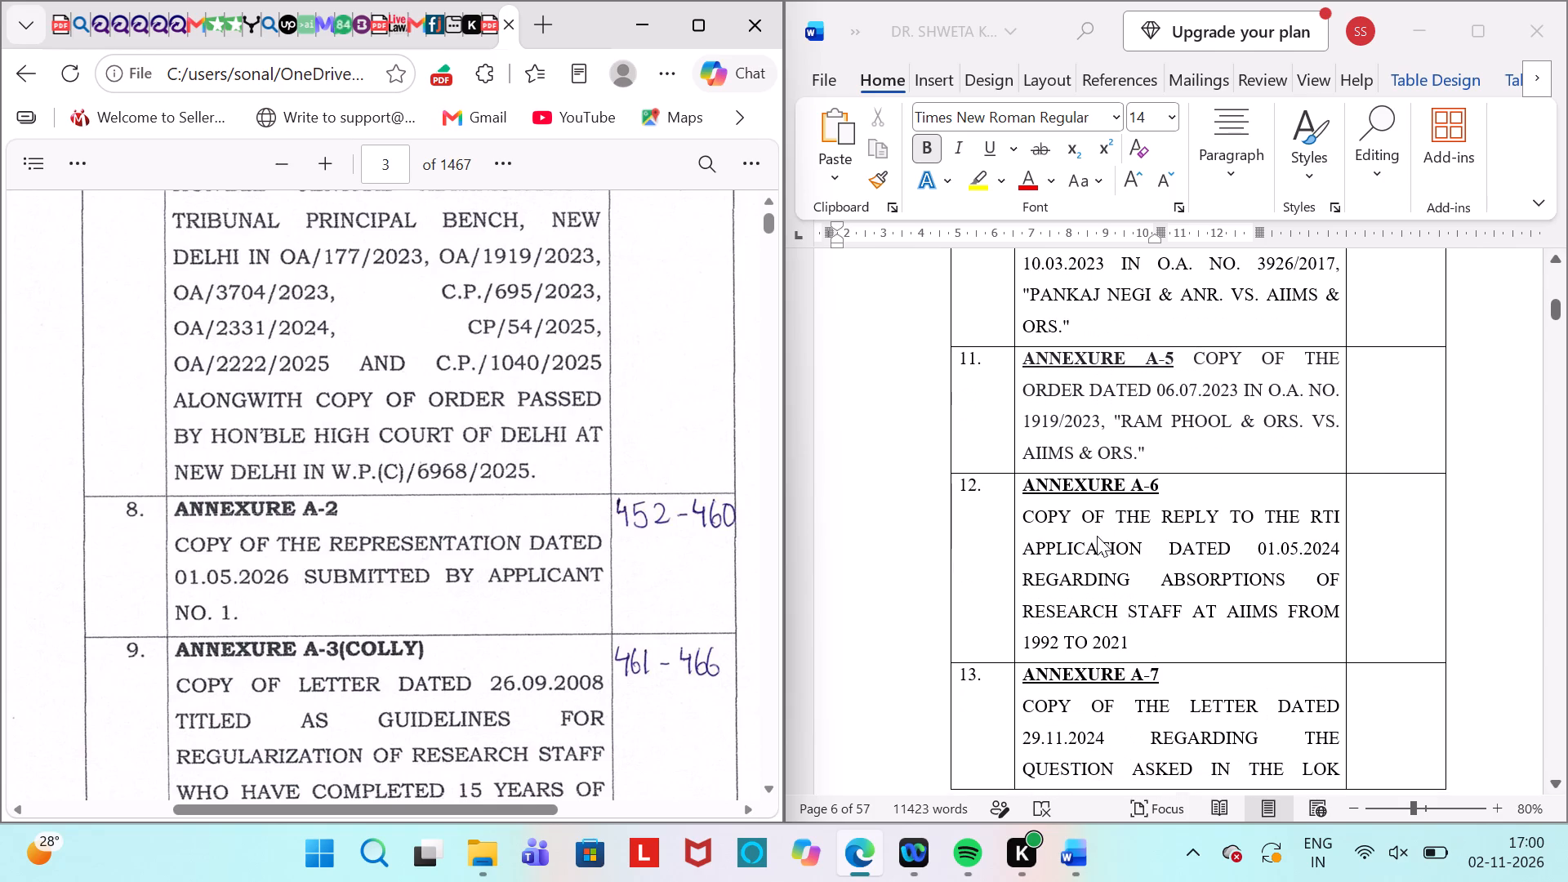
Compare the draft's Annexure A-2 entry on the applicants' representations with the PDF's Annexure A-2 entry.
scroll(1097, 536, "up", 4)
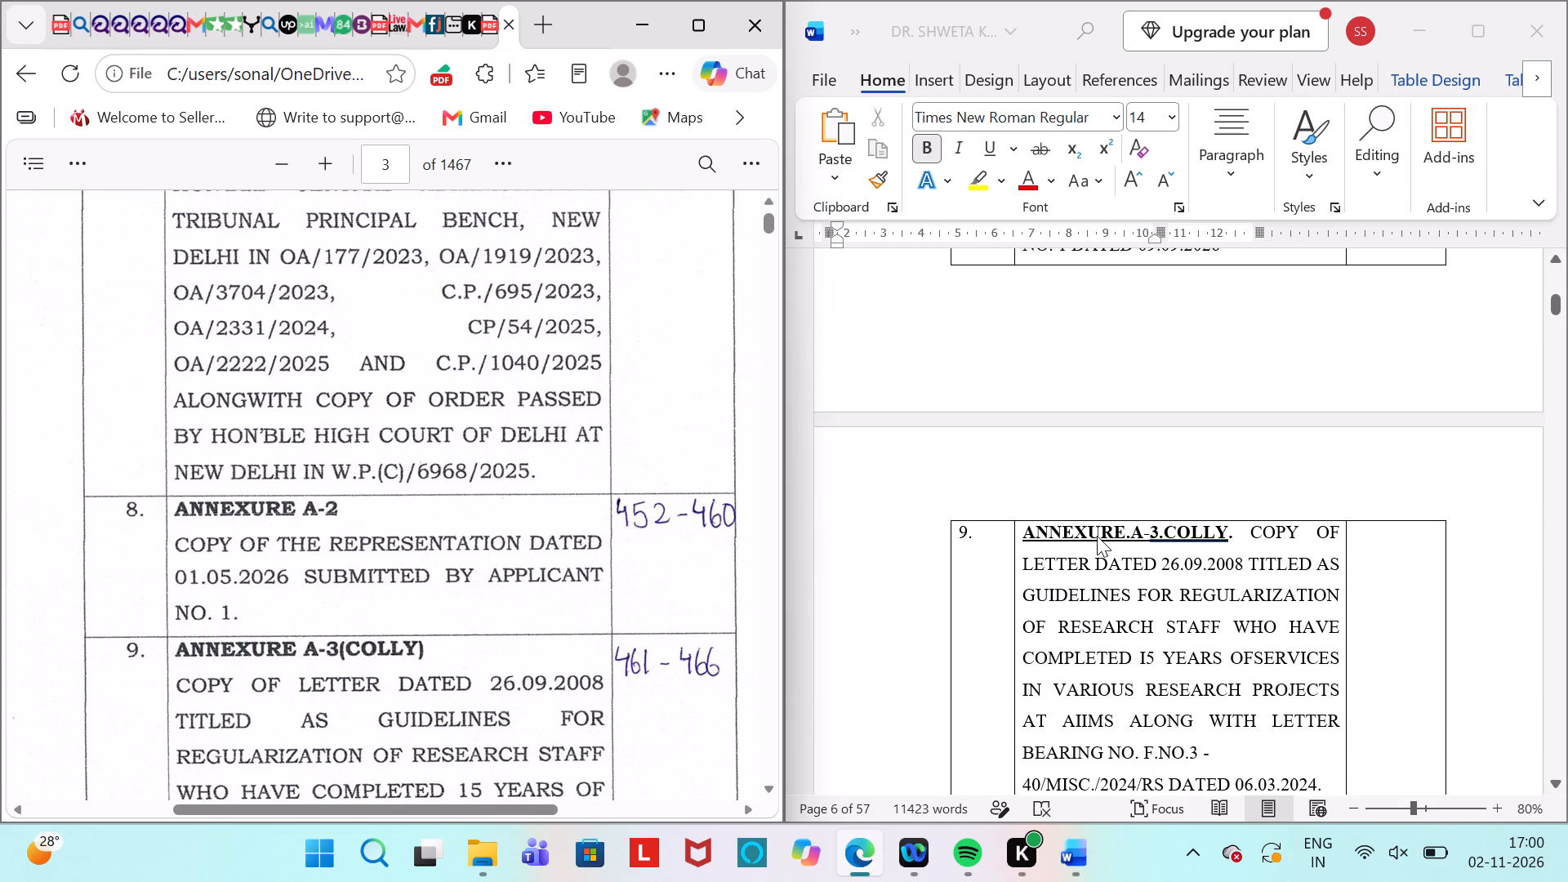
scroll(1097, 536, "up", 2)
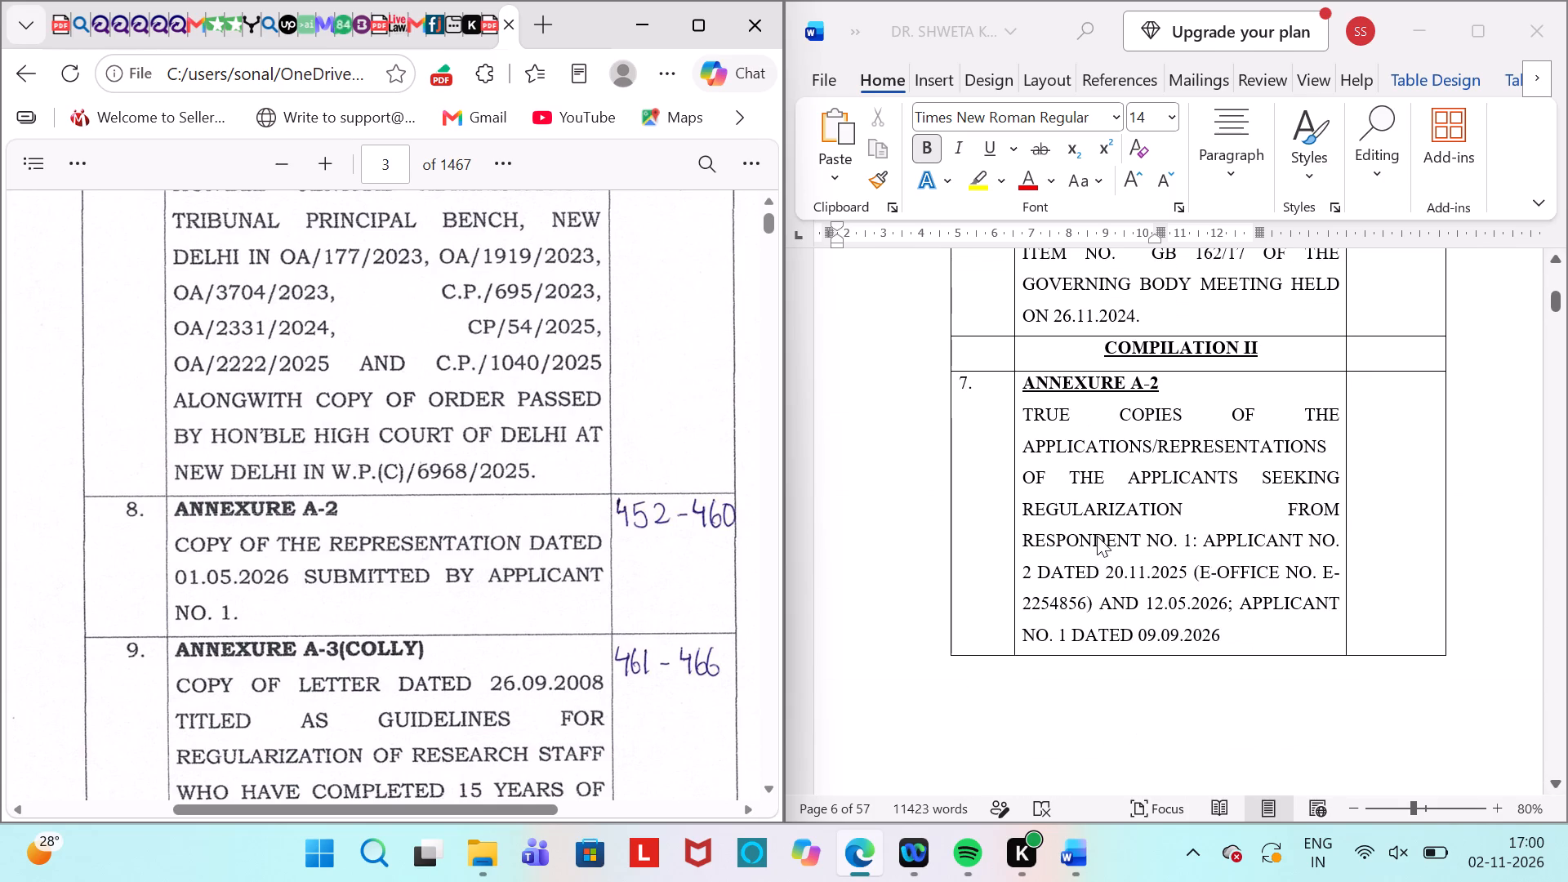
scroll(1097, 536, "down", 1)
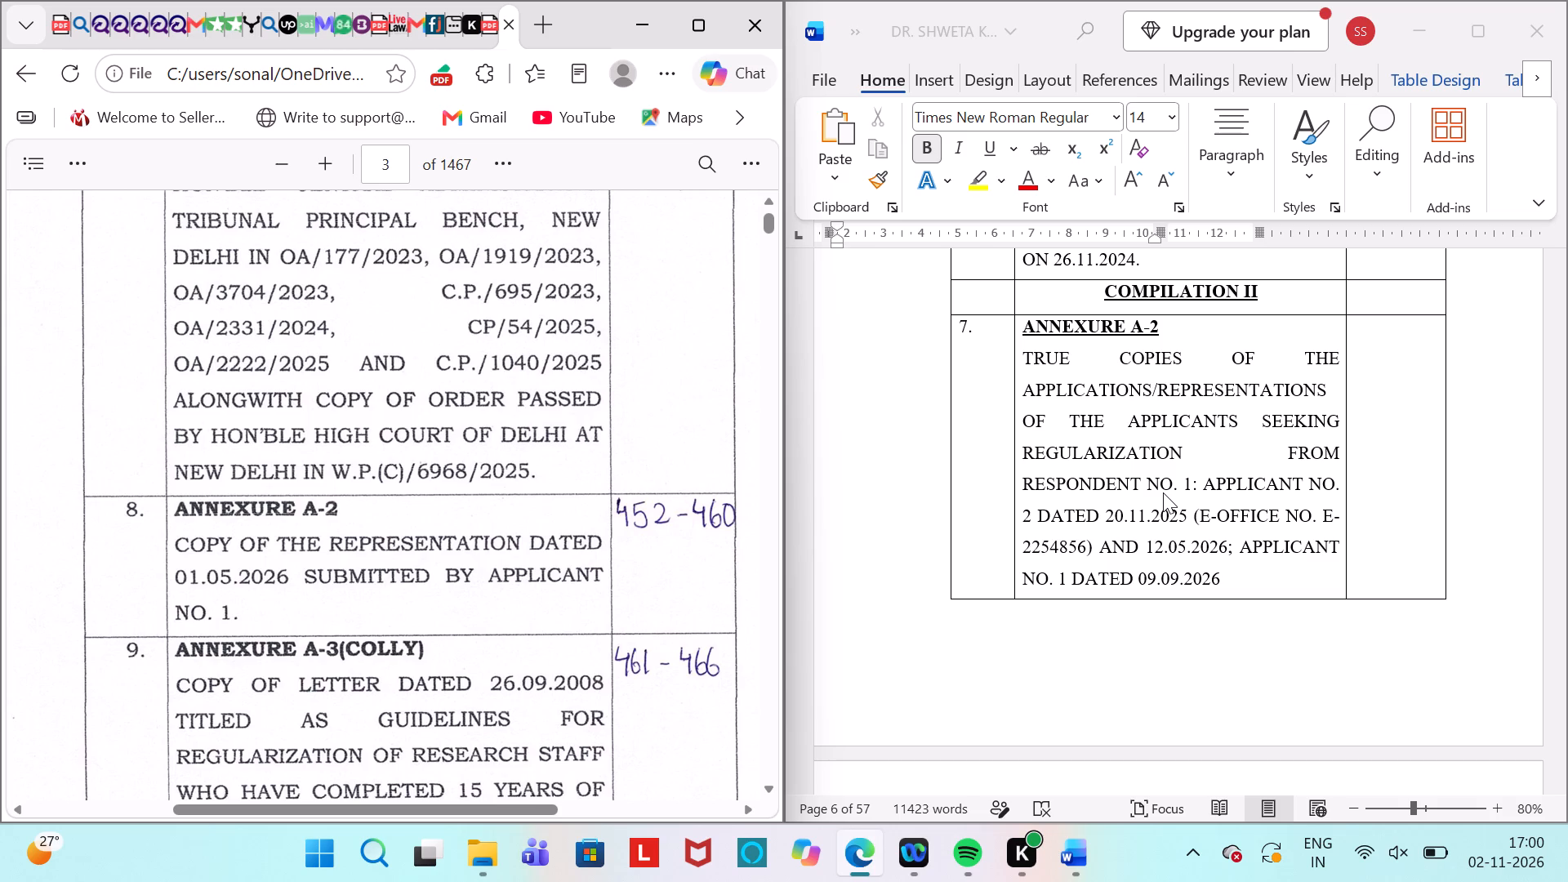
scroll(623, 545, "down", 1)
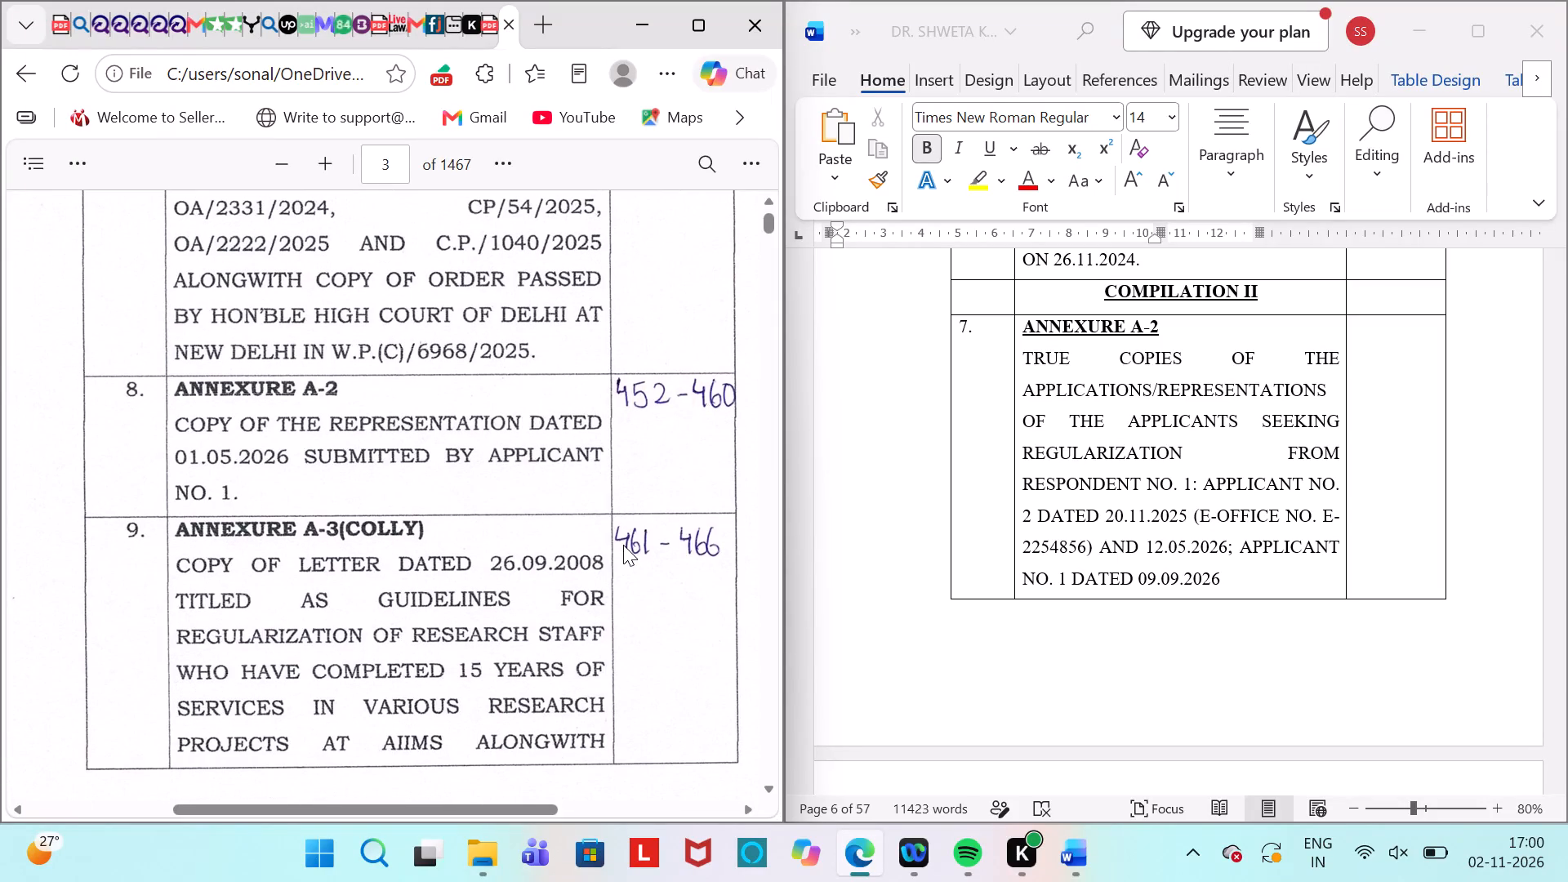
scroll(1072, 399, "down", 1)
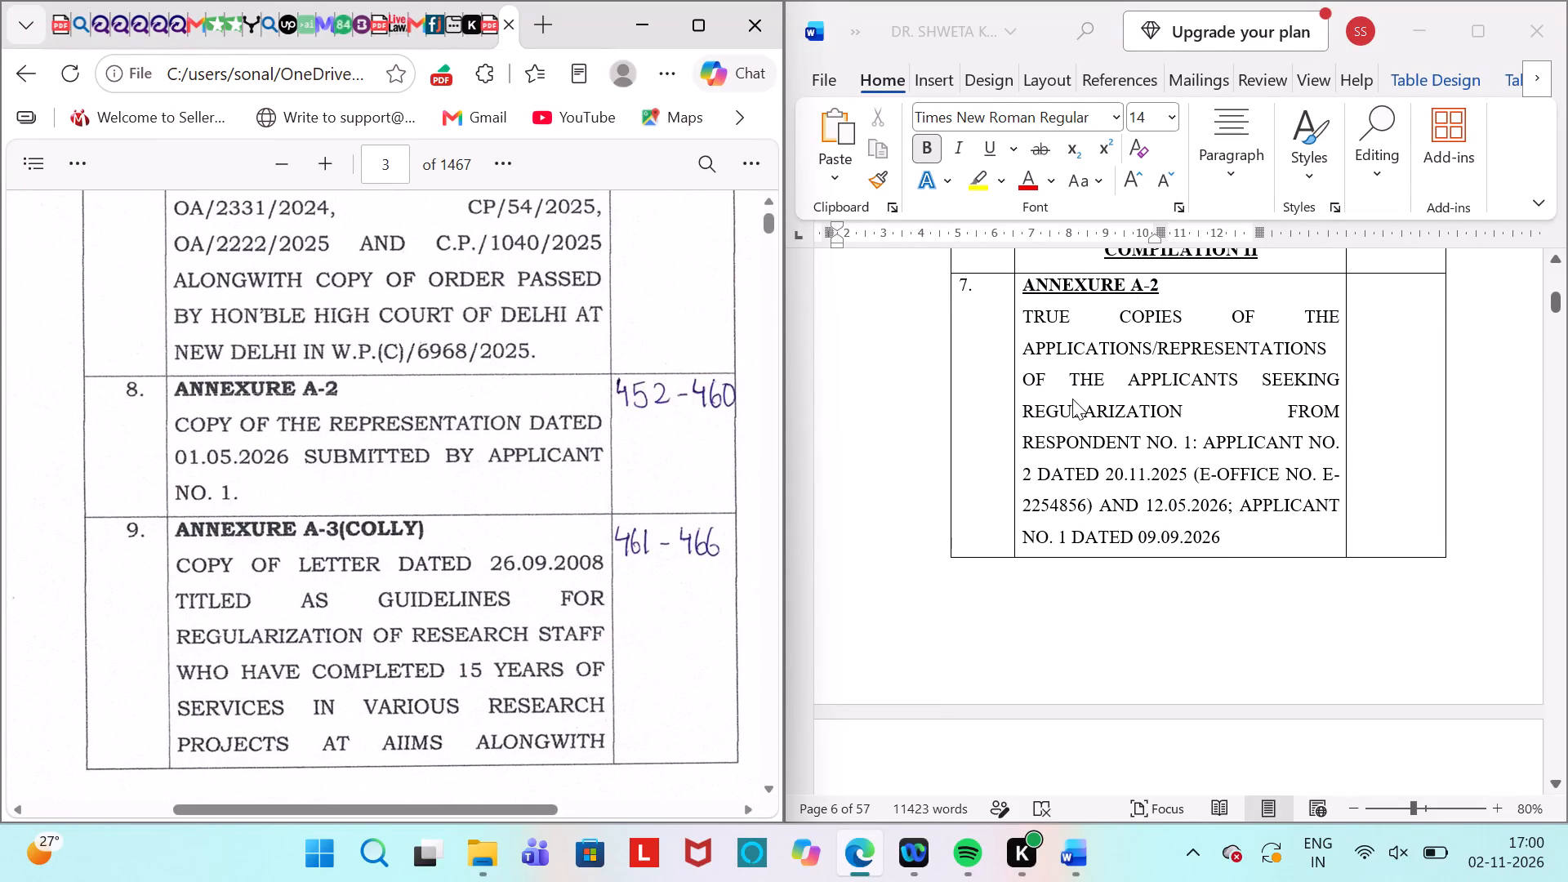
scroll(1072, 399, "down", 1)
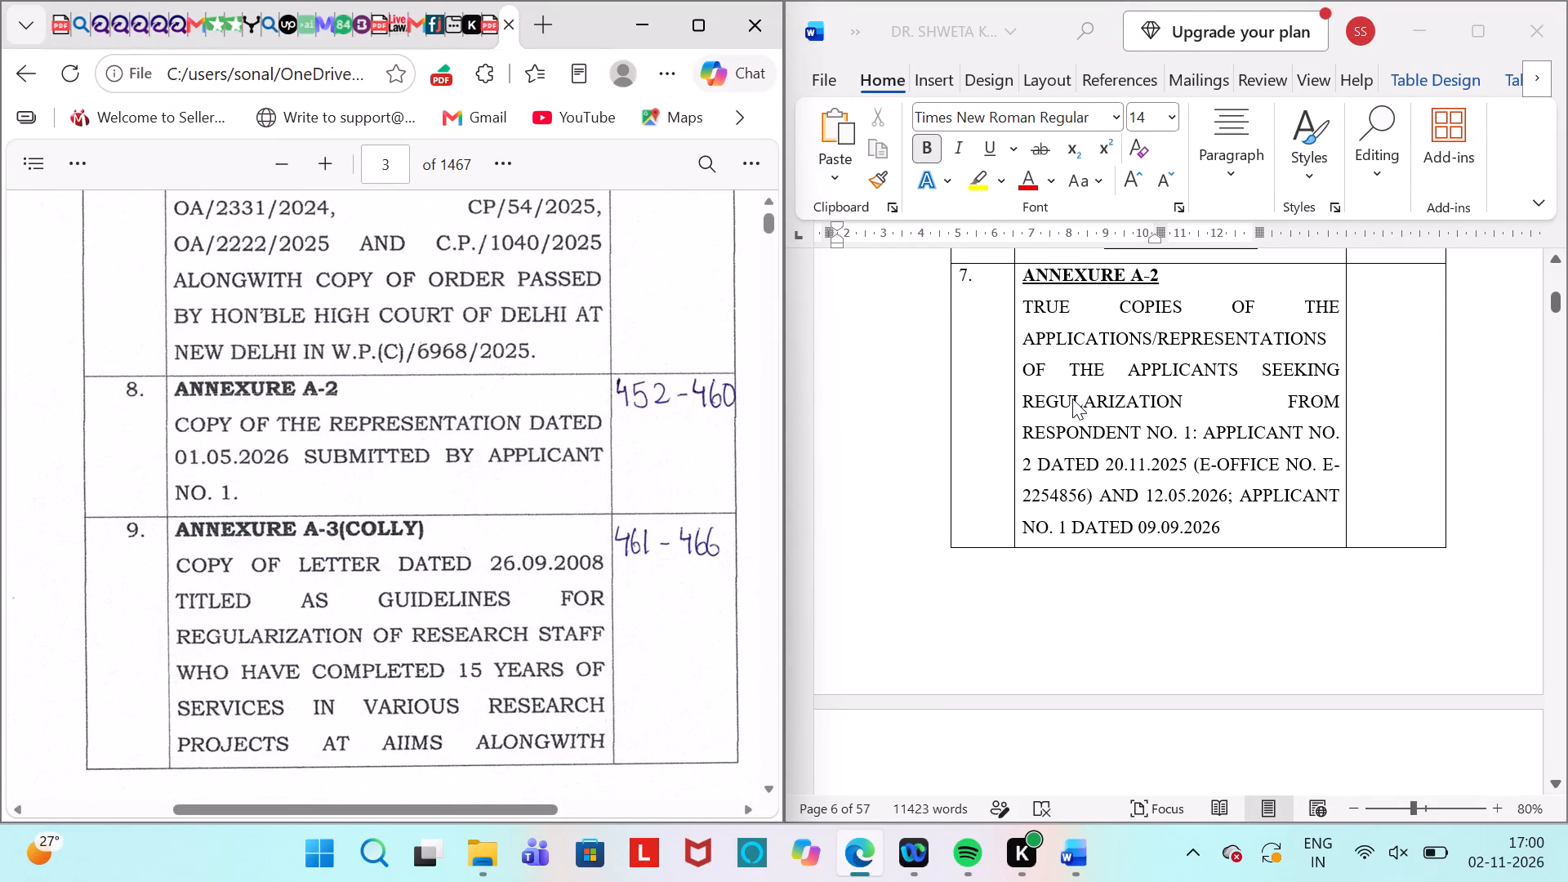
scroll(396, 364, "up", 1)
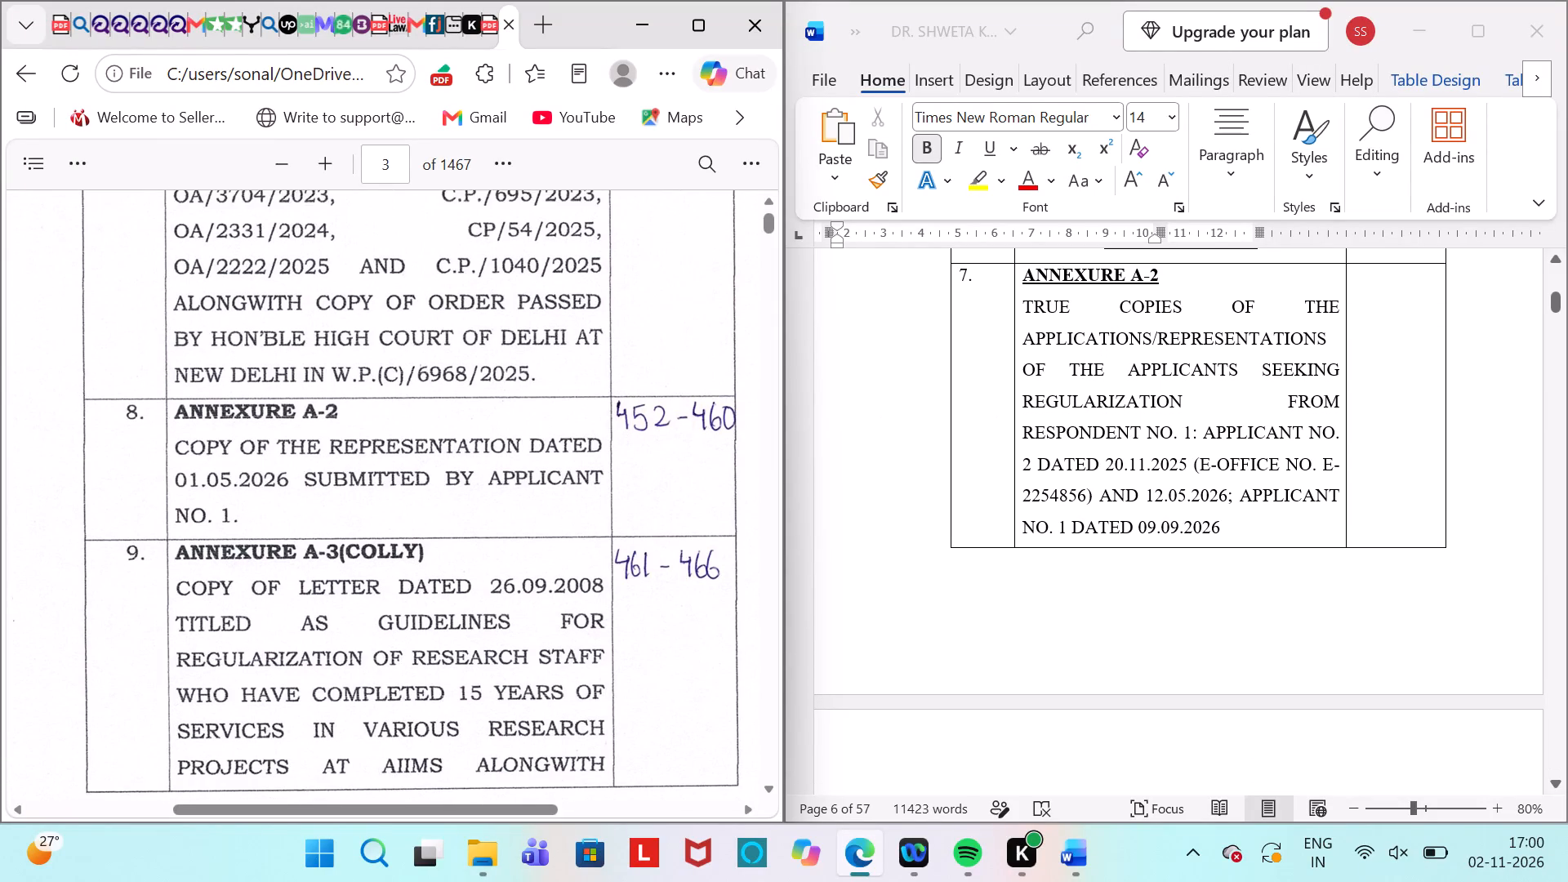
scroll(396, 364, "up", 1)
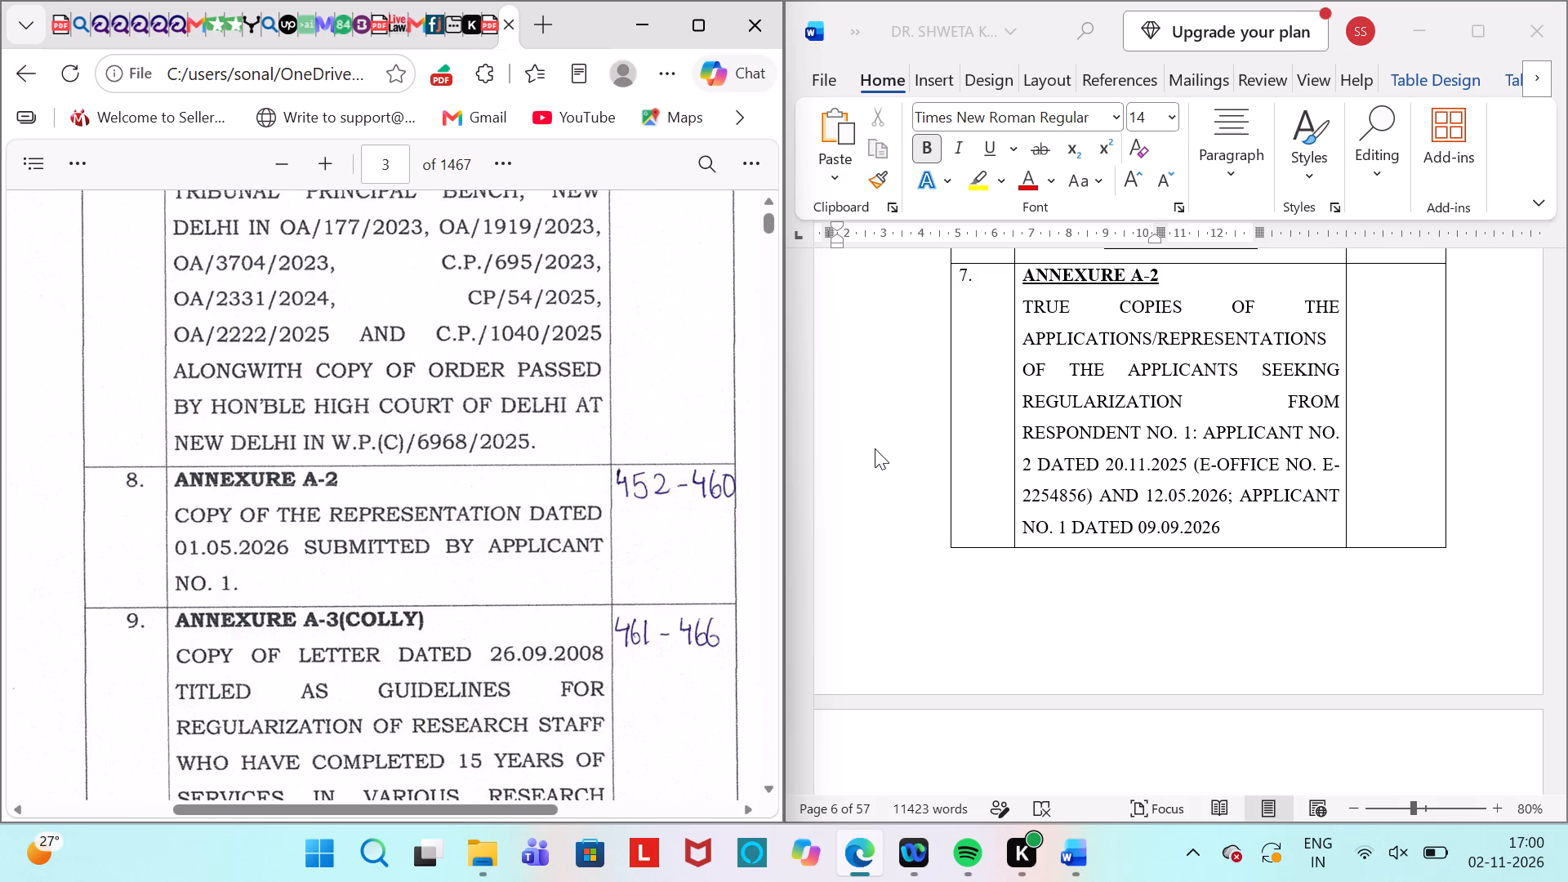
Check the PDF's Annexure A-1 (Colly) entry on the tribunal and High Court orders against the start of the draft's Compilation II.
scroll(429, 454, "up", 2)
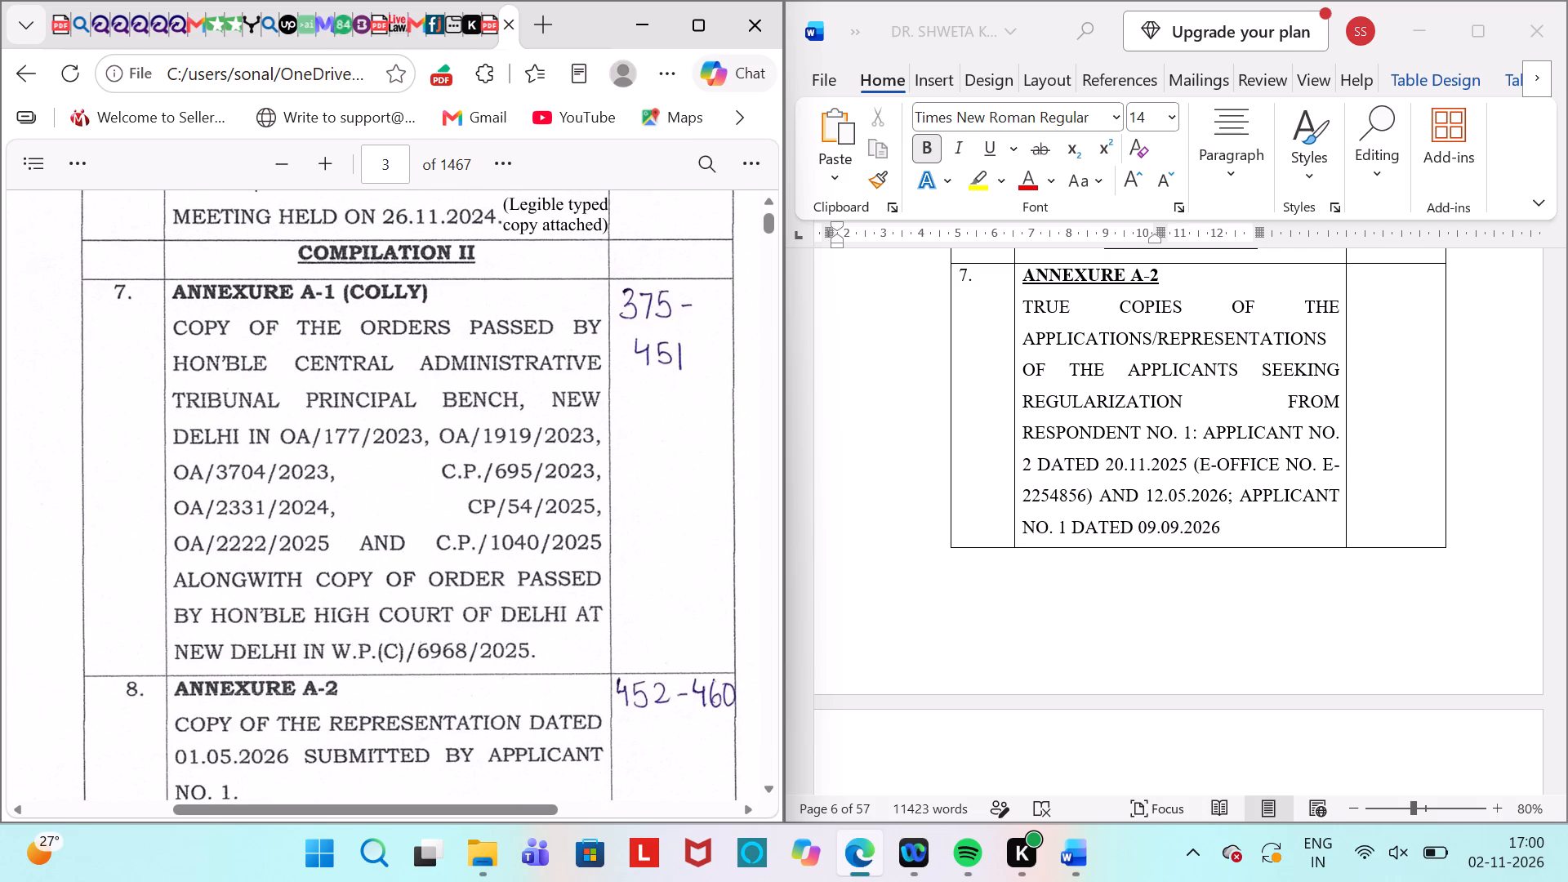
scroll(429, 454, "up", 1)
scroll(429, 454, "down", 1)
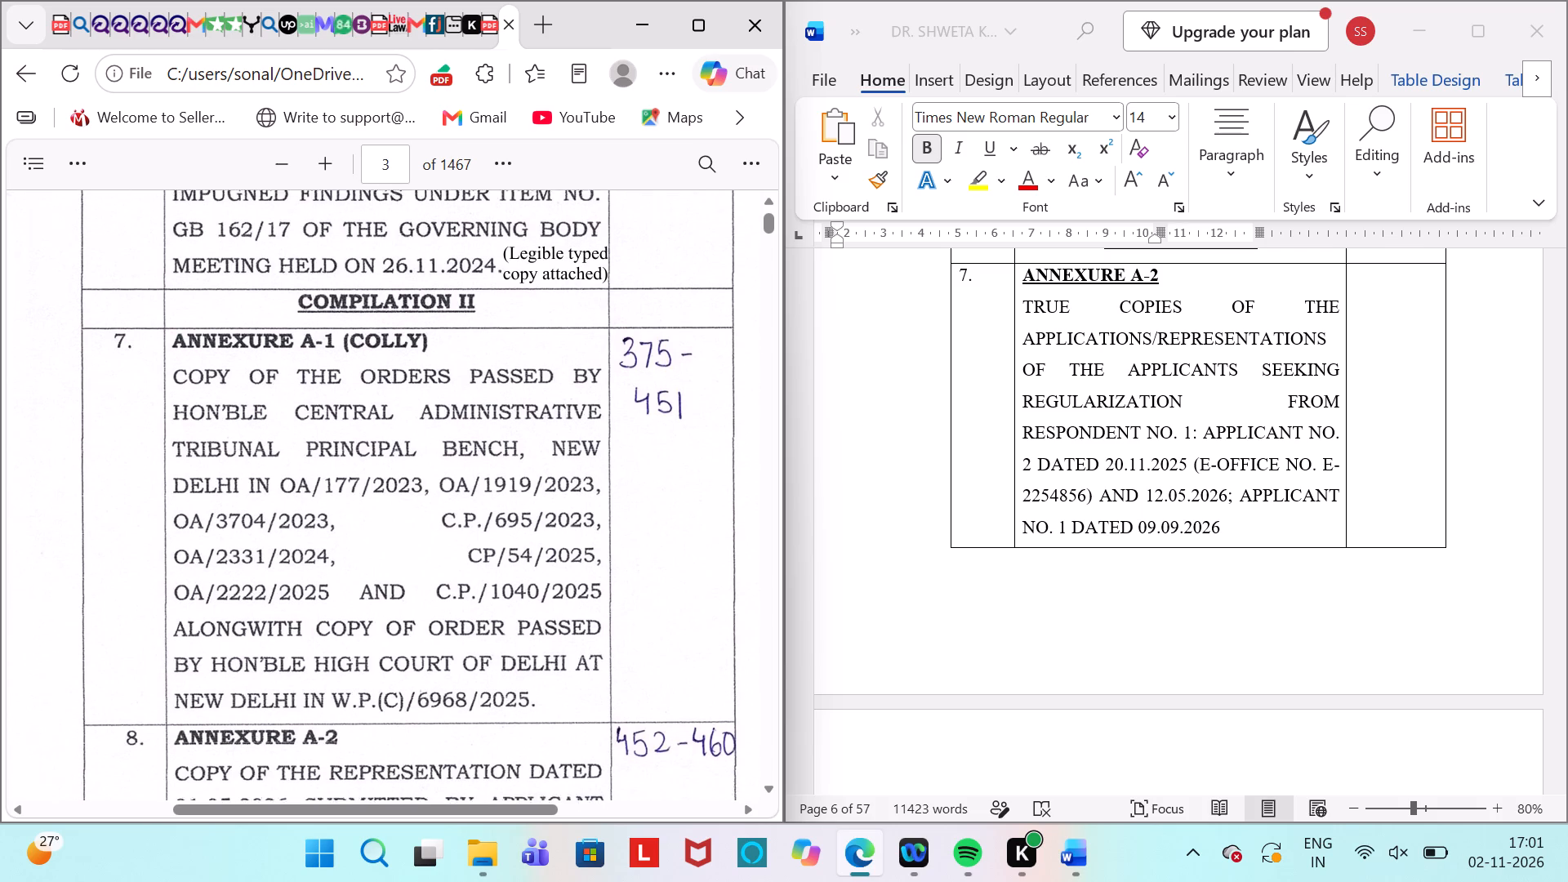
scroll(429, 454, "down", 1)
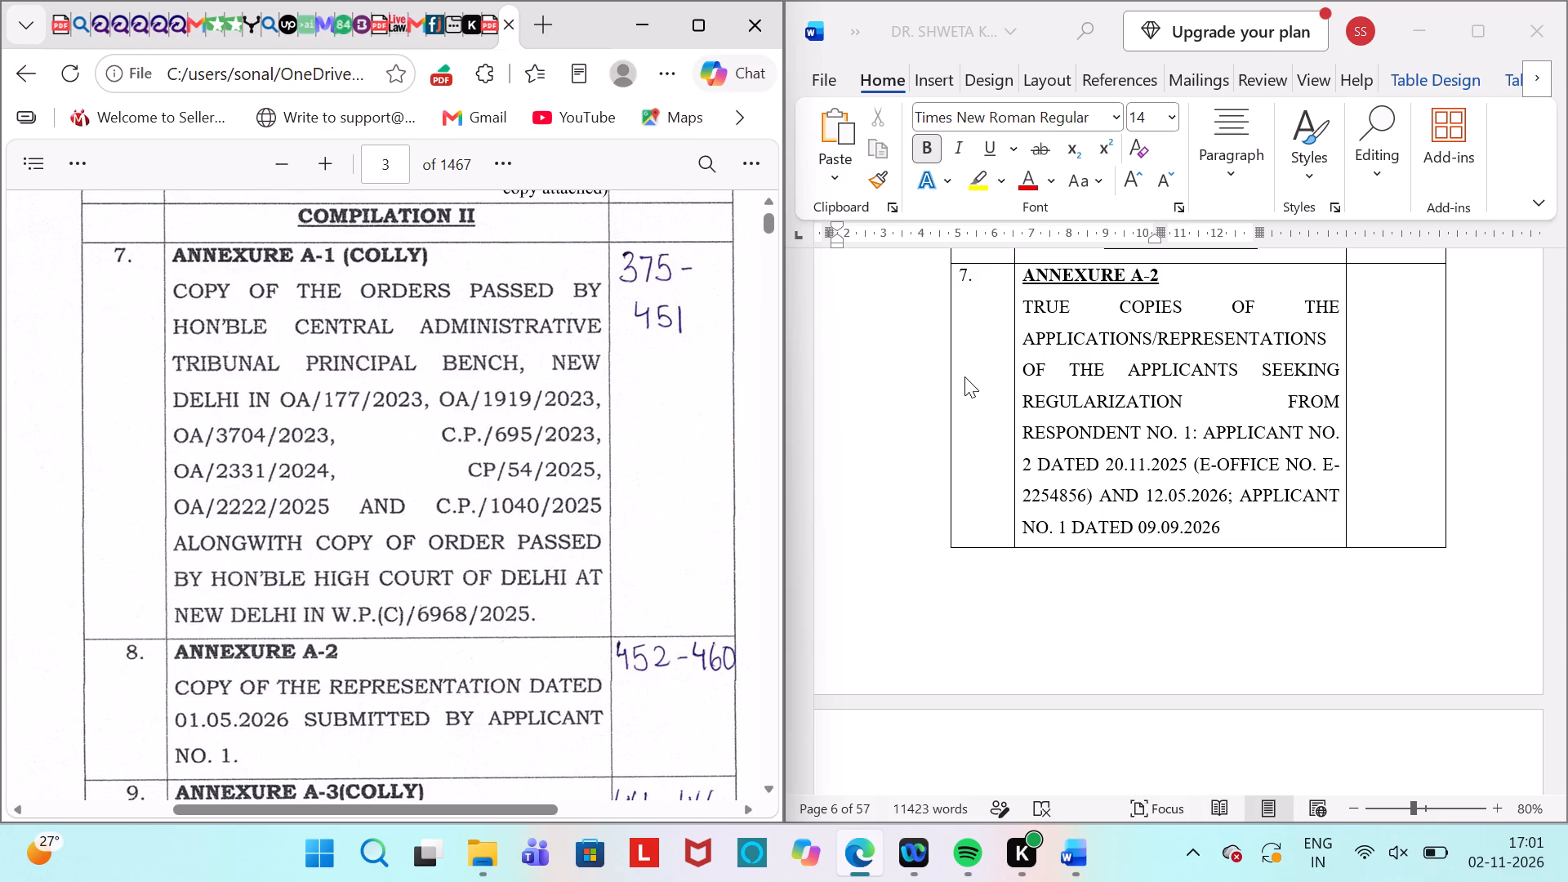
scroll(964, 376, "down", 1)
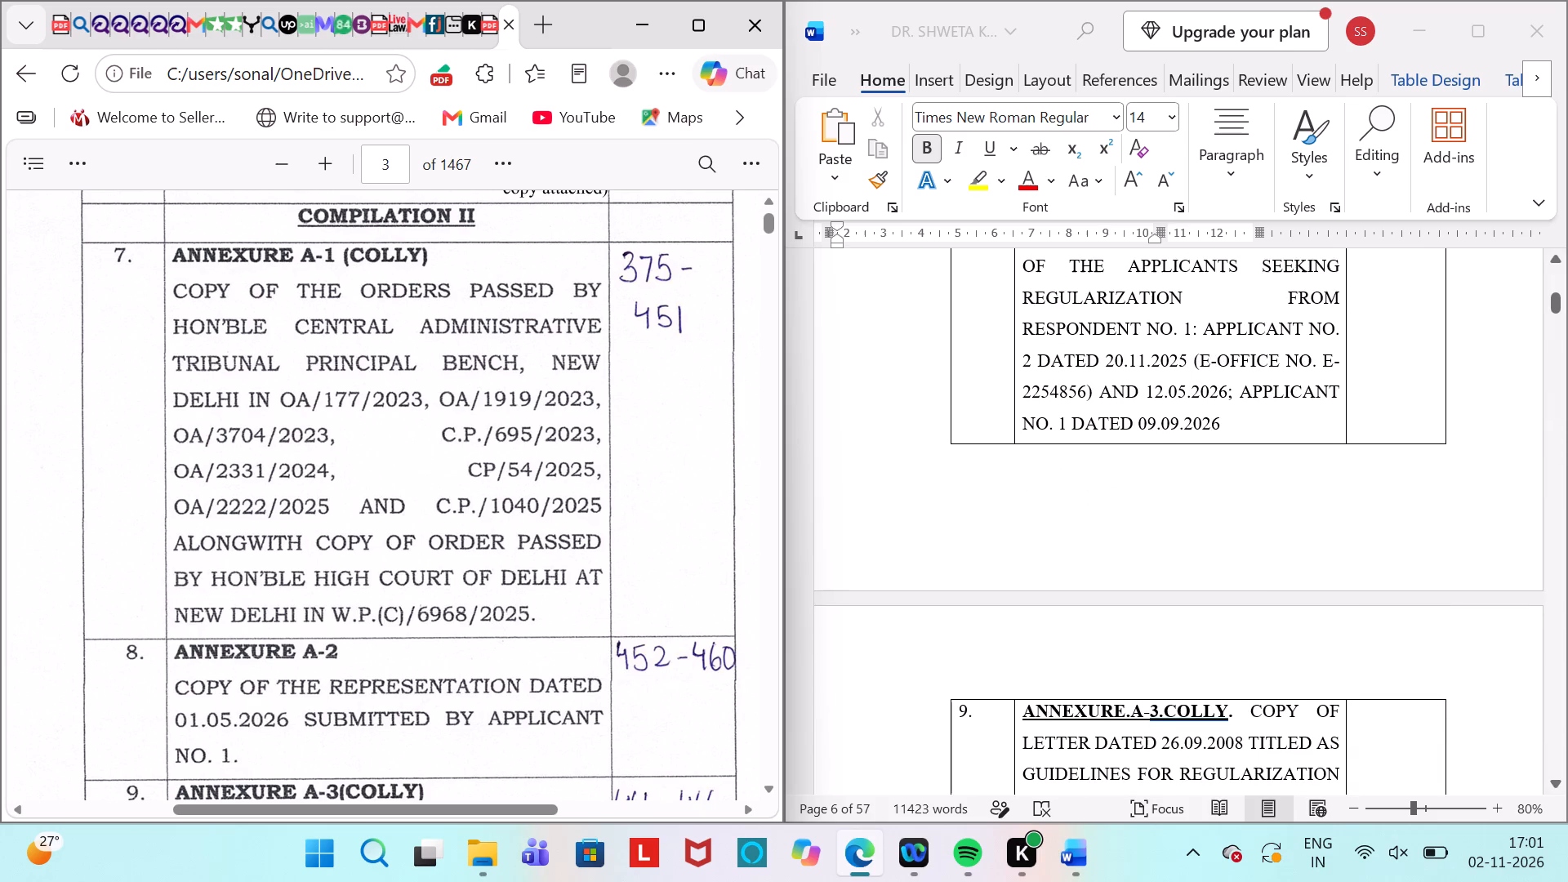
scroll(1032, 453, "down", 1)
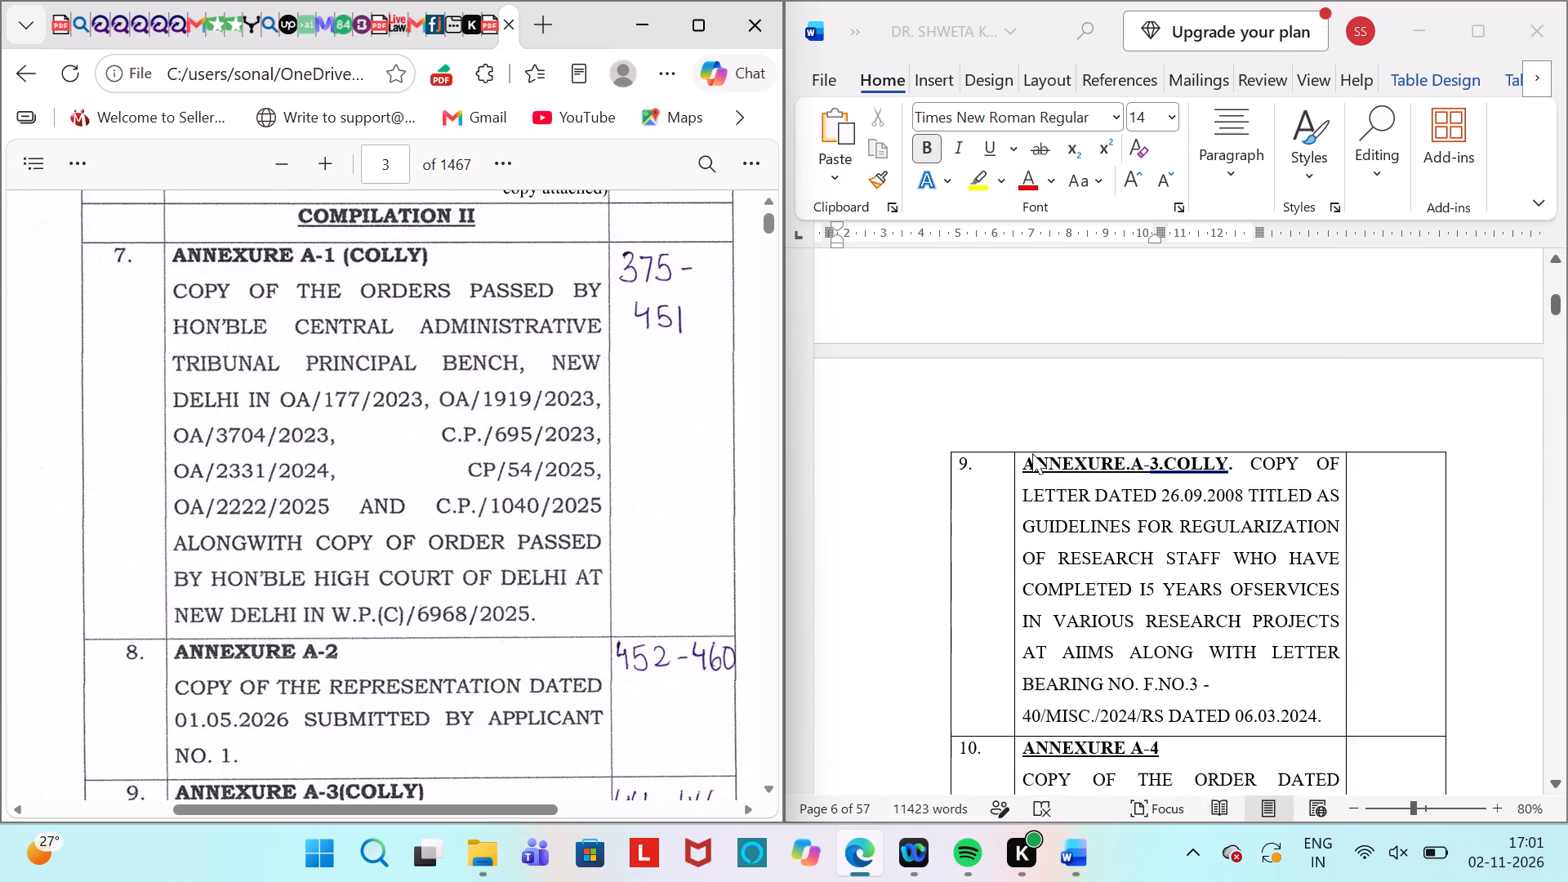
scroll(1032, 453, "down", 2)
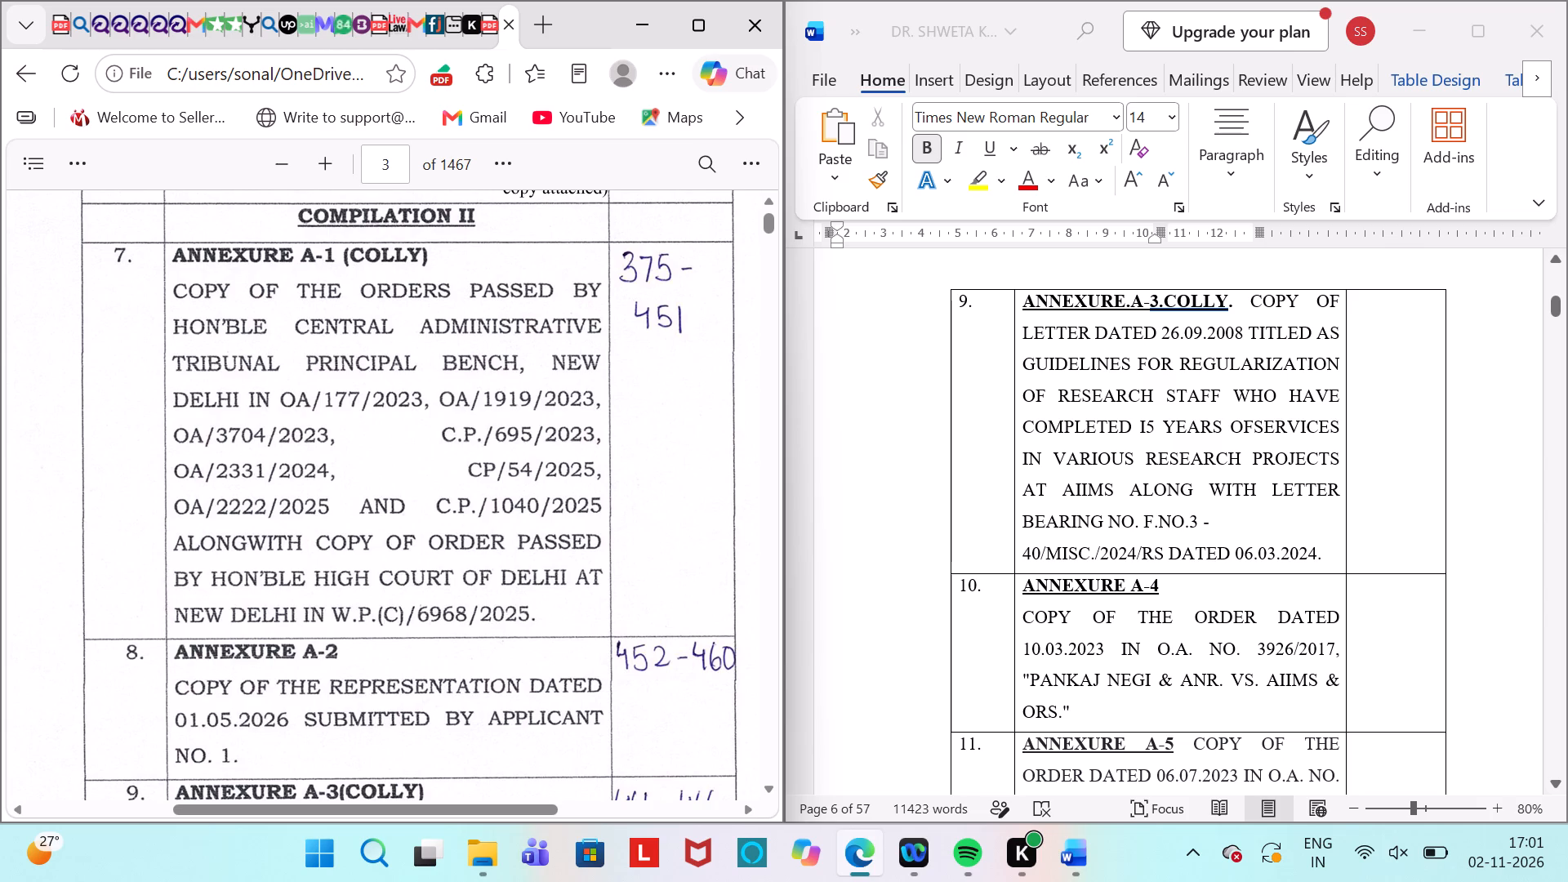
Review the PDF's Compilation II entries from Annexure A-1 (Colly) to A-3 (Colly) beside the draft's Annexure A-3 Colly entry.
scroll(577, 477, "down", 1)
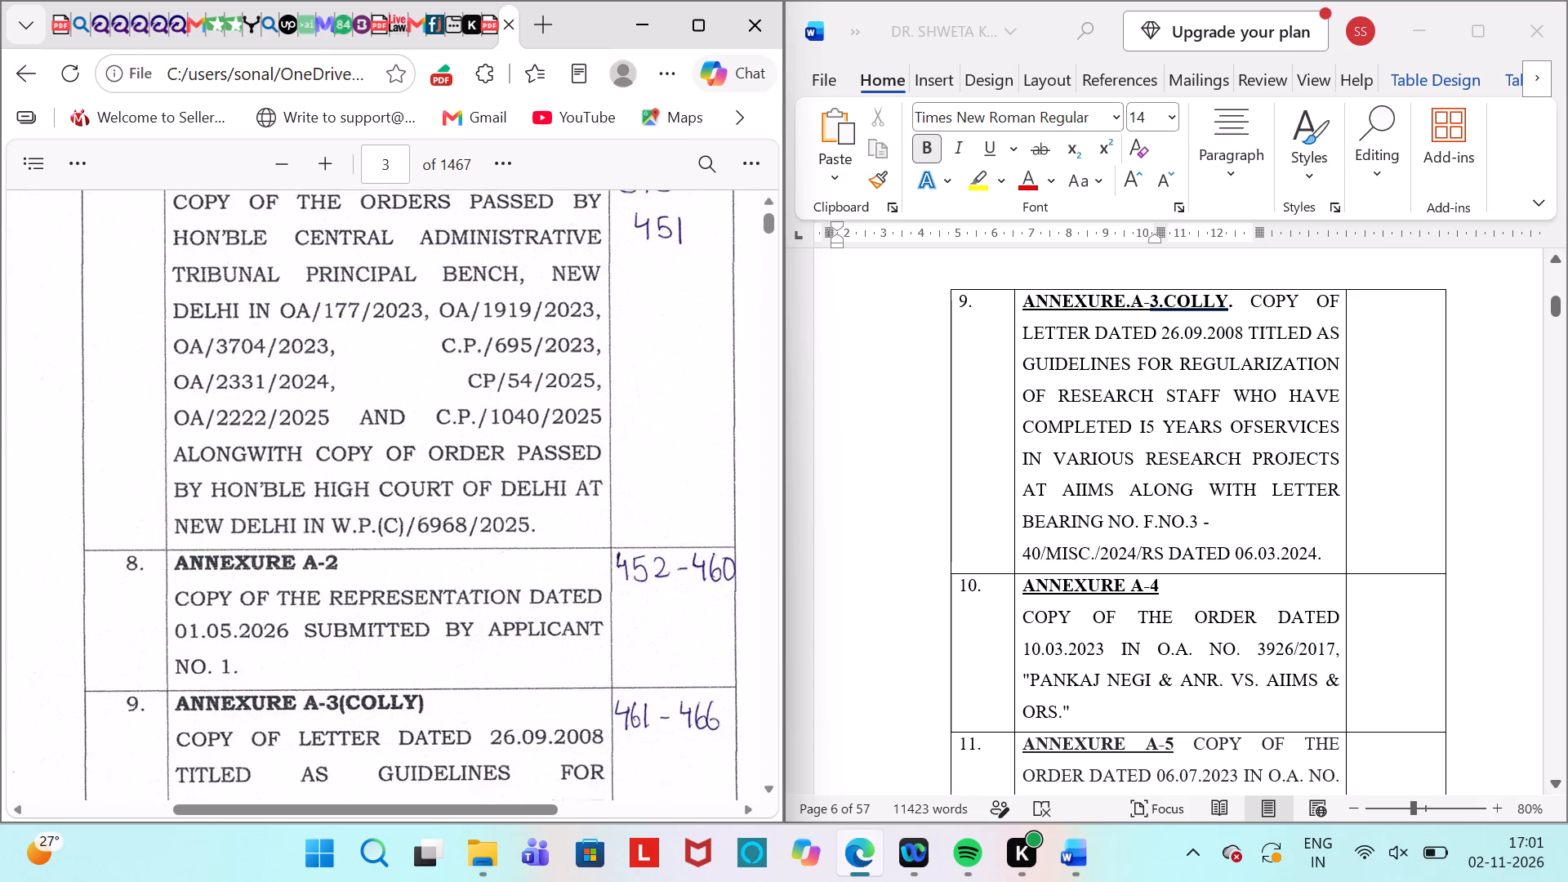
scroll(577, 477, "down", 3)
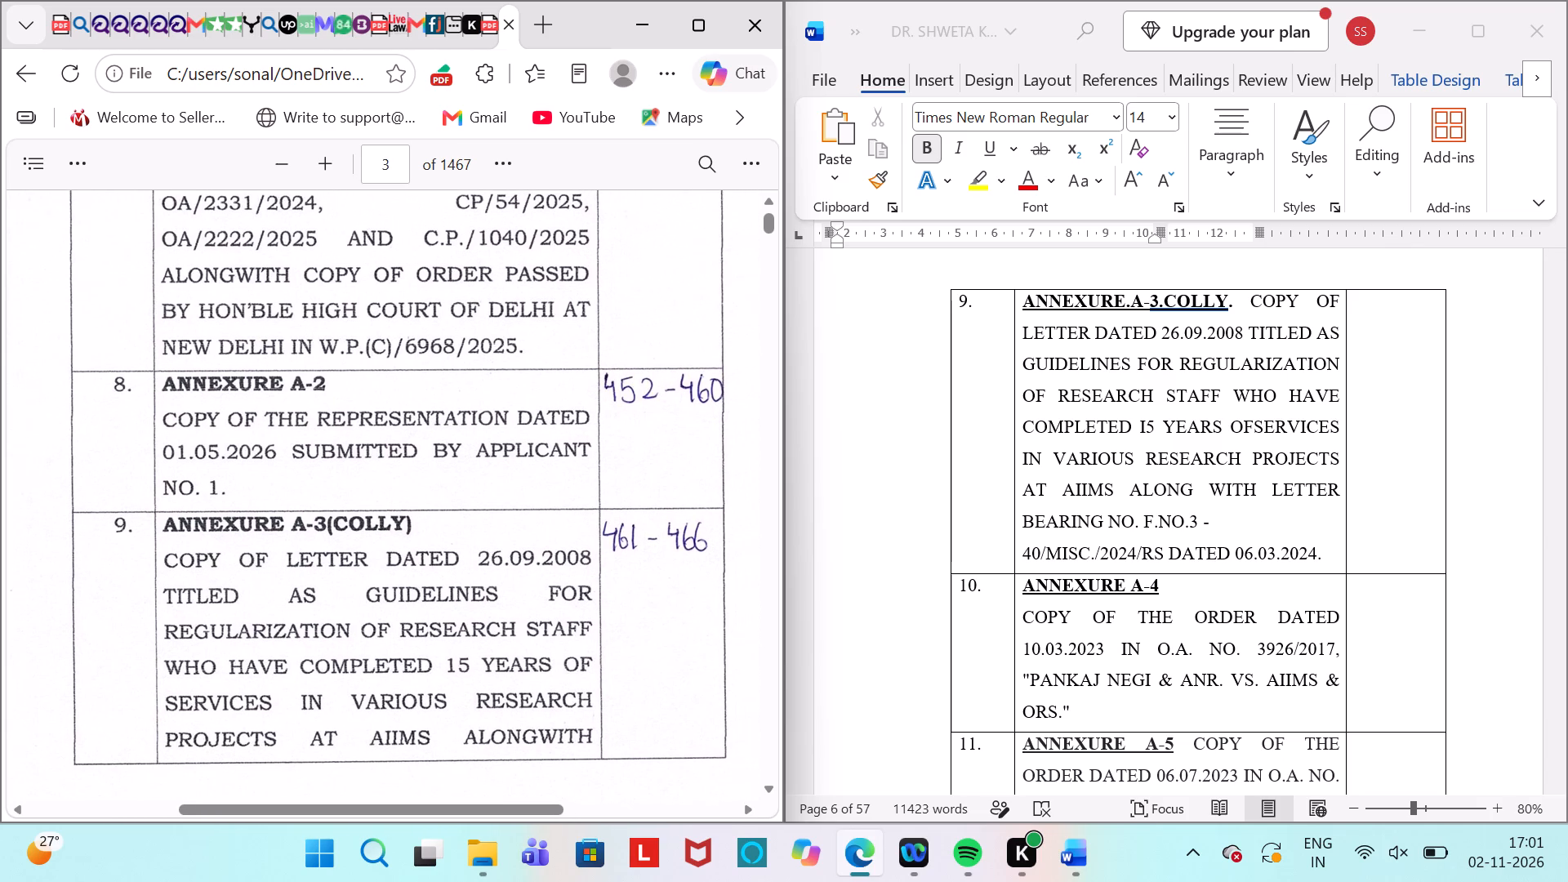
scroll(577, 477, "down", 1)
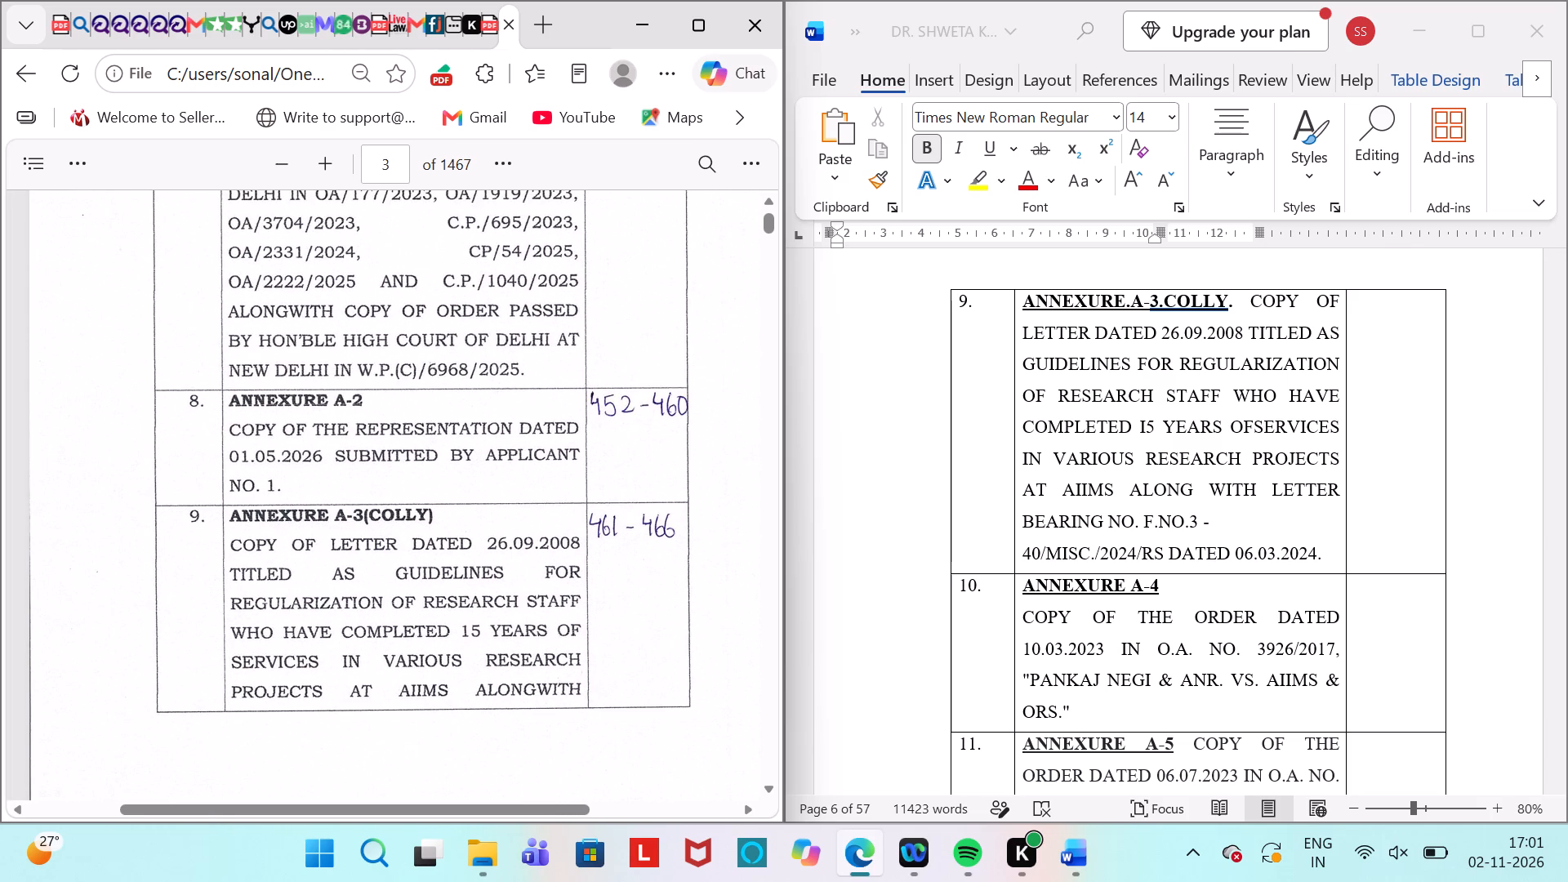
scroll(517, 386, "up", 2)
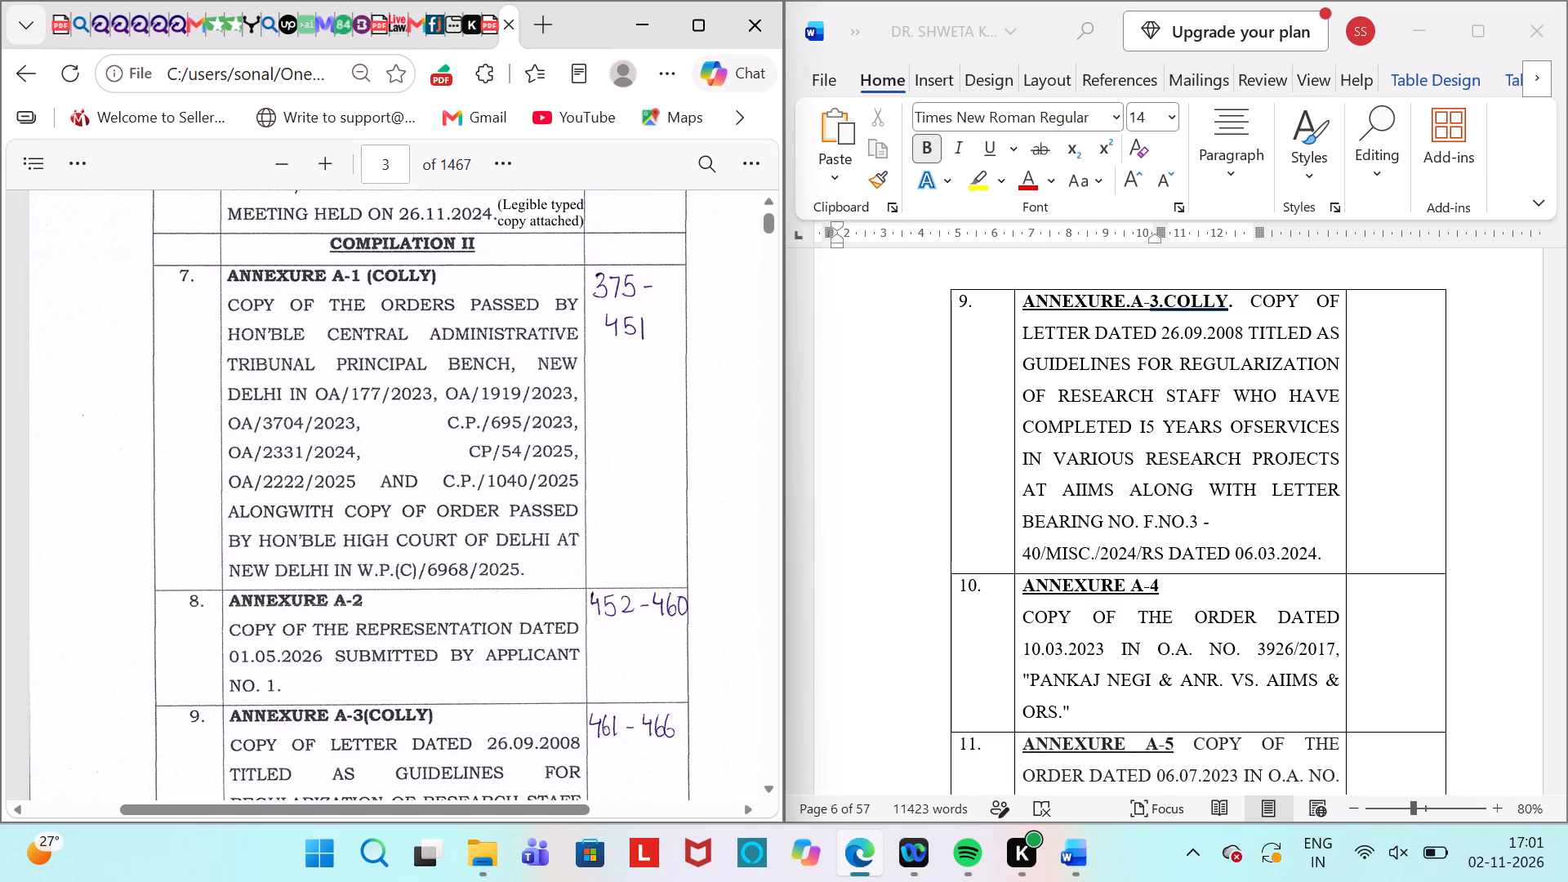
scroll(502, 405, "up", 3)
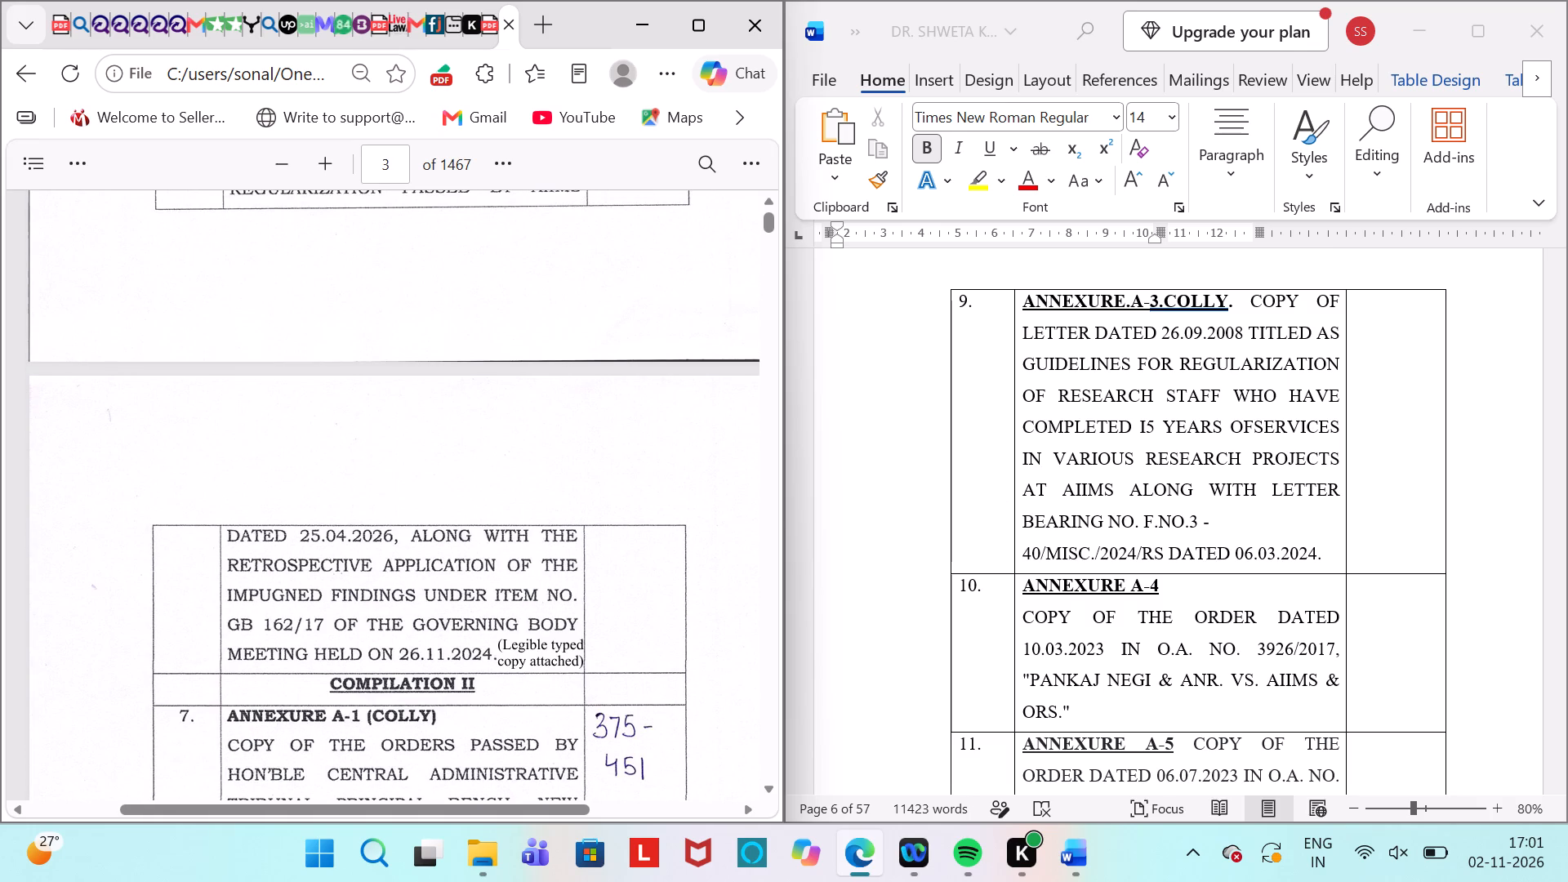
scroll(502, 405, "down", 5)
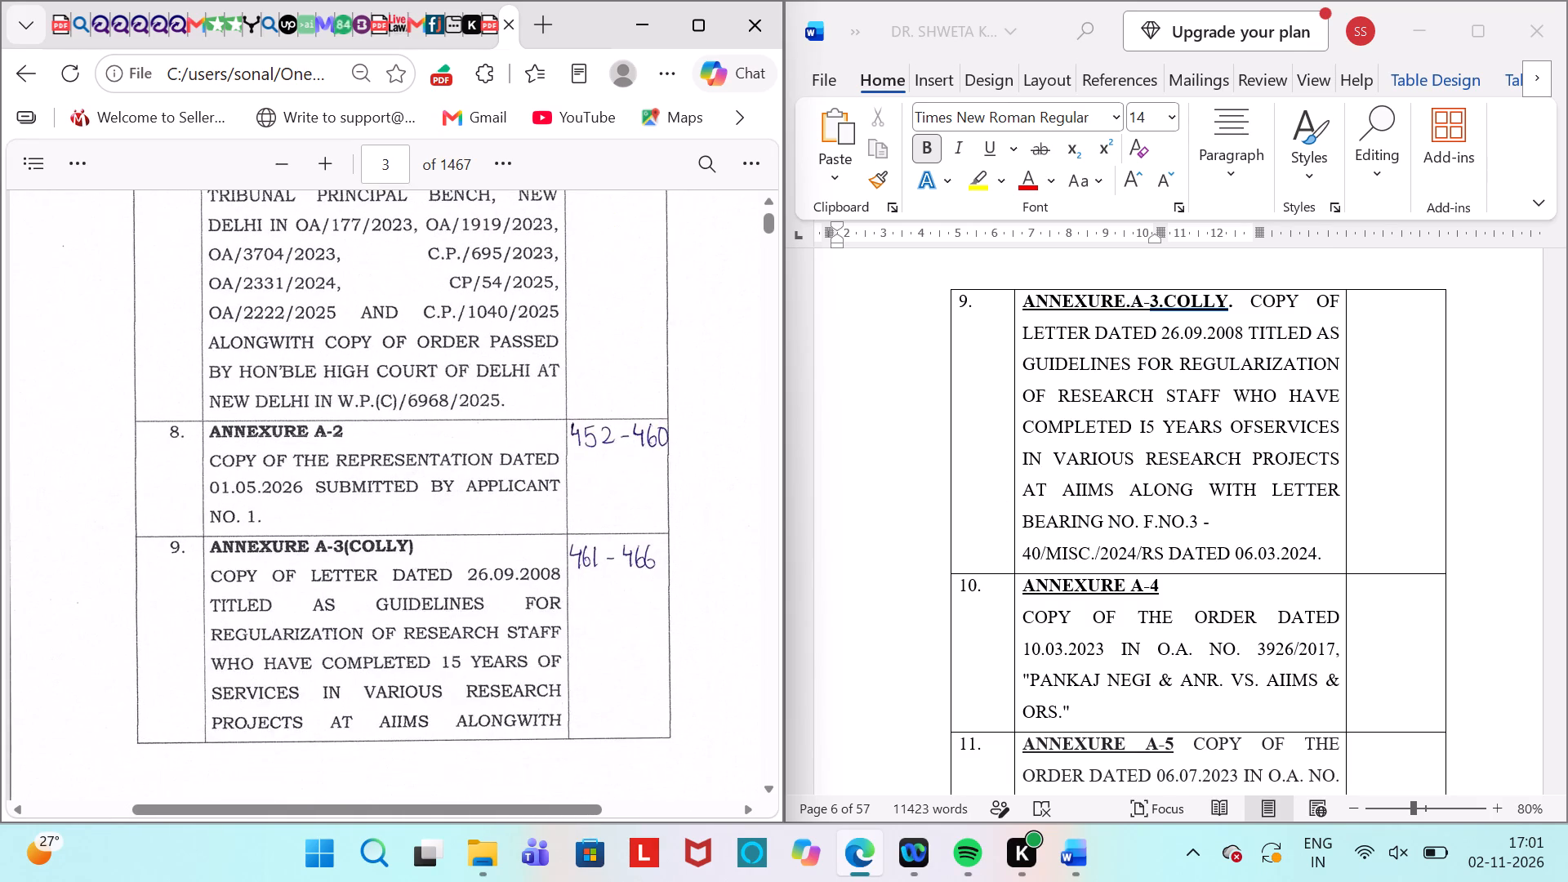
Recheck the draft's Annexure A-2 and A-3 Colly entries against the PDF's Annexure A-2 and A-3 (Colly) entries.
scroll(1221, 440, "up", 3)
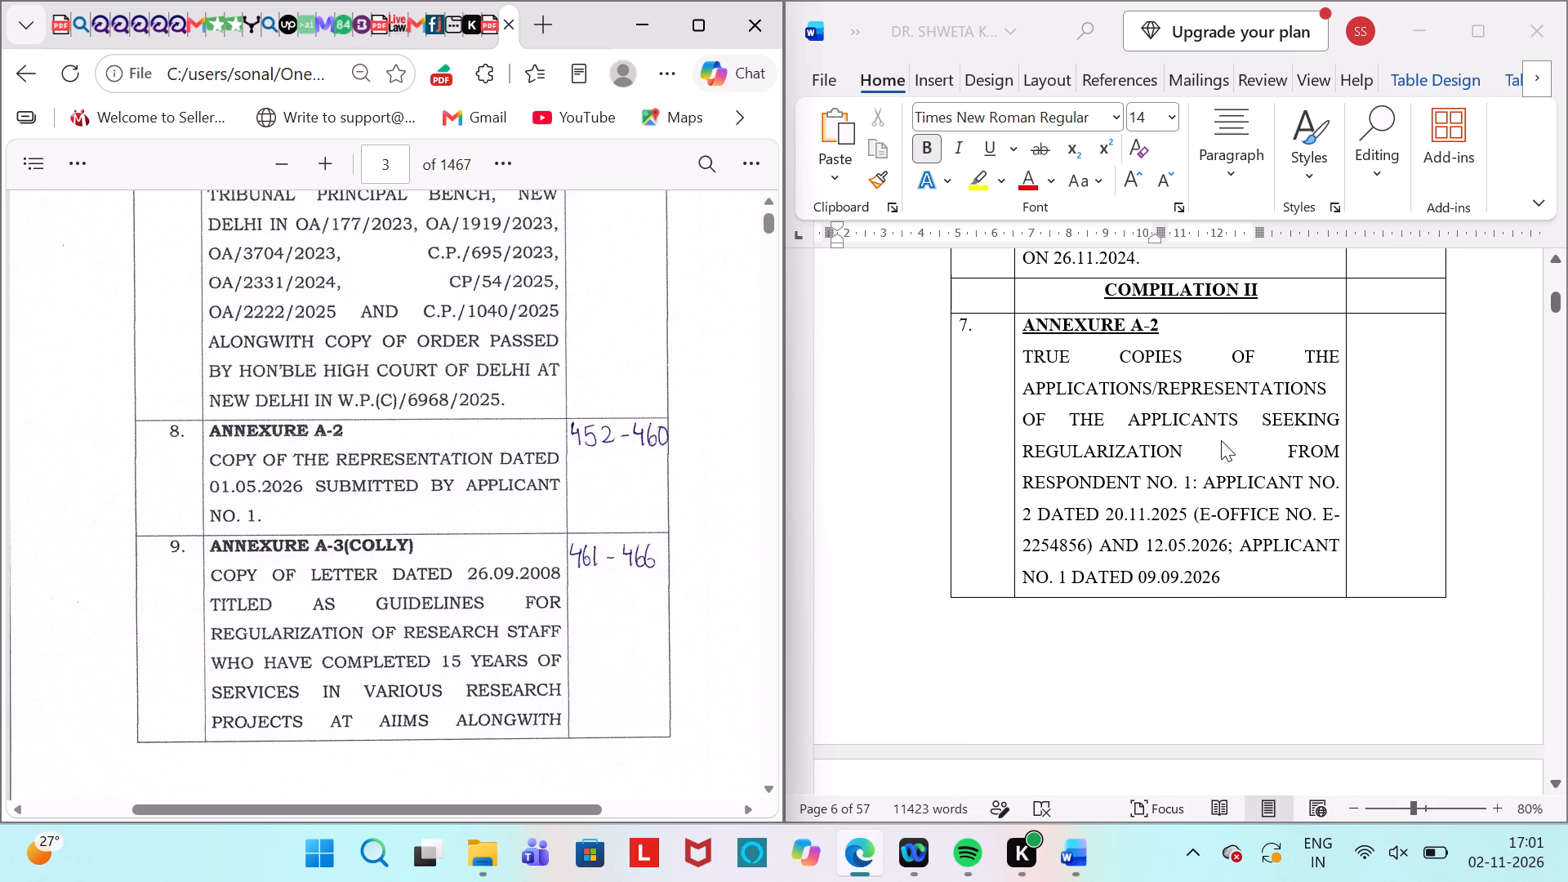
scroll(1221, 440, "up", 1)
scroll(537, 476, "down", 2)
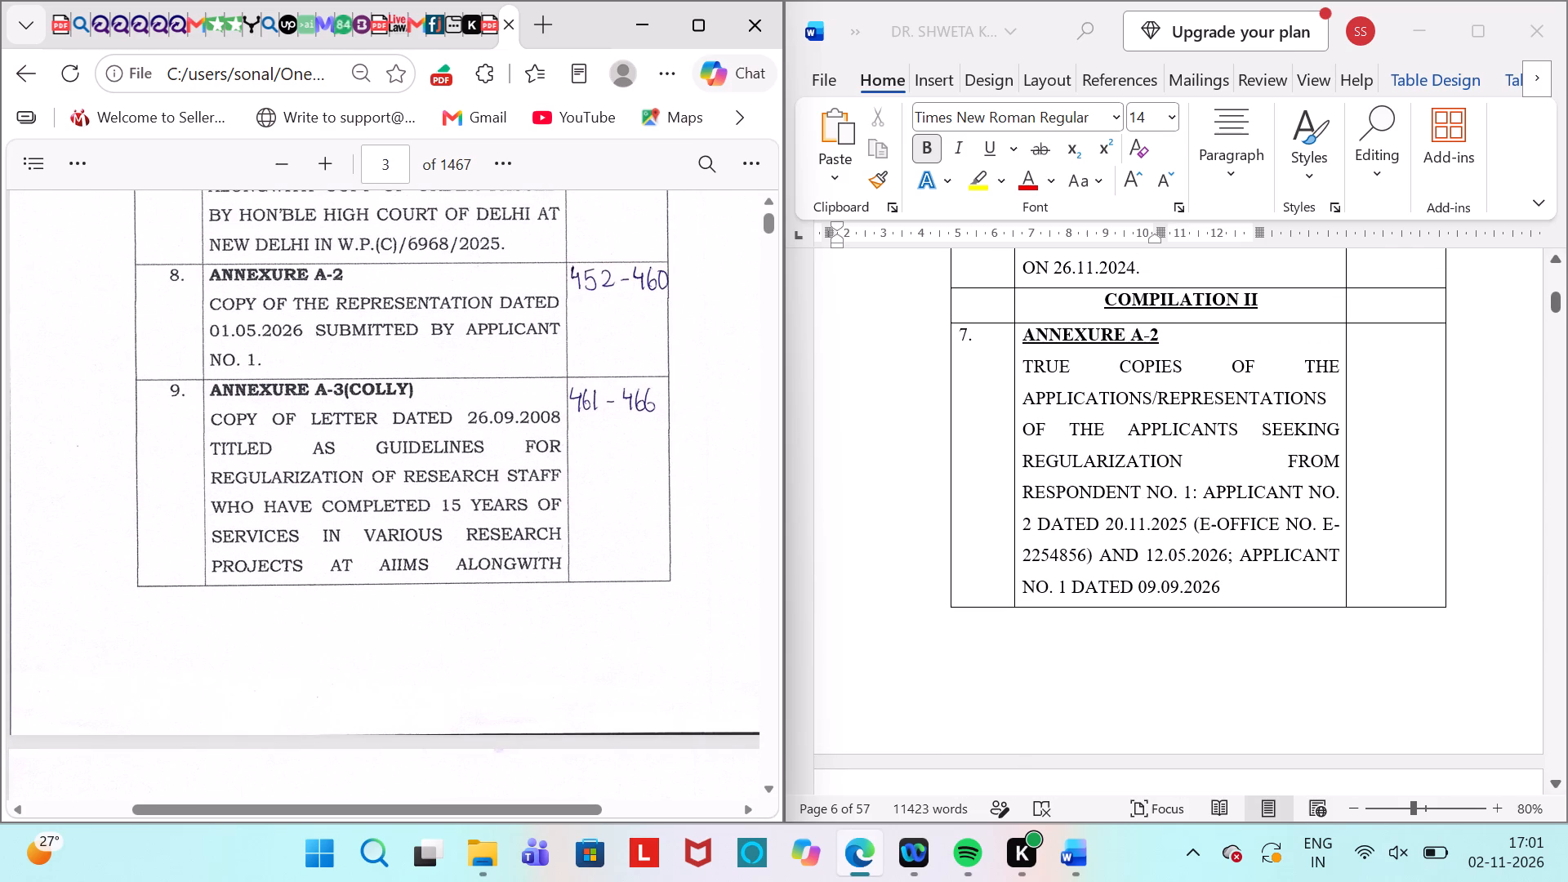
scroll(1142, 513, "down", 1)
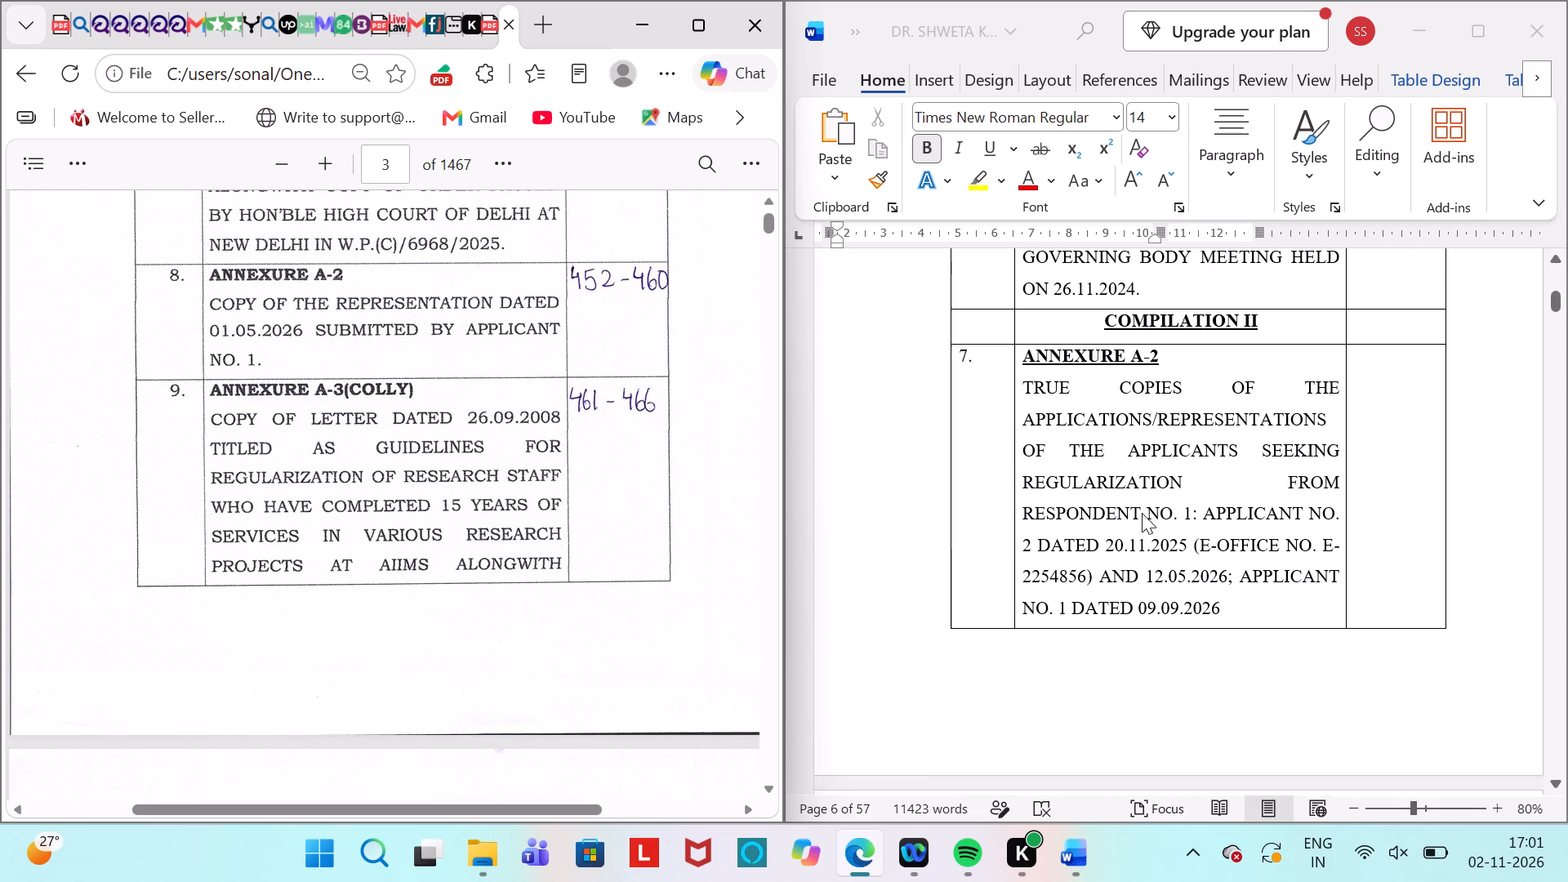
scroll(1142, 513, "down", 2)
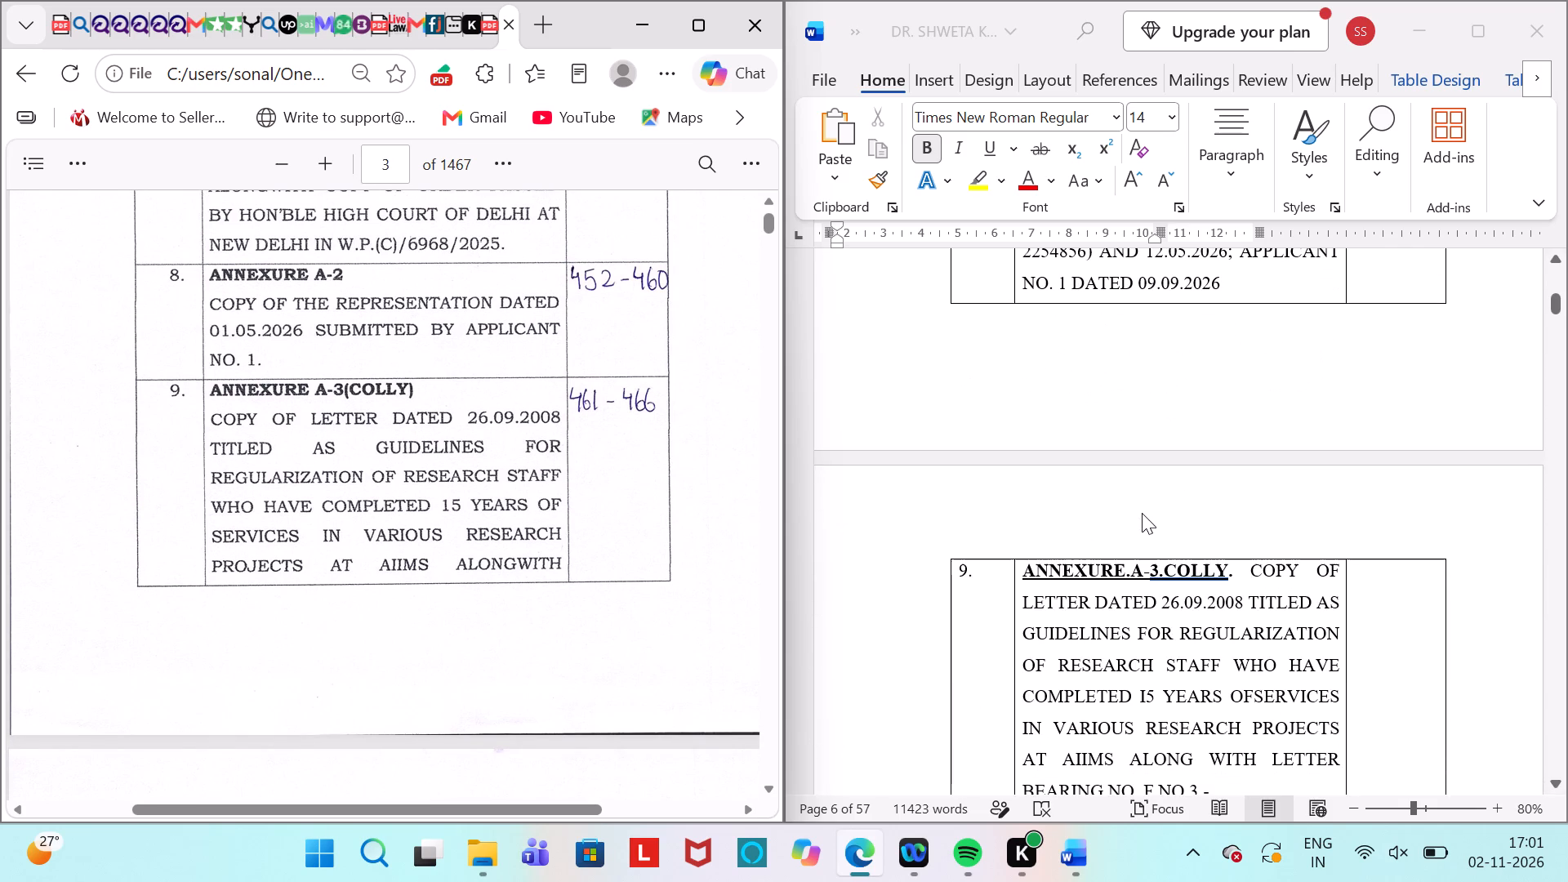
scroll(1251, 612, "down", 2)
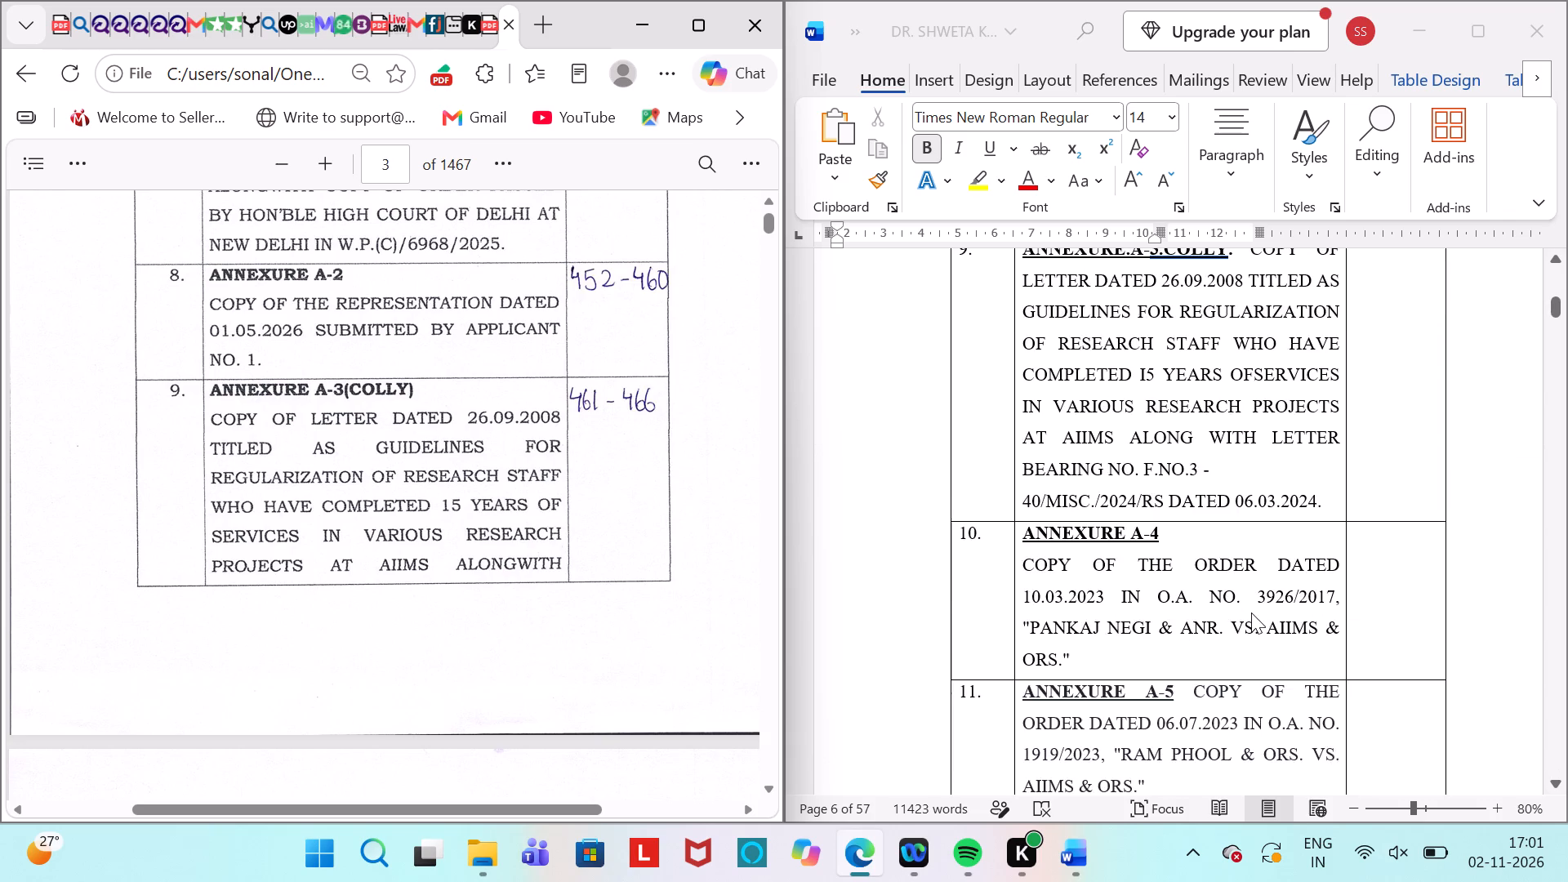
Look through the draft's entries from Annexure A-4 to A-15 for the letter dated 29.08.2023 listed as the PDF's Annexure A-4.
scroll(1251, 612, "down", 1)
scroll(668, 608, "down", 3)
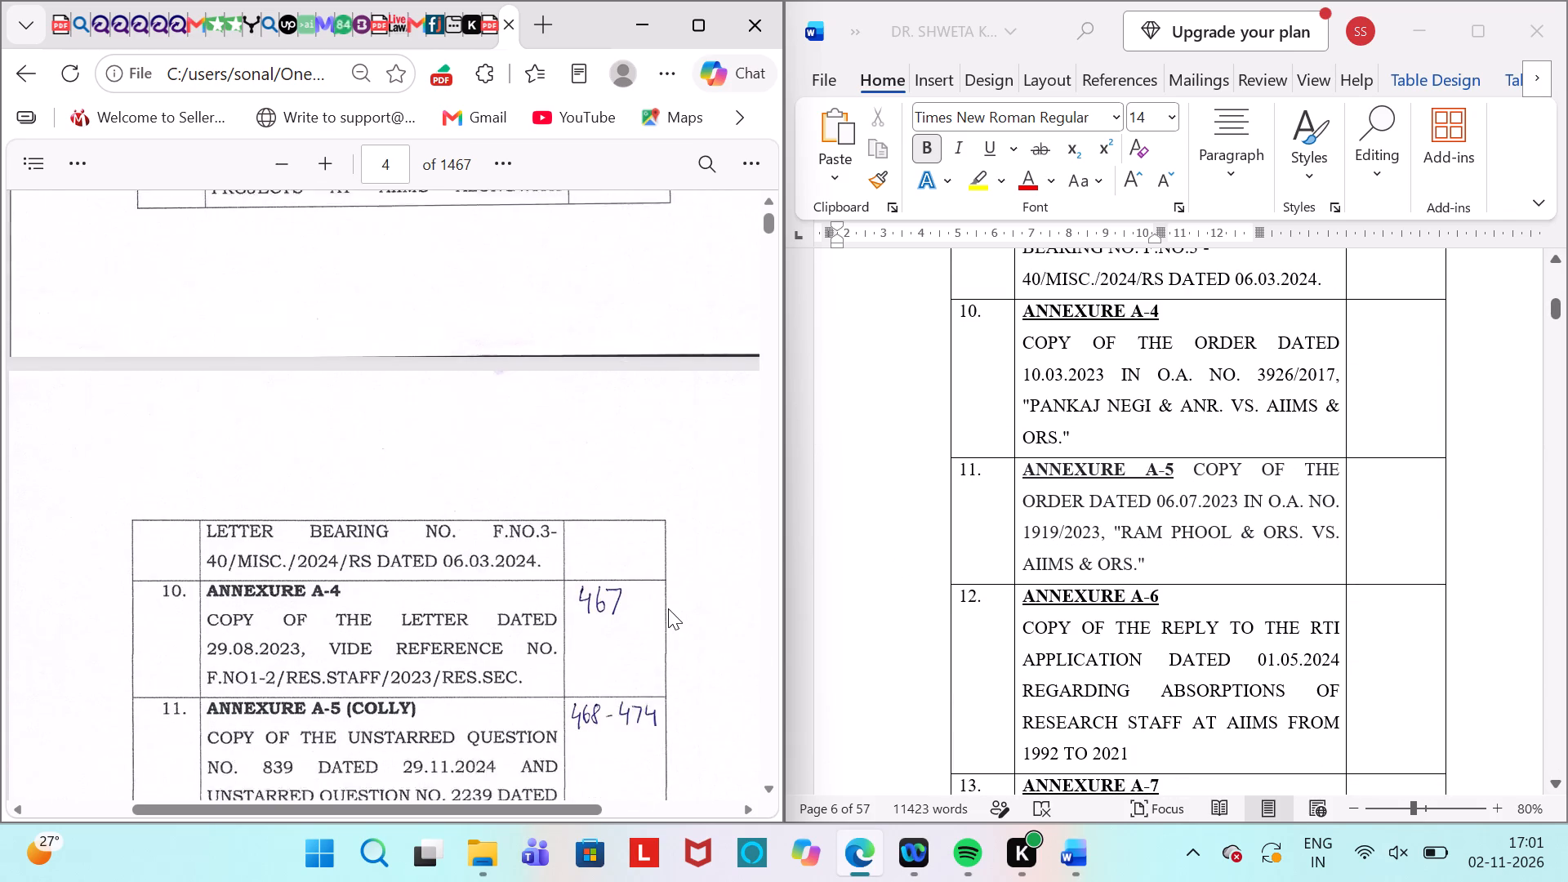
scroll(668, 608, "down", 1)
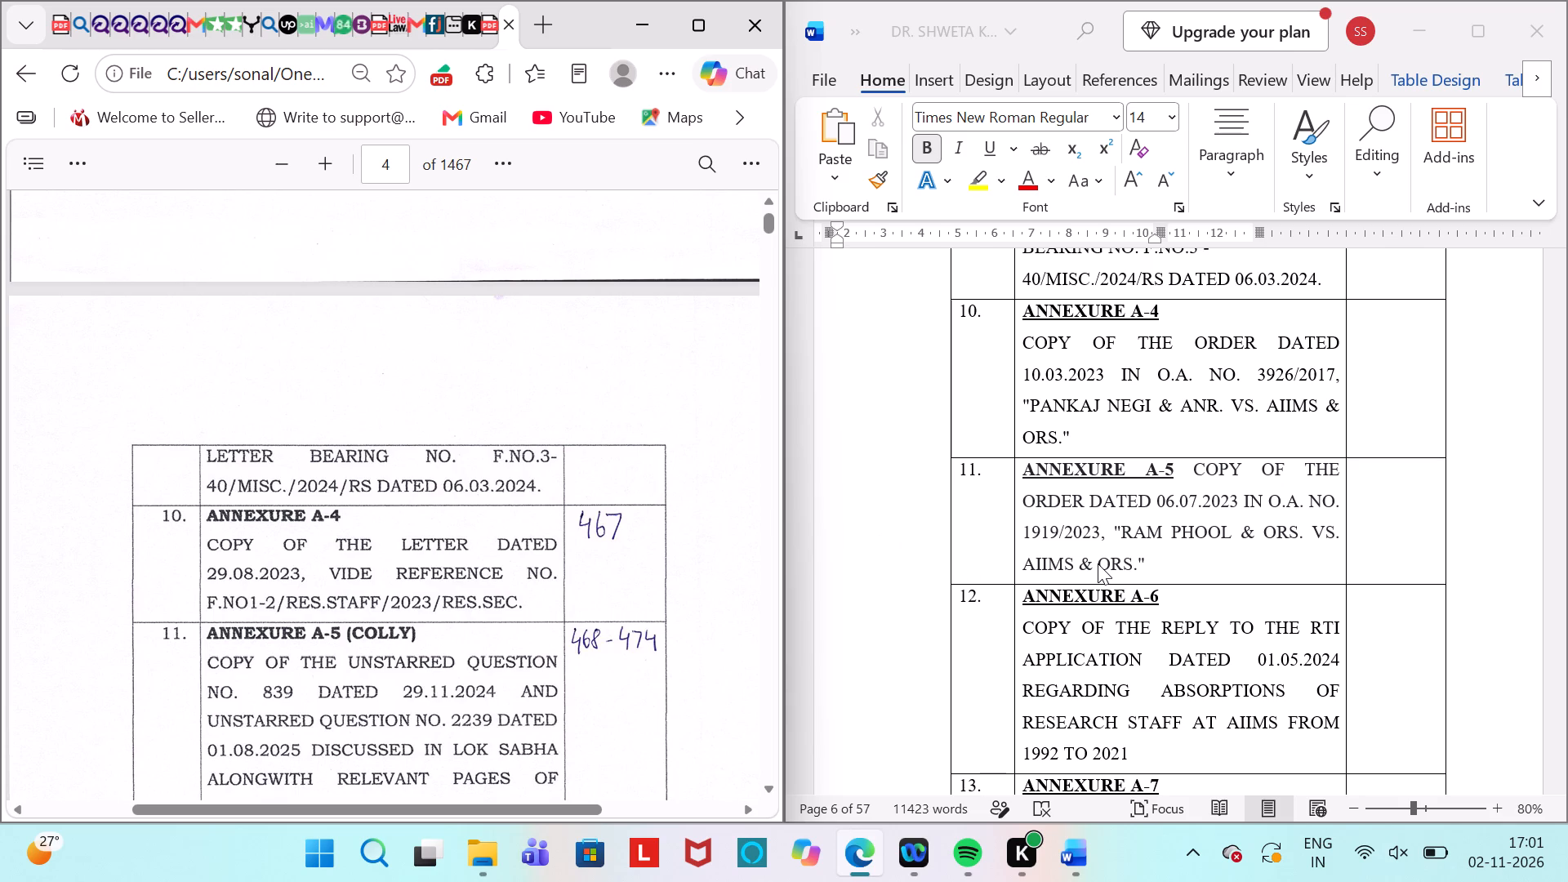
scroll(1098, 563, "down", 4)
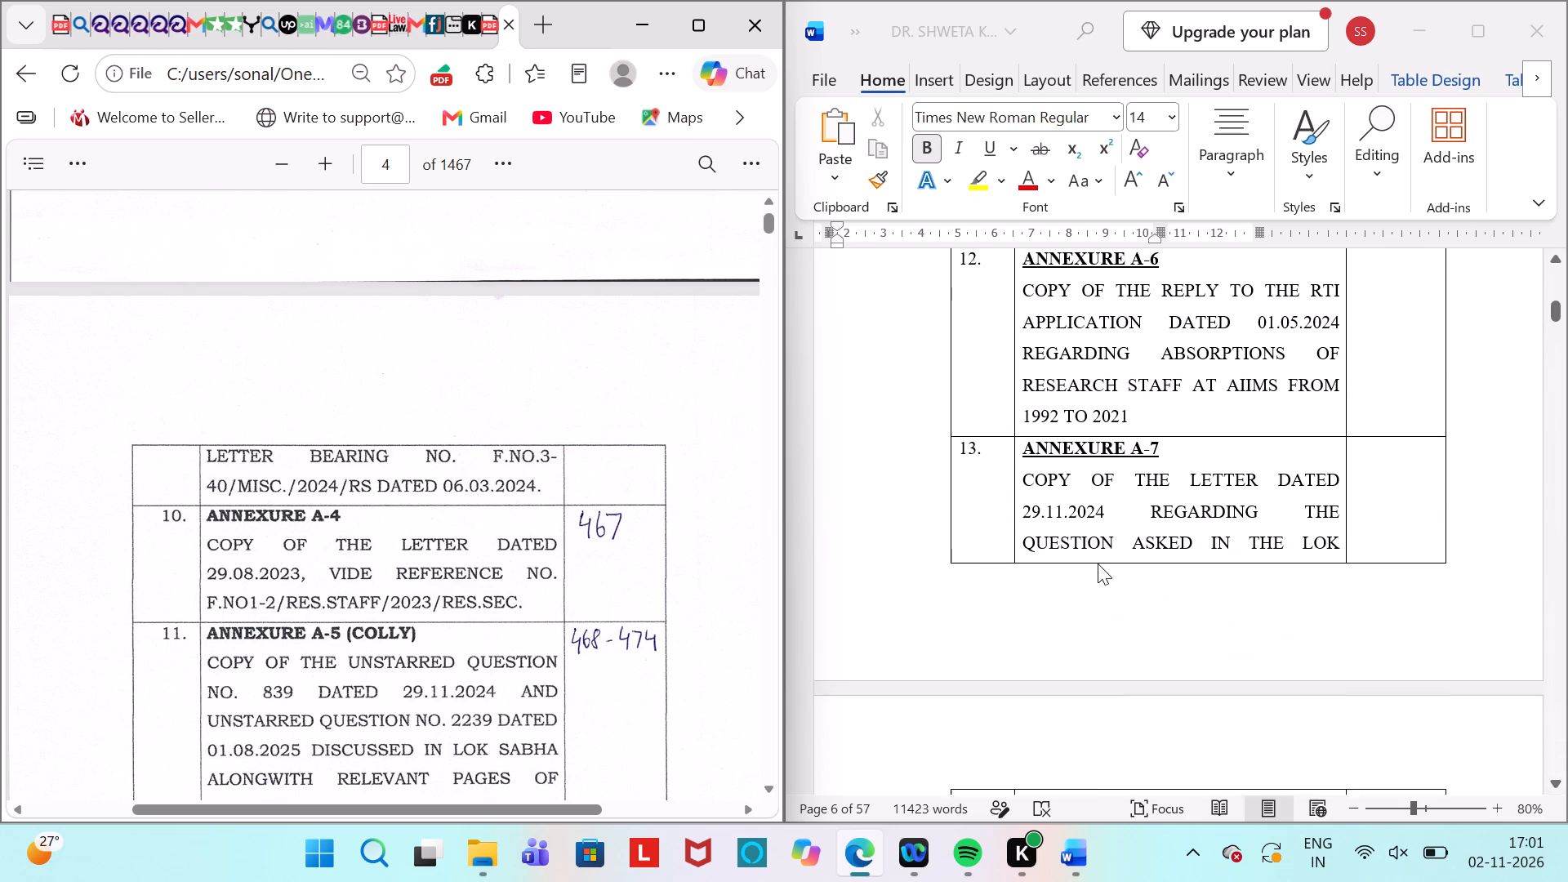
scroll(1098, 563, "down", 2)
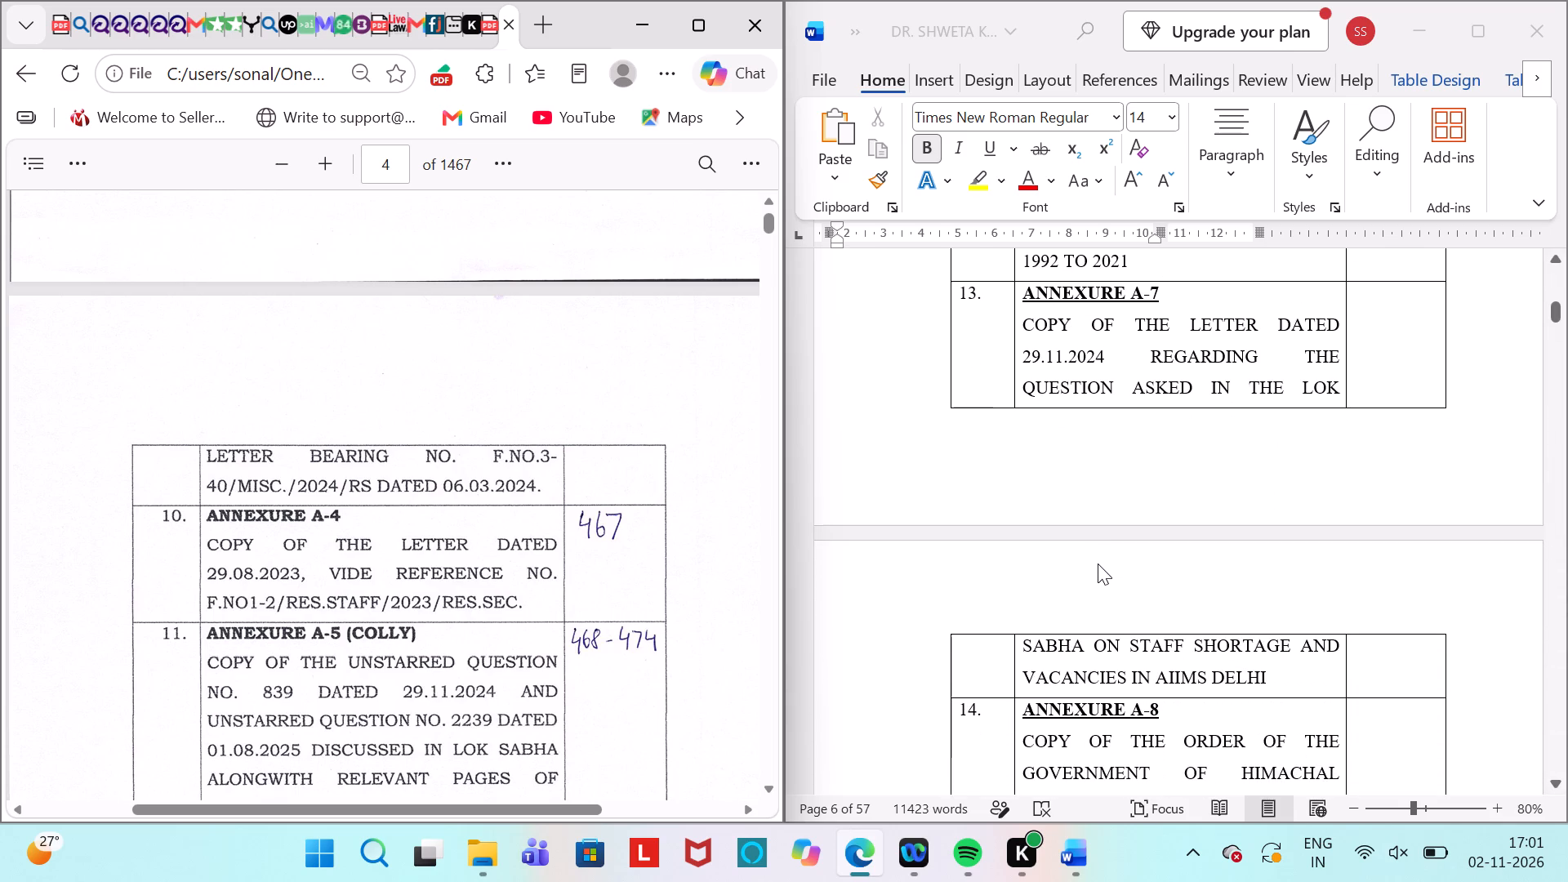
scroll(1098, 563, "down", 1)
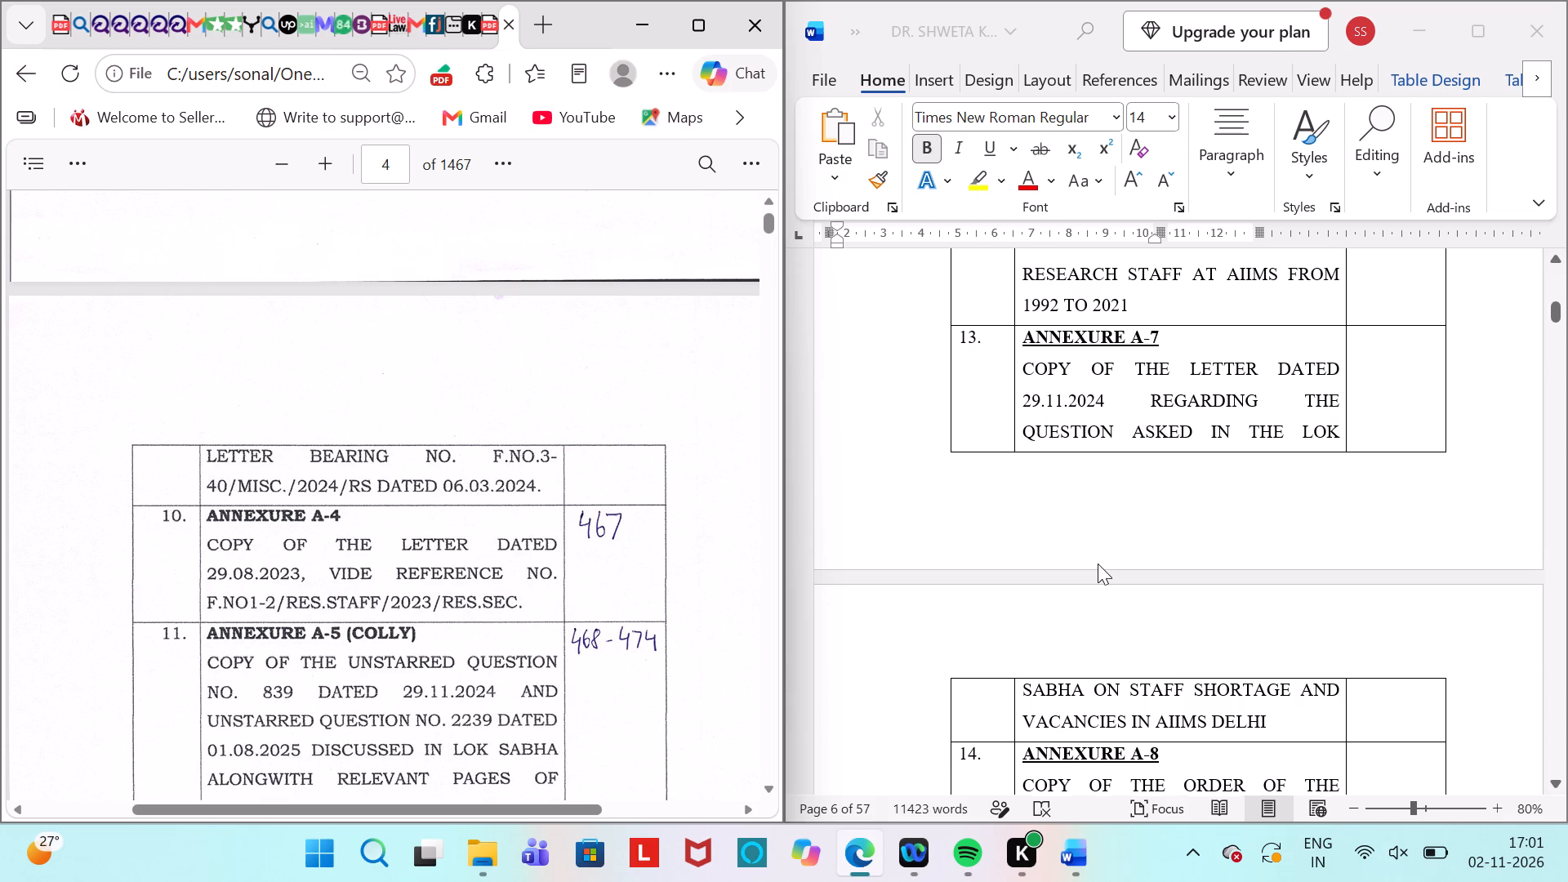
scroll(1098, 563, "down", 2)
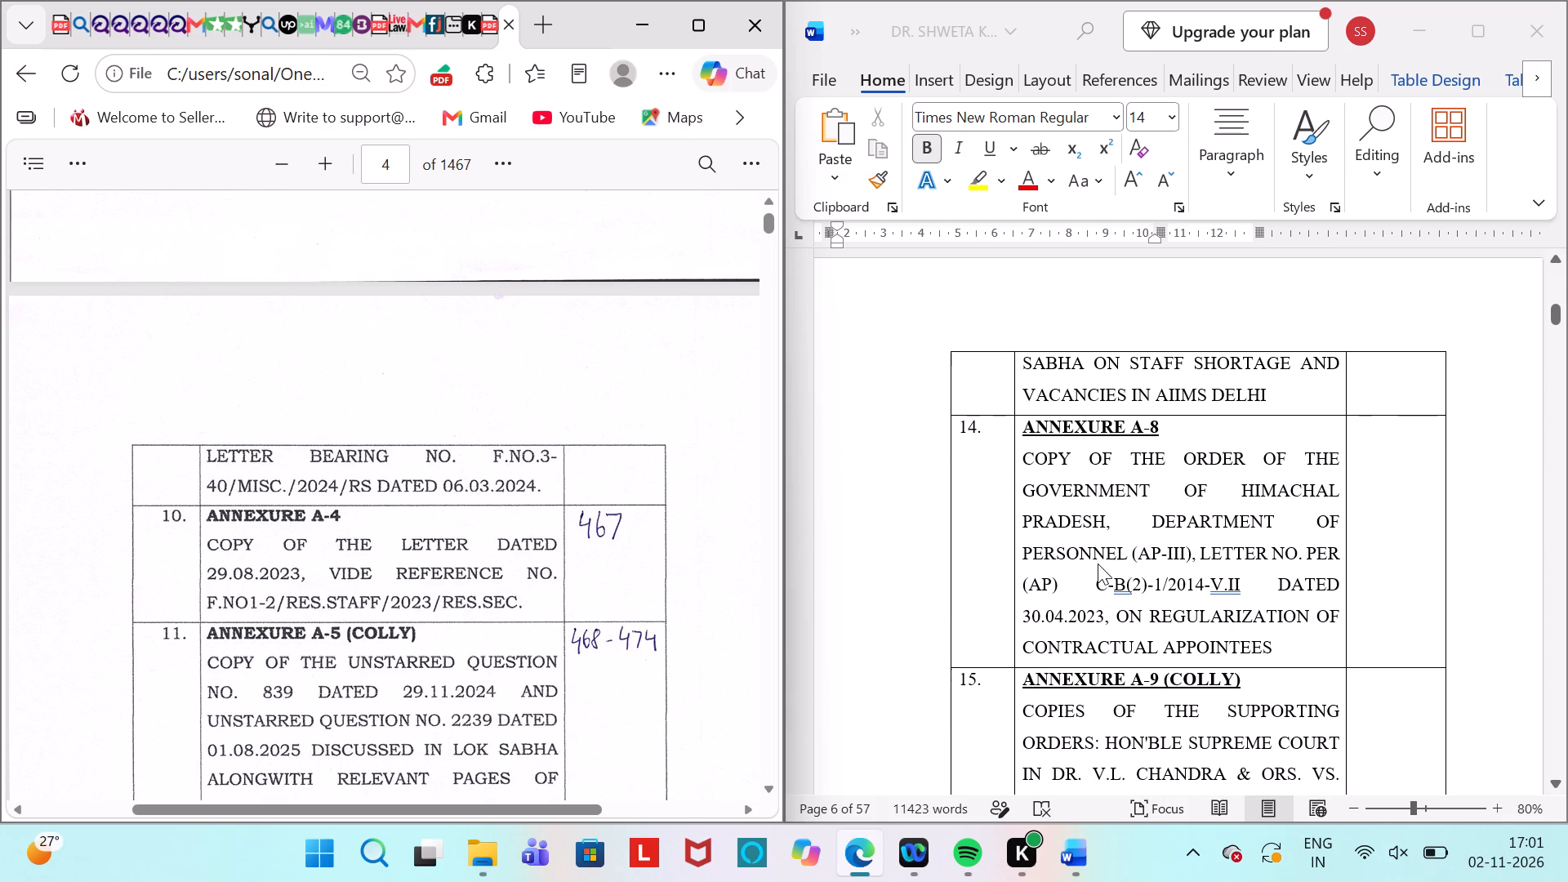
scroll(1098, 563, "down", 3)
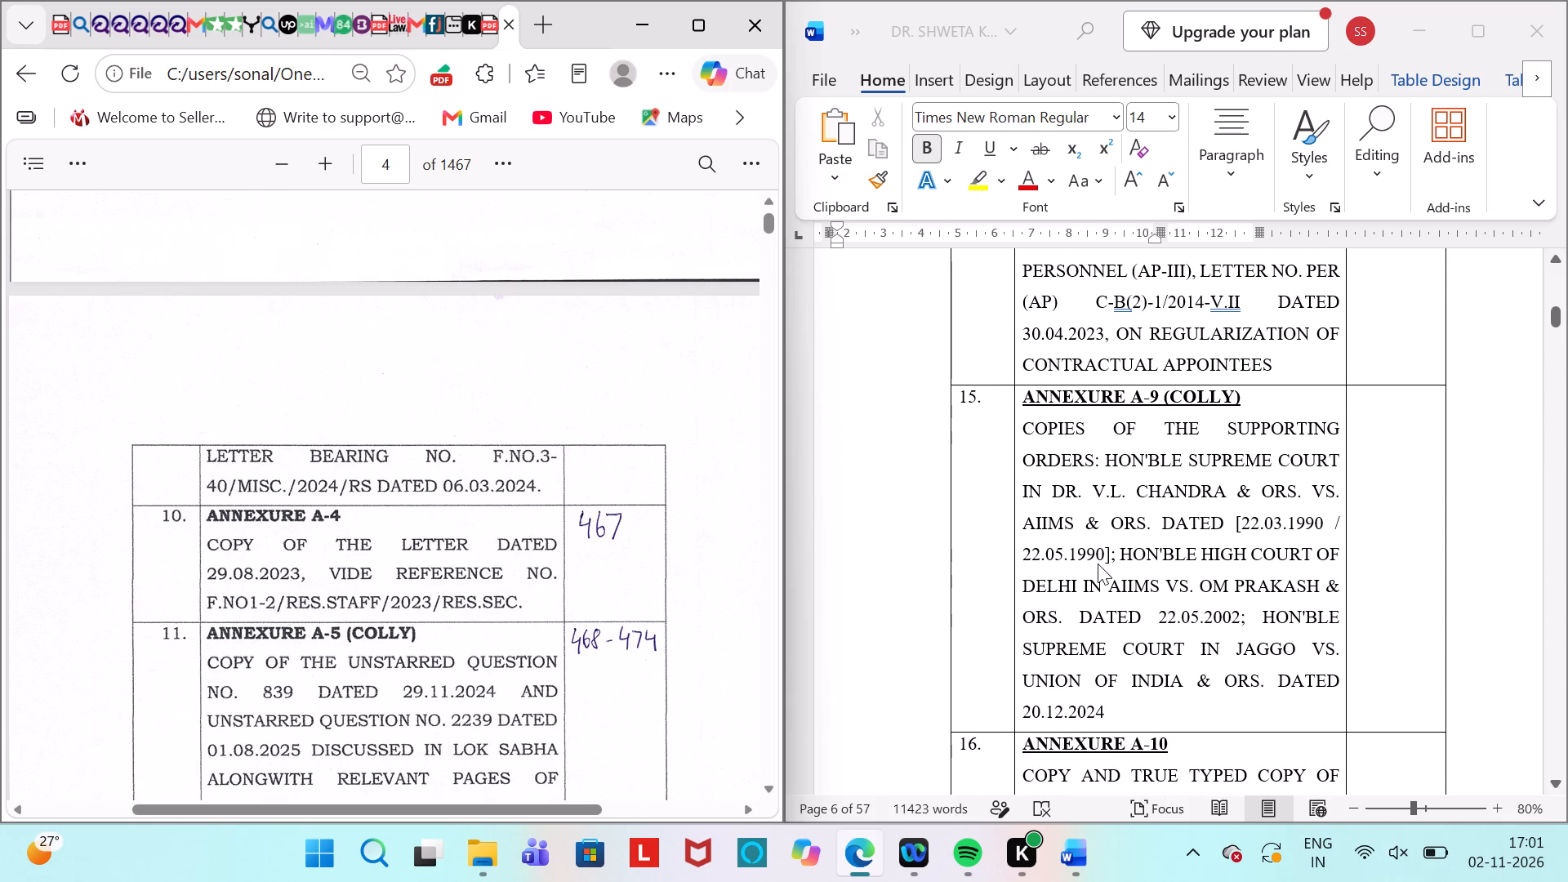
scroll(1098, 563, "down", 3)
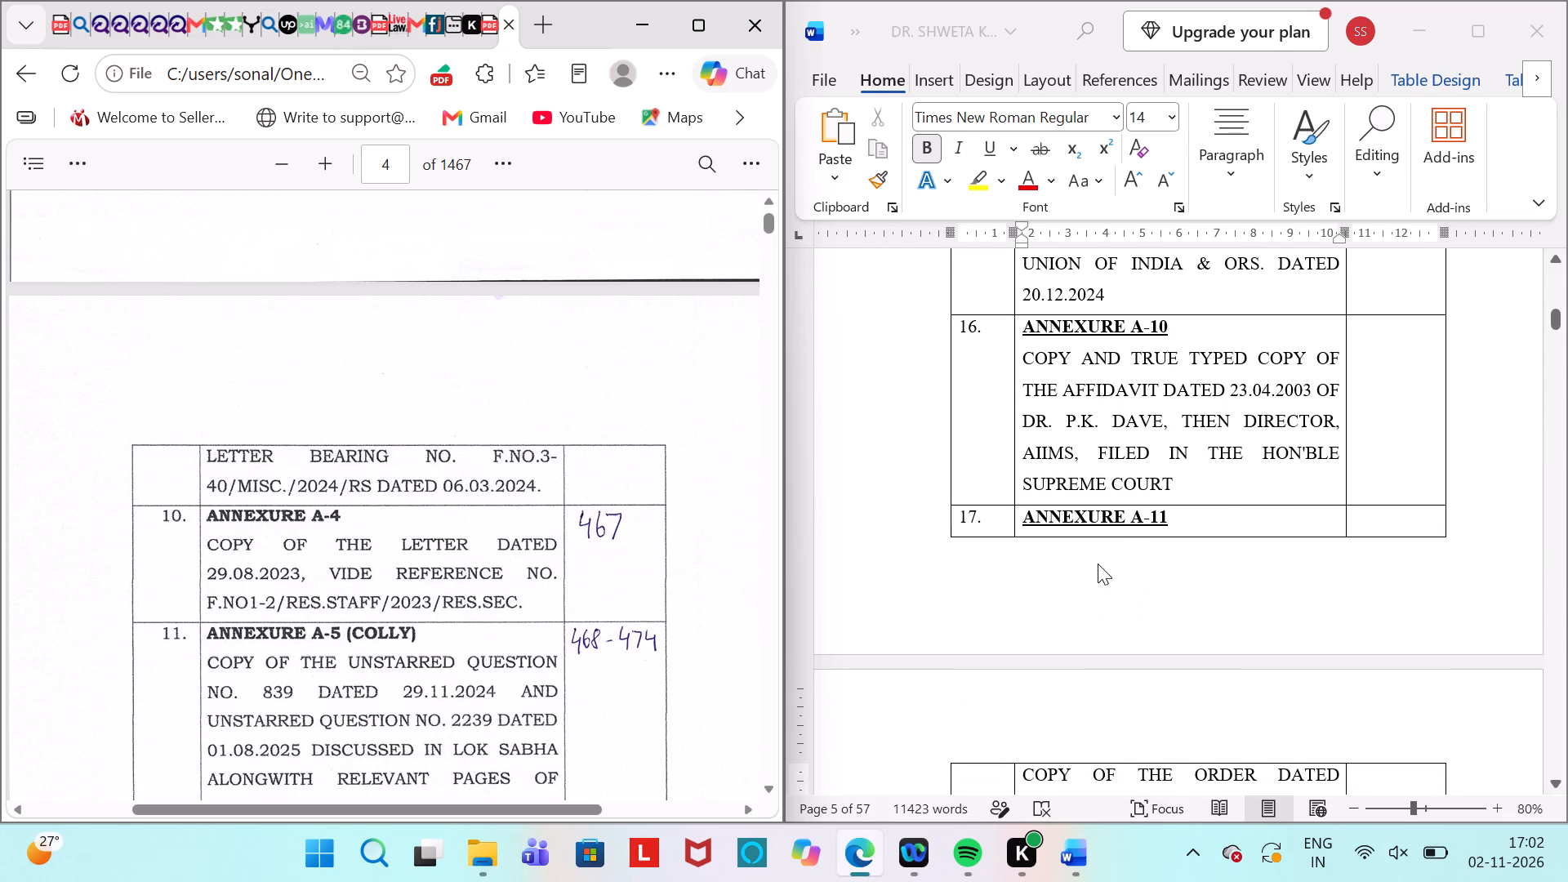
scroll(1098, 563, "down", 3)
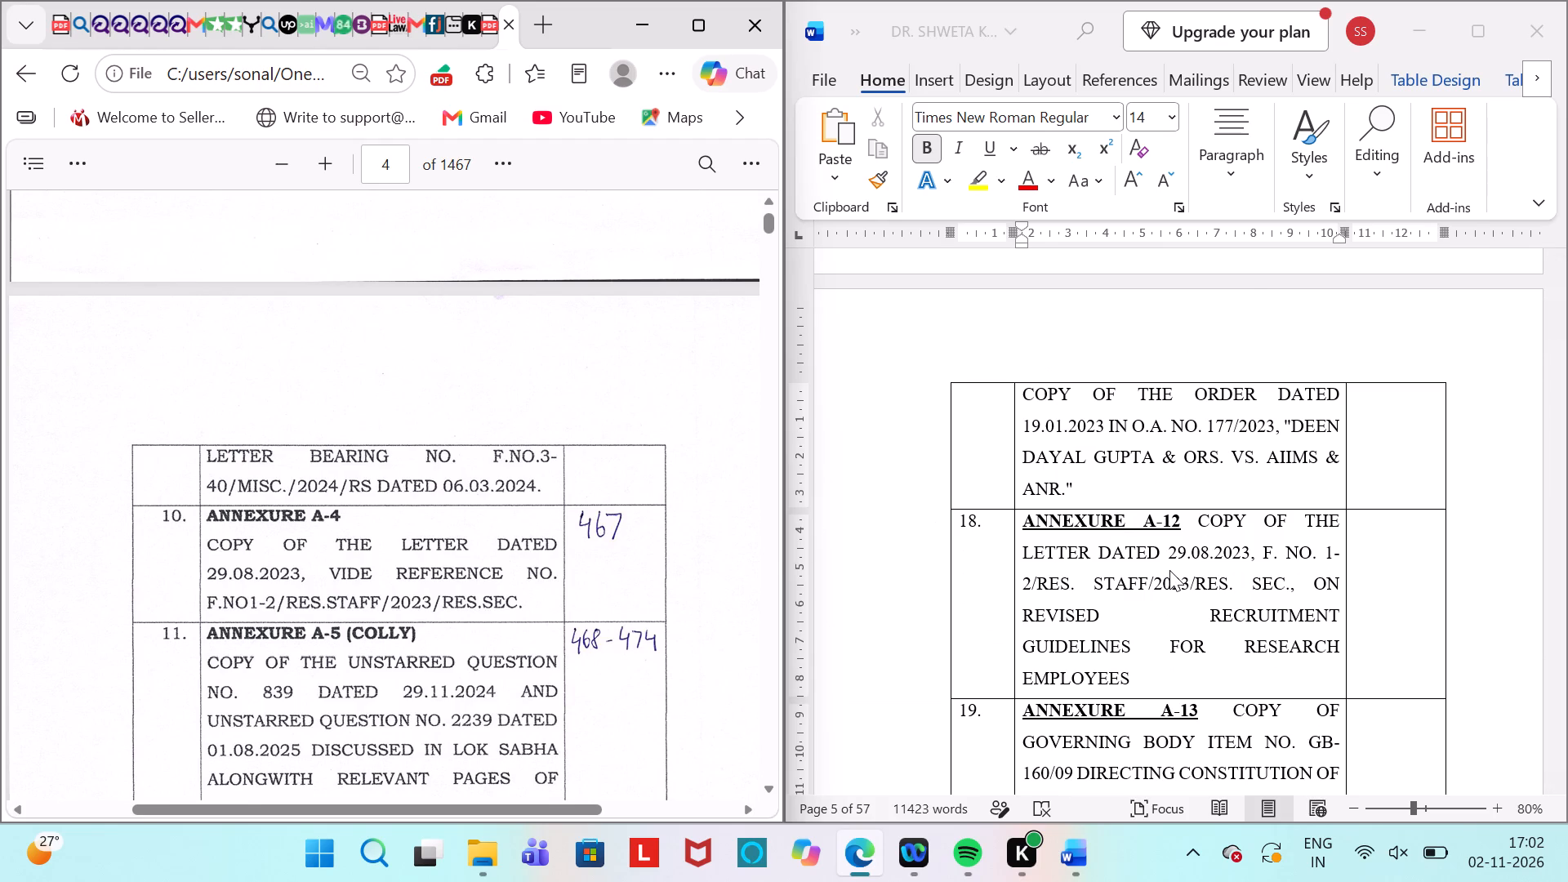
scroll(1169, 570, "down", 1)
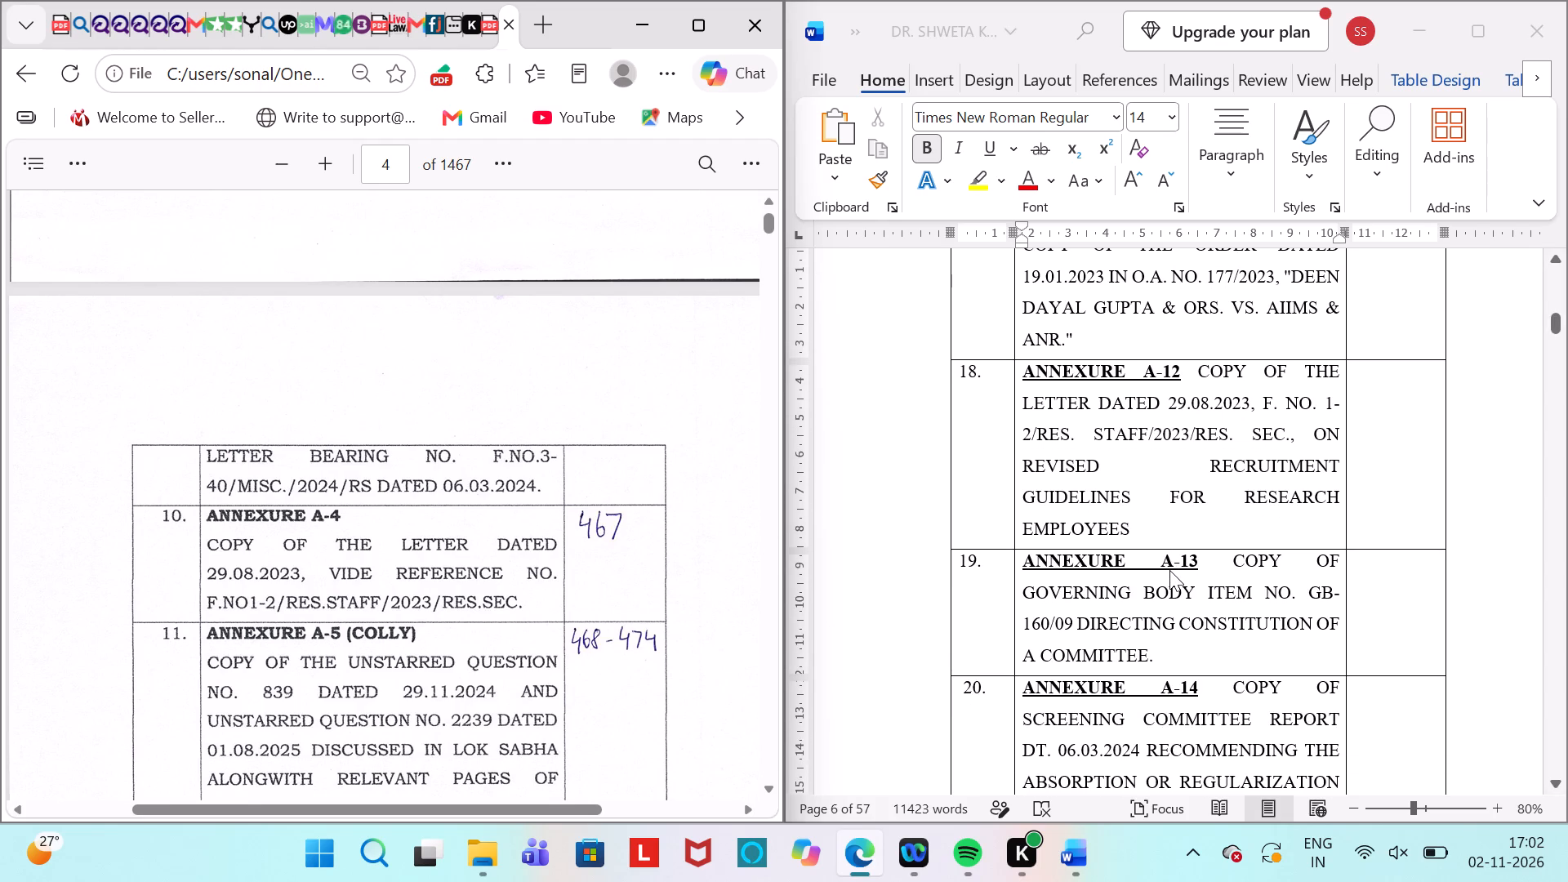
scroll(1169, 570, "down", 1)
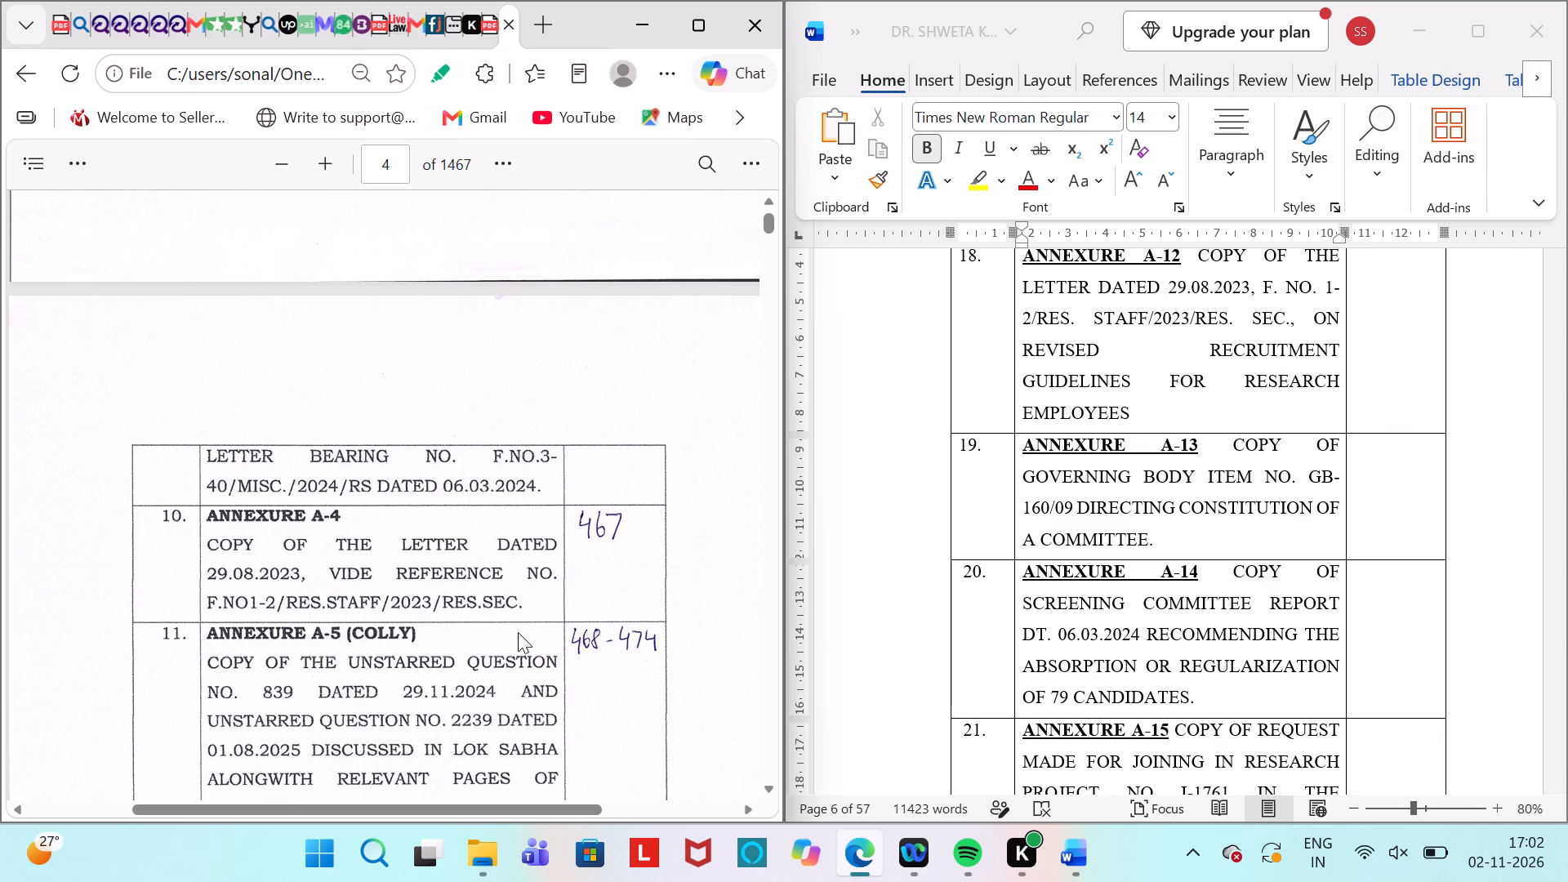
Read the PDF's Annexure A-5 (Colly) and A-6 entries and compare the Lok Sabha question entry with the draft's Annexure A-7.
scroll(521, 573, "down", 1)
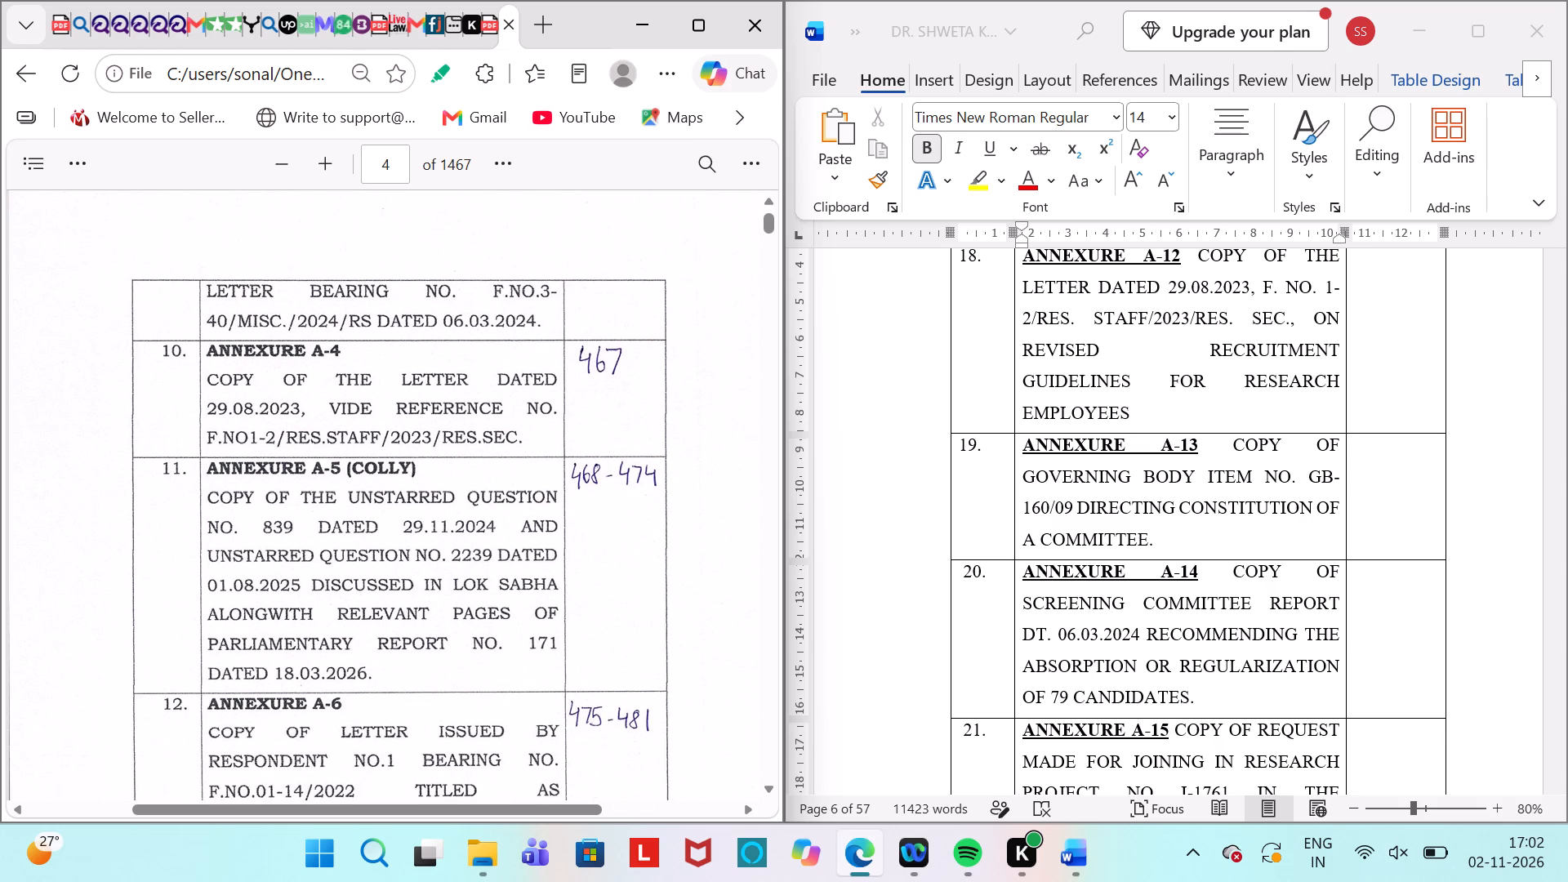
scroll(521, 573, "down", 2)
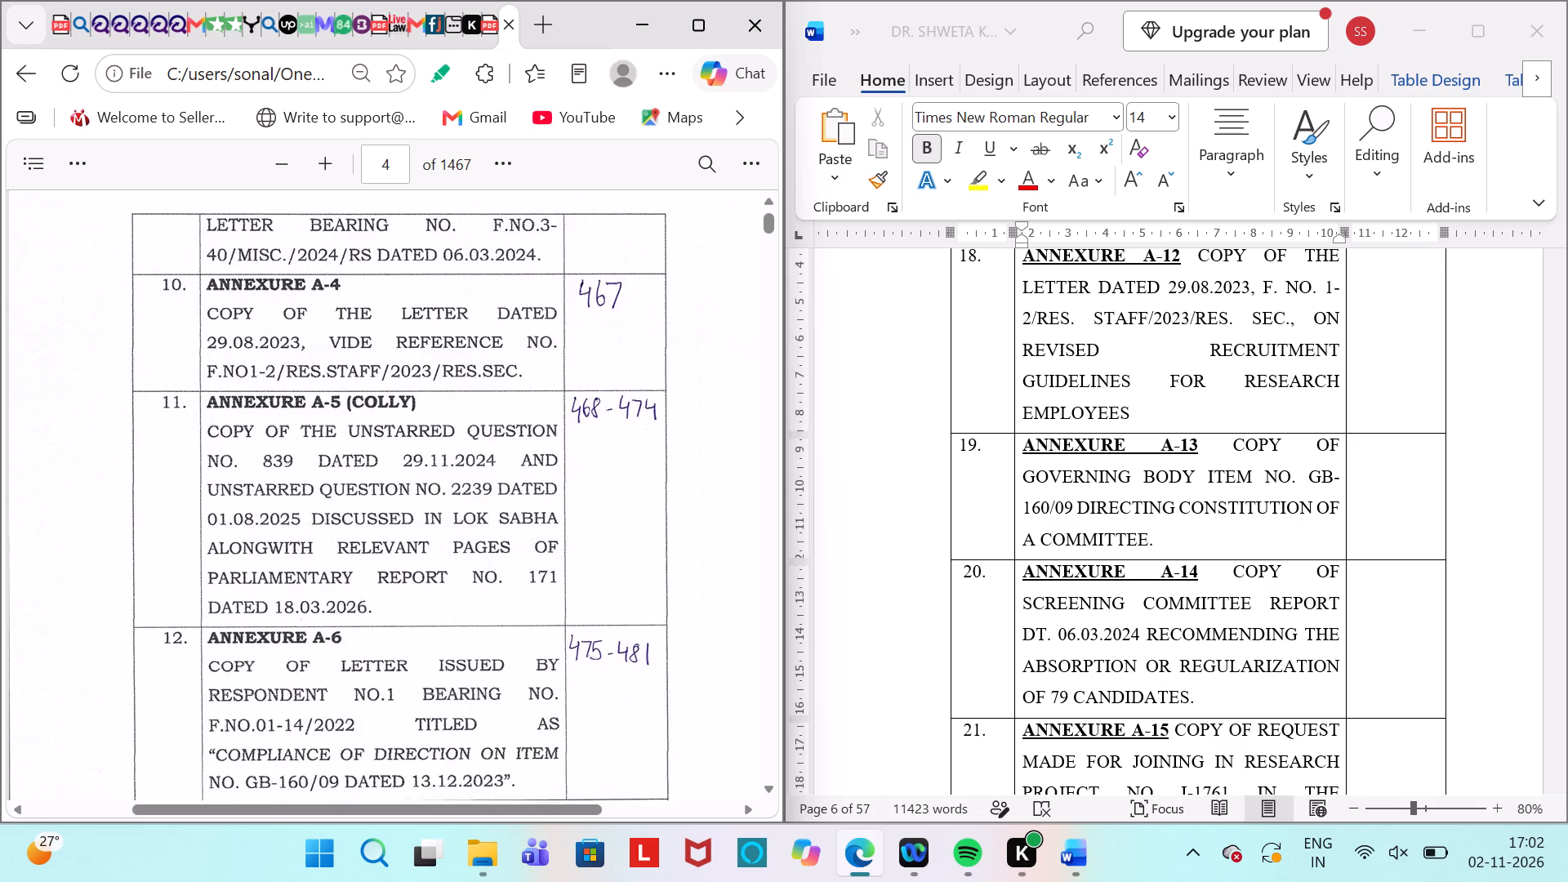
scroll(521, 573, "down", 1)
scroll(1174, 511, "up", 1)
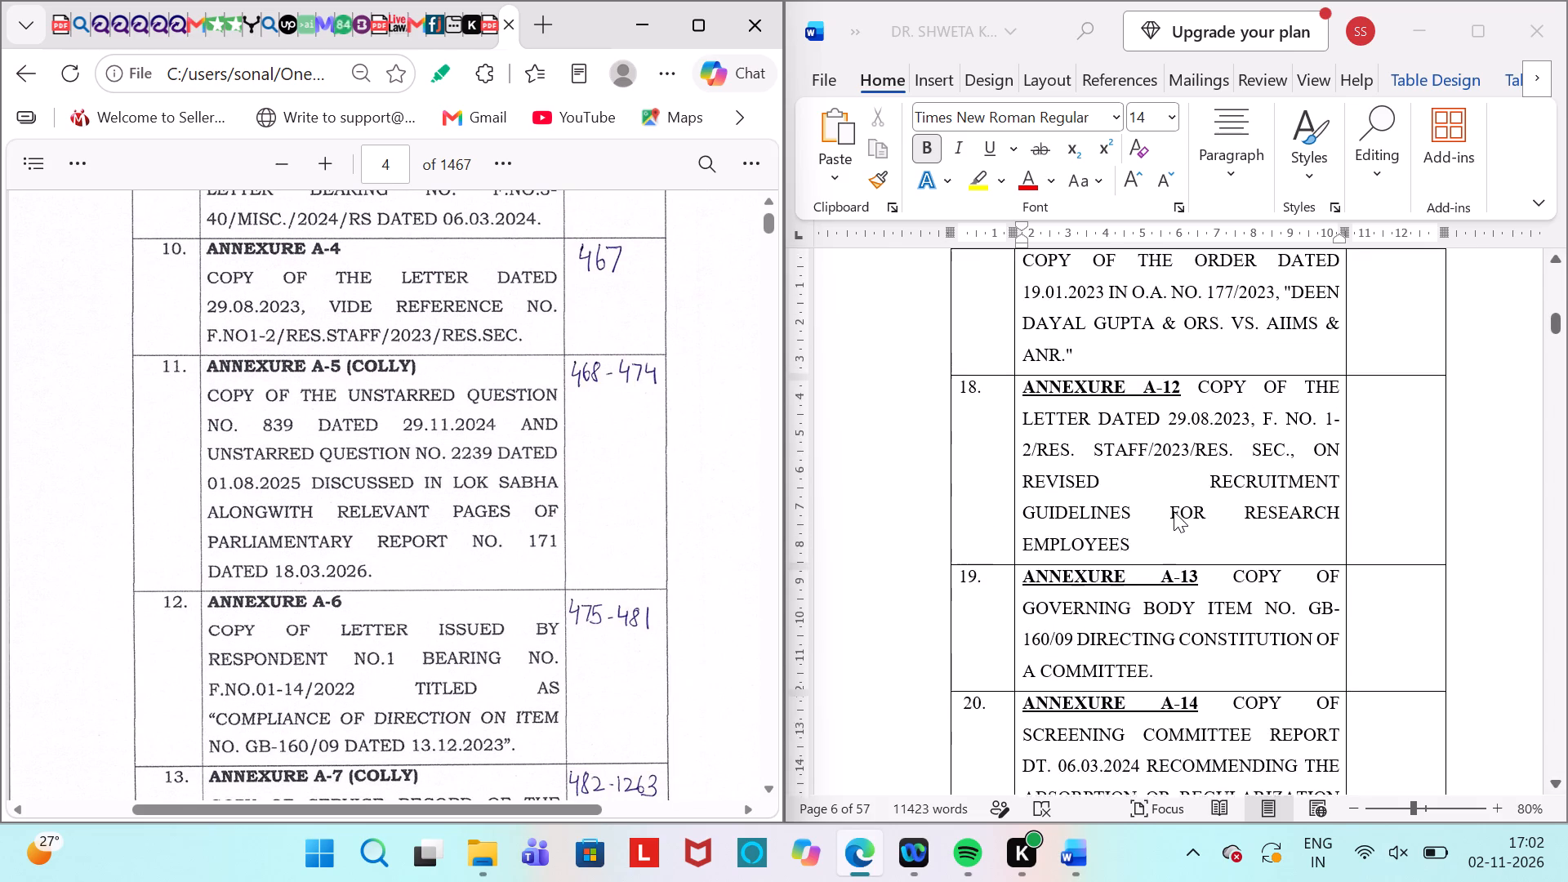
scroll(1174, 511, "up", 5)
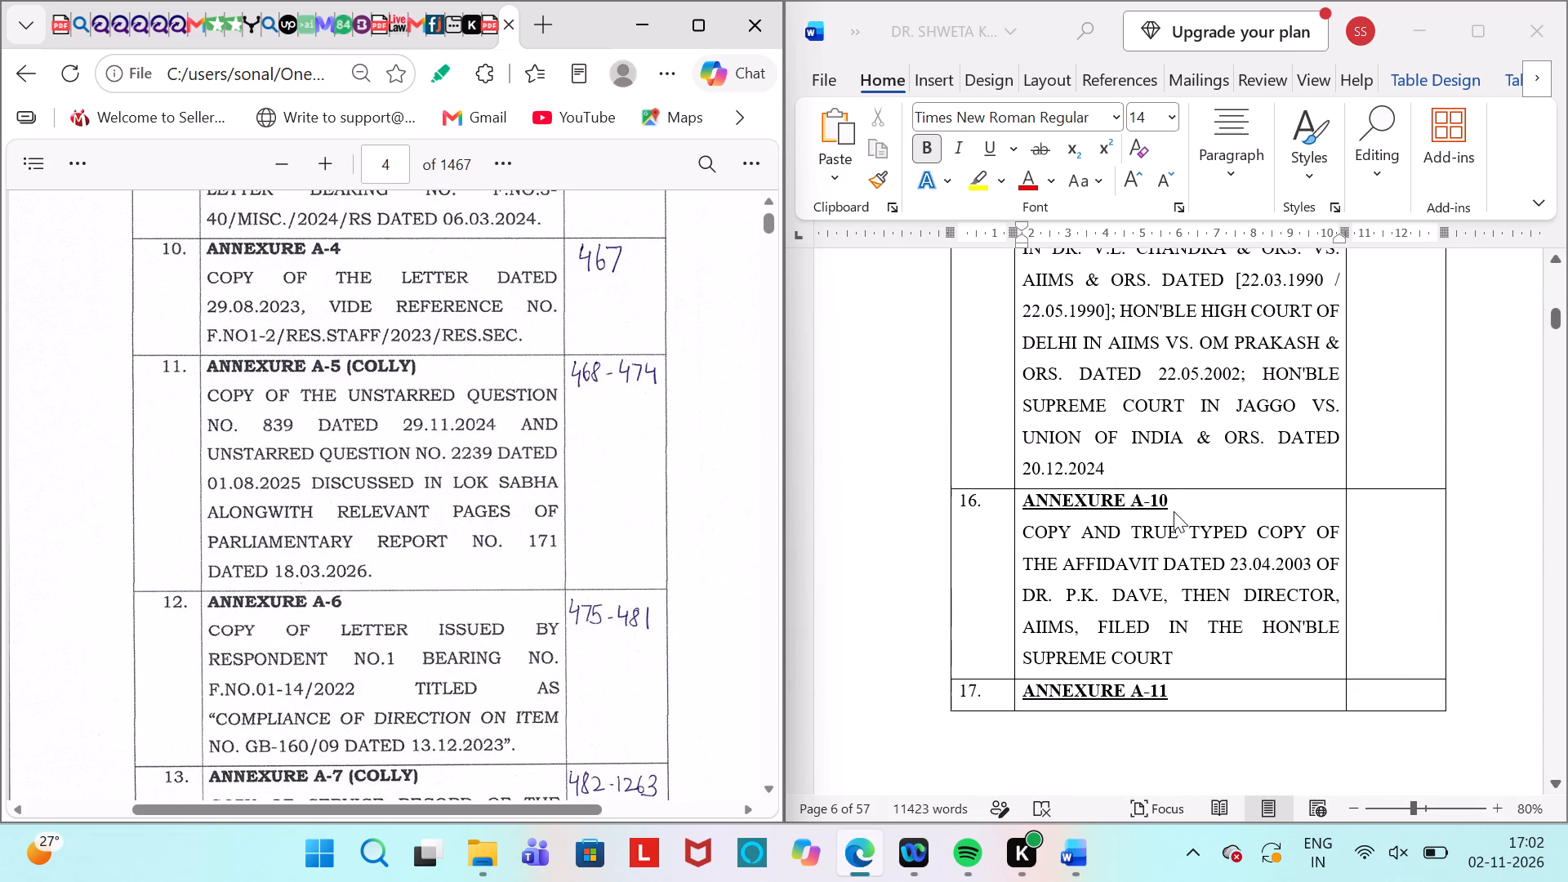
scroll(1174, 511, "up", 3)
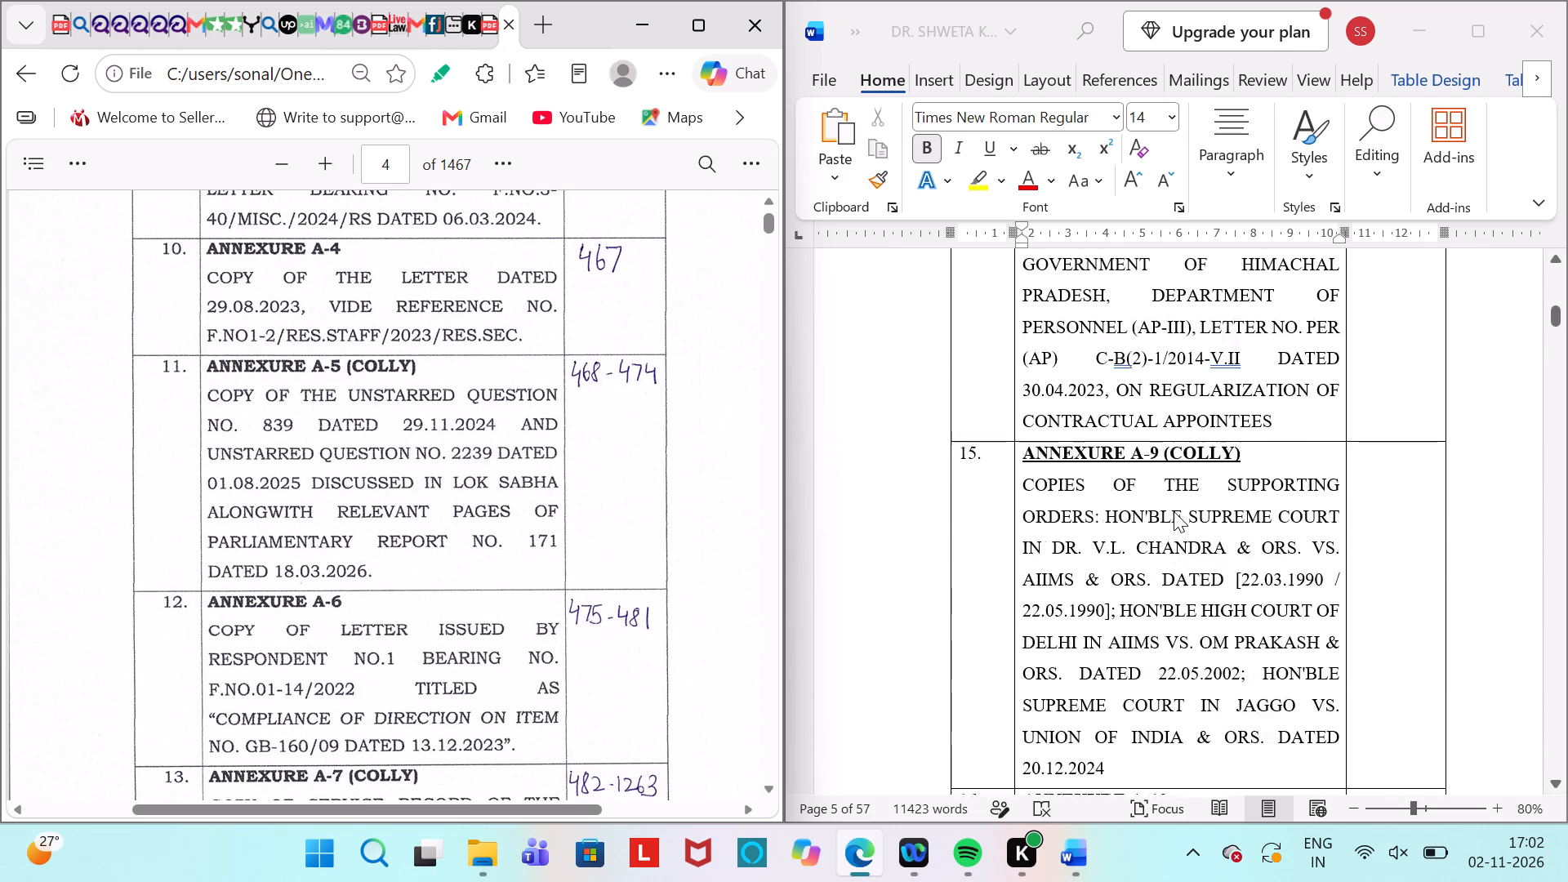
scroll(1174, 511, "up", 3)
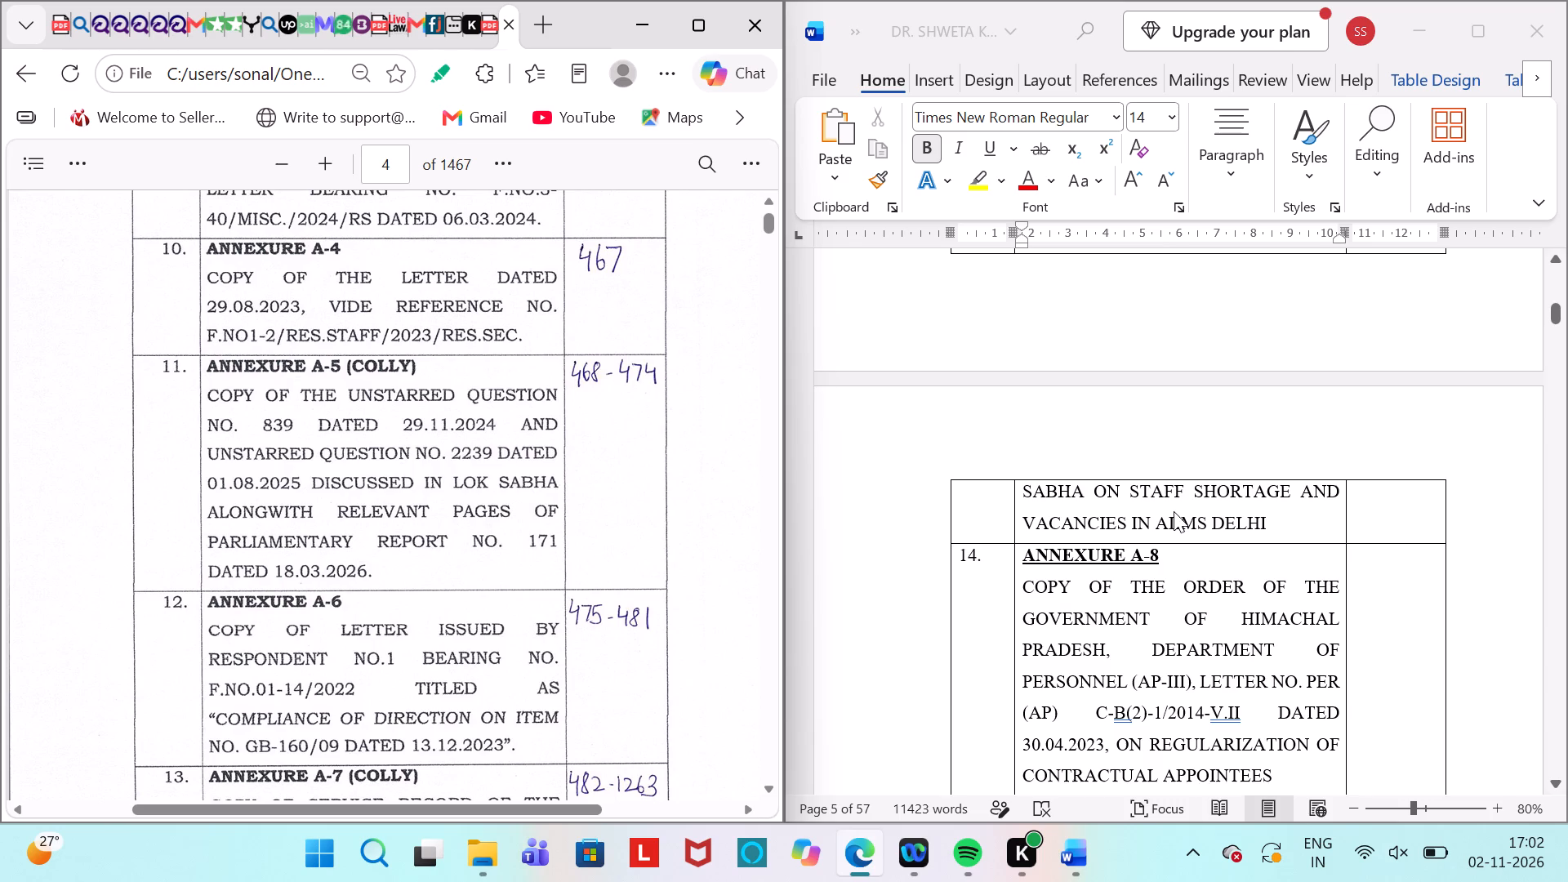
scroll(1174, 511, "up", 2)
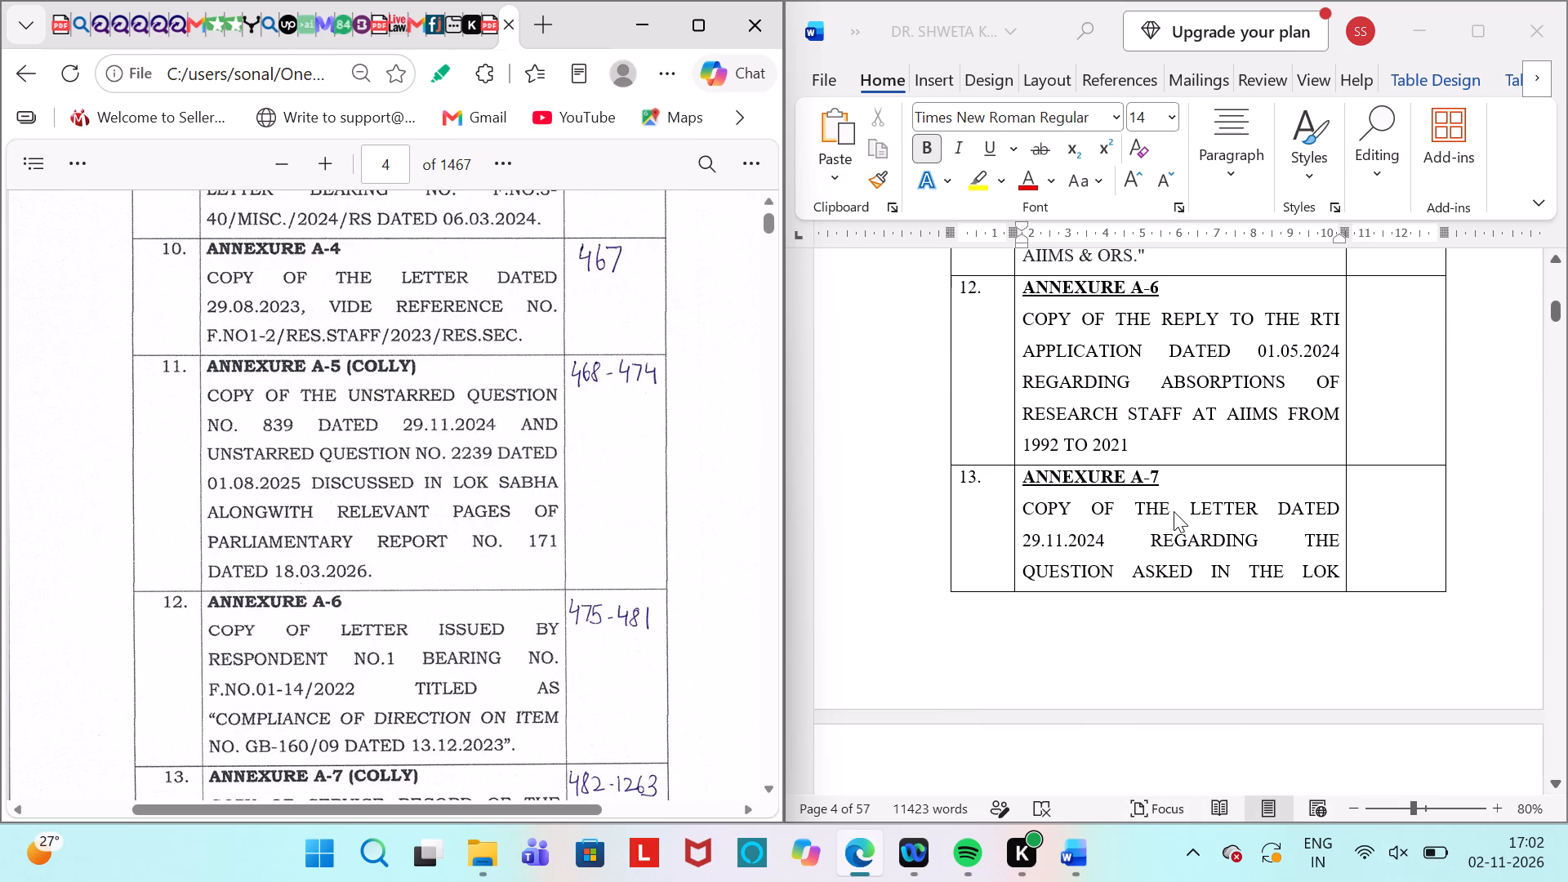
scroll(1174, 511, "down", 1)
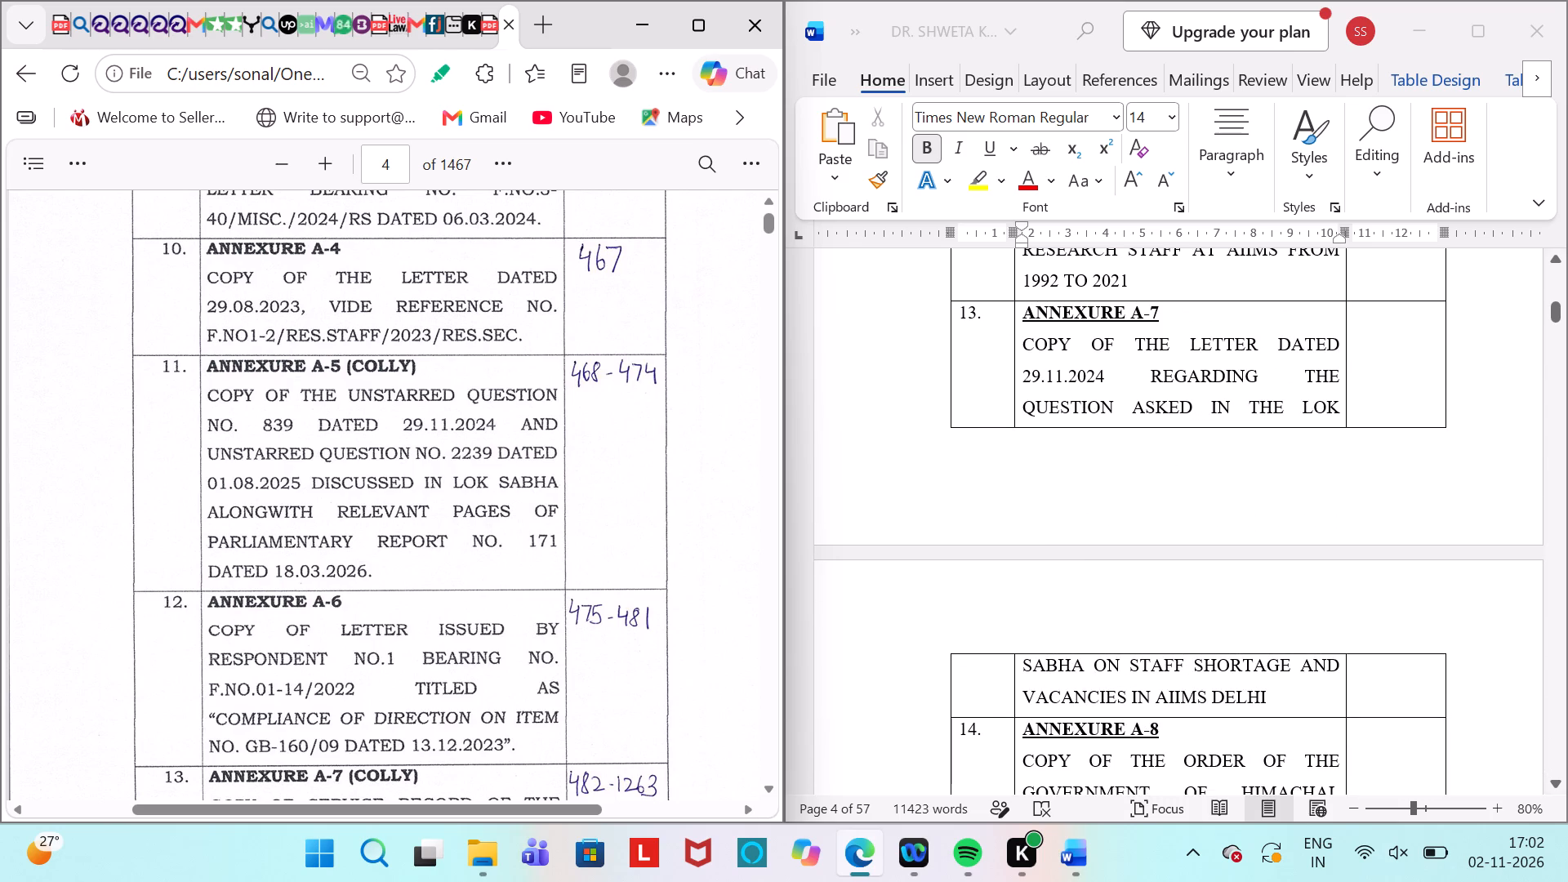
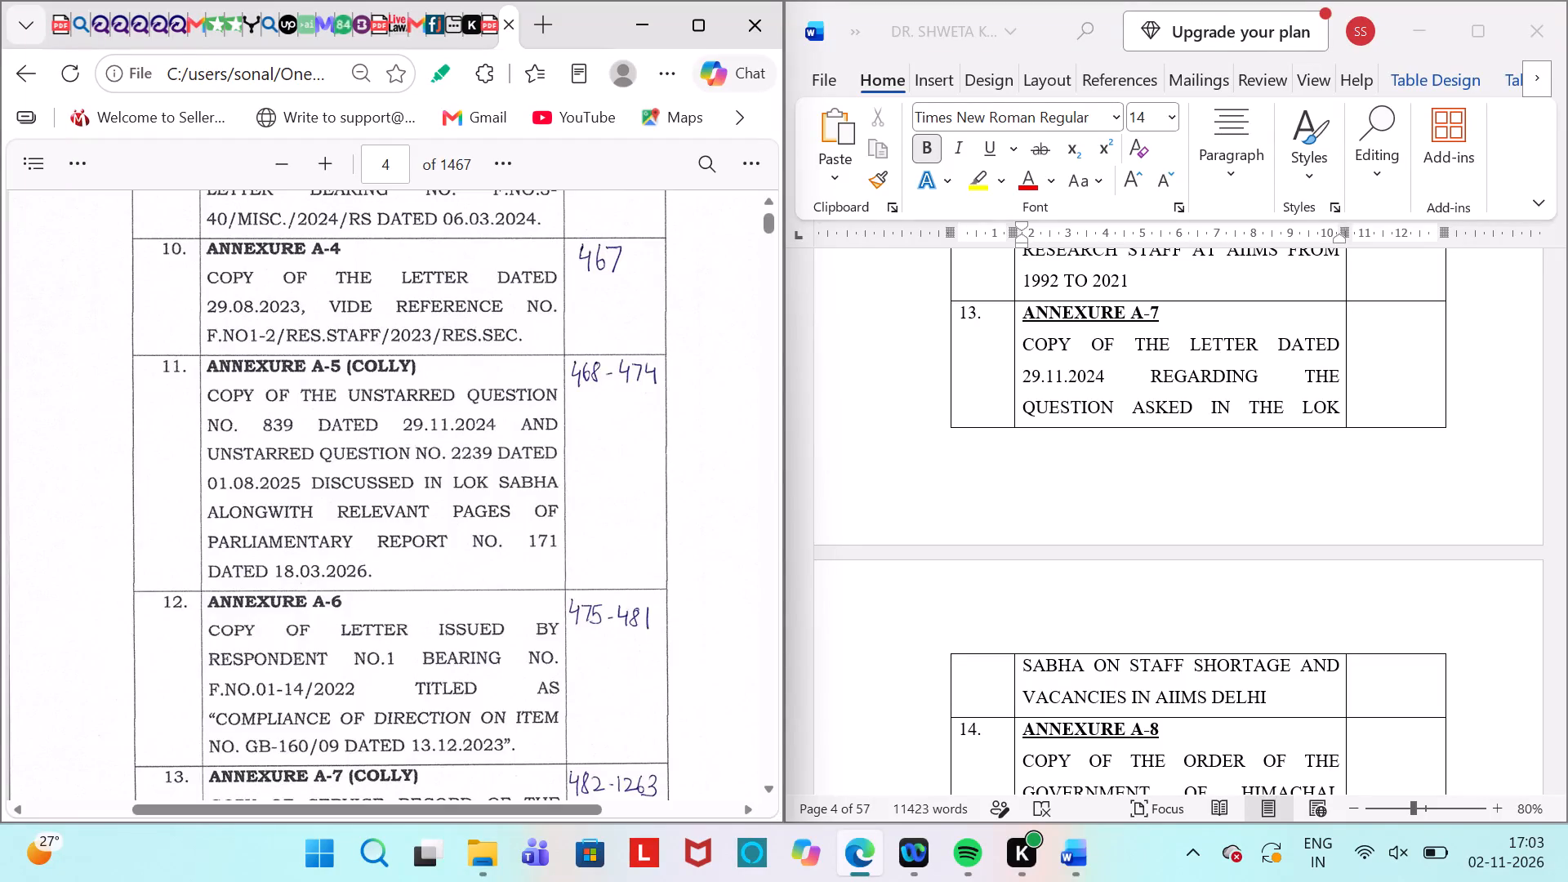
Compare the PDF's Annexure A (Colly) impugned order entry with the draft's Annexure A-1 (Colly) impugned order entry.
scroll(515, 345, "up", 8)
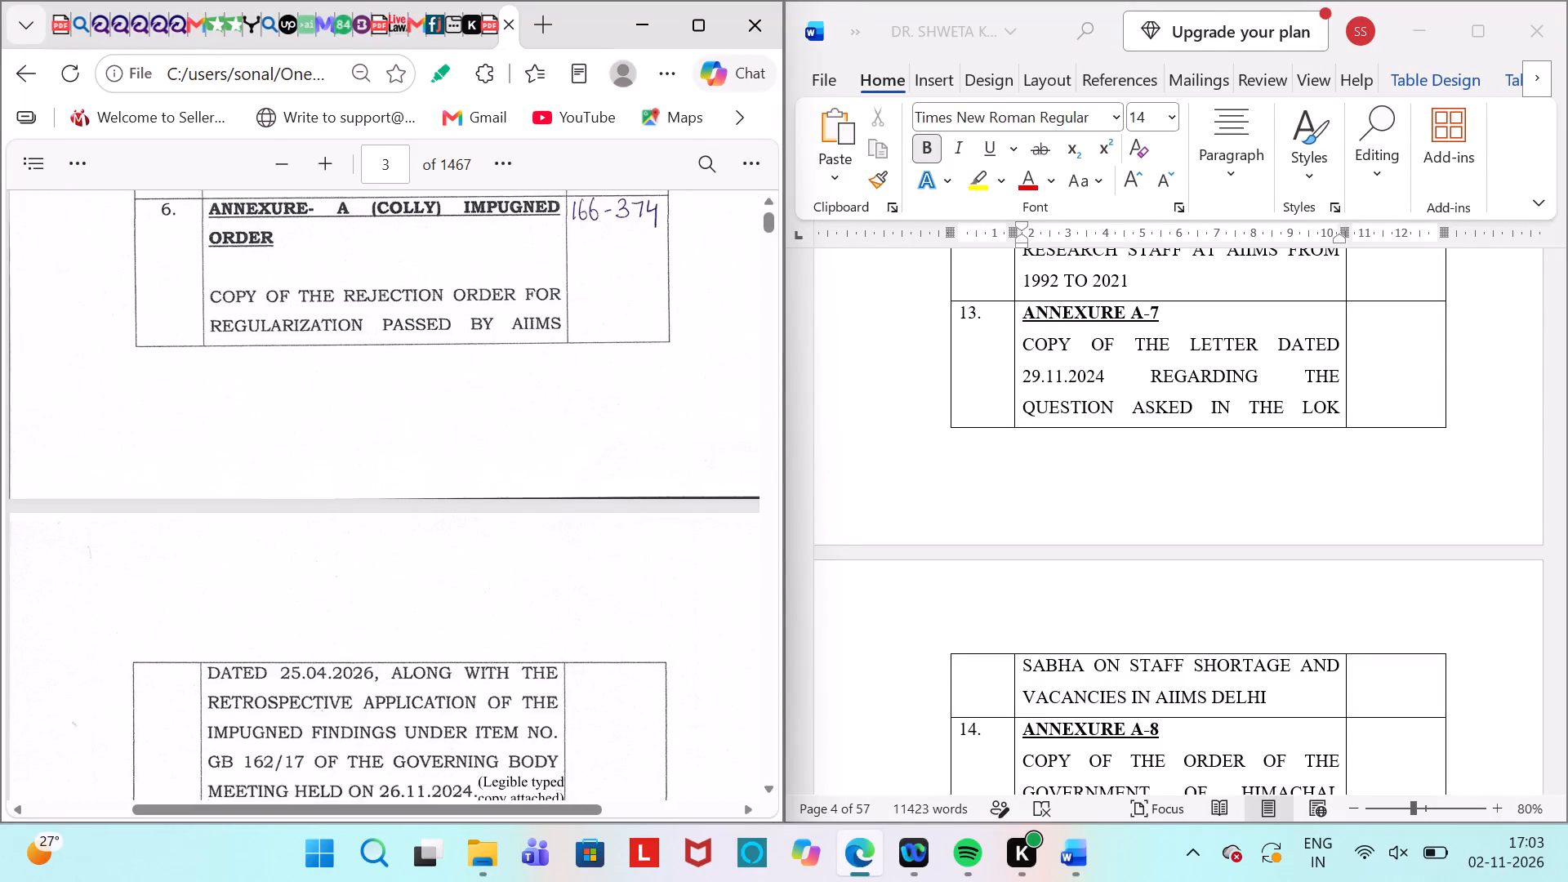
scroll(515, 345, "up", 2)
scroll(515, 345, "down", 1)
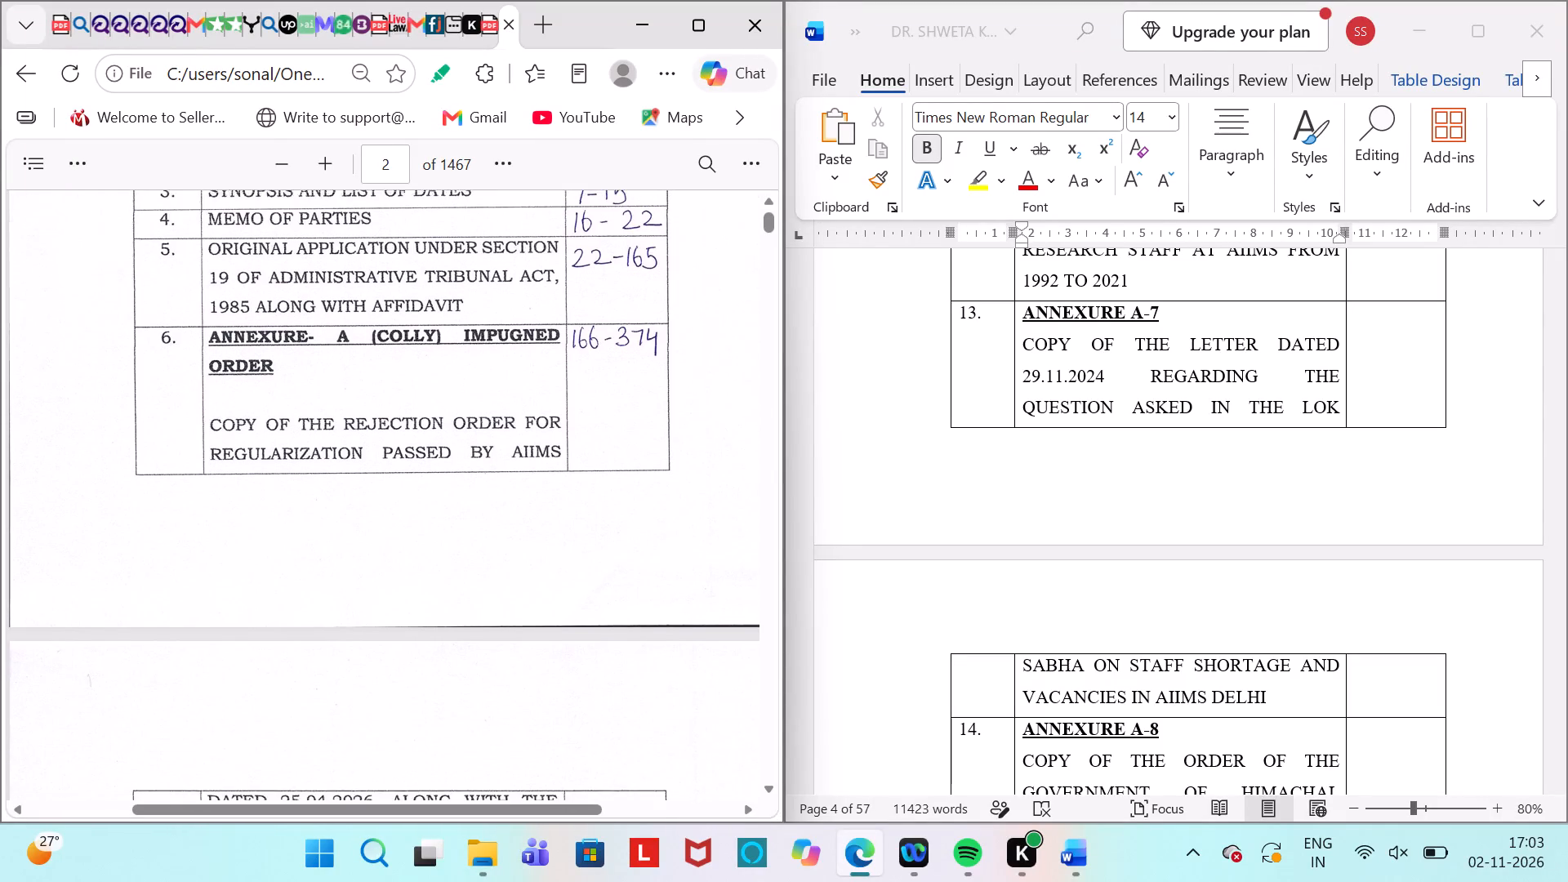
scroll(515, 345, "down", 1)
scroll(1132, 430, "up", 4)
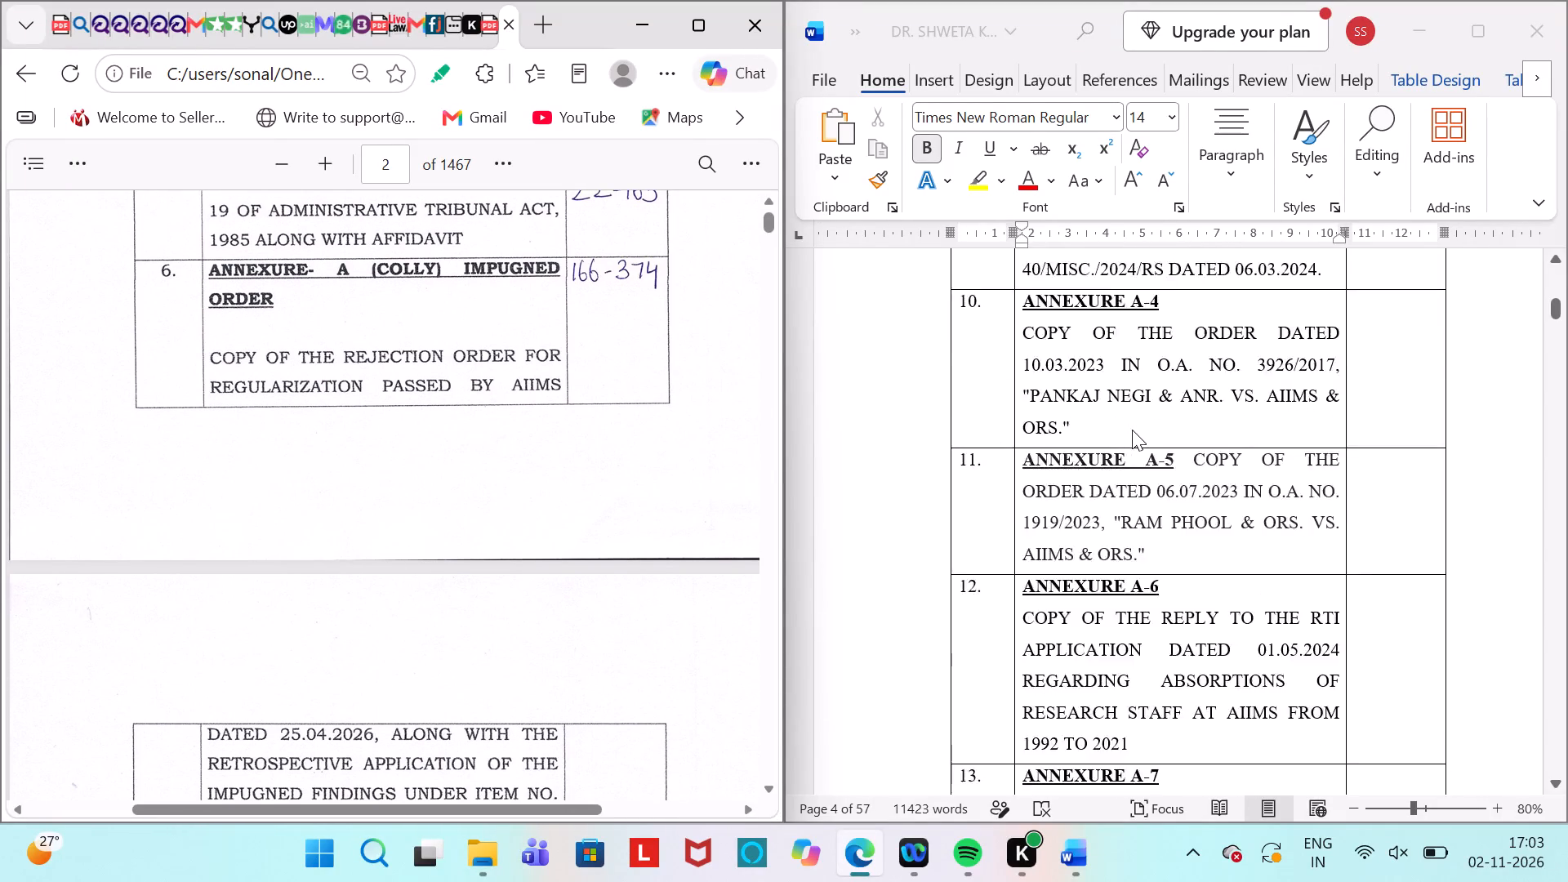
scroll(1132, 430, "up", 7)
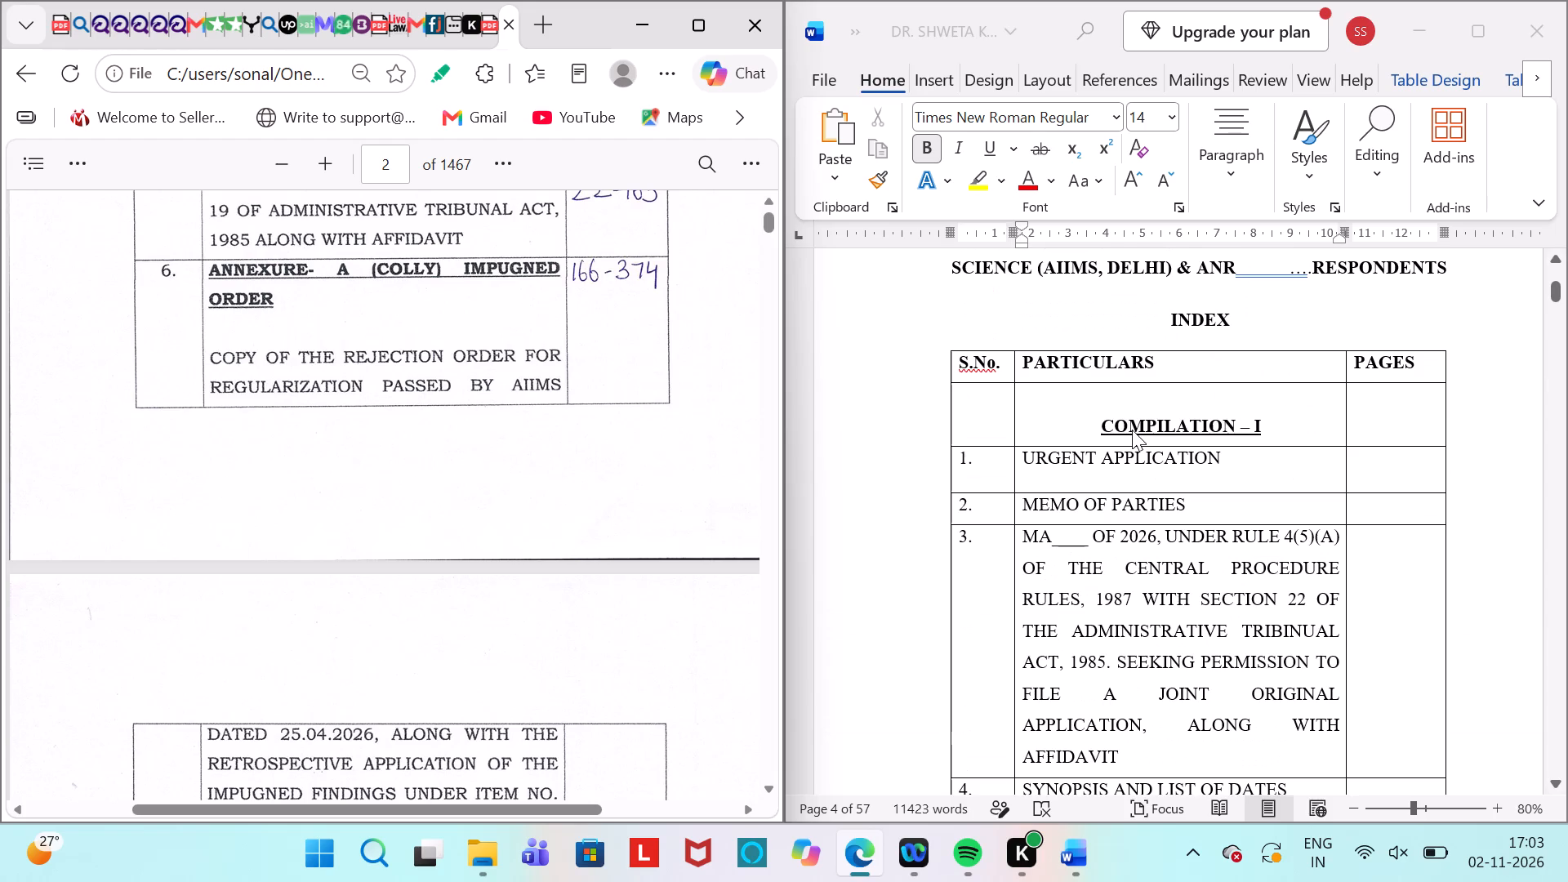
scroll(1132, 430, "down", 4)
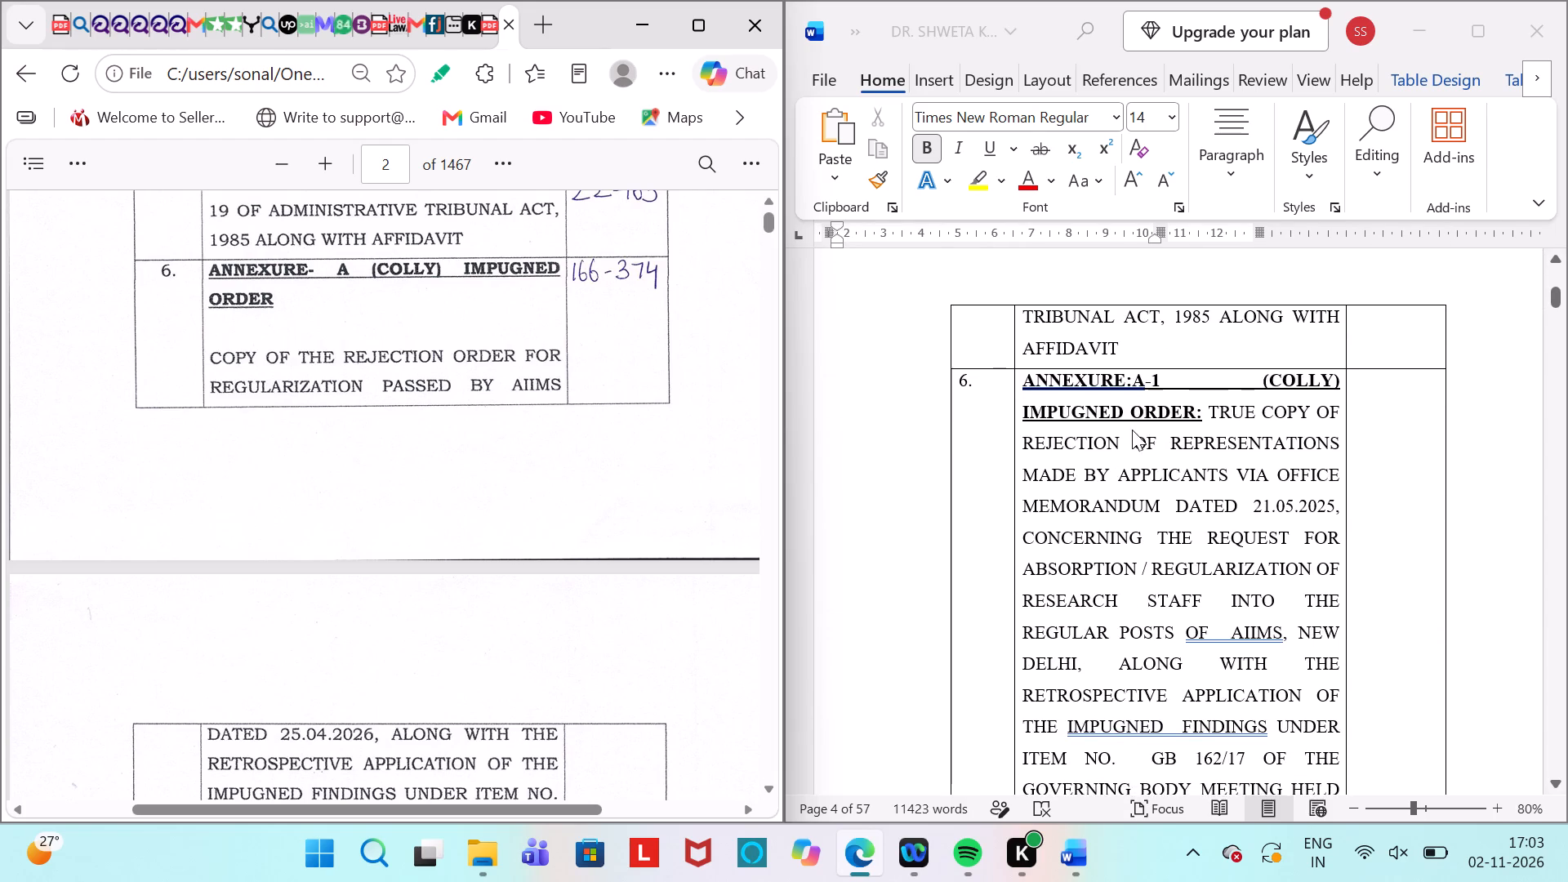
scroll(1132, 430, "down", 2)
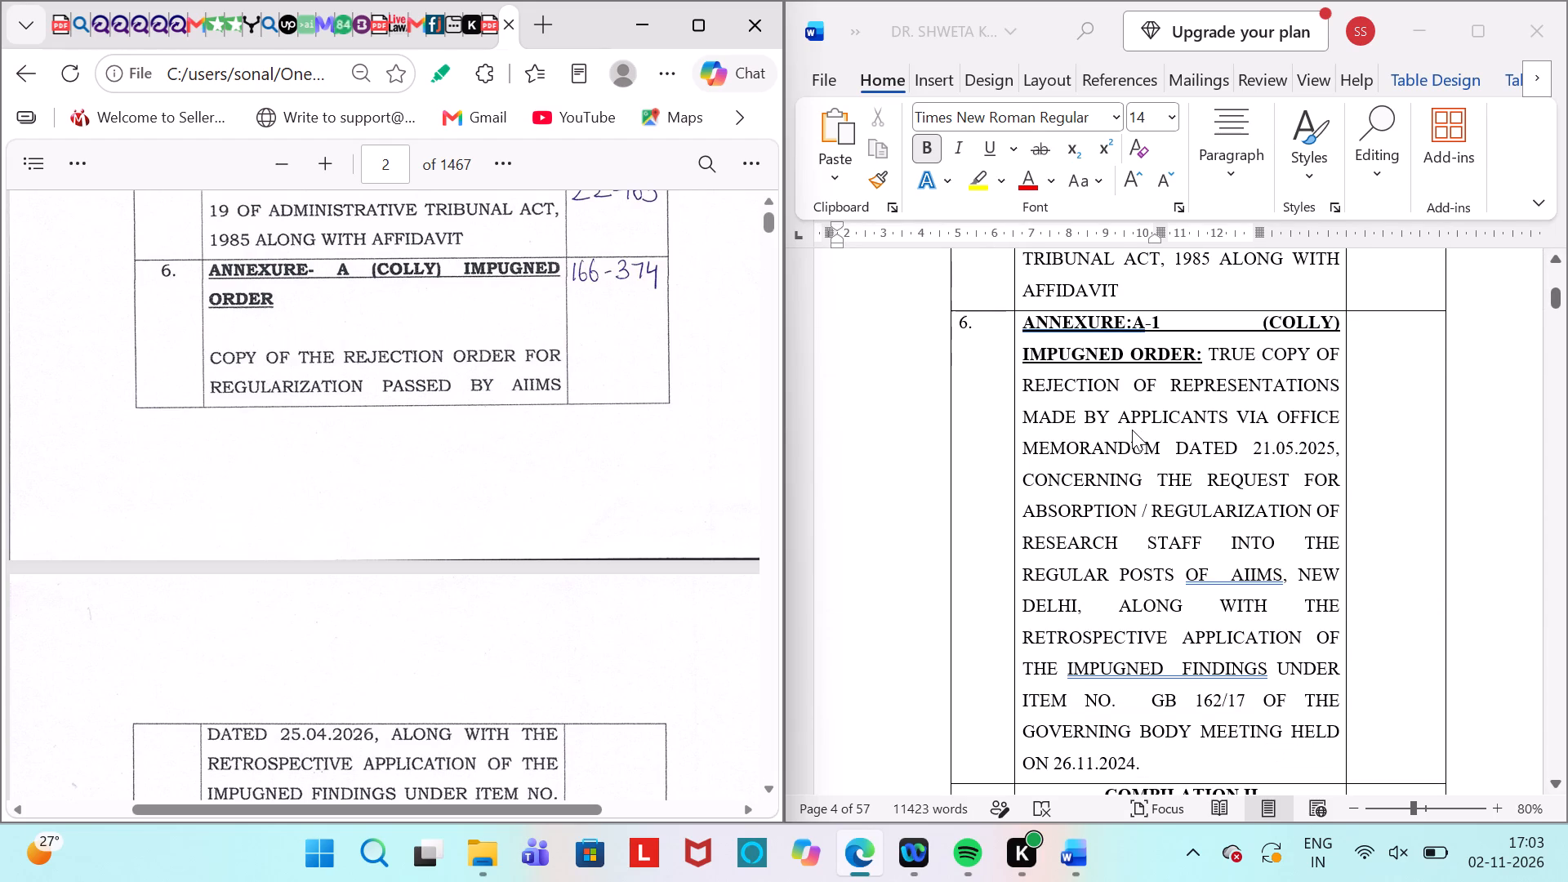
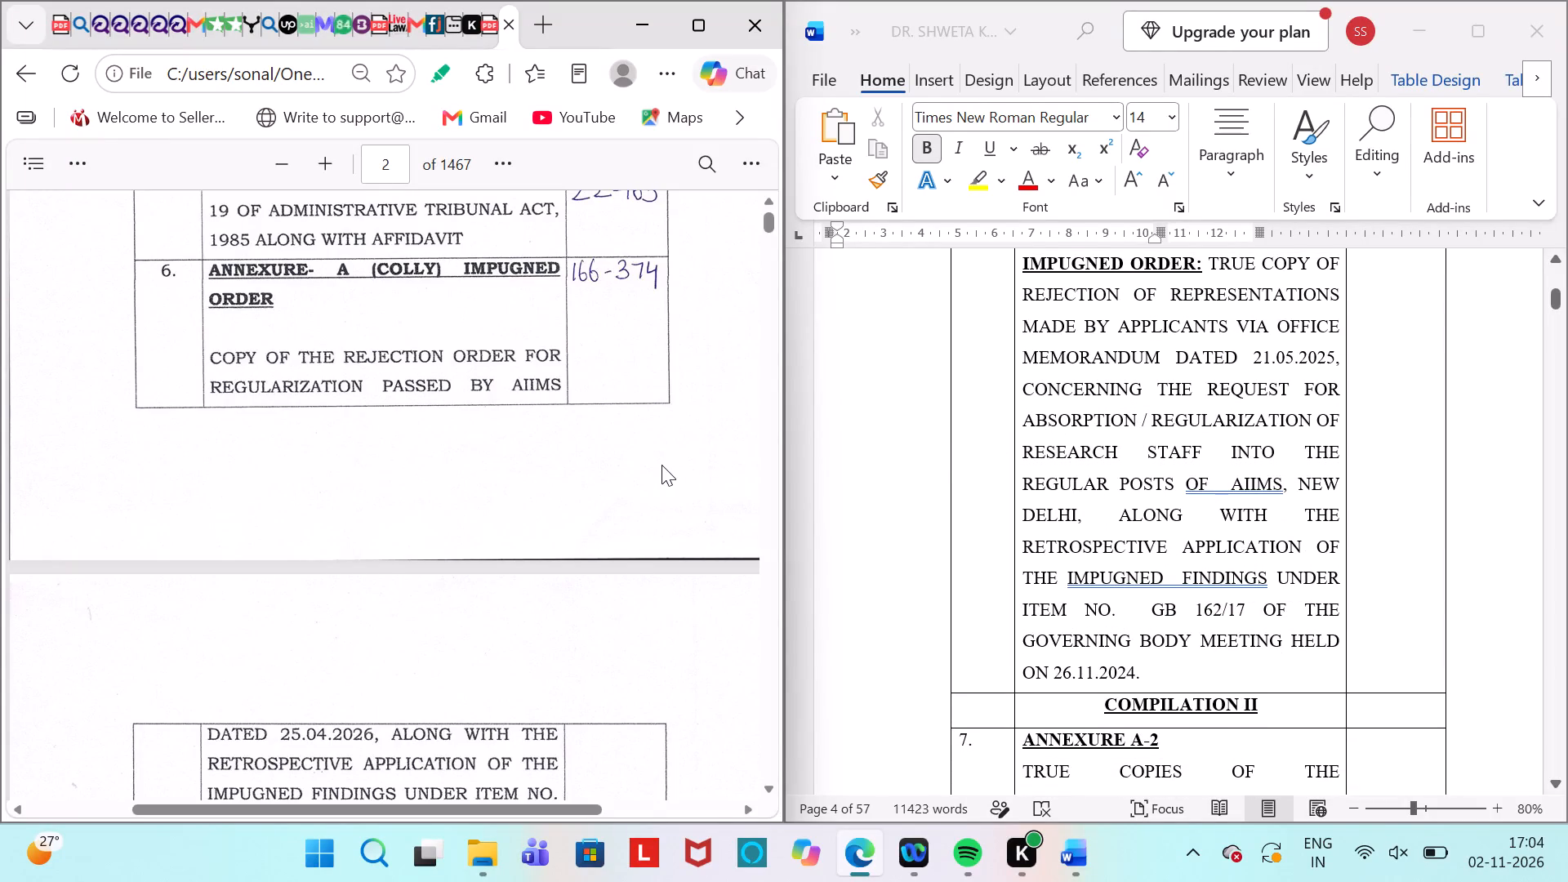
Compare the PDF's impugned order, Annexure A-1 (Colly) and Annexure A-2 entries with the draft's Annexure A-1 (Colly) and Annexure A-2 entries.
scroll(661, 465, "down", 4)
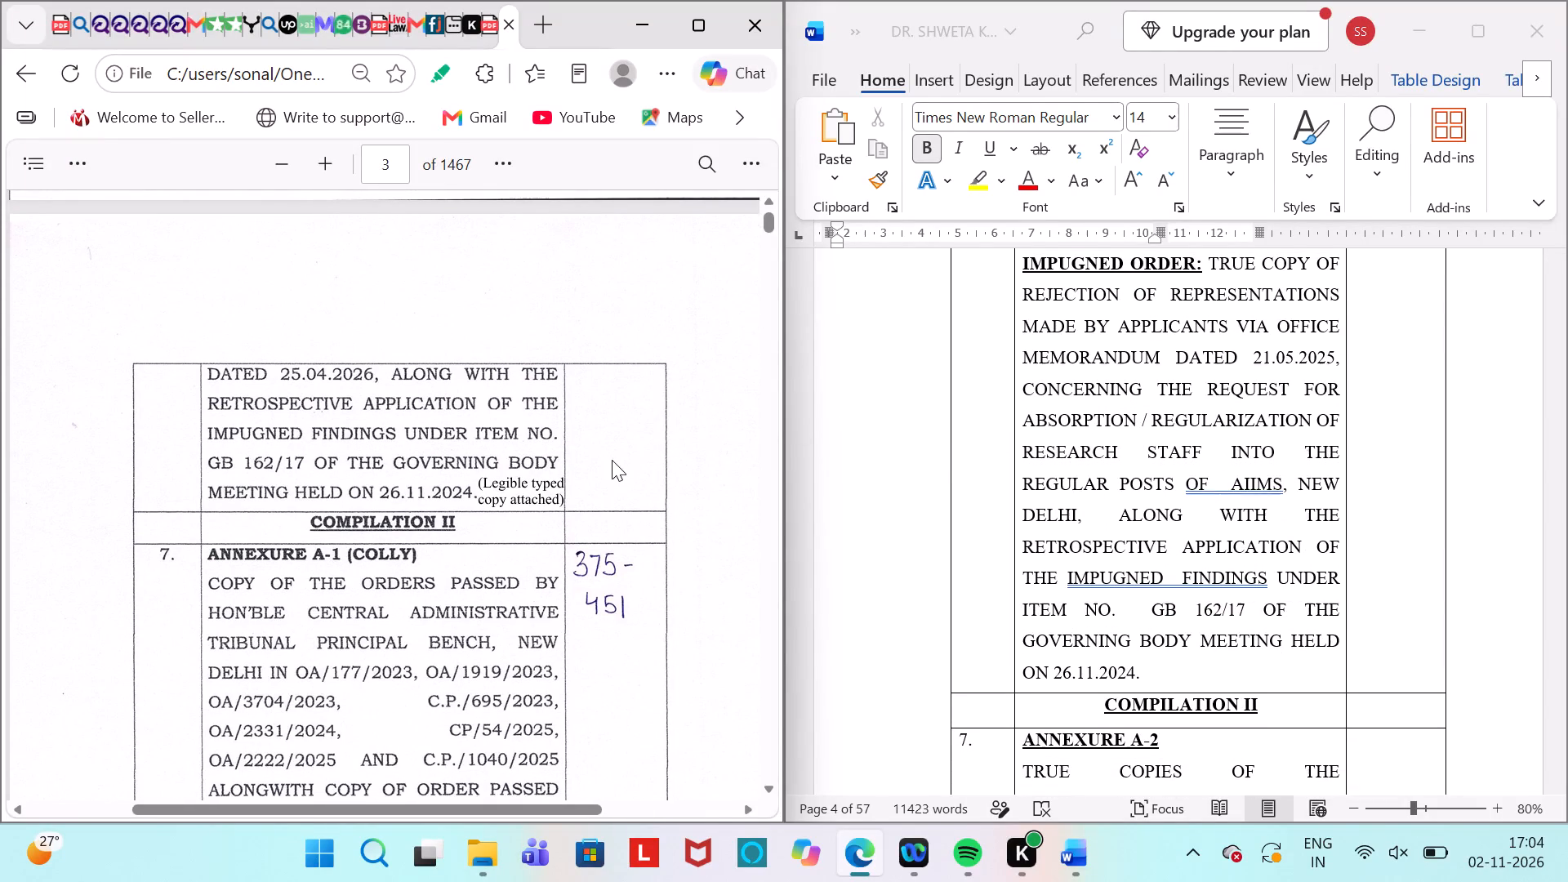
scroll(577, 474, "down", 2)
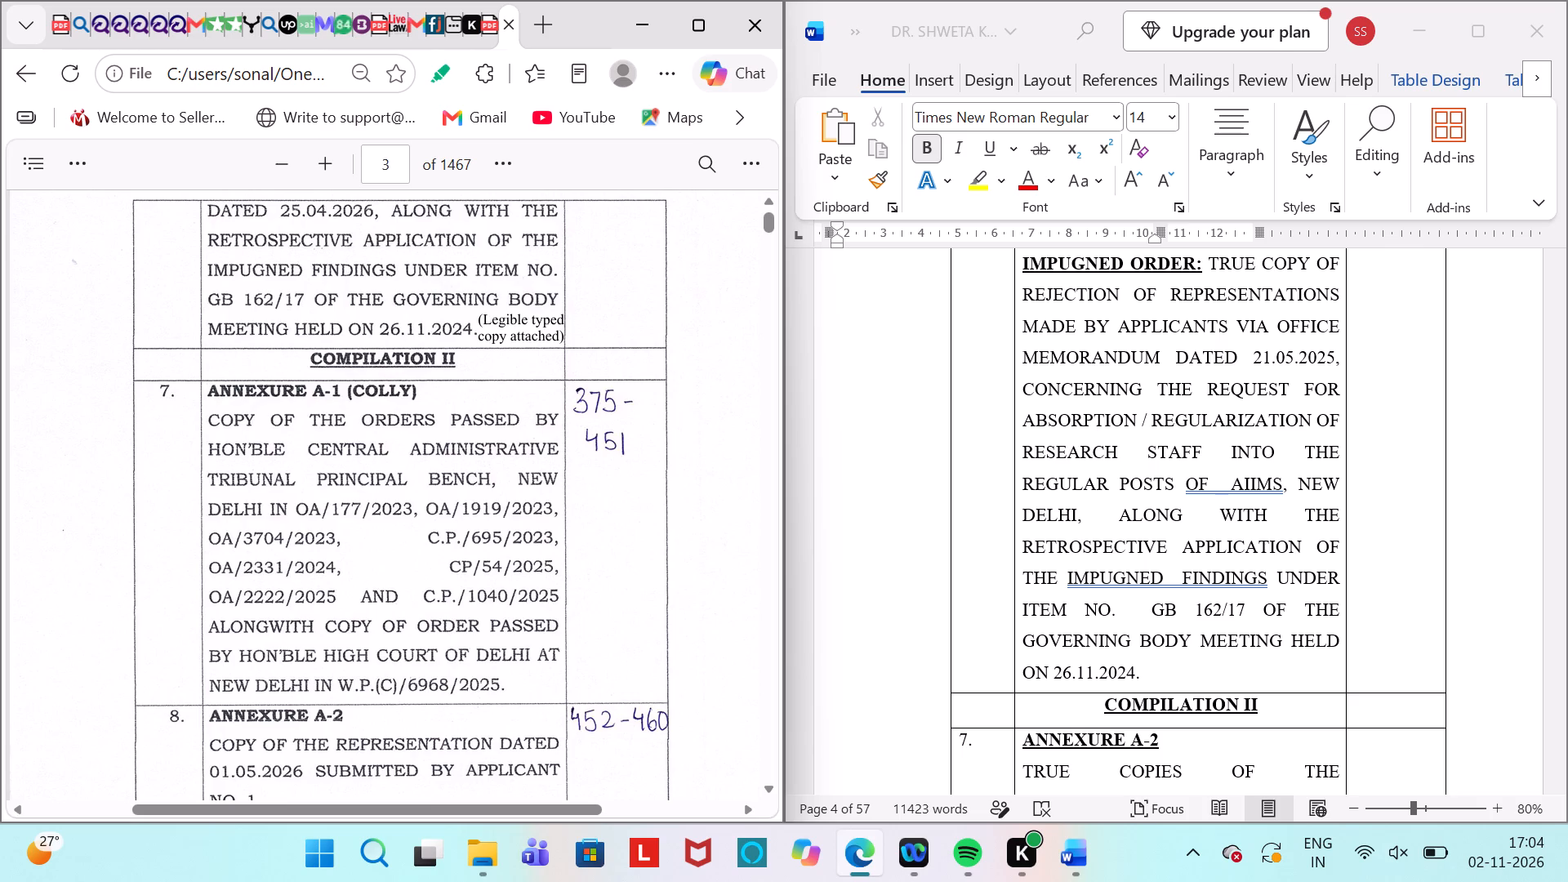
scroll(1209, 509, "up", 1)
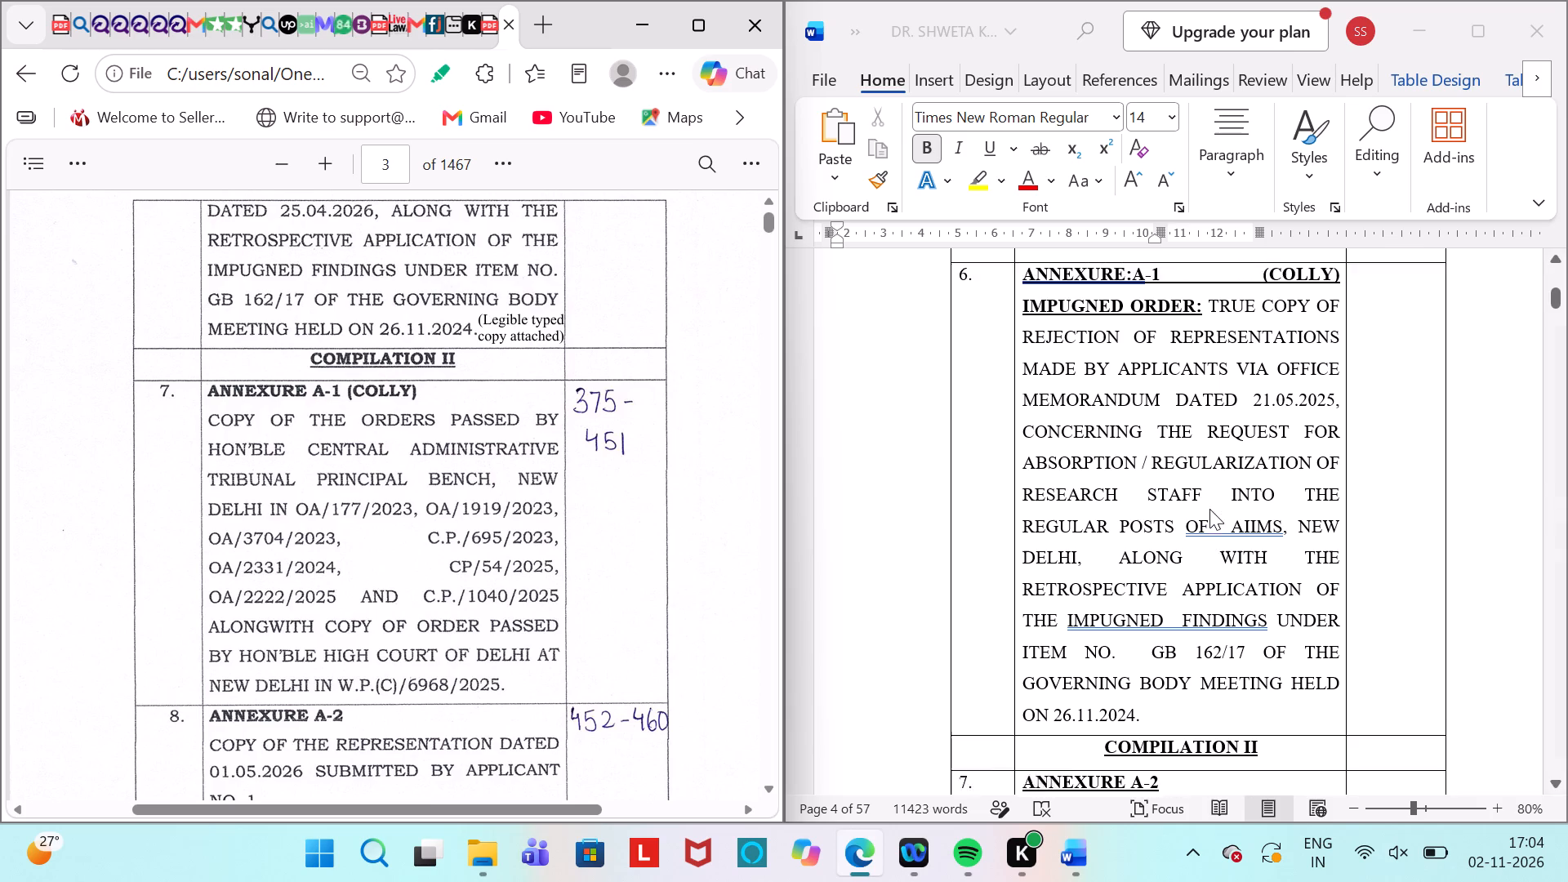
scroll(1209, 509, "up", 2)
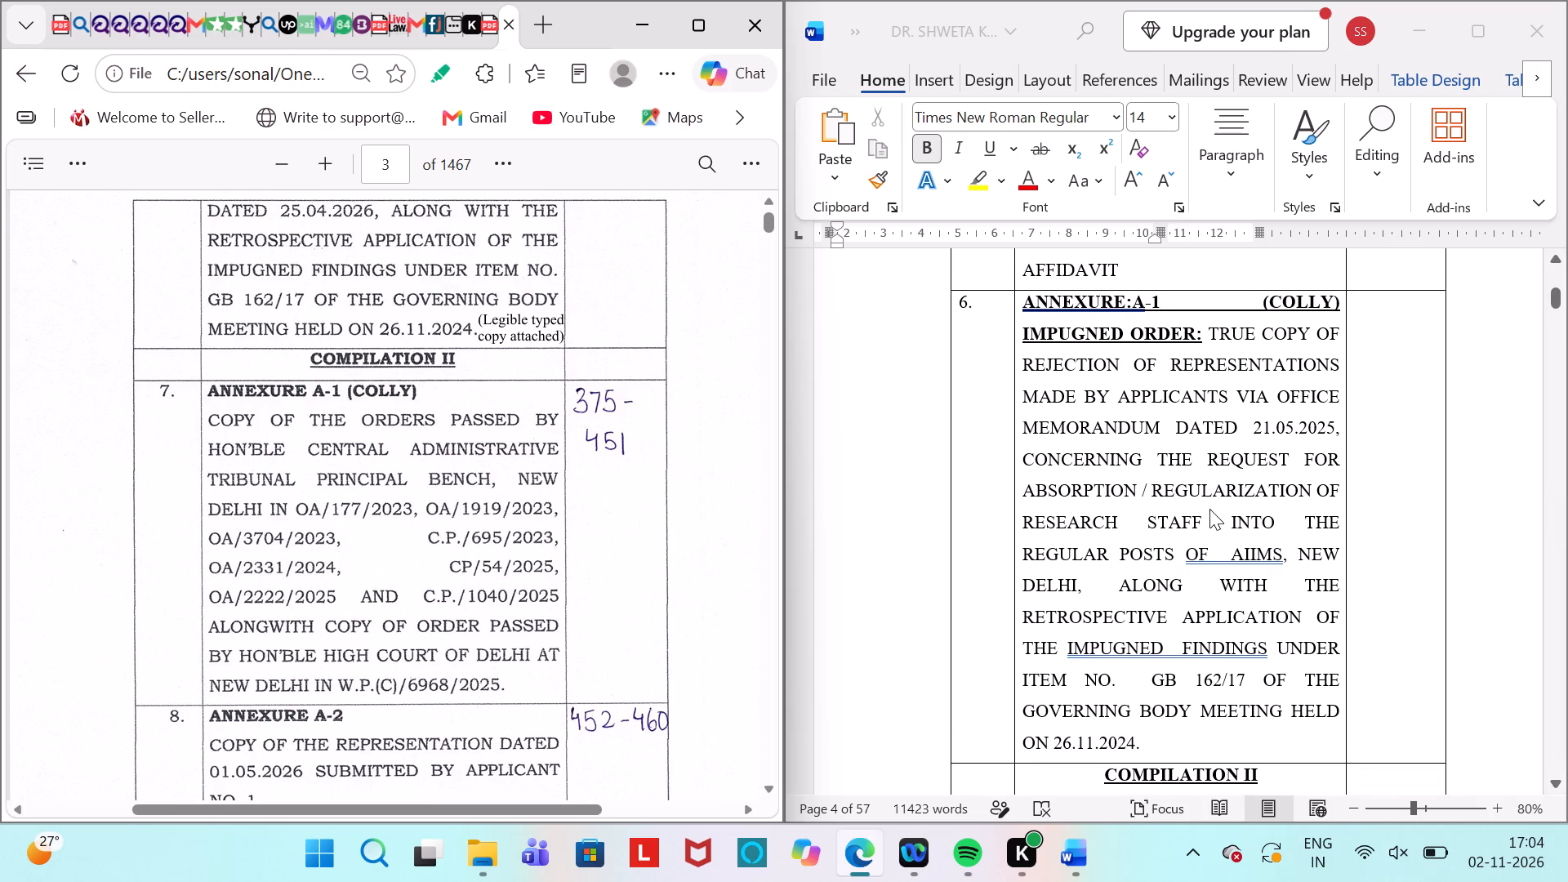
scroll(1209, 509, "up", 1)
scroll(1209, 509, "down", 1)
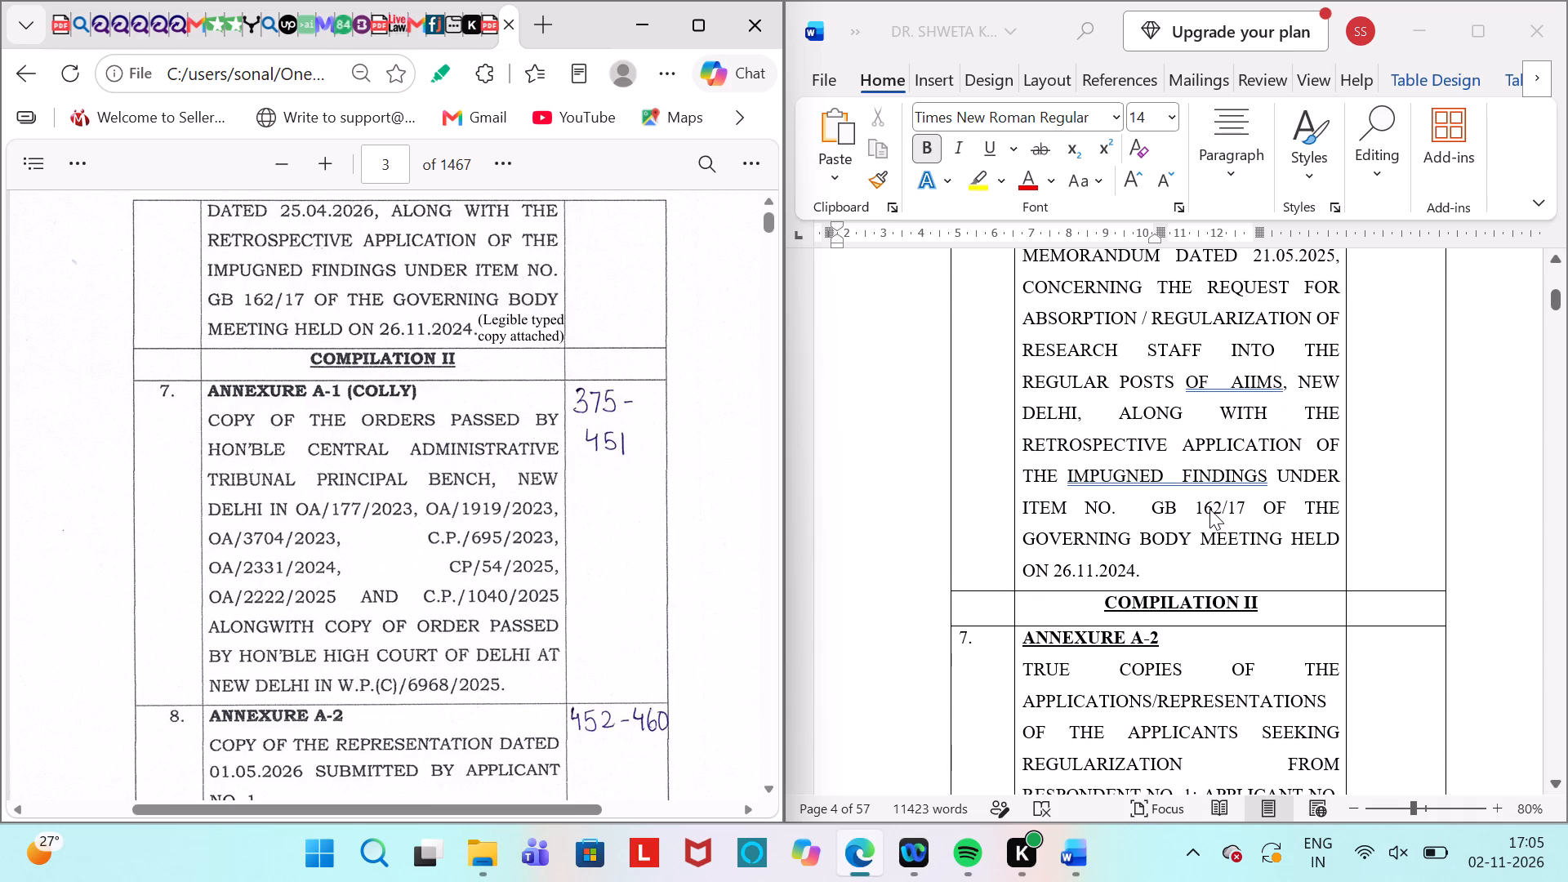
scroll(663, 436, "down", 2)
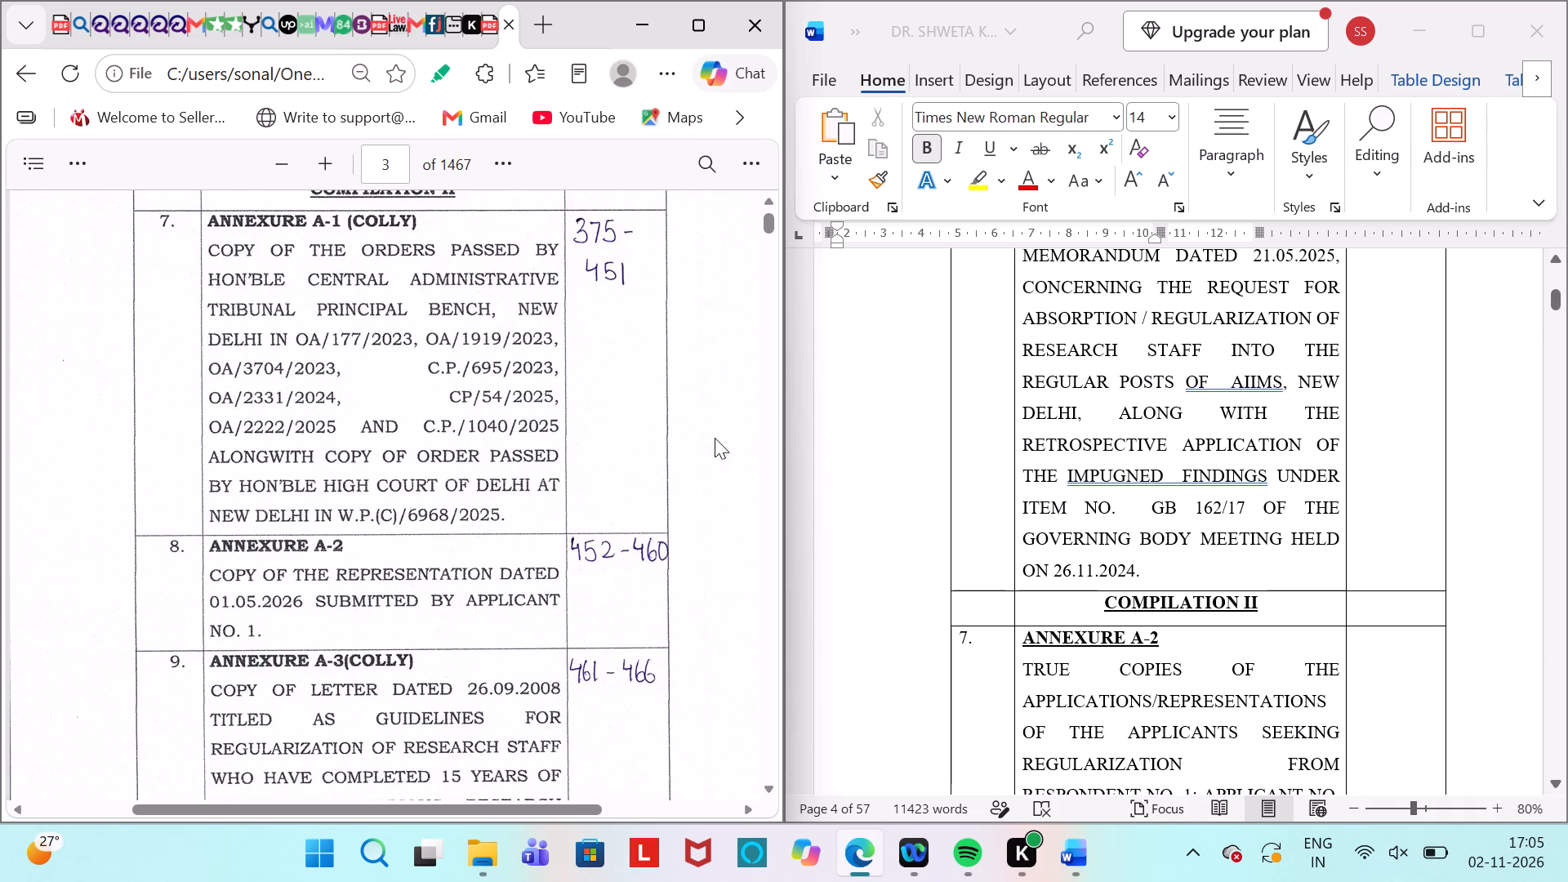
scroll(1255, 507, "down", 2)
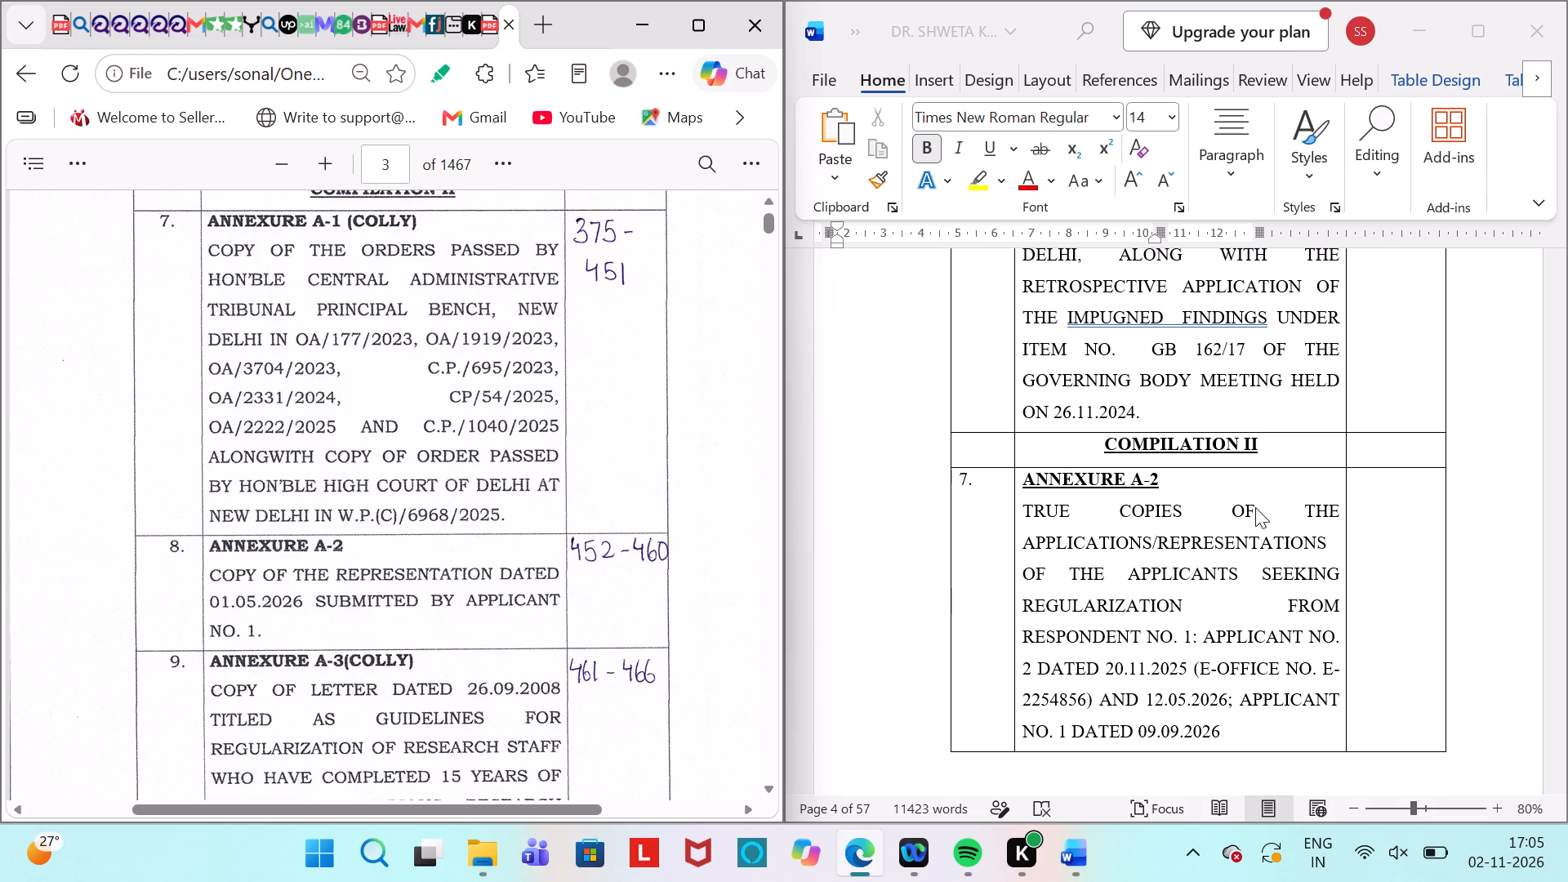
scroll(644, 538, "down", 2)
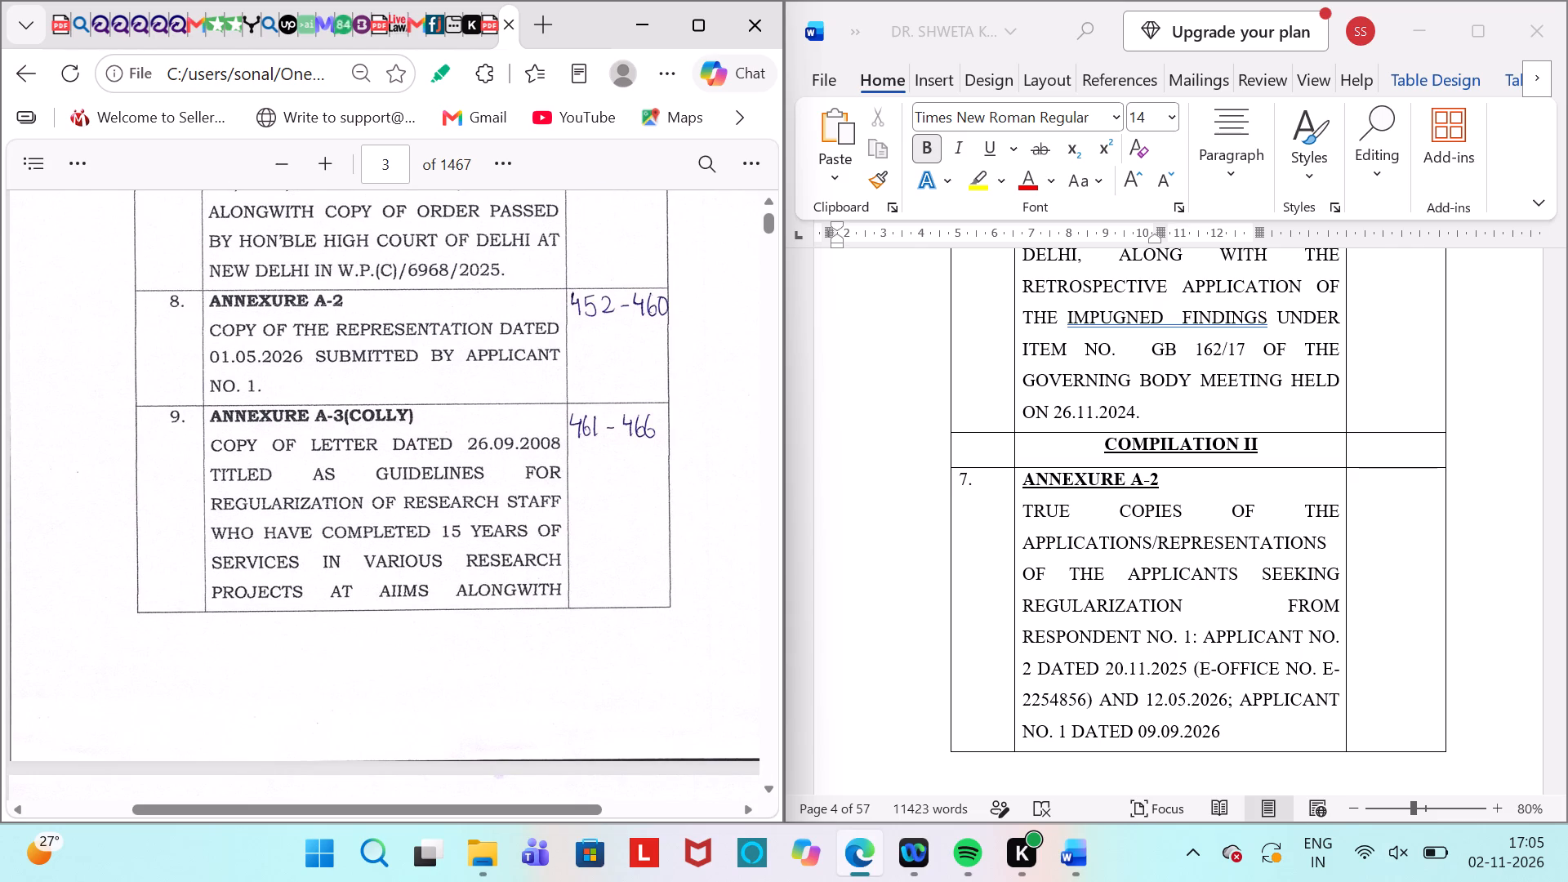
scroll(1146, 546, "down", 1)
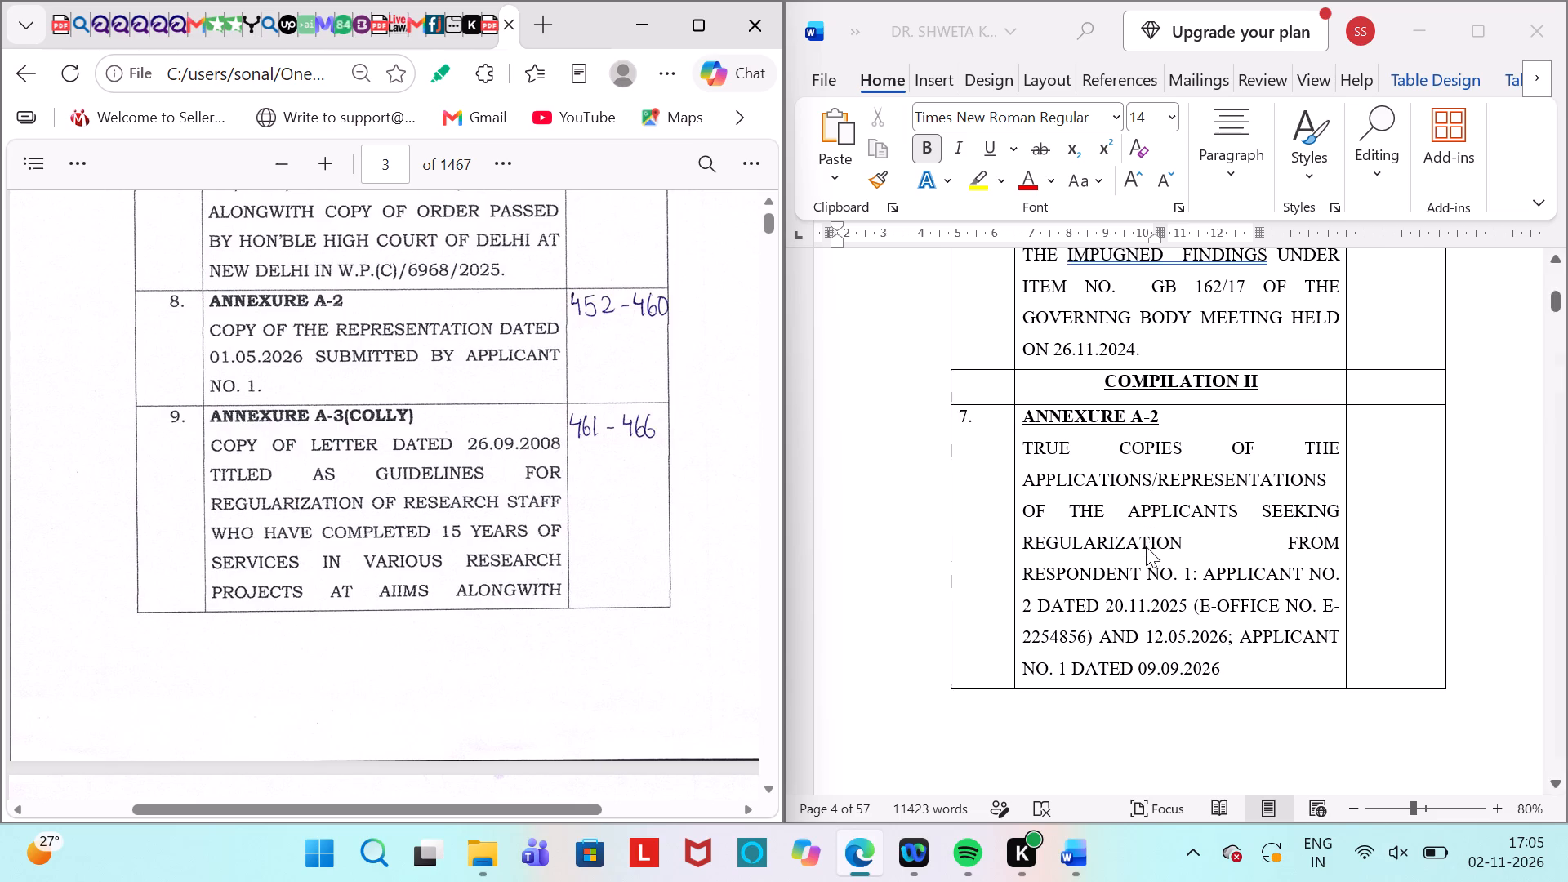
Compare the Annexure A-3 (Colly) entry on the 26.09.2008 regularization guidelines letter in the draft and the PDF.
scroll(1146, 546, "down", 4)
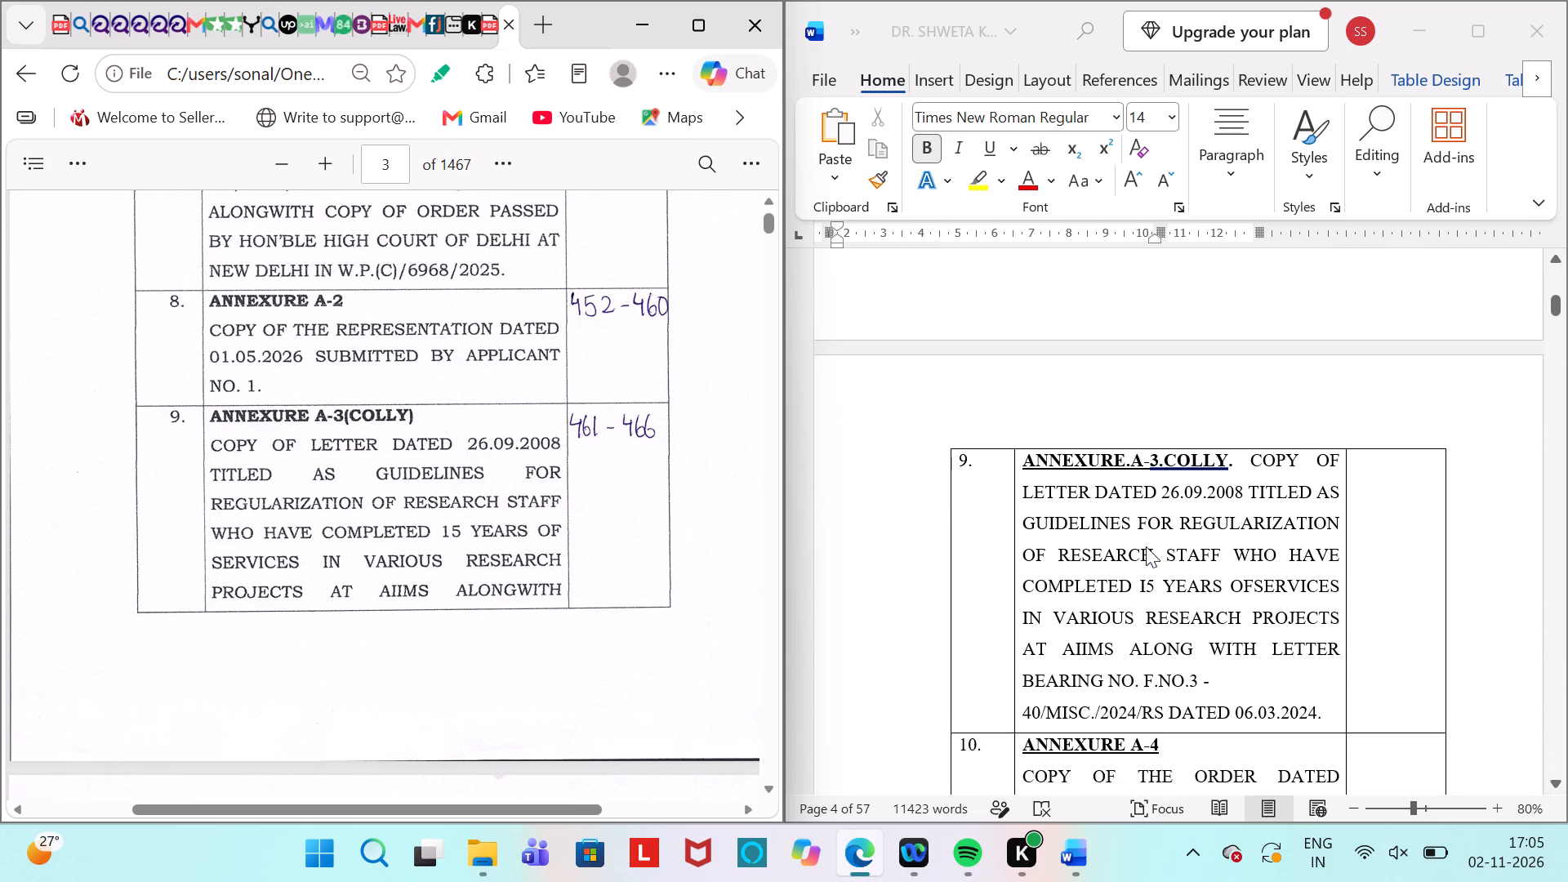
scroll(1146, 546, "down", 2)
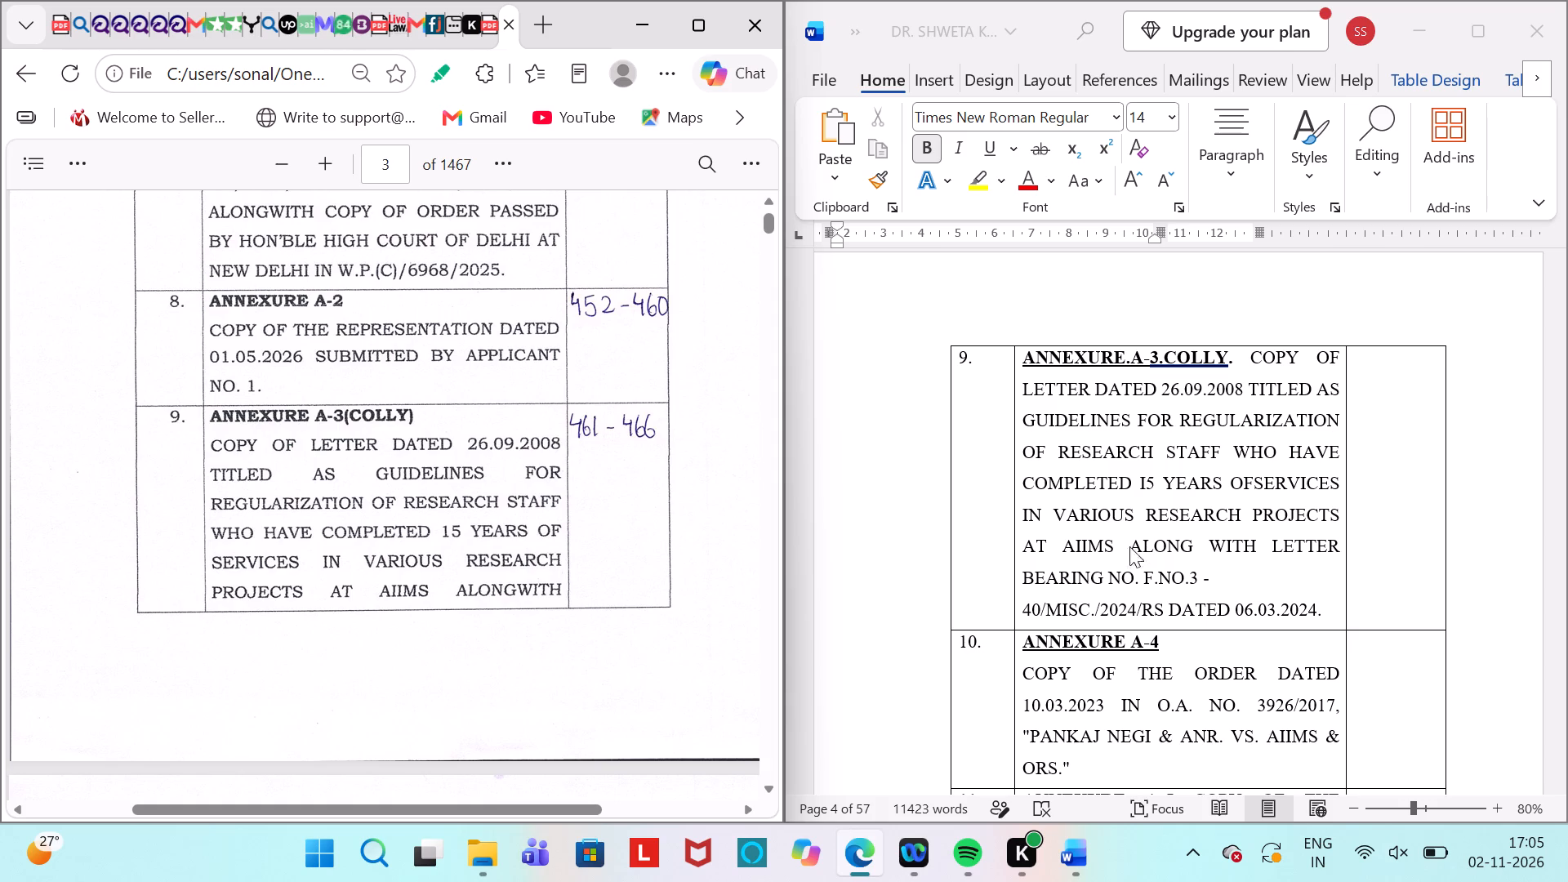
scroll(623, 579, "down", 6)
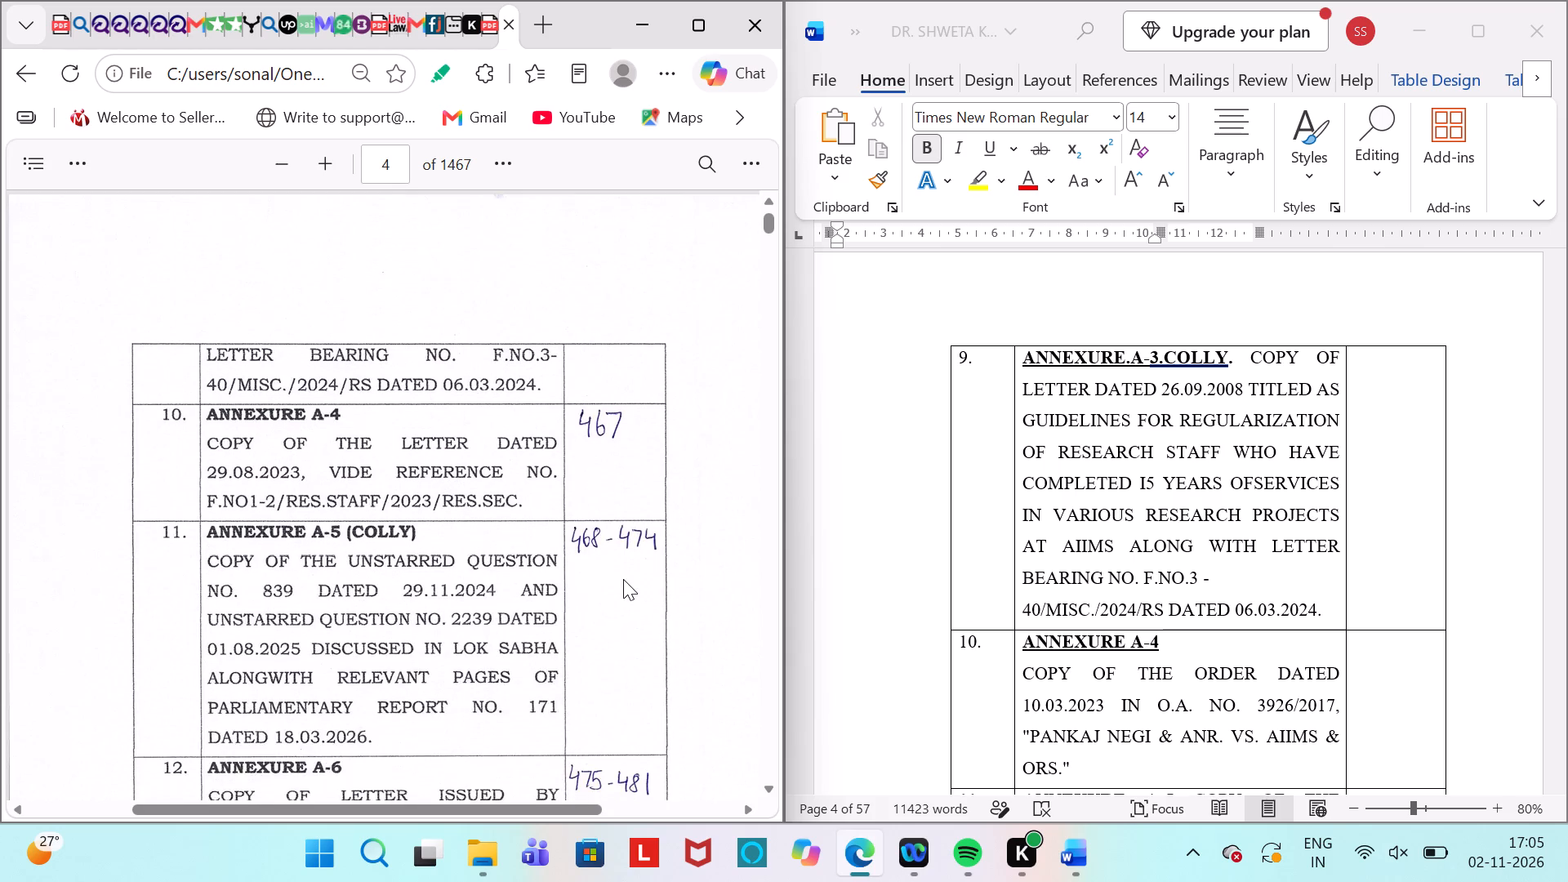
Read through the draft's Annexure A-4 to A-14 entries, checking them against the PDF's Annexure A-4, A-5 (Colly) and A-6 entries.
scroll(623, 579, "down", 1)
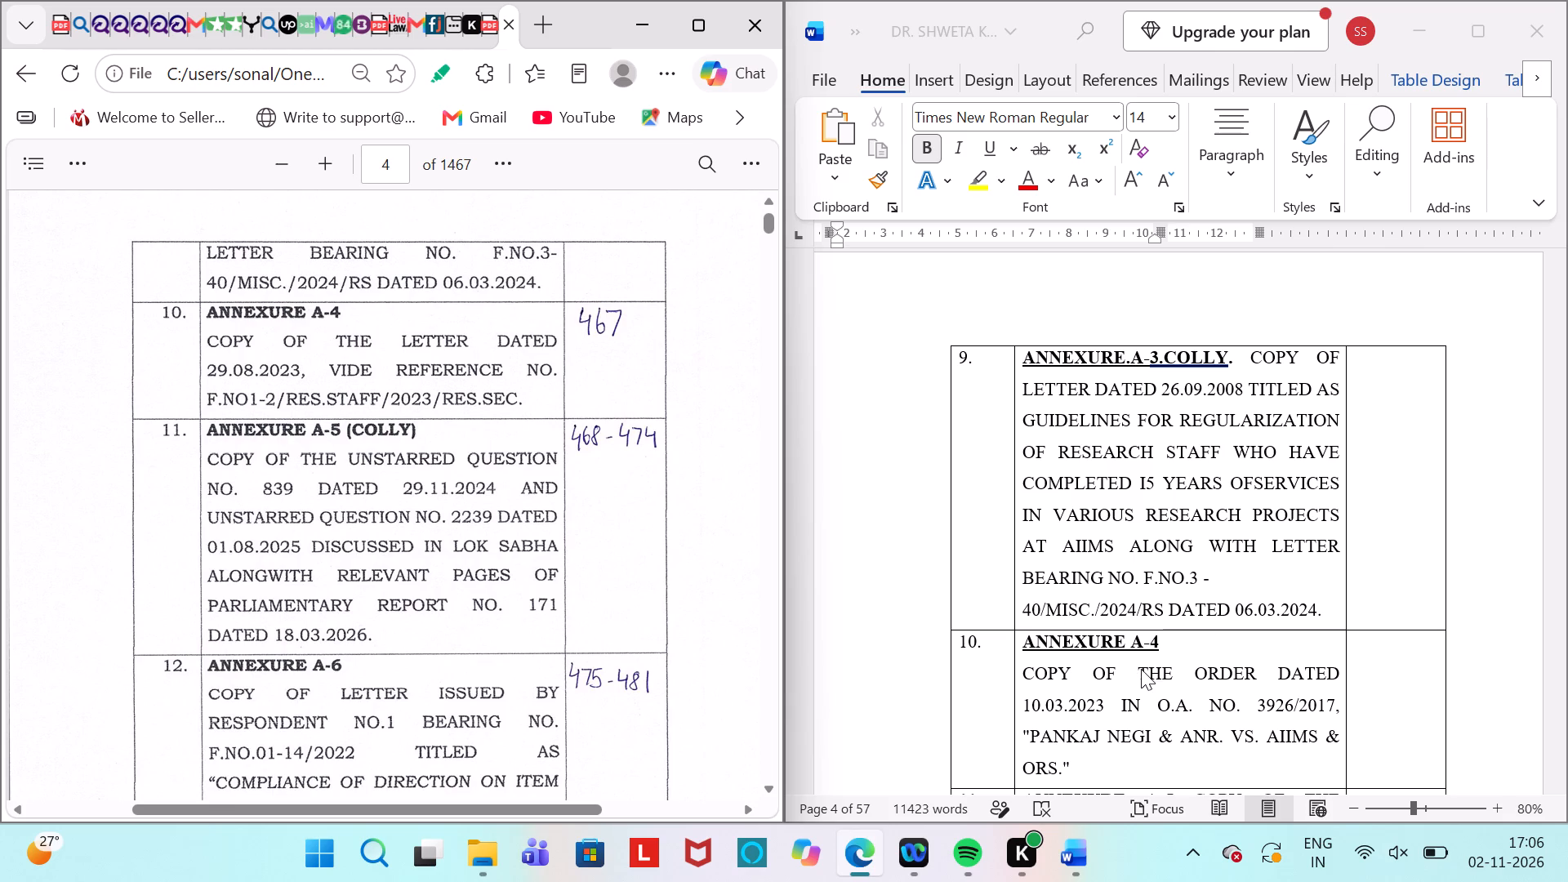
scroll(1141, 669, "down", 2)
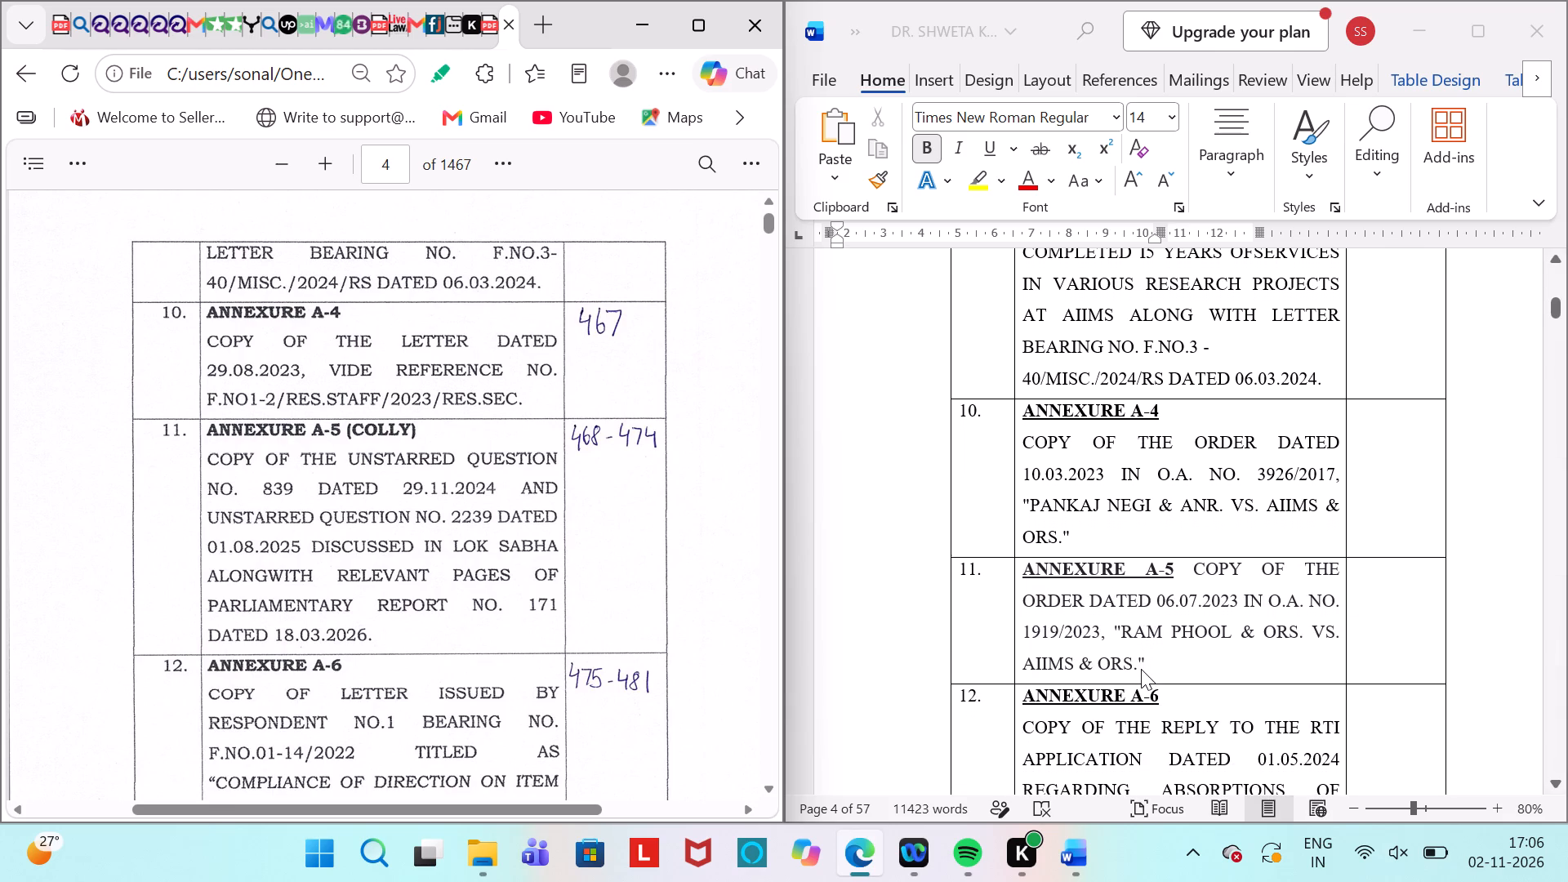
scroll(1141, 669, "down", 2)
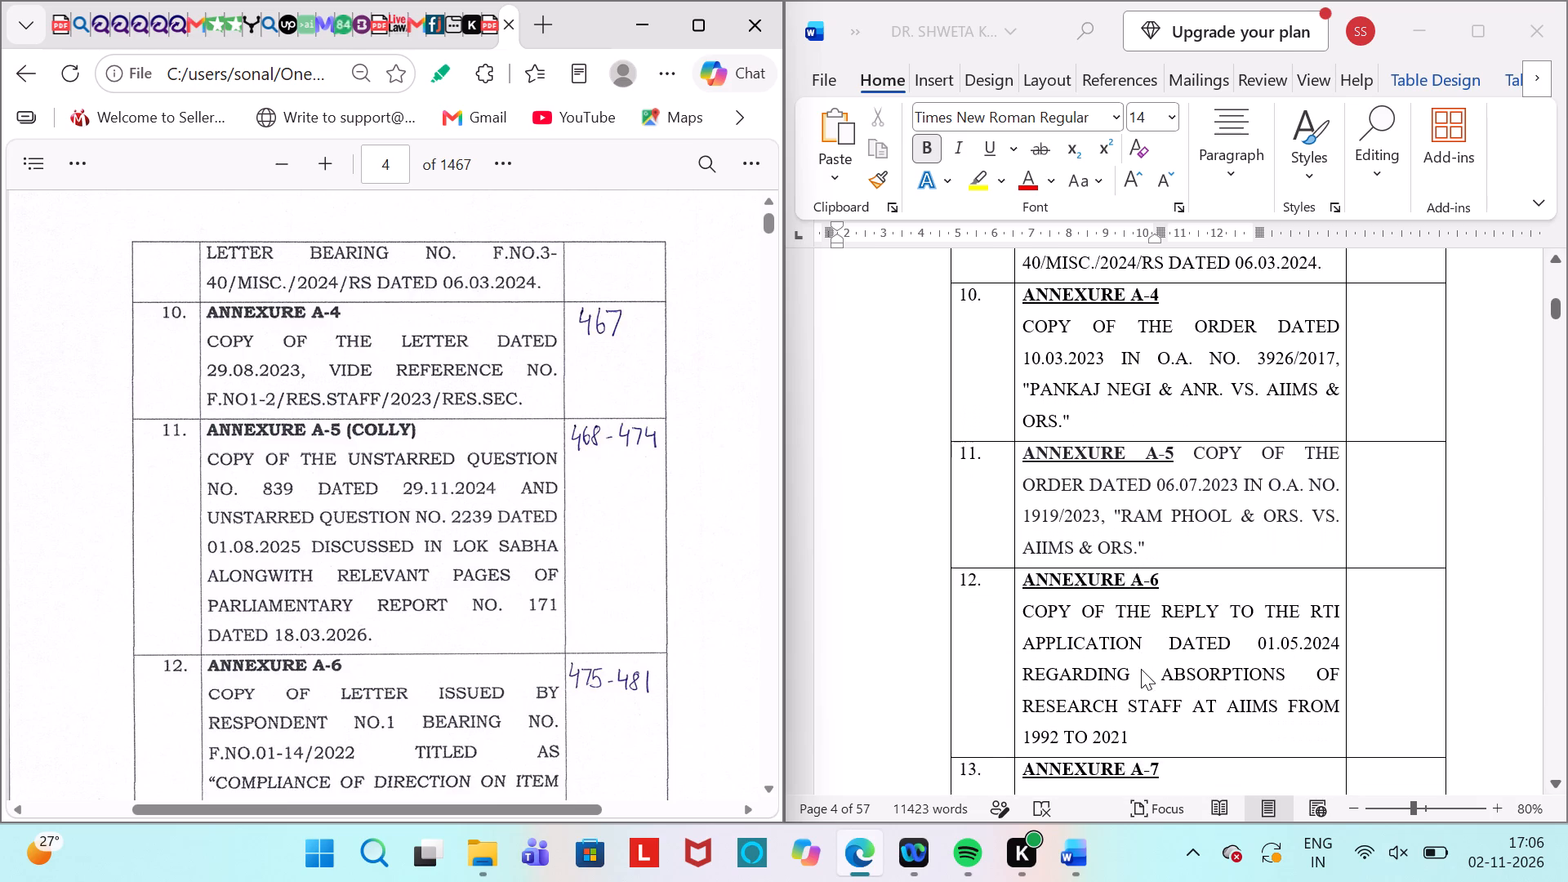
scroll(1141, 669, "down", 5)
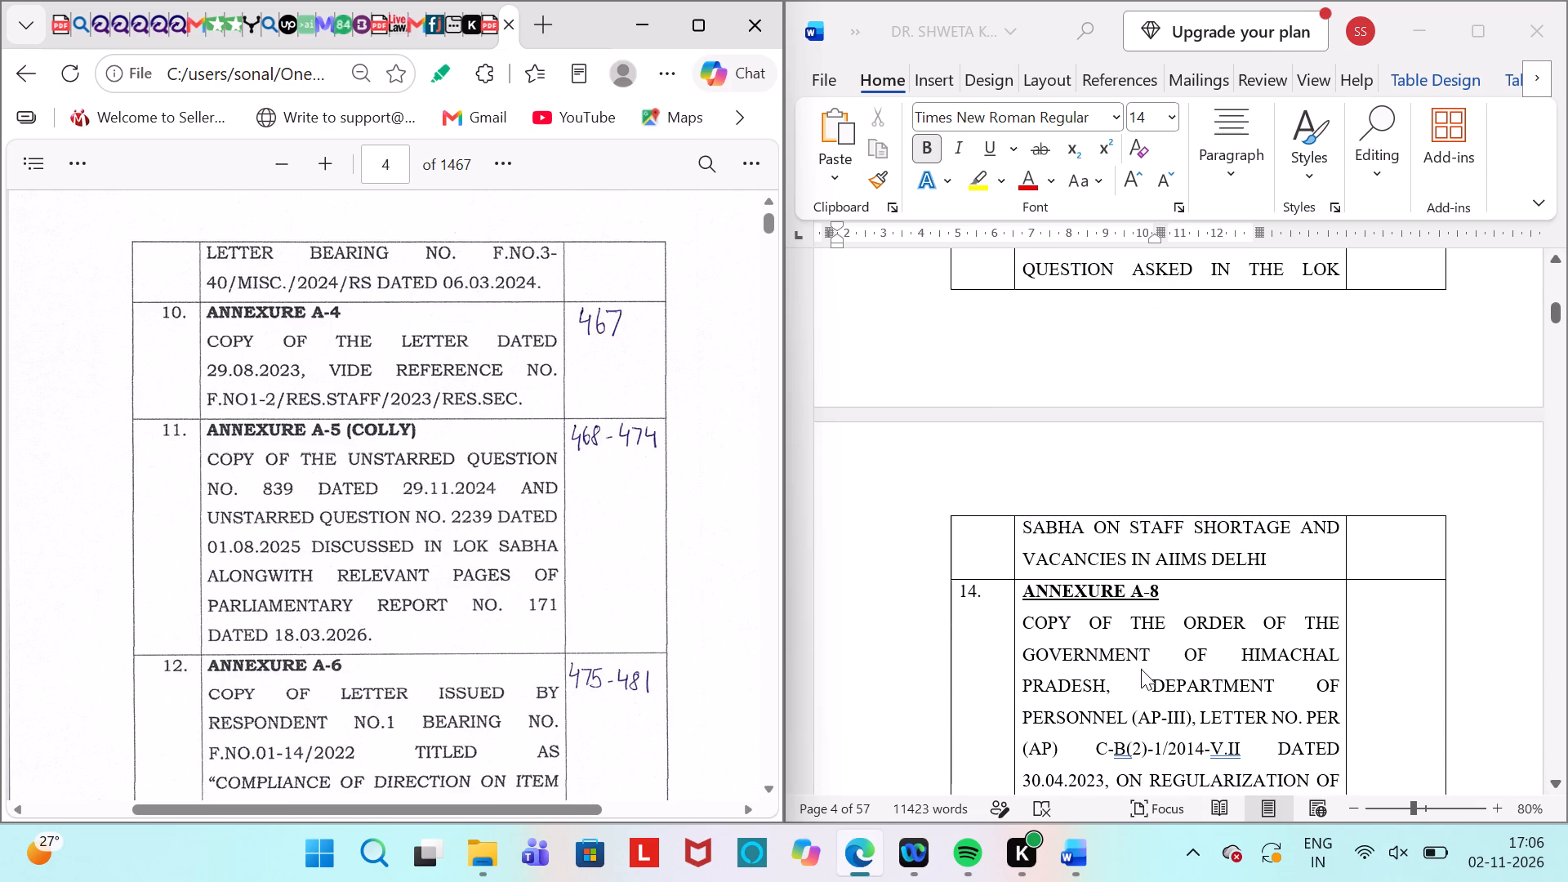
scroll(1141, 669, "down", 5)
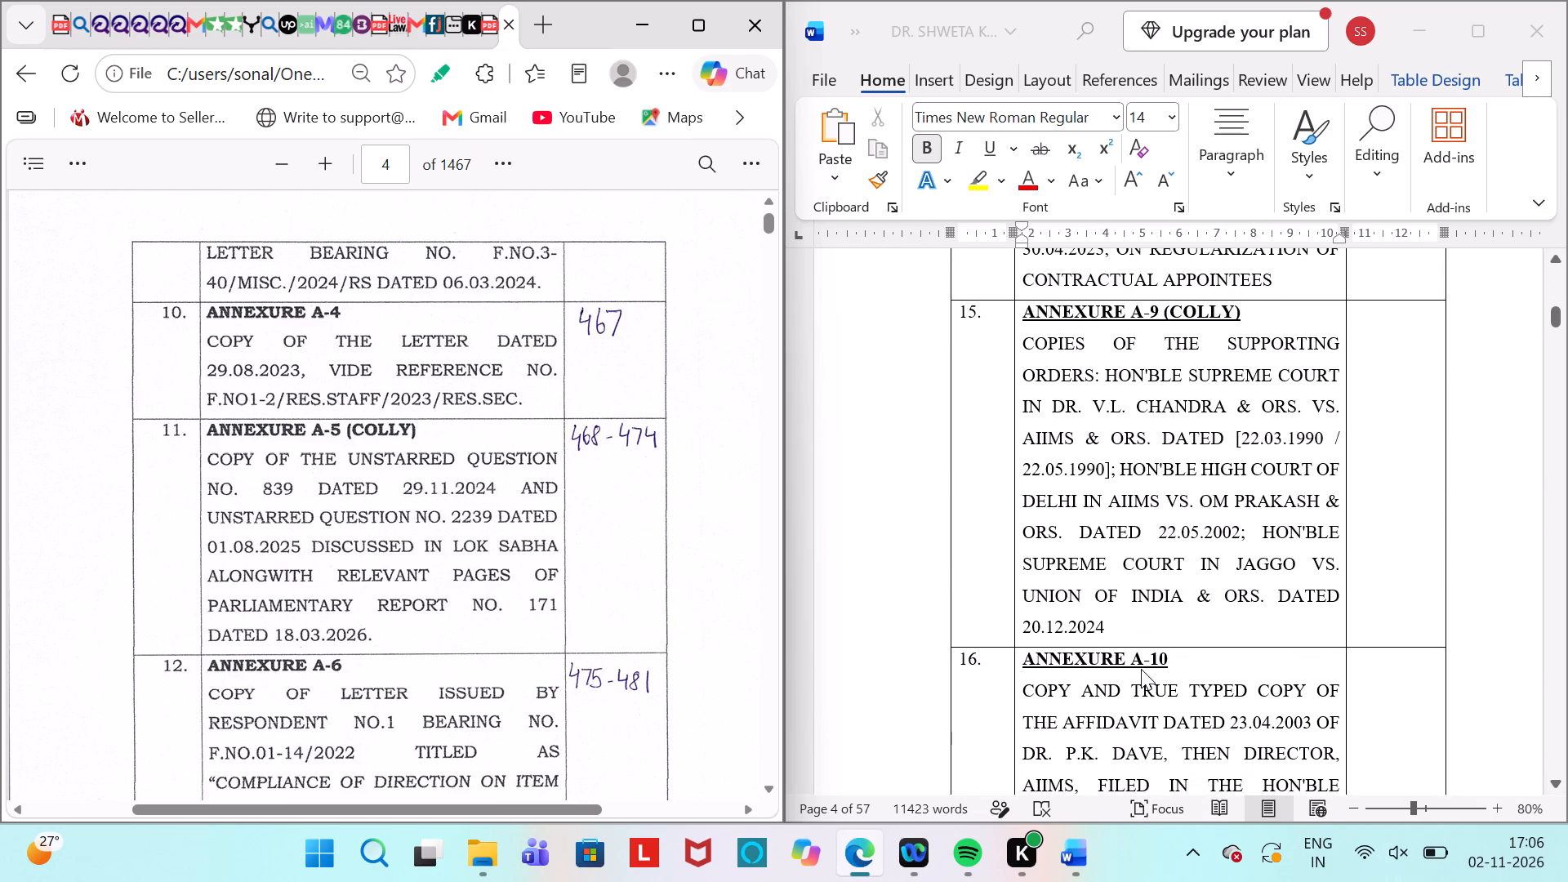
scroll(1141, 669, "down", 3)
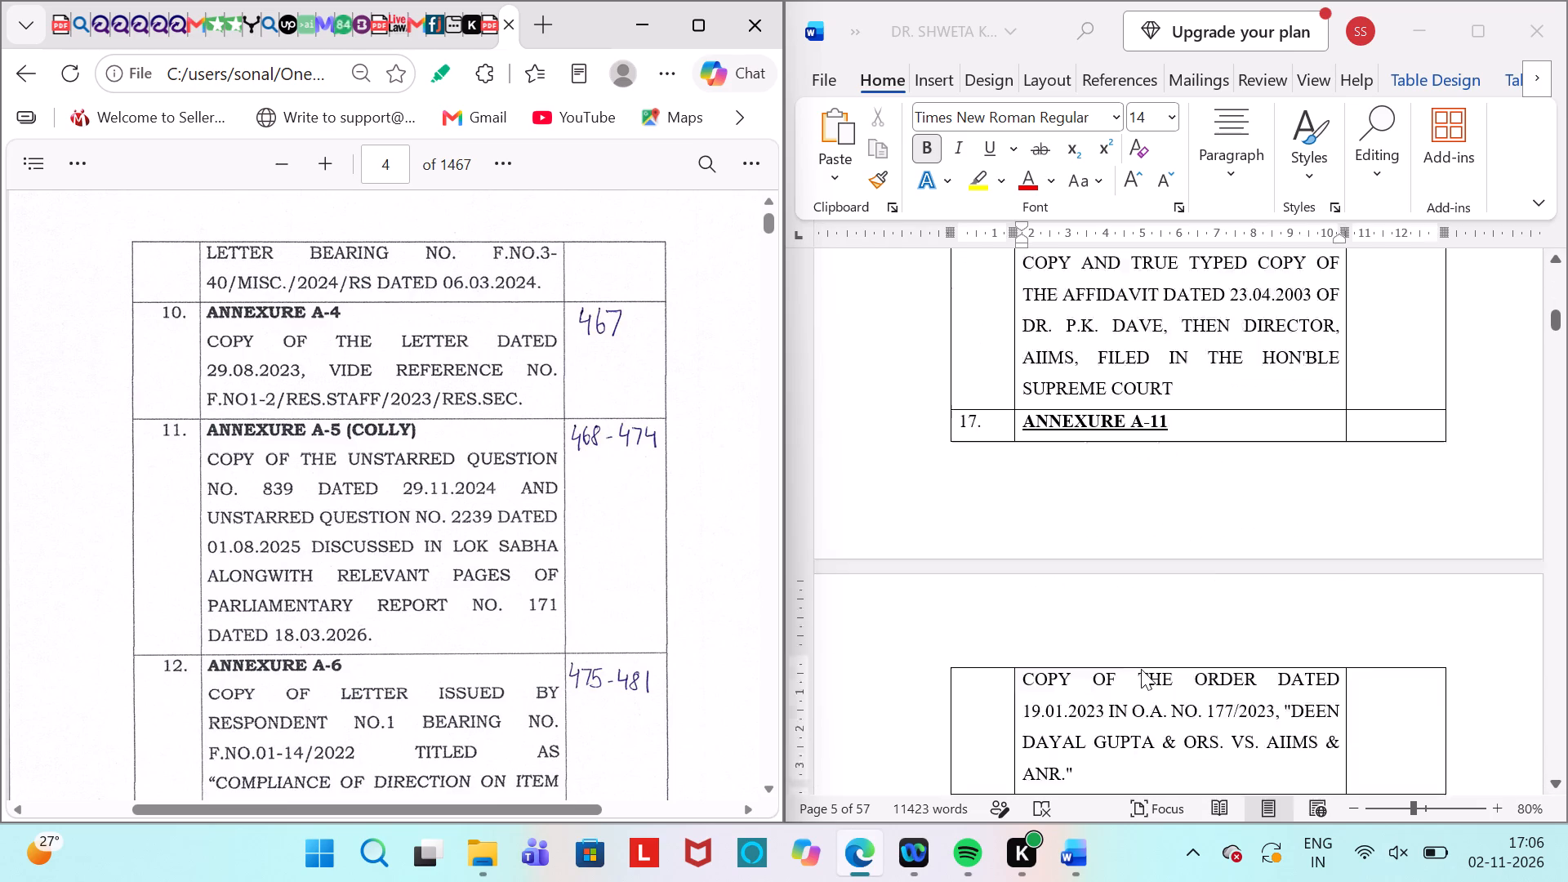
scroll(1141, 669, "down", 4)
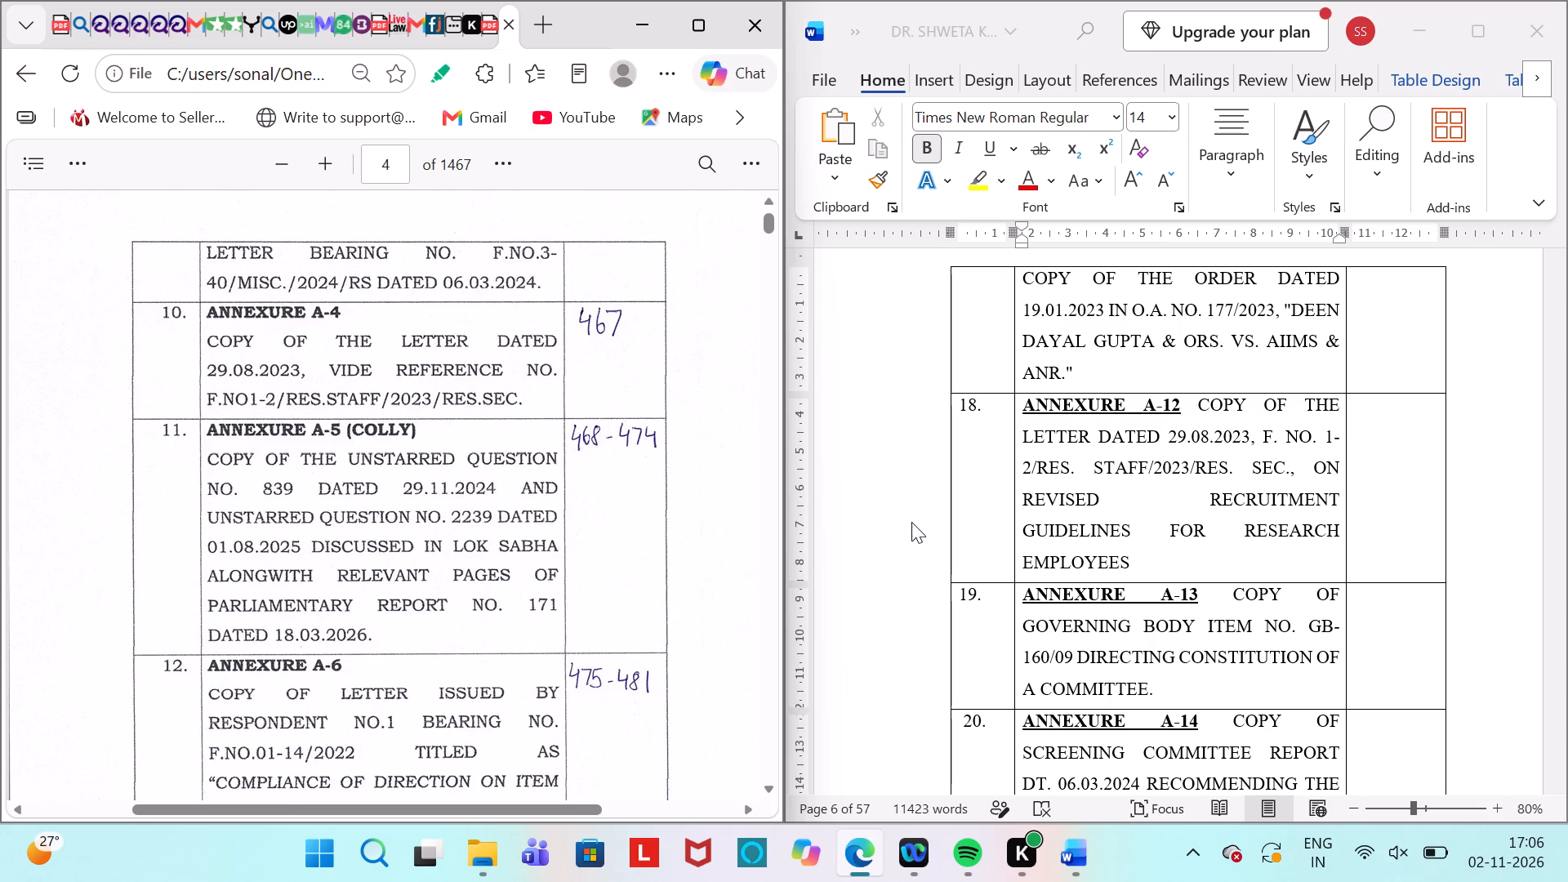
Re-examine the draft's Annexure A-9 (Colly) supporting orders entry and Annexure A-10 affidavit entry.
scroll(1135, 503, "up", 3)
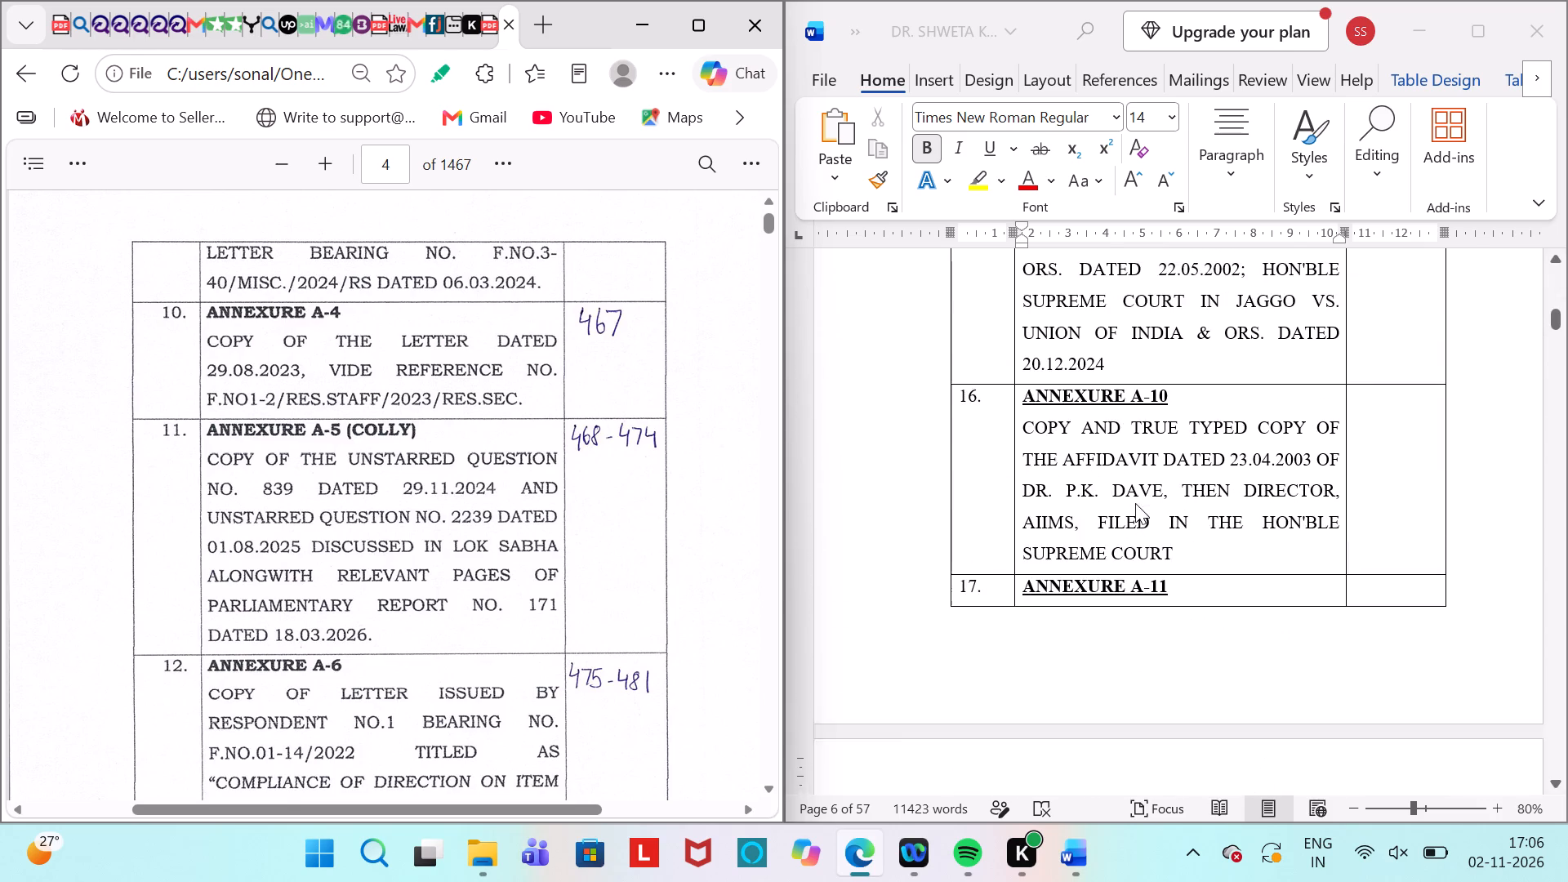
scroll(1135, 503, "up", 3)
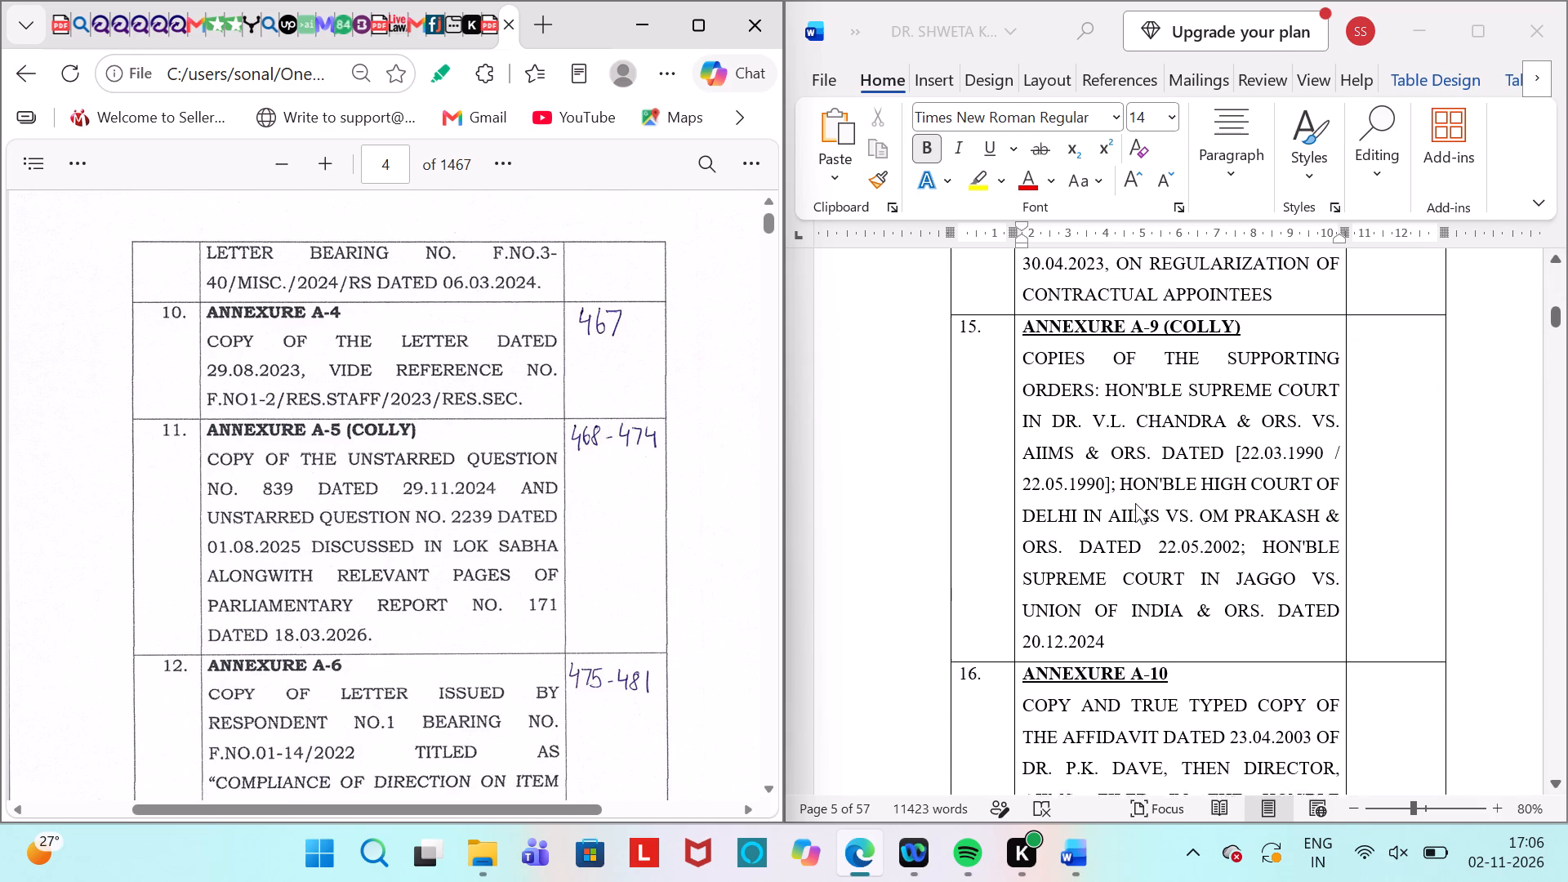
scroll(1135, 503, "up", 1)
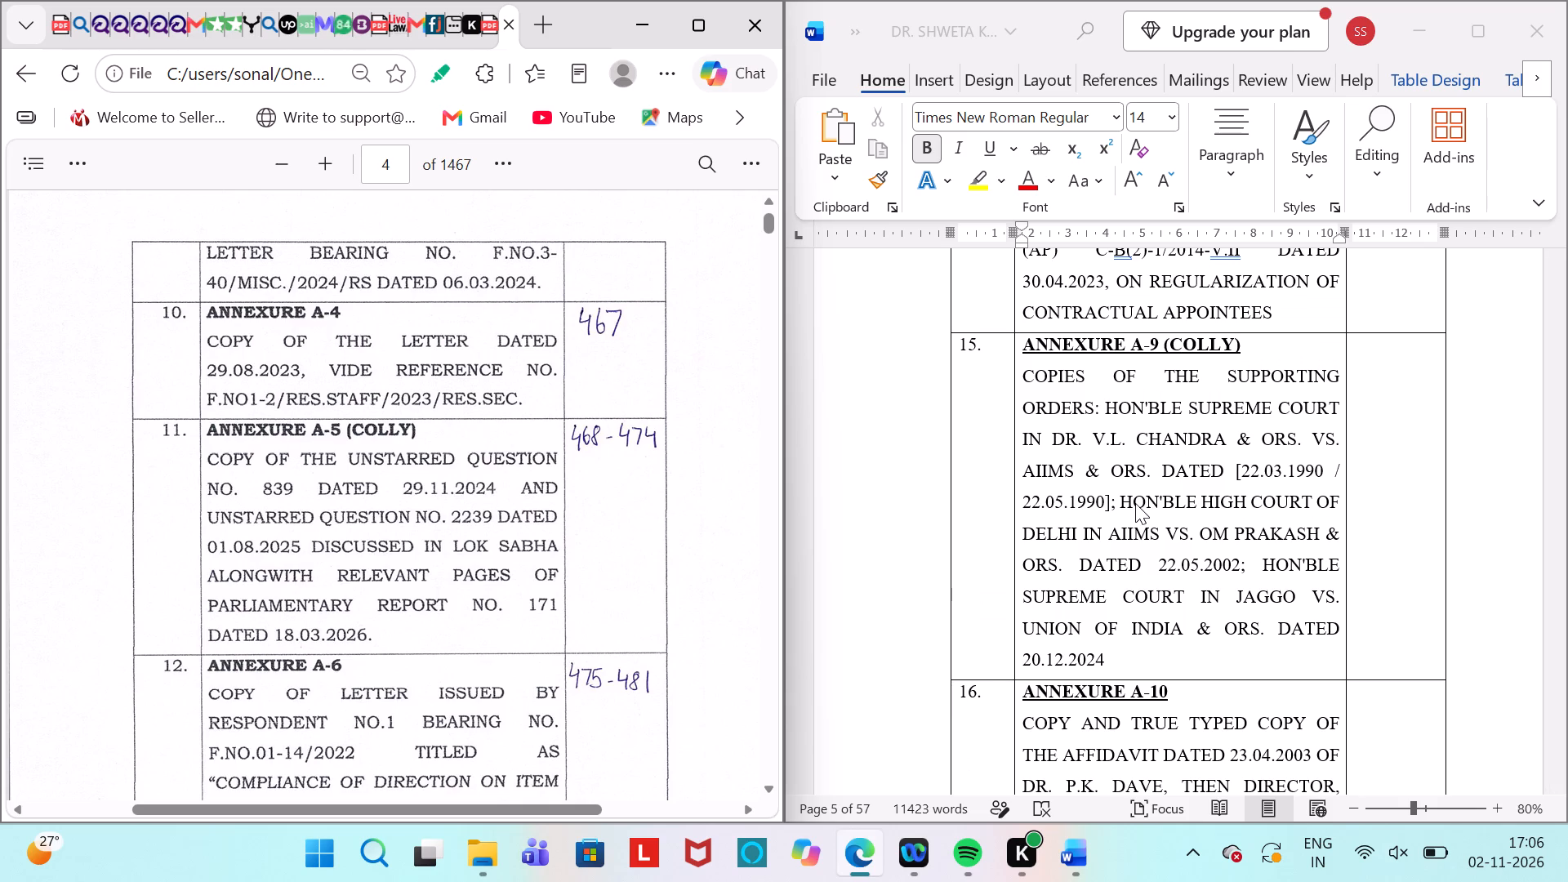
Review the PDF's Annexure A-6 to A-8 (Colly) entries against the draft's remaining entries from Annexure A-9 through the Letter of Motion.
scroll(472, 532, "down", 1)
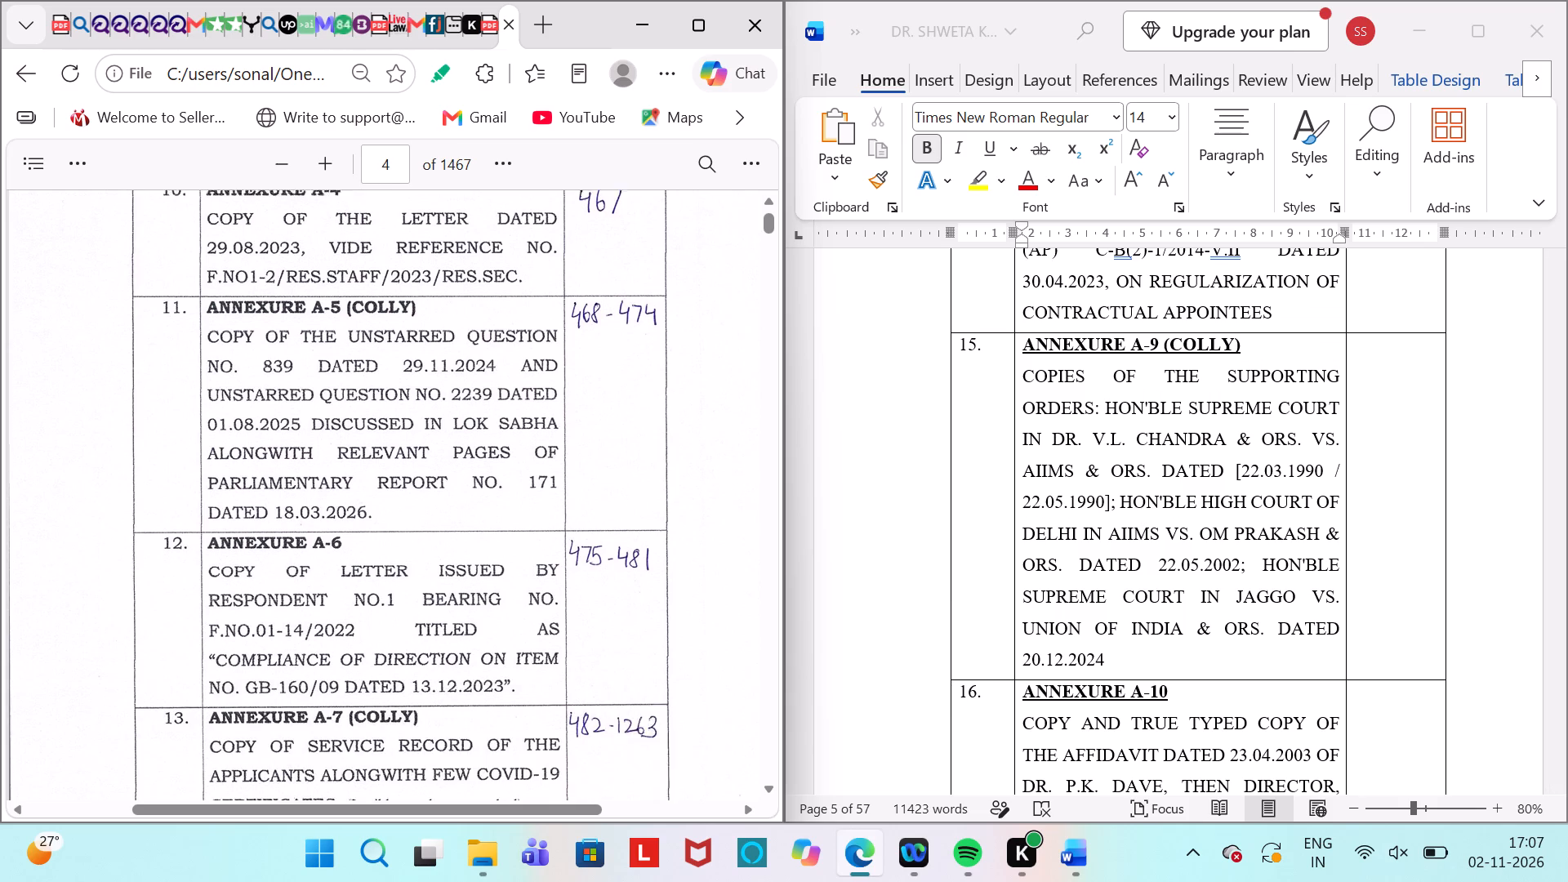
scroll(472, 532, "down", 3)
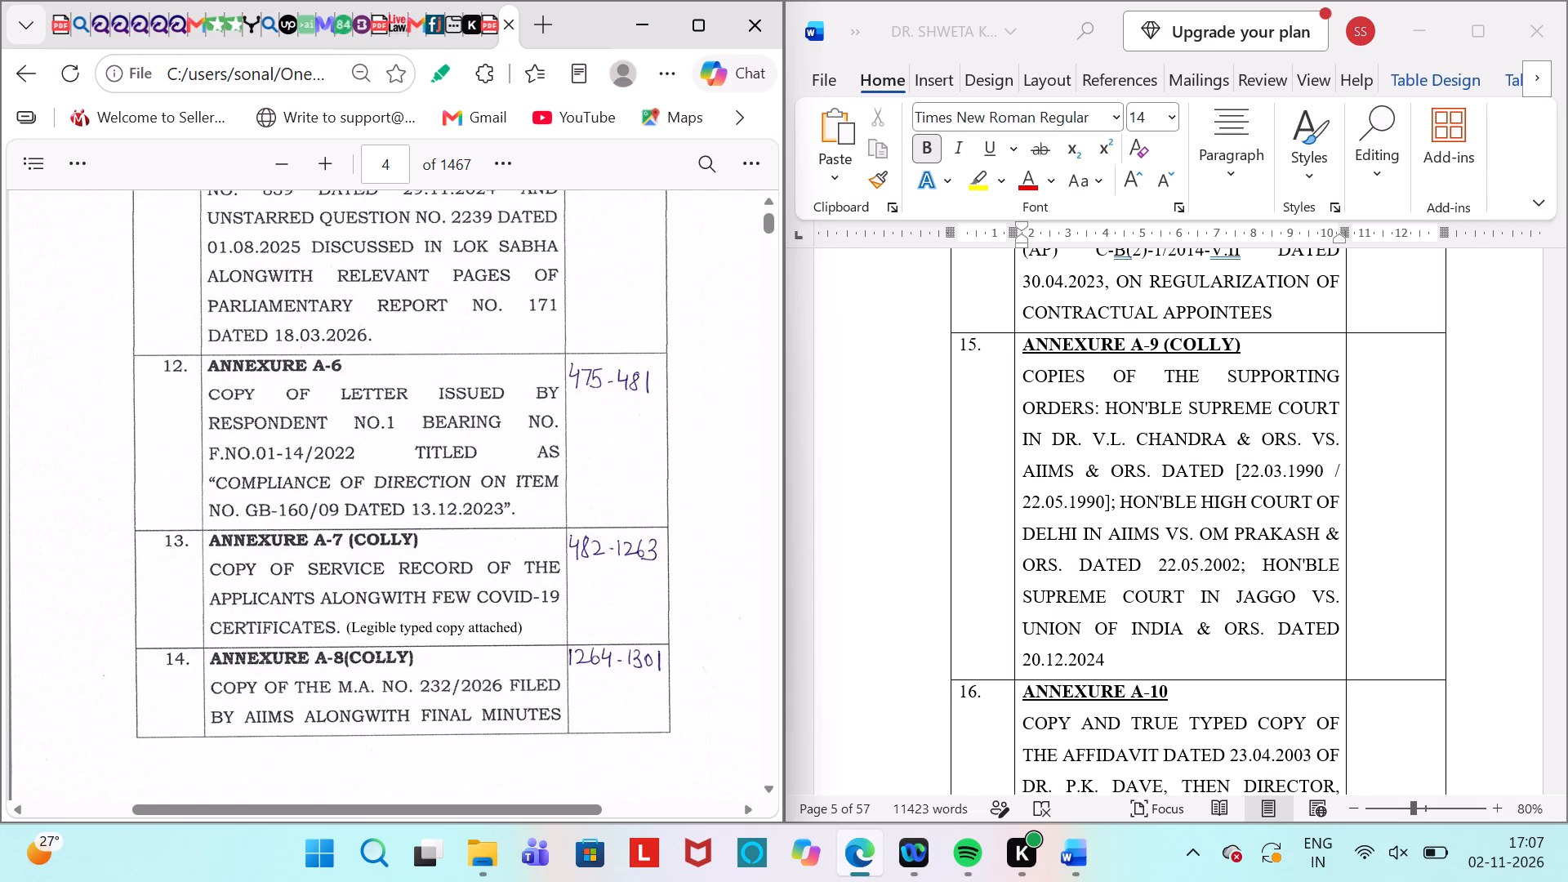
scroll(1078, 524, "down", 1)
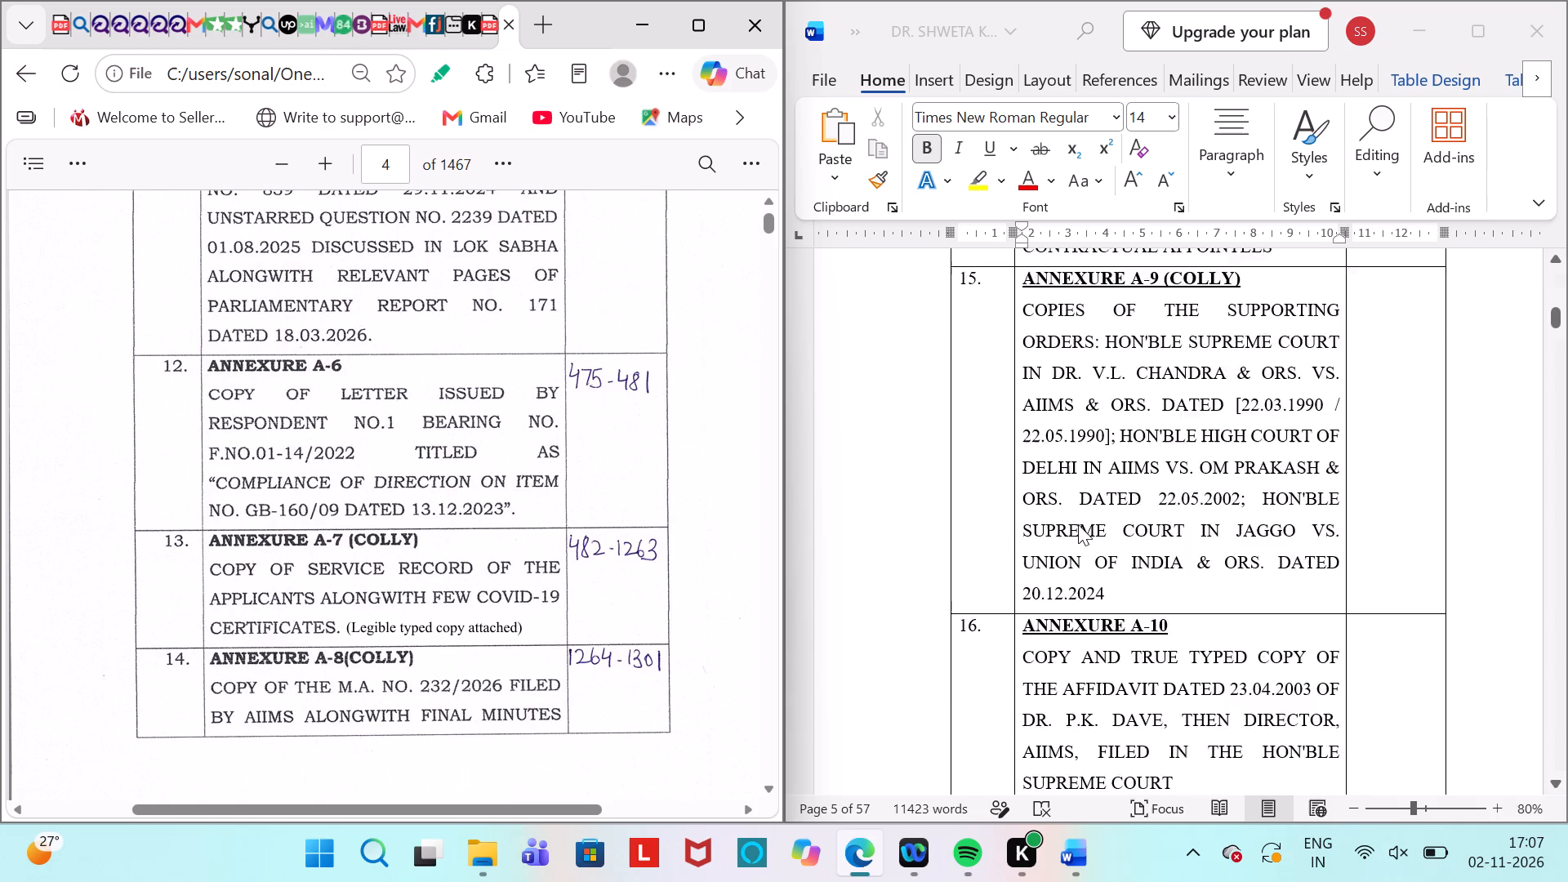
scroll(1078, 524, "down", 4)
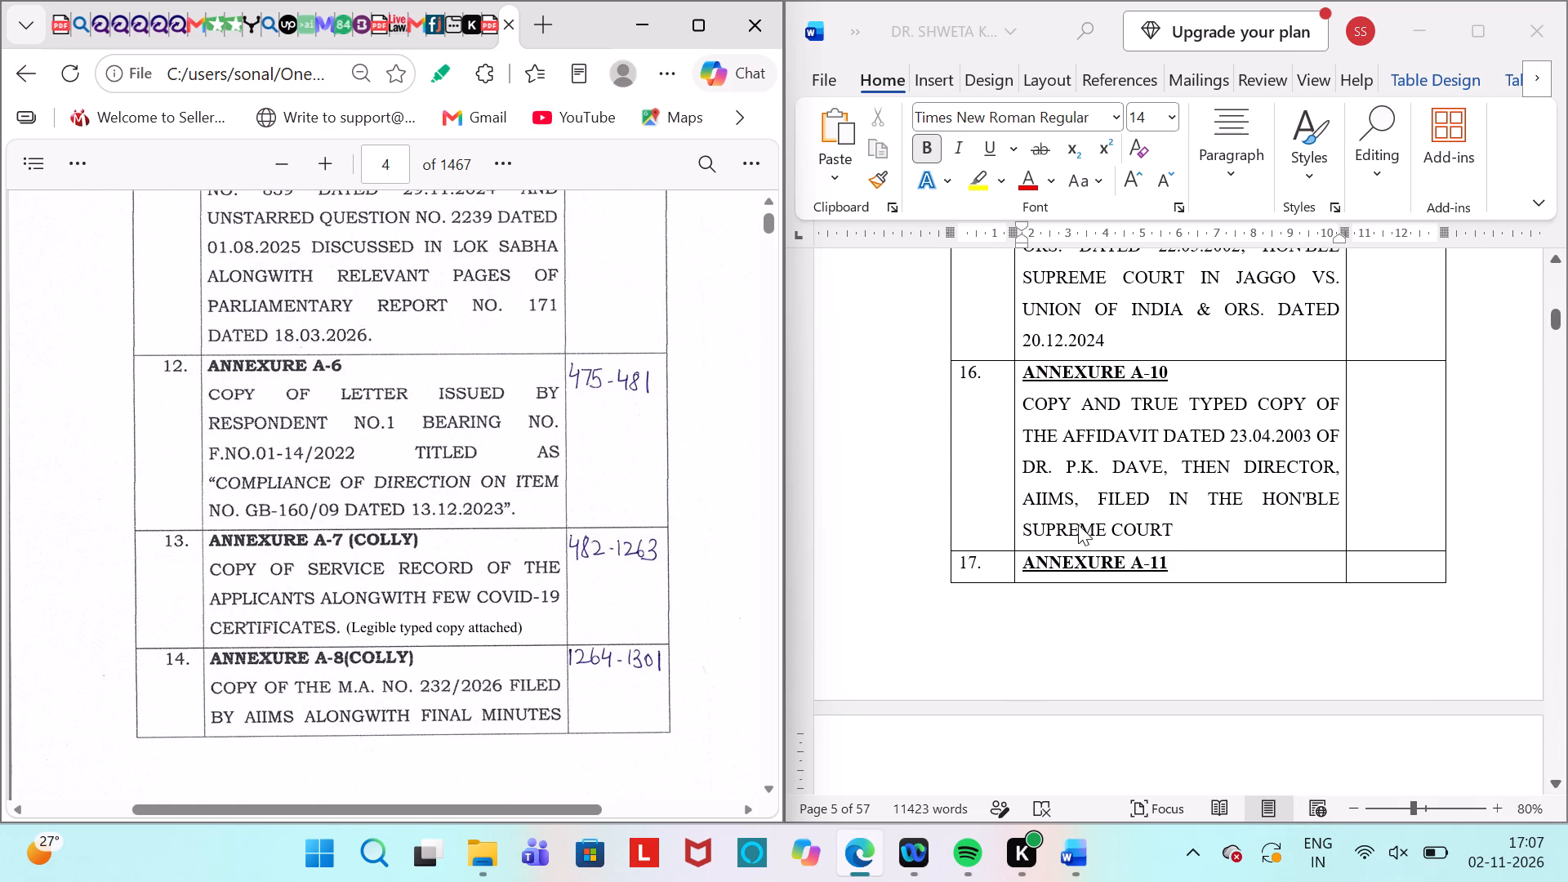
scroll(1078, 524, "down", 2)
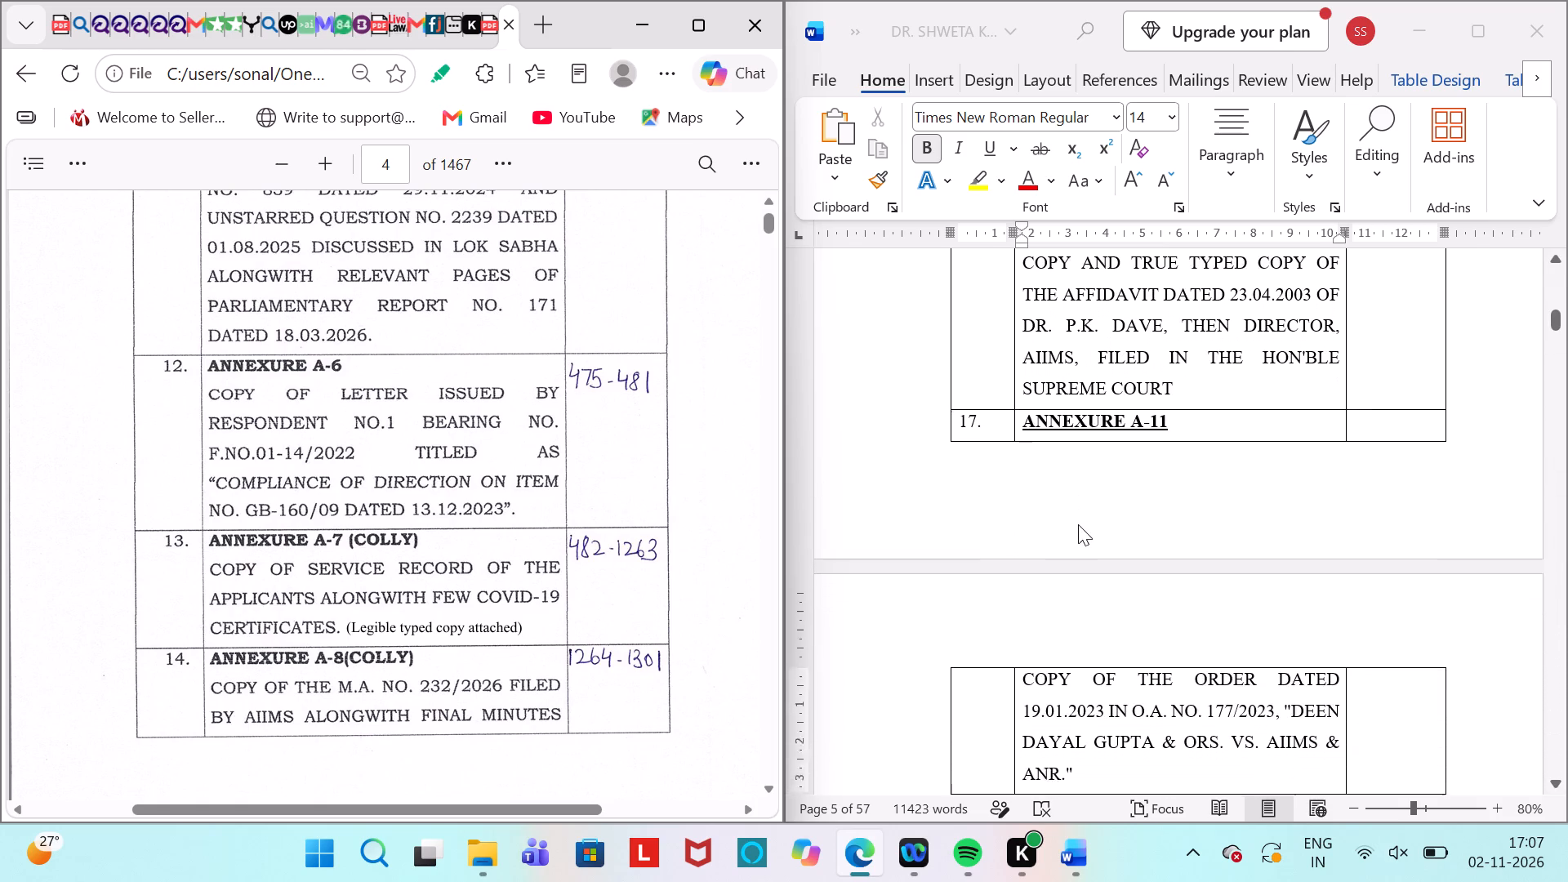
scroll(1078, 524, "down", 4)
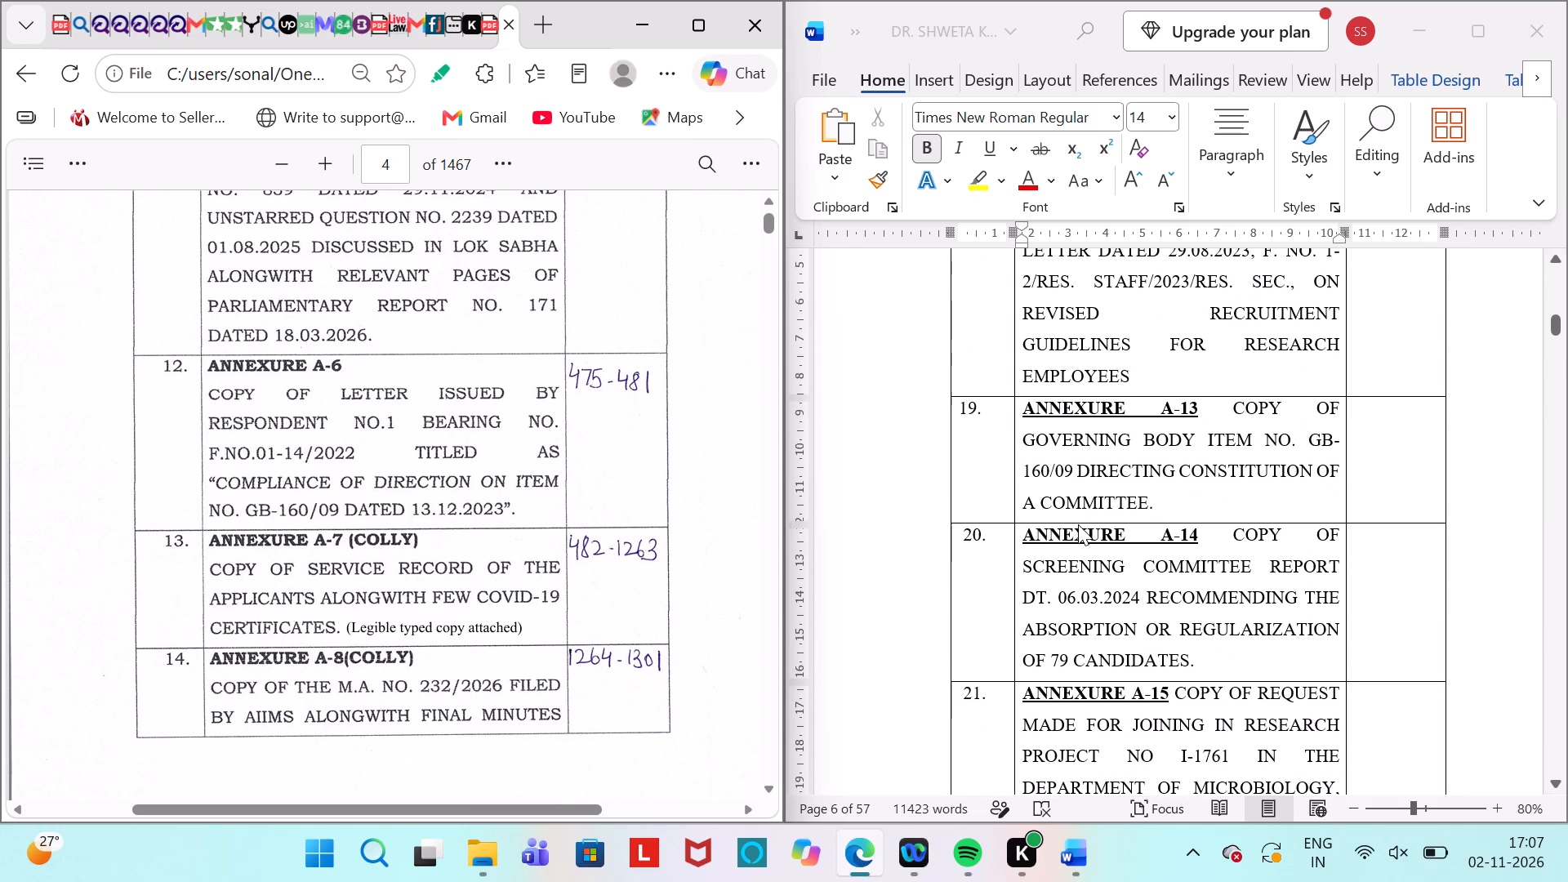
scroll(1078, 524, "down", 3)
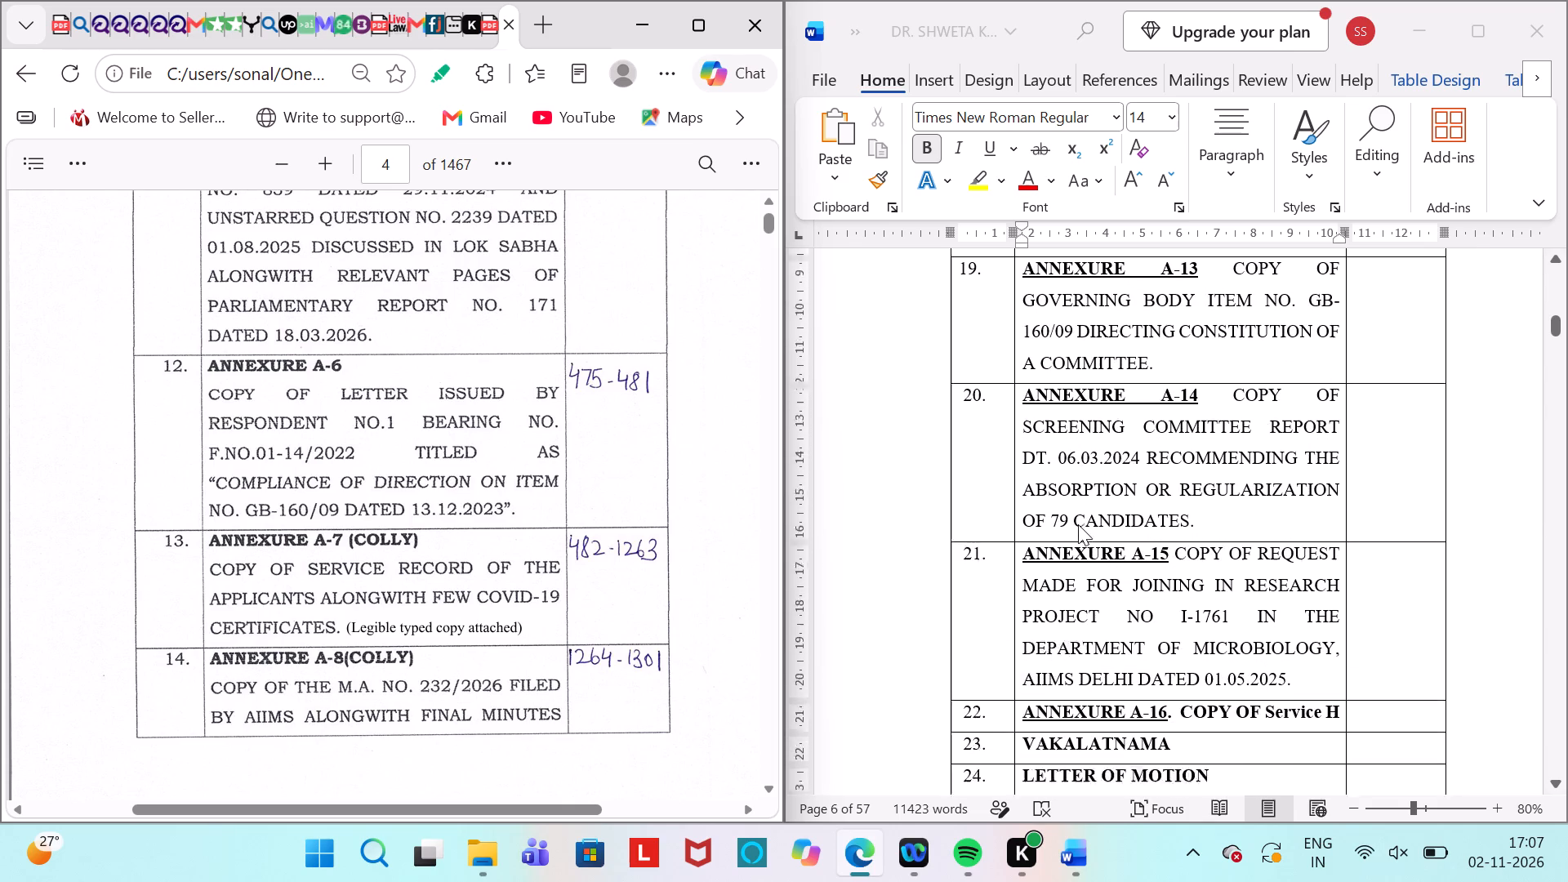
scroll(1078, 524, "down", 1)
Recheck the draft's Annexure A-12 to A-14 entries against the PDF's Annexure A-6 entry on item no. GB-160/09.
scroll(1078, 524, "up", 1)
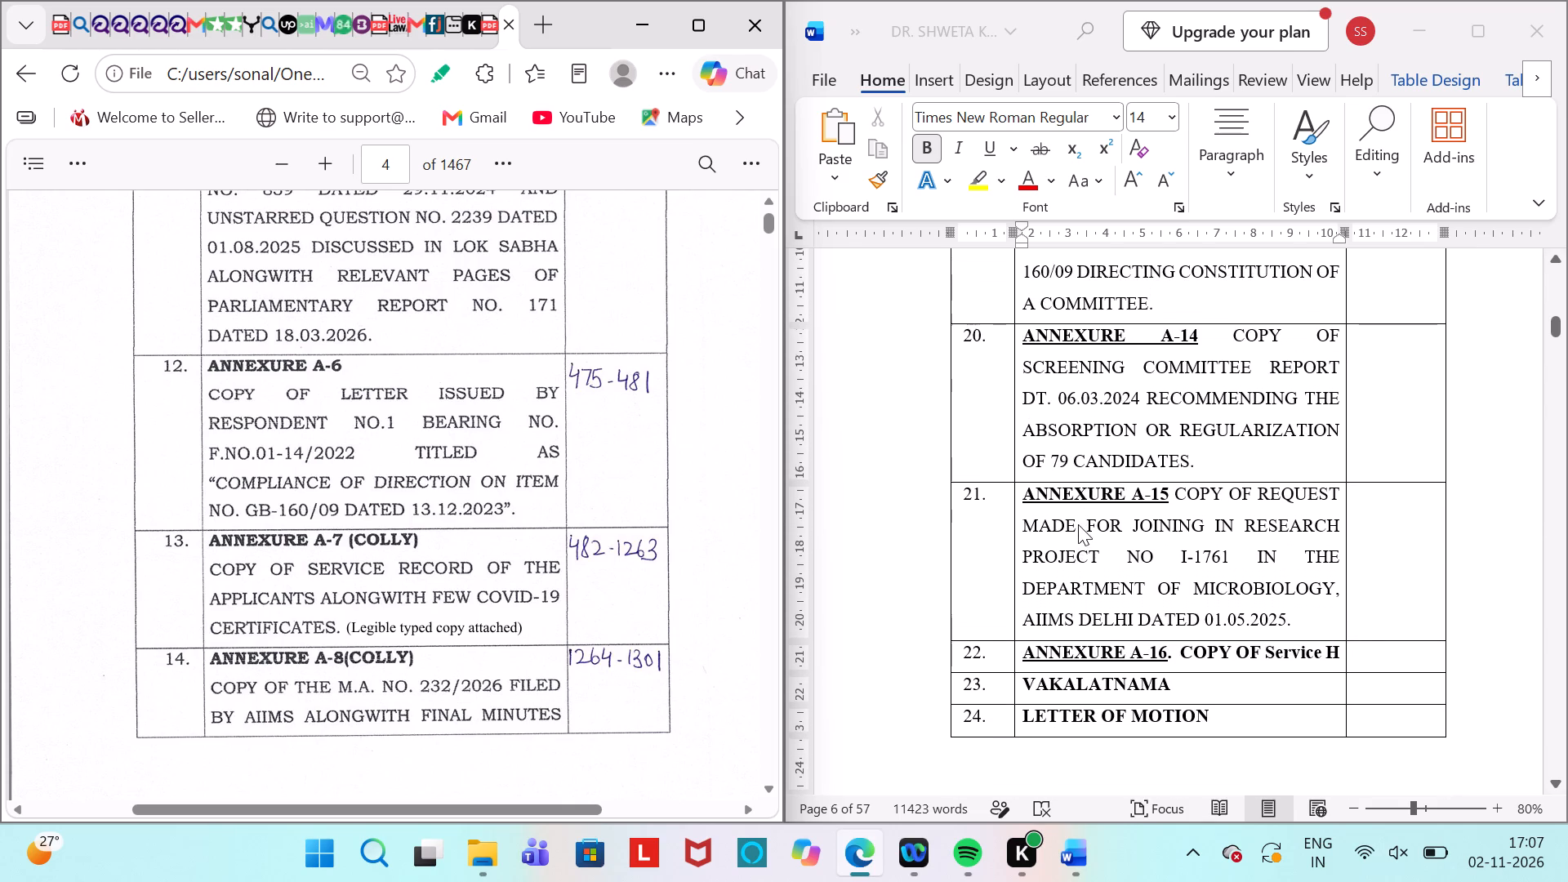
scroll(1078, 524, "up", 3)
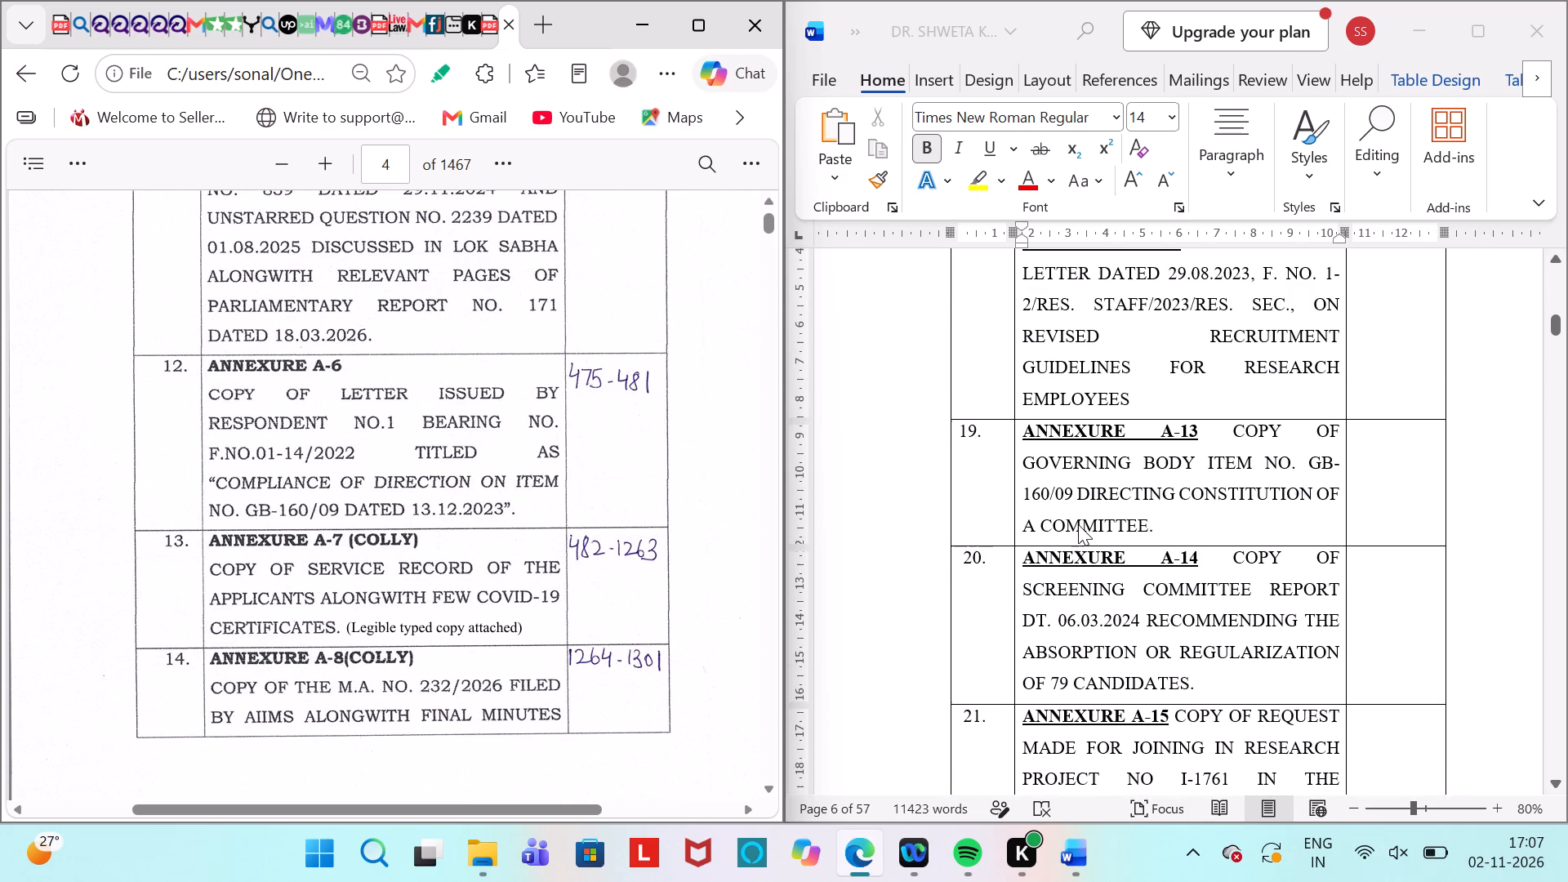
scroll(1078, 524, "up", 1)
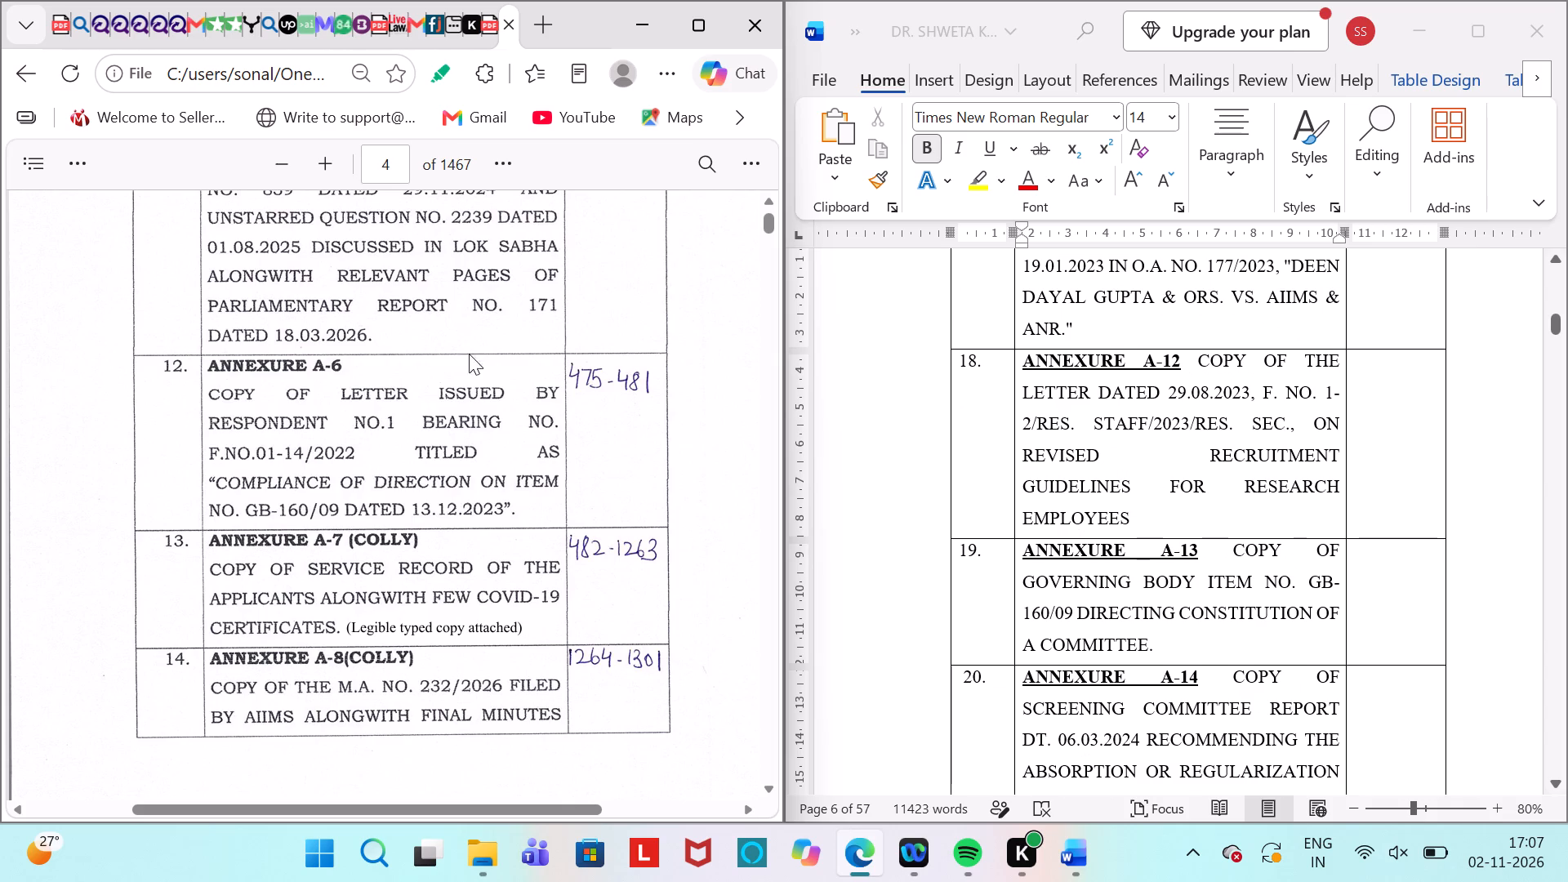
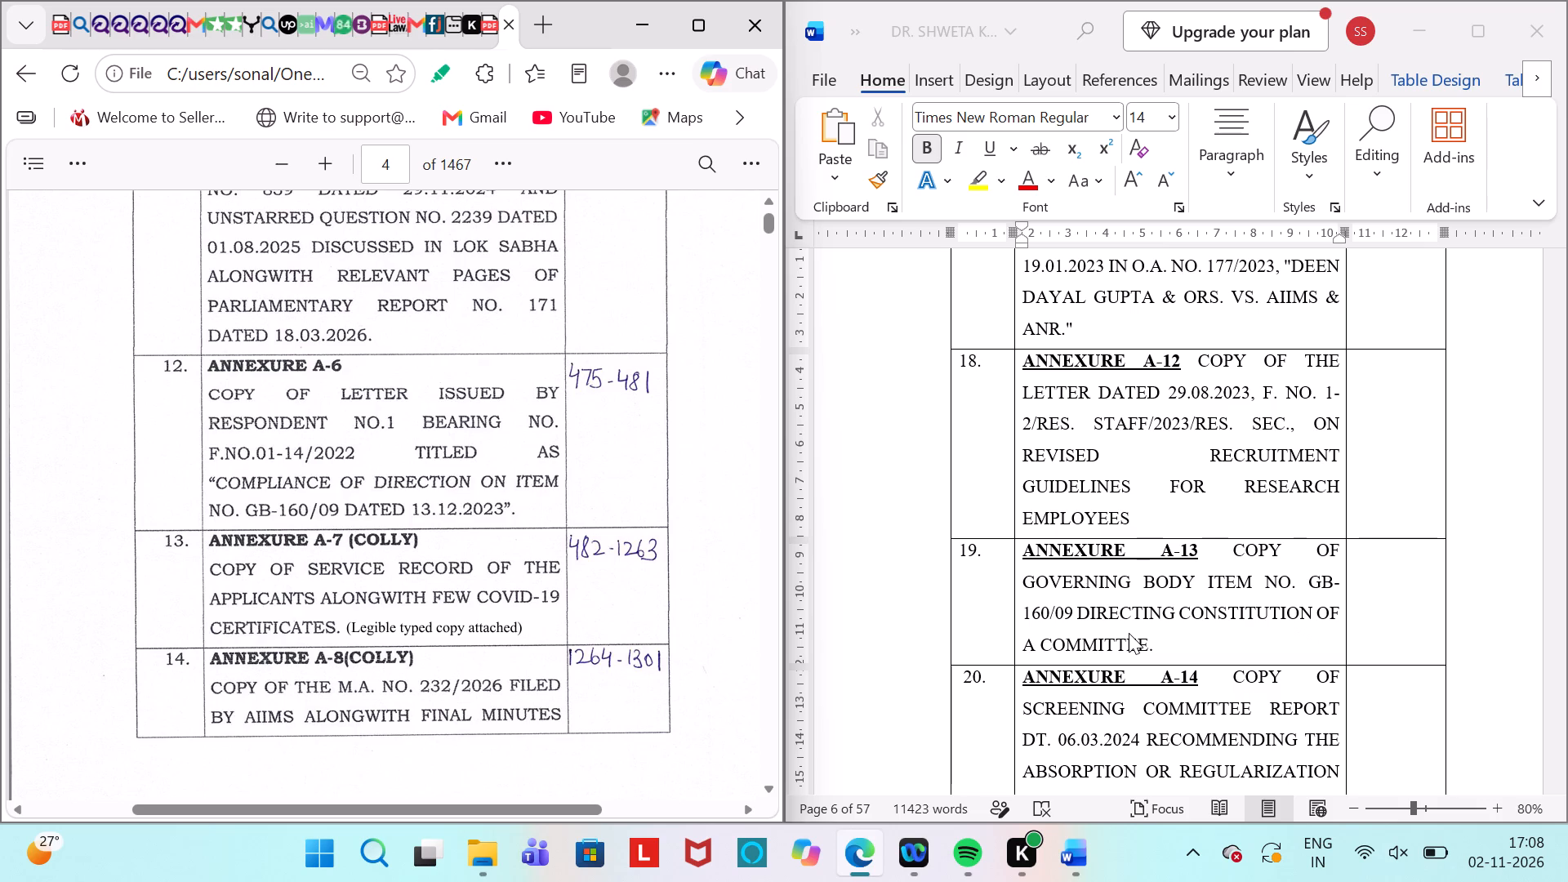
Look through the draft's Annexure A-12 to A-16 entries, and trace its earlier entries back to Annexure A-3 (Colly).
scroll(1234, 553, "down", 1)
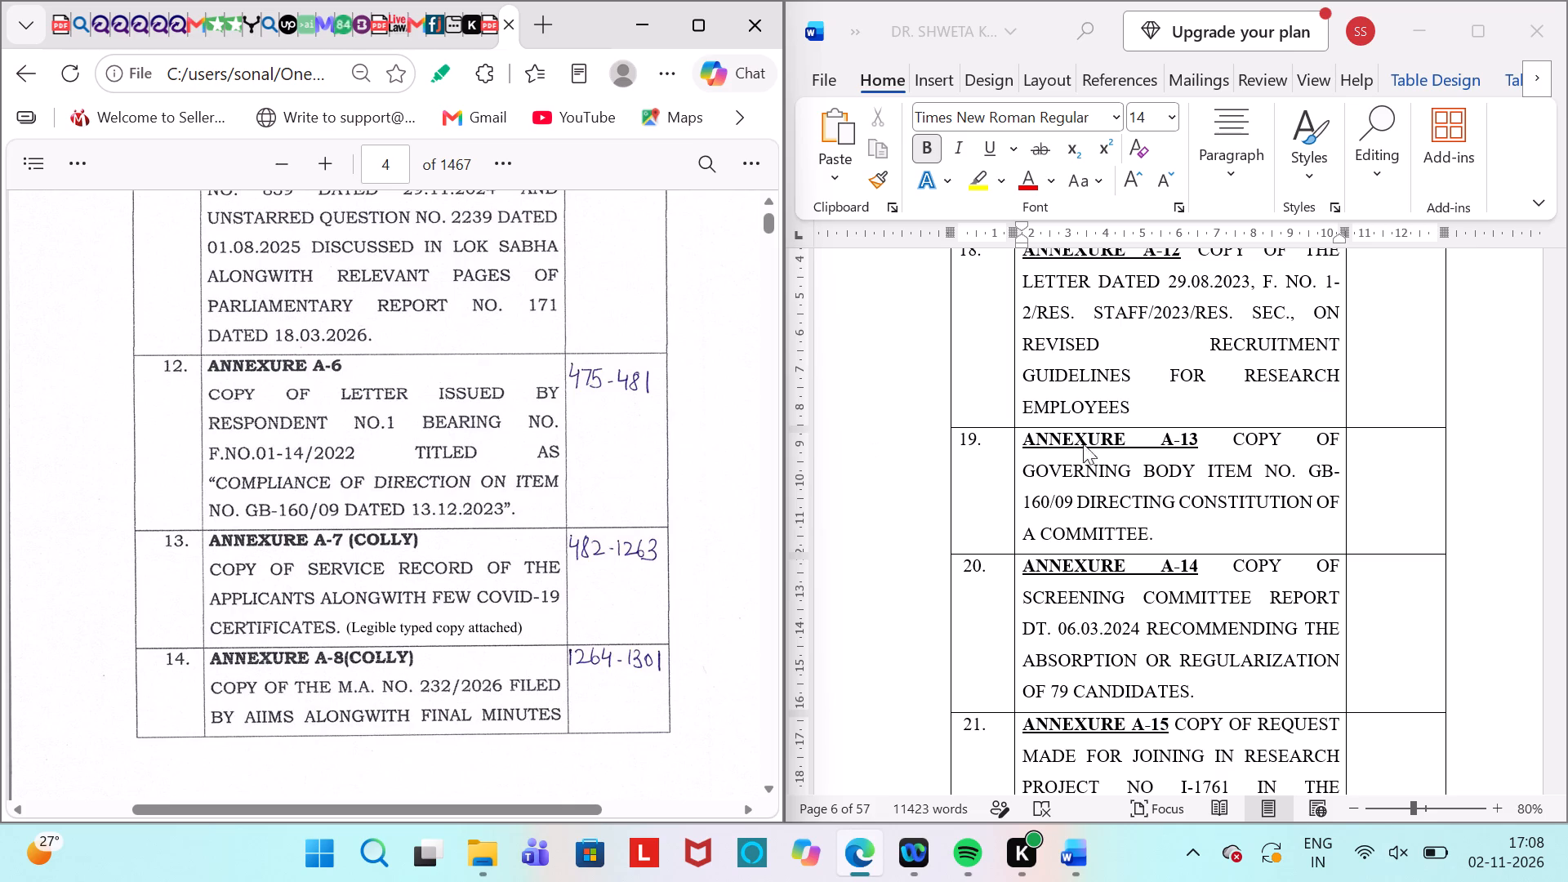
scroll(1160, 453, "down", 1)
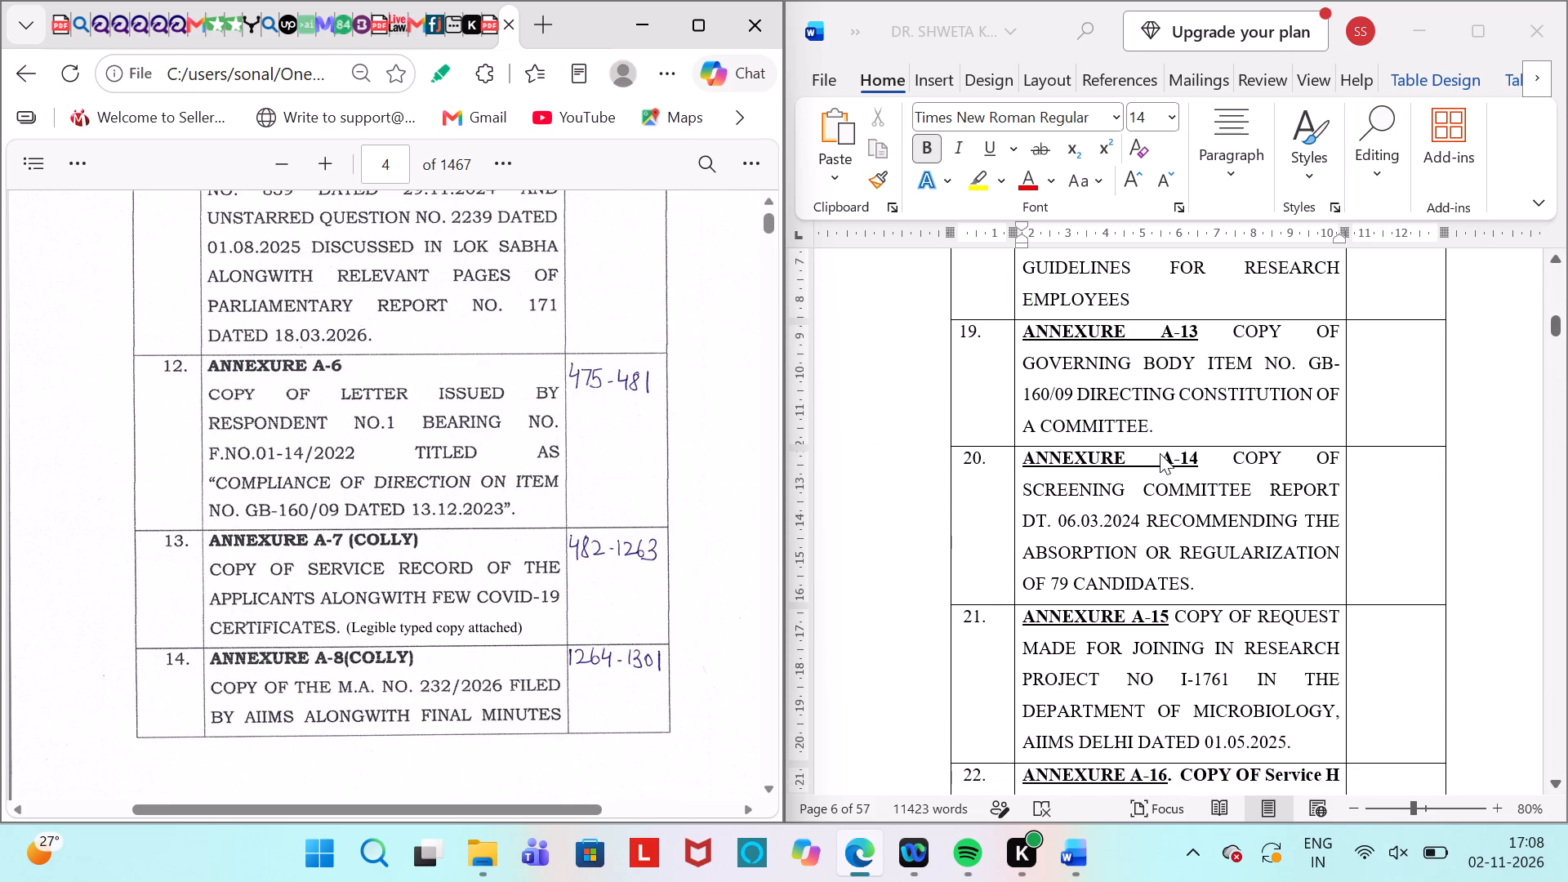
scroll(1160, 453, "down", 2)
scroll(1160, 453, "up", 2)
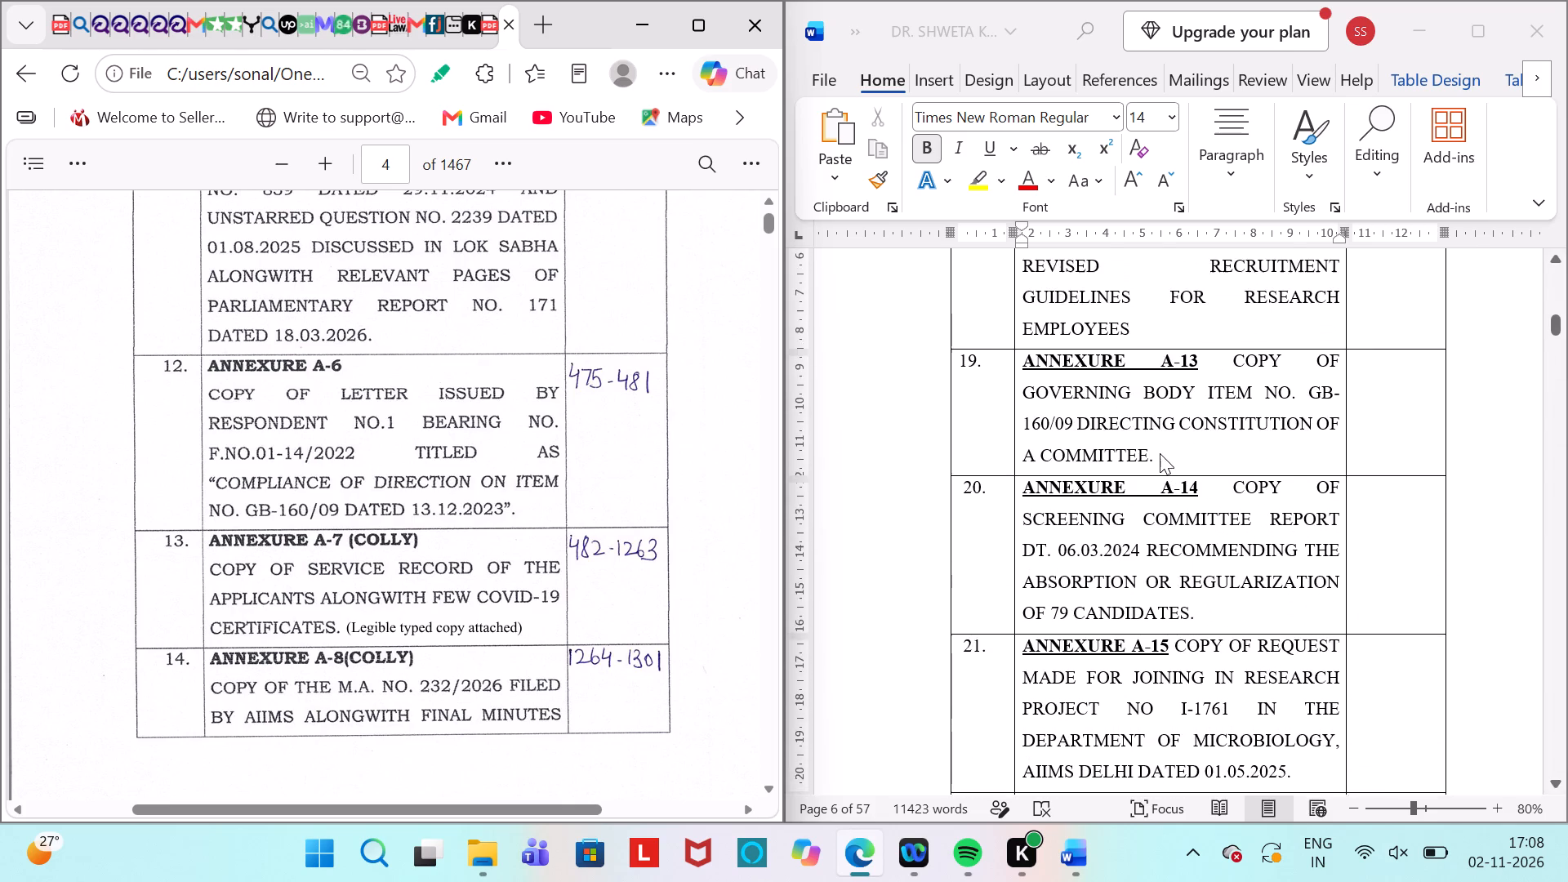
scroll(1160, 453, "up", 1)
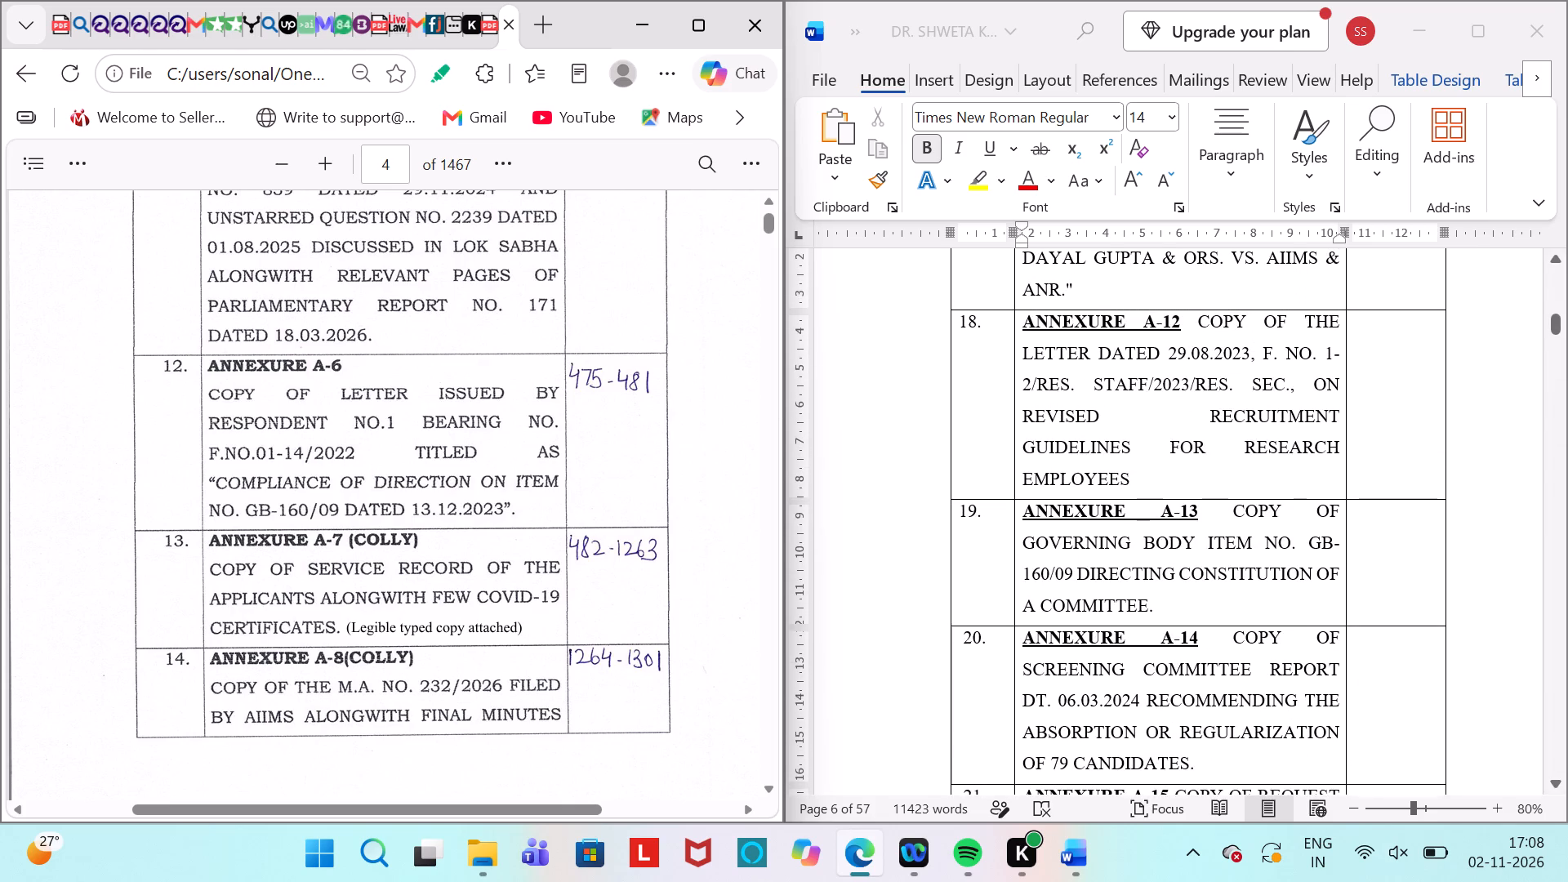
scroll(1241, 388, "up", 5)
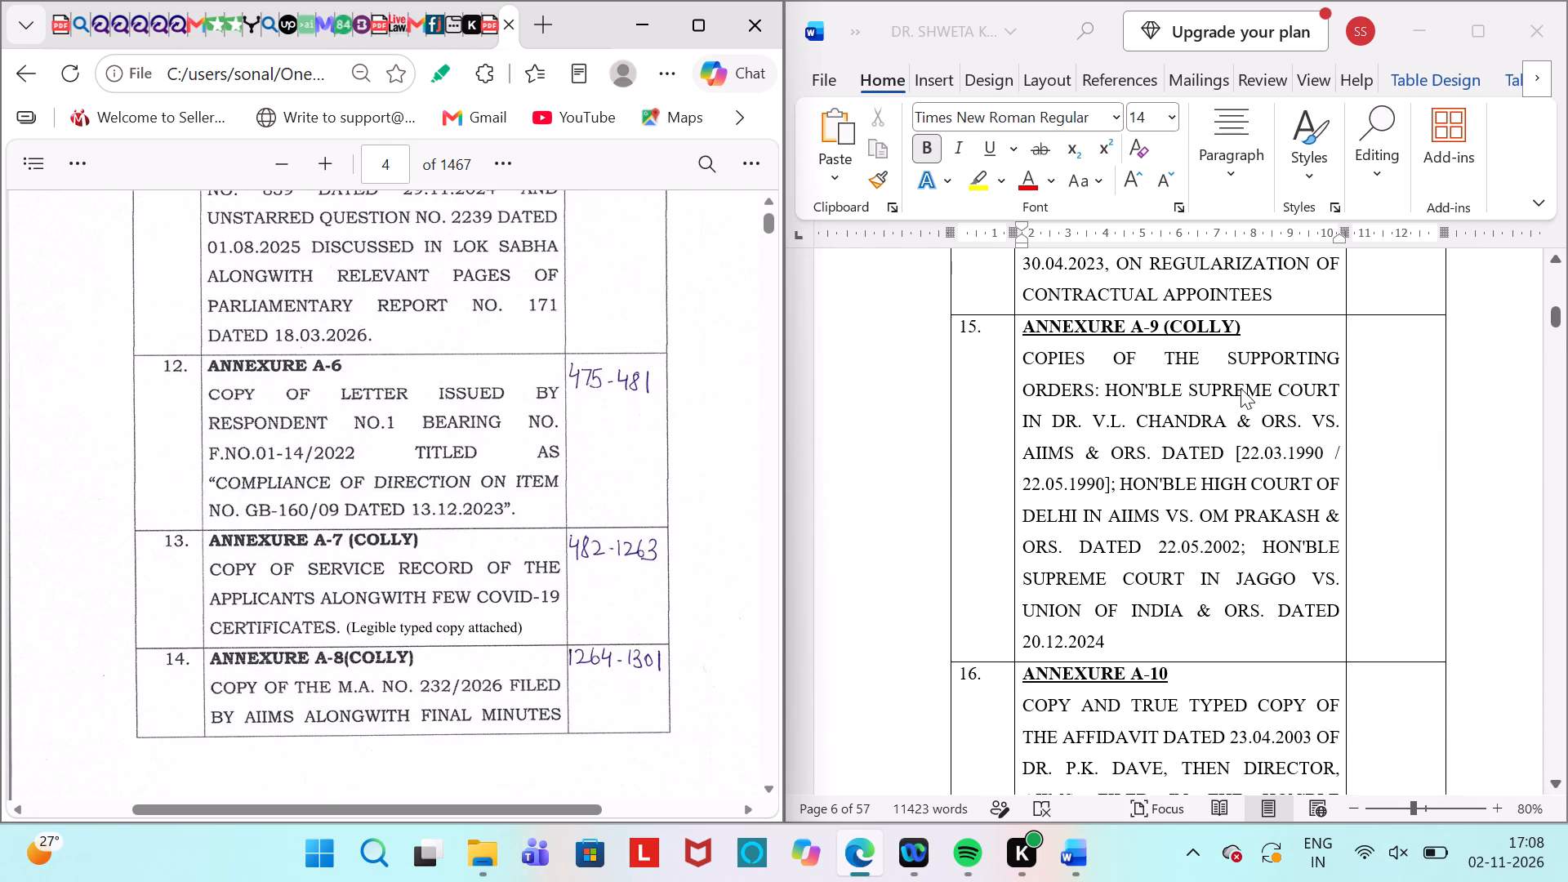
scroll(1241, 388, "up", 8)
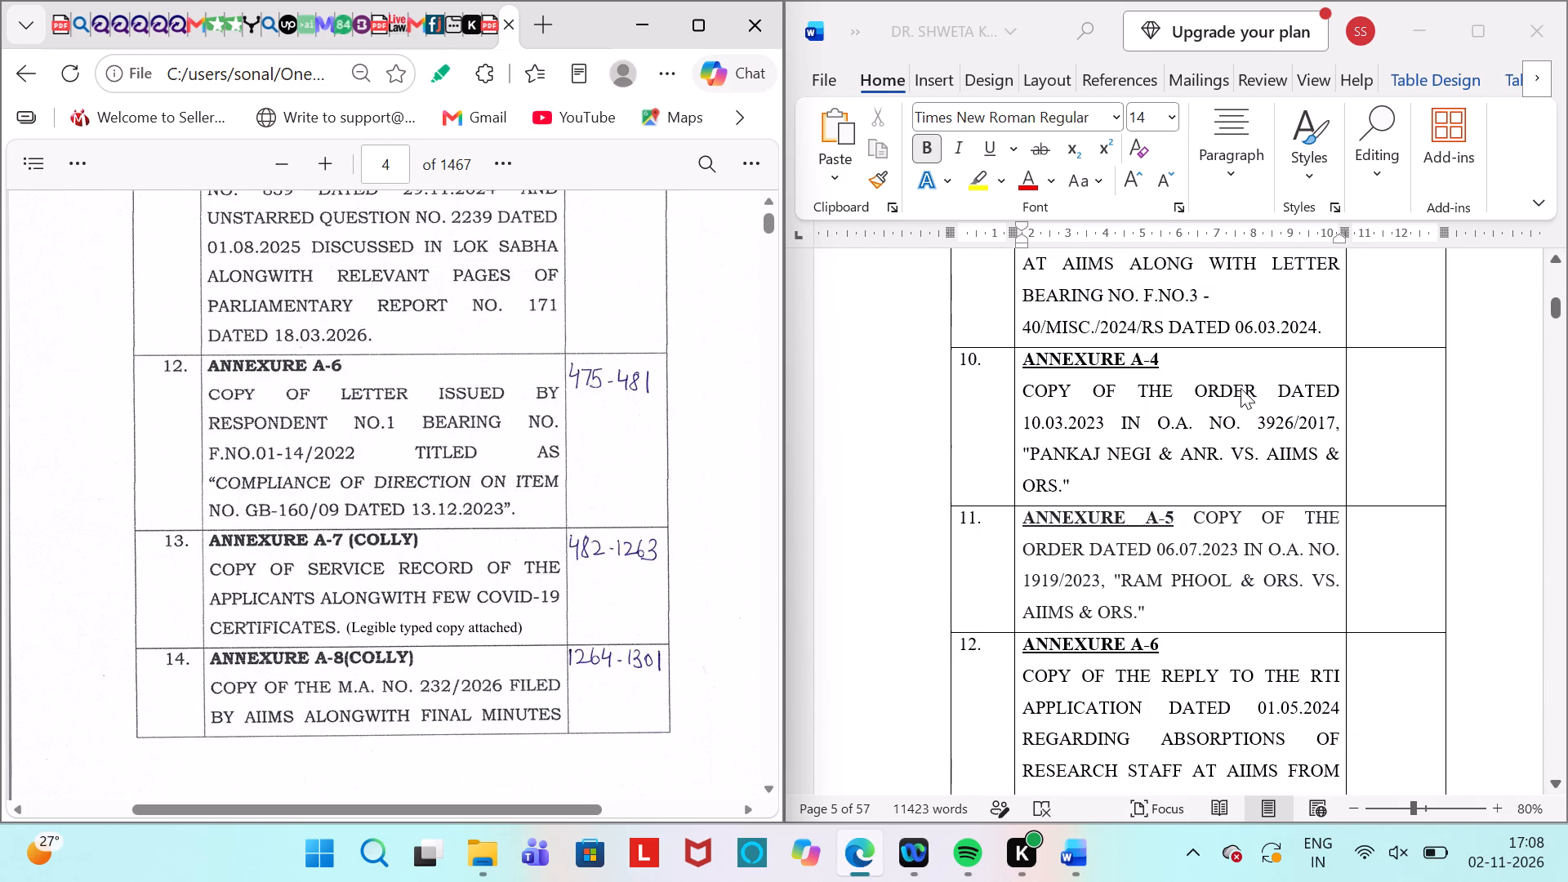
scroll(1241, 388, "up", 3)
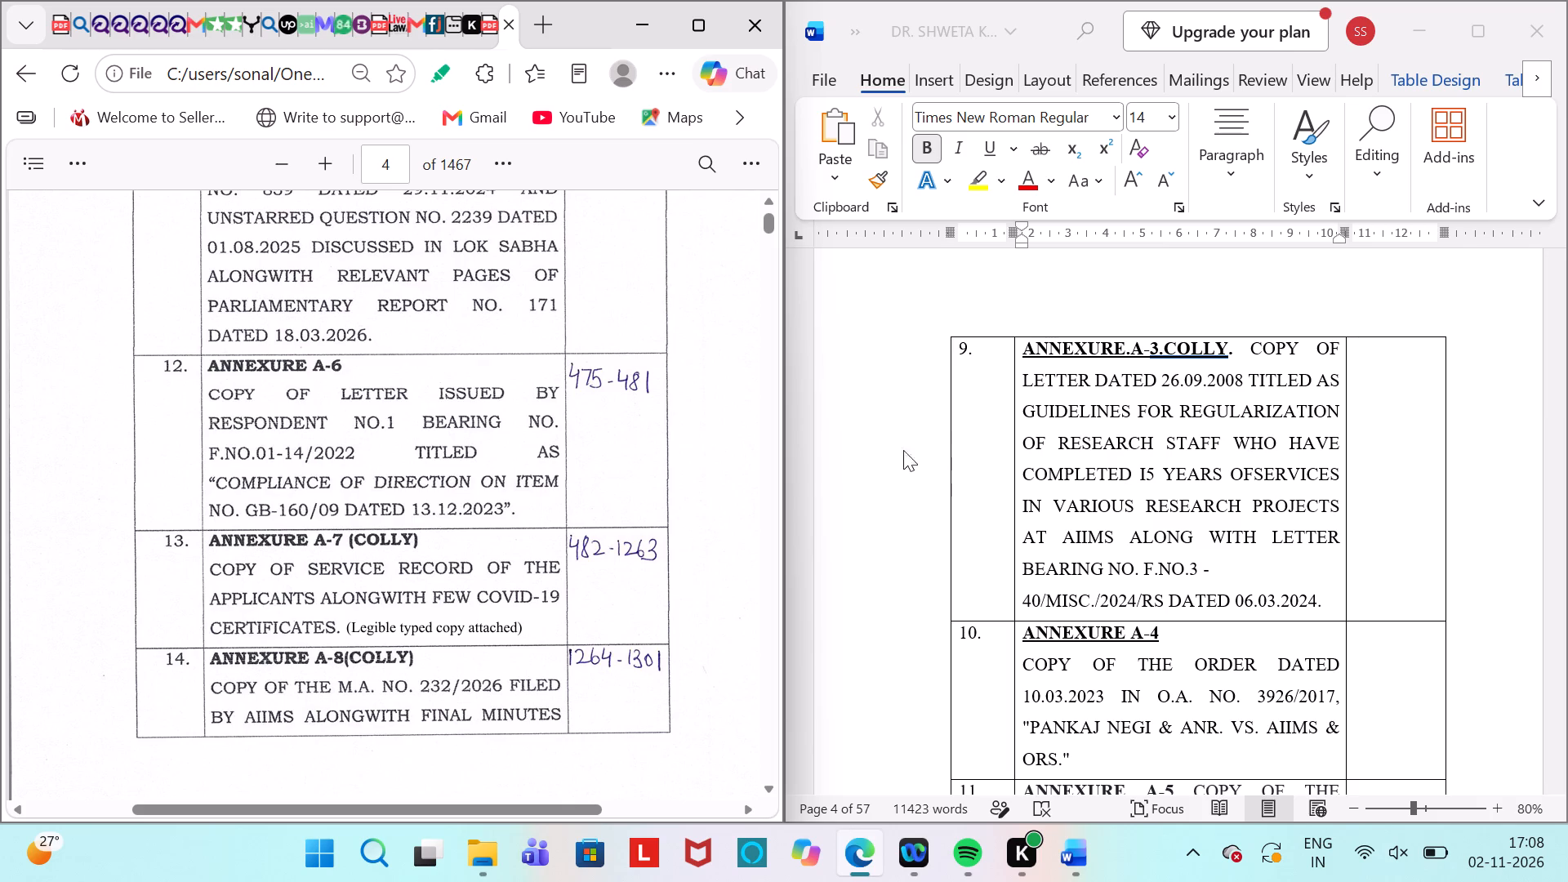
Review the PDF index's Annexure A-2 to A-8 (Colly) entries, including the A-3 (Colly) regularization guidelines letter, against the draft's Annexure A-3 (Colly).
scroll(529, 439, "up", 6)
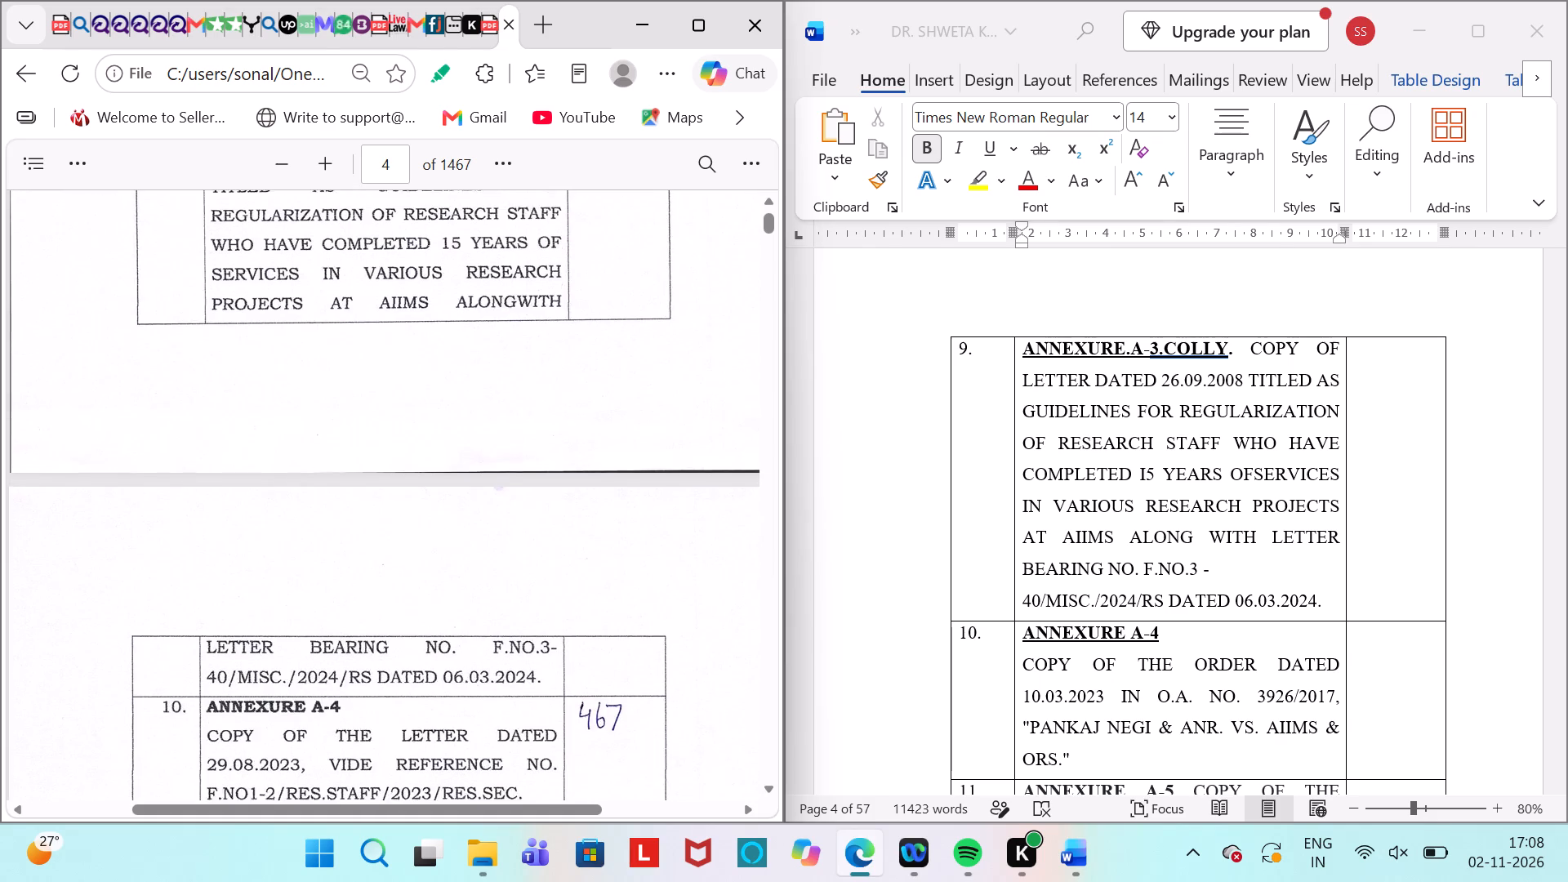
scroll(529, 439, "up", 2)
scroll(529, 439, "down", 1)
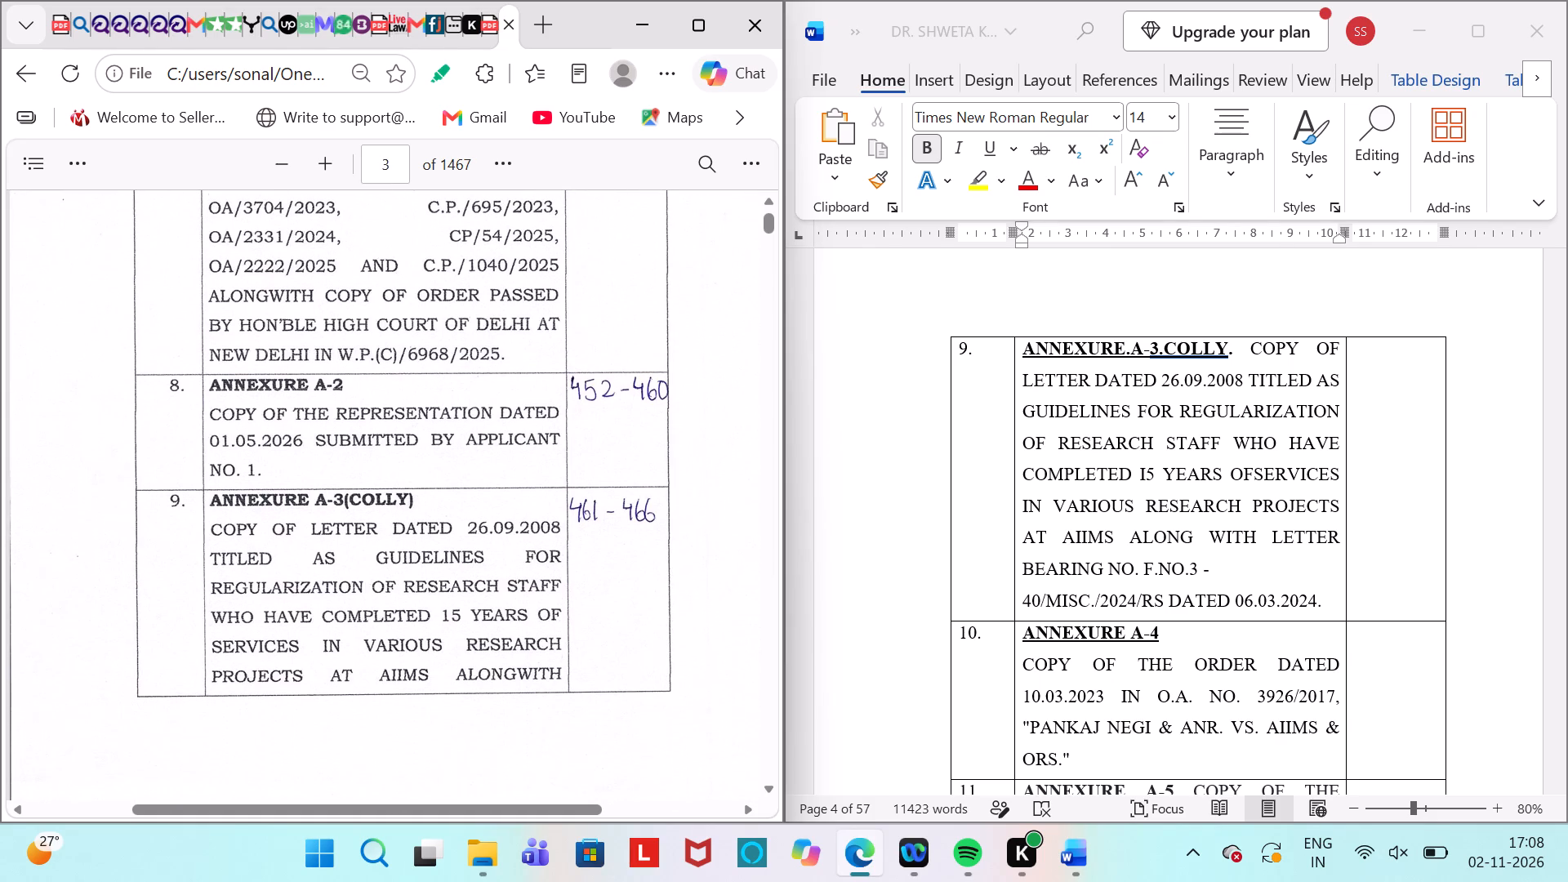
scroll(529, 439, "down", 1)
scroll(502, 584, "down", 2)
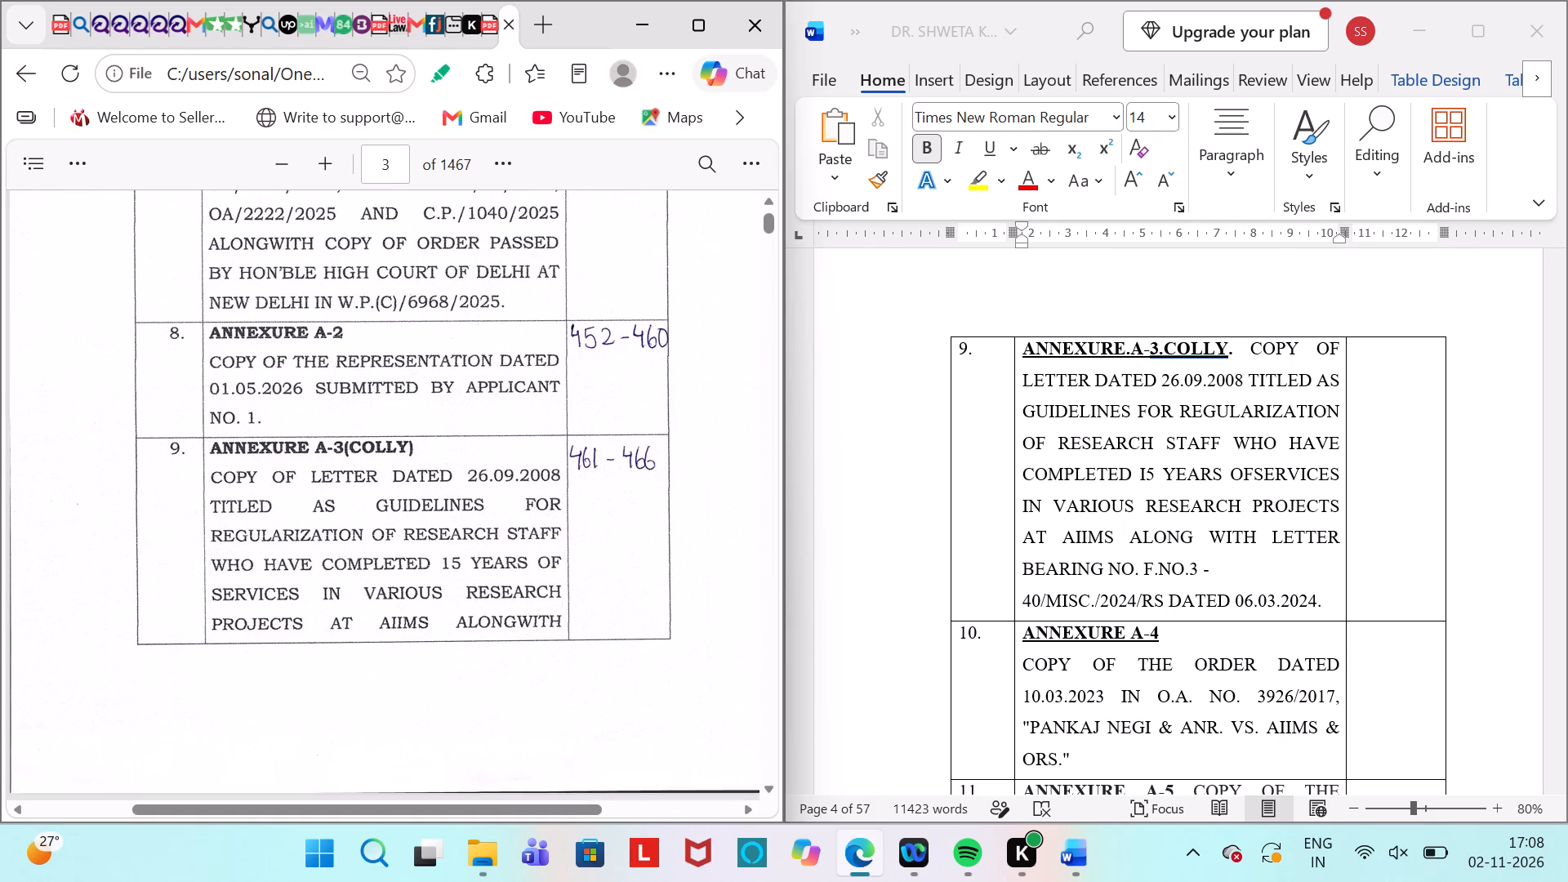
scroll(502, 584, "down", 4)
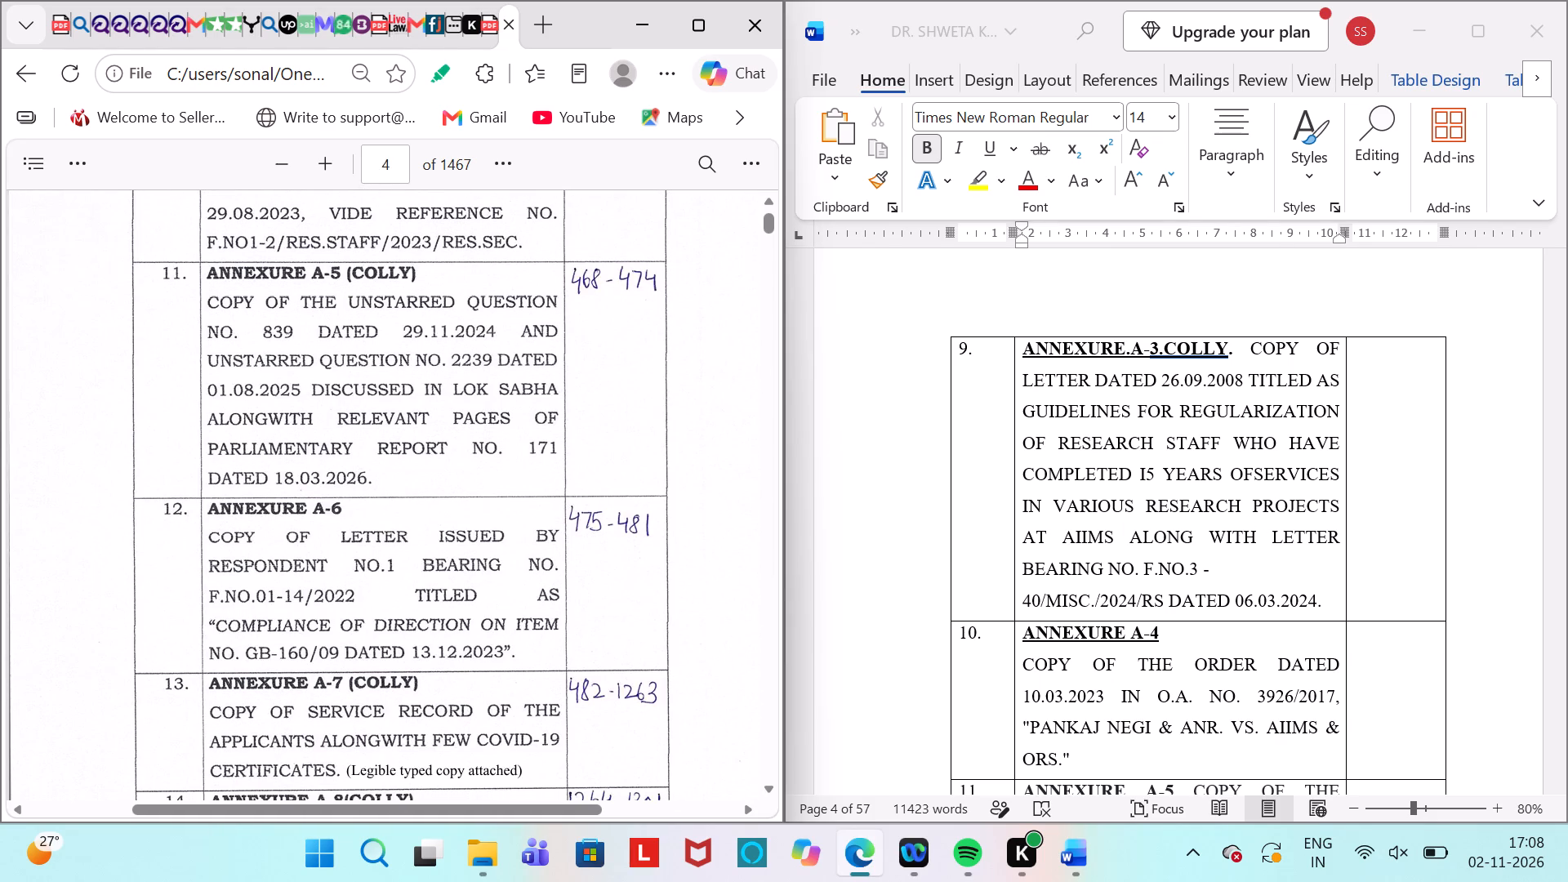
scroll(502, 584, "down", 2)
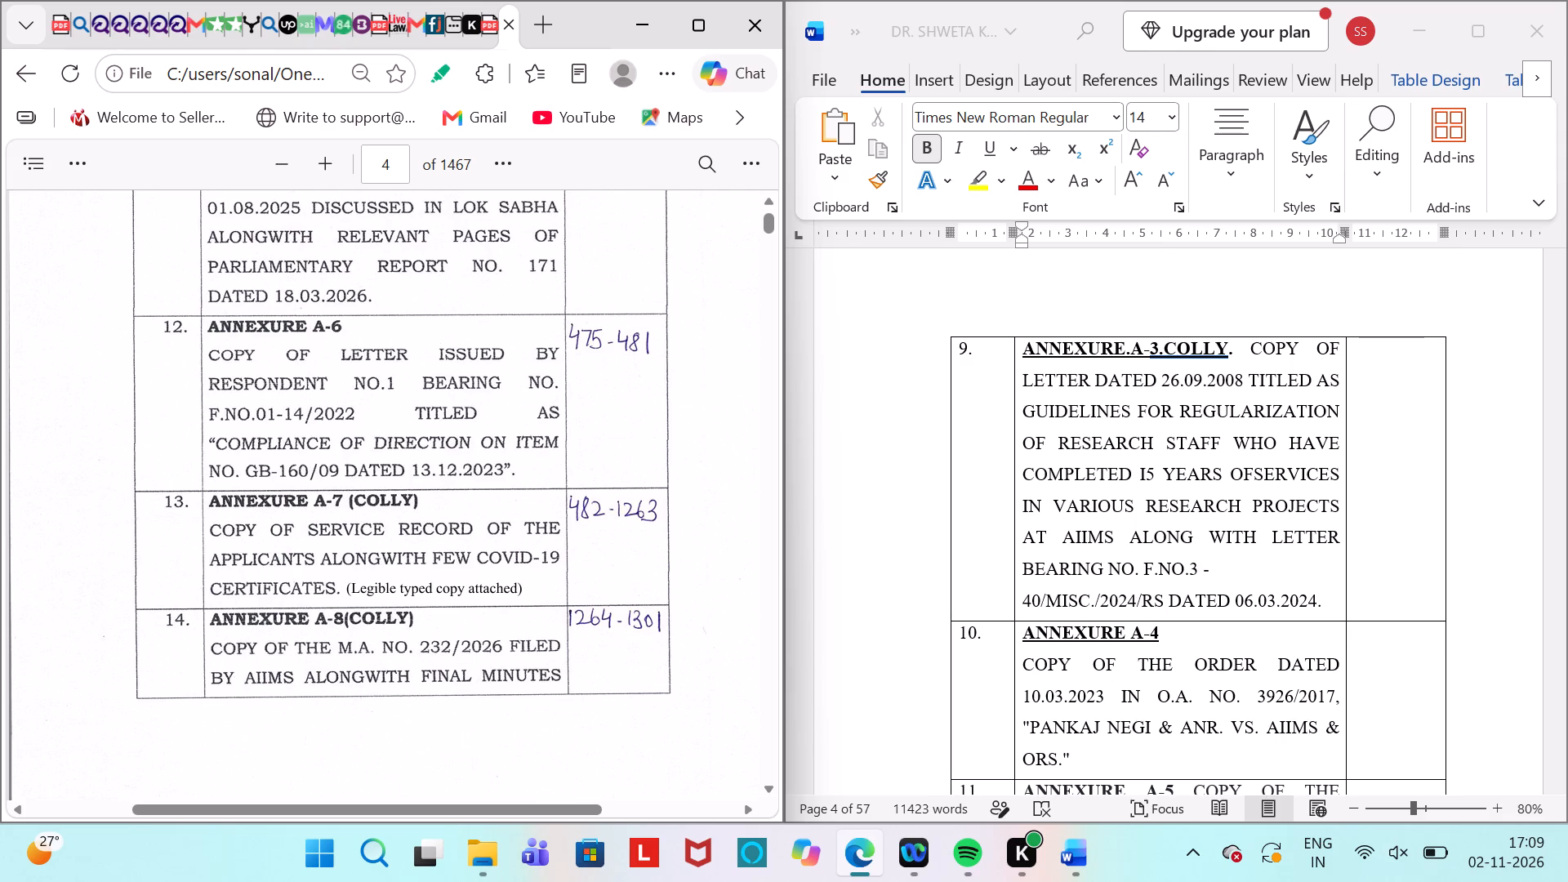
Read the draft's entries from Annexure A-5 through the Letter of Motion, comparing them with the PDF's Annexure A-6 to A-8 (Colly).
scroll(1219, 567, "down", 4)
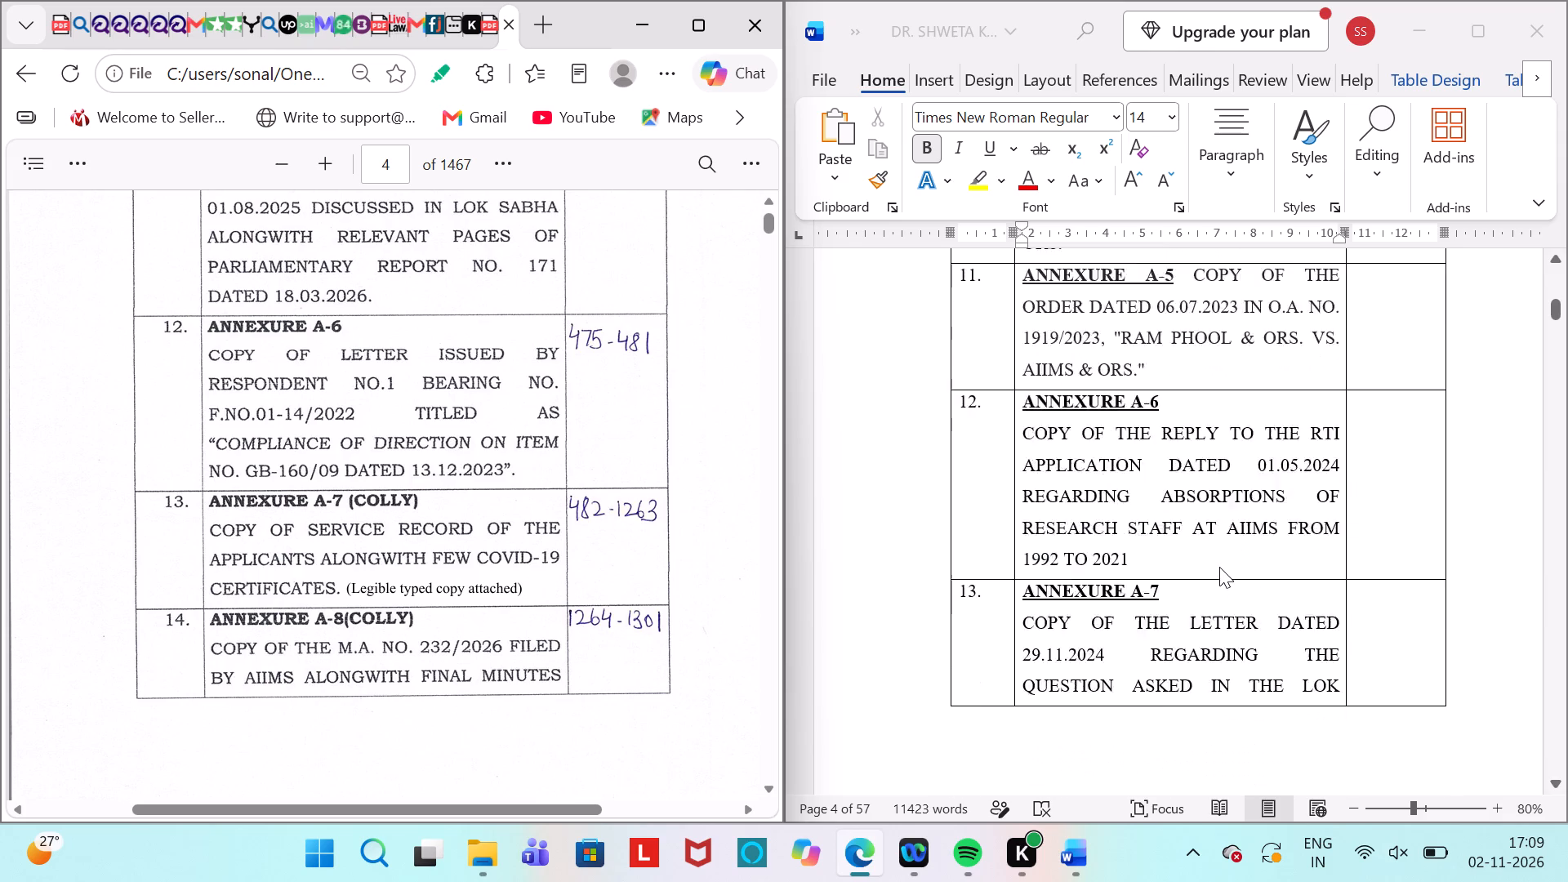
scroll(1219, 567, "down", 4)
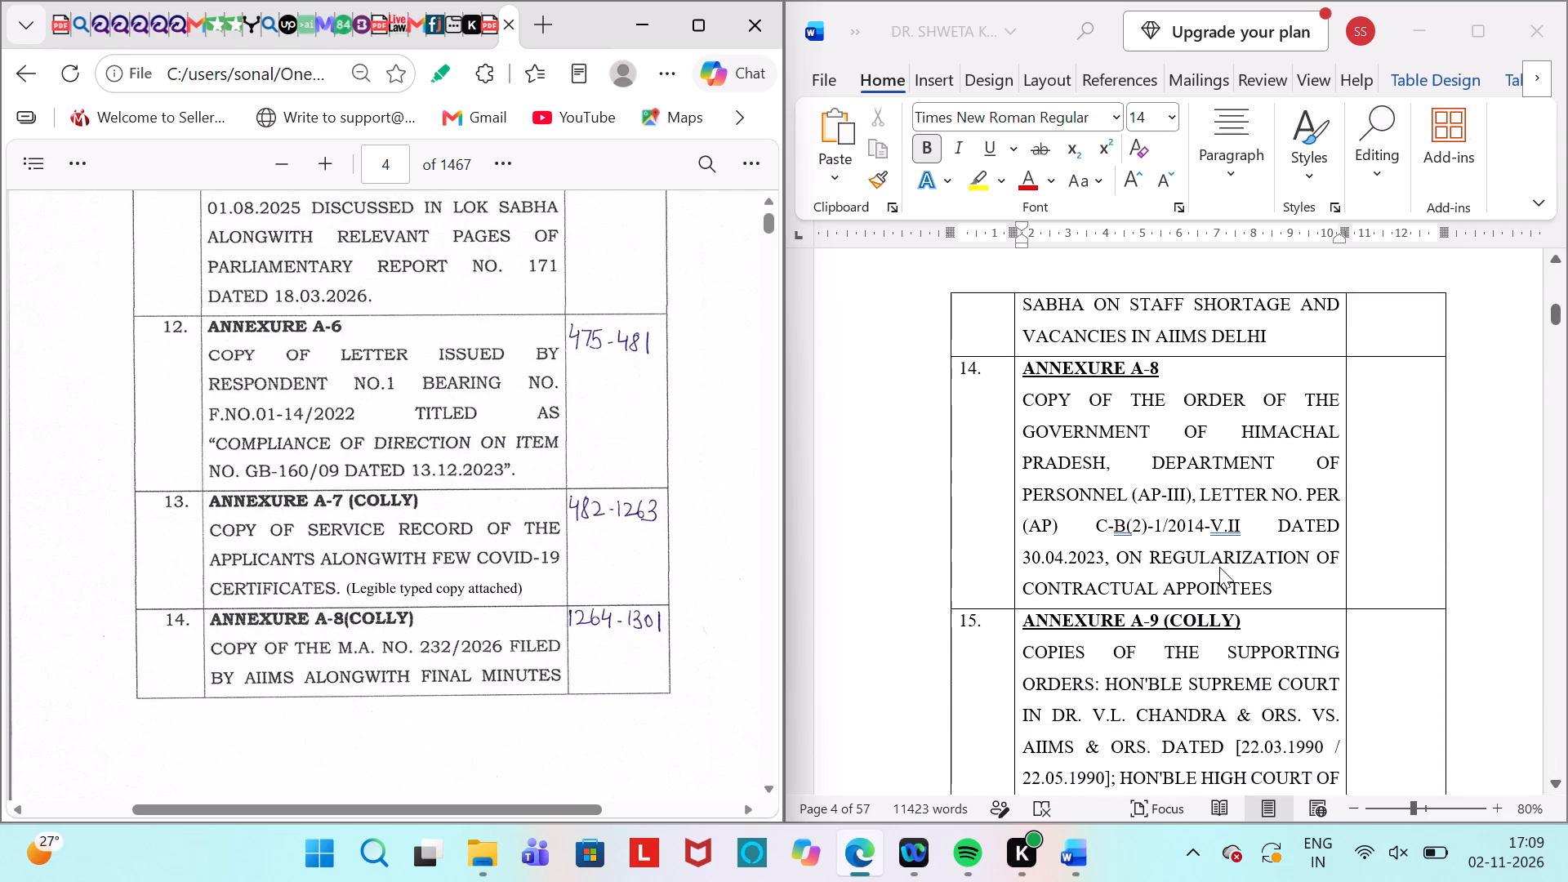
scroll(1219, 567, "down", 3)
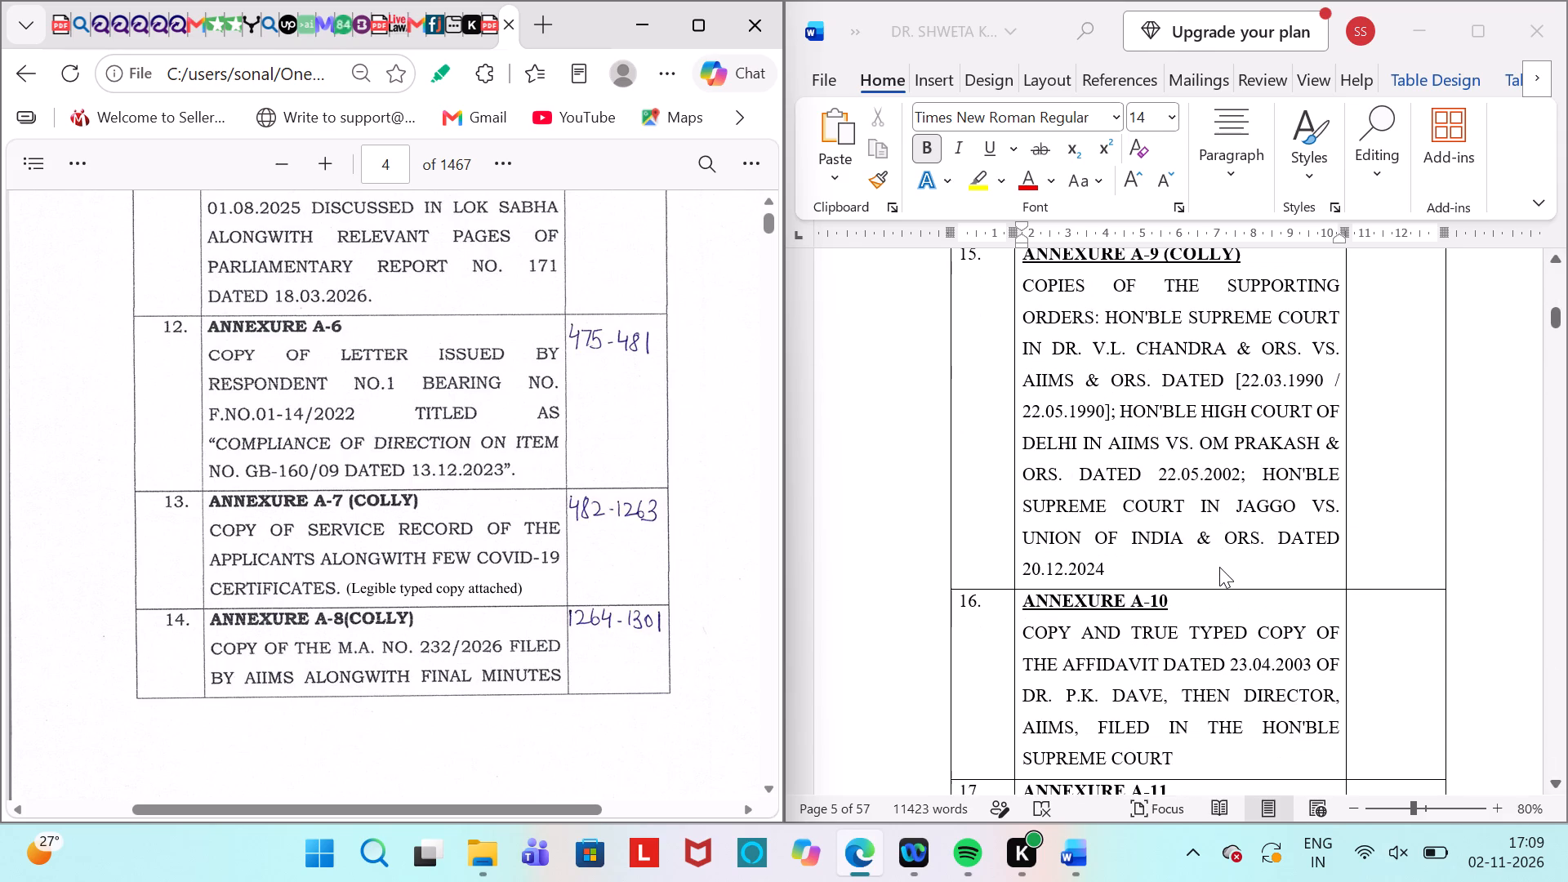
scroll(1219, 567, "down", 5)
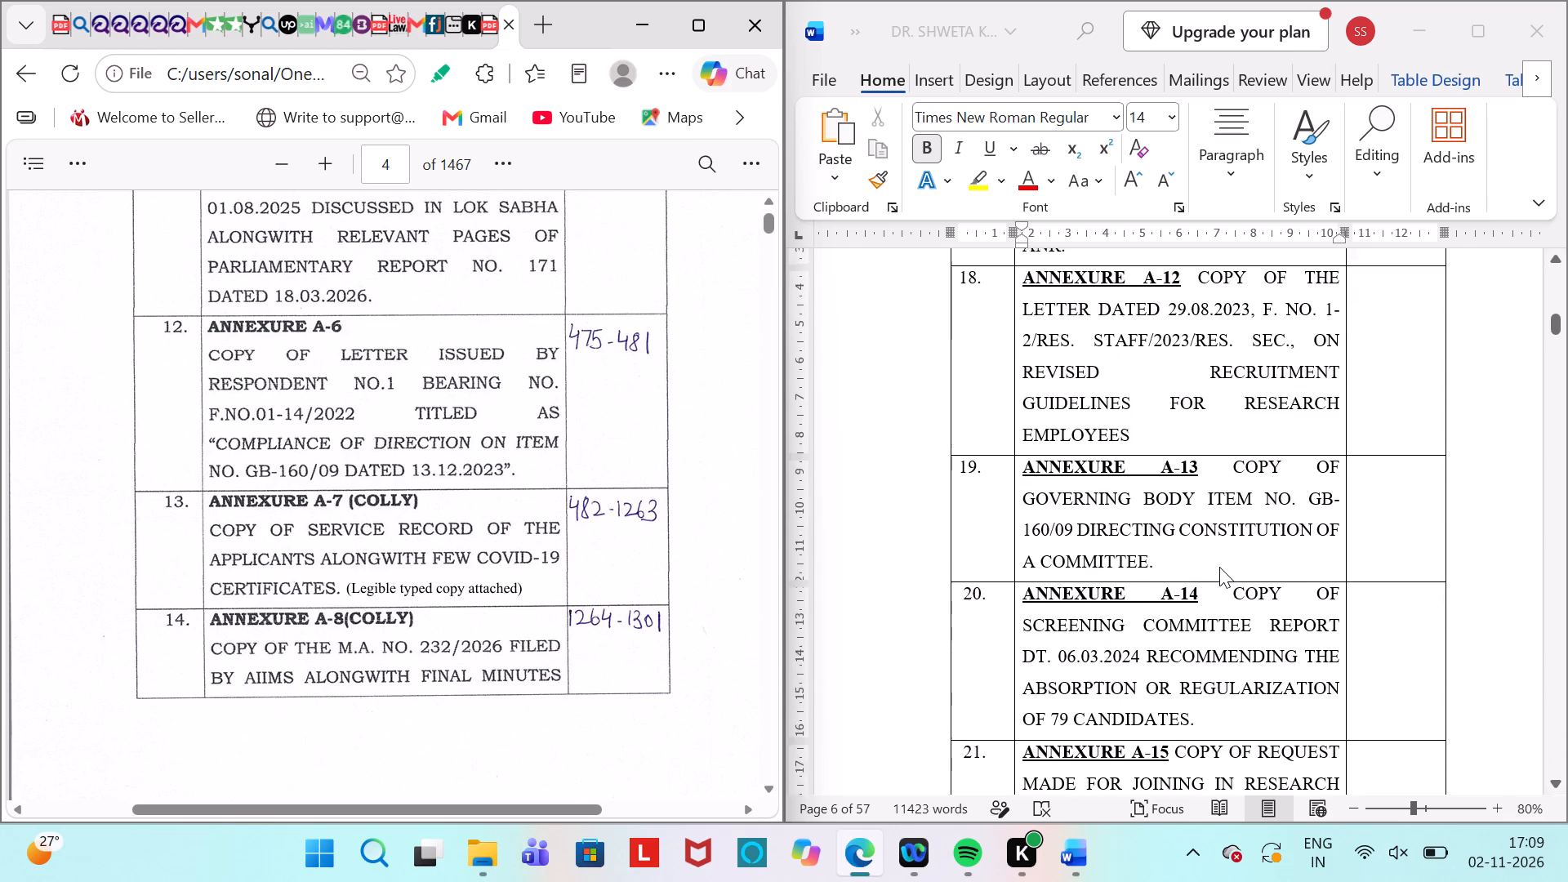
scroll(1219, 567, "down", 2)
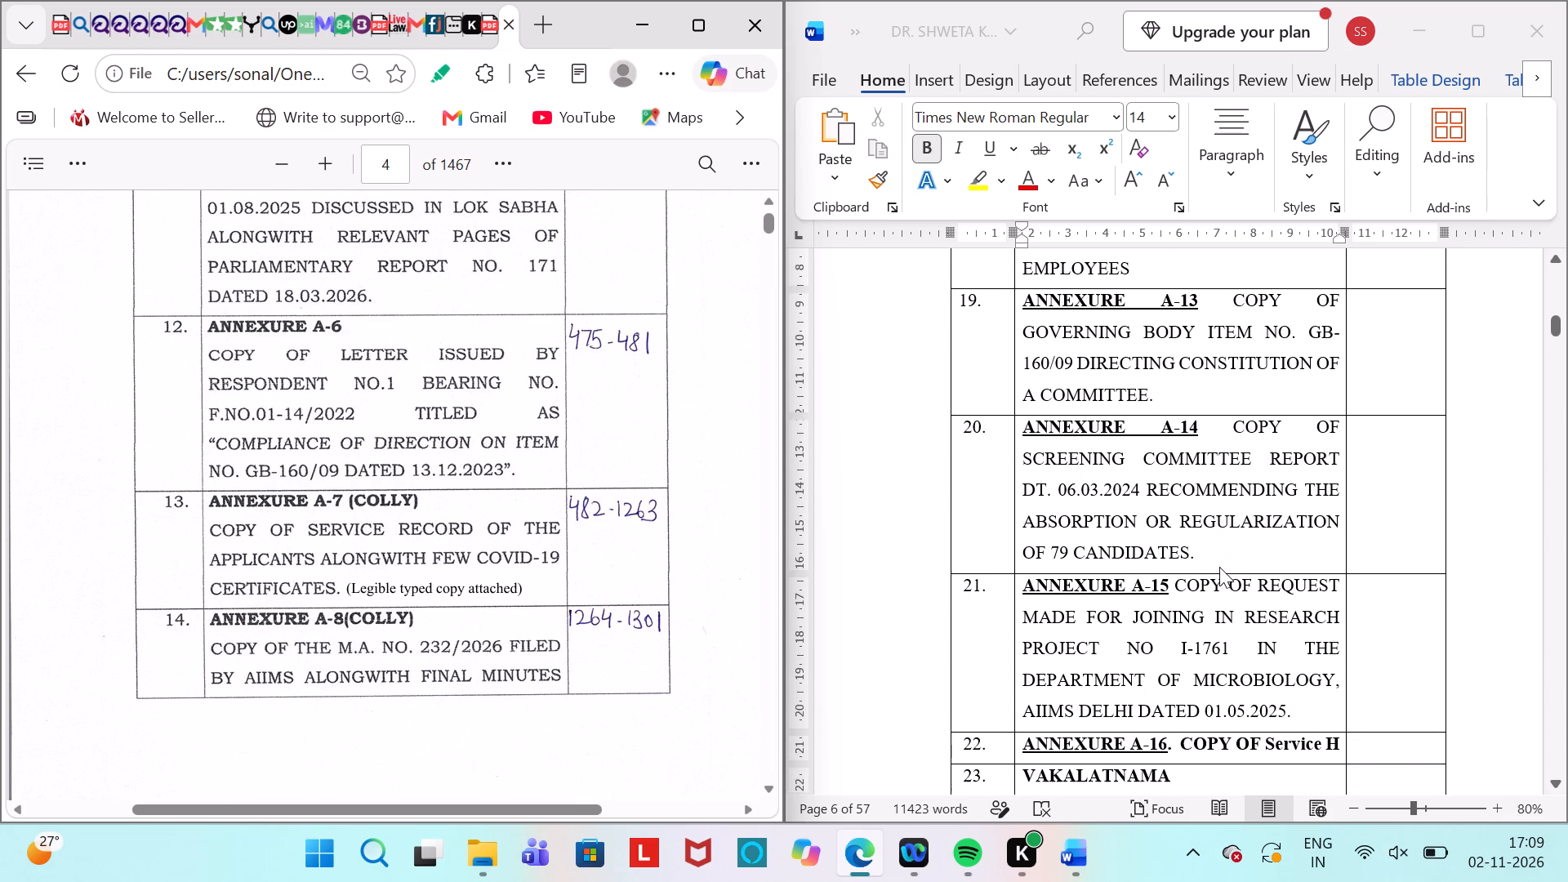
scroll(1219, 567, "down", 1)
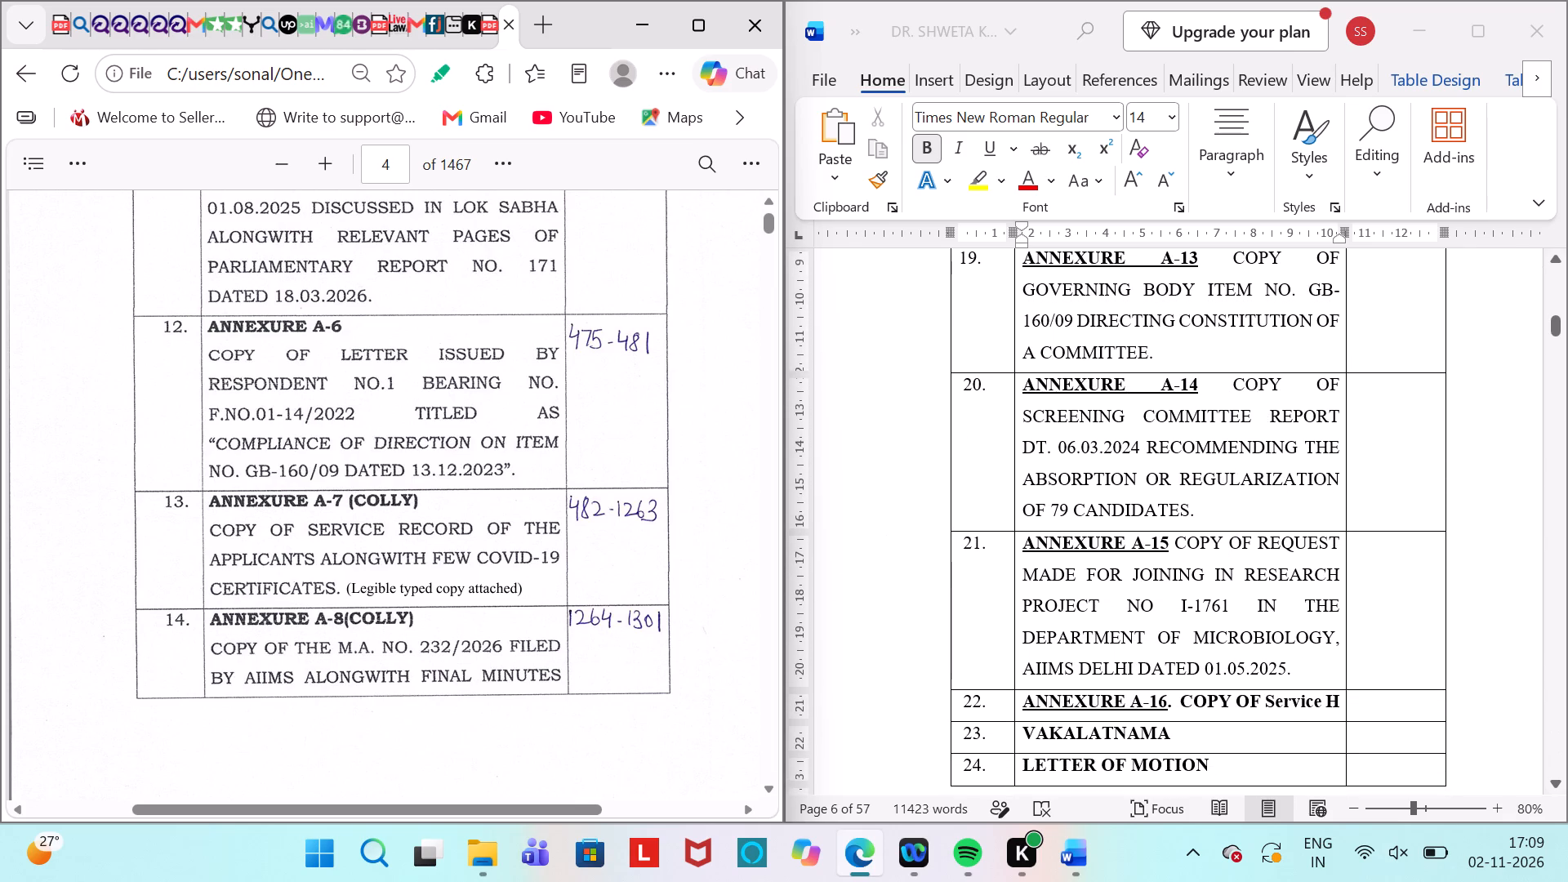
Examine the PDF's Annexure A-6 to A-10 entries across the page break, comparing them with the draft's Annexure A-13 to A-16.
scroll(493, 558, "down", 1)
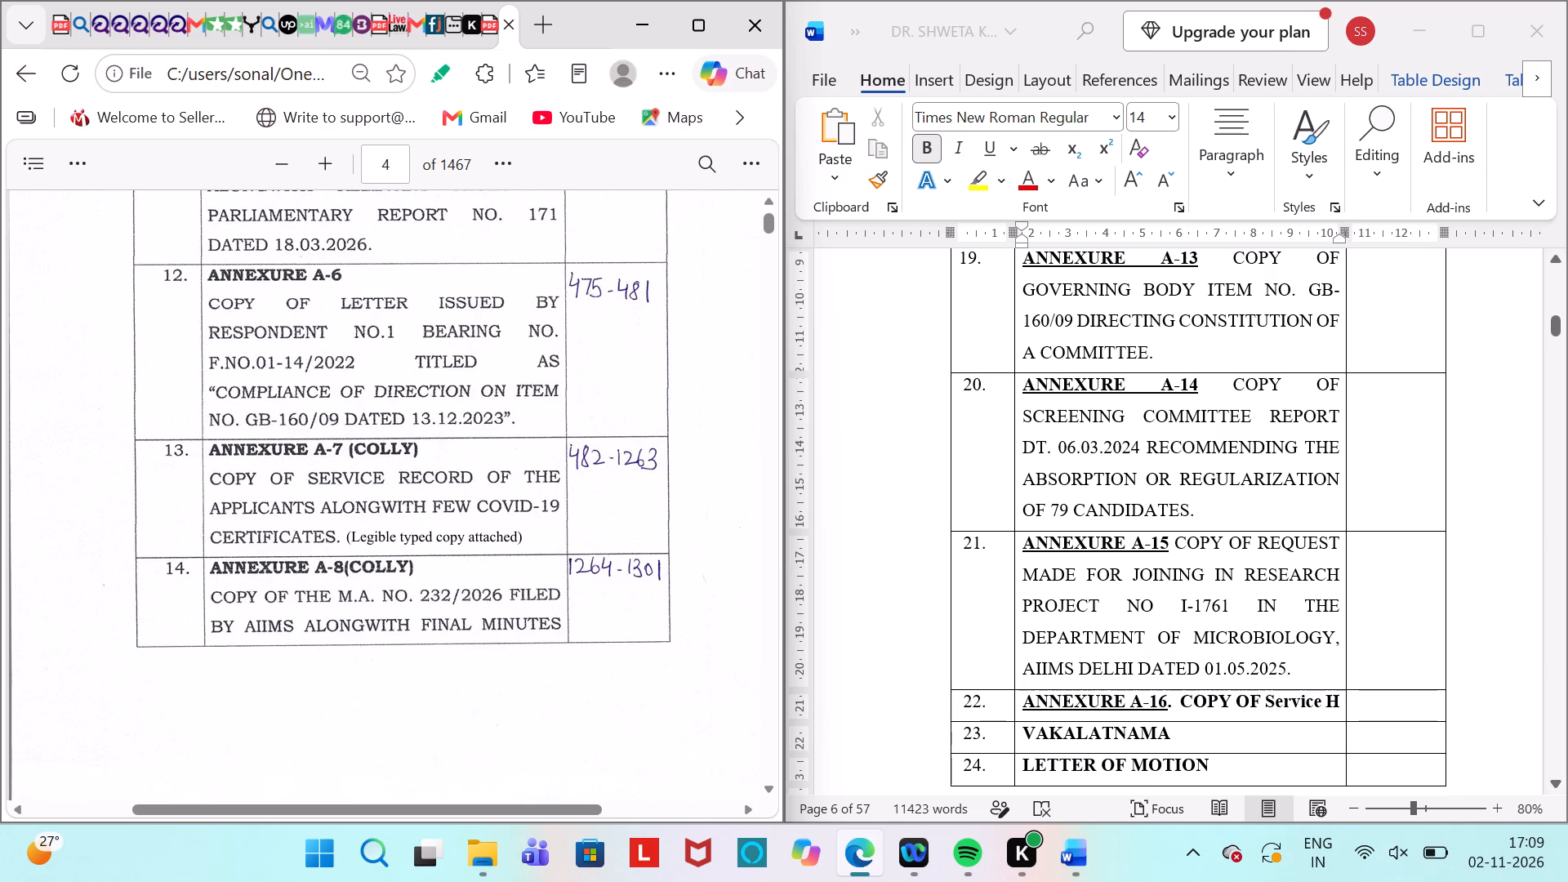
scroll(493, 558, "down", 1)
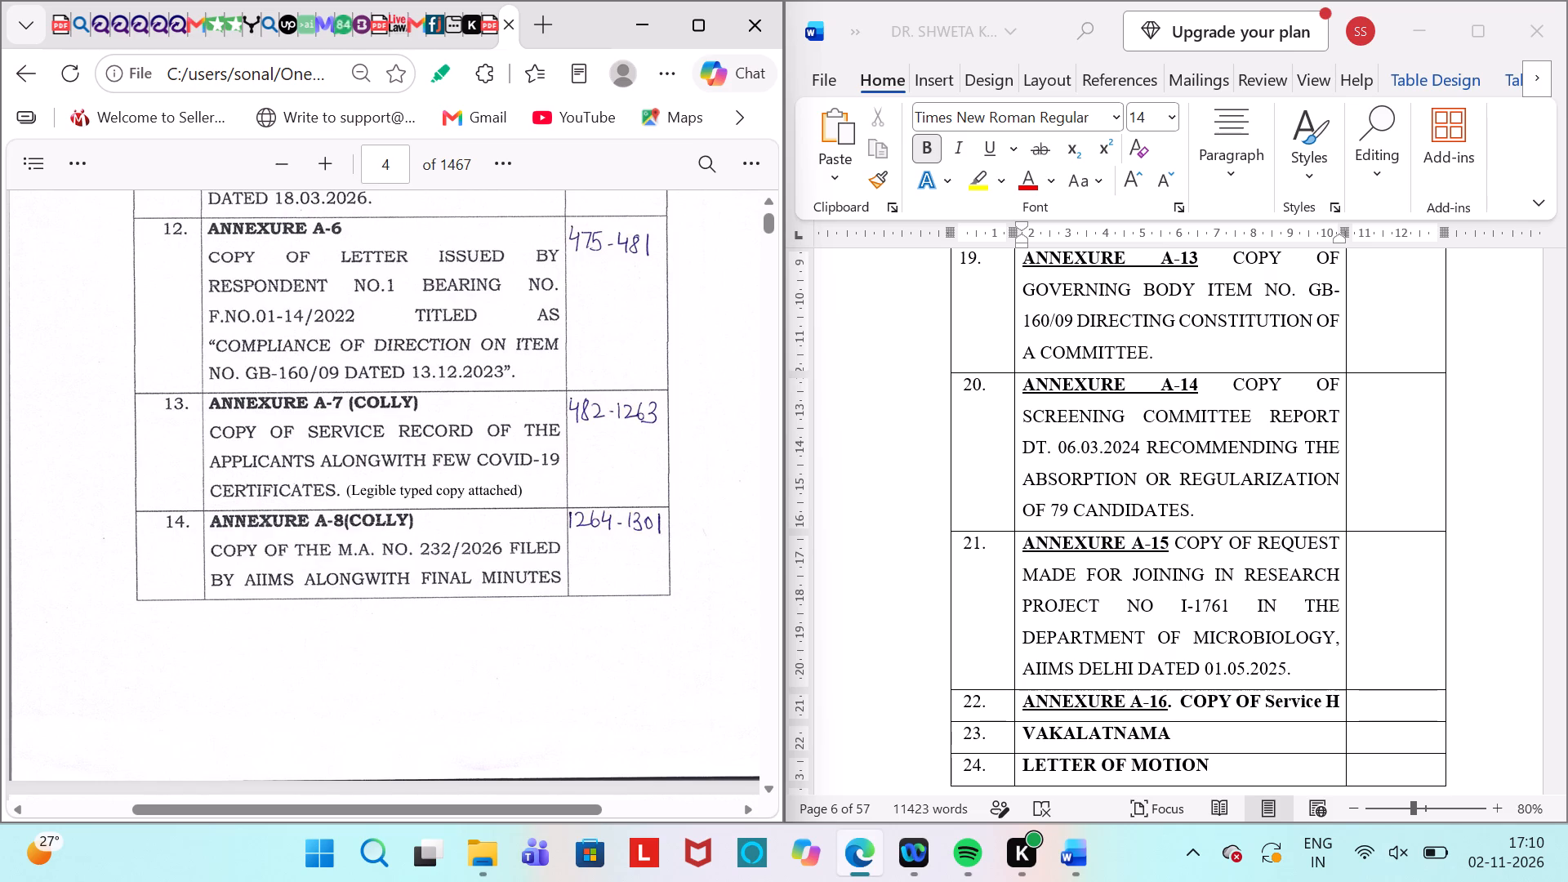
scroll(463, 574, "down", 3)
scroll(463, 574, "up", 1)
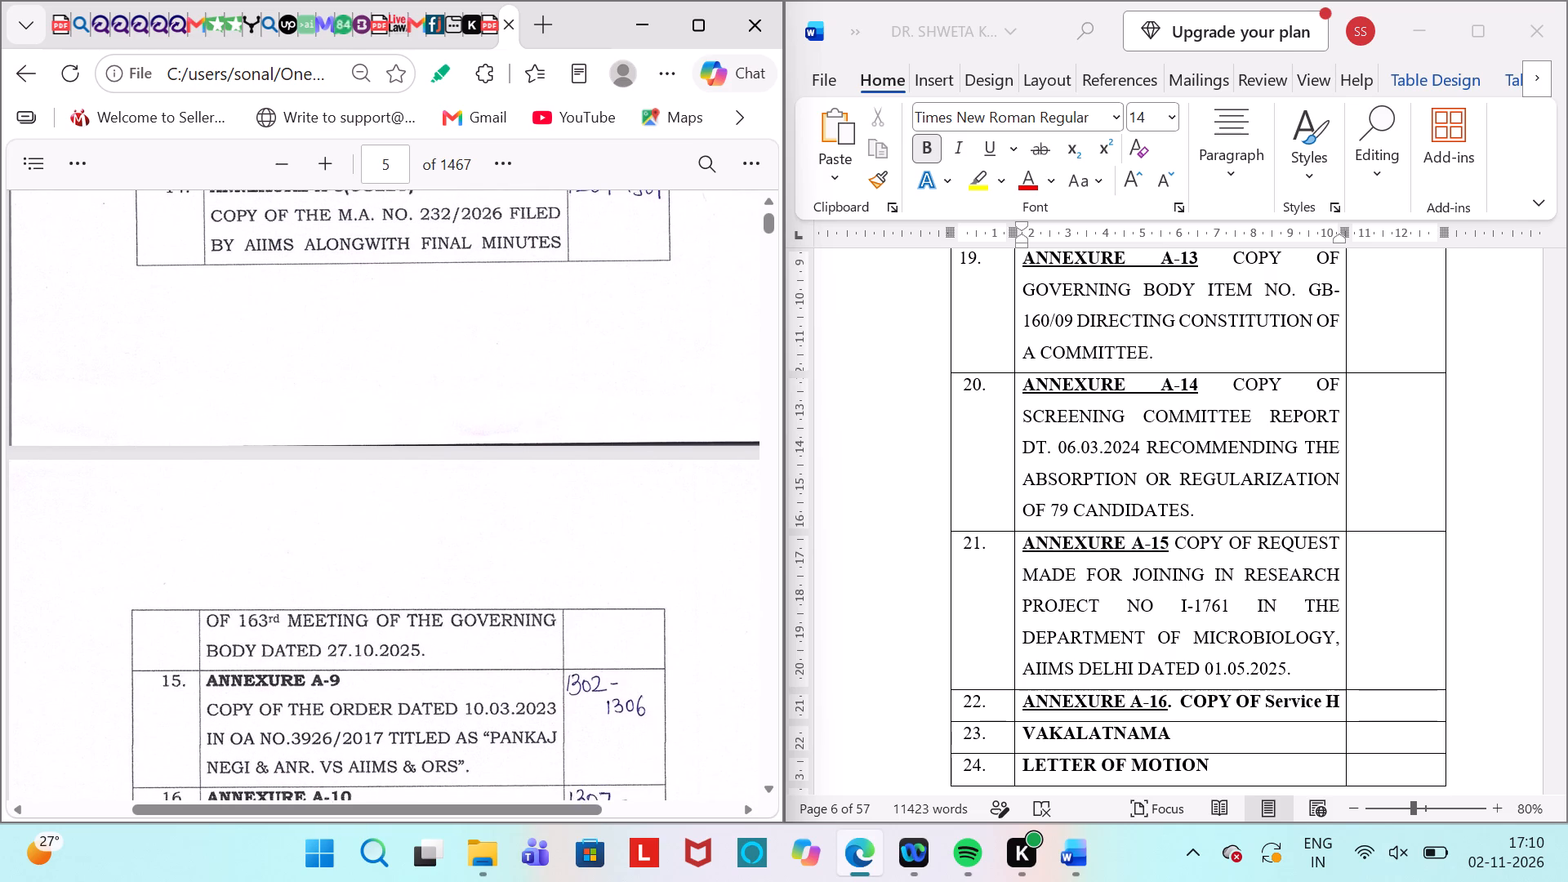
scroll(463, 574, "up", 1)
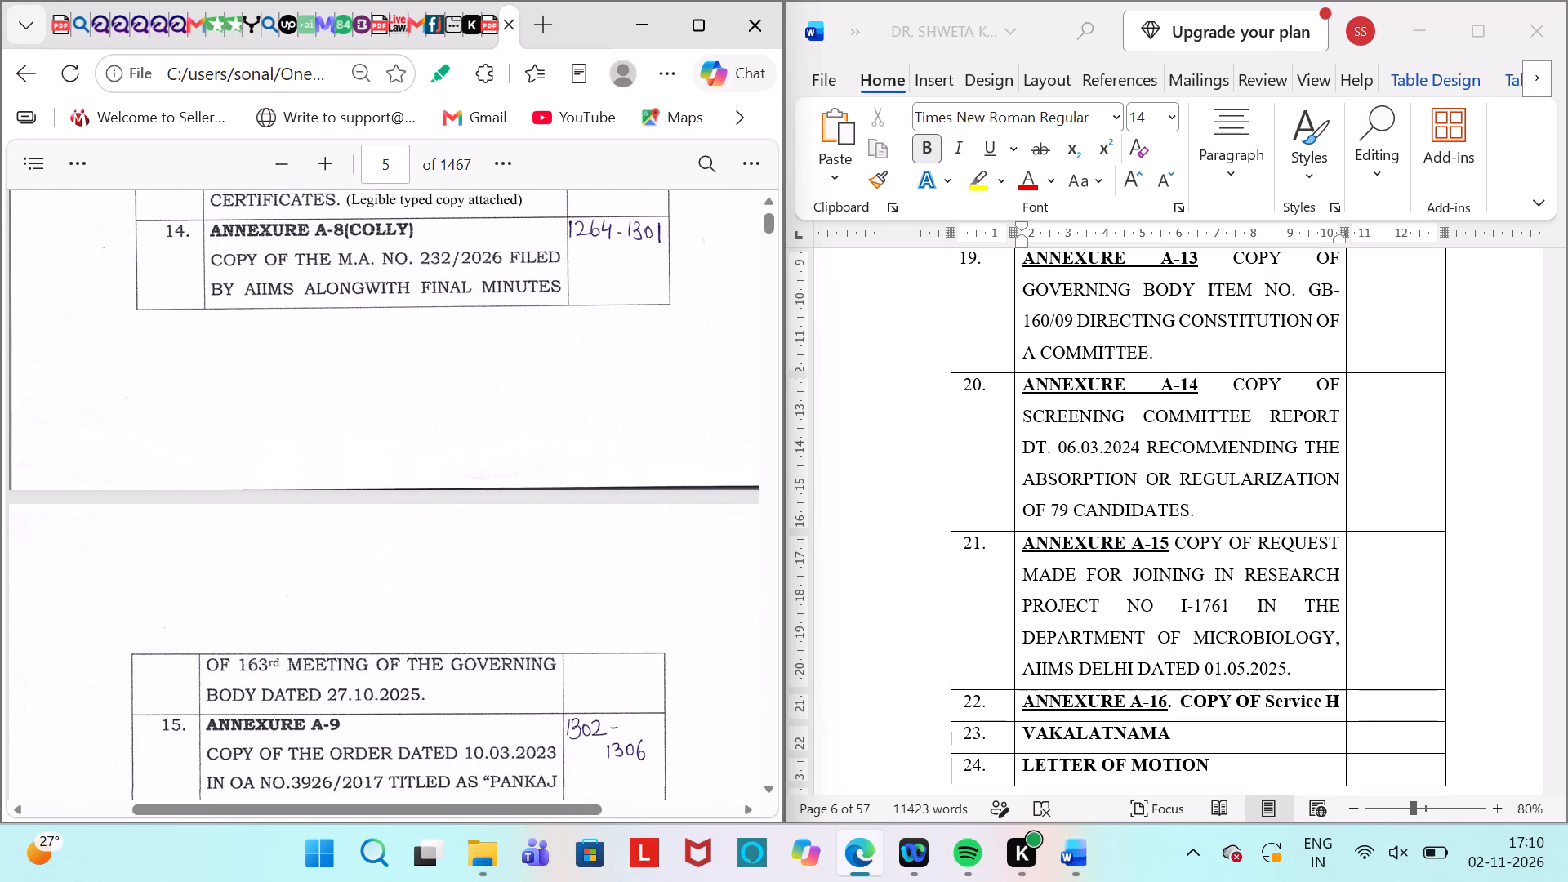
scroll(463, 574, "up", 1)
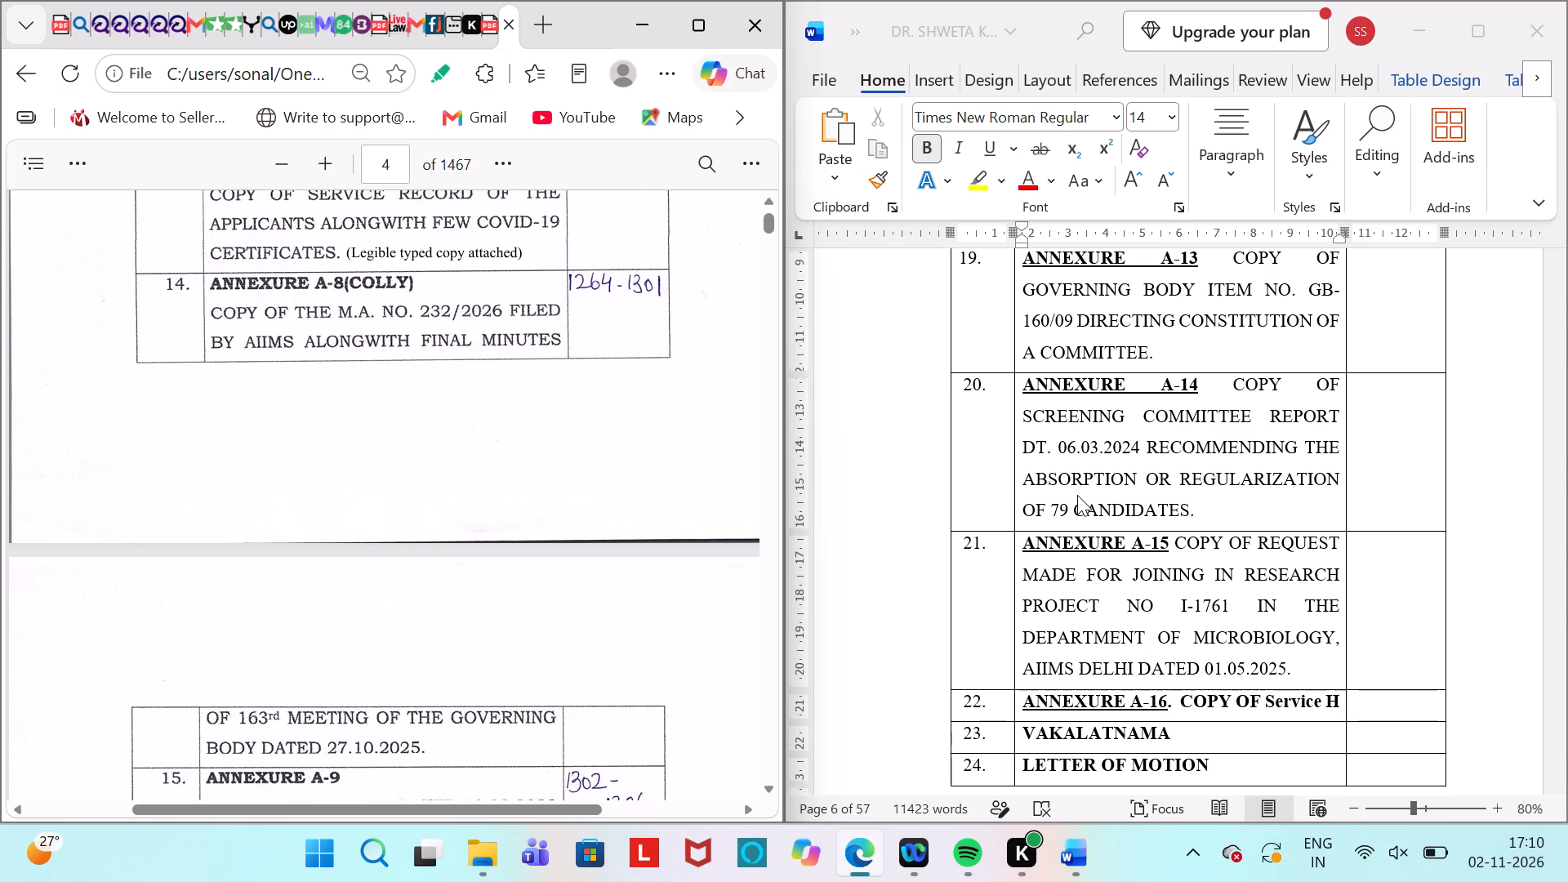
scroll(715, 598, "down", 2)
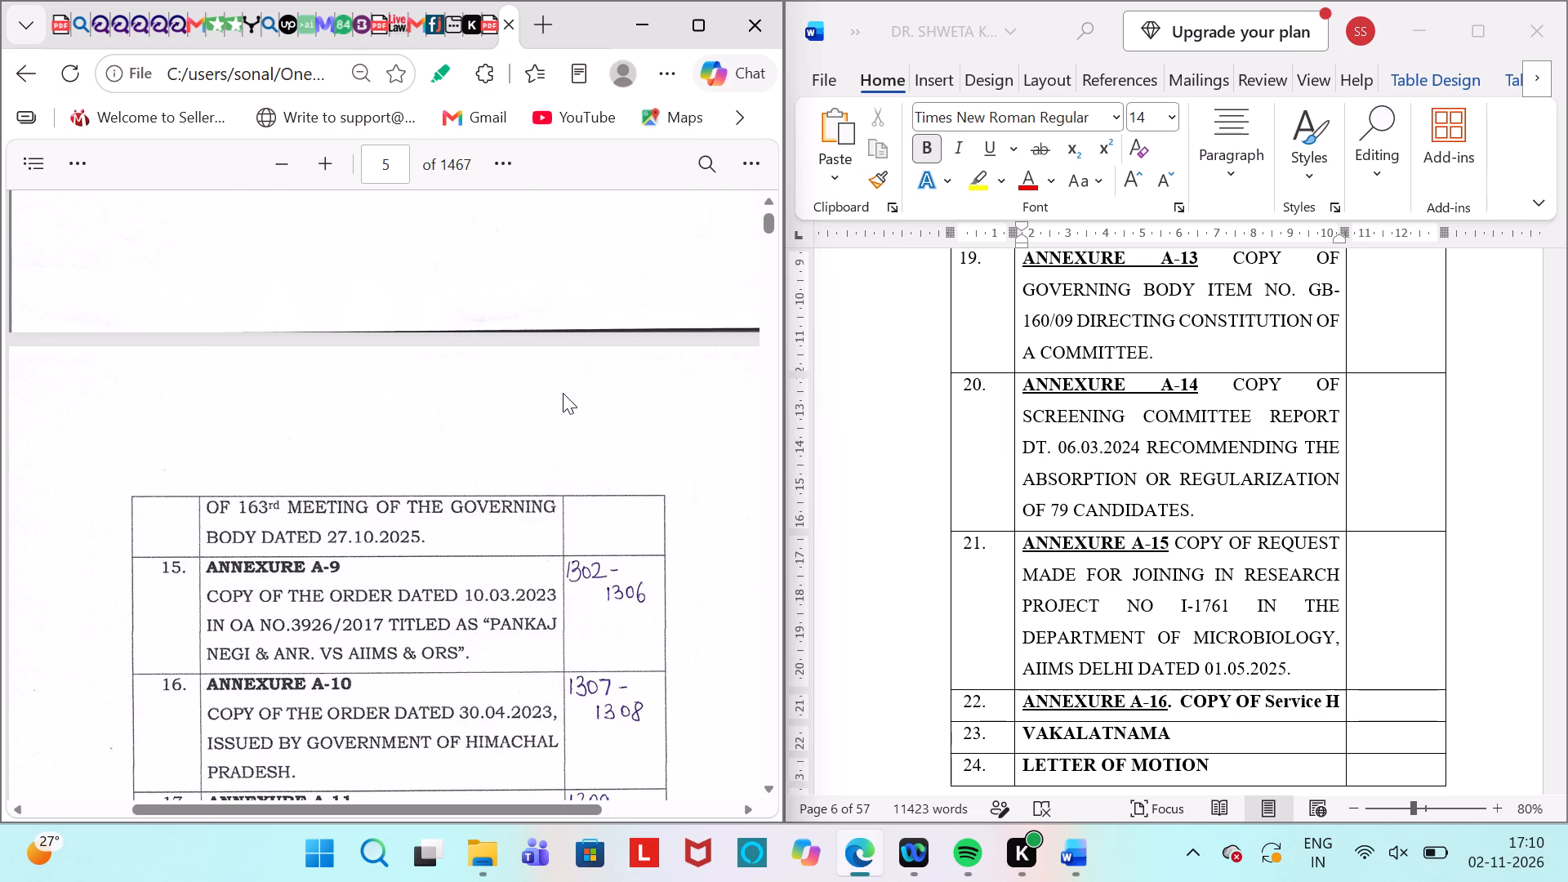
scroll(563, 393, "up", 1)
Check the draft's Annexure A-1 (Colly) impugned order entry and Annexure A-2 representations entry.
scroll(1120, 352, "up", 6)
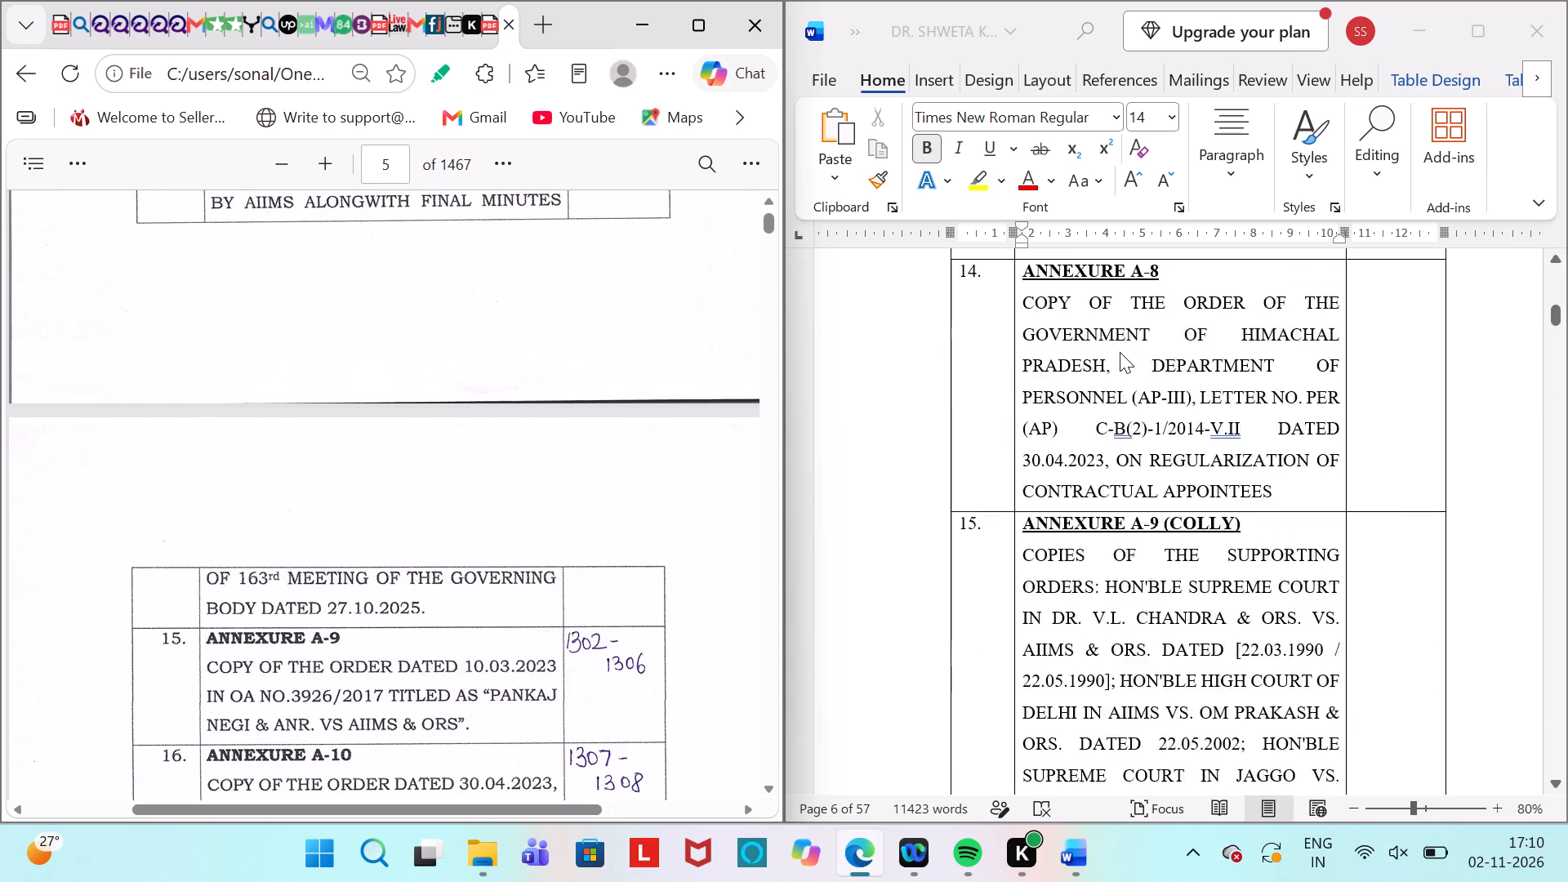
scroll(1120, 352, "up", 6)
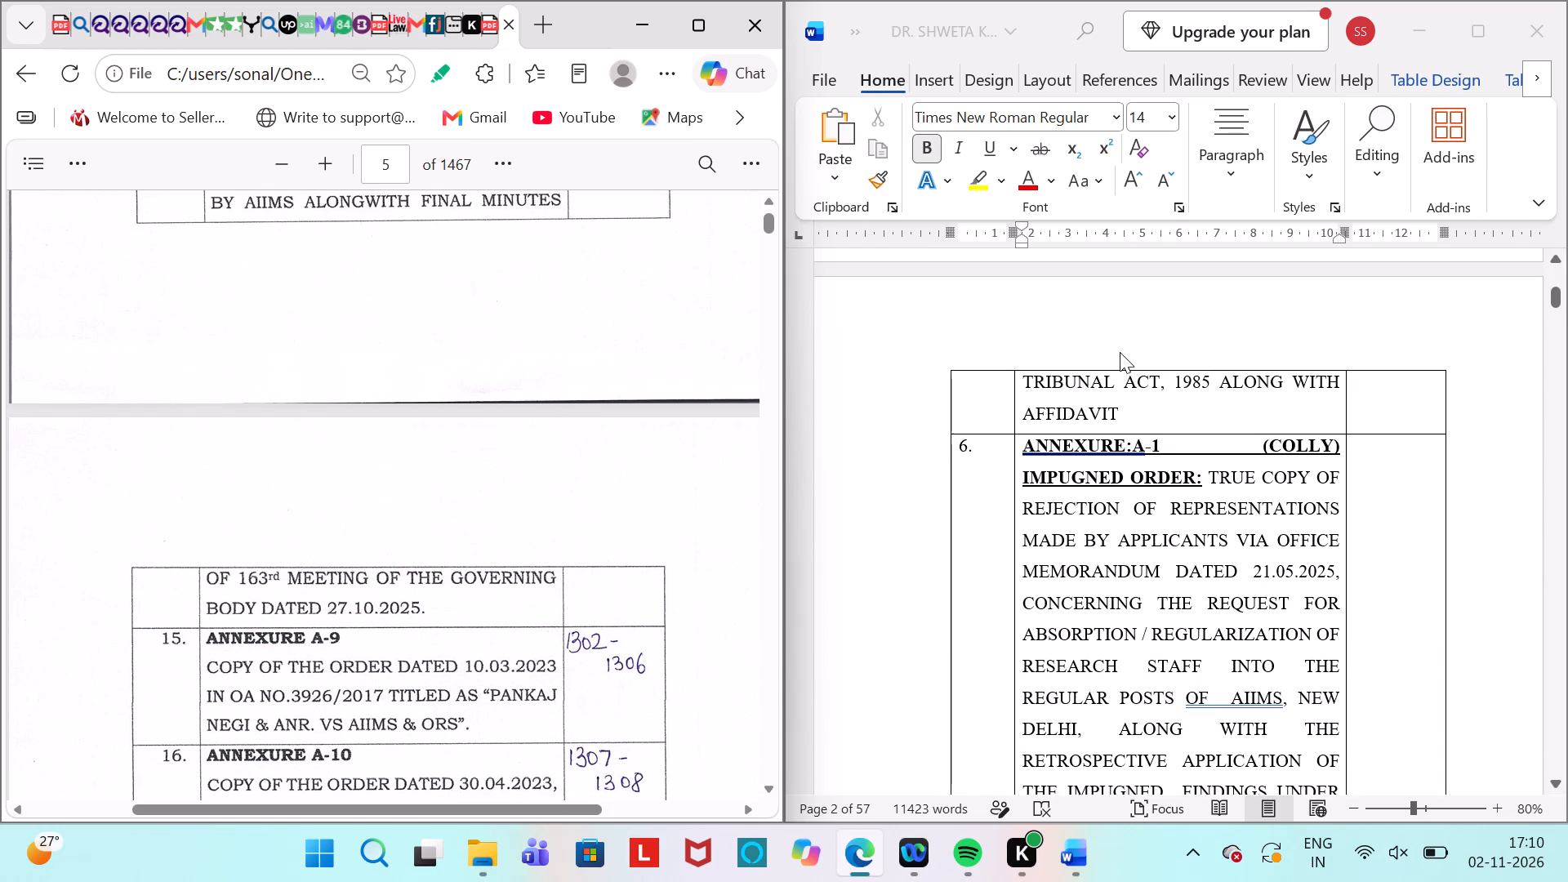
scroll(1120, 352, "up", 3)
scroll(1120, 352, "down", 6)
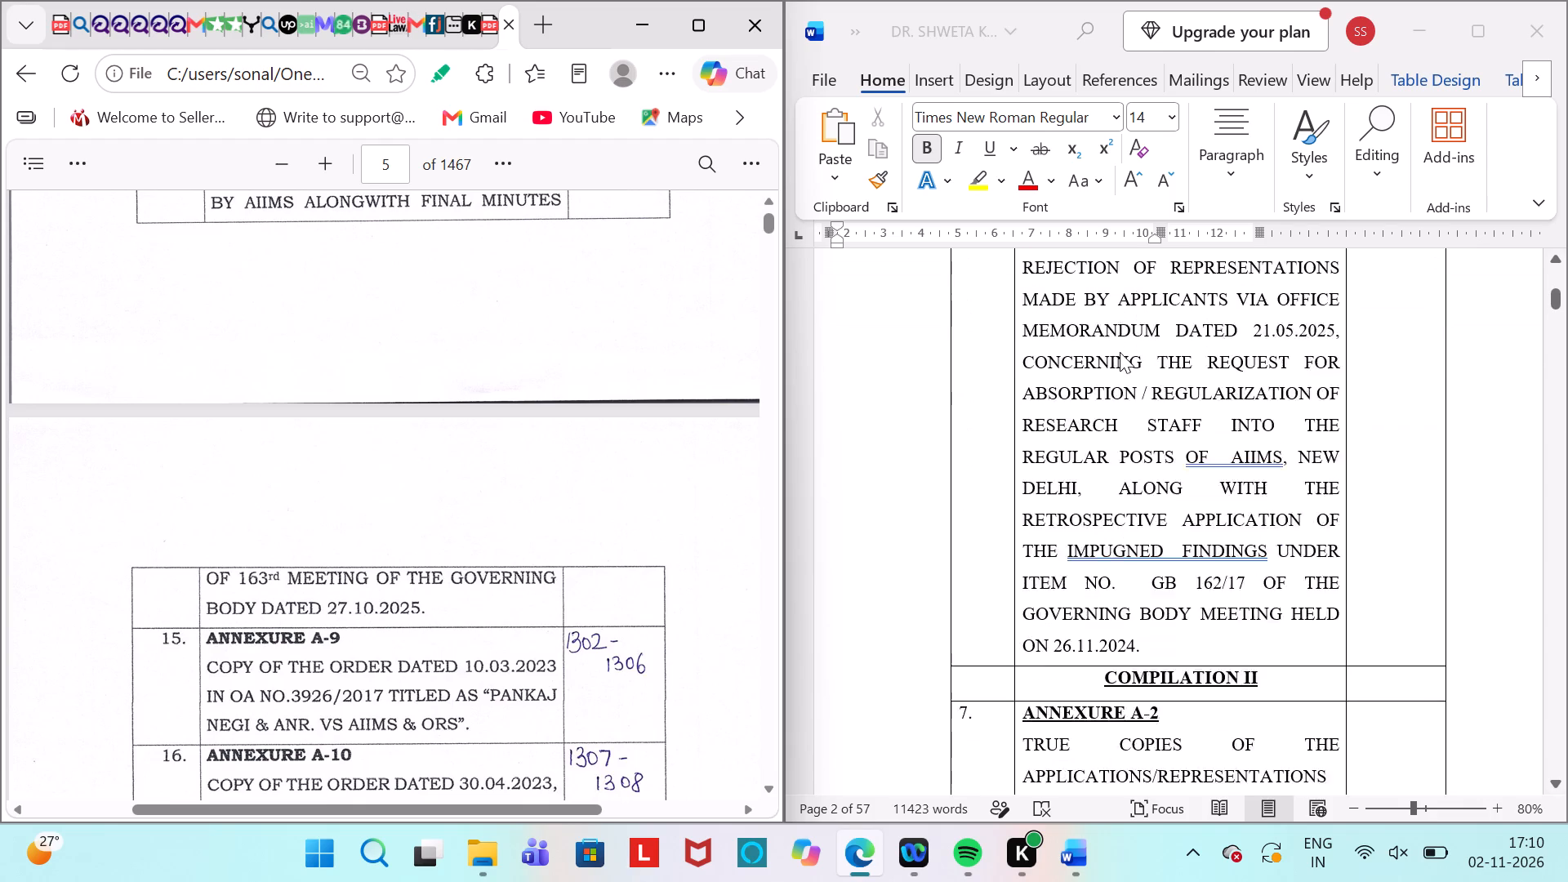
scroll(1120, 352, "down", 3)
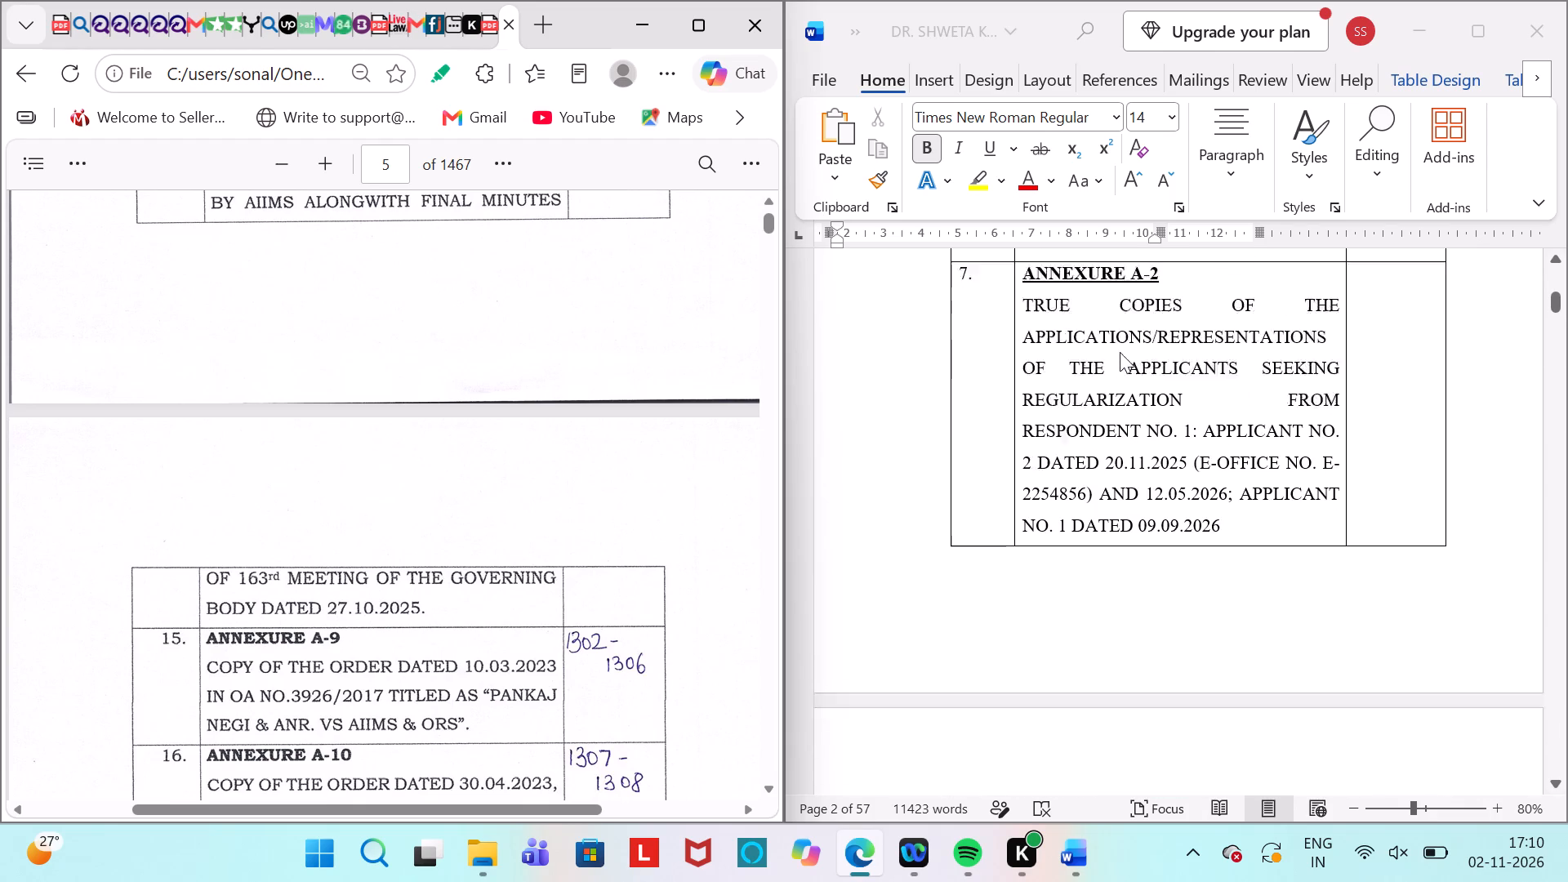
scroll(1120, 352, "down", 2)
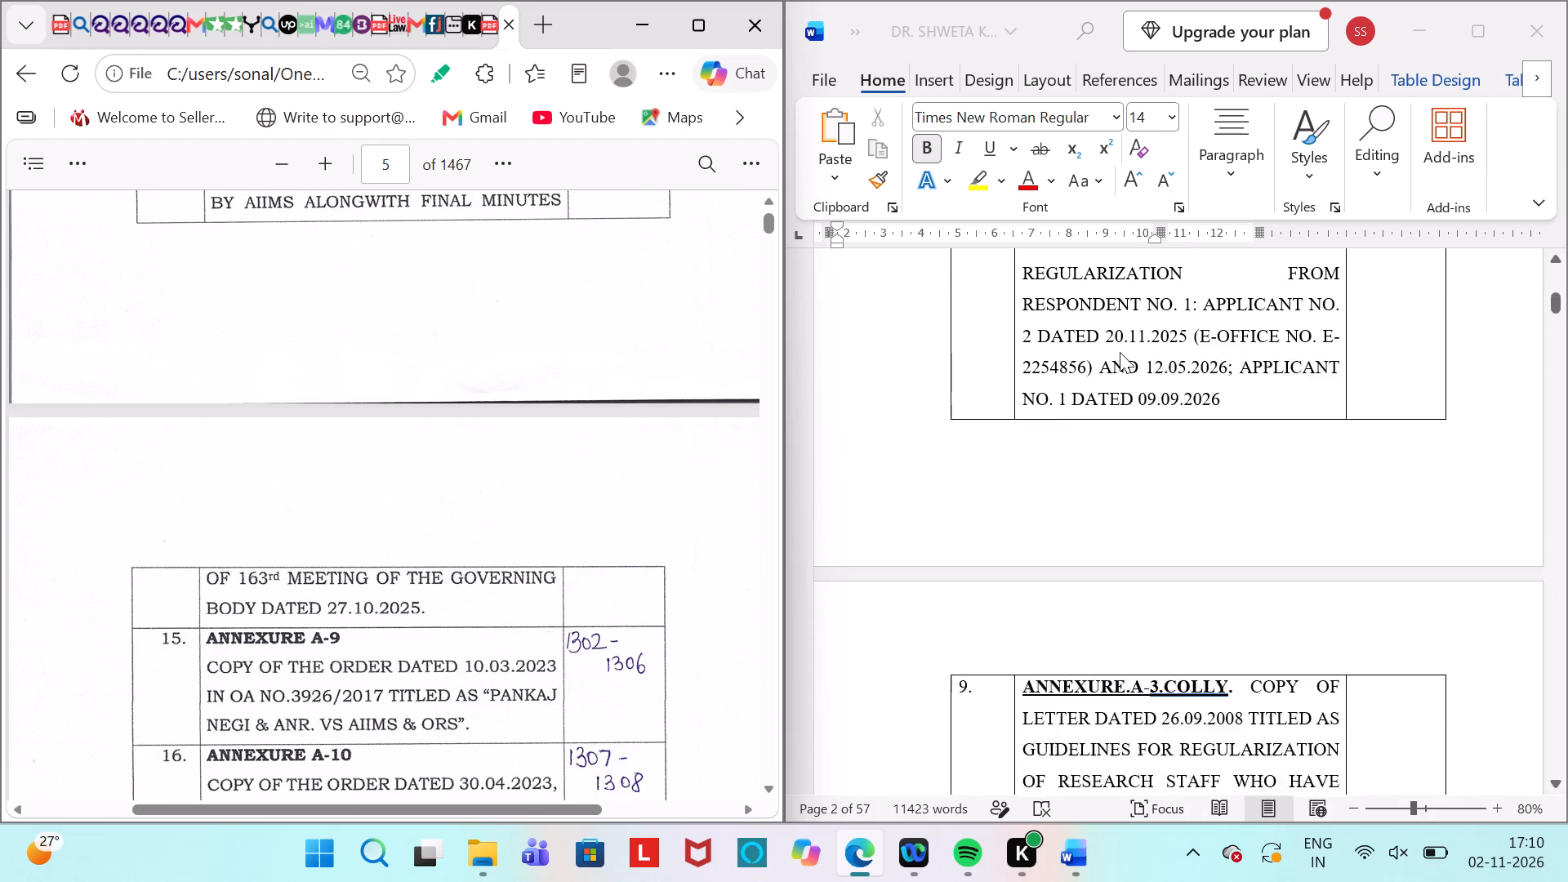
Compare the draft's Annexure A-3 (Colly) to A-9 (Colly) entries with the PDF's Annexure A-9 and A-10 order entries.
scroll(1120, 352, "down", 3)
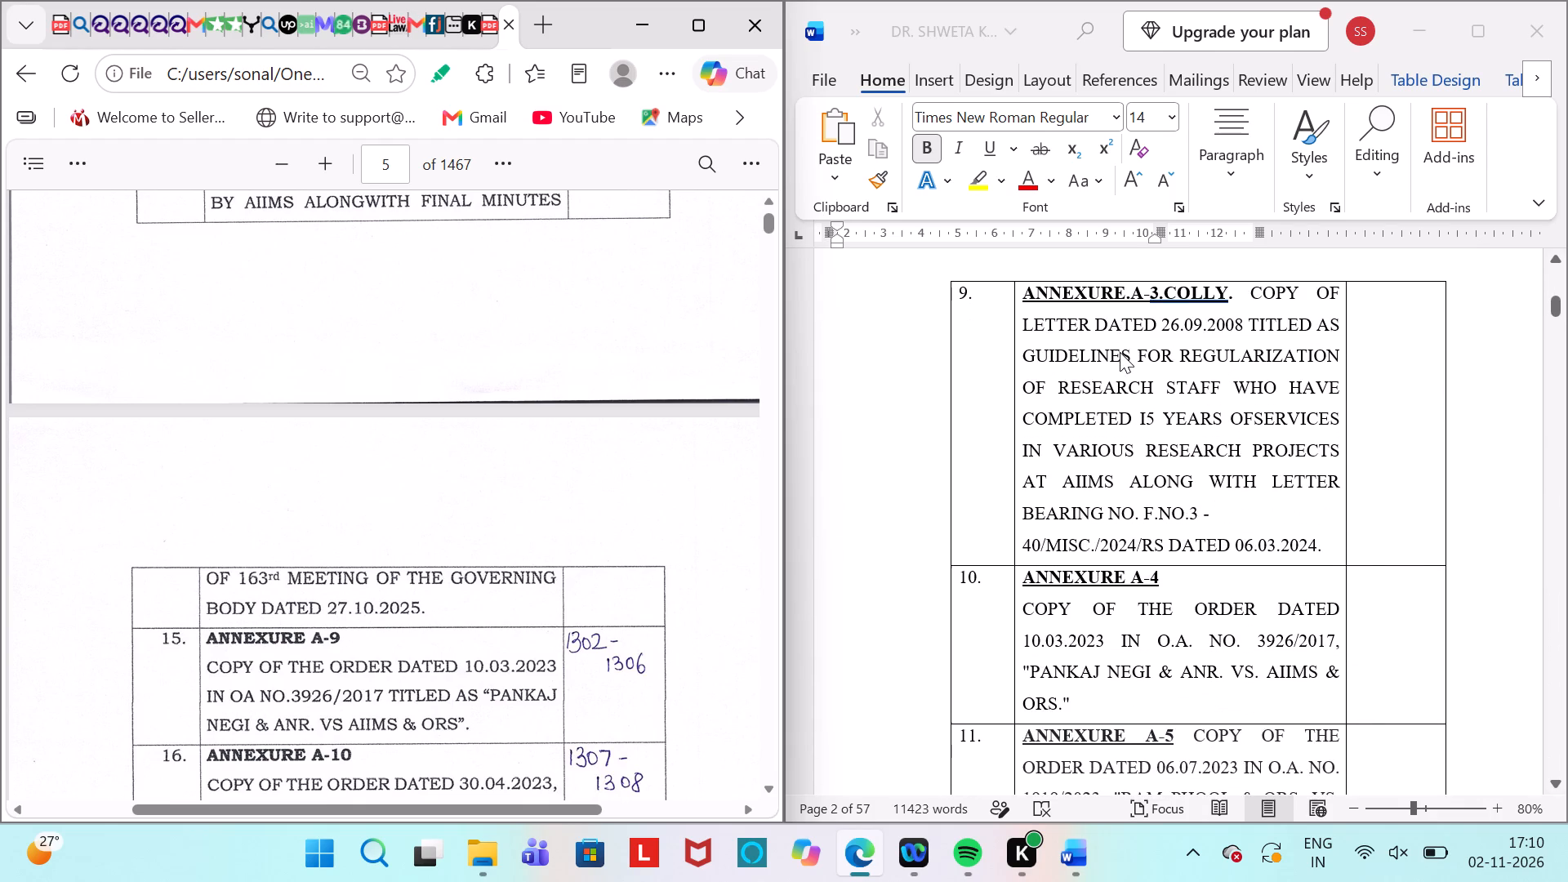
scroll(1120, 352, "down", 3)
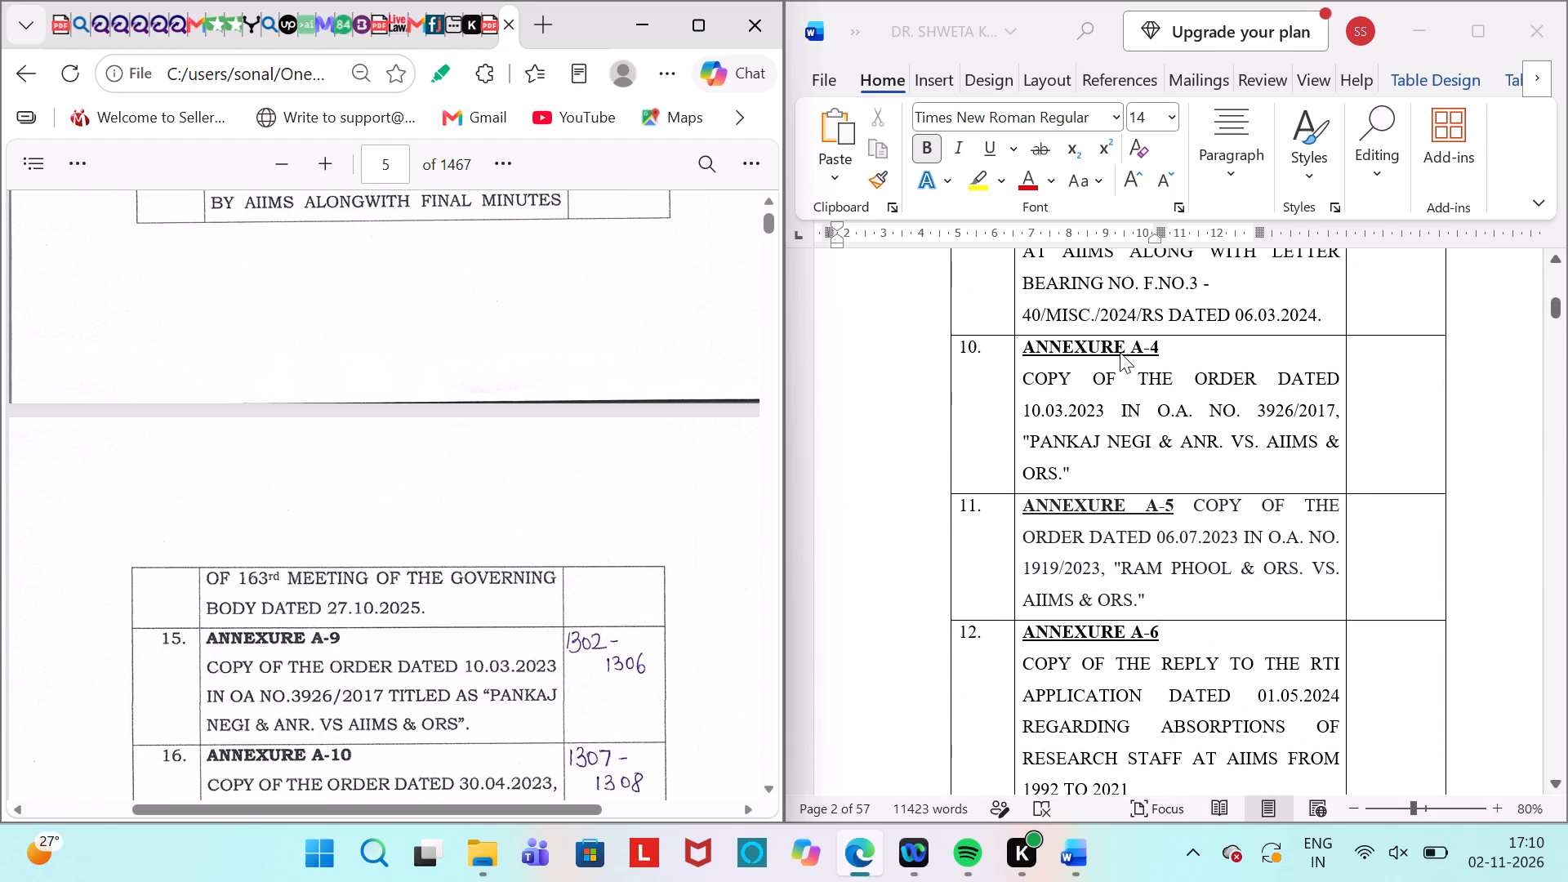
scroll(1120, 352, "down", 1)
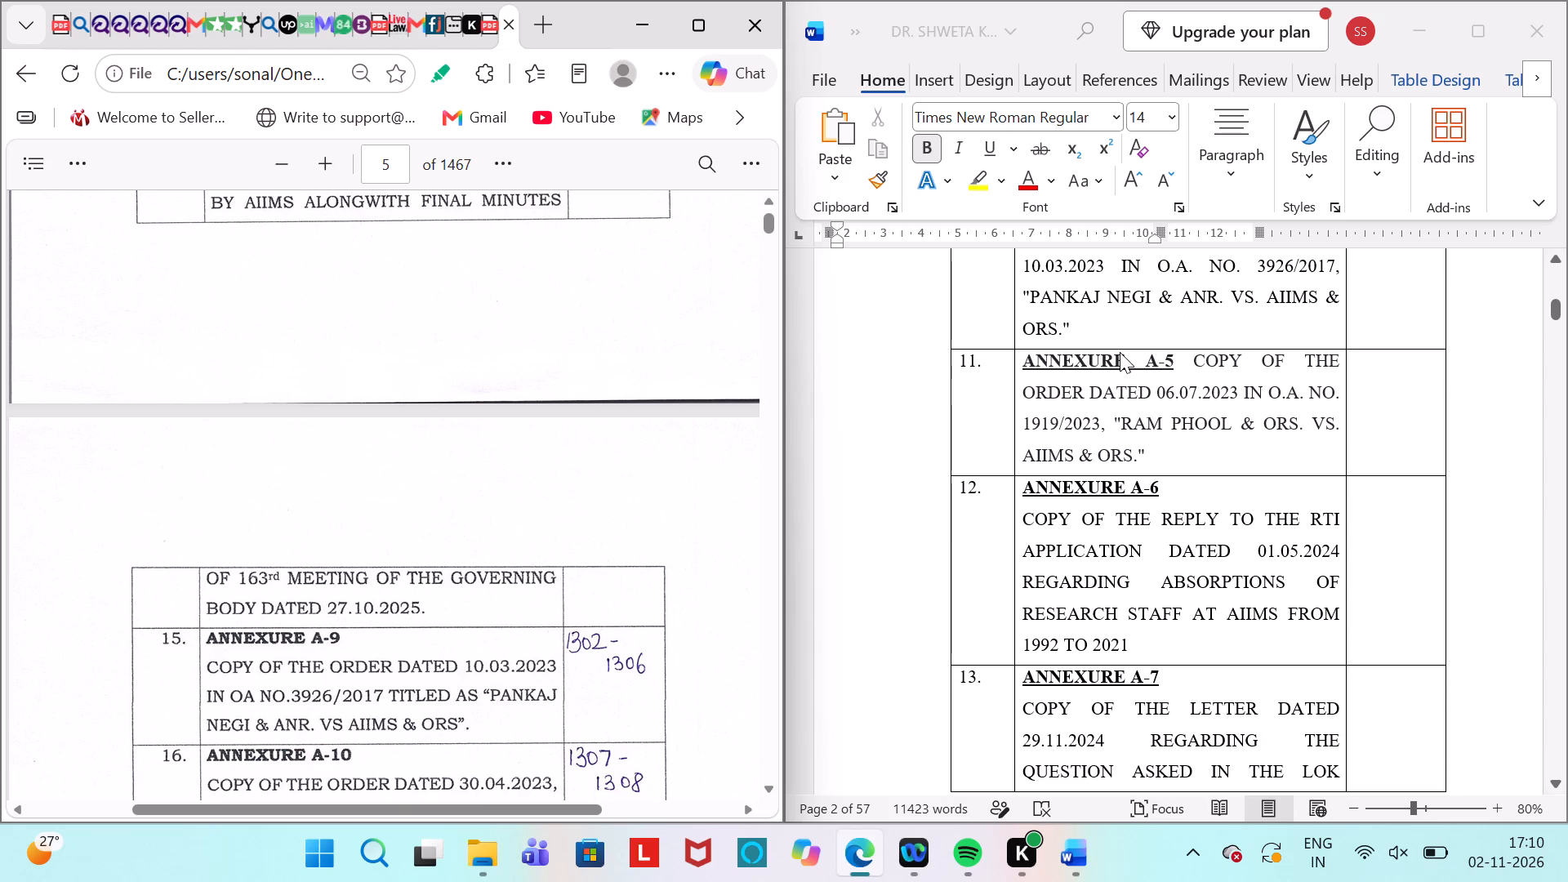
scroll(1120, 352, "down", 3)
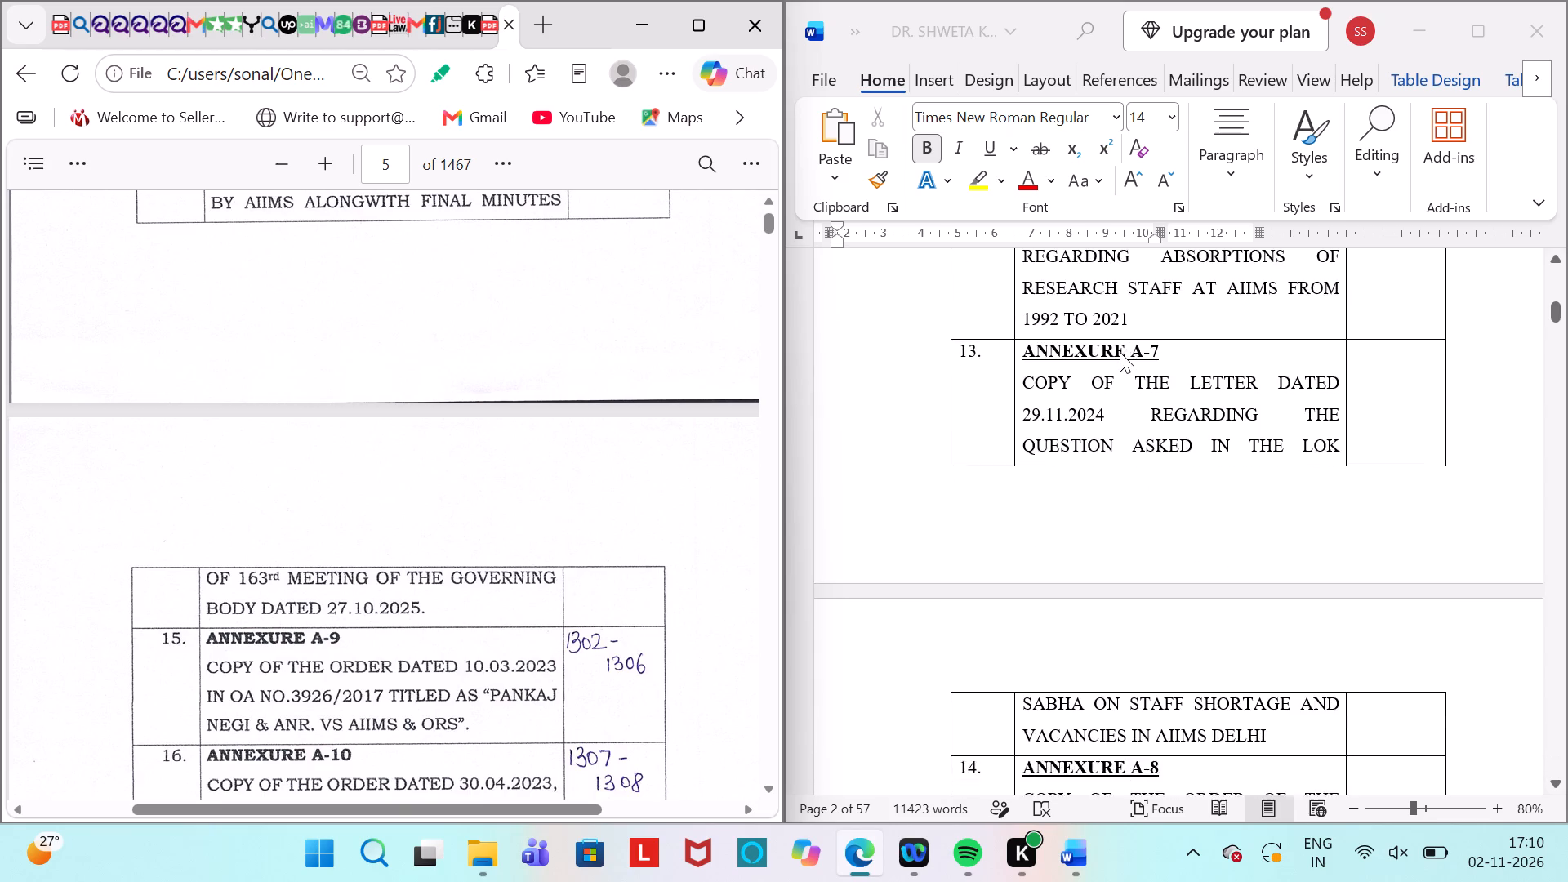
scroll(1120, 352, "down", 2)
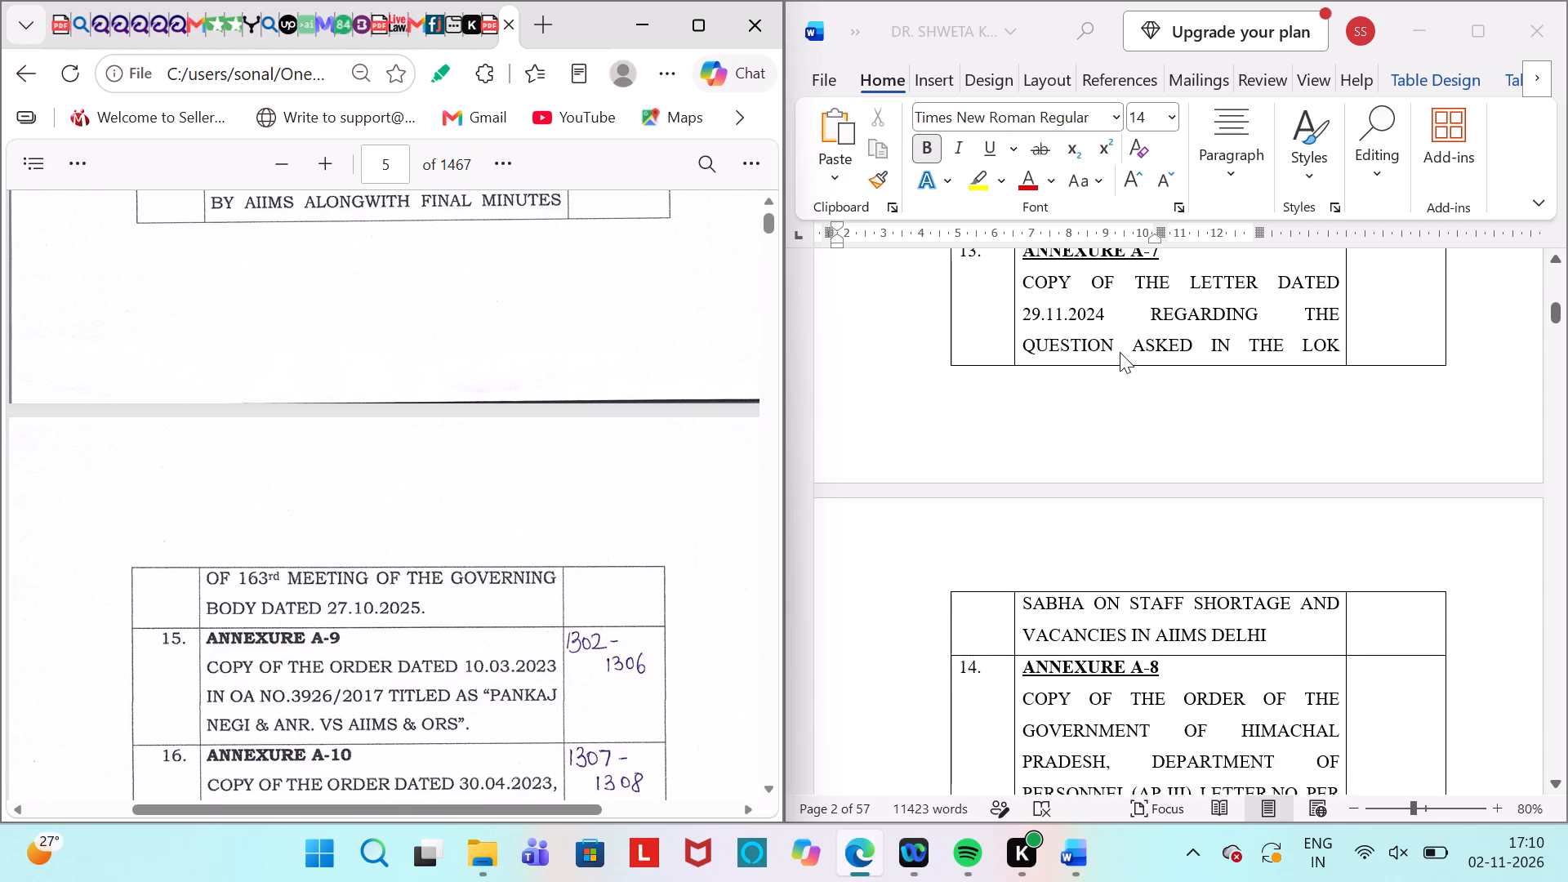
scroll(1120, 352, "down", 4)
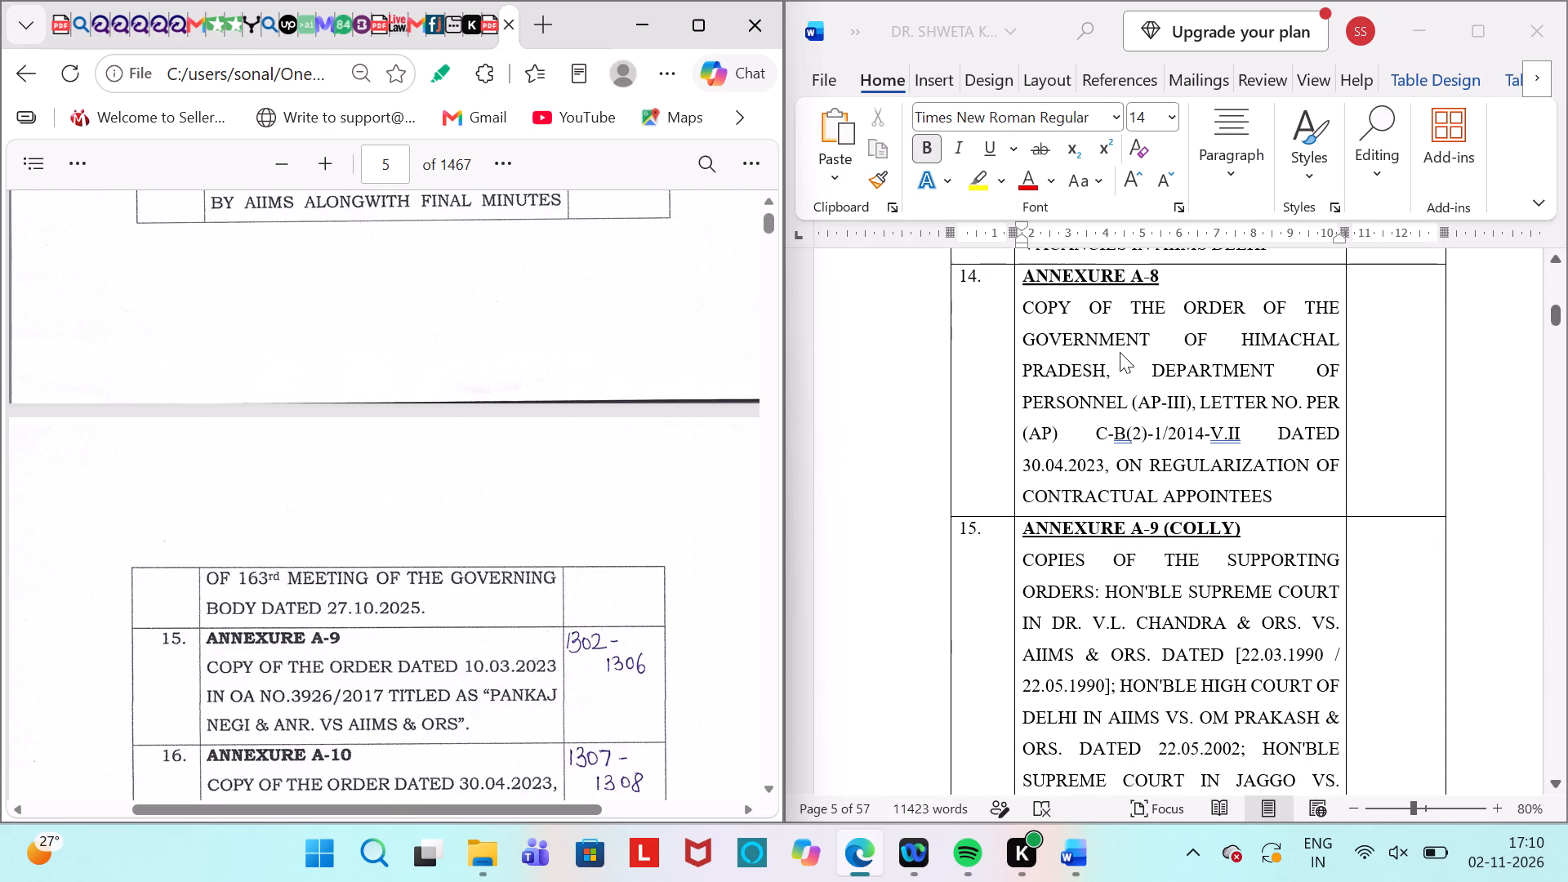
Read the draft index entries from Annexure A-8 through Annexure A-16, the Vakalatnama and the Letter of Motion.
scroll(1120, 352, "down", 3)
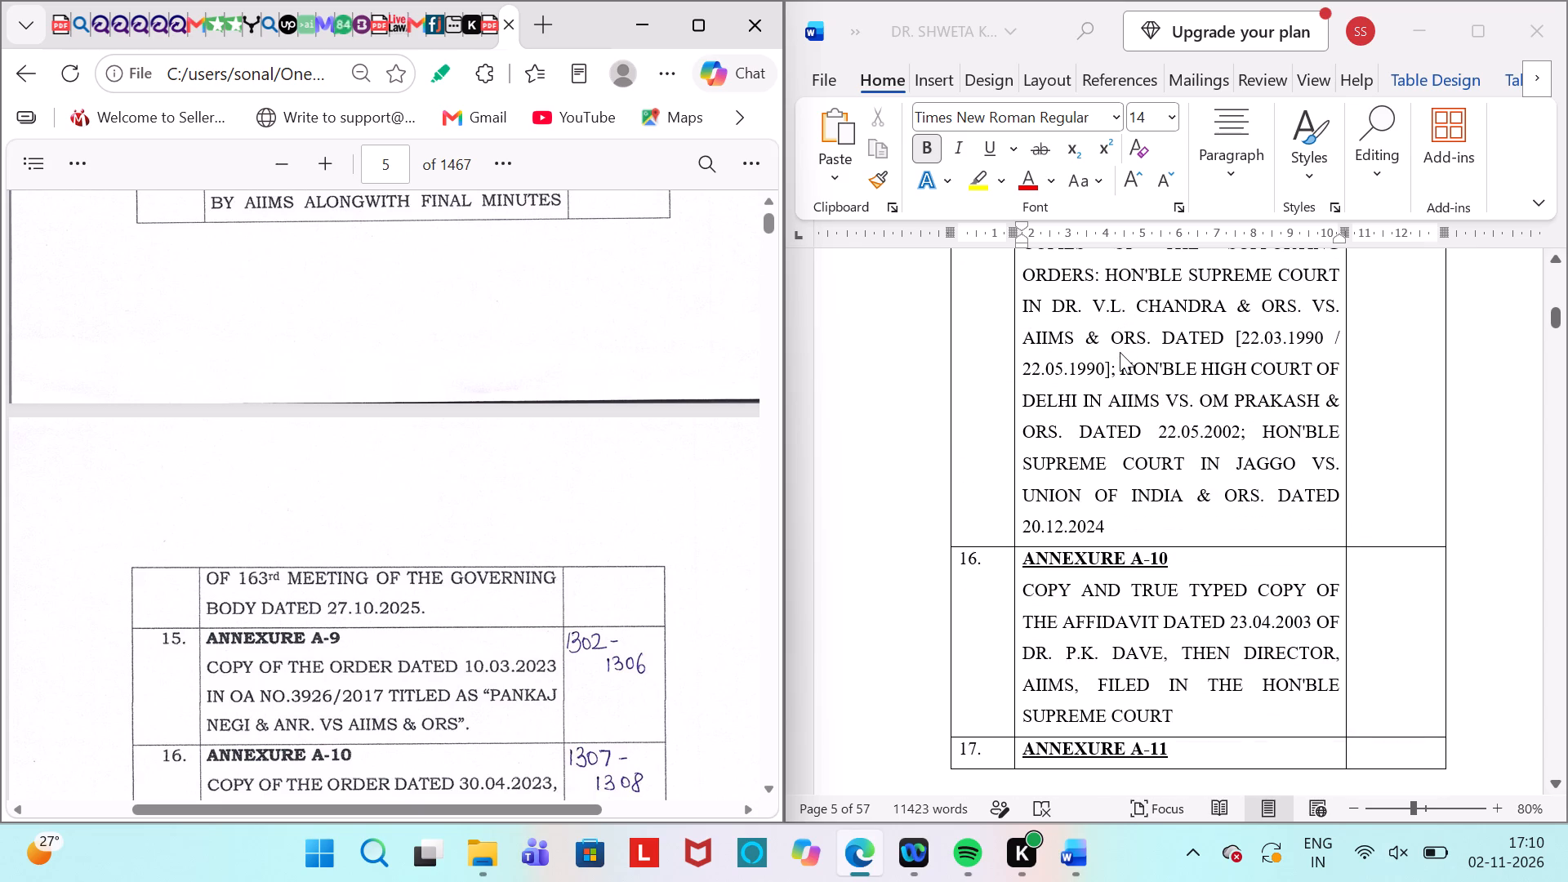
scroll(1120, 352, "down", 1)
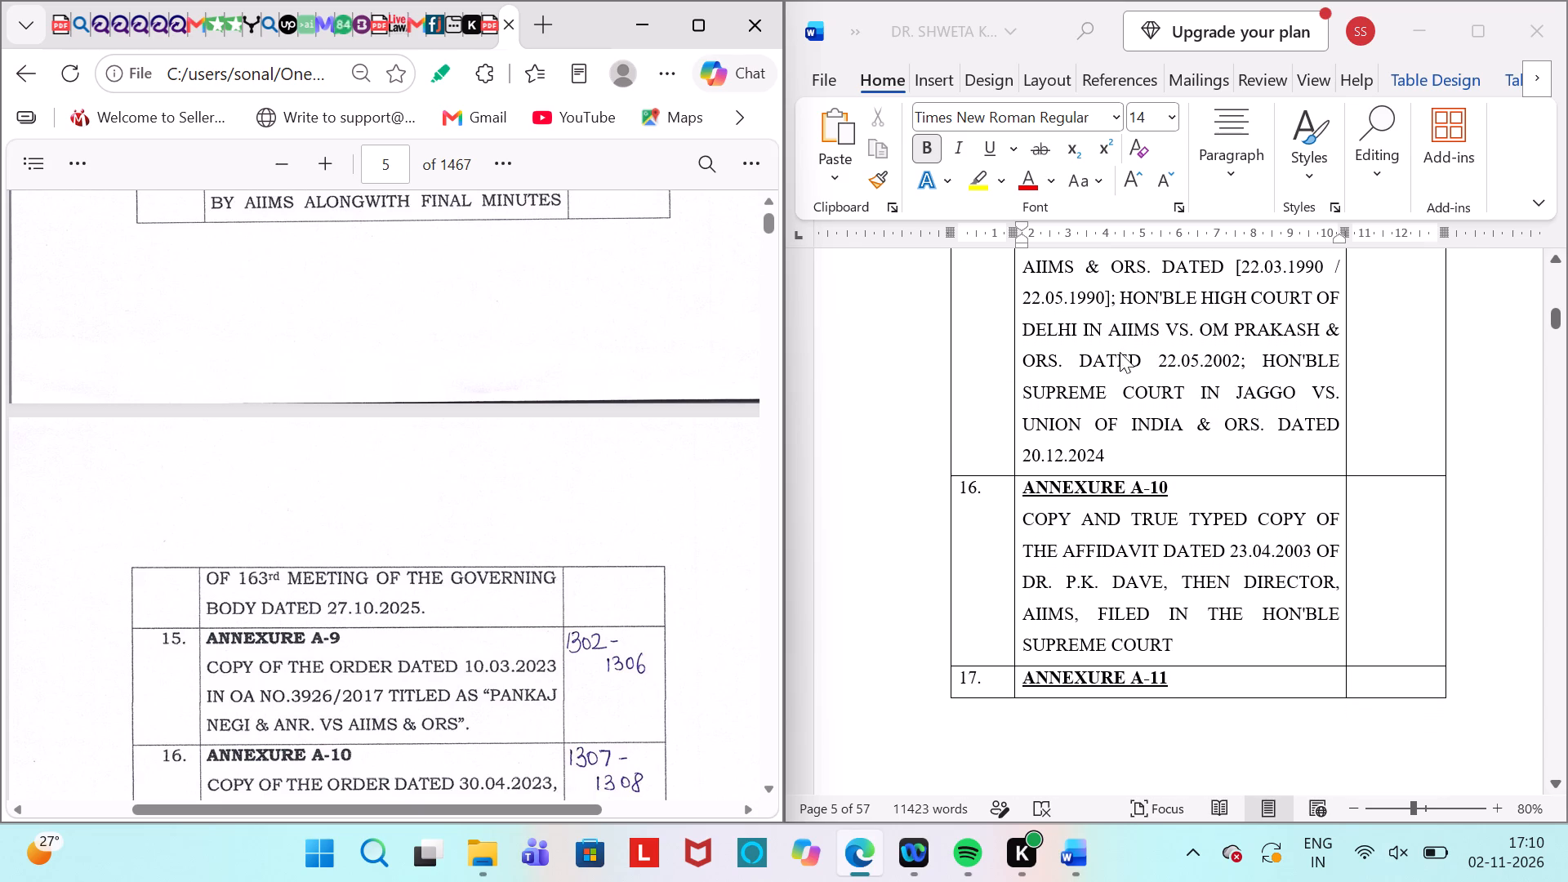
scroll(1120, 352, "down", 4)
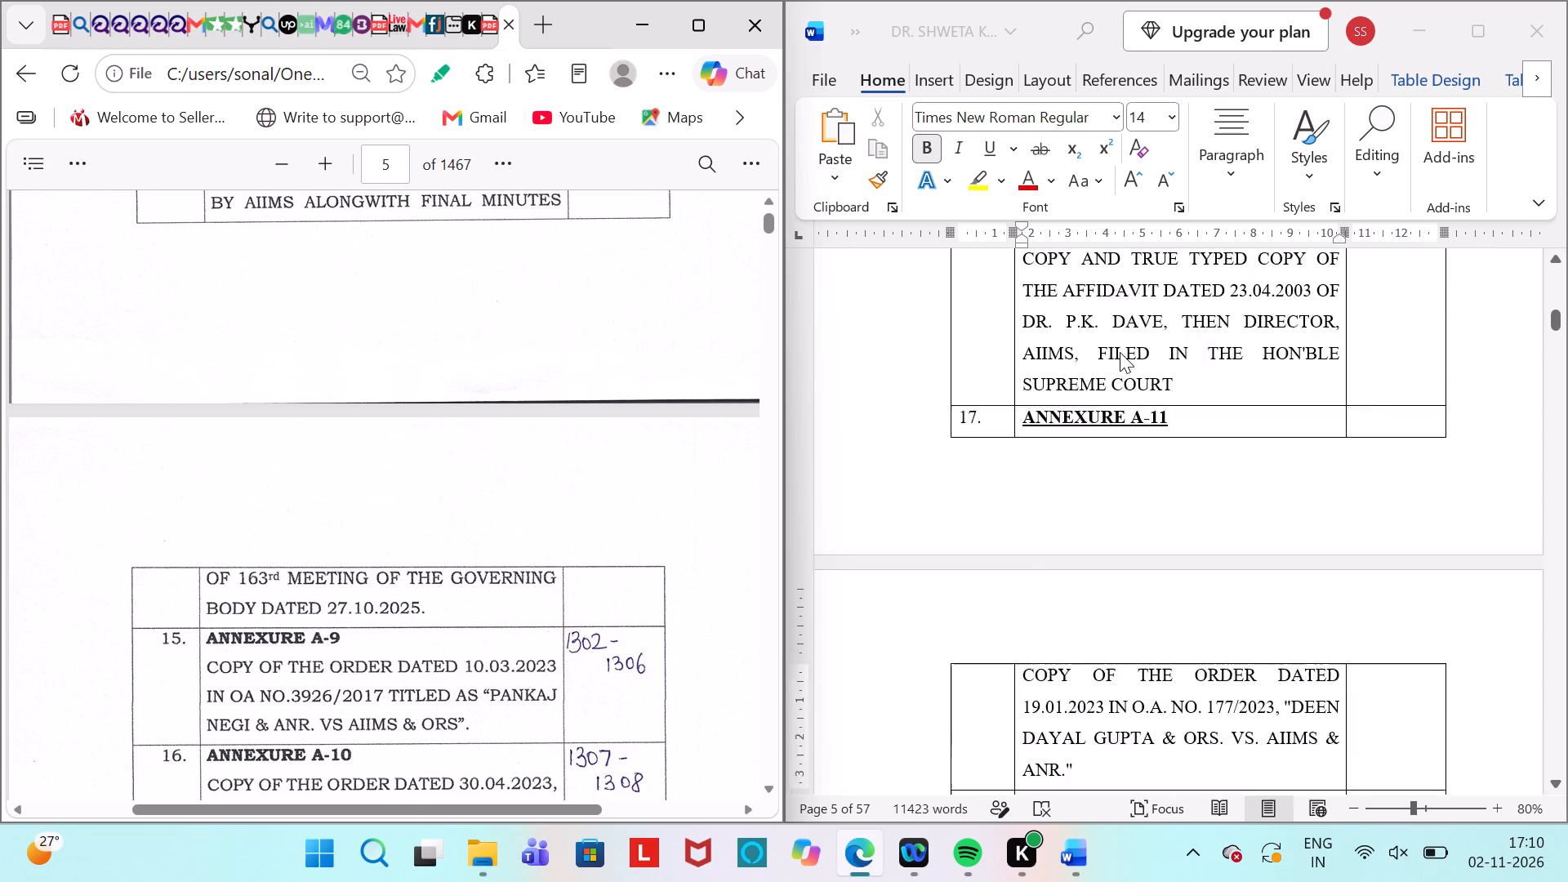
scroll(1120, 352, "down", 3)
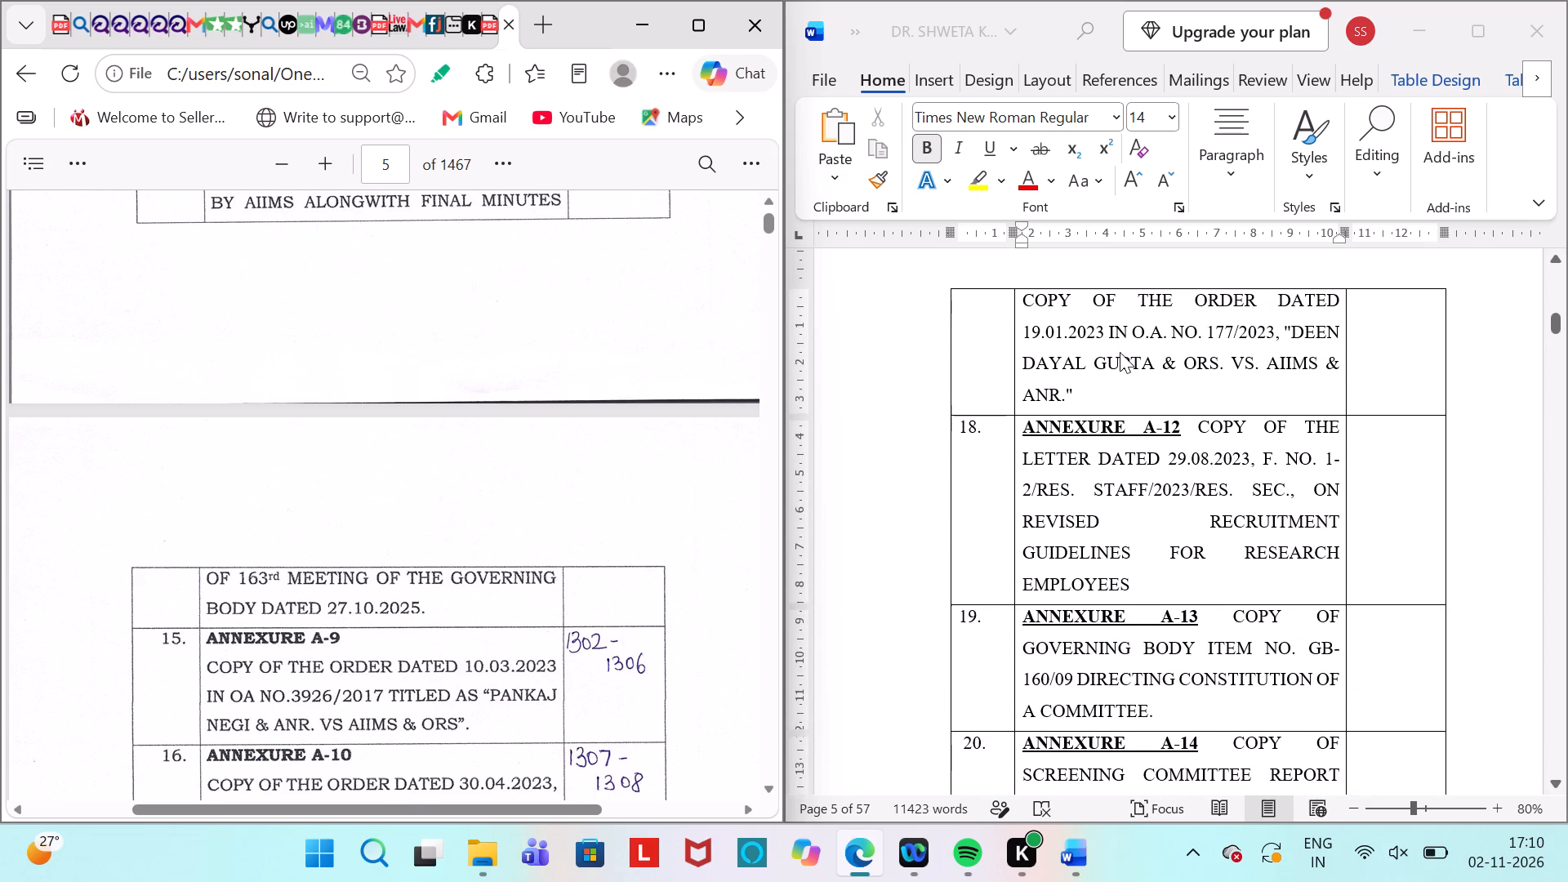
scroll(1120, 352, "down", 4)
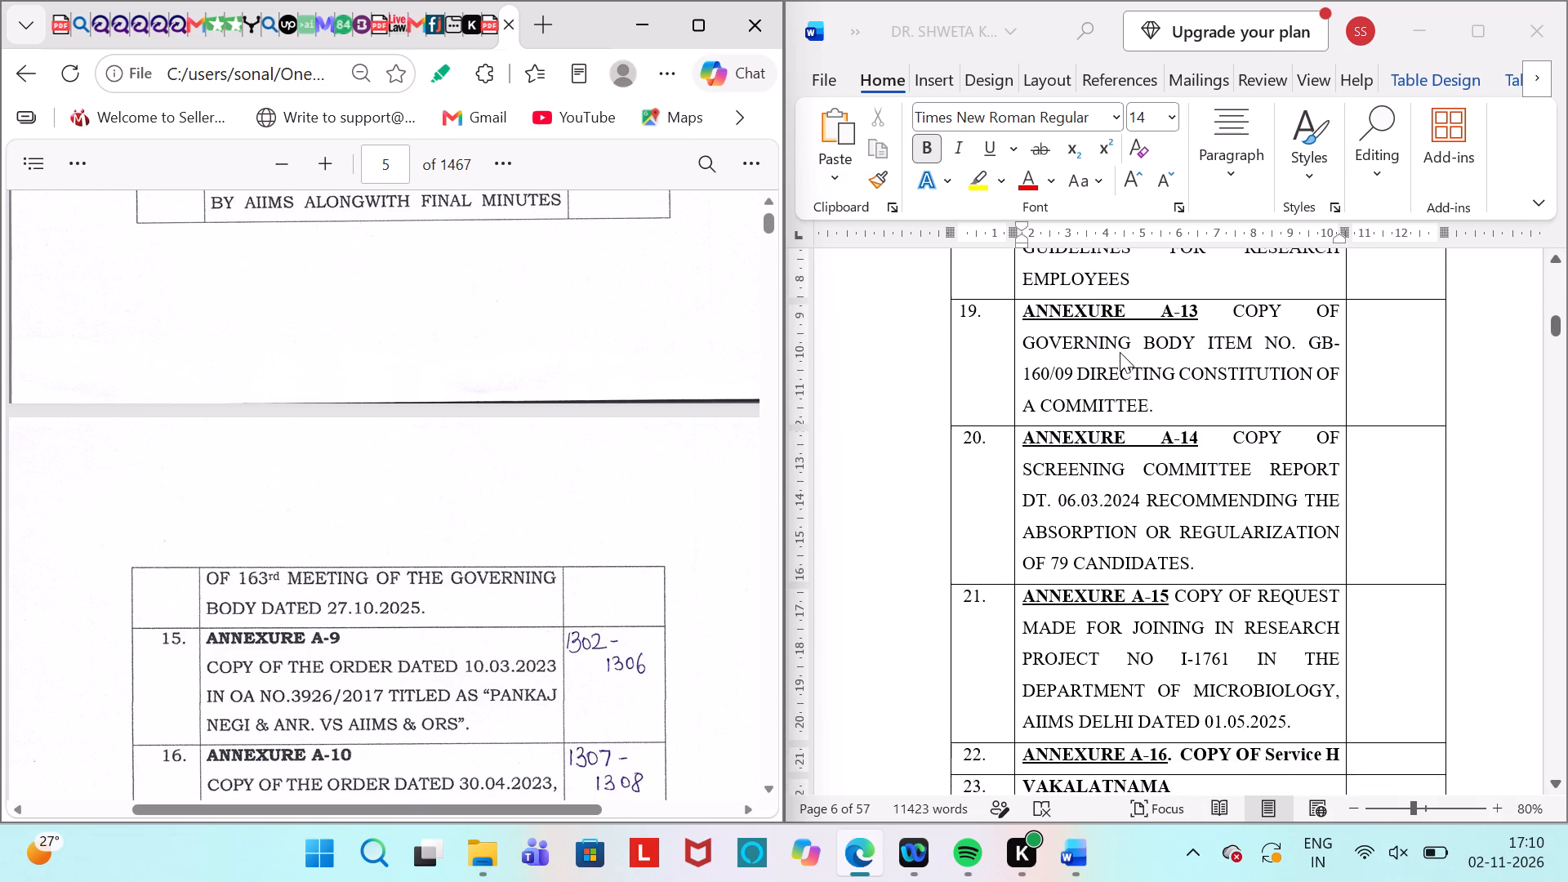
scroll(1120, 352, "down", 1)
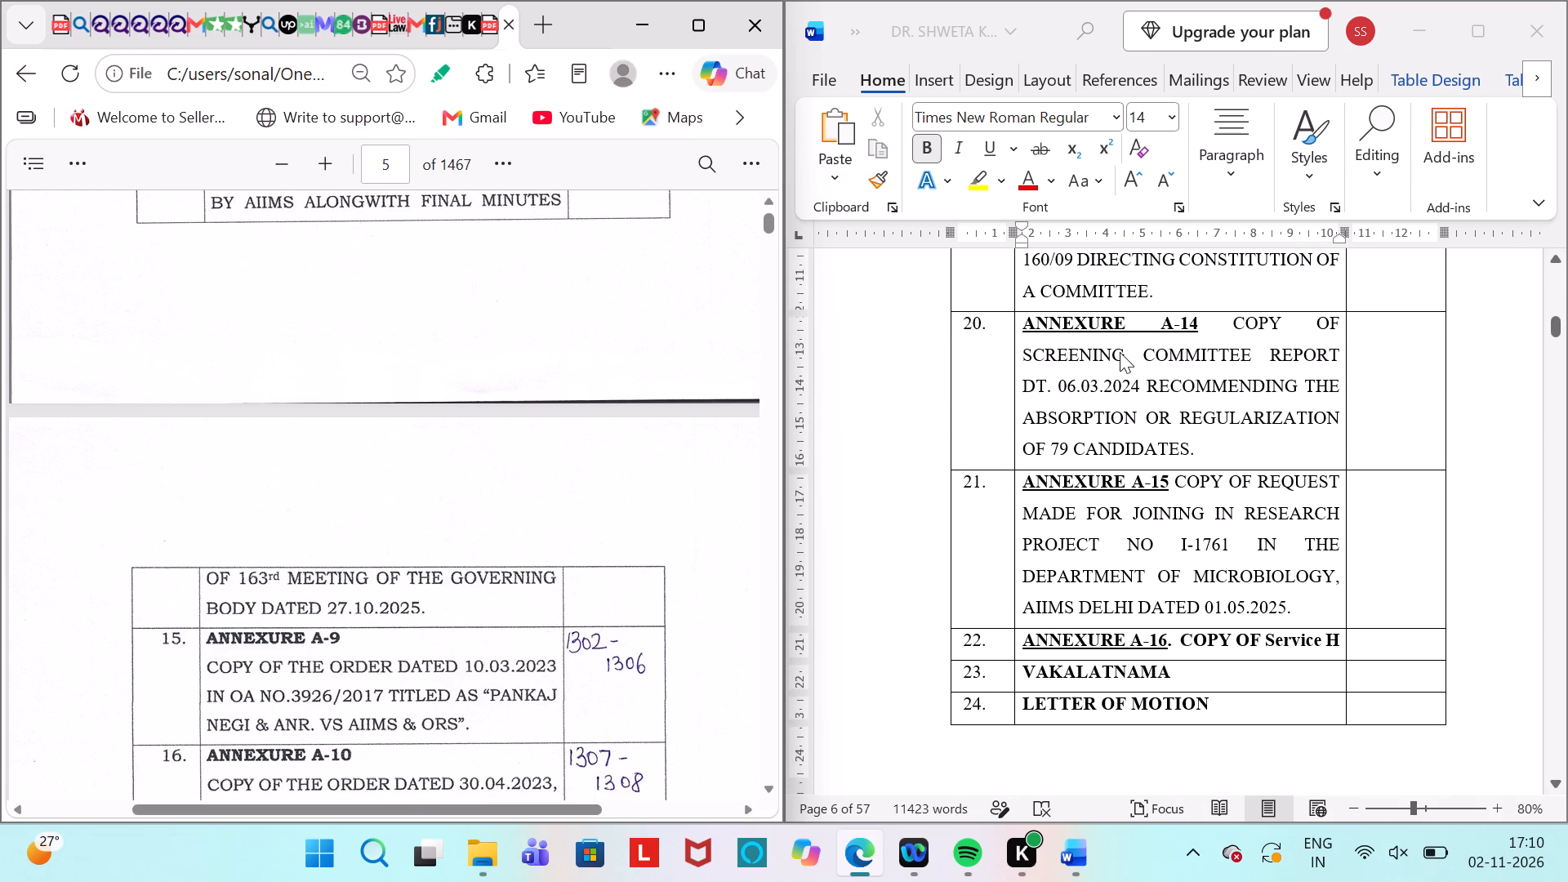
scroll(1120, 352, "down", 1)
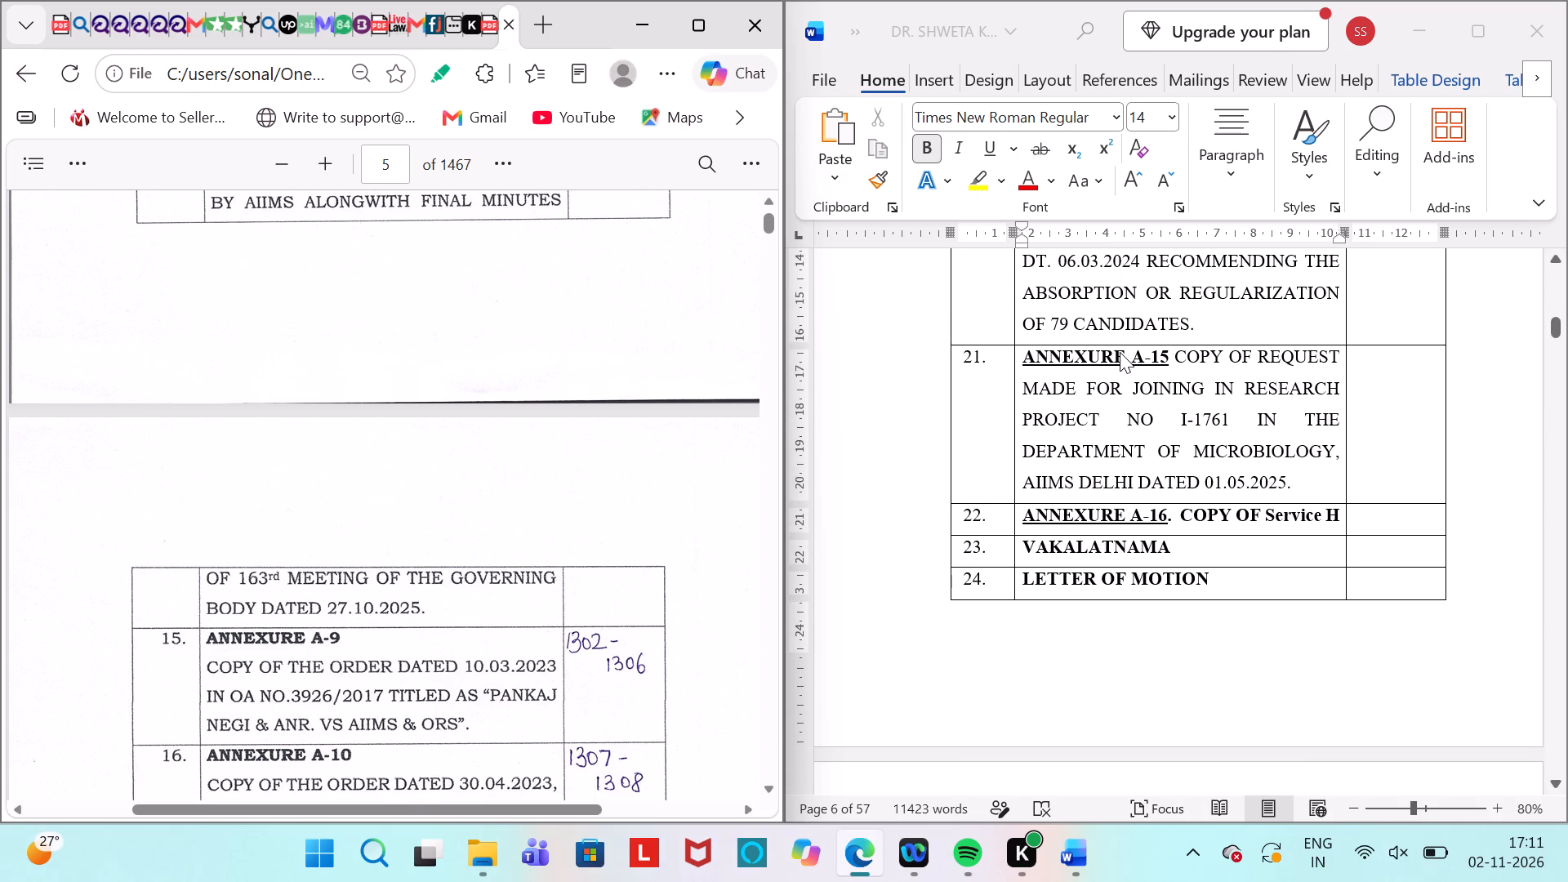
Examine the PDF index's Annexure A-8 (Colly) to A-11 entries across the page break, comparing them with the draft's closing entries.
scroll(603, 479, "up", 1)
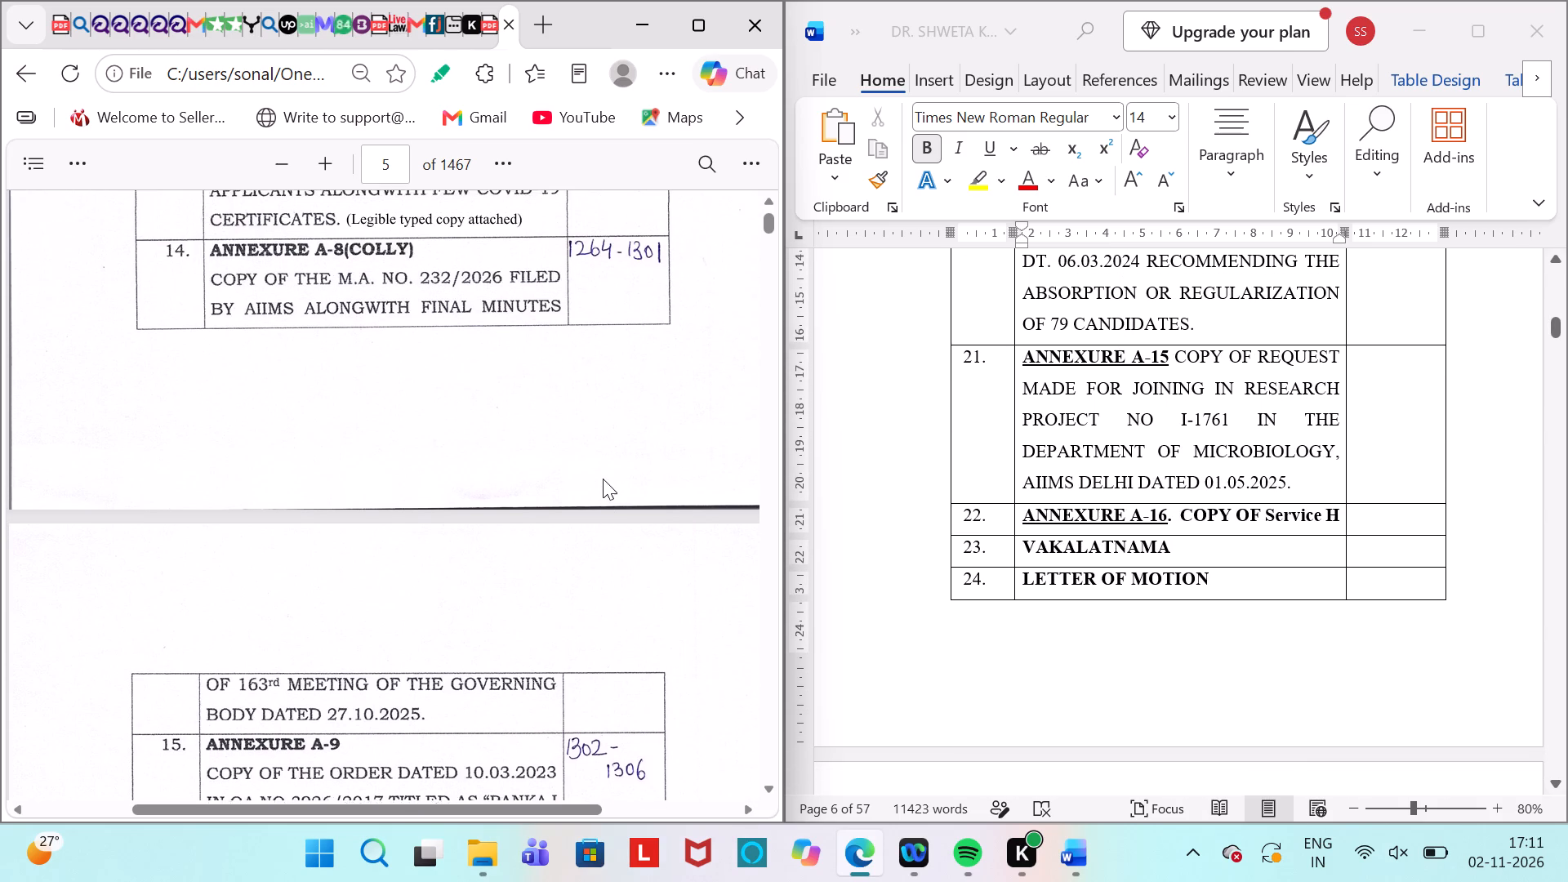
scroll(603, 479, "up", 2)
scroll(603, 479, "down", 1)
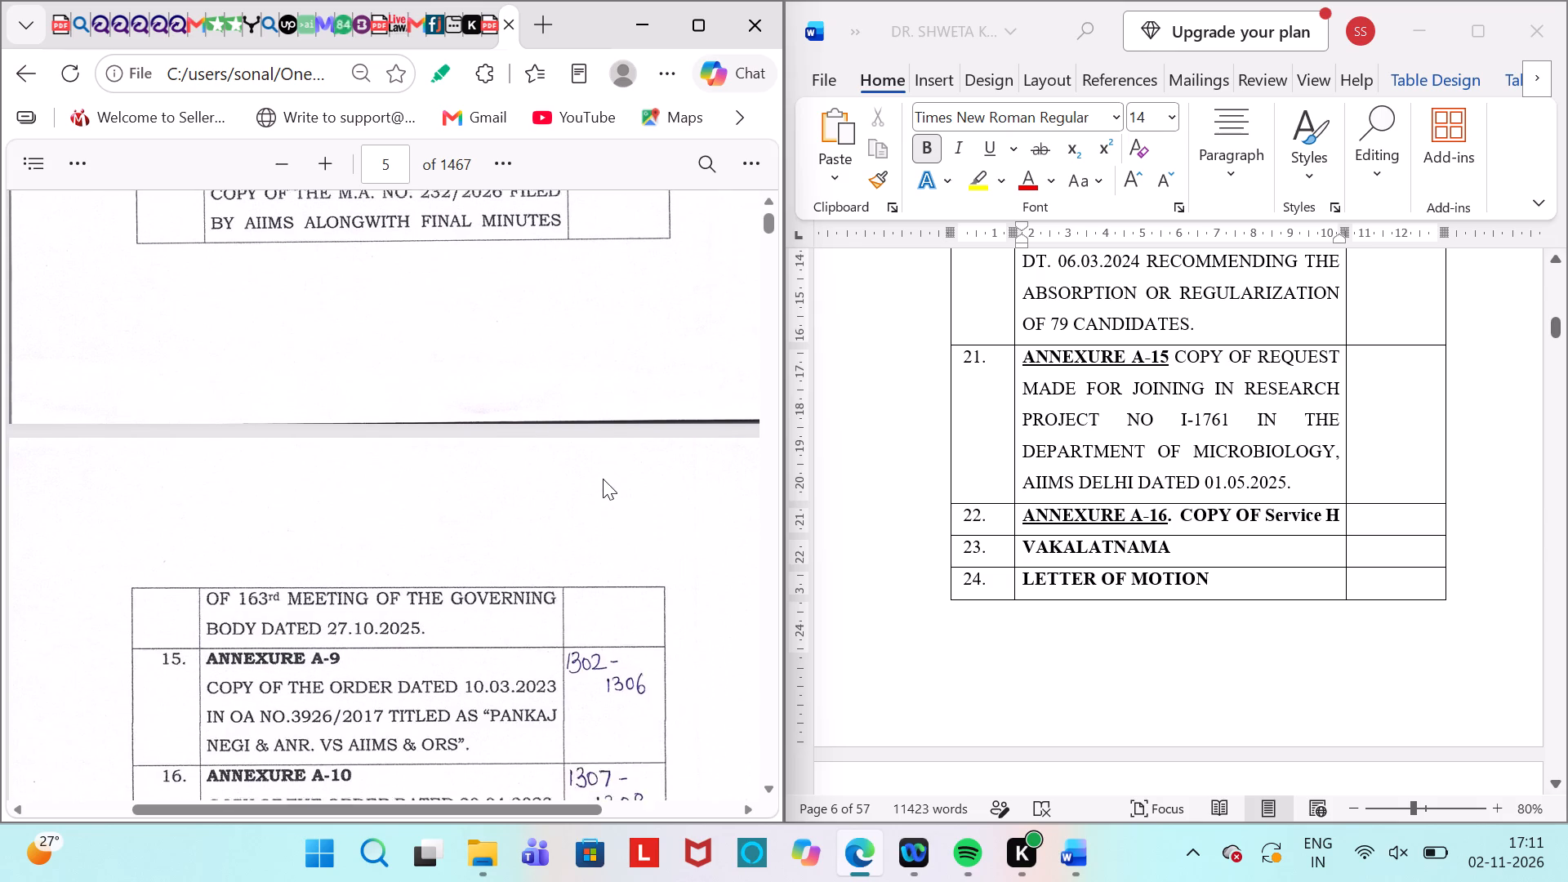
scroll(603, 479, "down", 4)
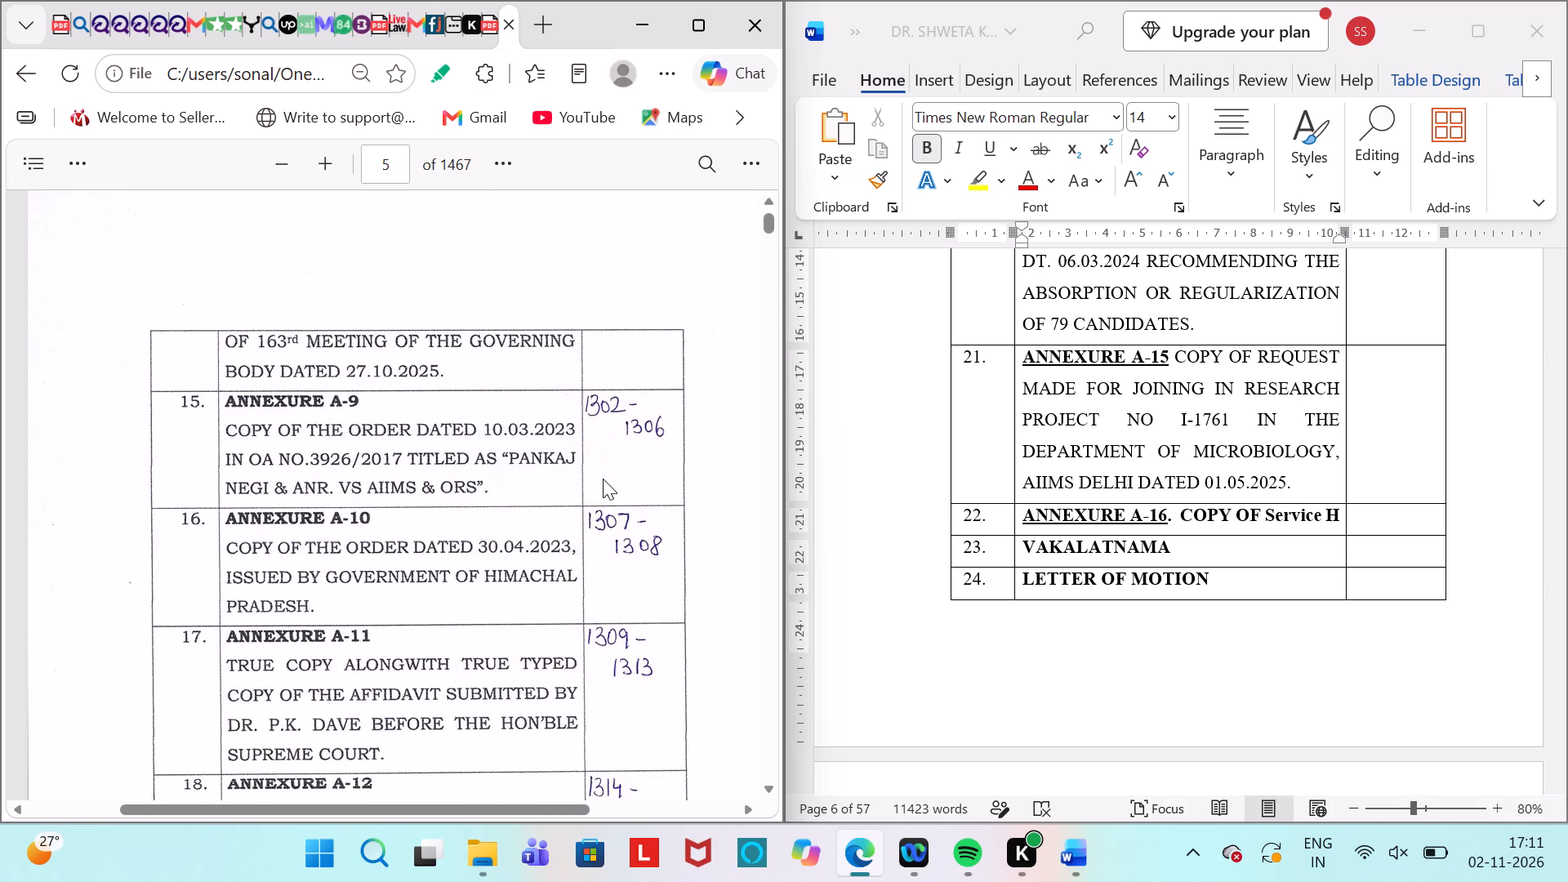
scroll(603, 479, "up", 3)
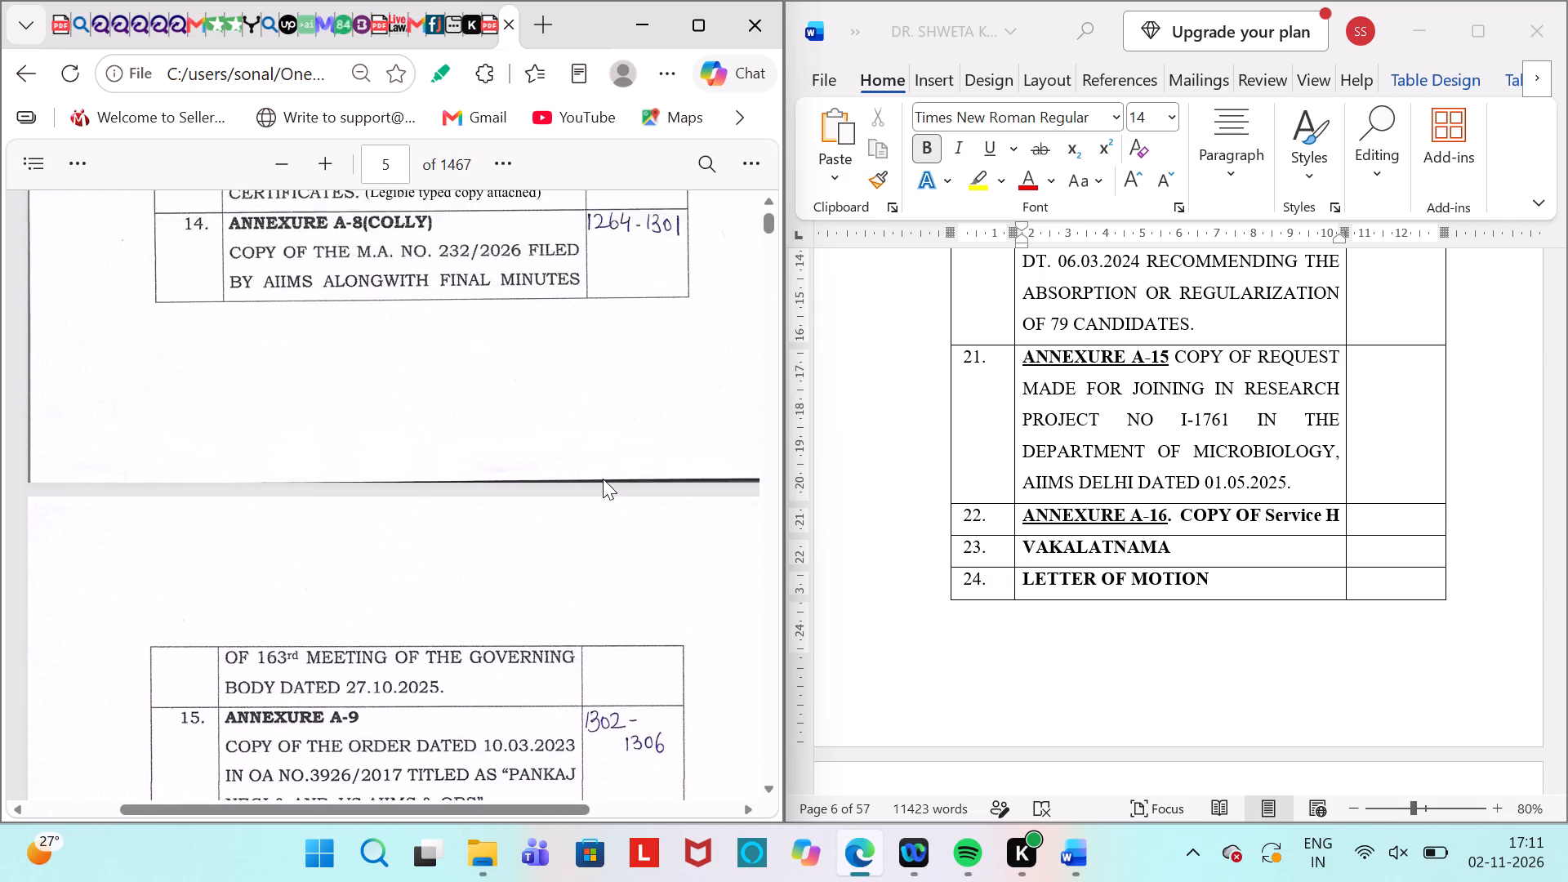
scroll(603, 479, "up", 1)
scroll(603, 479, "down", 1)
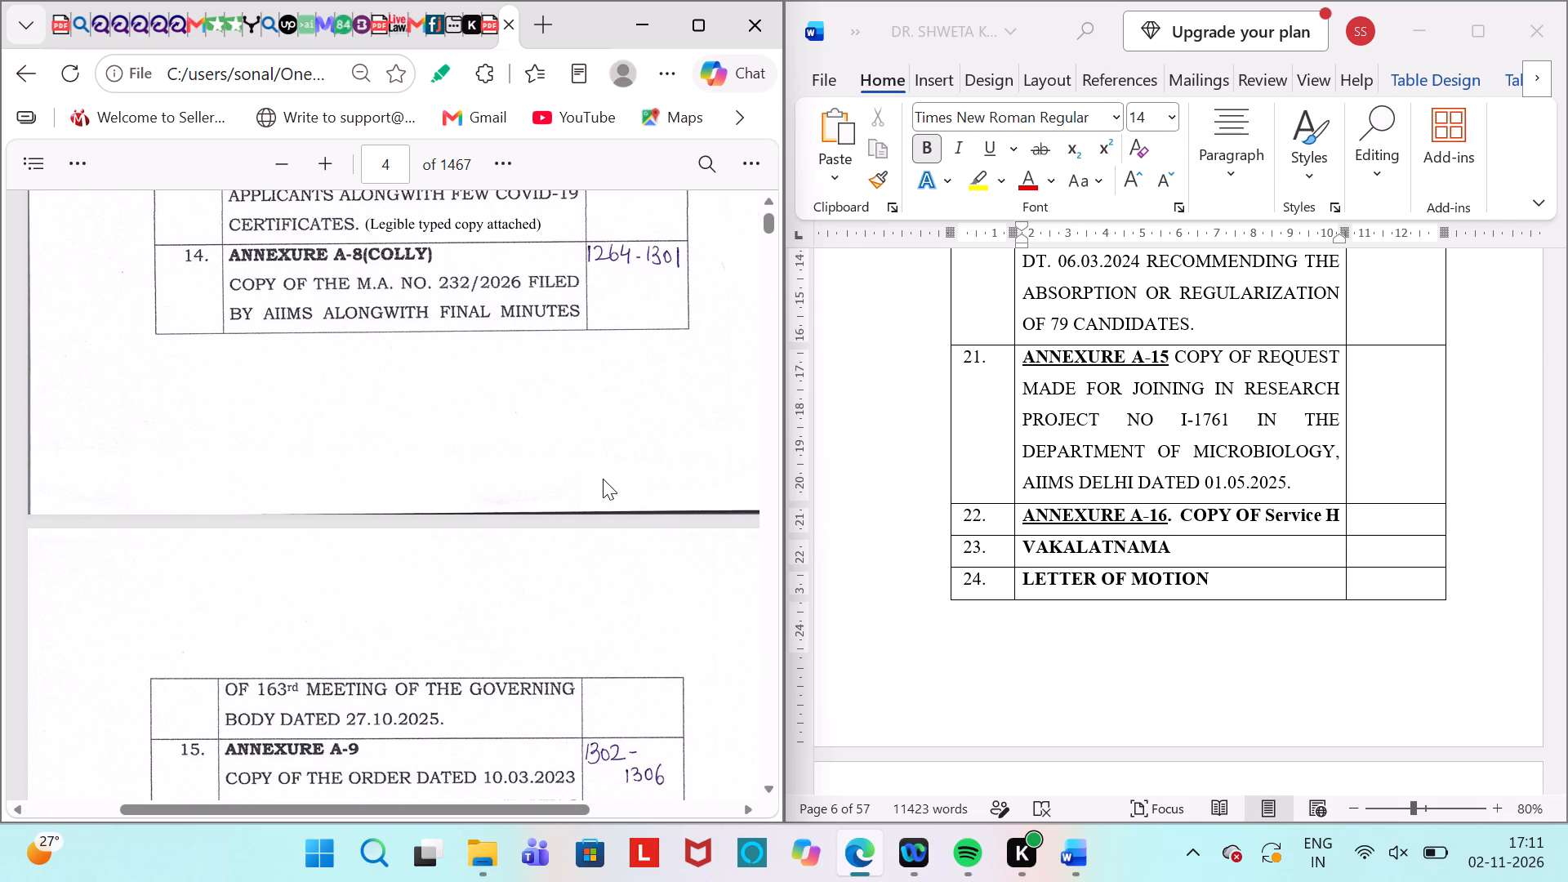
scroll(603, 479, "down", 1)
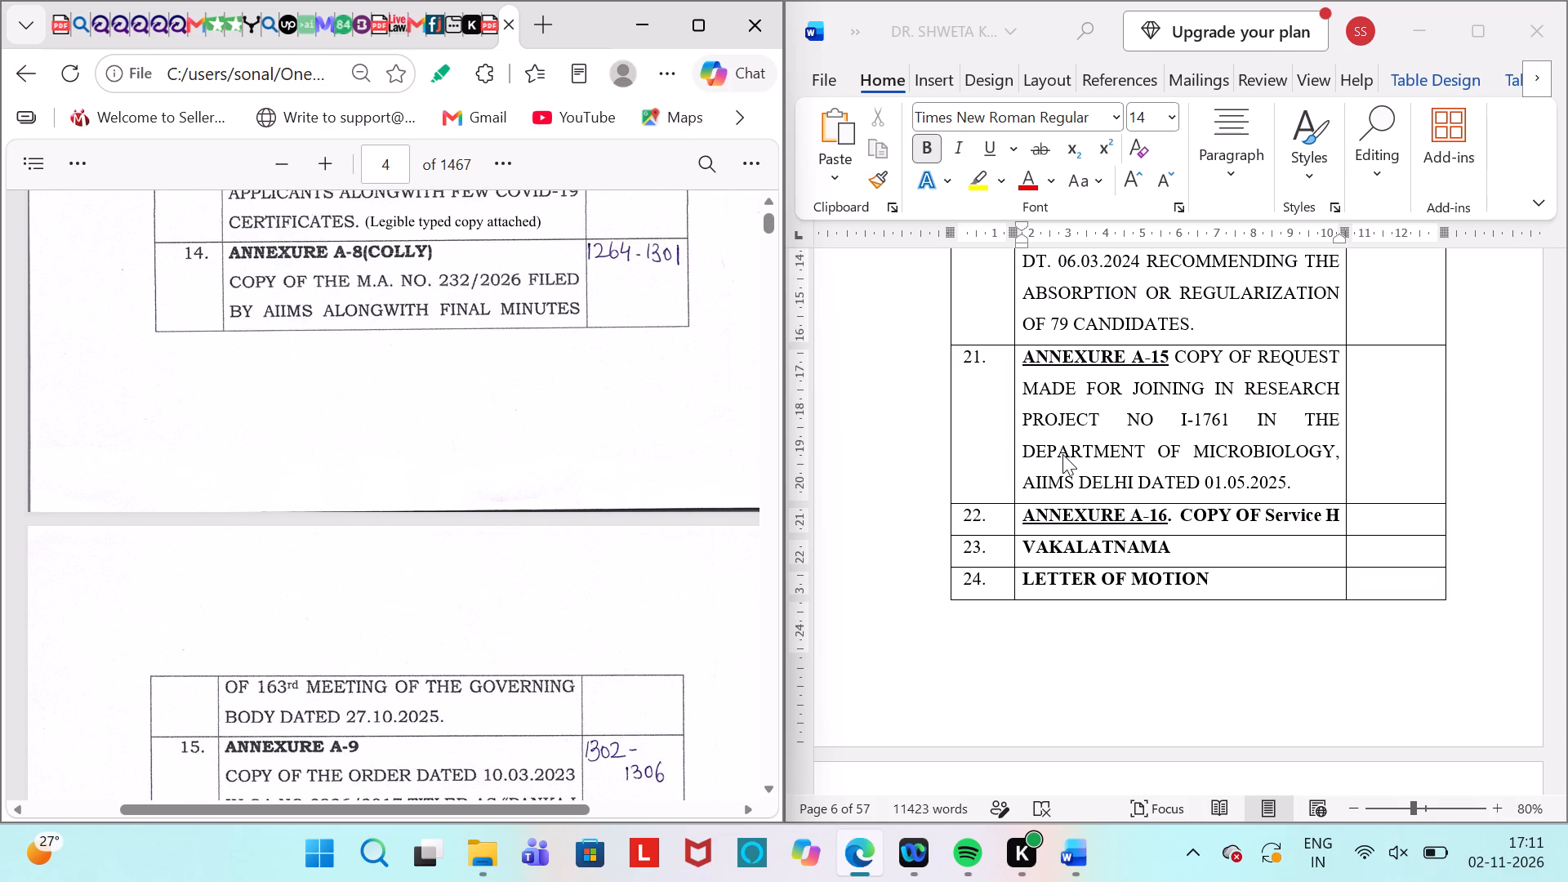
Recheck the draft's Annexure A-8 to A-12 entries, focusing on the supporting orders in Annexure A-9 (Colly).
scroll(1062, 454, "up", 6)
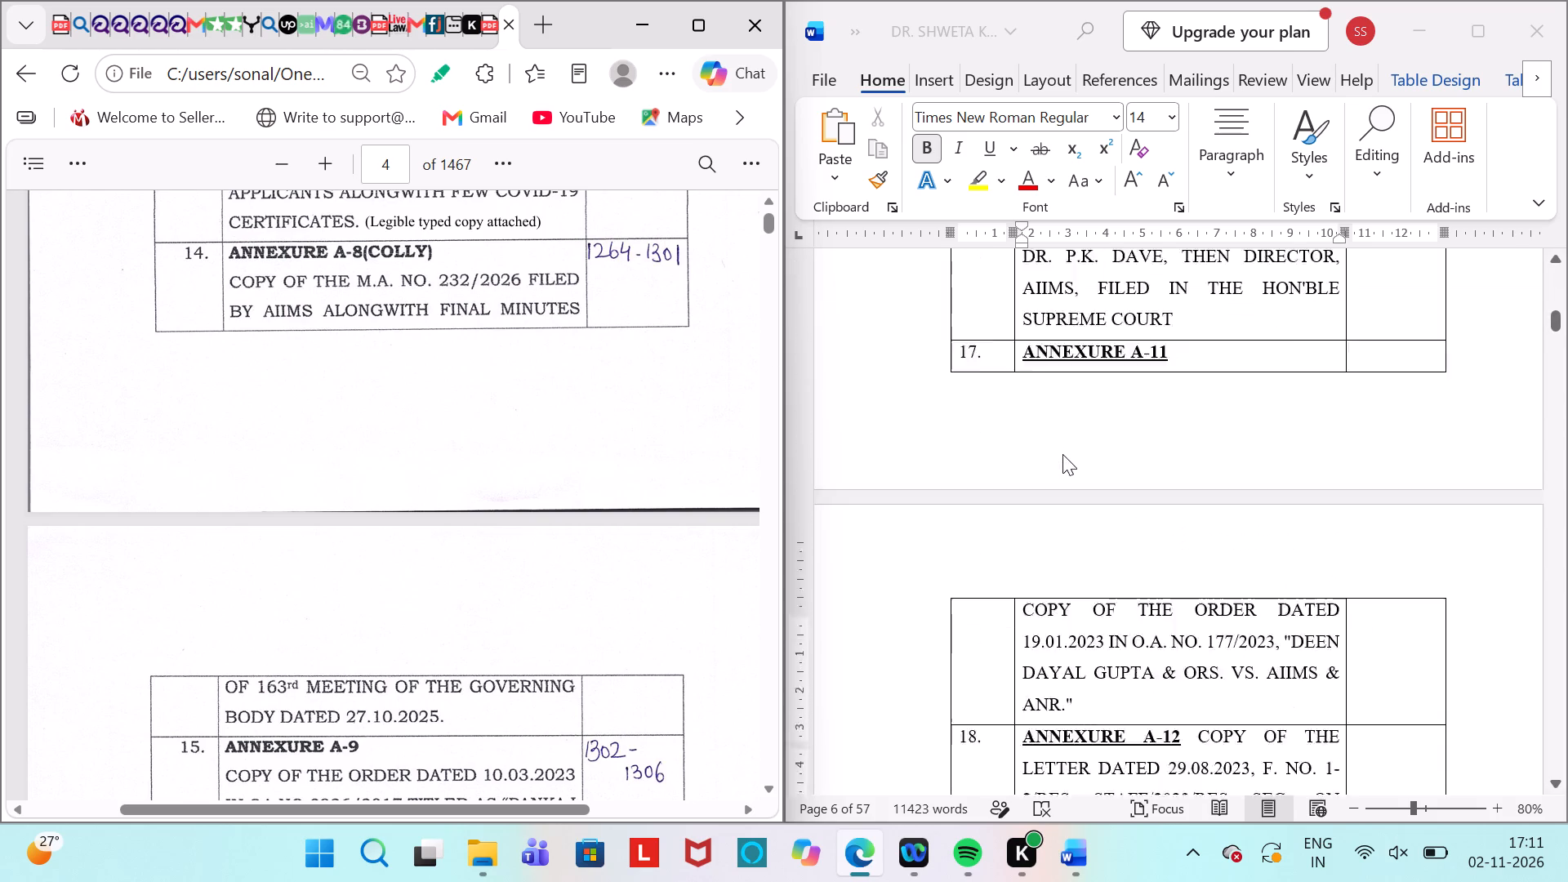
scroll(1062, 454, "up", 3)
scroll(1062, 454, "down", 1)
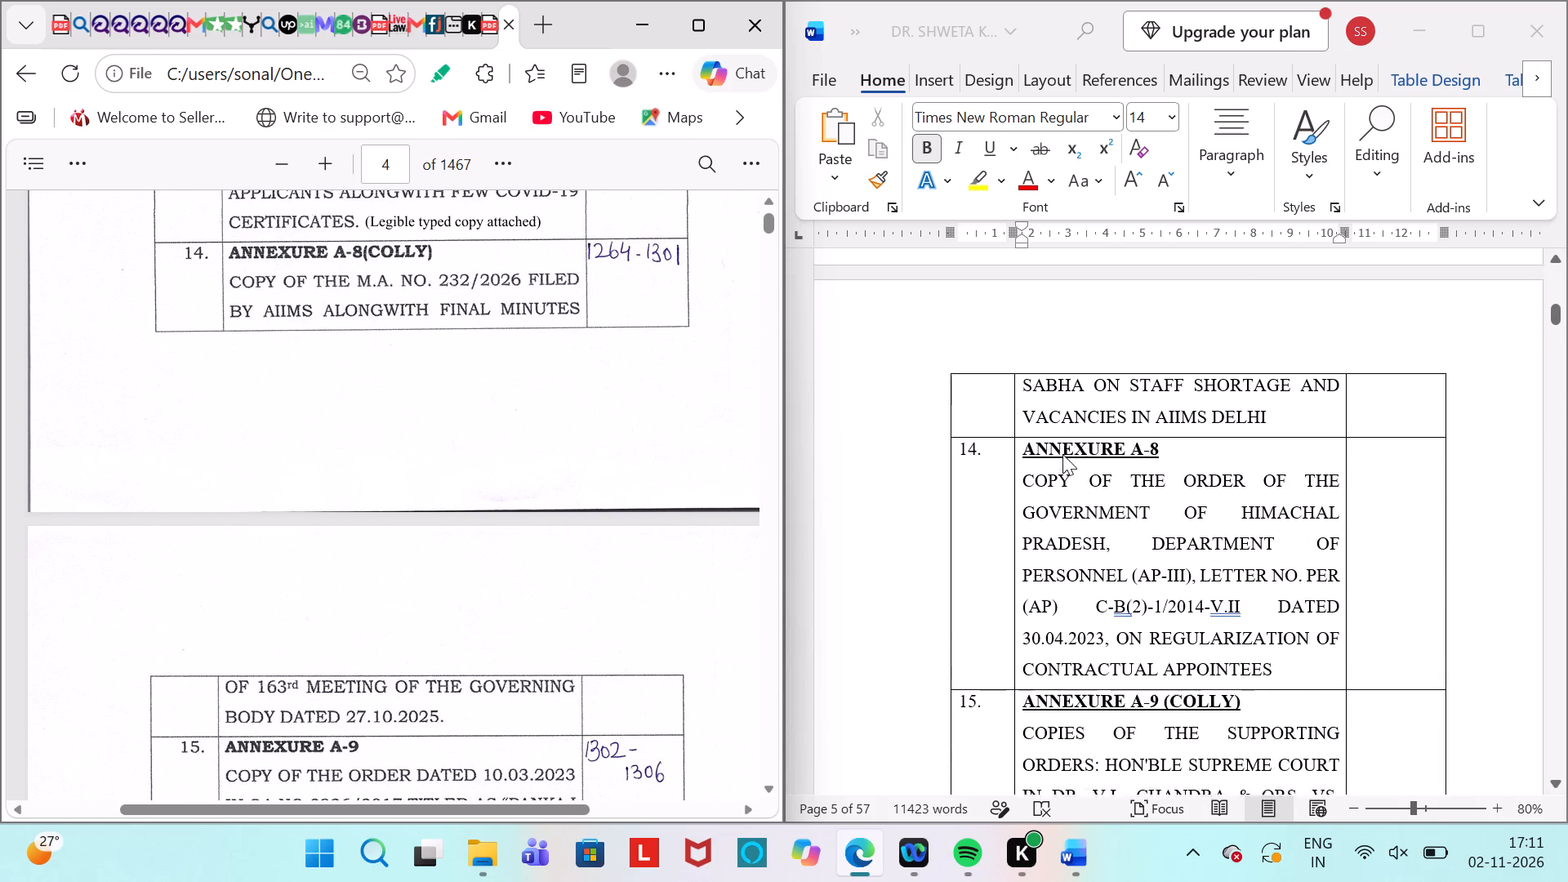
scroll(1062, 454, "down", 2)
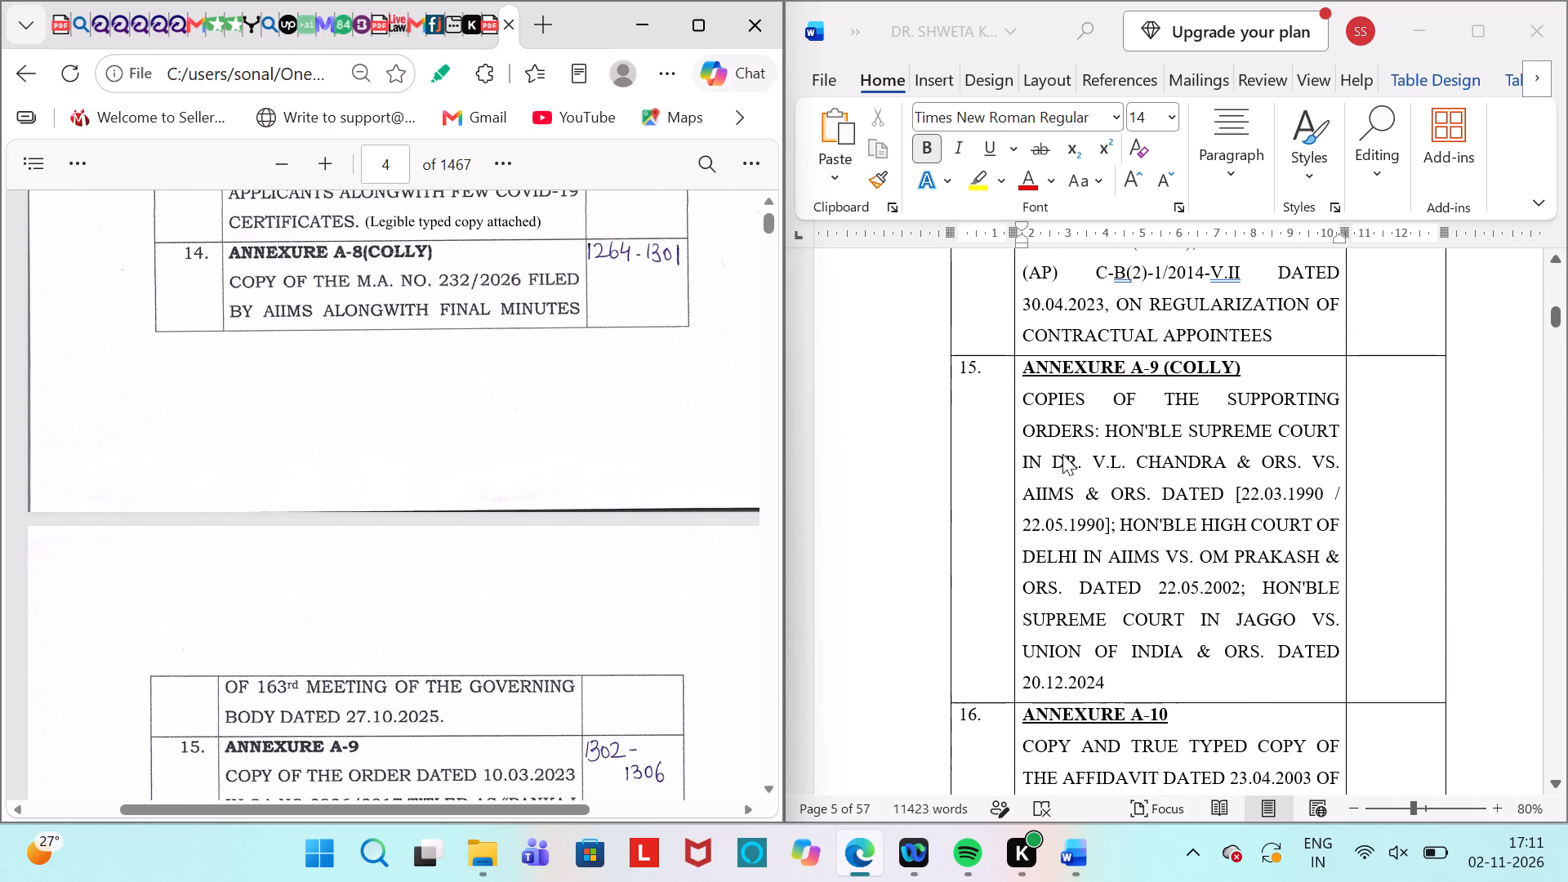
scroll(1062, 454, "down", 1)
Compare the PDF's Annexure A-7 (Colly) to A-13 (Colly) entries with the draft's Annexure A-9 (Colly) supporting orders.
scroll(486, 379, "down", 3)
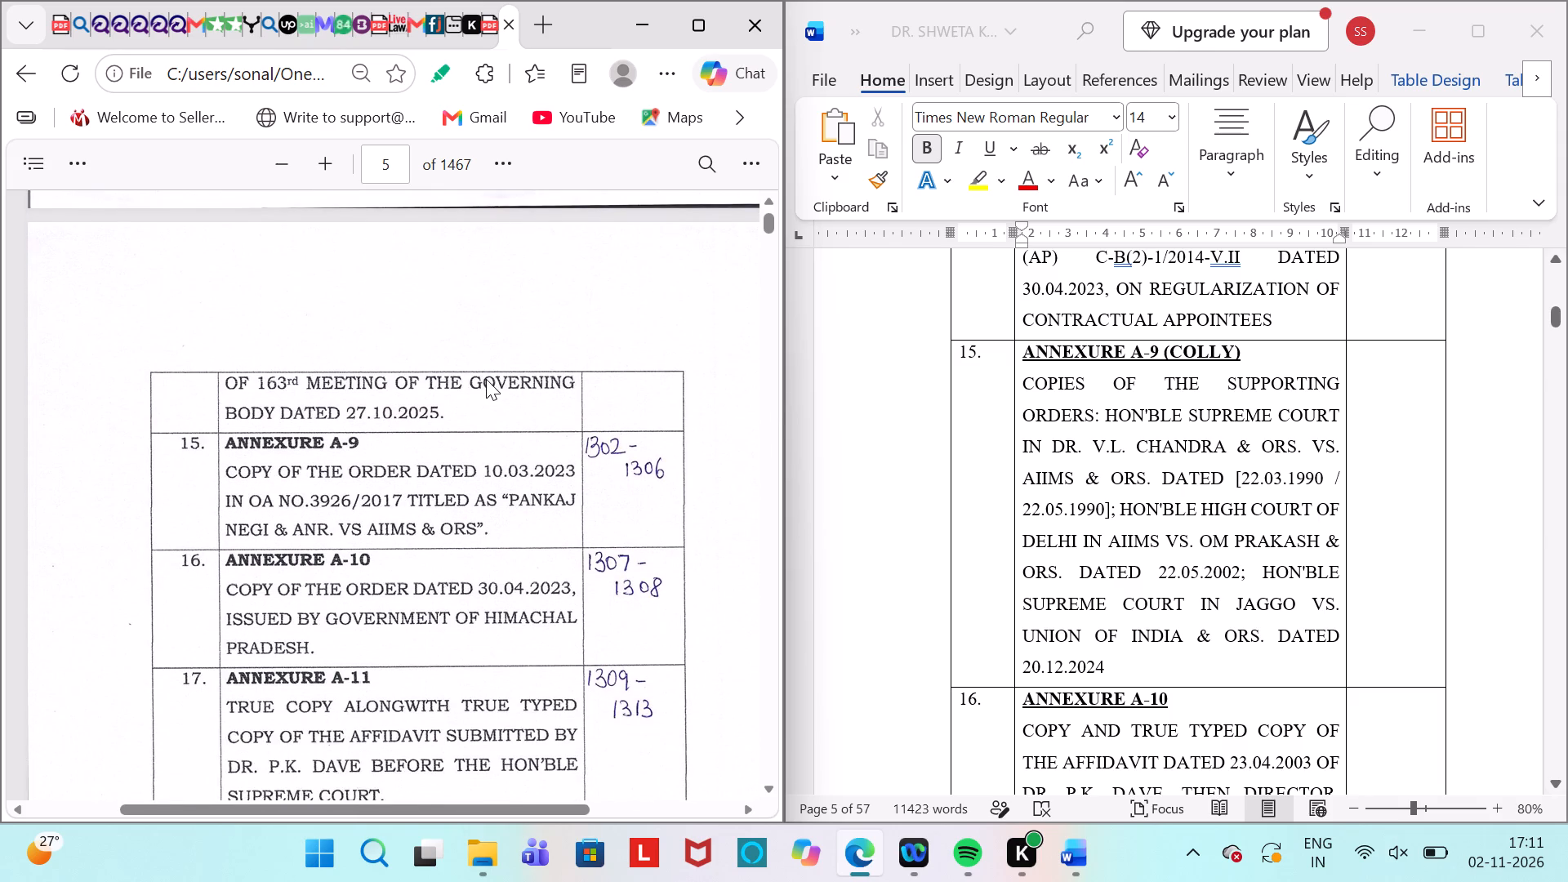
scroll(486, 379, "down", 3)
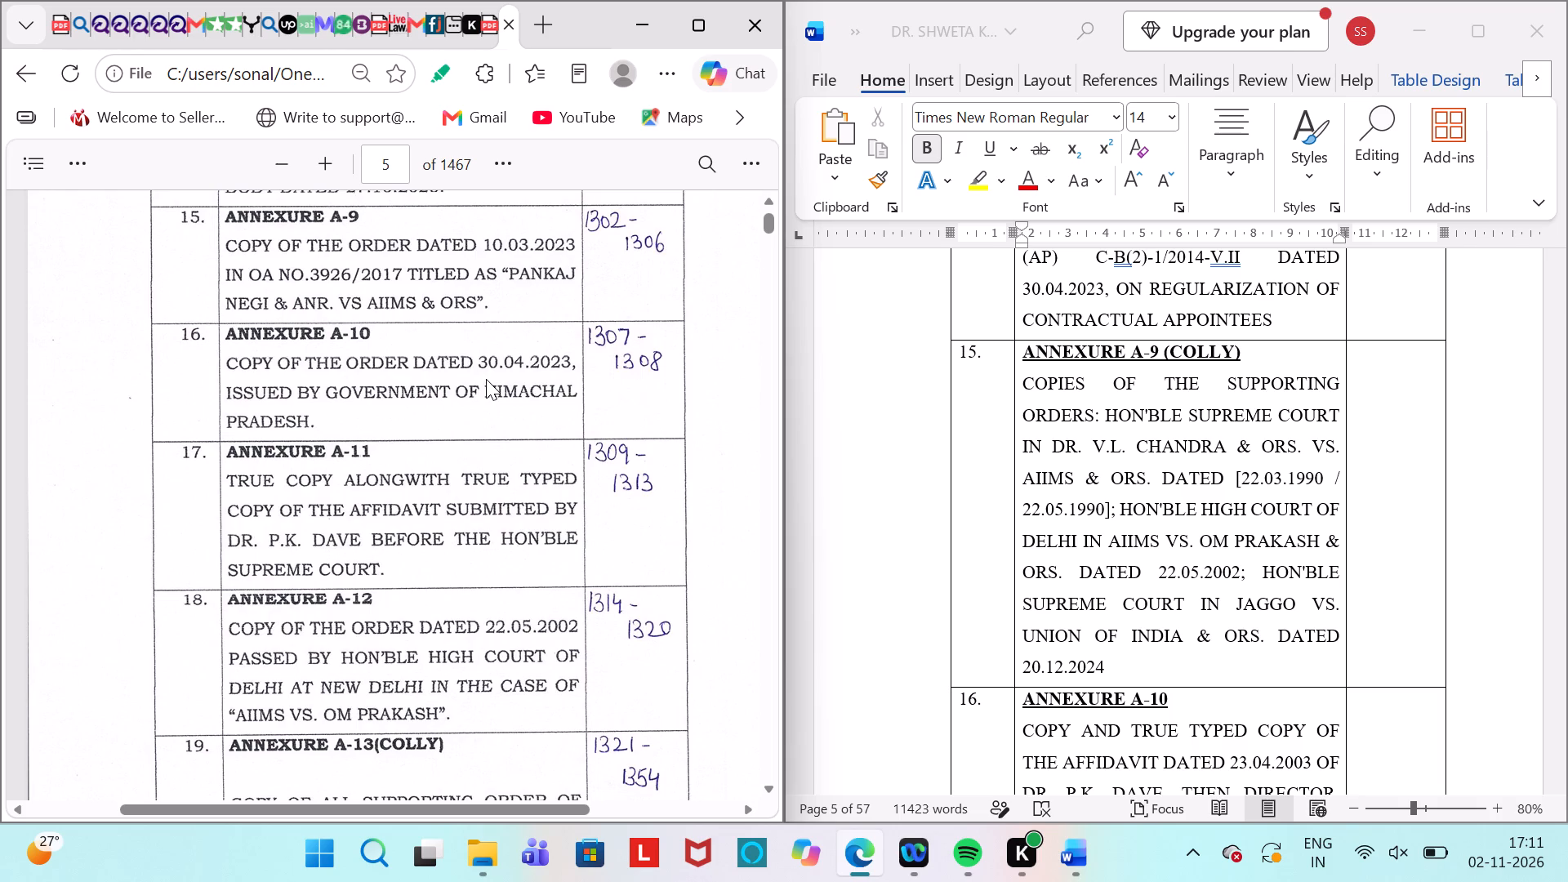
scroll(403, 404, "up", 1)
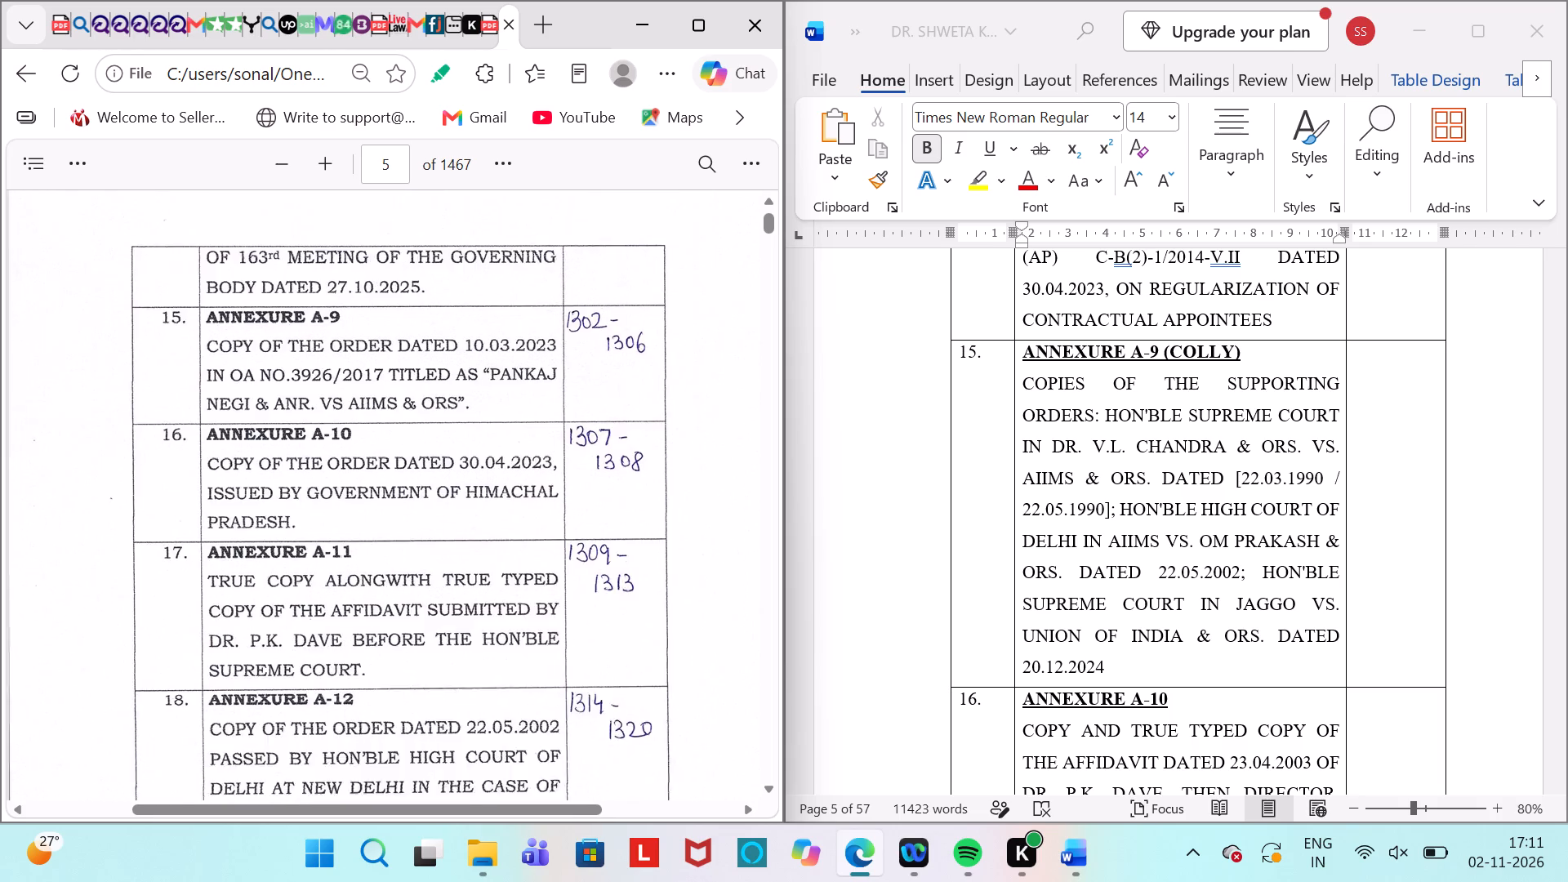
scroll(403, 404, "up", 5)
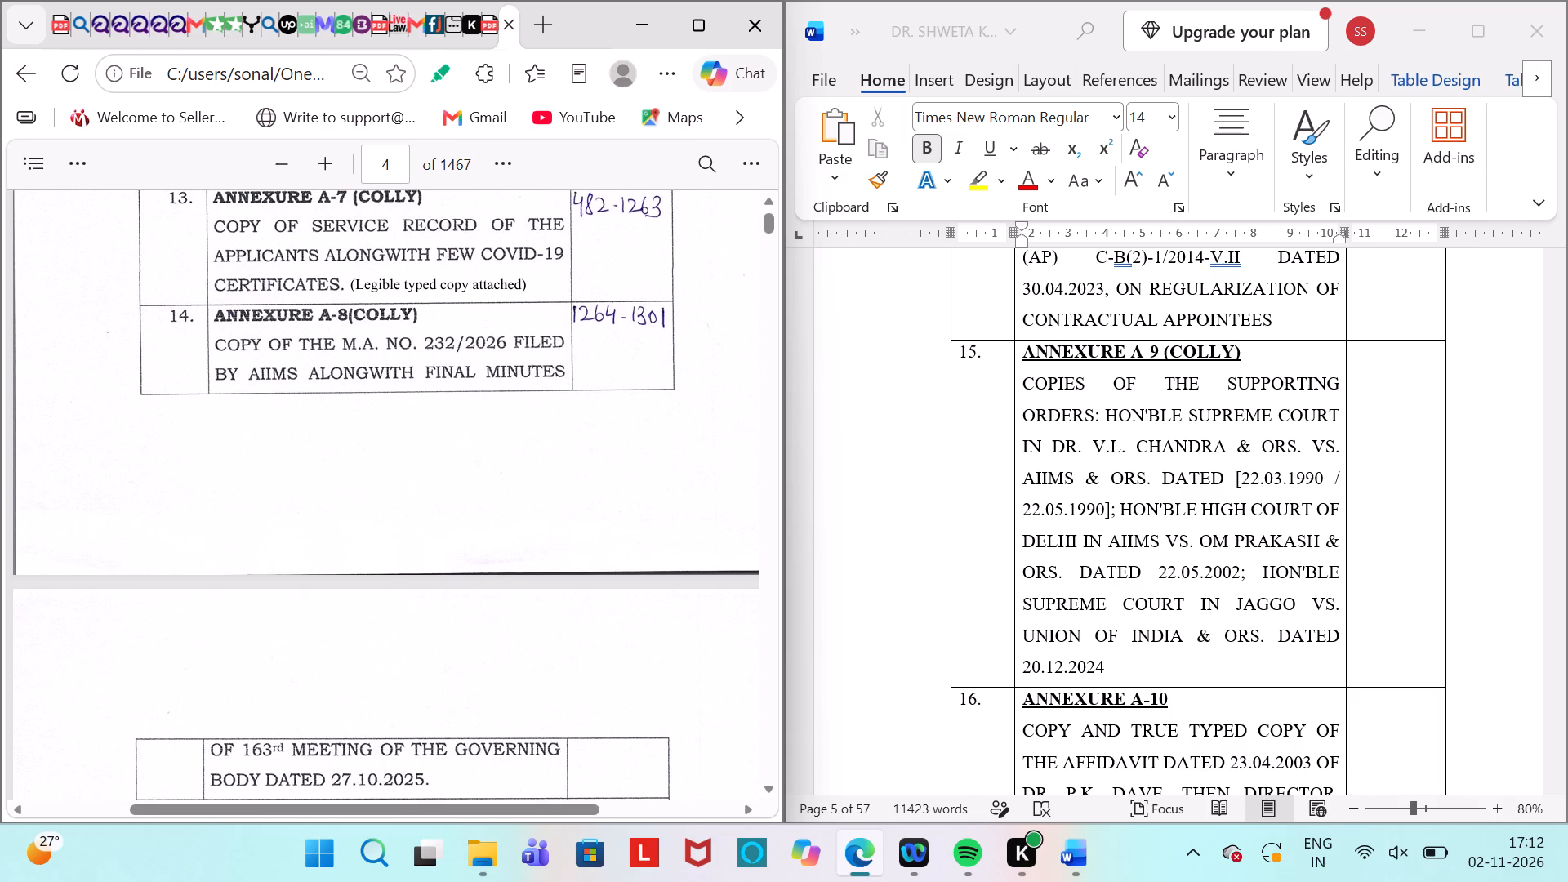
scroll(400, 399, "down", 4)
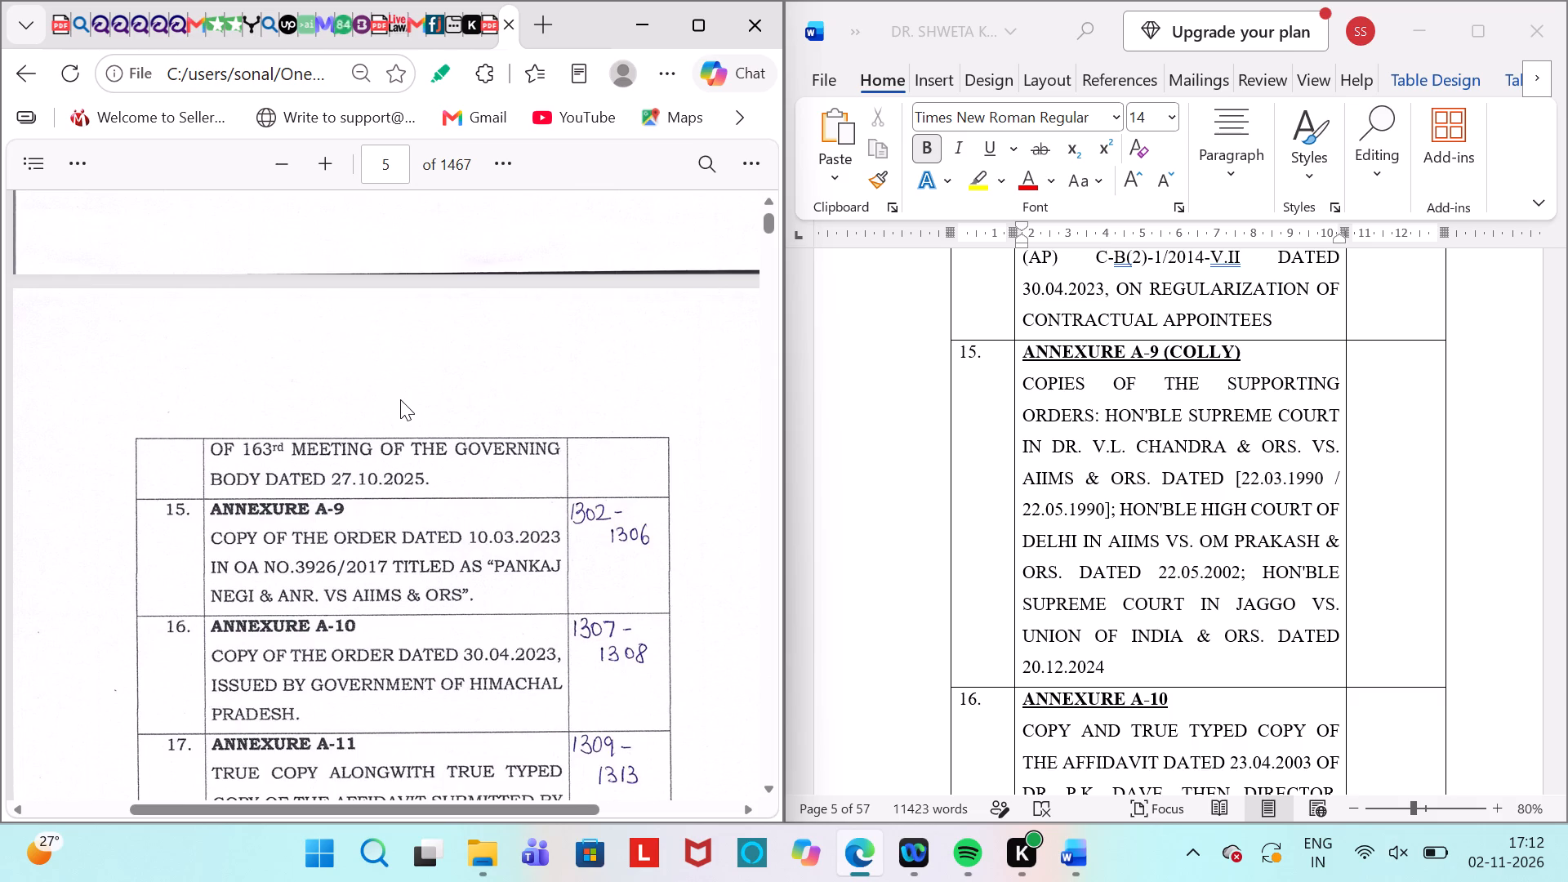
scroll(400, 399, "down", 1)
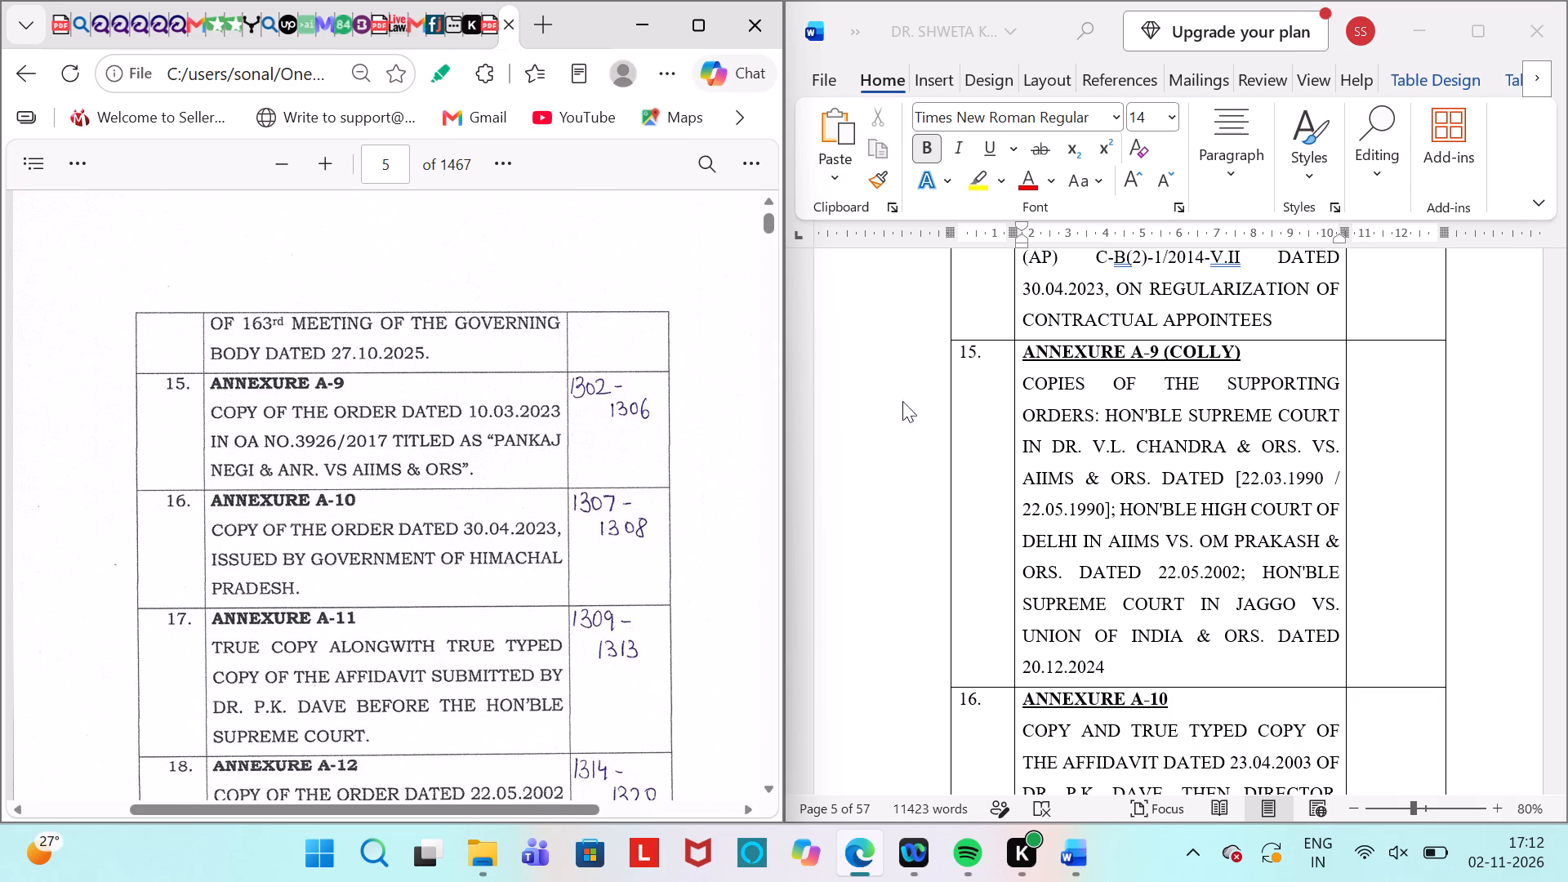
Review the draft's entries backwards from Annexure A-8 to the Annexure A-2 representations, comparing them with the PDF's Annexure A-9 to A-11.
scroll(1129, 492, "up", 2)
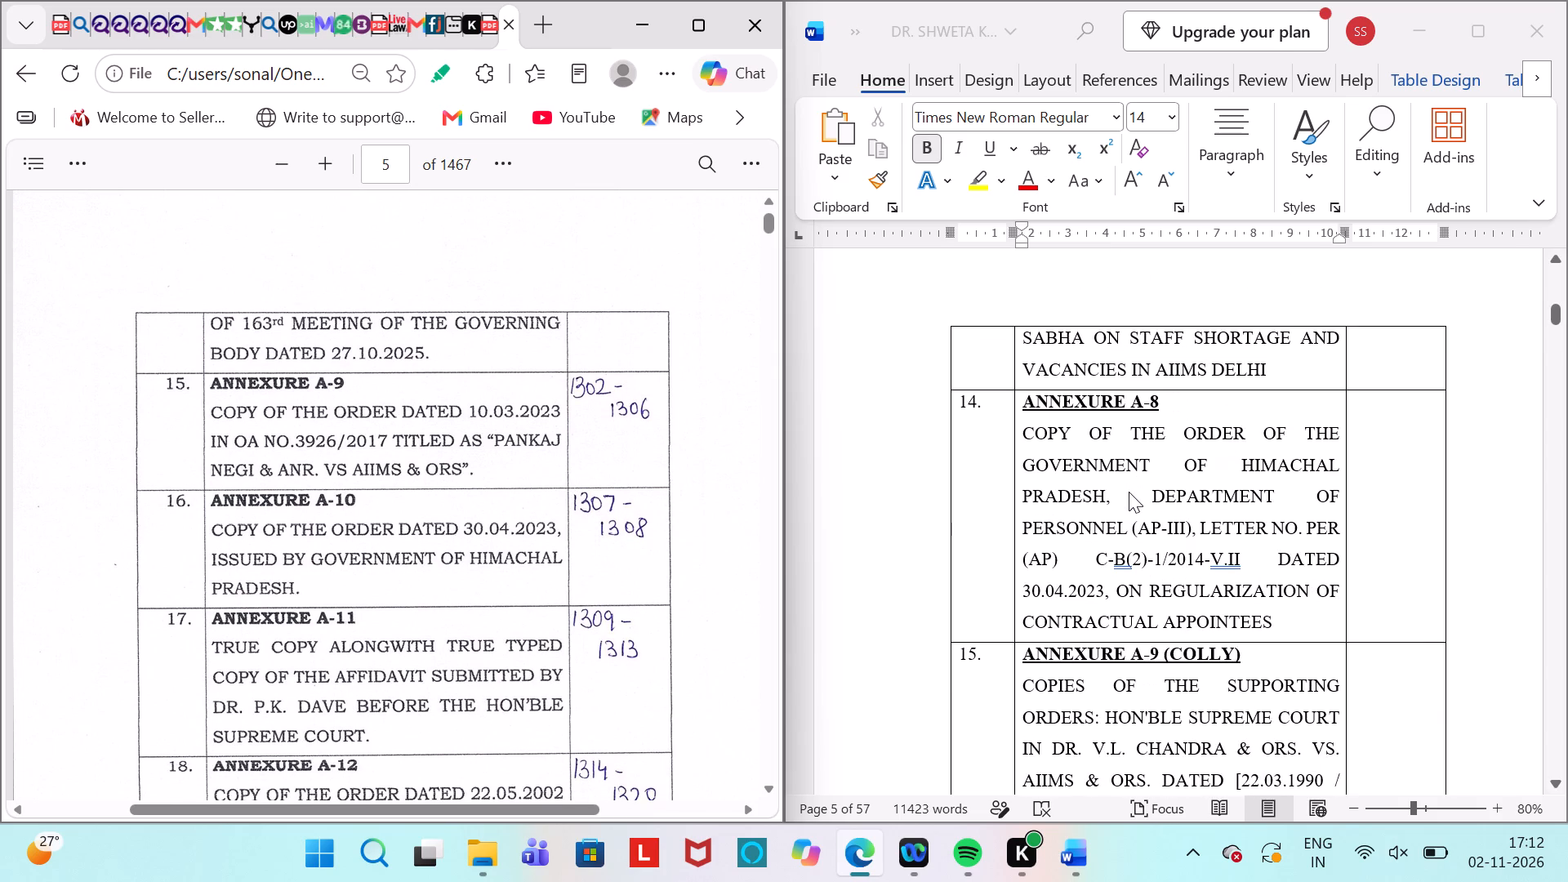
scroll(1129, 492, "up", 3)
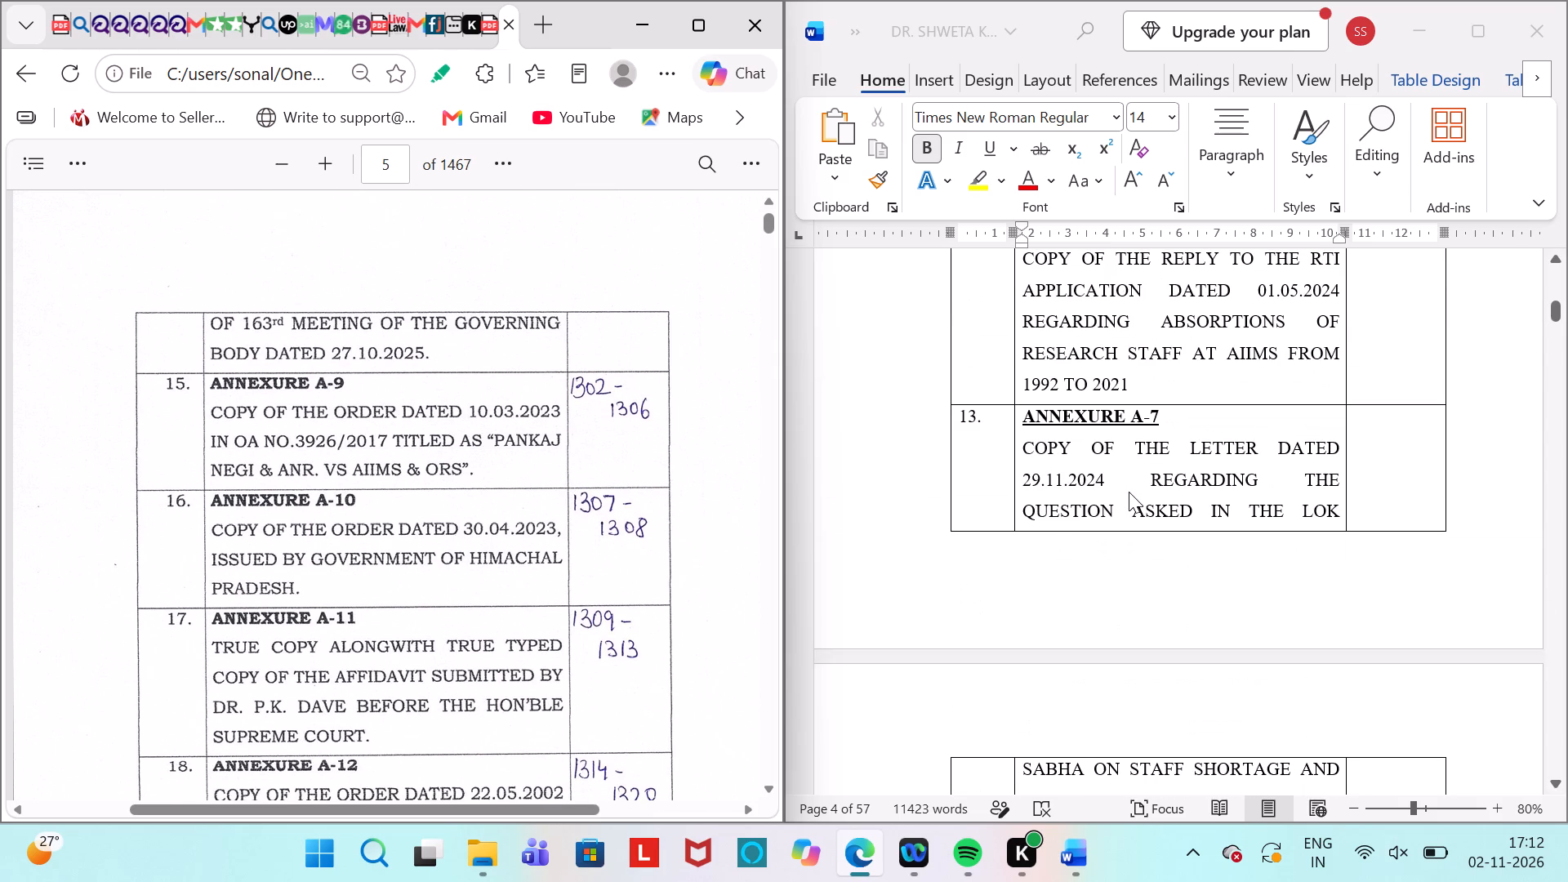
scroll(1129, 492, "up", 1)
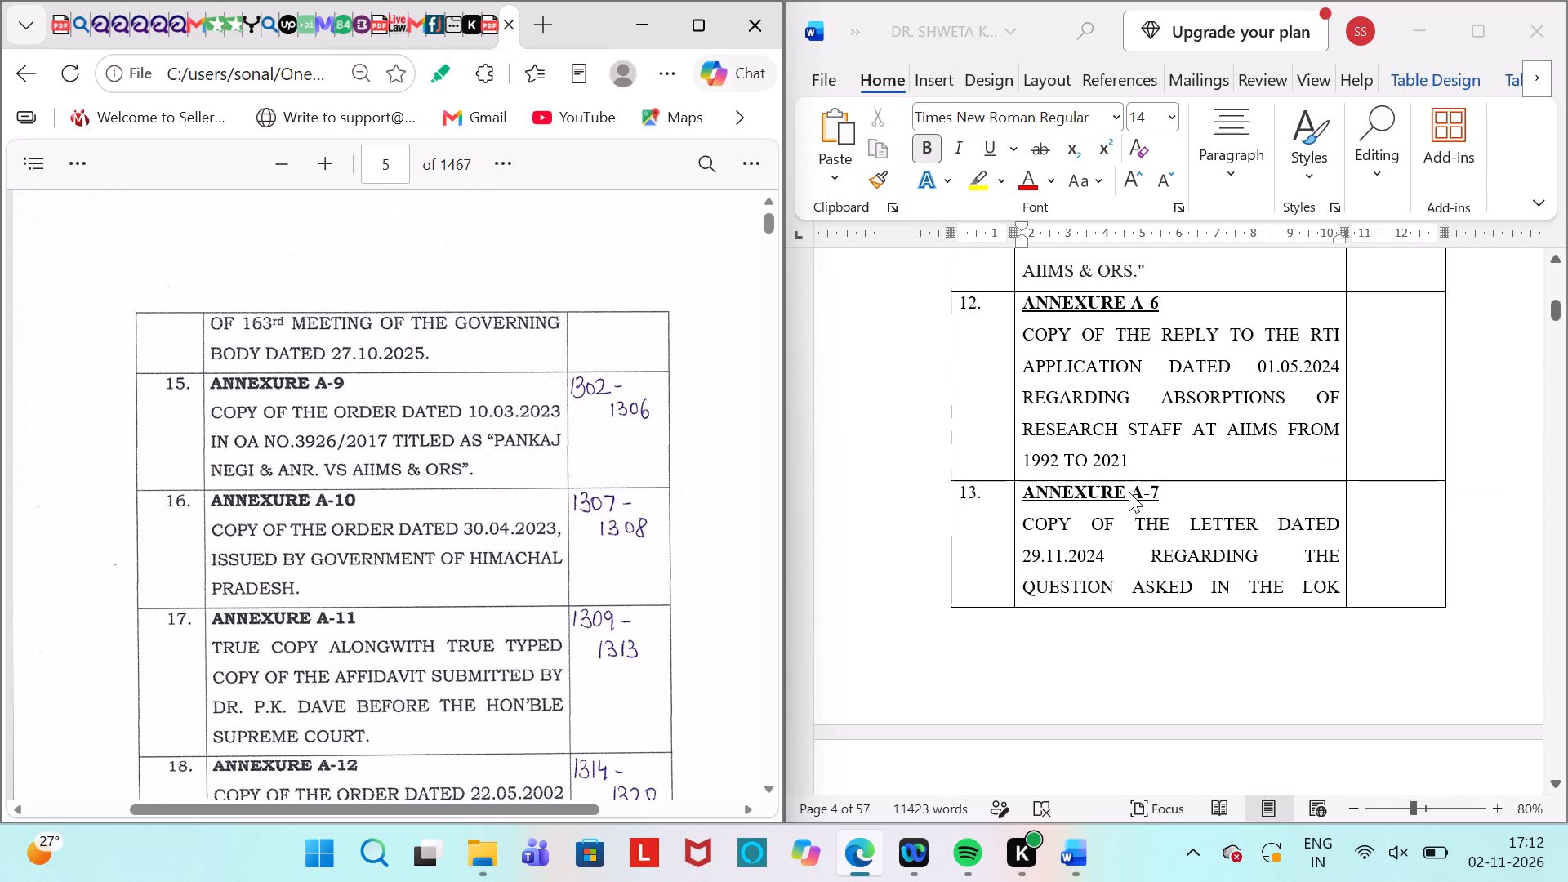
scroll(1129, 492, "up", 4)
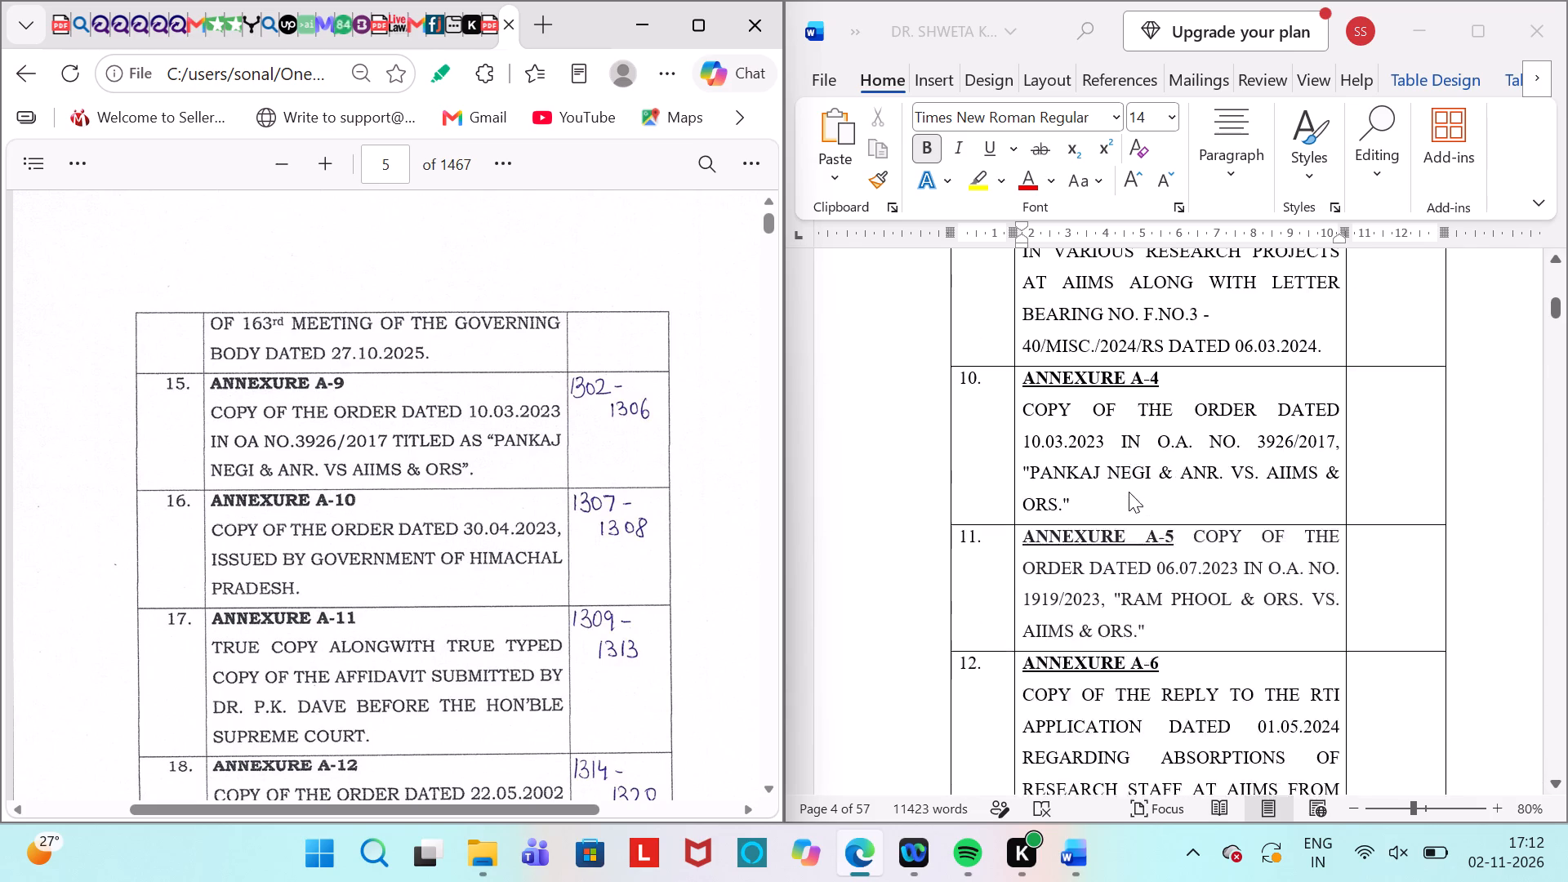
scroll(1129, 492, "up", 6)
scroll(1129, 492, "down", 1)
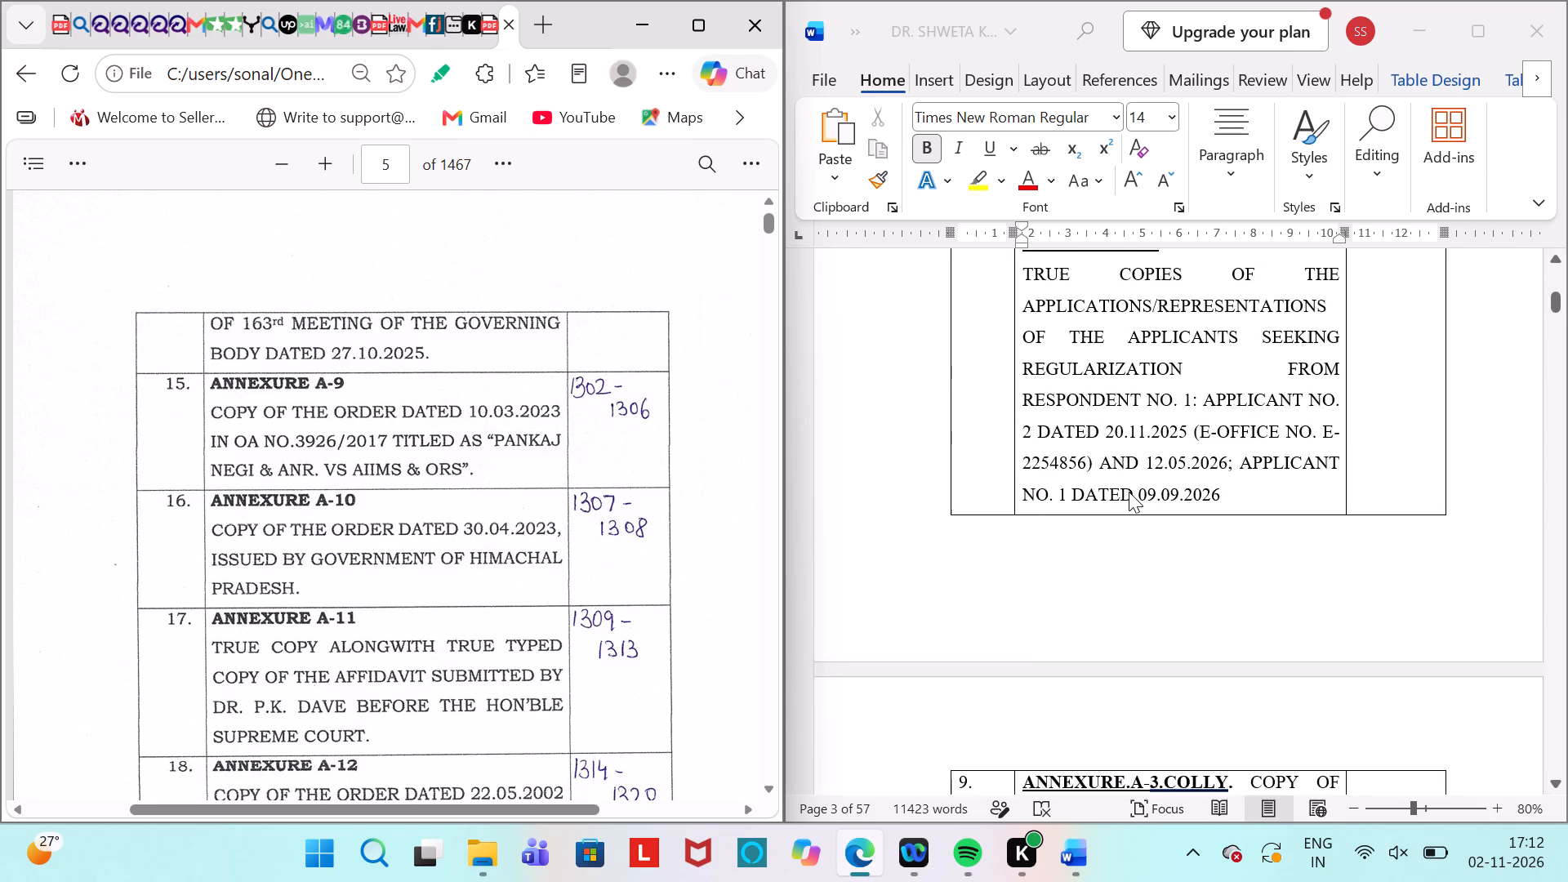
Read through the draft index from Annexure A-3 (Colly) to the Letter of Motion, checking it against the PDF's Annexure A-9 to A-12.
scroll(1129, 492, "down", 9)
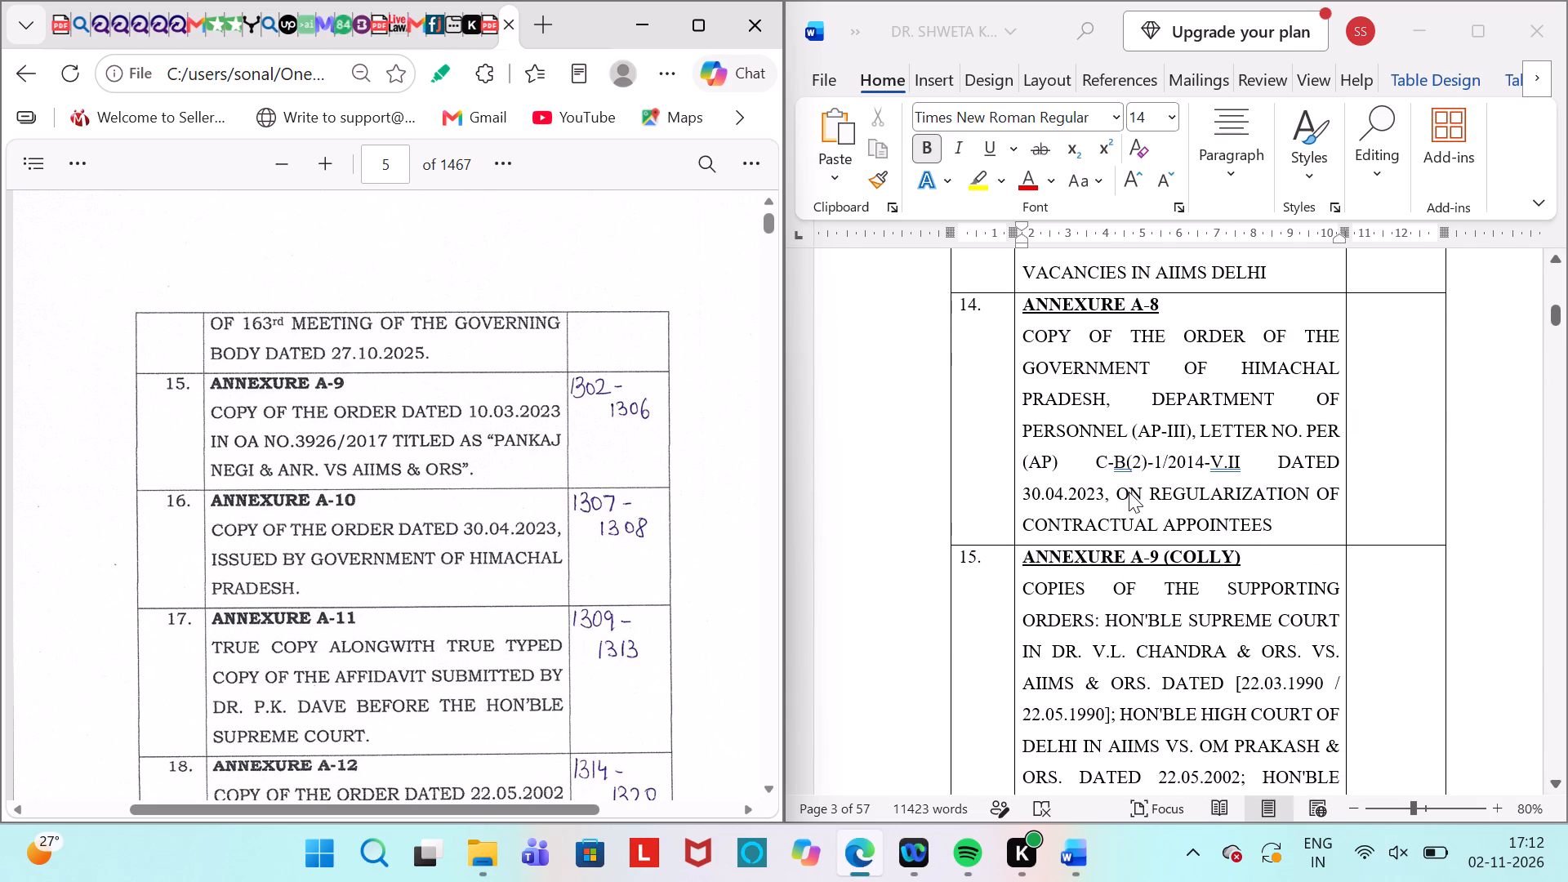
scroll(1129, 492, "down", 3)
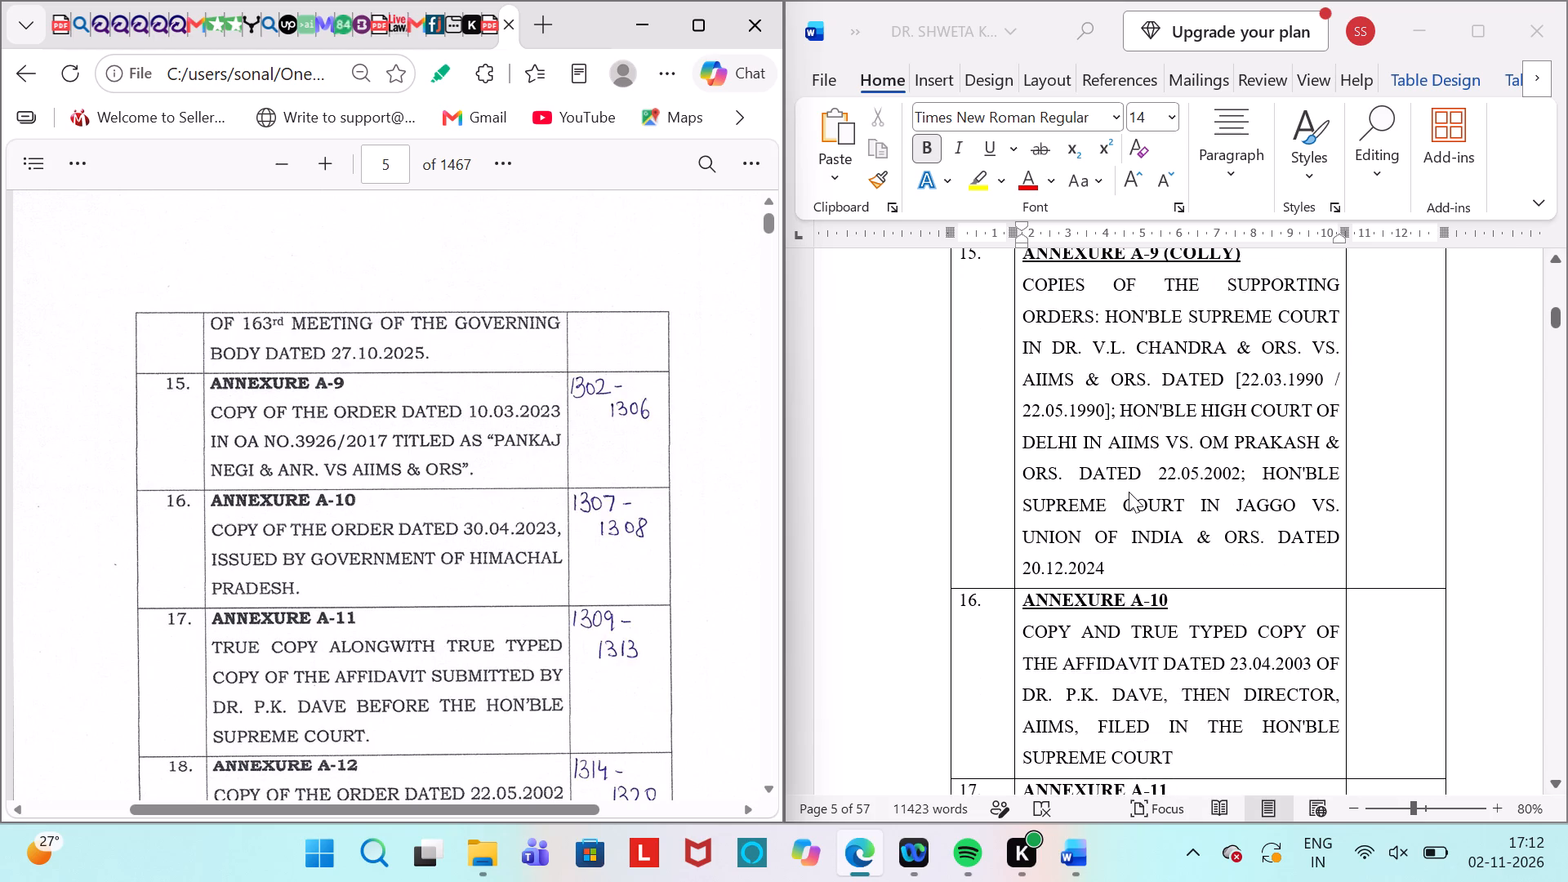
scroll(1129, 492, "down", 8)
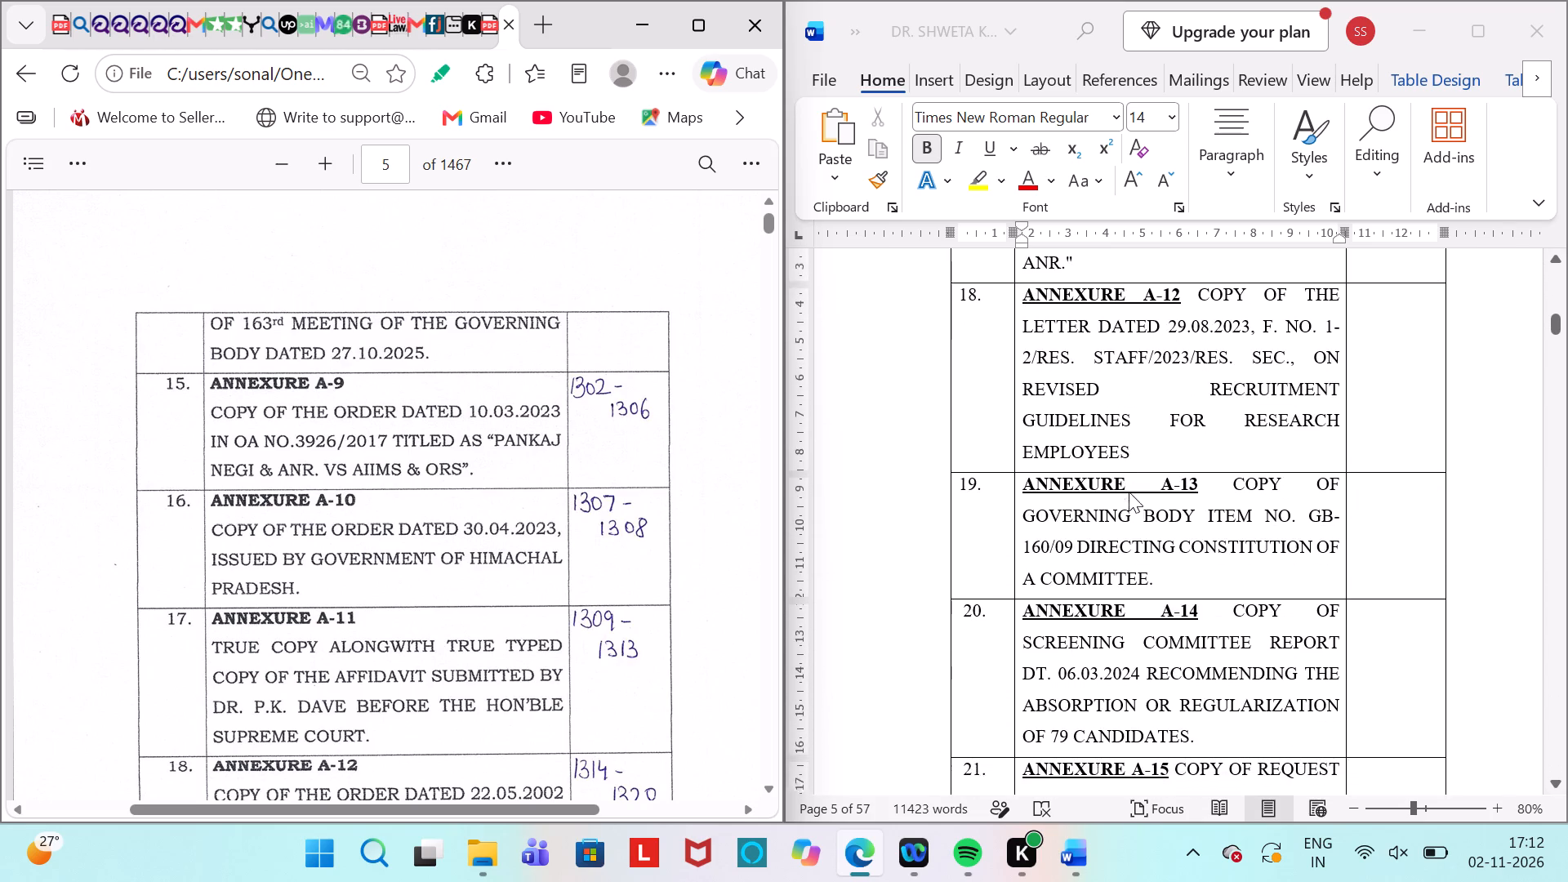
scroll(1129, 492, "down", 3)
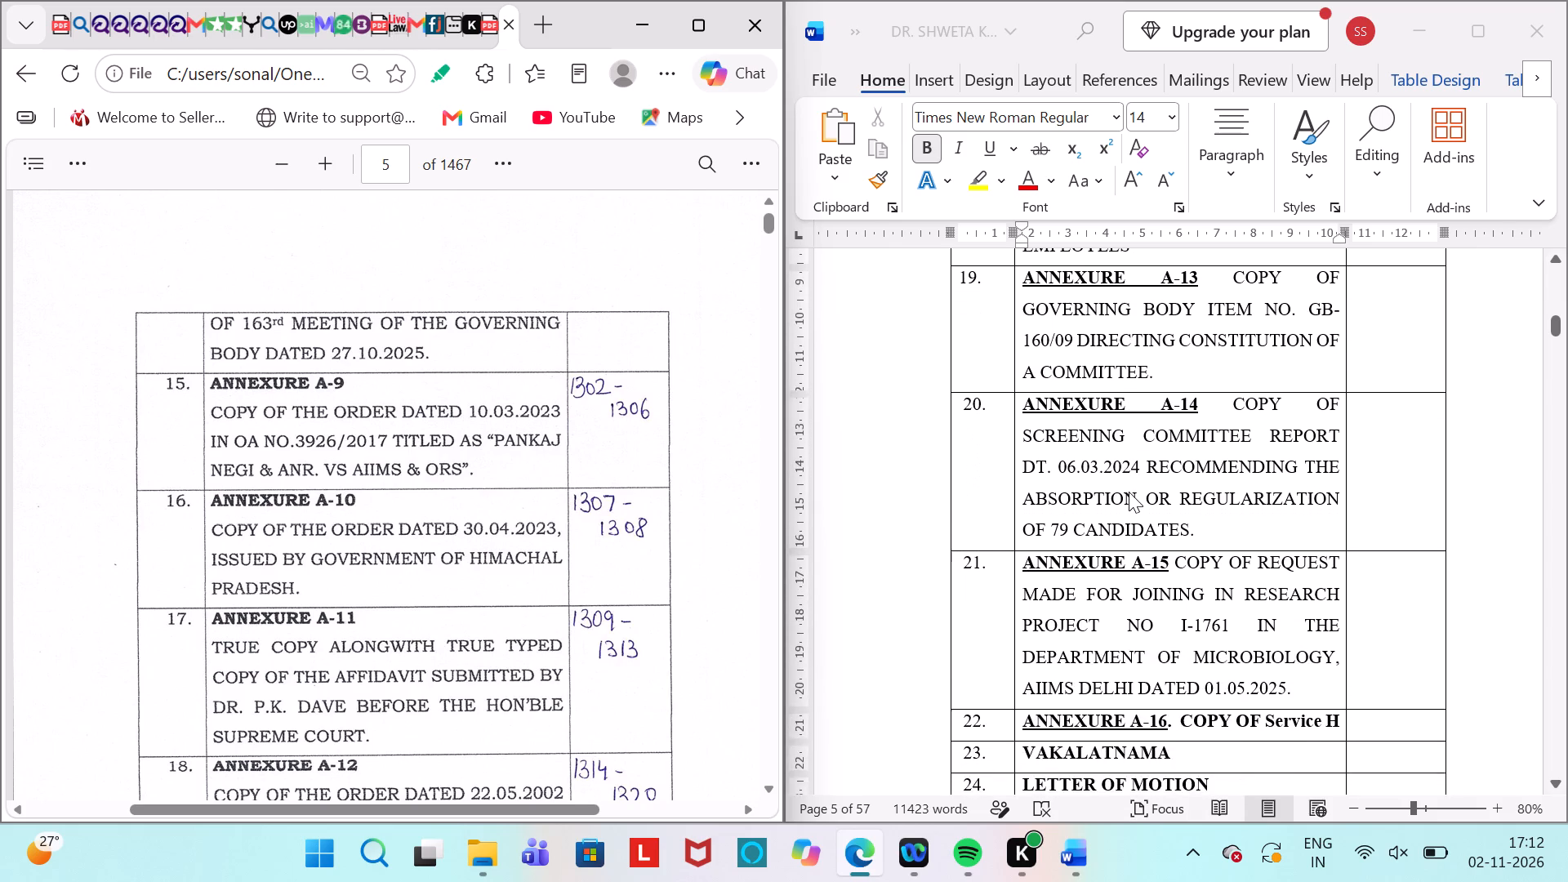
scroll(1129, 492, "down", 2)
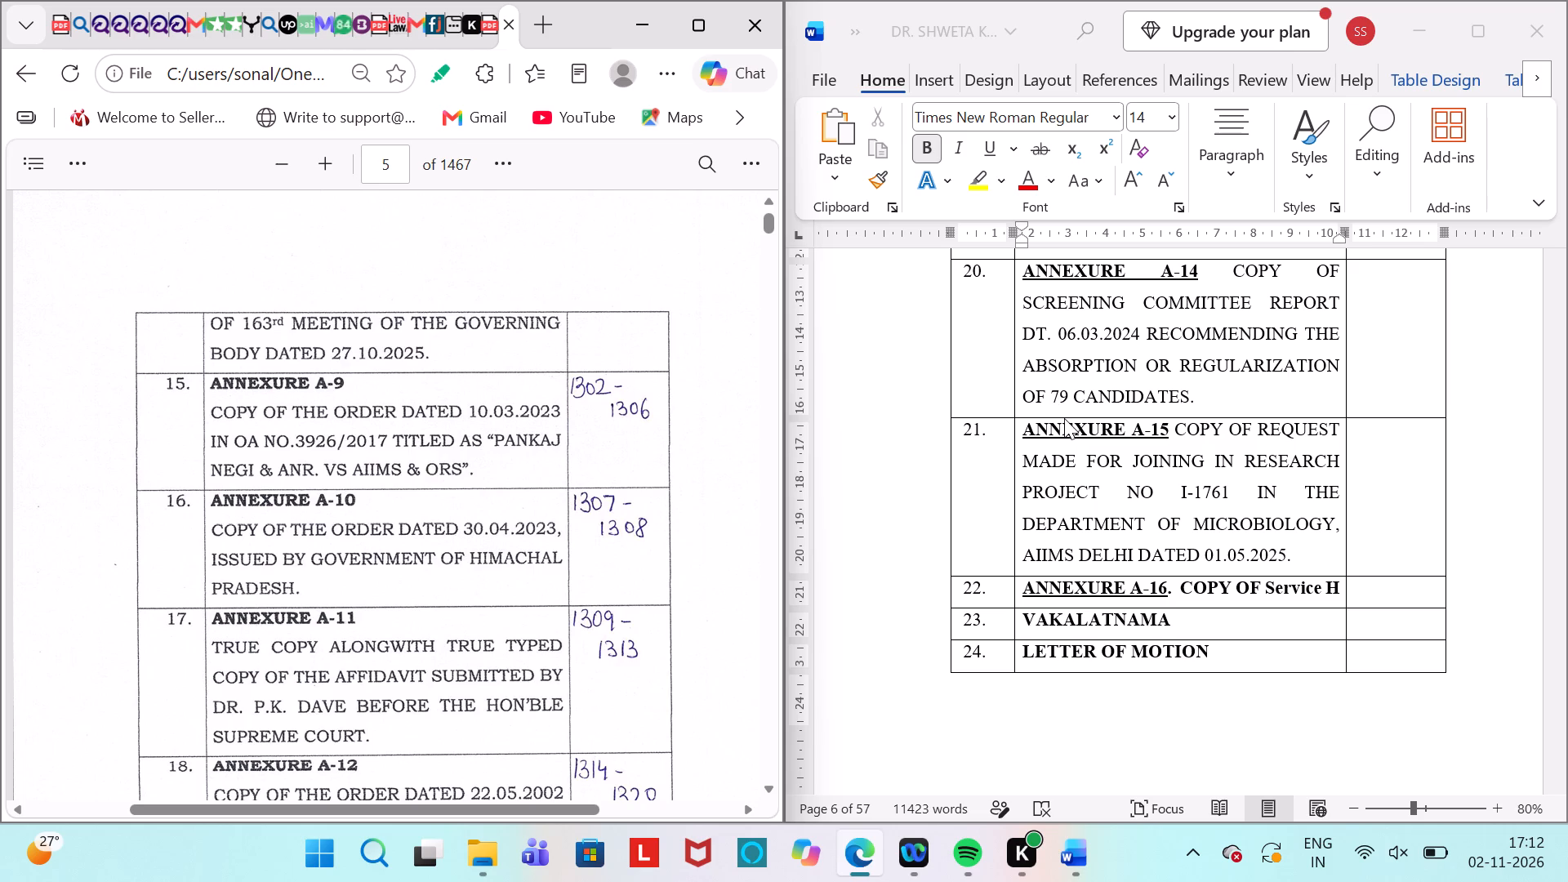
Review the draft index backwards from Annexure A-16 to A-4 and check it against the PDF's Annexure A-9 to A-12.
scroll(1064, 418, "up", 2)
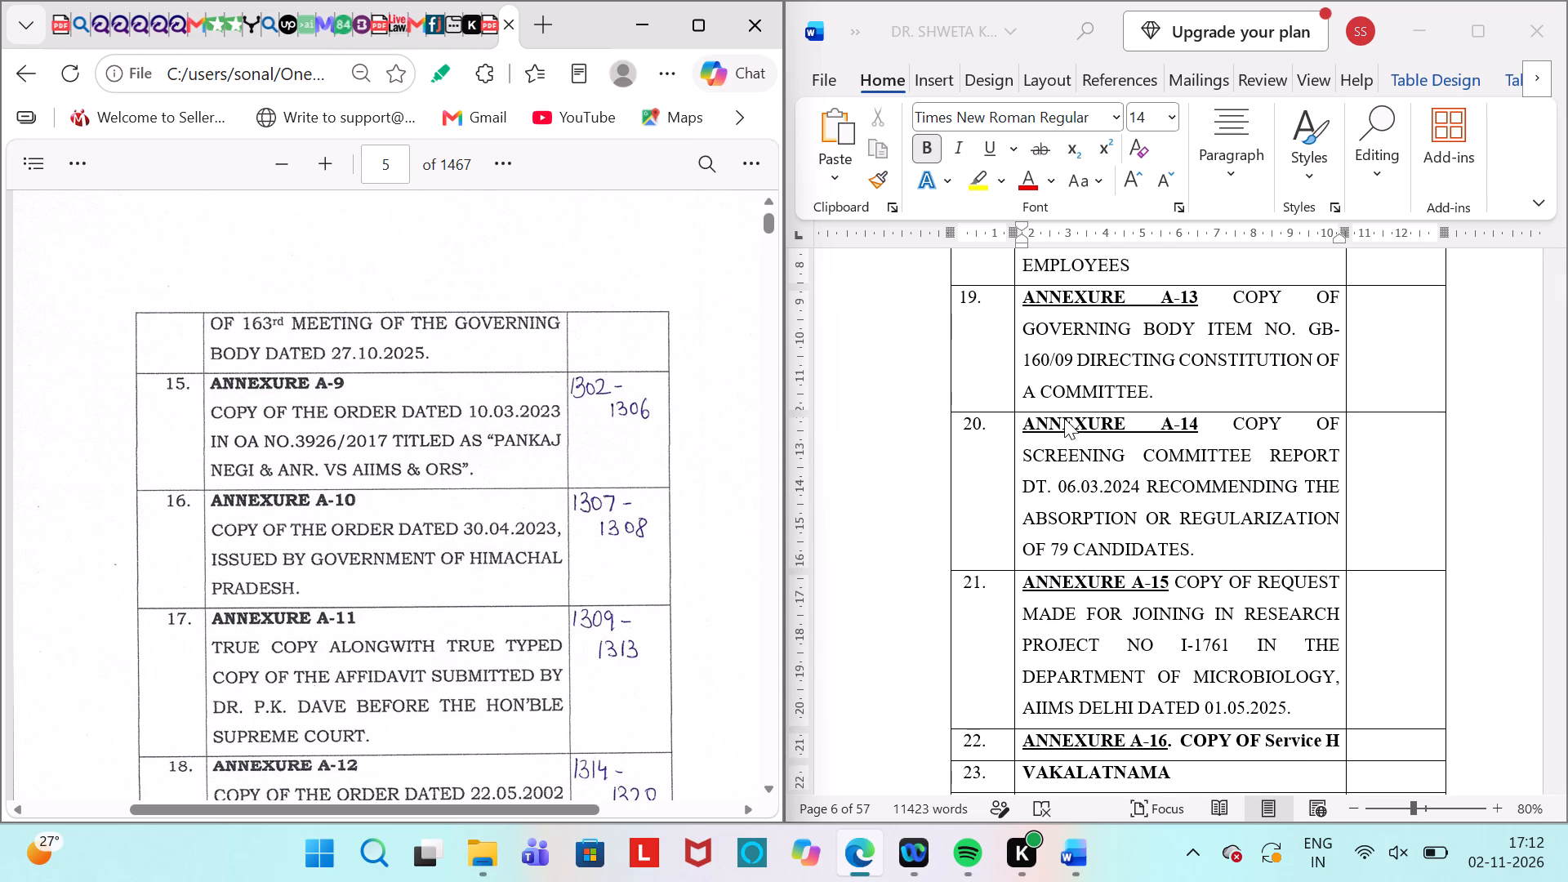
scroll(1064, 418, "up", 1)
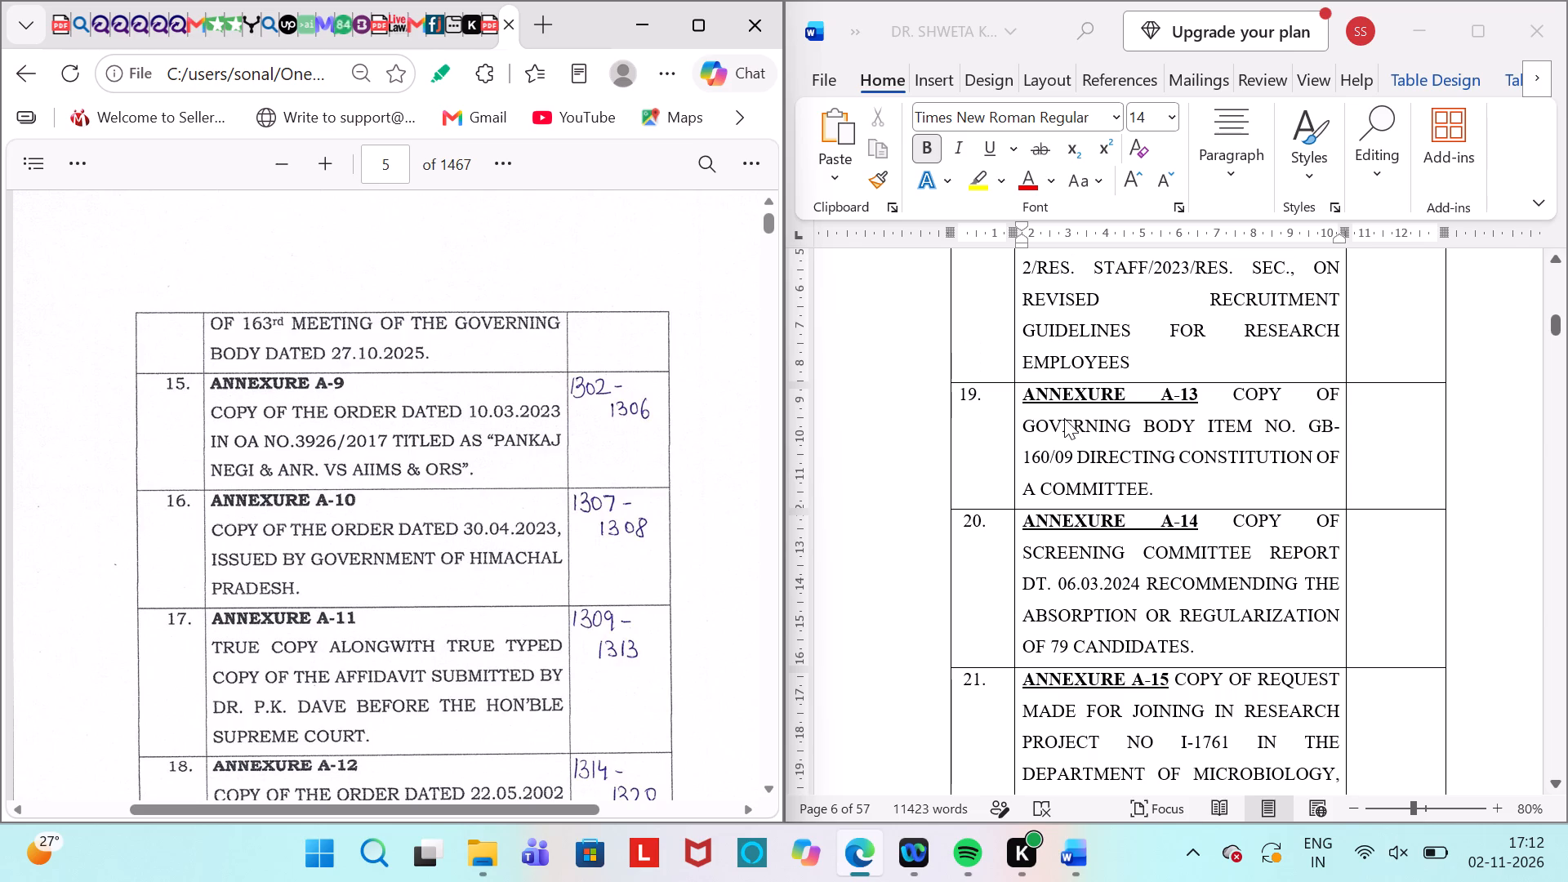
scroll(1064, 418, "up", 3)
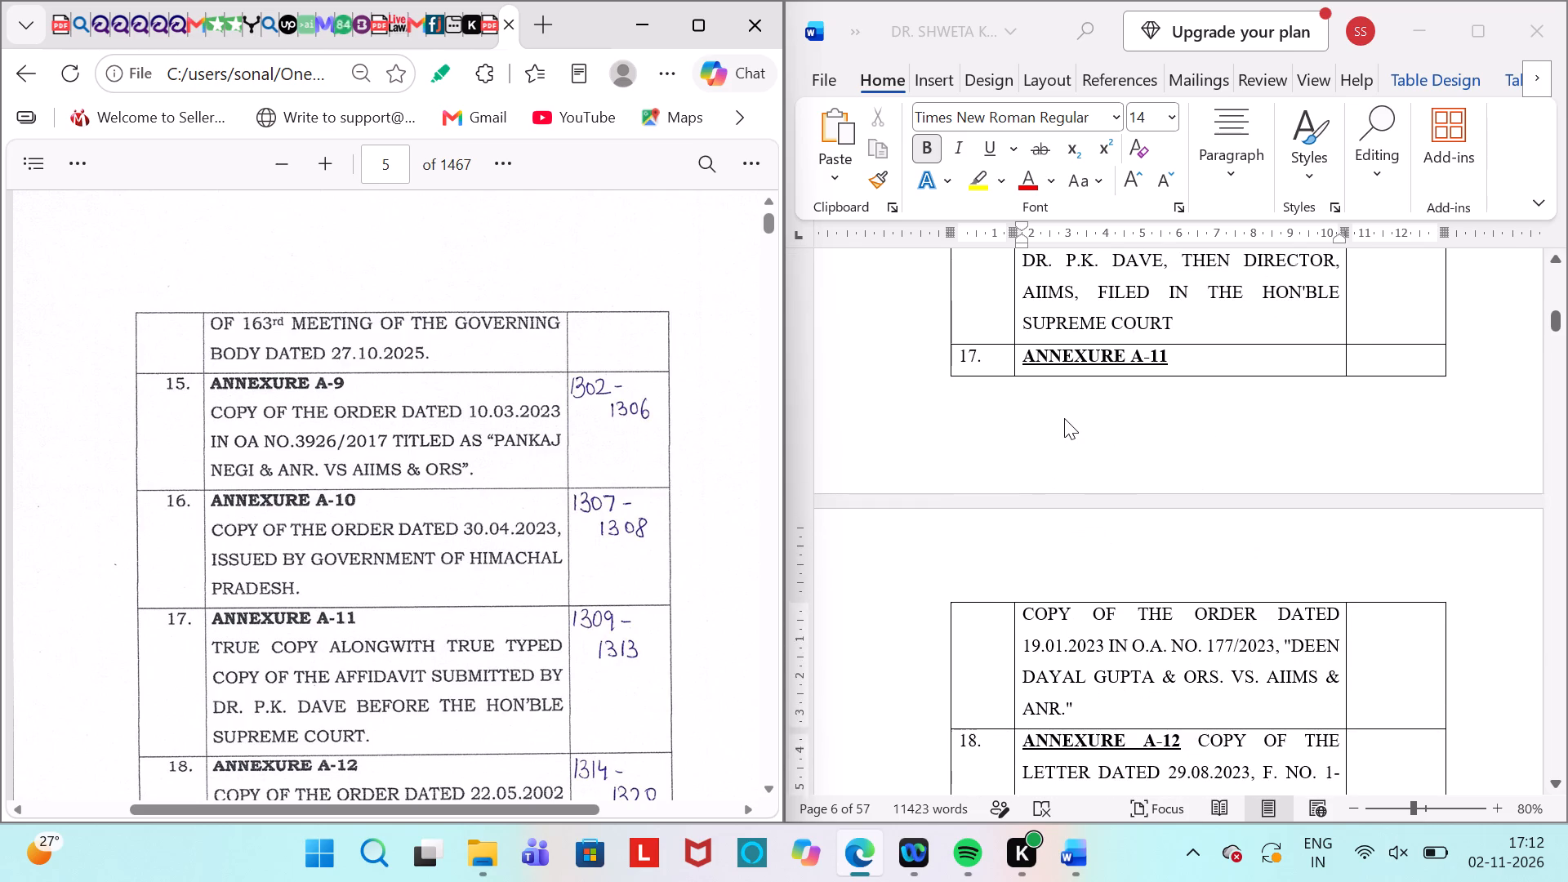
scroll(1064, 418, "up", 3)
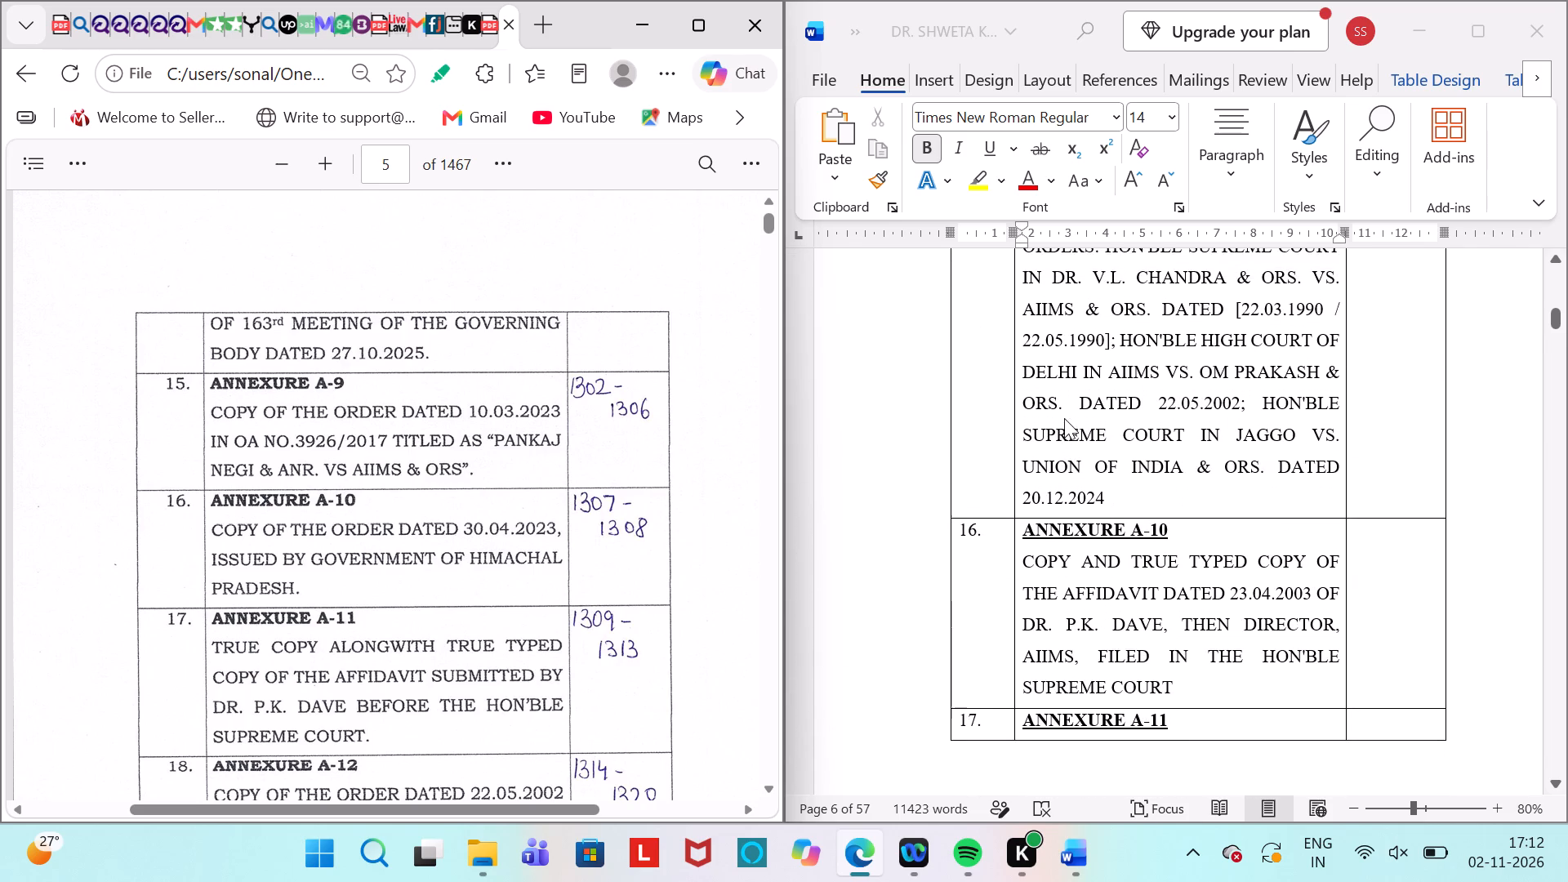
scroll(1064, 418, "up", 1)
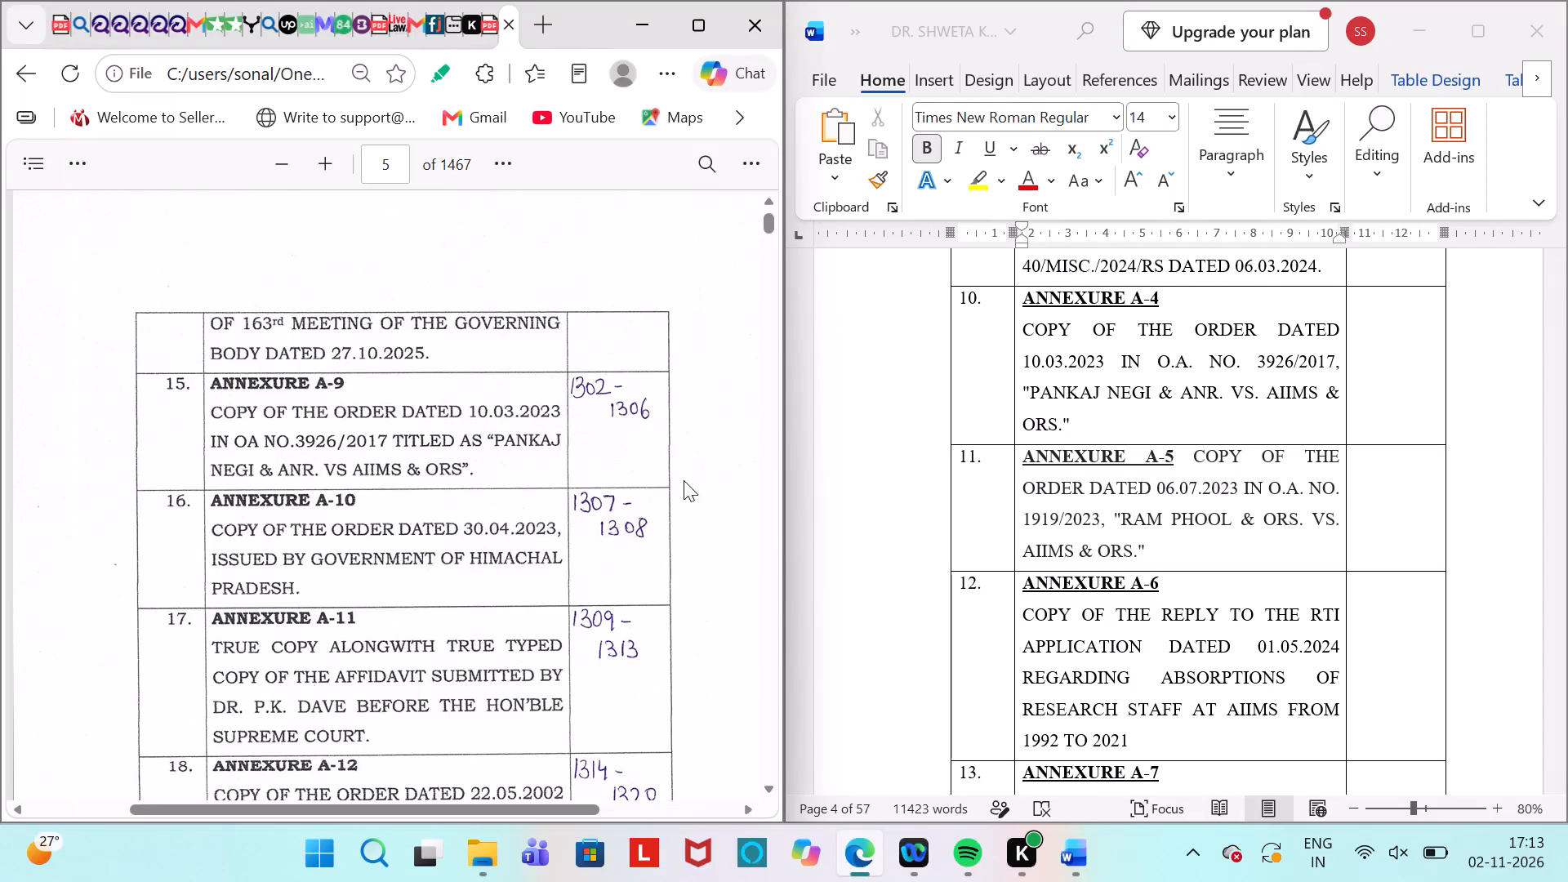
scroll(477, 501, "down", 1)
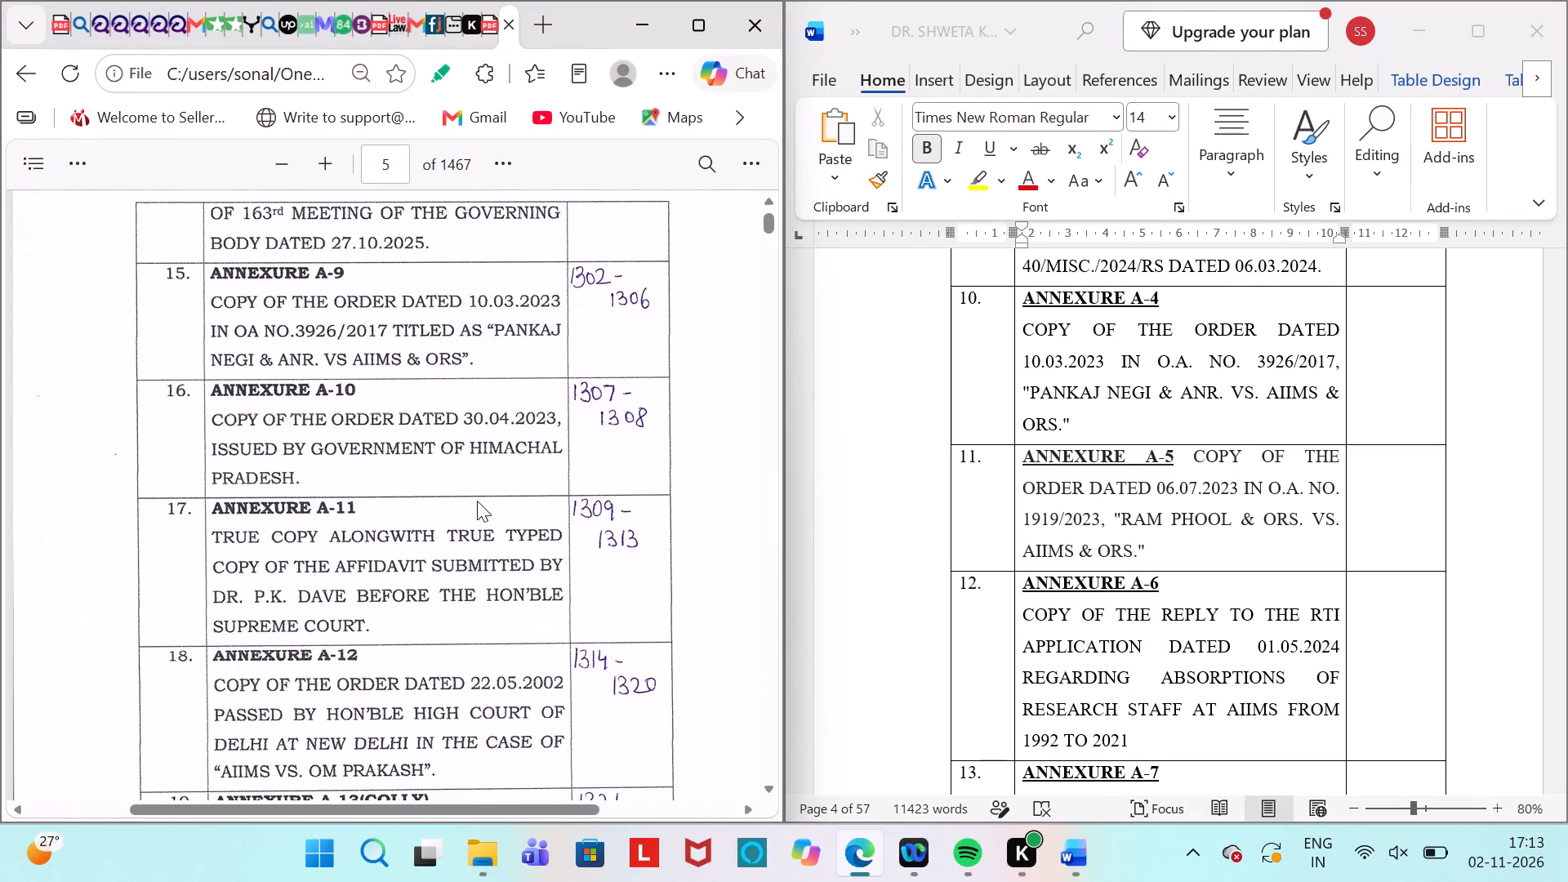
scroll(477, 501, "down", 1)
Read the draft's entries from Annexure A-3 (Colly) to A-9 (Colly), comparing them with the PDF's Annexure A-9 and A-10 orders.
scroll(1236, 418, "up", 1)
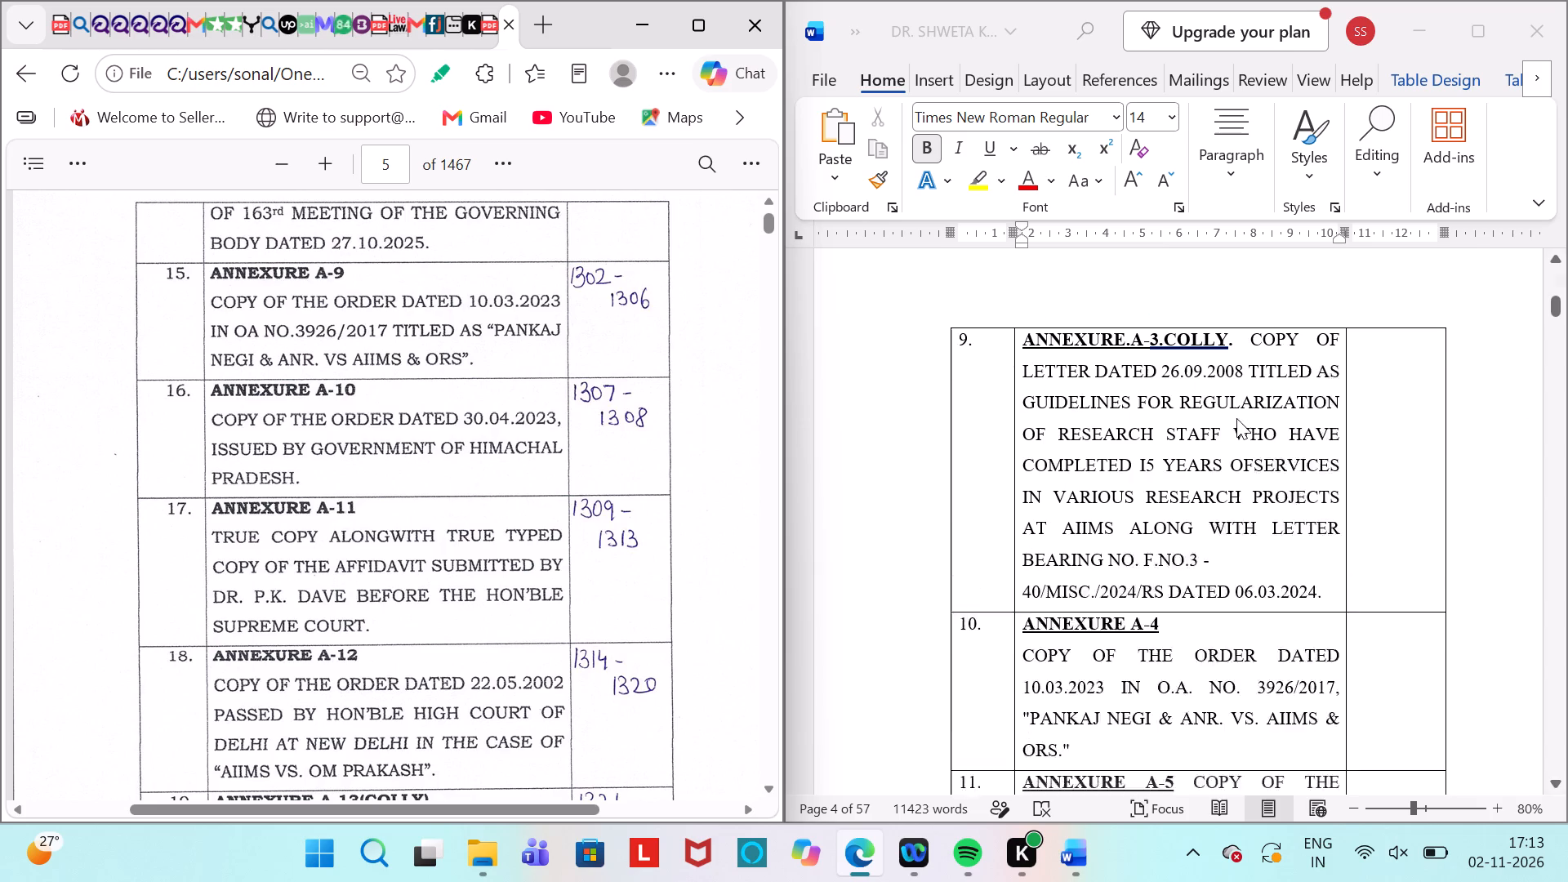
scroll(1236, 418, "up", 1)
scroll(1236, 418, "down", 2)
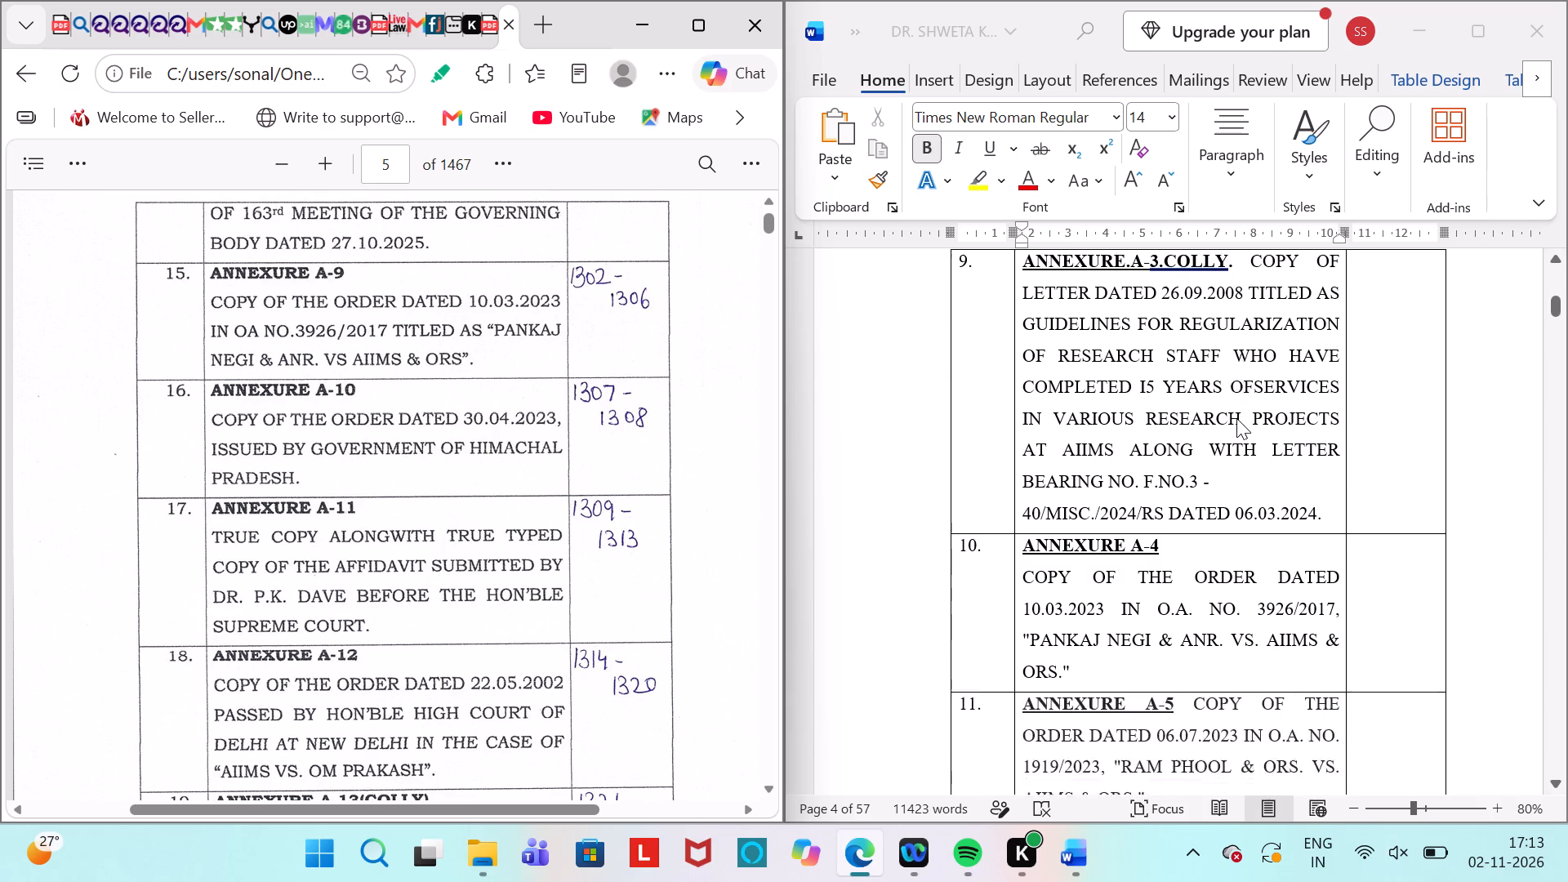
scroll(1236, 418, "down", 5)
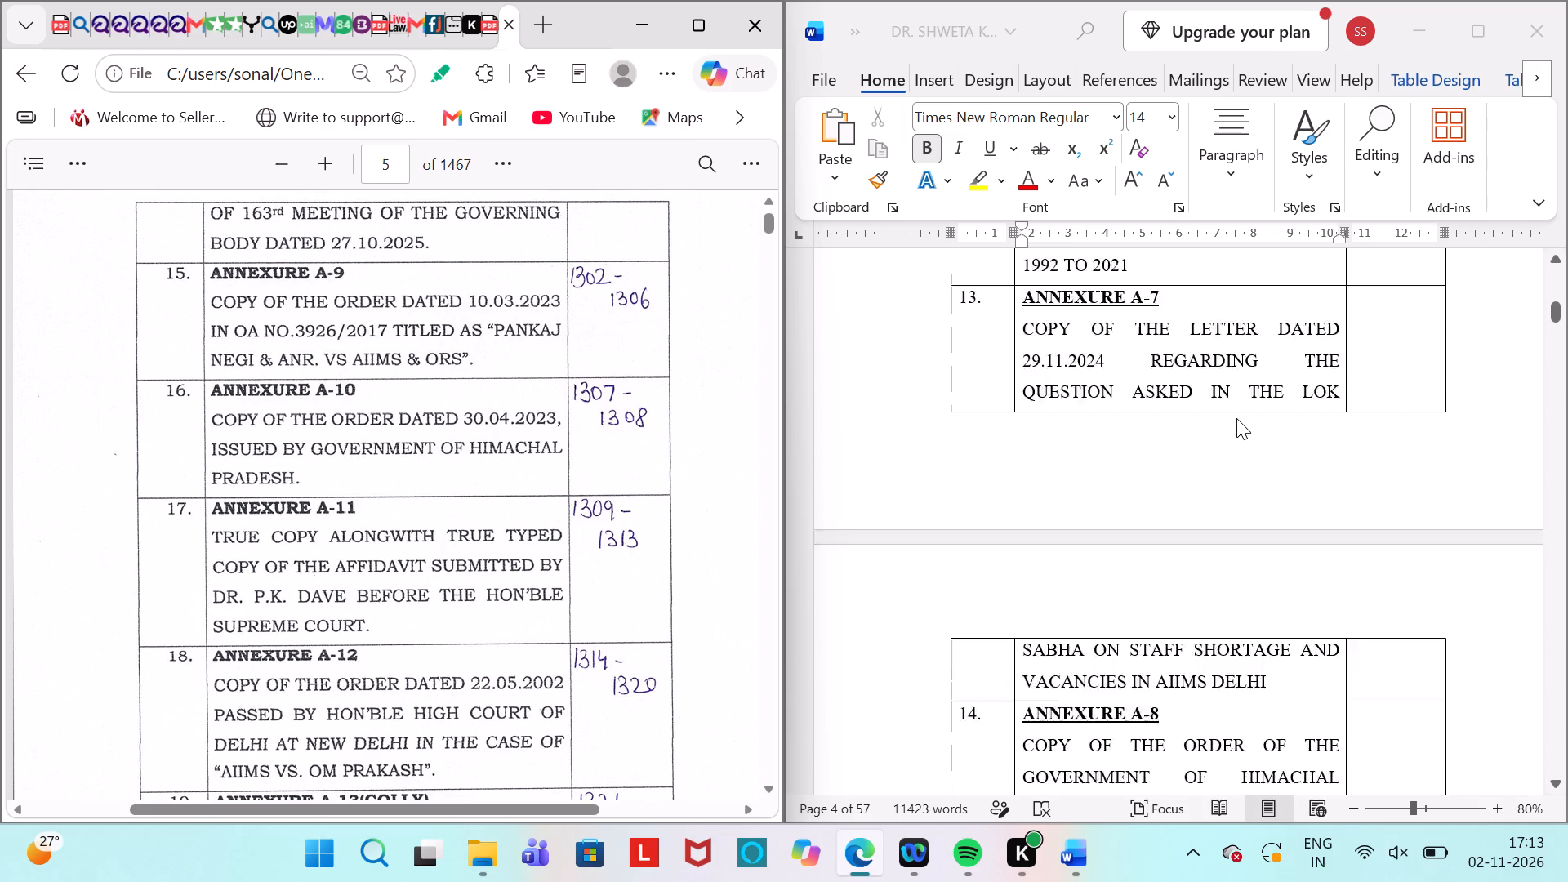
scroll(1236, 418, "down", 3)
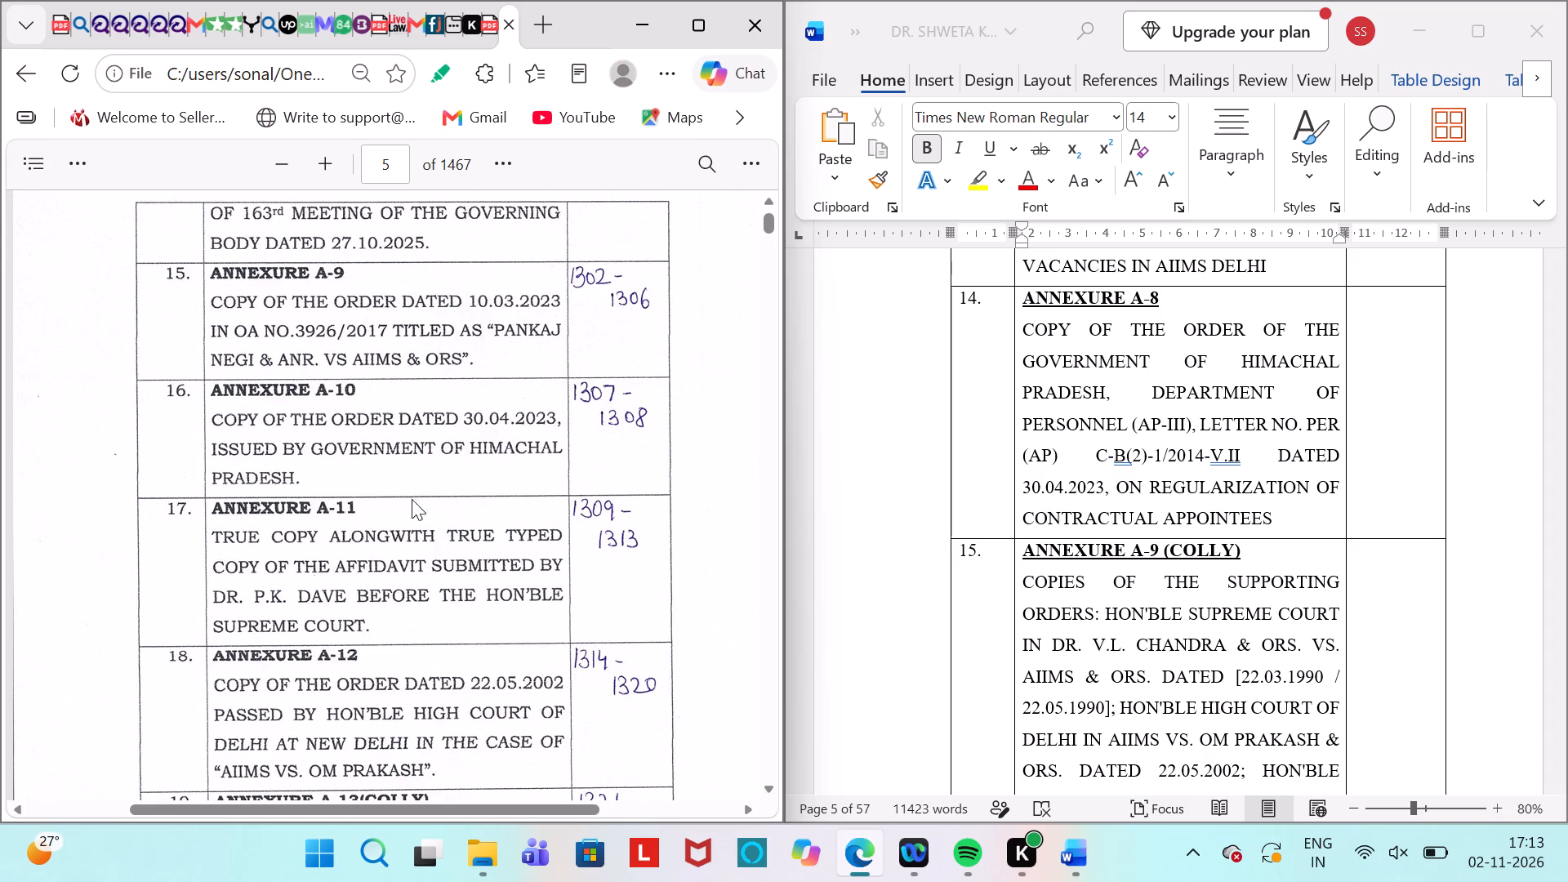
Recheck the draft's Annexure A-3 (Colly) to A-8 entries, looking for counterparts to the PDF's Annexure A-9 to A-12.
scroll(1157, 510, "up", 1)
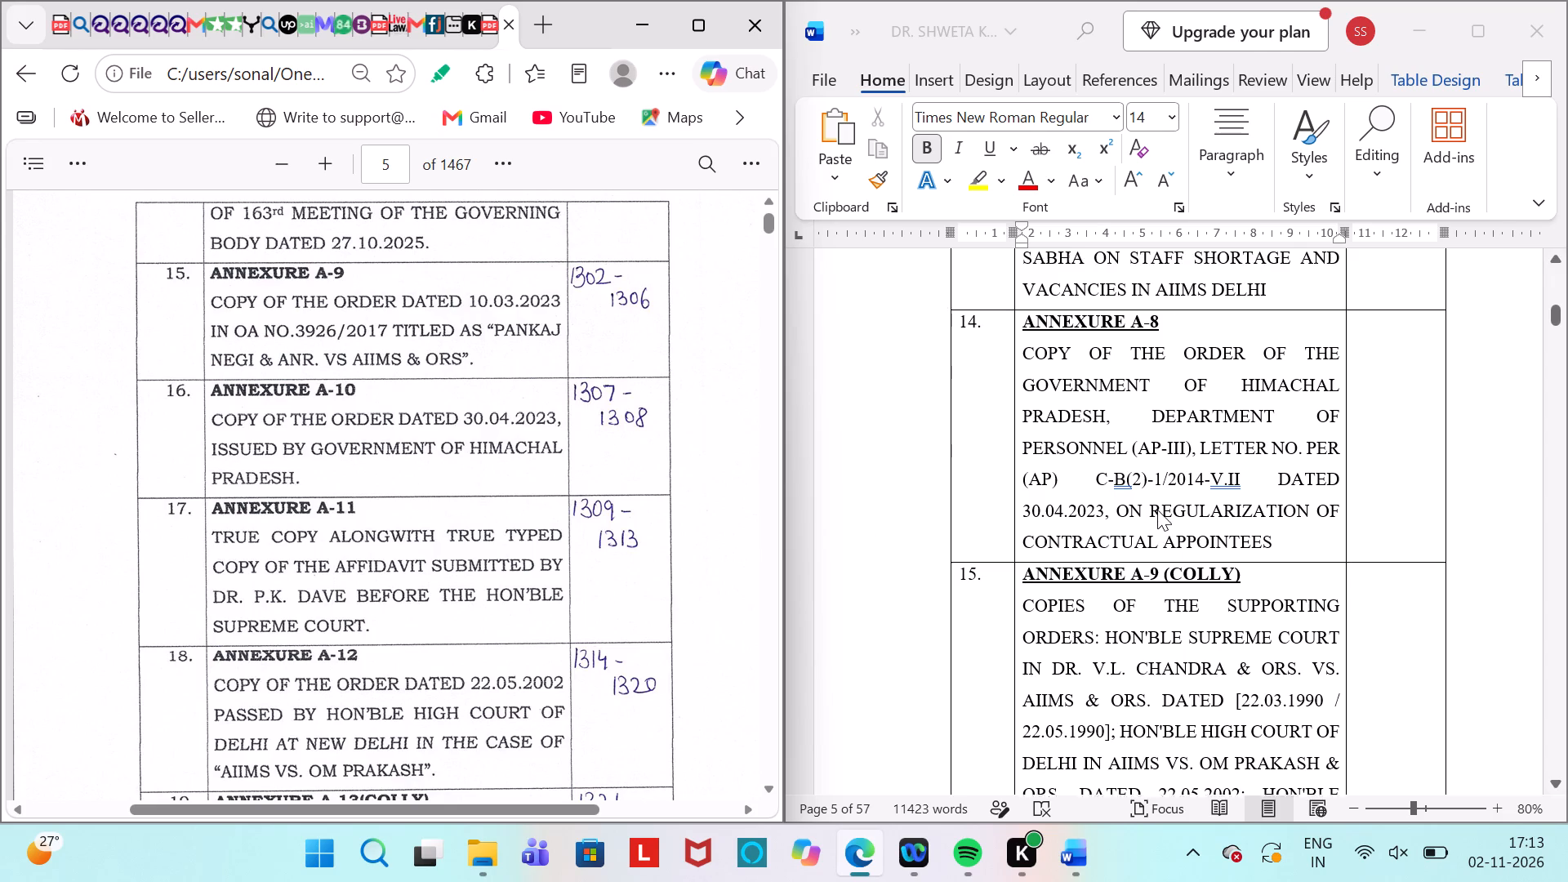
scroll(1157, 510, "up", 3)
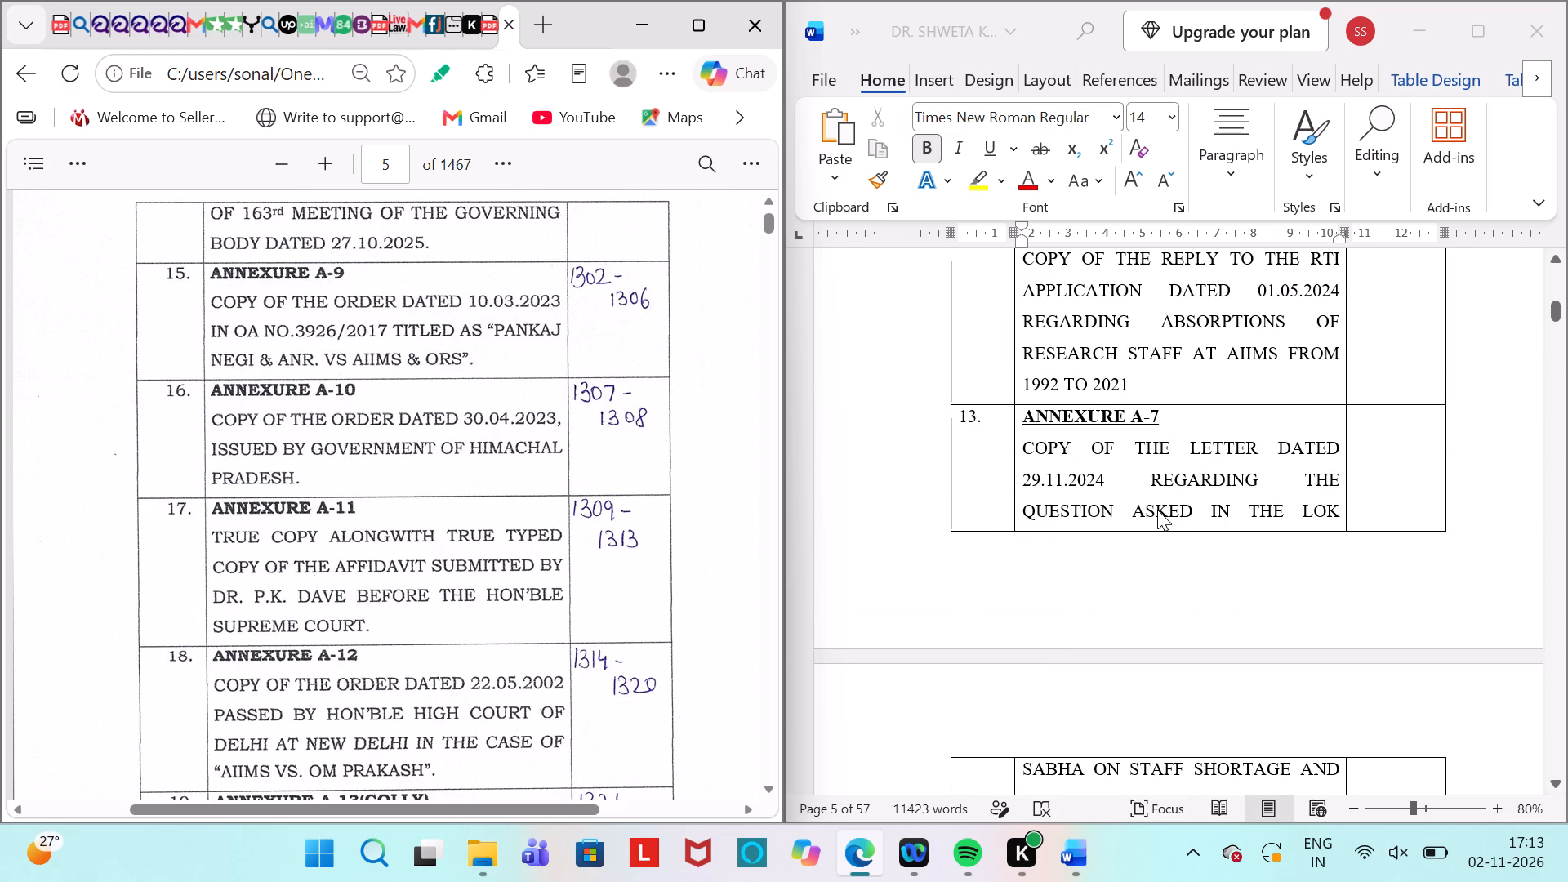
scroll(1157, 510, "up", 3)
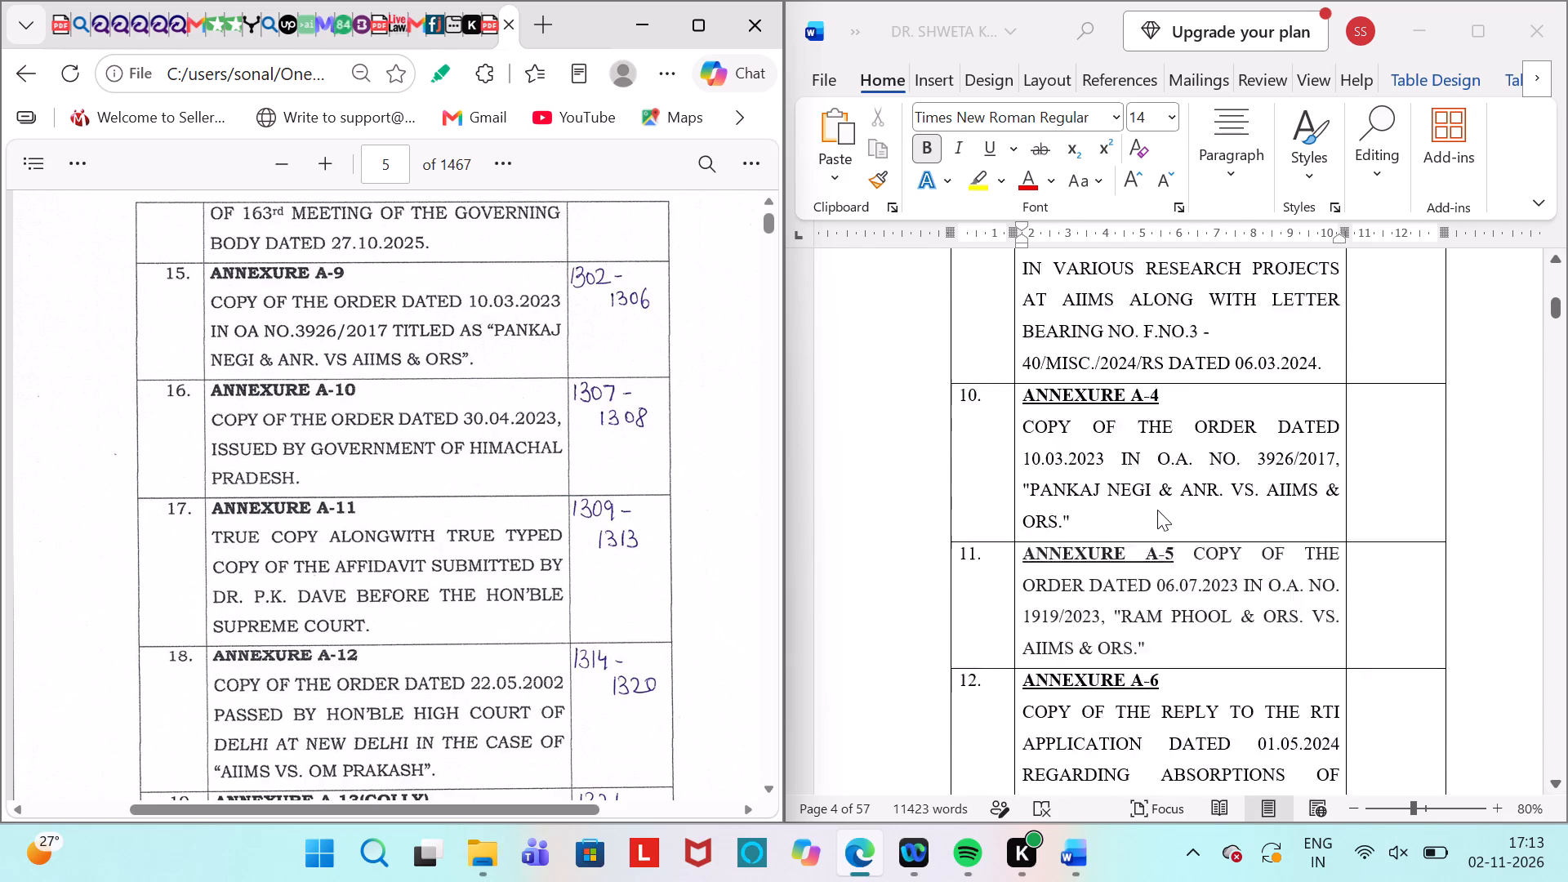
scroll(1157, 510, "up", 1)
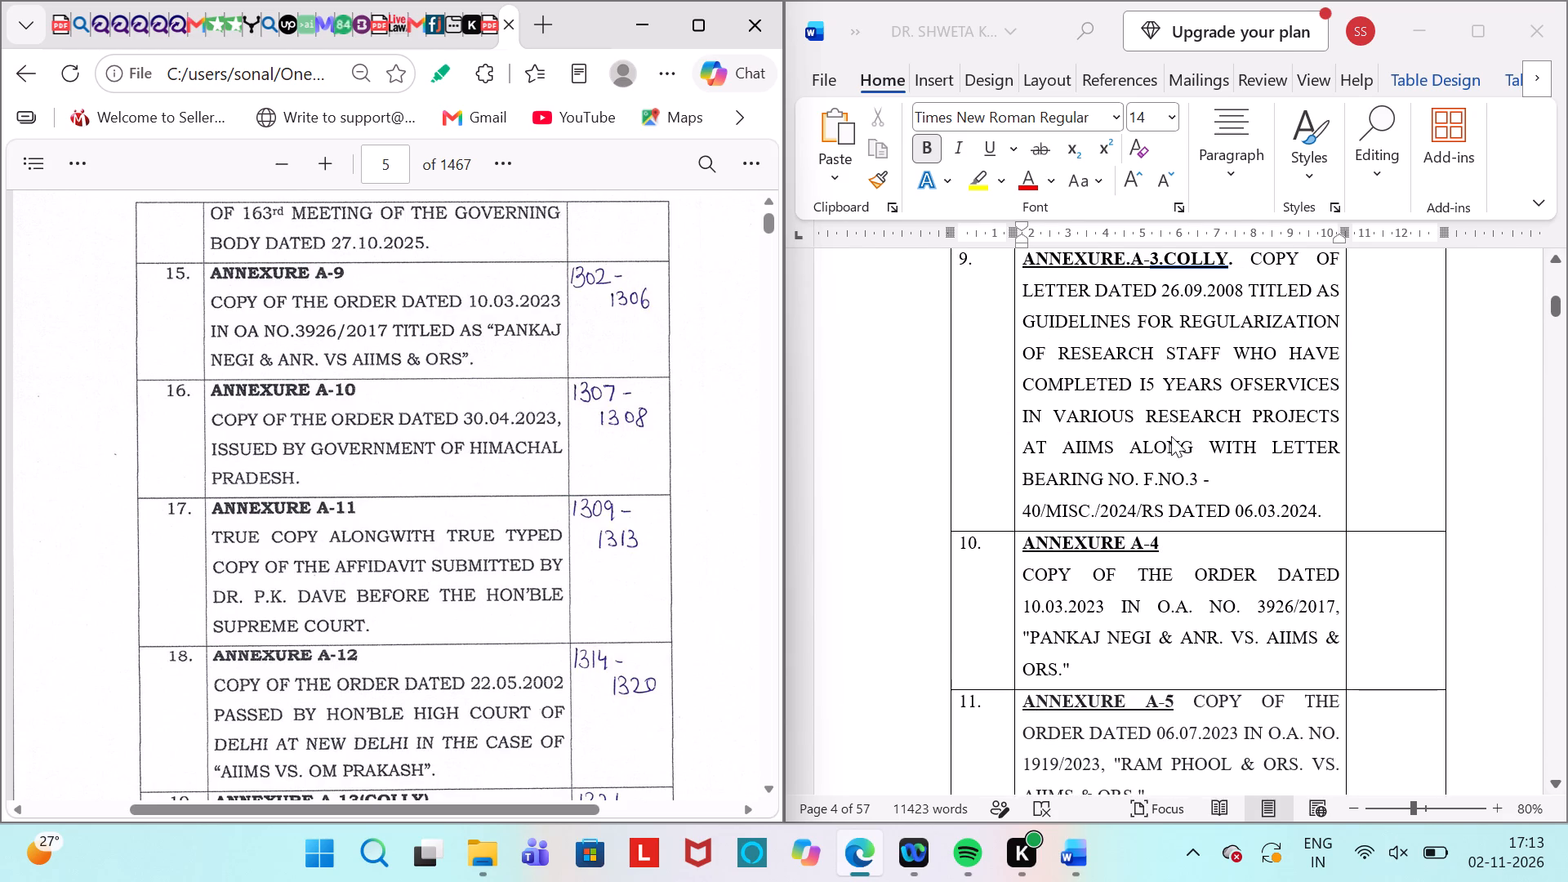
scroll(1171, 456, "down", 1)
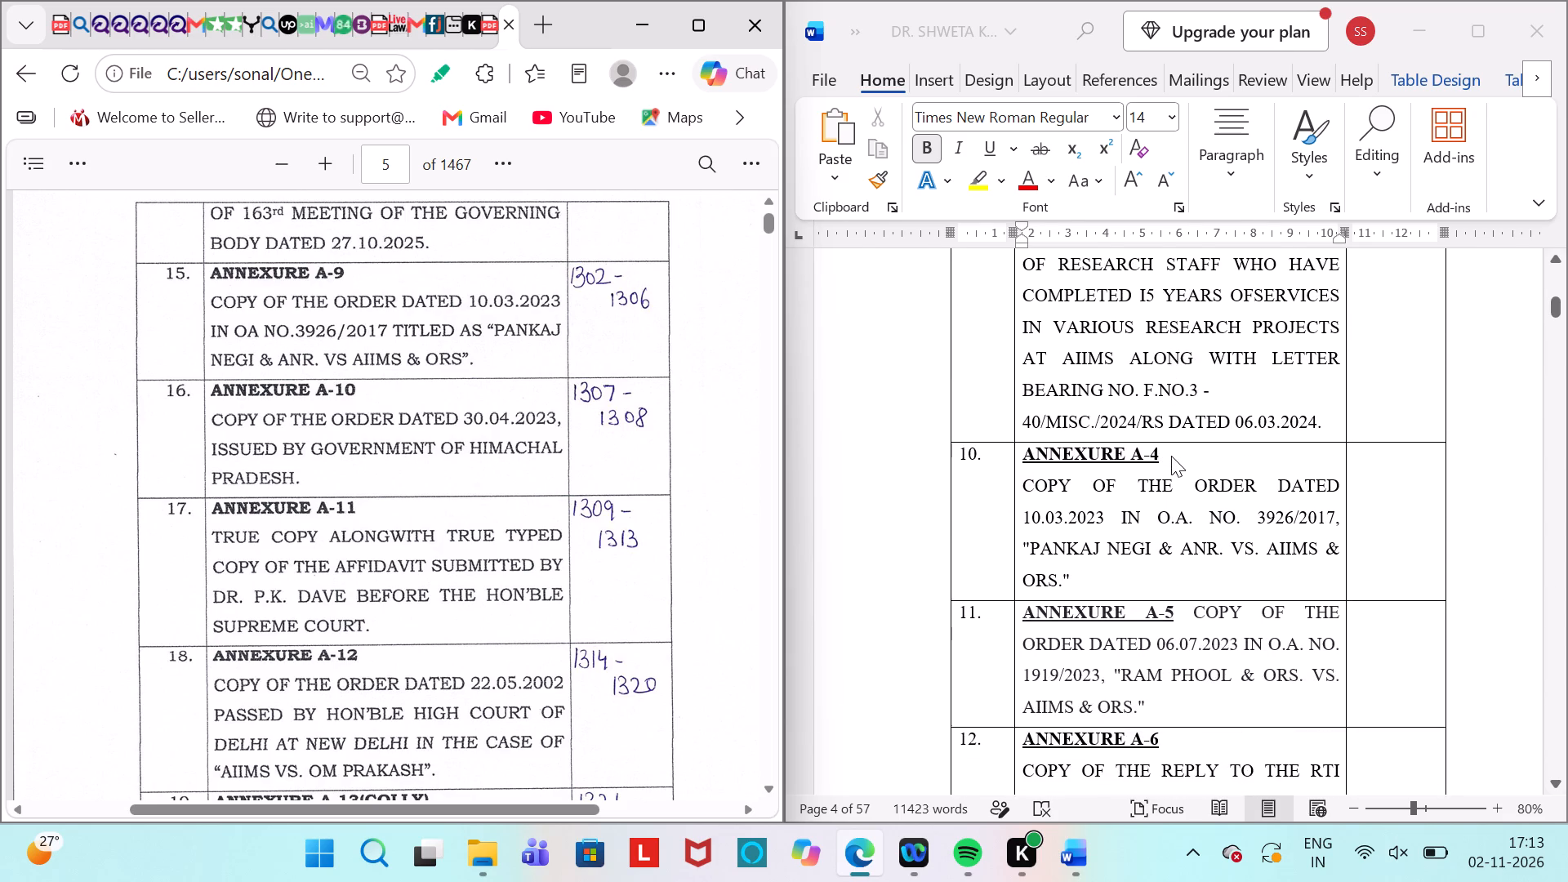
scroll(1171, 456, "down", 5)
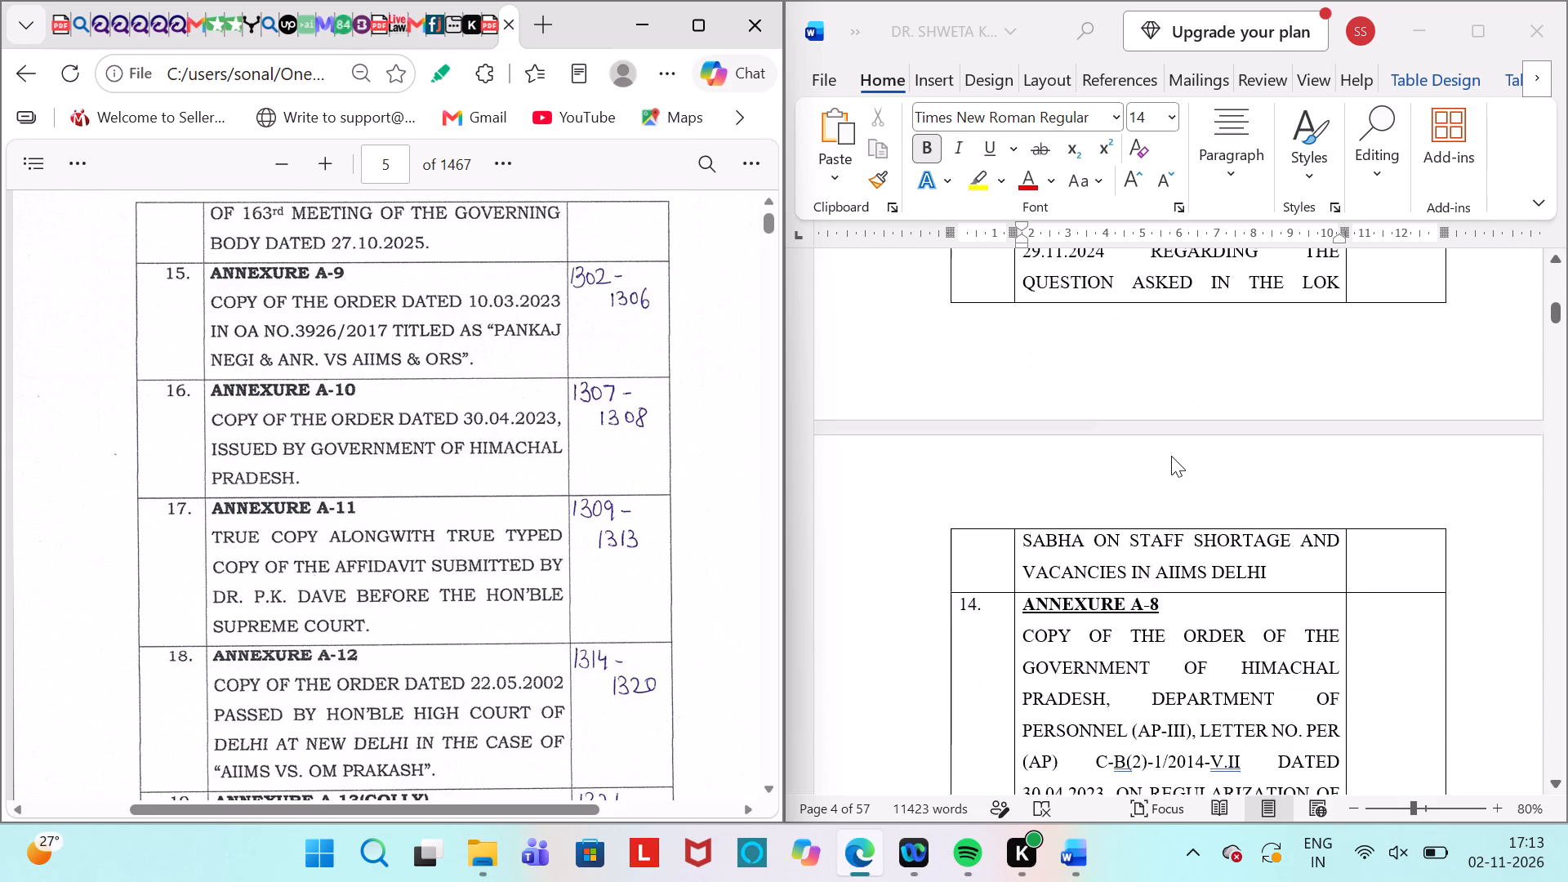
scroll(1171, 456, "down", 3)
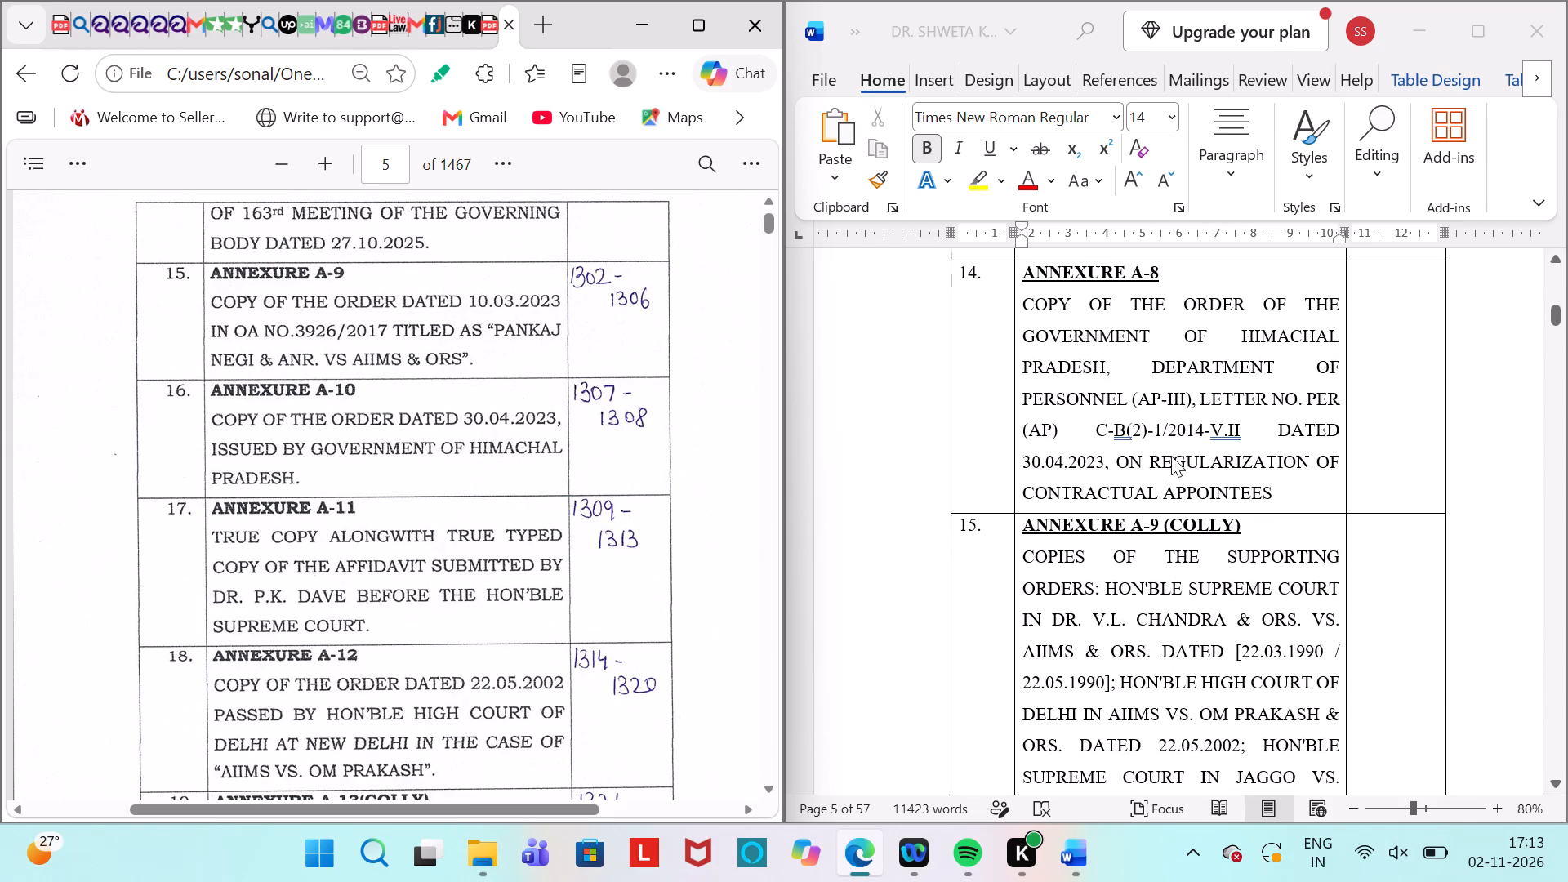
Compare the draft's Annexure A-9 (Colly) supporting orders and Annexure A-10 affidavit with the PDF's Annexure A-11 to A-13 (Colly).
scroll(1171, 456, "down", 1)
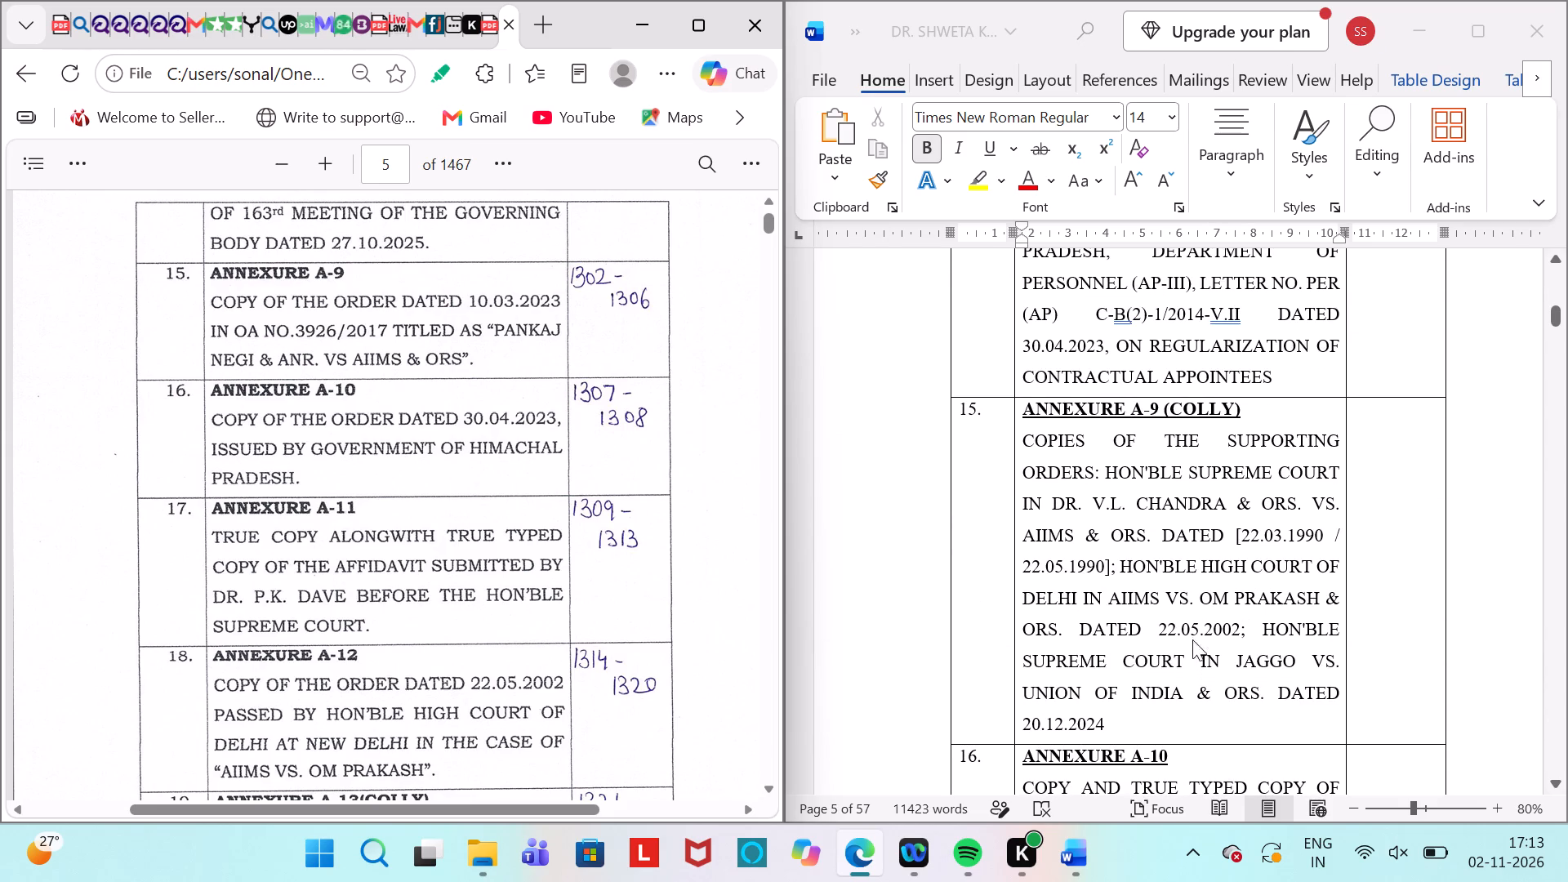
scroll(1175, 679, "down", 3)
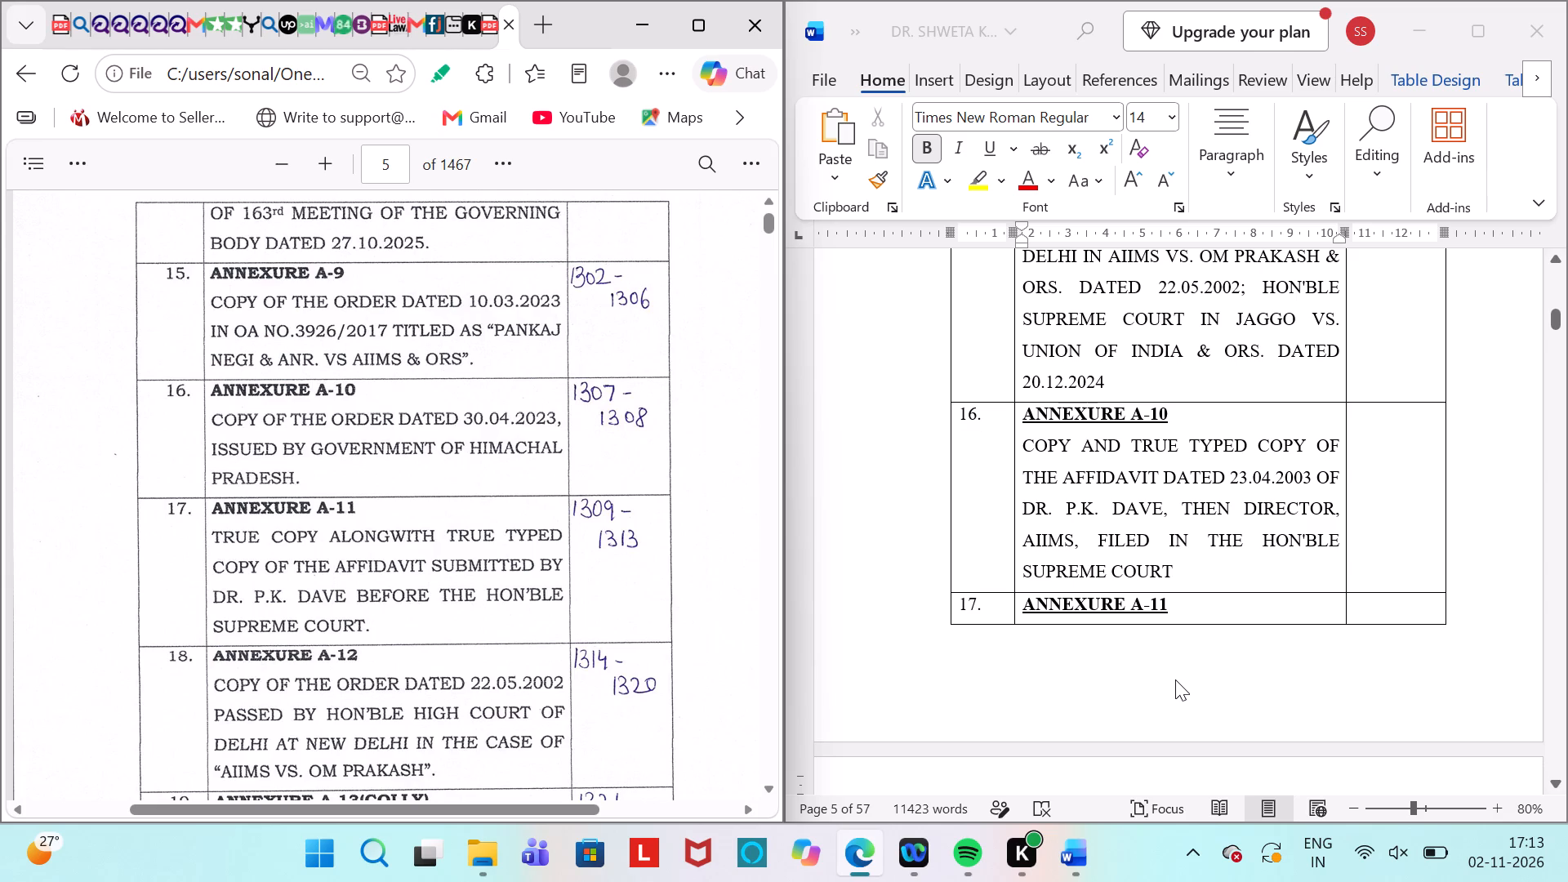
scroll(487, 595, "down", 1)
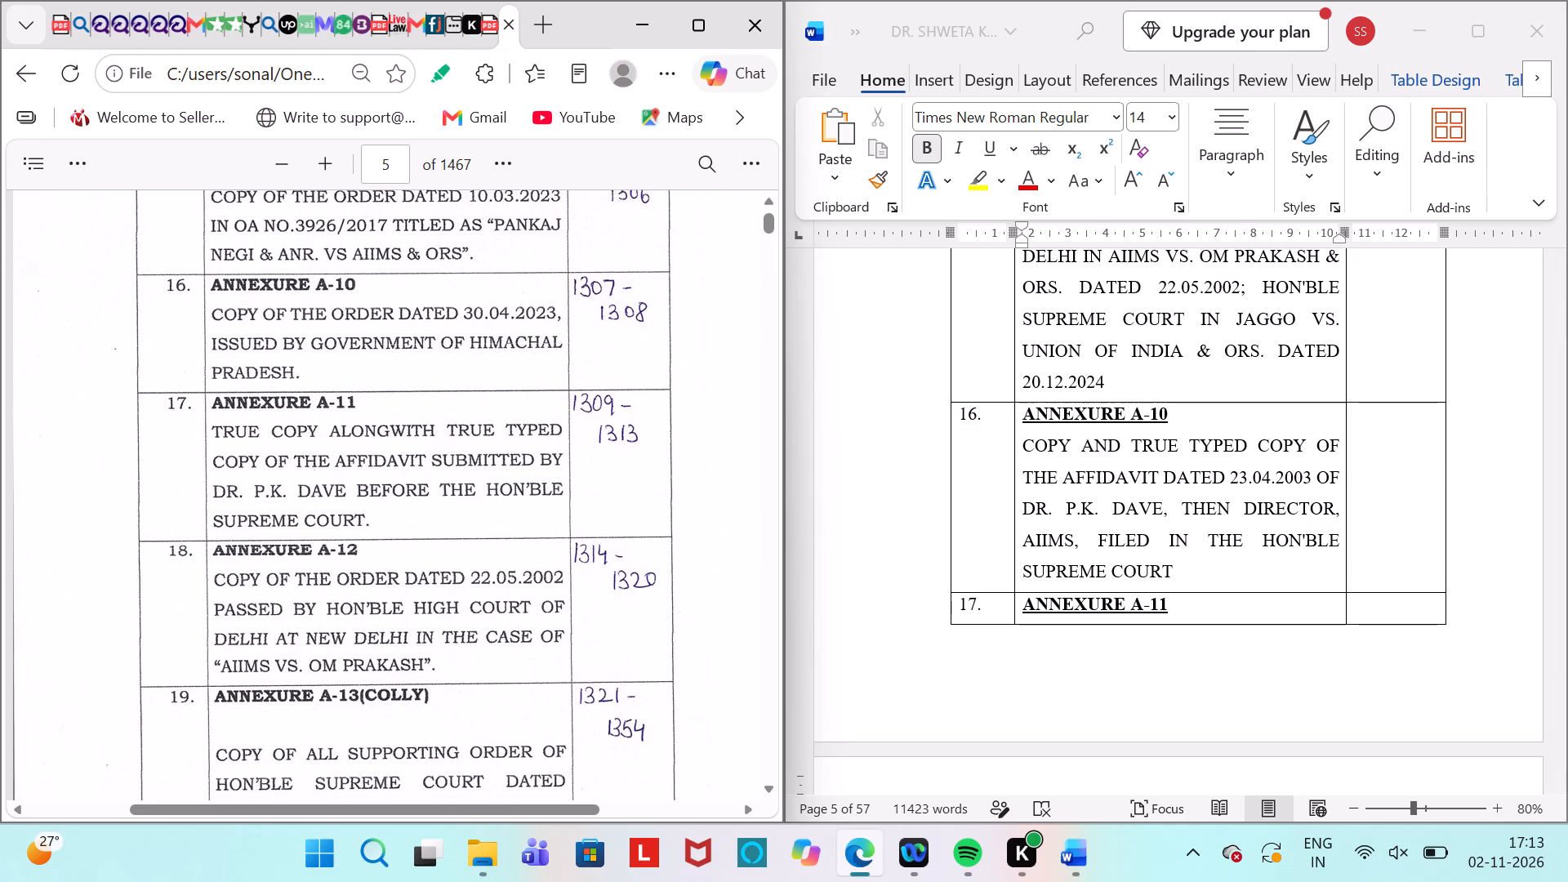
scroll(487, 595, "down", 1)
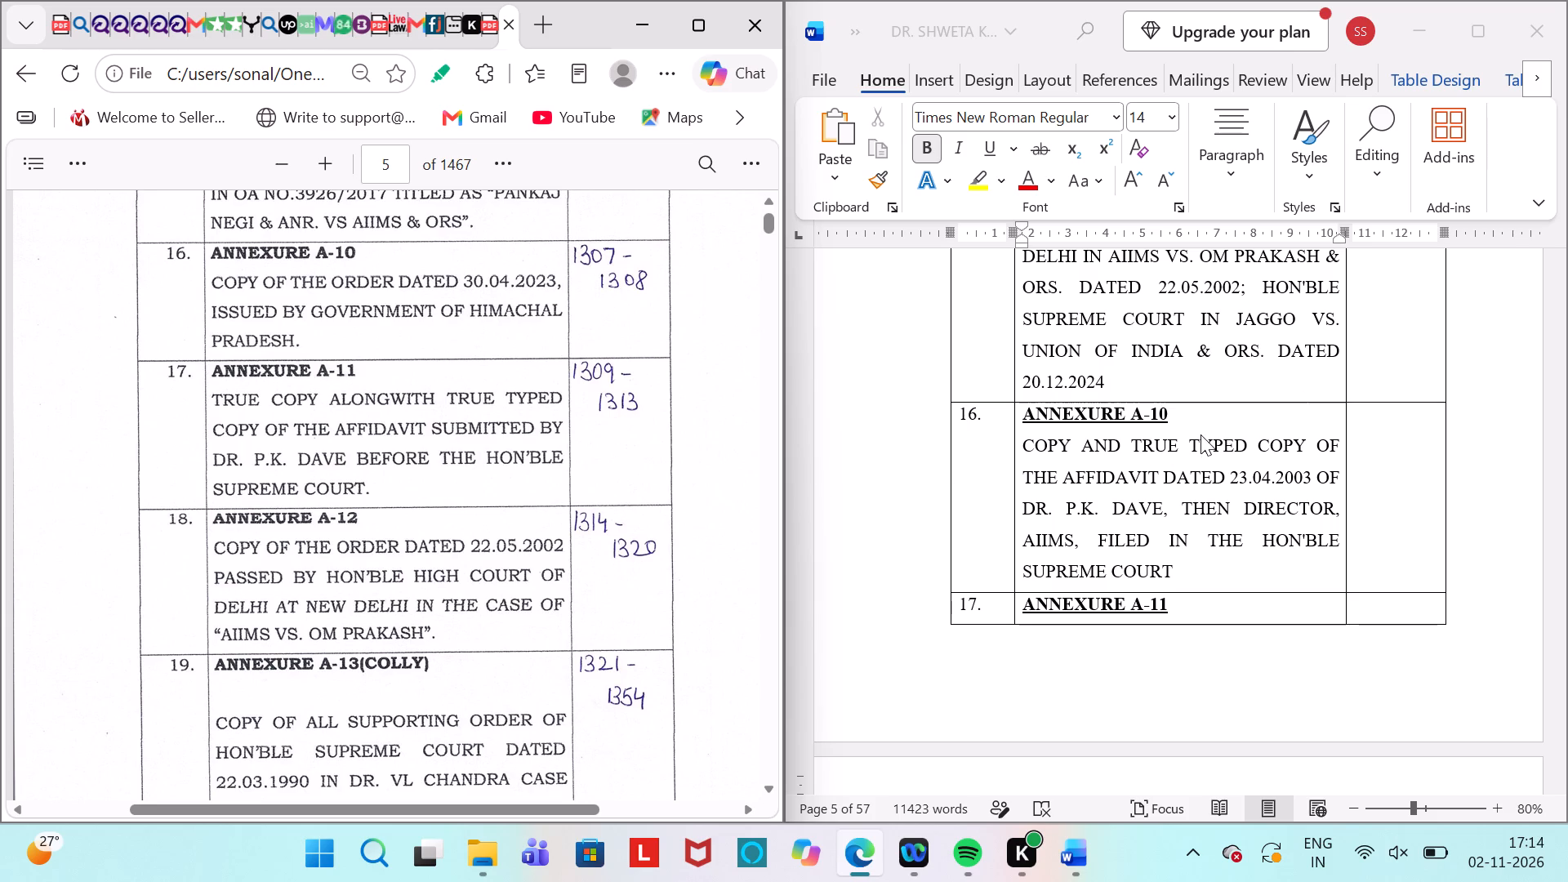
scroll(1200, 434, "up", 2)
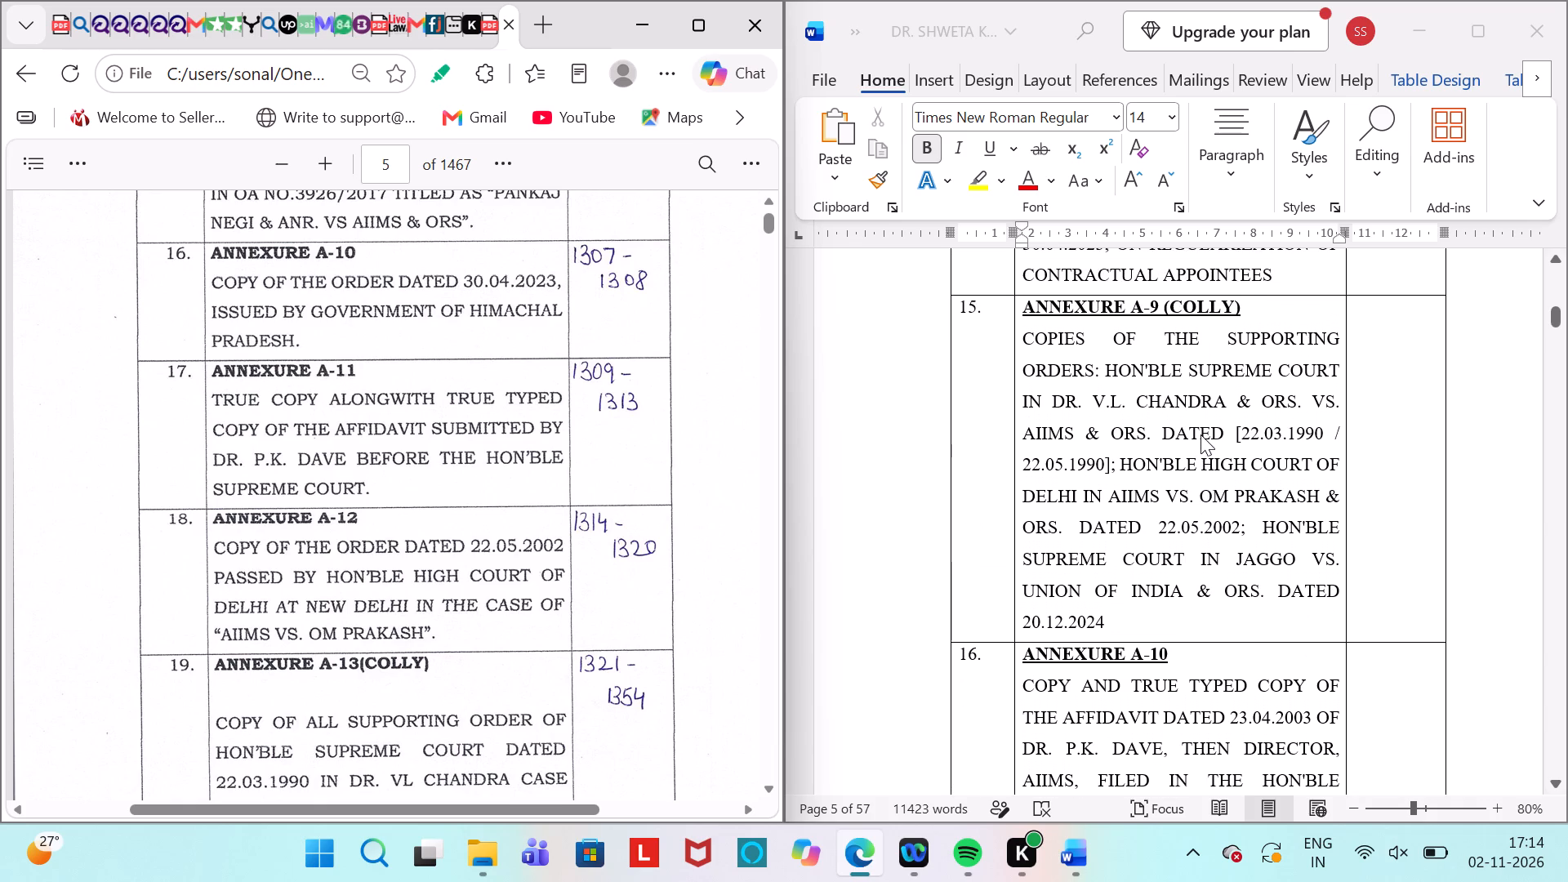
scroll(1200, 434, "up", 1)
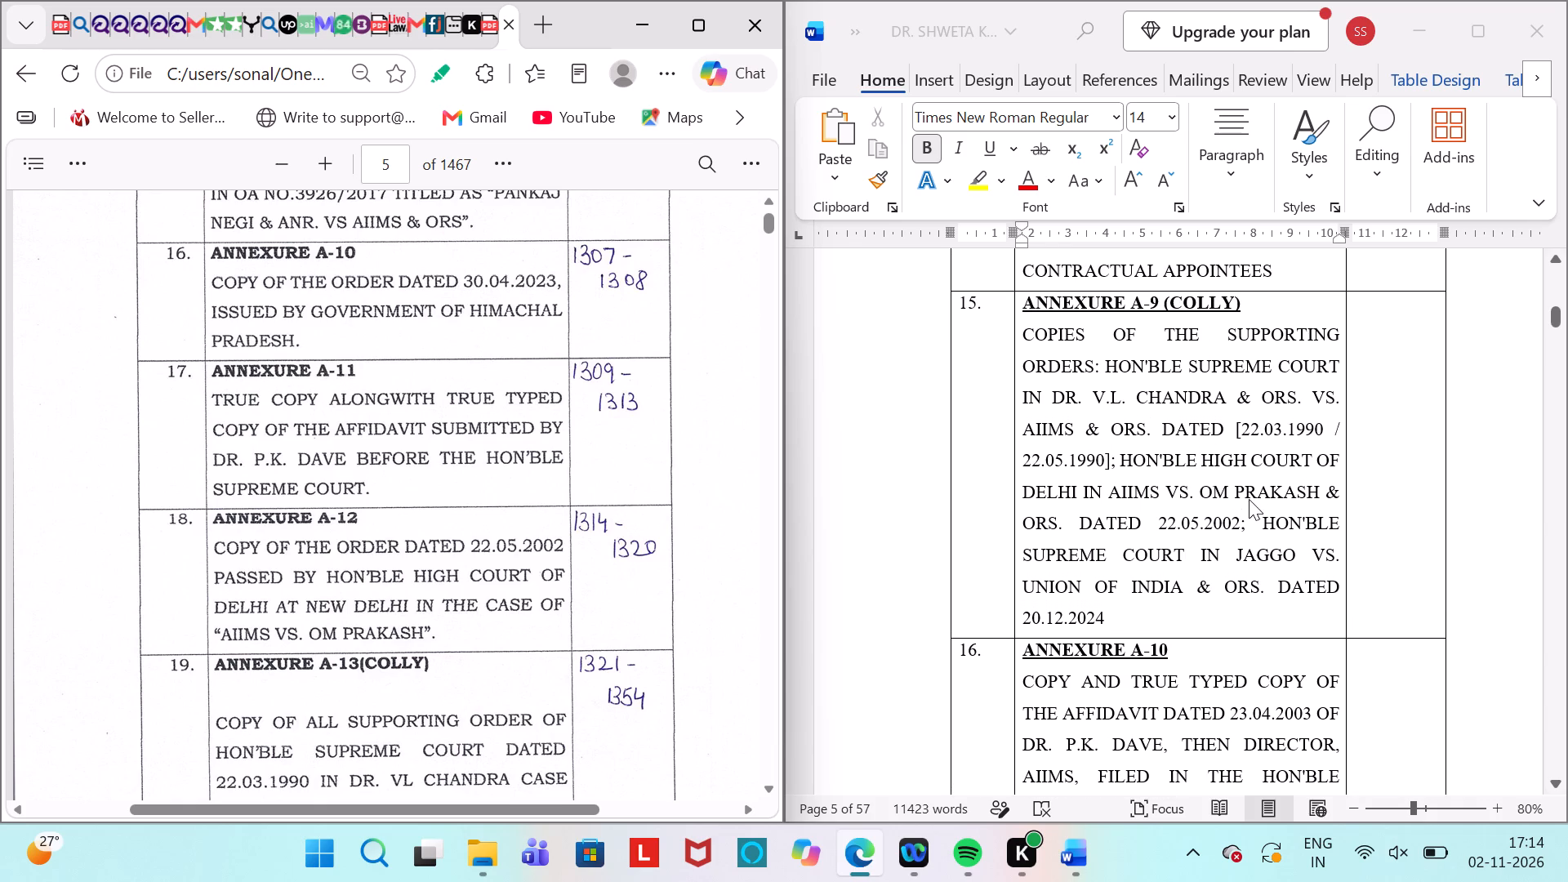
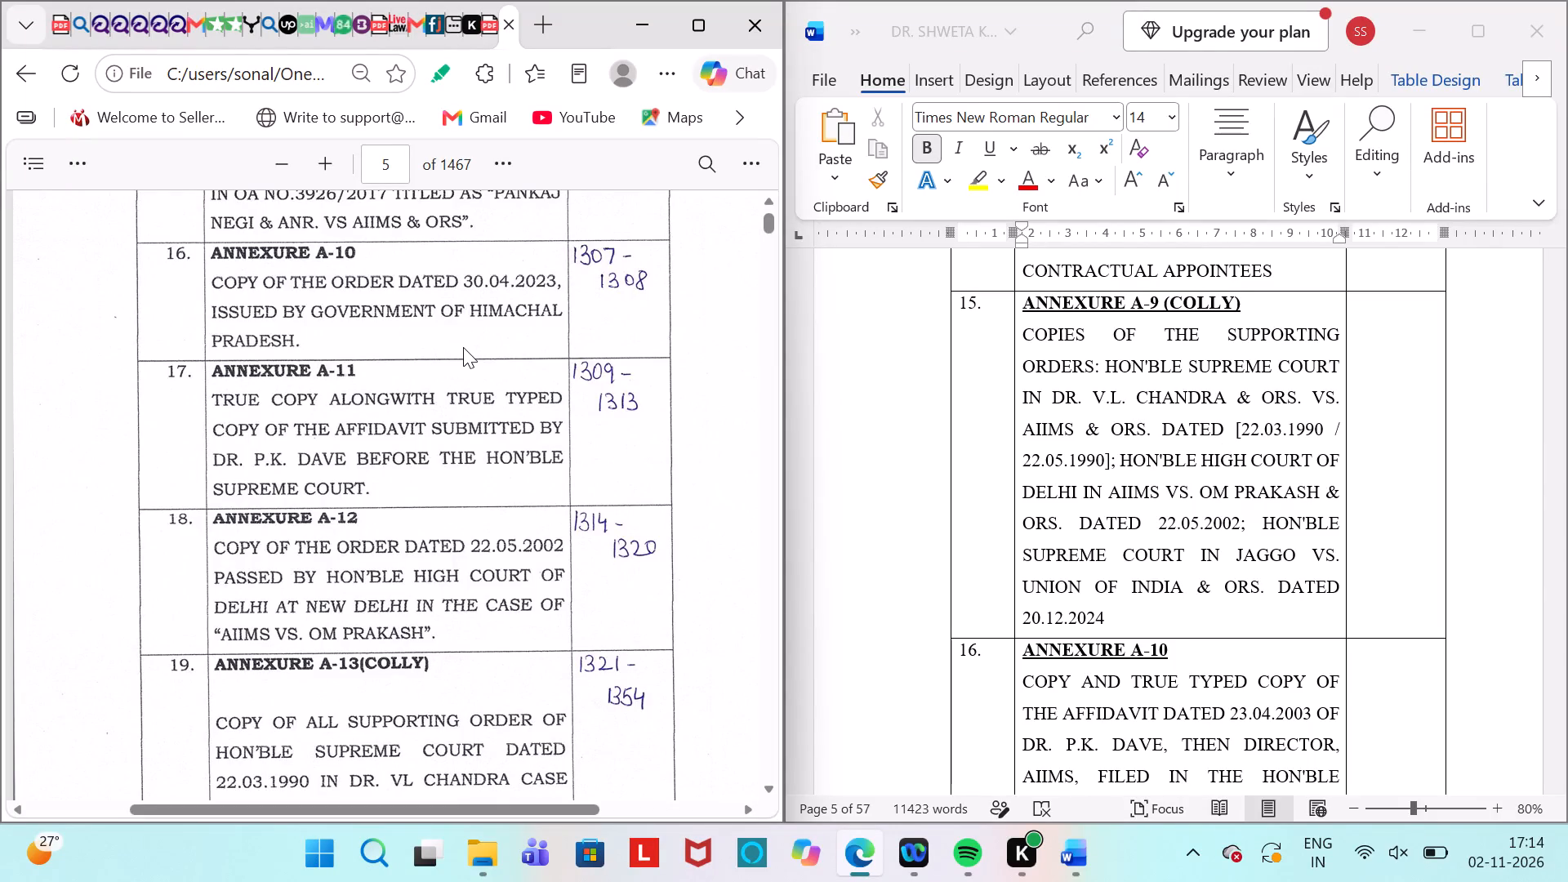
Review the PDF index backwards from Annexure A-10 to A-4, rereading its Annexure A-5 (Colly) and A-6 entries.
scroll(458, 347, "up", 2)
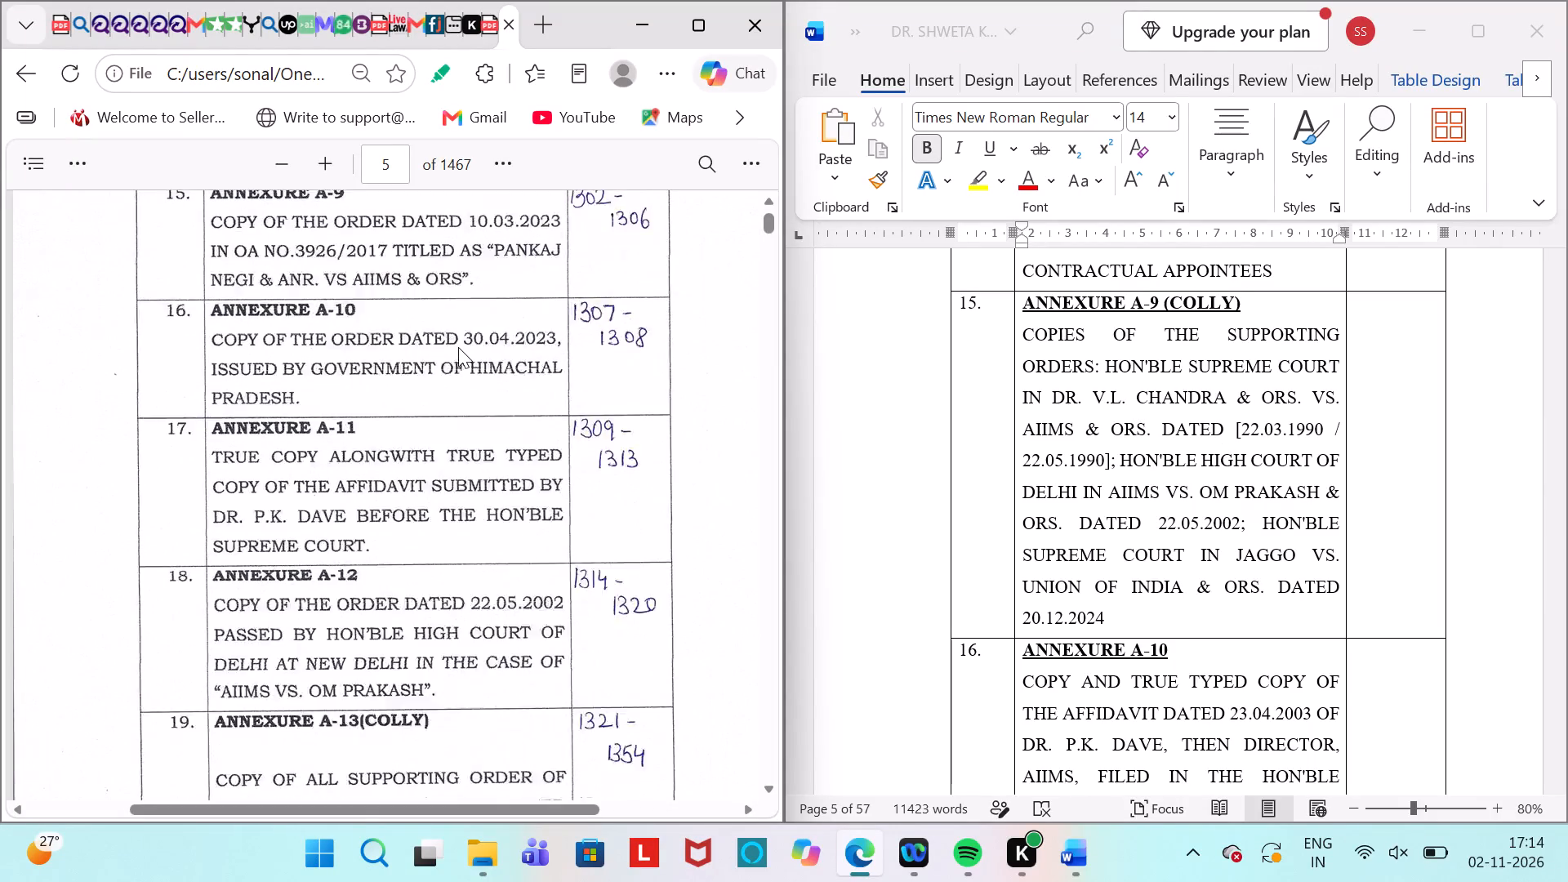
scroll(458, 347, "up", 7)
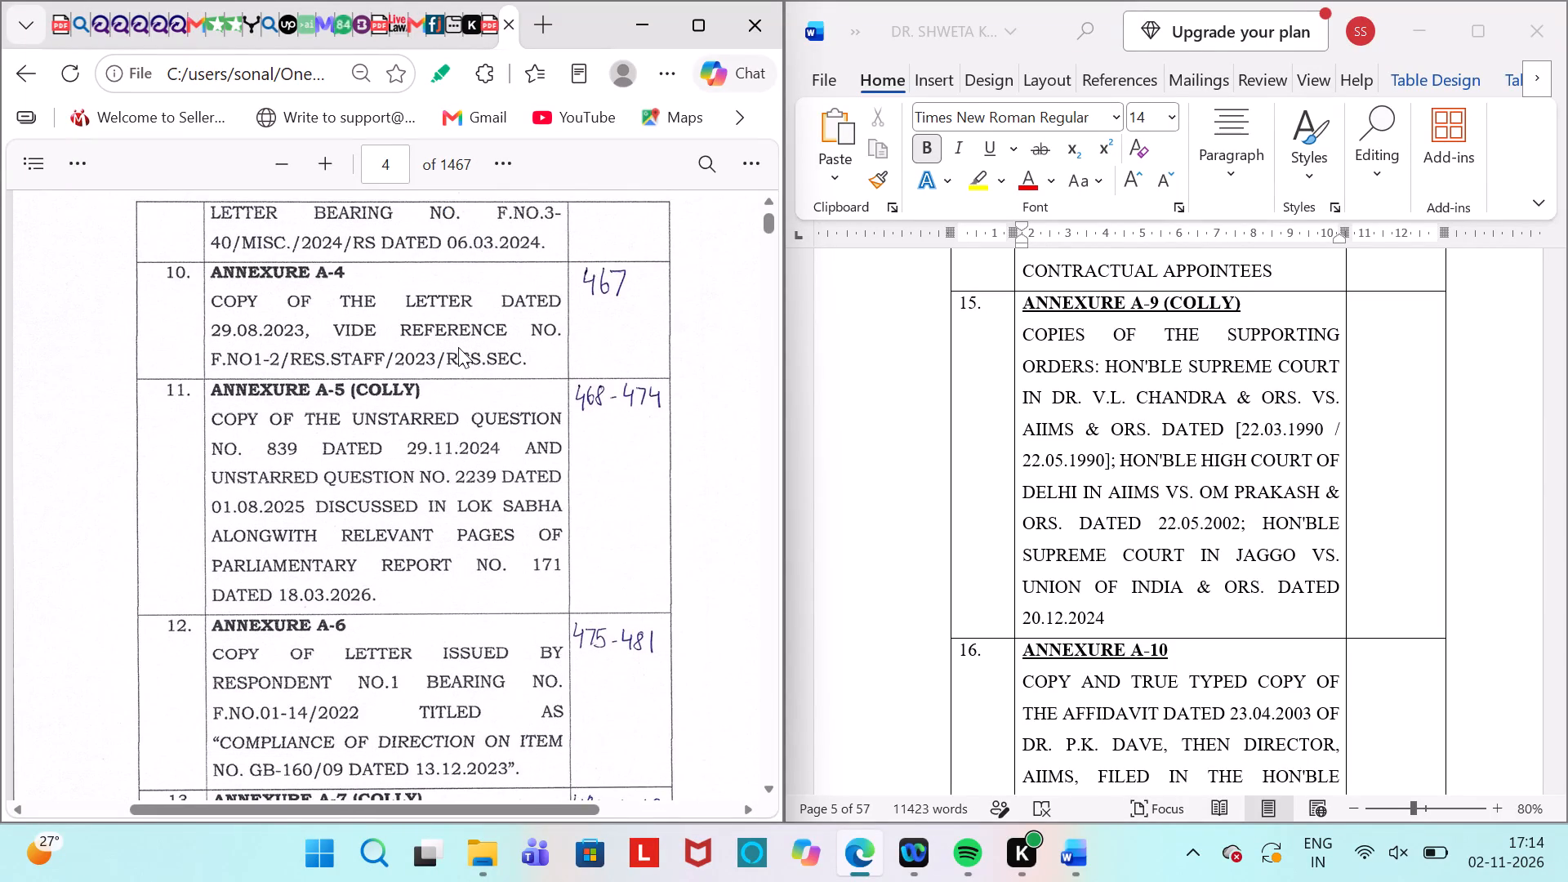
scroll(458, 347, "up", 2)
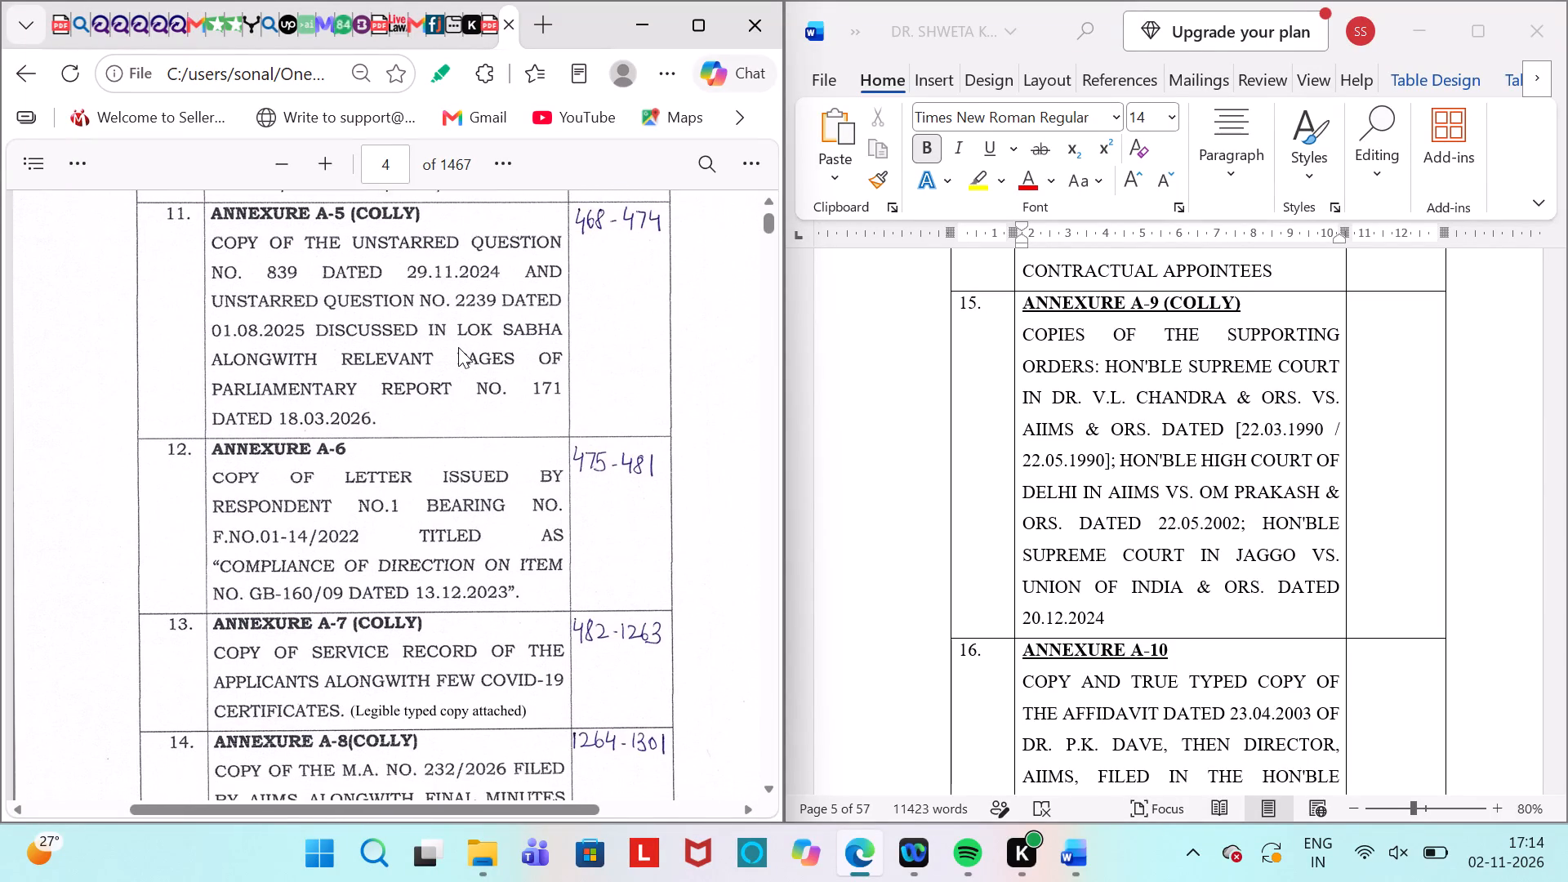
scroll(458, 347, "up", 1)
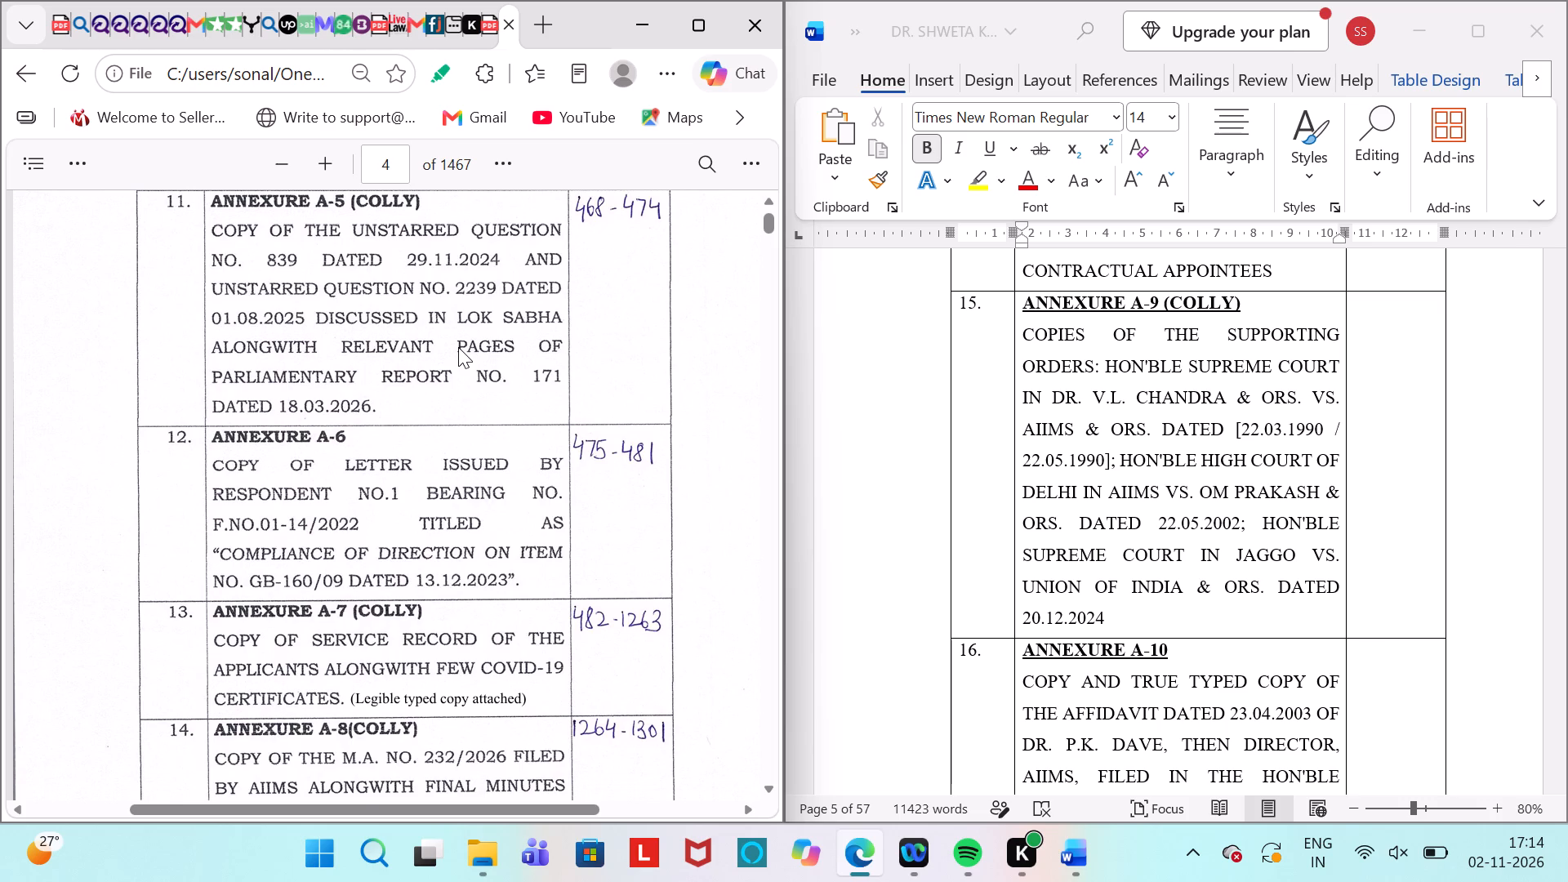
scroll(458, 347, "up", 1)
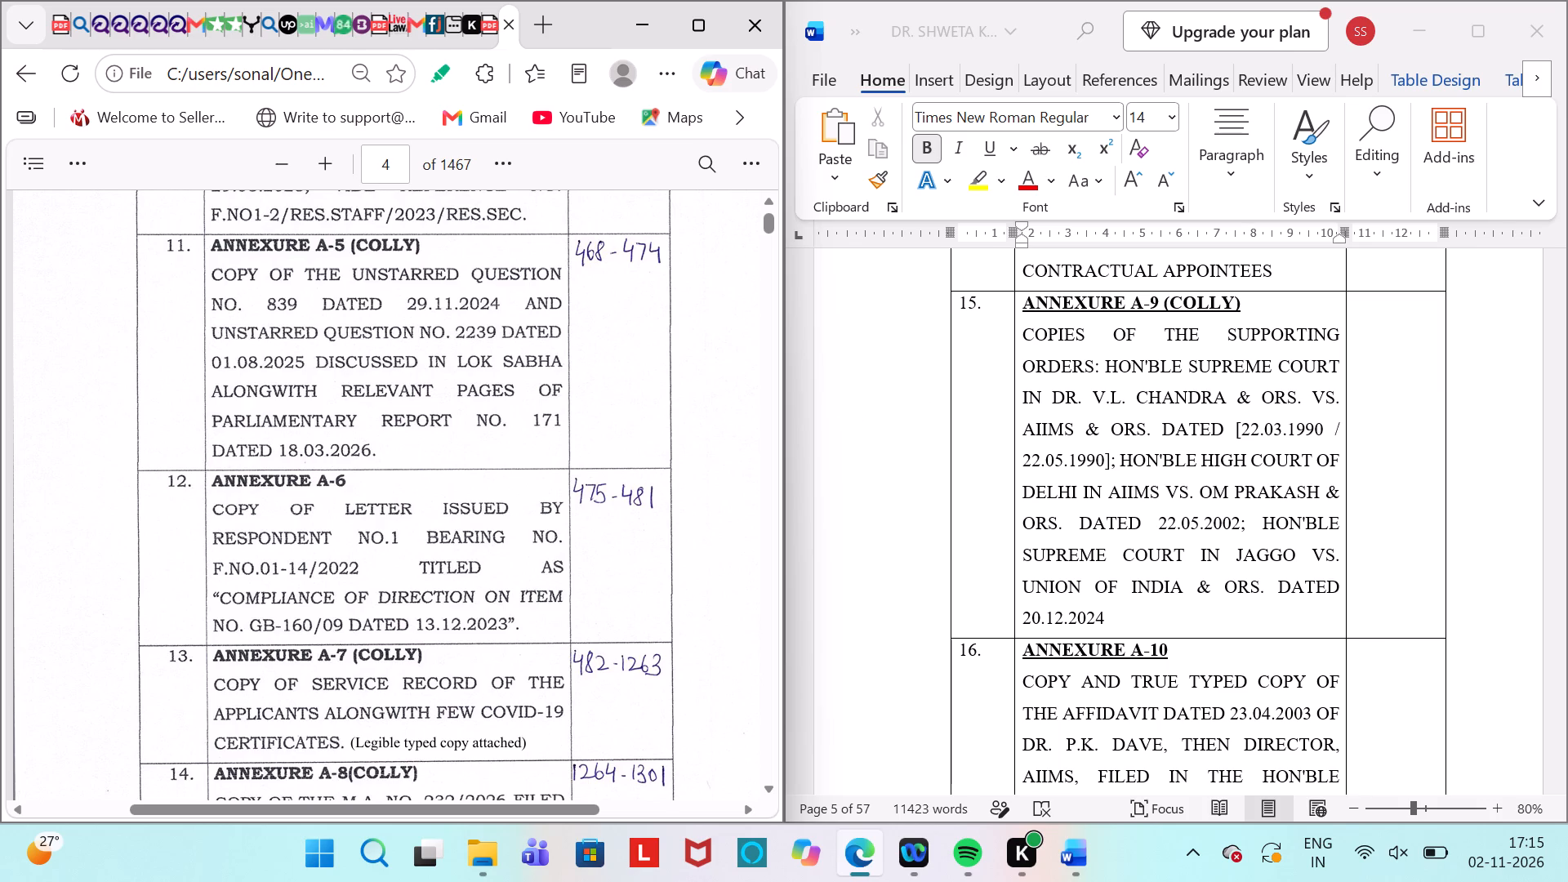
scroll(404, 491, "up", 1)
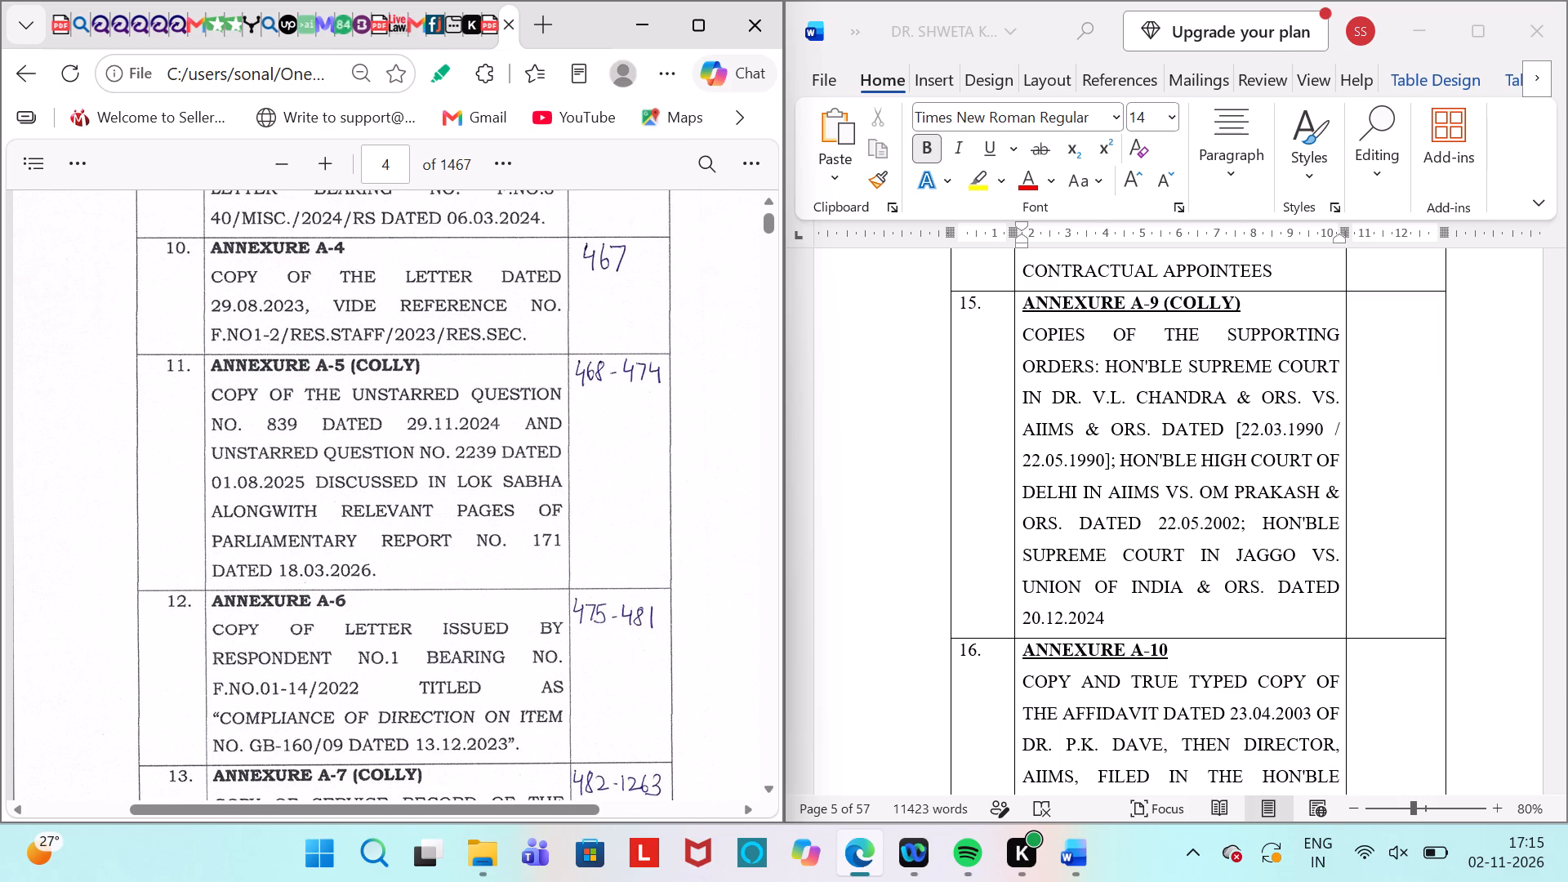
scroll(404, 491, "down", 1)
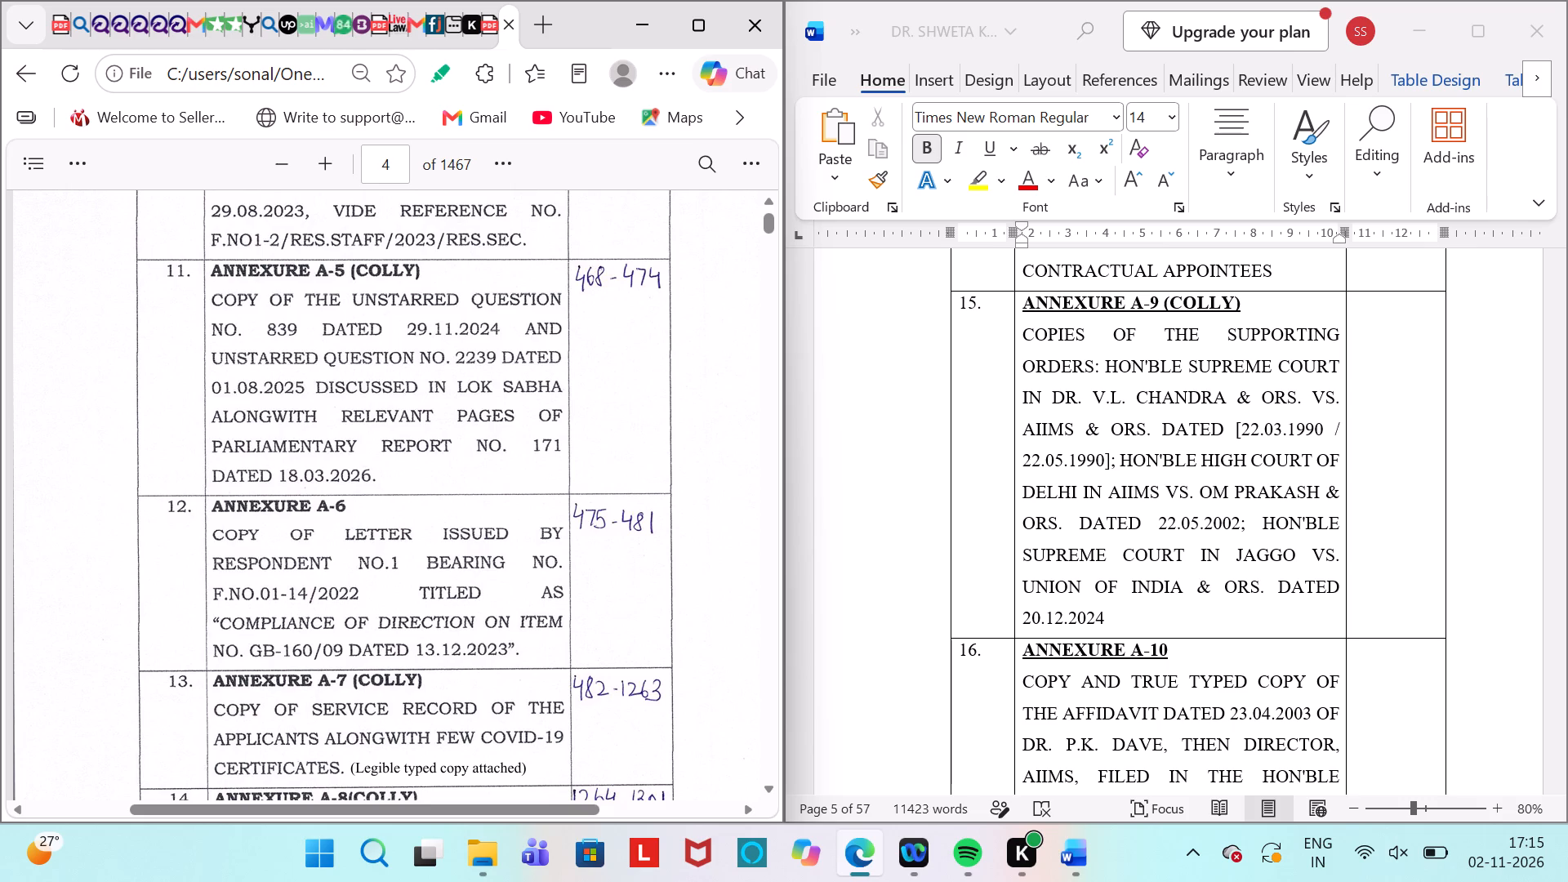
scroll(420, 408, "up", 1)
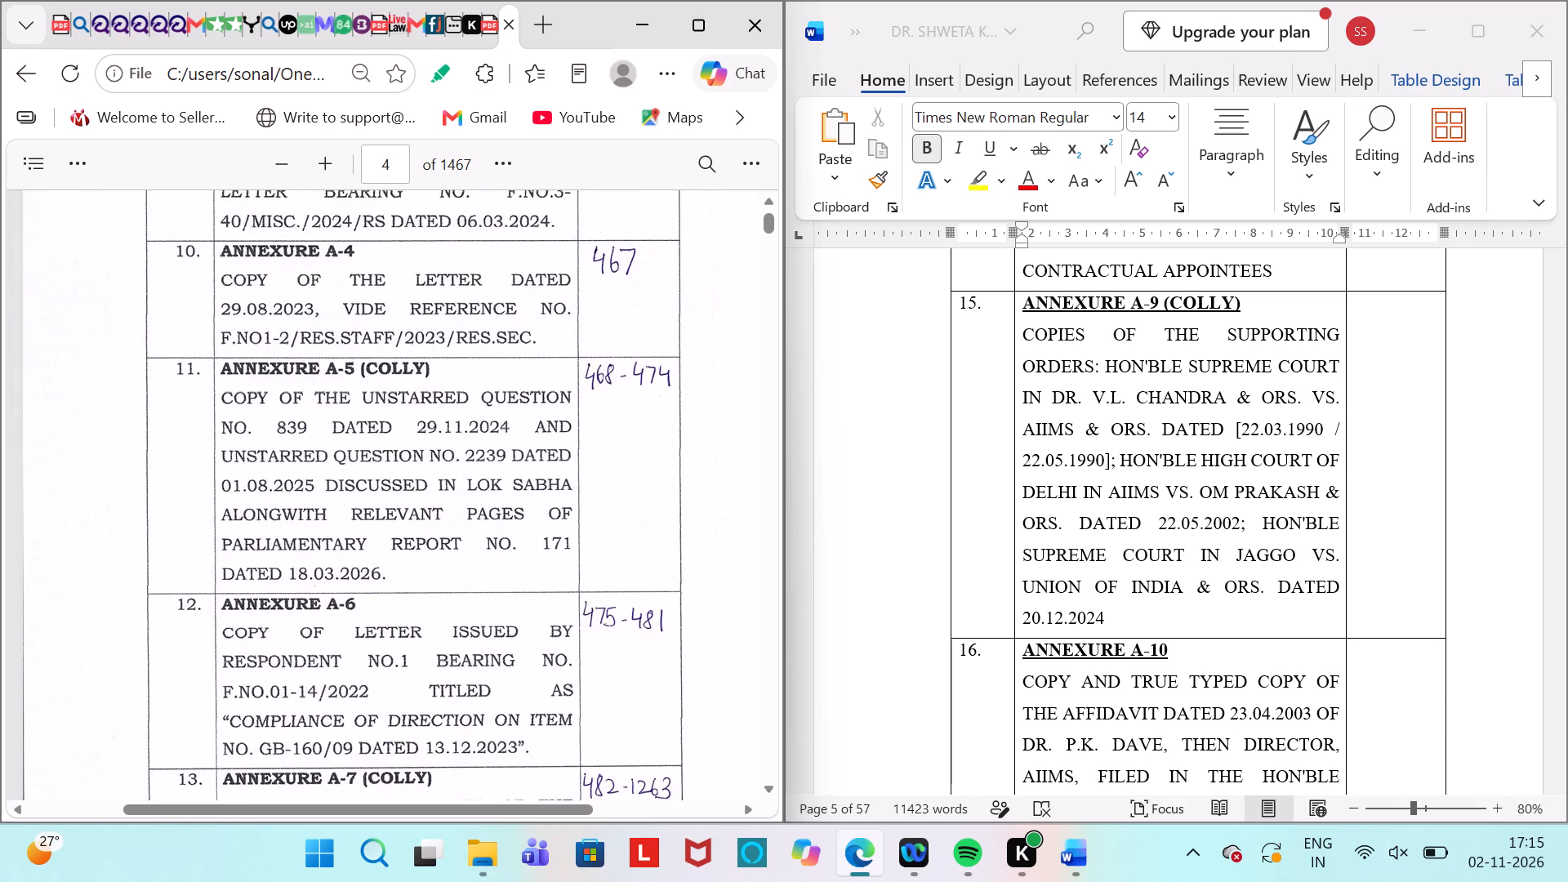
scroll(420, 408, "down", 1)
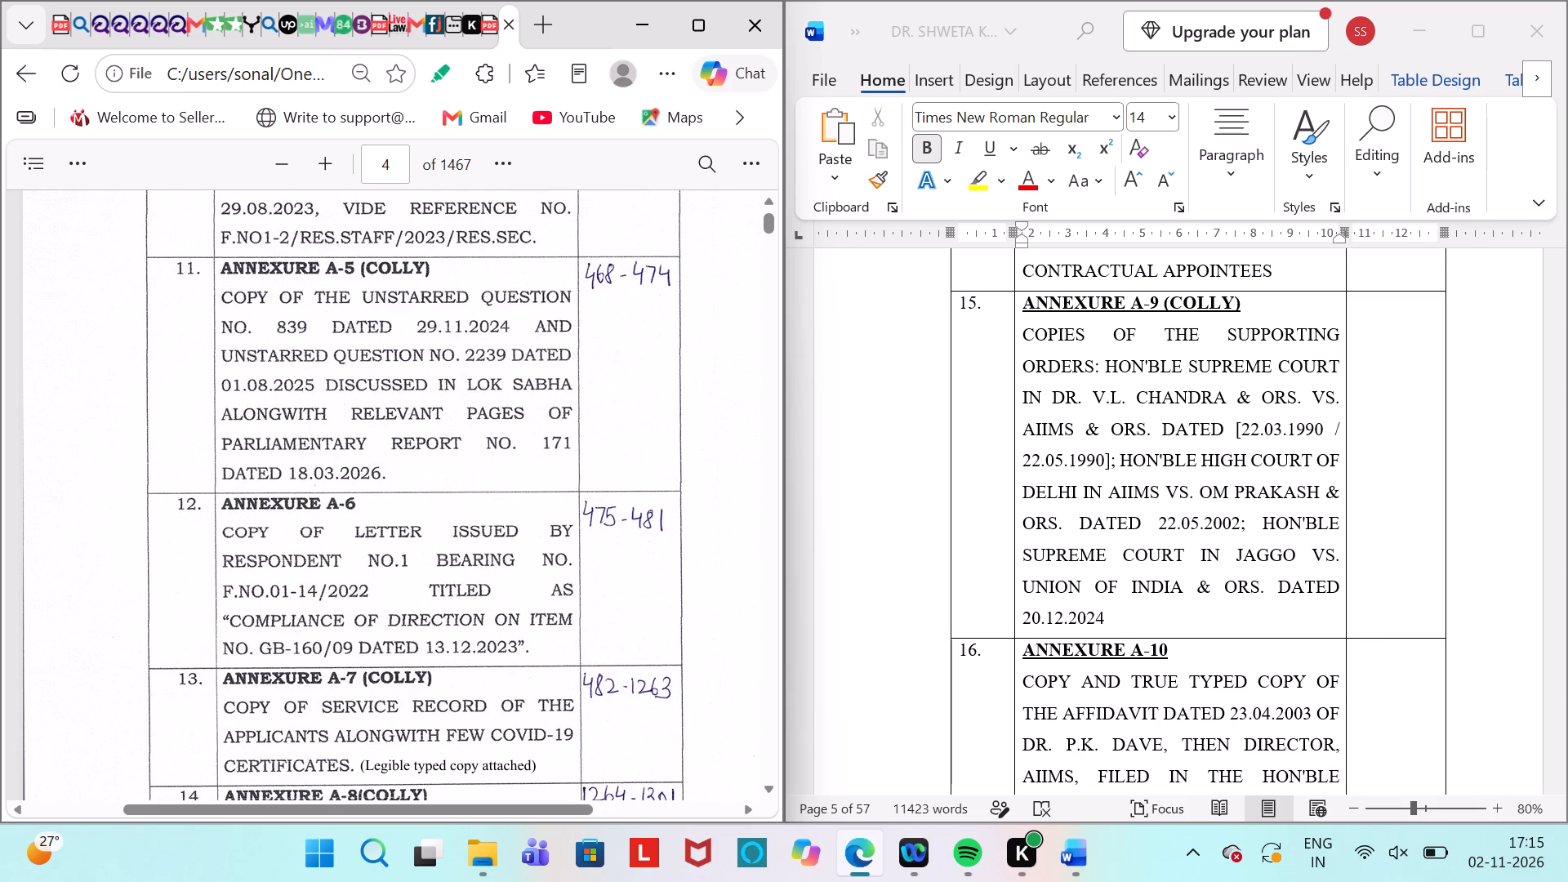
scroll(420, 408, "down", 1)
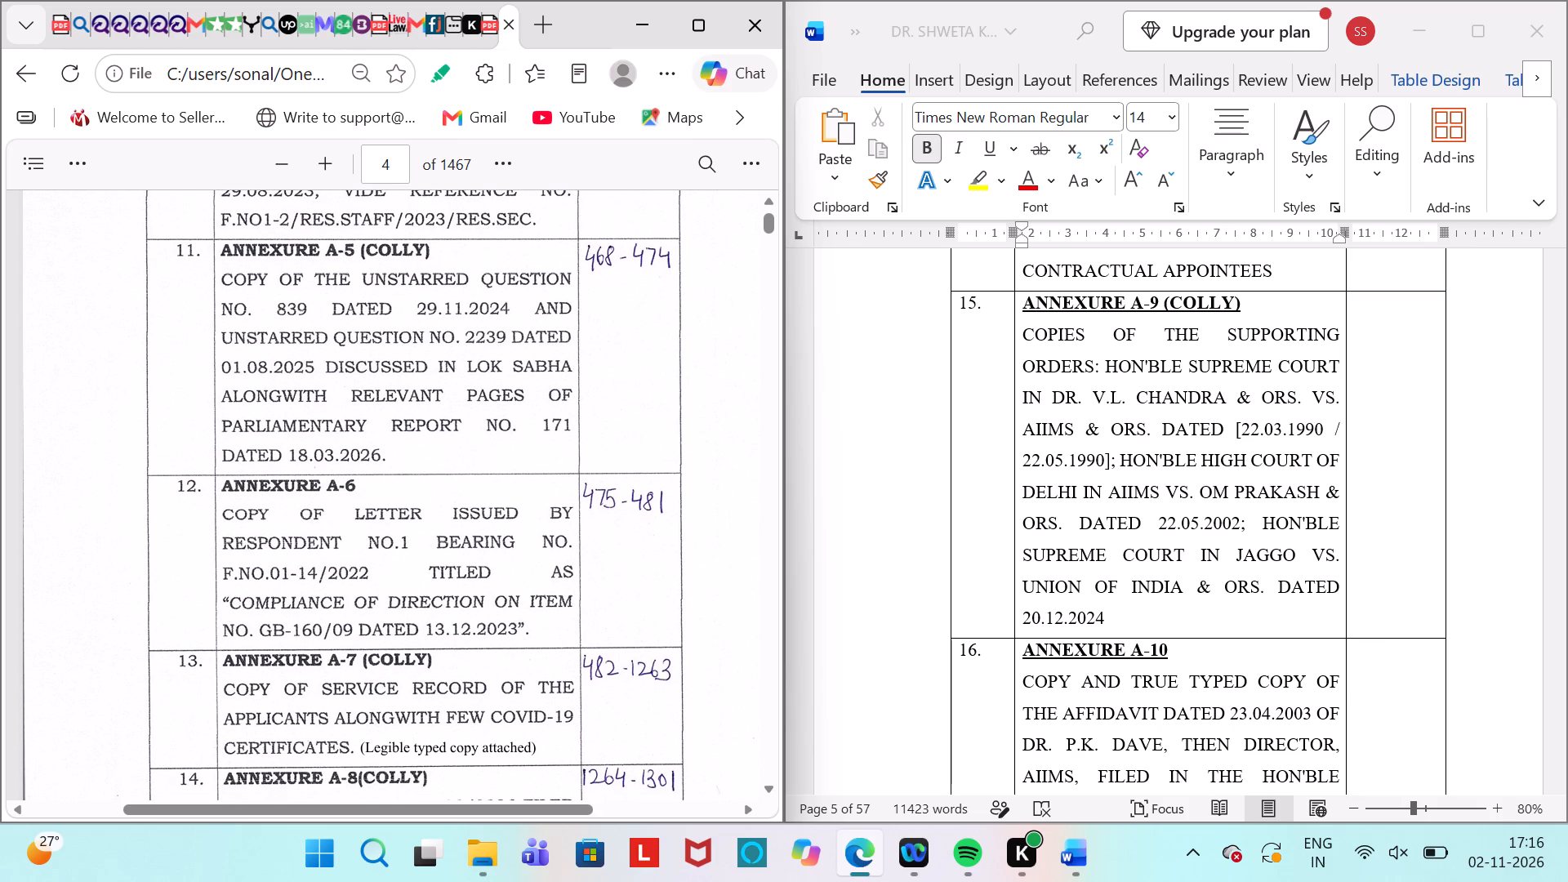
Read the PDF's Annexure A-7 (Colly) to A-13 (Colly), comparing the supporting orders with the draft's Annexure A-9 (Colly).
scroll(420, 408, "down", 2)
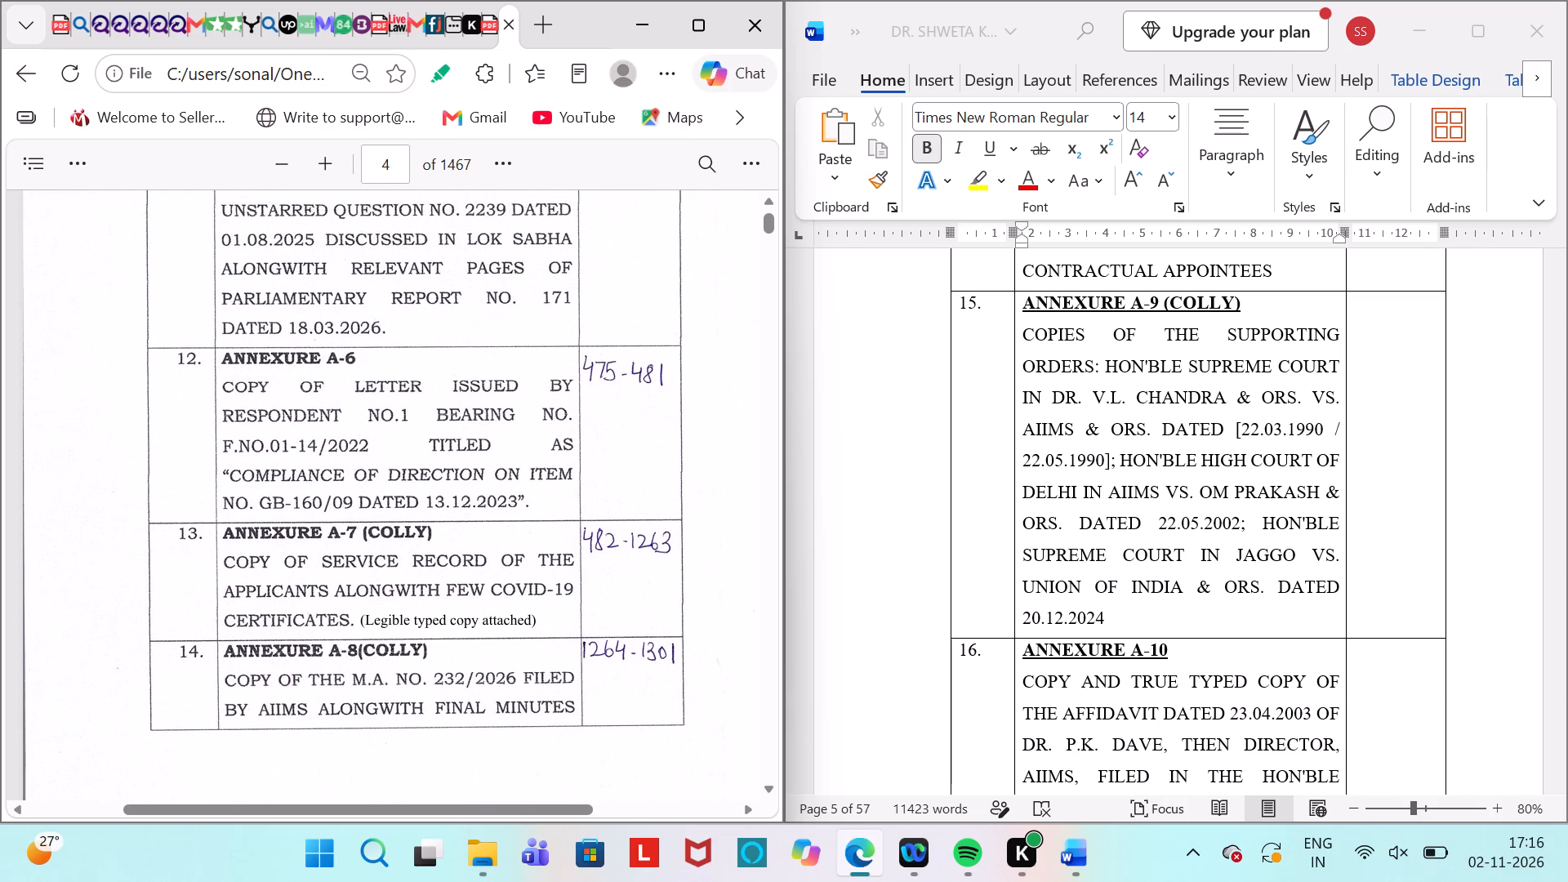
scroll(420, 408, "down", 5)
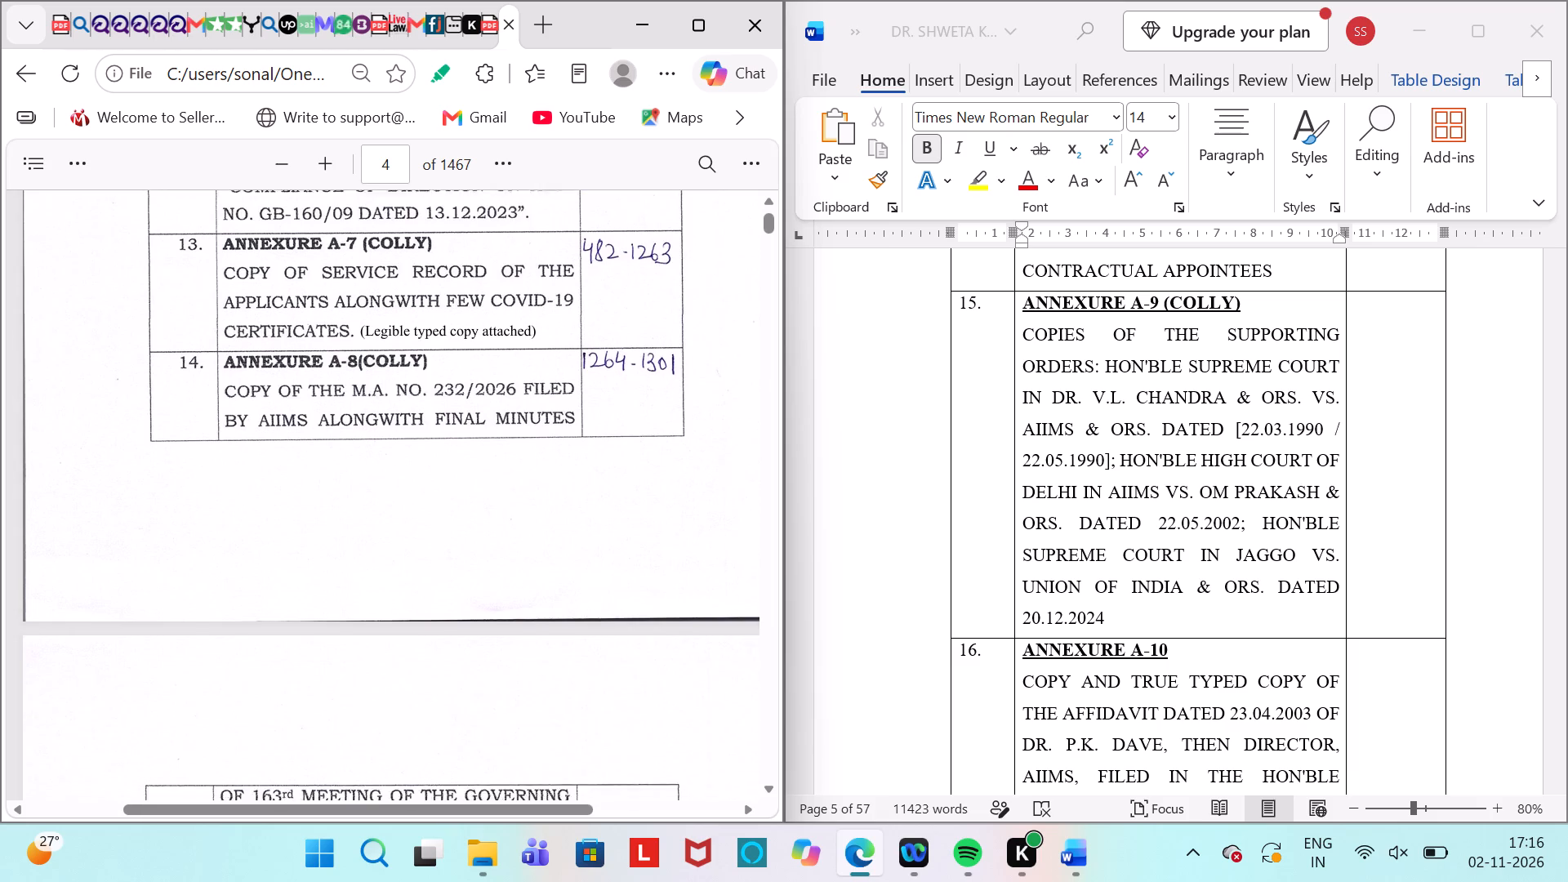
scroll(420, 408, "down", 5)
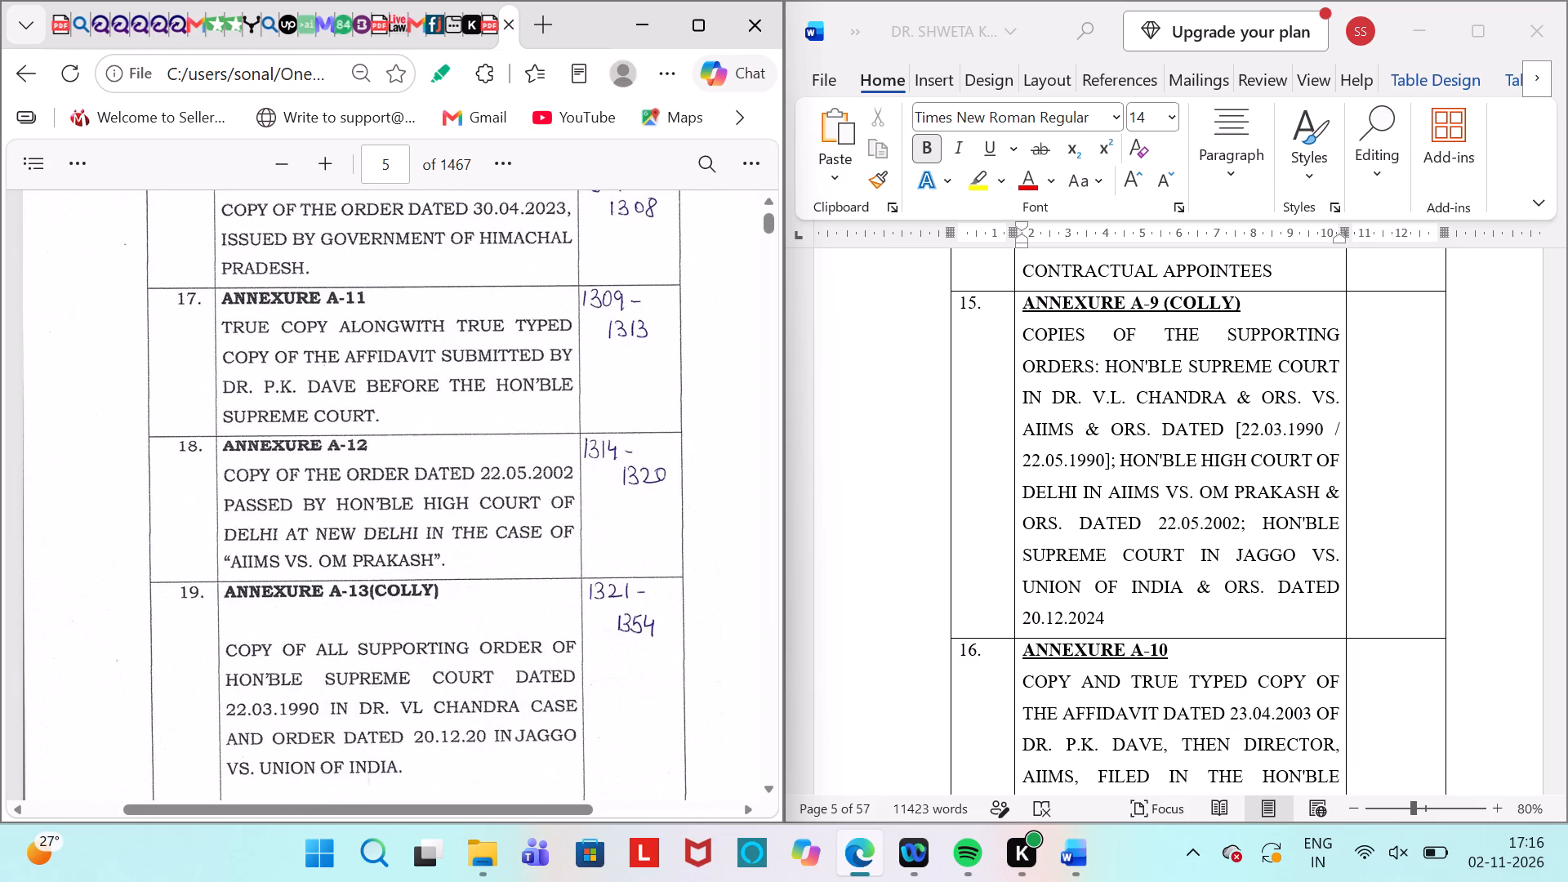
scroll(420, 408, "down", 1)
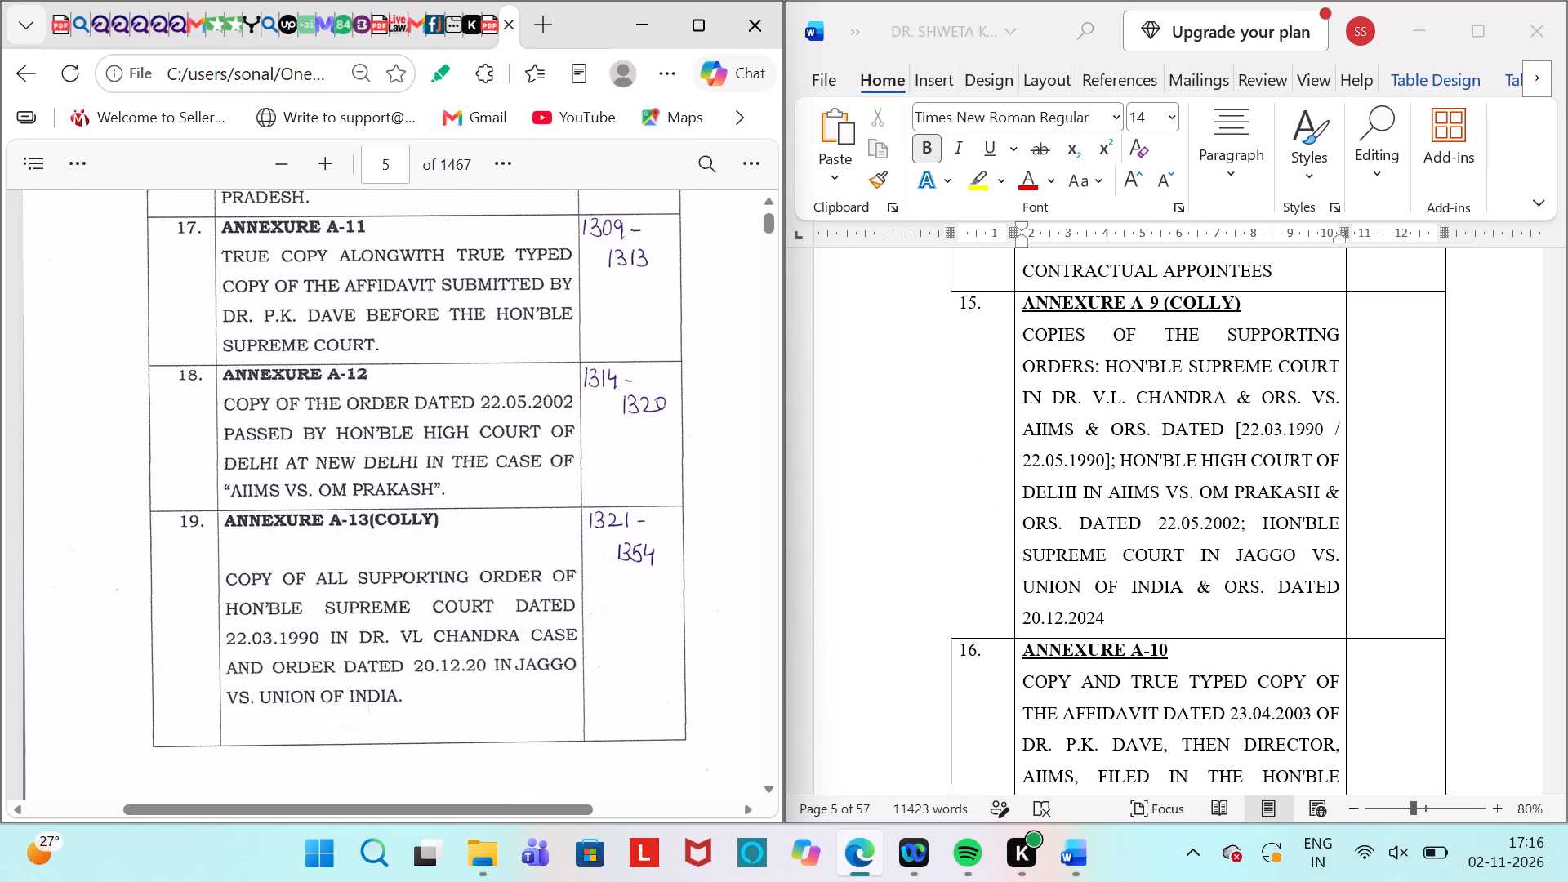
scroll(657, 533, "down", 1)
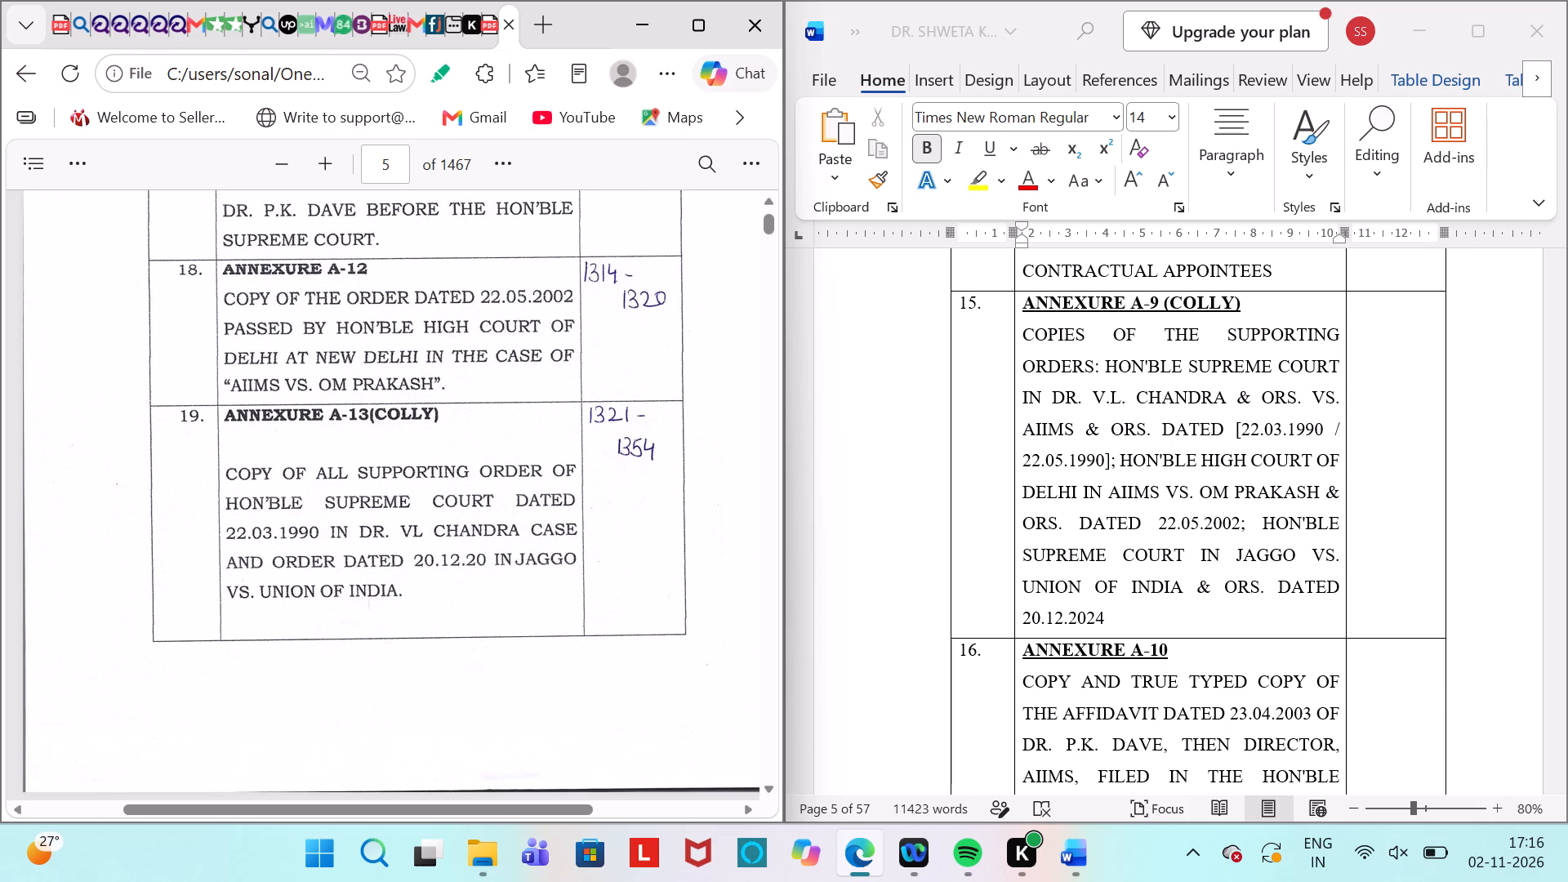
scroll(657, 533, "down", 1)
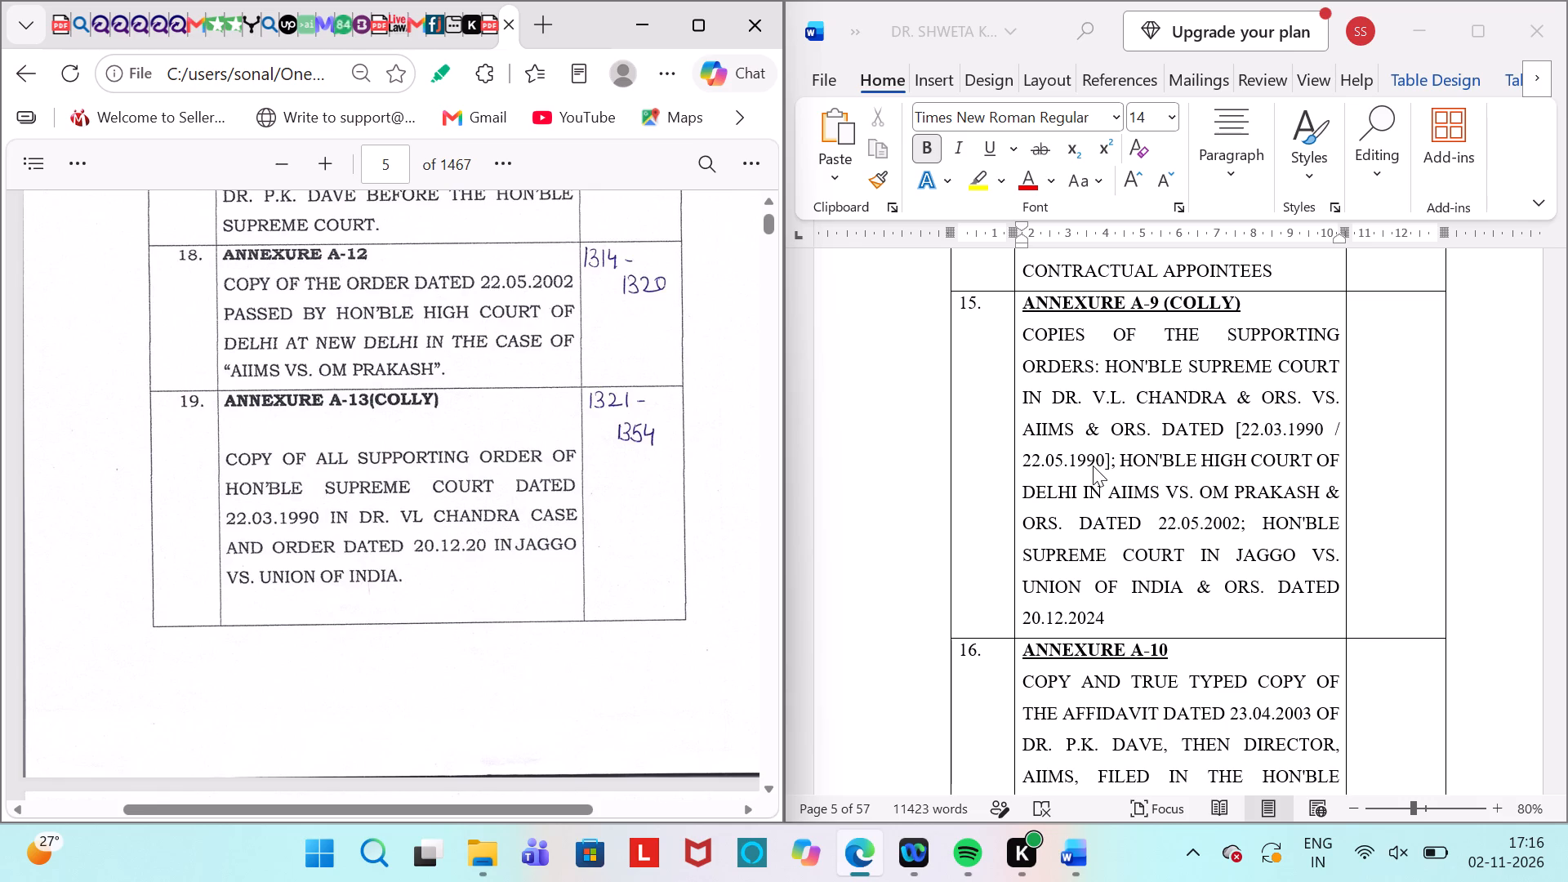
Compare the PDF's closing entries from Annexure A-14 to Proof of Service with the draft's Annexure A-10 to Letter of Motion.
scroll(1093, 465, "down", 1)
scroll(552, 461, "down", 2)
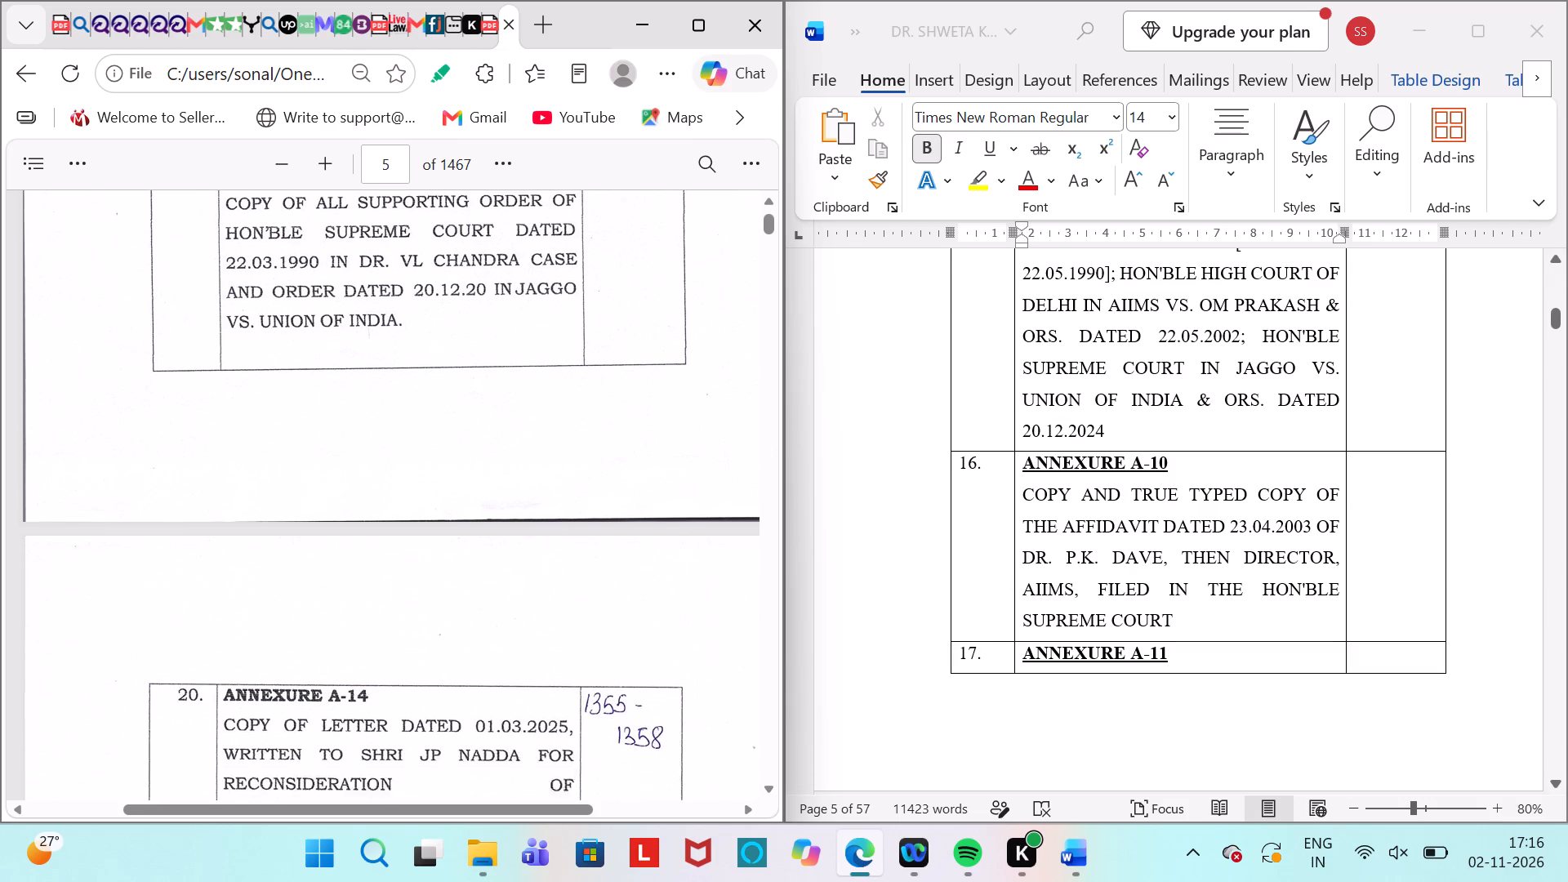
scroll(552, 461, "down", 3)
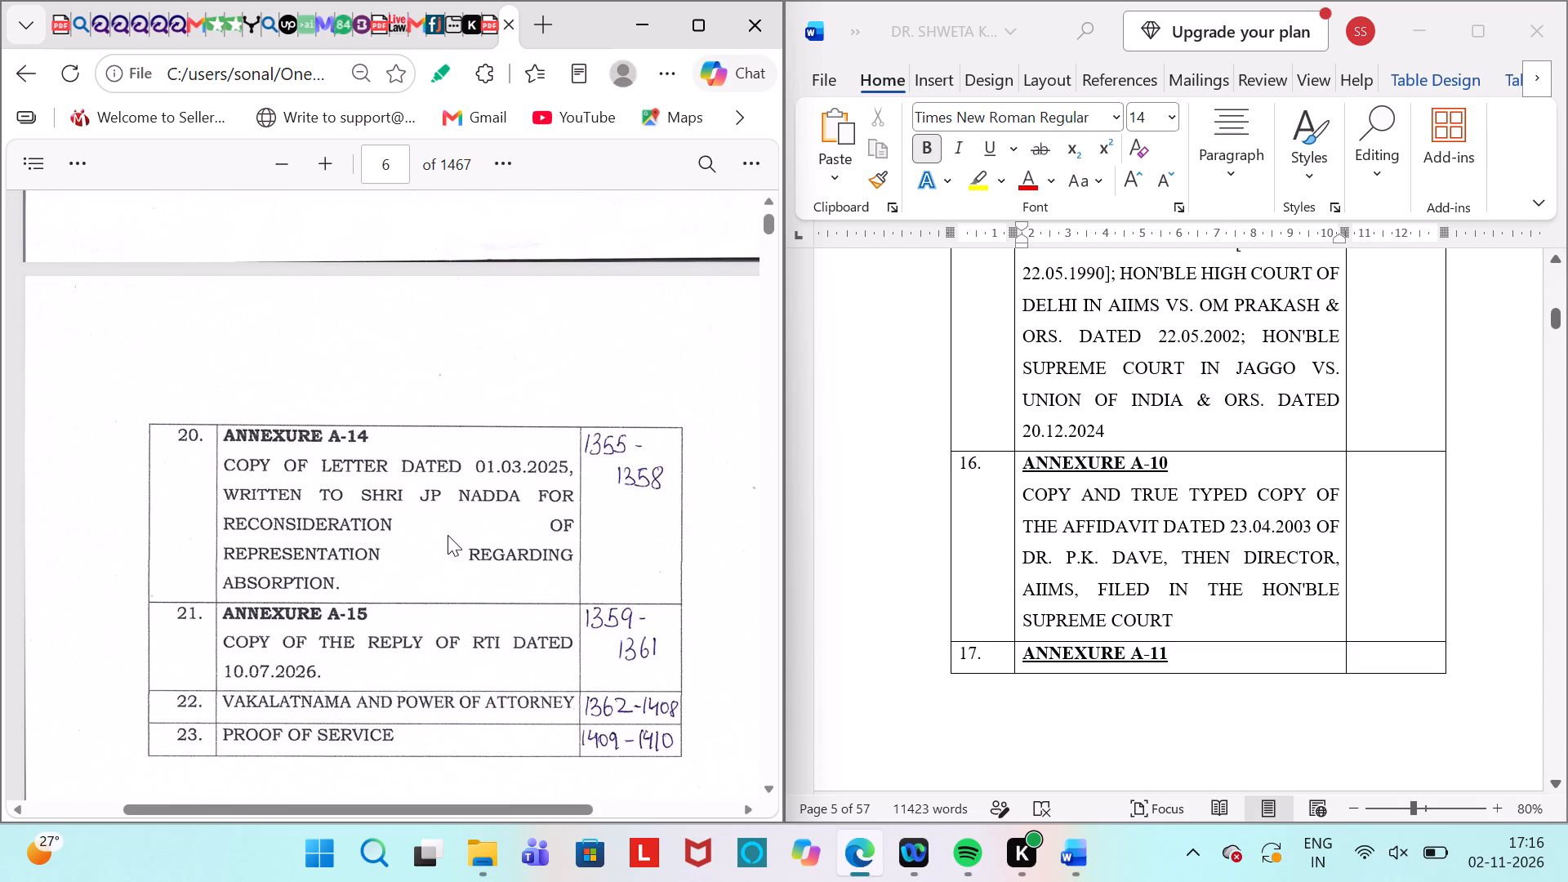
scroll(448, 535, "down", 2)
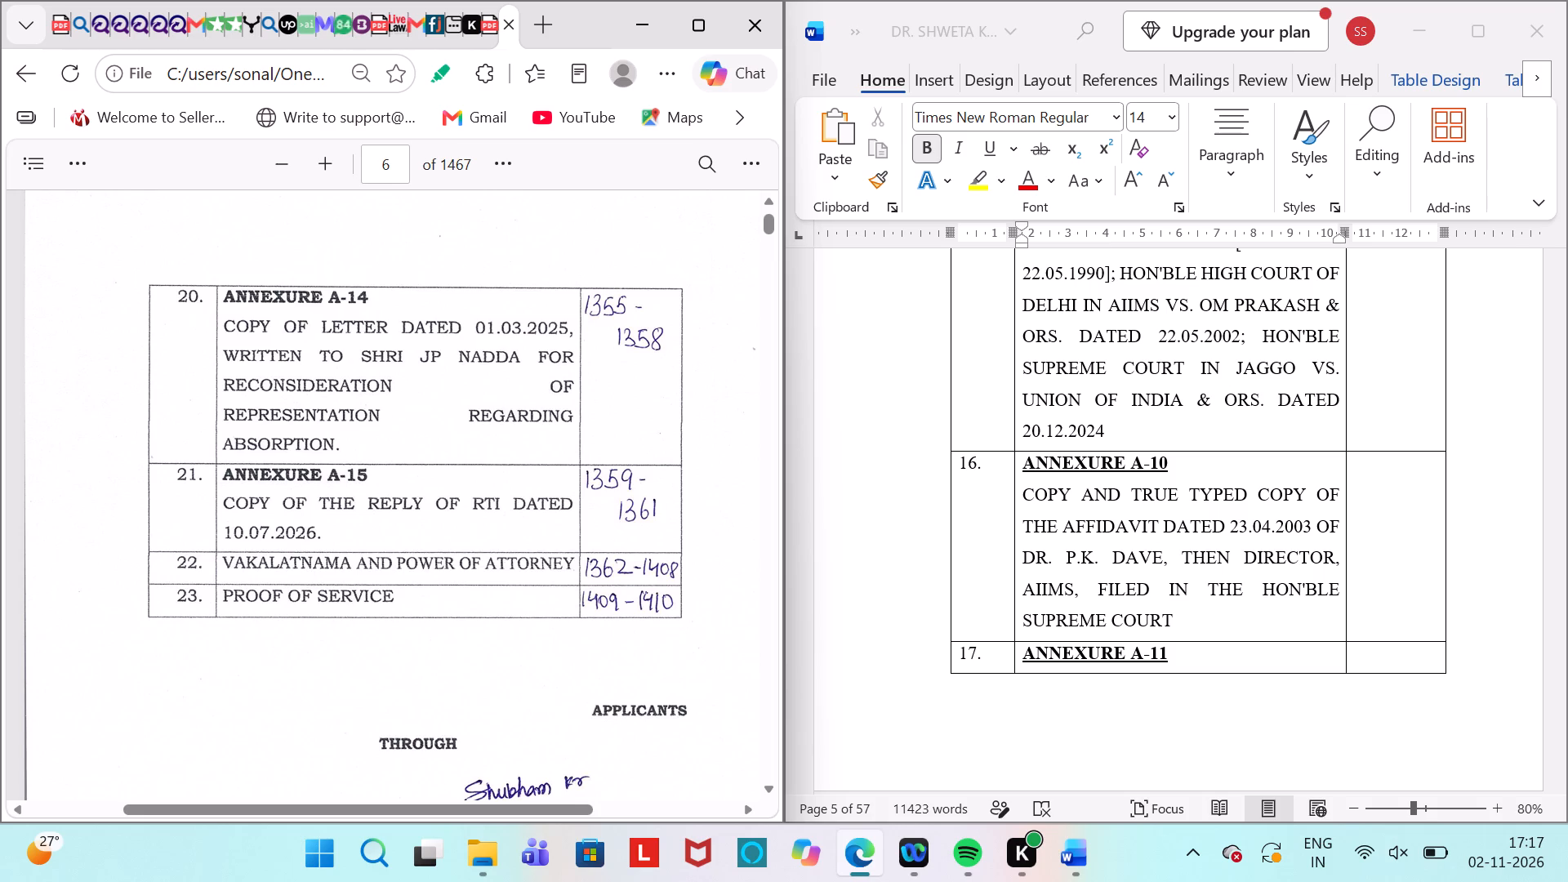
scroll(1064, 455, "down", 2)
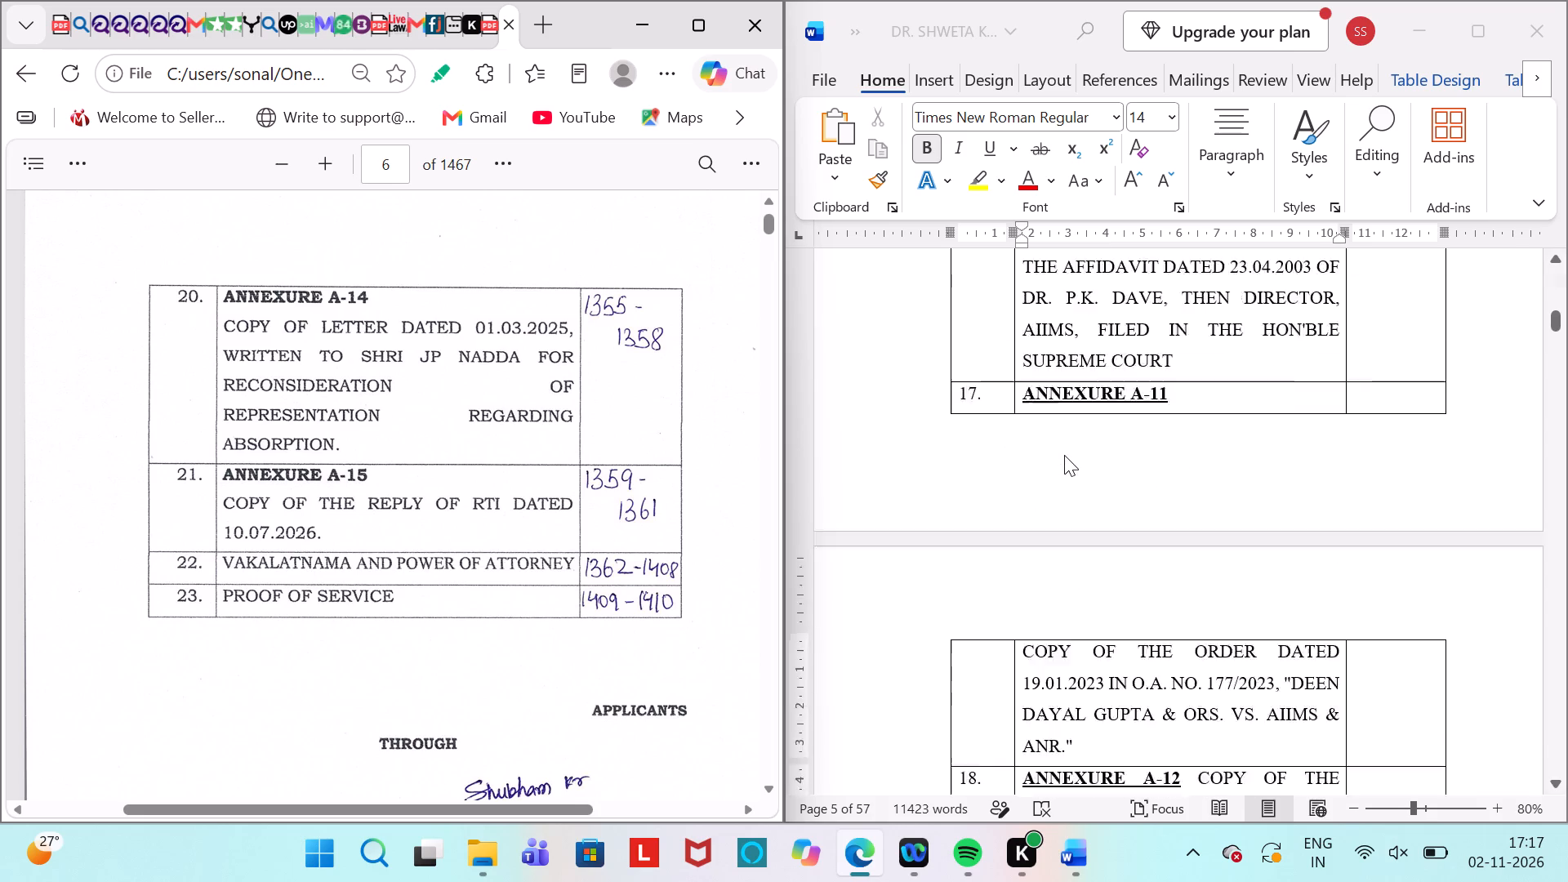
scroll(1064, 455, "down", 3)
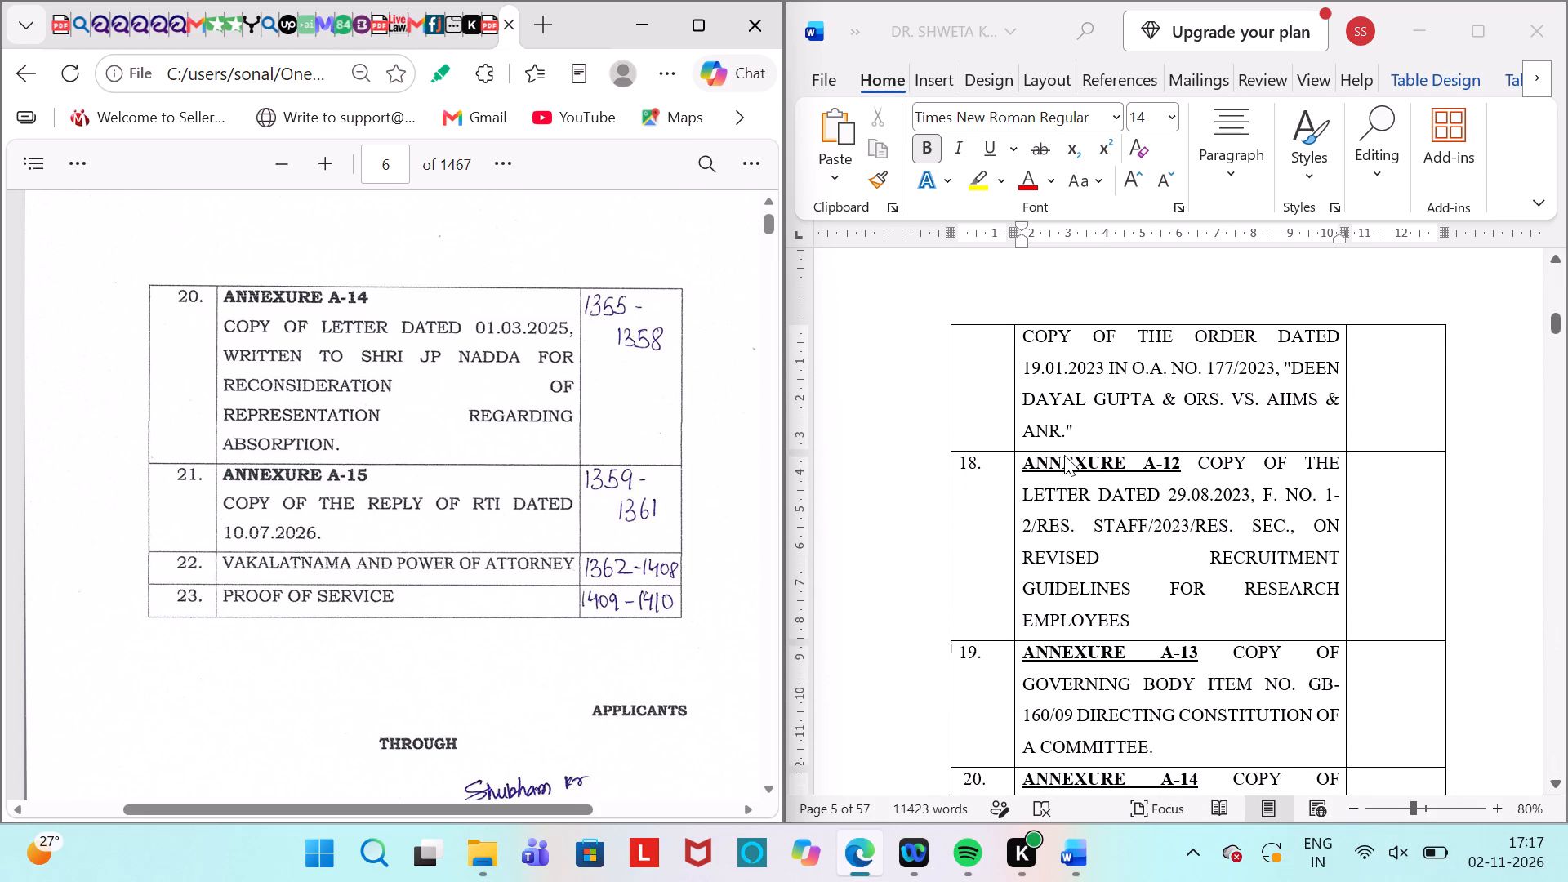
scroll(1064, 455, "down", 3)
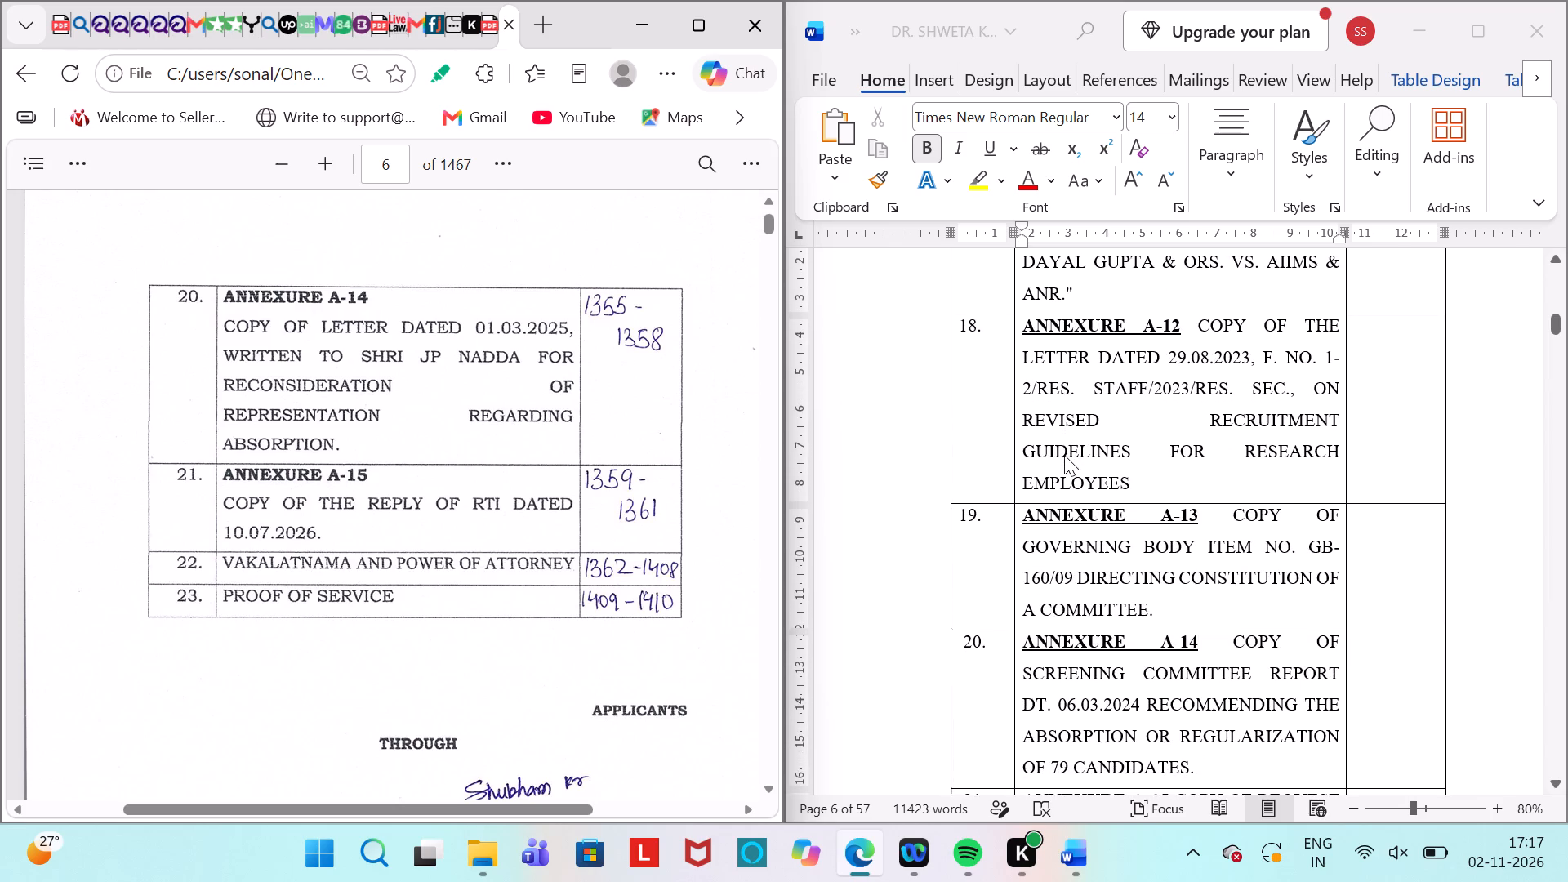
scroll(1064, 455, "down", 2)
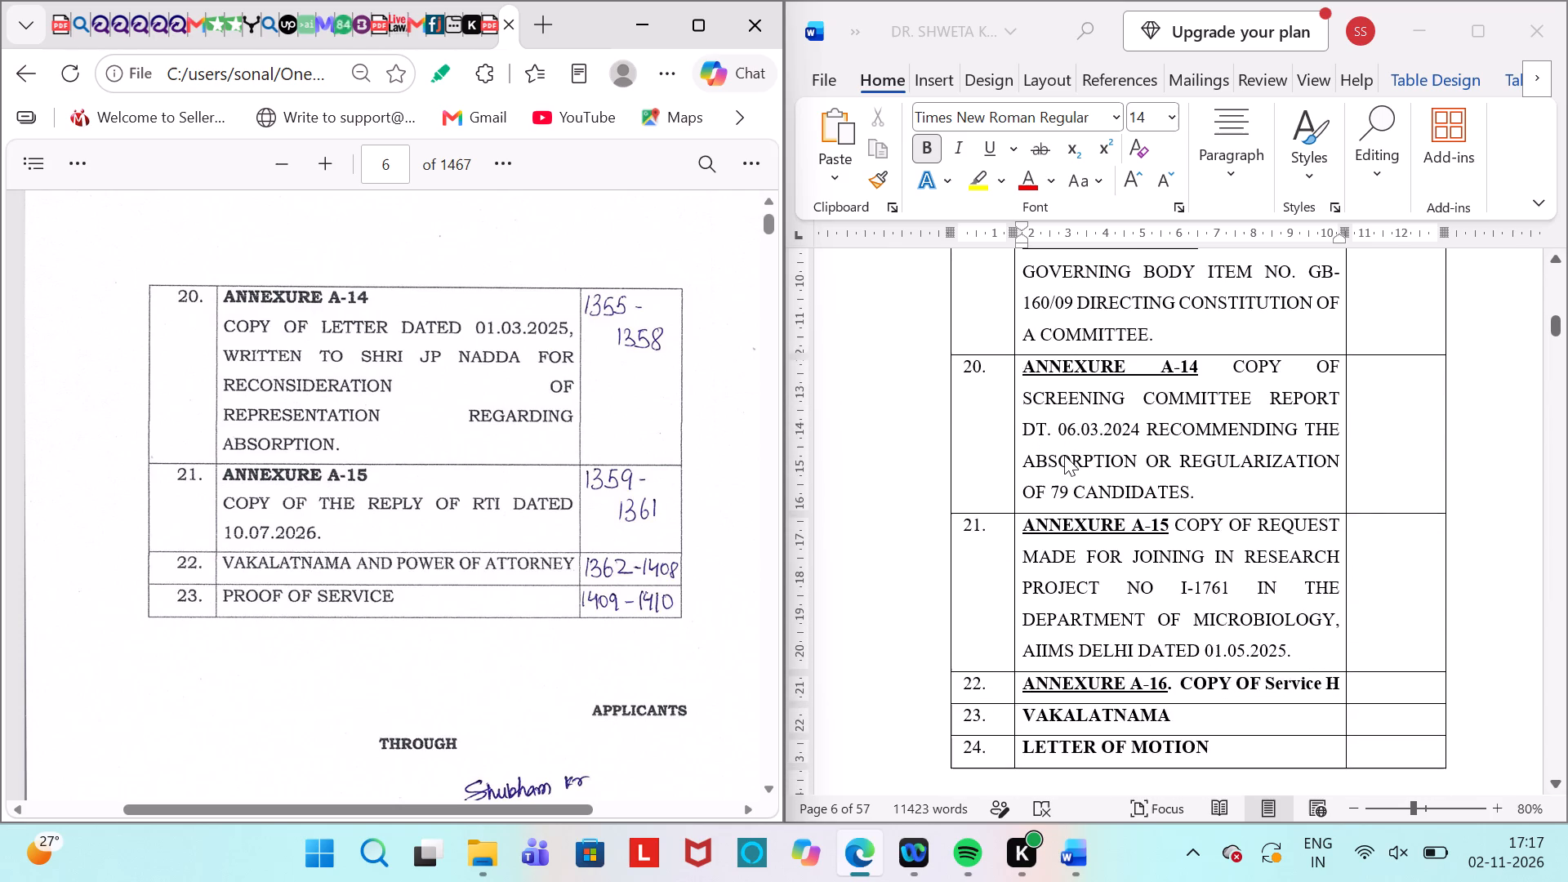
scroll(1064, 455, "down", 1)
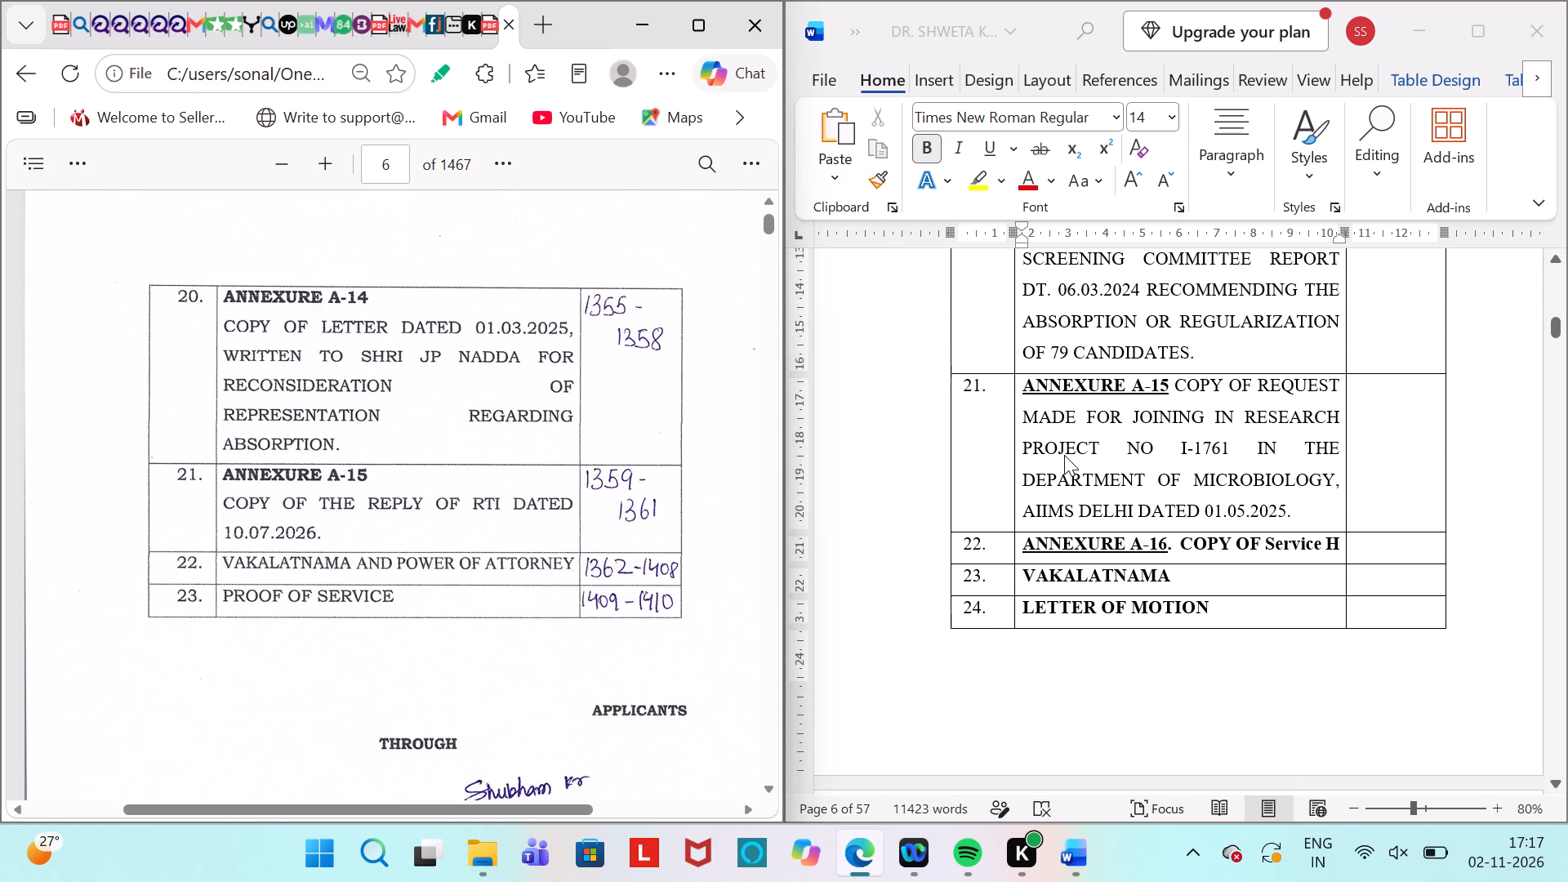
scroll(1064, 455, "down", 1)
Review the draft index backwards from Annexure A-16 to A-8, looking for counterparts to the PDF's Annexure A-14 and A-15.
scroll(1064, 455, "up", 1)
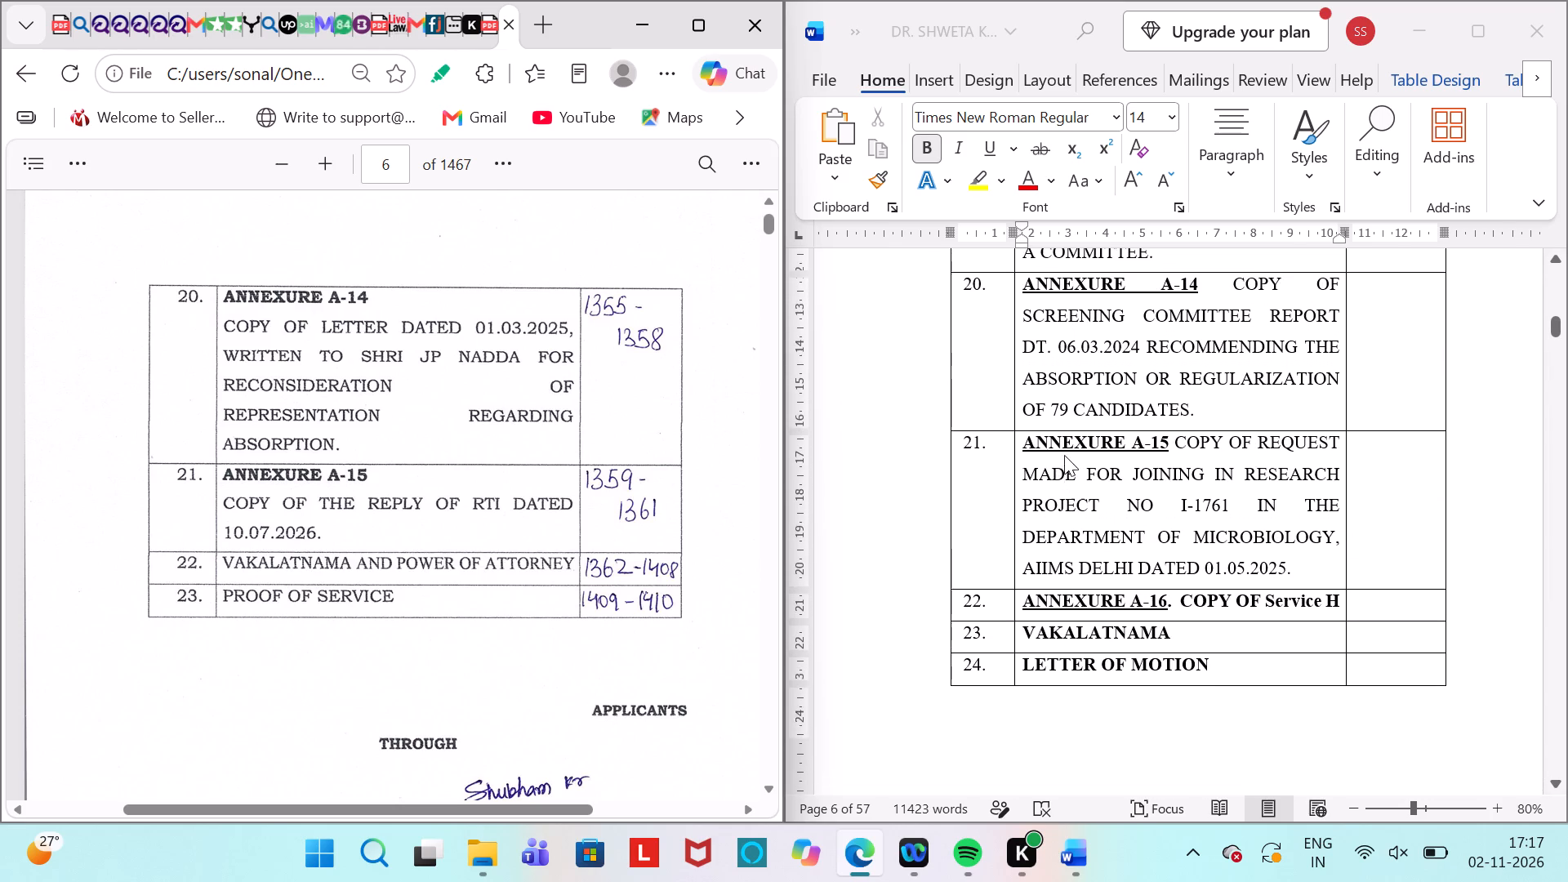
scroll(1064, 455, "up", 7)
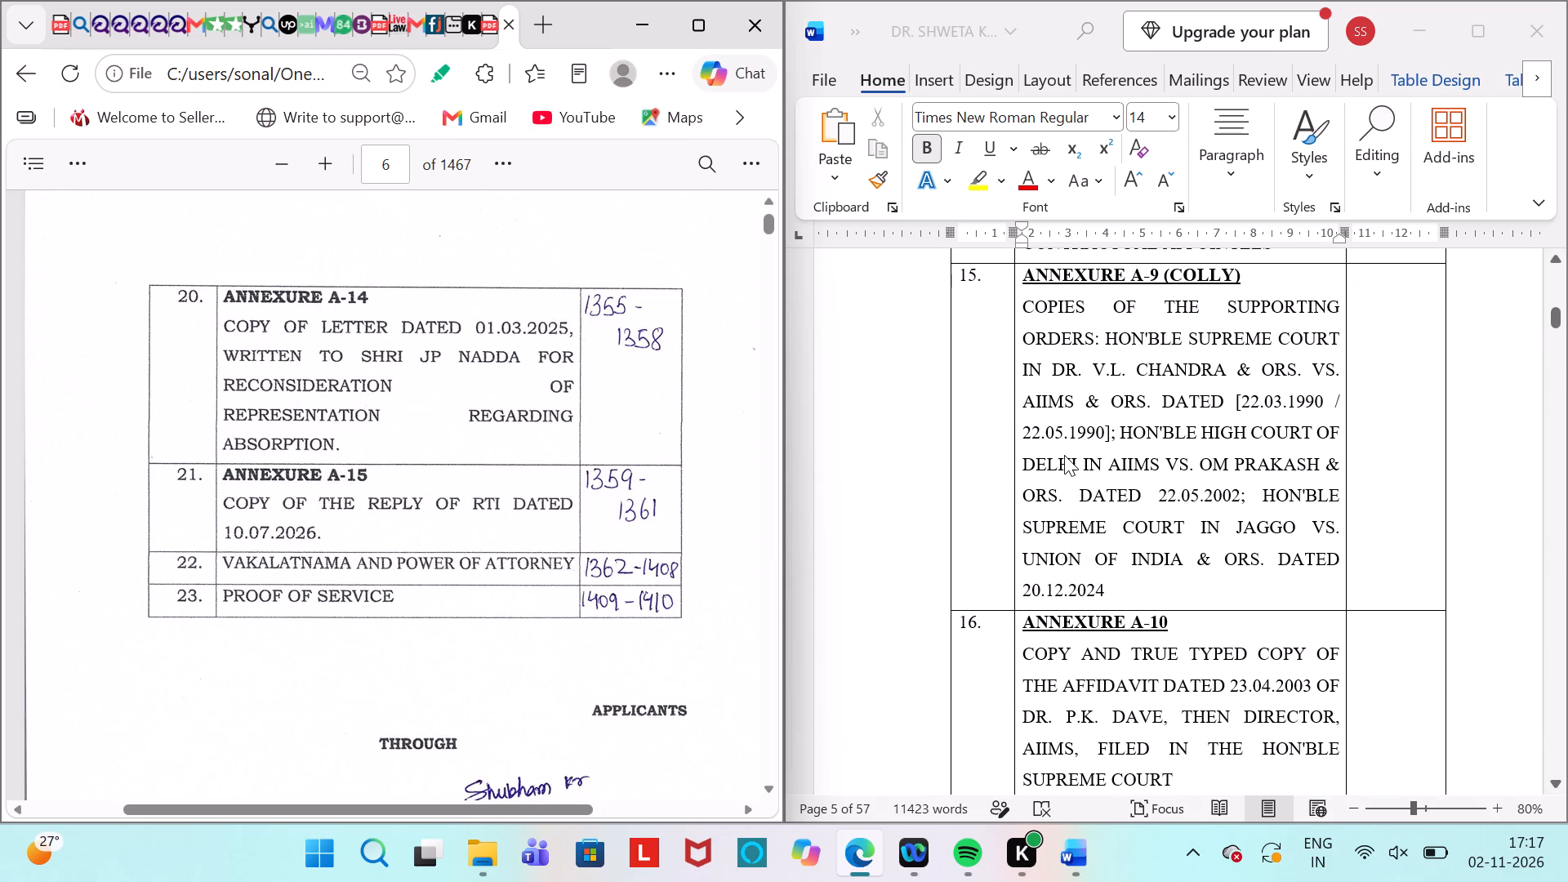
scroll(1064, 455, "up", 3)
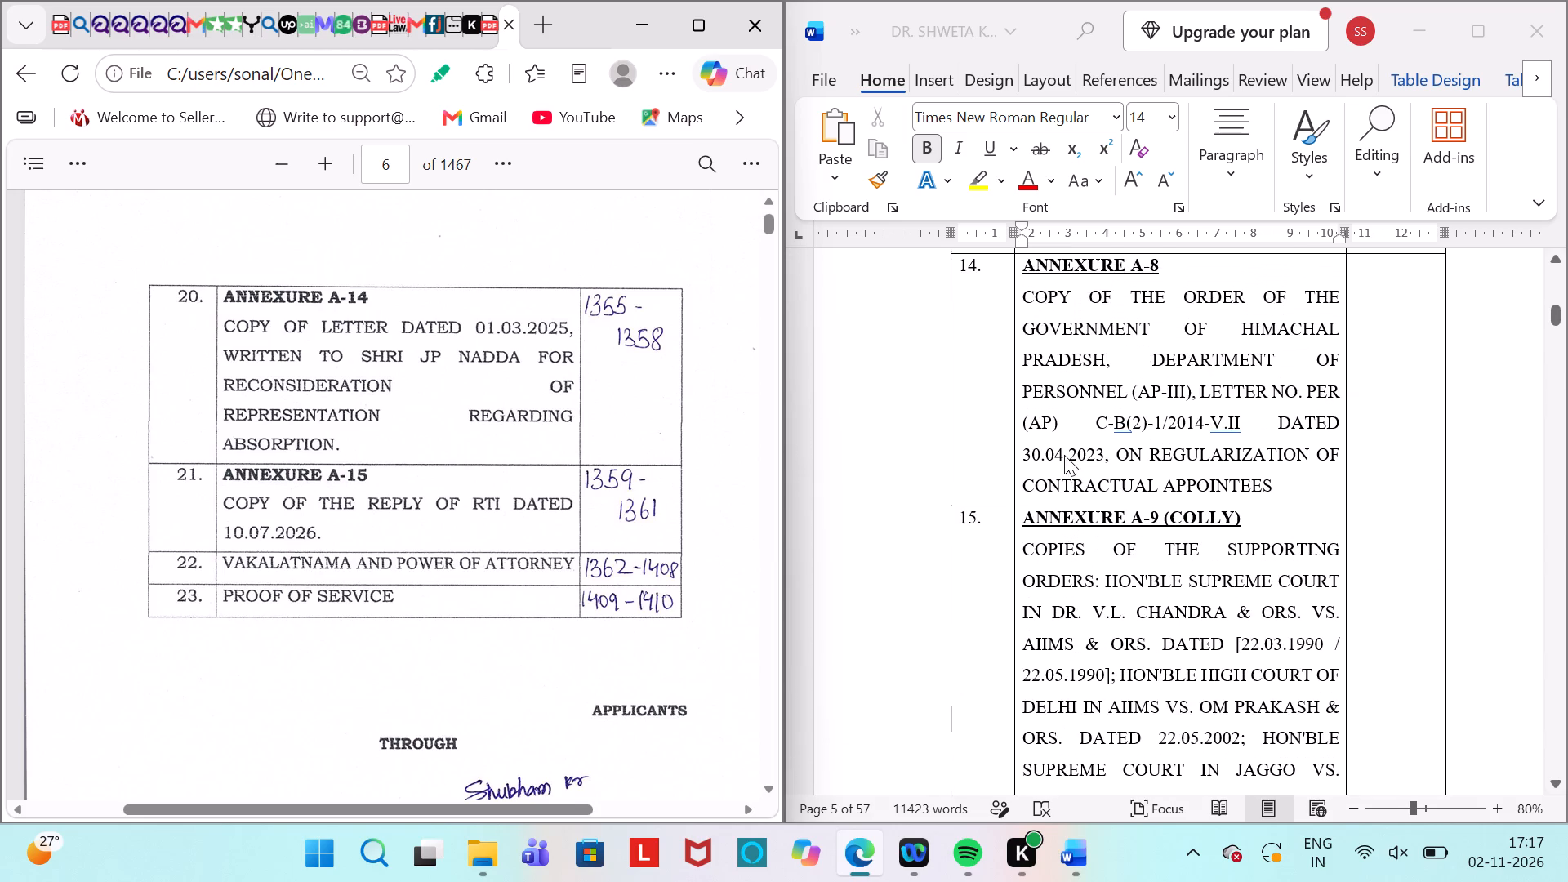
Read the draft index forward from Annexure A-8 to A-16, comparing it with the PDF's Annexure A-14 and A-15.
scroll(1064, 455, "down", 1)
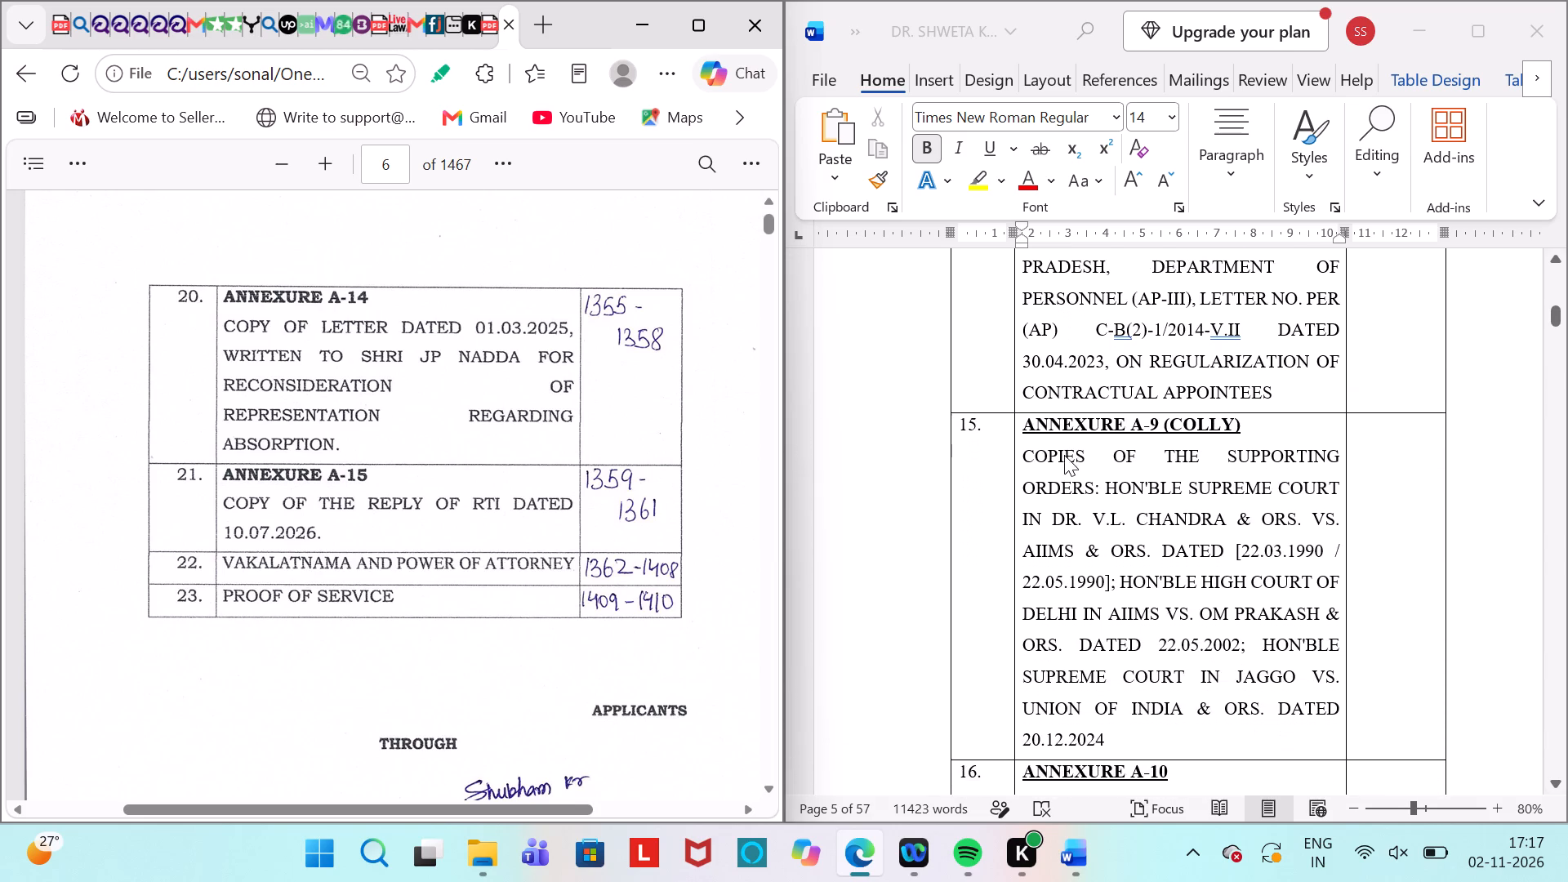
scroll(1064, 455, "down", 4)
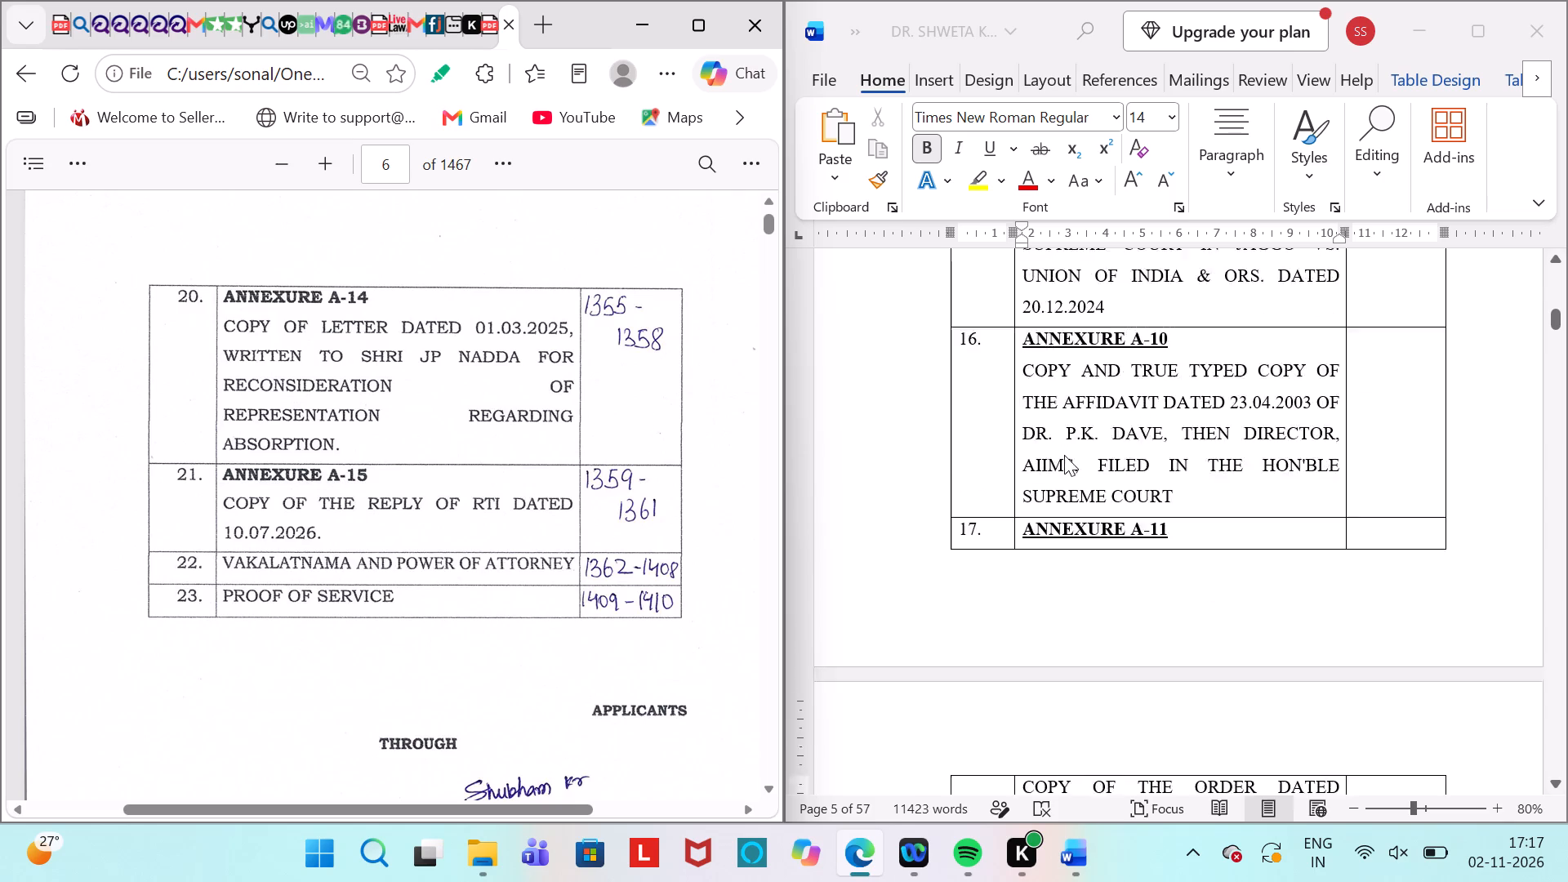
scroll(1064, 455, "down", 3)
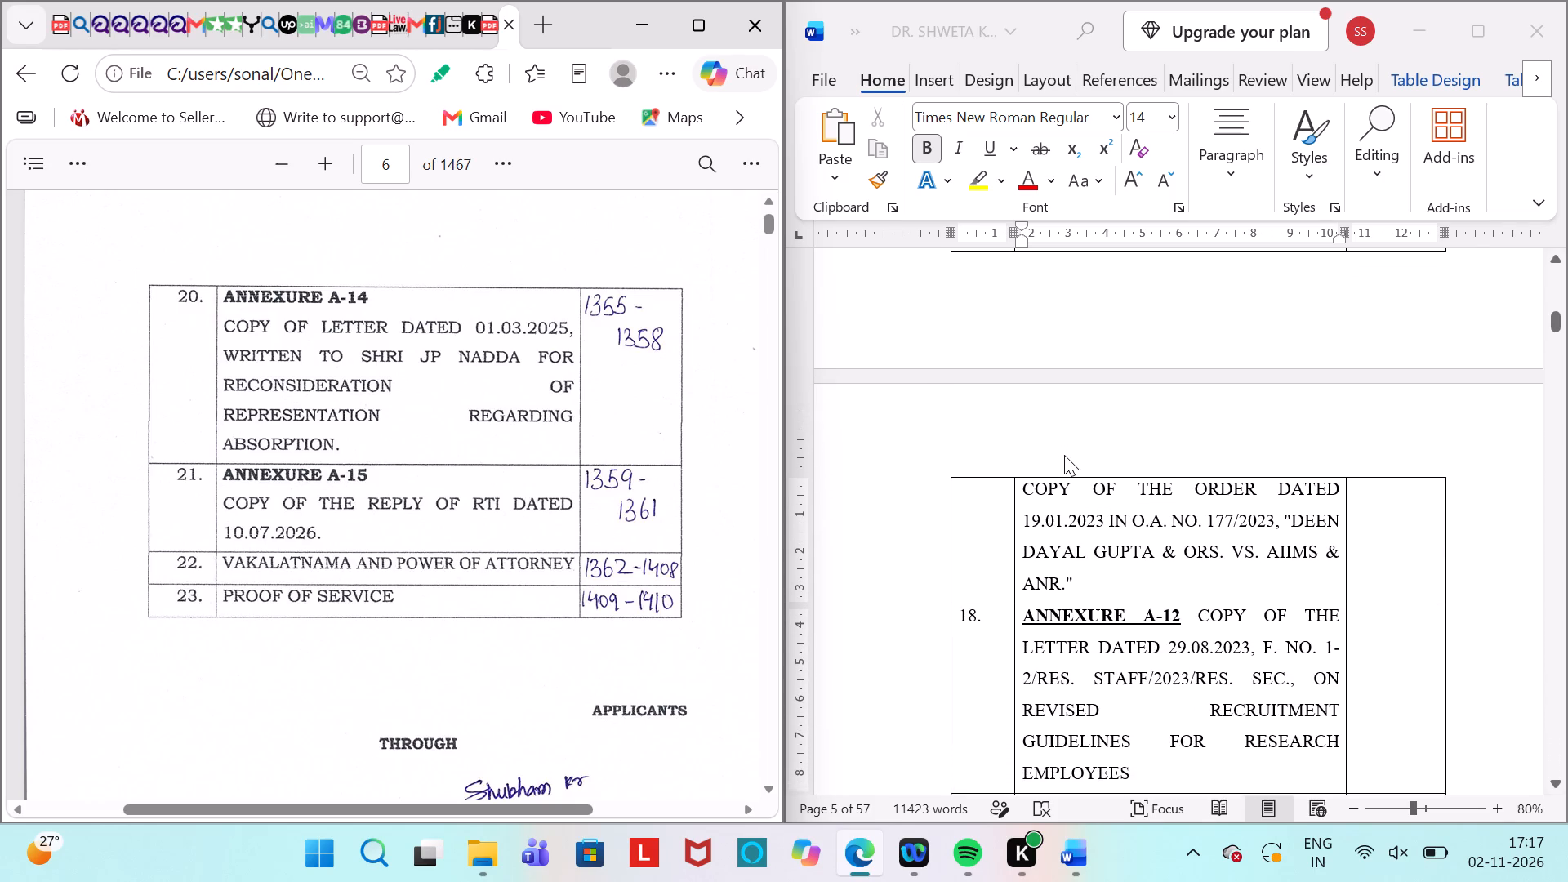
scroll(1064, 455, "down", 1)
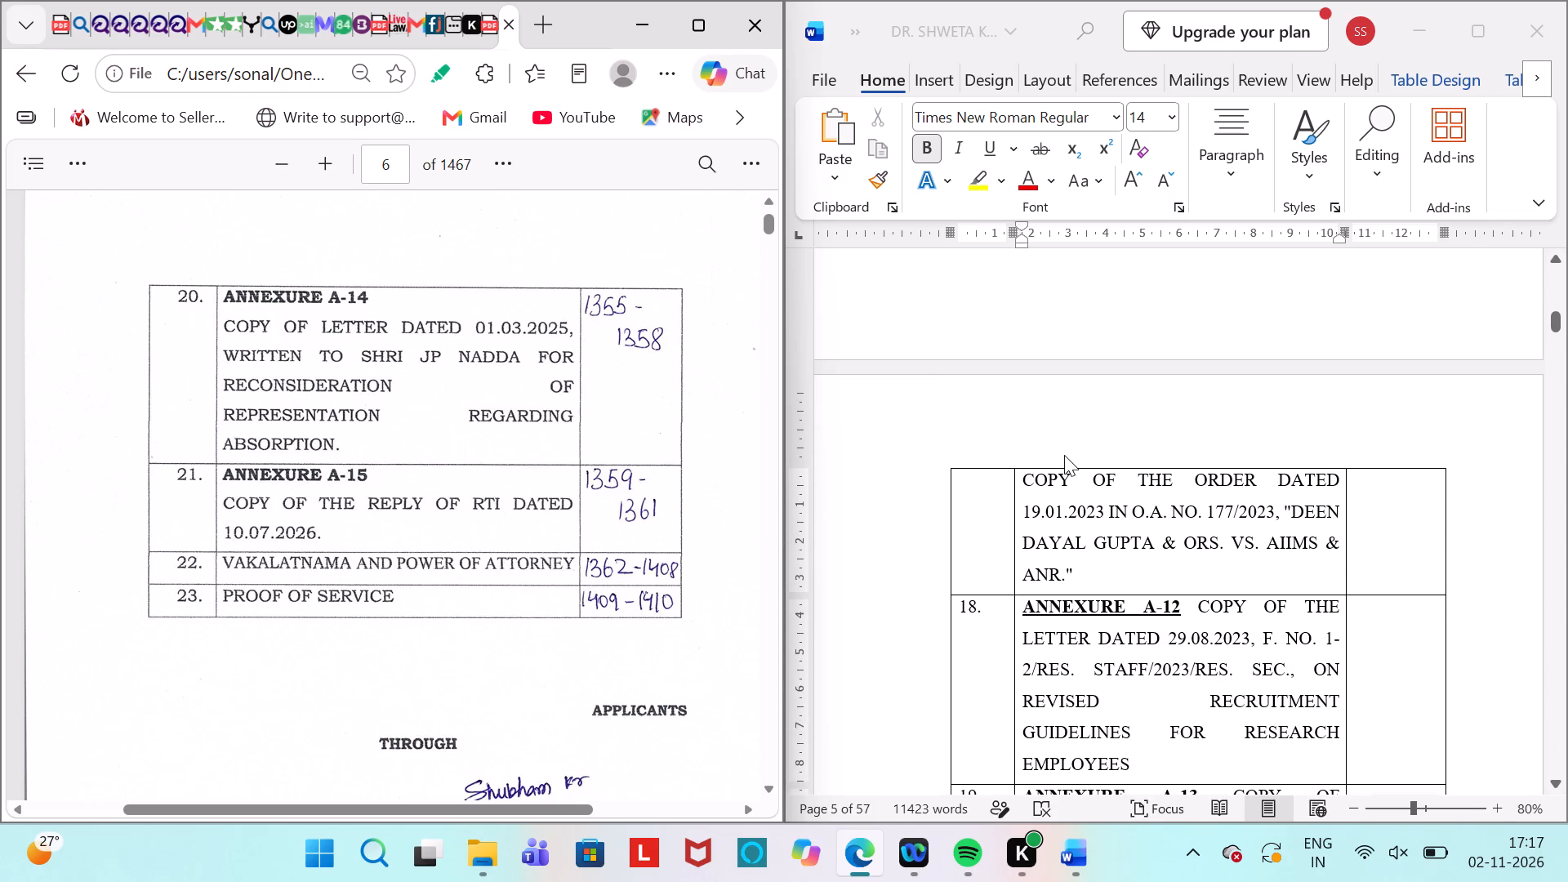
scroll(1064, 455, "down", 2)
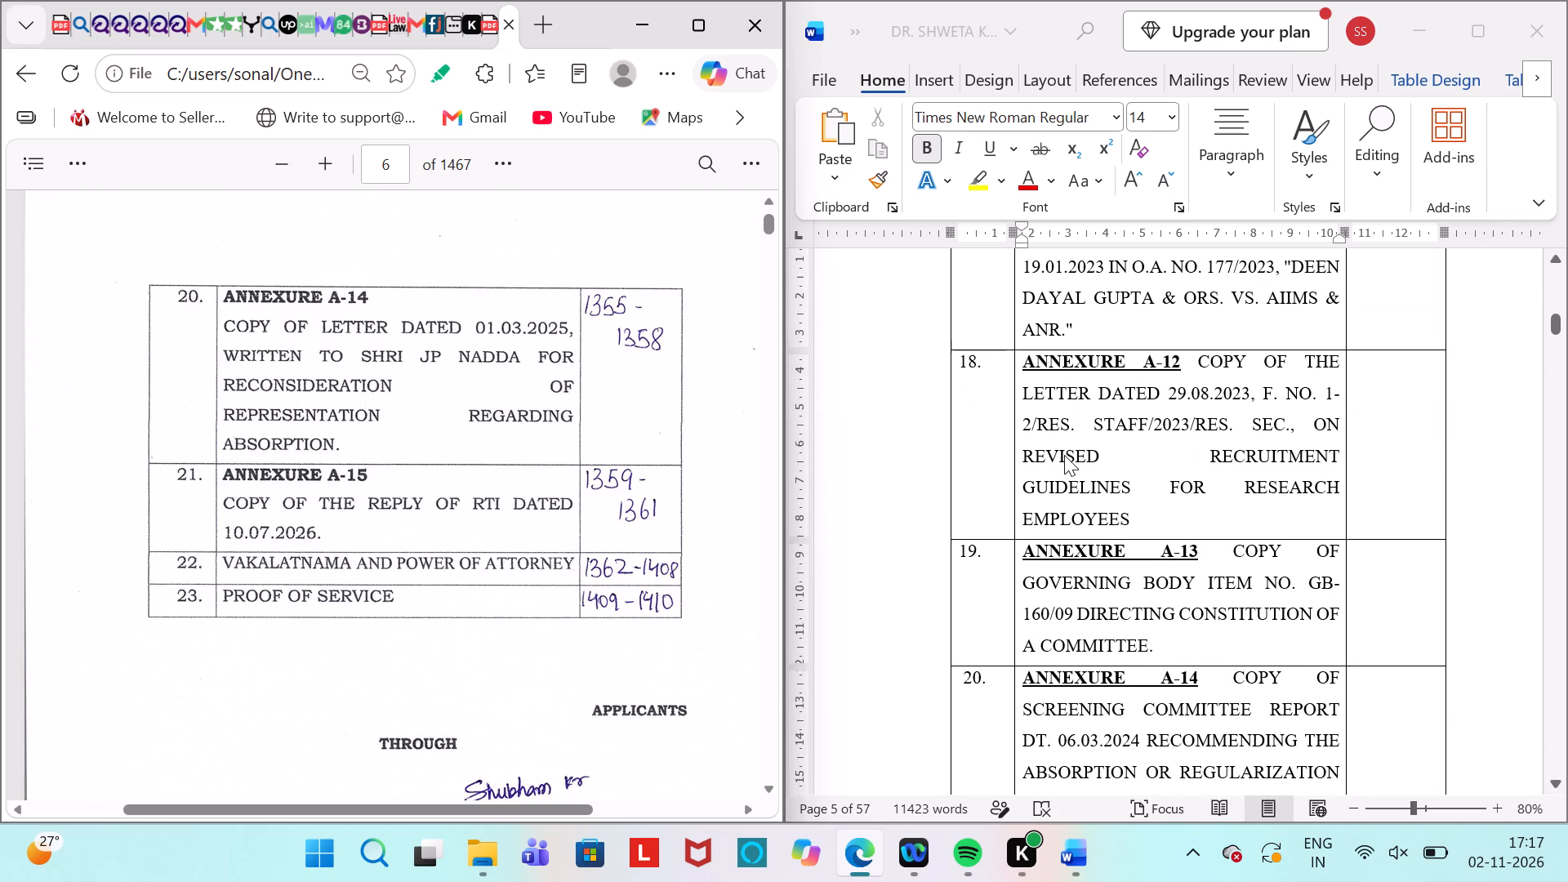
scroll(1064, 455, "down", 1)
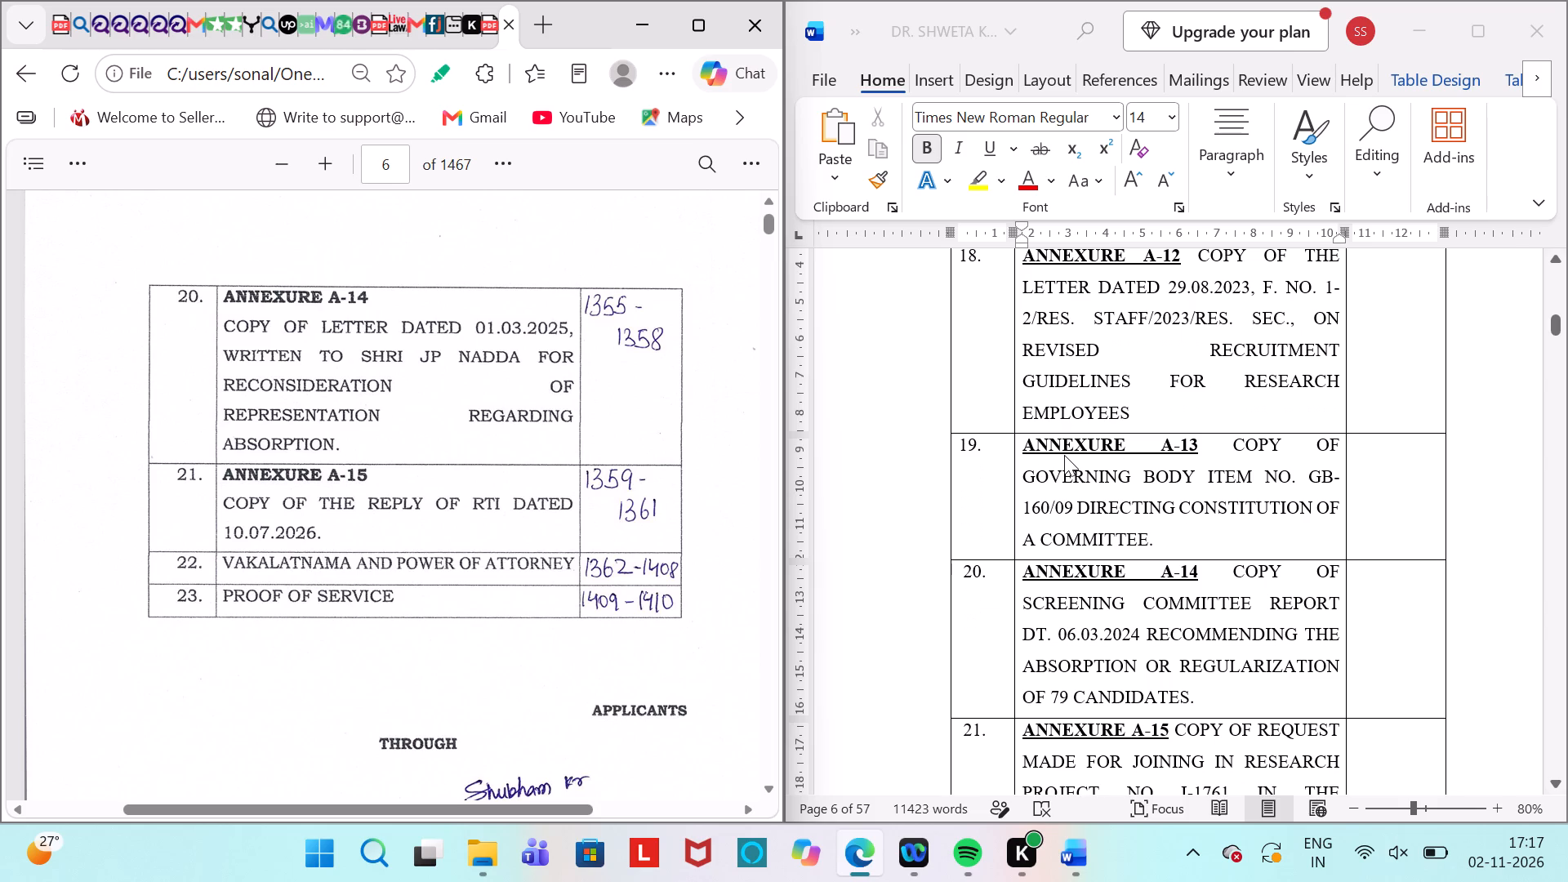
scroll(1064, 455, "down", 2)
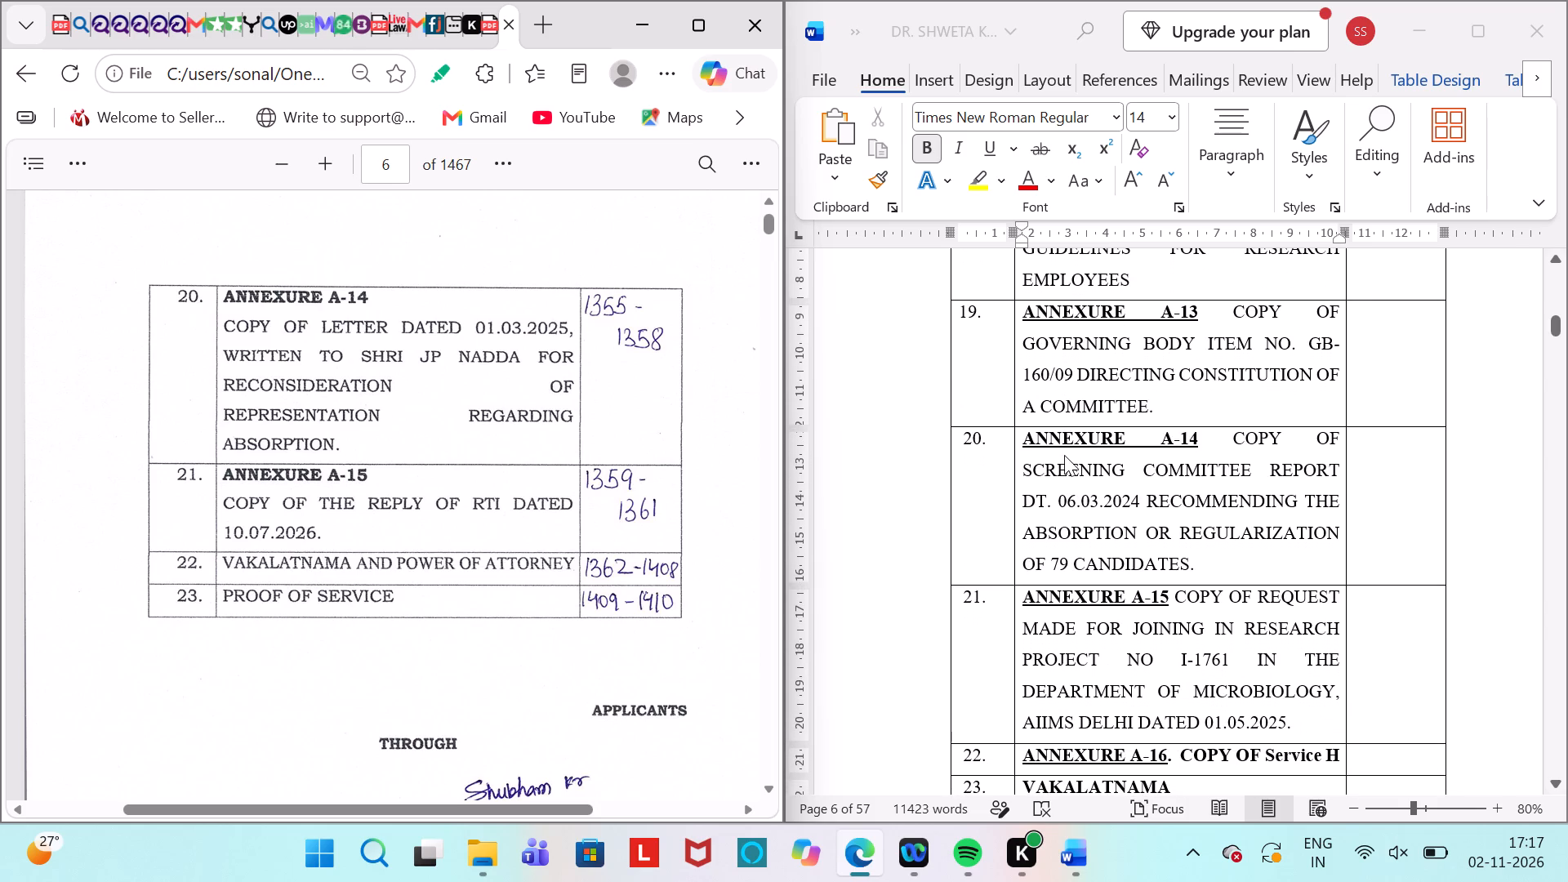
Review the draft index backwards to Annexure A-5, rereading its Annexure A-6 and A-7 against the PDF's closing entries.
scroll(1064, 455, "up", 3)
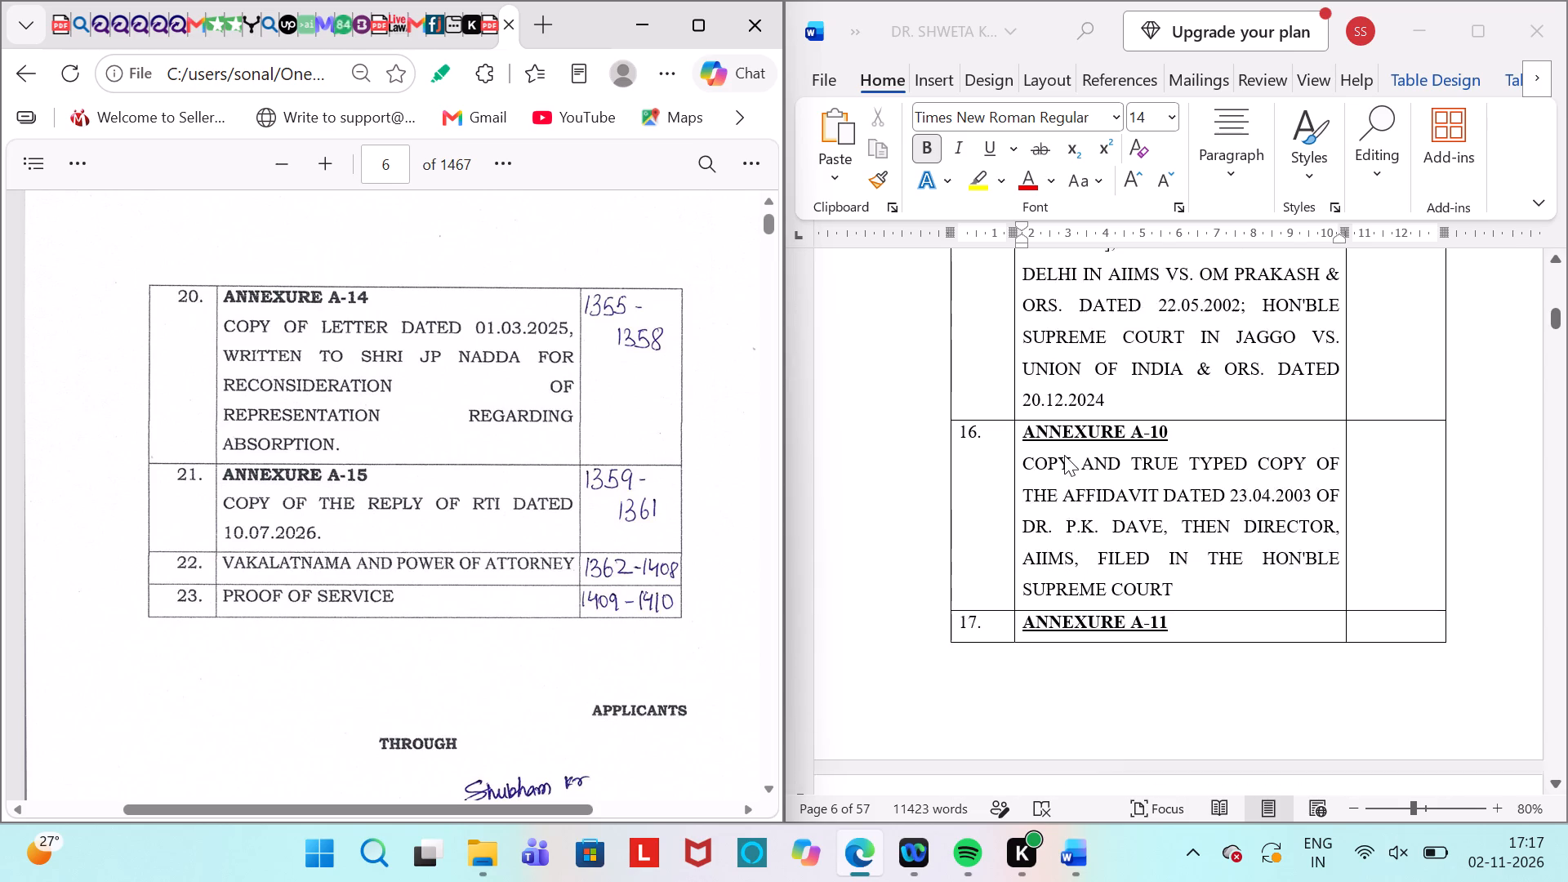
scroll(1064, 455, "up", 3)
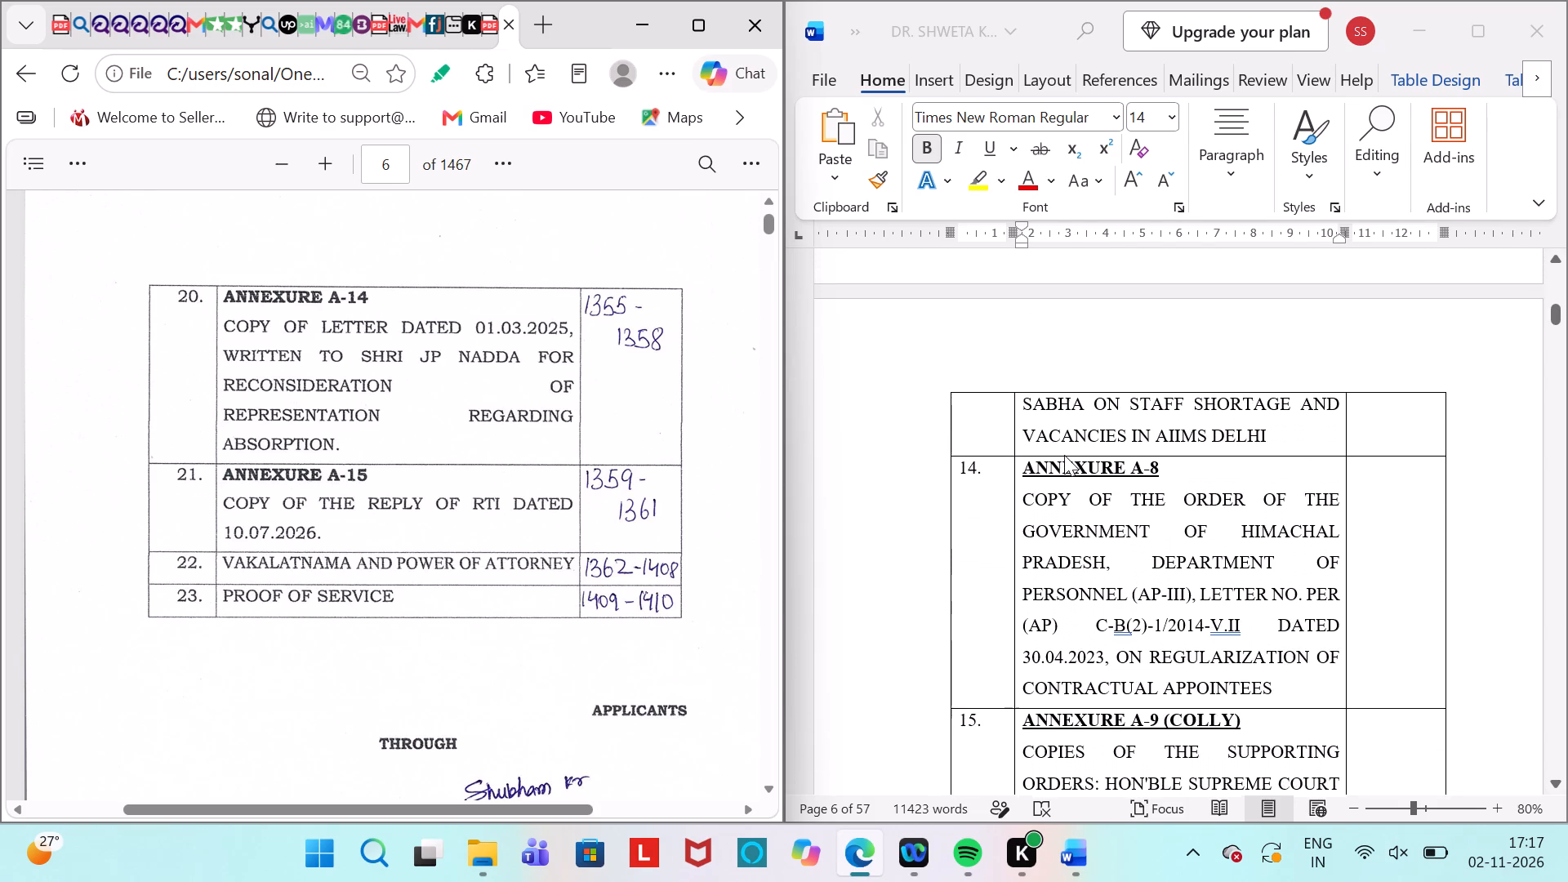
scroll(1064, 455, "up", 3)
scroll(1064, 455, "down", 1)
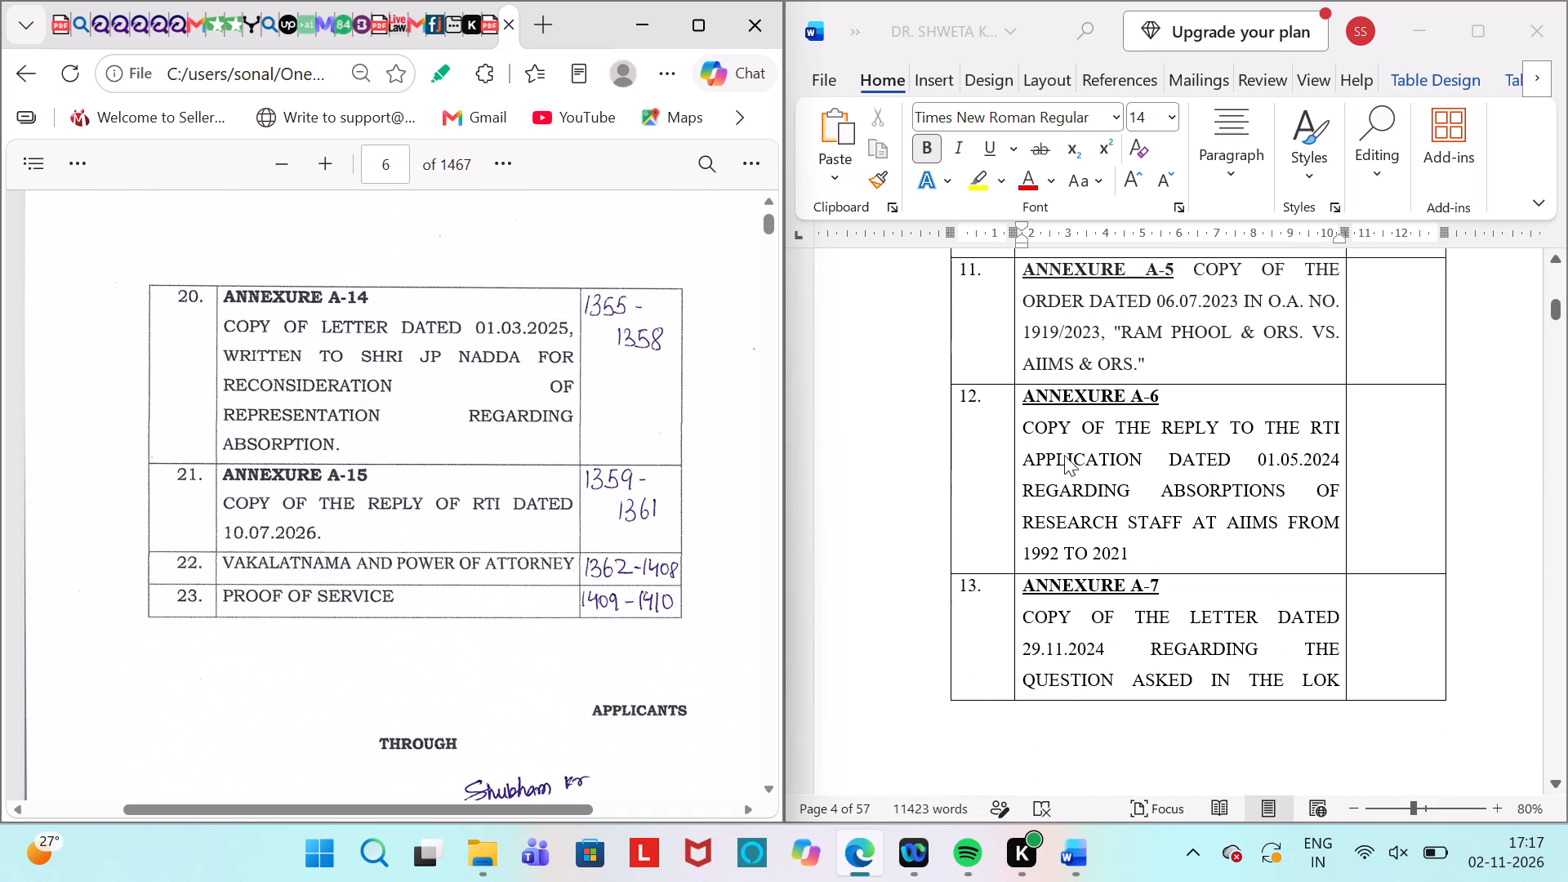
scroll(1064, 455, "down", 1)
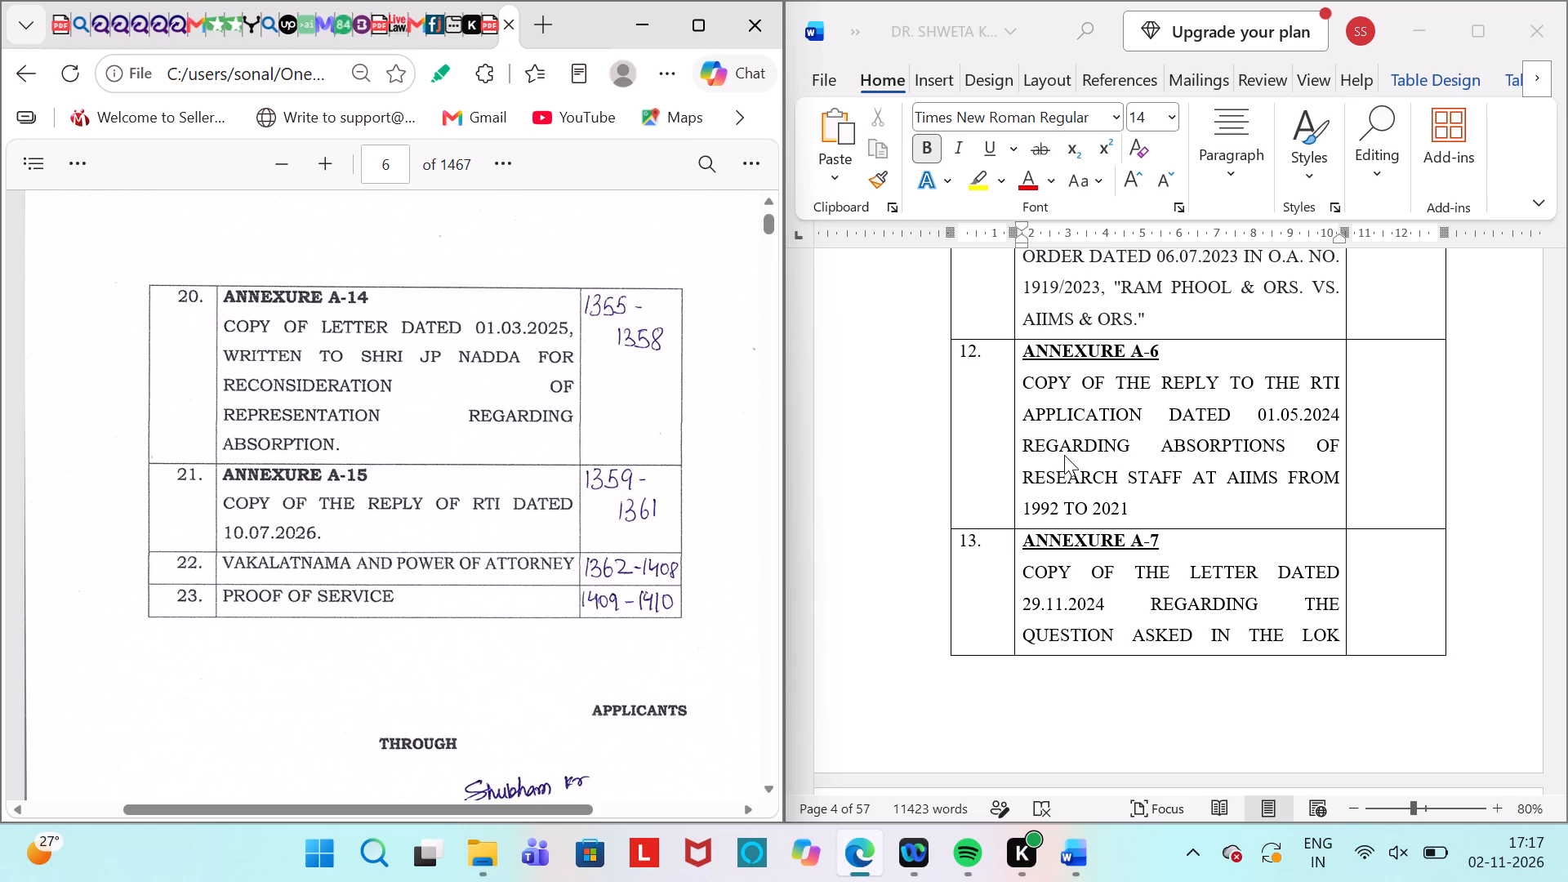
Return to the start of both indexes and compare the PDF's Annexure A (Colly) impugned order with the draft's Annexure A-1 (Colly).
scroll(558, 353, "up", 12)
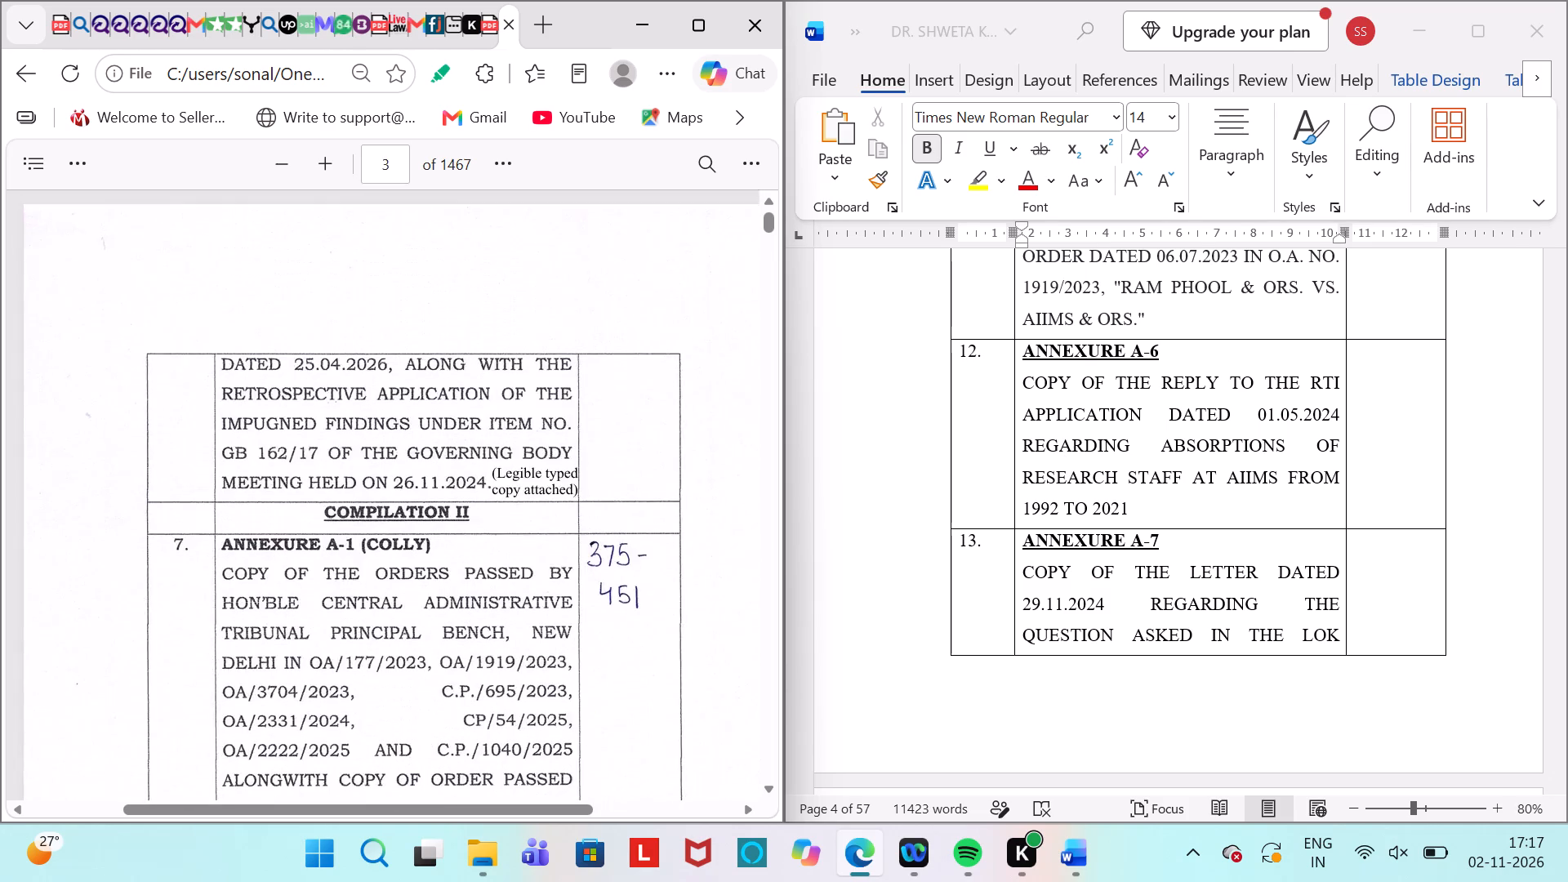
scroll(558, 353, "up", 7)
scroll(558, 353, "down", 4)
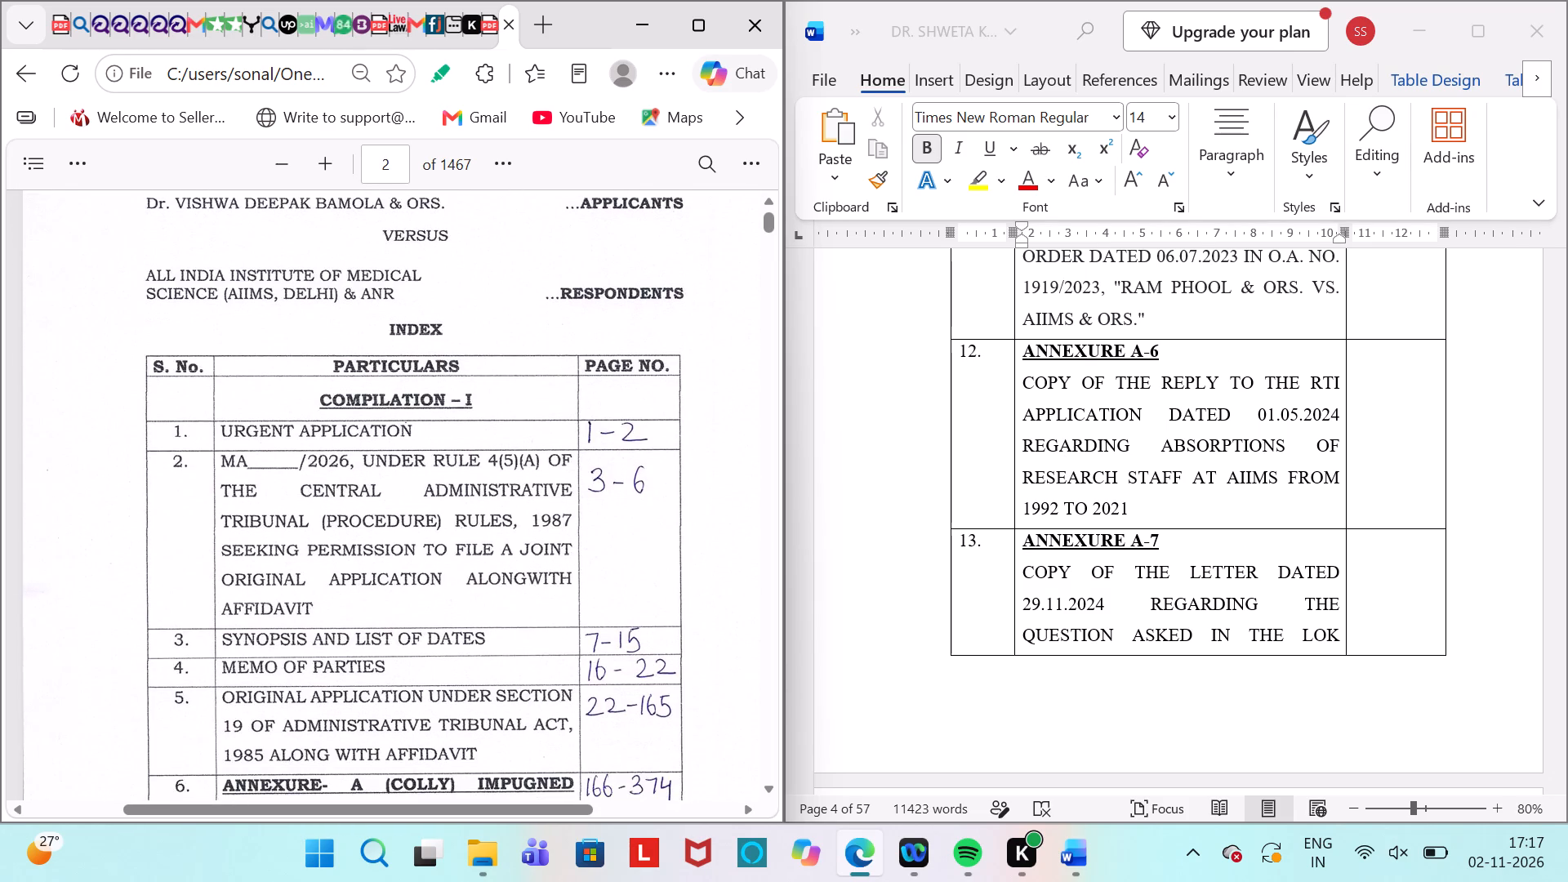
scroll(558, 353, "down", 5)
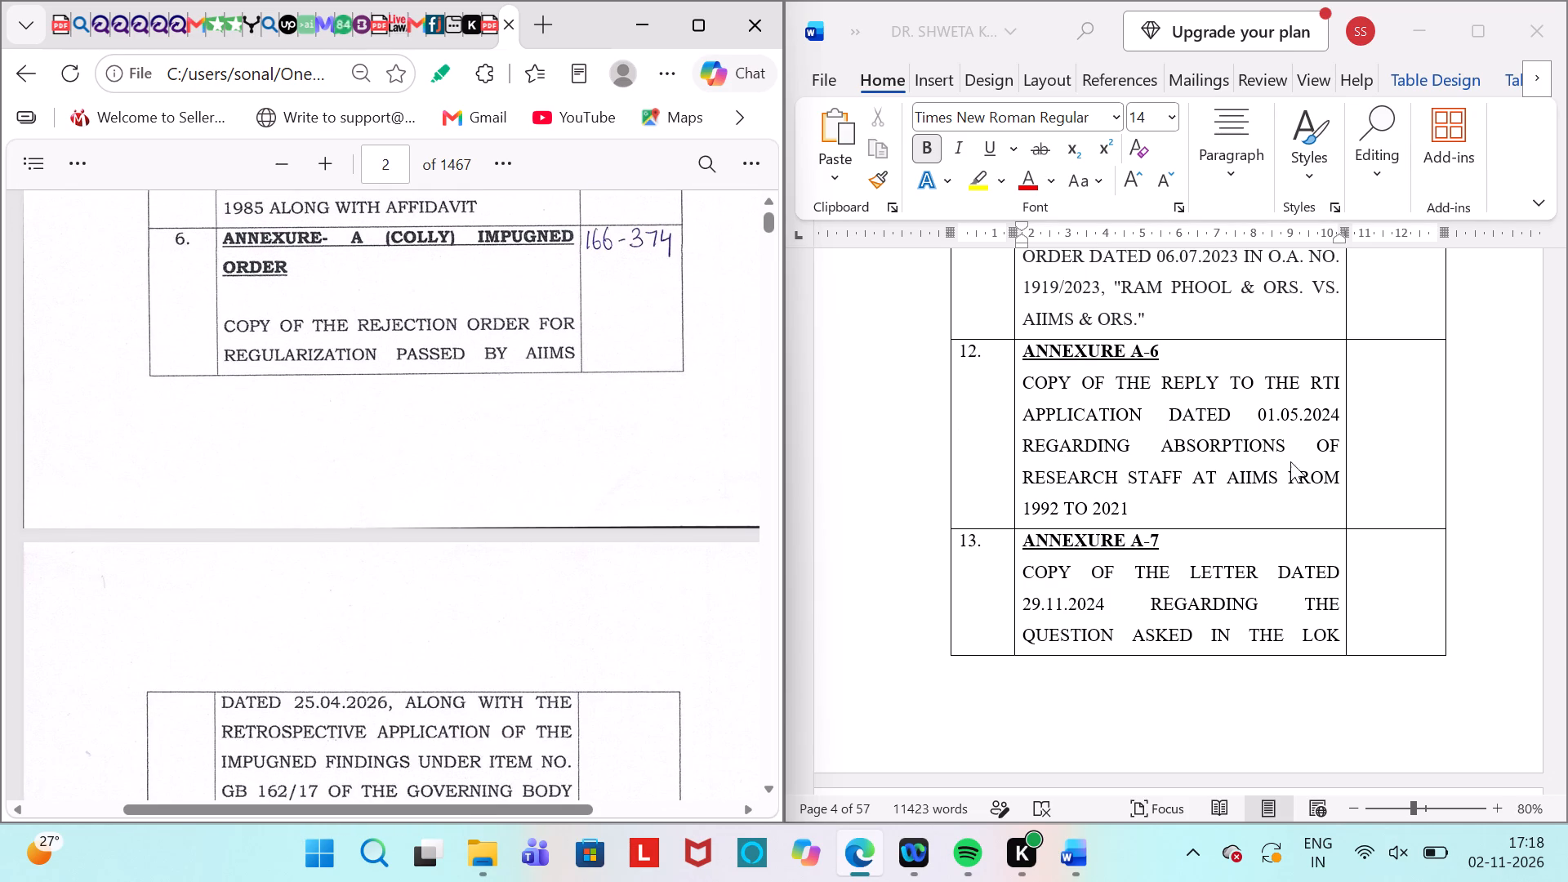
scroll(1076, 397, "up", 5)
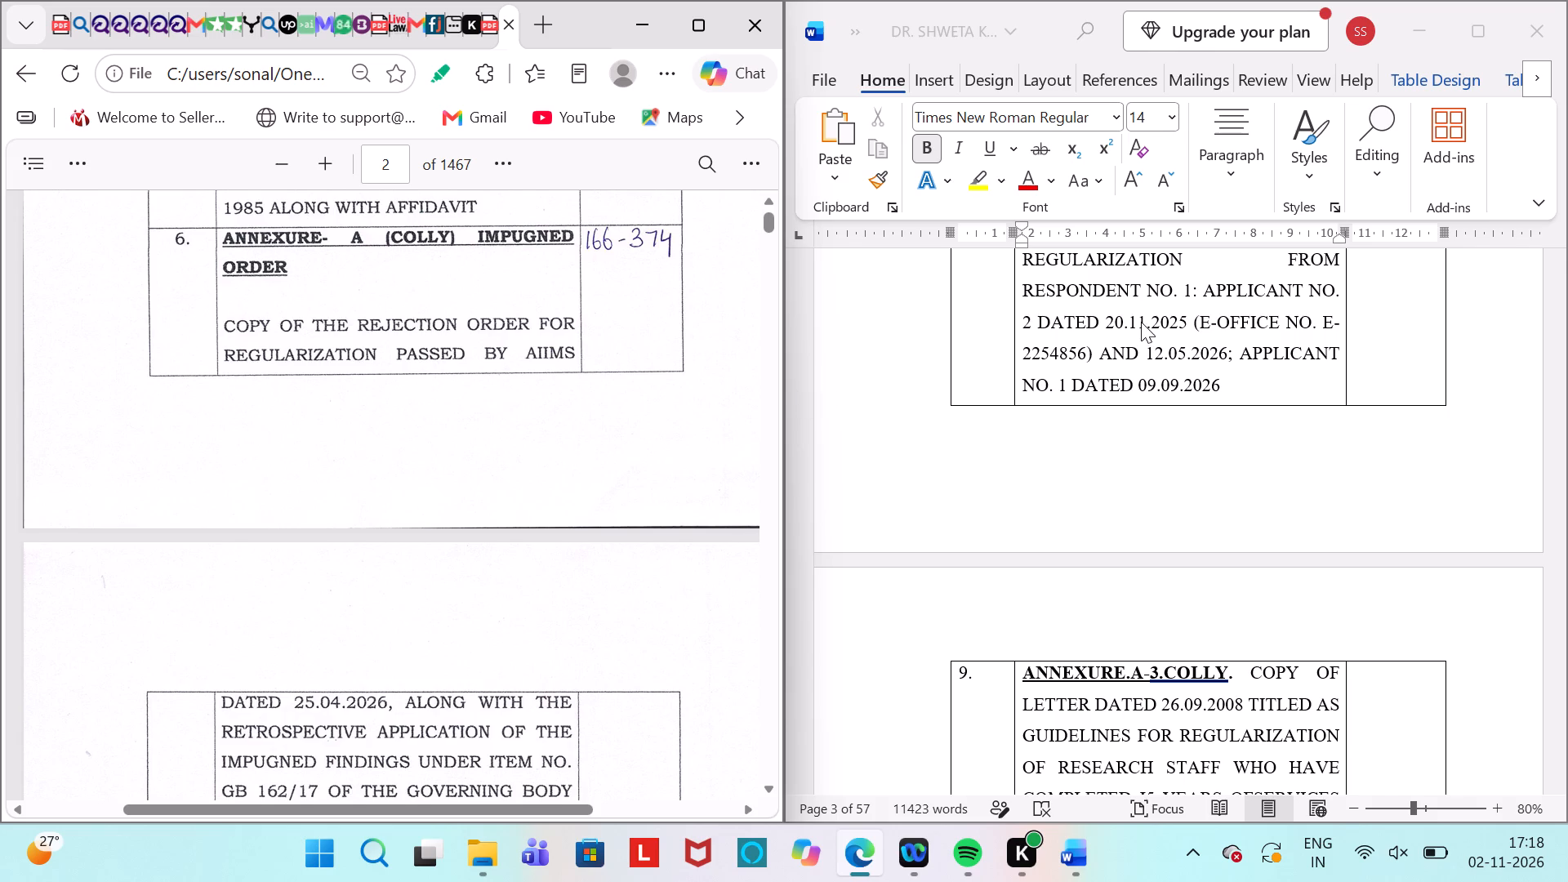
scroll(1141, 322, "up", 8)
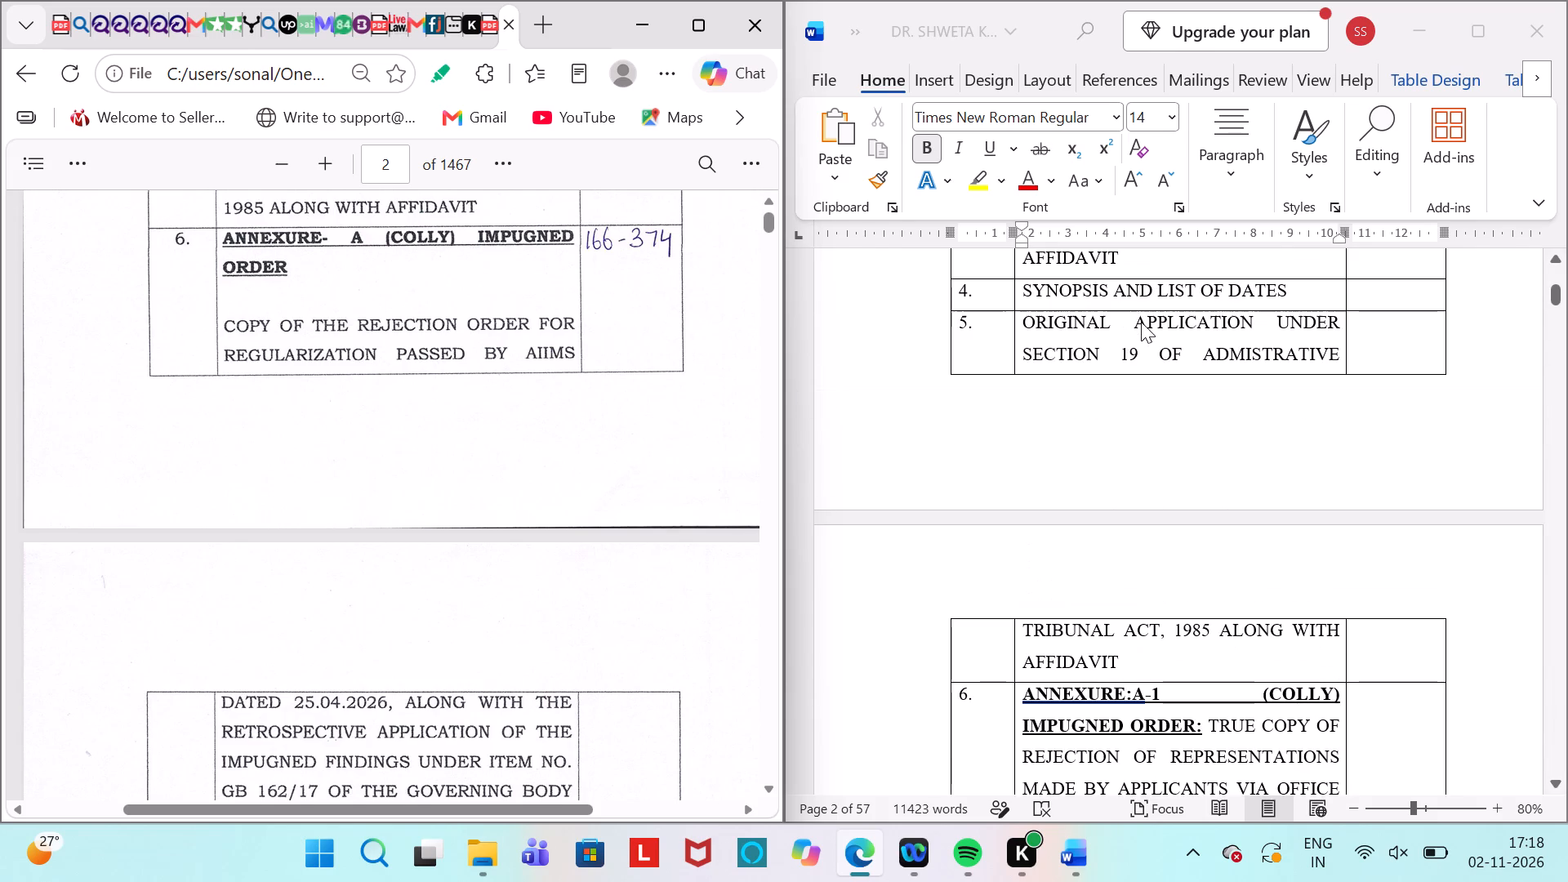
scroll(1141, 322, "down", 3)
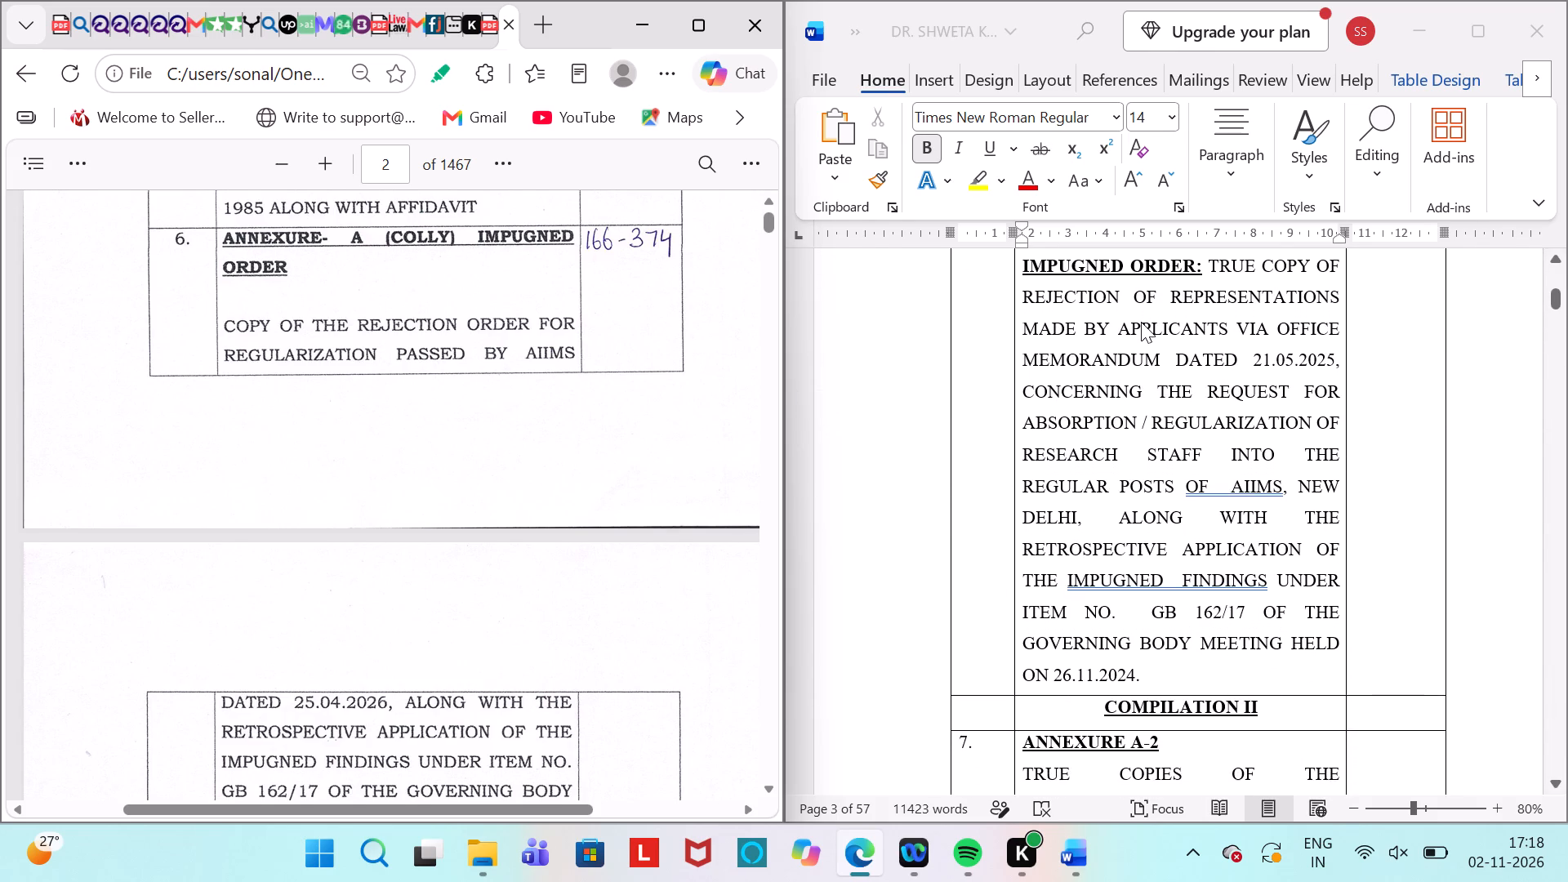
scroll(1141, 322, "down", 1)
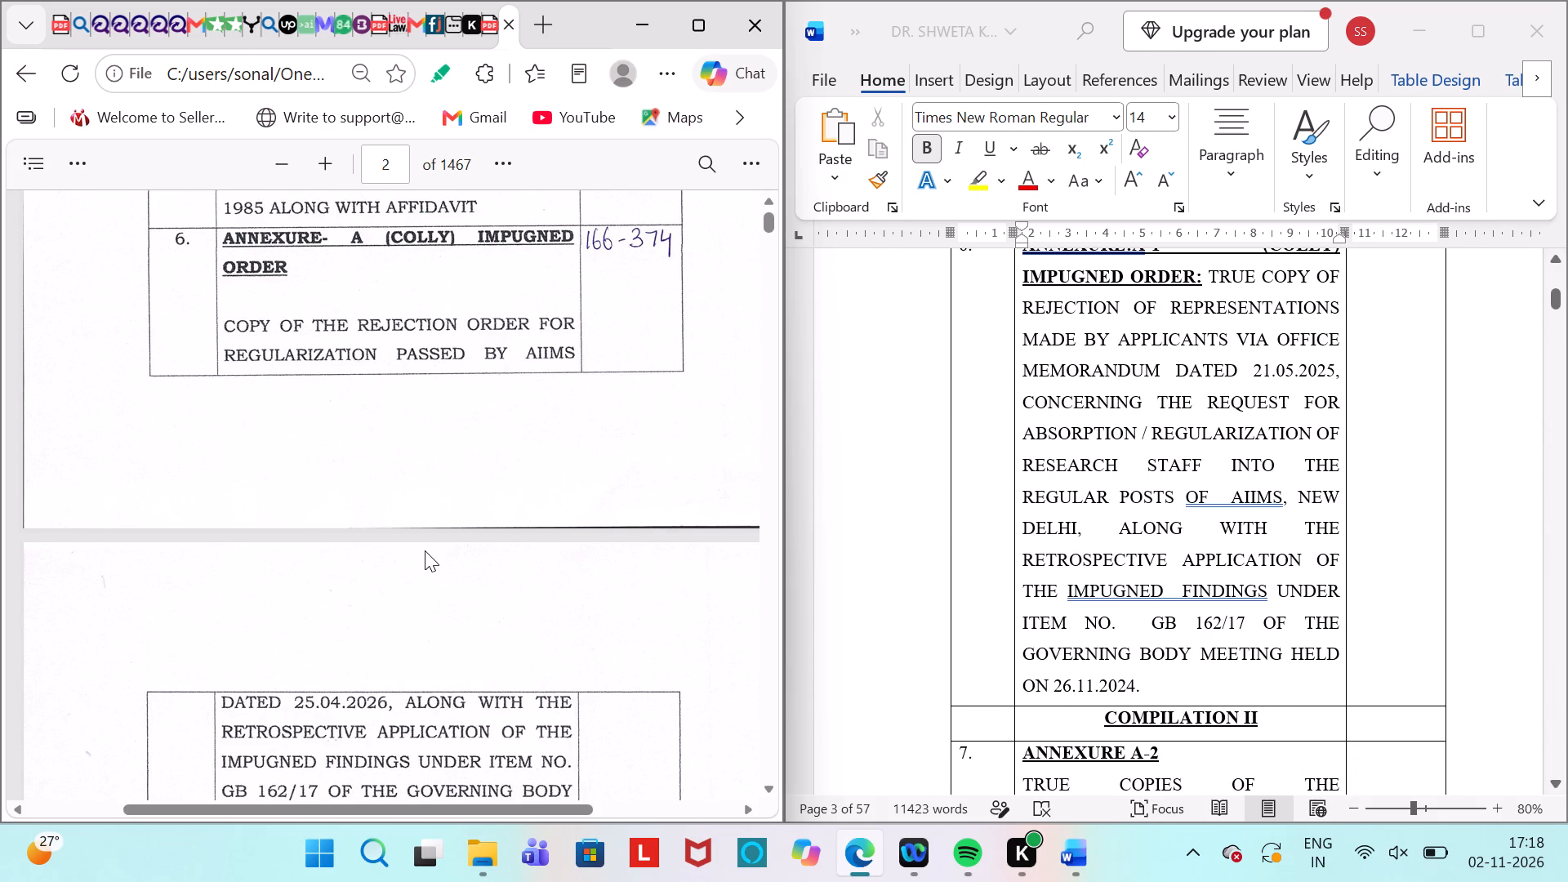
Compare the PDF's Annexure A-1 (Colly) to A-3 (Colly) with the draft's Annexure A-2 and A-3 (Colly) entries.
scroll(425, 550, "down", 6)
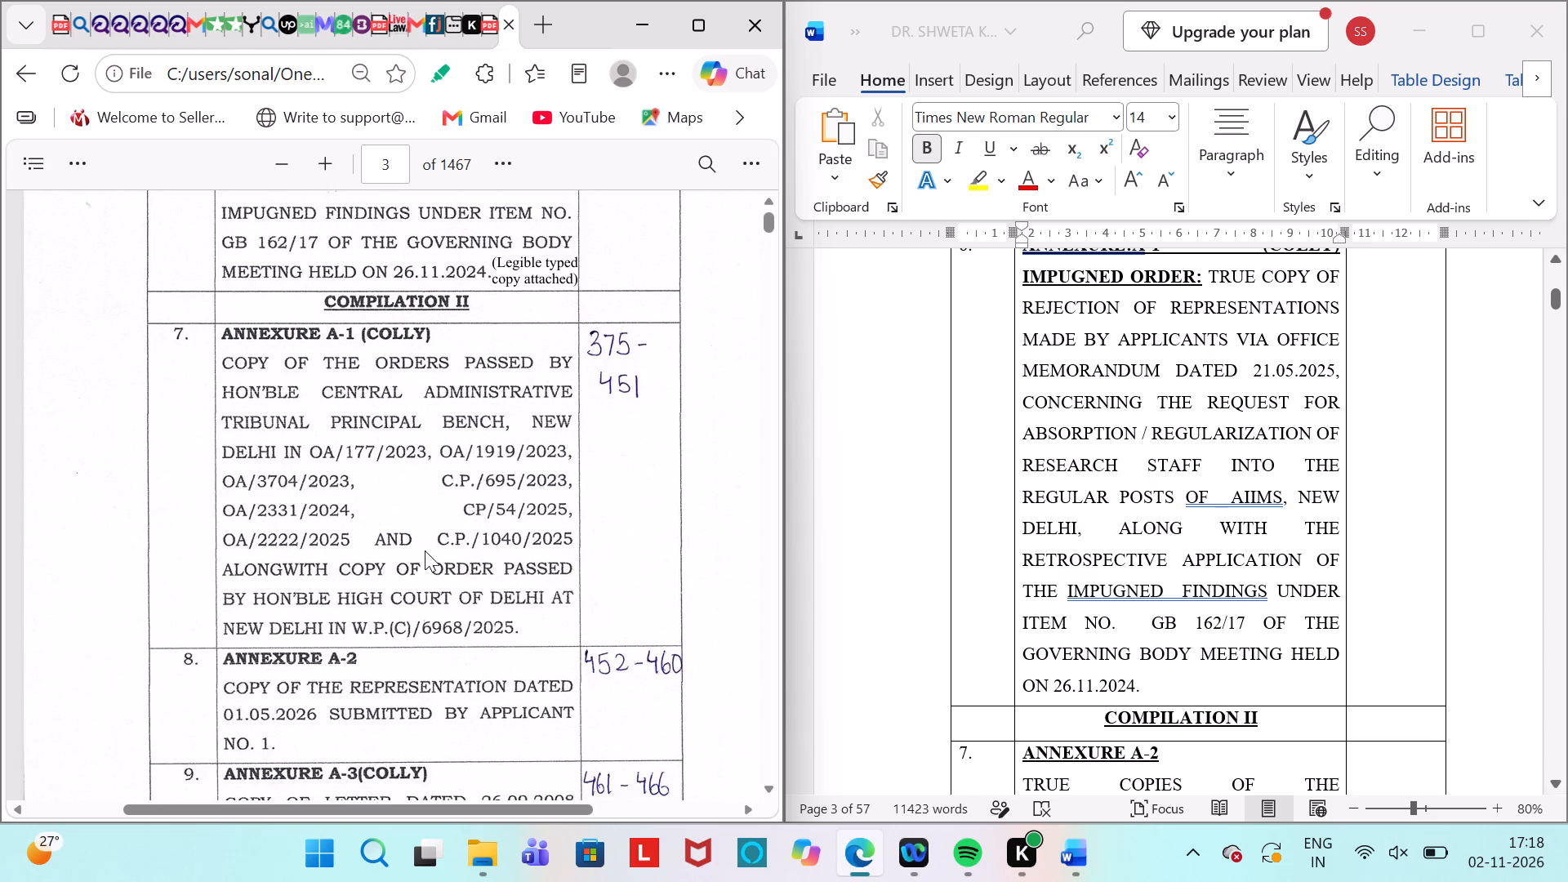
scroll(425, 550, "down", 2)
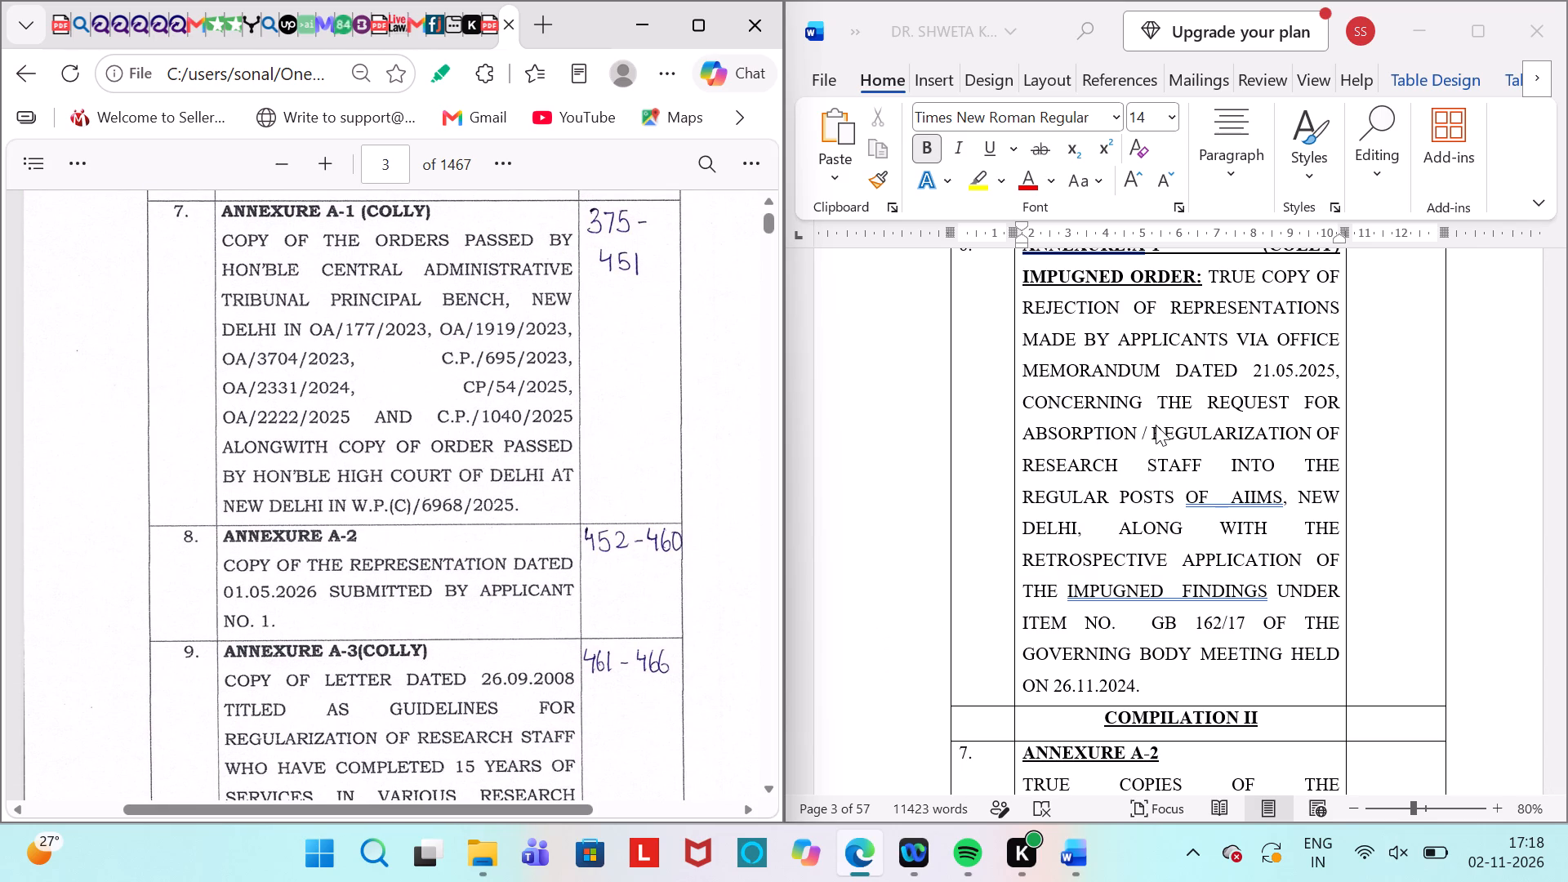
scroll(513, 598, "down", 1)
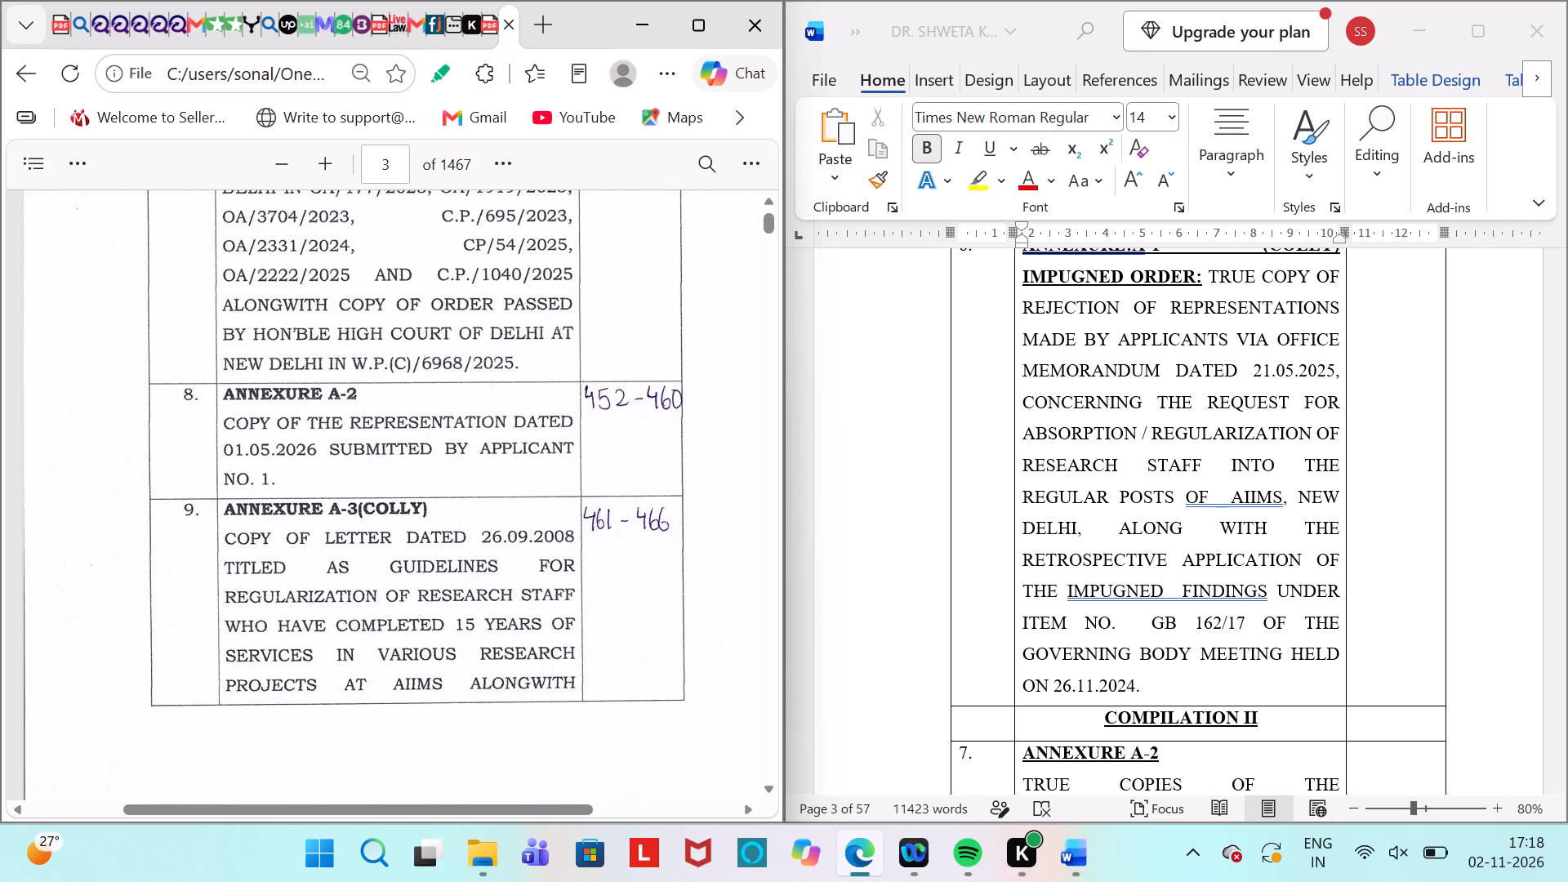
scroll(513, 598, "down", 2)
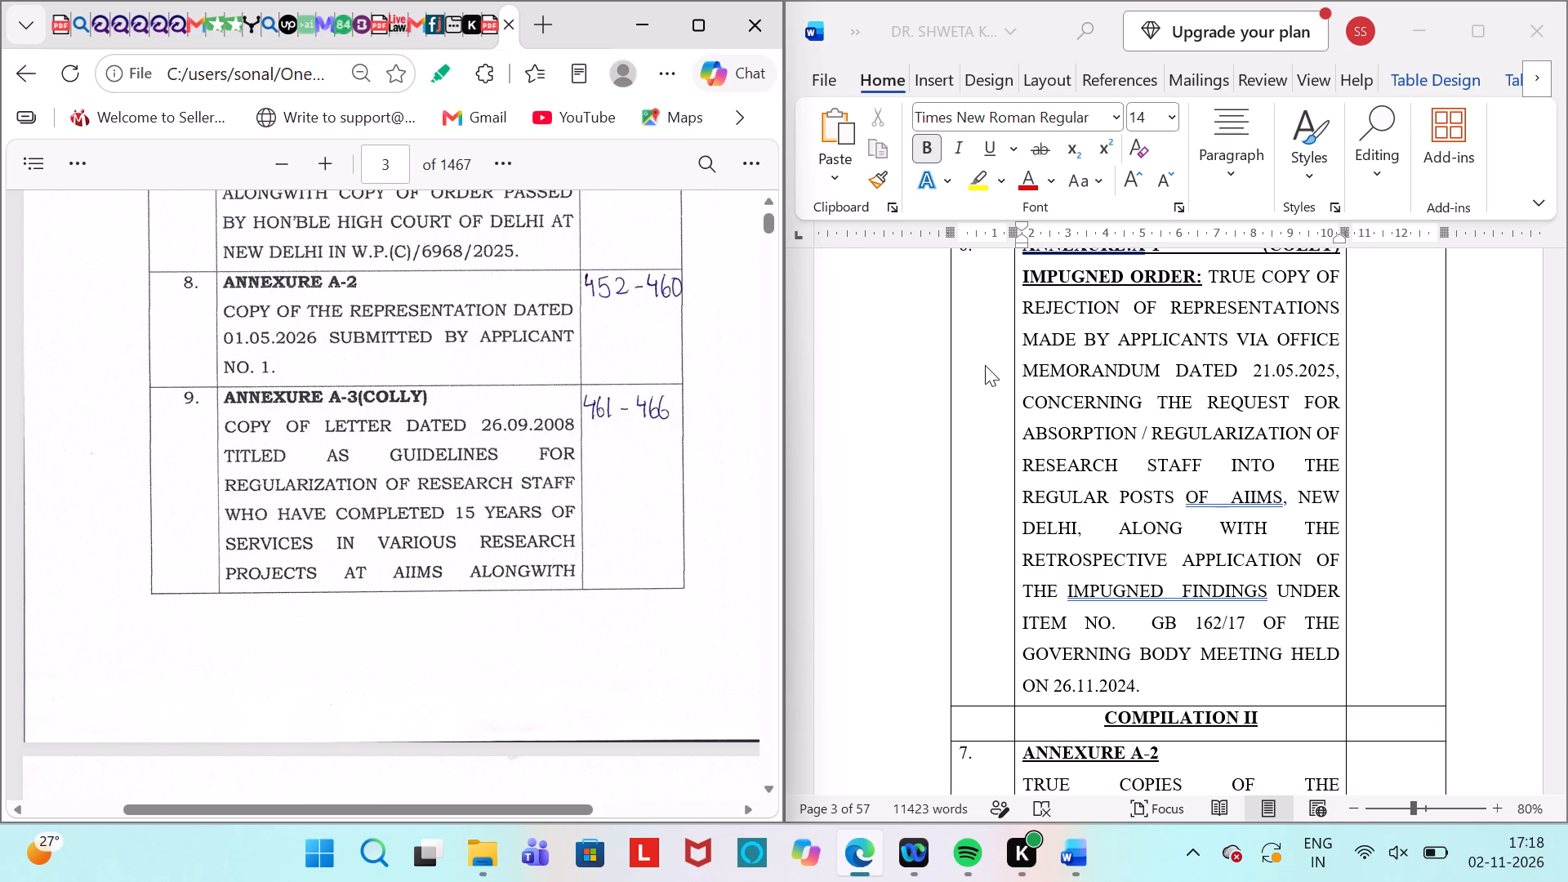
scroll(1156, 315, "down", 3)
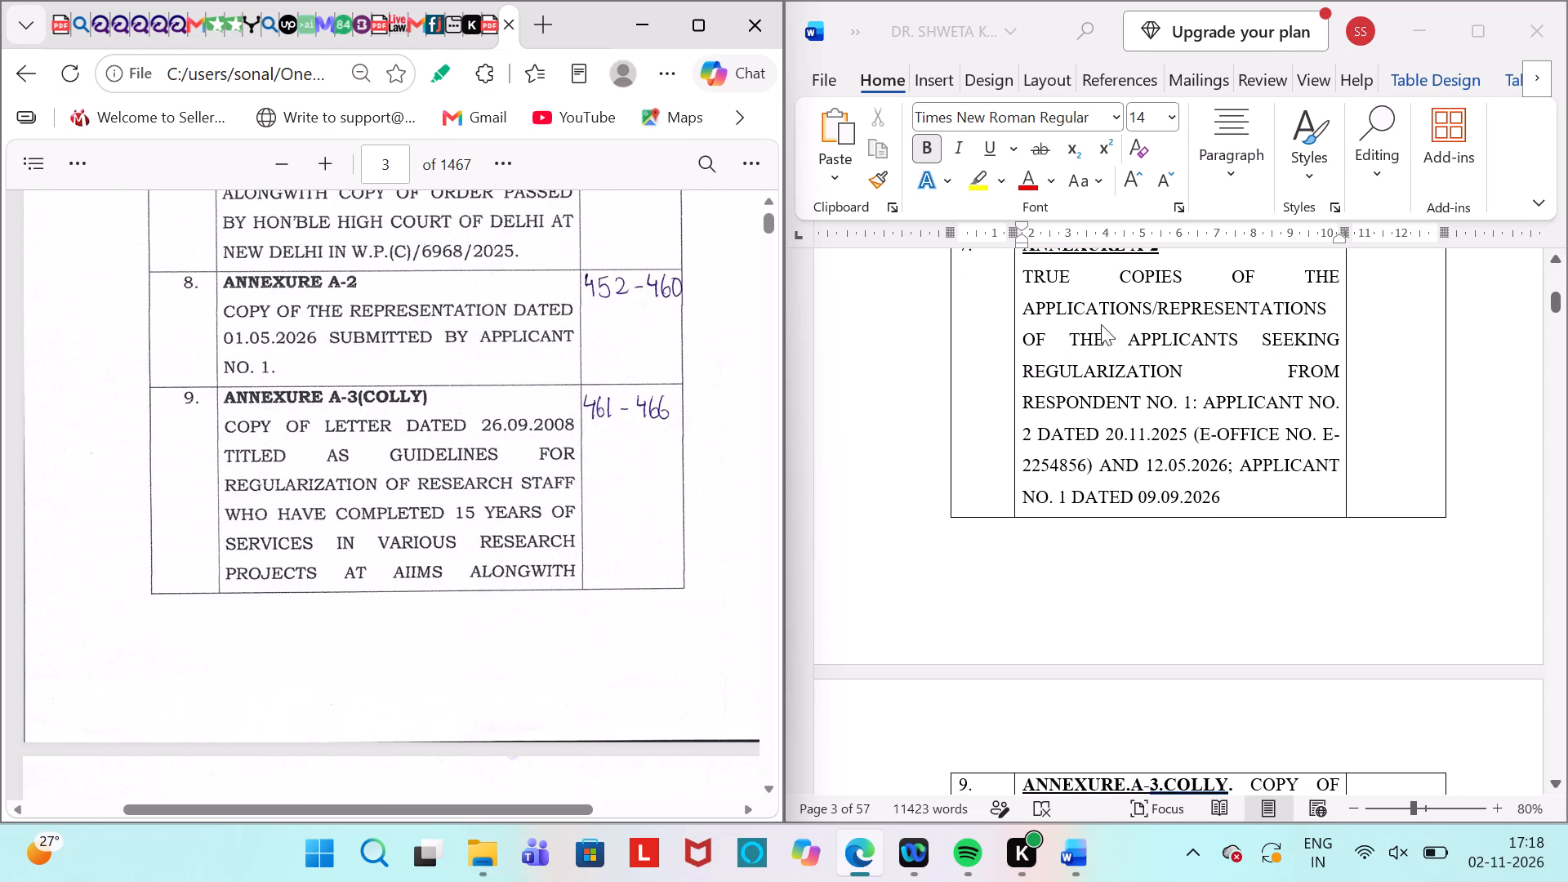
scroll(439, 493, "right", 1)
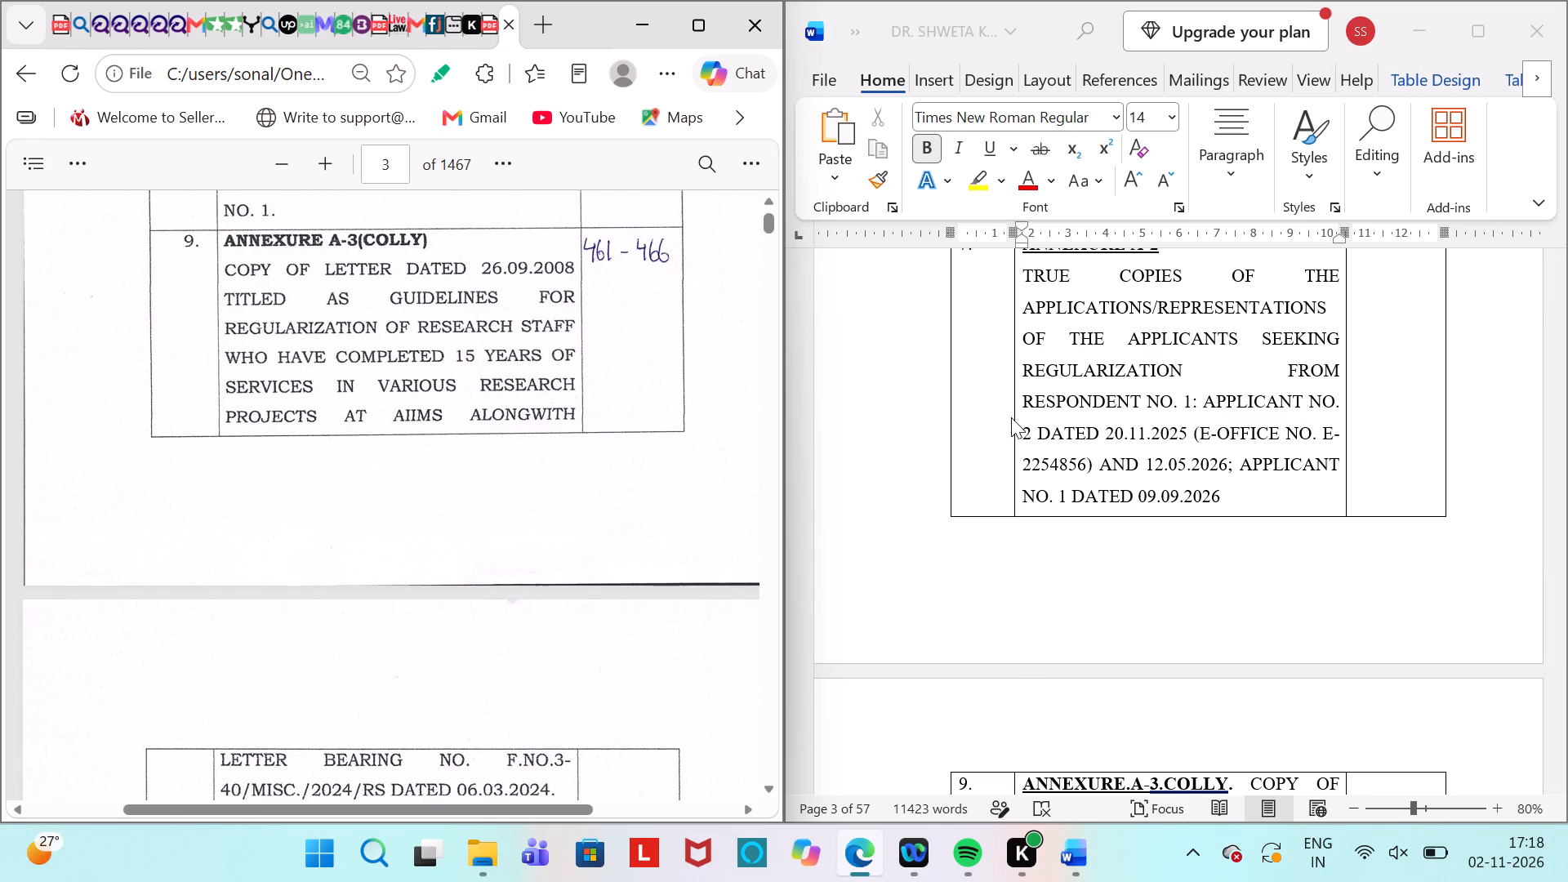
scroll(1011, 417, "down", 4)
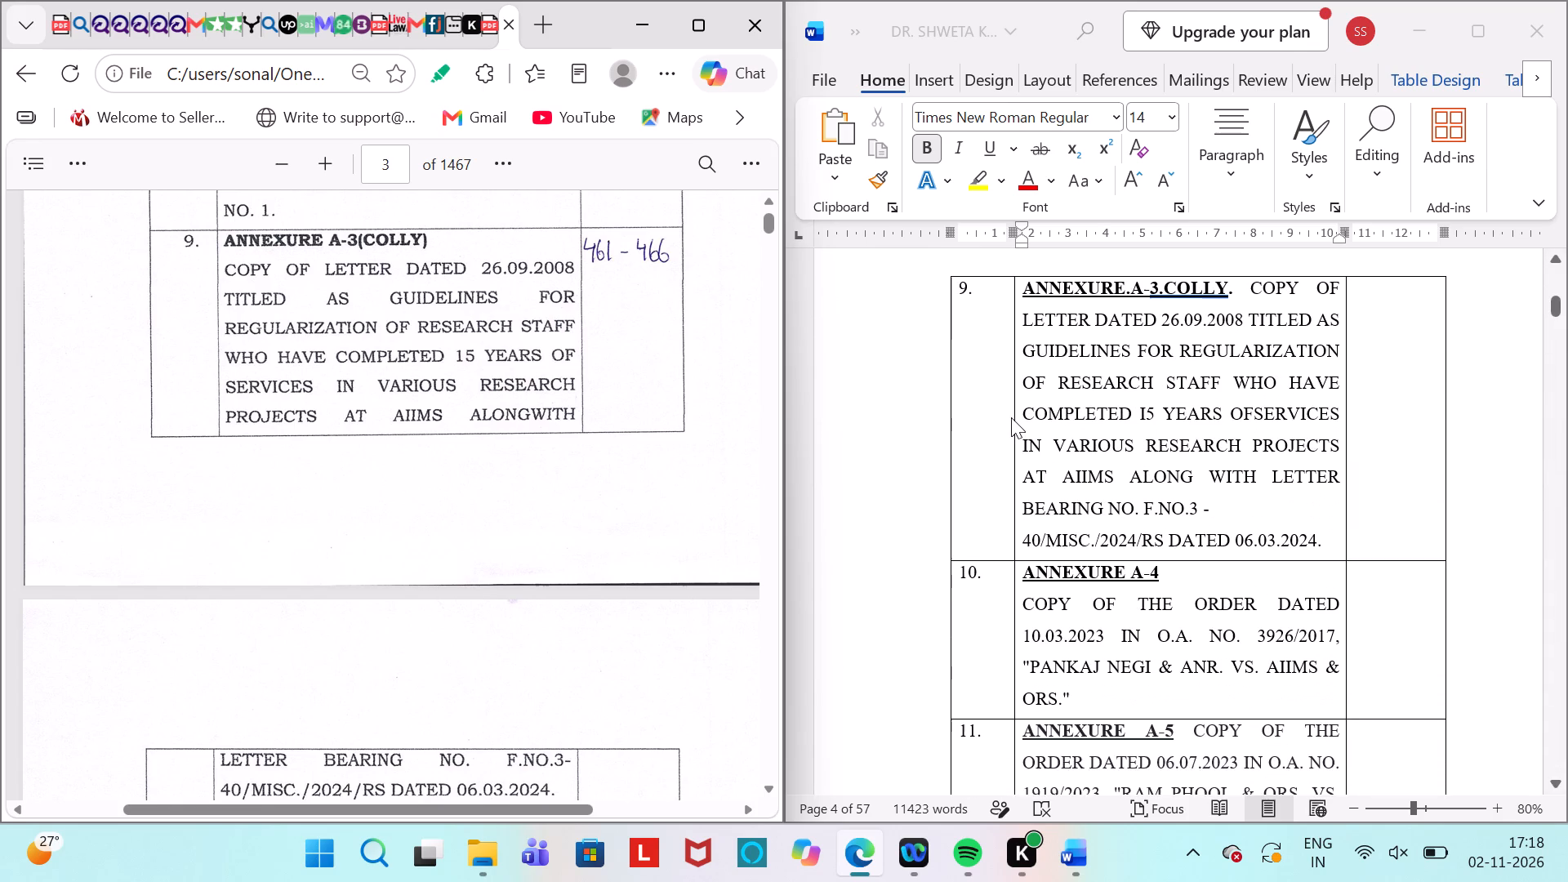
scroll(1011, 417, "down", 1)
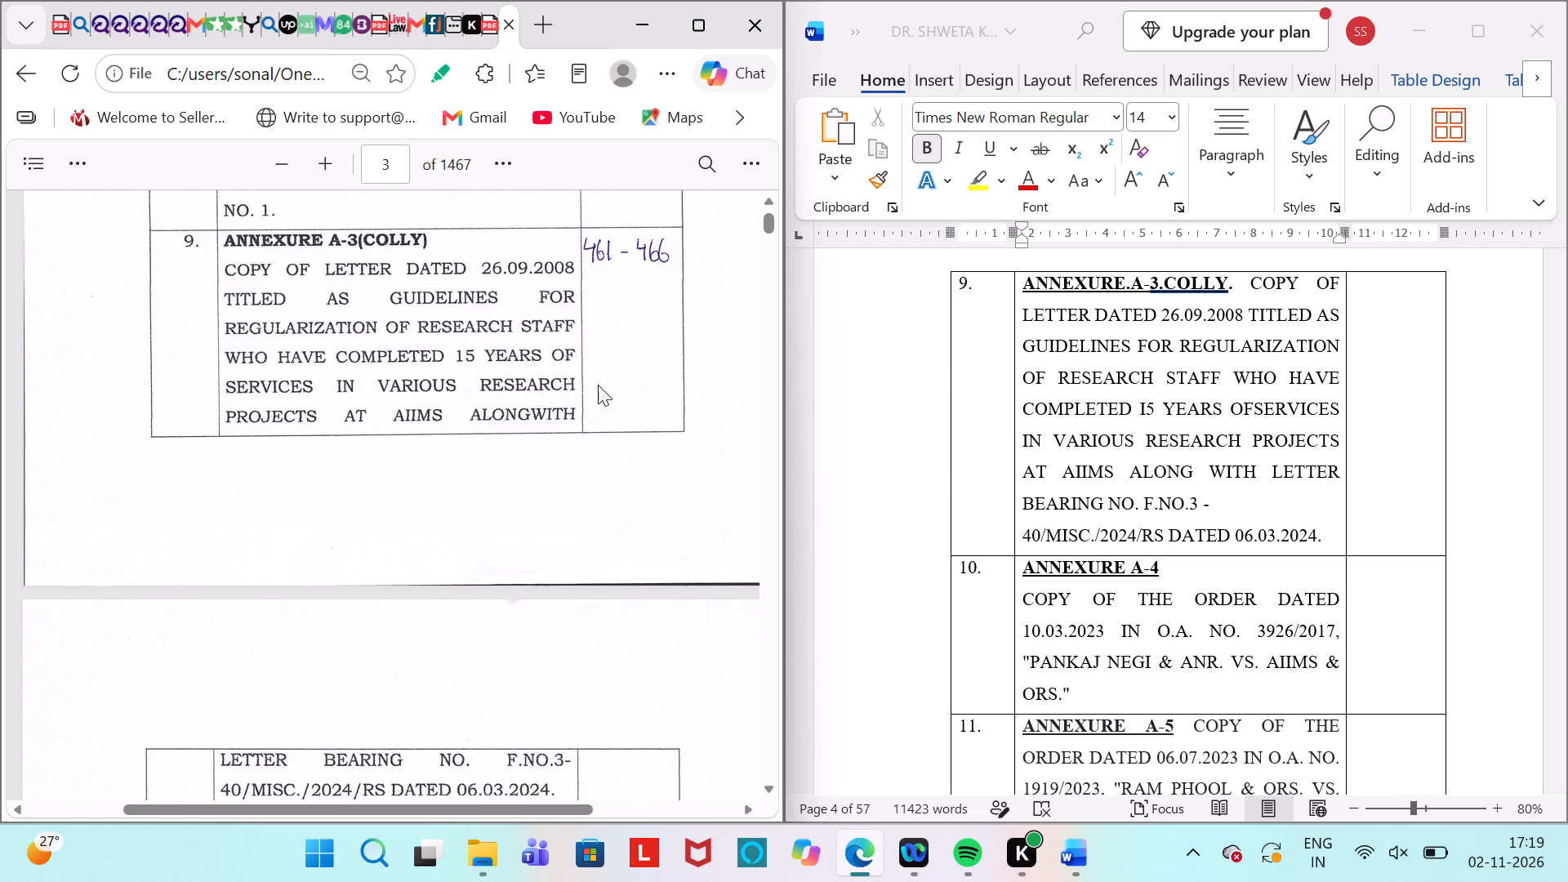
Read the PDF's Annexure A-4 to A-6 and look for counterparts in the draft index down to Annexure A-14.
scroll(580, 420, "down", 5)
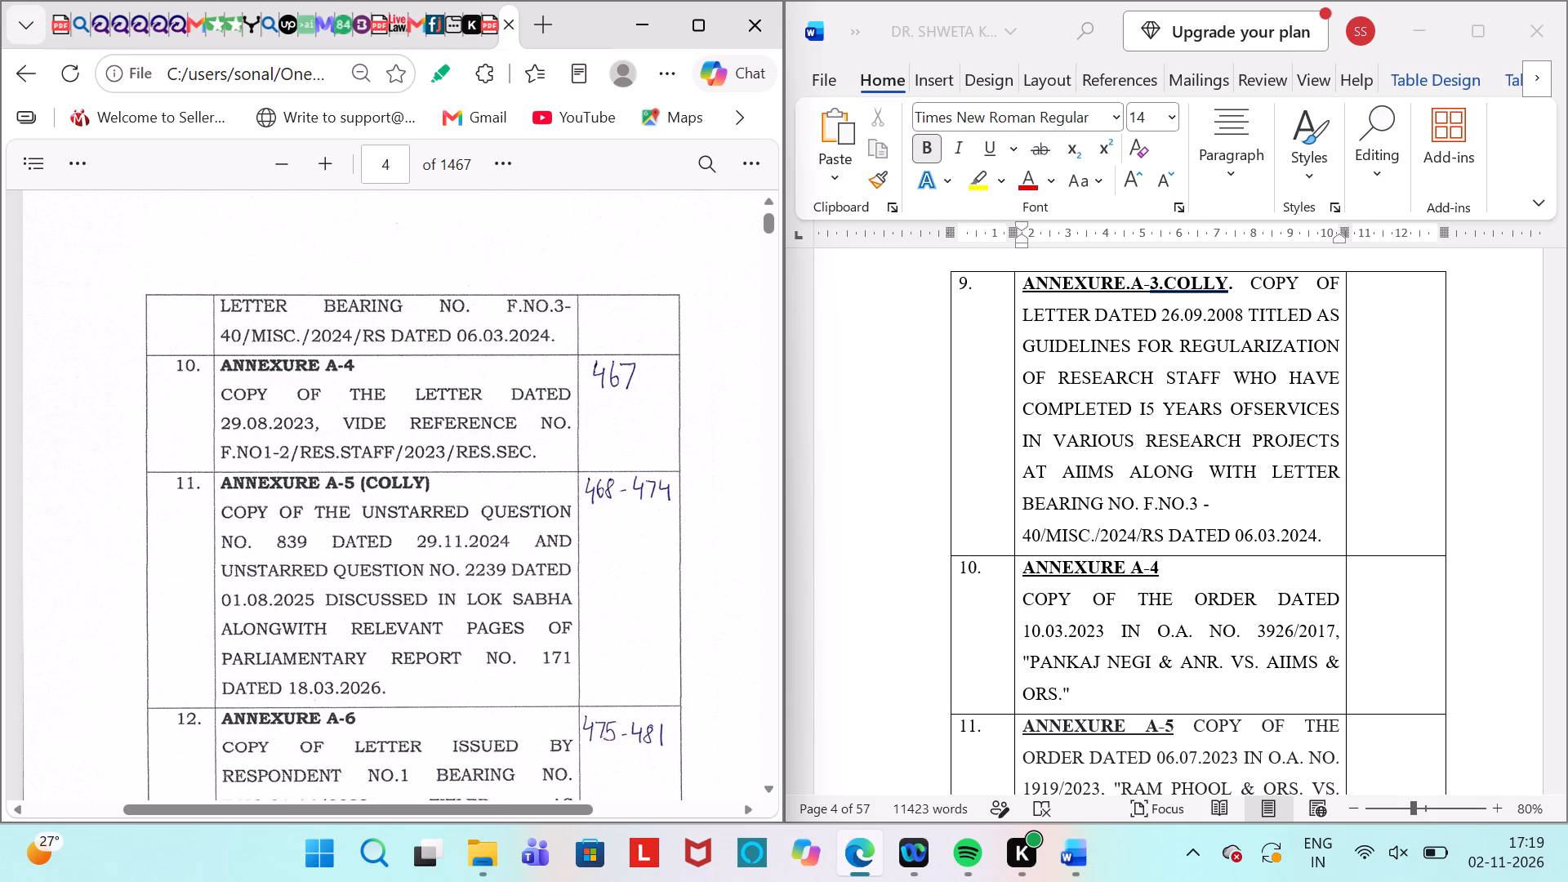
scroll(582, 380, "down", 1)
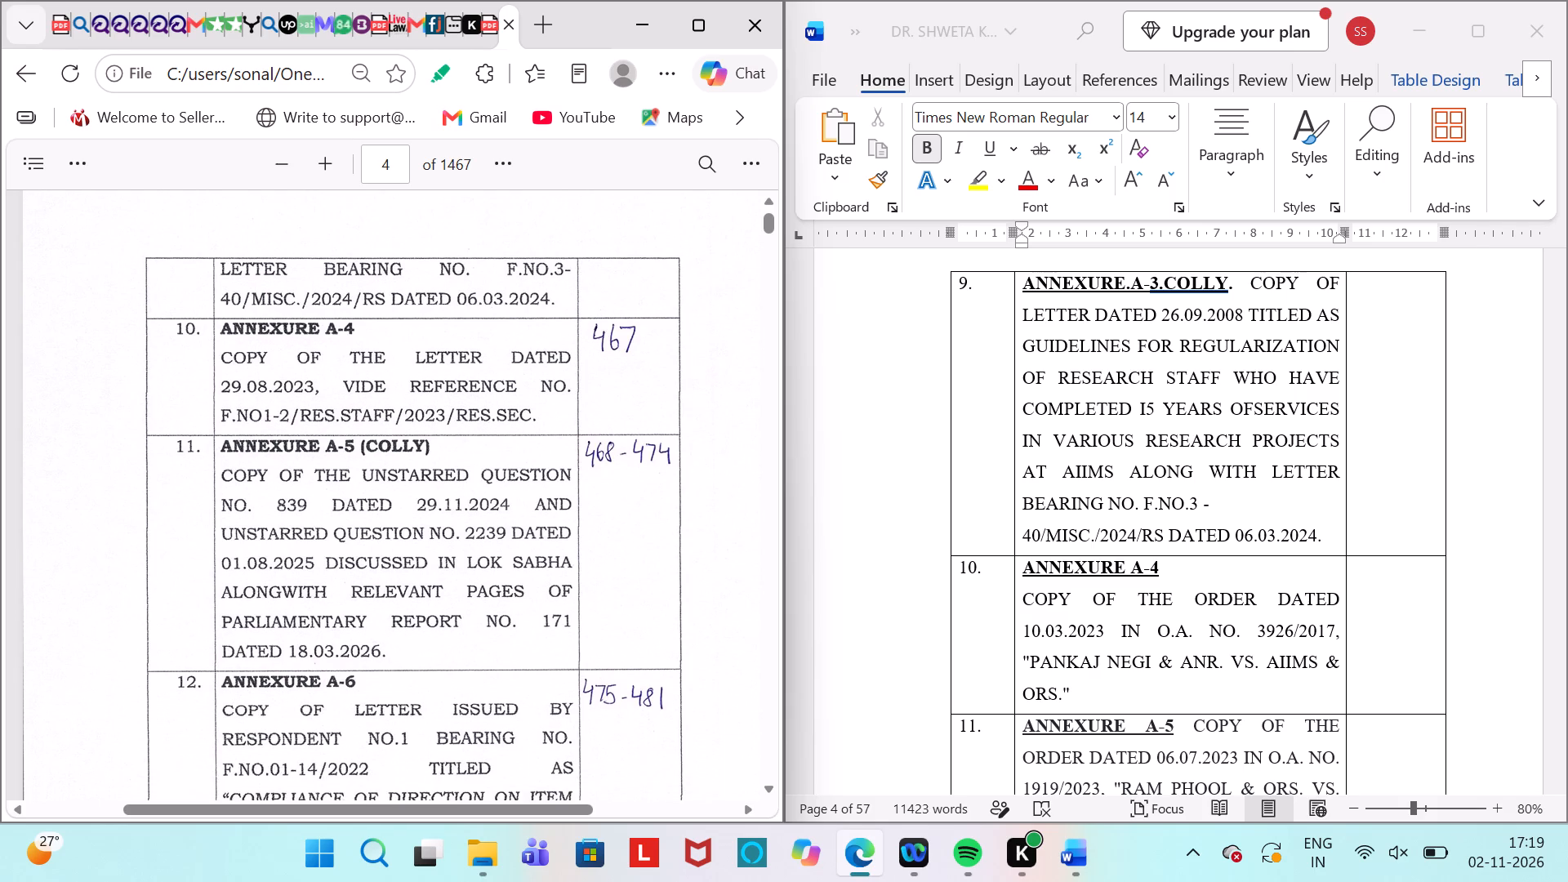
scroll(585, 370, "down", 1)
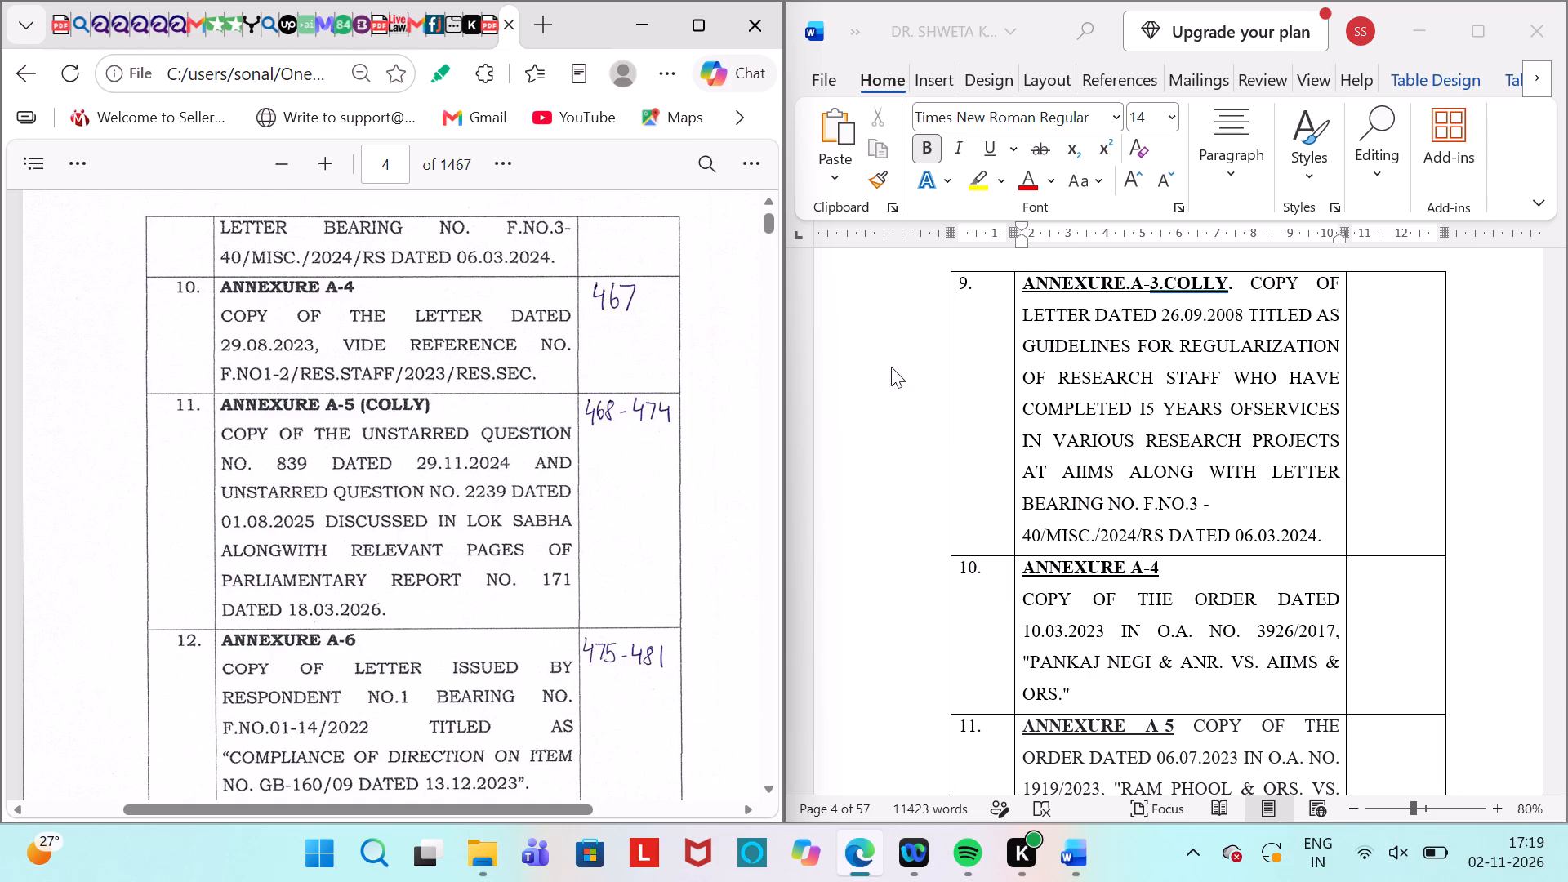
scroll(1007, 459, "down", 3)
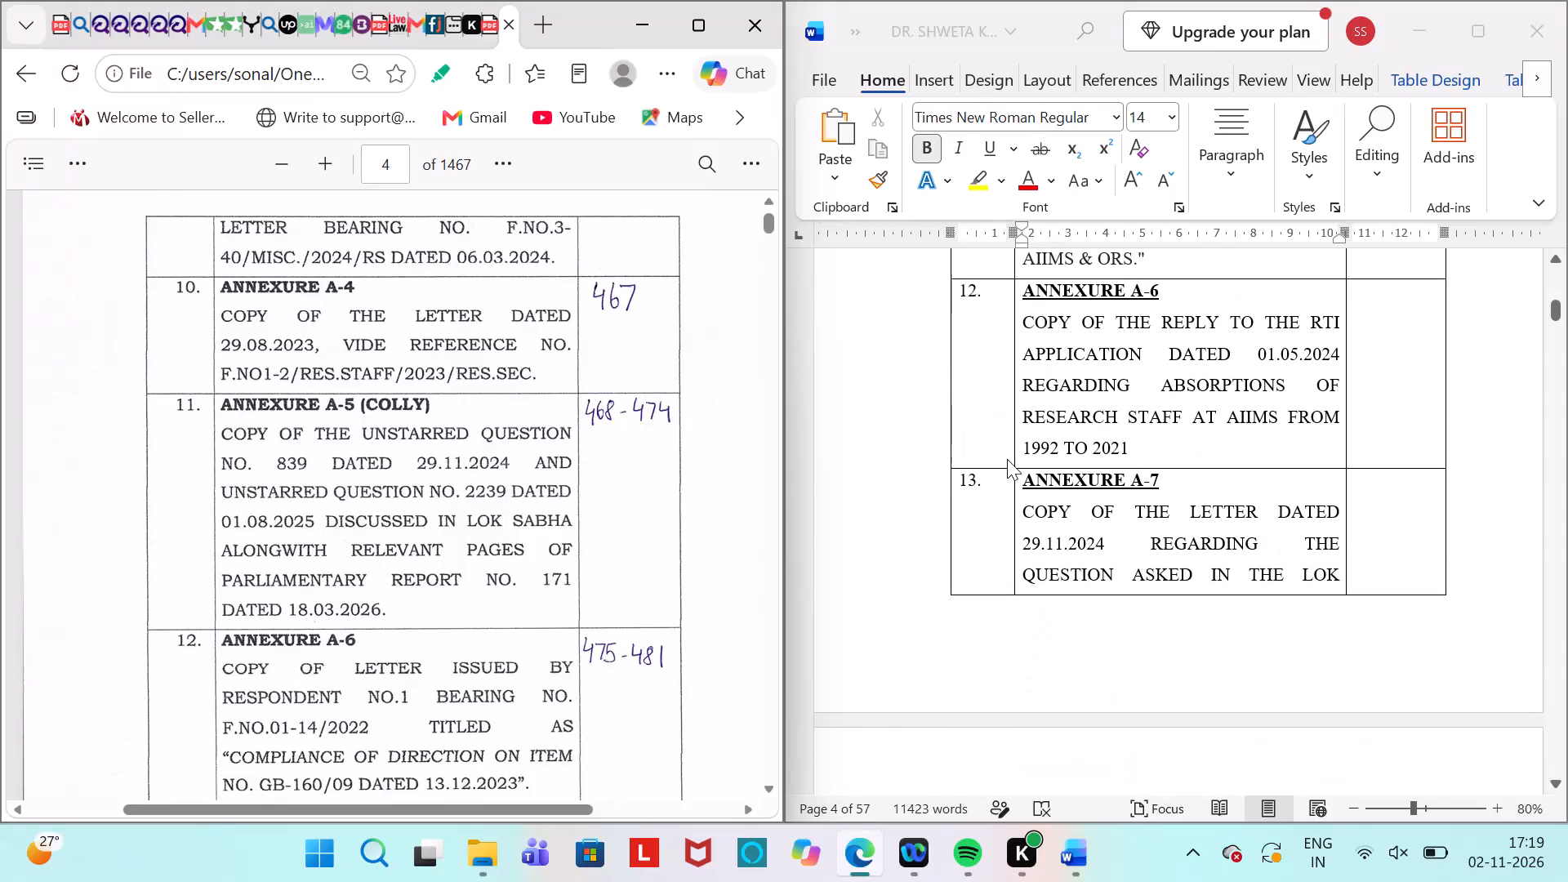
scroll(1007, 459, "down", 7)
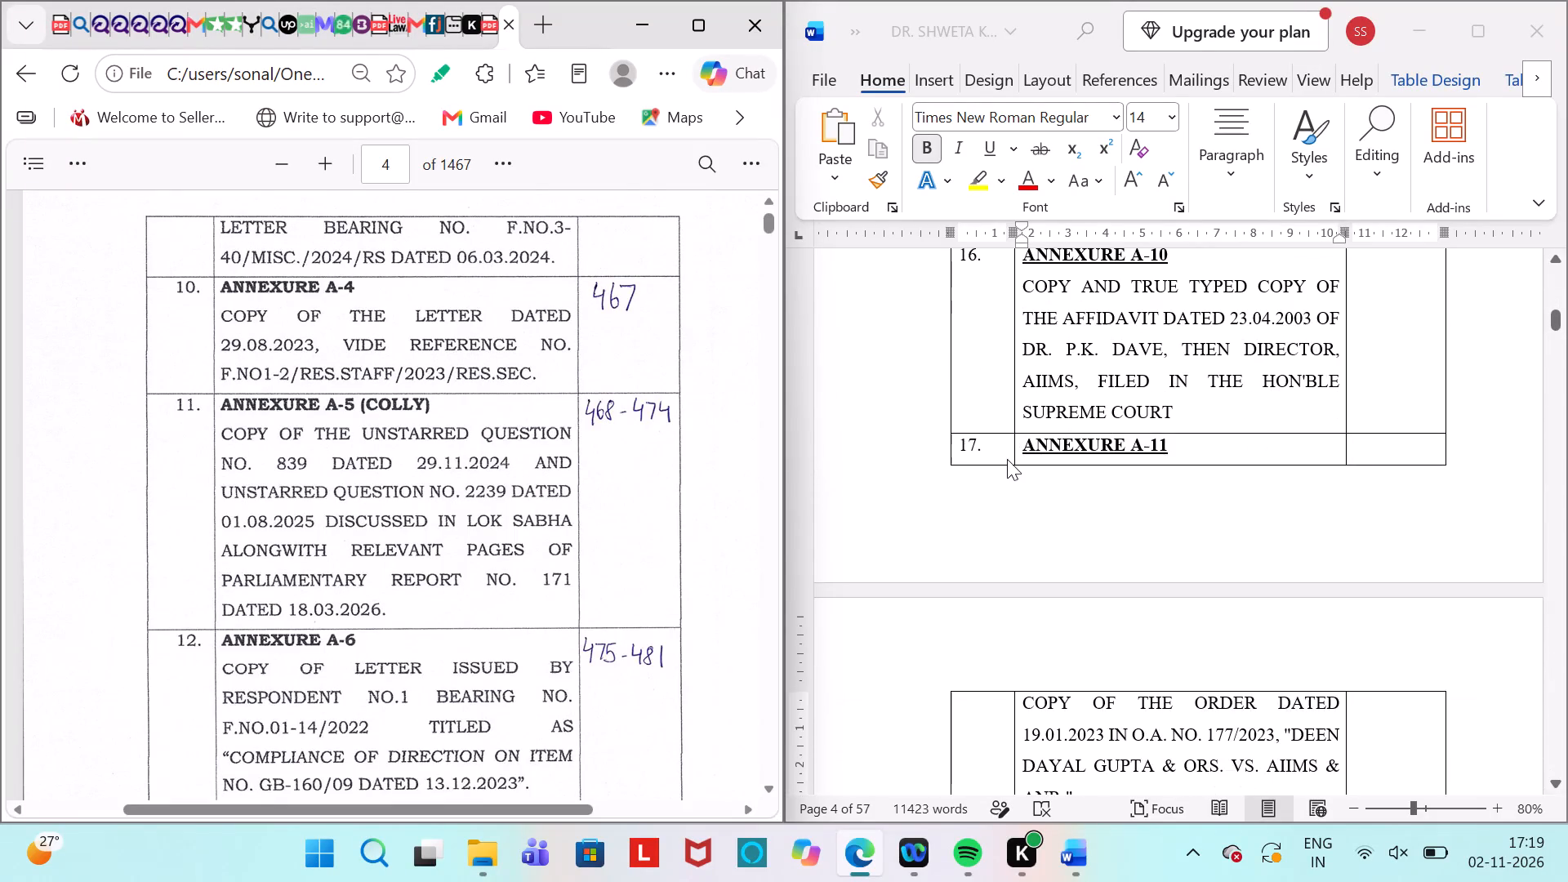
scroll(1007, 459, "down", 5)
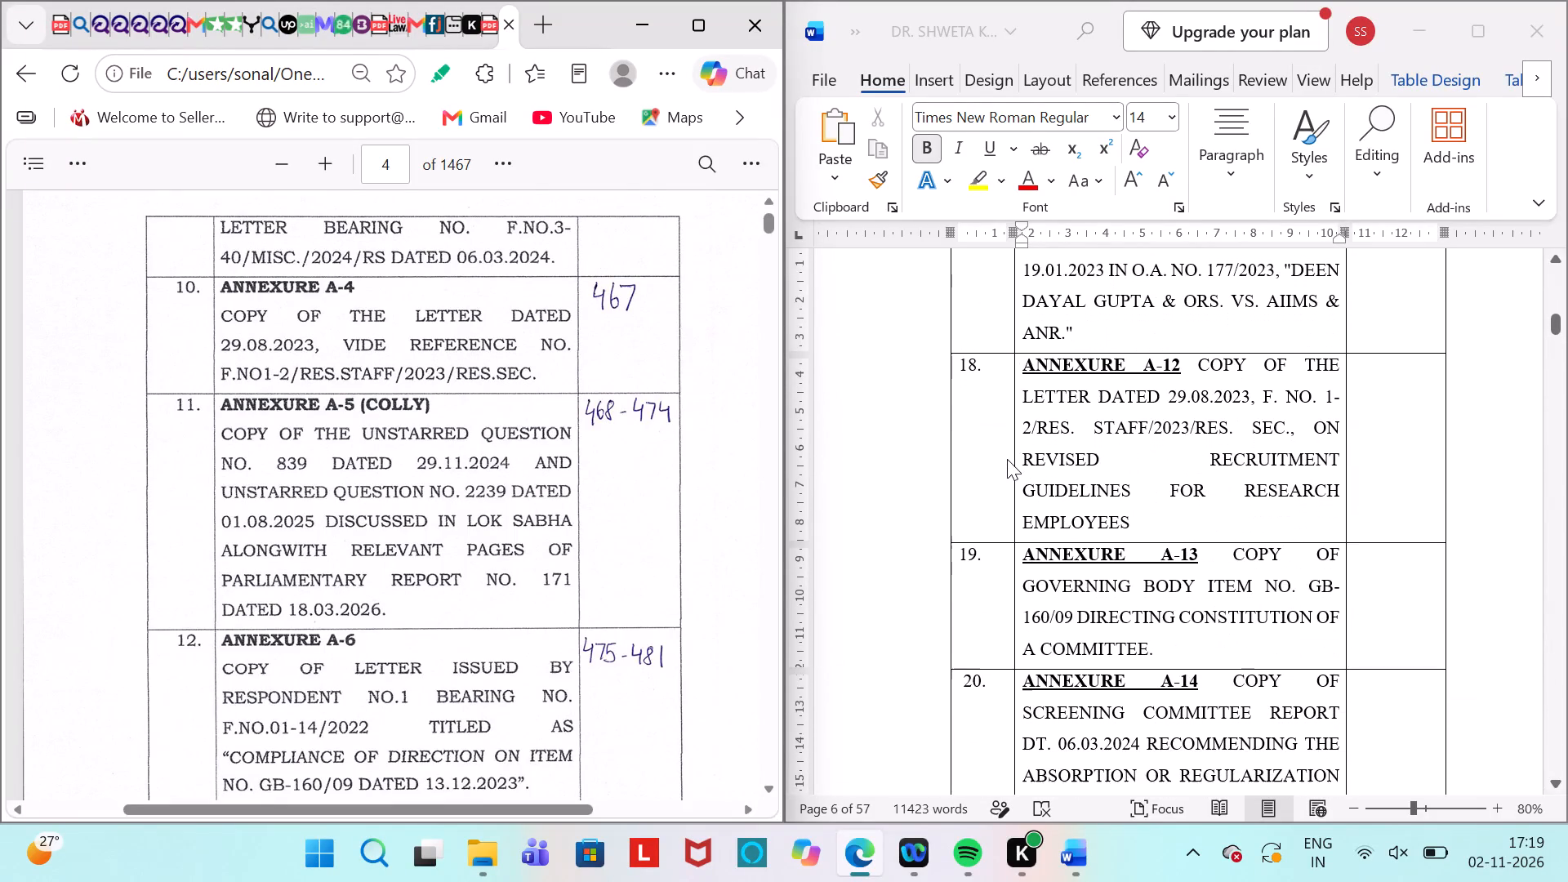
scroll(1007, 459, "down", 1)
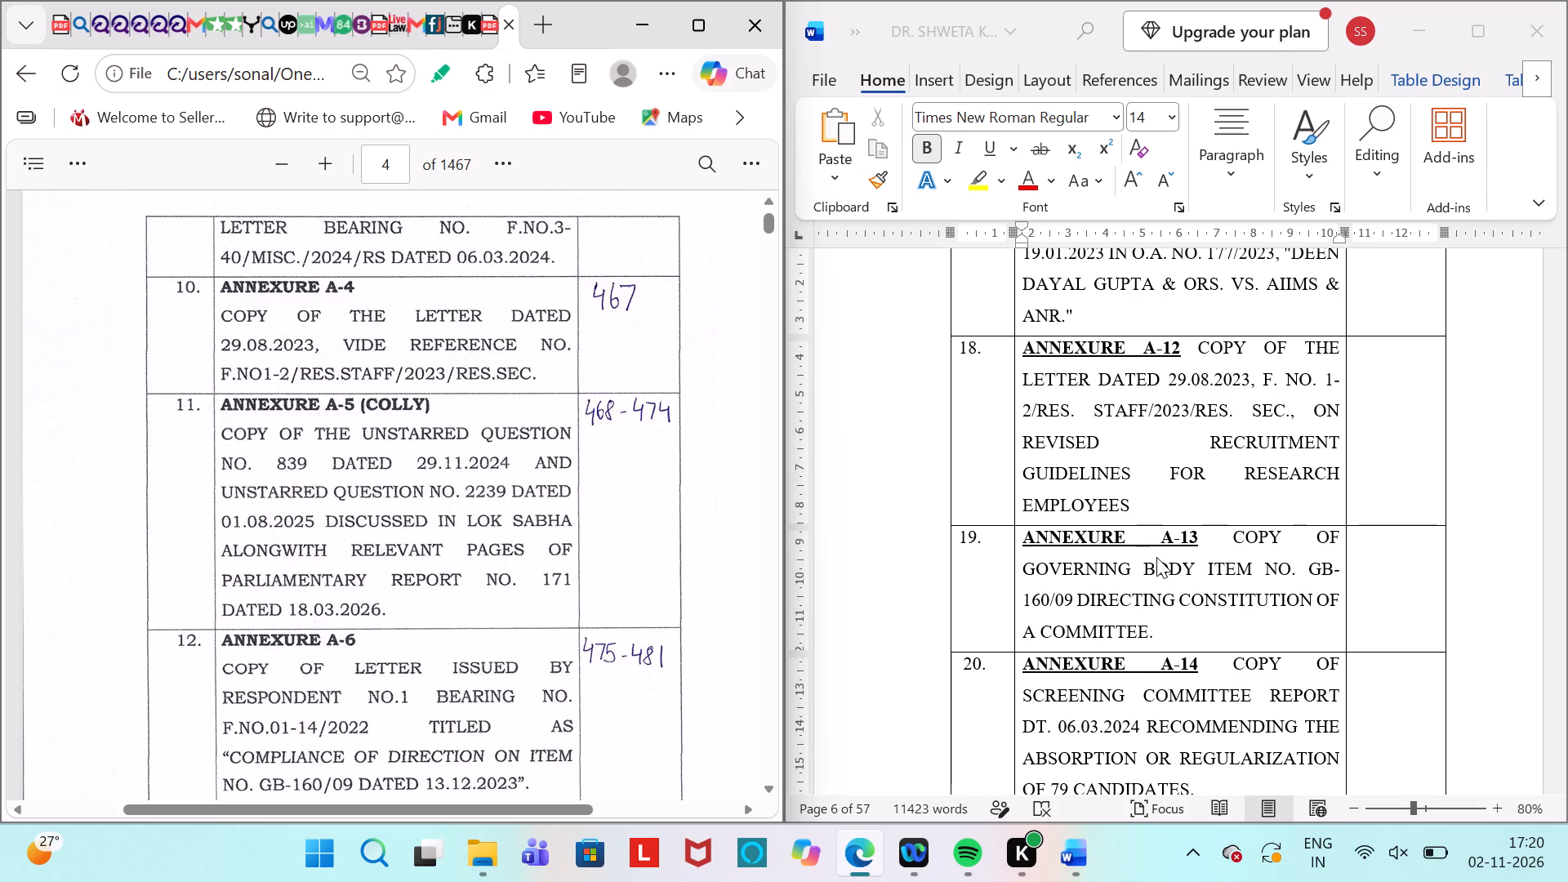
Go back through the draft index to Annexure A-7 and compare it with the PDF's Annexure A-5 (Colly) on the Lok Sabha questions.
scroll(1156, 557, "up", 4)
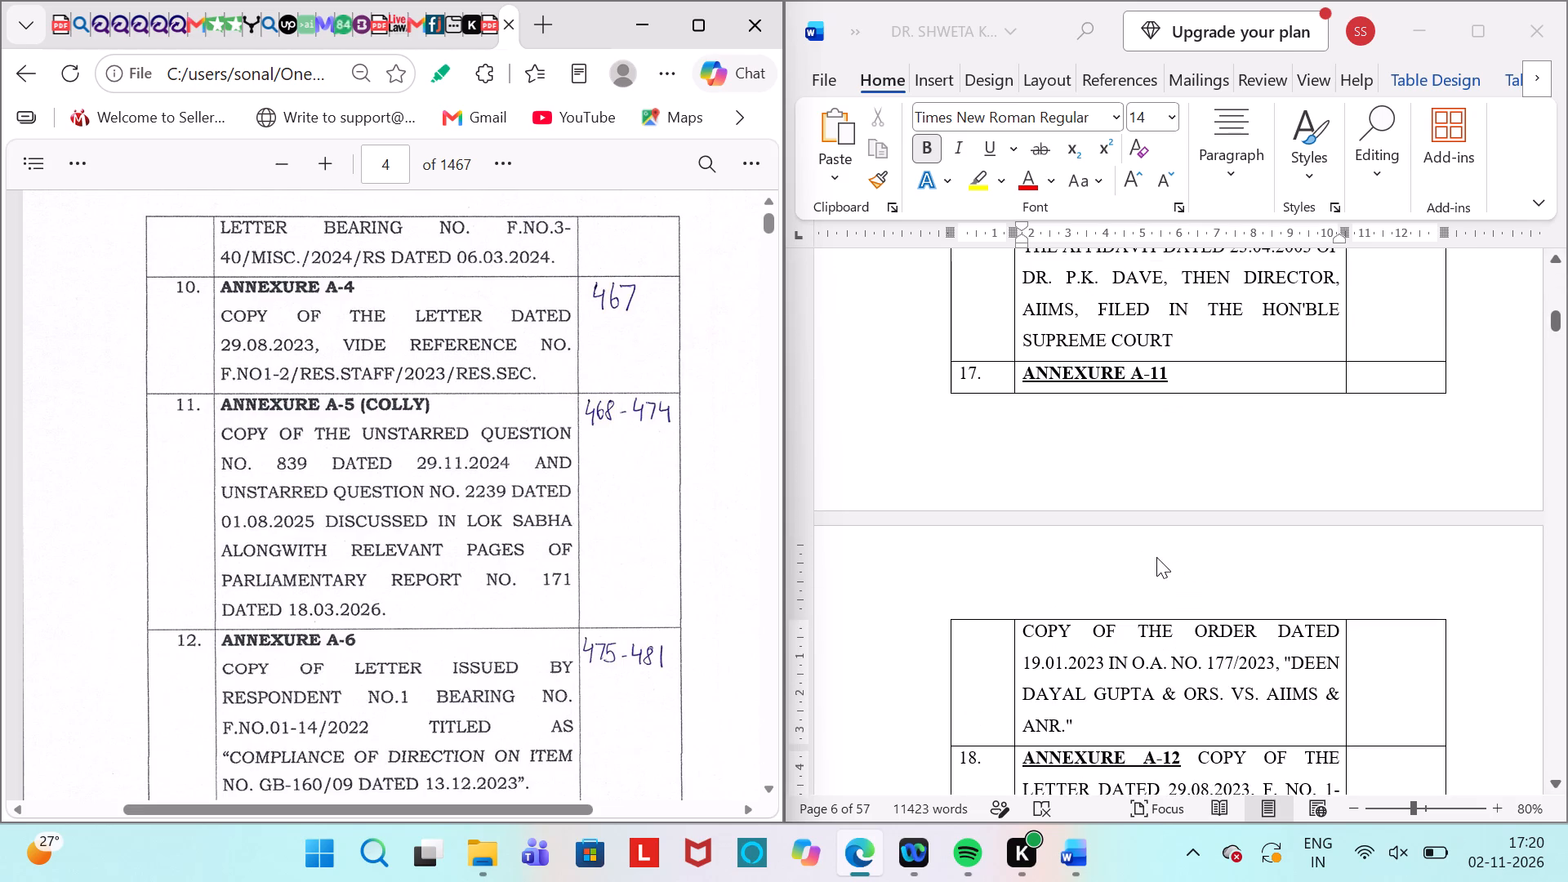
scroll(1156, 557, "up", 2)
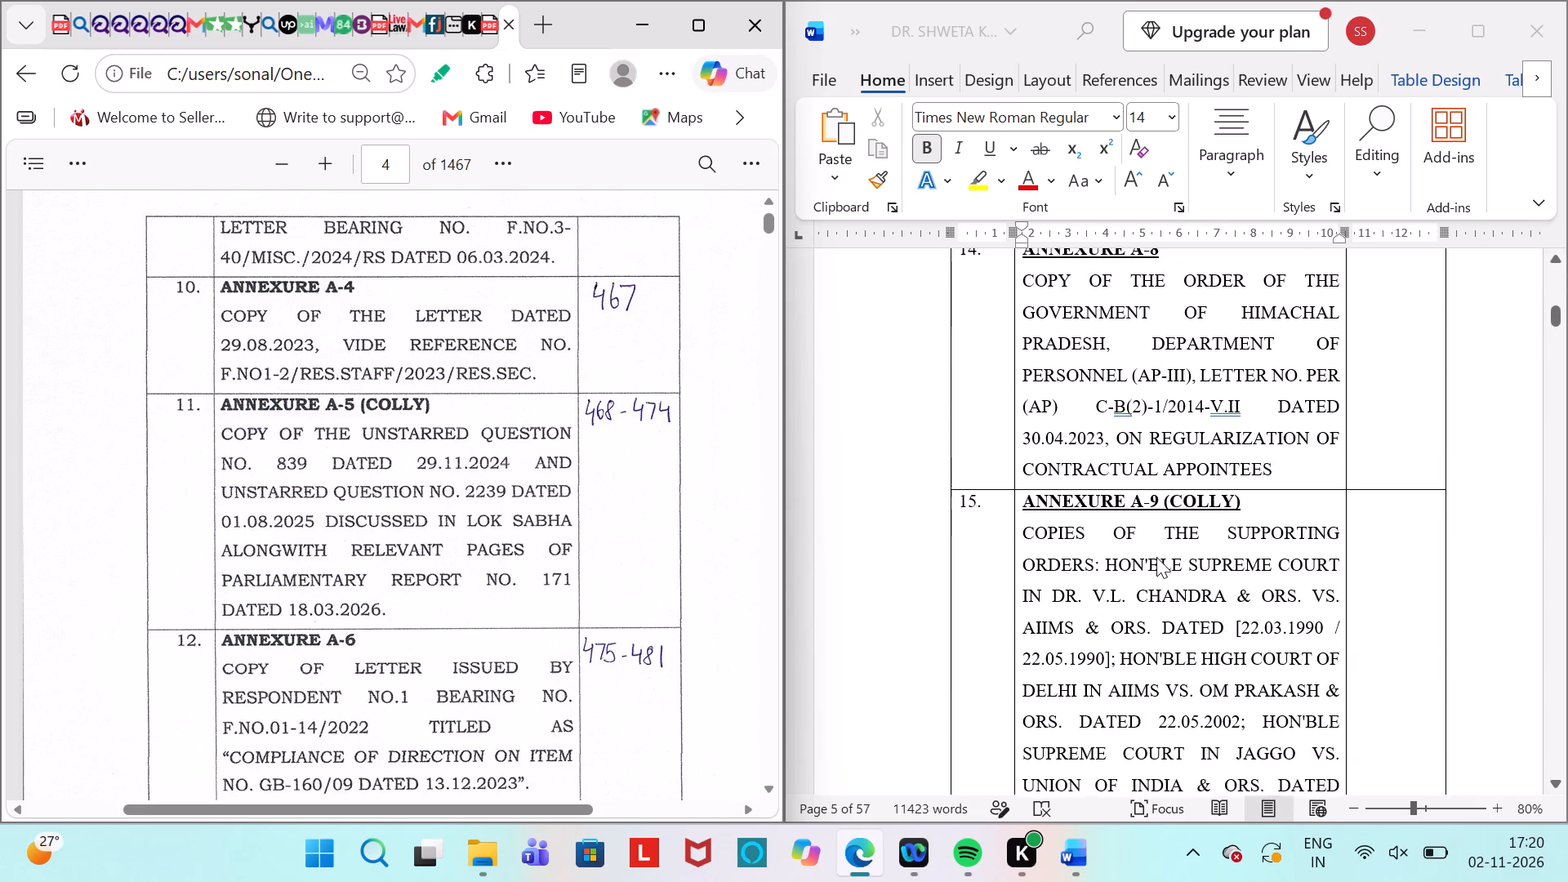
scroll(1156, 557, "up", 6)
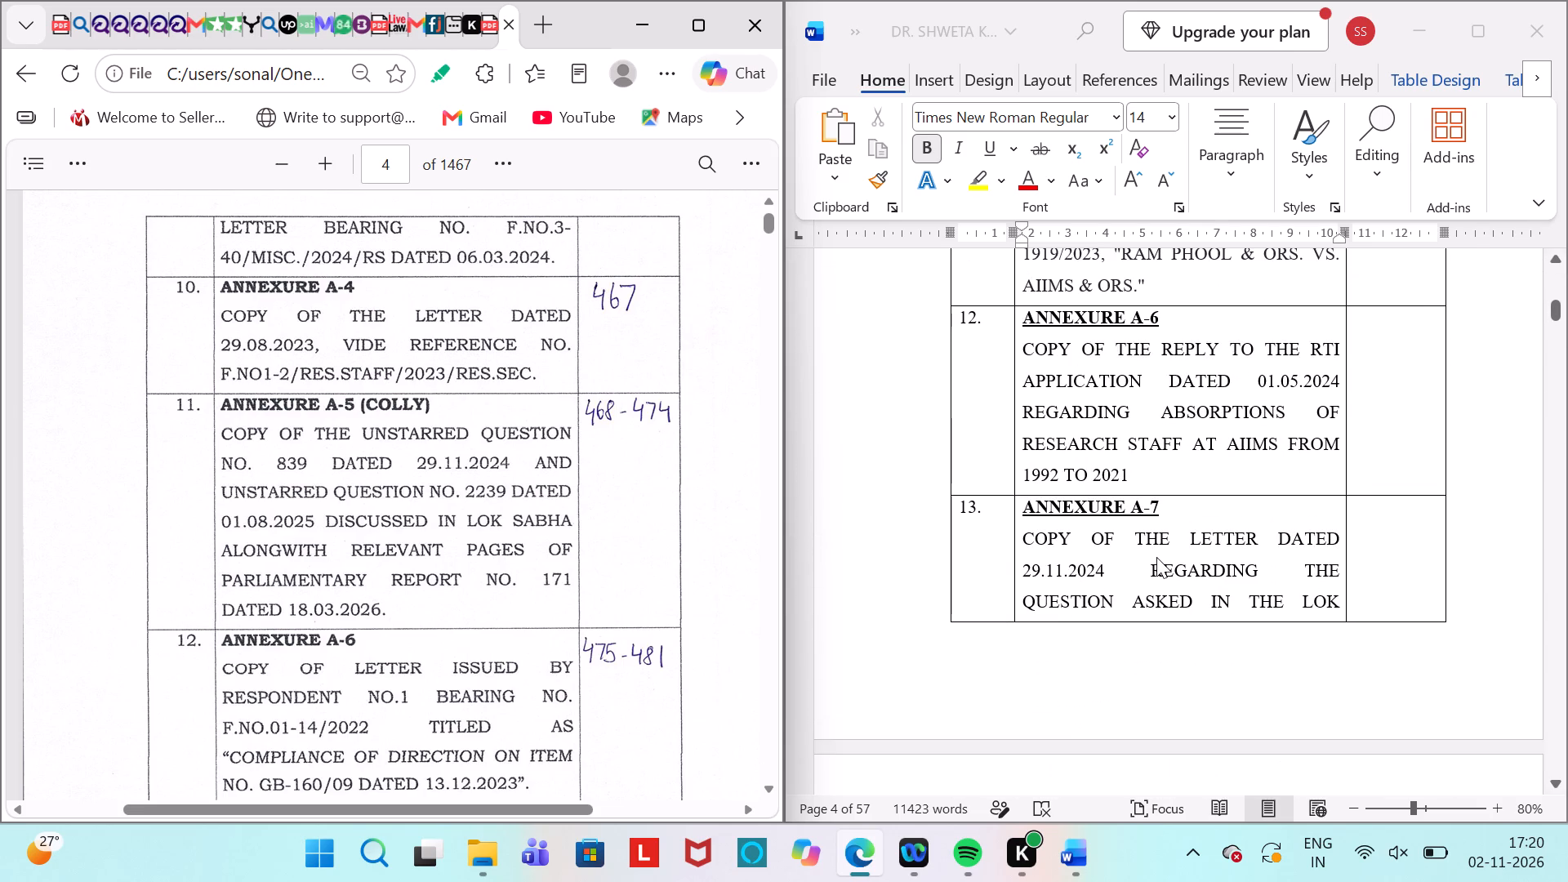
scroll(1156, 557, "down", 2)
scroll(1156, 557, "up", 1)
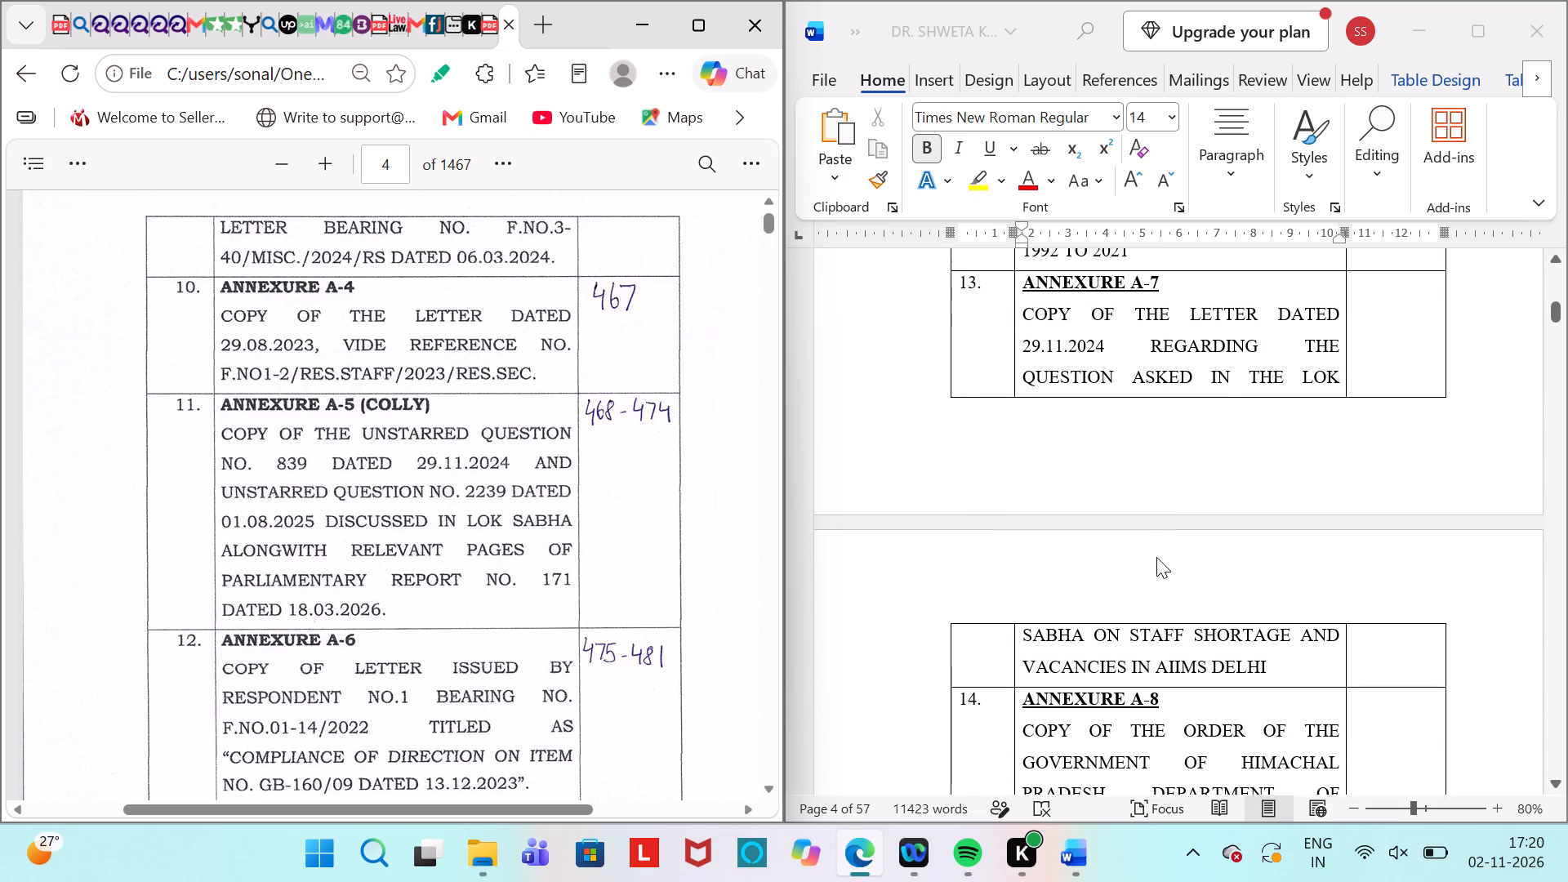
scroll(1156, 557, "up", 1)
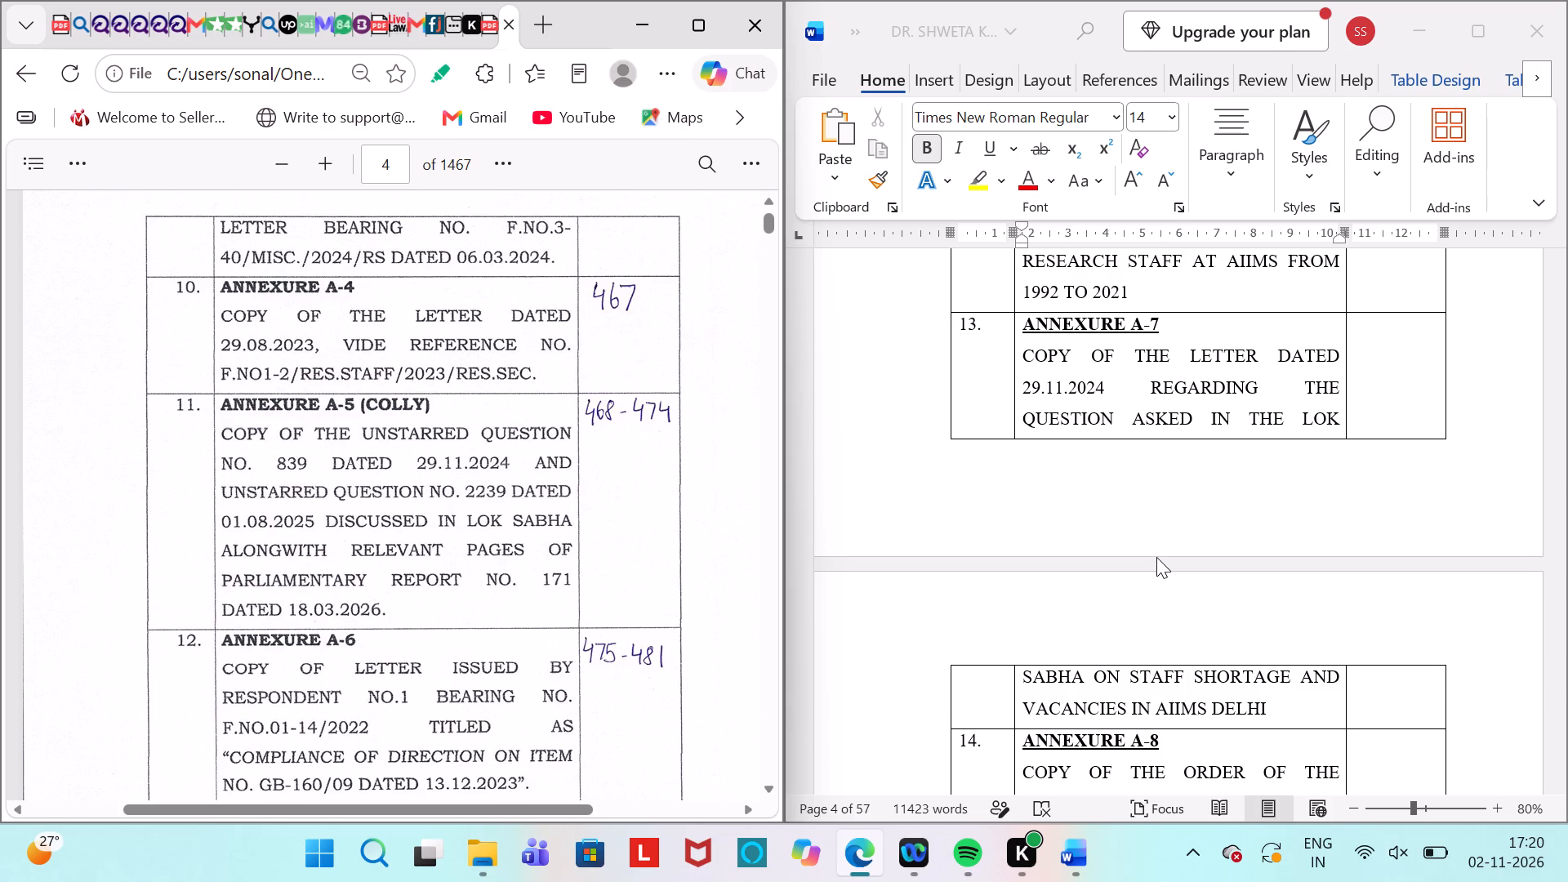
scroll(1156, 557, "left", 1)
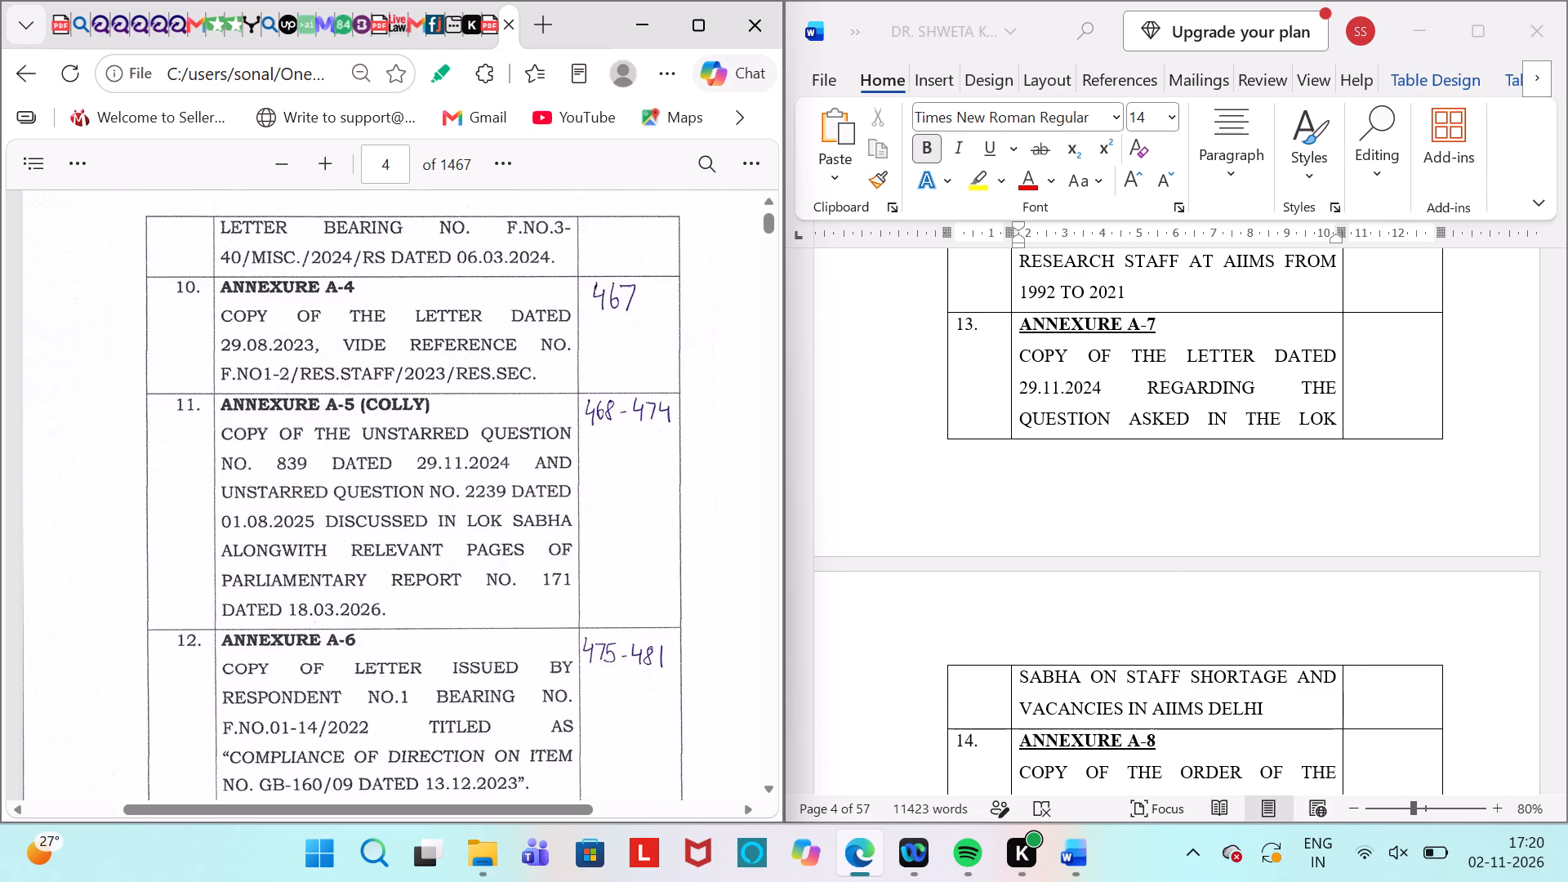
Compare the PDF's Annexure A-6 letter on Item No. GB-160/09 with the draft's Annexure A-13 and its neighbouring entries.
scroll(338, 460, "down", 3)
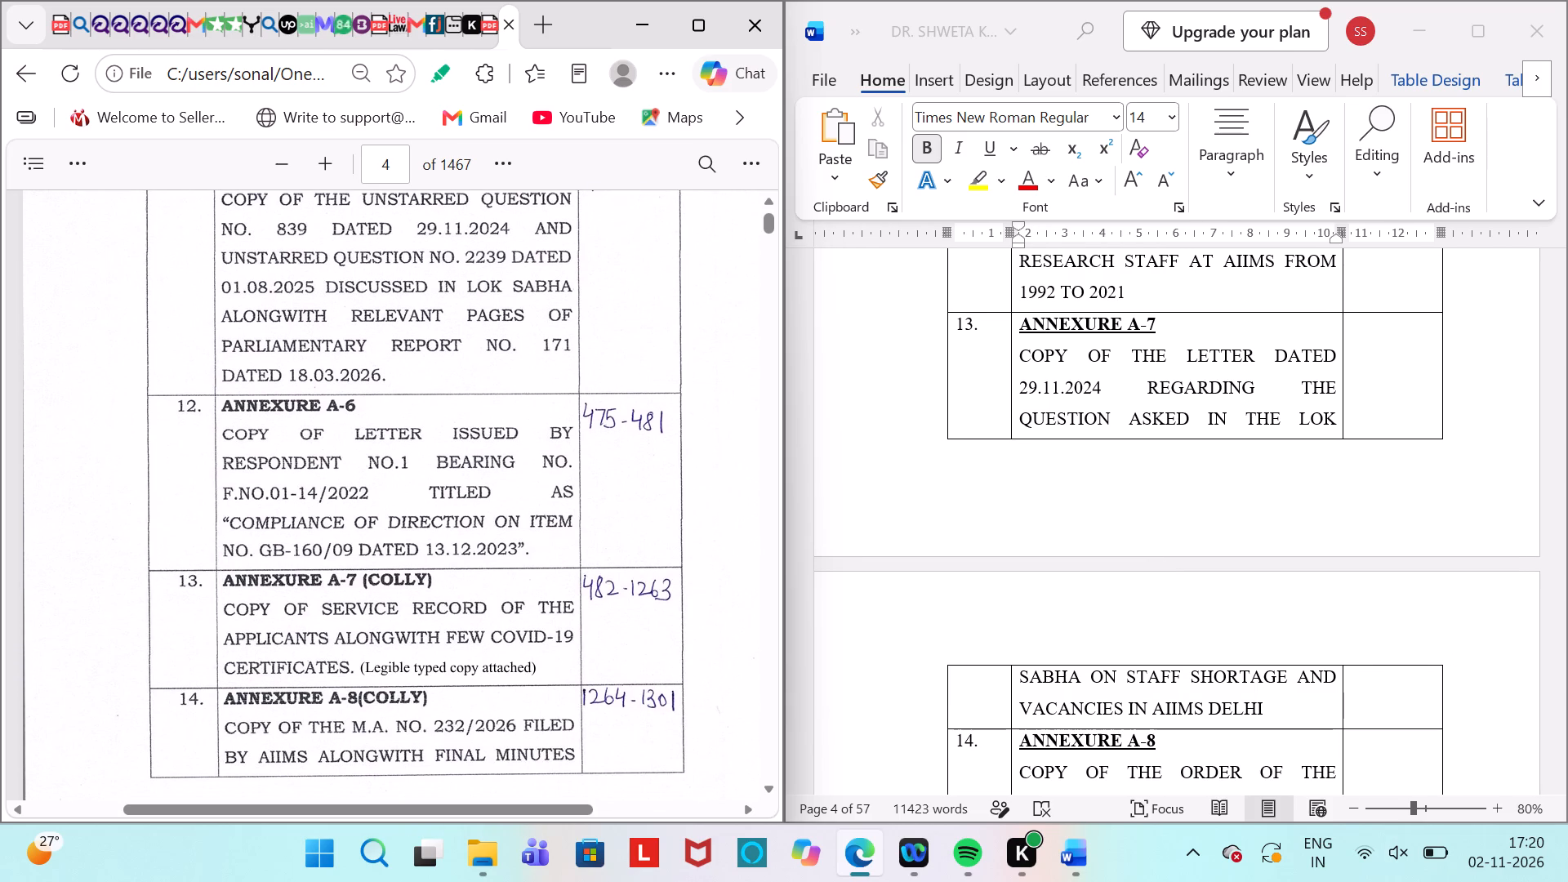
scroll(338, 460, "down", 1)
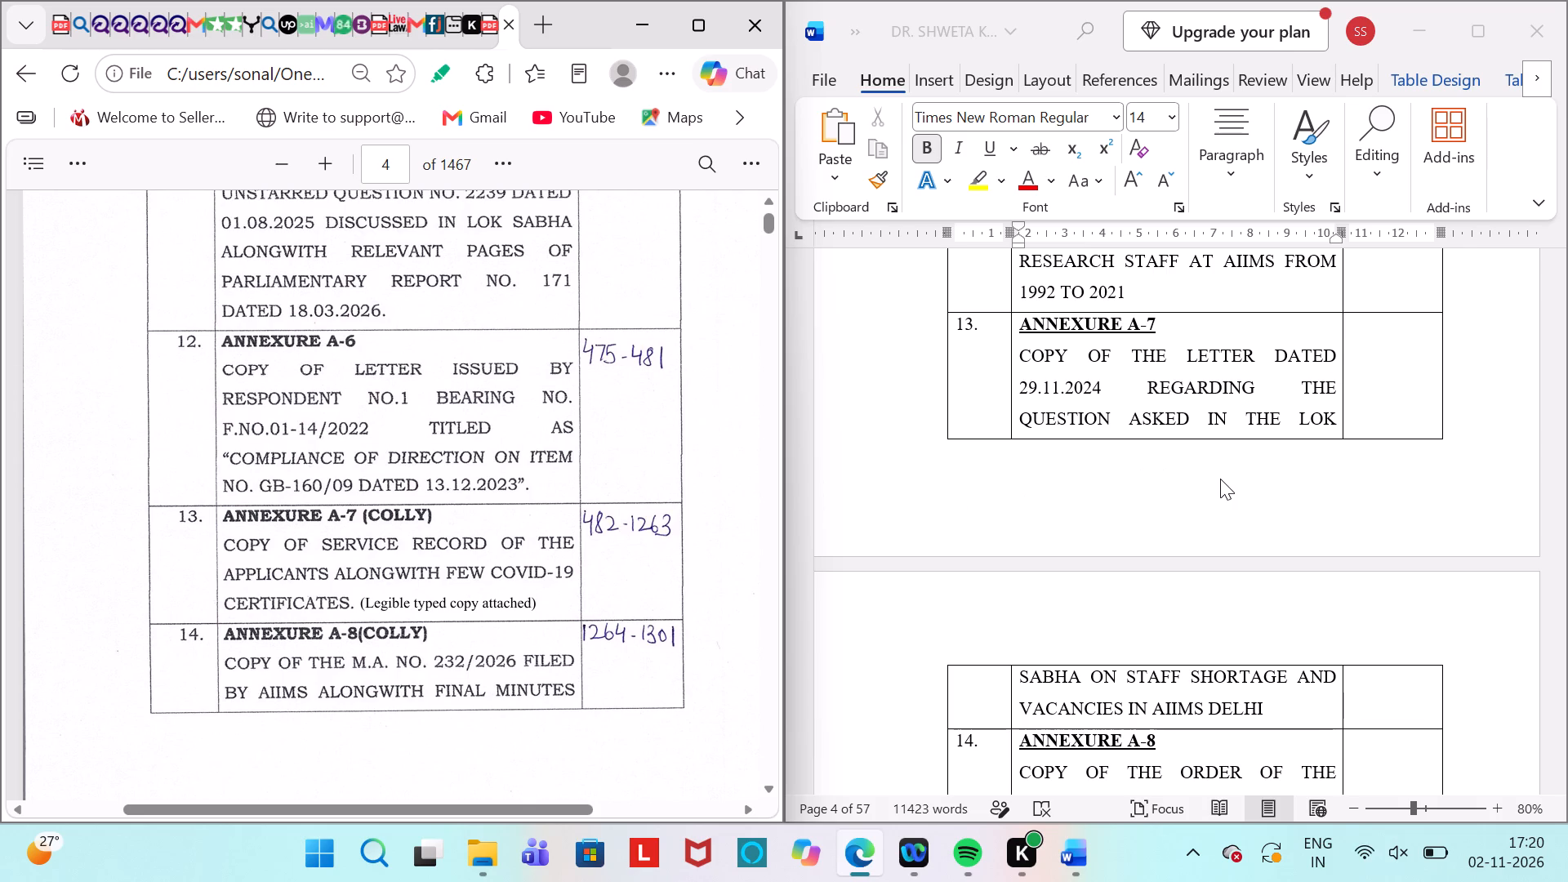
scroll(1220, 479, "down", 3)
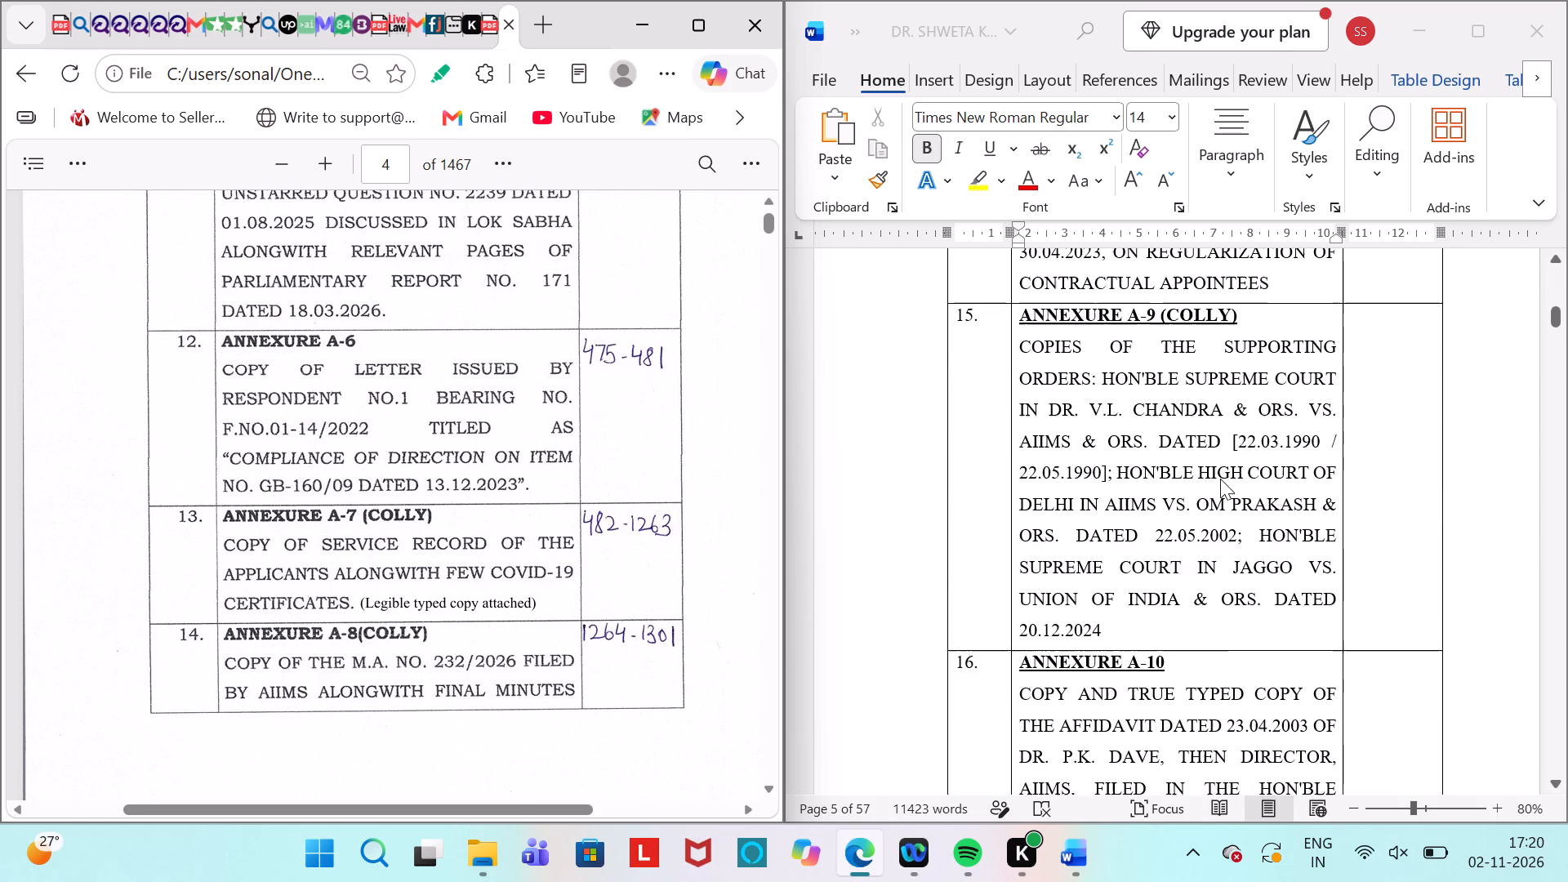
scroll(1220, 479, "down", 5)
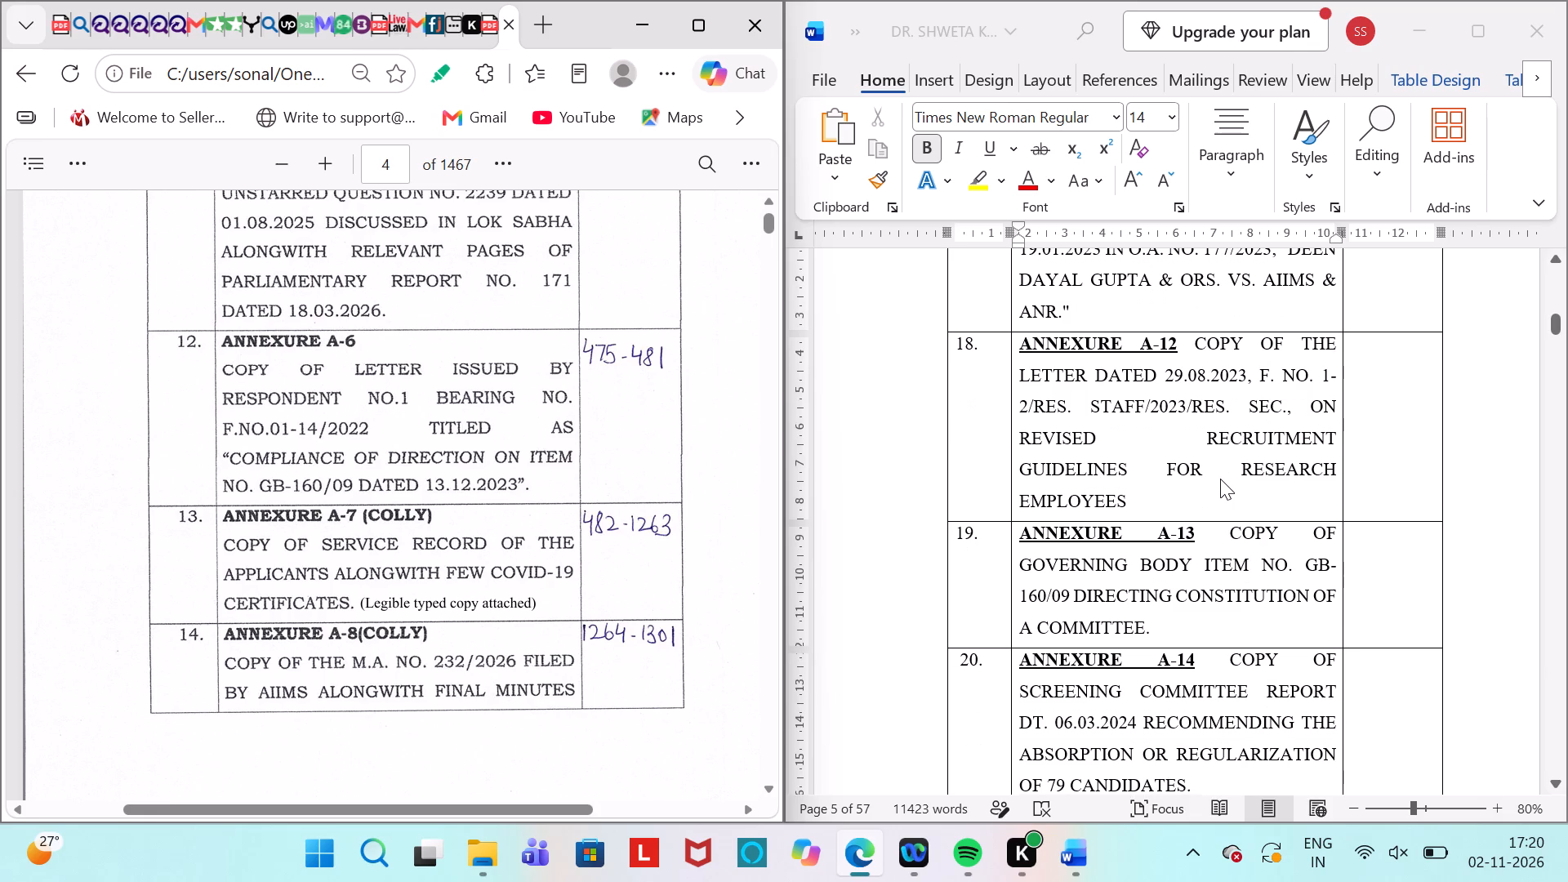
scroll(1220, 479, "down", 1)
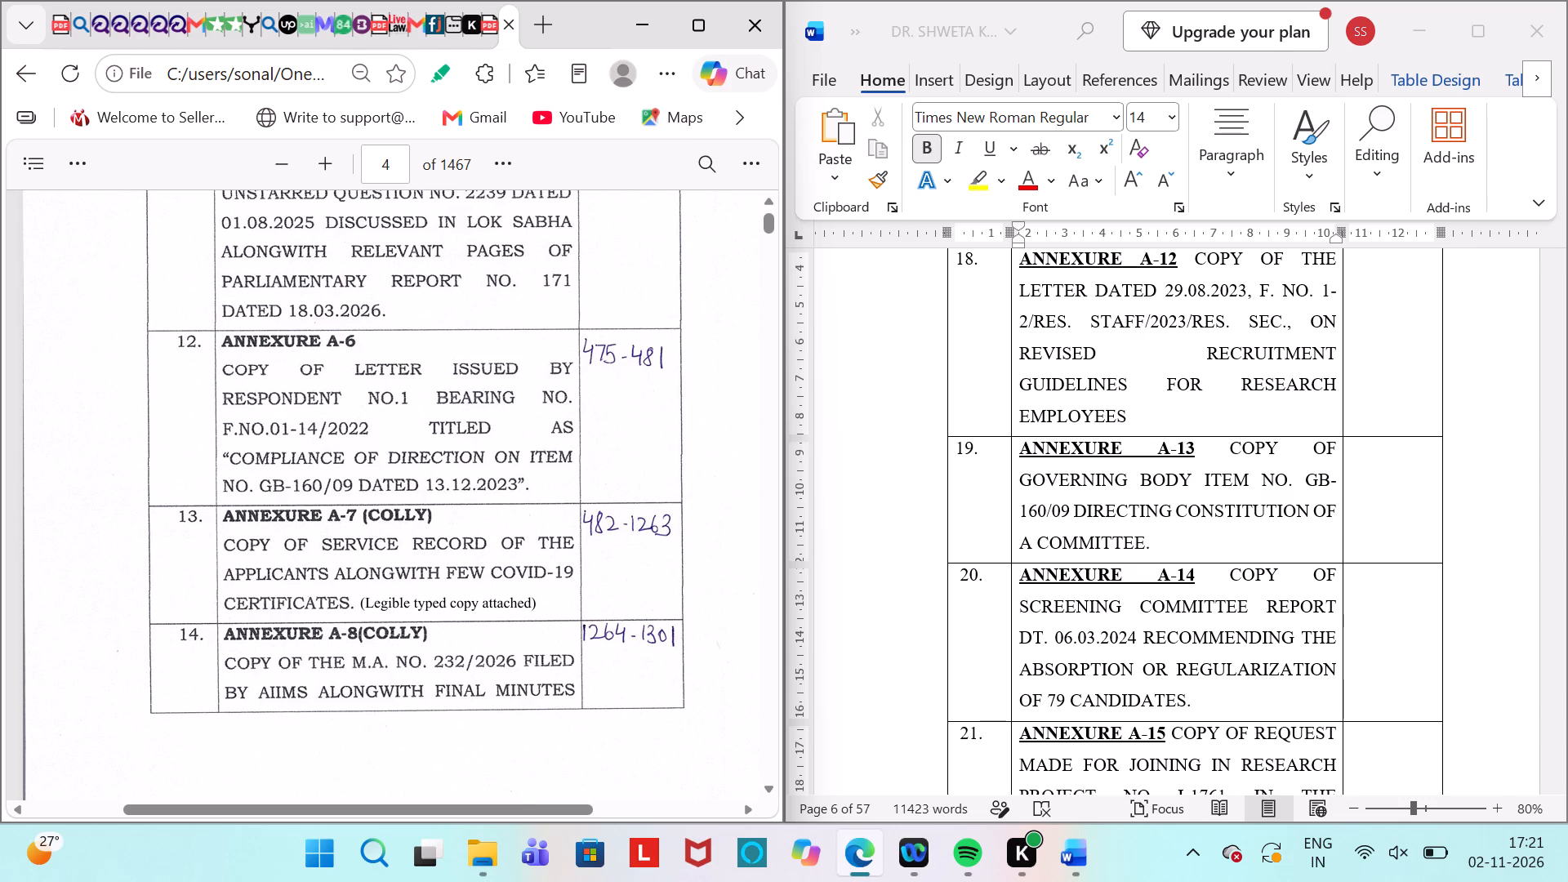
Read the PDF's Annexure A-7 (Colly) and A-8 (Colly) entries across the page break, rechecking Annexure A-4 to A-6.
scroll(437, 675, "down", 1)
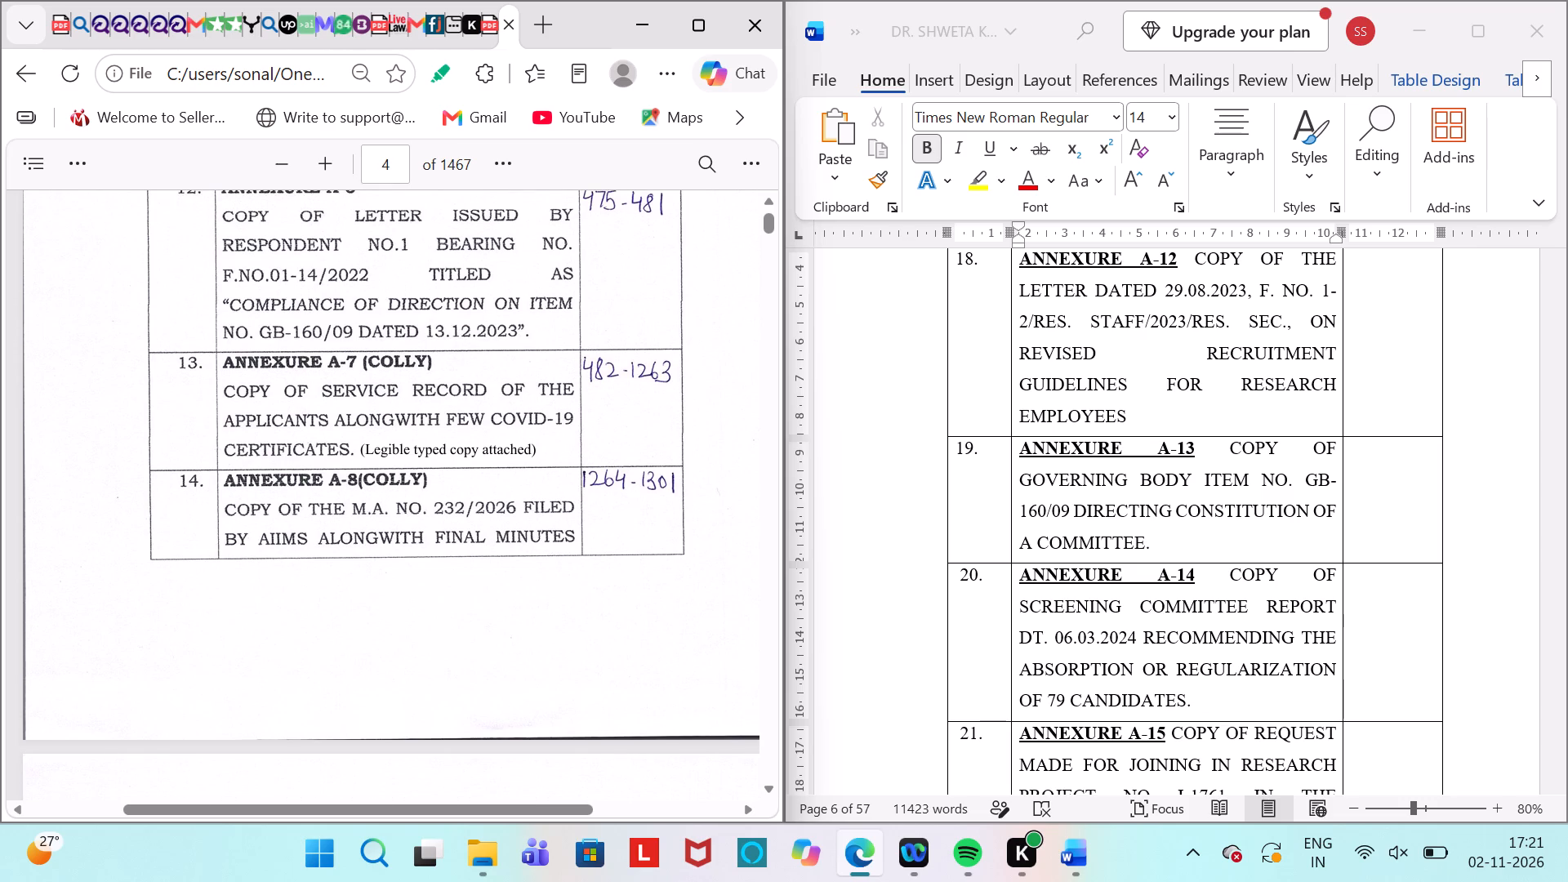
scroll(437, 675, "down", 1)
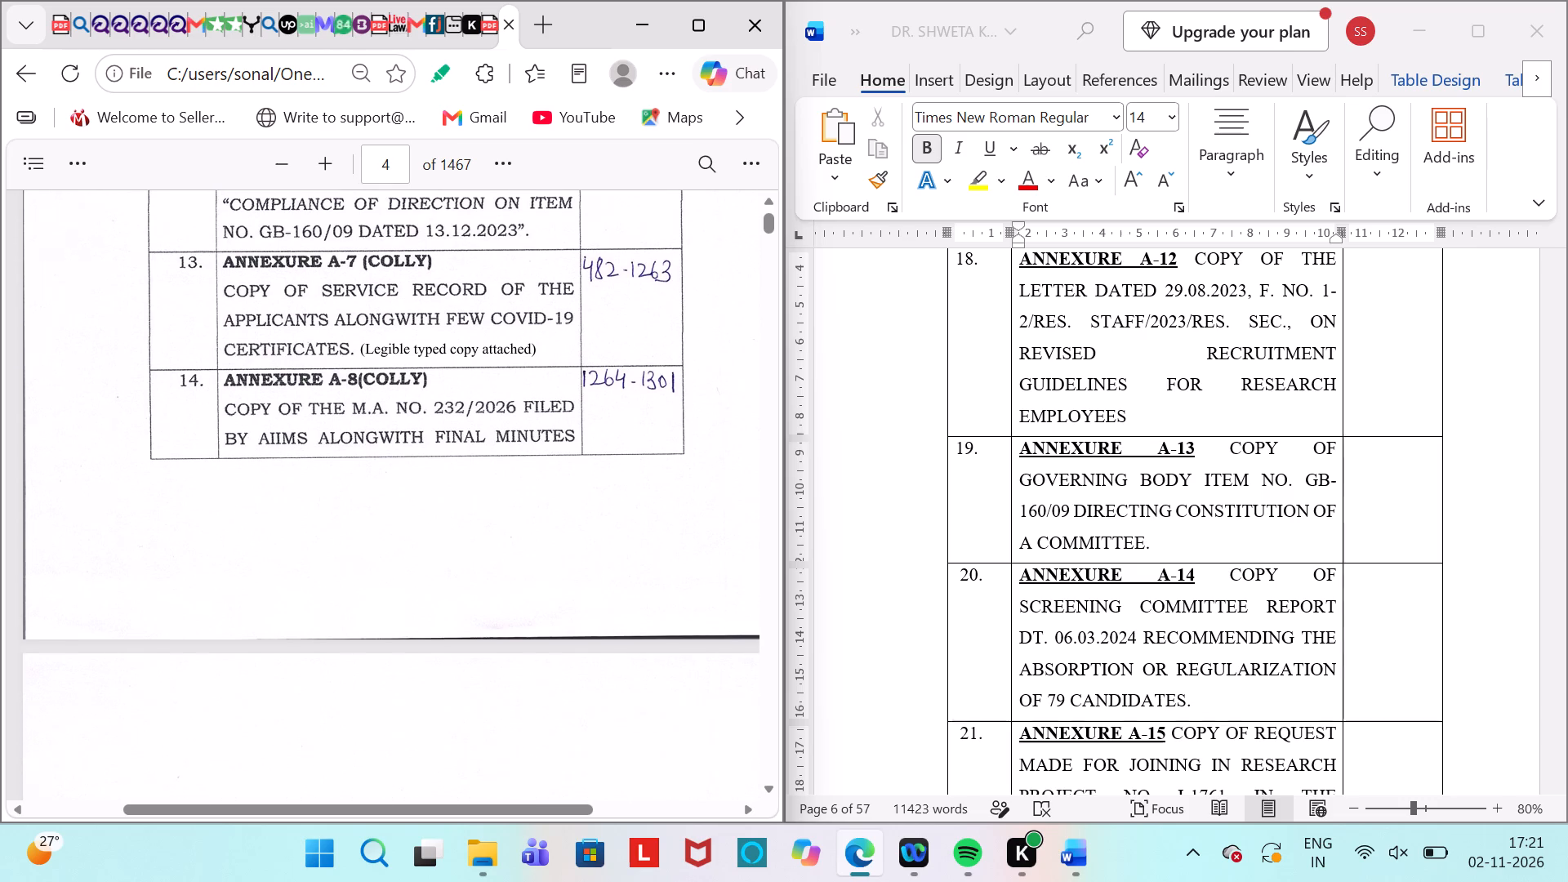
scroll(437, 675, "down", 3)
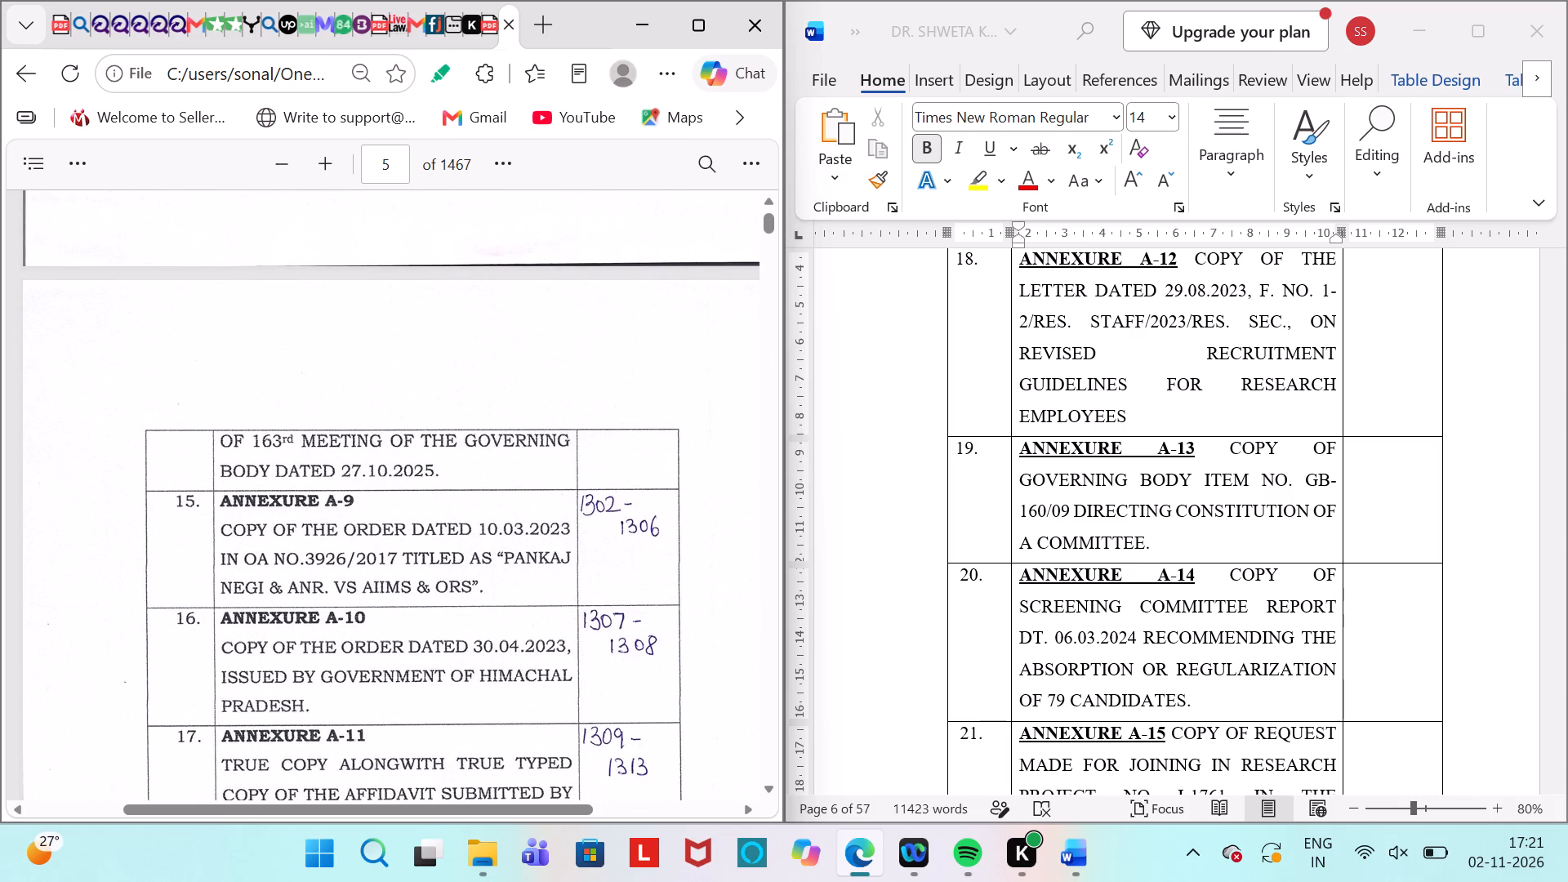
scroll(437, 675, "down", 9)
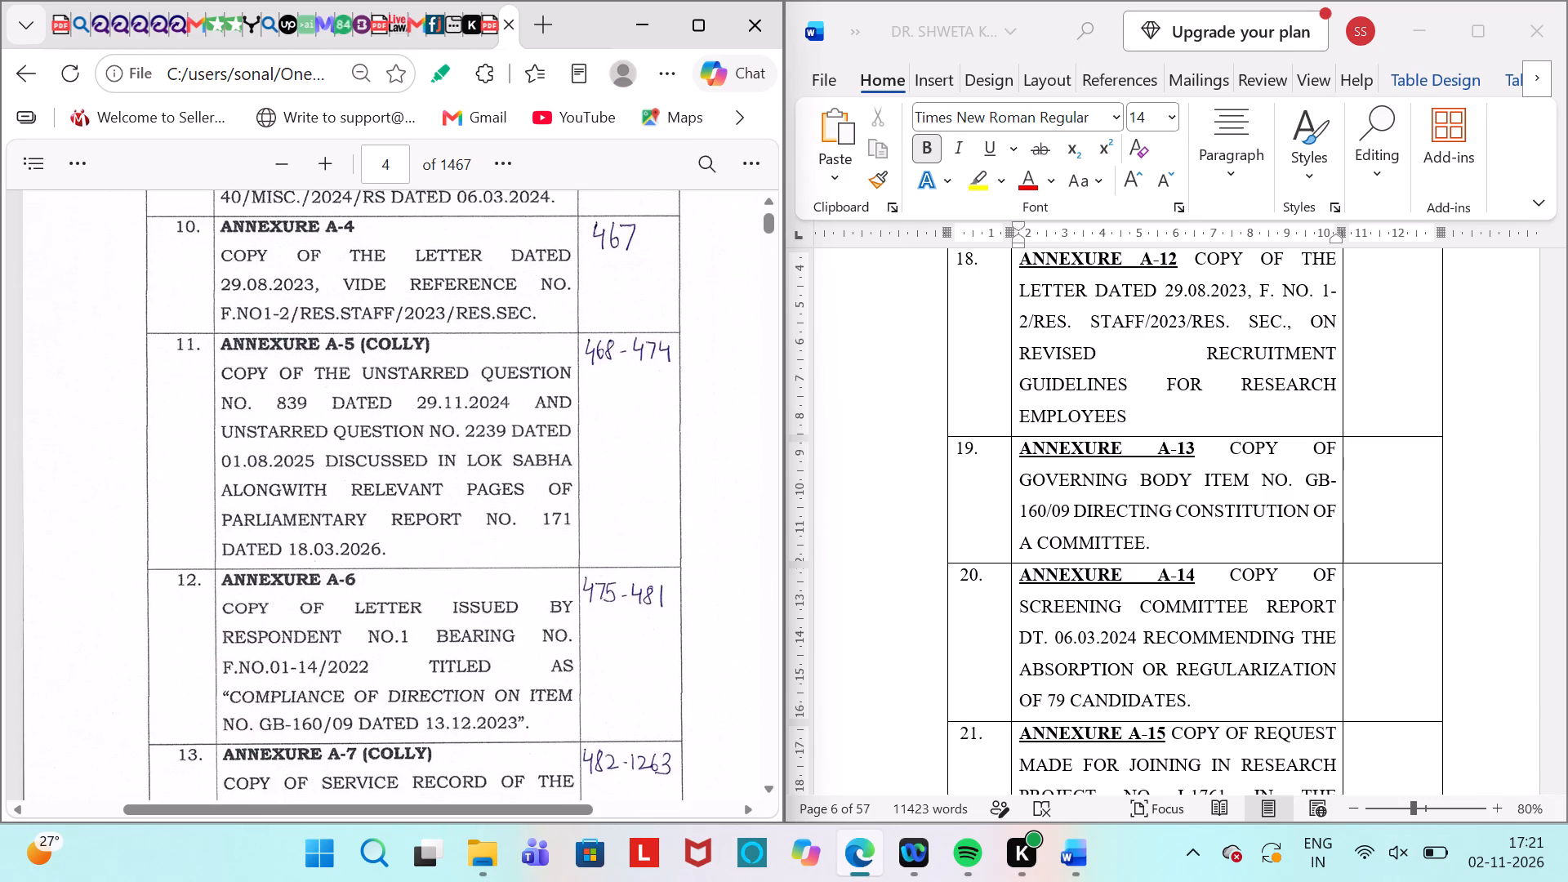
scroll(437, 675, "down", 2)
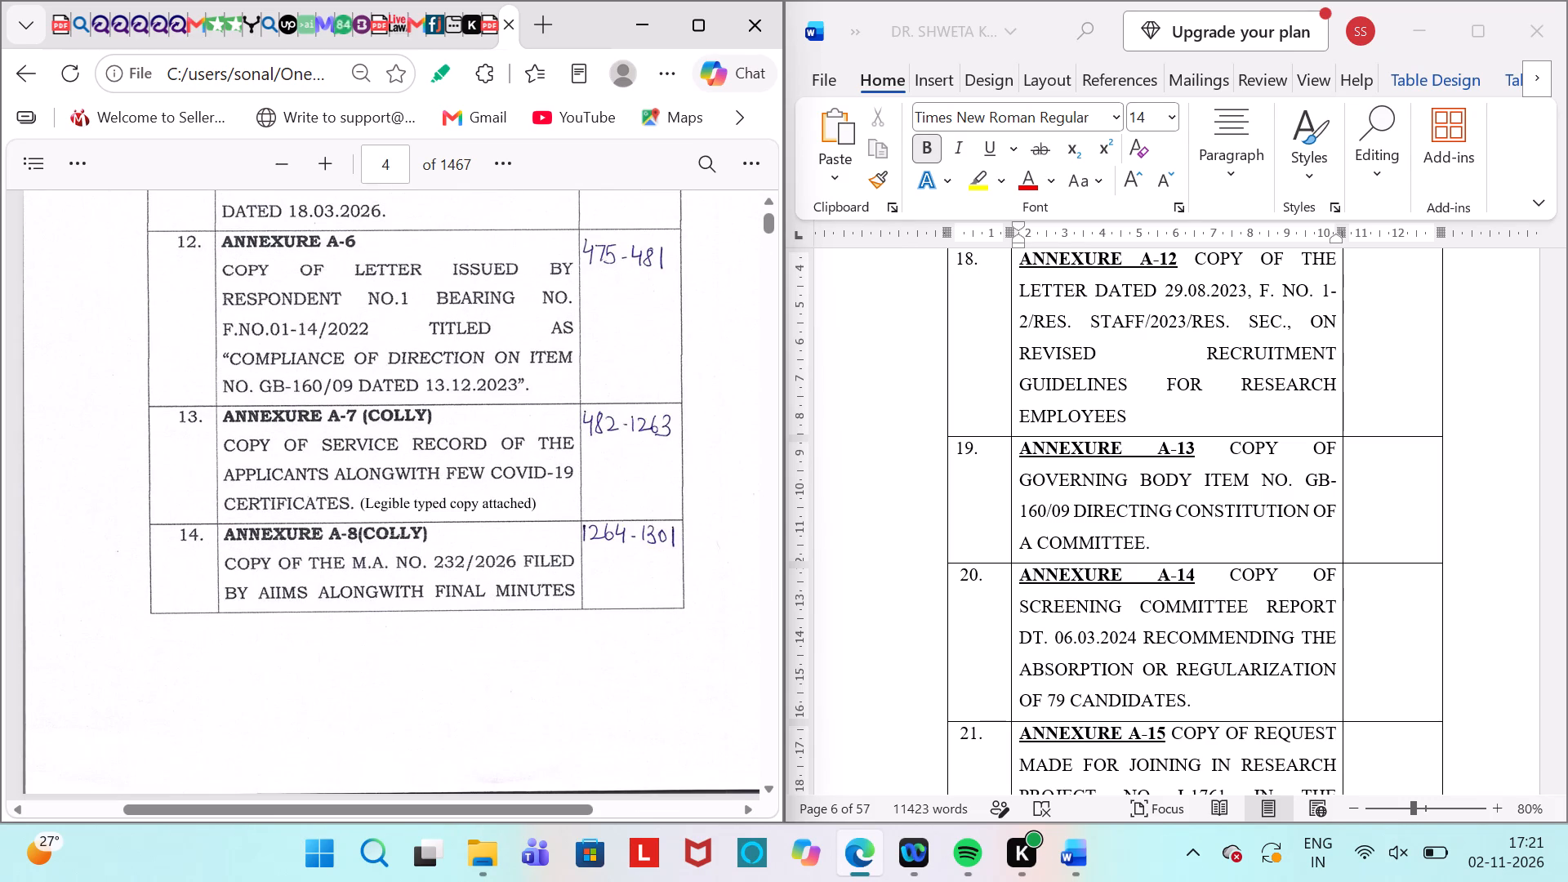
scroll(437, 675, "down", 2)
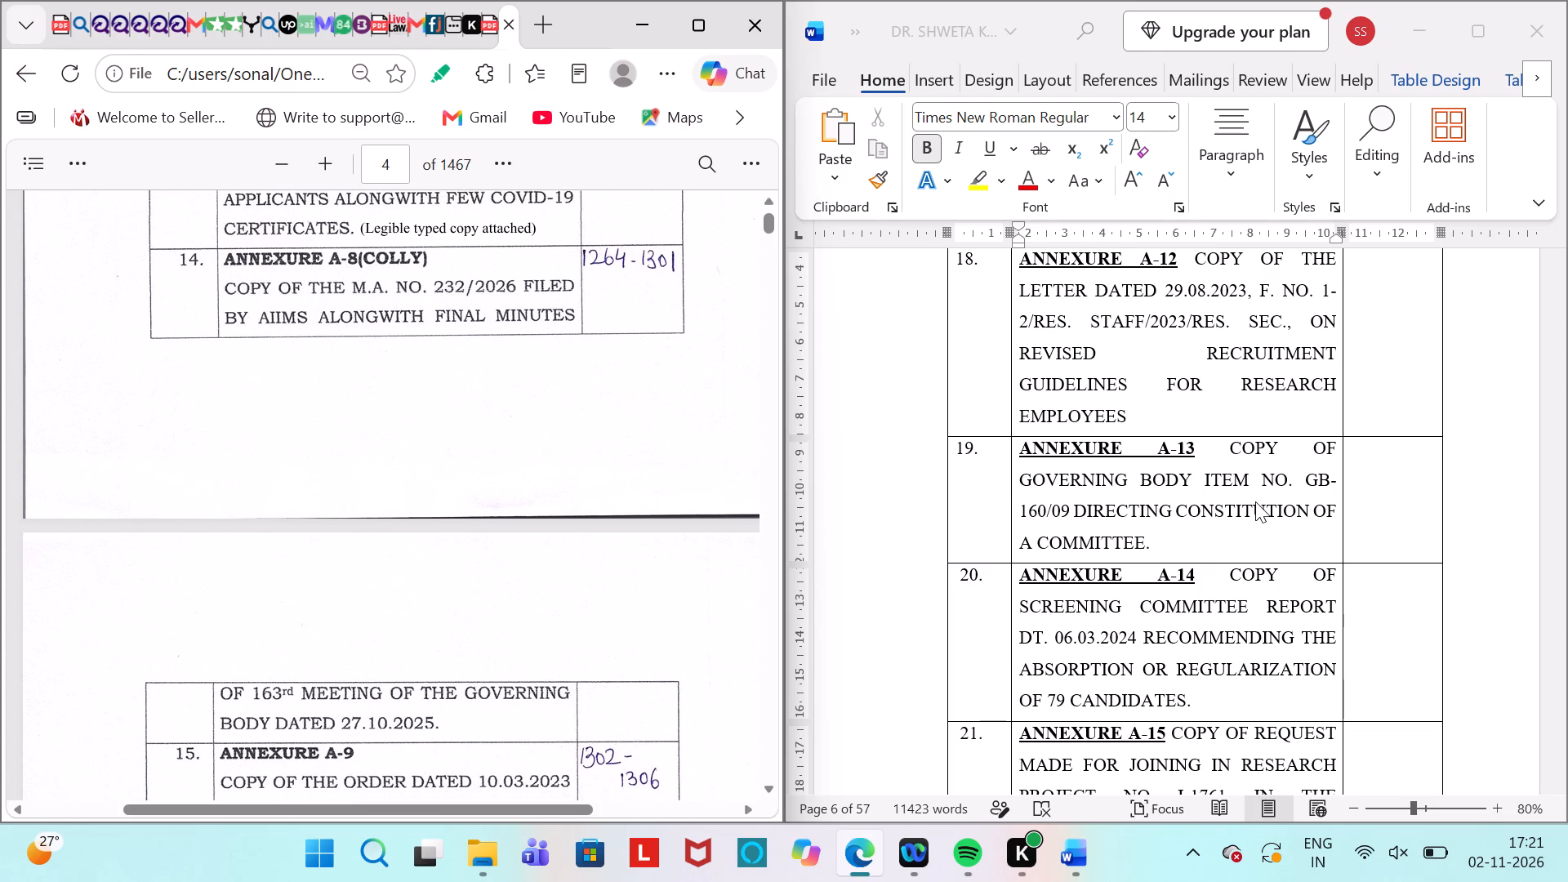
Check the draft index backwards from Annexure A-12 to A-3 (Colly) for counterparts to the PDF's Annexure A-8 (Colly) and A-9.
scroll(1255, 501, "up", 1)
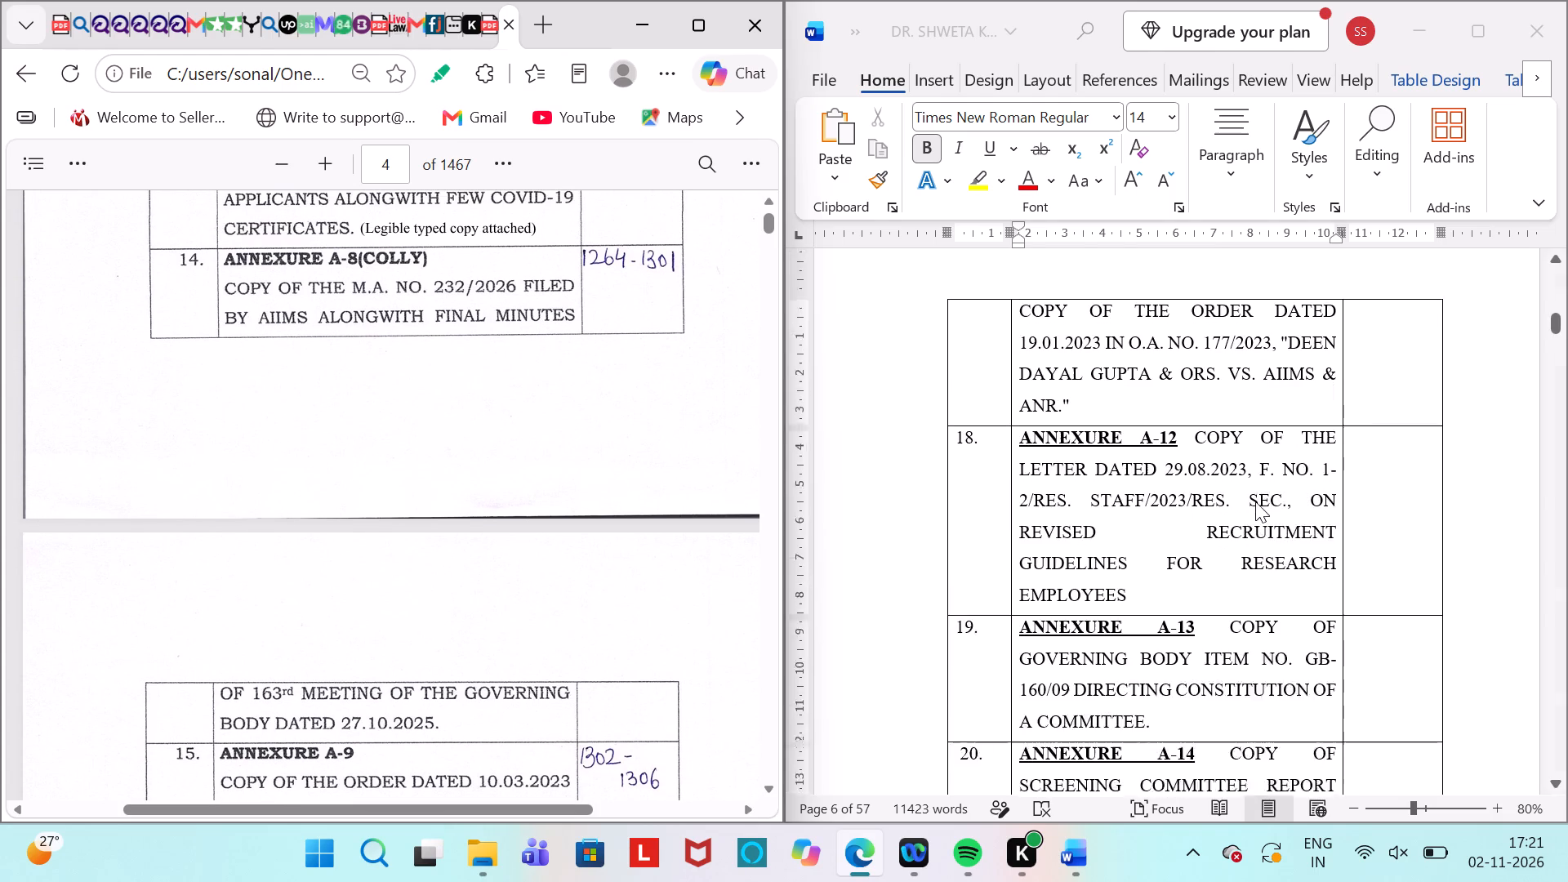
scroll(1255, 501, "up", 7)
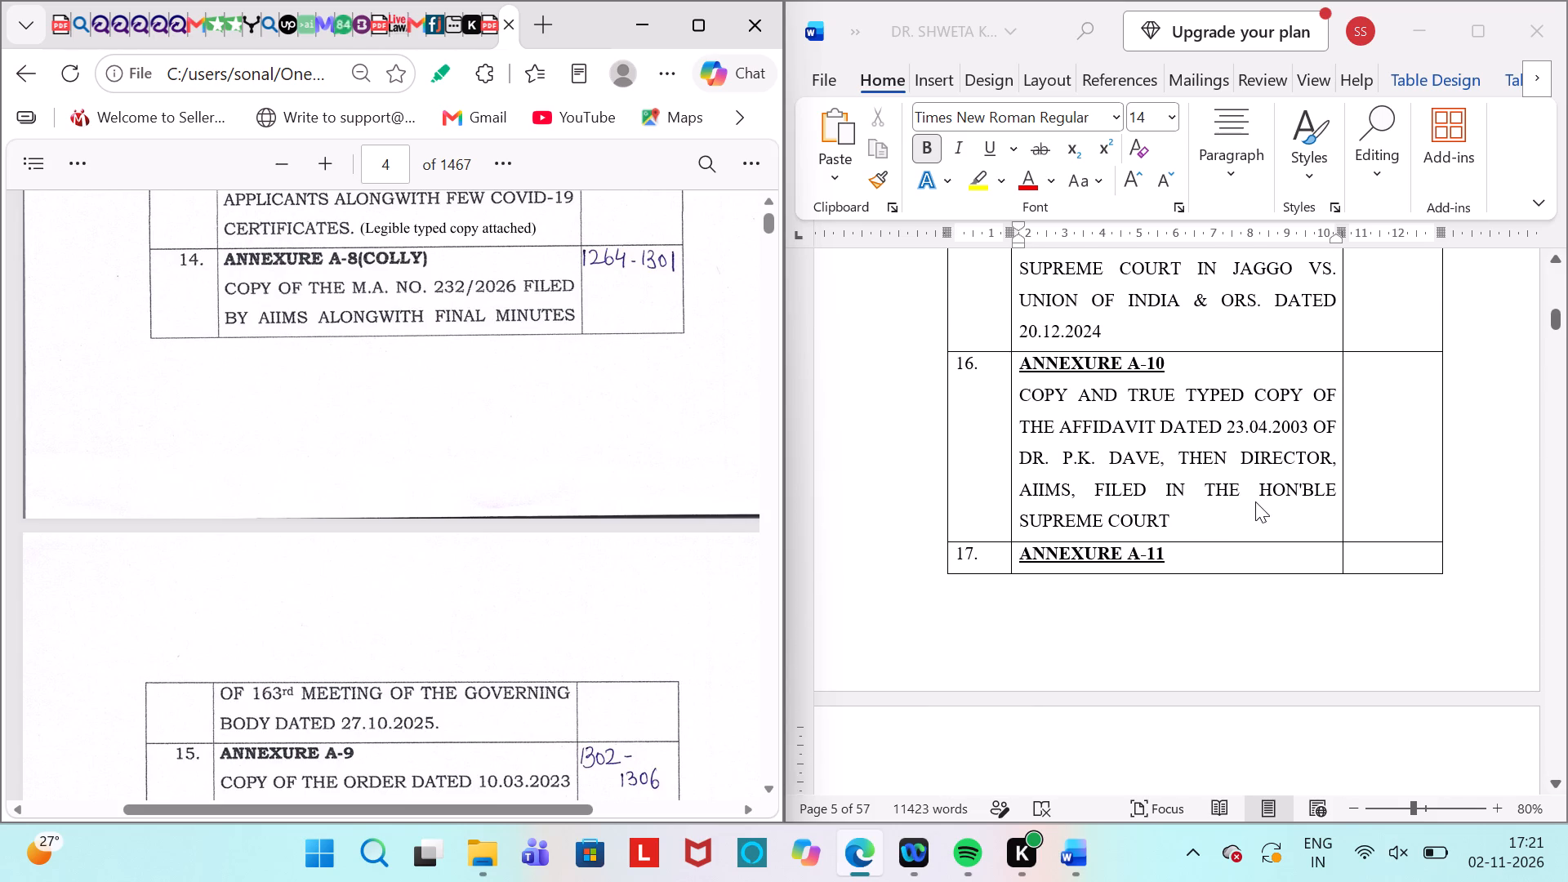
scroll(1255, 501, "up", 3)
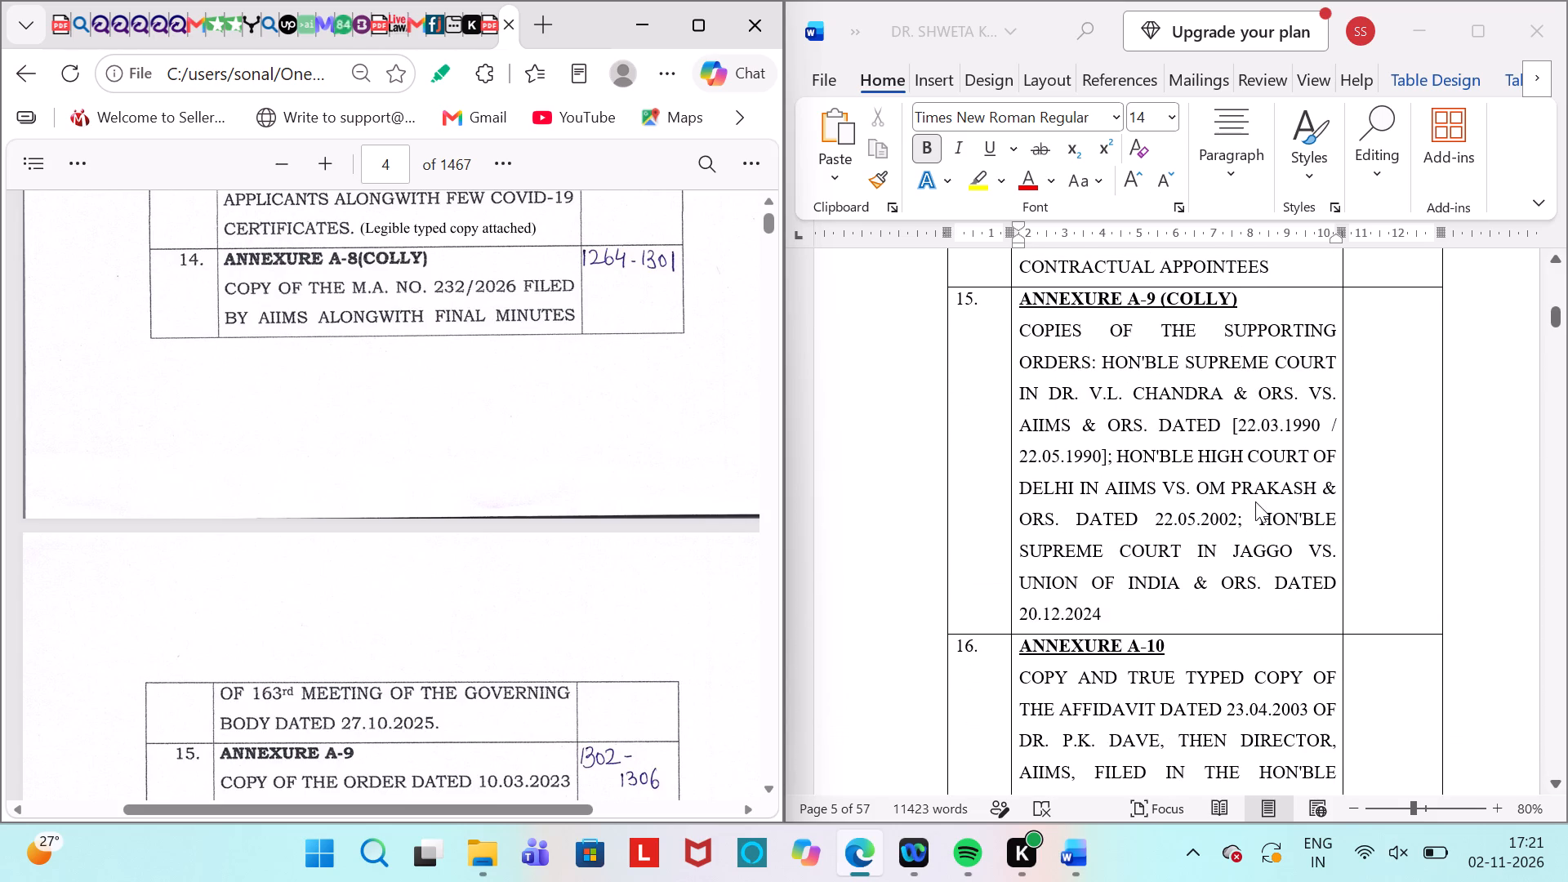
scroll(1255, 501, "down", 1)
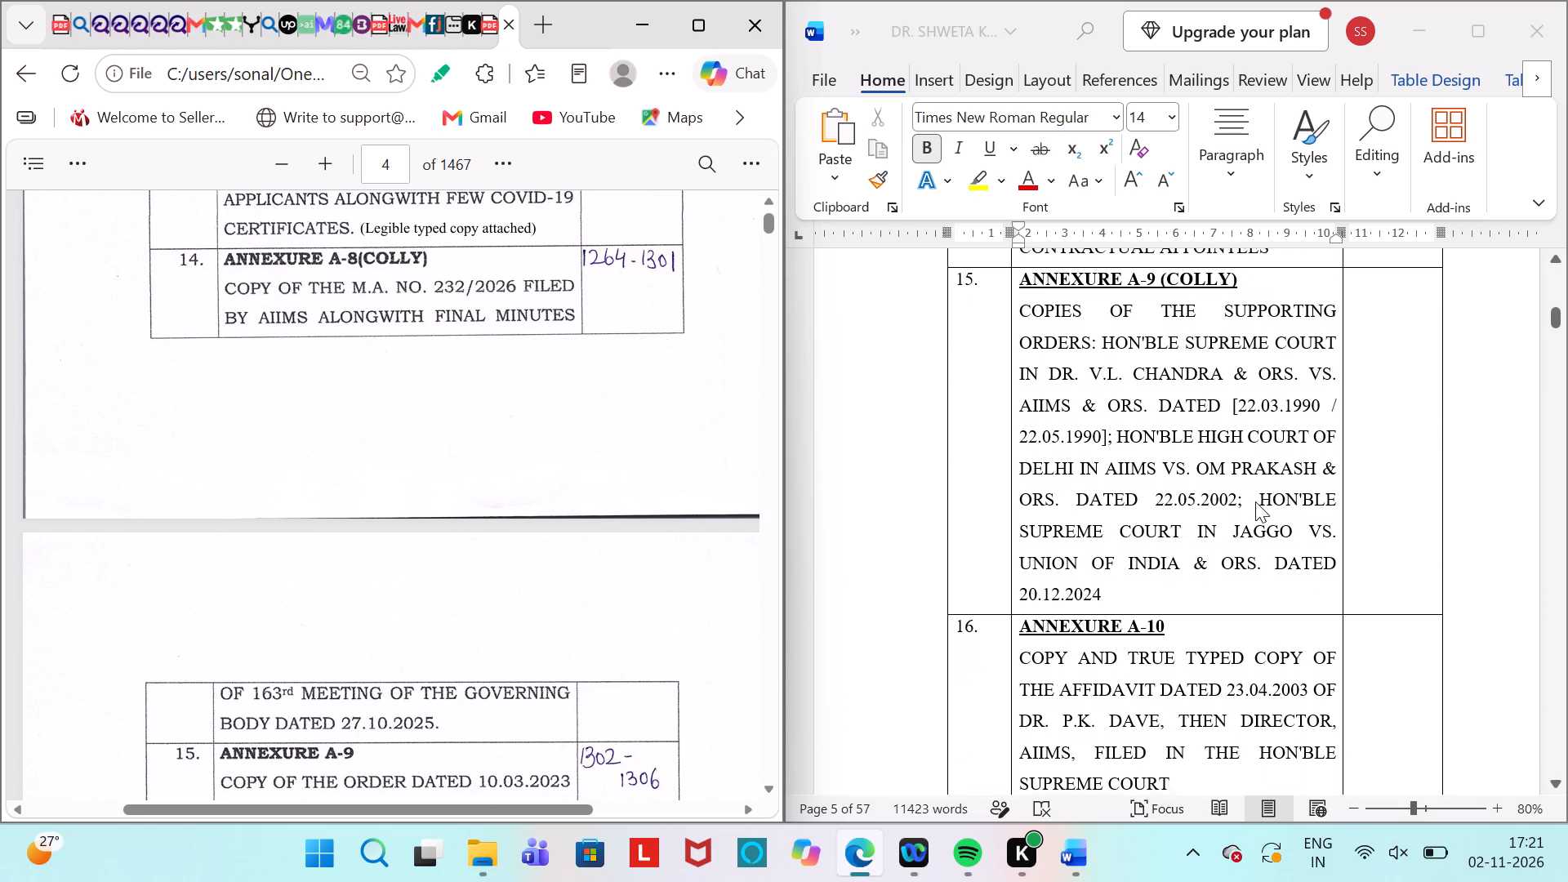
scroll(1255, 501, "down", 1)
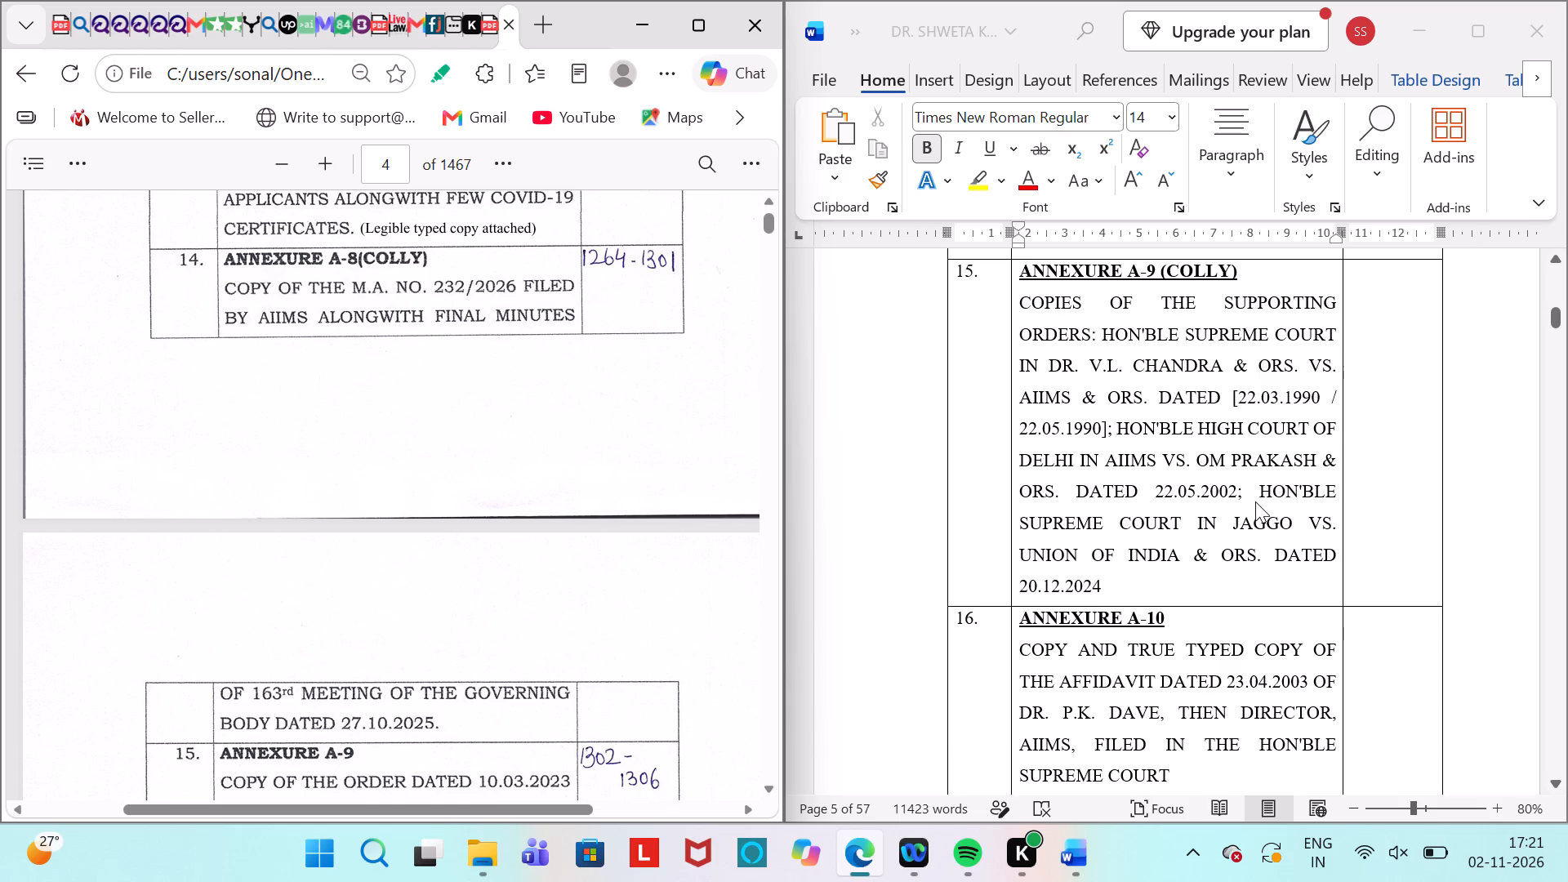
scroll(1255, 501, "up", 2)
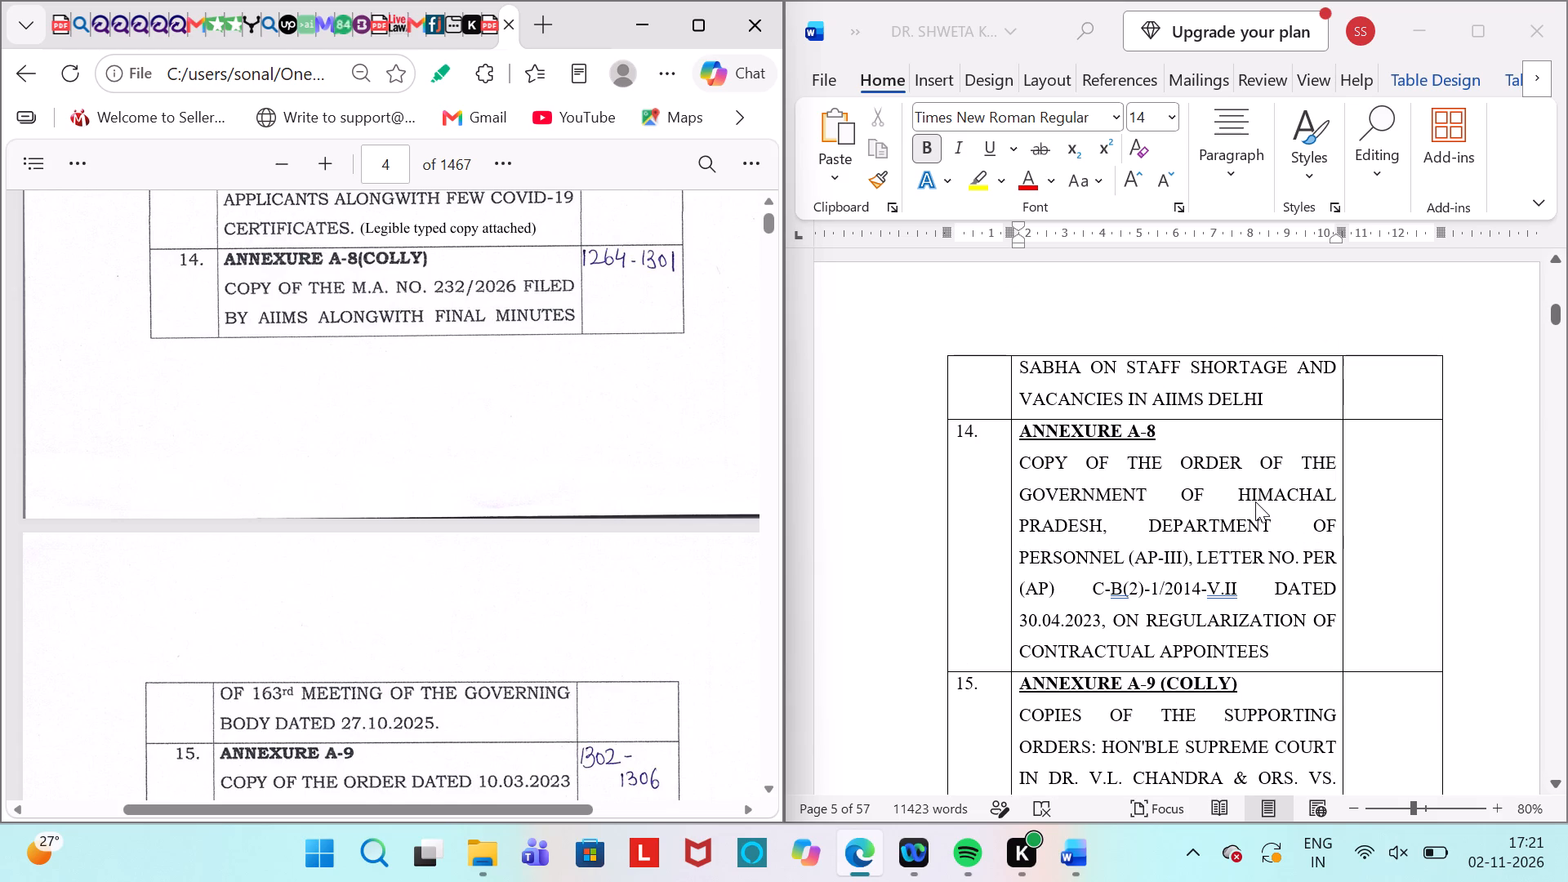
scroll(1255, 501, "up", 4)
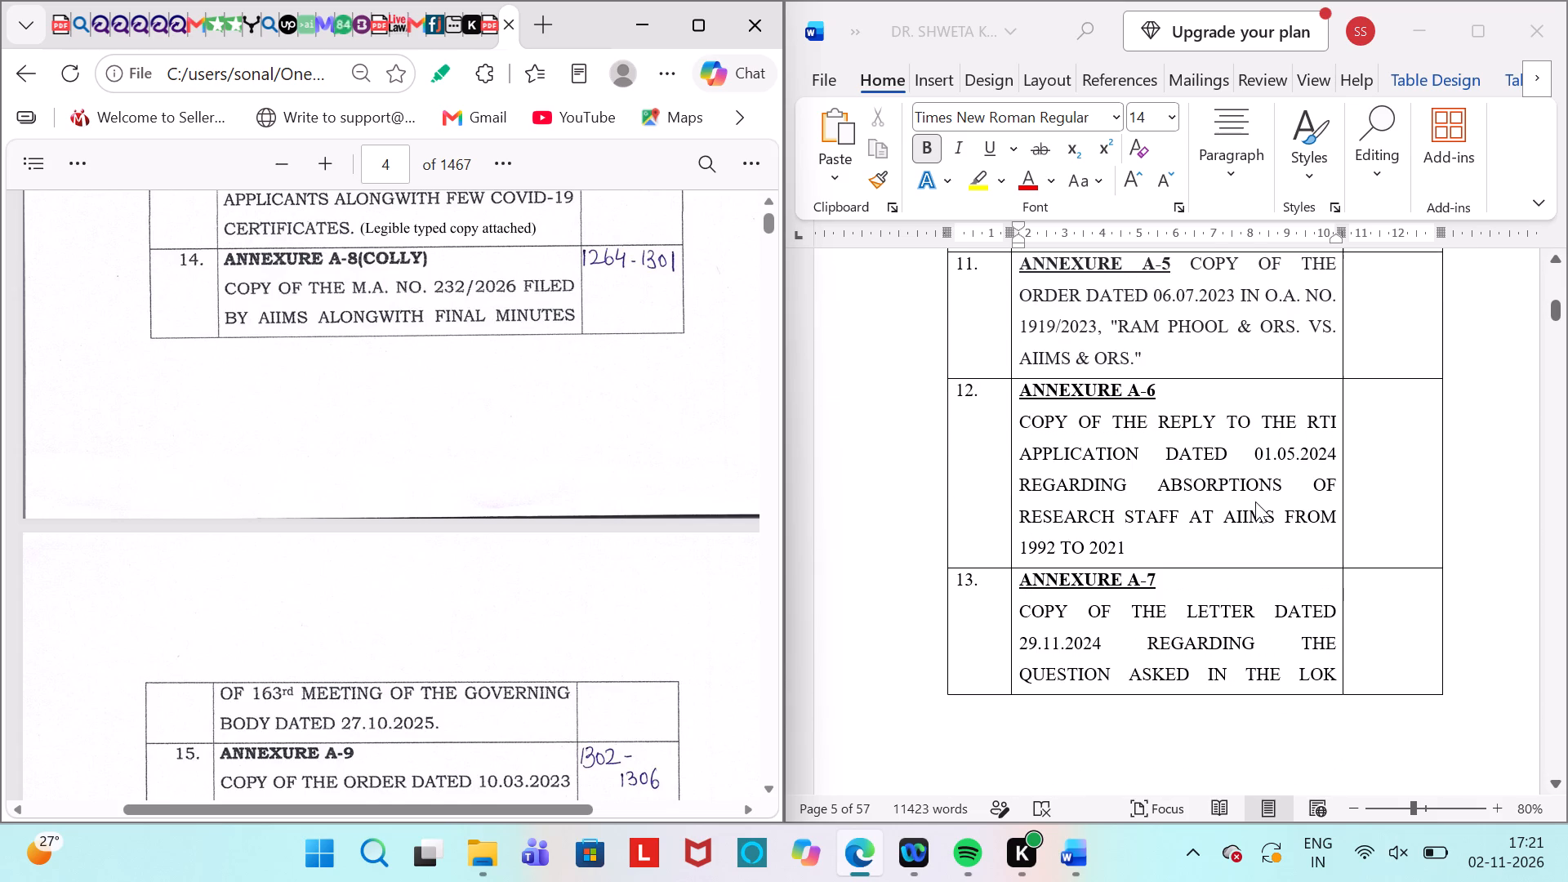
scroll(1255, 501, "up", 1)
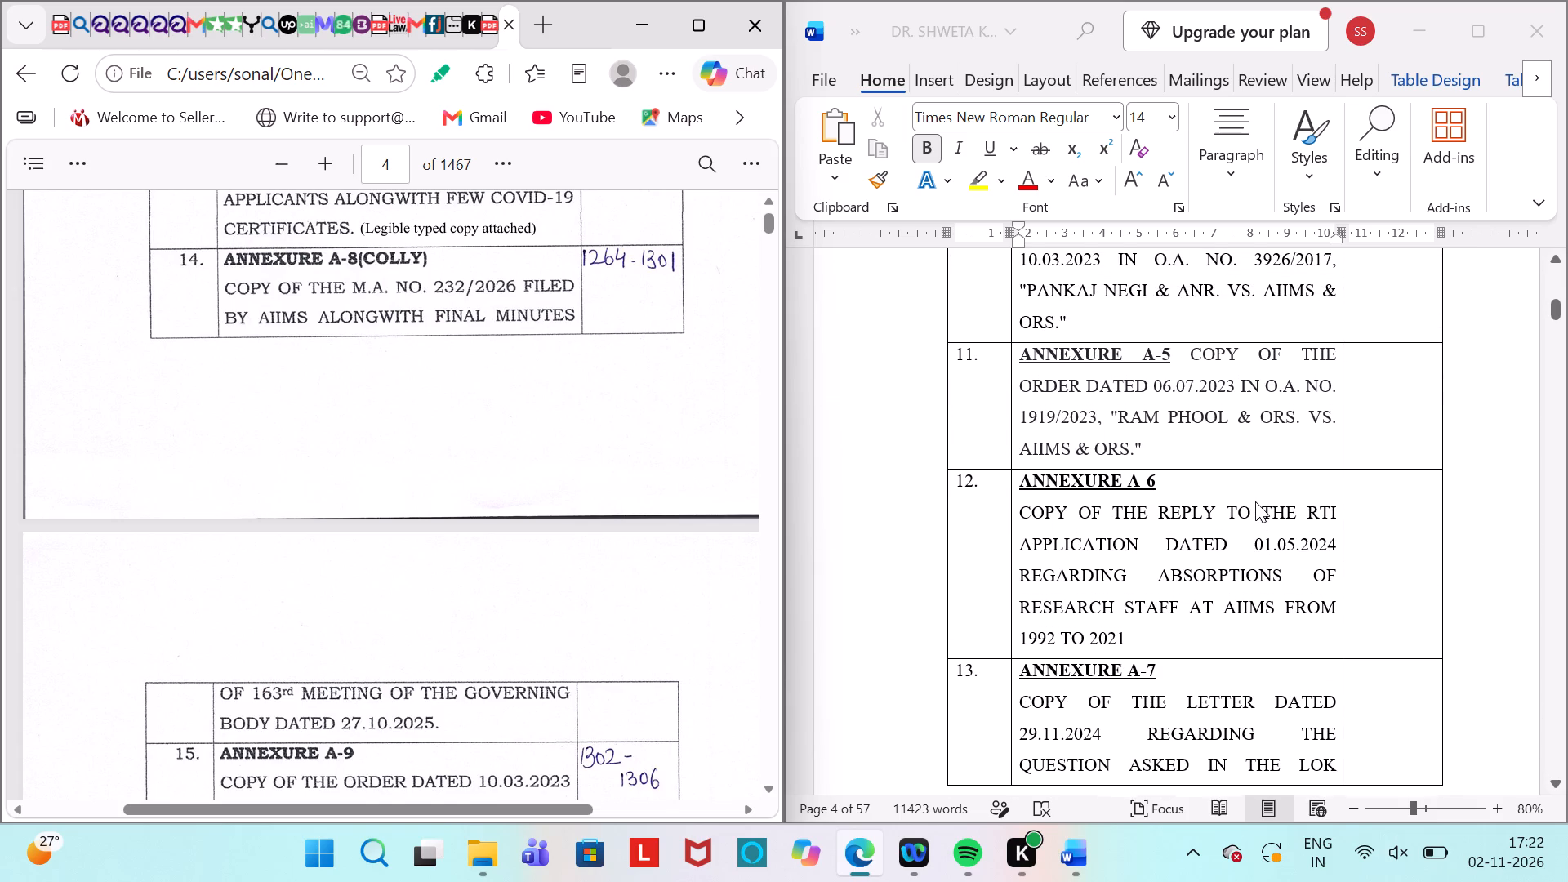
scroll(1255, 501, "up", 1)
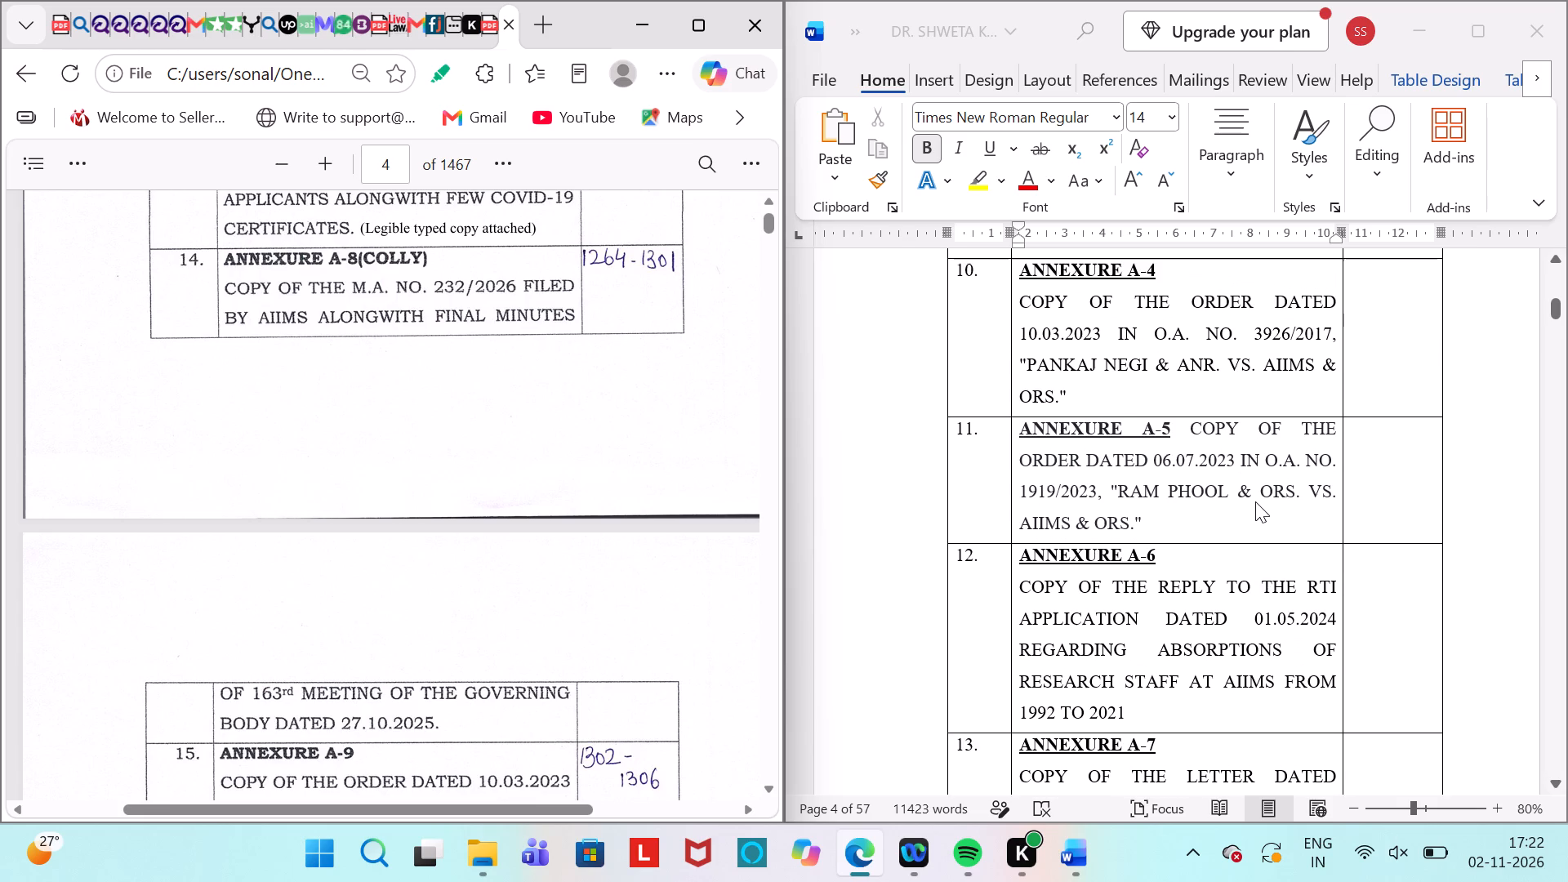
scroll(1255, 501, "up", 4)
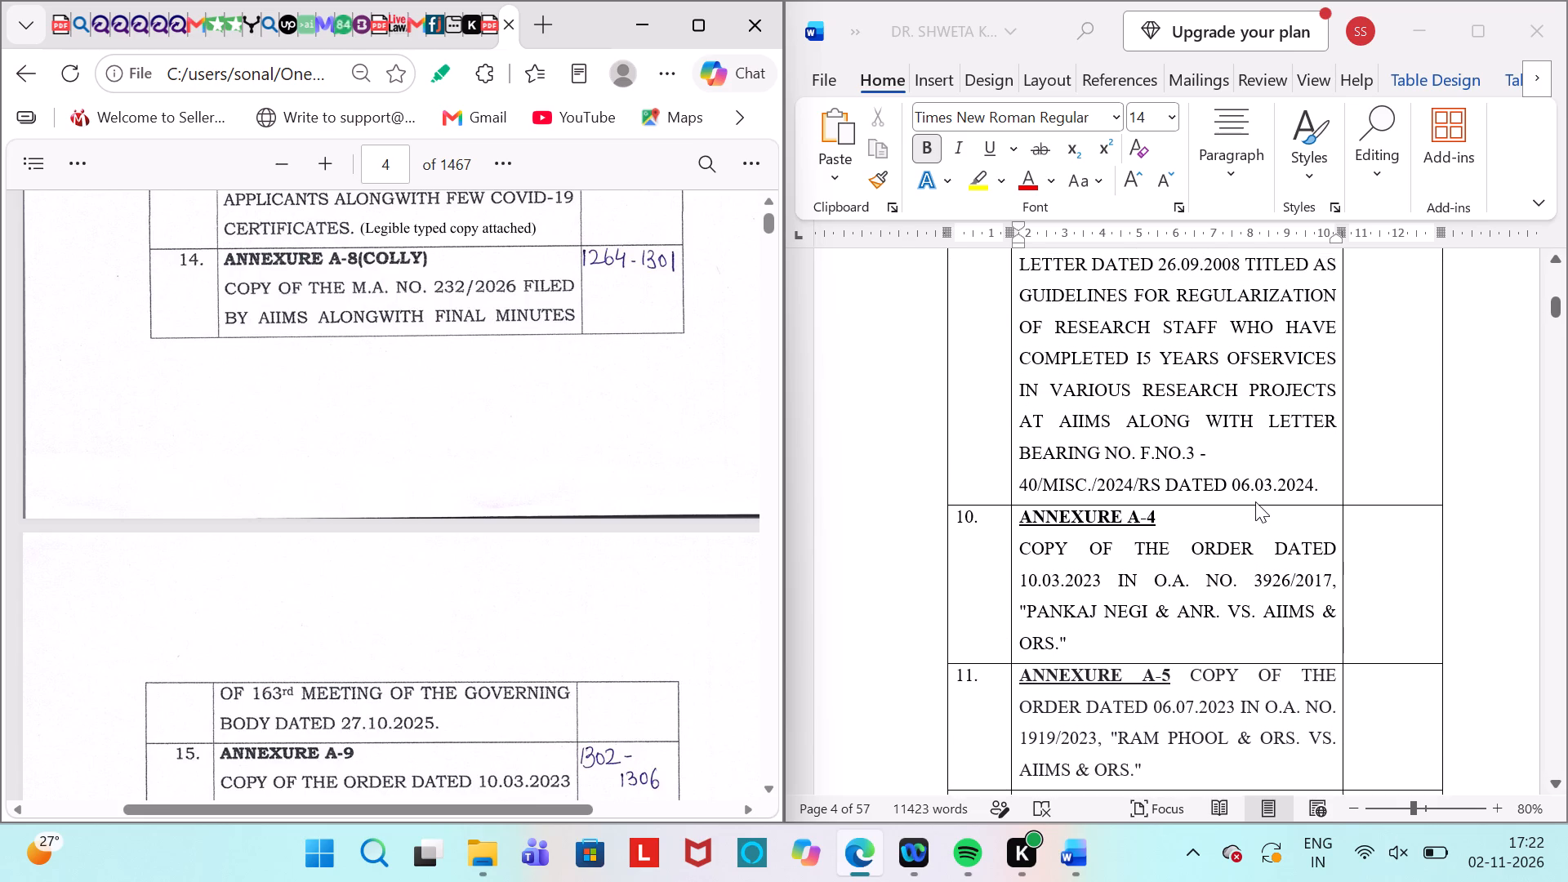
scroll(1255, 501, "up", 5)
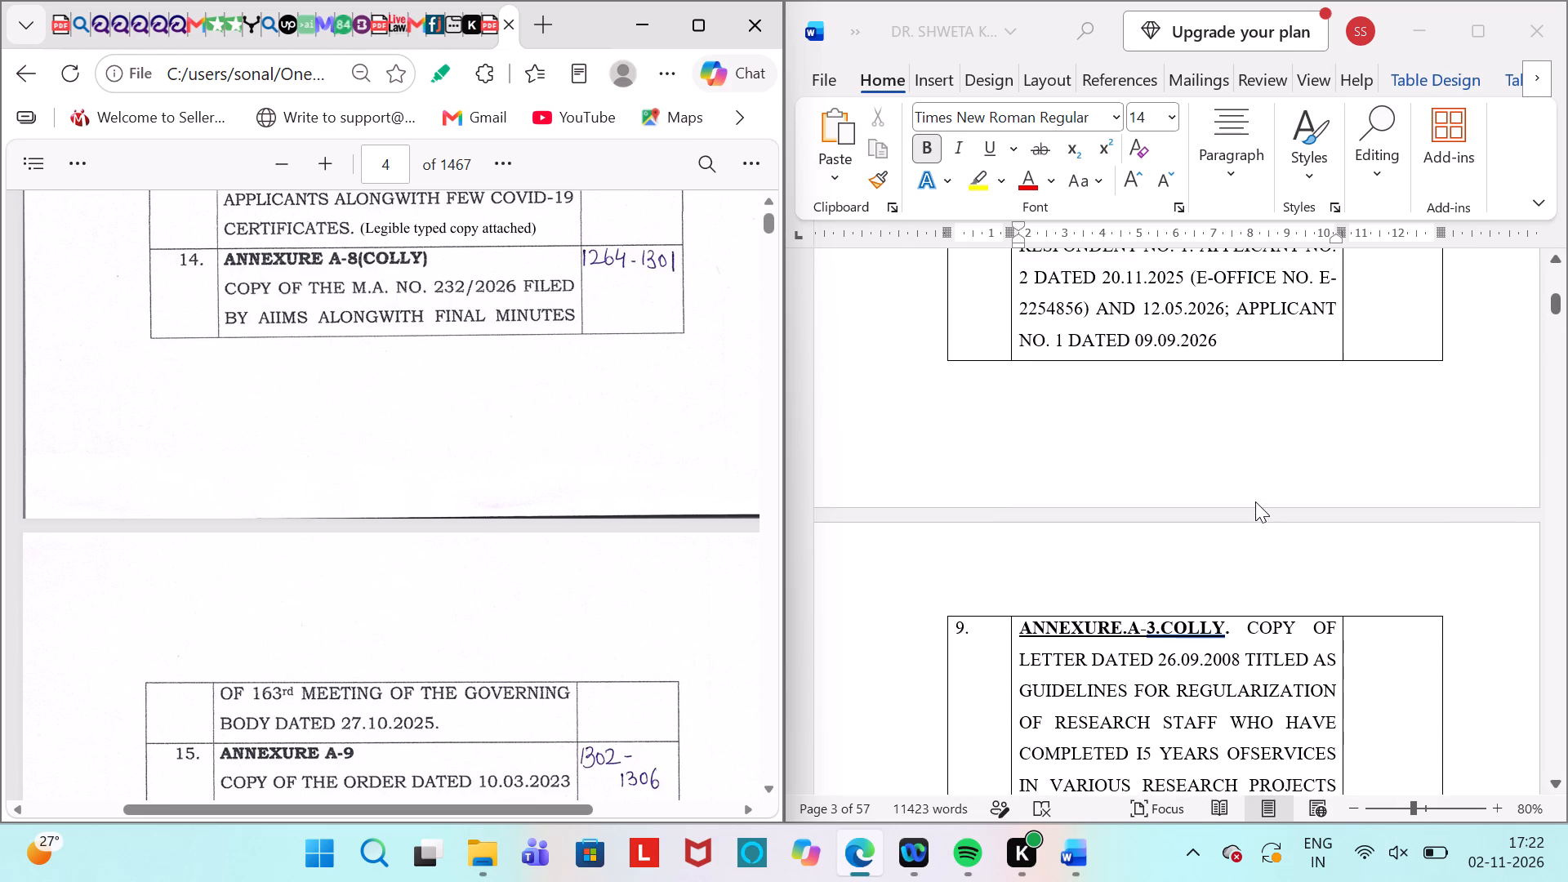
Read the draft index forward from Annexure A-3 (Colly) to A-8, looking for a counterpart to the PDF's Annexure A-8 (Colly) on M.A. No. 232/2026.
scroll(1255, 501, "down", 1)
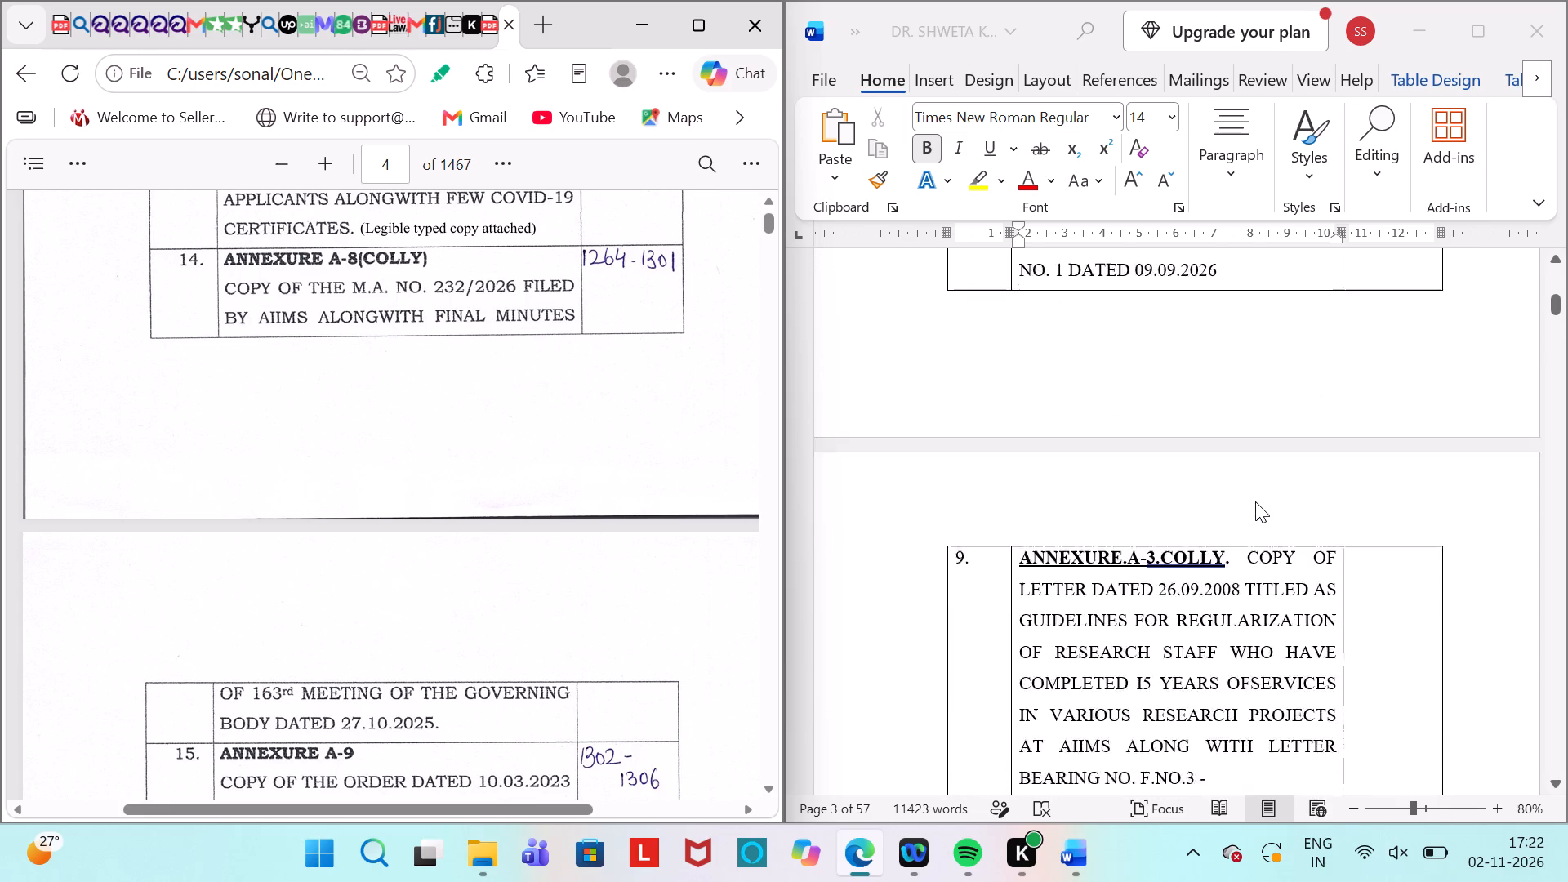
scroll(1255, 501, "down", 3)
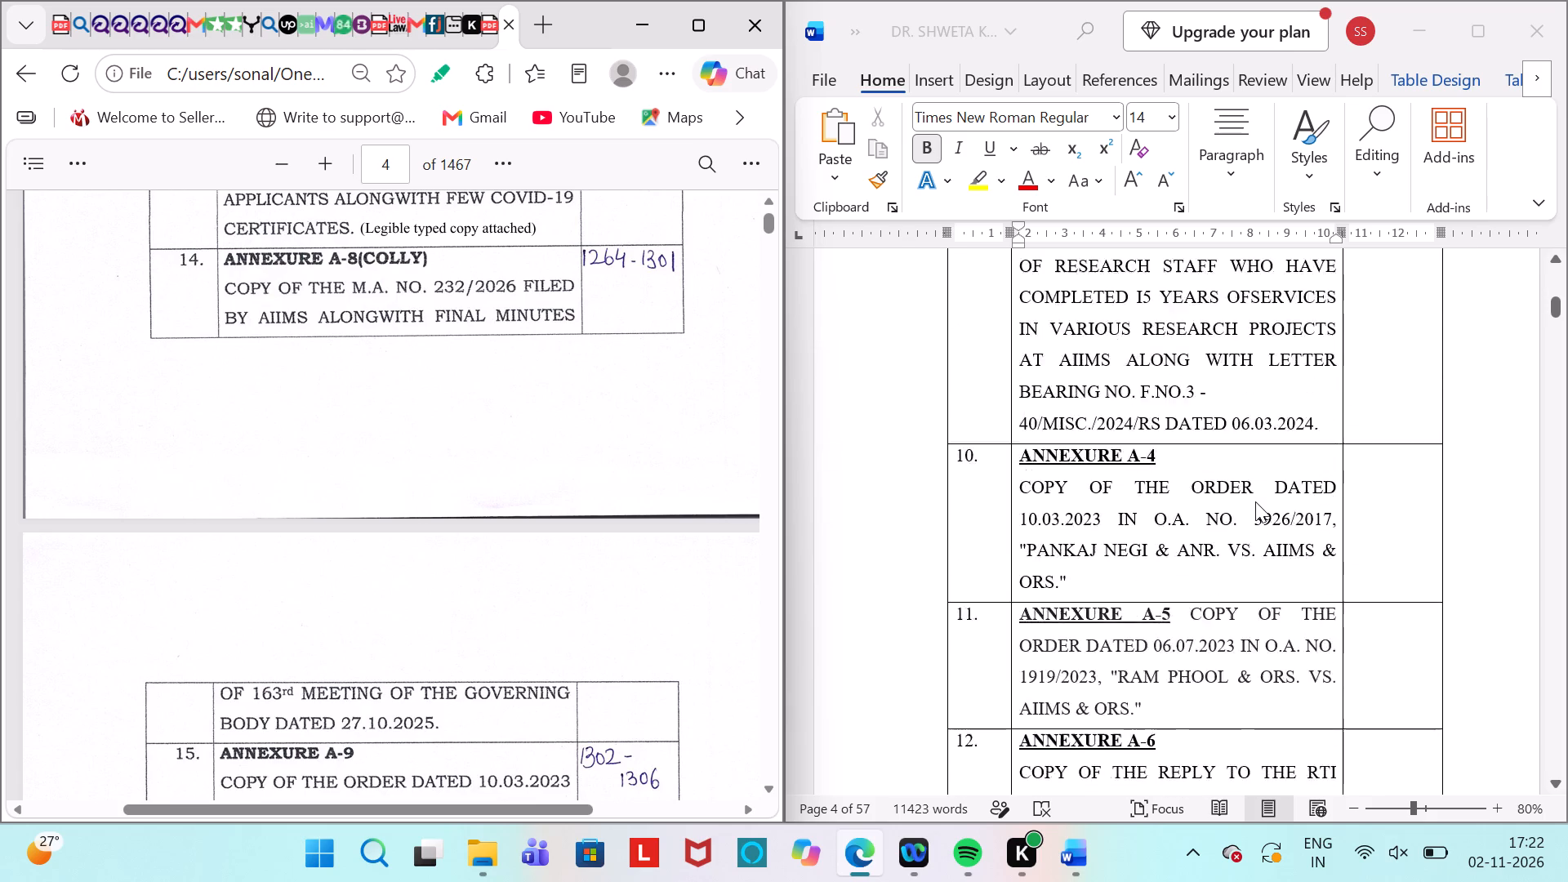
scroll(1255, 501, "down", 1)
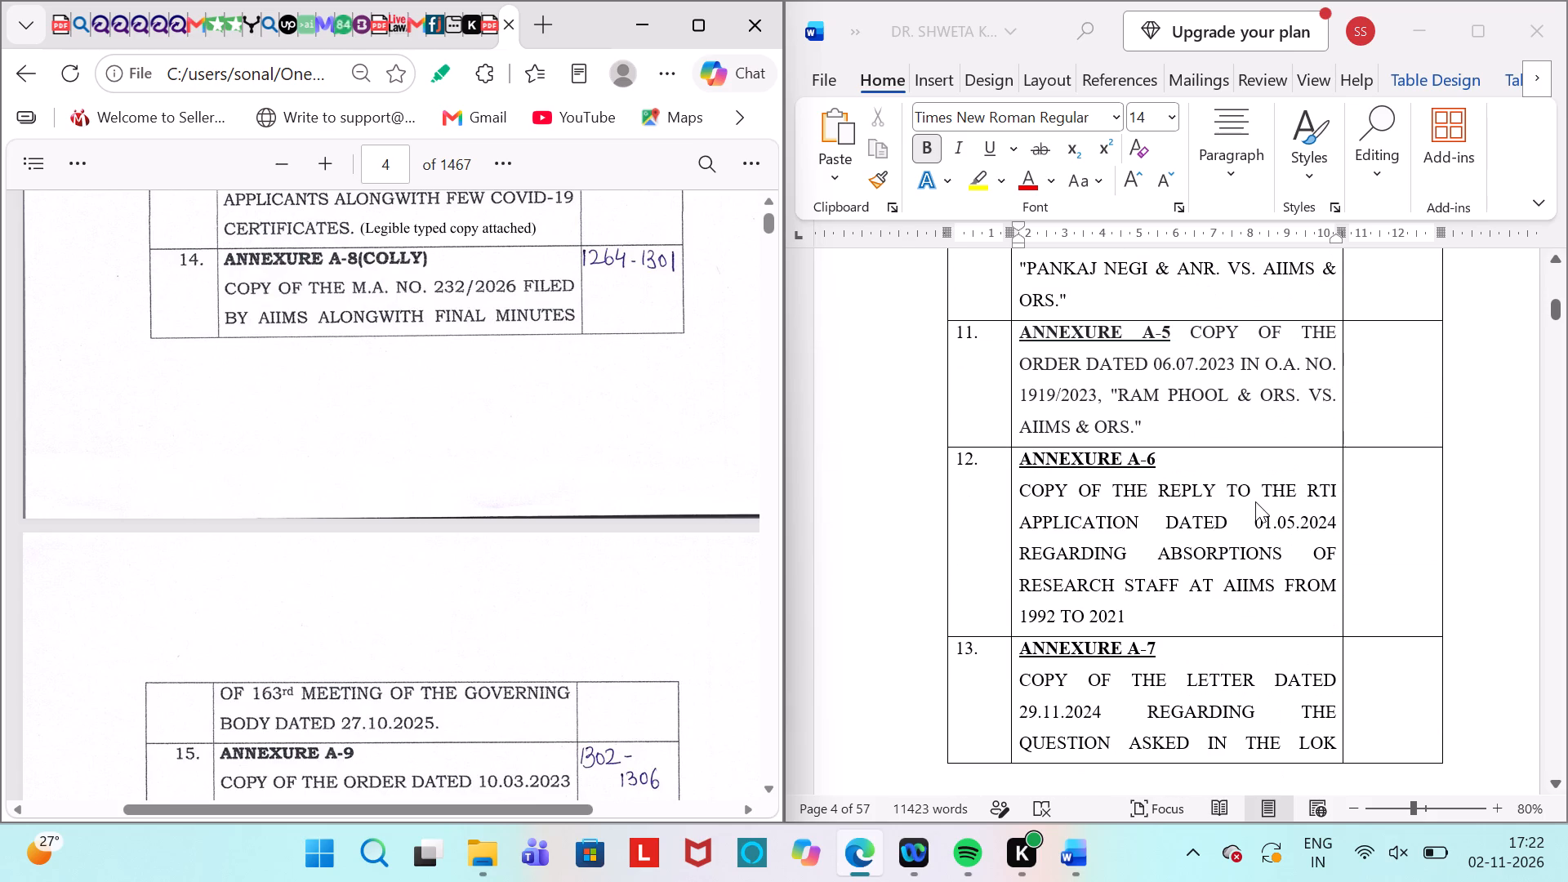
scroll(1255, 501, "down", 3)
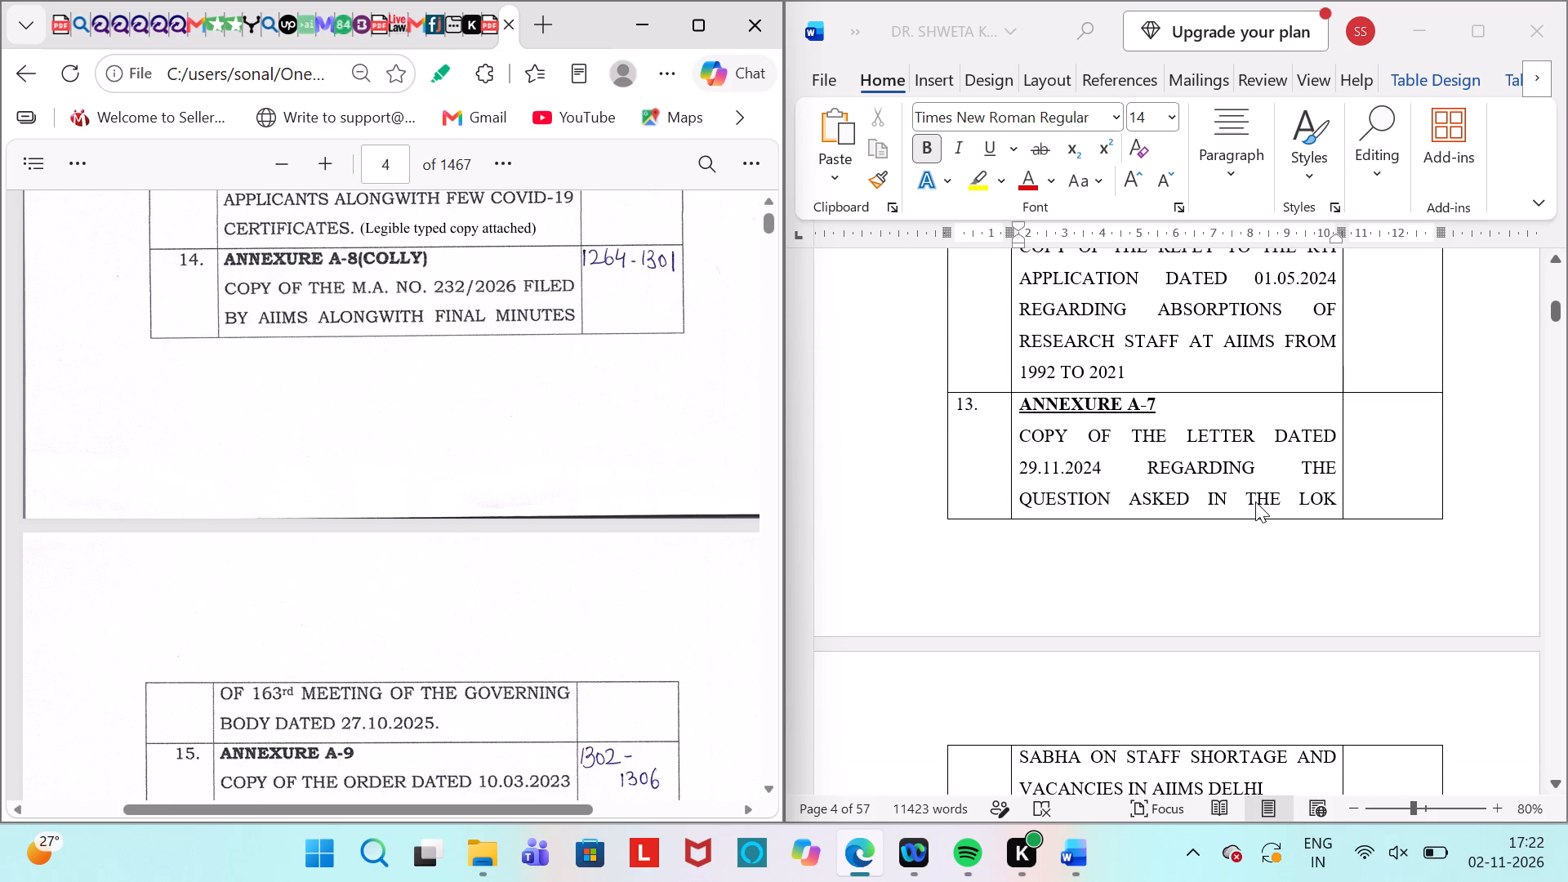
scroll(1255, 501, "down", 4)
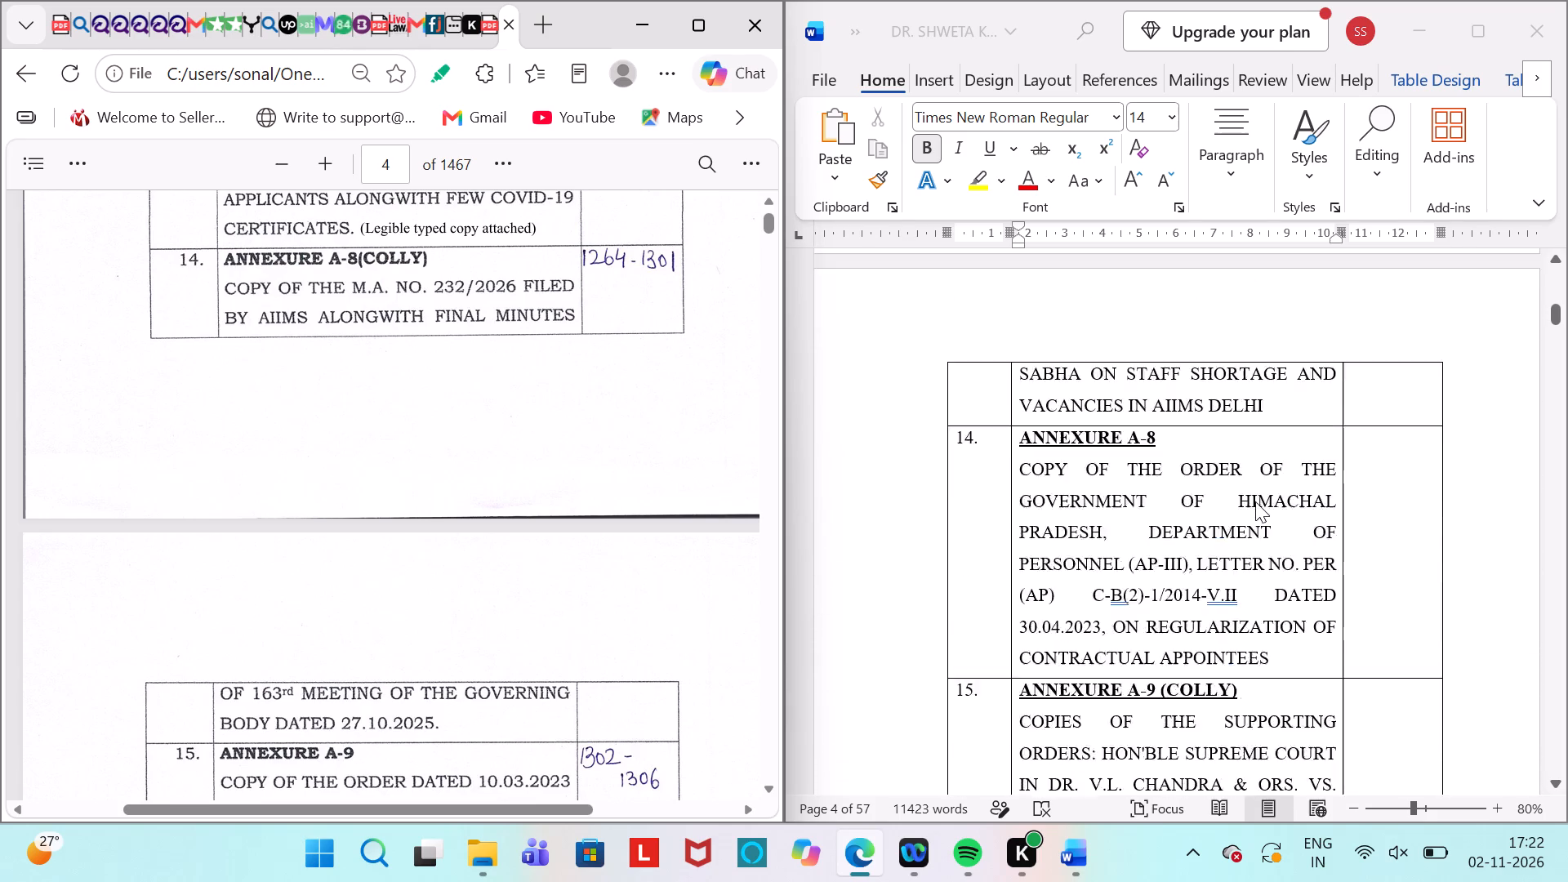
Continue through the draft index from Annexure A-9 (Colly) to A-16, Vakalatnama and Letter of Motion for the same counterpart.
scroll(1255, 501, "down", 3)
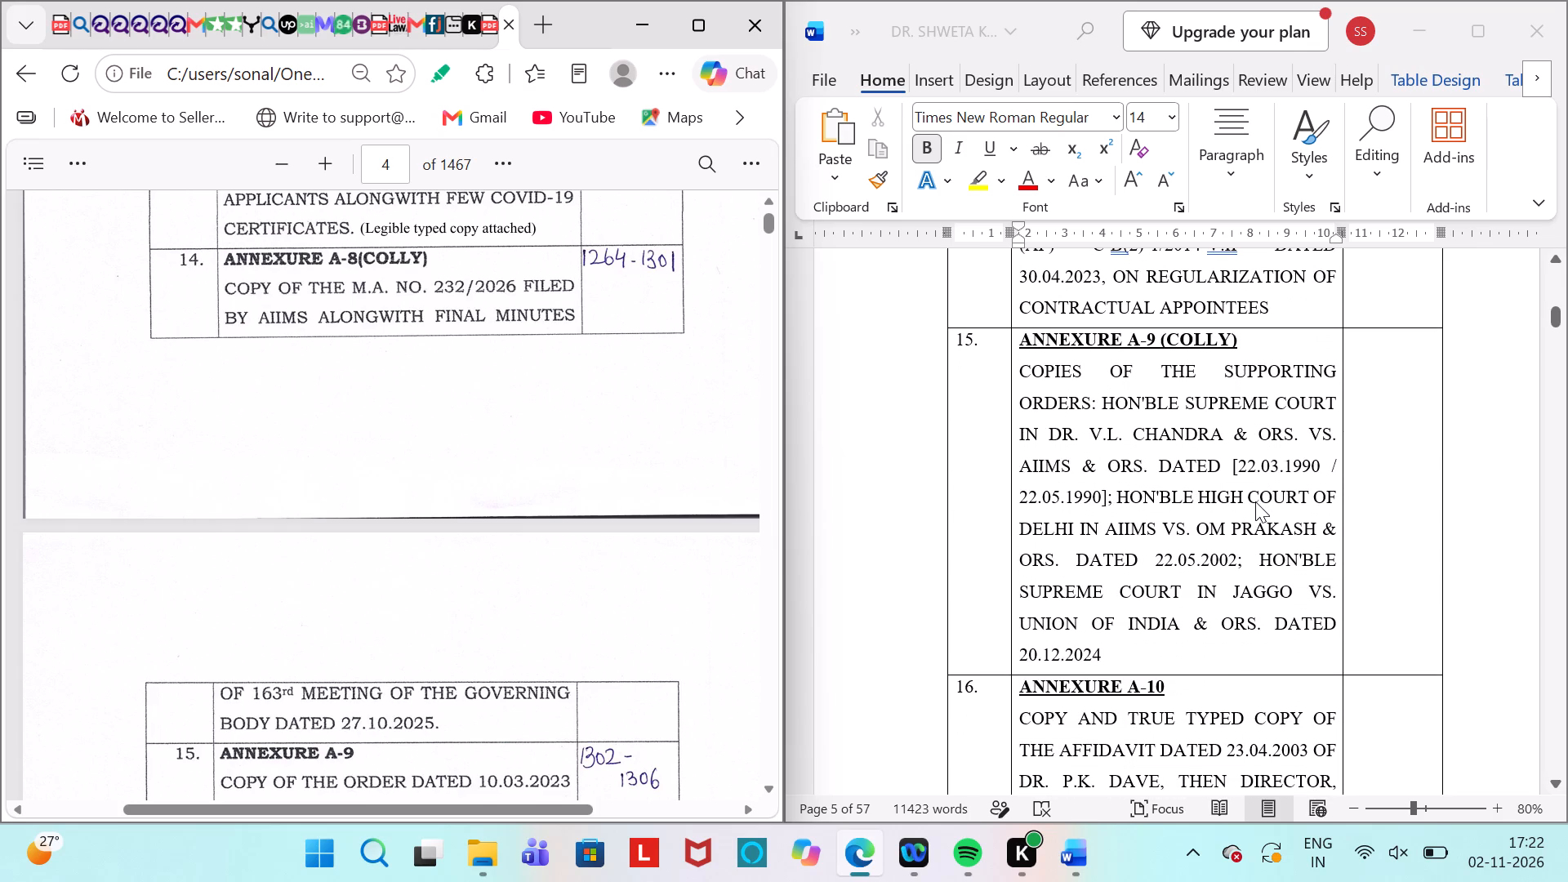
scroll(1255, 501, "down", 2)
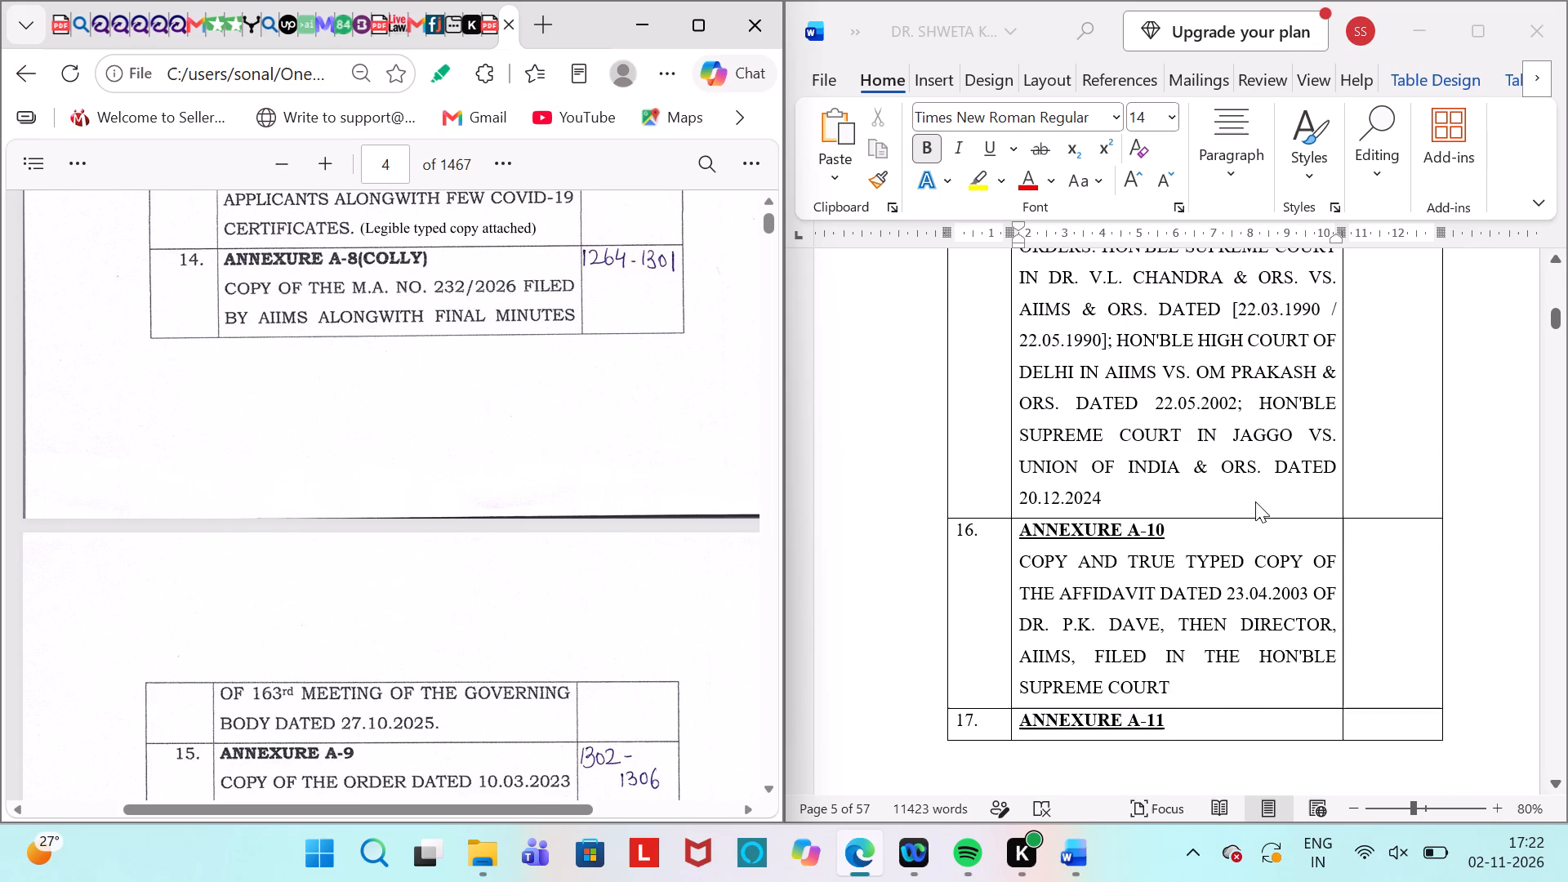
scroll(1255, 501, "down", 4)
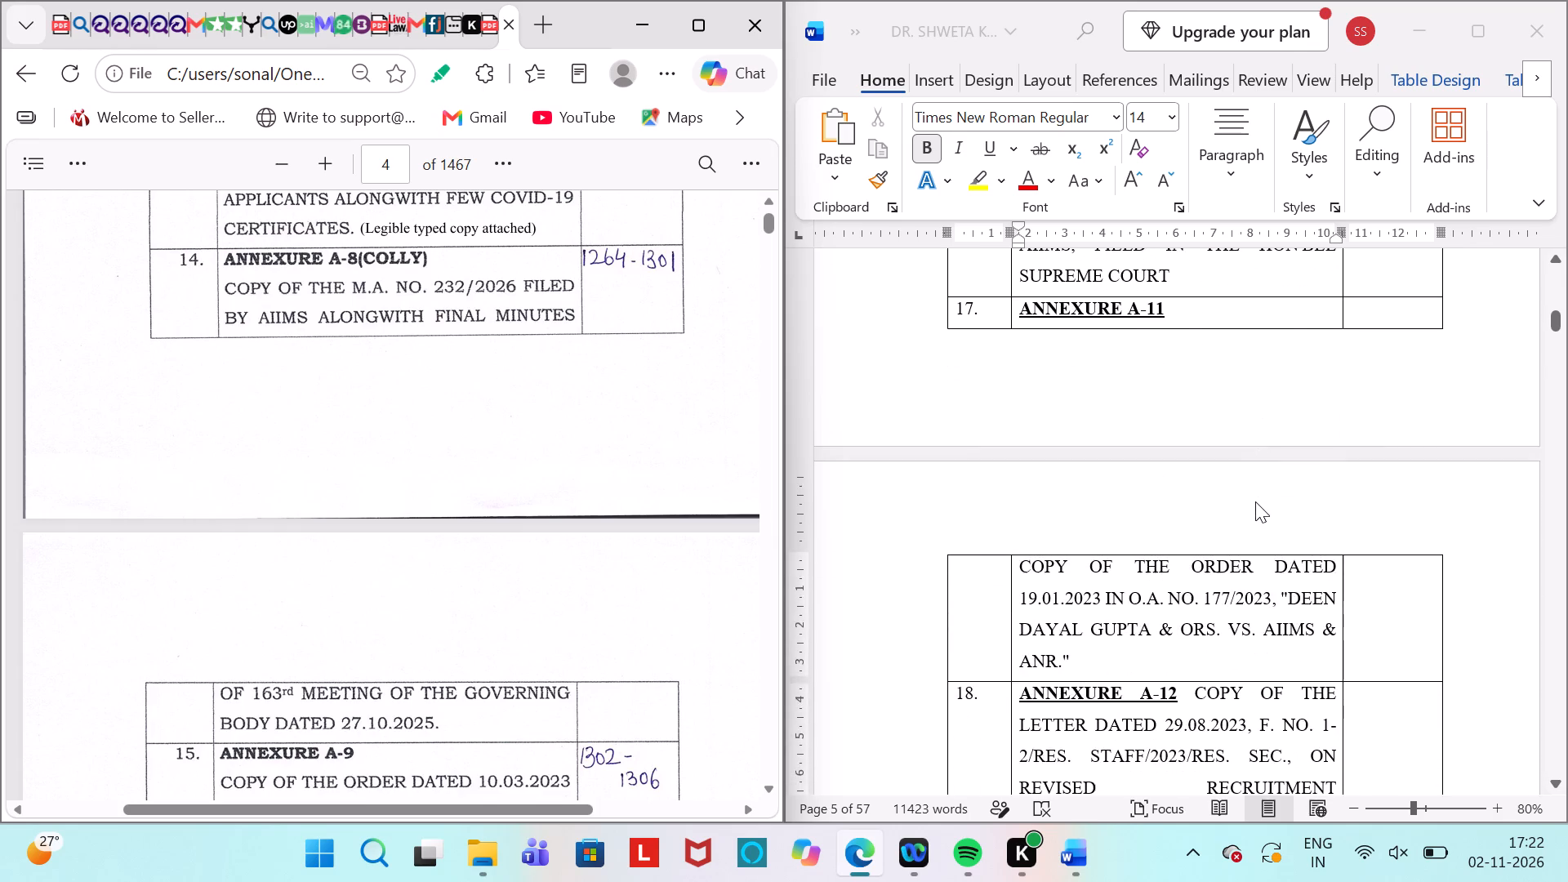
scroll(1255, 501, "down", 3)
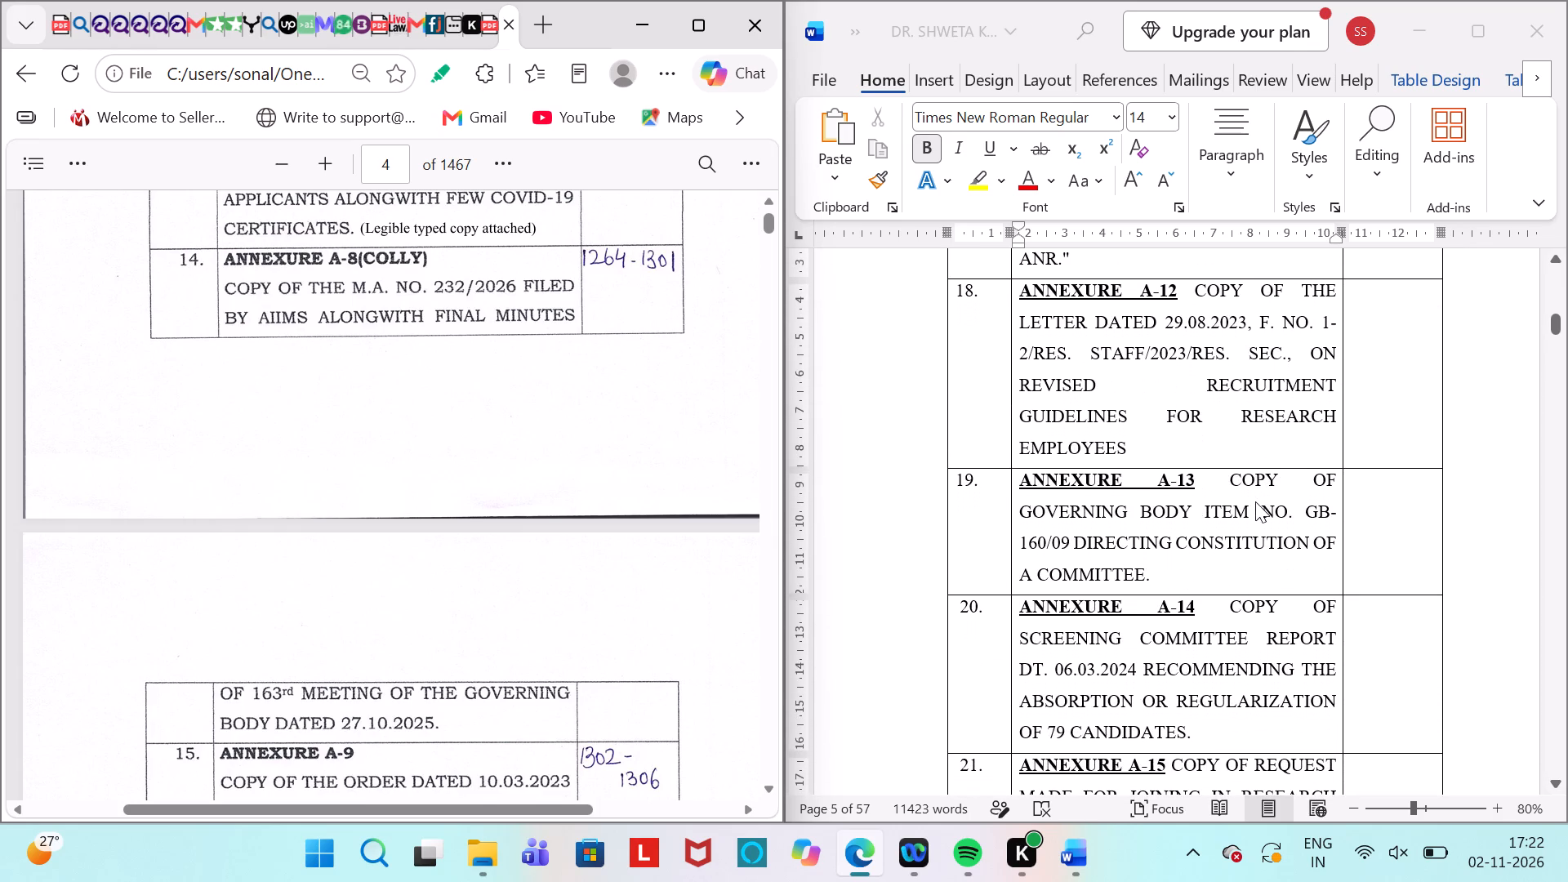
scroll(1255, 501, "down", 1)
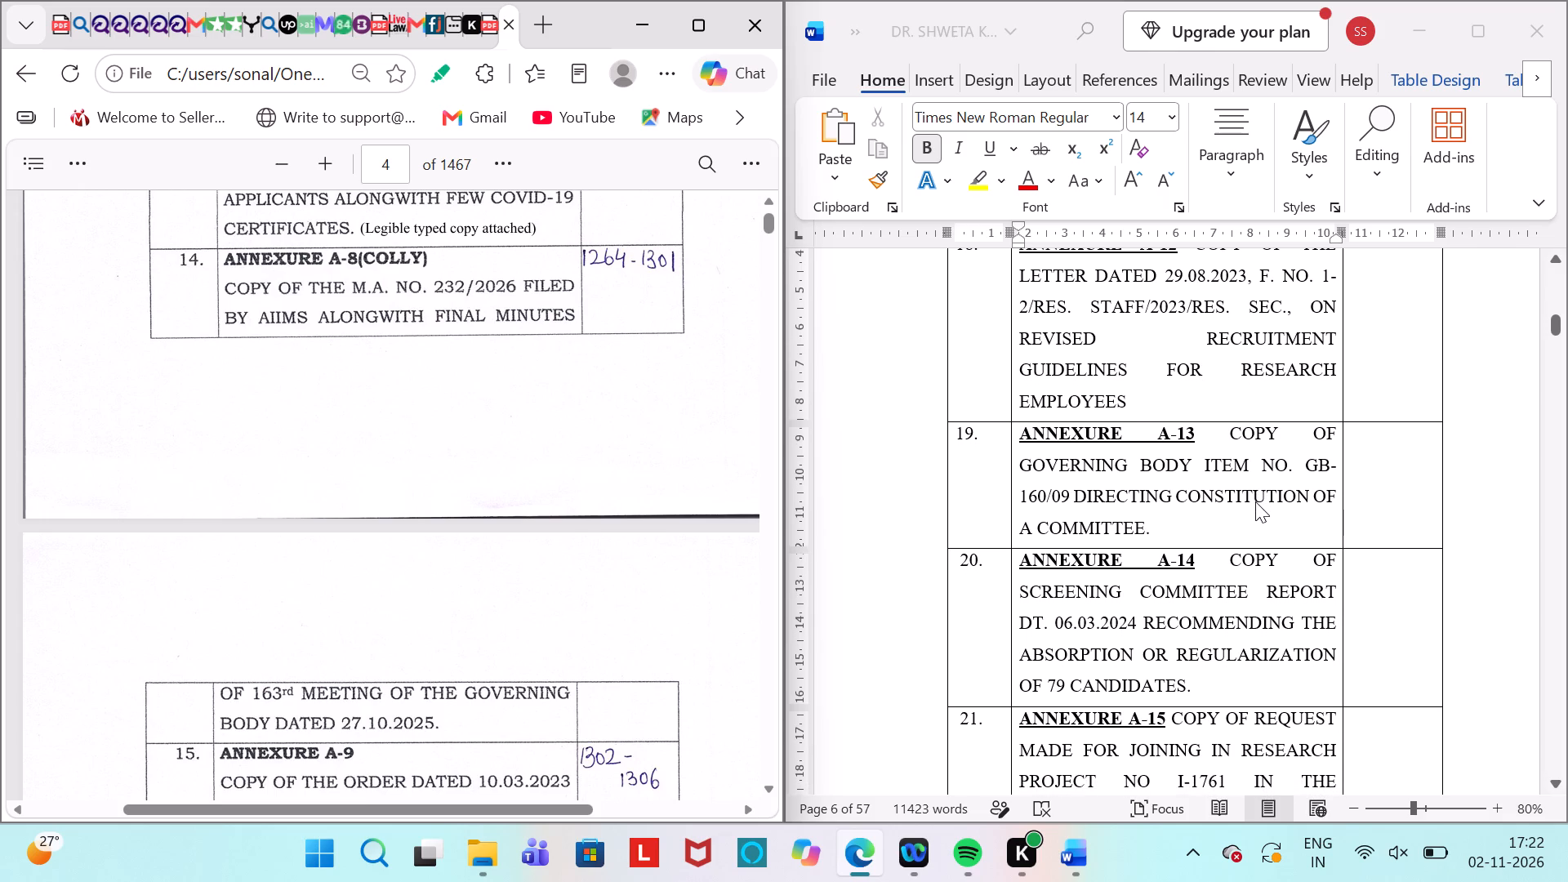
scroll(1255, 501, "down", 2)
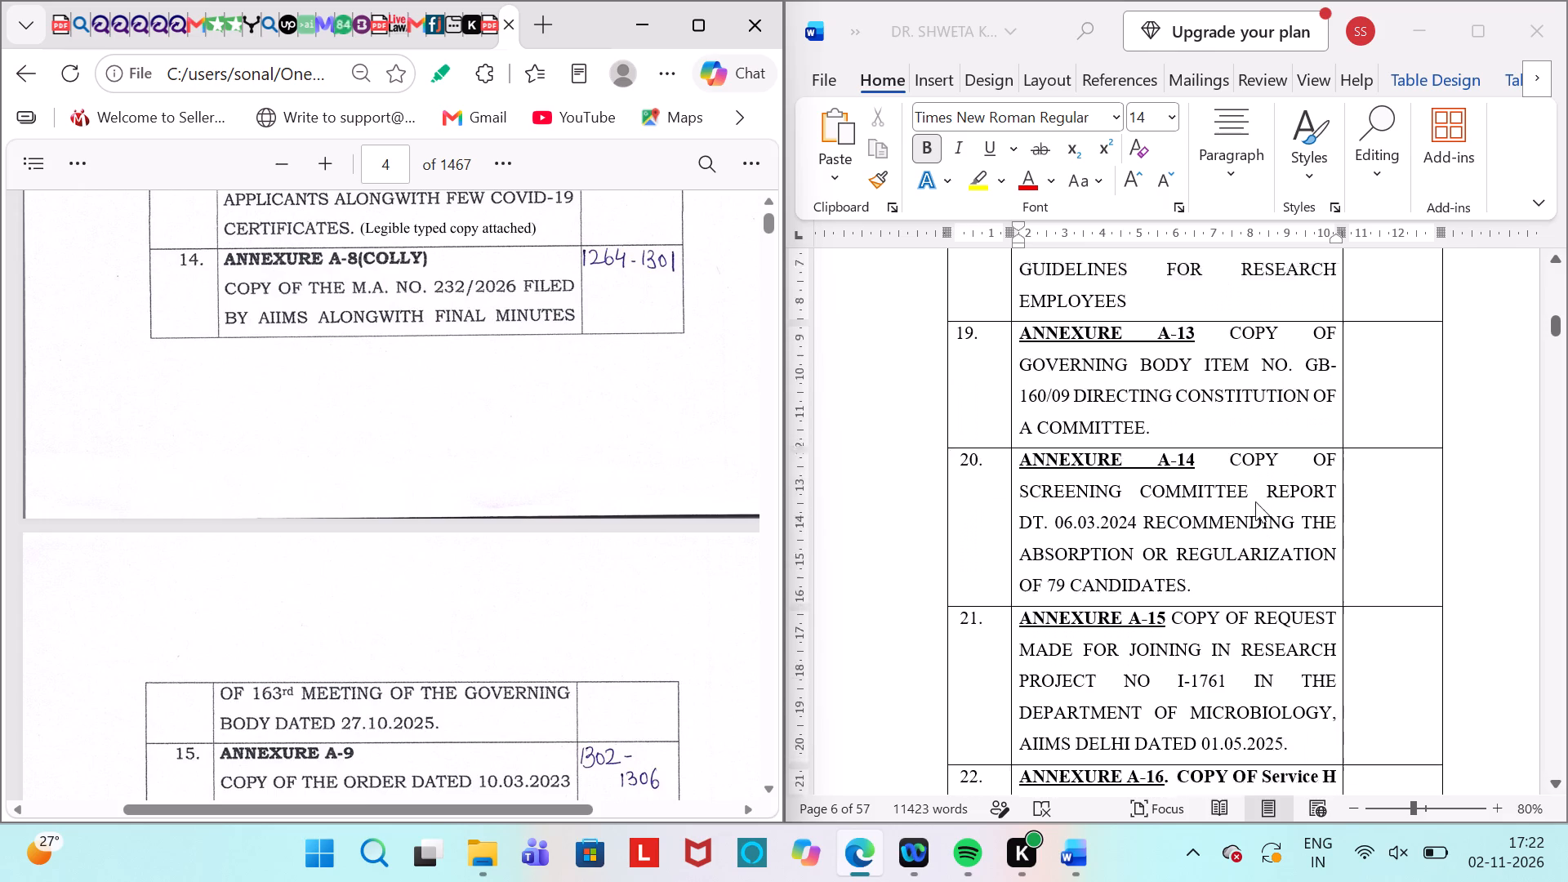
scroll(1255, 501, "down", 1)
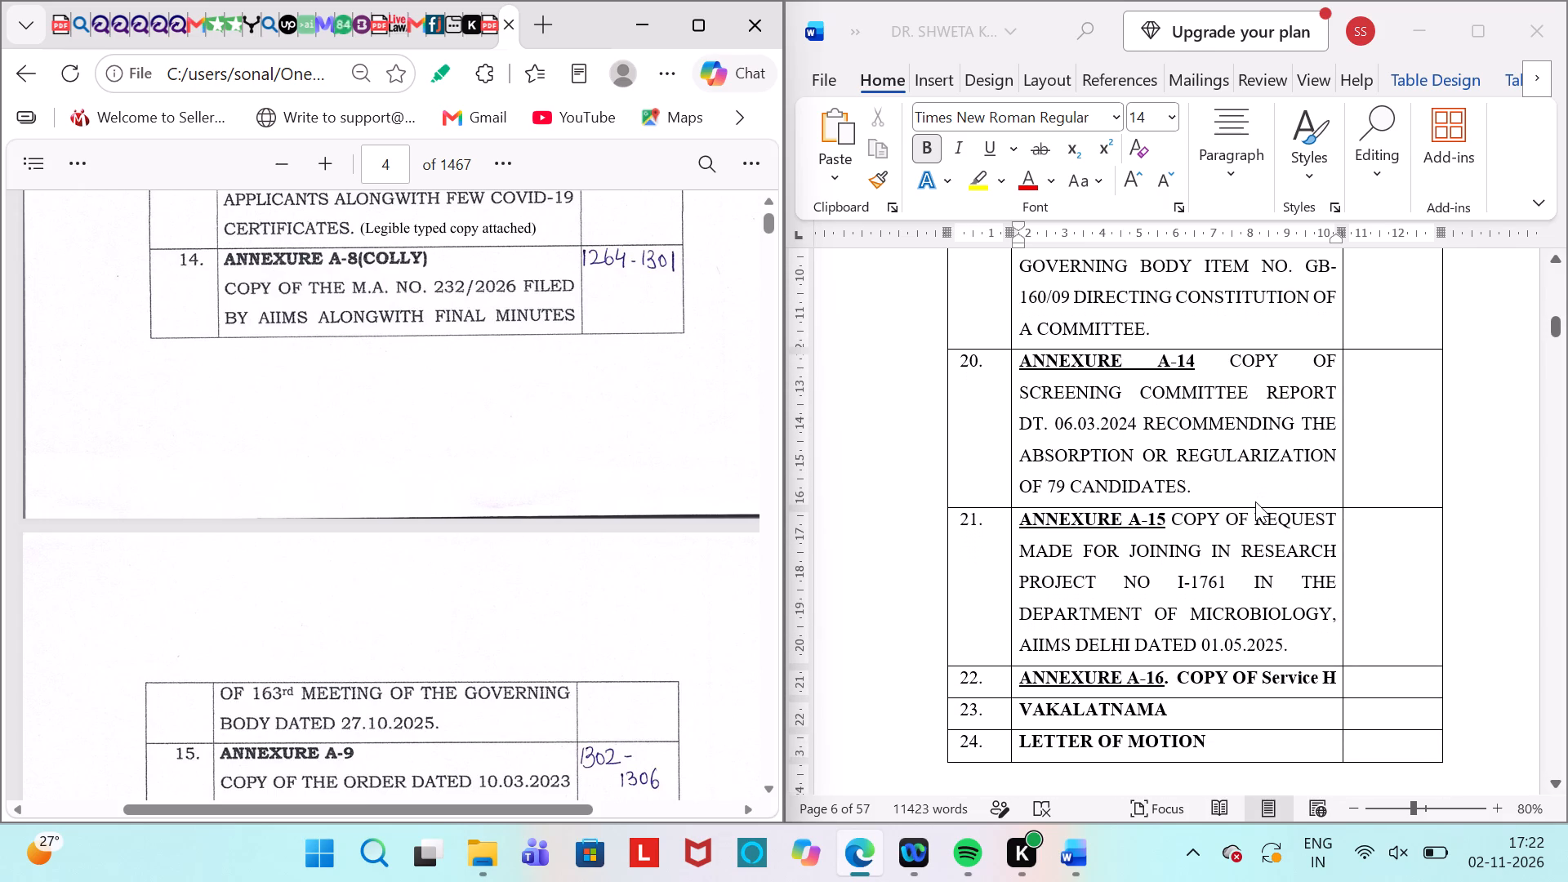
scroll(1255, 501, "down", 1)
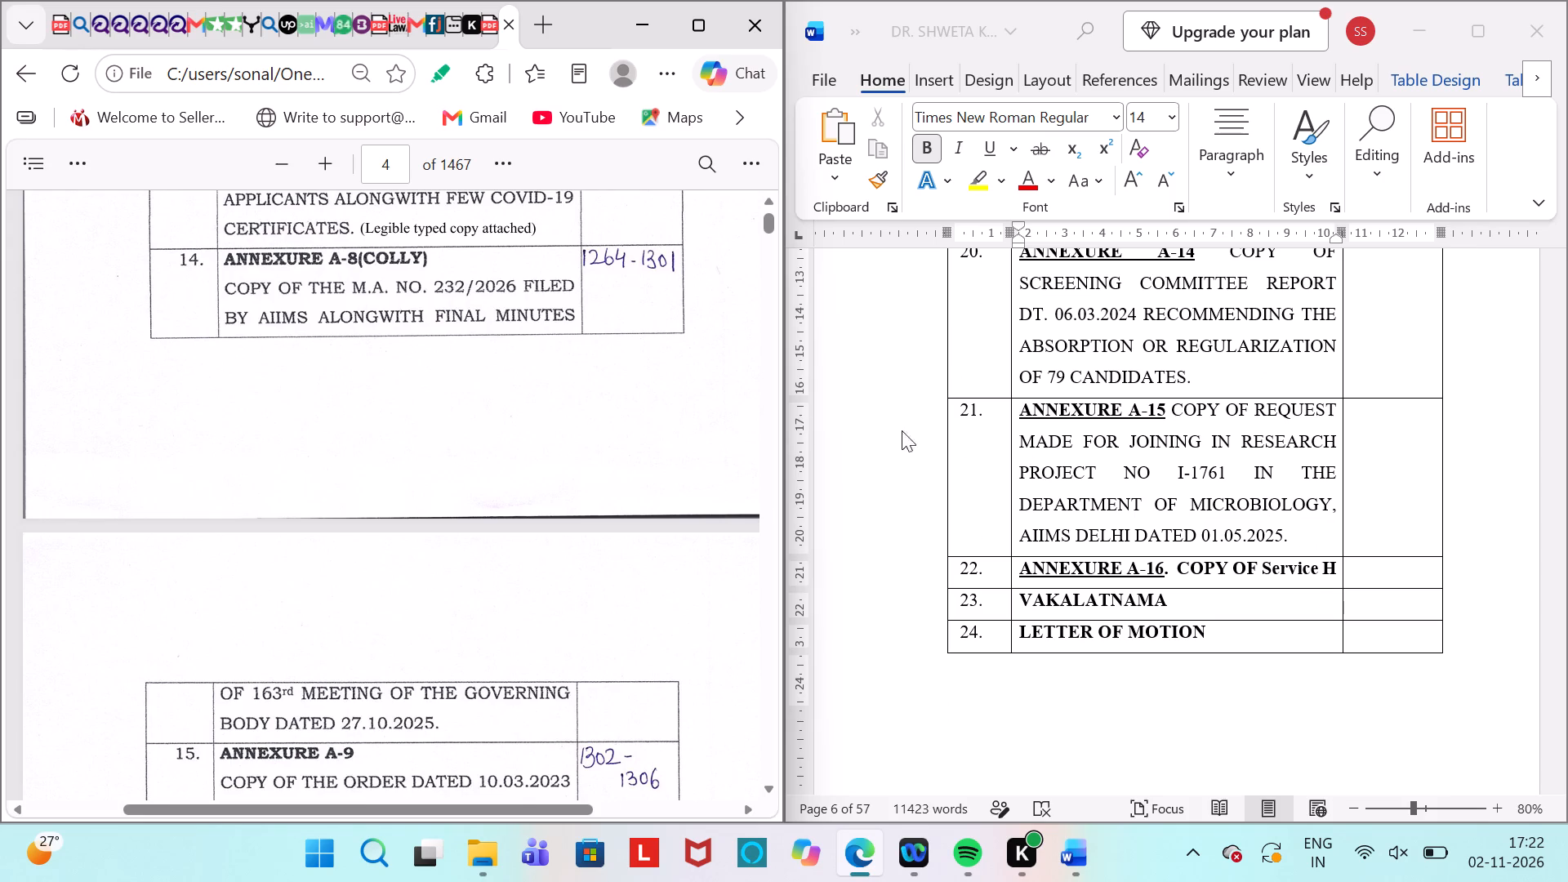
Reread the PDF's Annexure A-7 (Colly) service records and A-8 (Colly), and continue with its Annexures A-9 to A-12.
scroll(680, 425, "up", 1)
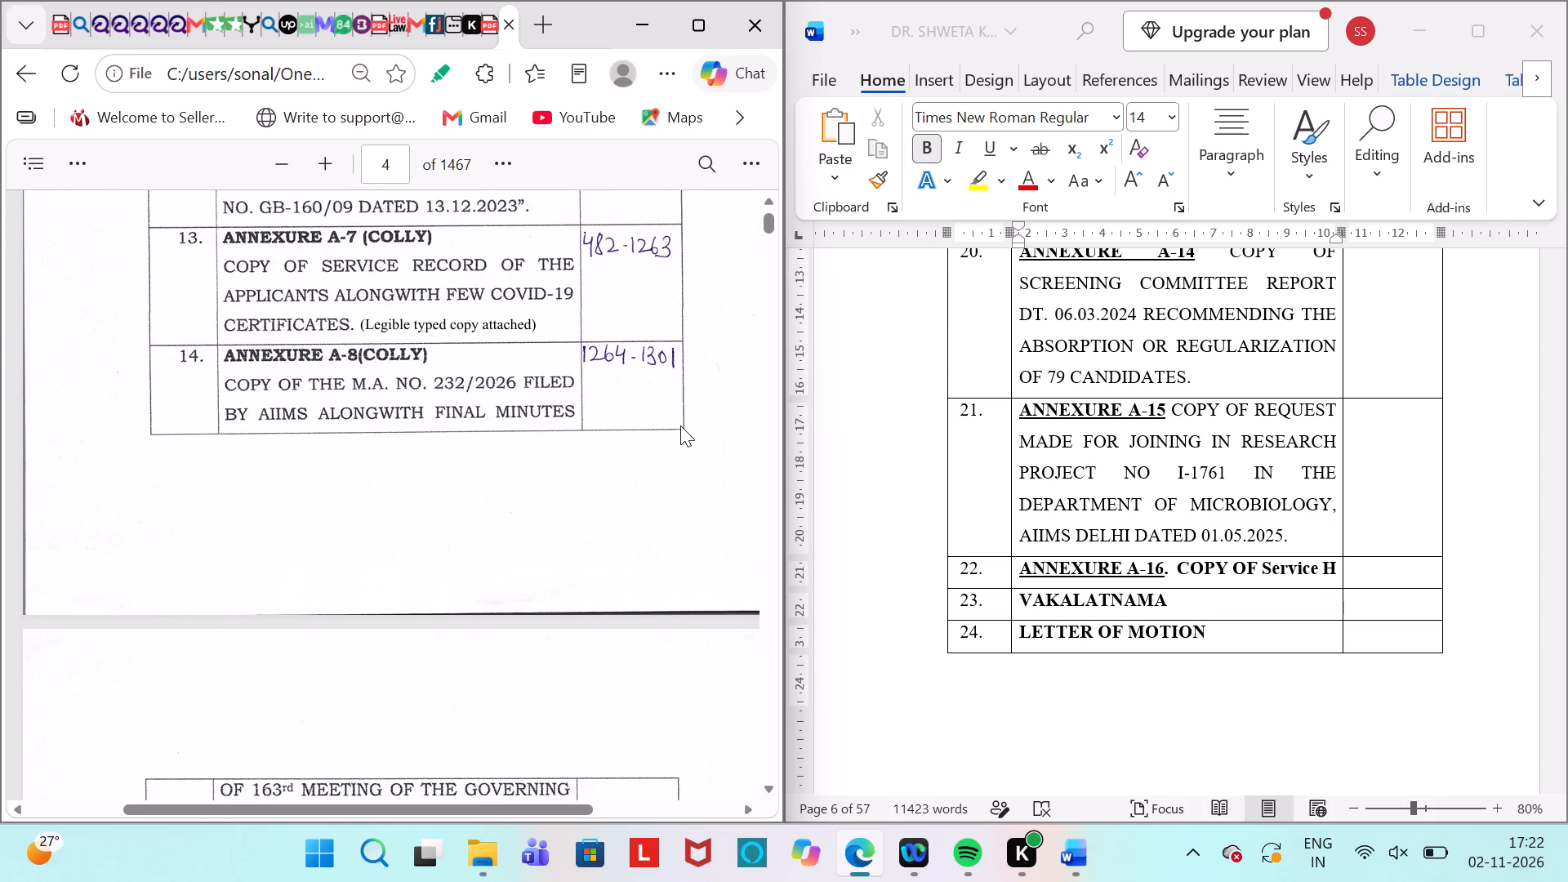
scroll(680, 425, "up", 1)
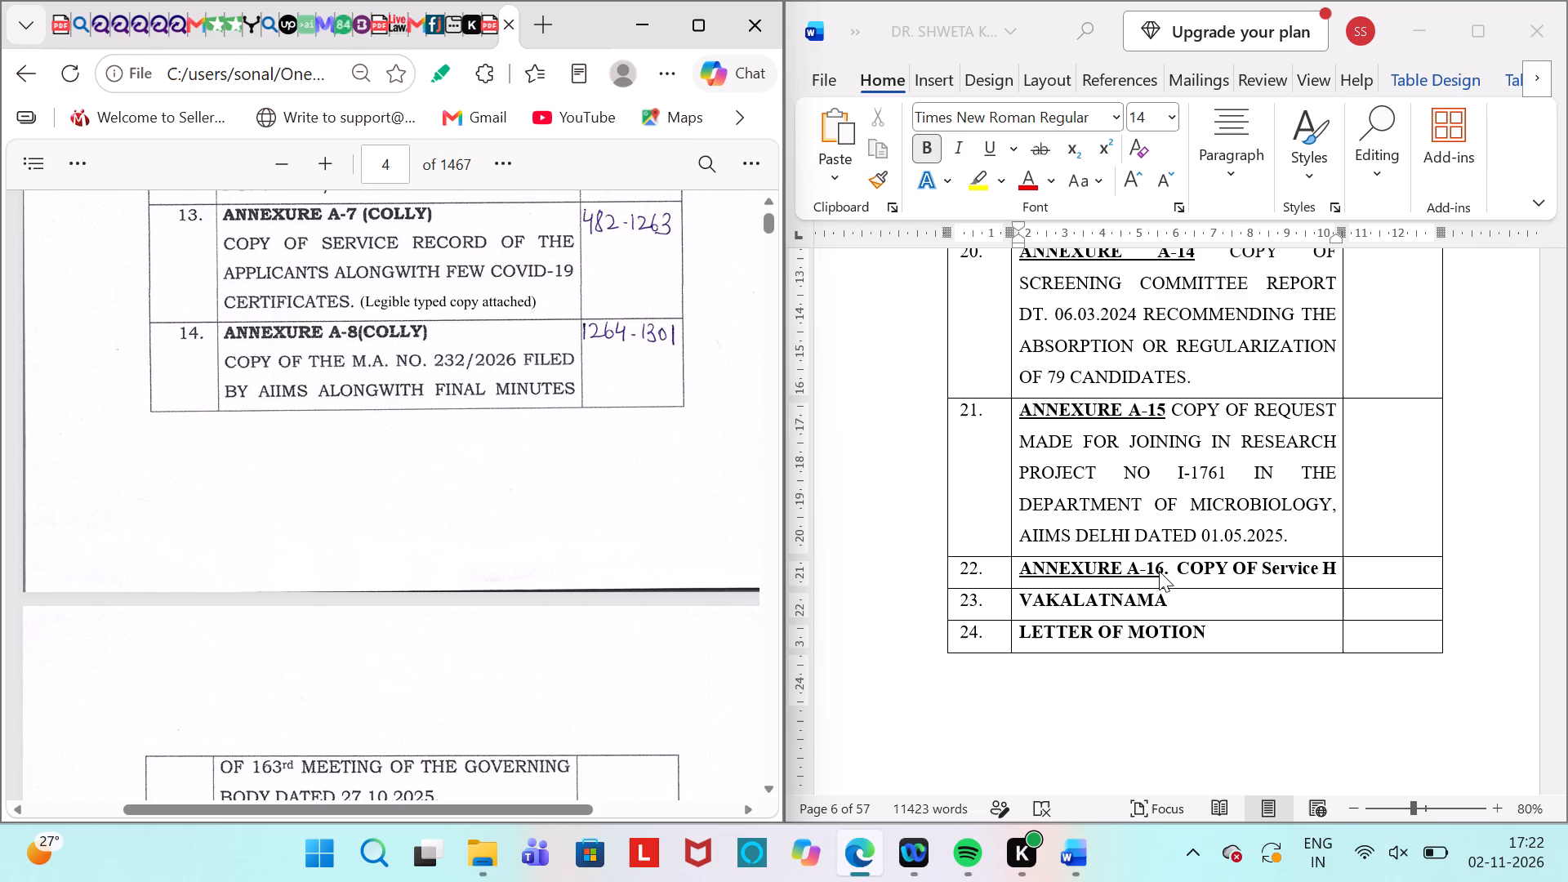
scroll(635, 599, "down", 1)
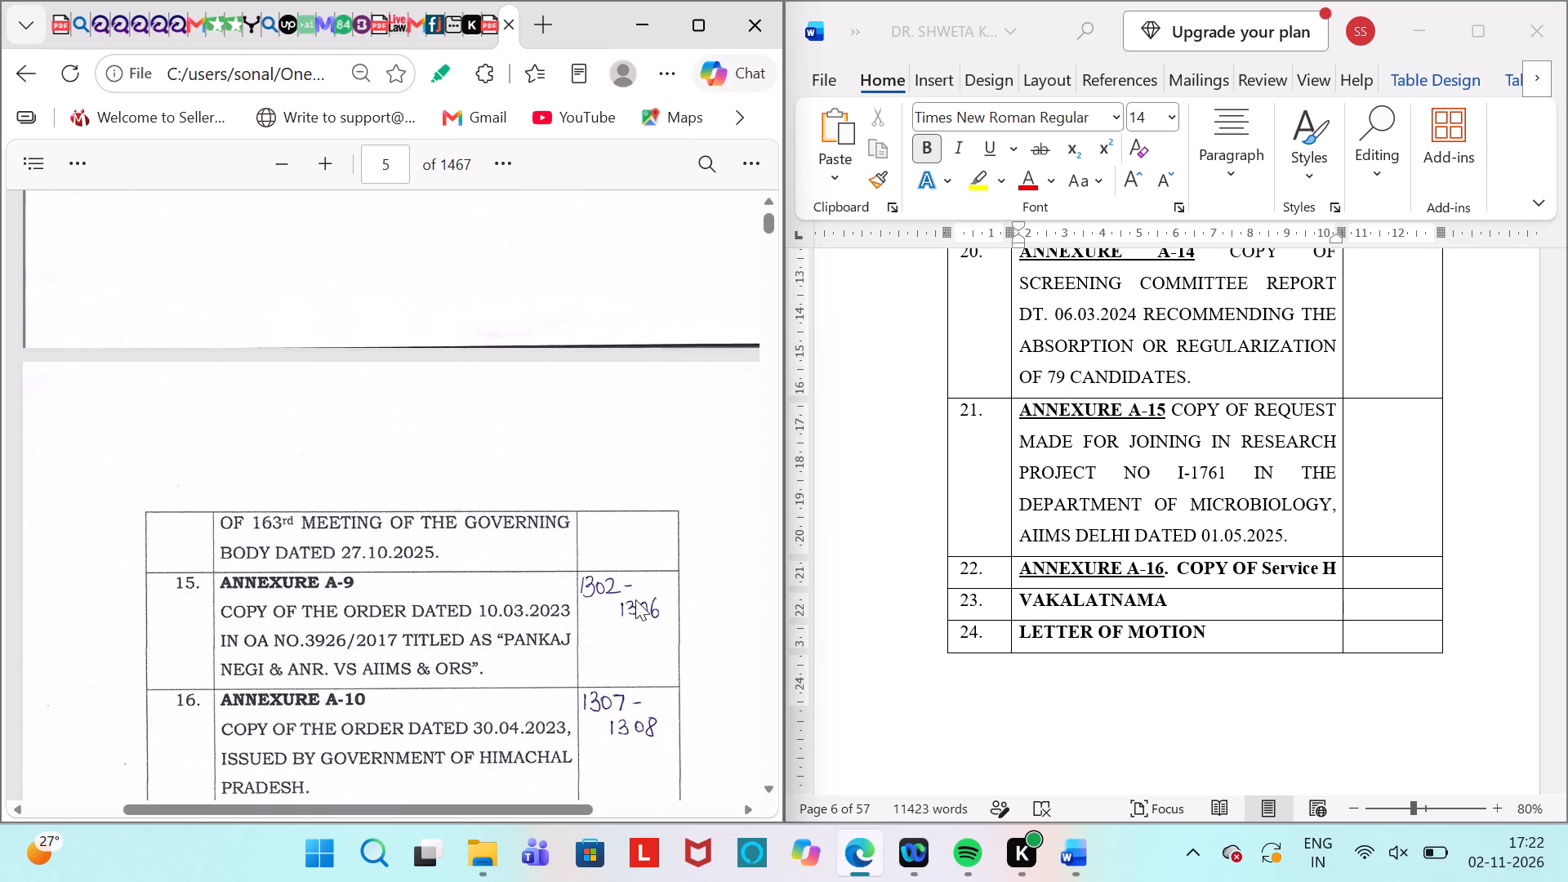
scroll(635, 599, "down", 4)
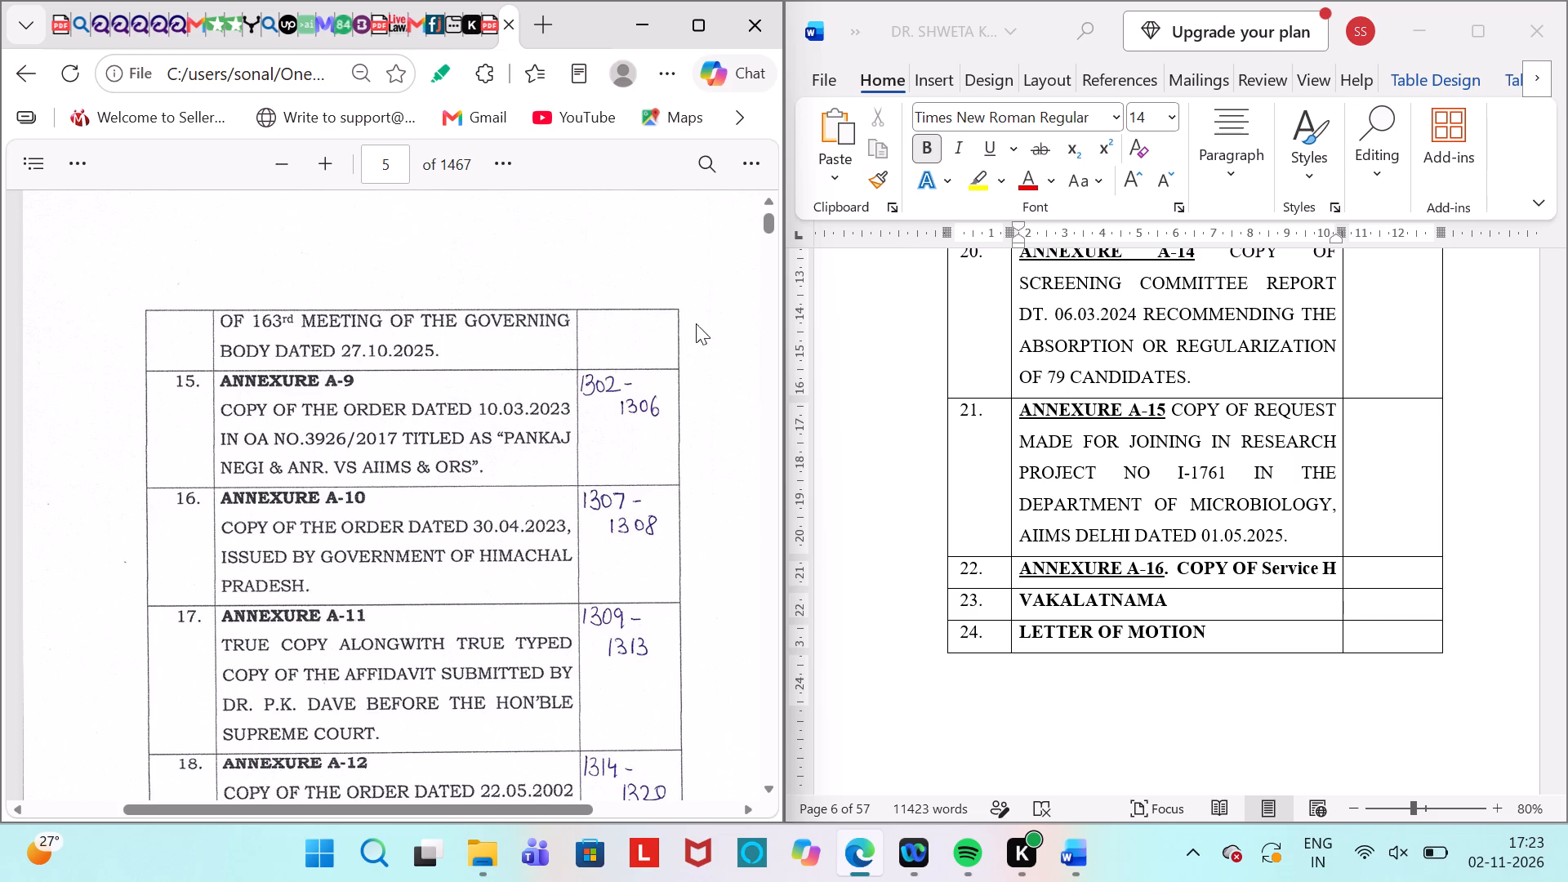
scroll(508, 334, "down", 1)
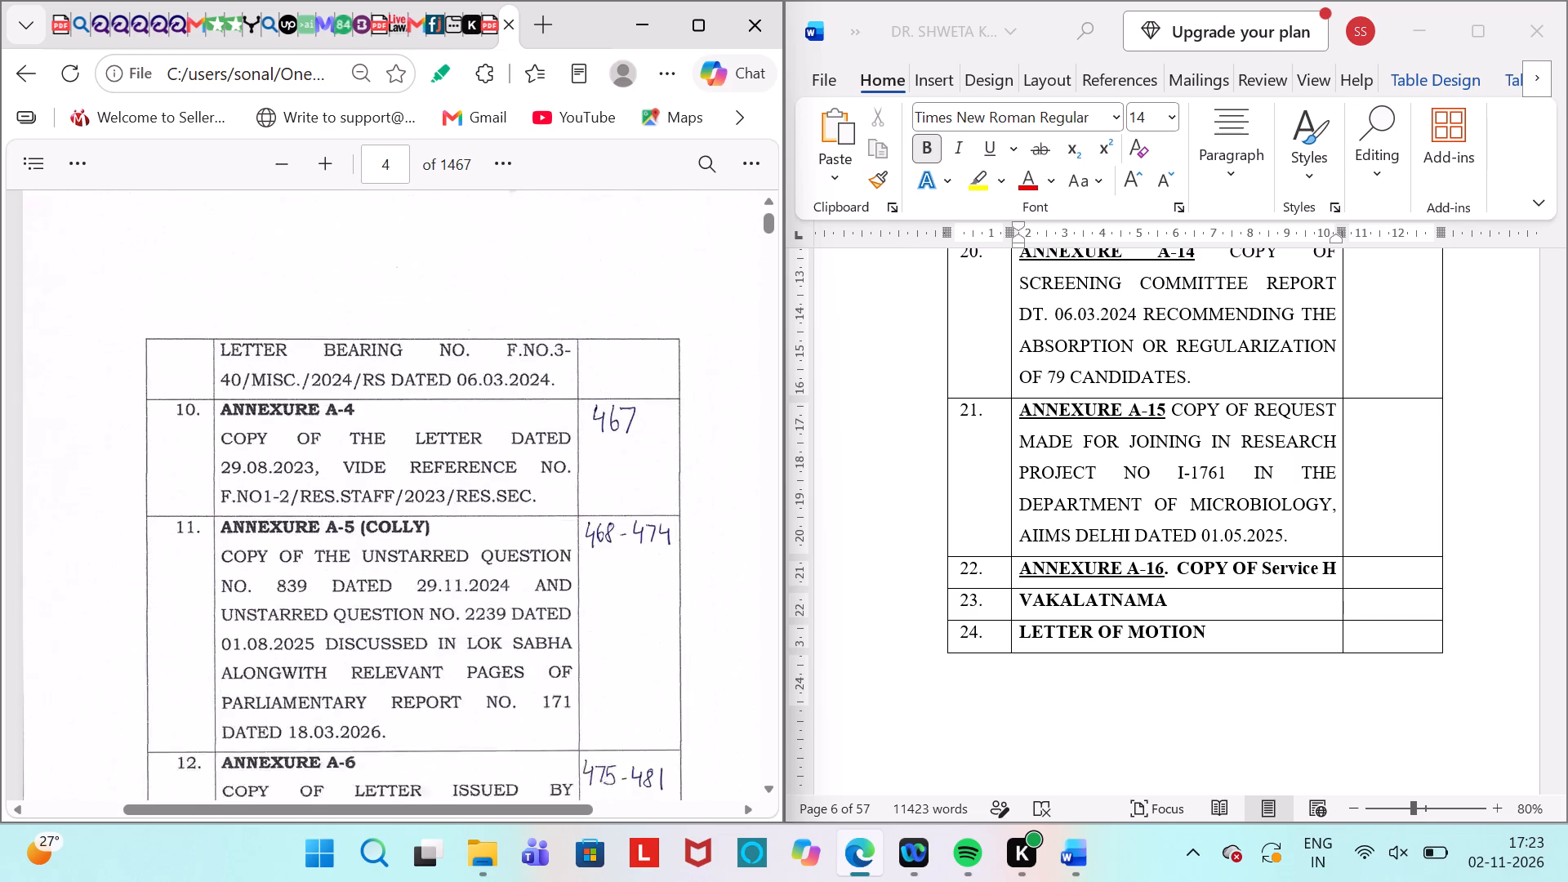
scroll(508, 334, "down", 7)
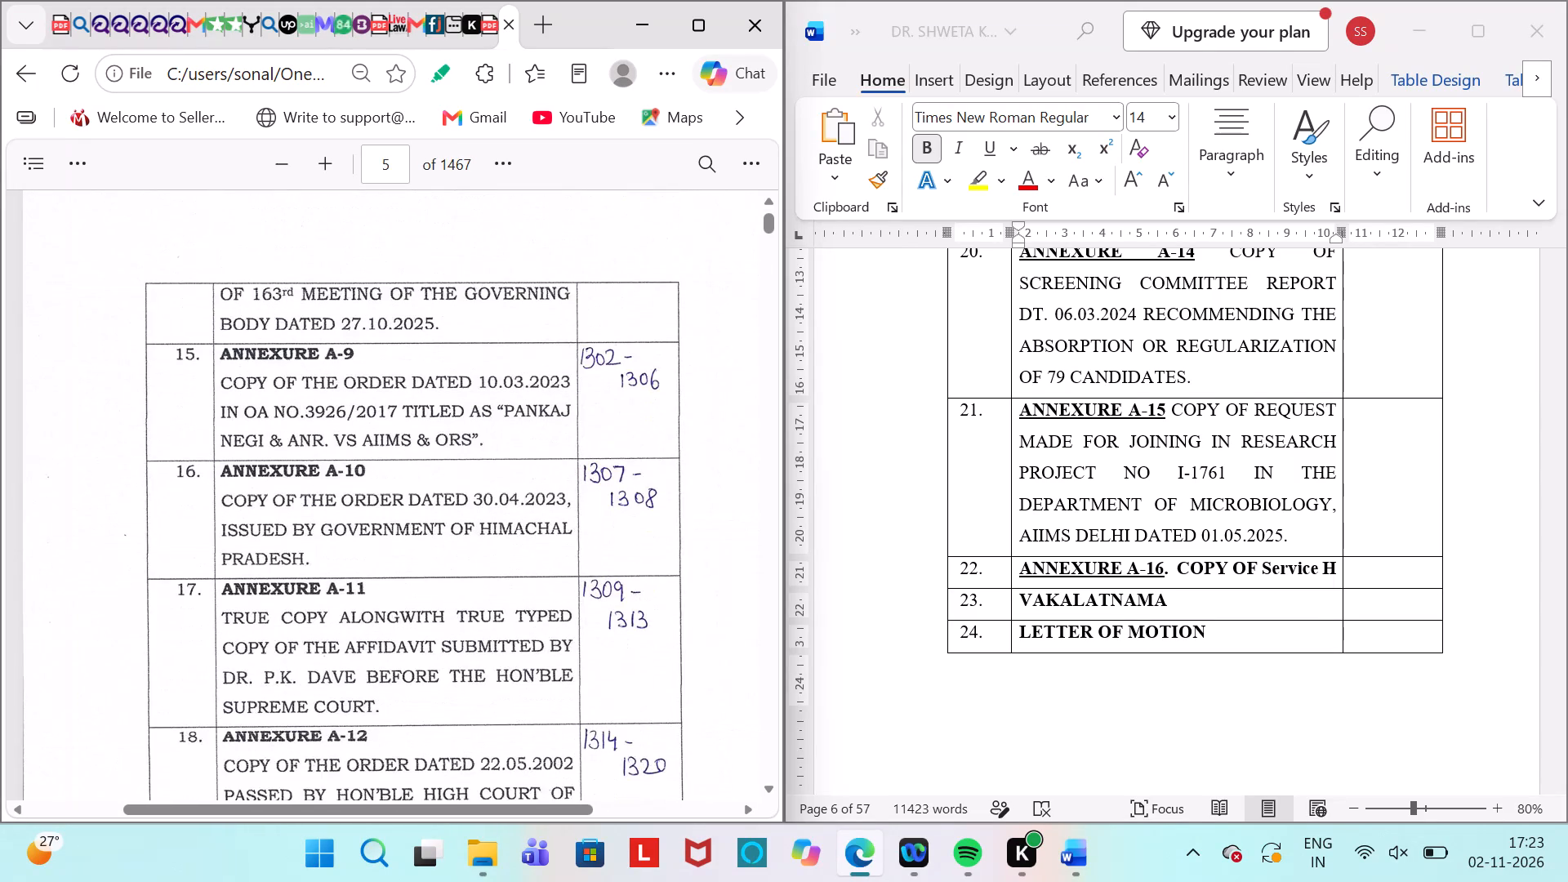
scroll(508, 334, "down", 1)
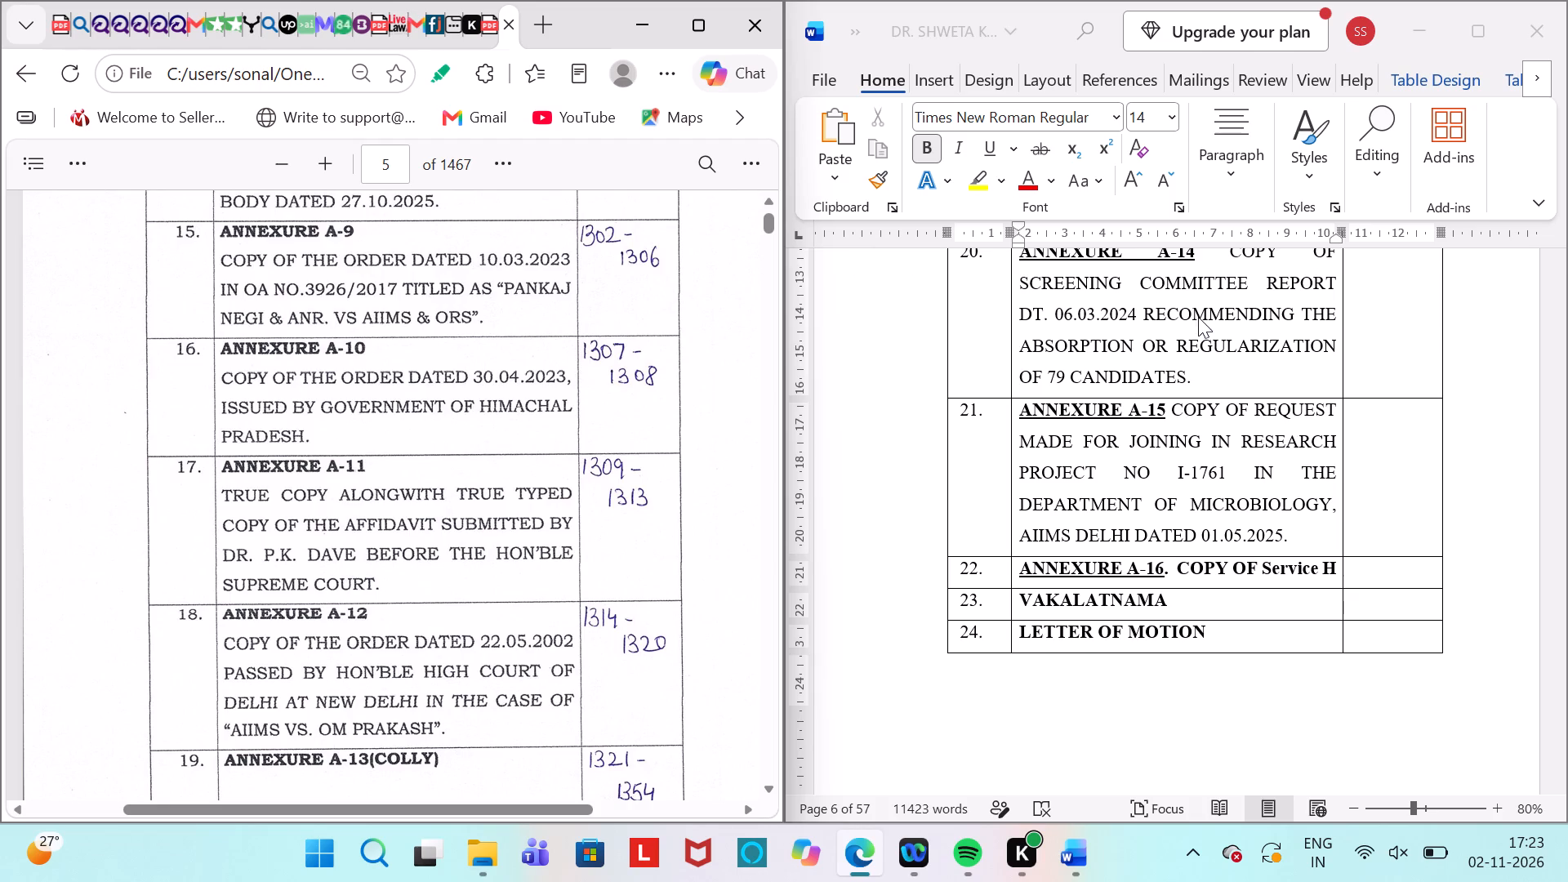
Check the draft index from Annexure A-2 to A-8 against the PDF's Annexure A-9 order in OA No. 3926/2017 and A-10 Himachal Pradesh order.
scroll(1198, 317, "up", 13)
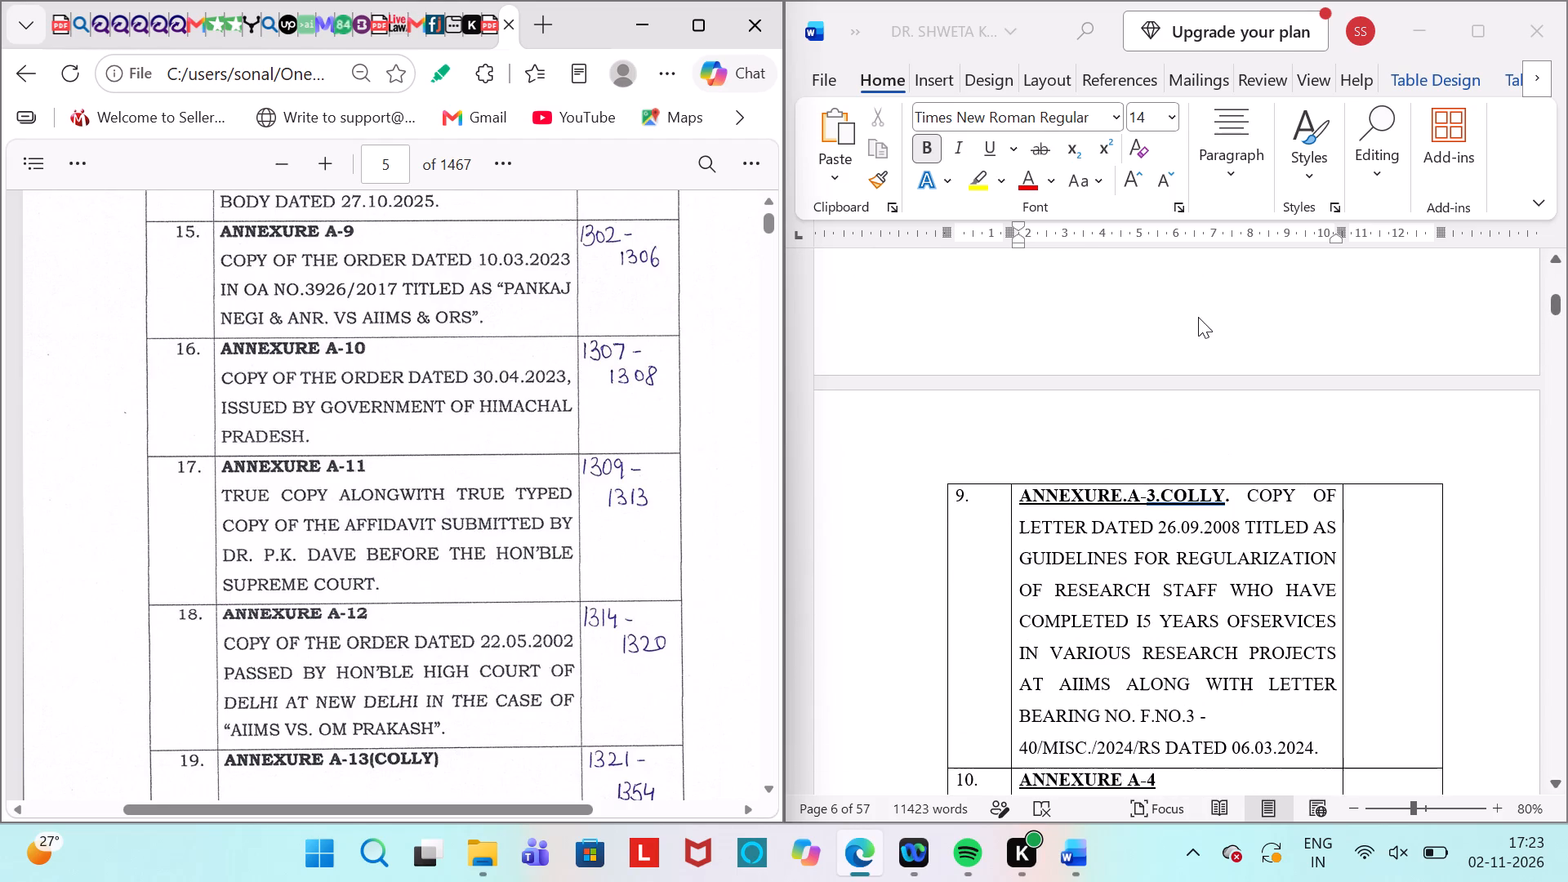
scroll(1198, 317, "up", 4)
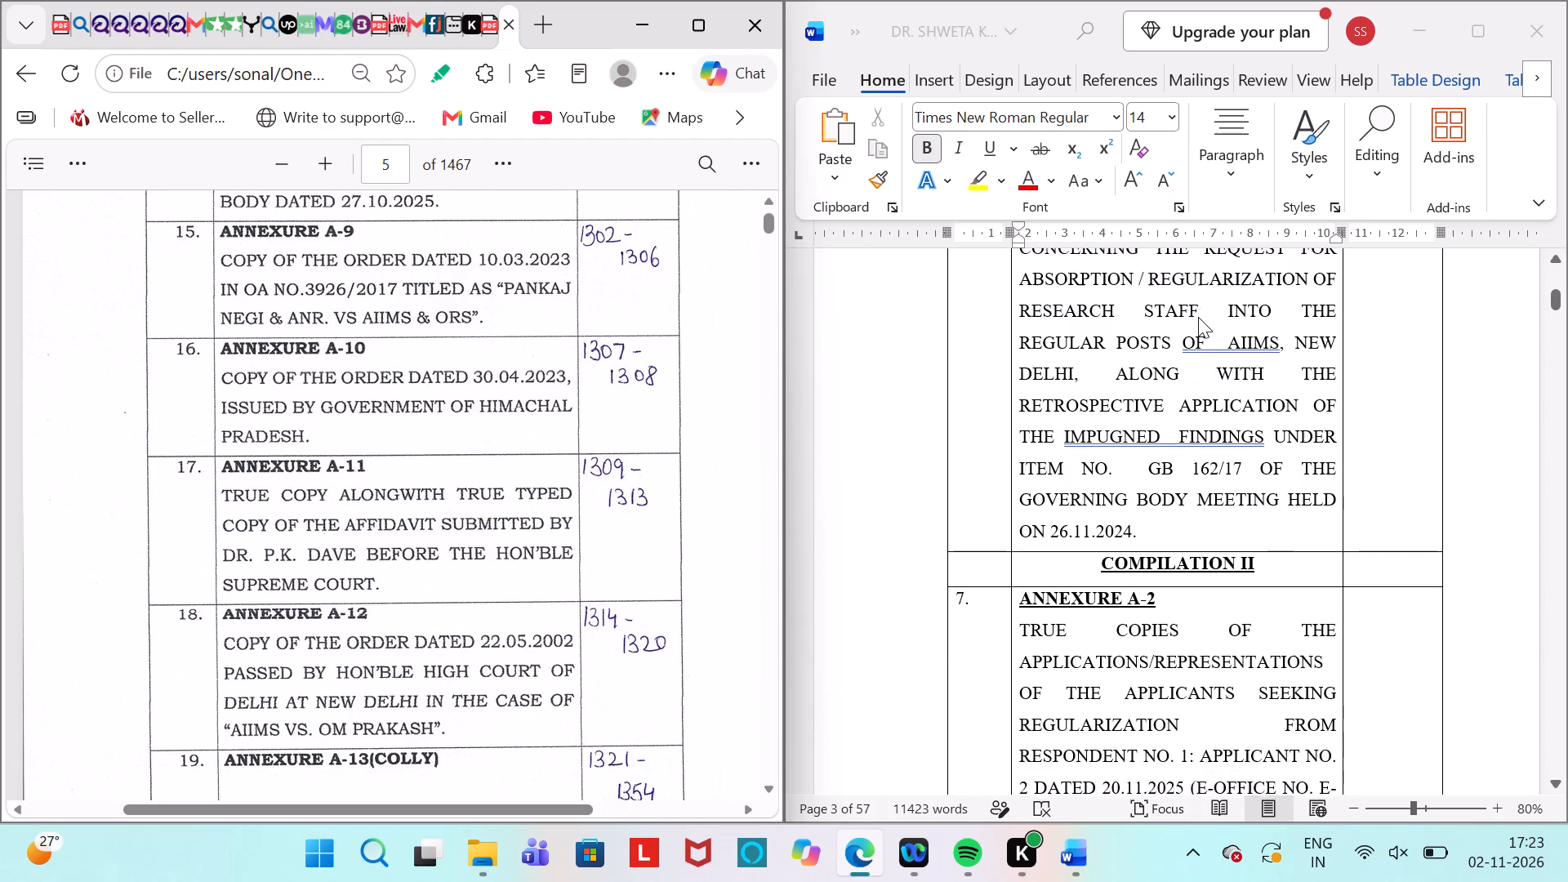
scroll(1198, 317, "up", 2)
scroll(1198, 317, "down", 3)
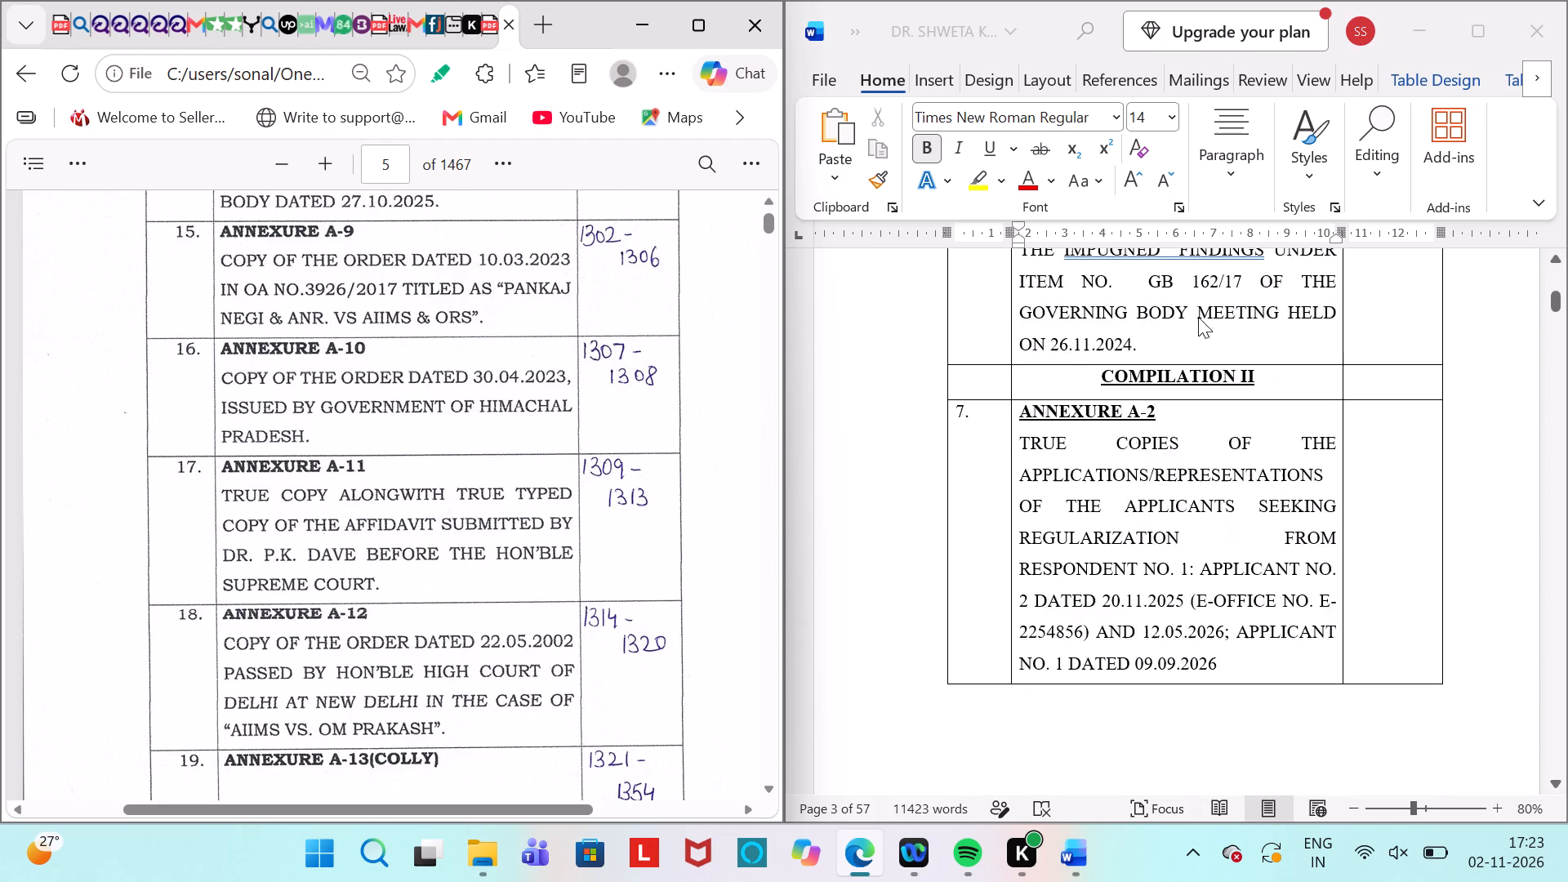
scroll(1198, 317, "down", 4)
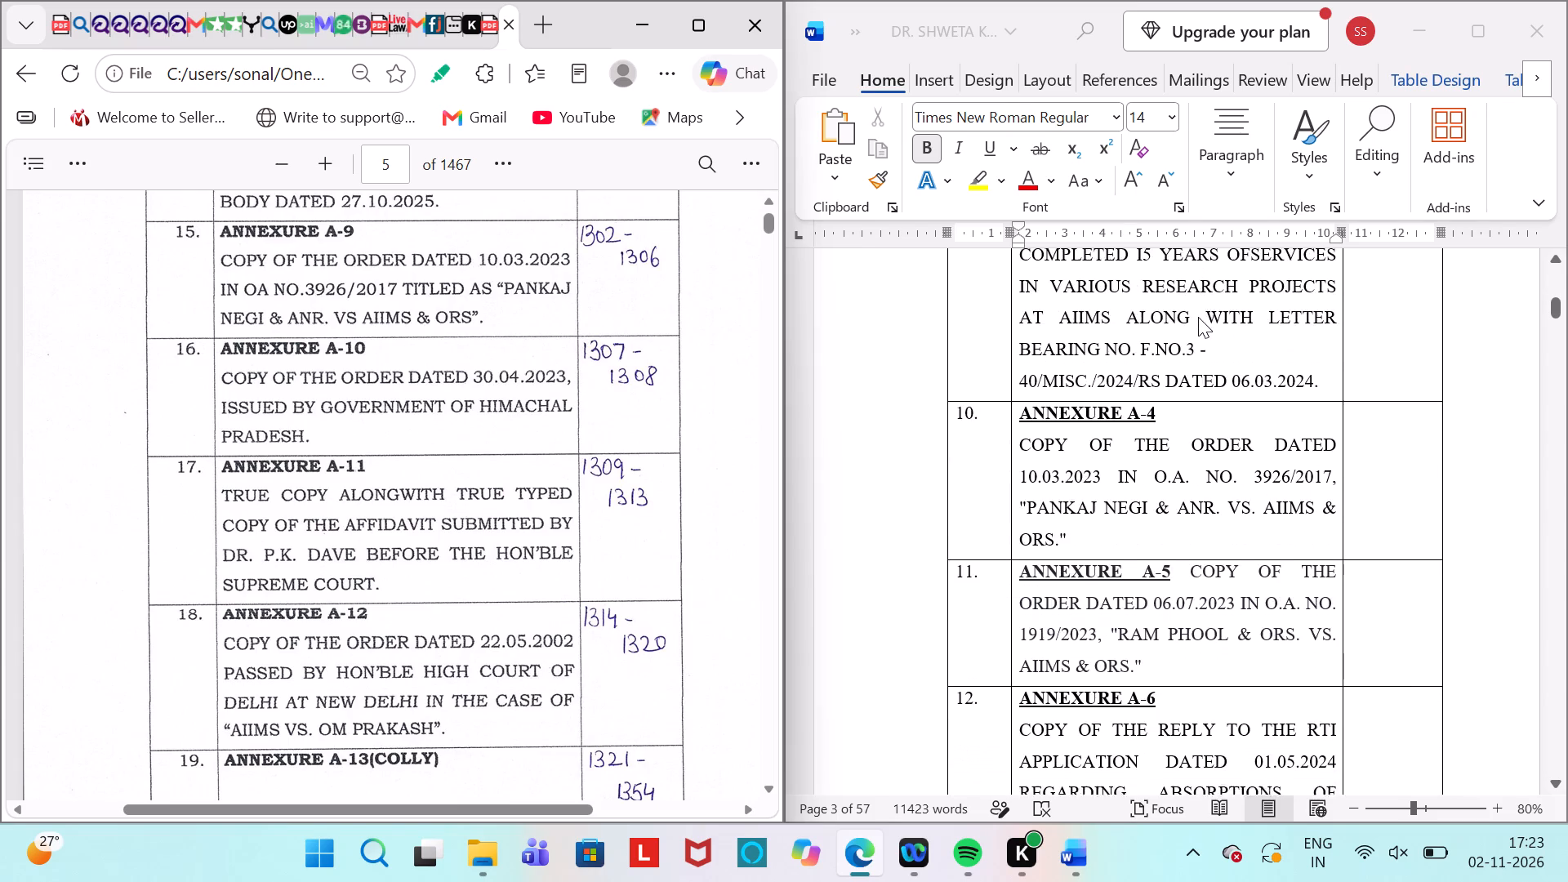
scroll(1198, 317, "down", 2)
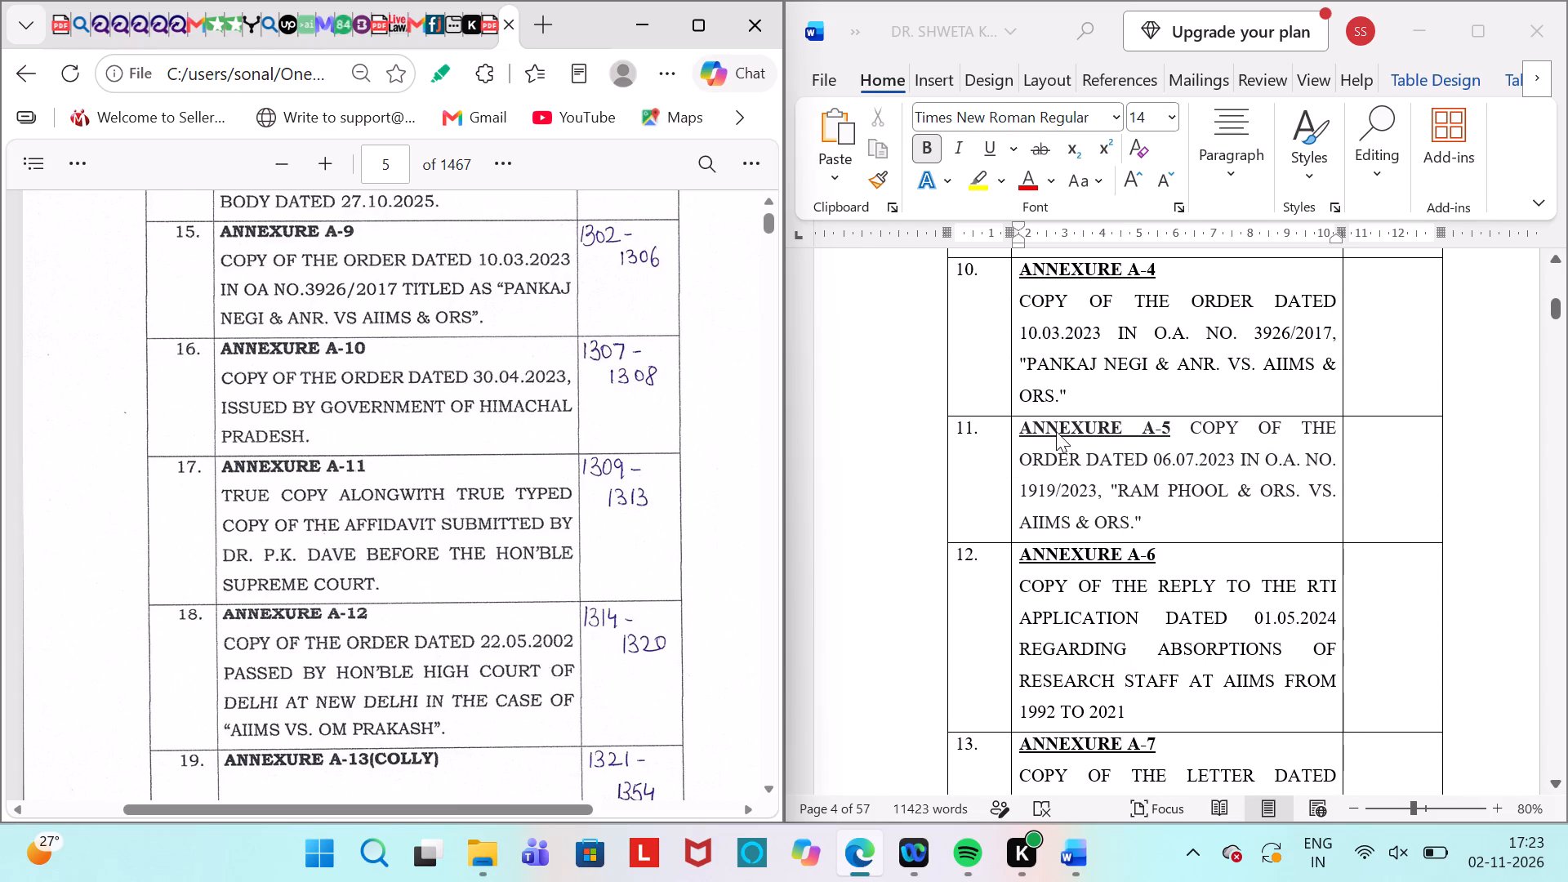
scroll(1174, 500, "down", 2)
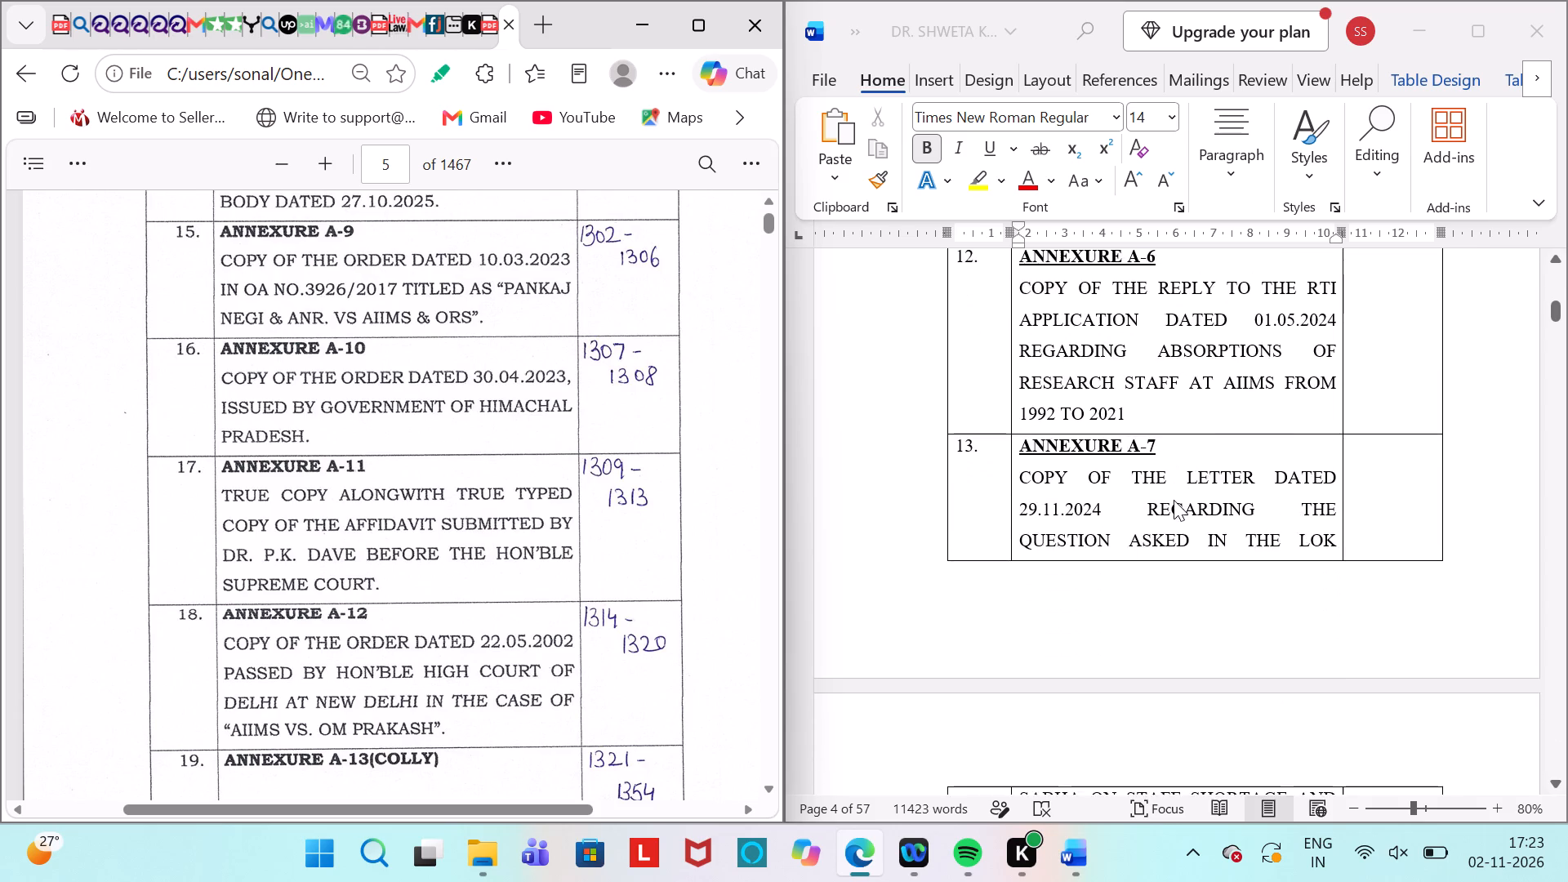
scroll(1174, 500, "down", 3)
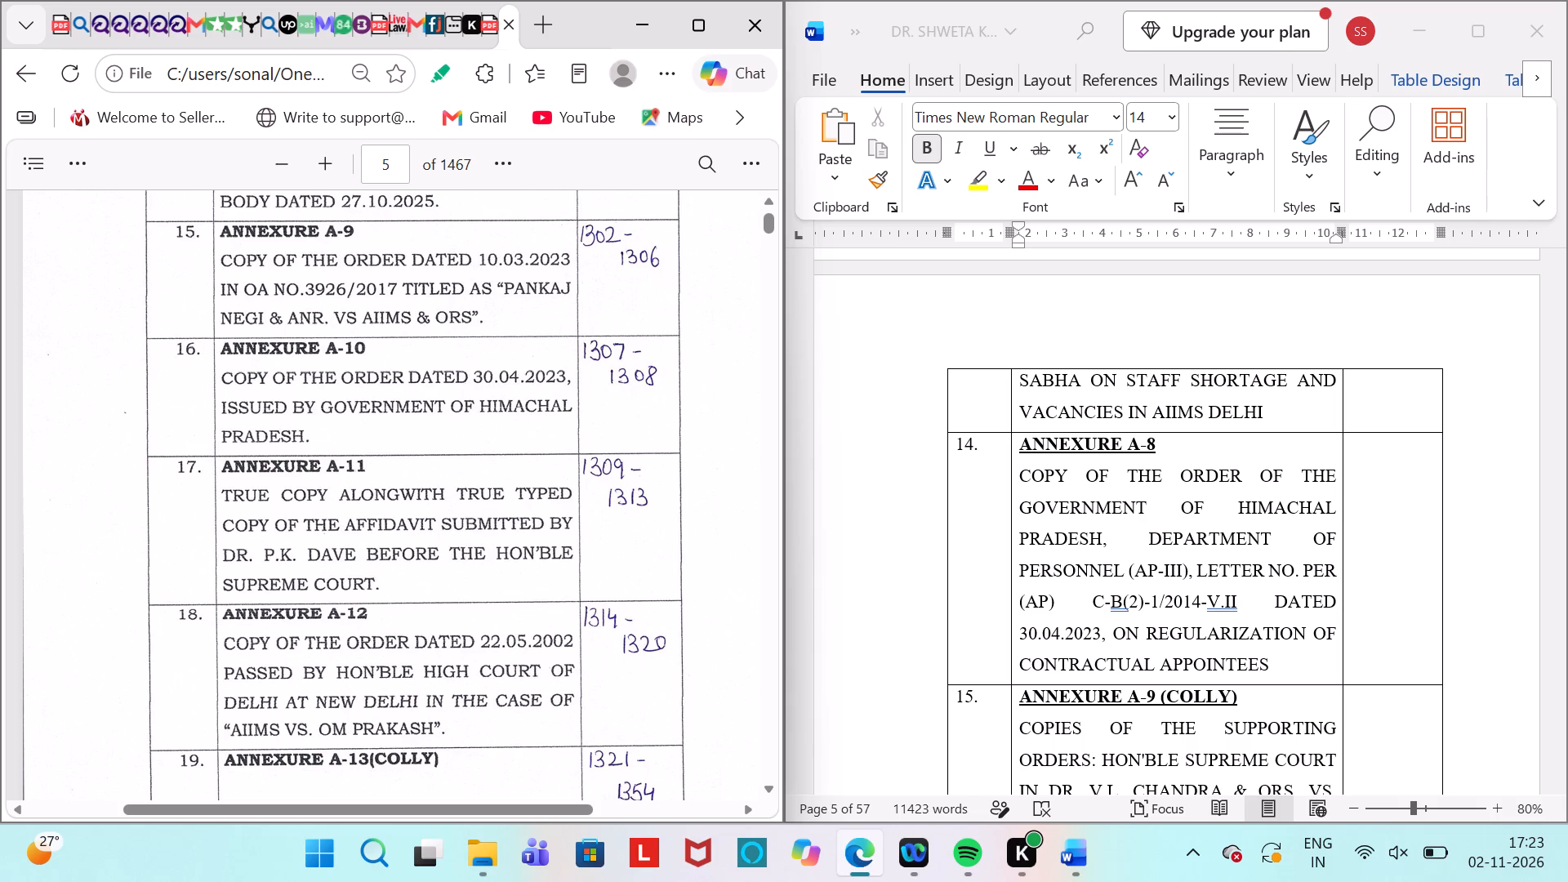
Compare the draft's Annexures A-9 (Colly) and A-10 with the PDF's Annexure A-11 affidavit, A-12 High Court order and A-13 (Colly) Supreme Court orders.
scroll(1004, 628, "down", 2)
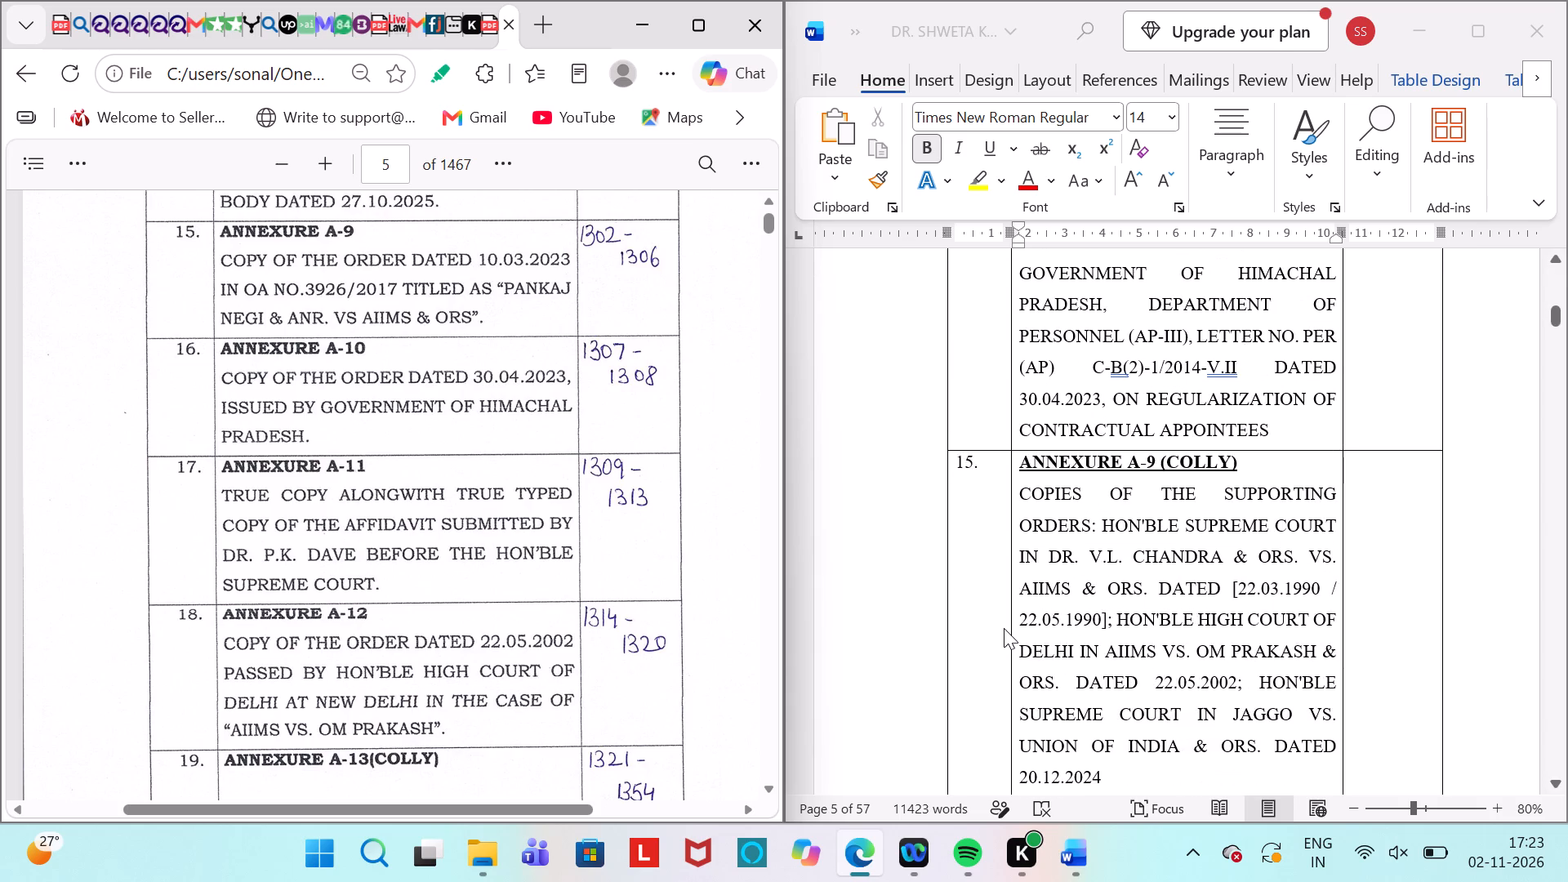
scroll(1004, 628, "down", 3)
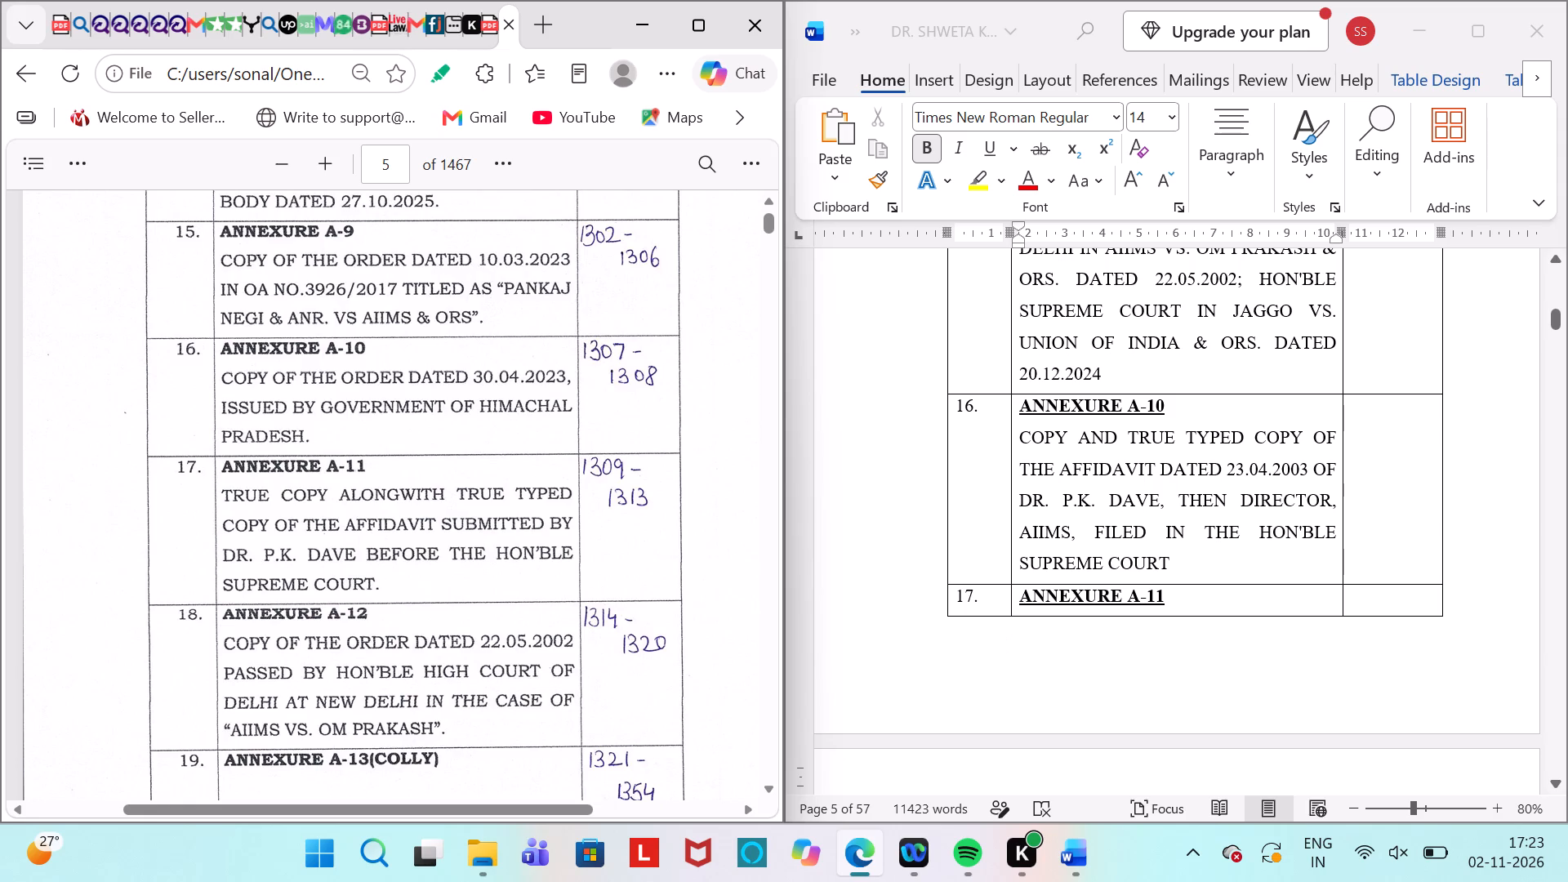
scroll(520, 530, "down", 2)
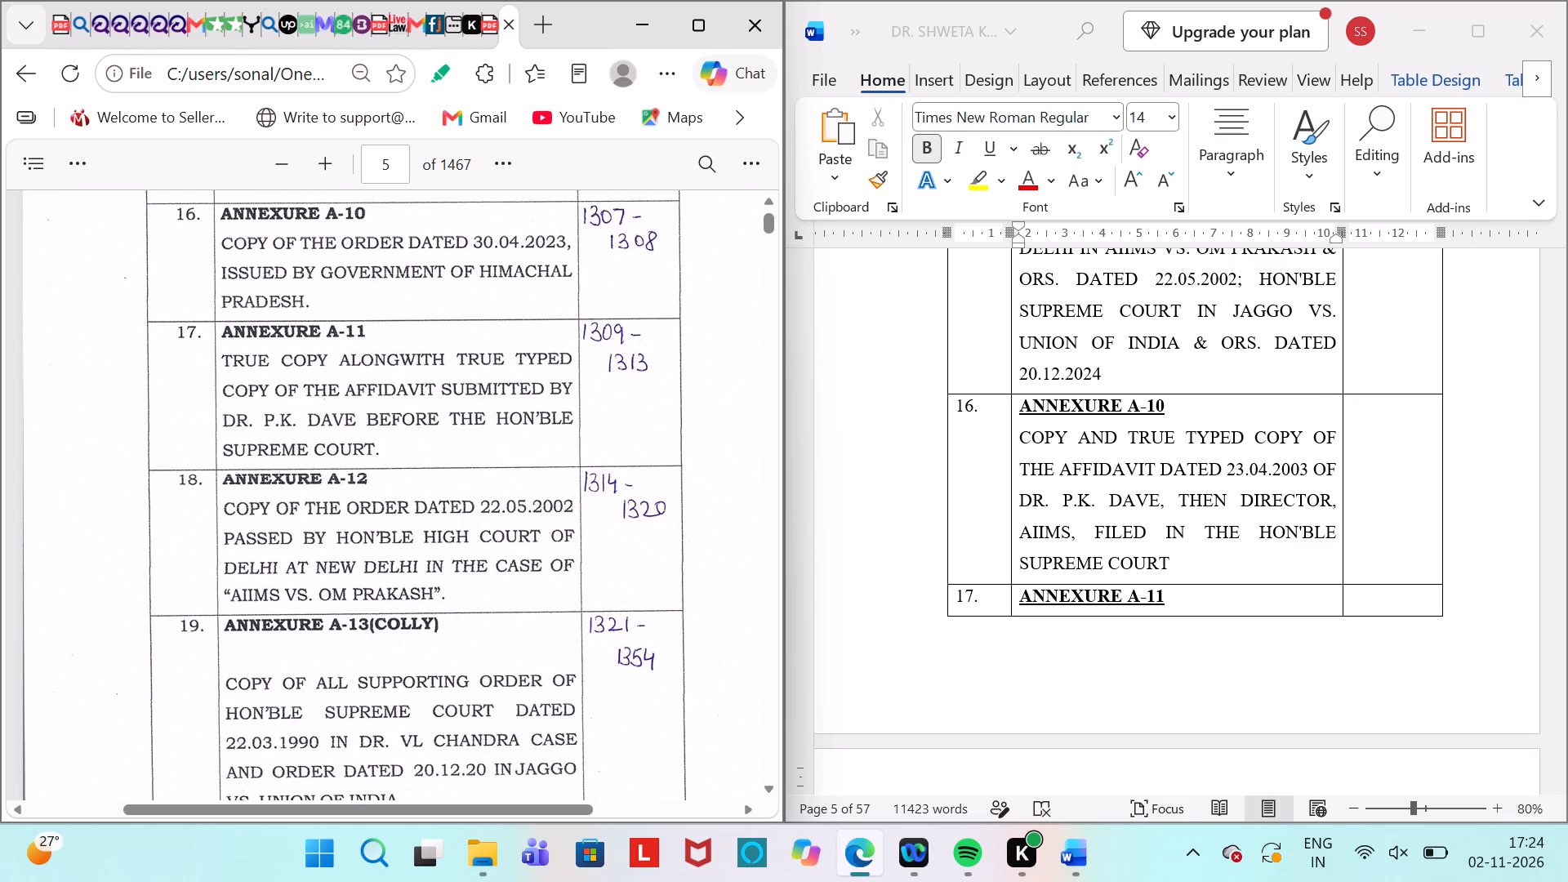
scroll(958, 488, "up", 1)
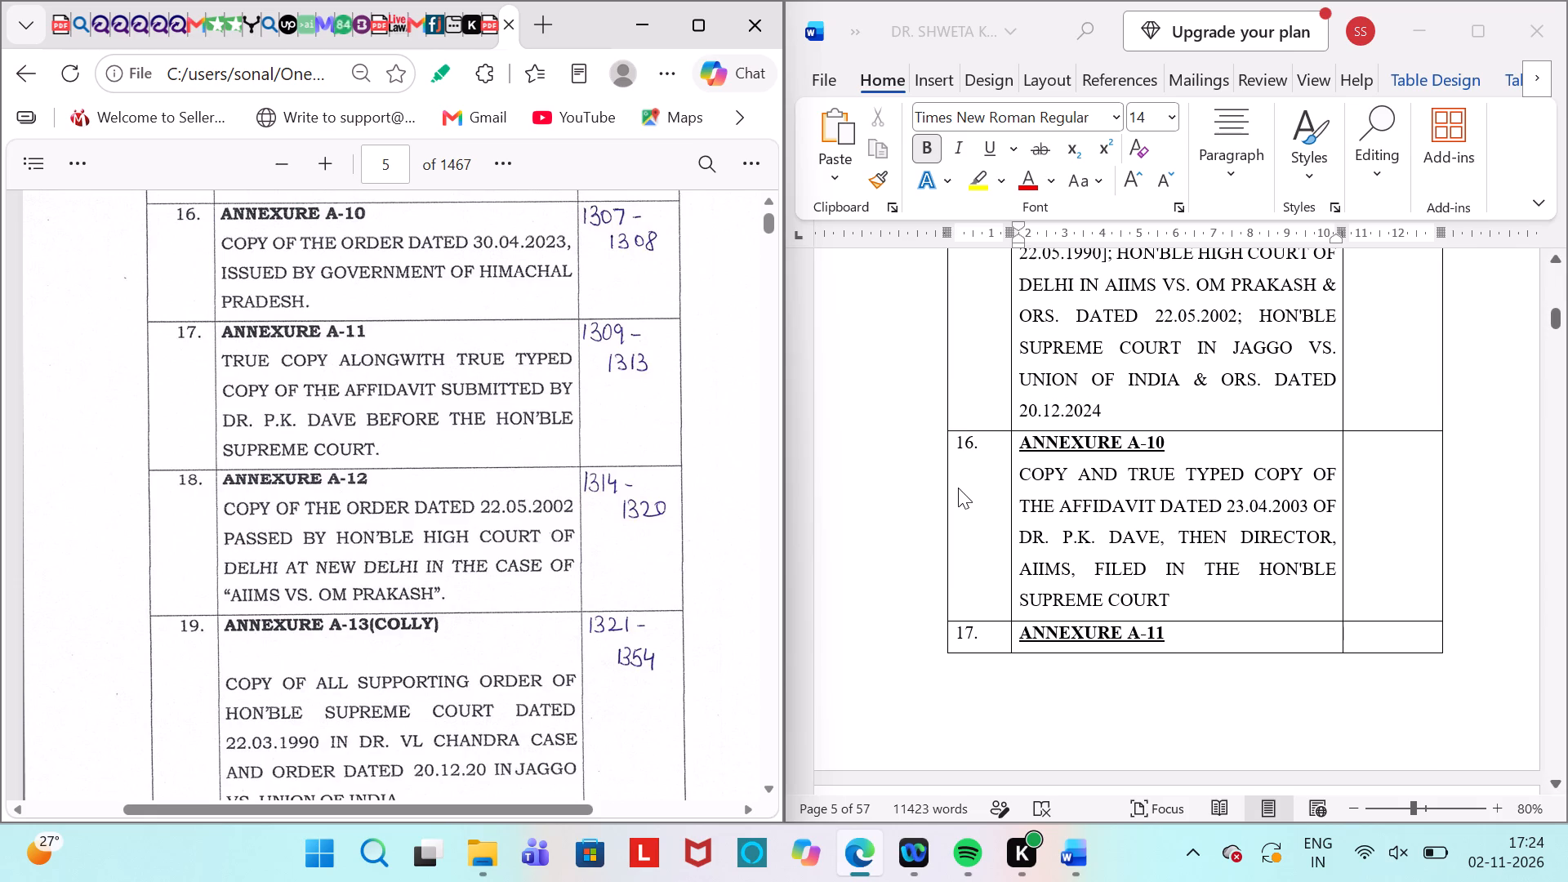
scroll(958, 488, "up", 2)
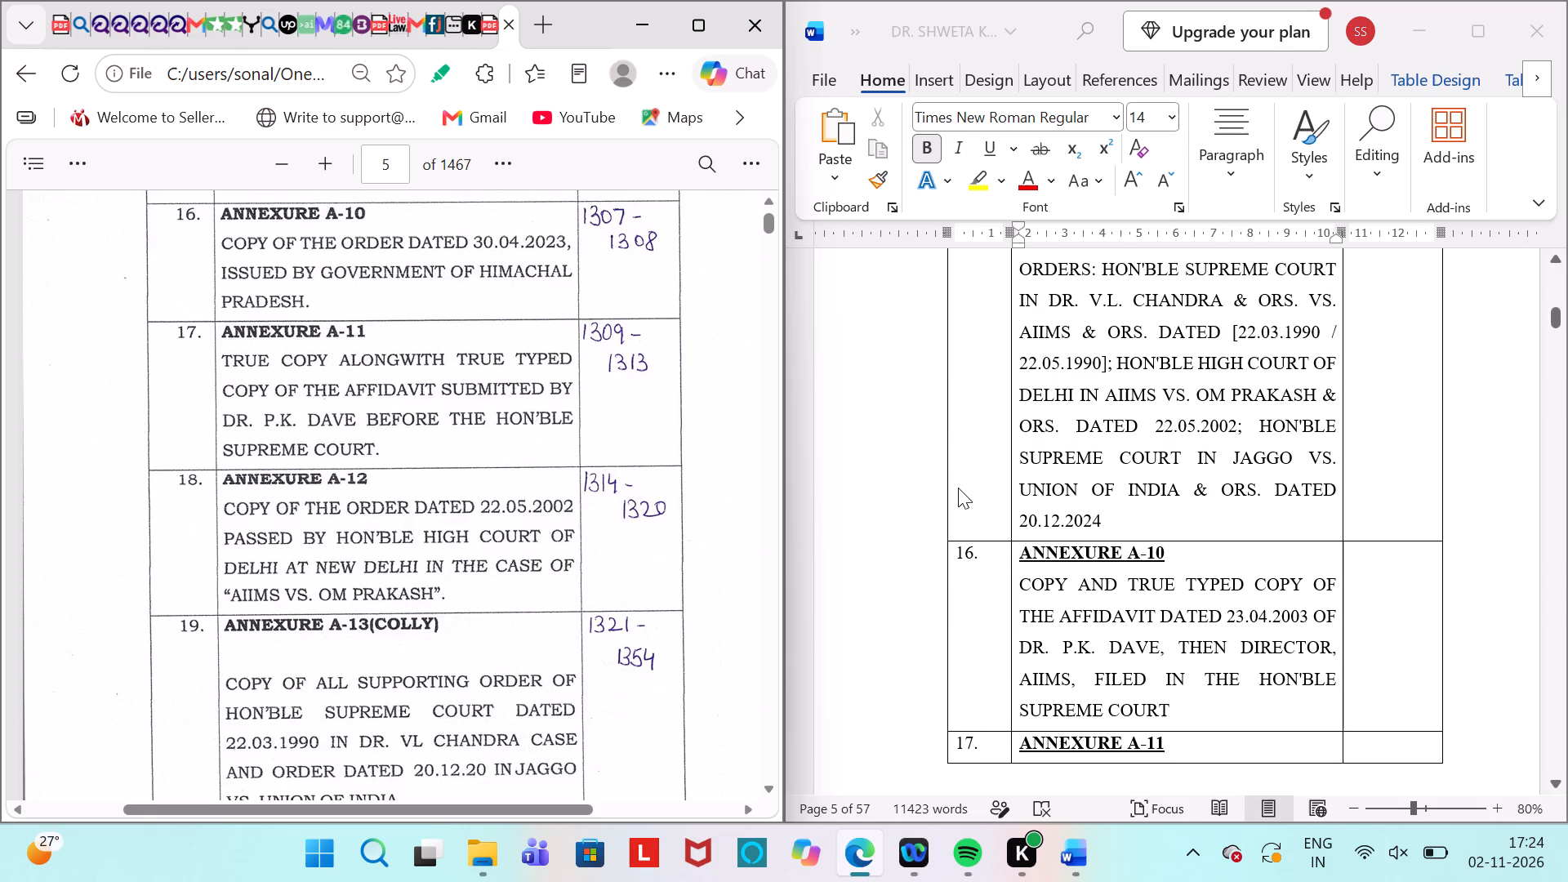
scroll(958, 488, "up", 1)
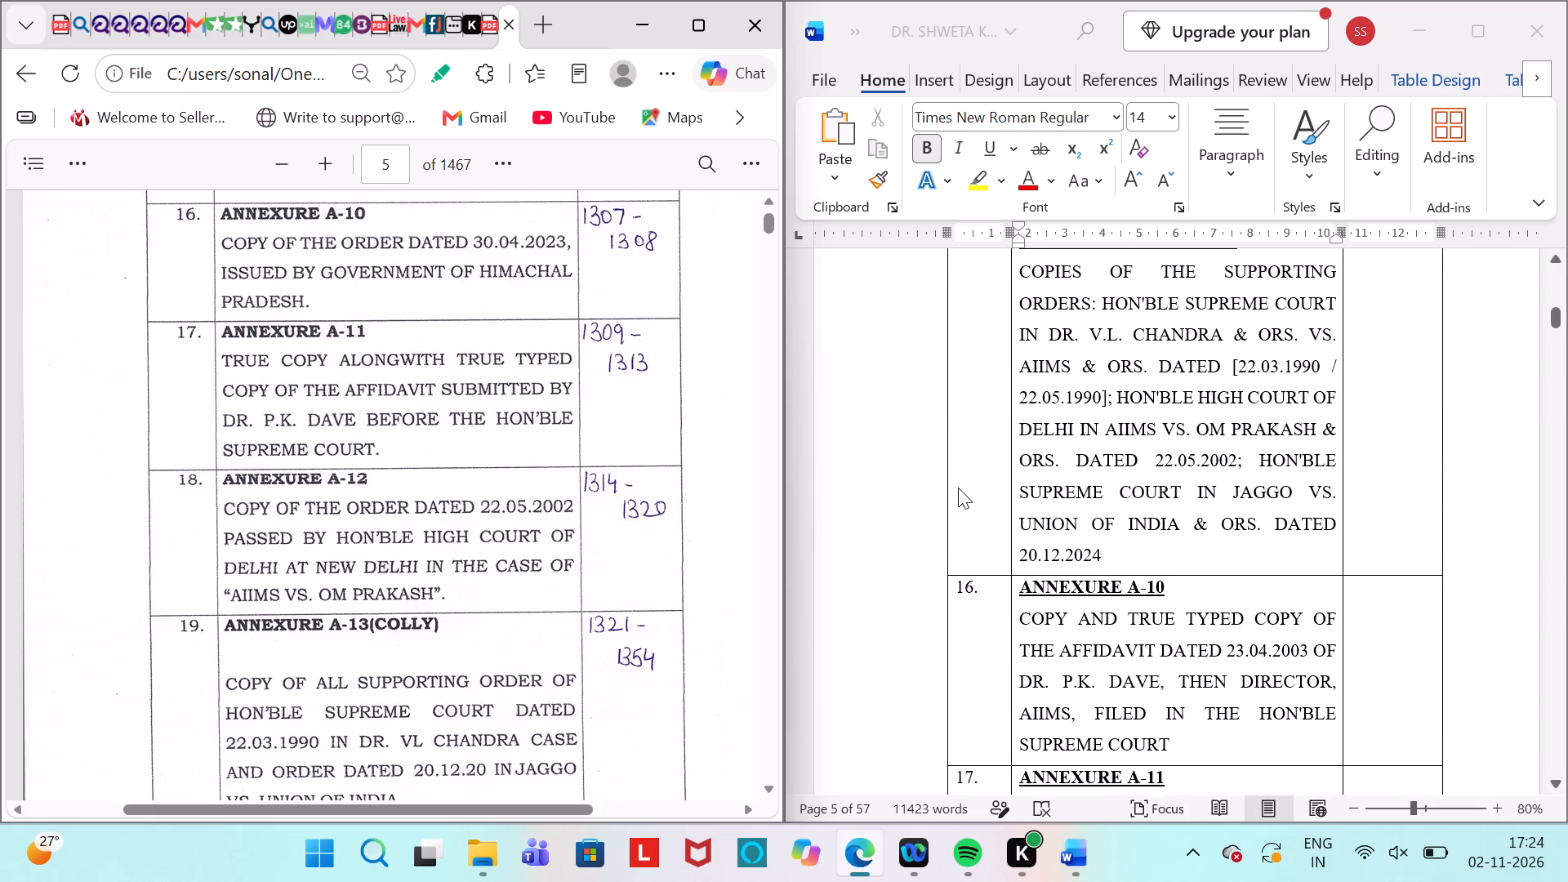
scroll(958, 488, "up", 1)
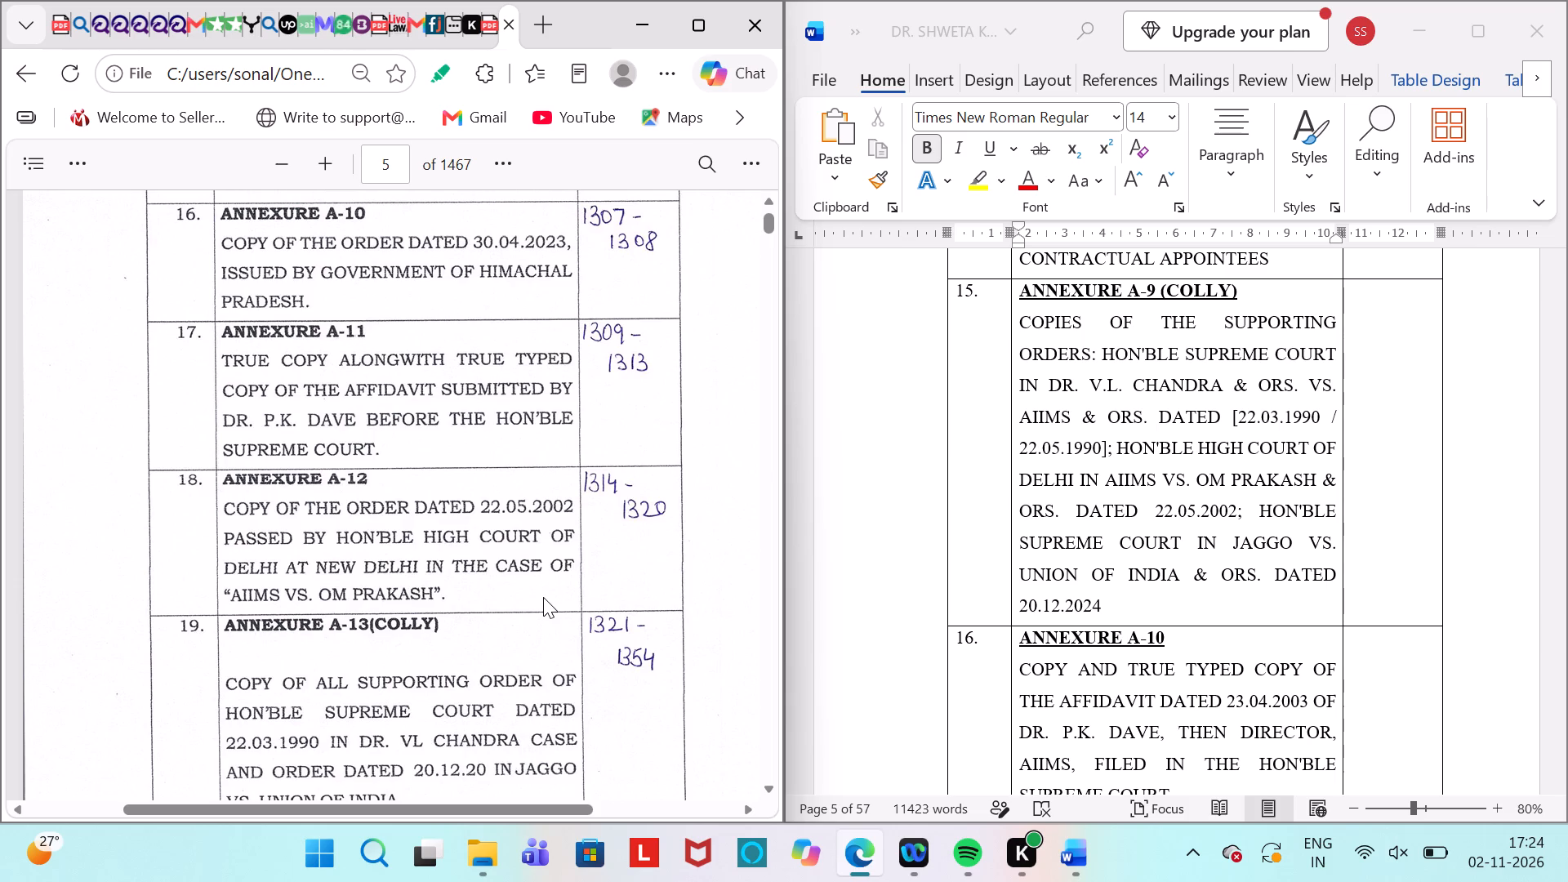
Read the rest of the PDF's index from Annexure A-13 (Colly) through A-14, A-15, Vakalatnama and Proof of Service.
scroll(543, 597, "down", 1)
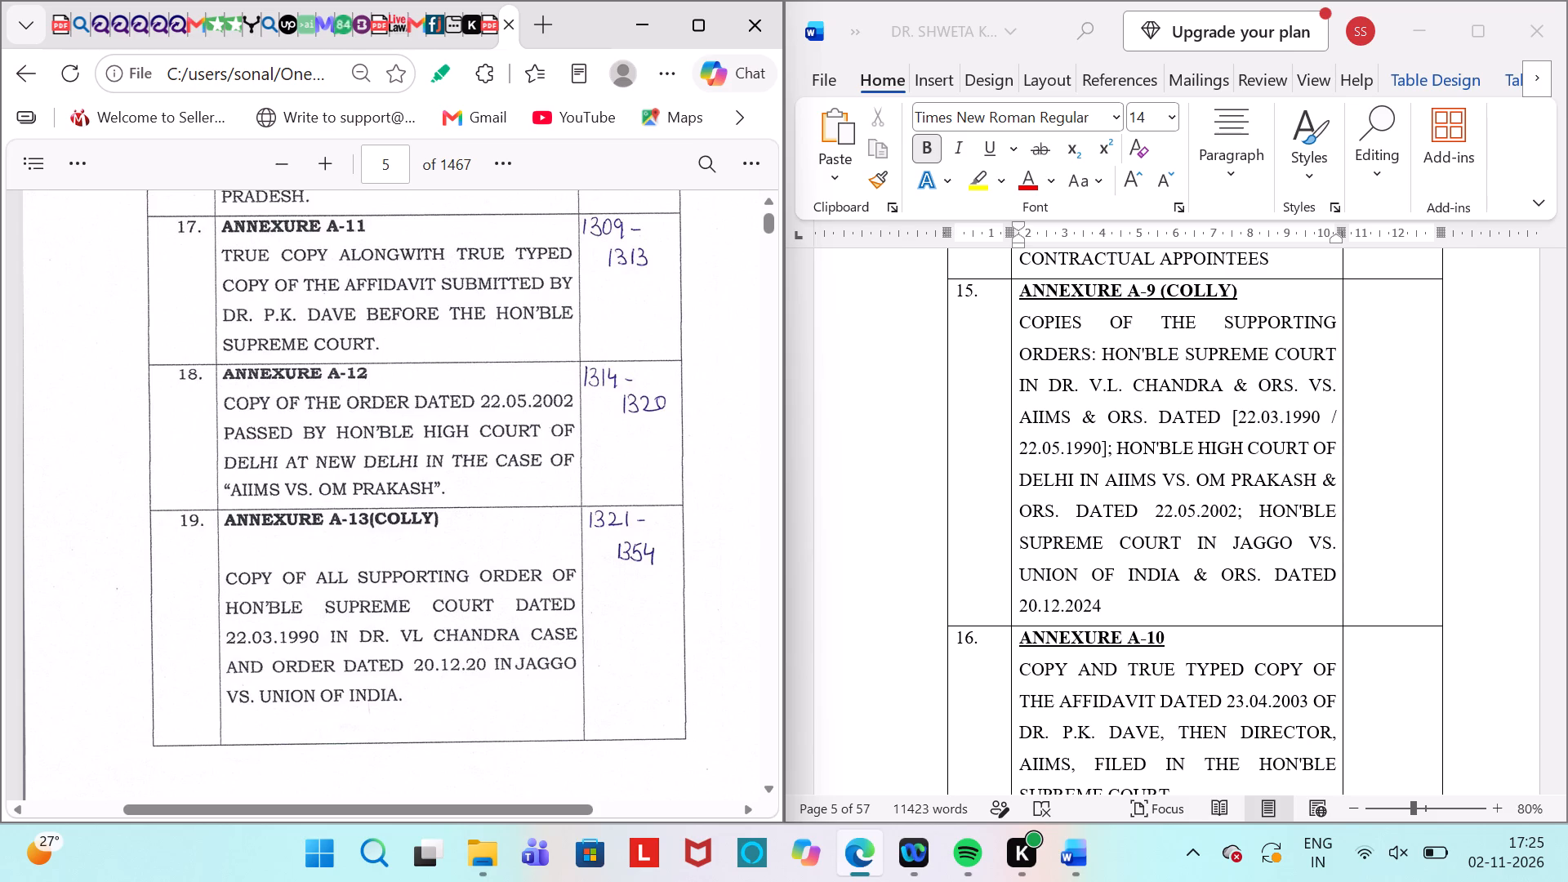
scroll(337, 621, "down", 5)
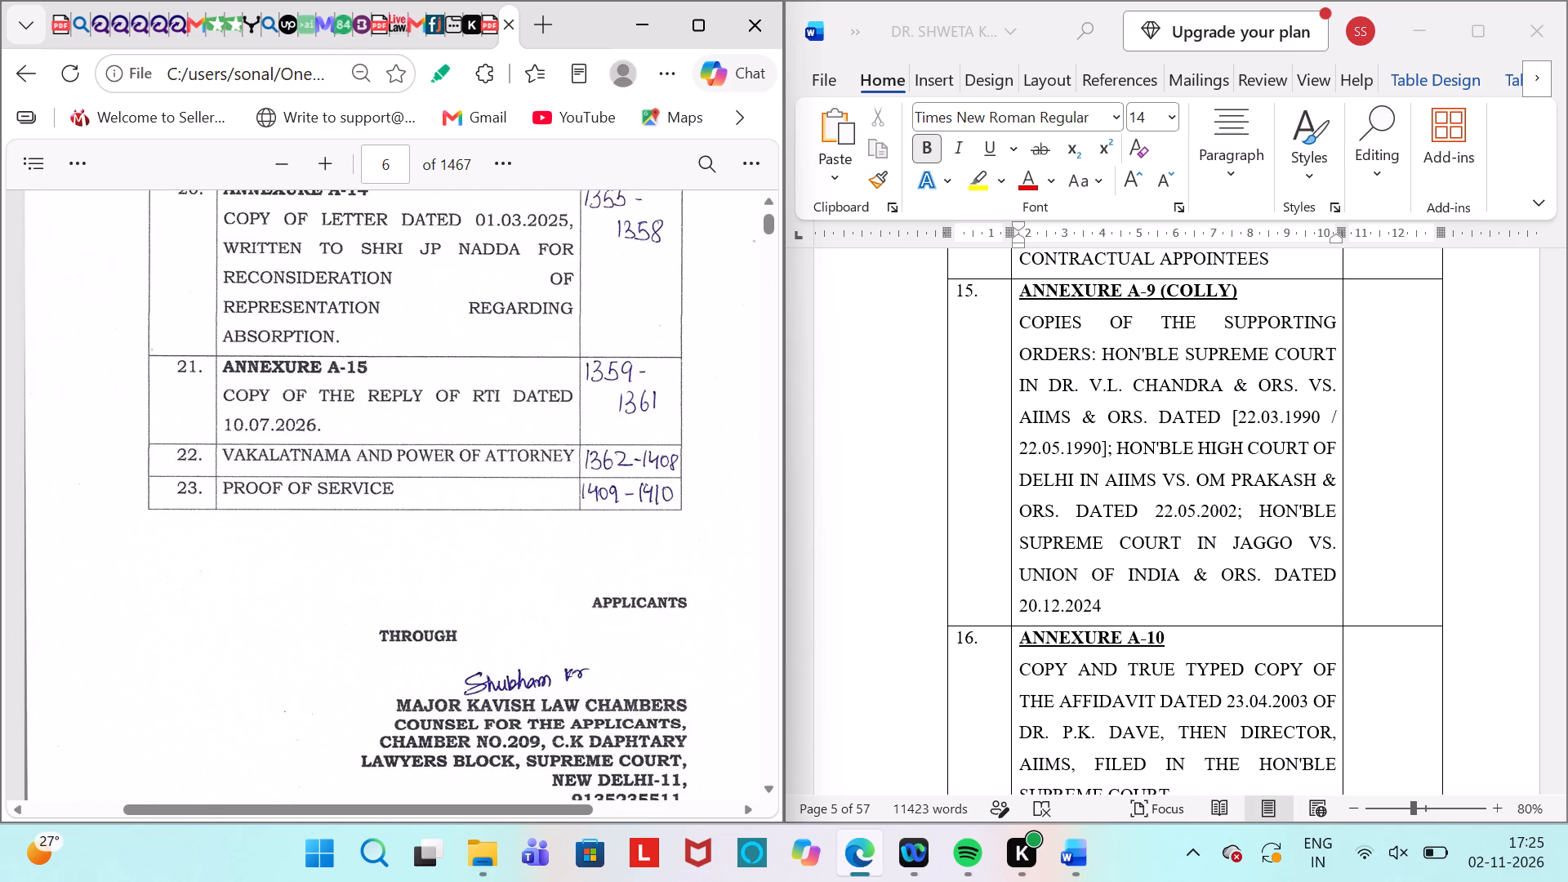
scroll(337, 621, "up", 1)
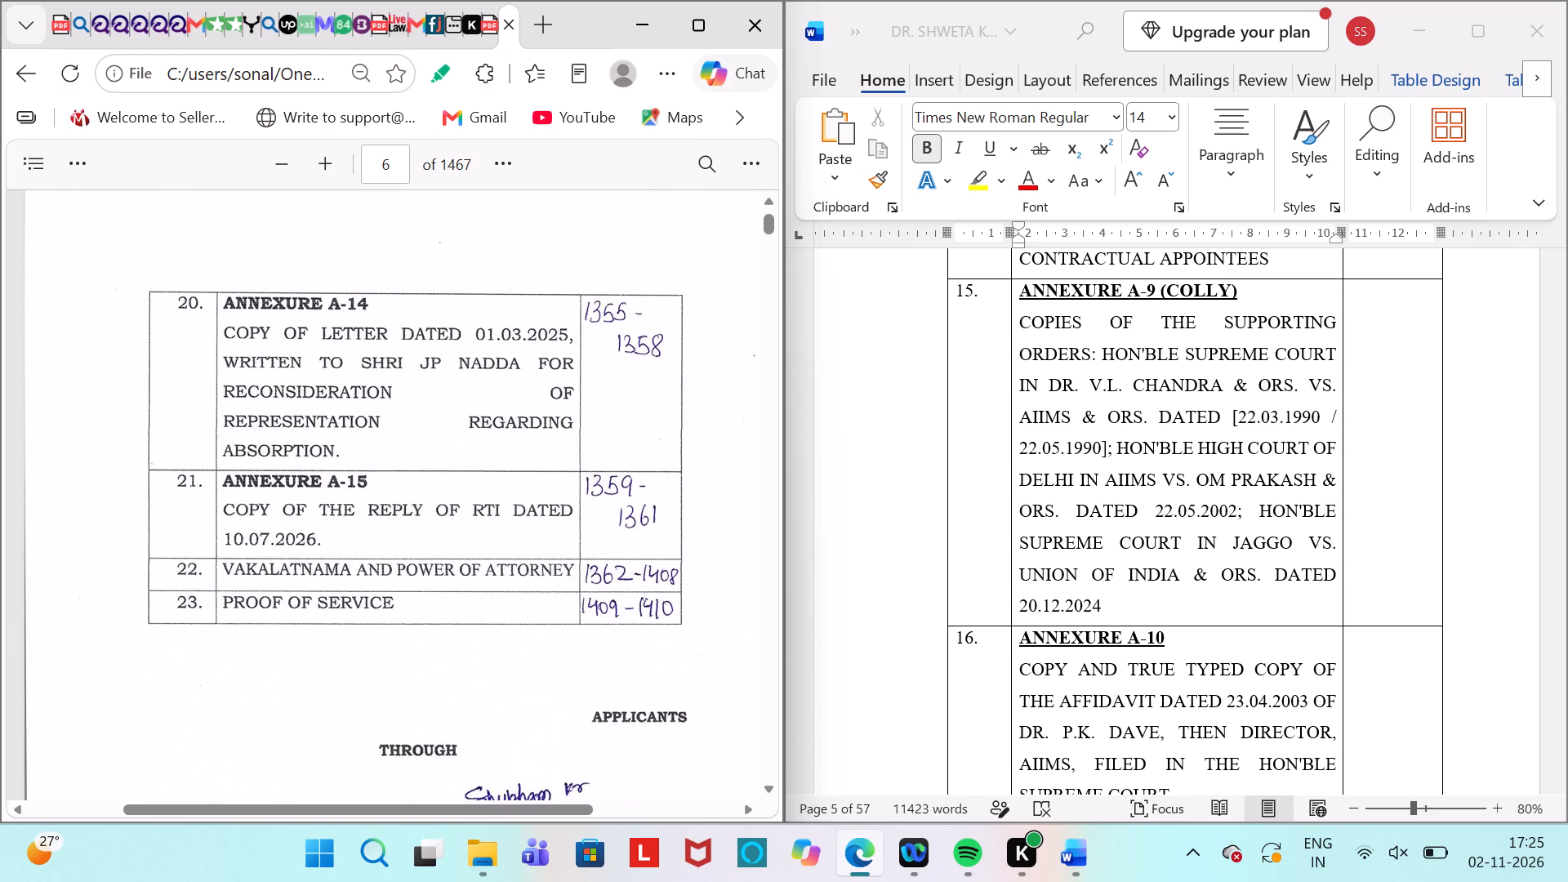
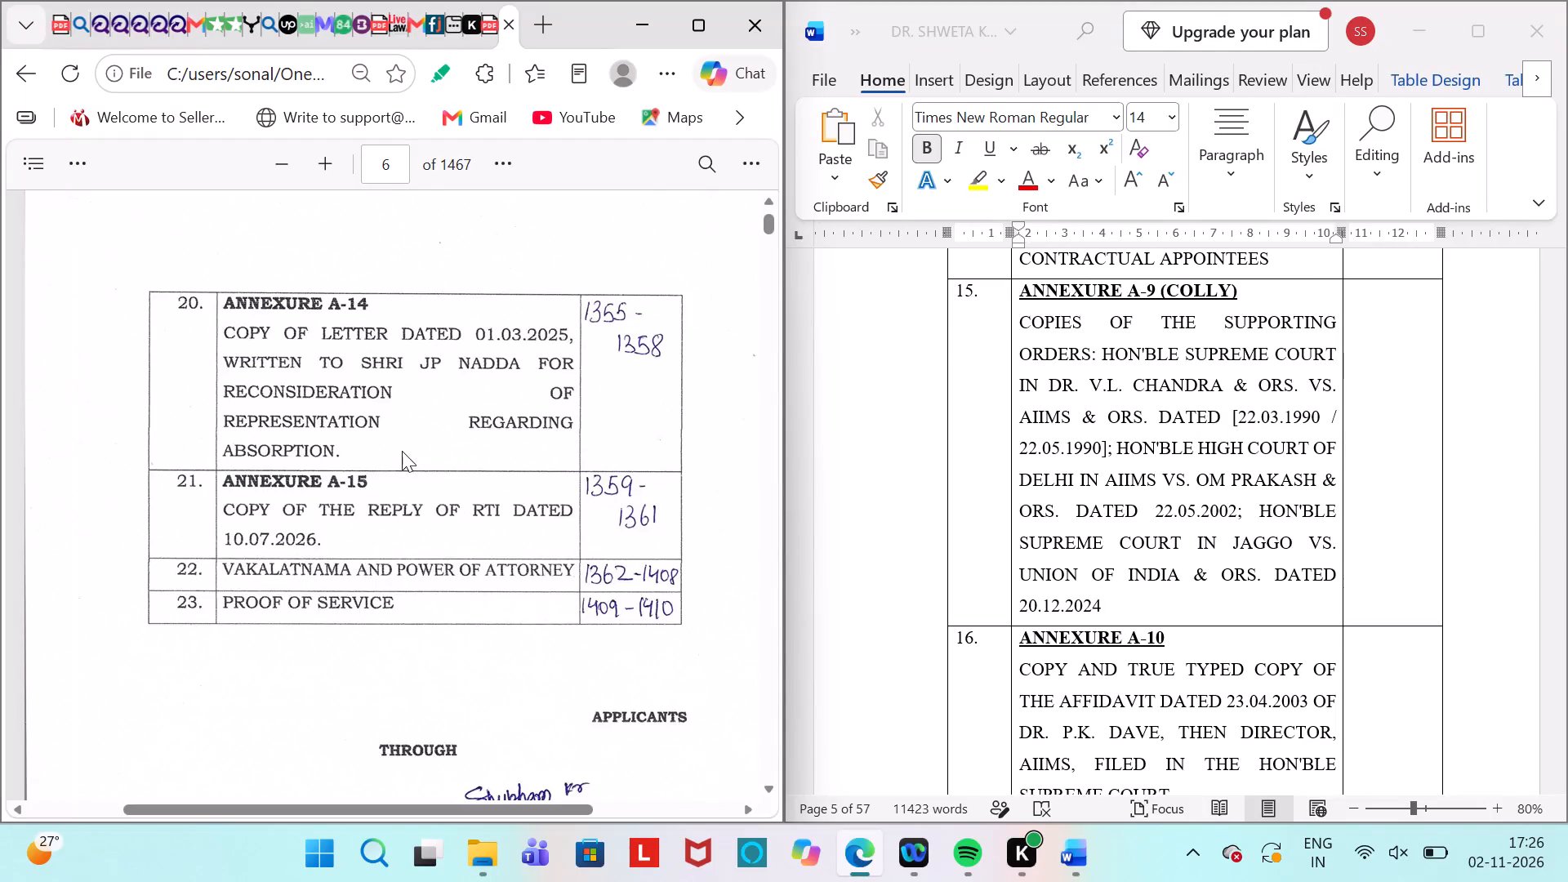
Reread the PDF's index from Annexure A-7 (Colly) to A-13 (Colly) against the draft's Annexure A-9 (Colly) supporting orders and A-10 affidavit.
scroll(402, 451, "up", 7)
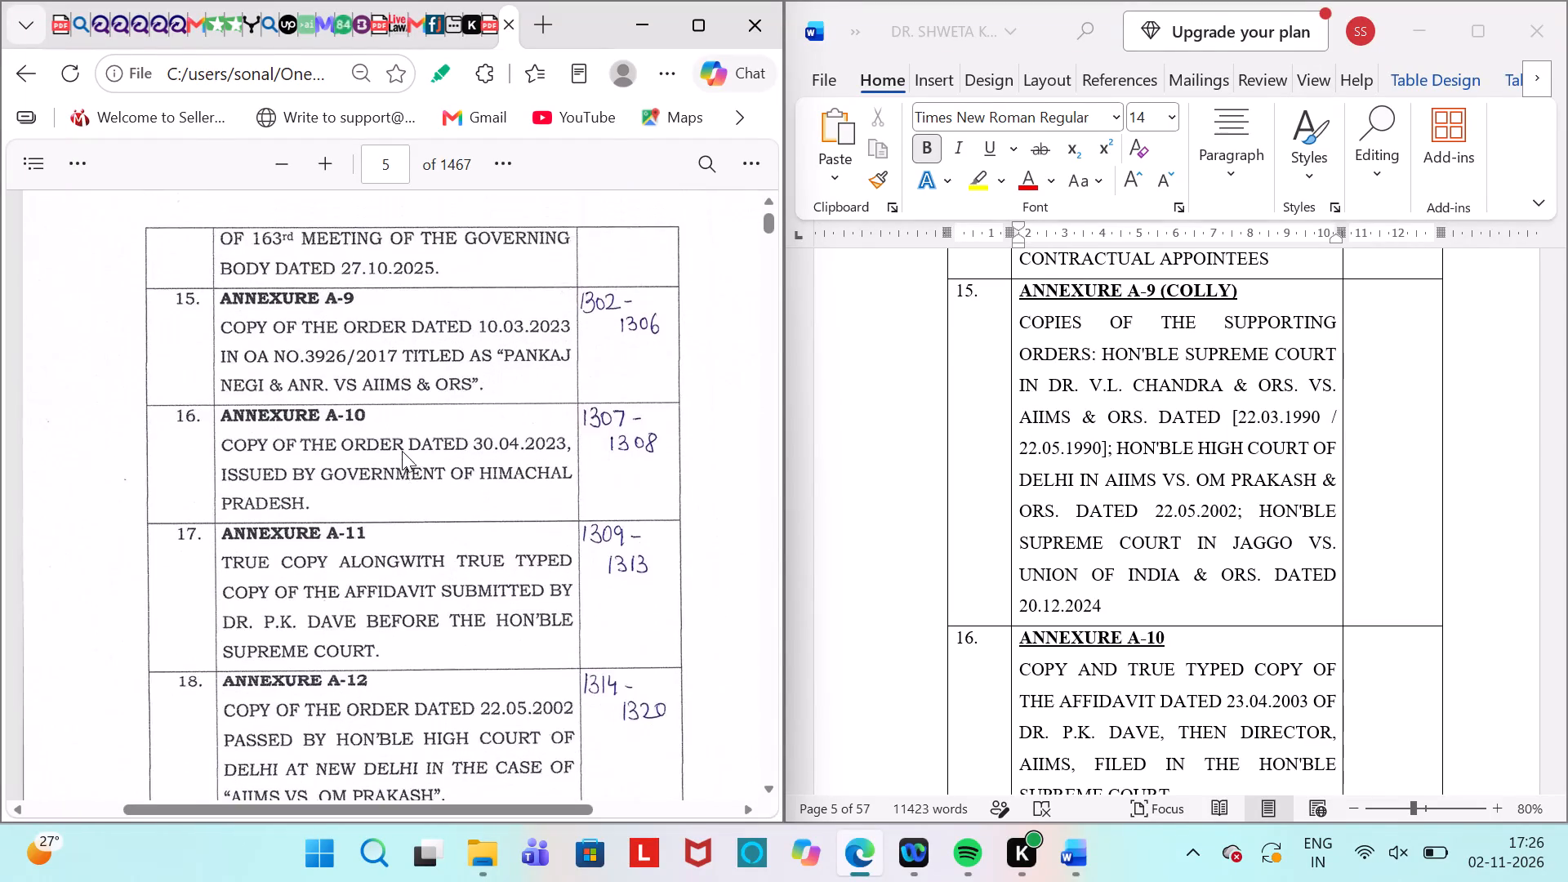
scroll(402, 451, "up", 1)
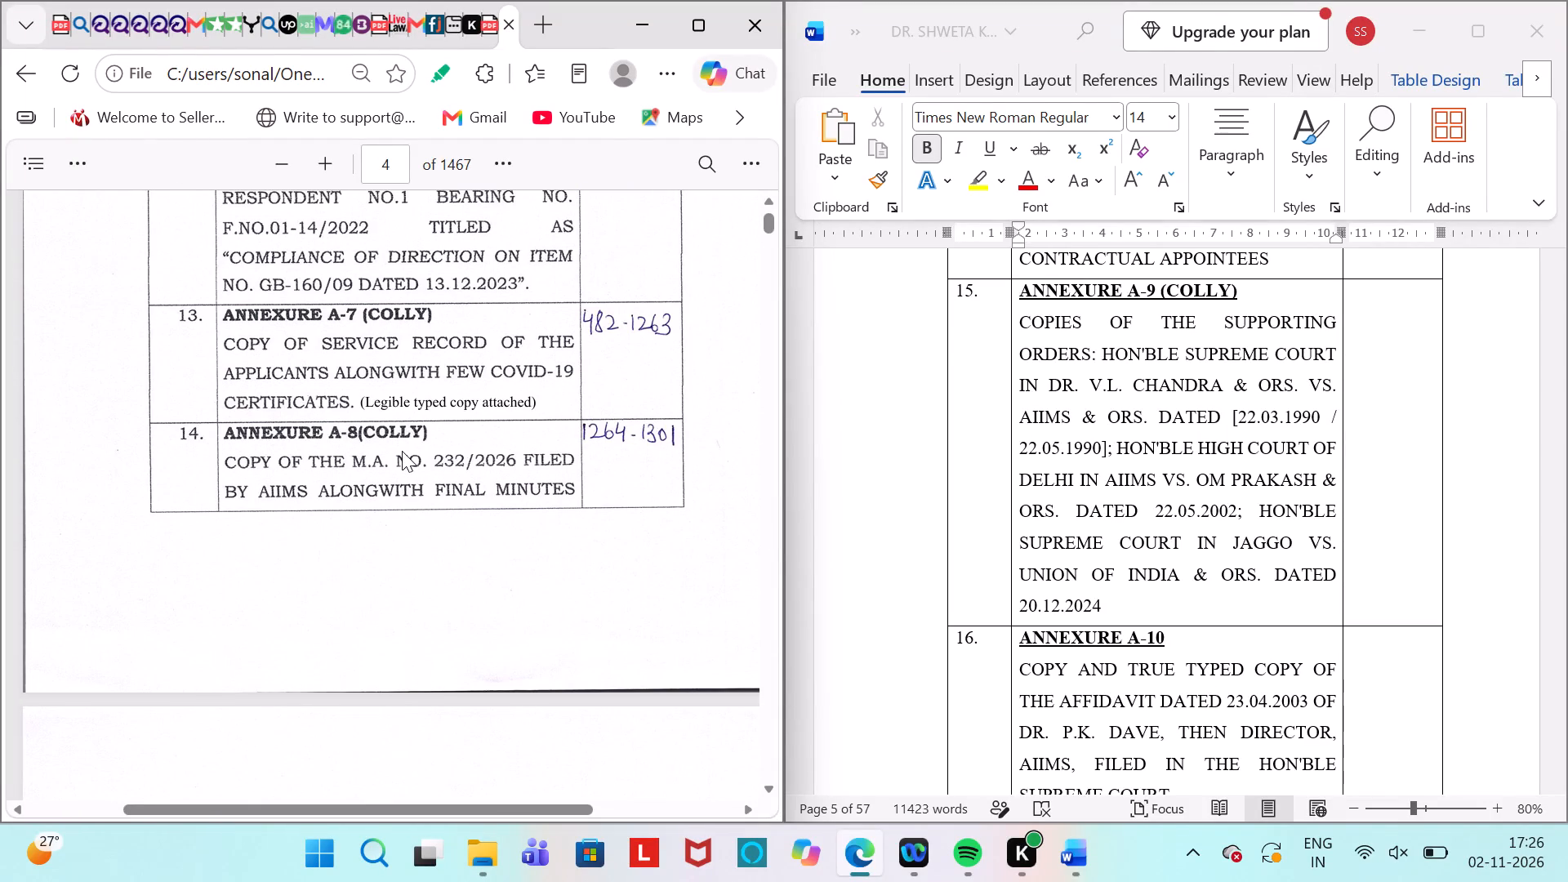
scroll(402, 451, "down", 1)
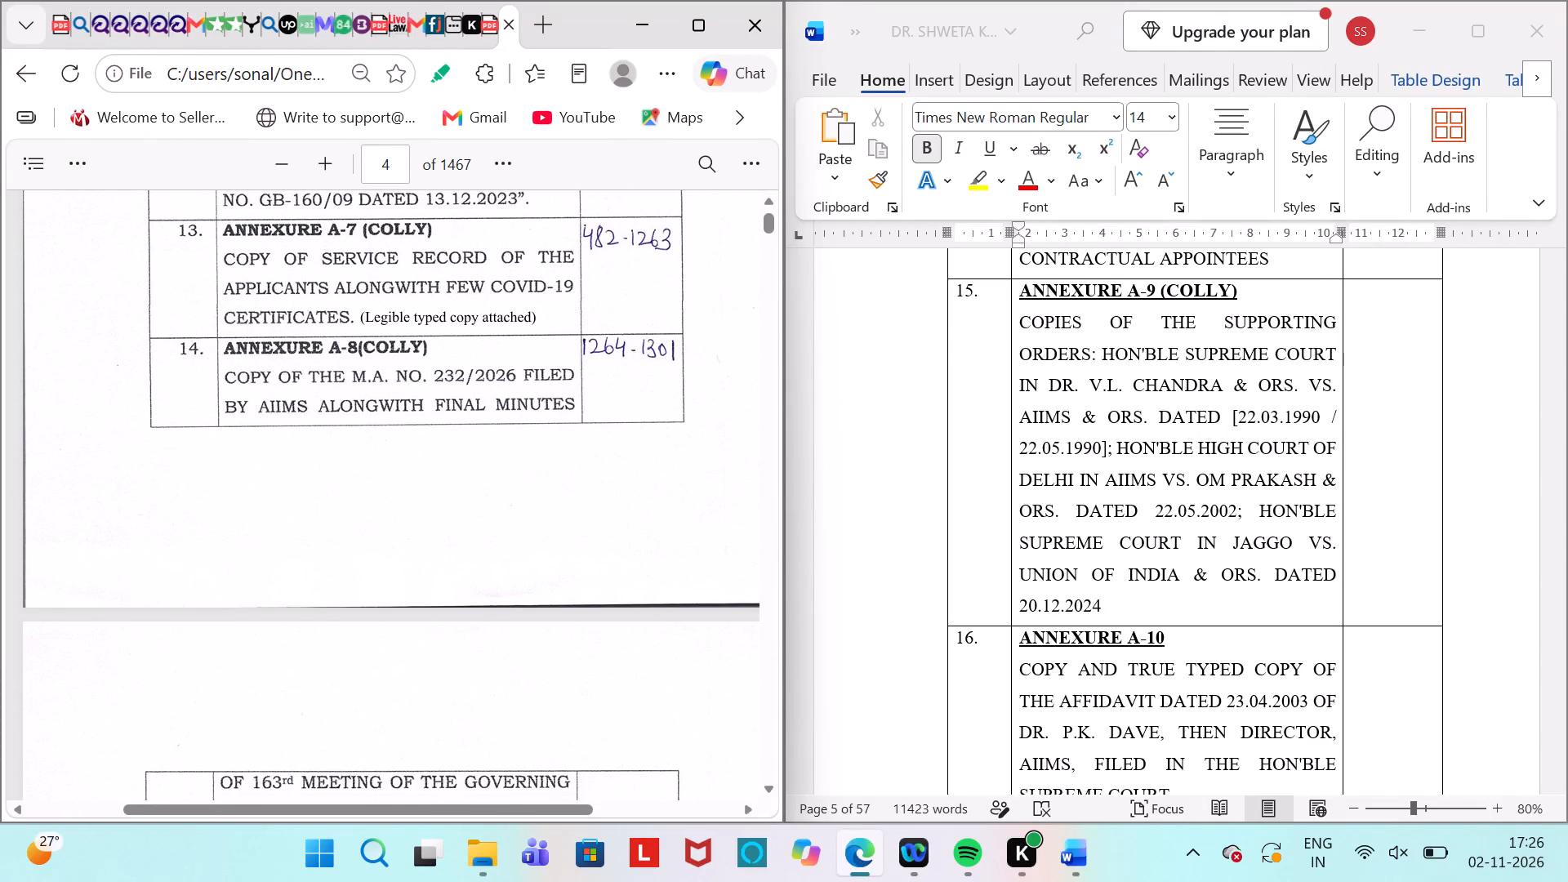
scroll(419, 423, "down", 1)
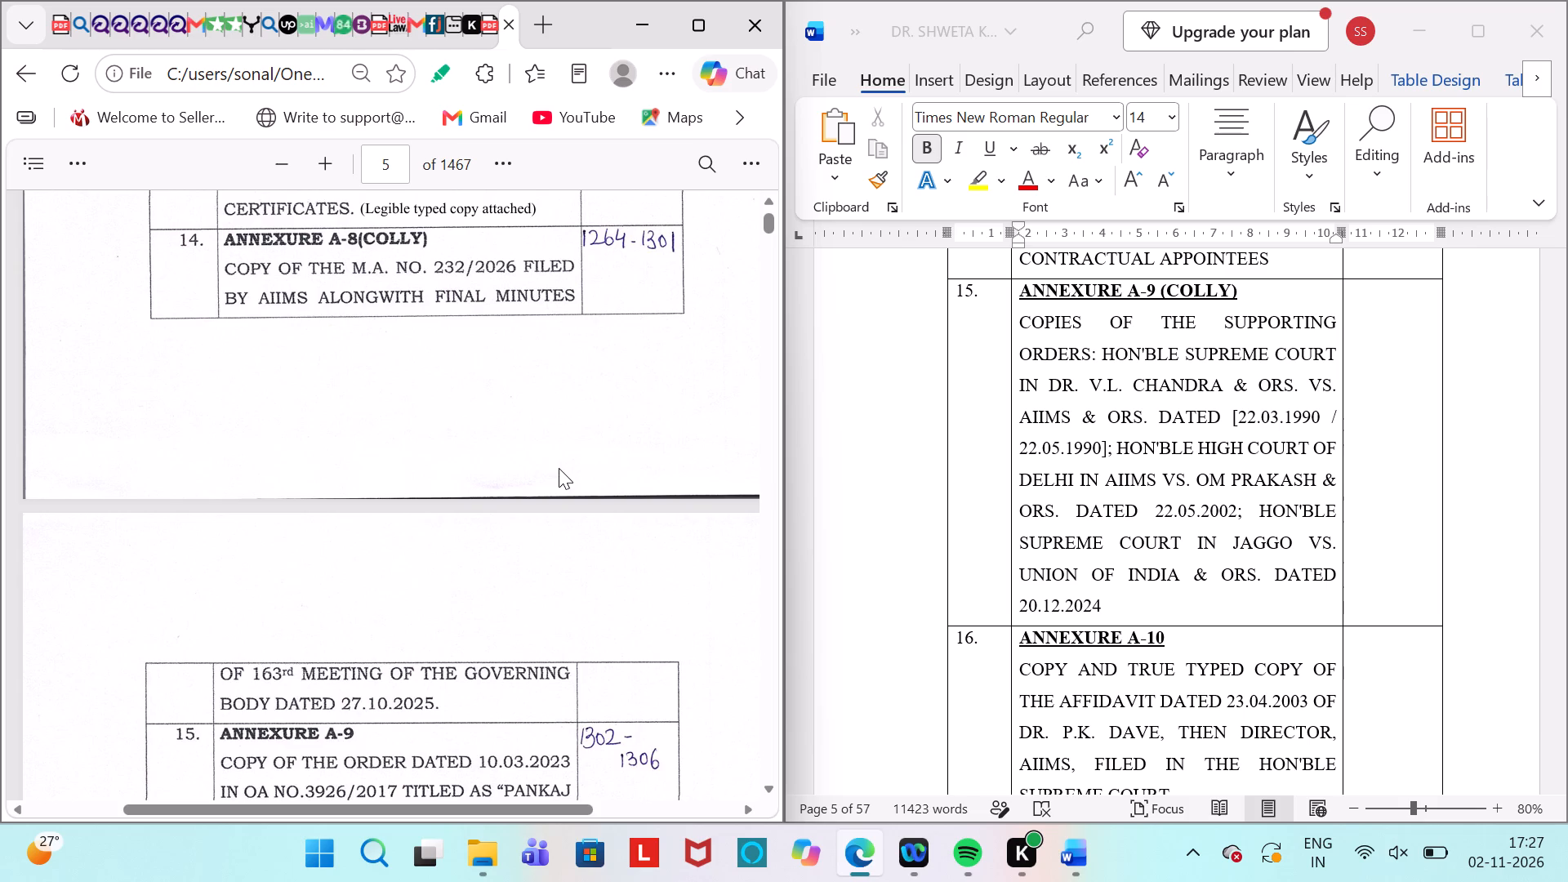
scroll(482, 496, "down", 3)
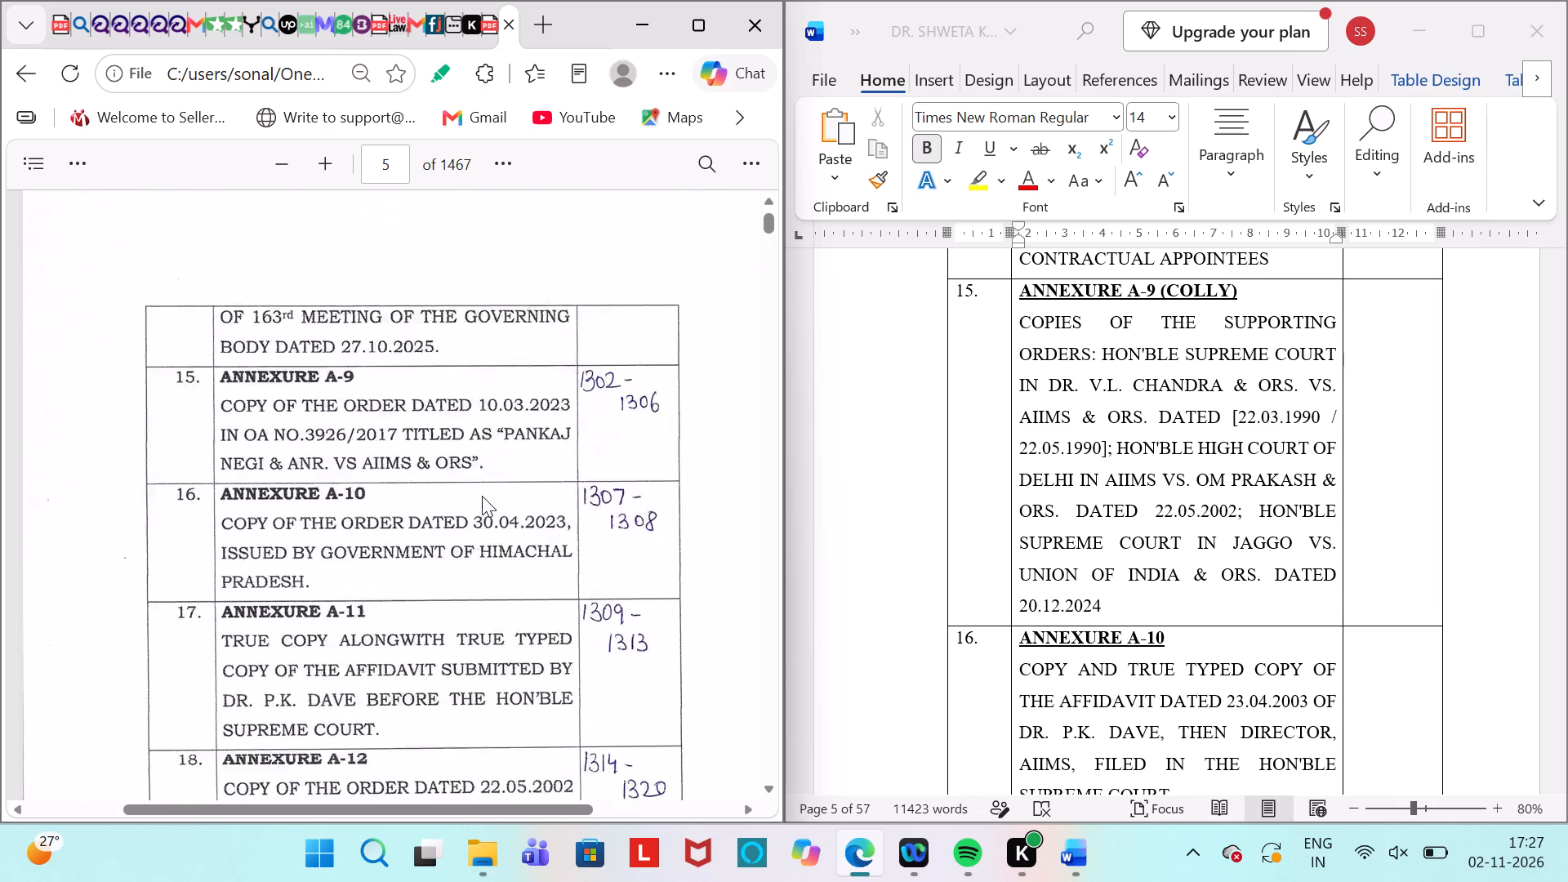
scroll(482, 496, "down", 4)
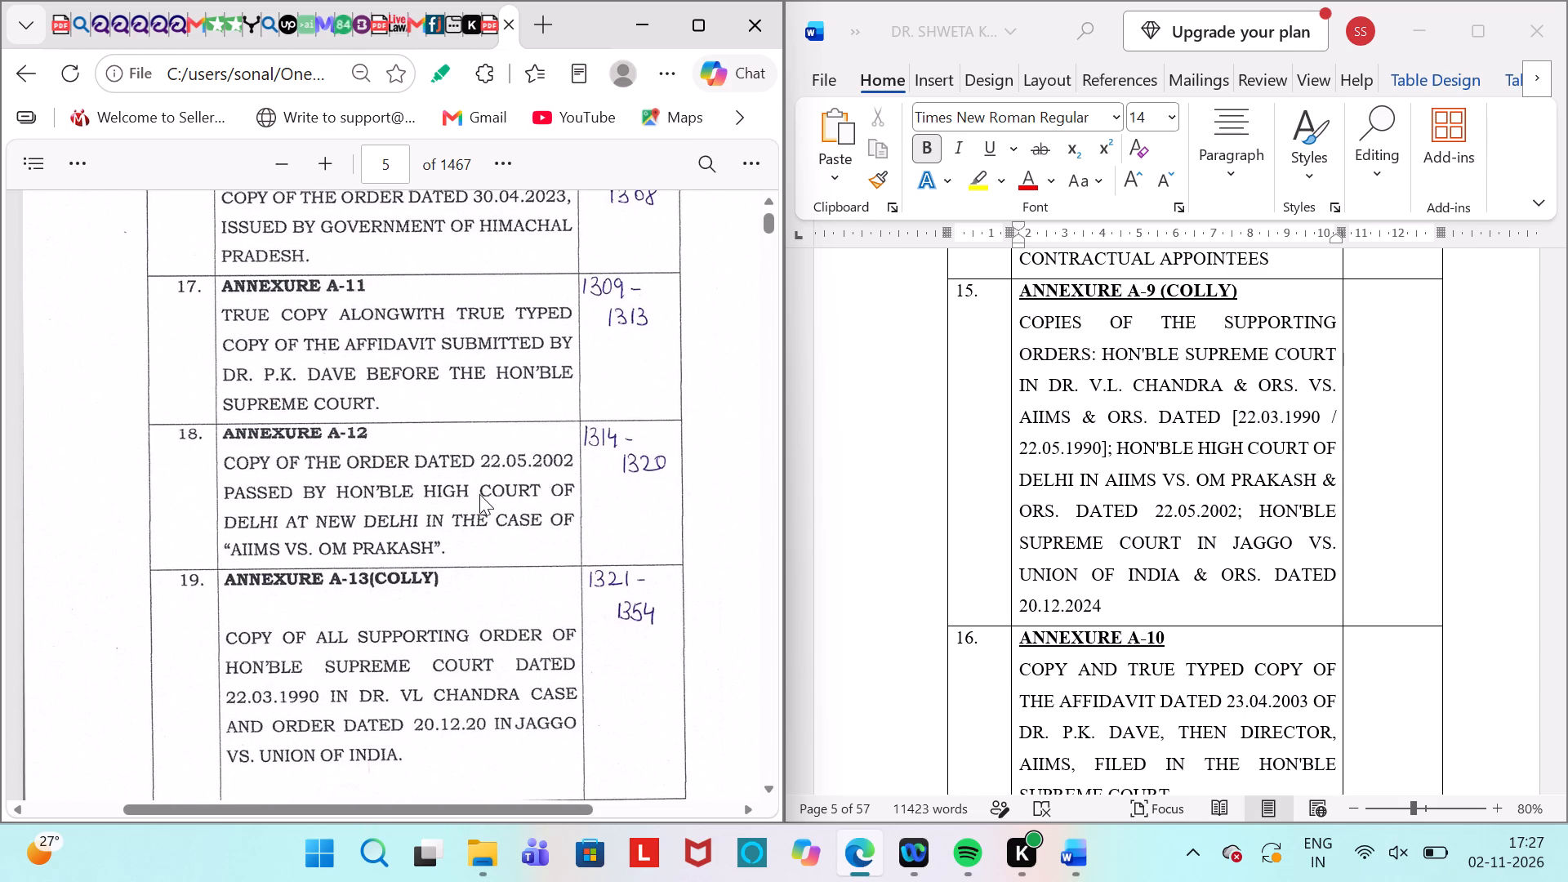
scroll(384, 470, "down", 1)
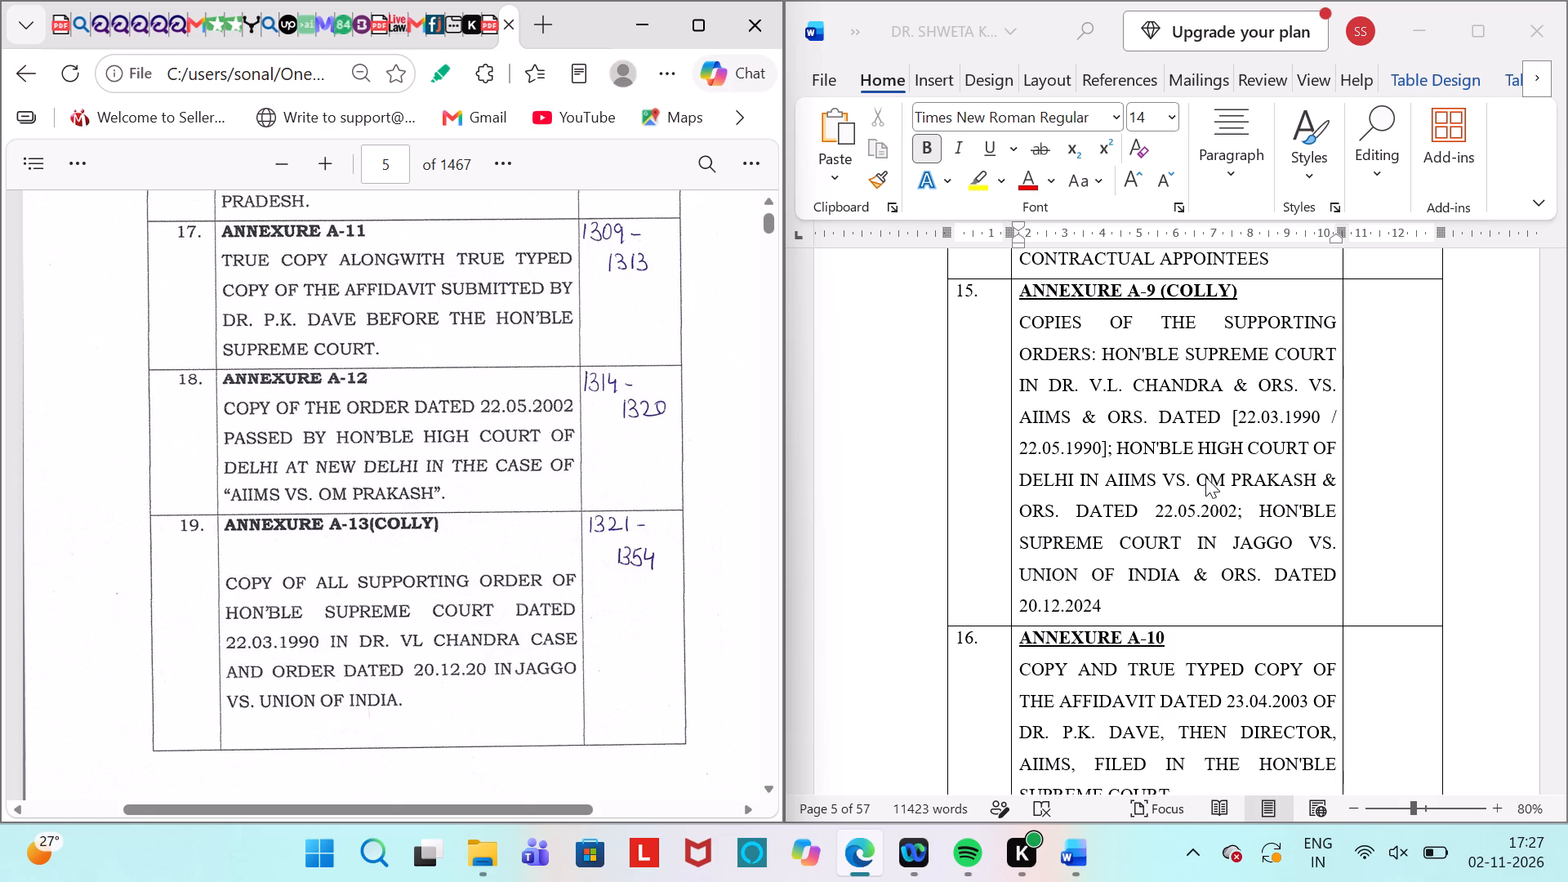
Go back over the PDF's index from Annexure A-12 to the Annexure A-8 (Colly) entry on M.A. No. 232/2026.
scroll(606, 414, "up", 3)
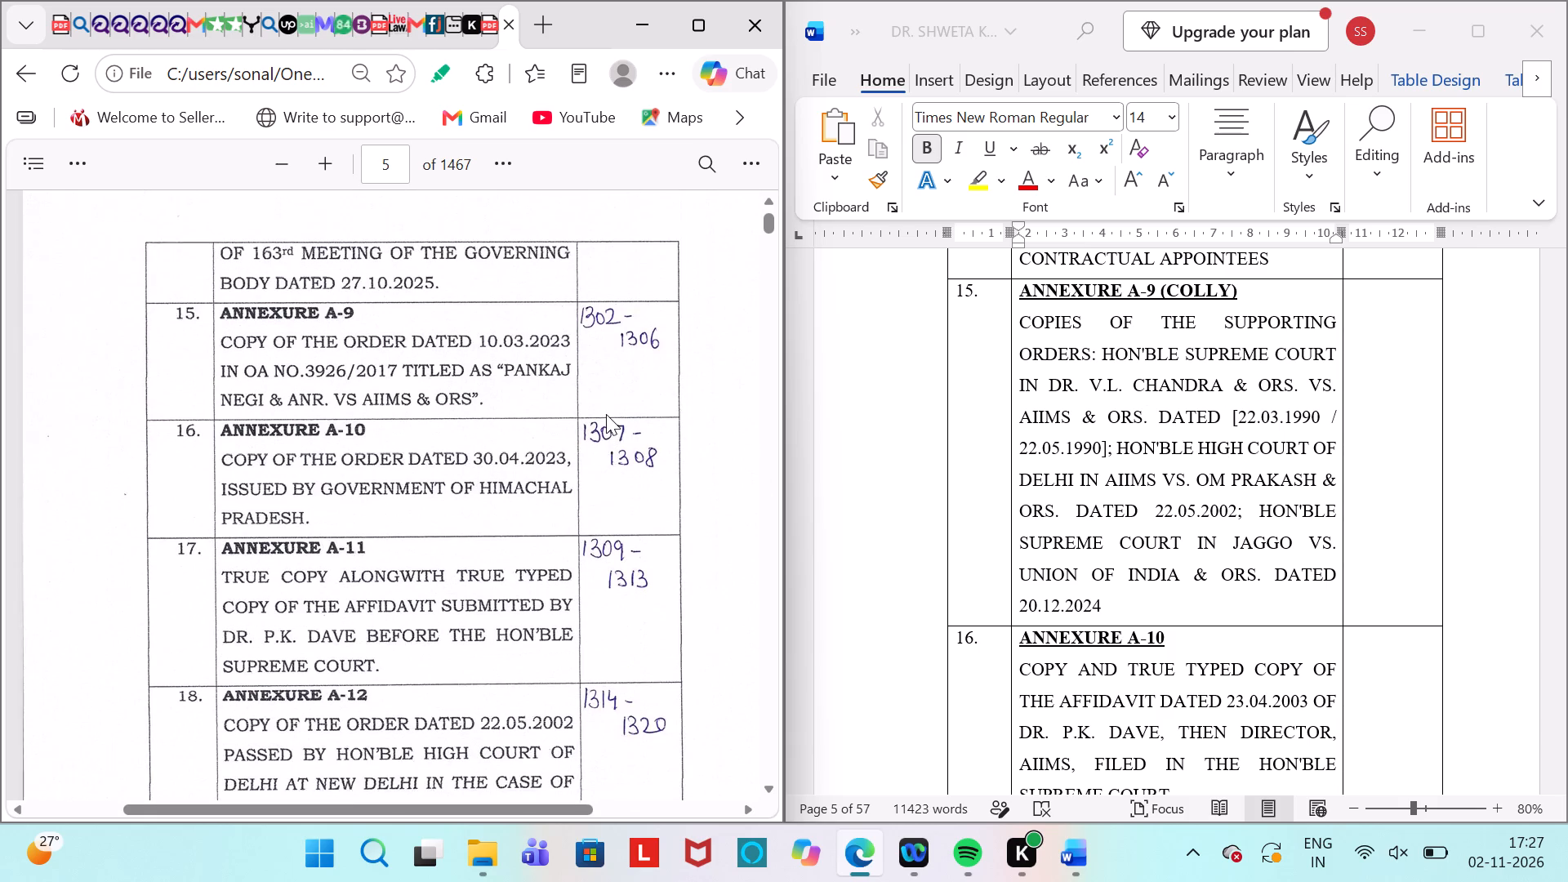
scroll(606, 414, "up", 4)
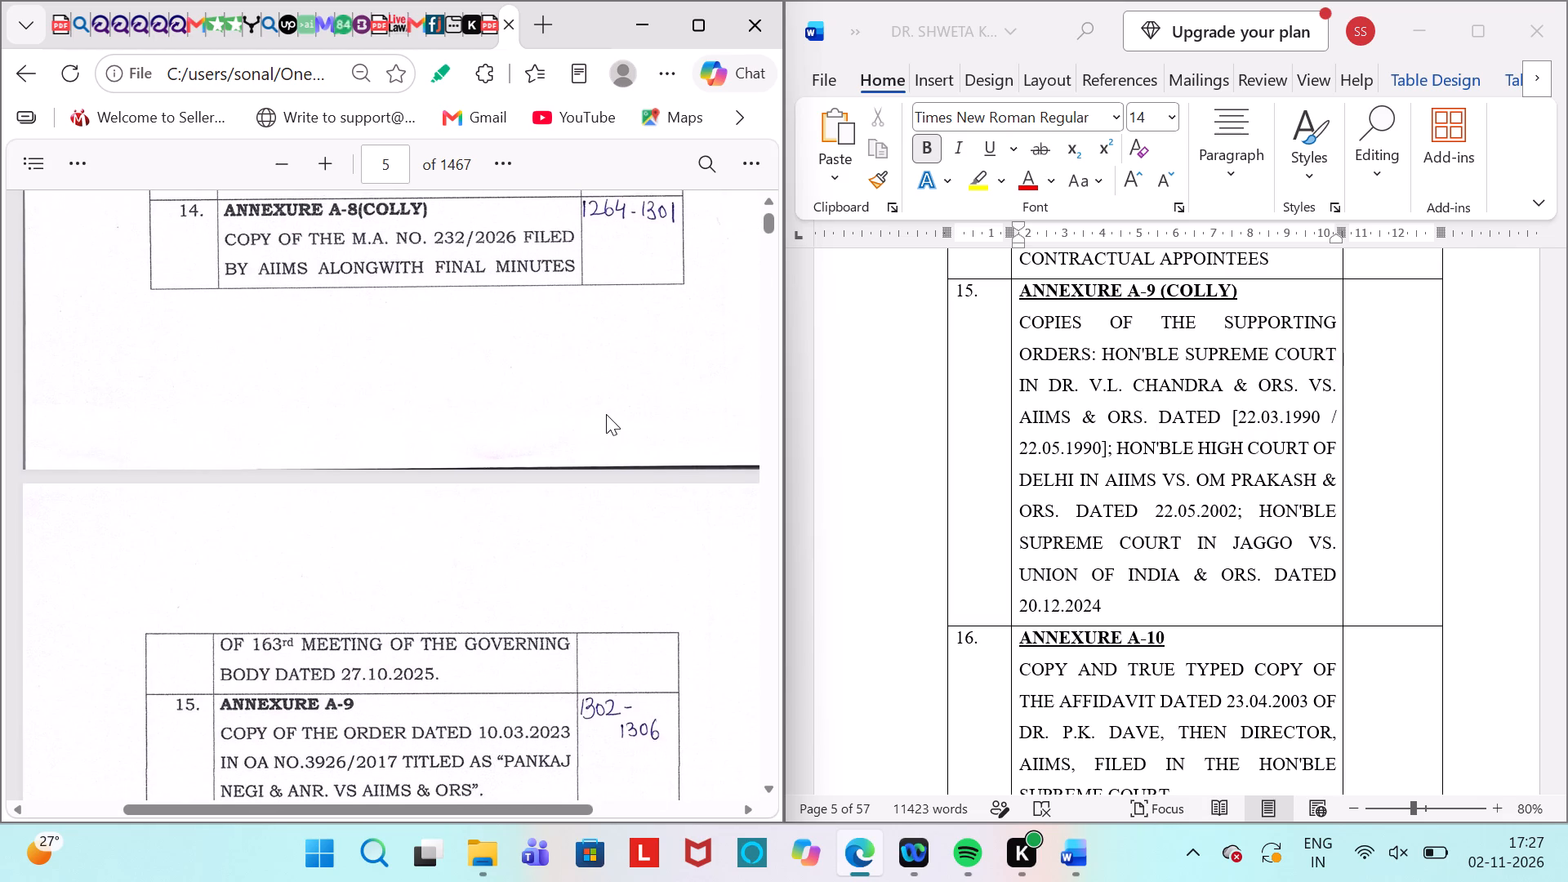
scroll(606, 414, "up", 2)
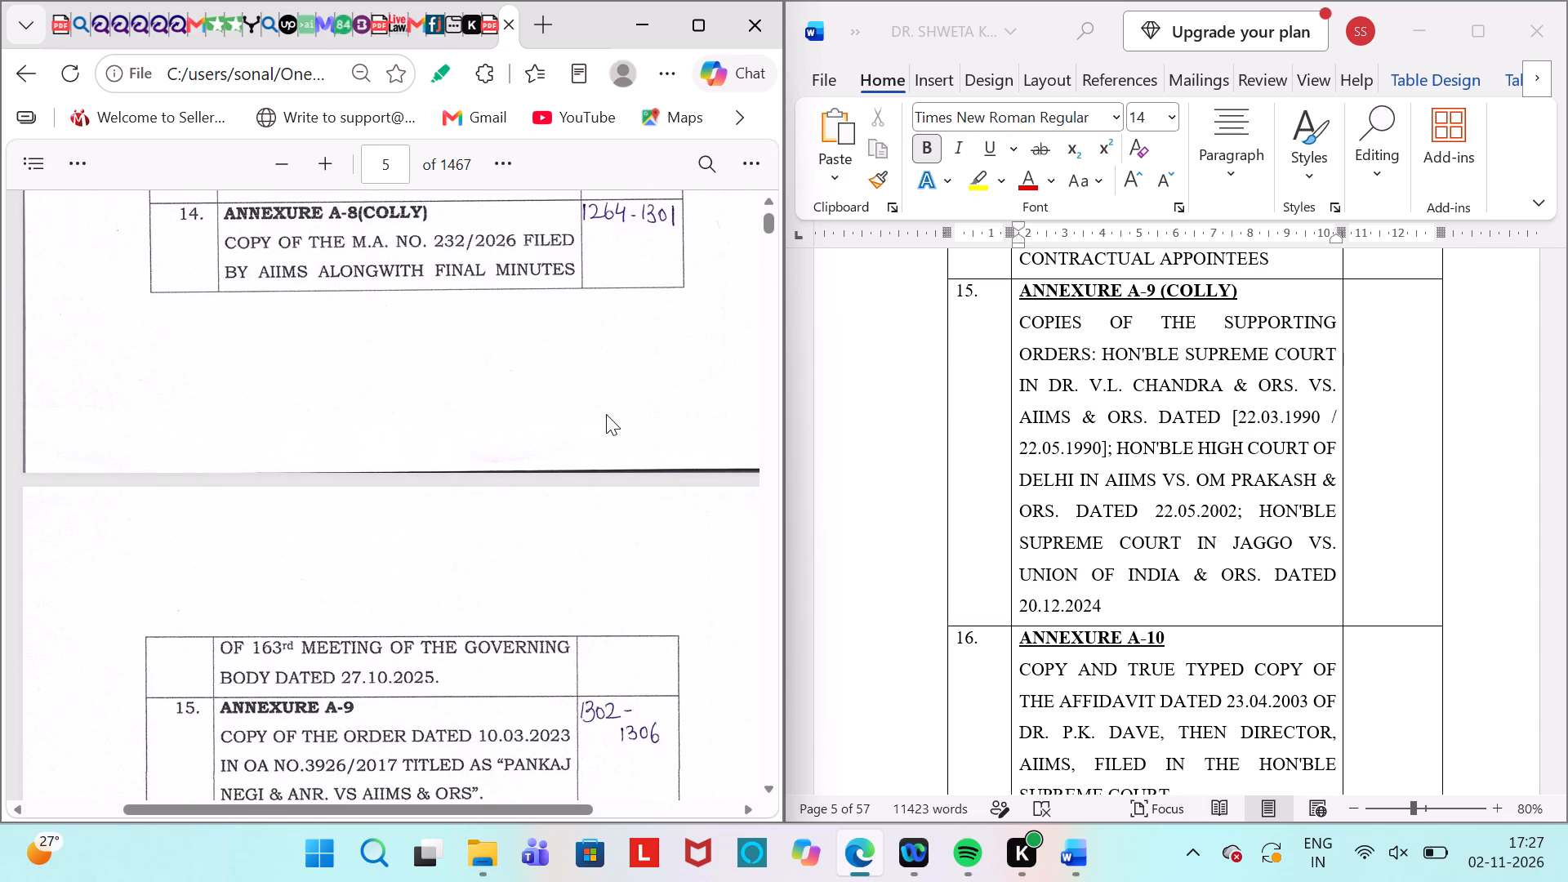
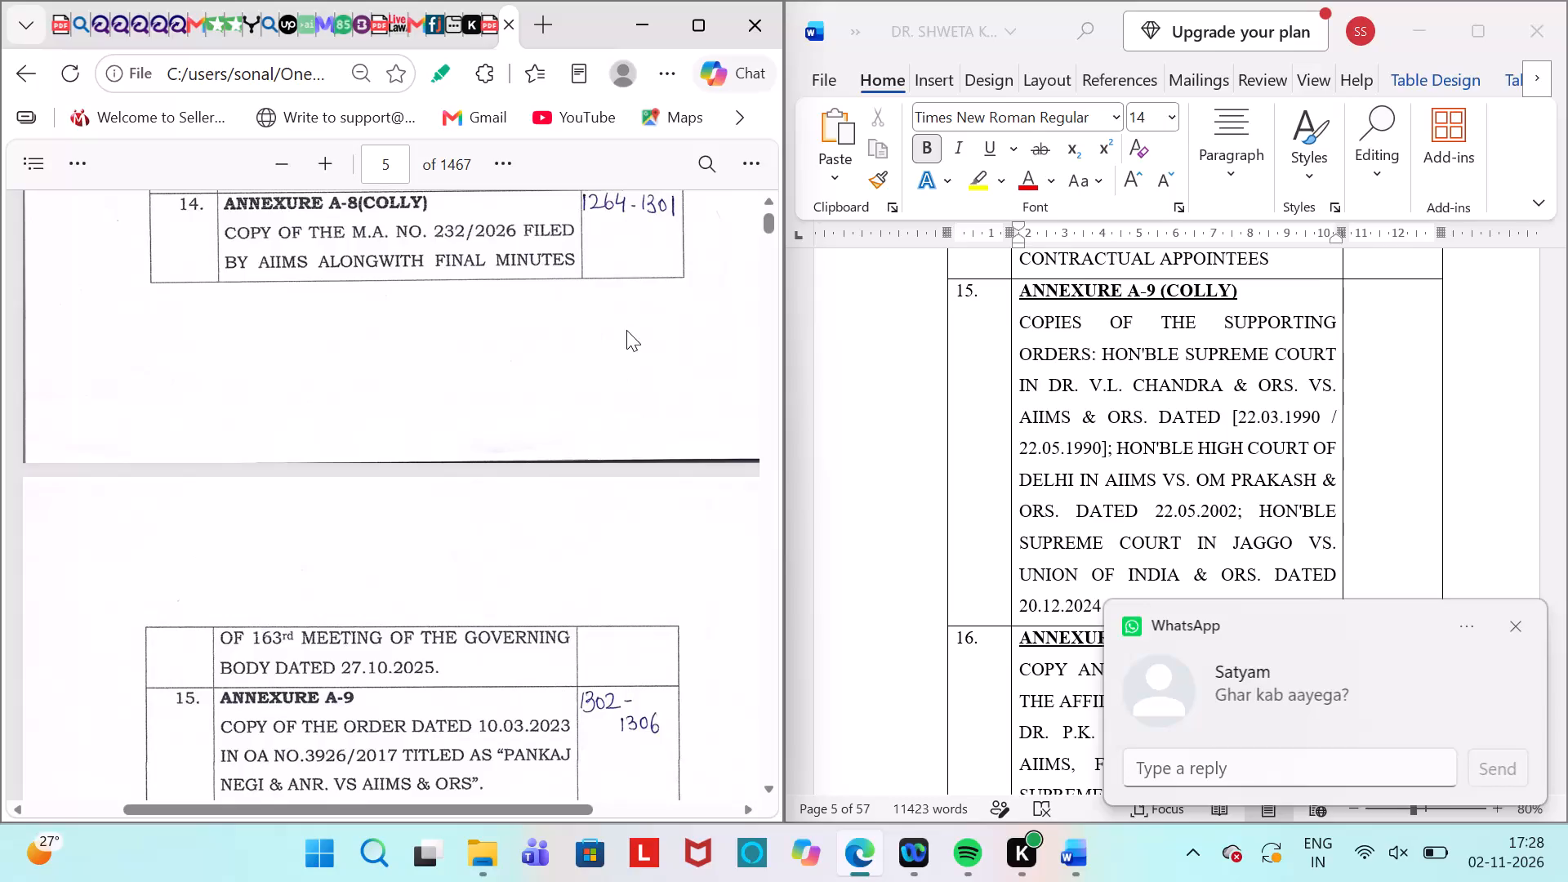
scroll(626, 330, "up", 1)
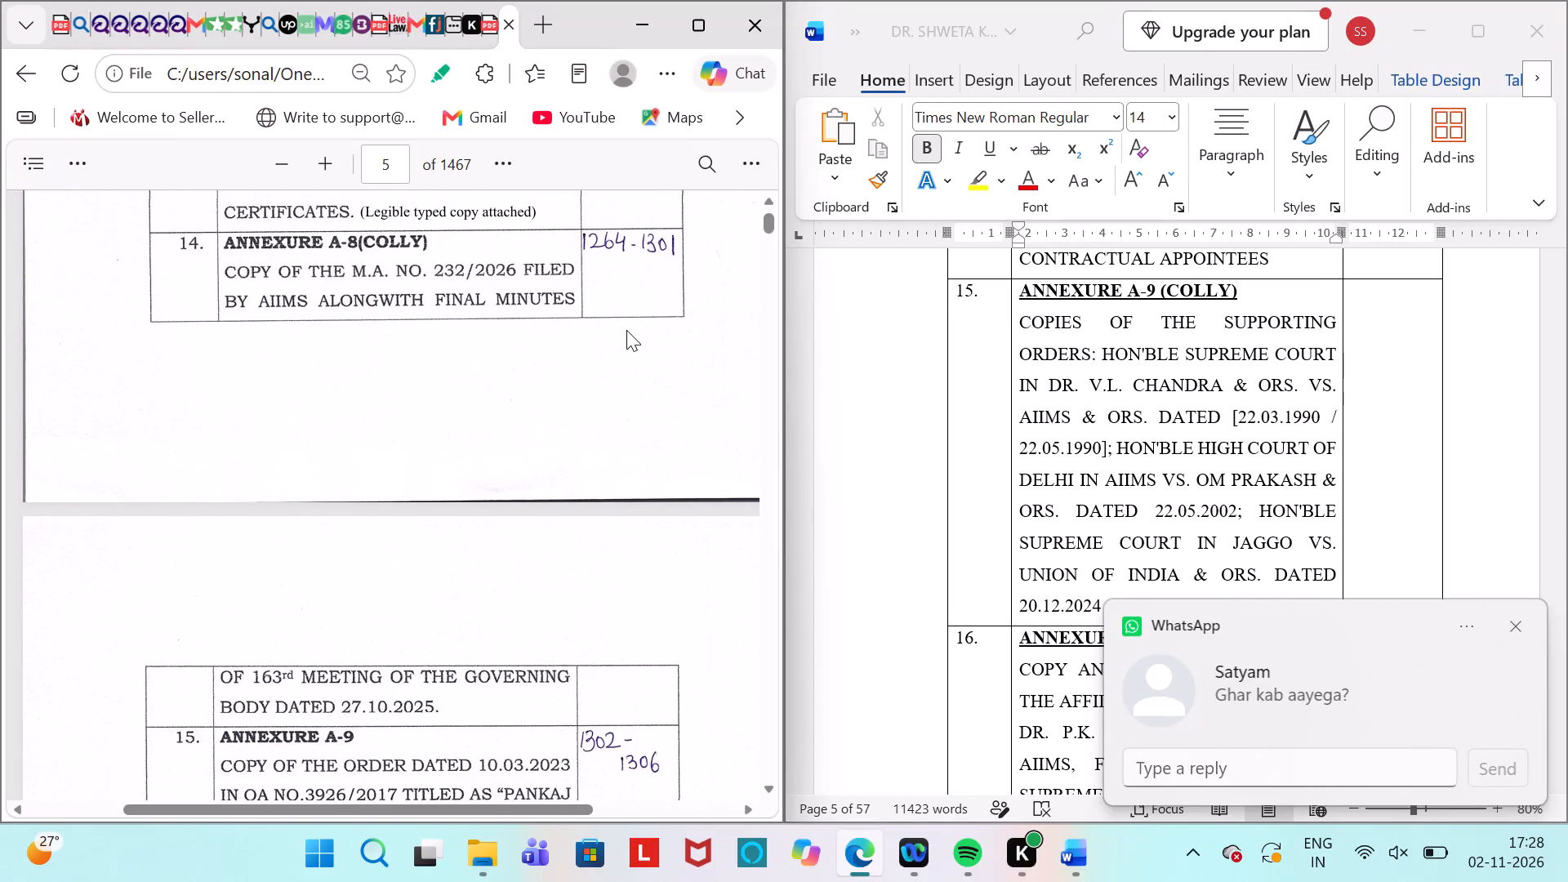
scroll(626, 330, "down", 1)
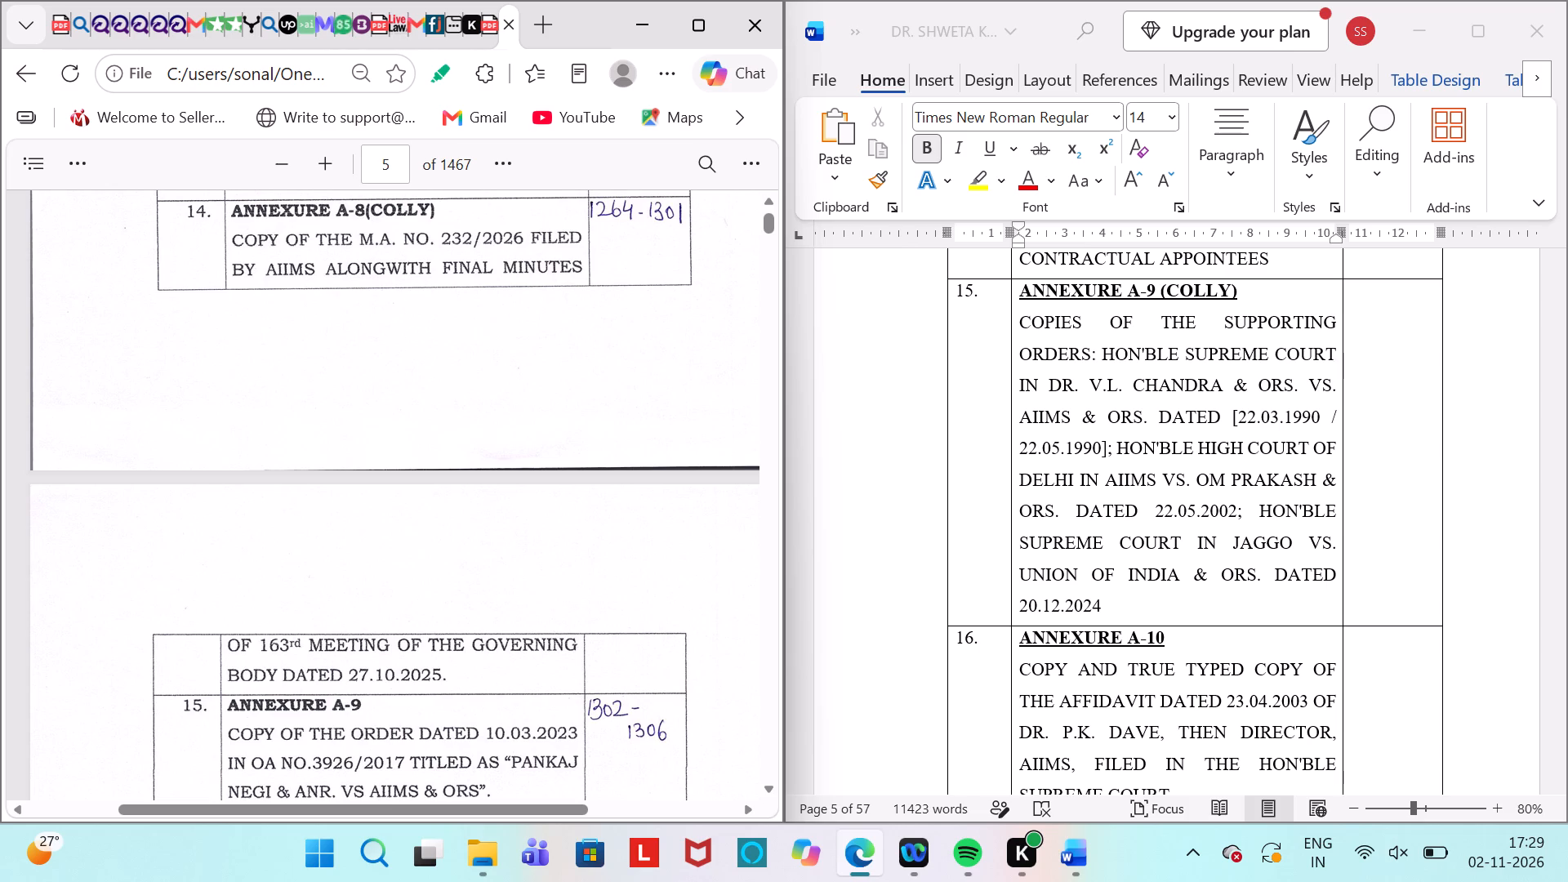
Compare the draft's Annexure A-4 to A-7 entries with the Annexure A-1 (Colly) entry in the PDF's index.
scroll(1270, 613, "up", 7)
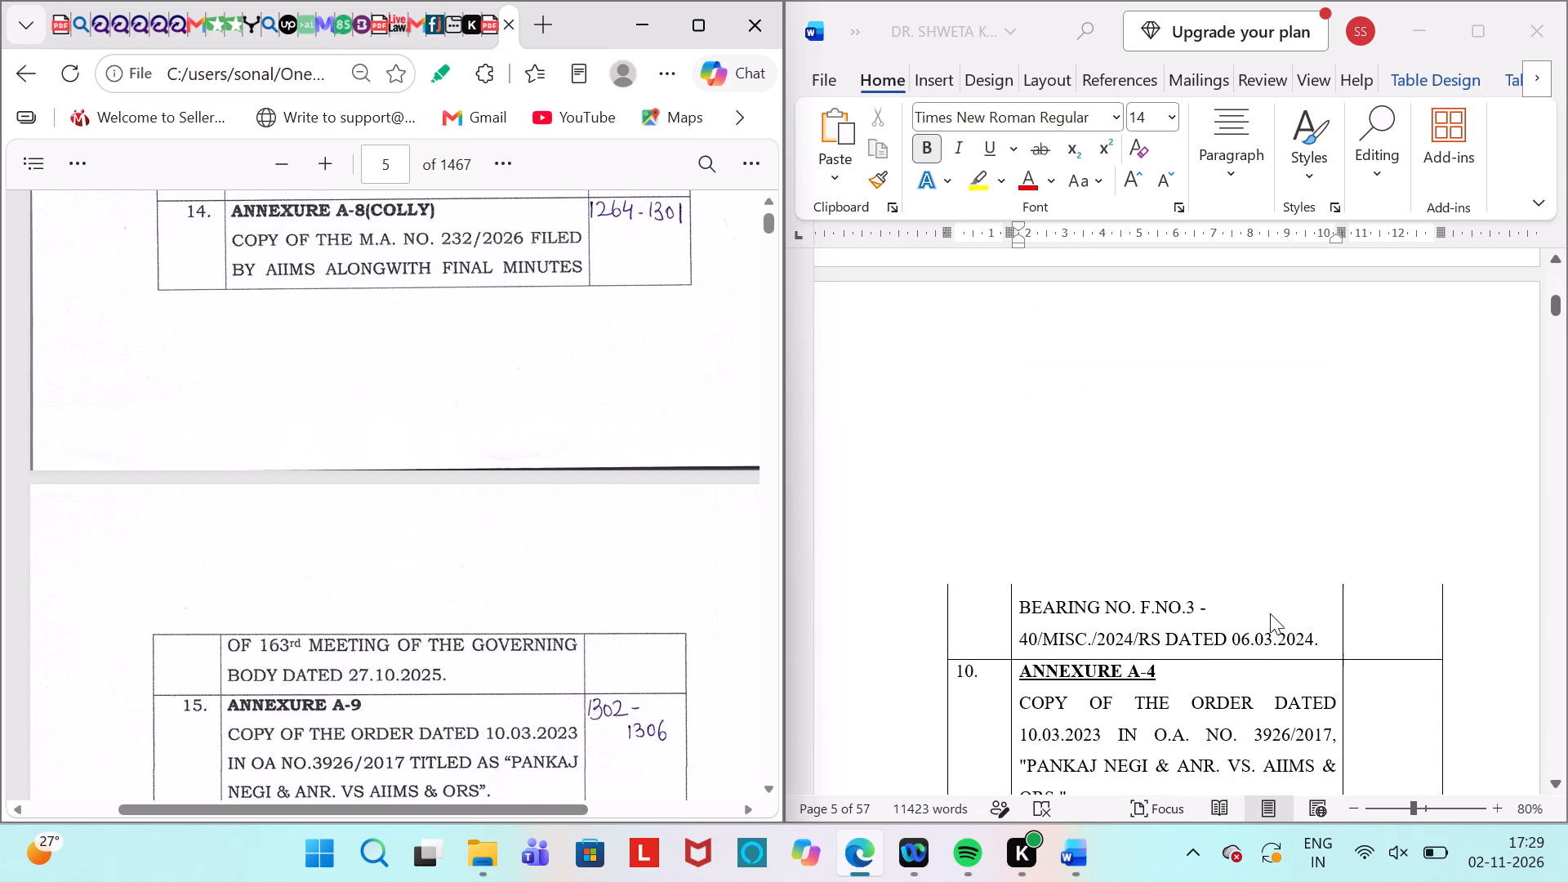
scroll(1270, 613, "down", 2)
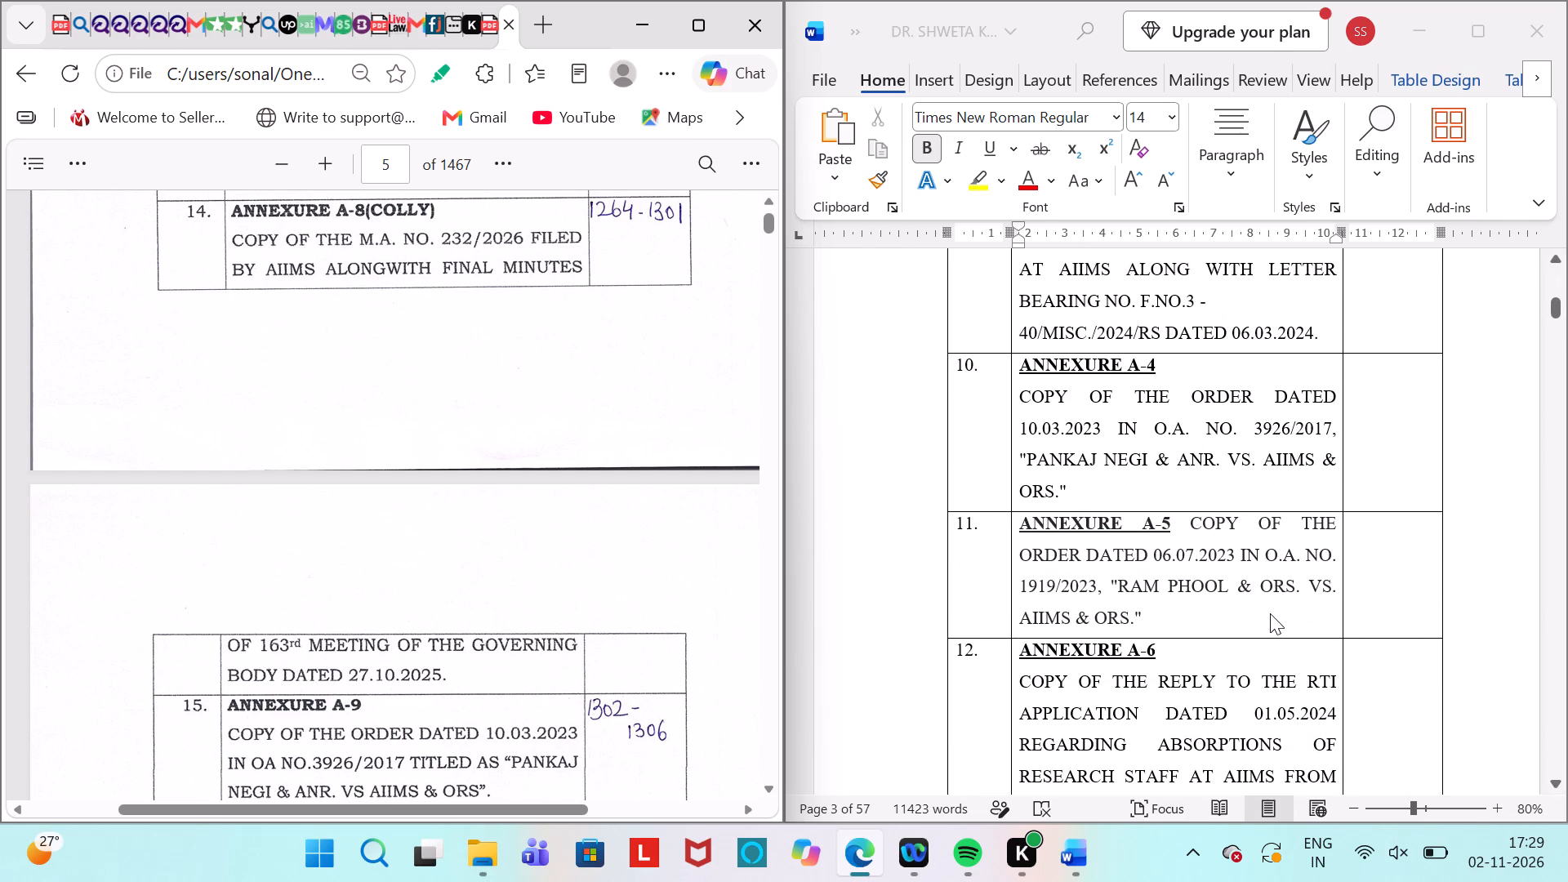
scroll(1270, 613, "down", 1)
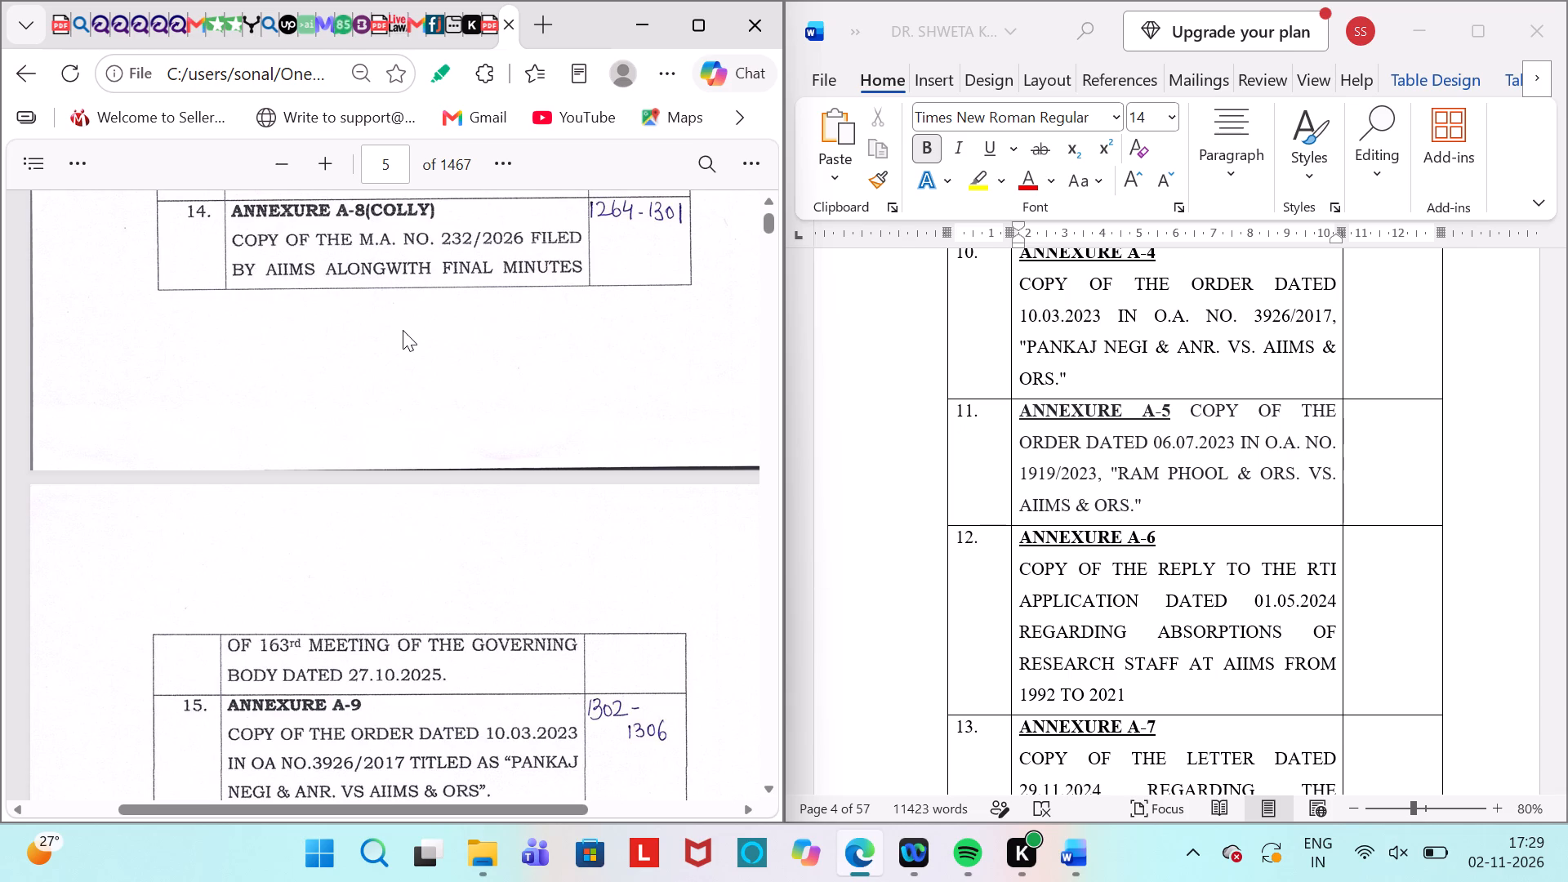
scroll(403, 330, "up", 12)
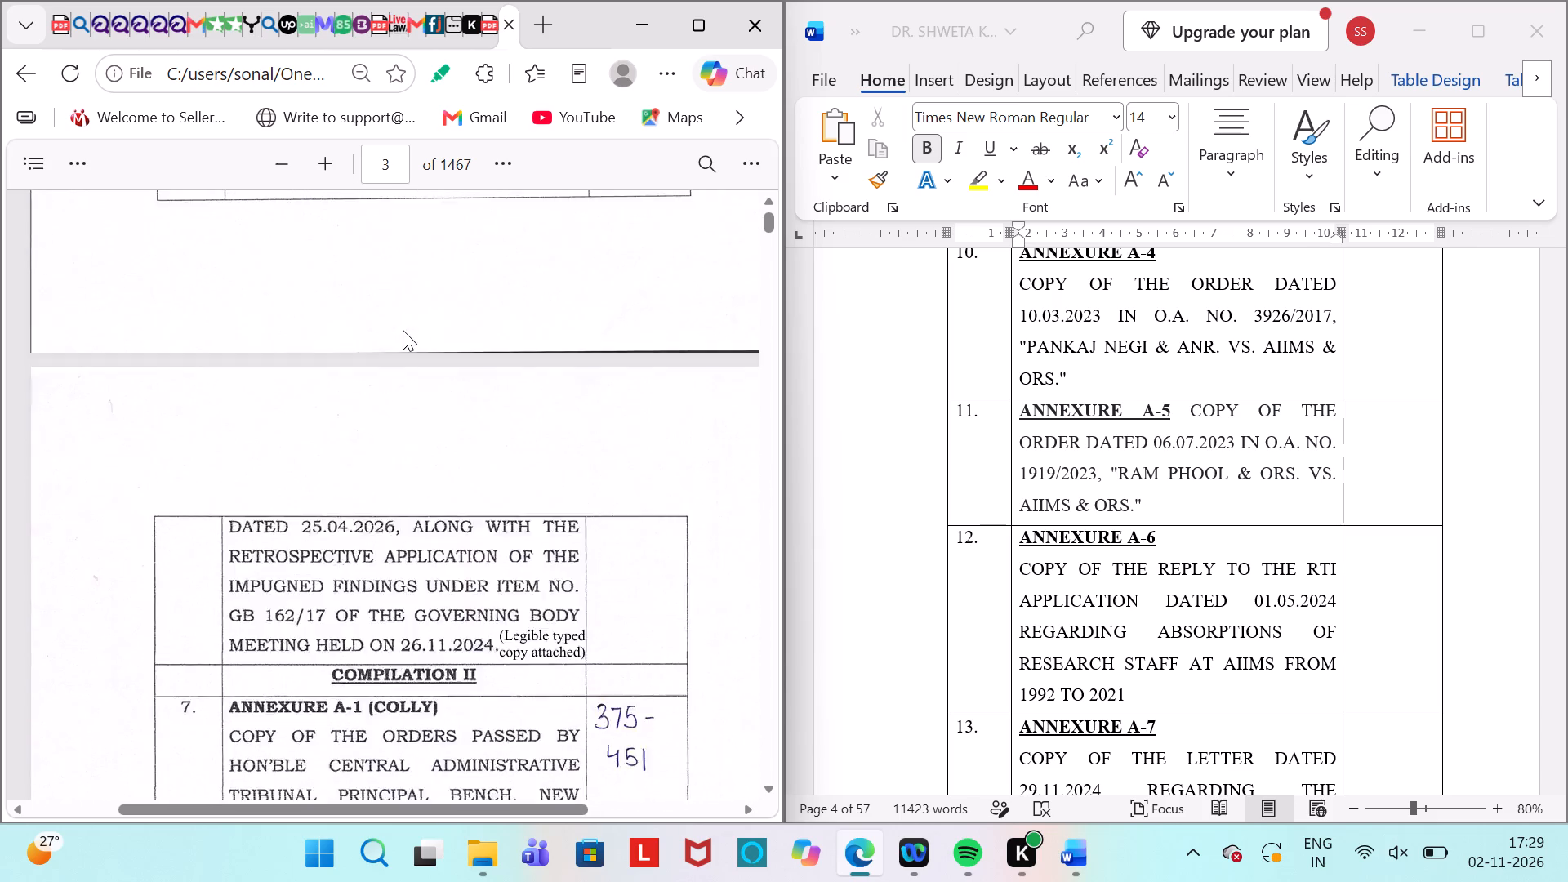
scroll(403, 330, "down", 1)
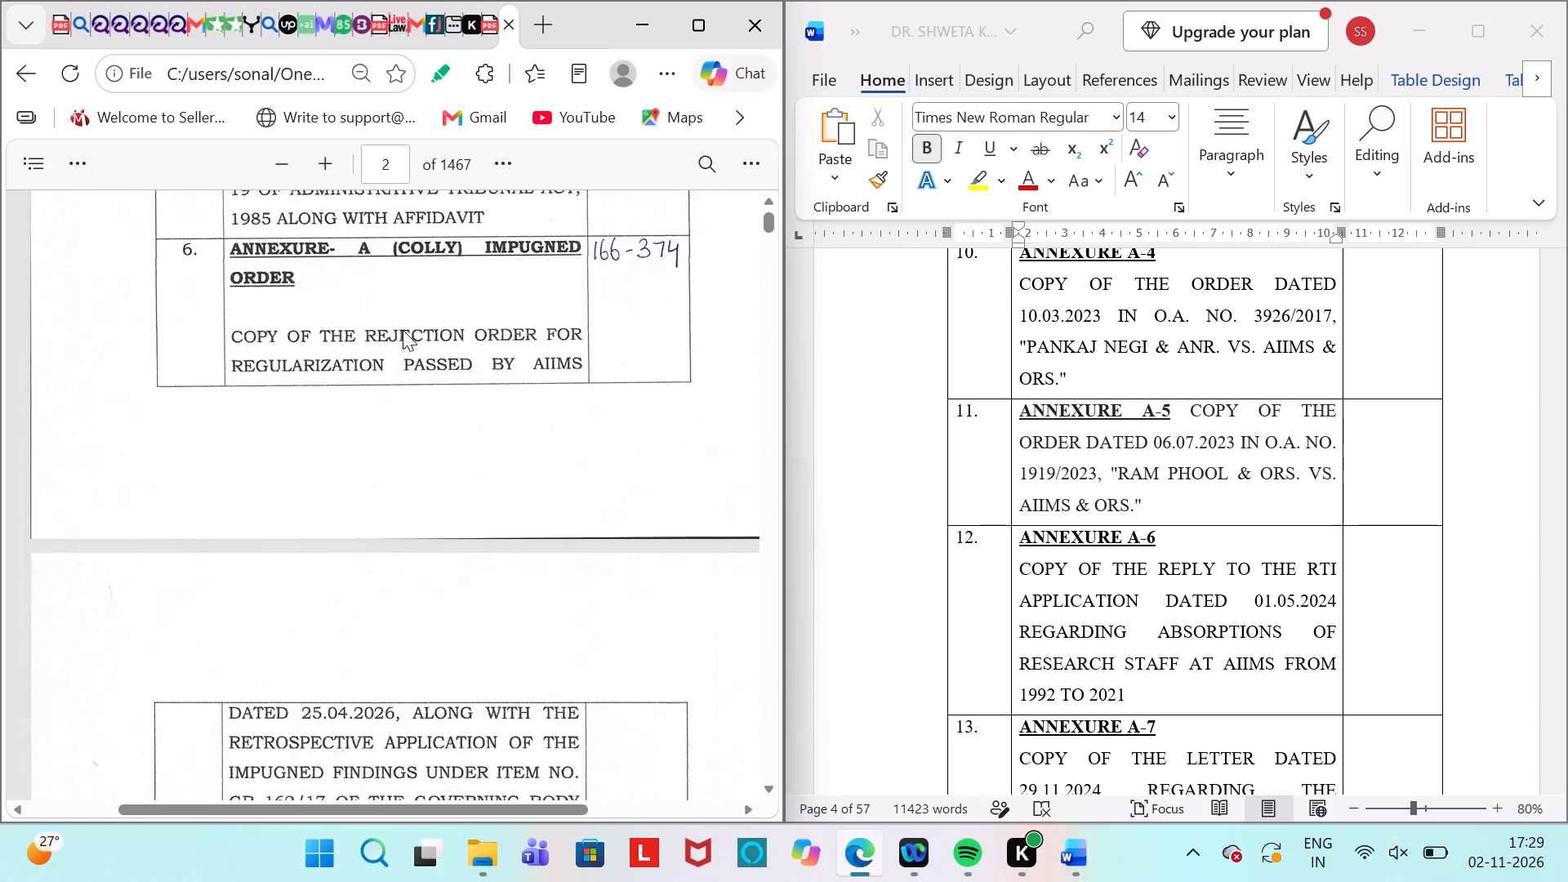
scroll(403, 330, "down", 2)
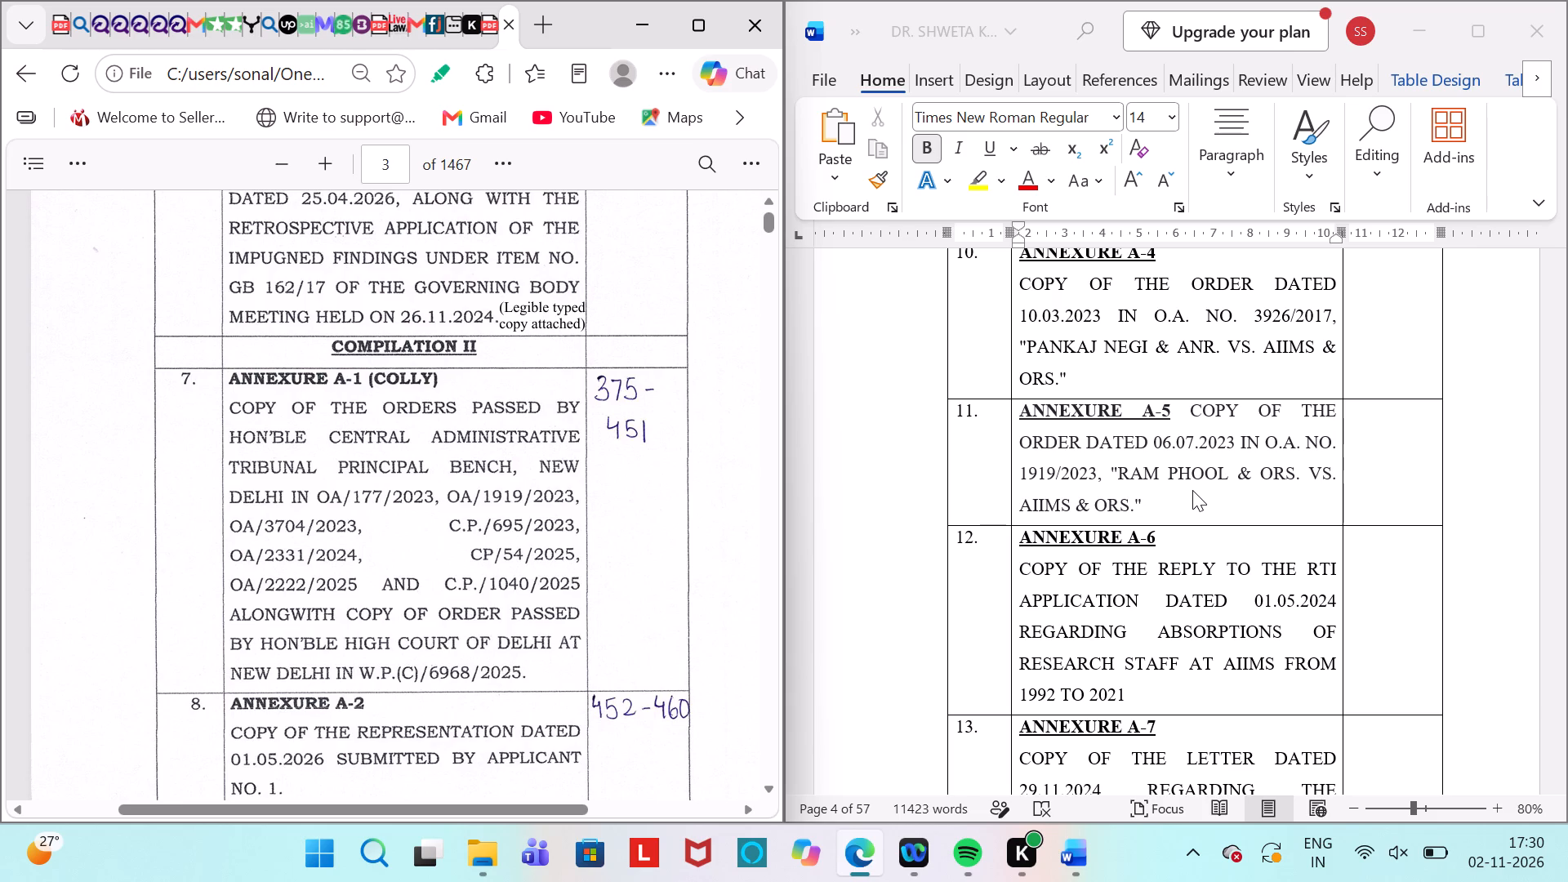
Delete "DATED 06.07.2023" after "COPY OF THE ORDER" in the draft's Annexure A-5 entry.
left_click(1192, 490)
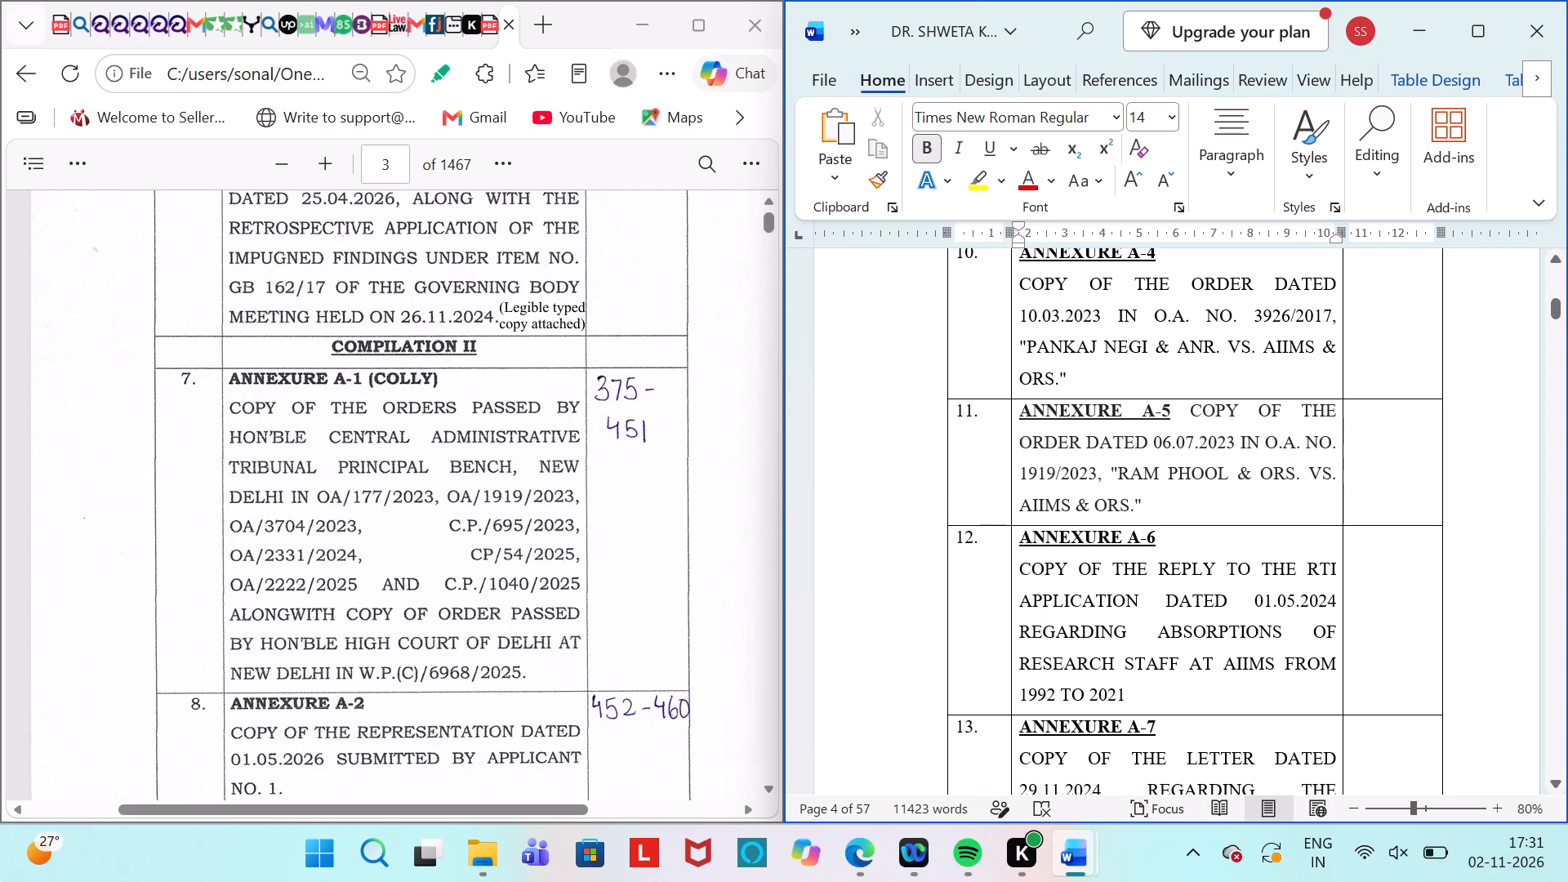
left_click(1238, 445)
key("BackSpace")
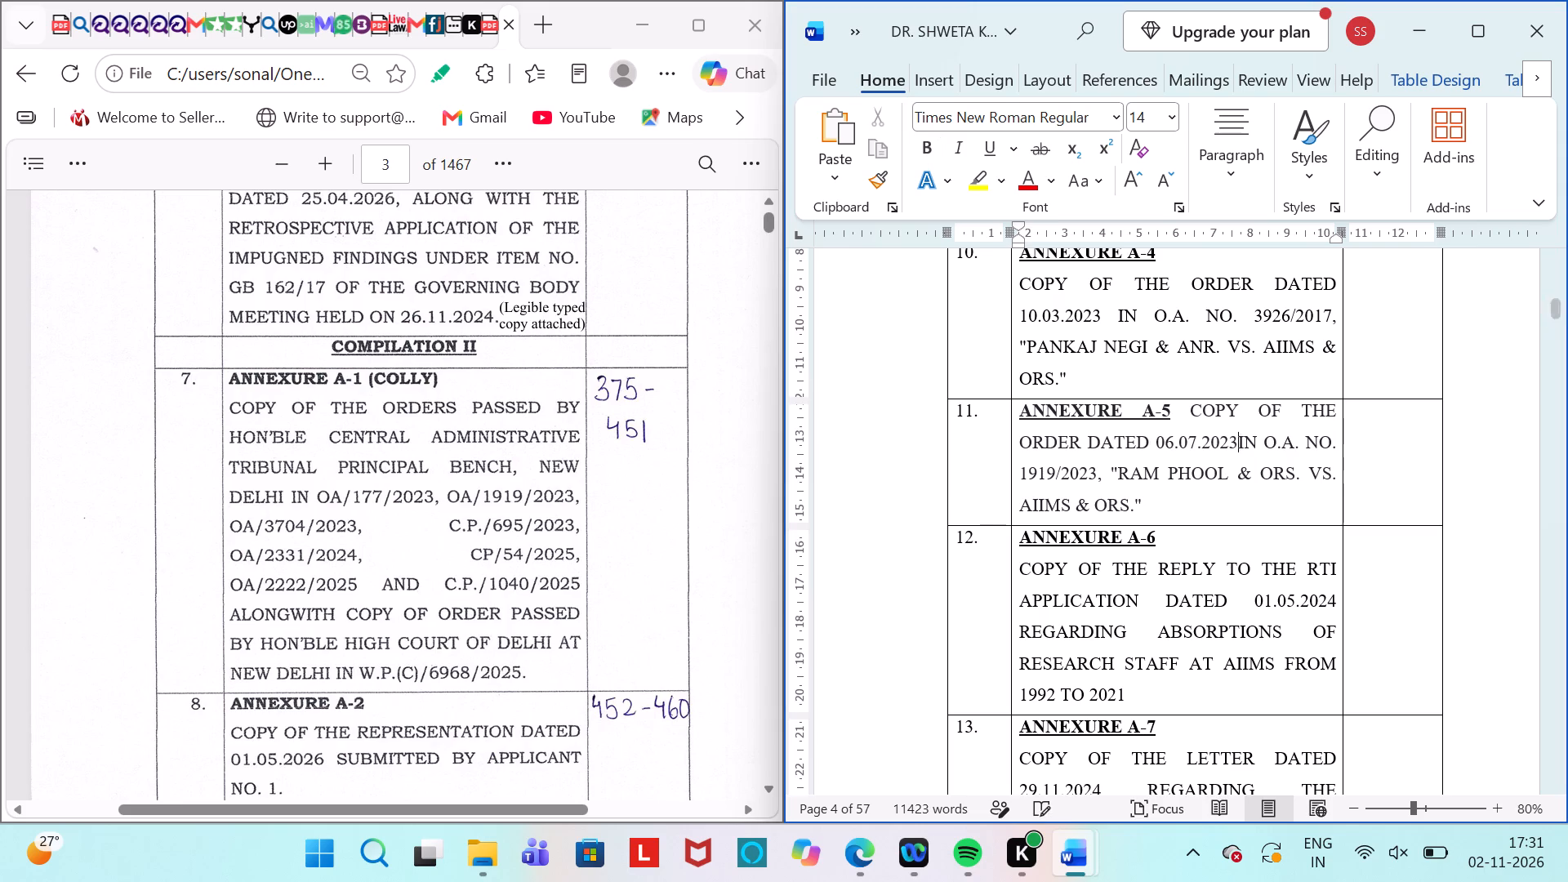
key("BackSpace")
key("BackSpace")
key("BackSpace")
key("BackSpace")
key("BackSpace")
key("BackSpace")
key("BackSpace")
key("BackSpace")
key("BackSpace")
key("BackSpace")
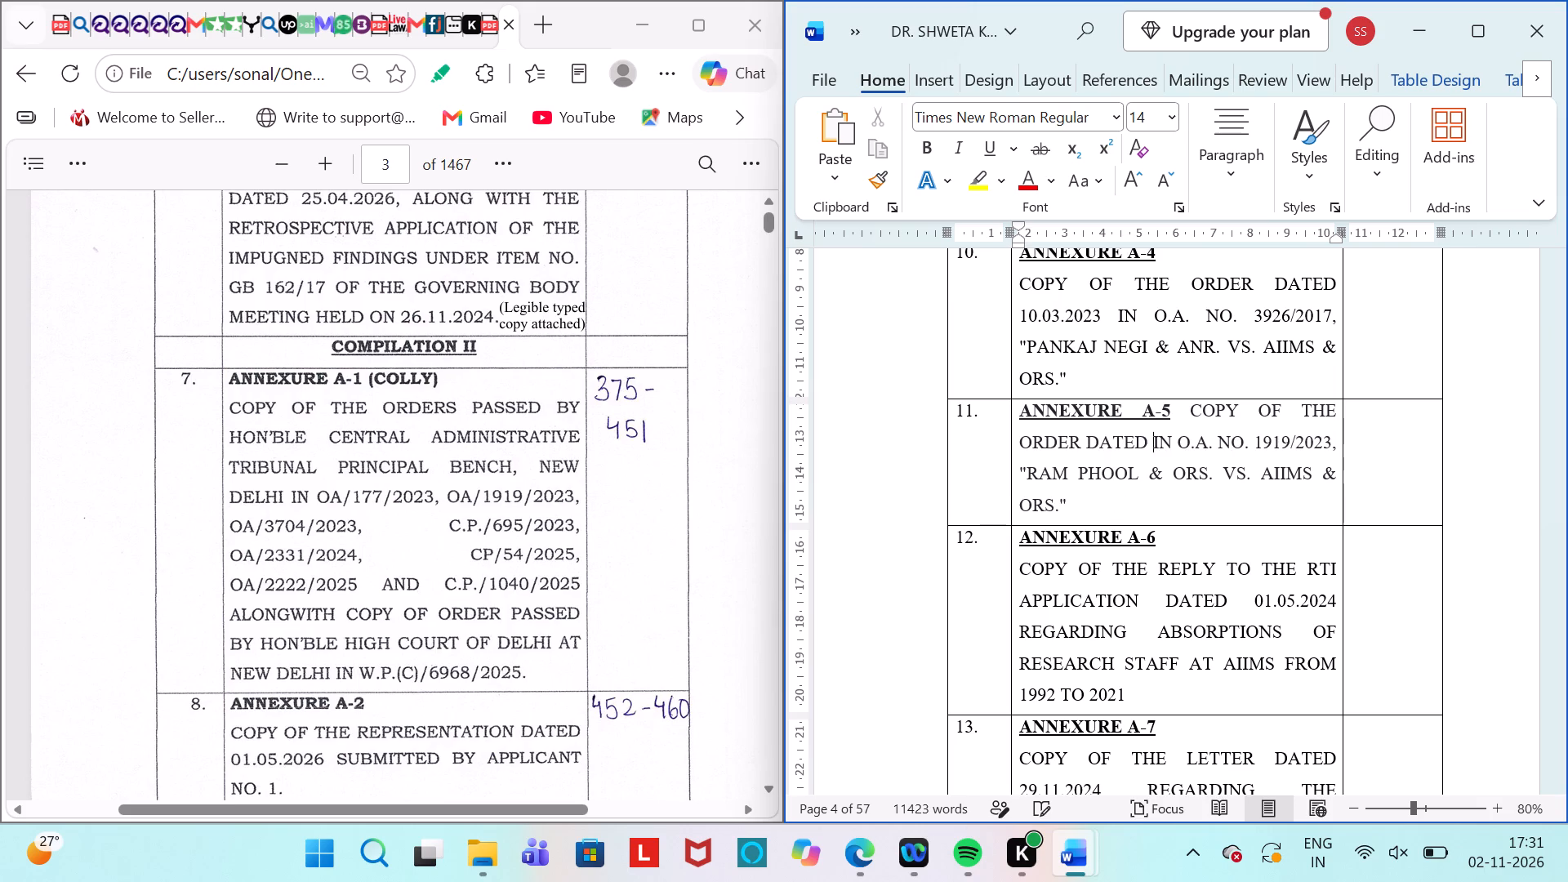
key("BackSpace")
key("BackSpace")
key("BackSpace")
key("BackSpace")
key("BackSpace")
key("BackSpace")
key("BackSpace")
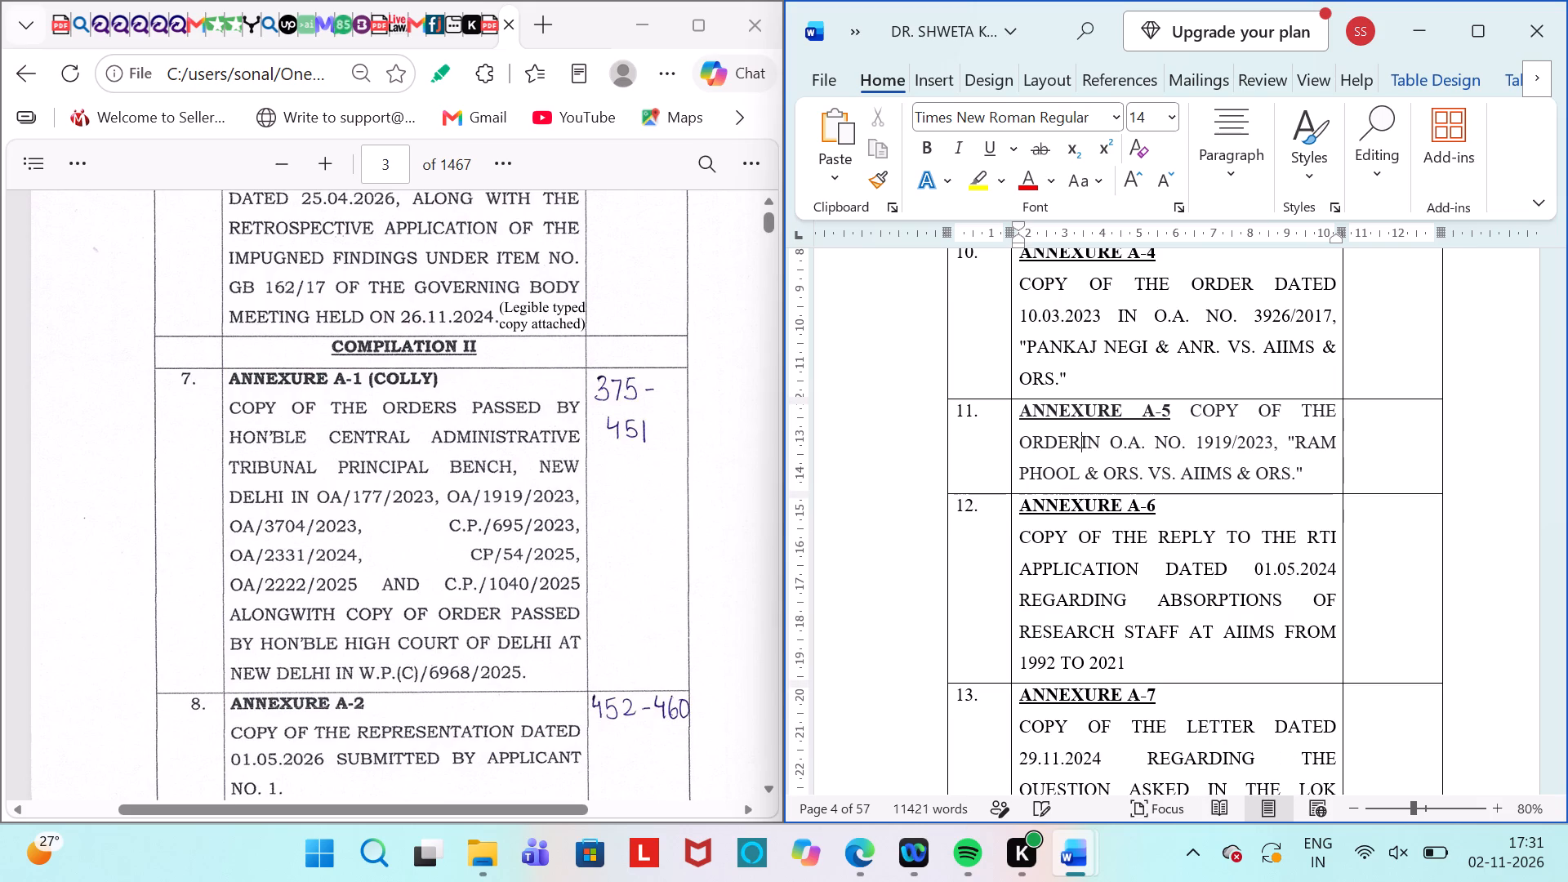
Make "ORDER" plural in the Annexure A-5 entry and add "passed" before "IN O.A. NO. 1919/2023".
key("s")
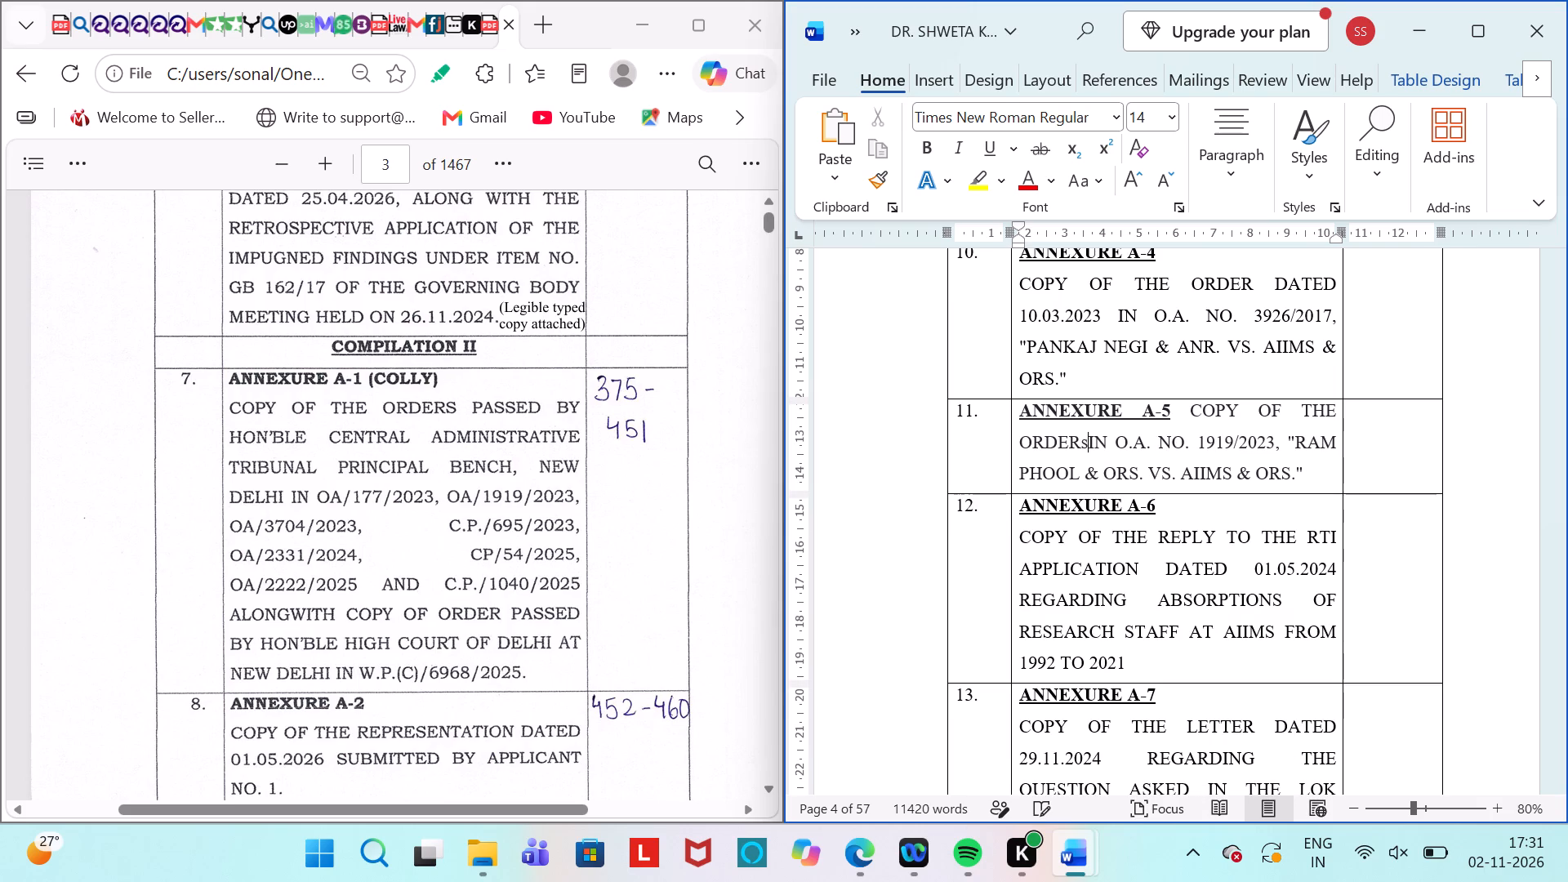
key("BackSpace")
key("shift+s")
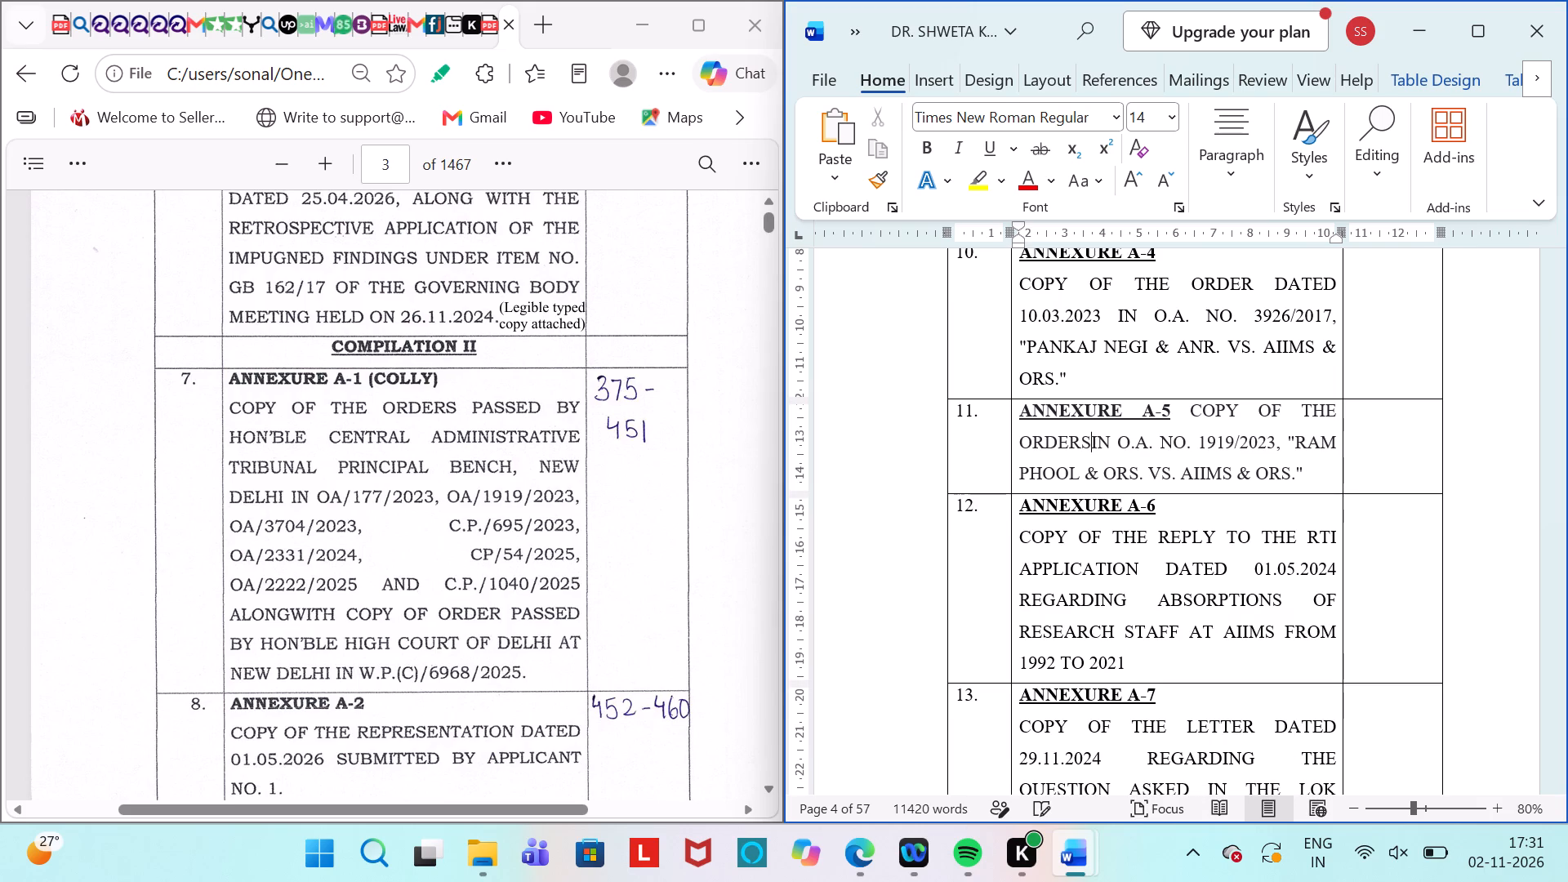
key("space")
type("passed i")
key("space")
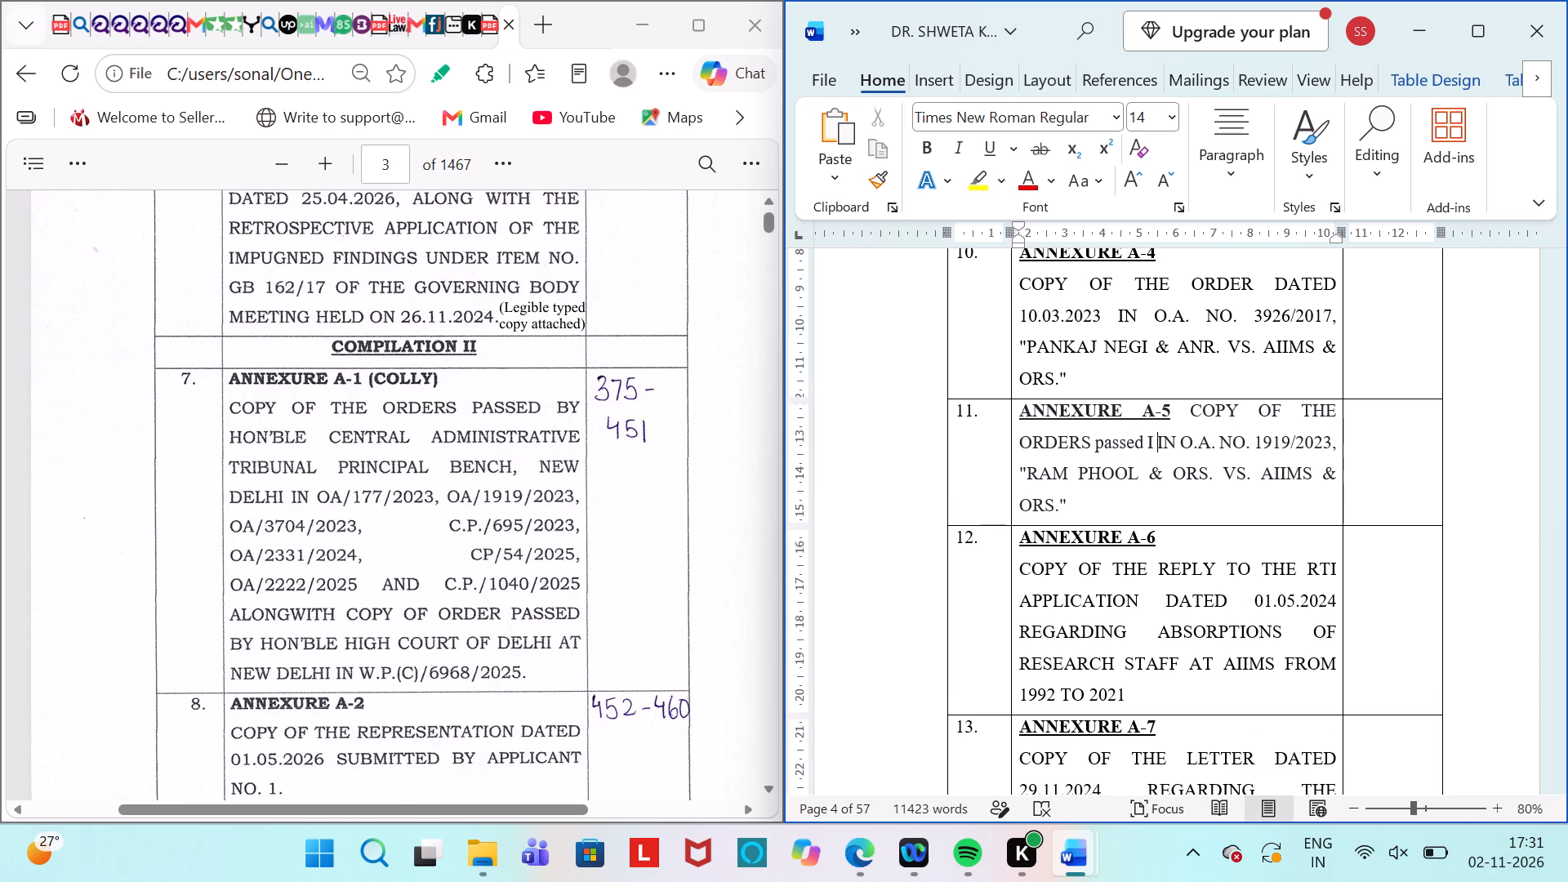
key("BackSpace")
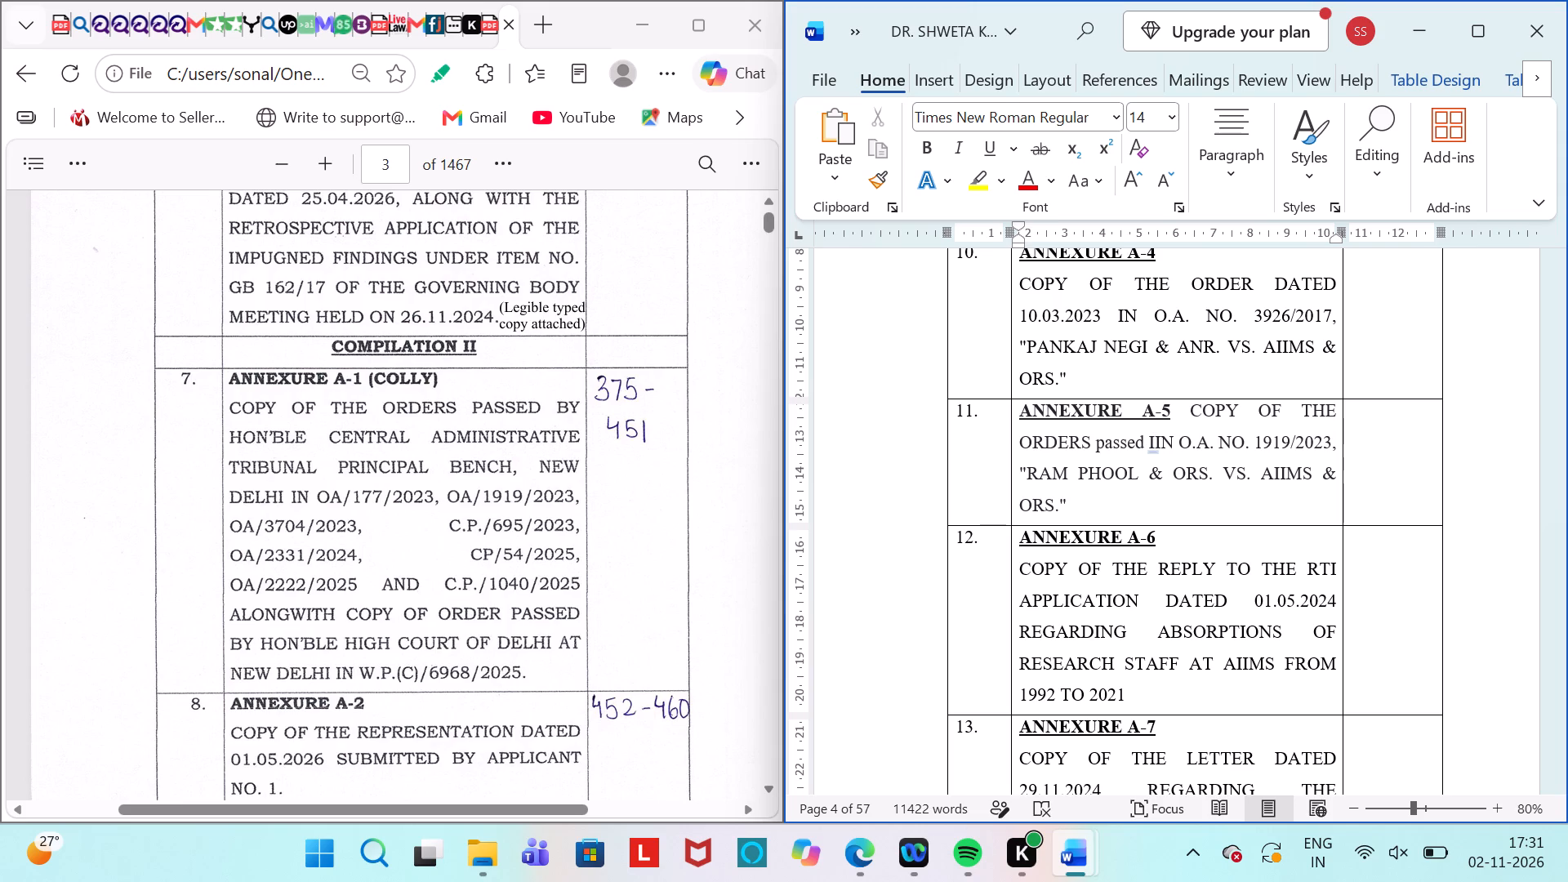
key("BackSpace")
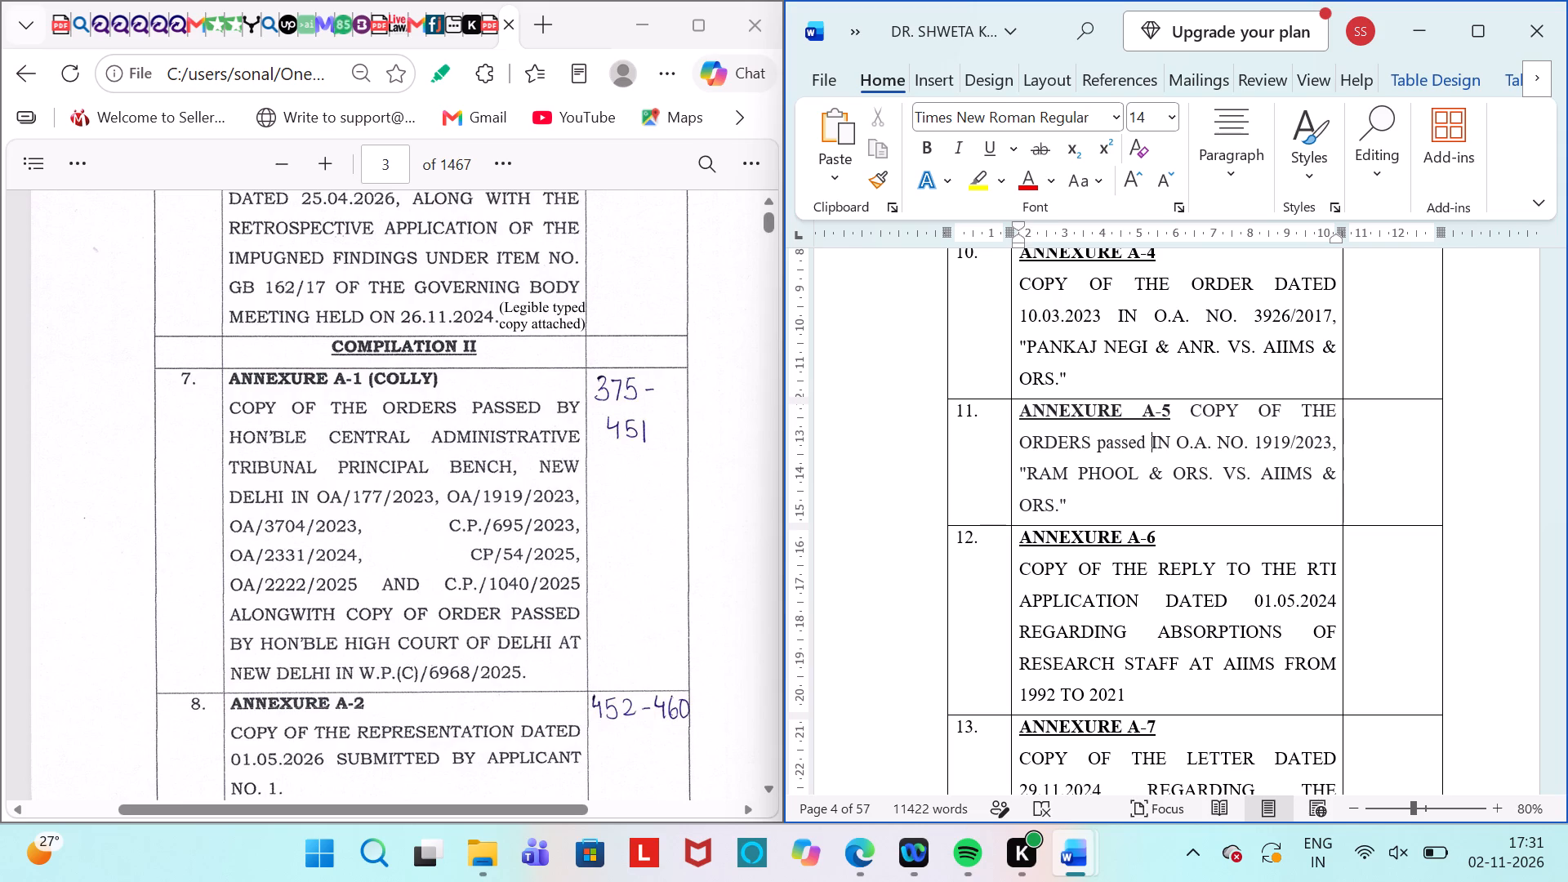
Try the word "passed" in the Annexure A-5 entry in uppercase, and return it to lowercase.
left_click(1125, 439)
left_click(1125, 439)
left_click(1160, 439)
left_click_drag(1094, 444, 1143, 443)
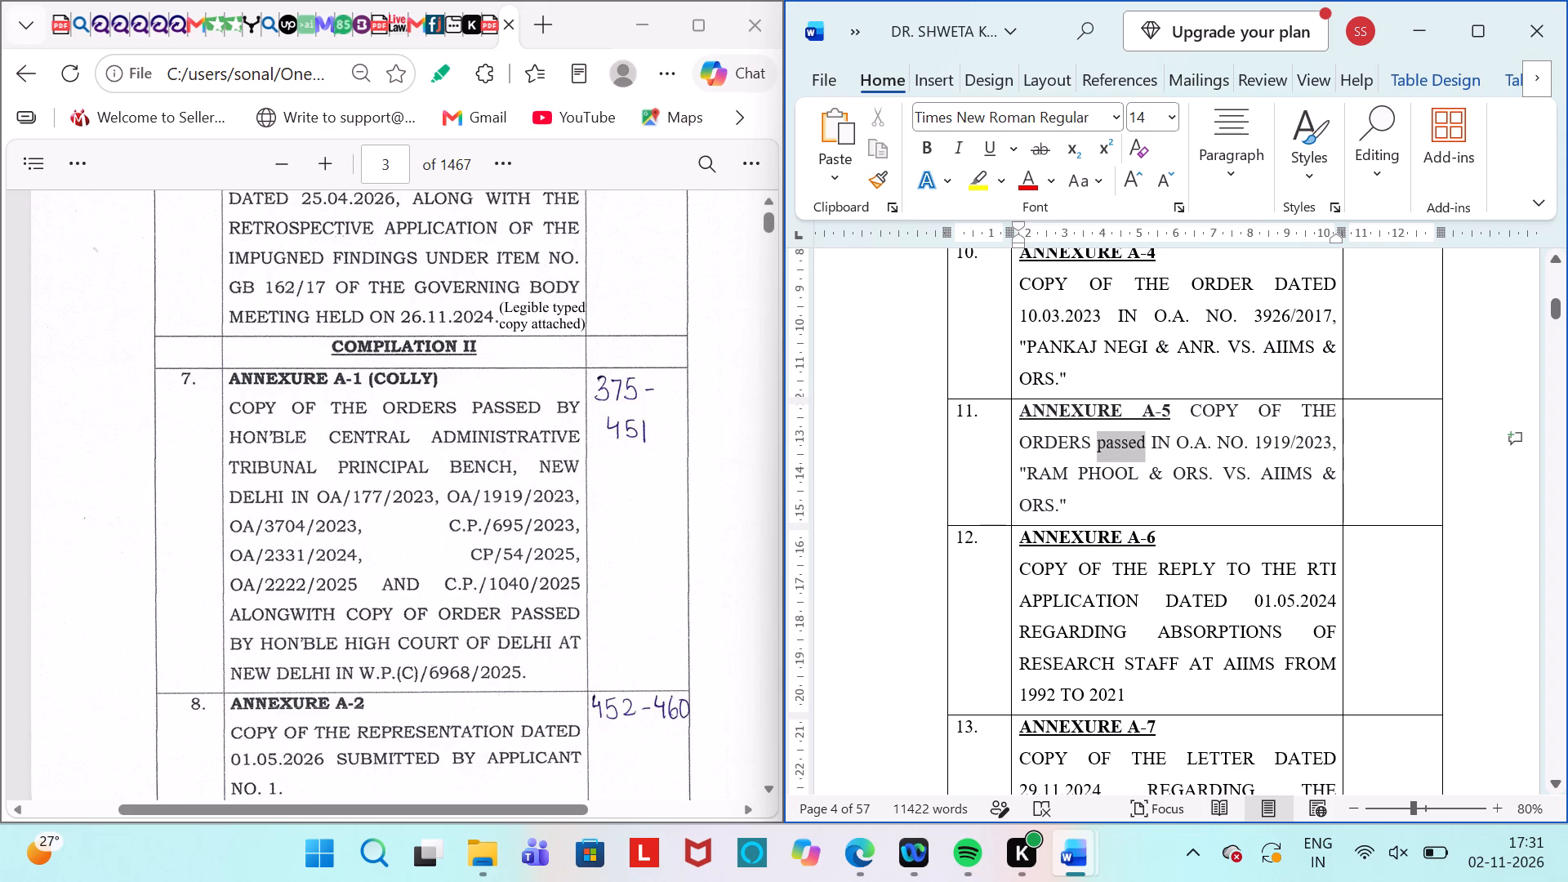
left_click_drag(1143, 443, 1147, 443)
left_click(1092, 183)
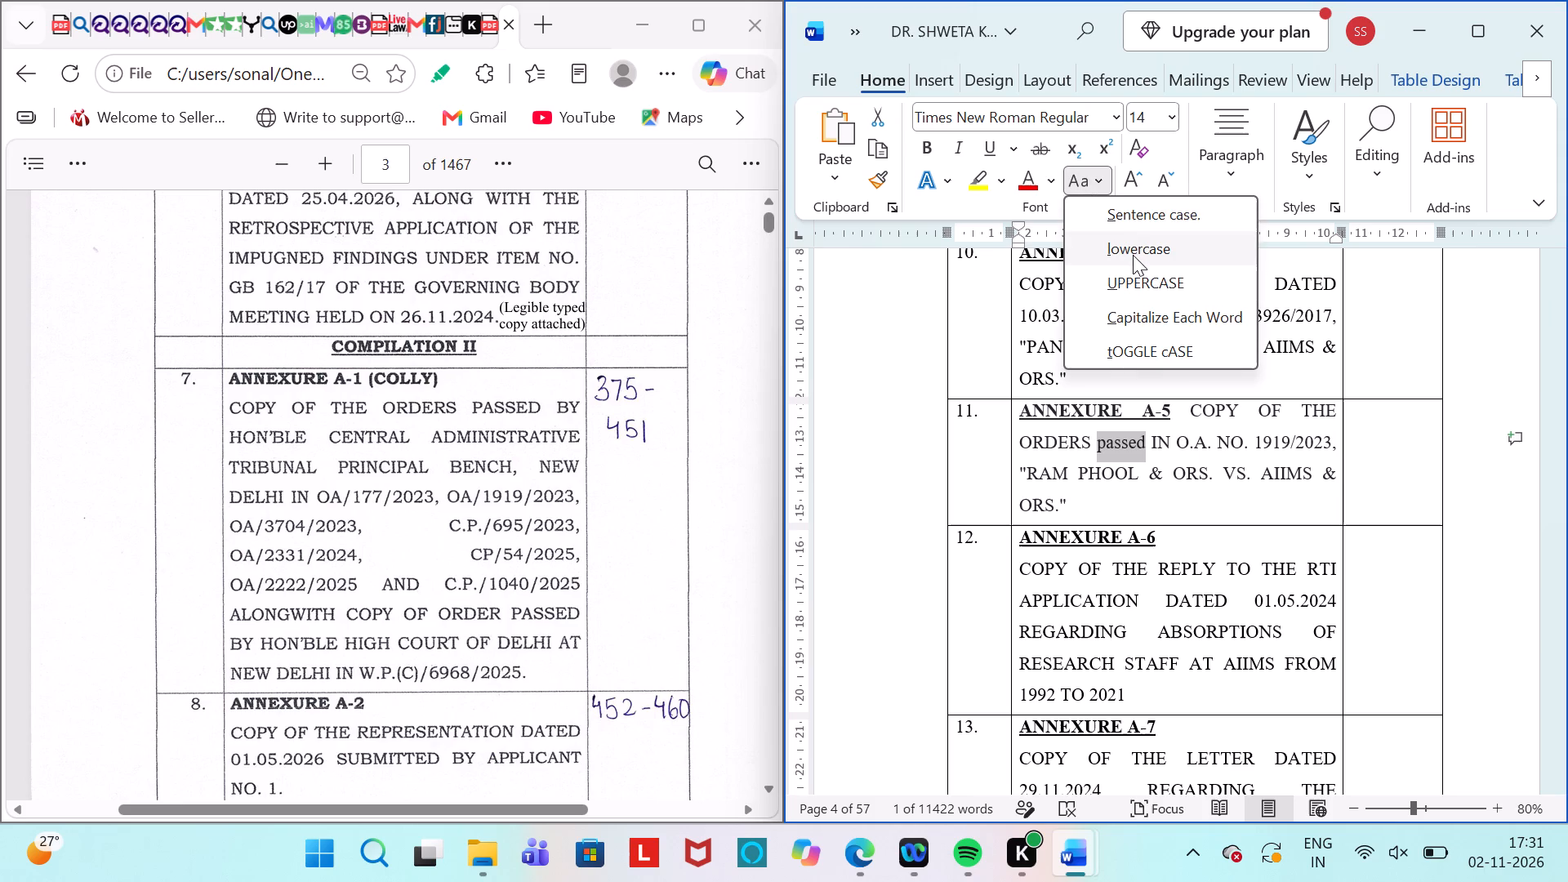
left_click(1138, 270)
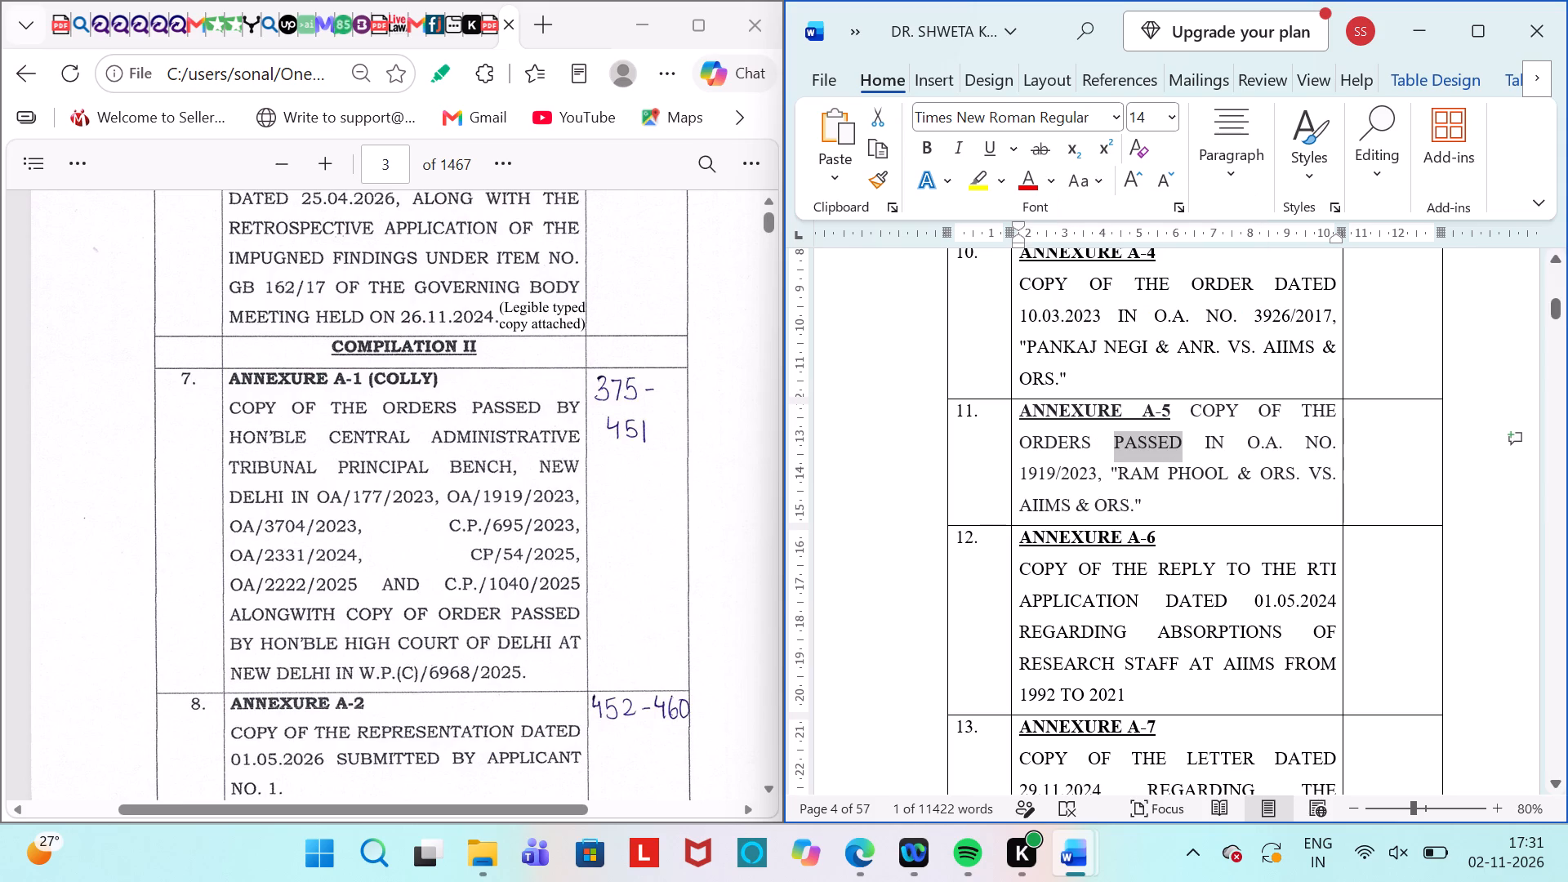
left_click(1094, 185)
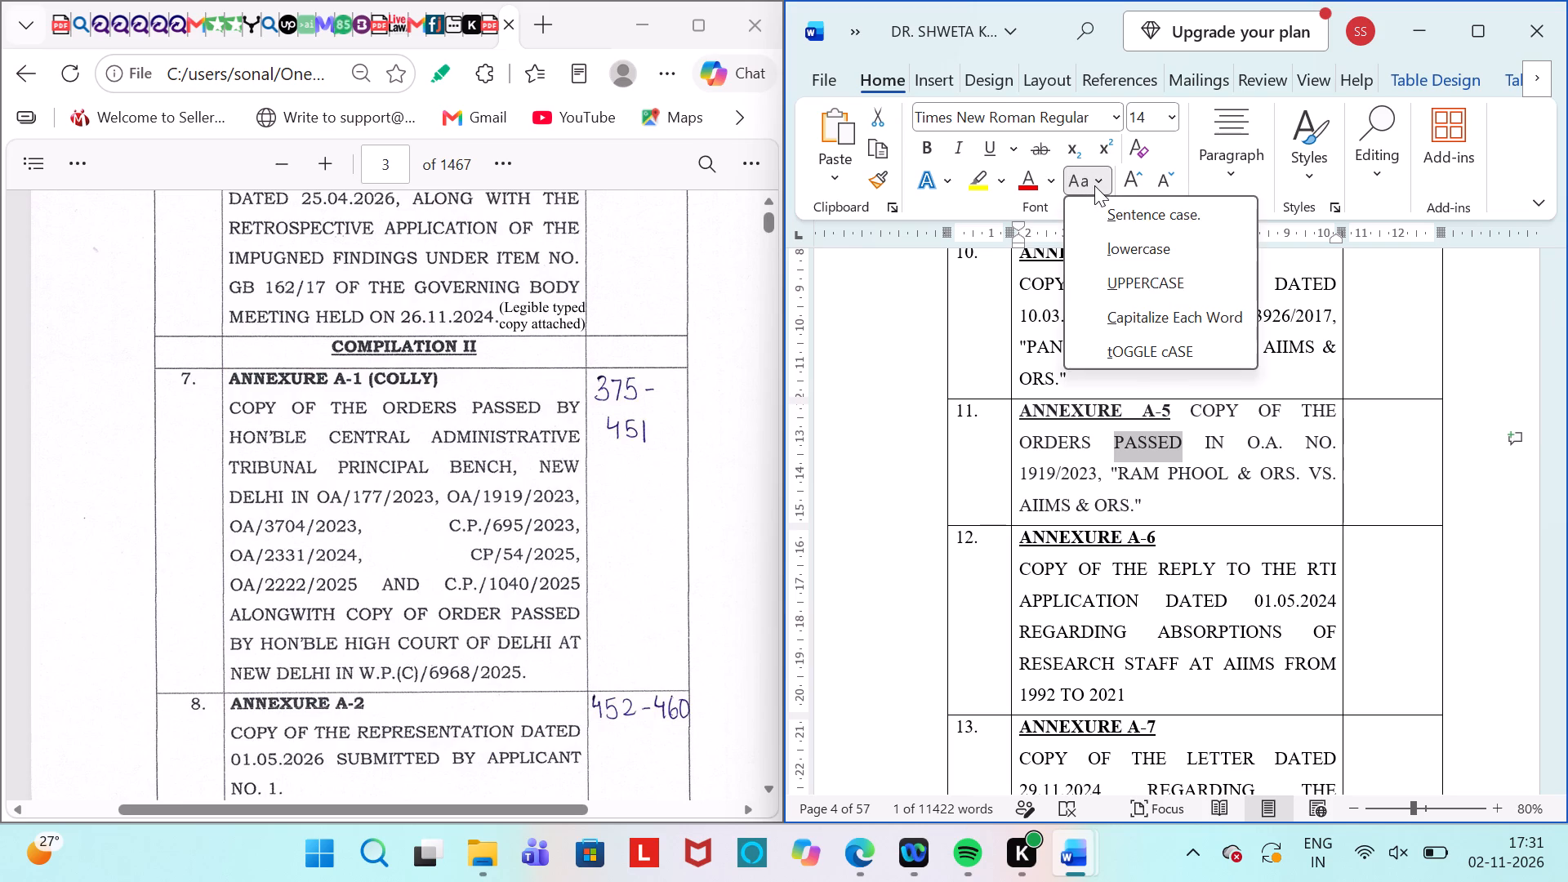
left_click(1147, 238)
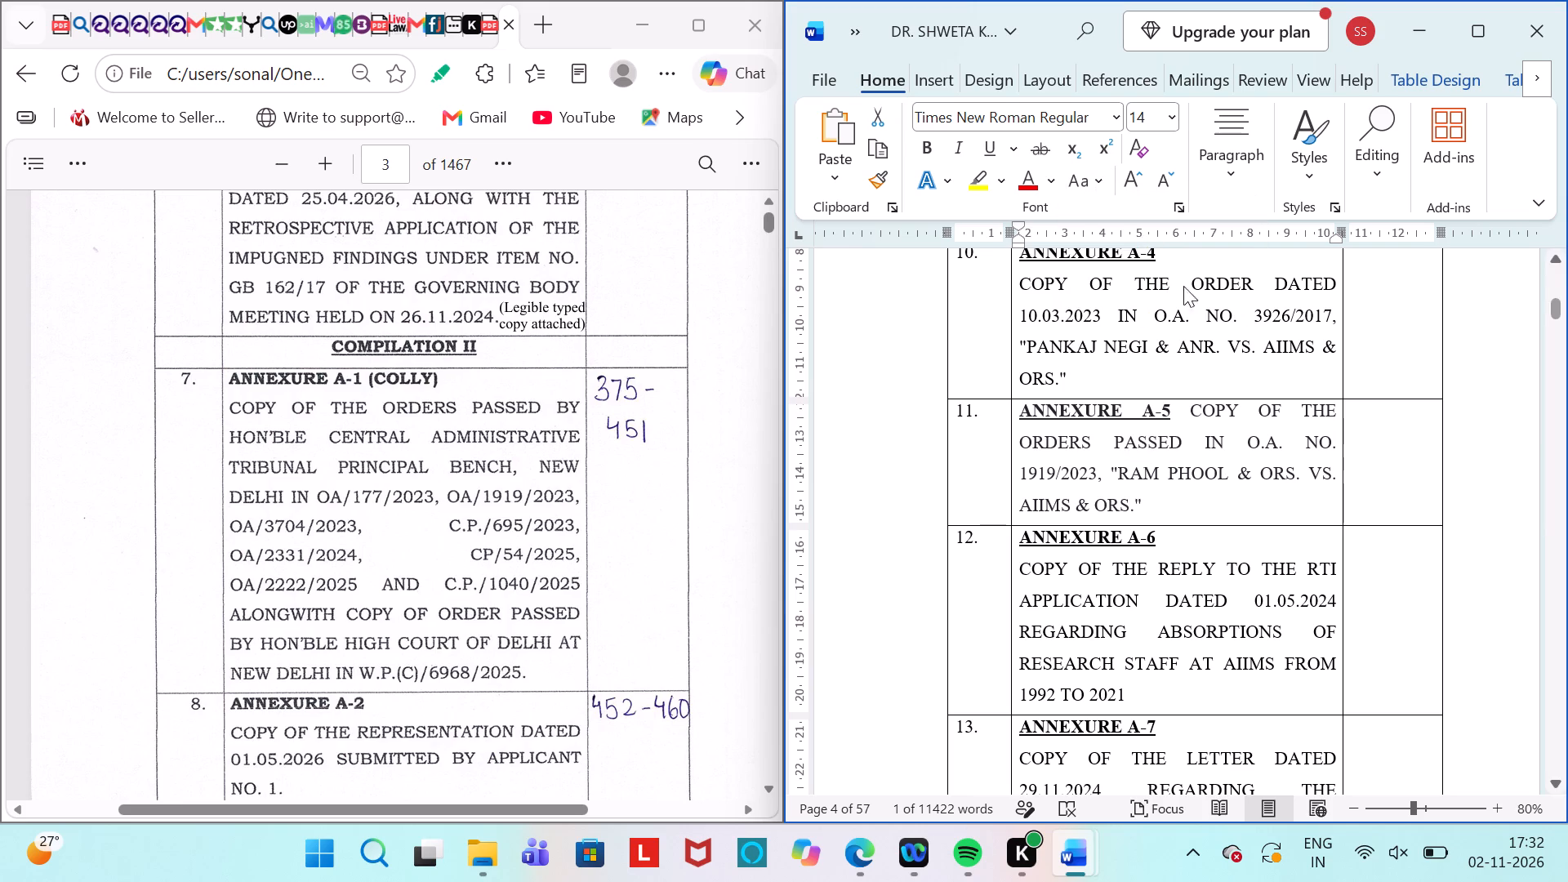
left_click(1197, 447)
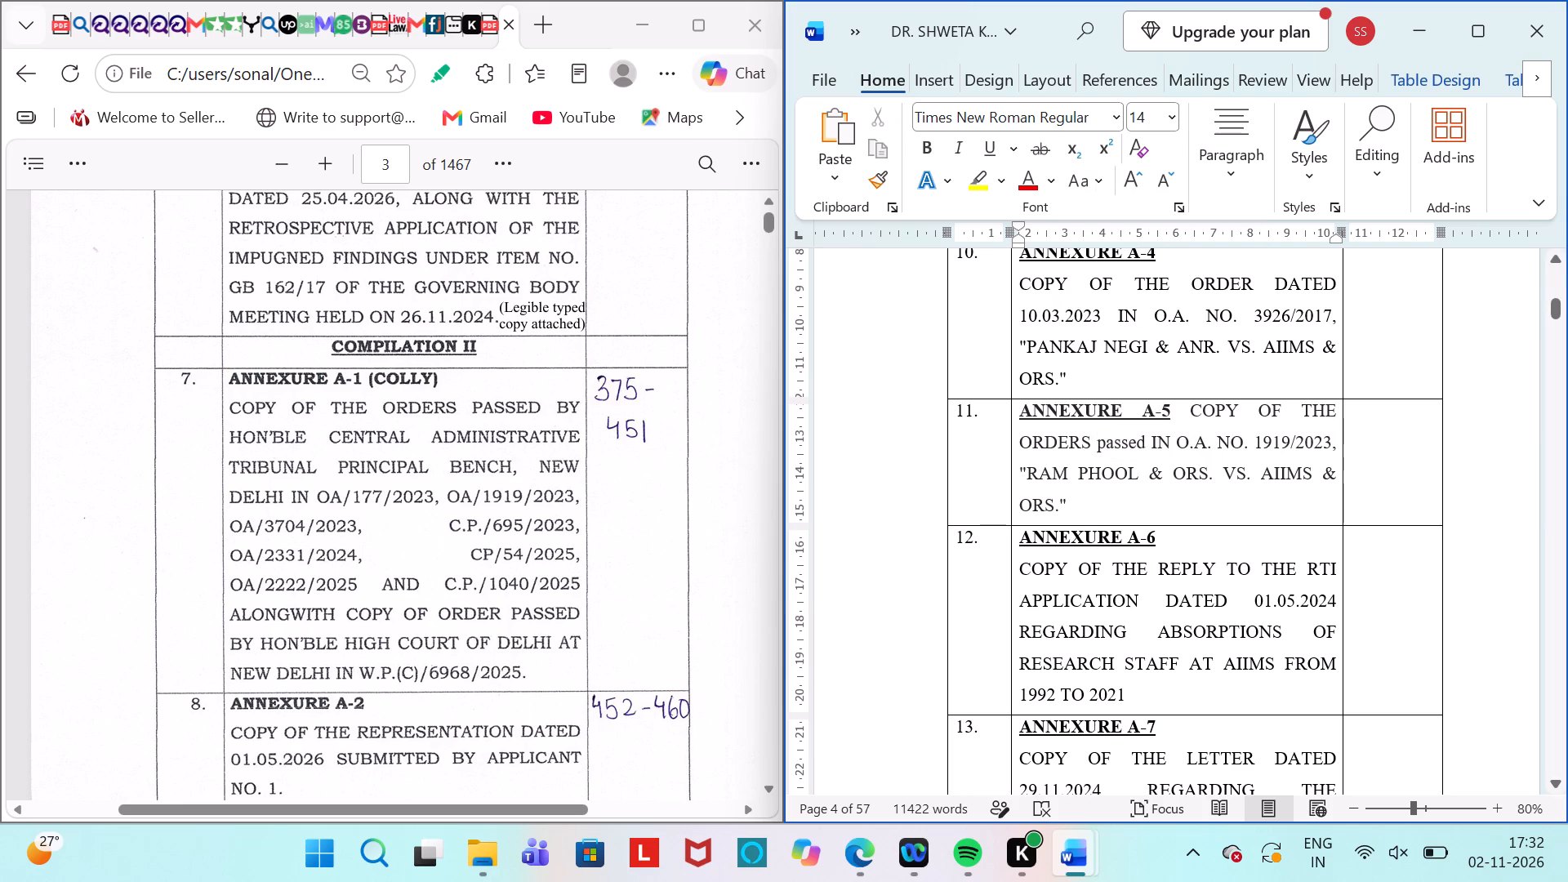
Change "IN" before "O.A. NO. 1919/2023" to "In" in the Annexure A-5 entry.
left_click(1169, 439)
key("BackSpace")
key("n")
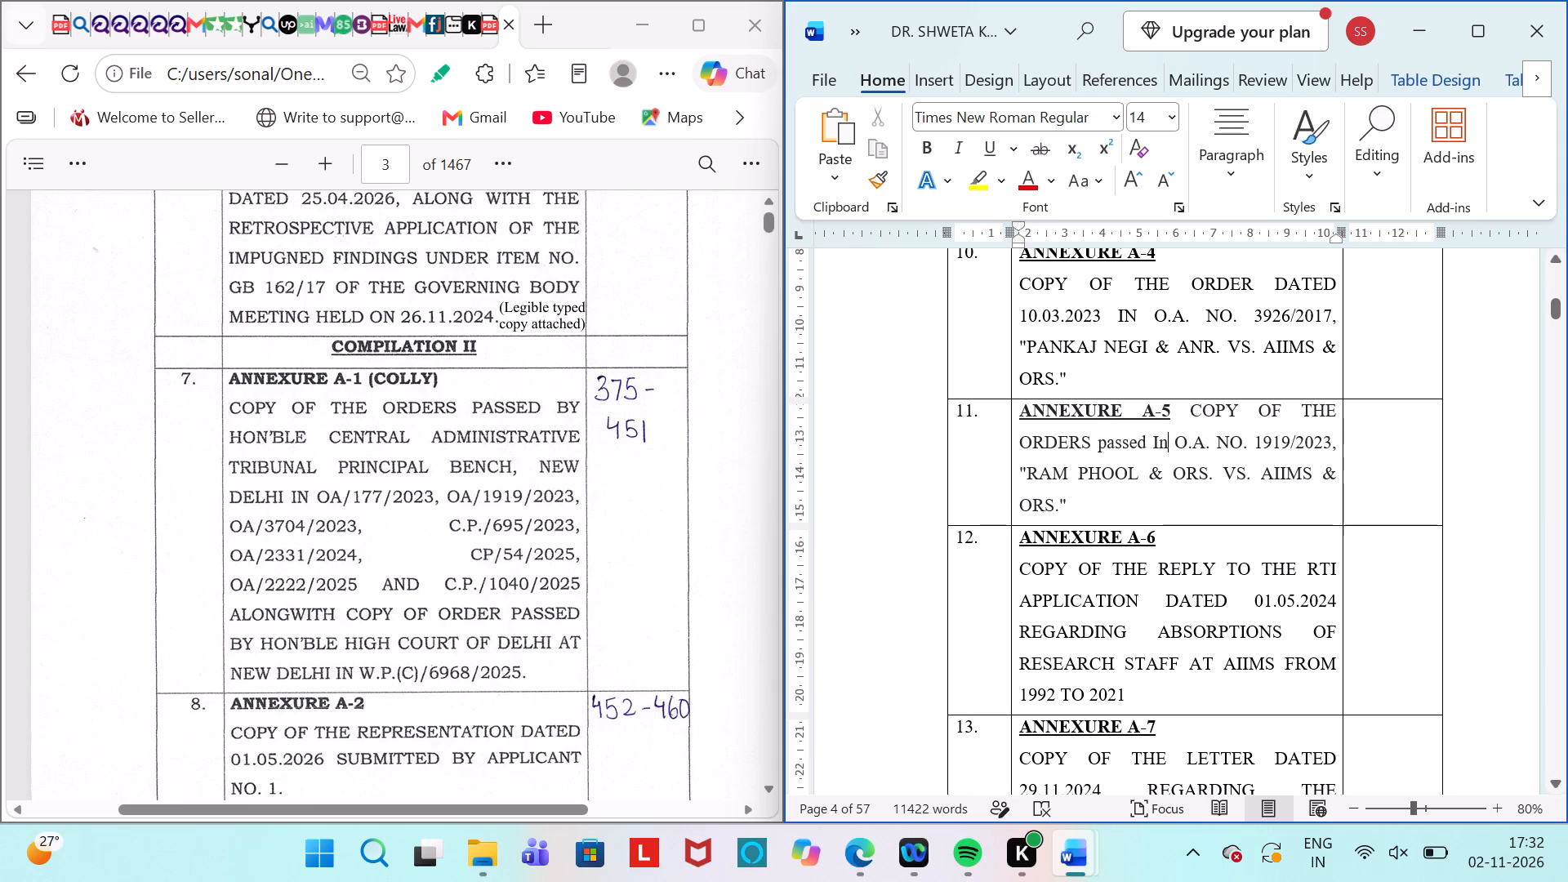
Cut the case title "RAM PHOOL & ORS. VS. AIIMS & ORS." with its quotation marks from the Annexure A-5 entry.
left_click(1023, 471)
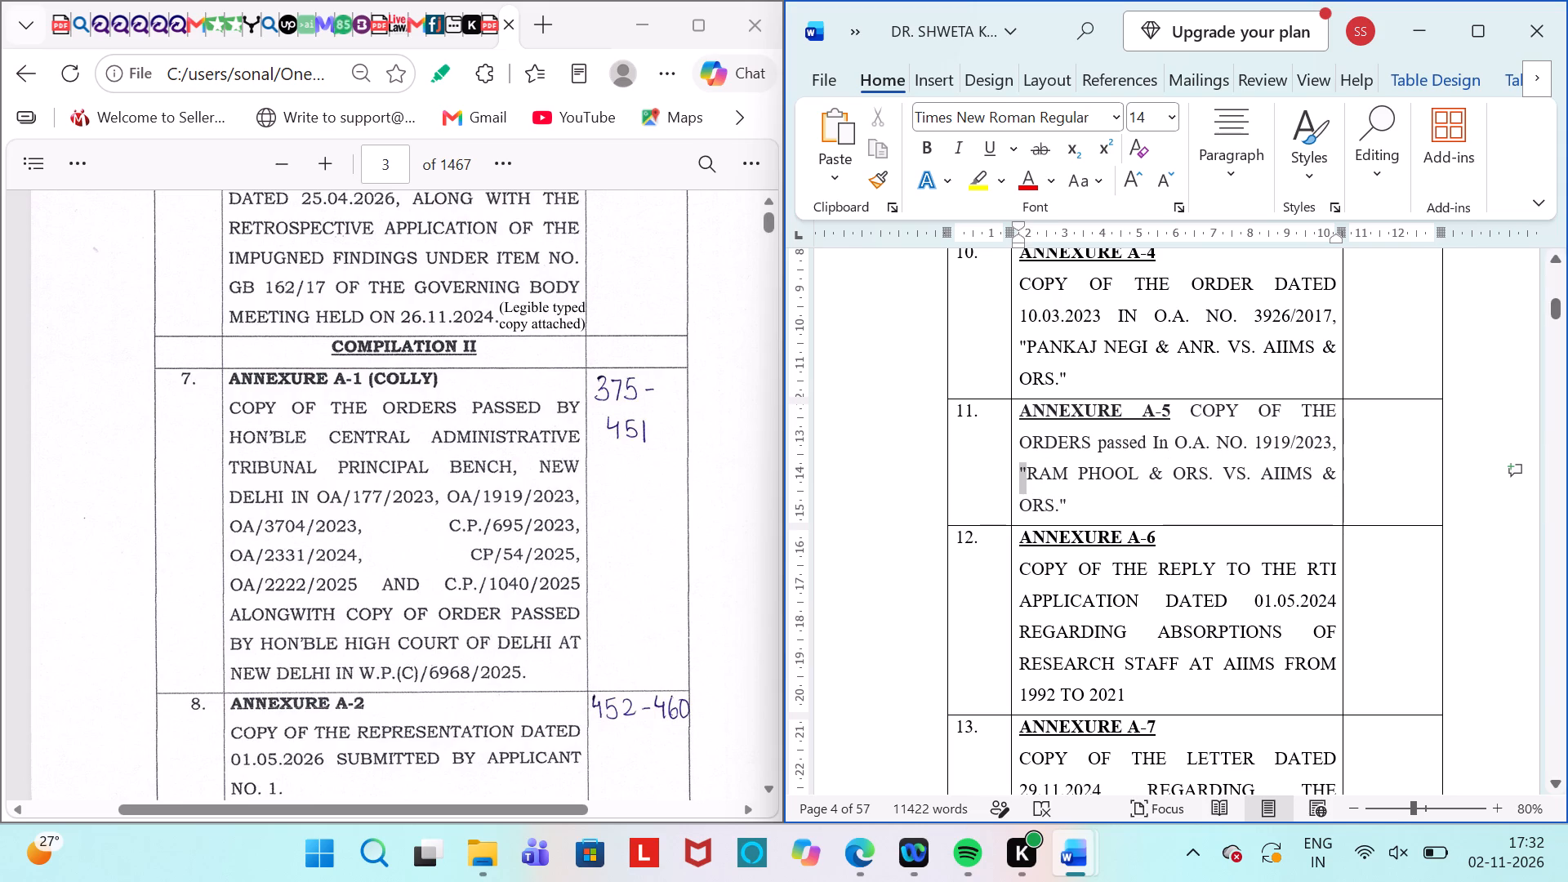
left_click(1018, 473)
left_click(1018, 473)
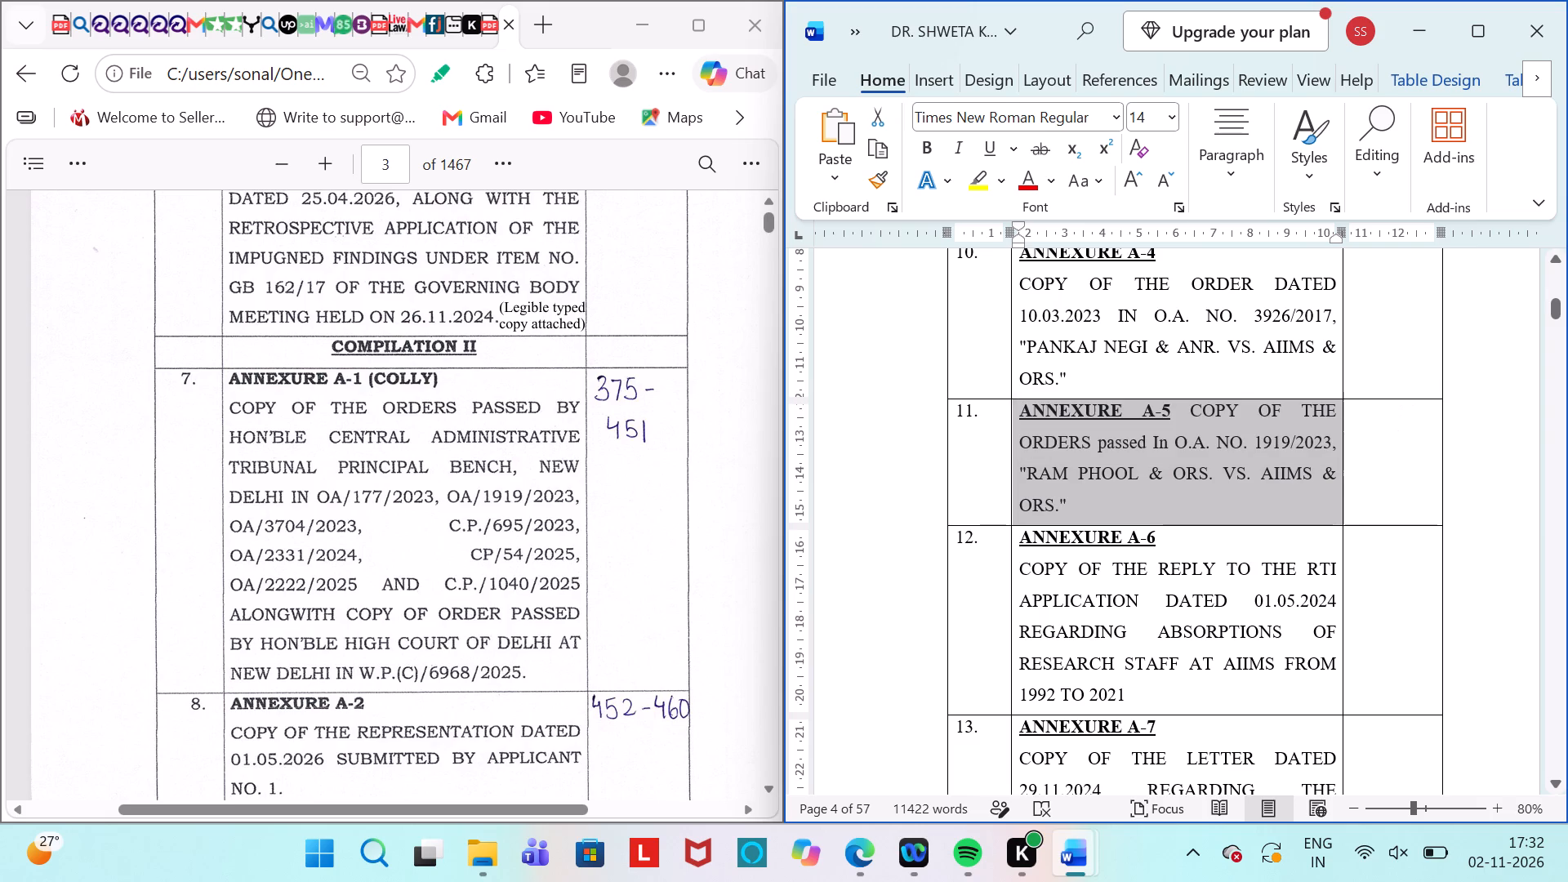
left_click(1025, 468)
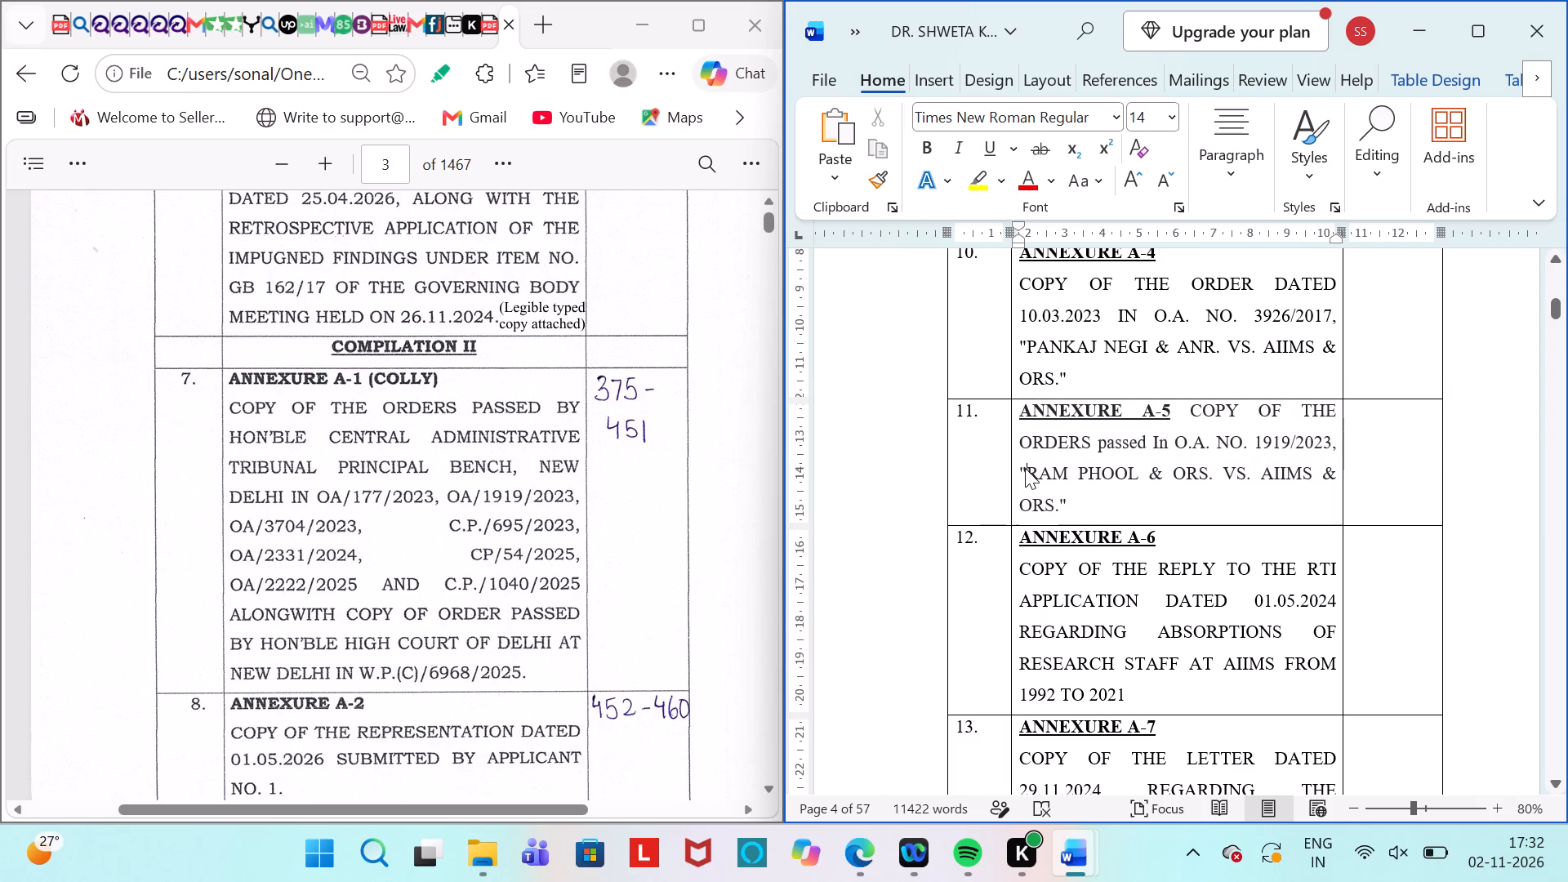
left_click(1022, 468)
left_click_drag(1022, 468, 1062, 495)
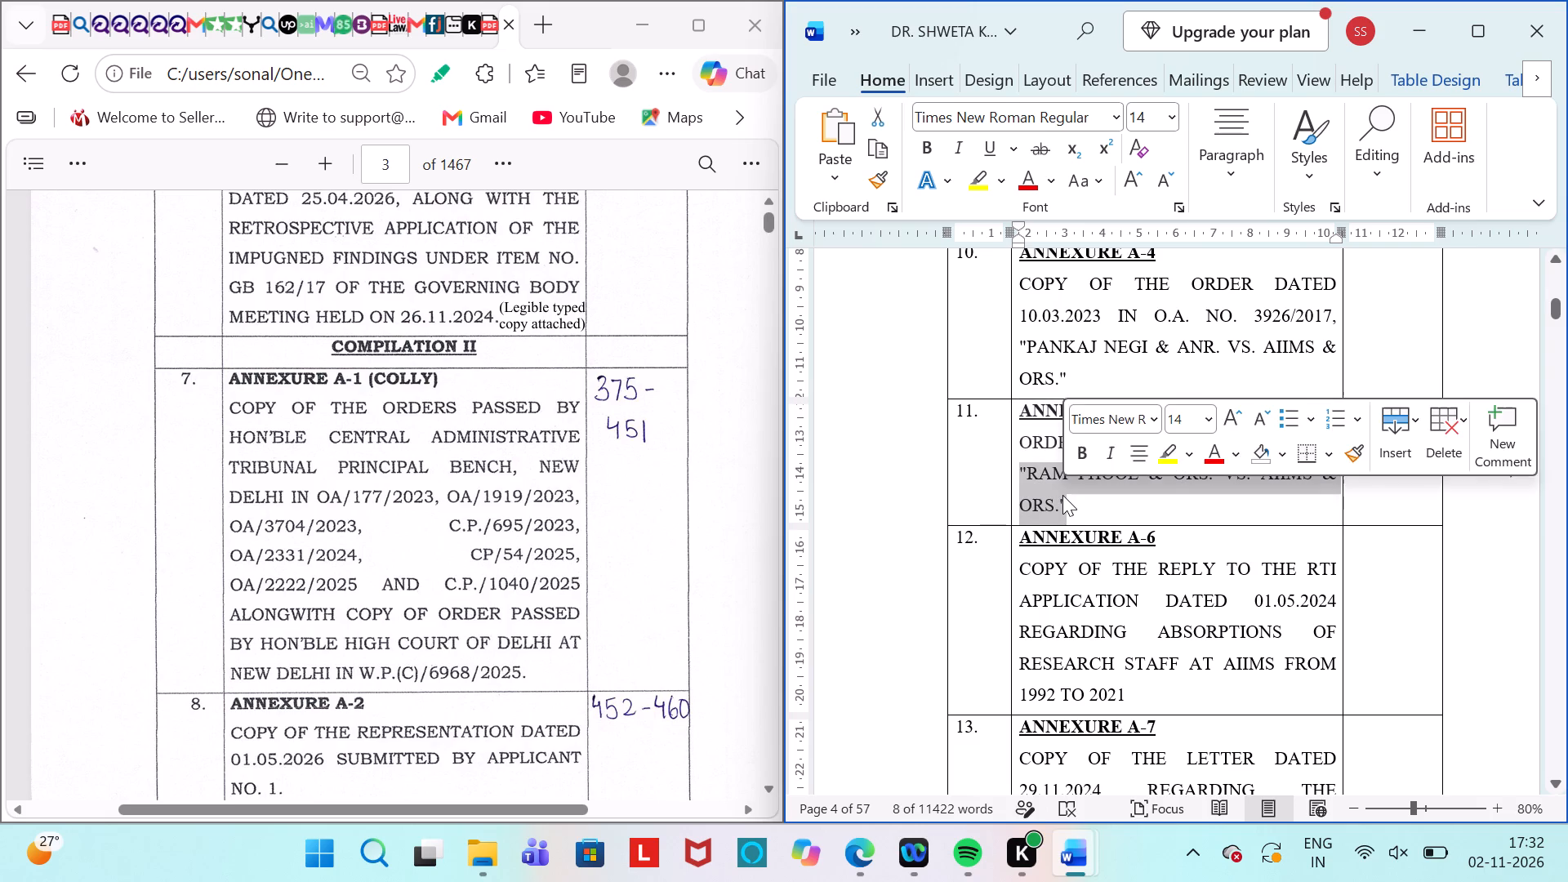
key("ctrl+x")
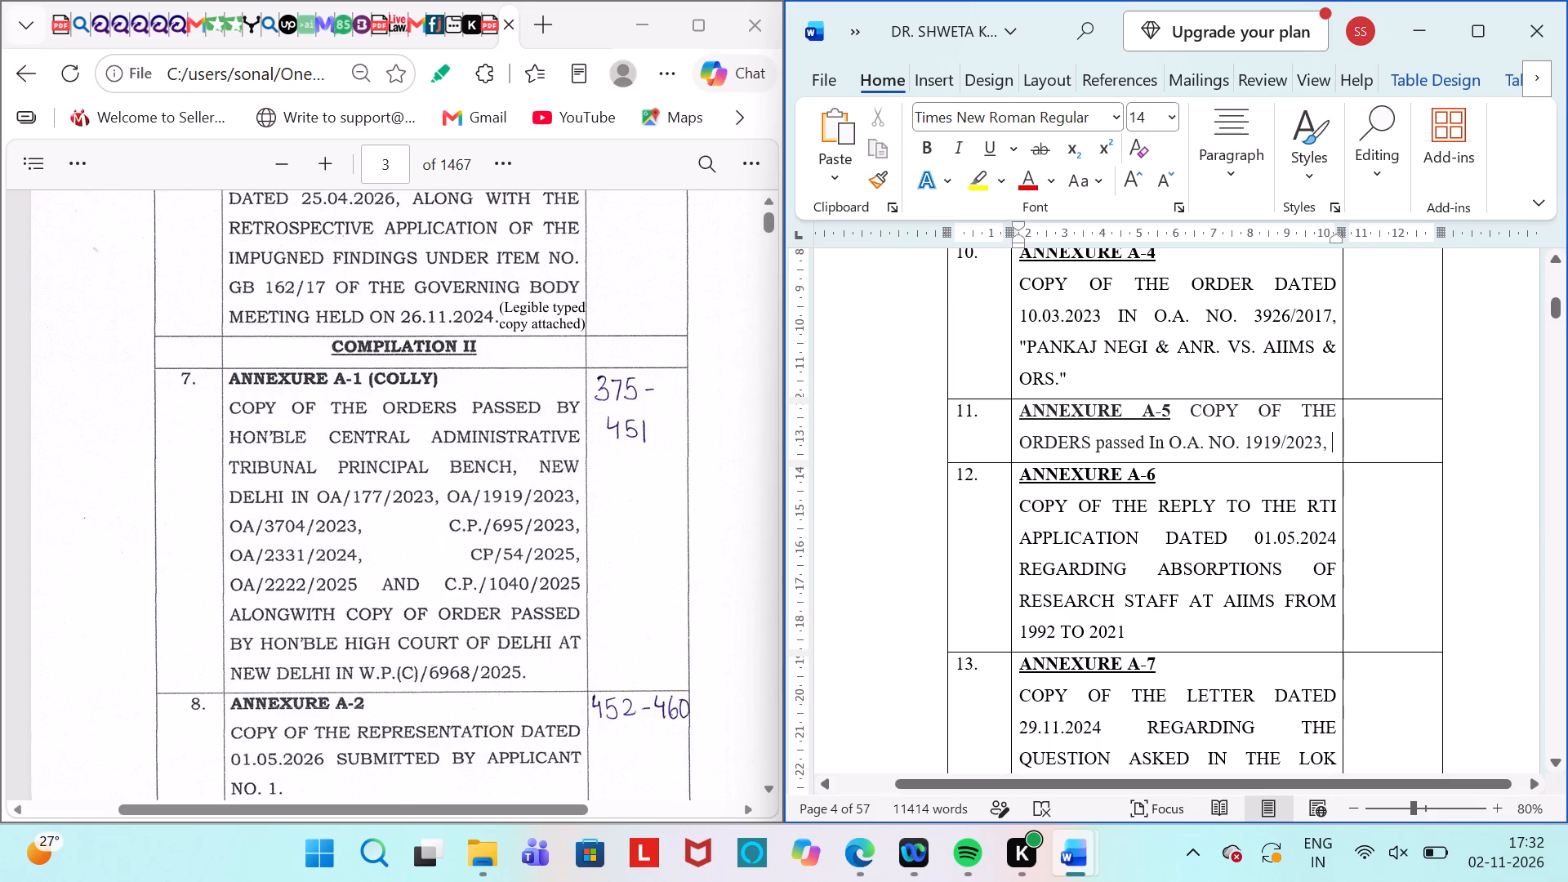
Replace "In" before "O.A. NO. 1919/2023" with "by hon'ble" in the Annexure A-5 entry.
left_click(1162, 442)
key("BackSpace")
key("BackSpace")
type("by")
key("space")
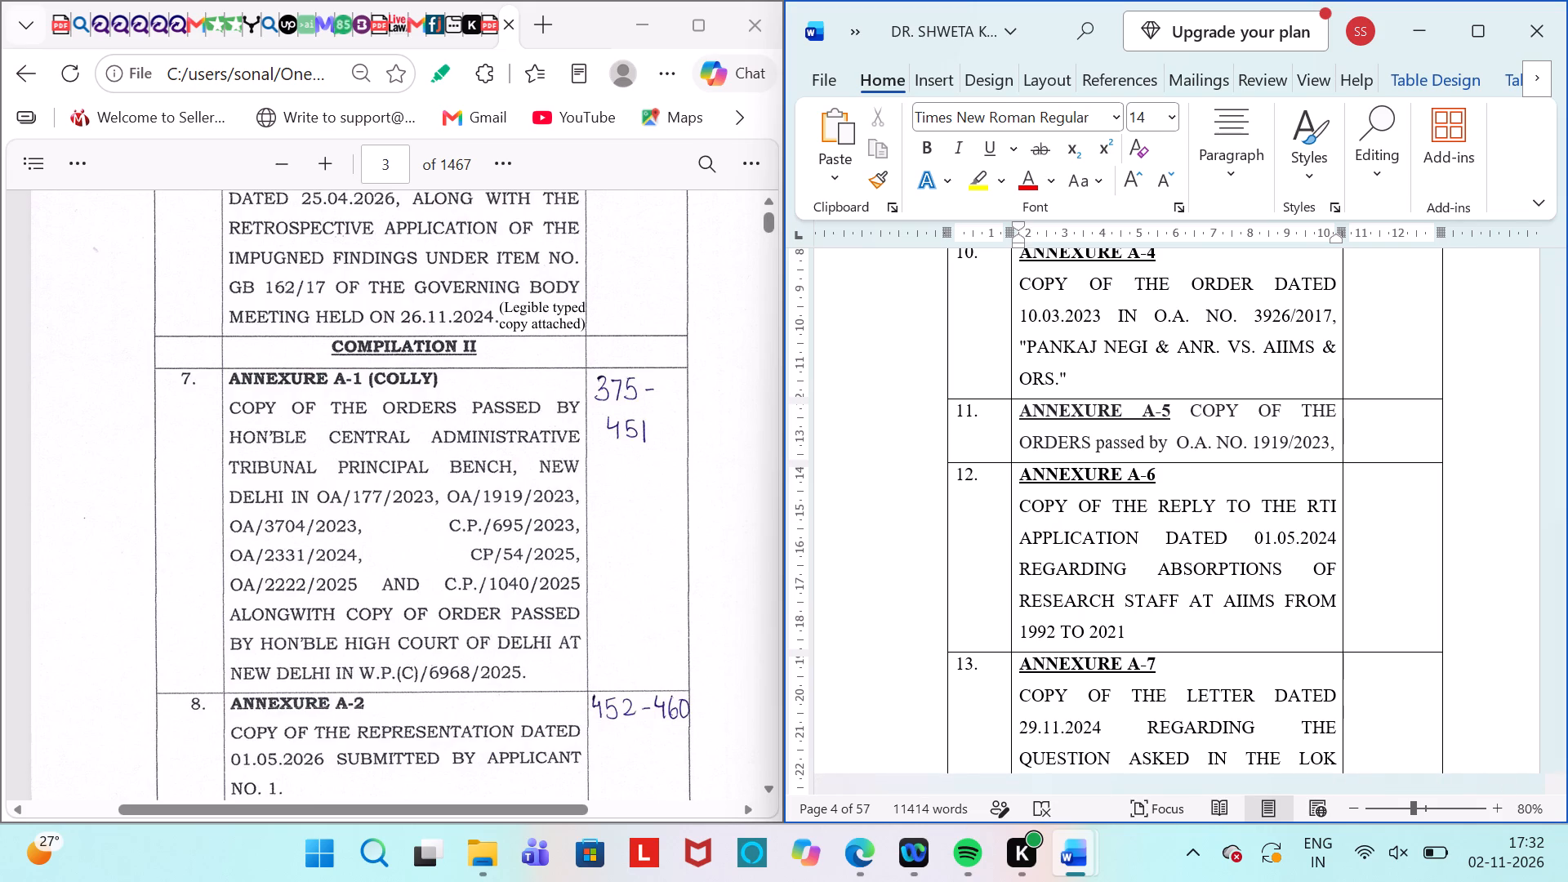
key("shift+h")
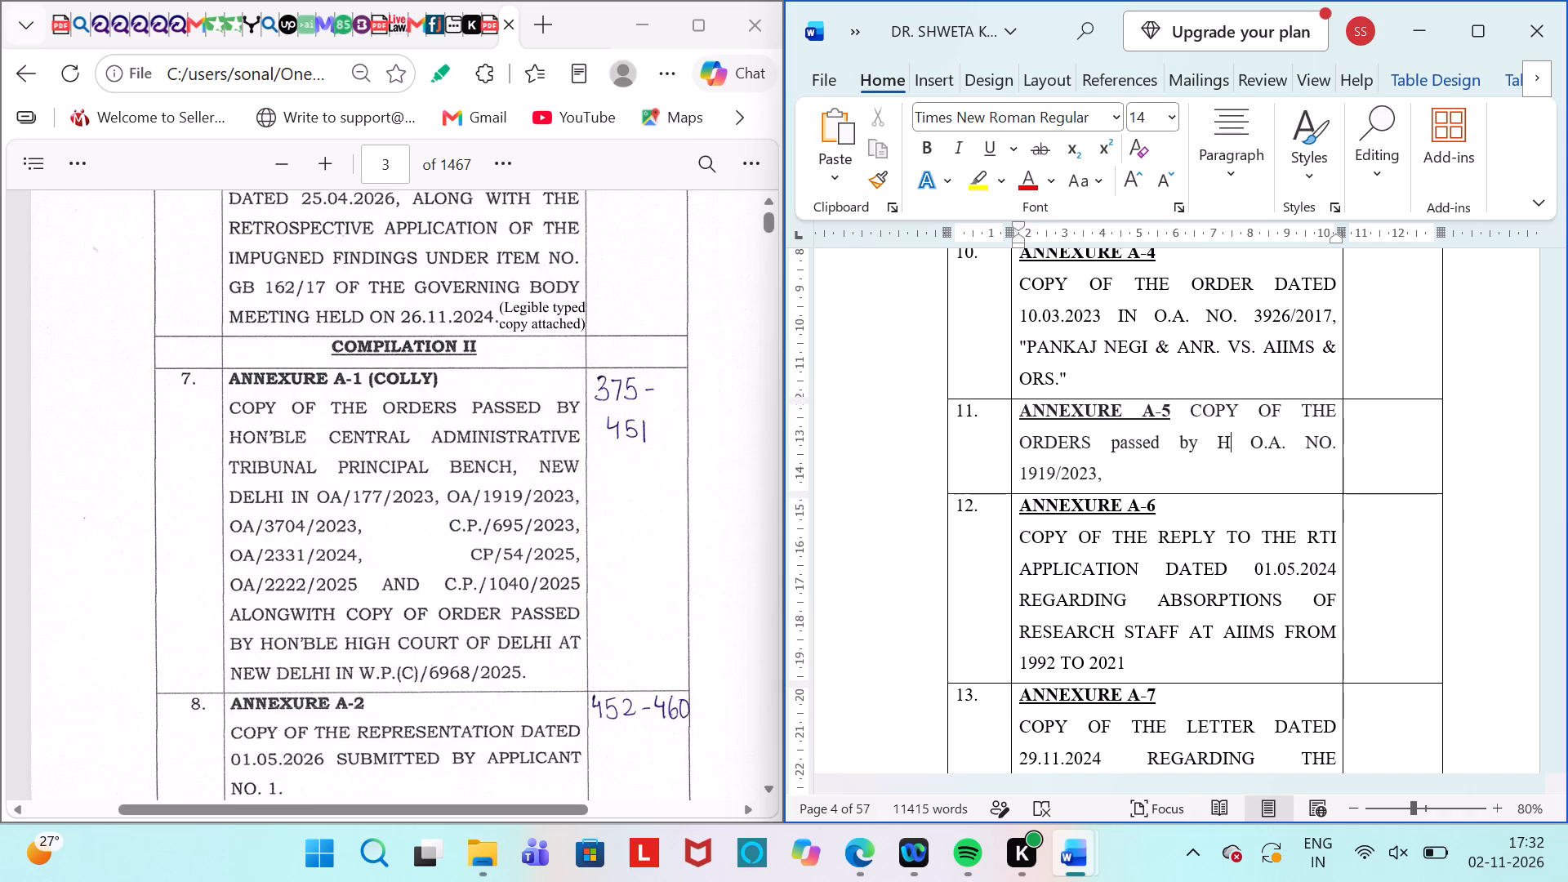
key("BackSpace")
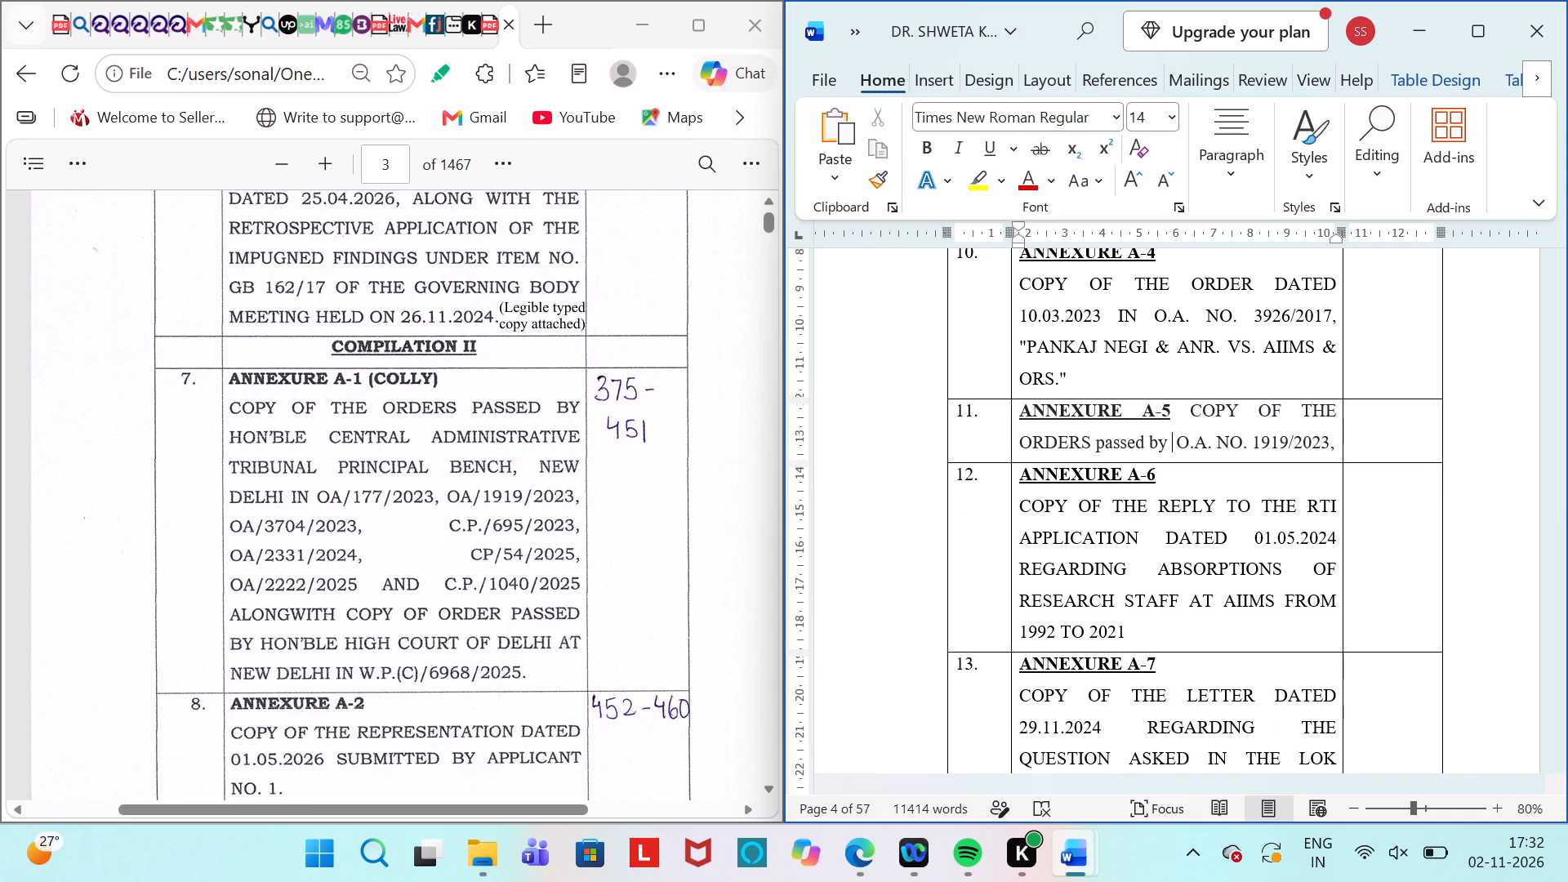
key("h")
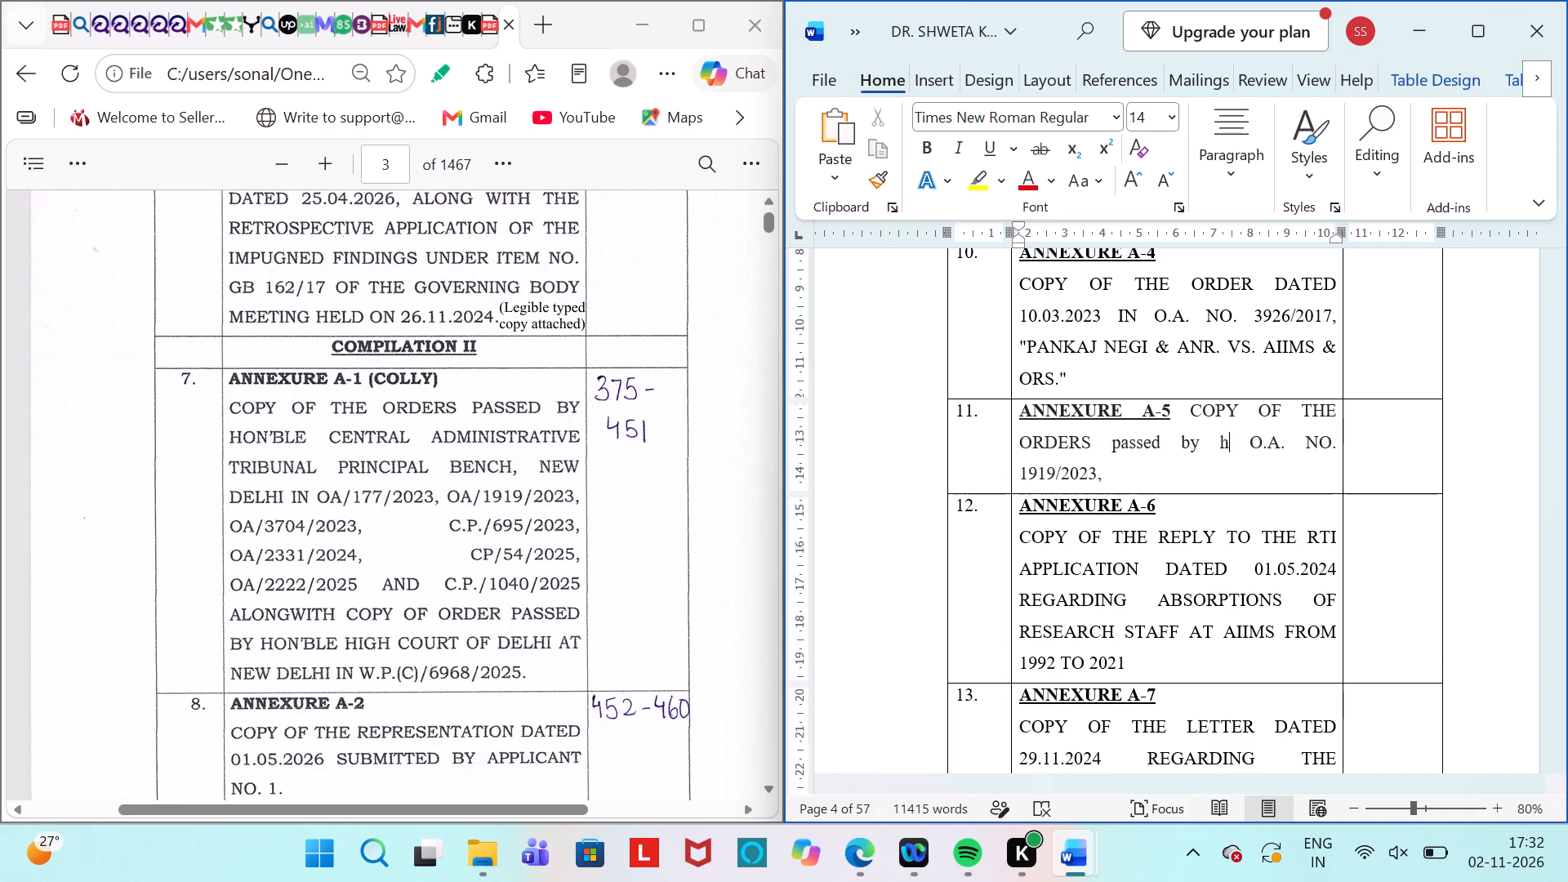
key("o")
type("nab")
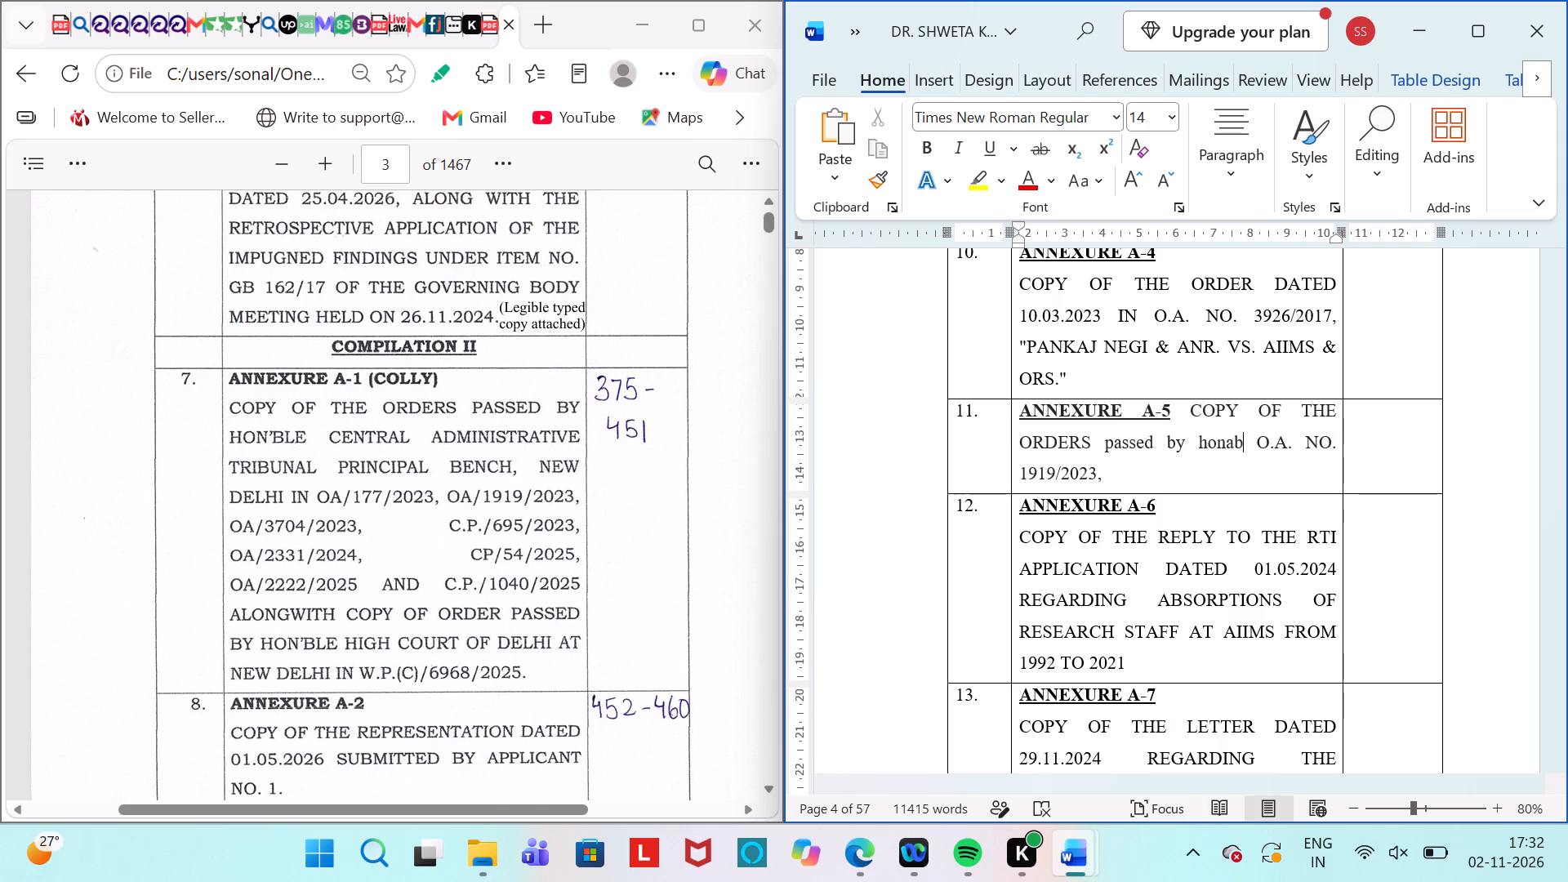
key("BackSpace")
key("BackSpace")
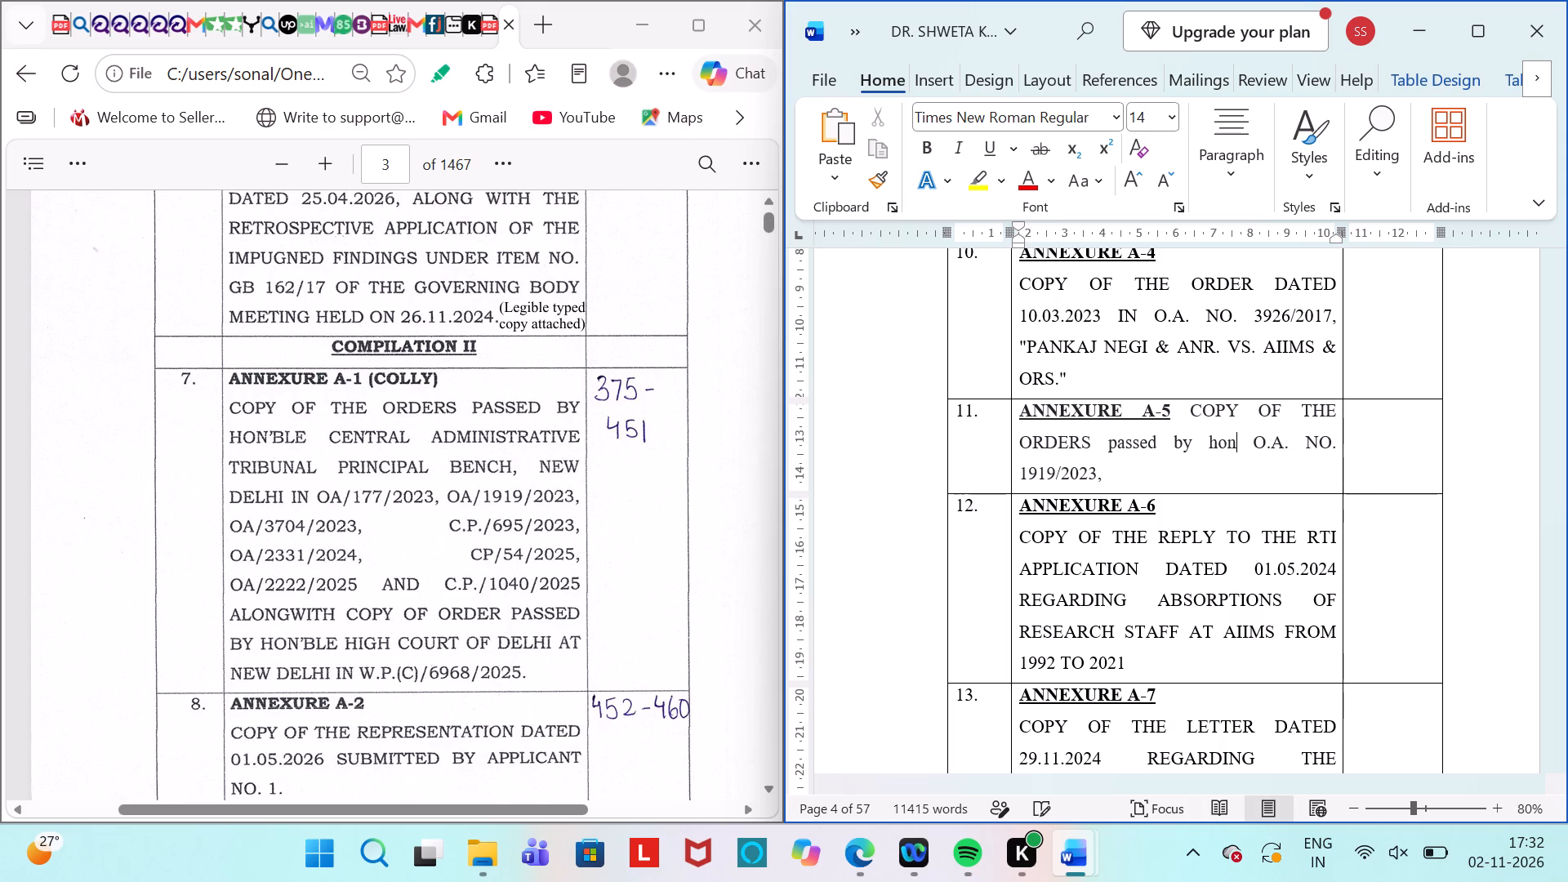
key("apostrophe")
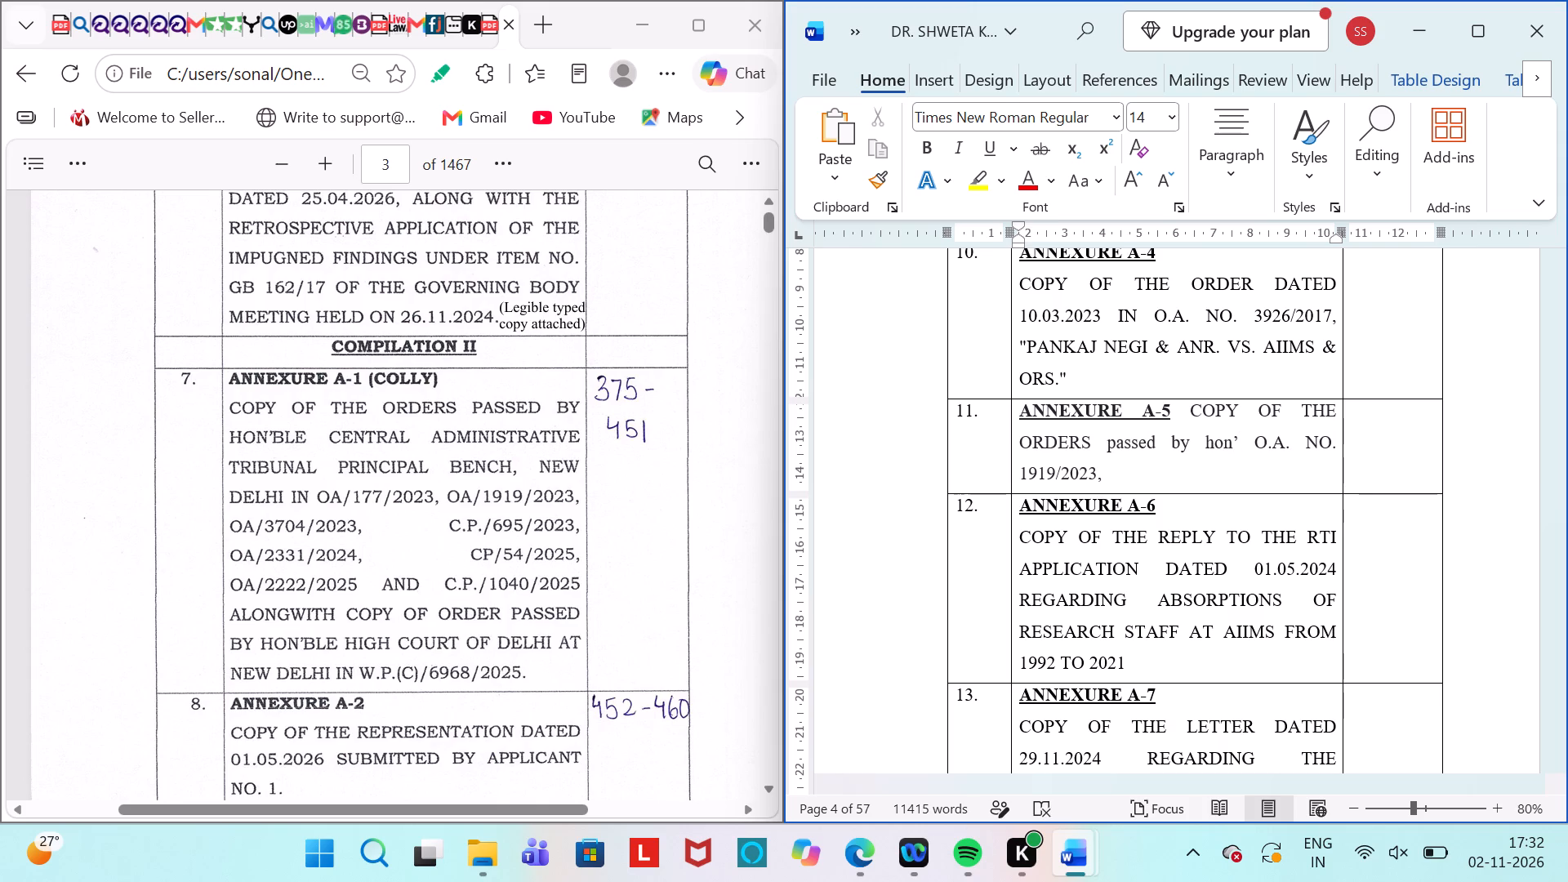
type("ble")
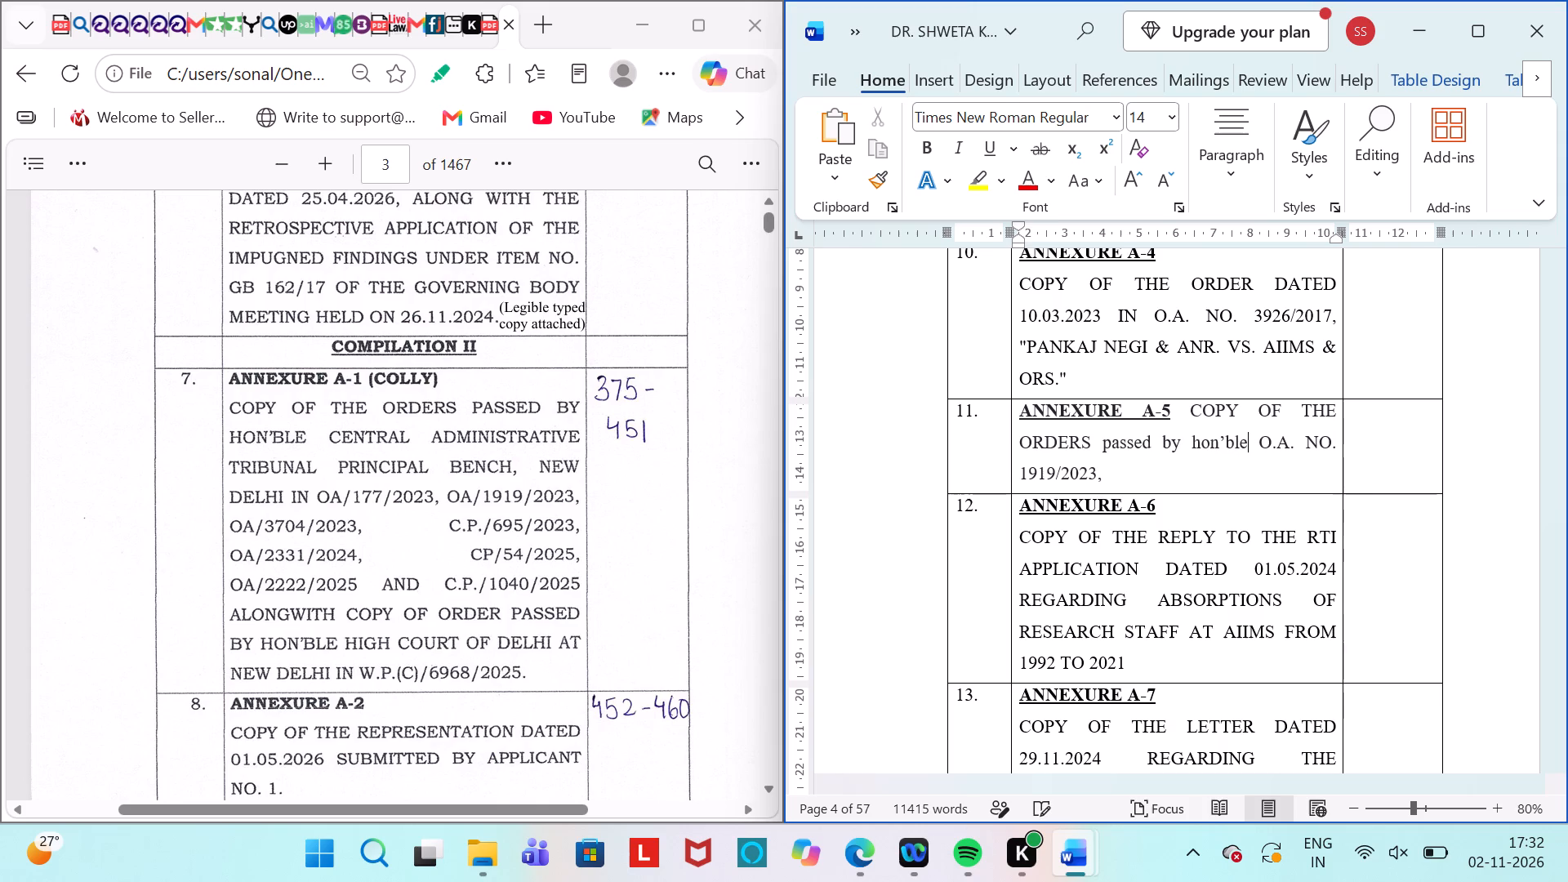
Continue the Annexure A-5 wording after "hon'ble" with "central administrative tribunal bench, new delhi,".
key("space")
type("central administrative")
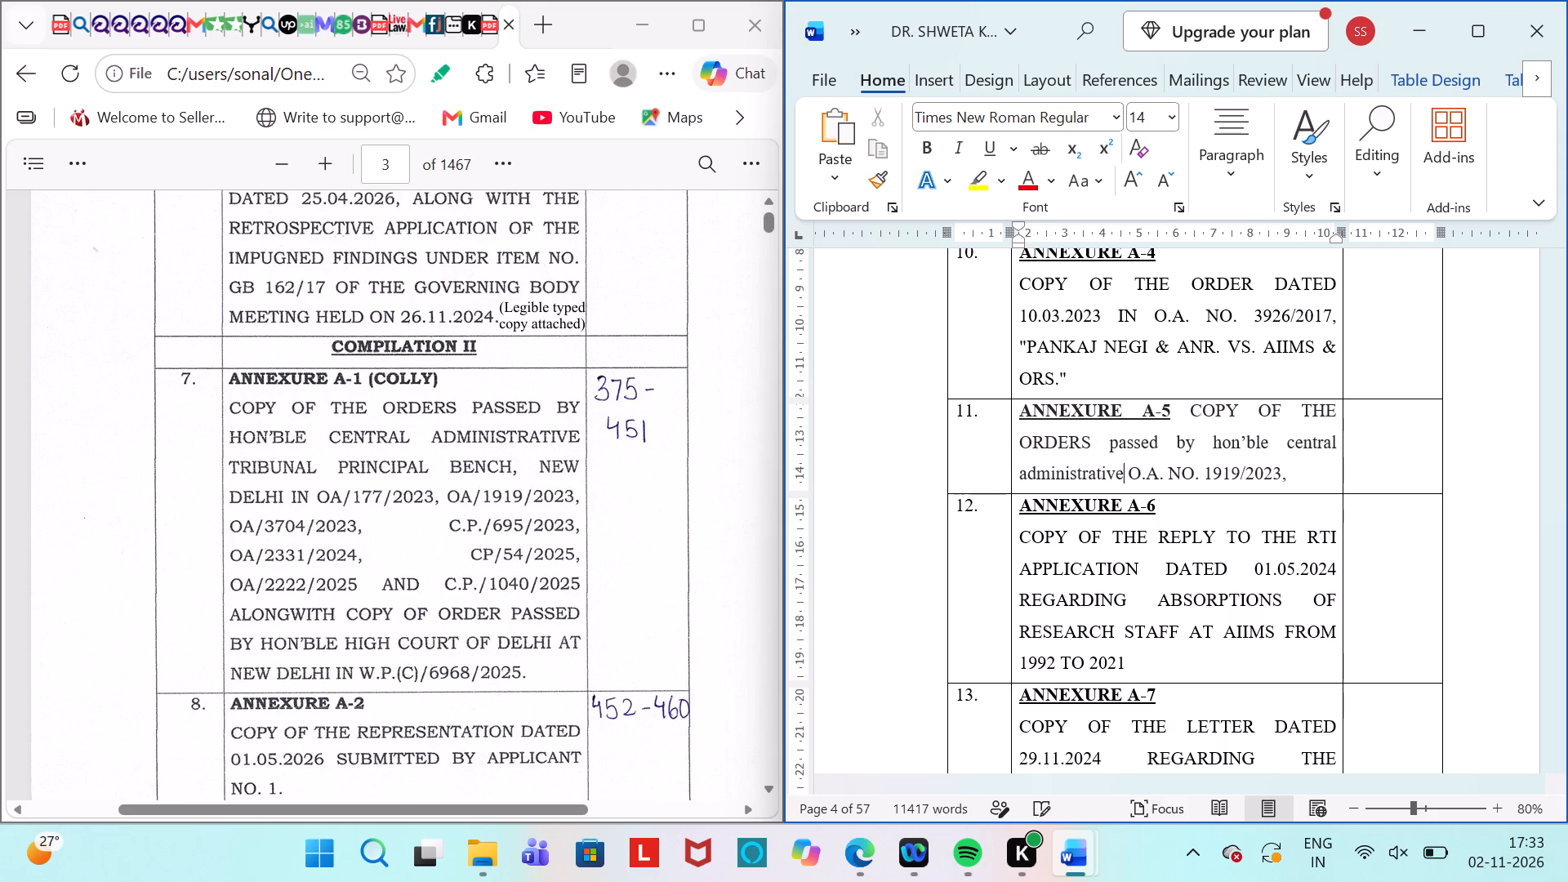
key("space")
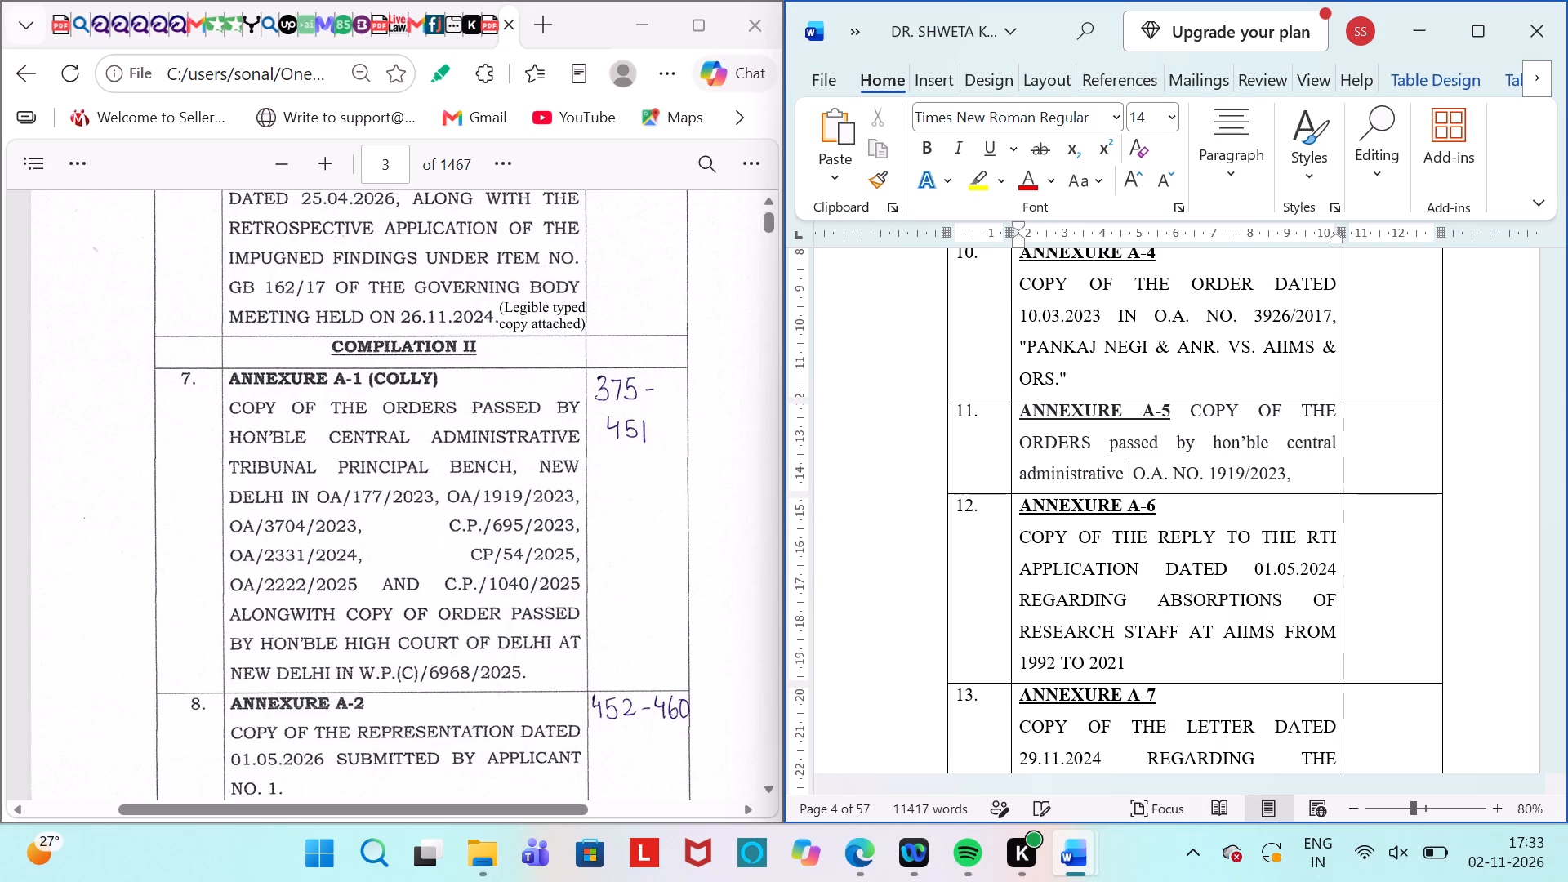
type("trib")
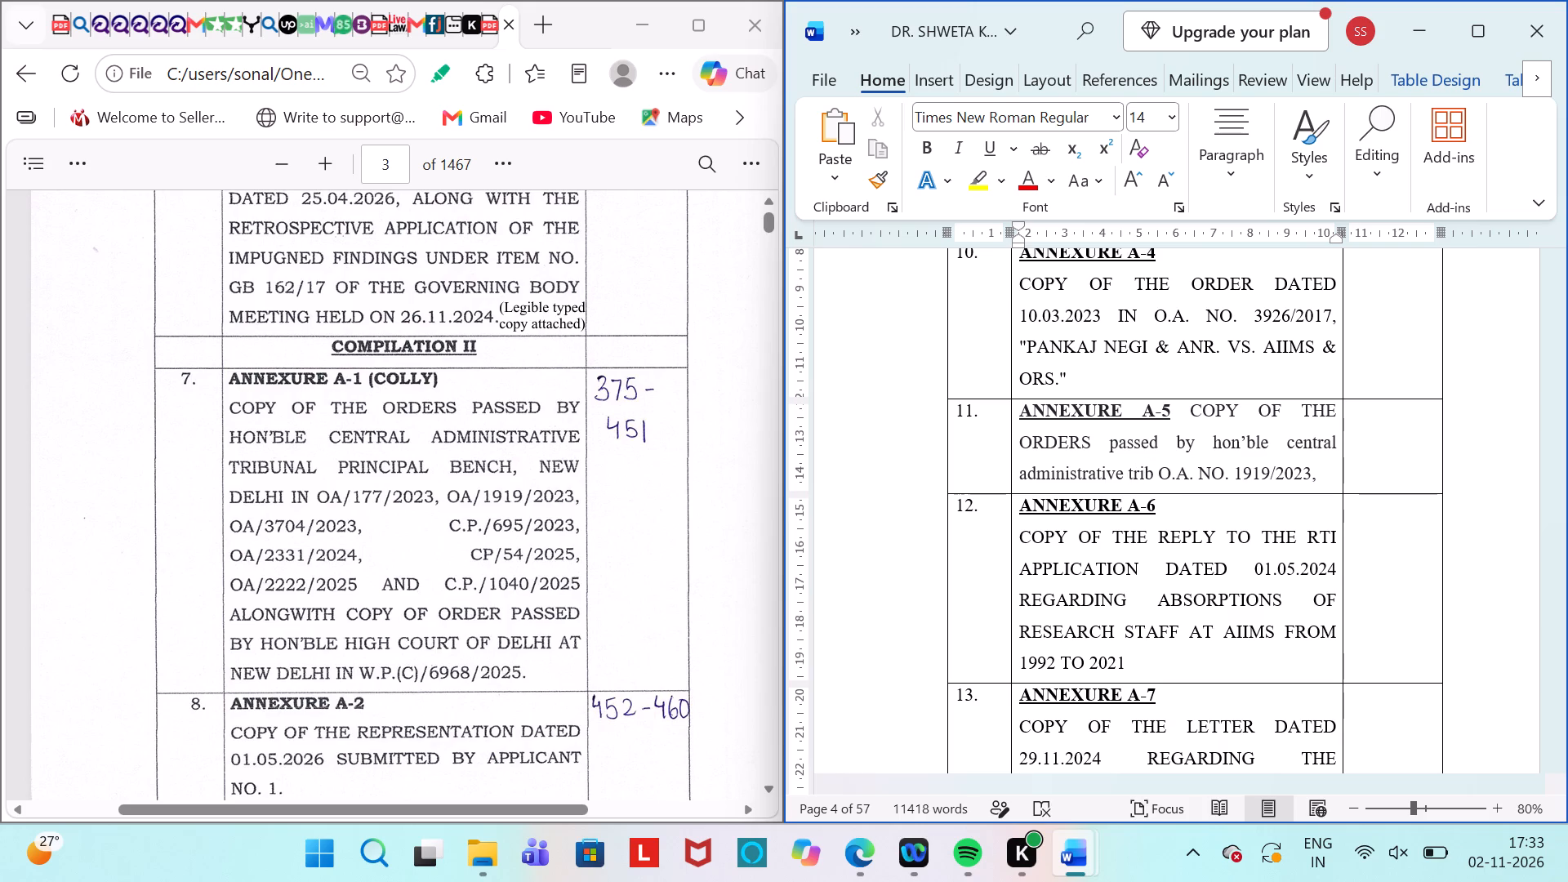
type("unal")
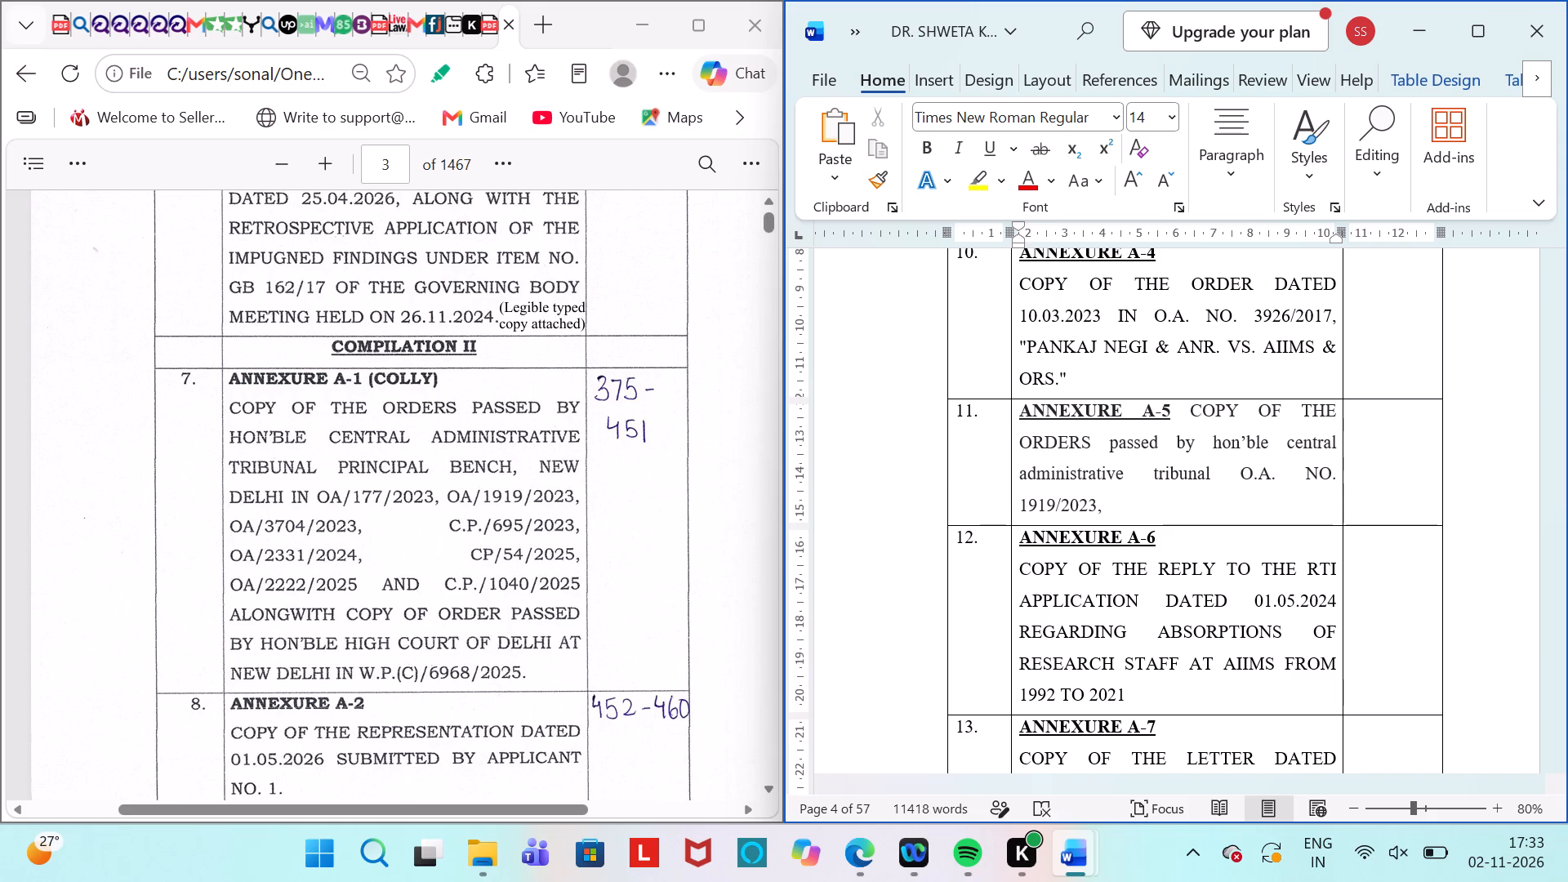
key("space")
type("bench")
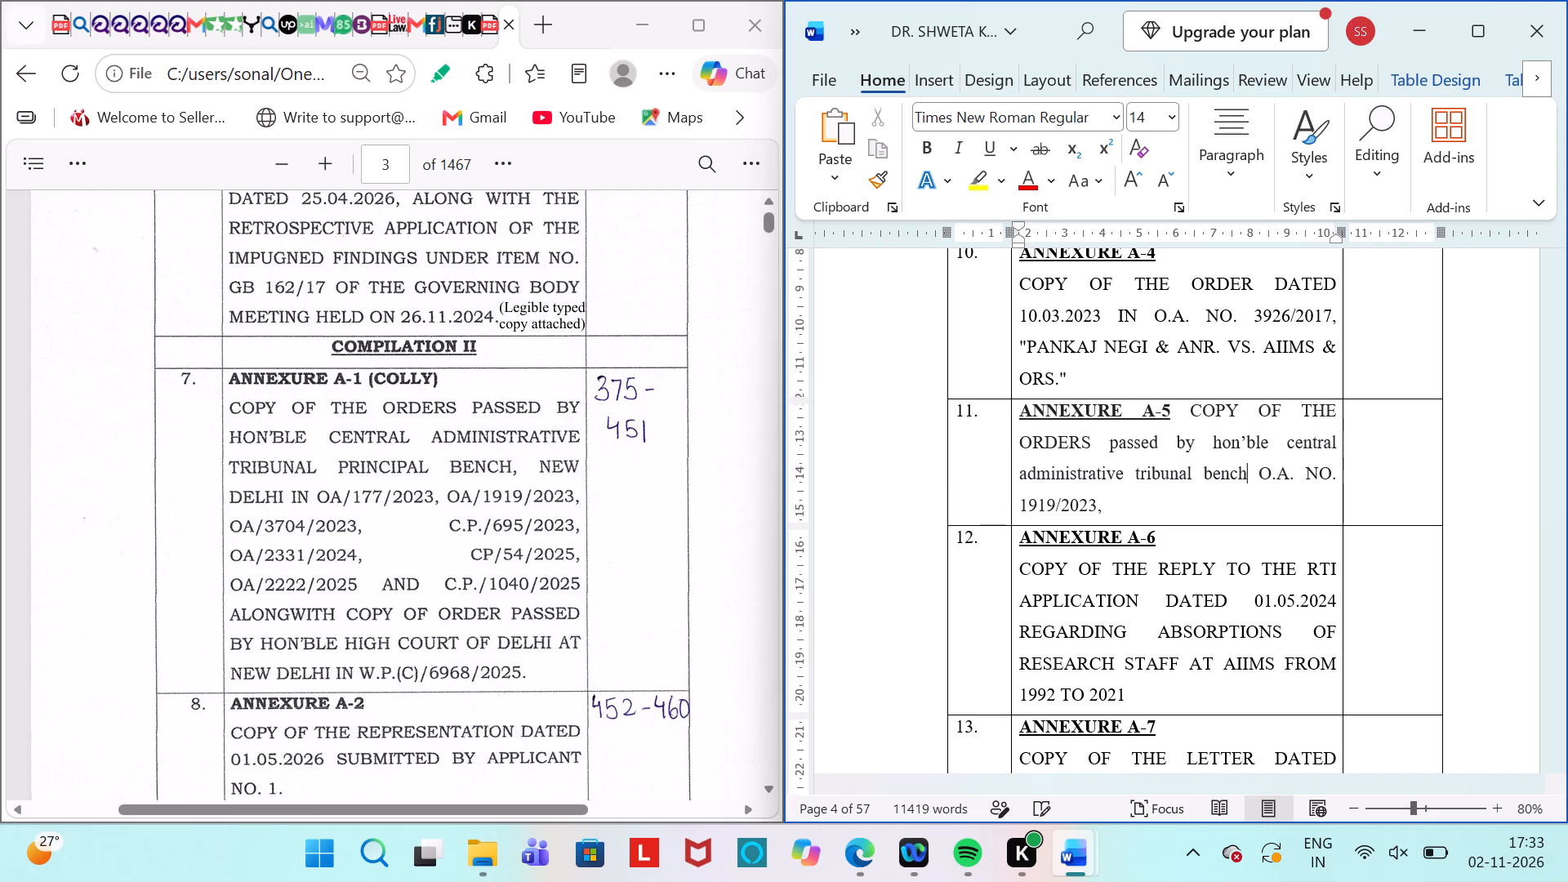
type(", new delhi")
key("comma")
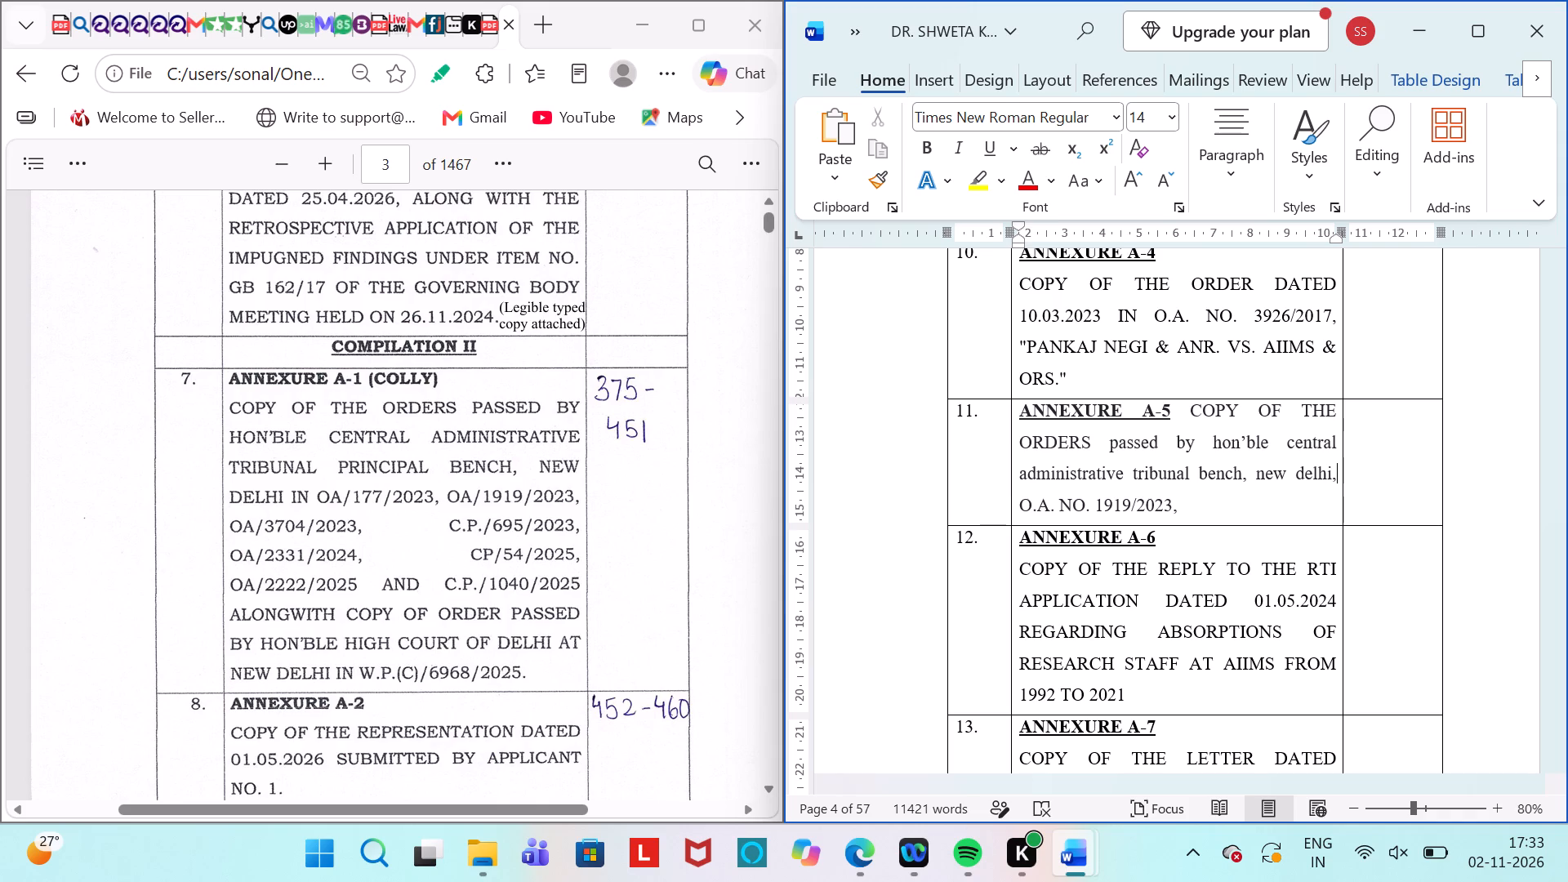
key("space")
Insert the case reference "in o.a./177/2023," after "new delhi," in the Annexure A-5 entry.
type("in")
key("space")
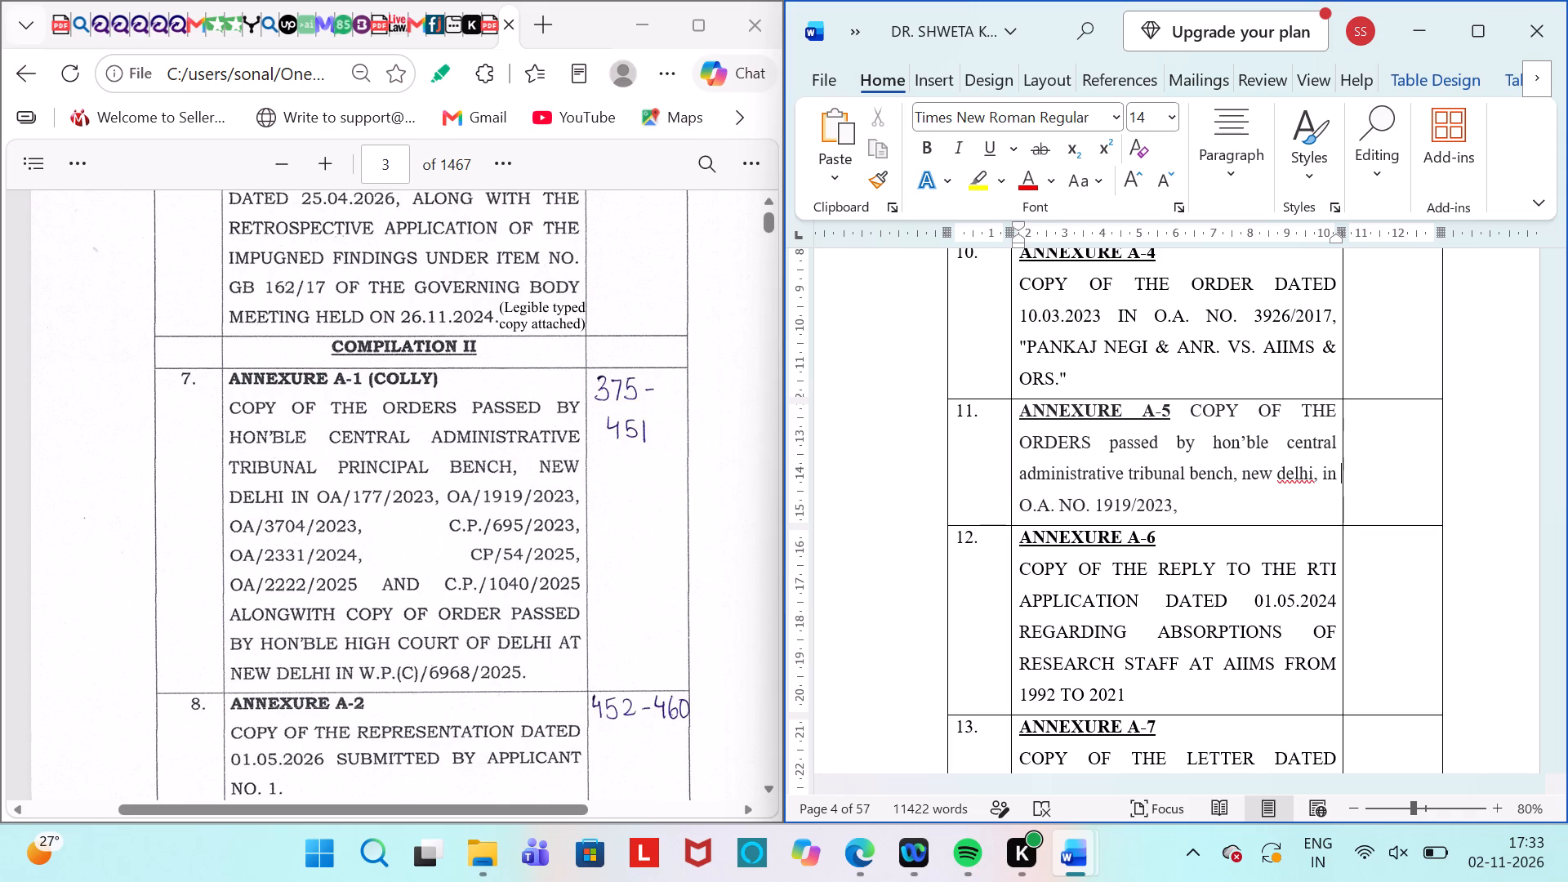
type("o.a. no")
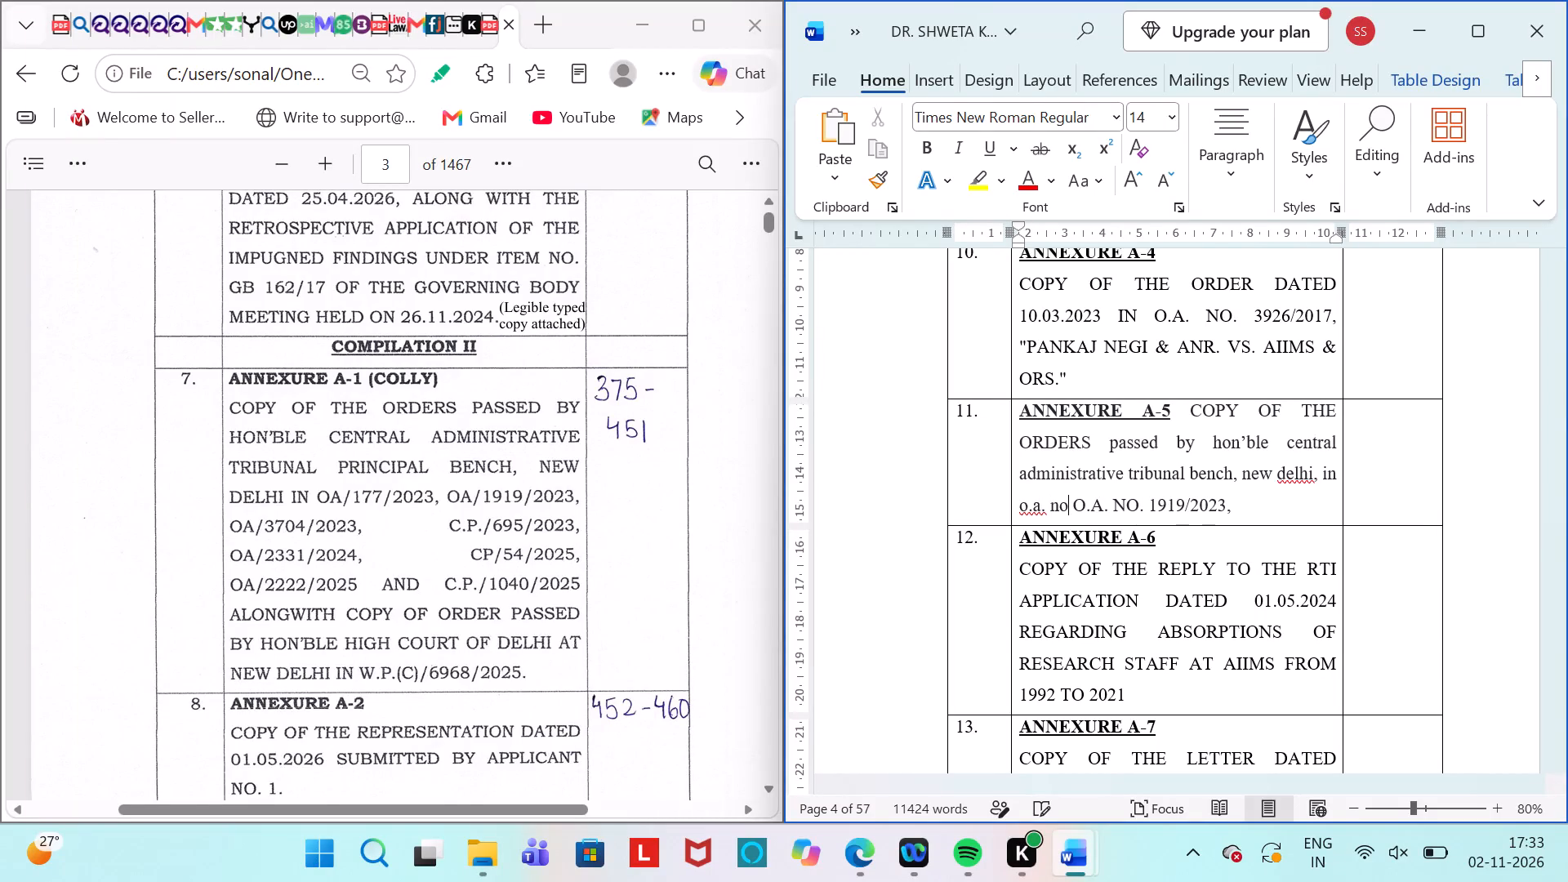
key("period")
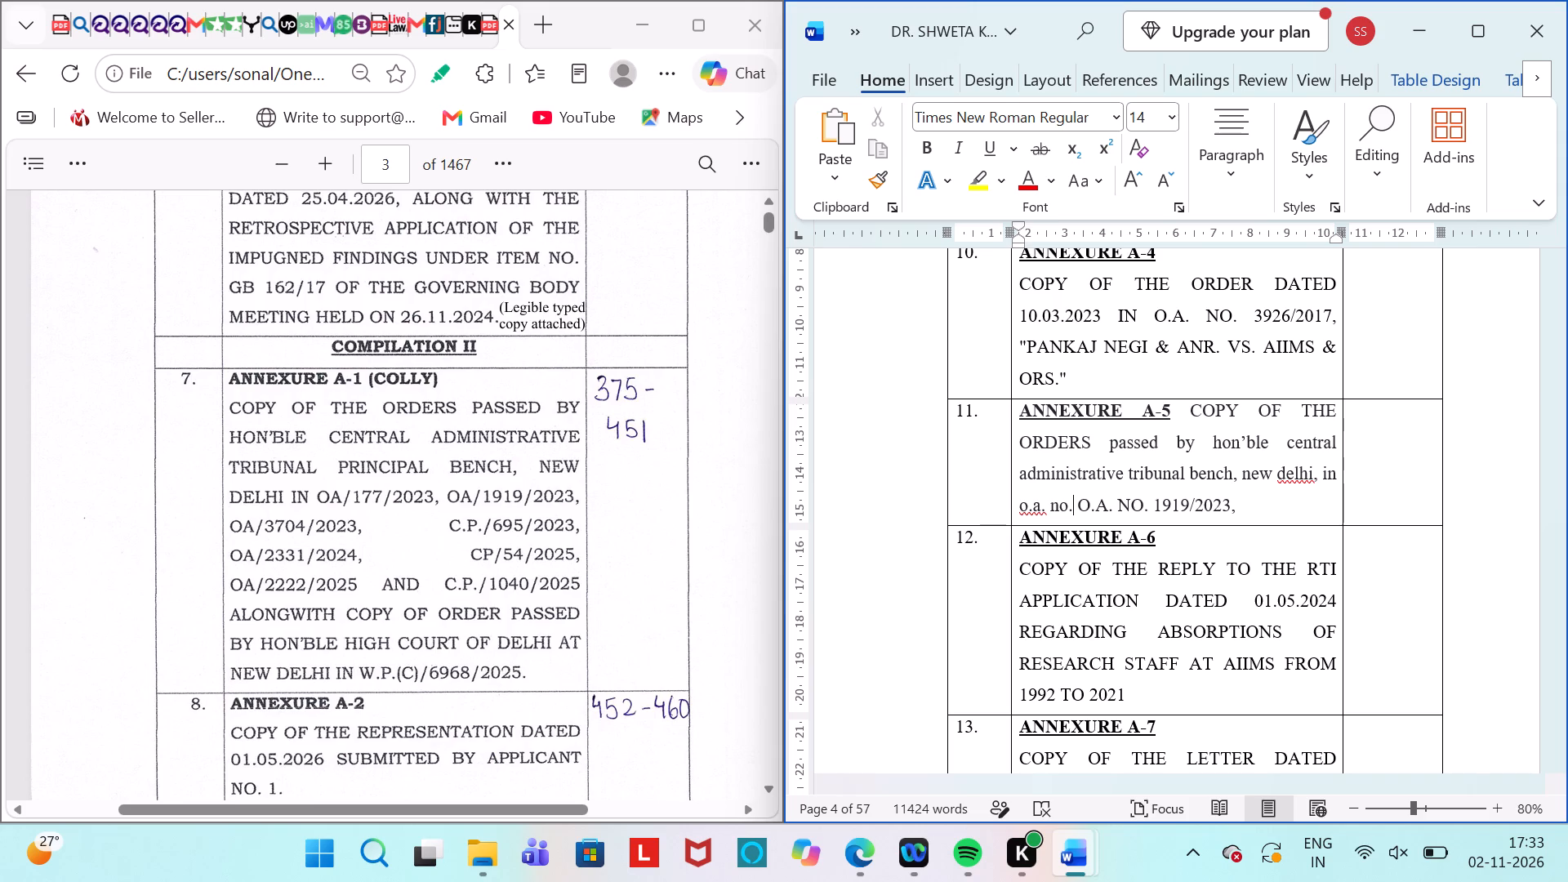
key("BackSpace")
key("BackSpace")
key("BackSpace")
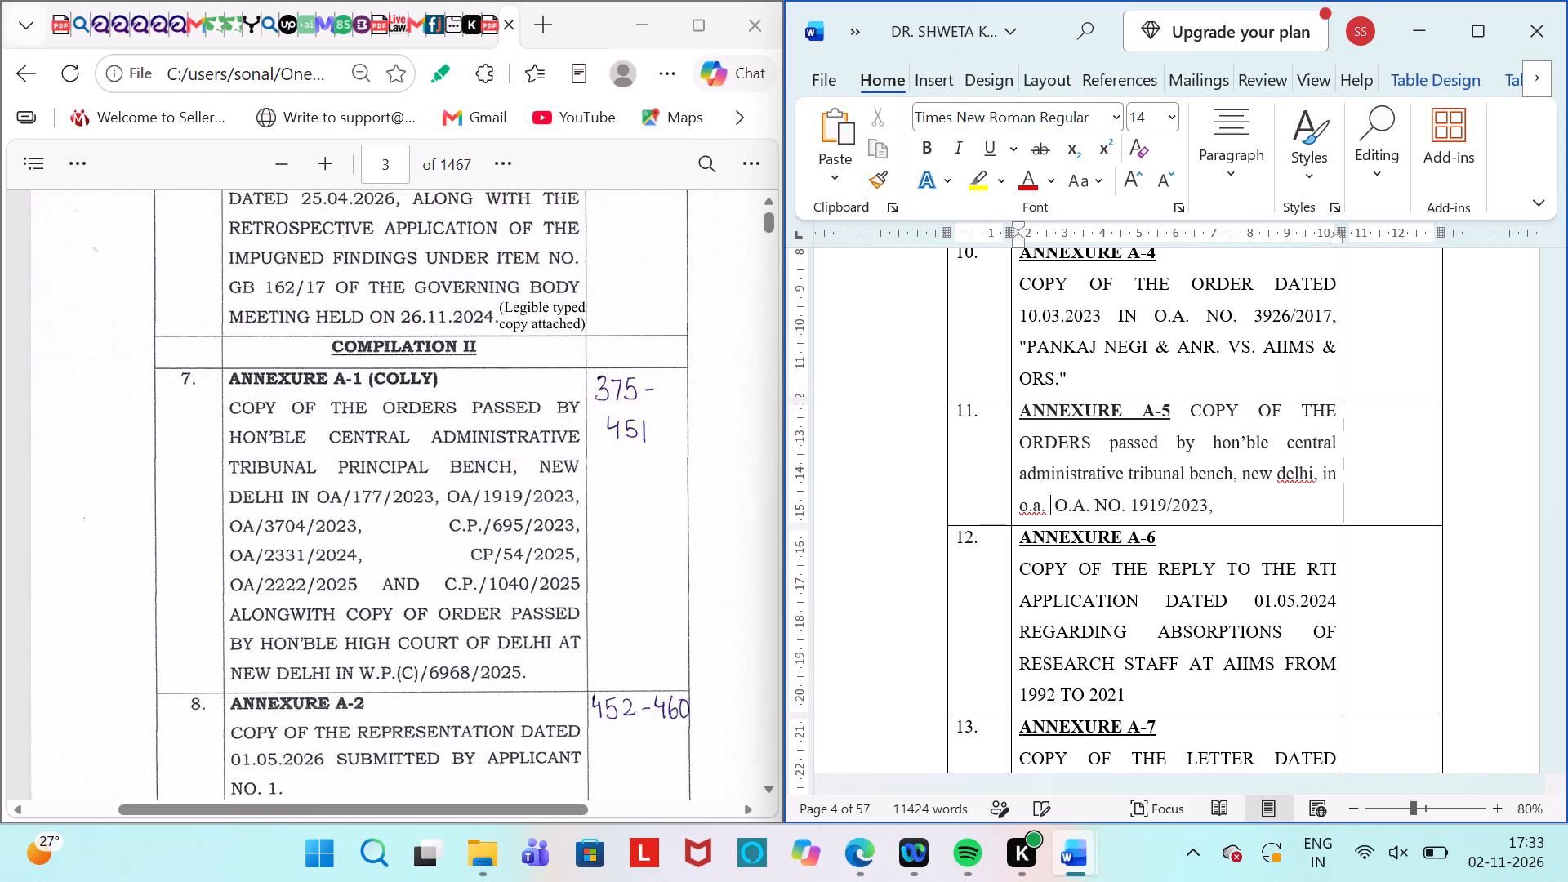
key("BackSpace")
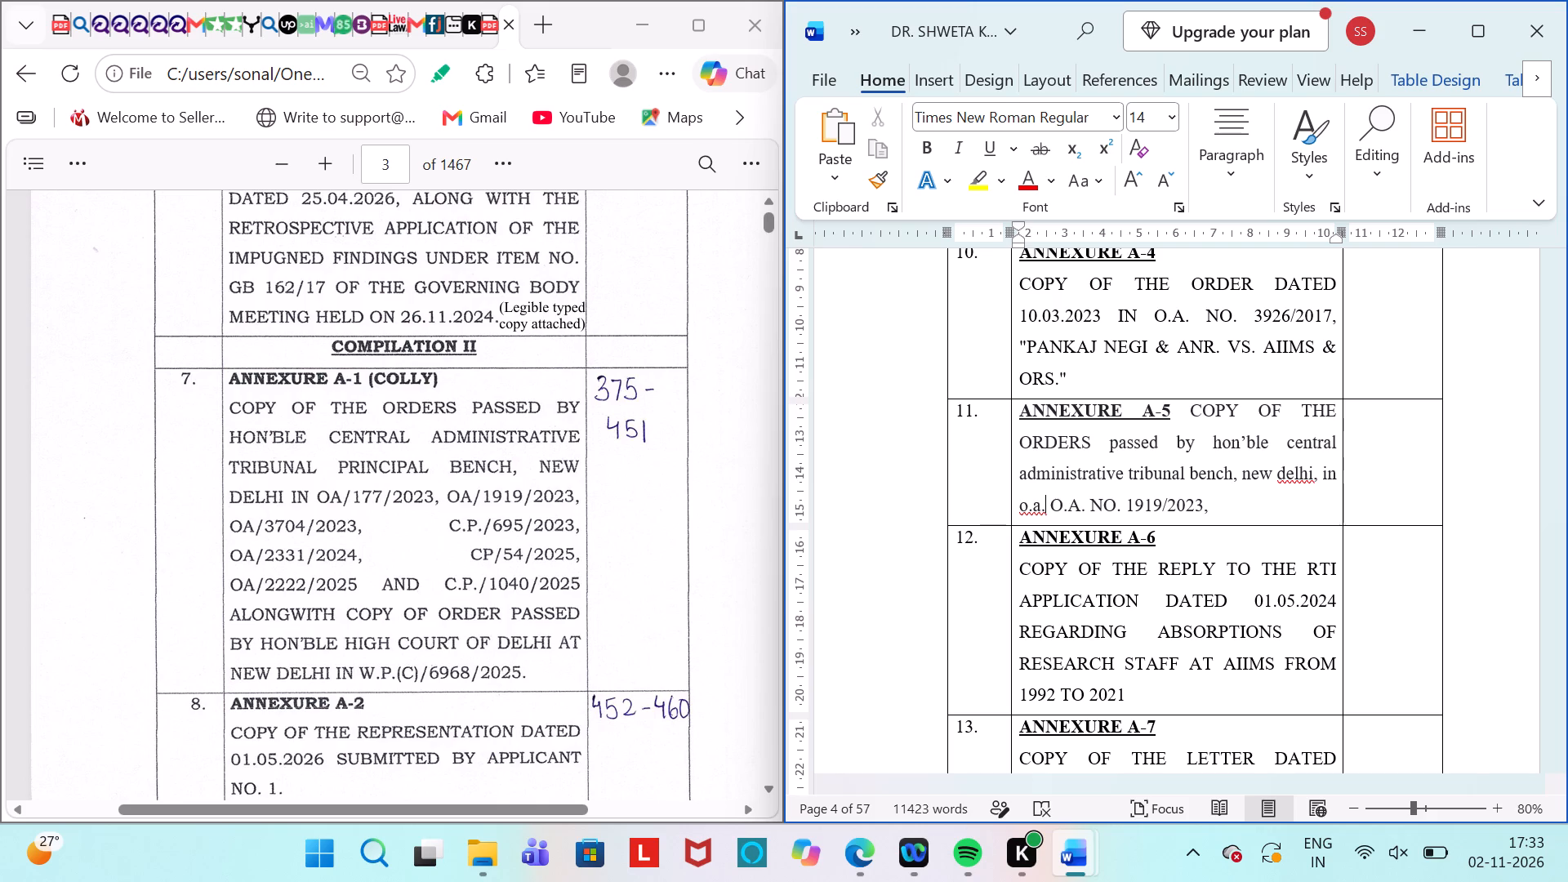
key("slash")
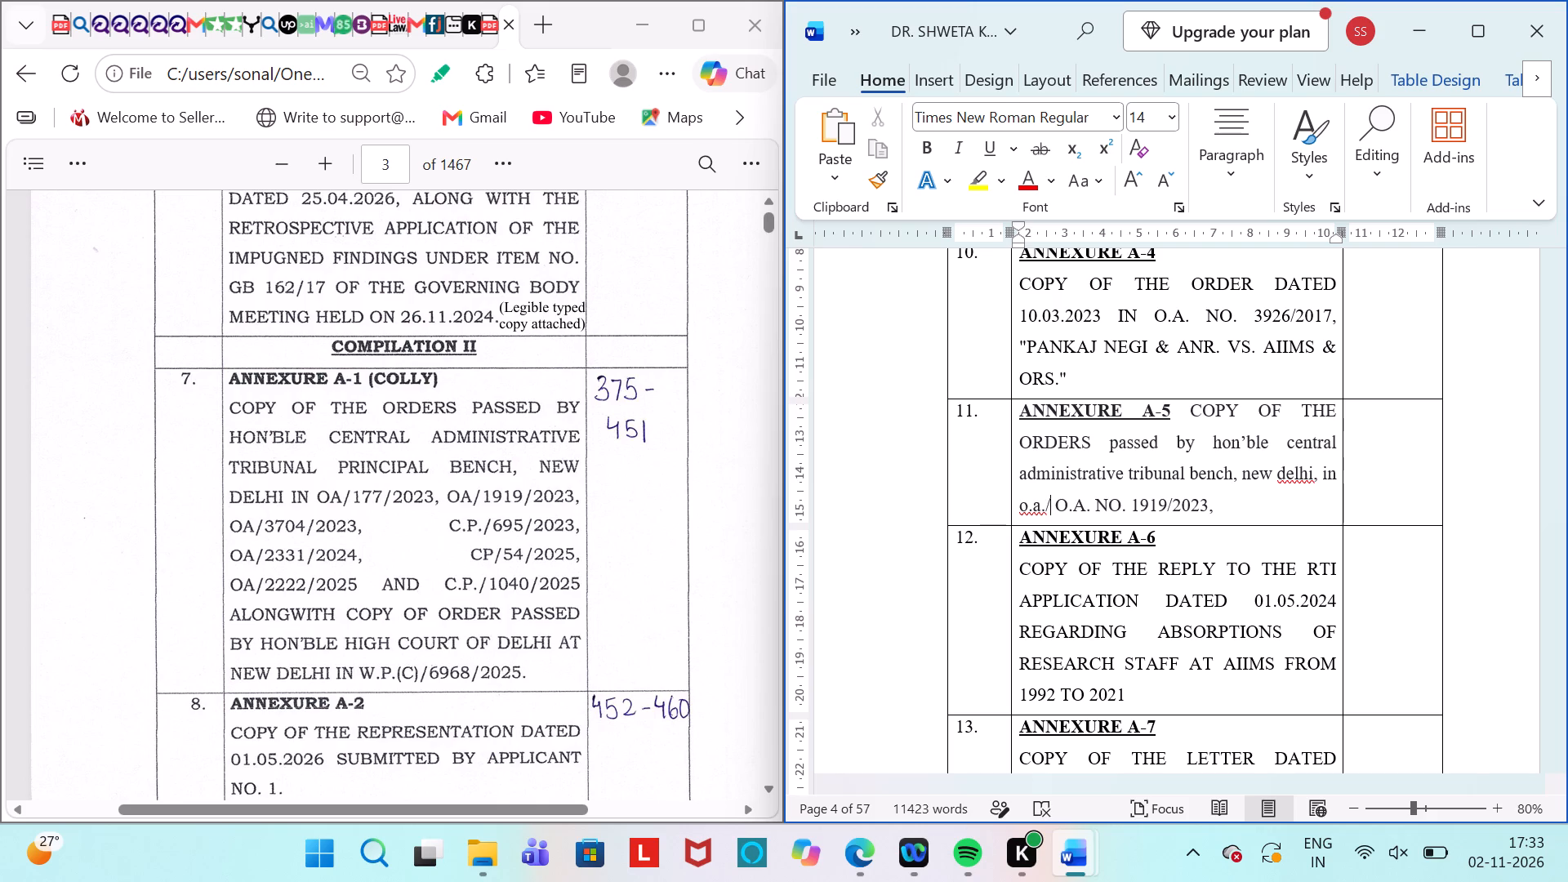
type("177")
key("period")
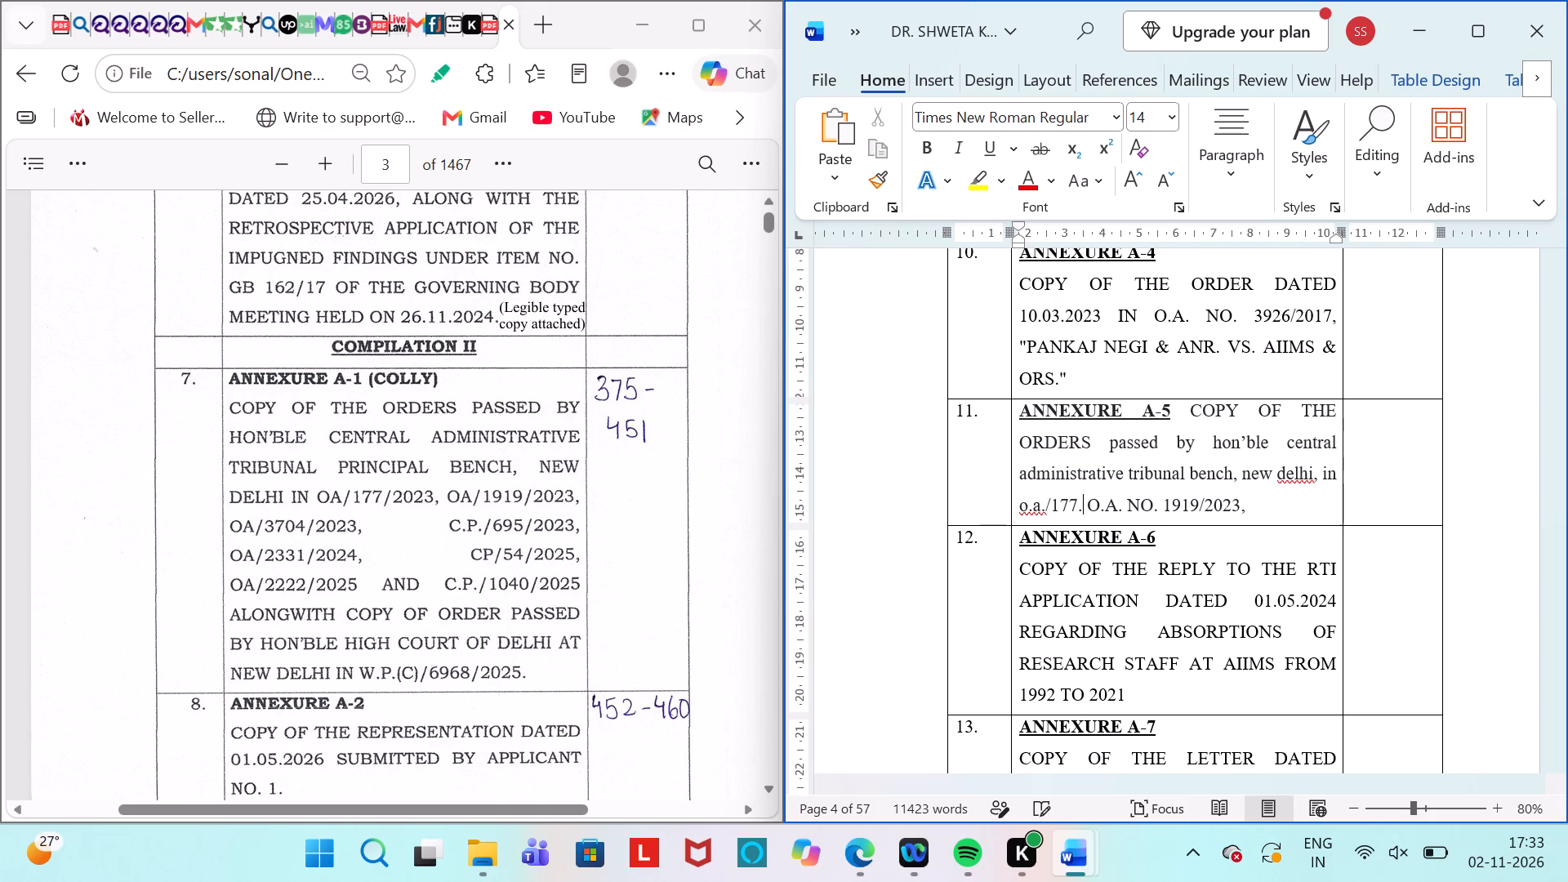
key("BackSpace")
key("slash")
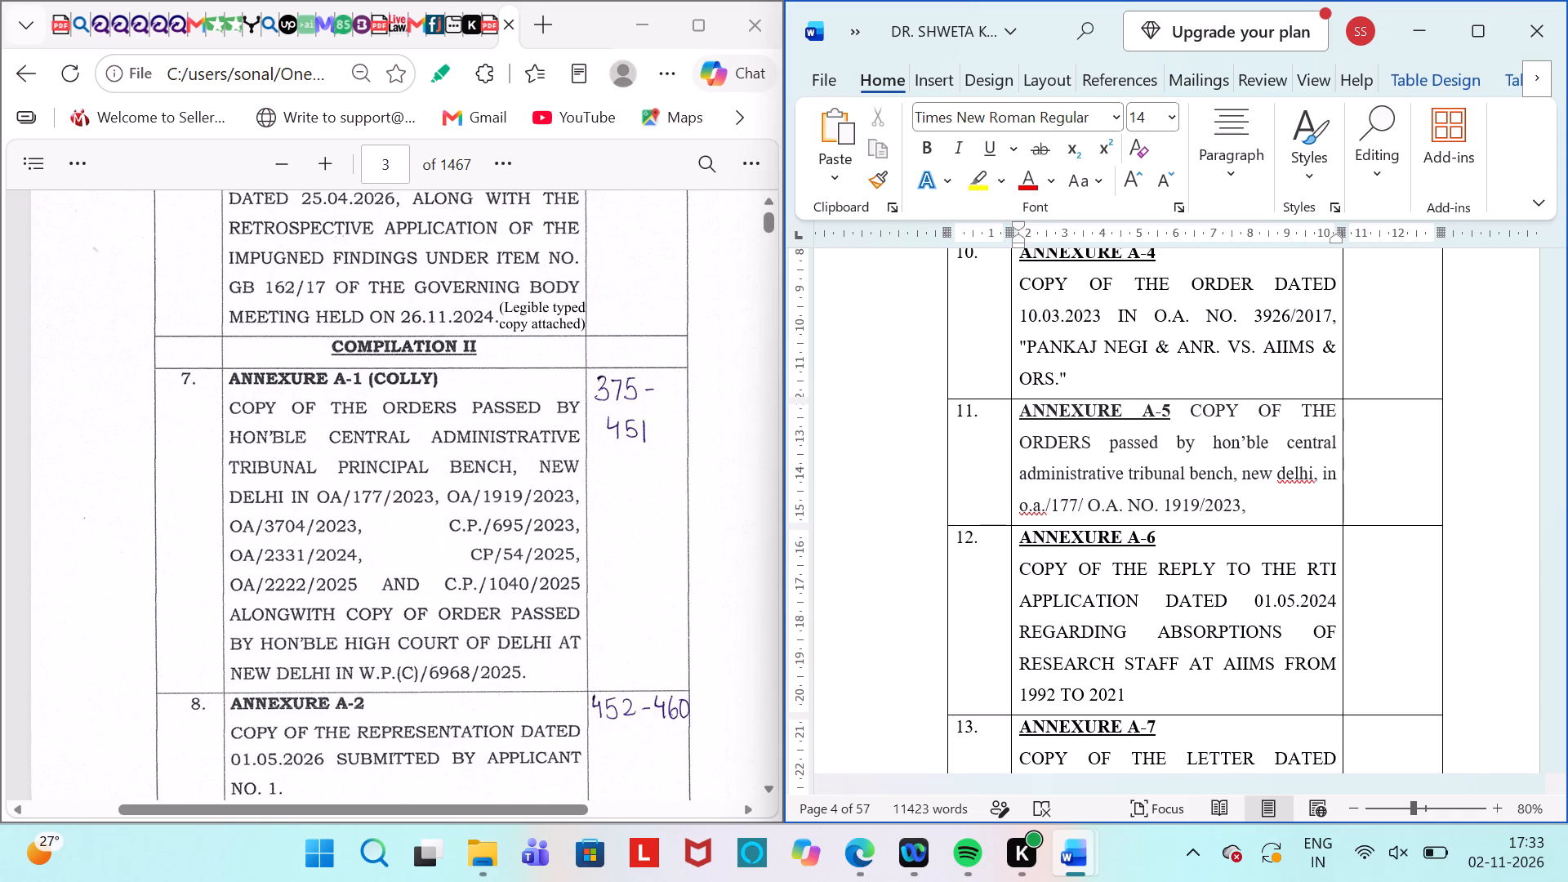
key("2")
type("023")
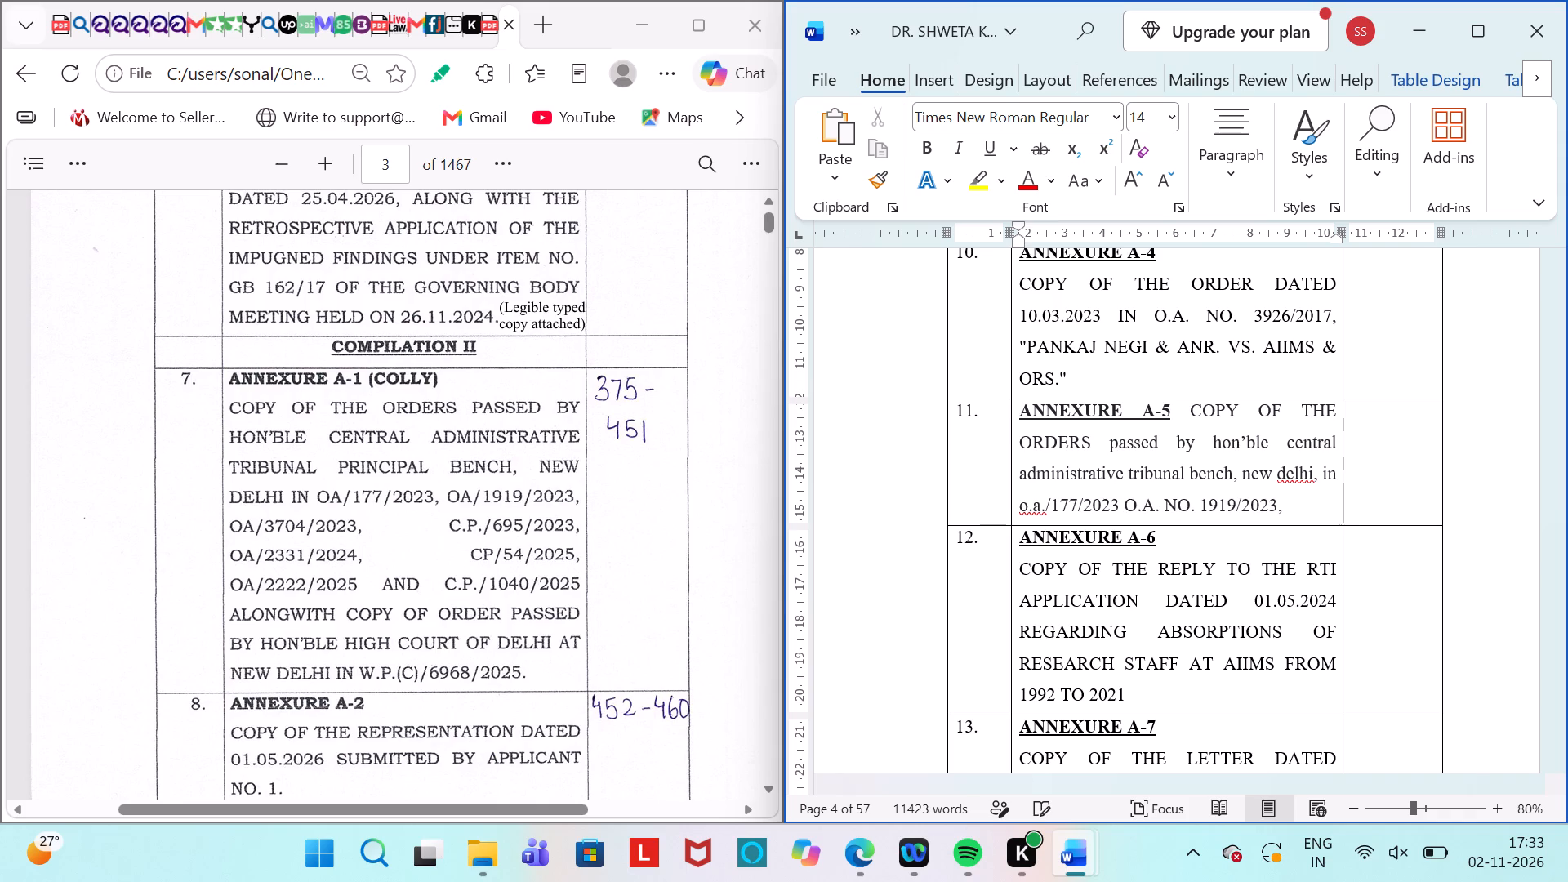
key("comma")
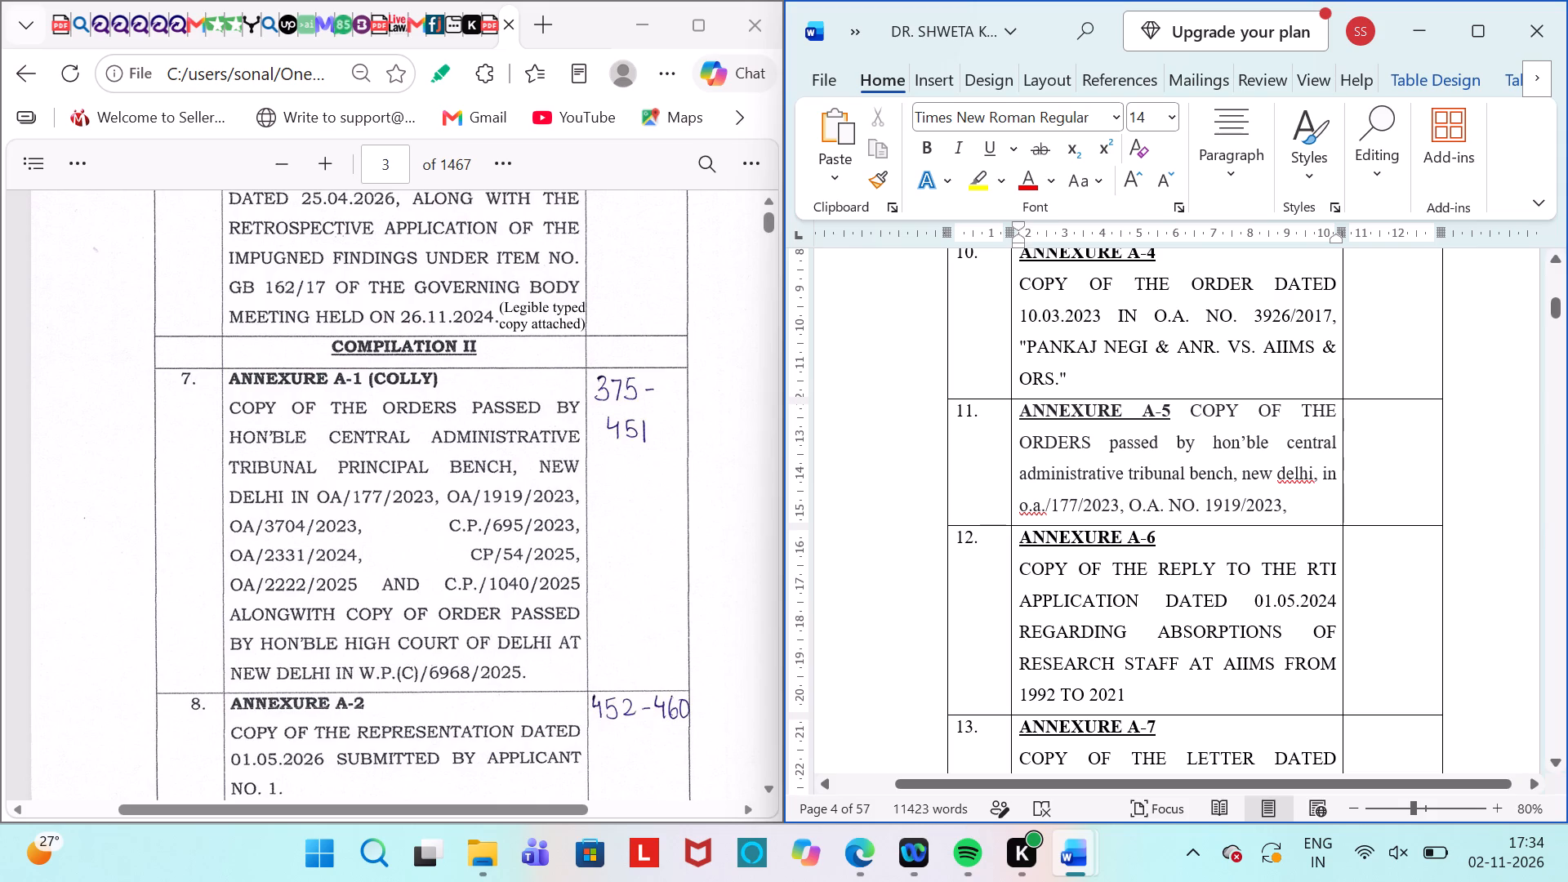
Reformat the reference "O.A. NO. 1919/2023" as "O.A./1919/2023" in the Annexure A-5 entry.
left_click_drag(1196, 506, 1208, 502)
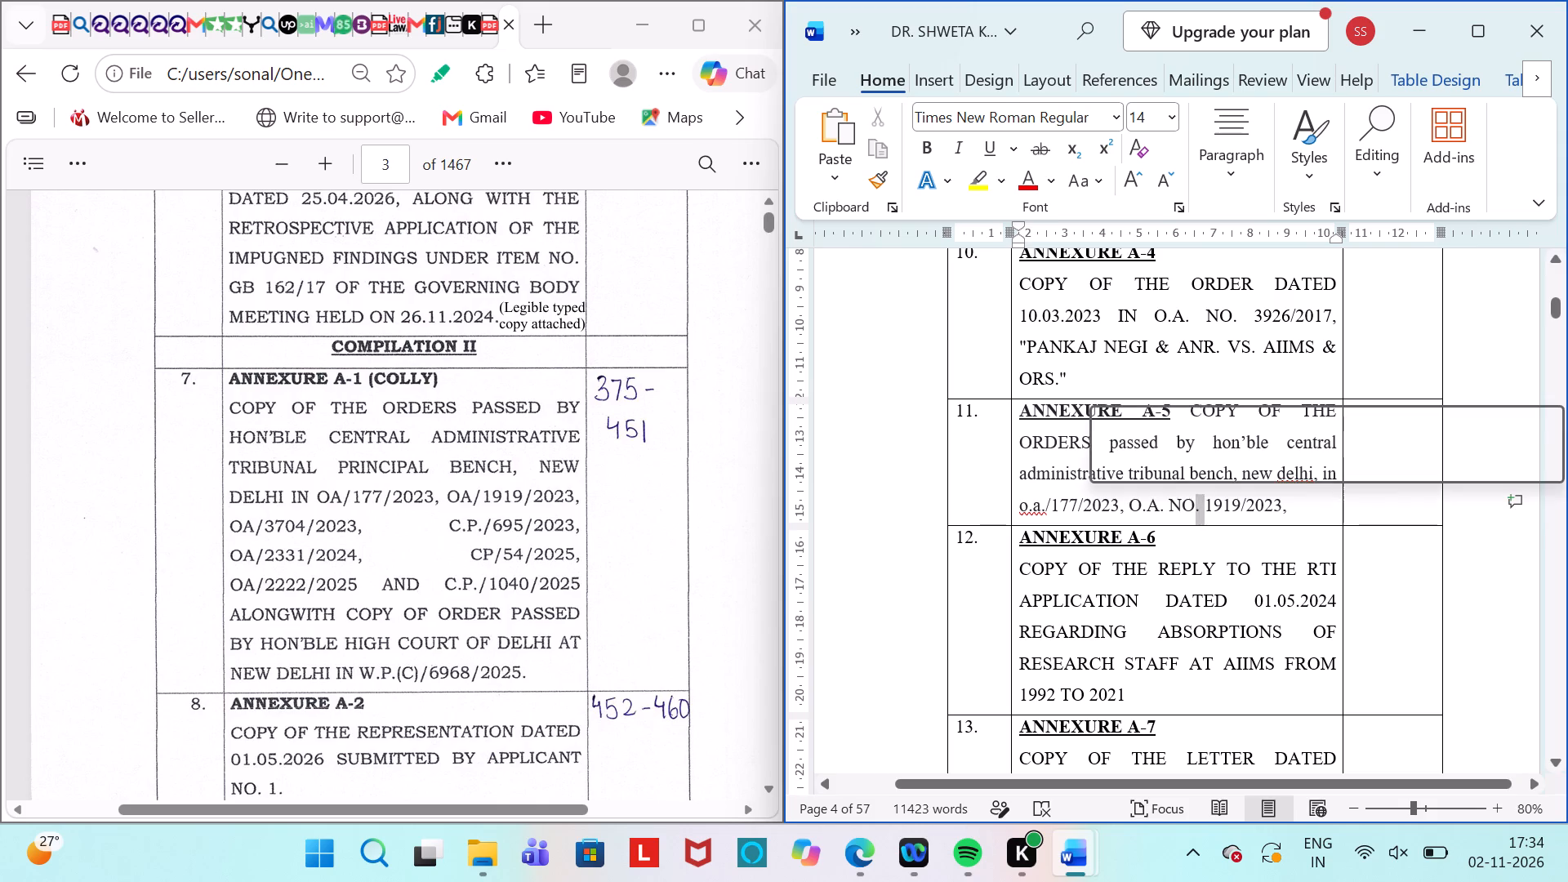
left_click(1208, 502)
key("BackSpace")
key("BackSpace")
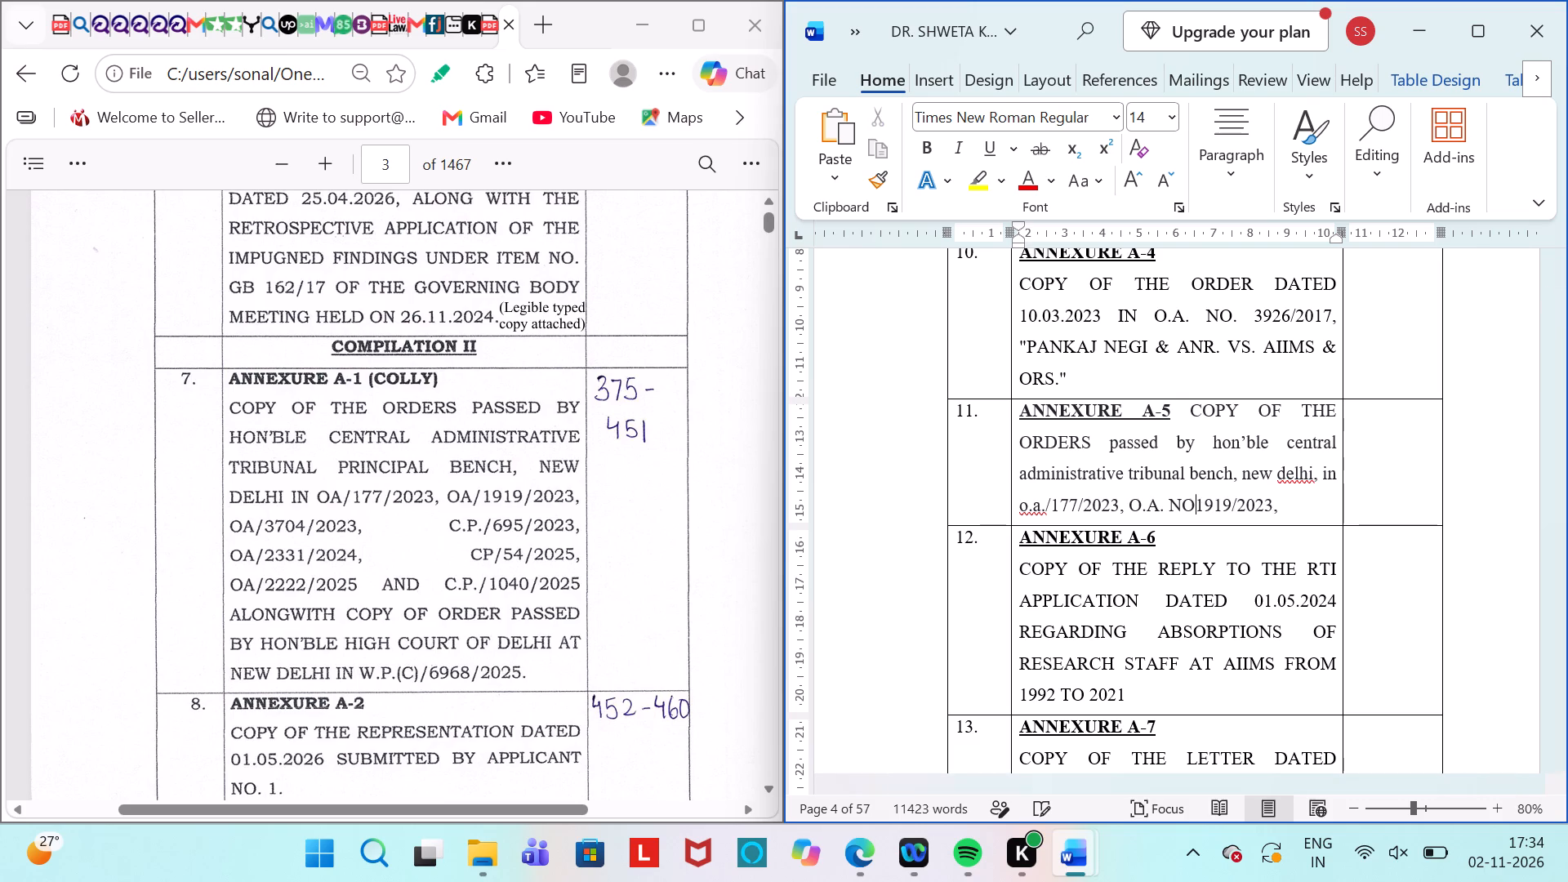
key("BackSpace")
key("BackSpace")
key("BackSpace")
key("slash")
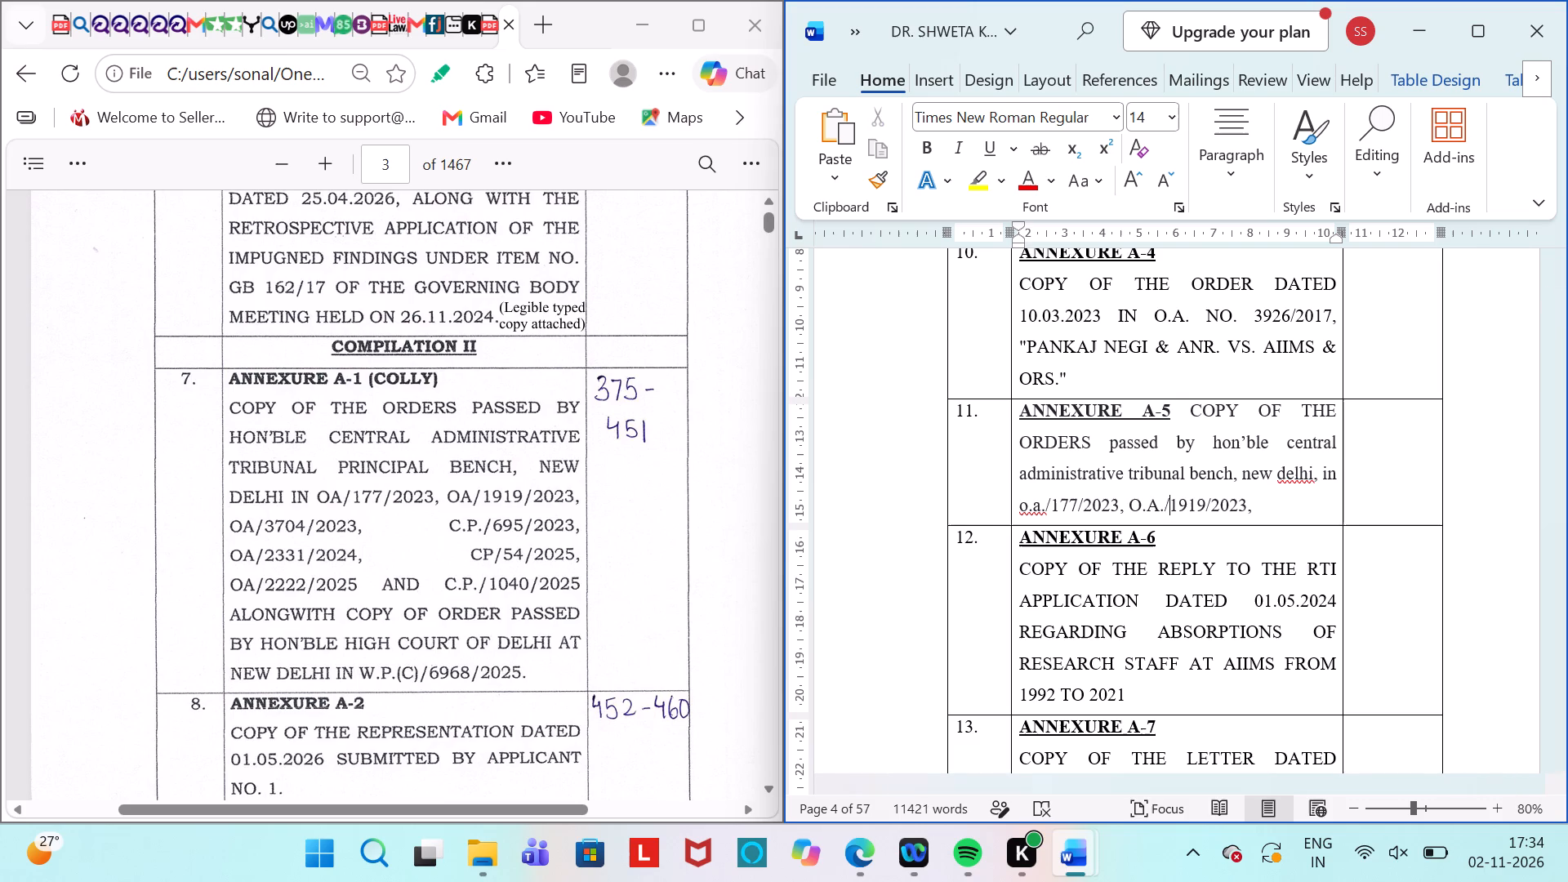
Append the case reference "O.A./3704/2023" after "O.A./1919/2023," in the Annexure A-5 entry.
left_click(1253, 501)
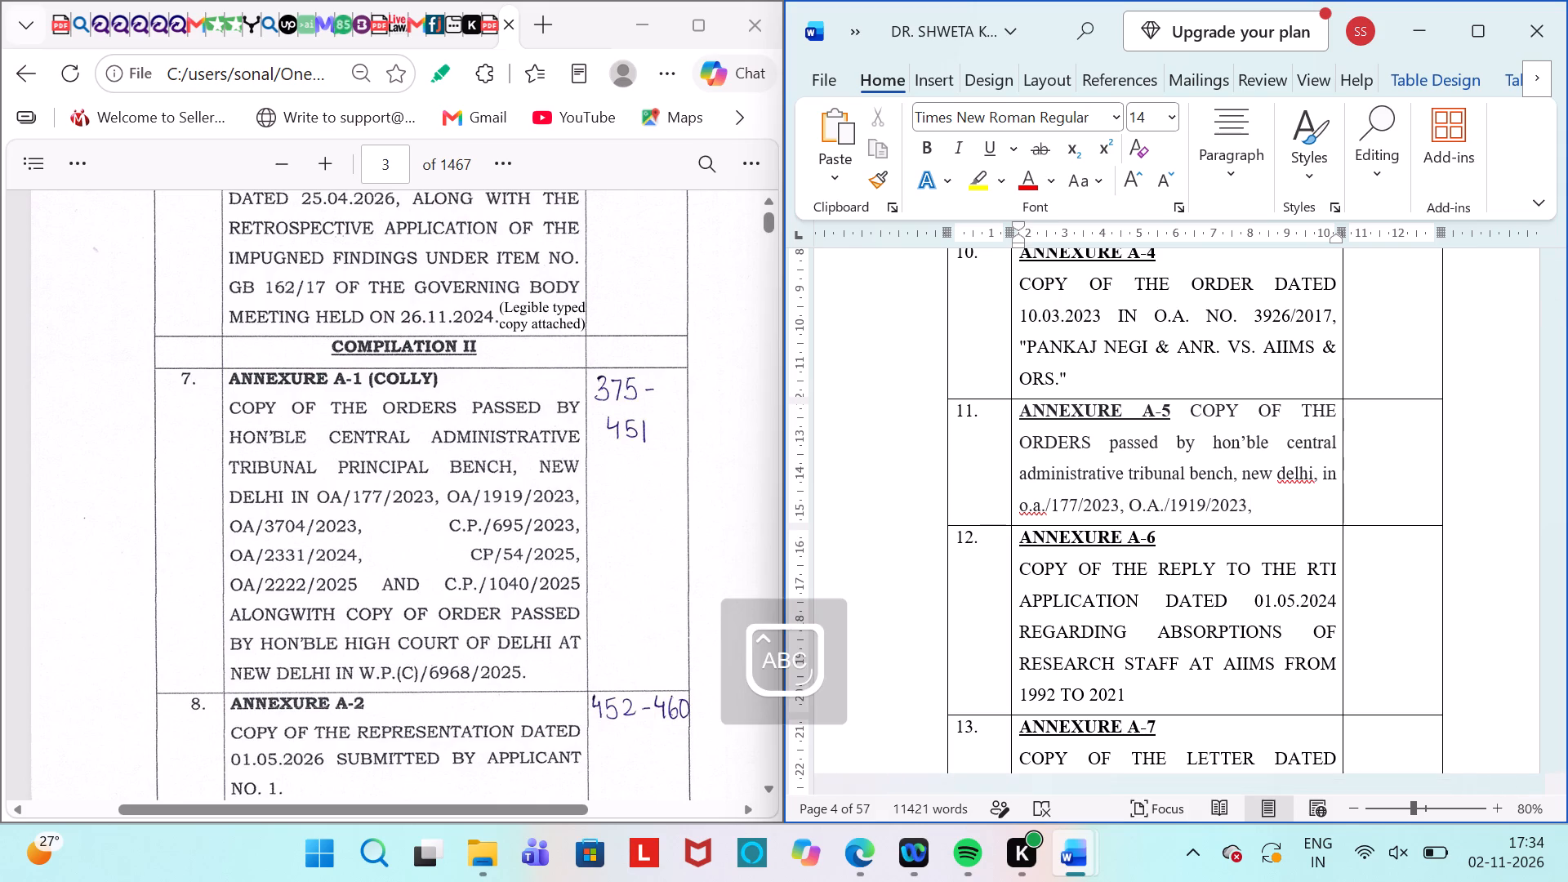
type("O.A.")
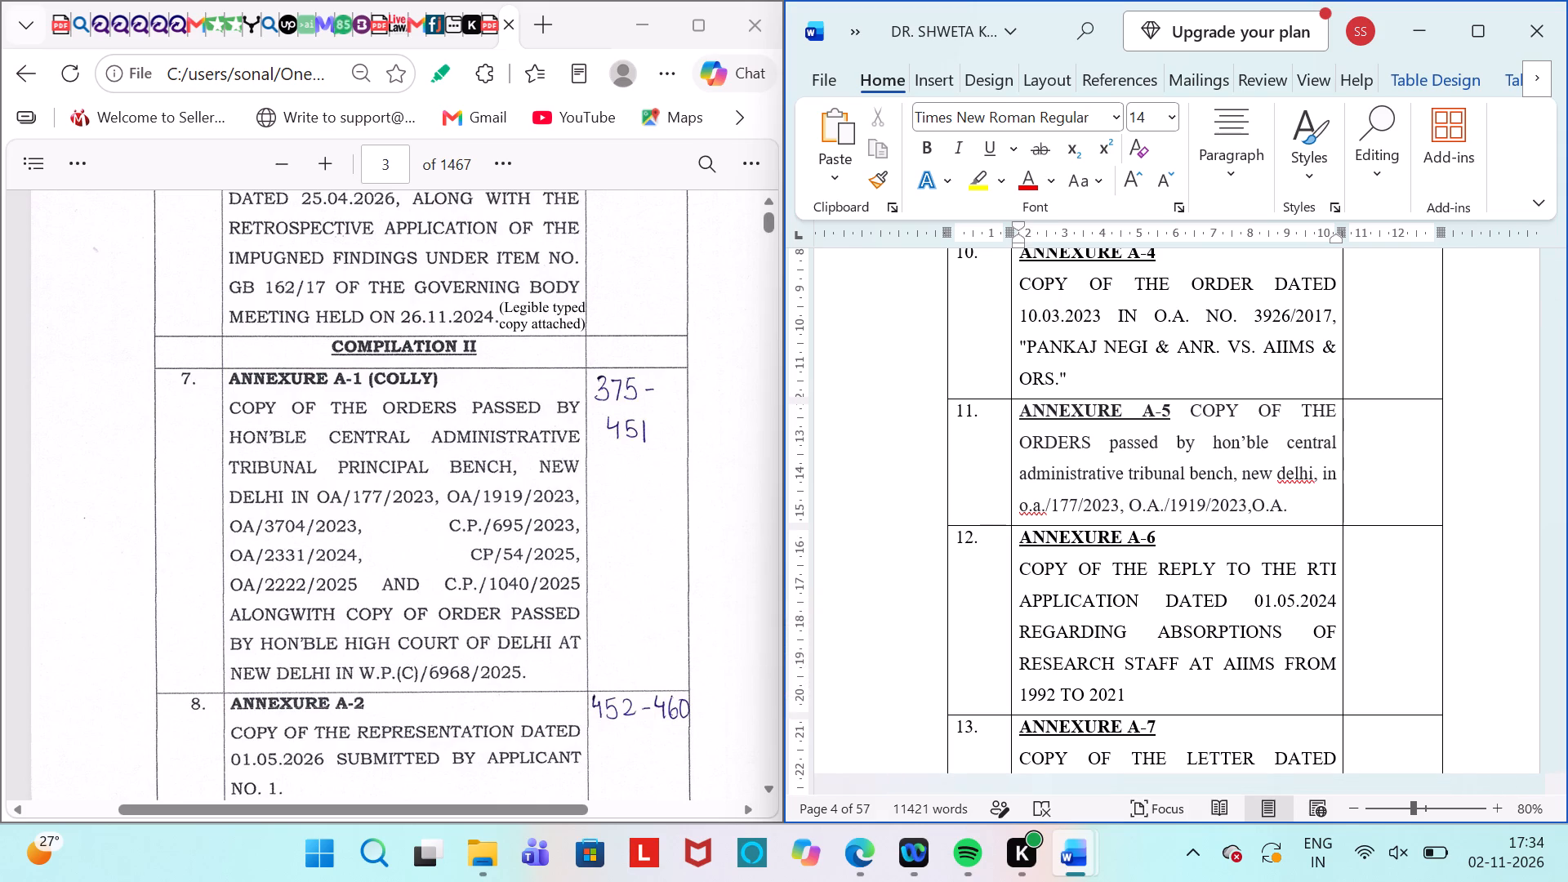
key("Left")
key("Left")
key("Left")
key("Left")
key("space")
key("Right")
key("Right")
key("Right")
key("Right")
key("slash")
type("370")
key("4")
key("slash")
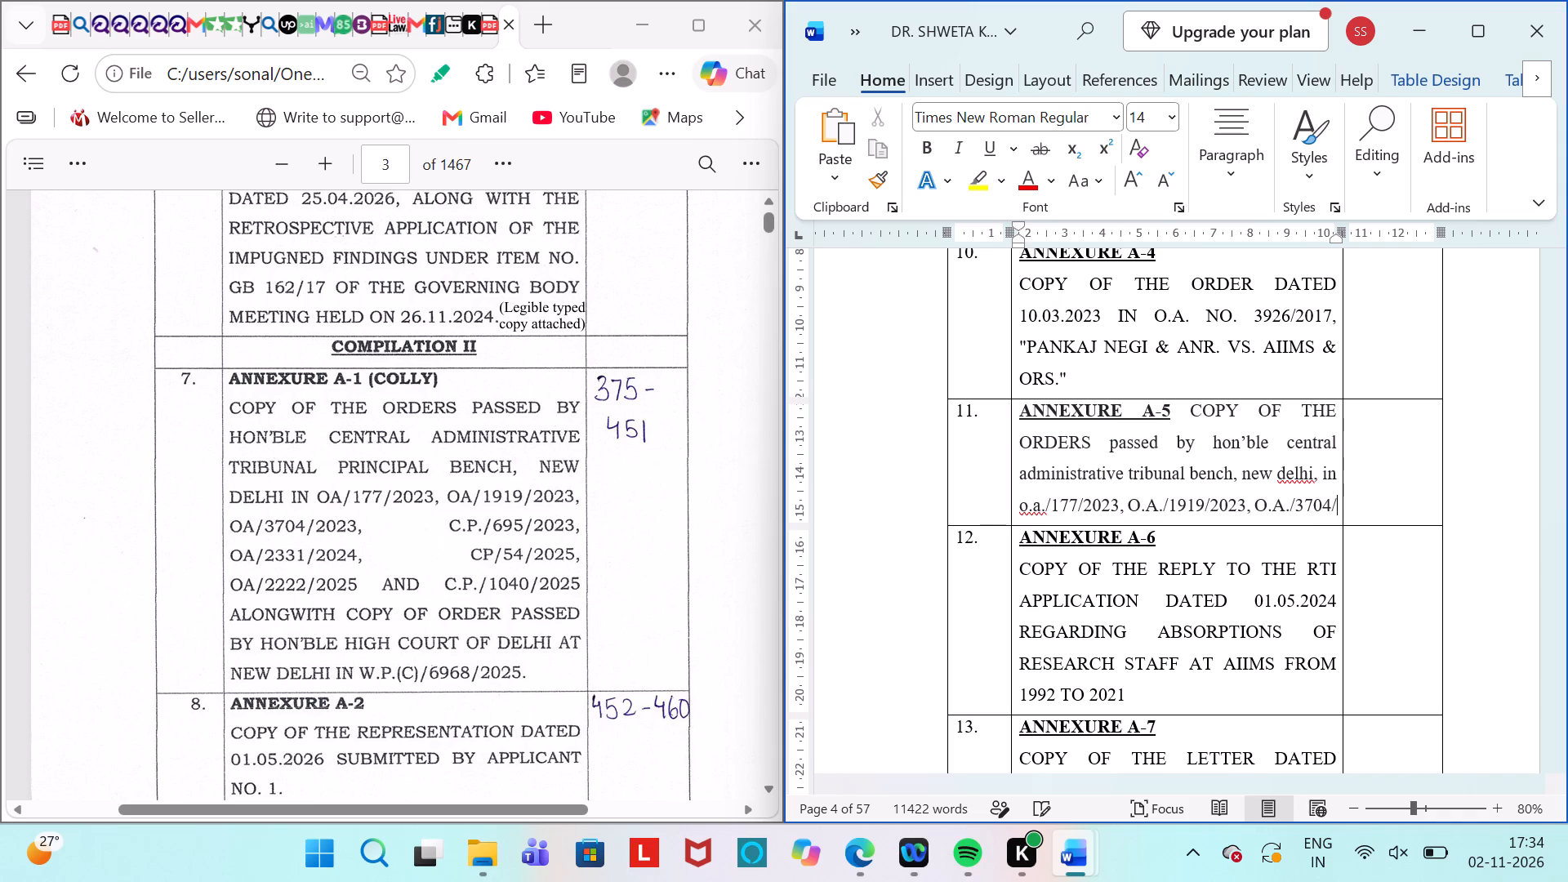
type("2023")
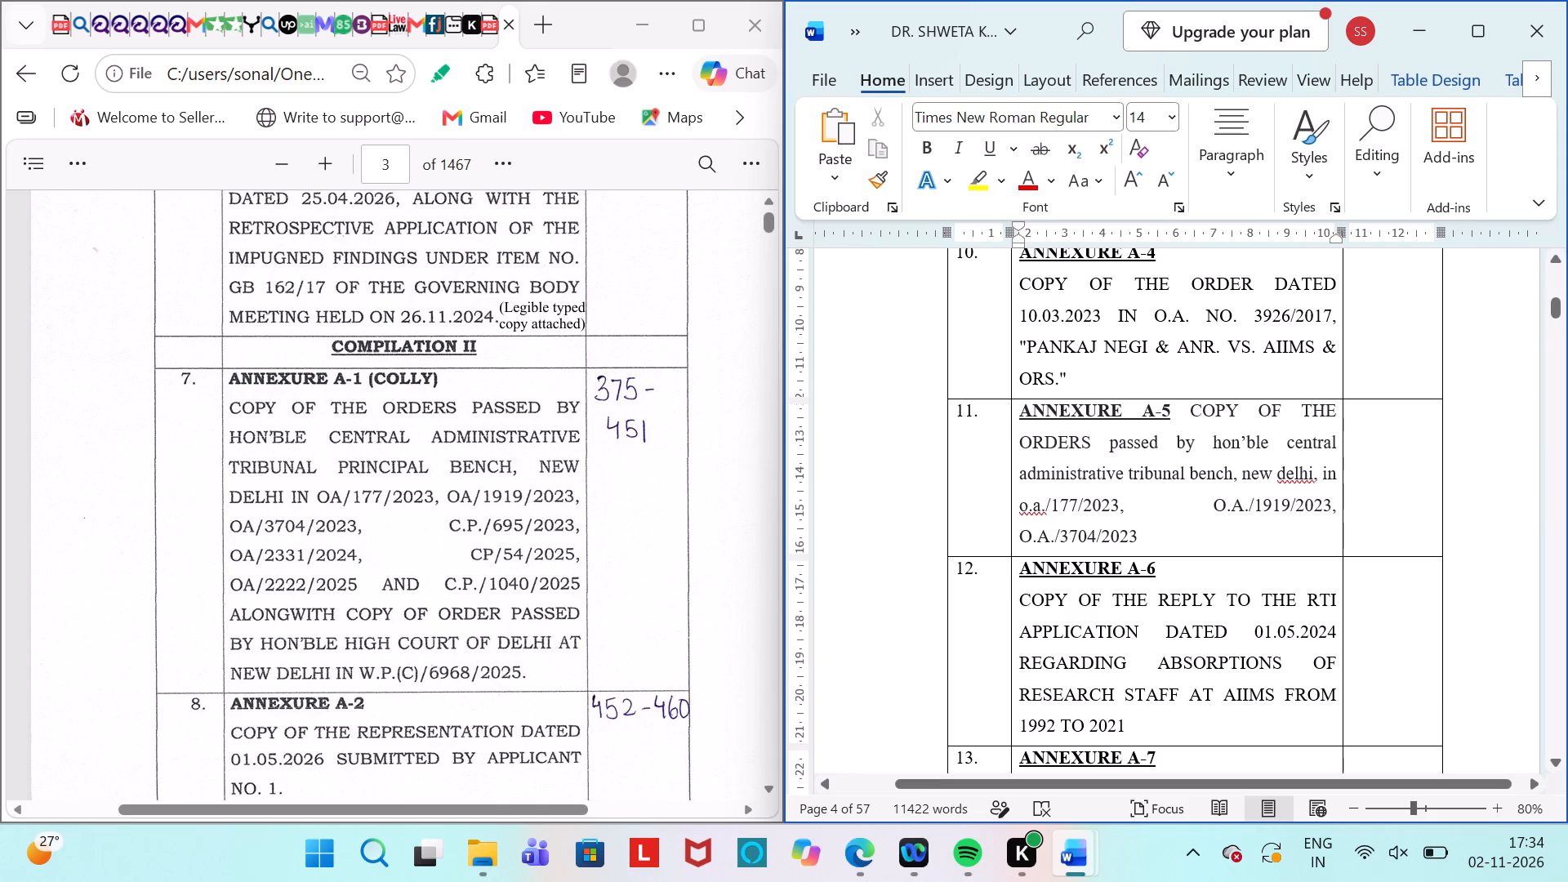
Convert the Annexure A-5 text from "hon'ble central administrative tribunal" through "in o.a." to uppercase.
left_click(1201, 441)
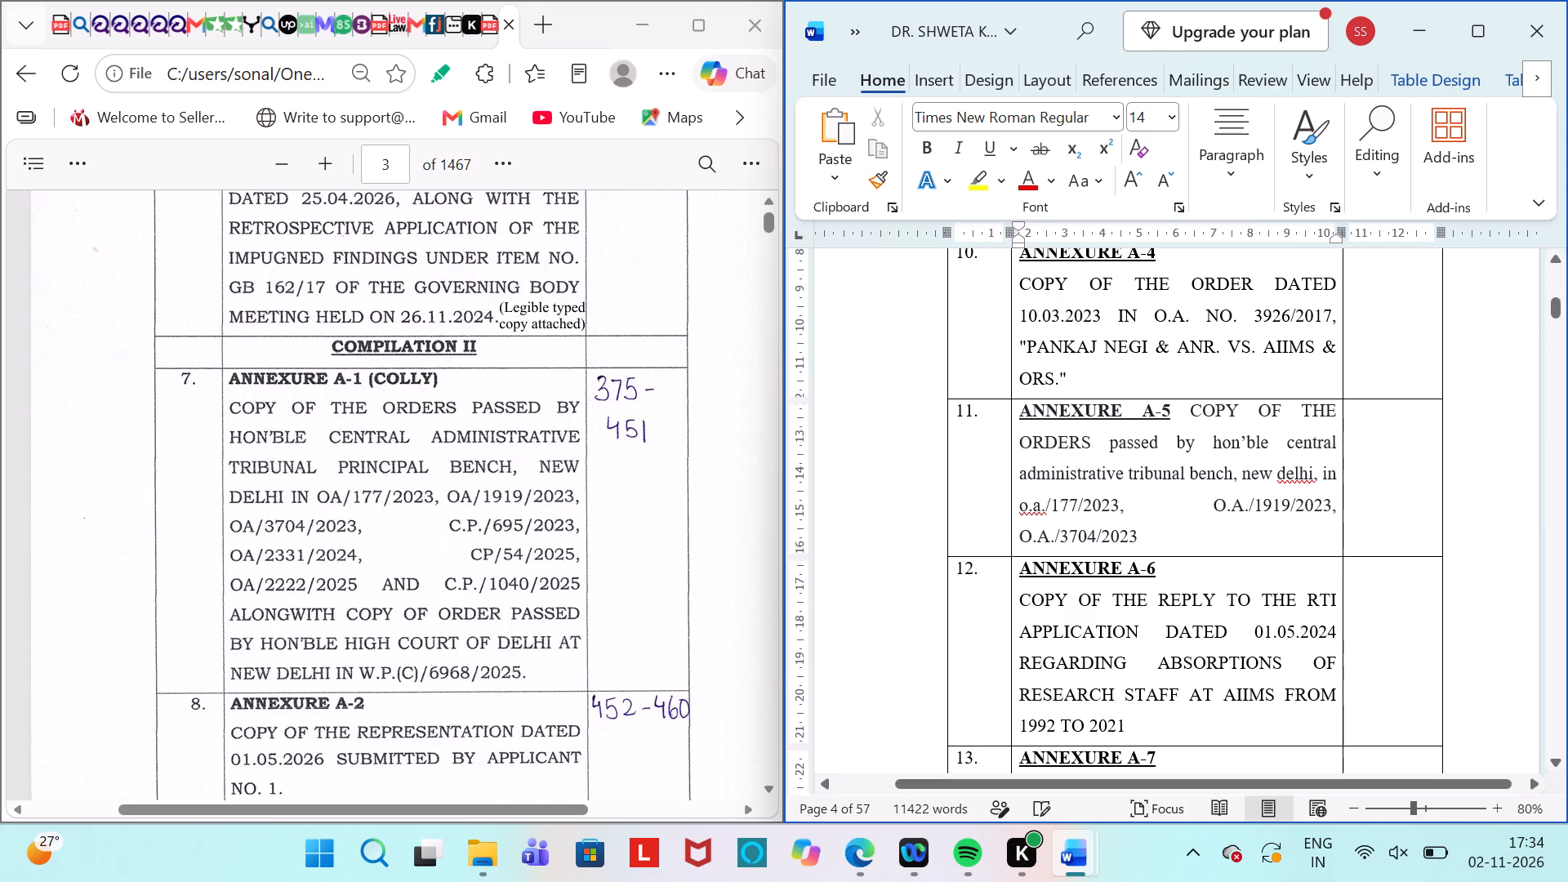
left_click(1213, 440)
left_click_drag(1213, 440, 1088, 508)
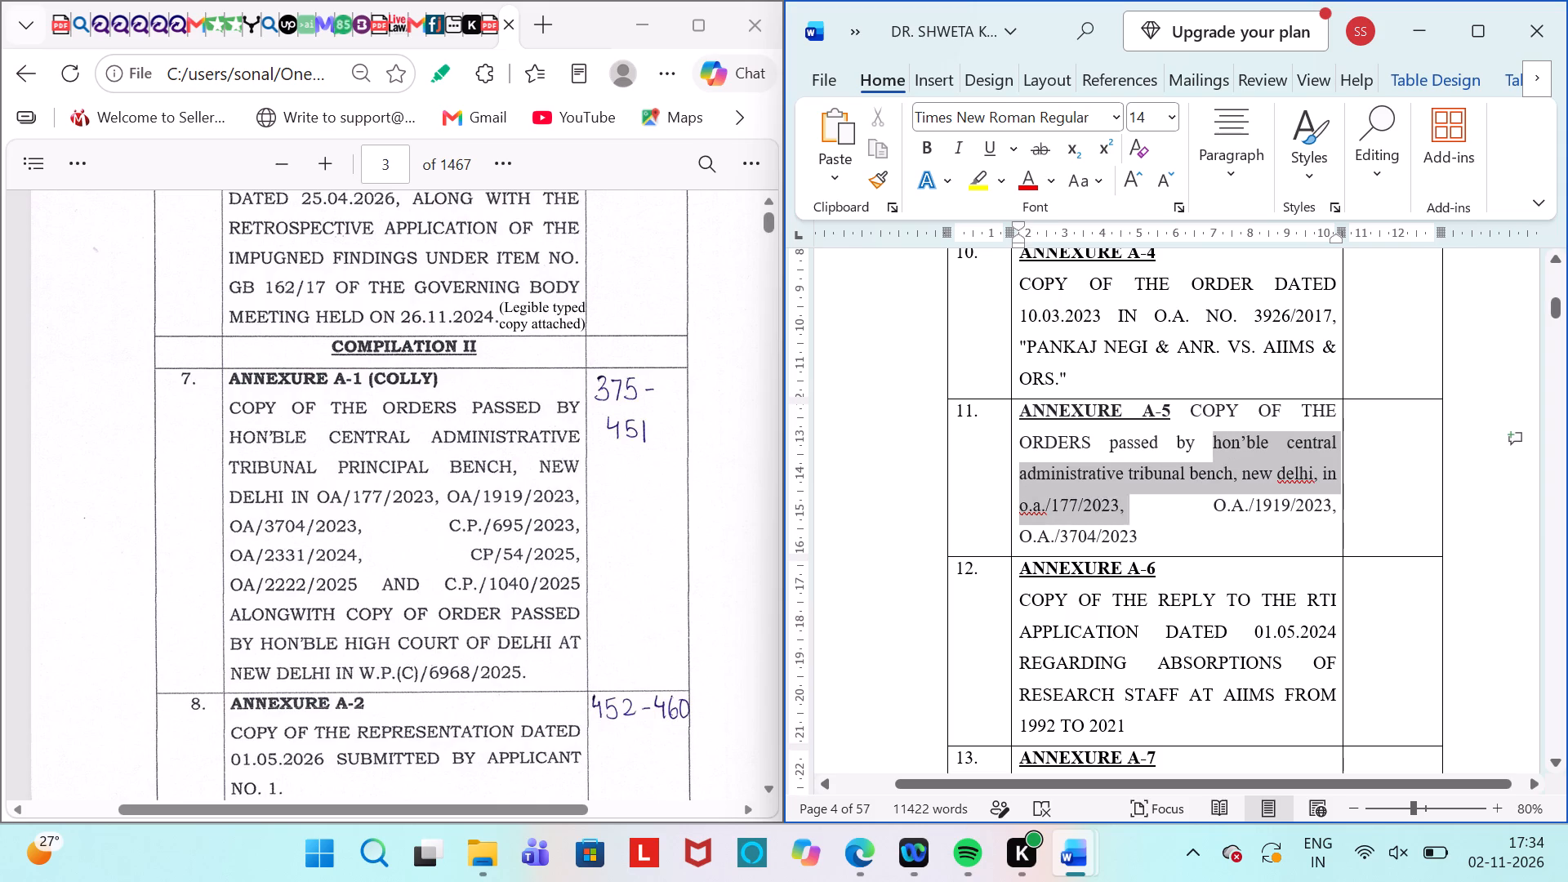
left_click_drag(1088, 508, 1044, 505)
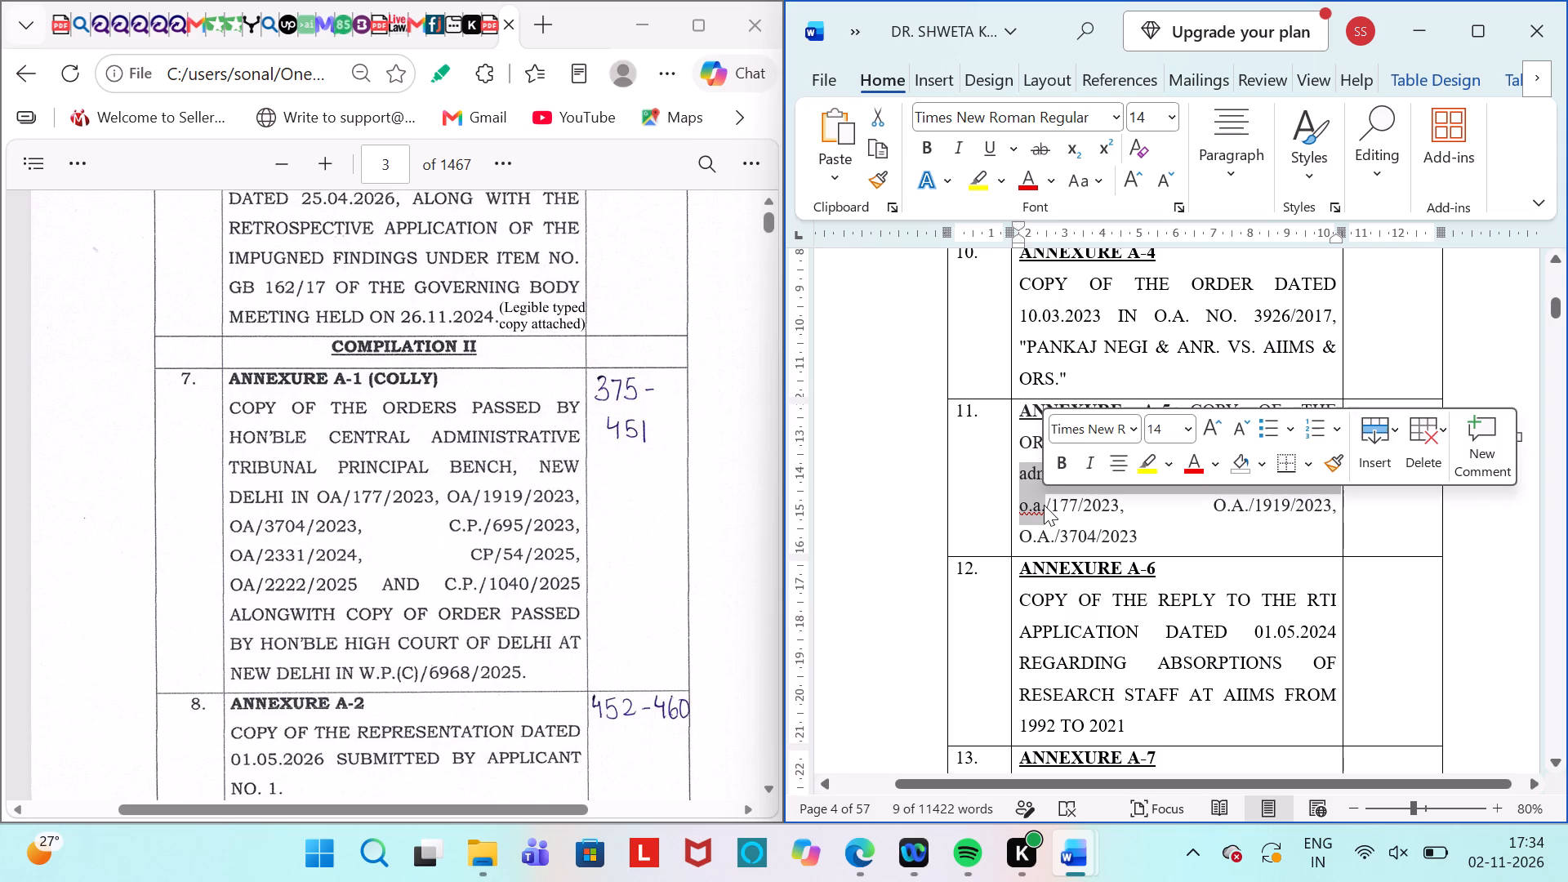
left_click(1105, 175)
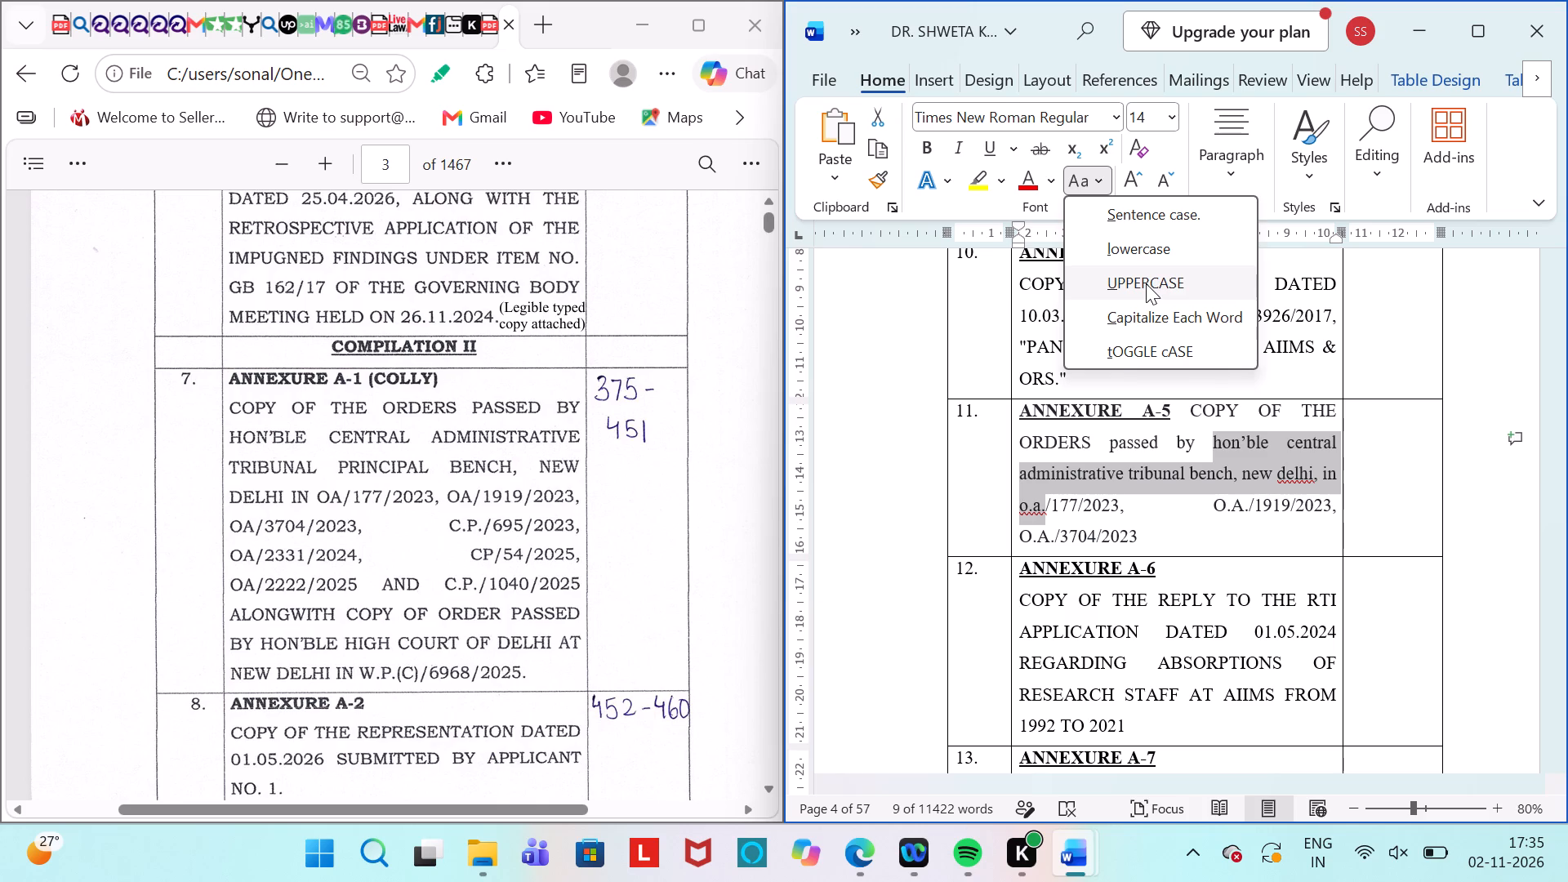
left_click(1146, 283)
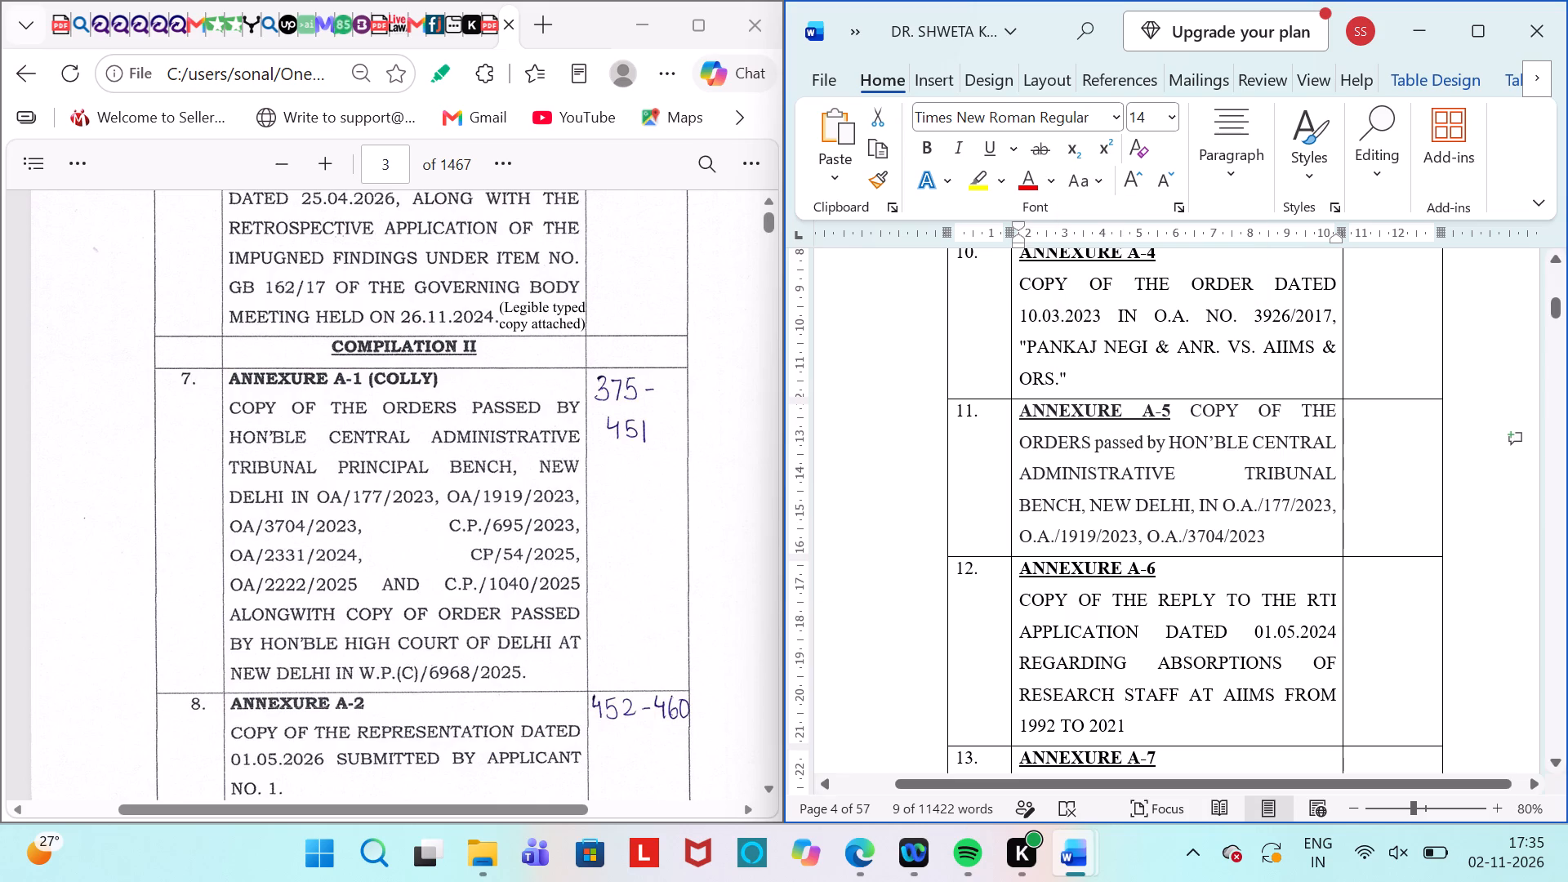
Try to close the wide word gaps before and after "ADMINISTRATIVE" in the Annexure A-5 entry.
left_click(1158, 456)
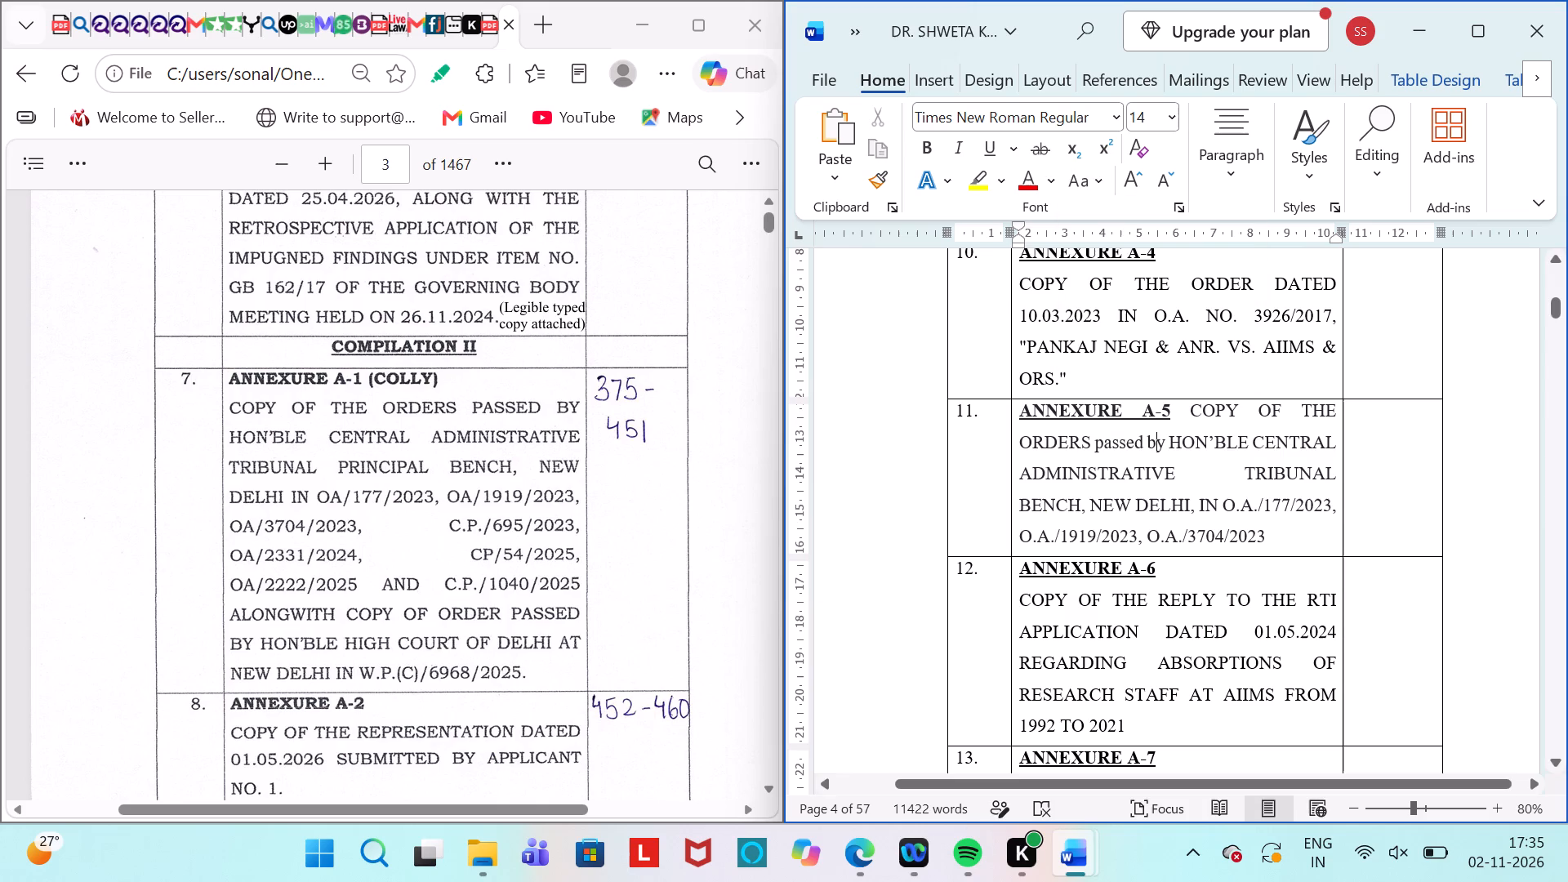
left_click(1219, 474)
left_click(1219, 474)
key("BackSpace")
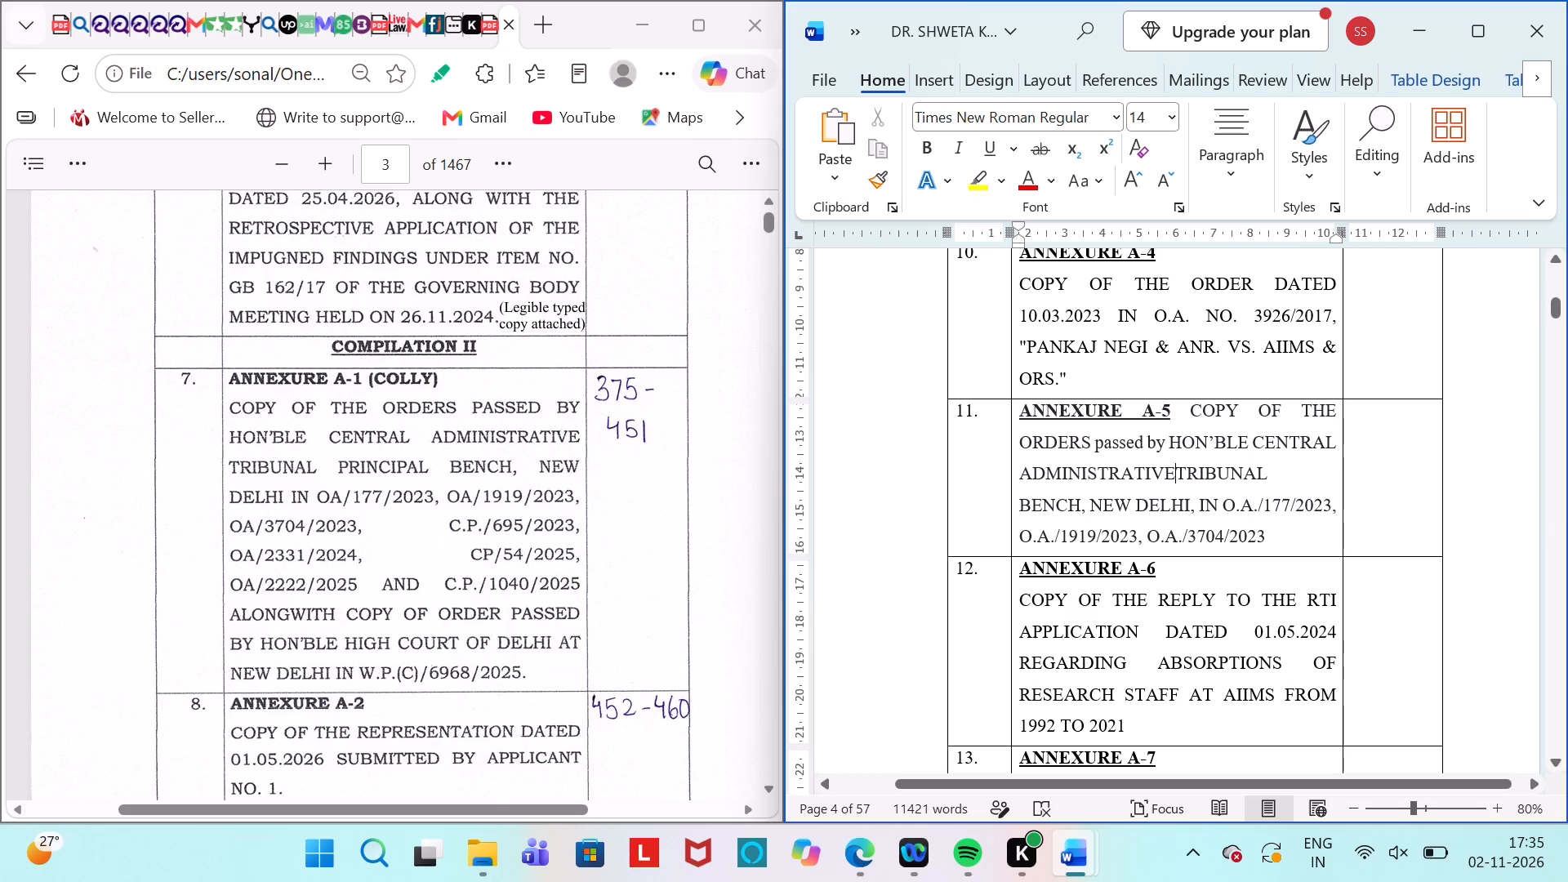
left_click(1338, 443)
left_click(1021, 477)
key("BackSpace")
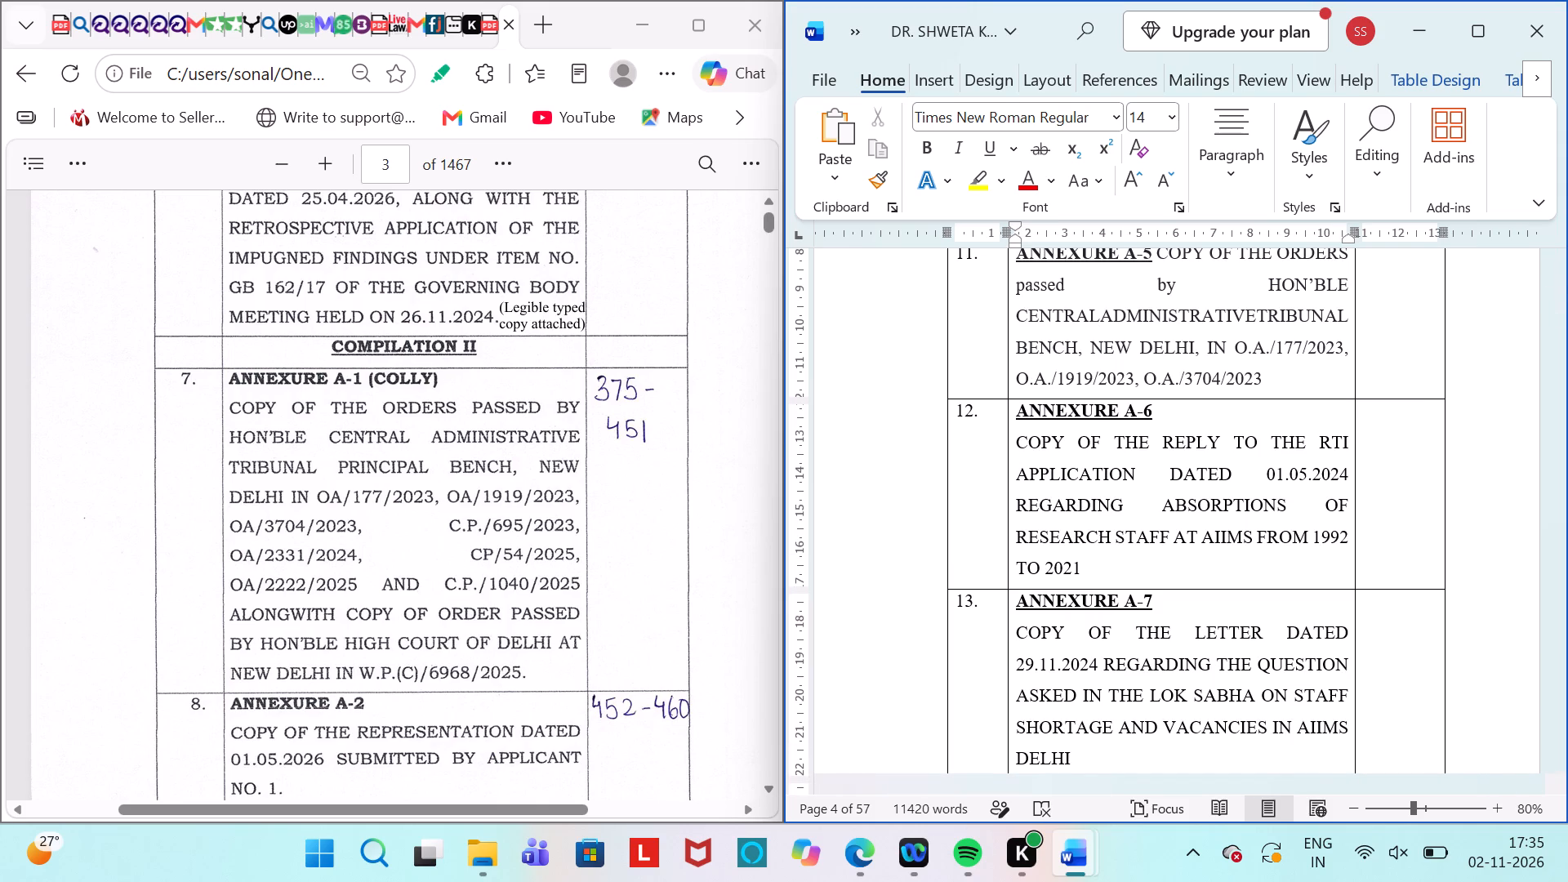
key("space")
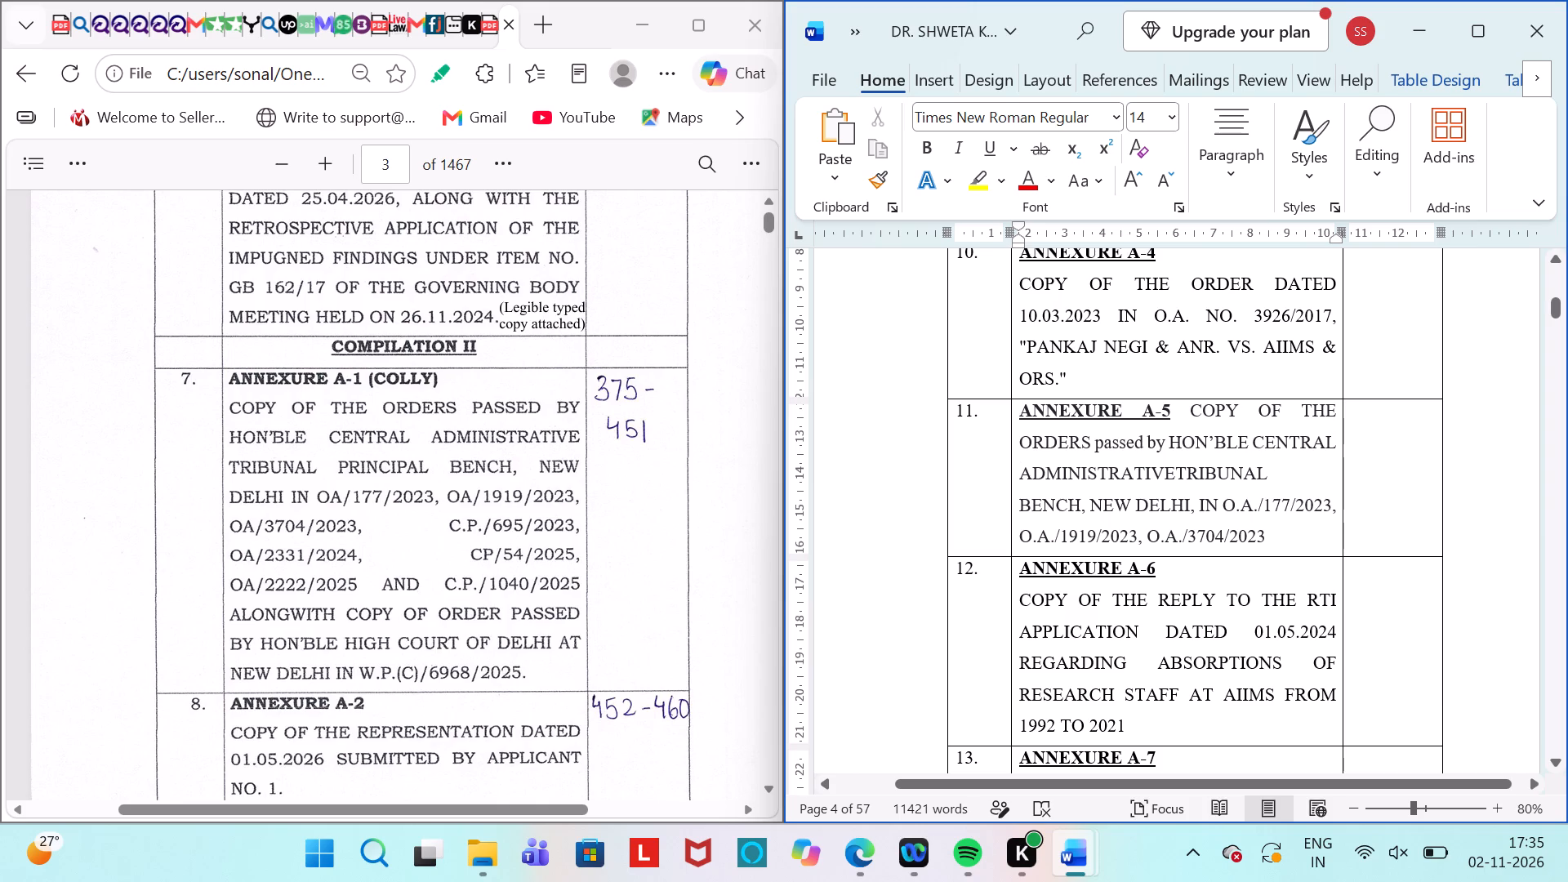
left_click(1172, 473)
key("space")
Convert the word "passed" in the Annexure A-5 entry to uppercase.
left_click_drag(1095, 443, 1139, 443)
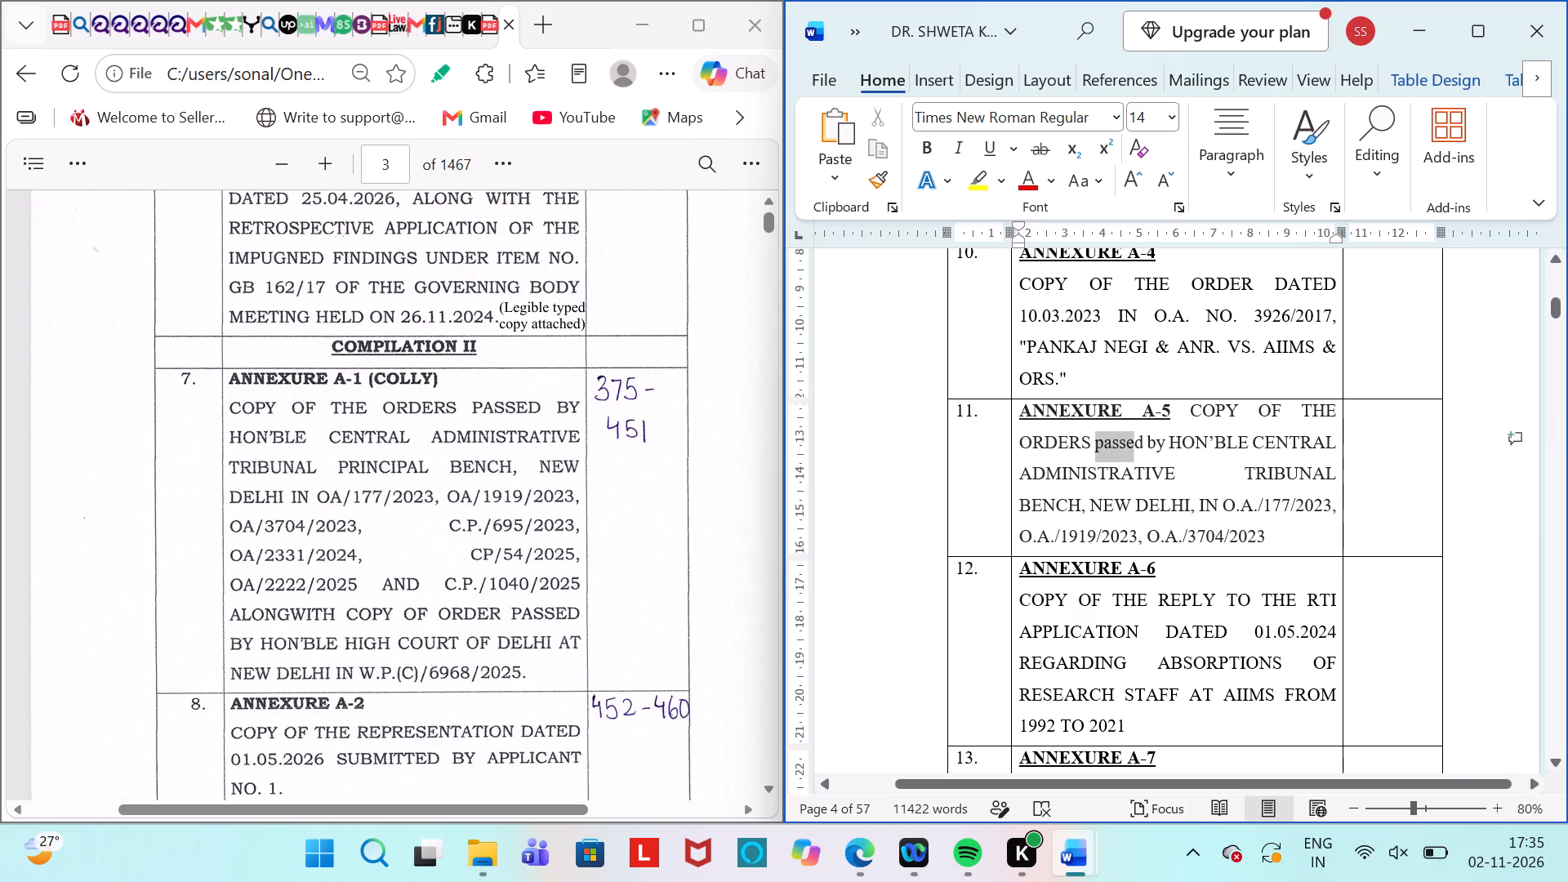
left_click_drag(1139, 443, 1144, 443)
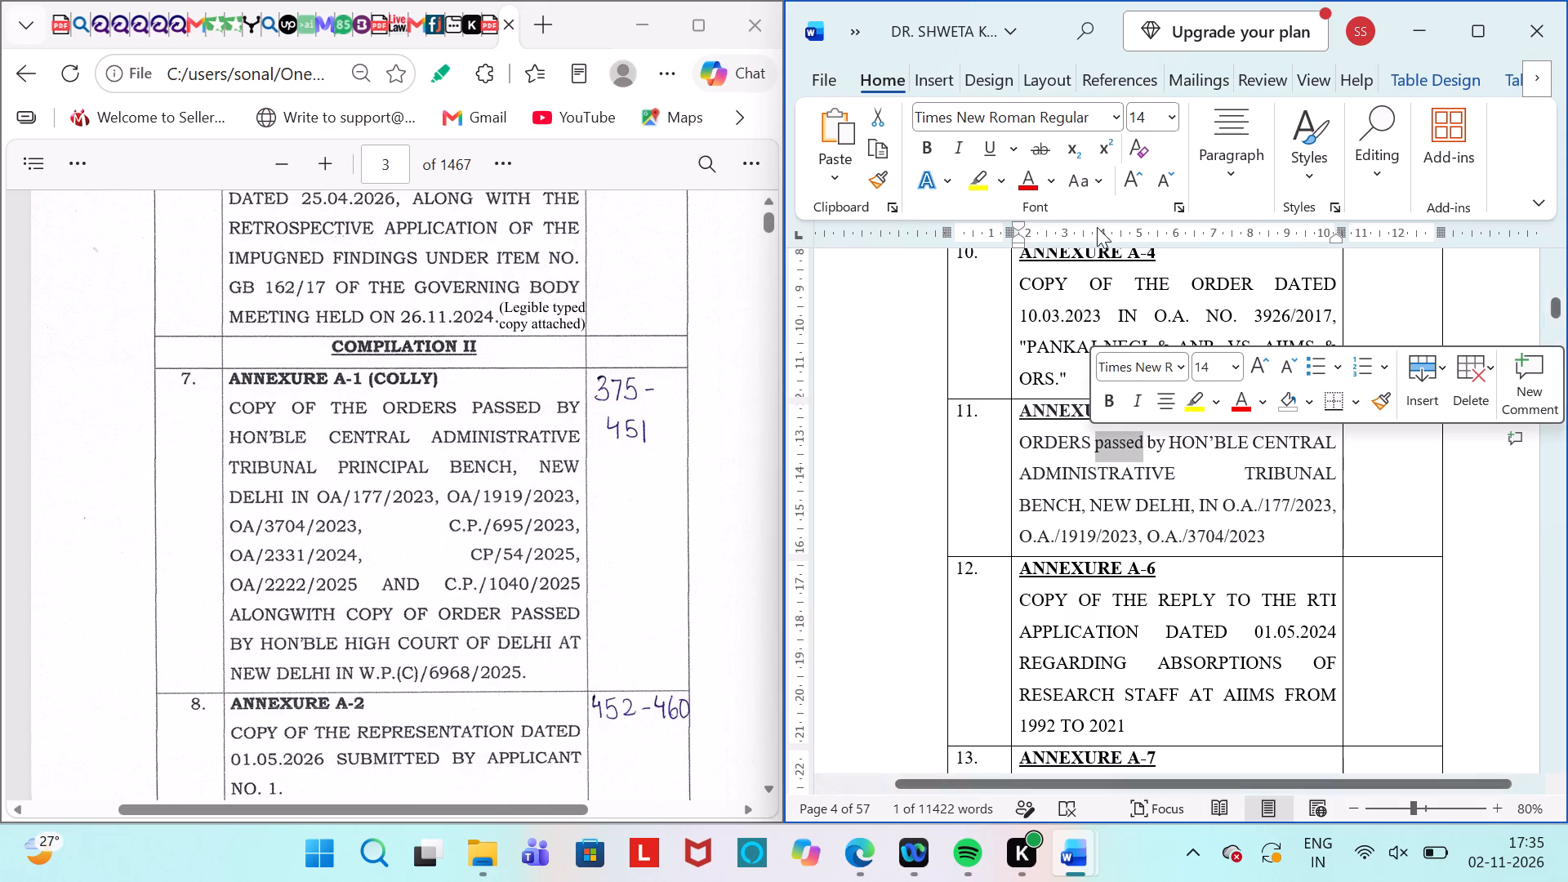
left_click(1085, 182)
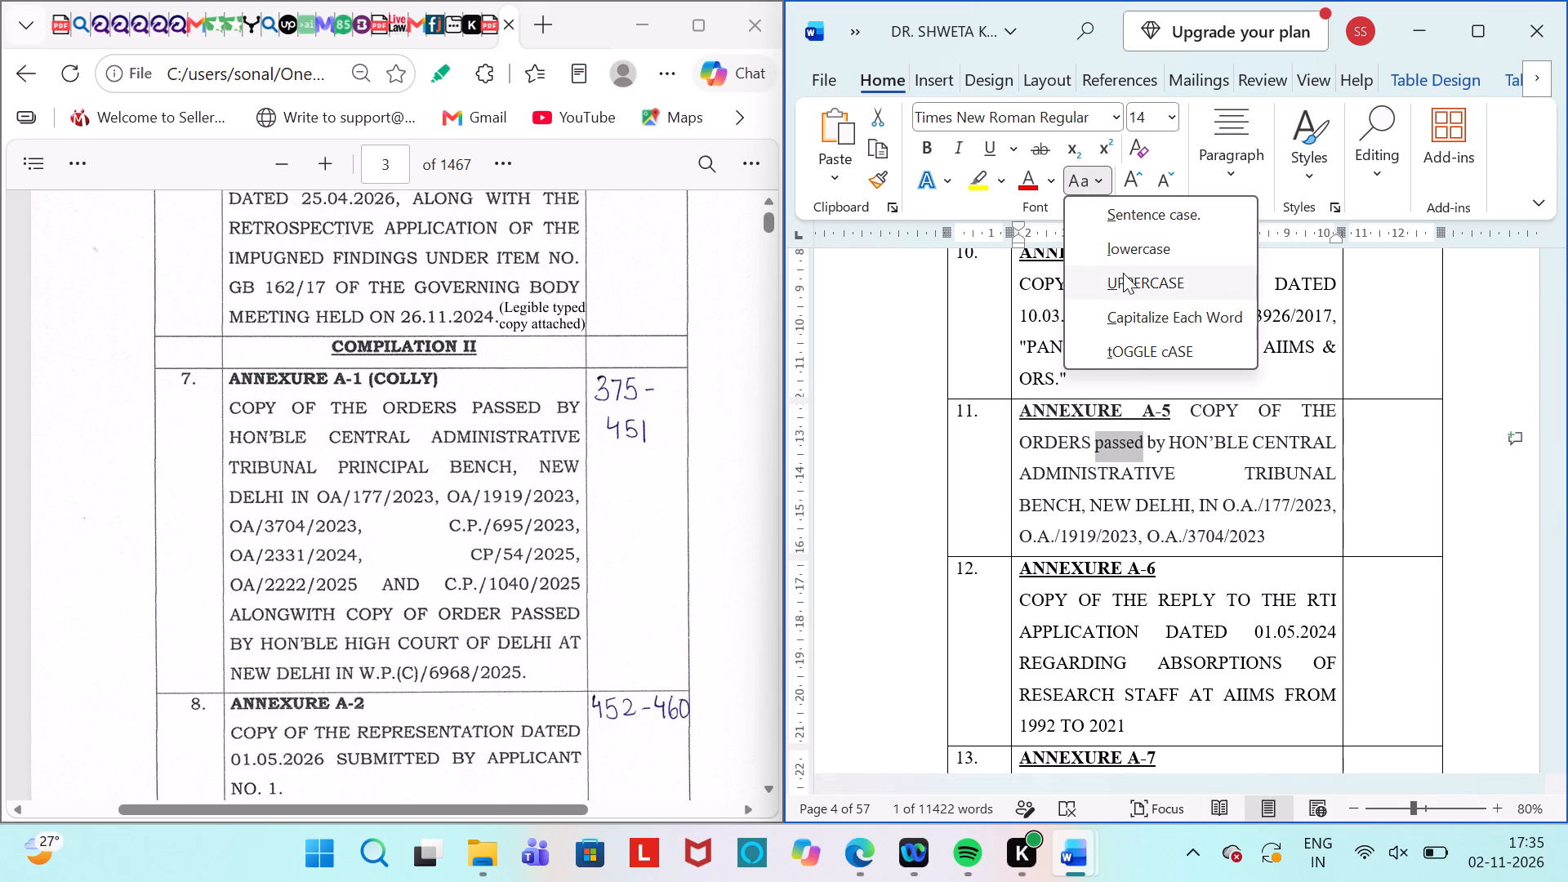
left_click(1123, 273)
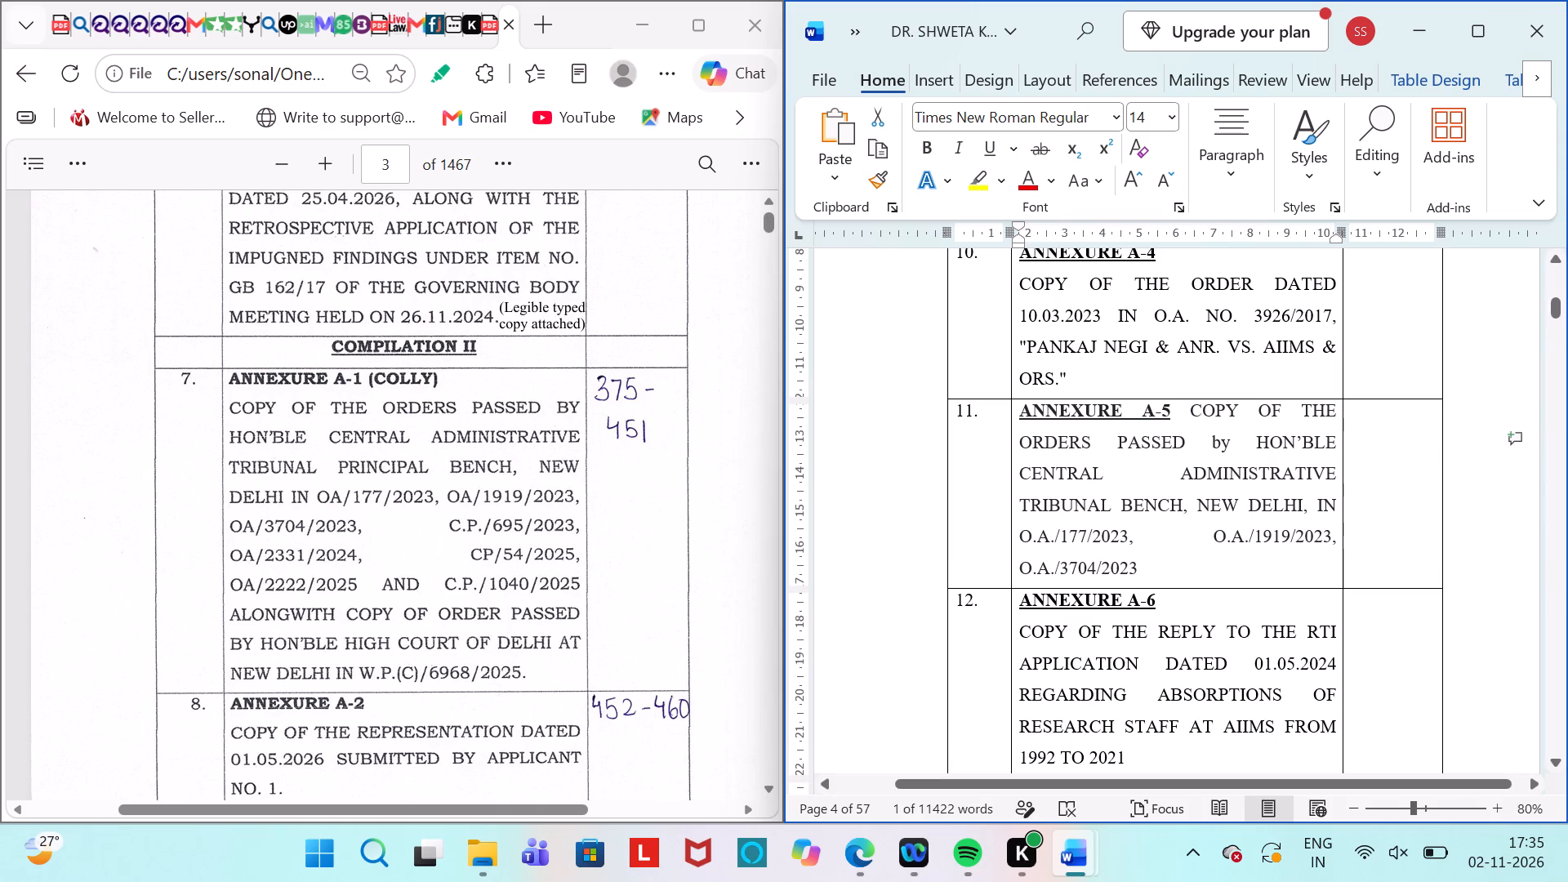
Add a period after the heading "ANNEXURE A-5", with a single space before "COPY OF THE".
left_click(1193, 412)
key("BackSpace")
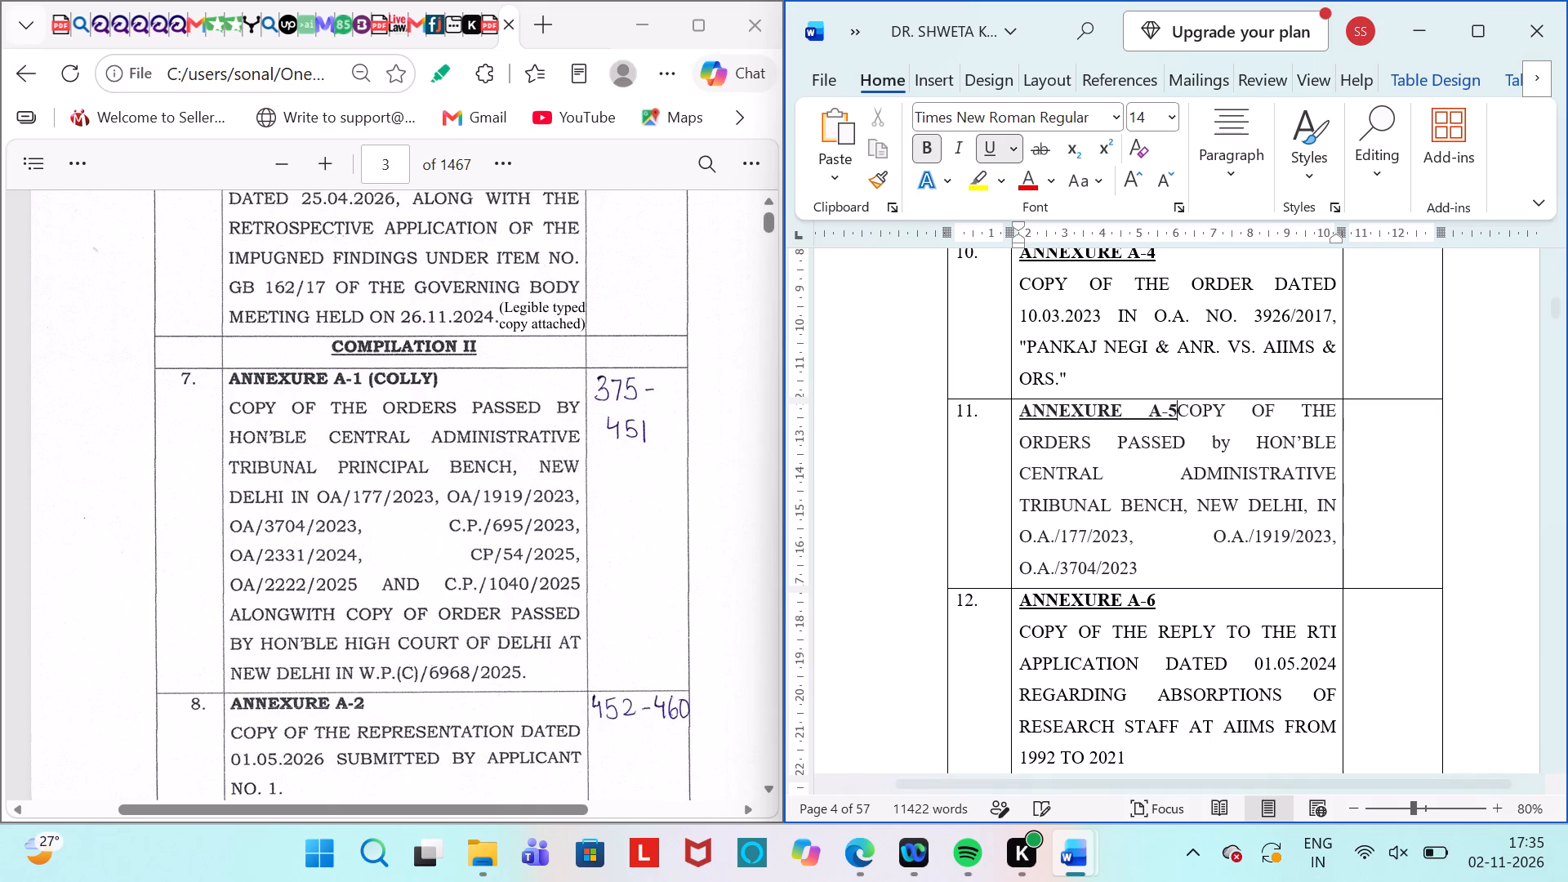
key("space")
key("BackSpace")
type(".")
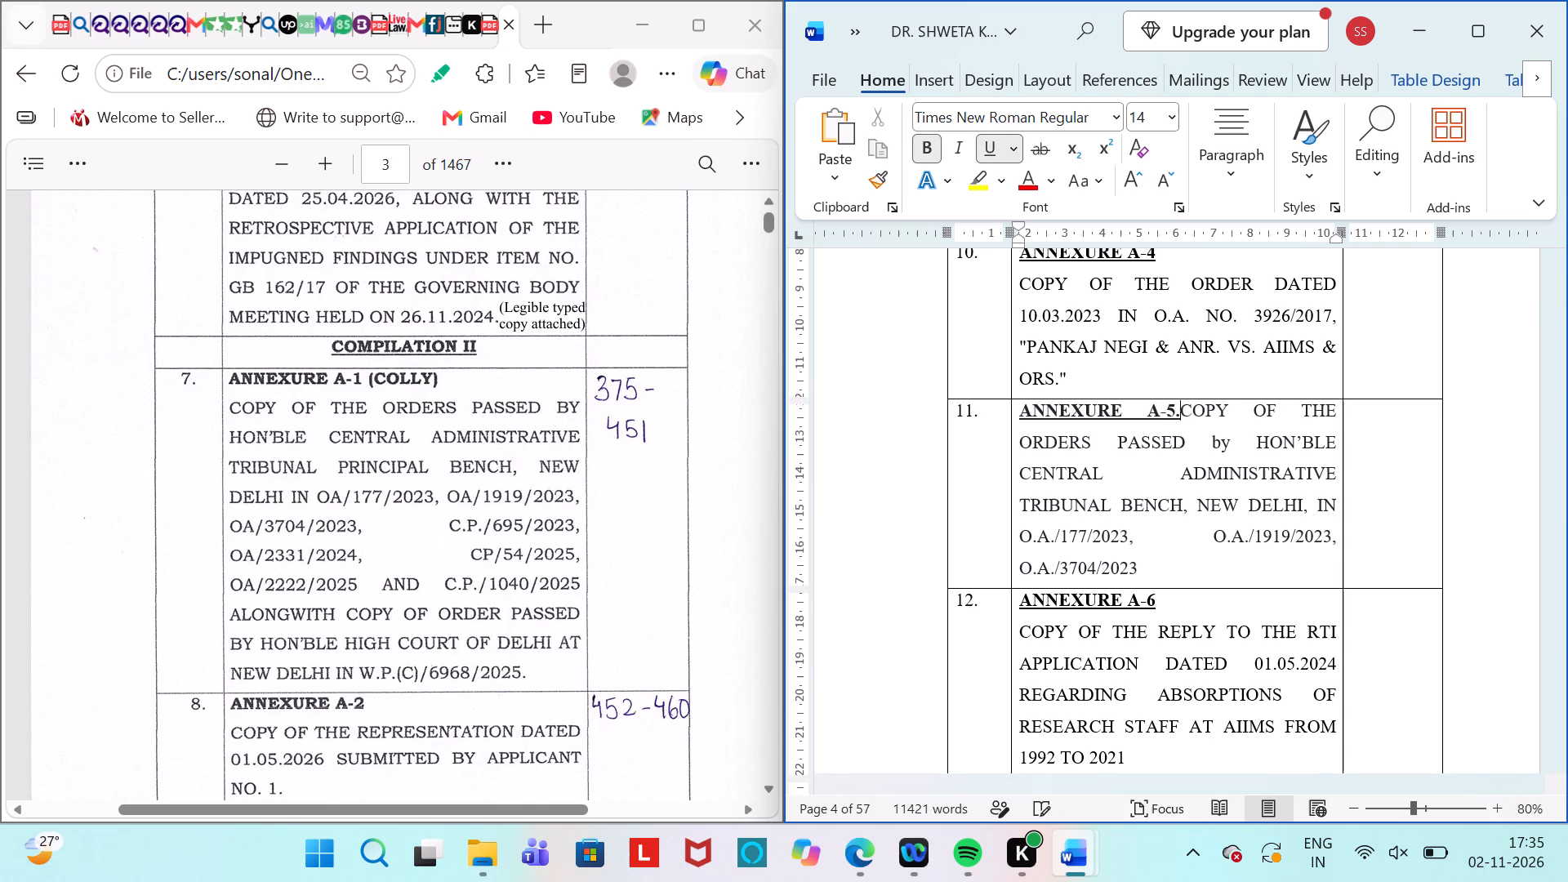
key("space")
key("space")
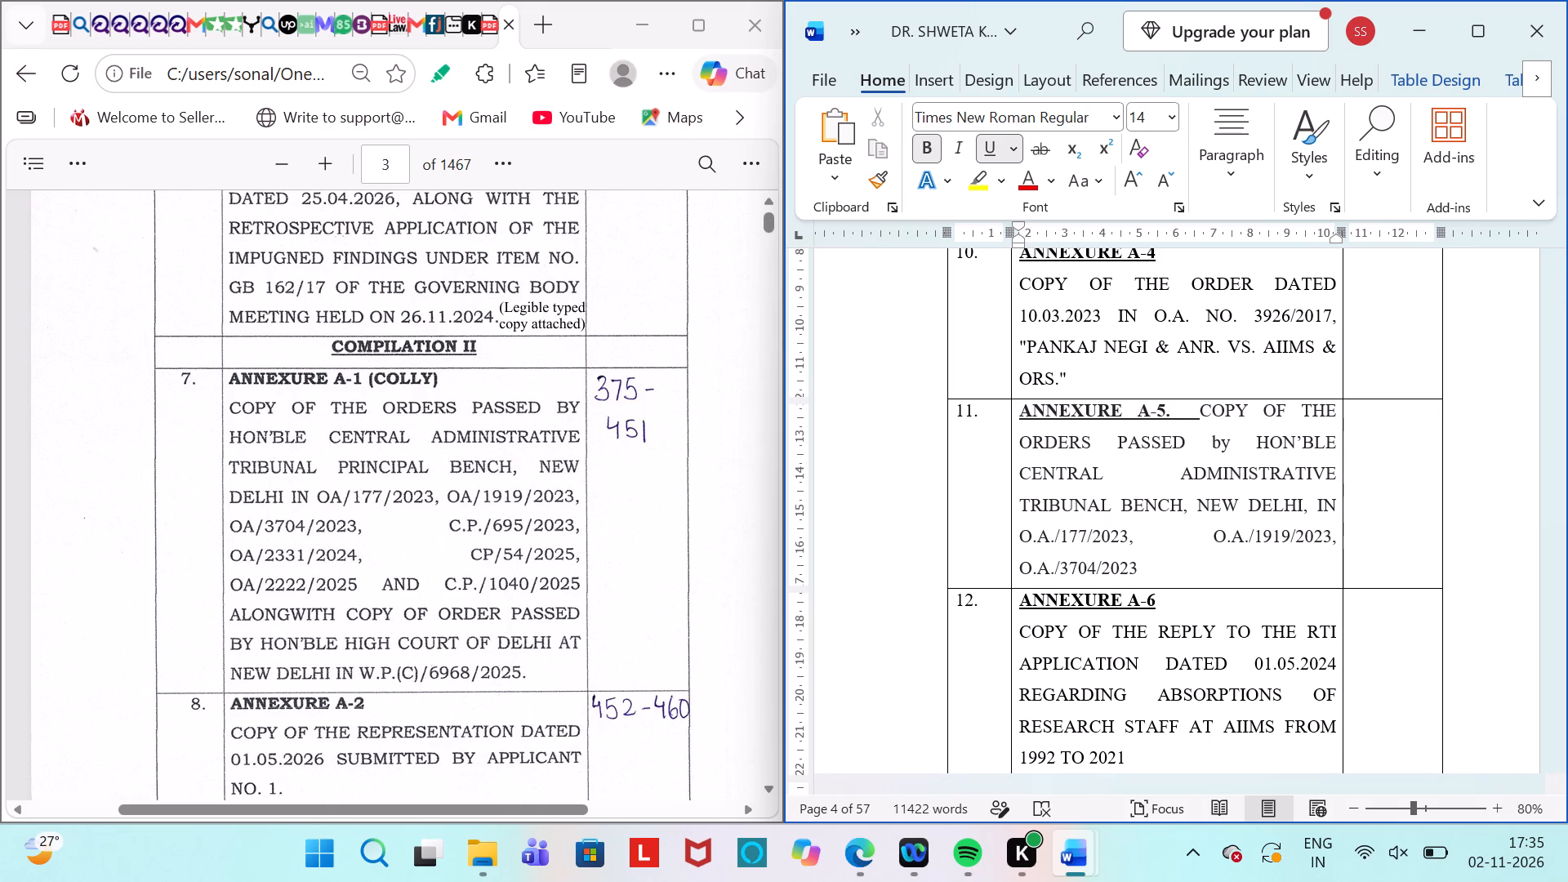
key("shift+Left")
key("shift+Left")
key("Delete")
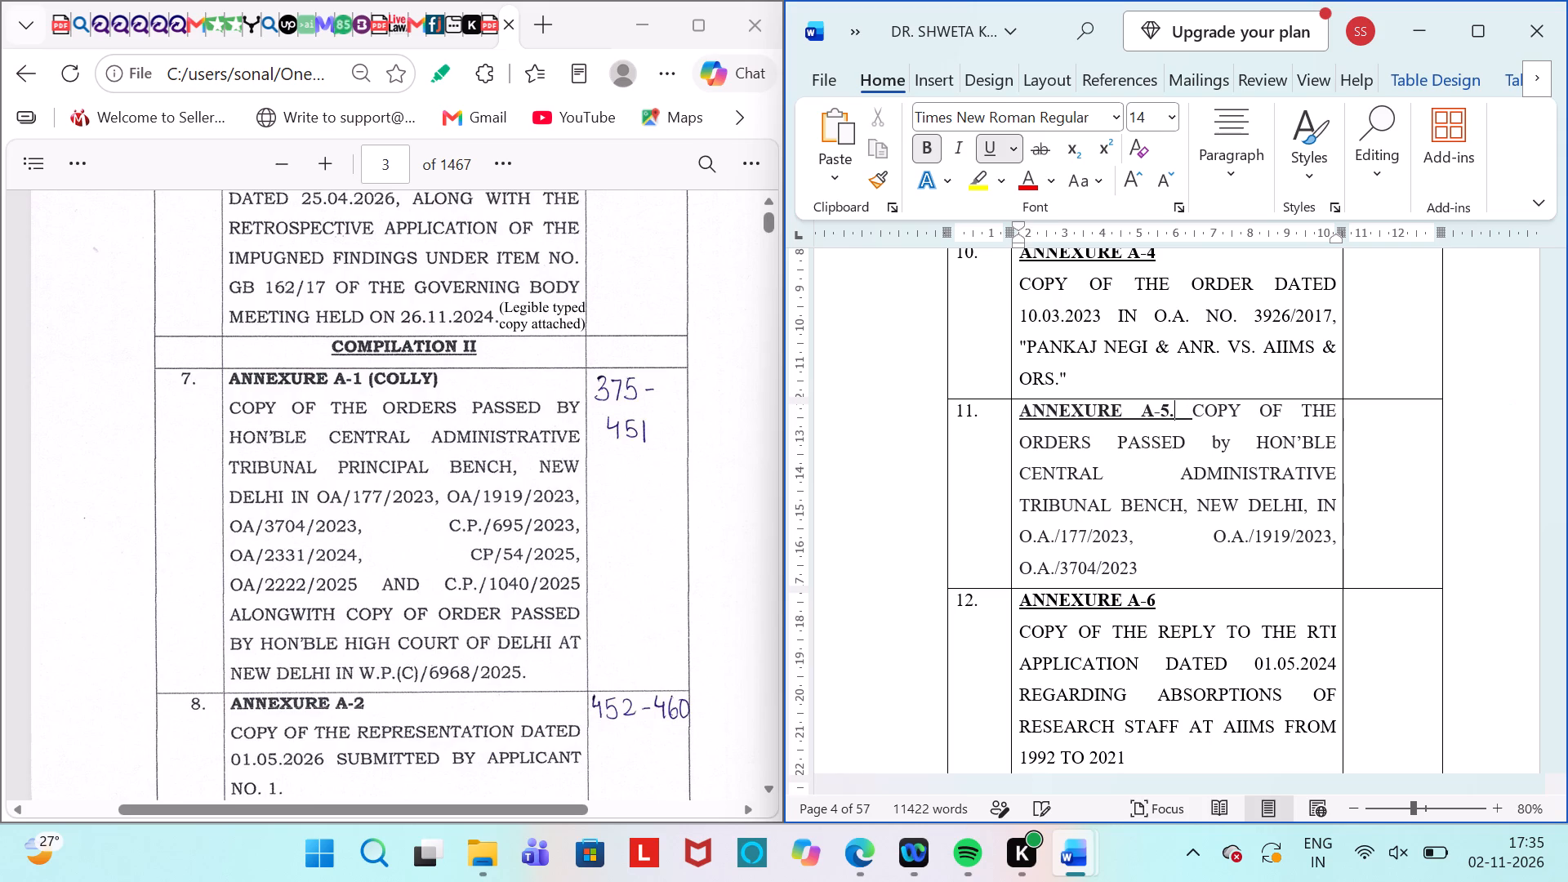
Remove the underline from the space between "ANNEXURE A-5." and "COPY OF THE".
left_click(1193, 412)
key("shift+Left")
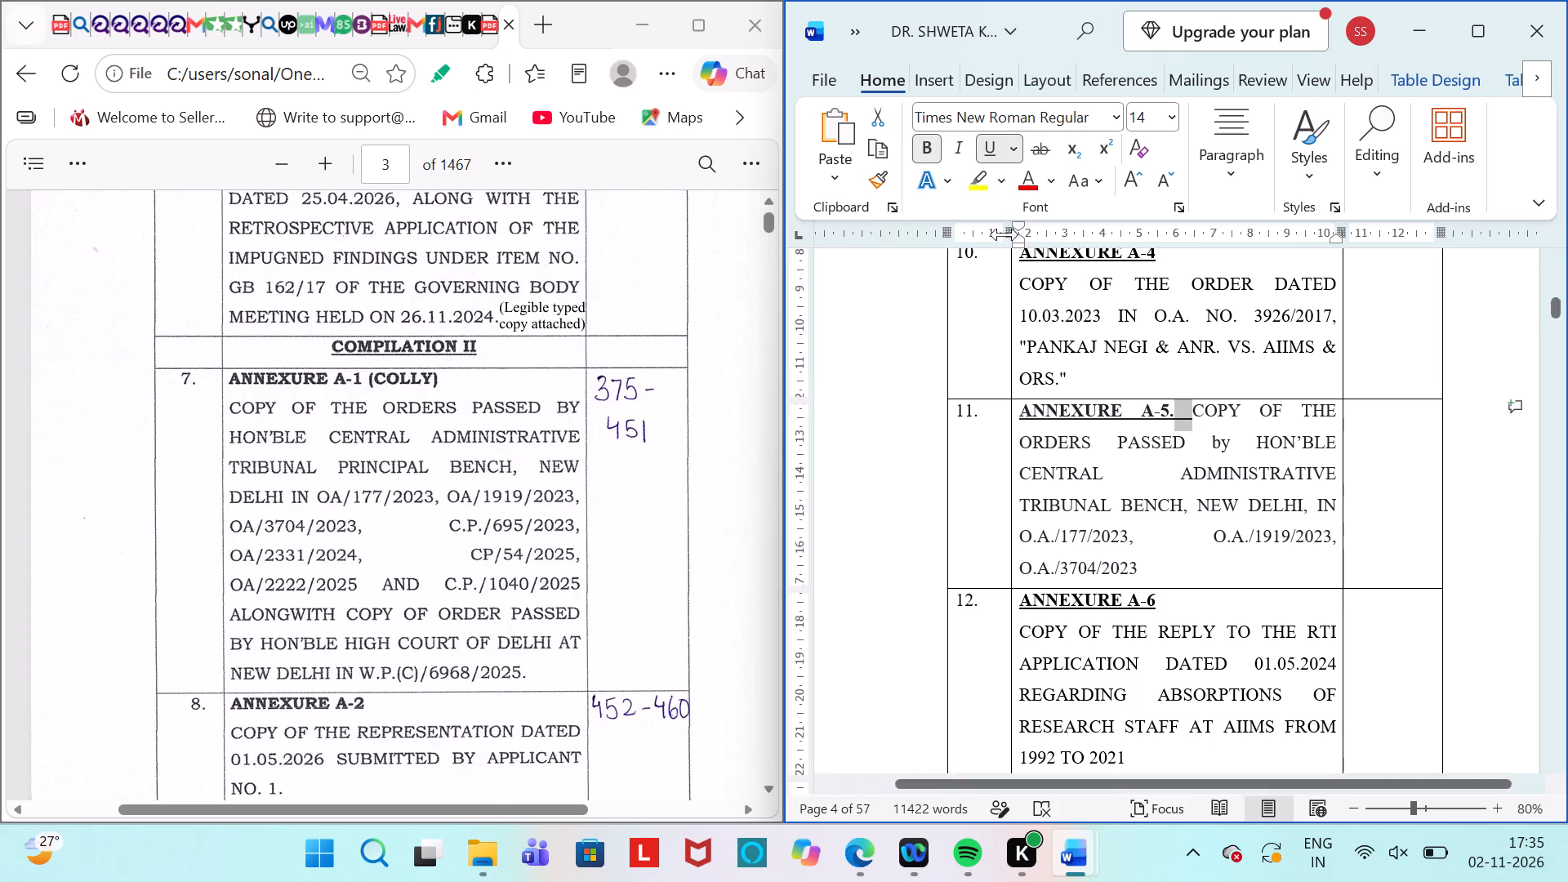
left_click(996, 154)
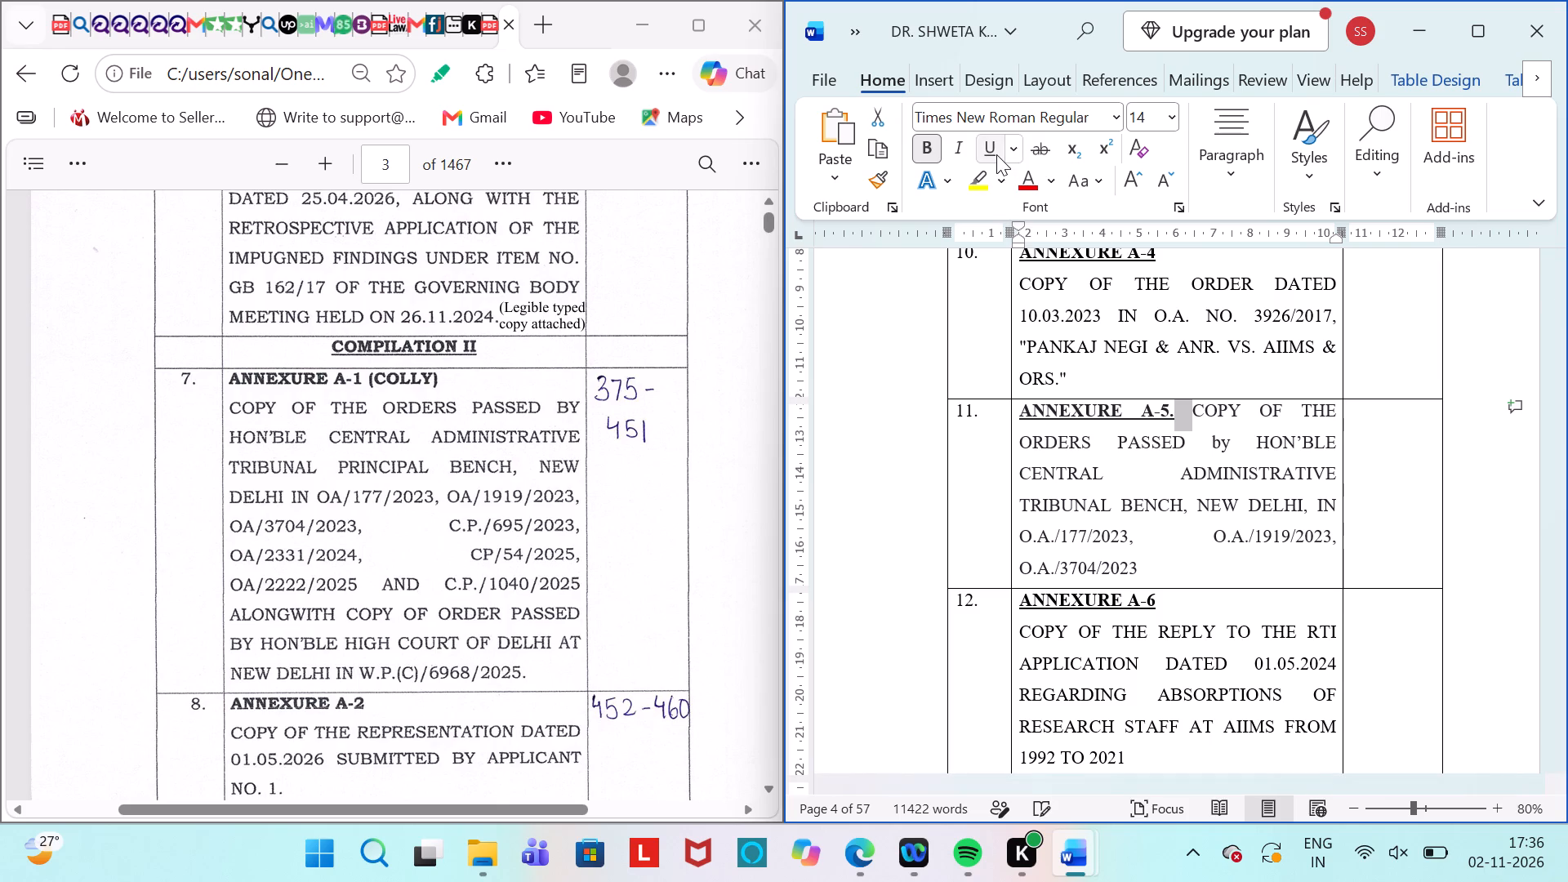
left_click(1198, 411)
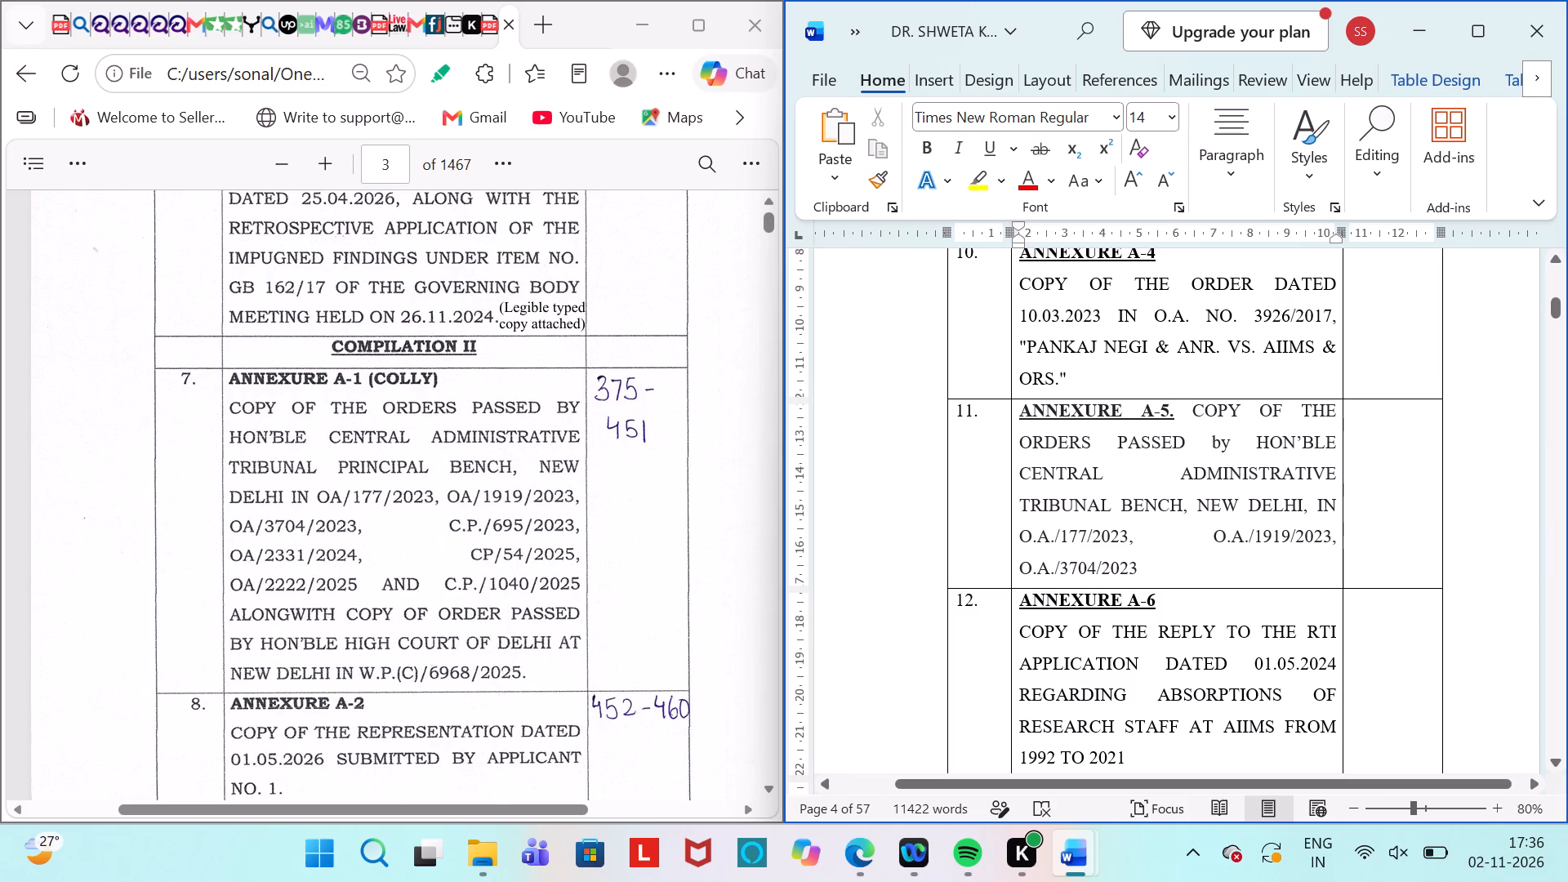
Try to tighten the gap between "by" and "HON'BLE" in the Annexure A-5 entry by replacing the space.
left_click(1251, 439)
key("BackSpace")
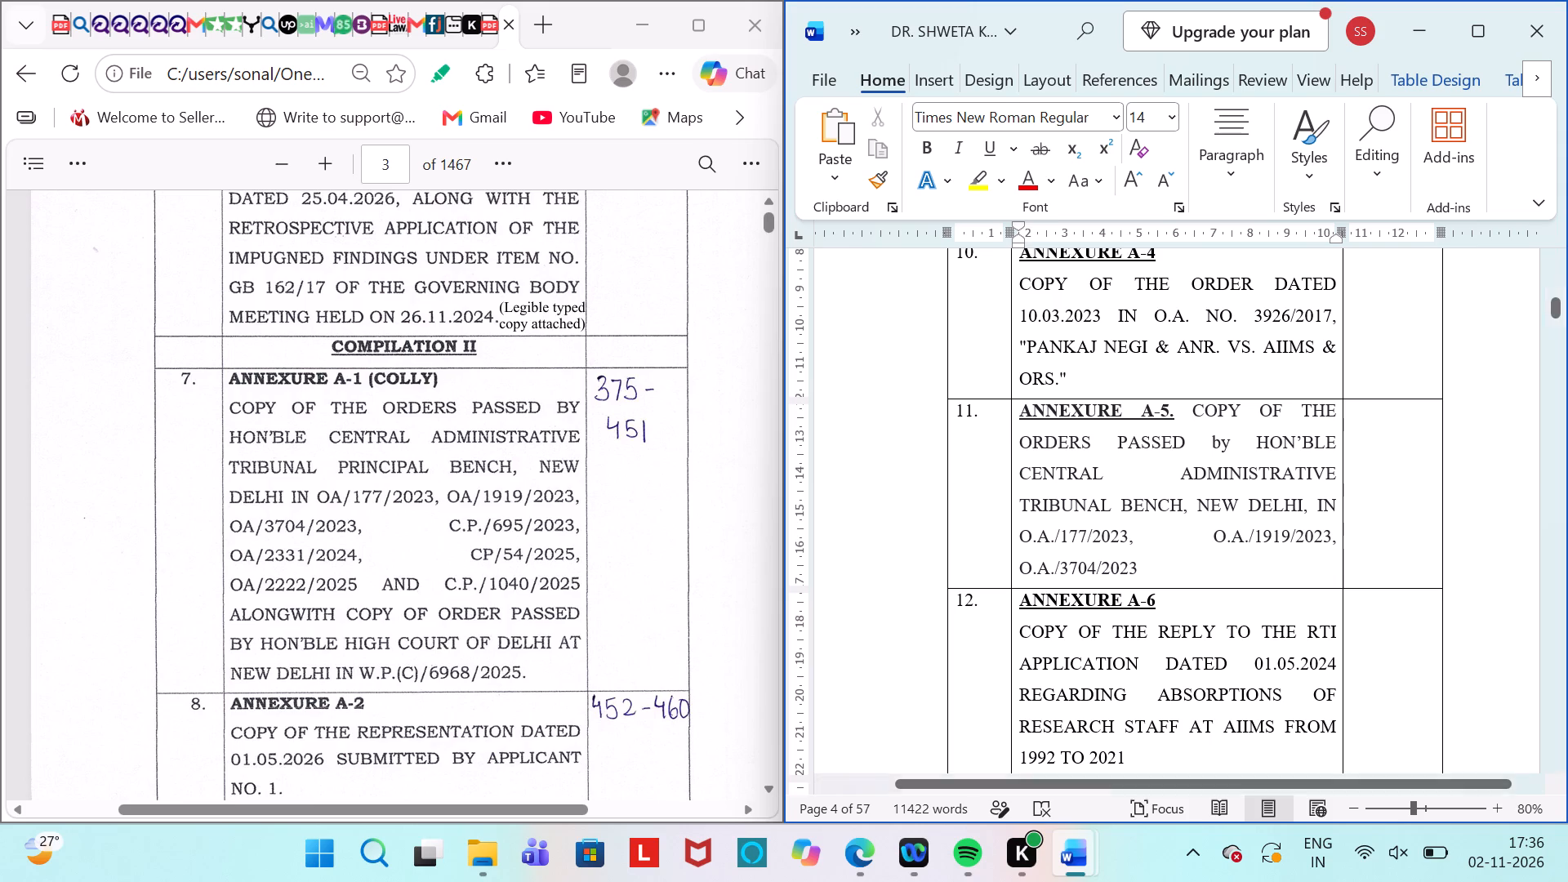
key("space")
Append ", C.P./695/2023," after "O.A./3704/2023" at the end of the Annexure A-5 entry.
left_click(1135, 562)
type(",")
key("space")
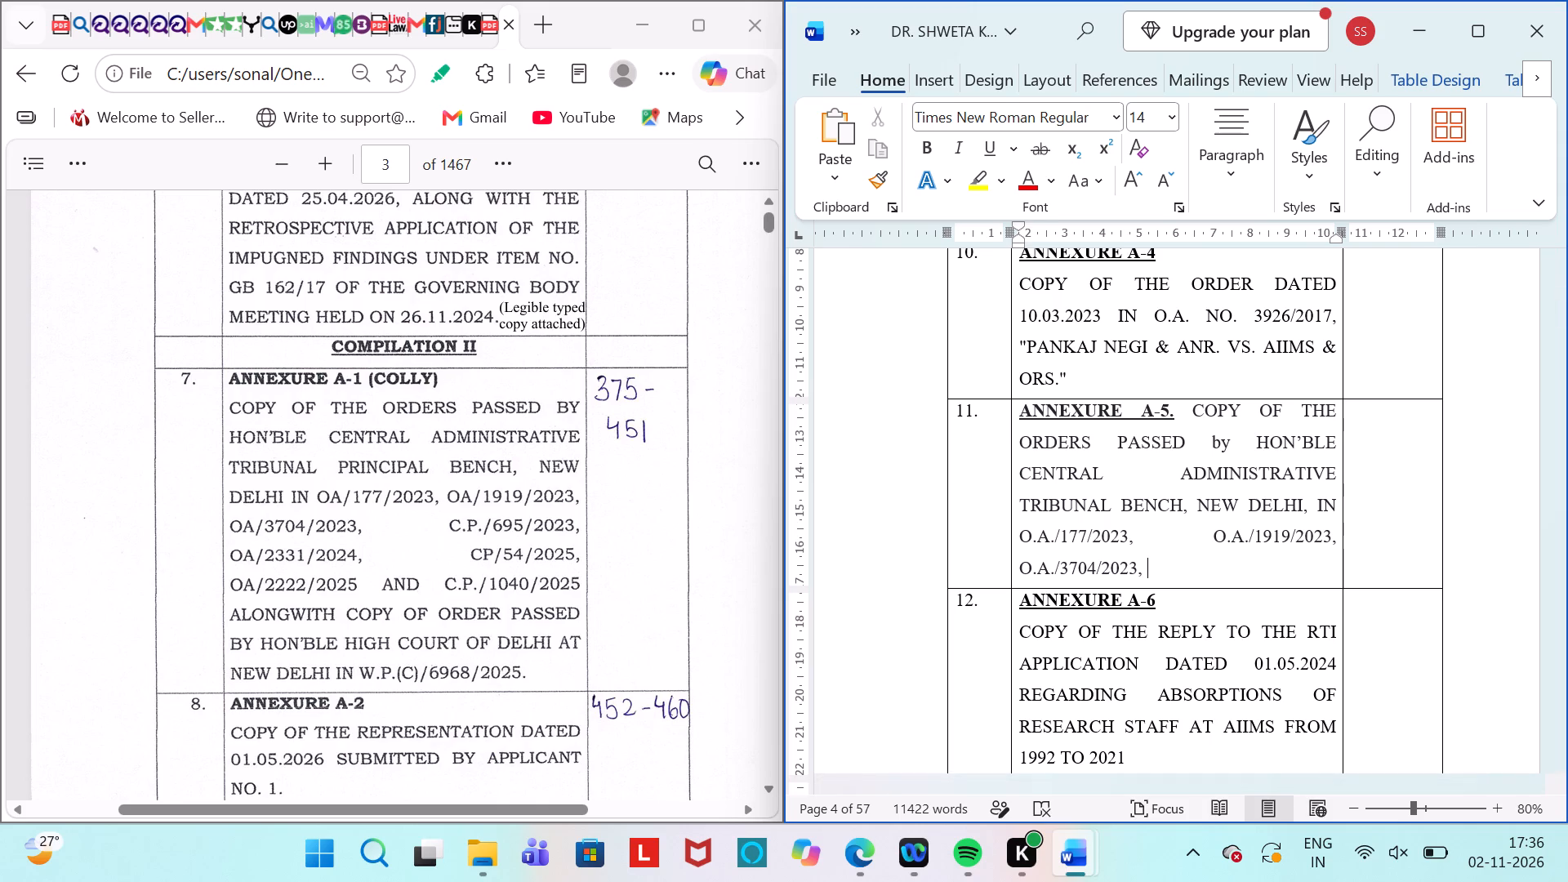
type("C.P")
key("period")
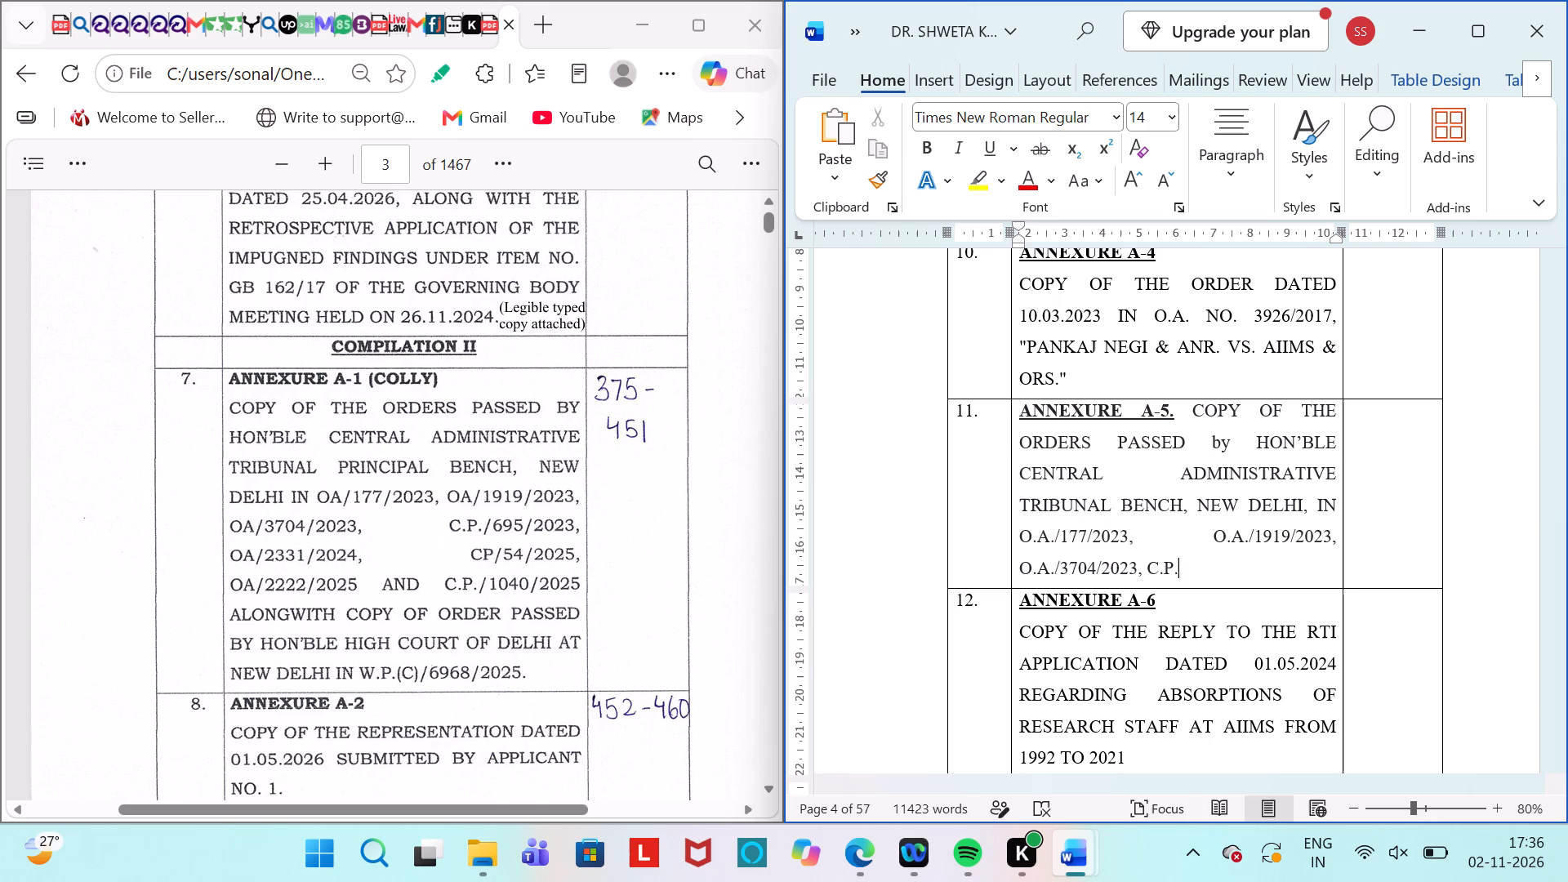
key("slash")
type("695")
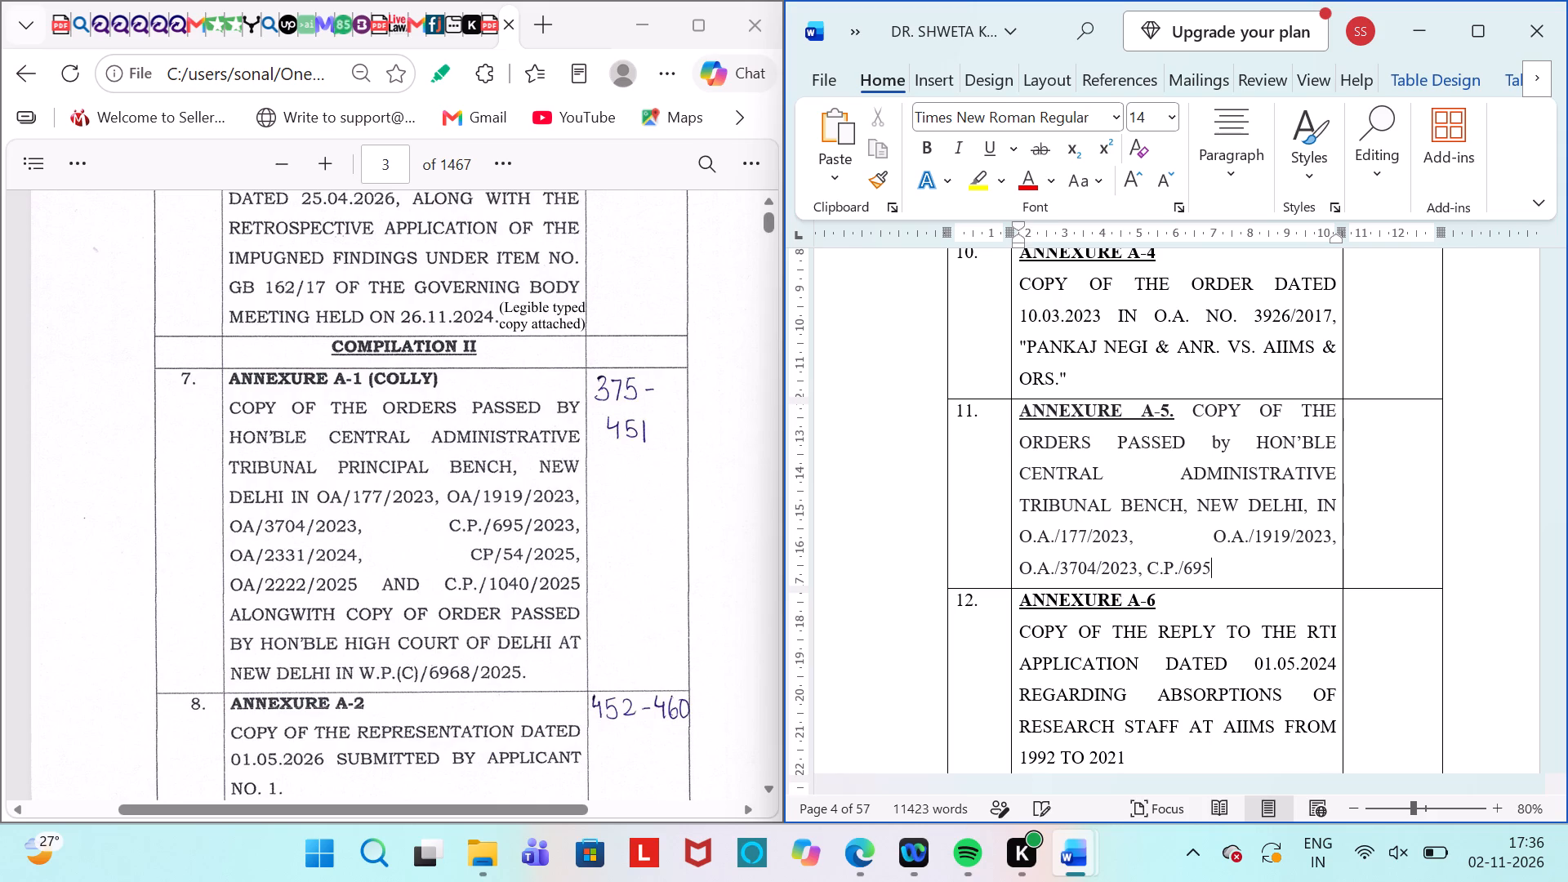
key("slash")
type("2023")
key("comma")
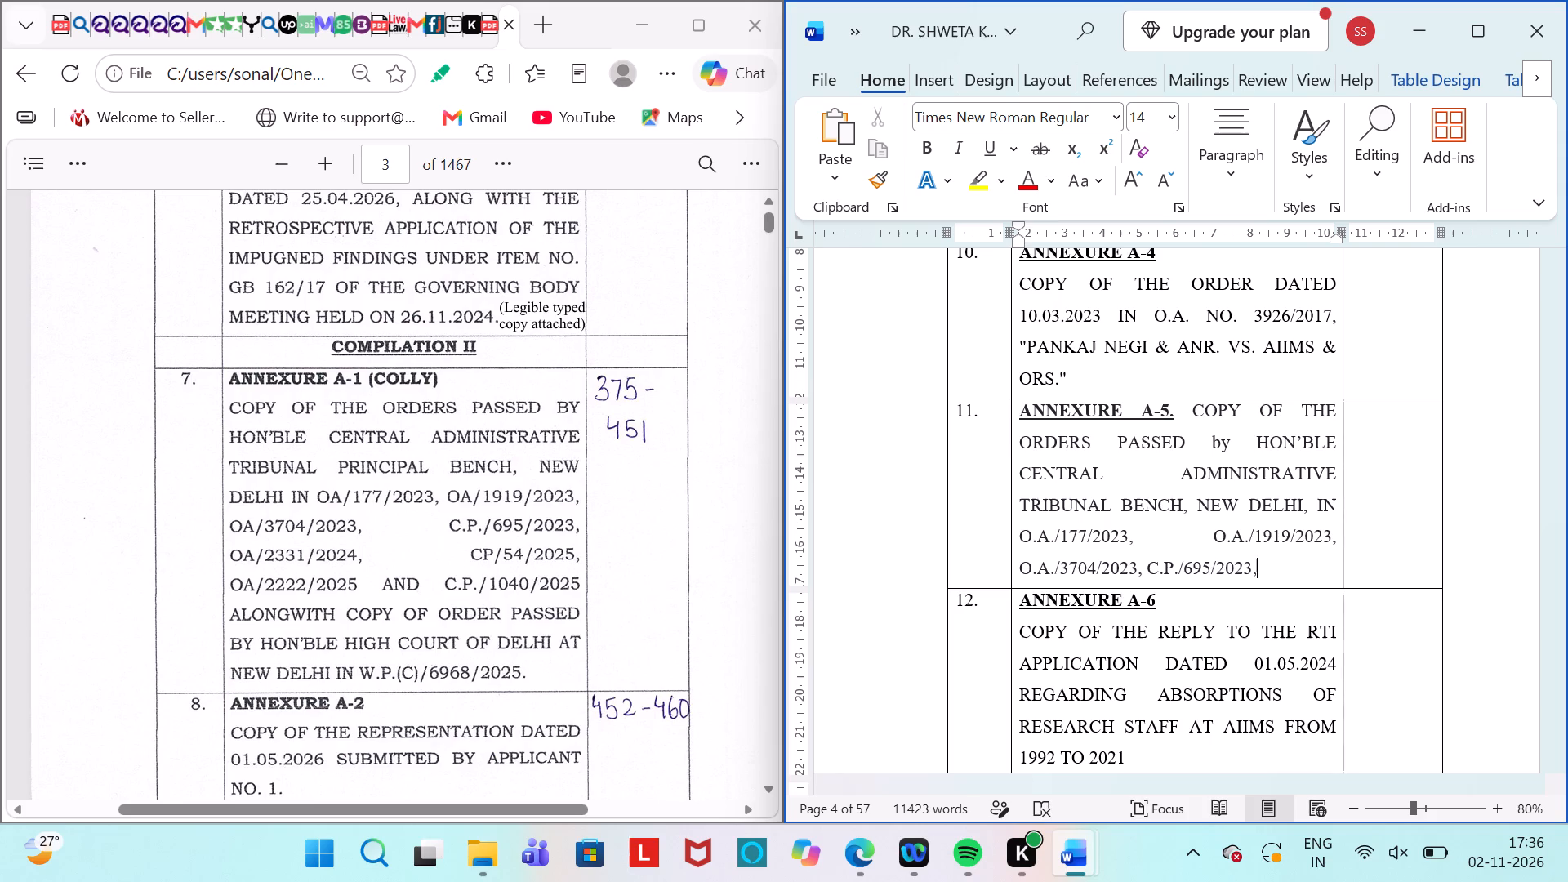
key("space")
Continue the Annexure A-5 case list with "O.A./2331/2024, C.P./54/2025,".
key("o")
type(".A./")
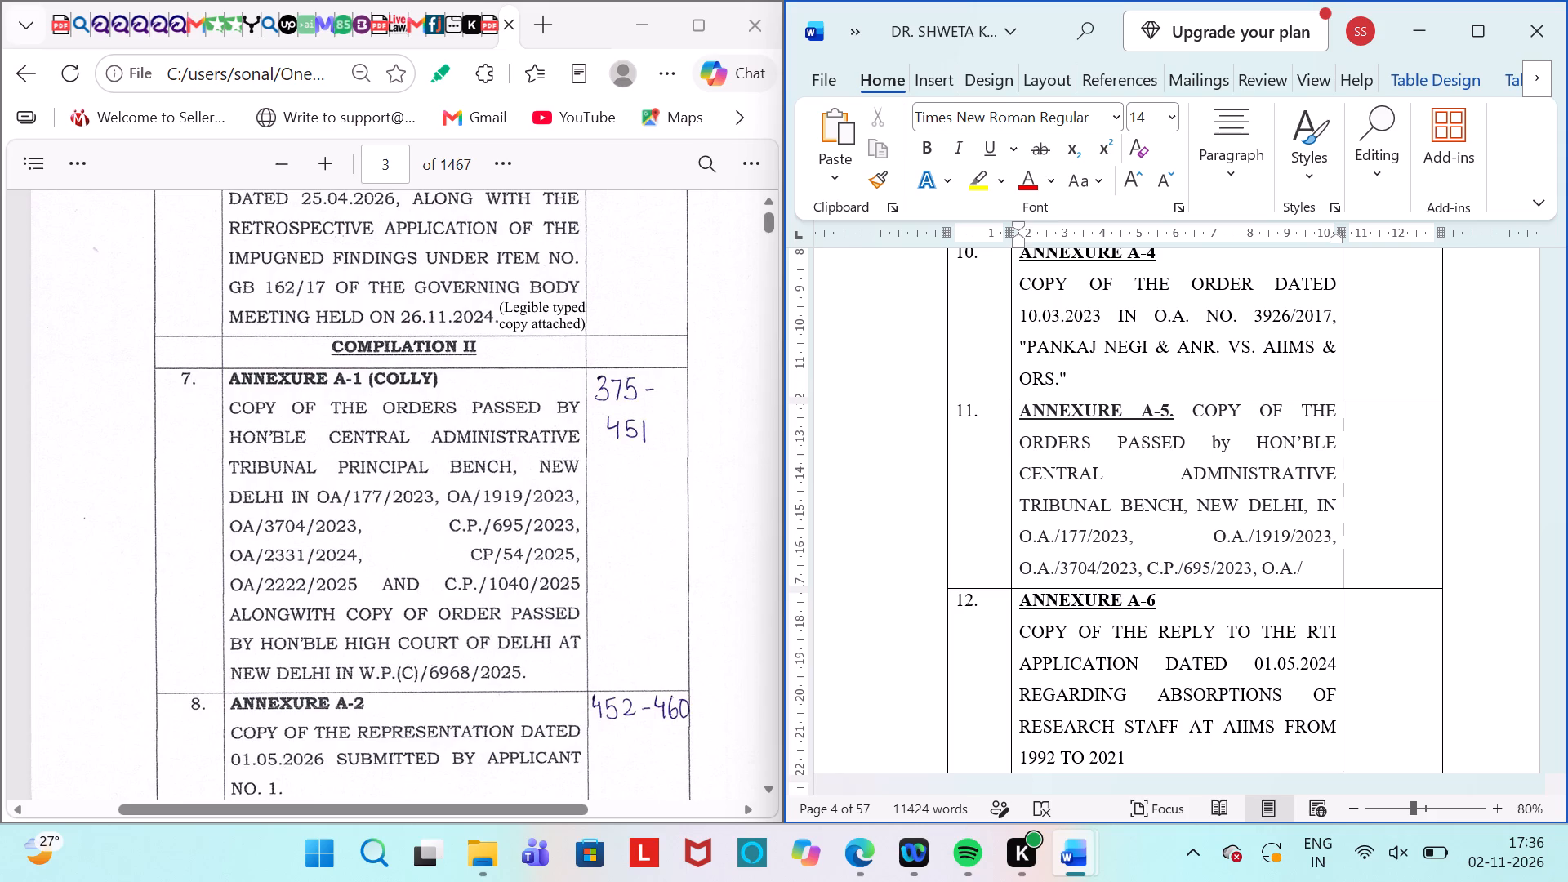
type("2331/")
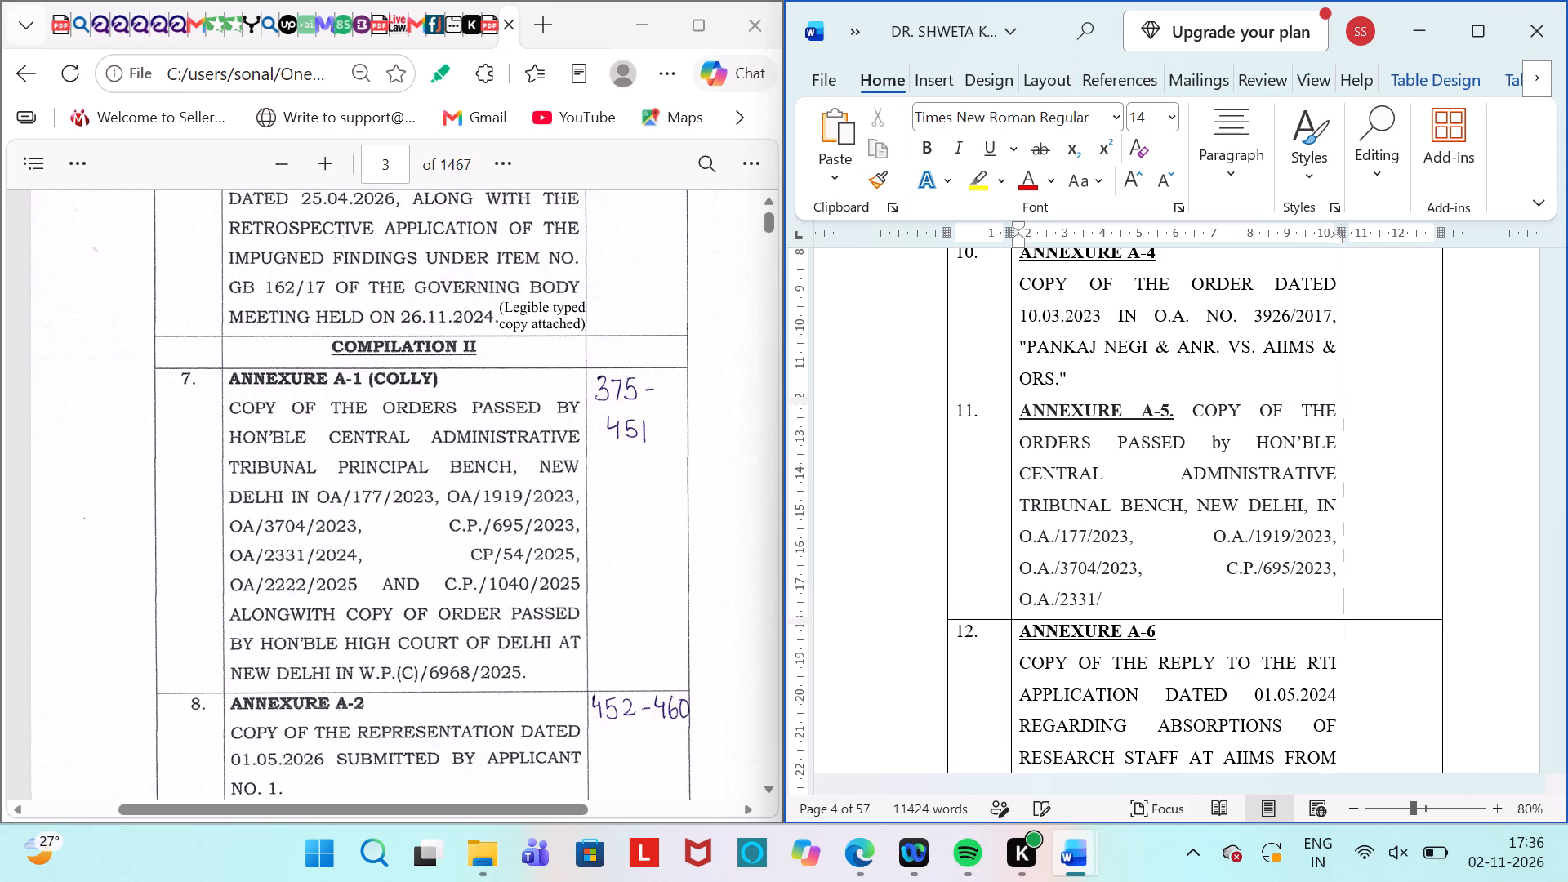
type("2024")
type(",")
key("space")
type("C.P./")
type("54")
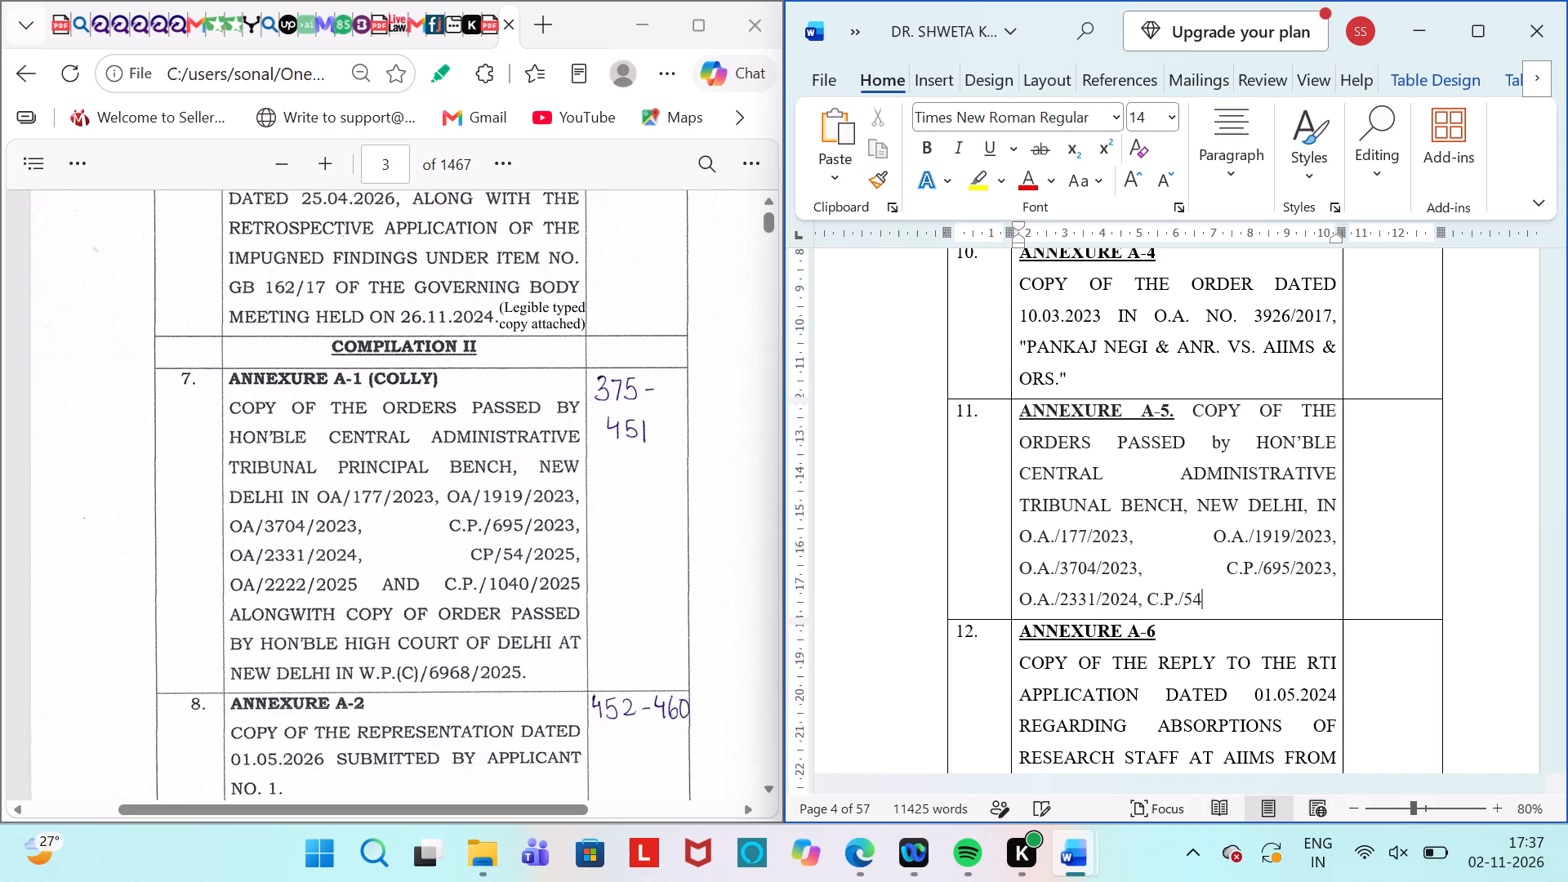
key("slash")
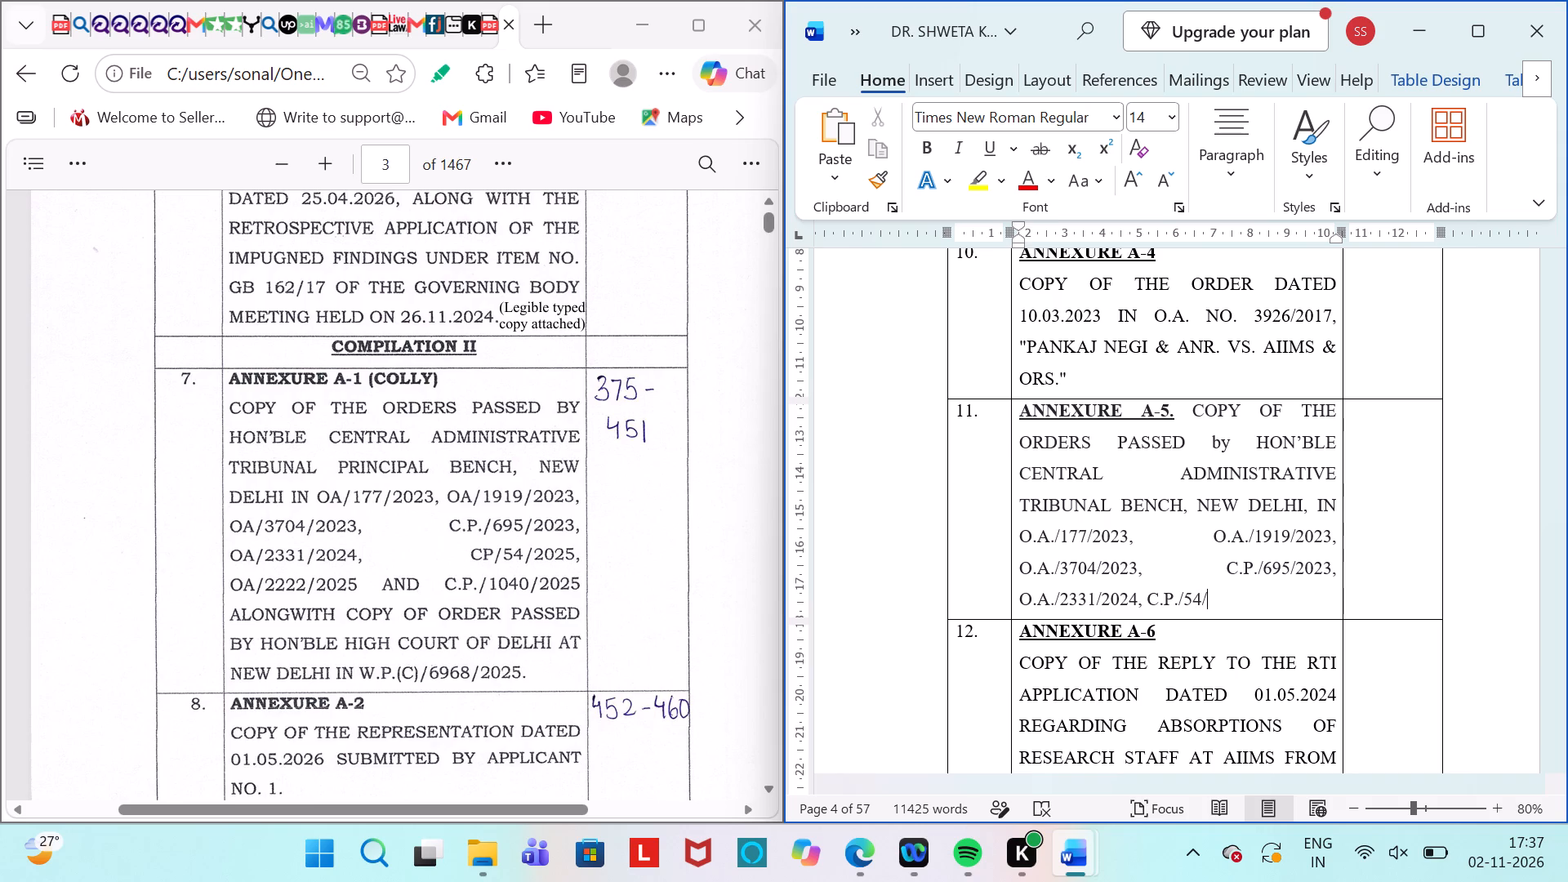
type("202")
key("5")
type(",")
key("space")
Add the next case reference "O.A./ 2222" at the end of the Annexure A-5 entry.
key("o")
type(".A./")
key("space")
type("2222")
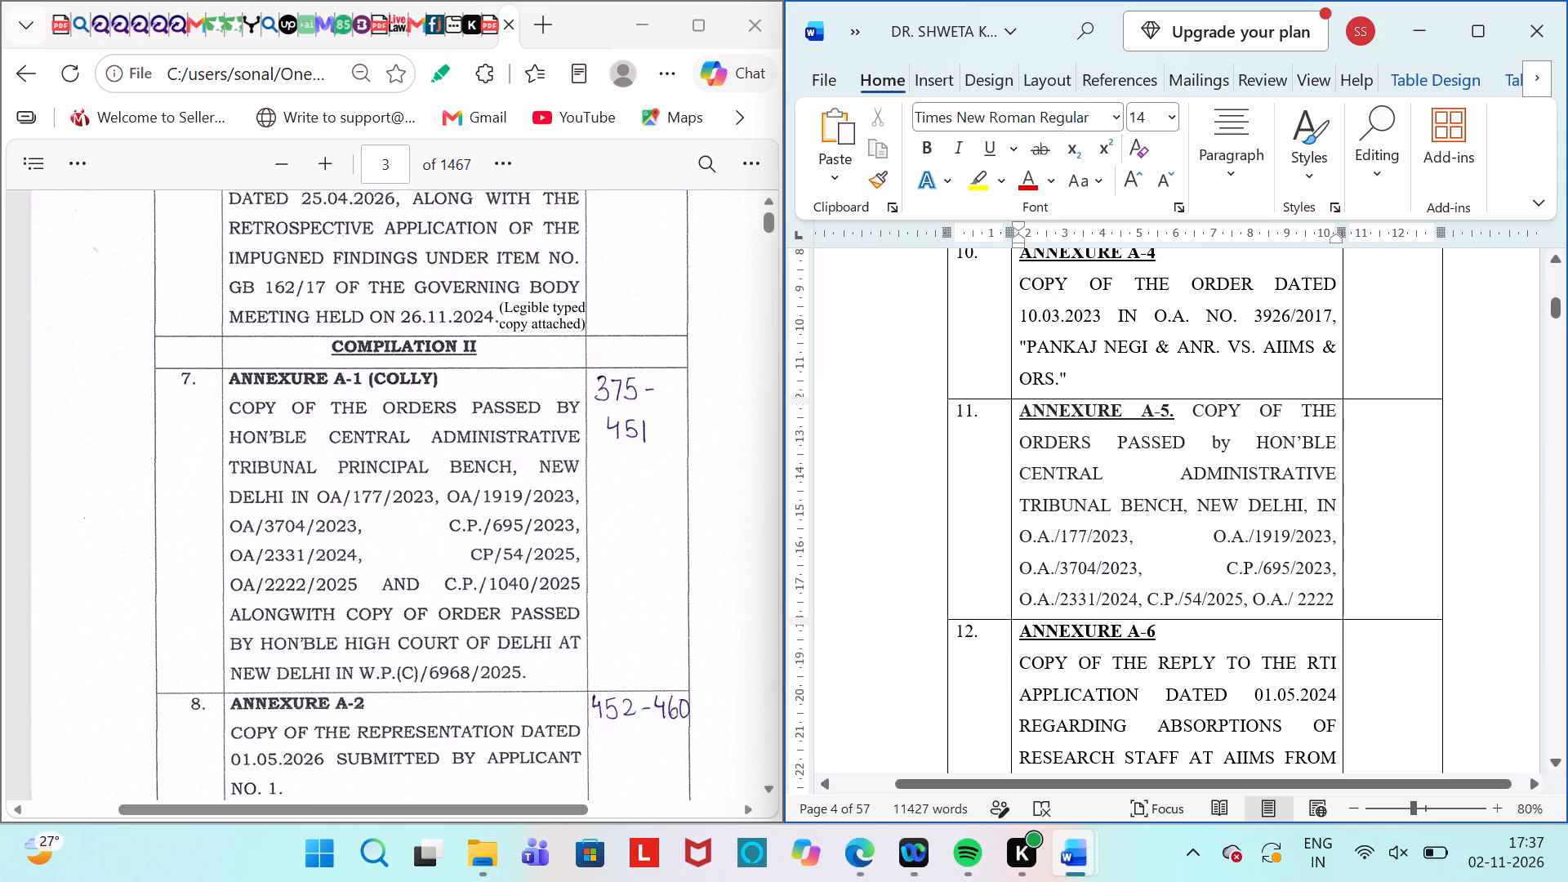
Try different paragraph alignments on the Annexure A-5 entry and leave it left-aligned.
left_click_drag(1187, 408, 1307, 591)
left_click(1241, 172)
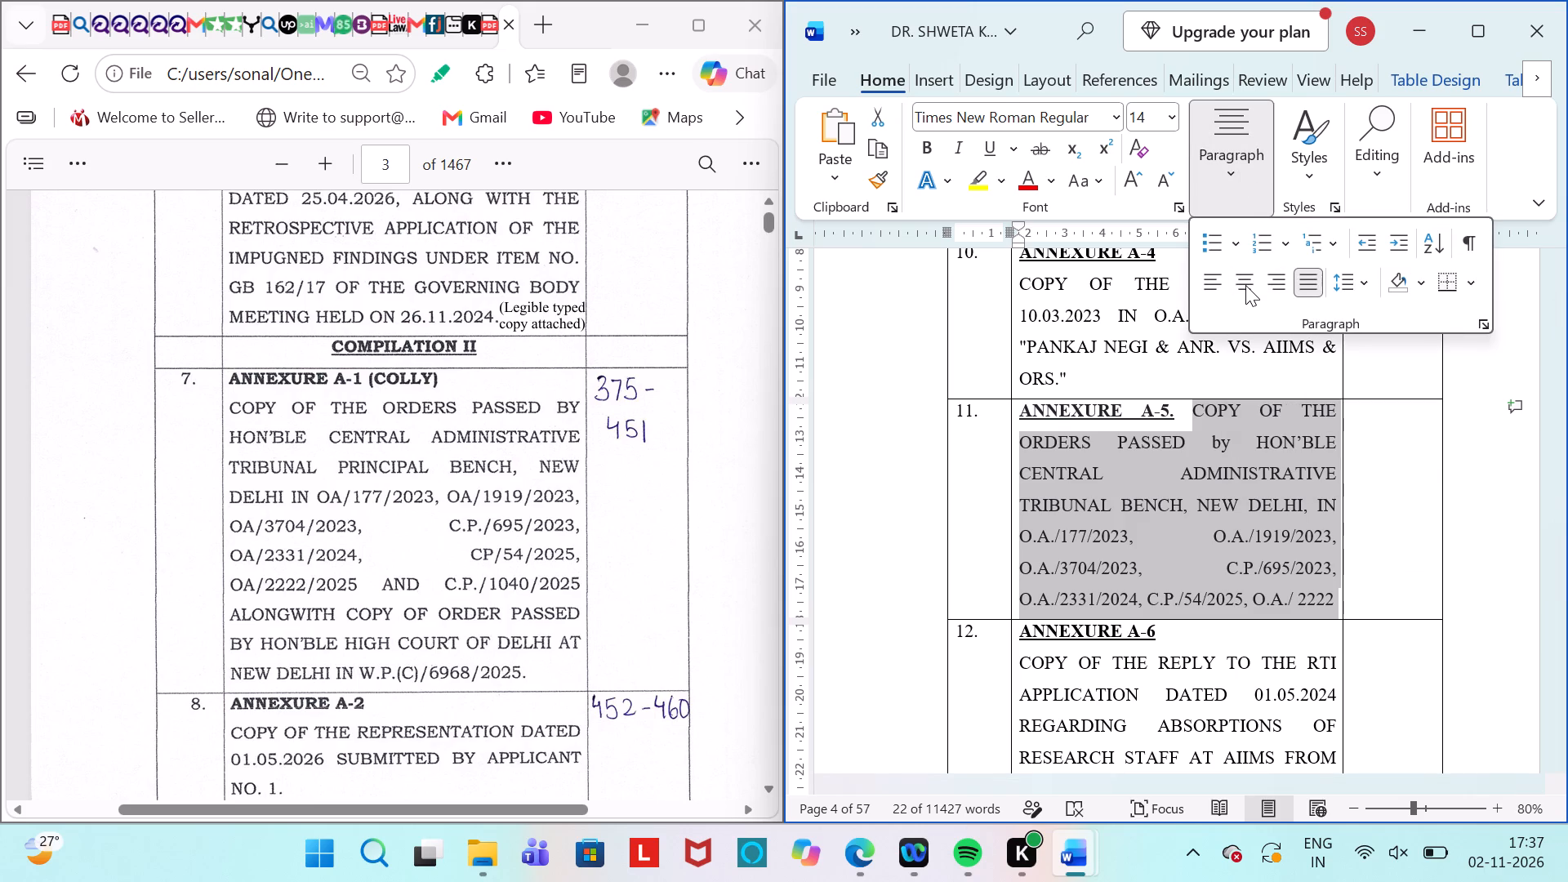
left_click(1245, 285)
left_click(1218, 285)
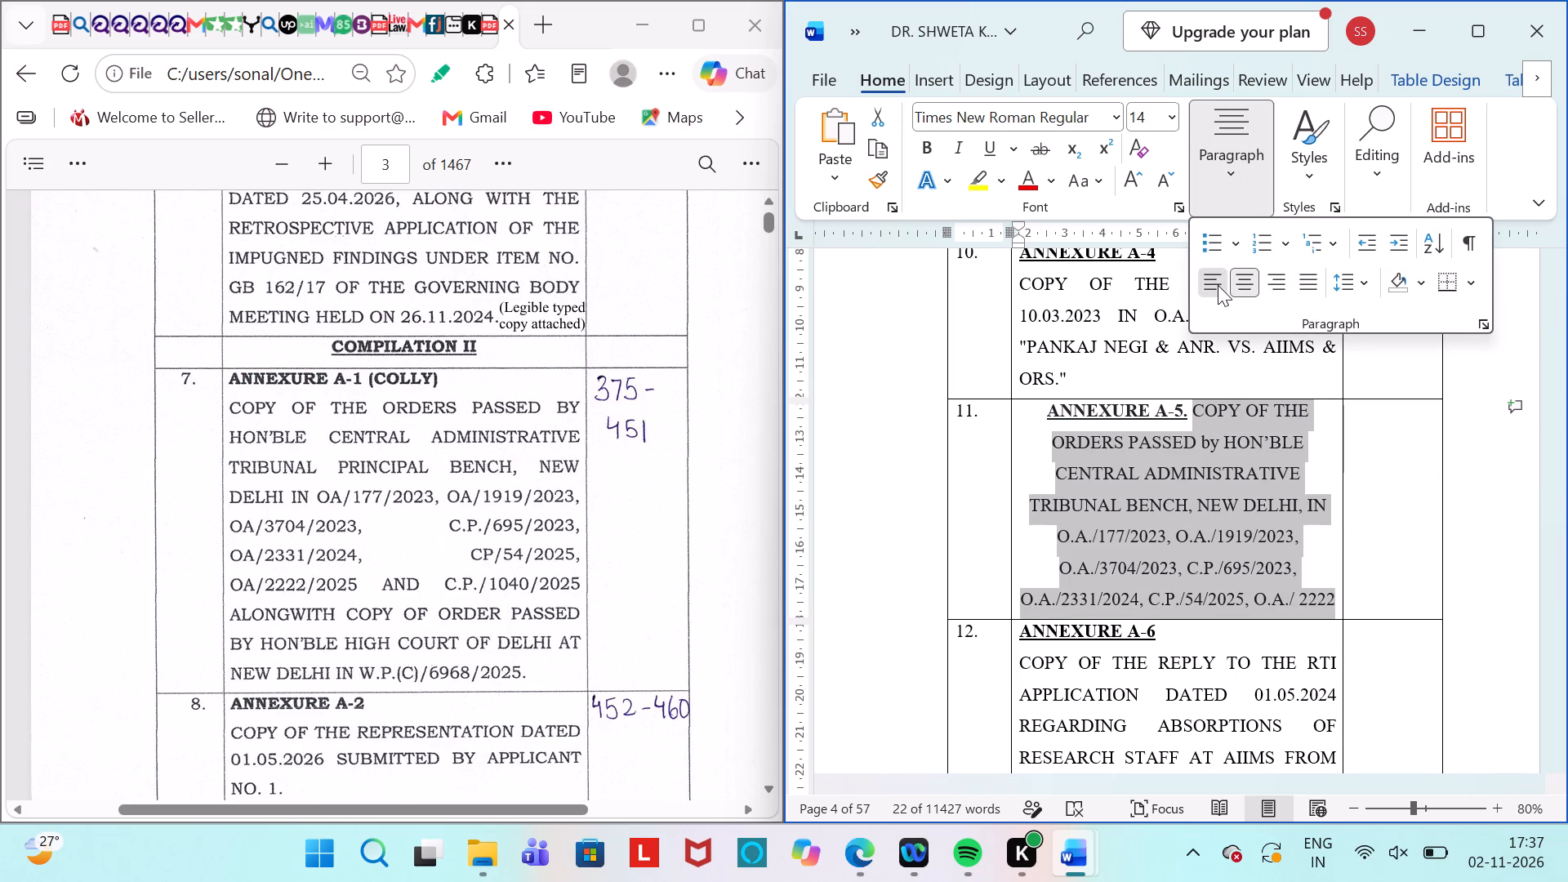
left_click(1302, 278)
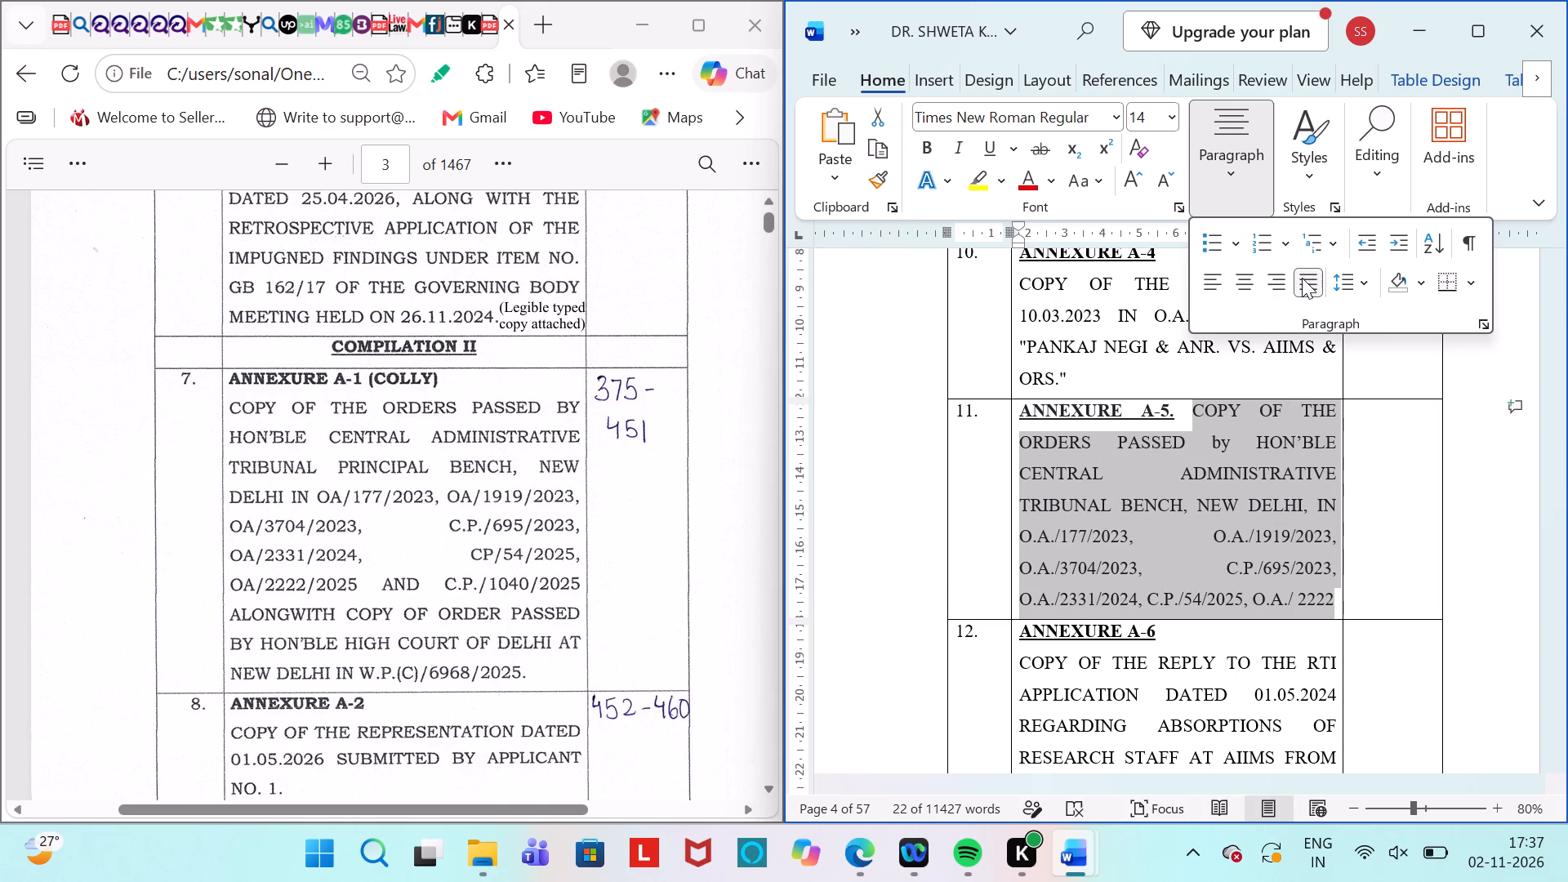
left_click(1271, 279)
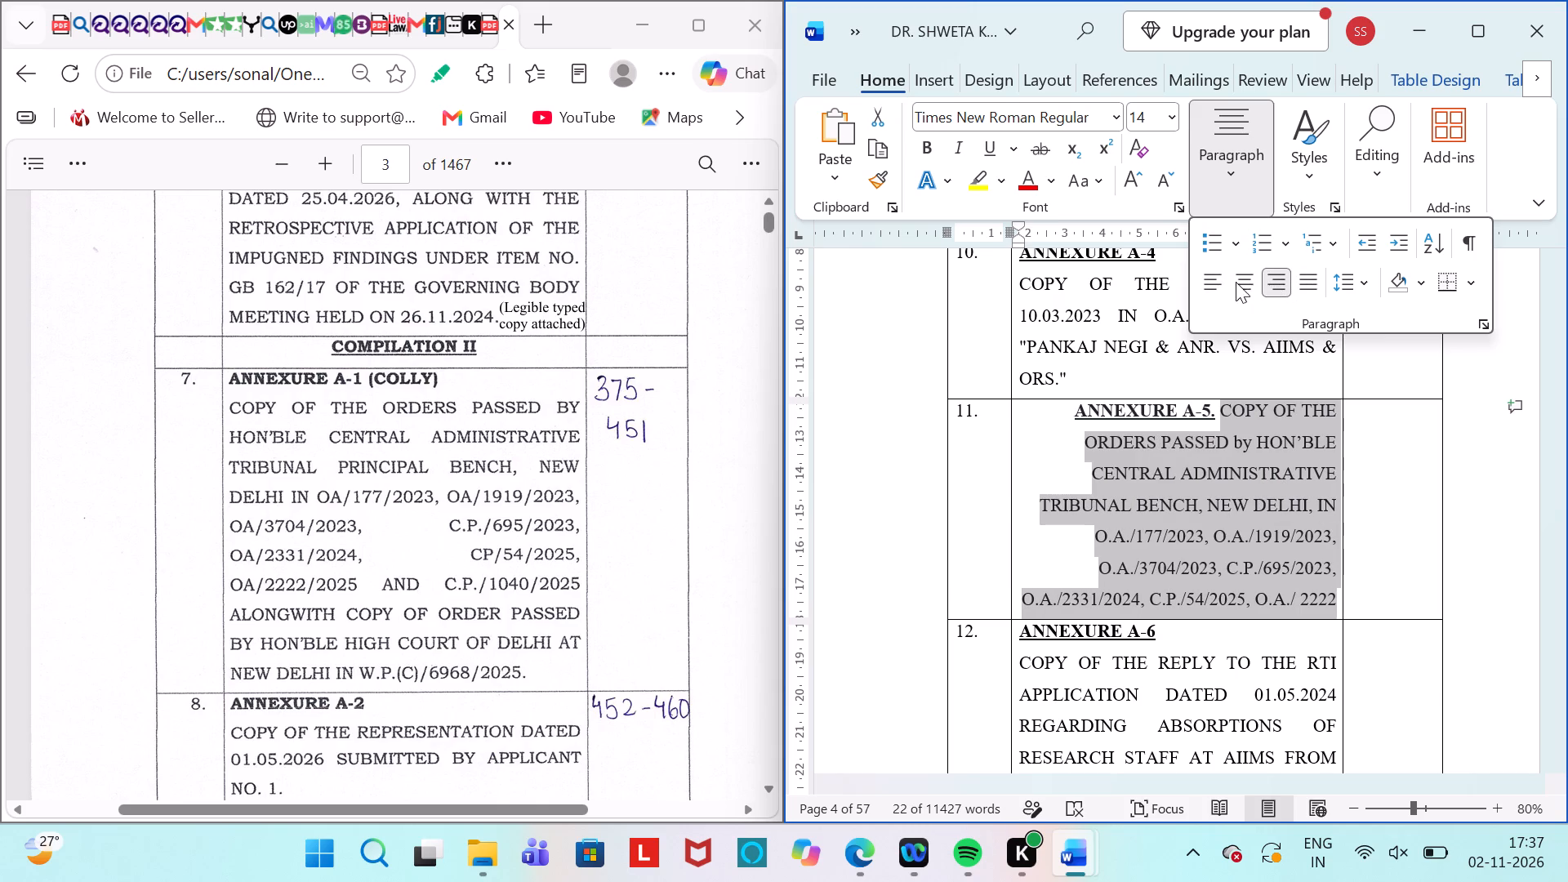
left_click(1221, 282)
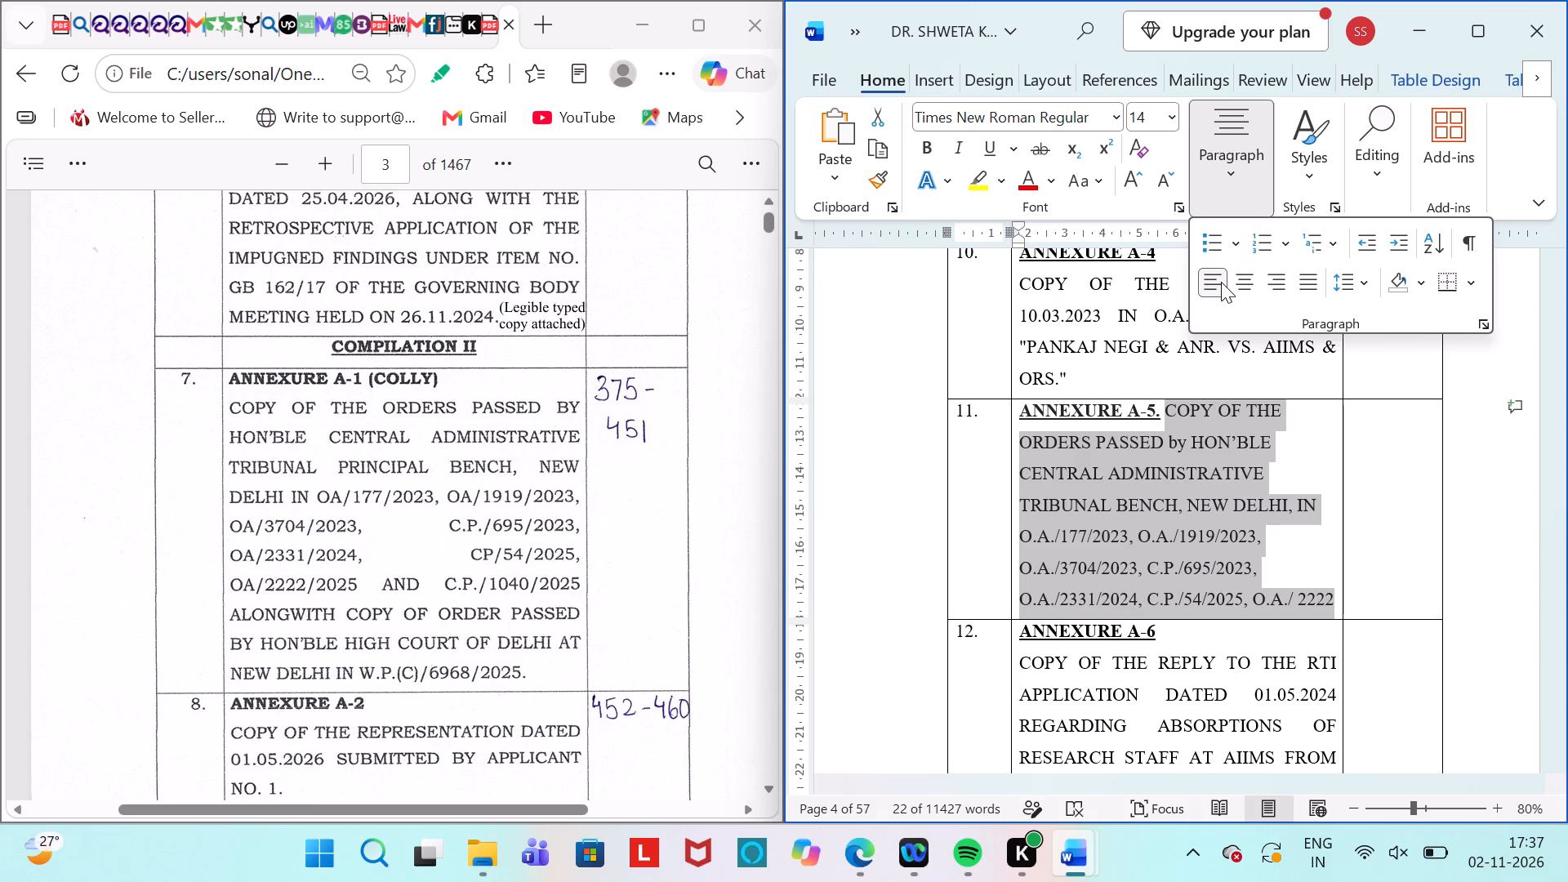
left_click(1168, 474)
left_click(1168, 474)
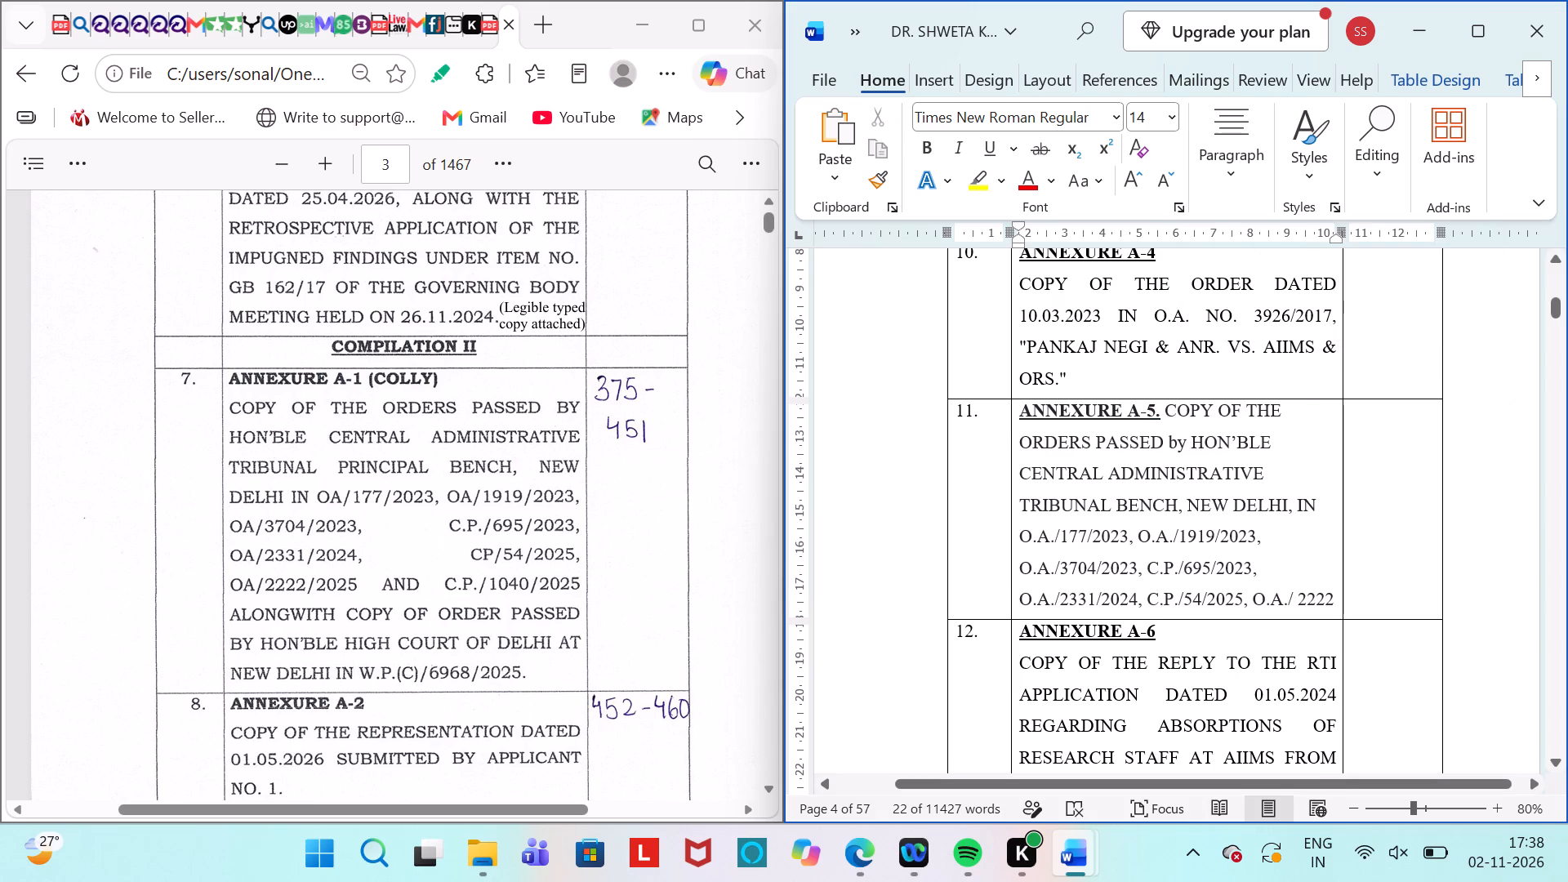
Insert two extra spaces between "CENTRAL" and "ADMINISTRATIVE" in the Annexure A-5 entry.
left_click(1108, 475)
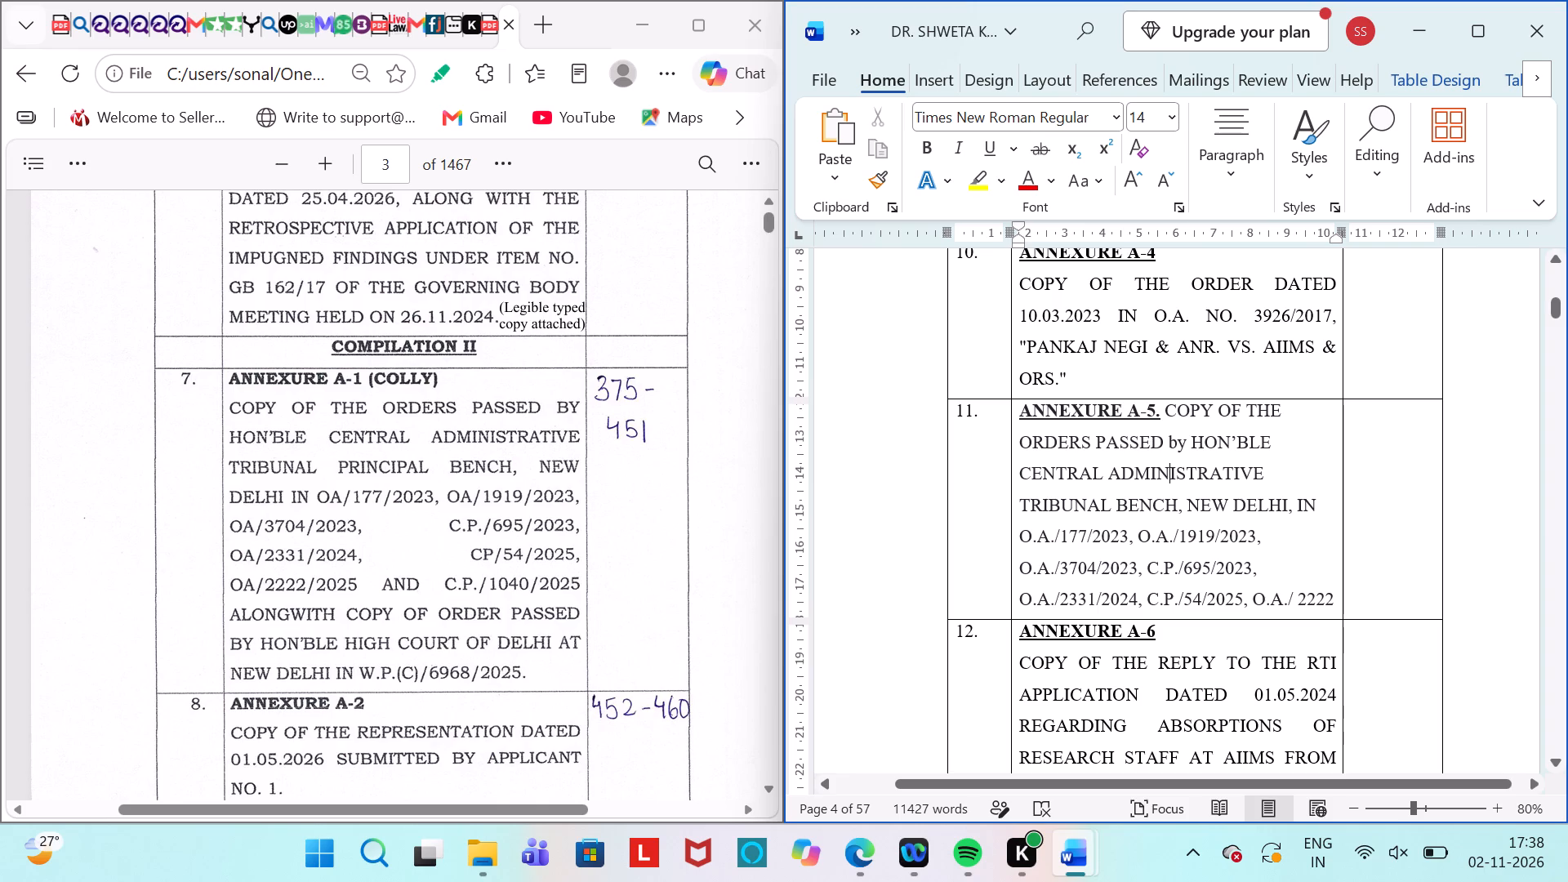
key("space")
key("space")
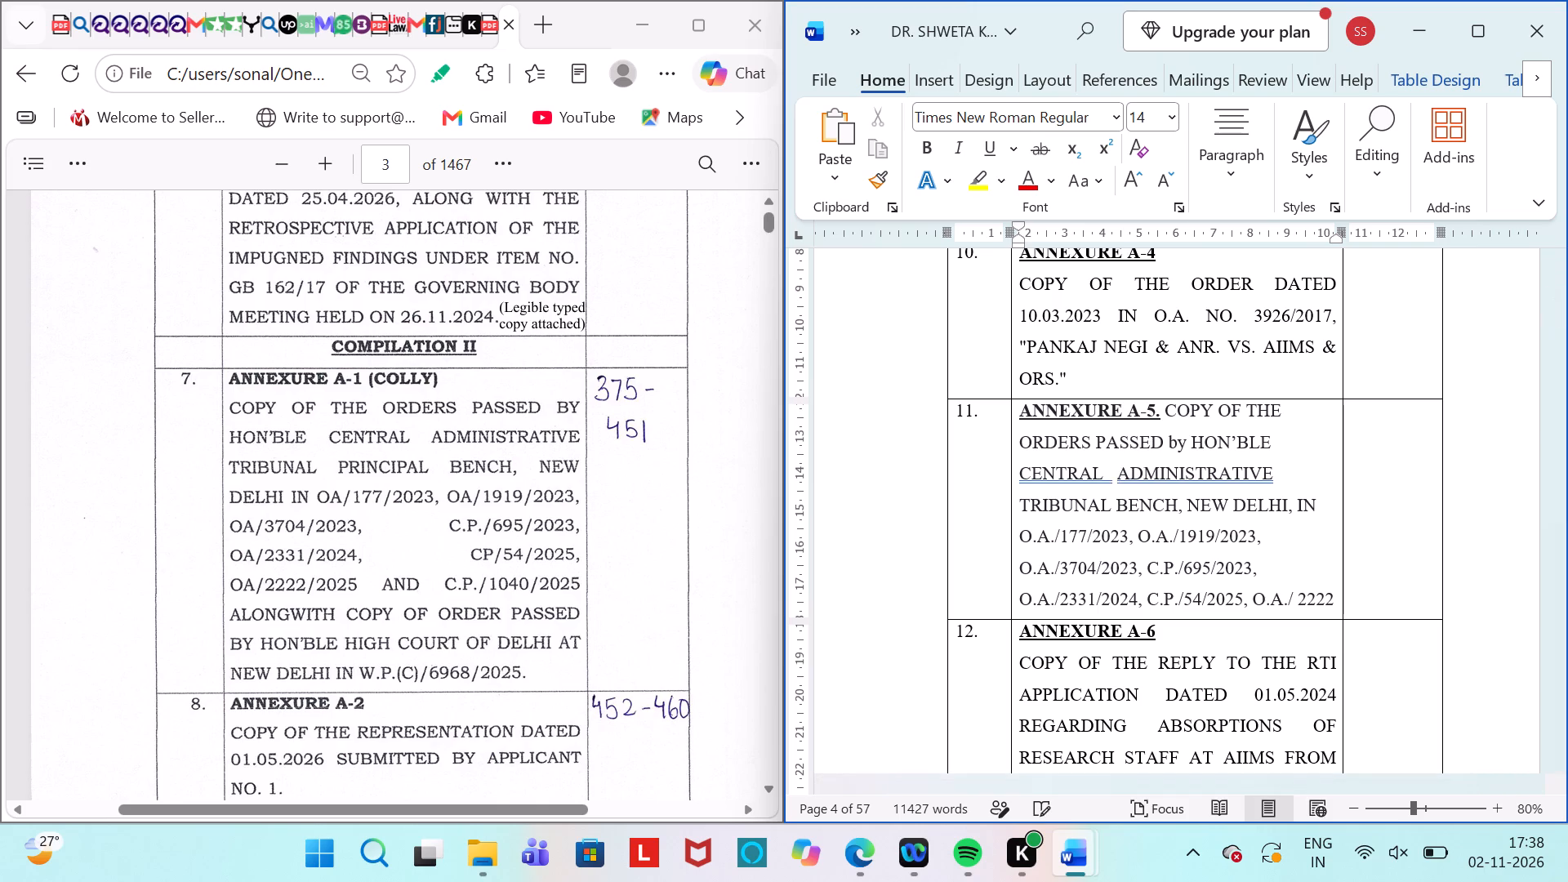
Adjust the gap between "CENTRAL" and "ADMINISTRATIVE" in the Annexure A-5 entry, leaving it one space narrower.
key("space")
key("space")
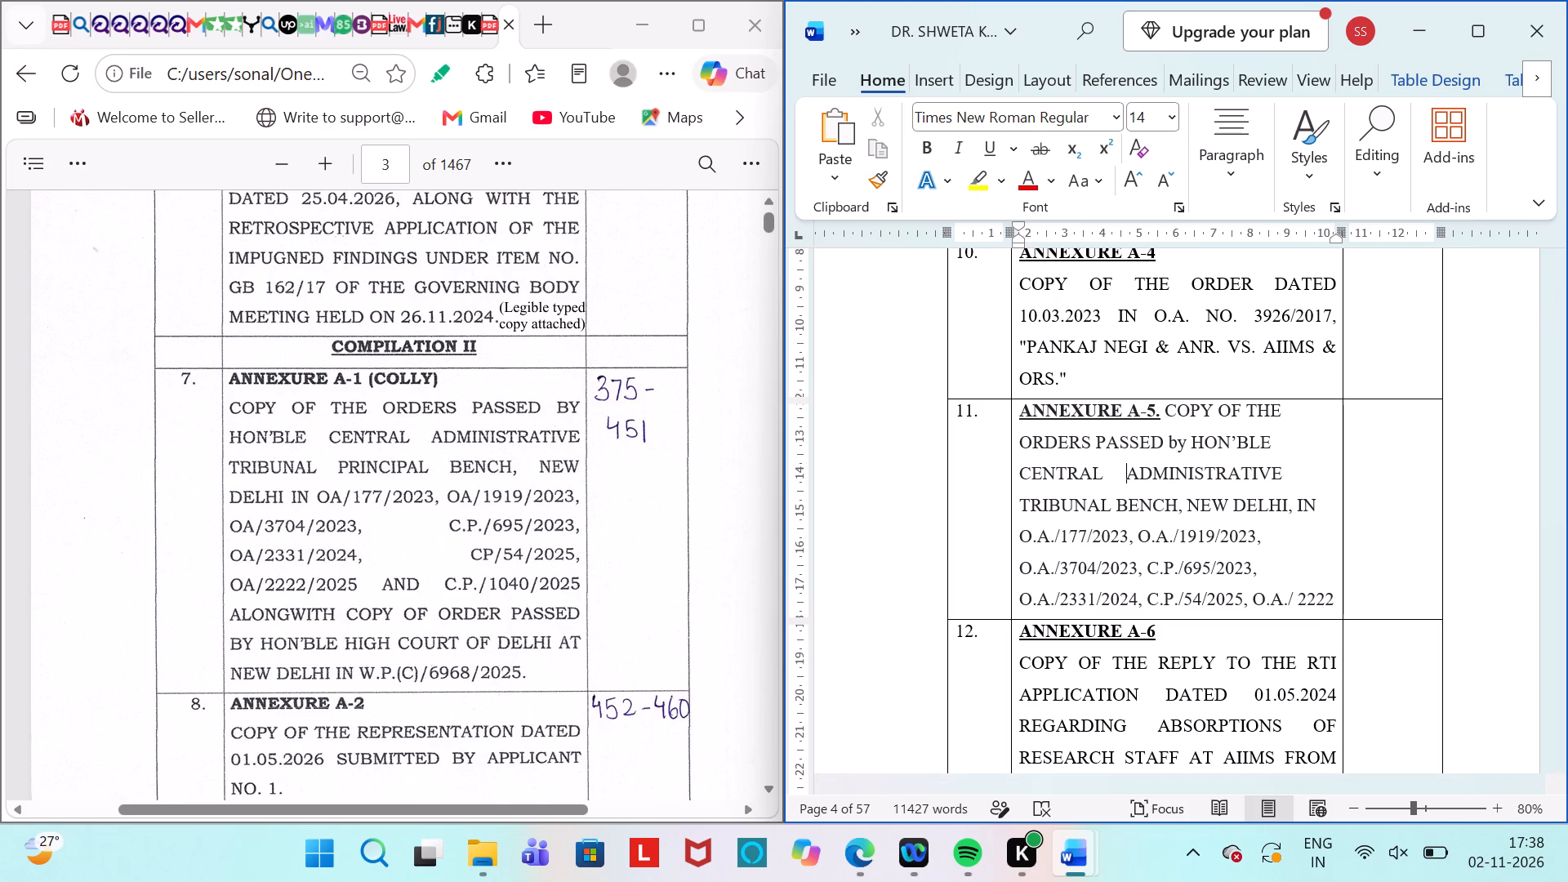
key("BackSpace")
key("BackSpace")
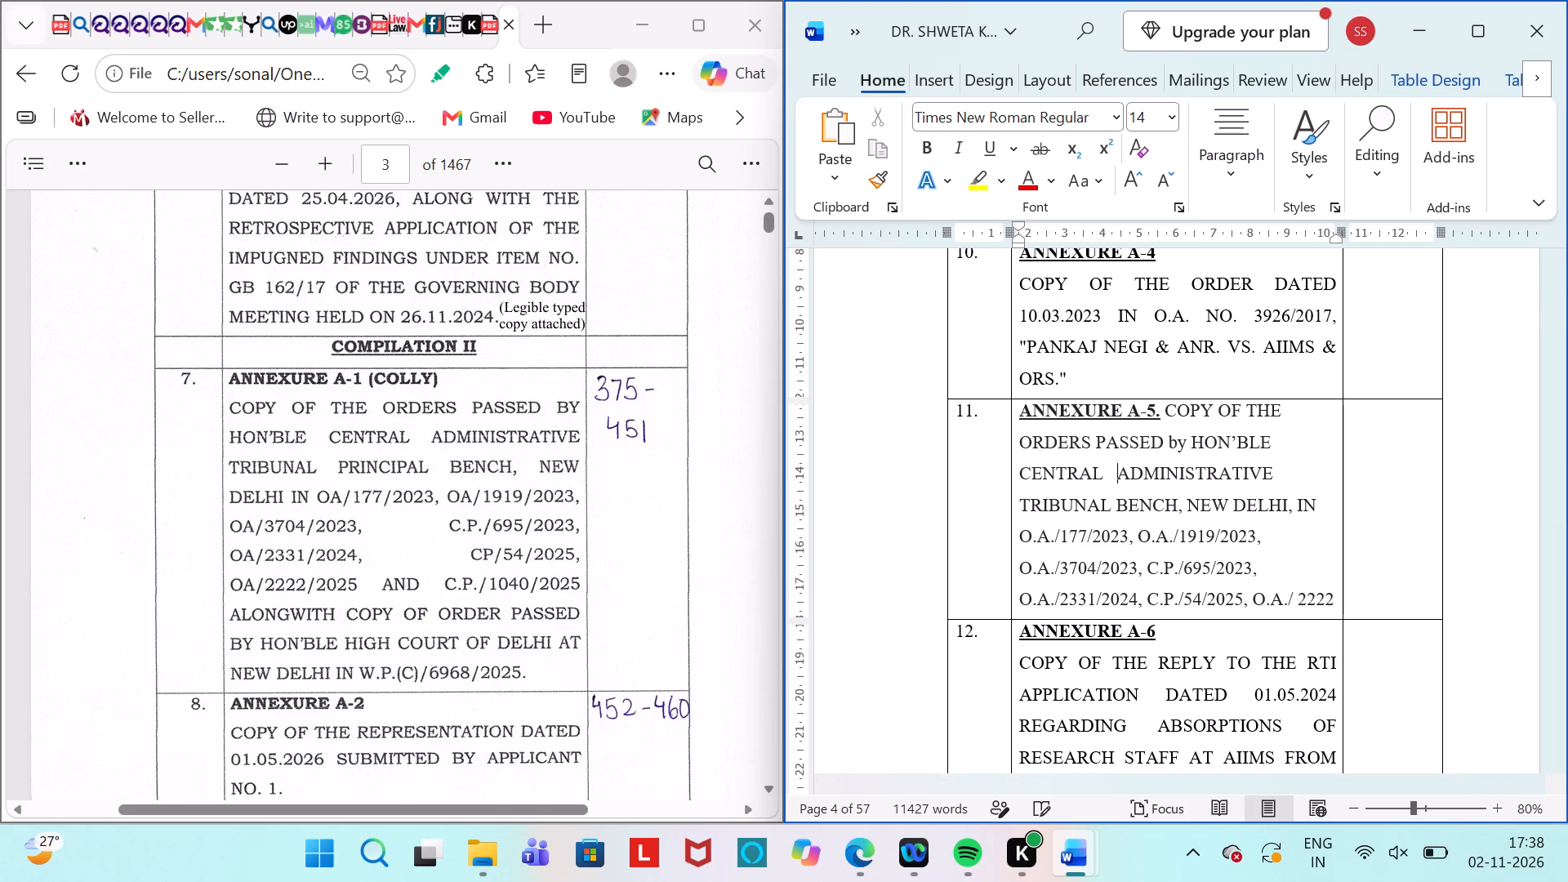
key("BackSpace")
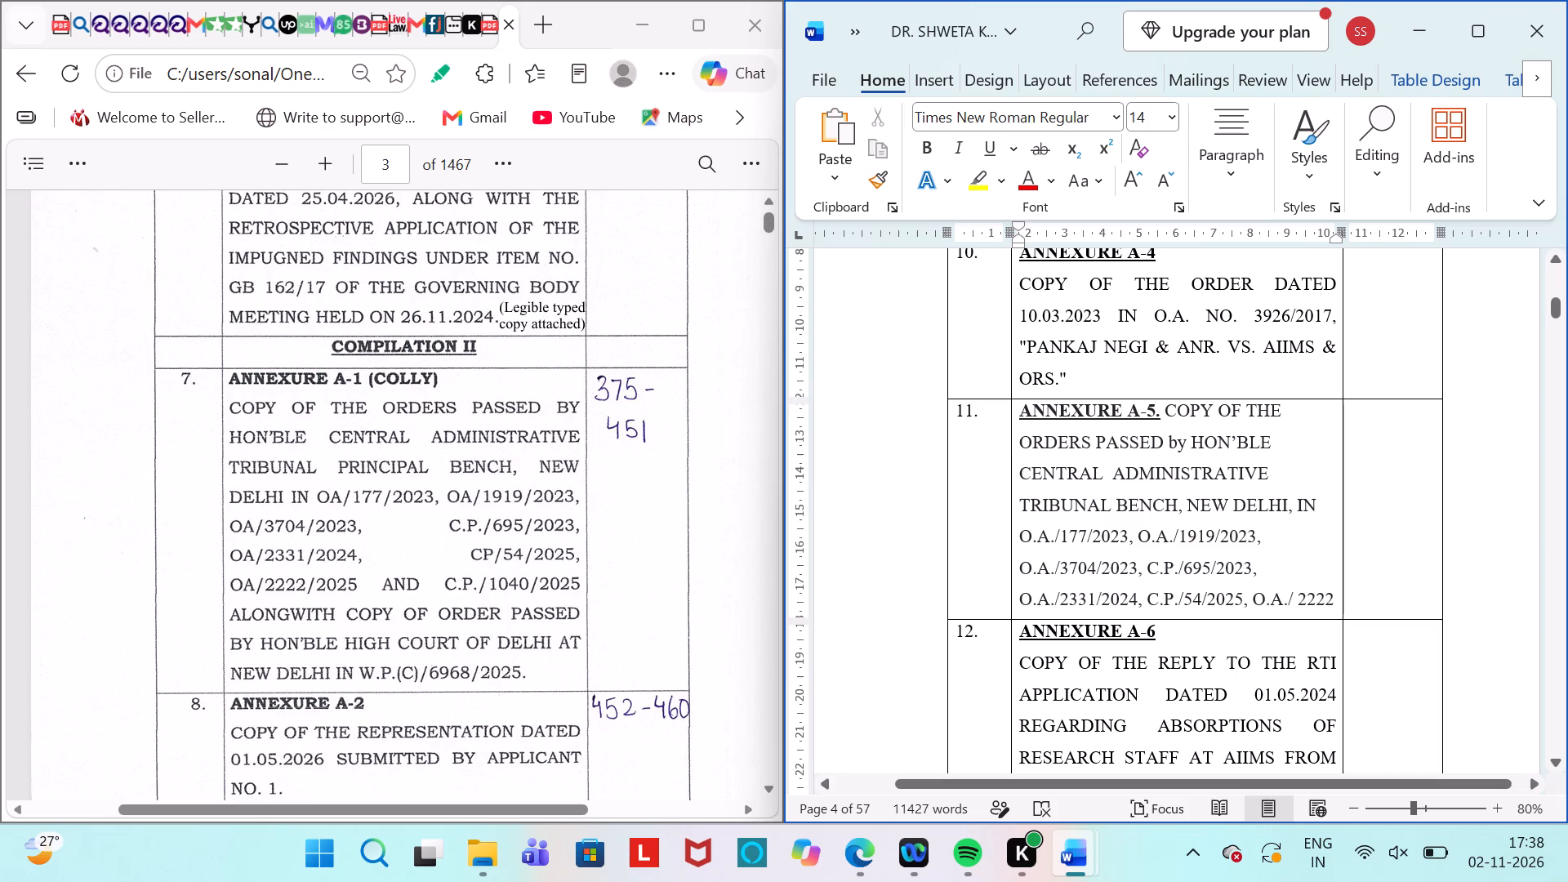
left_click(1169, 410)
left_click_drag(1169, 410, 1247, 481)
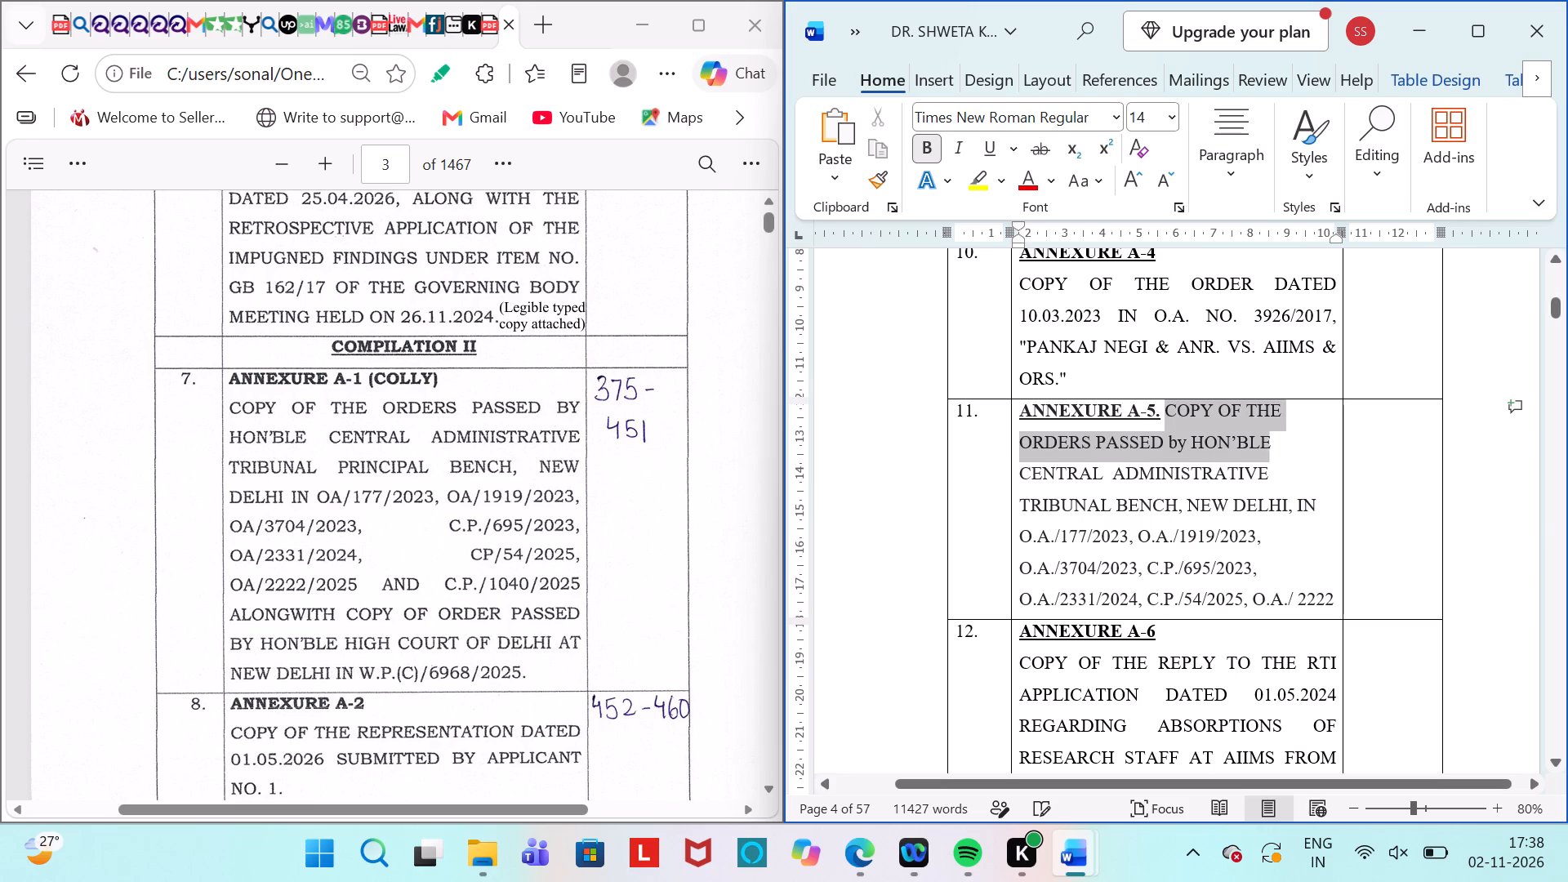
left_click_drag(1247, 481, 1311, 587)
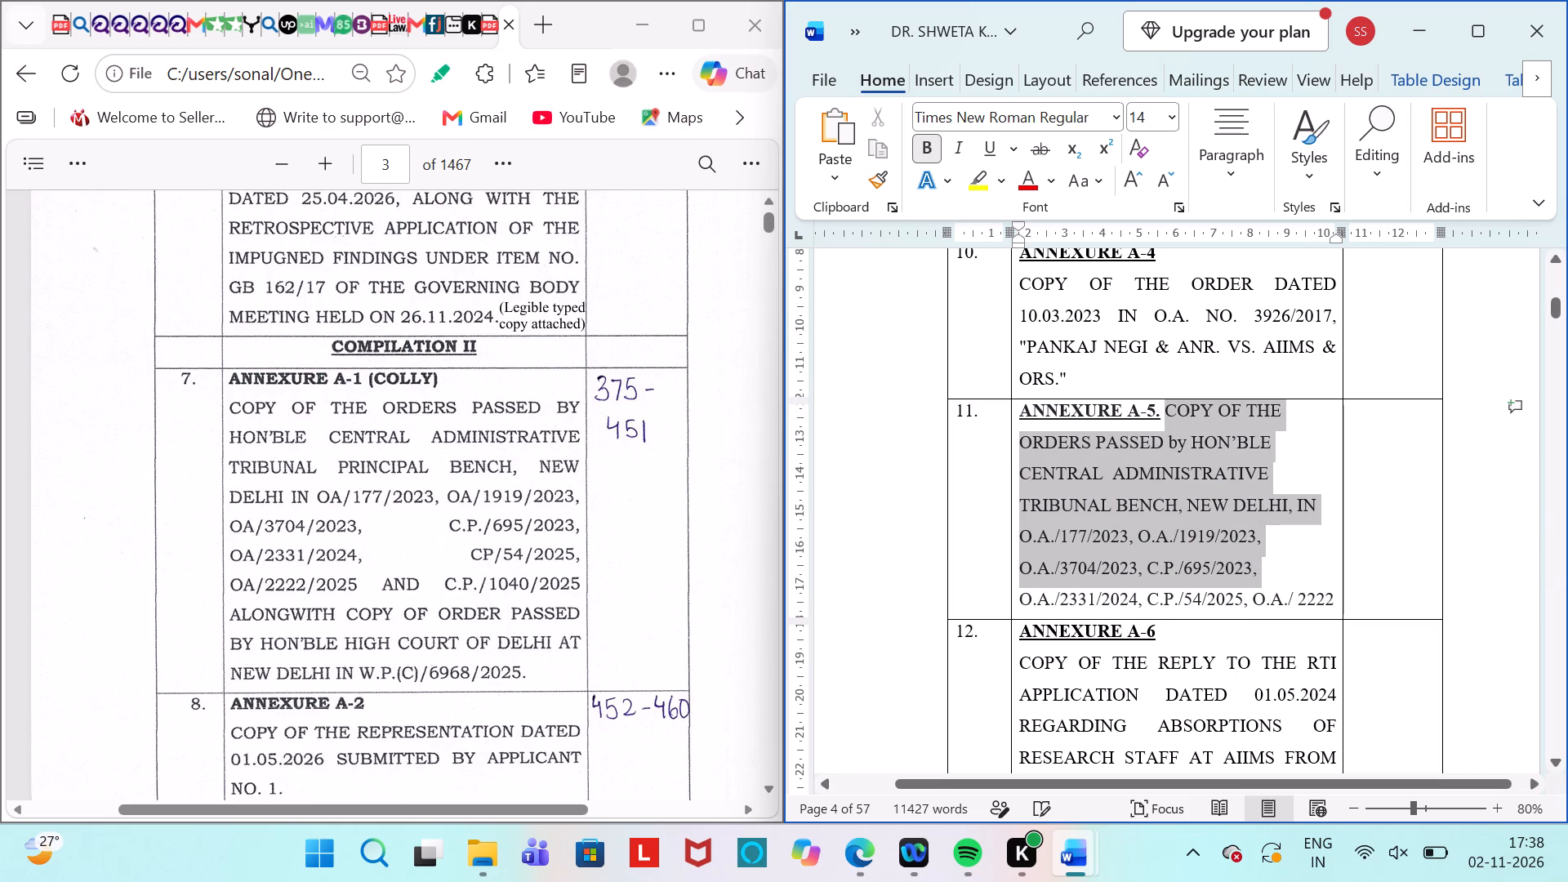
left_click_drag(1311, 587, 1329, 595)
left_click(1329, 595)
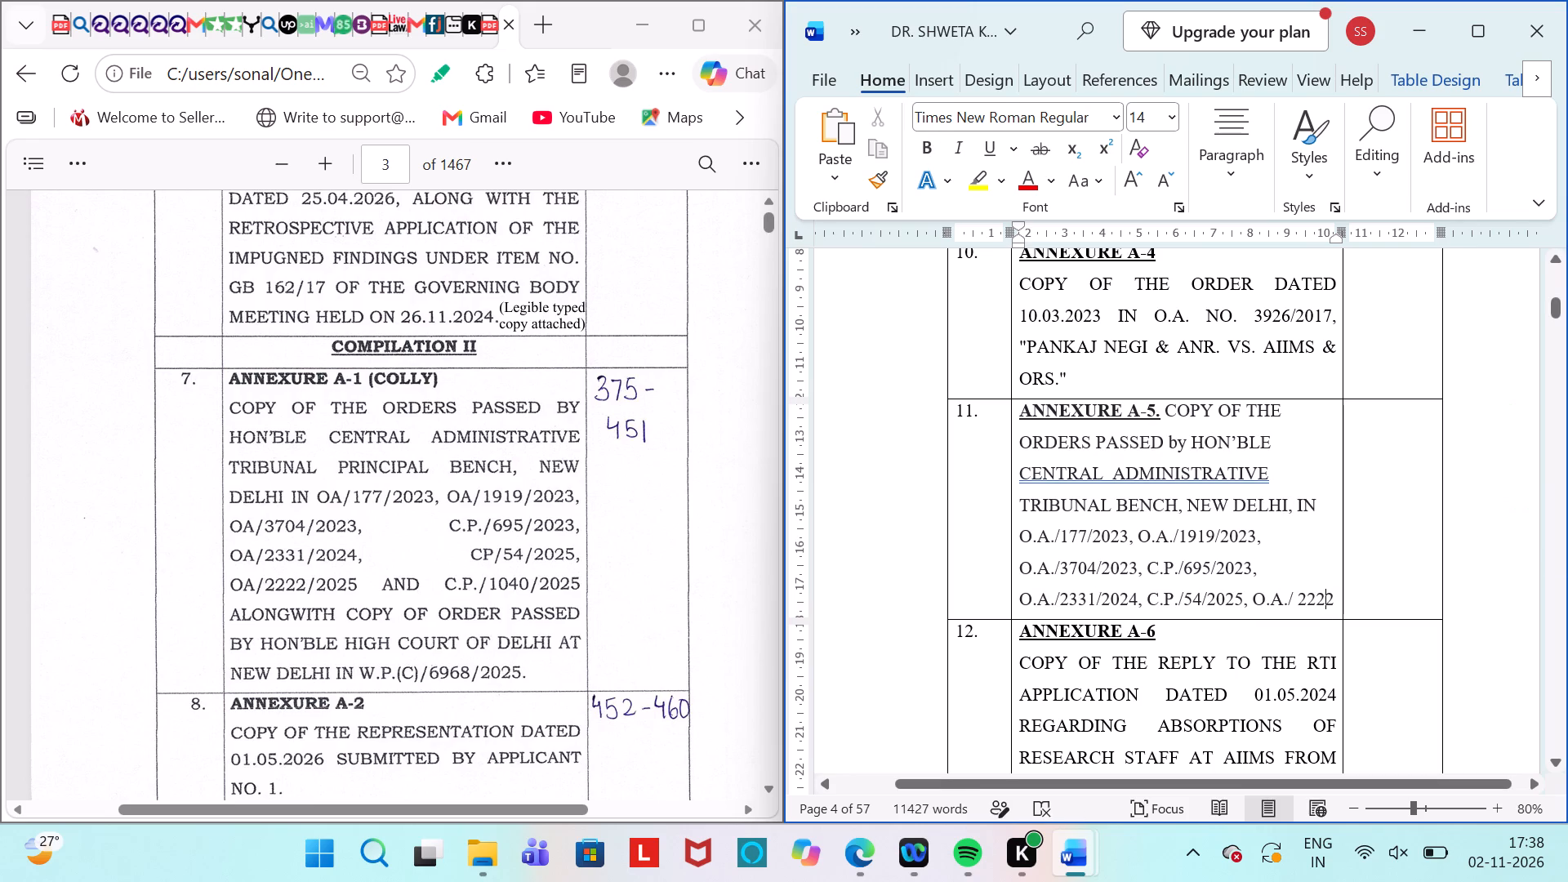
Complete the last case reference in the Annexure A-5 entry by adding "/2025" after "2222".
left_click(1336, 596)
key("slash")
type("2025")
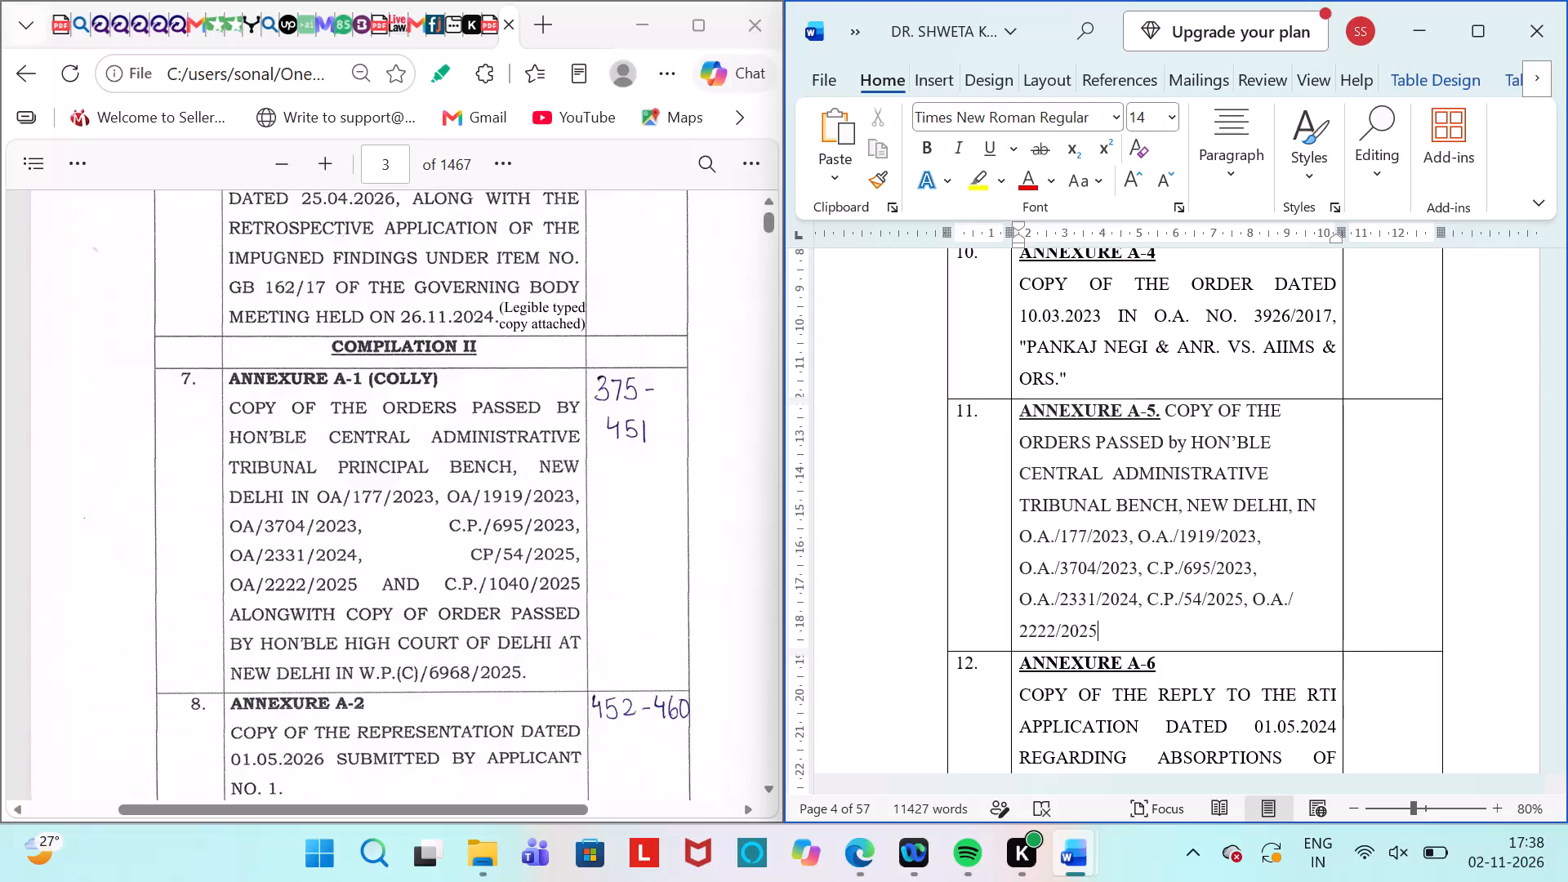
Delete the space between "O.A./" and "2222/2025" in the Annexure A-5 entry.
left_click(1292, 599)
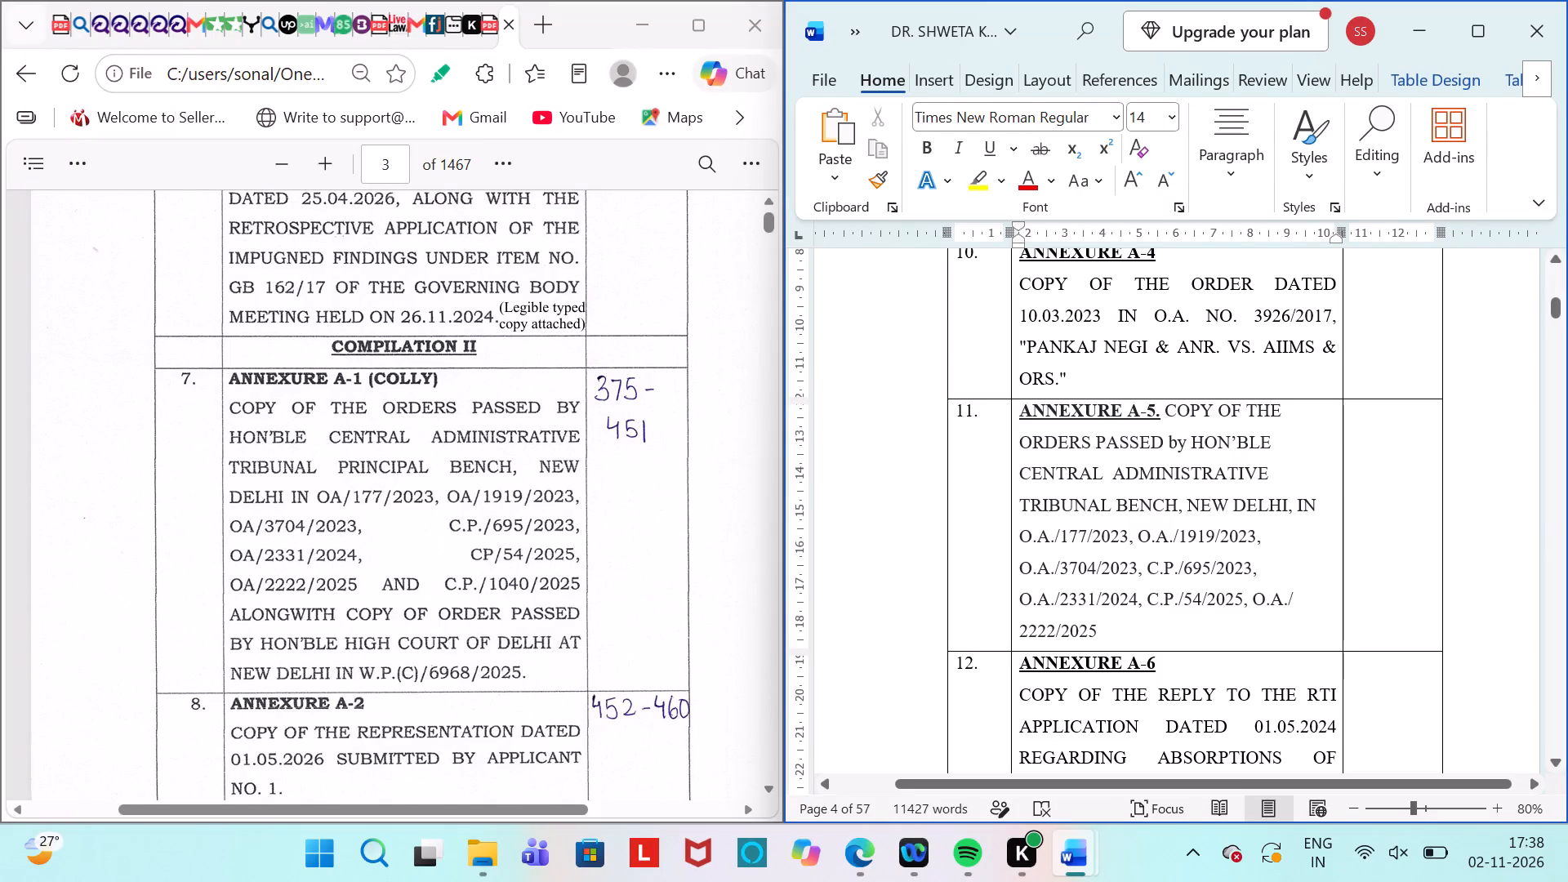
key("shift+Right")
key("shift+Right")
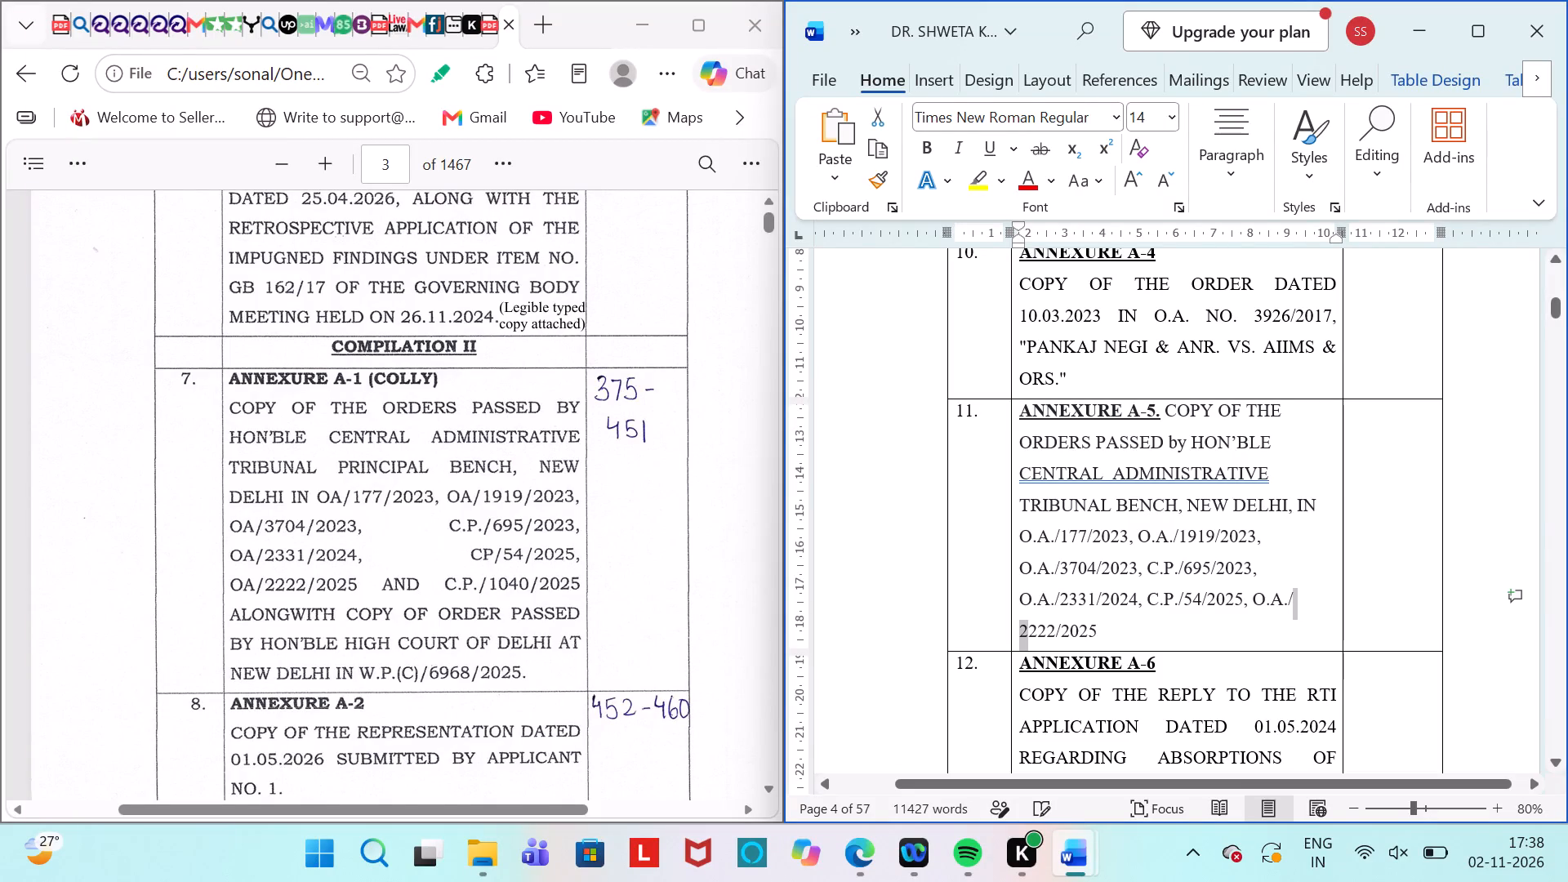
key("shift+Left")
key("Delete")
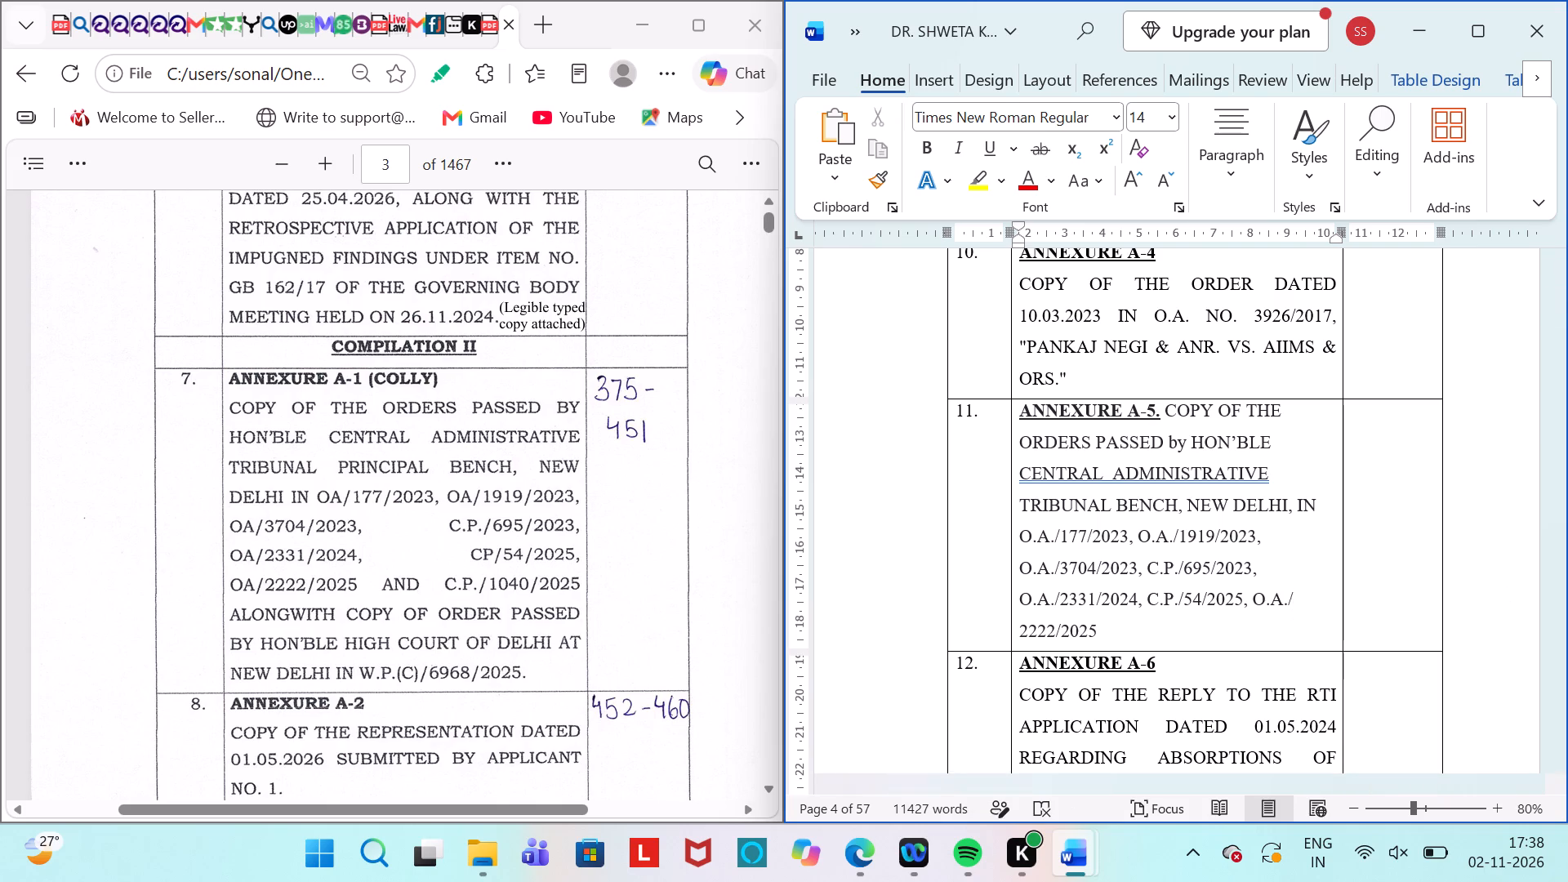
left_click(1303, 599)
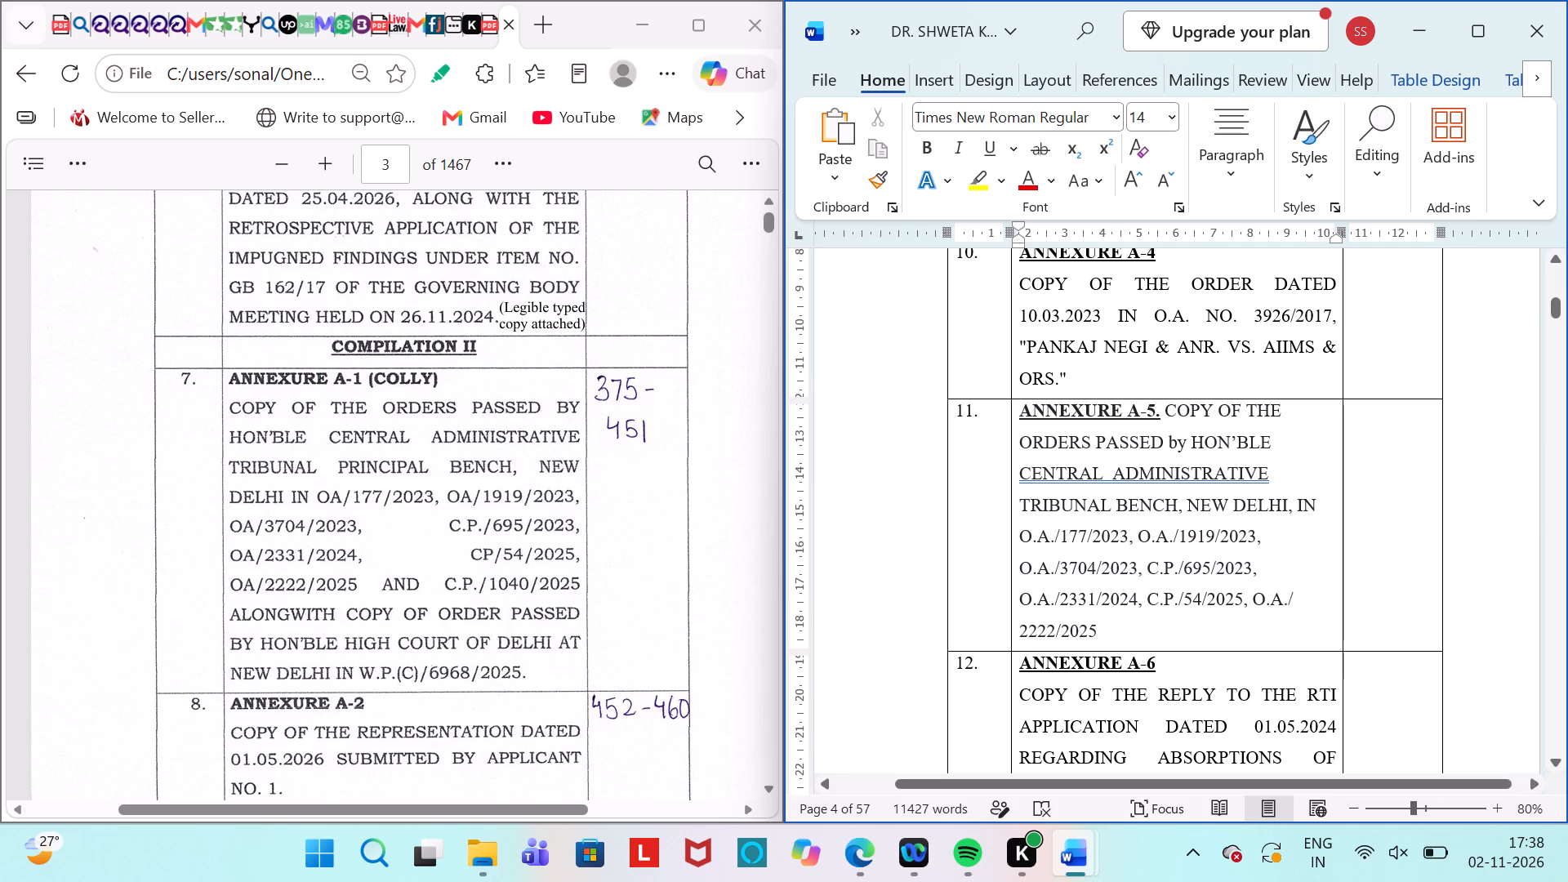
left_click(1295, 551)
left_click(1120, 619)
Add ", and" after "2222/2025" at the end of the Annexure A-5 case list.
left_click(1097, 631)
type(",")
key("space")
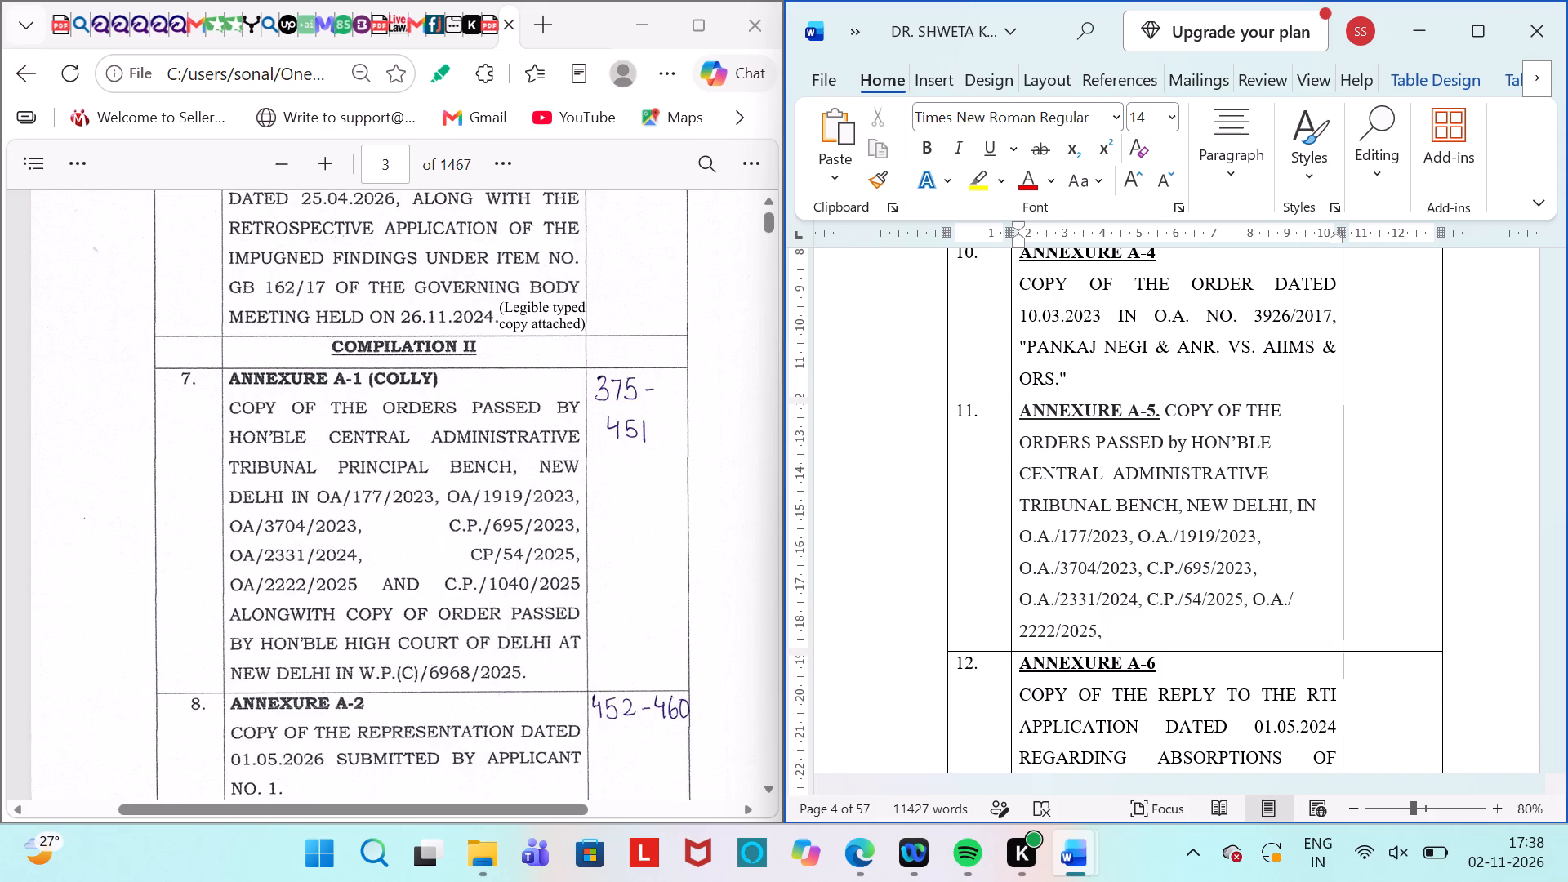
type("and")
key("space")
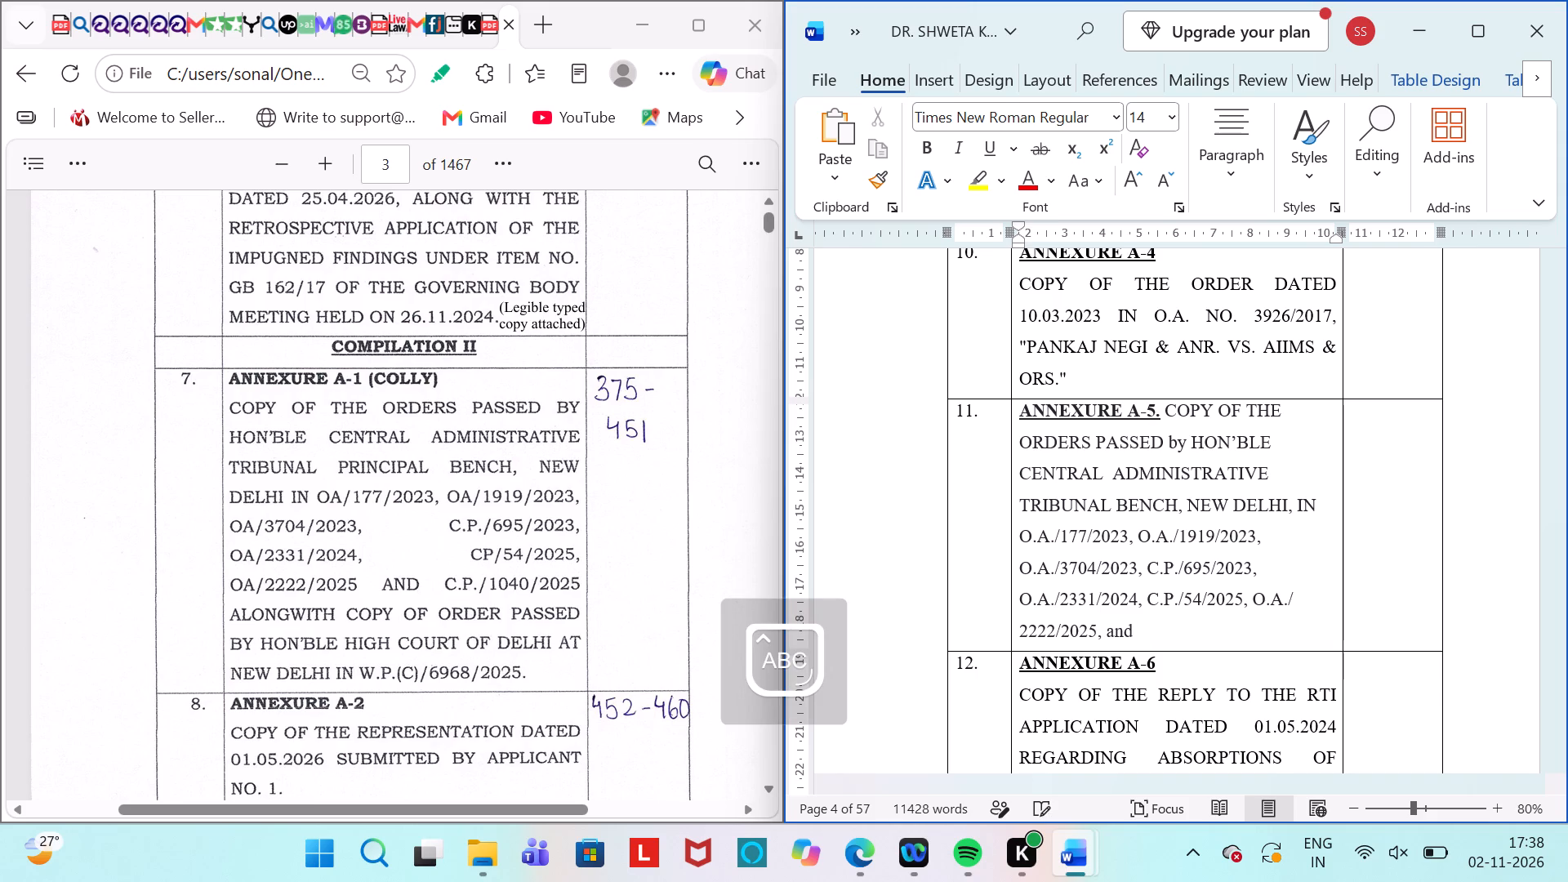
Finish the Annexure A-5 case list with the reference "C.P./1040/2025.".
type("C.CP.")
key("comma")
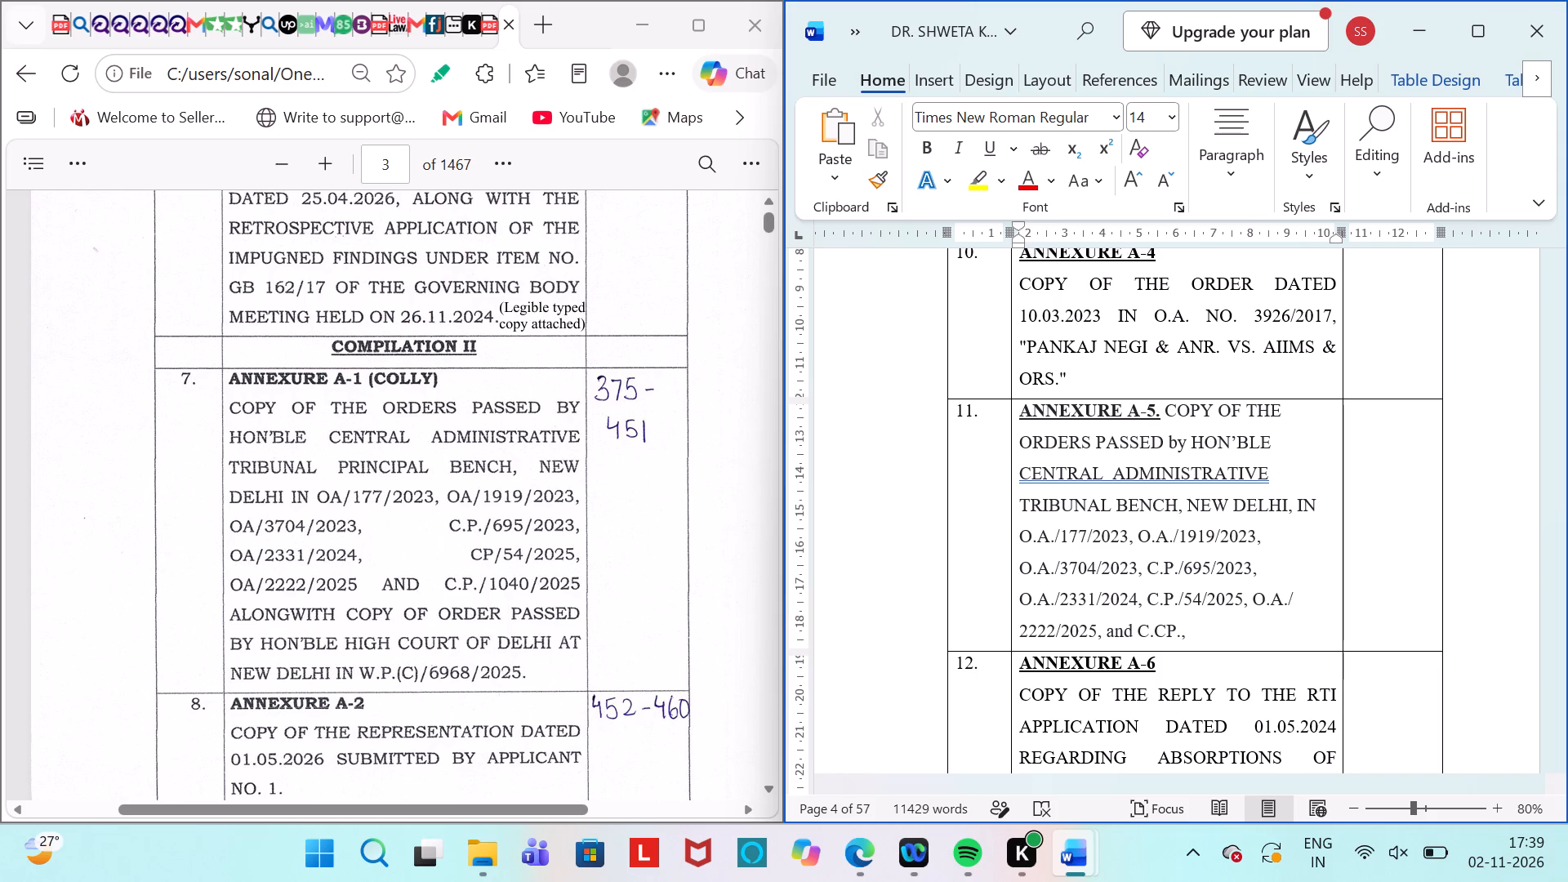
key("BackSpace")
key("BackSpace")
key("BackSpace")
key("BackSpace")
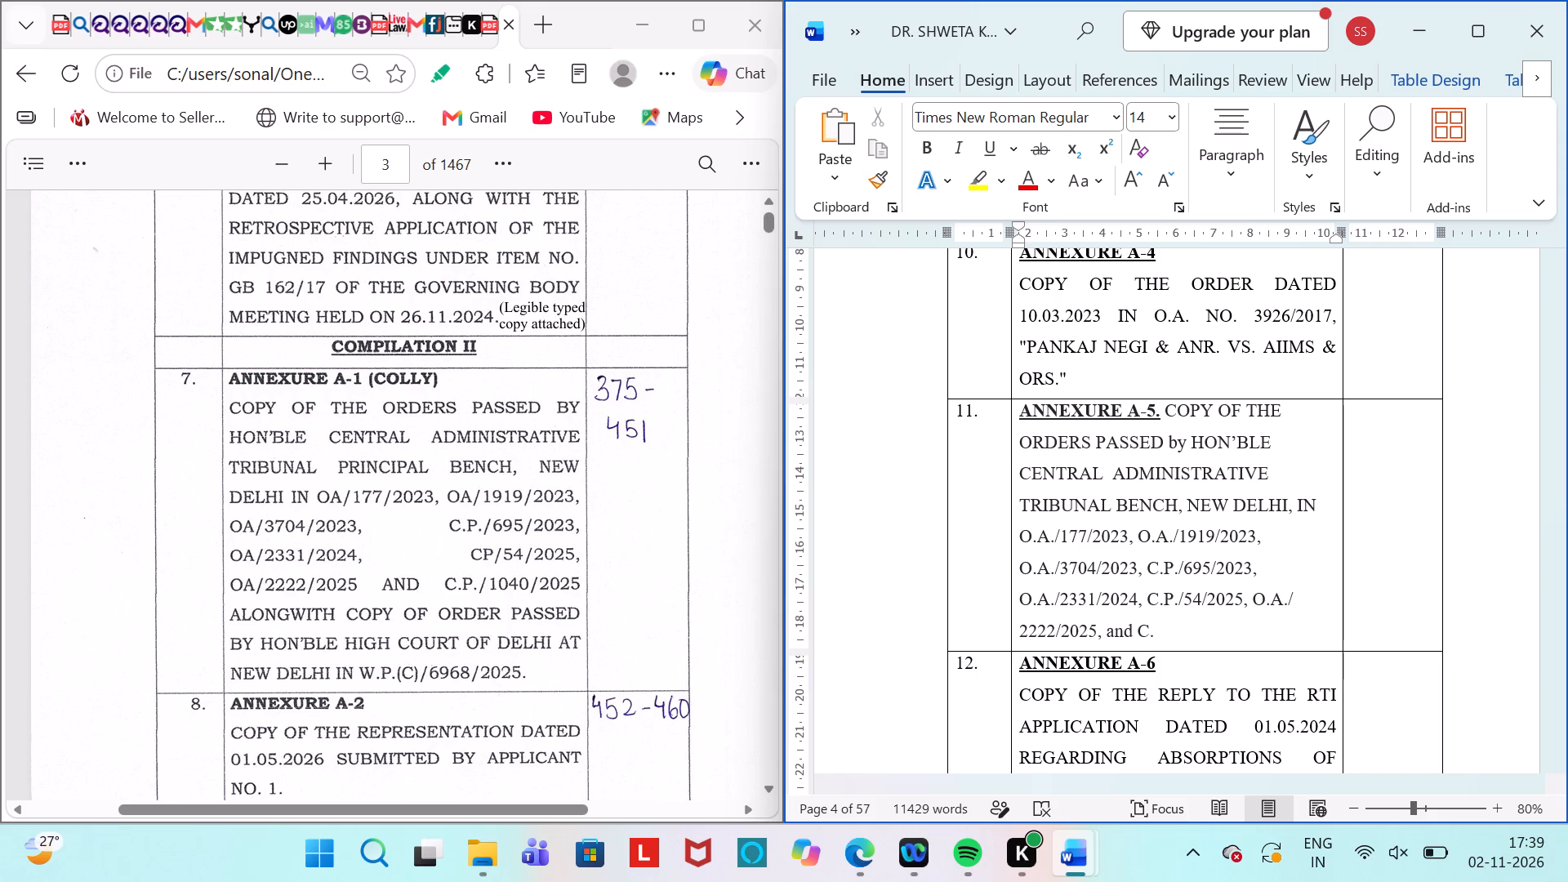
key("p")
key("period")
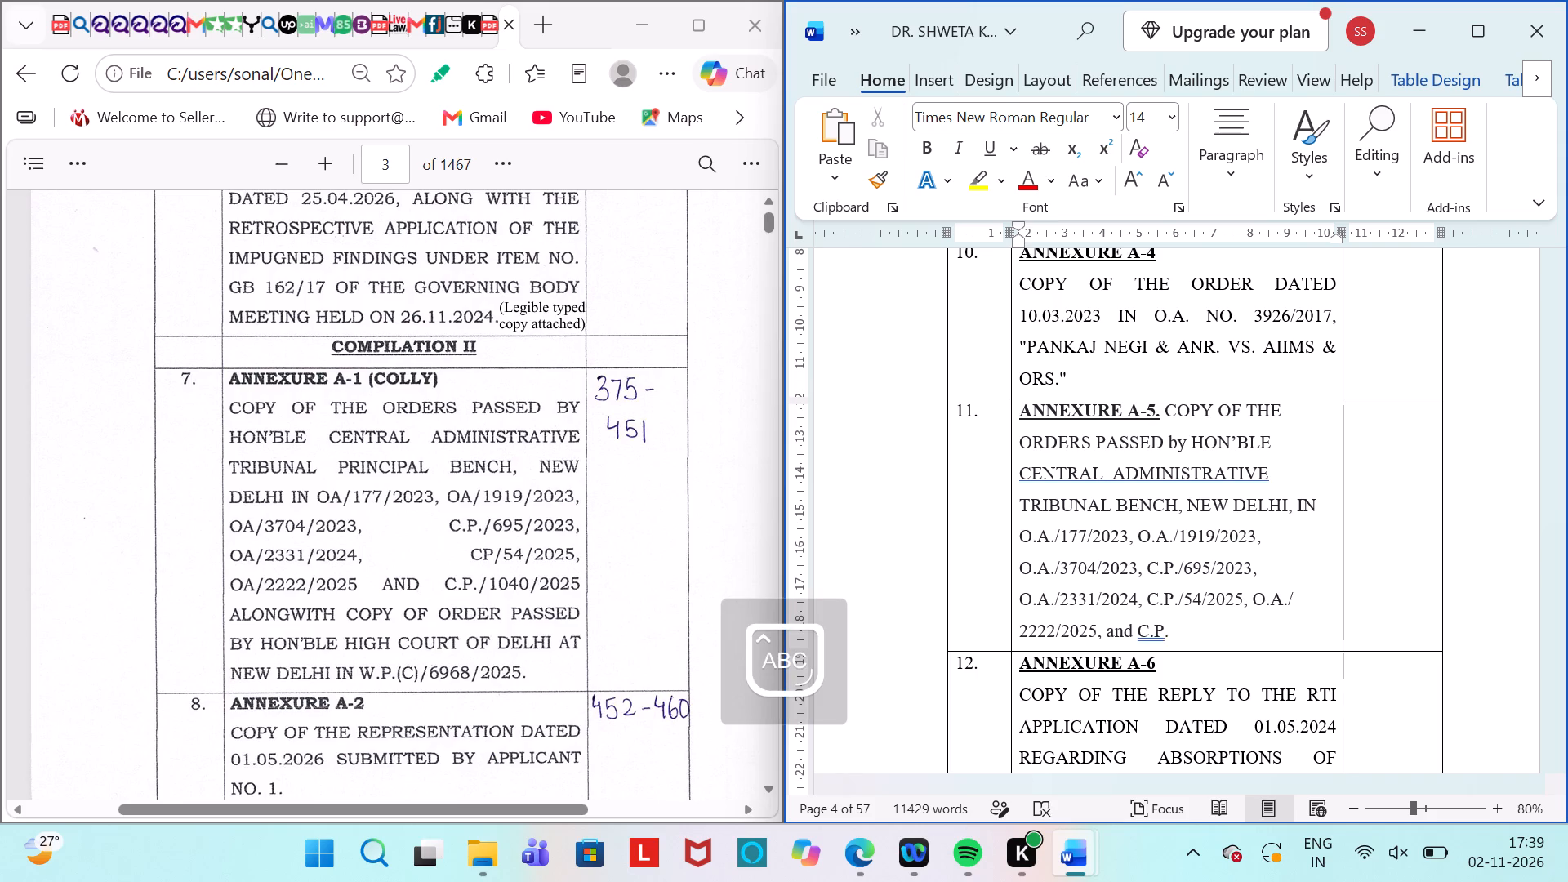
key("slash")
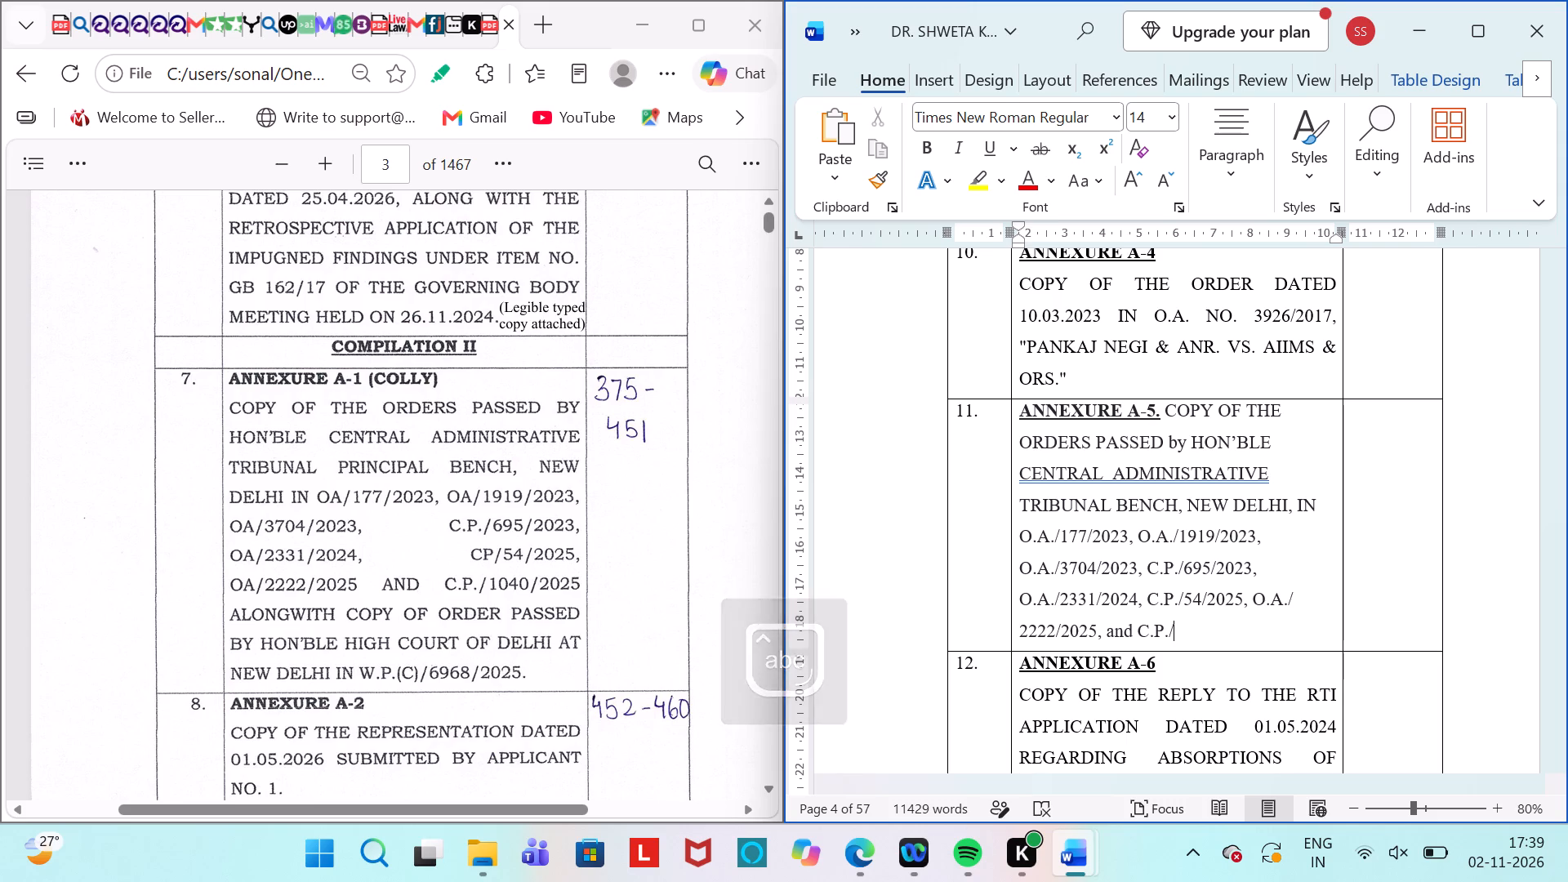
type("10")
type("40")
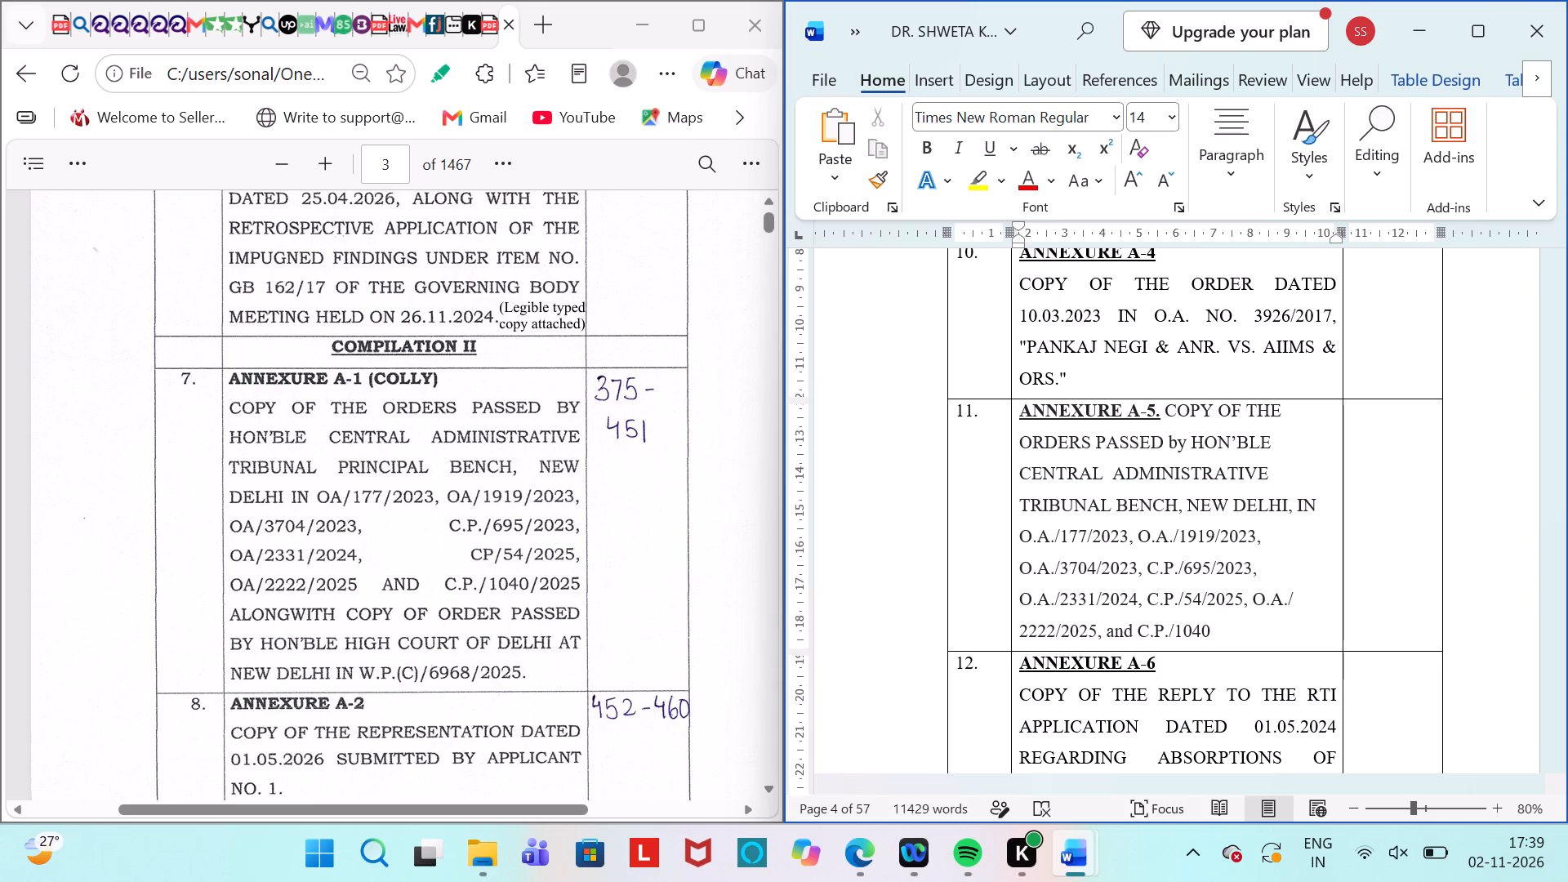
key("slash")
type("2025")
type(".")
Continue the Annexure A-5 entry after the case list with "Along with copy of".
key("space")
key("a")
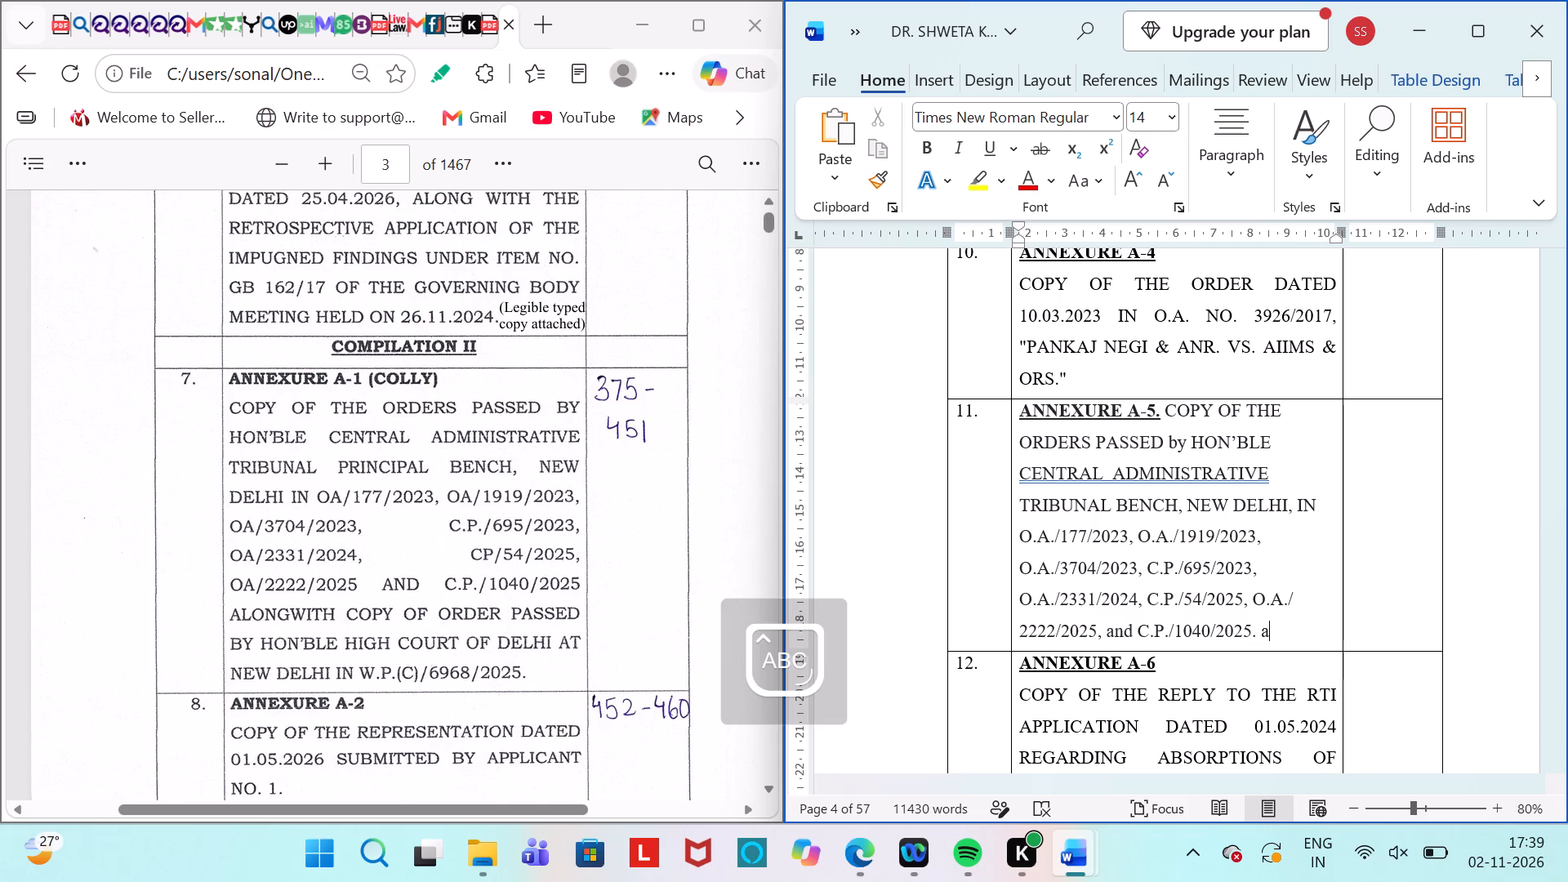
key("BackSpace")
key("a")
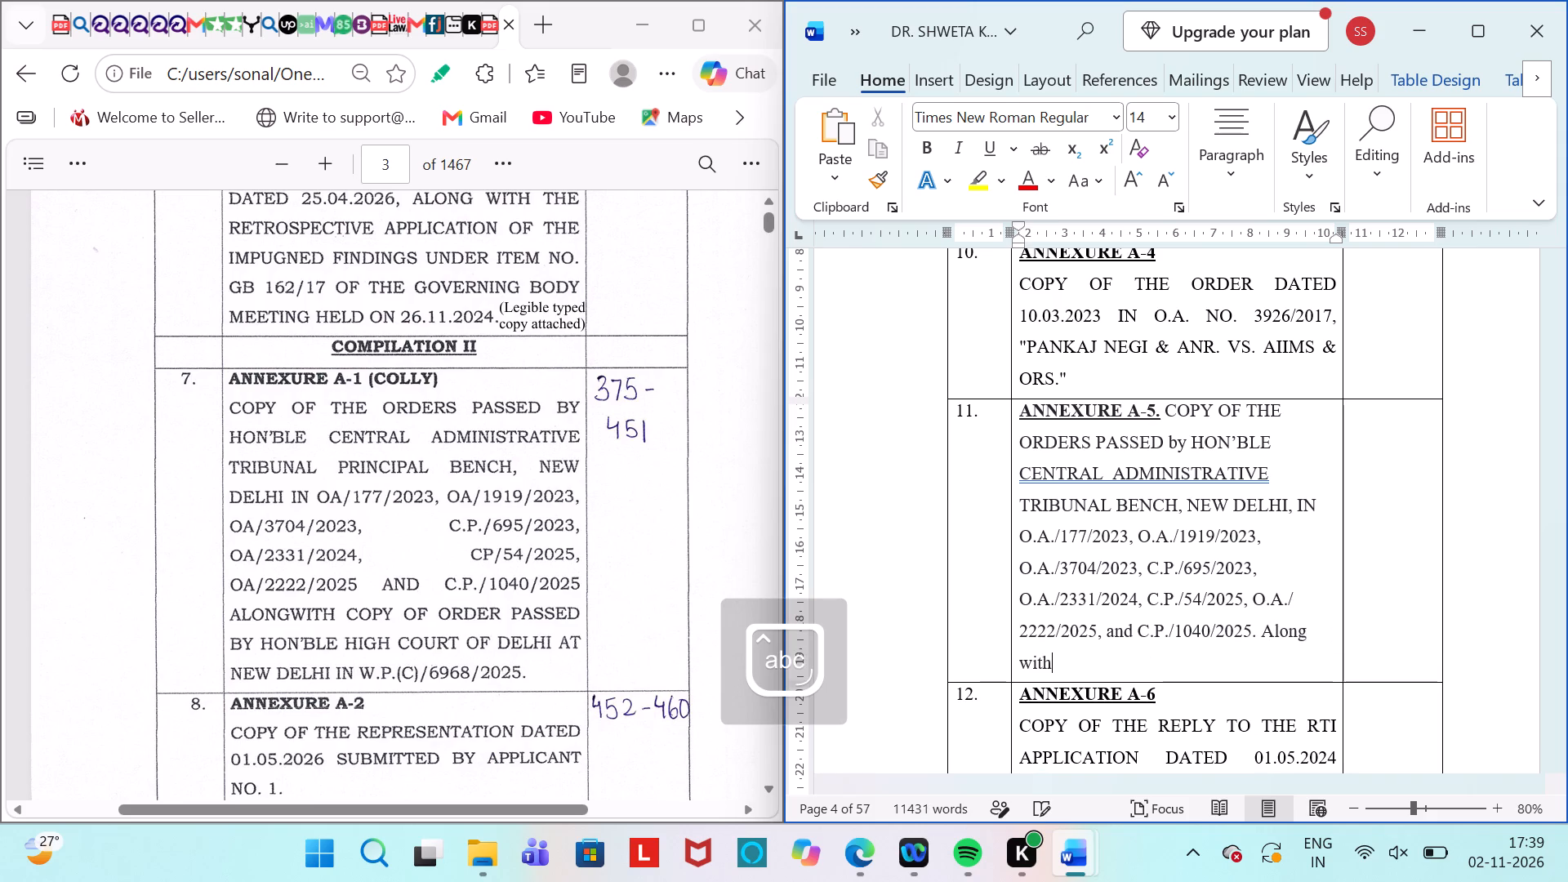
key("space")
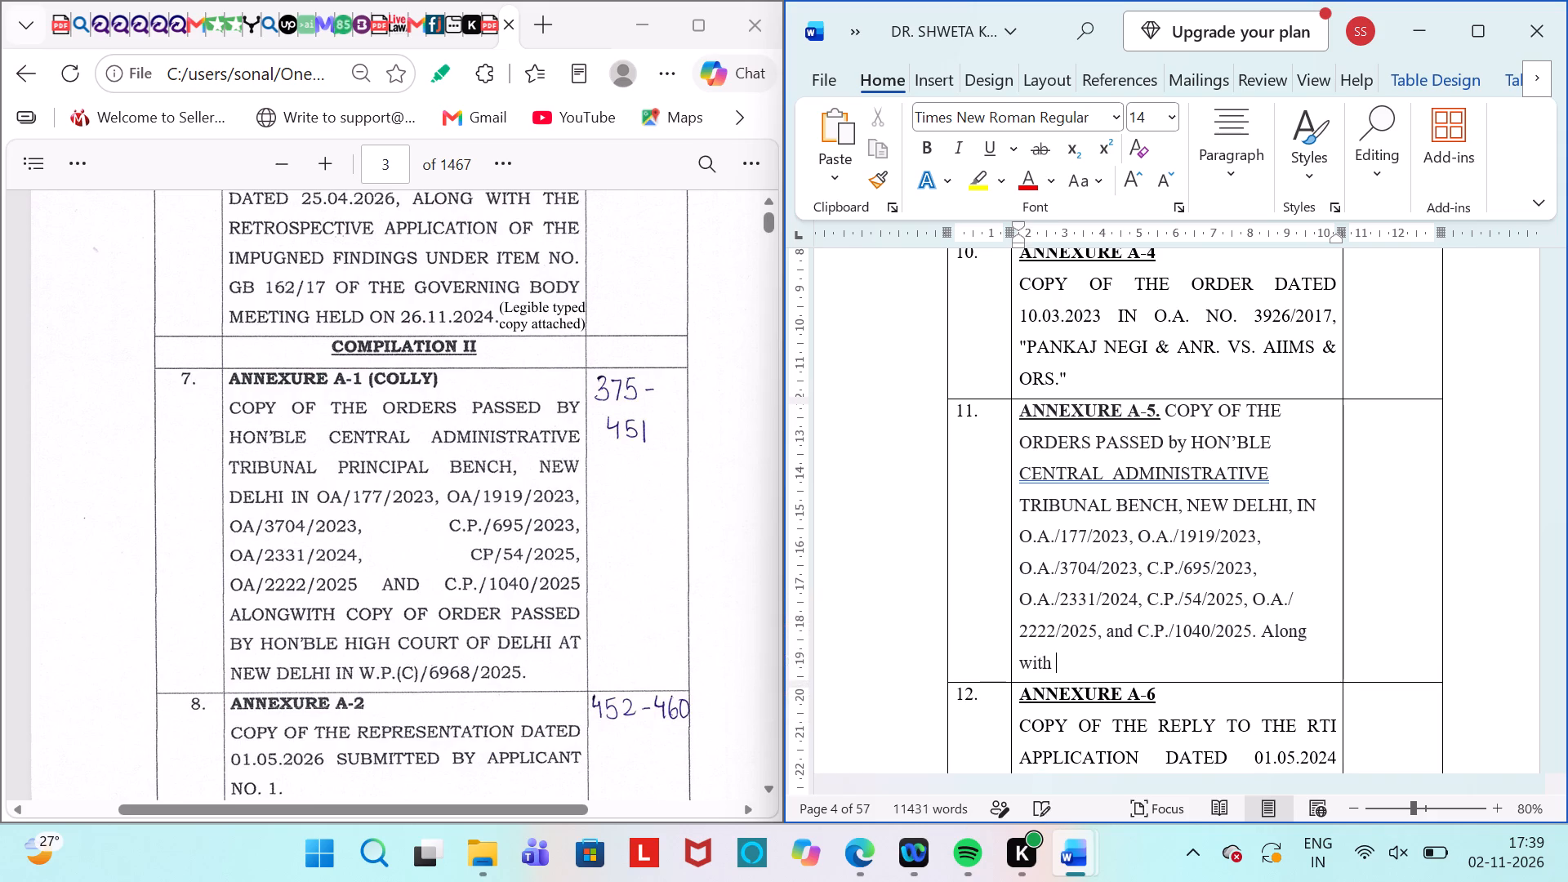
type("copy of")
Continue the Annexure A-5 entry after "Along with copy of" with "order passed by", keeping a space between "of" and "order".
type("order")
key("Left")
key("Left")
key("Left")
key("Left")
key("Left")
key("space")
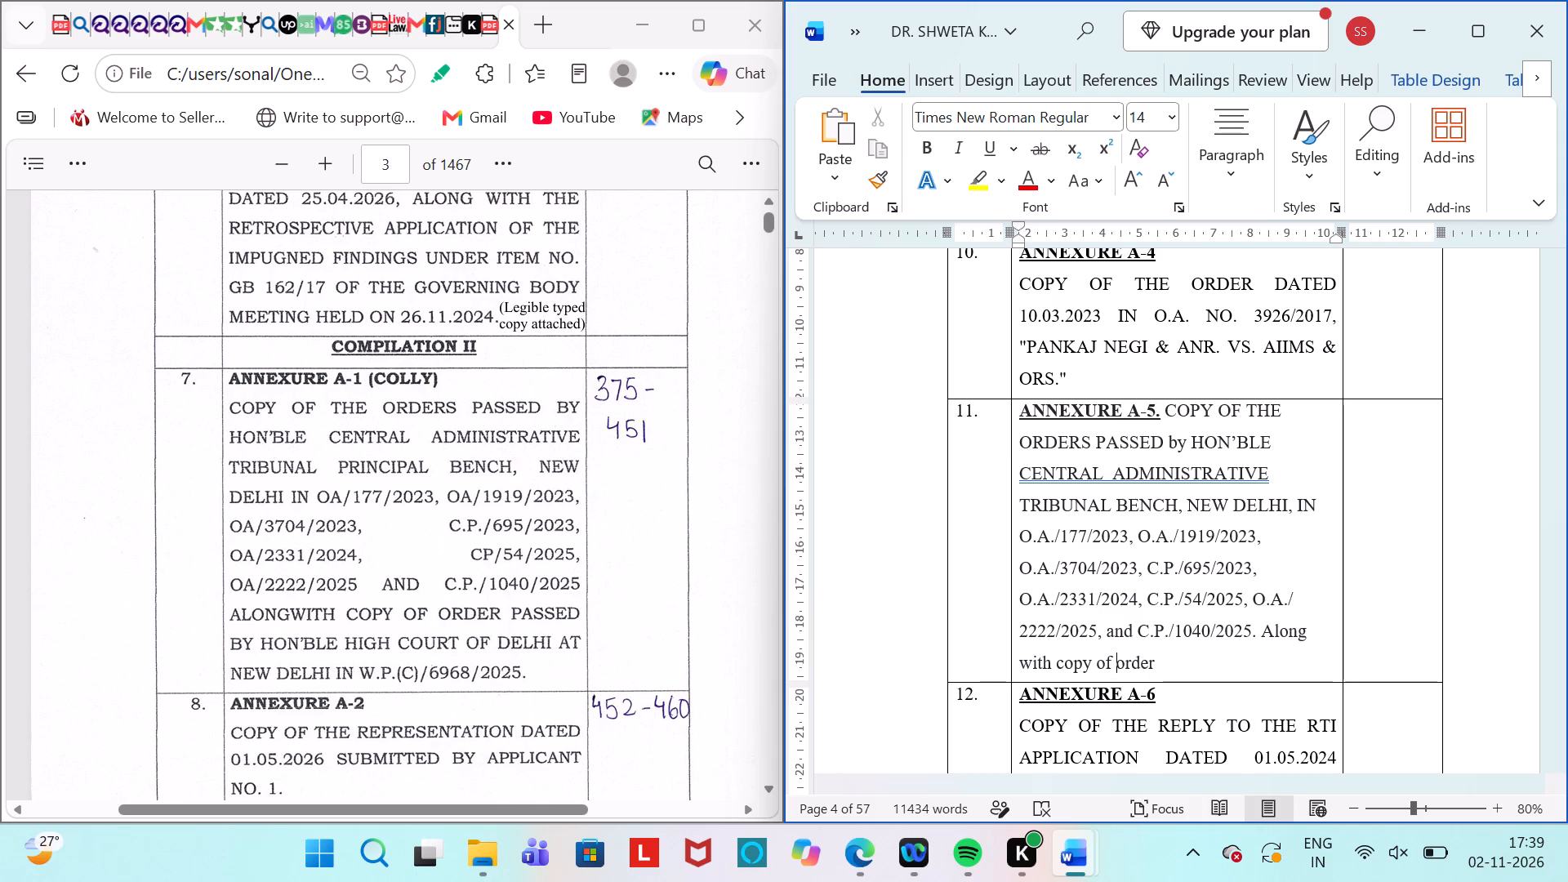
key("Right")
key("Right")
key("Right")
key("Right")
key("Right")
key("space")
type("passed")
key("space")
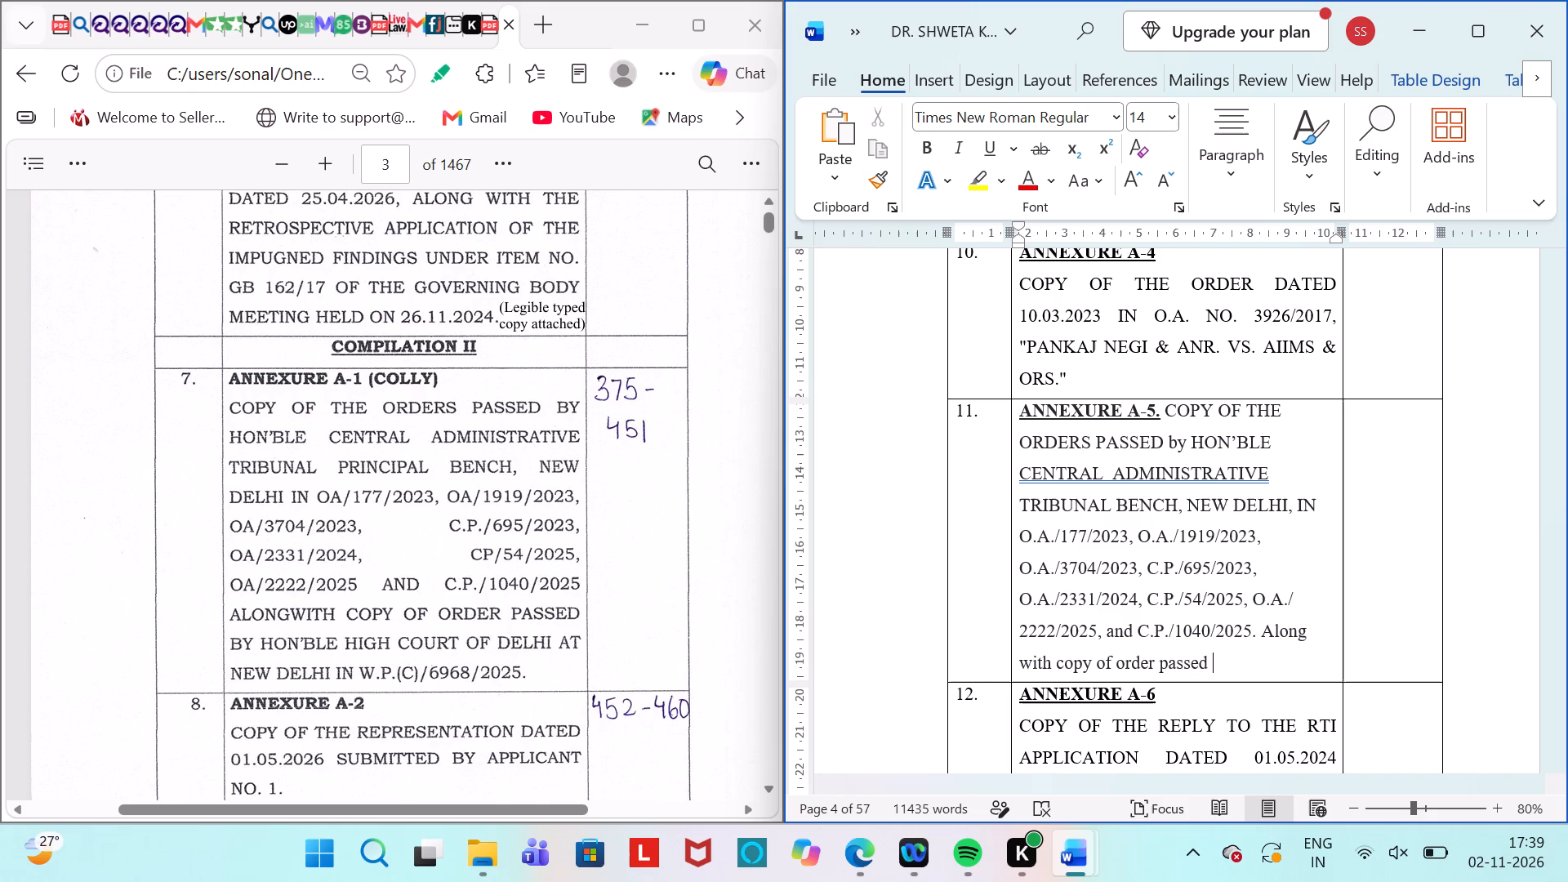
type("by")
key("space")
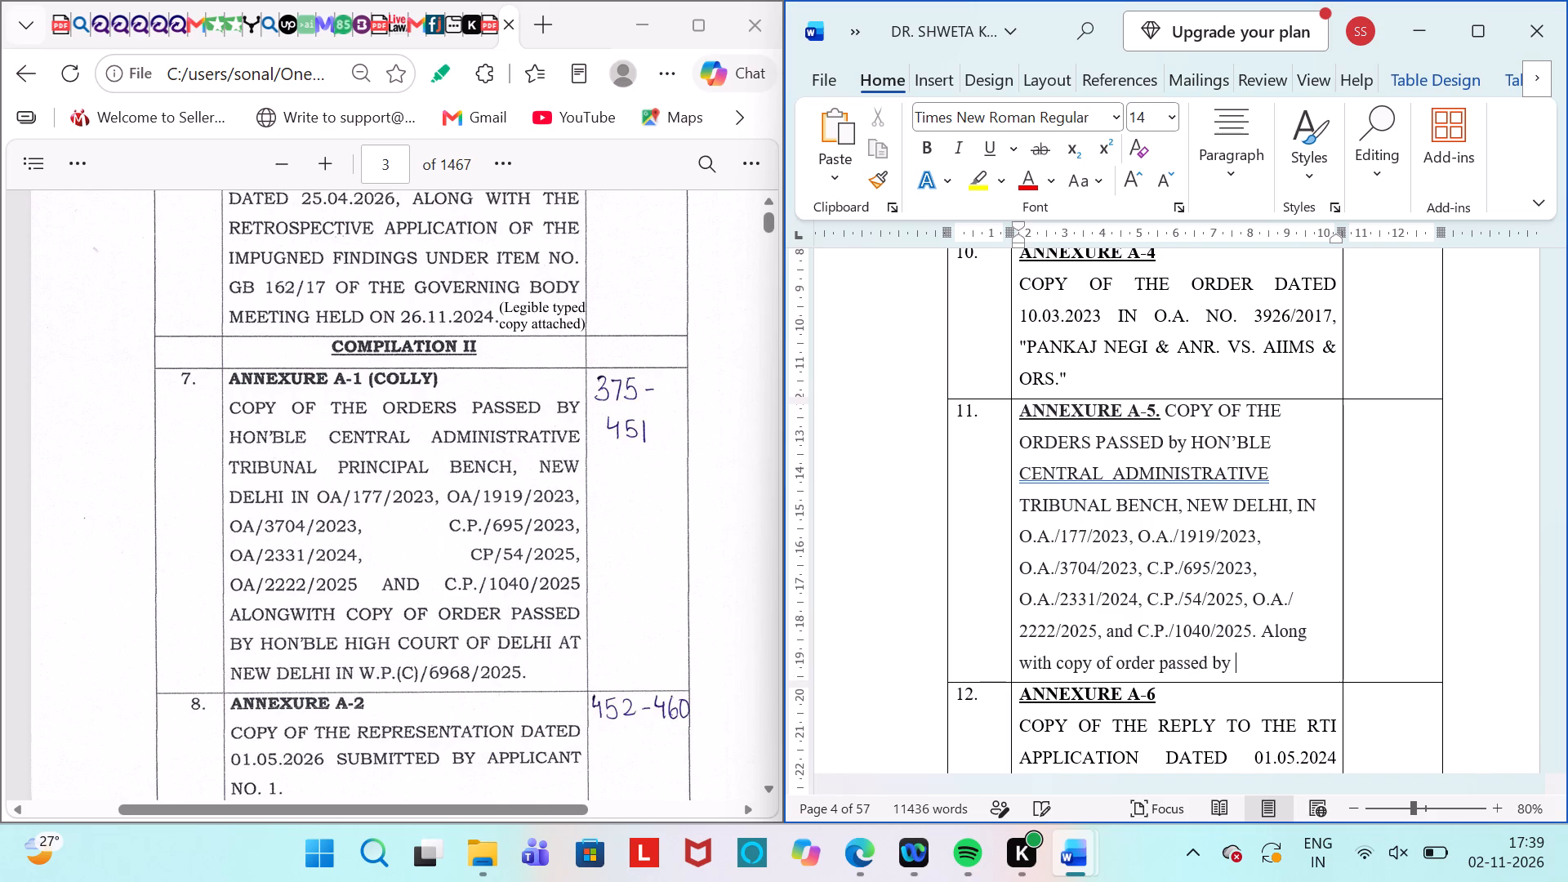
Add "HON'BLE HIGH COURT OF INDIA at" after "order passed by" in the Annexure A-5 entry.
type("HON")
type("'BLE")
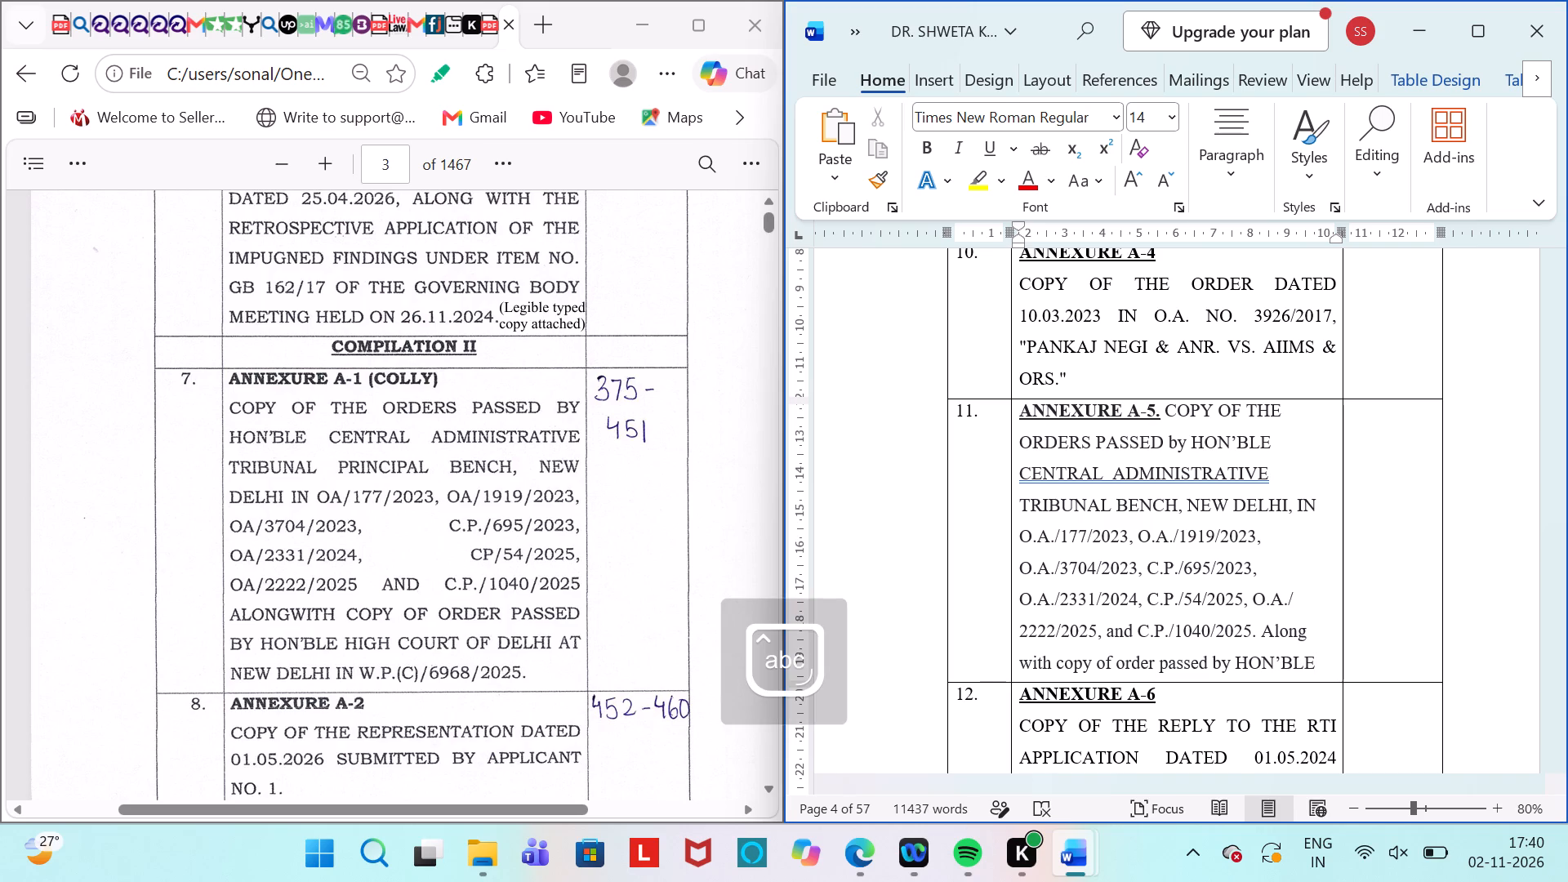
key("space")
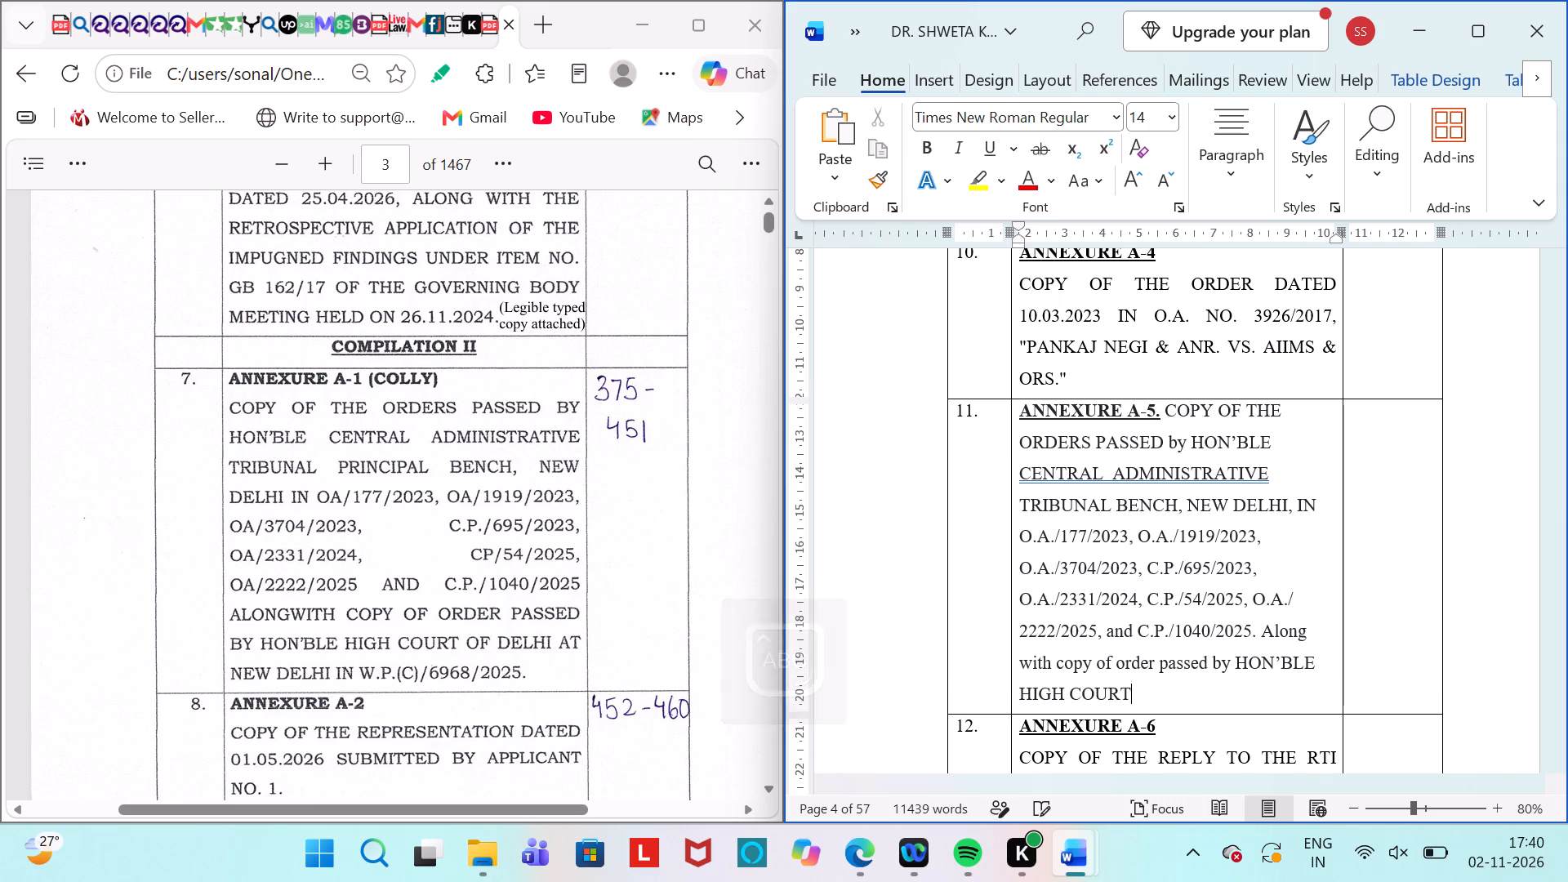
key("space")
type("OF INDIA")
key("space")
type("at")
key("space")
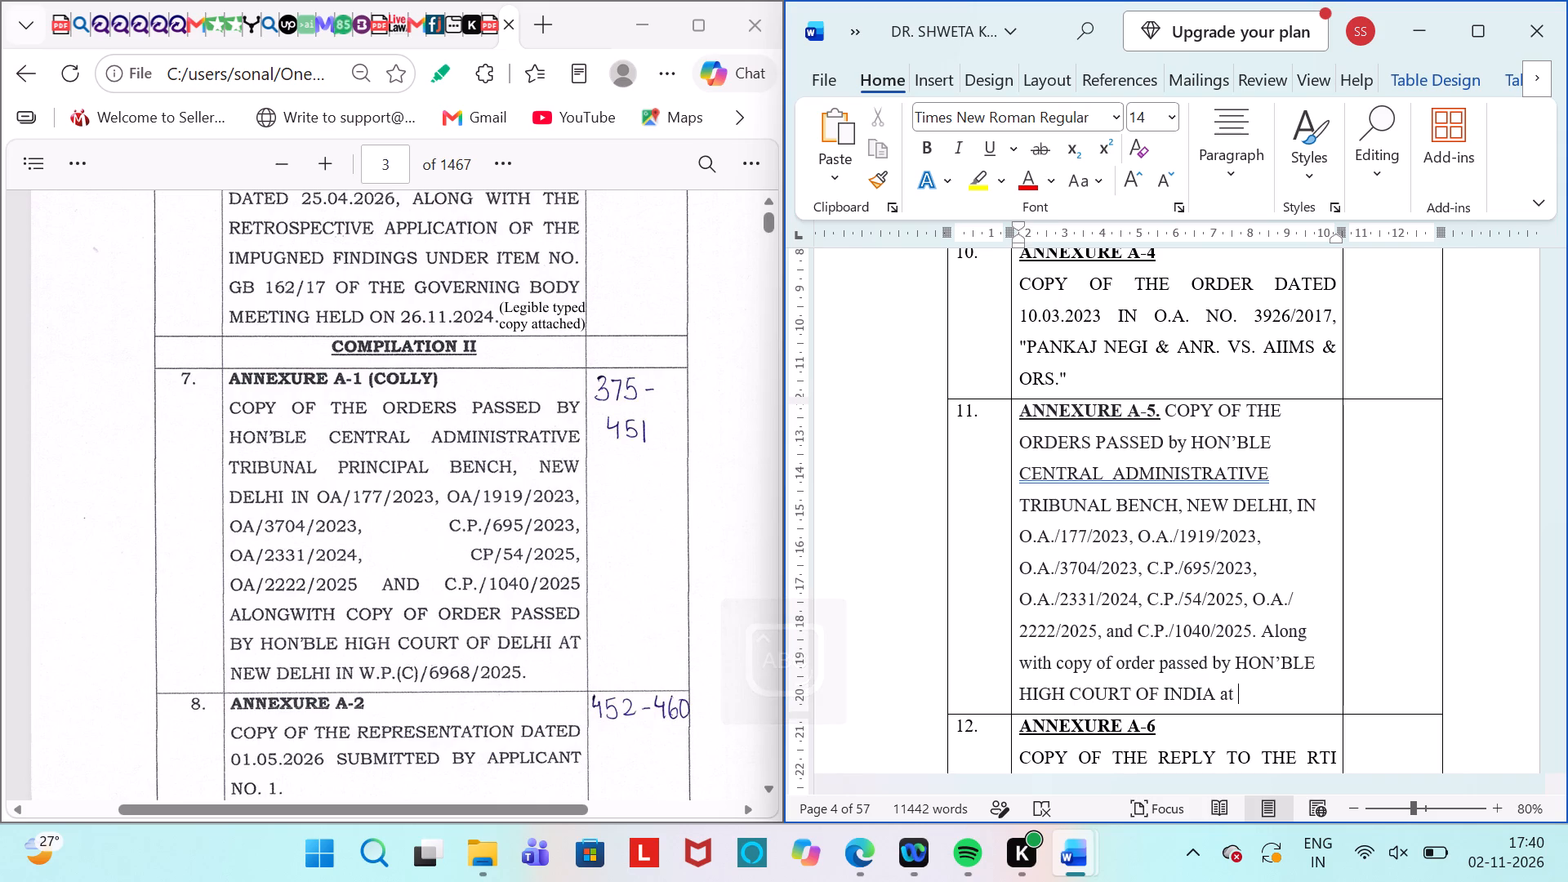
Replace "INDIA" with "DELHI" in the High Court name of the Annexure A-5 entry.
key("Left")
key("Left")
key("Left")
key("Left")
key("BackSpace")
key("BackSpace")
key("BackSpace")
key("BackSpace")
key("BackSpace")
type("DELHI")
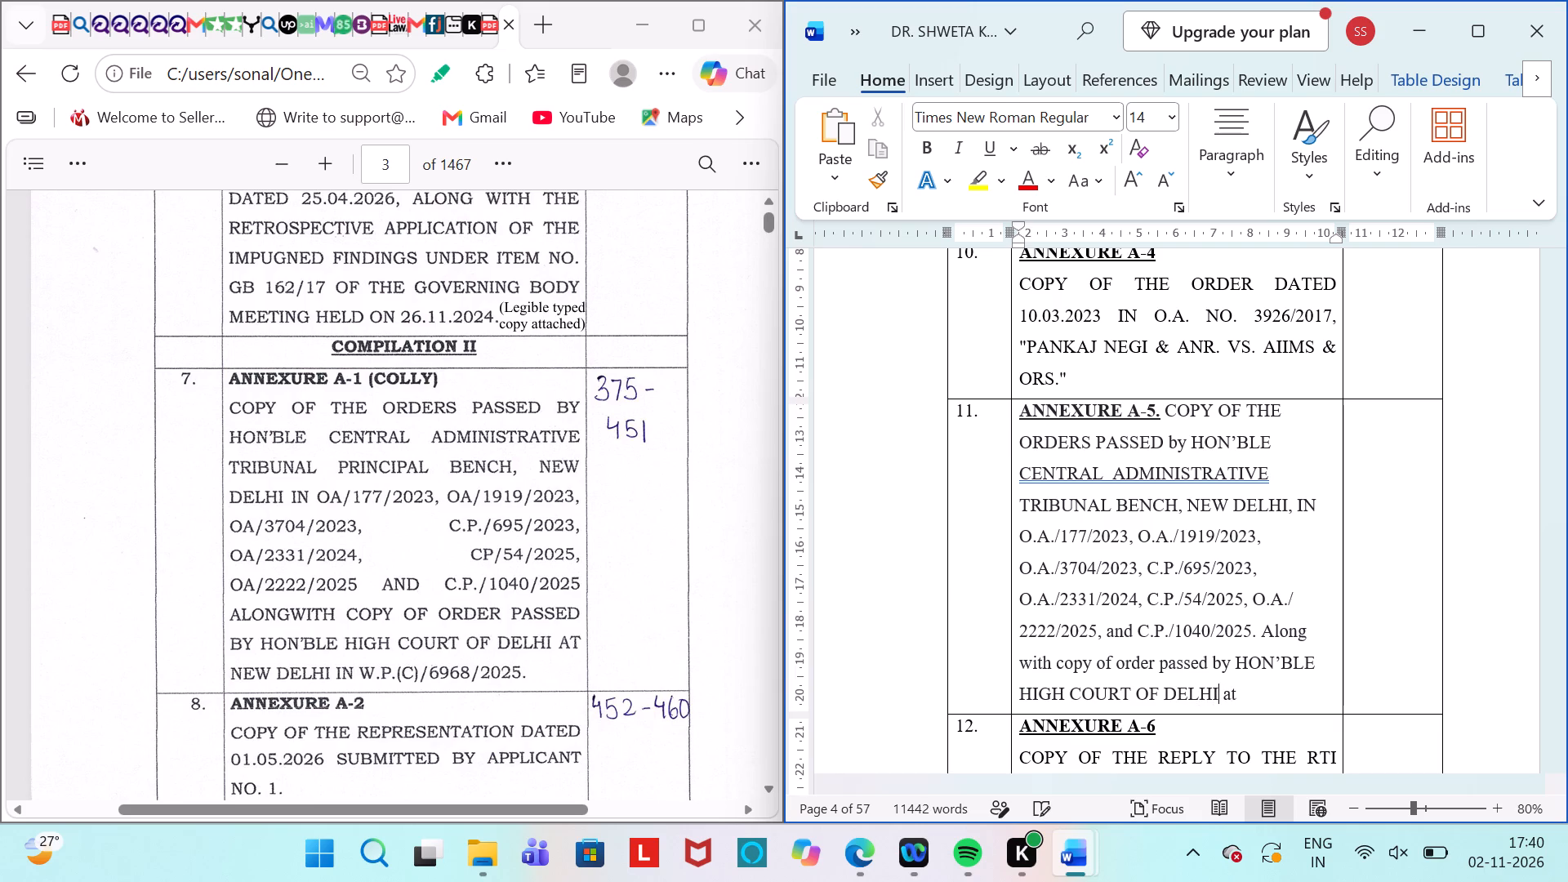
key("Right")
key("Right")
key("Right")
Continue the Annexure A-5 entry after "HIGH COURT OF DELHI at" with "NEW DELHI in W.P.".
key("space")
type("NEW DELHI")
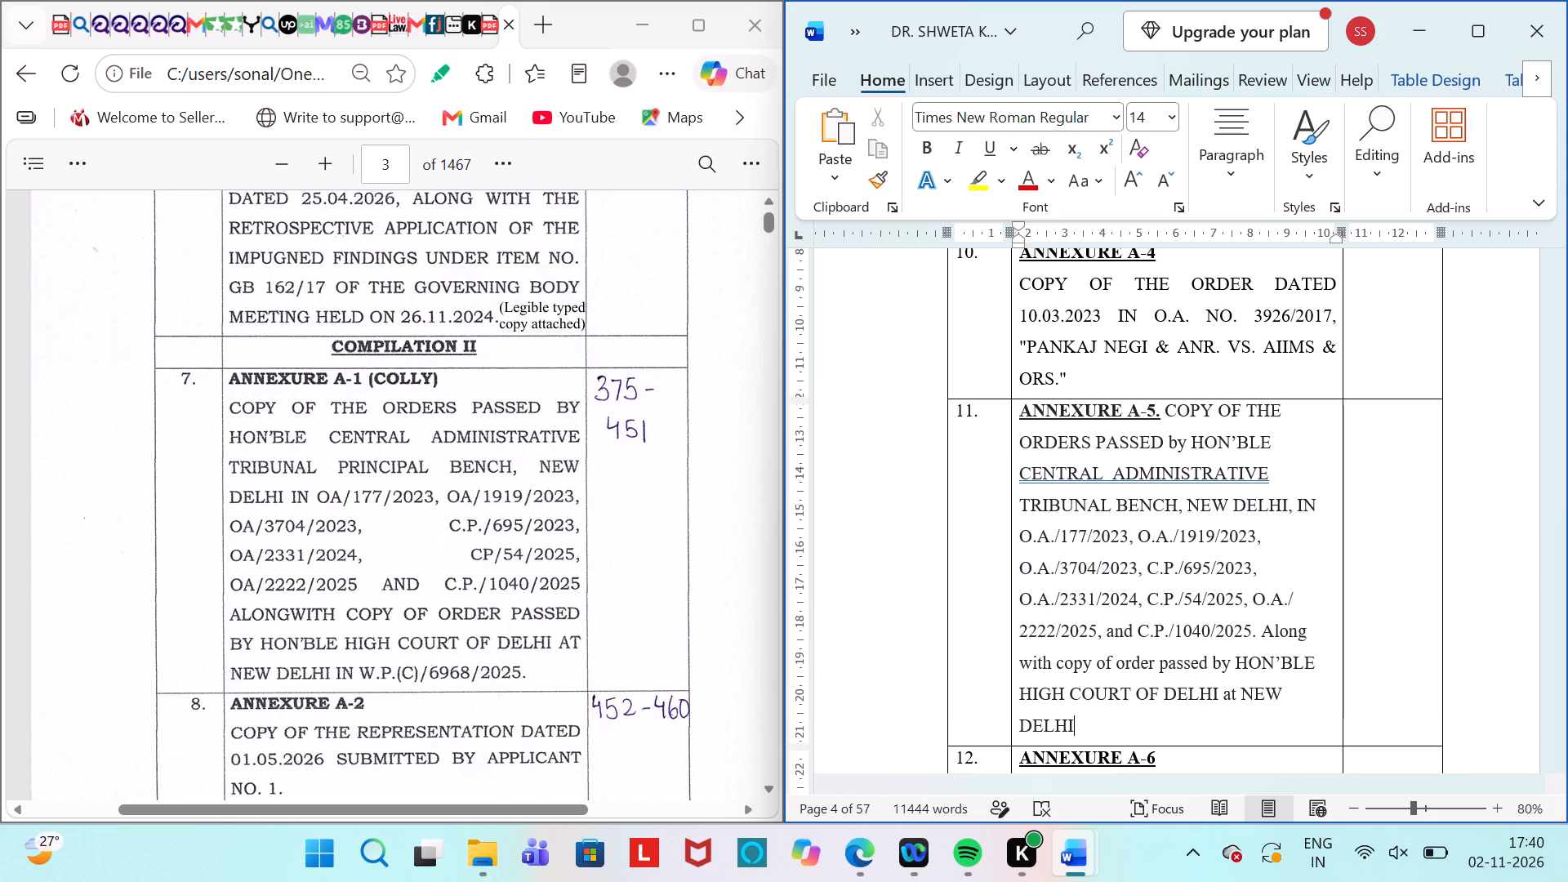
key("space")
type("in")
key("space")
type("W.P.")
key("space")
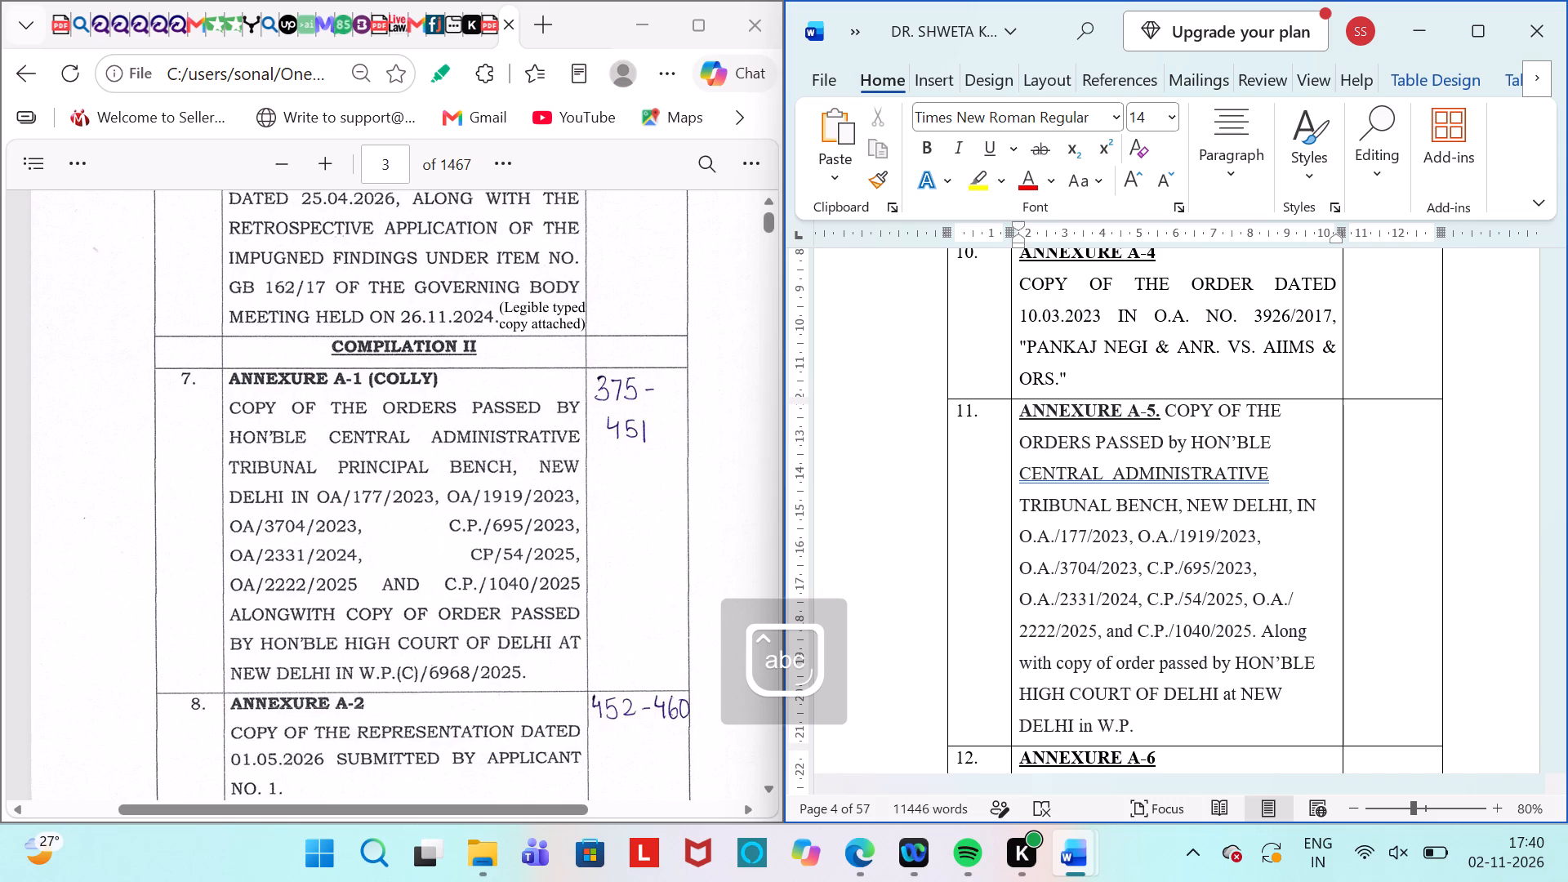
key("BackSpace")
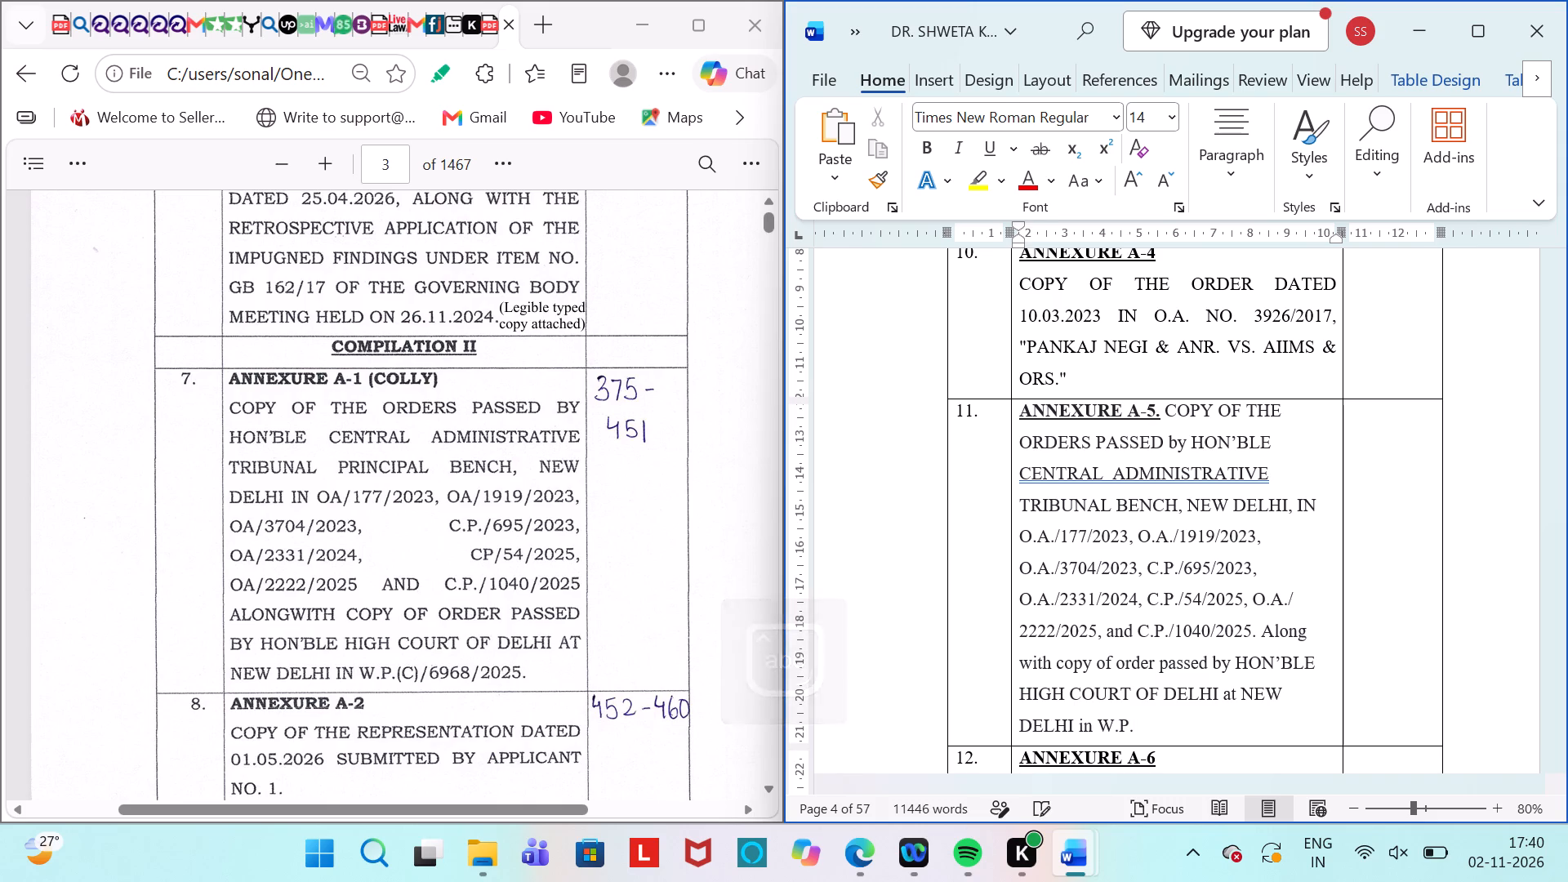
Complete the writ petition number after "W.P." in the Annexure A-5 entry with "(c)/ 6968/2025.".
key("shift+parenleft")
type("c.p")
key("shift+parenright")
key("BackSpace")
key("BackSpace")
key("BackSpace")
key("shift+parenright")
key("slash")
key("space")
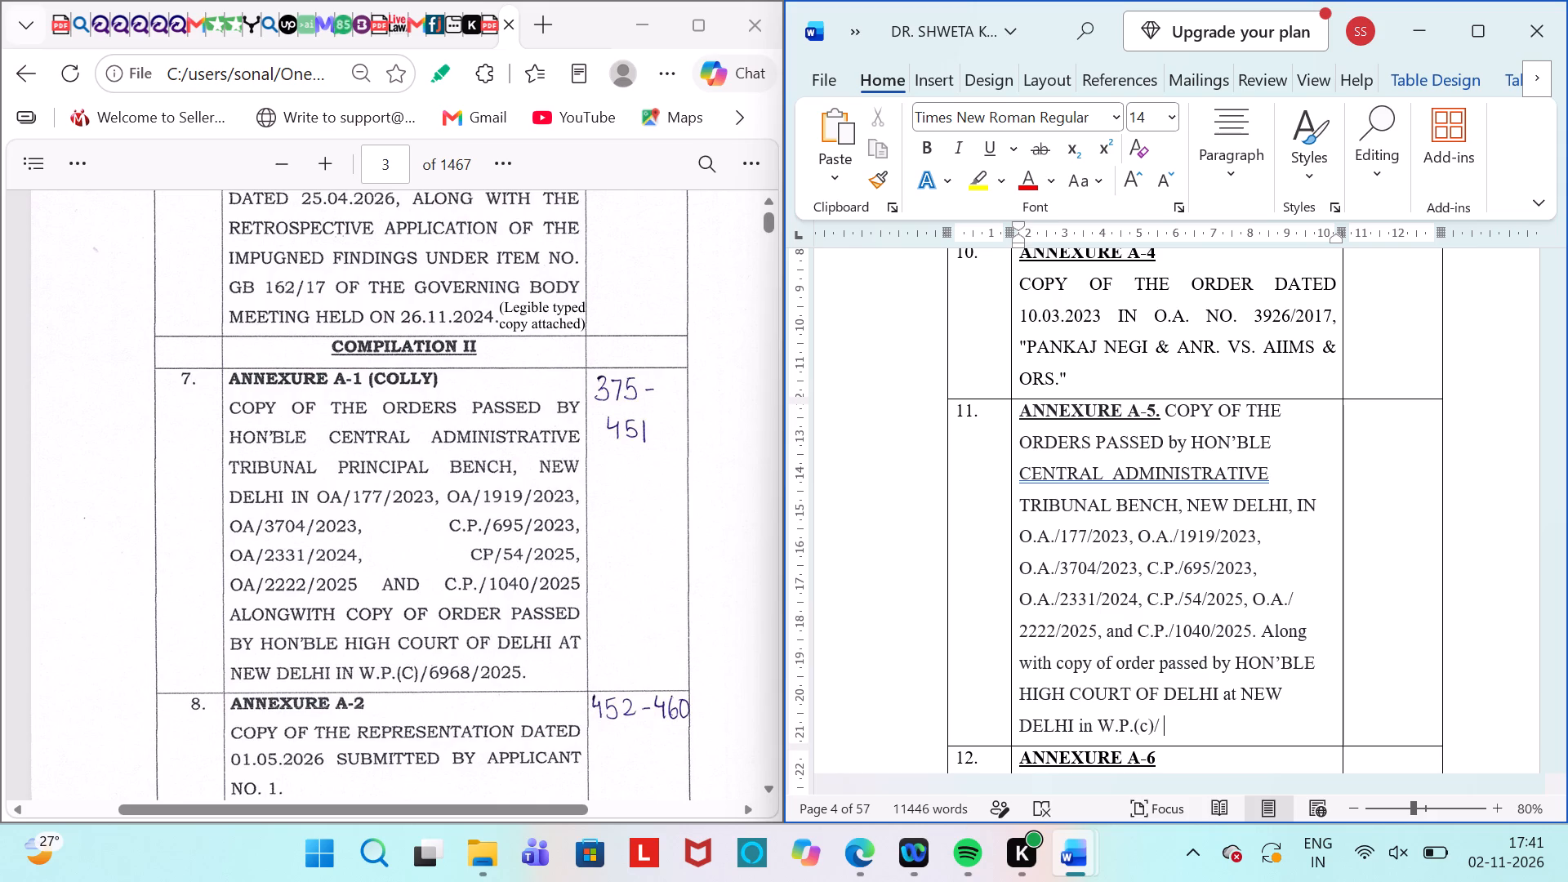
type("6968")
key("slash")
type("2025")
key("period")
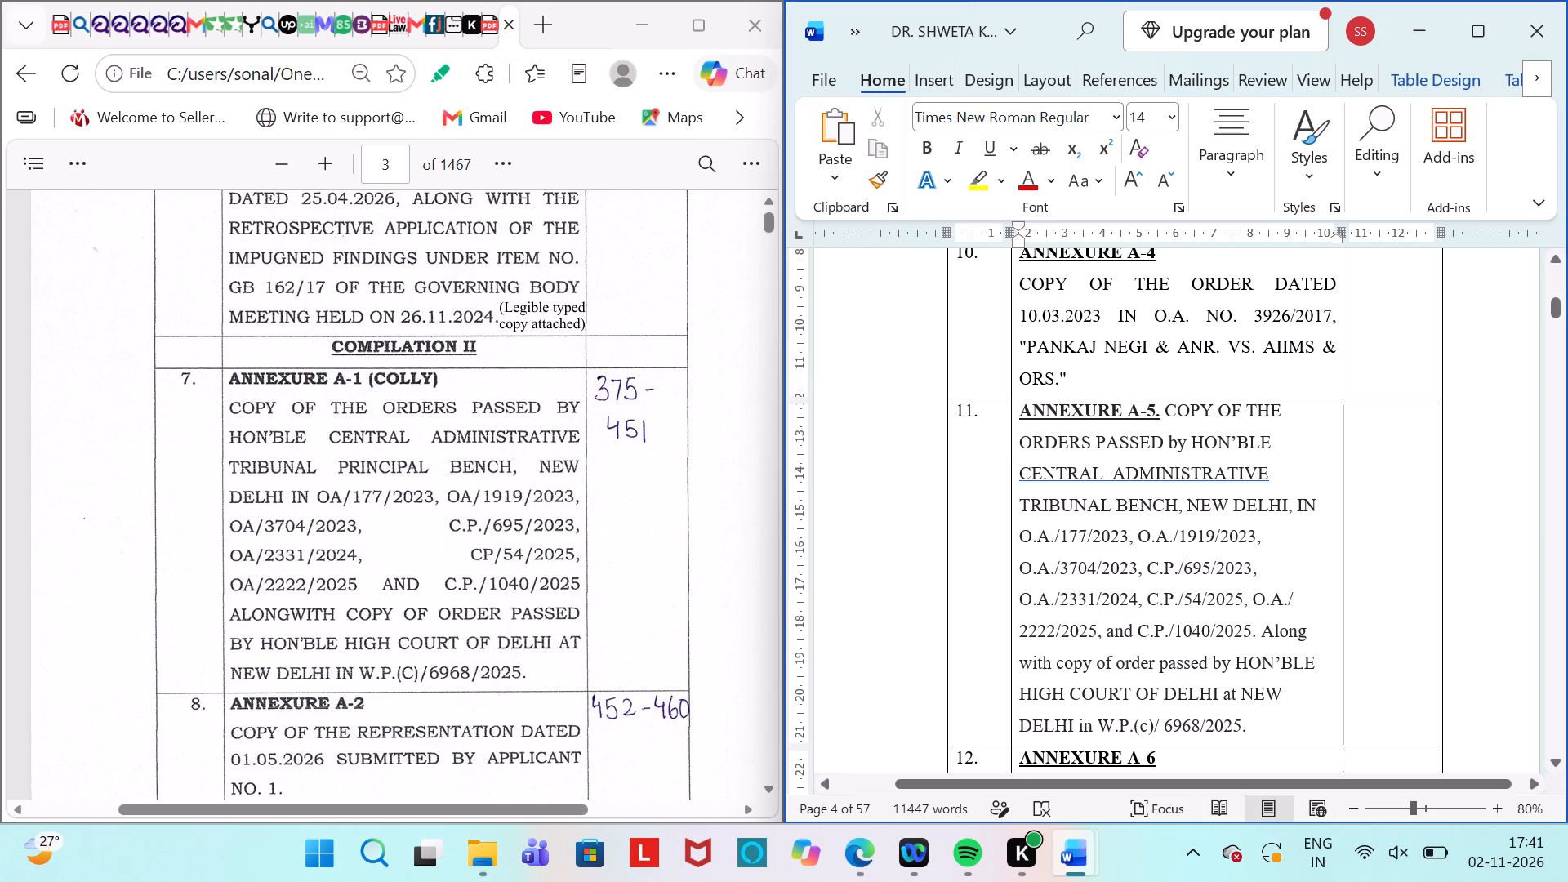
Insert a line break after the "ANNEXURE A-5." heading so the description starts on its own line without extra paragraph spacing.
left_click(1166, 408)
key("Return")
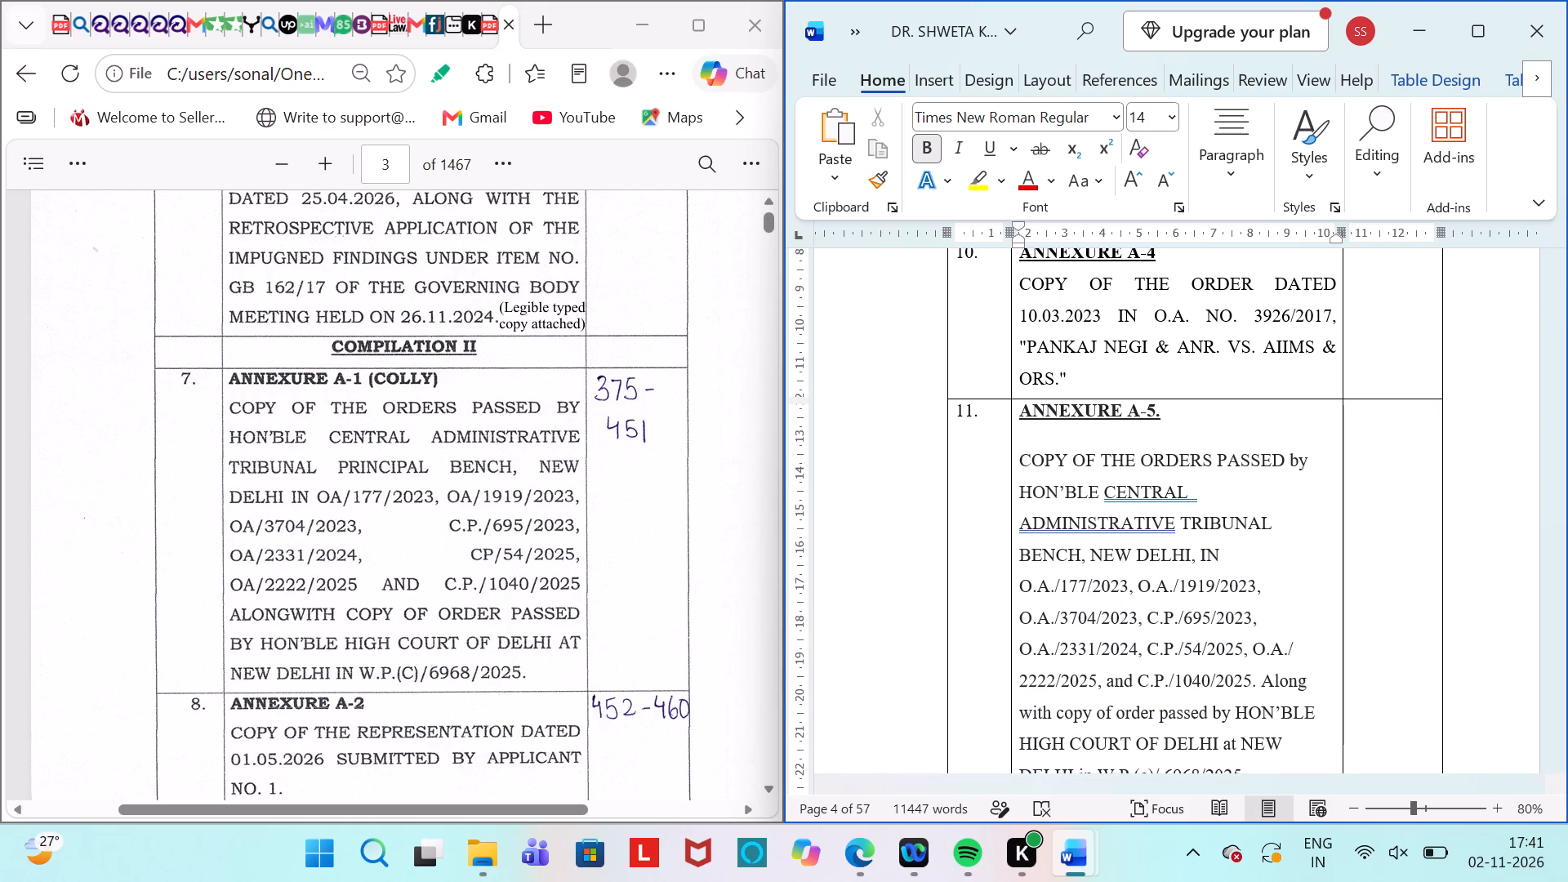
key("BackSpace")
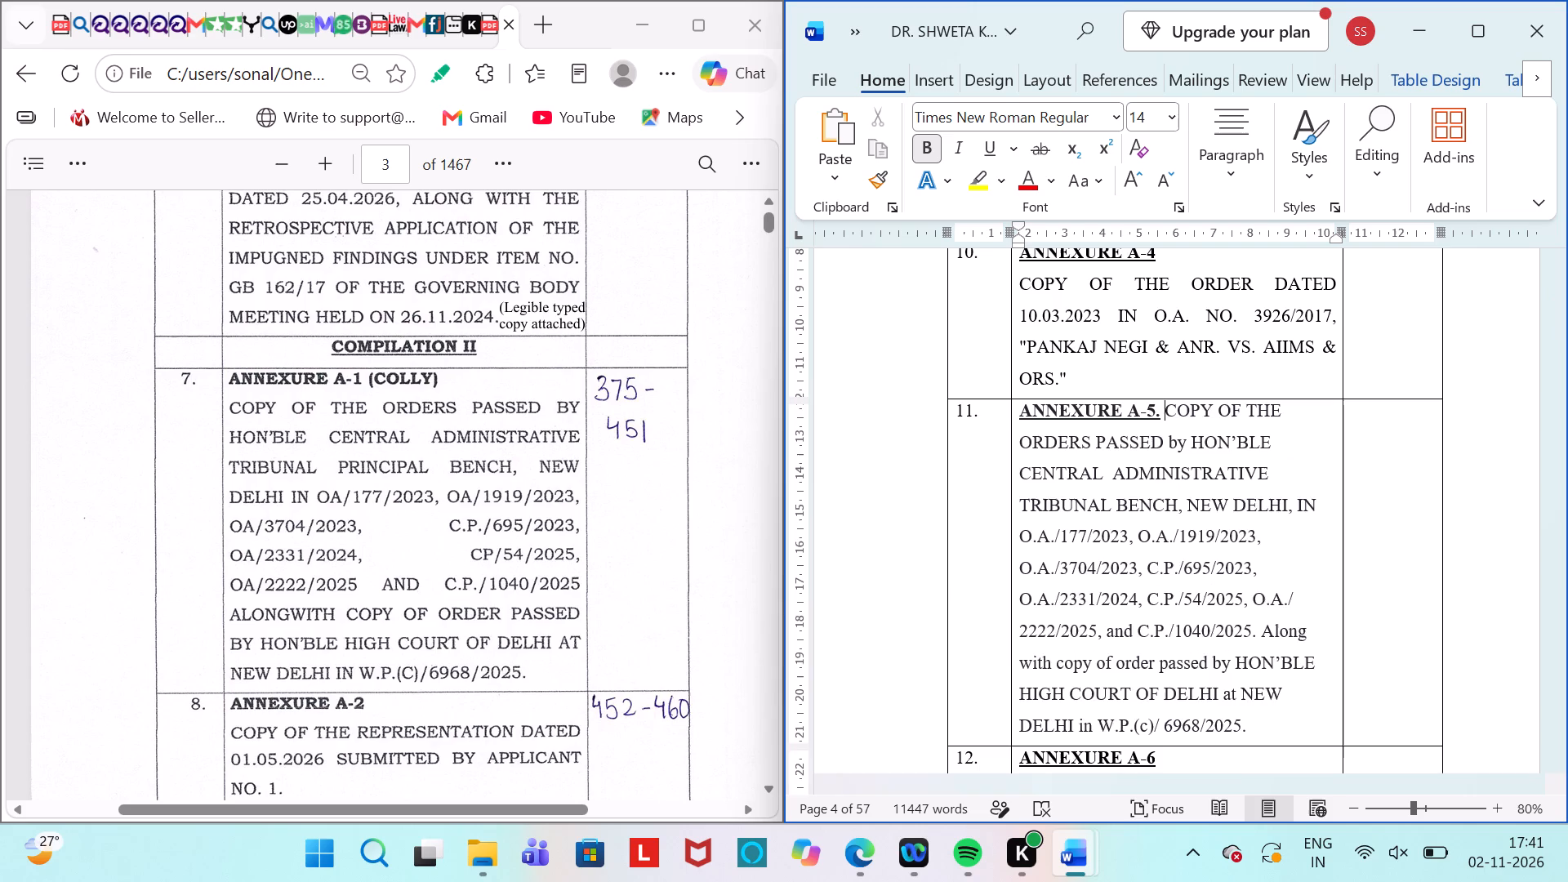
key("shift+Return")
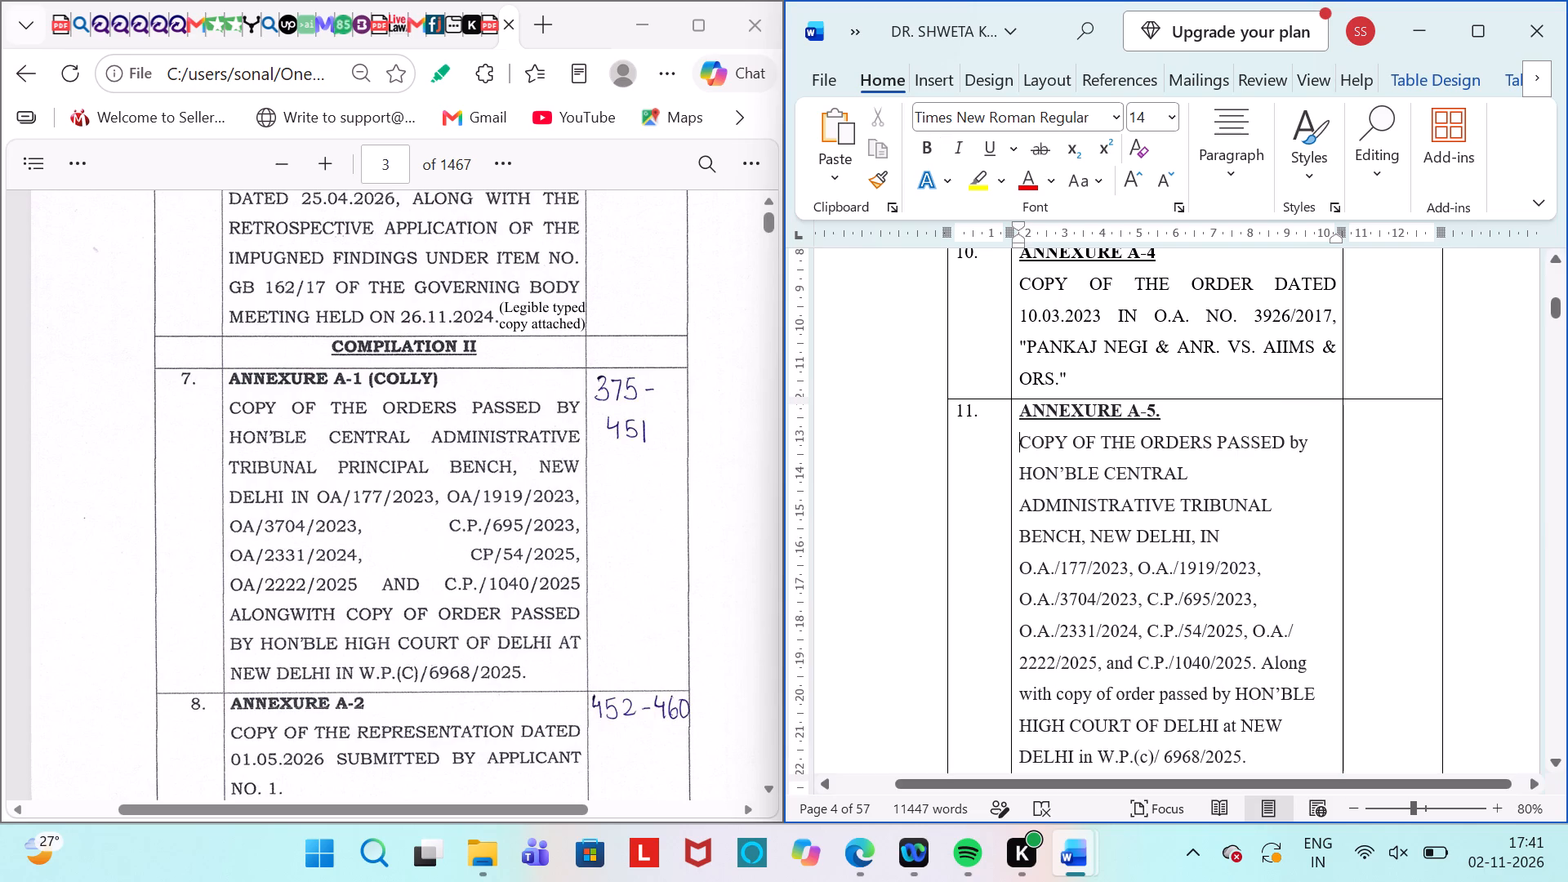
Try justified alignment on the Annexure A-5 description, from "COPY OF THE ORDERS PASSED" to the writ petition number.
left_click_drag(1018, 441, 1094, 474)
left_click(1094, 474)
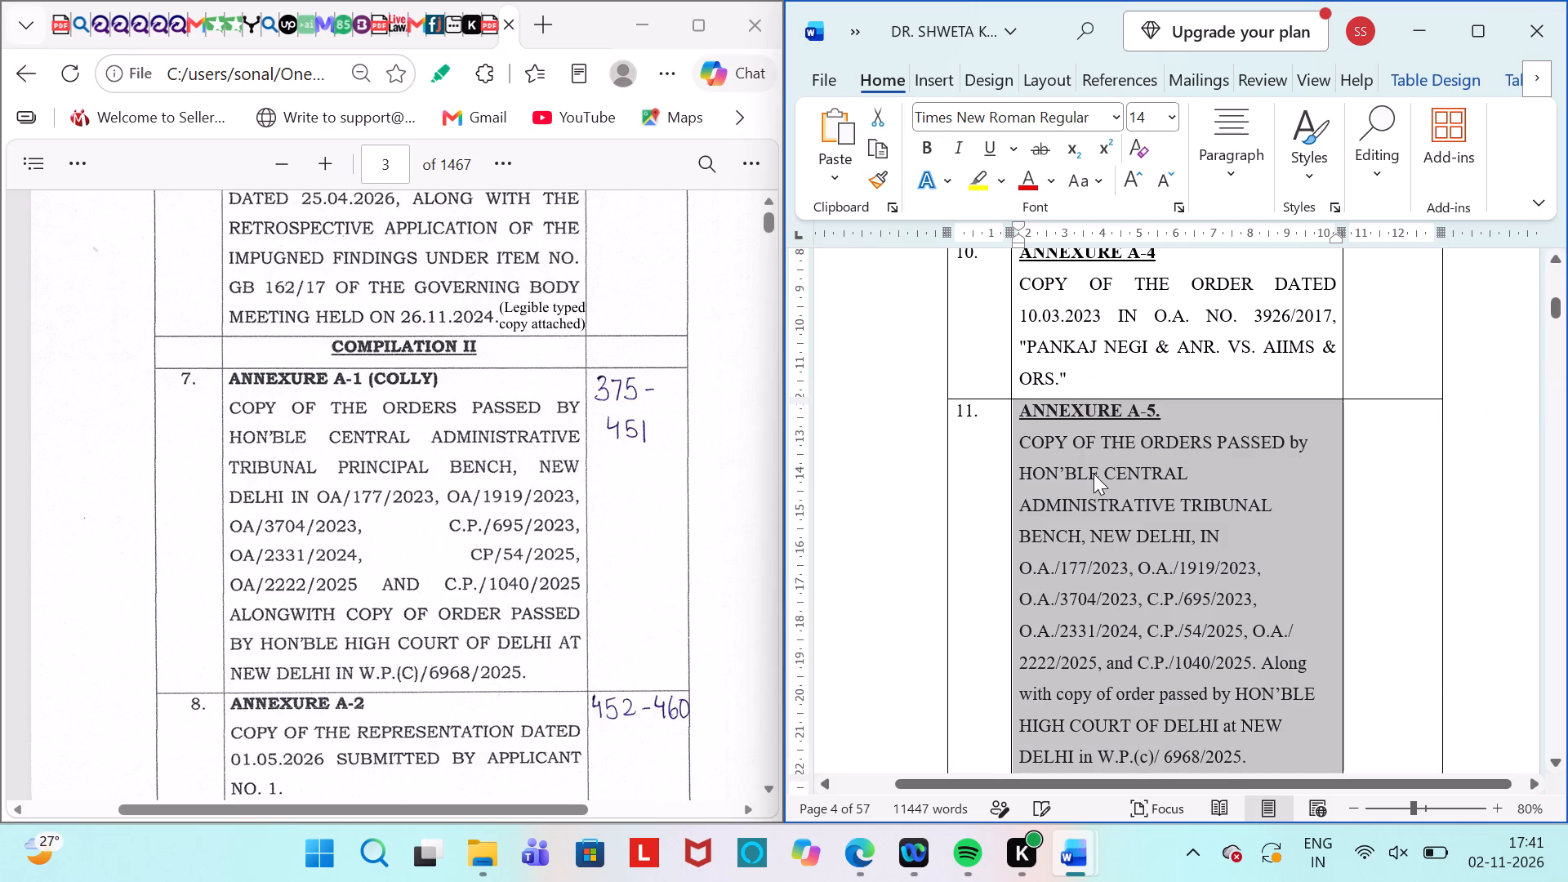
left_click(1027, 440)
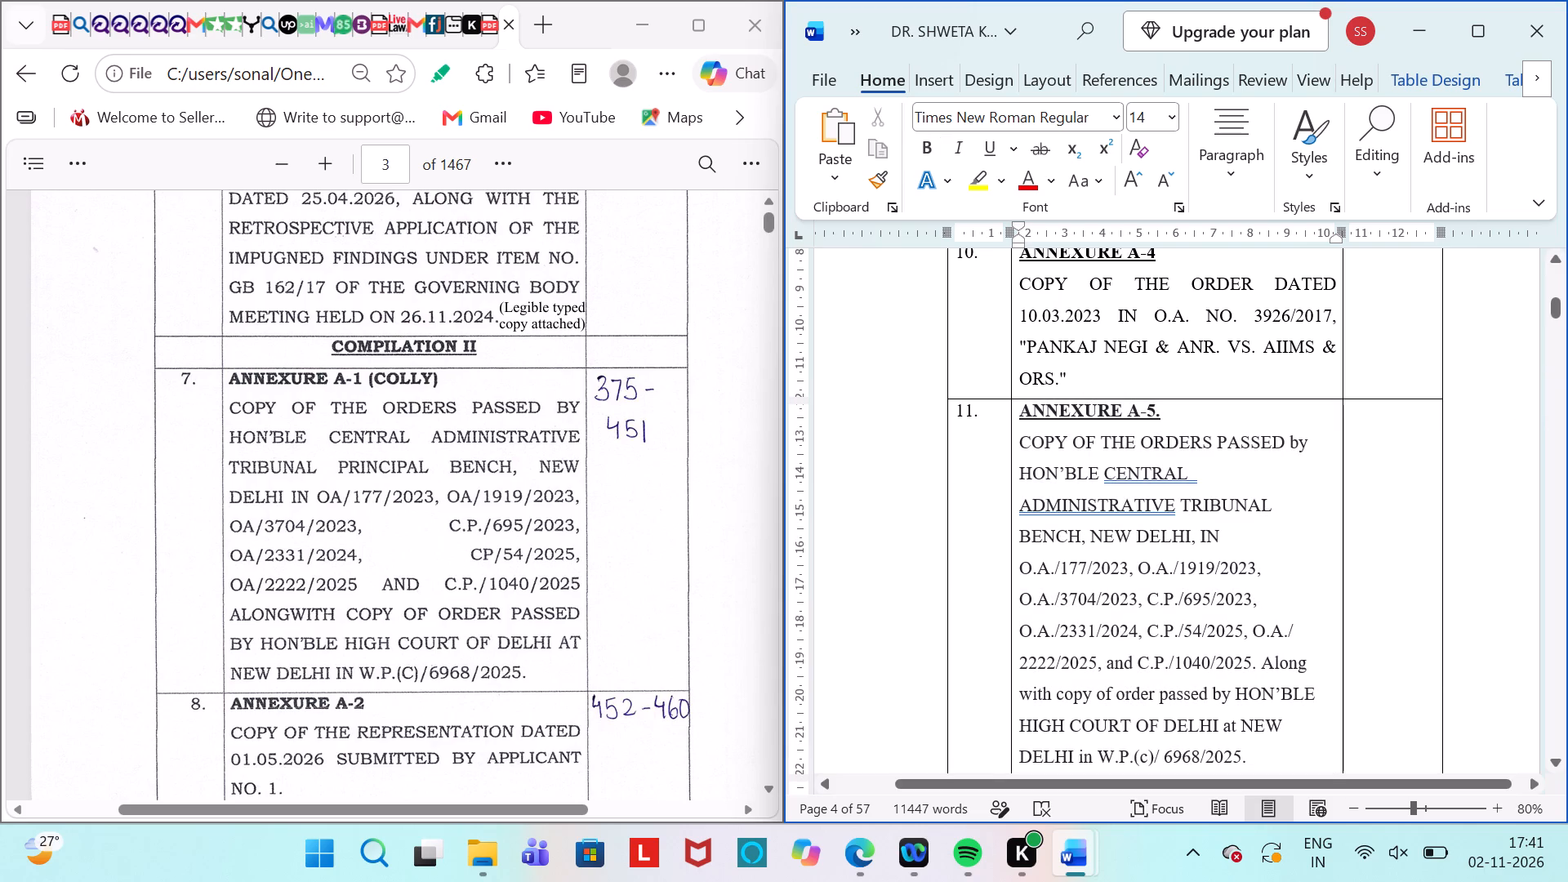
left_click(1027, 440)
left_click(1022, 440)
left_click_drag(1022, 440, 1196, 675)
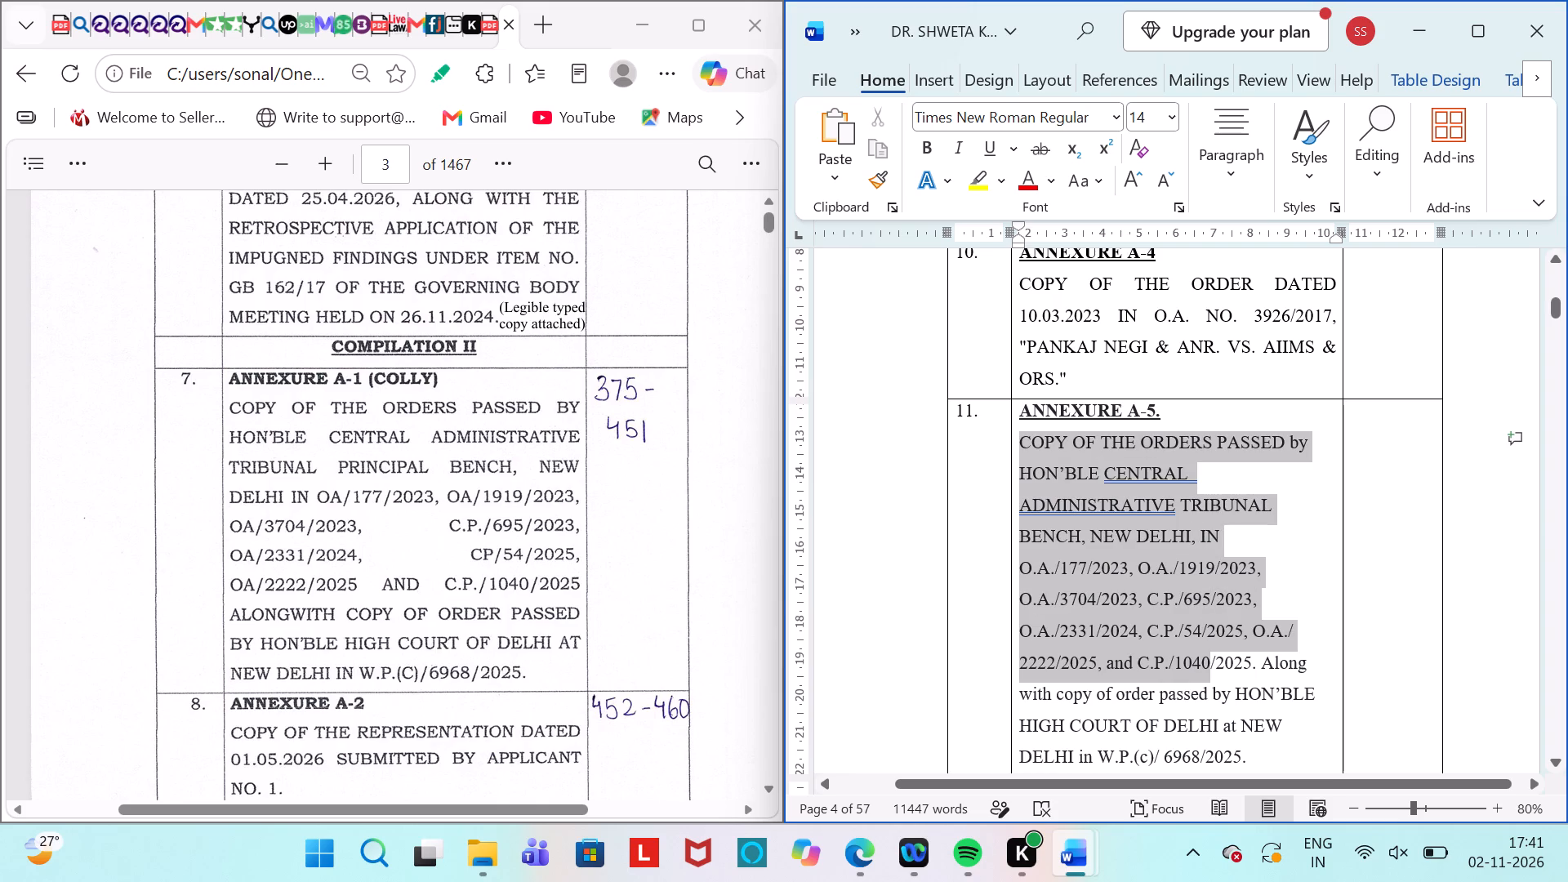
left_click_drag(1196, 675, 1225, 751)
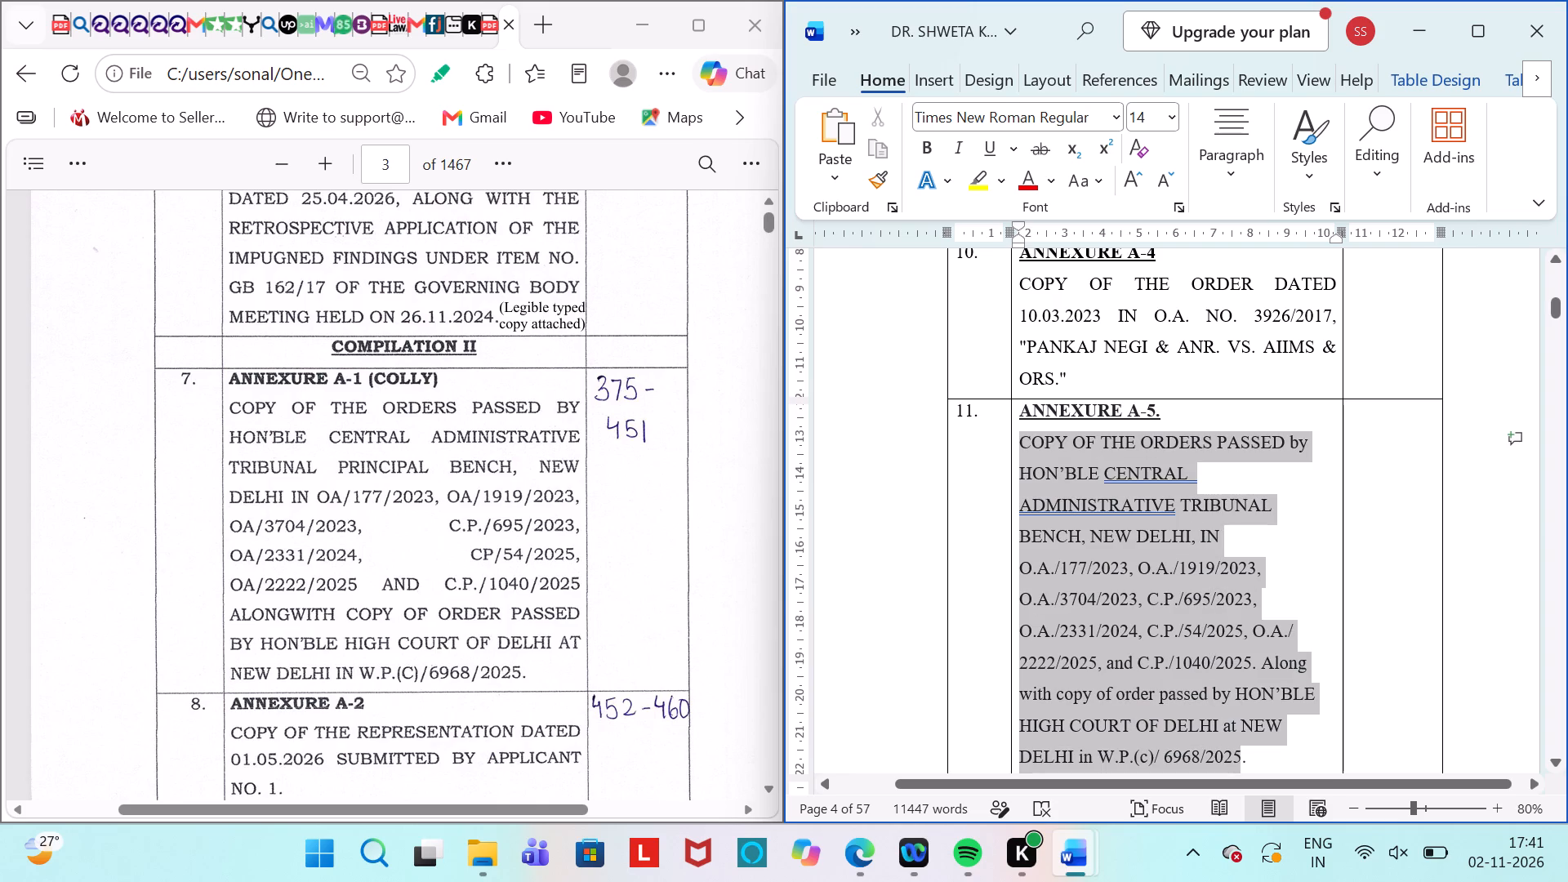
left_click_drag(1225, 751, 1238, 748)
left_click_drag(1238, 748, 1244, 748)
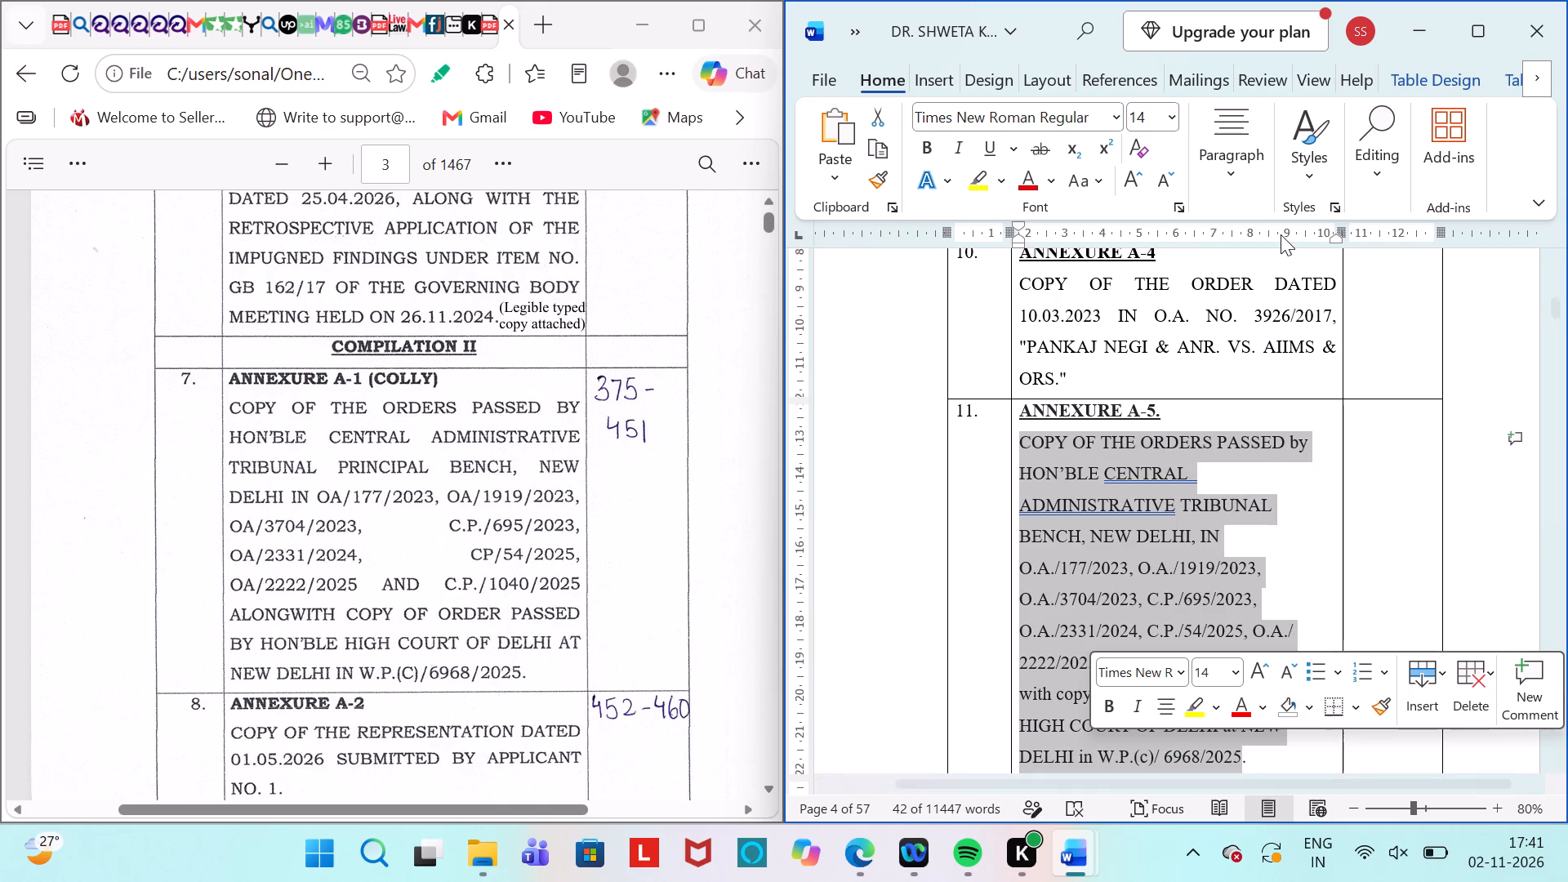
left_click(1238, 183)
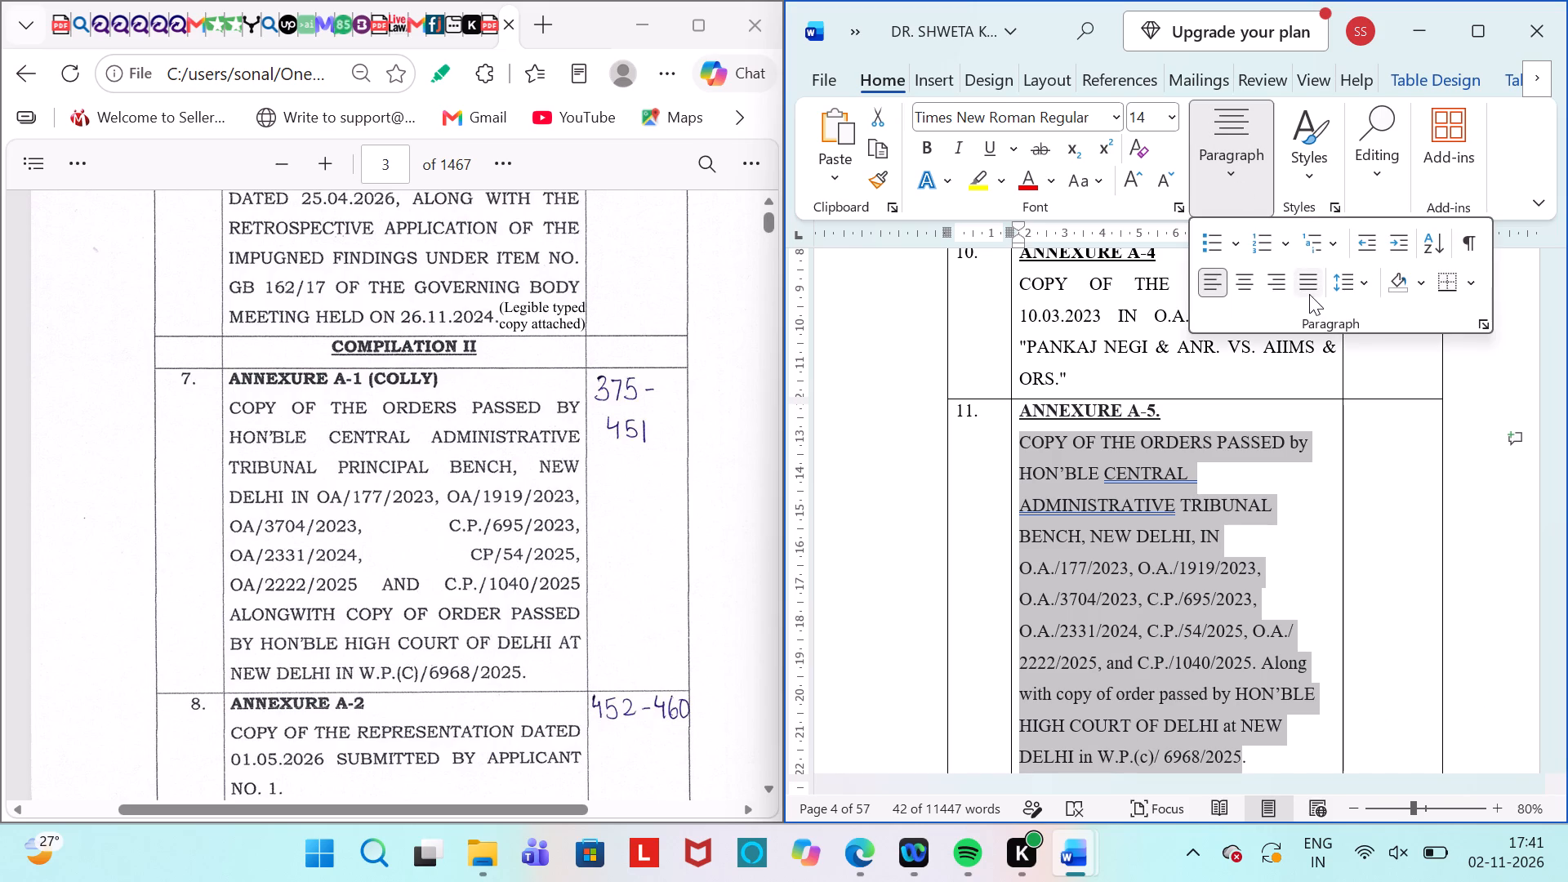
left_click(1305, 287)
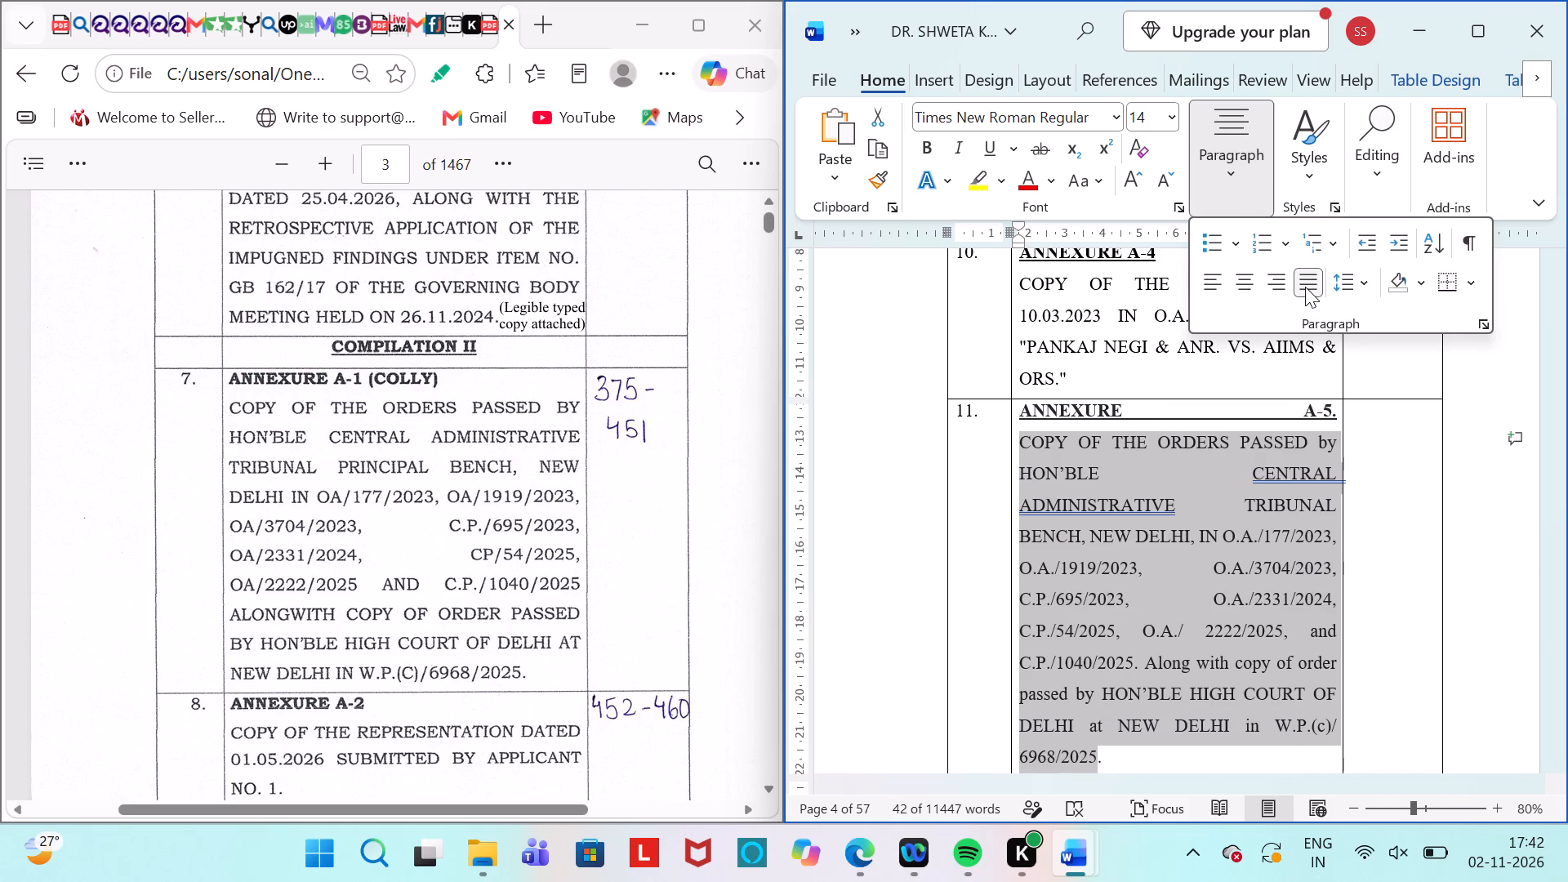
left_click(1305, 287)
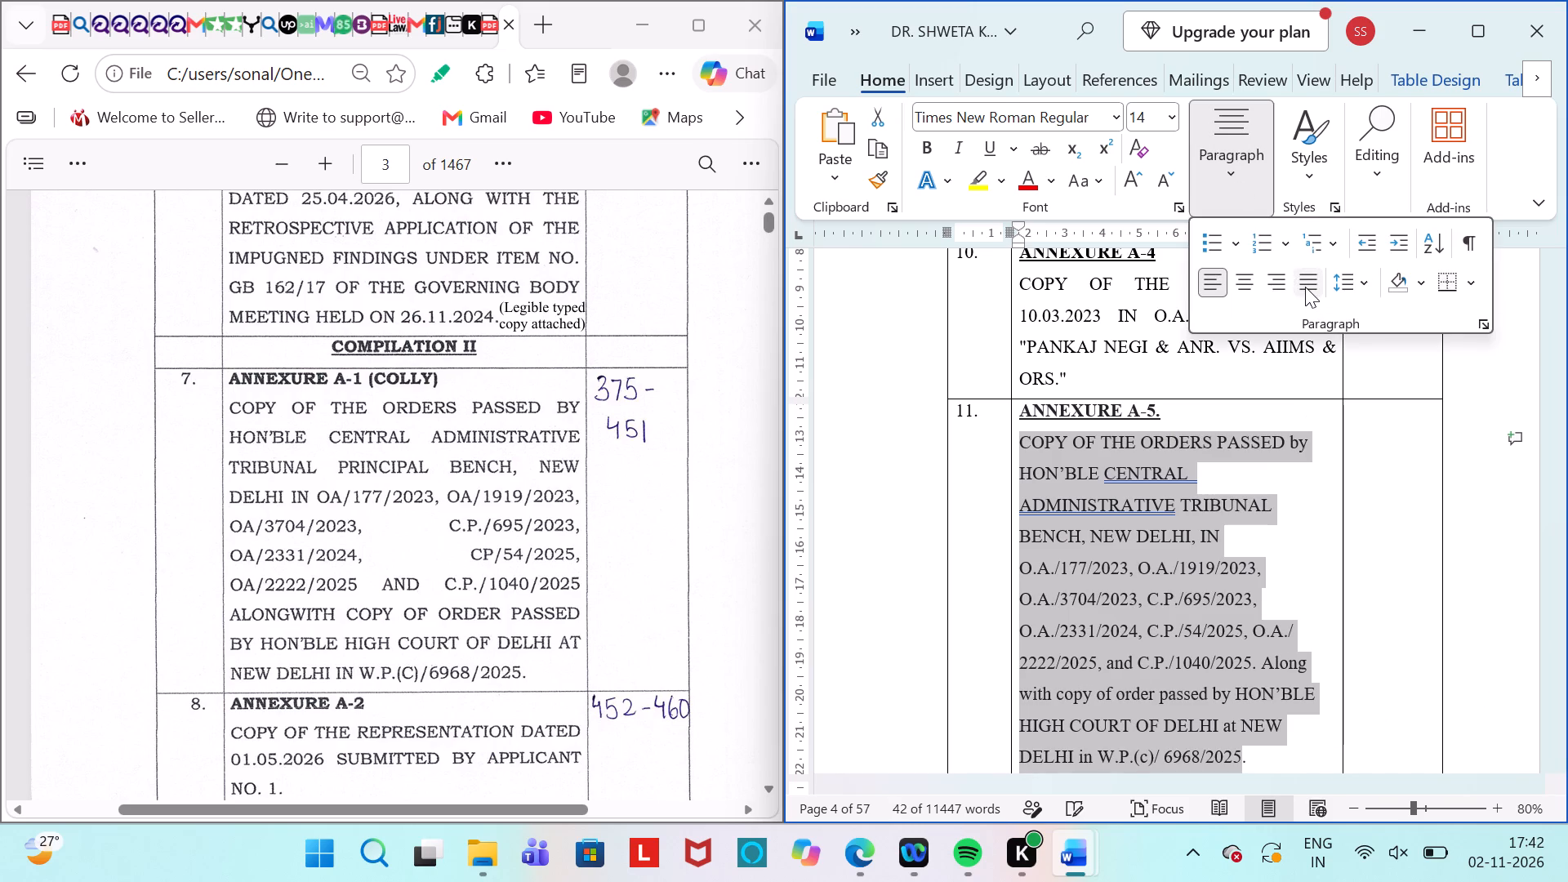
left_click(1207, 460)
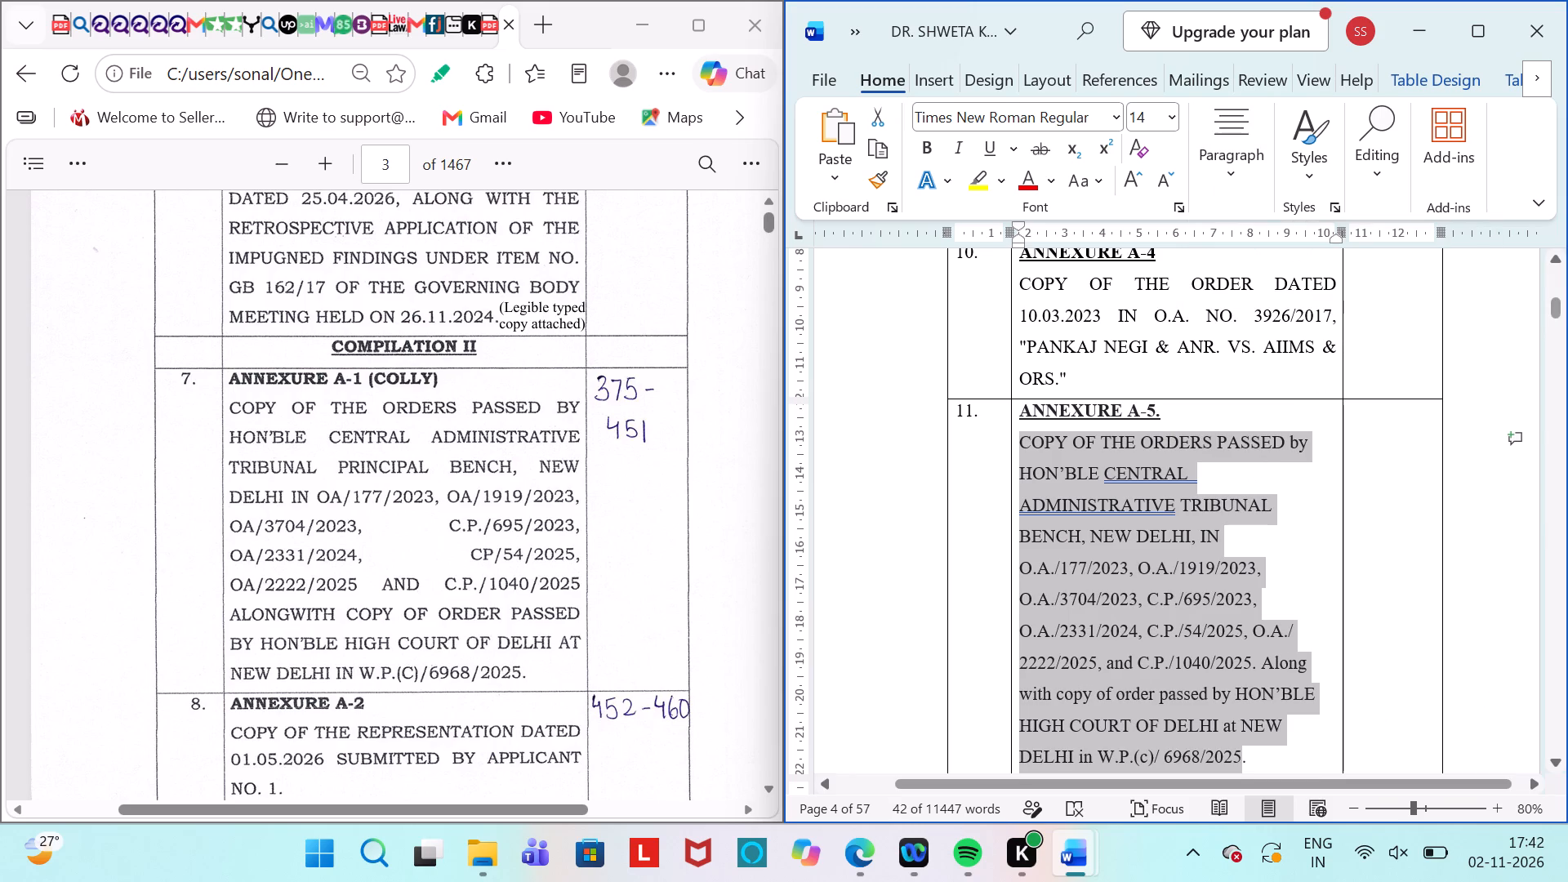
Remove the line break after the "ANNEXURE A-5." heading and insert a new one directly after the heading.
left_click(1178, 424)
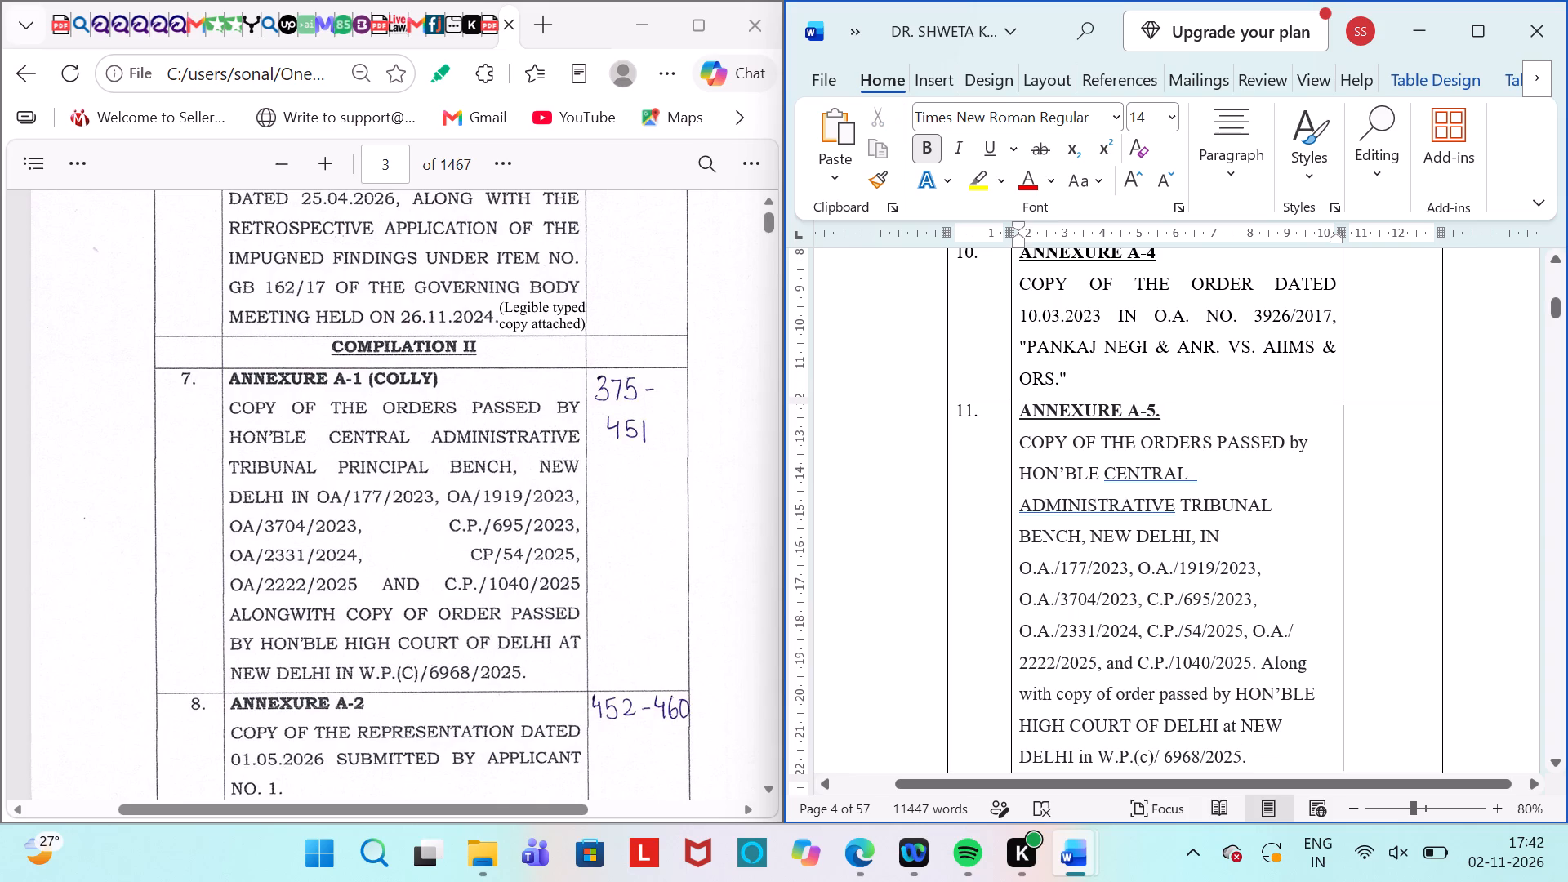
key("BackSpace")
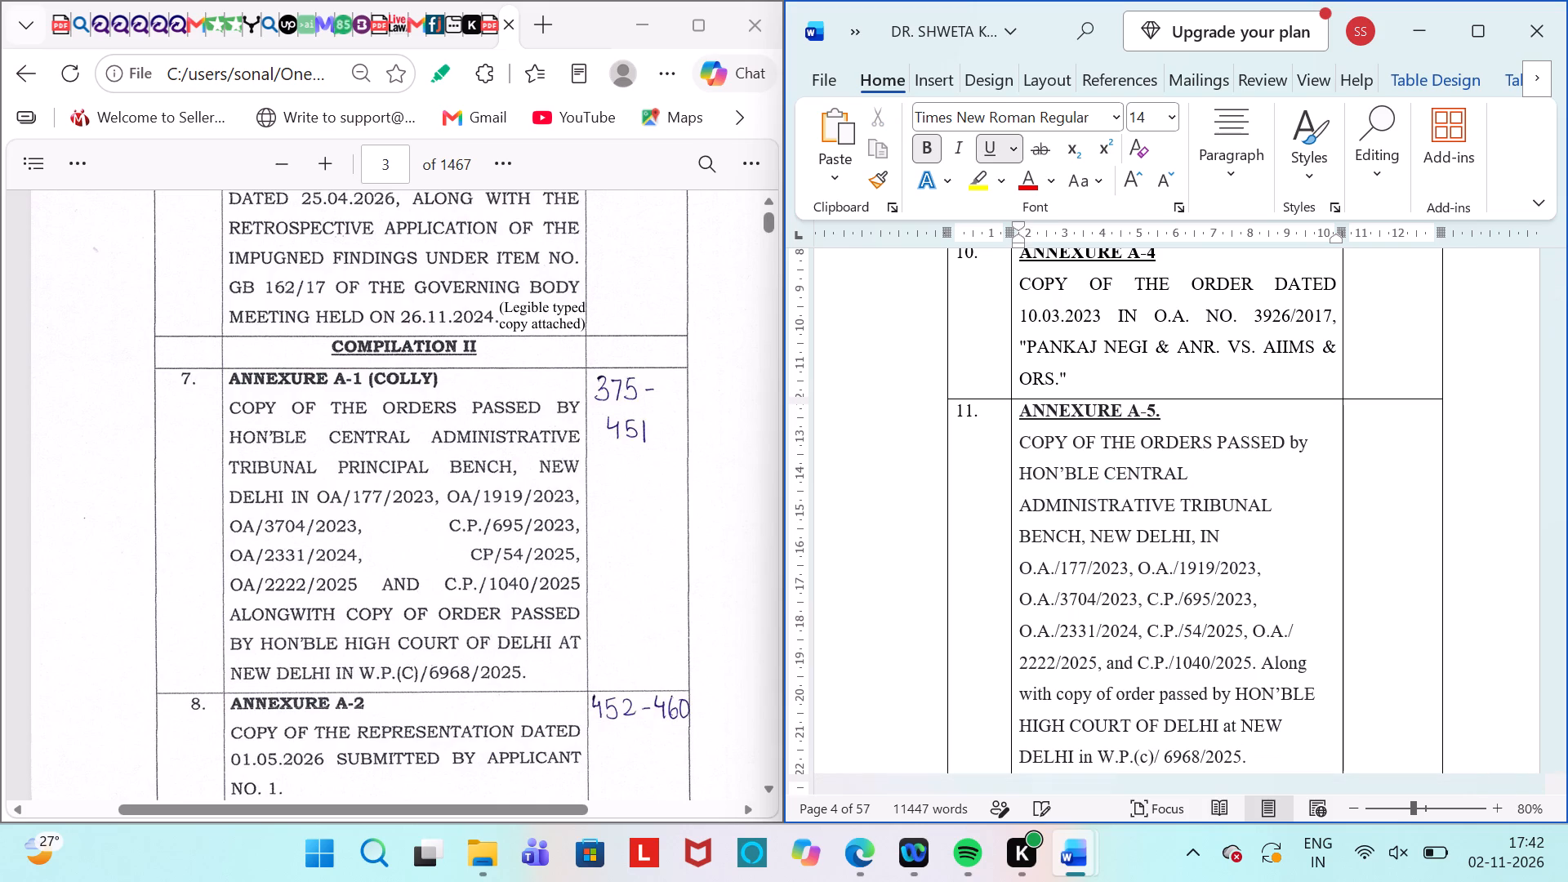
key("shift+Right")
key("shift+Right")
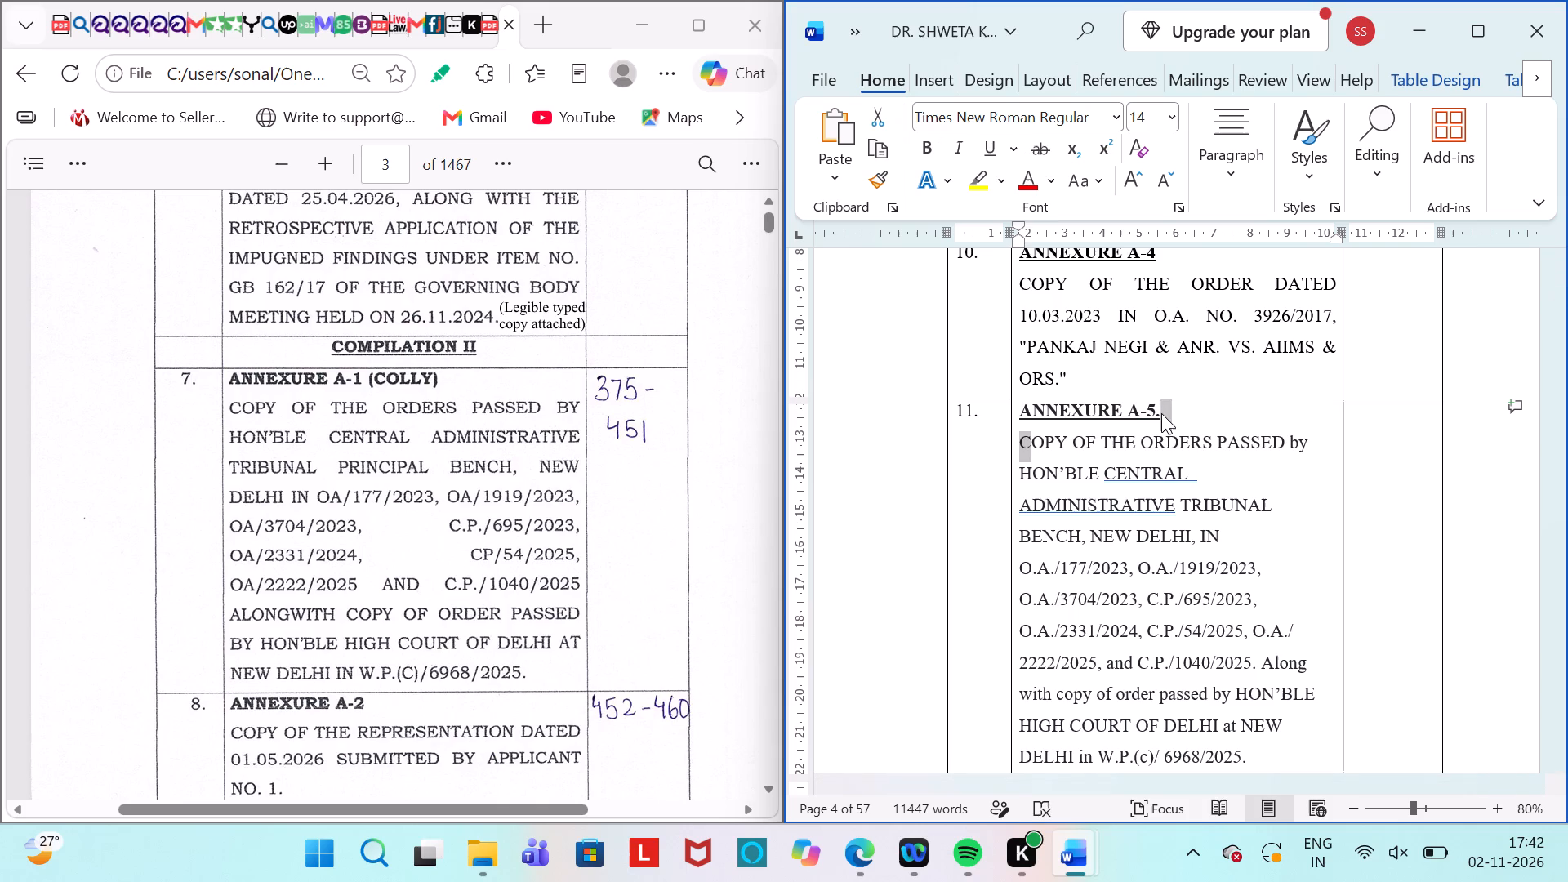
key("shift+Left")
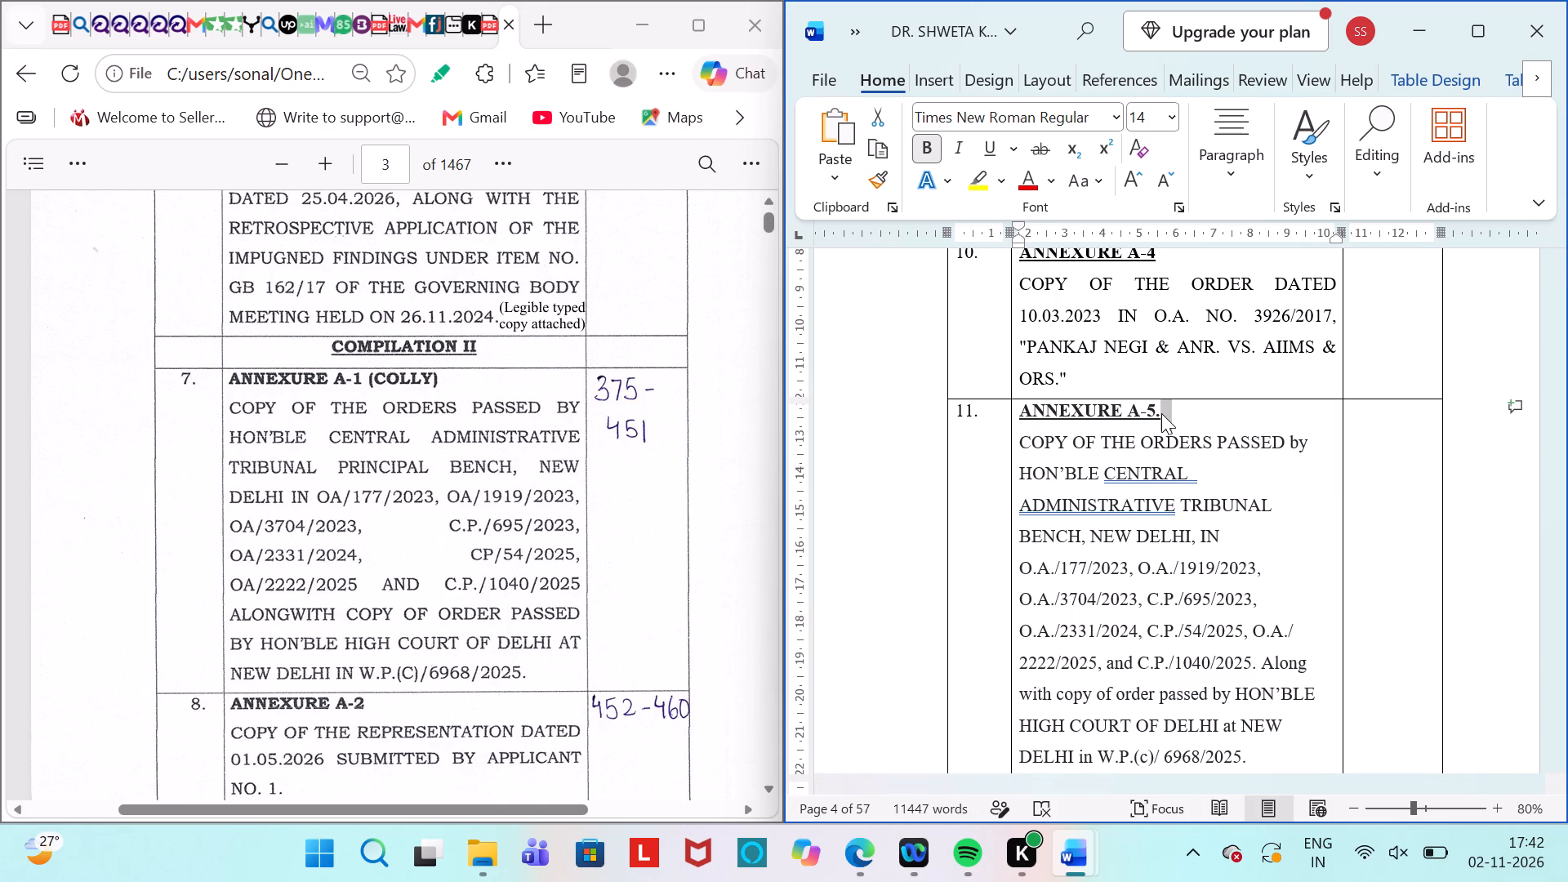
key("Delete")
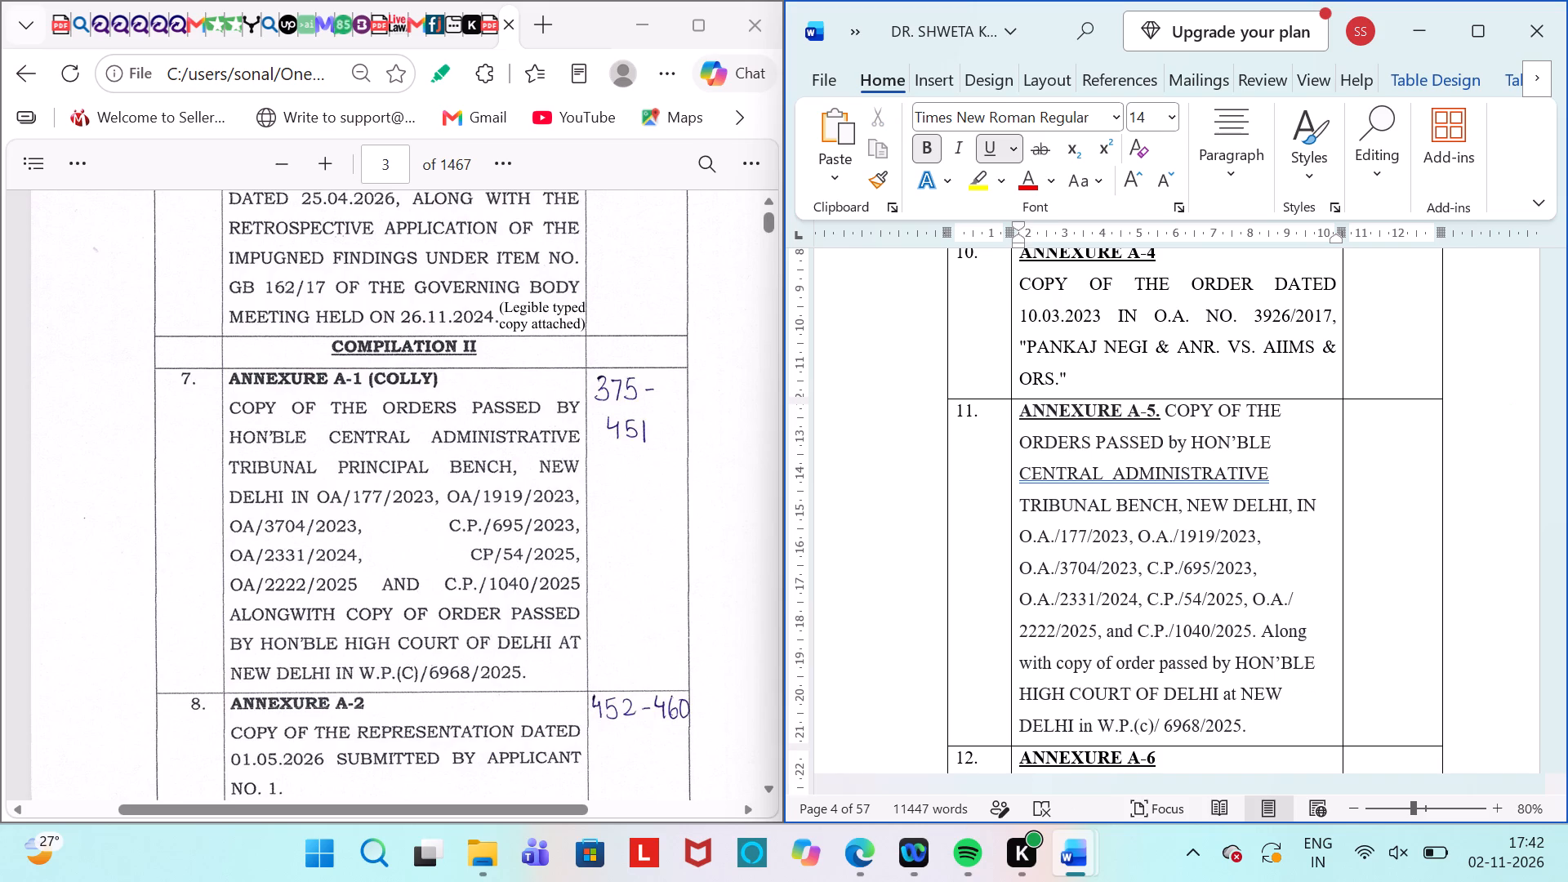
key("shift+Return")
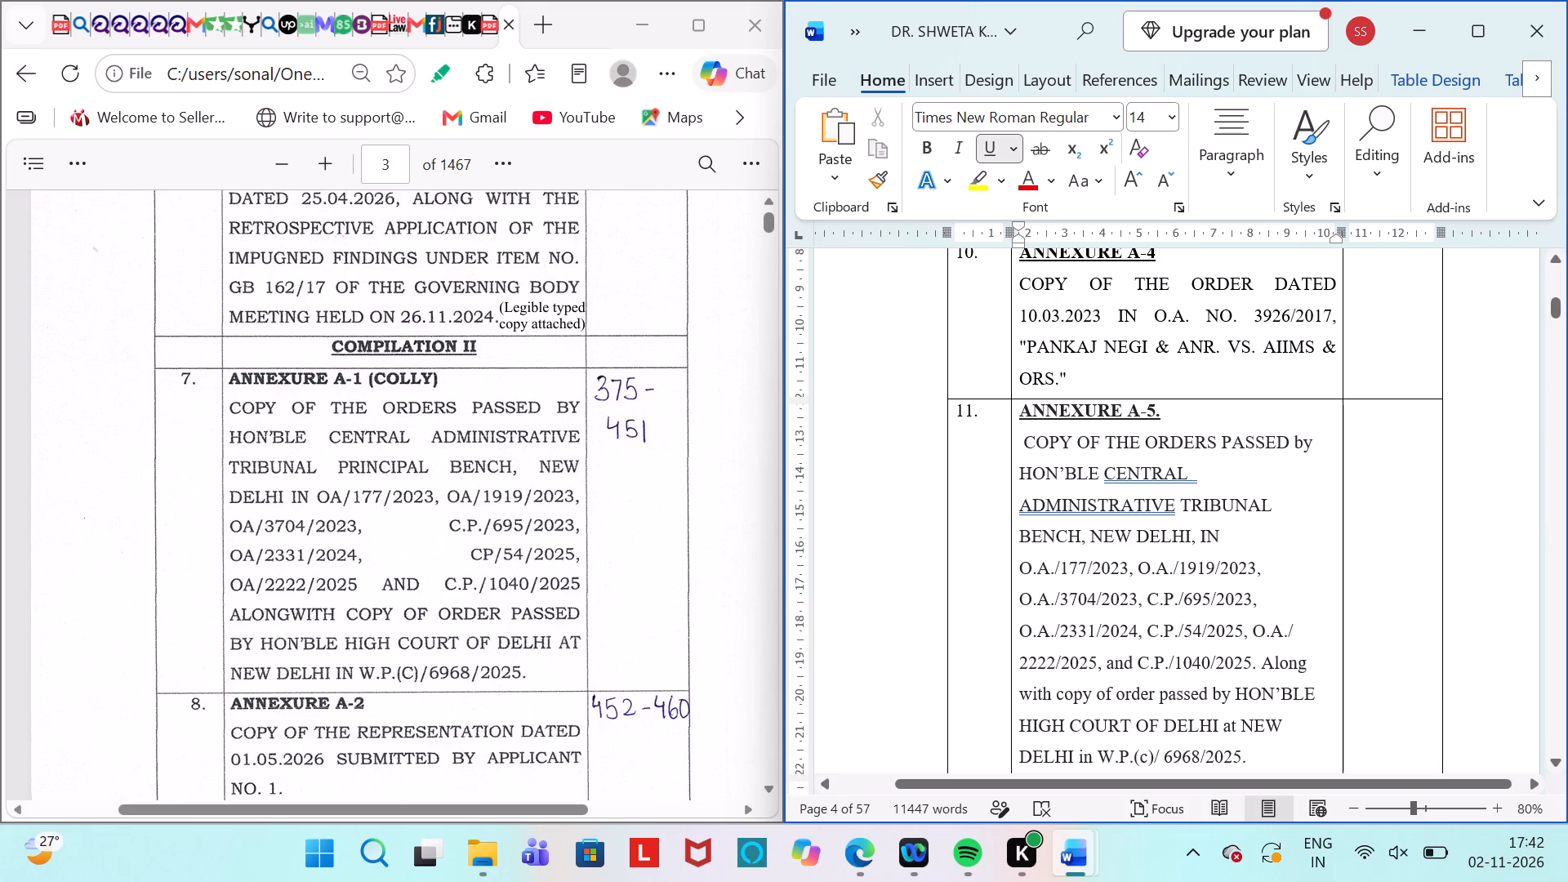
Replace the line break after "ANNEXURE A-5." with one placed immediately before "COPY", so the description line has no leading space.
left_click(1163, 413)
key("shift+Right")
key("shift+Down")
key("shift+Left")
key("shift+Left")
key("shift+Left")
key("shift+Left")
key("shift+Left")
key("shift+Left")
key("shift+Left")
key("shift+Left")
key("shift+Left")
key("shift+Left")
key("shift+Left")
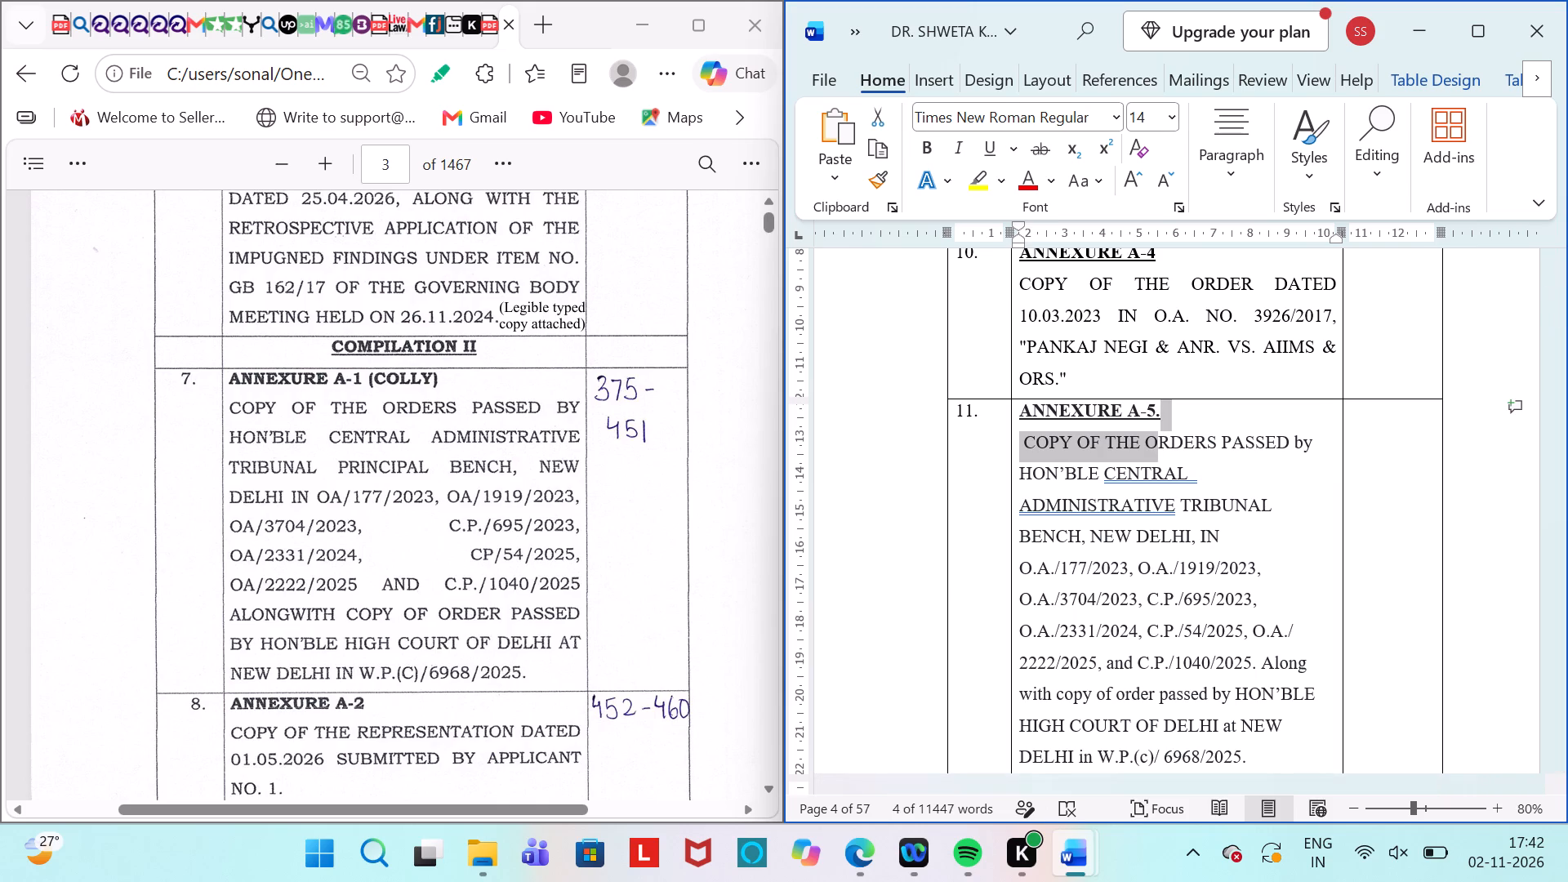
key("shift+Left")
key("shift+Left")
key("shift+Left")
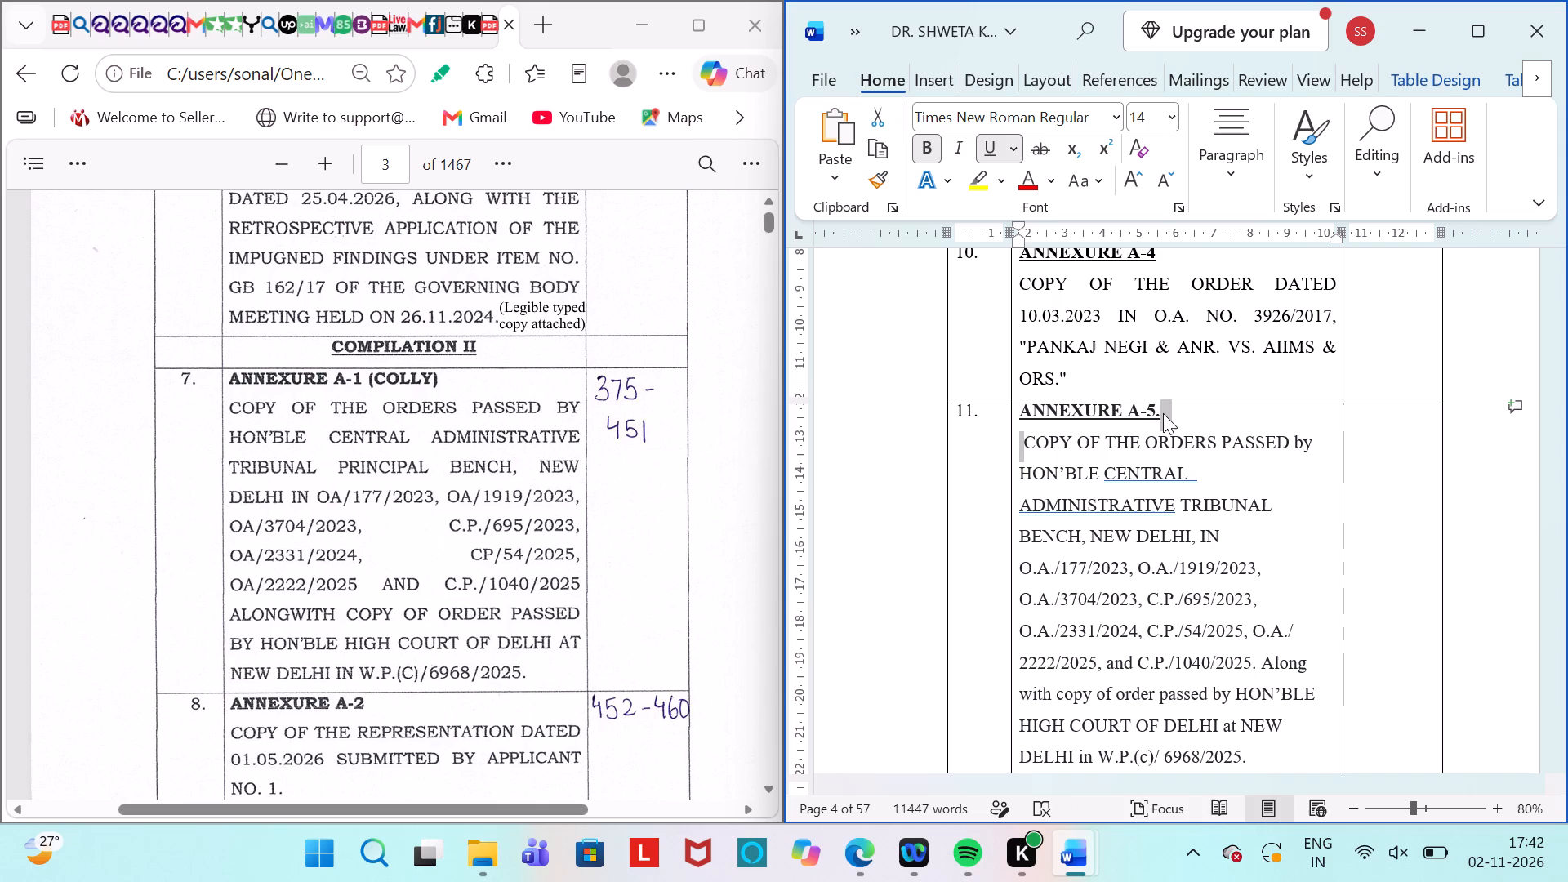
key("Delete")
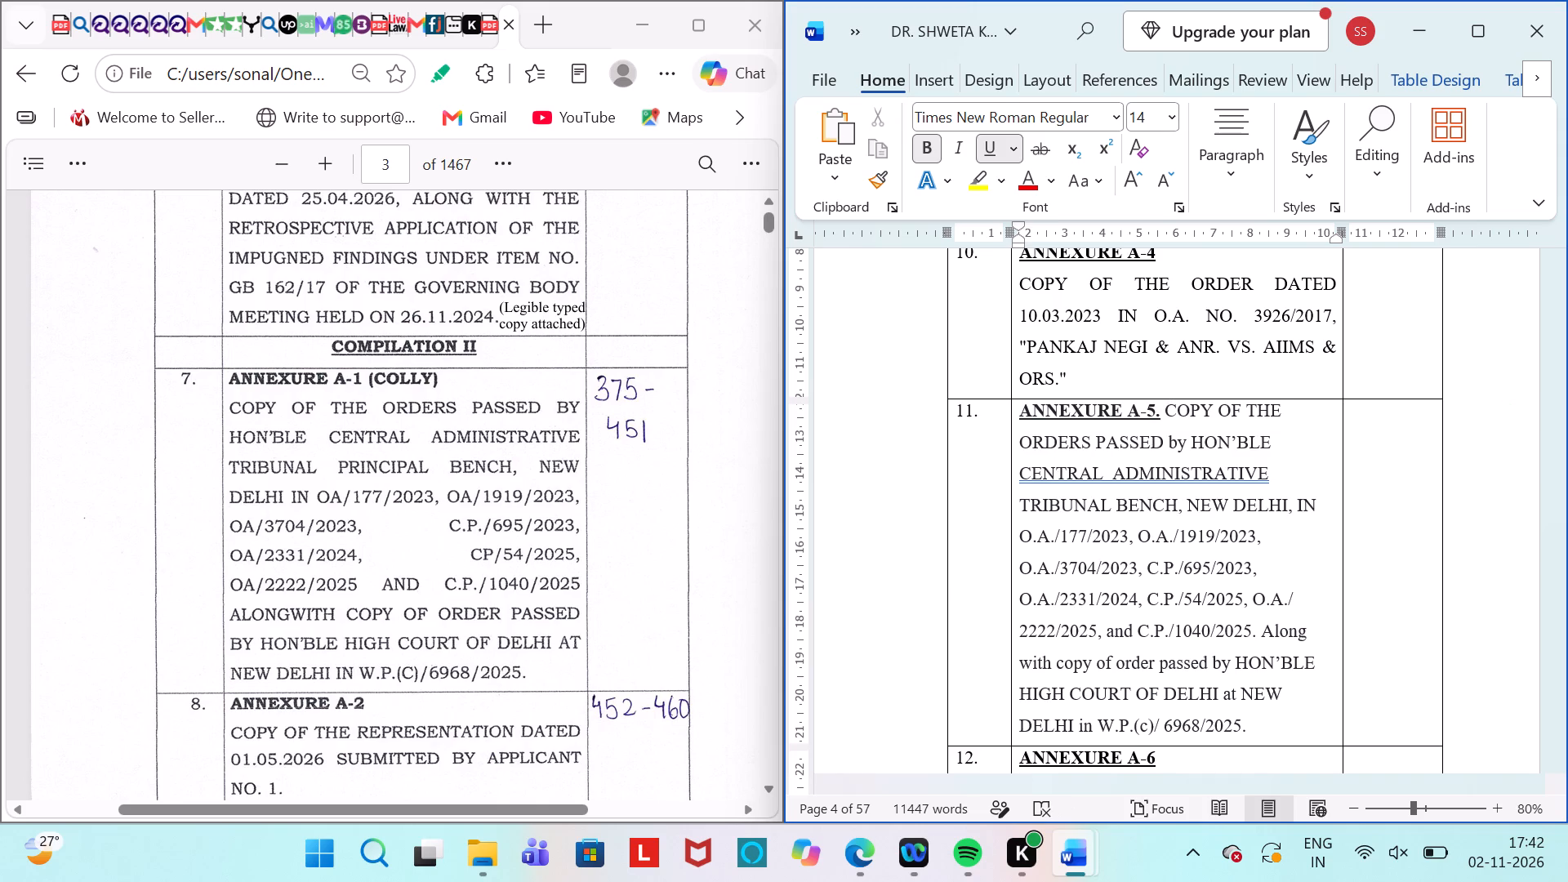
key("Right")
key("shift+Return")
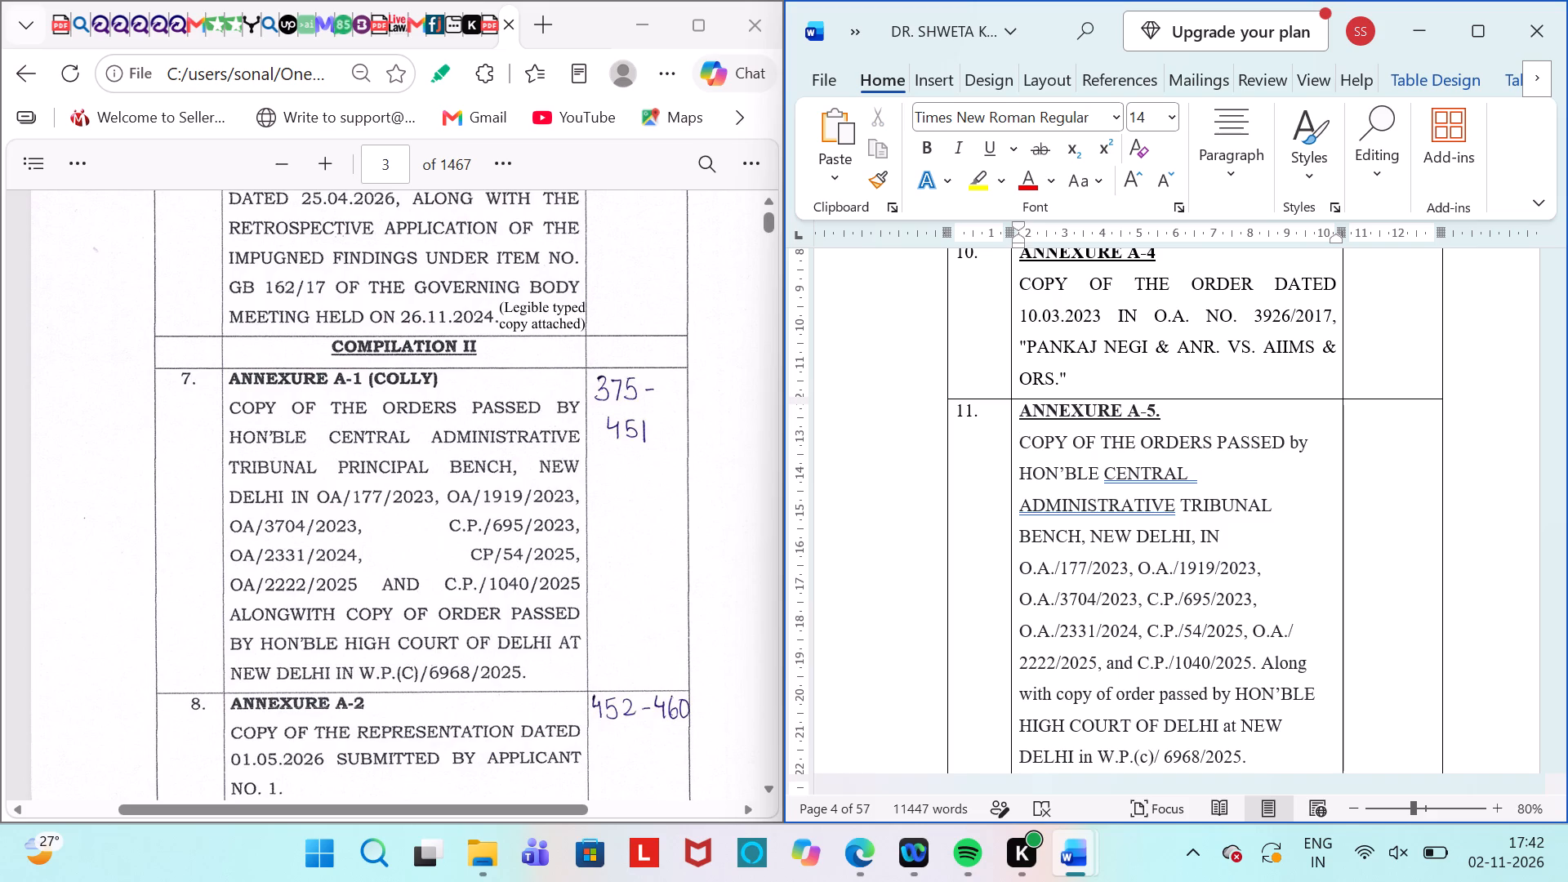
Delete the trailing space after the "ANNEXURE A-5." heading.
left_click(1163, 413)
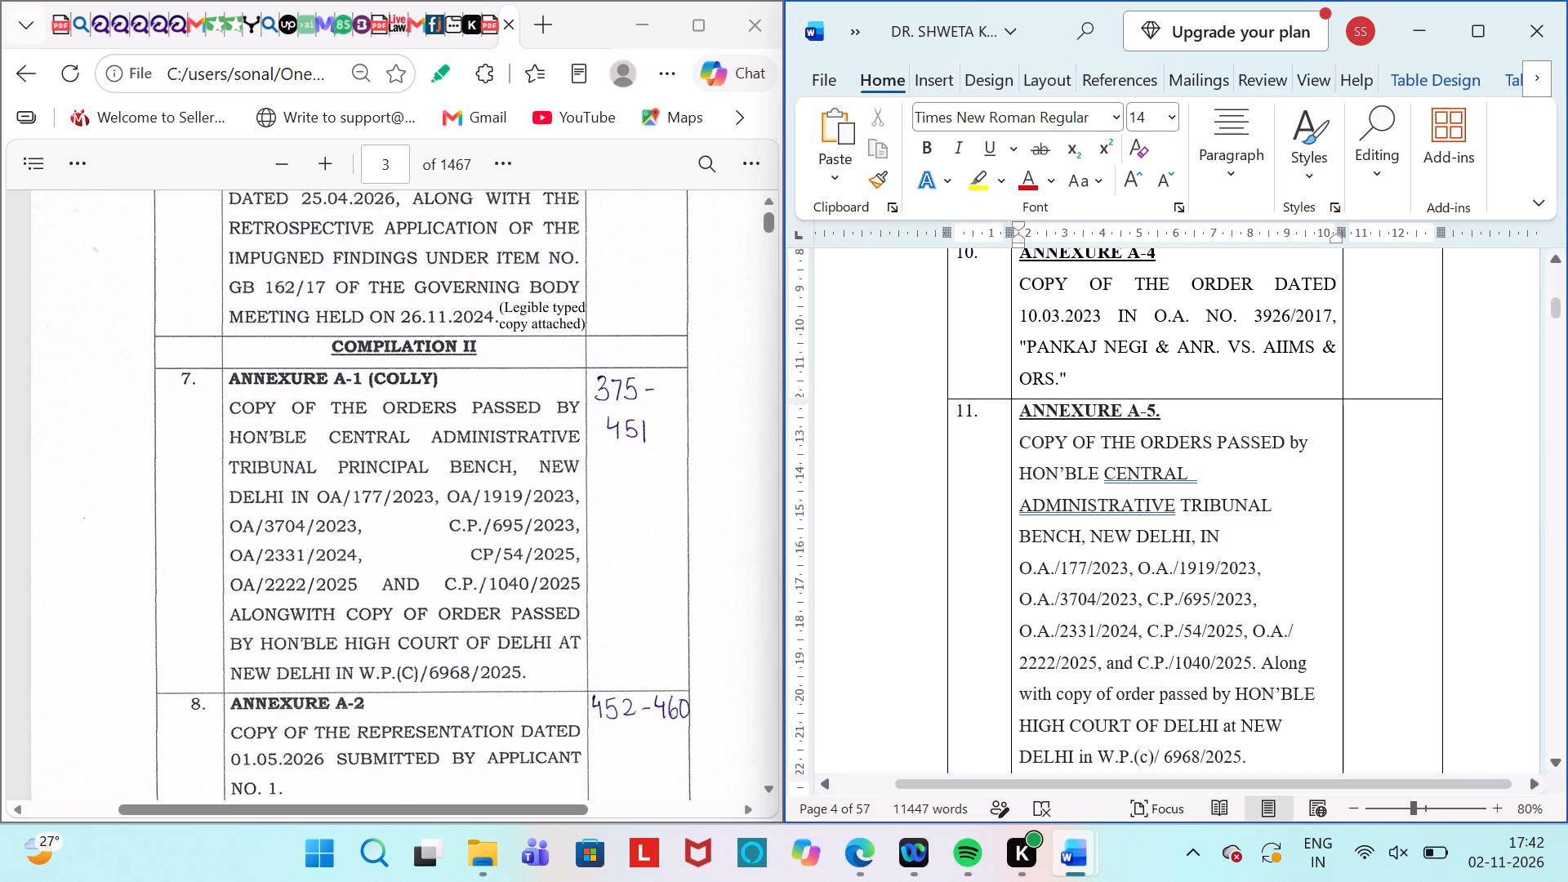
left_click(1163, 415)
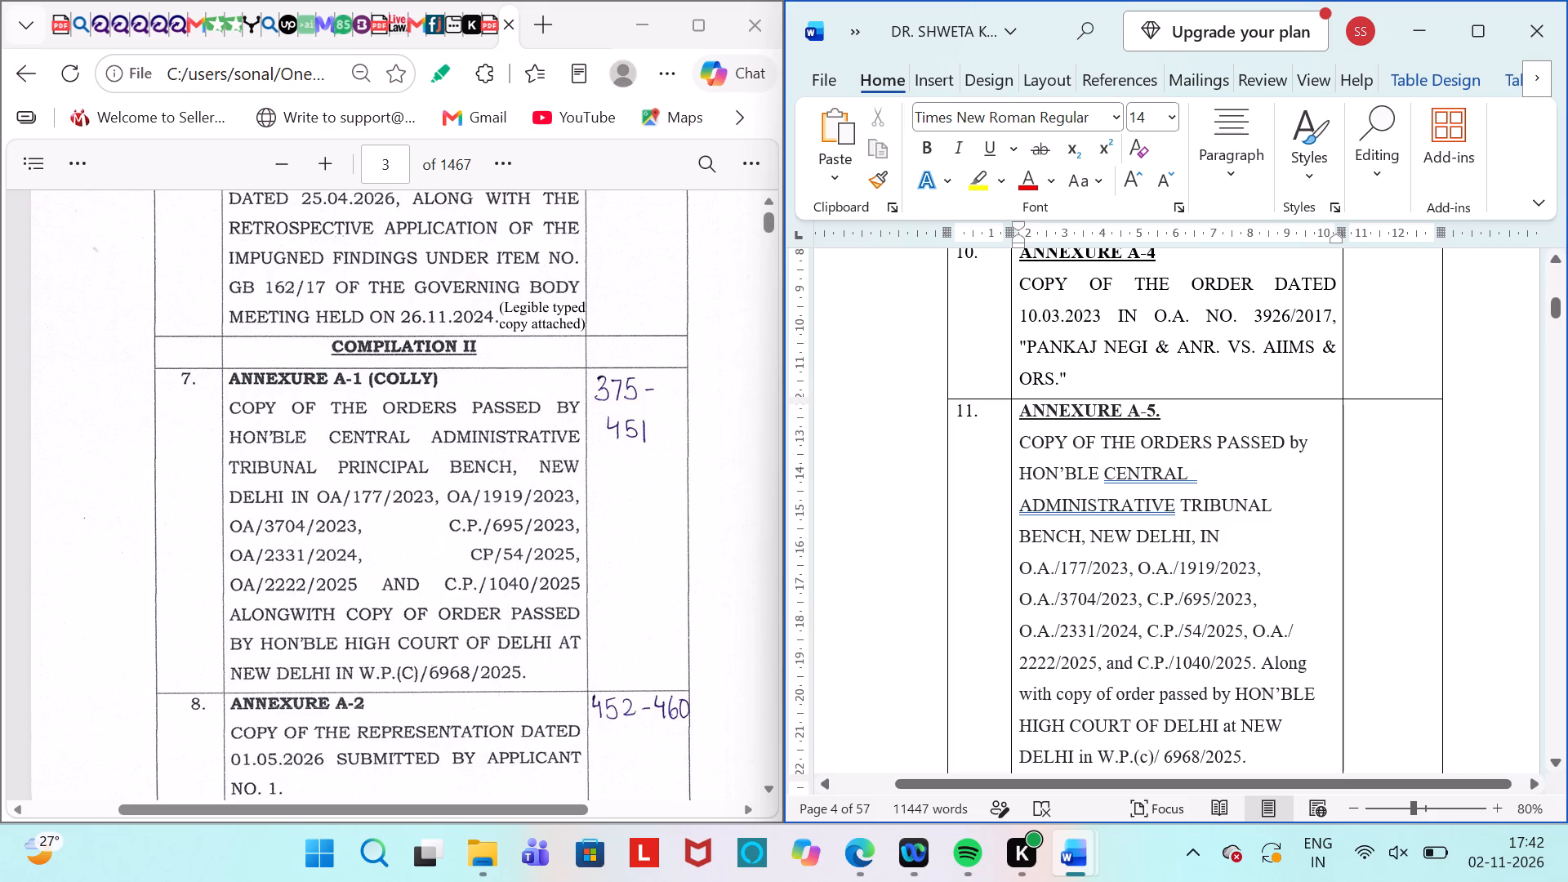
key("Left")
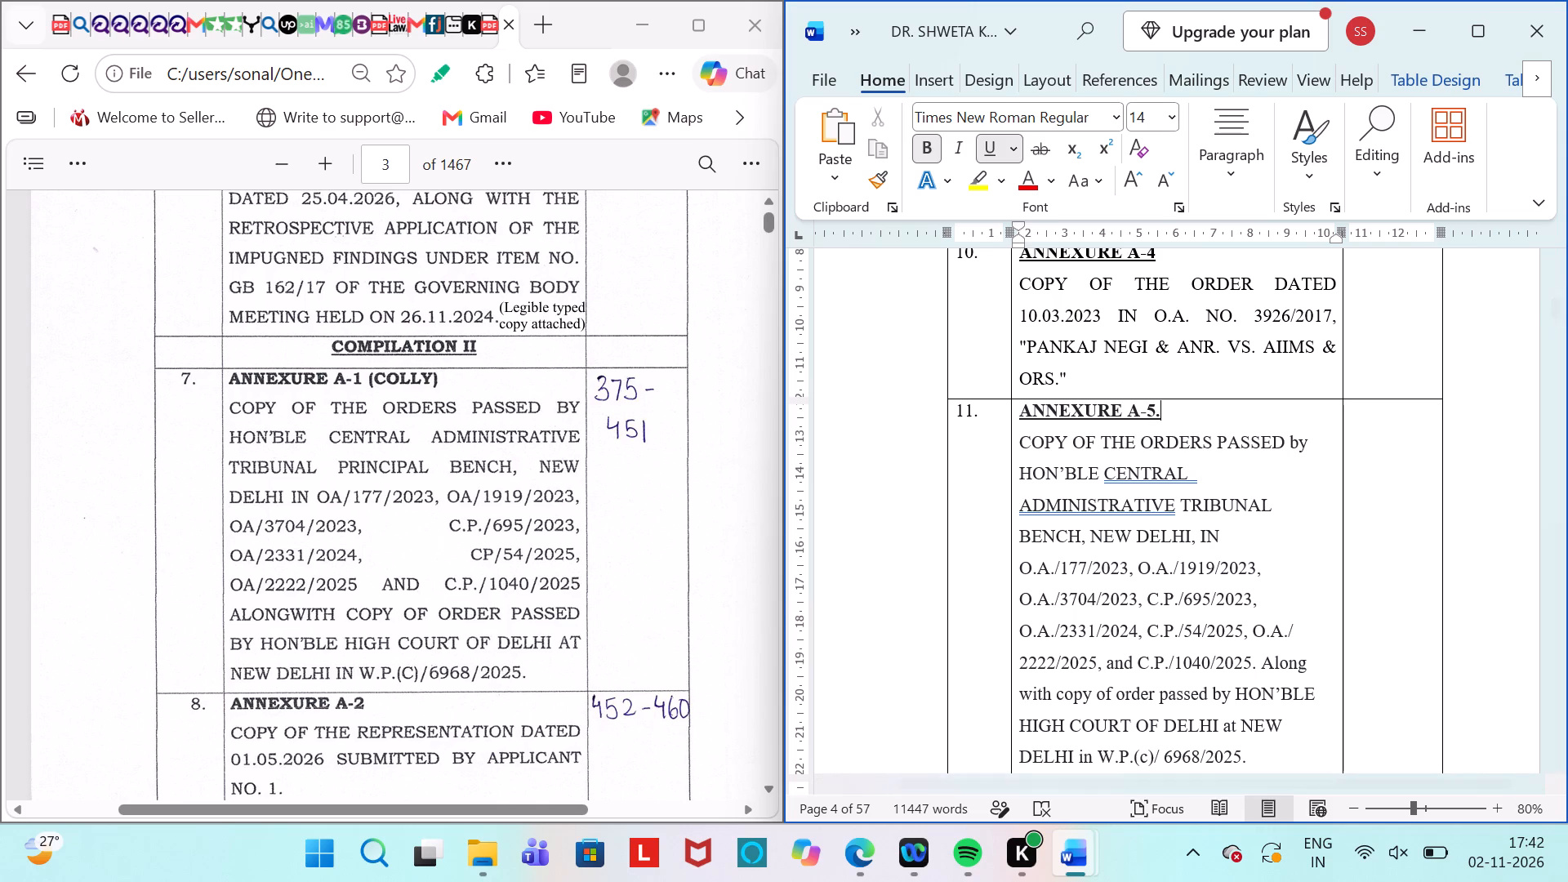
key("shift+Right")
key("Delete")
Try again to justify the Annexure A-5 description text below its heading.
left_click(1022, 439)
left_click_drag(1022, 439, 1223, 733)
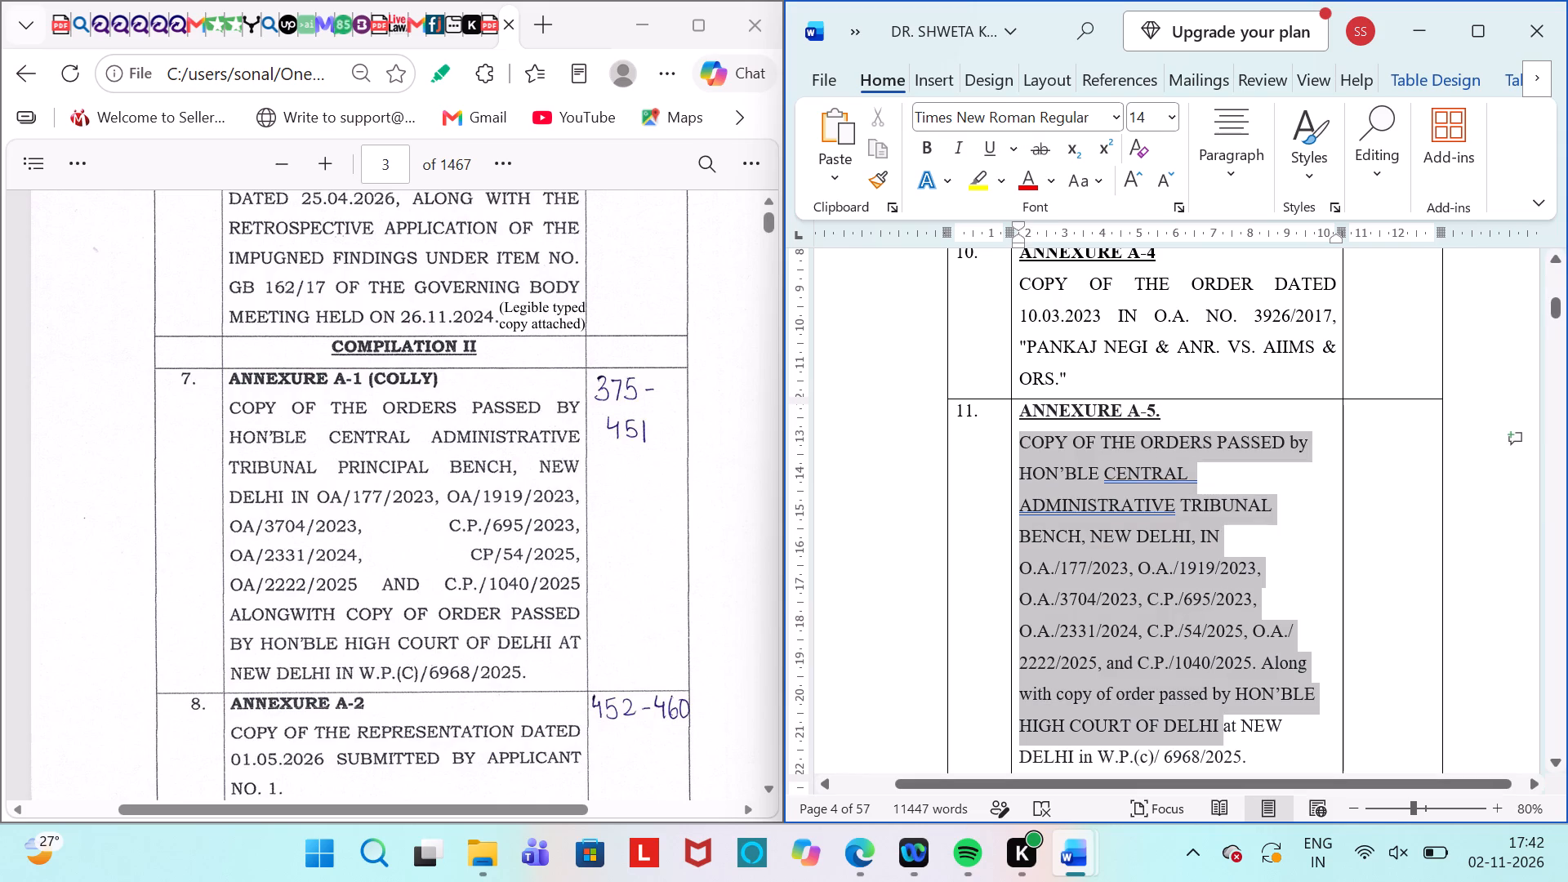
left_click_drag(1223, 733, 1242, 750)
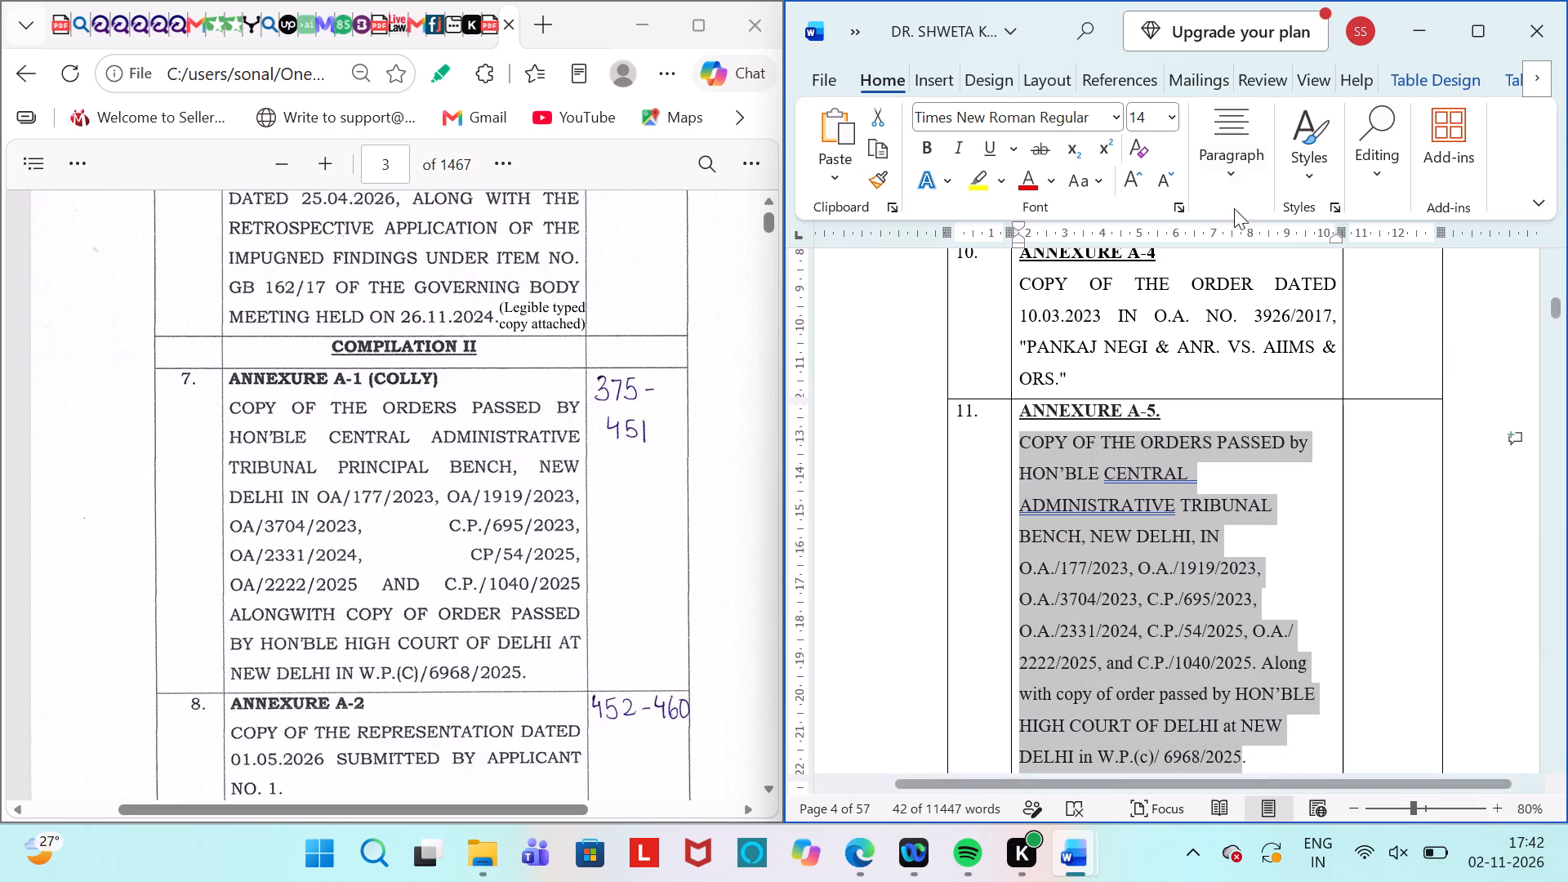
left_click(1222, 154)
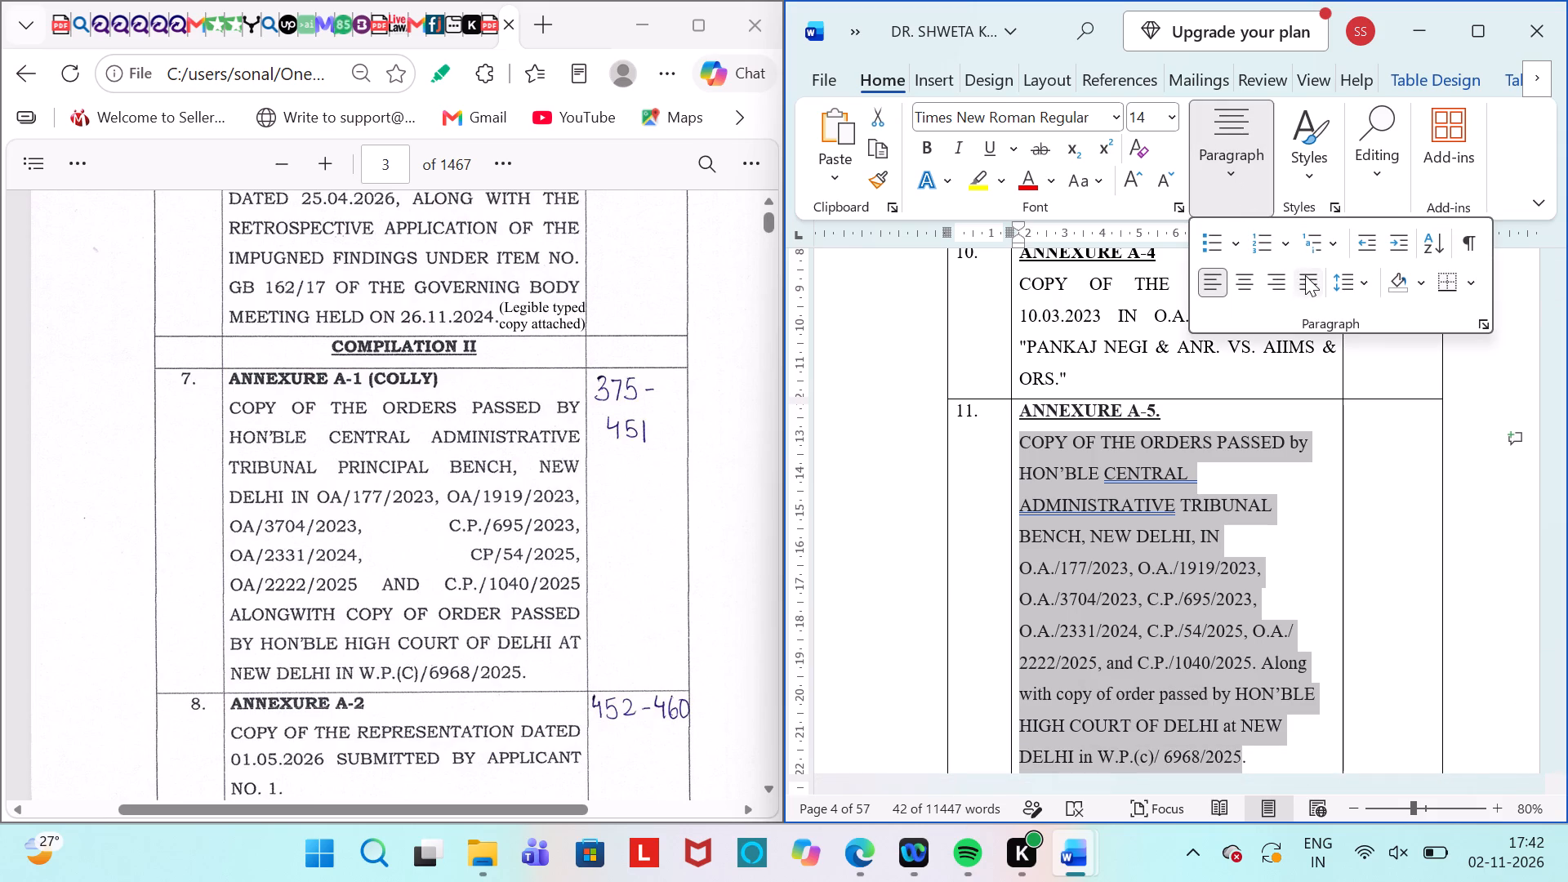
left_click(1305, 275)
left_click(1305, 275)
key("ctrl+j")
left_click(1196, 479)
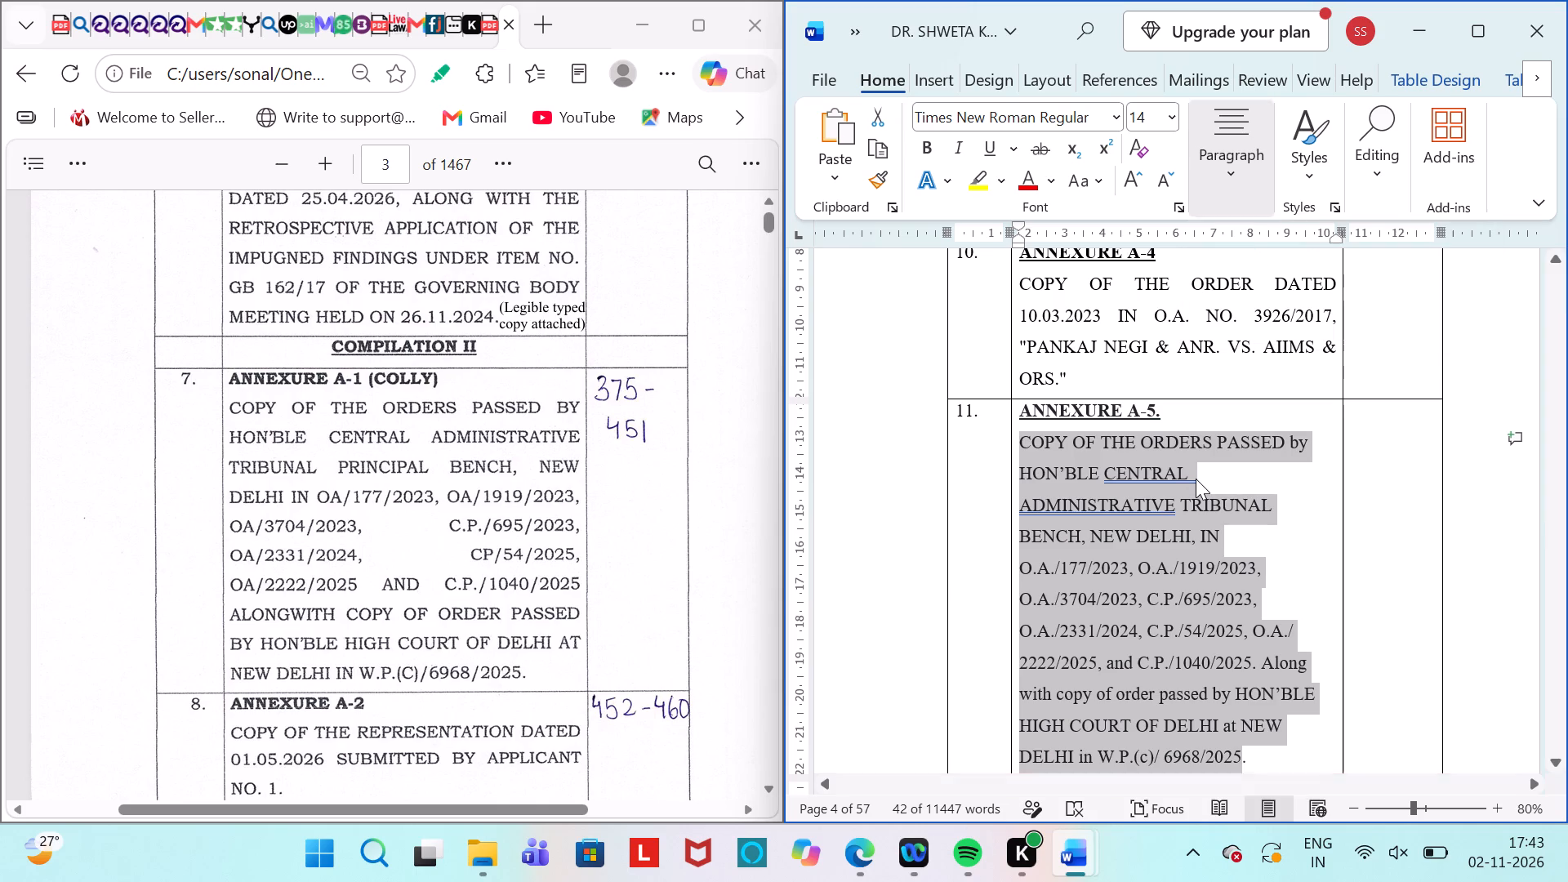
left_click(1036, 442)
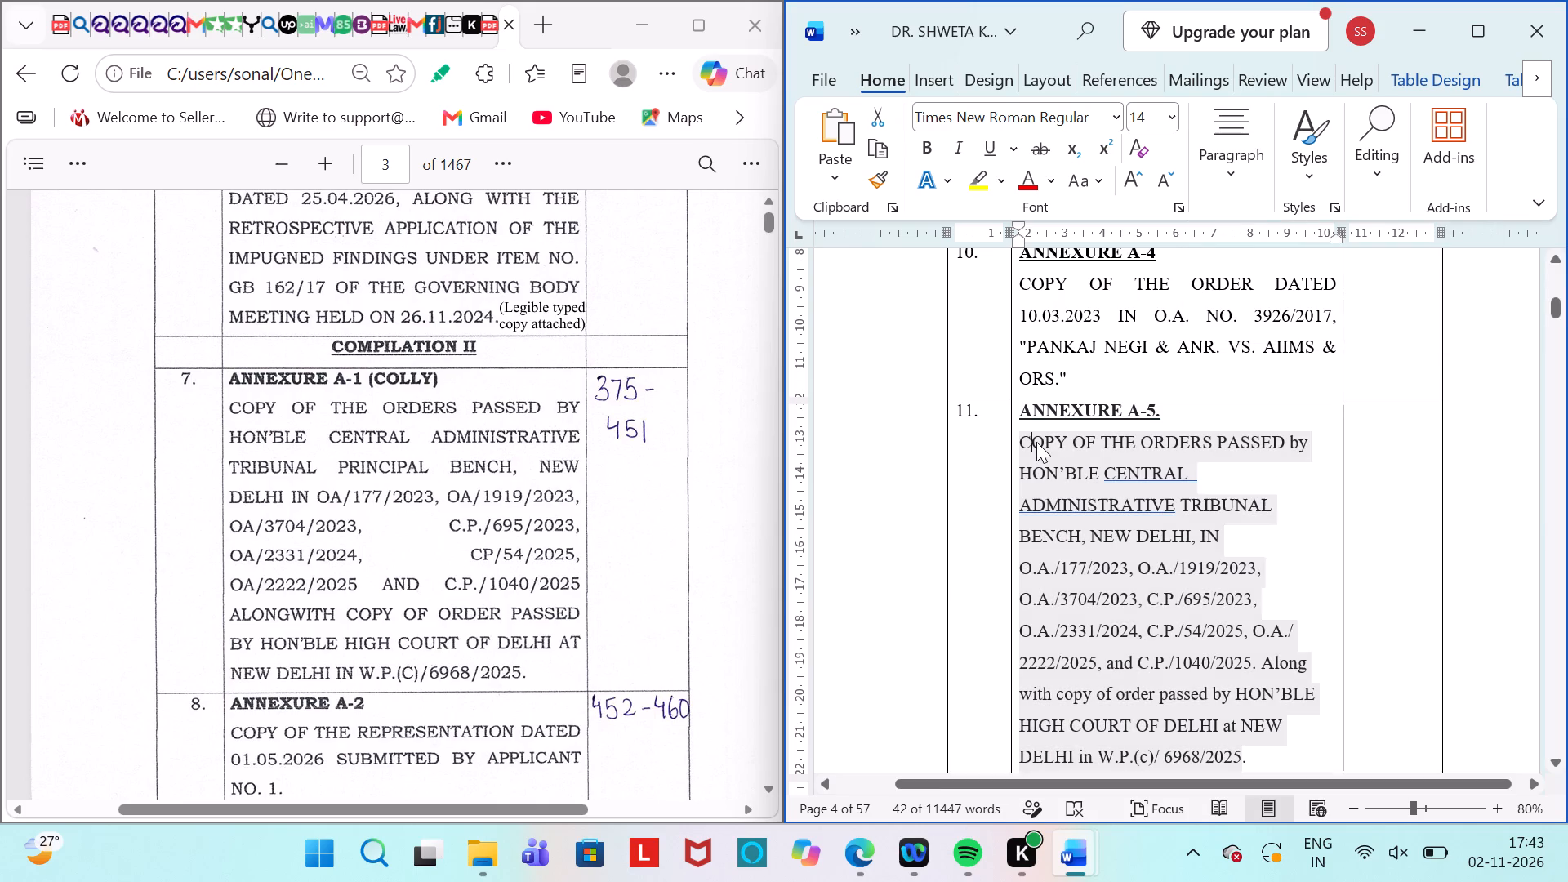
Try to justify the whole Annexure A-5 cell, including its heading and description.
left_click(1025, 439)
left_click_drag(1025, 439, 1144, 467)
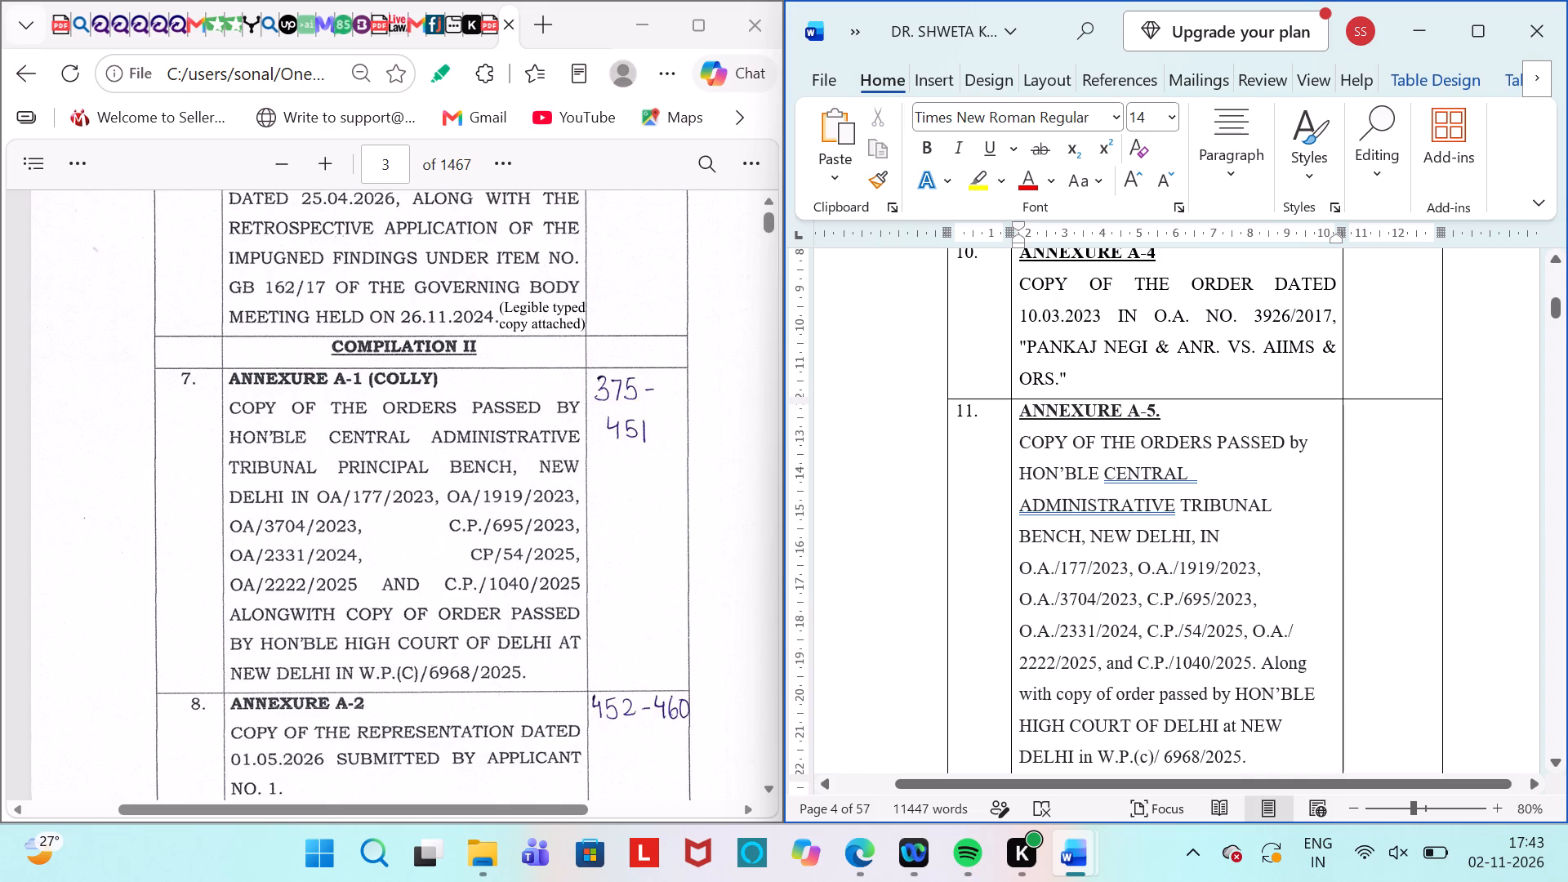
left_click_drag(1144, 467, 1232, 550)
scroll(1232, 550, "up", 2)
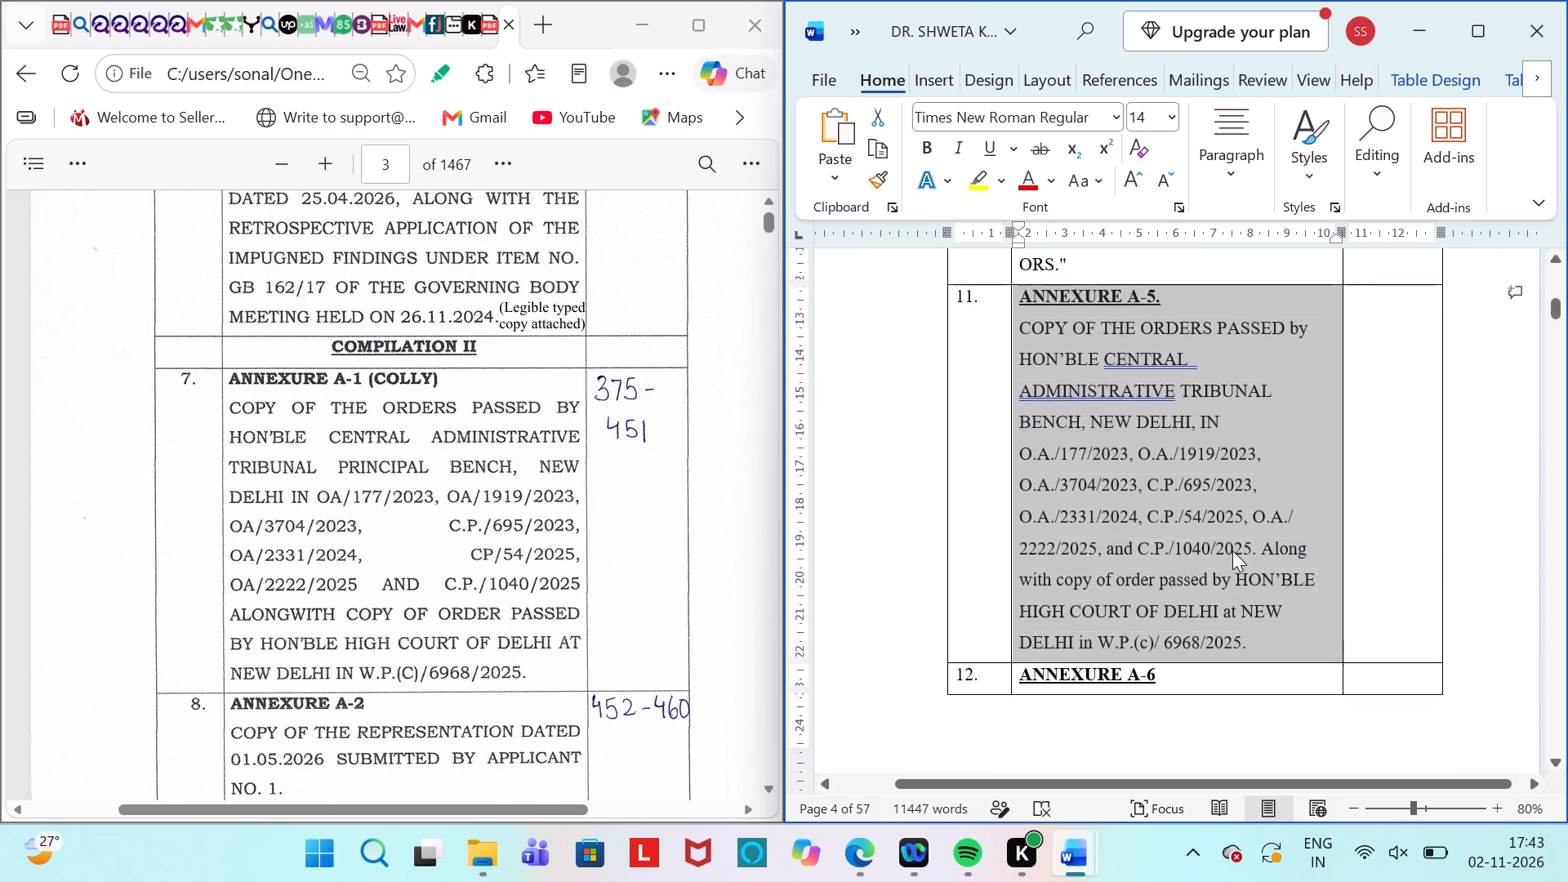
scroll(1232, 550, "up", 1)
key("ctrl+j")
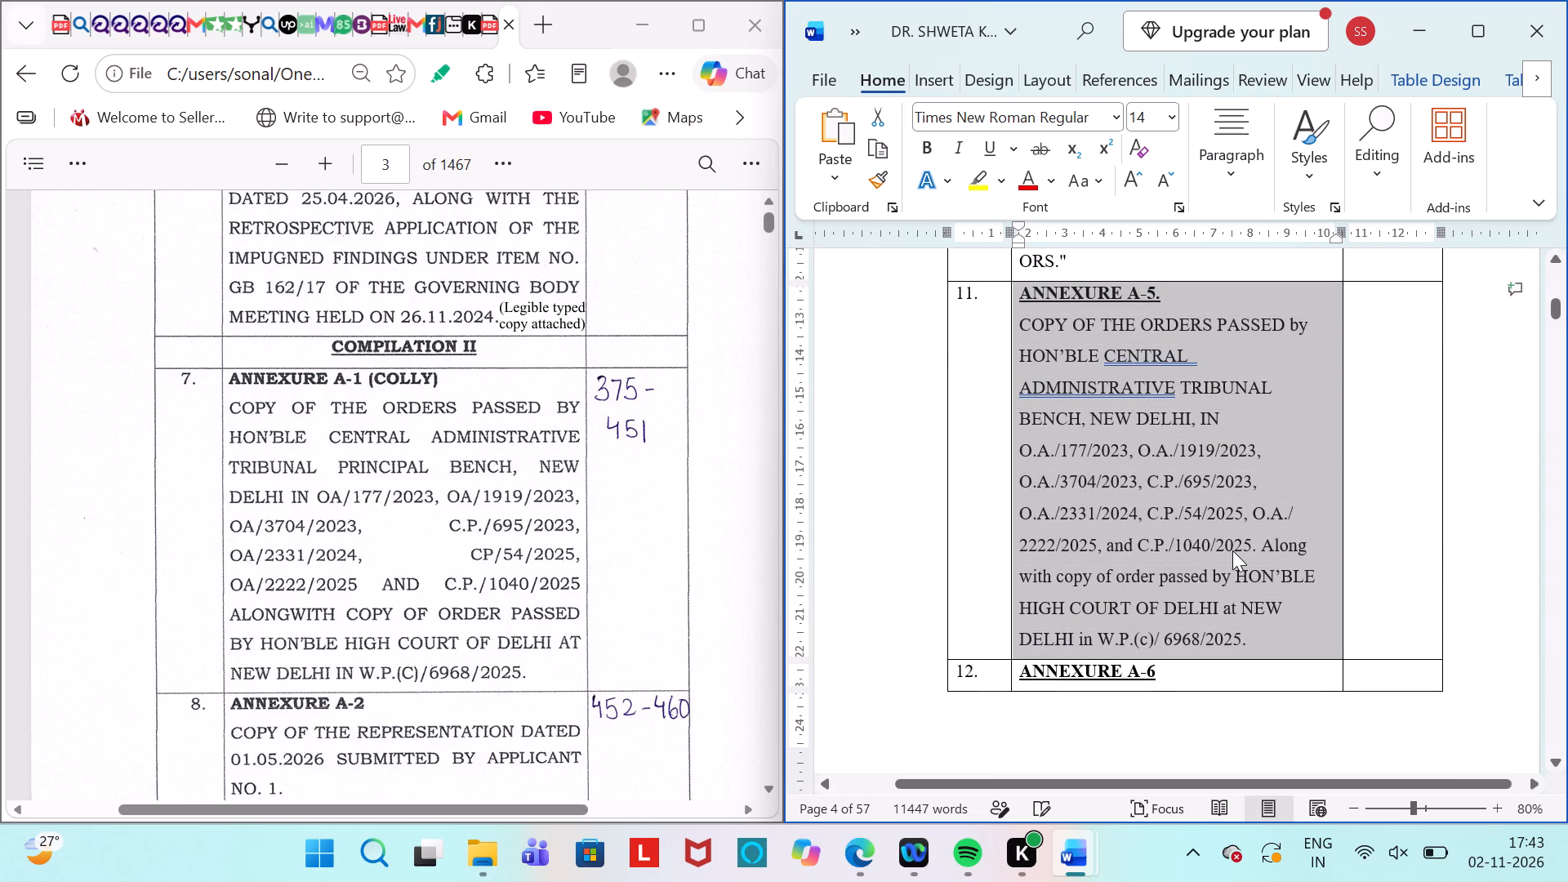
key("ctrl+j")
Select the Annexure A-5 description text below the heading, from "COPY OF THE ORDERS" through "6968/2025.".
left_click(1141, 468)
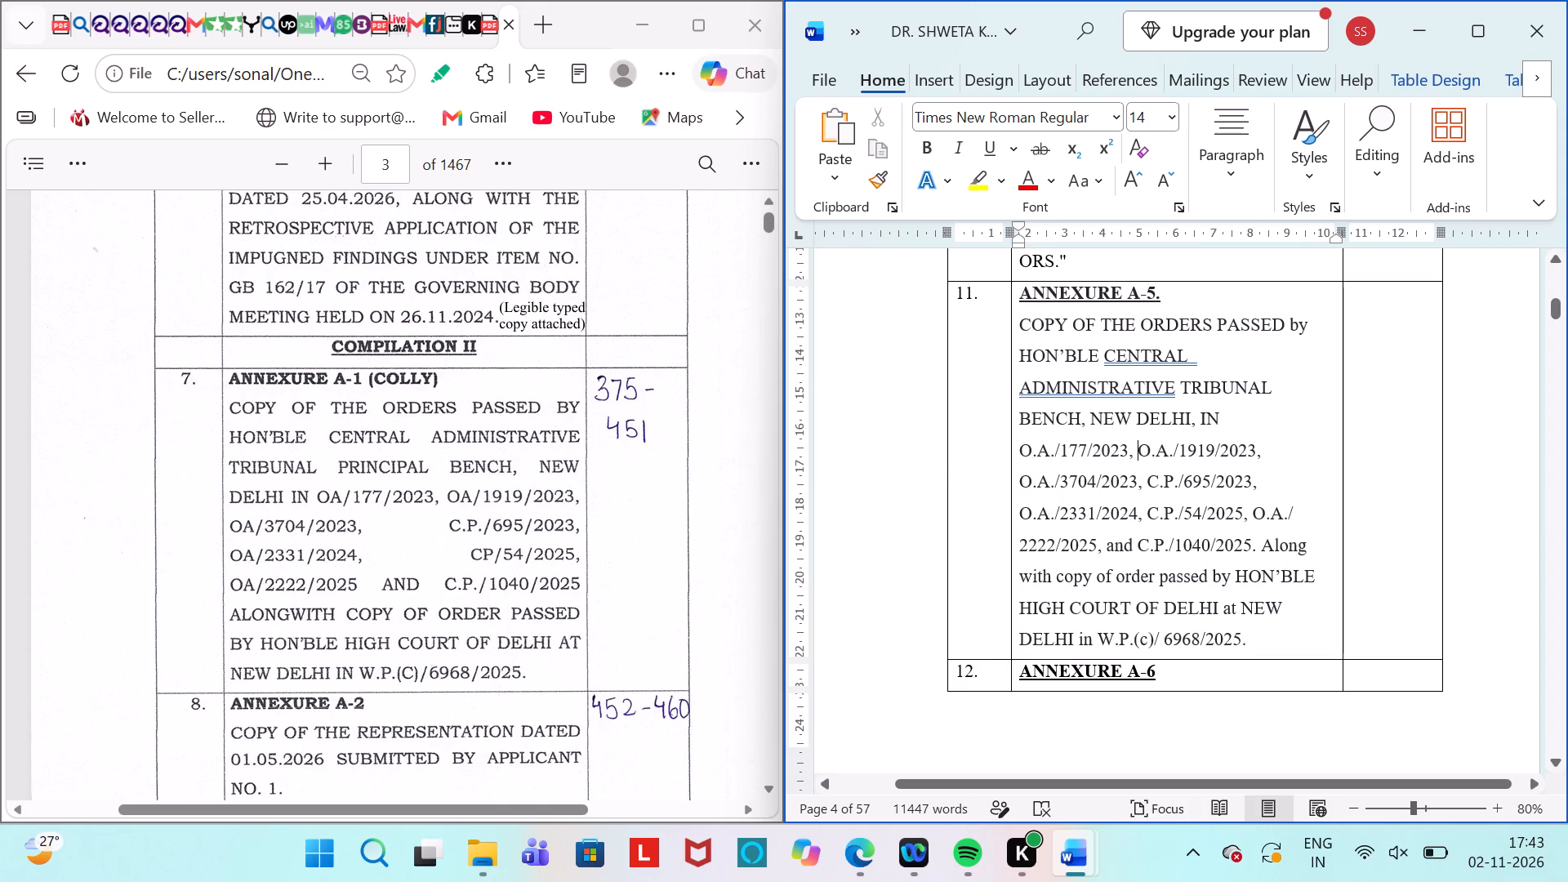
left_click_drag(1019, 327, 1174, 421)
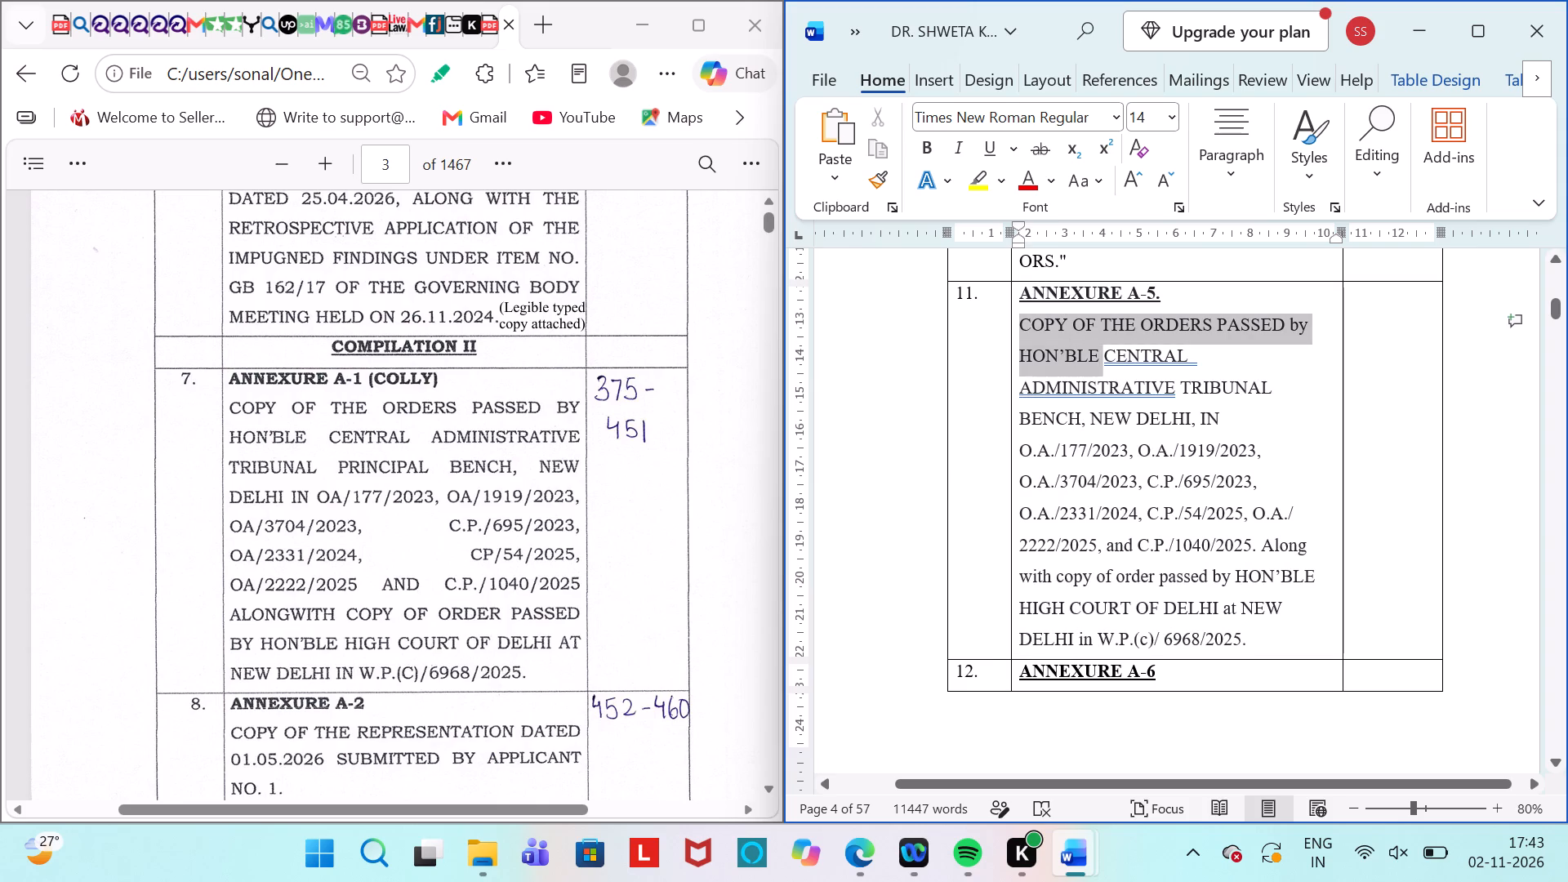
left_click_drag(1174, 421, 1258, 624)
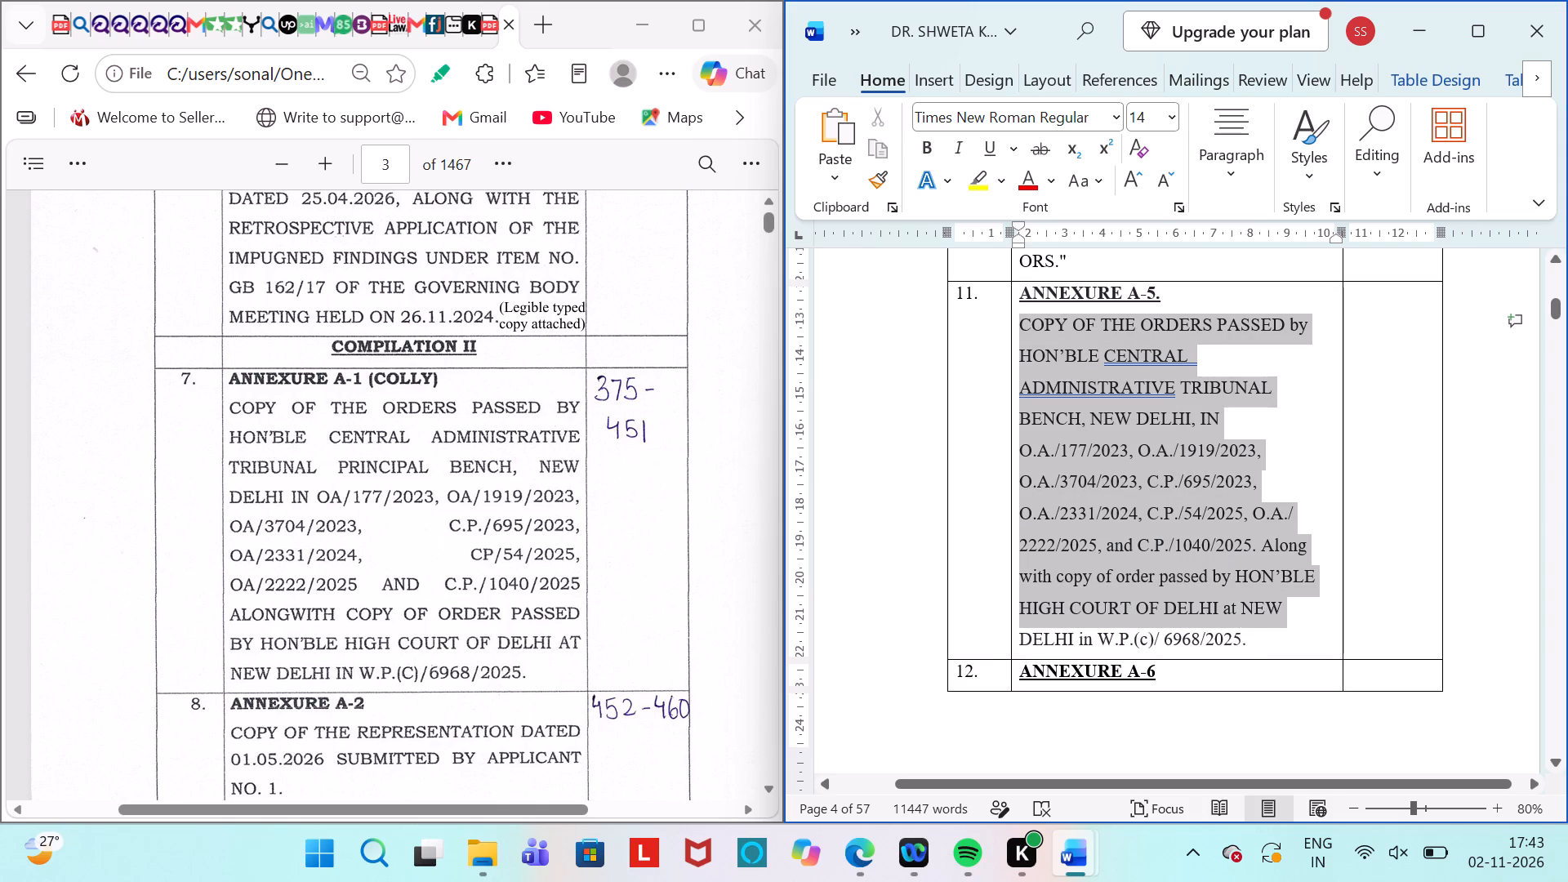
left_click_drag(1258, 624, 1245, 631)
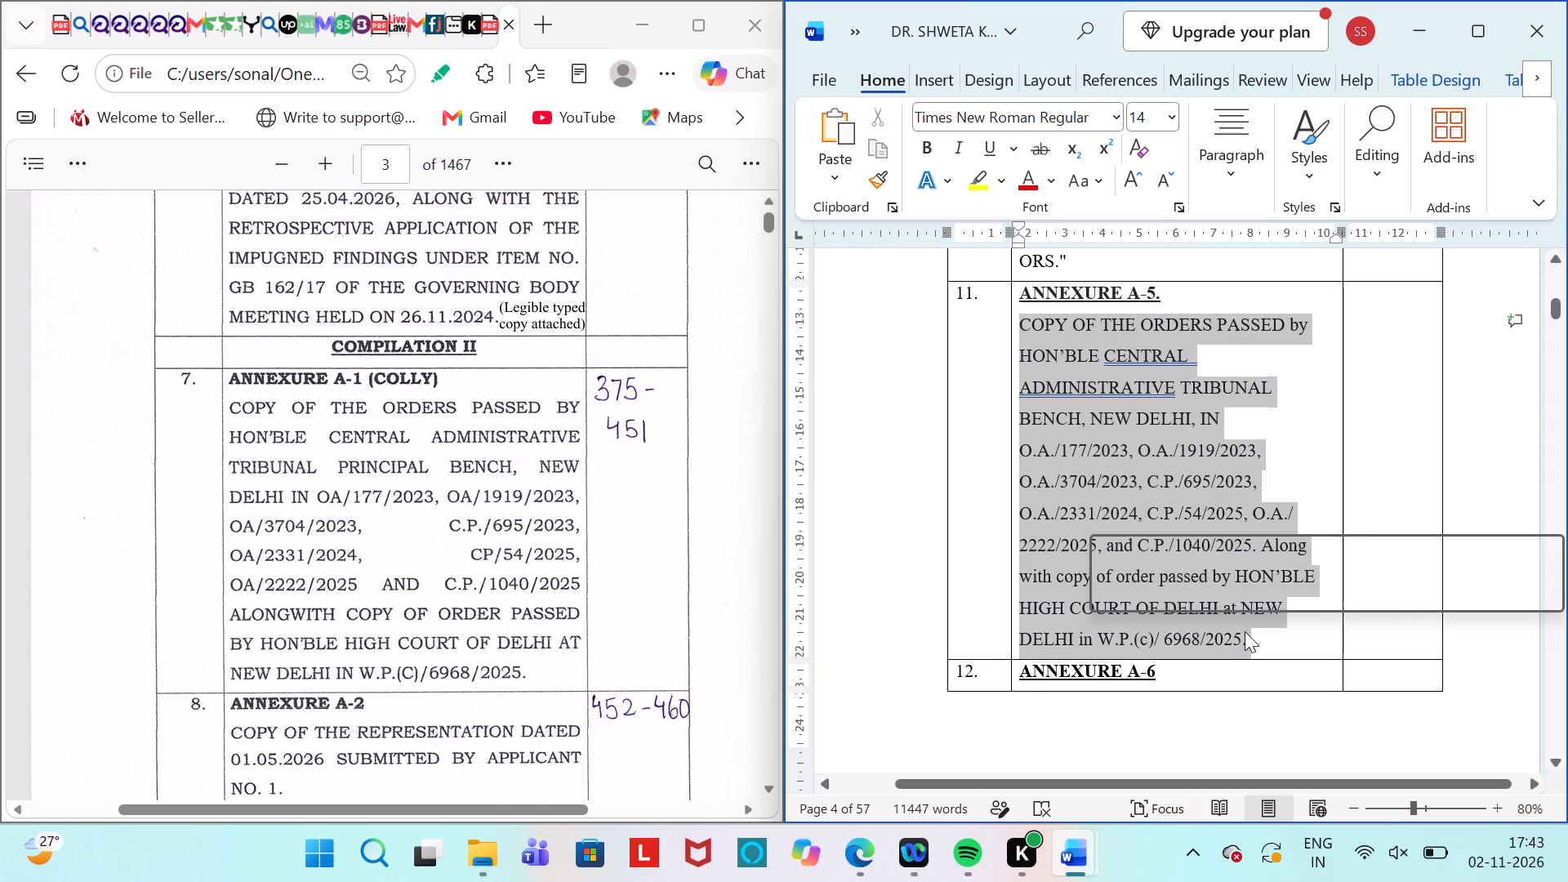
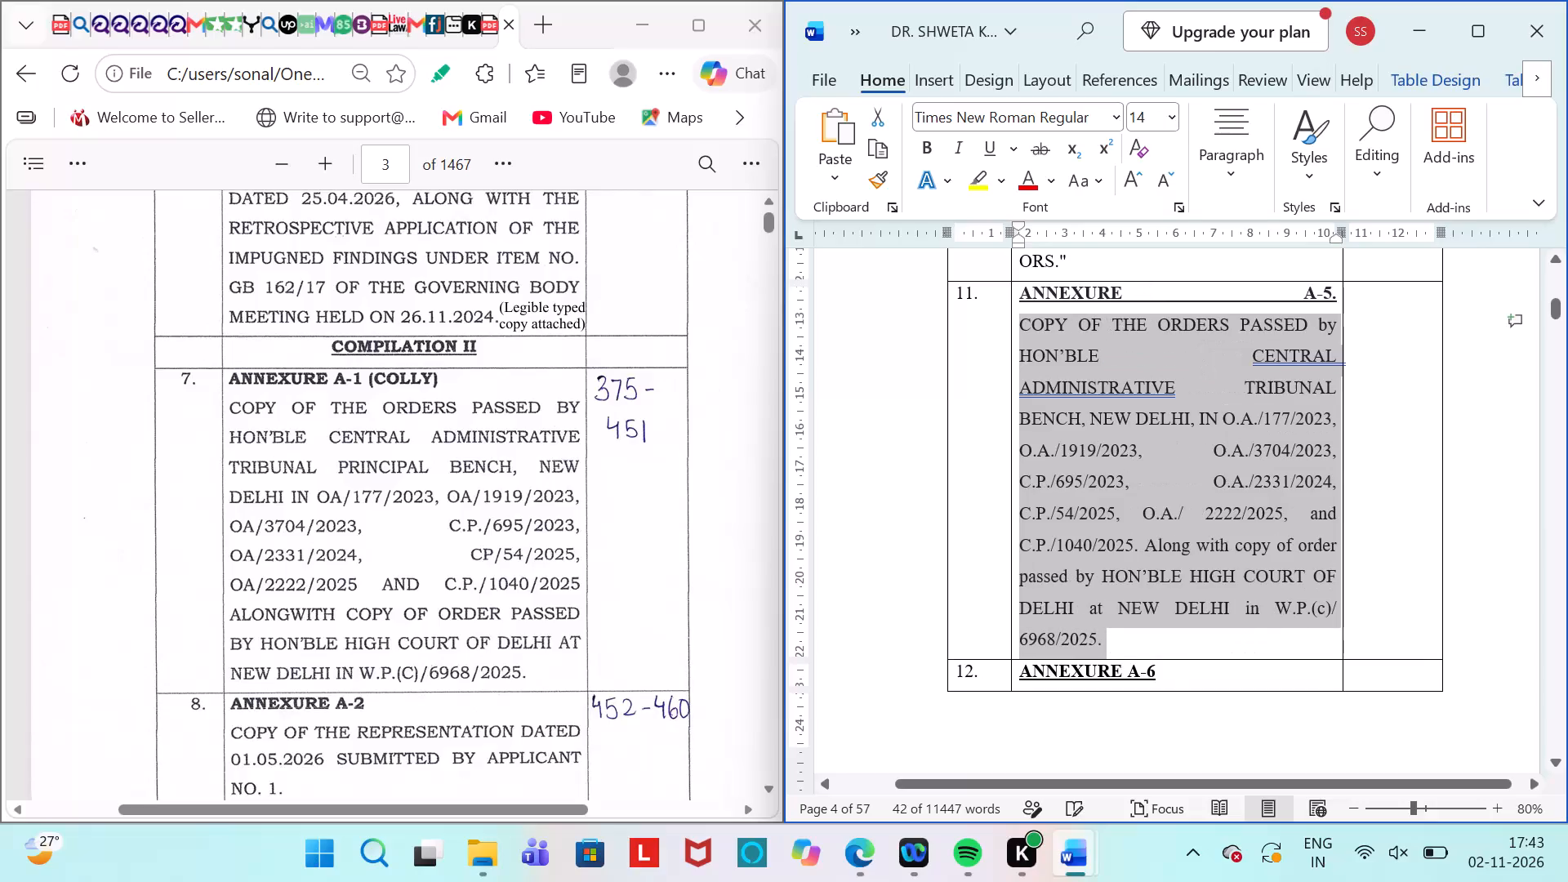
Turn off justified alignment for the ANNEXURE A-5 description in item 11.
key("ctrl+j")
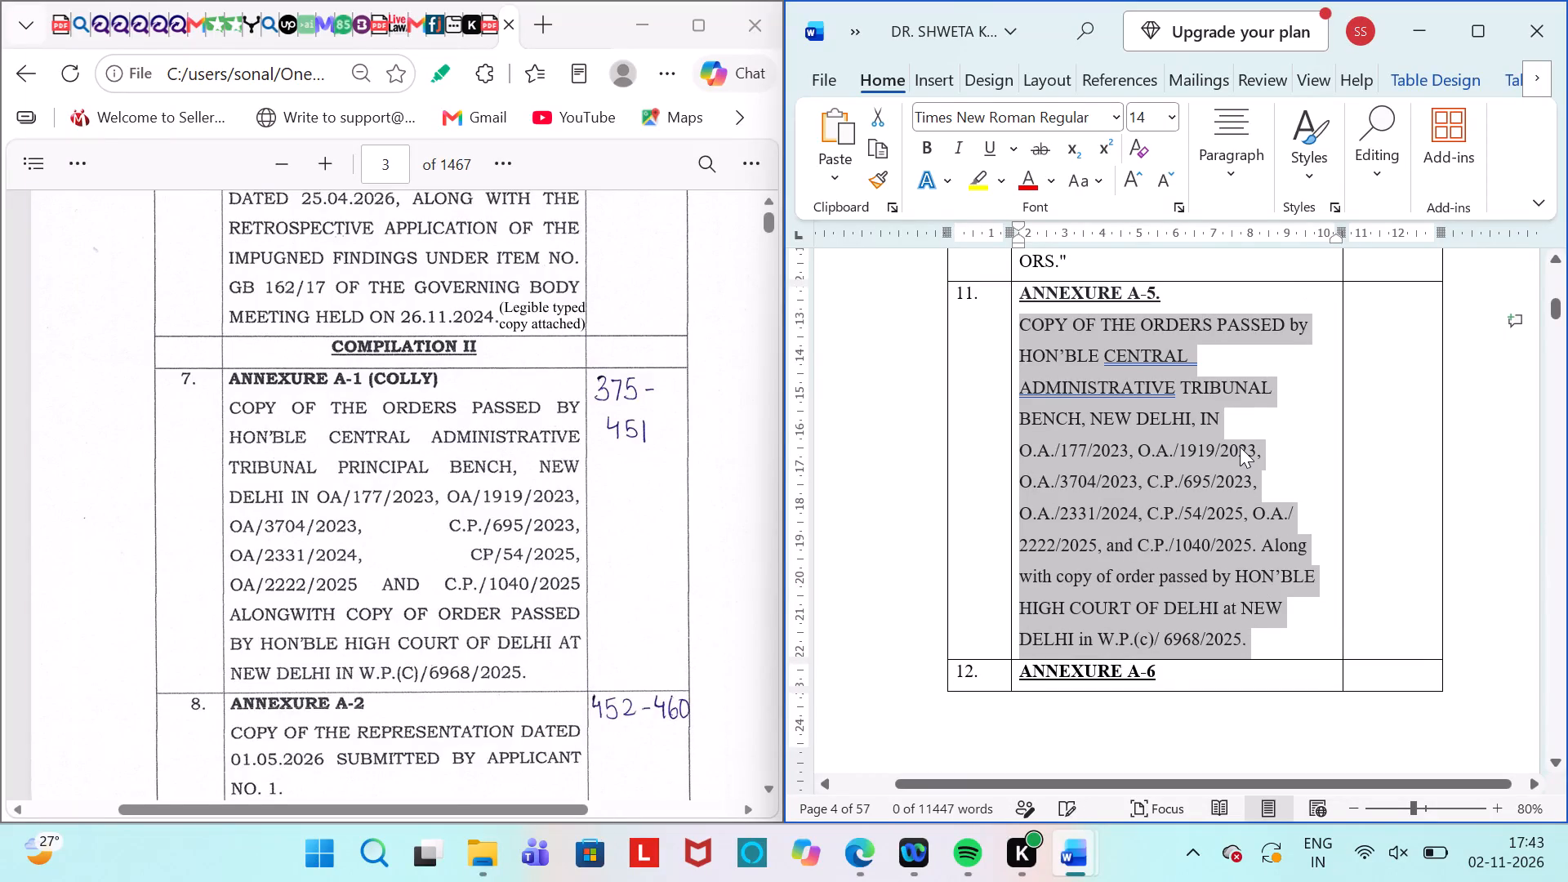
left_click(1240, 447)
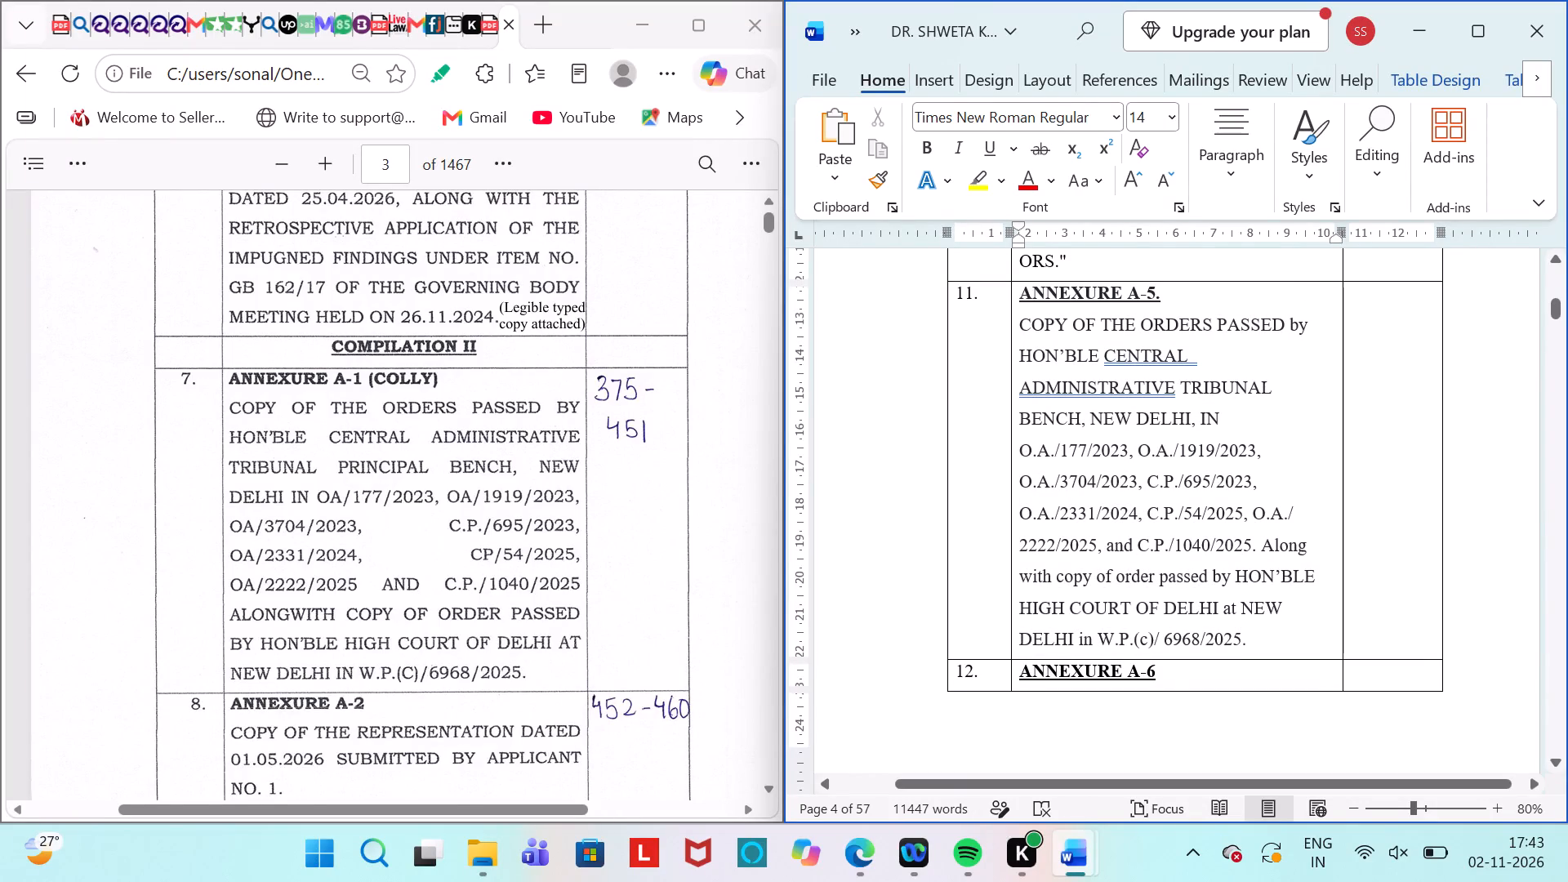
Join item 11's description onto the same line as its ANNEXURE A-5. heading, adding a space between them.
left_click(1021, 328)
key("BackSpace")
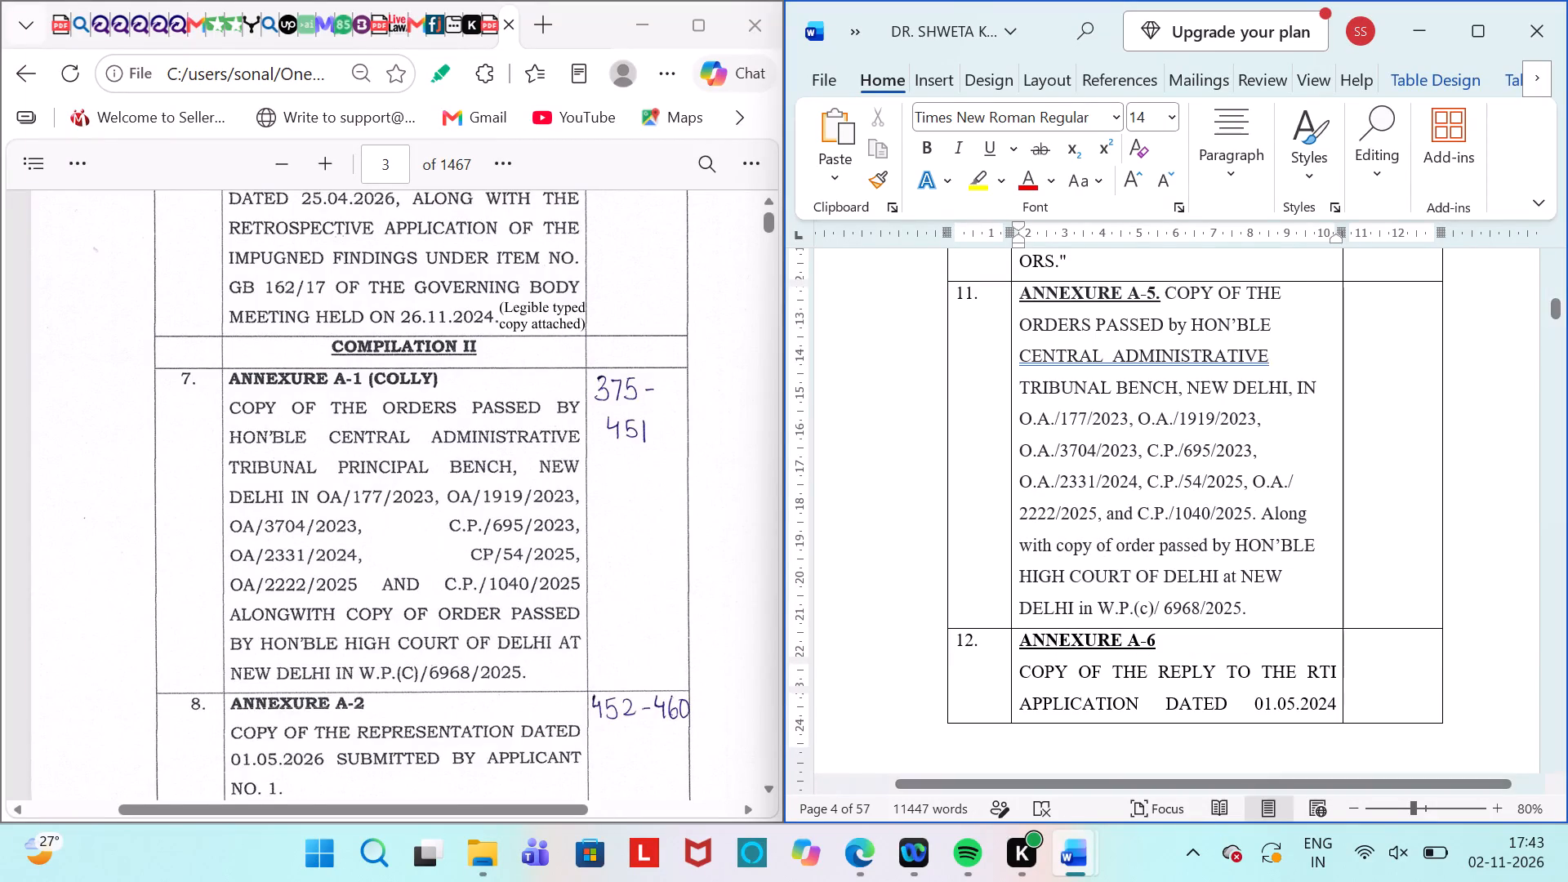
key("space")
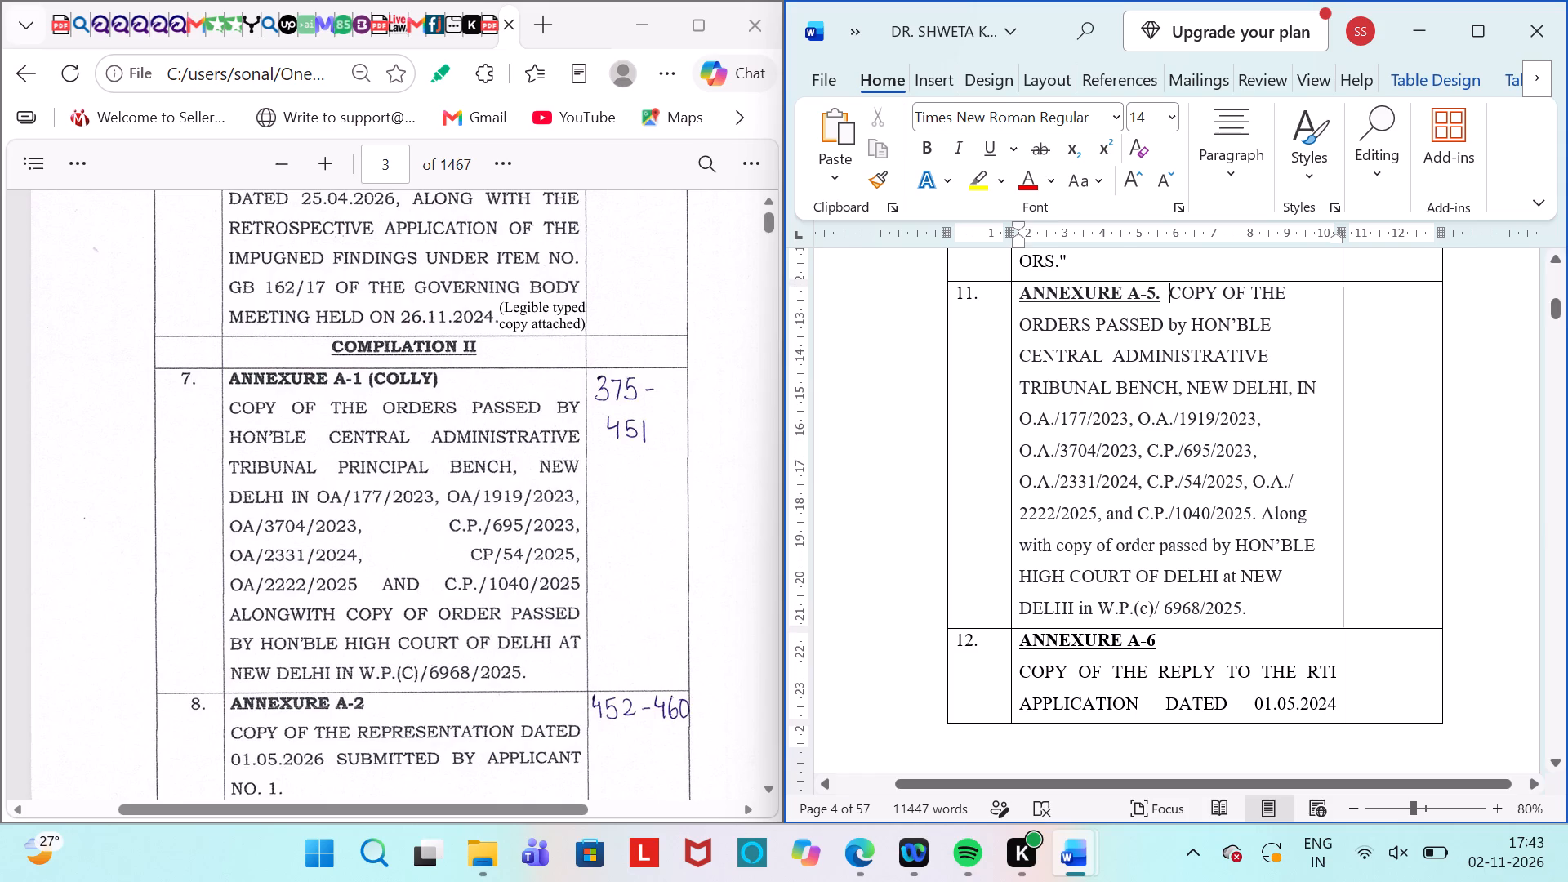
Justify the ANNEXURE A-5 description in item 11, from COPY OF THE ORDERS through W.P.(c)/ 6968/2025.
left_click_drag(1170, 286, 1220, 556)
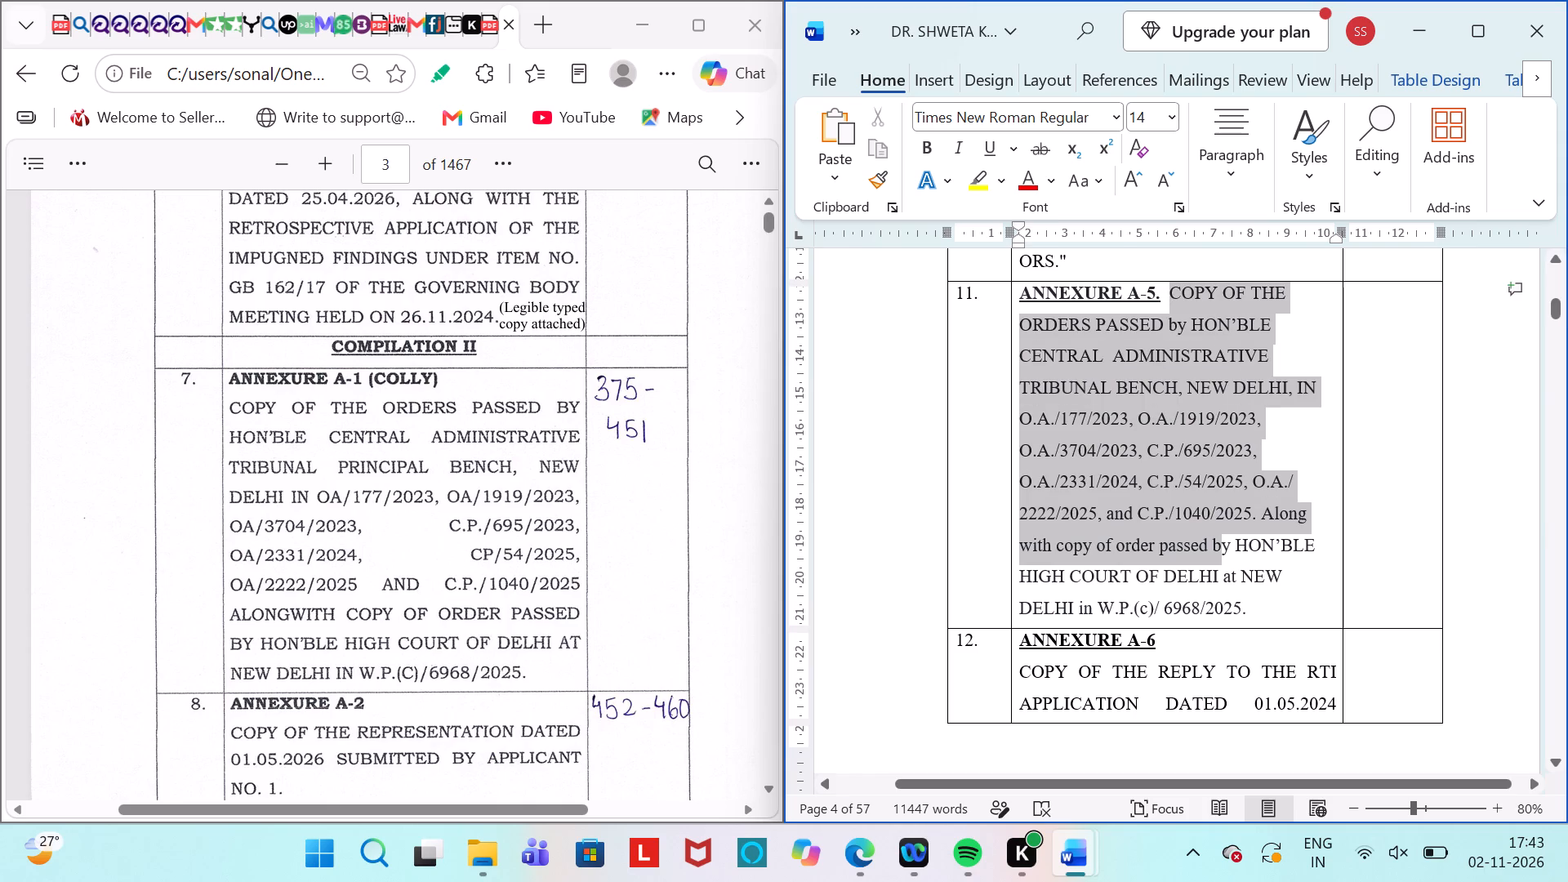
left_click_drag(1220, 556, 1259, 602)
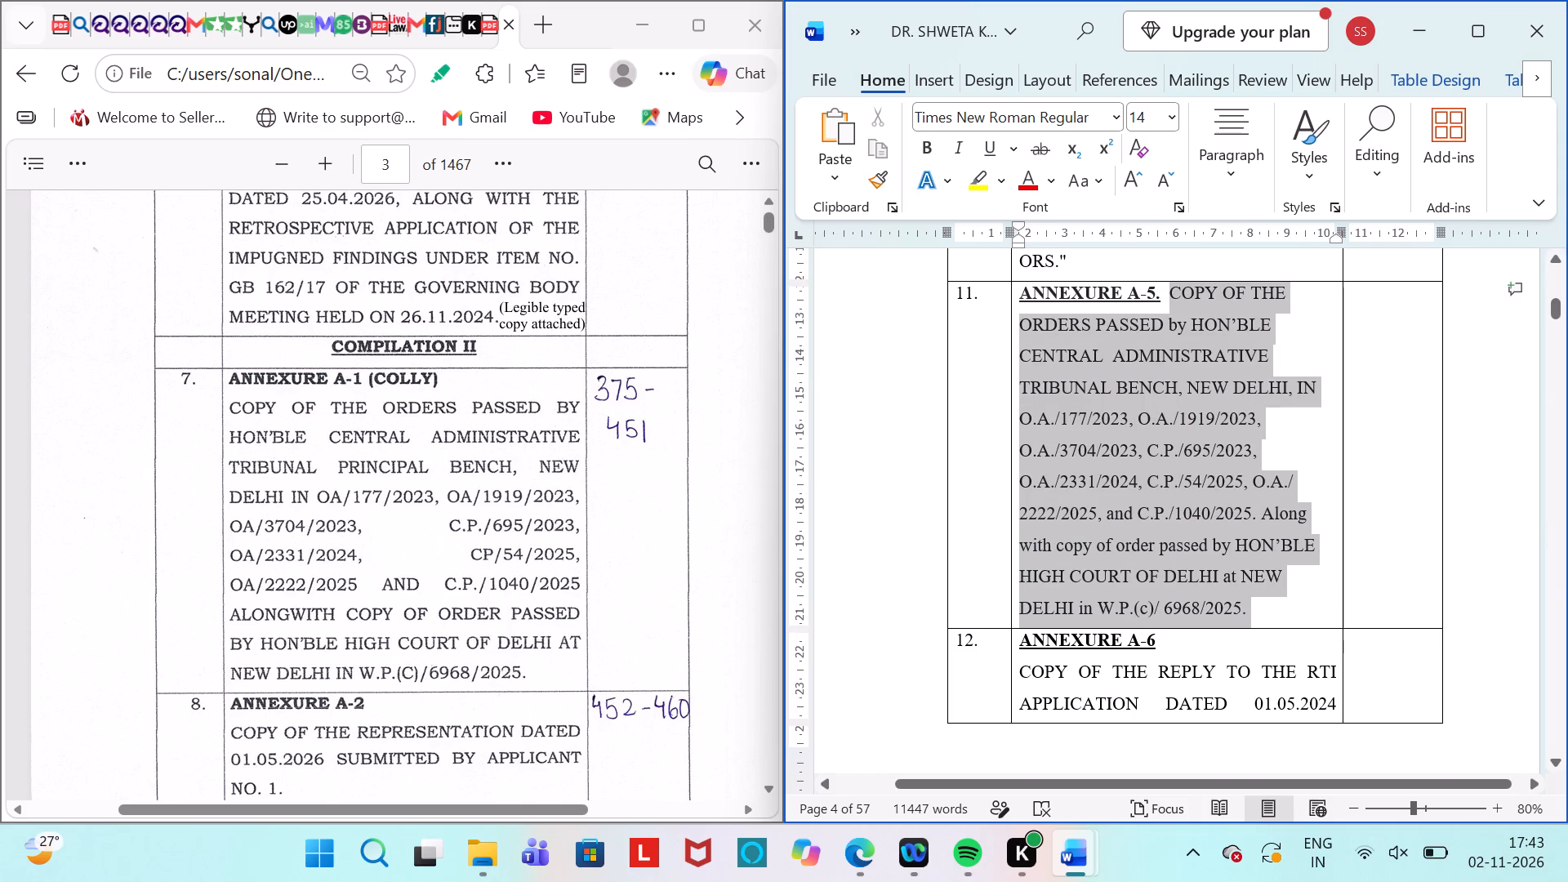
left_click_drag(1259, 602, 1248, 606)
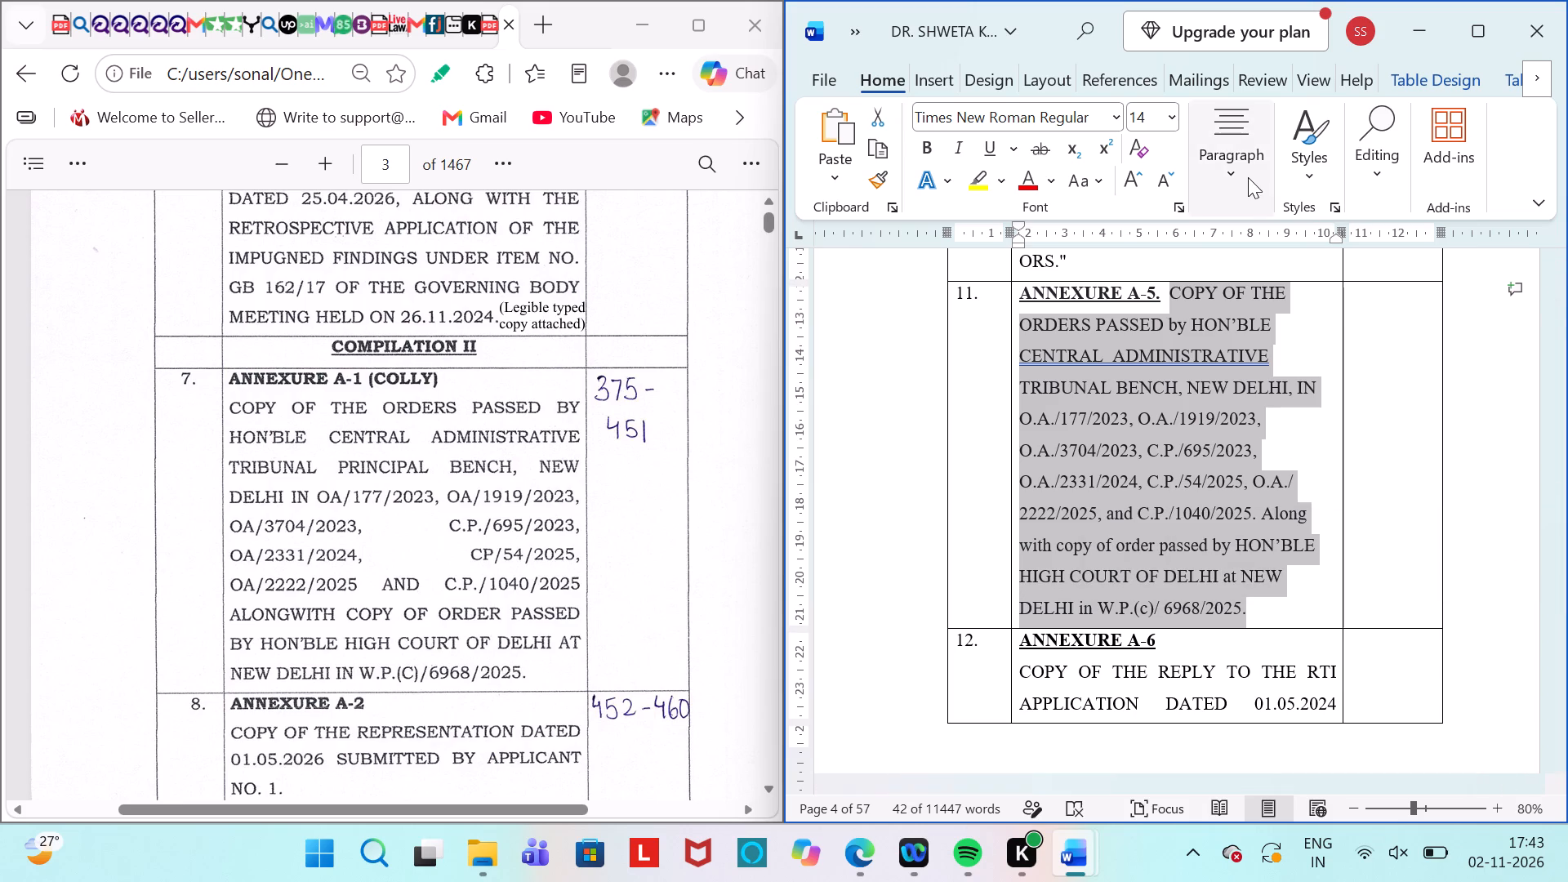
left_click(1248, 177)
left_click(1309, 278)
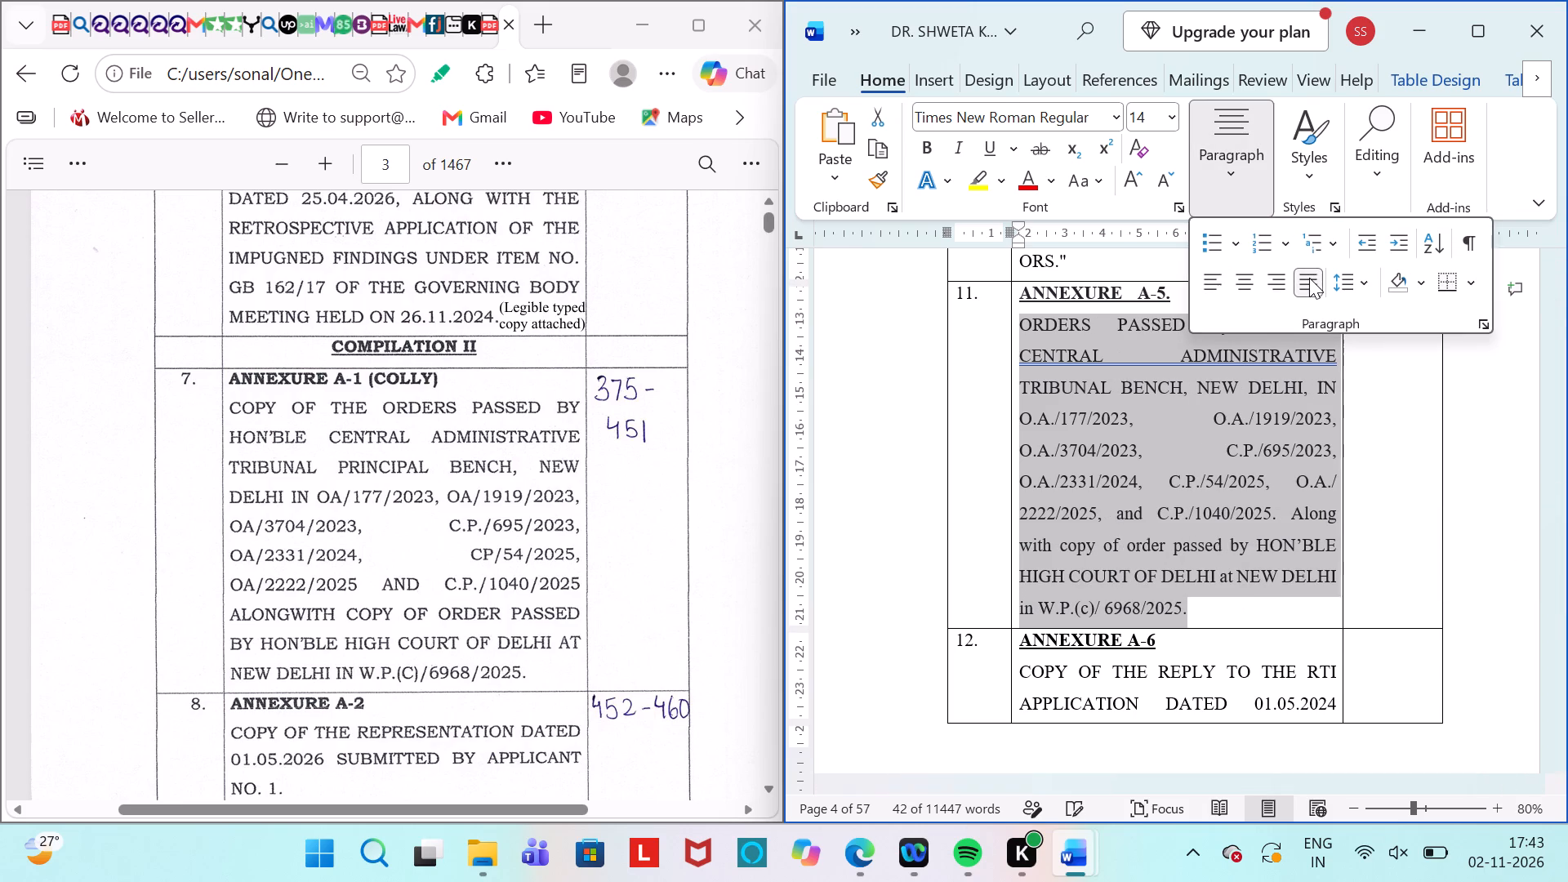
left_click(1209, 408)
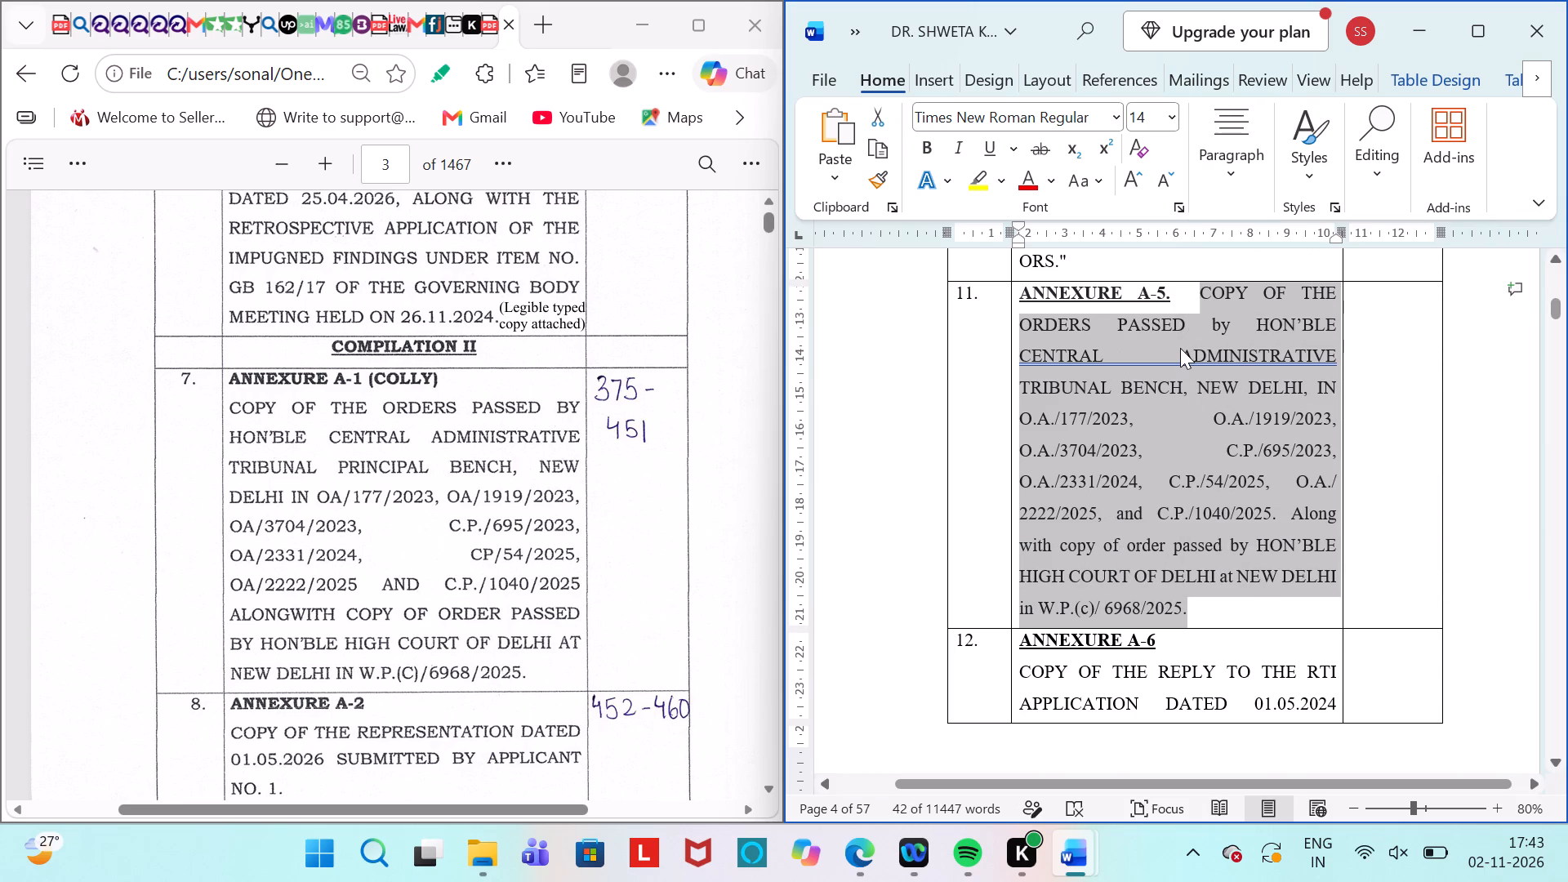
Retype the end of CENTRAL in item 11 with a capital L and a single space before ADMINISTRATIVE.
left_click(1180, 350)
key("BackSpace")
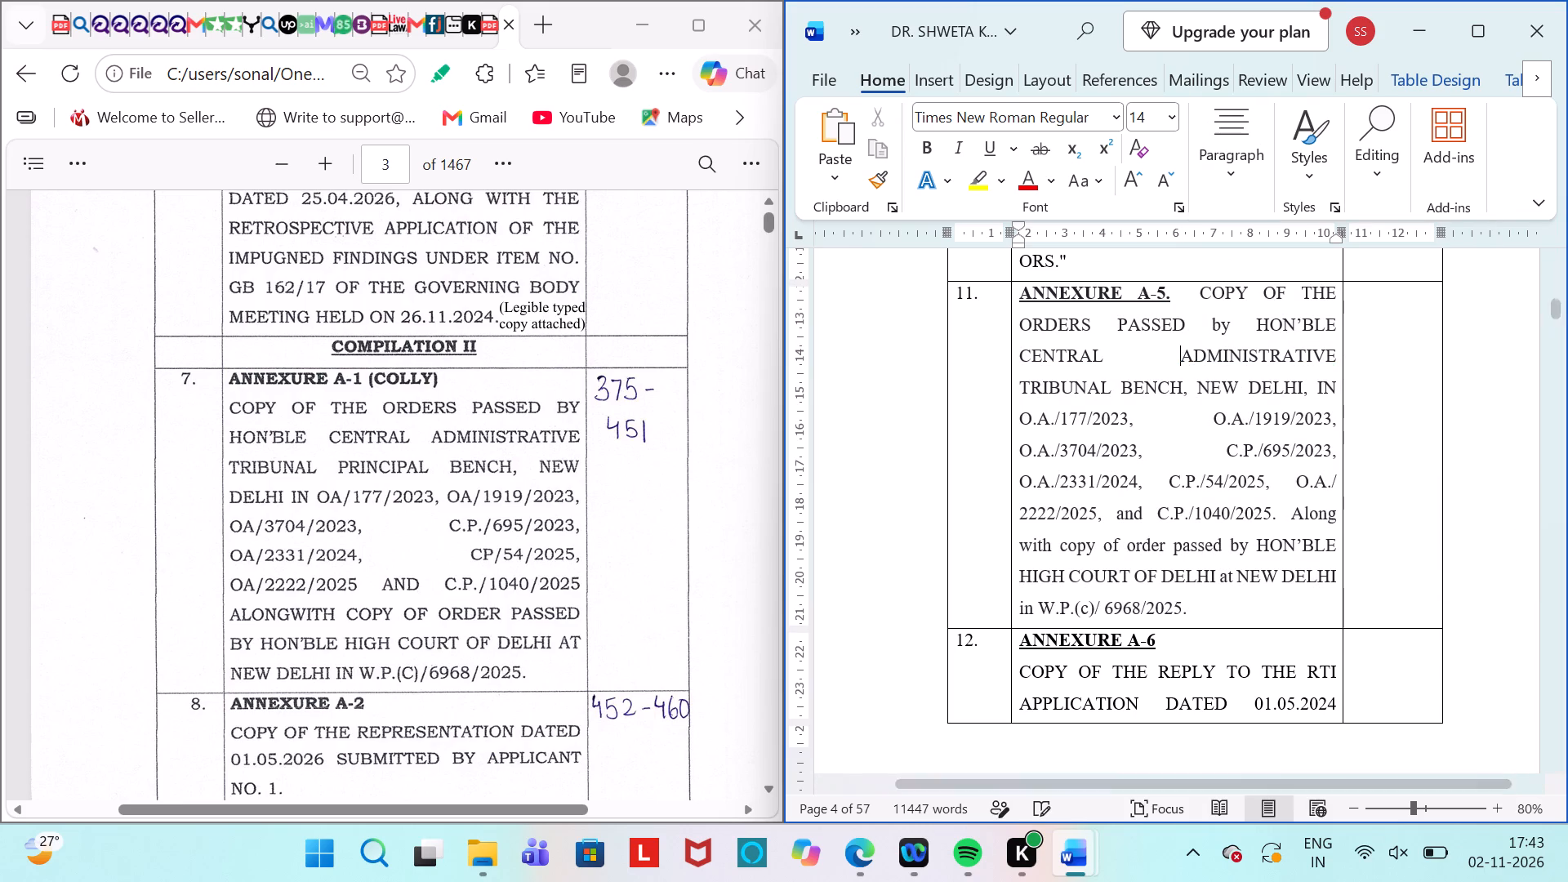
key("BackSpace")
key("BackSpace")
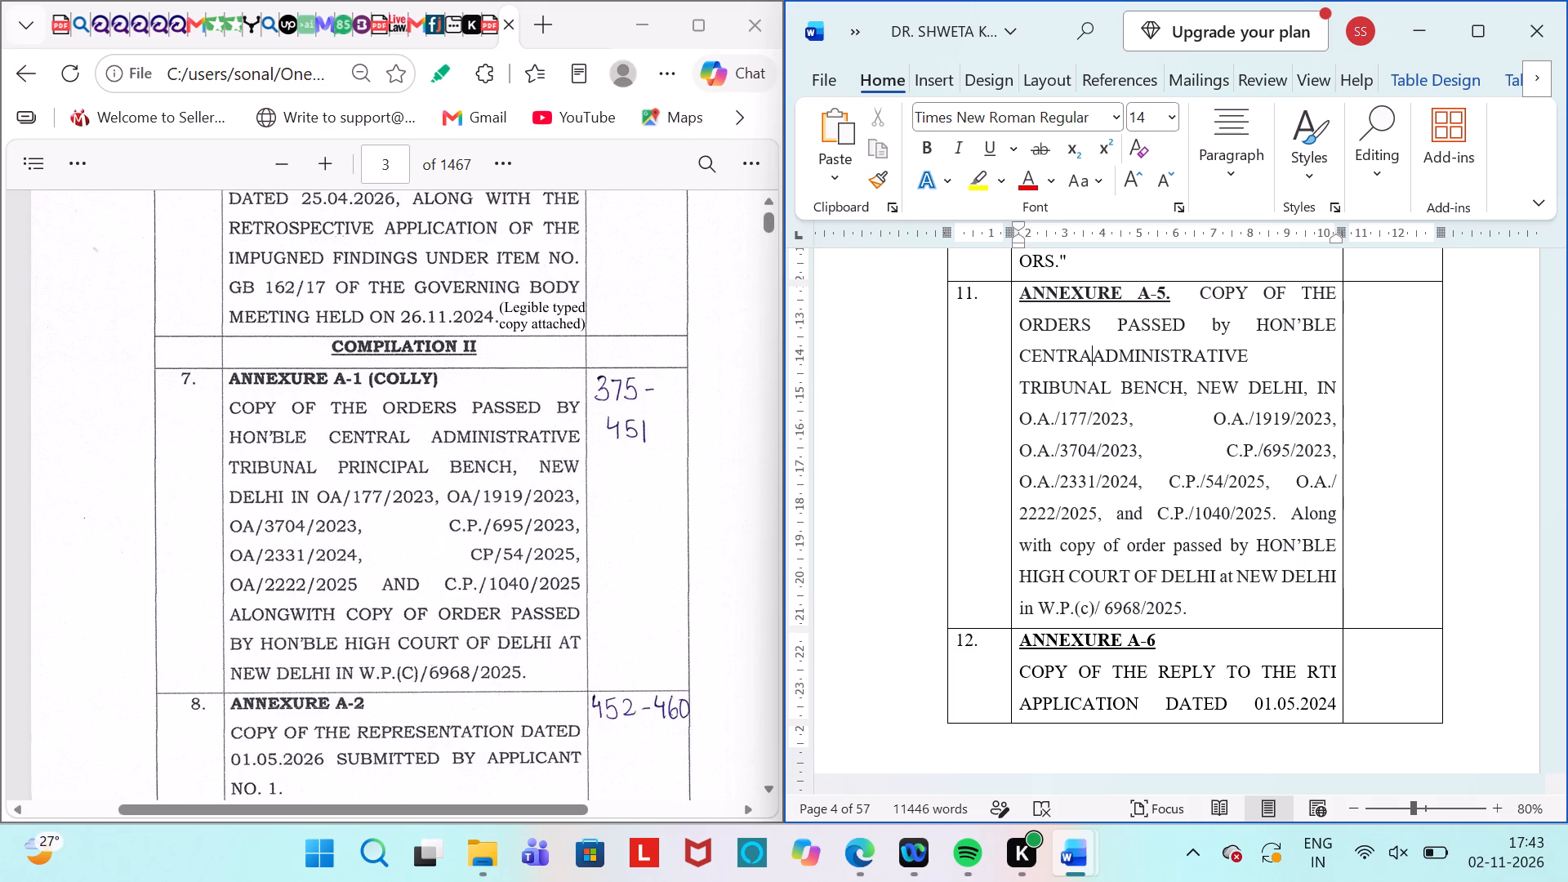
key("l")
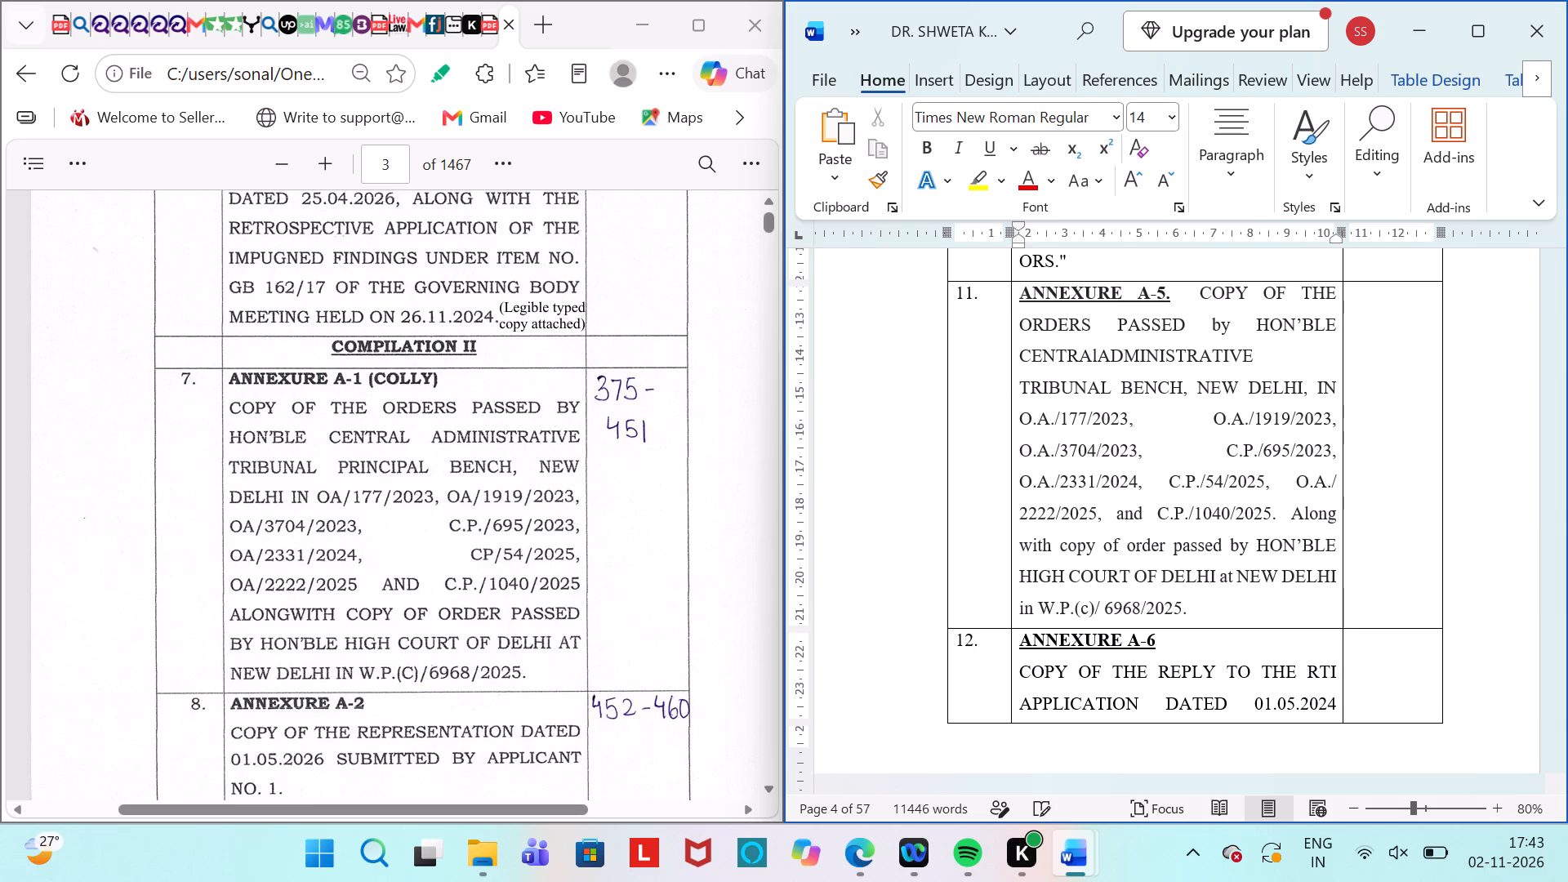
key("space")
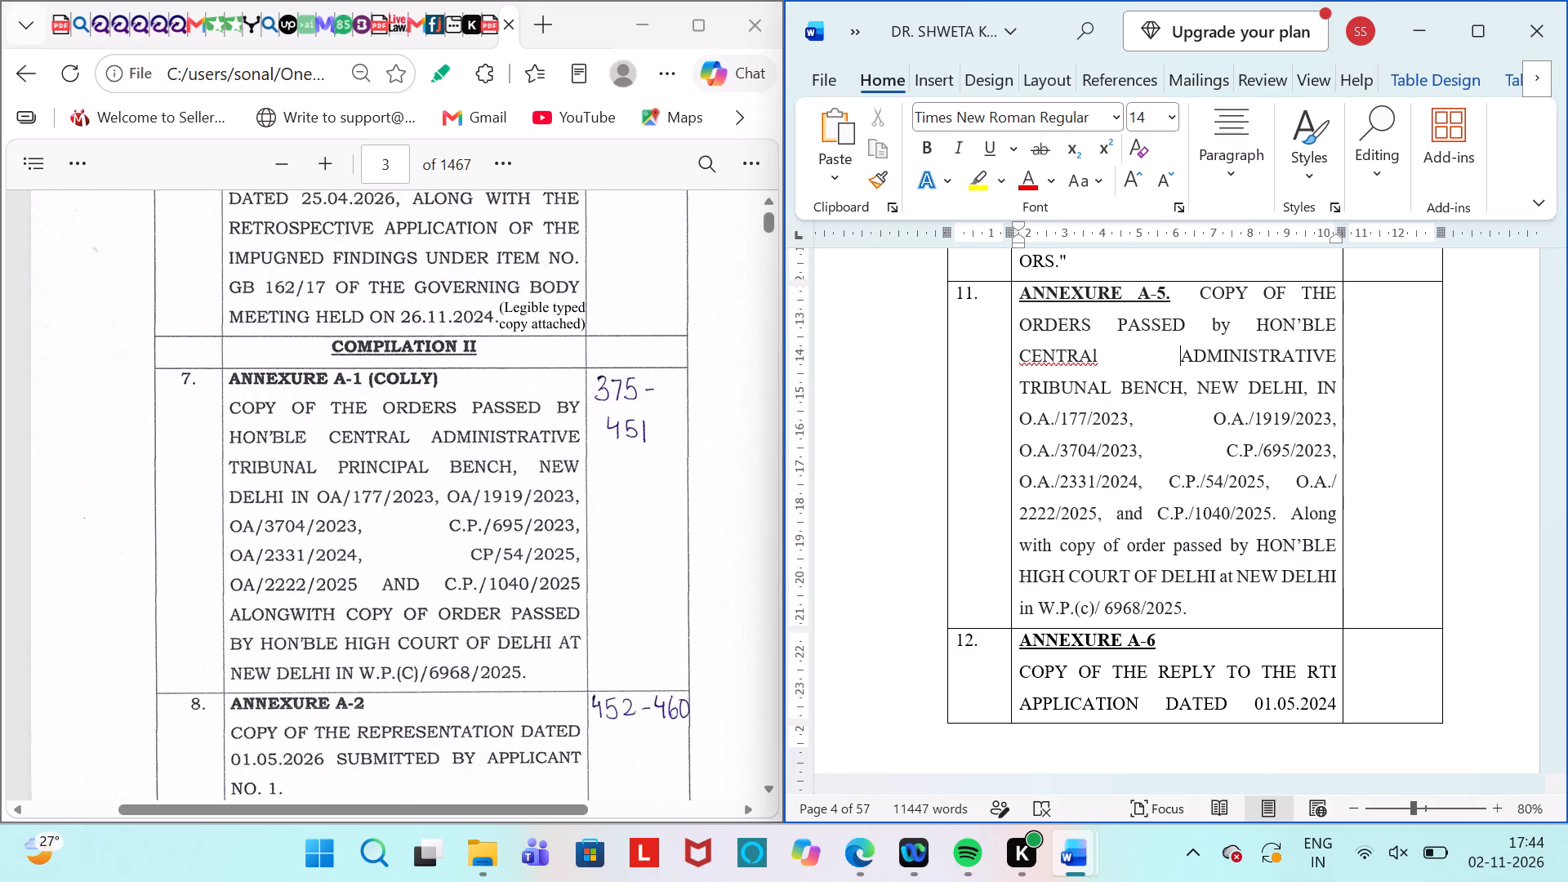
key("BackSpace")
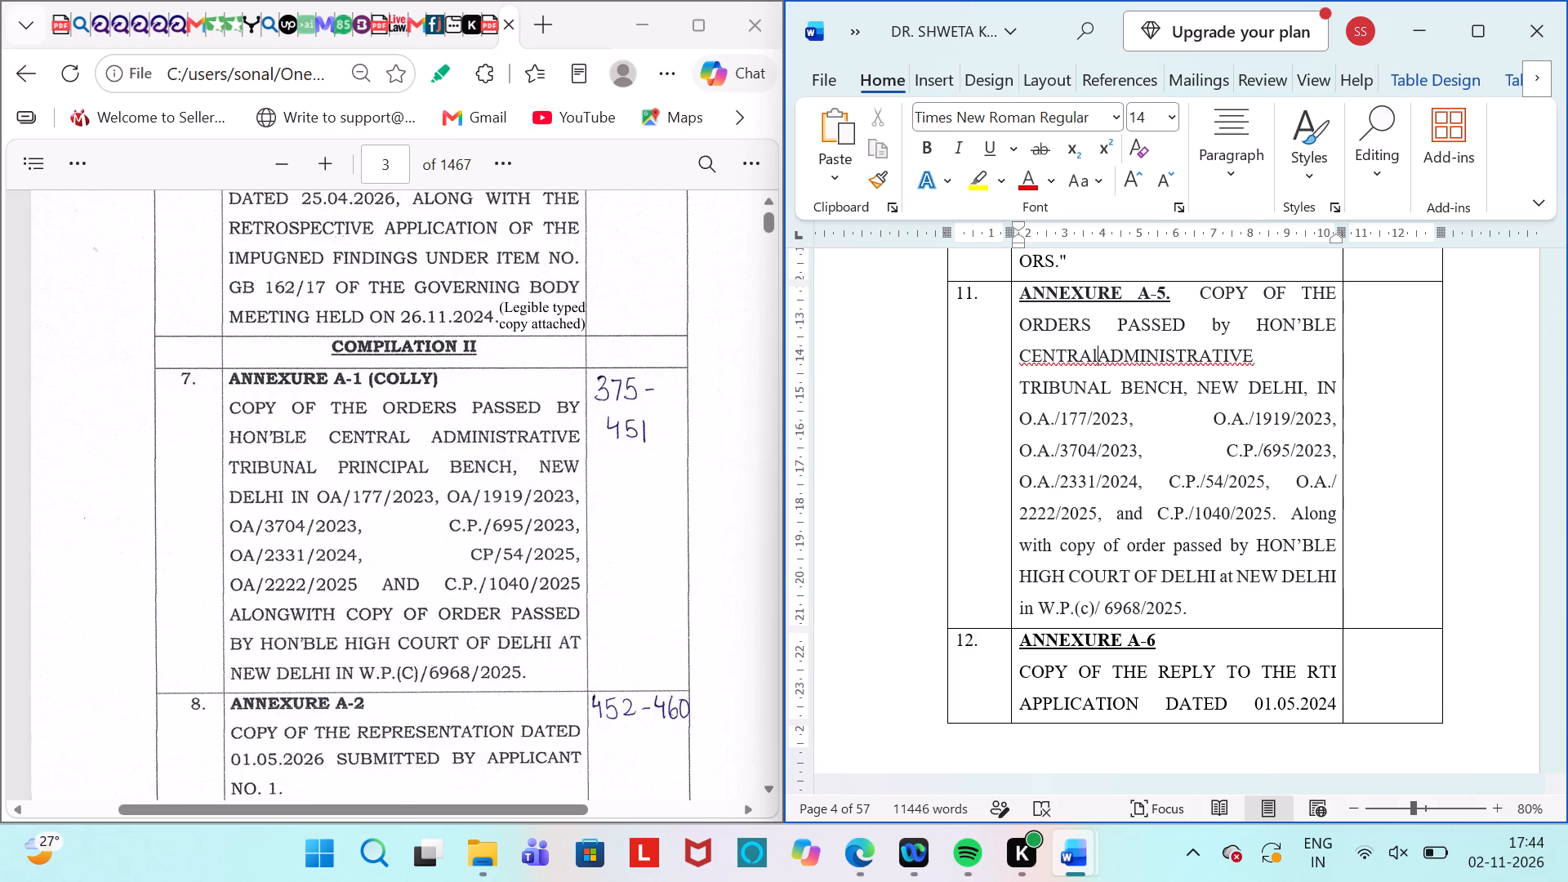
key("BackSpace")
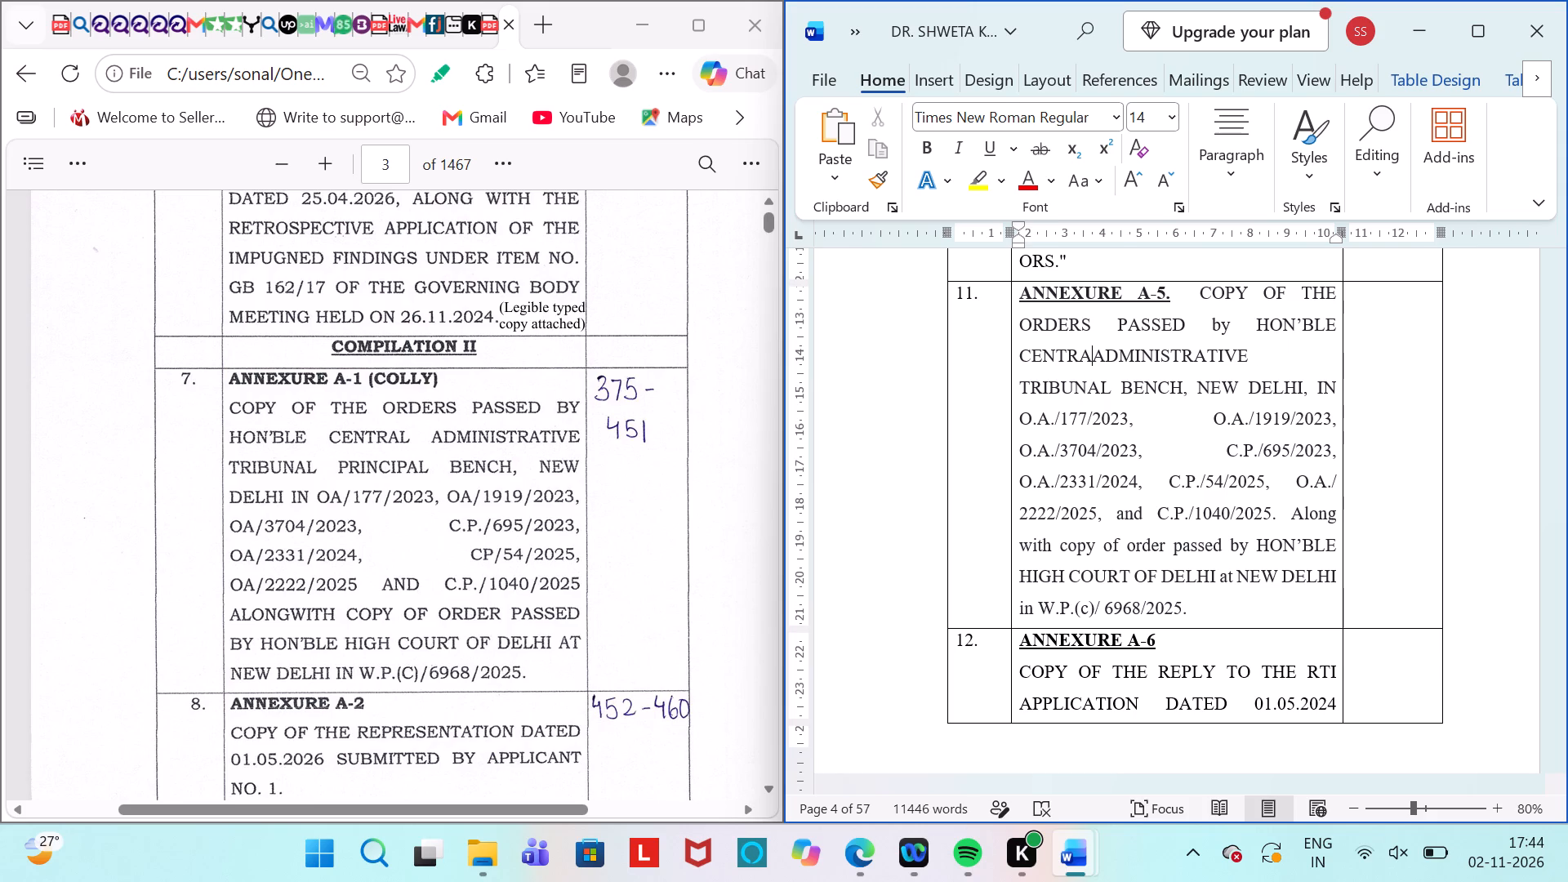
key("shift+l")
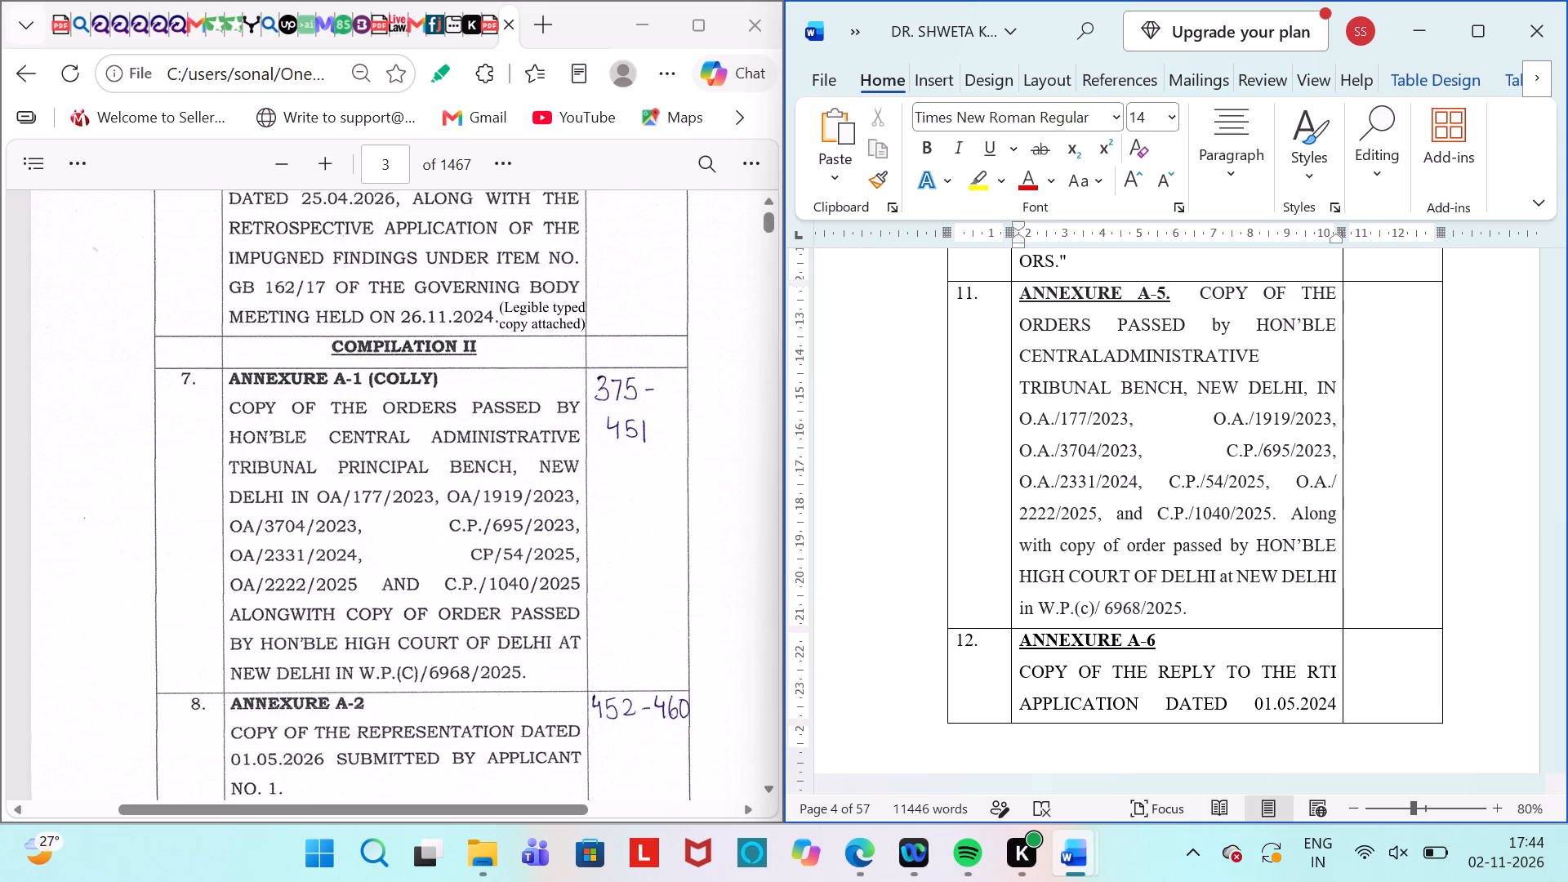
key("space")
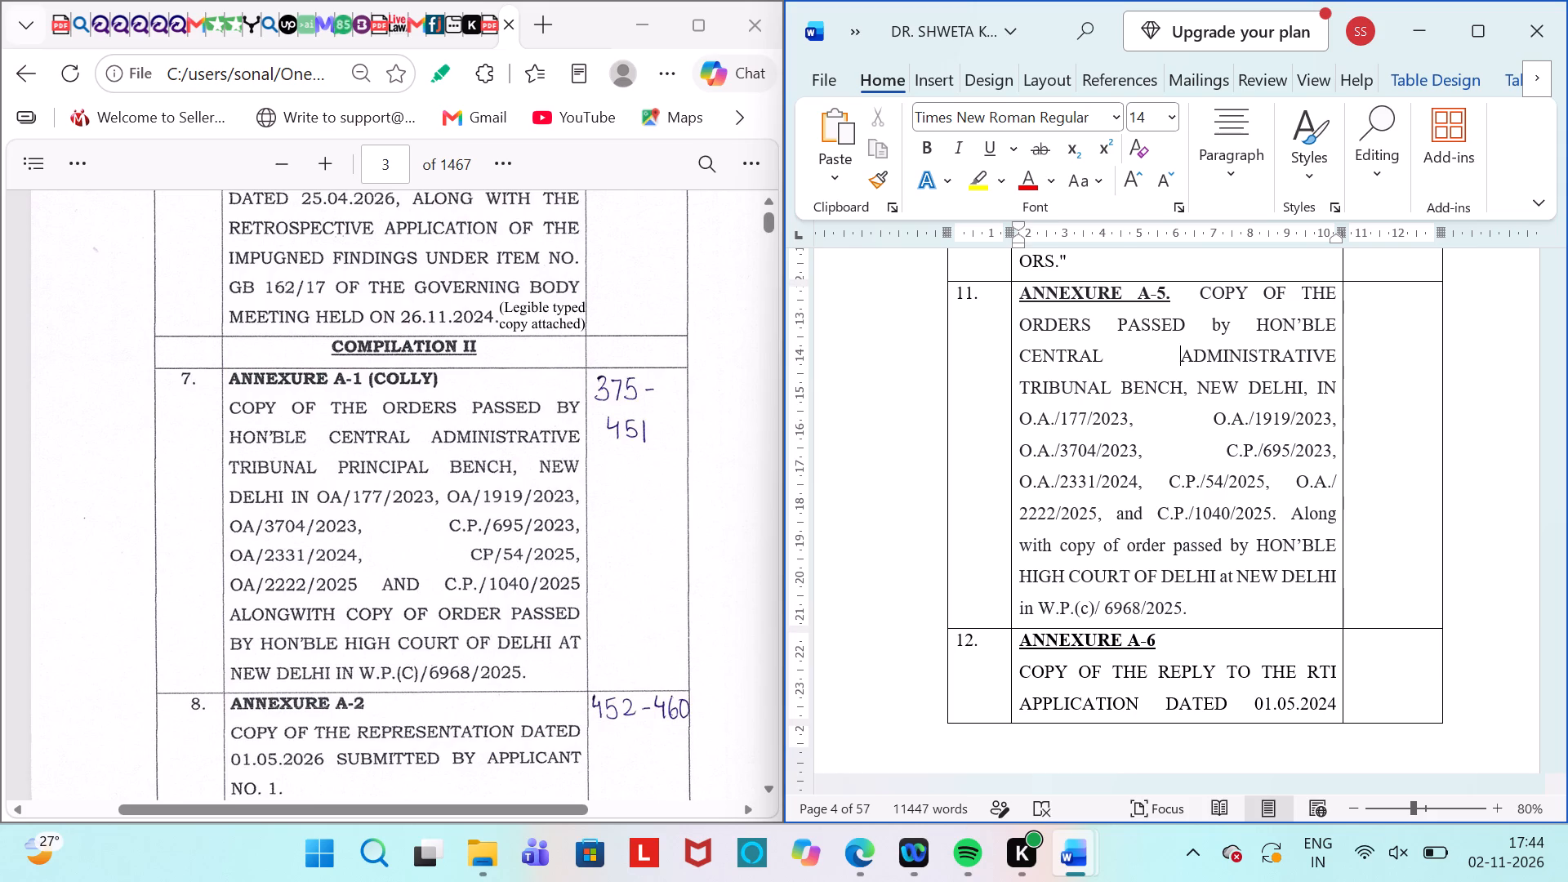
Delete the extra space after item 11's ANNEXURE A-5. heading and retype a single space between ANNEXURE and A-5.
left_click(1197, 295)
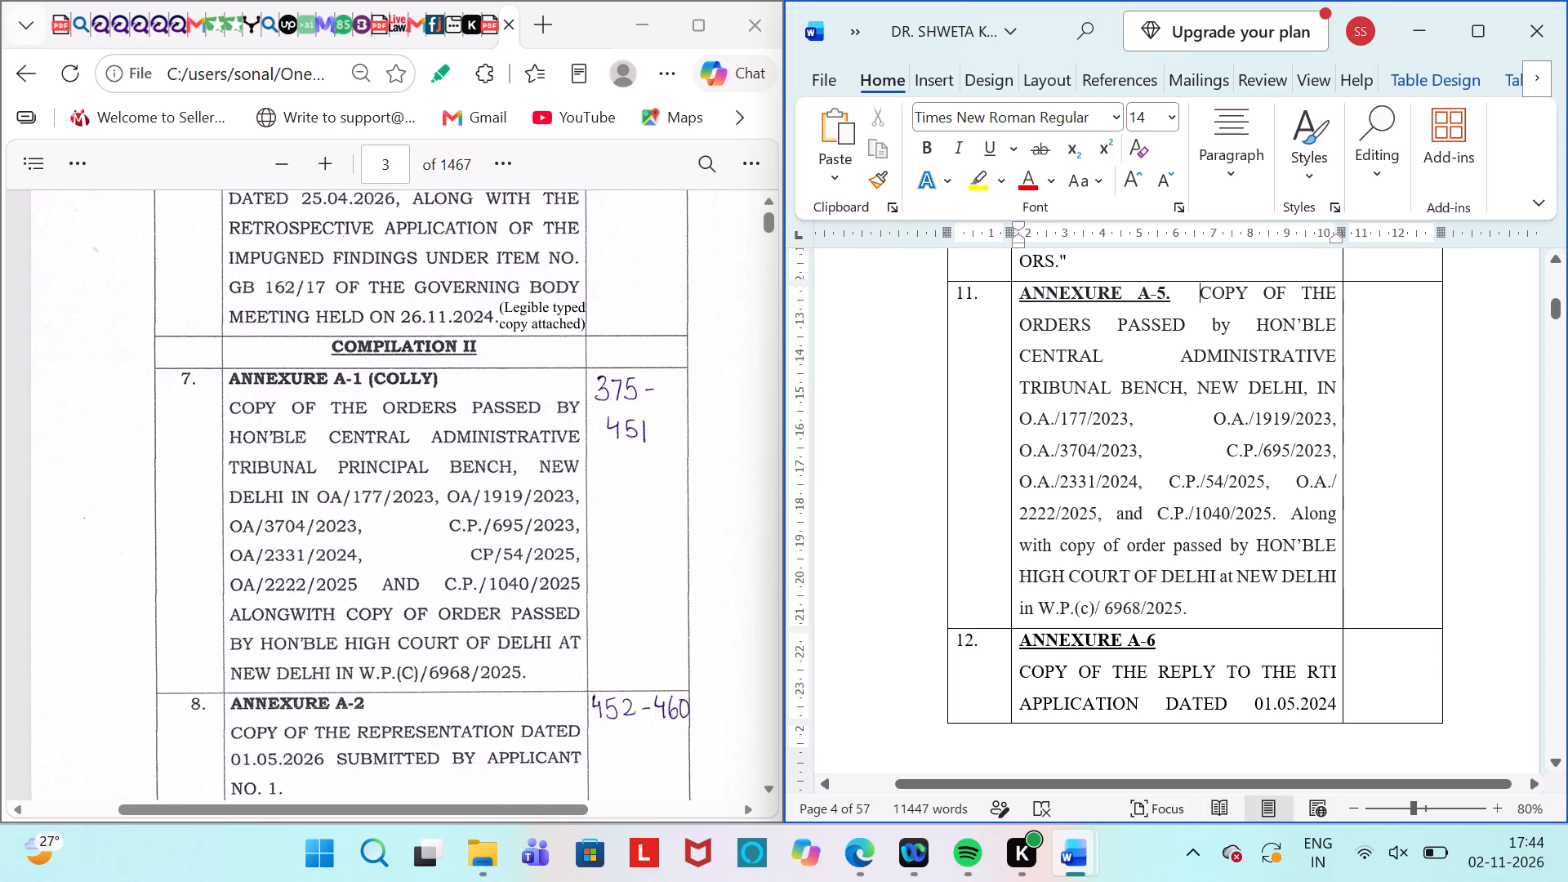
left_click_drag(1196, 295, 1174, 295)
left_click_drag(1174, 295, 1177, 295)
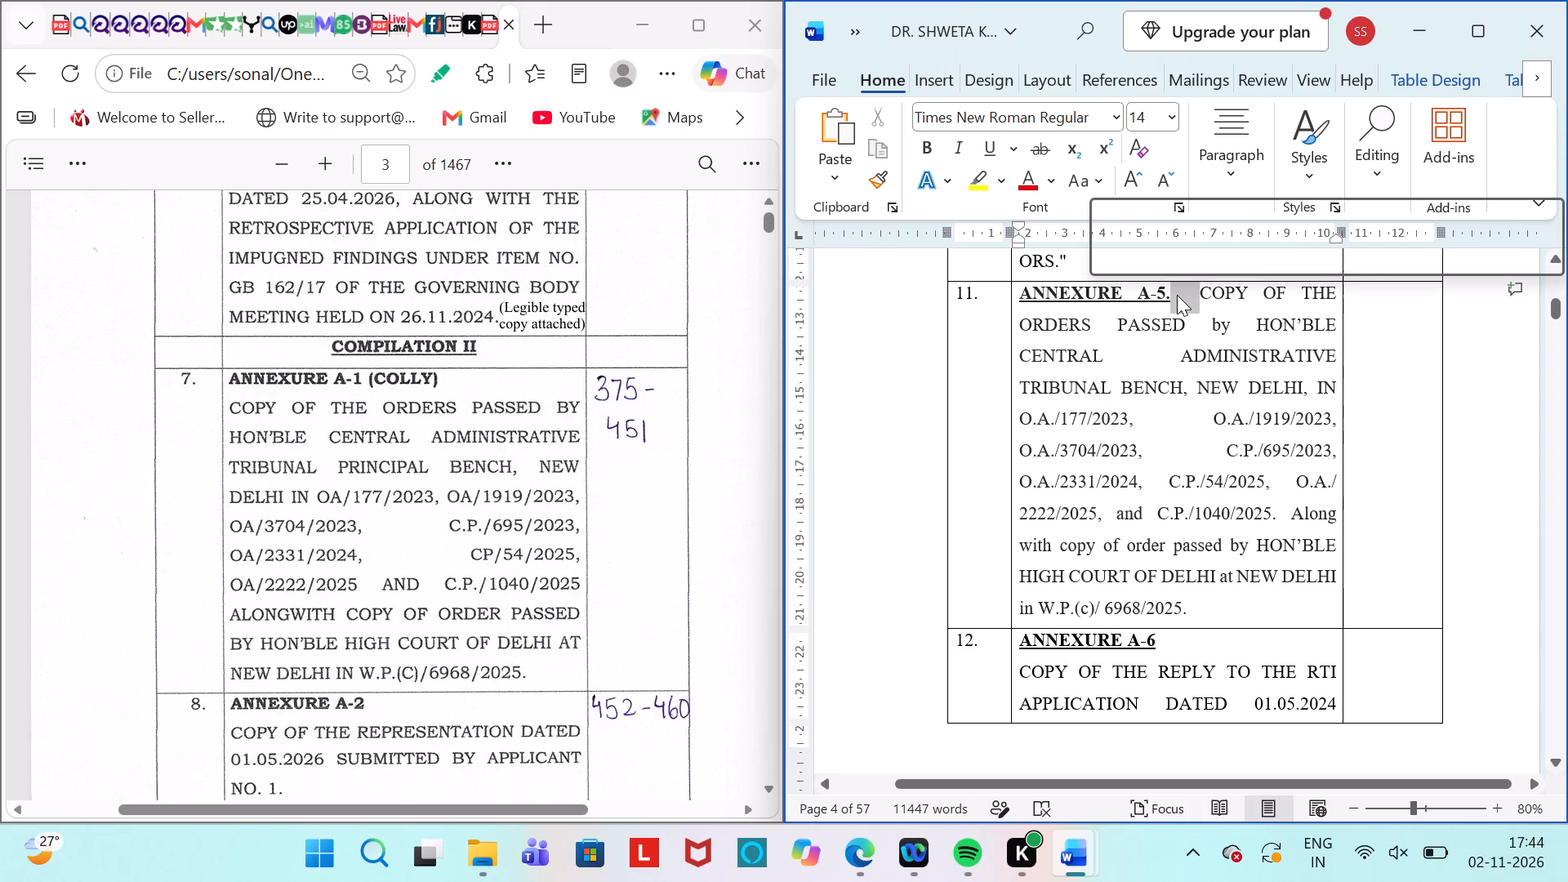
key("Delete")
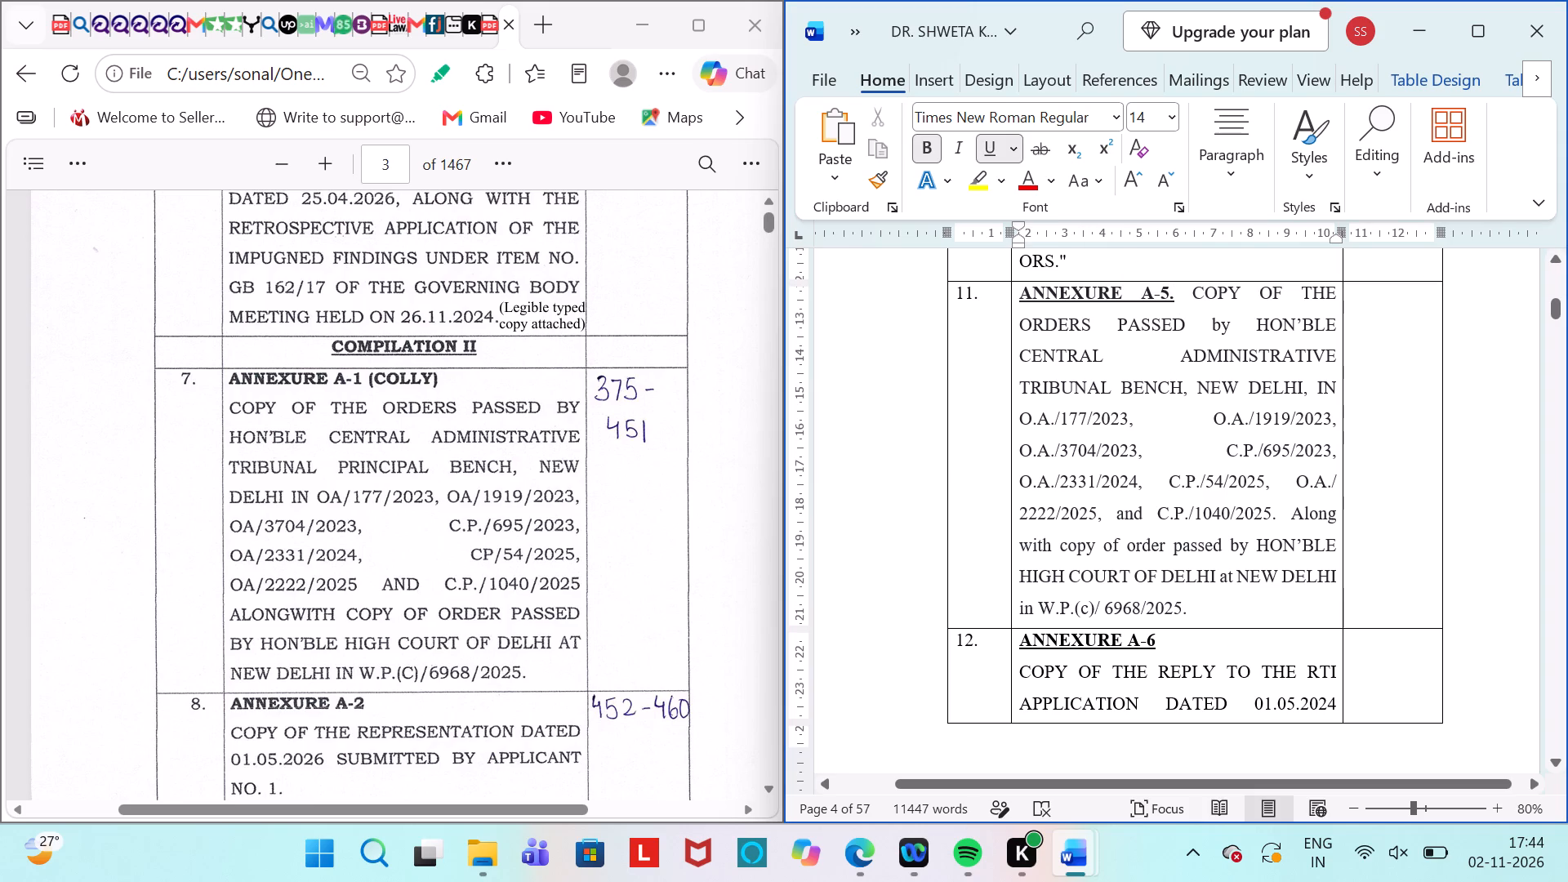
left_click(1141, 292)
left_click_drag(1141, 292, 1126, 295)
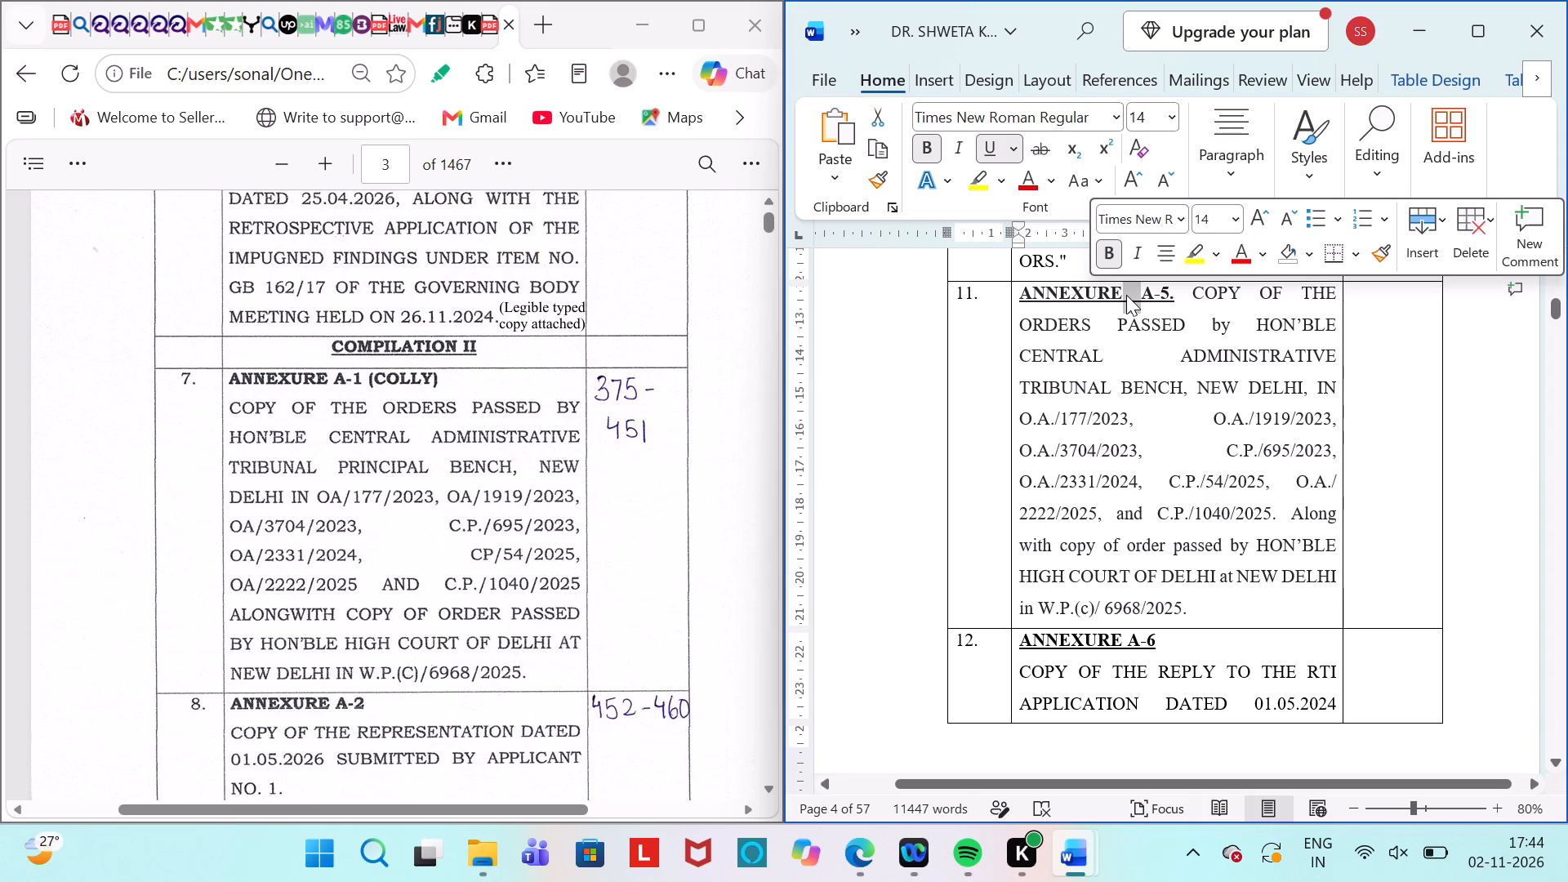
key("Delete")
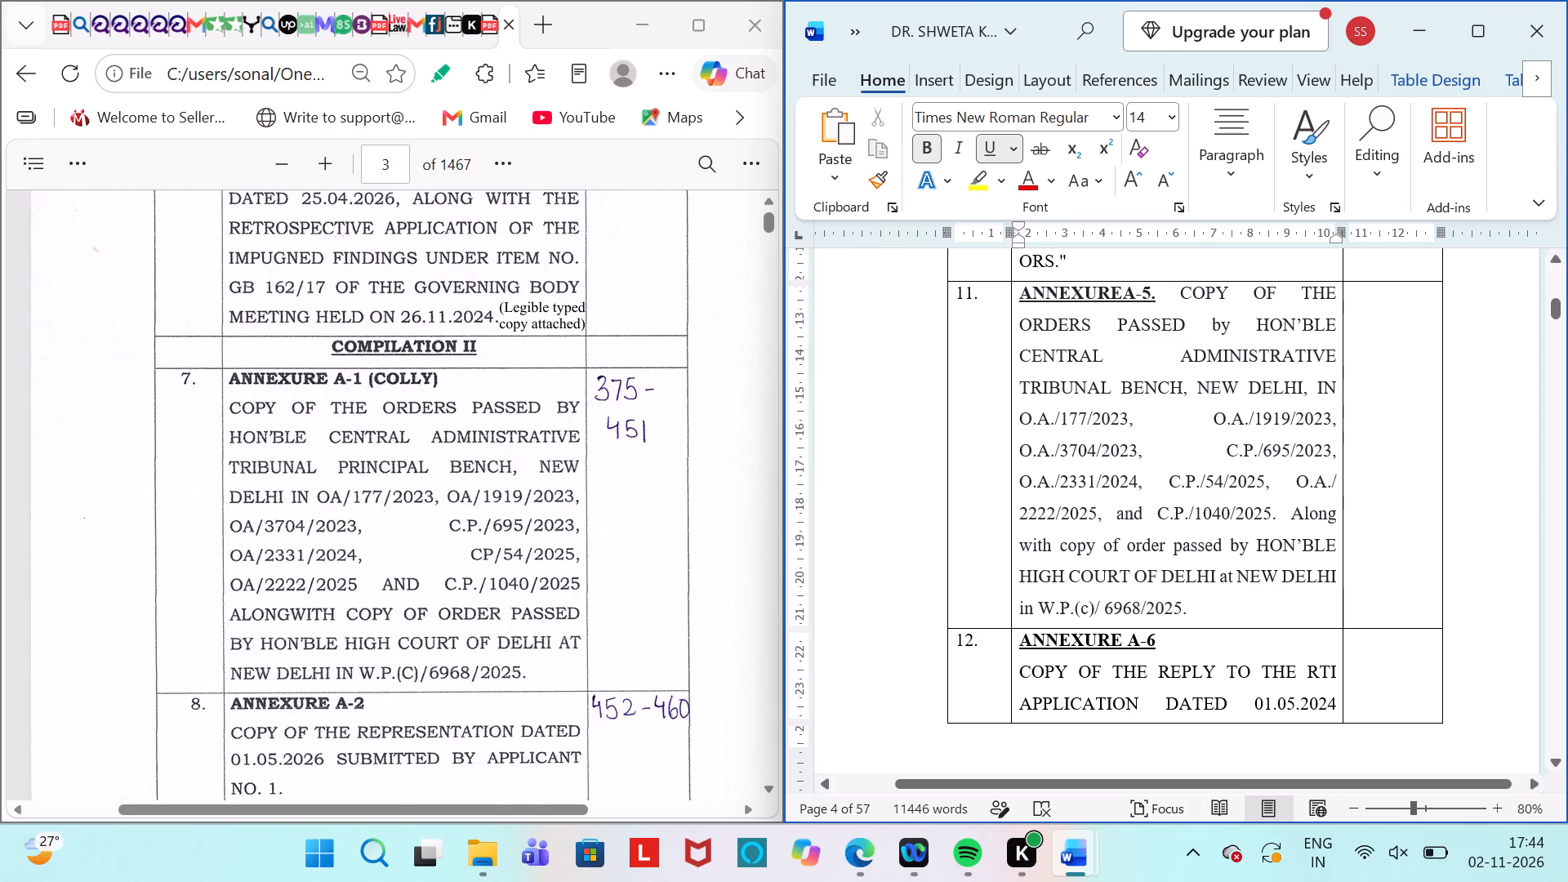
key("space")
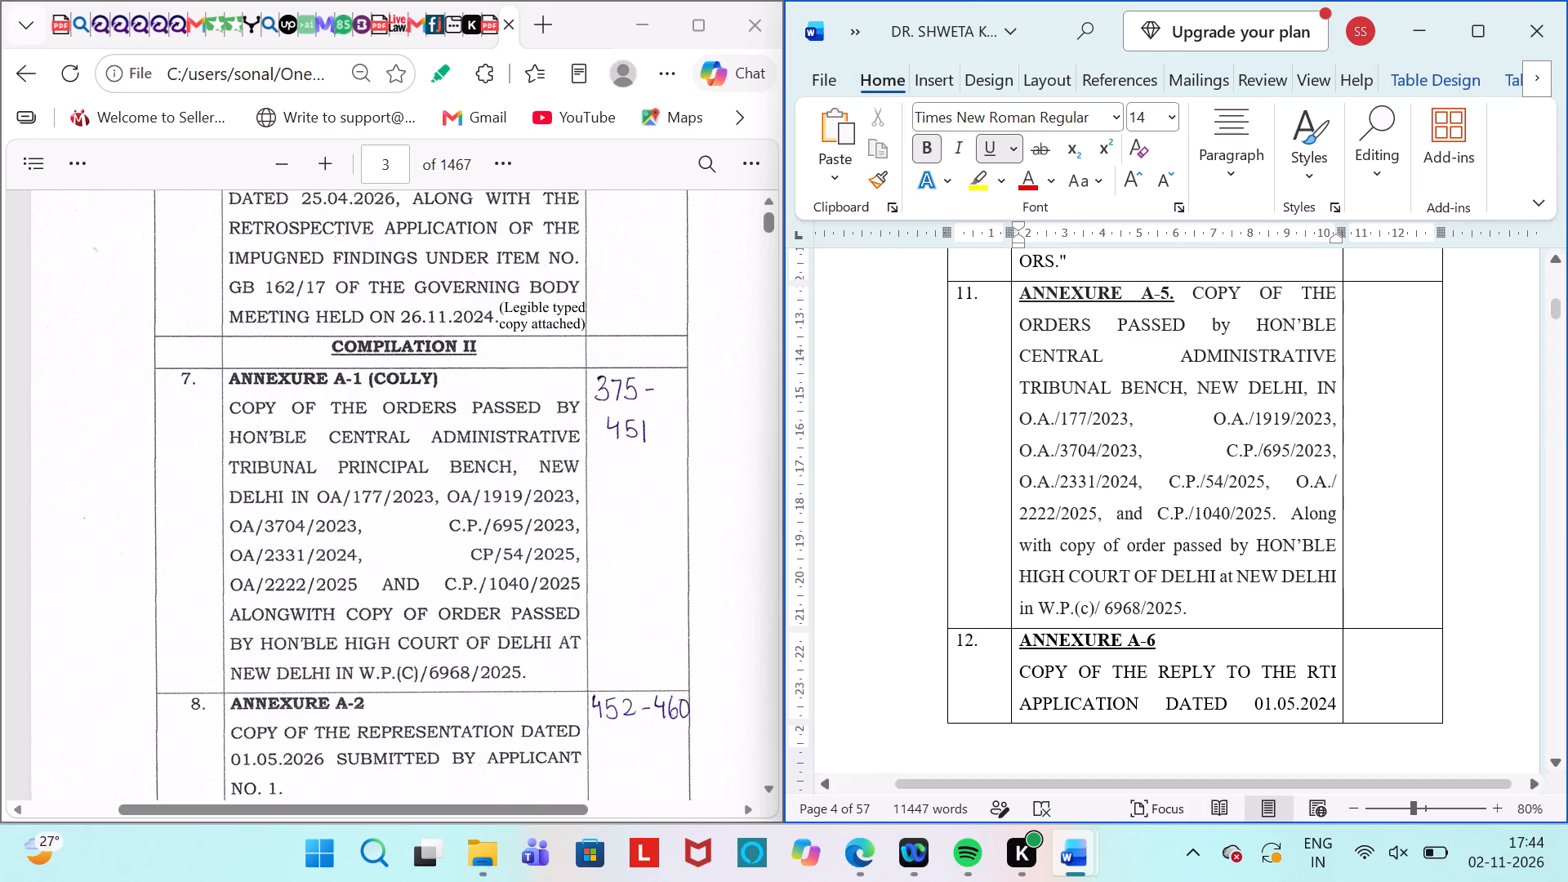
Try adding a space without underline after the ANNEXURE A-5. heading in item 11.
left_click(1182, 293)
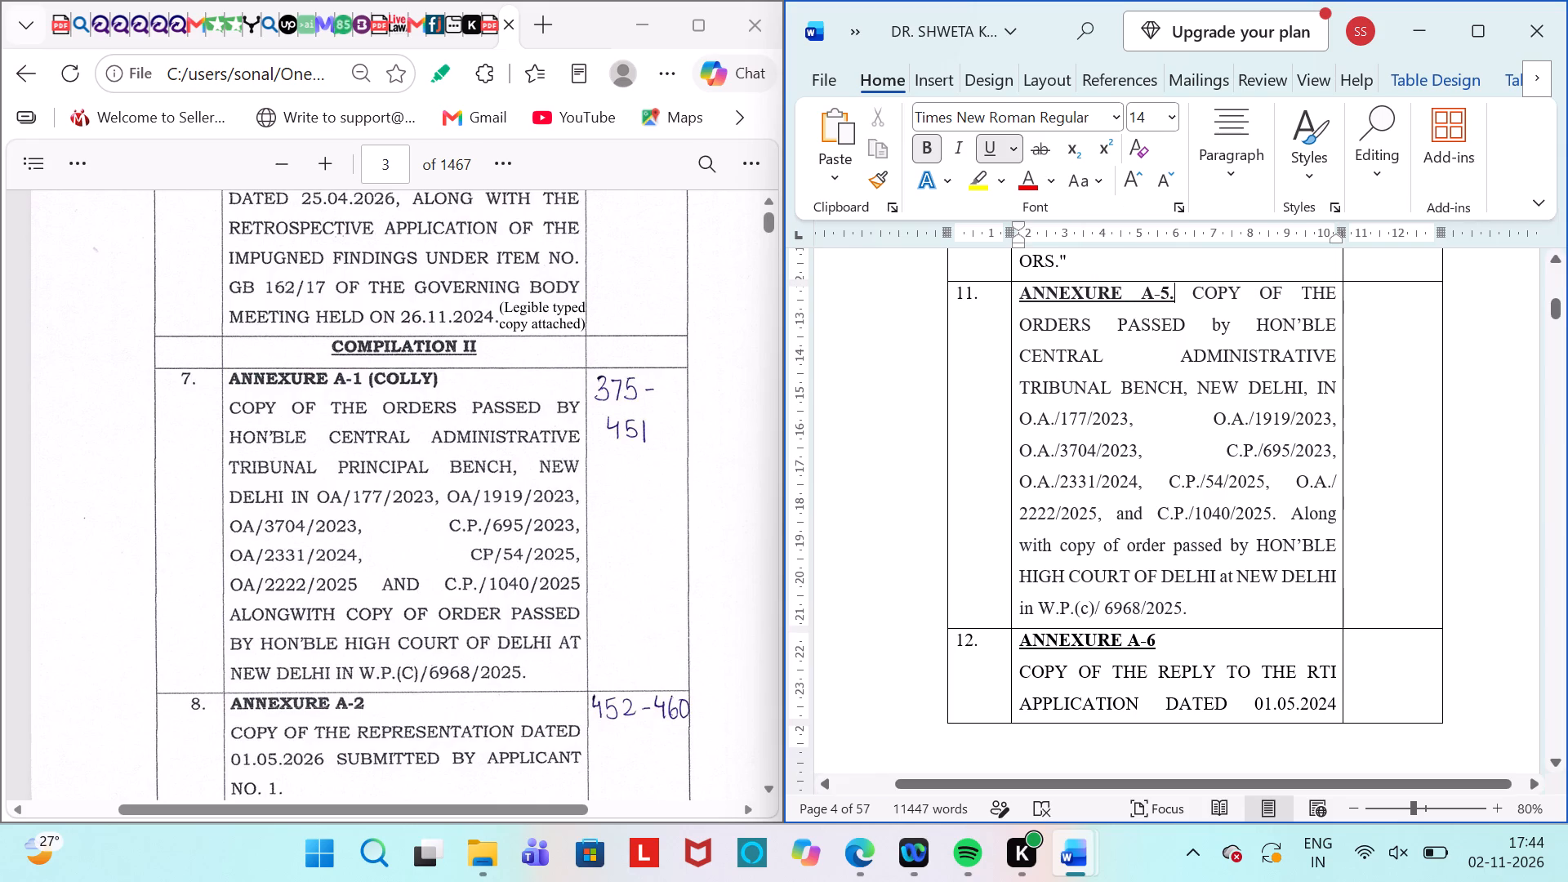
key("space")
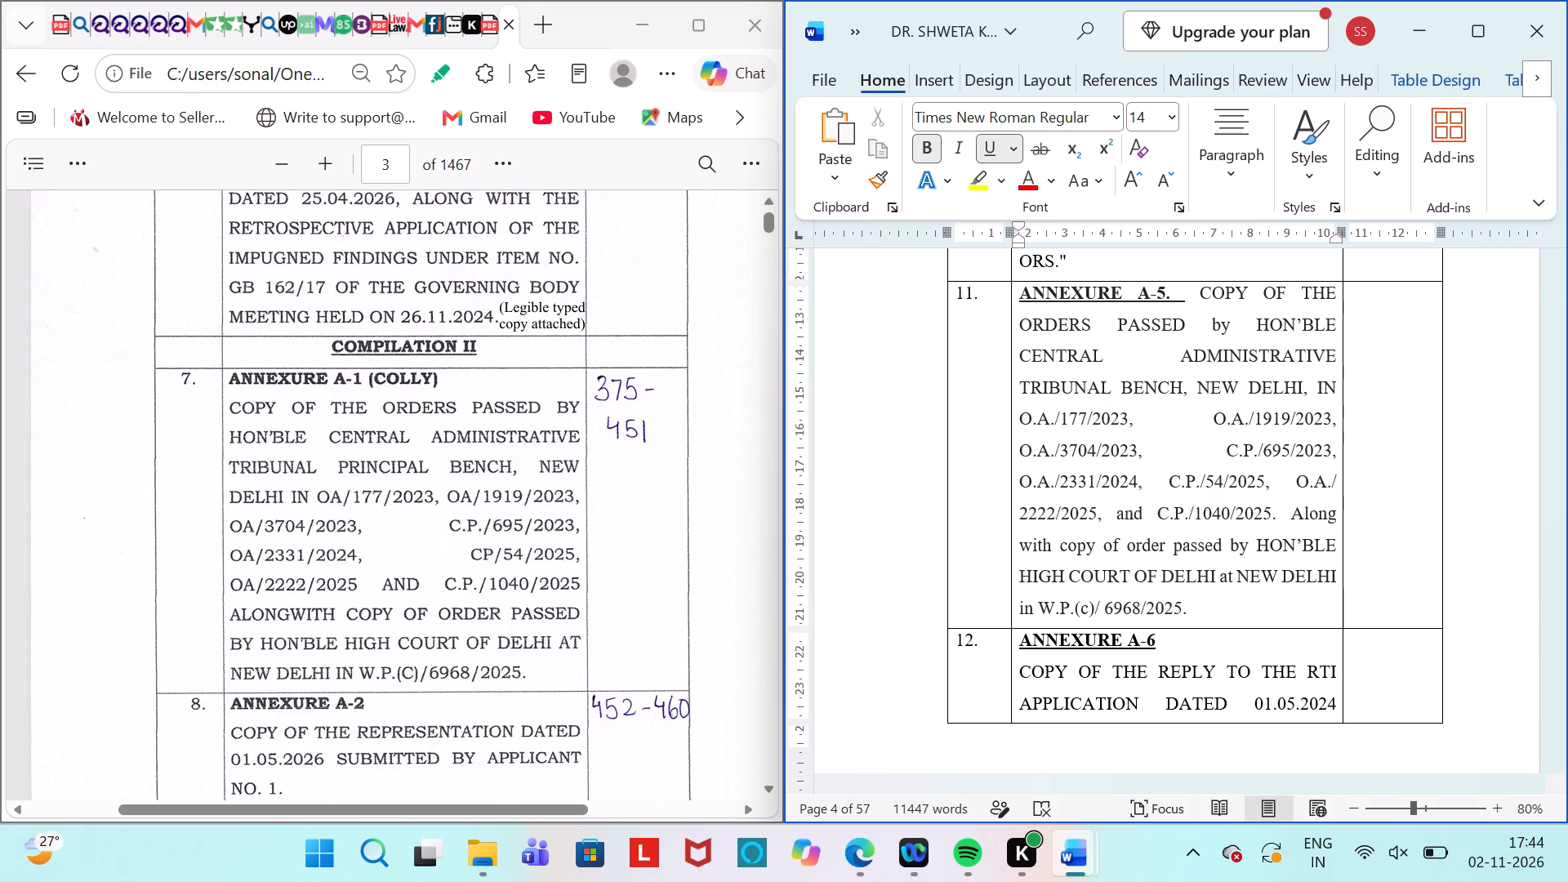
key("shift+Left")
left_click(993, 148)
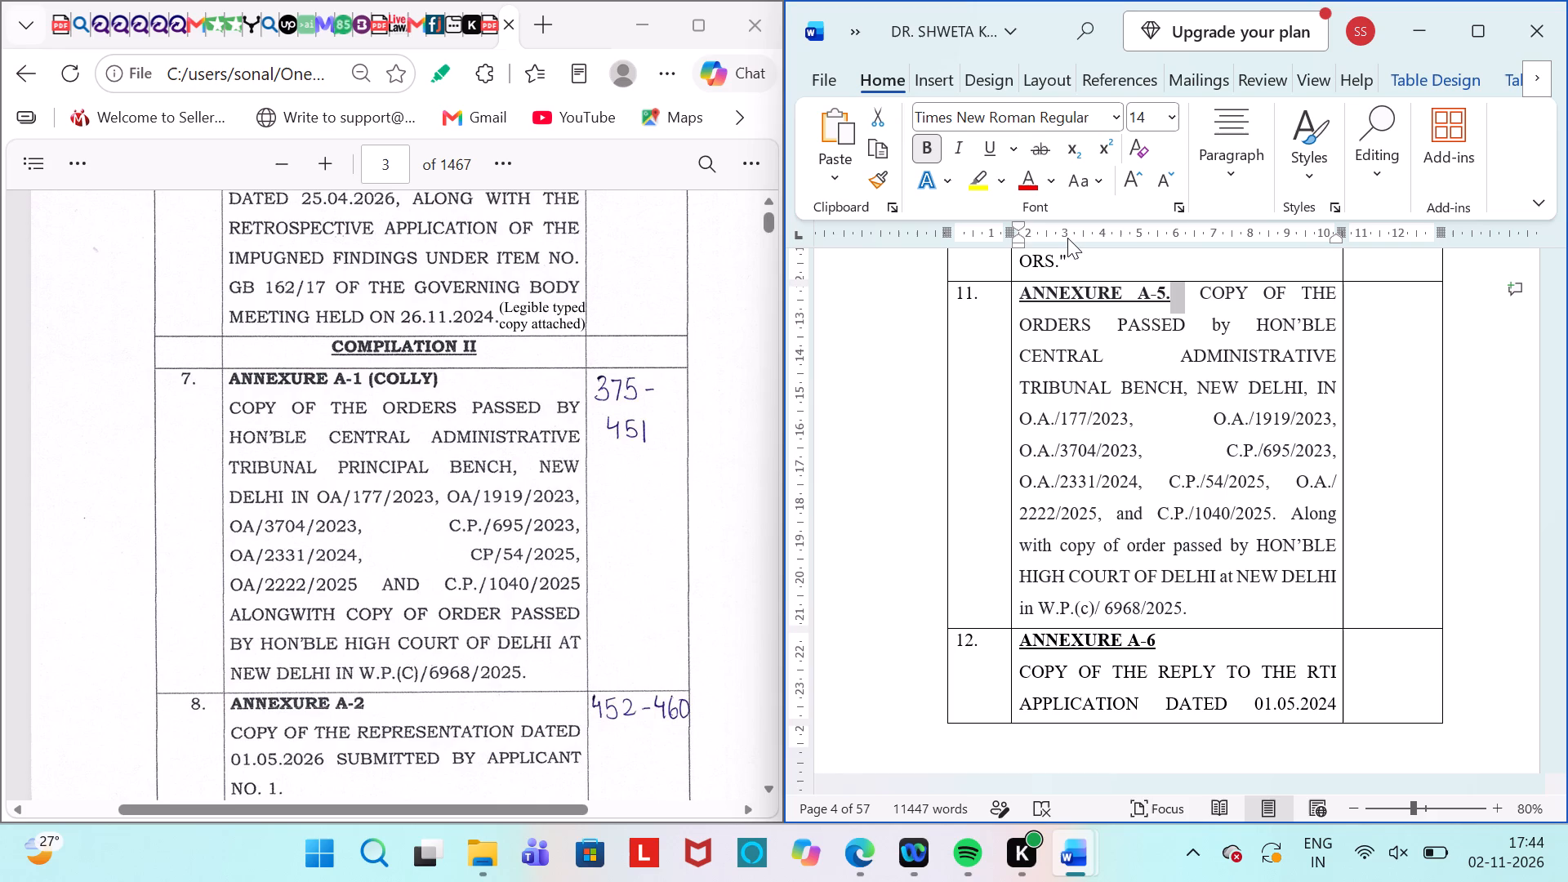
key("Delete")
Replace the space after item 11's ANNEXURE A-5. heading with a line break so the description starts on its own line.
key("Right")
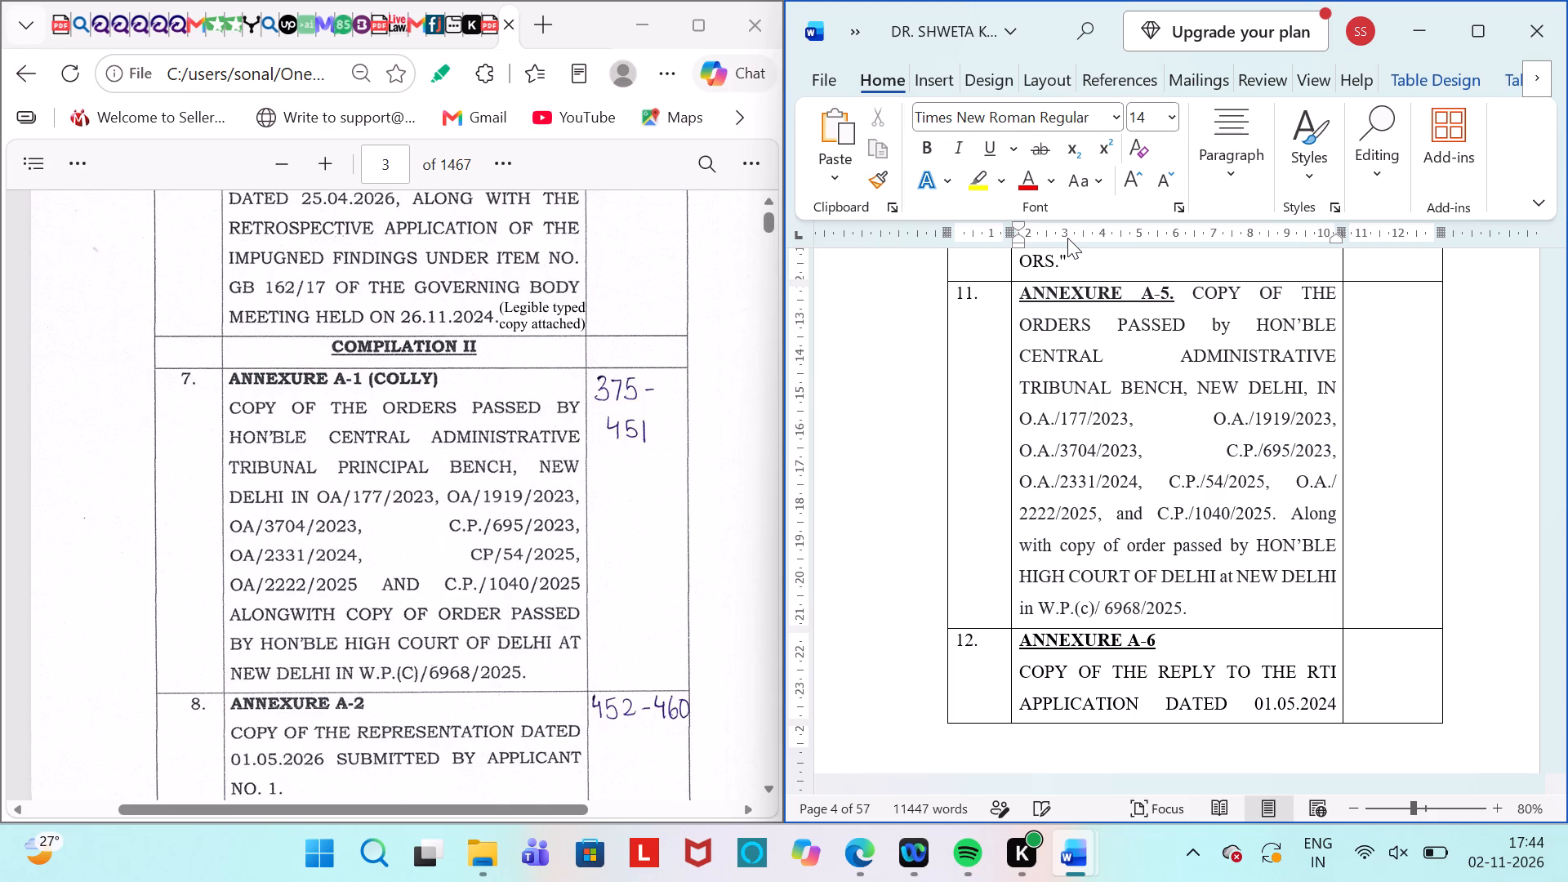
key("Left")
key("Right")
key("shift+Left")
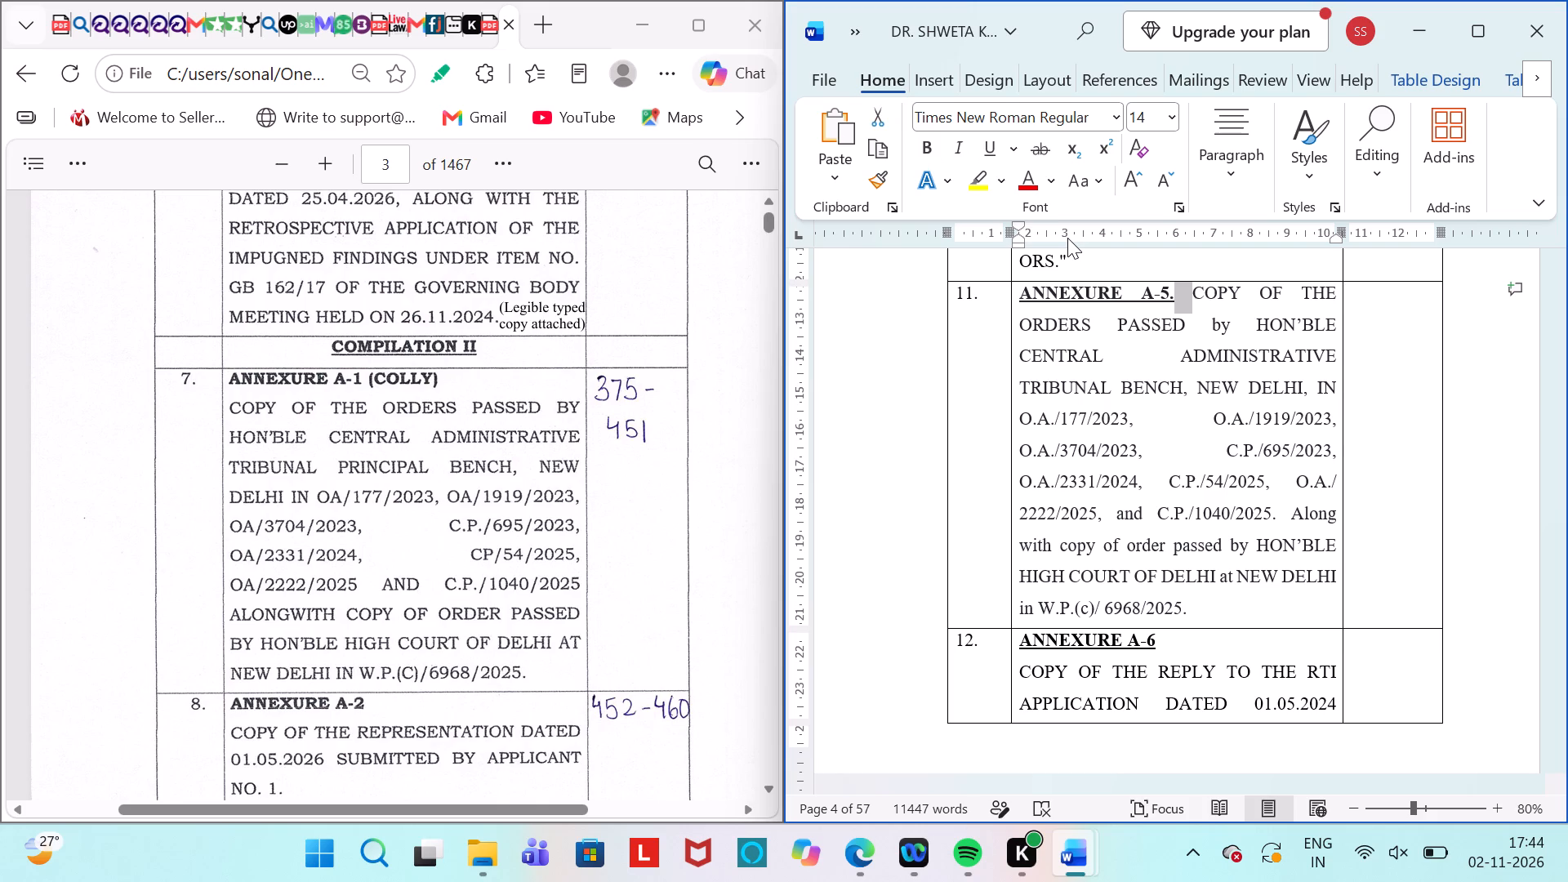
key("Delete")
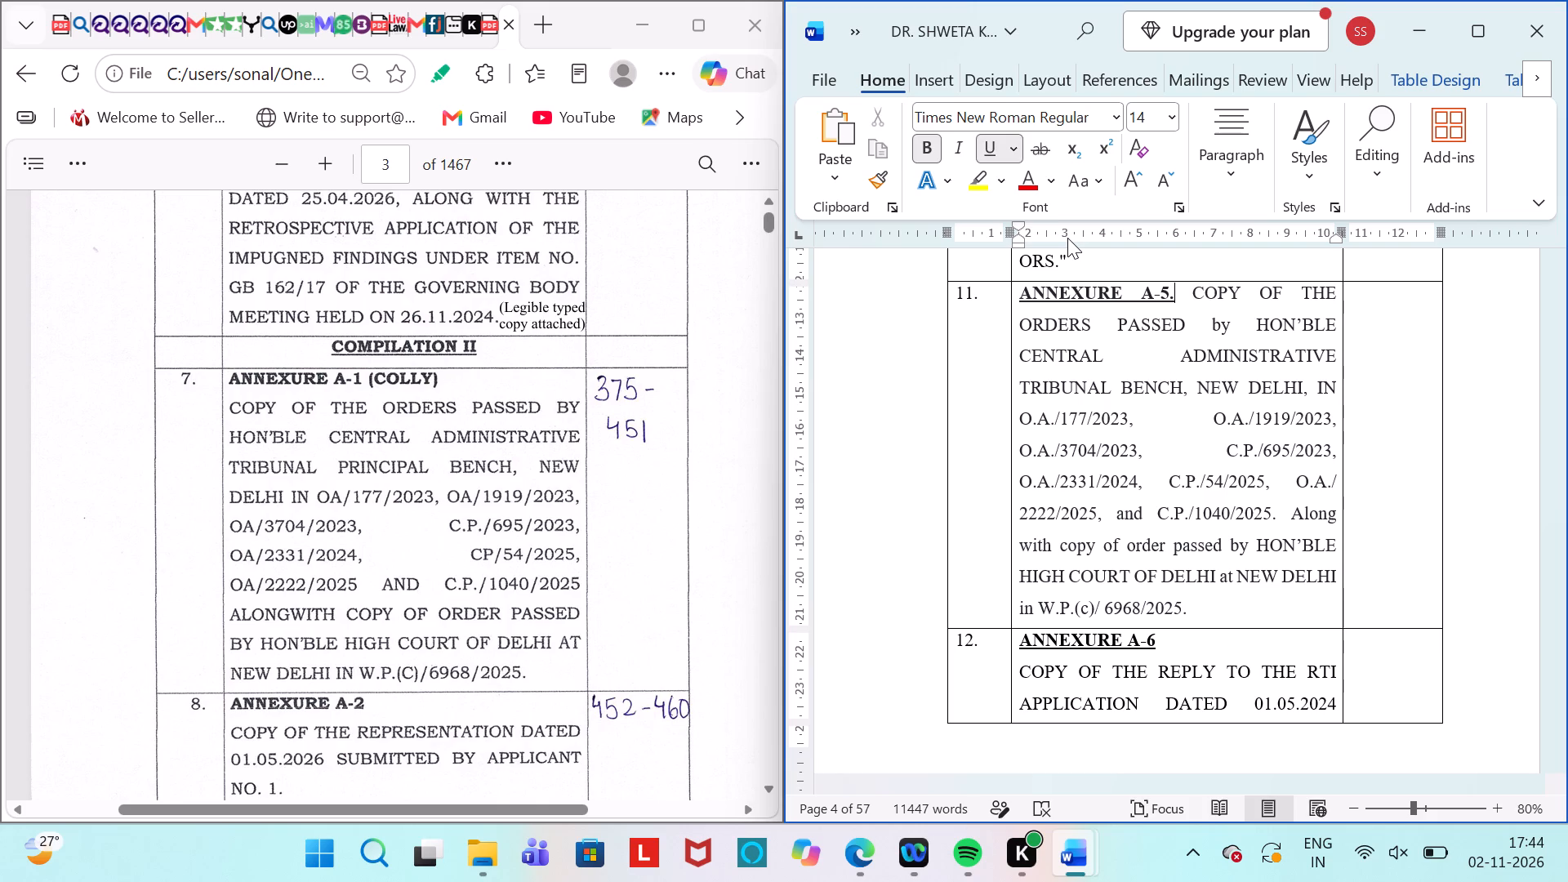
key("Right")
key("BackSpace")
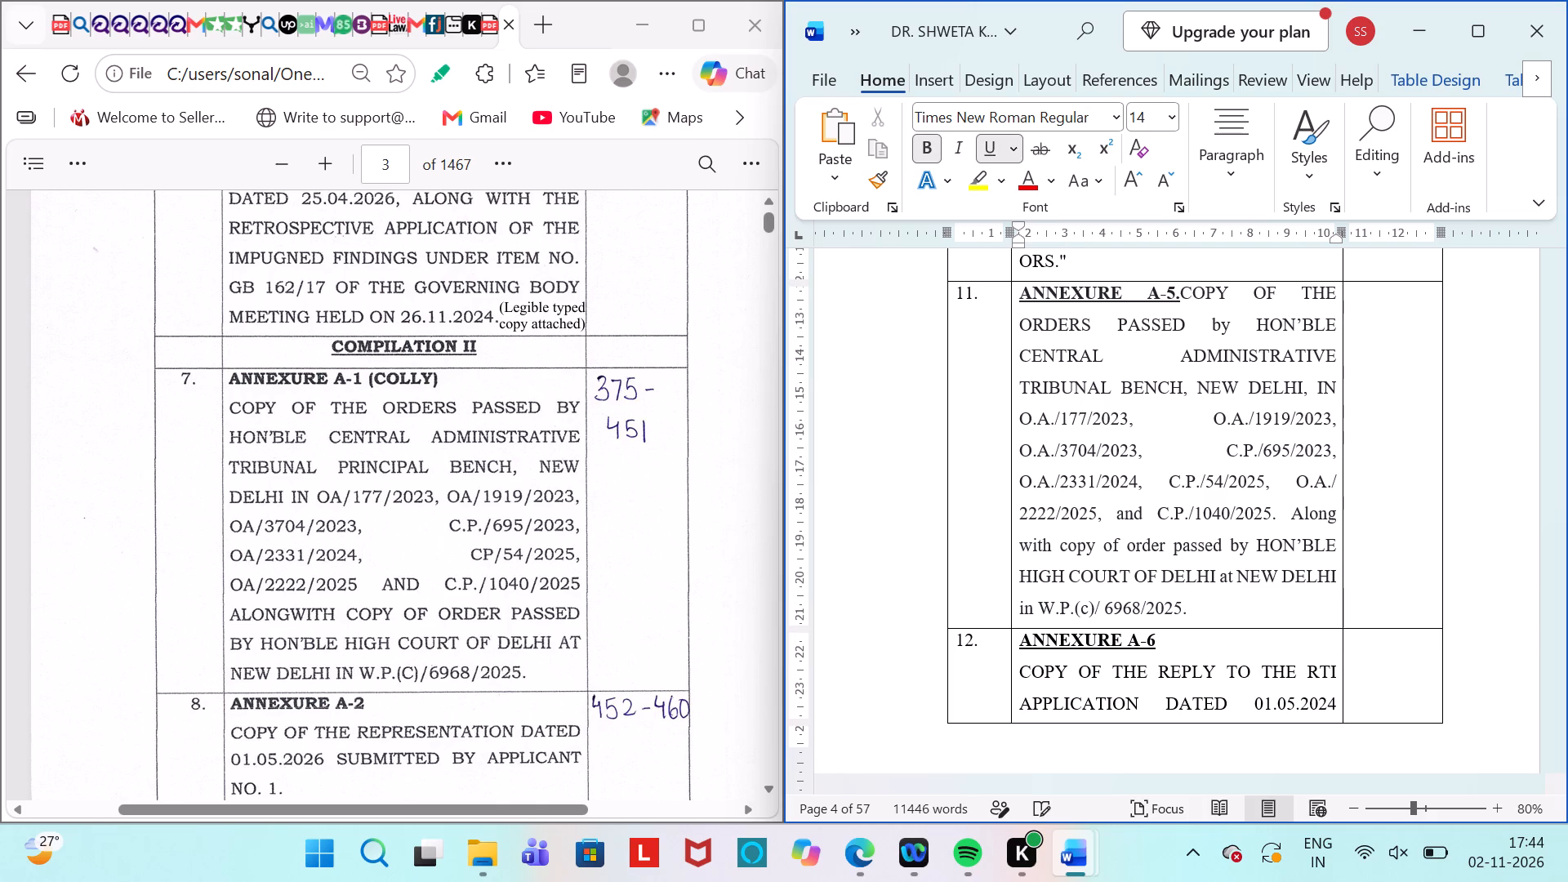
key("shift+Return")
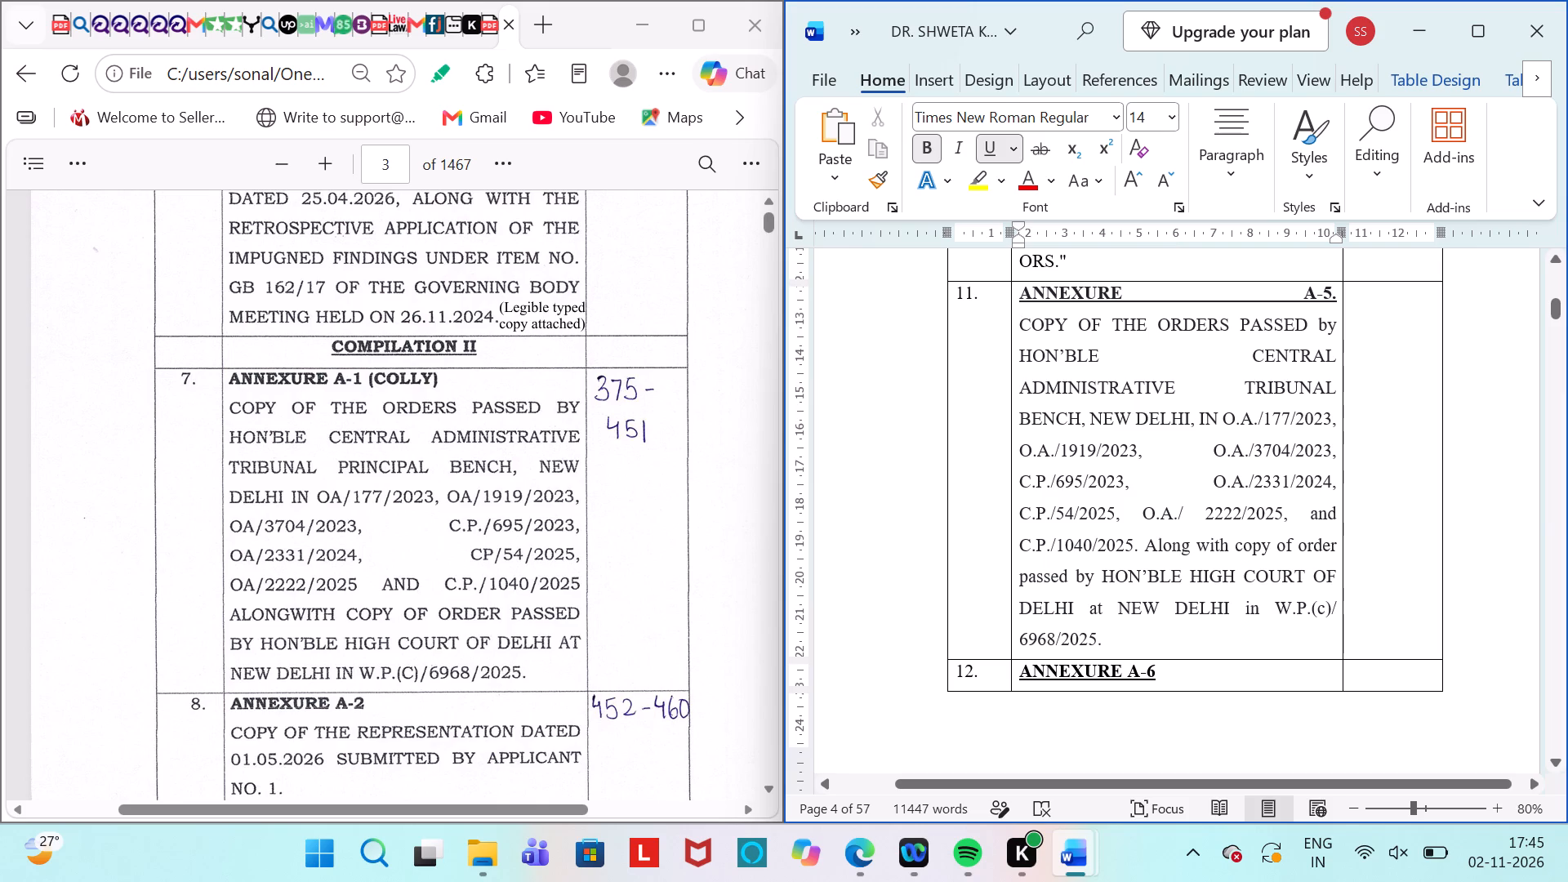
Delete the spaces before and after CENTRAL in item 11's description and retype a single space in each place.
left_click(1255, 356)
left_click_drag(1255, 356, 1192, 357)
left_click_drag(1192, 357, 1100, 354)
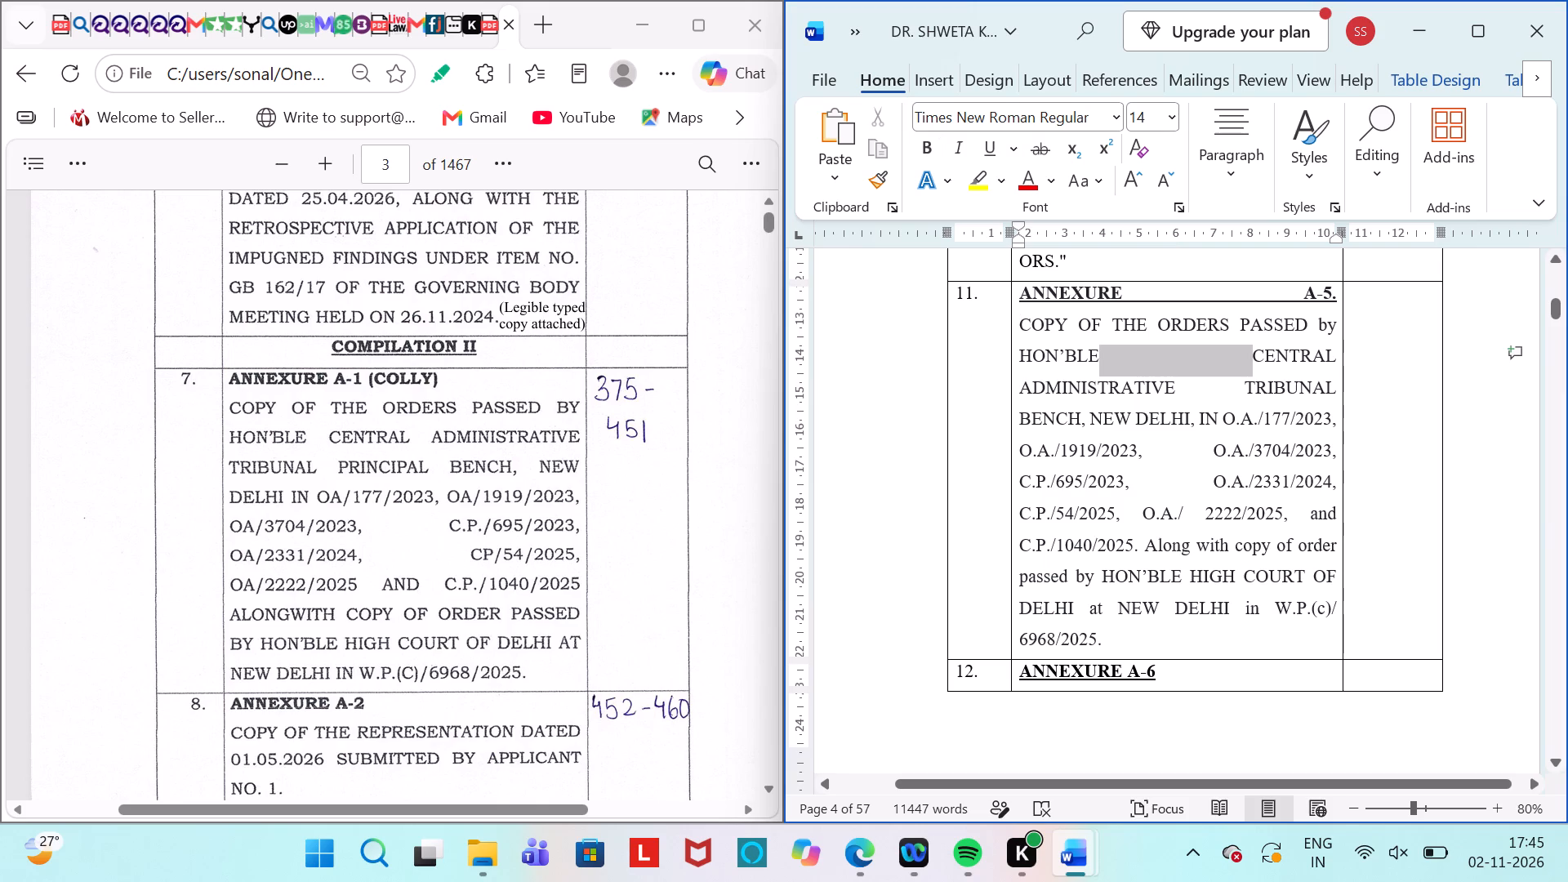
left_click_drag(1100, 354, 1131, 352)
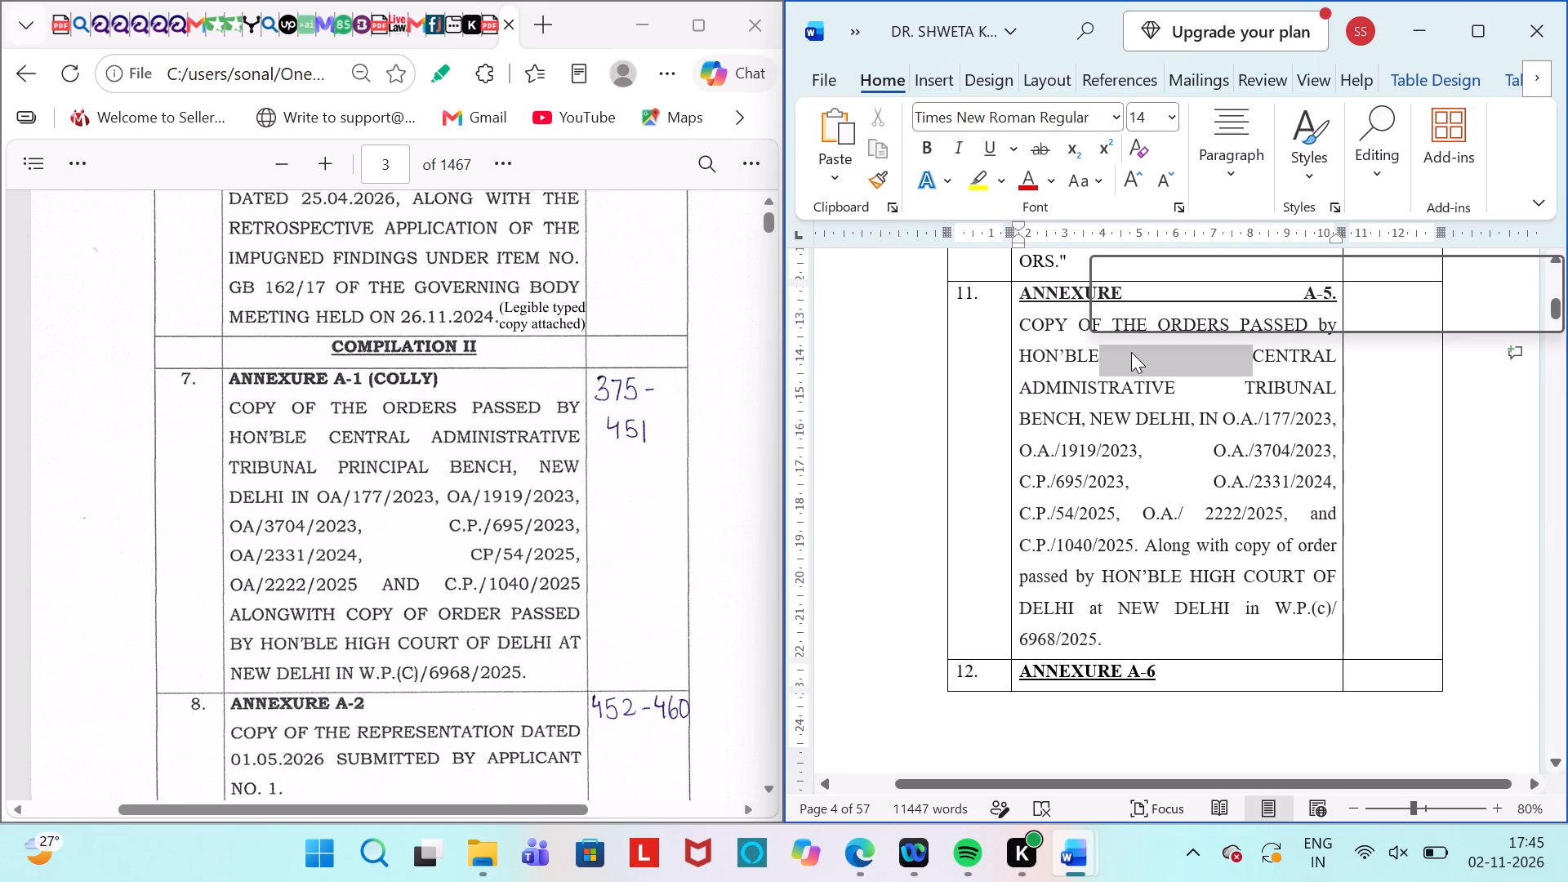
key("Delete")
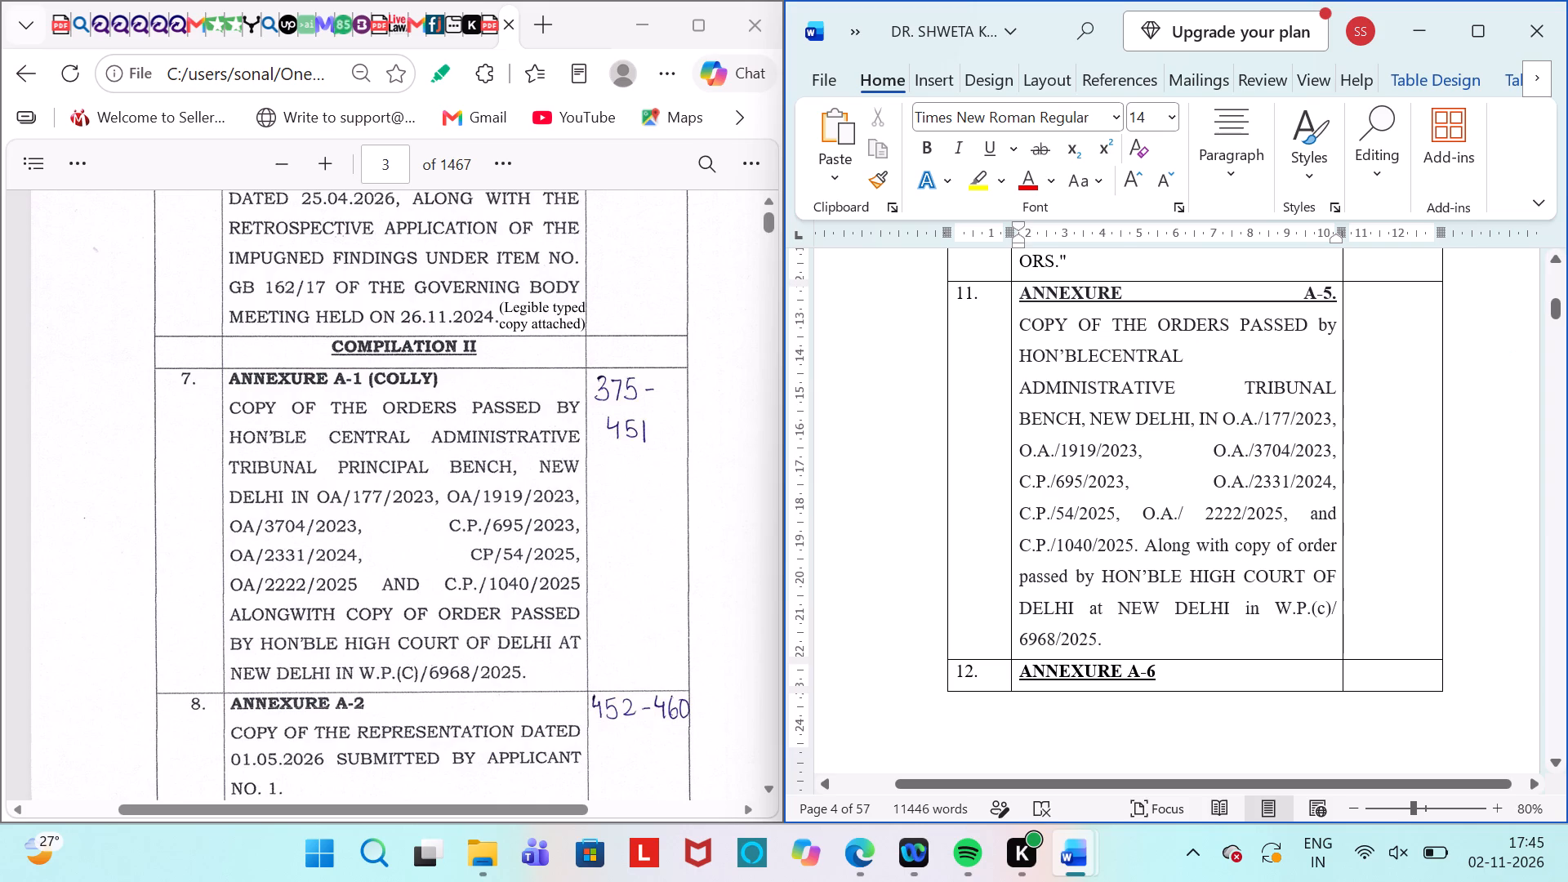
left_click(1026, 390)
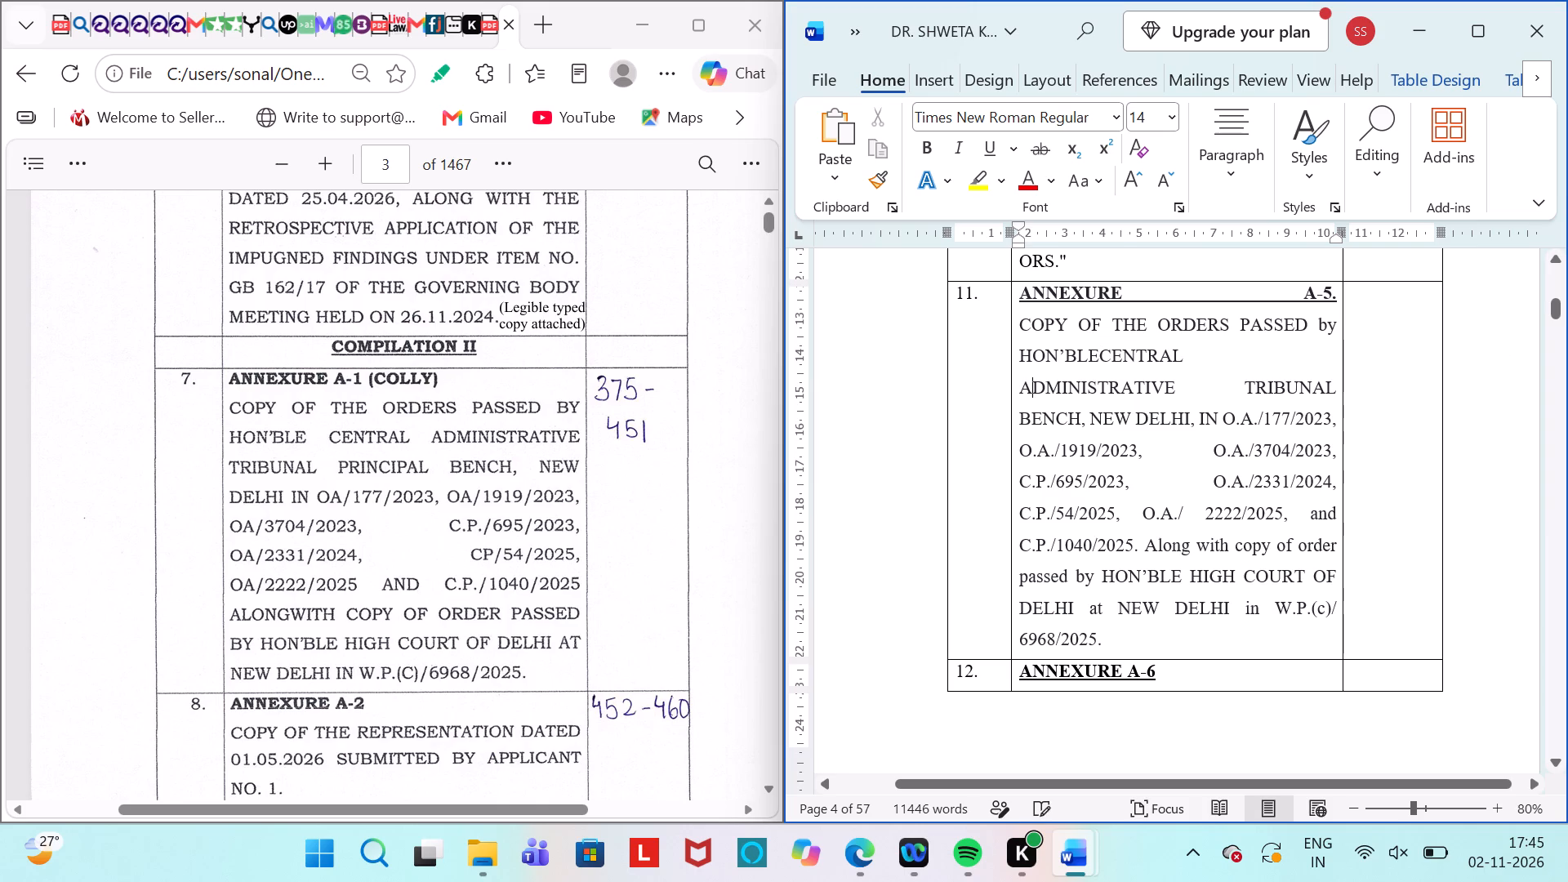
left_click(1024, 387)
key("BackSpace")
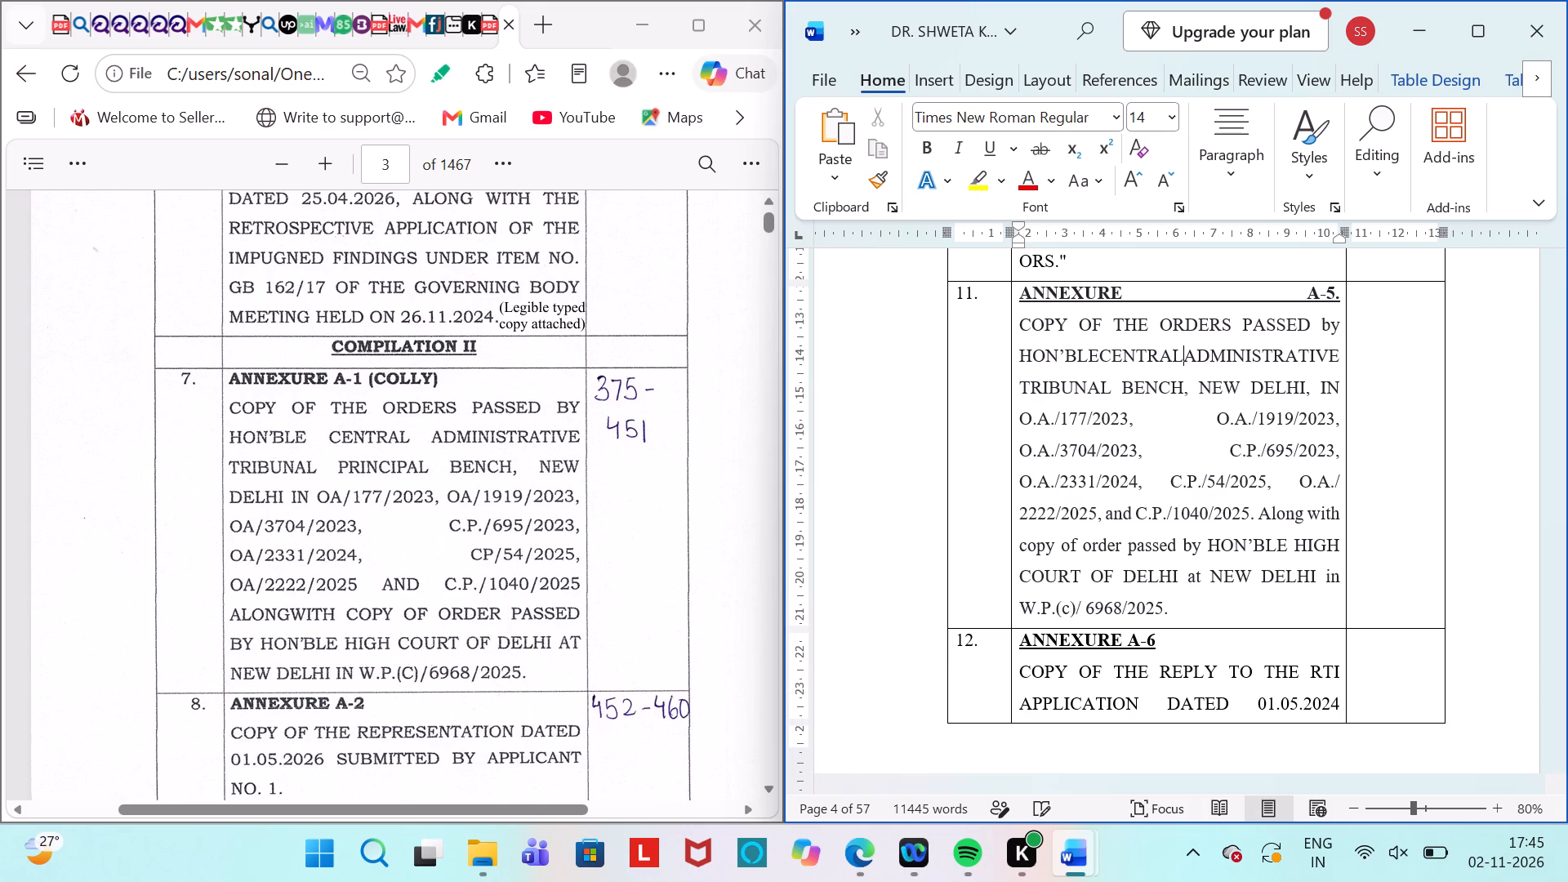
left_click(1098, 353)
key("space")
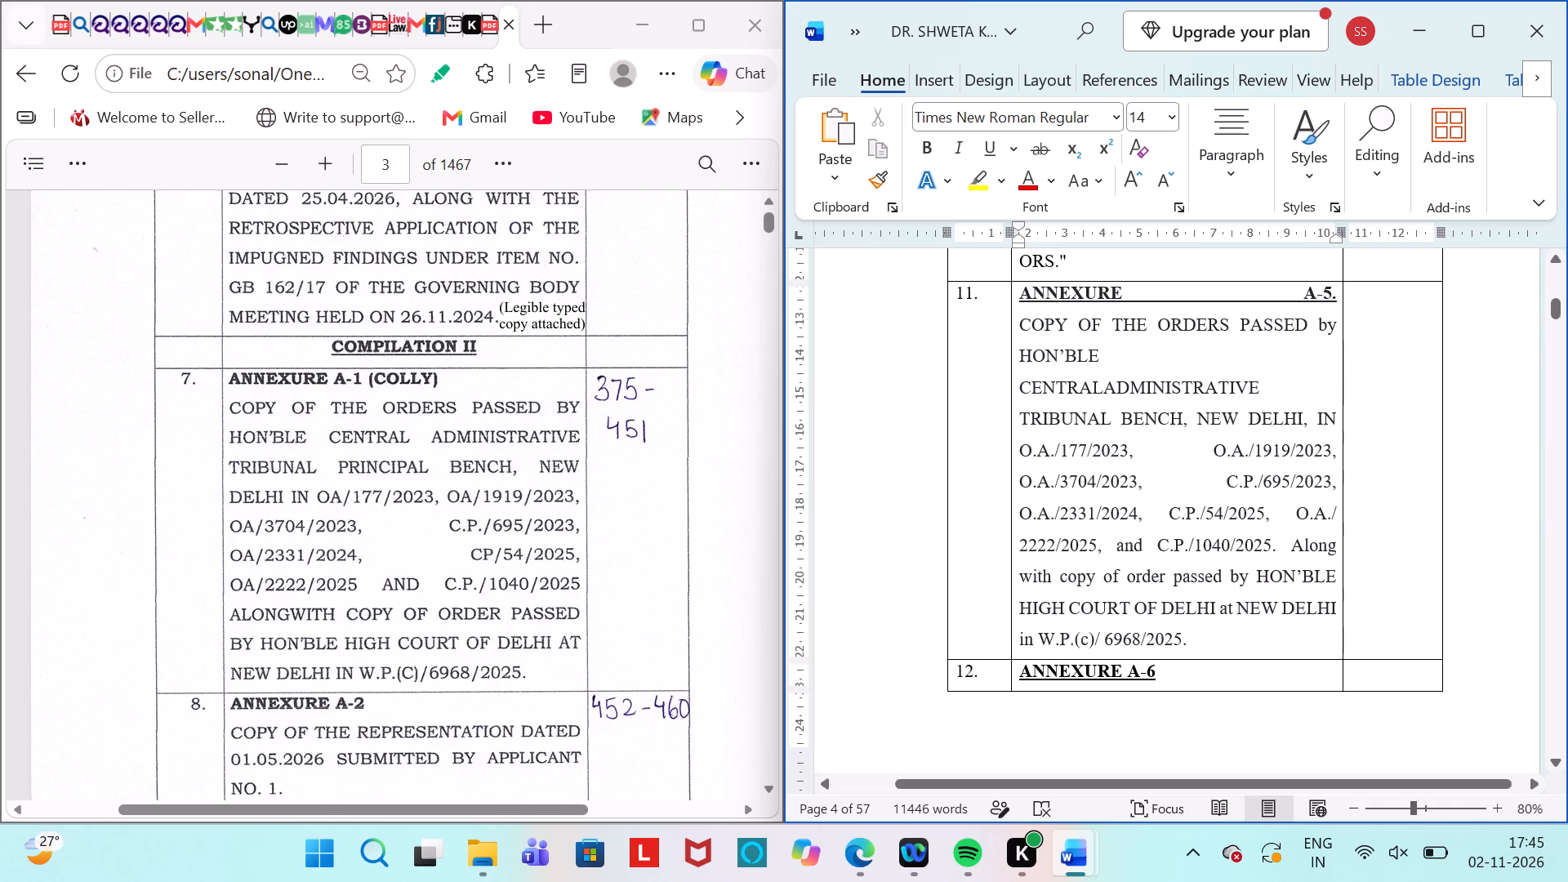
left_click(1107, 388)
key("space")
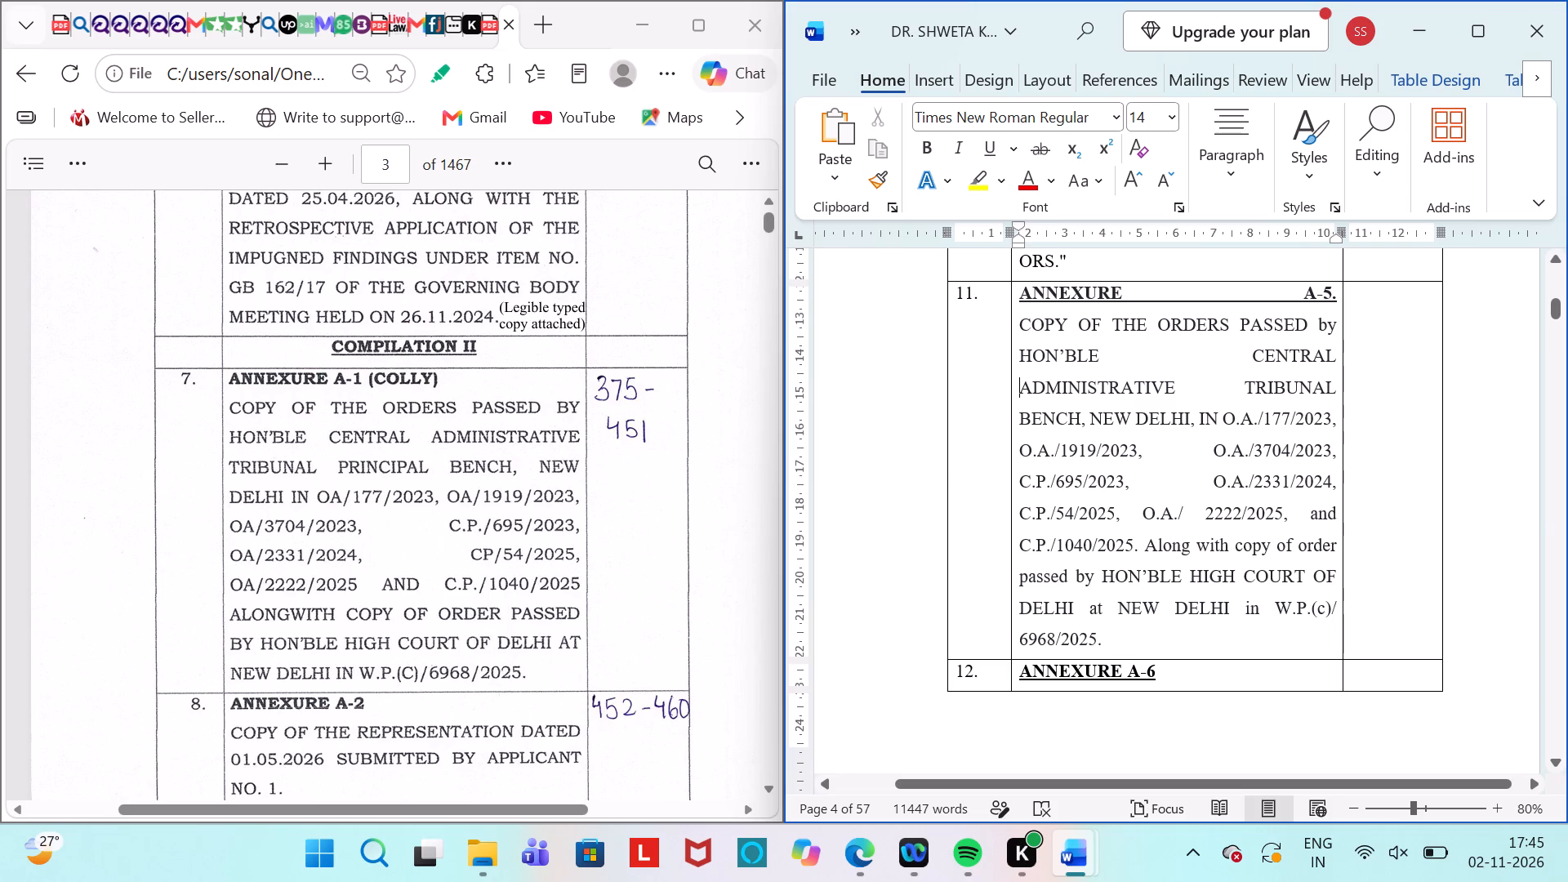
Delete the space between ANNEXURE and A-5. in item 11's heading.
left_click(1304, 296)
key("BackSpace")
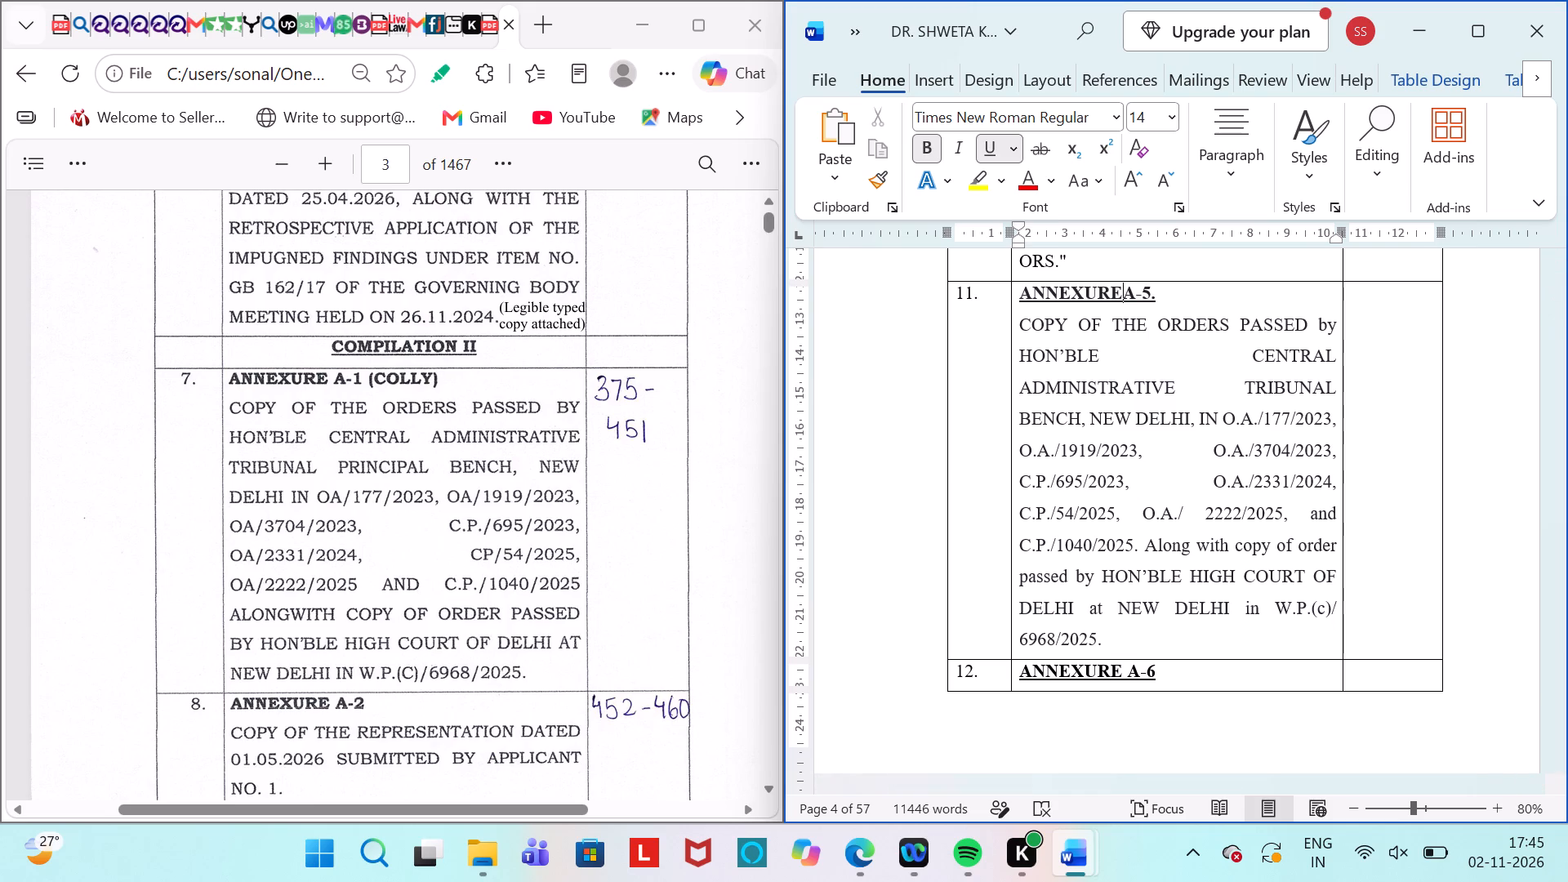
Remove the space between O.A./ and 2222/2025 and the space before "and" in item 11's case list.
scroll(1304, 296, "down", 1)
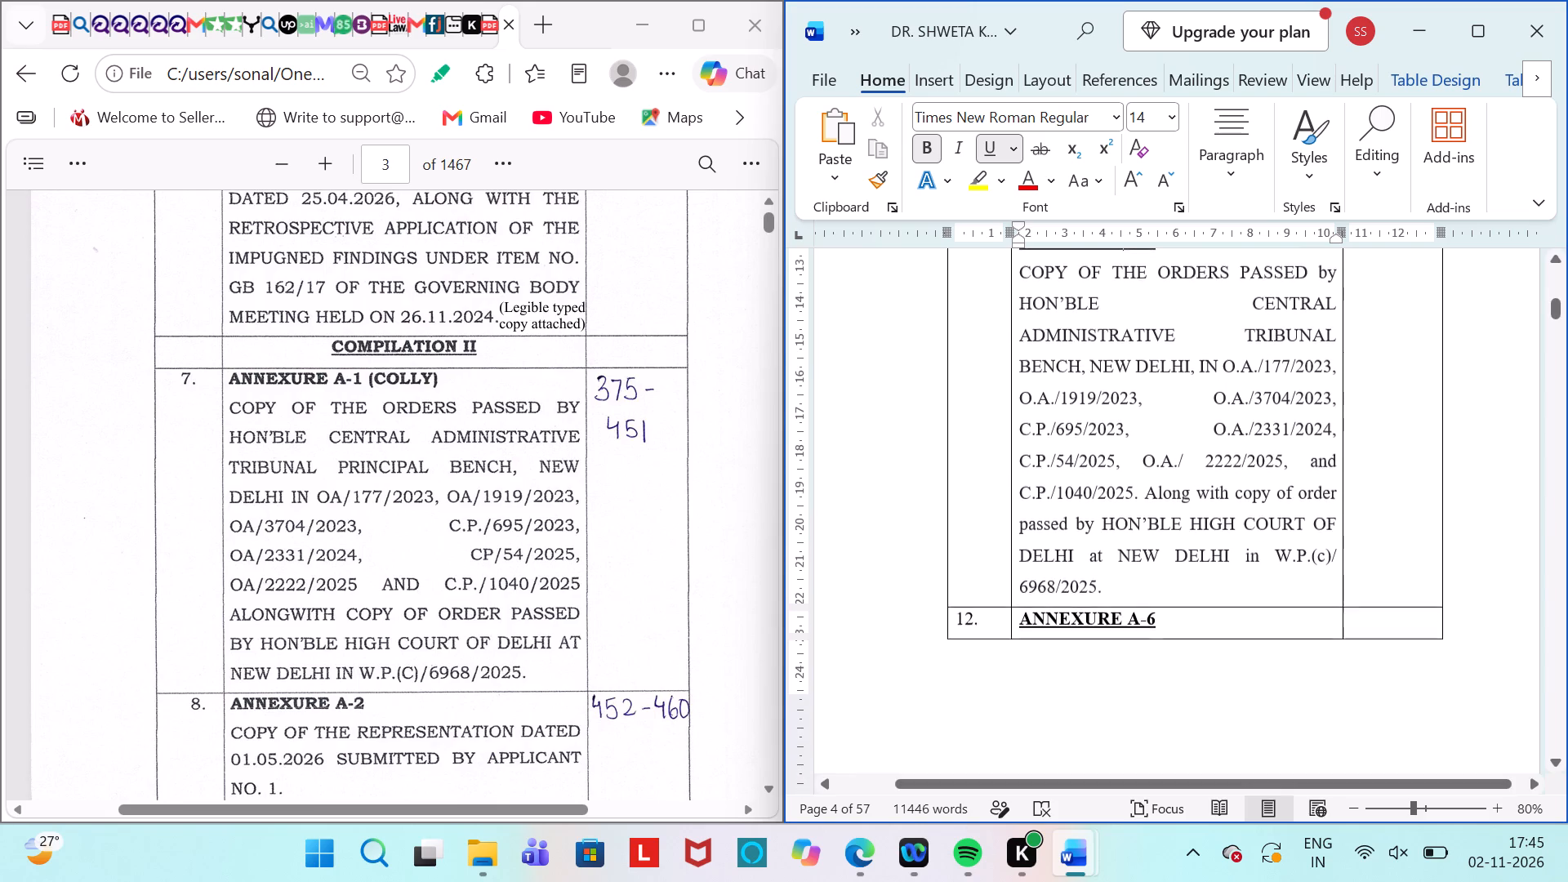
left_click(1214, 393)
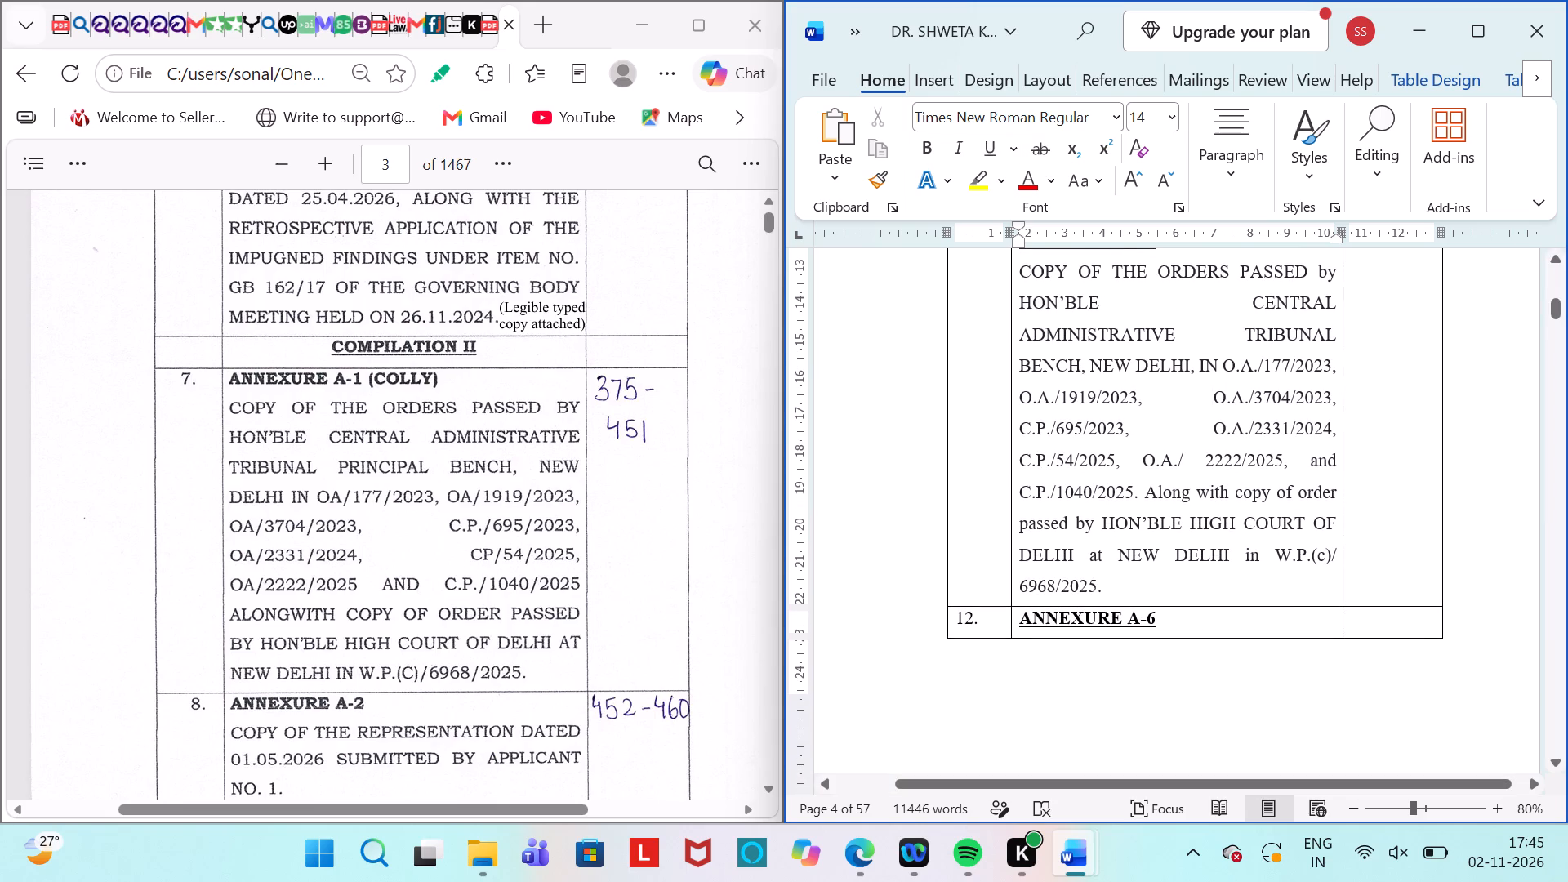
left_click(1206, 462)
key("BackSpace")
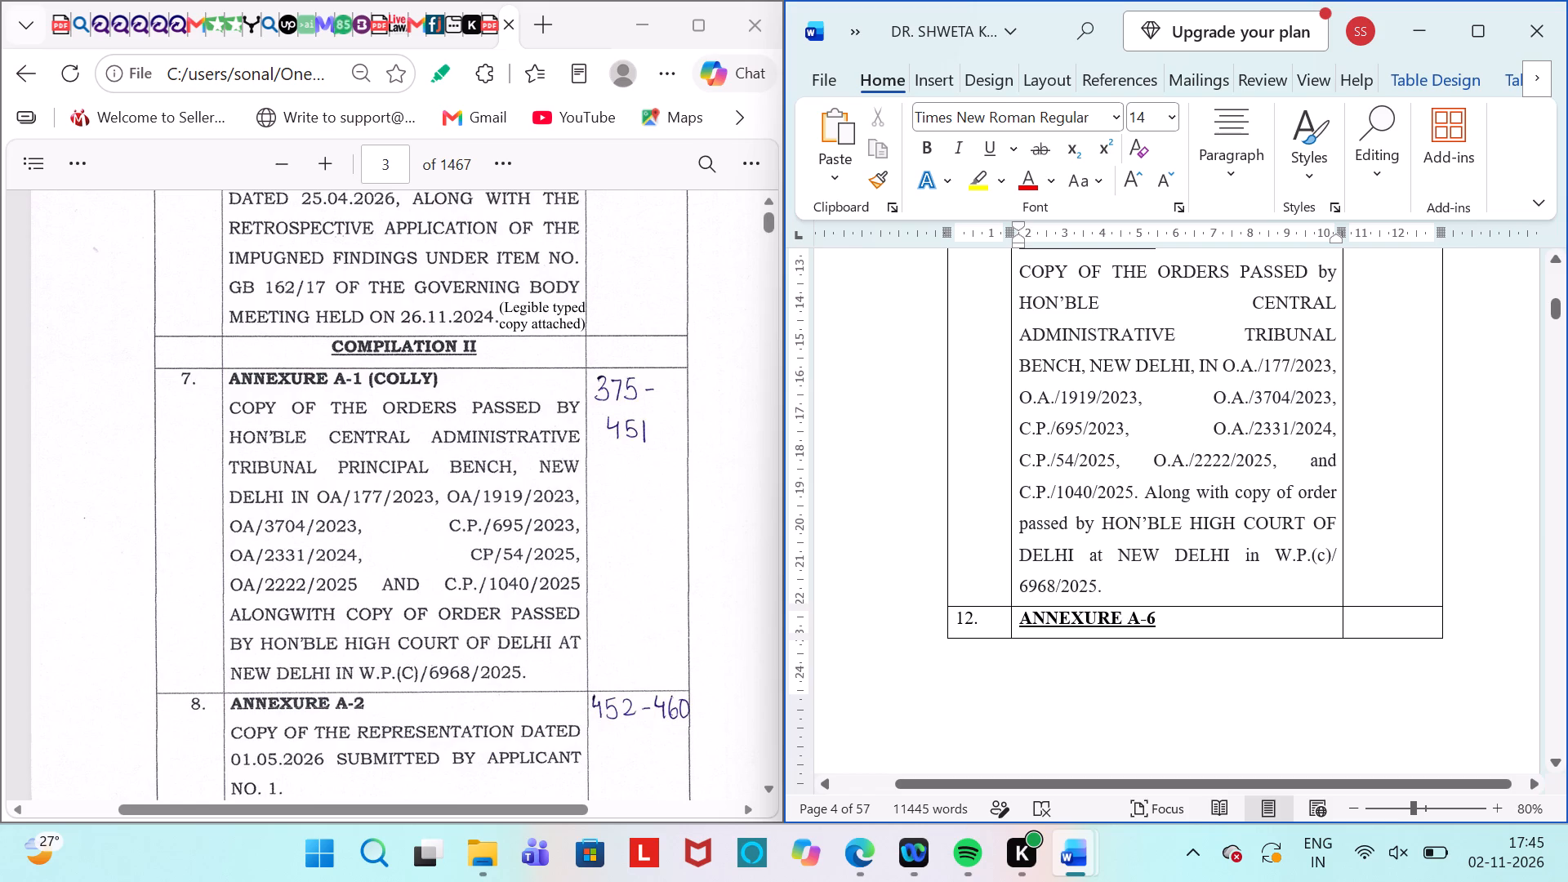
left_click(1311, 457)
key("BackSpace")
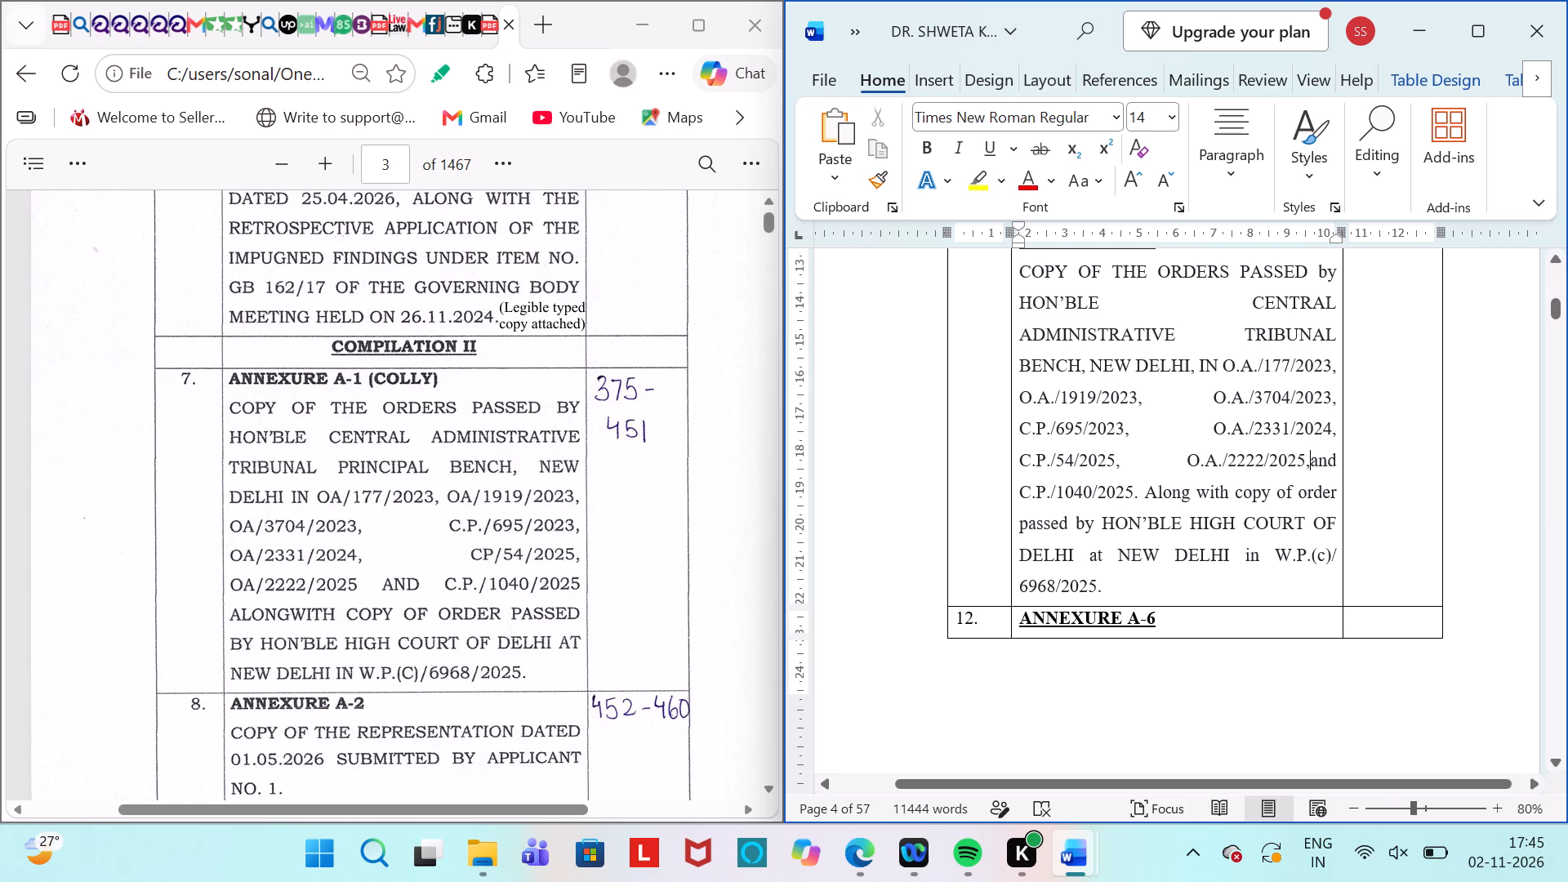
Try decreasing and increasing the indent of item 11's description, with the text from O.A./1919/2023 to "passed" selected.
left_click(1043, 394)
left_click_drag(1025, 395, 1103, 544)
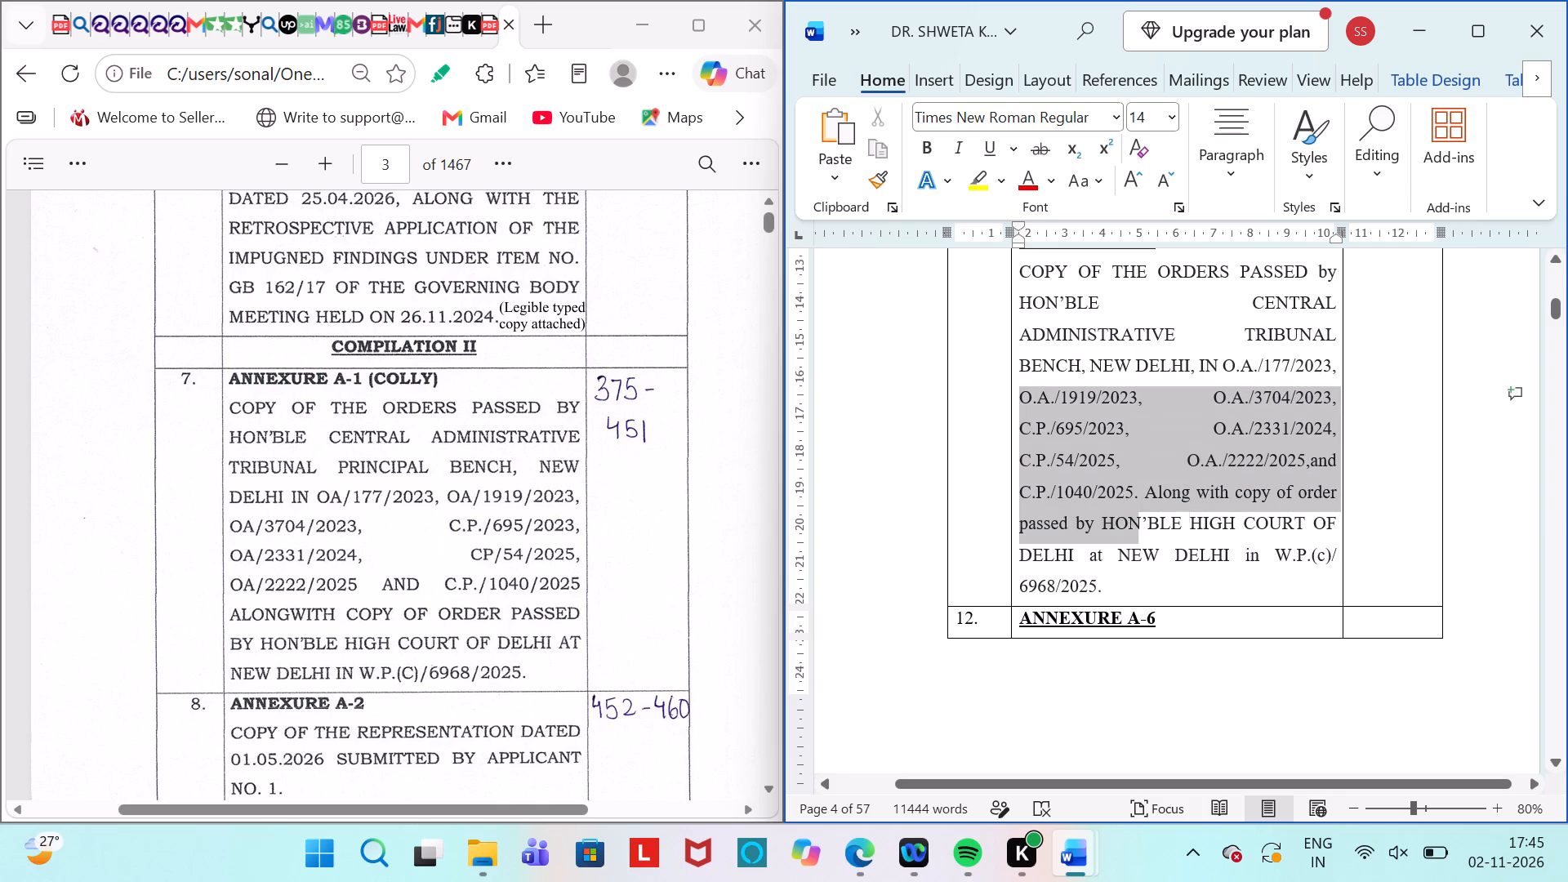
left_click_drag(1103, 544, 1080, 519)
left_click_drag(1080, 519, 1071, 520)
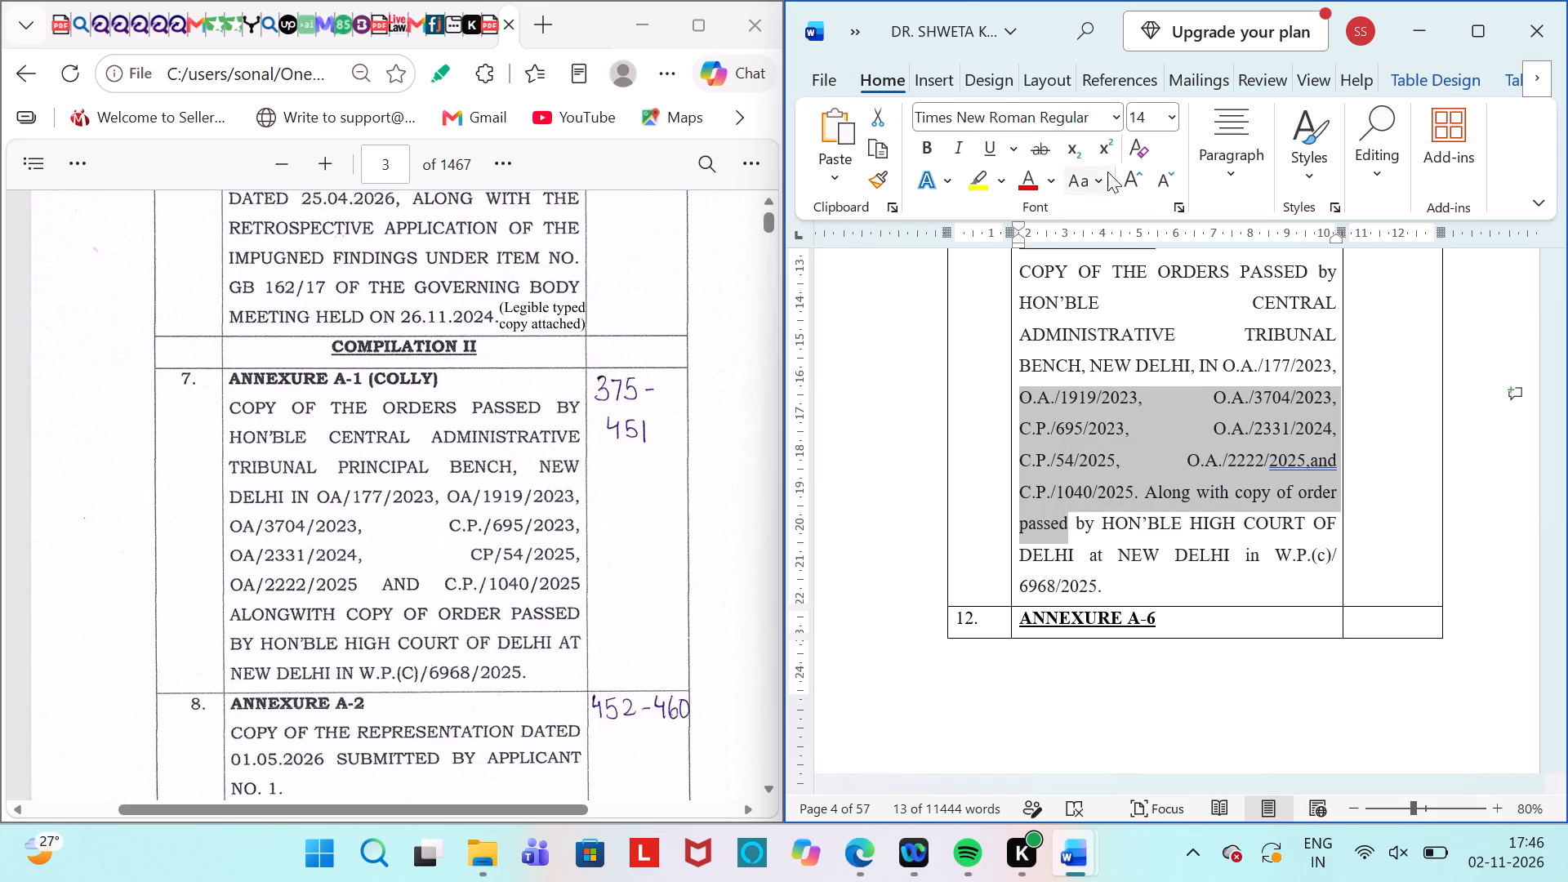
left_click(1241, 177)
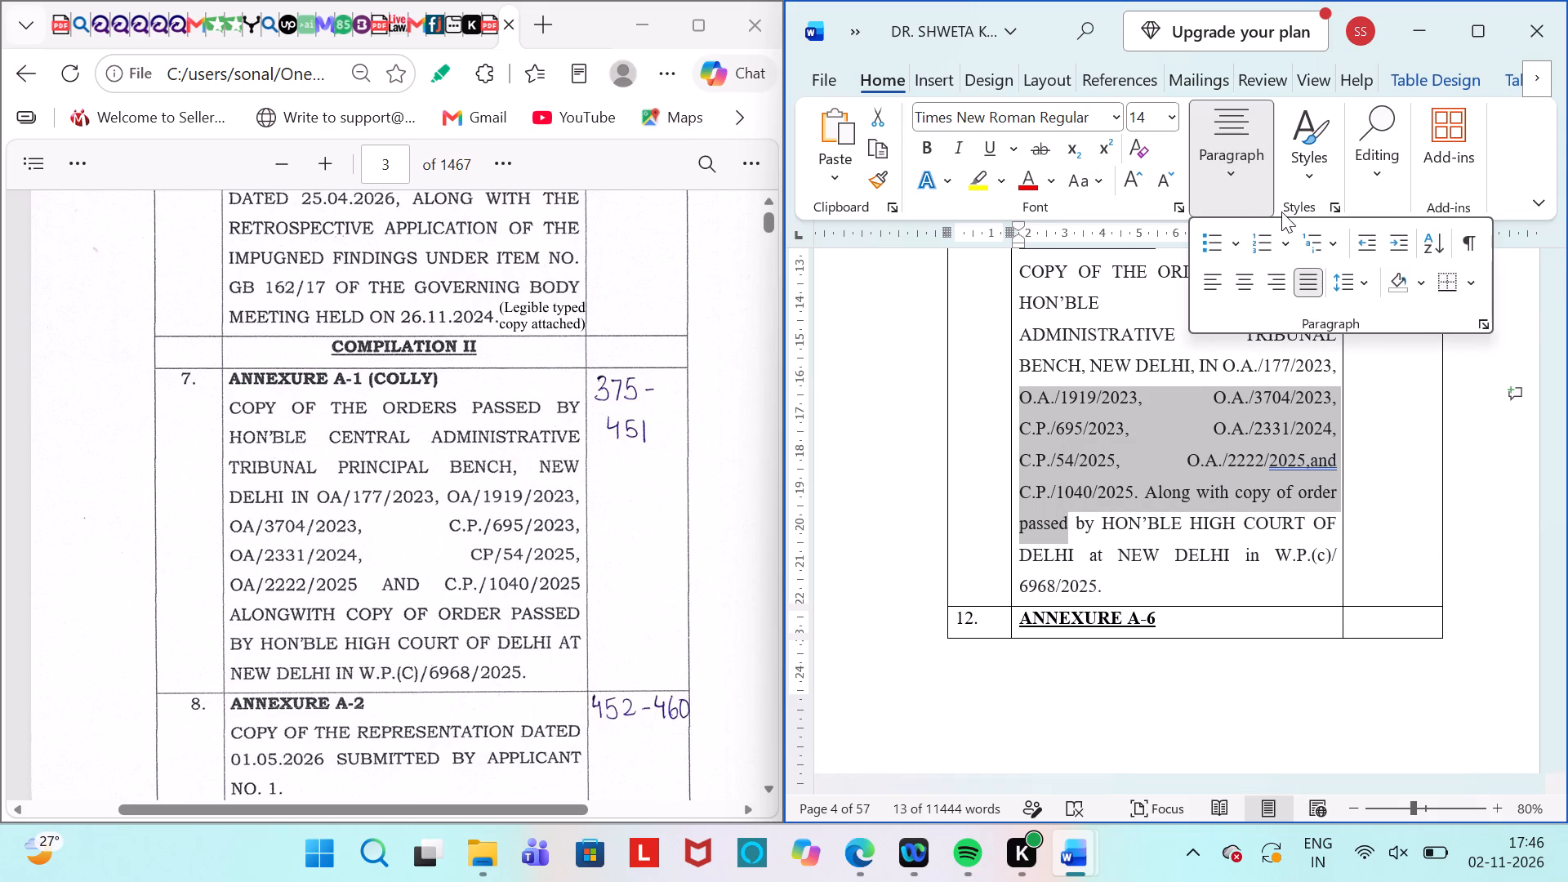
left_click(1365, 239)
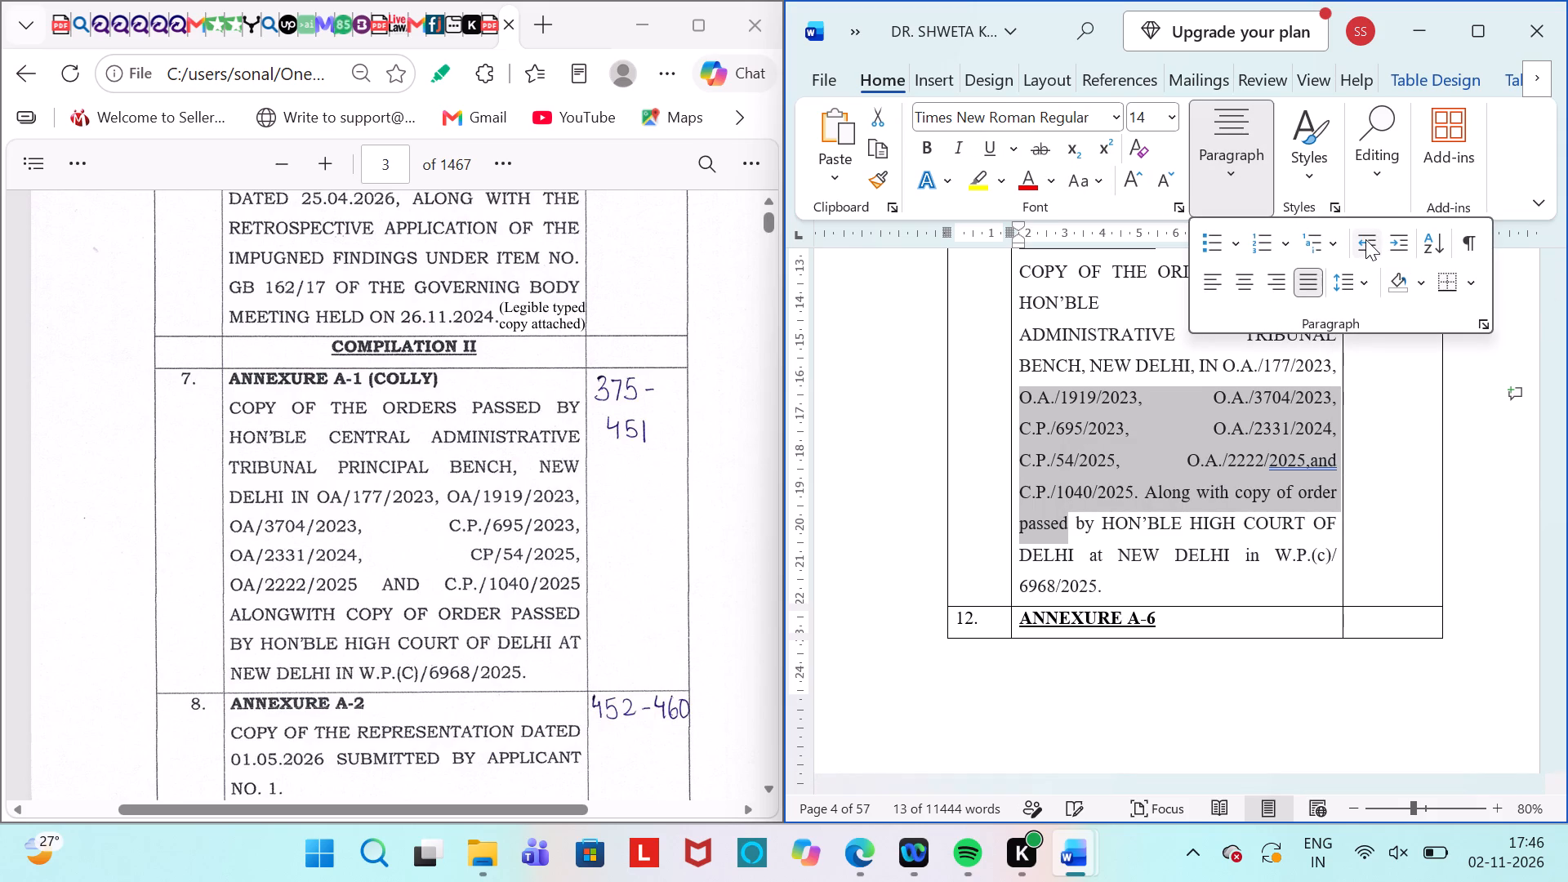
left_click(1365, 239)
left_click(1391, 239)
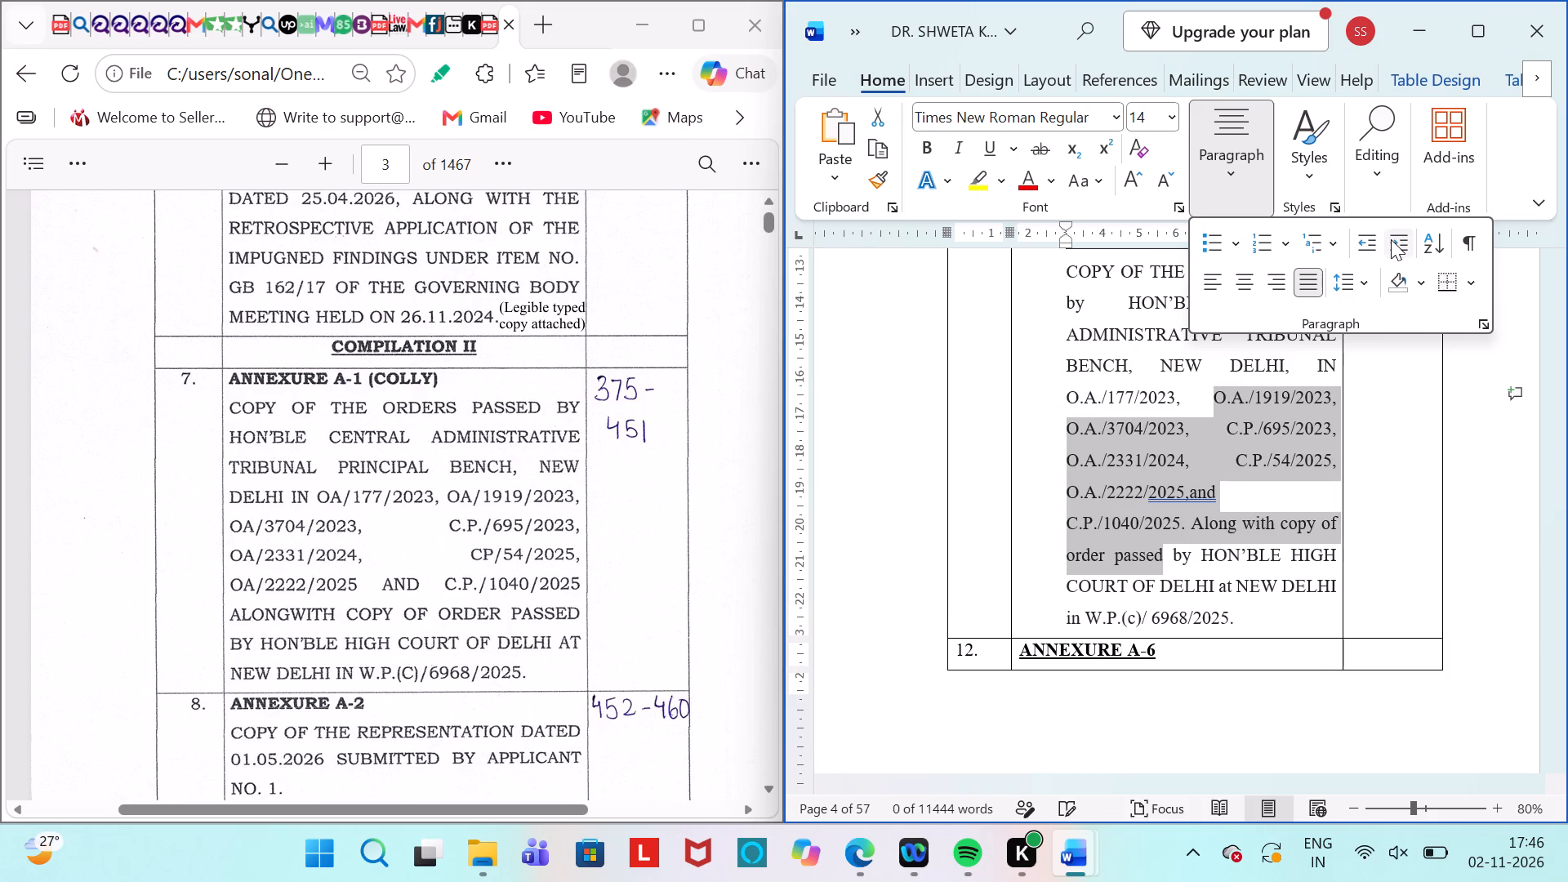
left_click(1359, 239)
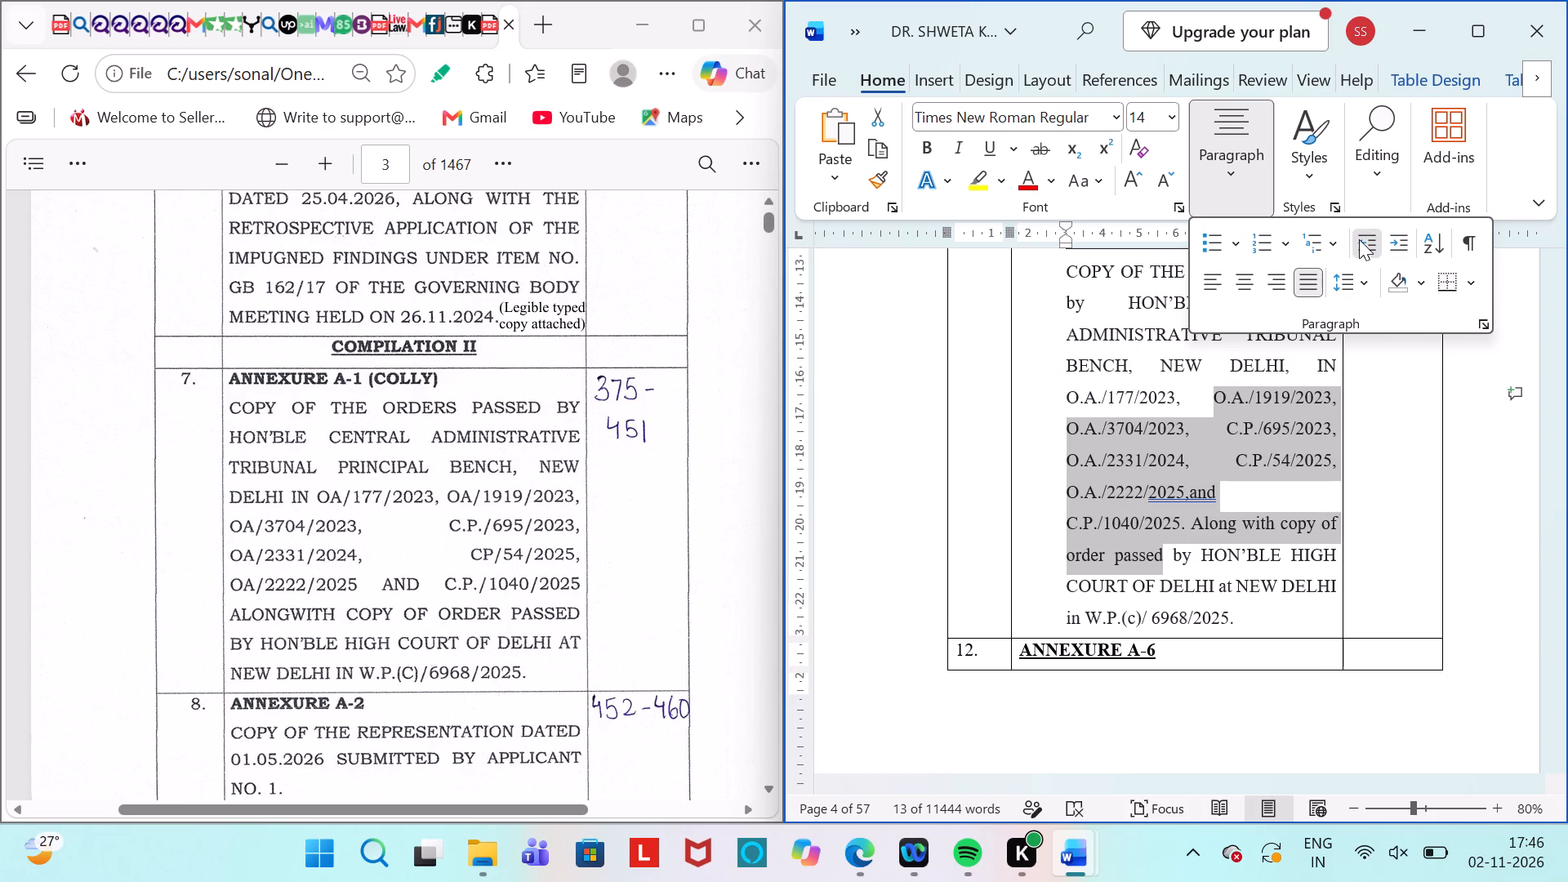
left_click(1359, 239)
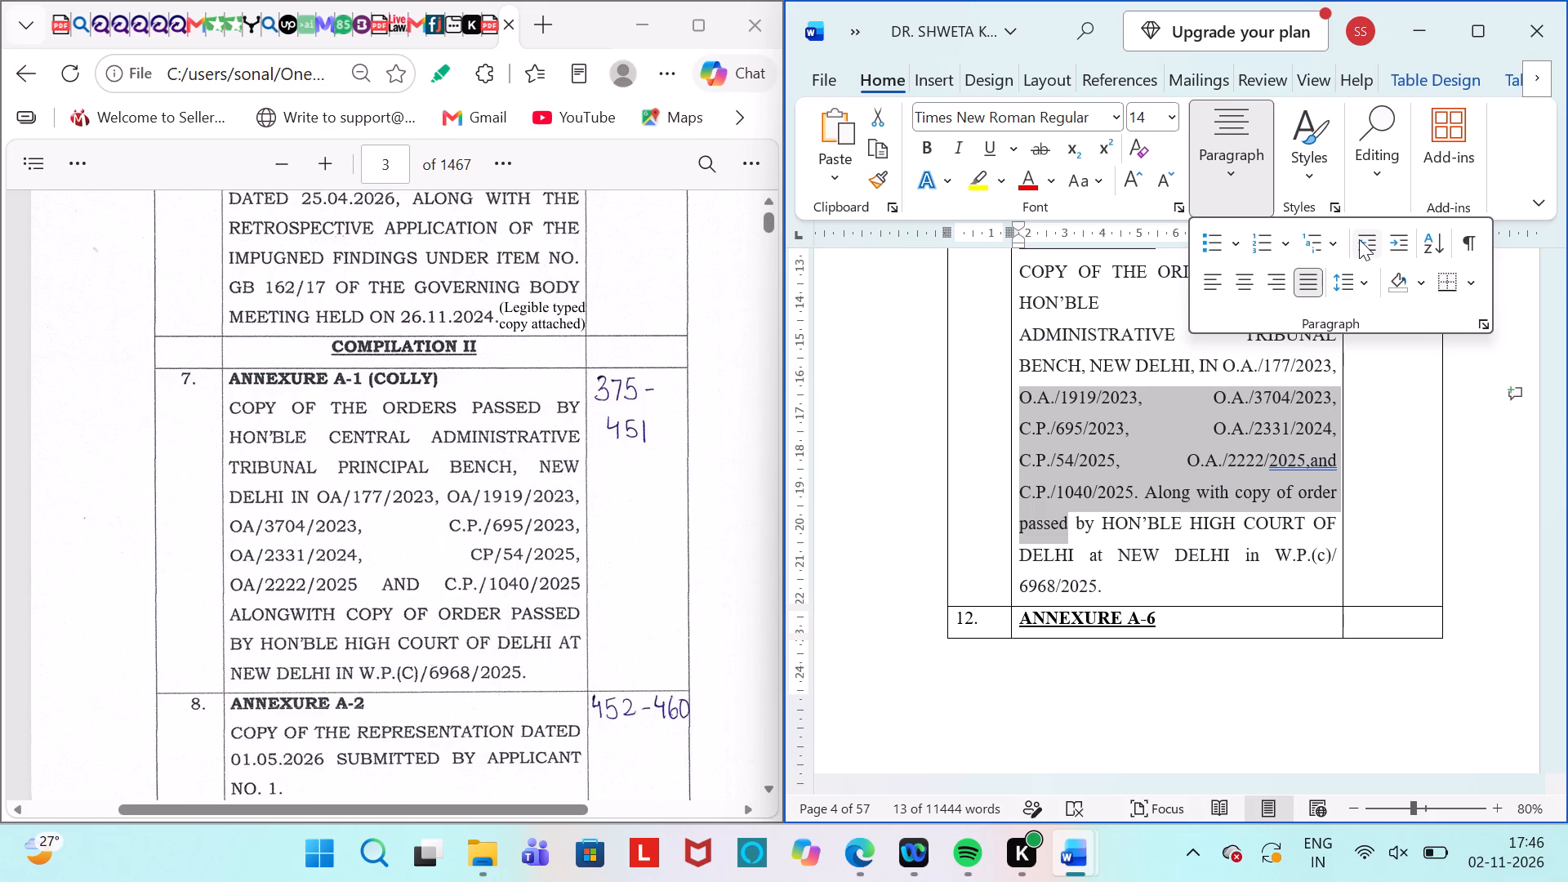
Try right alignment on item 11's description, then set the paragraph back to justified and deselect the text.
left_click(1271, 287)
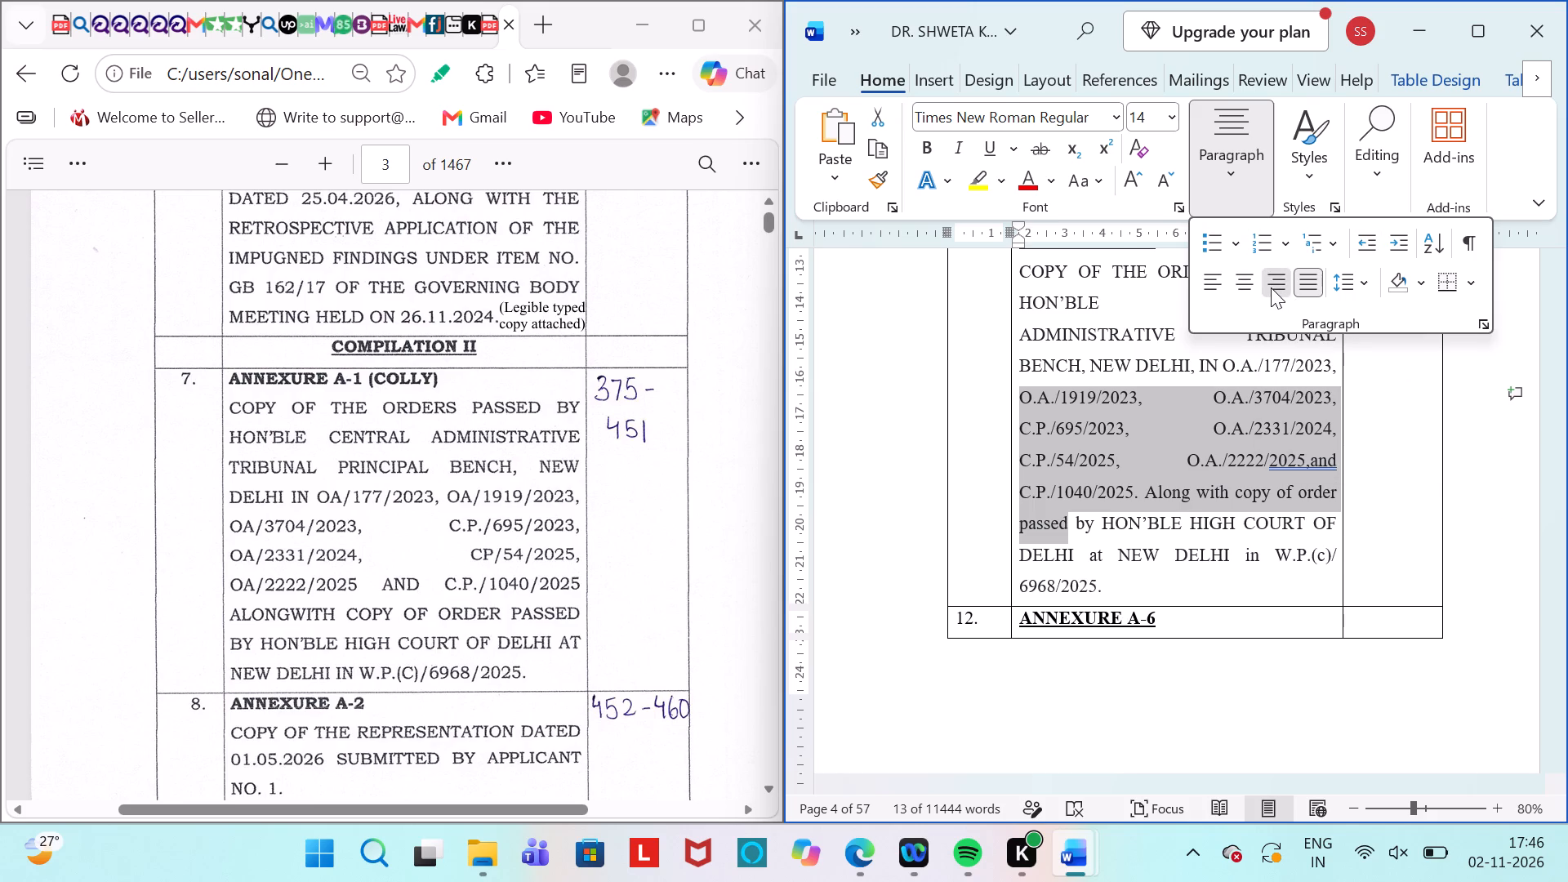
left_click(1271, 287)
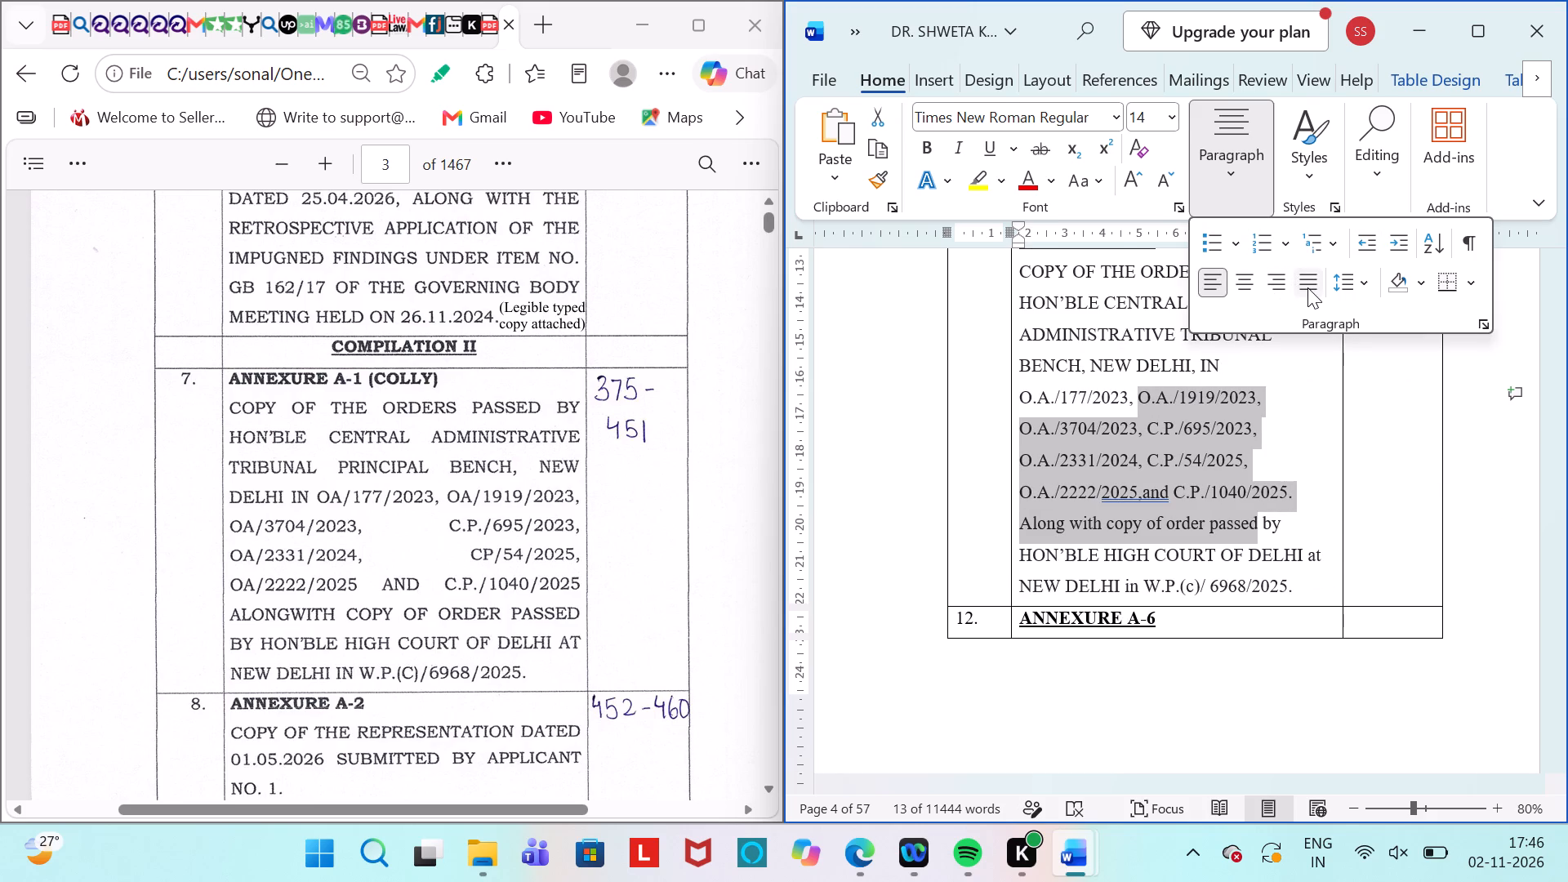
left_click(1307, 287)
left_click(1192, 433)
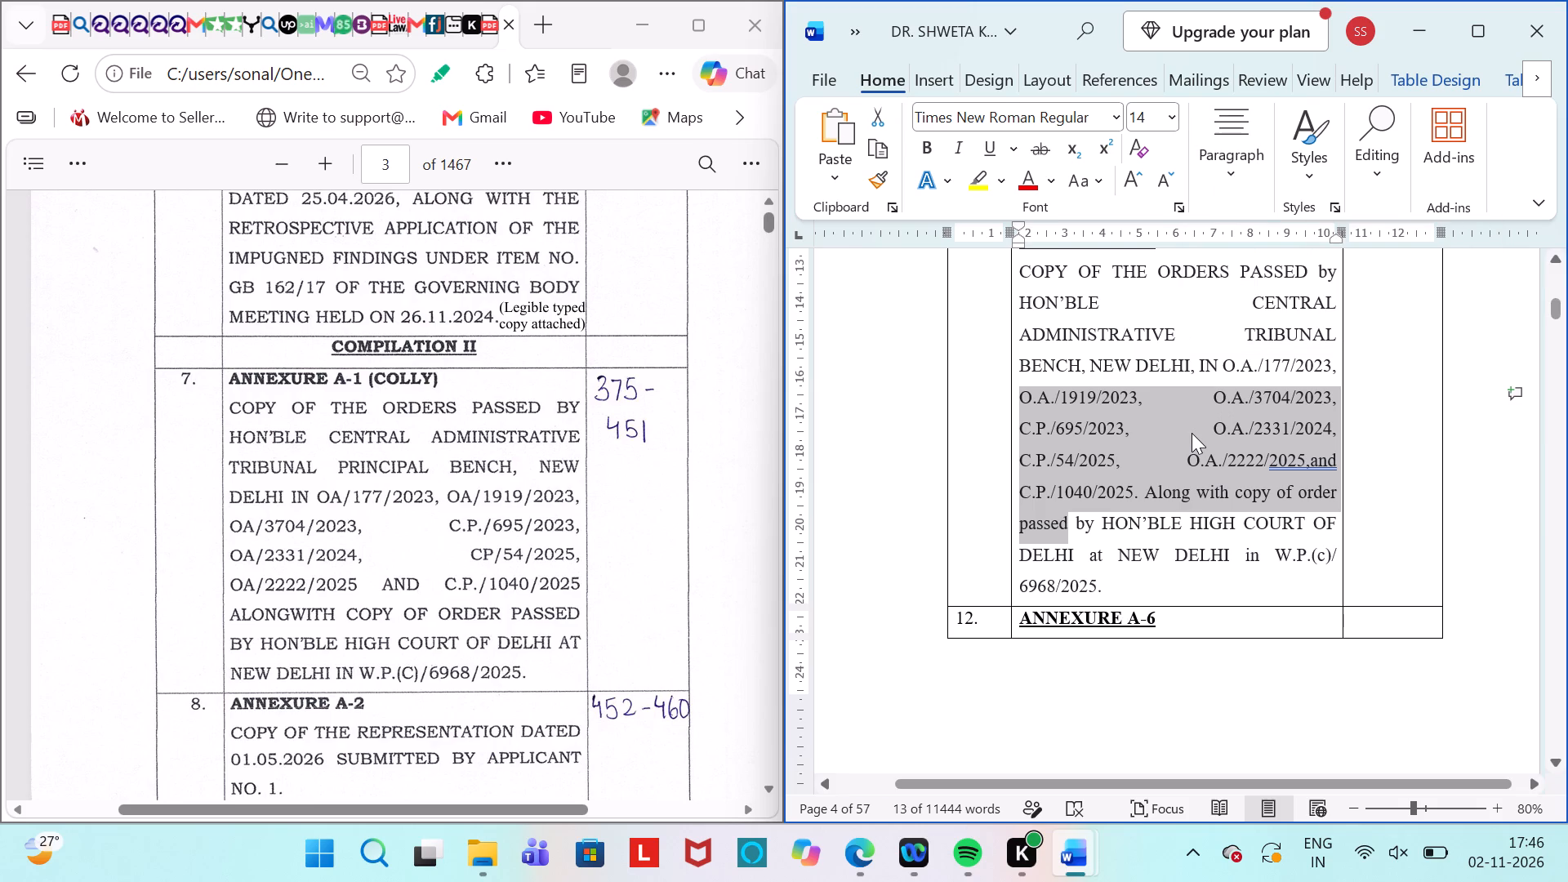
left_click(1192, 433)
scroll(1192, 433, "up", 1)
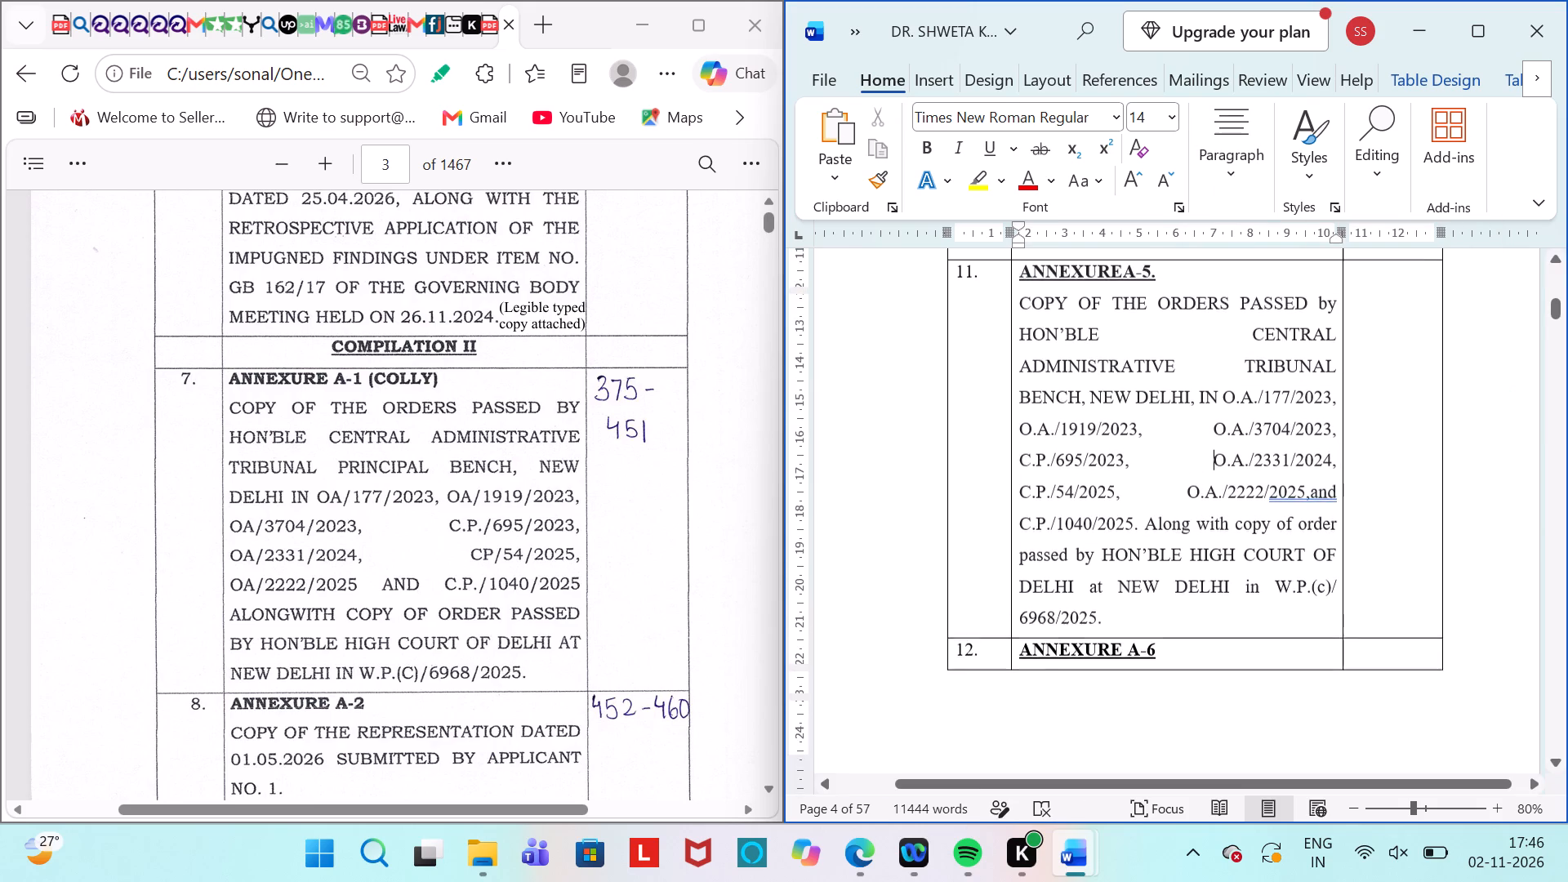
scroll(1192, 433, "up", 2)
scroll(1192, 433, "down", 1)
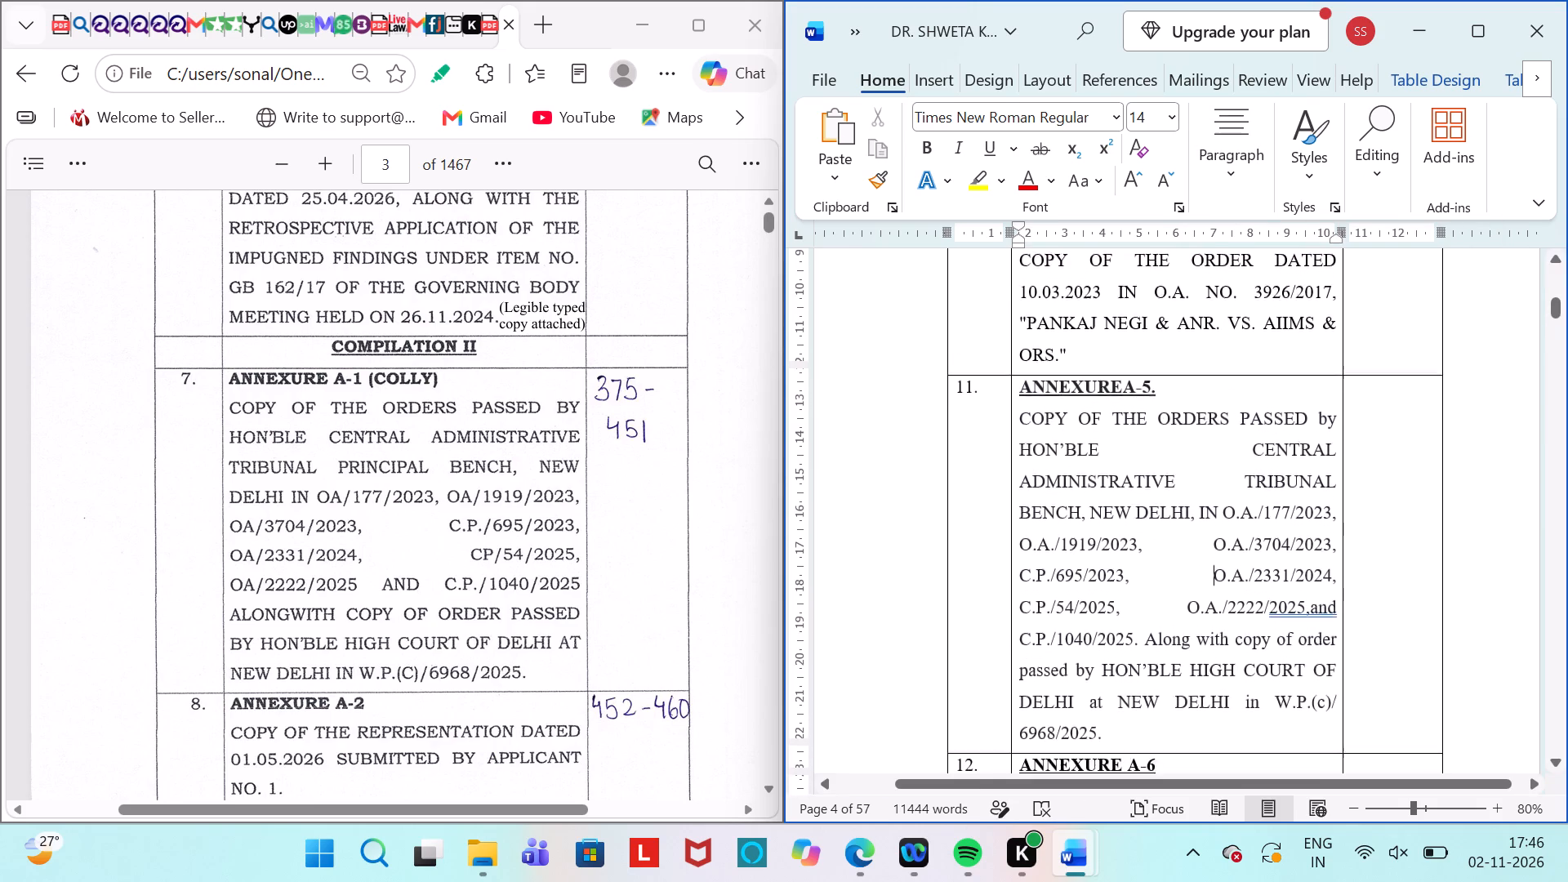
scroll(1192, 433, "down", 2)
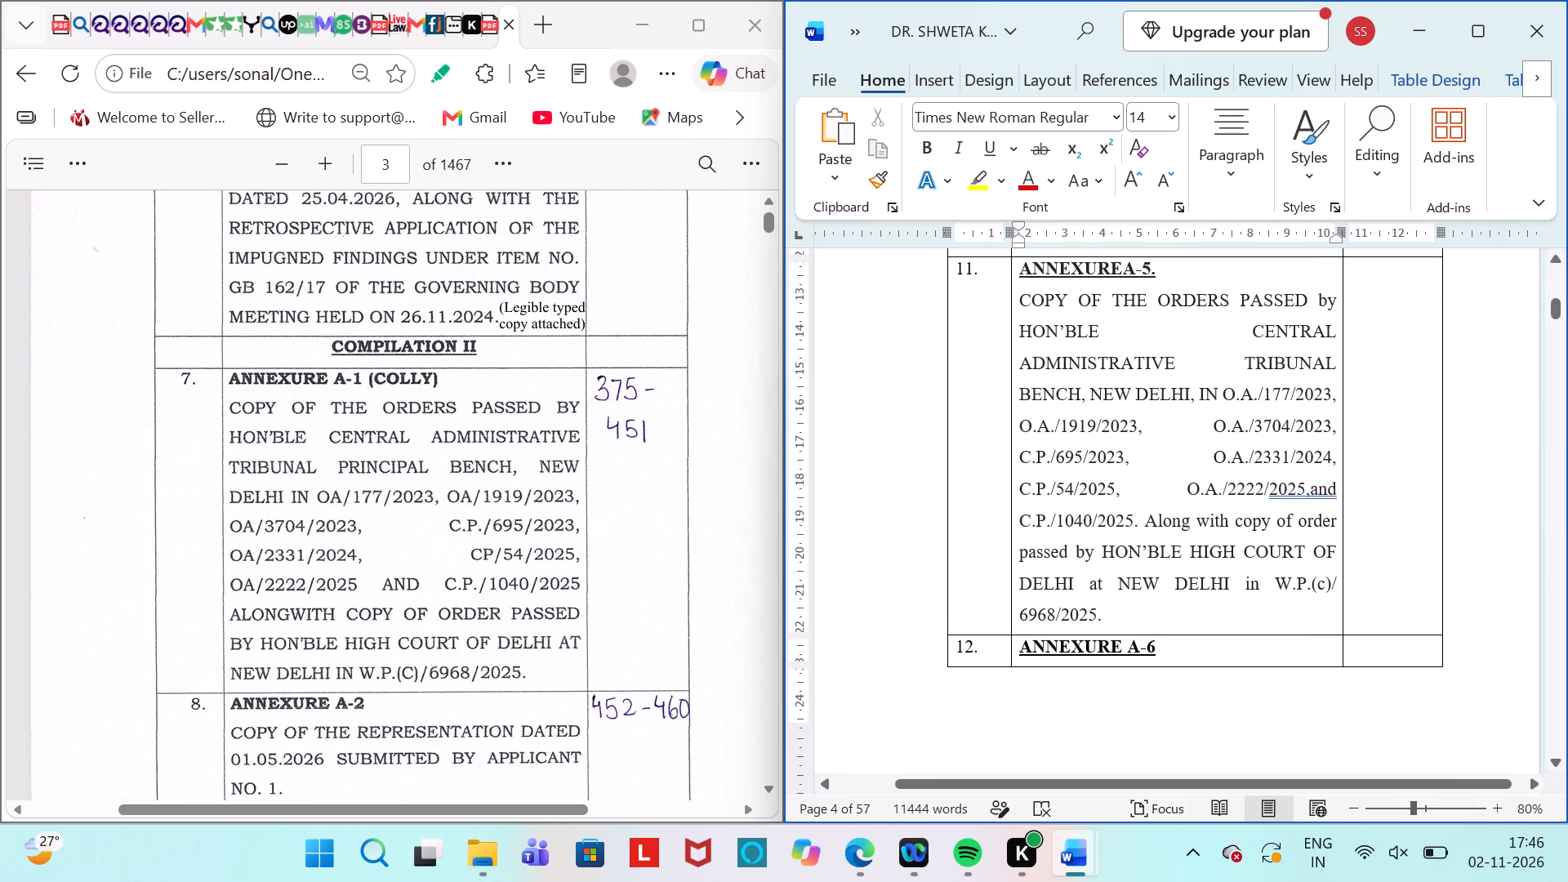
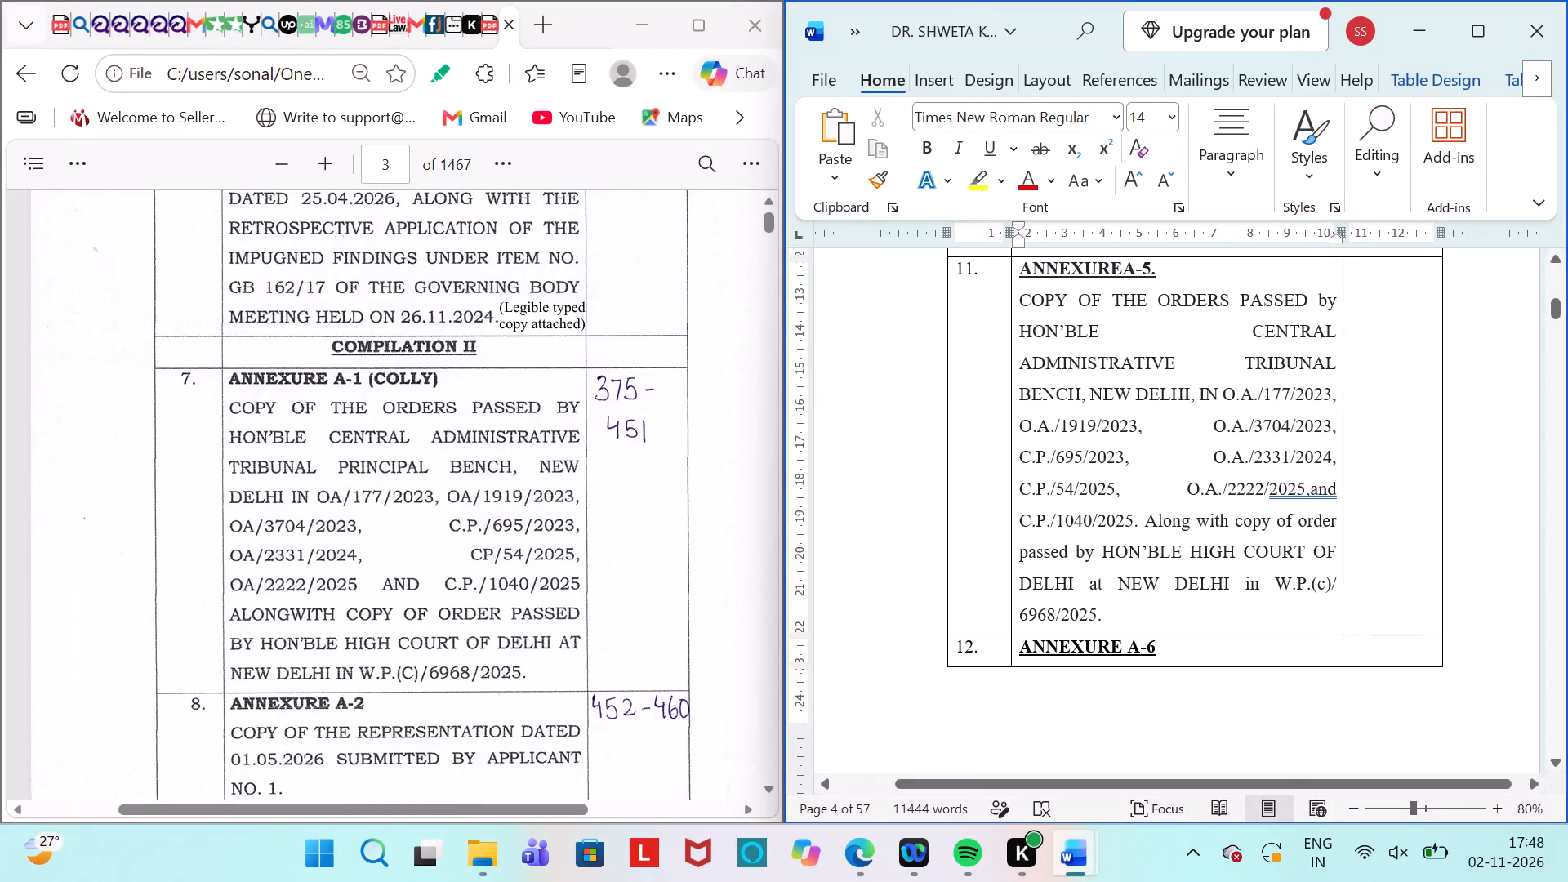
Compare the Word index table's entries after item 11 with the annexure index in the reference PDF.
scroll(1258, 457, "down", 6)
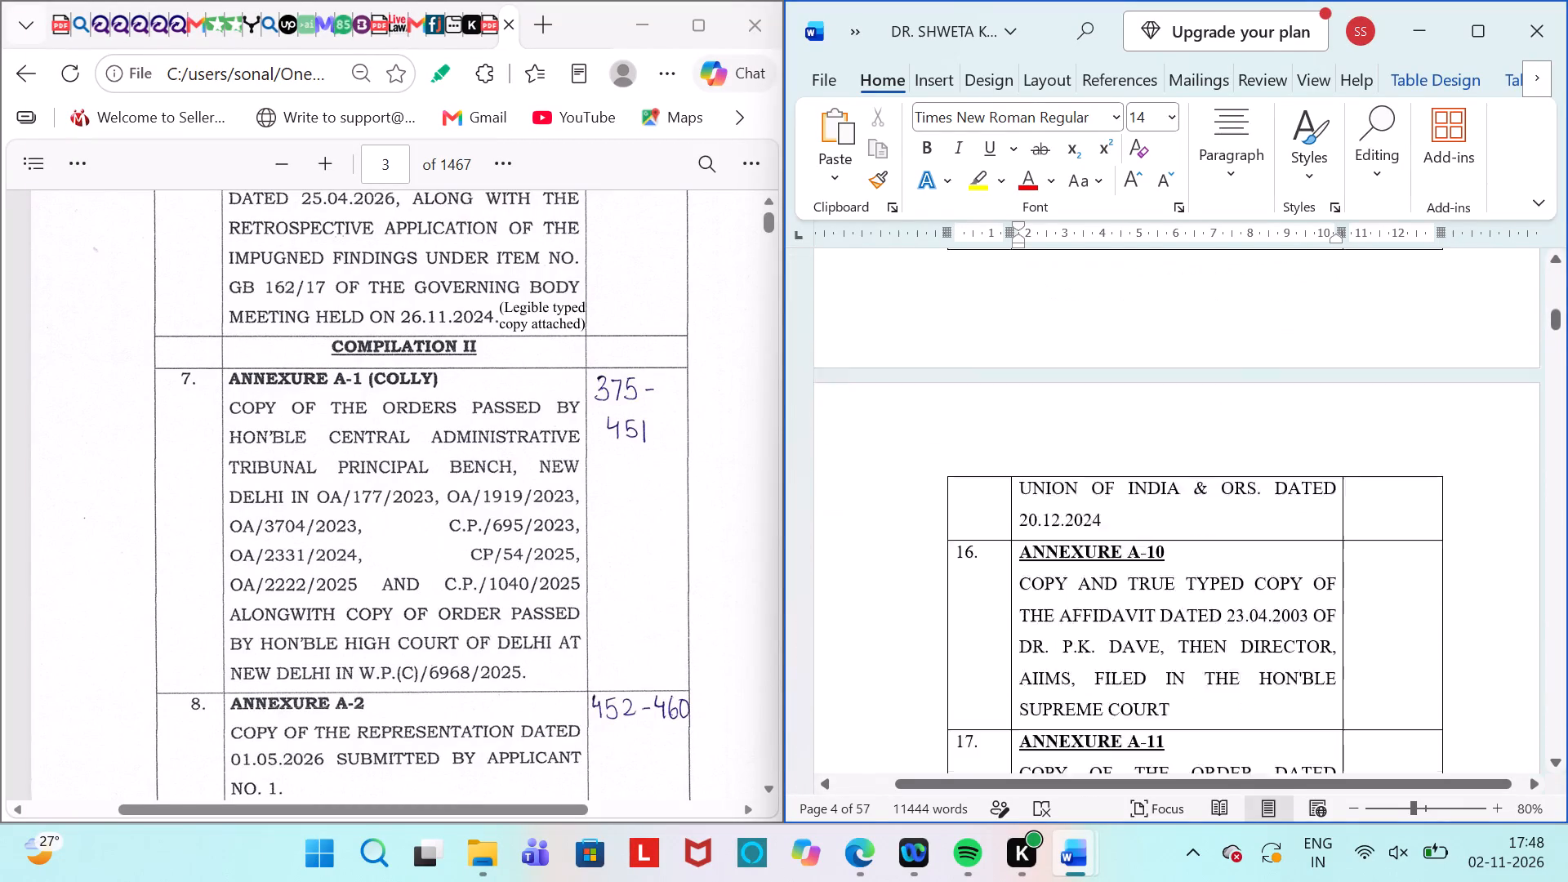
scroll(1258, 457, "down", 1)
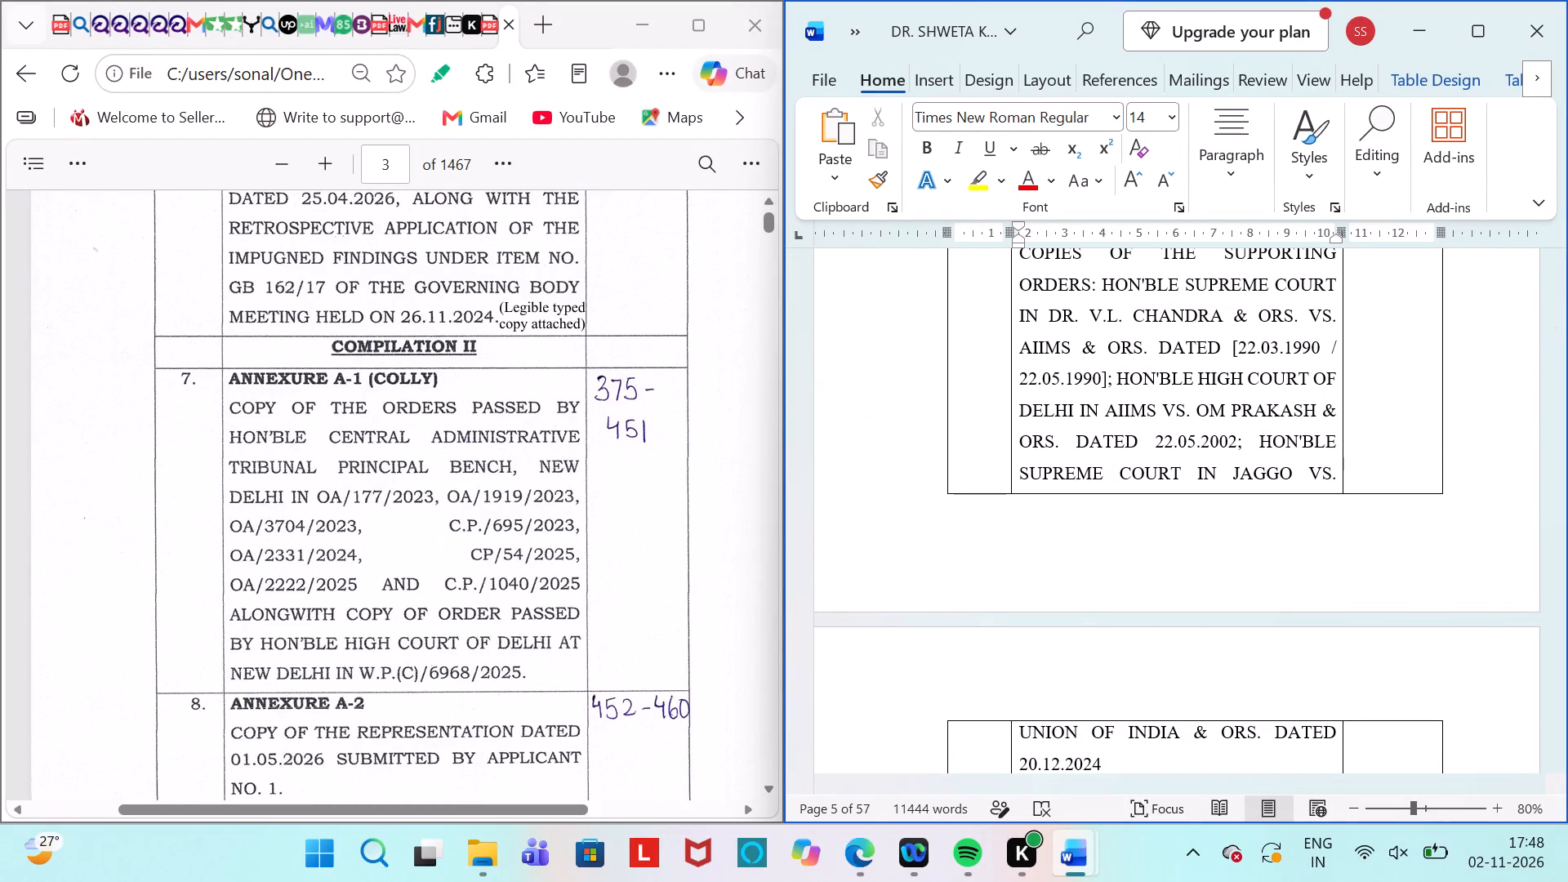
scroll(1027, 432, "up", 1)
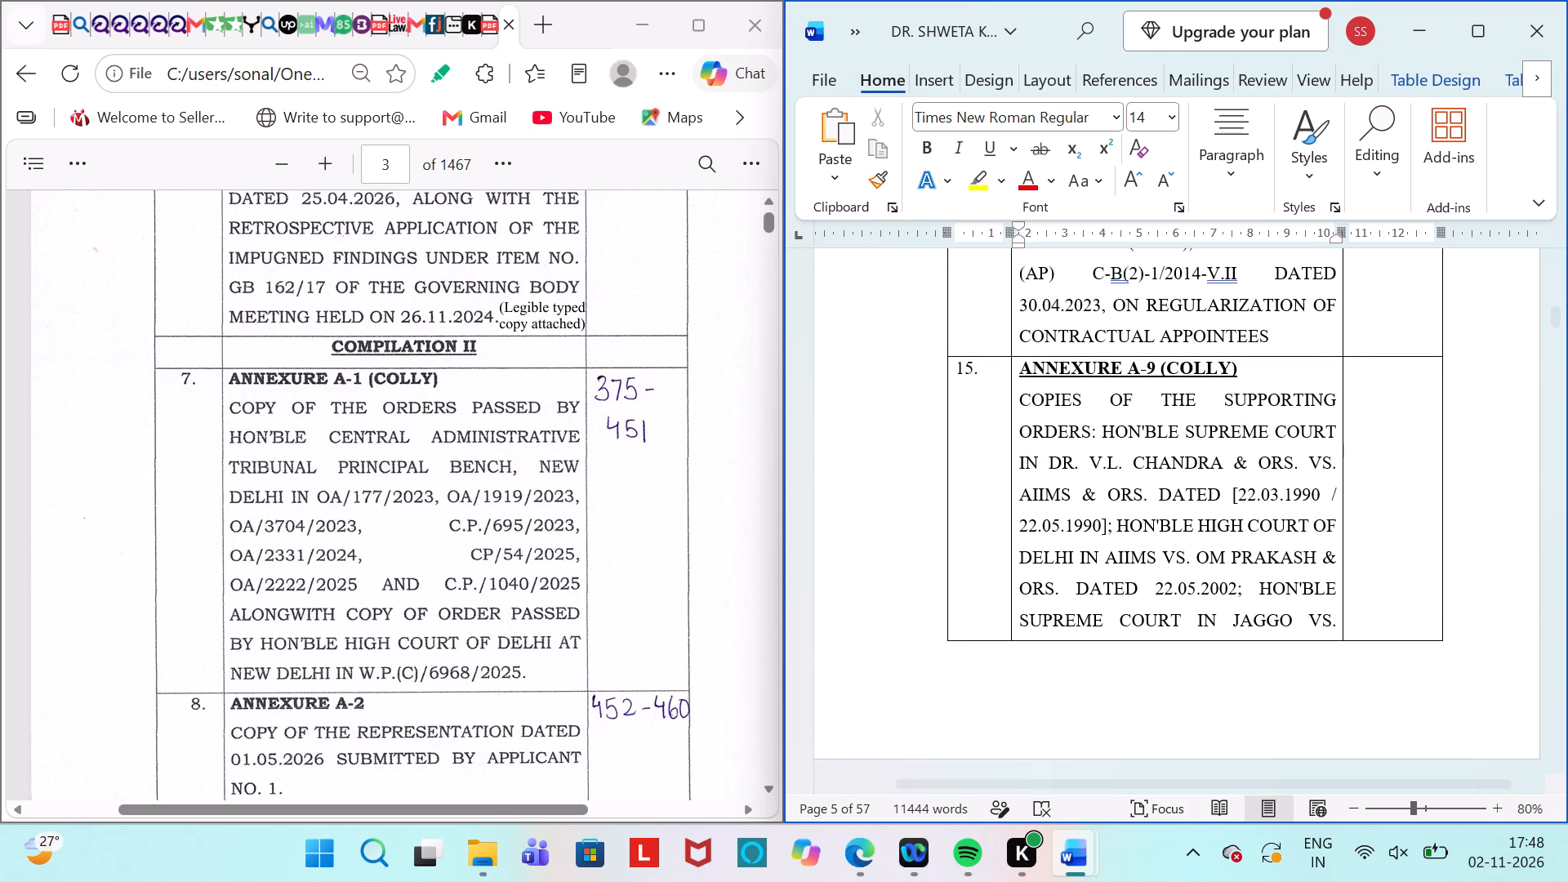
scroll(490, 487, "up", 3)
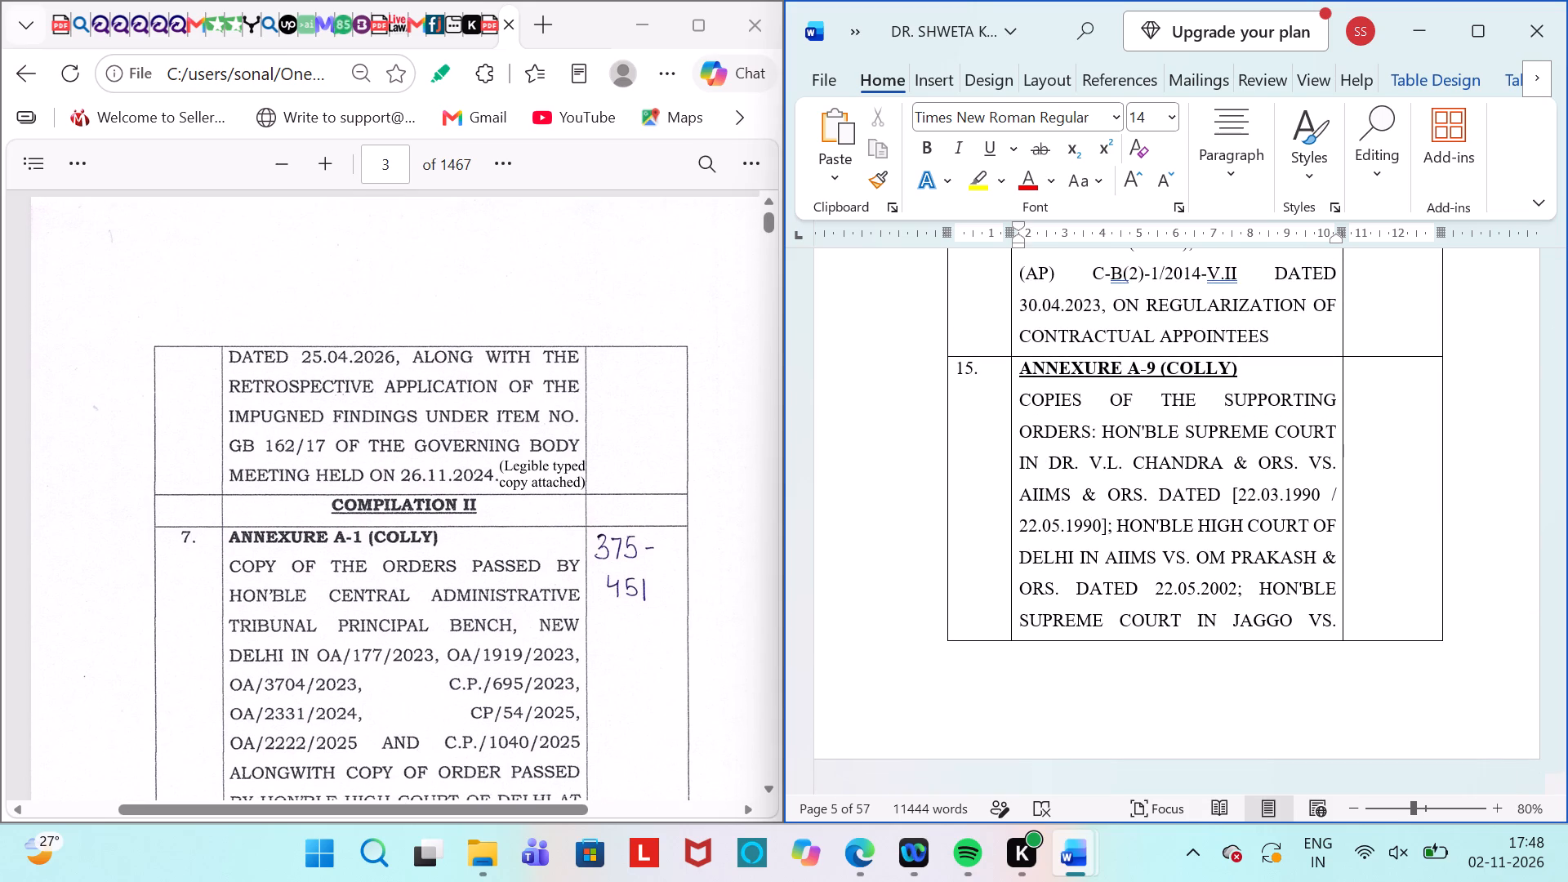
scroll(477, 482, "down", 5)
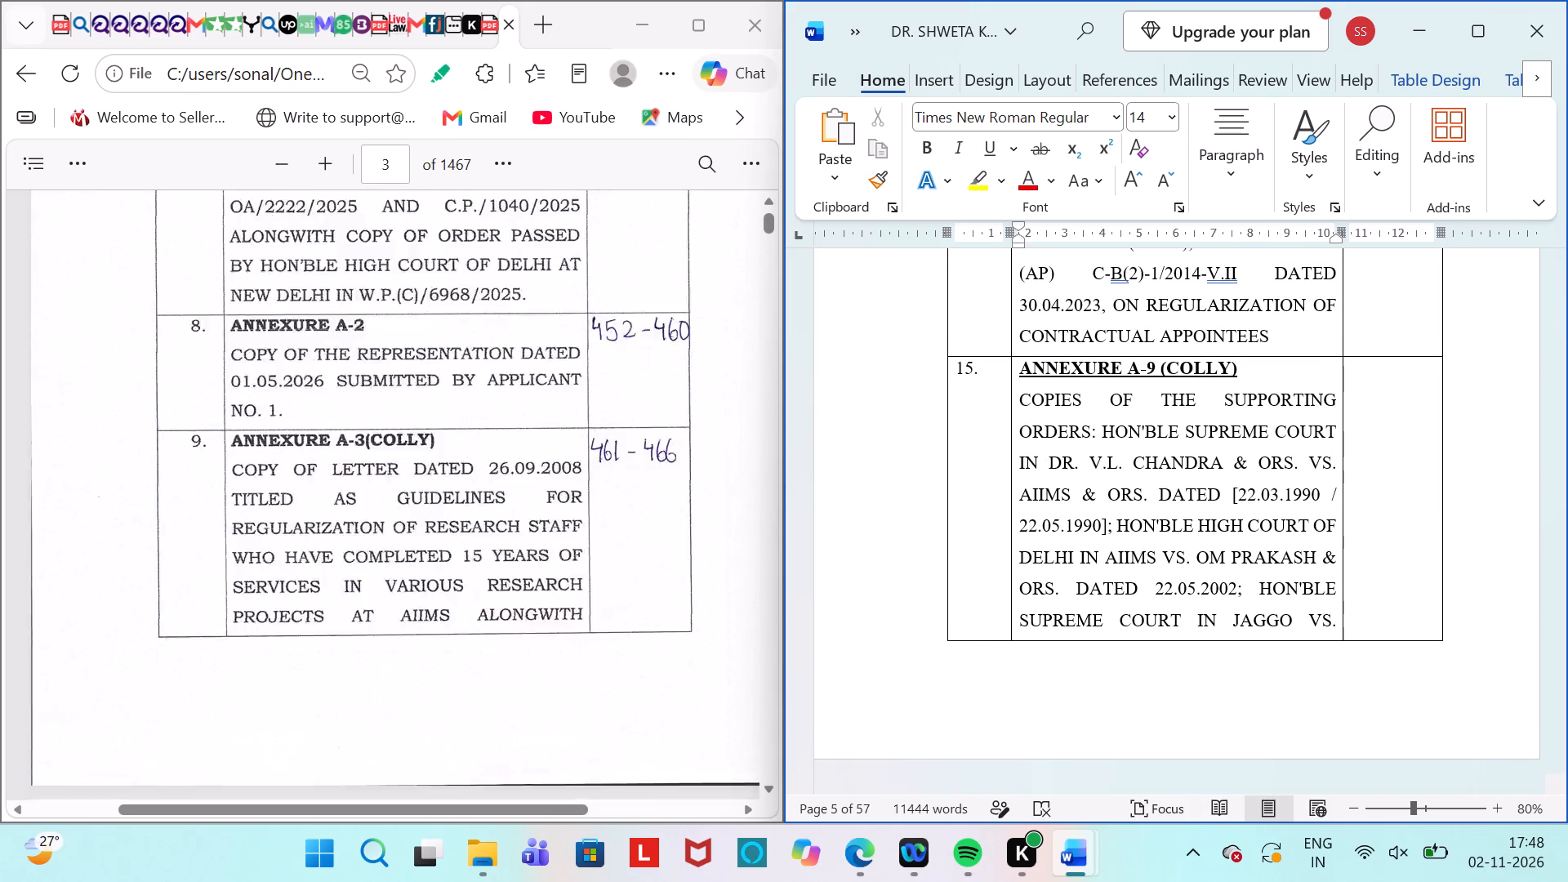
scroll(477, 482, "down", 2)
scroll(477, 482, "up", 7)
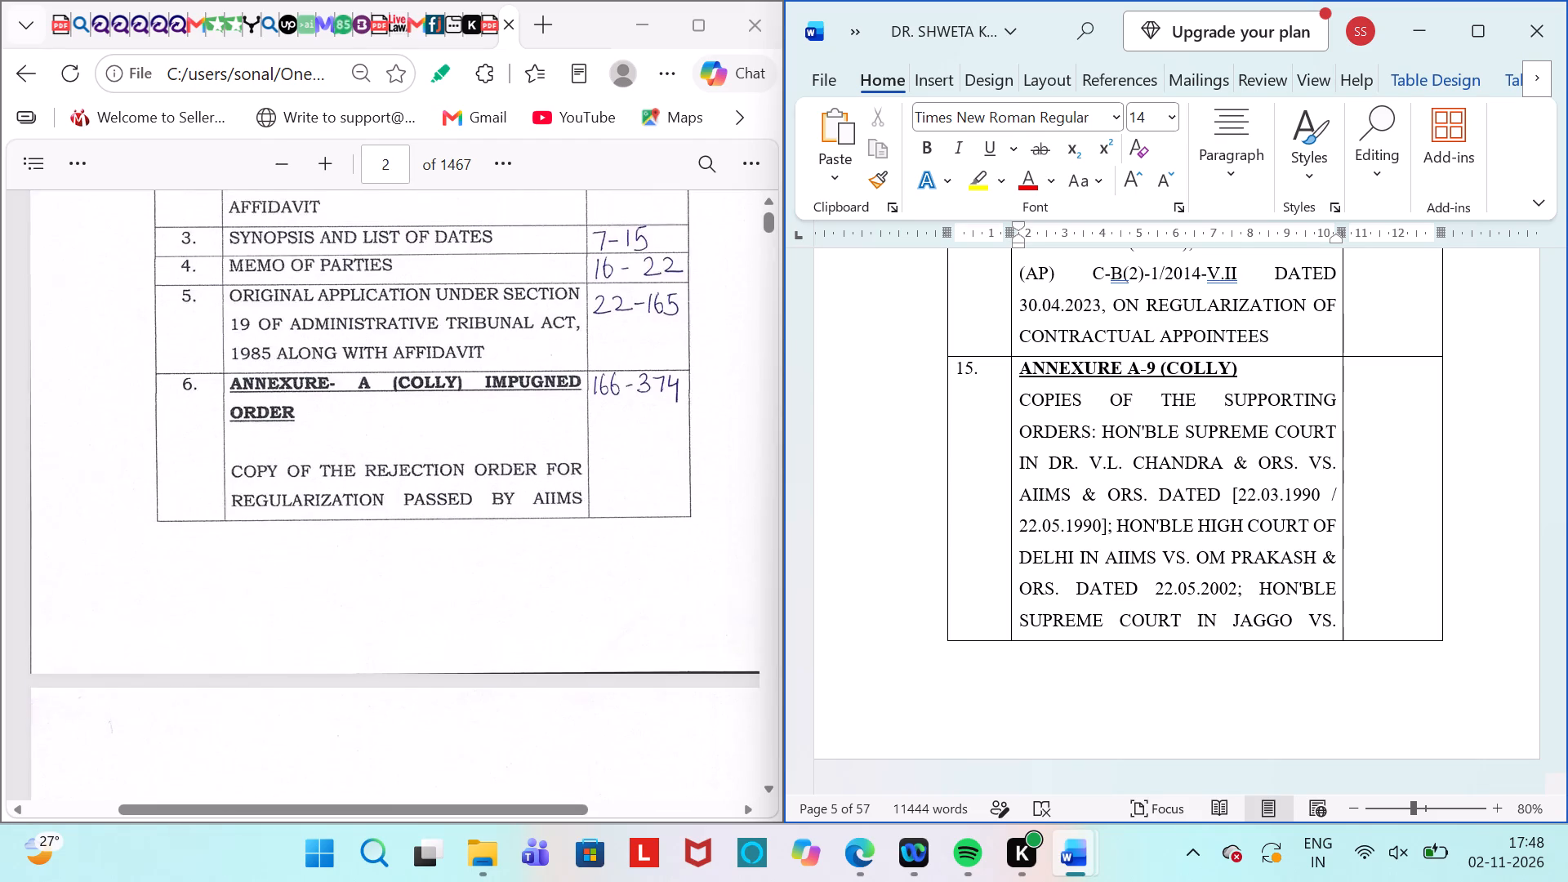
scroll(477, 482, "down", 1)
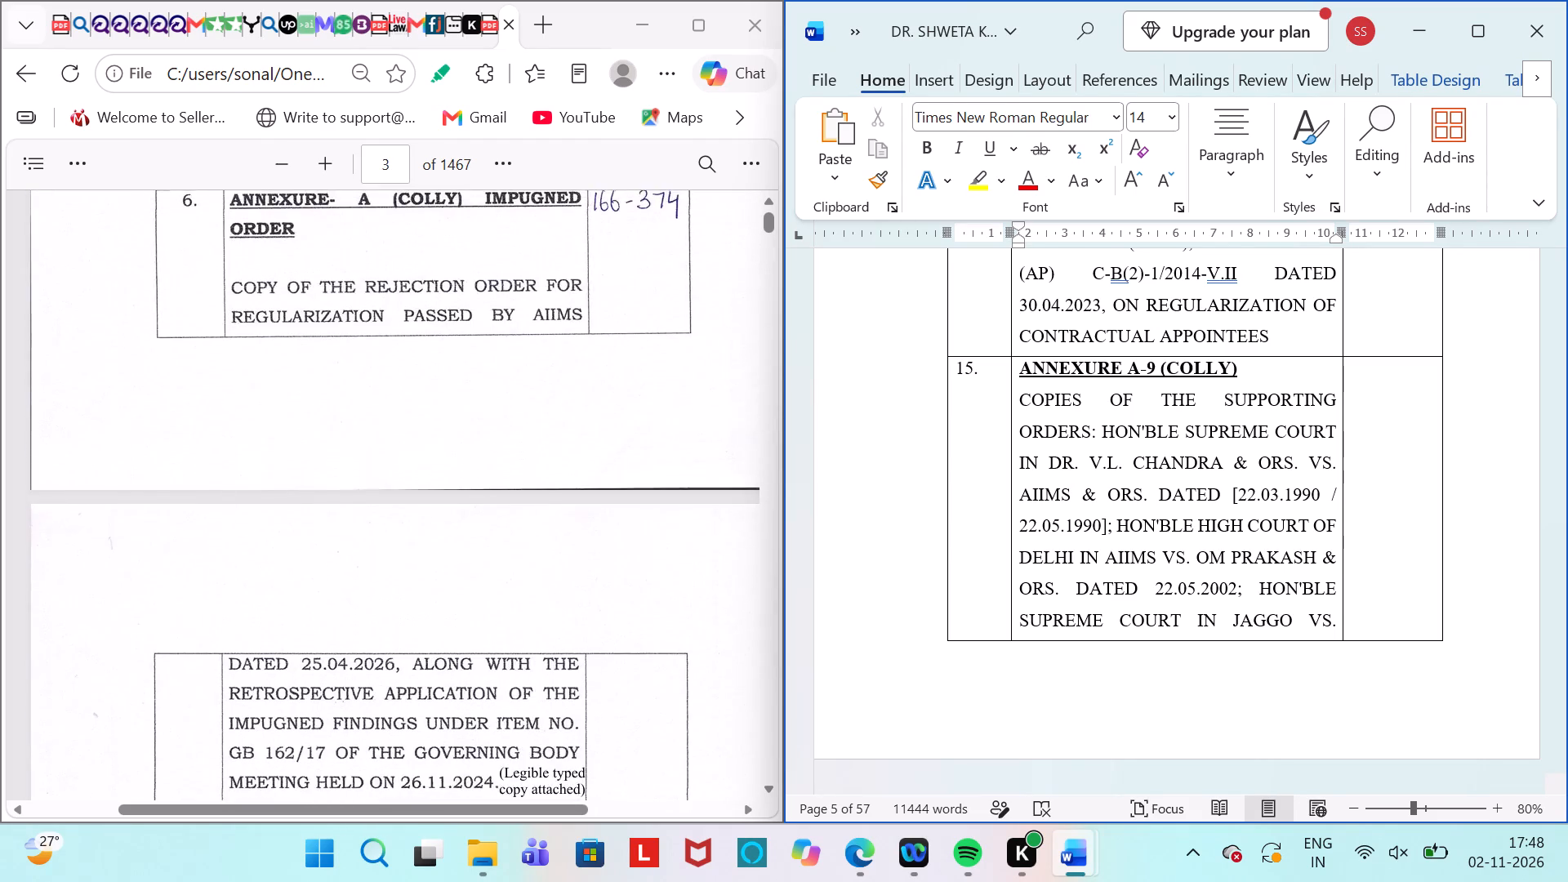
scroll(477, 482, "down", 1)
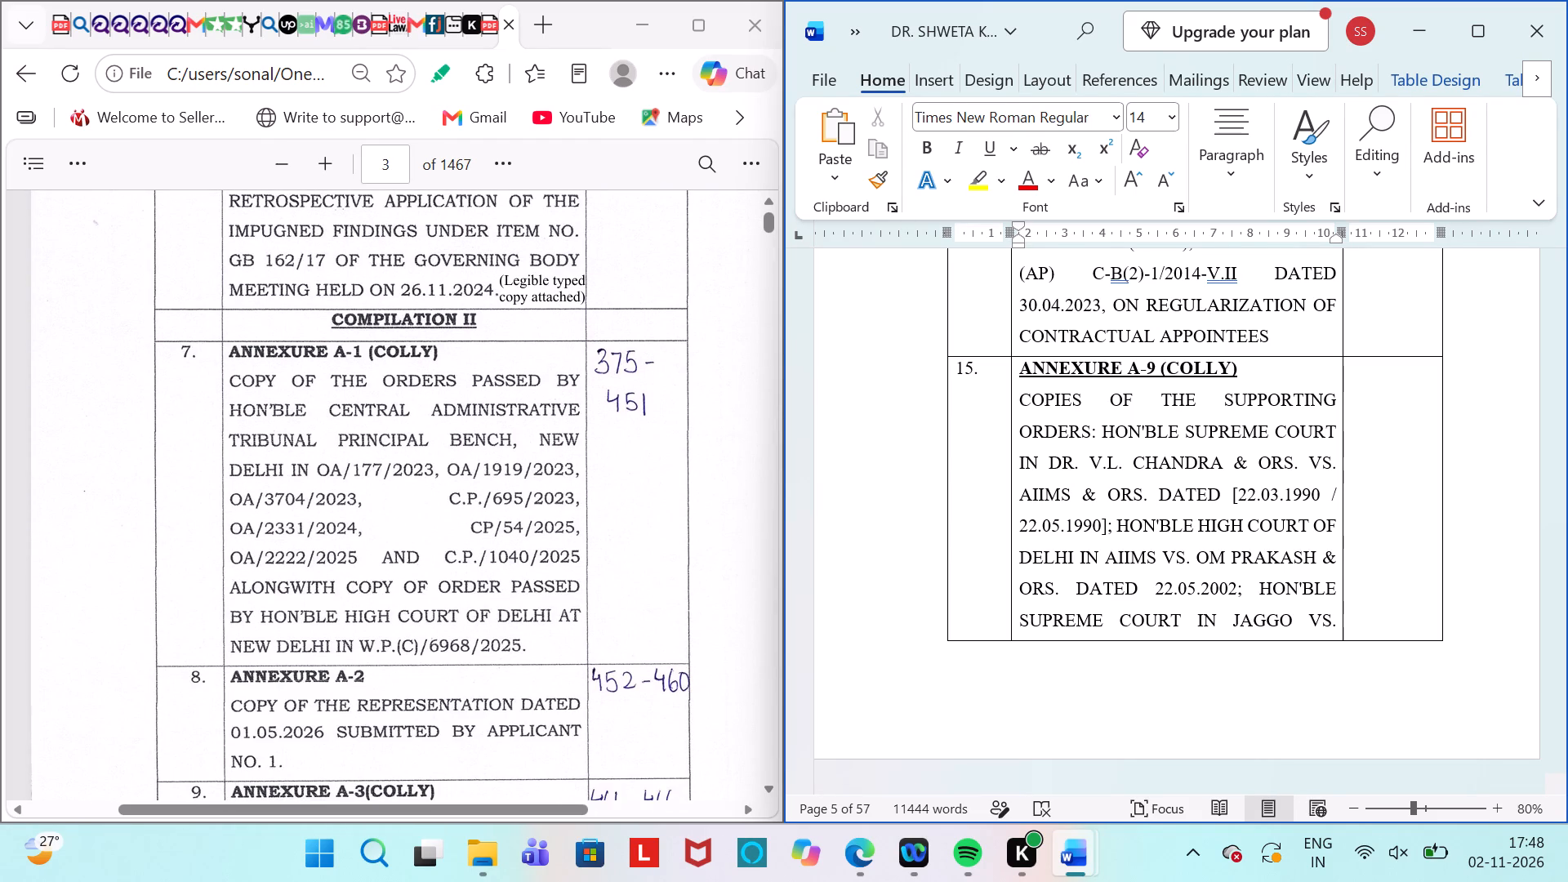
scroll(537, 538, "down", 9)
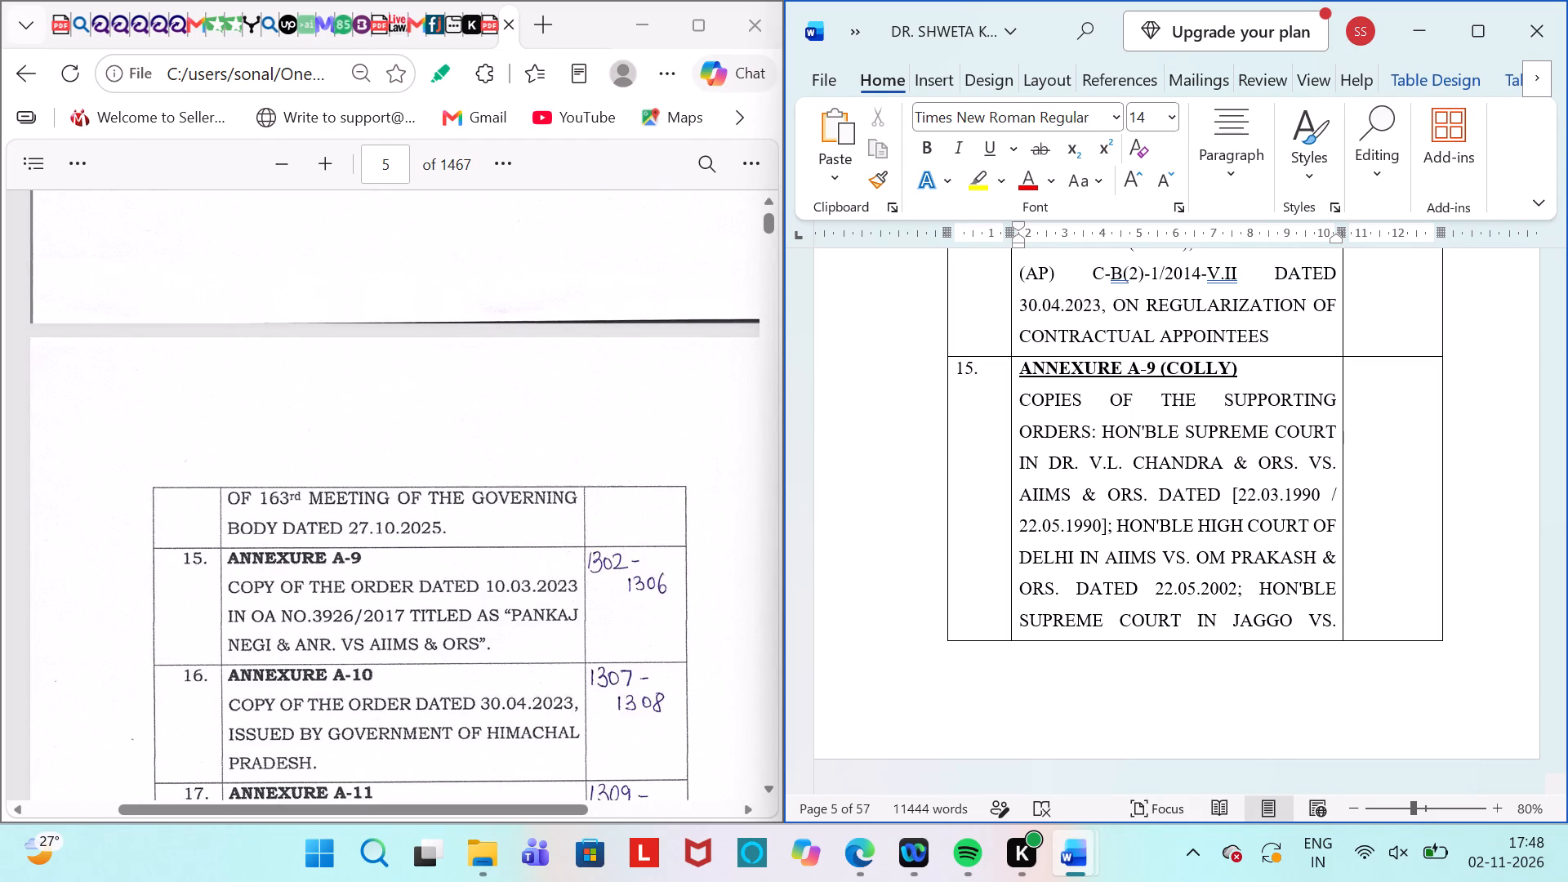
scroll(537, 538, "down", 7)
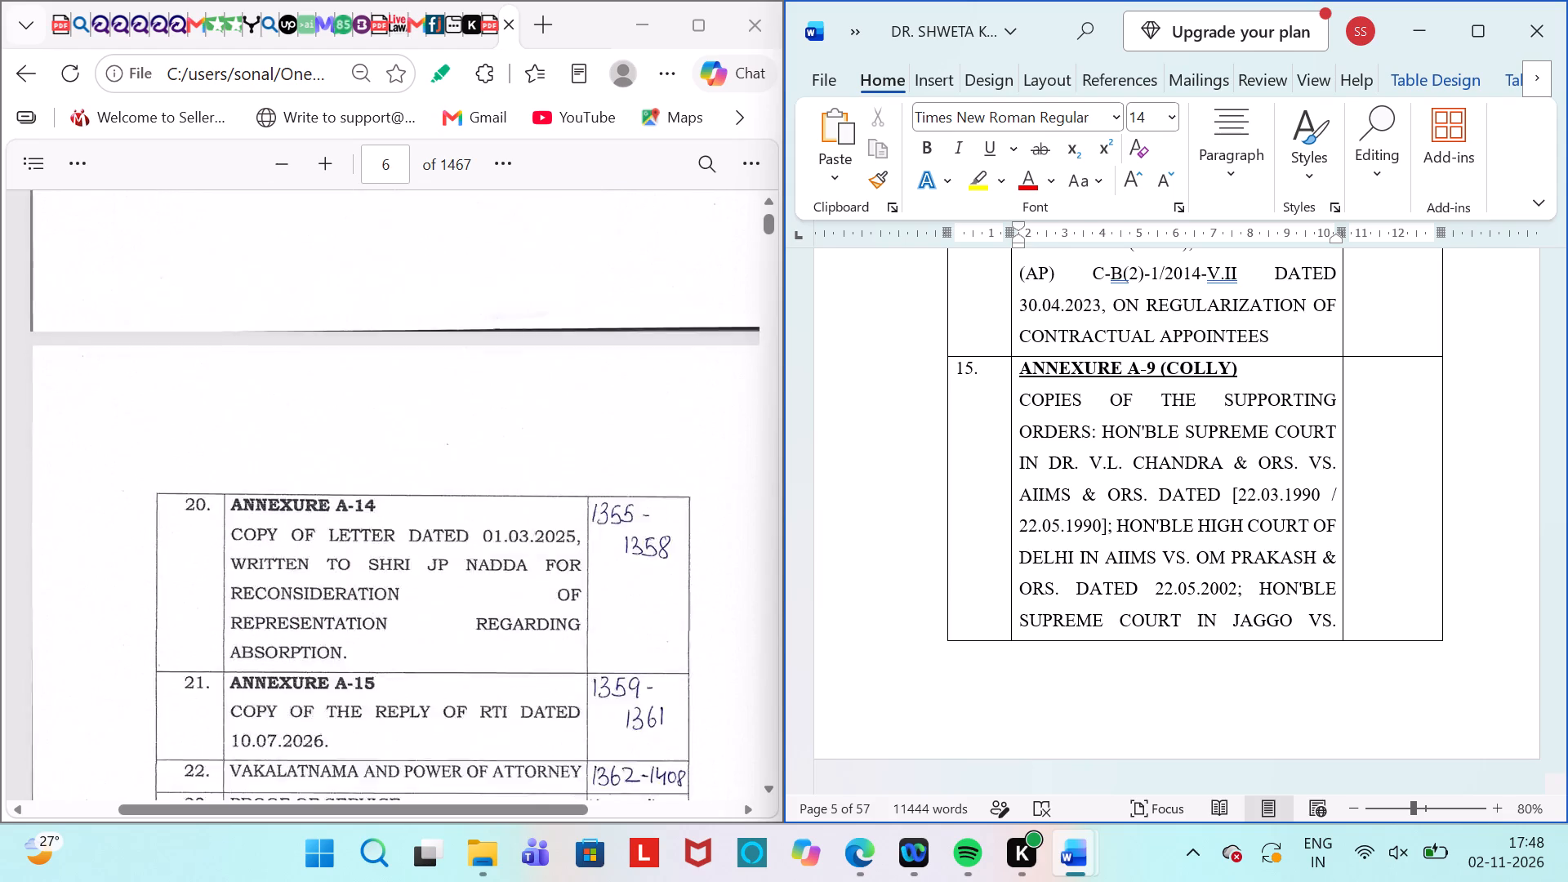
Skim the synopsis that precedes the List of Dates and Events in the reference PDF.
scroll(537, 538, "down", 16)
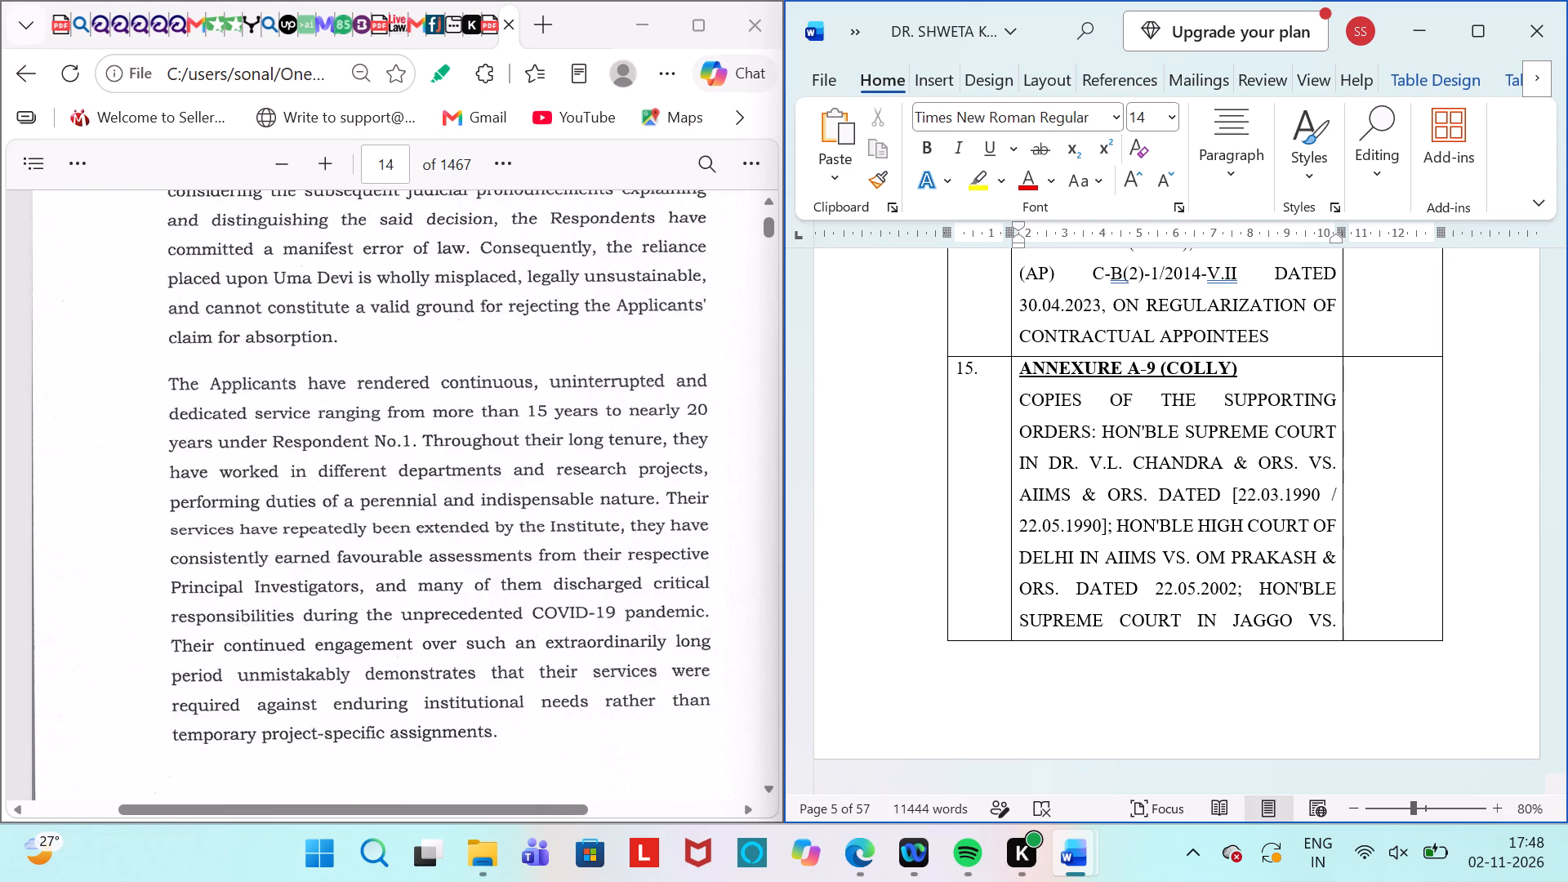
scroll(537, 538, "down", 1)
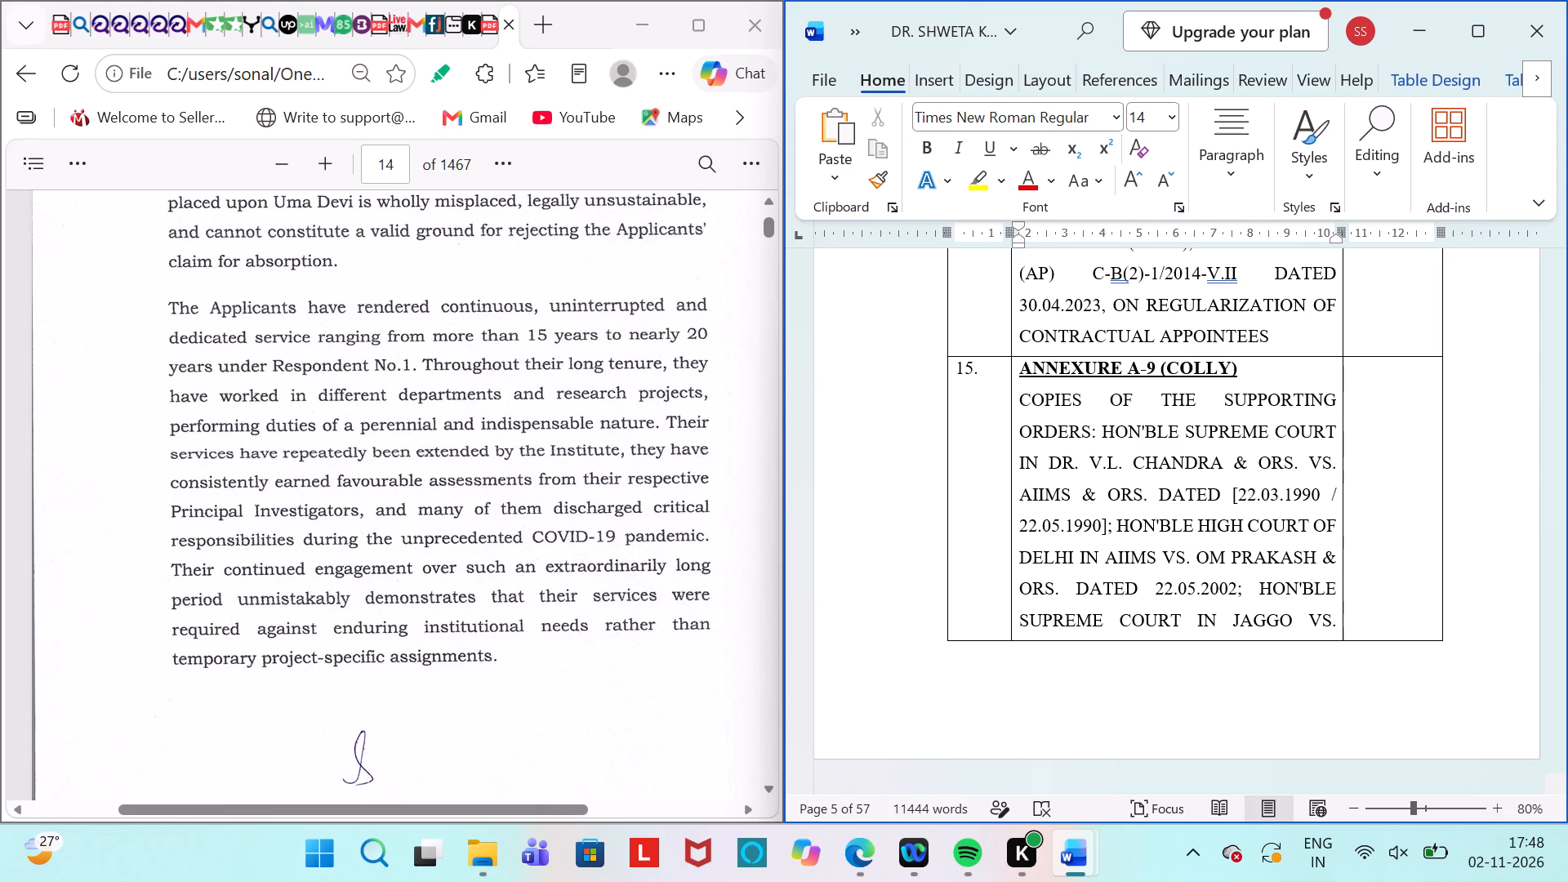
scroll(537, 538, "down", 2)
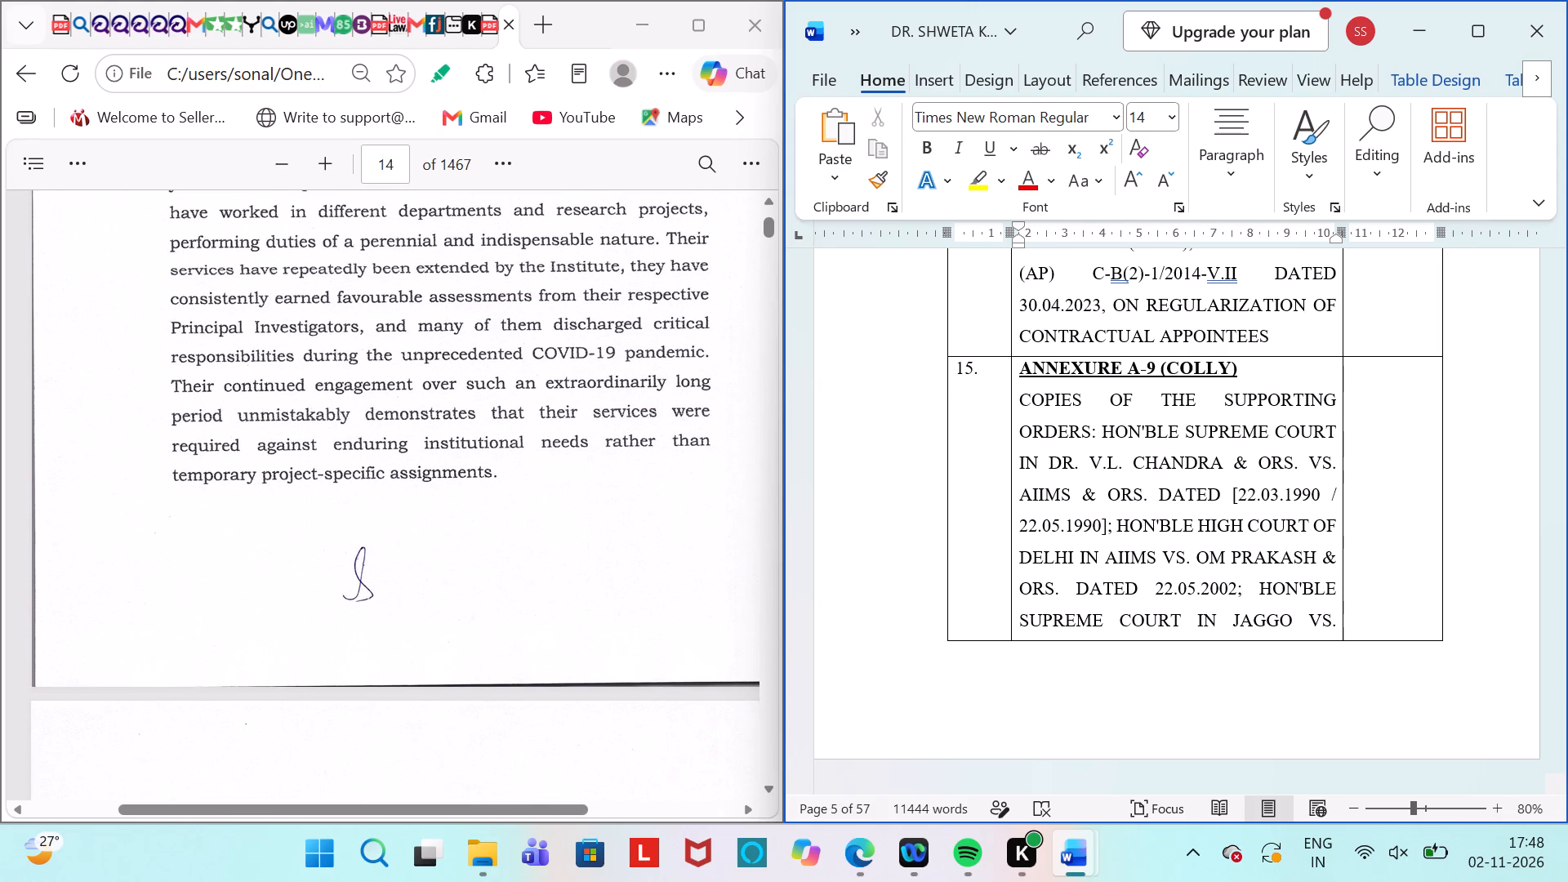
scroll(537, 538, "down", 6)
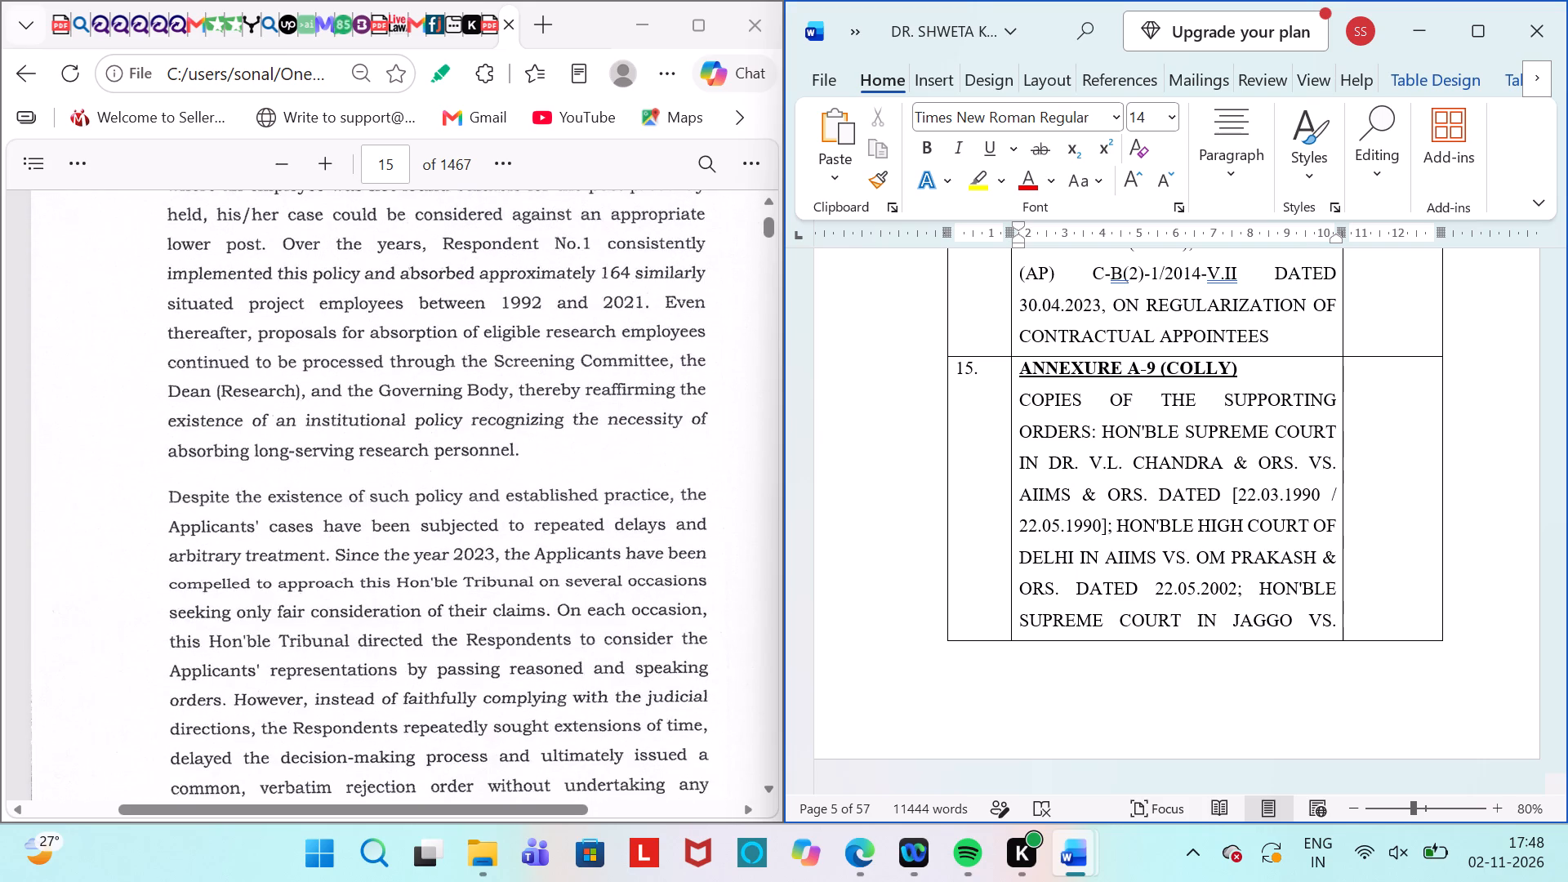
scroll(537, 538, "down", 6)
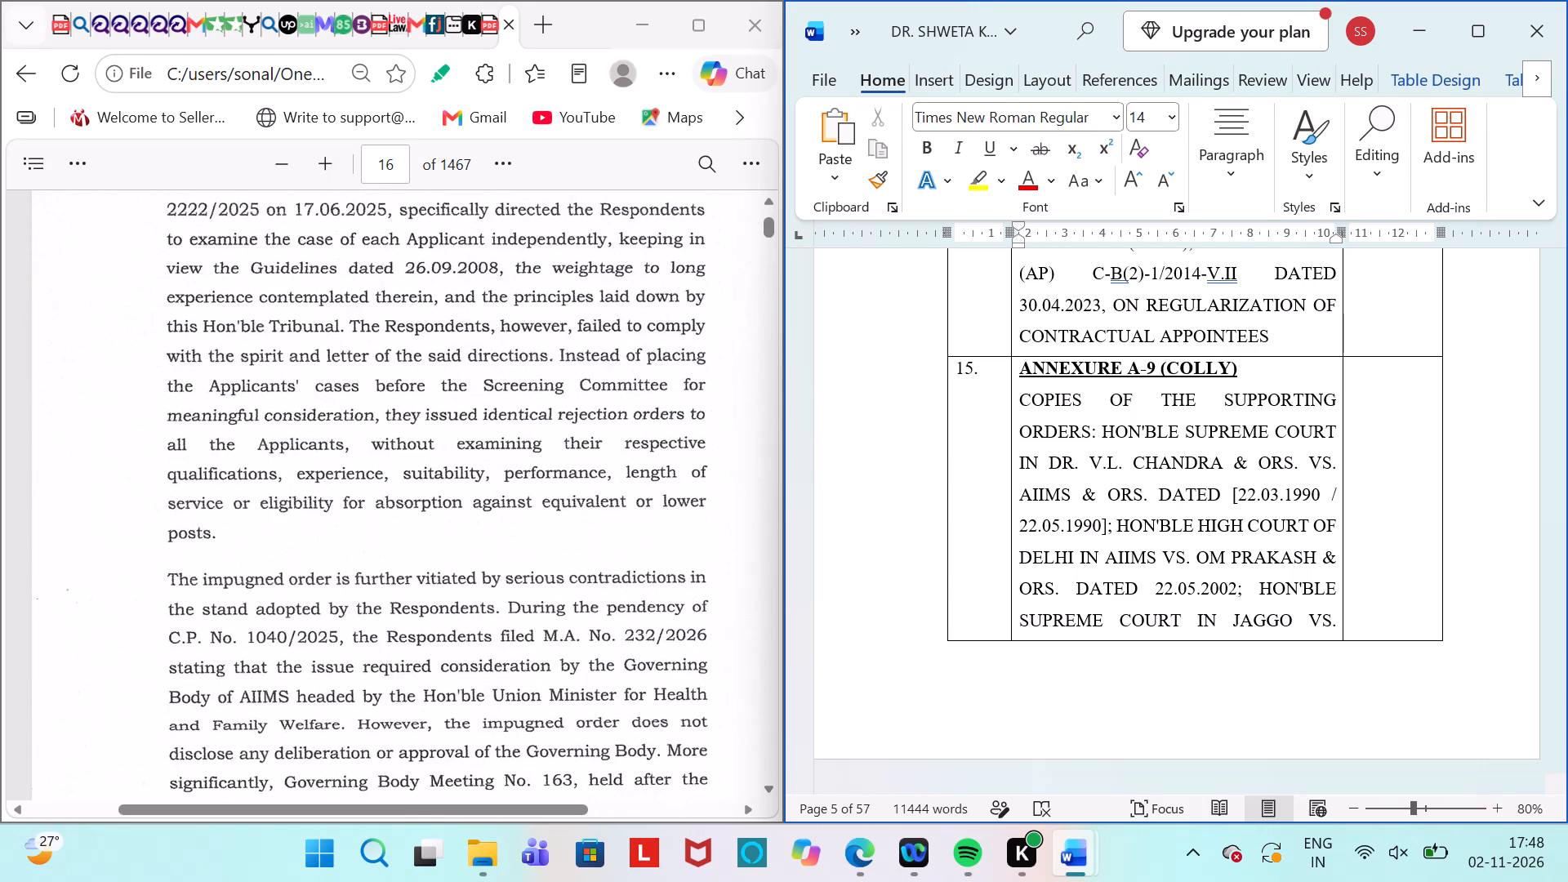
scroll(537, 538, "down", 7)
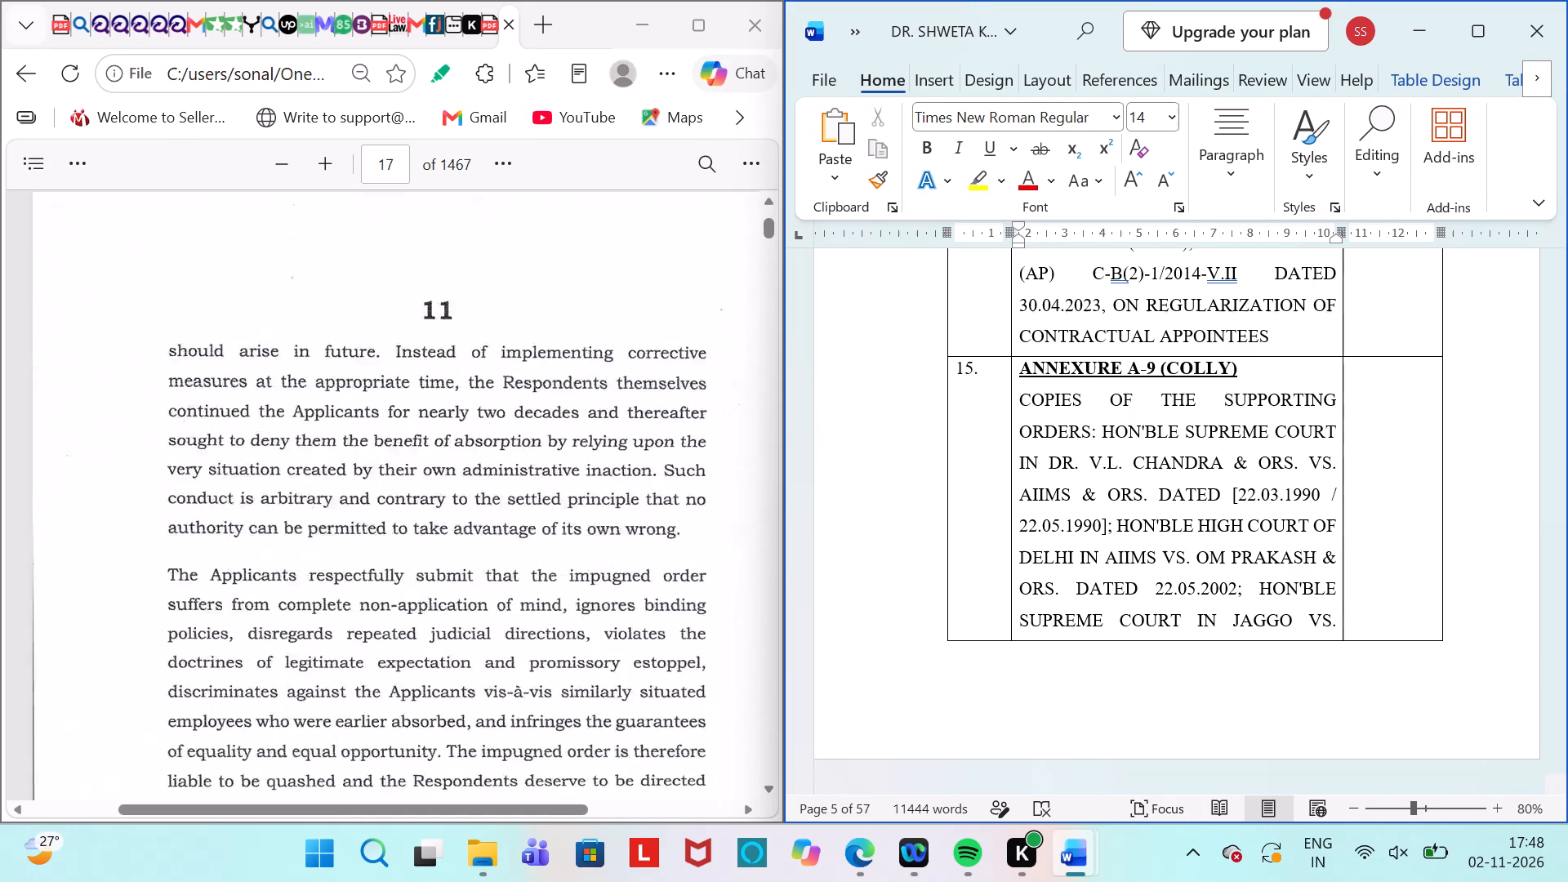
Look through the List of Dates and Events in the reference PDF, through to its final 07.2026 entry.
scroll(537, 538, "down", 5)
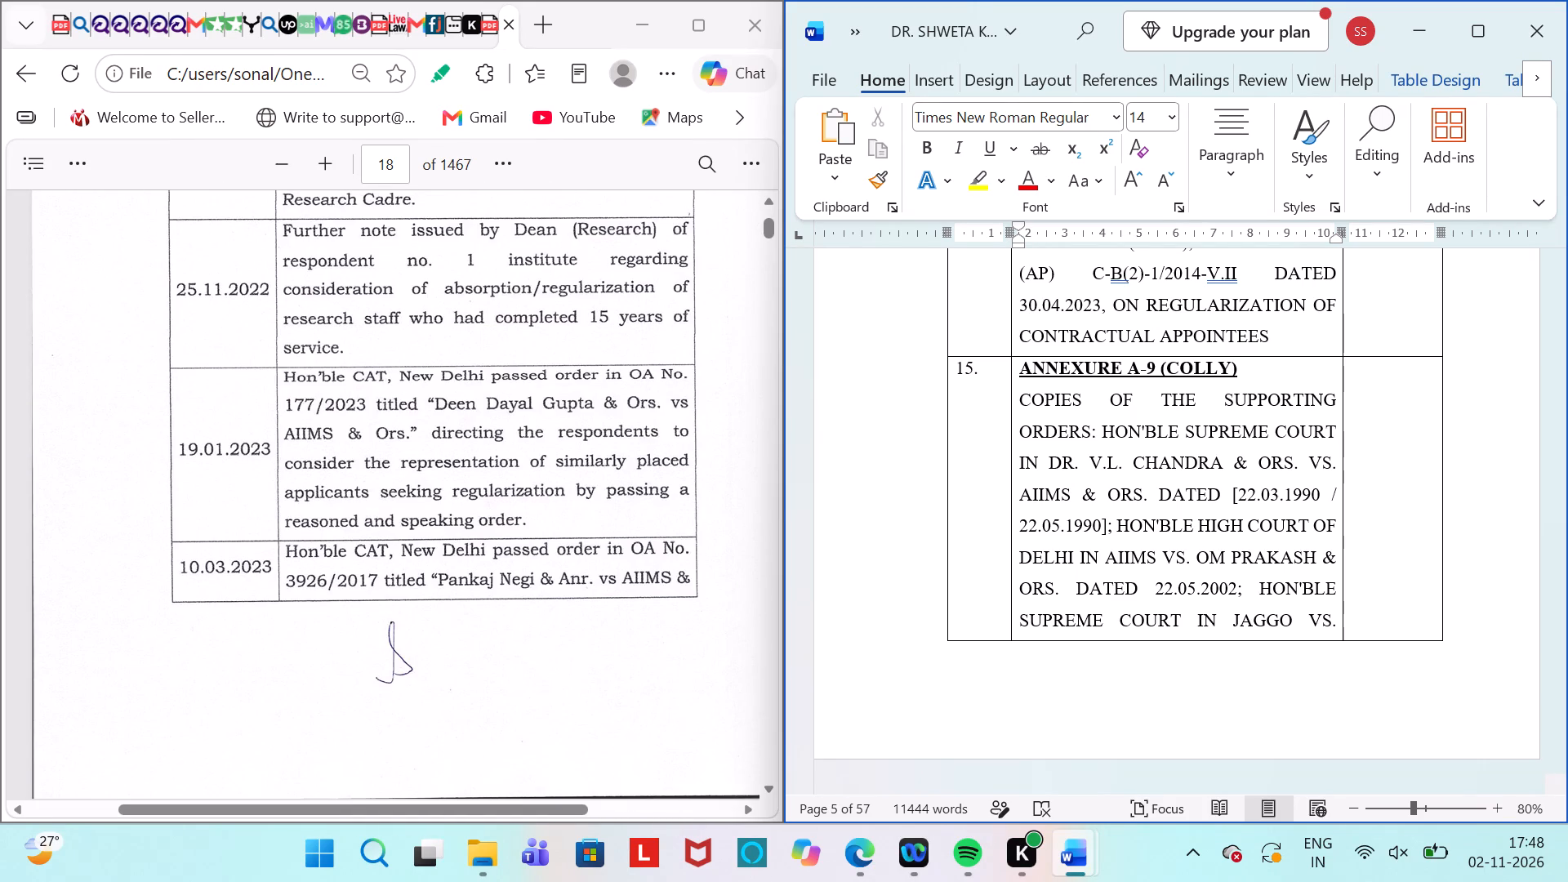
scroll(537, 538, "up", 4)
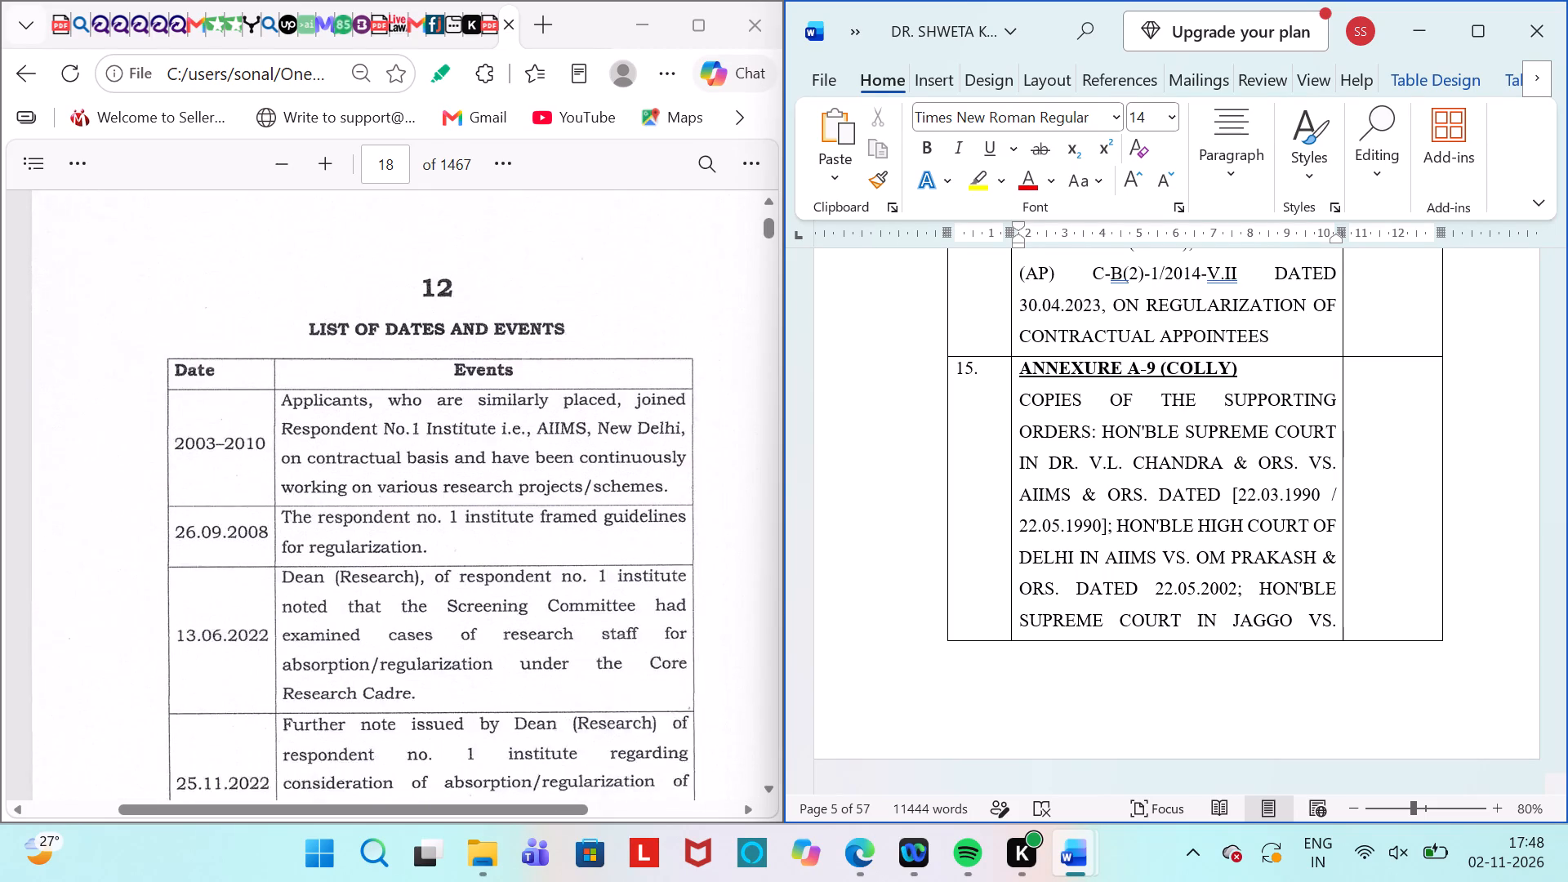
scroll(537, 538, "up", 2)
scroll(537, 538, "down", 12)
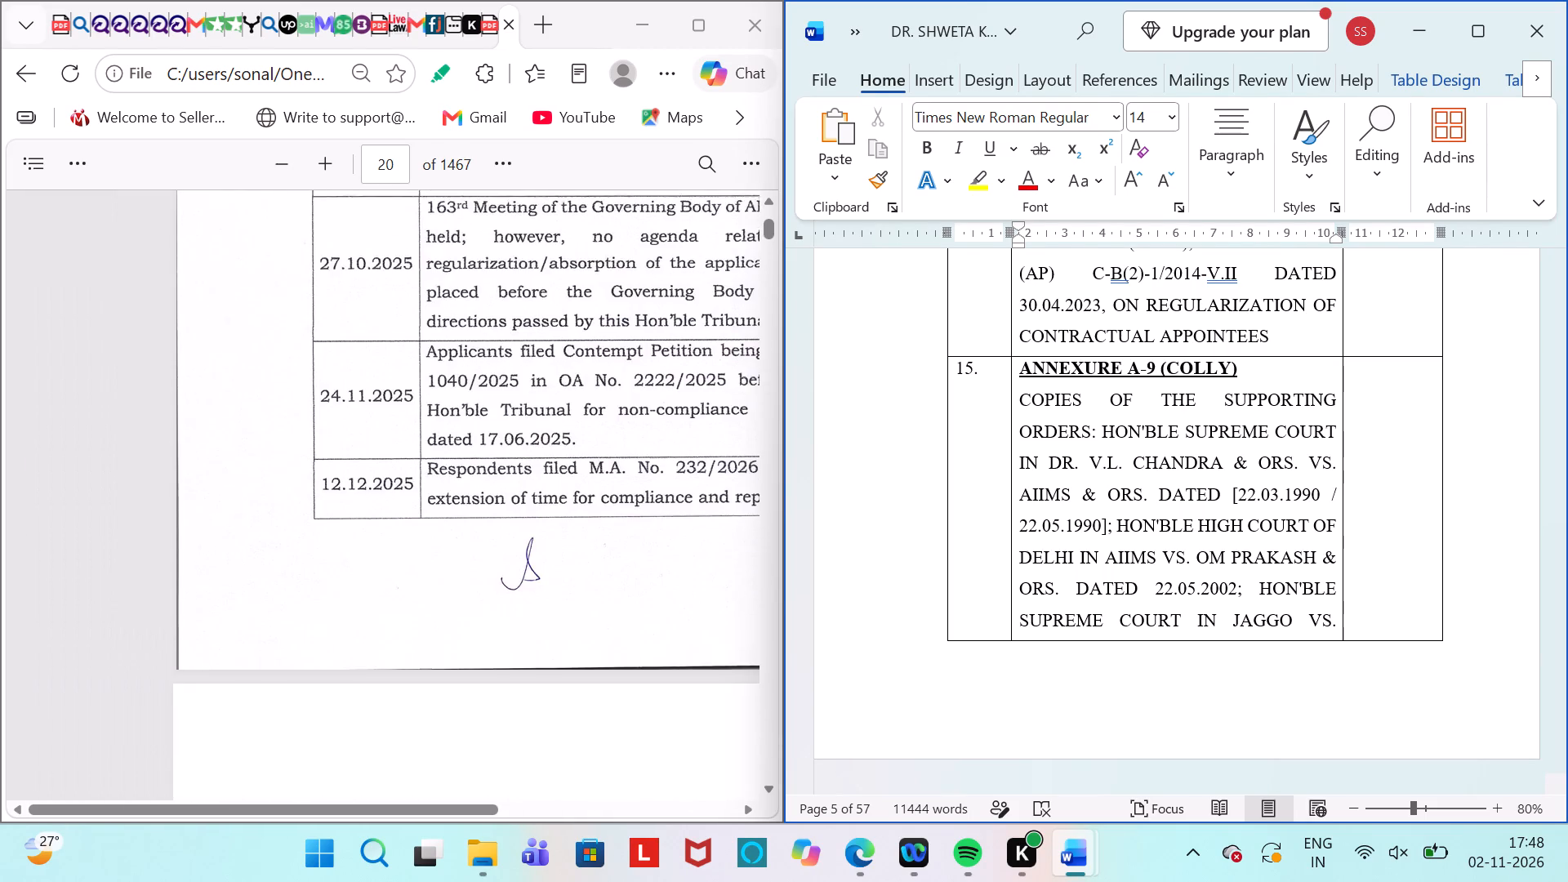
scroll(537, 538, "left", 1)
scroll(537, 538, "down", 1)
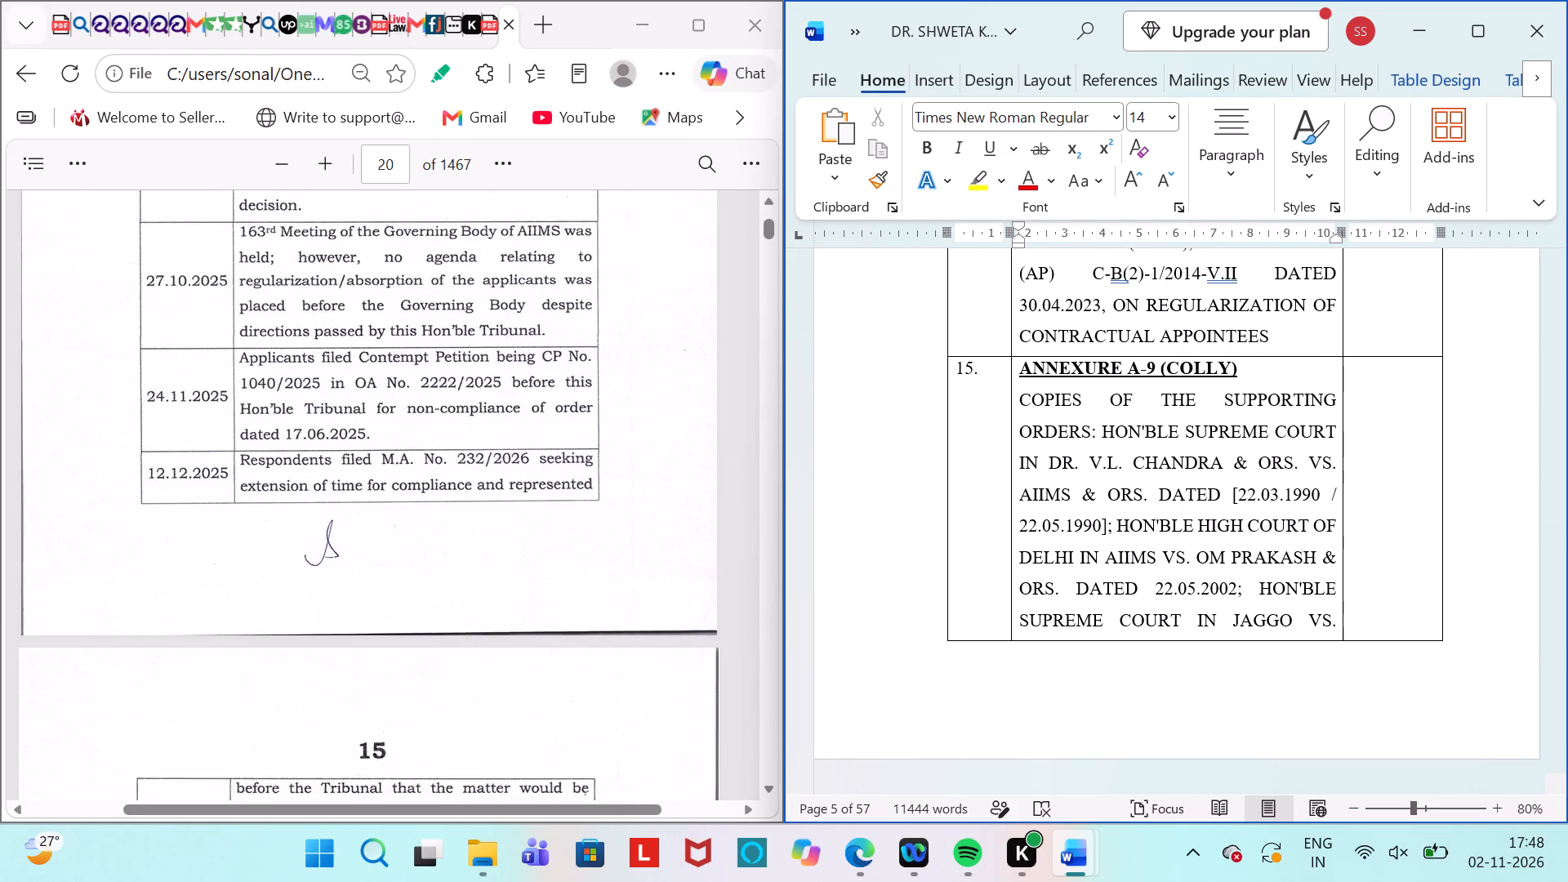
scroll(537, 538, "down", 2)
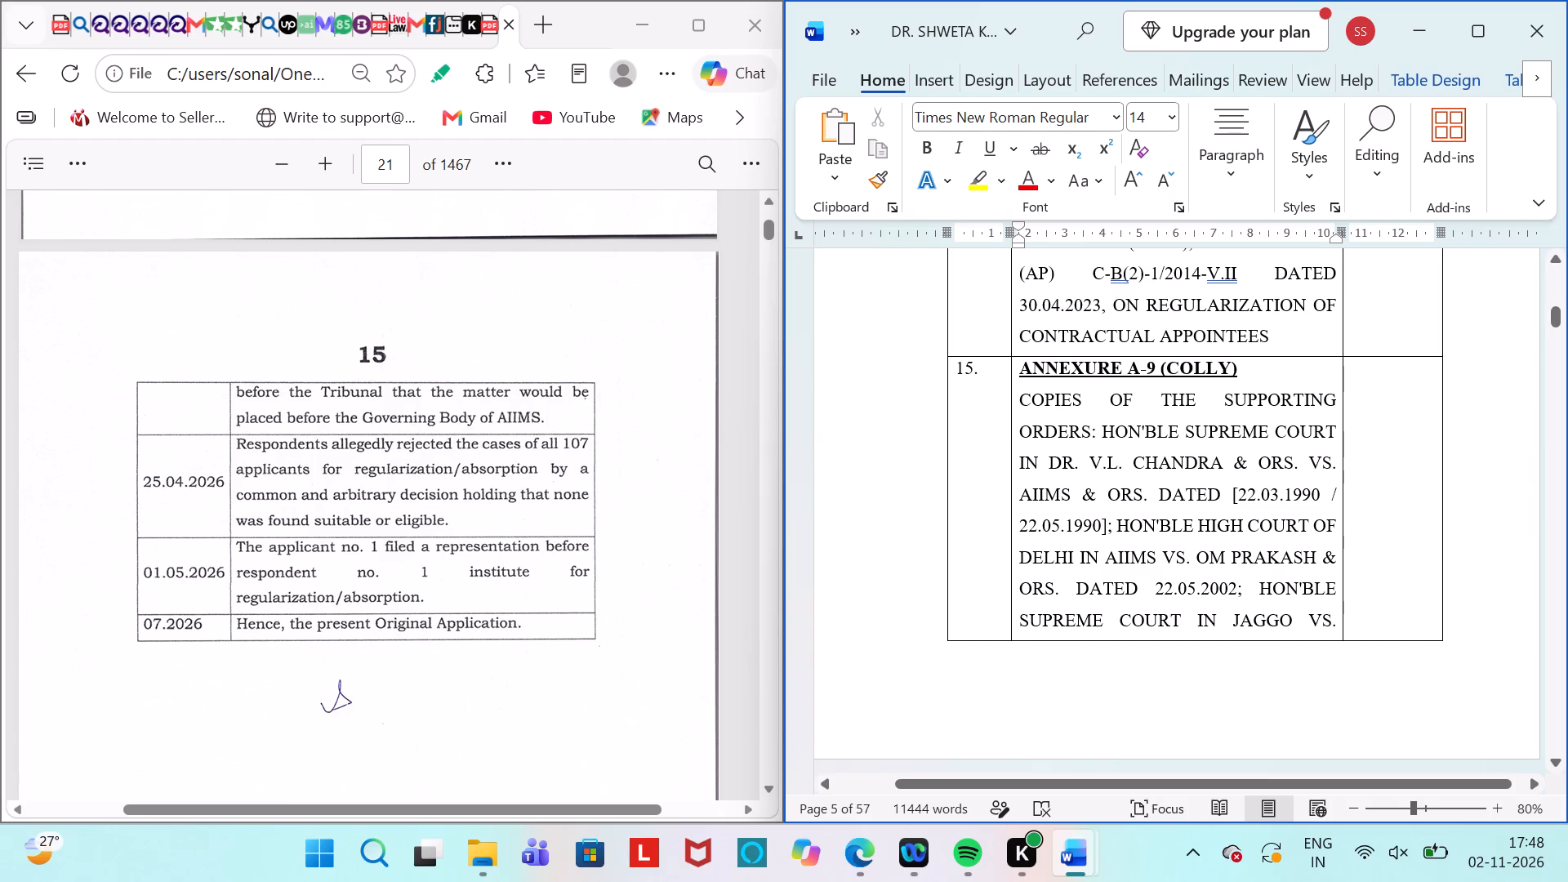
Review the Word index table's closing entries, then go back up through ANNEXURE A-14, A-13 and A-12.
scroll(1083, 595, "down", 5)
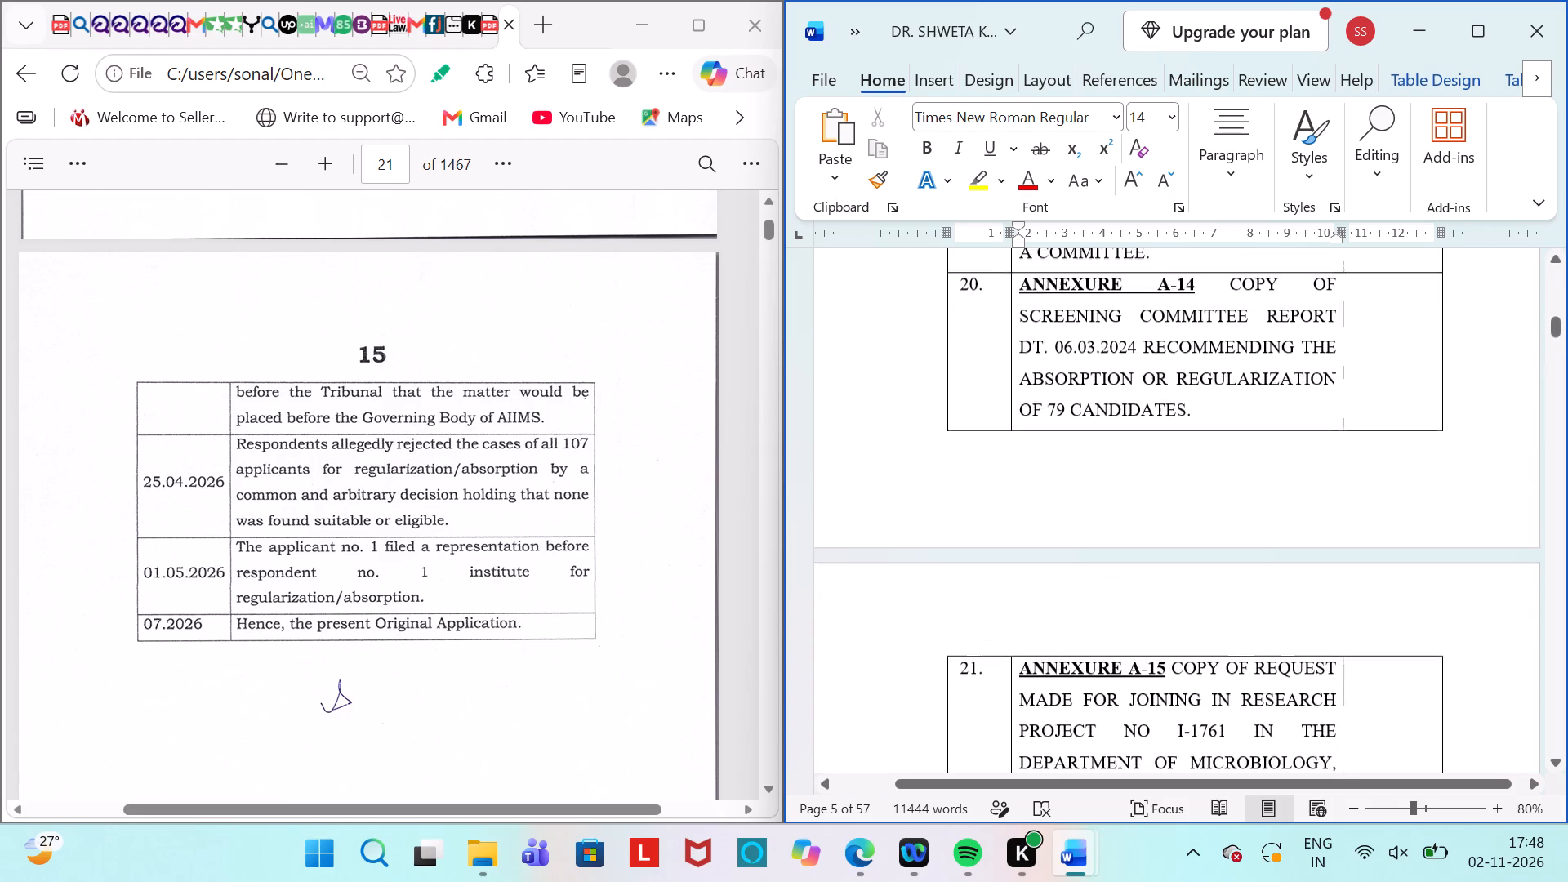
scroll(1083, 595, "down", 2)
scroll(1083, 595, "up", 2)
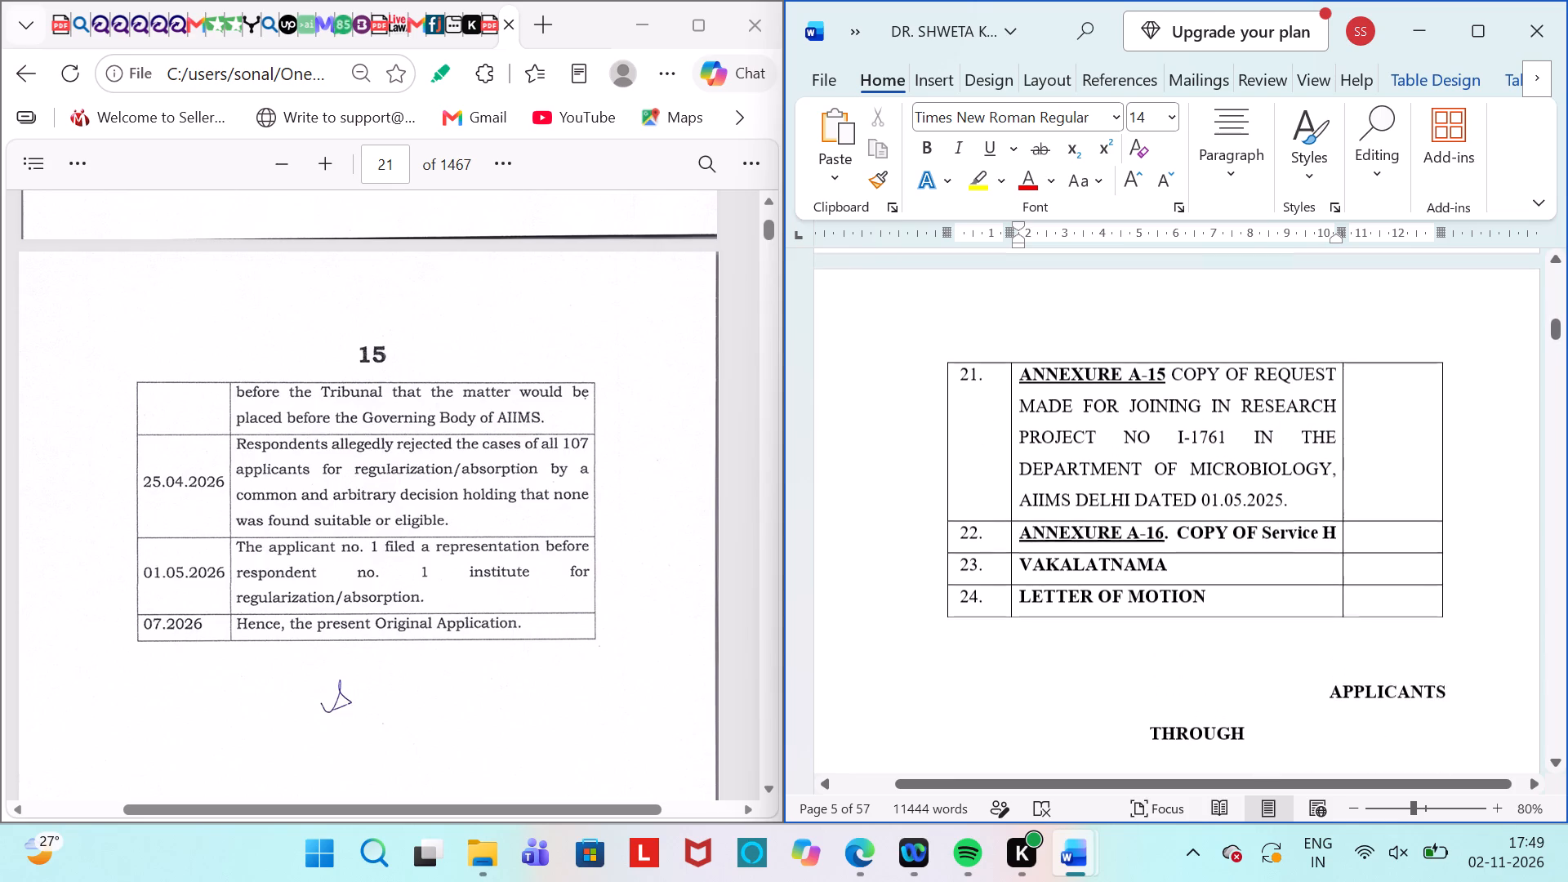
scroll(1083, 595, "up", 2)
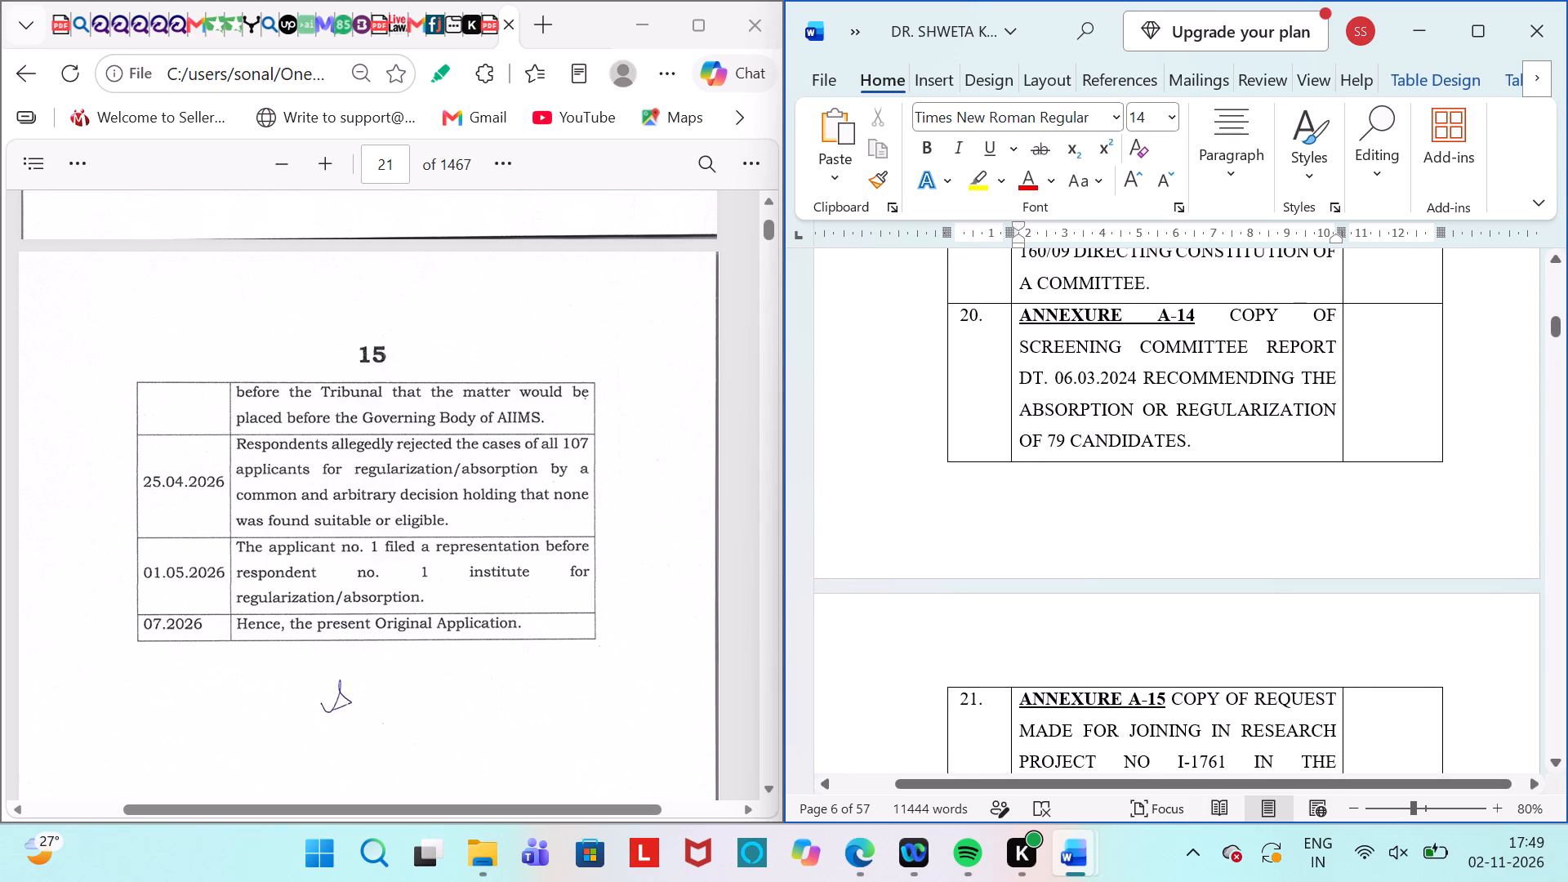
scroll(1083, 595, "up", 1)
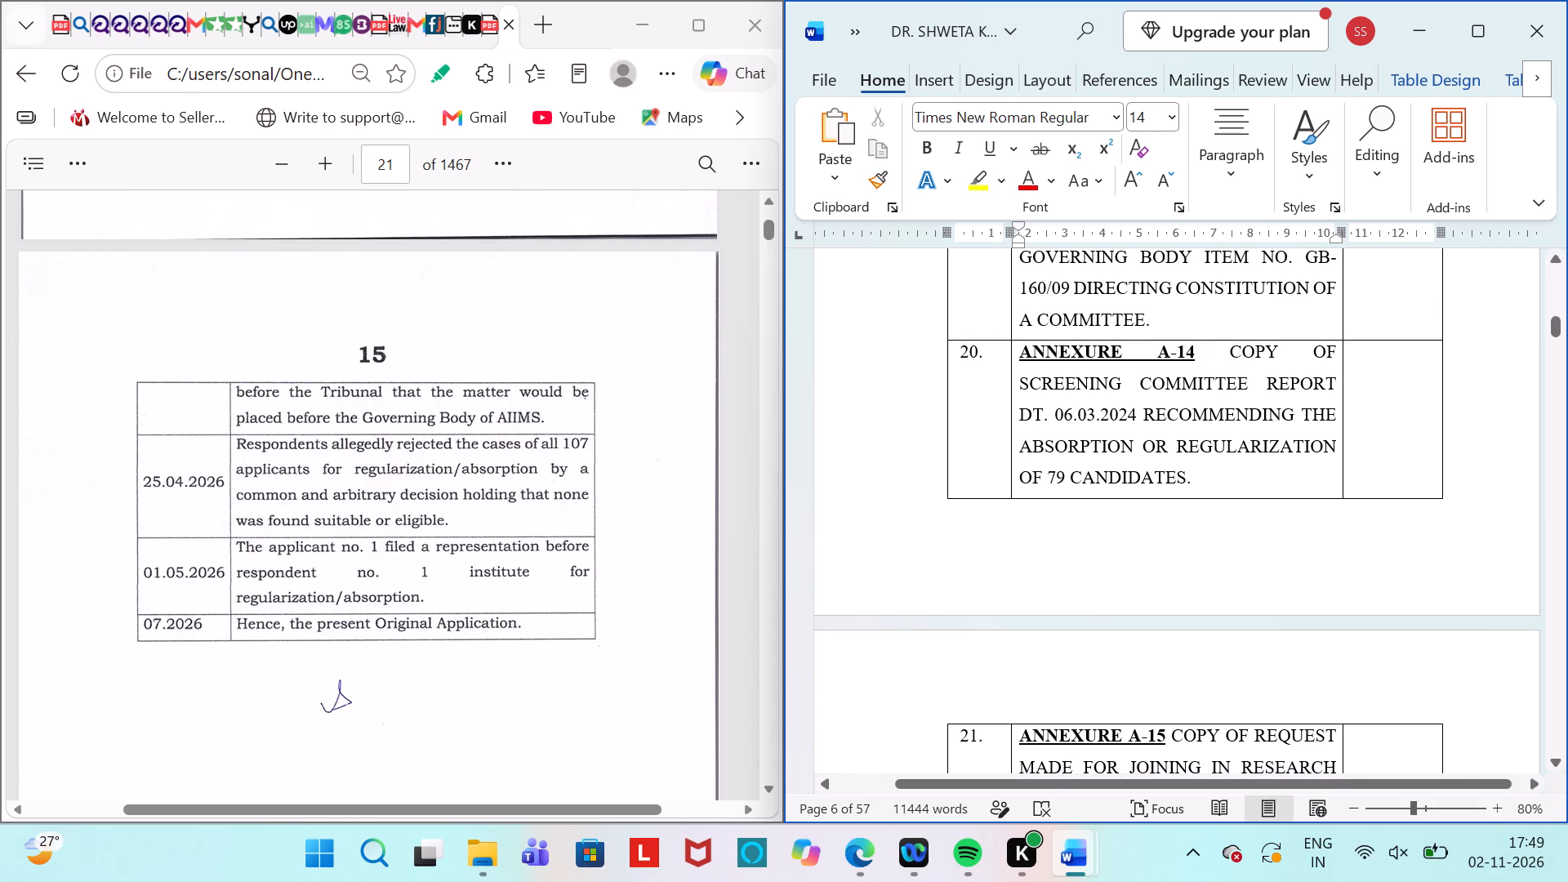
scroll(1172, 516, "up", 3)
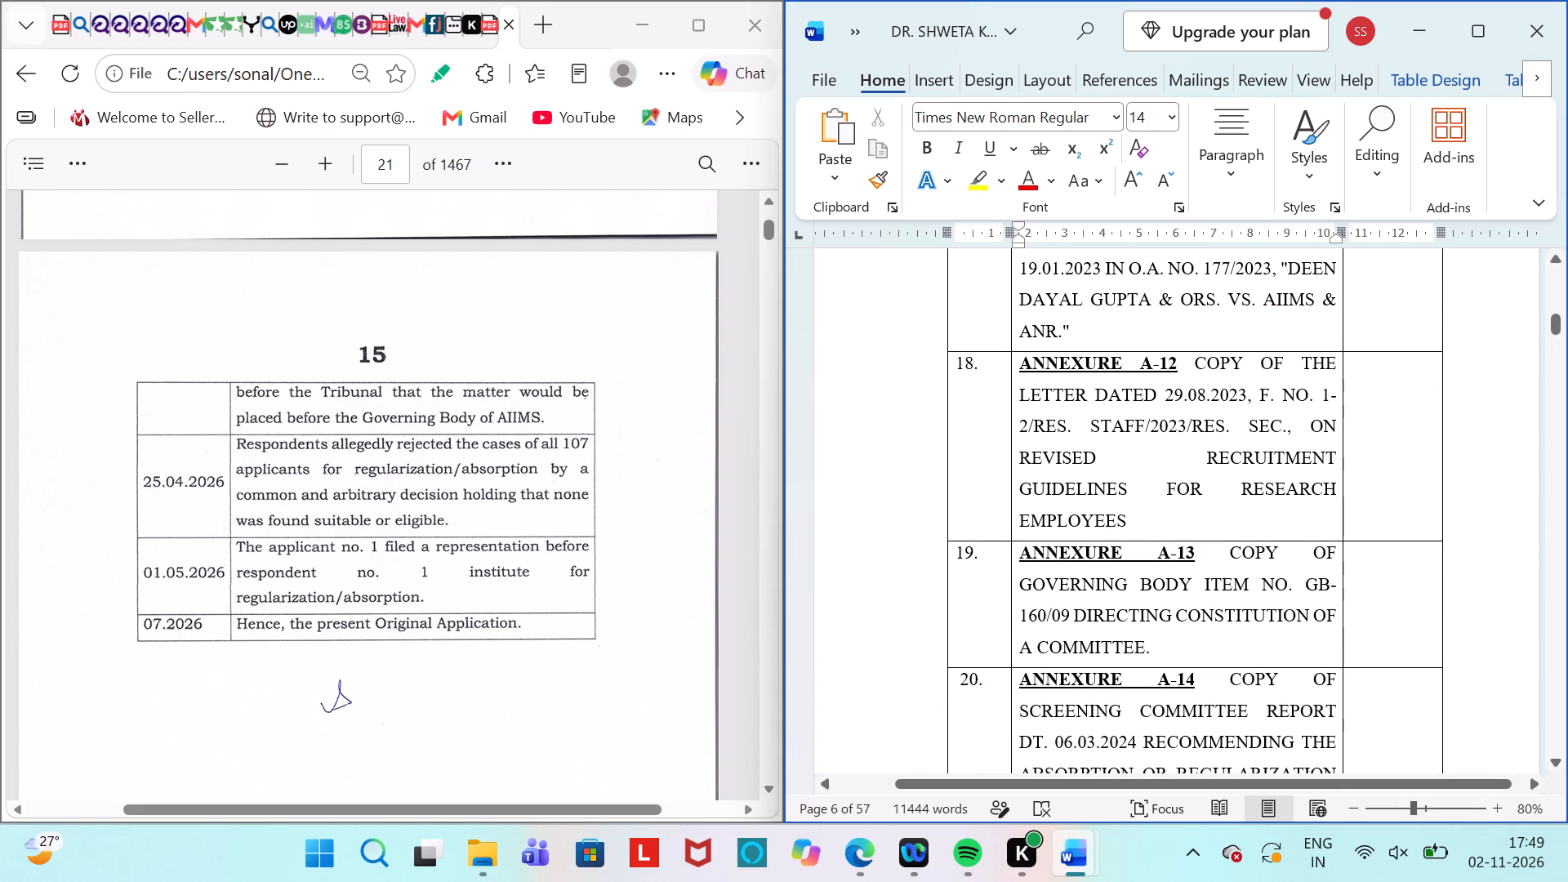
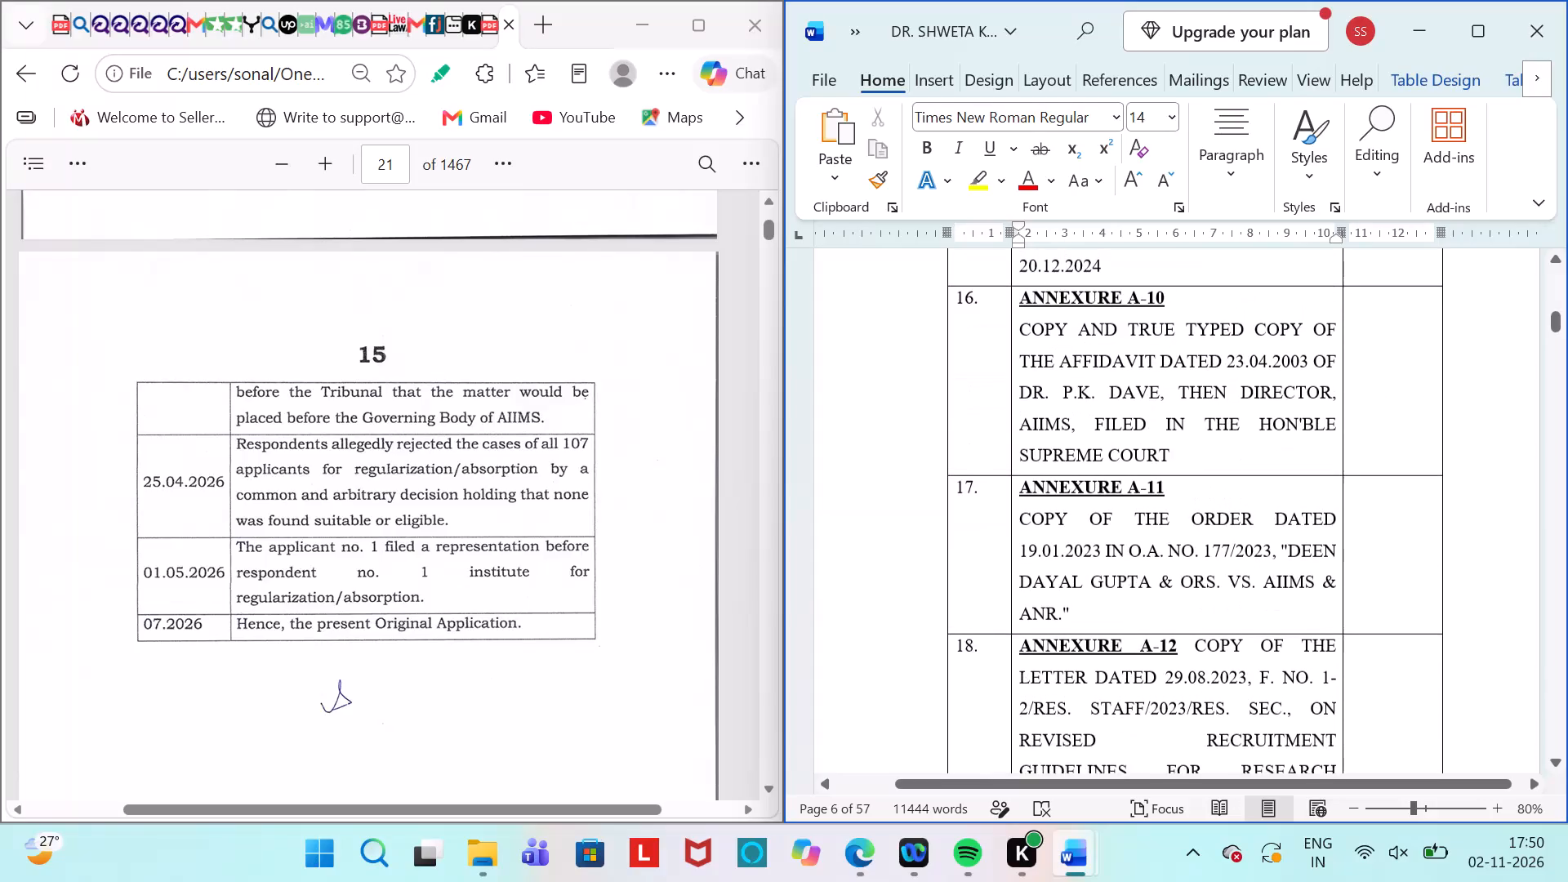
Reread the Word index table's entries for ANNEXURE A-8 through A-12, including the supporting orders listed under ANNEXURE A-9 (COLLY).
scroll(1191, 396, "up", 2)
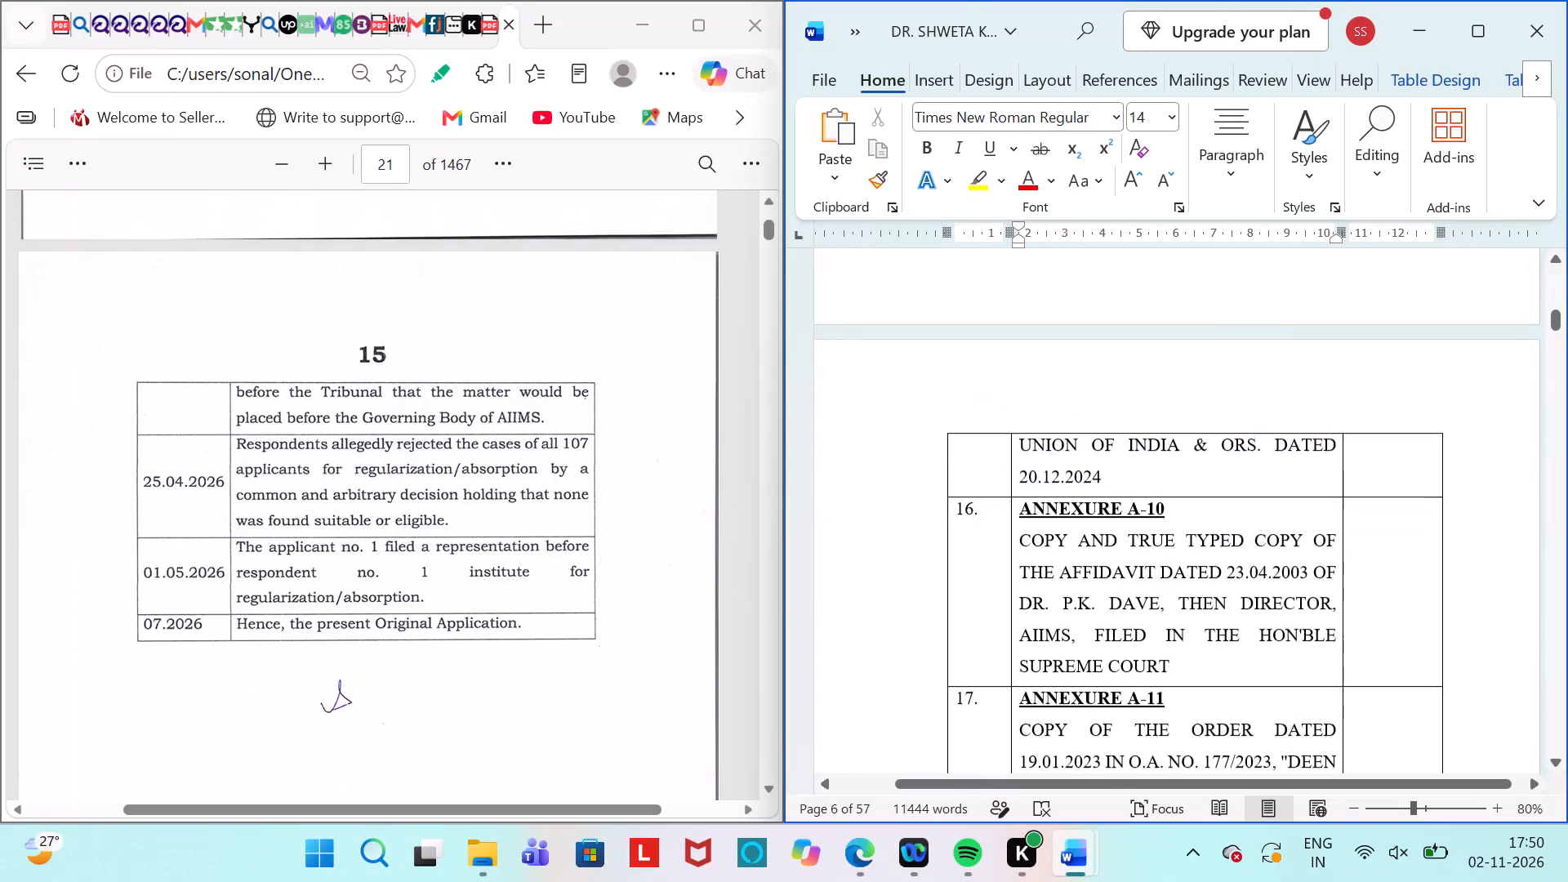
scroll(1191, 396, "up", 2)
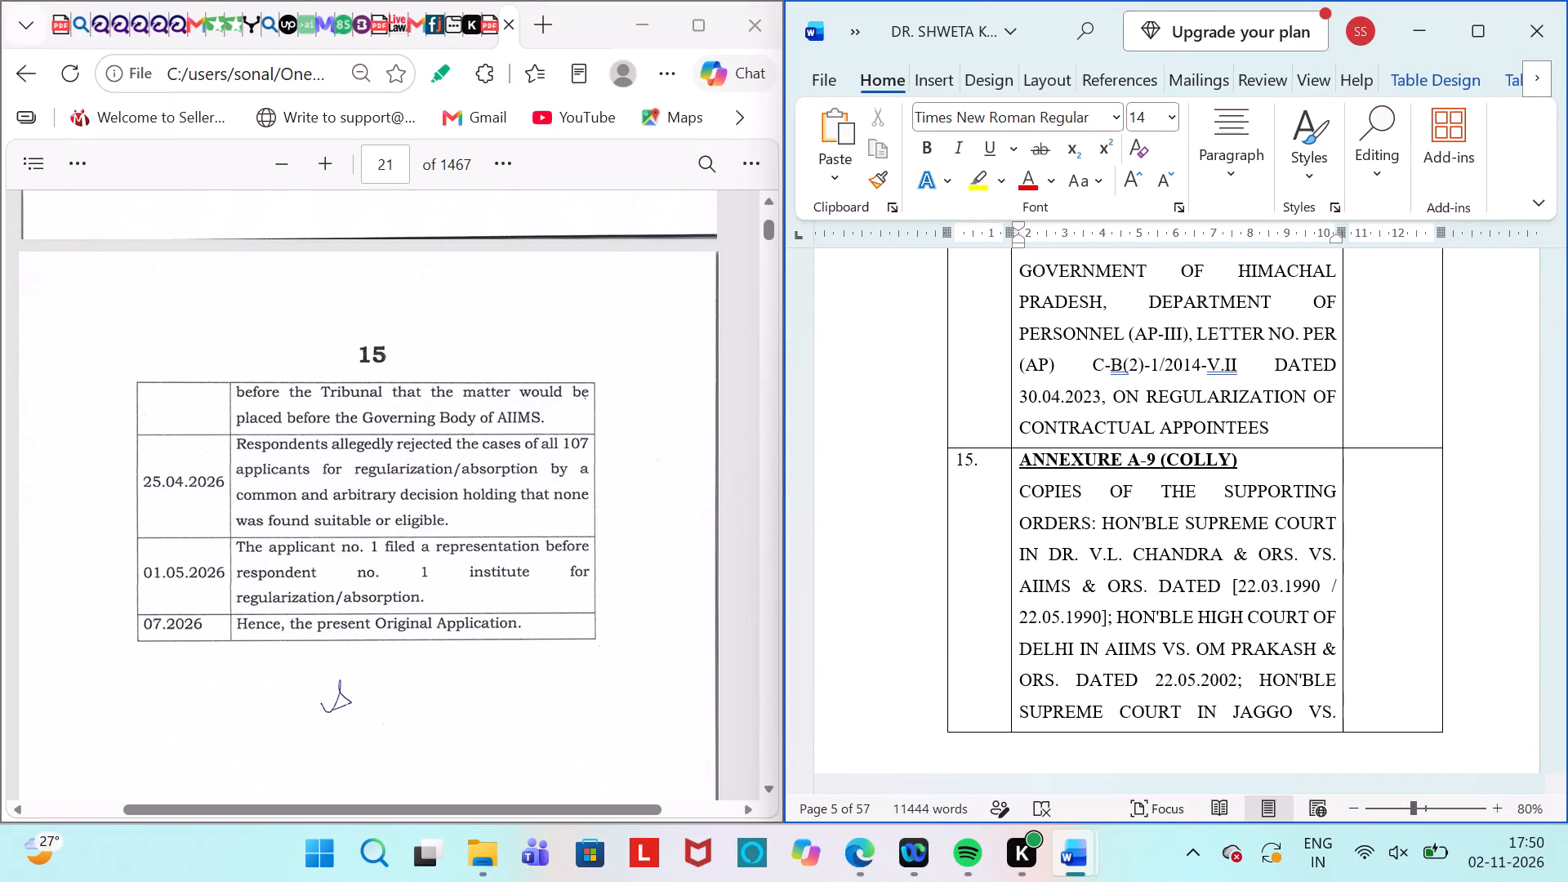
scroll(1191, 396, "up", 1)
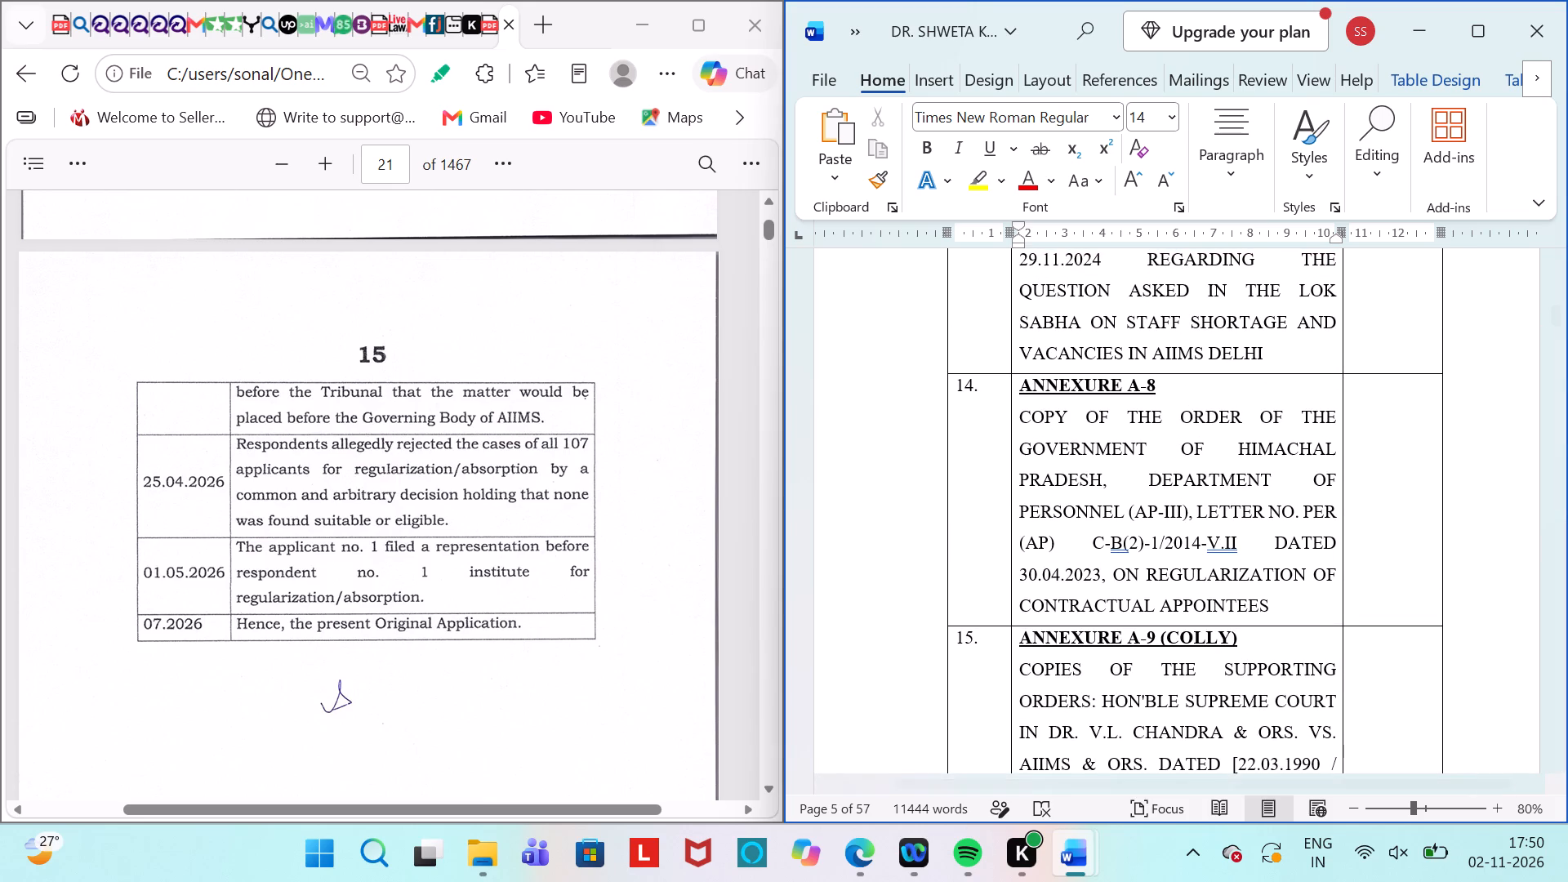
scroll(1191, 396, "down", 3)
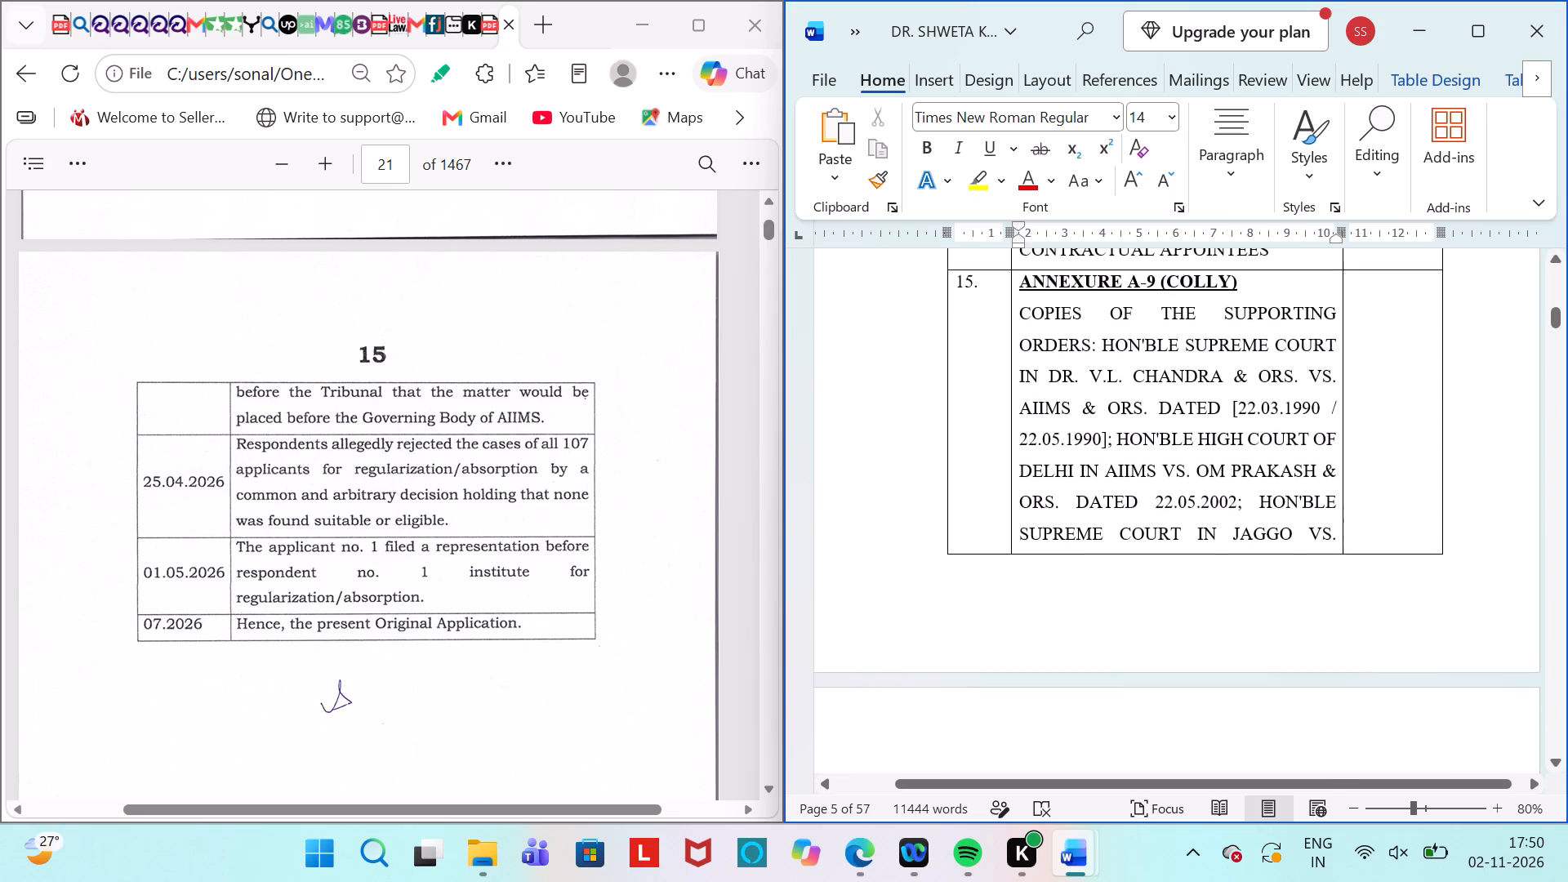
scroll(1191, 396, "down", 1)
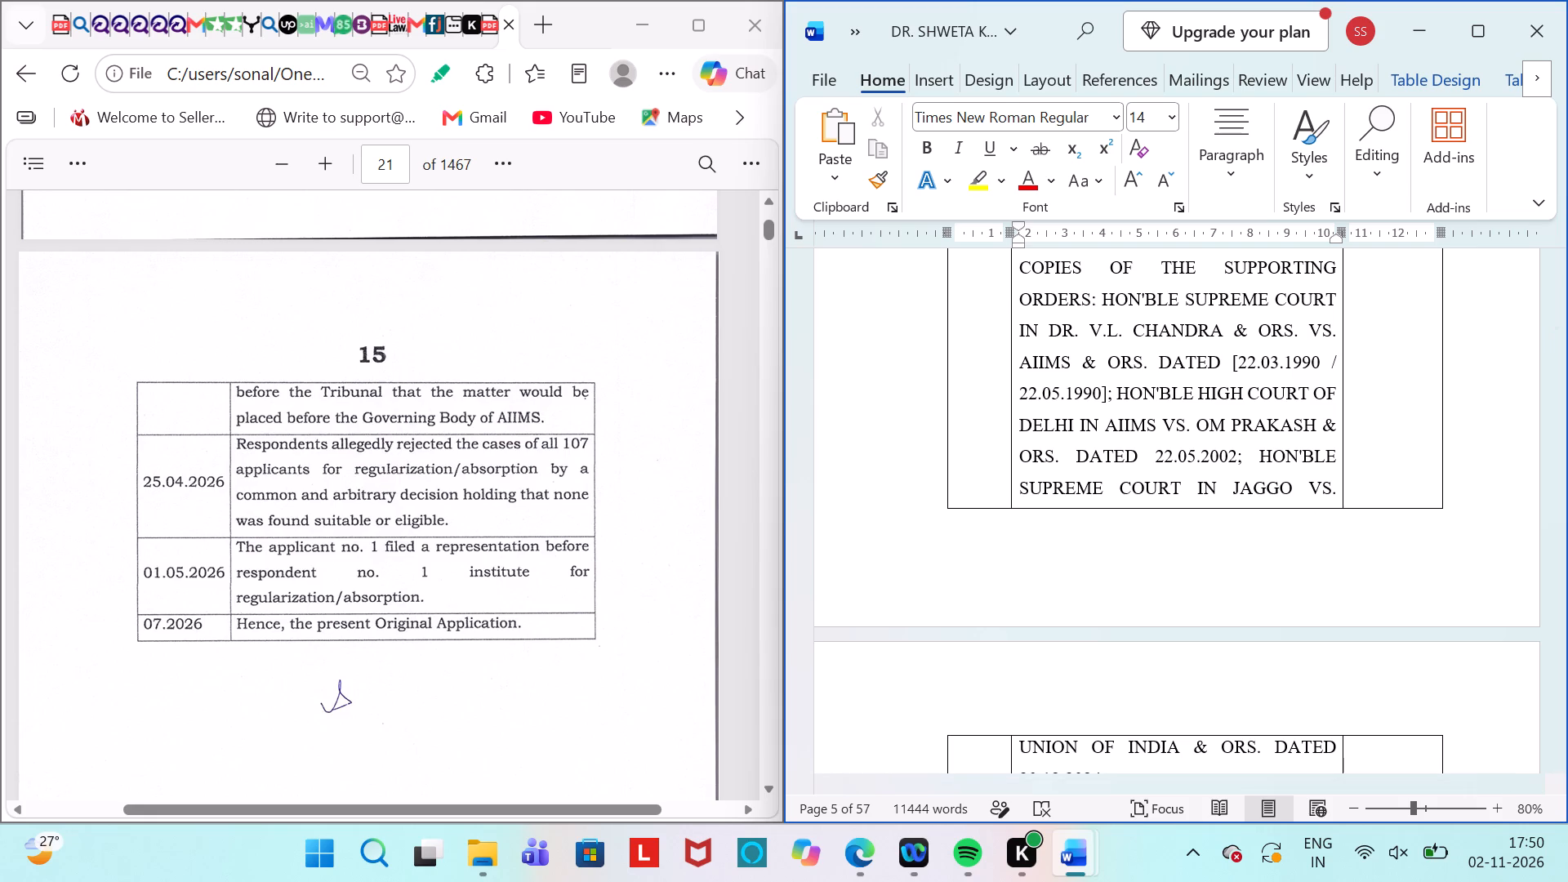
scroll(1286, 566, "down", 2)
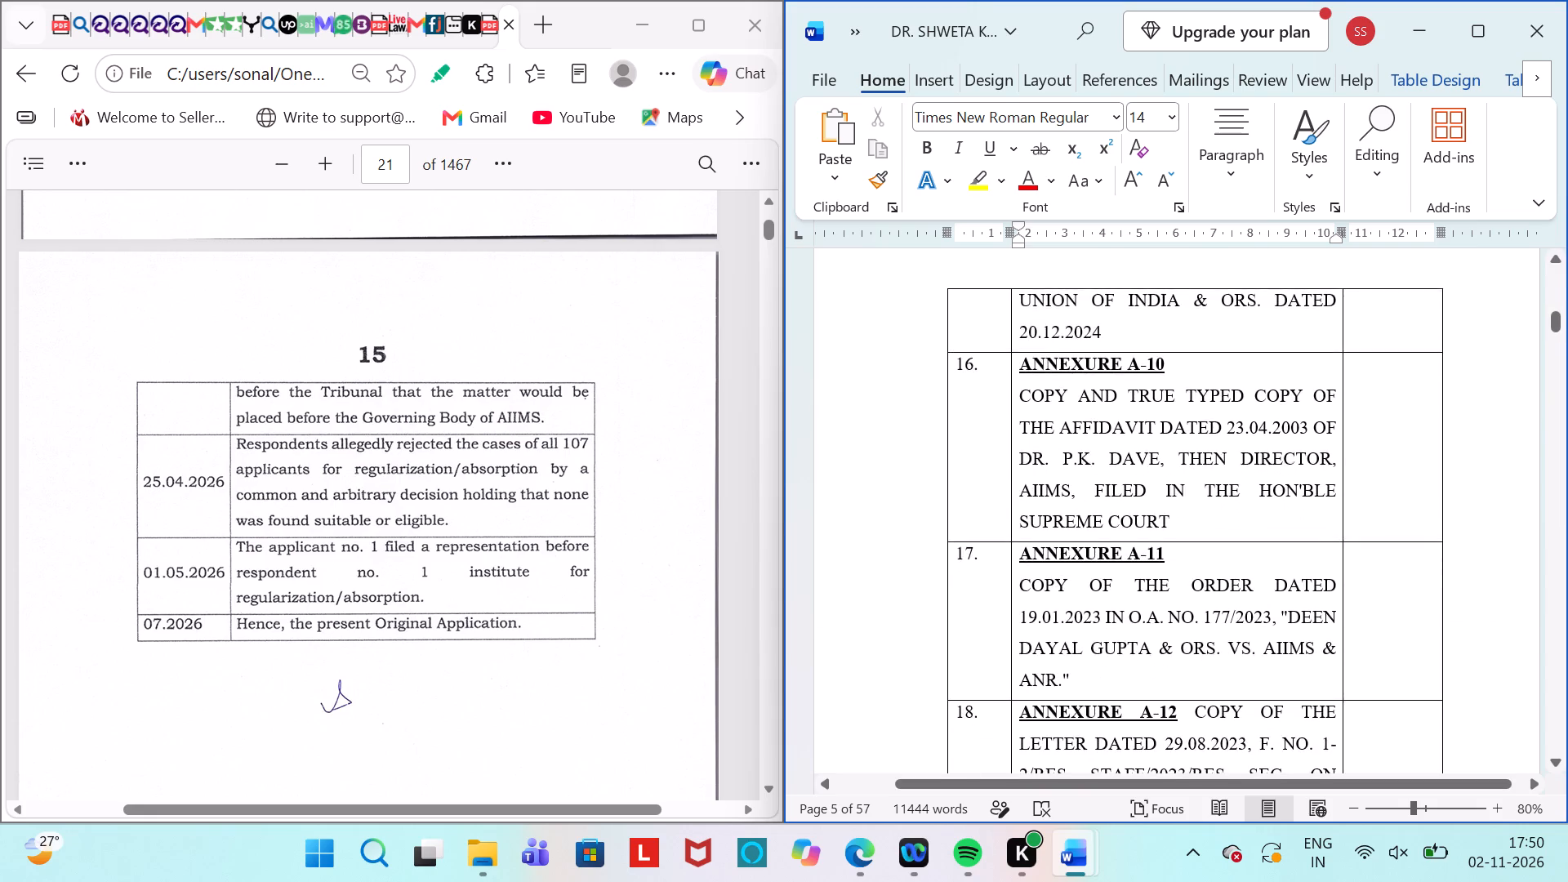
scroll(1286, 566, "down", 1)
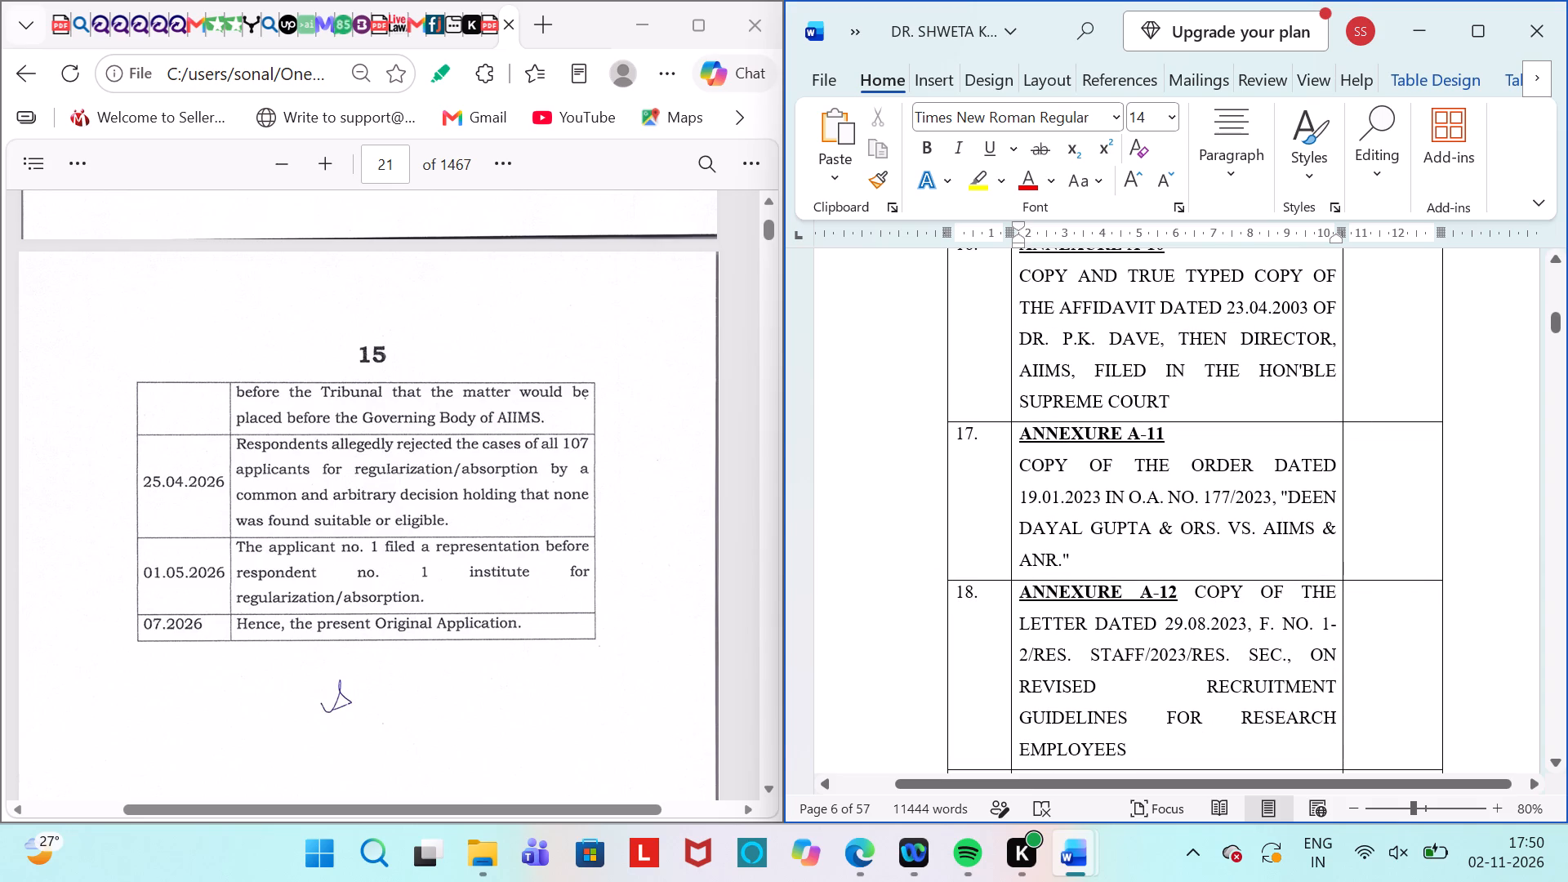
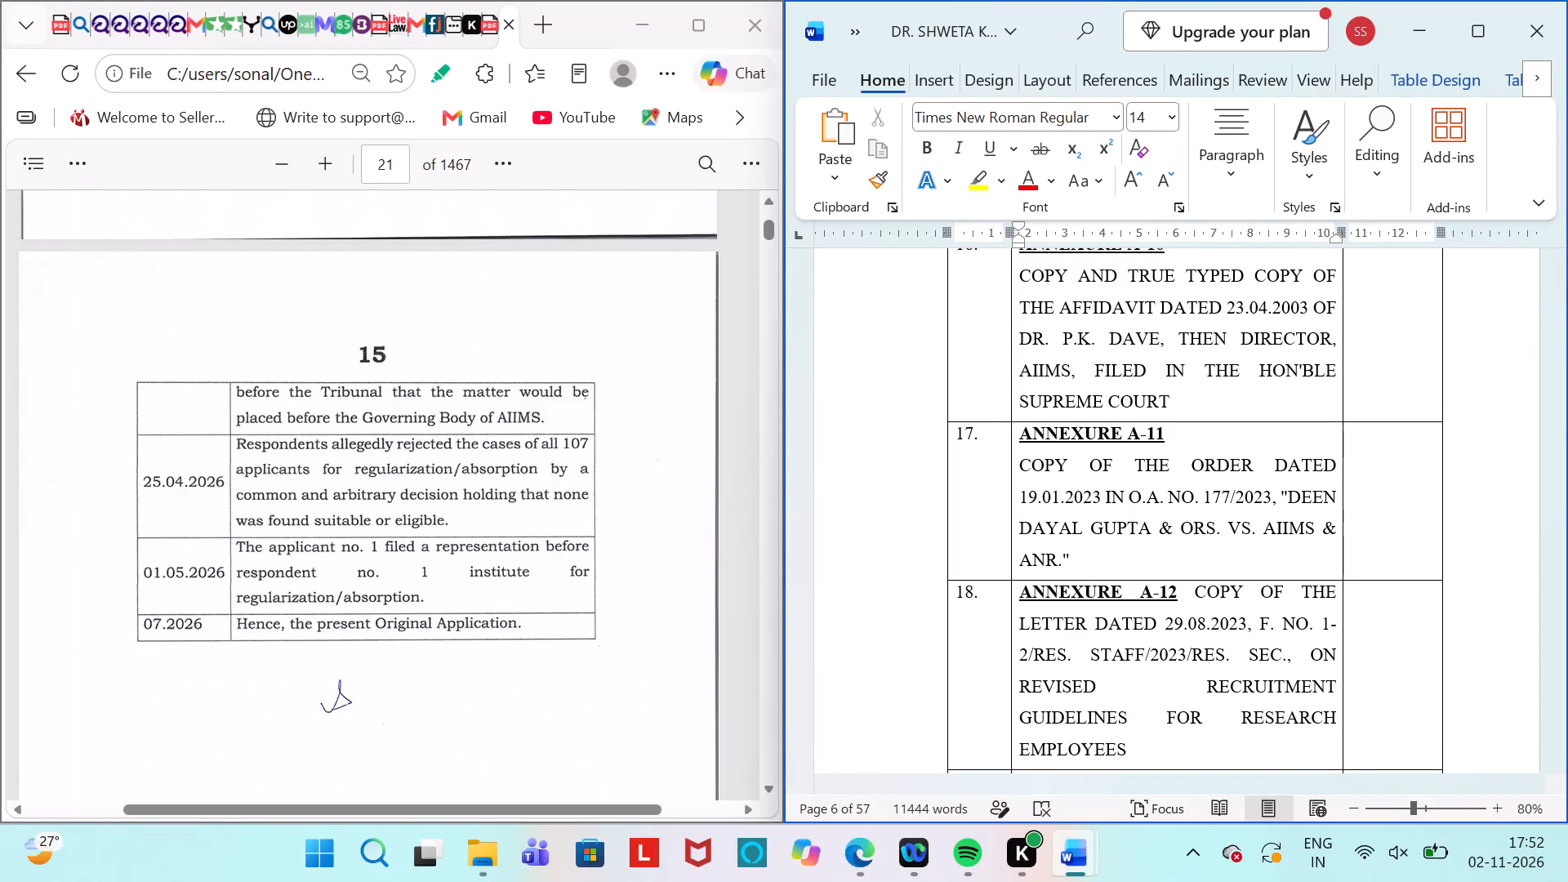
Return to the index table in the reference PDF, at the page listing ANNEXURE A-14 and ANNEXURE A-15, for comparison with the Word index.
scroll(549, 512, "up", 4)
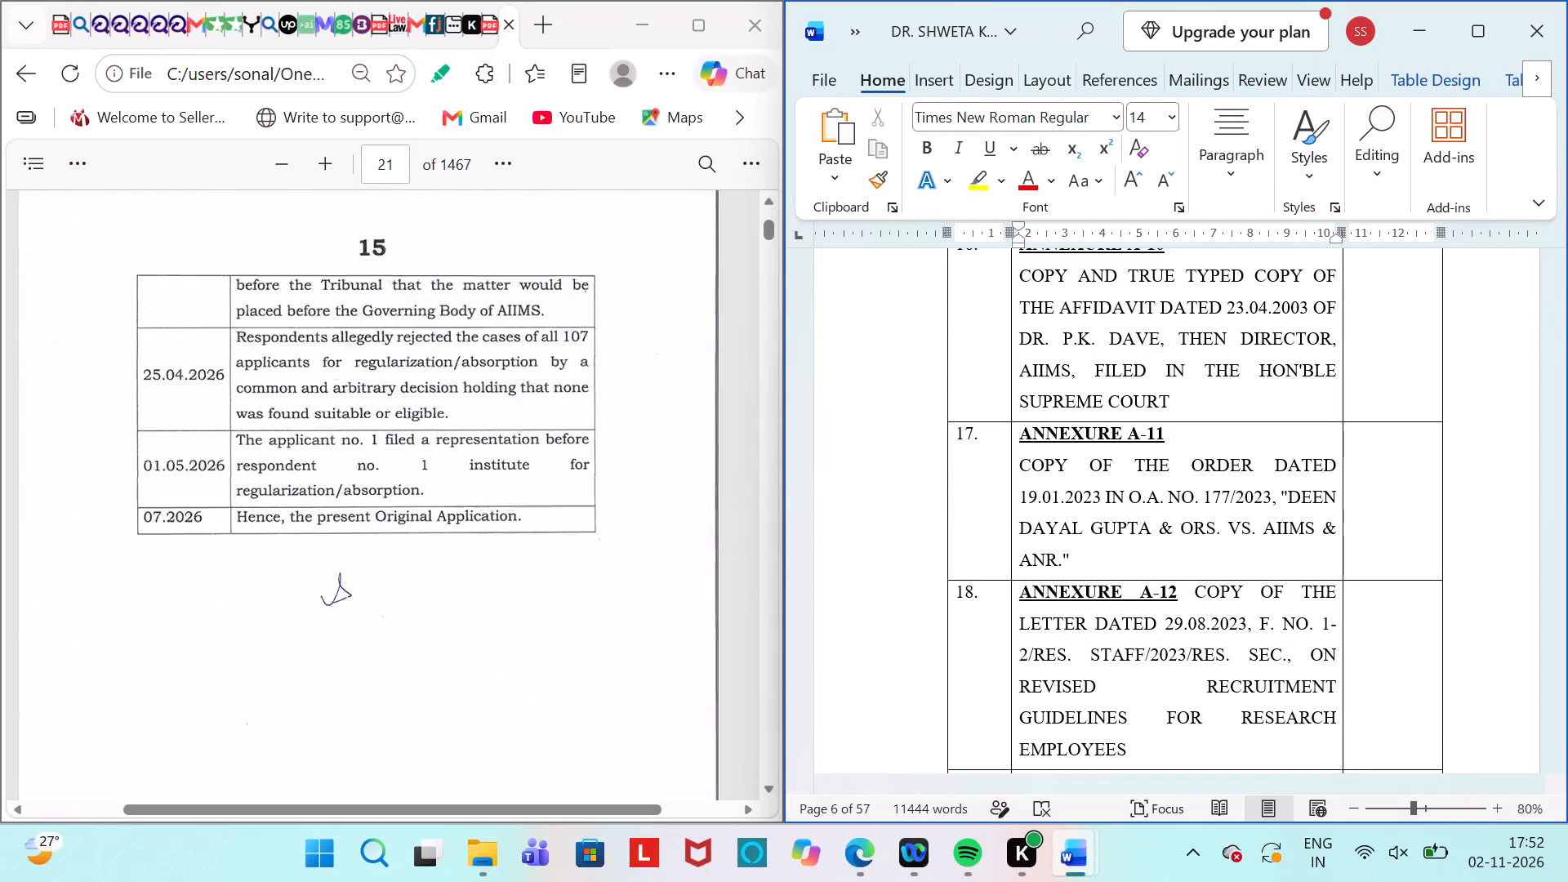
scroll(549, 512, "up", 13)
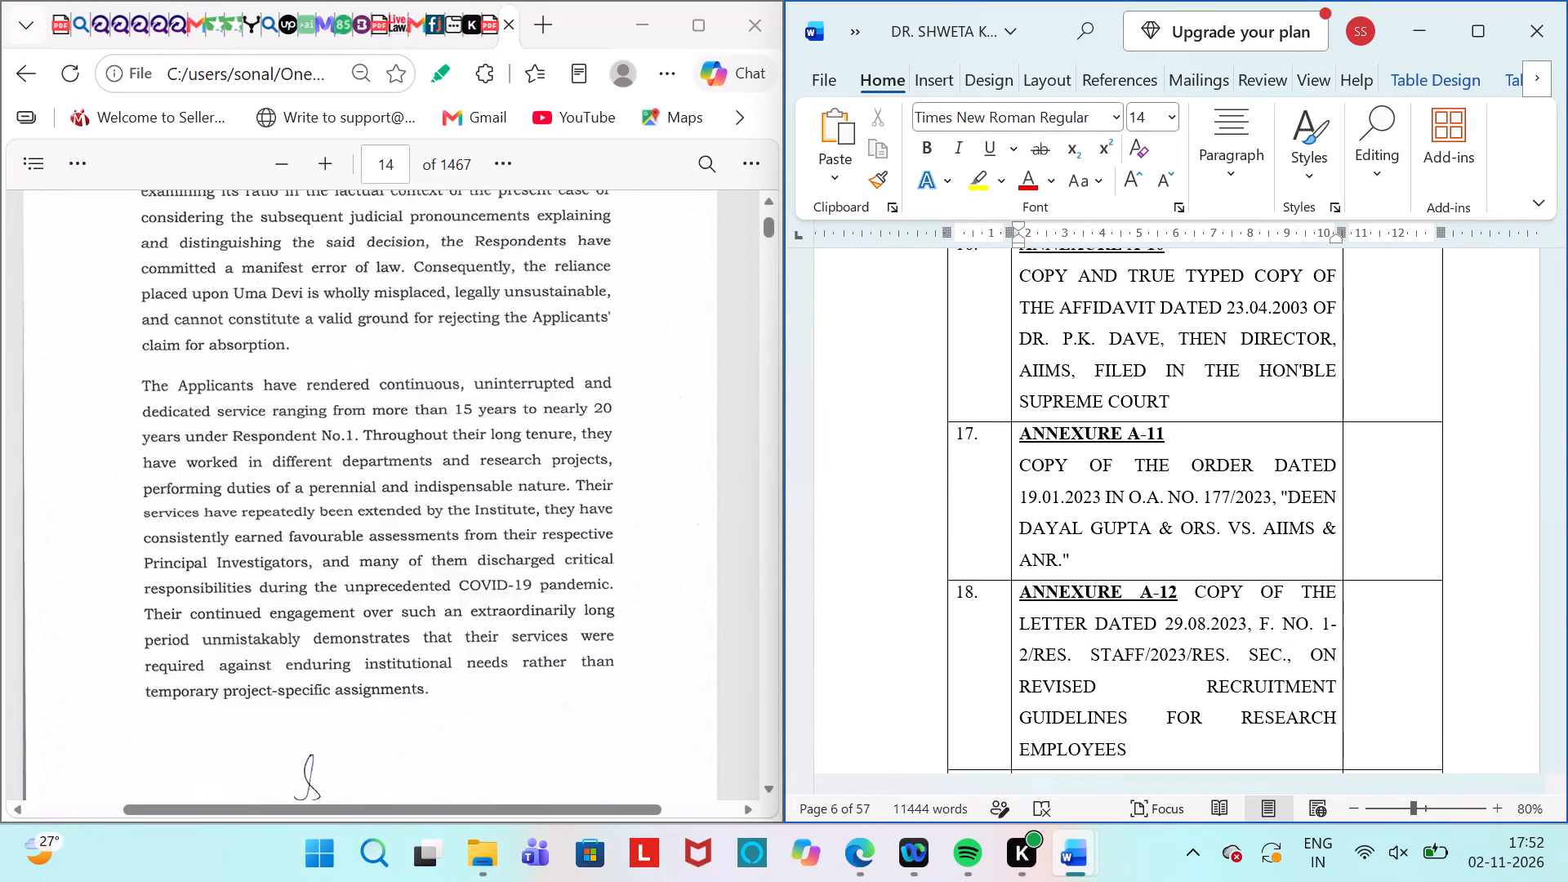
scroll(549, 512, "up", 6)
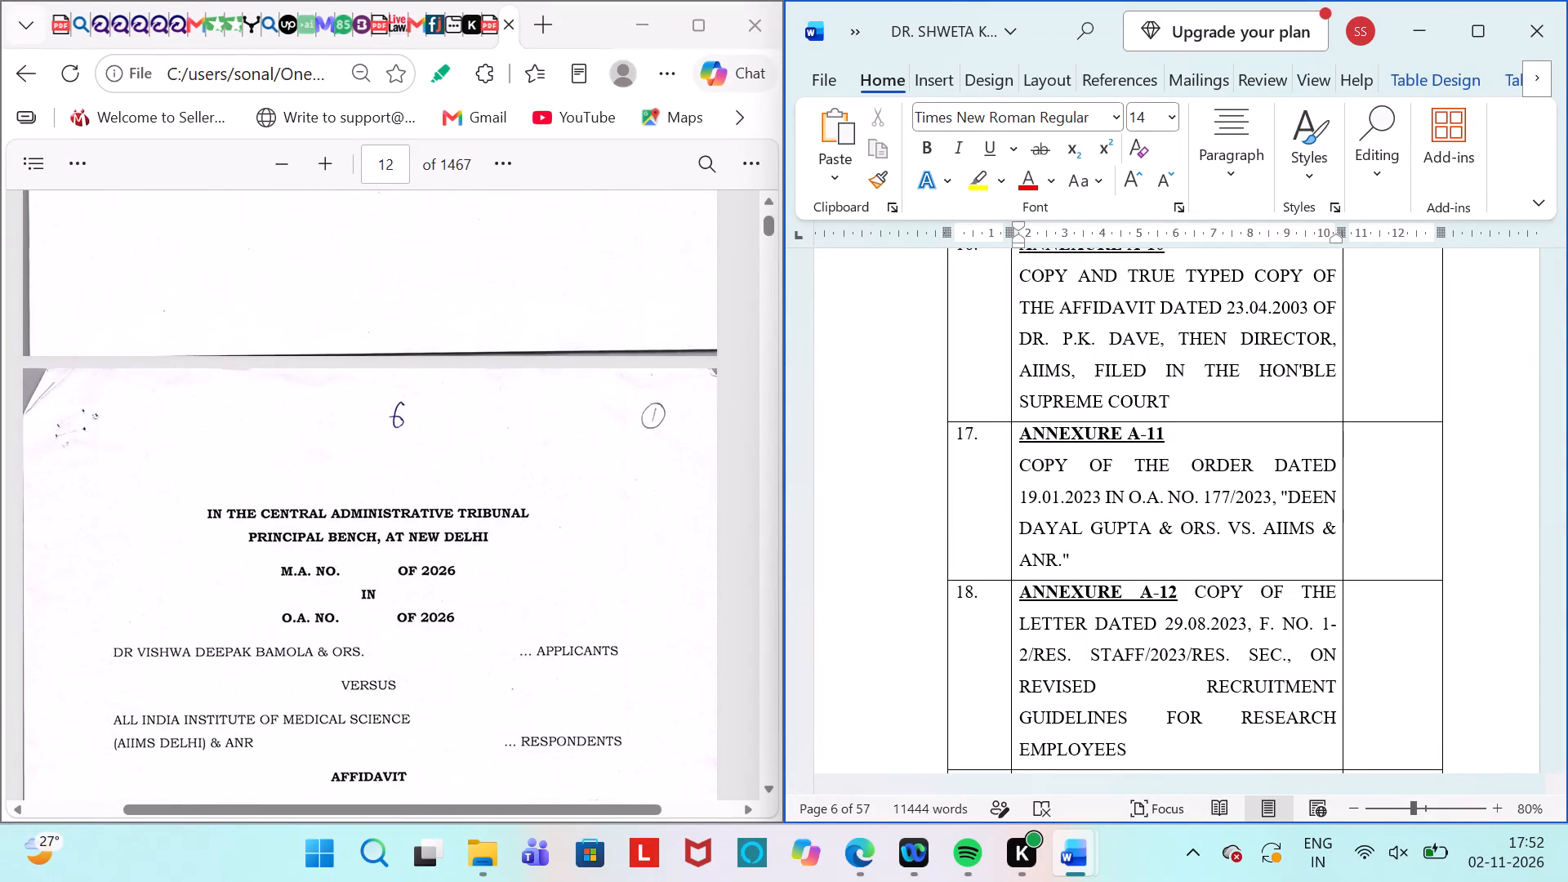
scroll(549, 512, "up", 12)
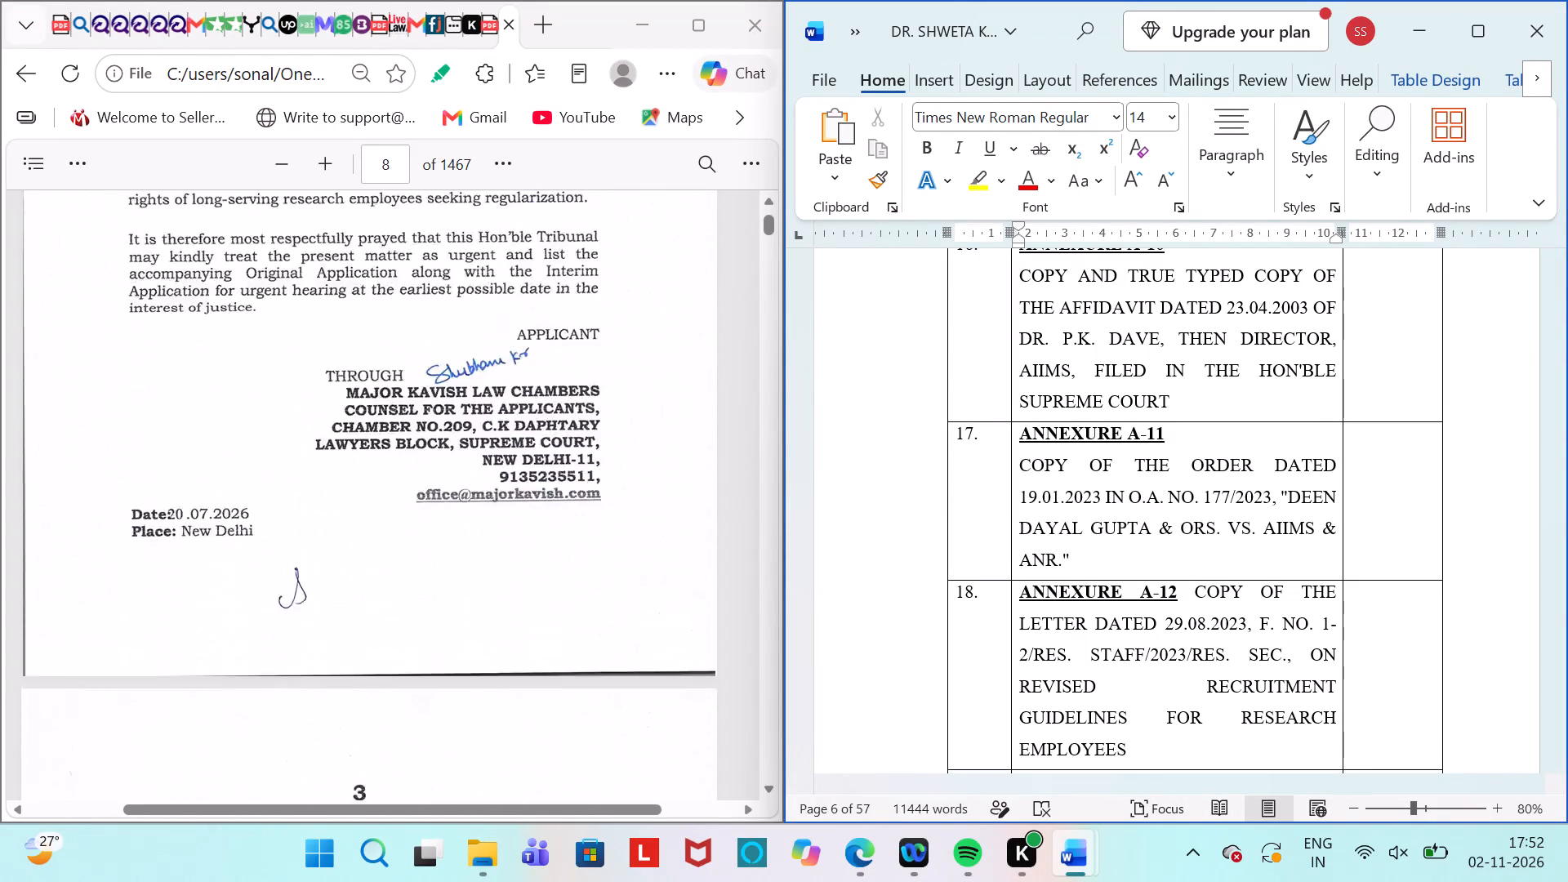
scroll(549, 512, "up", 4)
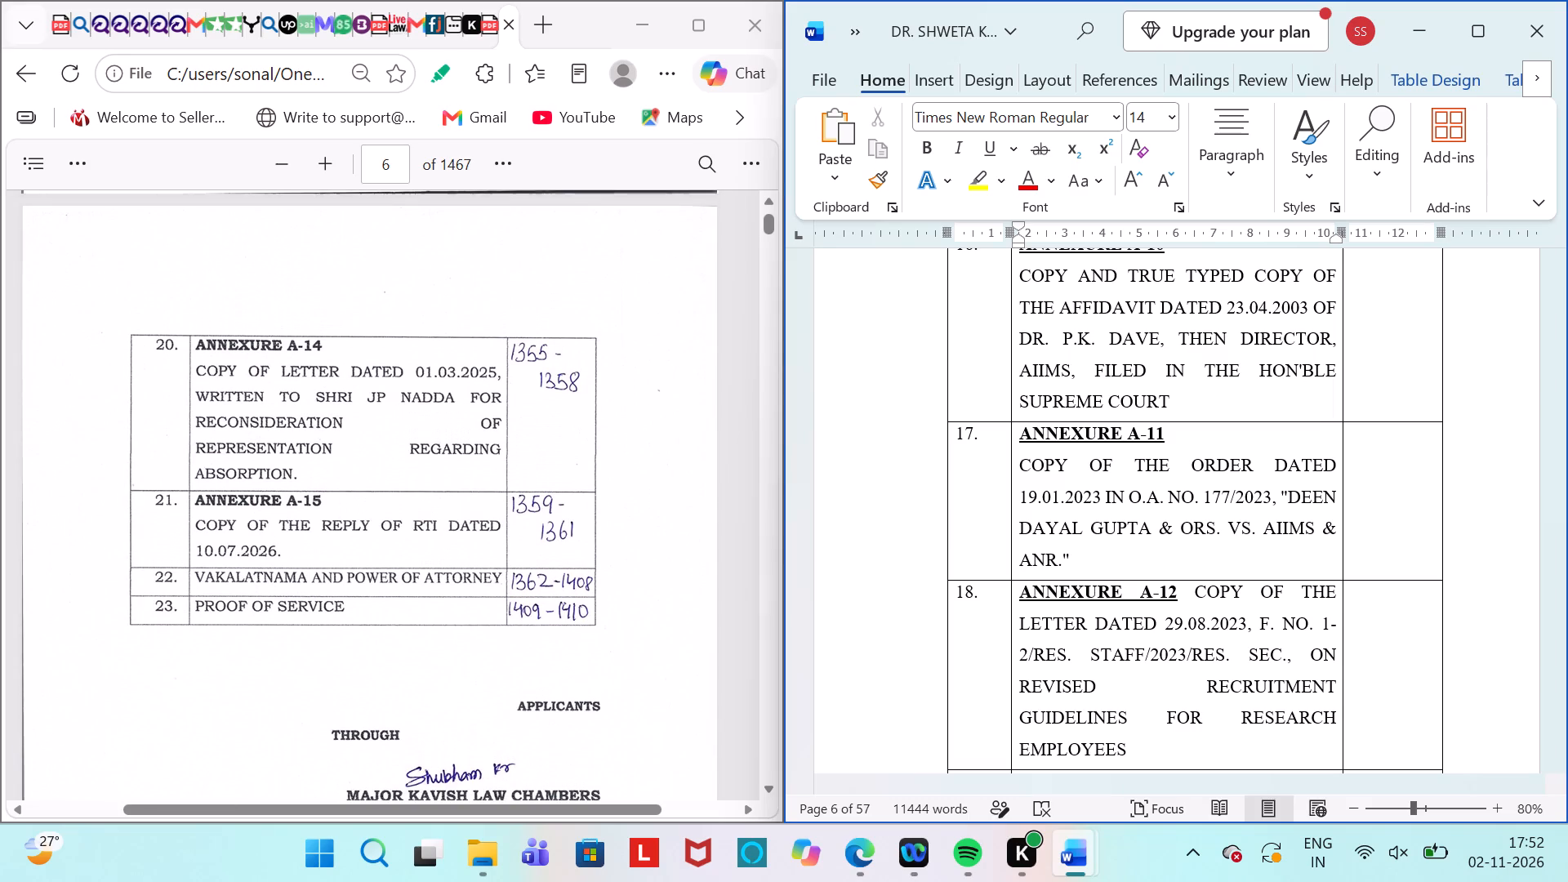
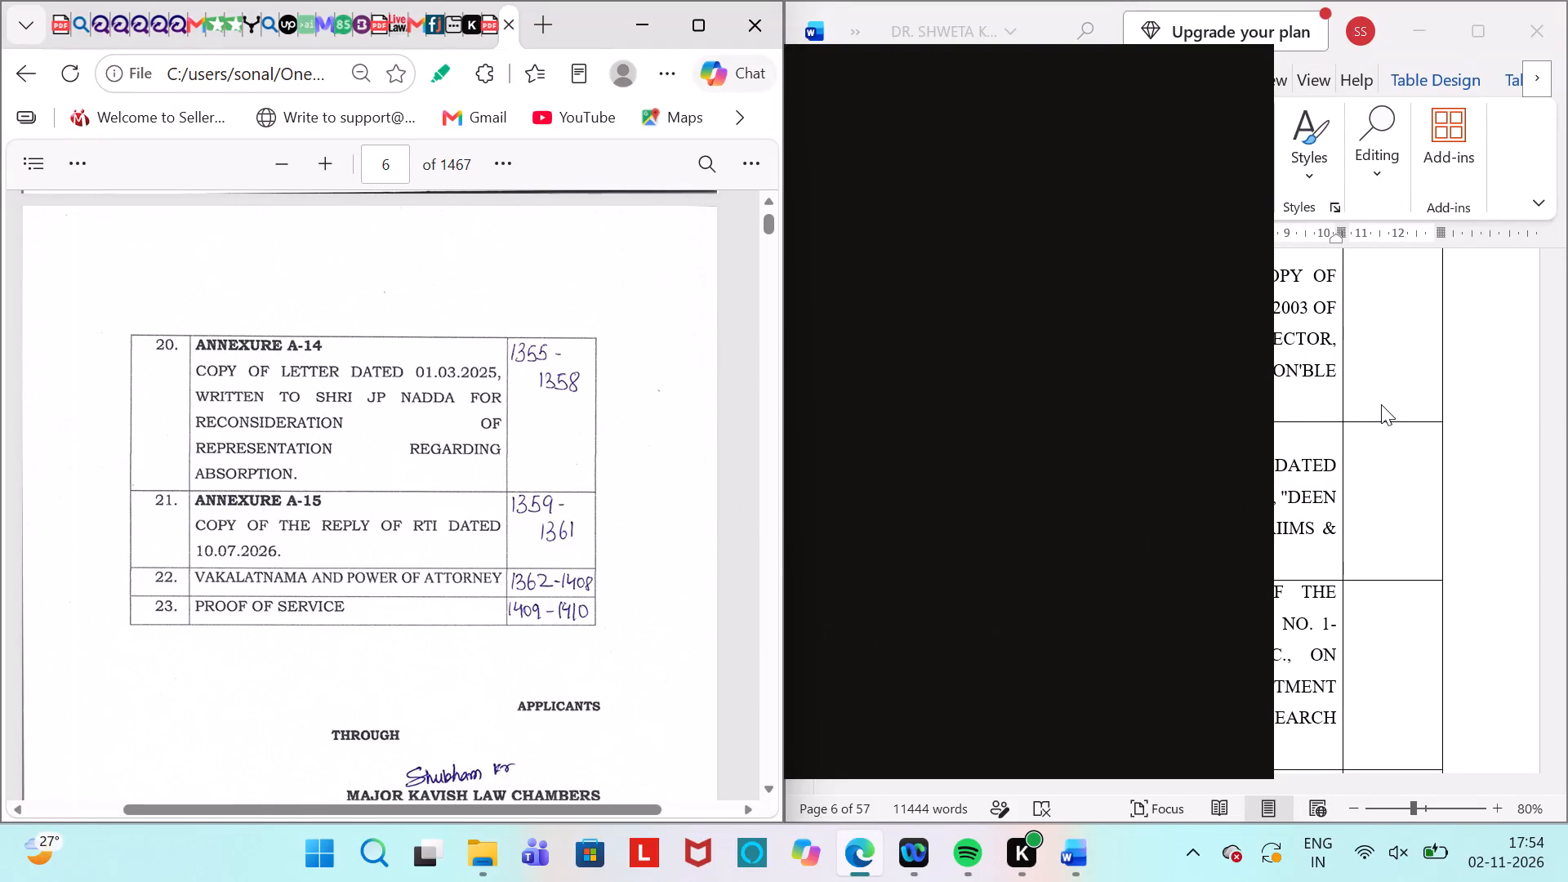
Go back through the reference PDF's index to the page listing ANNEXURE A-6 to A-8 and review the service record entry.
left_click(1381, 404)
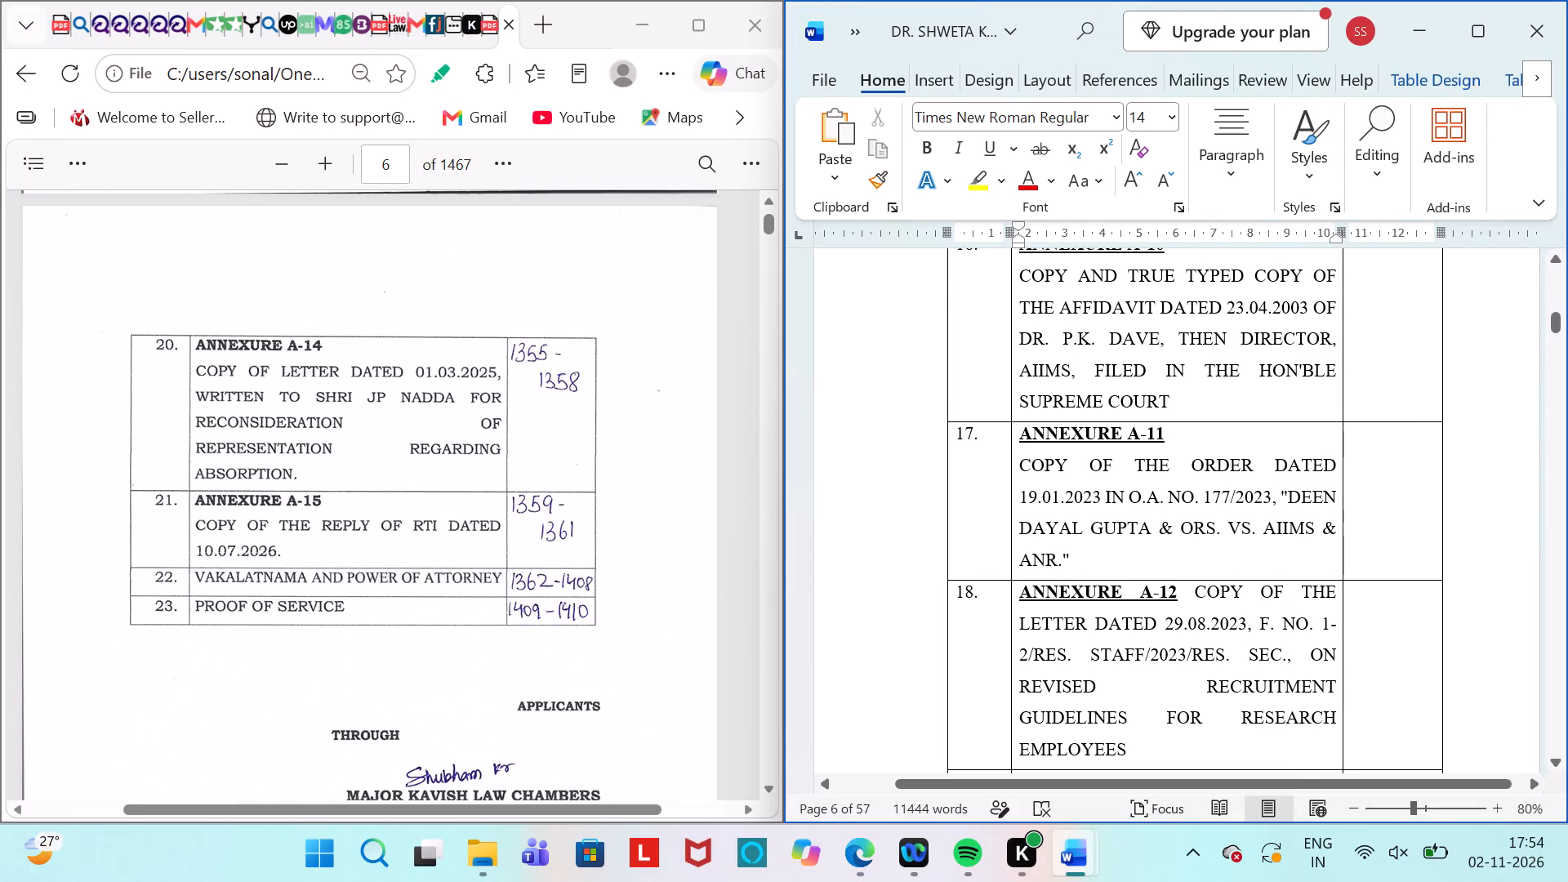
scroll(420, 541, "up", 1)
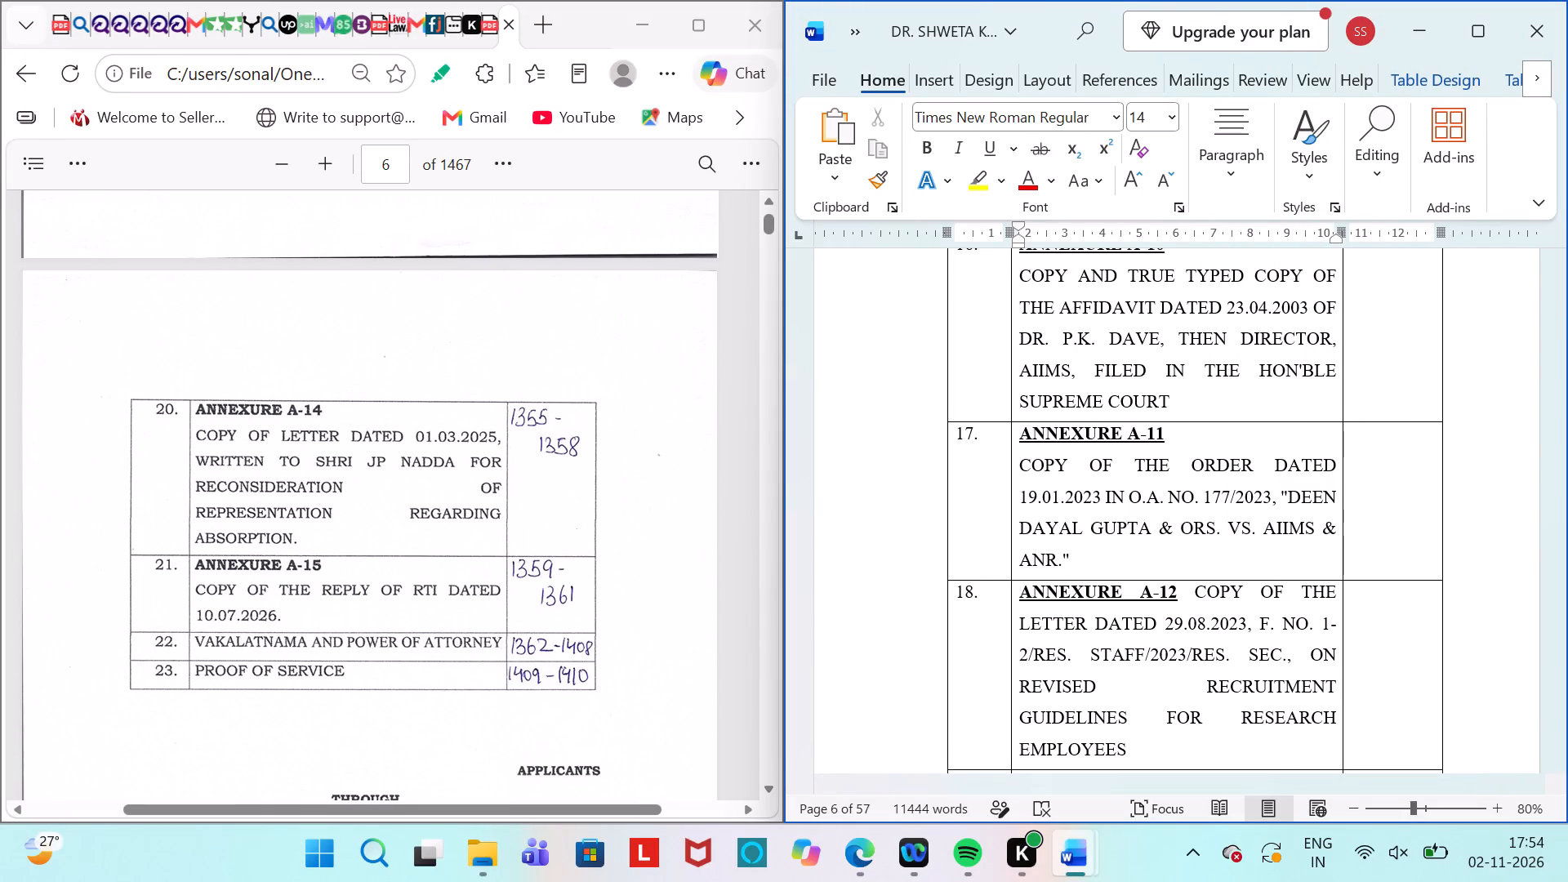
scroll(420, 541, "up", 3)
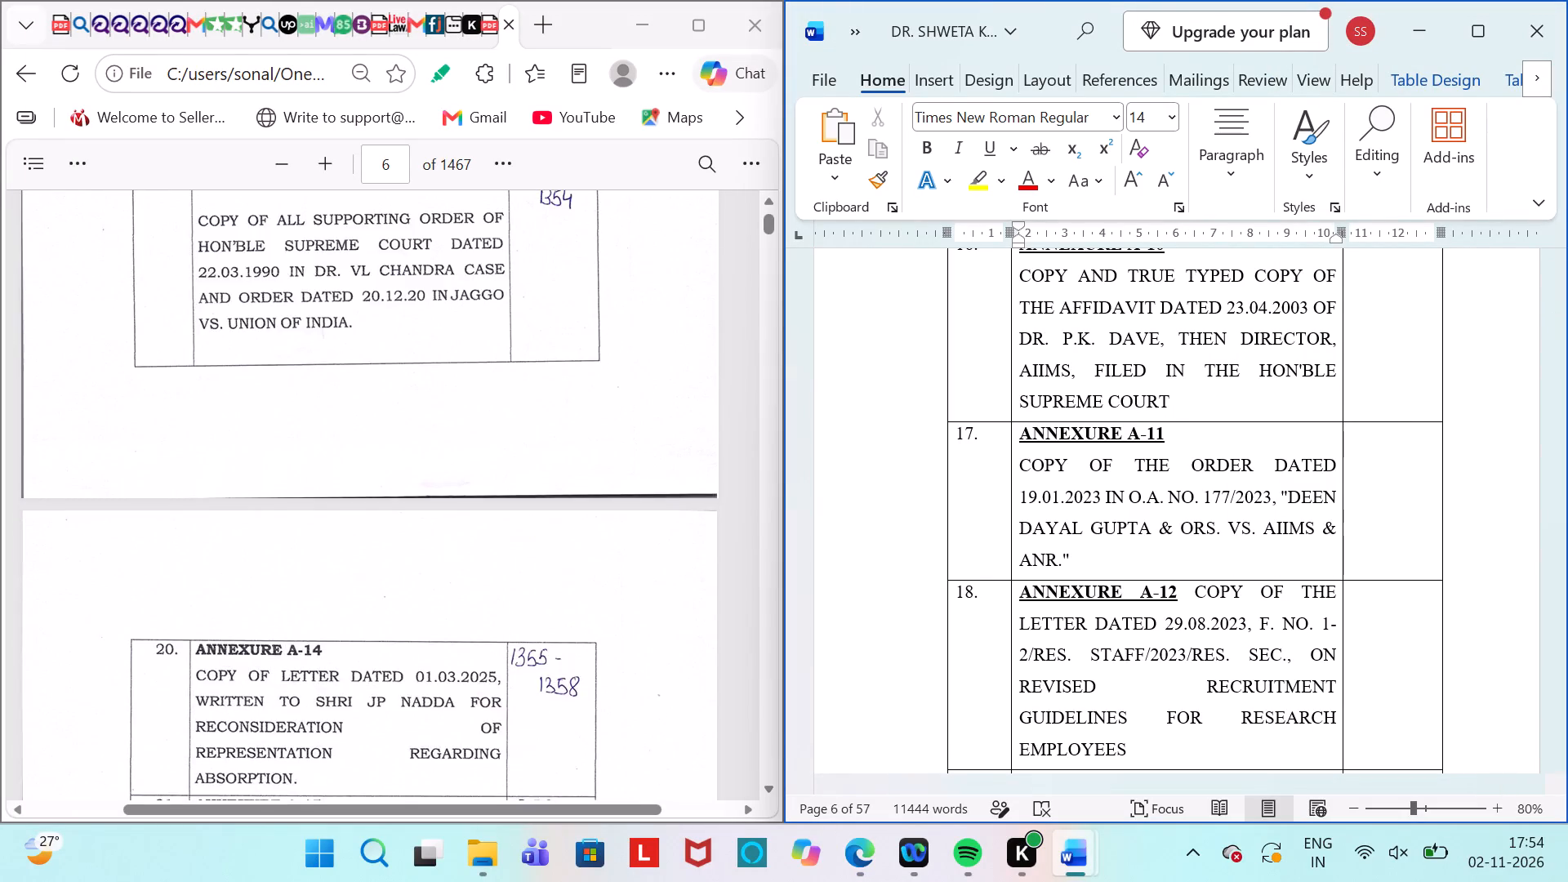
scroll(420, 541, "up", 3)
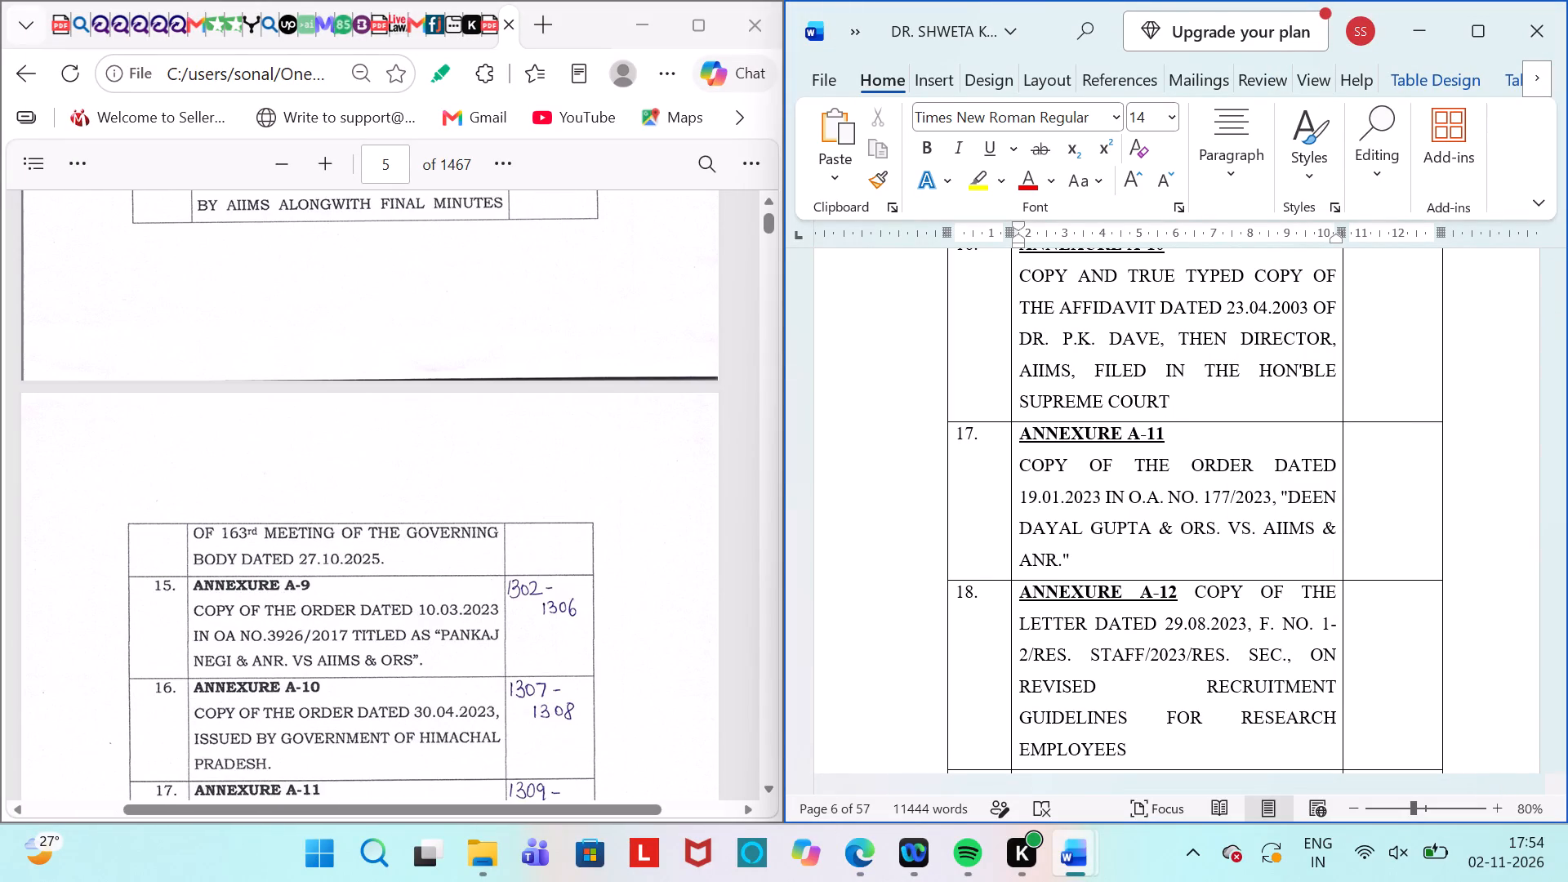
scroll(420, 541, "up", 3)
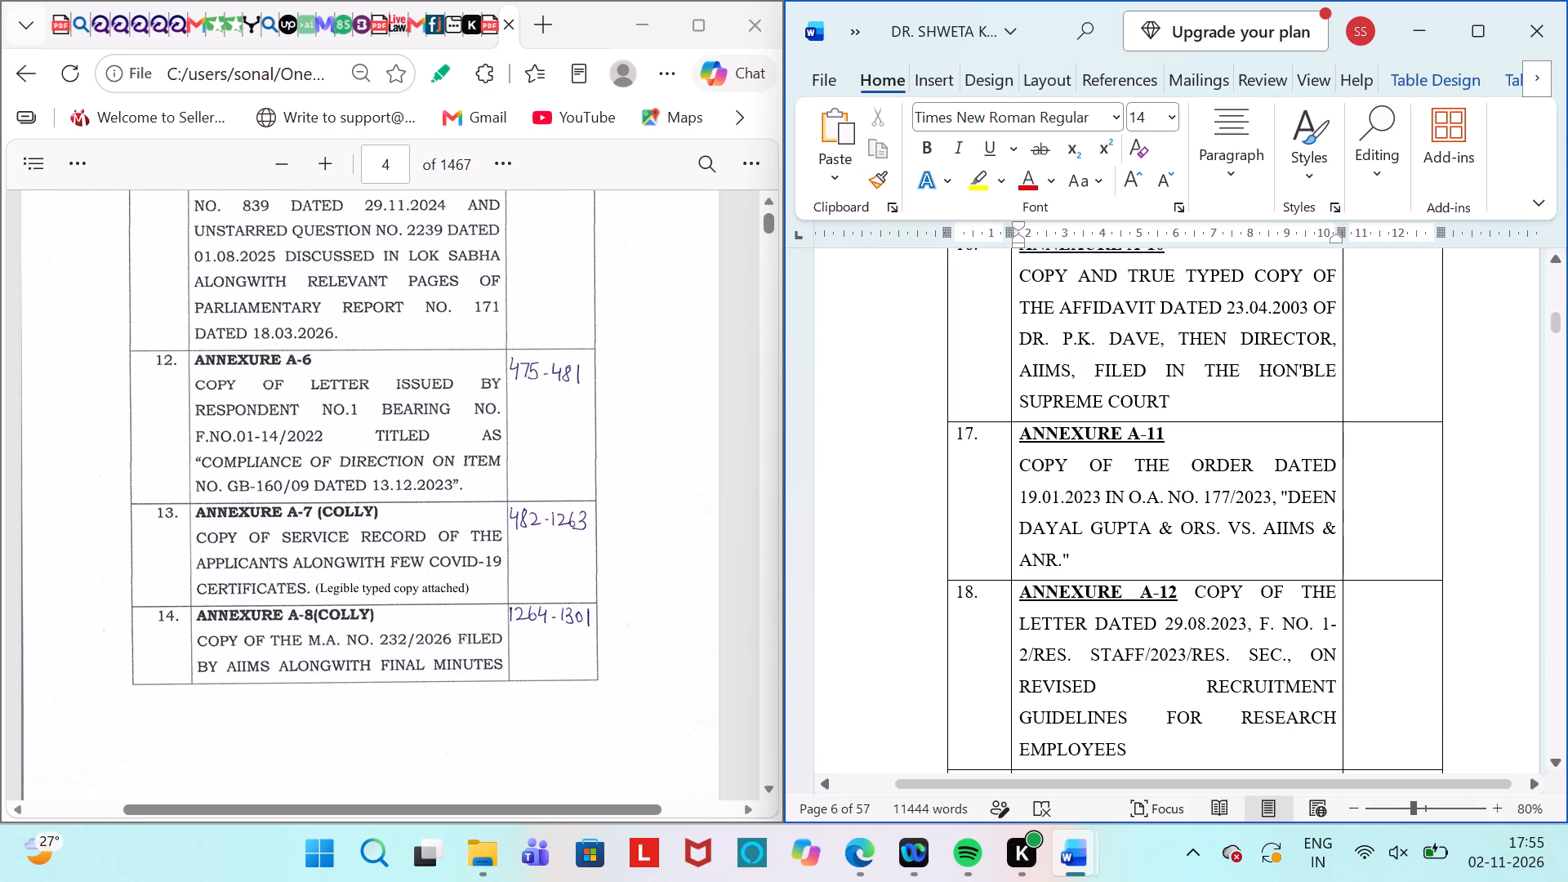
In the Word index, replace the stray last letter of item 22's ANNEXURE A-16 description with "Record", following "COPY OF Service".
scroll(1111, 485, "down", 2)
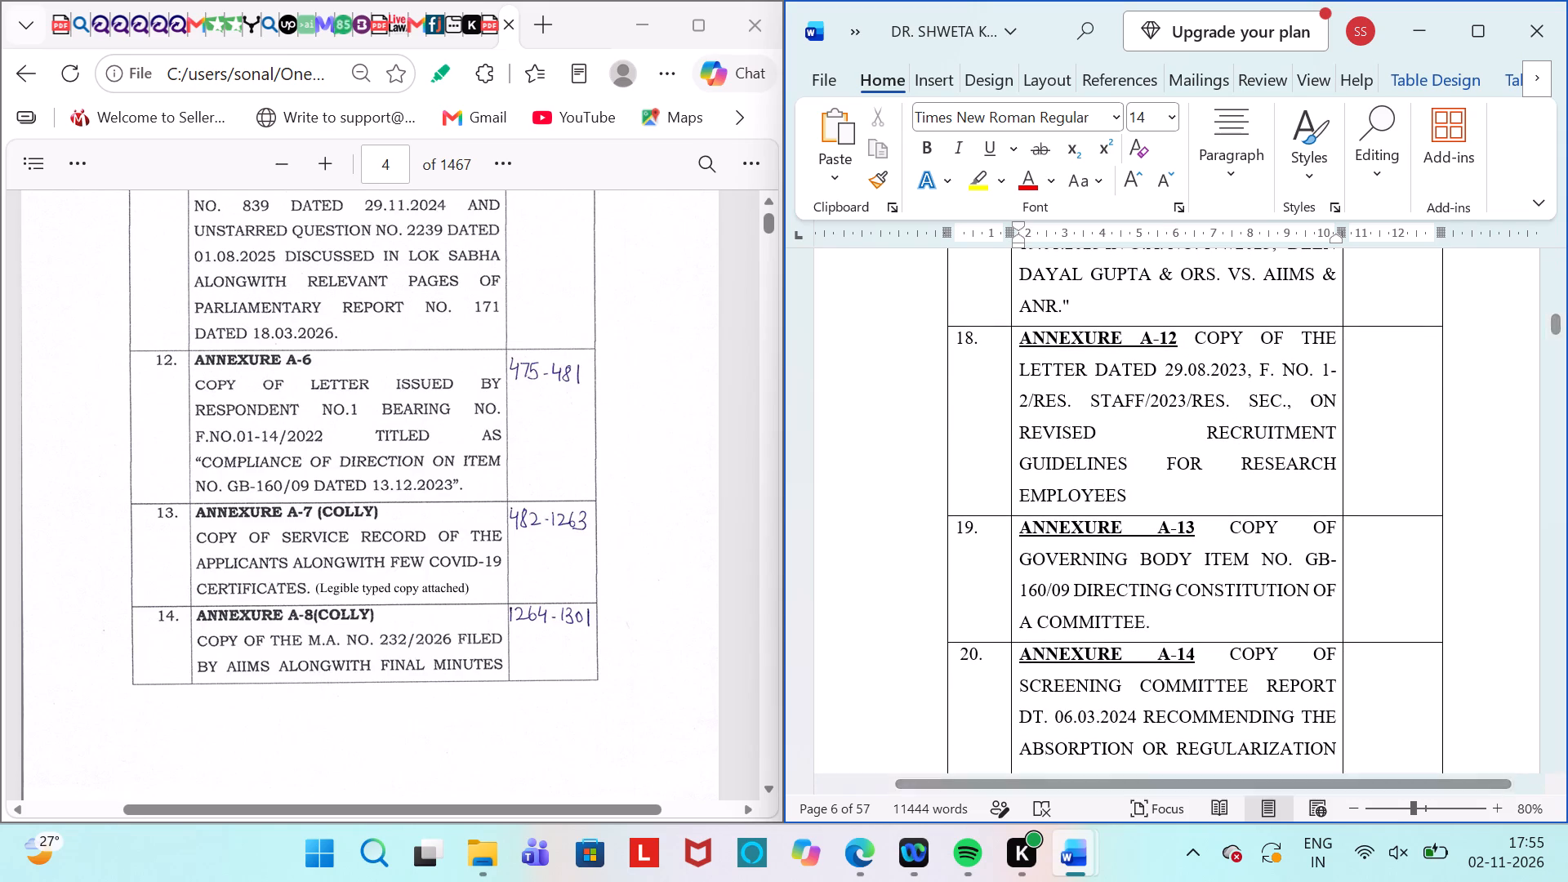
scroll(1114, 492, "down", 4)
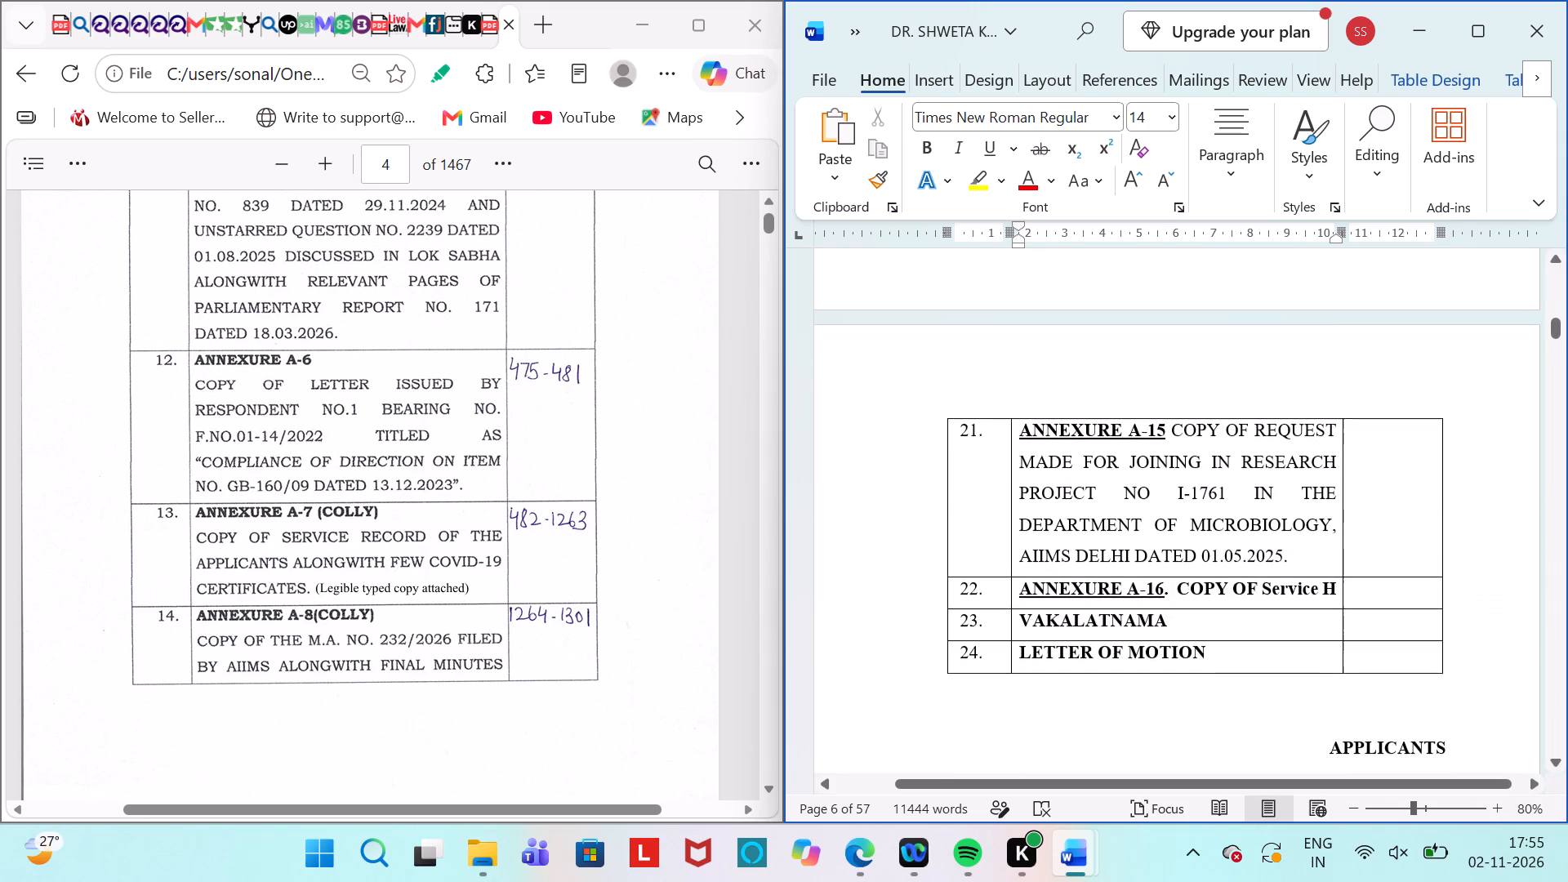
scroll(1114, 492, "down", 1)
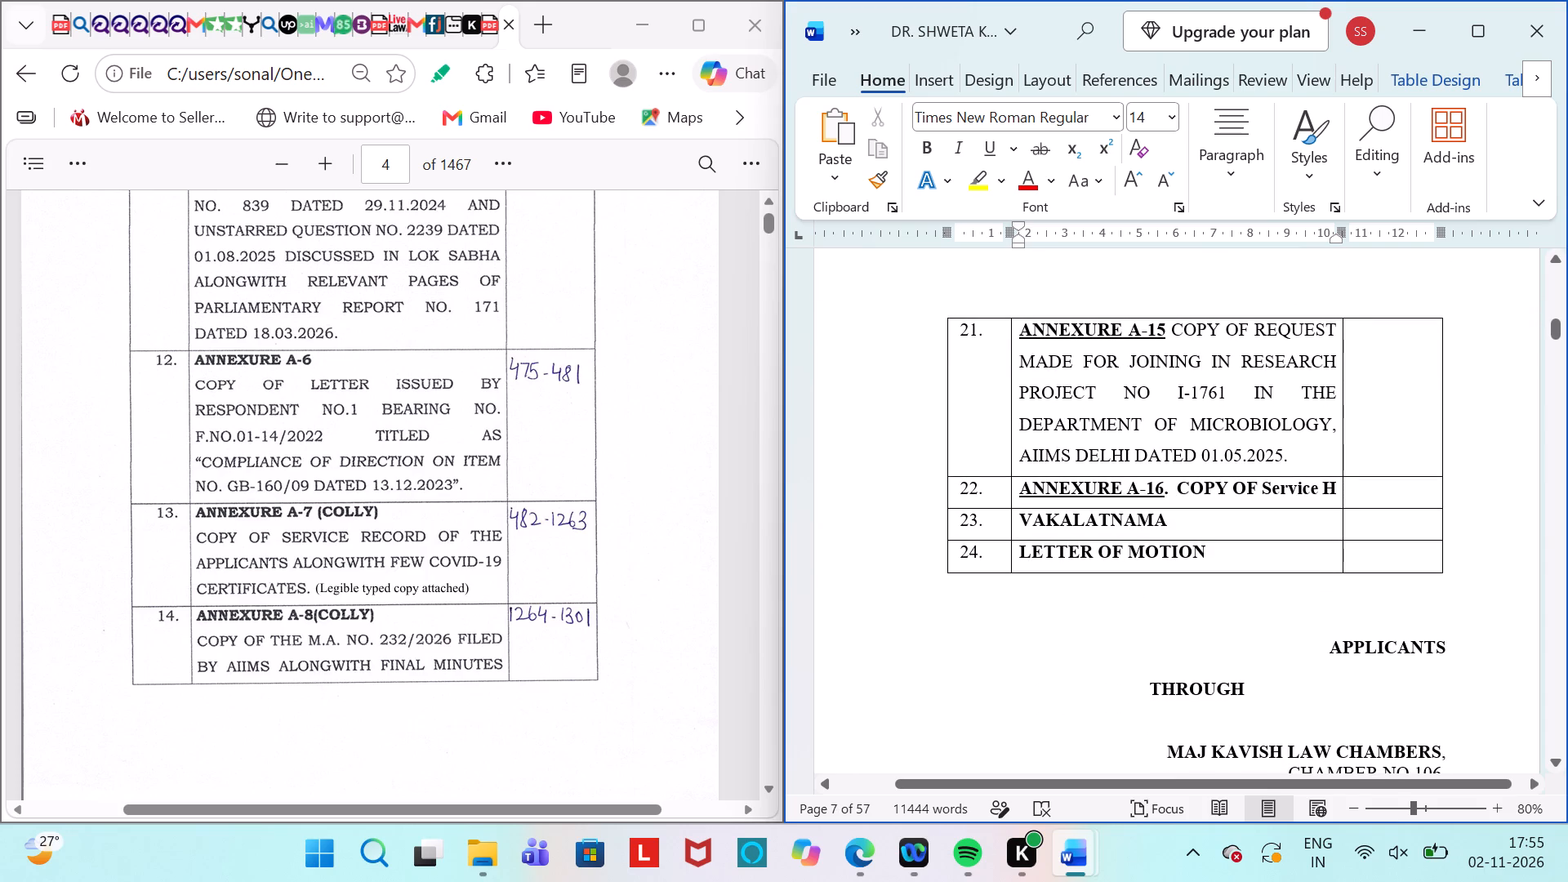
left_click(1444, 486)
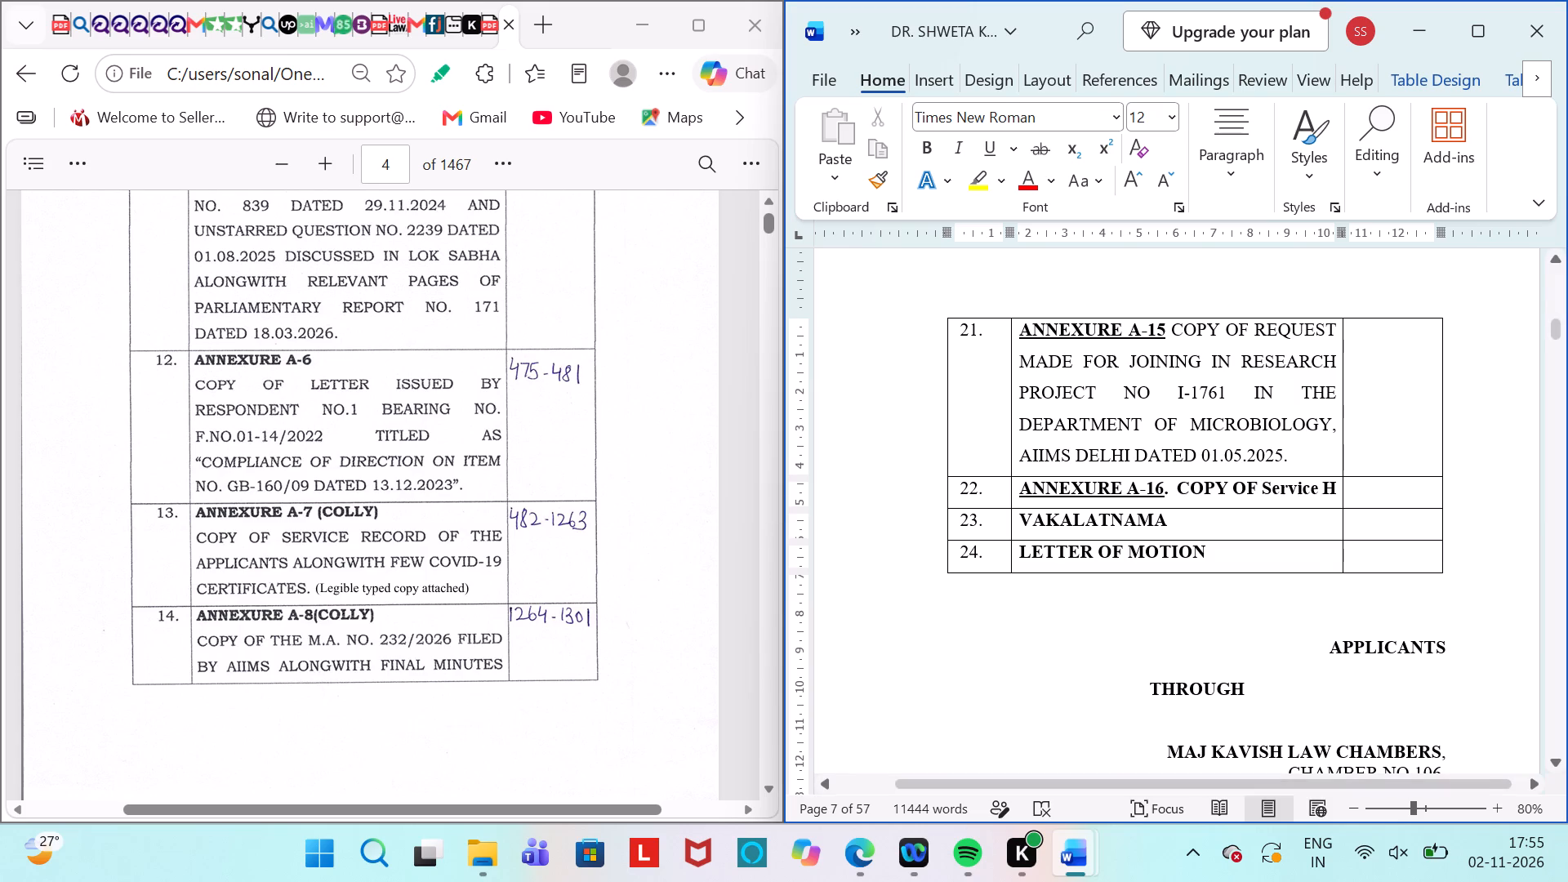
left_click(1336, 490)
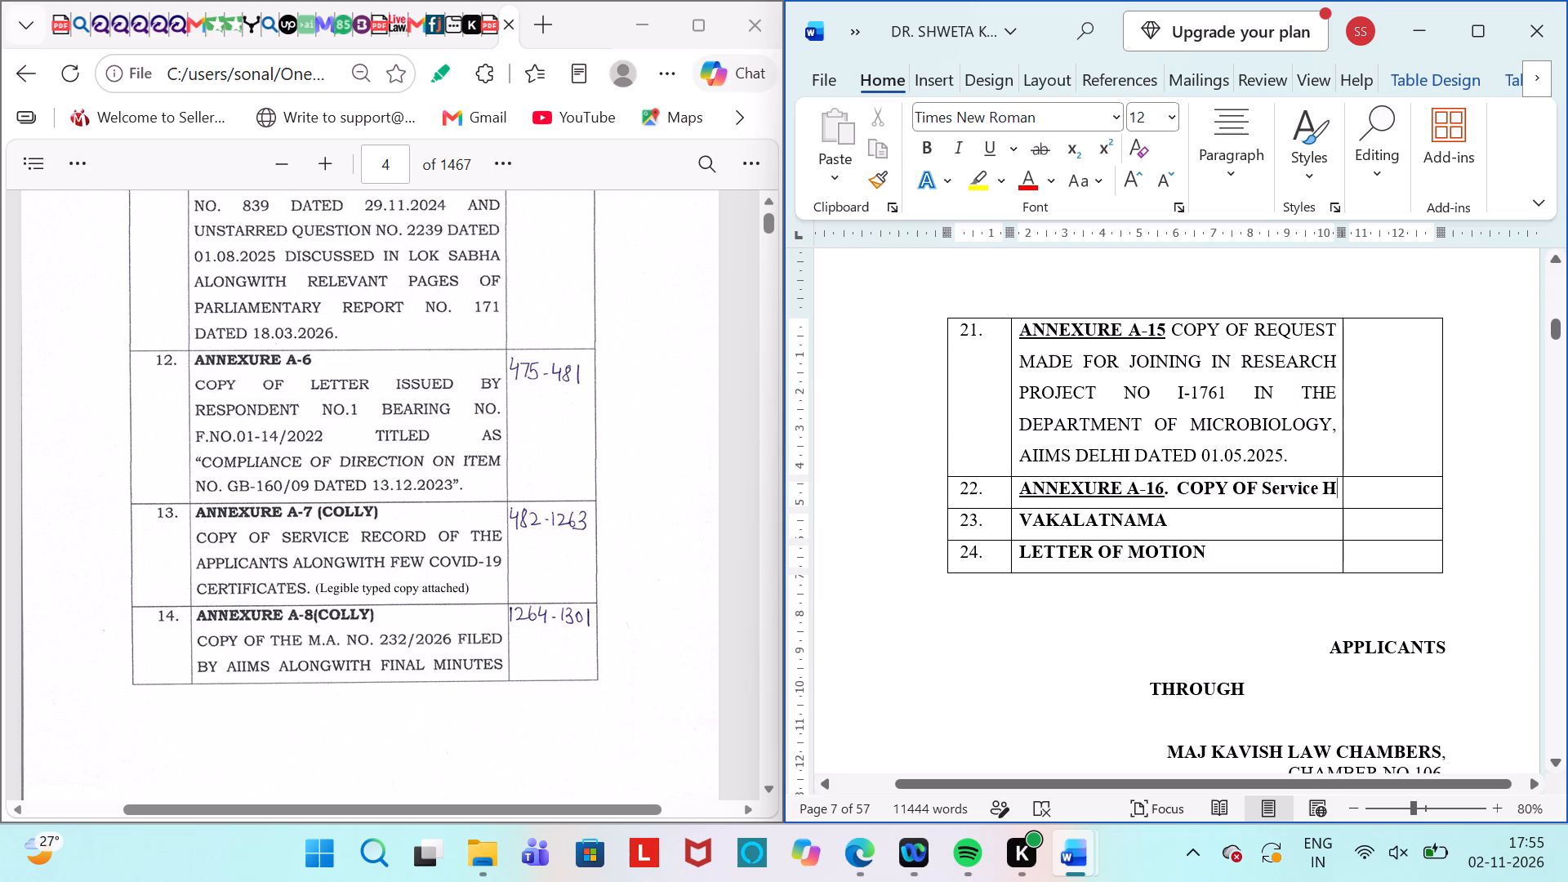
key("BackSpace")
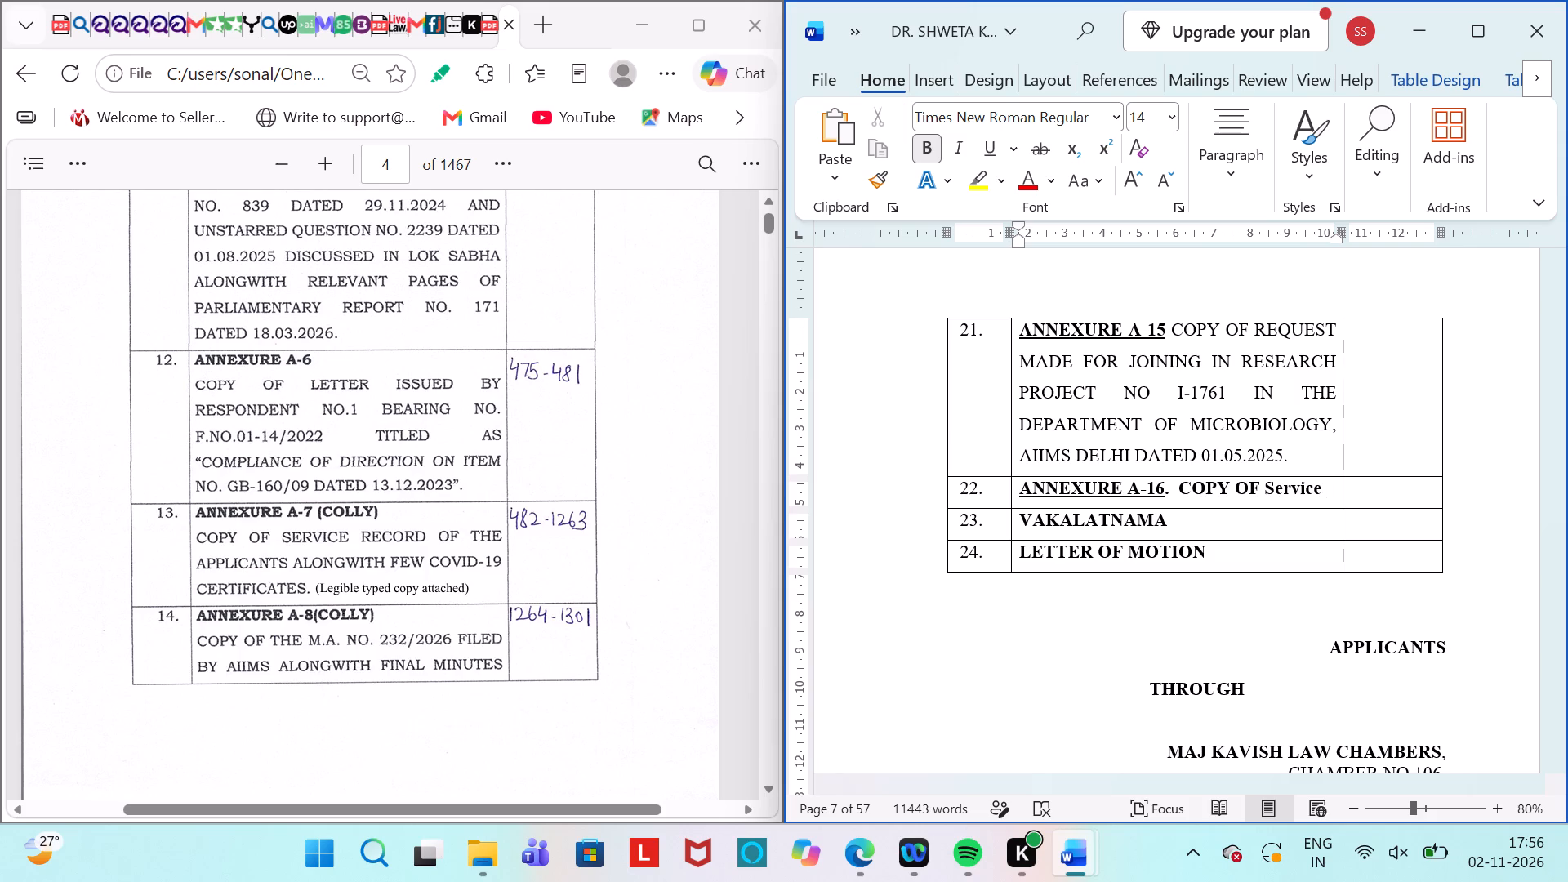
type("Re")
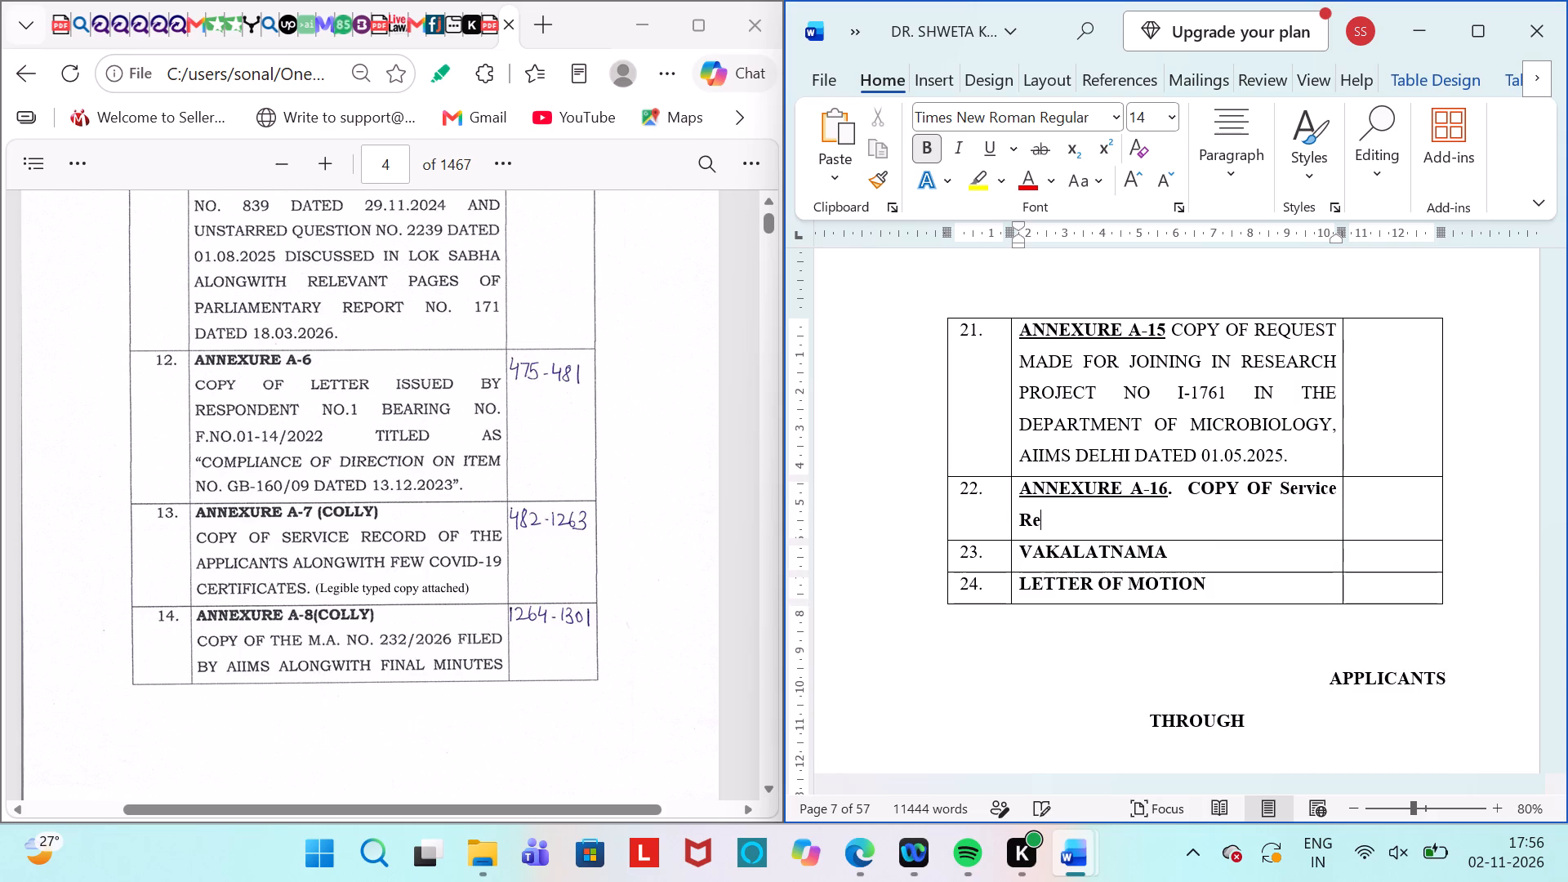
type("cor")
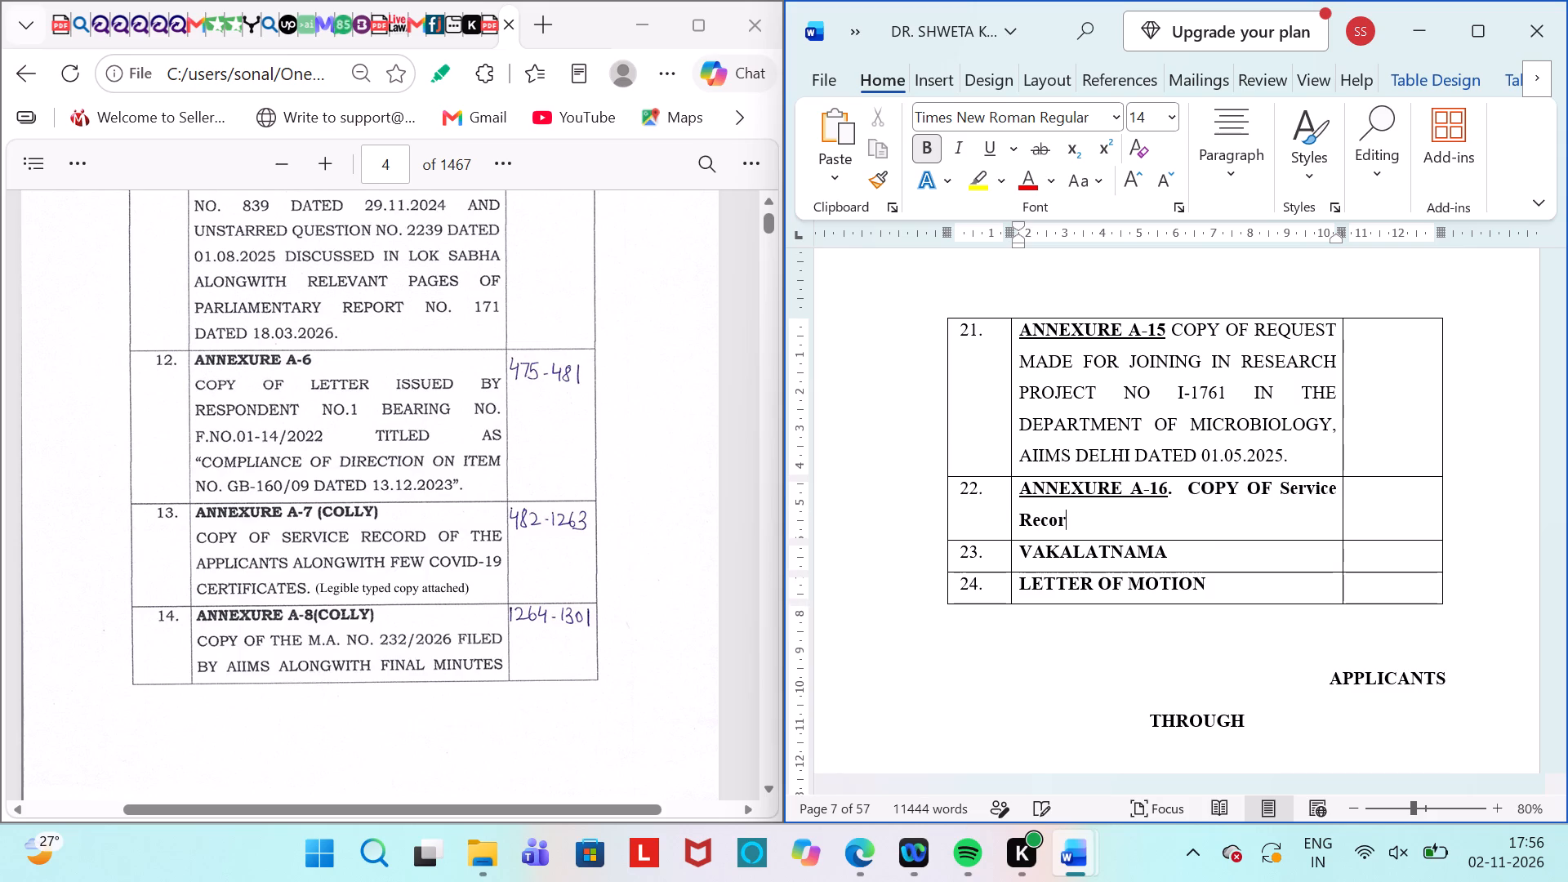
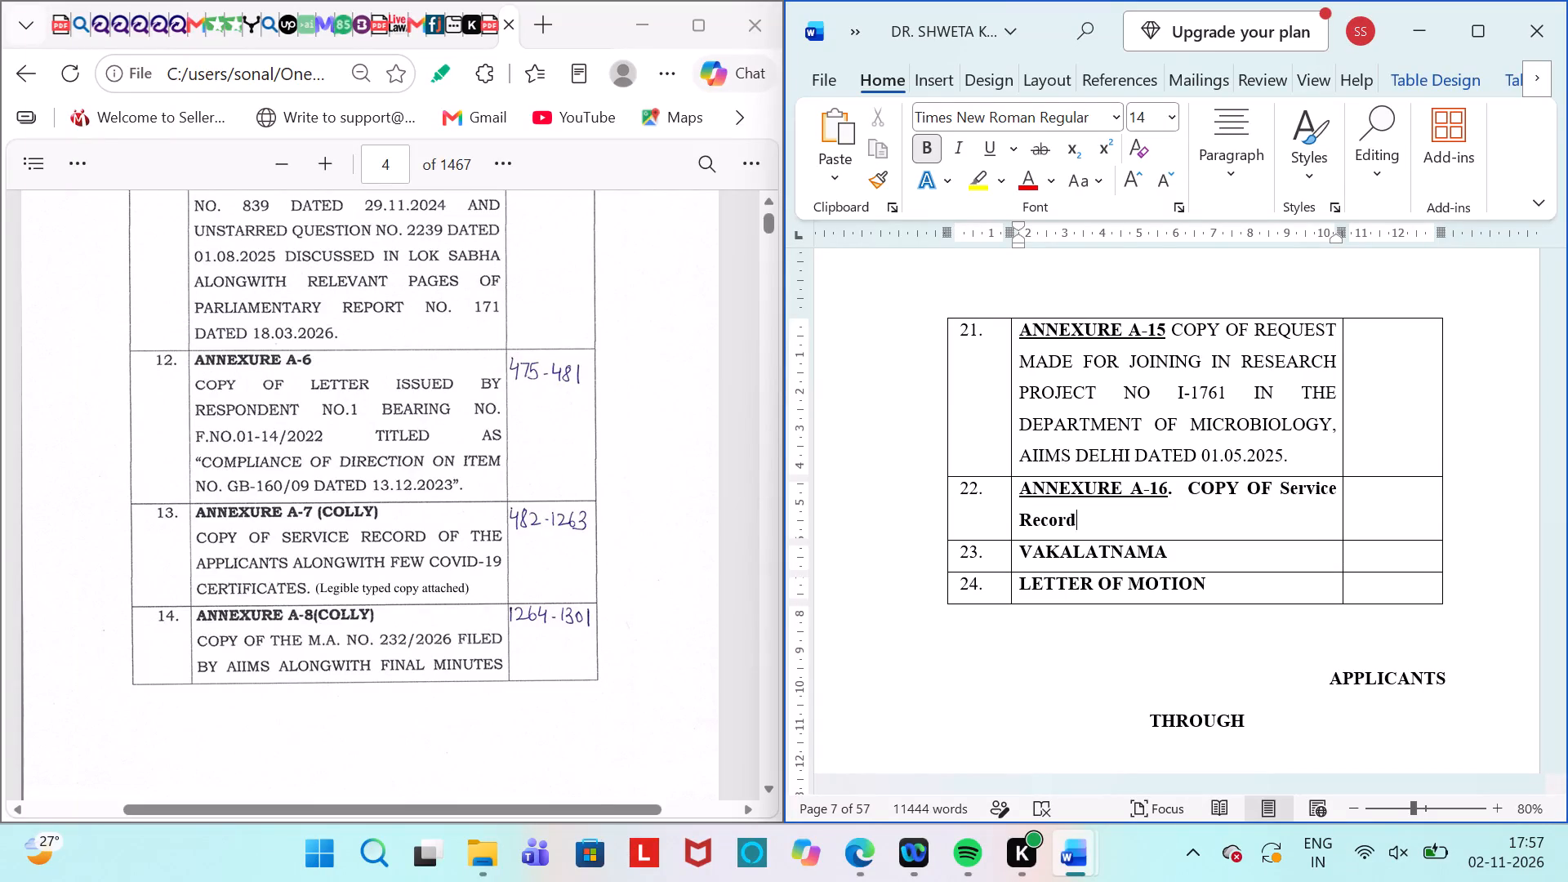
Complete item 22's ANNEXURE A-16 description in the Word index by adding "of the Applicants." after "COPY OF Service Record".
key("space")
type("ofn")
key("space")
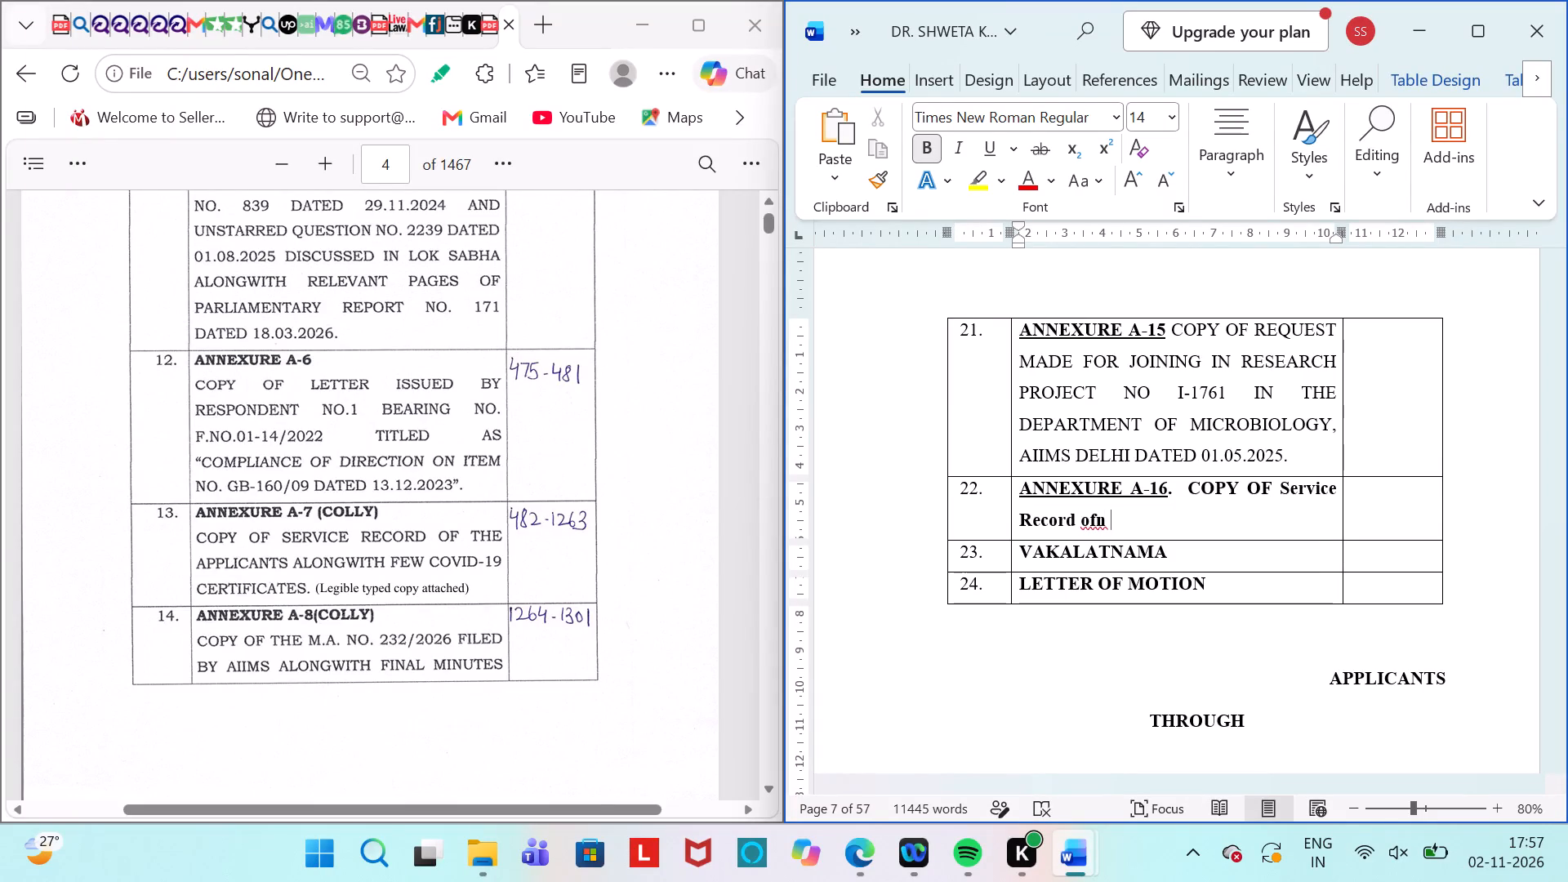
key("BackSpace")
key("BackSpace")
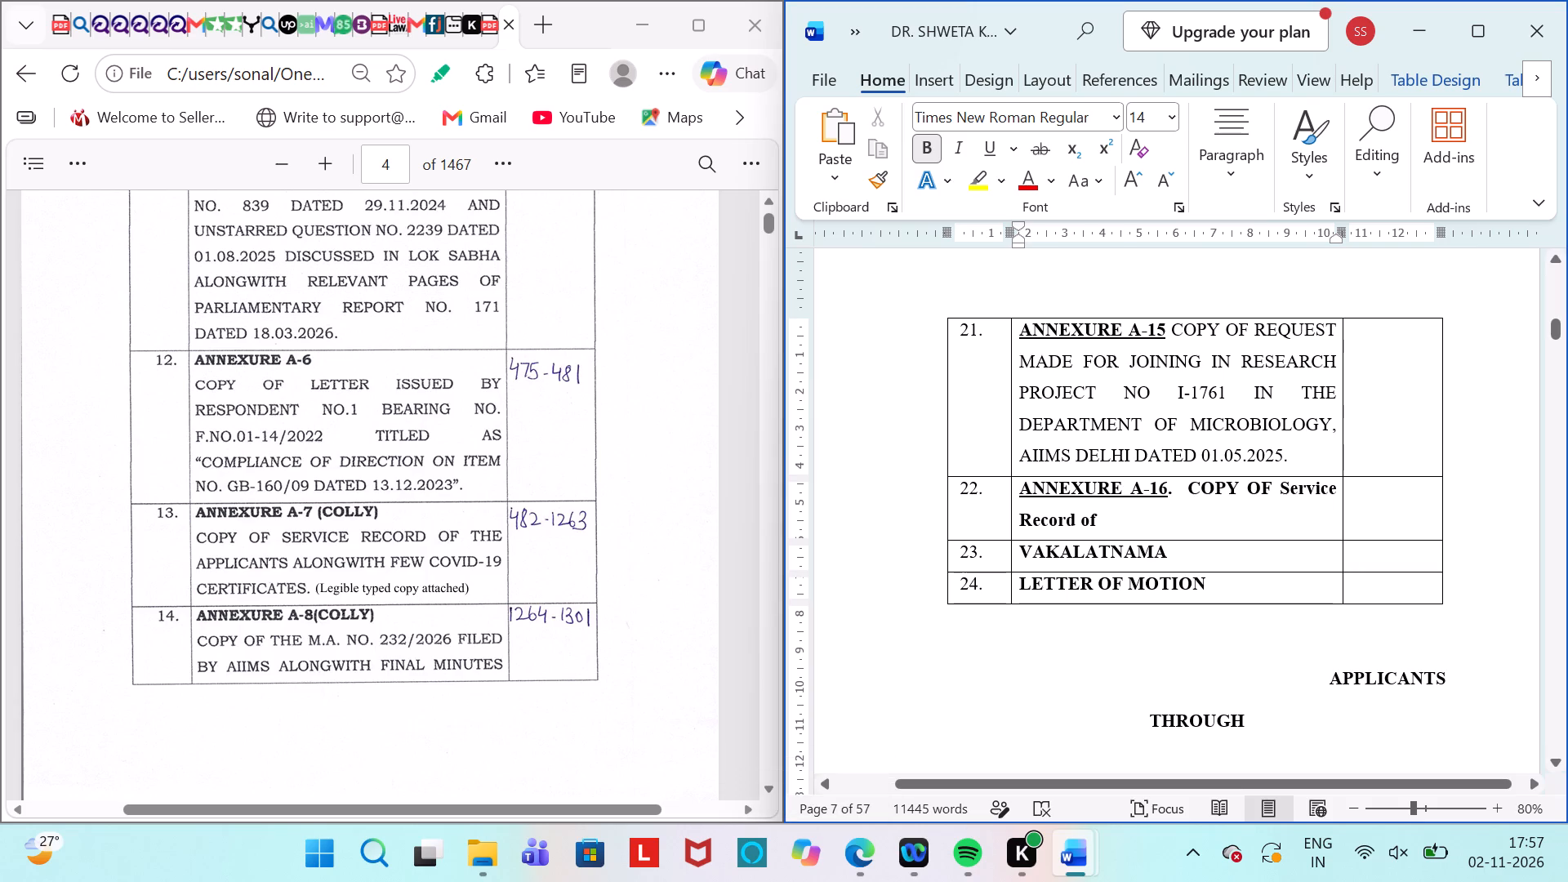
left_click(1169, 519)
key("space")
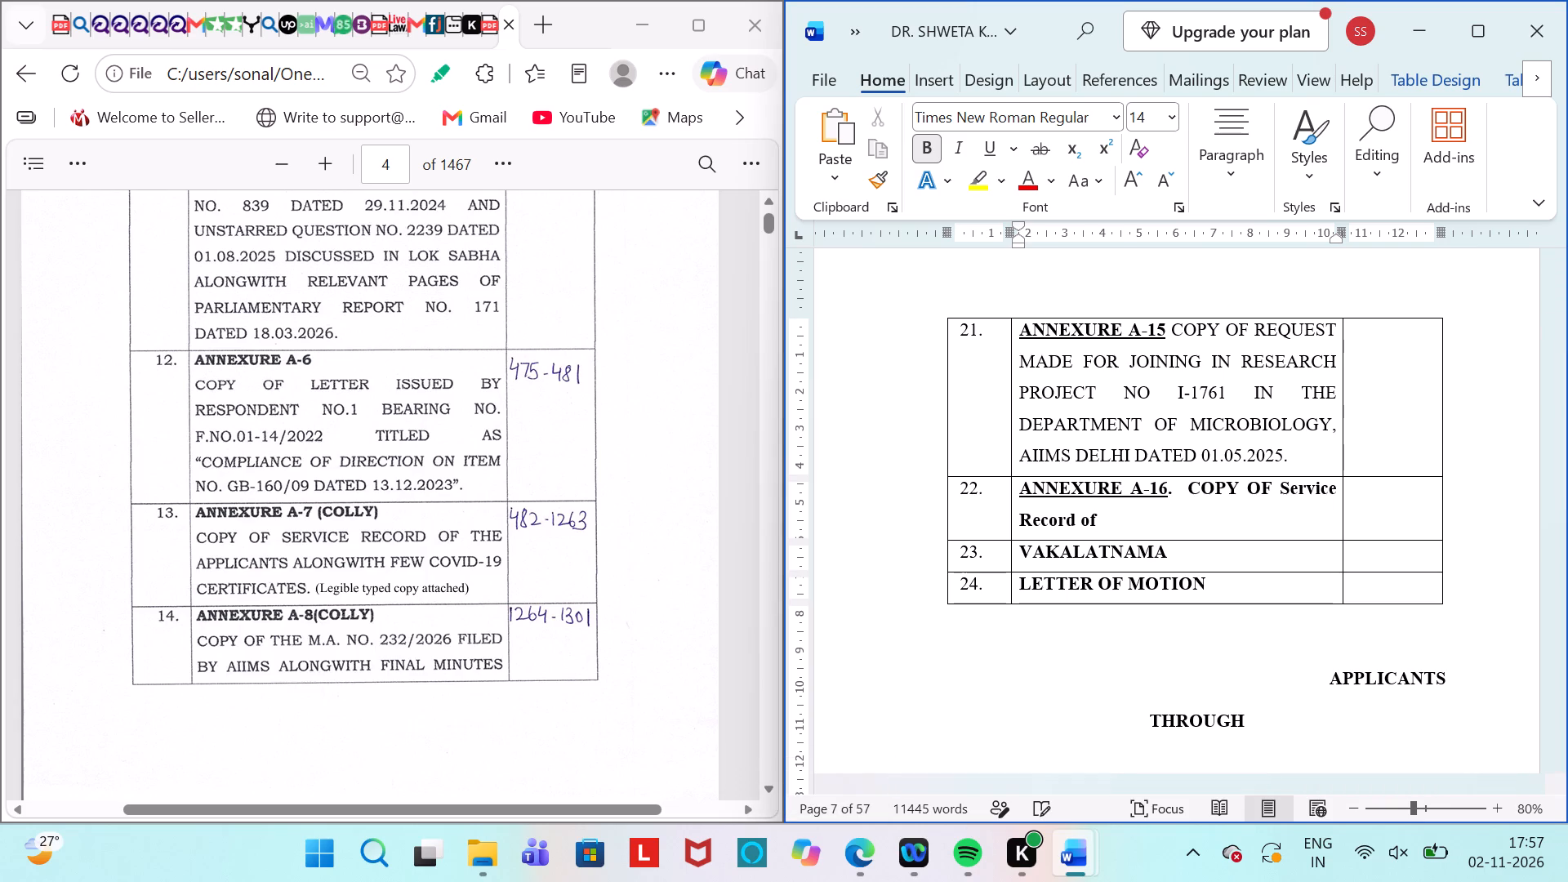
type("the")
key("space")
type("Applicab")
key("BackSpace")
type("nt")
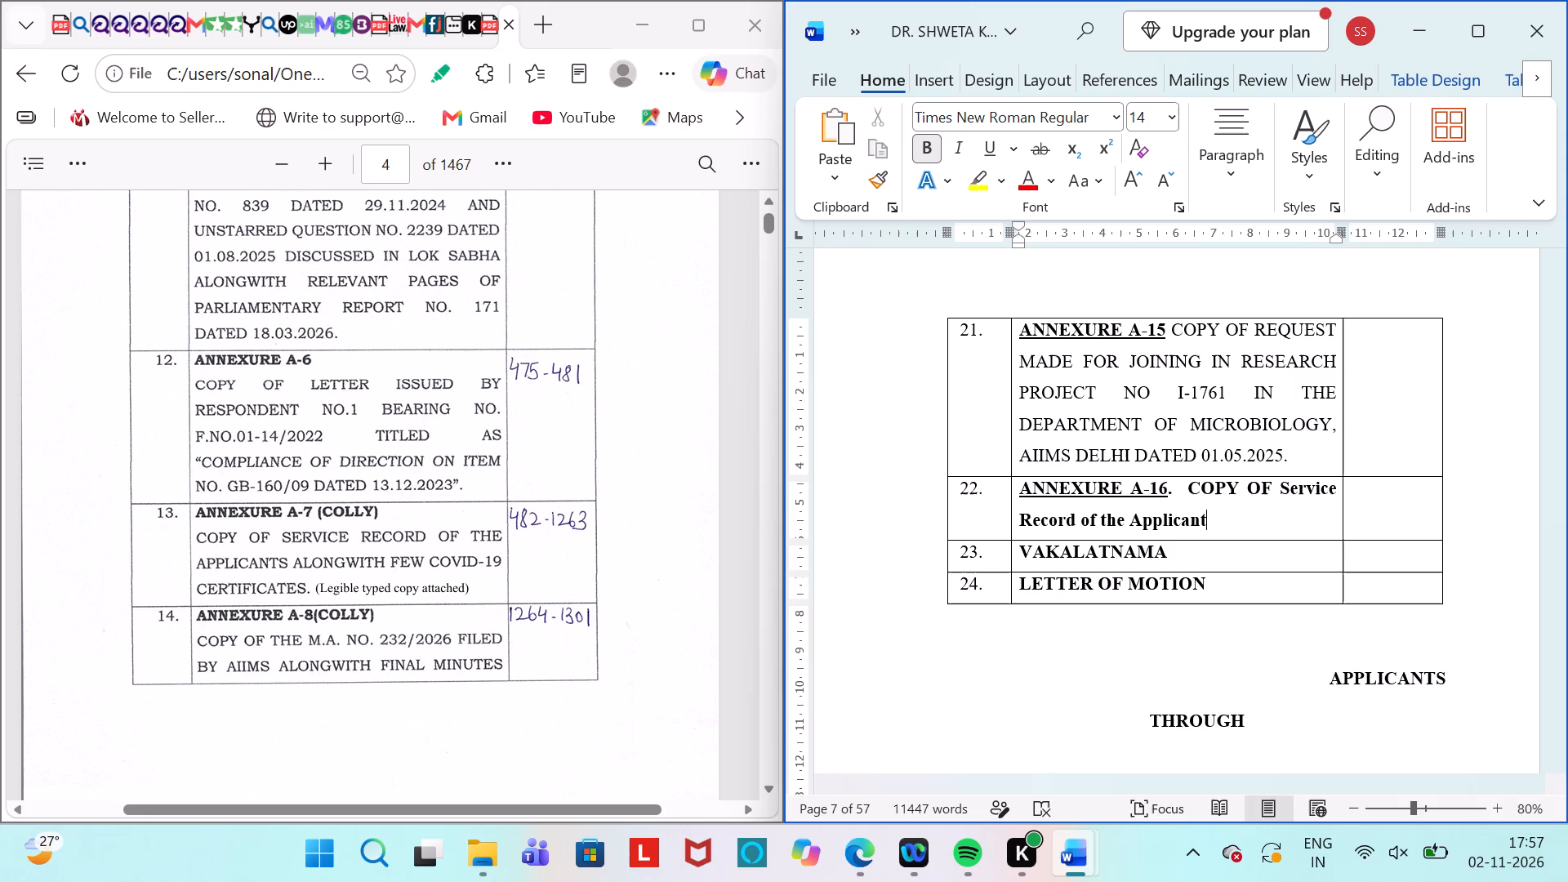
key("BackSpace")
key("s")
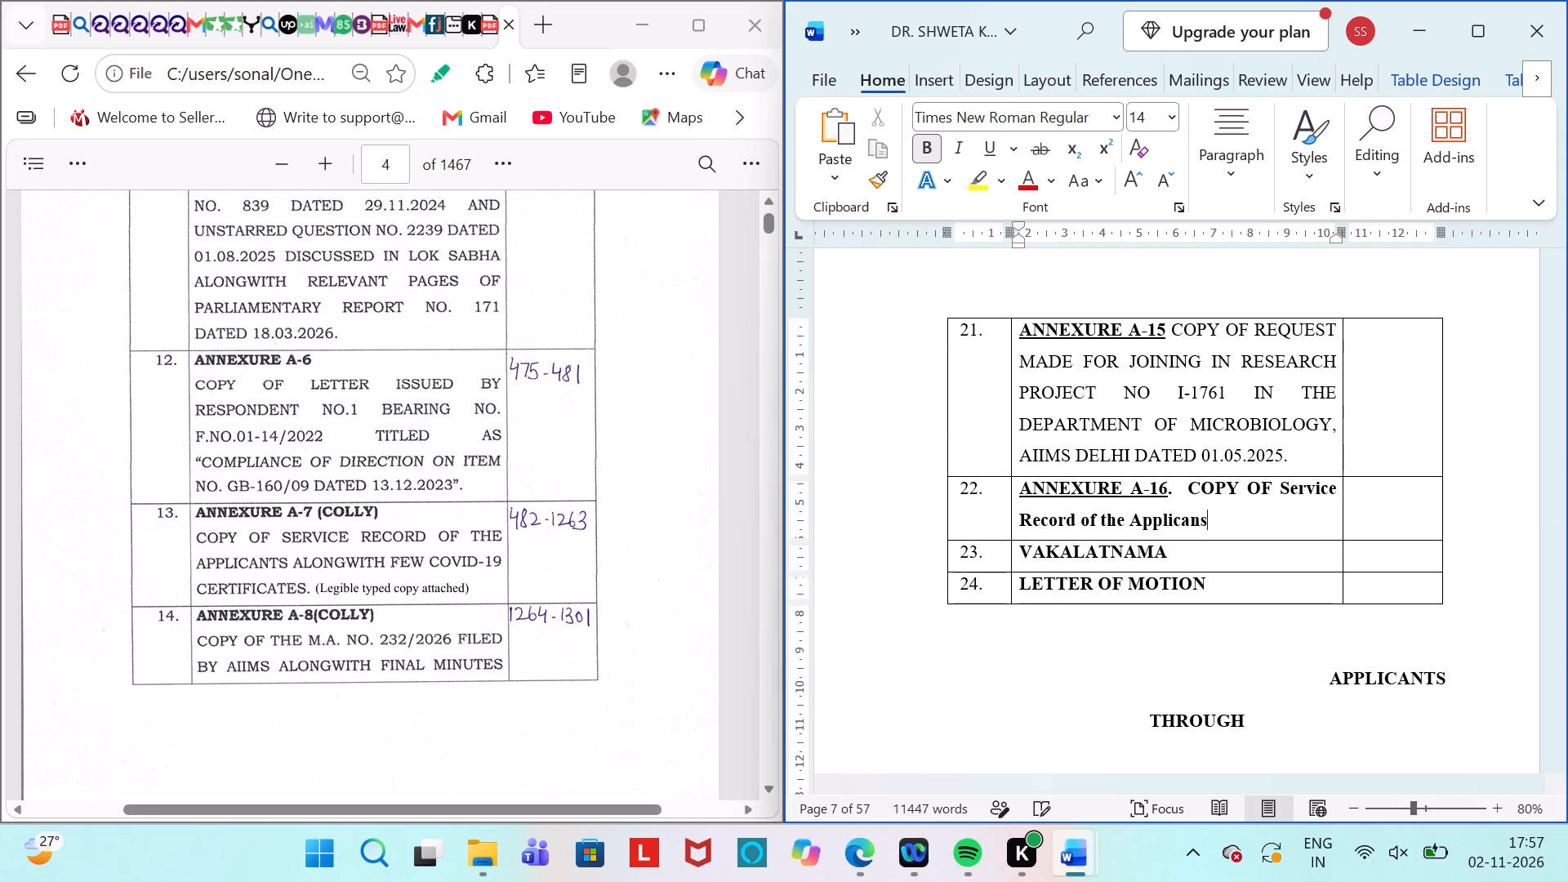
key("BackSpace")
type("ts.")
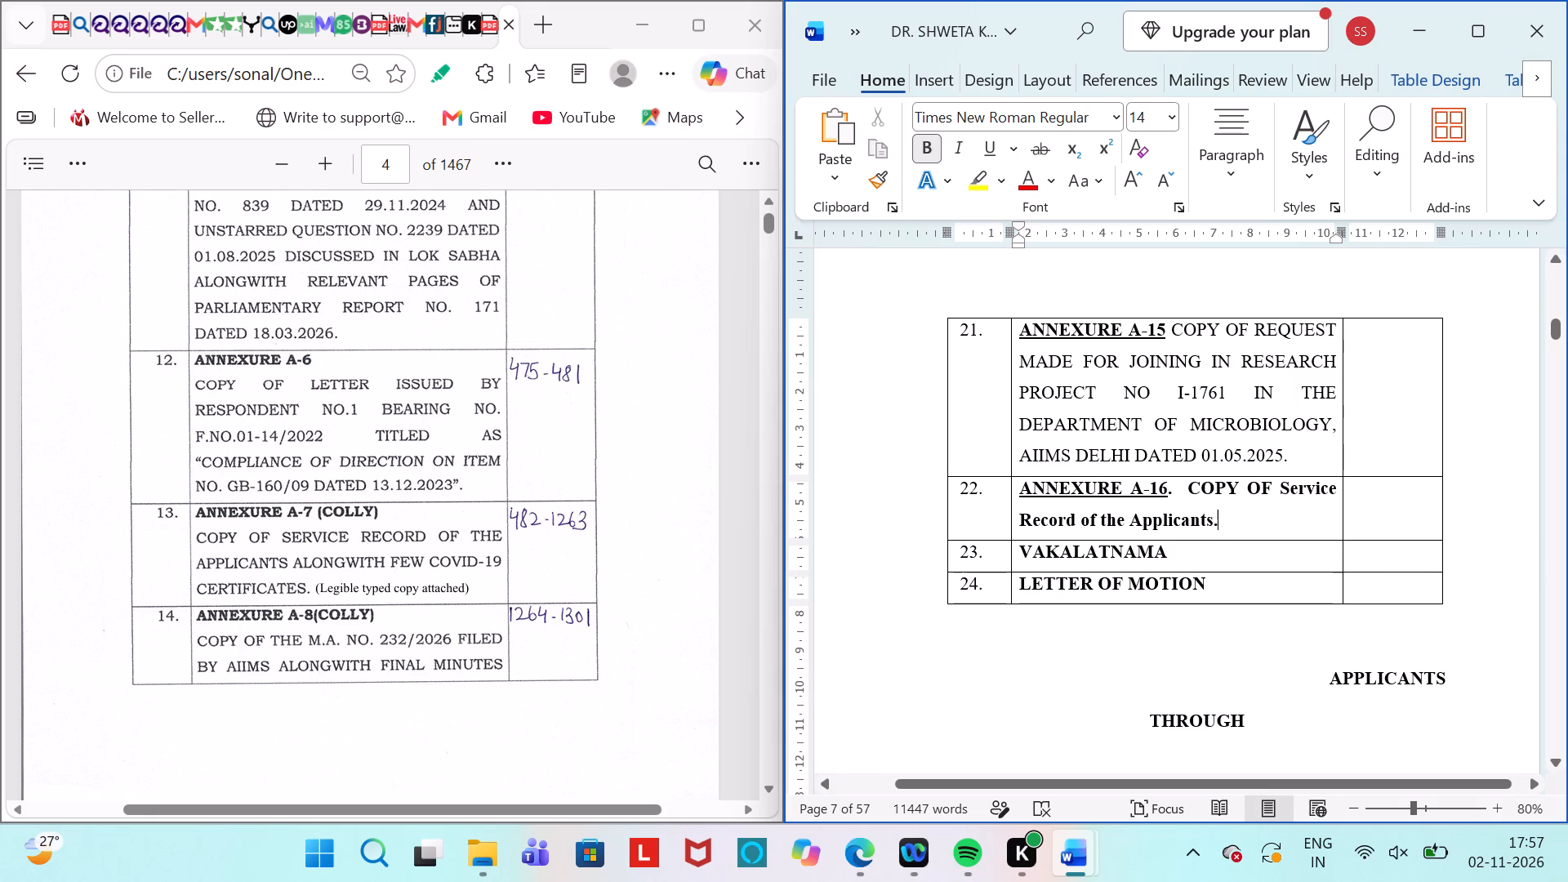
Remove the bold formatting from item 22's description "COPY OF Service Record of the Applicants.".
left_click(1189, 490)
left_click(1188, 487)
left_click_drag(1188, 487, 1224, 523)
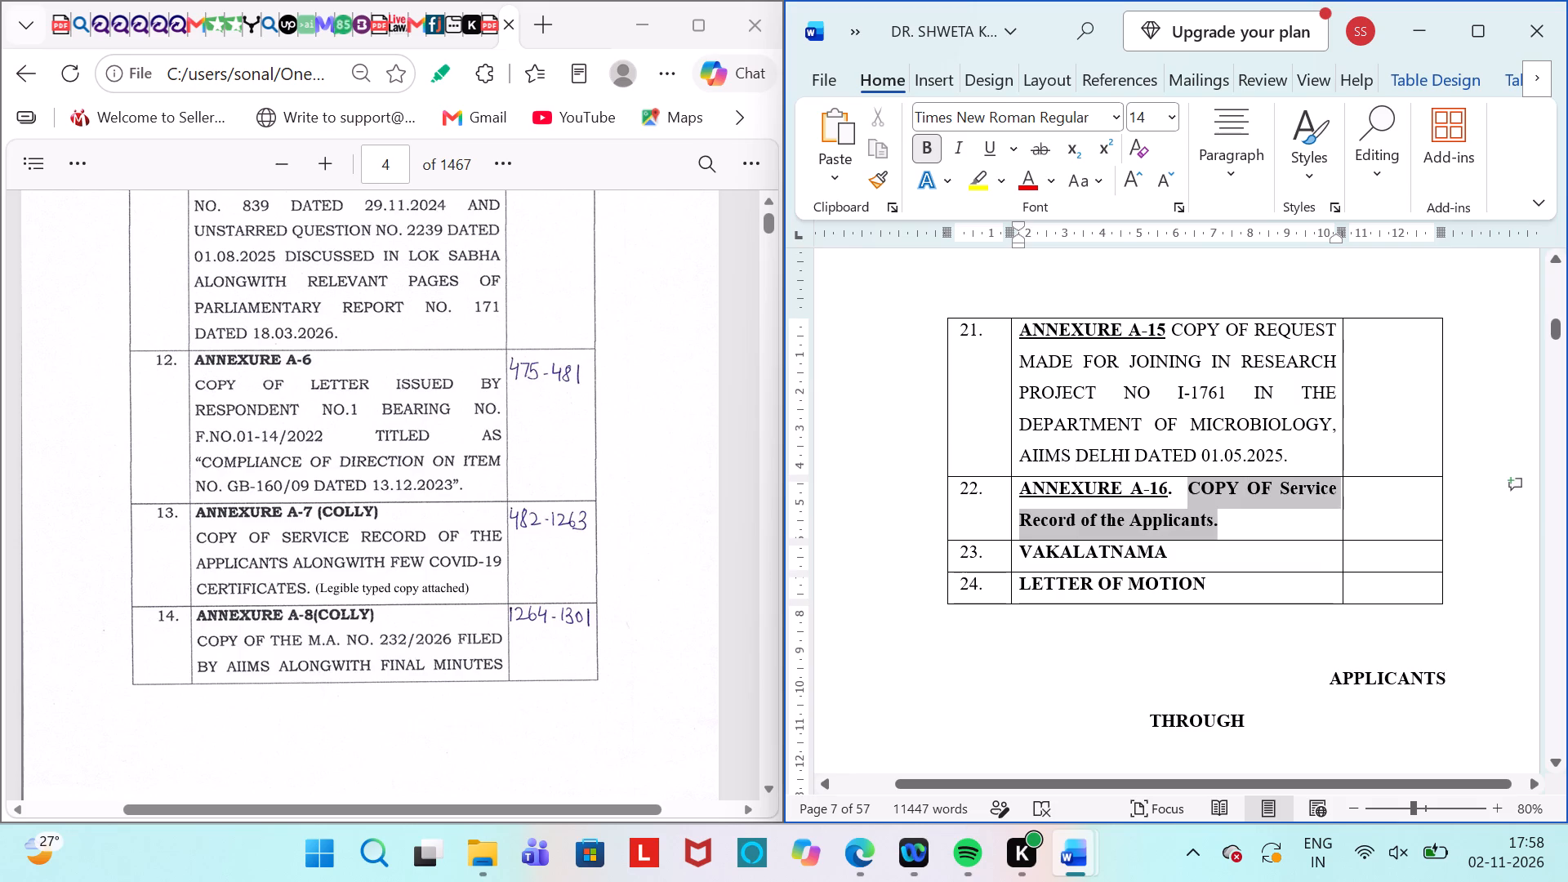
left_click_drag(1224, 523, 1224, 523)
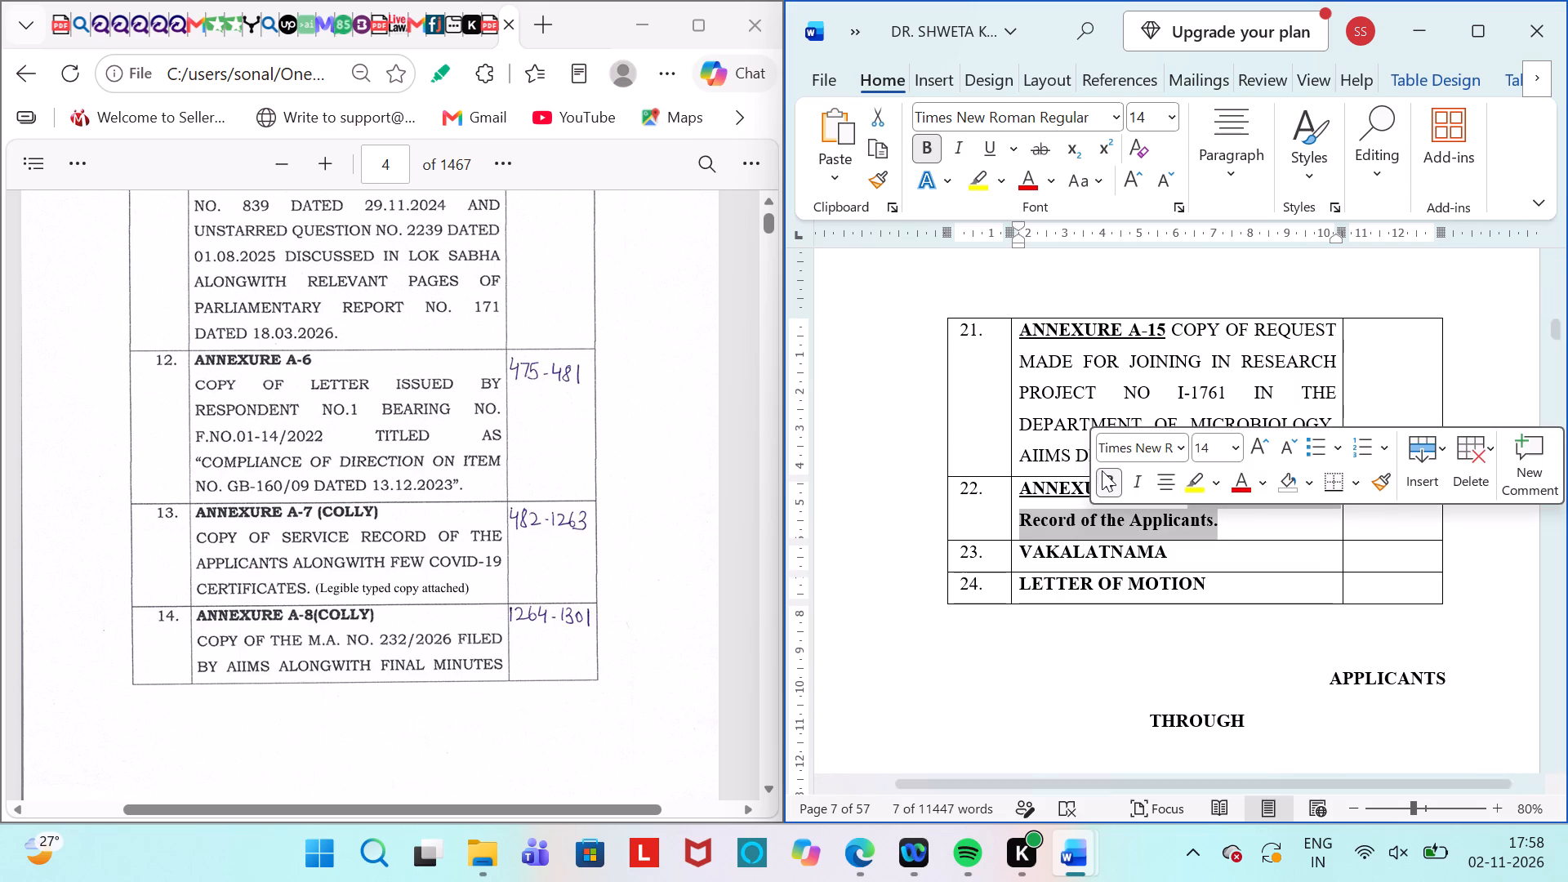
left_click(1101, 470)
left_click(1172, 519)
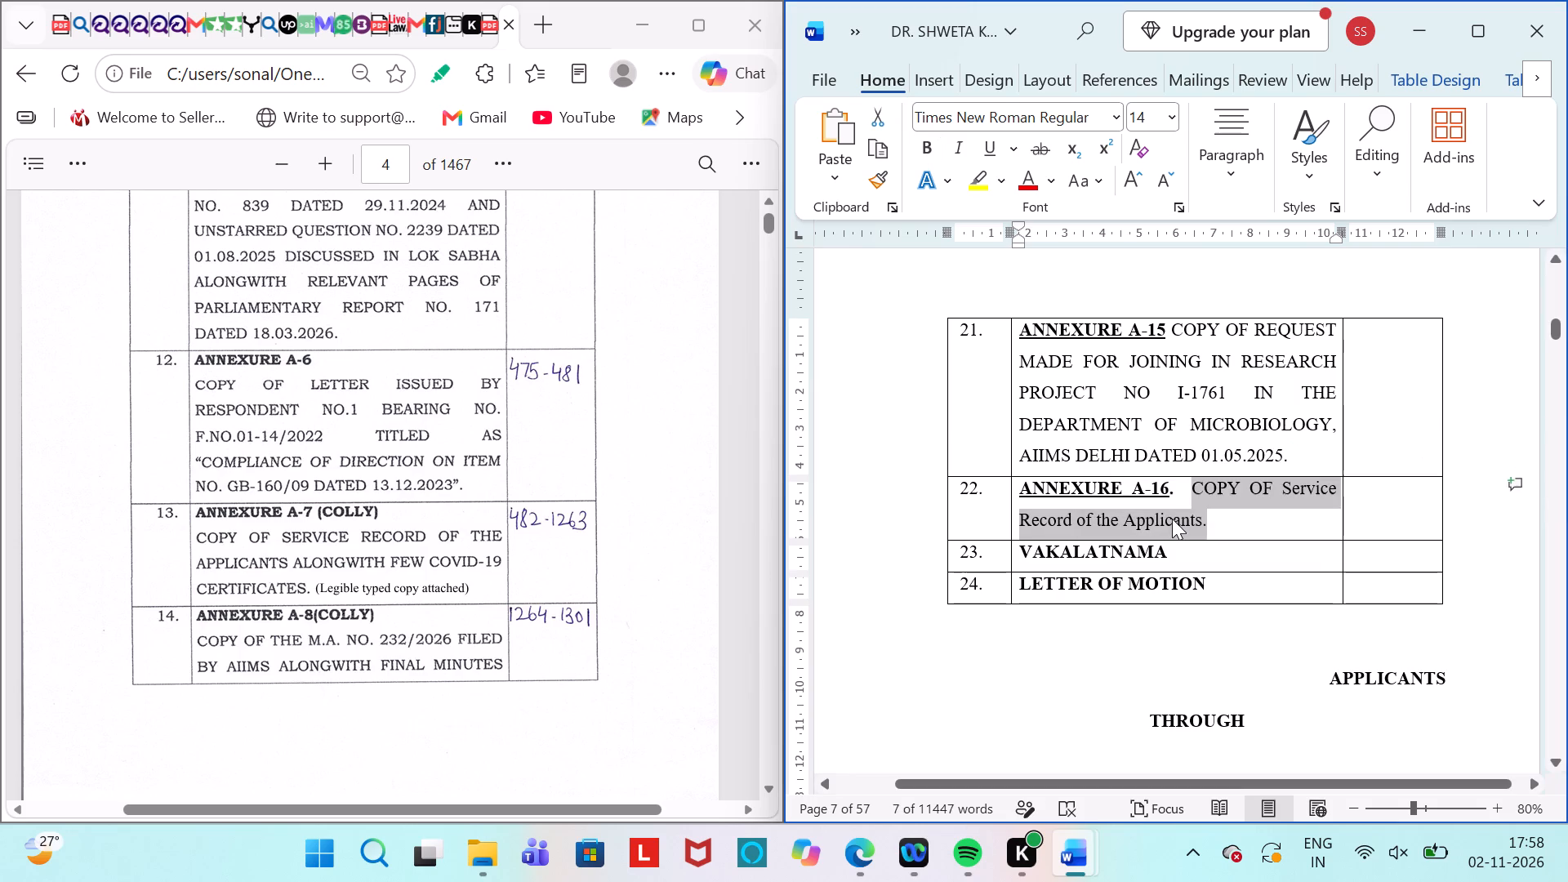
Move item 22's description to a new paragraph below the ANNEXURE A-16 heading.
left_click(1192, 487)
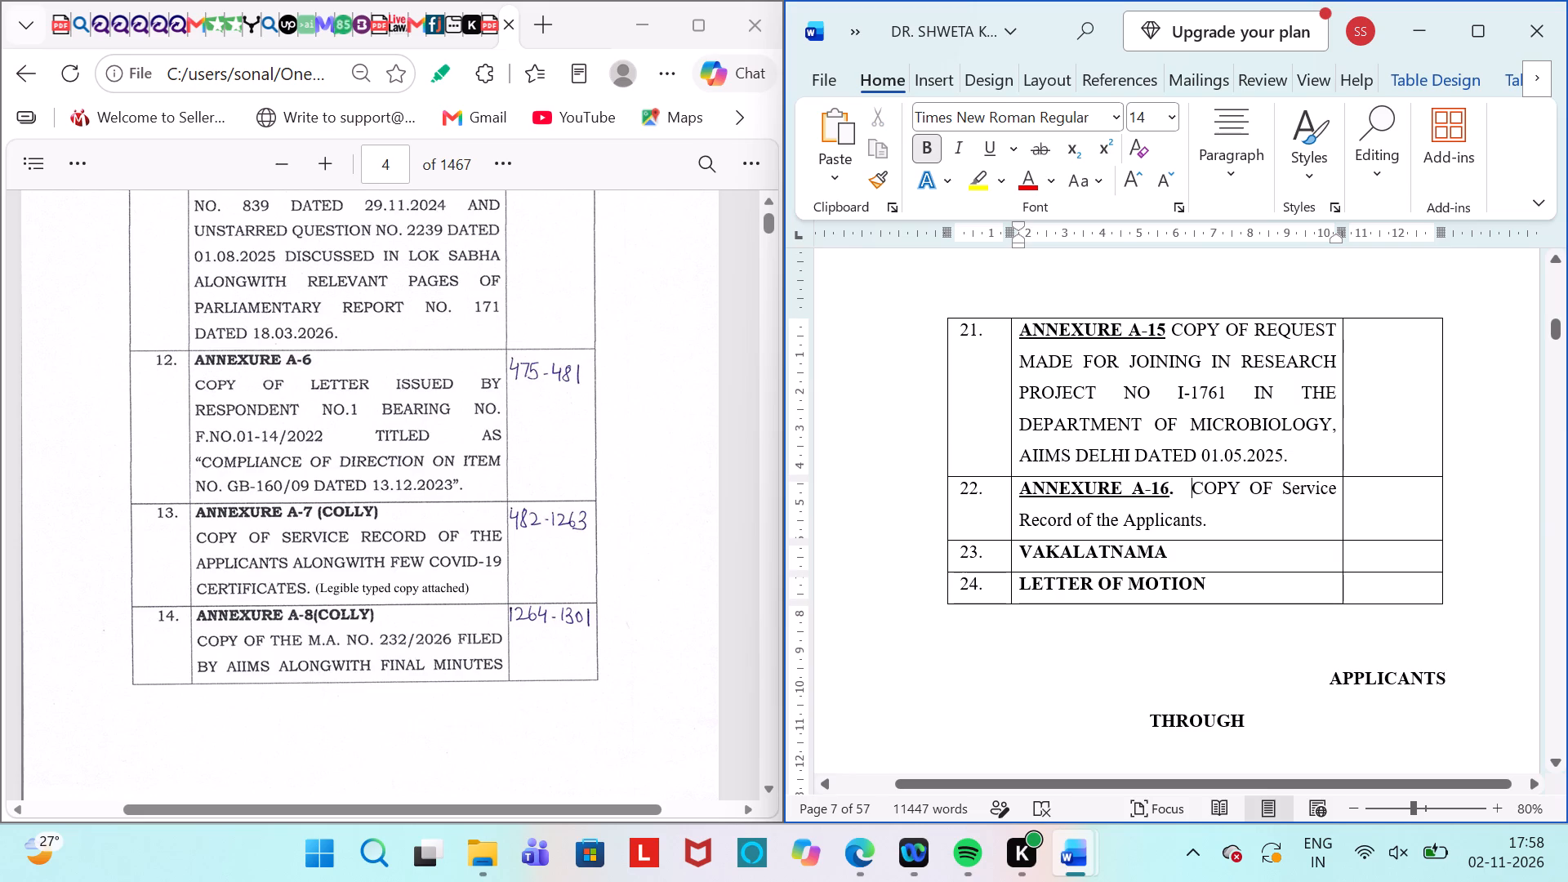
key("shift+Return")
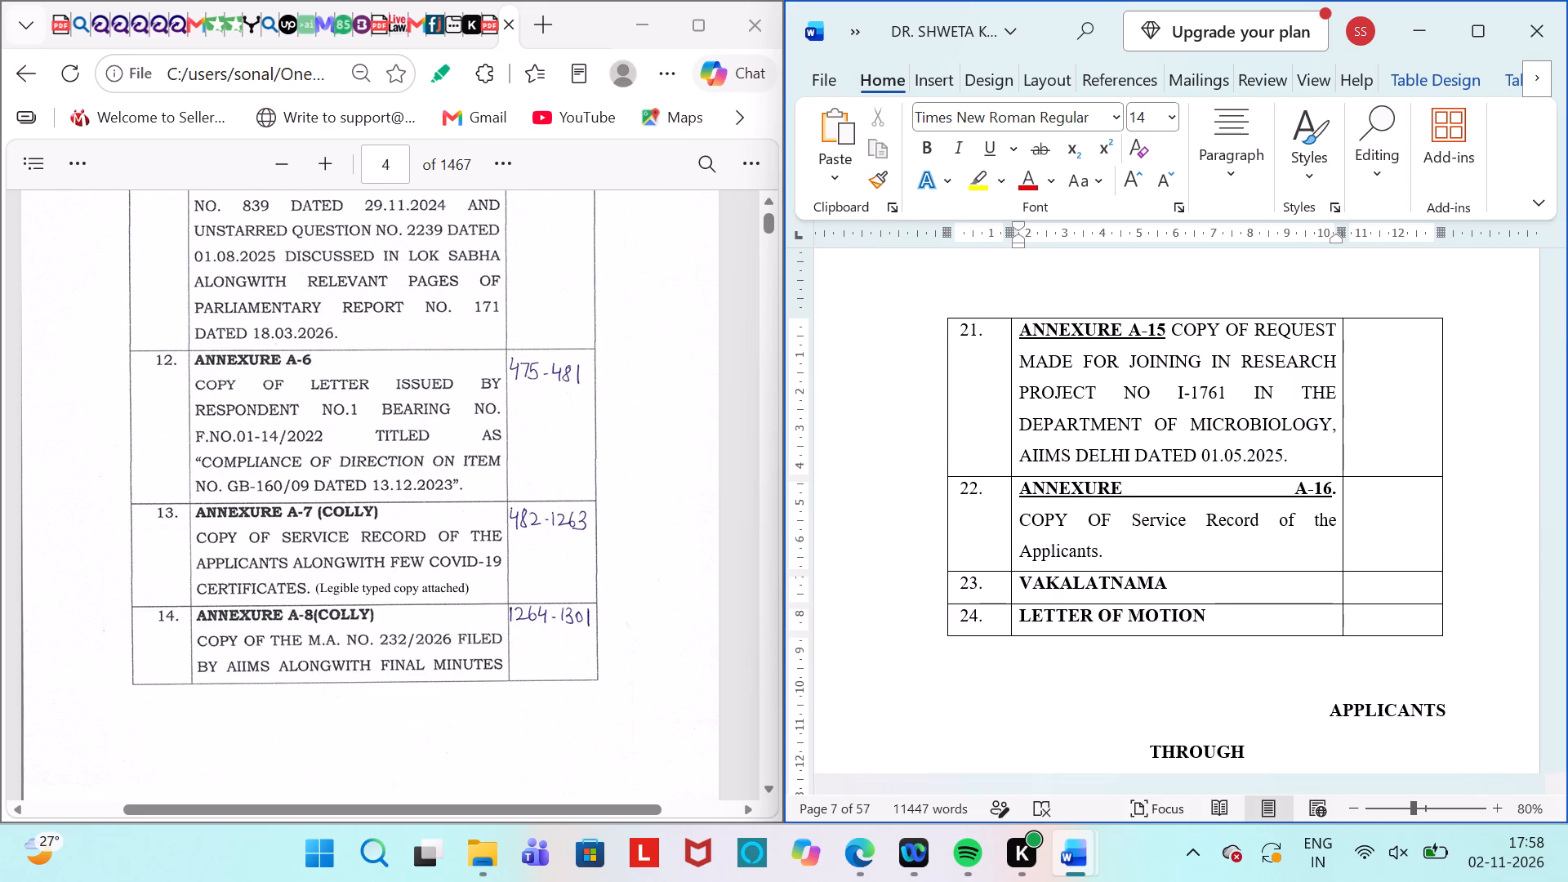
key("BackSpace")
key("Return")
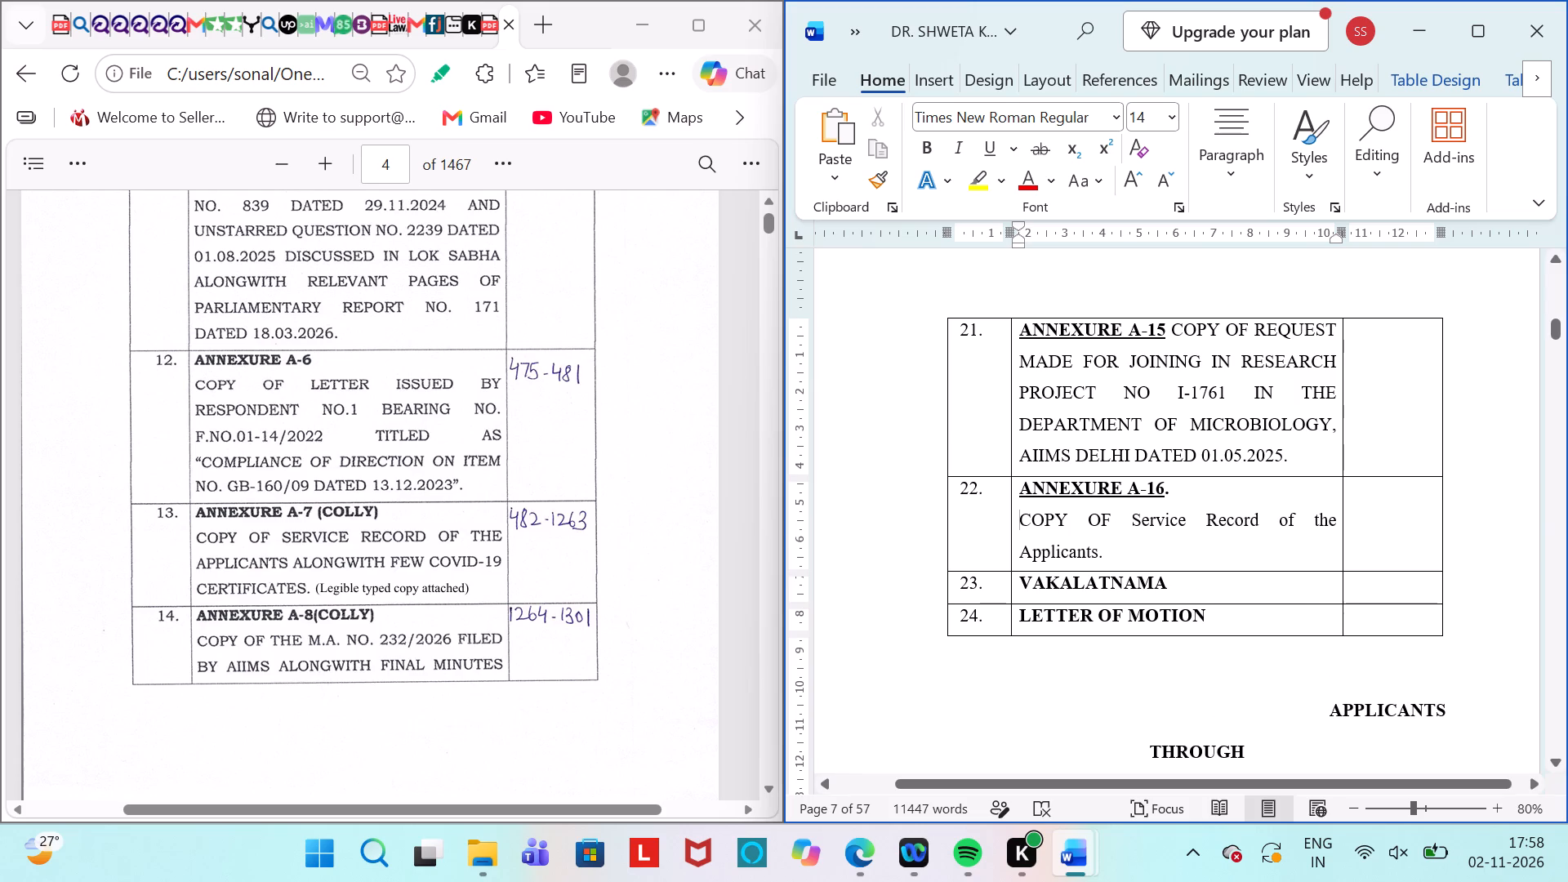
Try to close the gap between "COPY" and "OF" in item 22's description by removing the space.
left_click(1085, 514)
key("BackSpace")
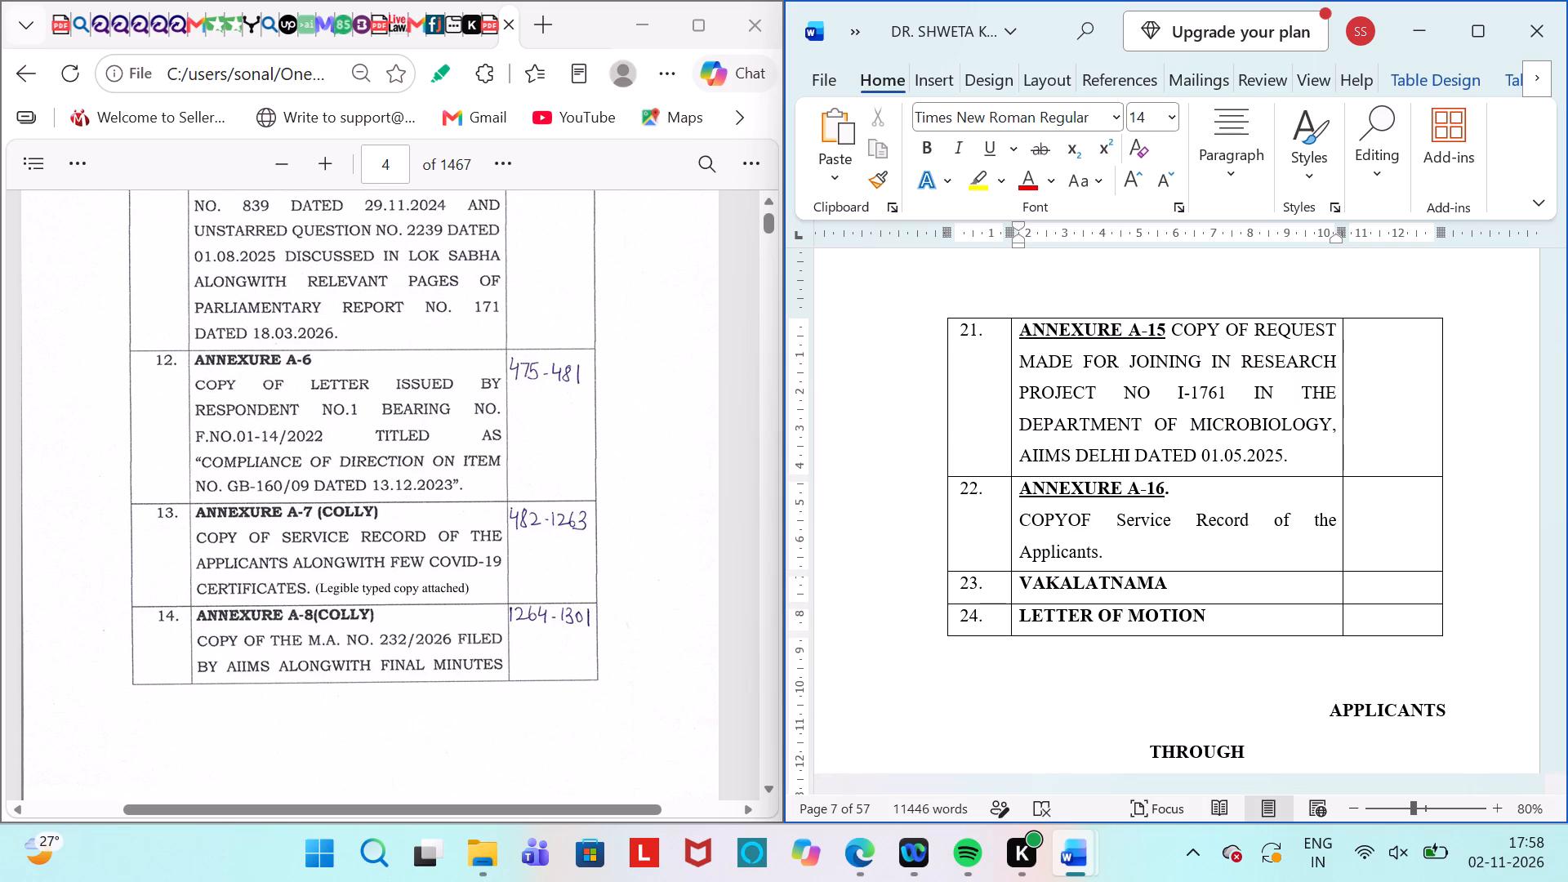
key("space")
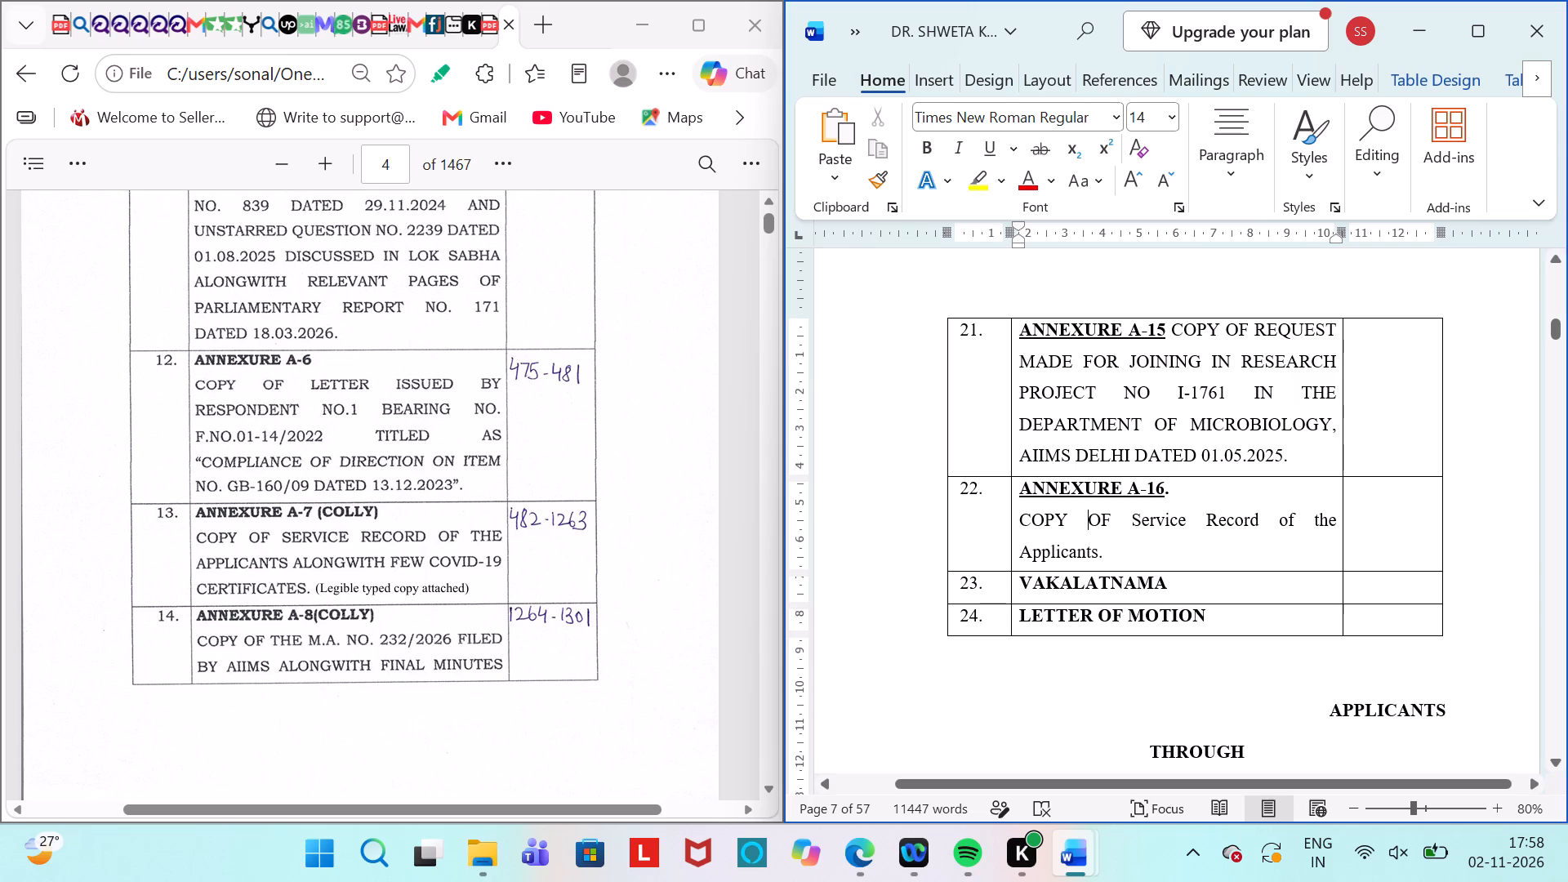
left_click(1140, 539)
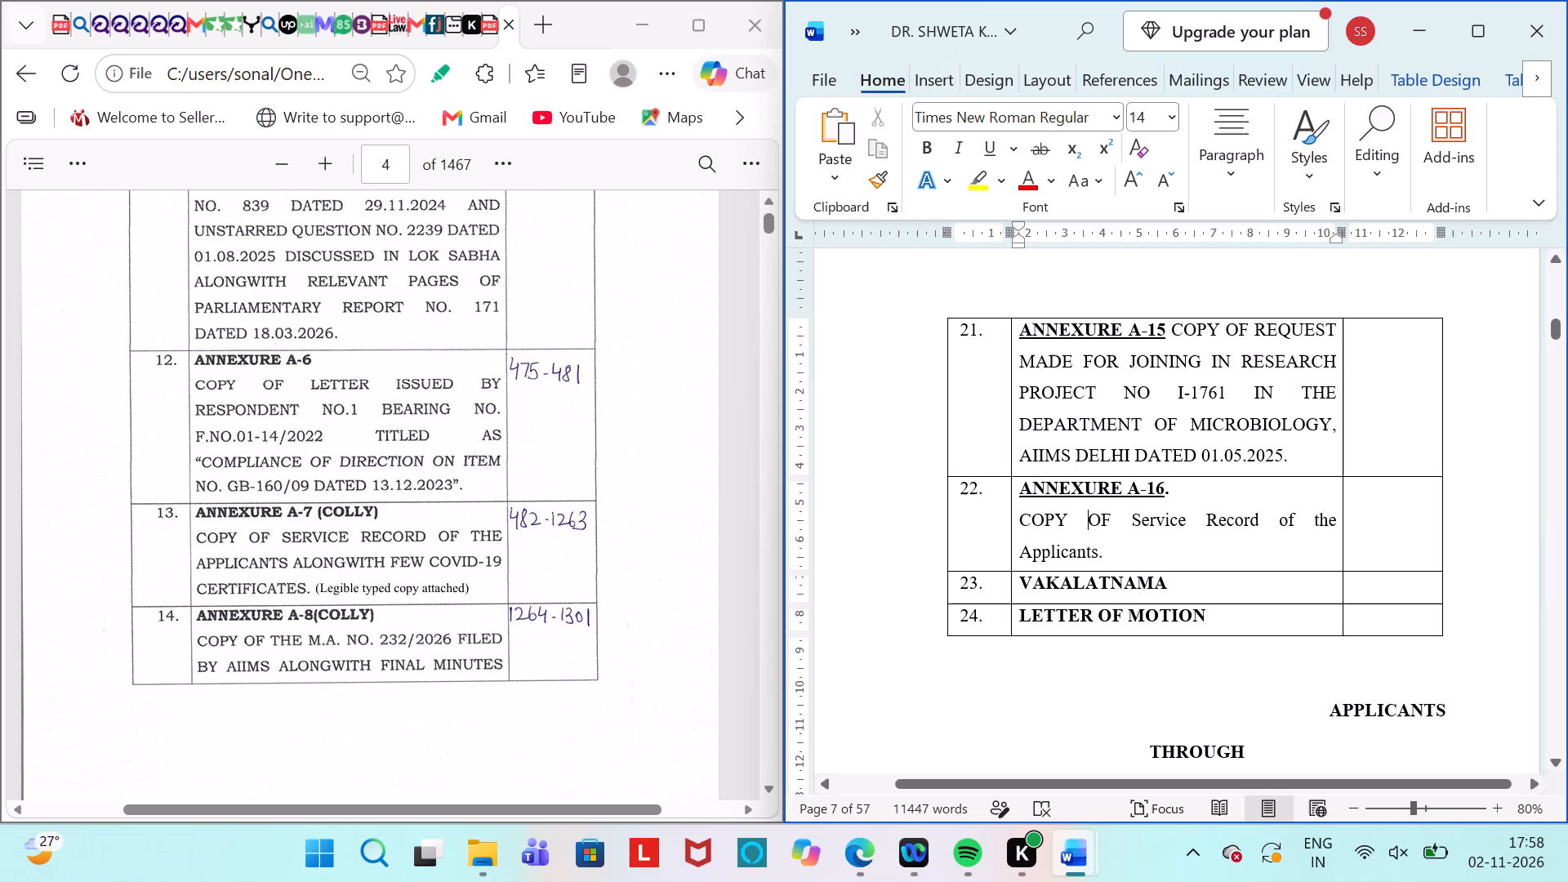
Set the font of item 22's description text, "COPY OF Service Record of the Applicants", to Times New Roman.
left_click(1022, 515)
left_click_drag(1022, 515, 1081, 541)
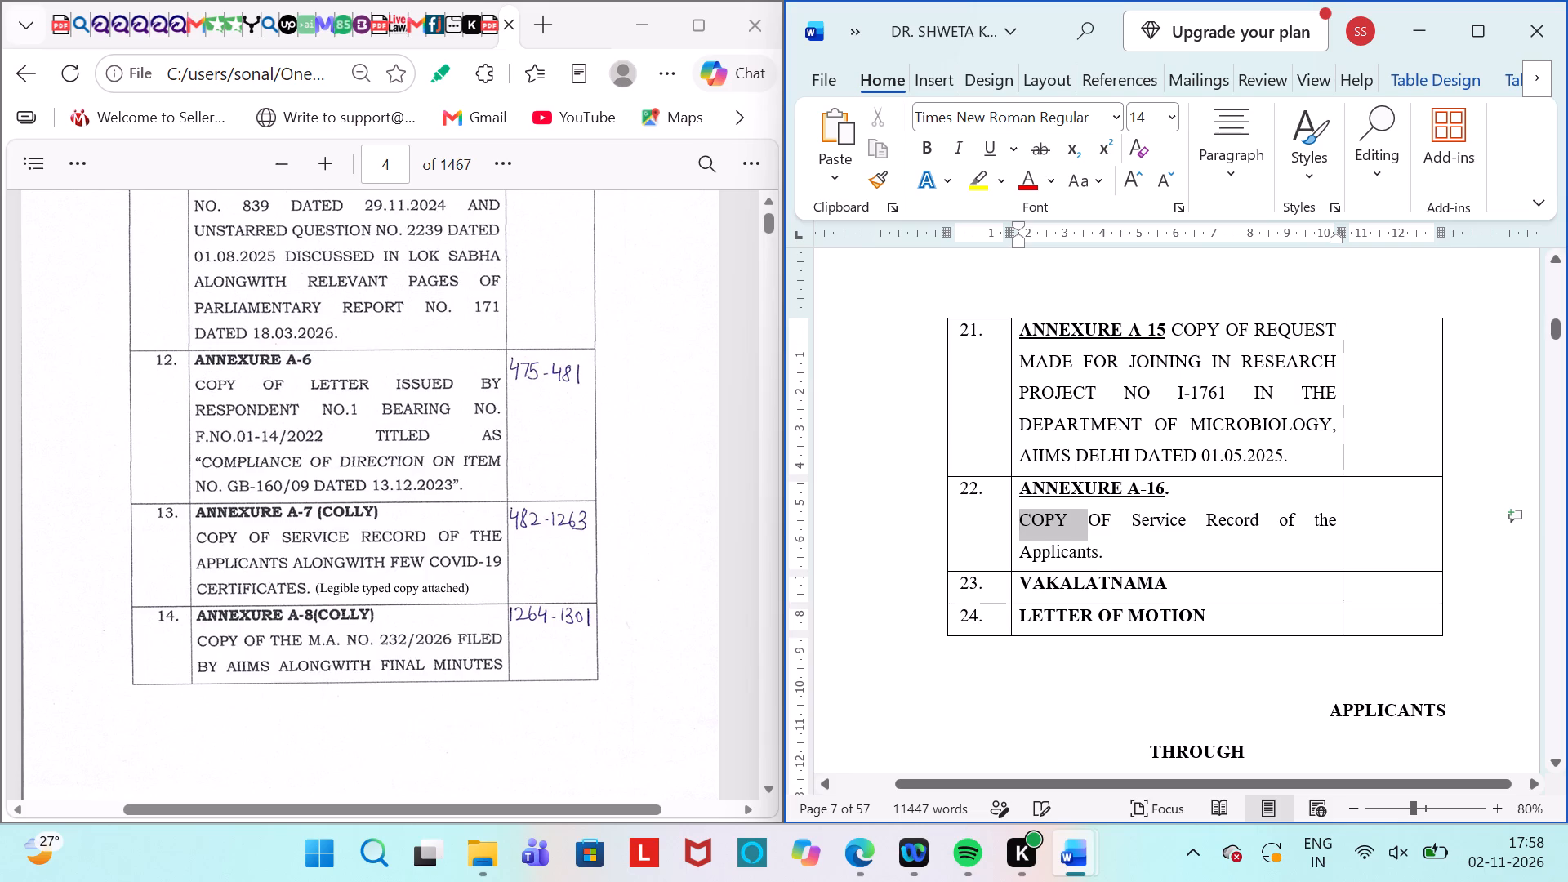
left_click_drag(1081, 541, 1098, 543)
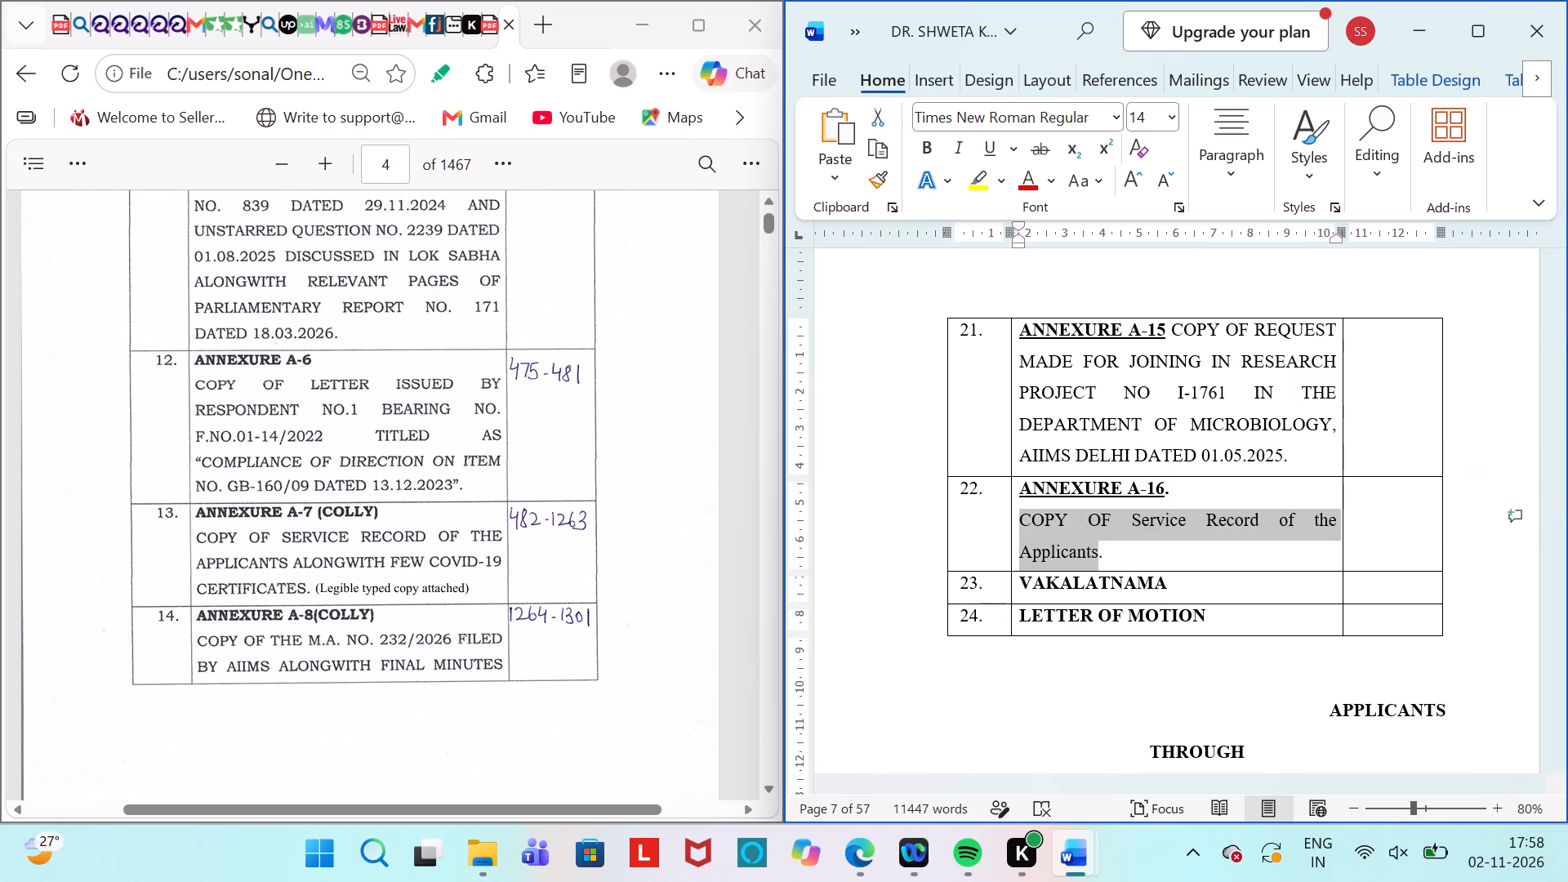
left_click(1122, 123)
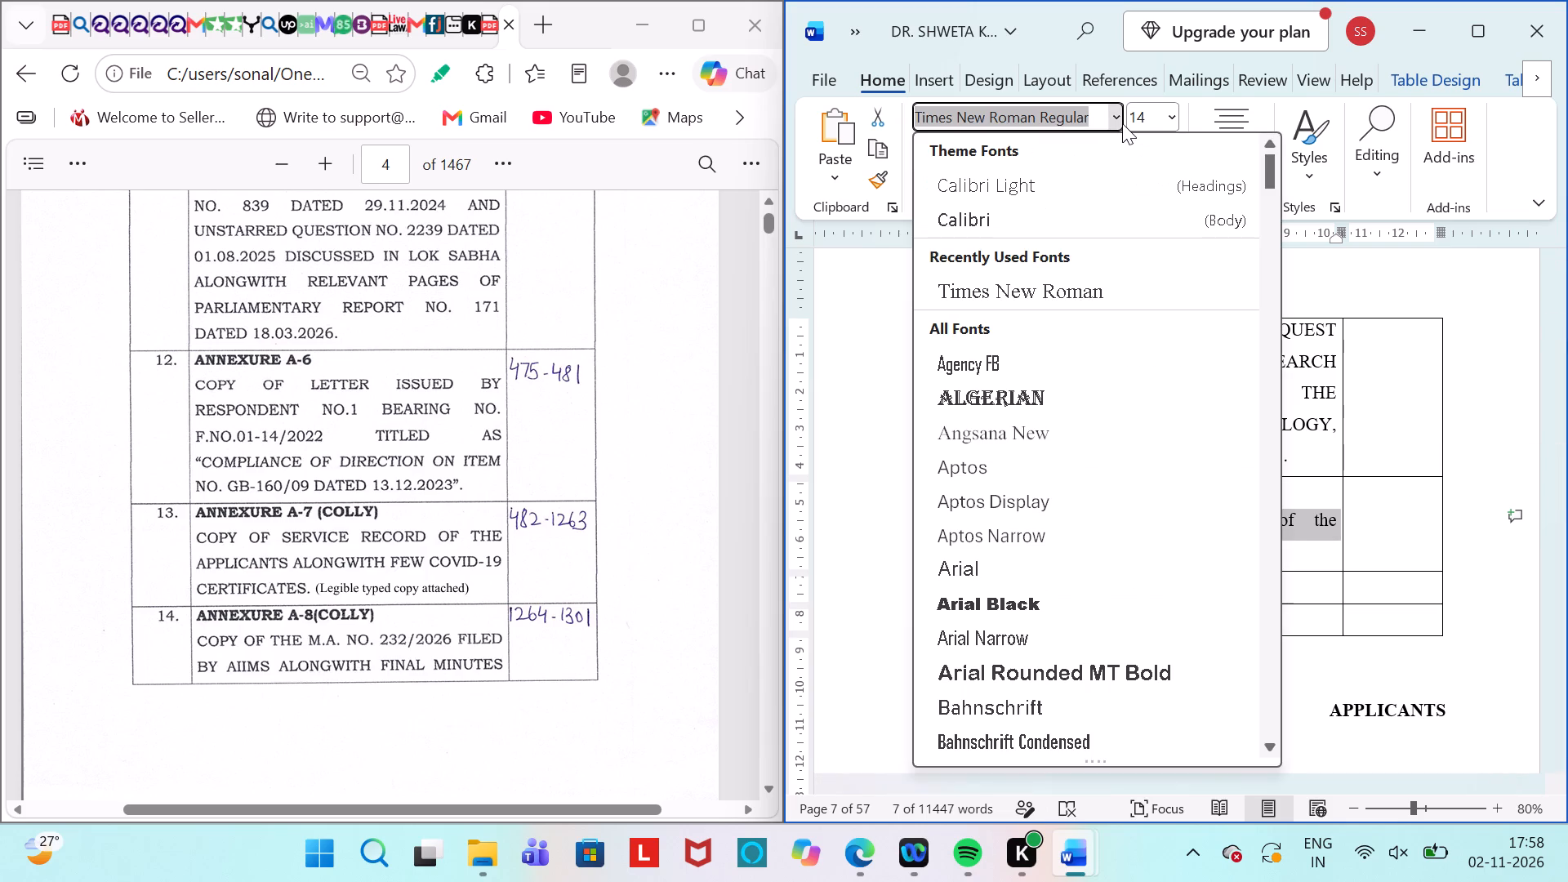
left_click(1058, 283)
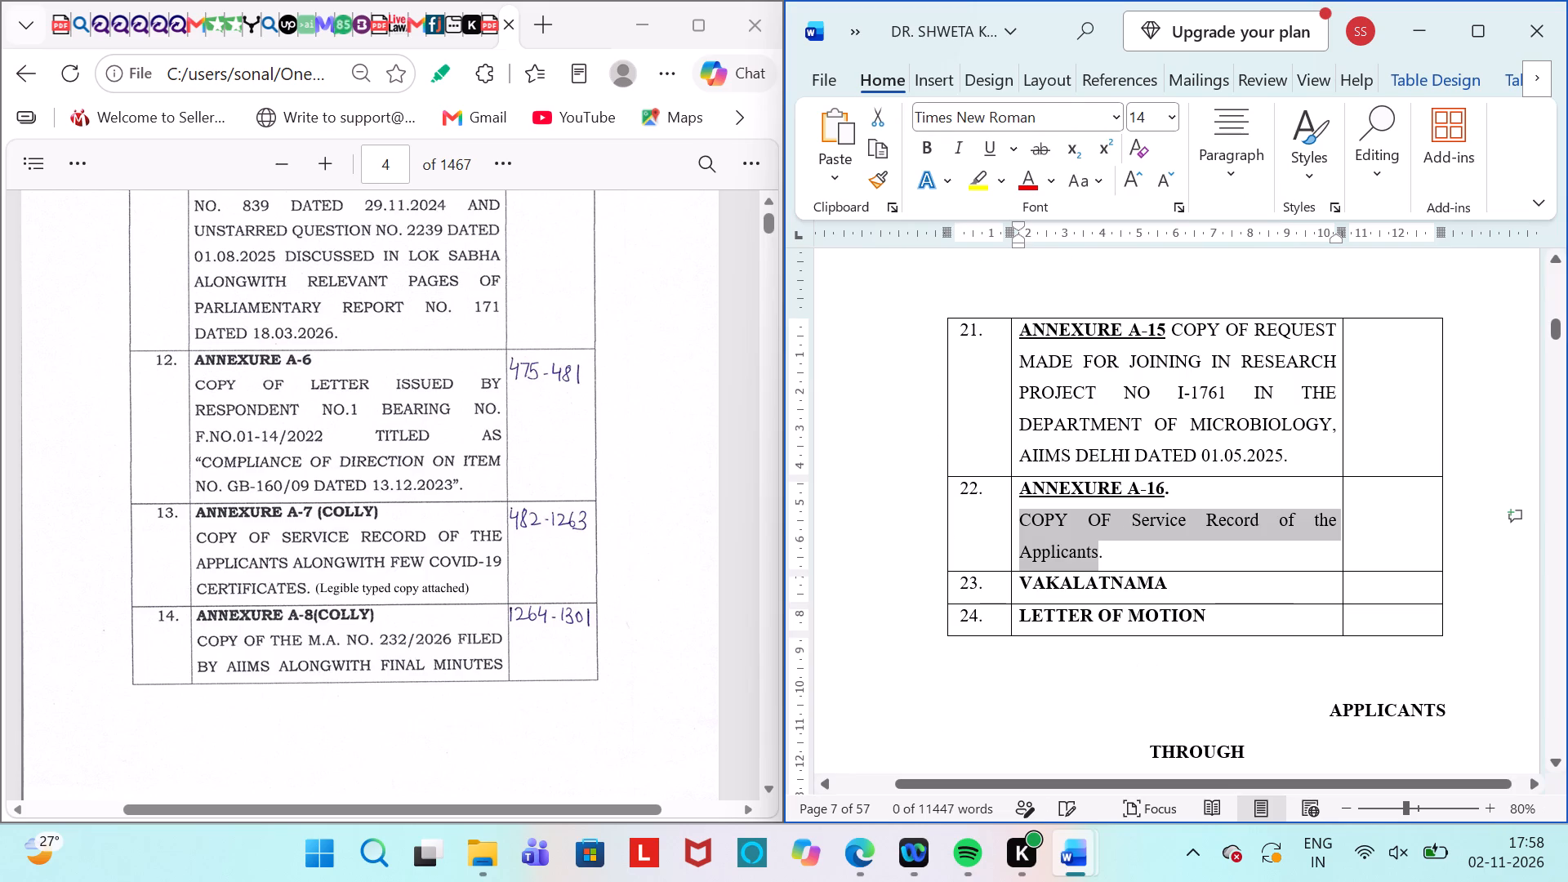
left_click(1112, 527)
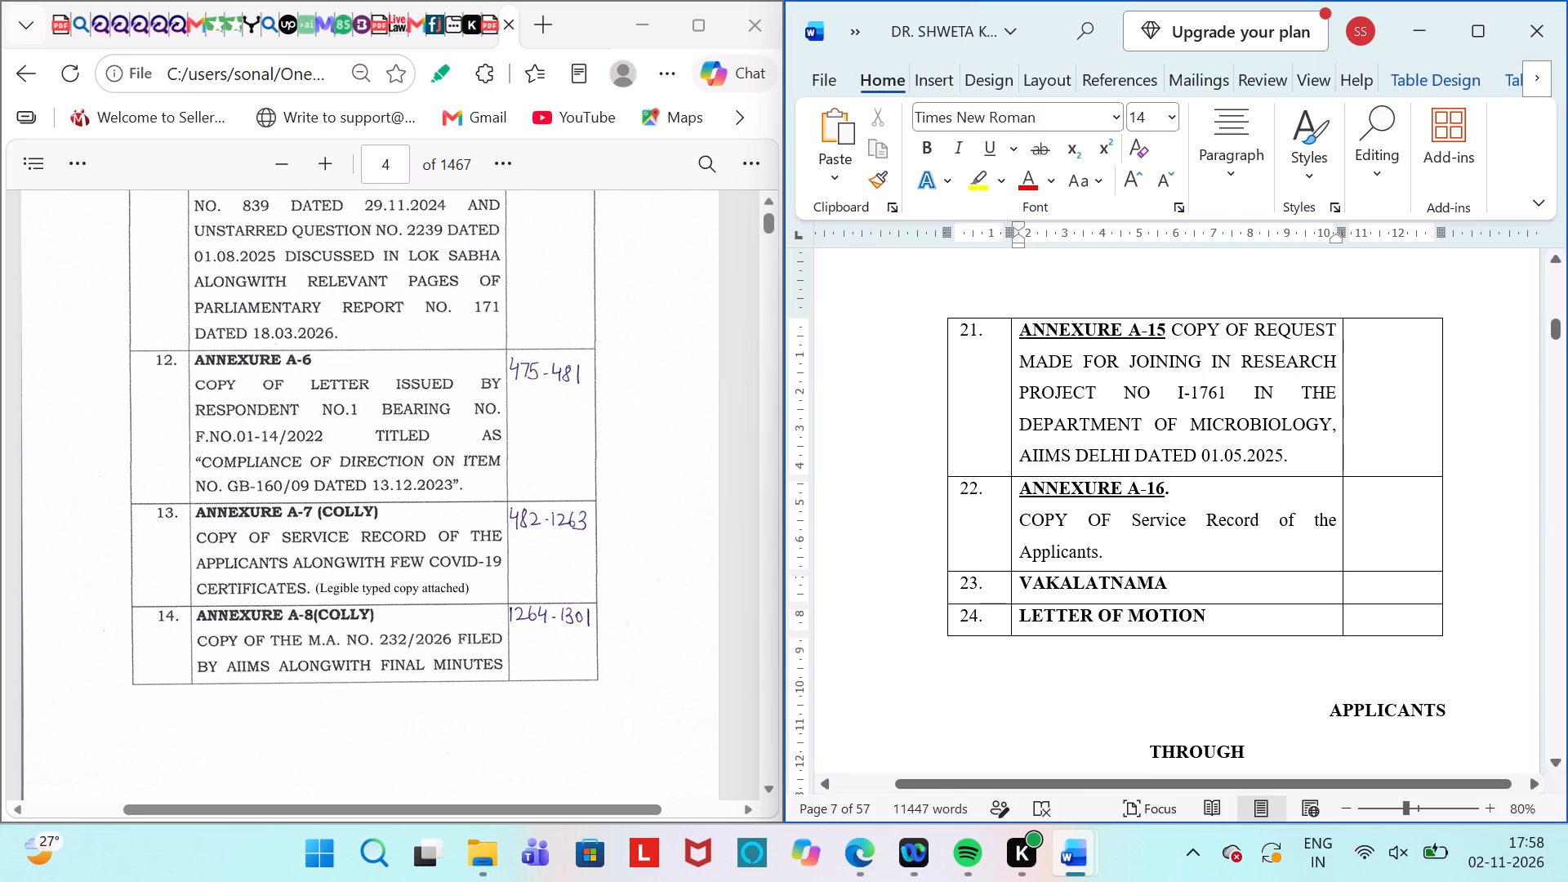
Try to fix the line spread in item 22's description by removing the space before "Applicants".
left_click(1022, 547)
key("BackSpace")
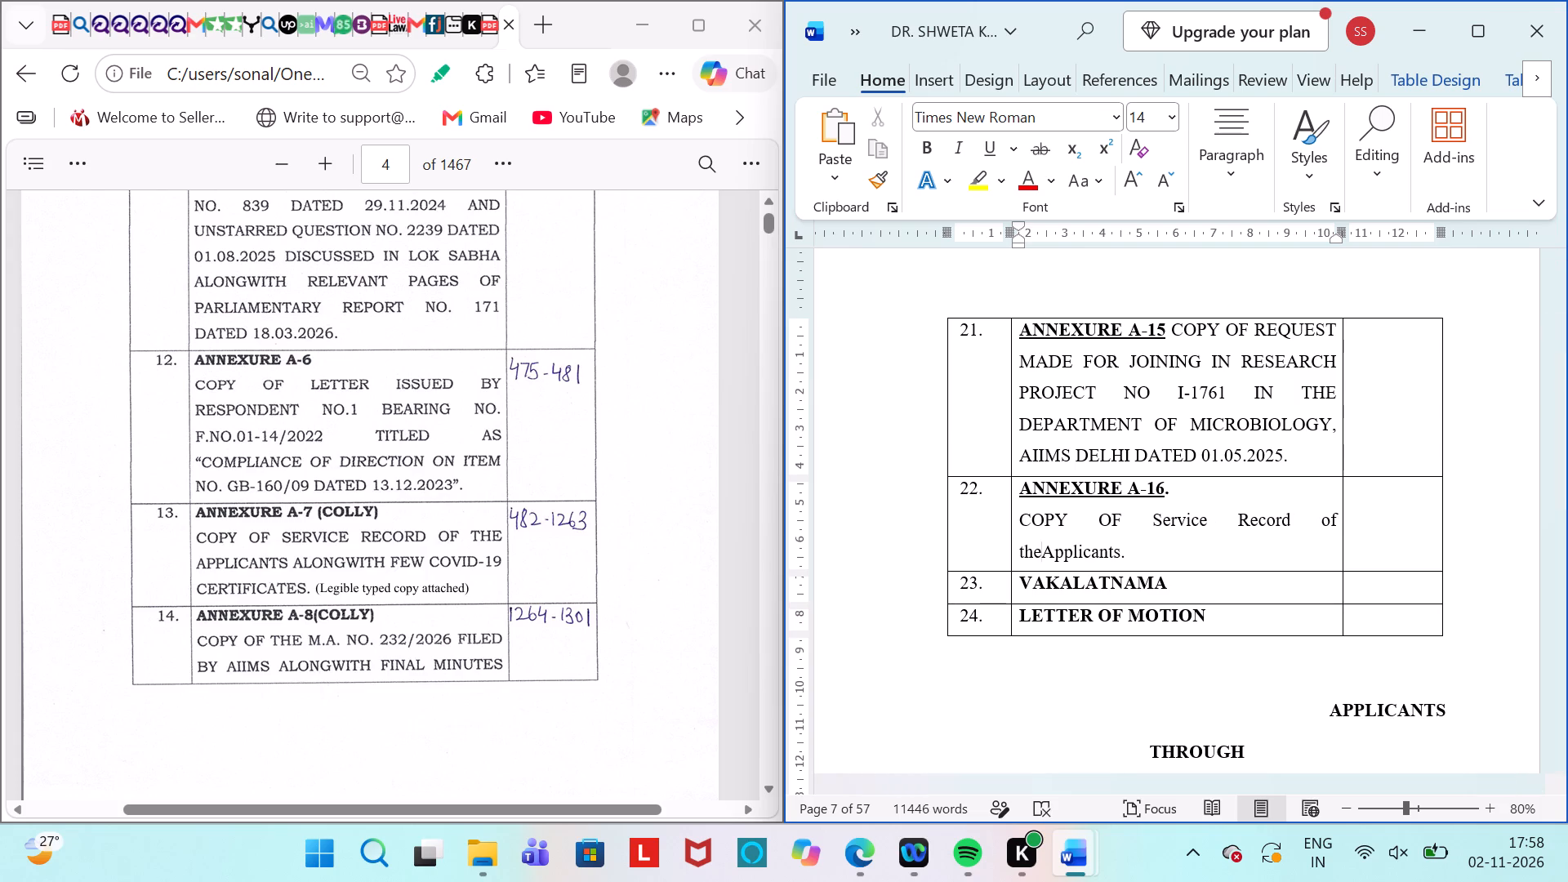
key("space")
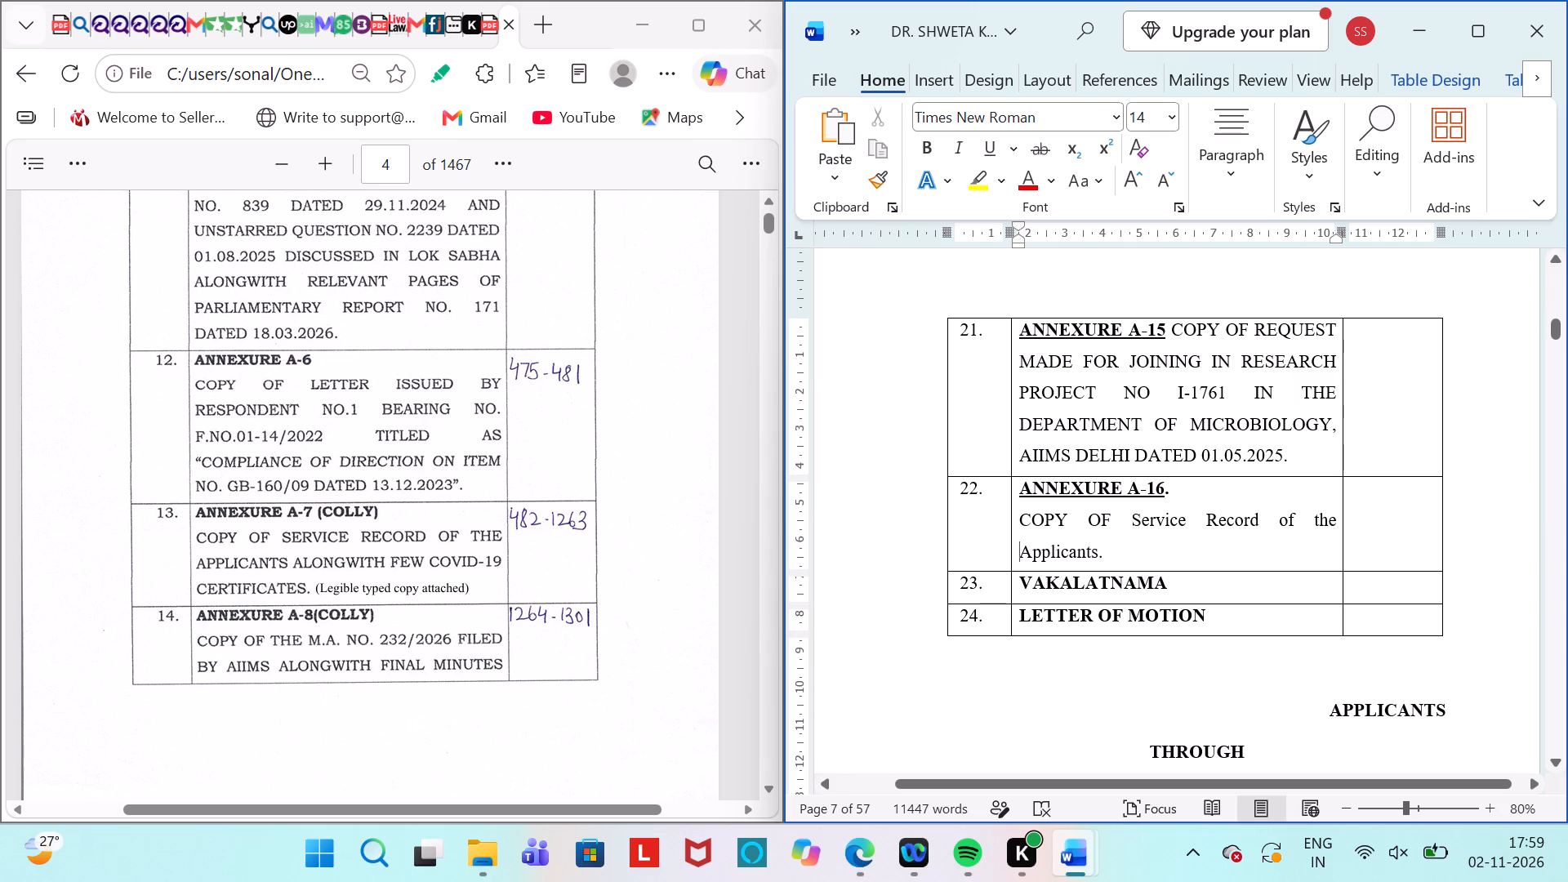
Review the remaining entries of the reference PDF's index, from ANNEXURE A-8 through the closing VAKALATNAMA and PROOF OF SERVICE items.
scroll(667, 619, "down", 3)
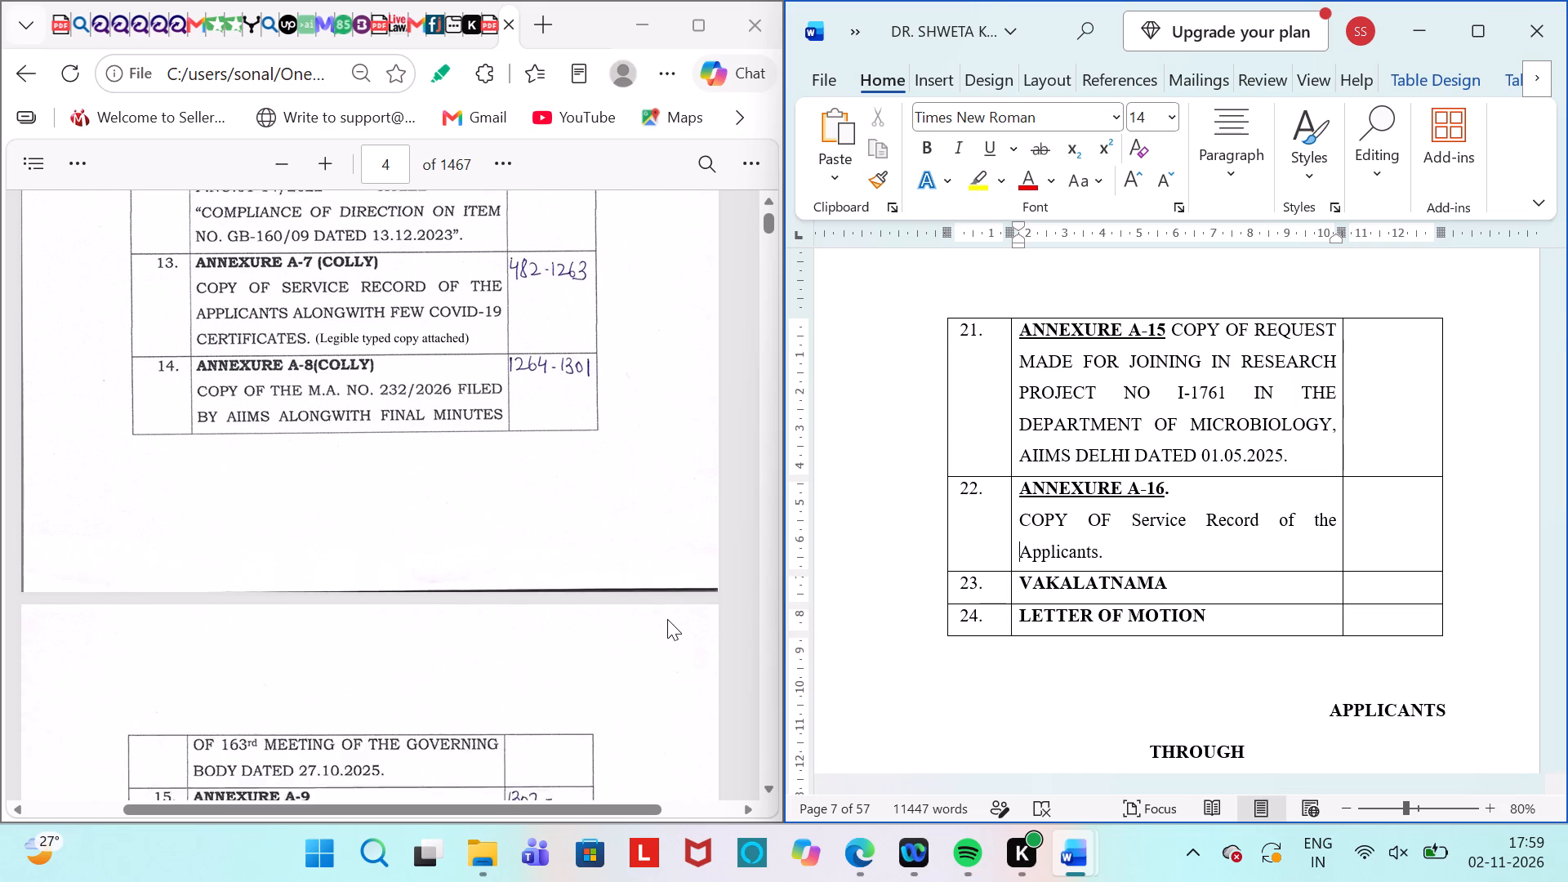
scroll(667, 619, "down", 9)
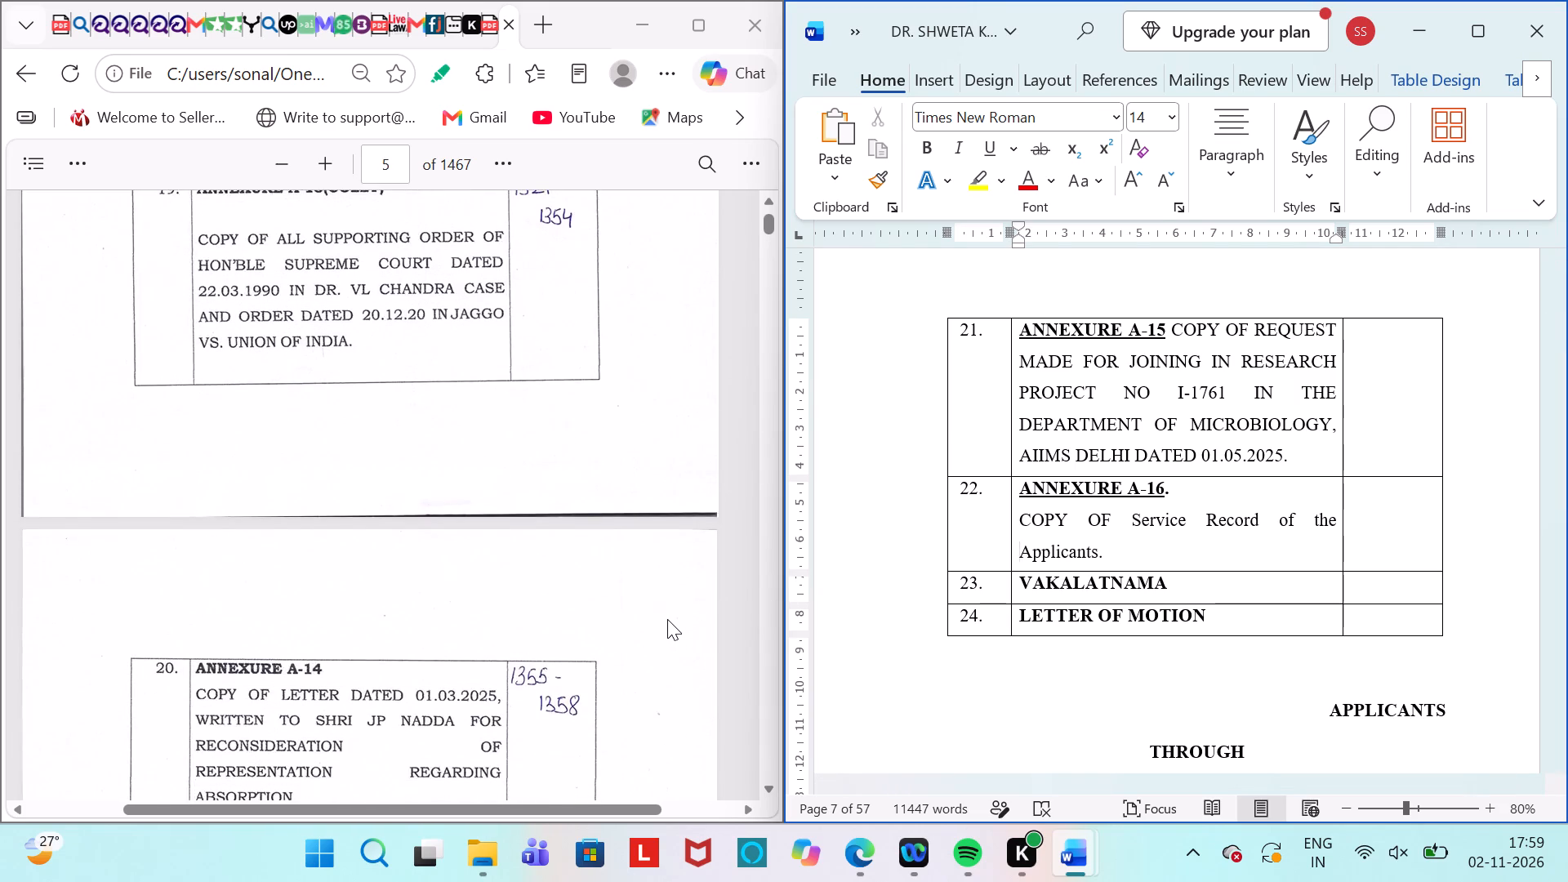
scroll(667, 619, "down", 3)
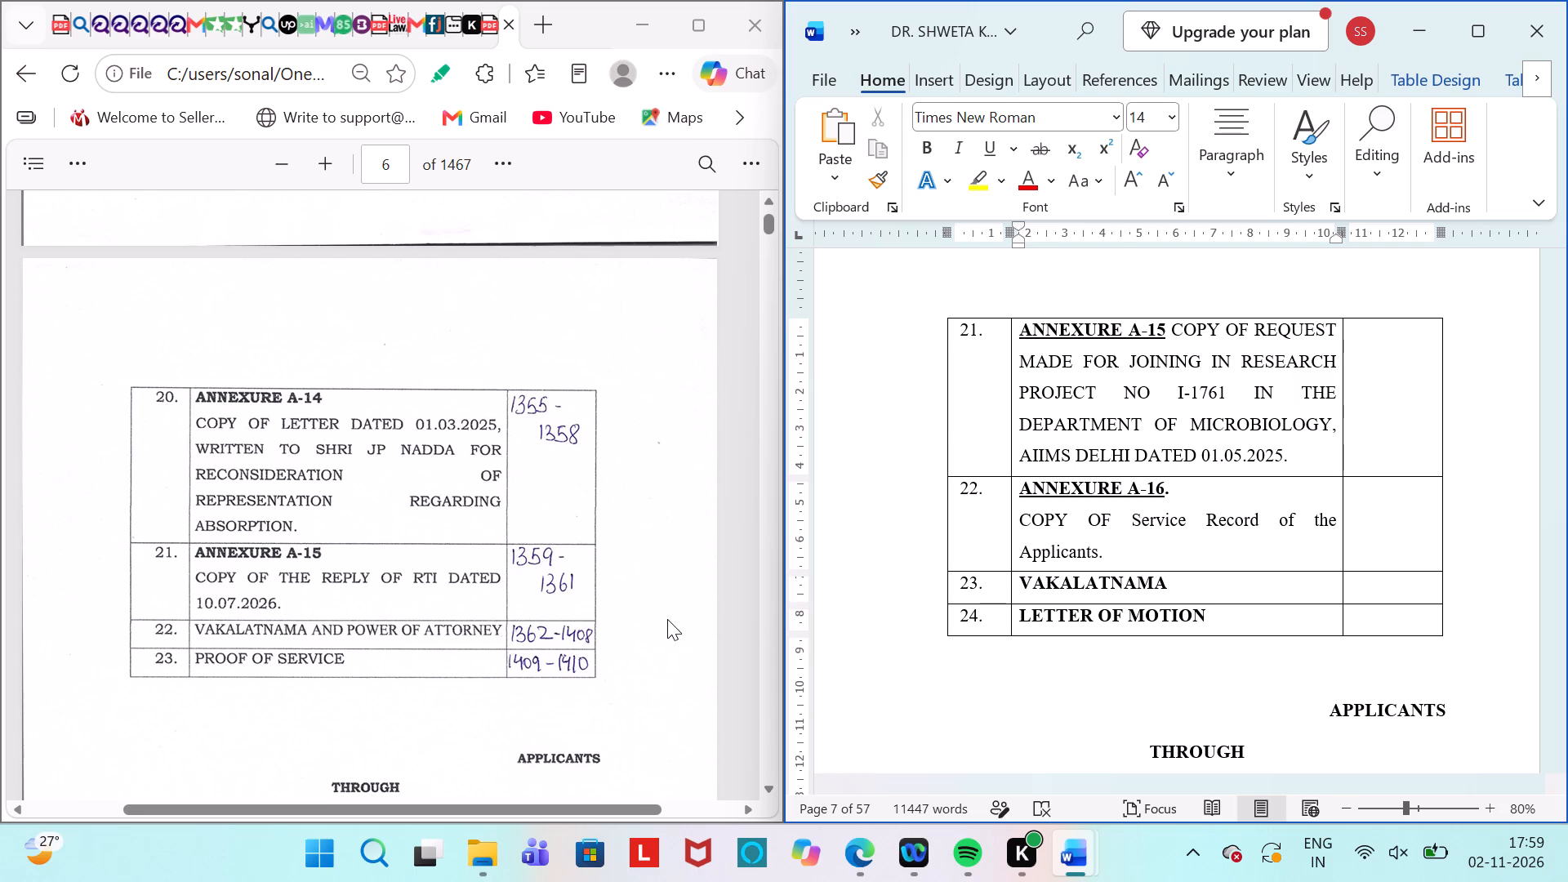
scroll(667, 619, "right", 2)
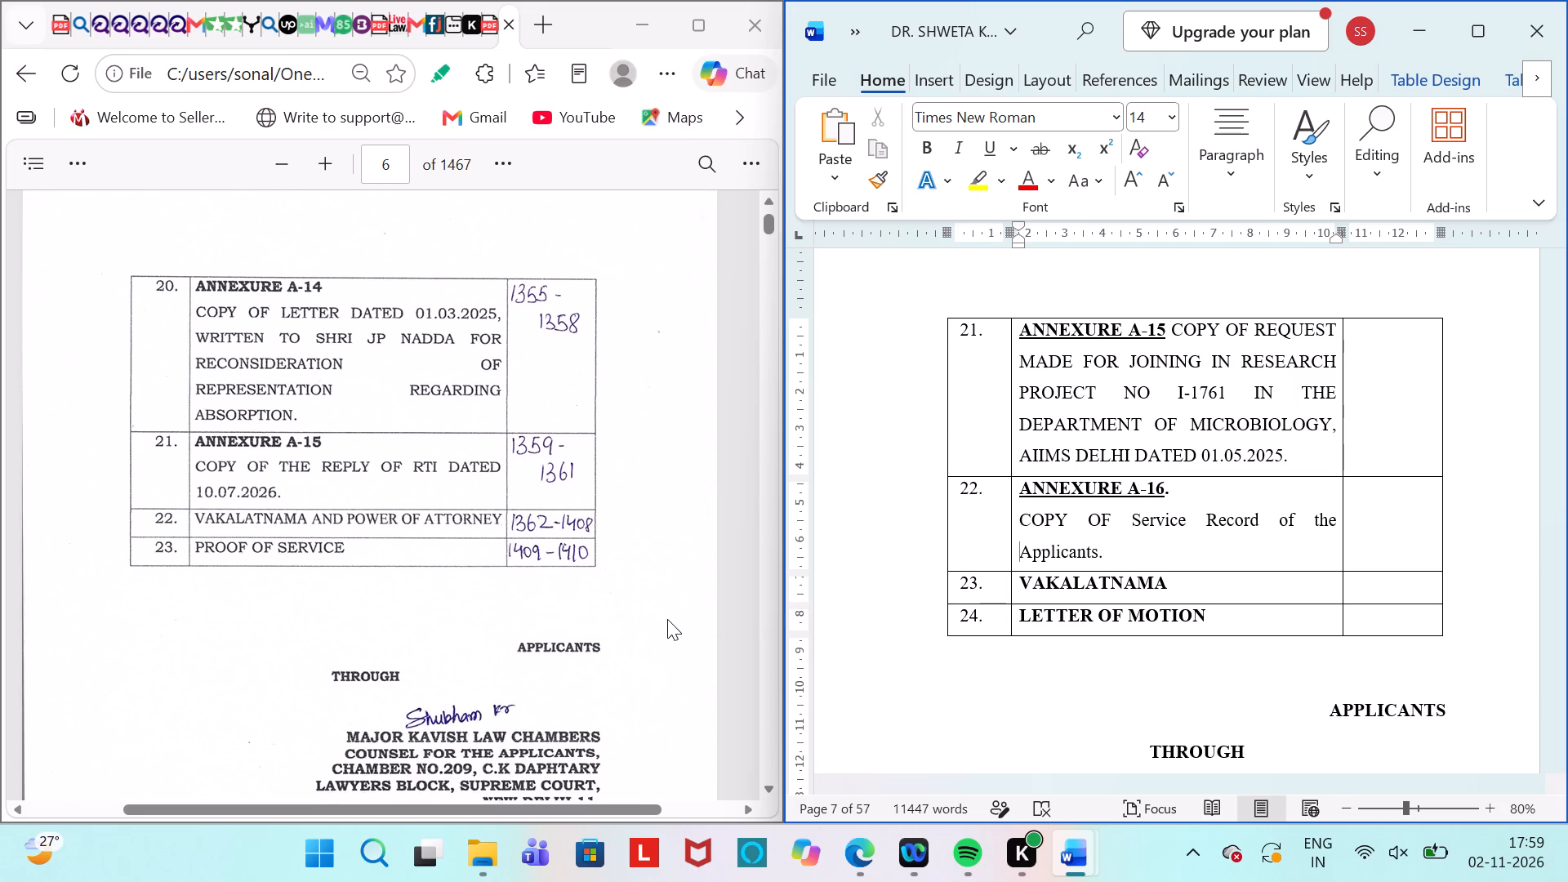
scroll(667, 619, "right", 1)
Review the Word index table backwards from the closing VAKALATNAMA and LETTER OF MOTION rows to item 4, SYNOPSIS AND LIST OF DATES.
scroll(1151, 485, "up", 2)
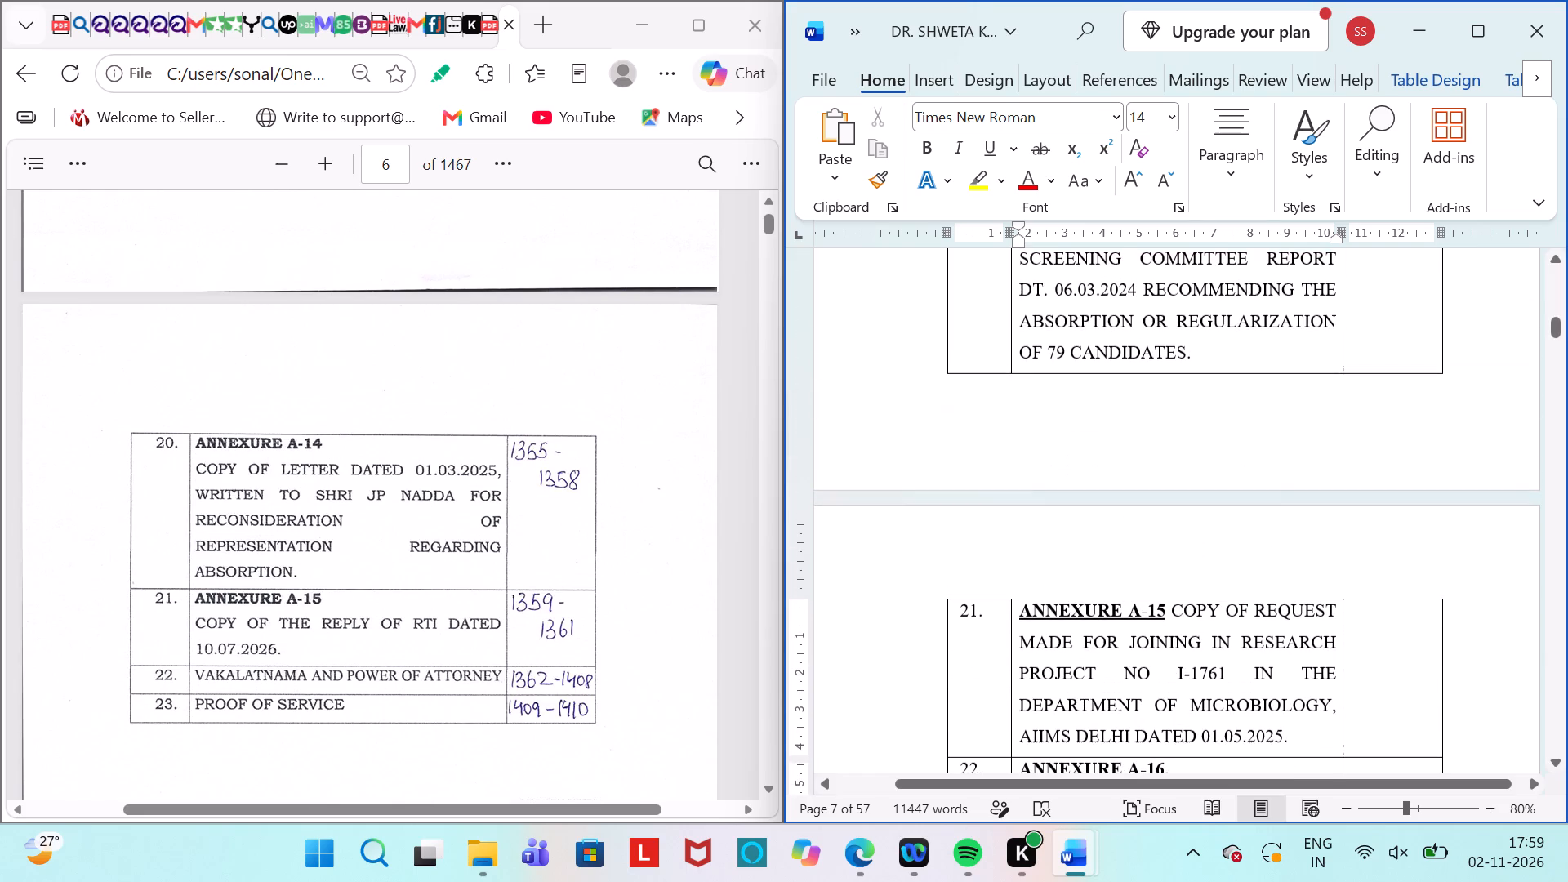
scroll(1151, 485, "left", 1)
scroll(1151, 485, "down", 1)
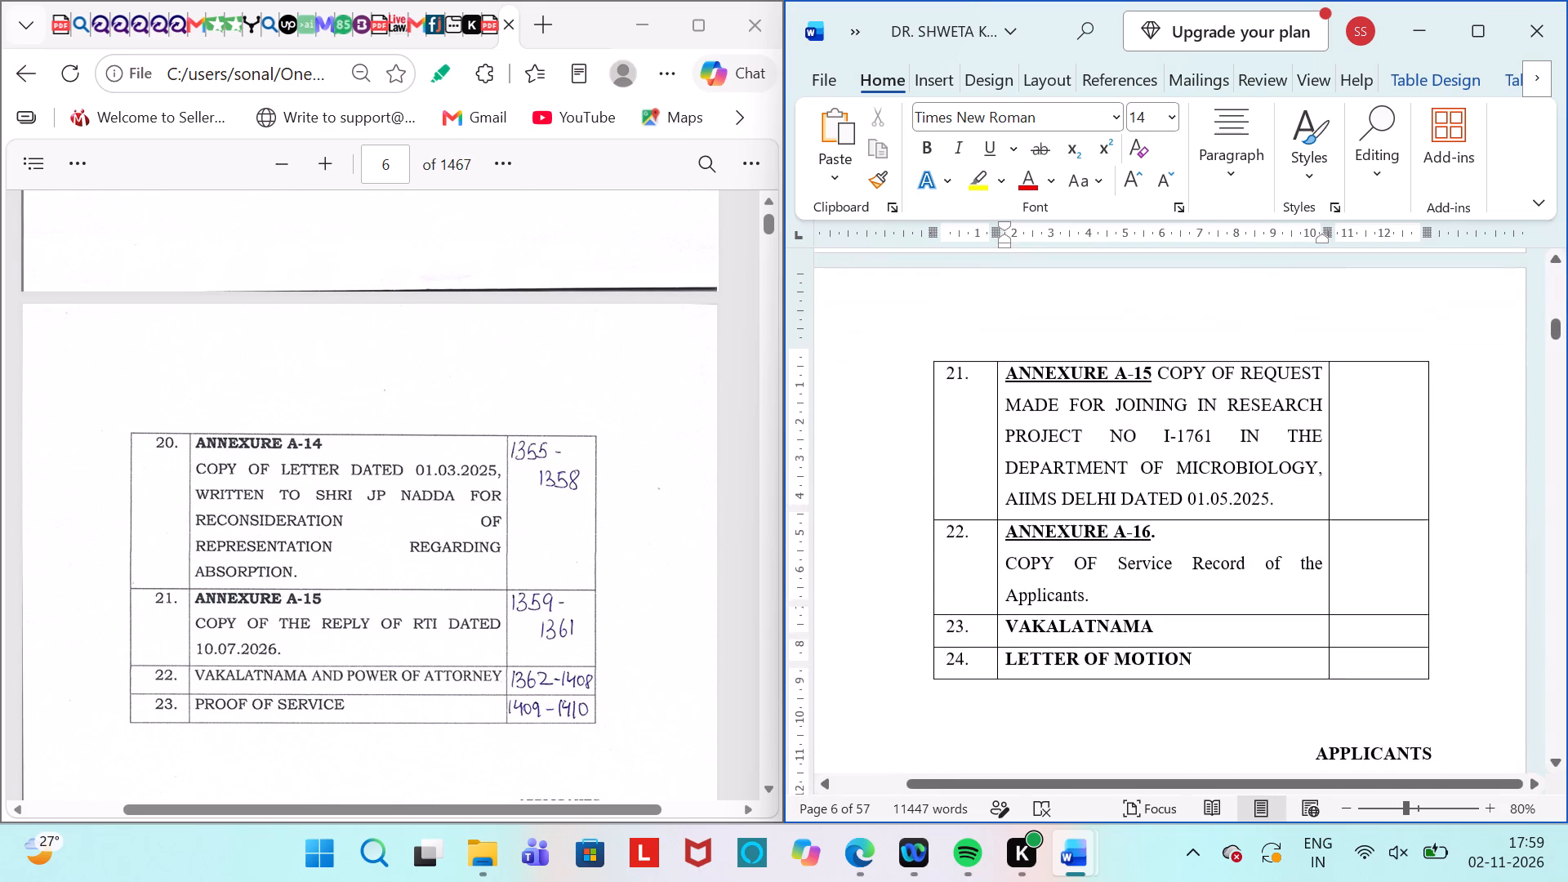
scroll(1151, 485, "down", 1)
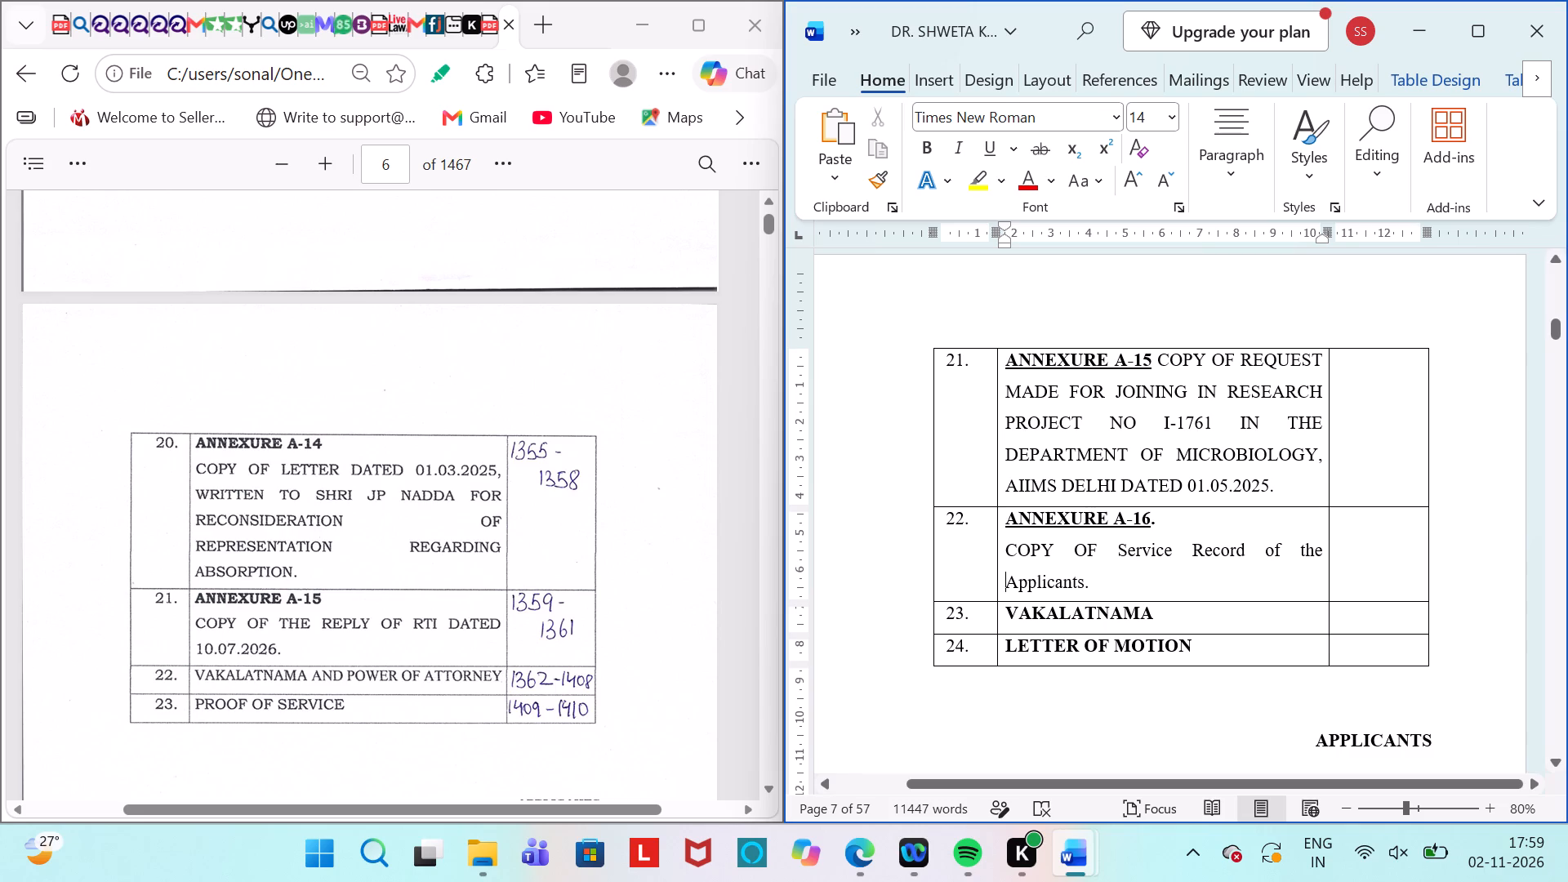
scroll(1143, 416, "up", 6)
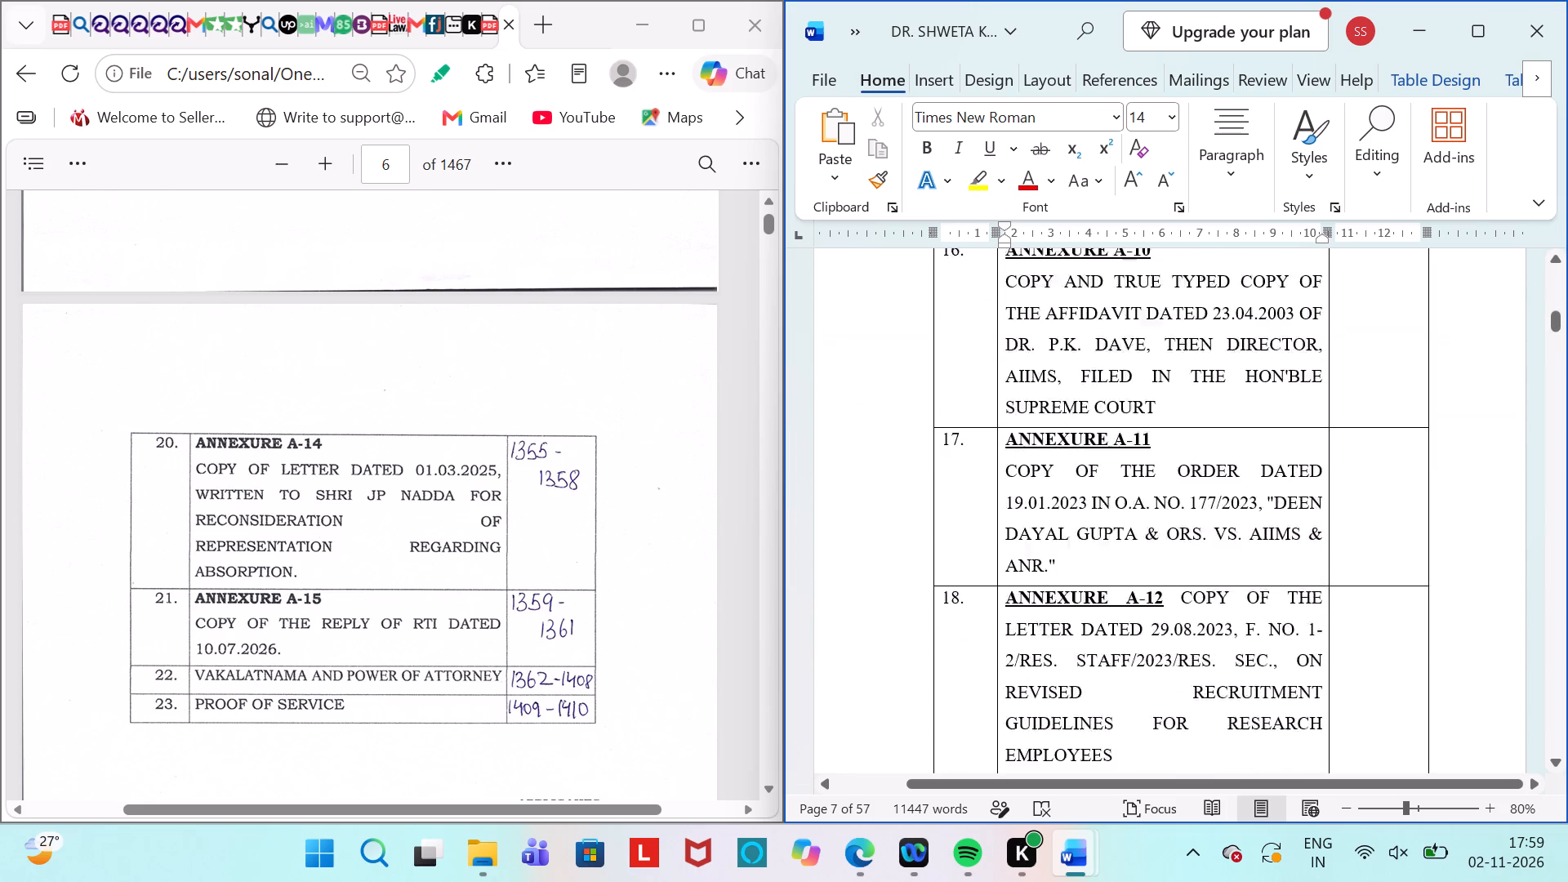
scroll(1143, 416, "up", 6)
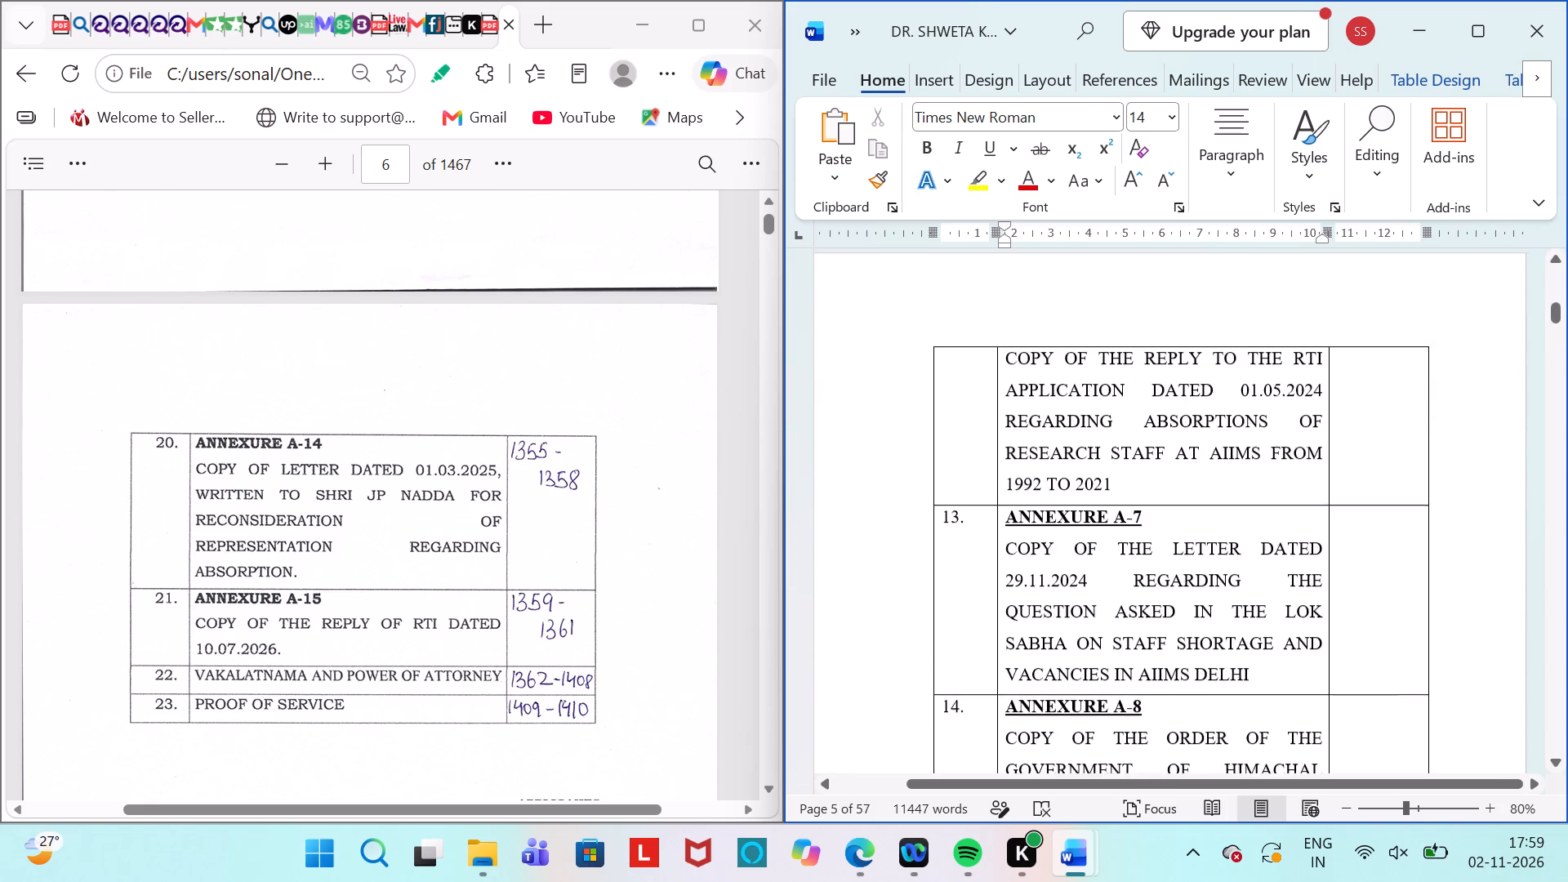
scroll(1143, 416, "up", 6)
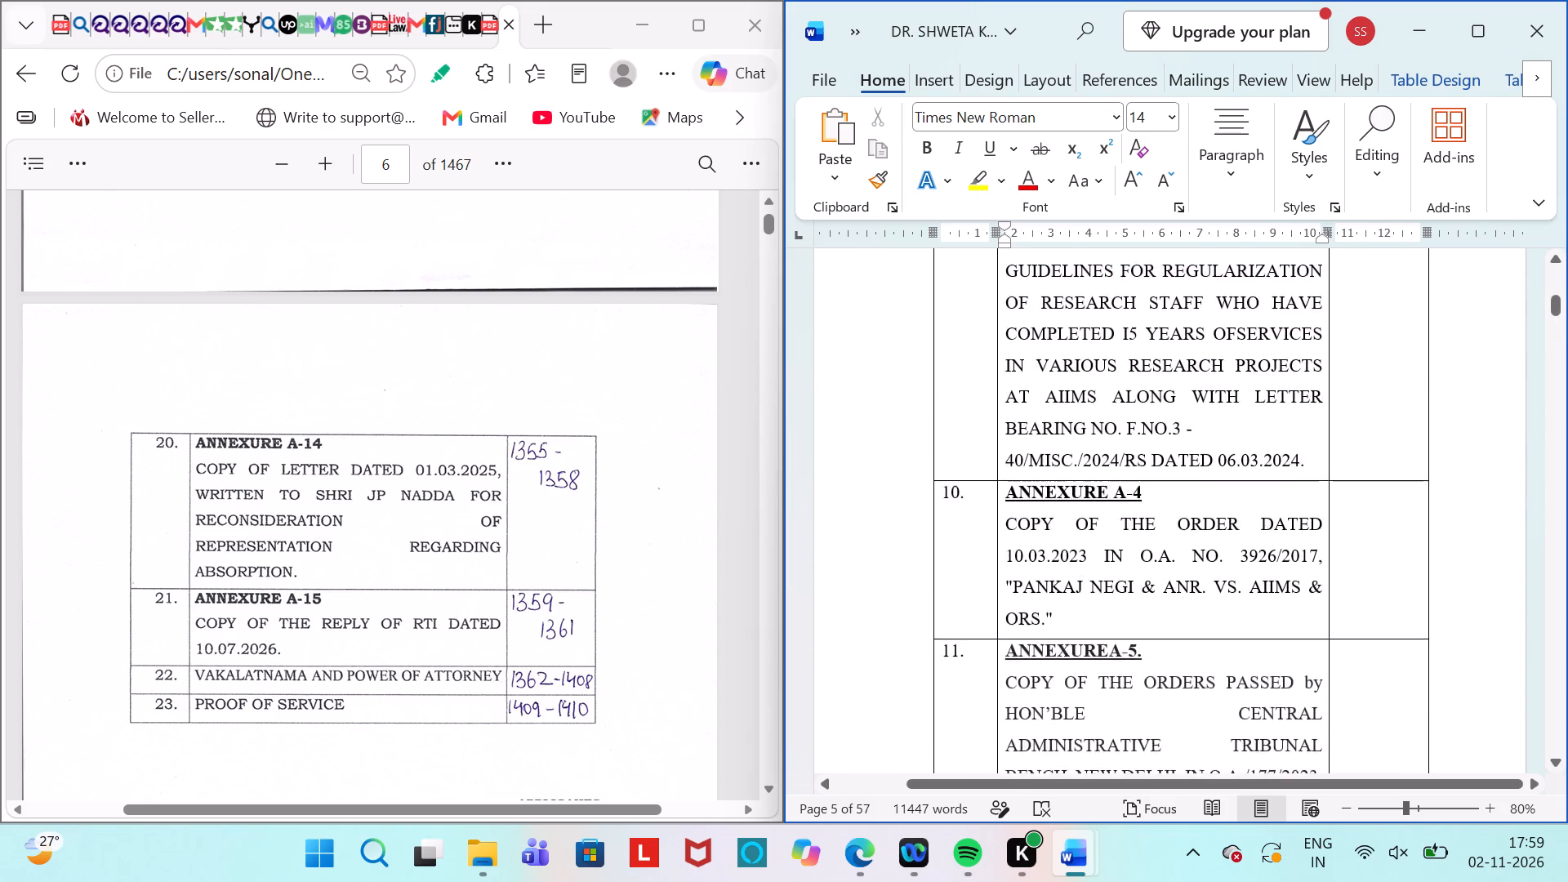
scroll(1143, 416, "up", 5)
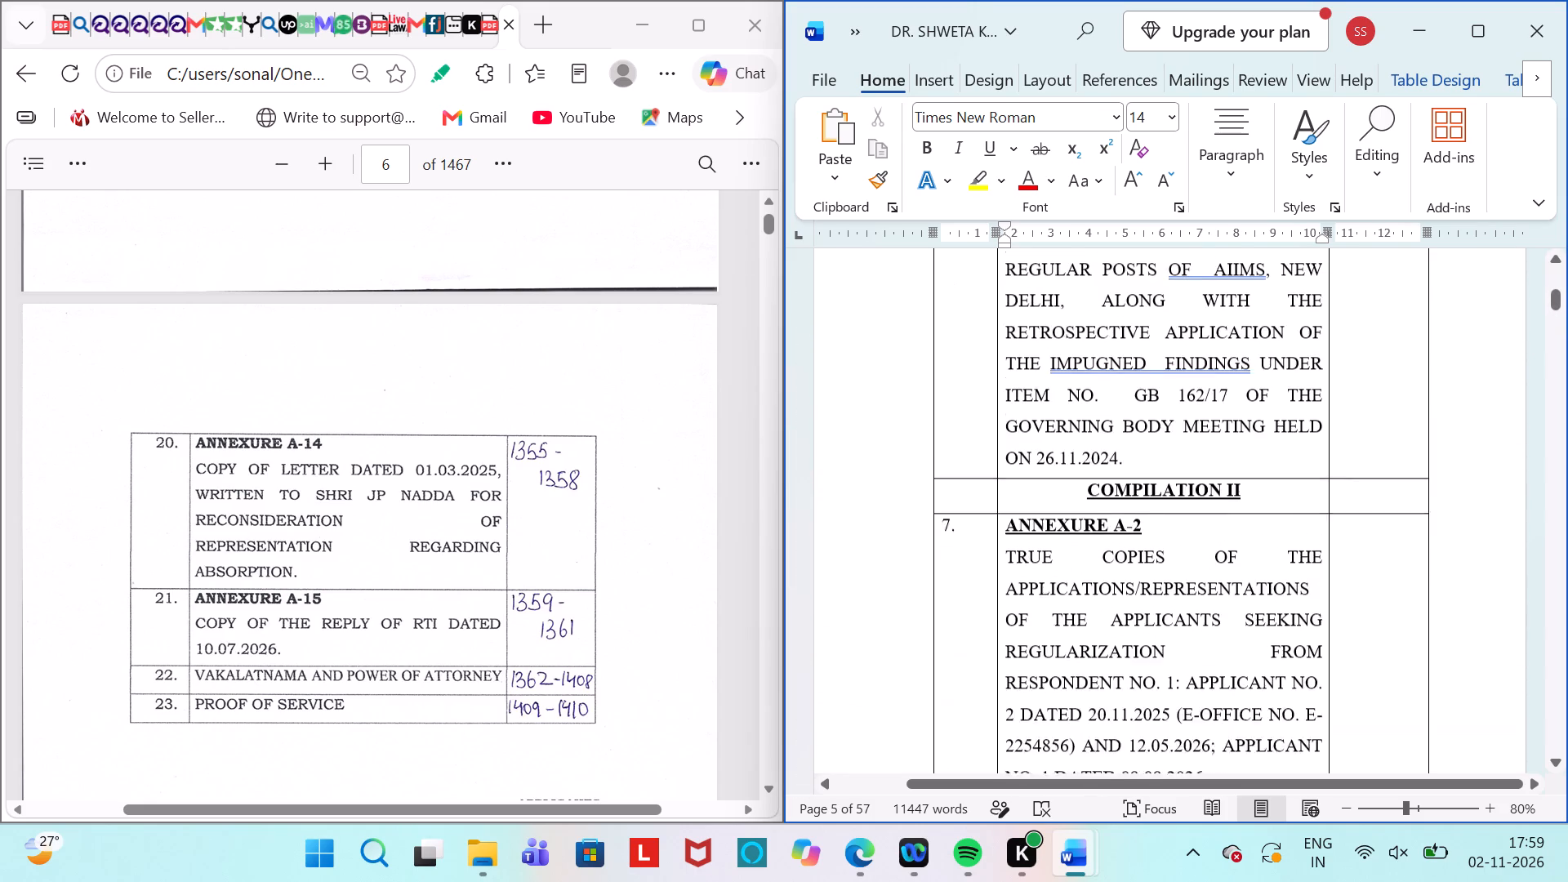
scroll(1143, 416, "up", 5)
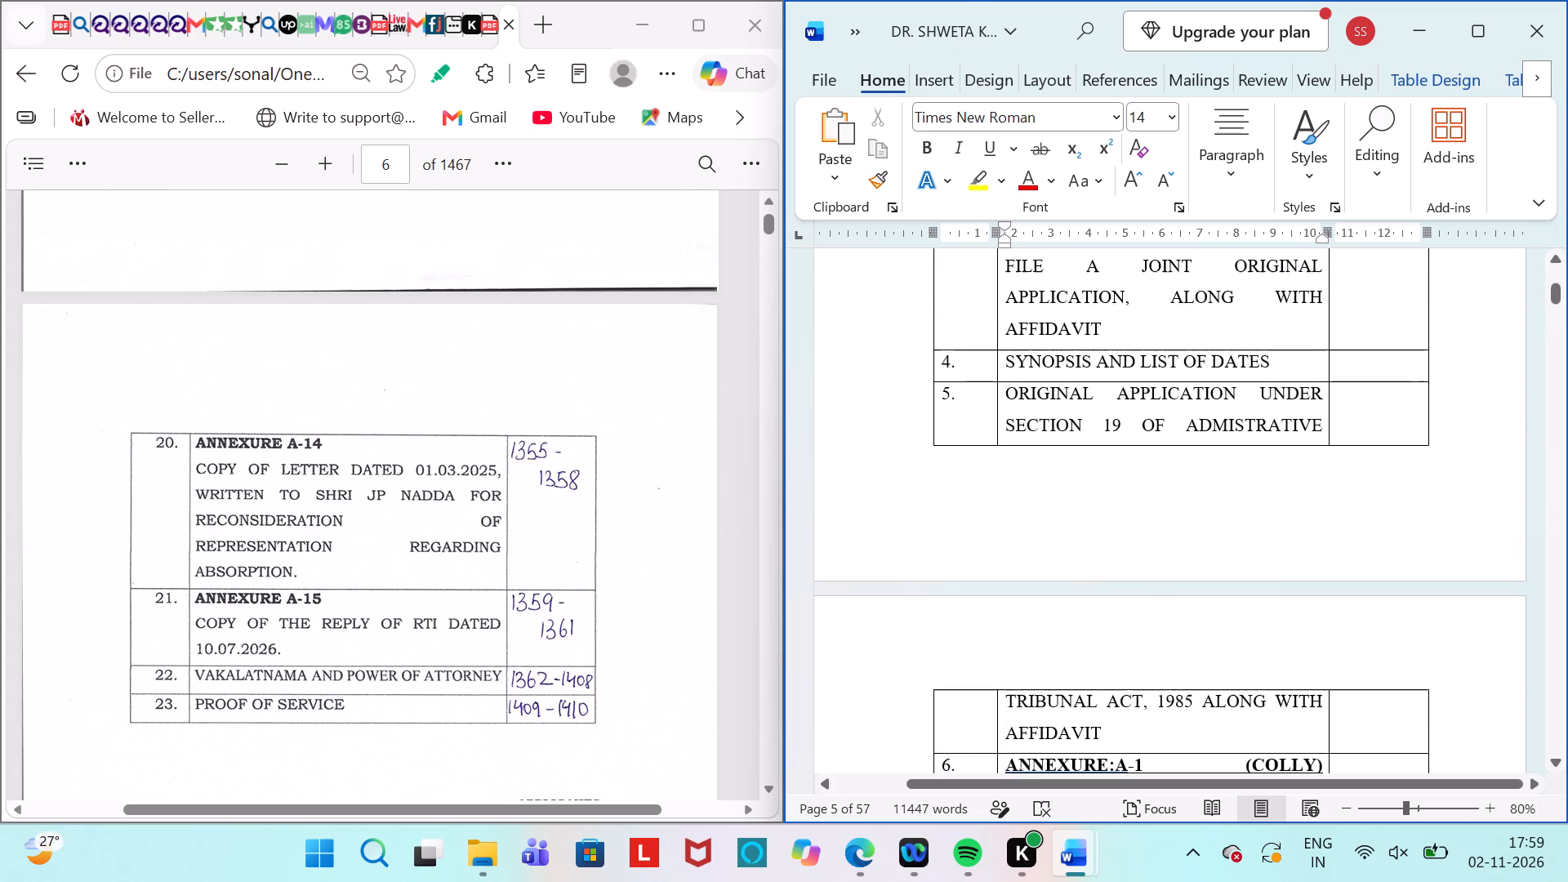
scroll(1143, 416, "up", 1)
Check the numbering and wording of the Word index entries from item 5 through item 11, ANNEXURE A-5, including the COMPILATION II heading.
scroll(1143, 416, "down", 4)
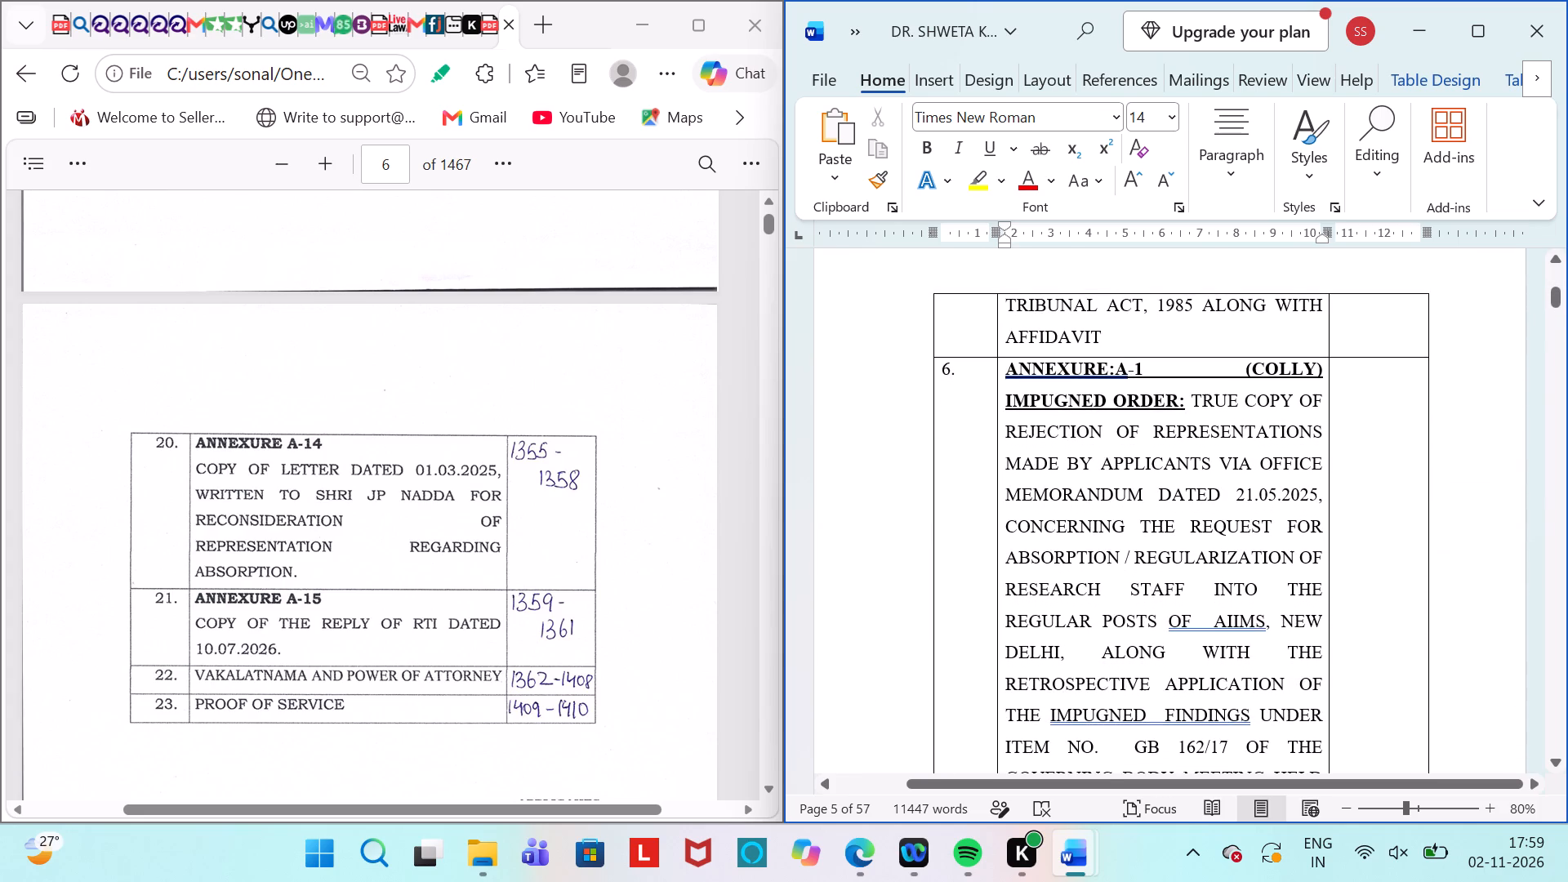
scroll(1143, 416, "down", 4)
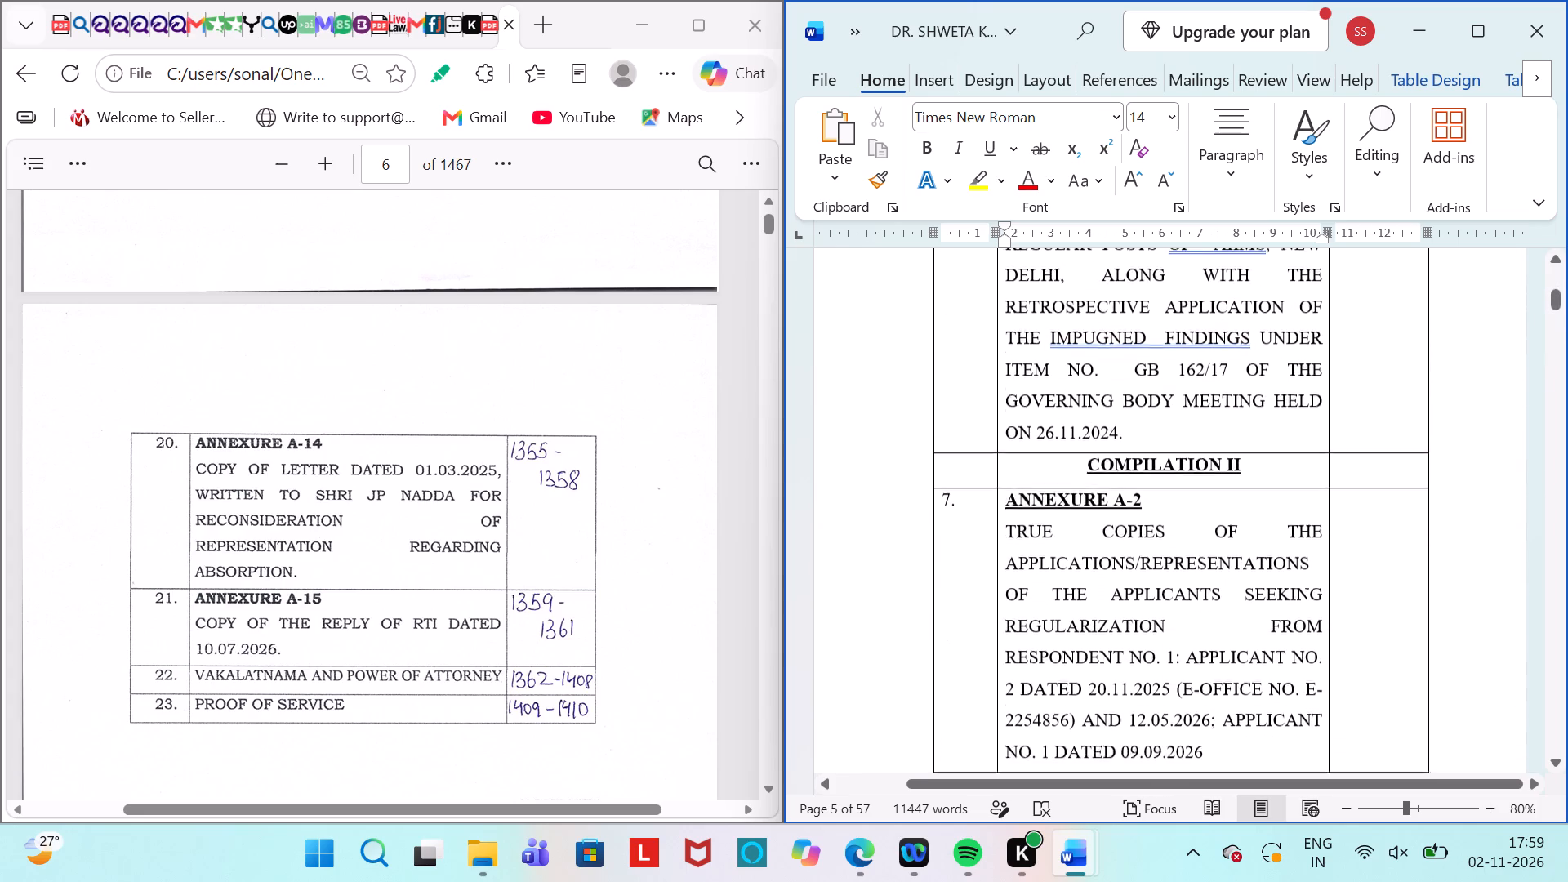
scroll(1143, 416, "down", 2)
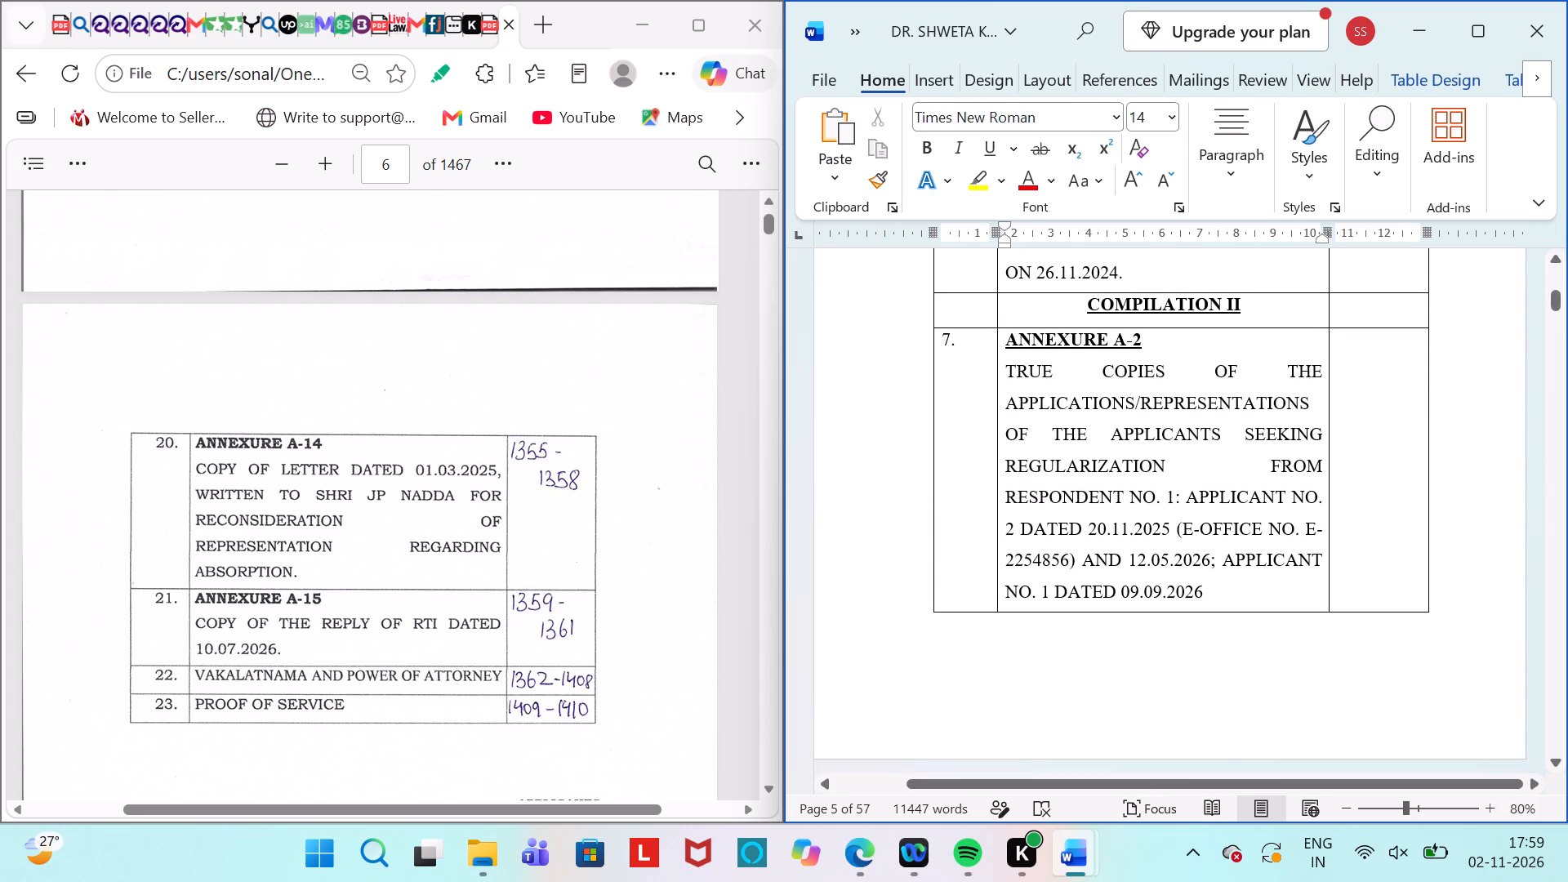
scroll(1143, 416, "down", 2)
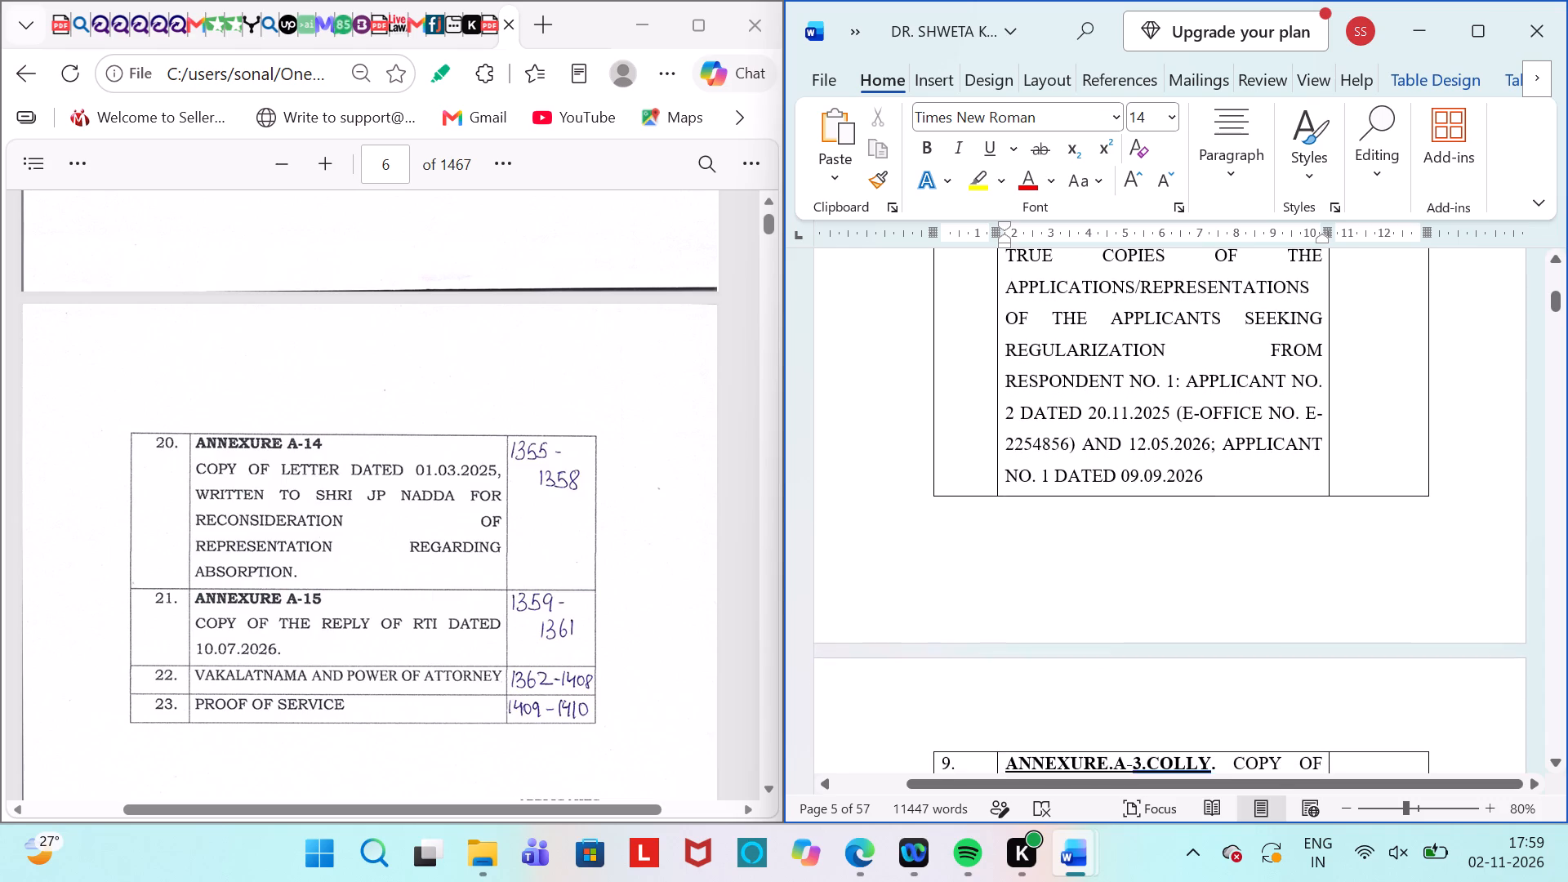
scroll(1143, 416, "down", 2)
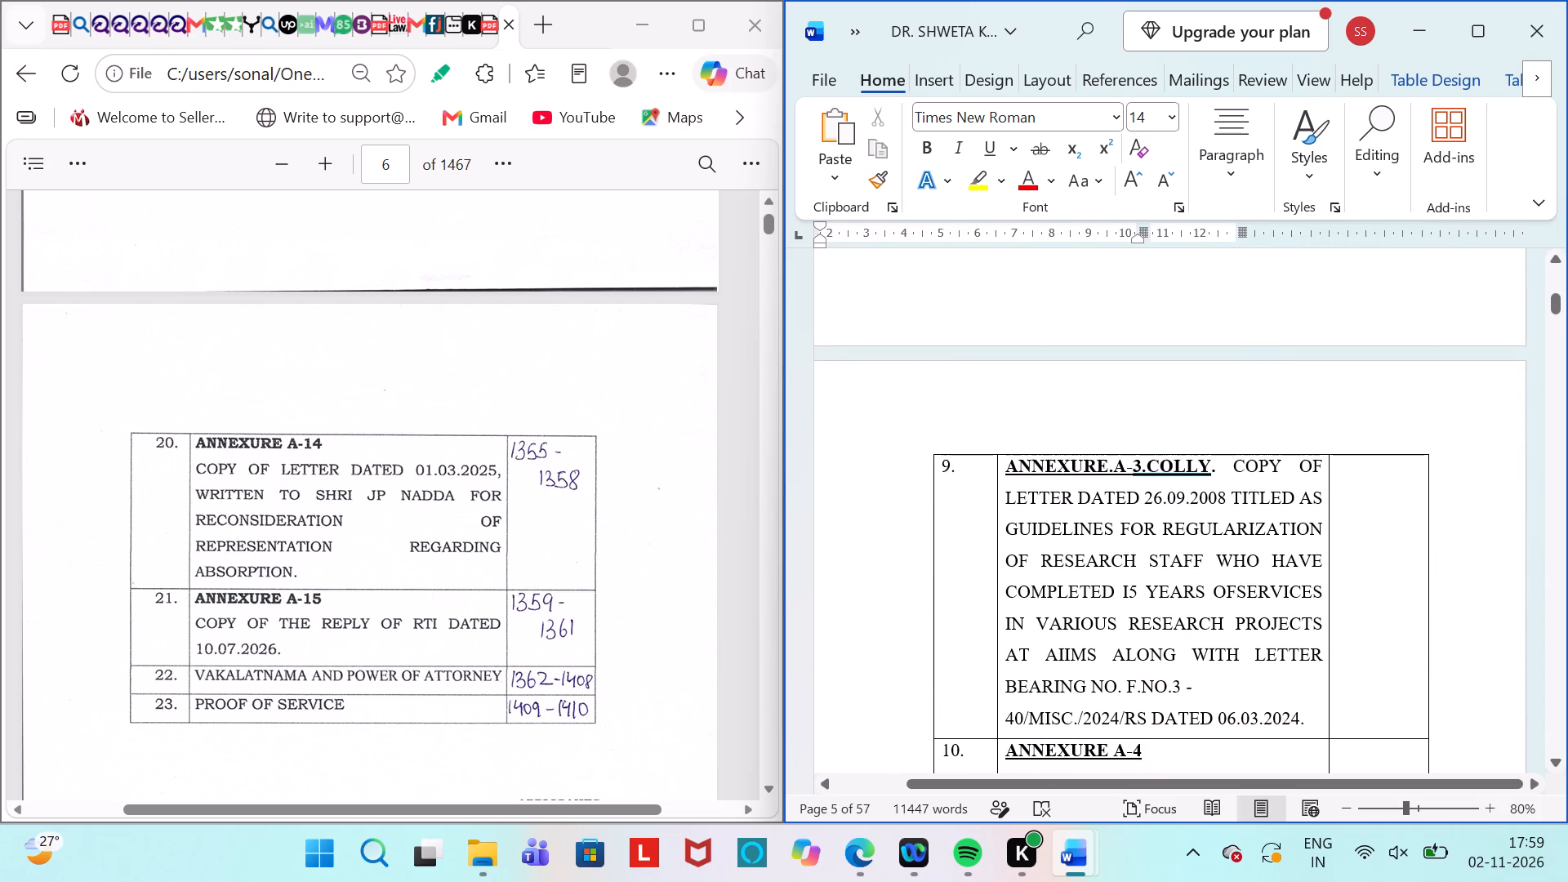
scroll(1143, 416, "up", 5)
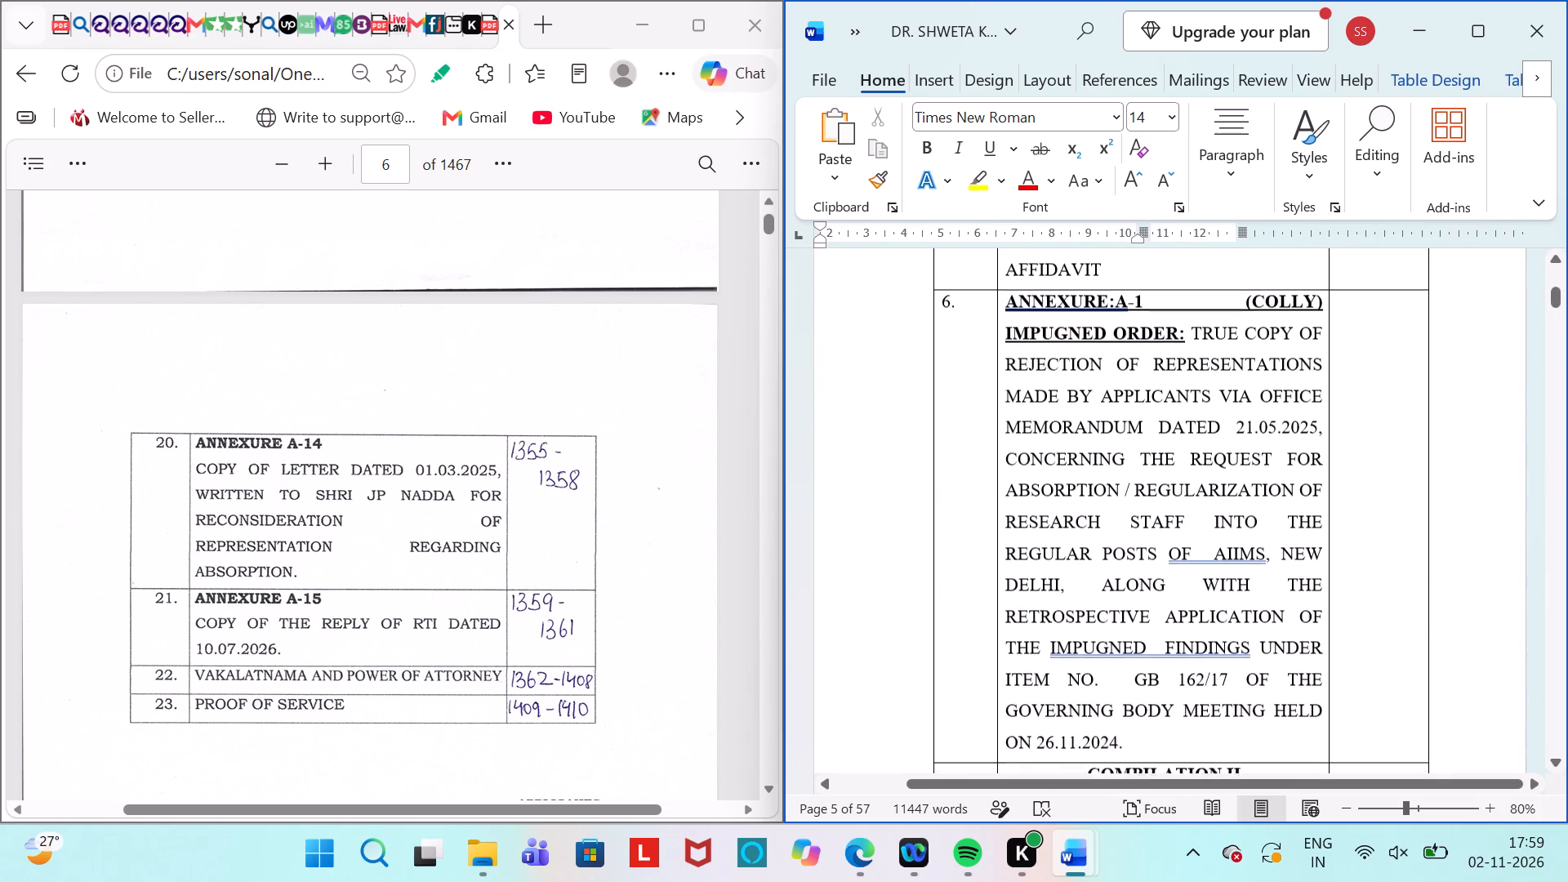
scroll(1143, 416, "up", 2)
scroll(1143, 416, "down", 1)
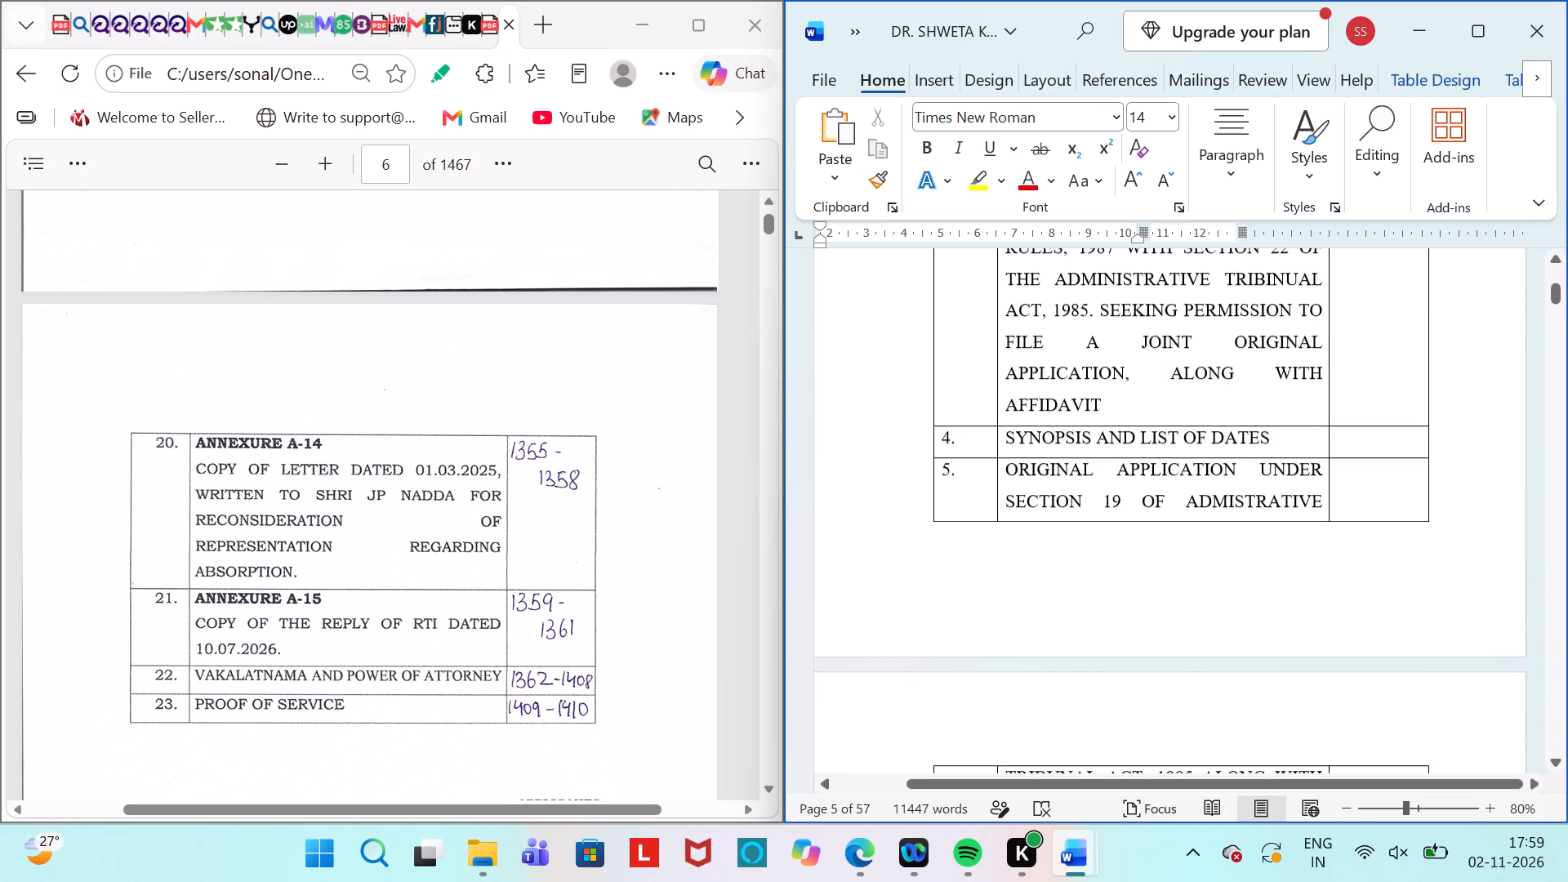
scroll(1143, 416, "down", 4)
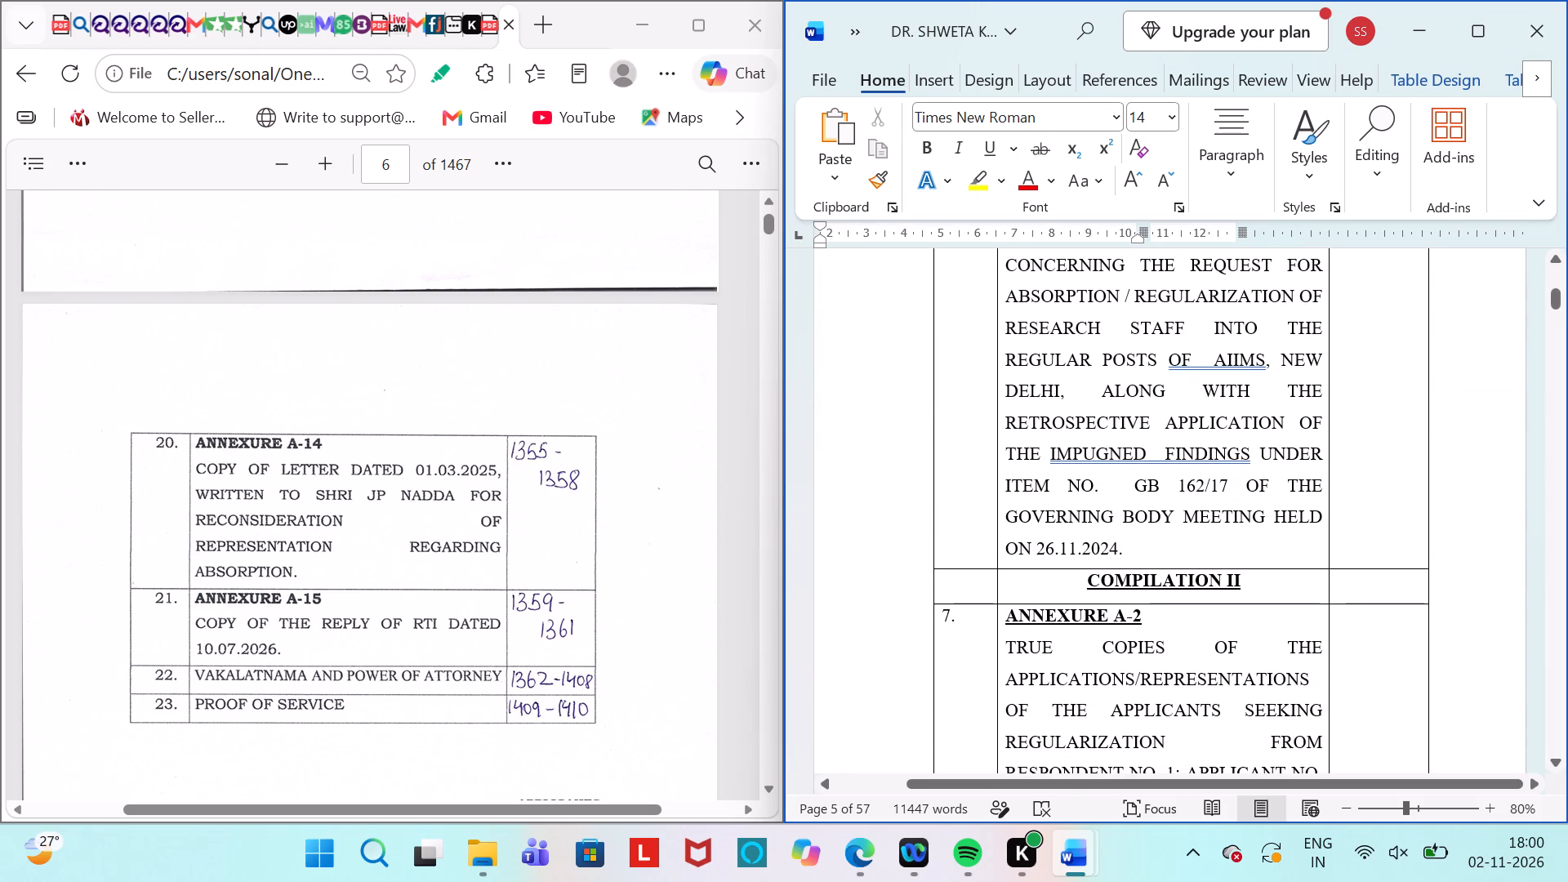
scroll(1143, 416, "down", 4)
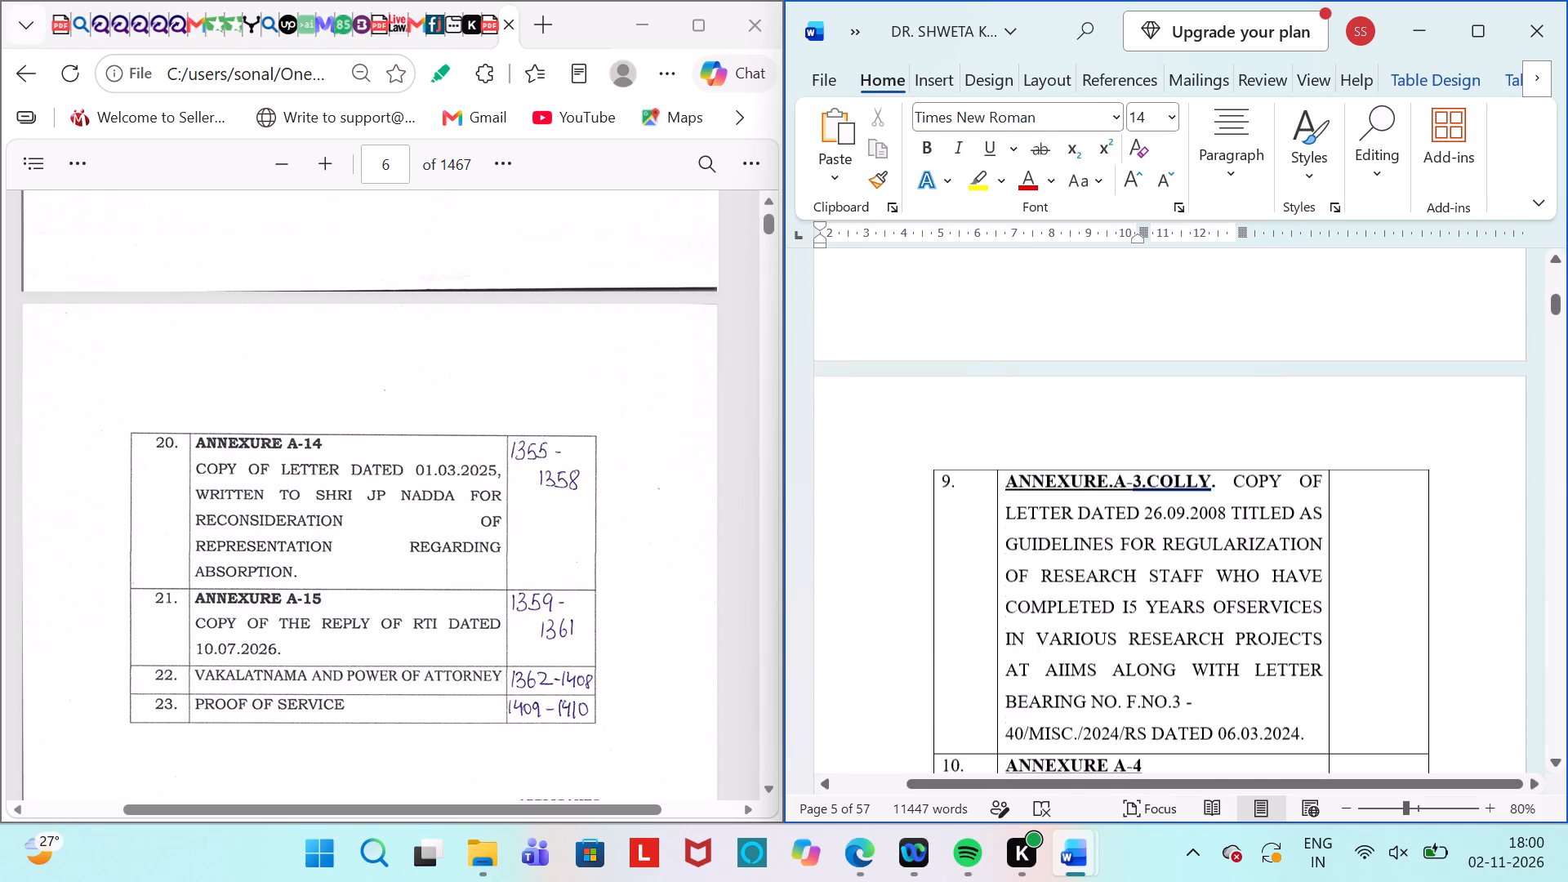
scroll(1143, 416, "down", 2)
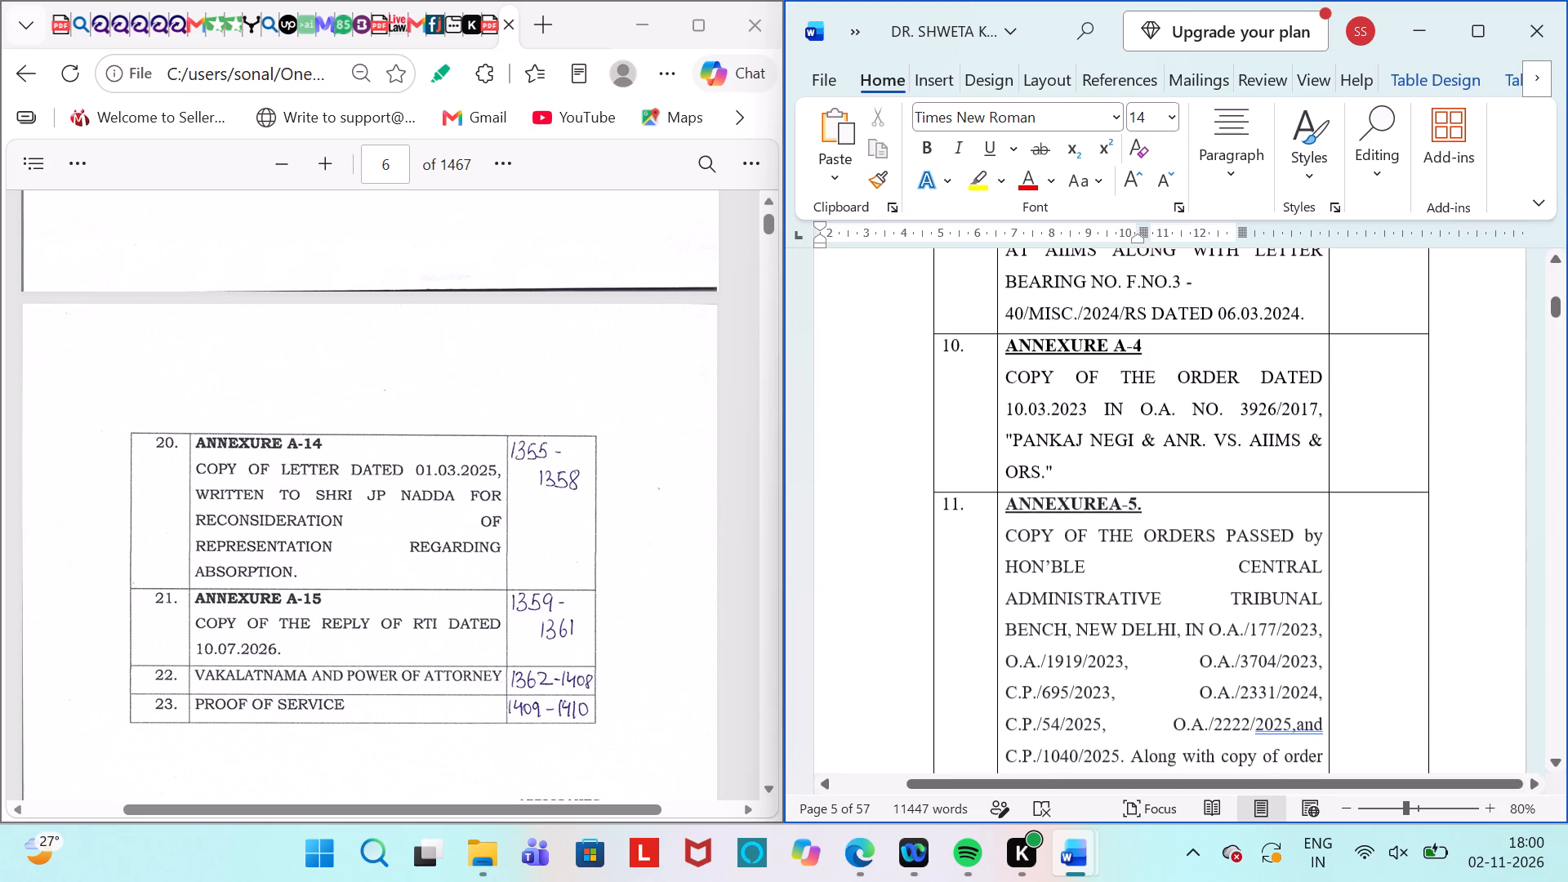
scroll(1143, 416, "down", 1)
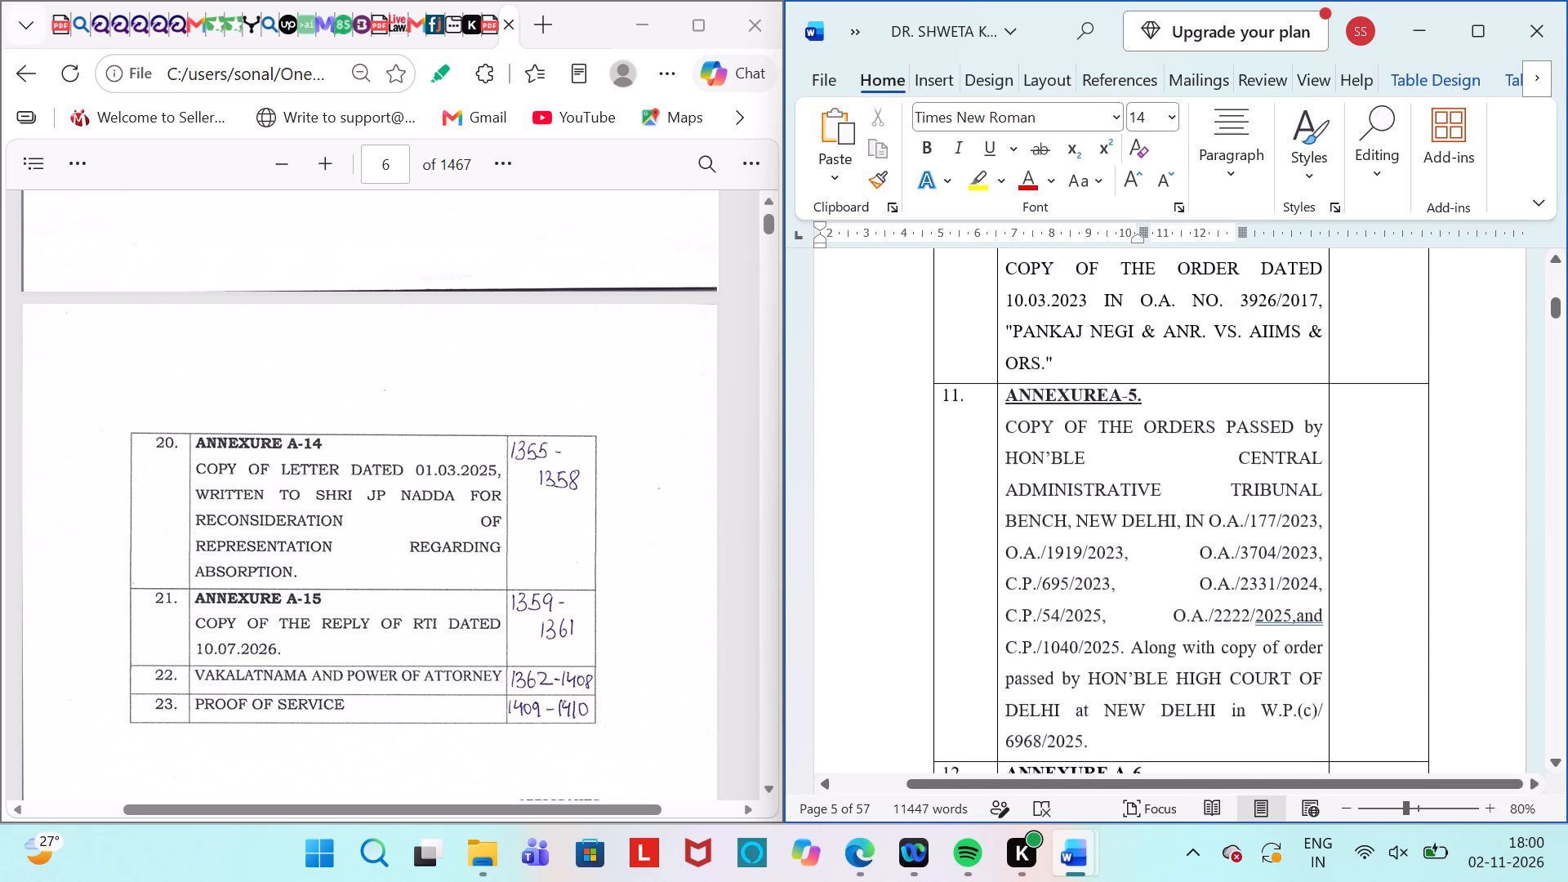
scroll(1143, 416, "down", 1)
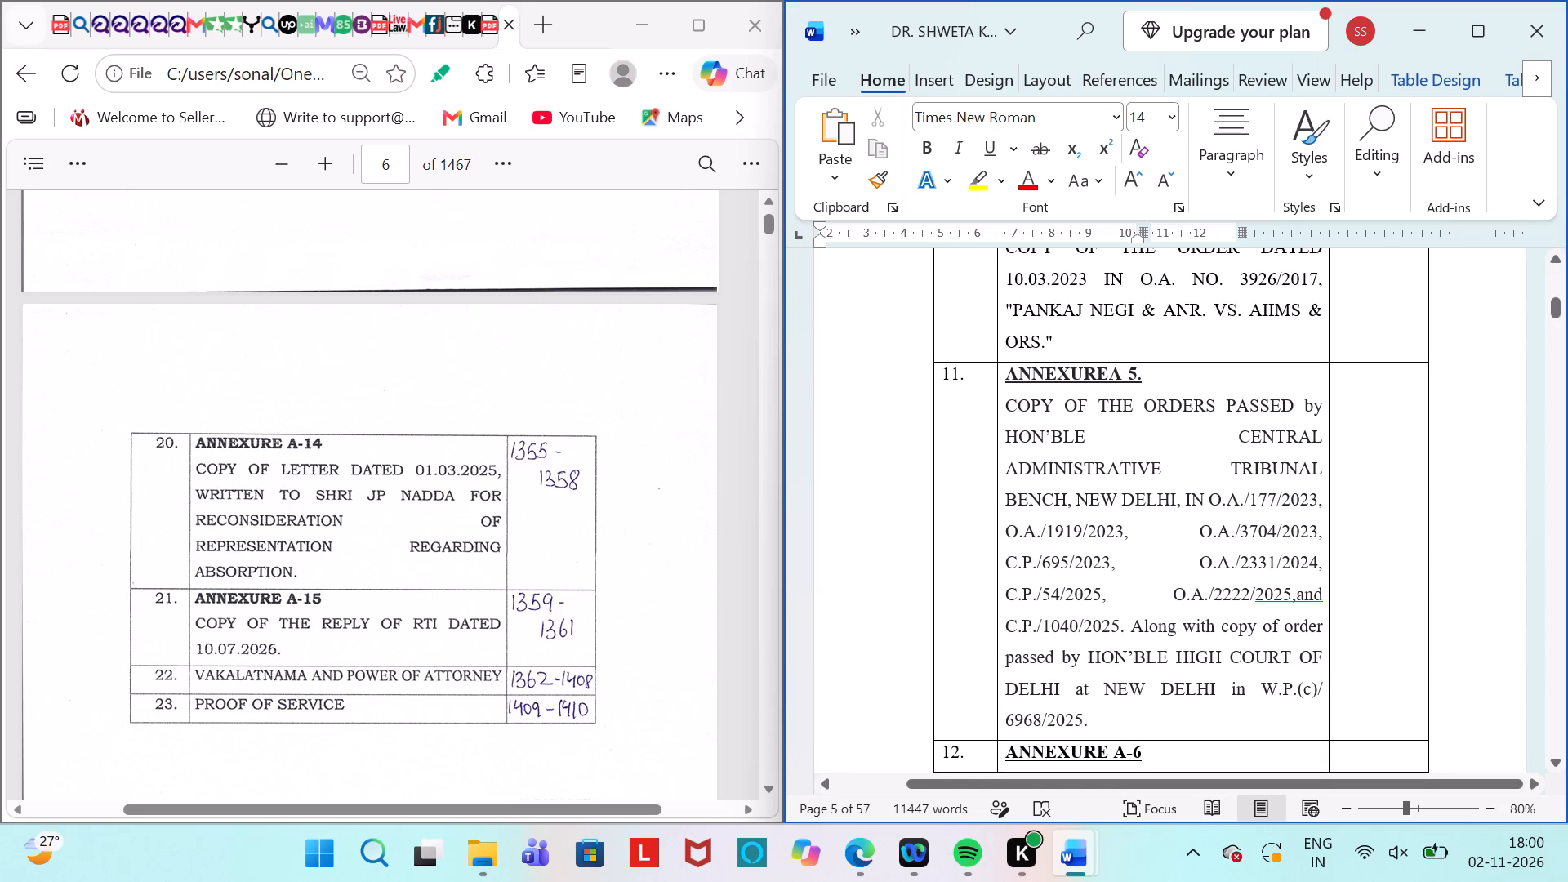
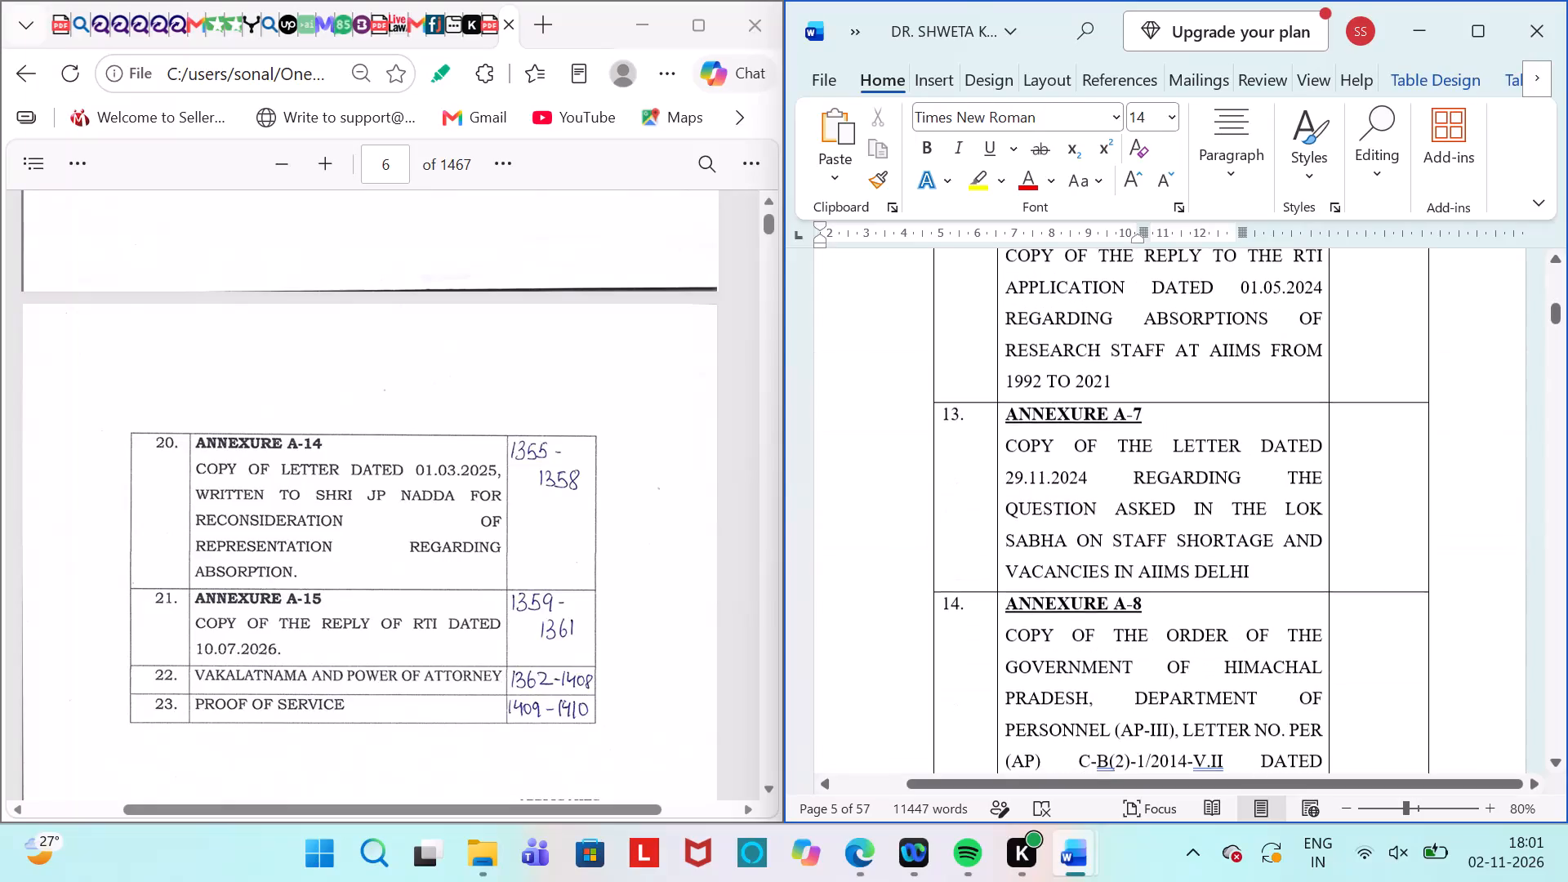
Look through the Word document from the index's ANNEXURE A-7 row, past the synopsis and list of dates, to the Original Application's section 1.
scroll(1172, 418, "down", 4)
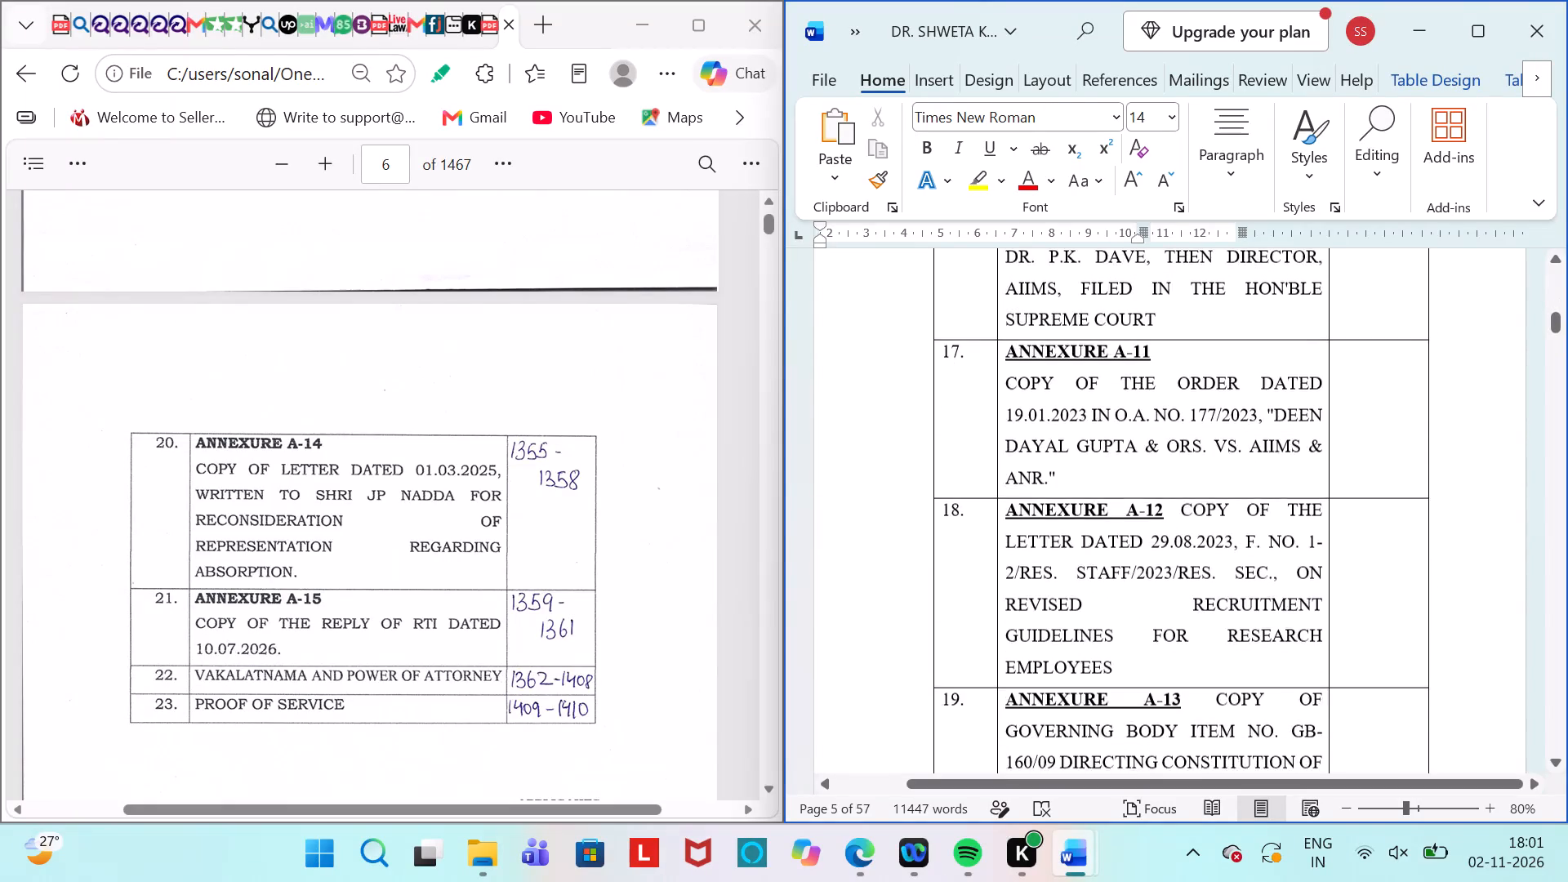
scroll(1172, 418, "down", 20)
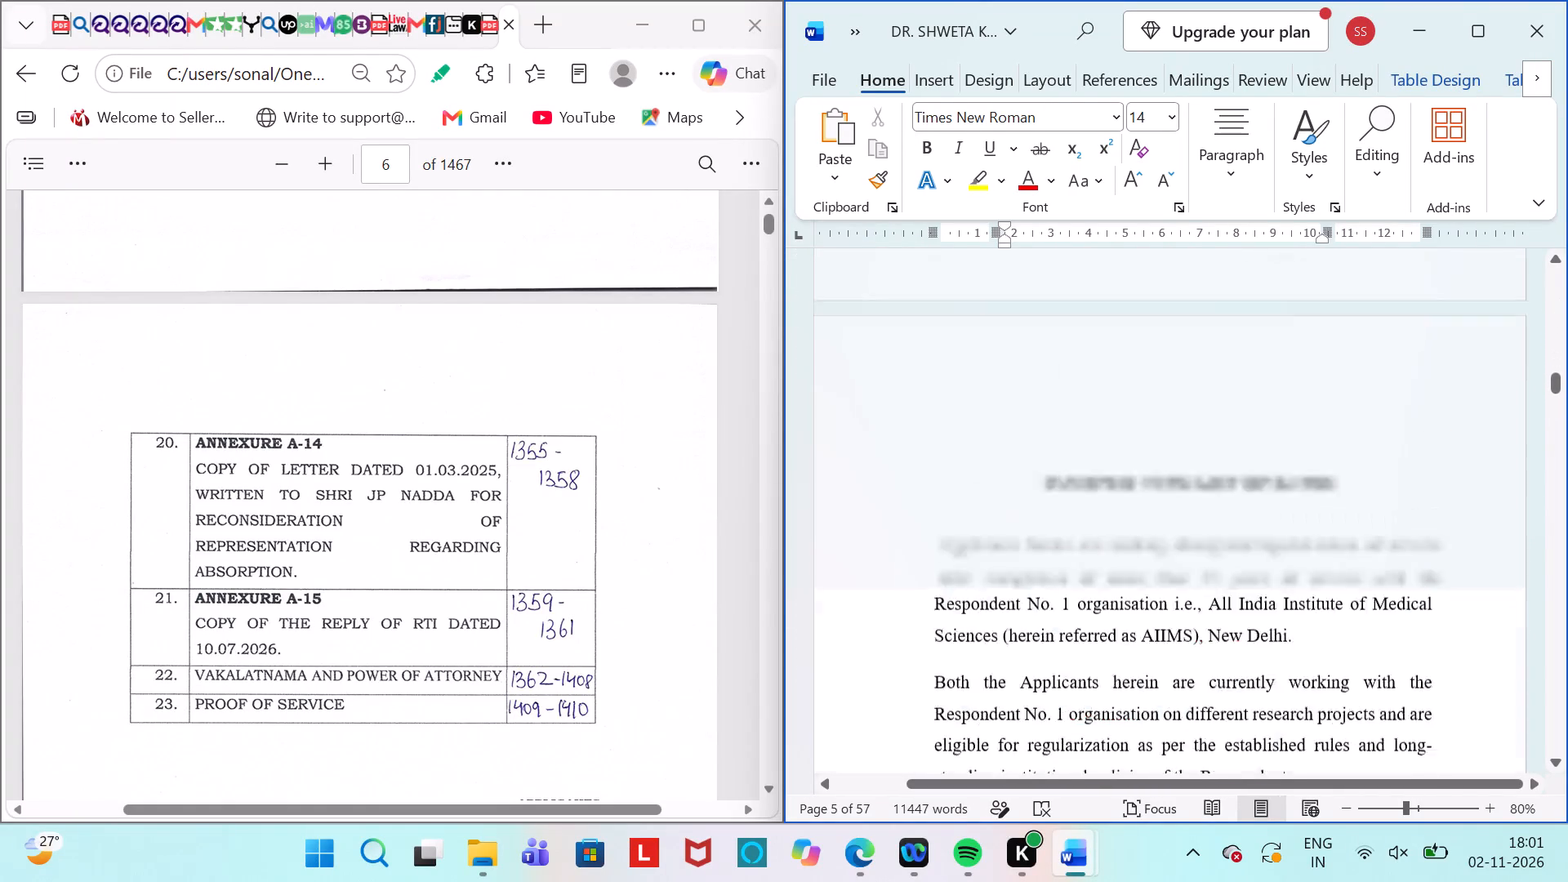
scroll(1172, 418, "down", 6)
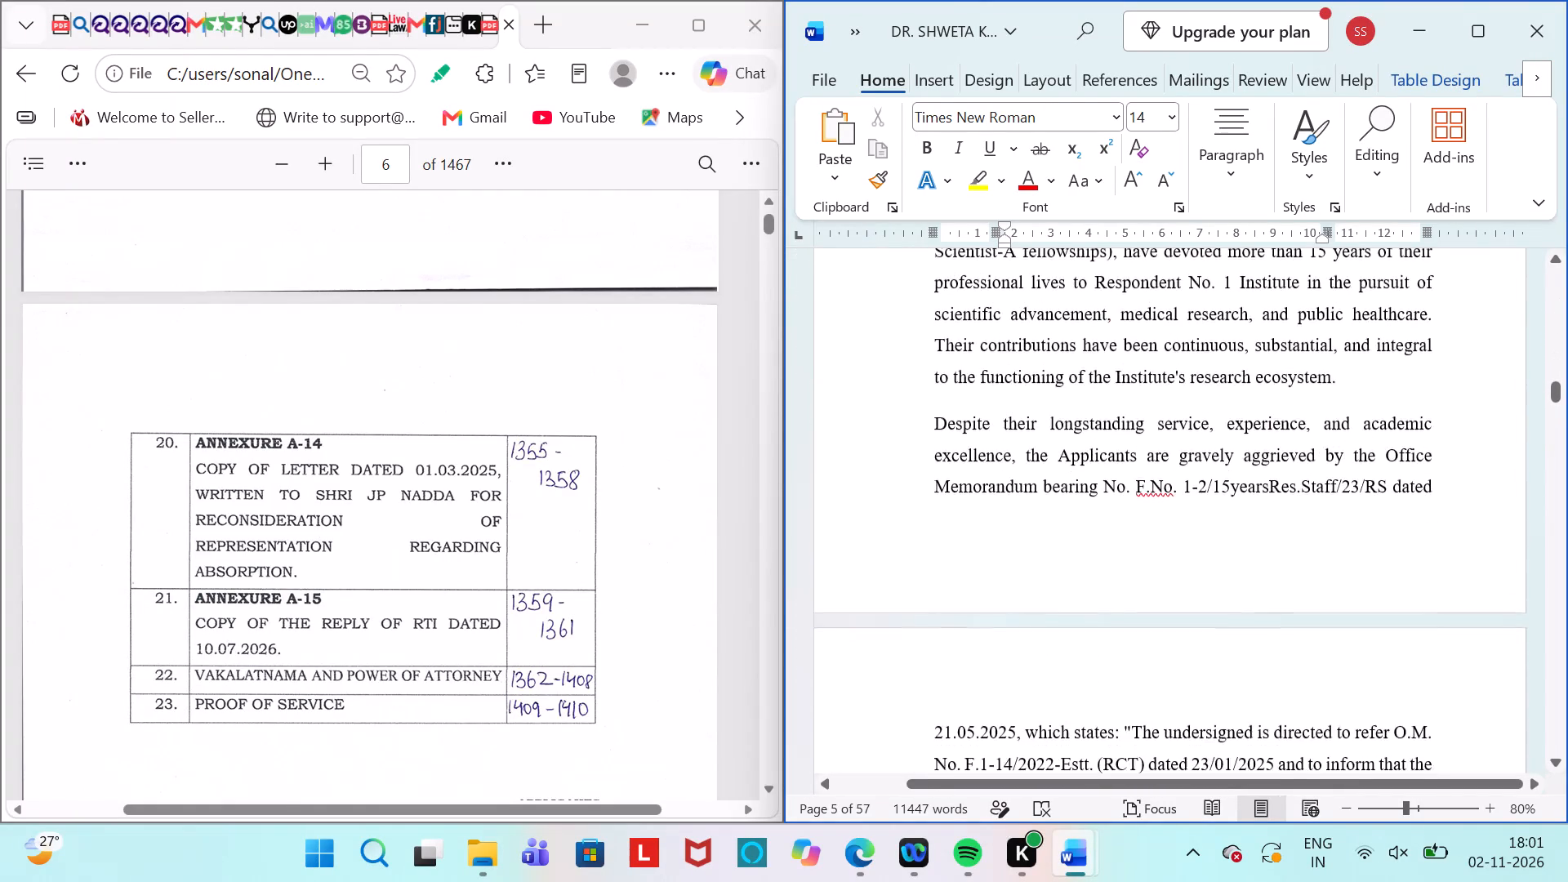
scroll(1172, 418, "down", 6)
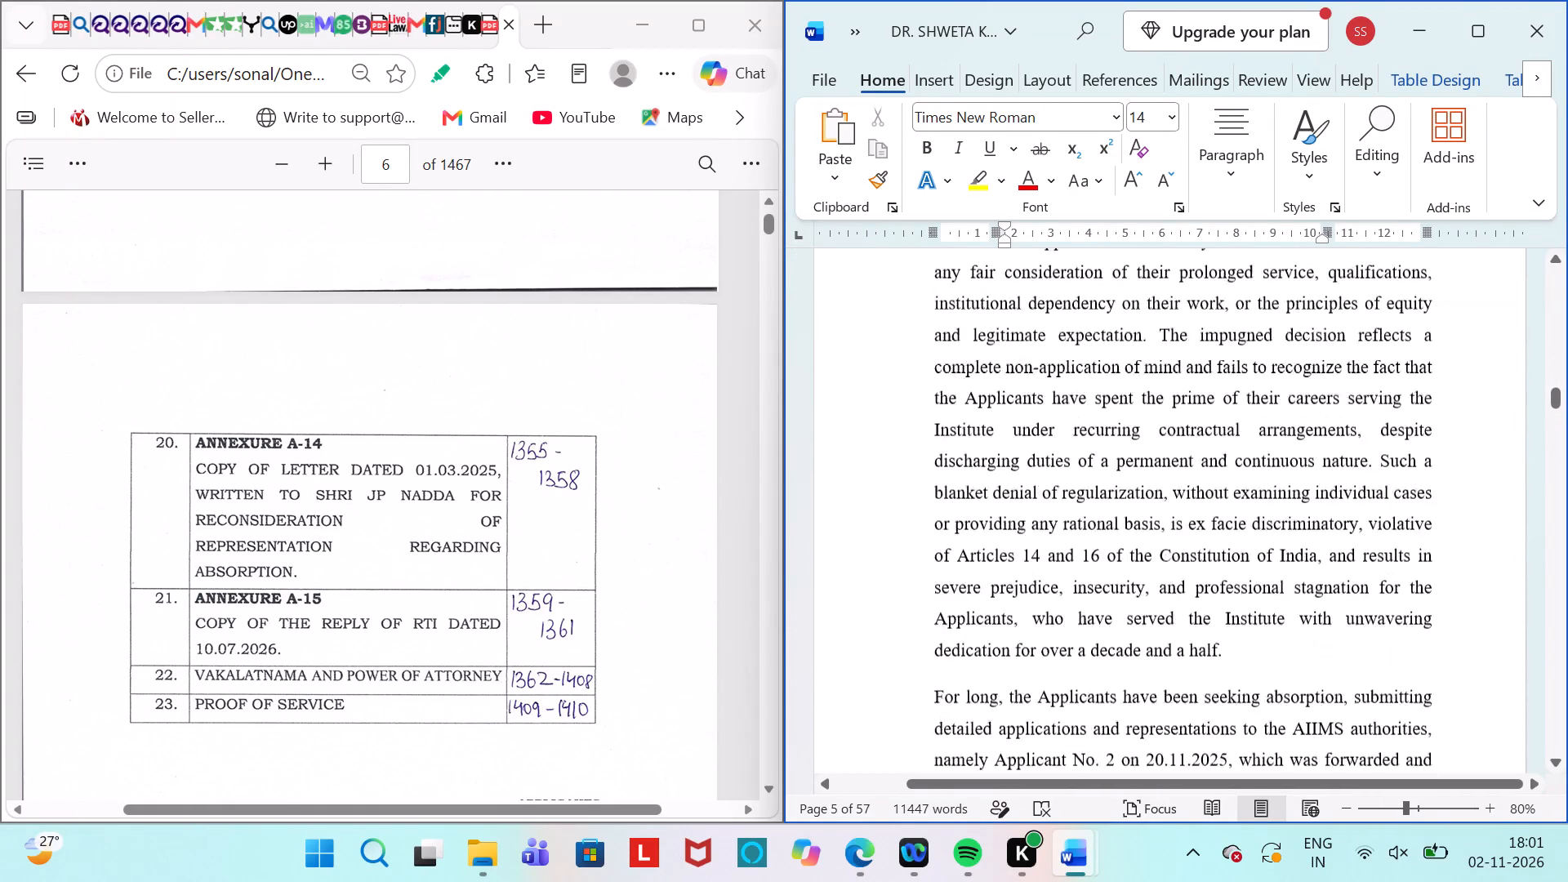
scroll(1172, 418, "down", 11)
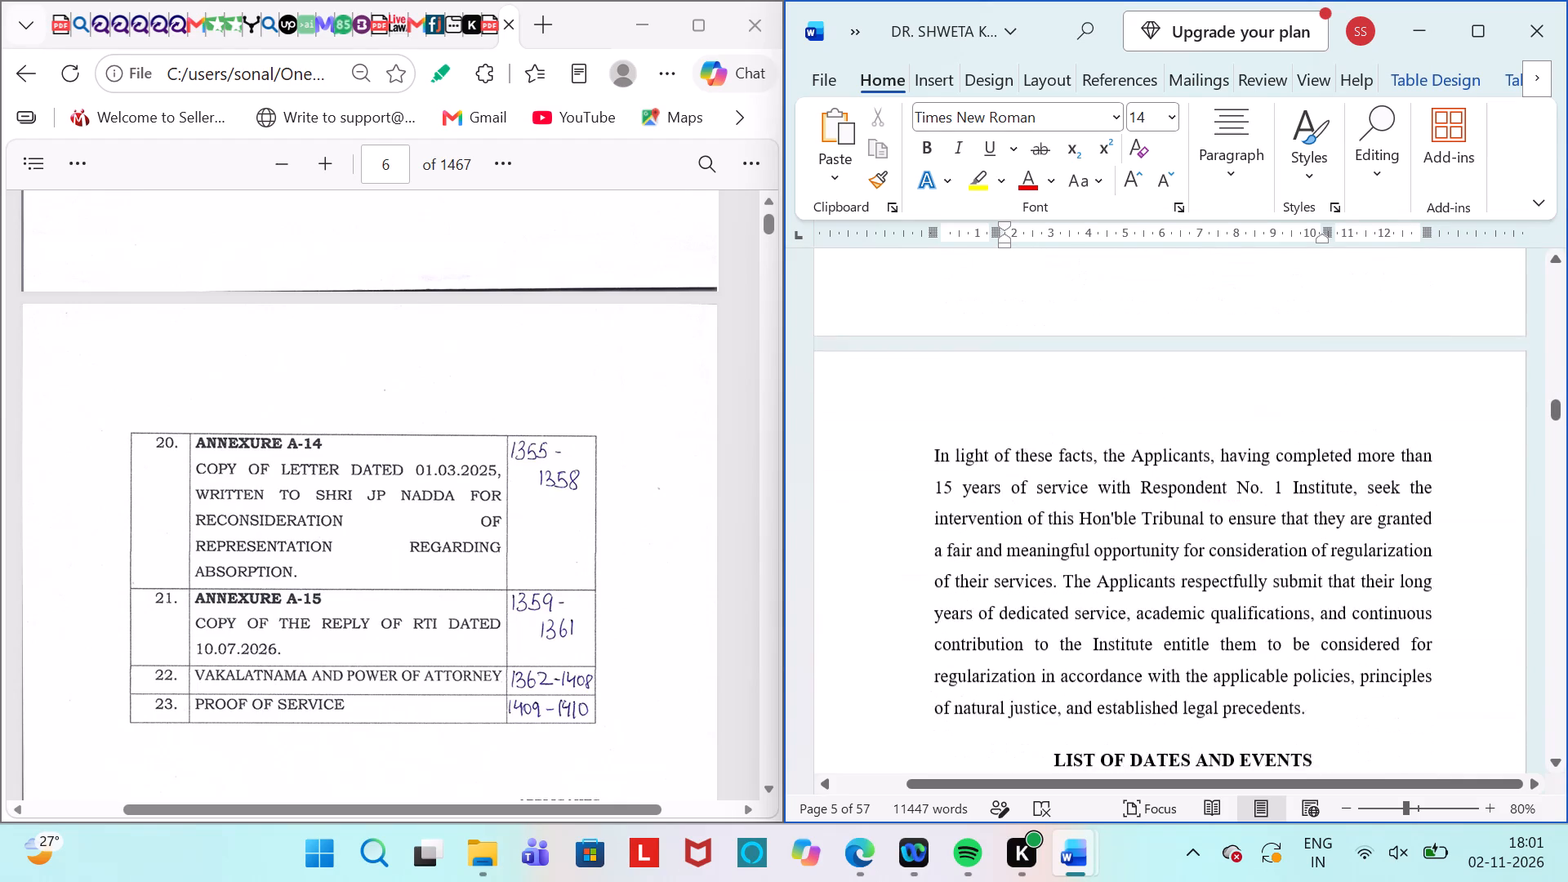
scroll(1172, 418, "down", 11)
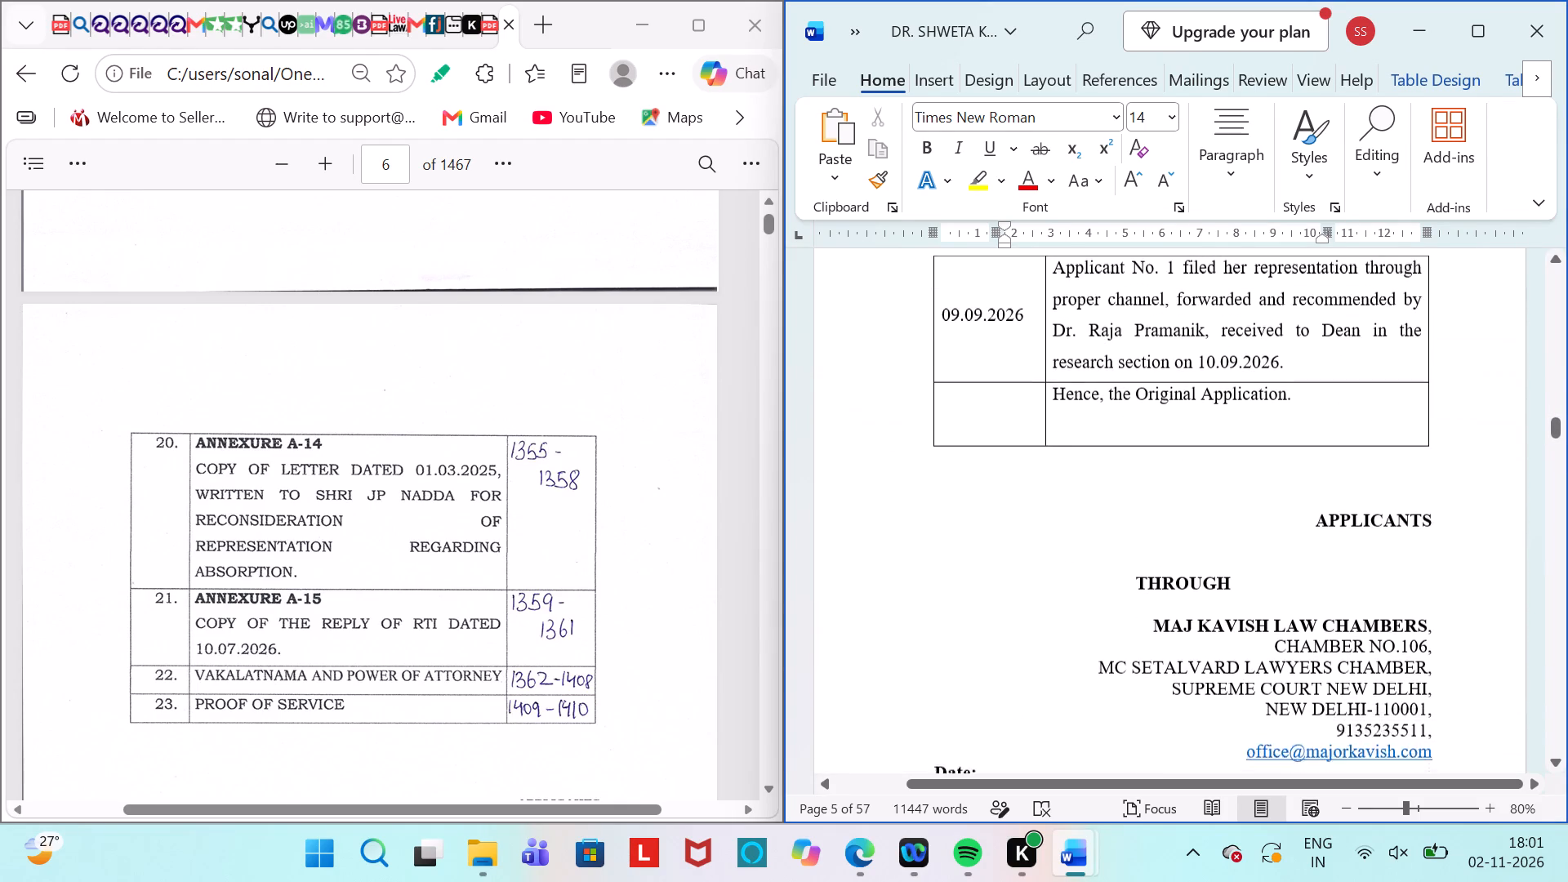
scroll(1172, 418, "down", 2)
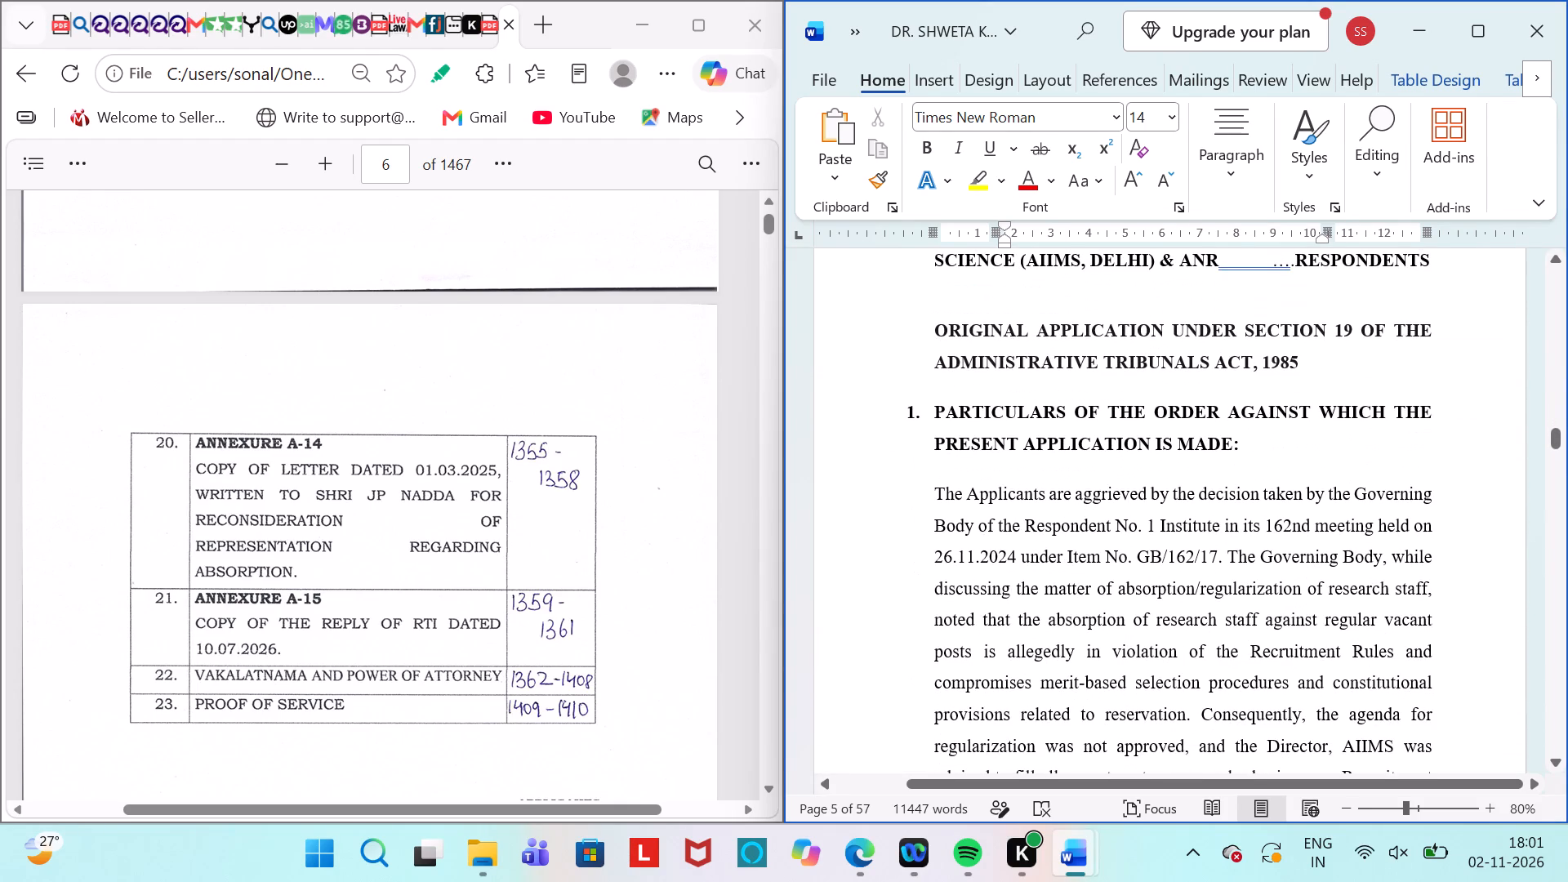
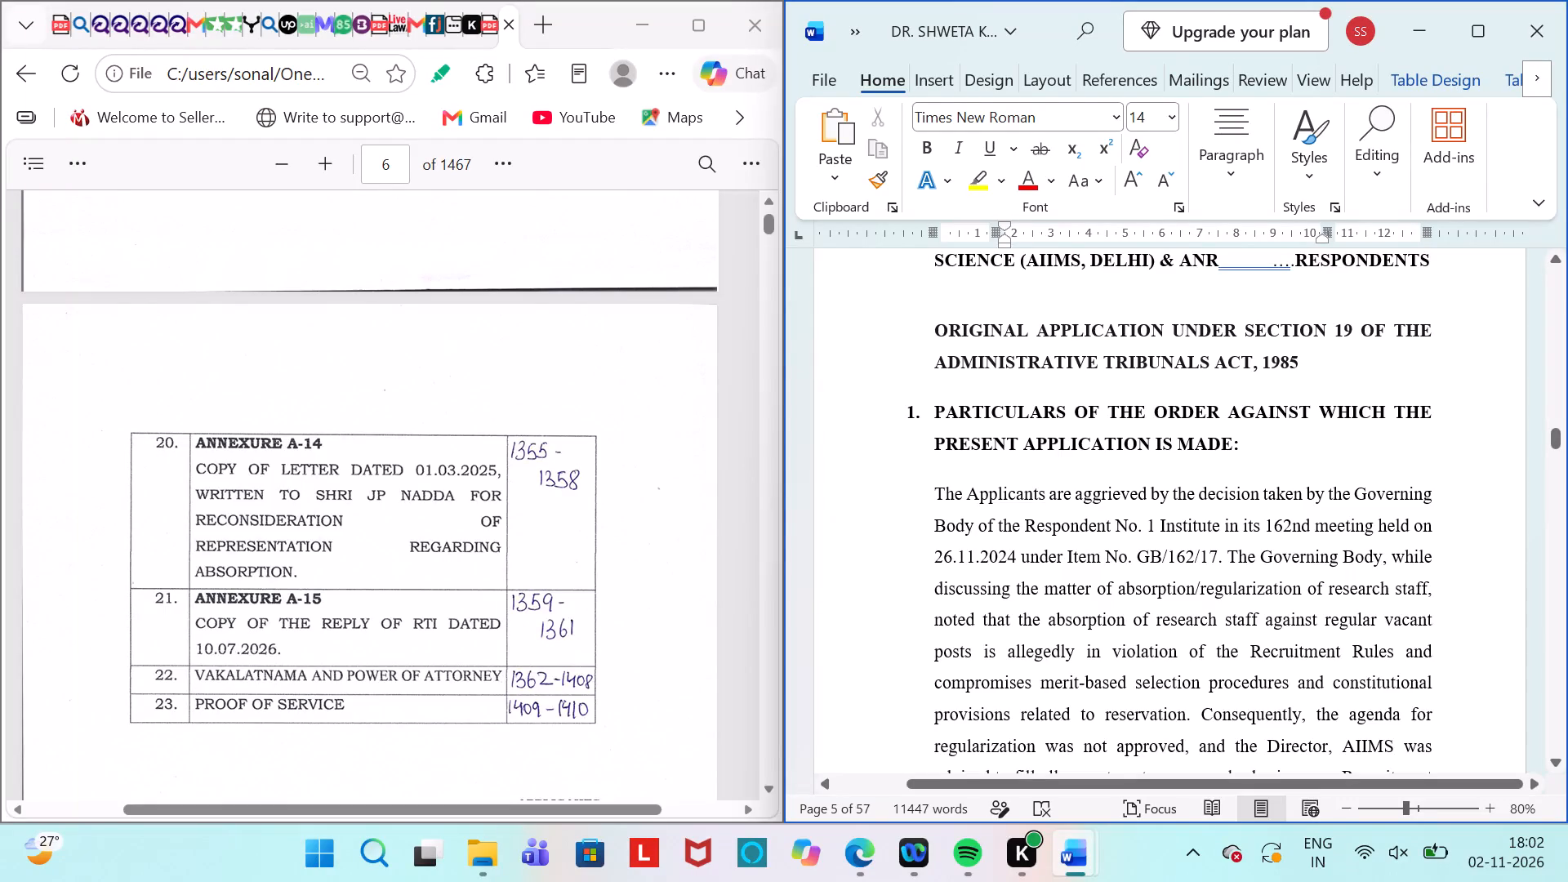
Read the Original Application from section 1 through paragraph 4.2, checking the ANNEXURE A-1 and A-2 references.
scroll(1213, 475, "down", 1)
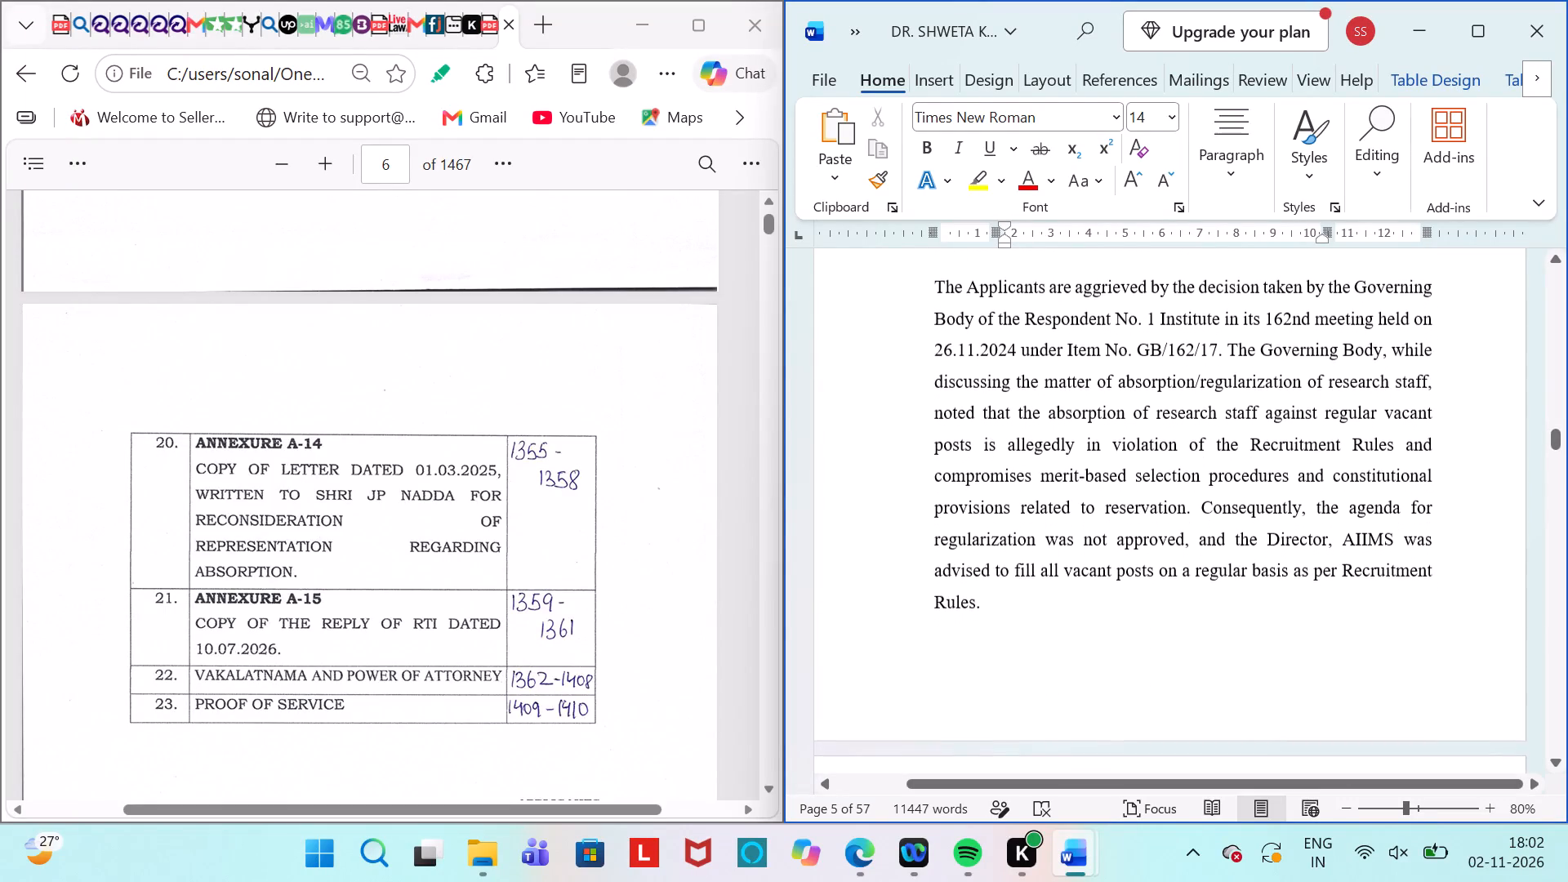
scroll(1213, 475, "down", 5)
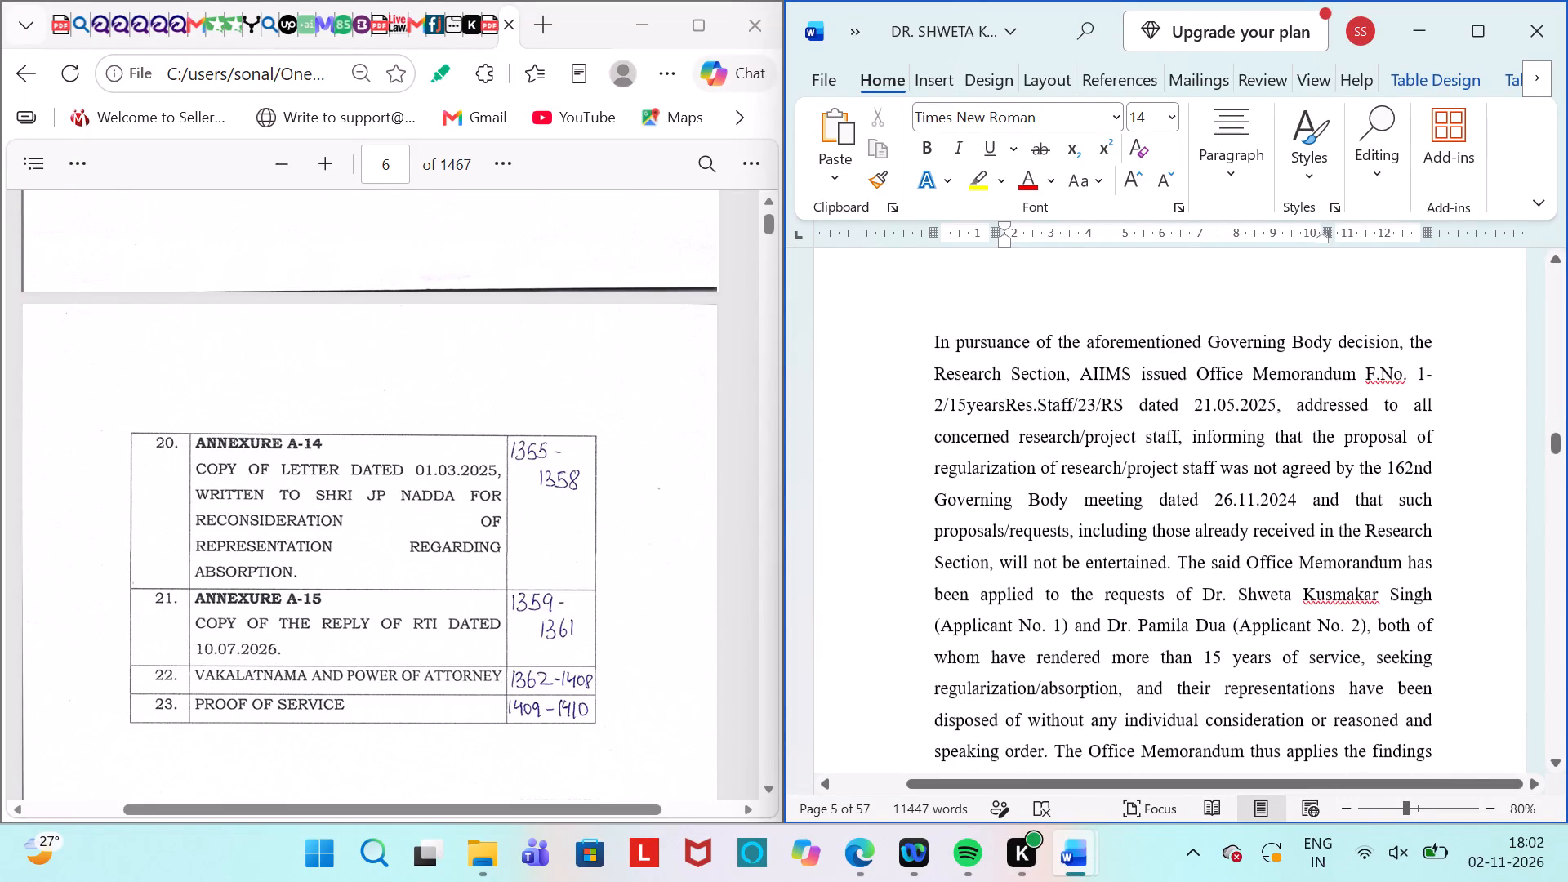
scroll(1213, 475, "down", 4)
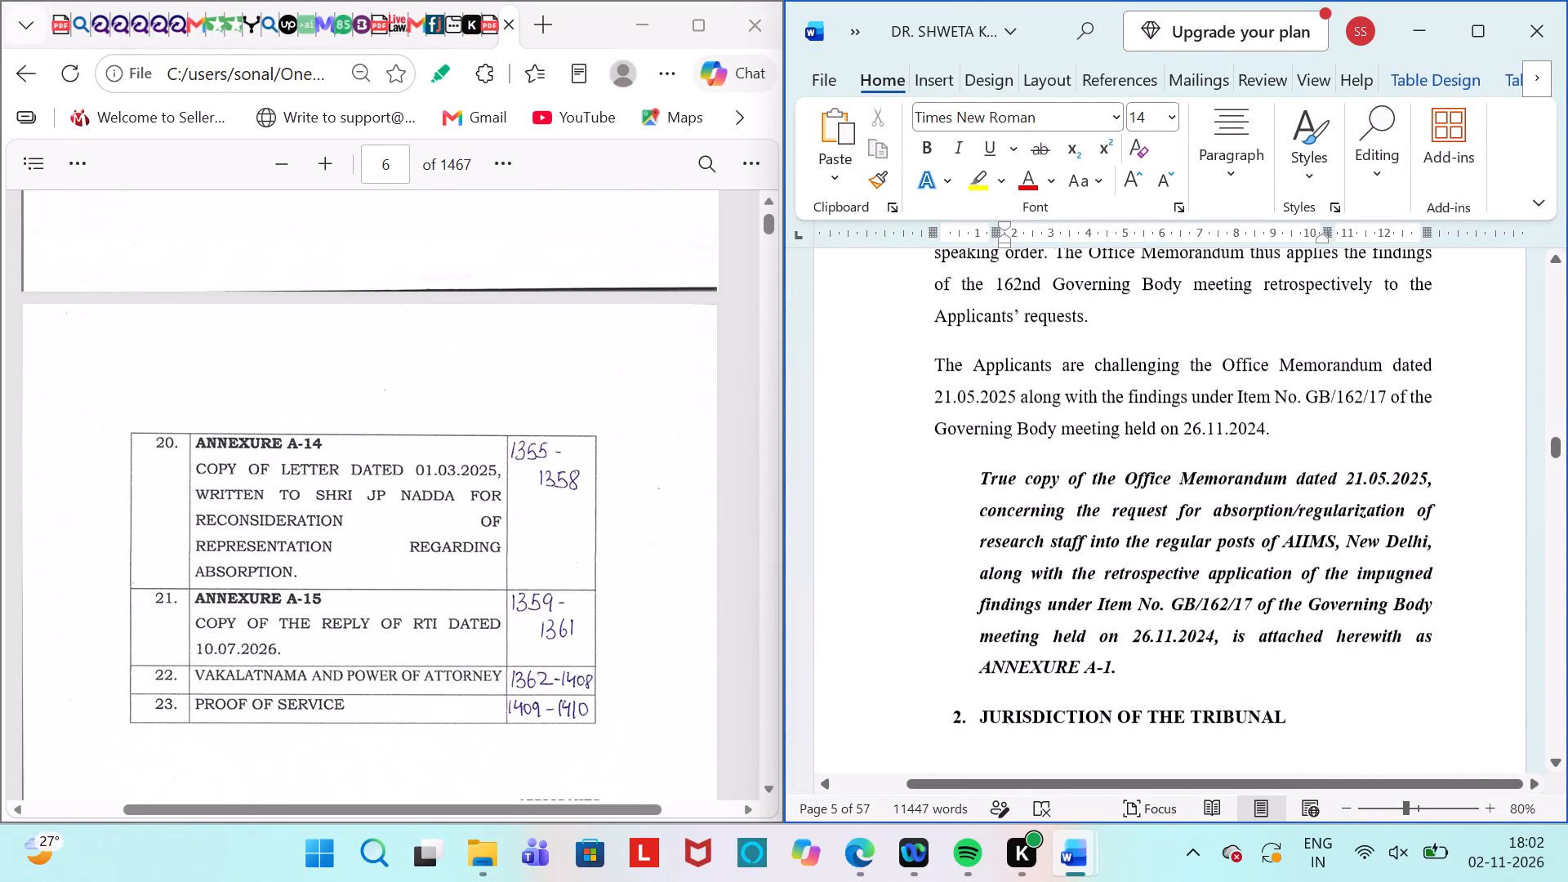
scroll(1213, 475, "down", 1)
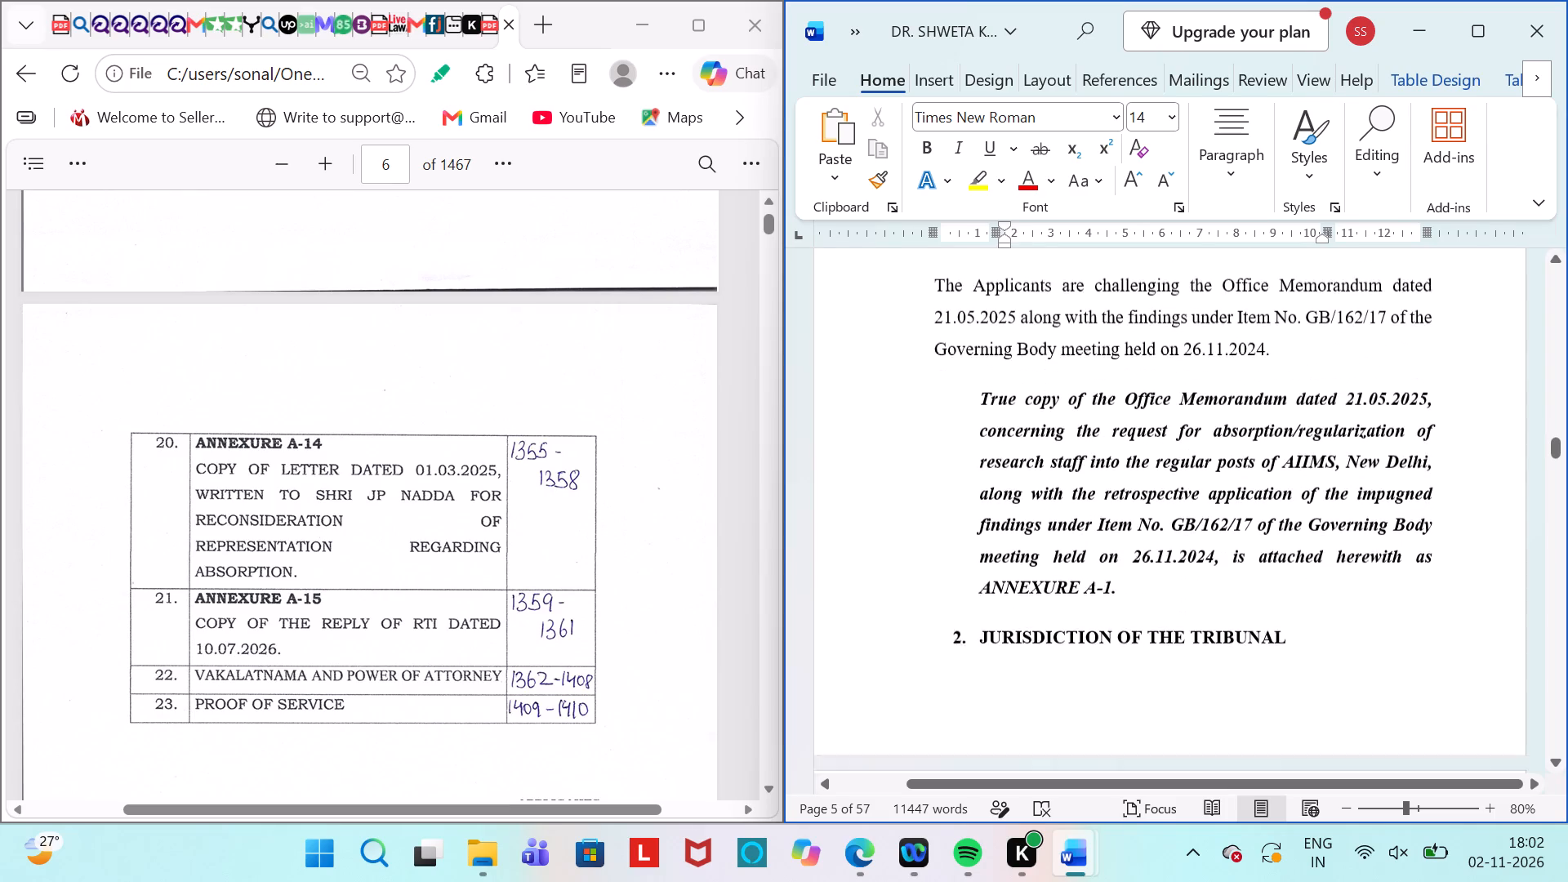
scroll(1213, 475, "down", 2)
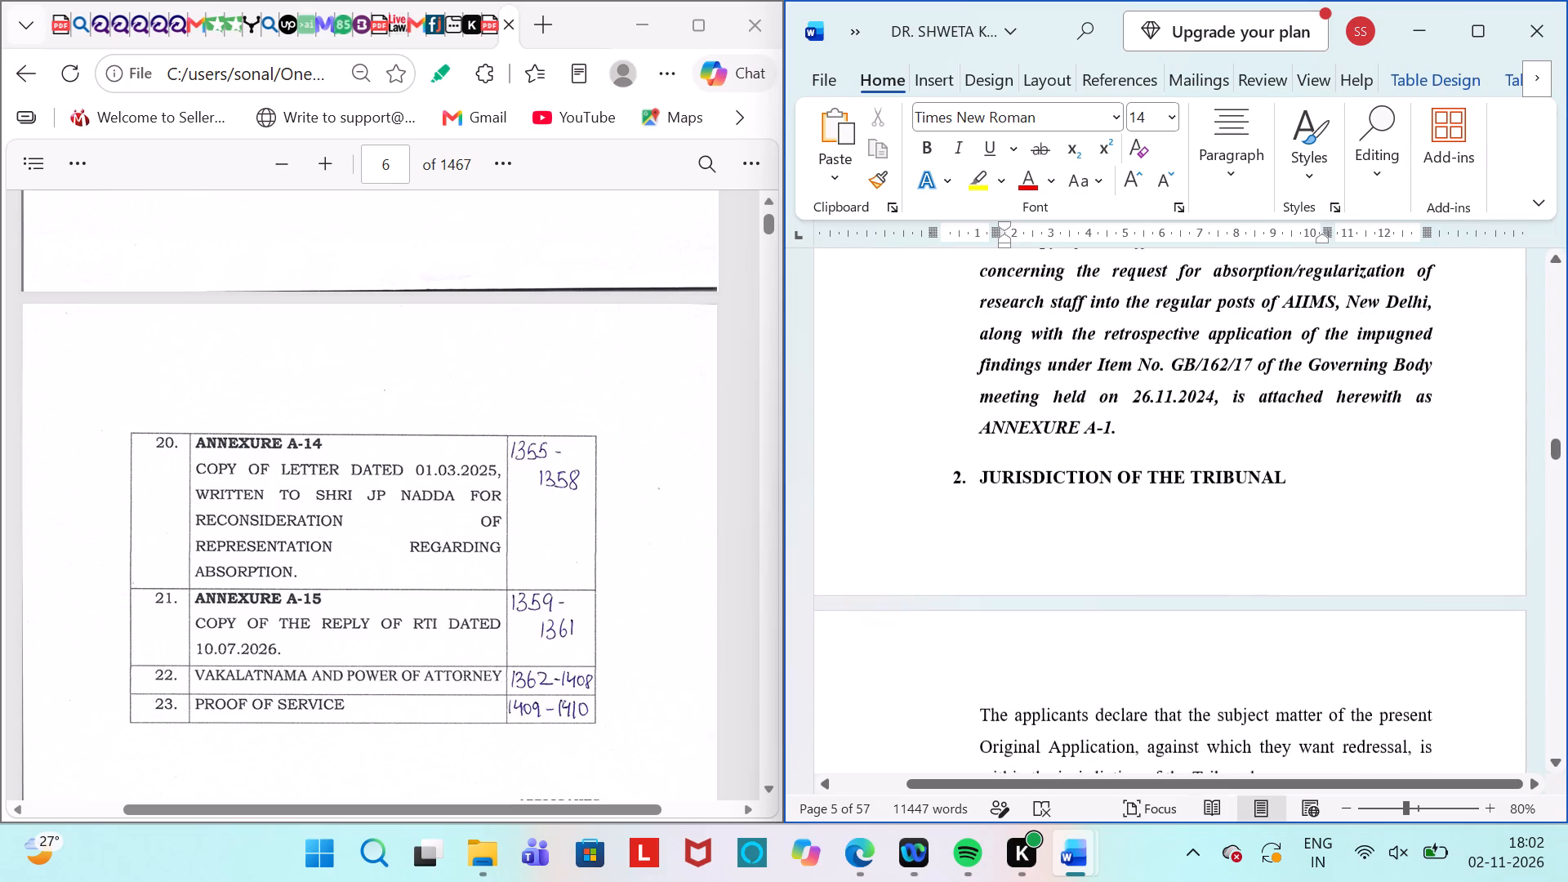
scroll(1213, 475, "down", 1)
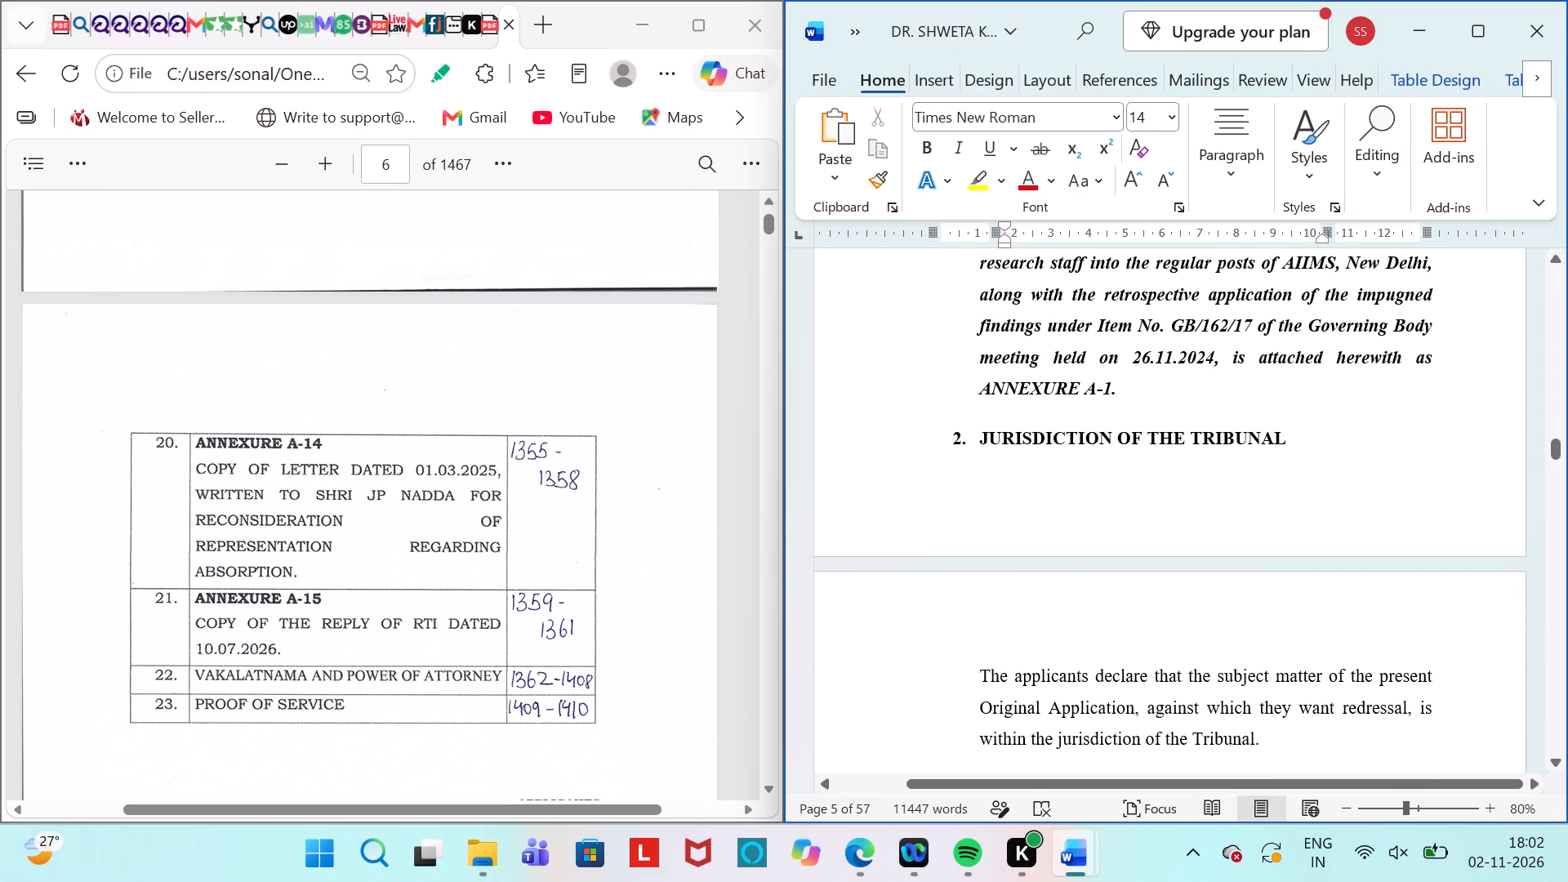
scroll(1213, 475, "down", 10)
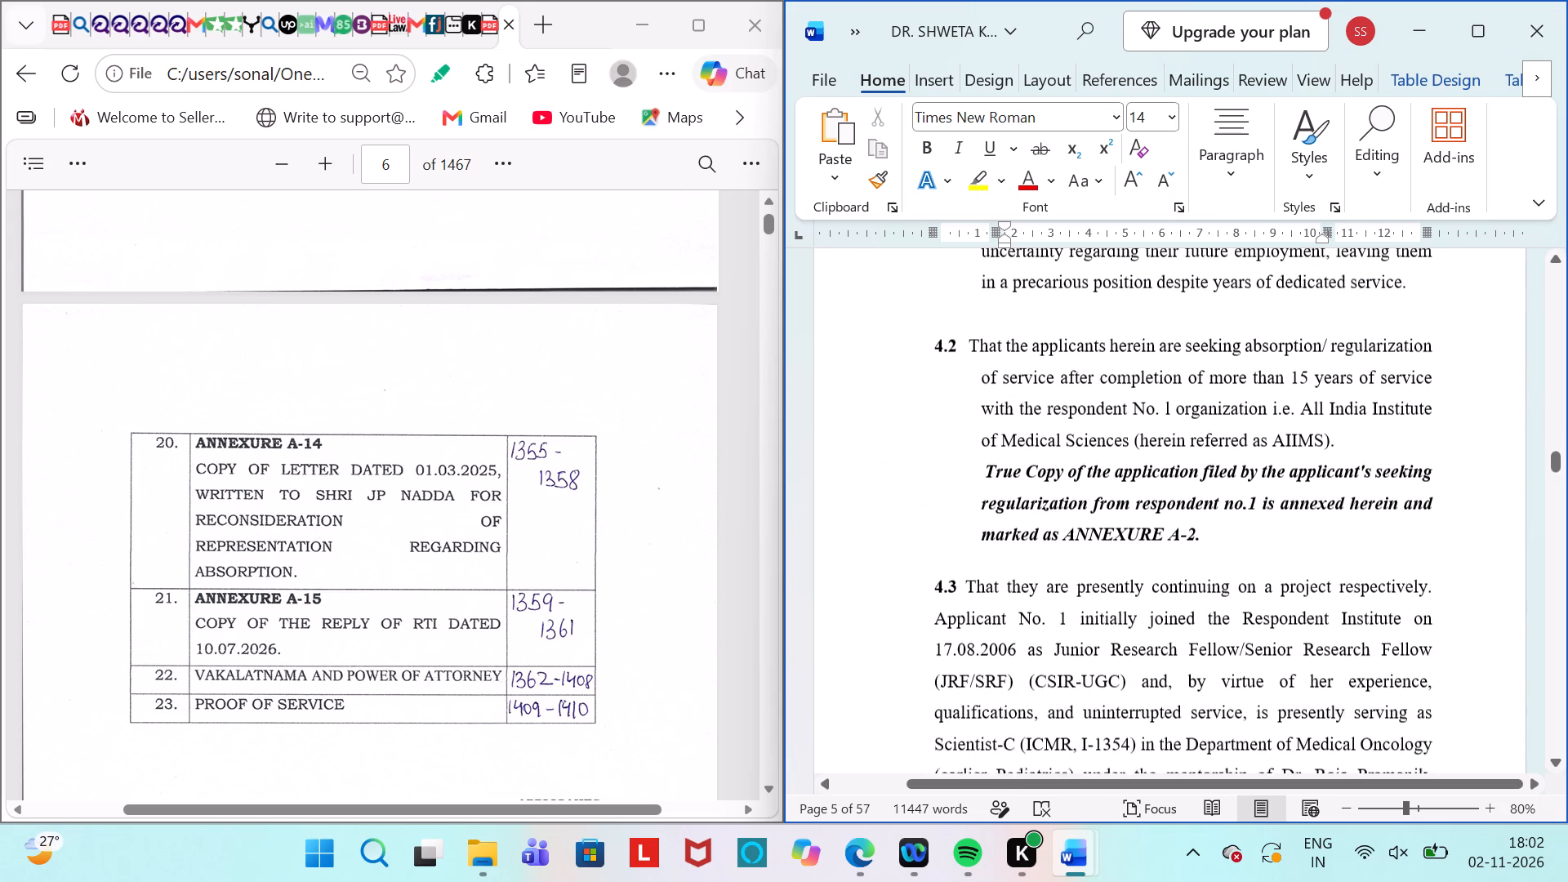
Review paragraphs 4.3 and 4.4, including both applicants' service tables and the annexure reference closing paragraph 4.4.
scroll(1213, 475, "down", 1)
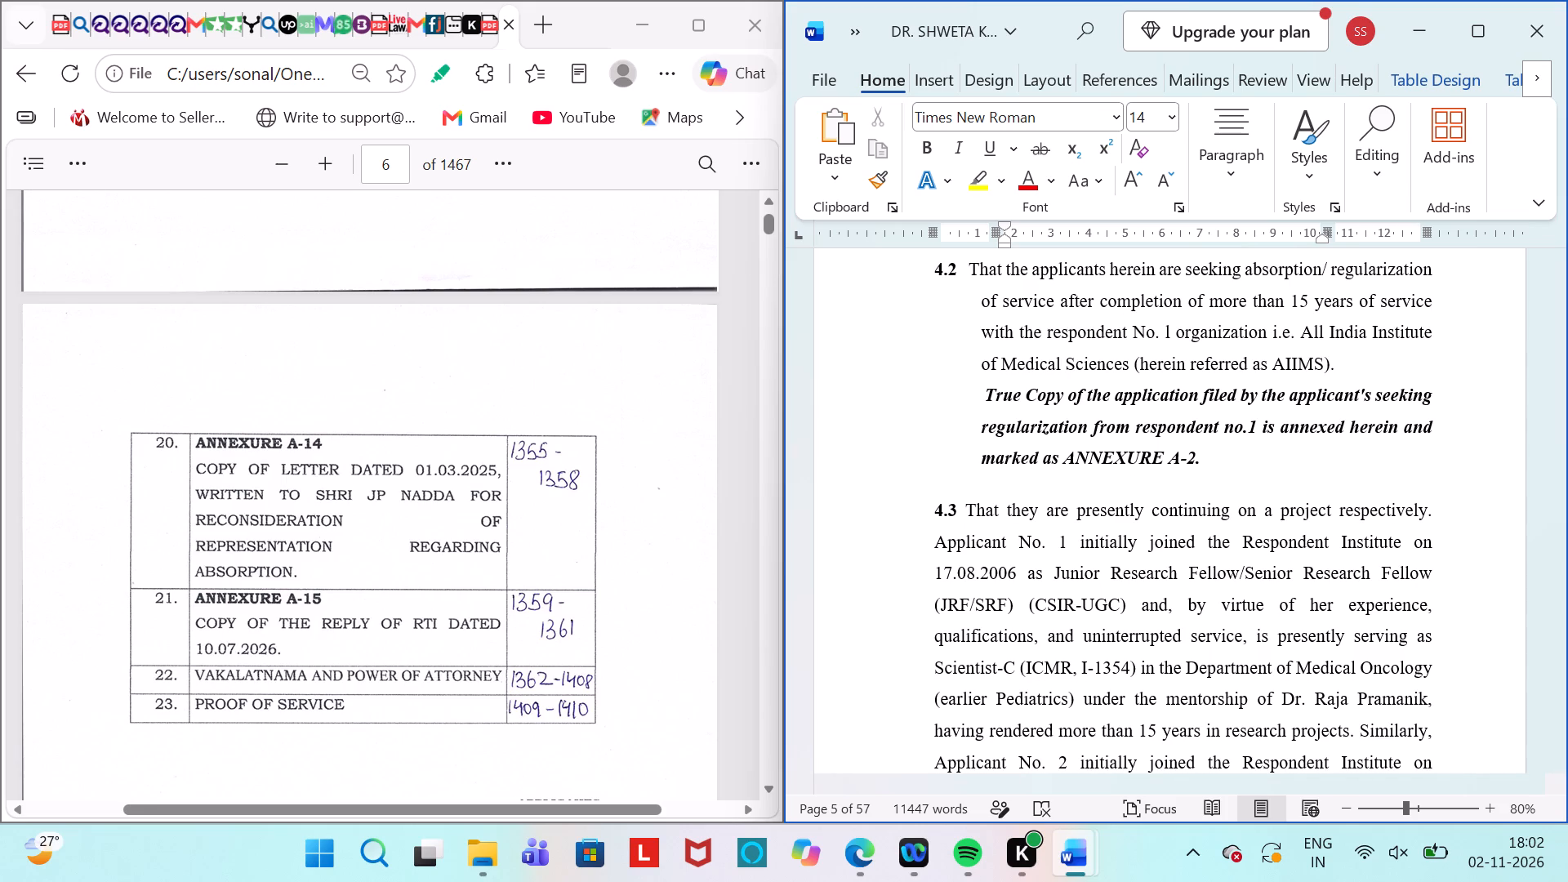
scroll(1213, 475, "down", 2)
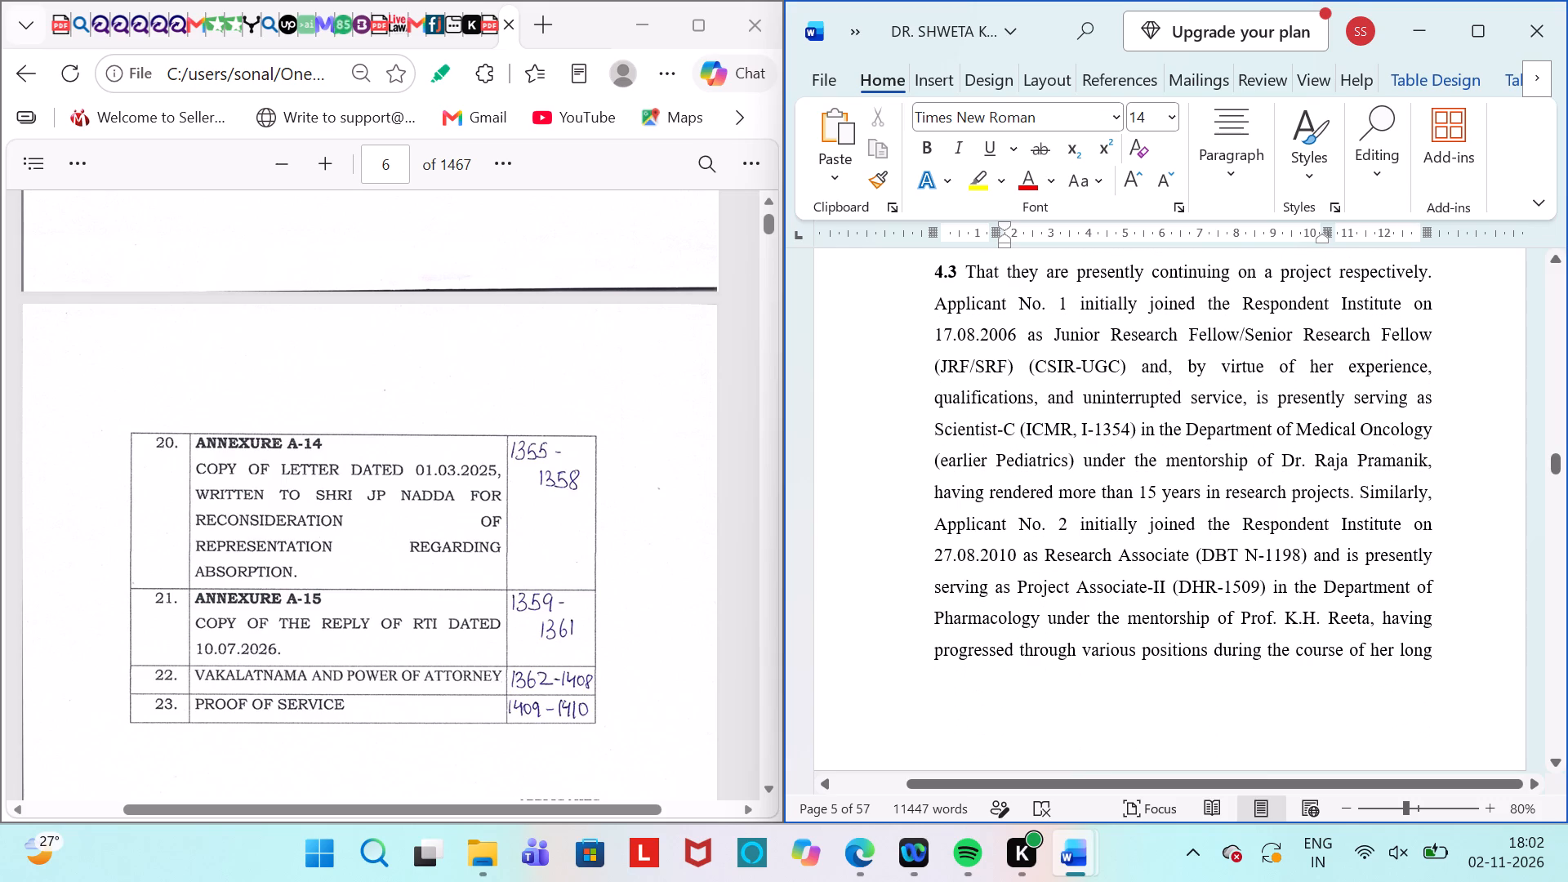
scroll(1213, 475, "down", 4)
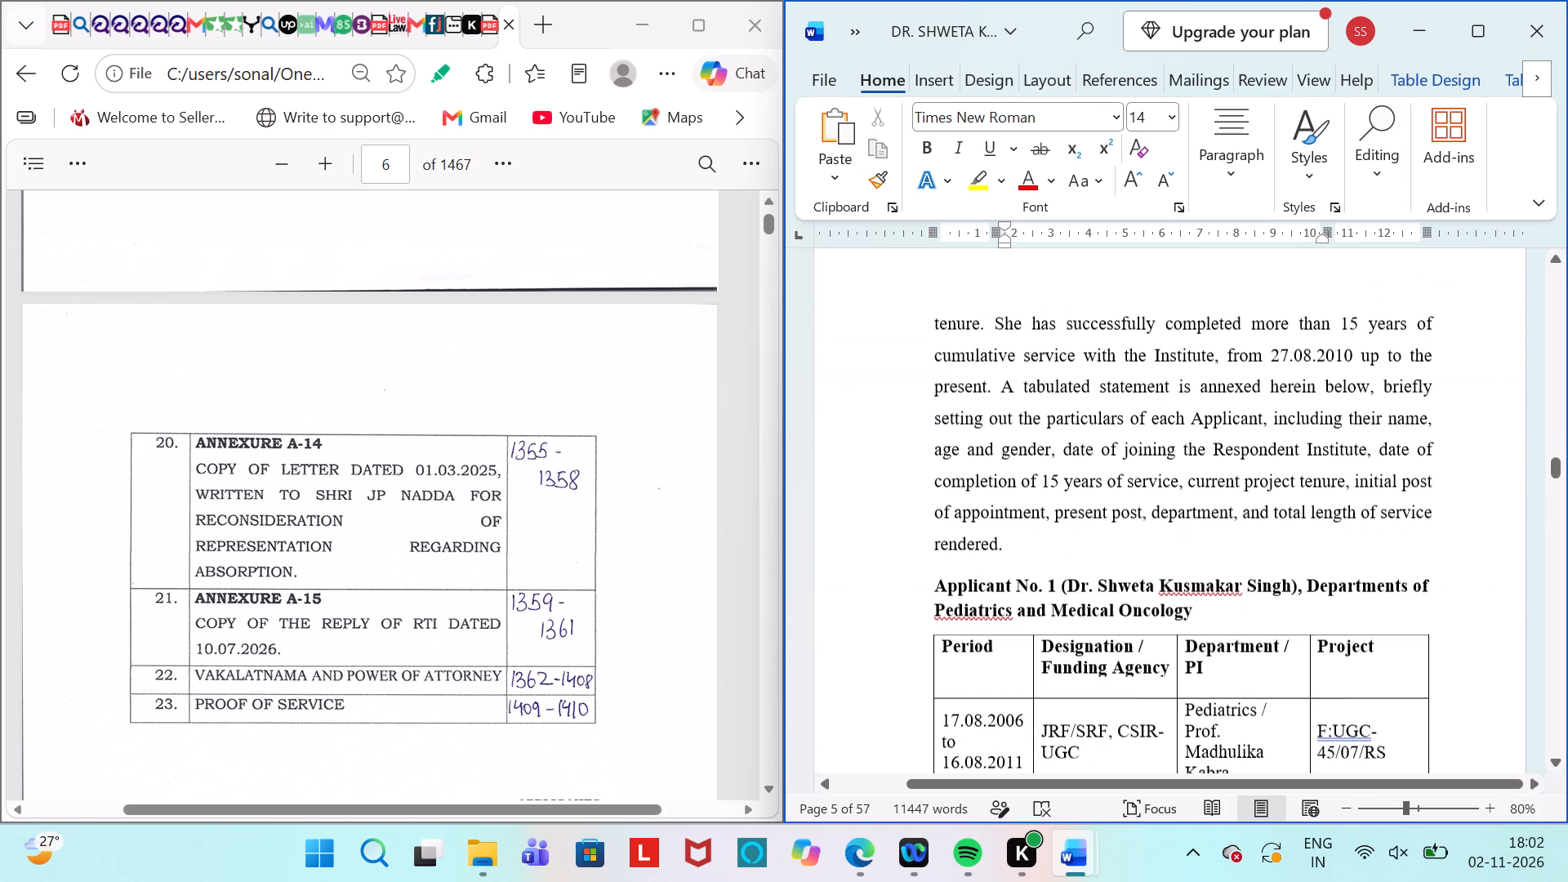
scroll(1213, 475, "down", 15)
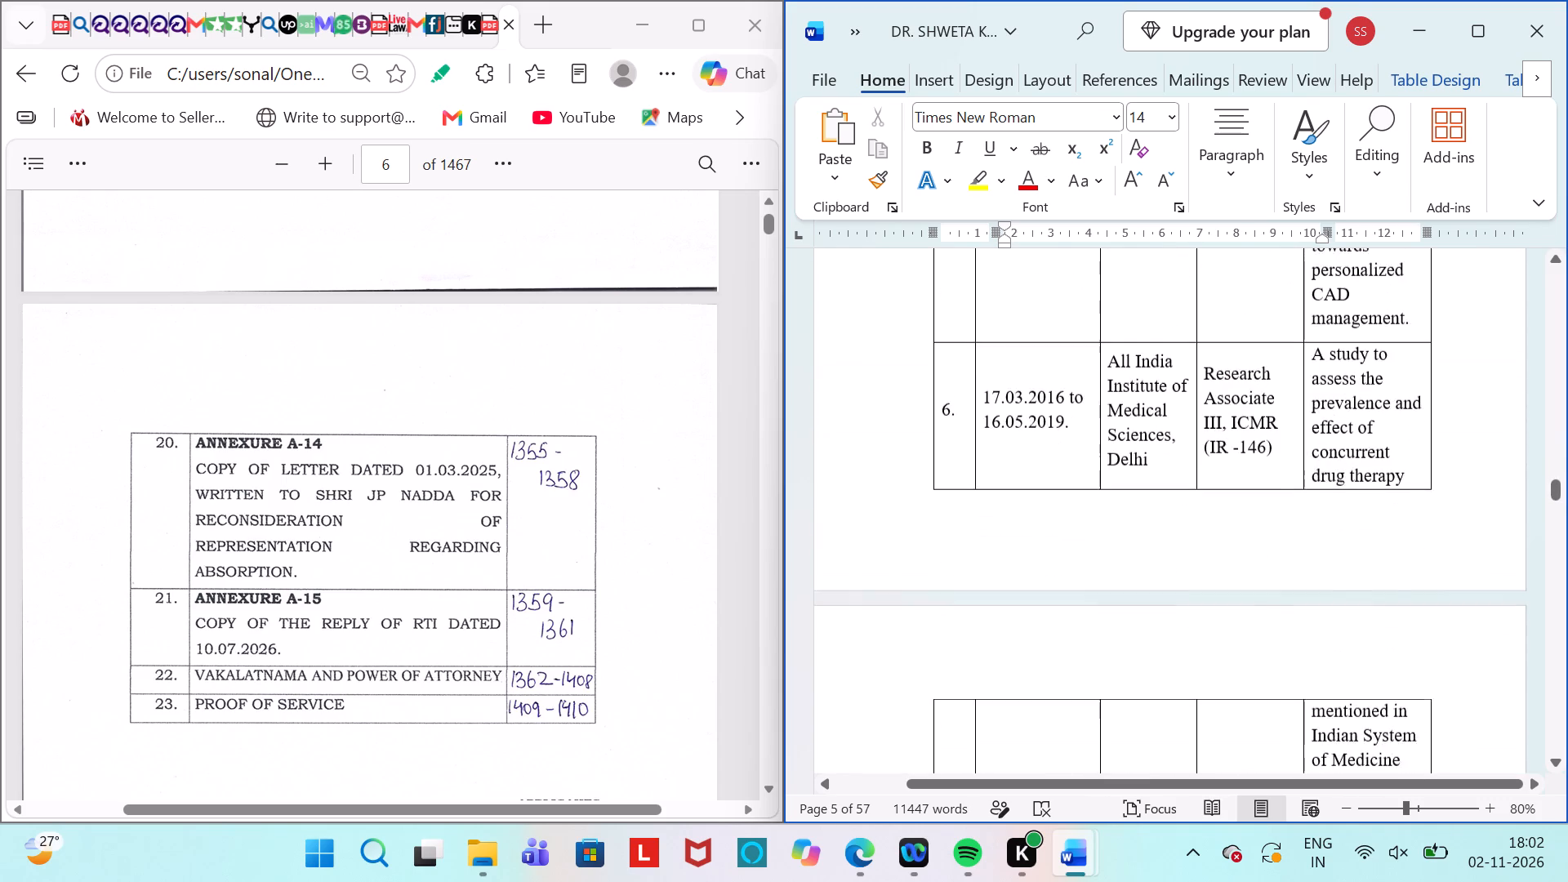
scroll(1213, 475, "down", 8)
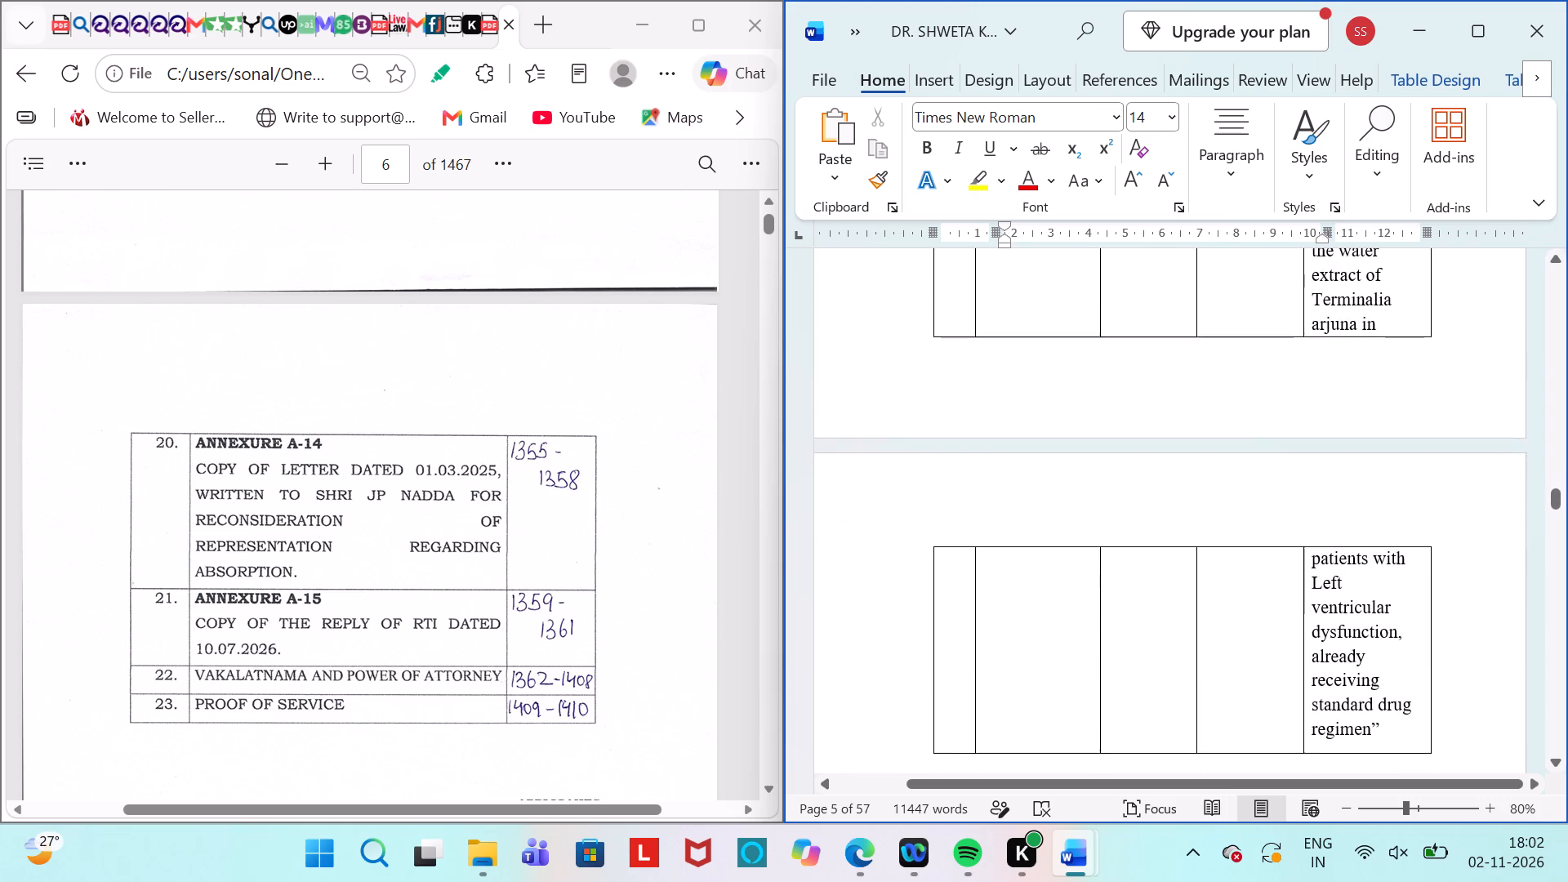
scroll(1213, 475, "down", 3)
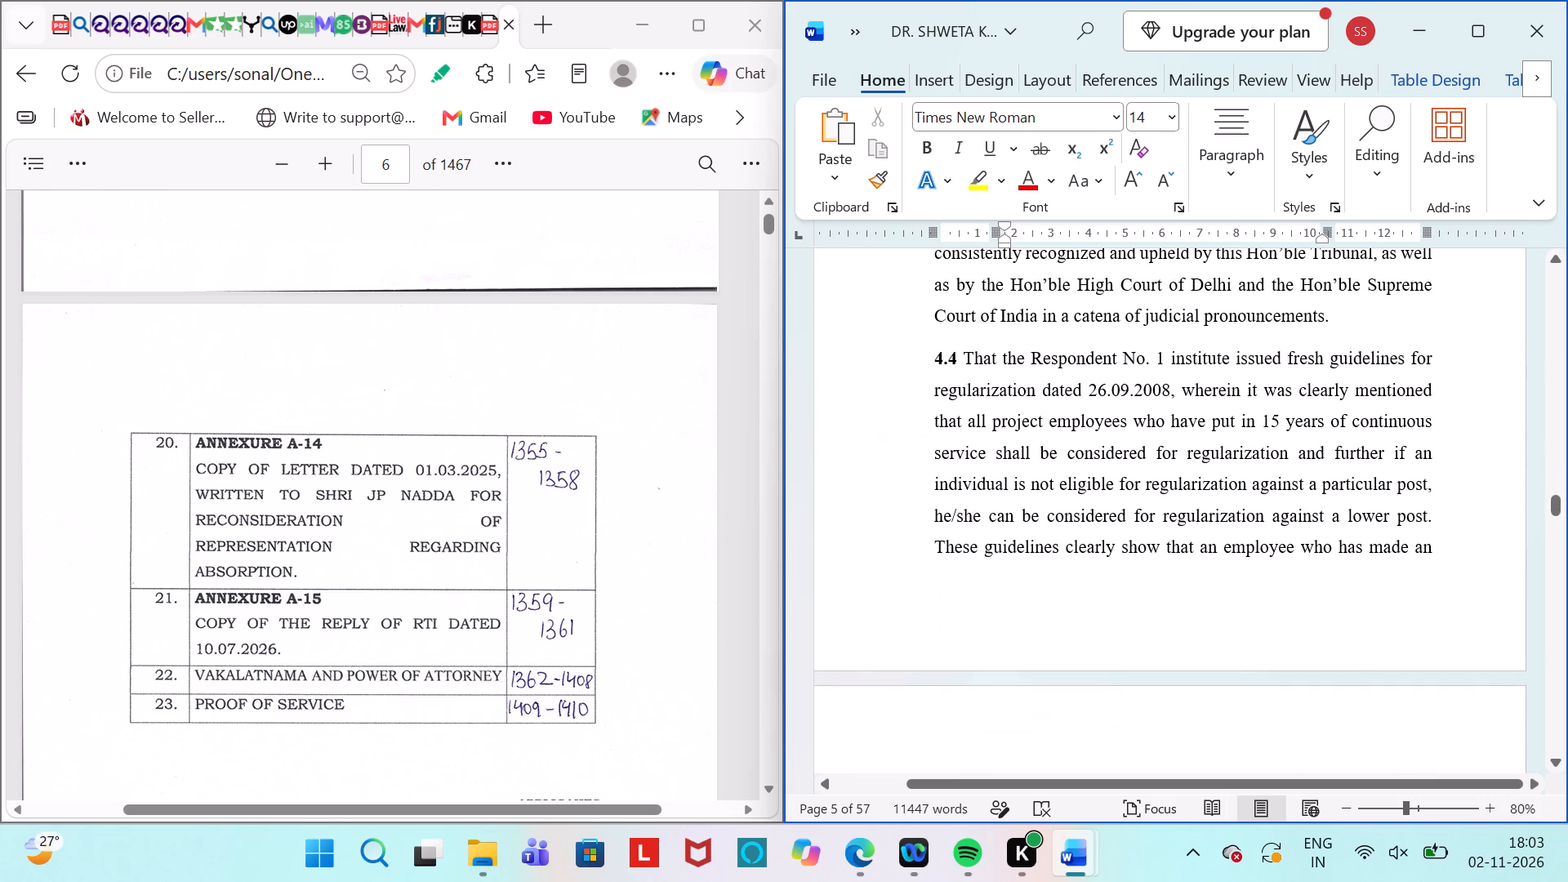
scroll(1213, 475, "down", 4)
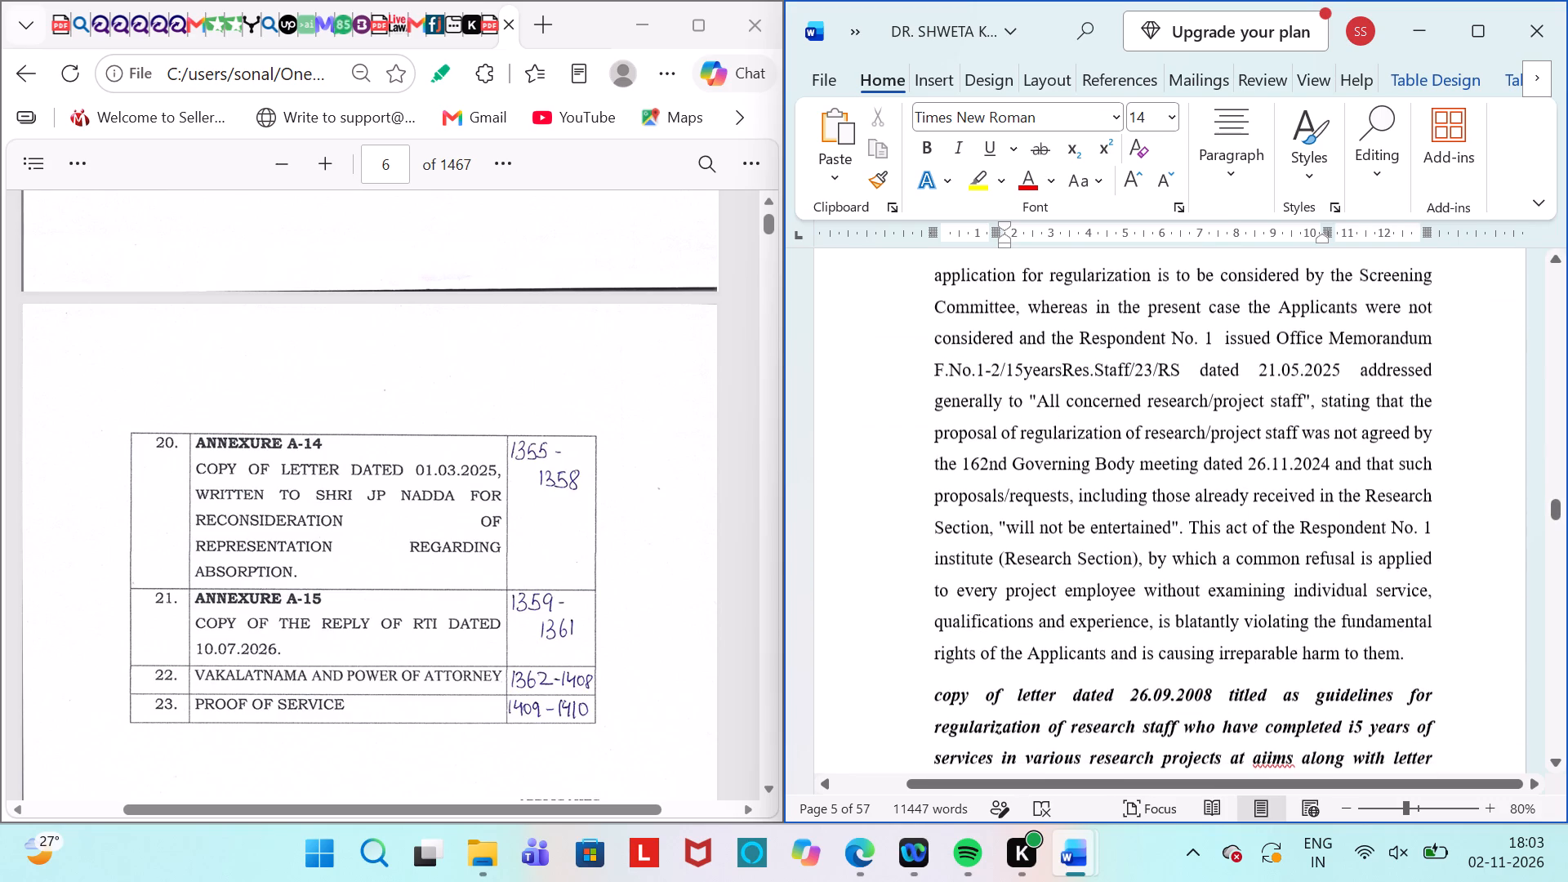
scroll(1213, 475, "down", 2)
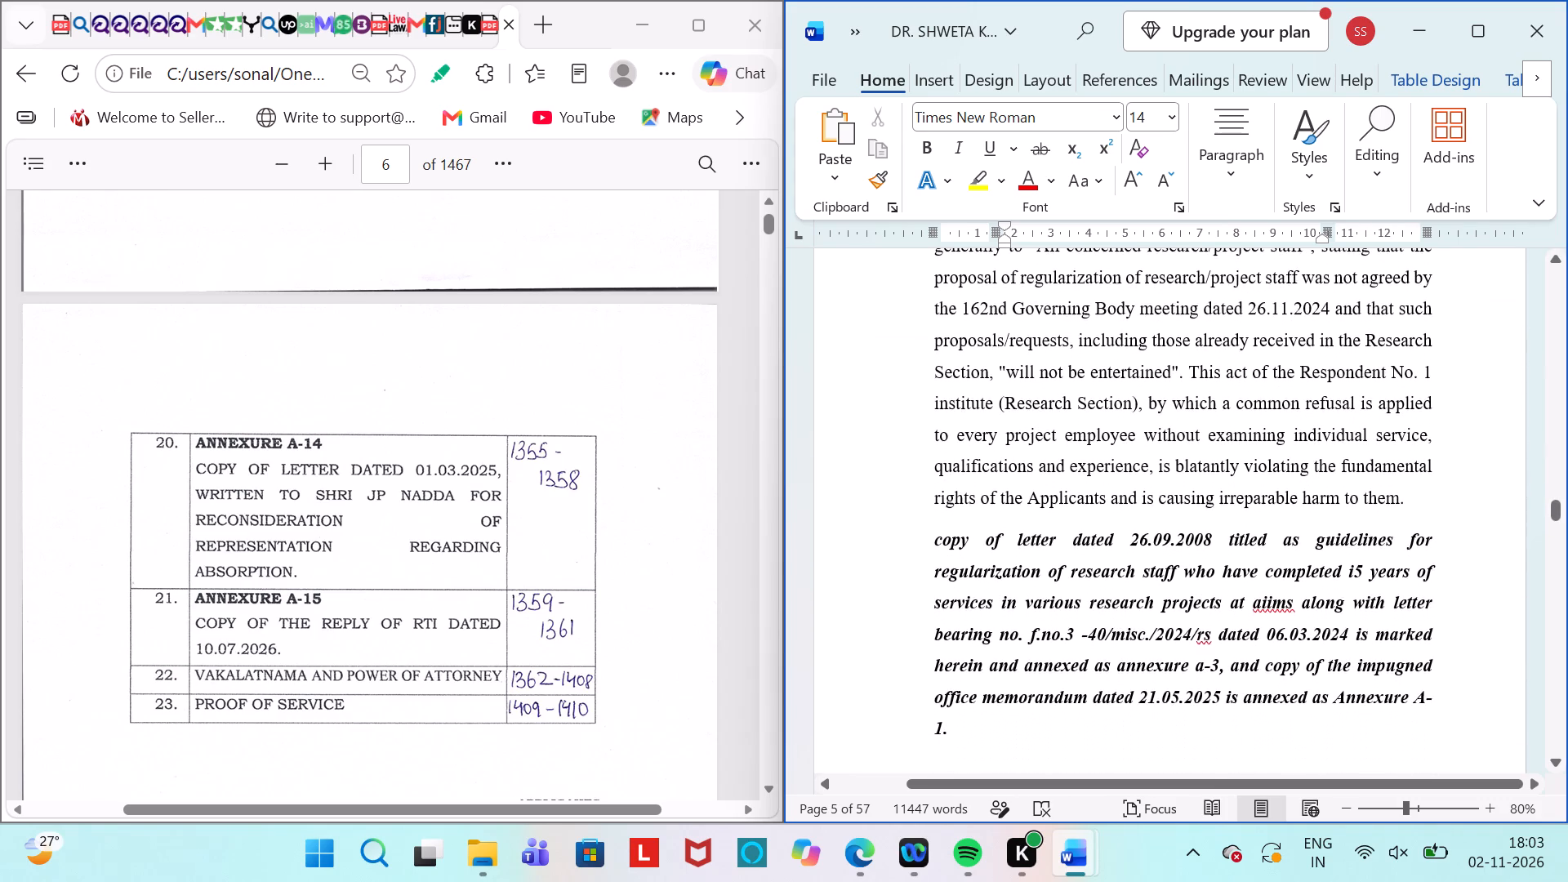
Capitalise the annexure letter in the bold note below paragraph 4.4 so that it reads "annexure A-3".
scroll(1213, 475, "down", 1)
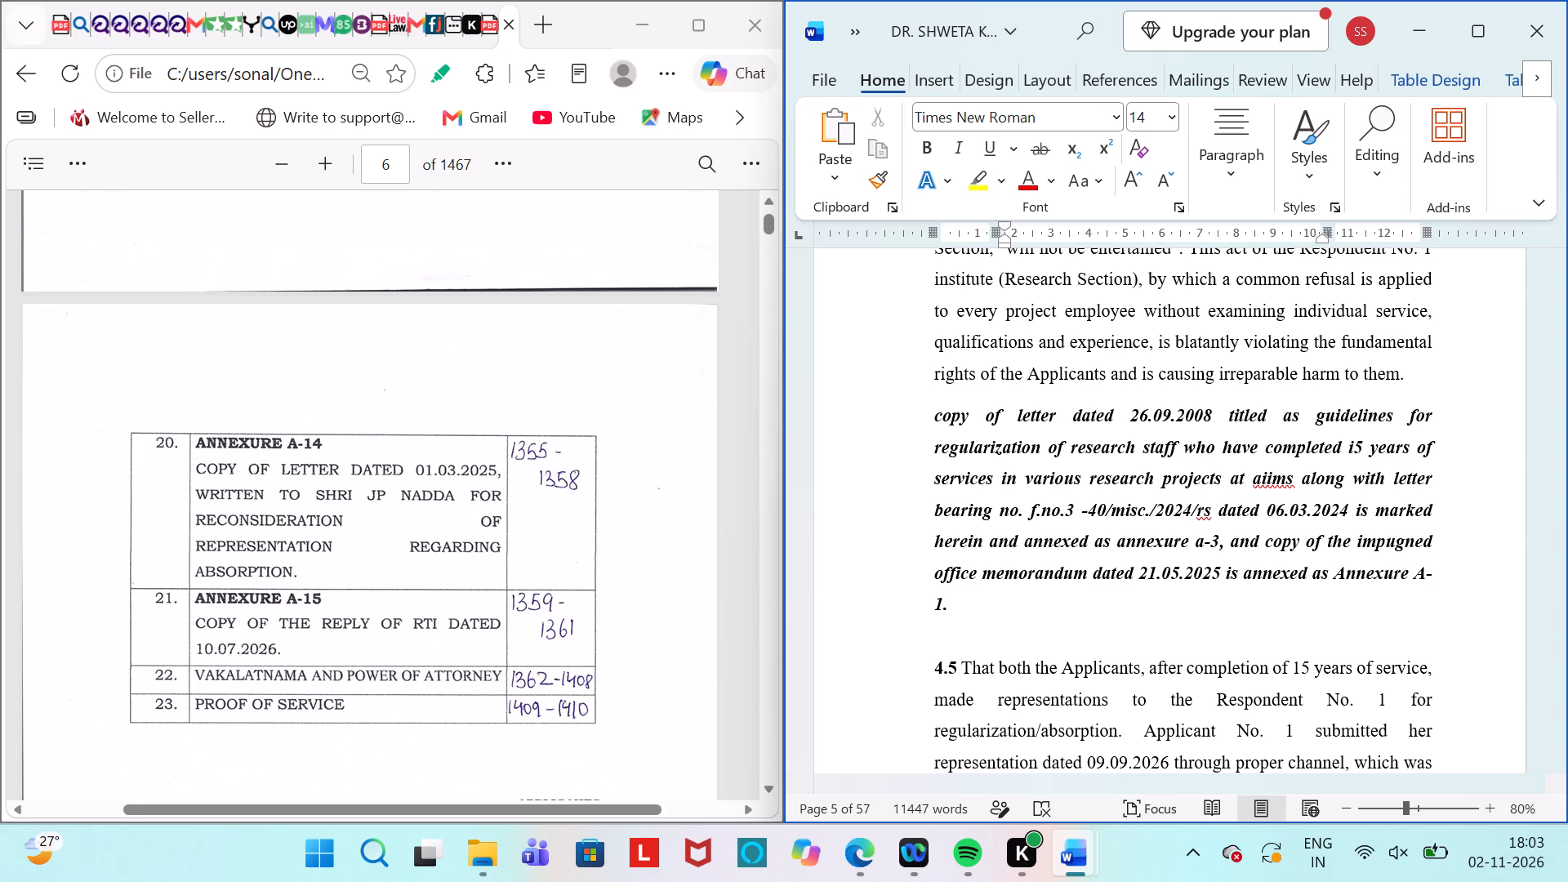
left_click(1204, 539)
key("BackSpace")
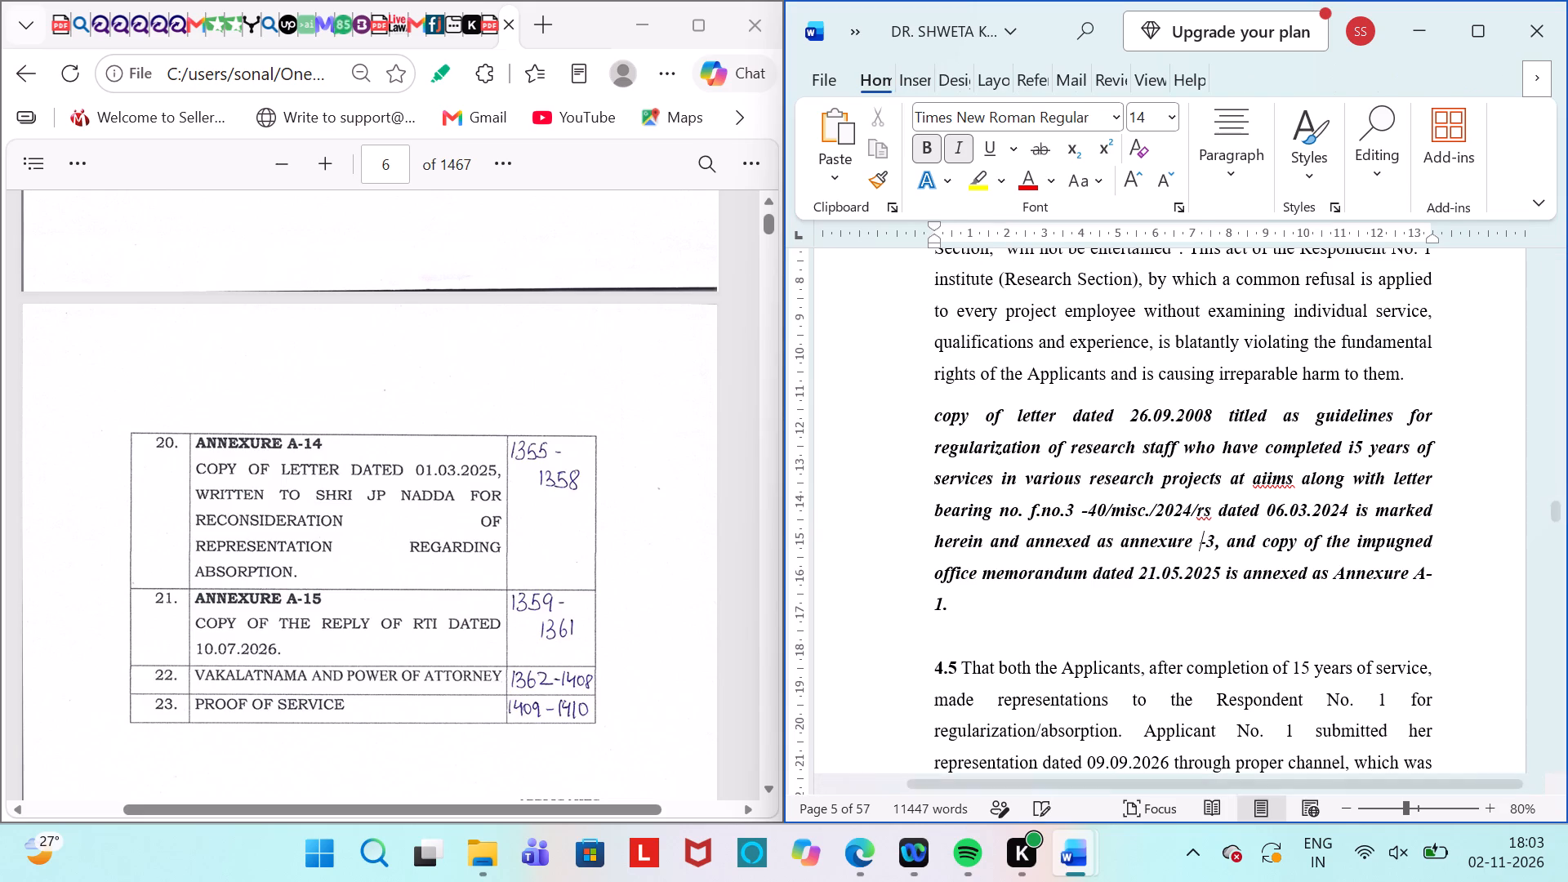
key("shift+a")
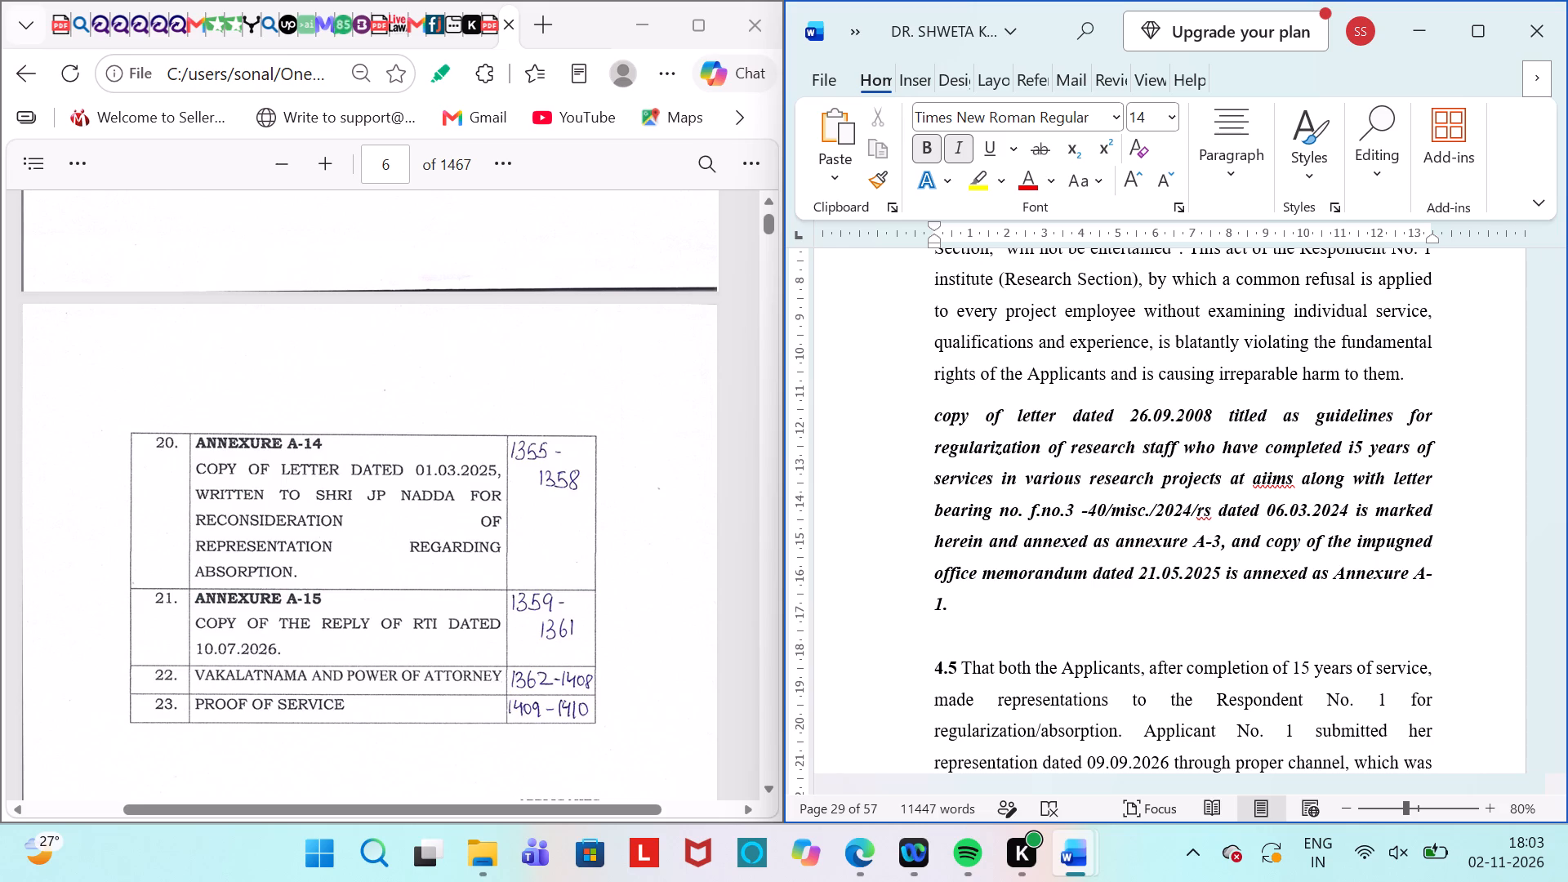
Review paragraphs 4.5 and 4.6 and their annexure references, up to the start of paragraph 4.7.
scroll(1204, 539, "down", 3)
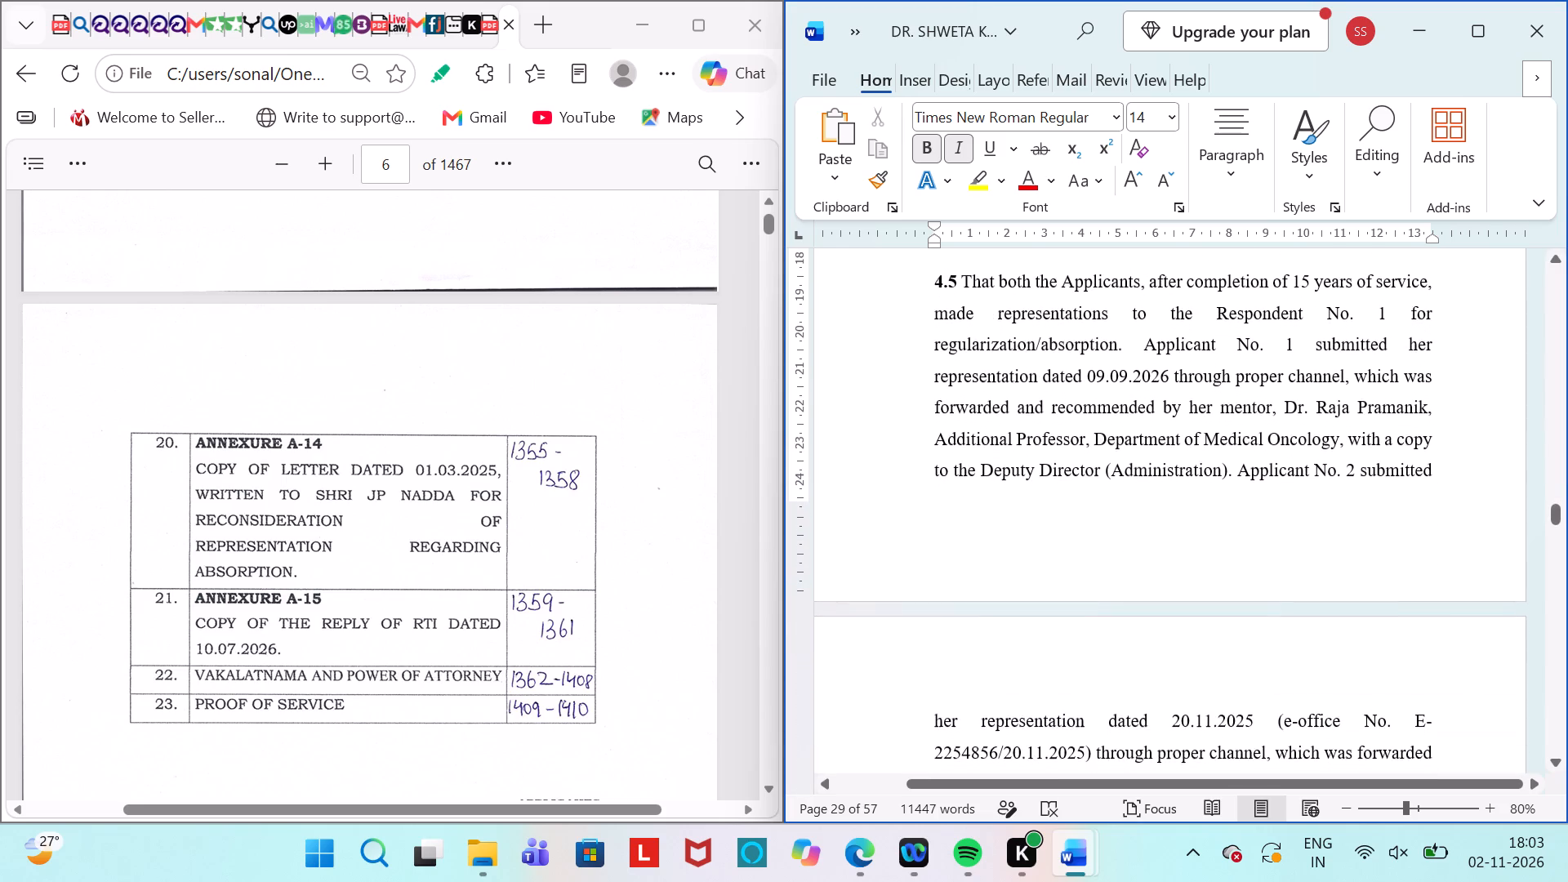
scroll(1204, 539, "down", 4)
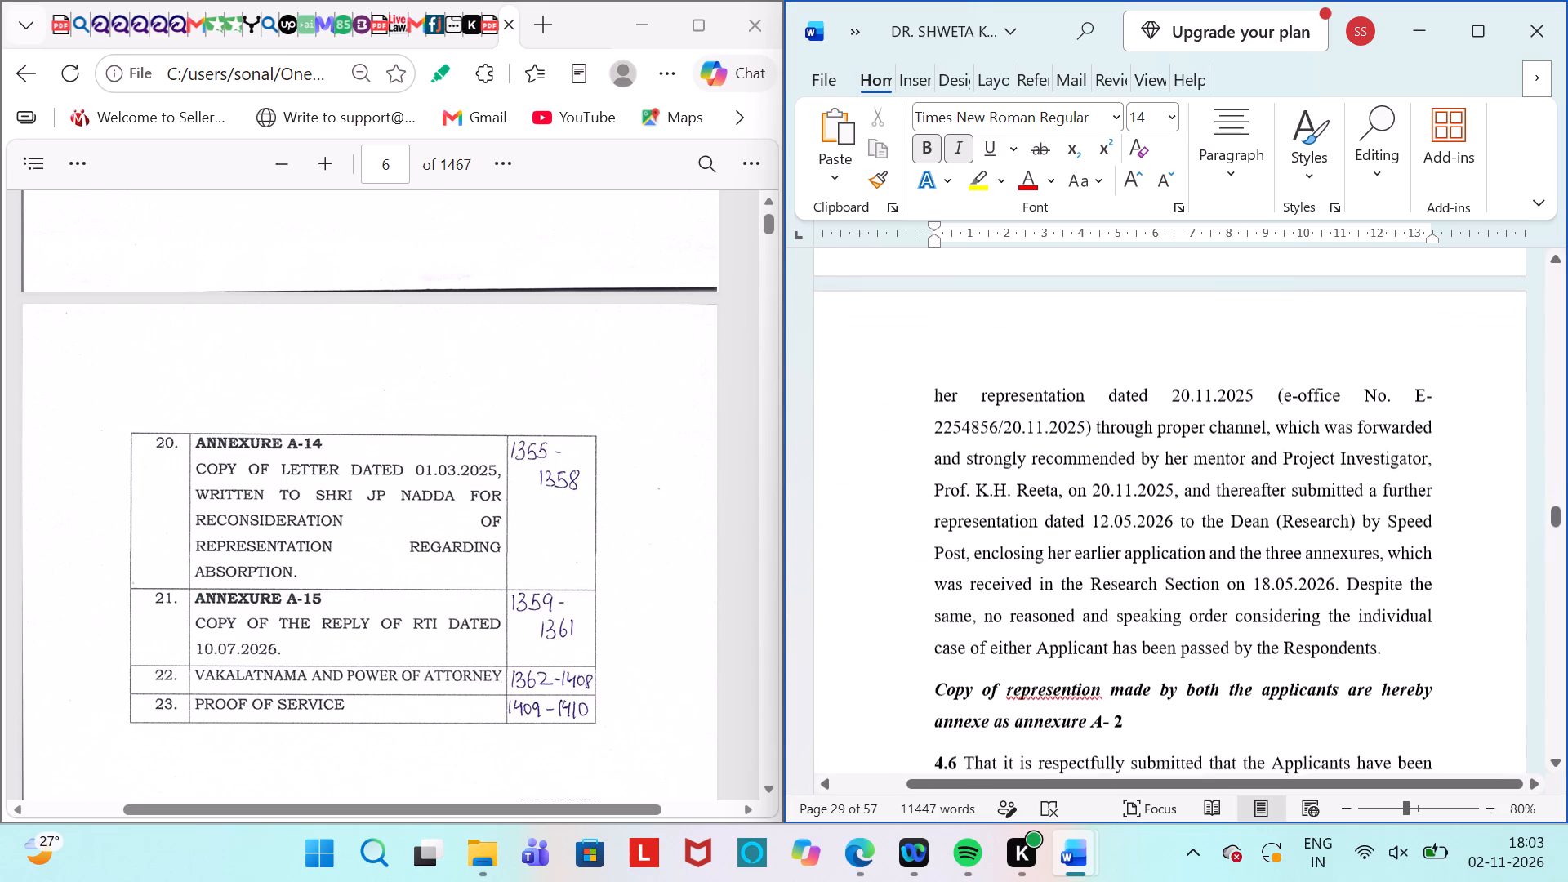
scroll(1204, 539, "down", 2)
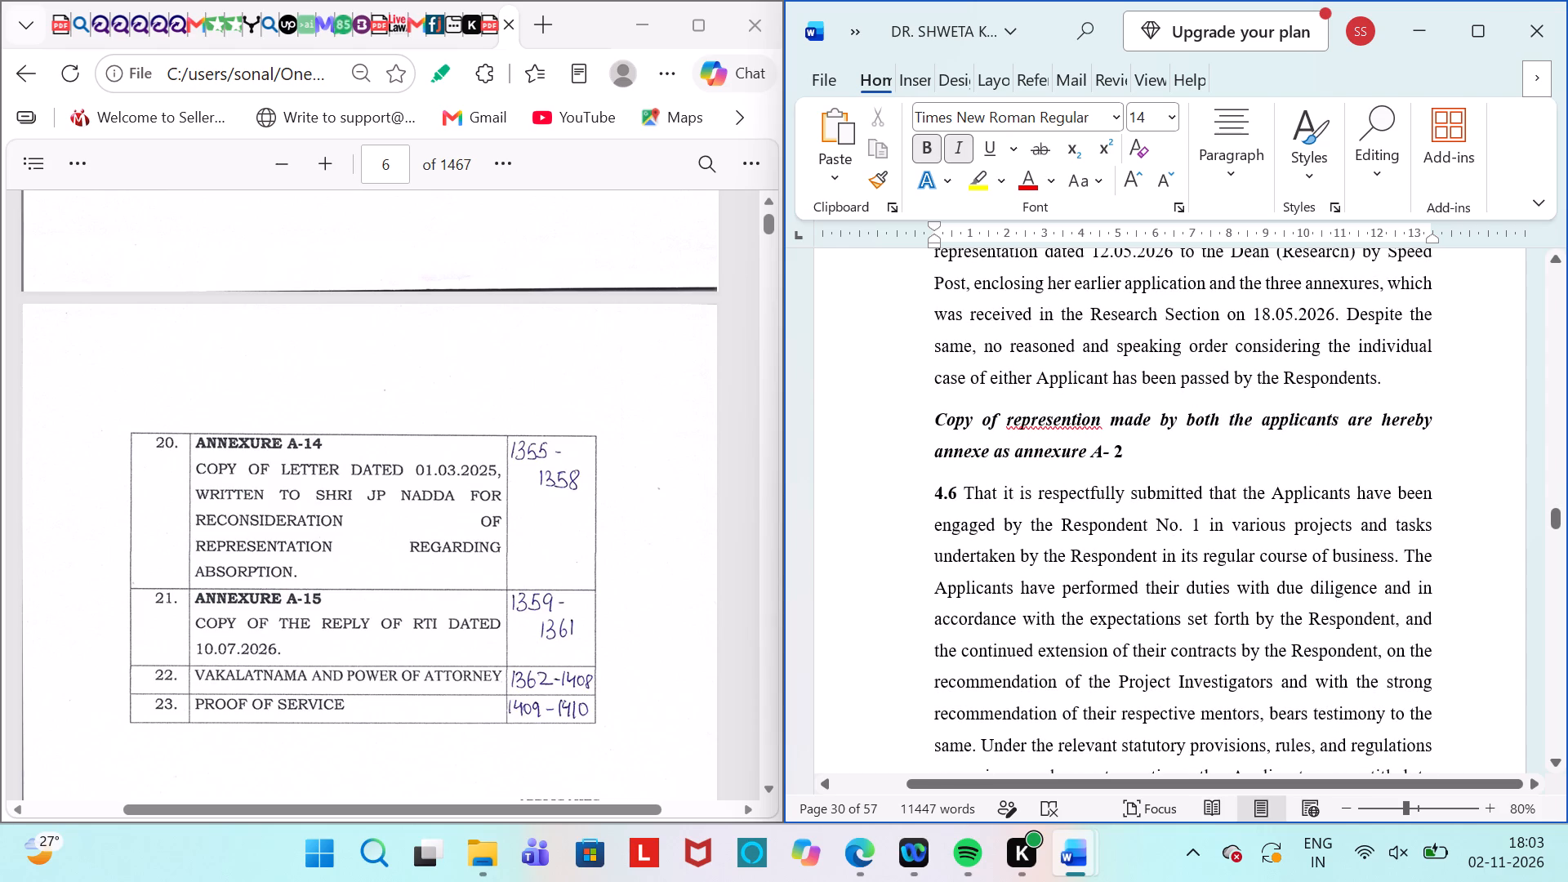
scroll(1204, 539, "down", 2)
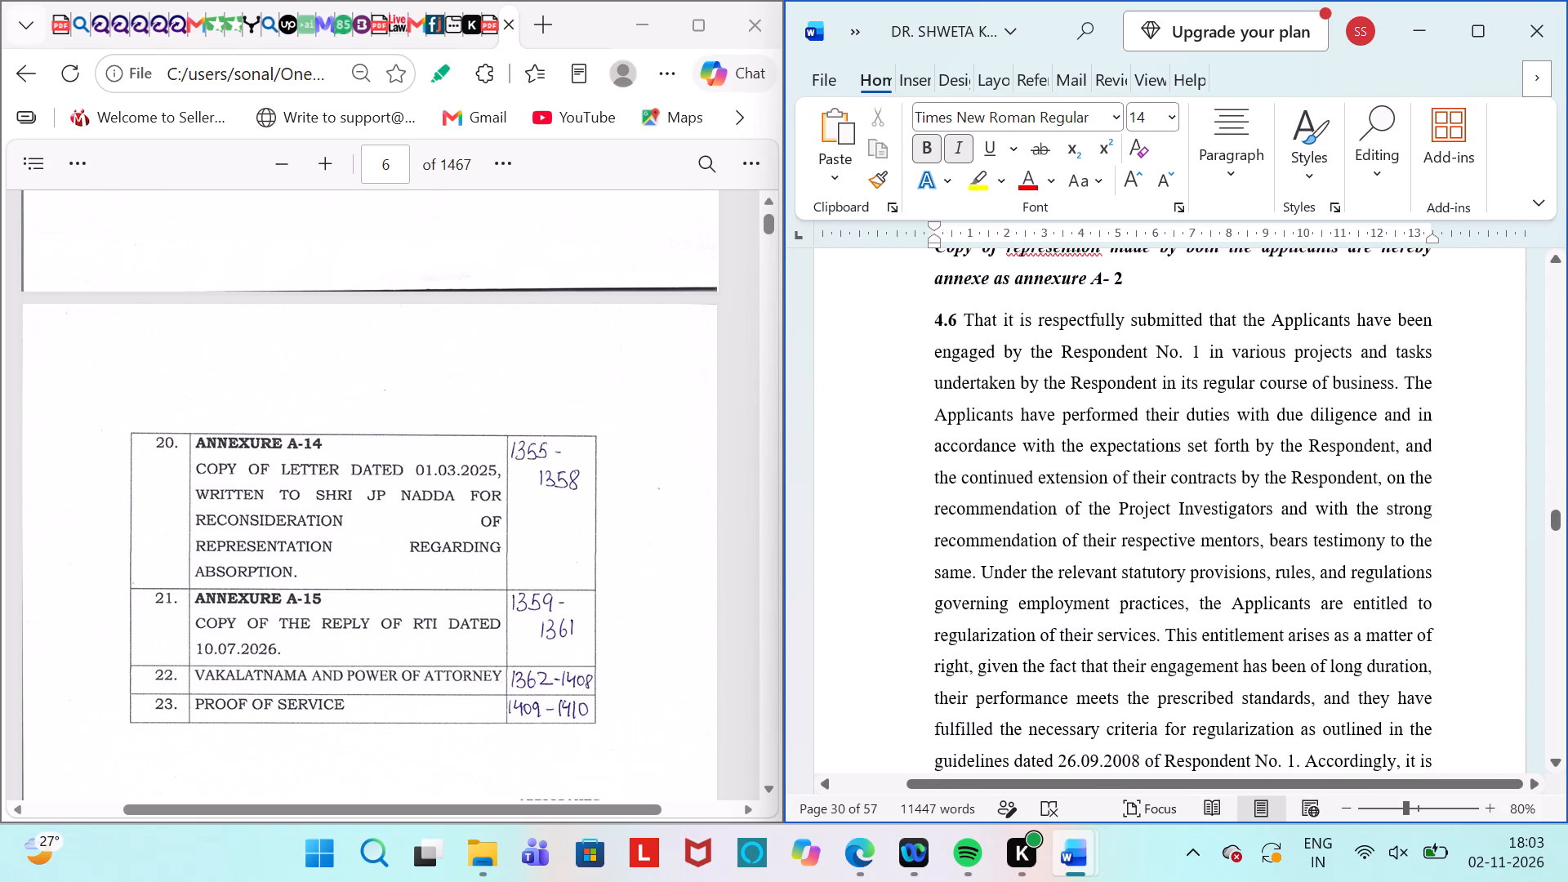
scroll(1204, 539, "down", 3)
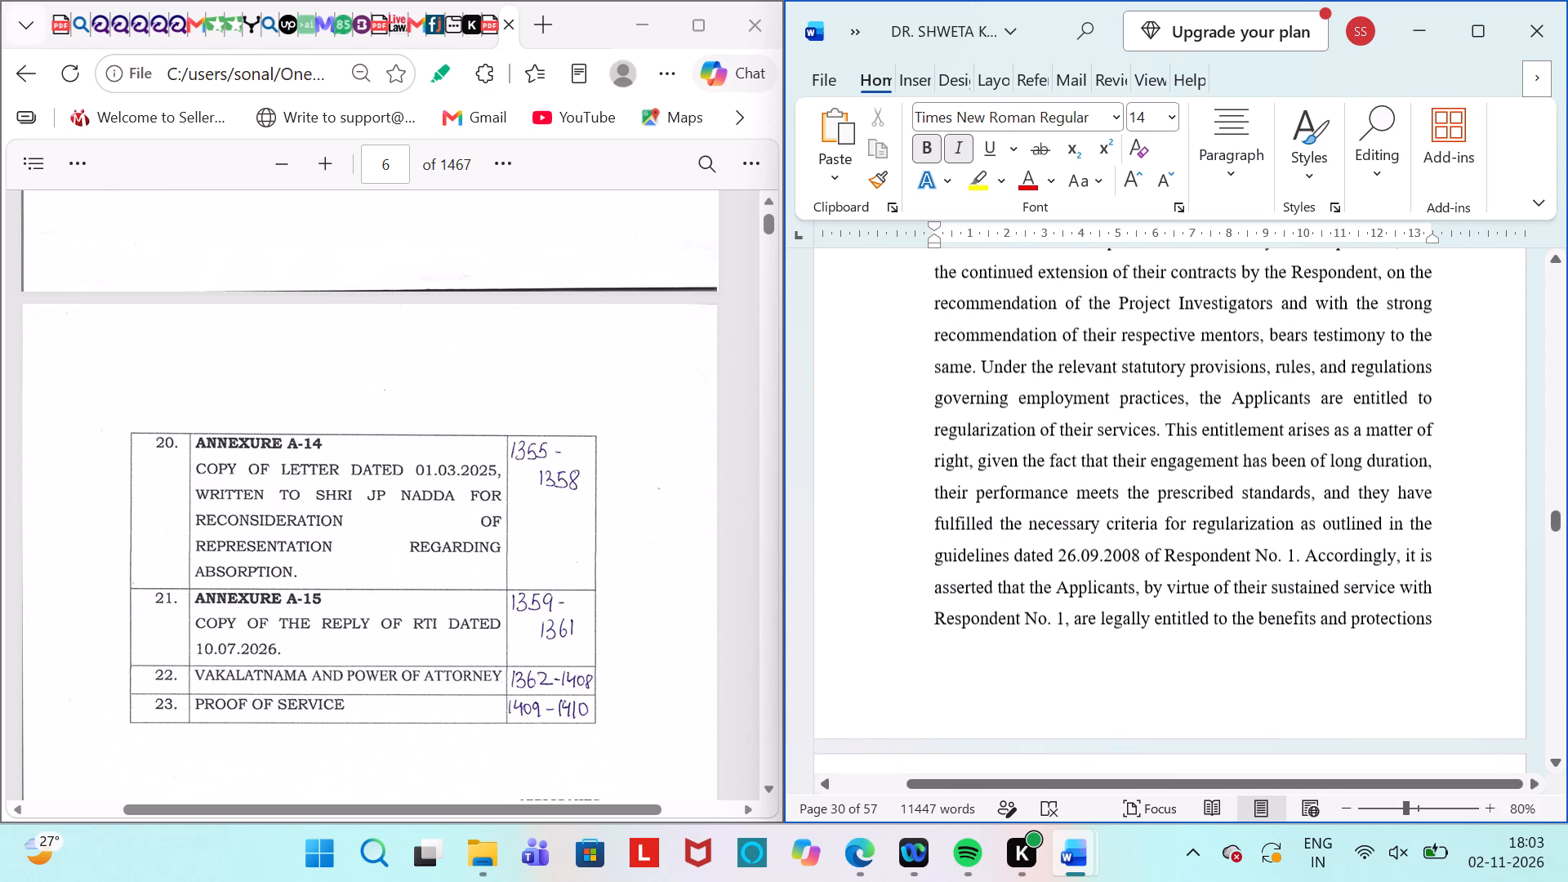
scroll(1204, 539, "down", 4)
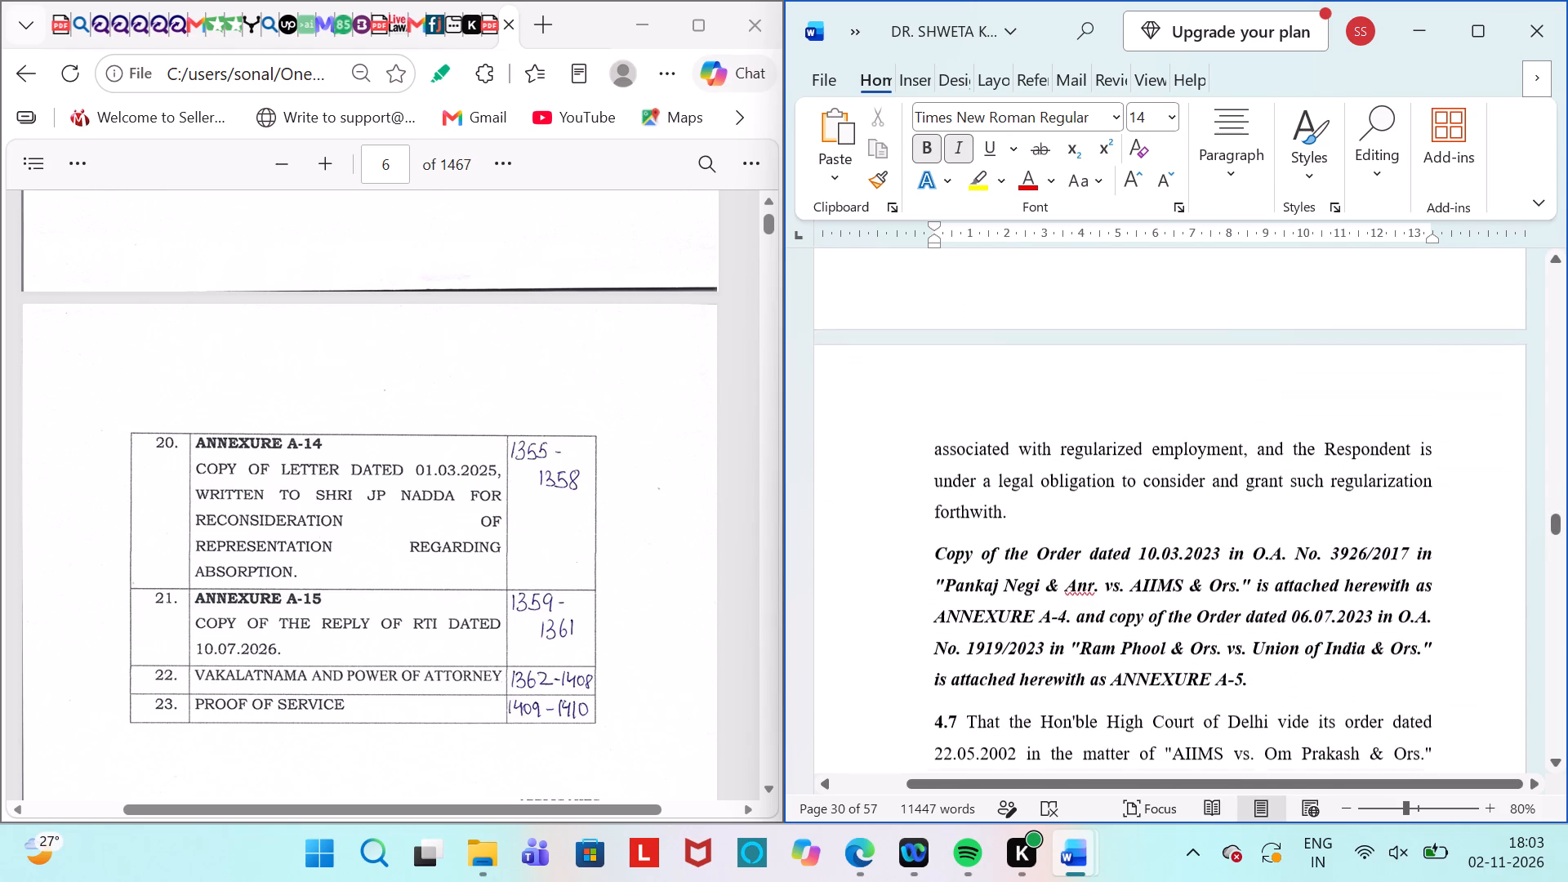
scroll(1204, 539, "down", 1)
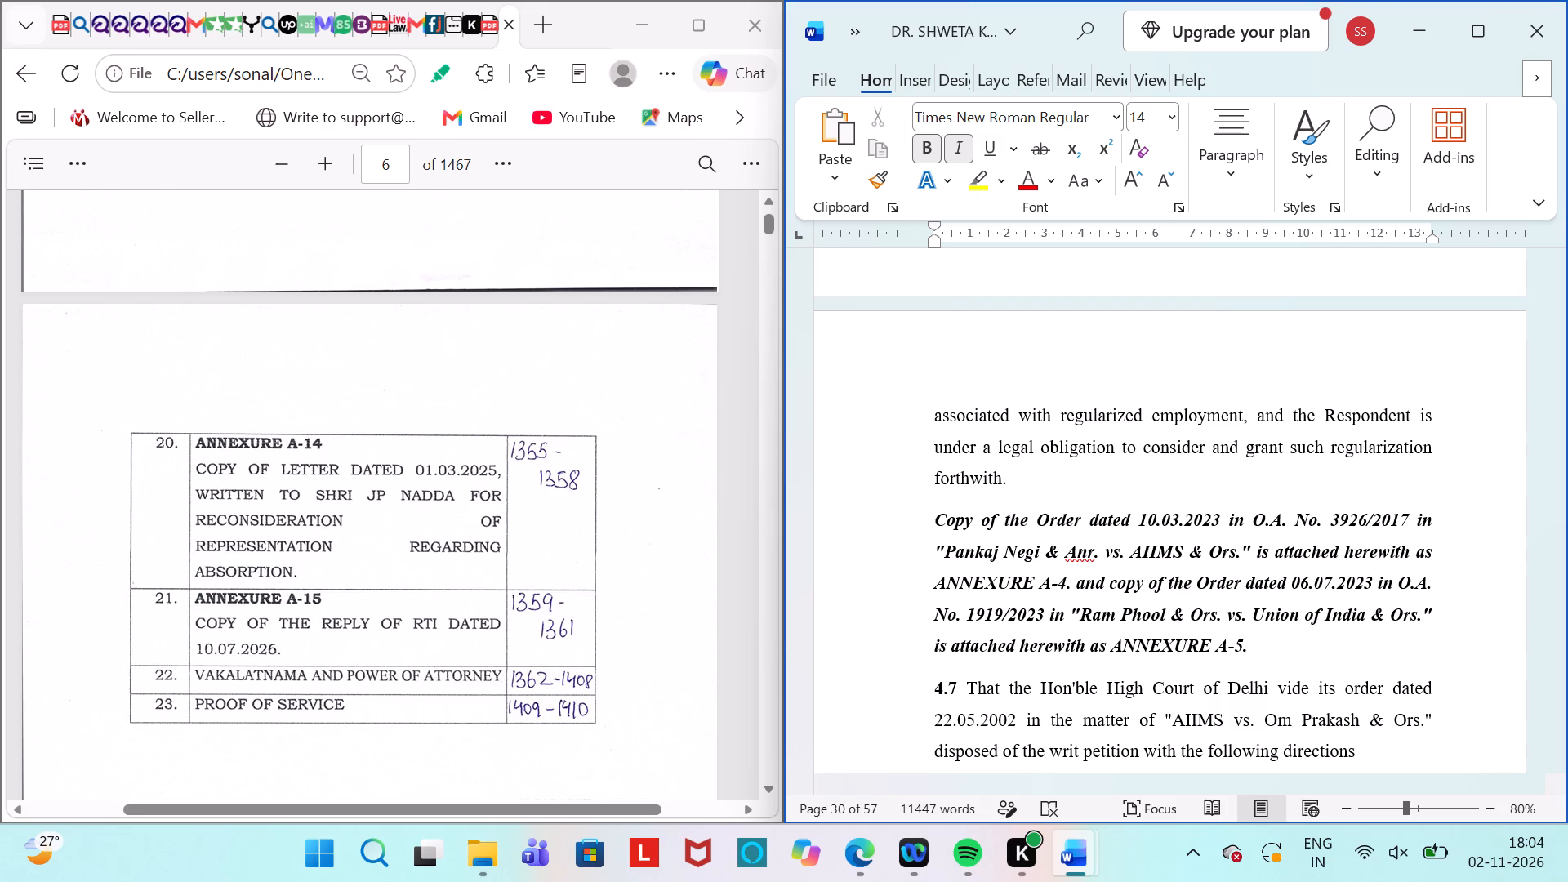
Reread paragraph 4.6 with its ANNEXURE A-4 and A-5 references, and continue into the court directions quoted in paragraph 4.7.
scroll(1204, 539, "up", 4)
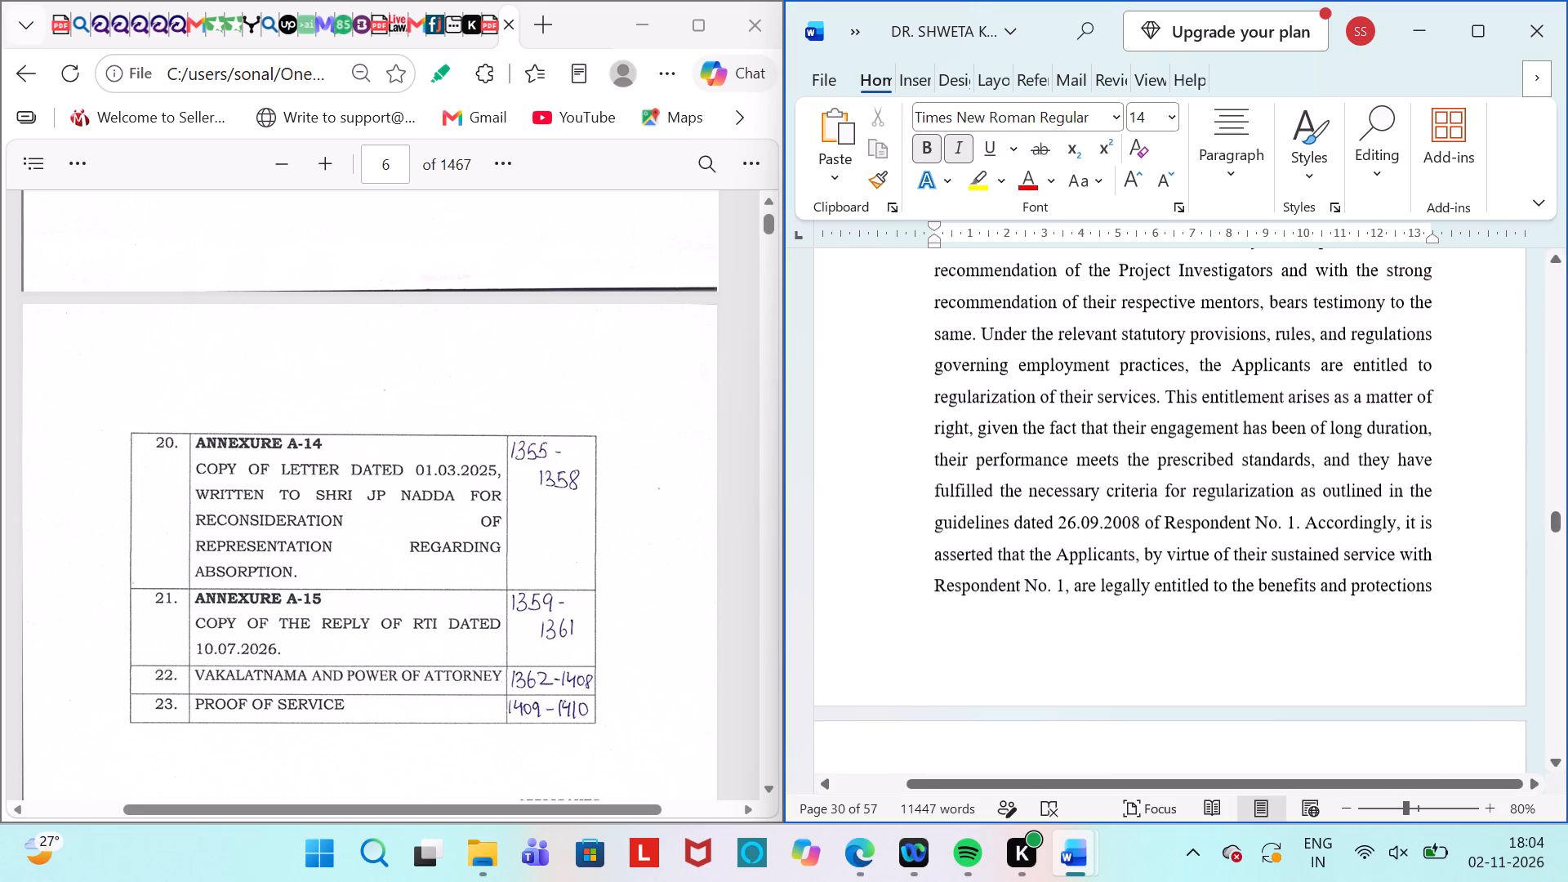
scroll(1204, 539, "up", 2)
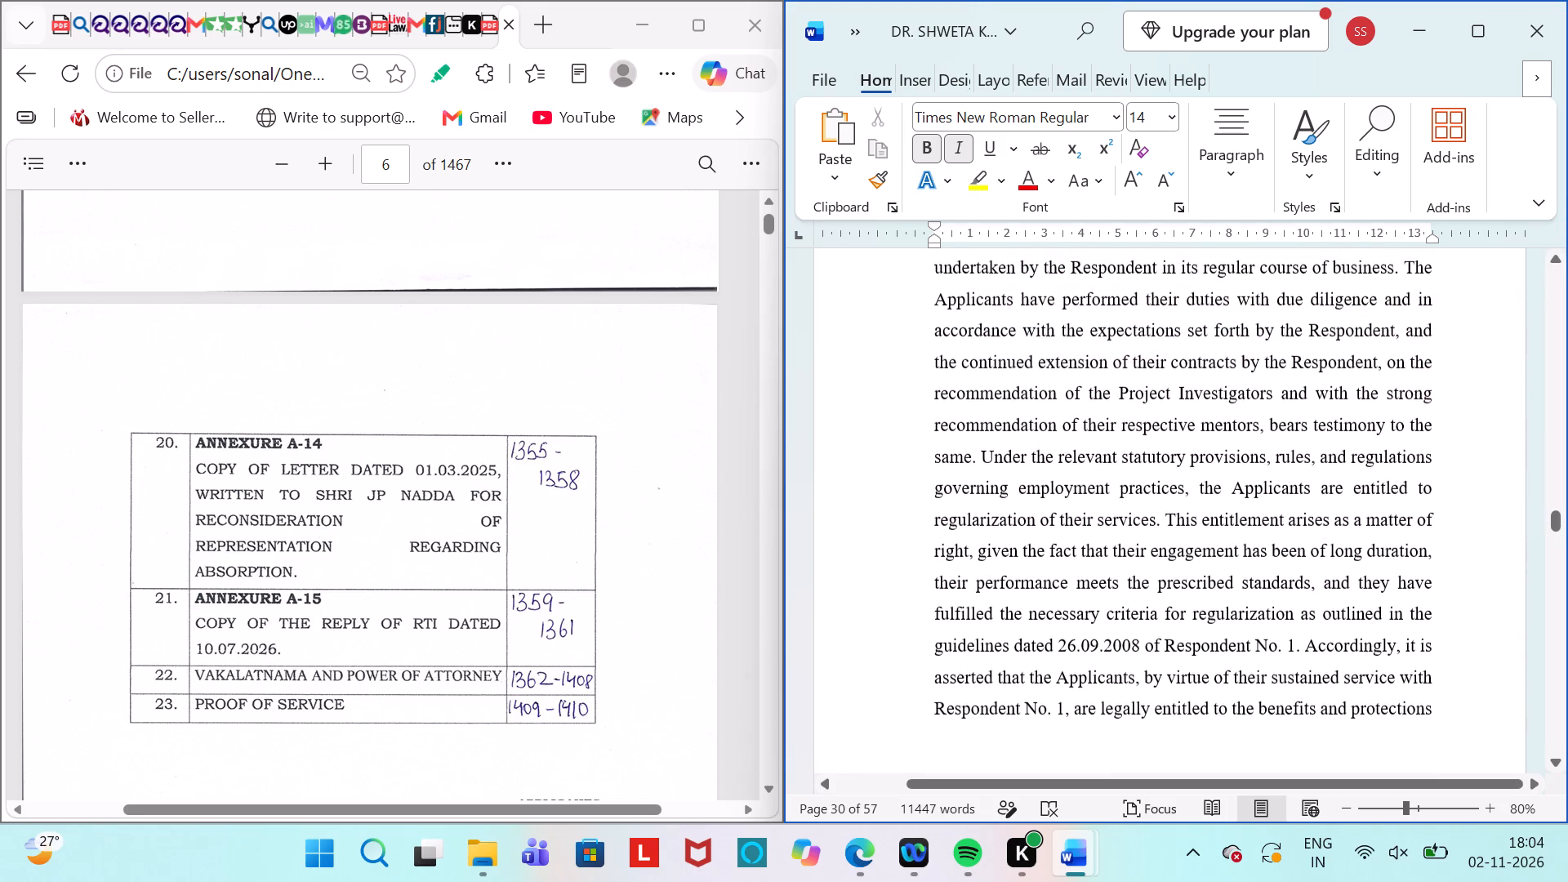
scroll(1204, 539, "up", 1)
scroll(1204, 539, "down", 1)
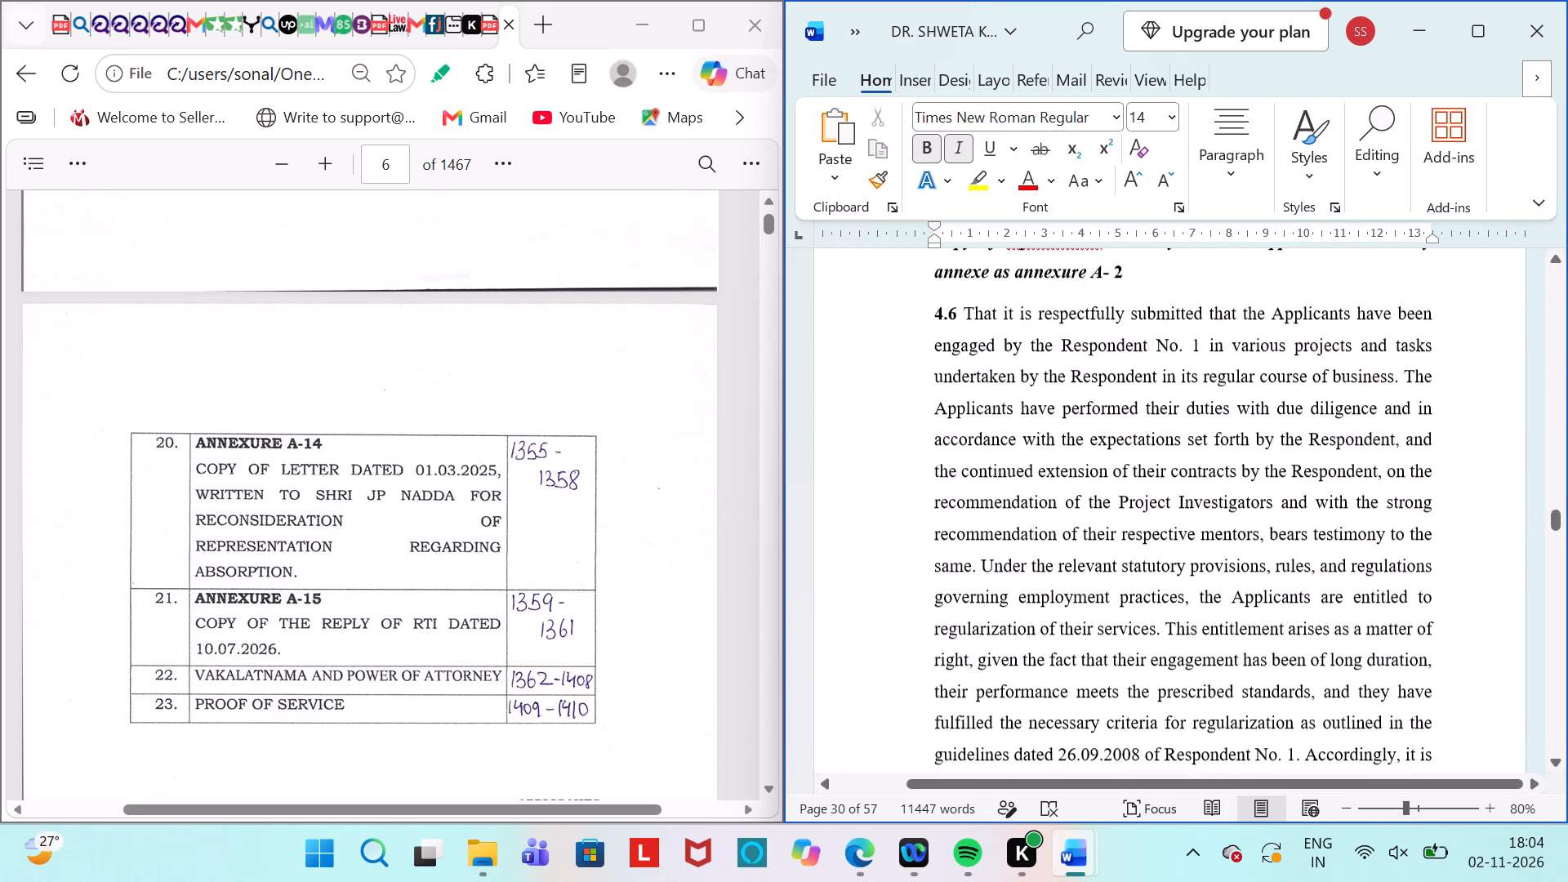
scroll(1204, 539, "down", 1)
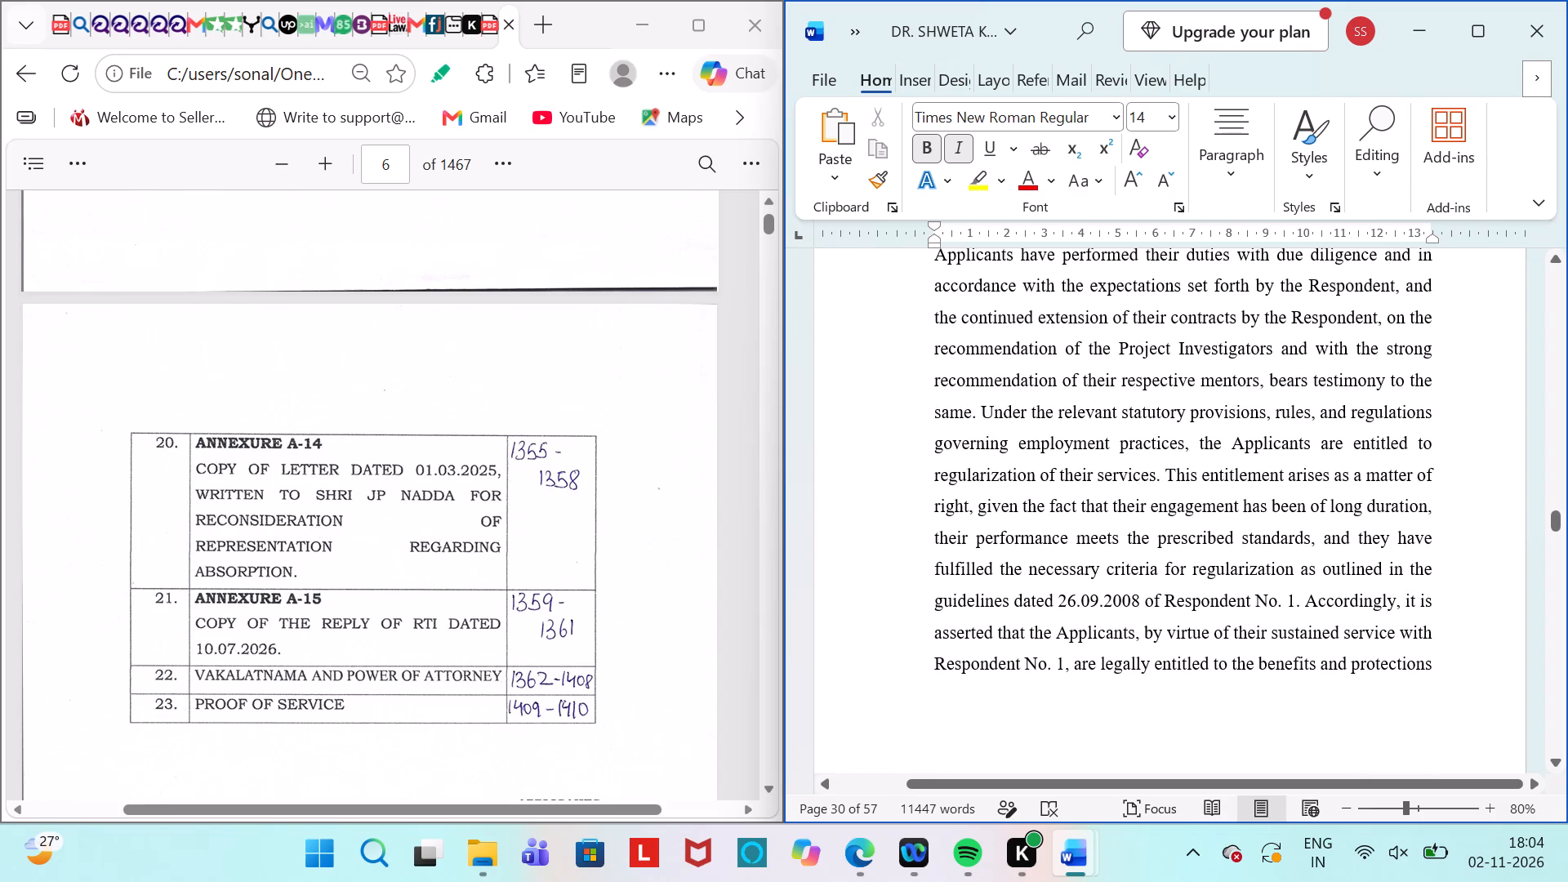
scroll(1204, 539, "down", 3)
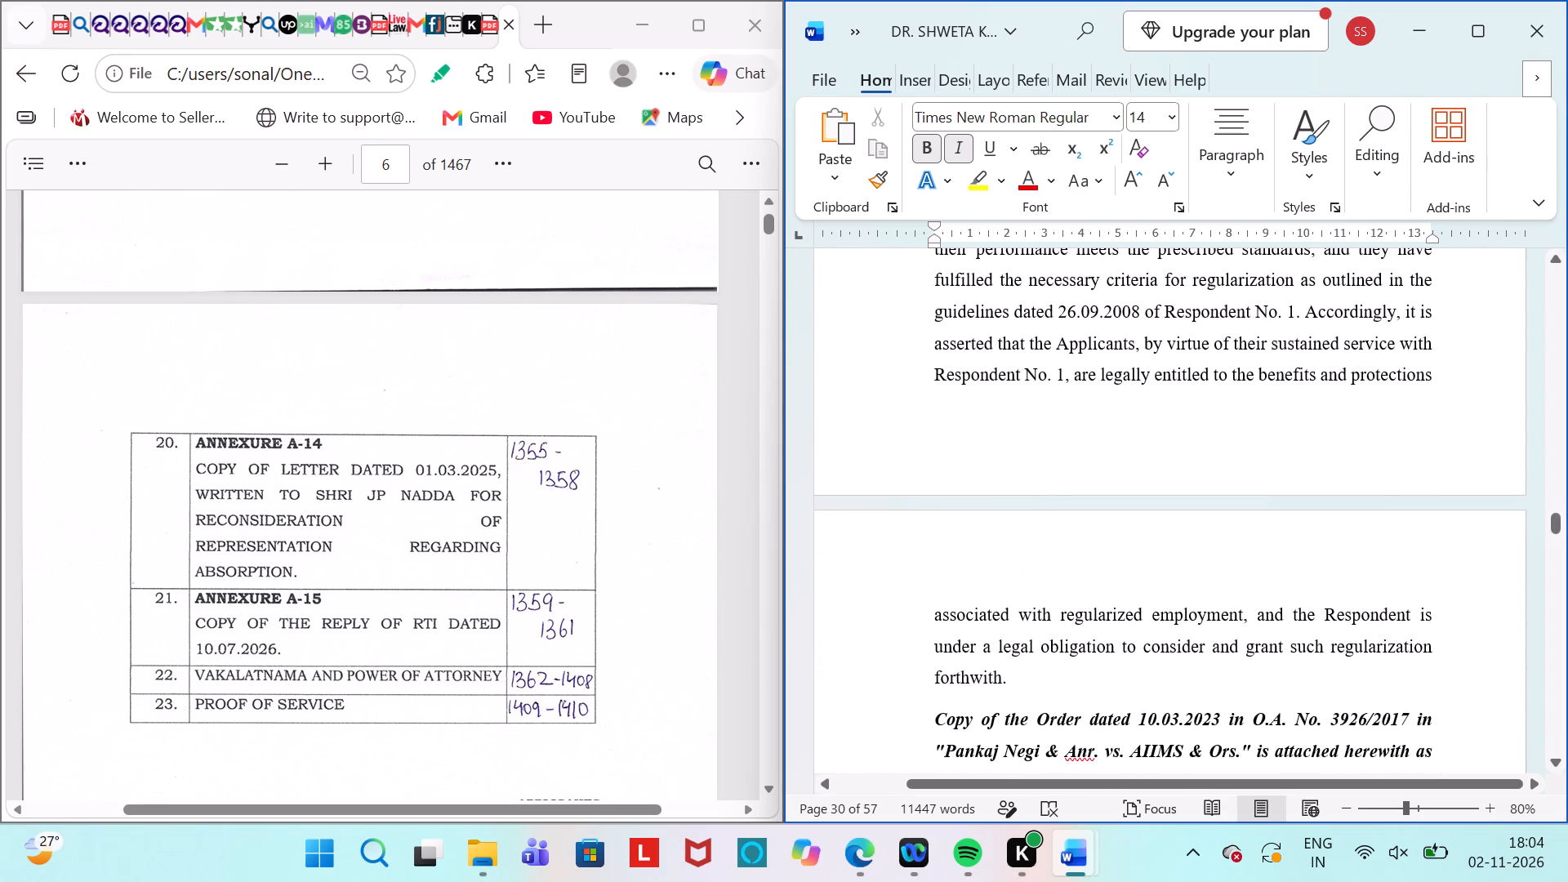
scroll(1204, 539, "down", 3)
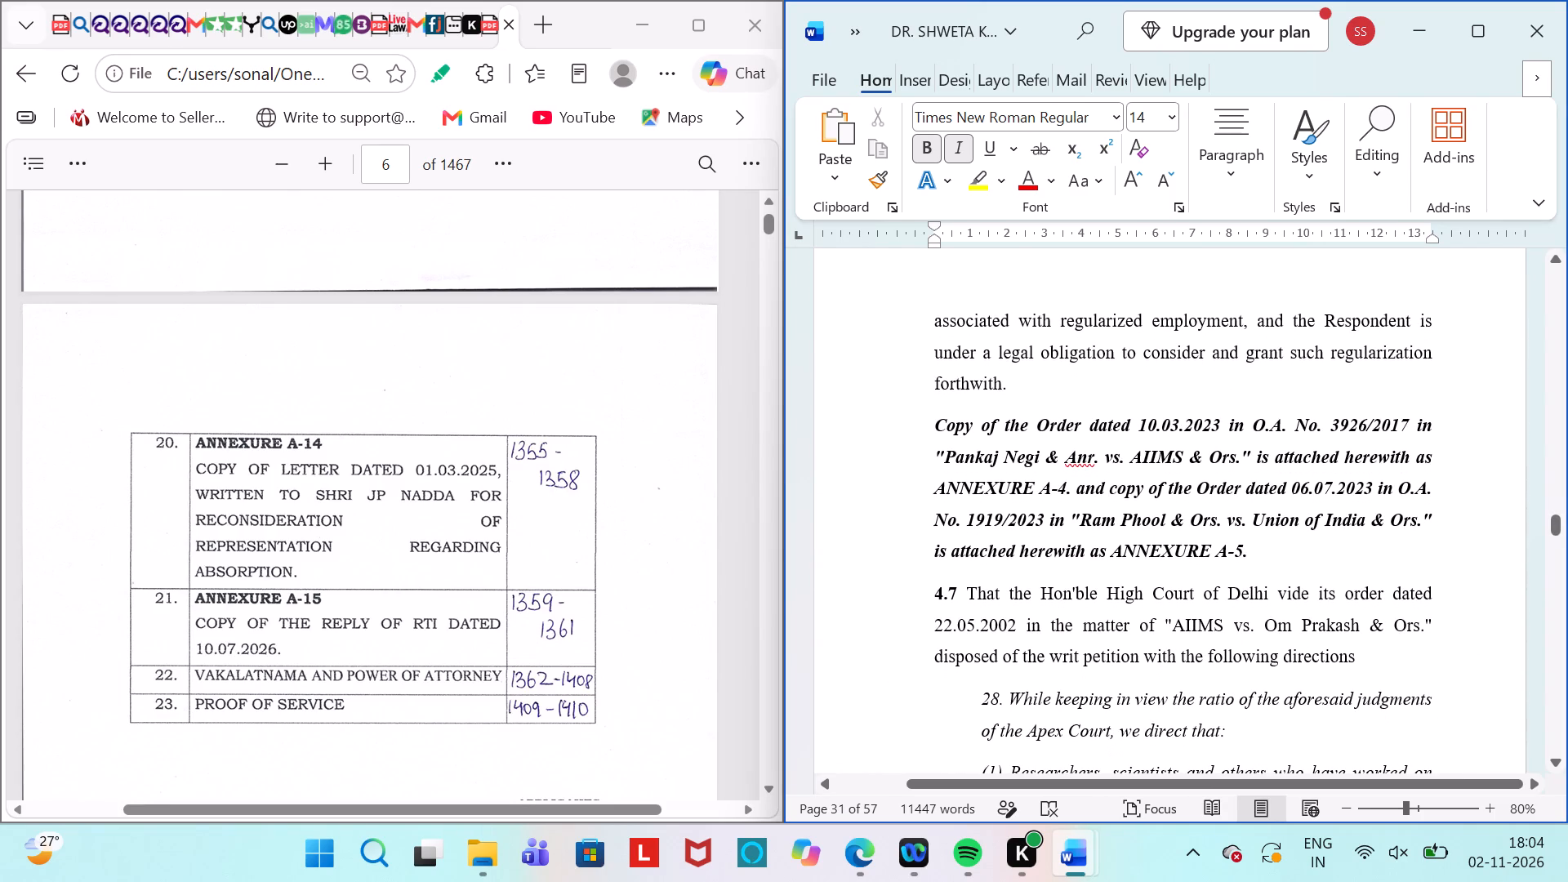
scroll(1204, 539, "down", 2)
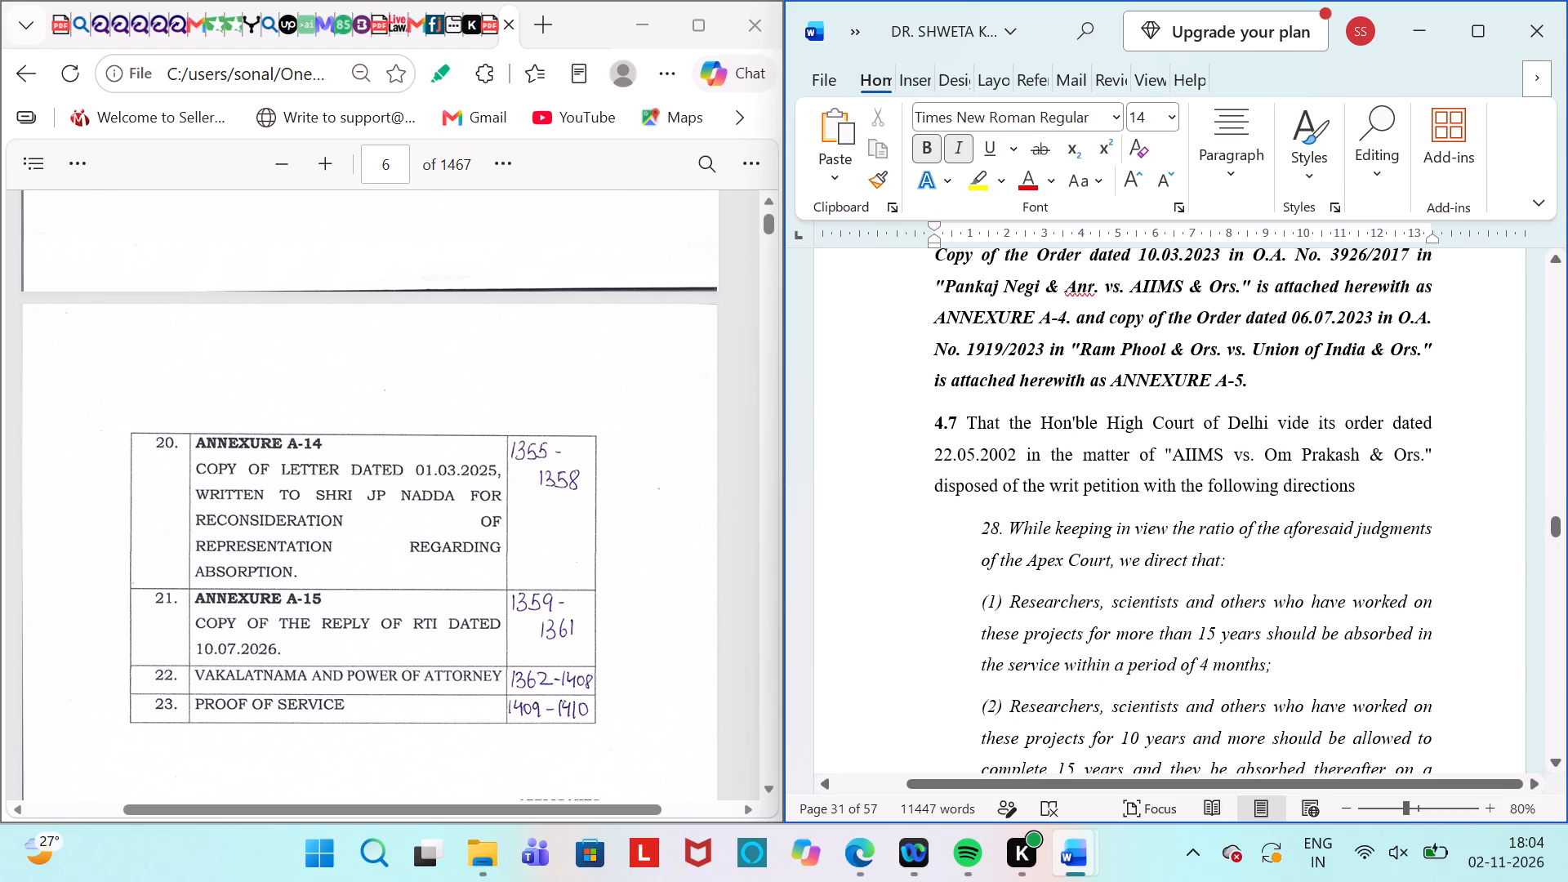
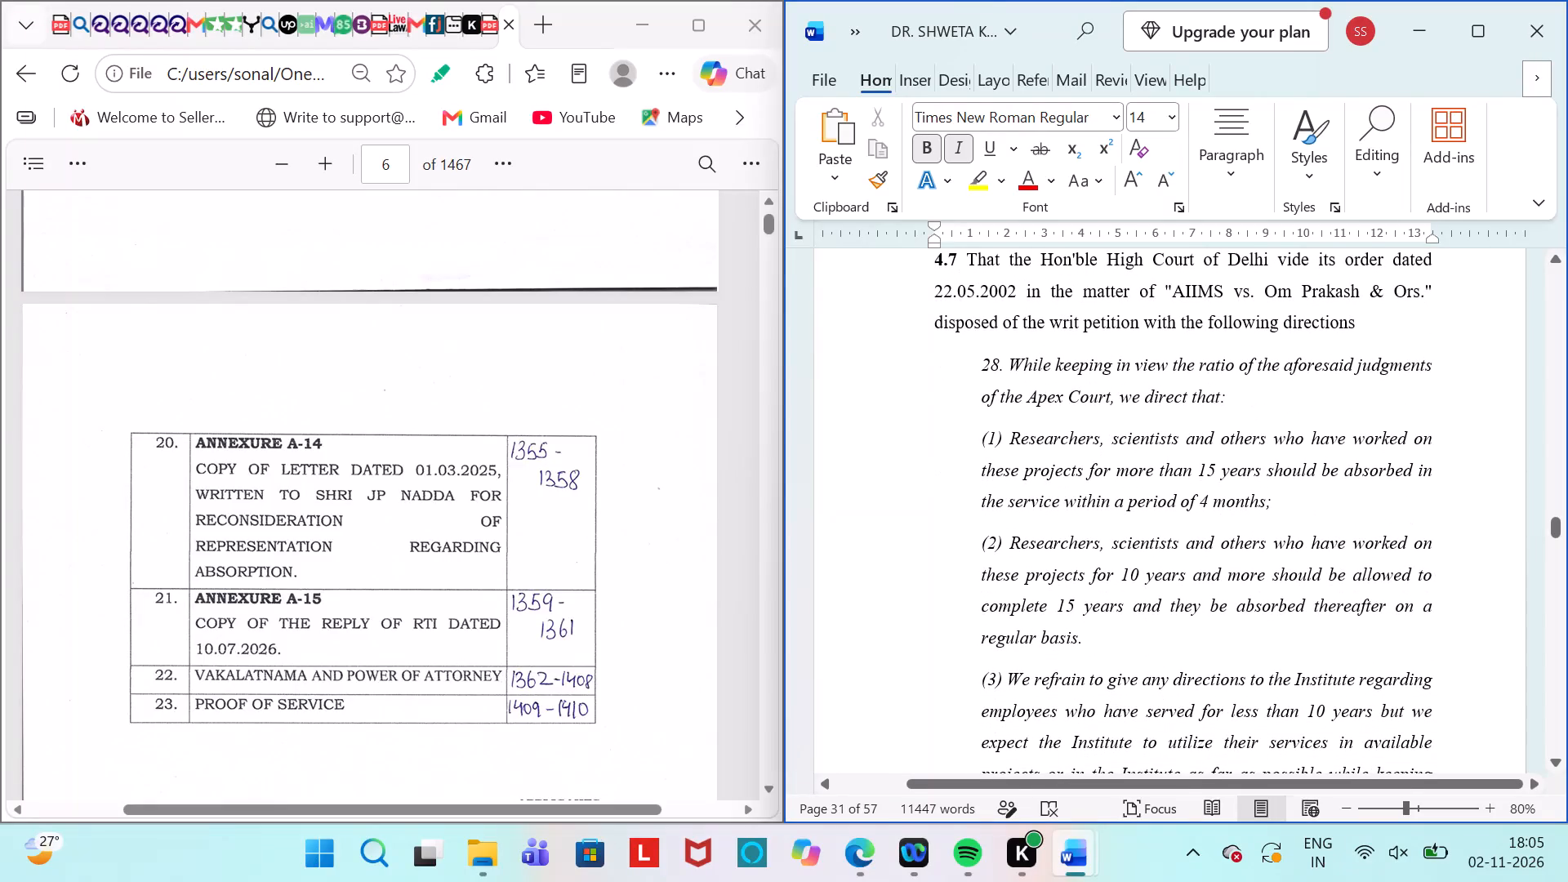
Compare the annexure references closing paragraphs 4.6 and 4.4 with the annexure entries in the reference PDF's index.
scroll(1204, 539, "down", 1)
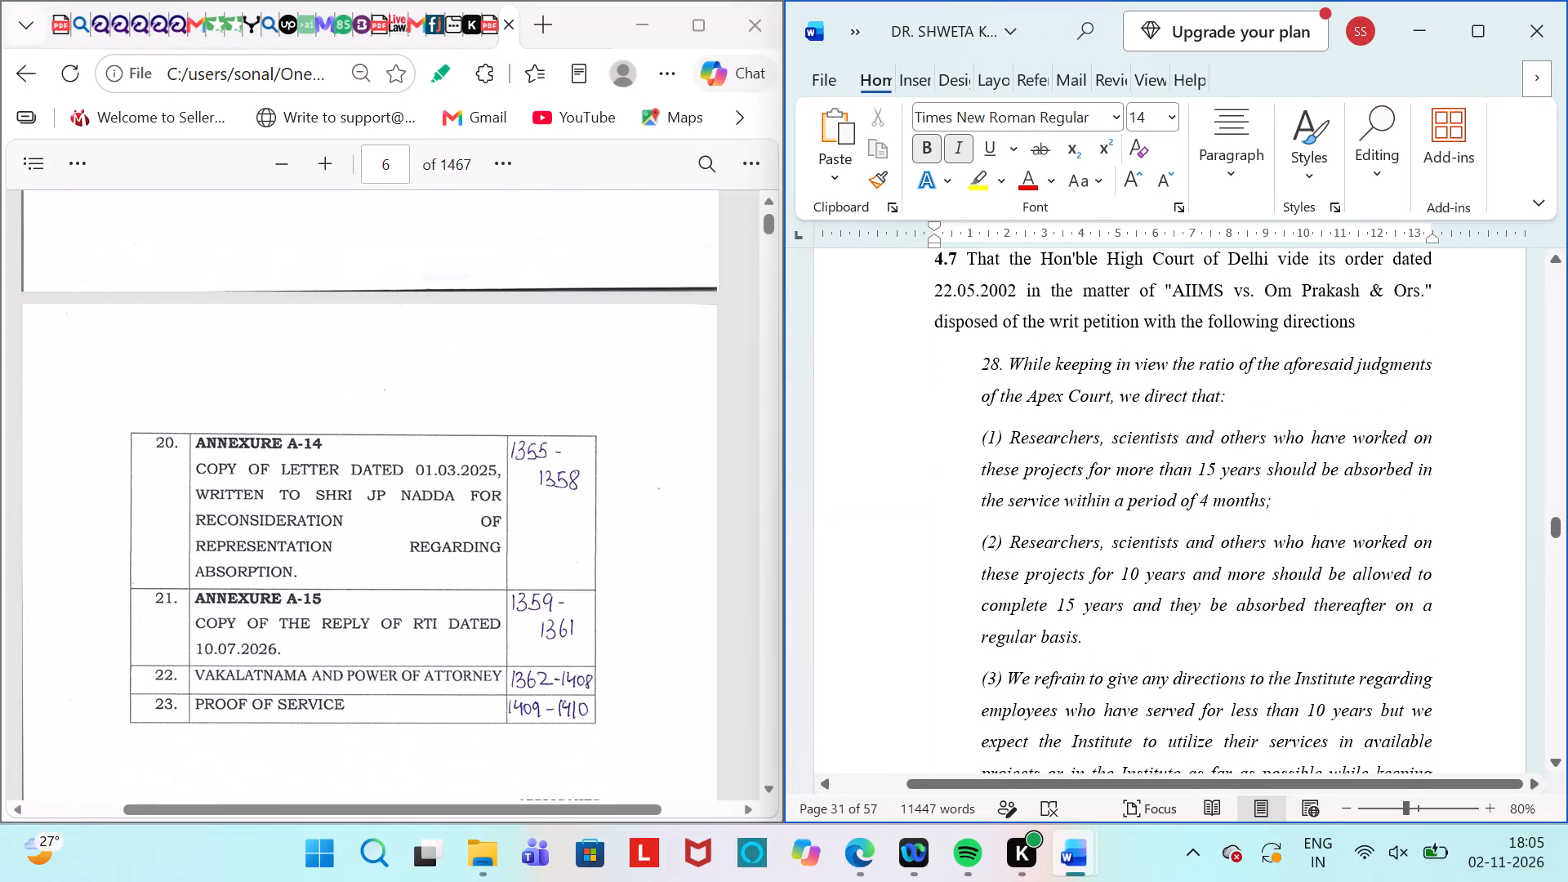
scroll(1204, 551, "up", 2)
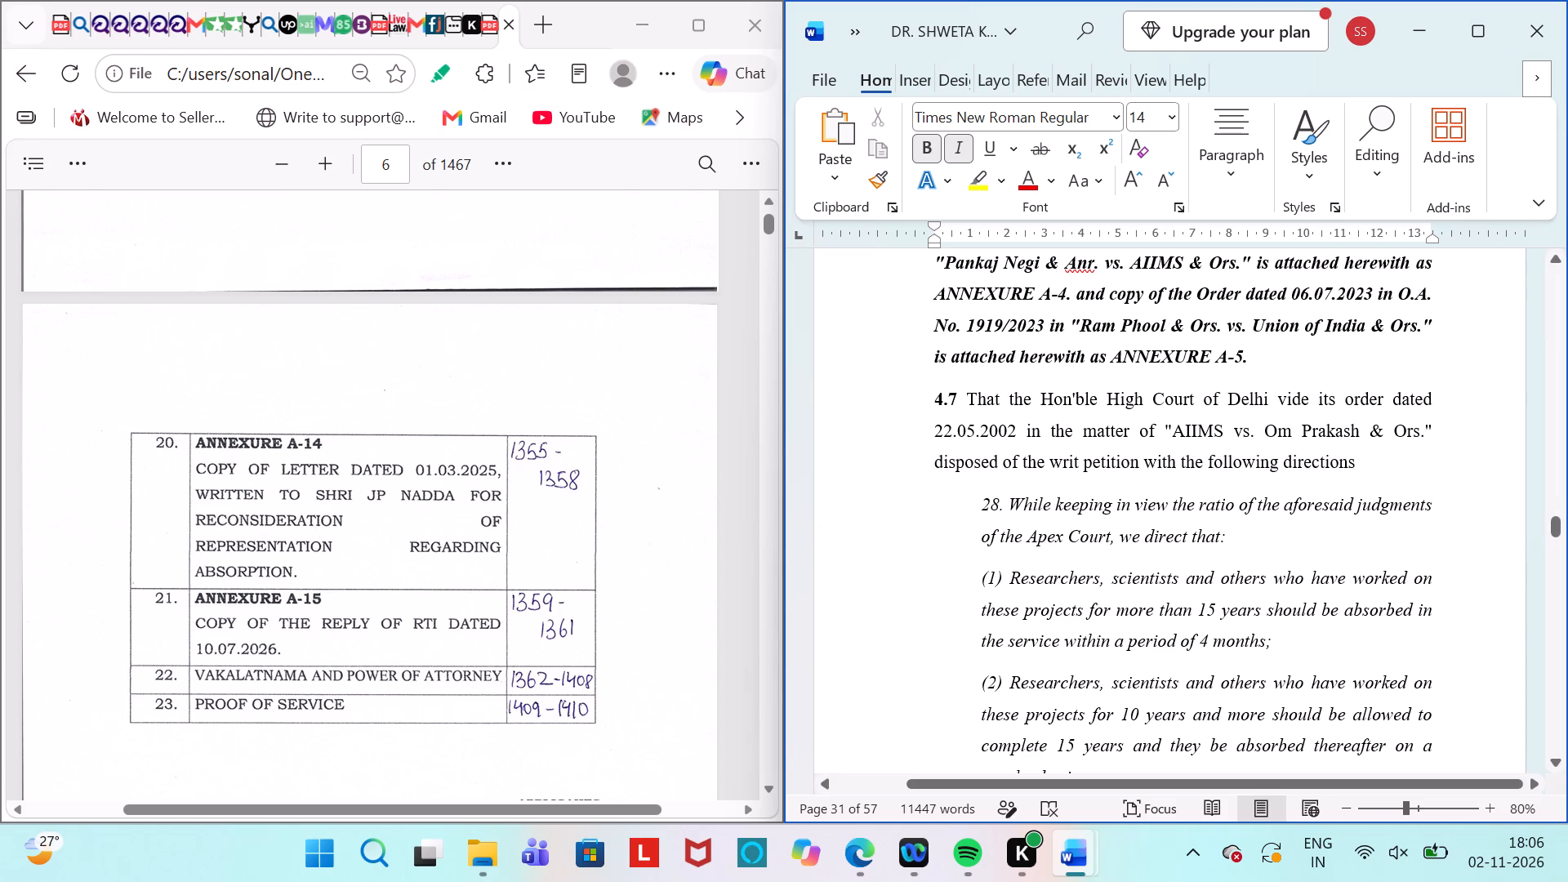
scroll(1241, 368, "up", 1)
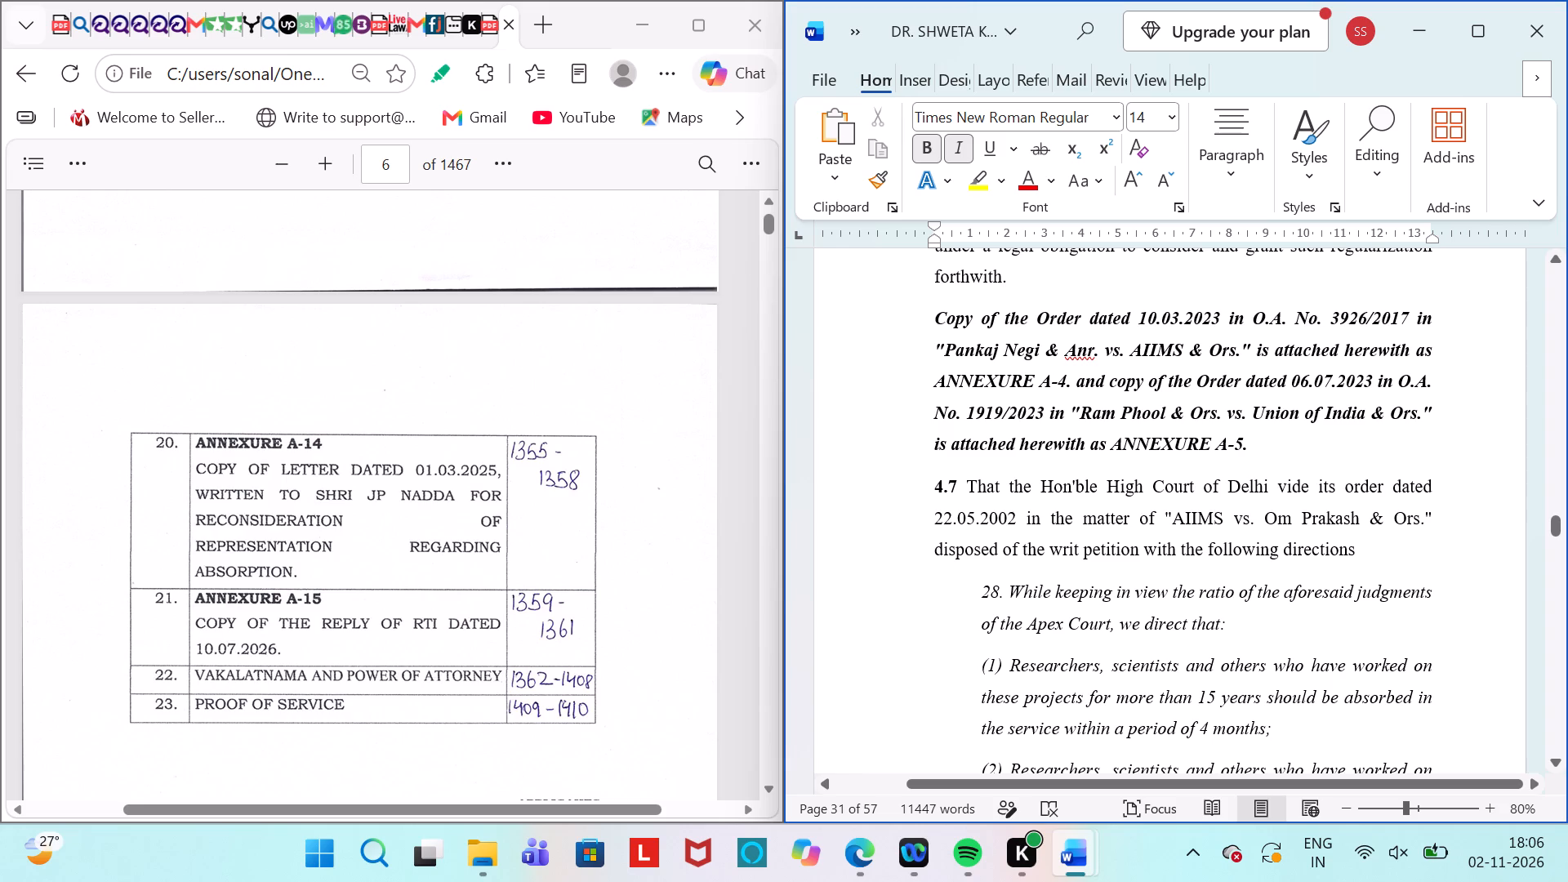
scroll(728, 381, "up", 3)
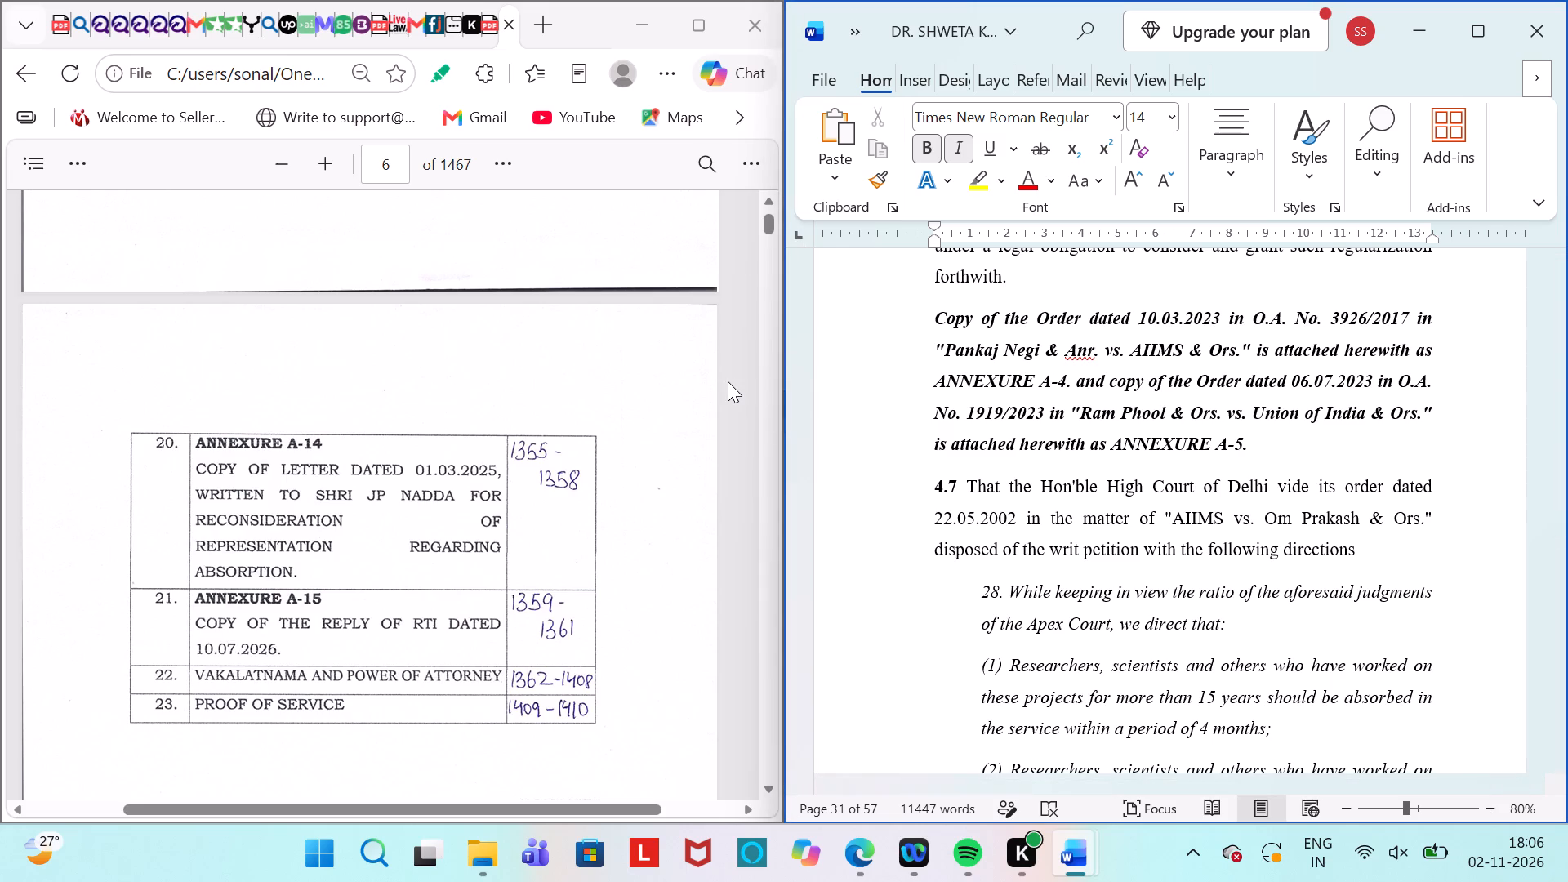
scroll(728, 381, "up", 5)
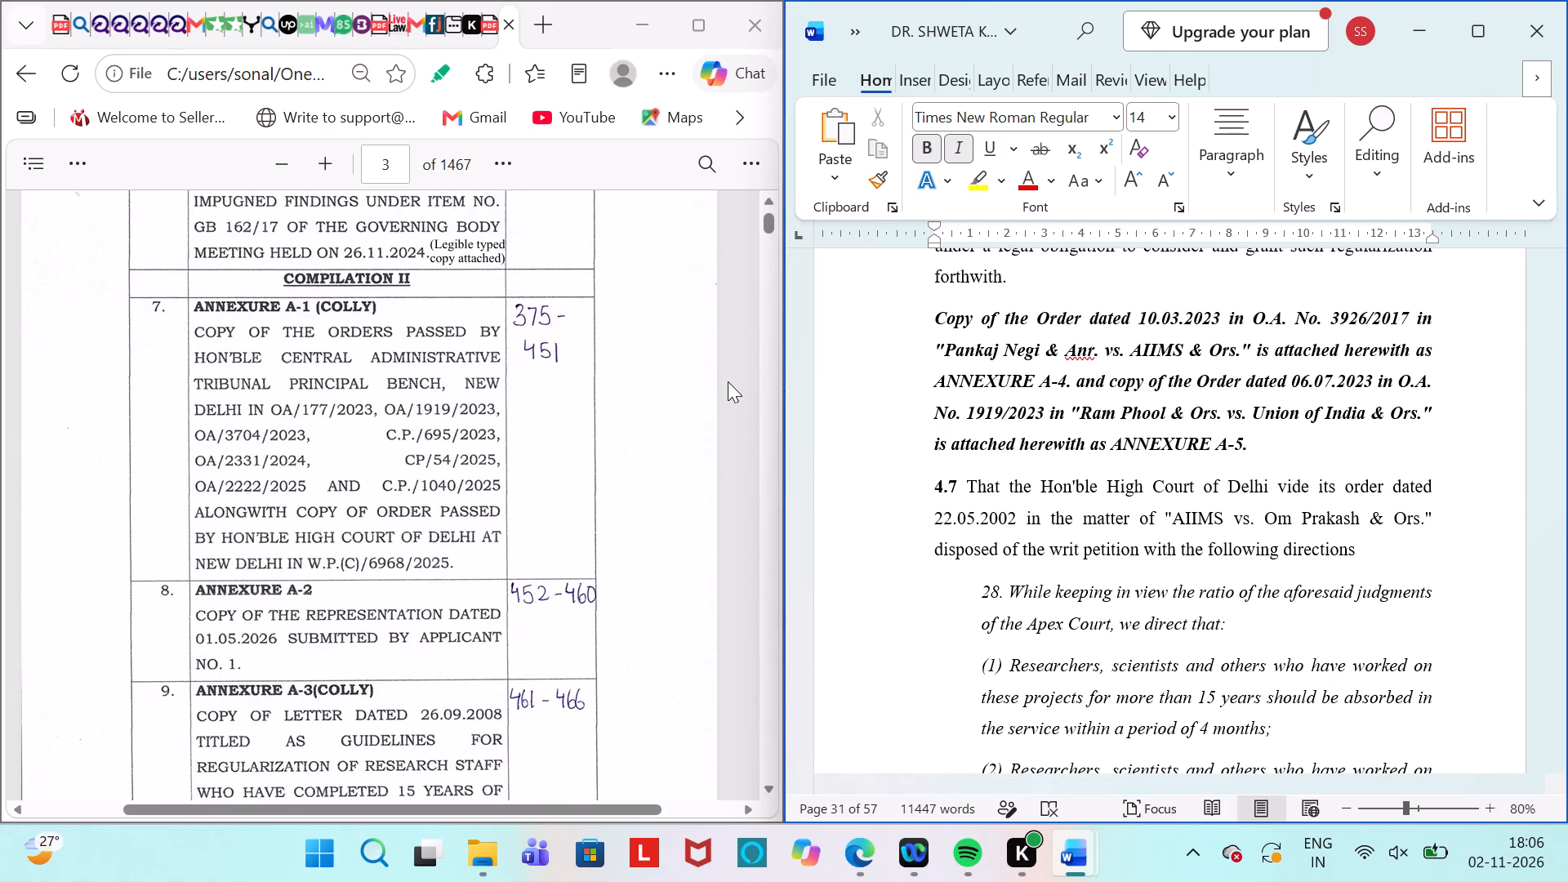
scroll(728, 381, "down", 1)
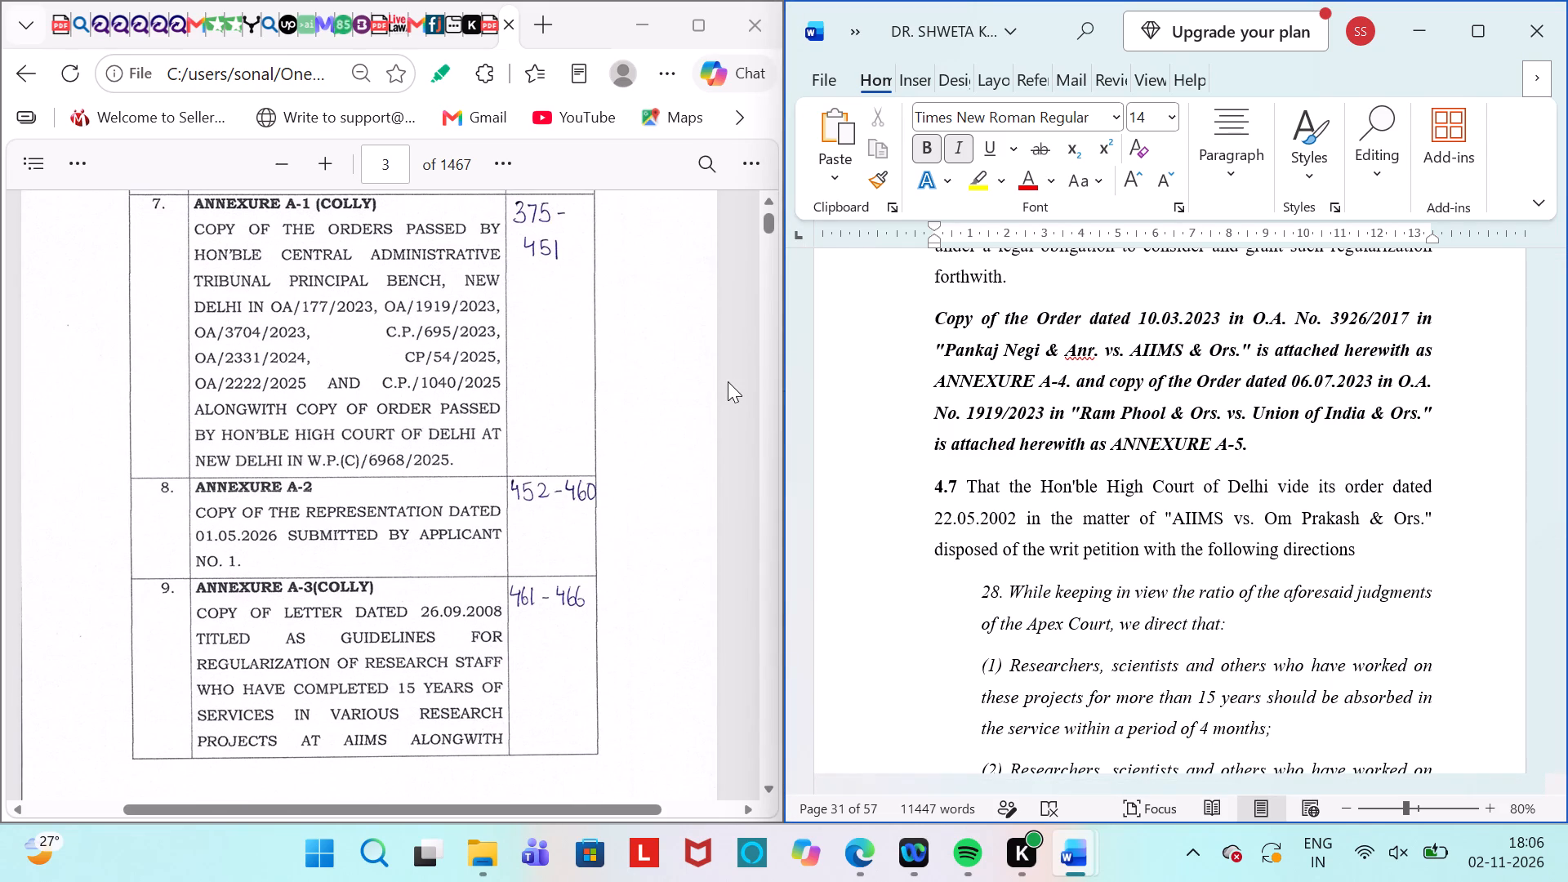
scroll(1397, 427, "up", 1)
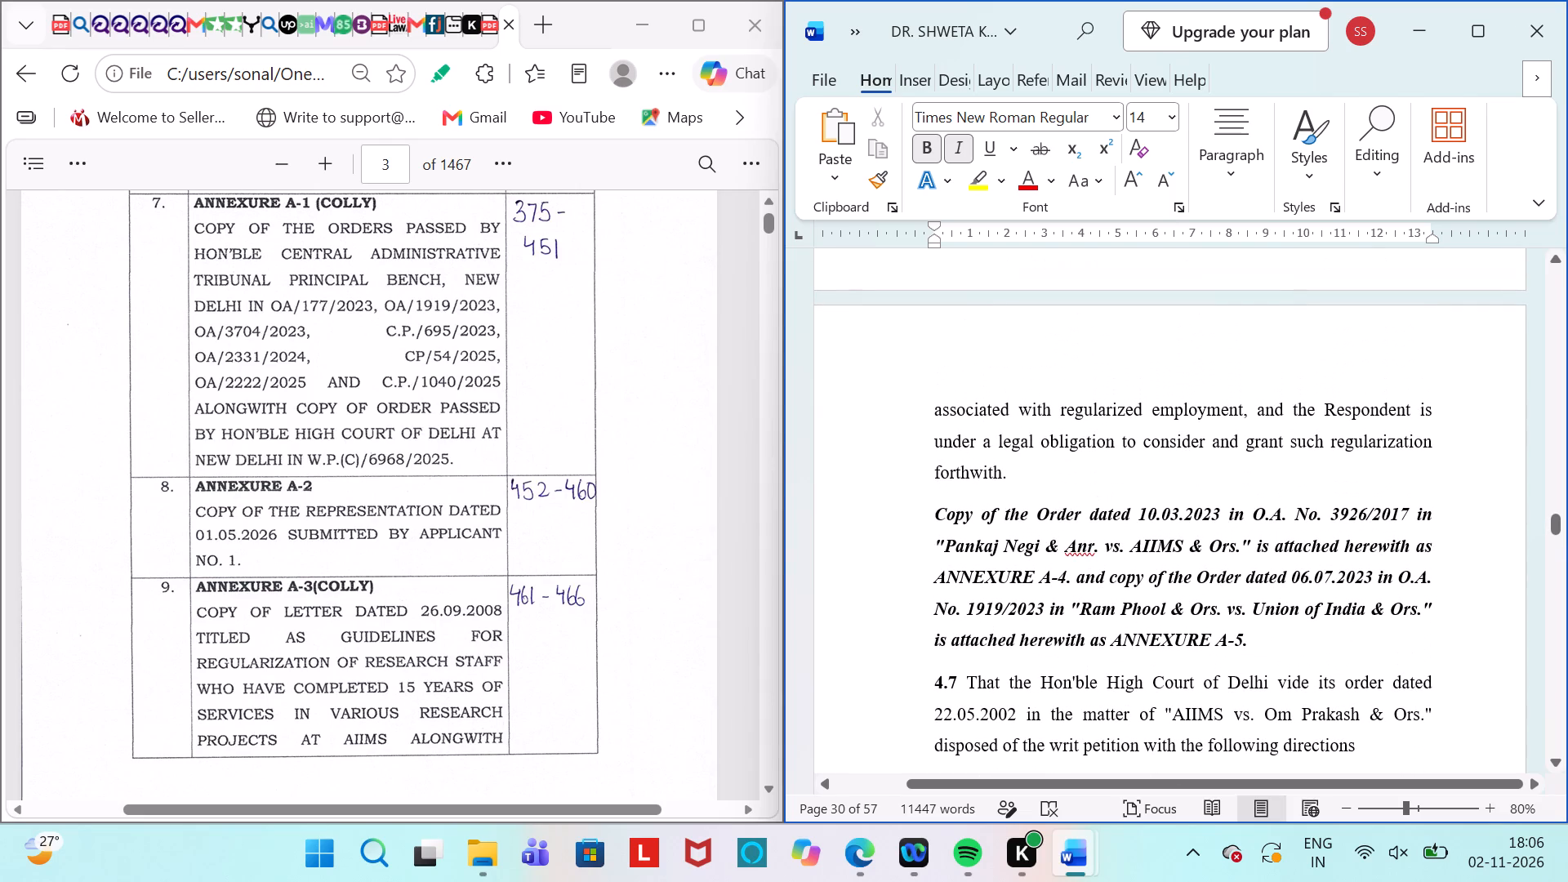
scroll(1397, 427, "down", 1)
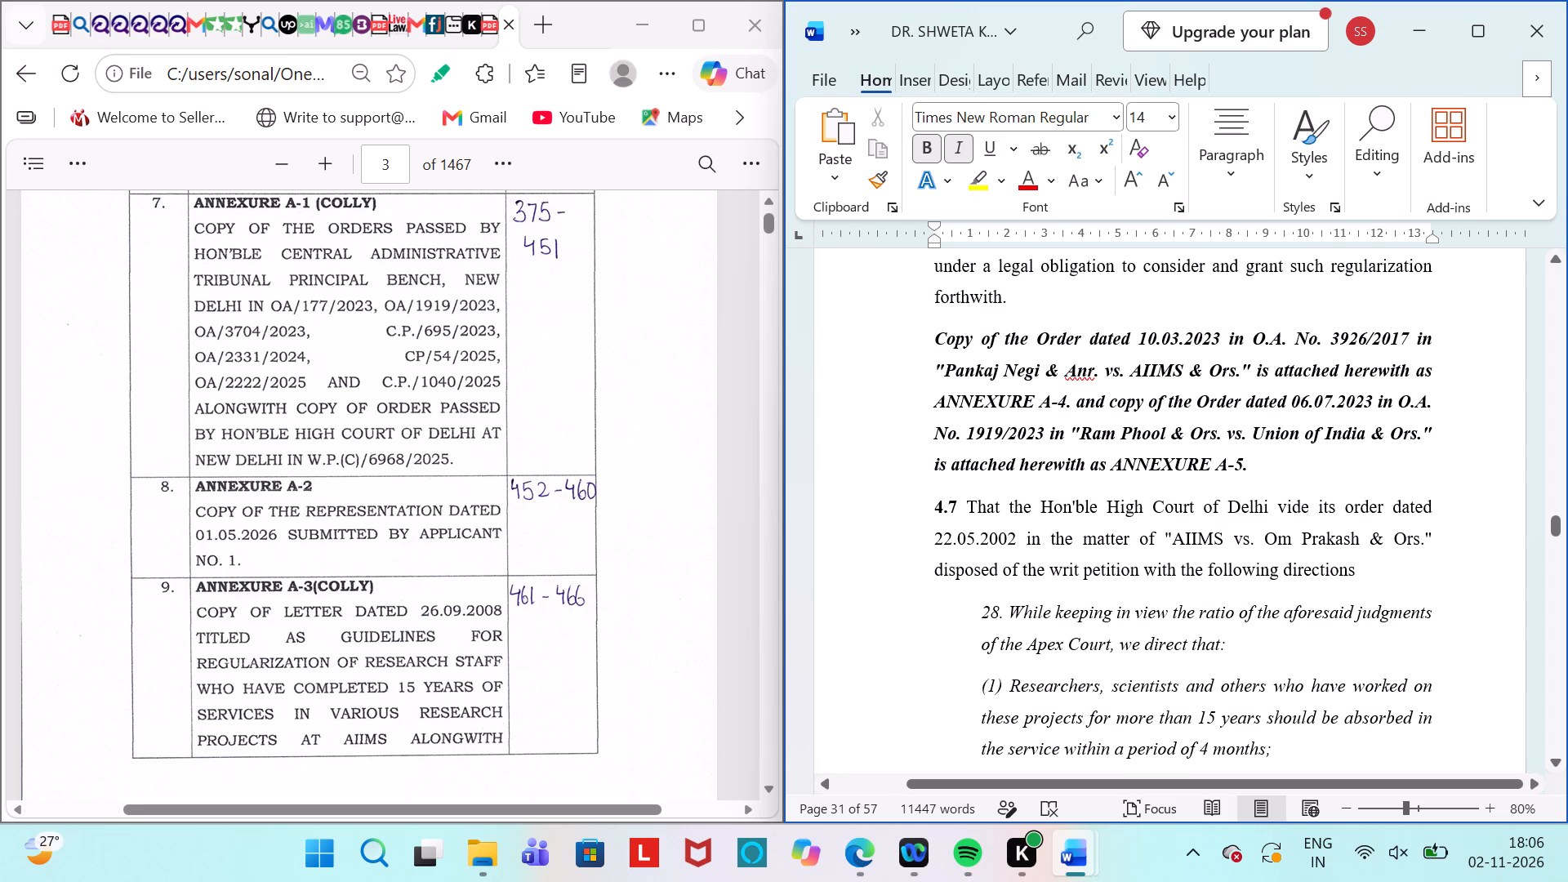
scroll(1058, 402, "up", 11)
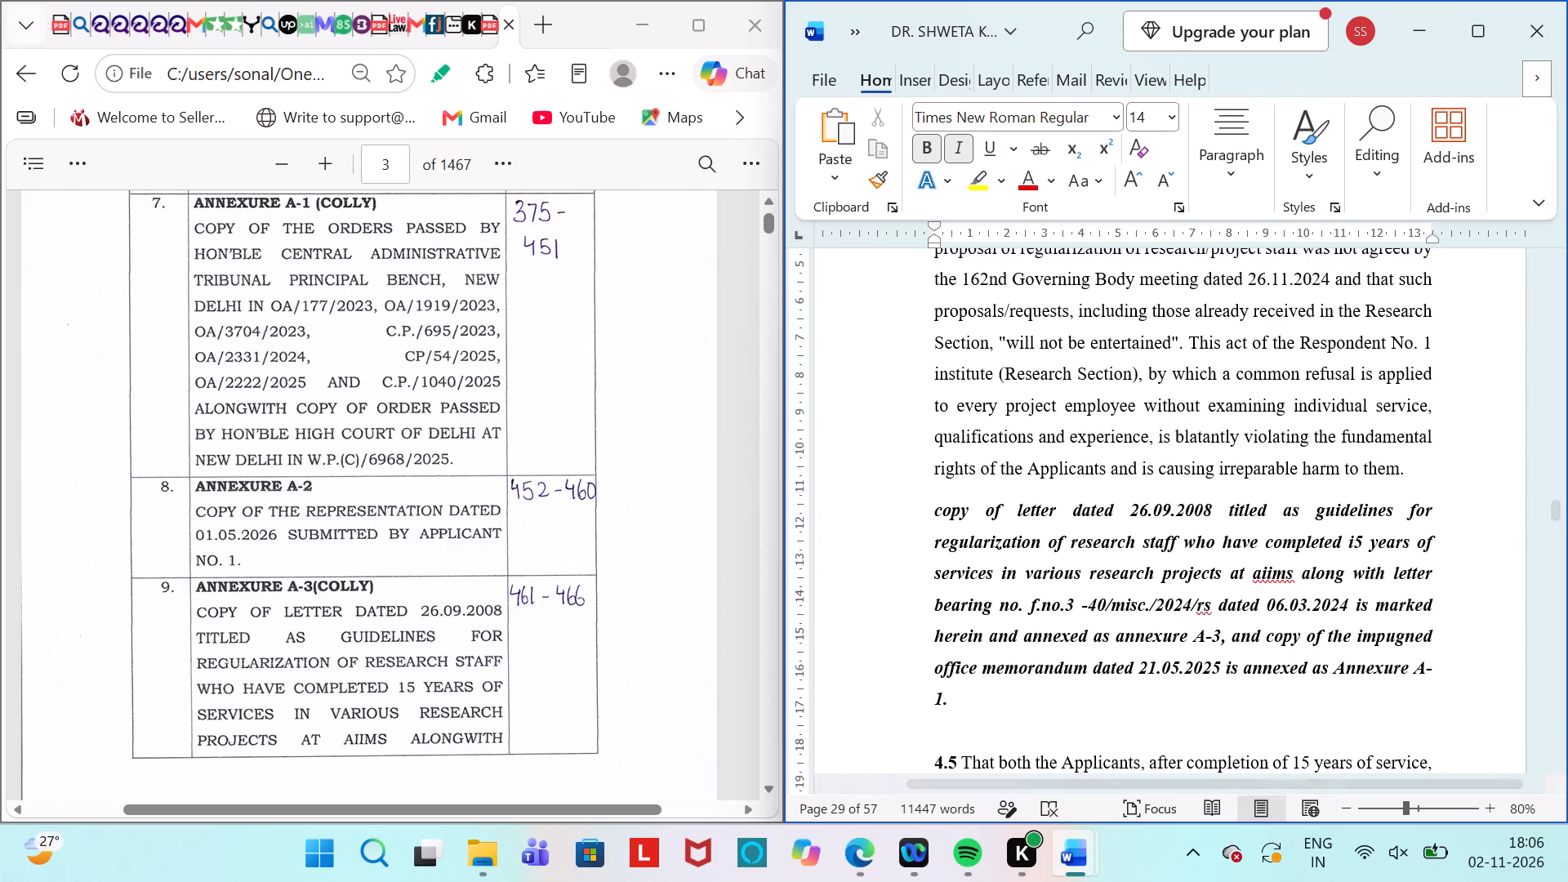
scroll(354, 402, "down", 5)
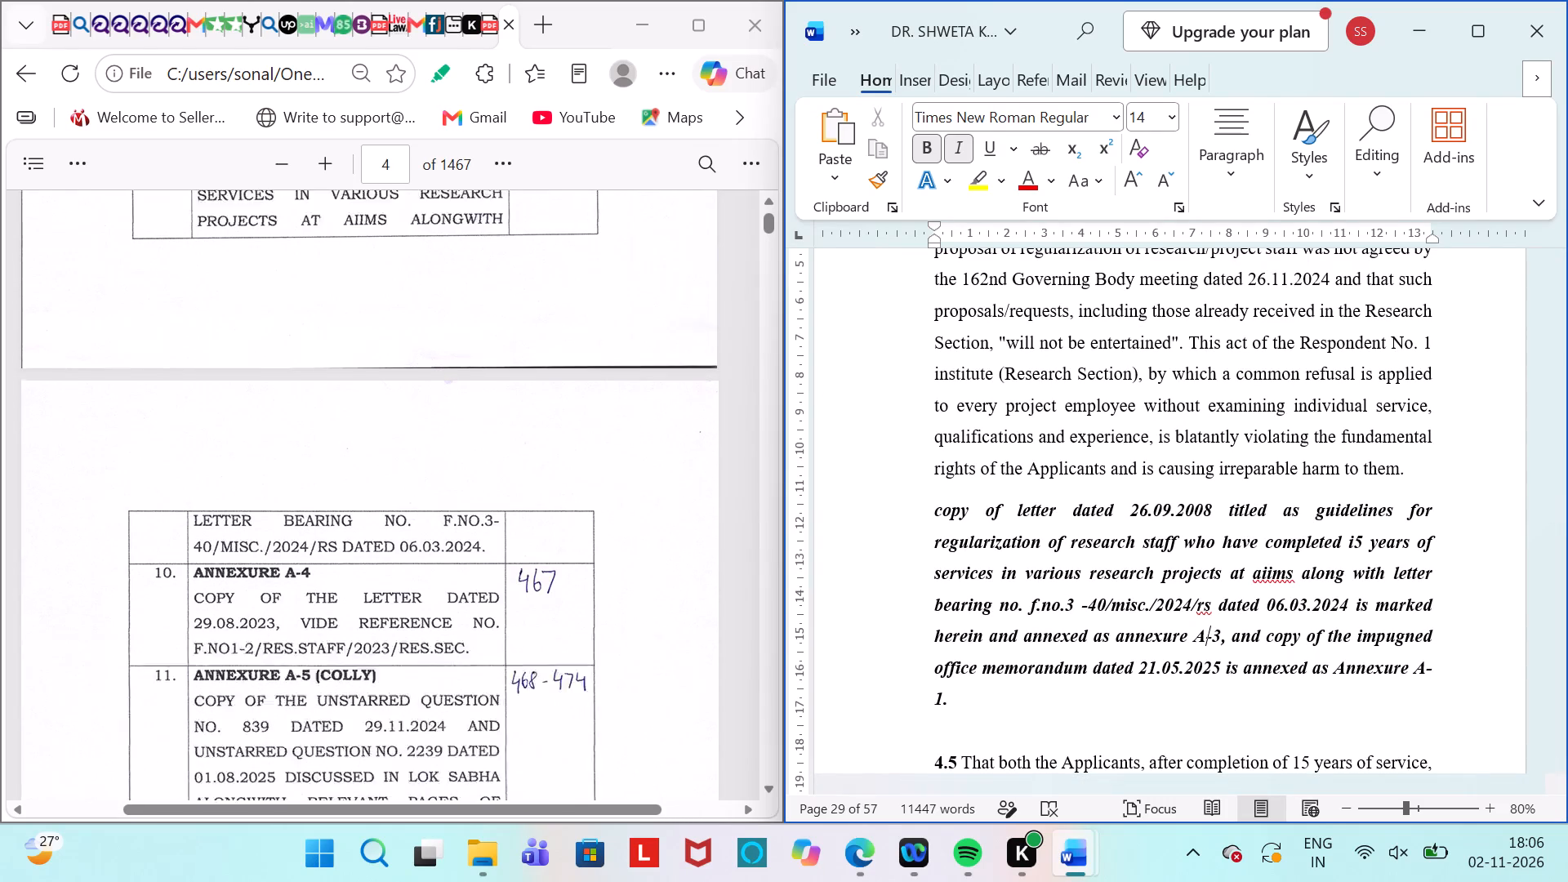
scroll(354, 402, "down", 2)
scroll(354, 402, "up", 5)
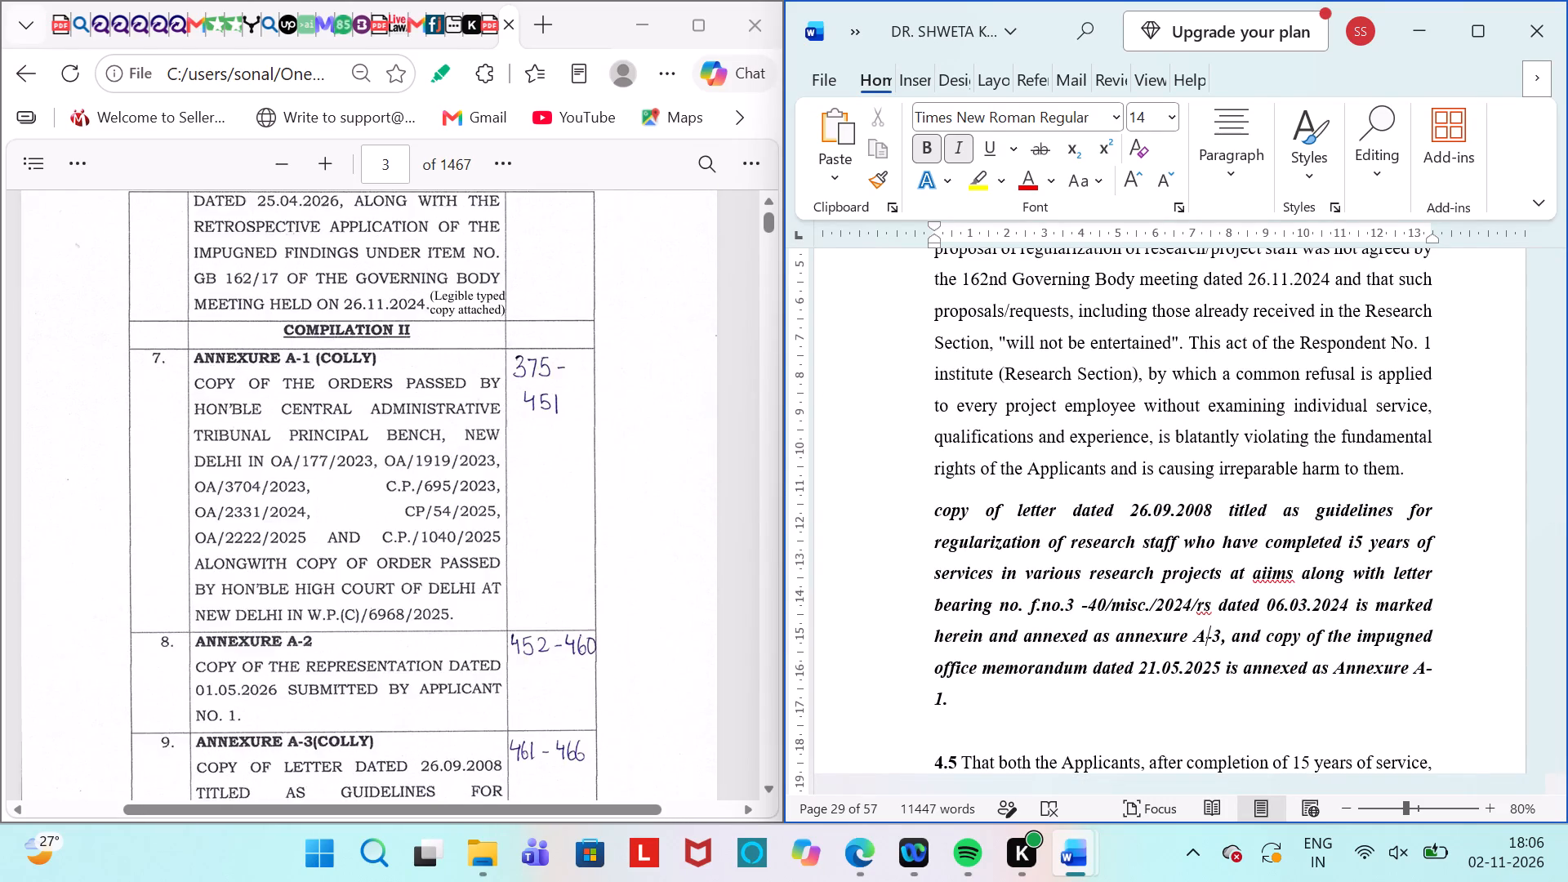
scroll(354, 402, "up", 4)
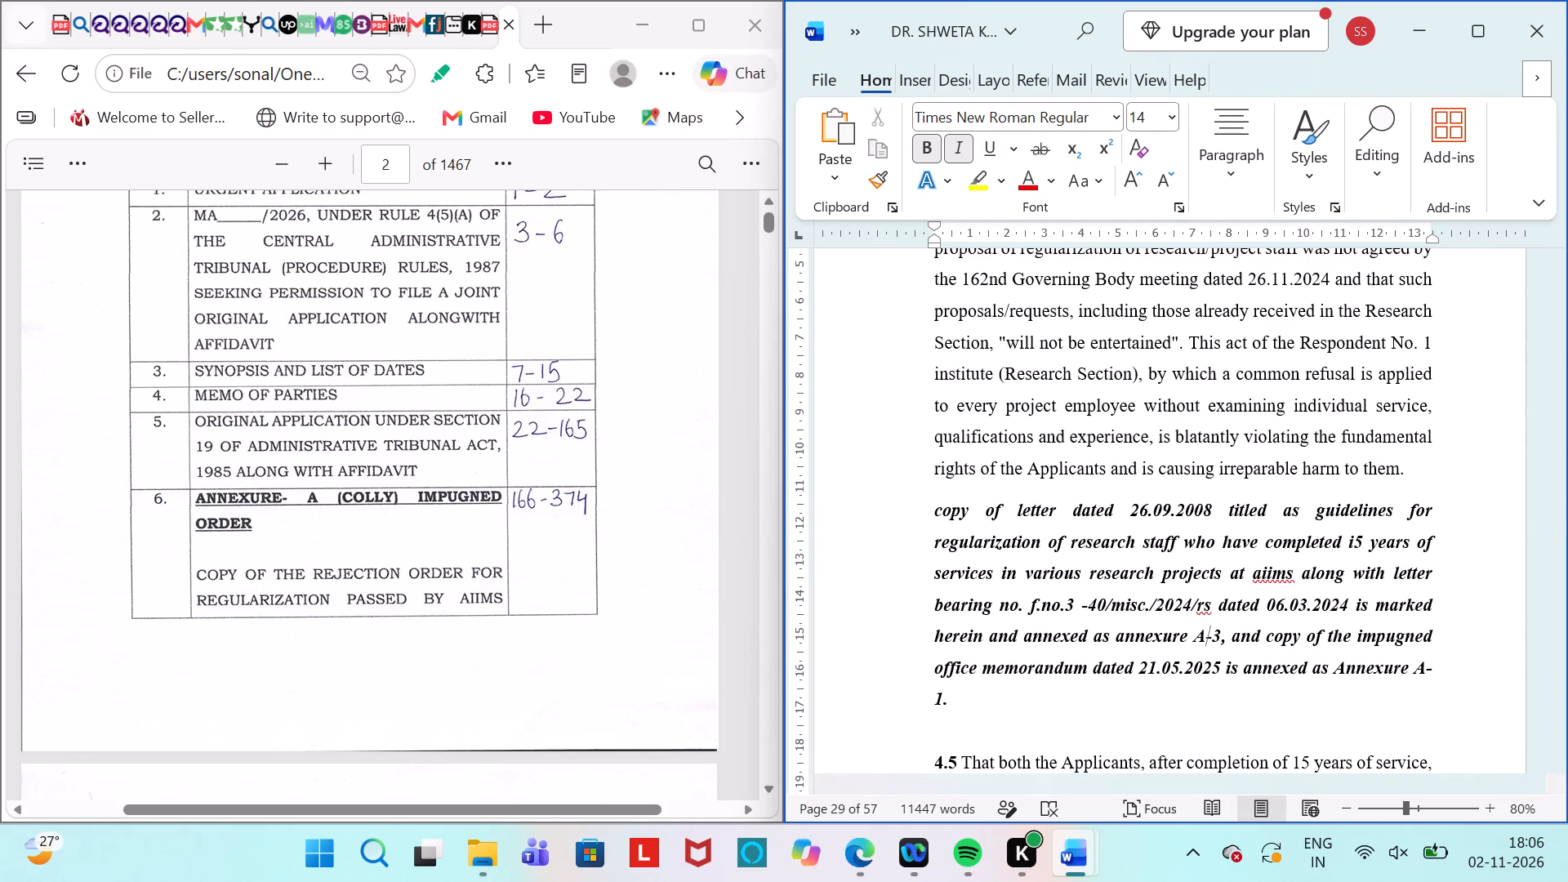
scroll(354, 402, "down", 1)
Go back to the Word document's index table and examine its annexure entries from A-16 back to A-5.
scroll(1170, 466, "up", 6)
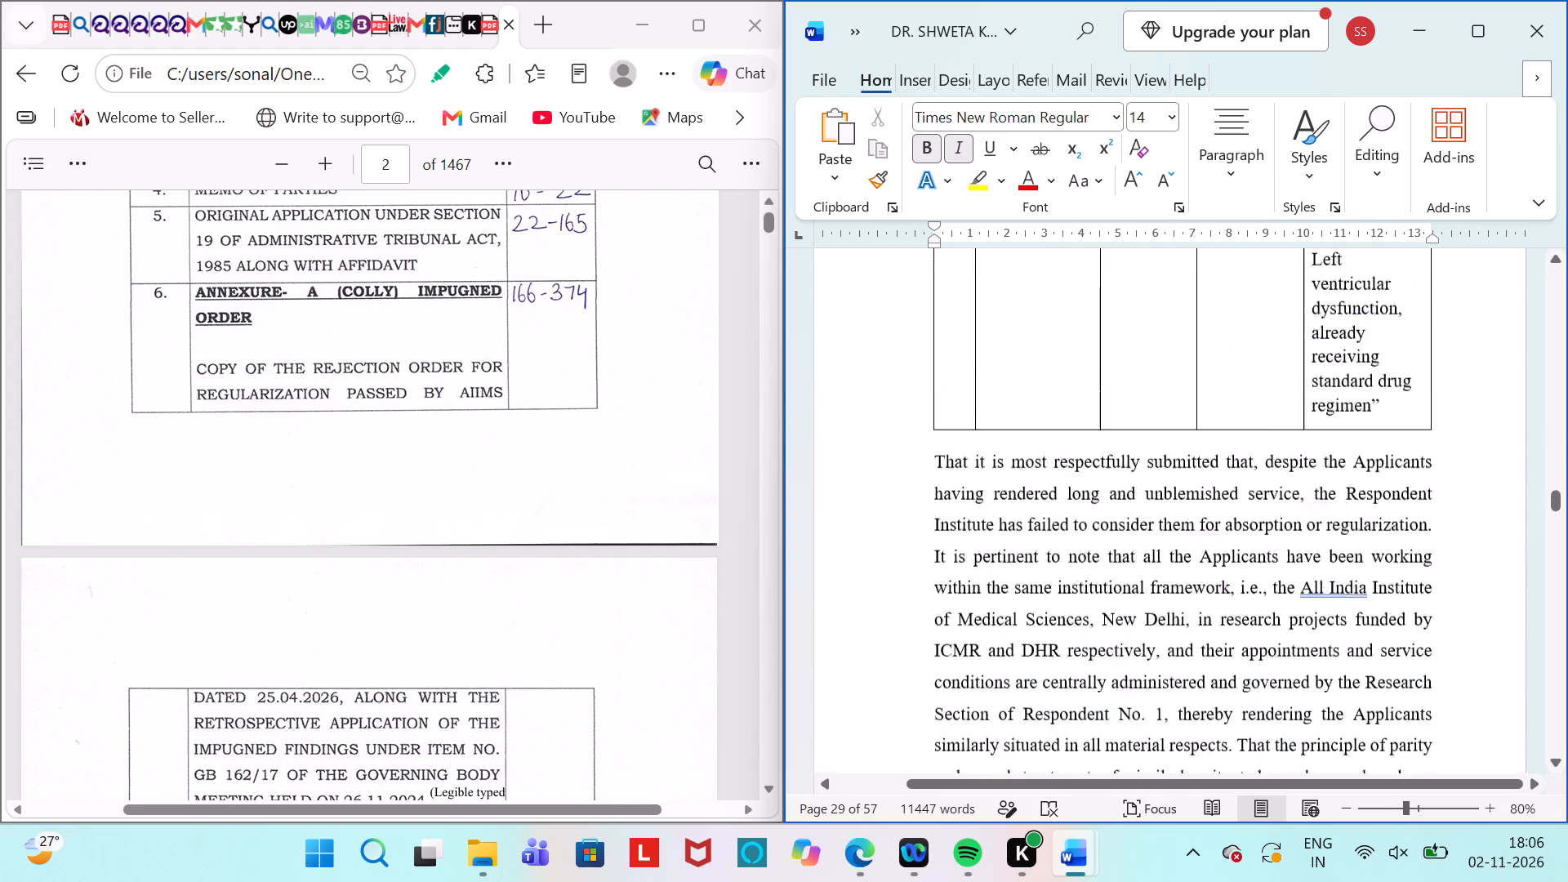
scroll(1170, 466, "up", 13)
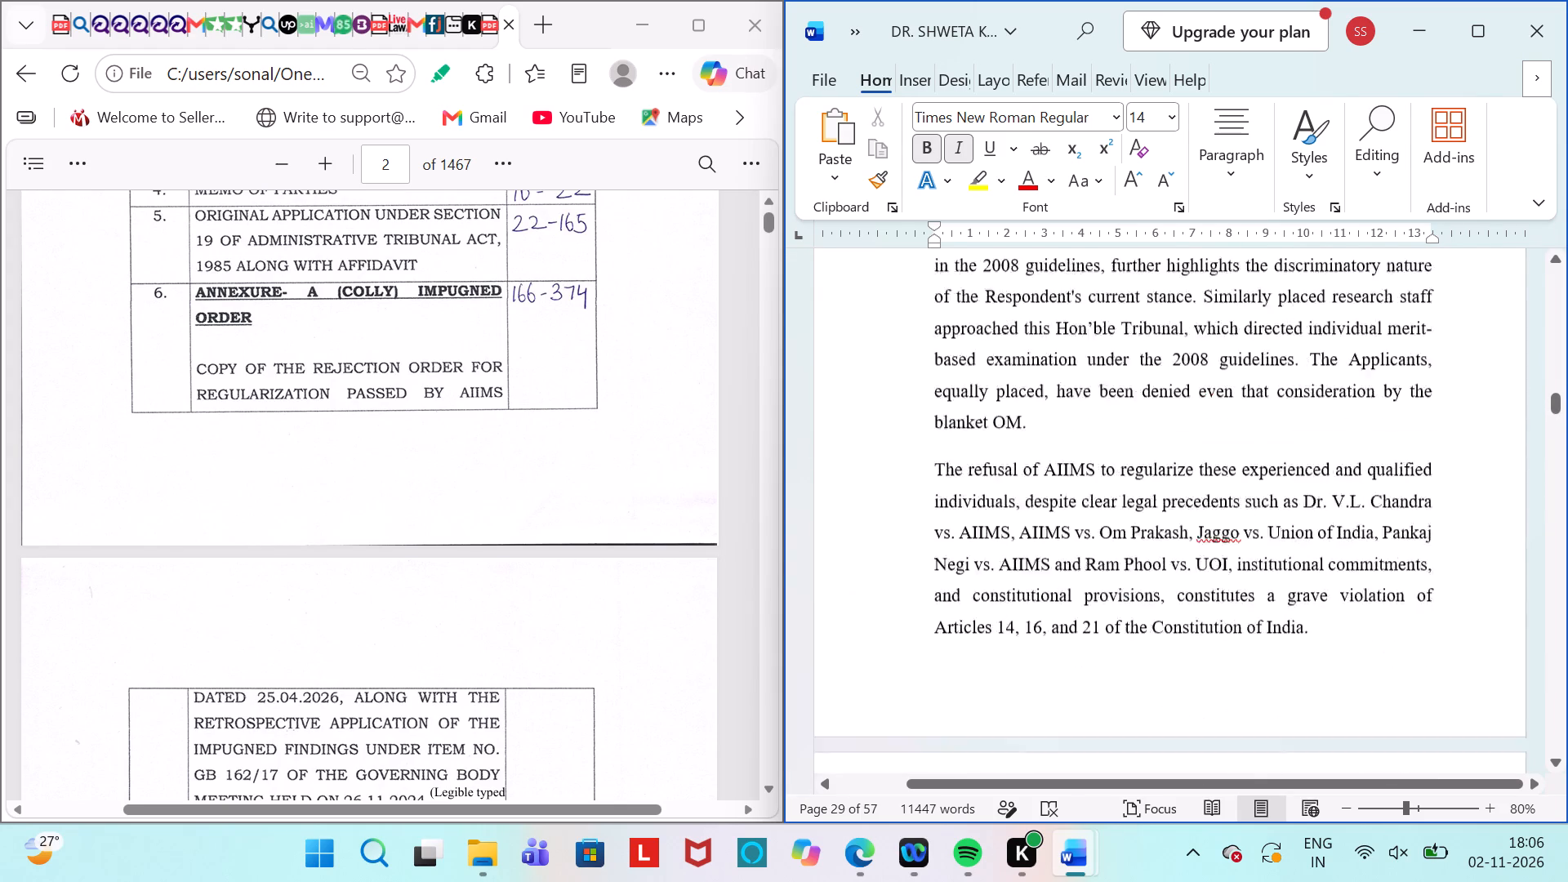
scroll(1170, 466, "up", 8)
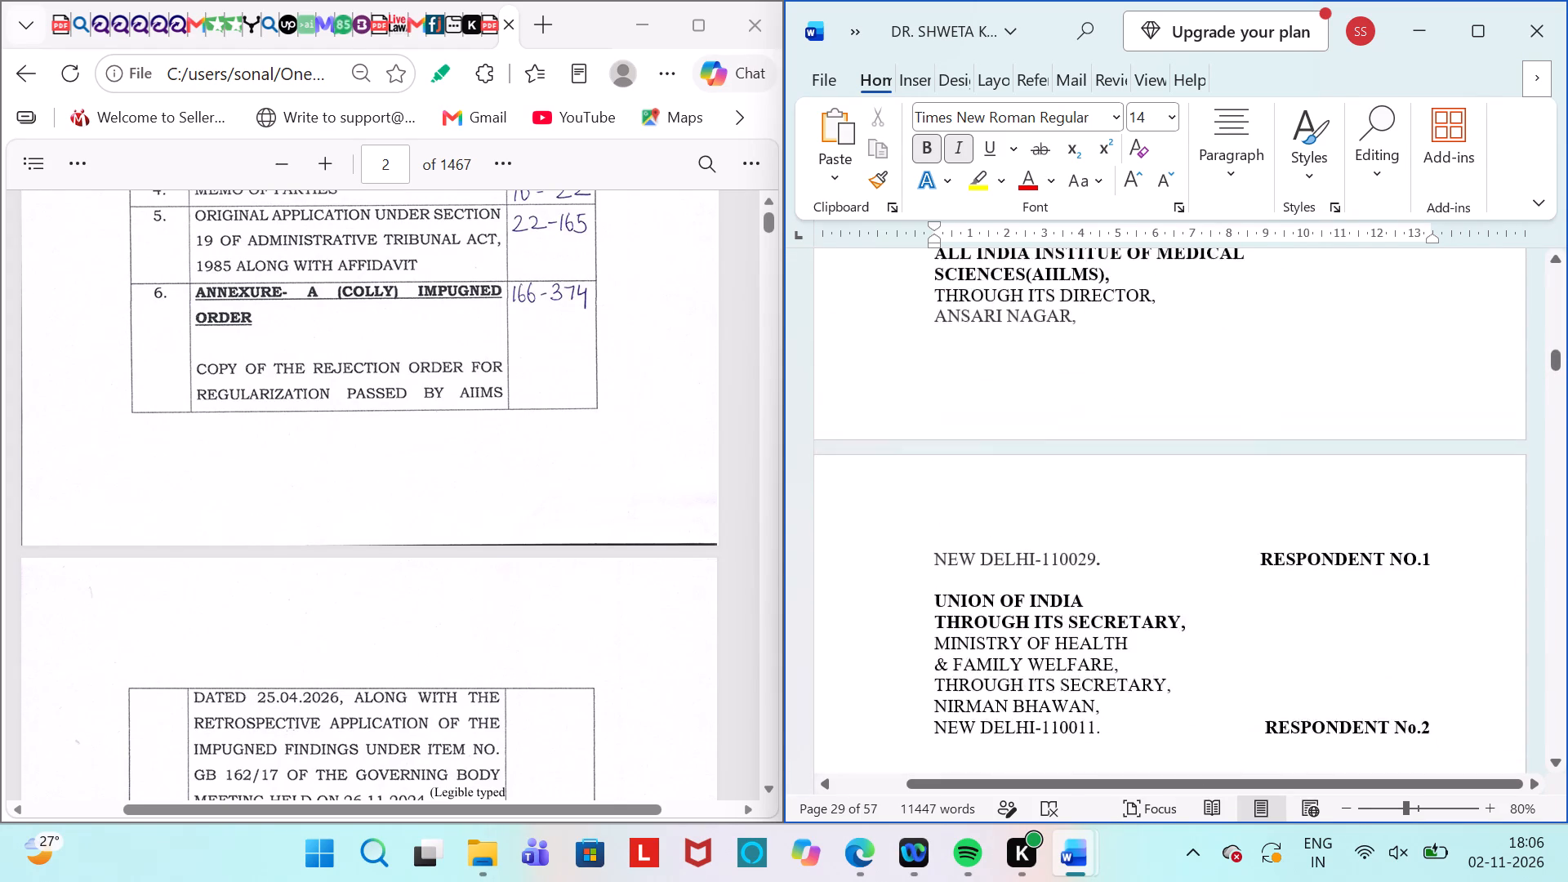
scroll(1170, 466, "up", 5)
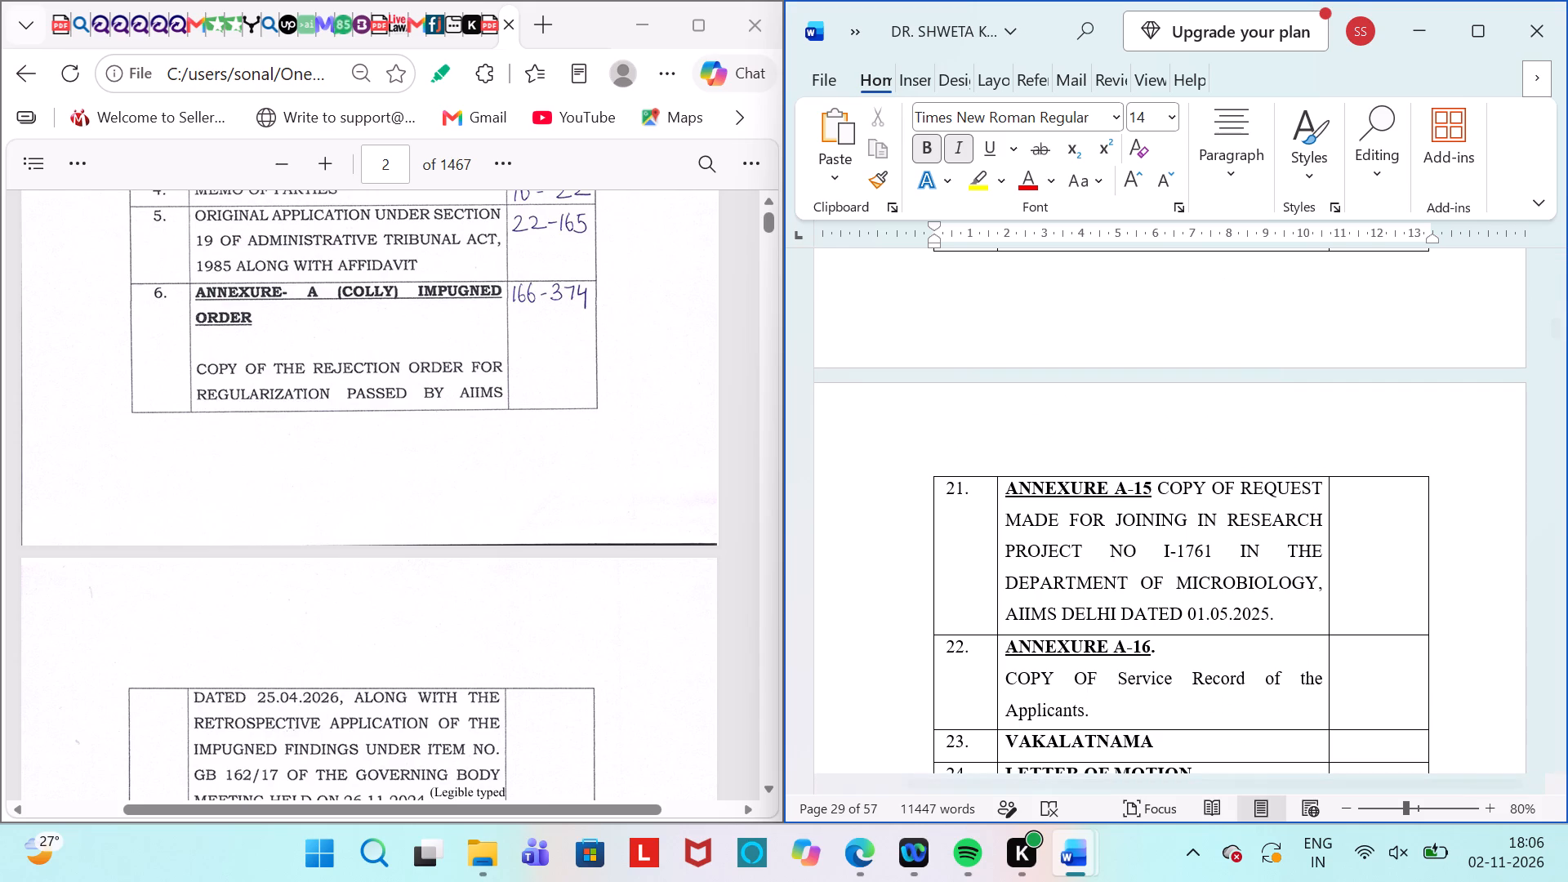
scroll(1170, 466, "up", 6)
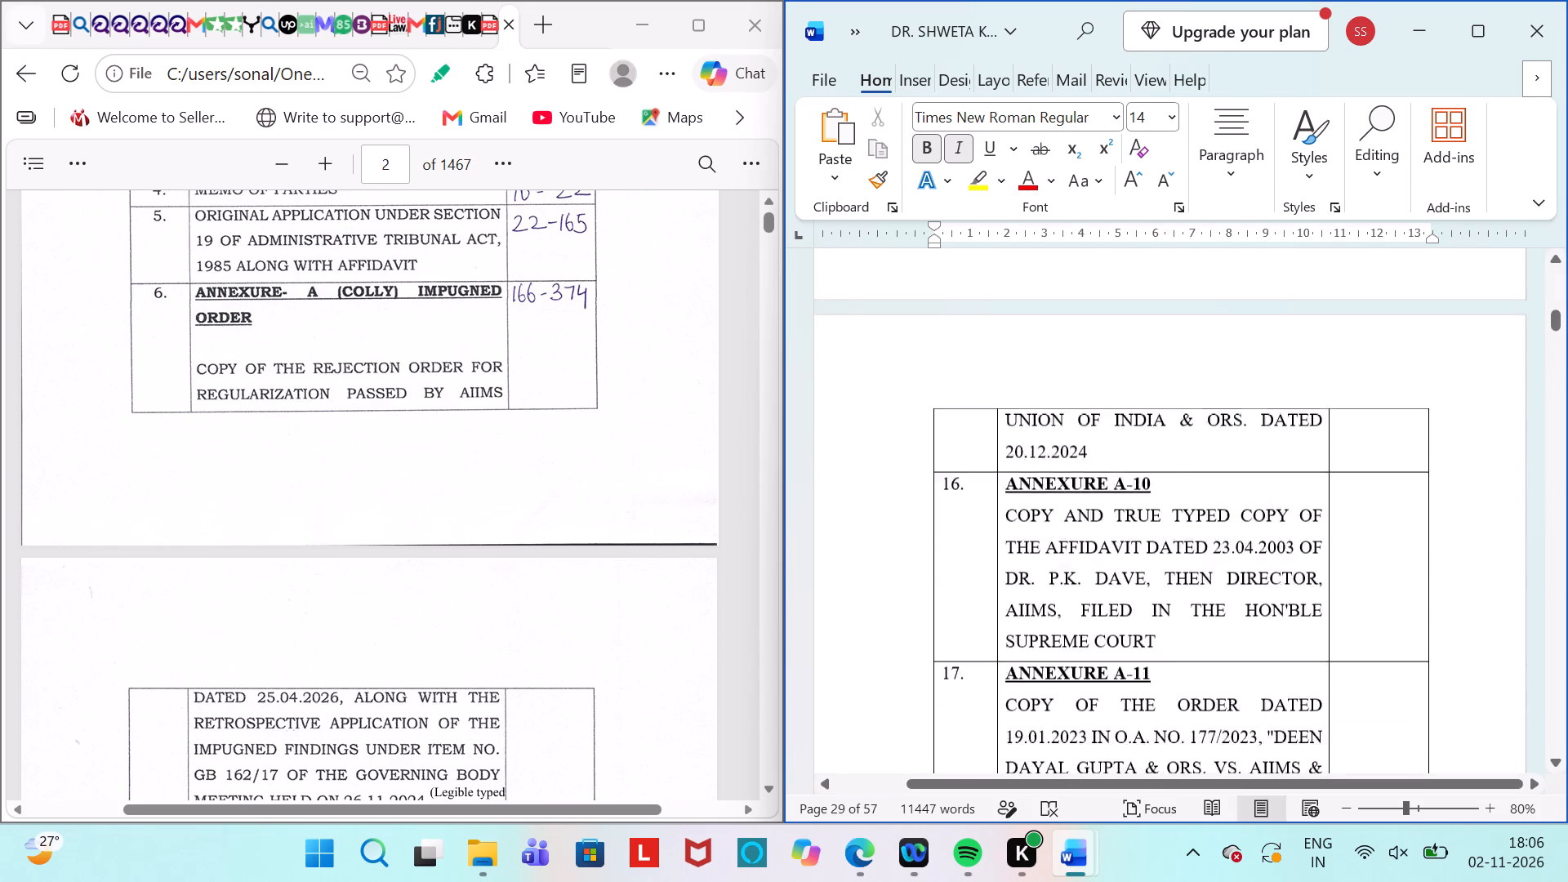
scroll(1170, 466, "up", 5)
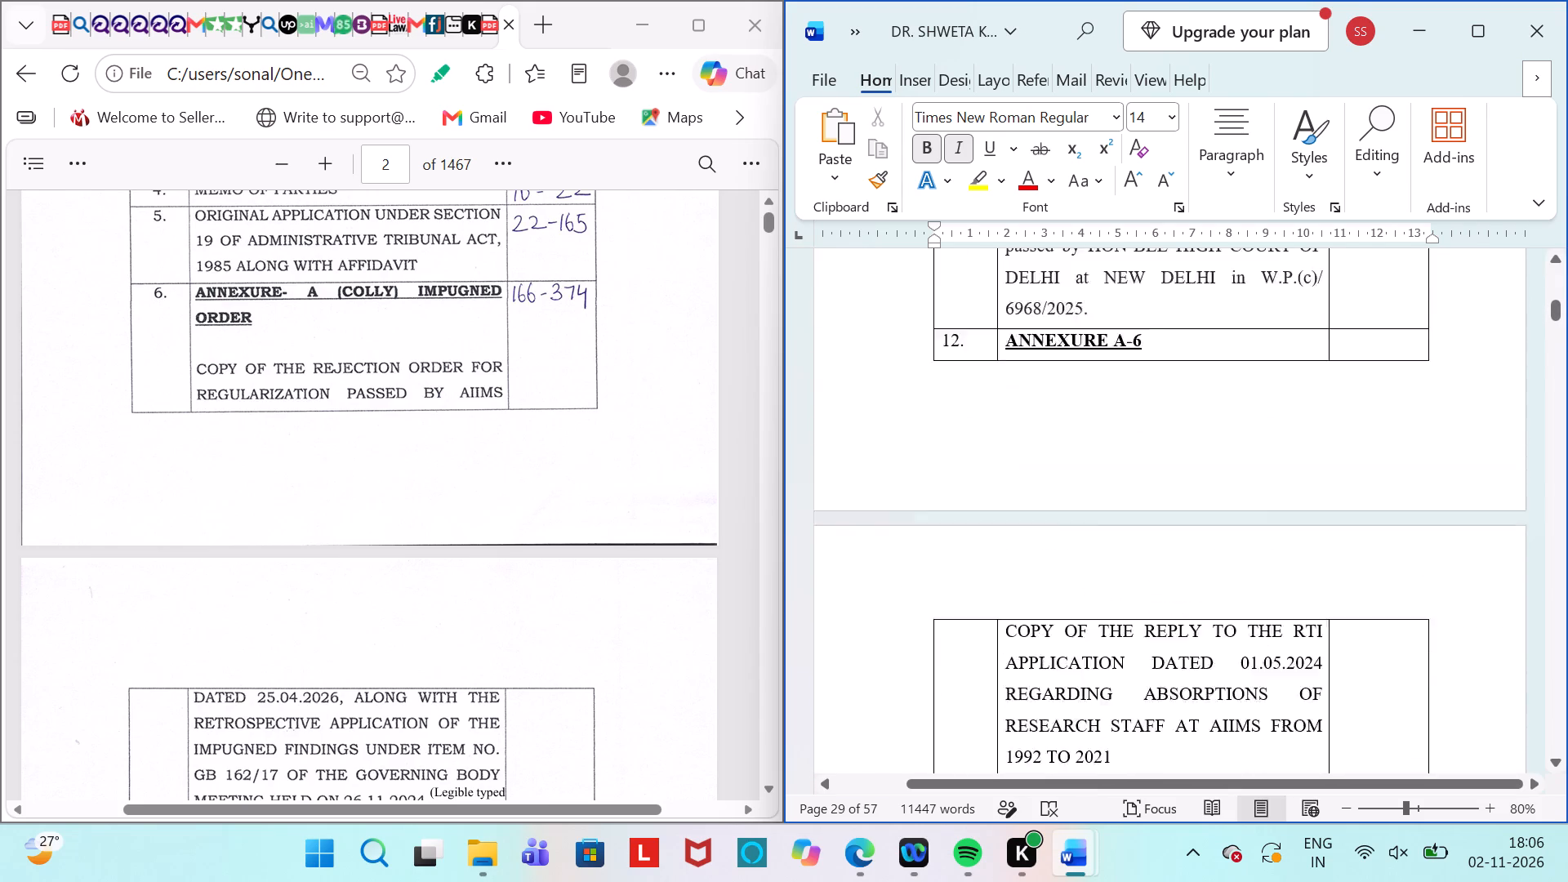
scroll(1170, 466, "up", 3)
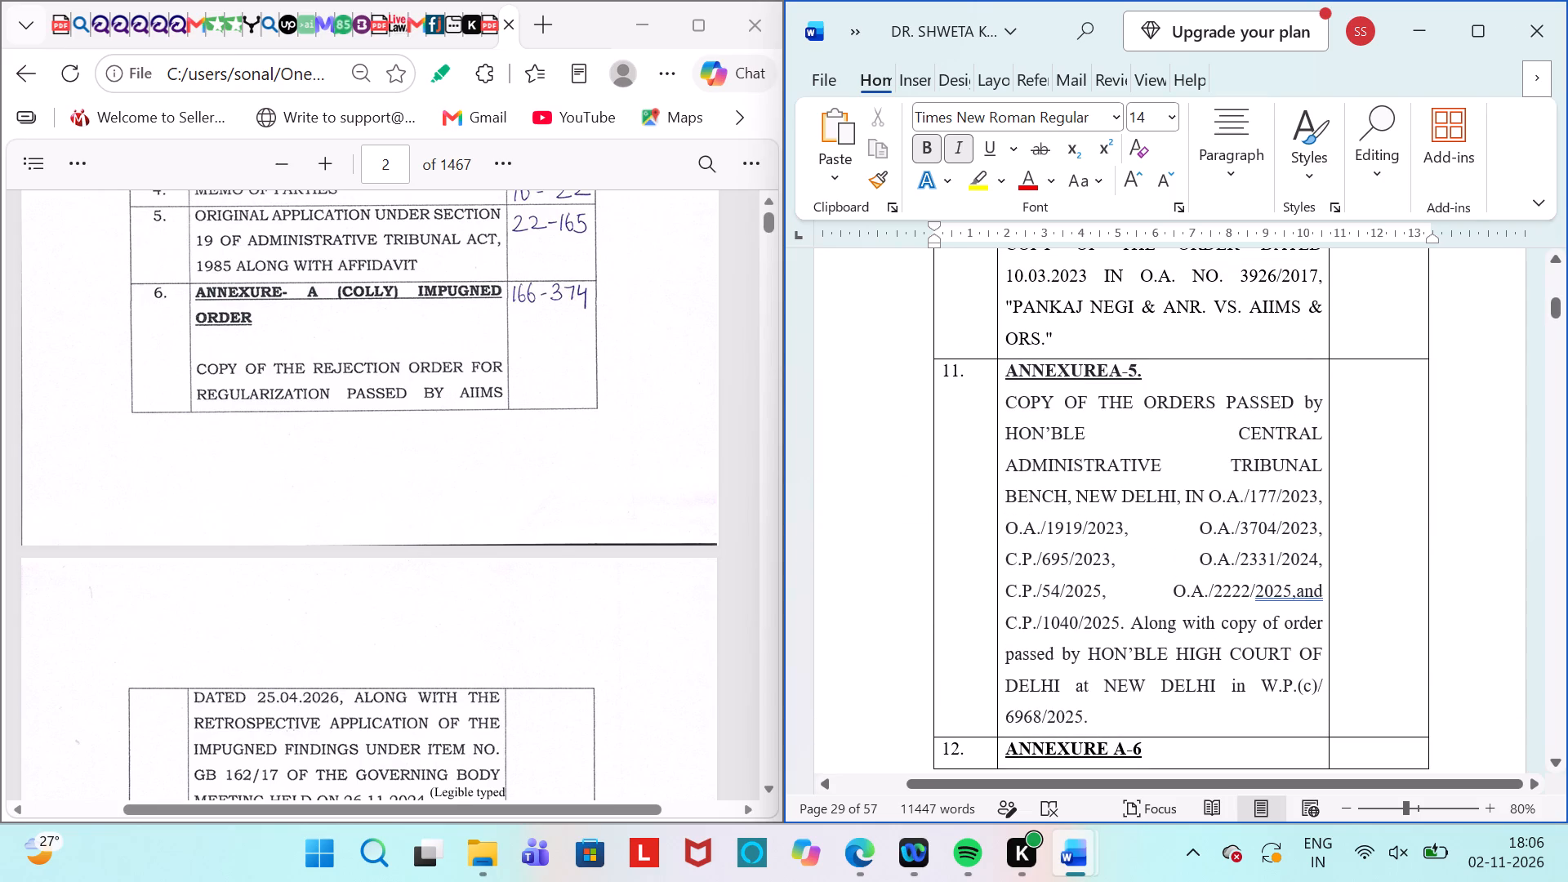
scroll(1171, 542, "down", 1)
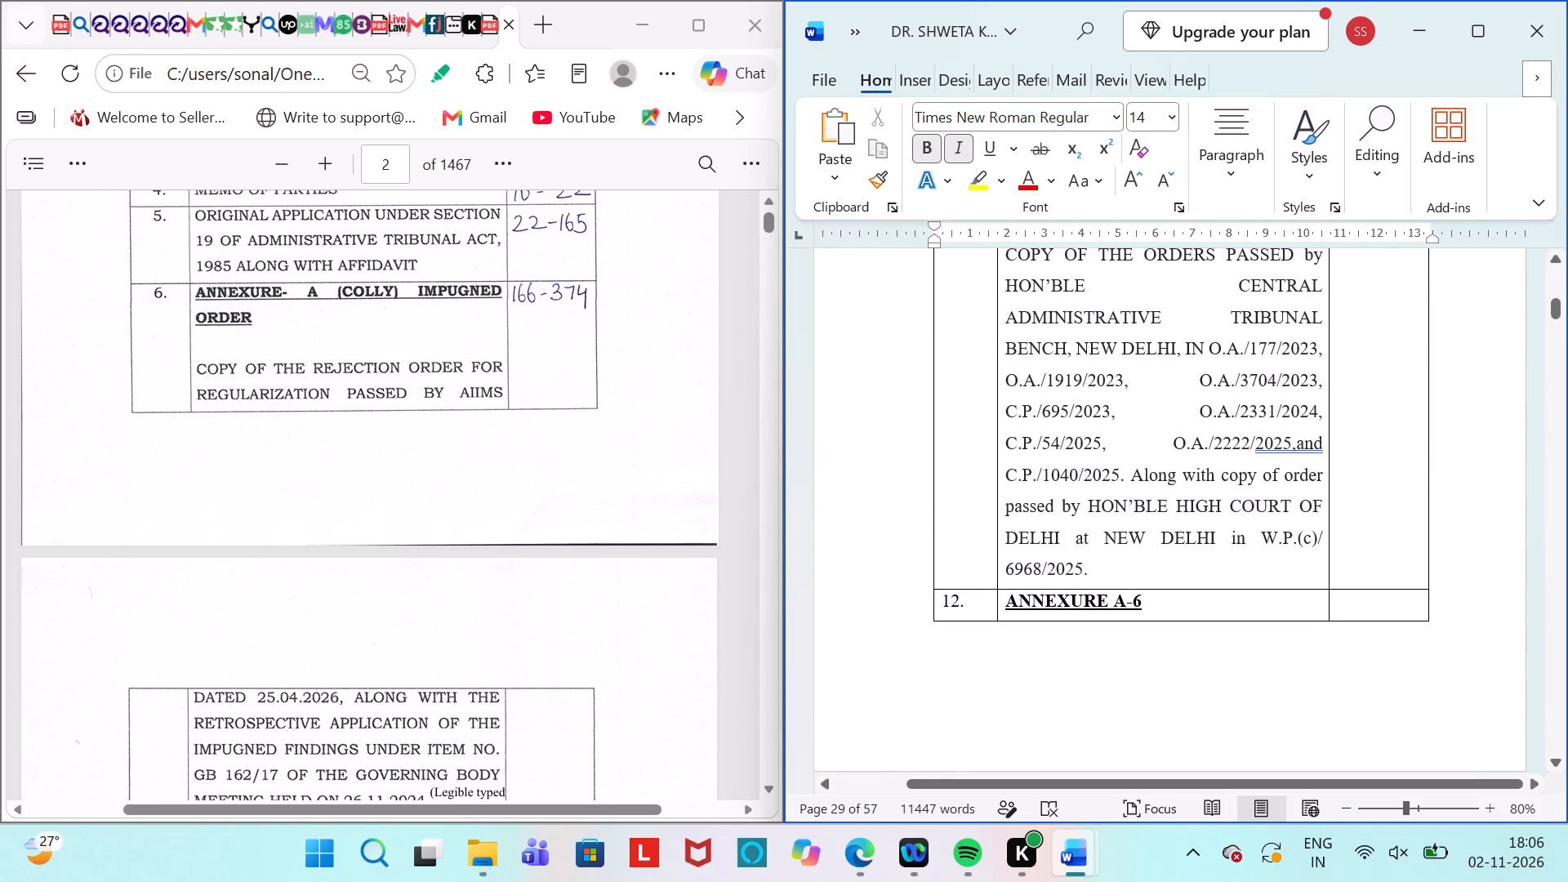
scroll(1178, 386, "up", 1)
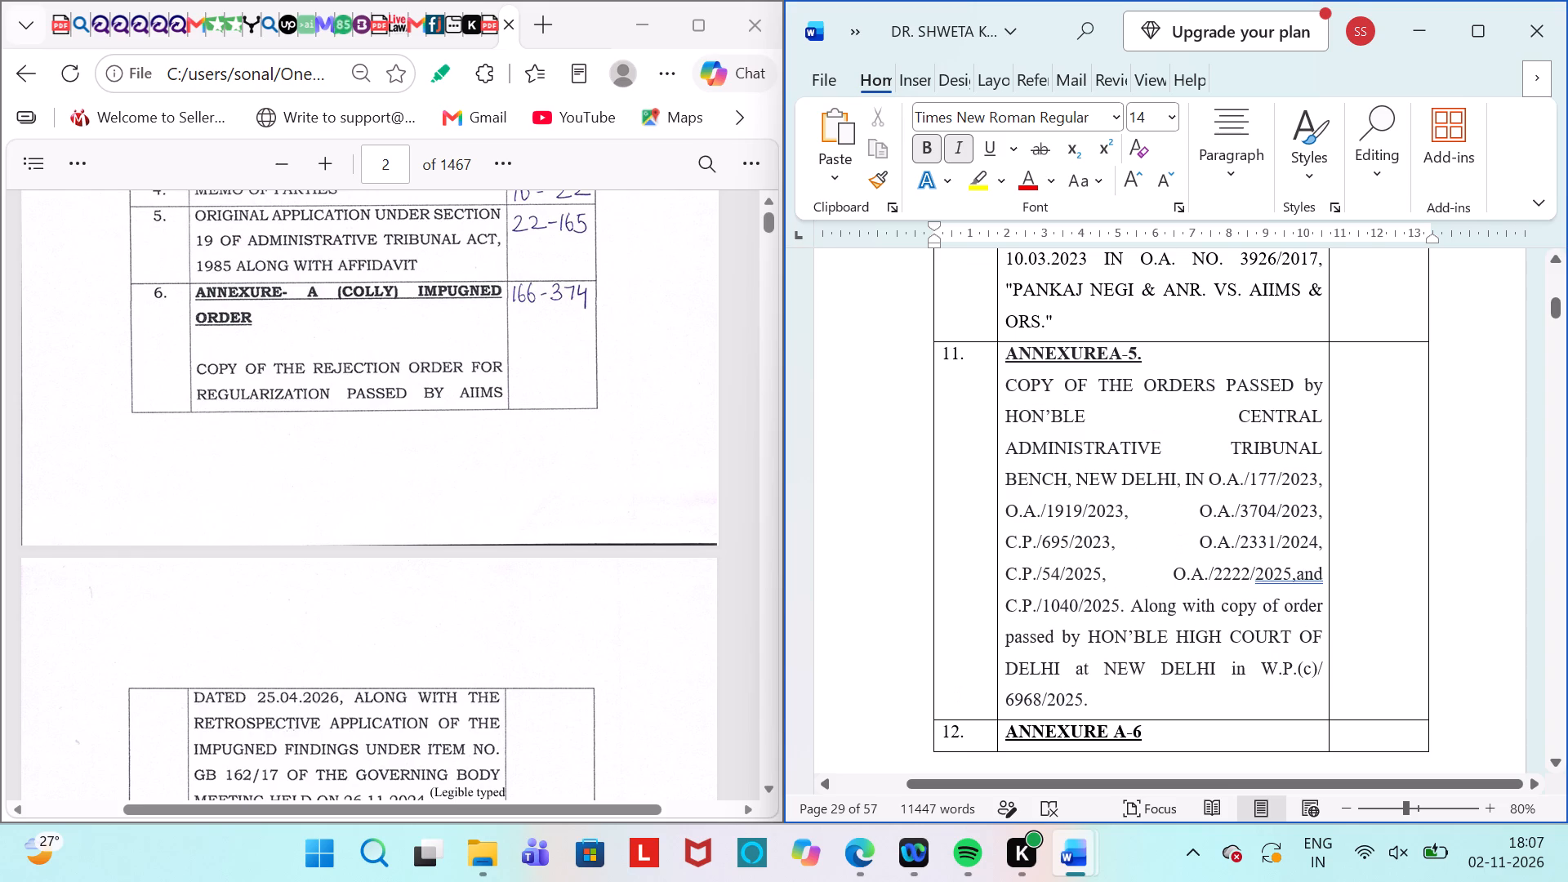
Compare the Annexure A-5 description in item 11 of the Word index with the orders listed in the reference PDF's index.
left_click(1009, 381)
key("Down")
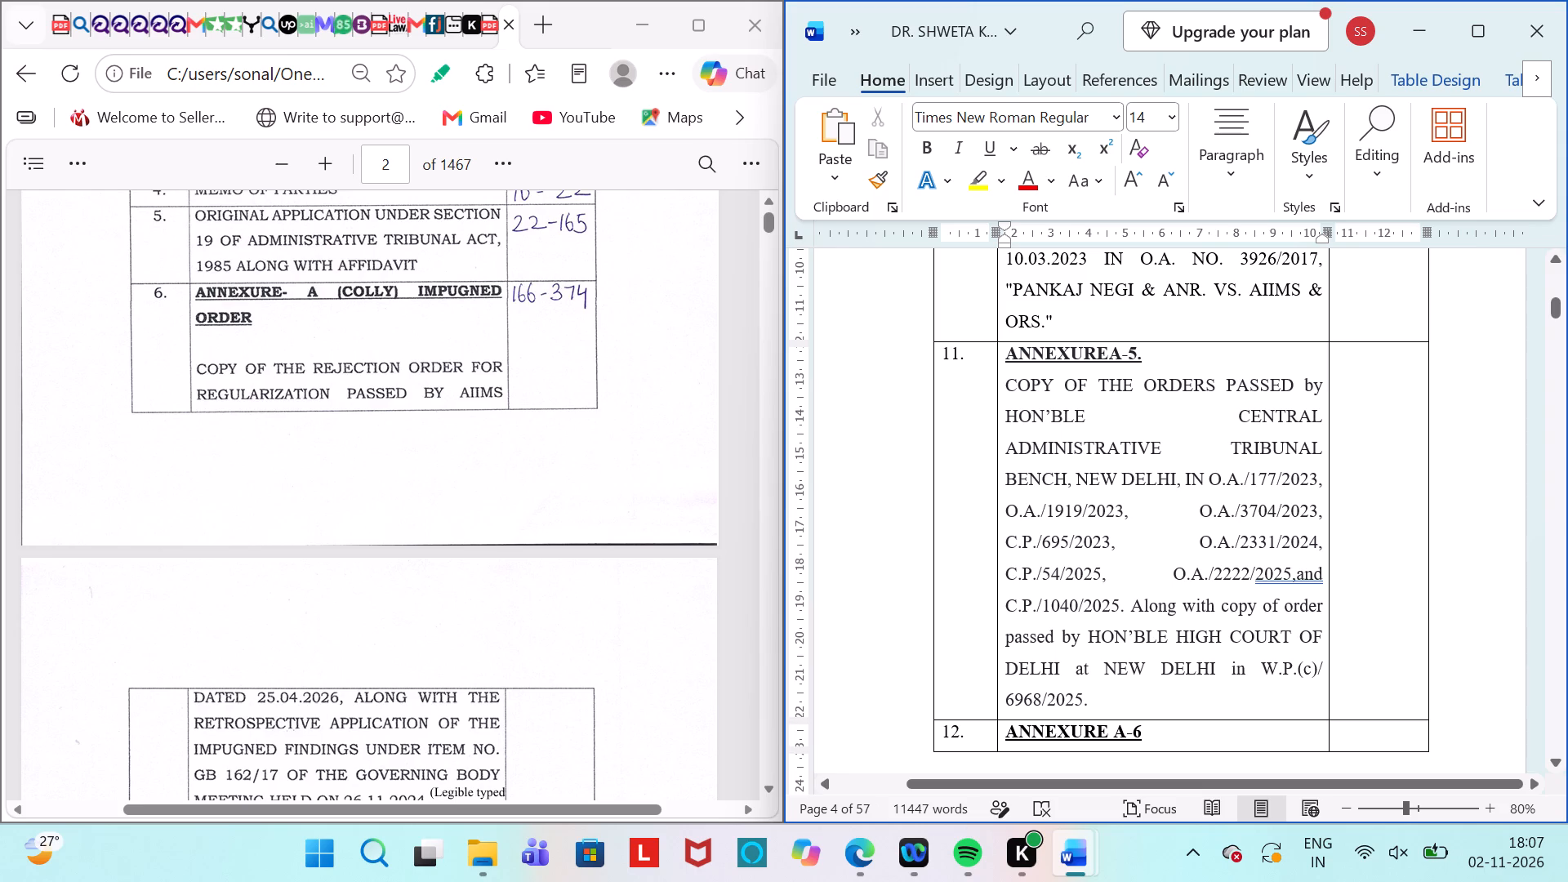
left_click(1013, 380)
scroll(545, 351, "up", 3)
scroll(545, 351, "down", 1)
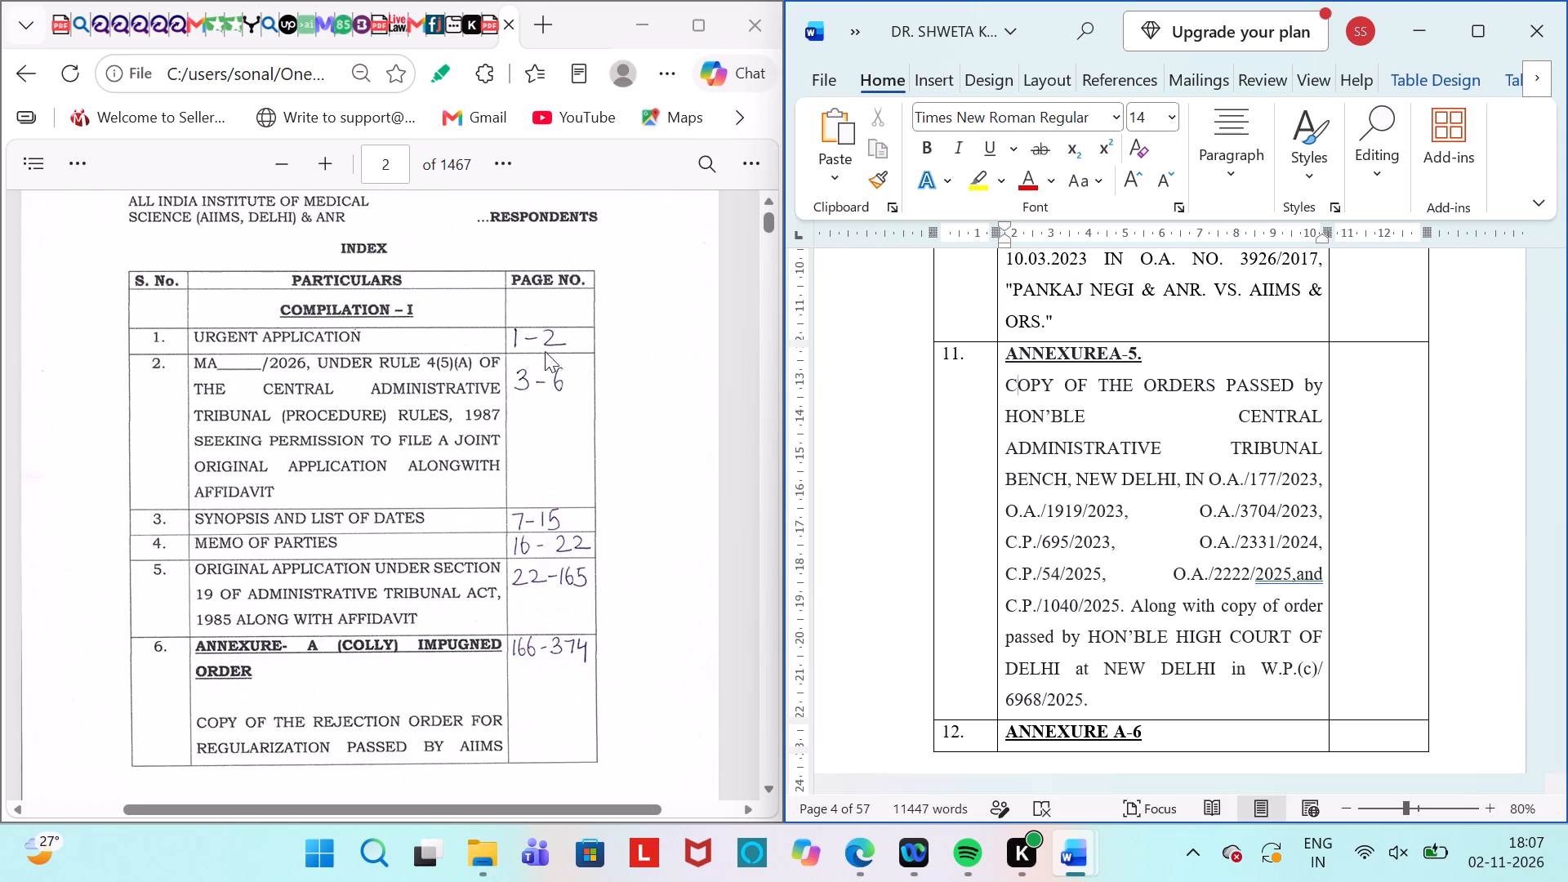
scroll(545, 351, "down", 1)
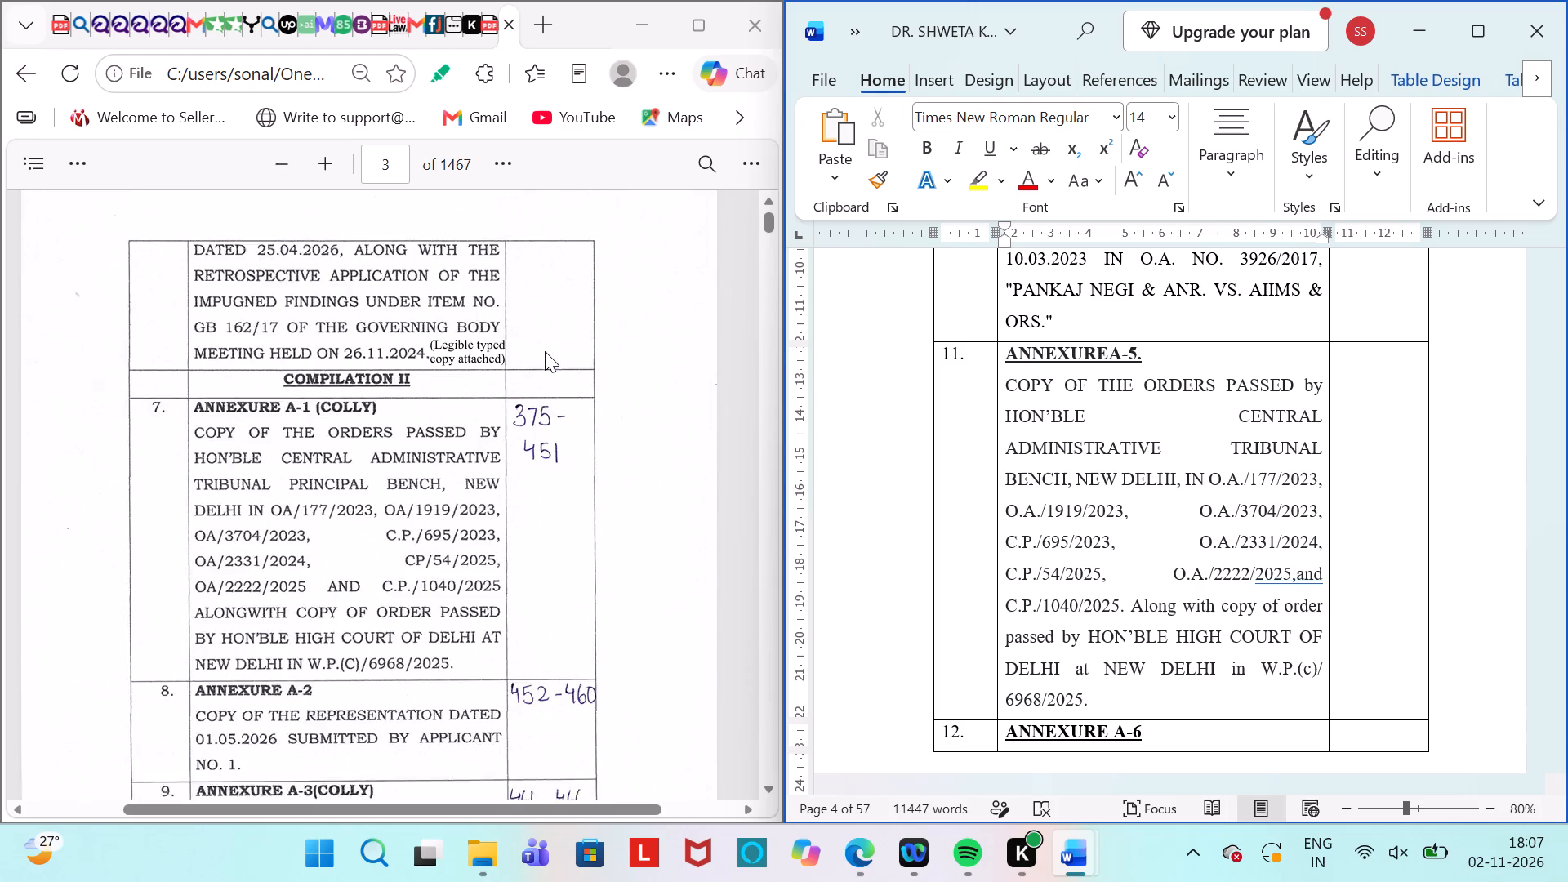
scroll(545, 351, "down", 1)
scroll(430, 341, "up", 1)
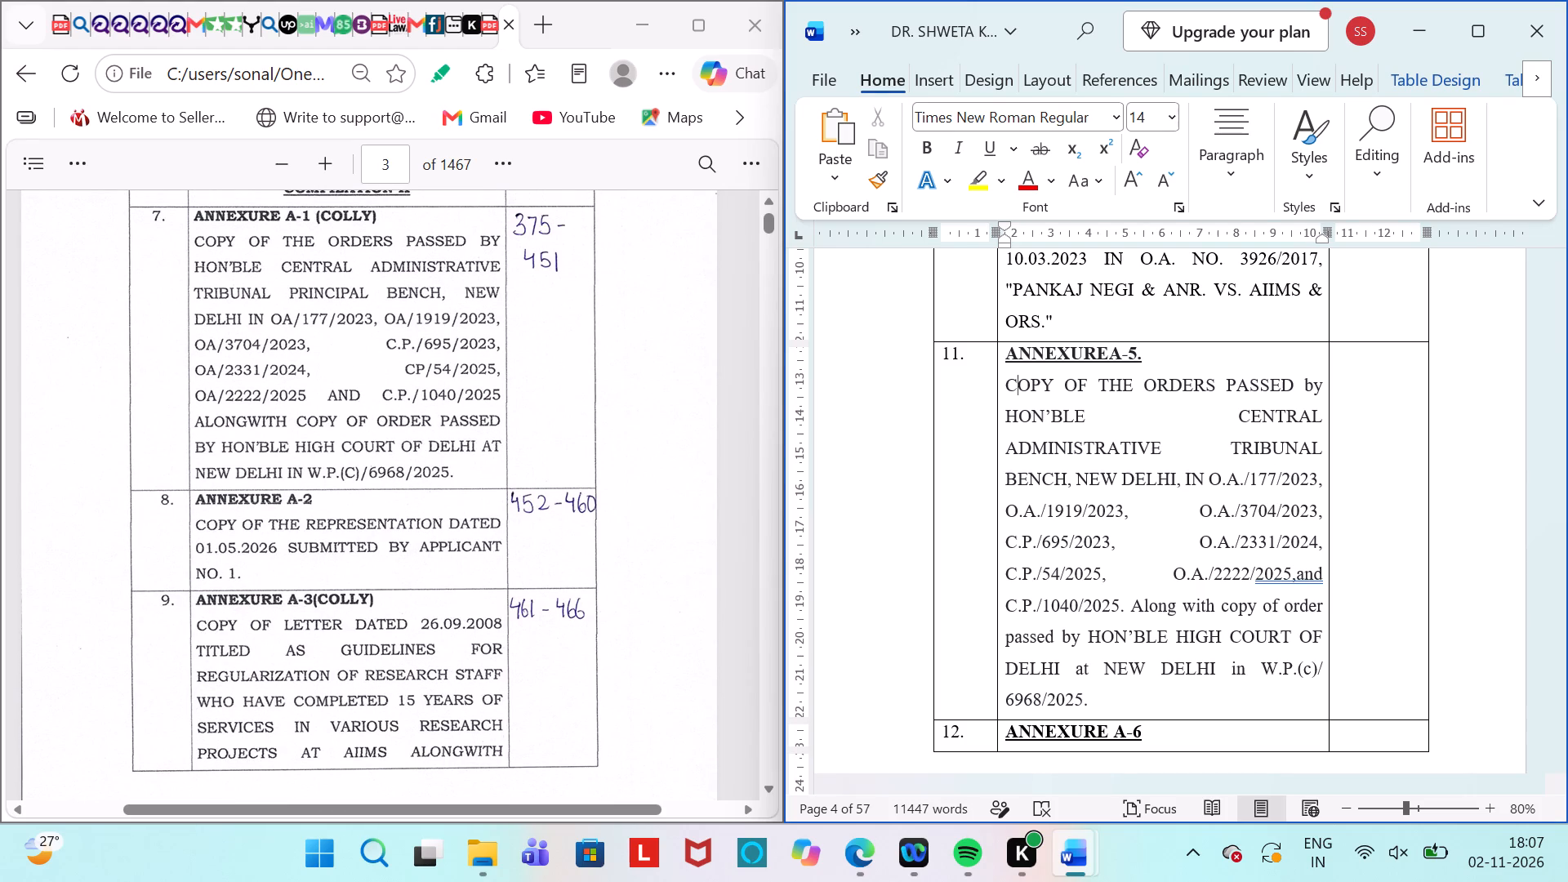
scroll(541, 243, "down", 4)
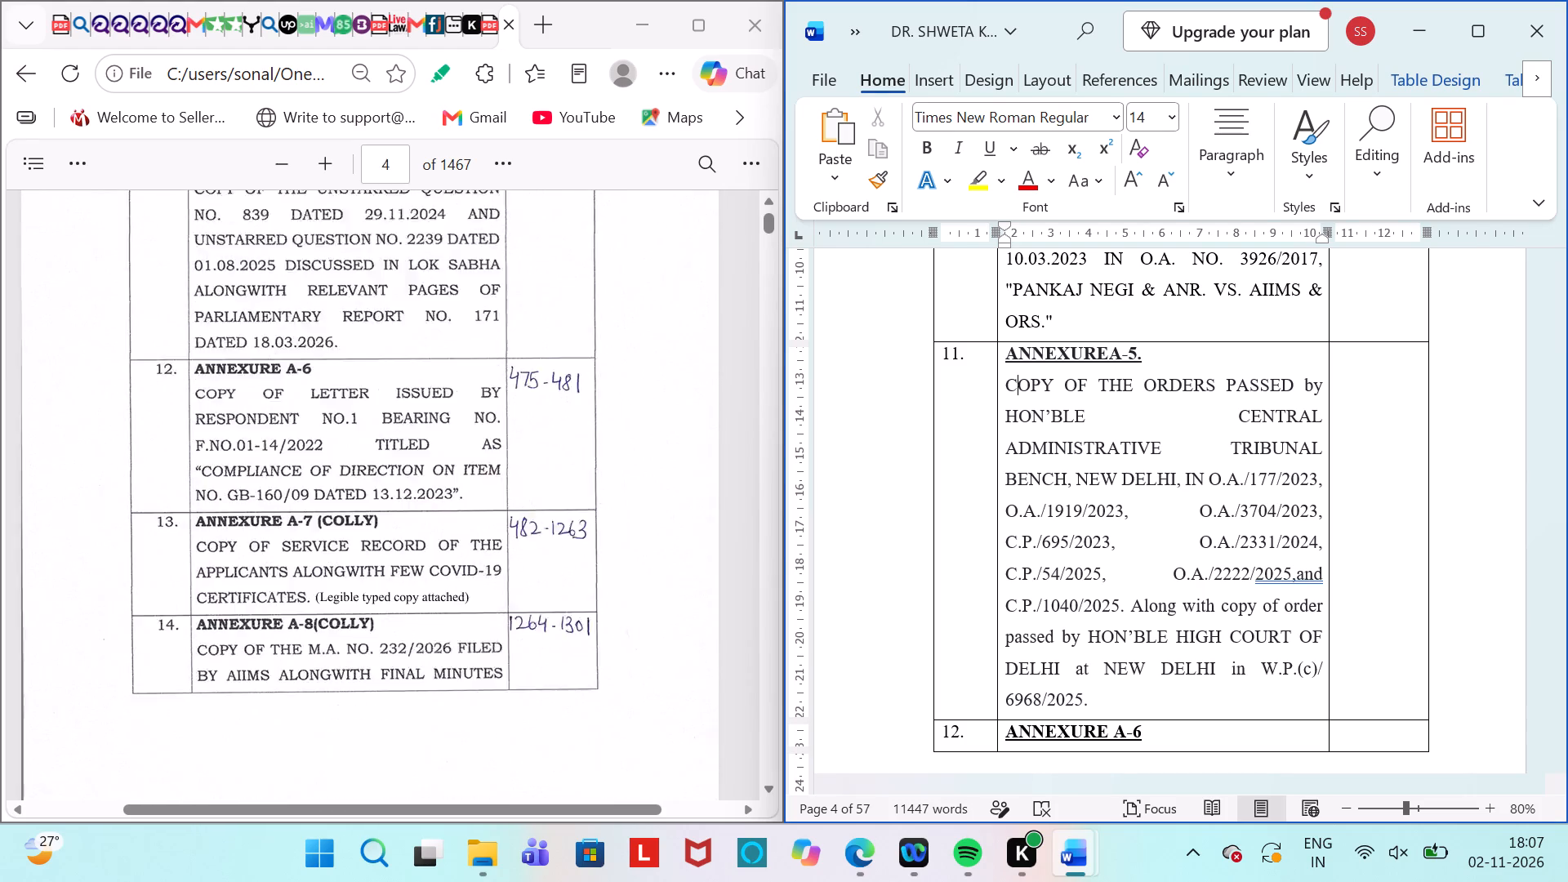
Move in the reference PDF from the index to paragraph 4.4 and skim its summaries of the earlier tribunal and High Court cases.
scroll(541, 243, "down", 20)
scroll(541, 243, "down", 9)
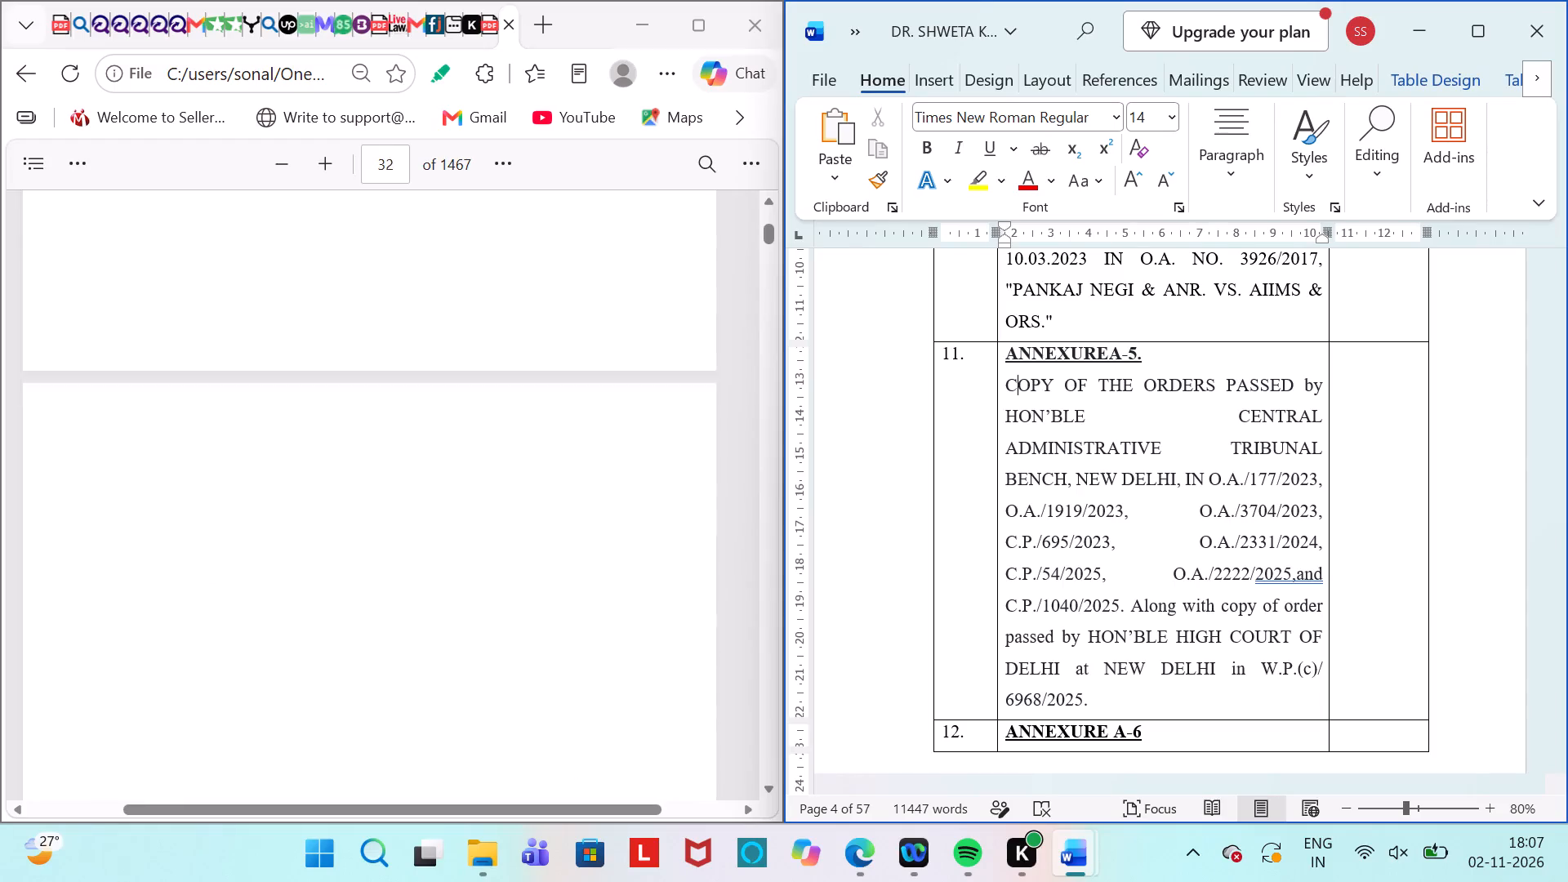
scroll(541, 243, "down", 13)
scroll(541, 243, "down", 10)
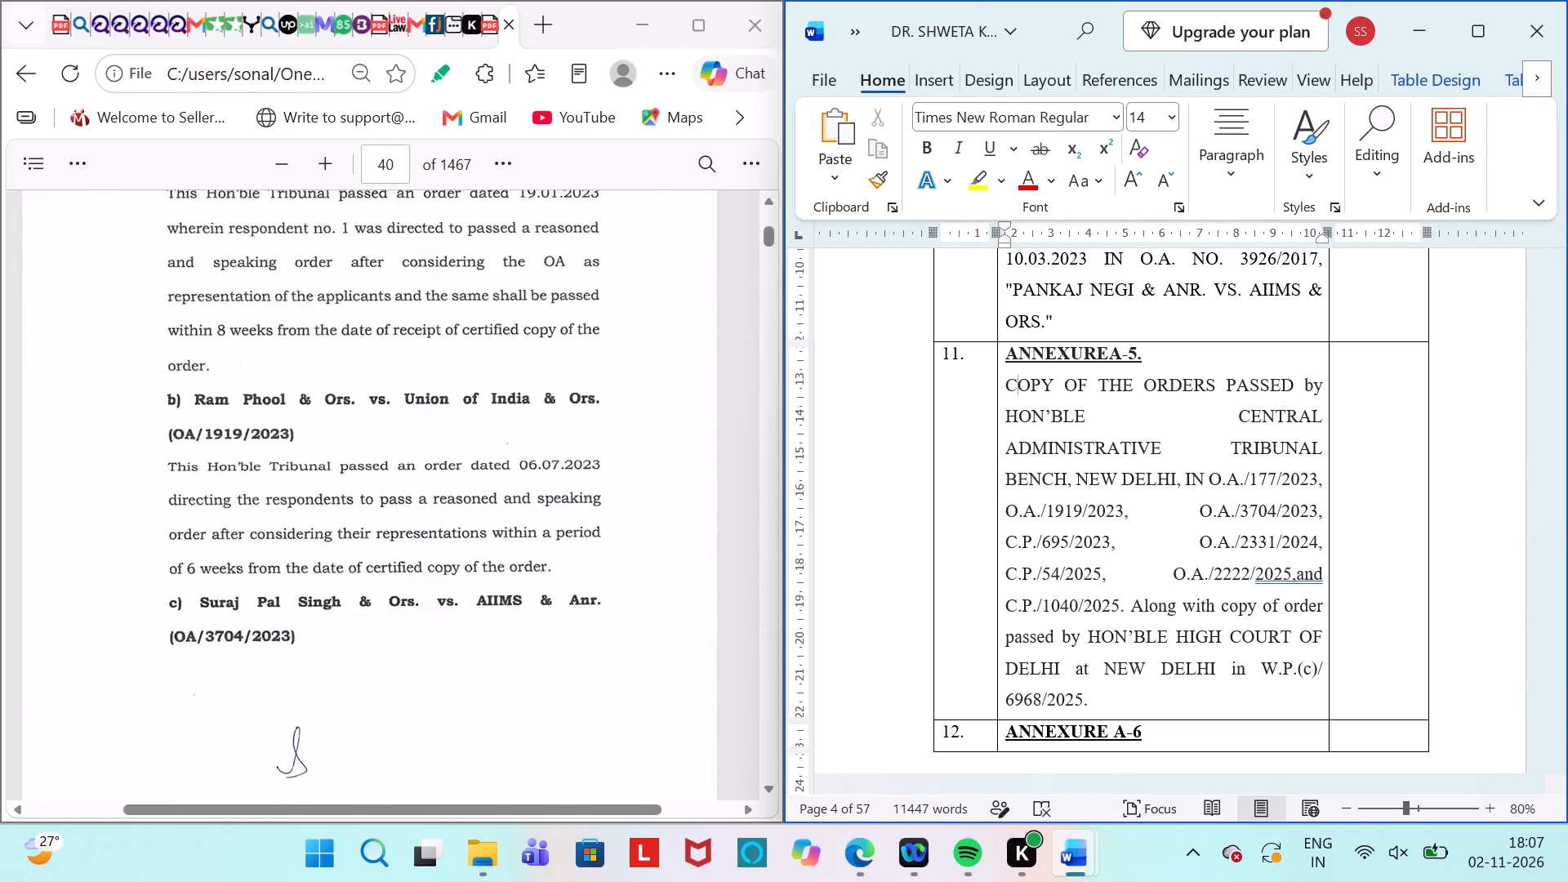
scroll(541, 243, "down", 5)
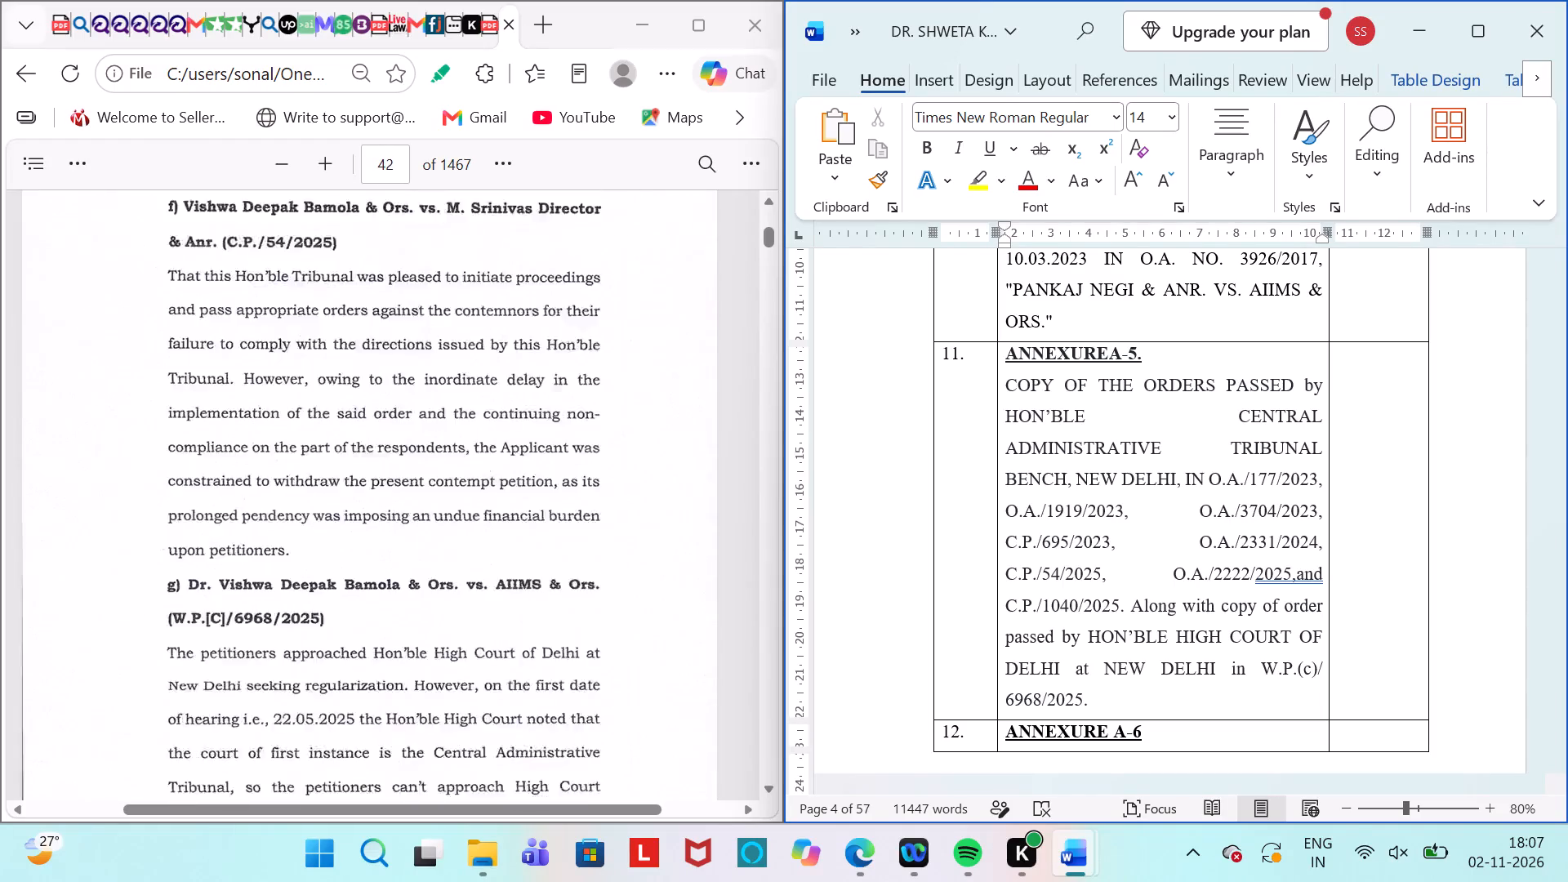
scroll(541, 243, "down", 10)
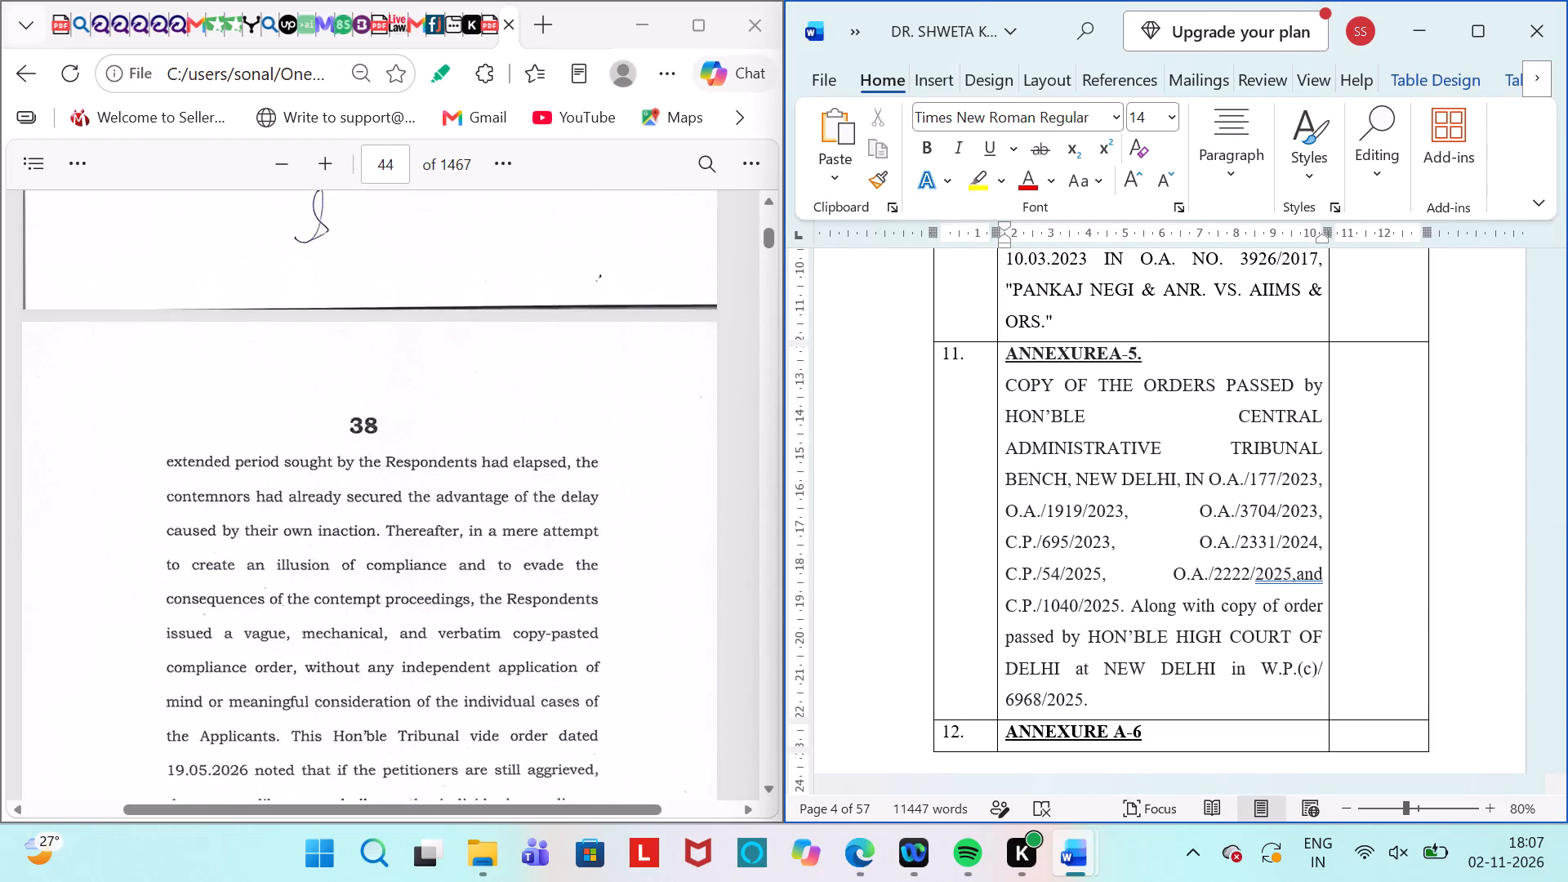
Look through paragraphs 4.5 to 4.8 of the reference PDF for the annexure references closing each paragraph.
scroll(541, 243, "down", 5)
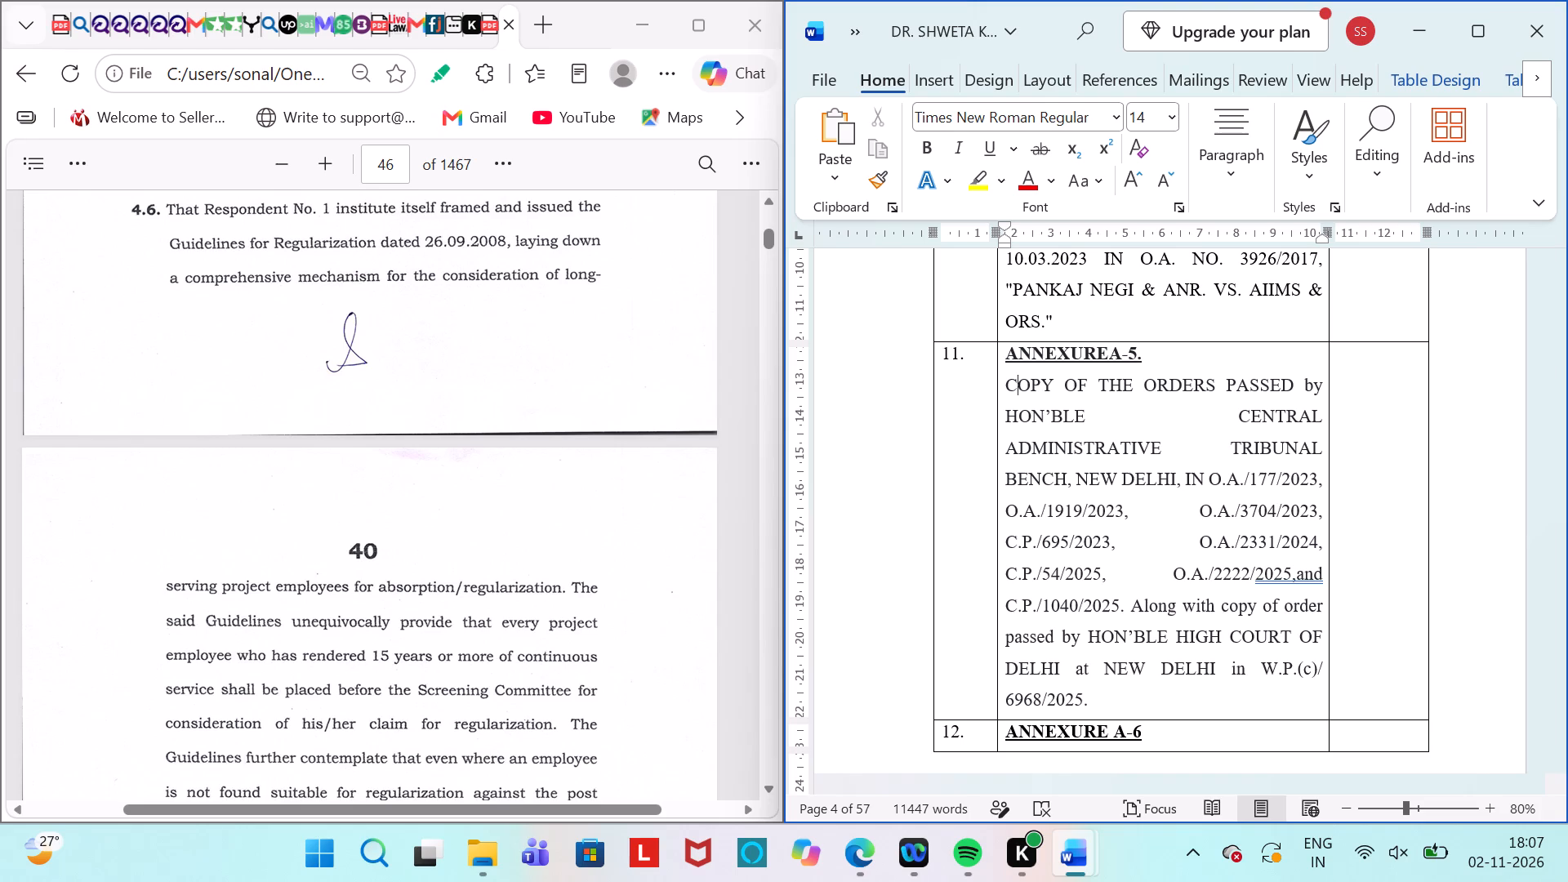
scroll(541, 243, "down", 1)
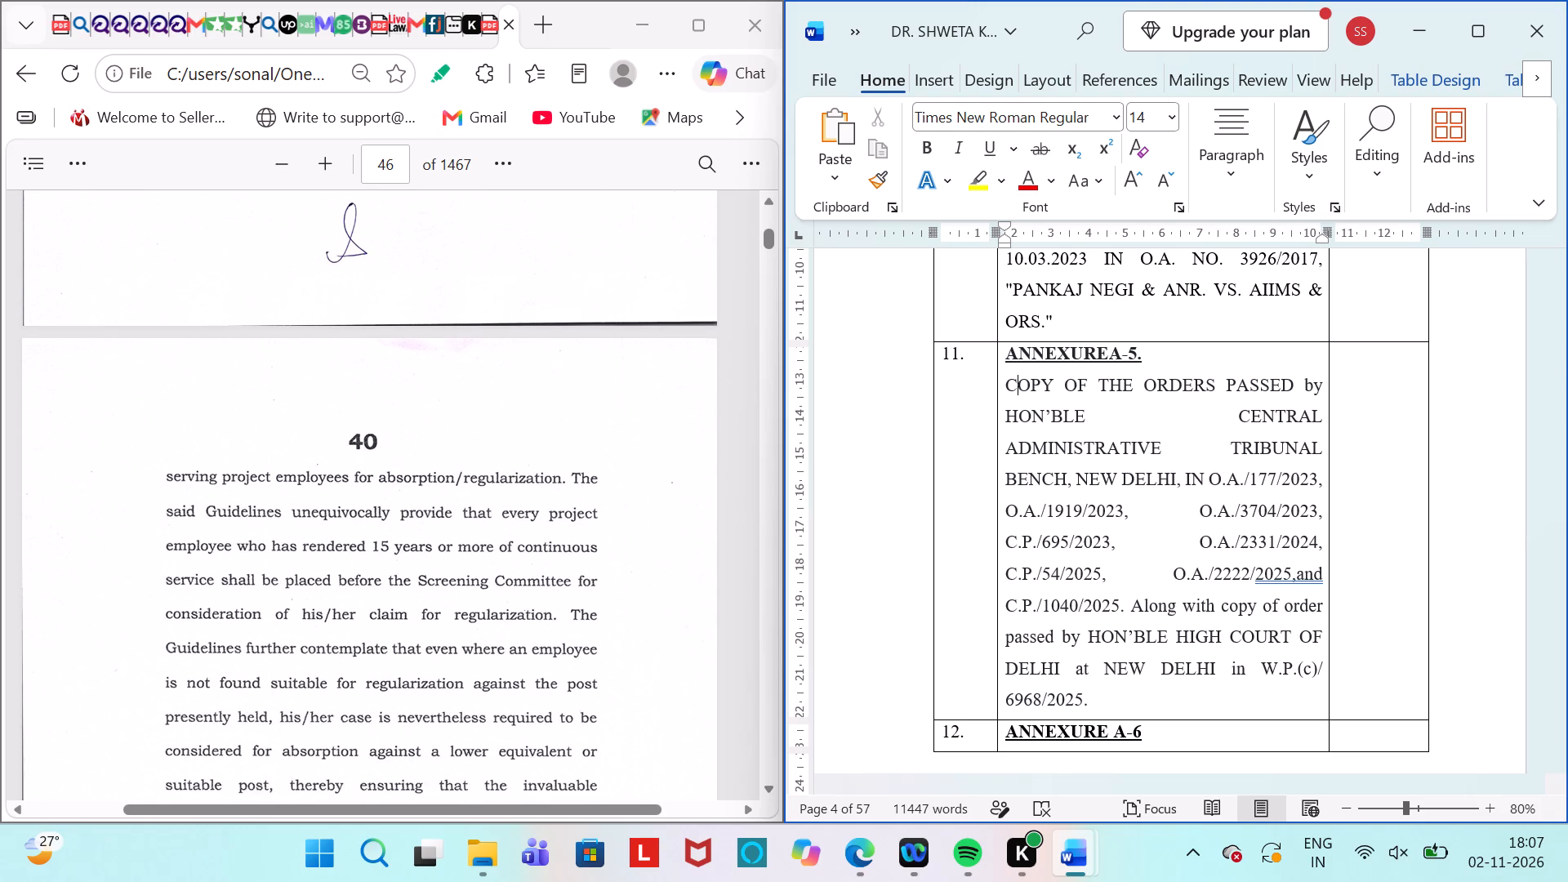
scroll(541, 243, "down", 13)
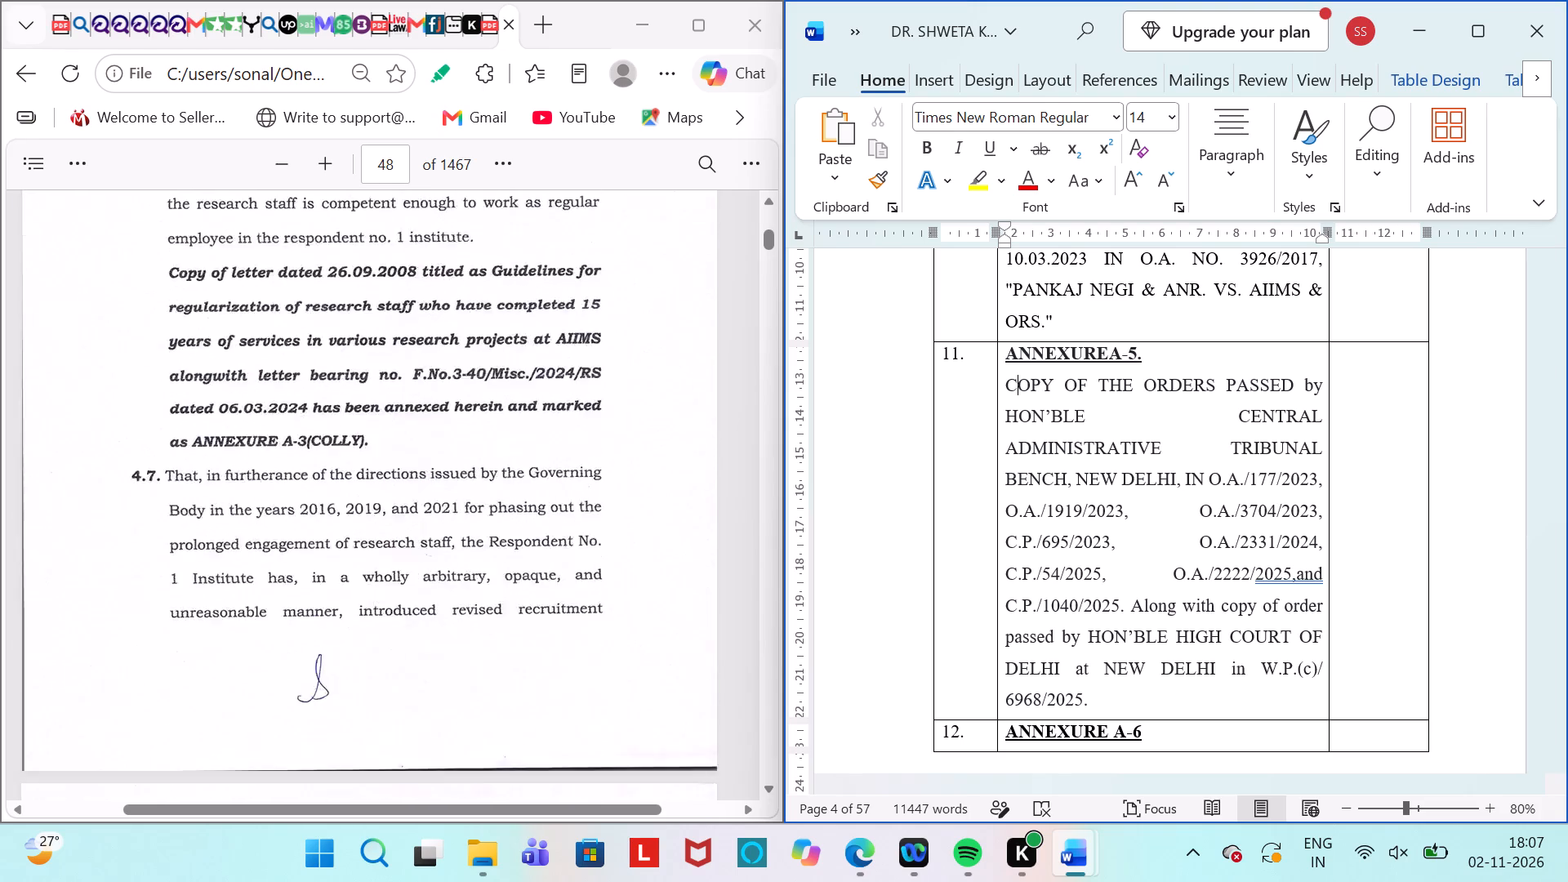
scroll(541, 243, "down", 5)
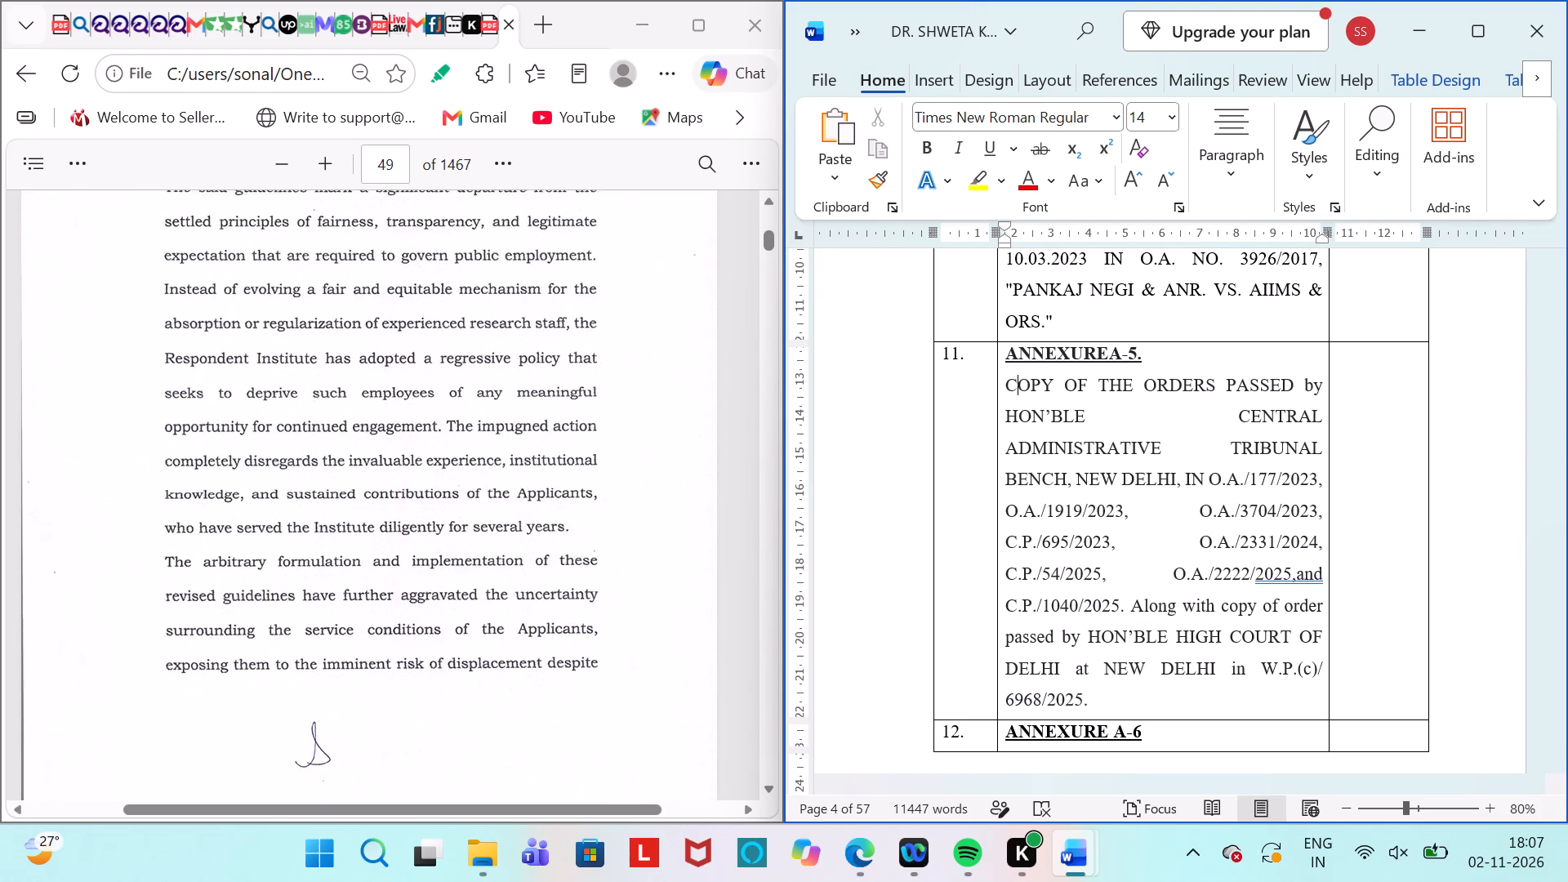
scroll(541, 243, "down", 3)
Go back through the PDF to the end of paragraph 4.4 and check the cases cited in its ANNEXURE A-1 (COLLY) reference.
scroll(541, 243, "up", 1)
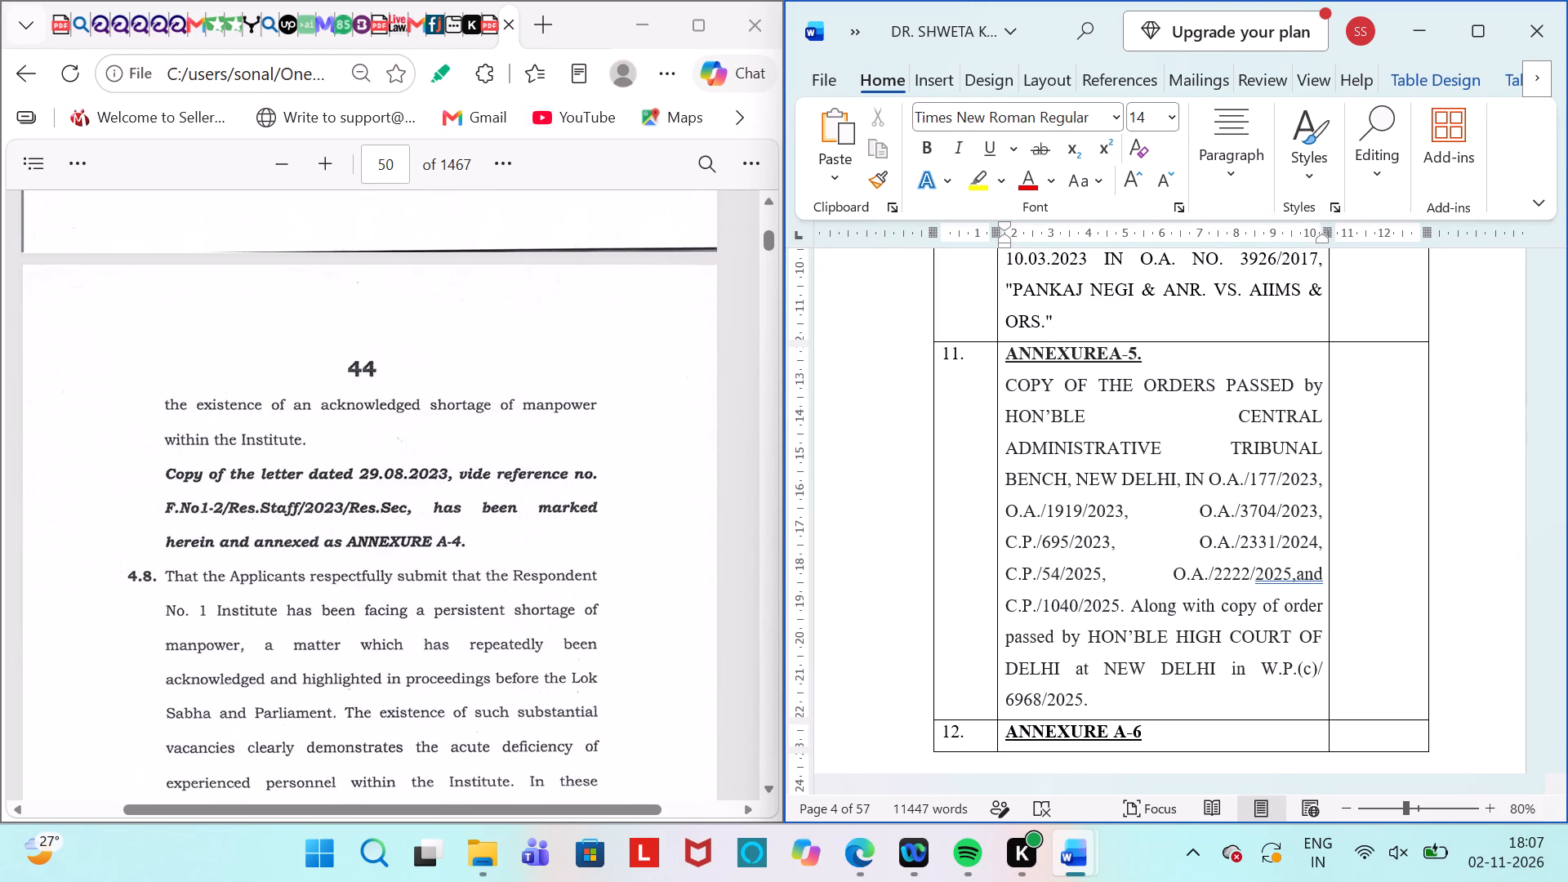
scroll(541, 243, "up", 2)
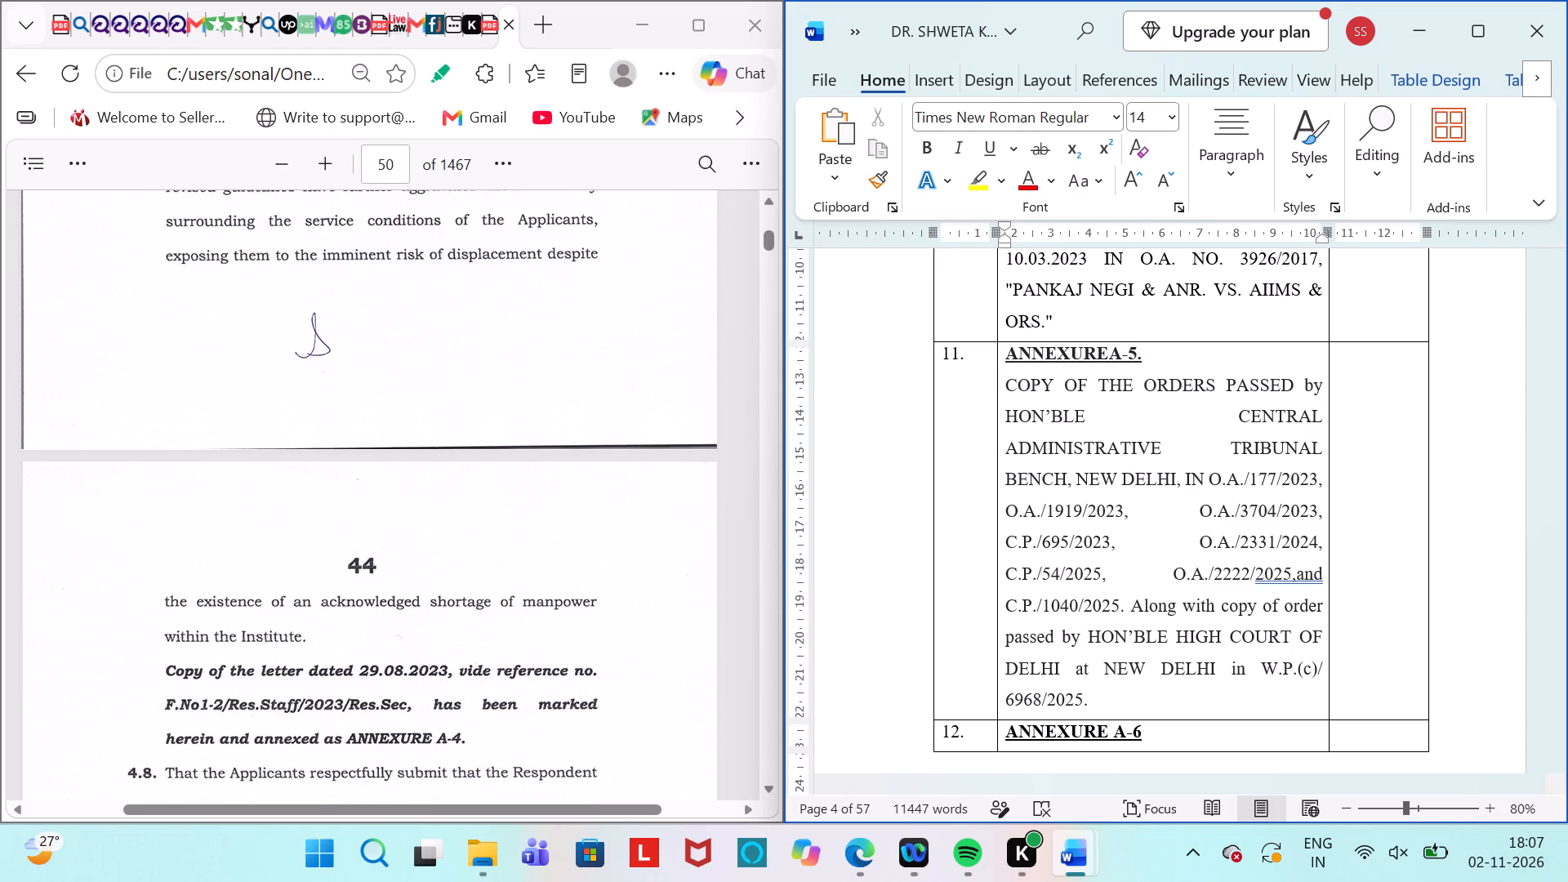
scroll(541, 243, "up", 7)
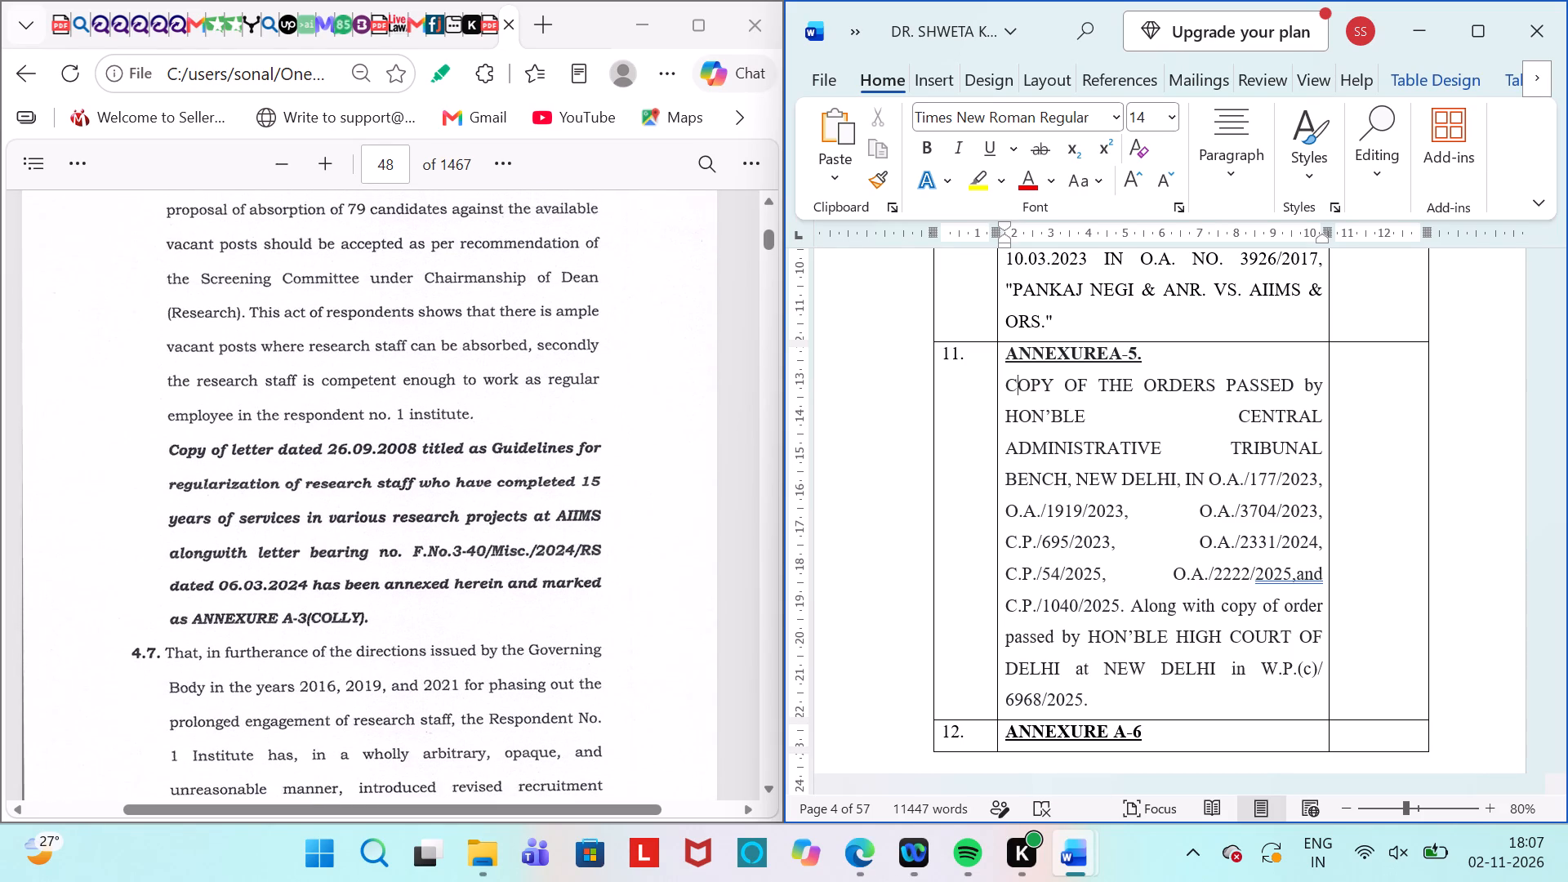
scroll(541, 243, "up", 6)
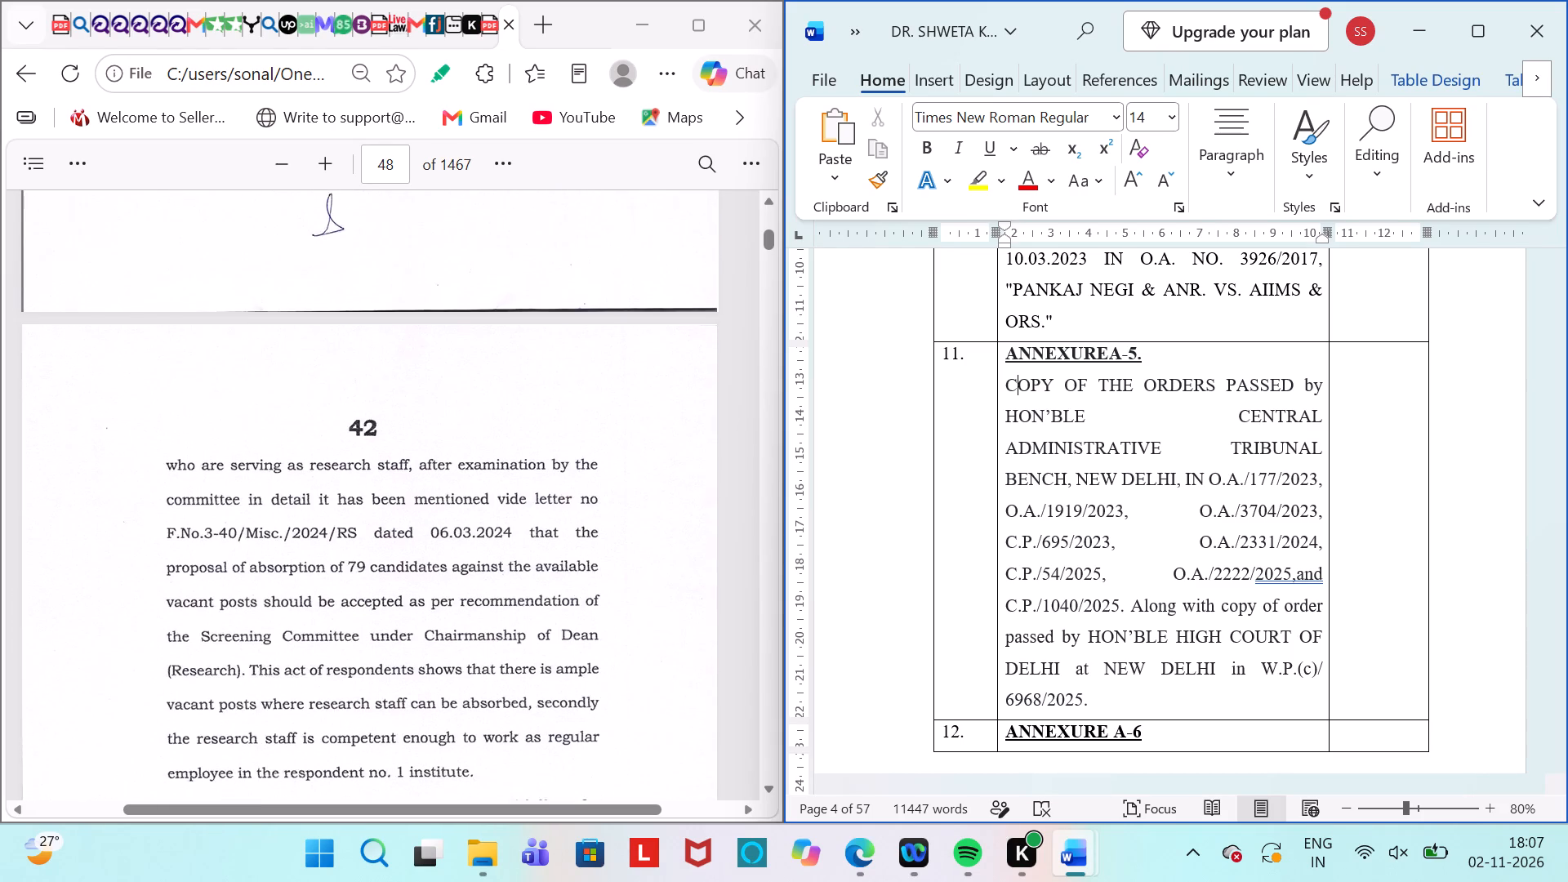
scroll(541, 243, "up", 5)
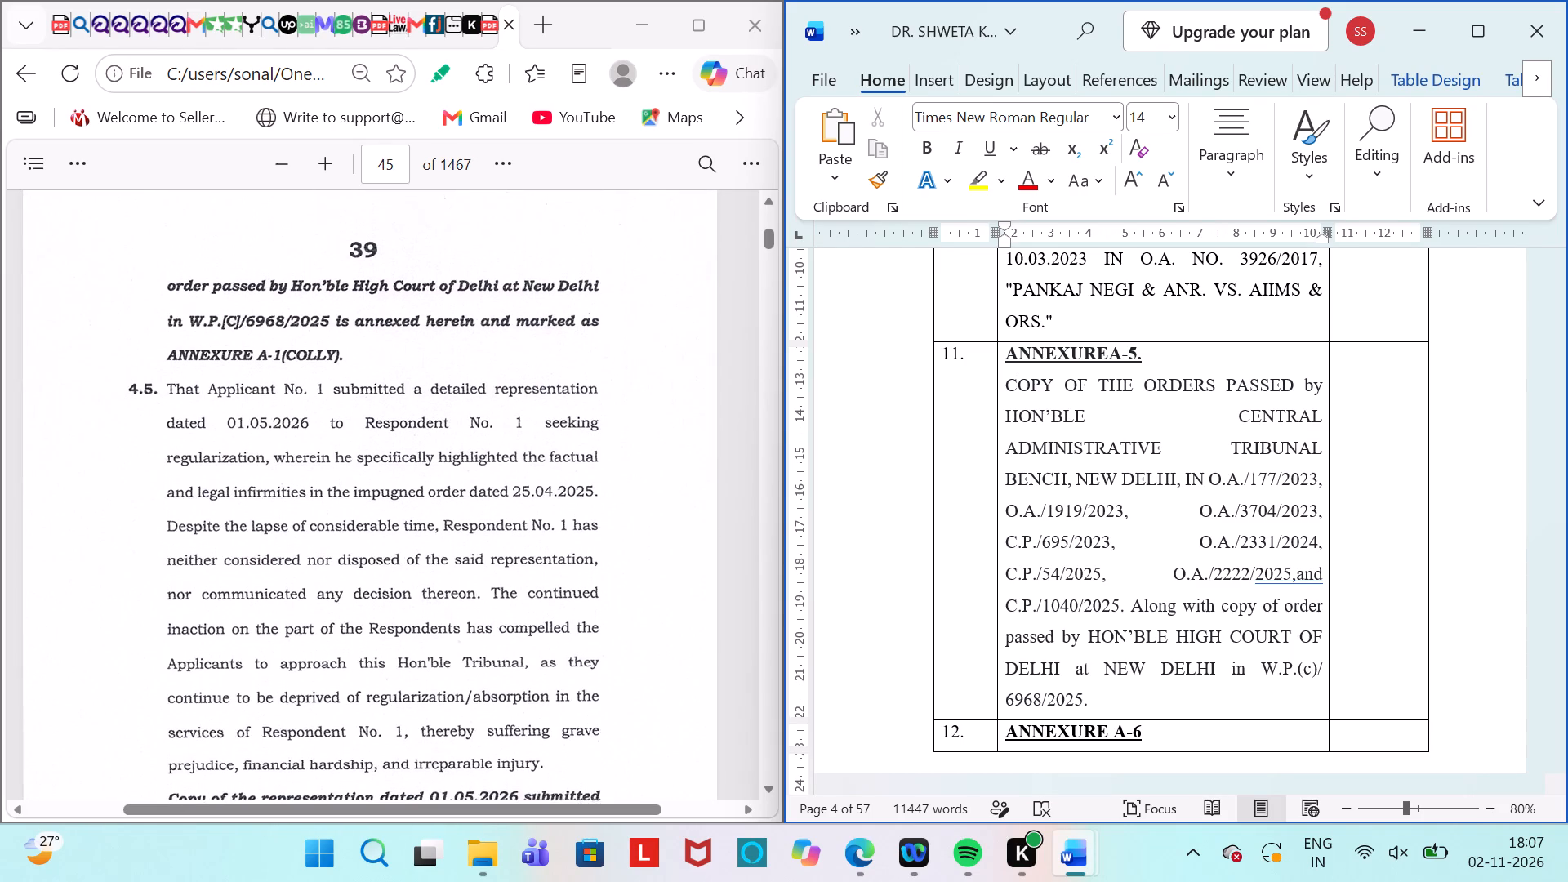
scroll(541, 243, "up", 4)
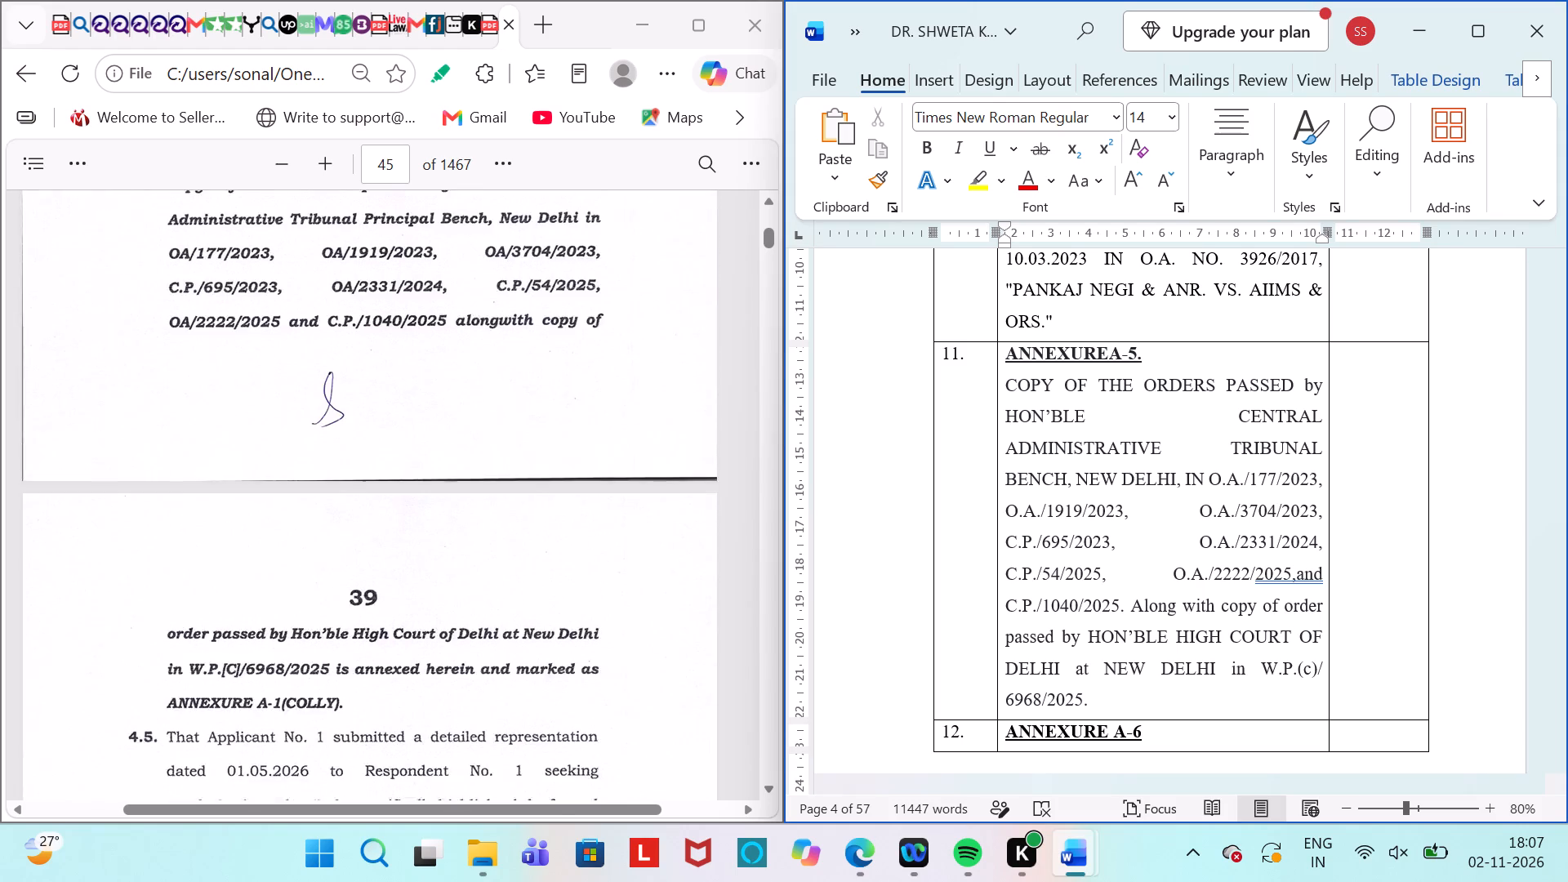
scroll(541, 243, "up", 2)
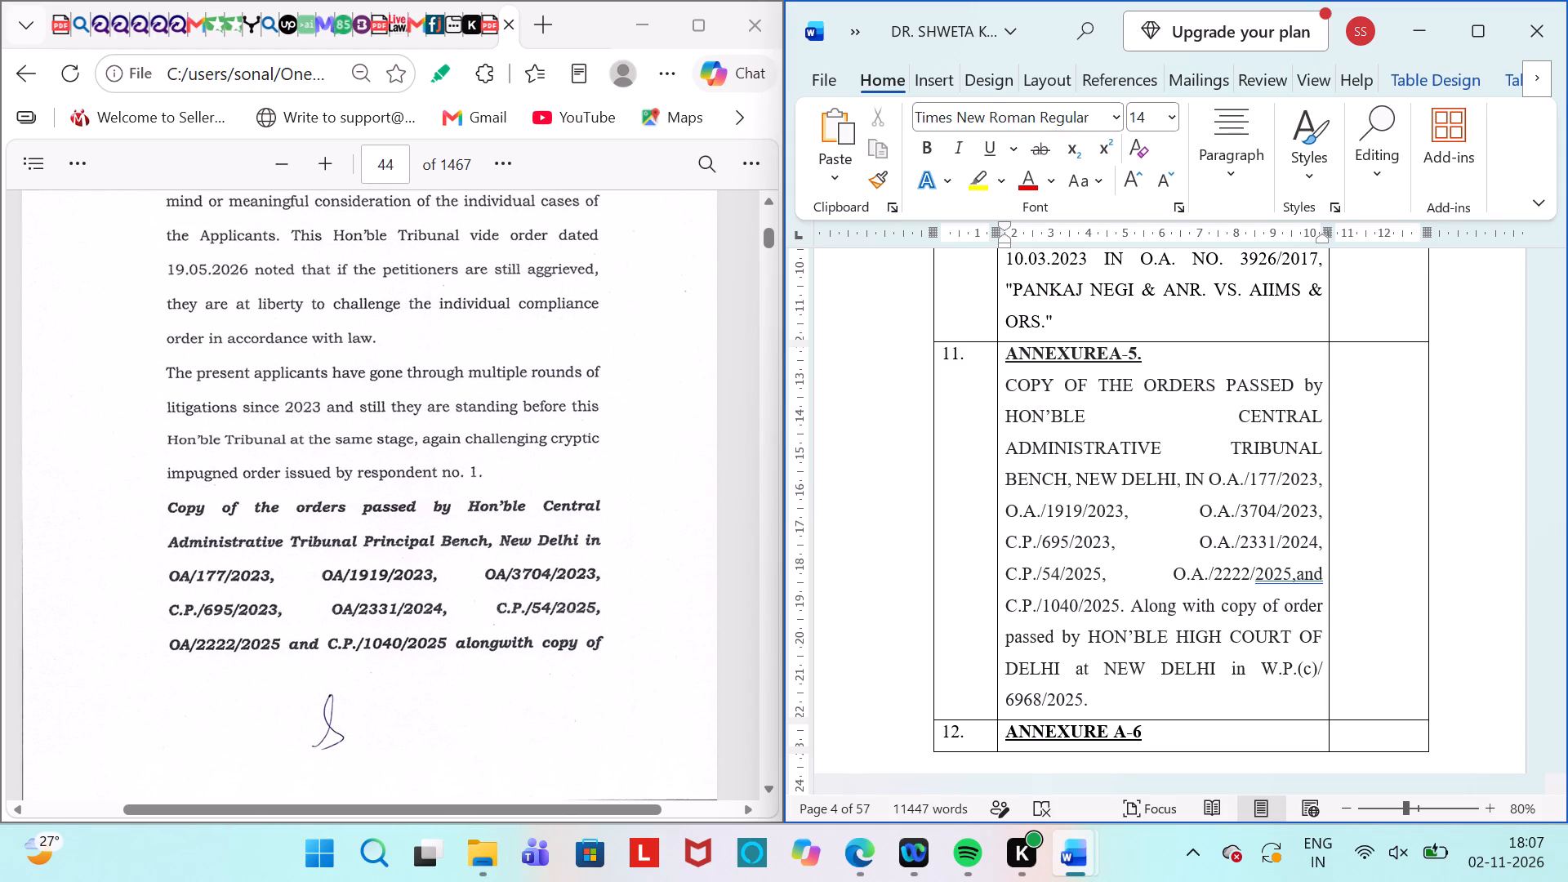
Read backwards through the paragraph 4.4 case summaries for C.P./1040/2025, OA/2222/2025 and W.P.[C]/6968/2025.
scroll(541, 243, "up", 5)
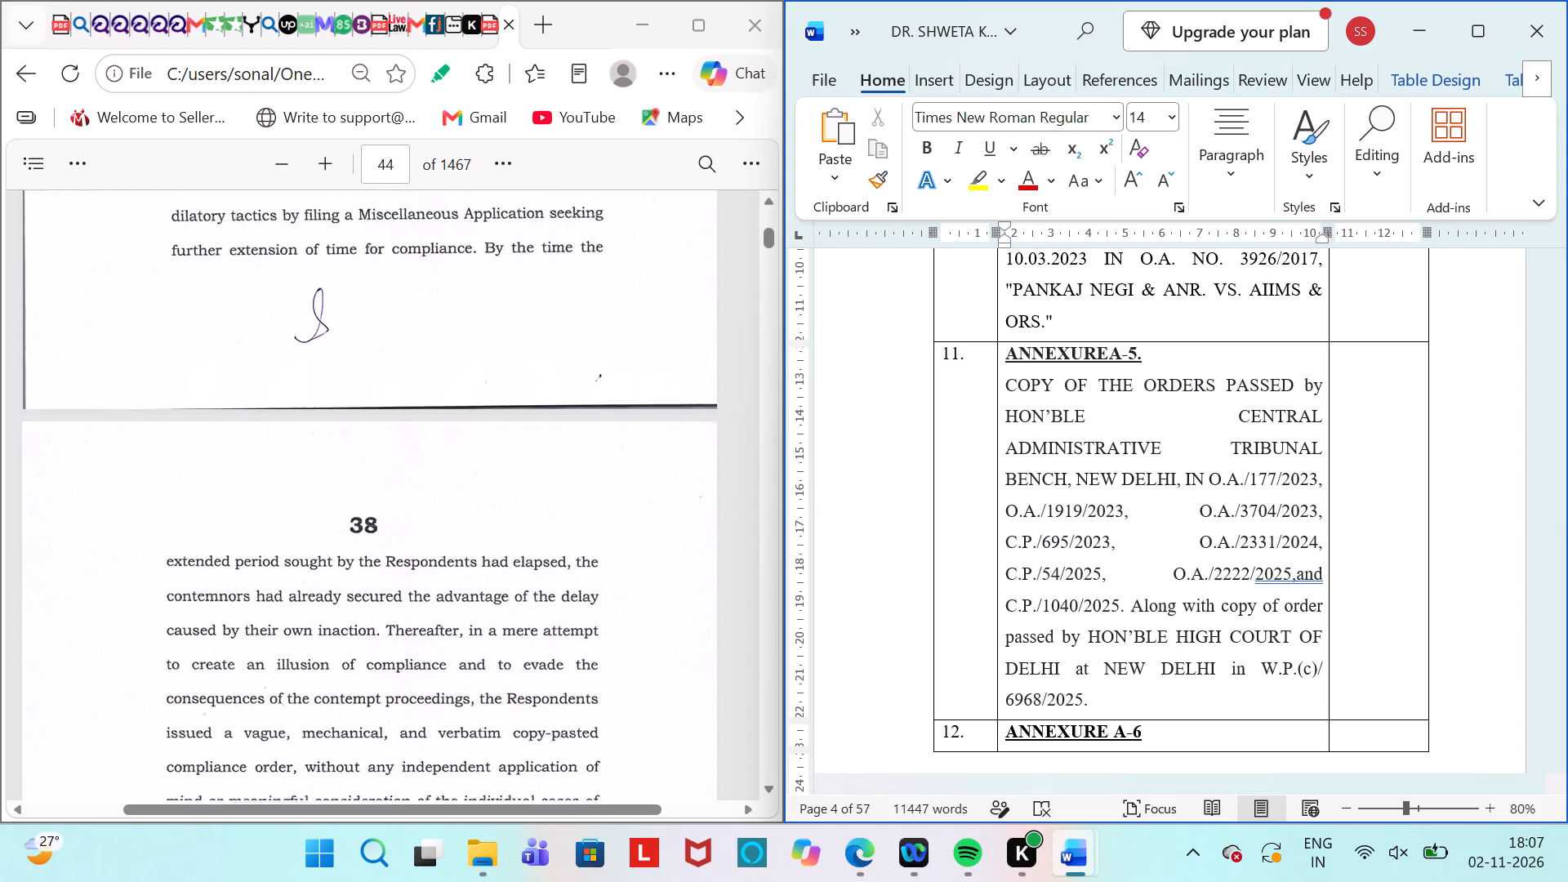
scroll(541, 243, "up", 4)
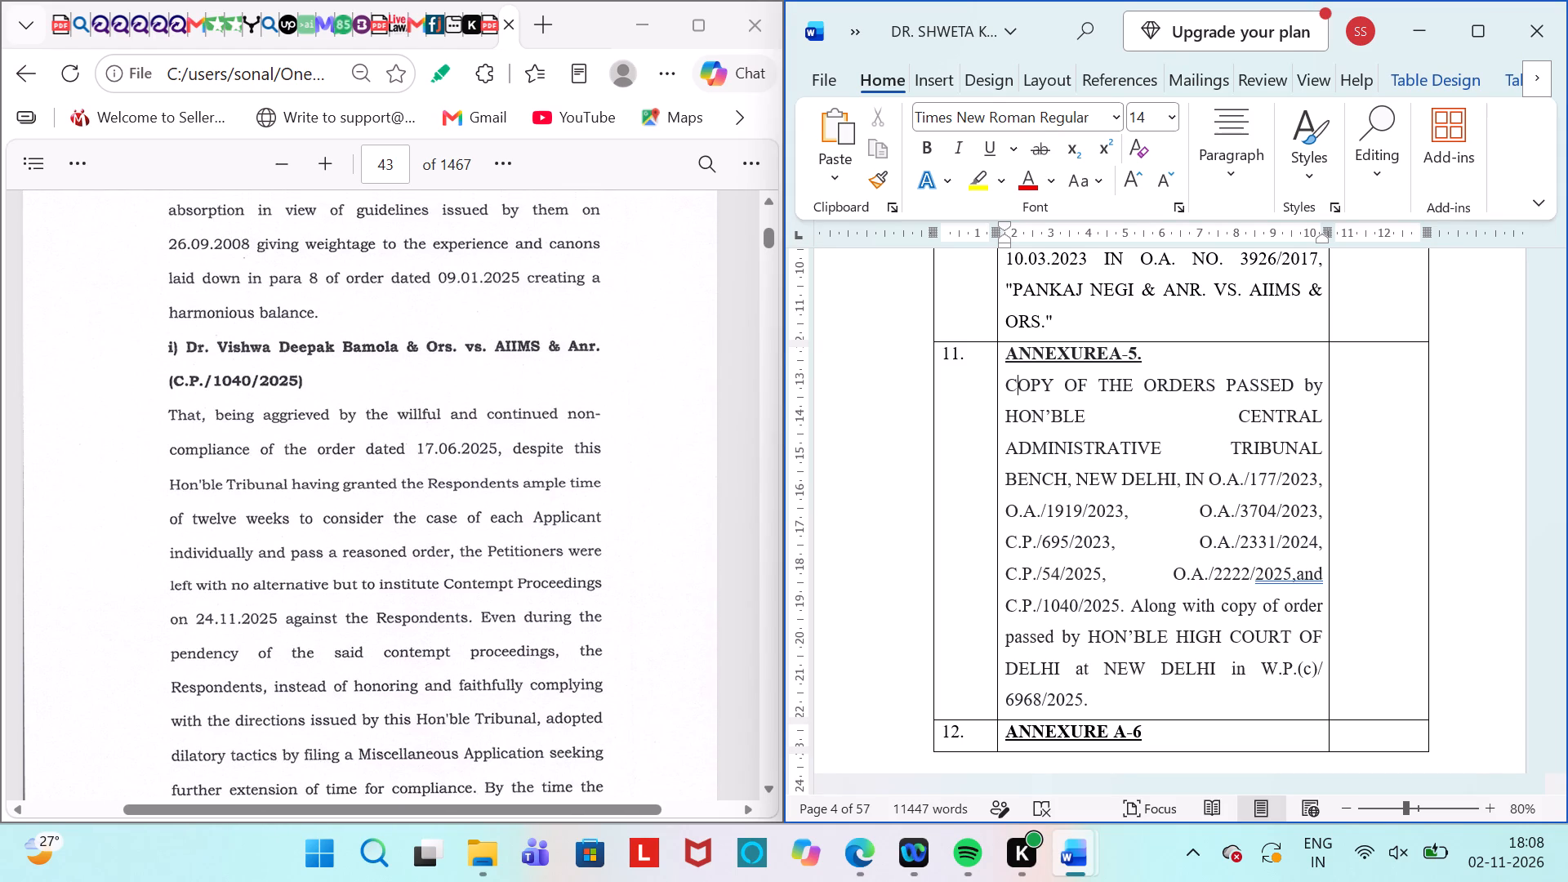
scroll(541, 243, "up", 1)
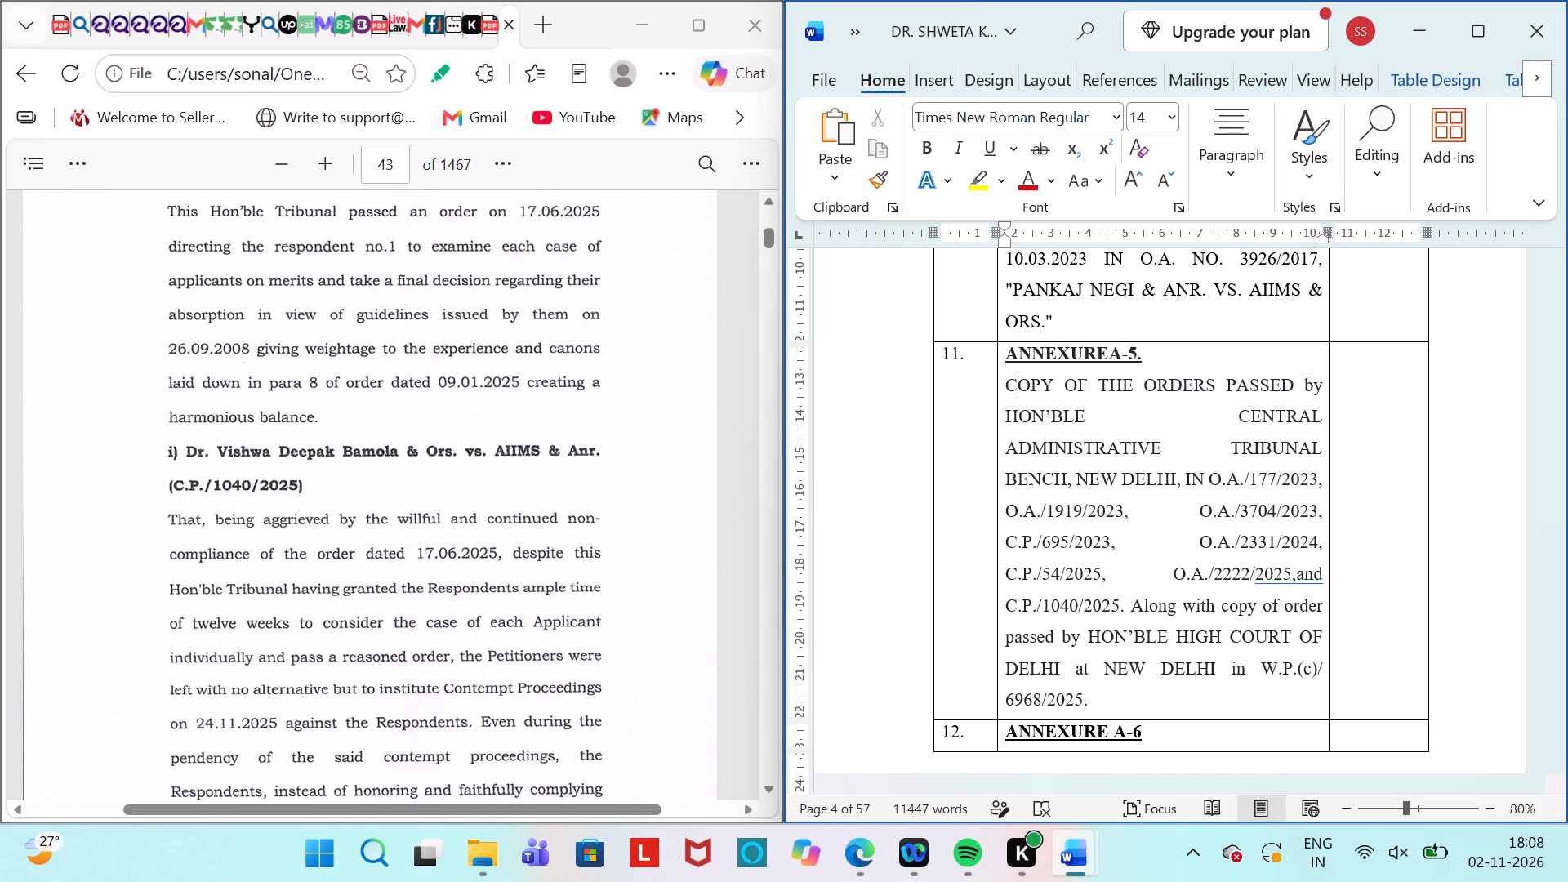
scroll(541, 243, "up", 1)
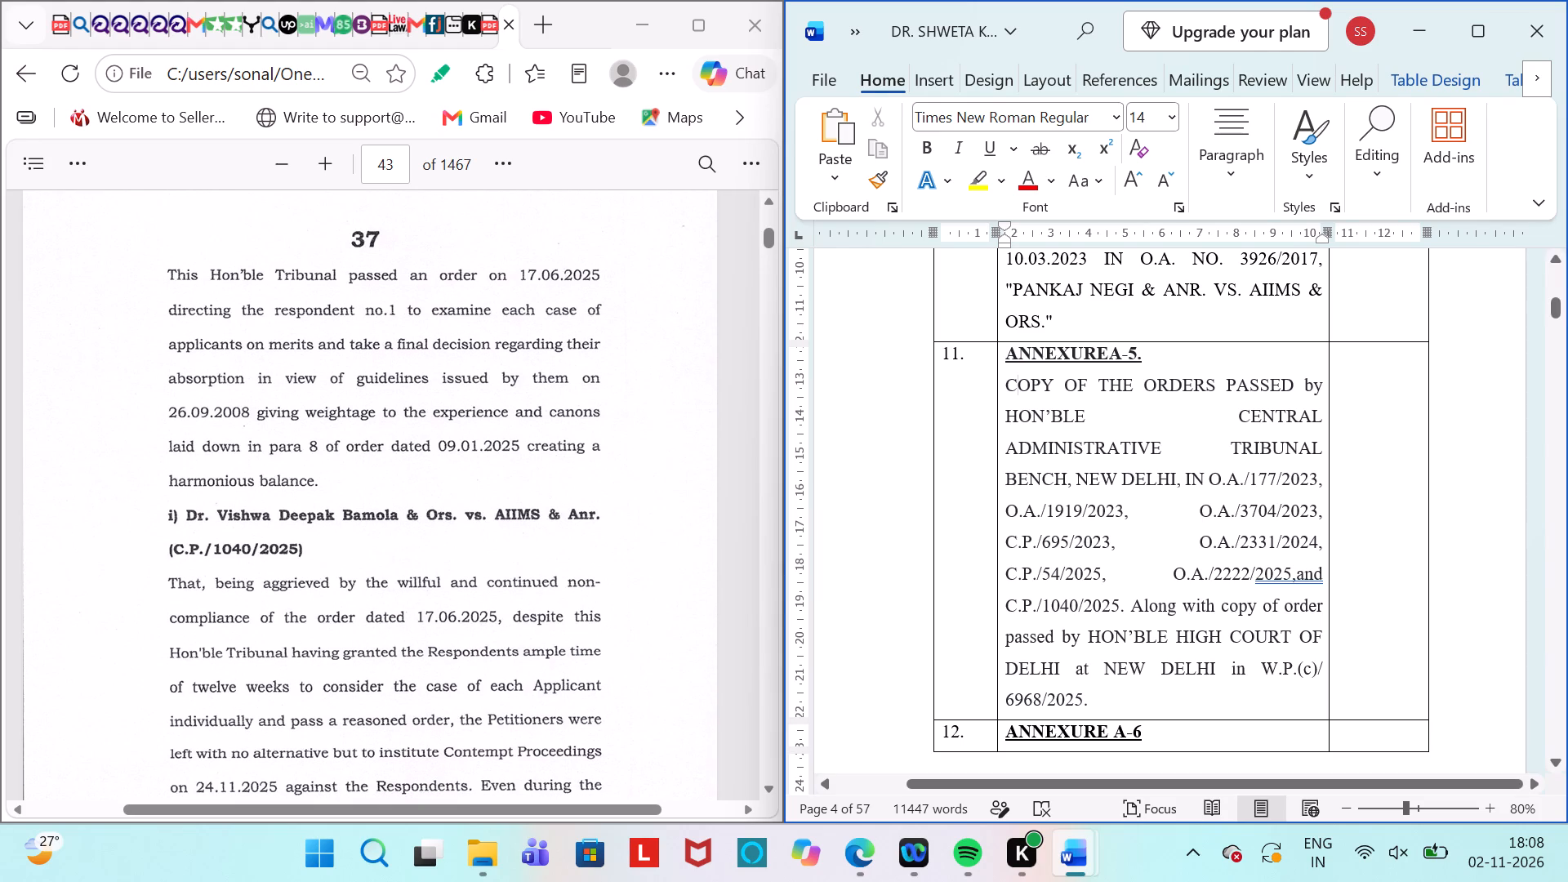
scroll(445, 437, "up", 2)
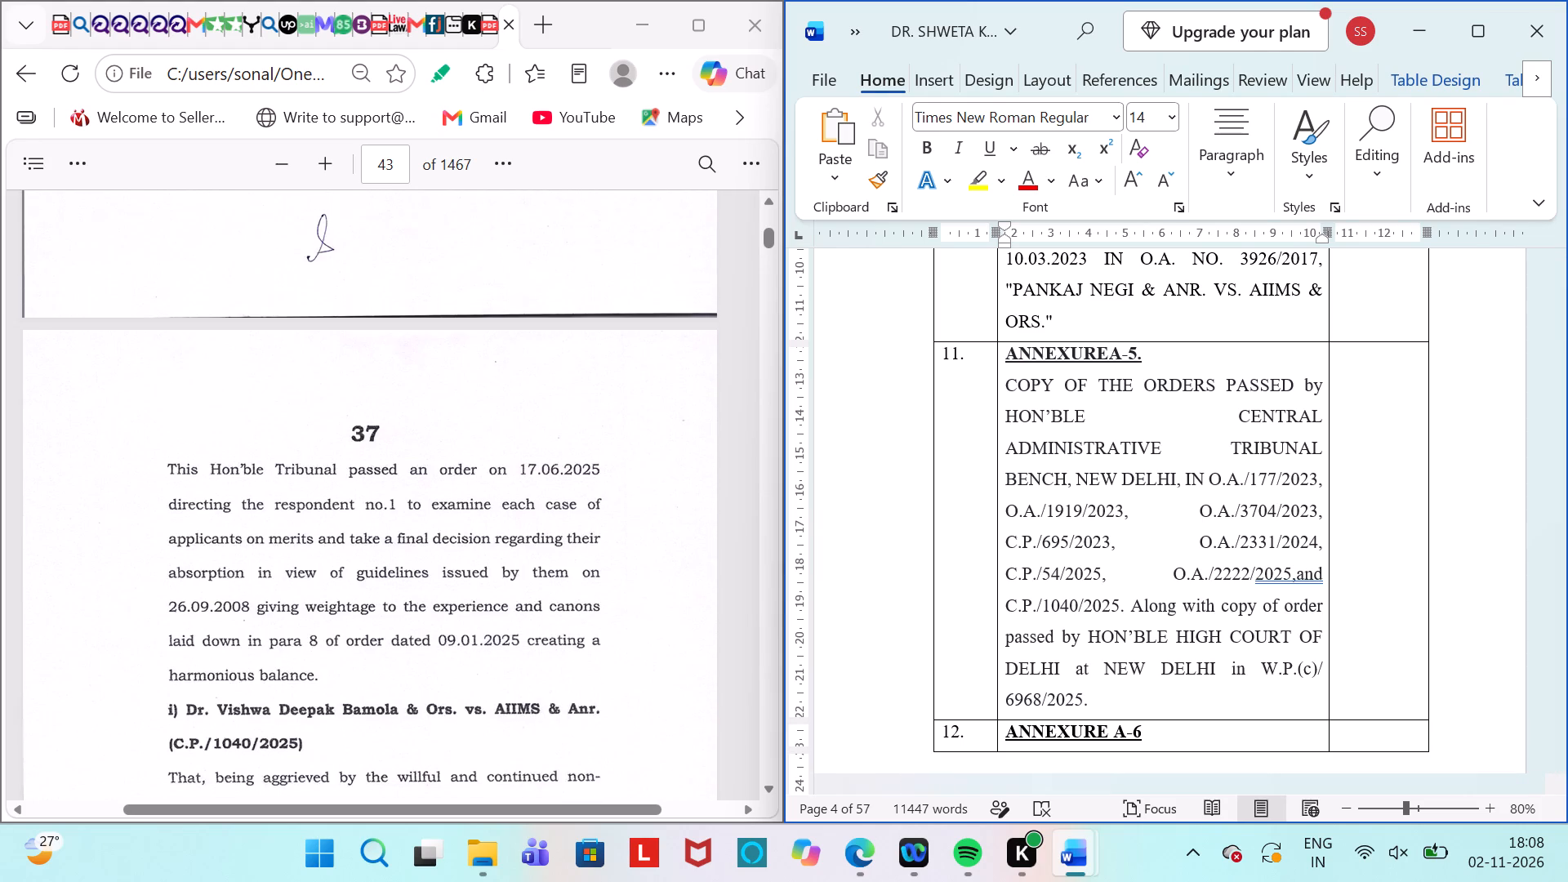
scroll(445, 437, "up", 3)
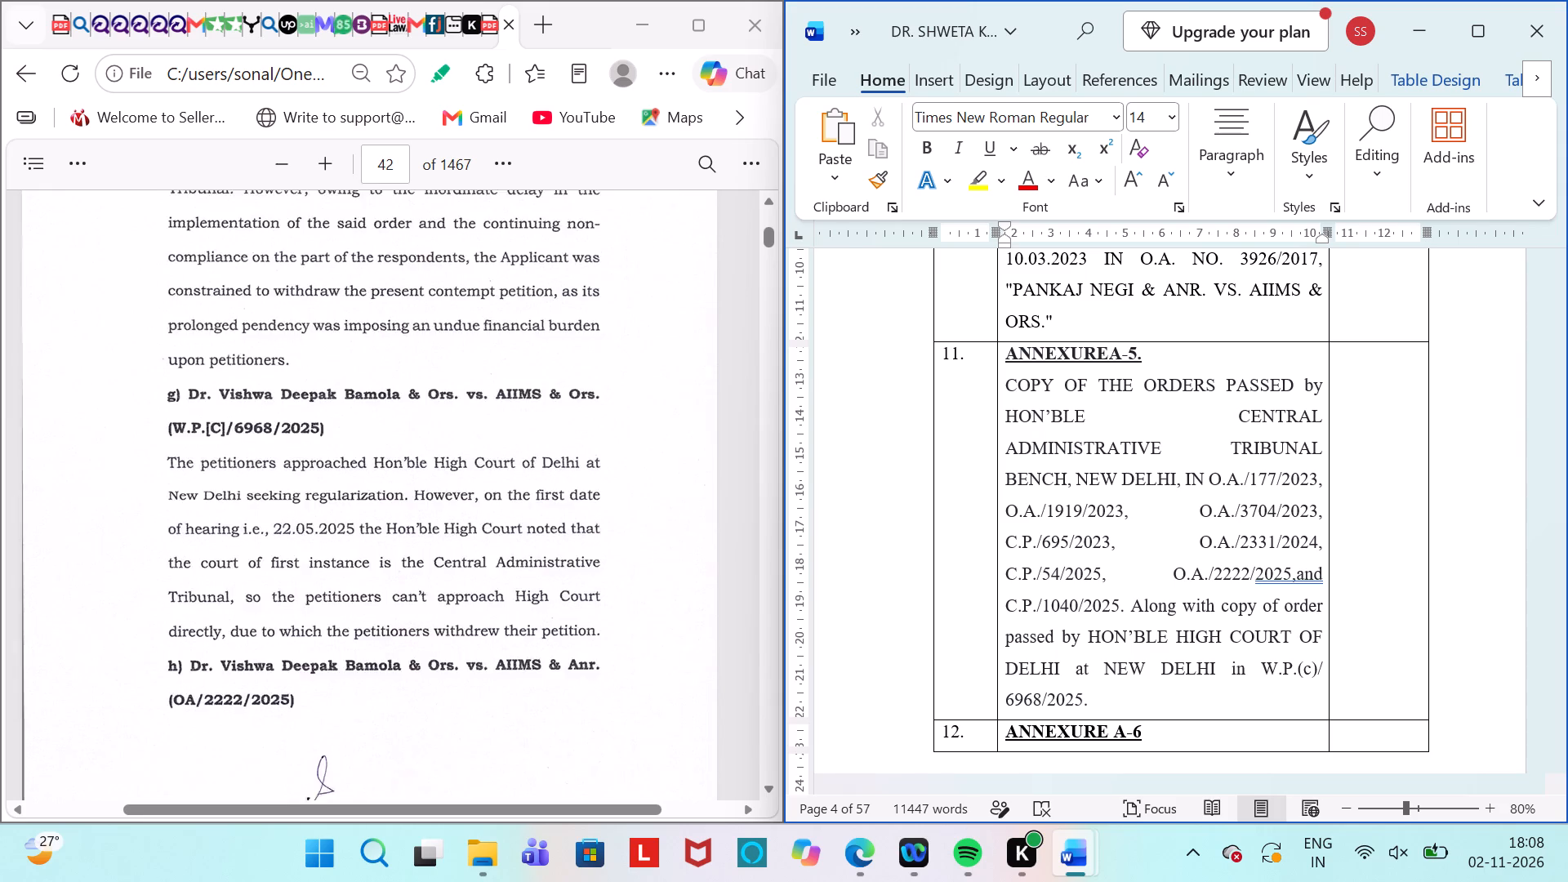
Continue back through the summaries from C.P./54/2025 to OA/177/2023, up to the opening of paragraph 4.4.
scroll(445, 437, "up", 4)
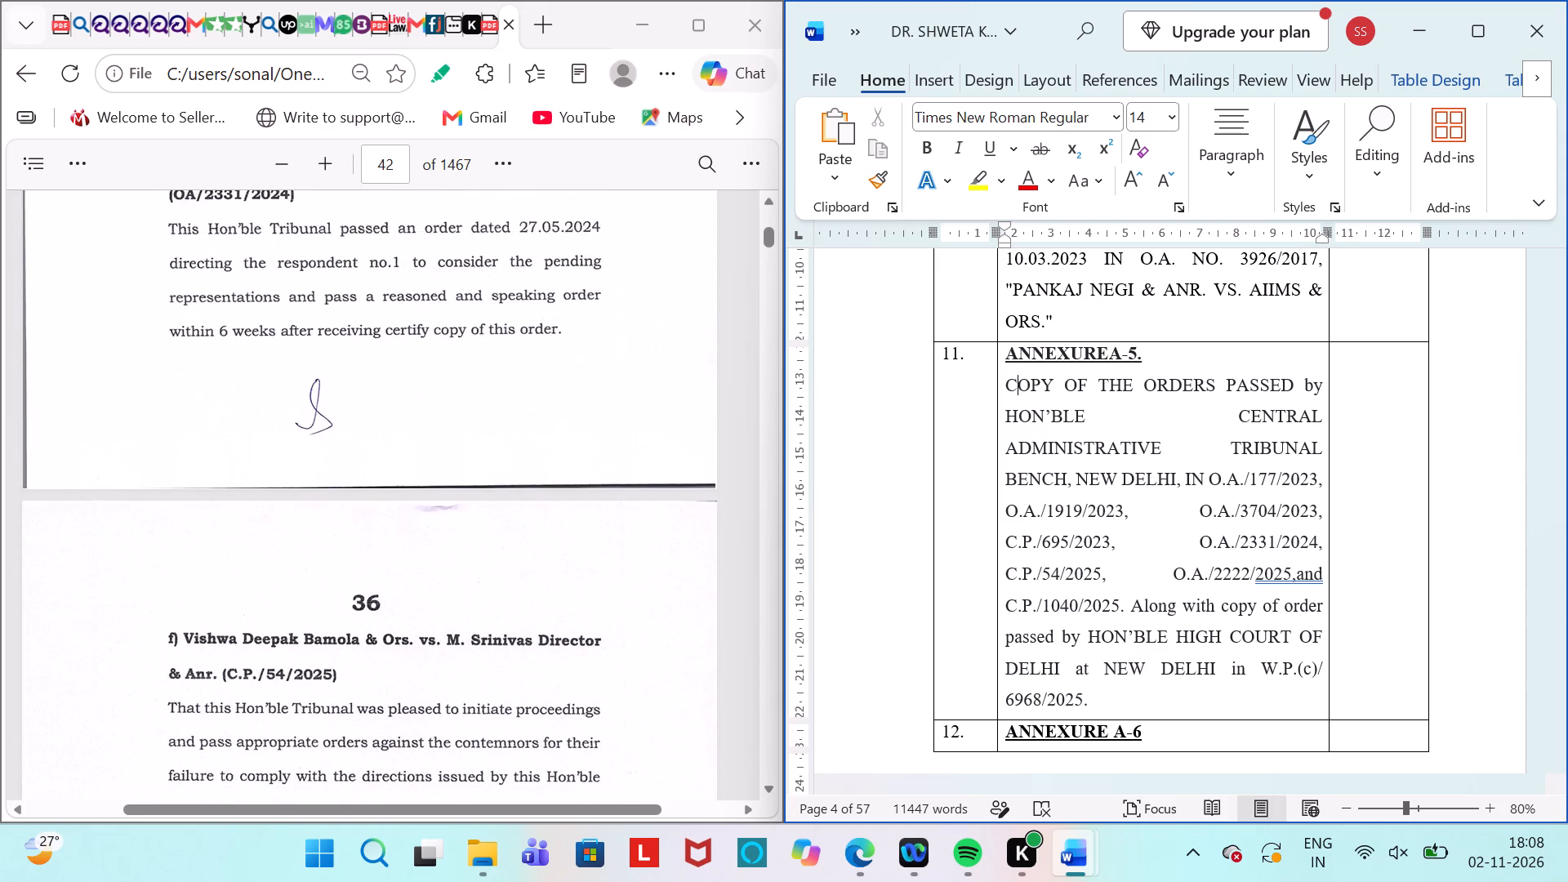
scroll(445, 437, "up", 5)
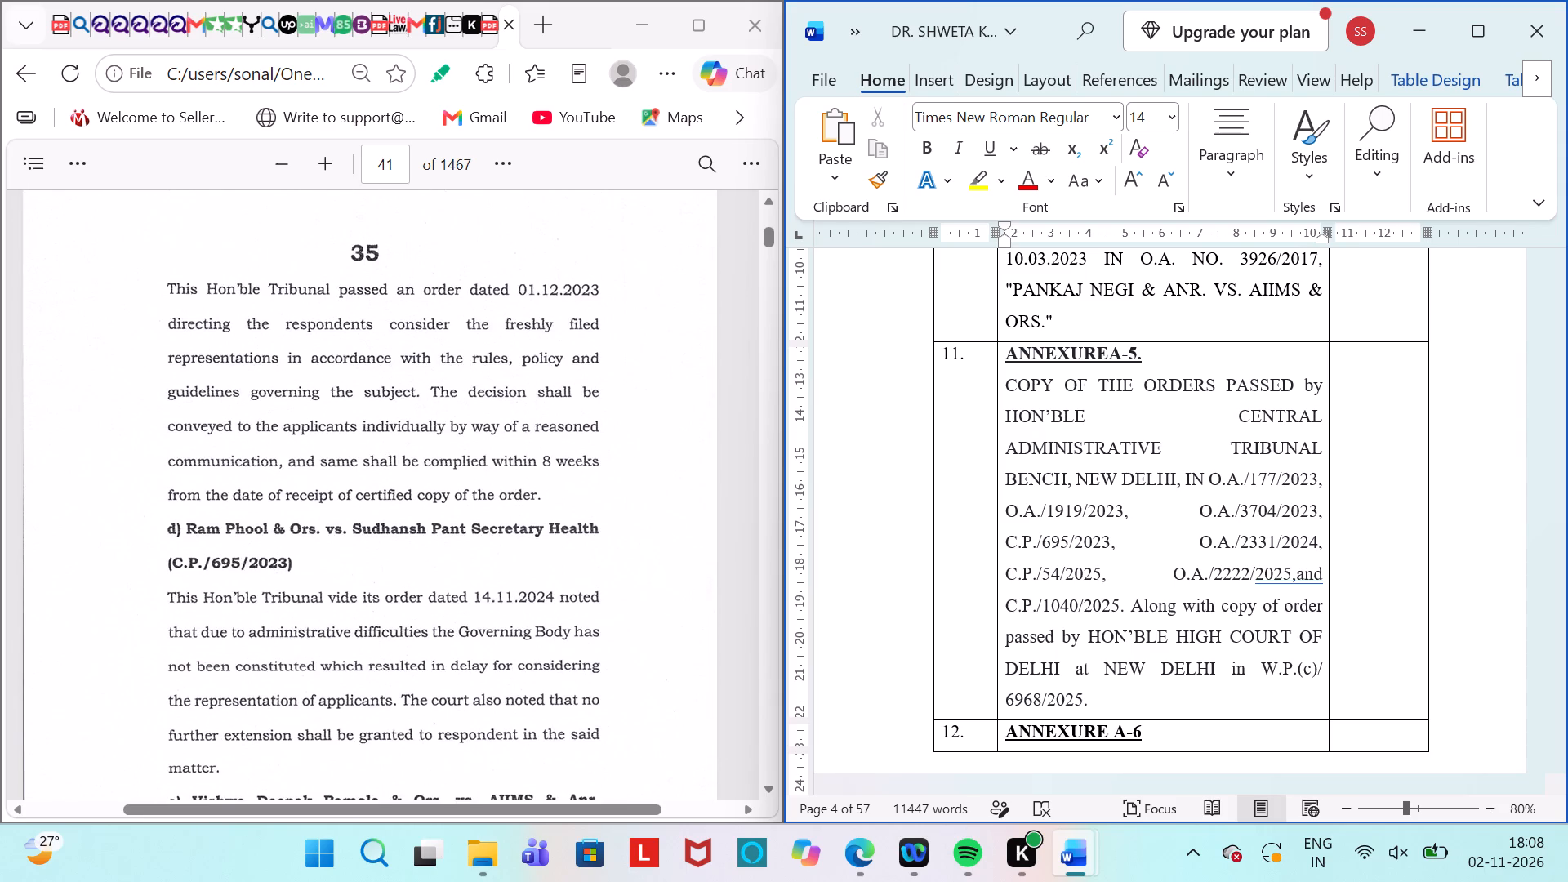
scroll(445, 437, "up", 2)
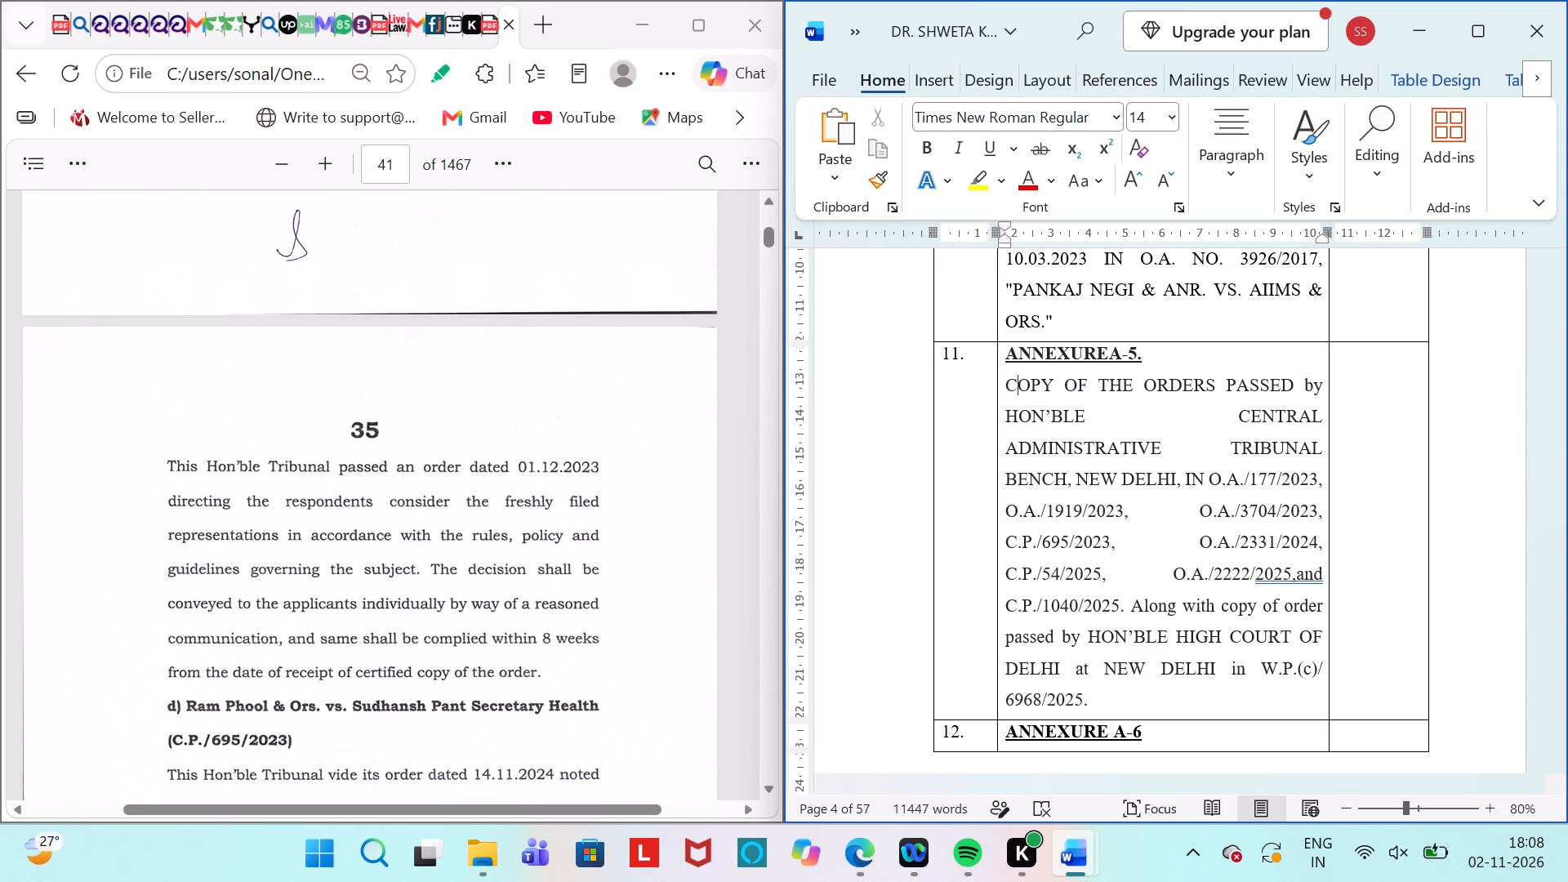
scroll(445, 437, "up", 4)
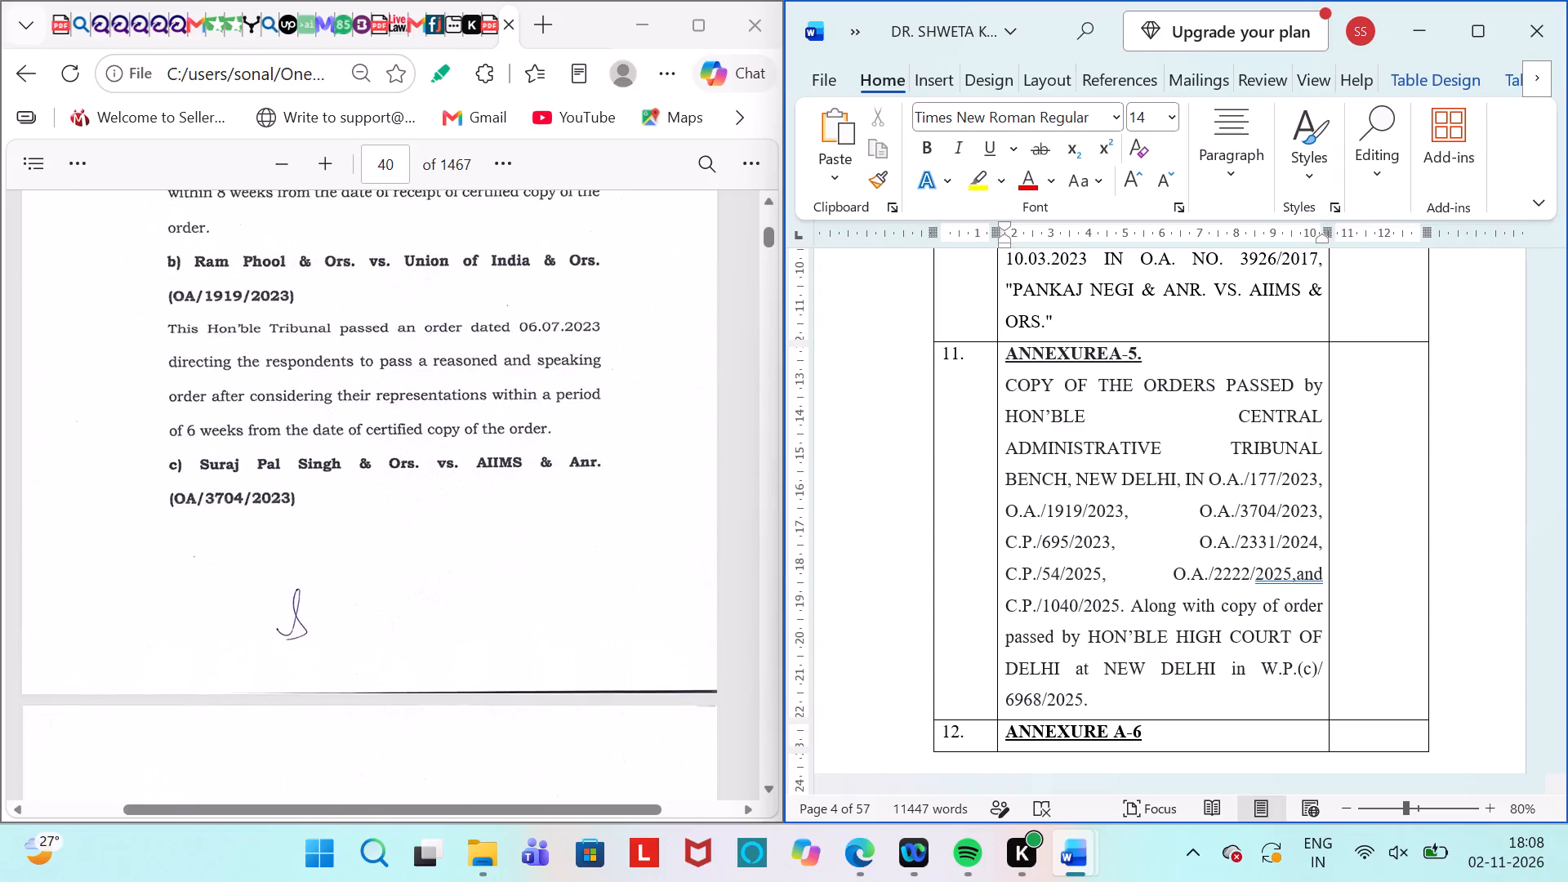
scroll(445, 437, "up", 4)
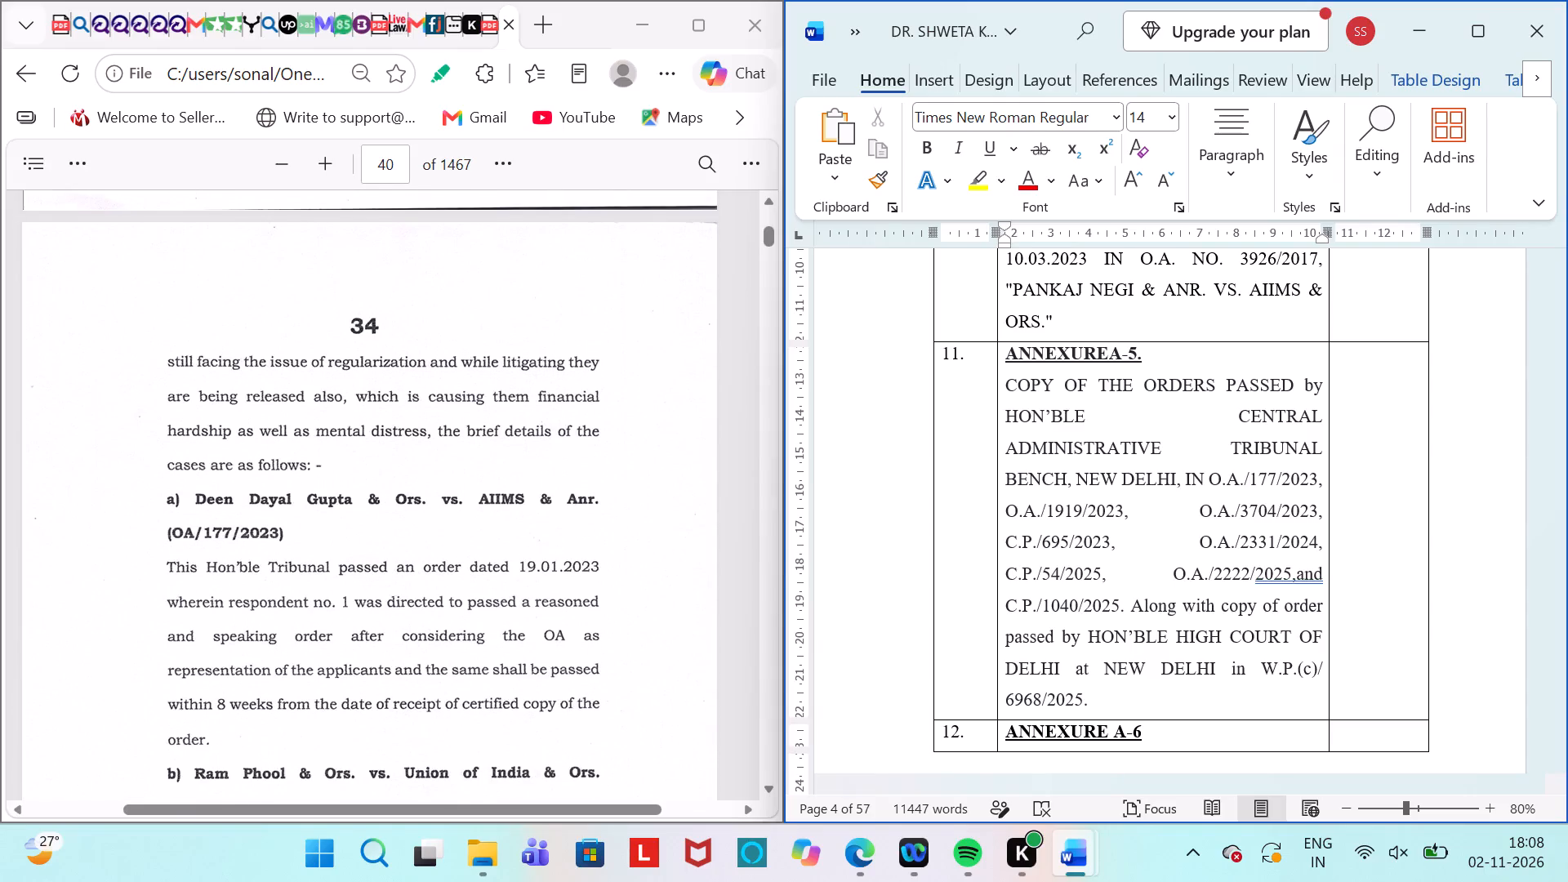
scroll(445, 437, "up", 4)
Read paragraph 4.4 of the PDF from its opening through case entries a) OA/177/2023, b) OA/1919/2023 and c) OA/3704/2023.
scroll(445, 437, "down", 2)
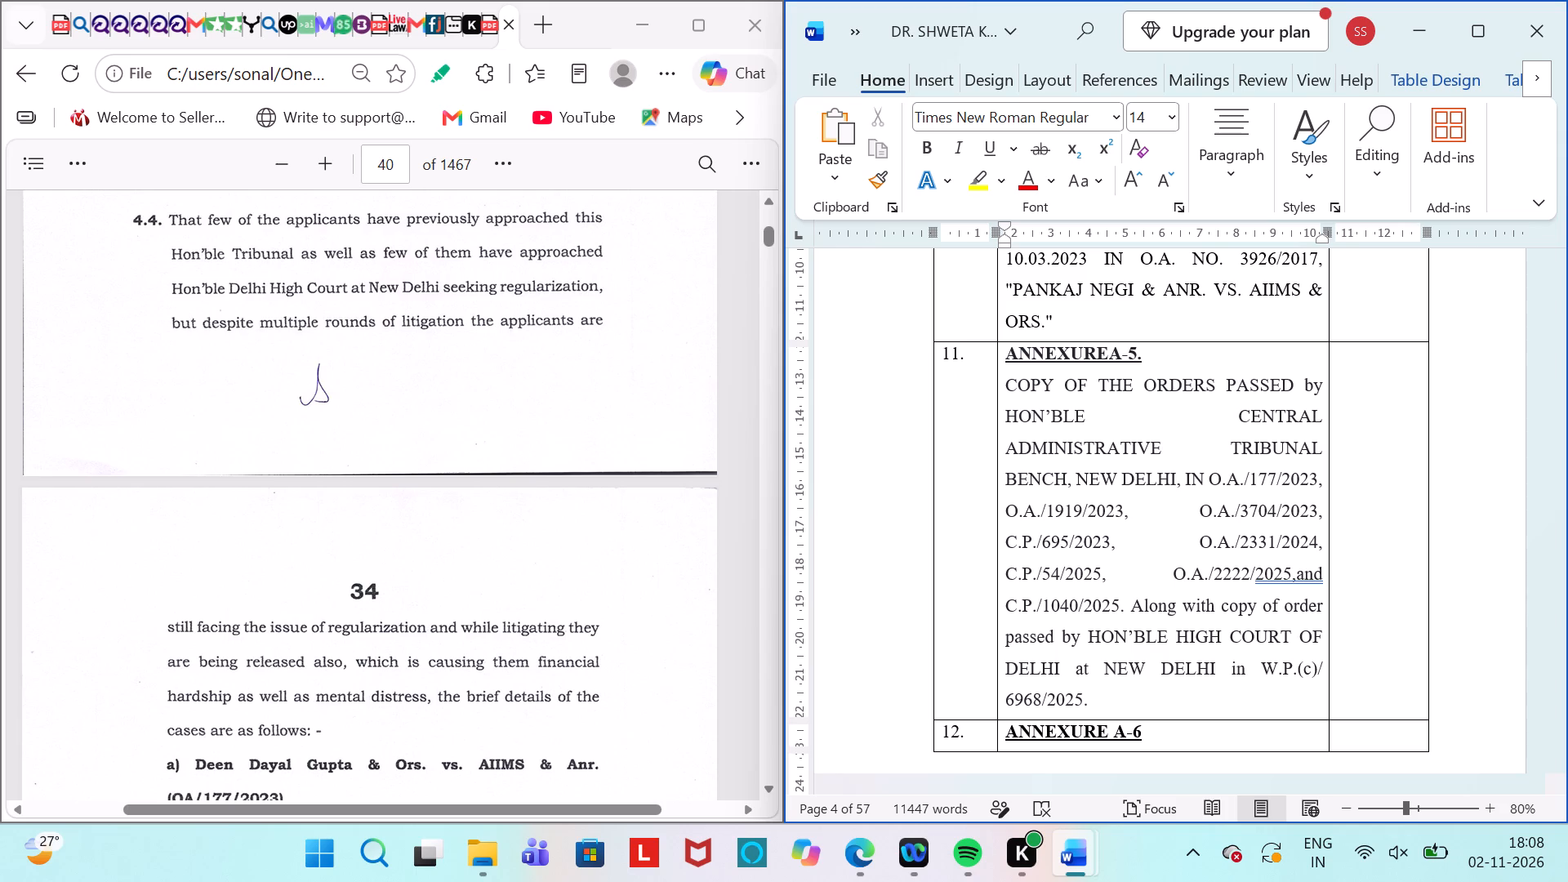
scroll(445, 437, "down", 1)
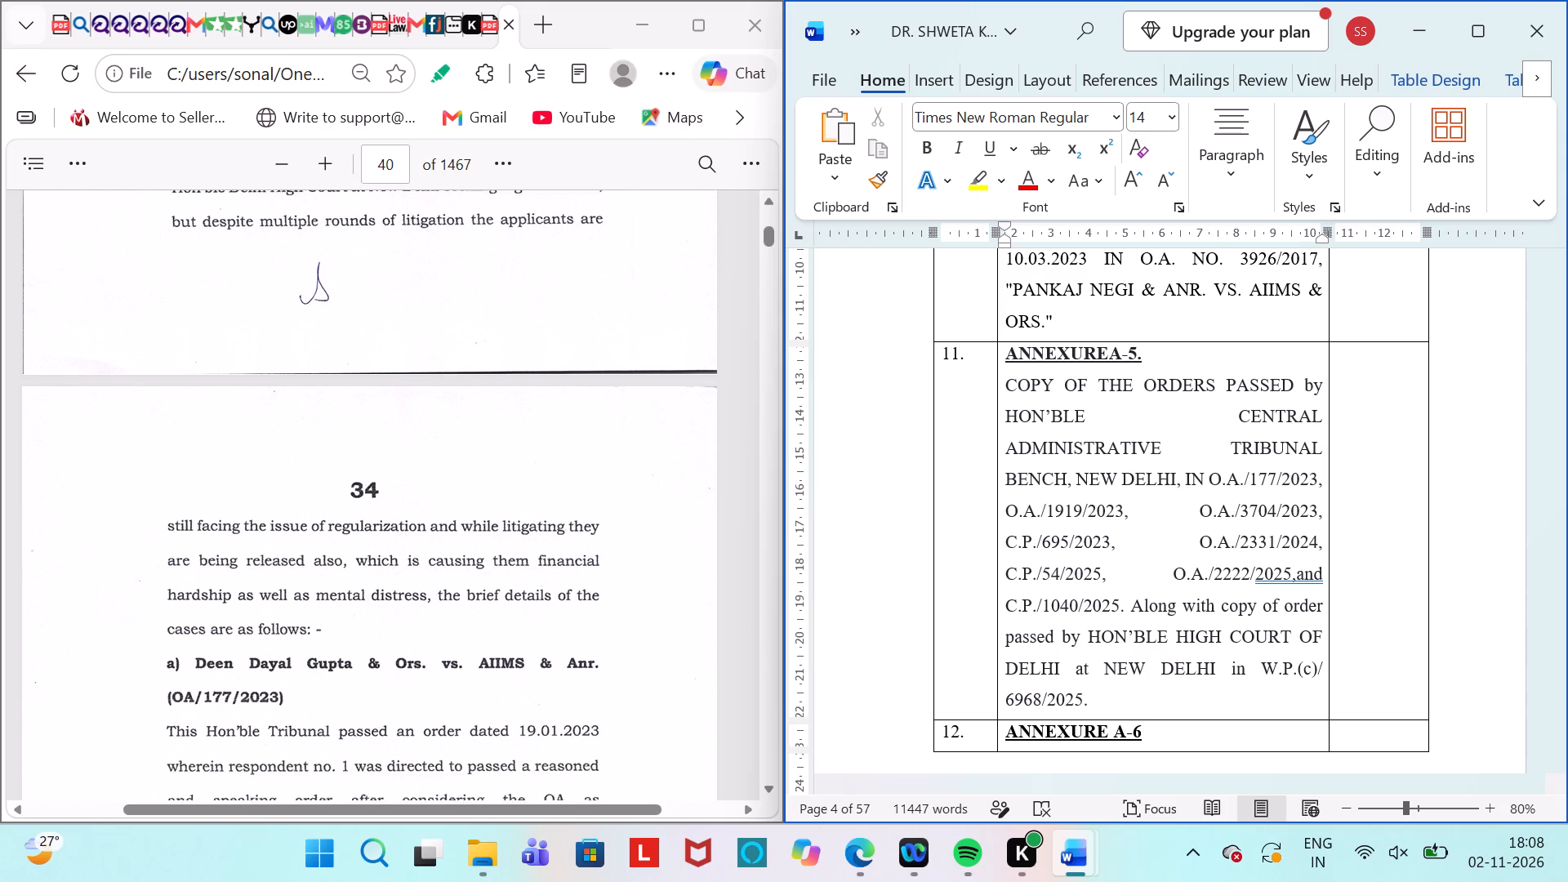
scroll(445, 437, "down", 4)
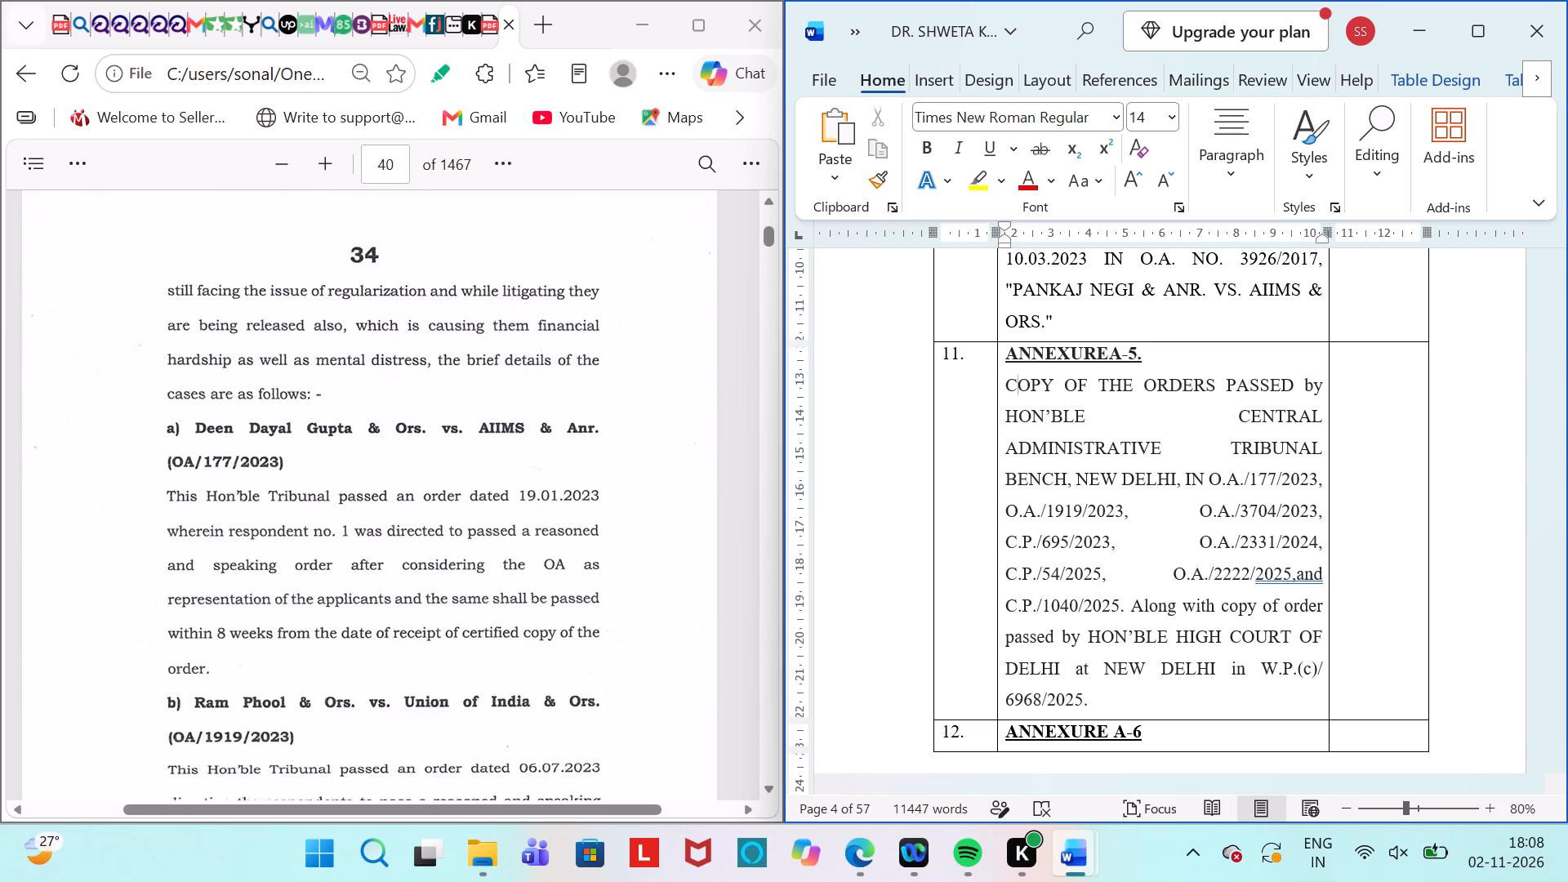
scroll(445, 437, "down", 1)
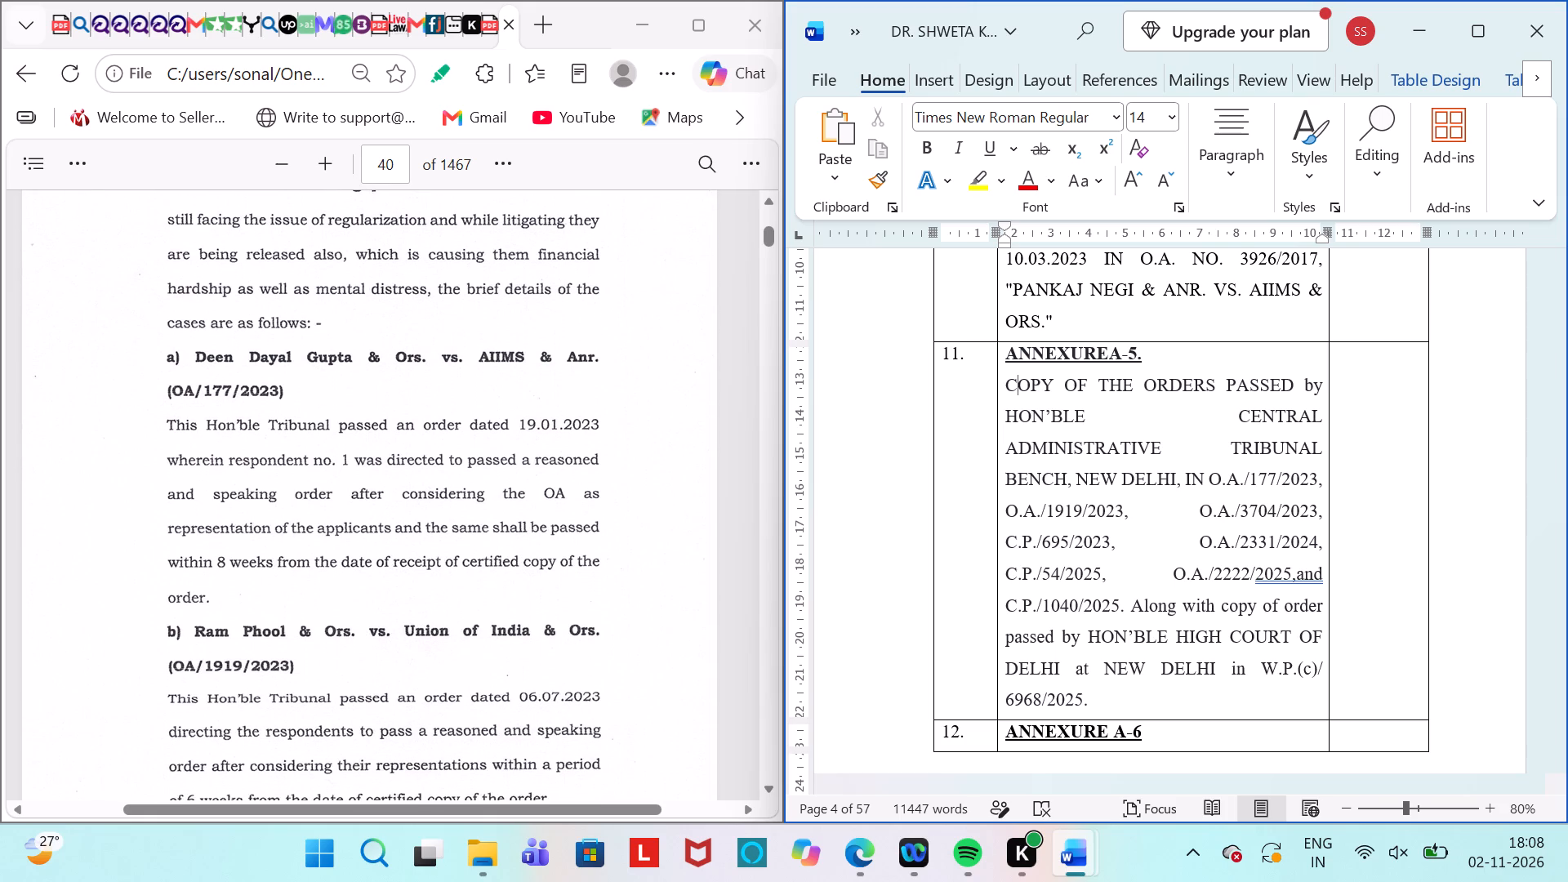
scroll(445, 437, "down", 4)
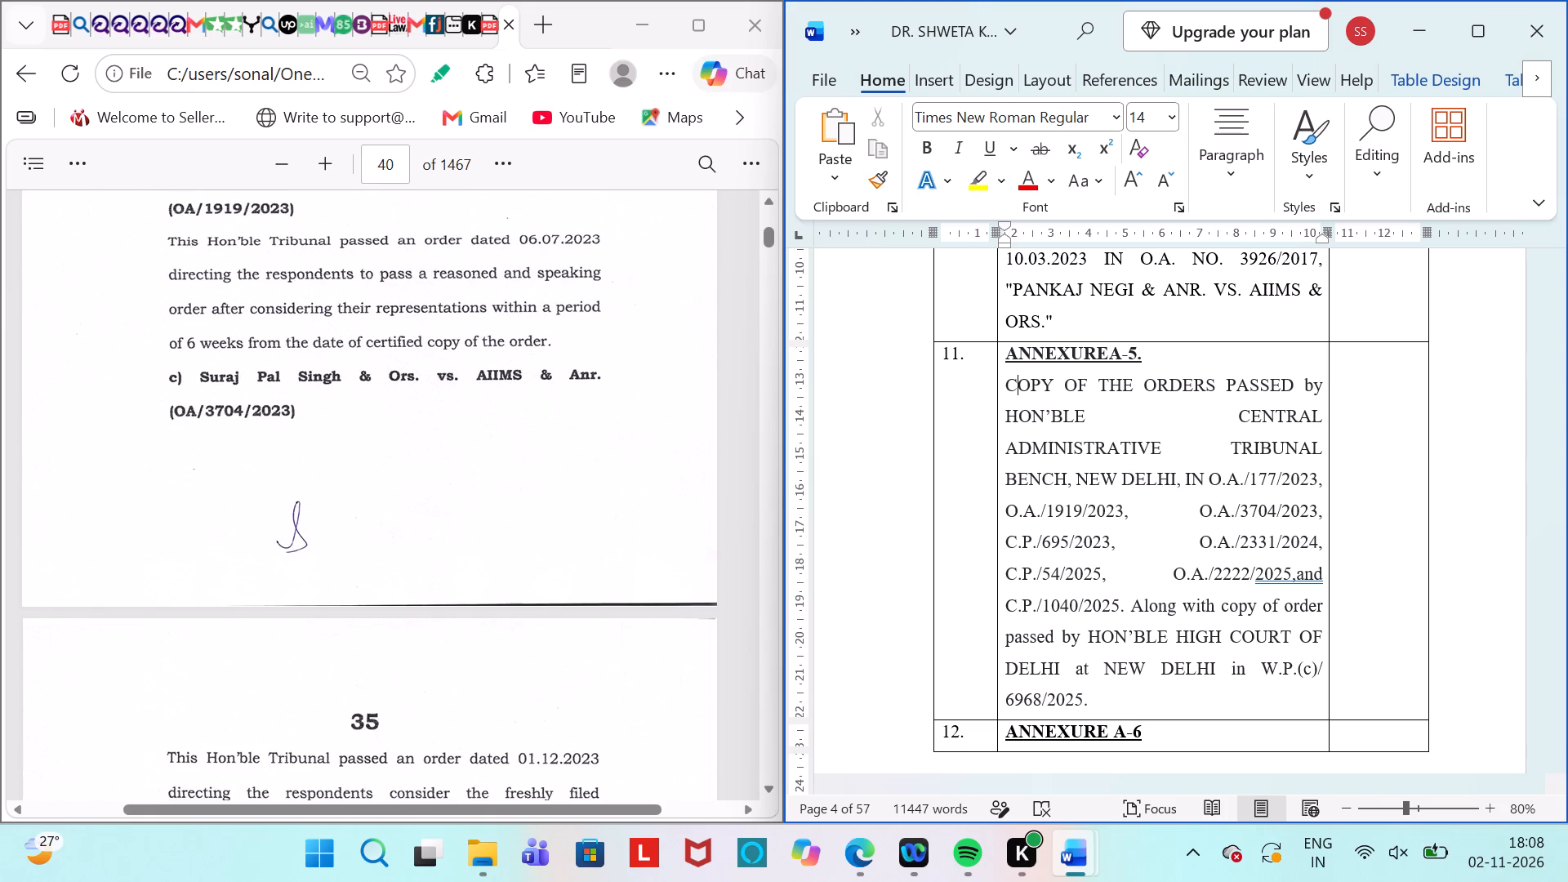
scroll(445, 437, "down", 1)
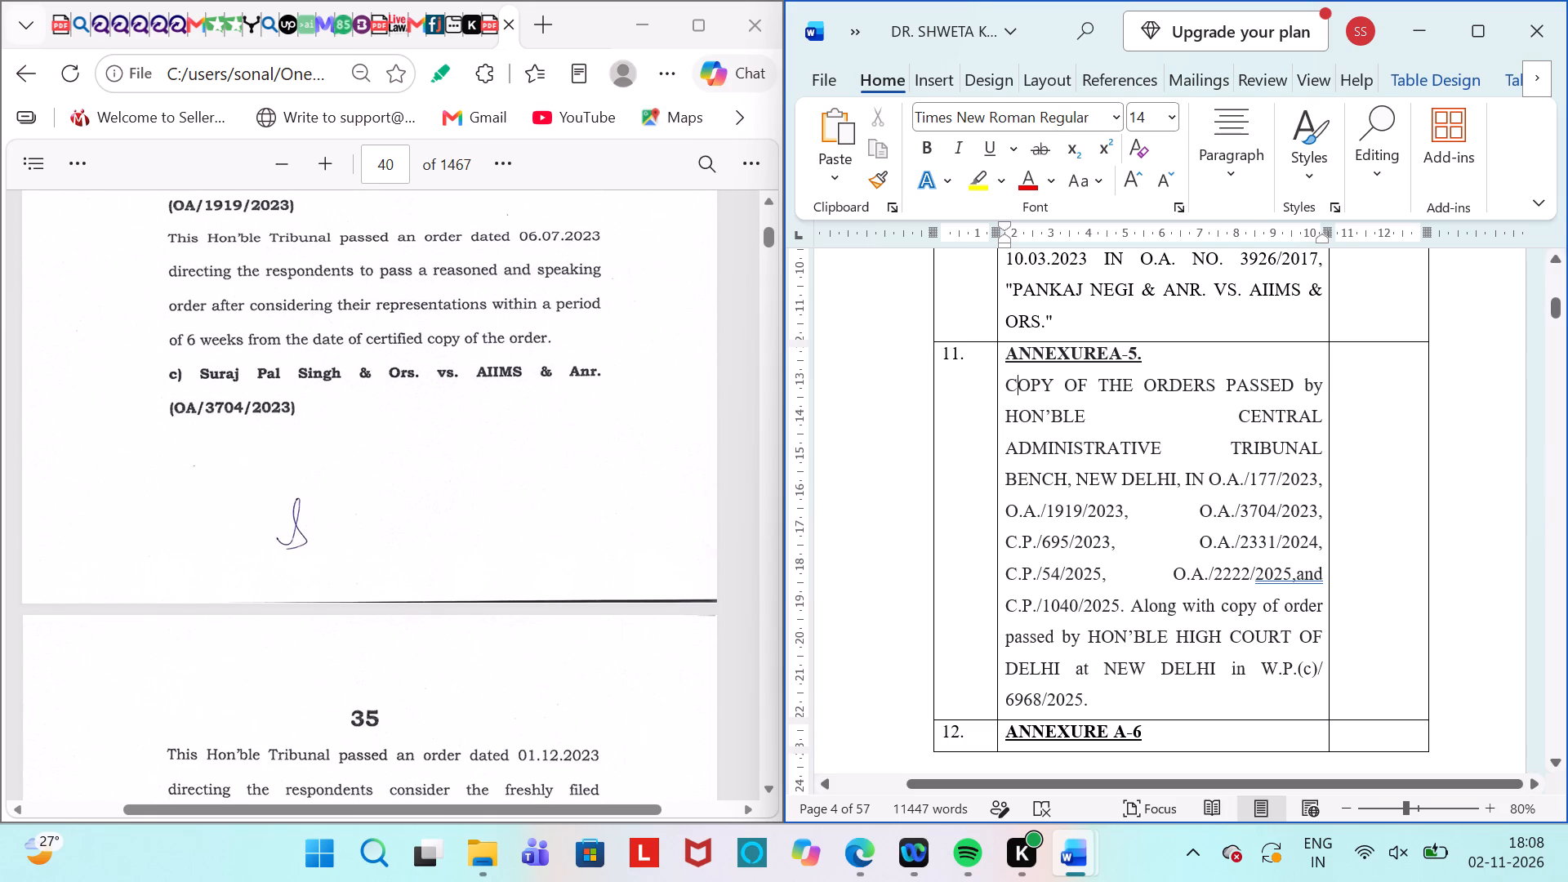
Go from the index table in the Word document to the end of paragraph 4.4 and check its annexure A-3 and A-1 references.
scroll(1155, 541, "down", 6)
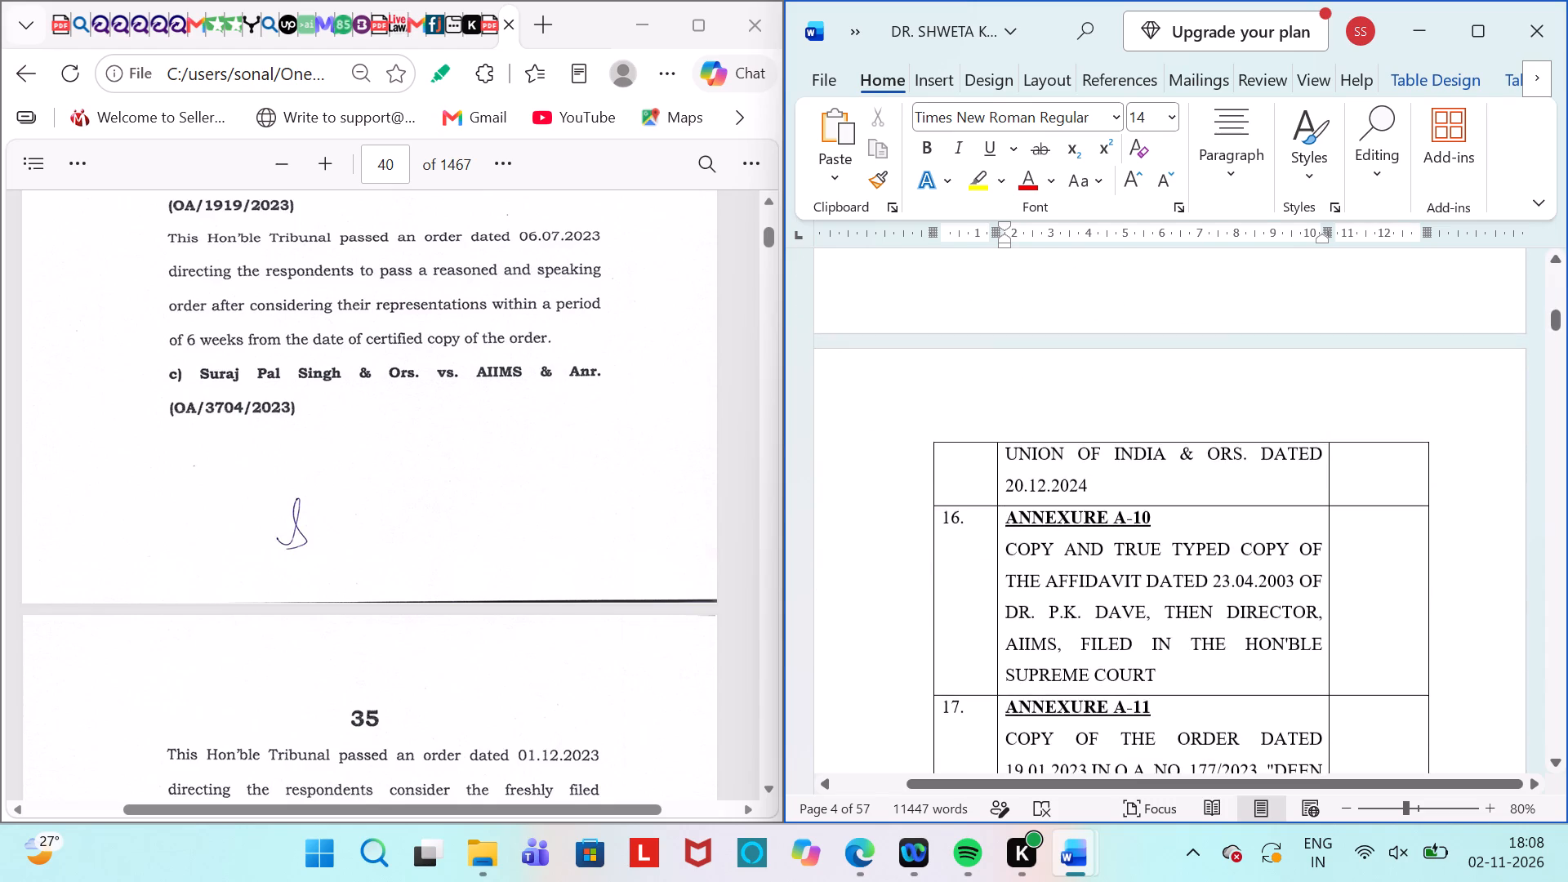
scroll(1155, 541, "down", 12)
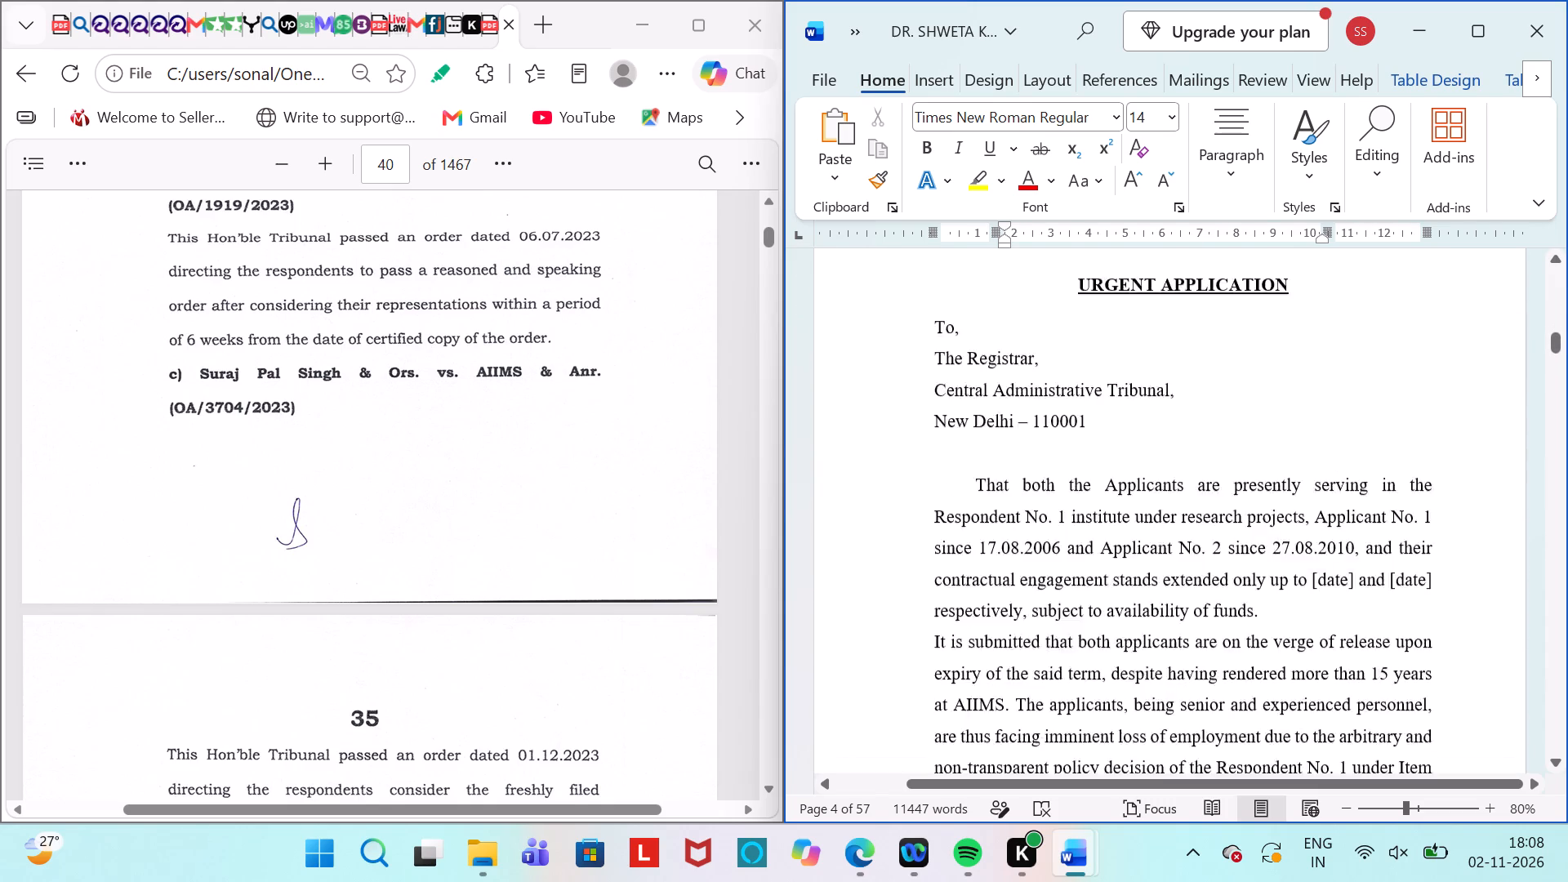
scroll(1155, 541, "down", 11)
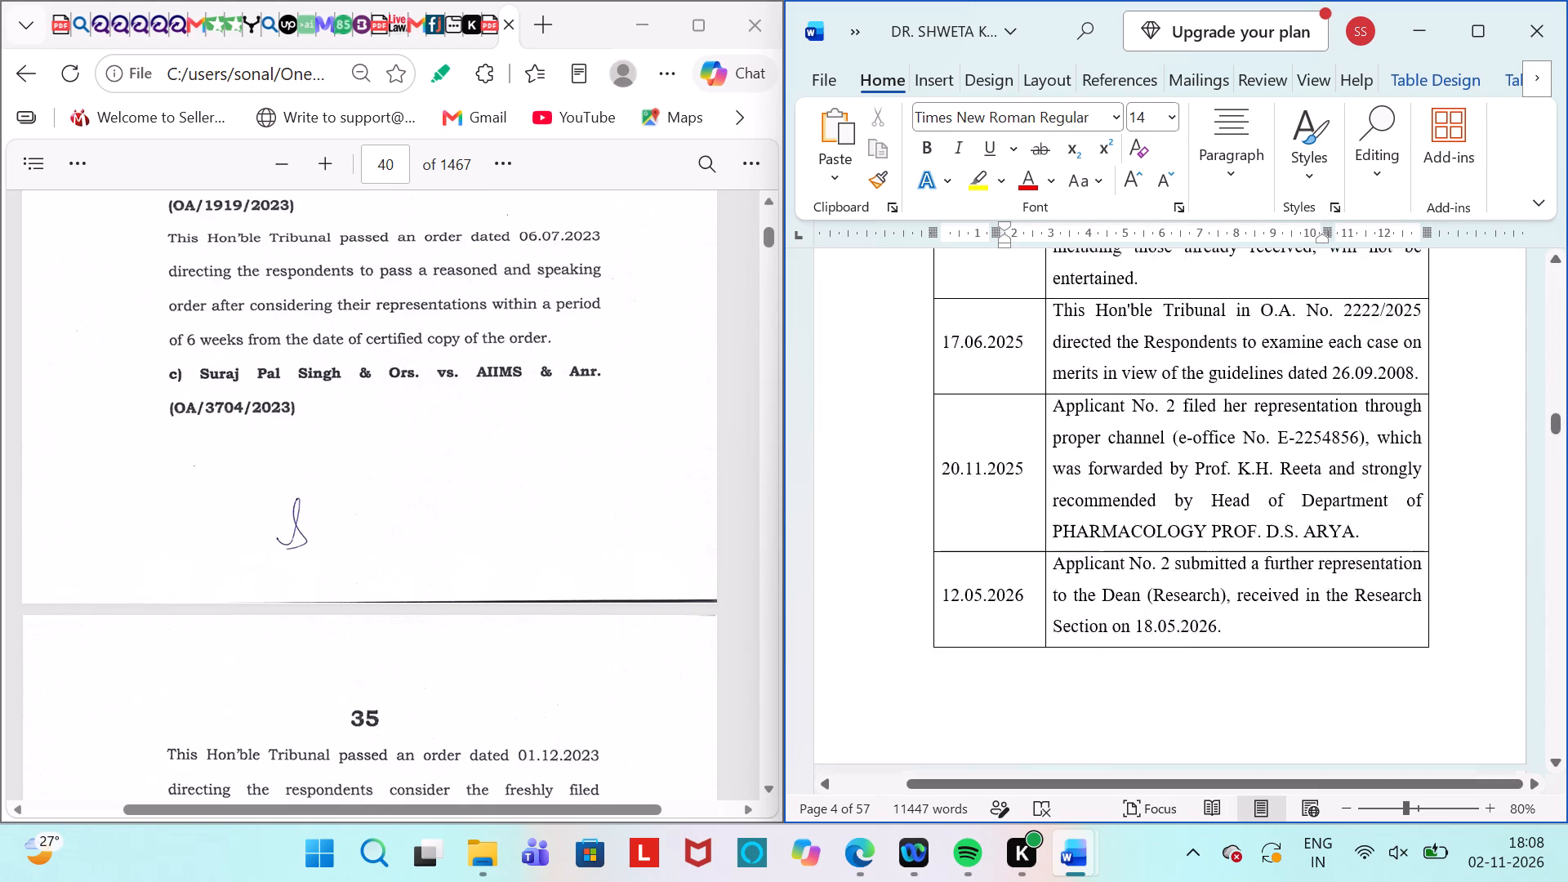
scroll(1155, 541, "down", 8)
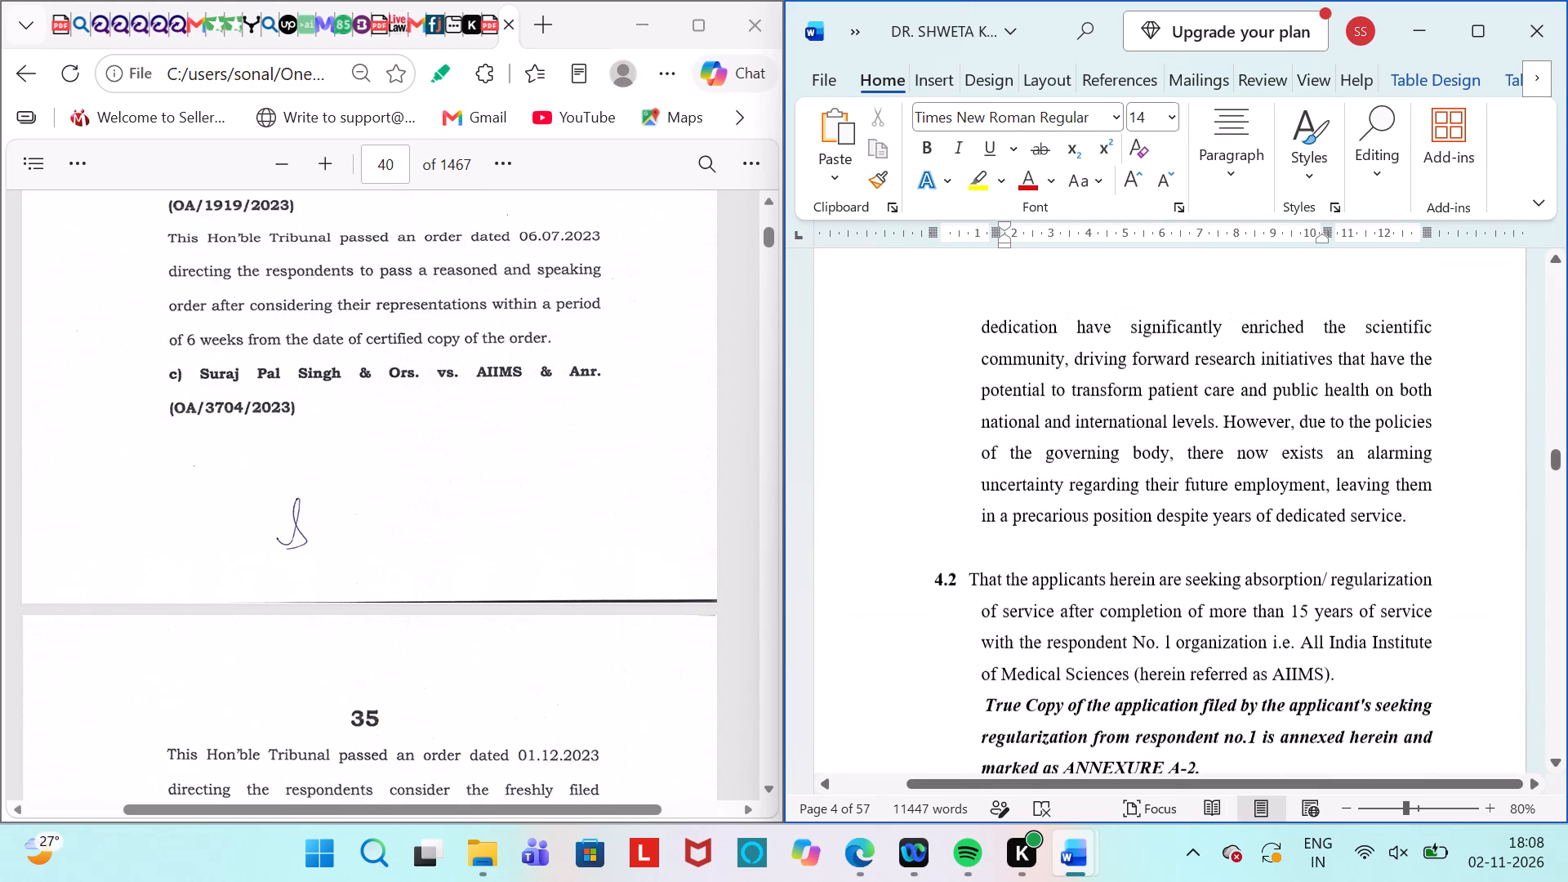
scroll(1155, 541, "down", 3)
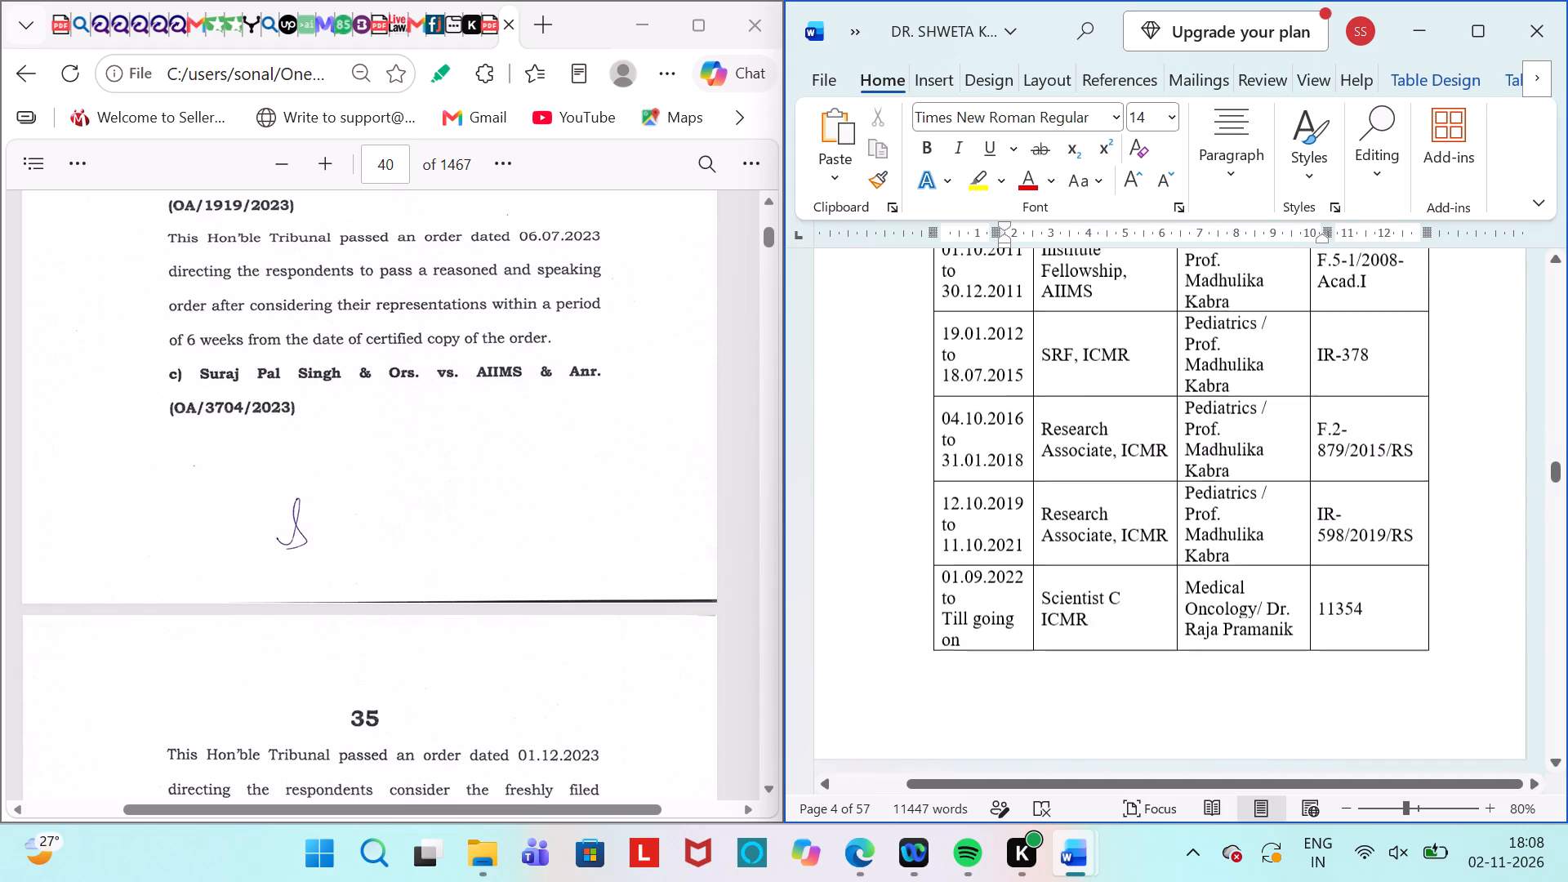
scroll(1155, 541, "down", 8)
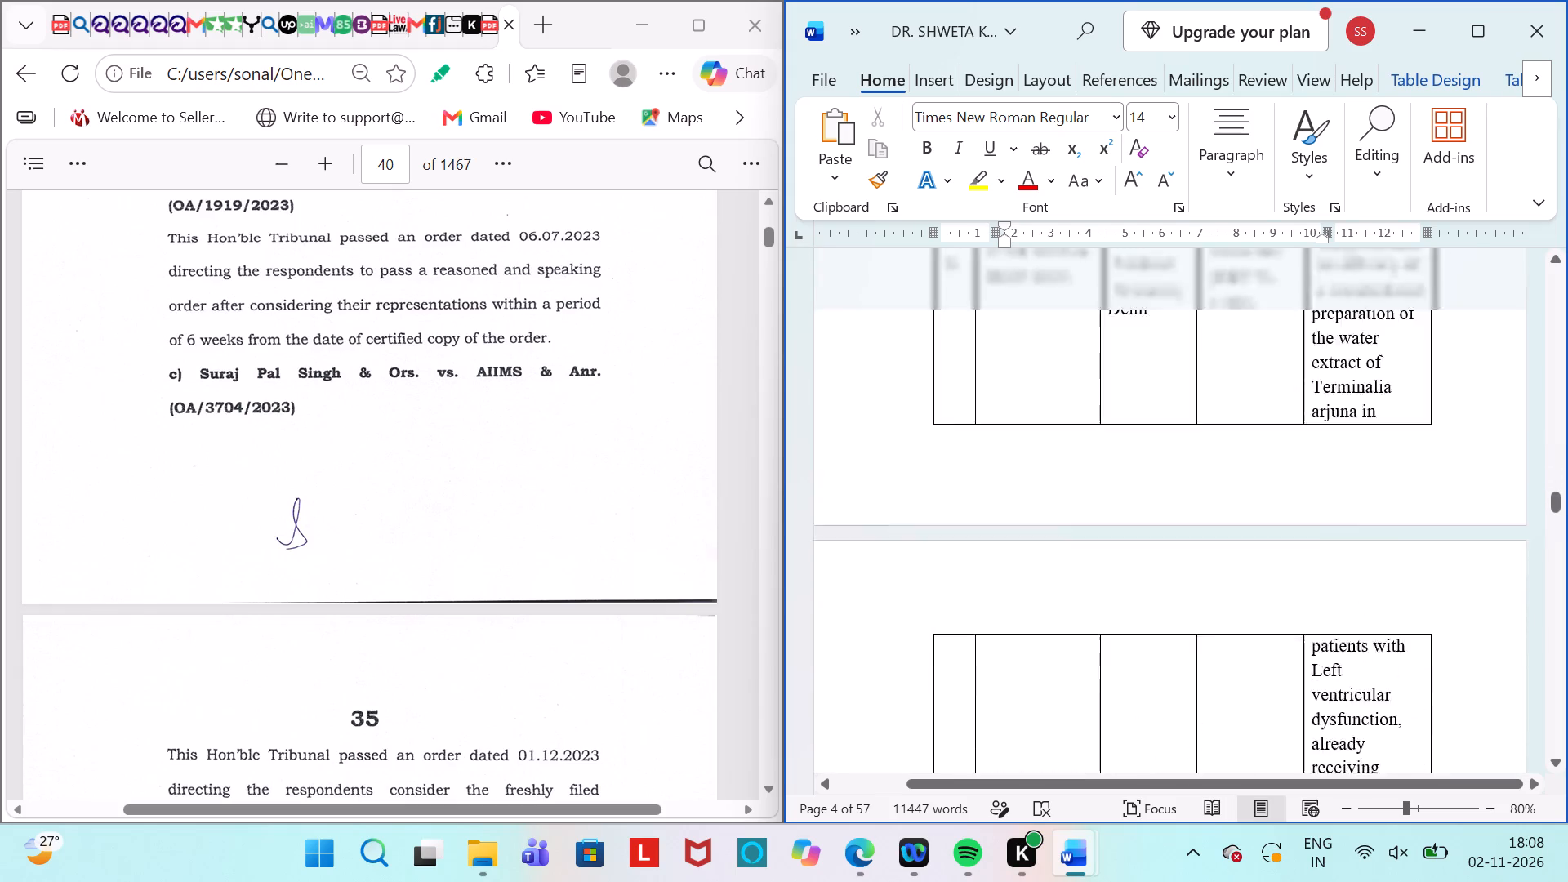
scroll(1155, 541, "down", 6)
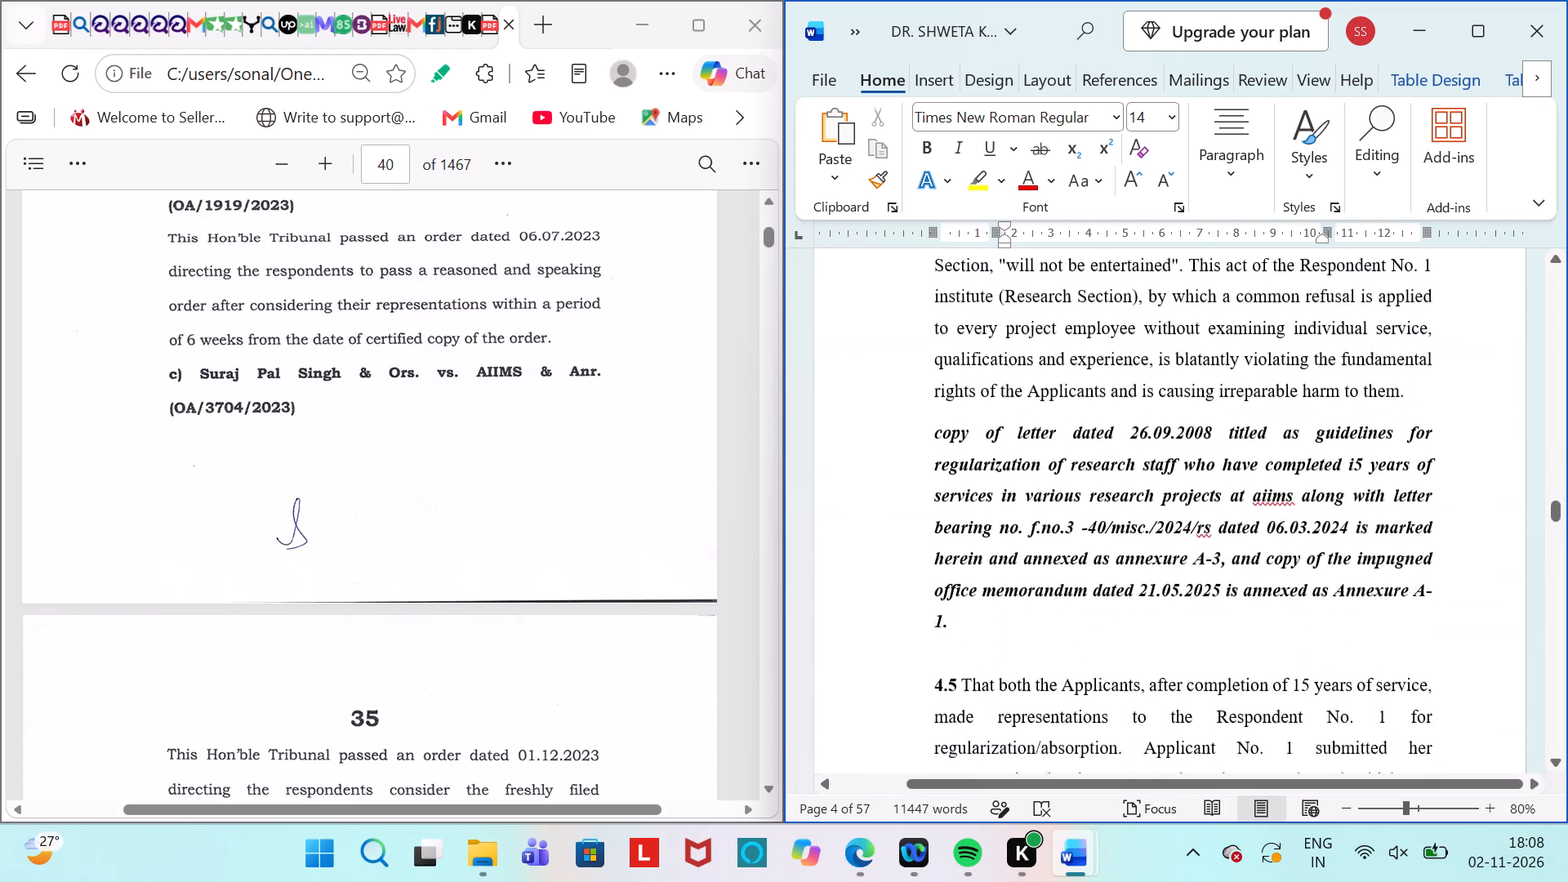
scroll(1155, 541, "down", 2)
scroll(1155, 541, "up", 1)
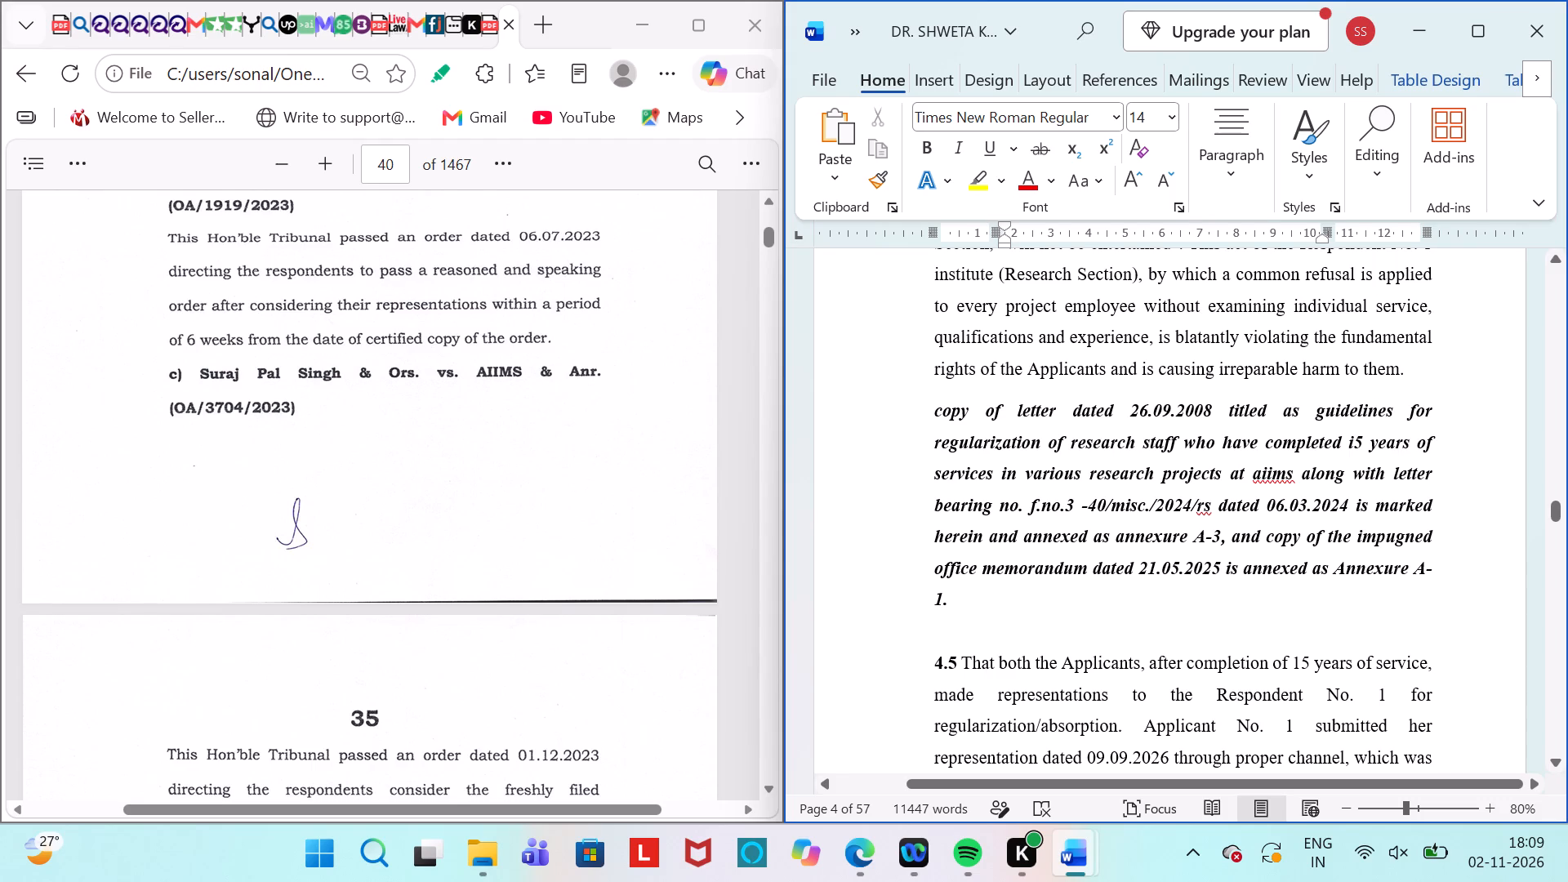
Read paragraphs 4.5 and 4.6 of the Word document, checking the annexure A-2, A-4 and A-5 references that follow them.
scroll(1031, 597, "down", 4)
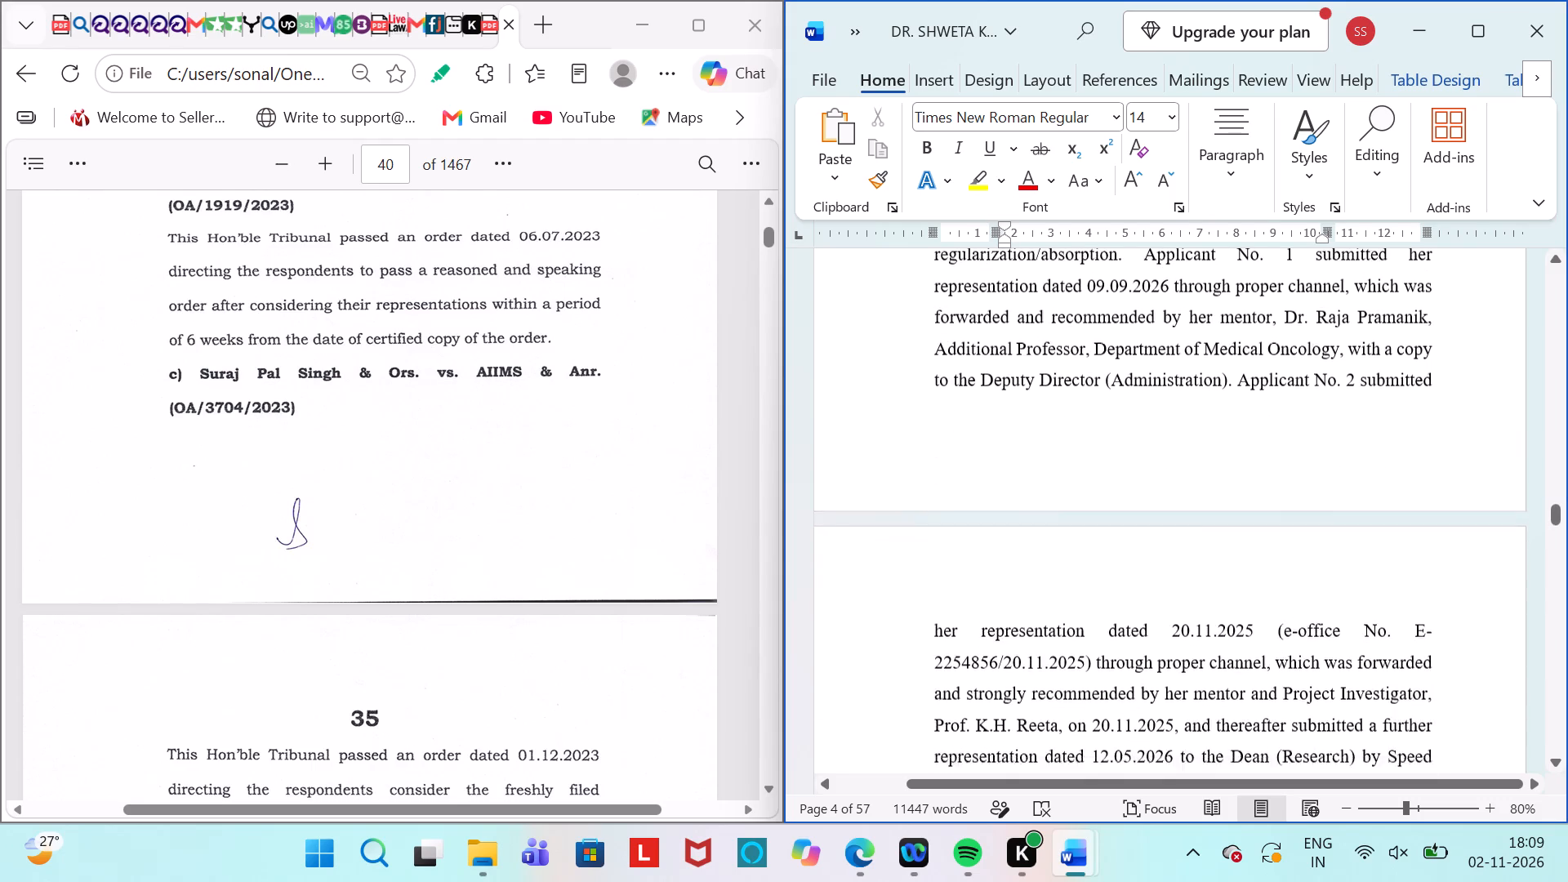
scroll(1031, 597, "down", 2)
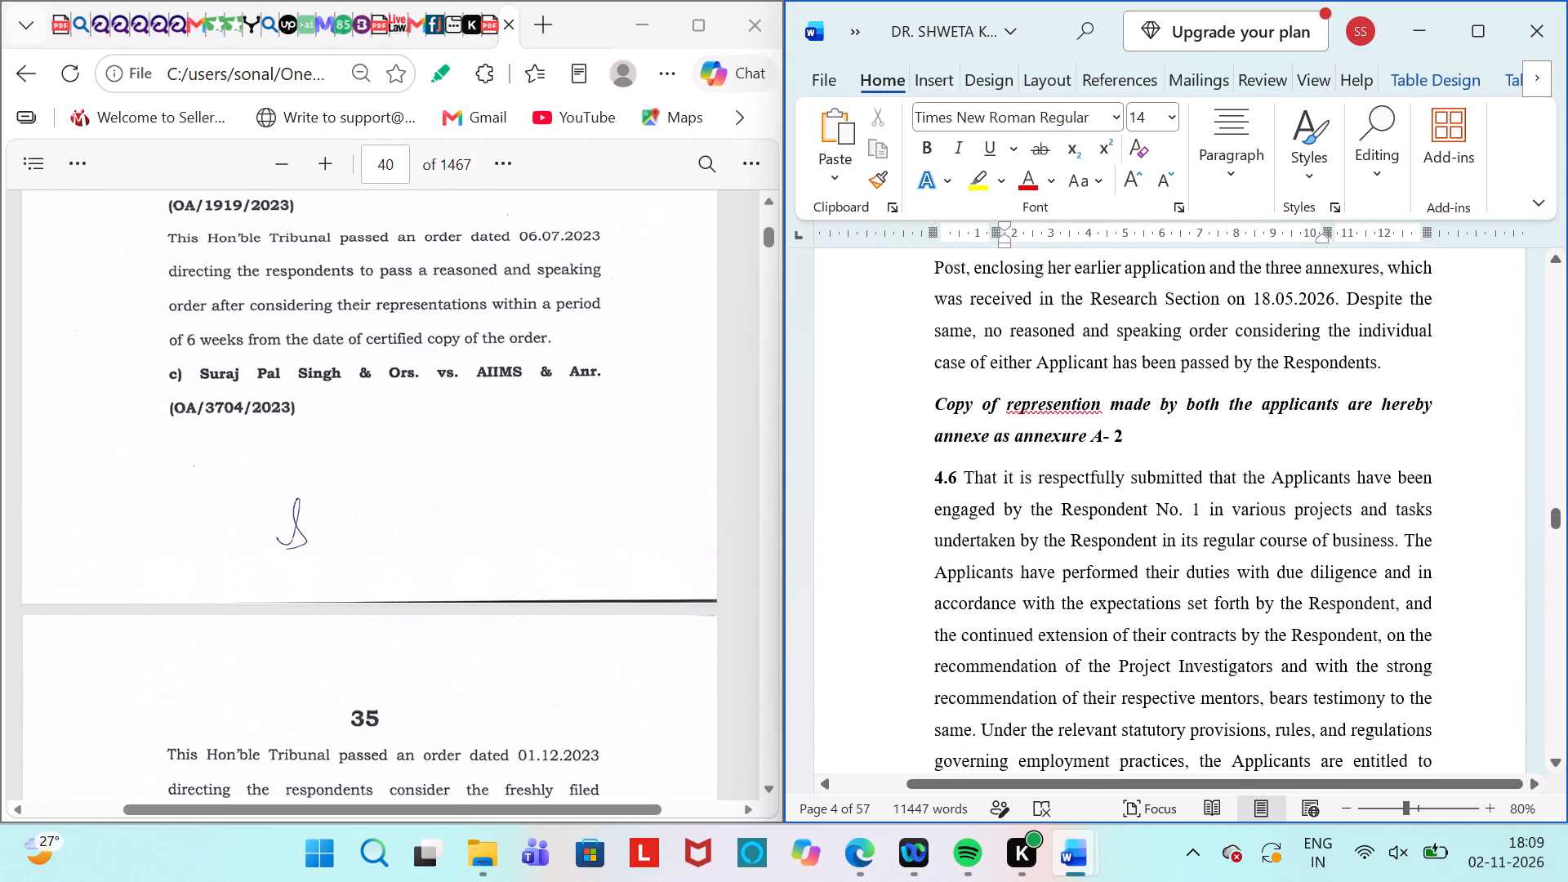
scroll(1031, 597, "down", 4)
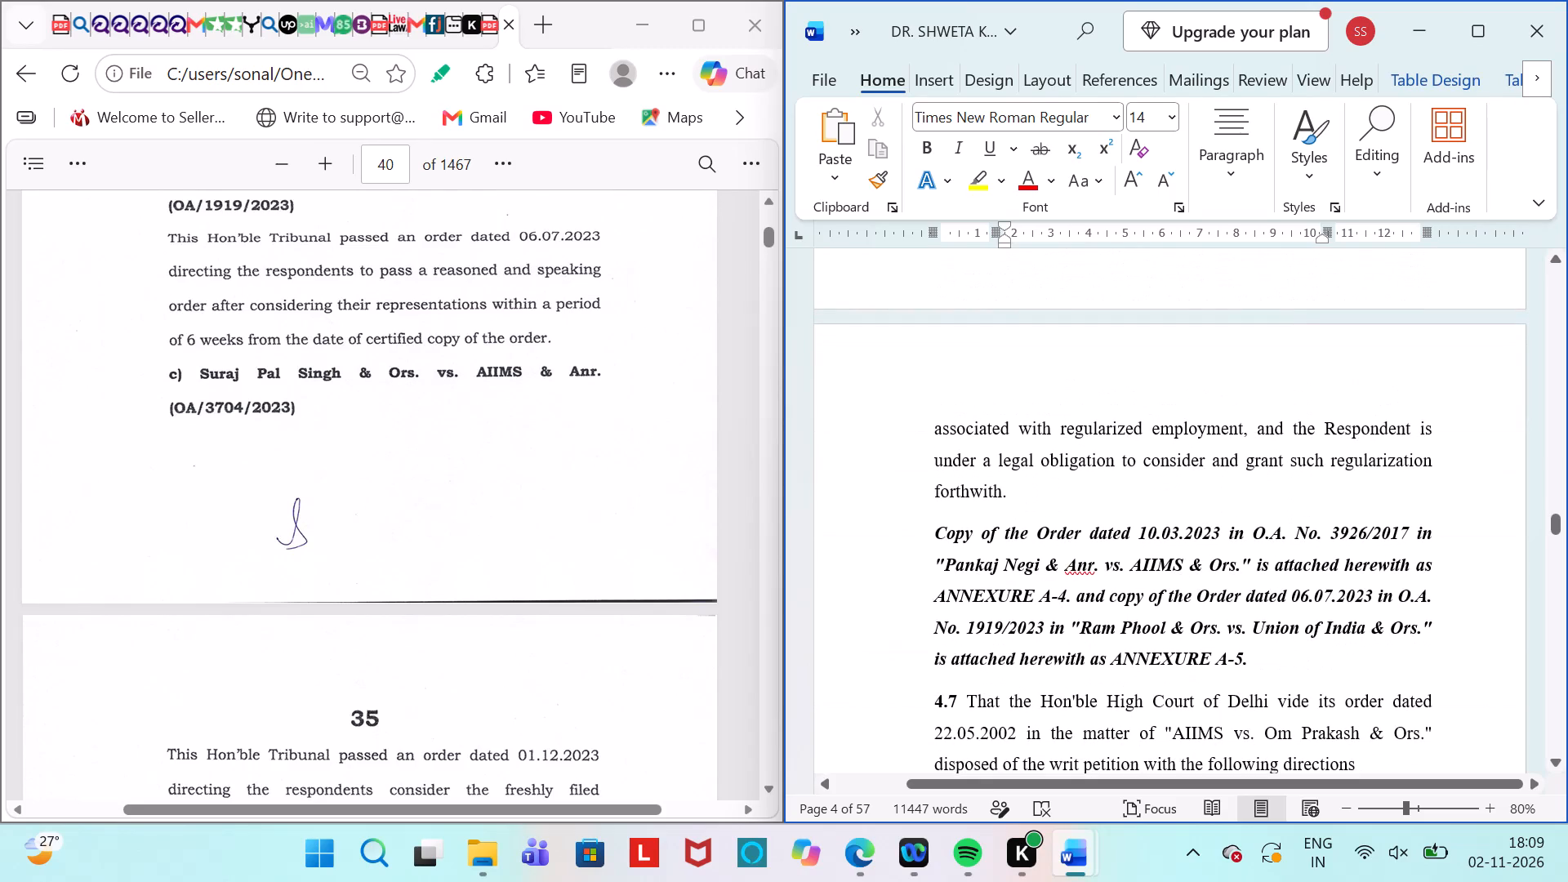
scroll(1031, 597, "up", 1)
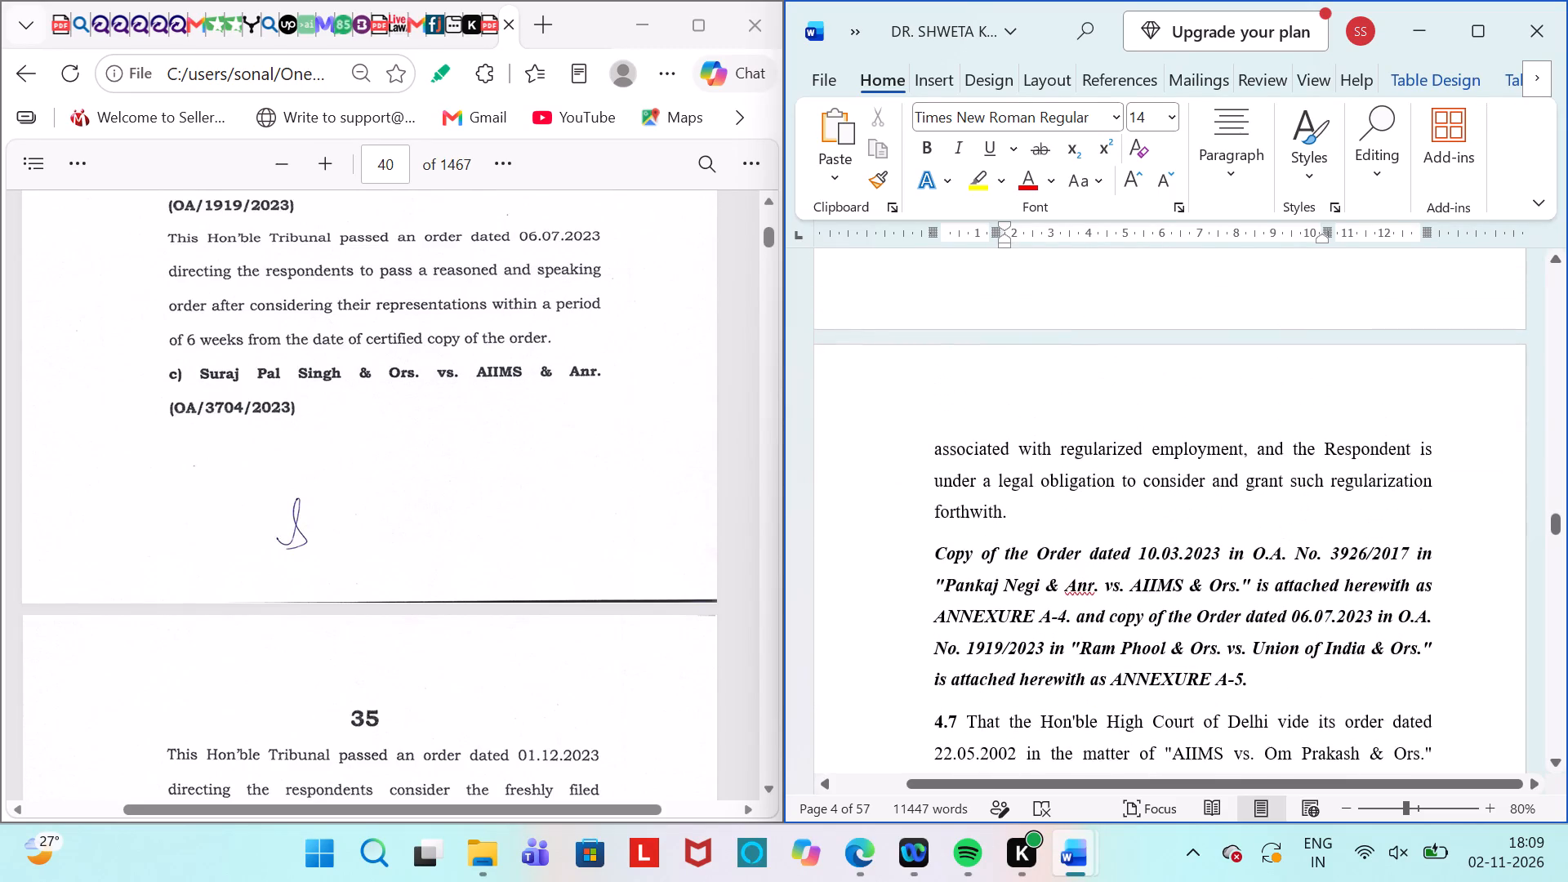
scroll(1031, 597, "up", 3)
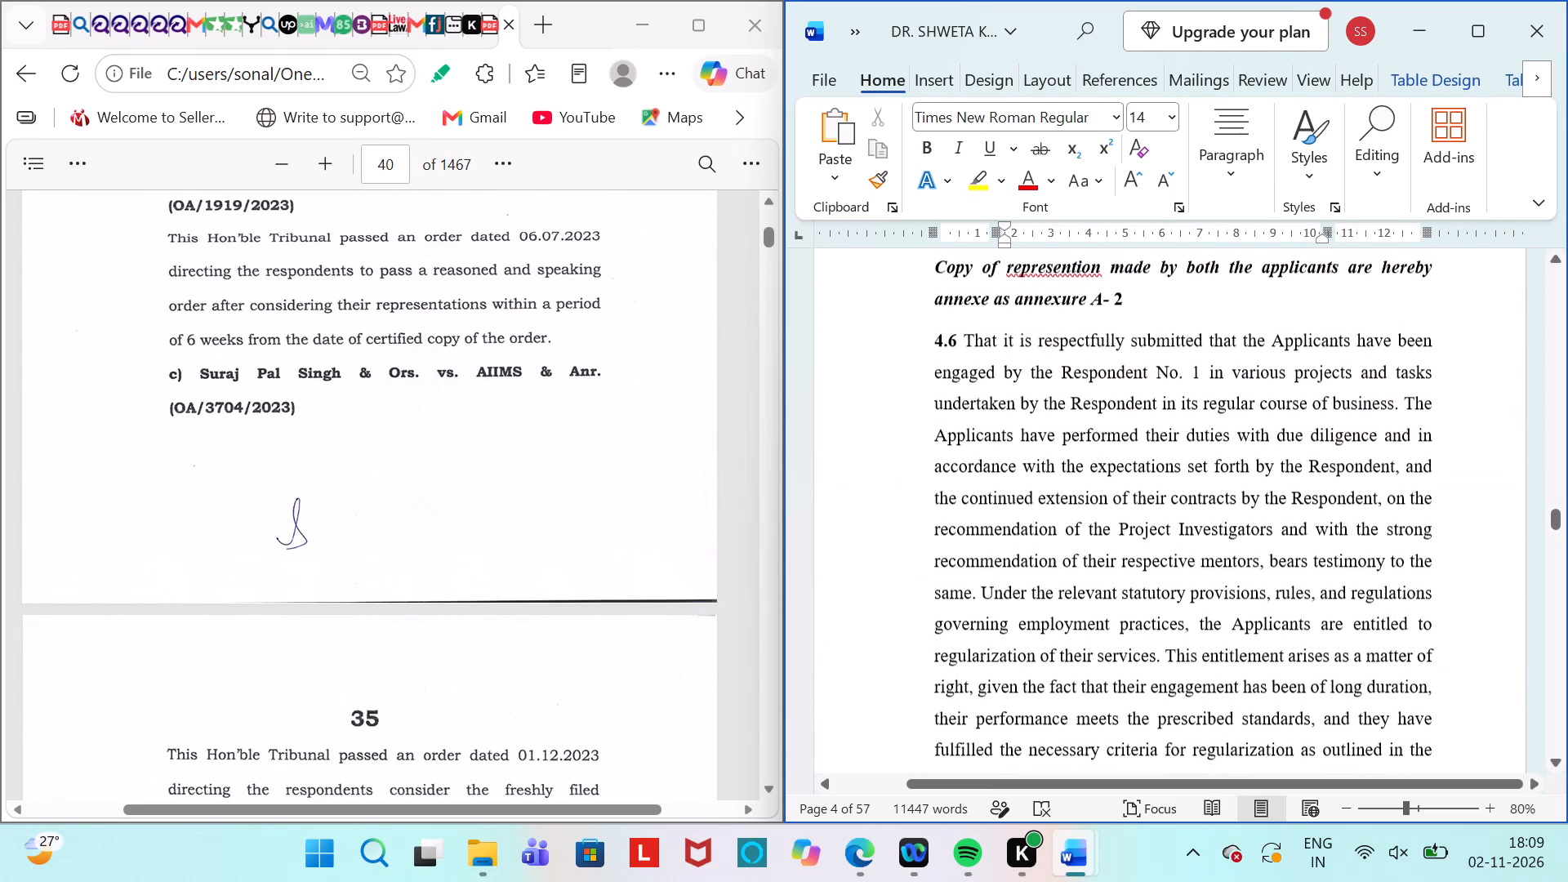
scroll(1031, 597, "down", 4)
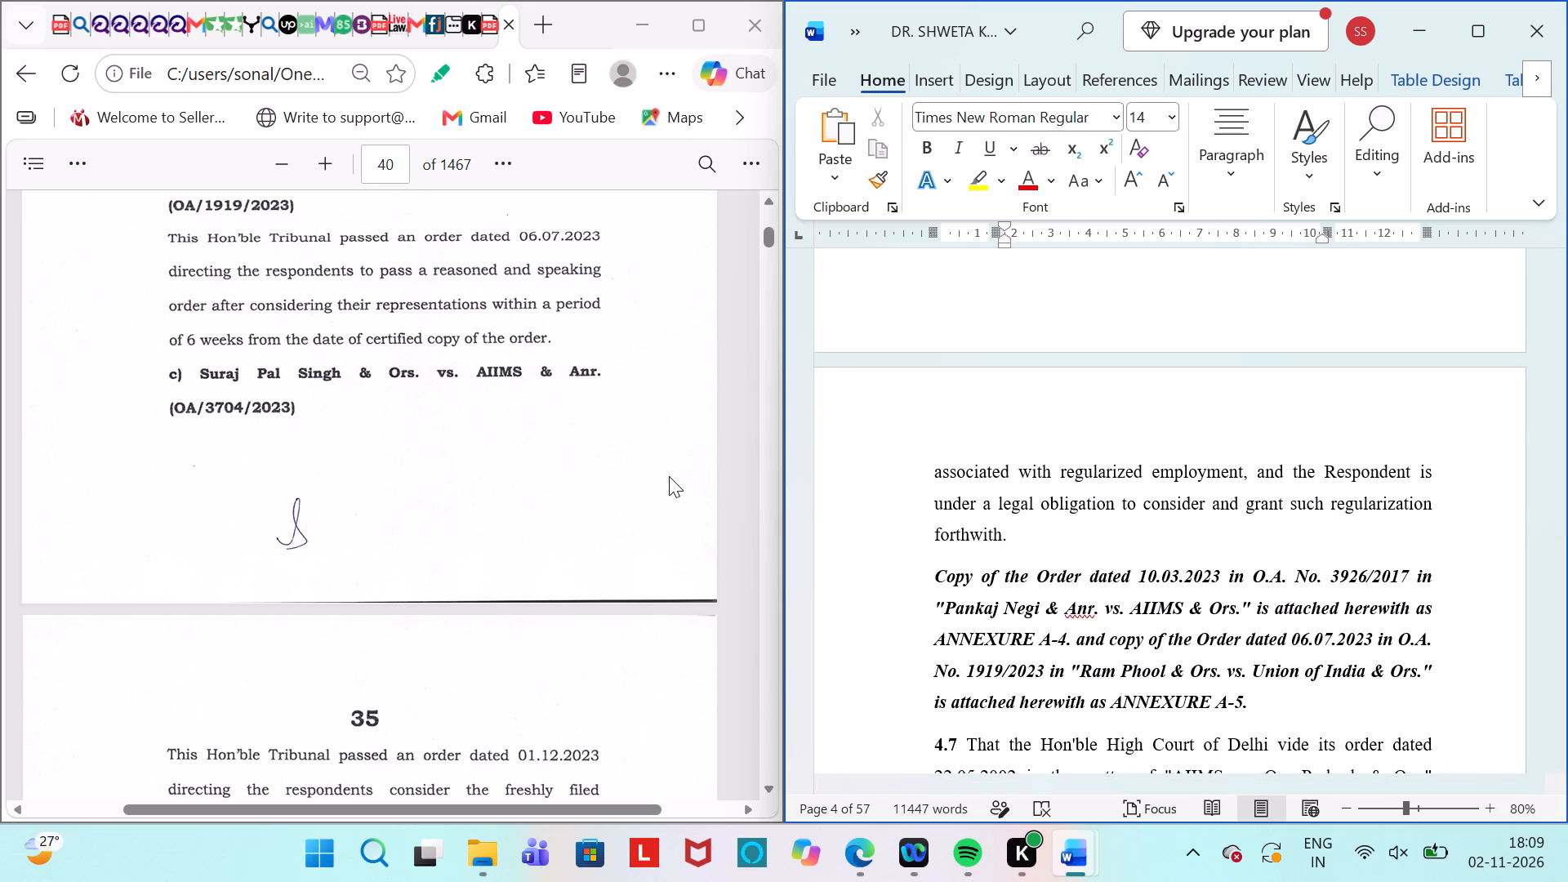
Review the paragraph 4.4 case summaries in the PDF from OA/177/2023 through the ANNEXURE A-1 (COLLY) reference and the start of paragraph 4.5.
scroll(669, 476, "up", 5)
scroll(669, 476, "down", 3)
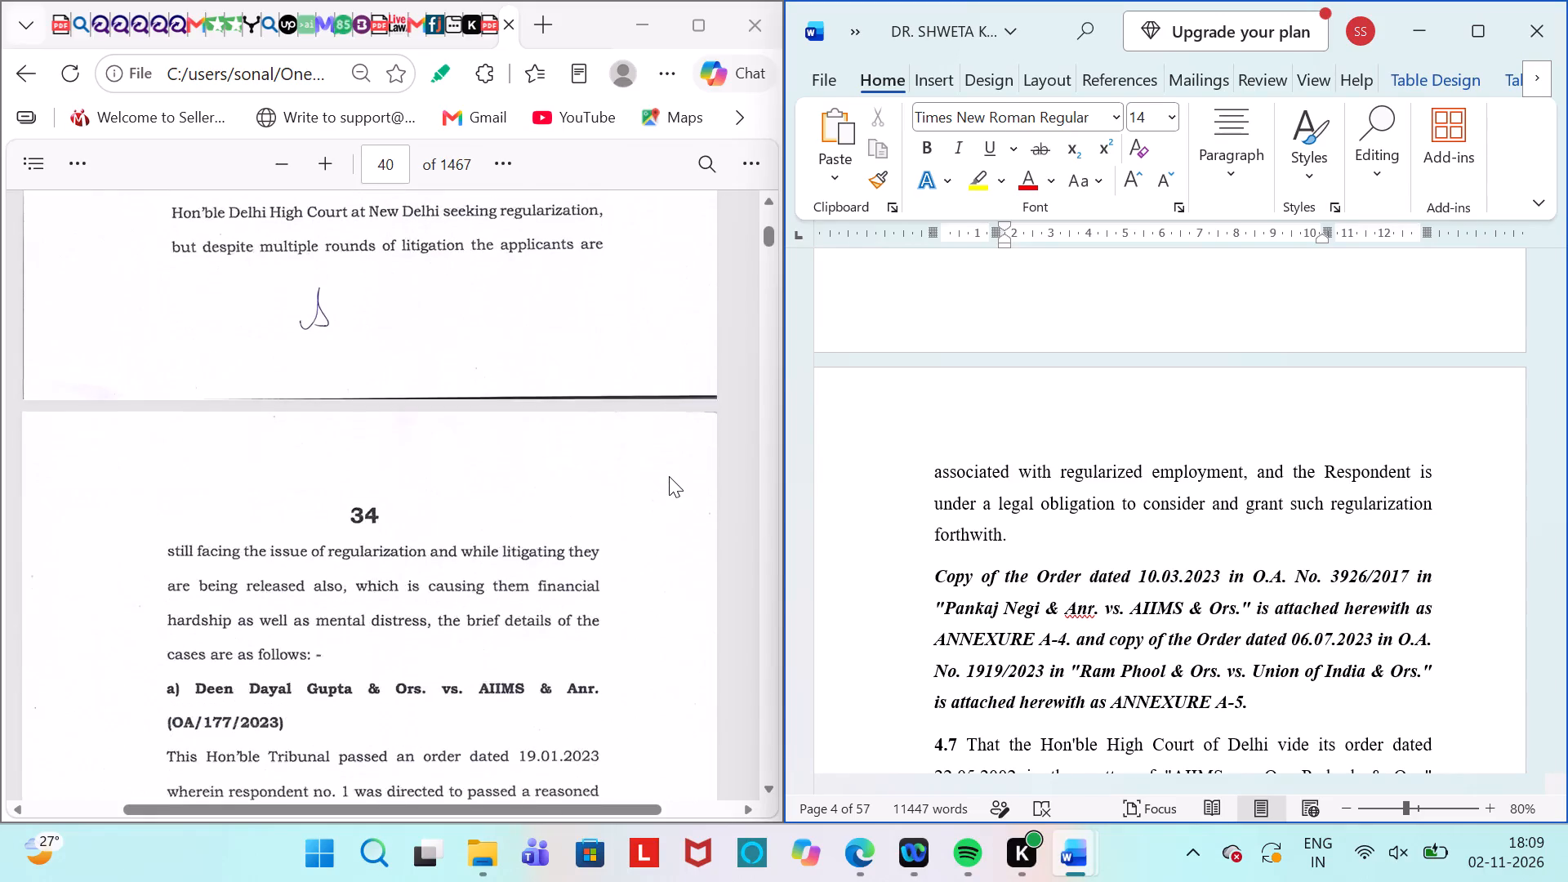
scroll(669, 476, "up", 1)
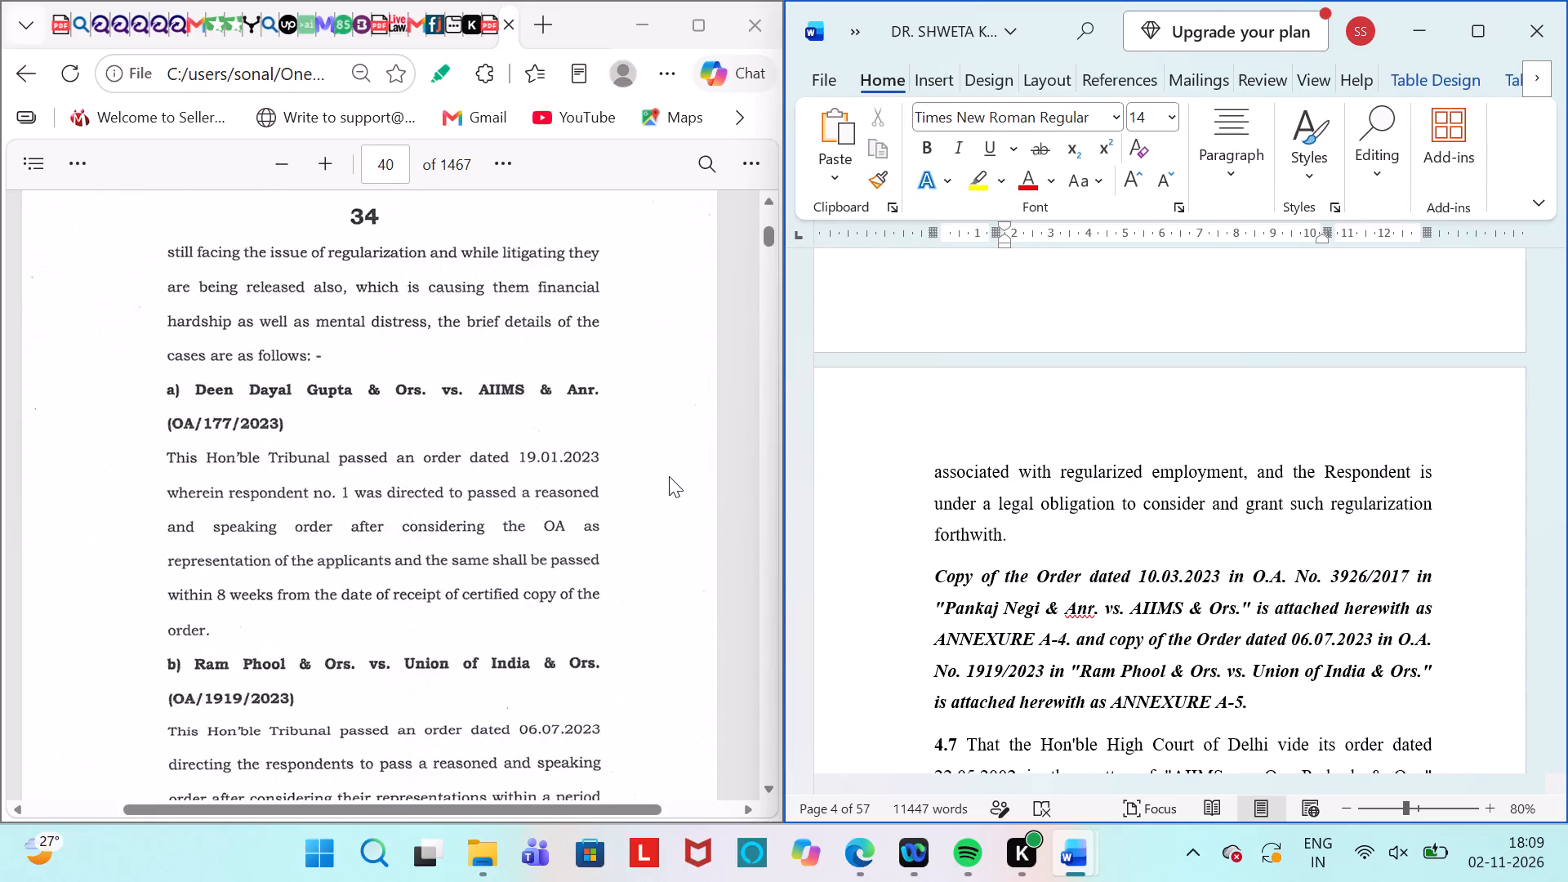
scroll(669, 476, "down", 8)
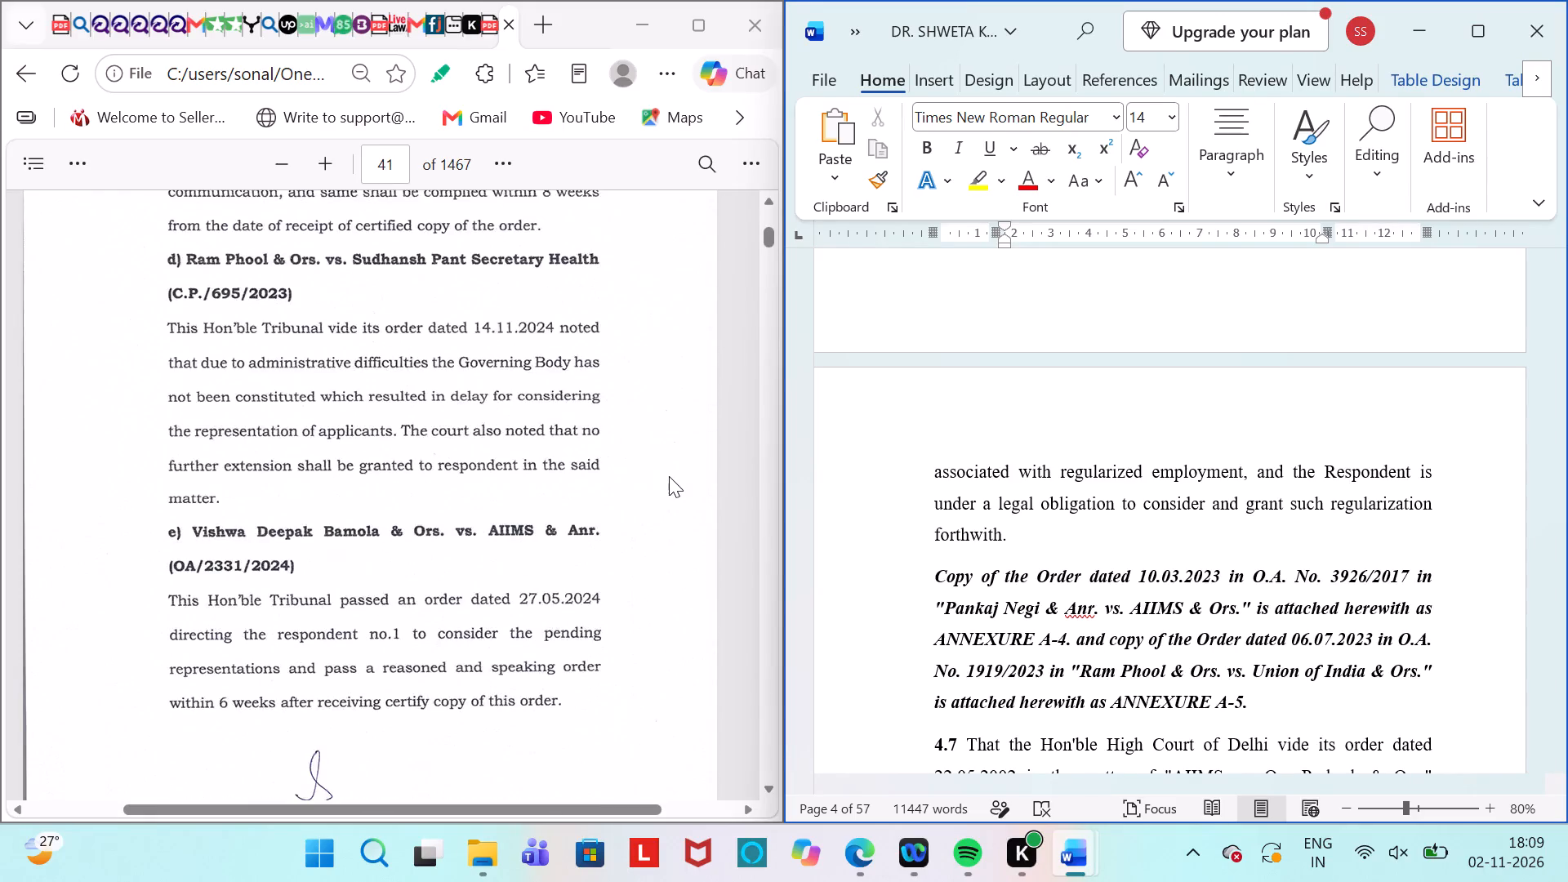
scroll(669, 476, "down", 8)
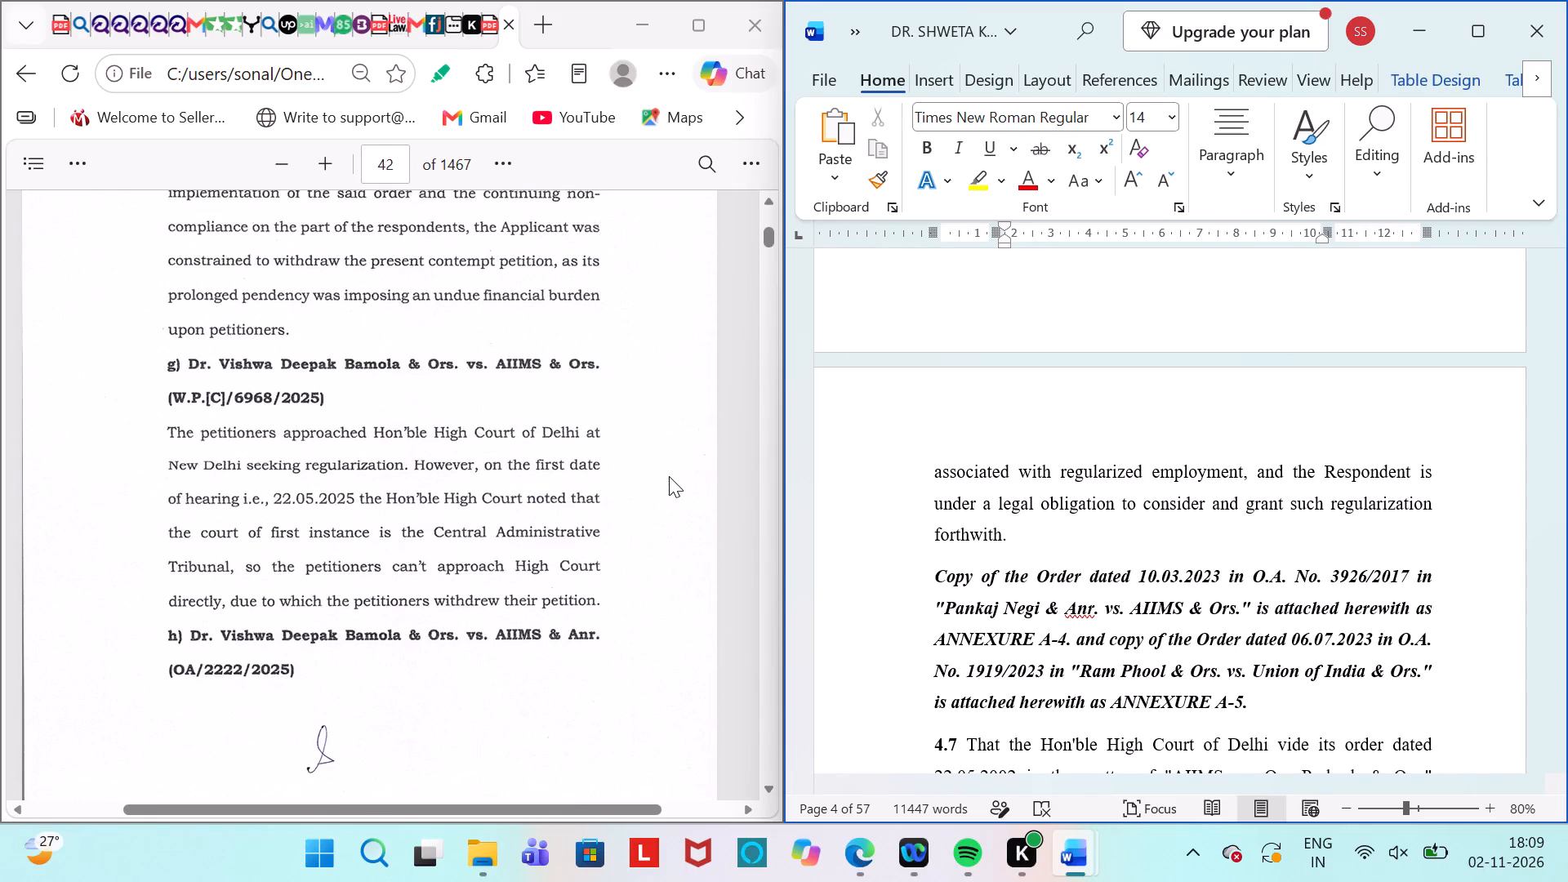
scroll(669, 476, "down", 5)
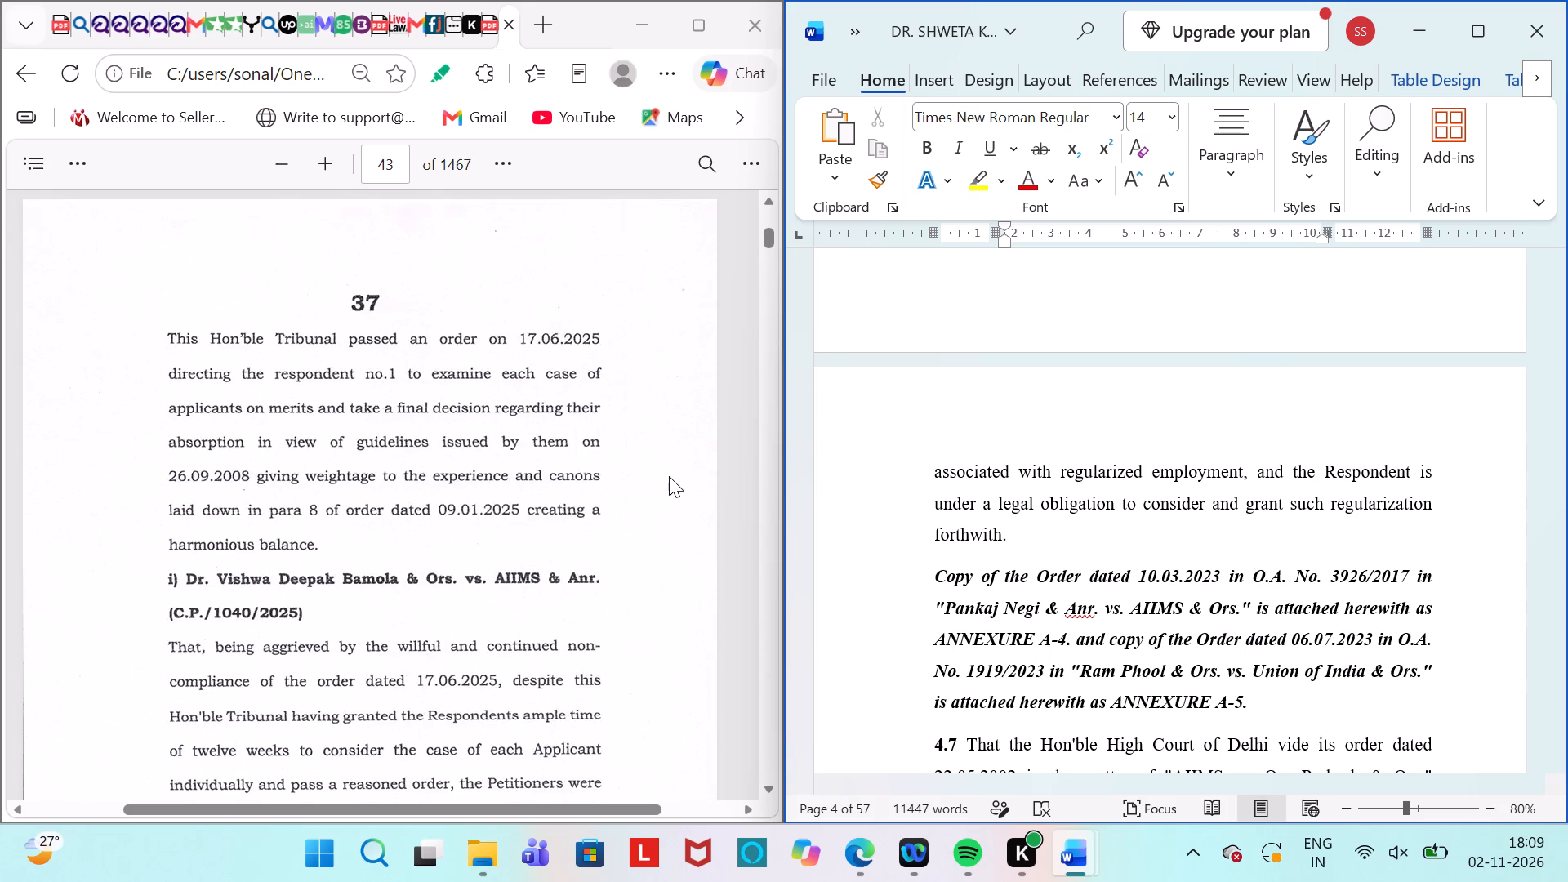
scroll(669, 476, "down", 7)
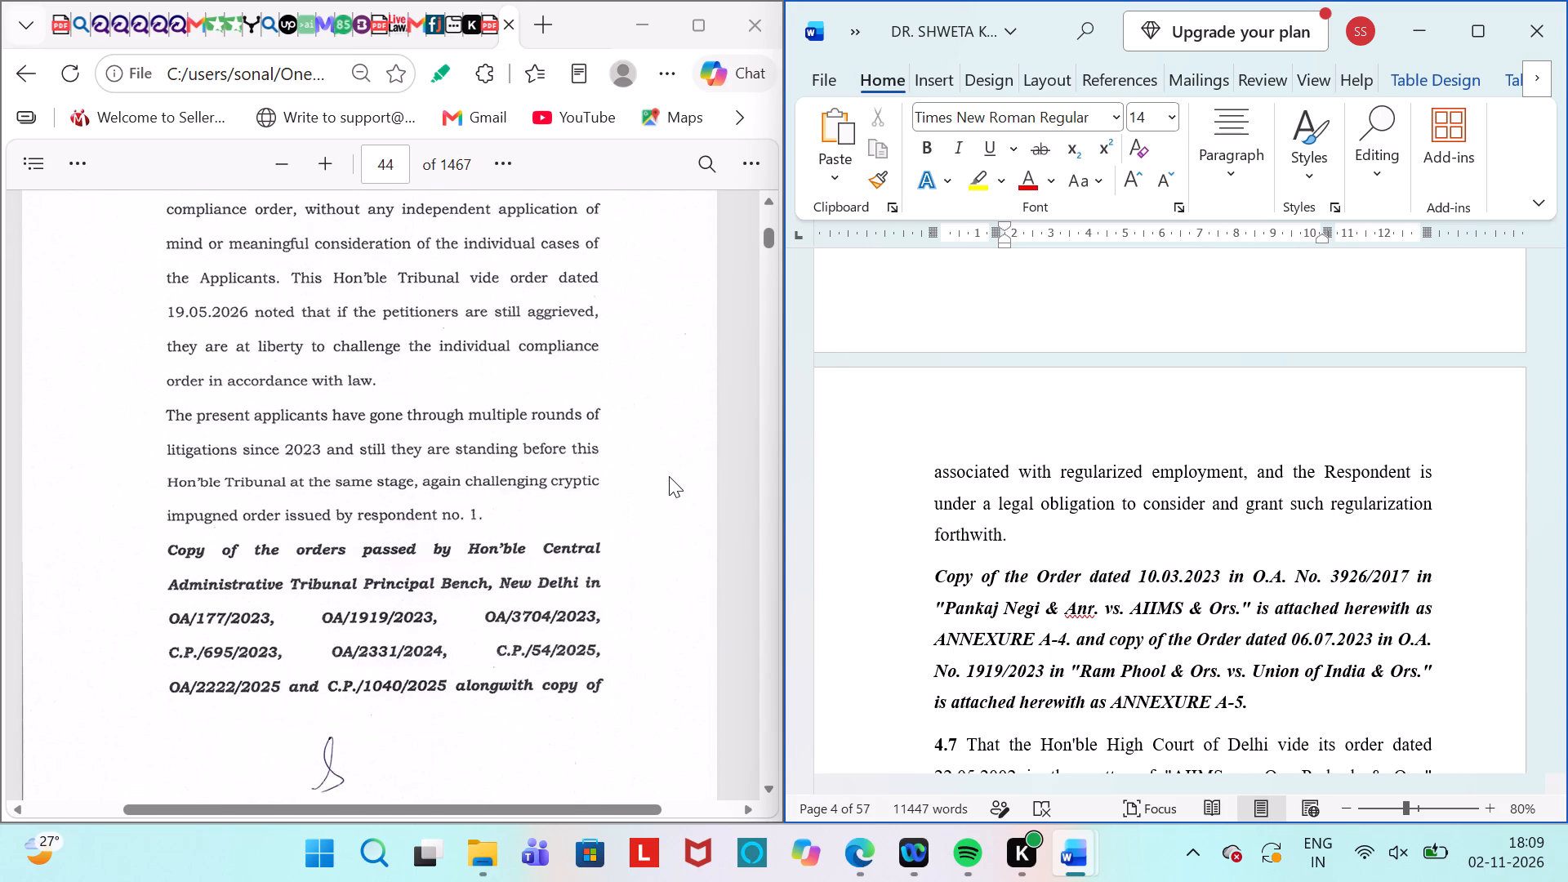
scroll(669, 476, "down", 1)
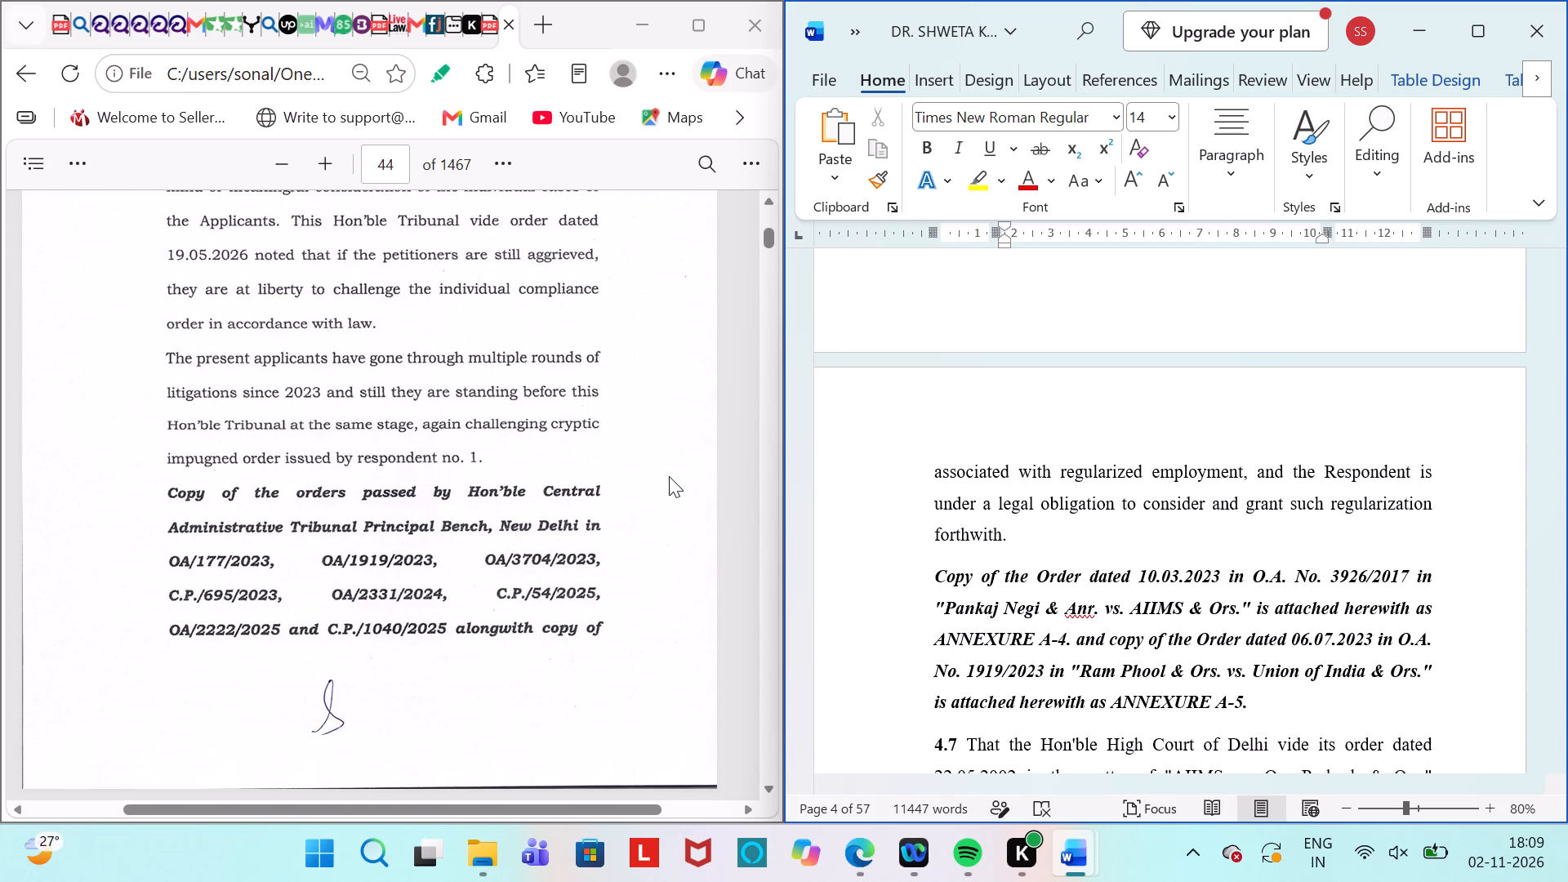
scroll(526, 586, "down", 1)
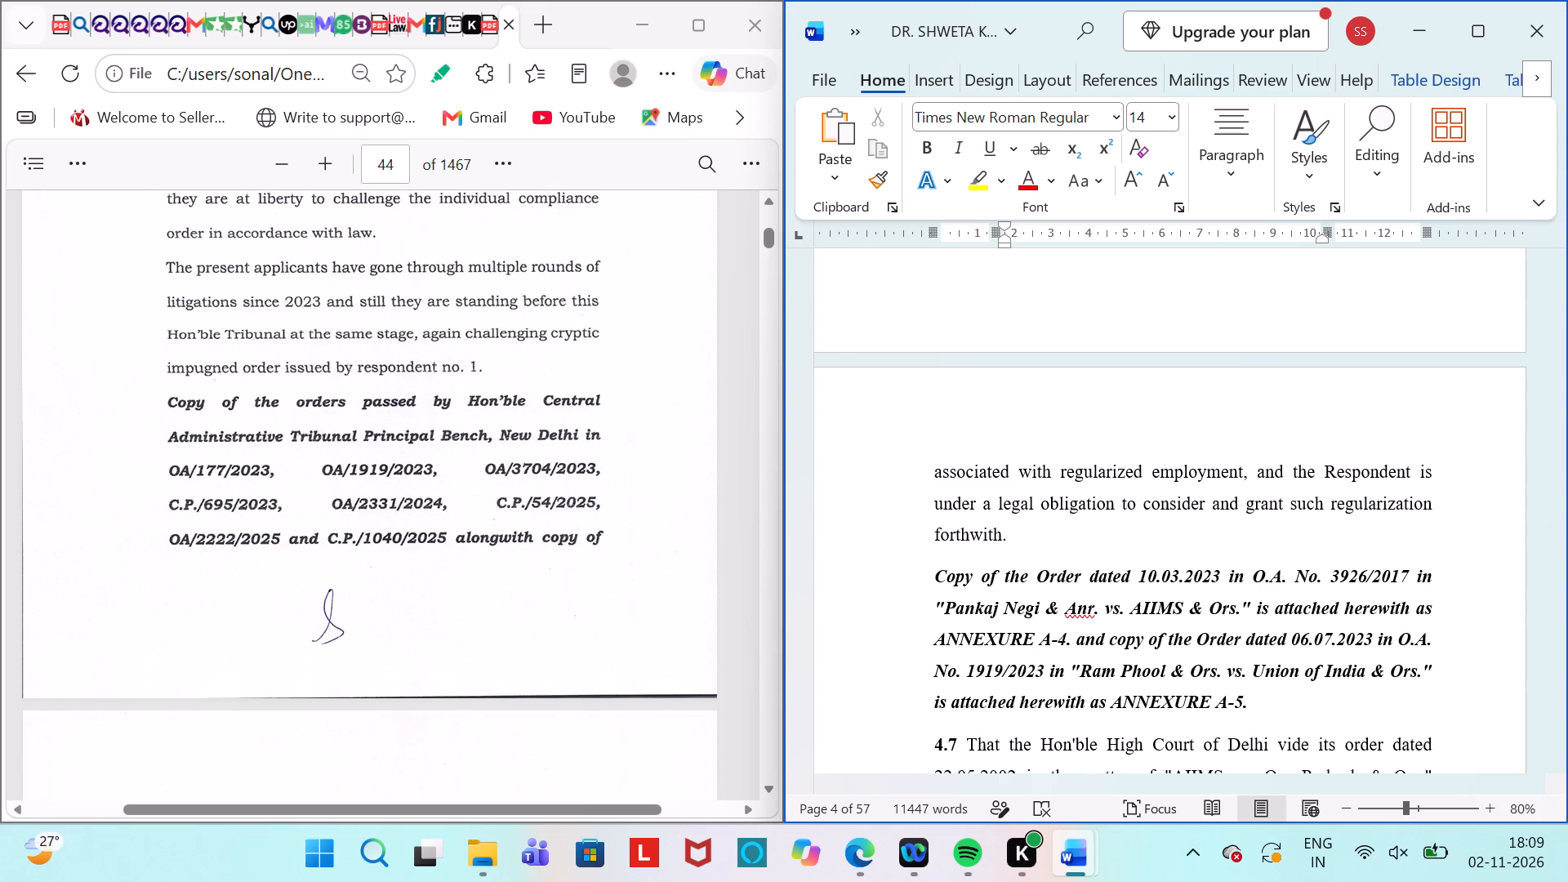
scroll(526, 586, "down", 4)
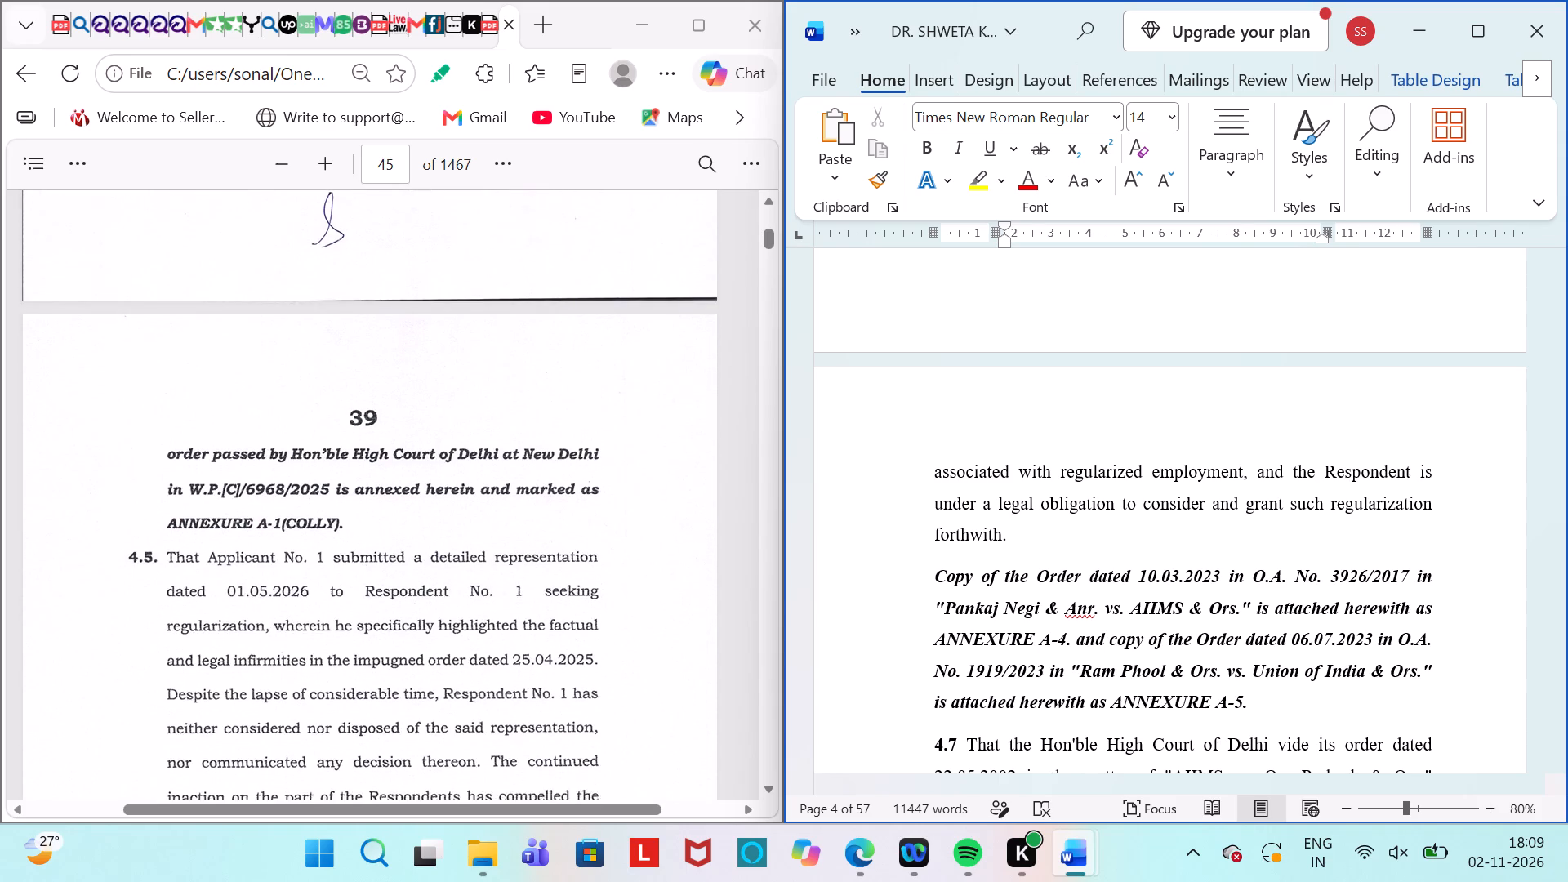
scroll(526, 586, "down", 1)
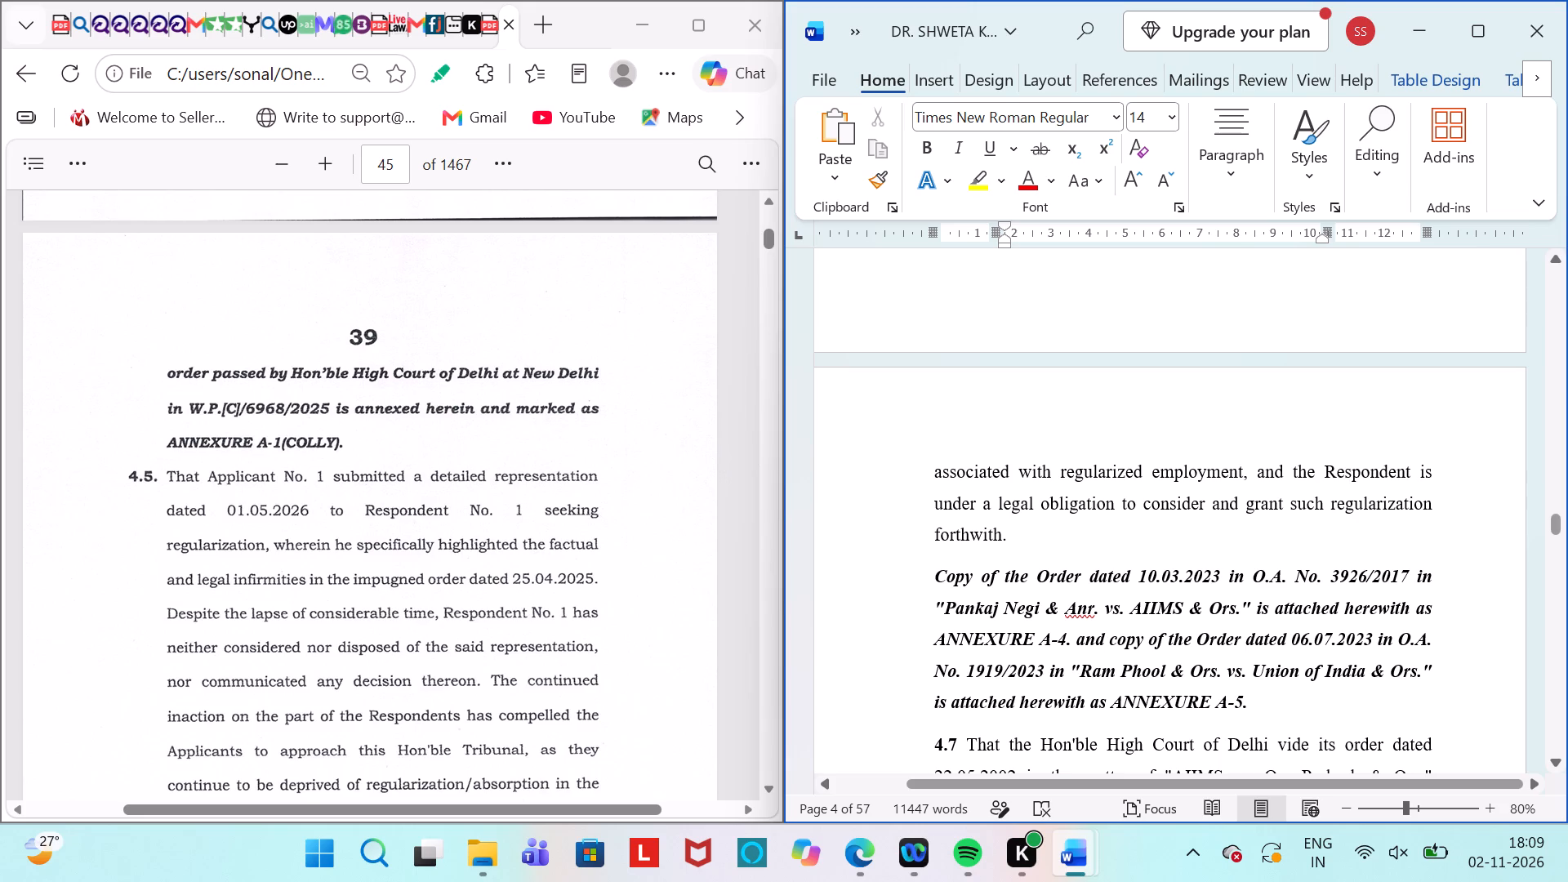
Read the Word document's paragraph 4.7 on the High Court directions and paragraph 4.8 with the 1992–2021 absorption timeline.
scroll(1070, 422, "down", 2)
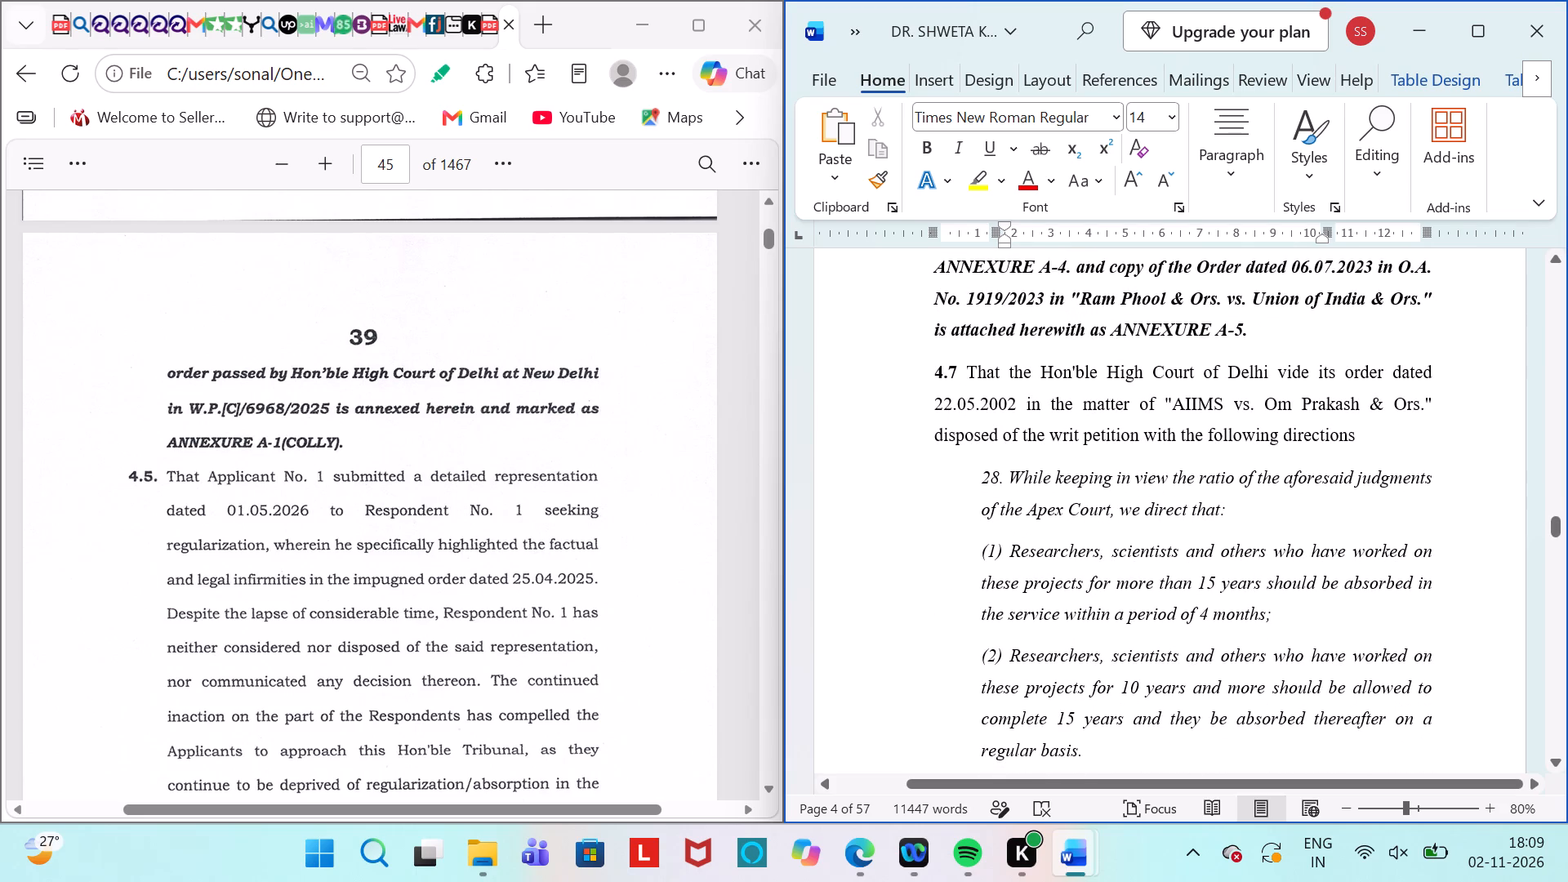
scroll(1070, 422, "down", 2)
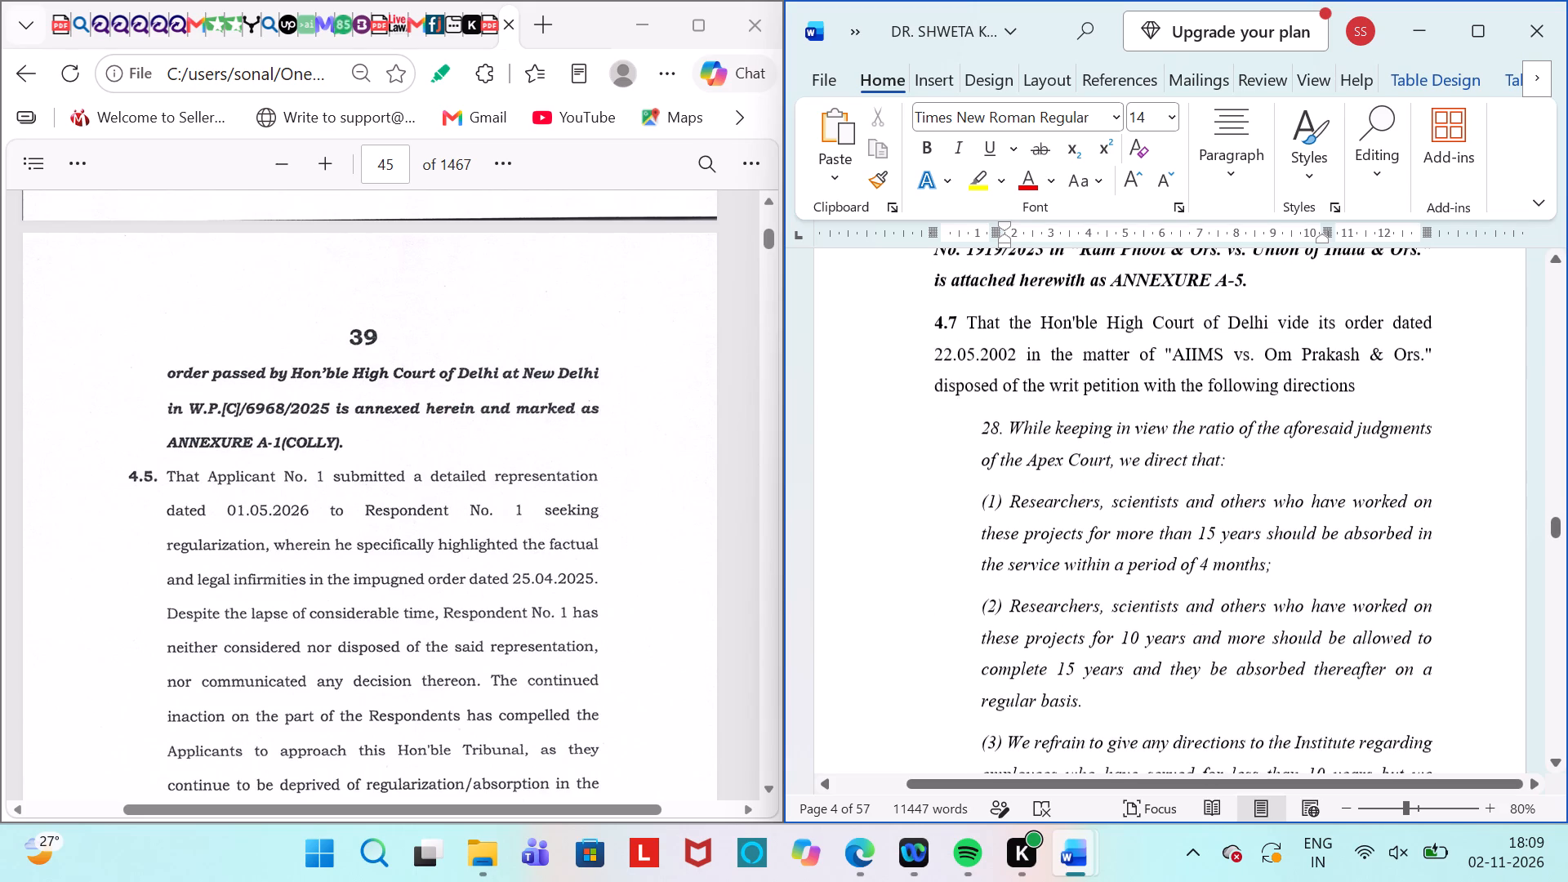
scroll(1070, 422, "down", 3)
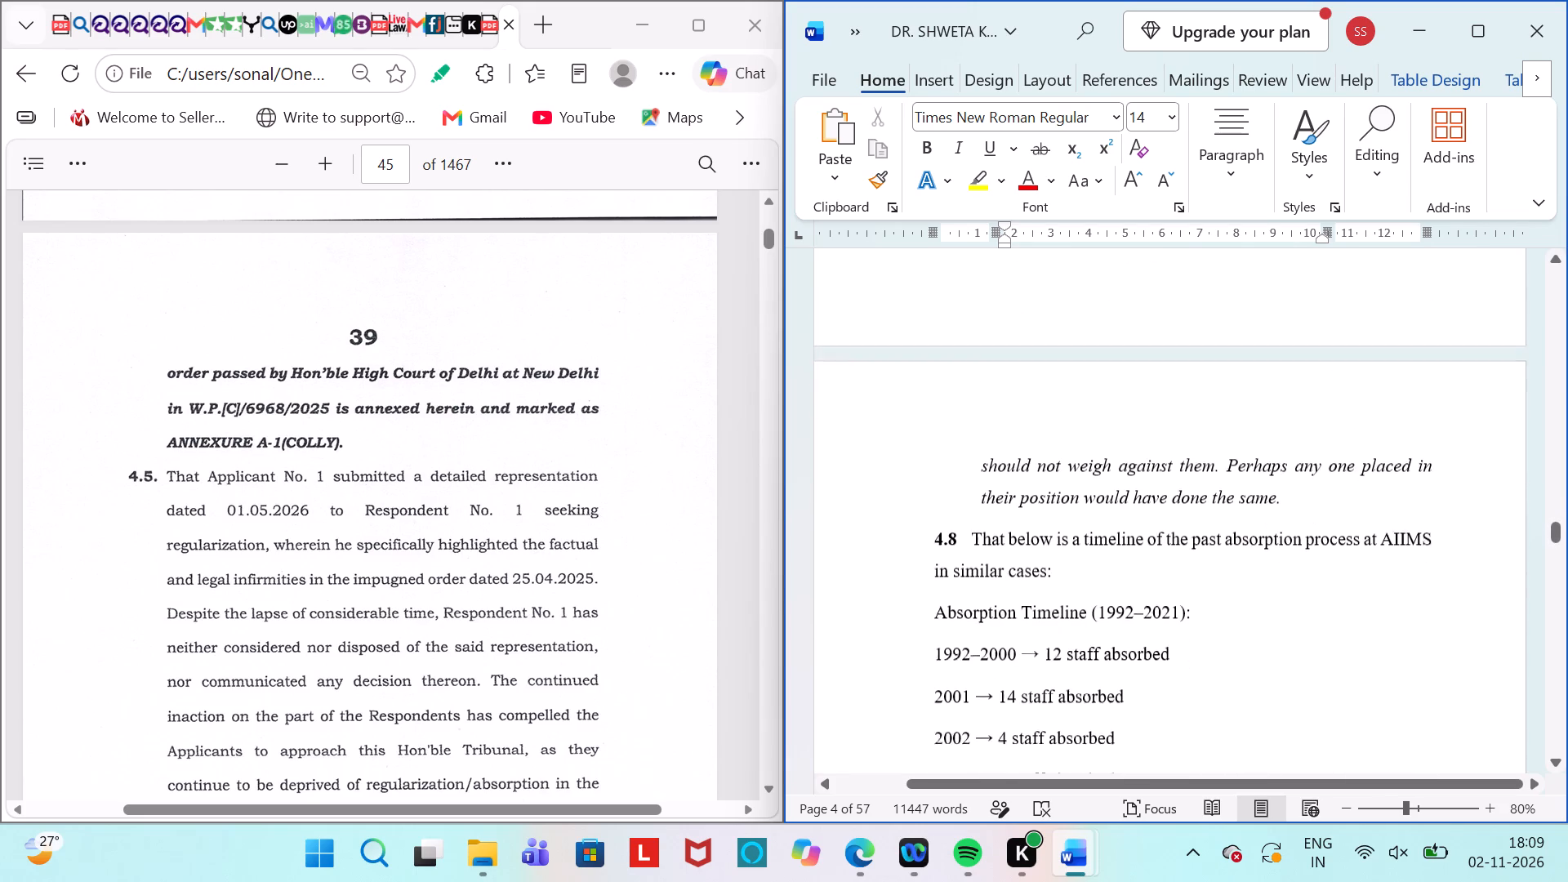
scroll(1070, 422, "down", 3)
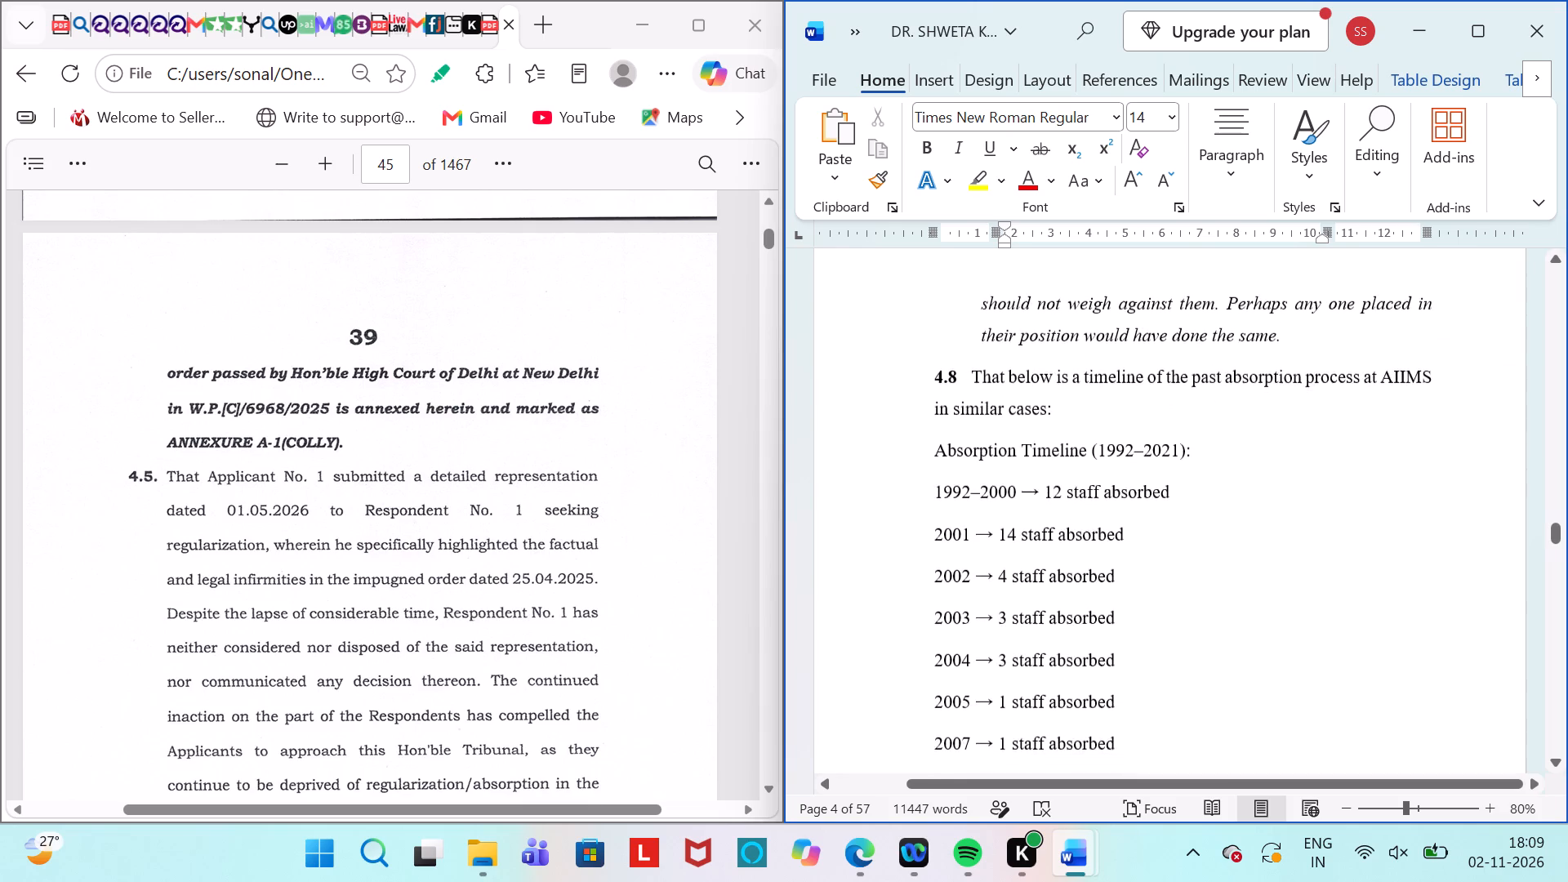
scroll(1070, 422, "down", 5)
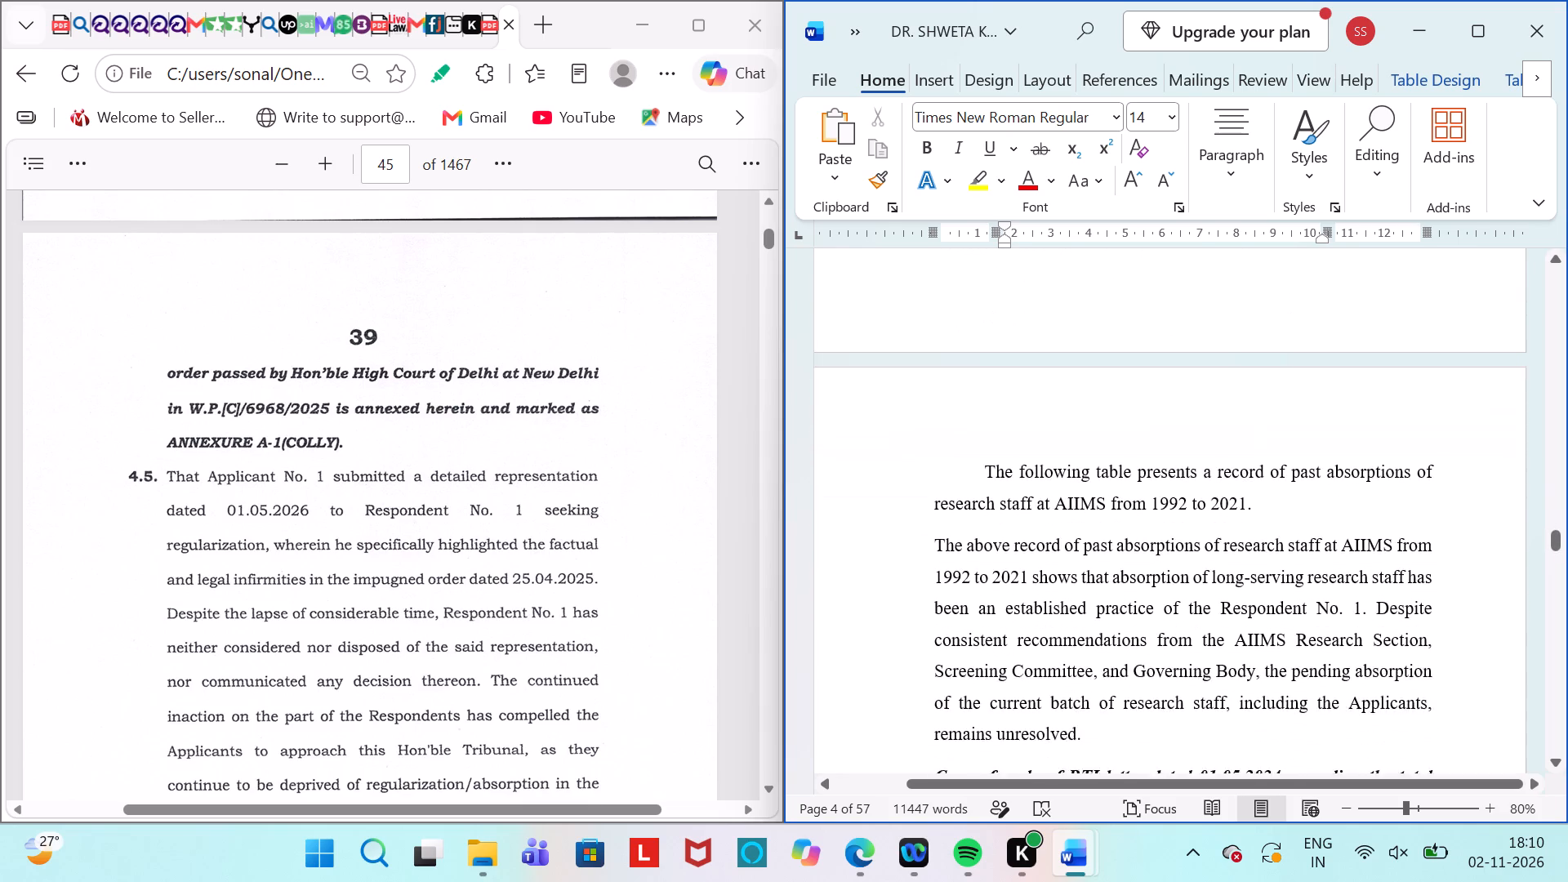
scroll(1070, 422, "down", 1)
Return to the end of paragraph 4.5 in the Word document and reread paragraph 4.6 with the annexure A-2 reference above it.
scroll(1070, 422, "up", 5)
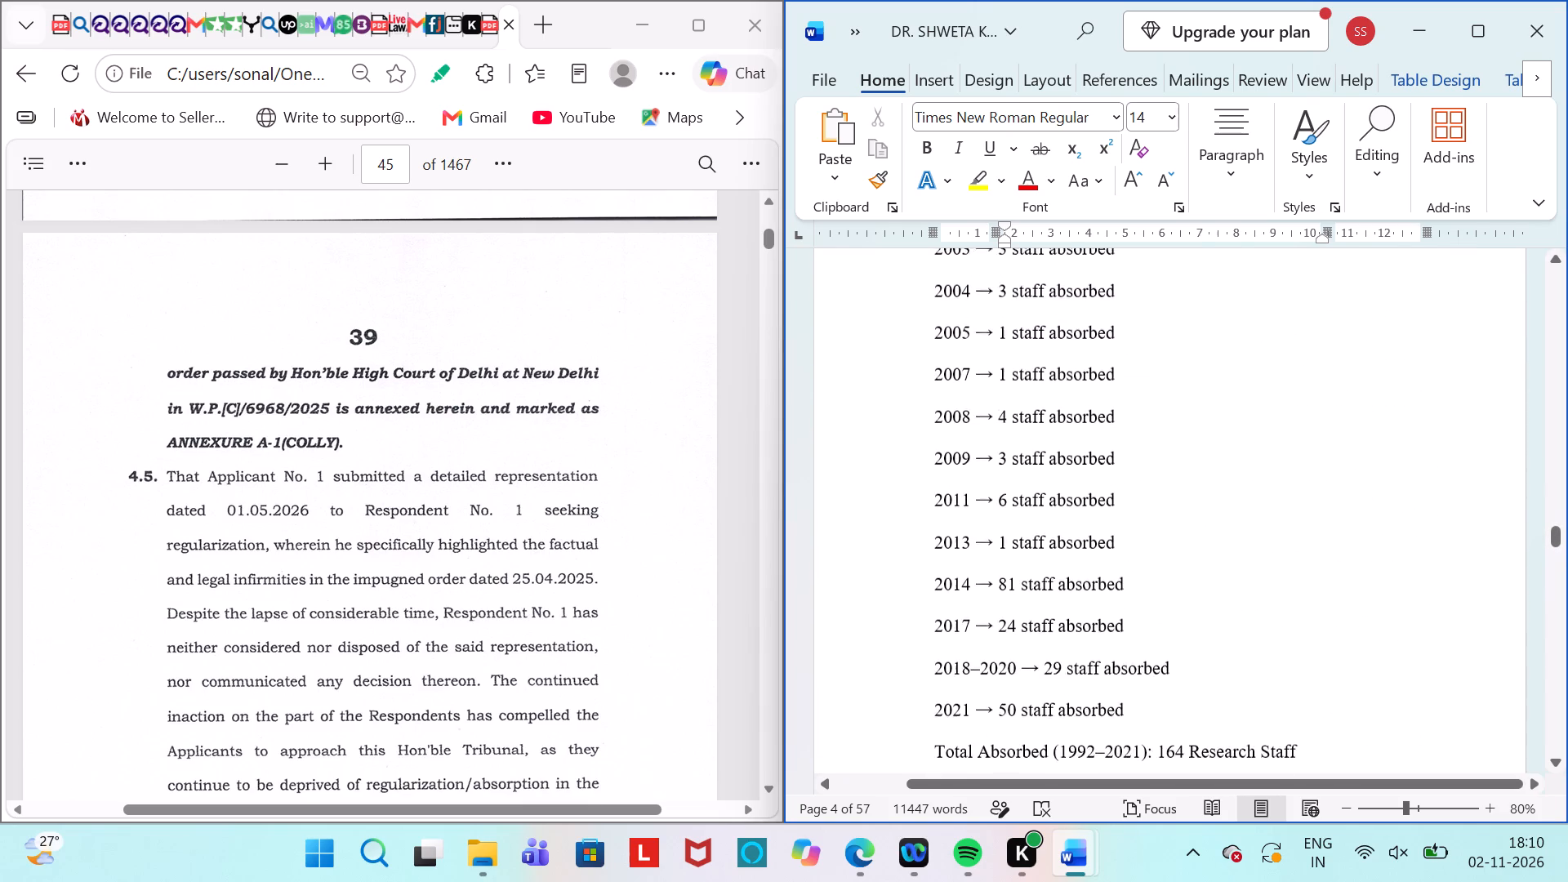
scroll(1070, 422, "up", 4)
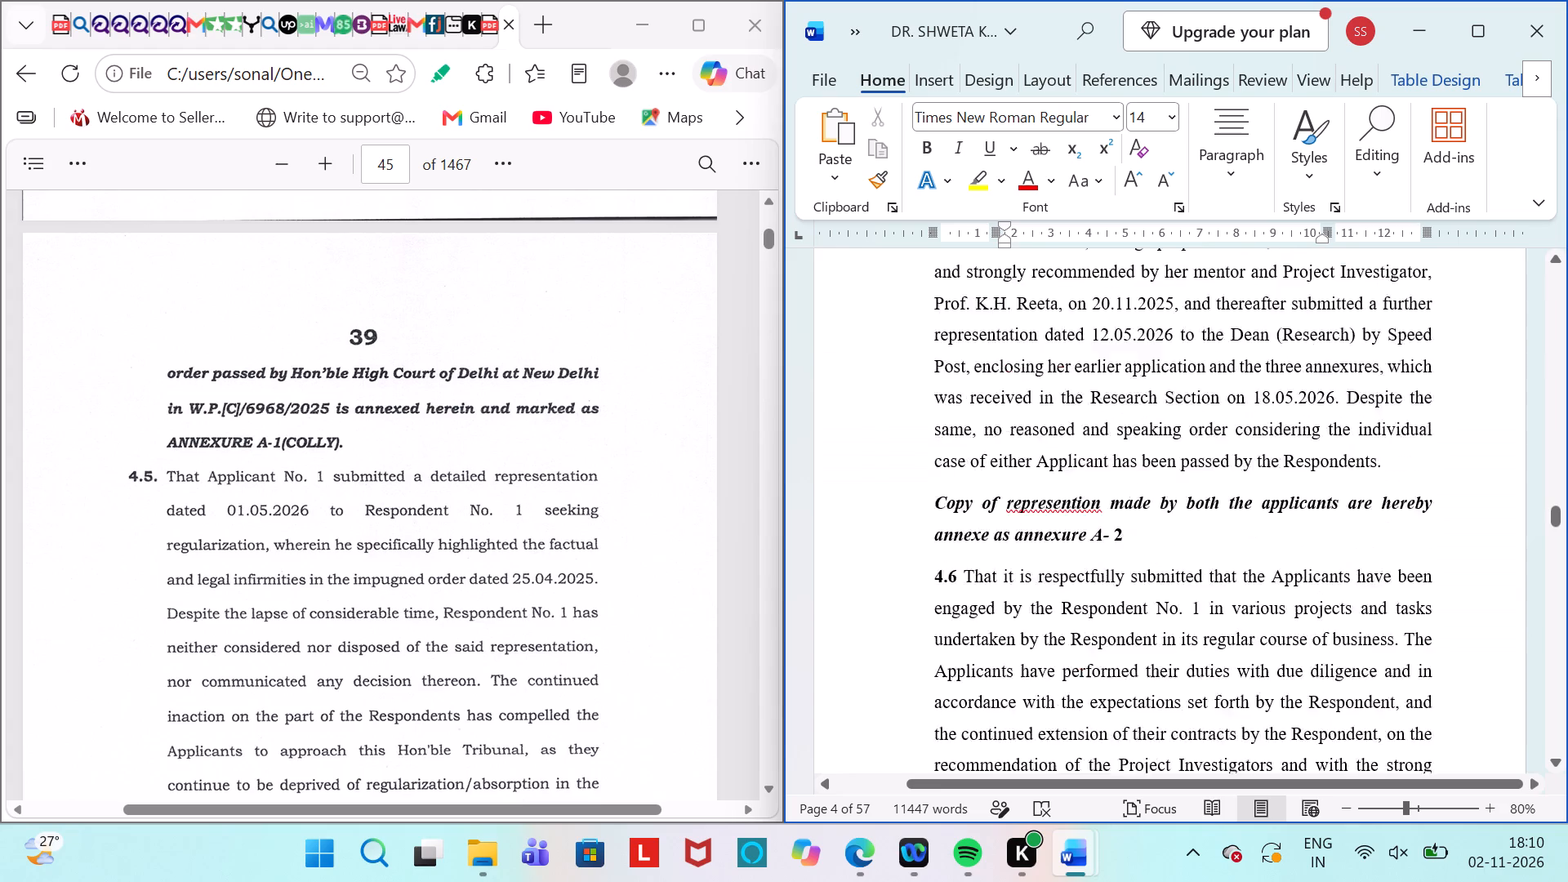
scroll(1070, 422, "down", 2)
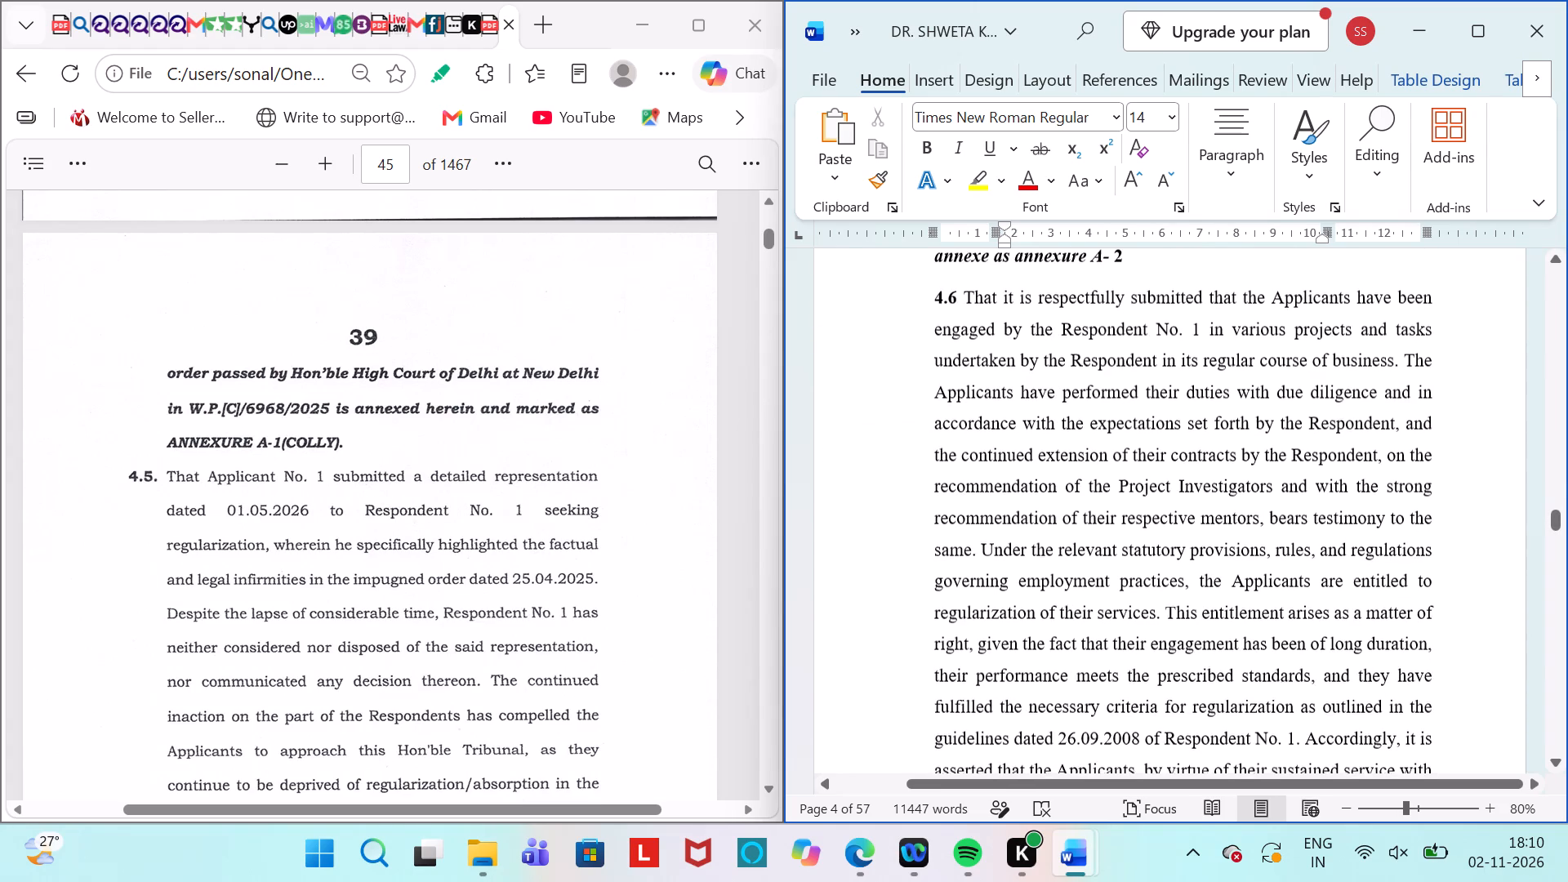
scroll(1070, 422, "down", 1)
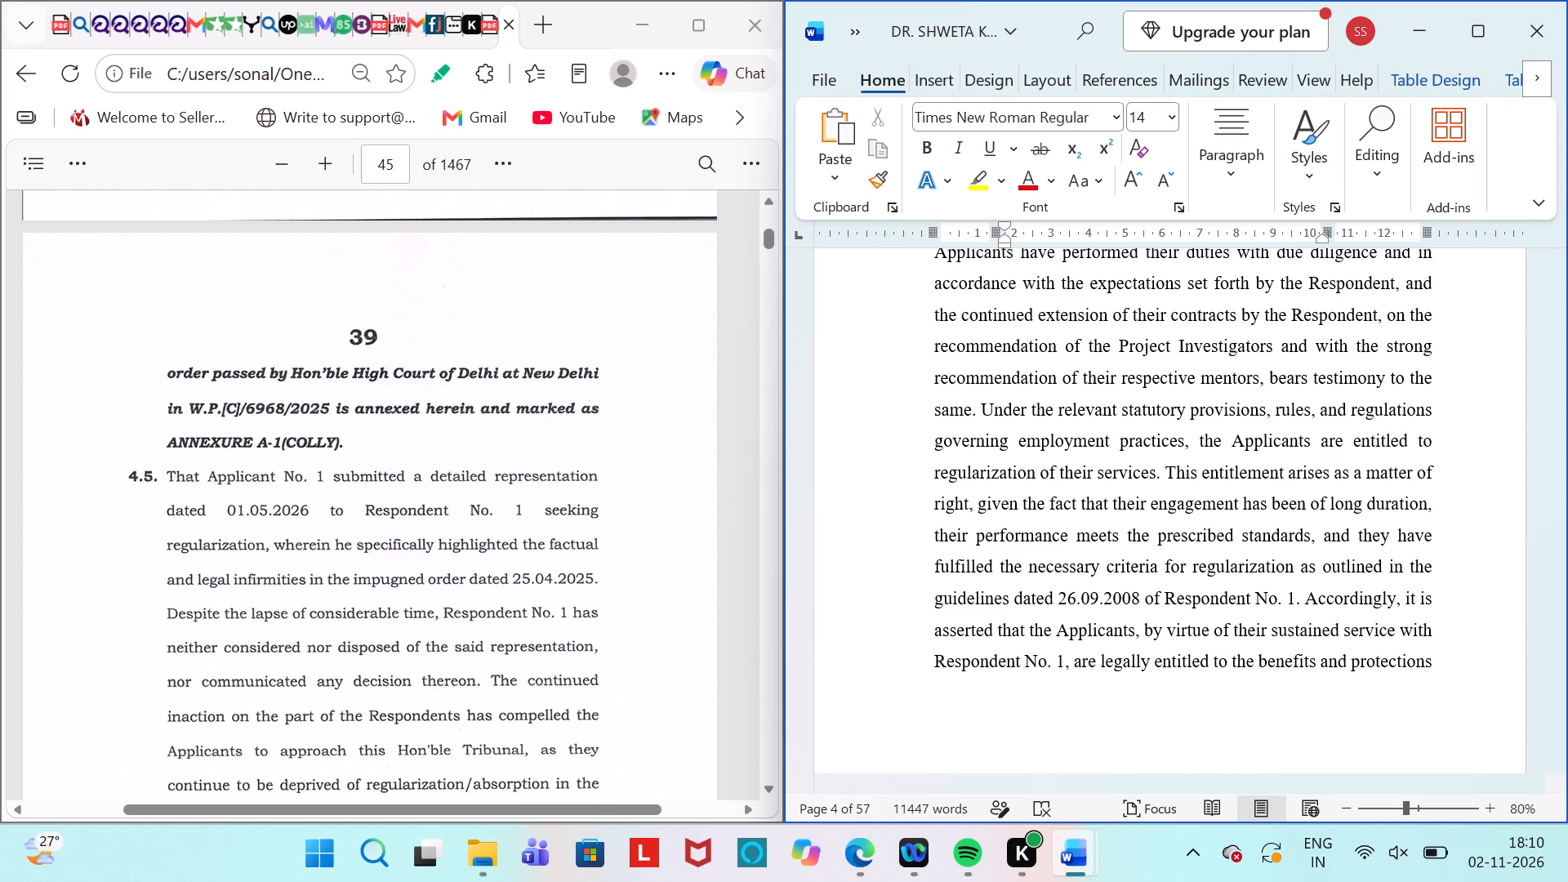
scroll(1070, 422, "up", 1)
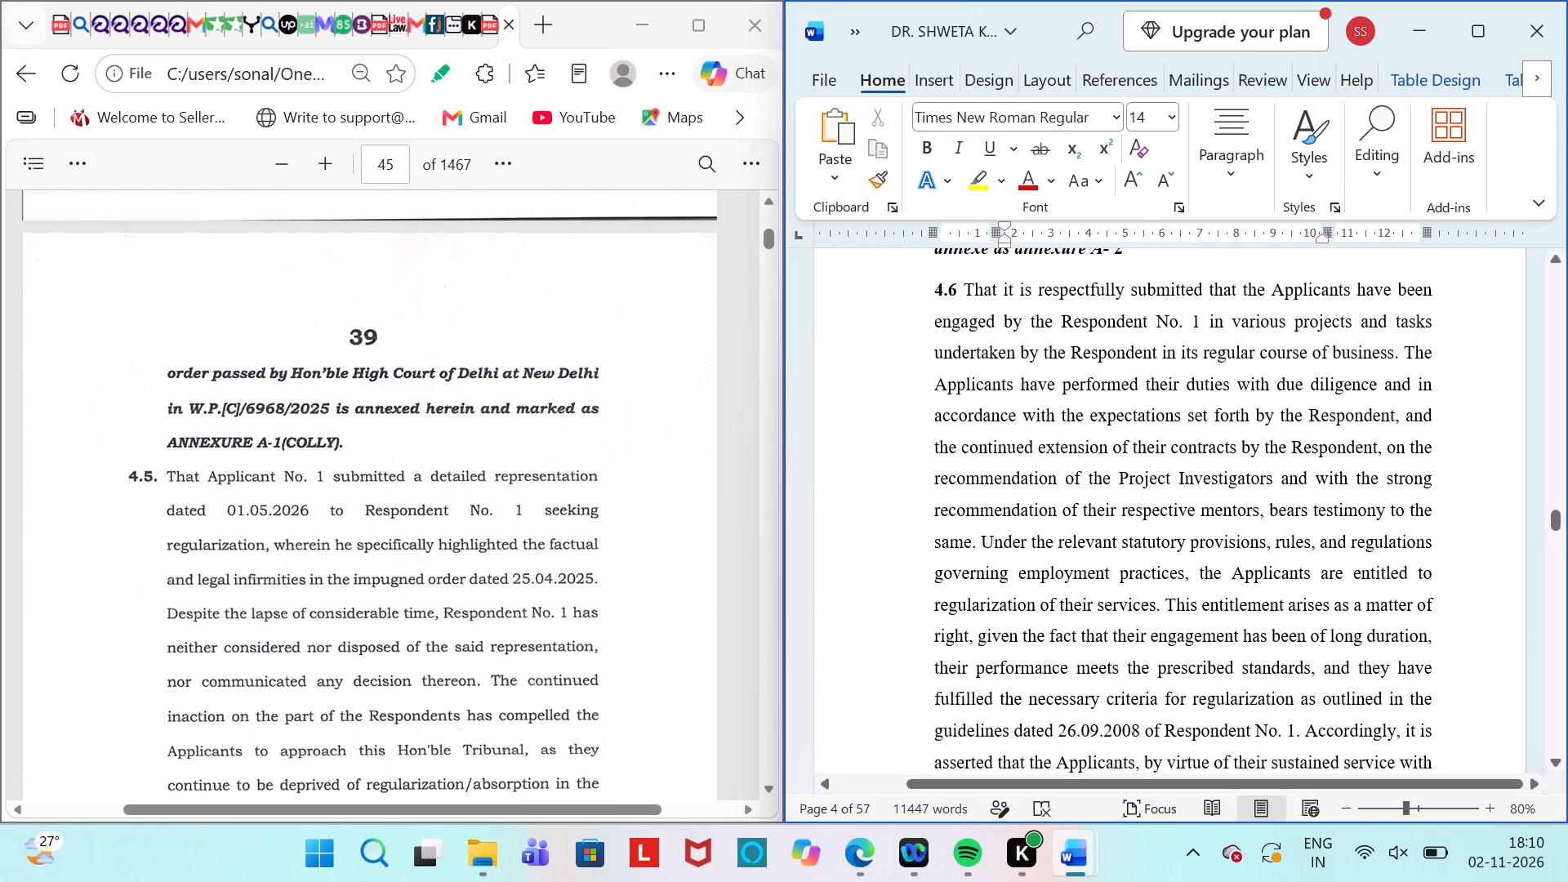
scroll(1070, 422, "up", 1)
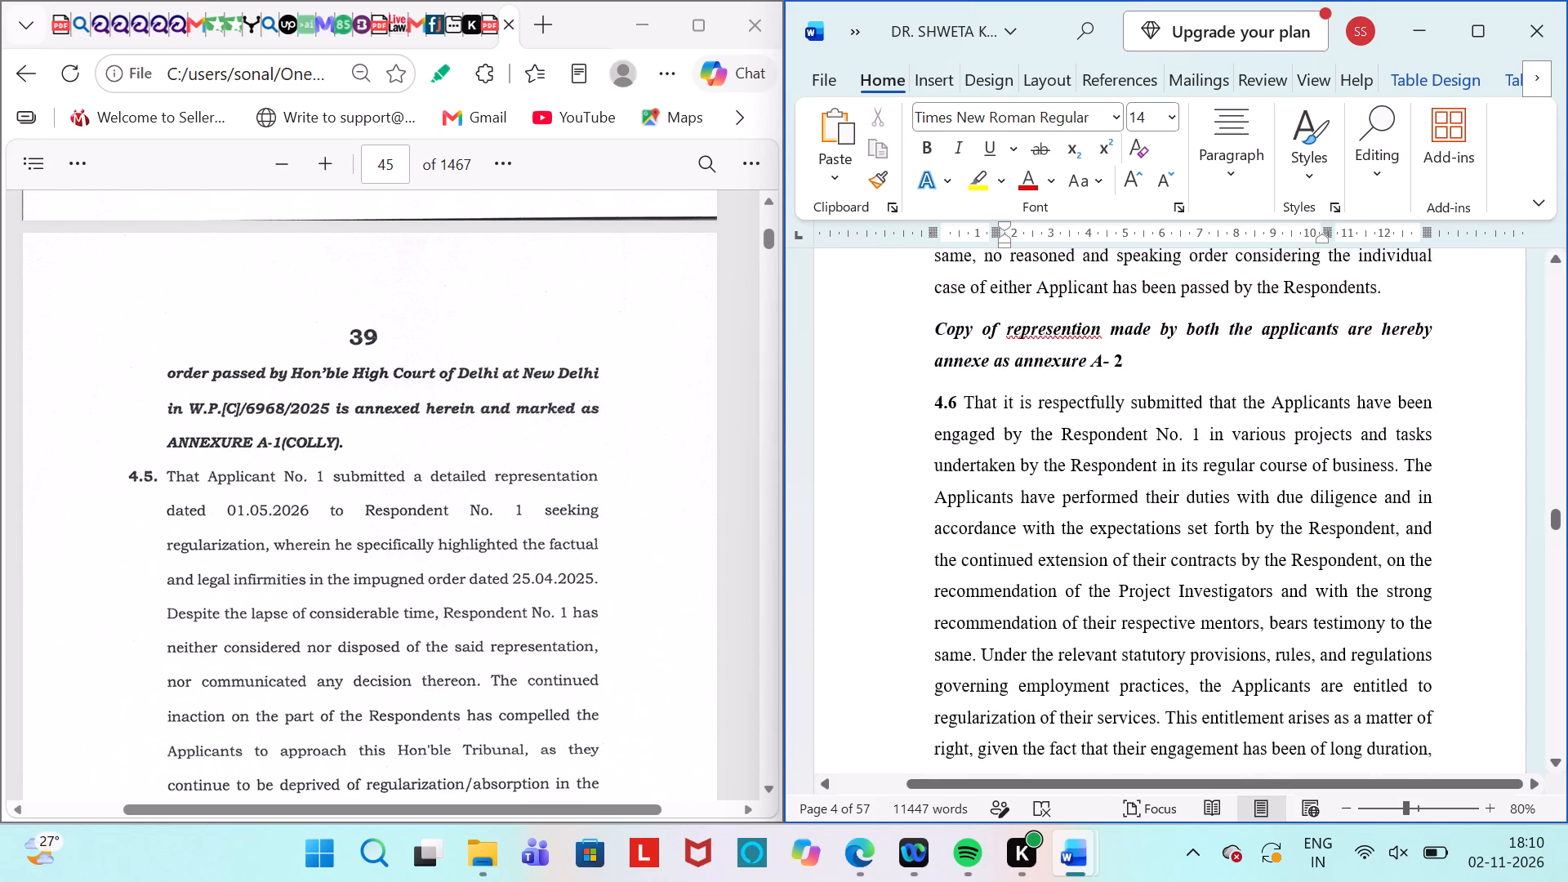
Read the Word document's paragraph 4.6 through the annexure A-4 and A-5 references to the start of paragraph 4.7.
scroll(1070, 422, "up", 1)
scroll(1070, 422, "down", 1)
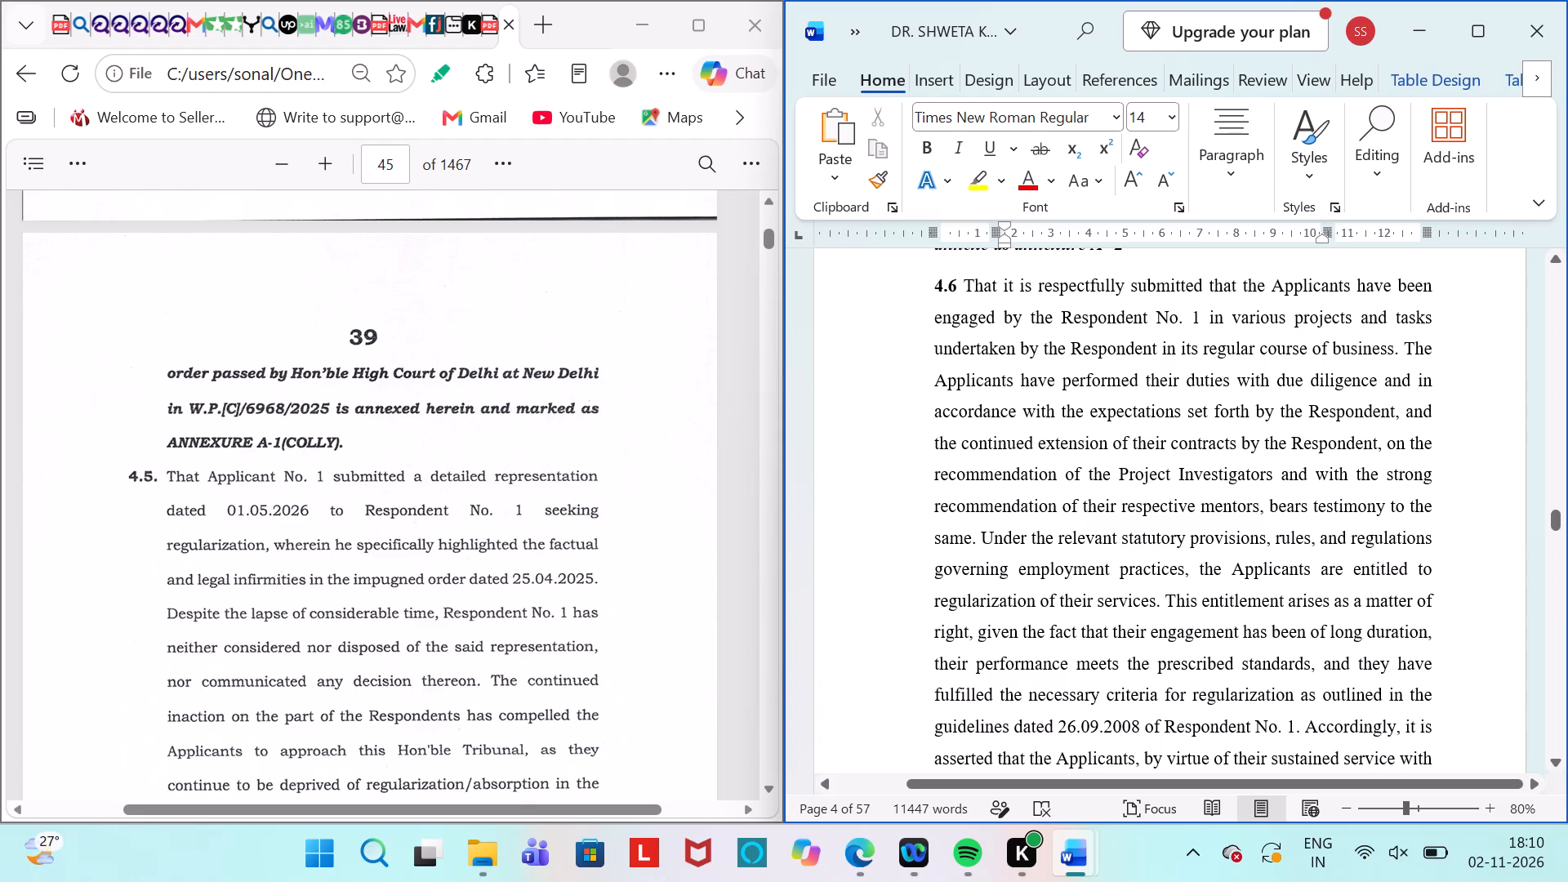
scroll(1070, 422, "down", 1)
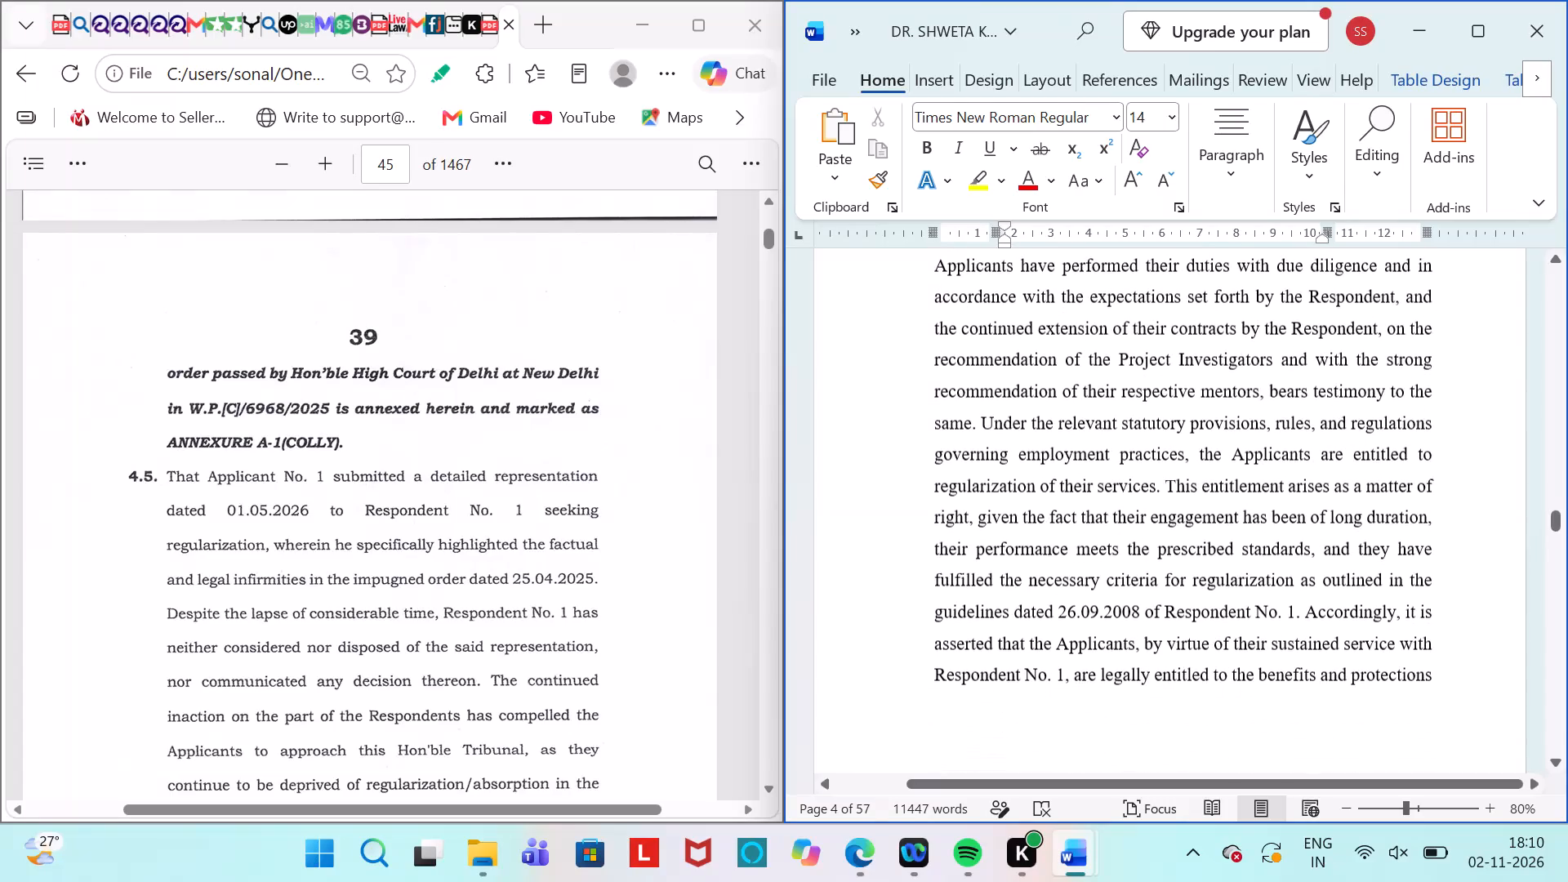
scroll(1070, 422, "down", 2)
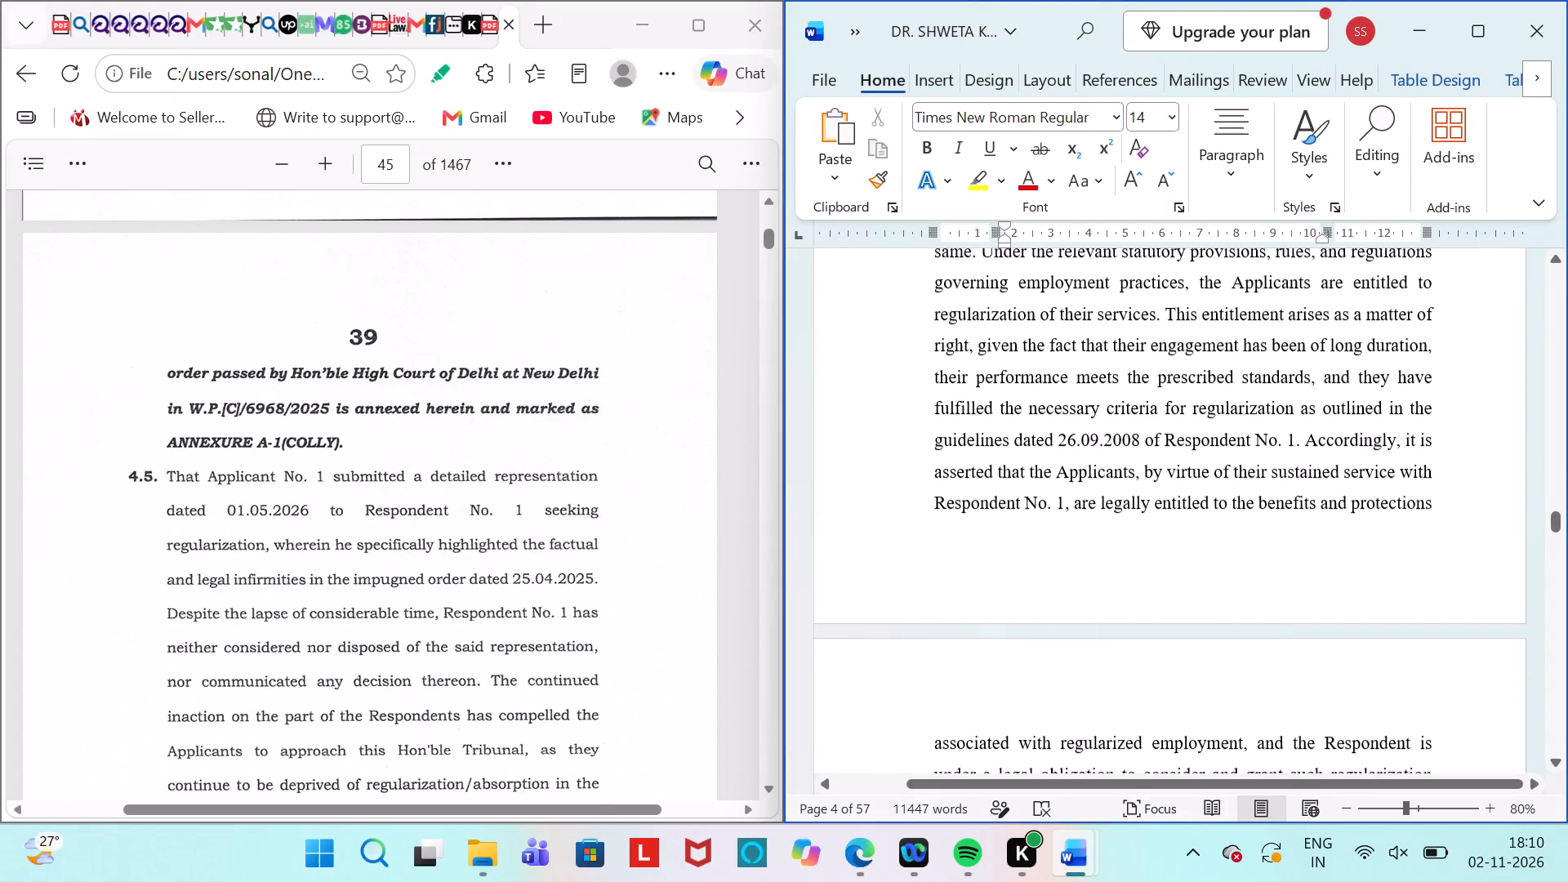
scroll(1070, 422, "down", 2)
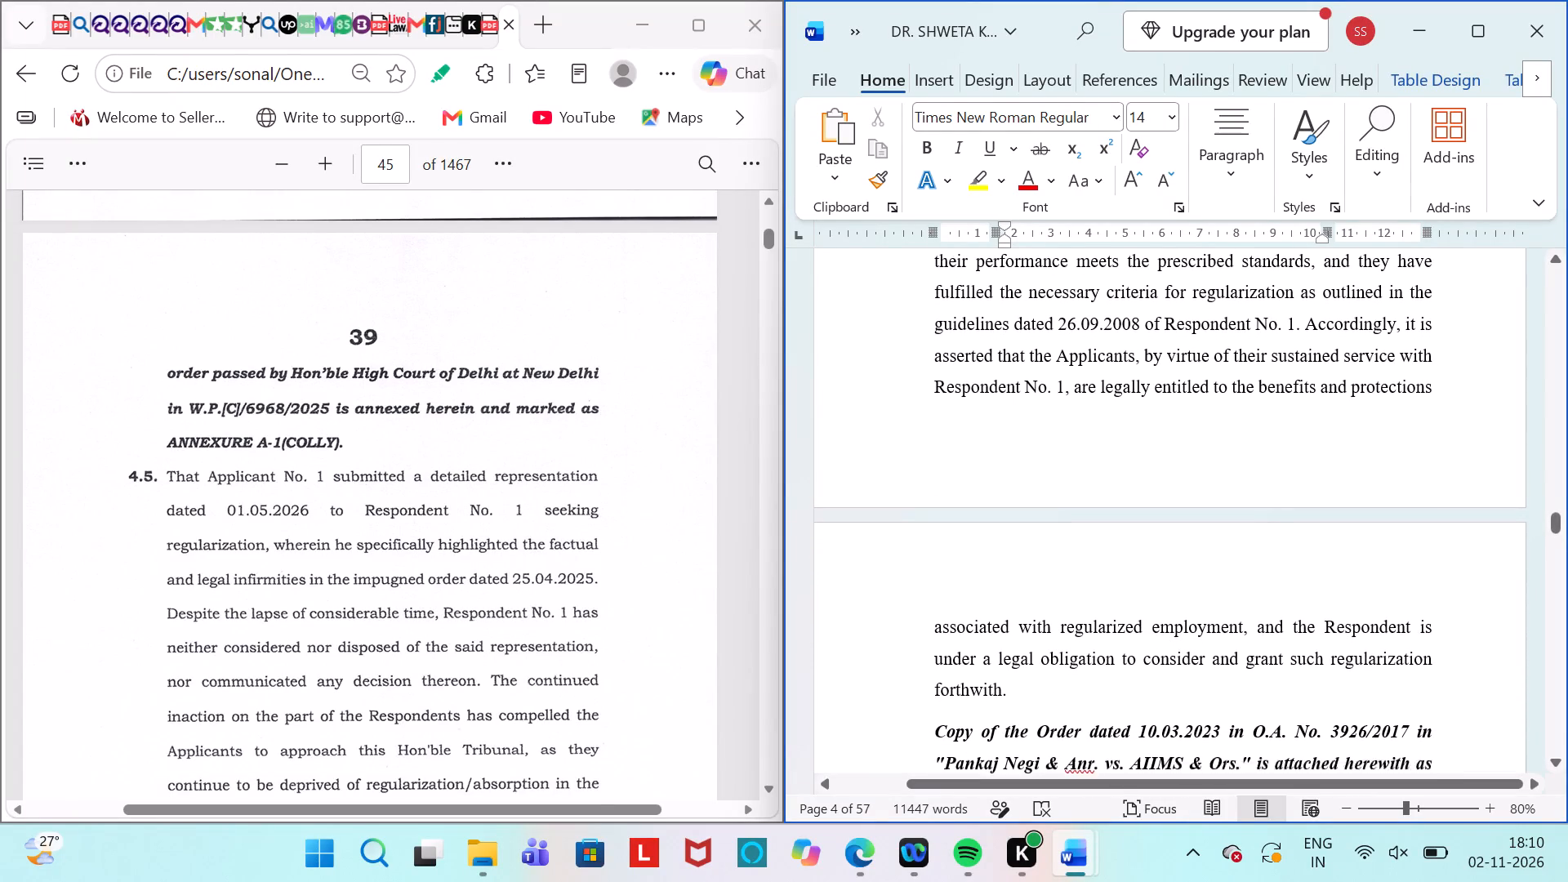
scroll(1070, 422, "down", 2)
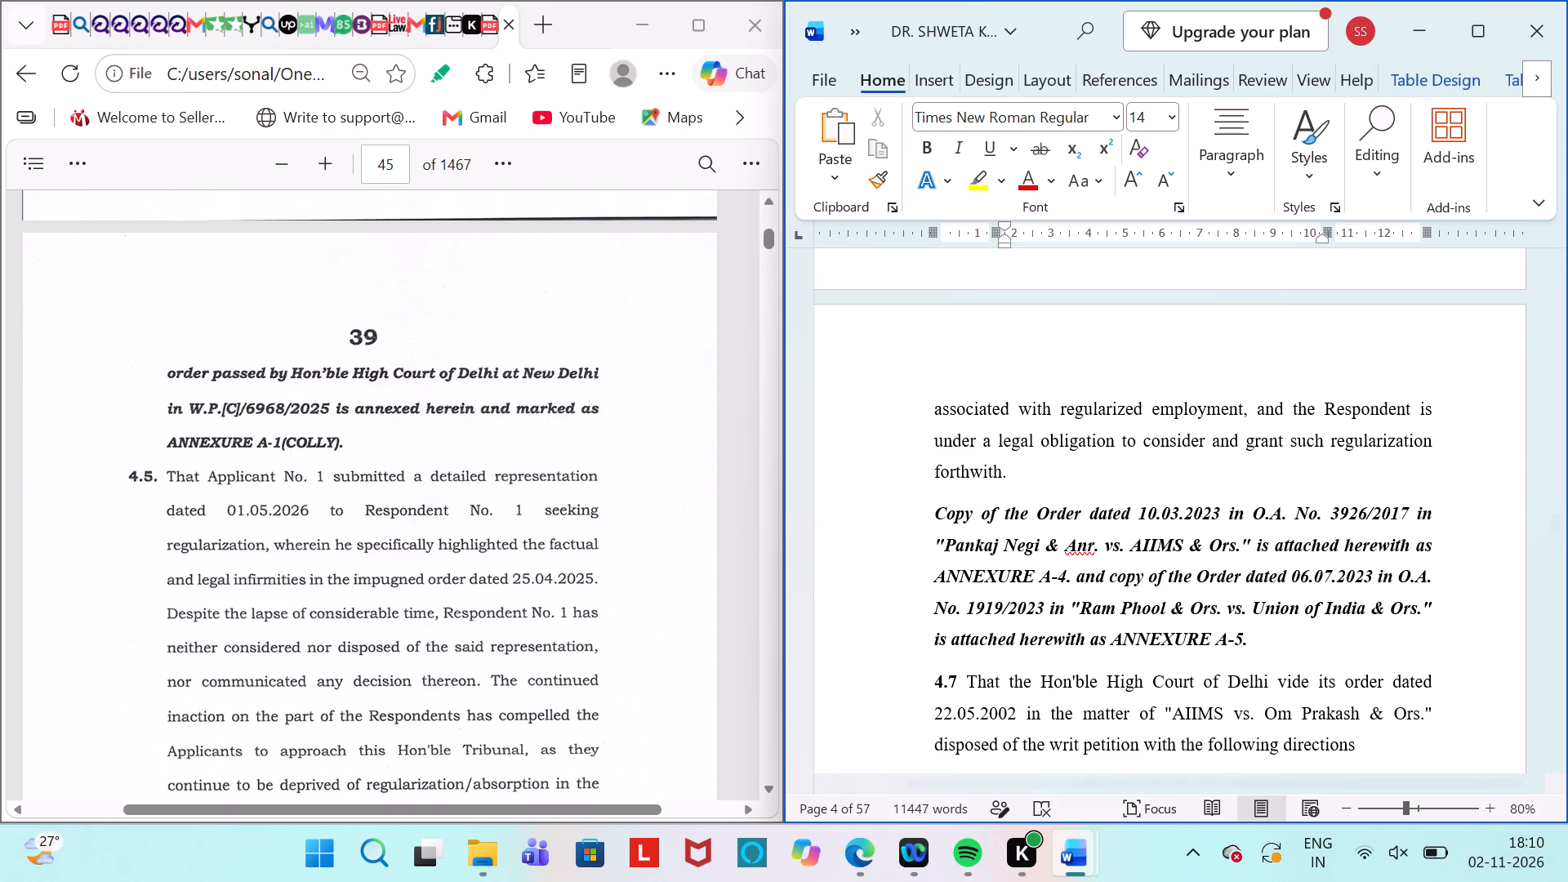
Return to the Word document's index table and check the ANNEXURE A-4 and A-5 entries in rows 10 and 11.
scroll(1070, 422, "up", 13)
scroll(1070, 422, "up", 8)
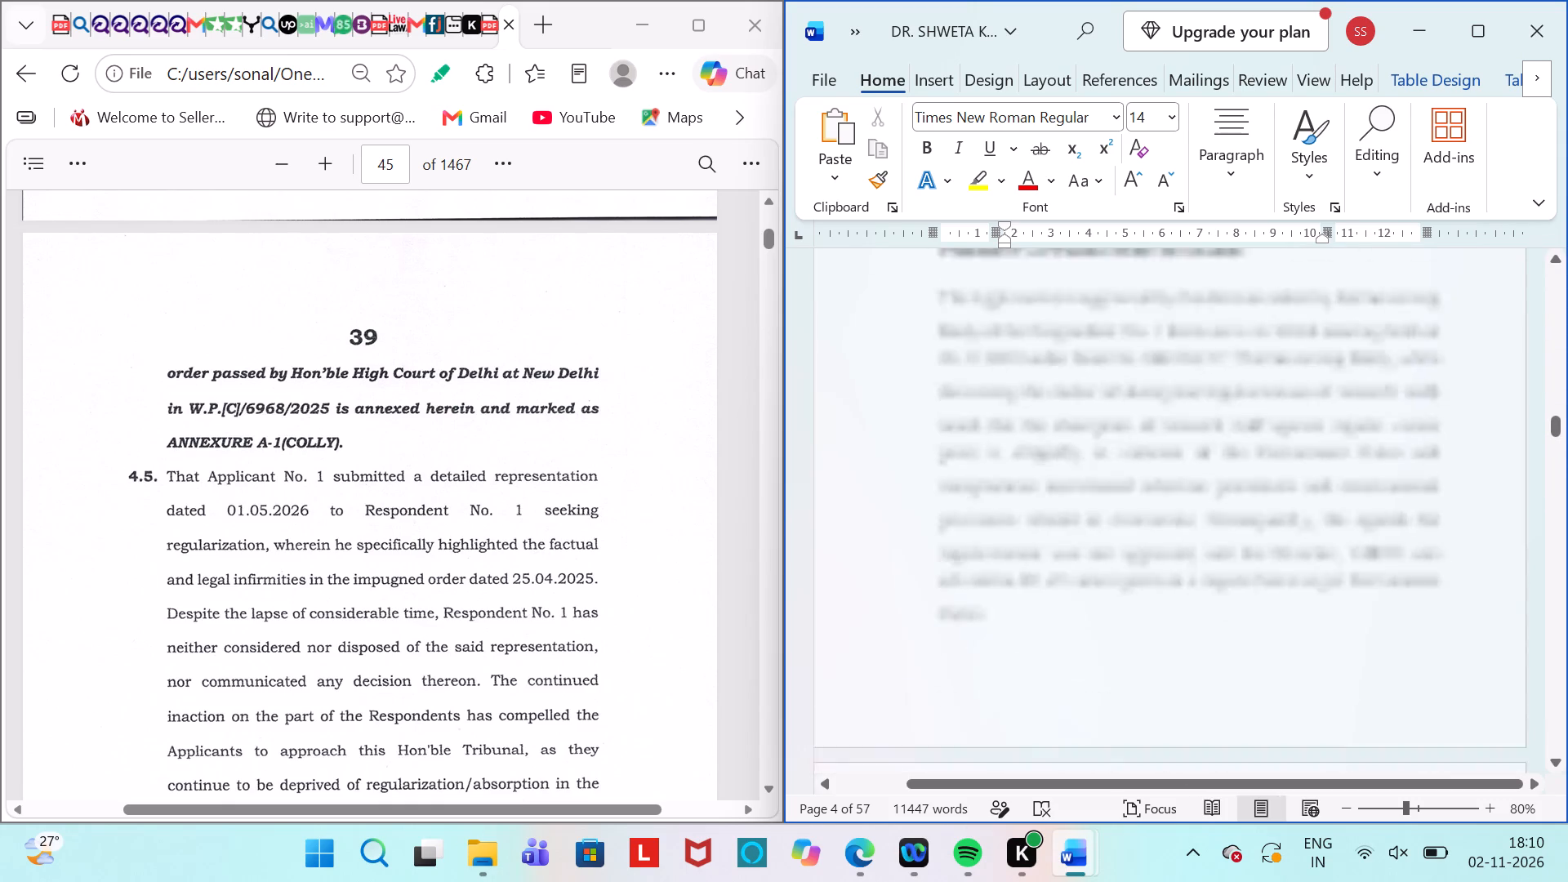
scroll(1070, 422, "up", 13)
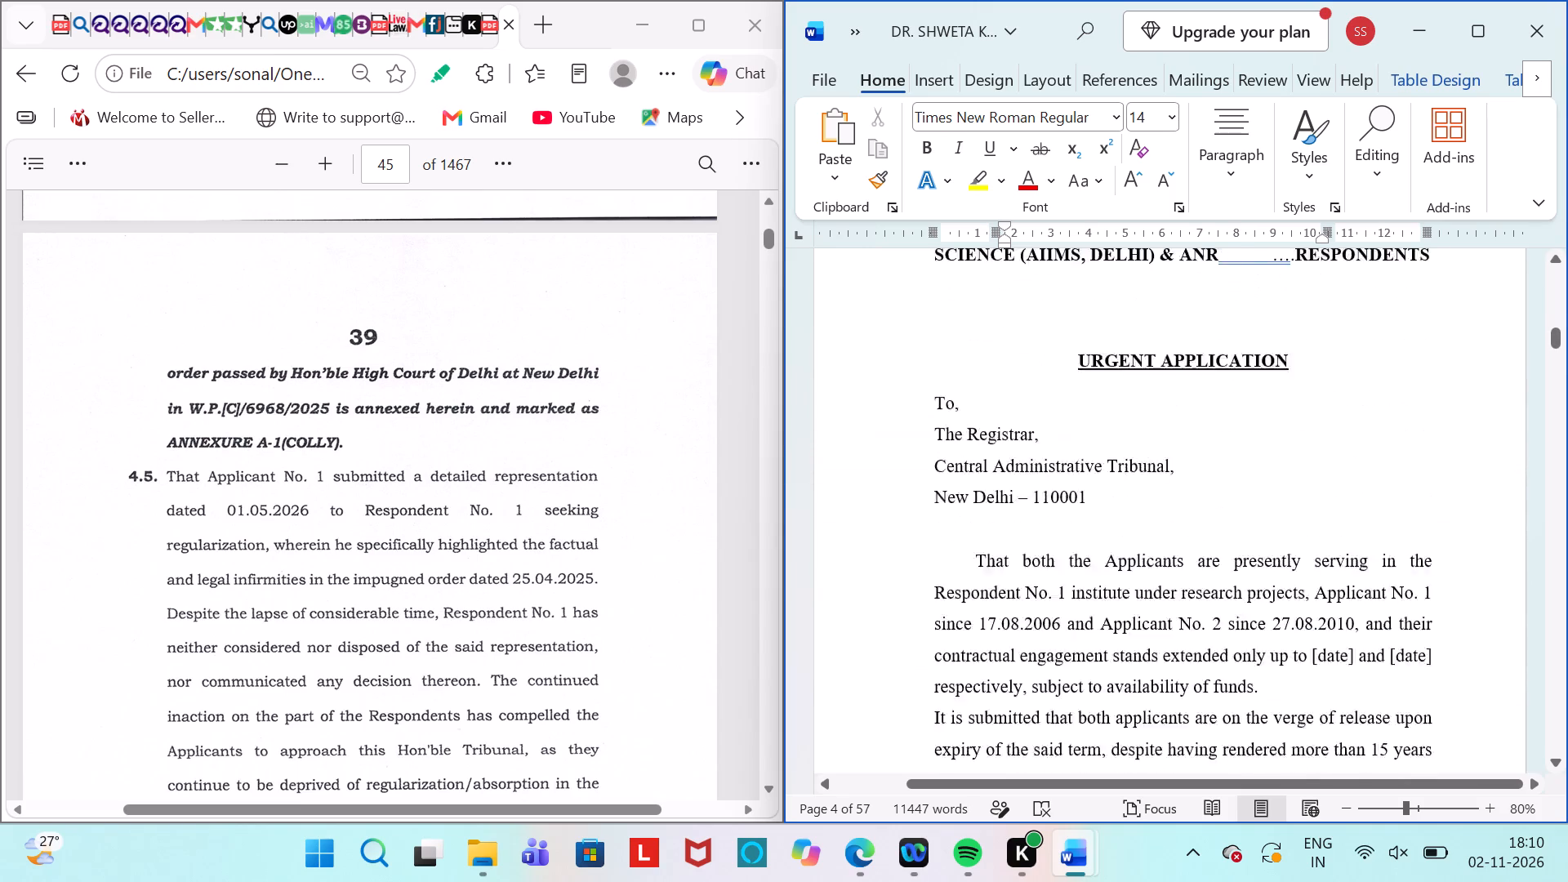
scroll(1070, 422, "up", 8)
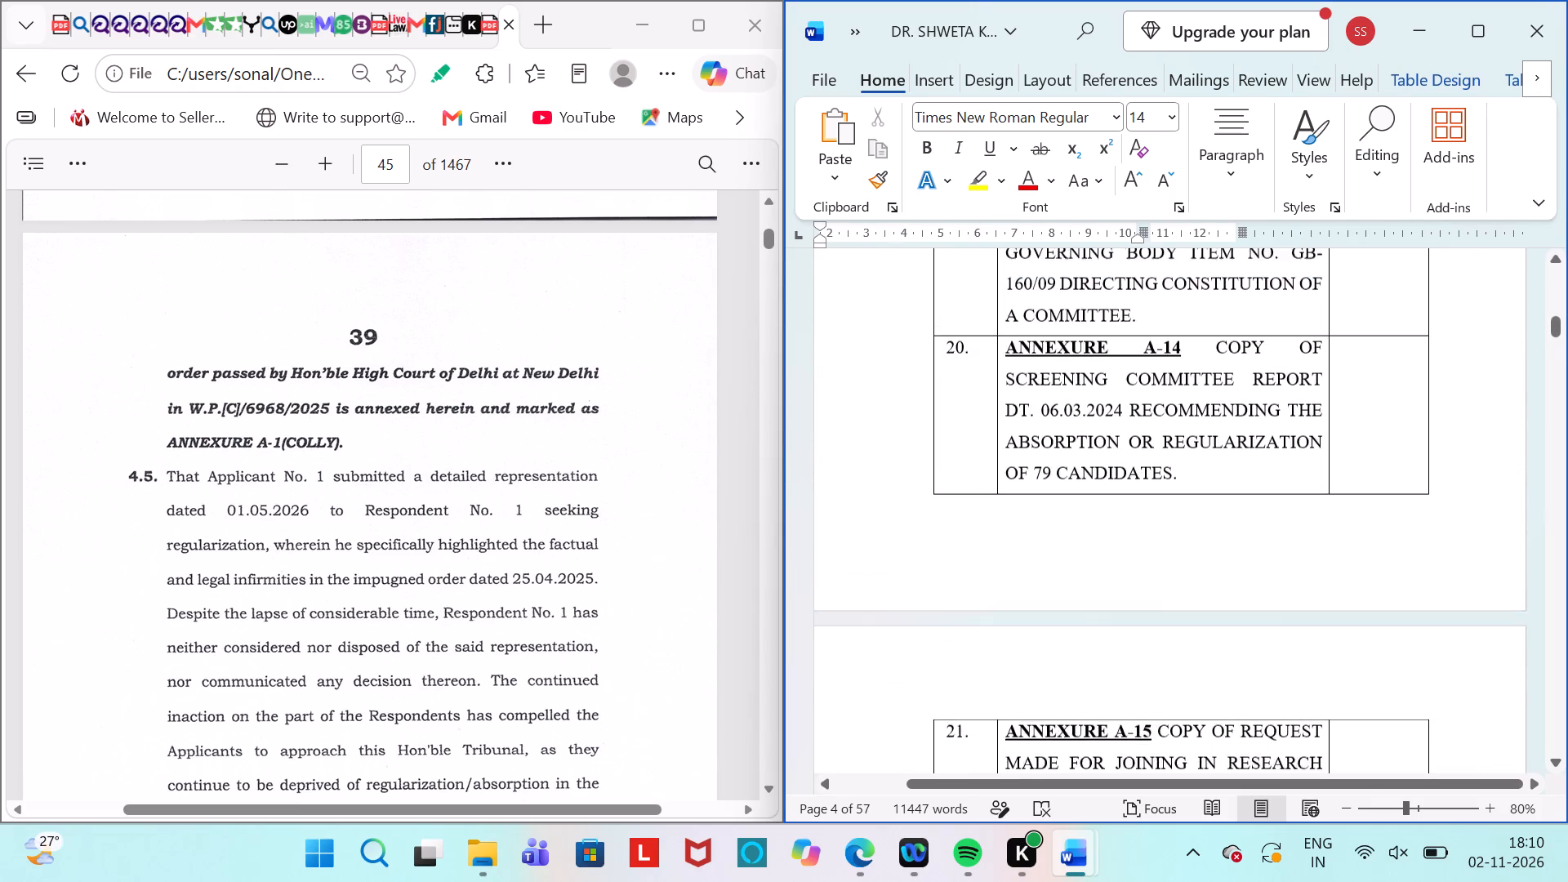
scroll(1070, 422, "up", 8)
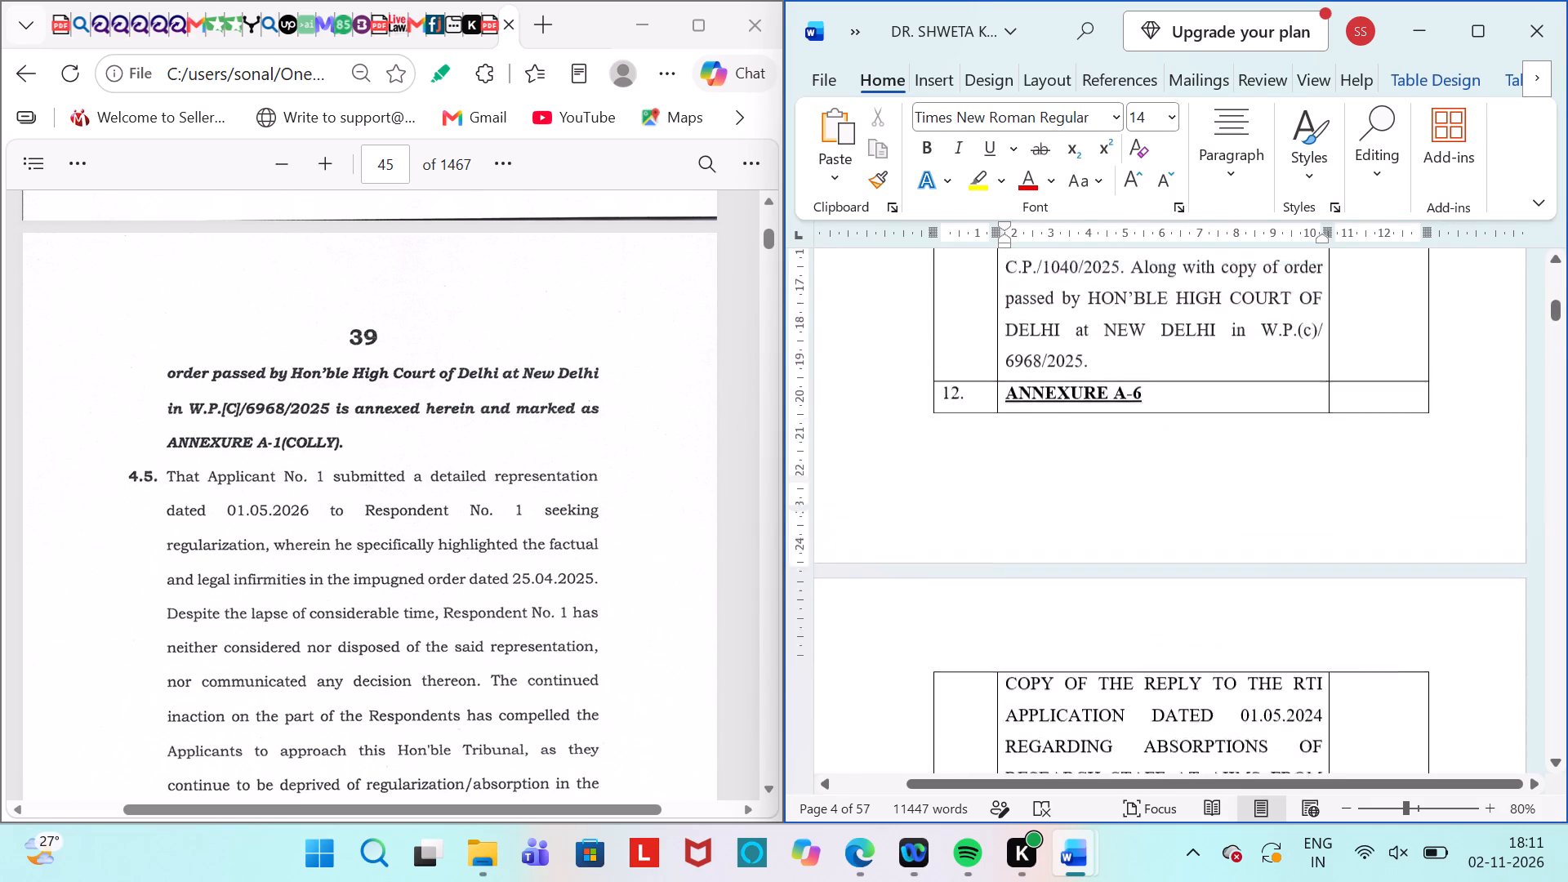
scroll(1070, 422, "up", 3)
scroll(1070, 422, "down", 2)
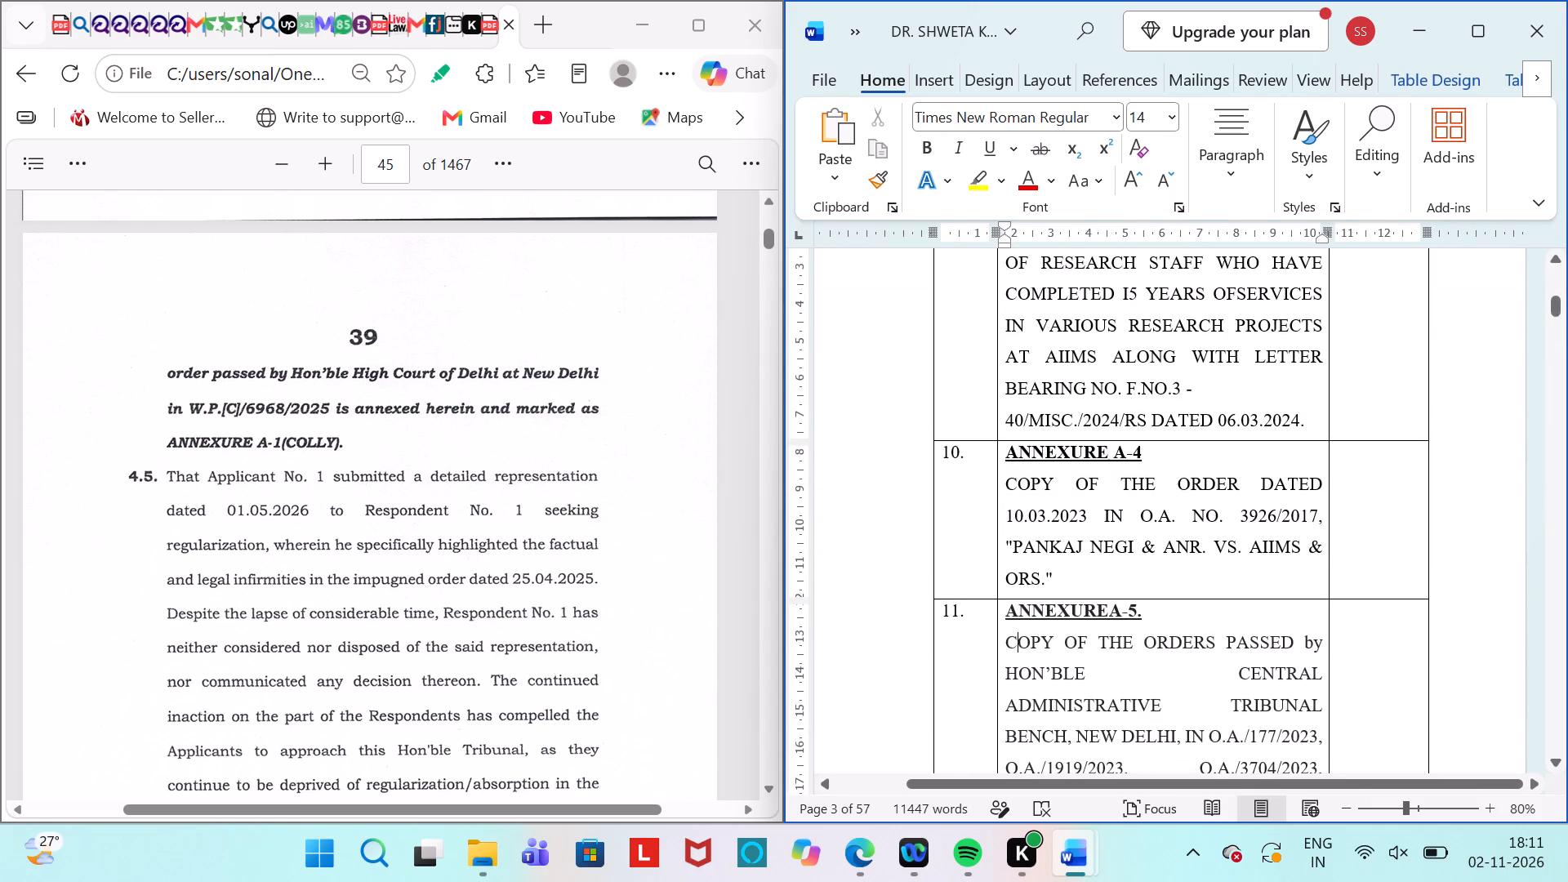
scroll(1070, 422, "down", 1)
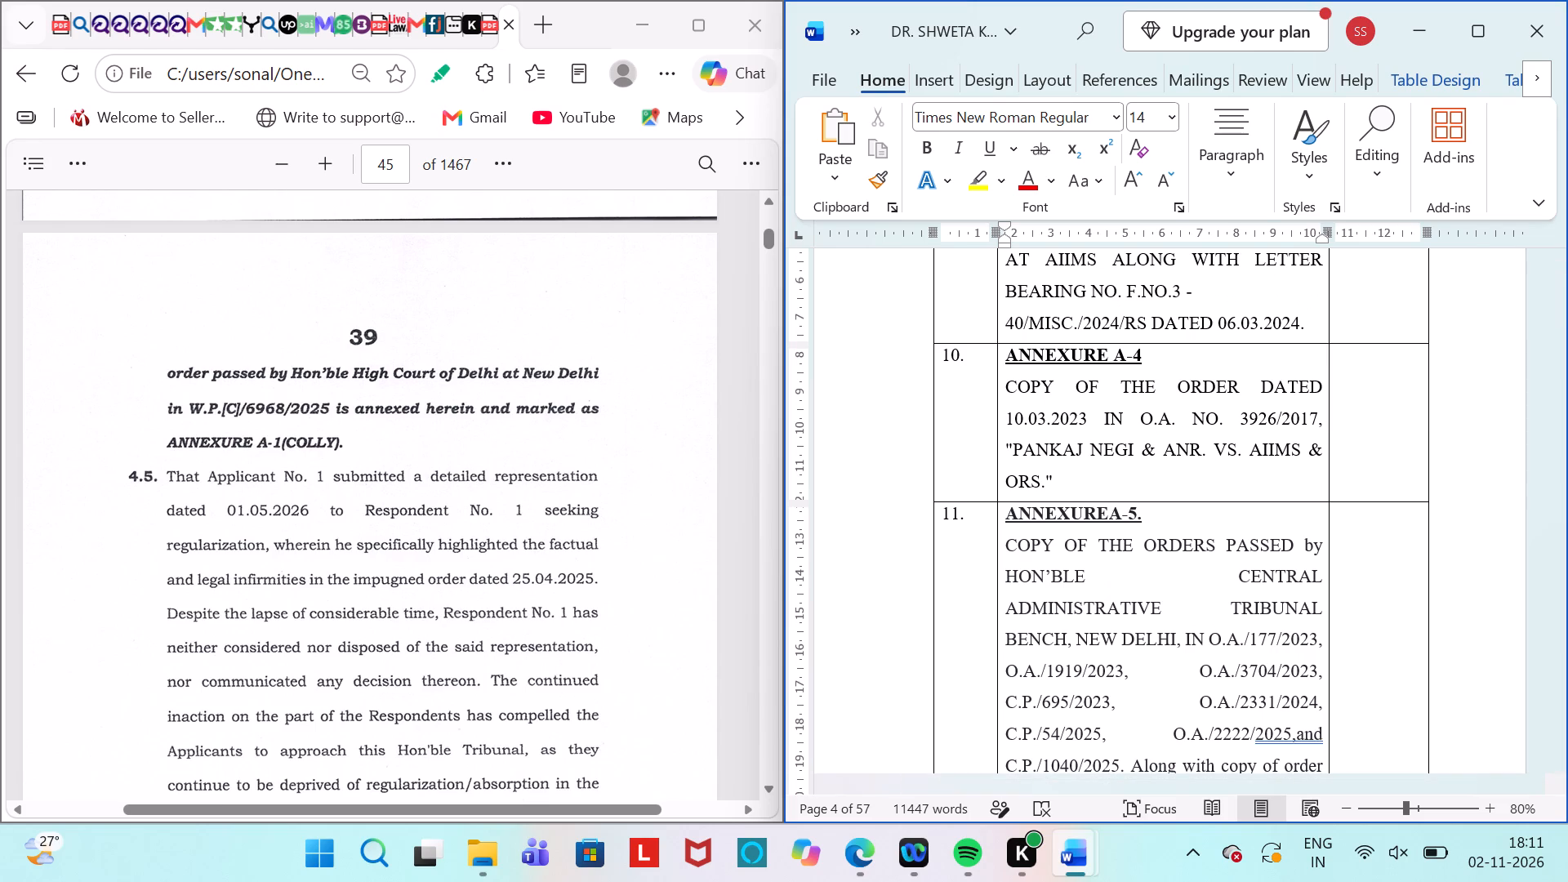
Check the PDF's ANNEXURE A-1 (COLLY) reference on printed pages 38 and 39 against the orders listed in index row 11.
scroll(606, 483, "down", 1)
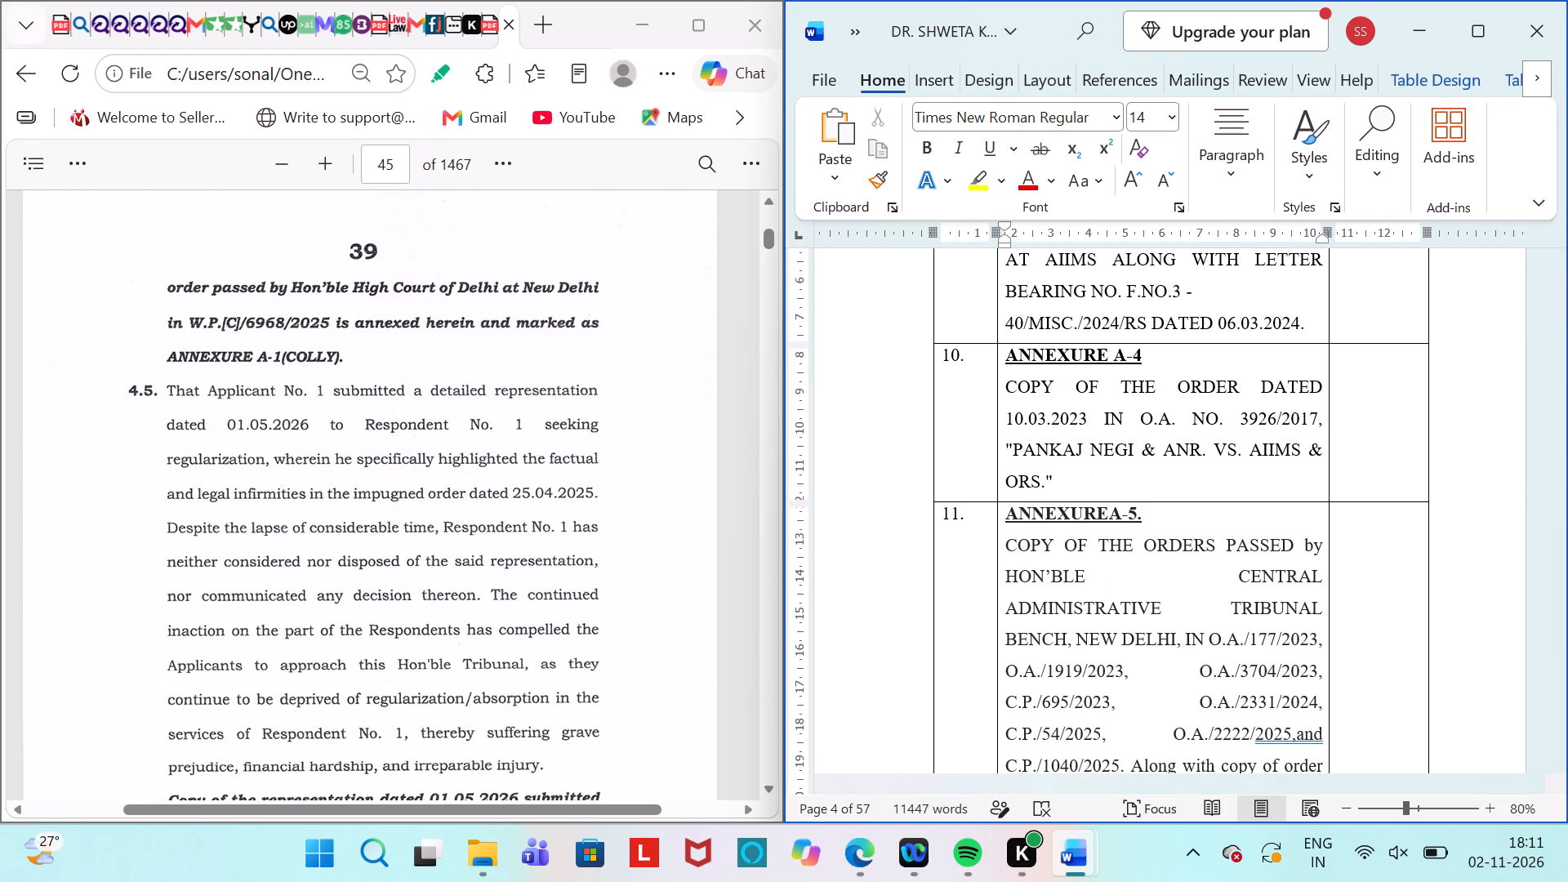
scroll(376, 423, "up", 3)
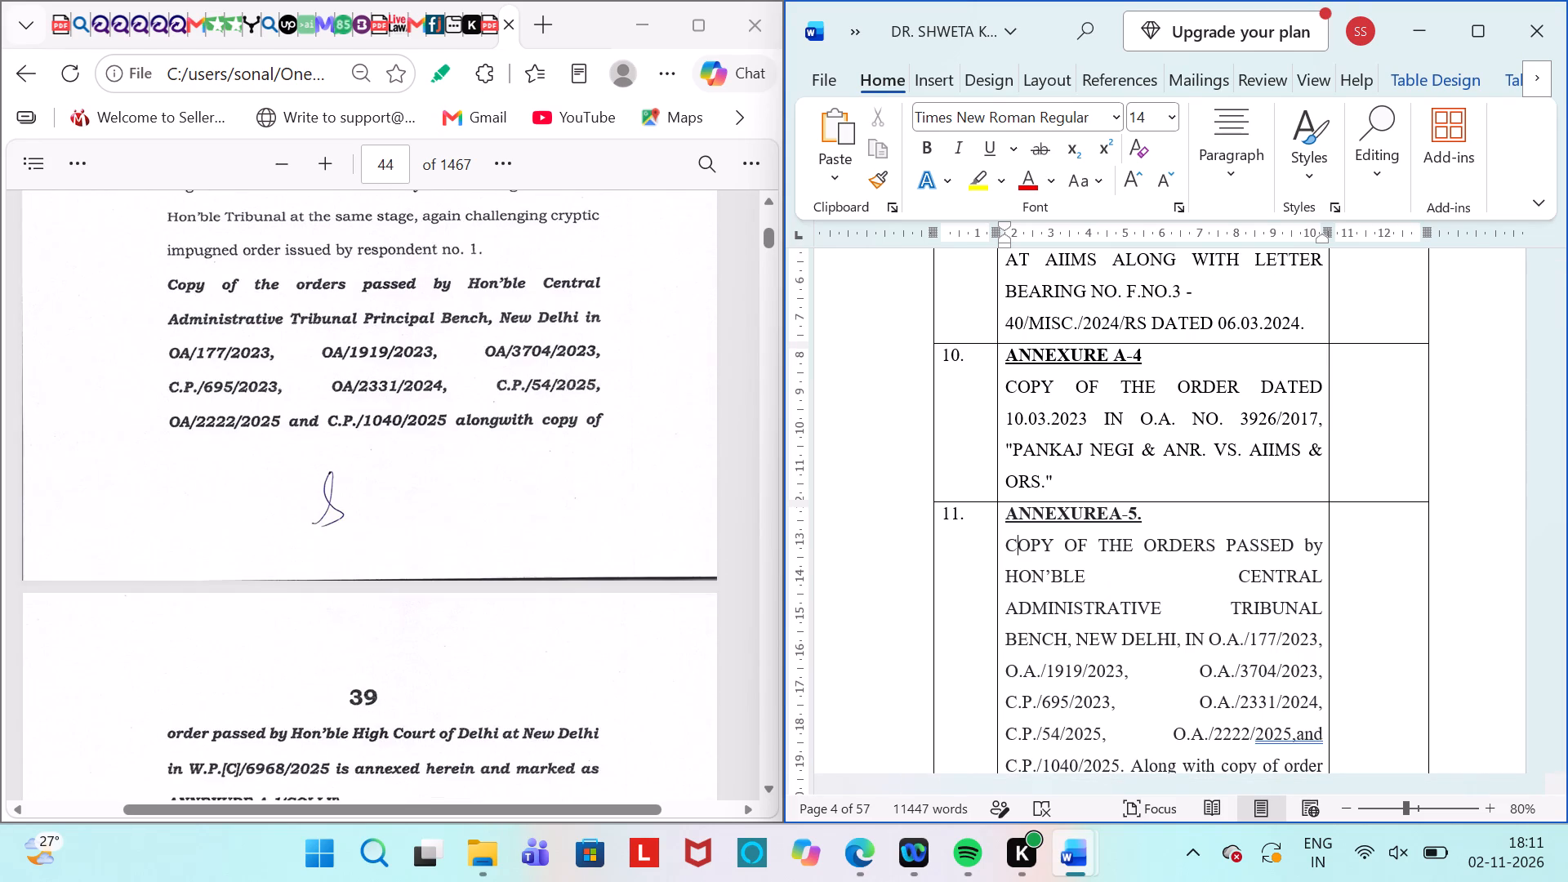
scroll(376, 423, "up", 3)
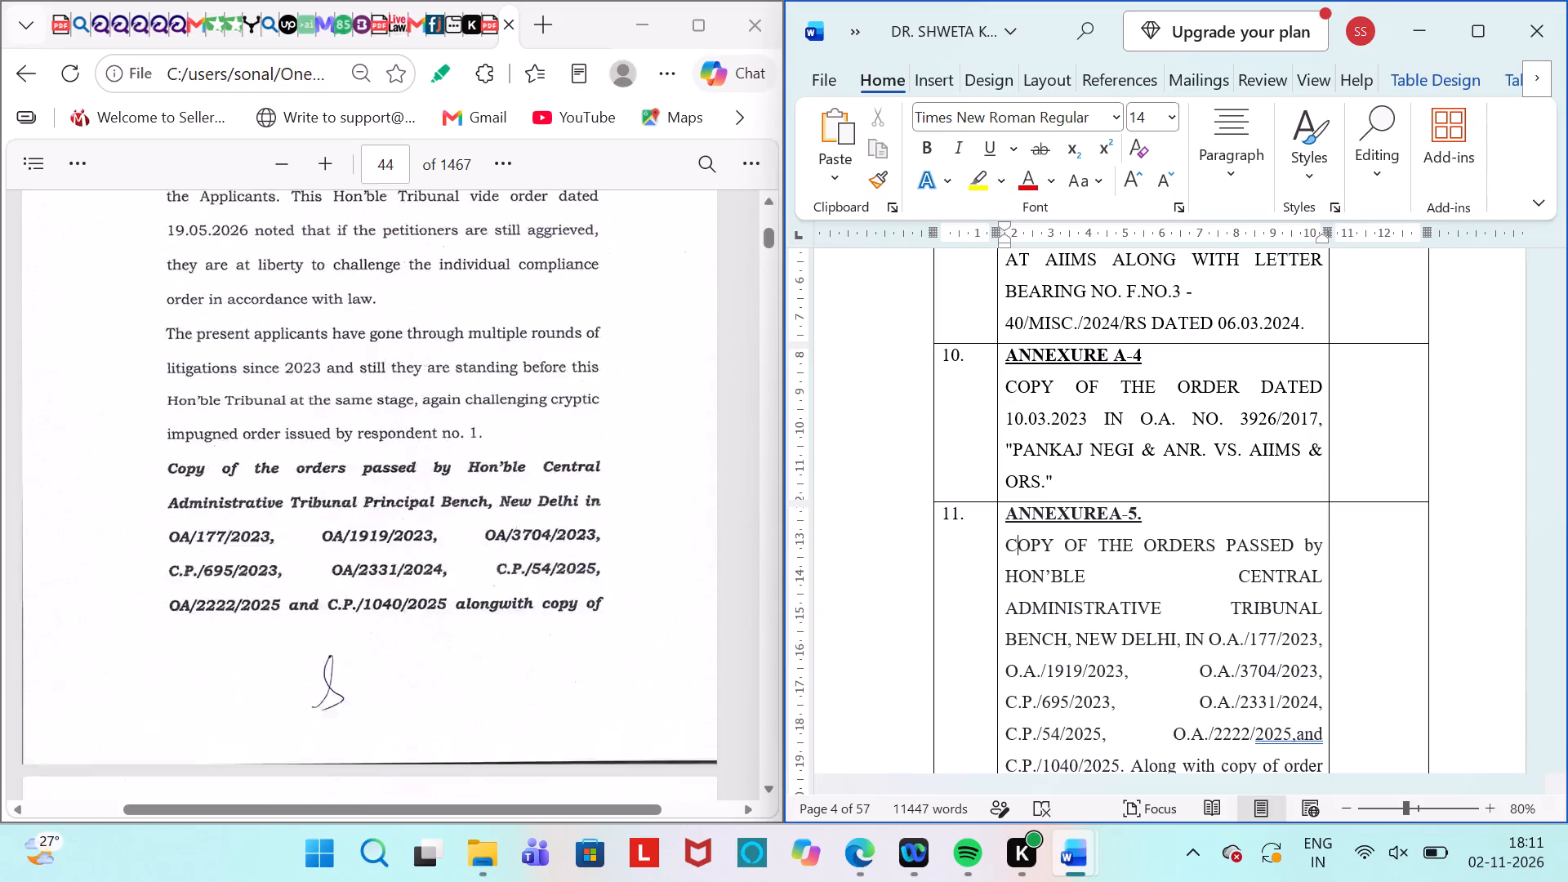
scroll(376, 423, "up", 1)
scroll(376, 423, "down", 5)
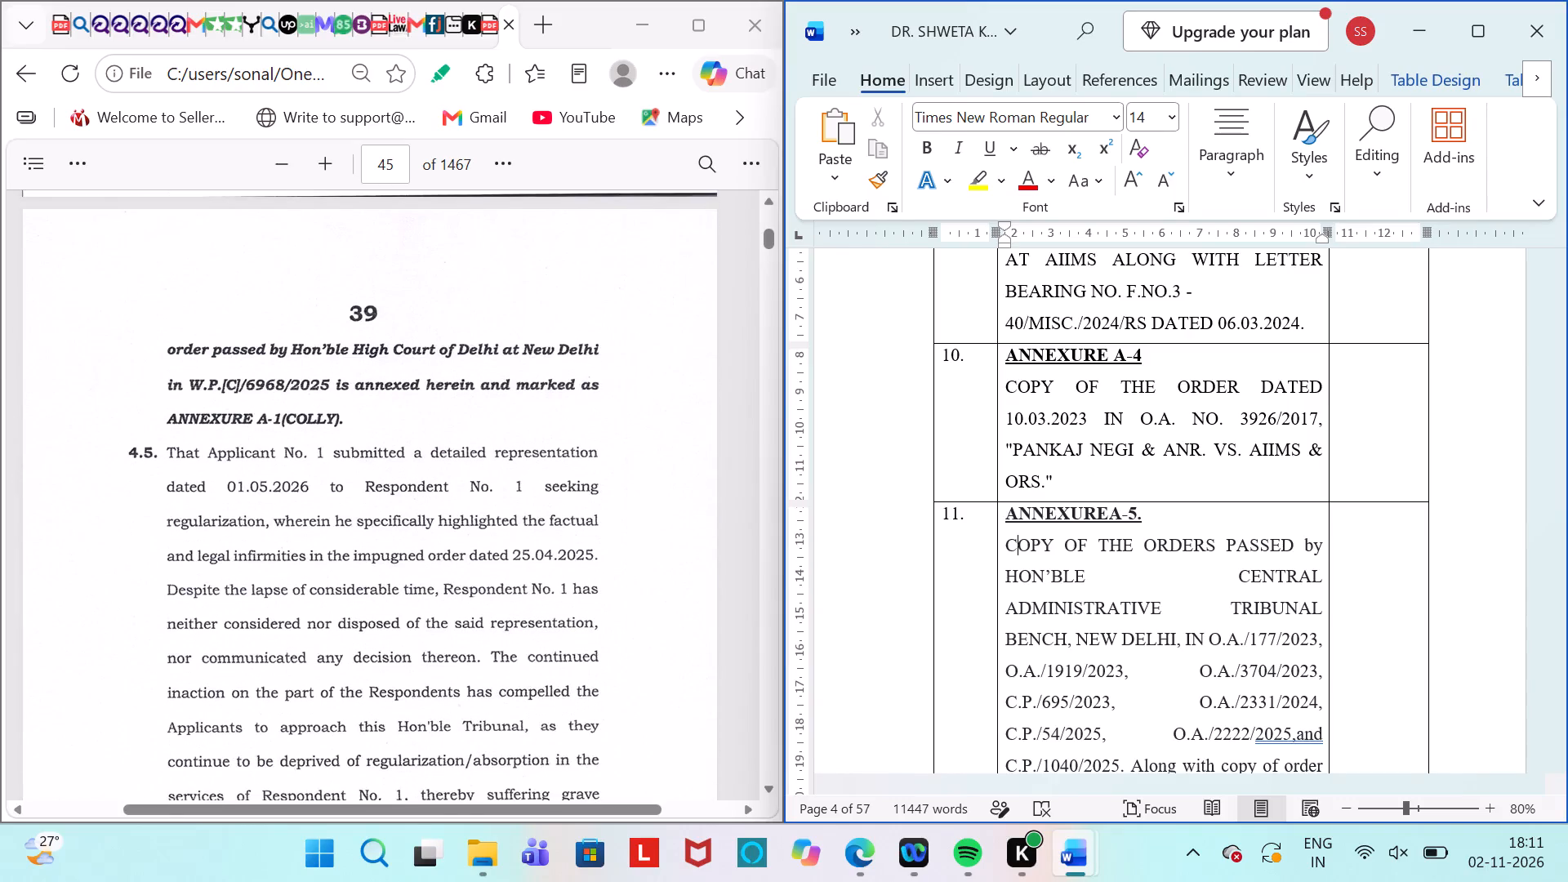
scroll(376, 423, "up", 20)
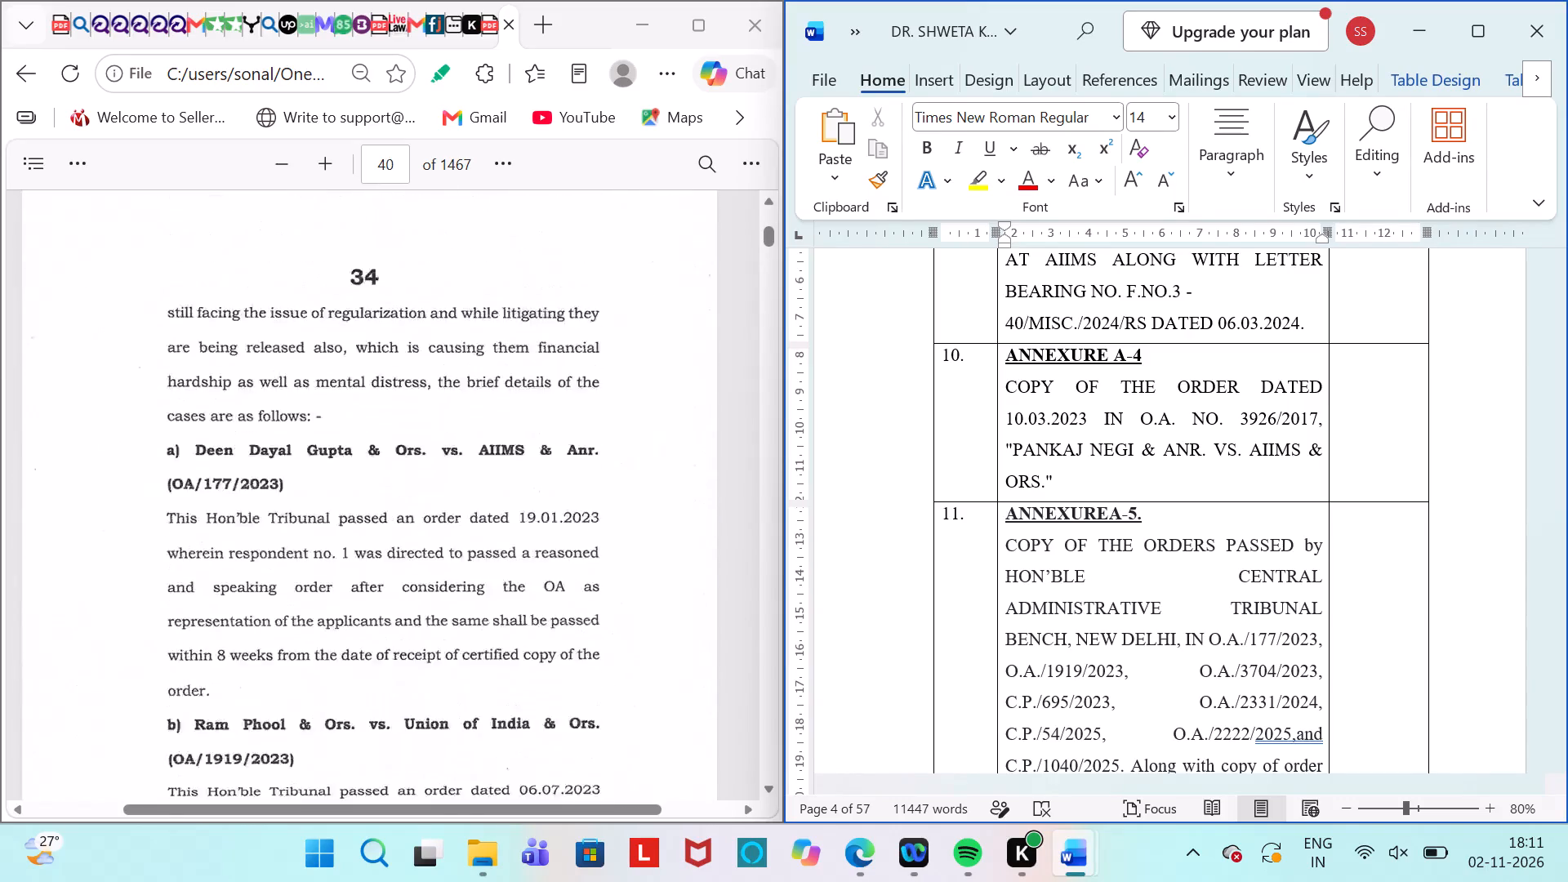
scroll(376, 423, "up", 18)
scroll(376, 423, "up", 10)
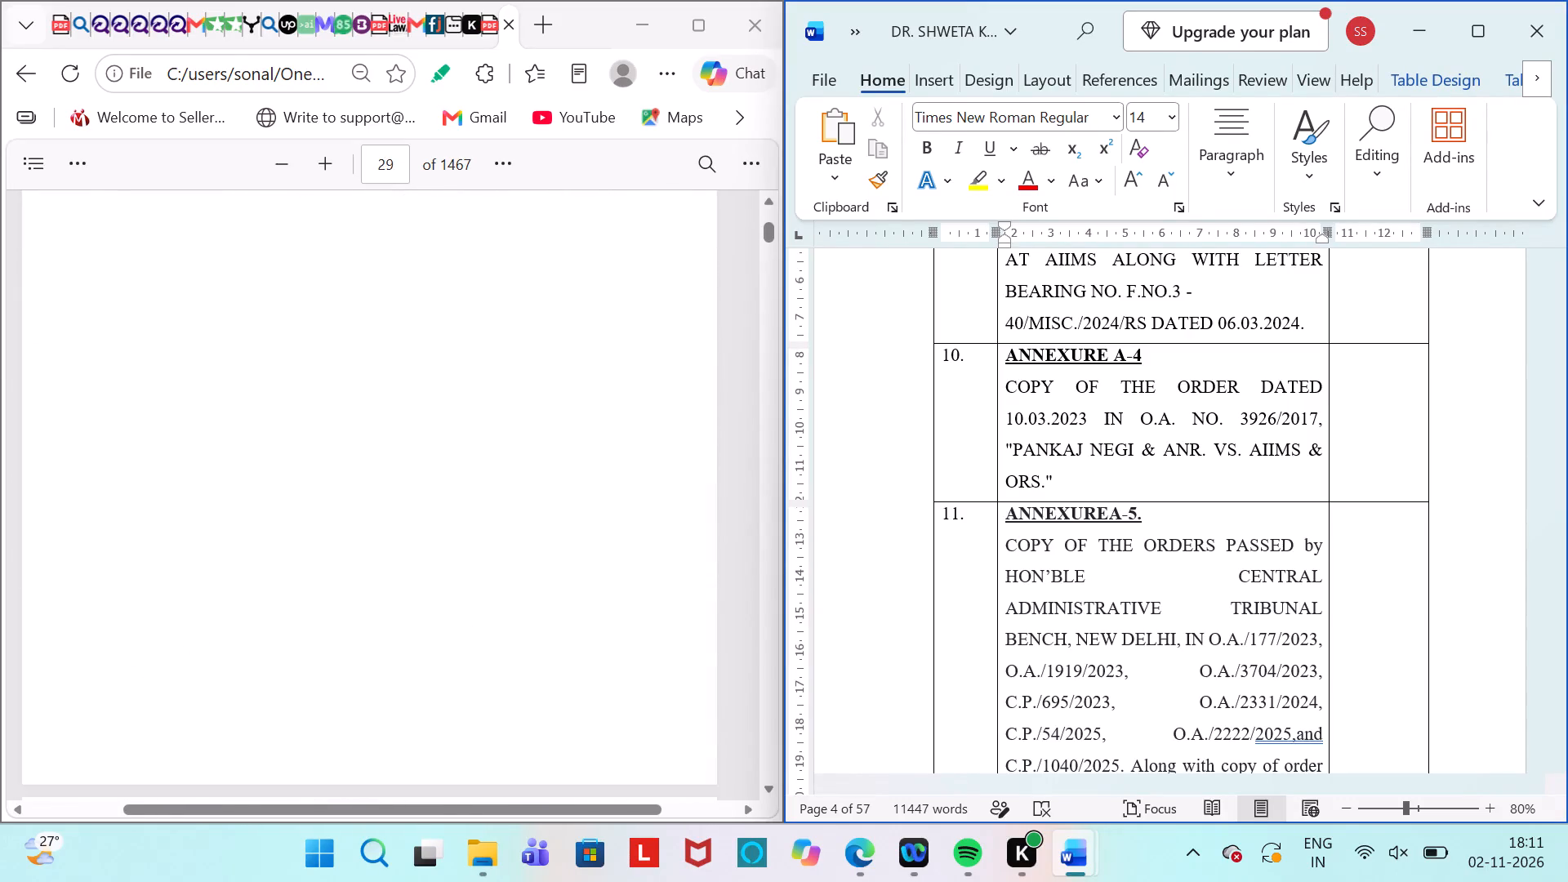
left_click(711, 154)
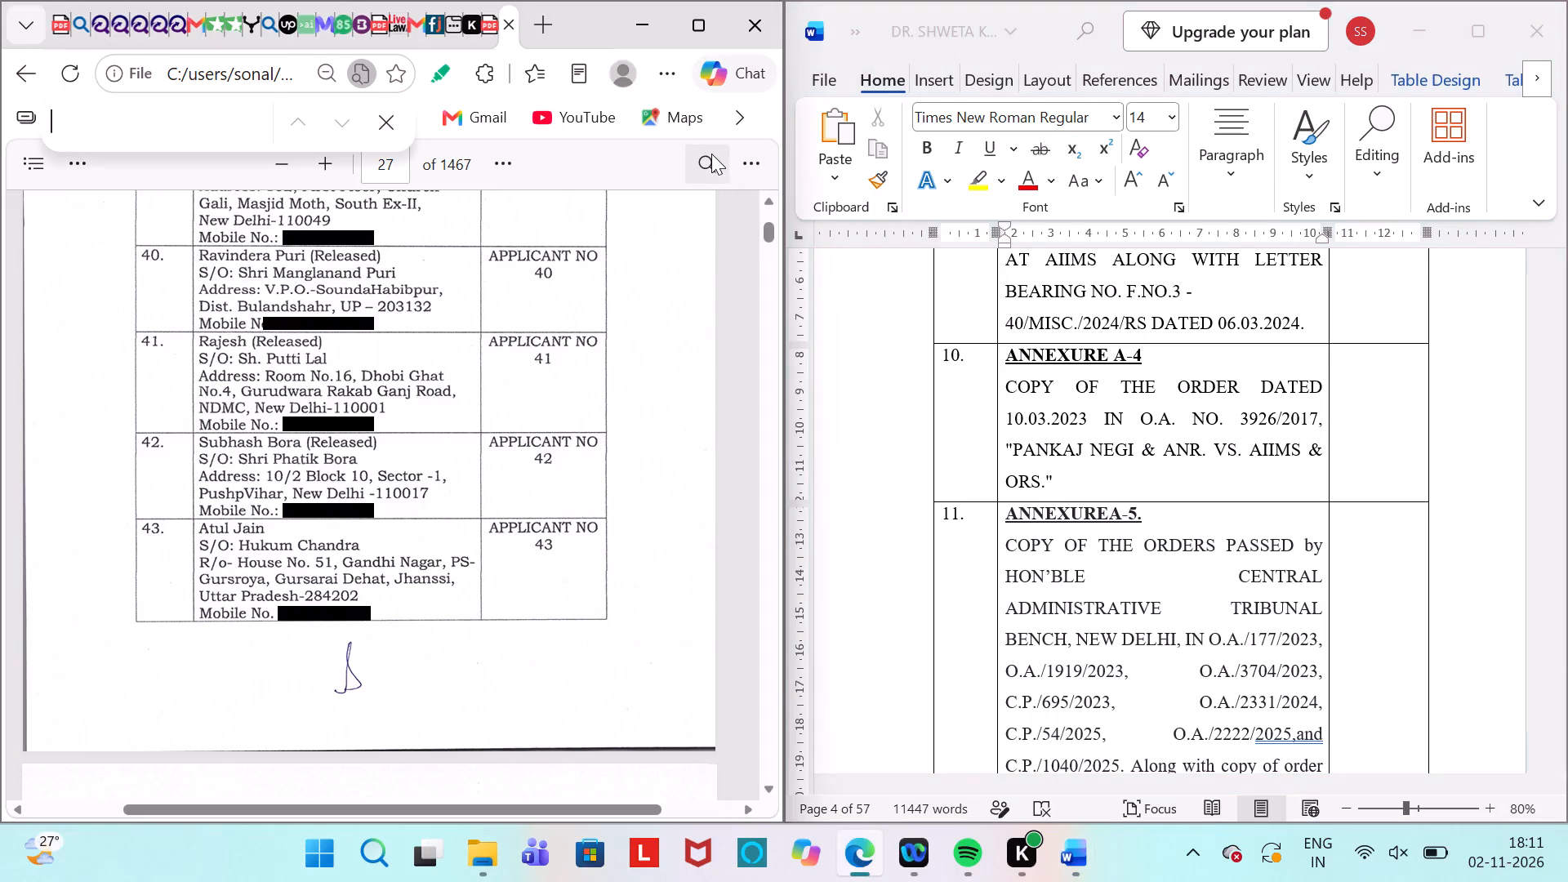
type("pankaj")
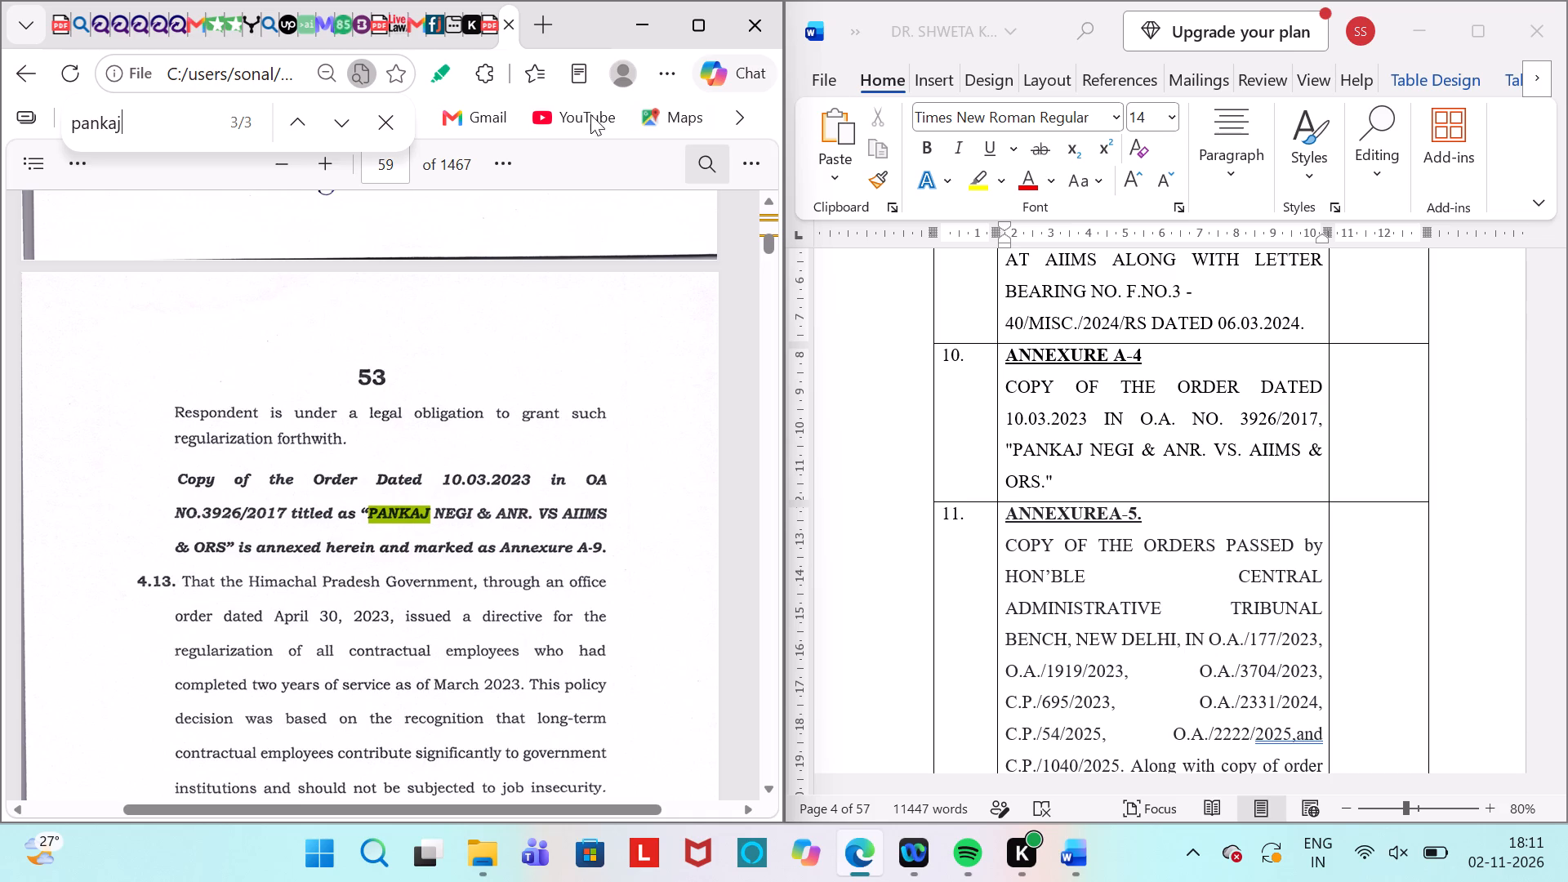
left_click(390, 123)
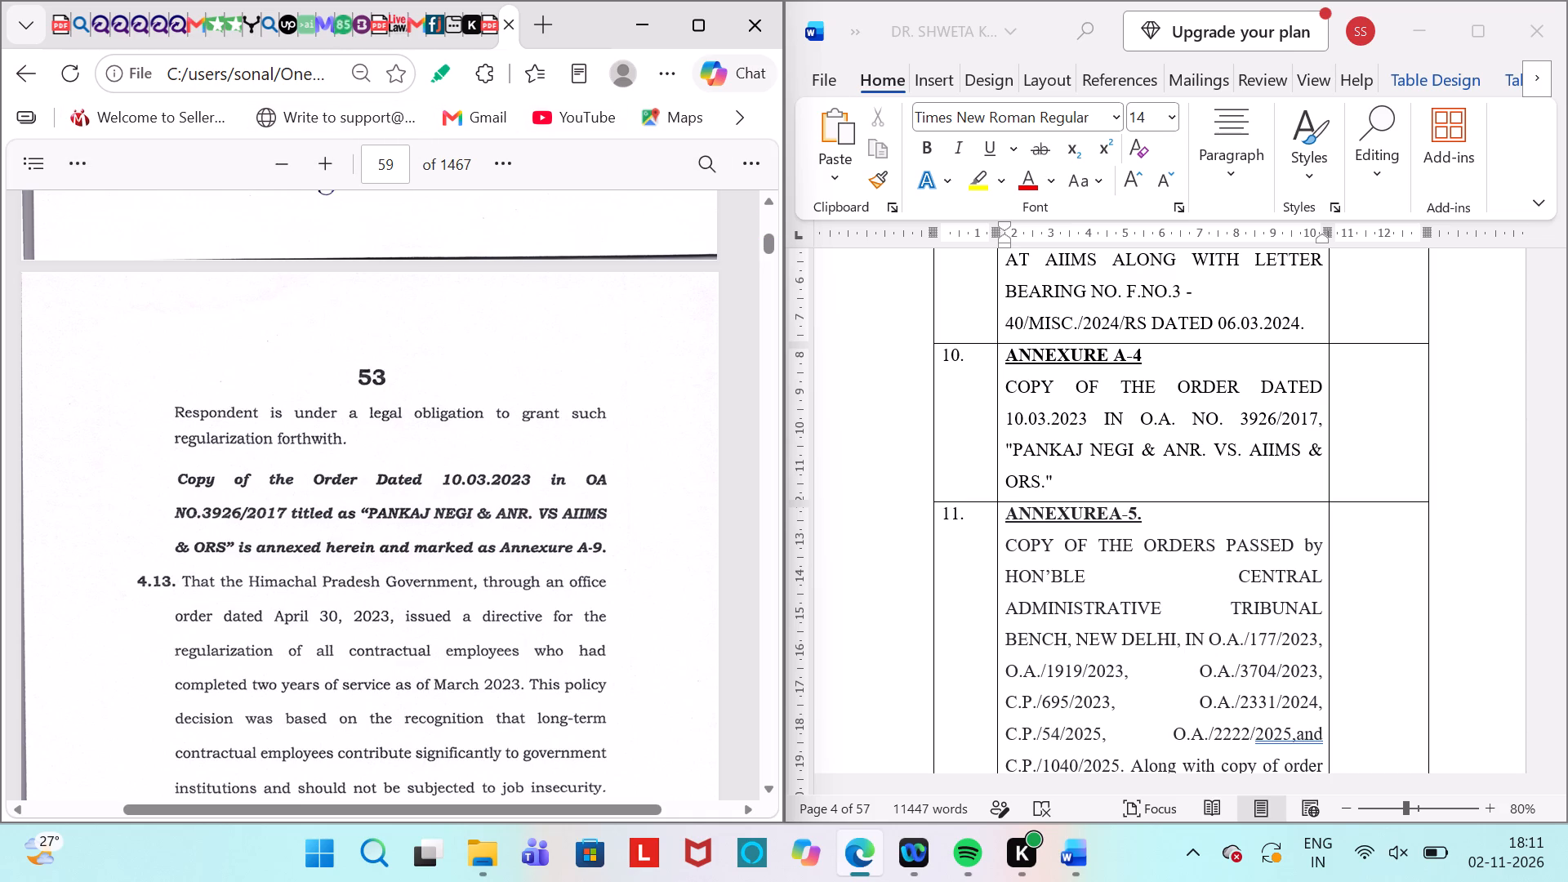
Review the PDF's paragraph 4.12 and the ANNEXURE A-8 (COLLY) reference above it alongside Word index rows 11 and 12.
scroll(607, 558, "up", 3)
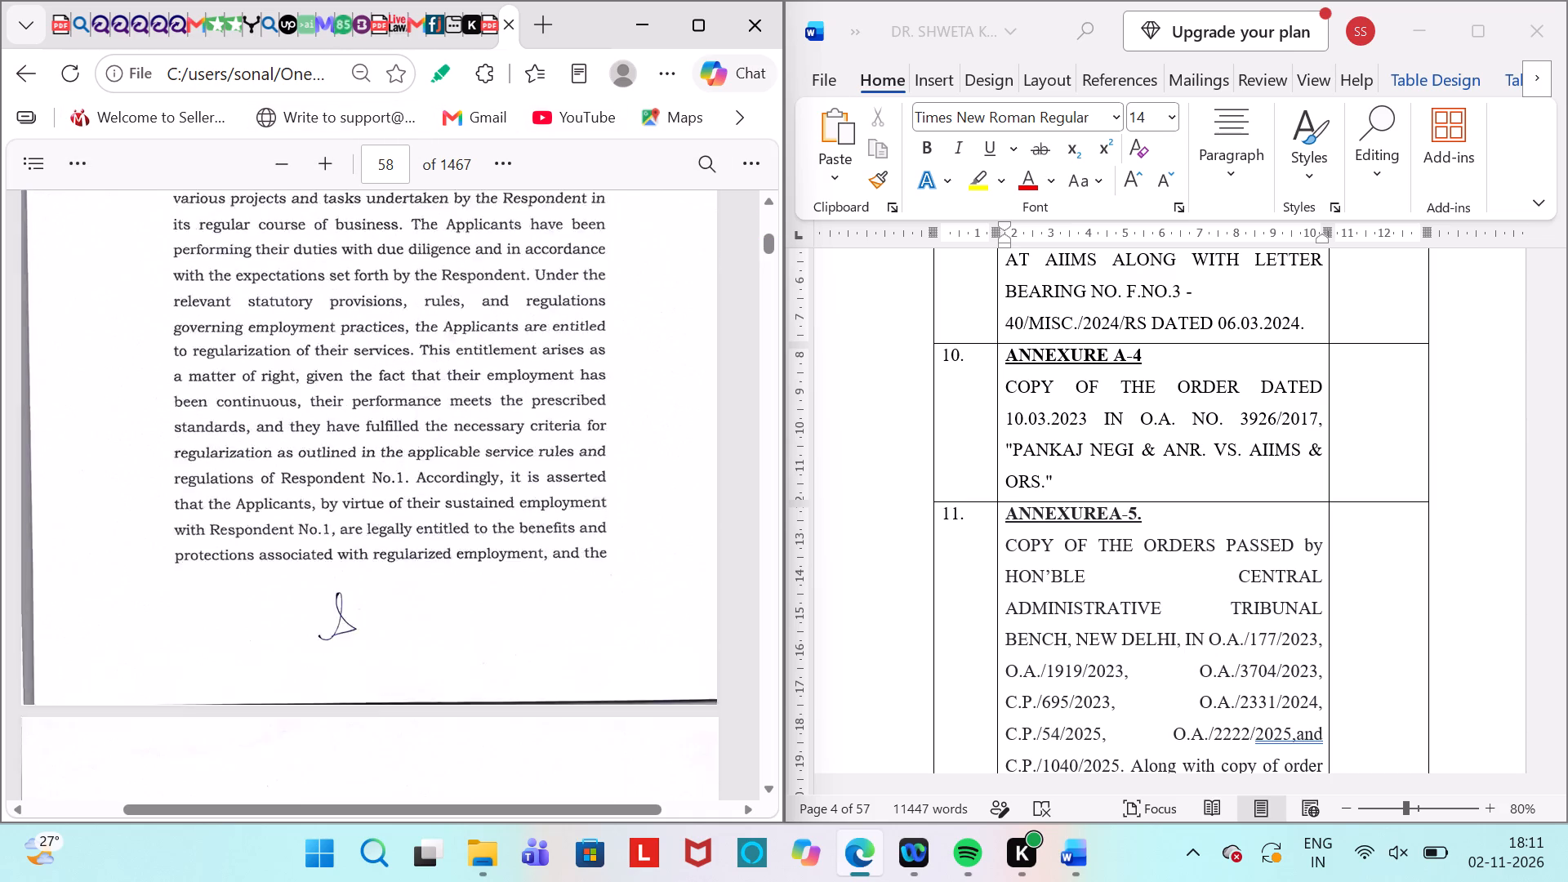
scroll(607, 558, "up", 6)
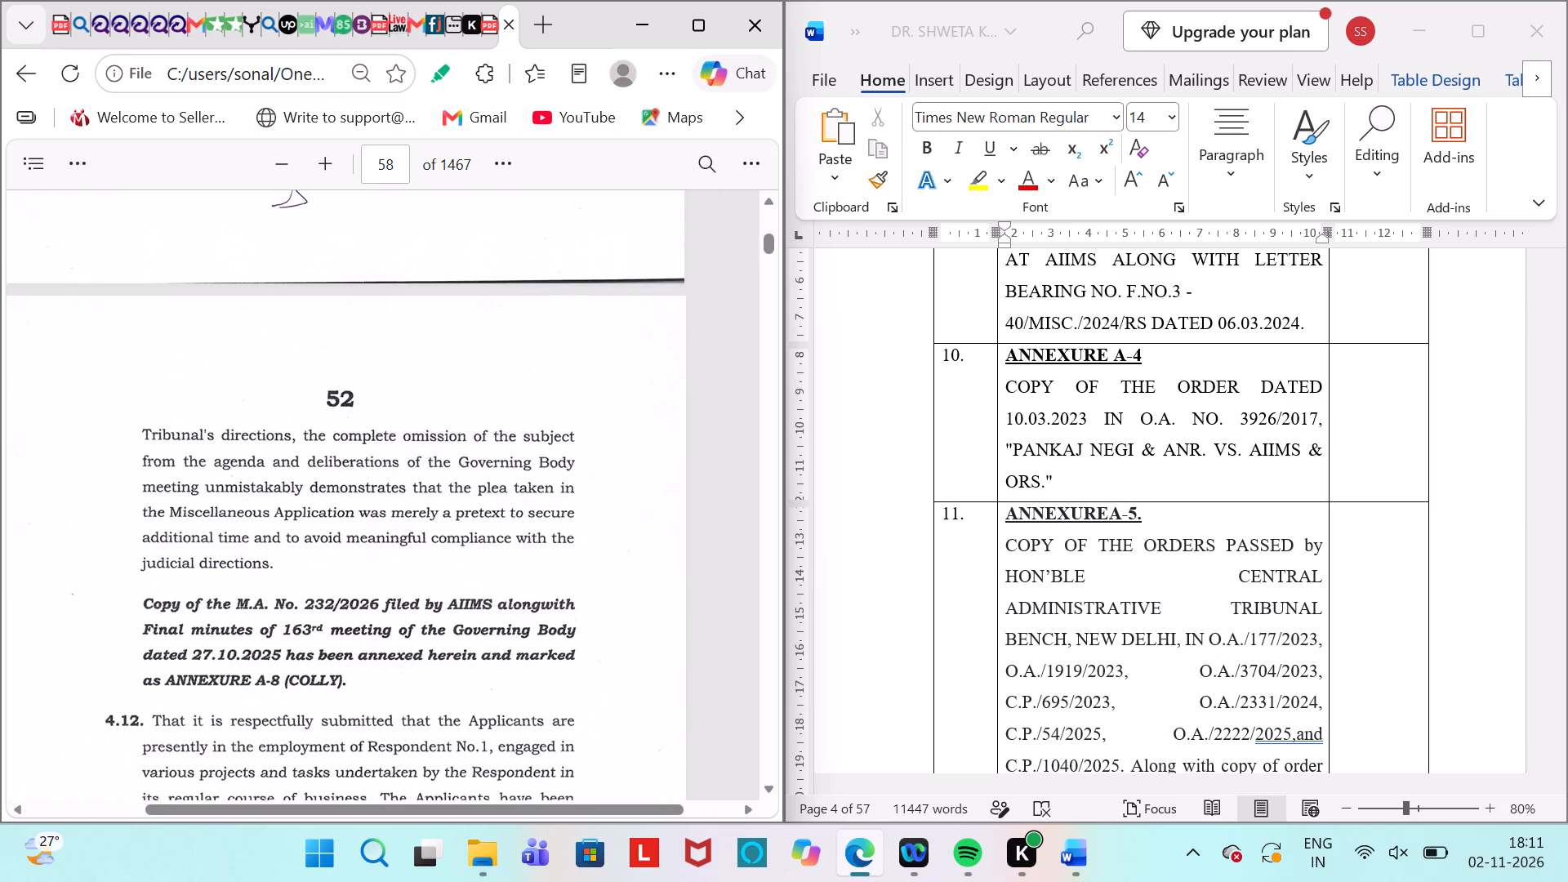
scroll(607, 558, "up", 1)
scroll(607, 558, "right", 1)
scroll(607, 558, "left", 1)
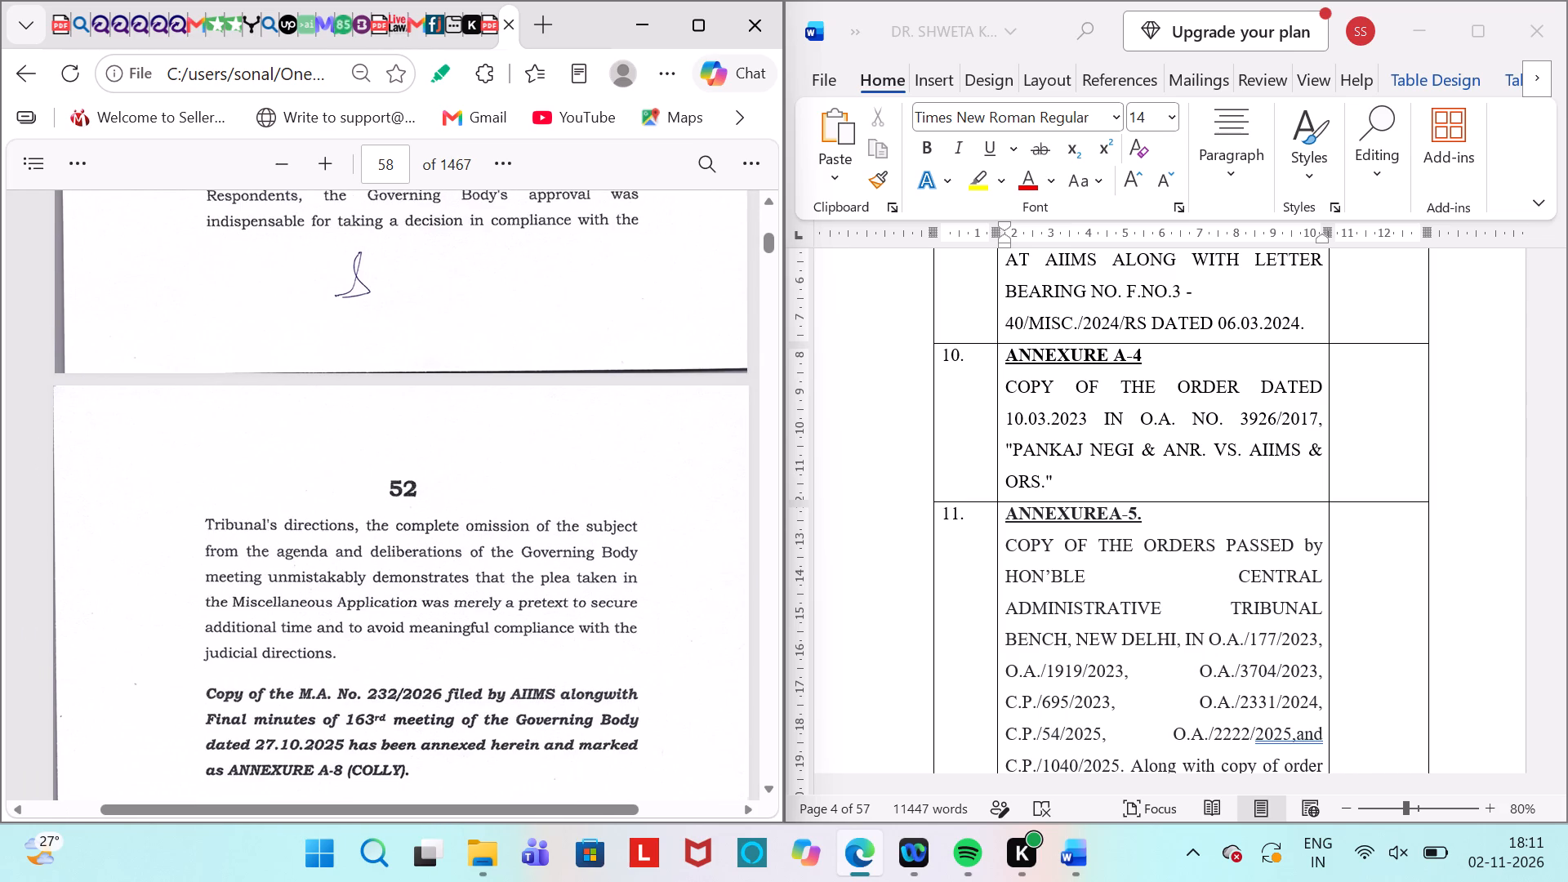
scroll(607, 558, "up", 1)
scroll(987, 482, "down", 1)
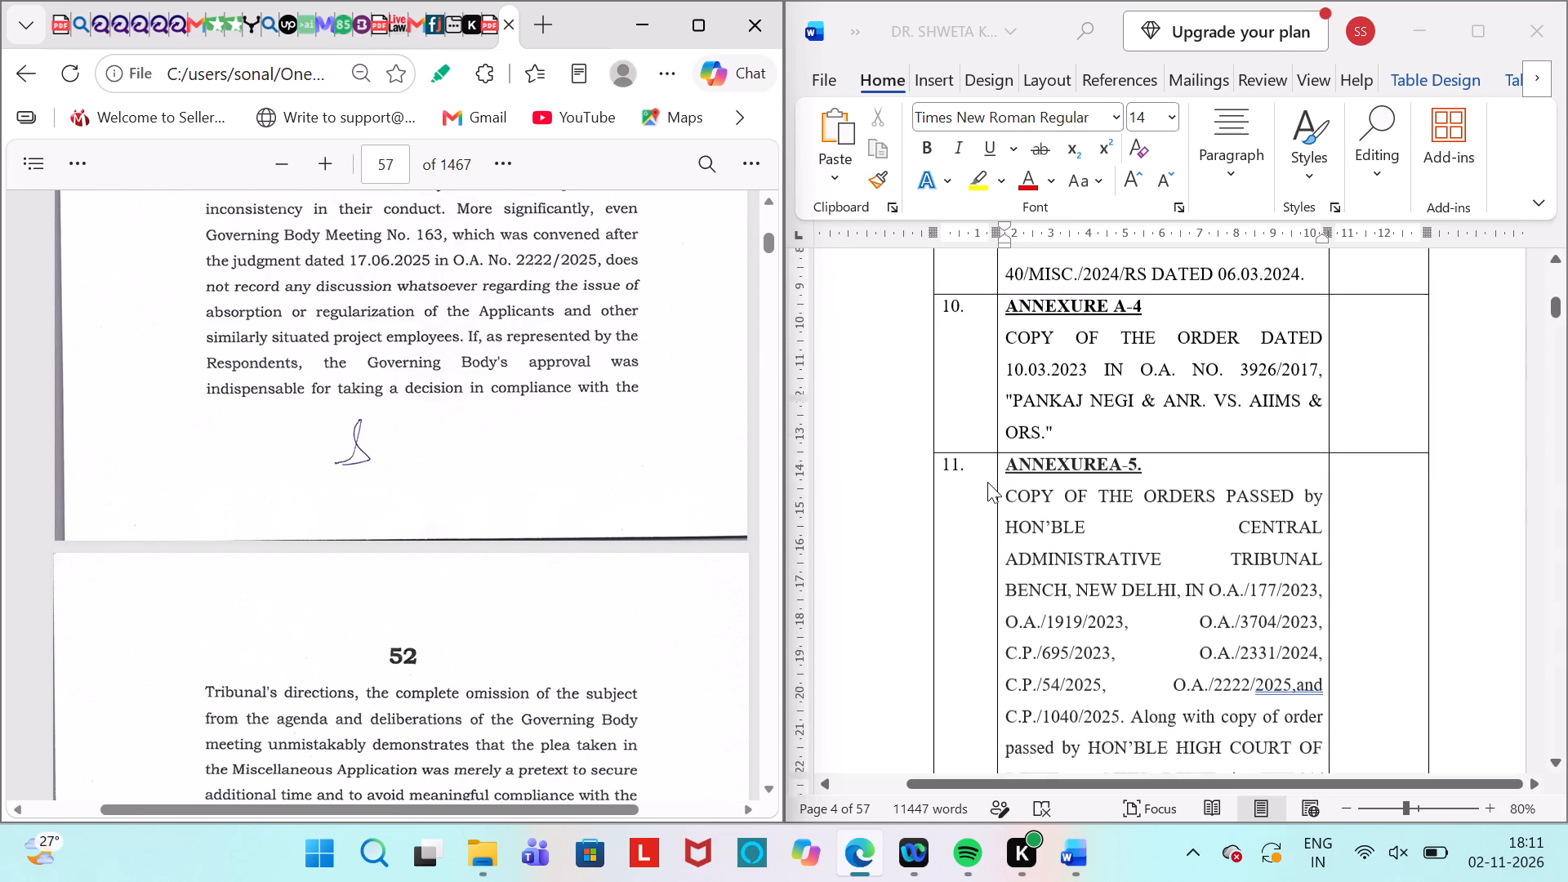
scroll(987, 482, "down", 2)
scroll(563, 436, "up", 1)
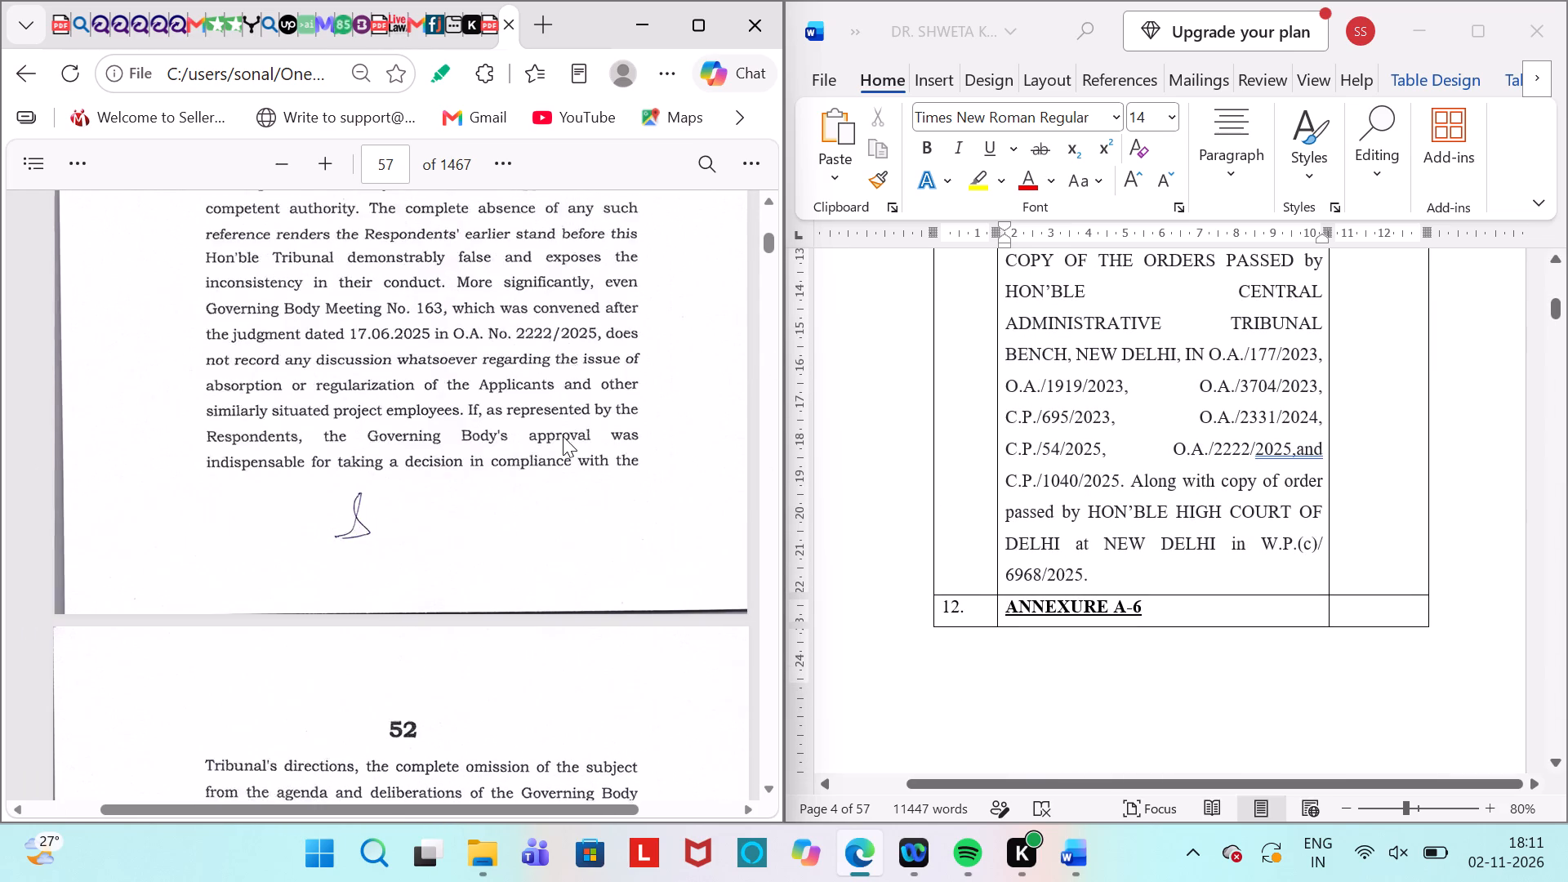
Trace the PDF backwards from paragraph 4.11, checking the ANNEXURE A-7 (COLLY) and ANNEXURE A-6 references.
scroll(563, 436, "up", 9)
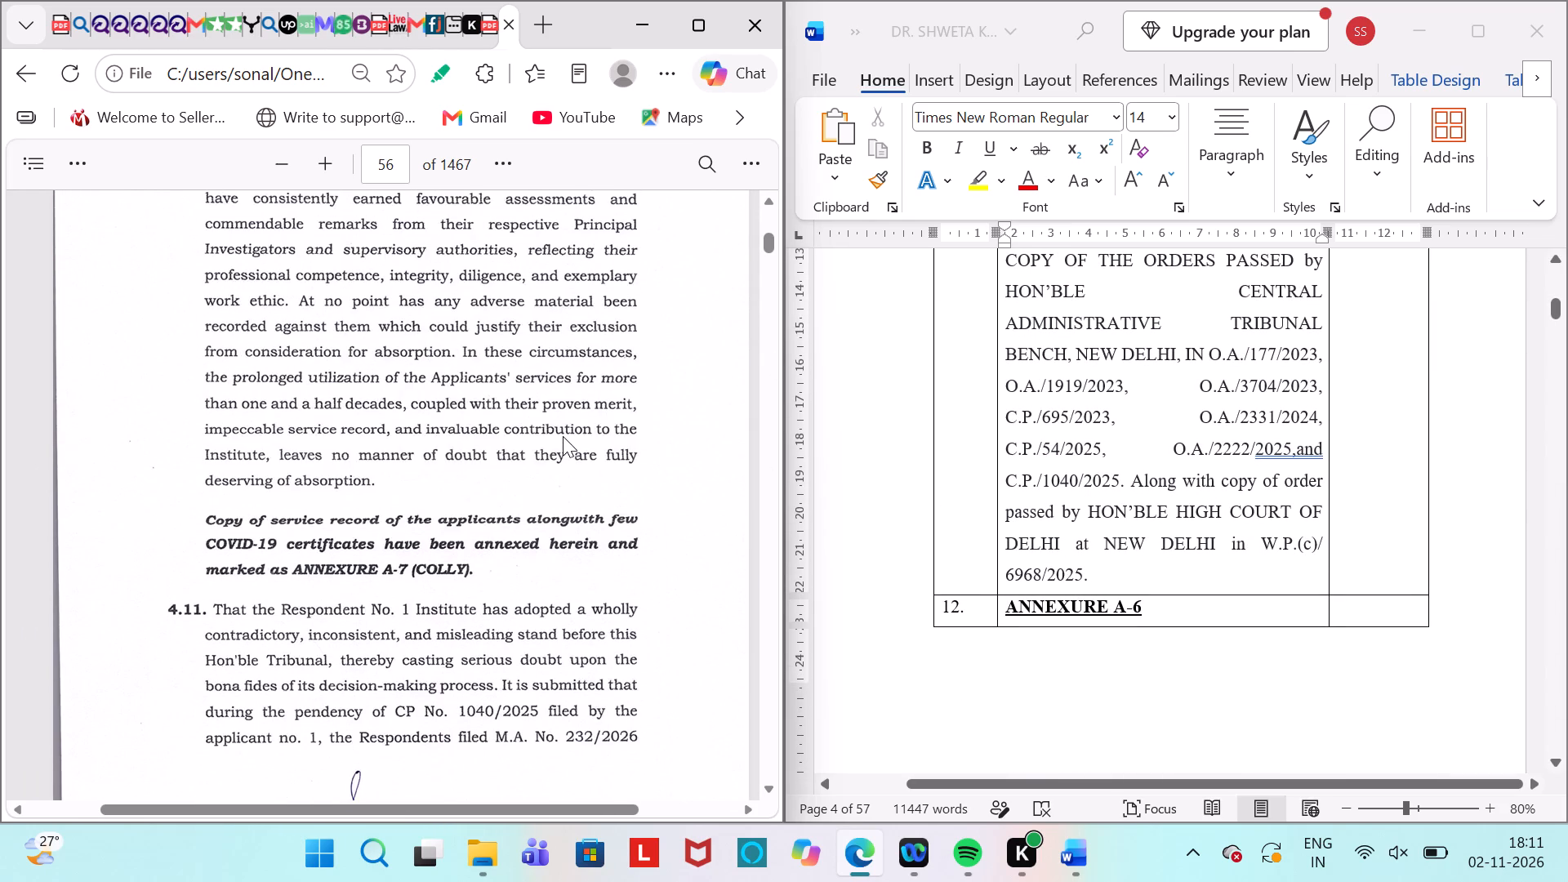
scroll(563, 436, "up", 7)
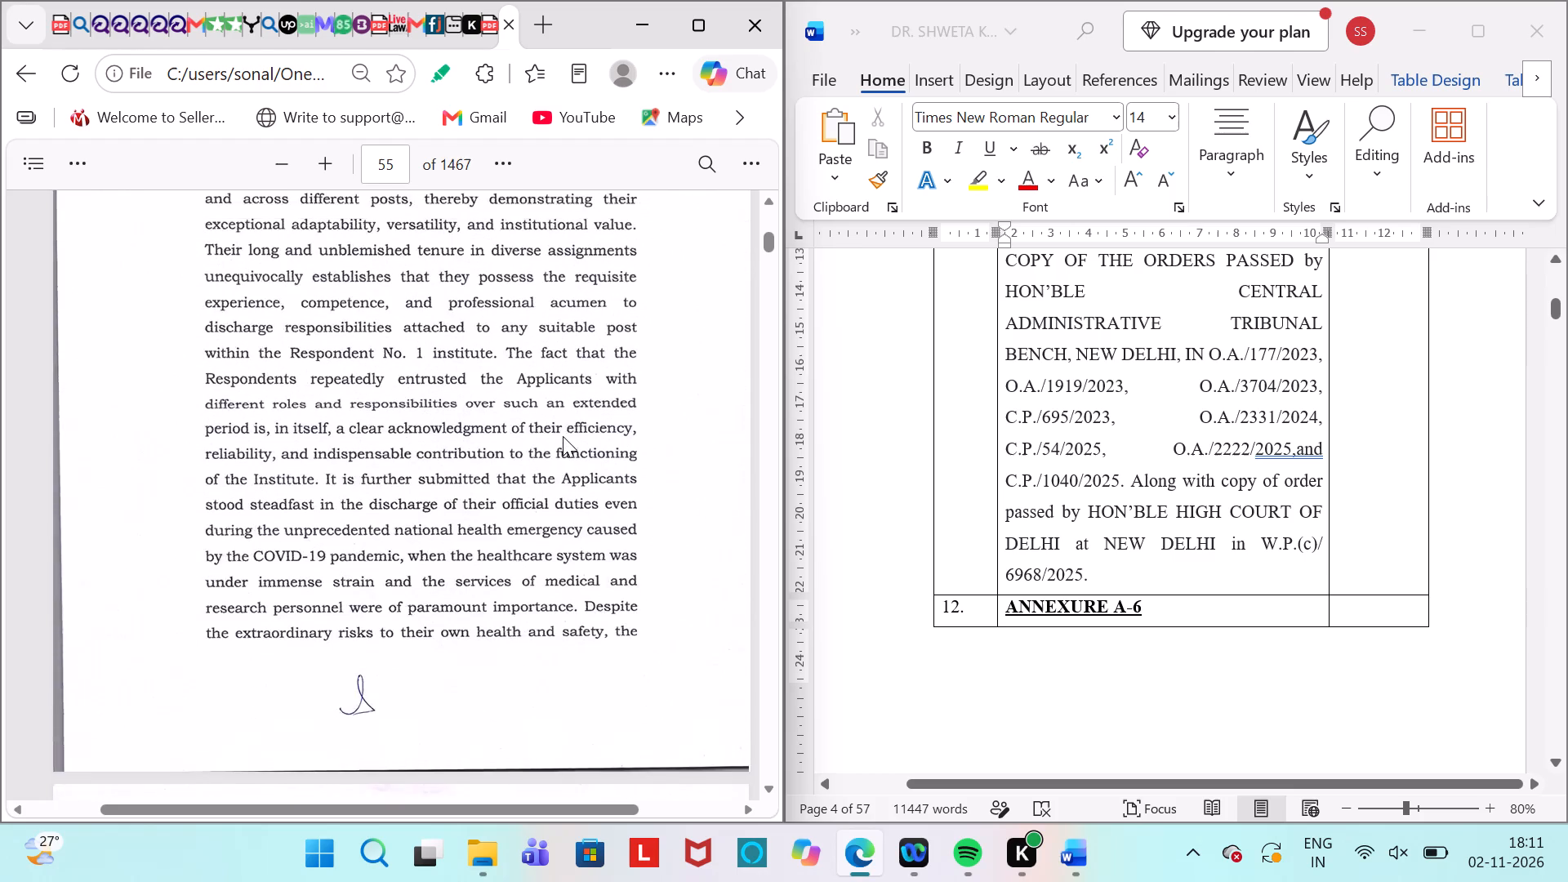
scroll(563, 436, "up", 5)
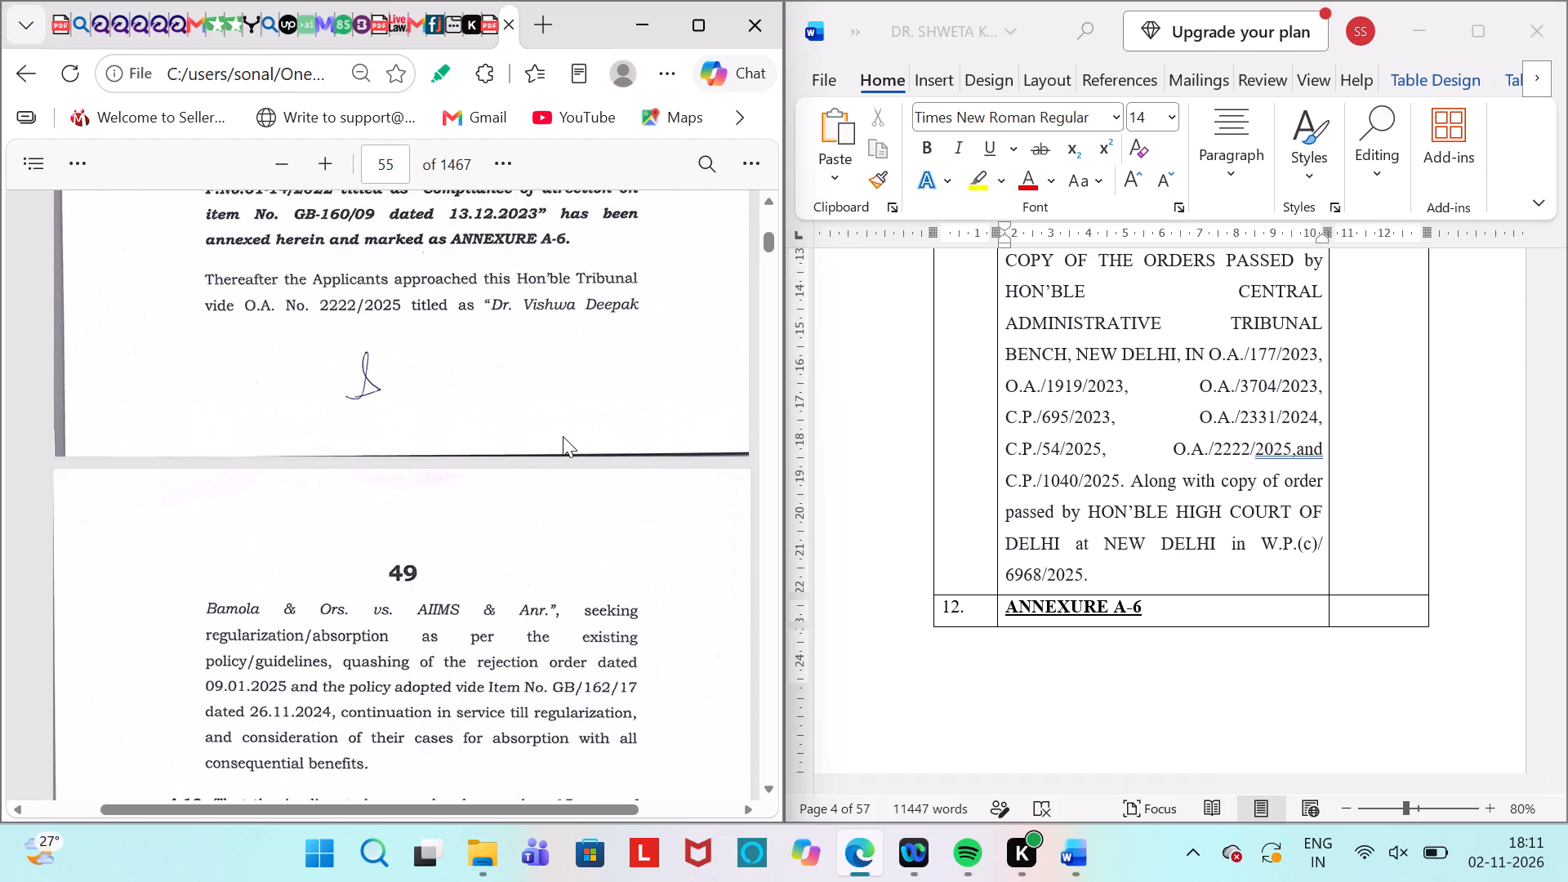
scroll(563, 436, "up", 3)
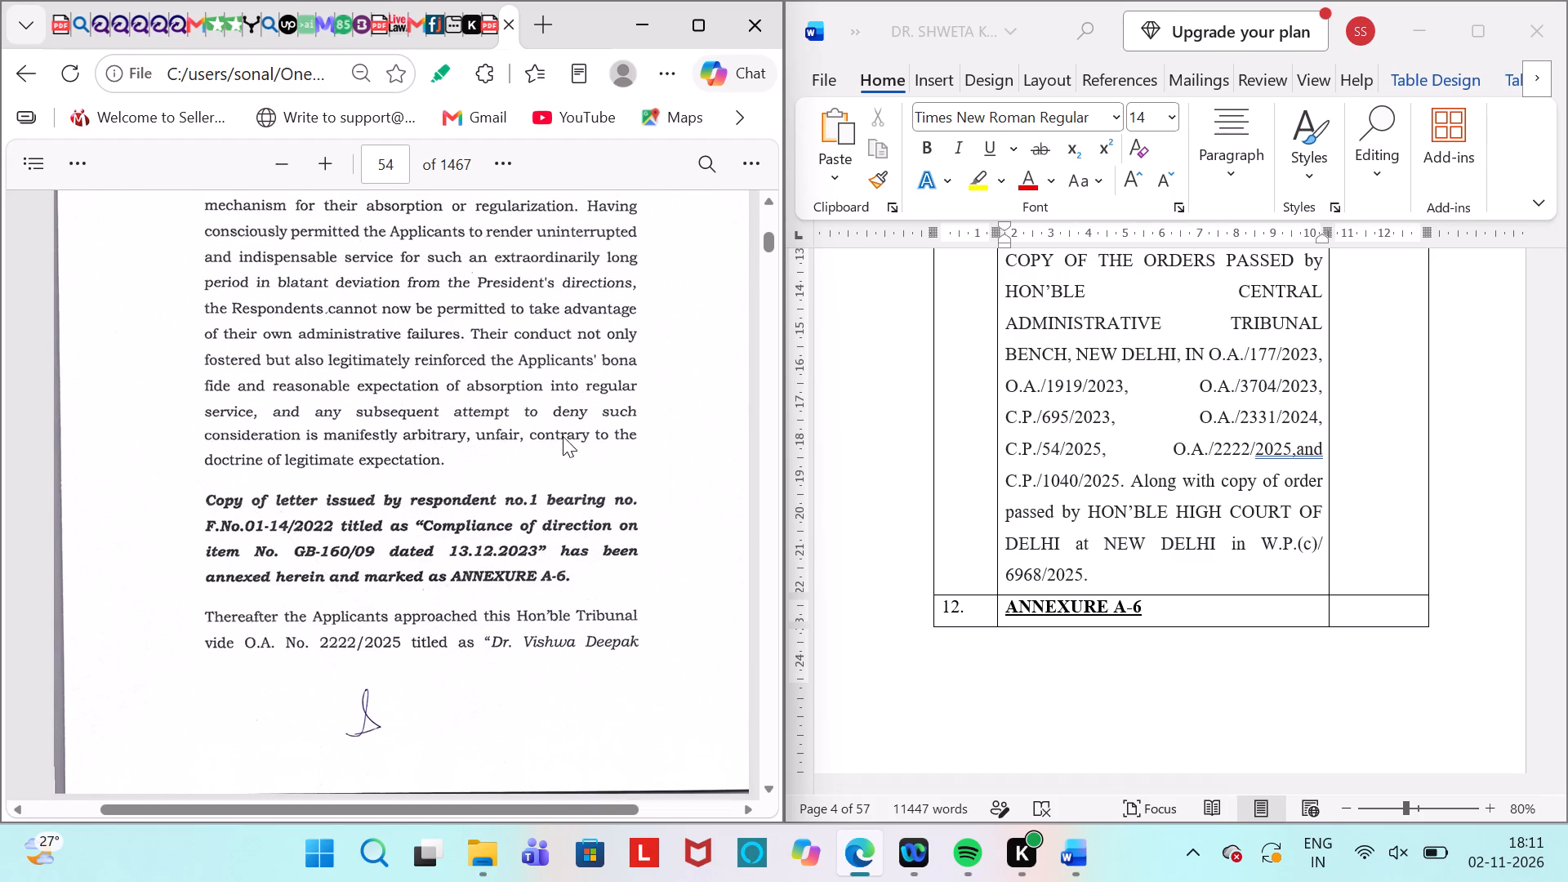
Trace the PDF back through the paragraph 4.9 absorption timeline and read the ANNEXURE A-5 (COLLY) reference on printed page 45.
scroll(563, 436, "up", 5)
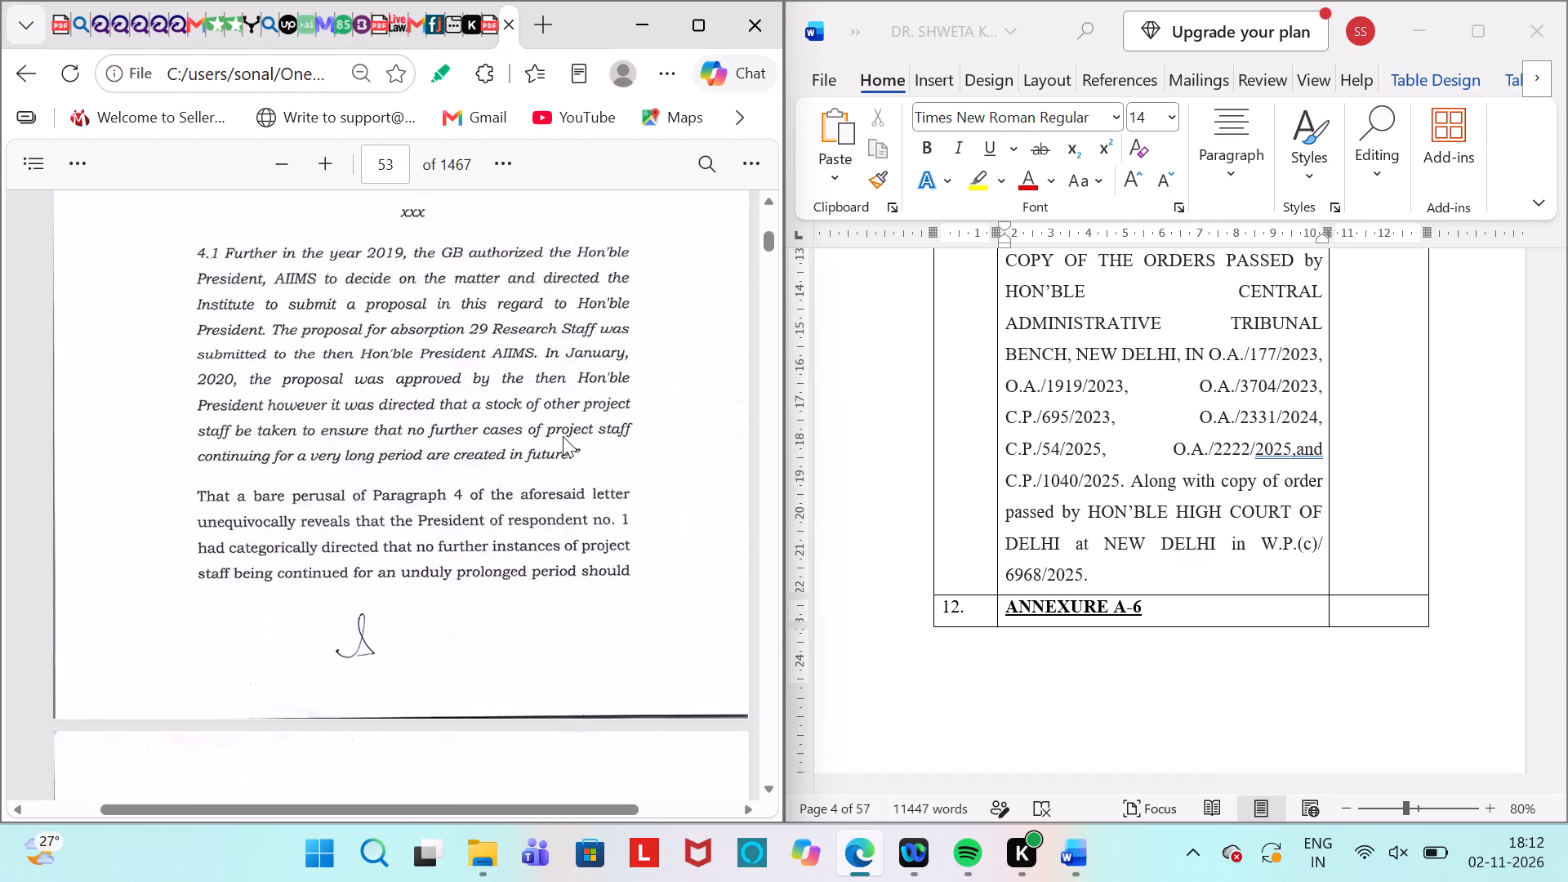
scroll(563, 436, "up", 6)
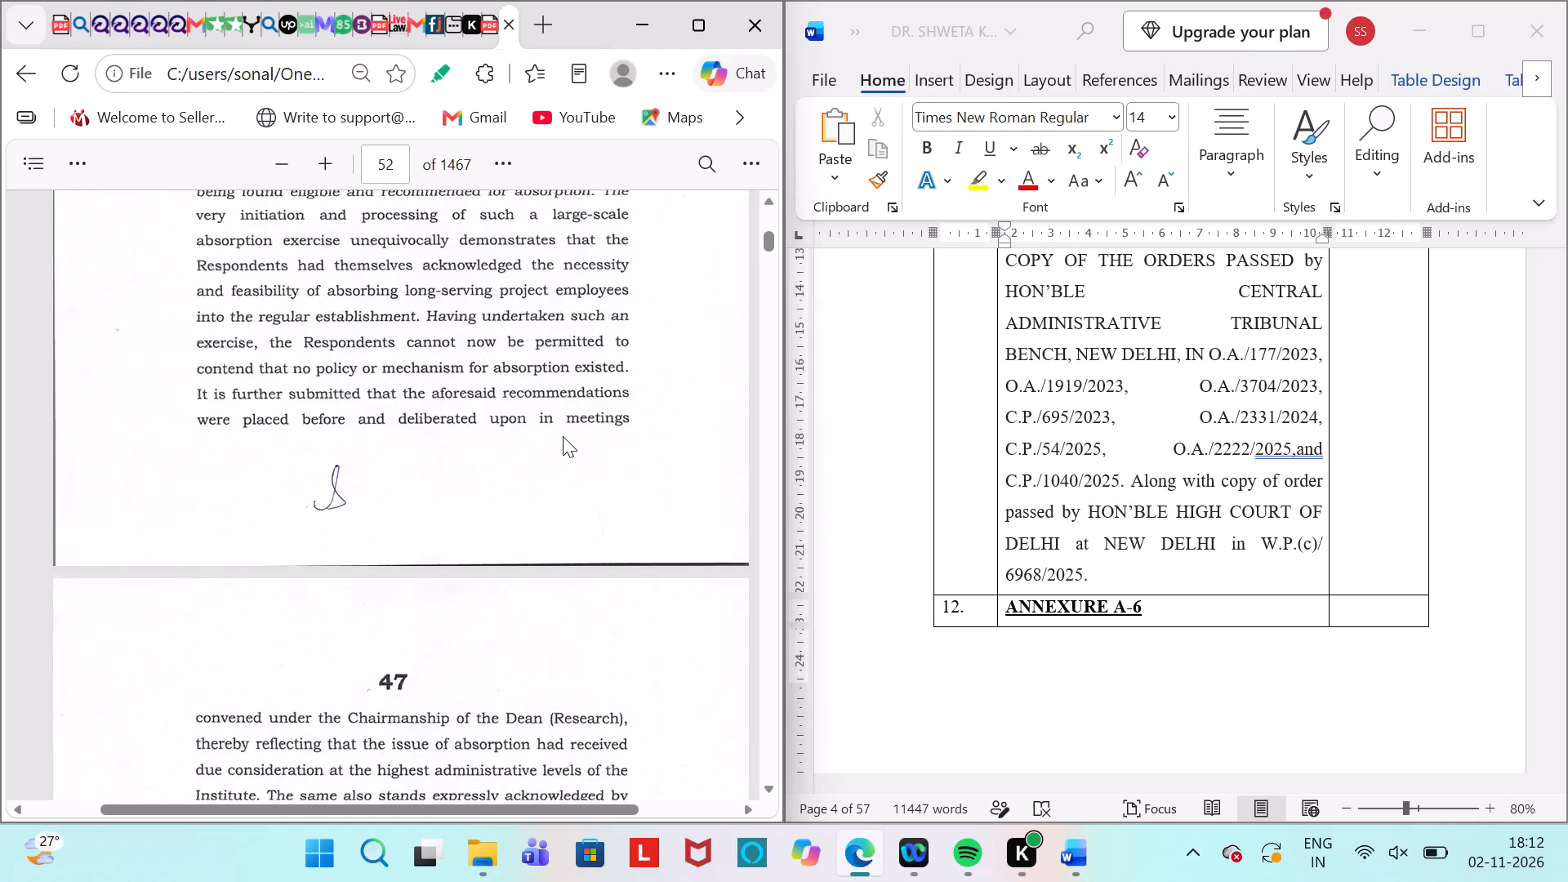
scroll(563, 436, "up", 7)
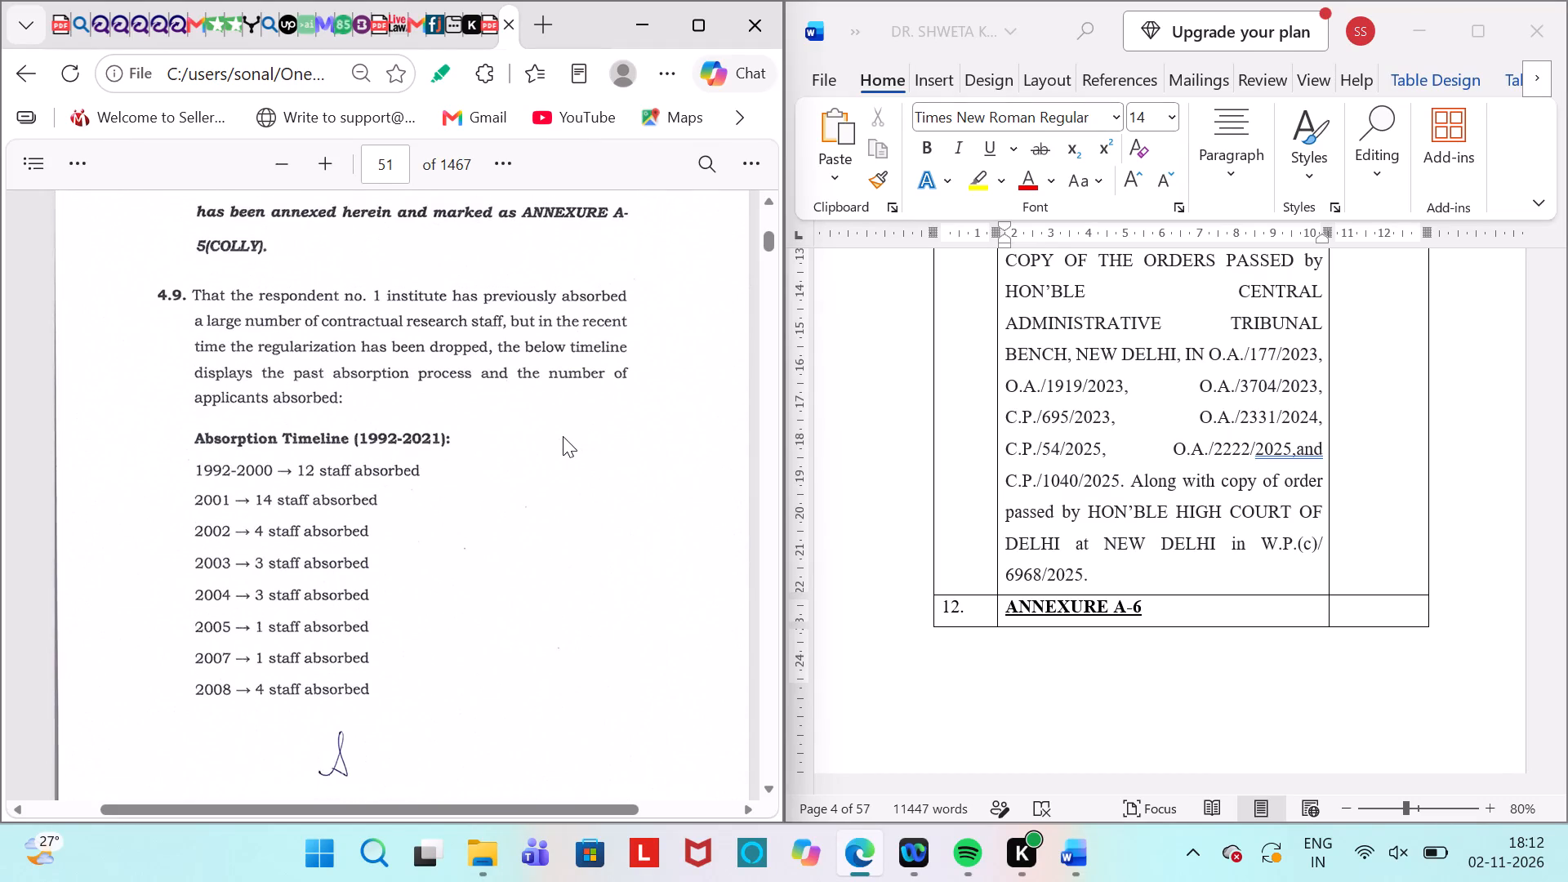
scroll(563, 436, "up", 5)
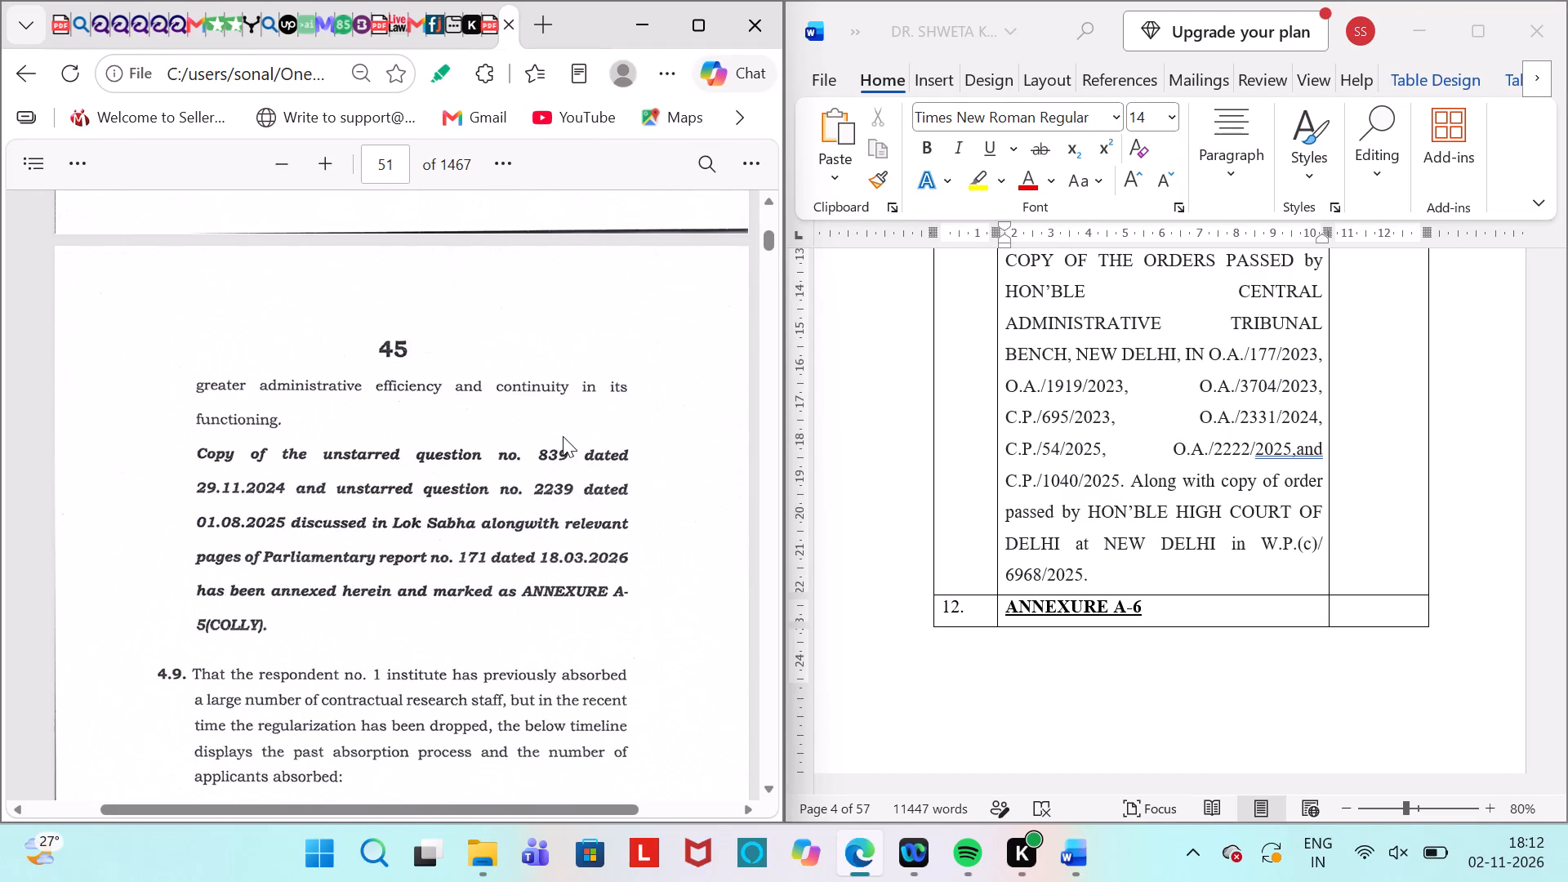
scroll(563, 436, "up", 1)
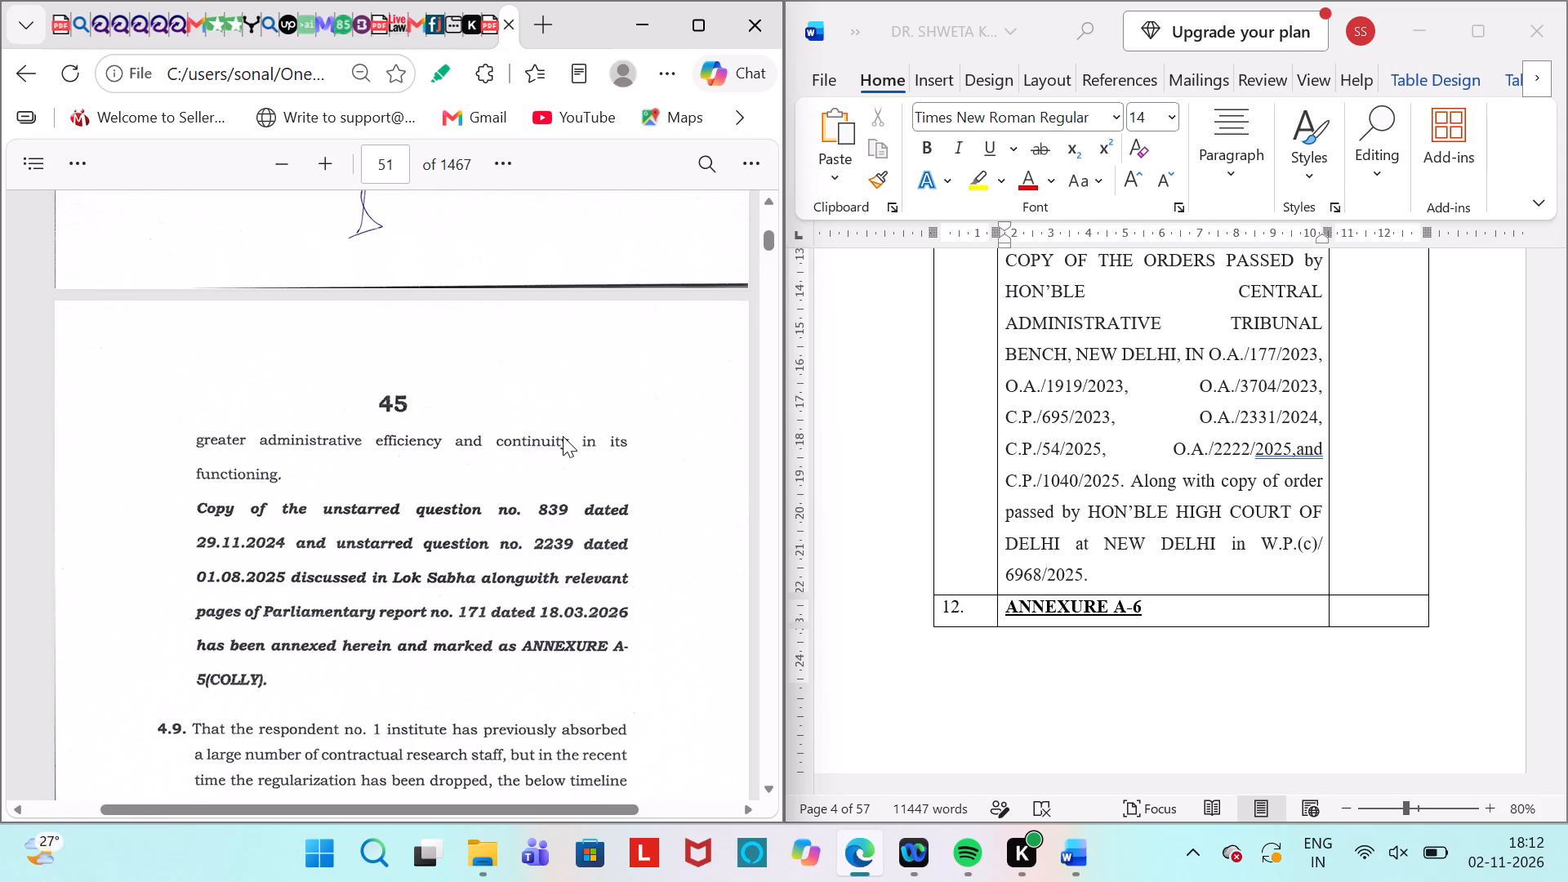
scroll(563, 436, "down", 1)
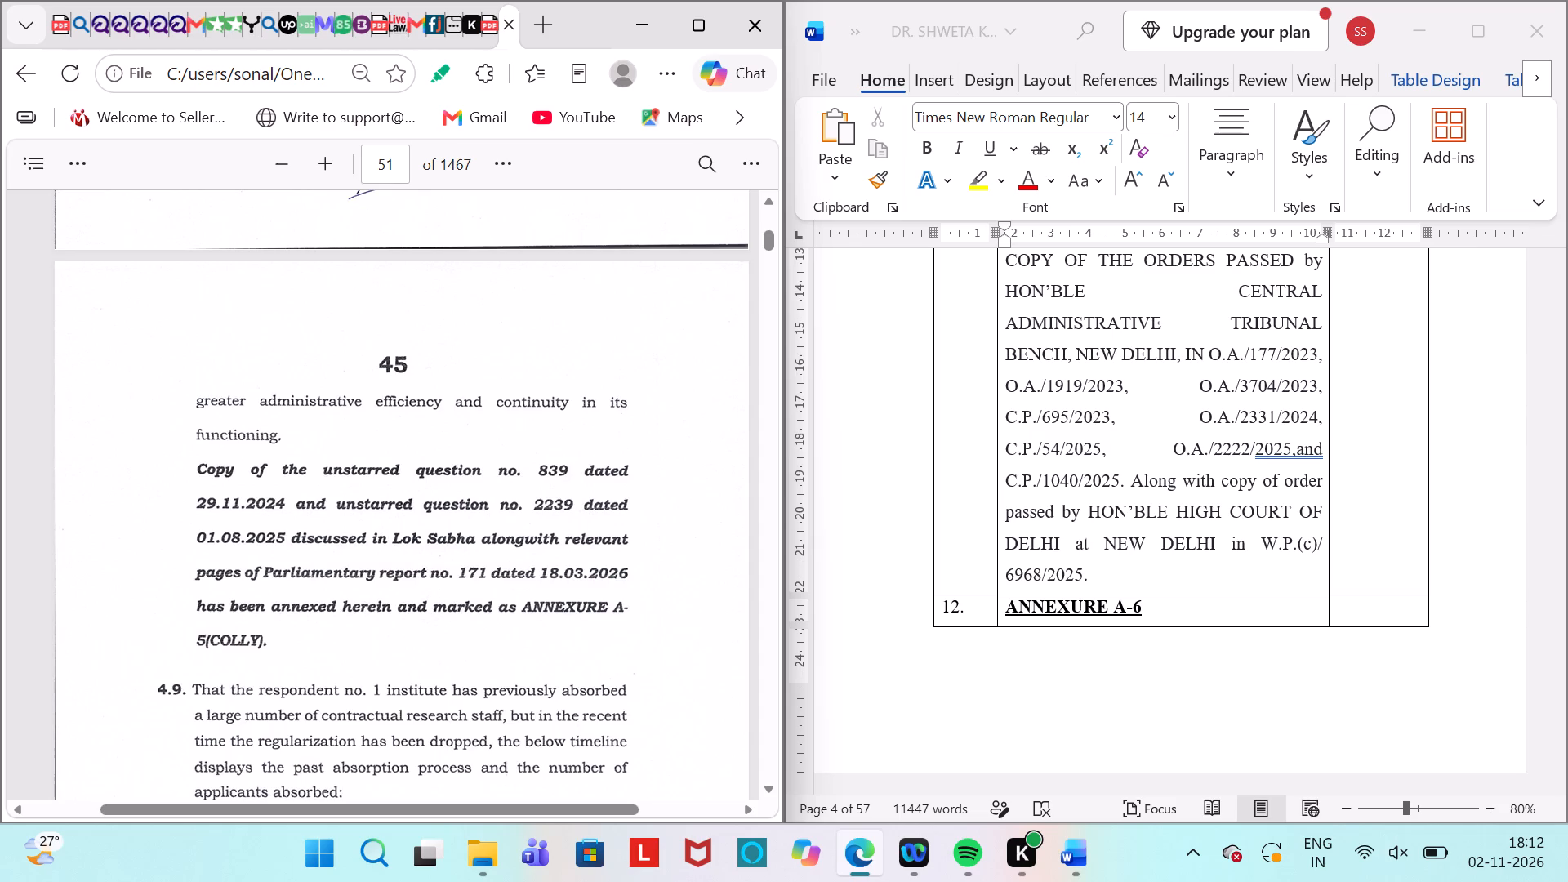
Trace the PDF backwards from printed page 45, checking the ANNEXURE A-4 and ANNEXURE A-2 references and the tribunal case summaries around printed page 35.
scroll(427, 575, "up", 2)
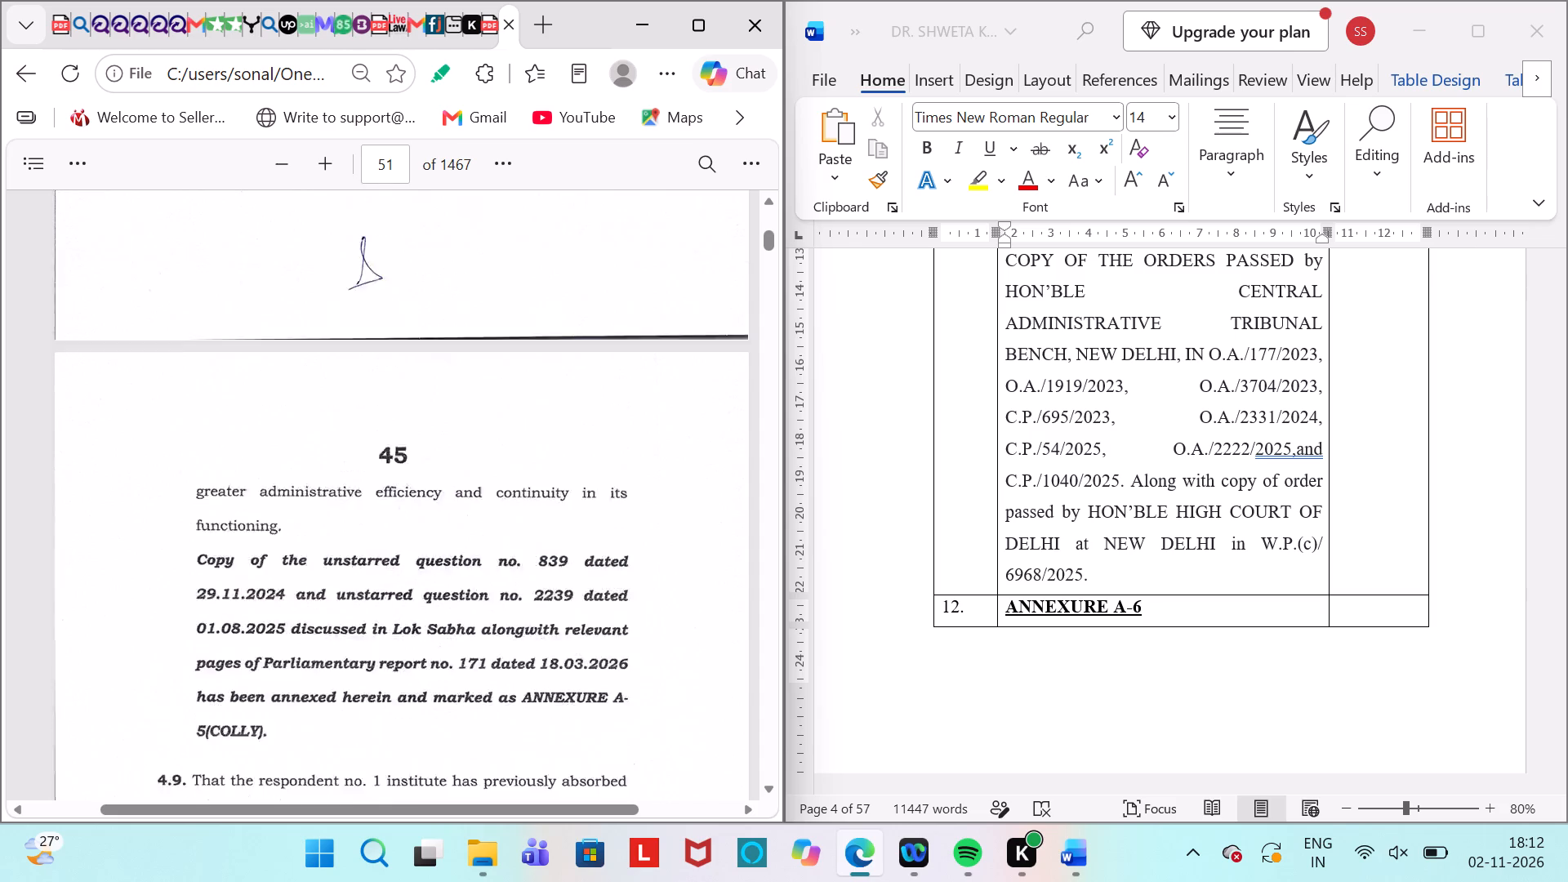
scroll(427, 575, "up", 4)
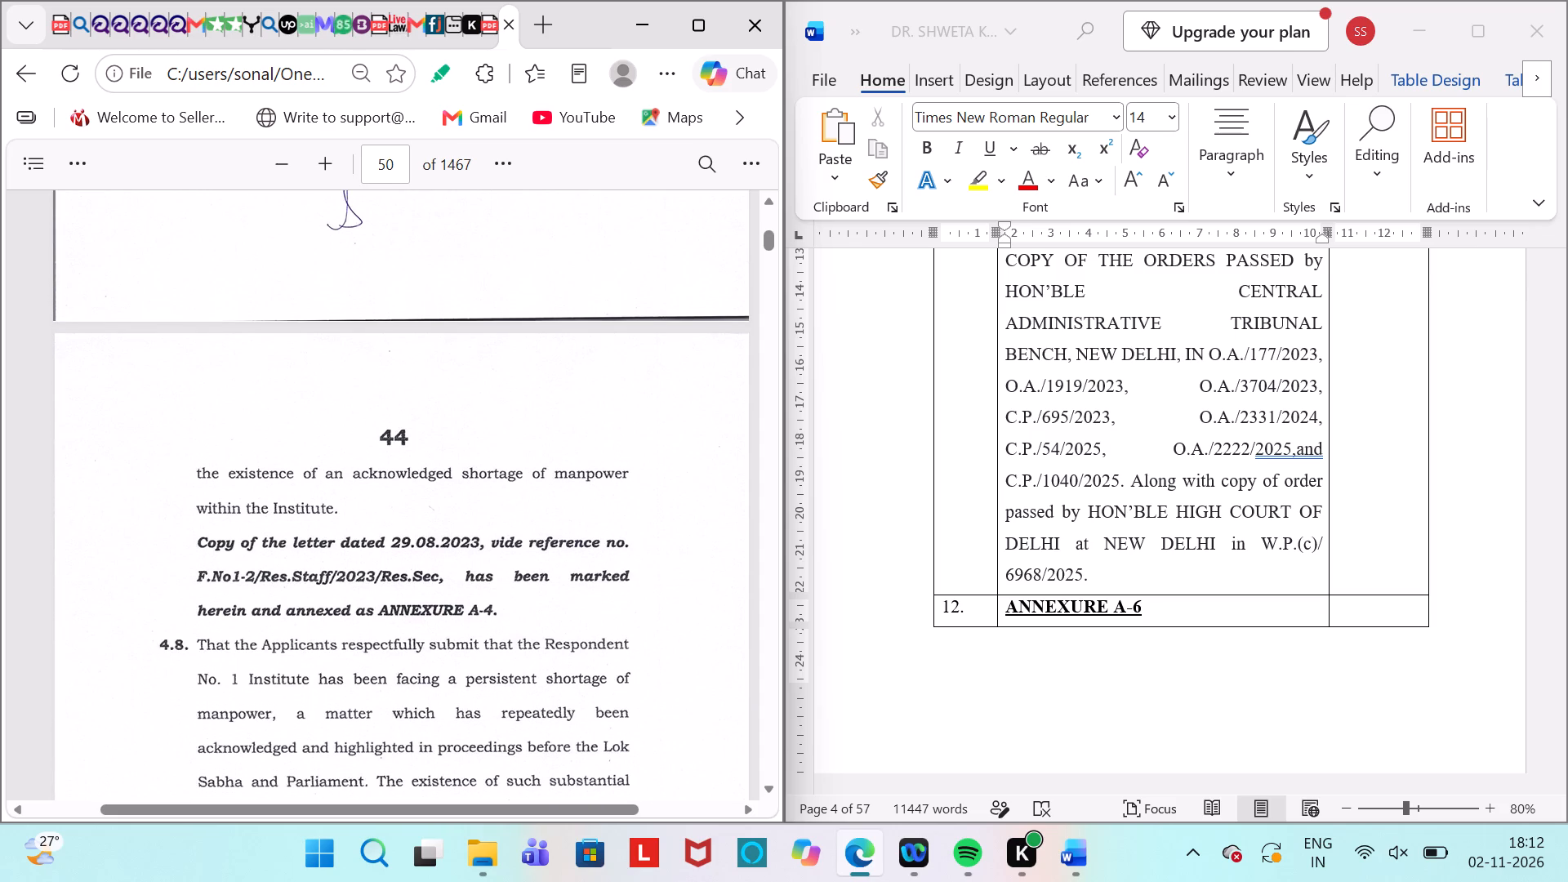
scroll(427, 575, "up", 17)
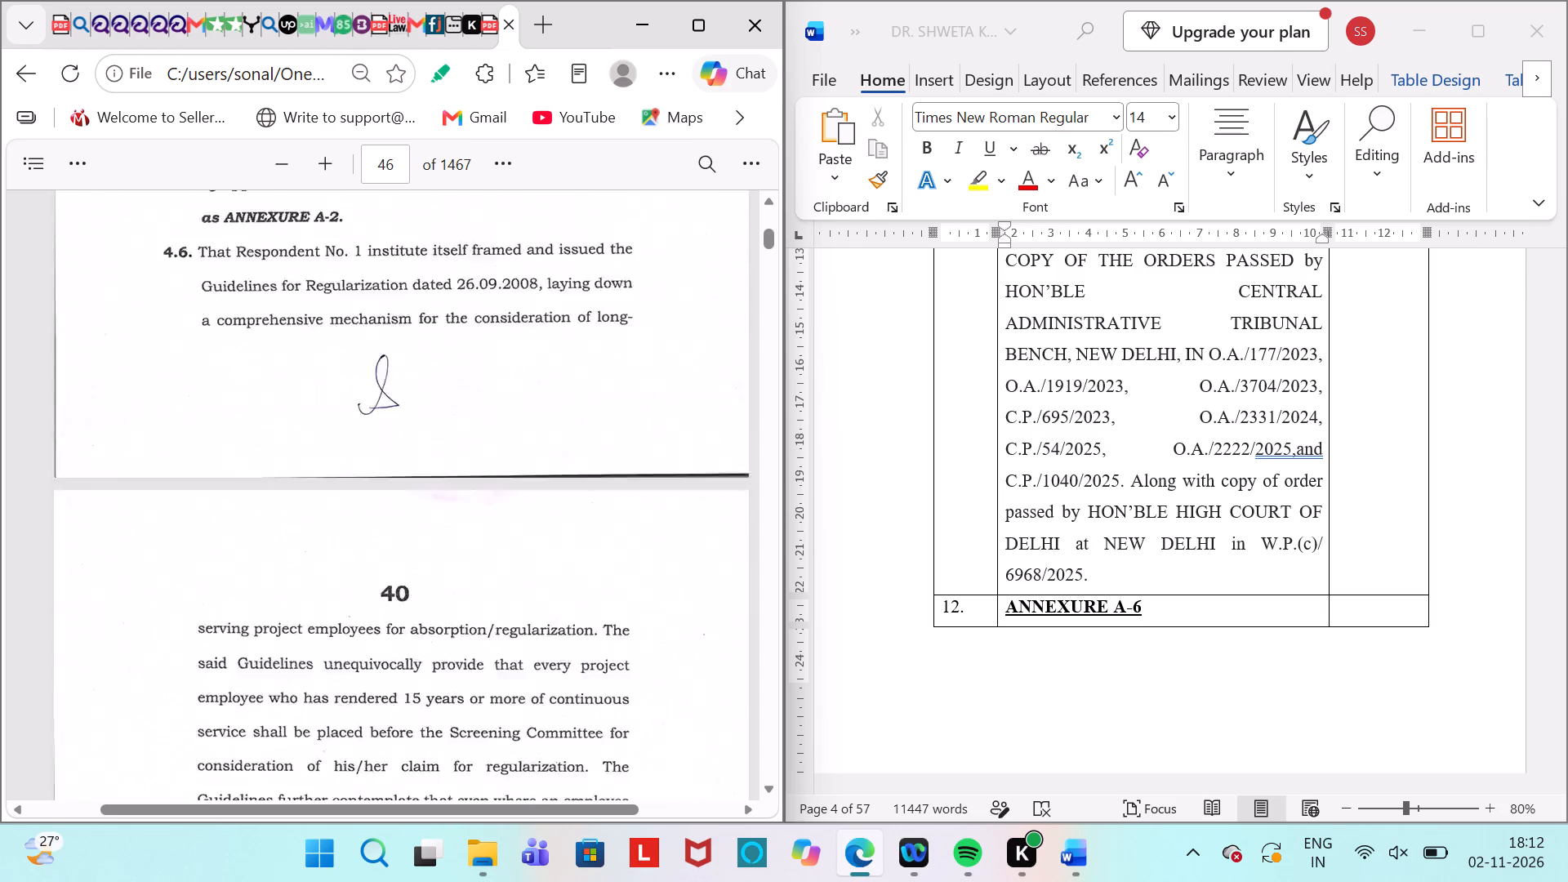
scroll(427, 575, "up", 8)
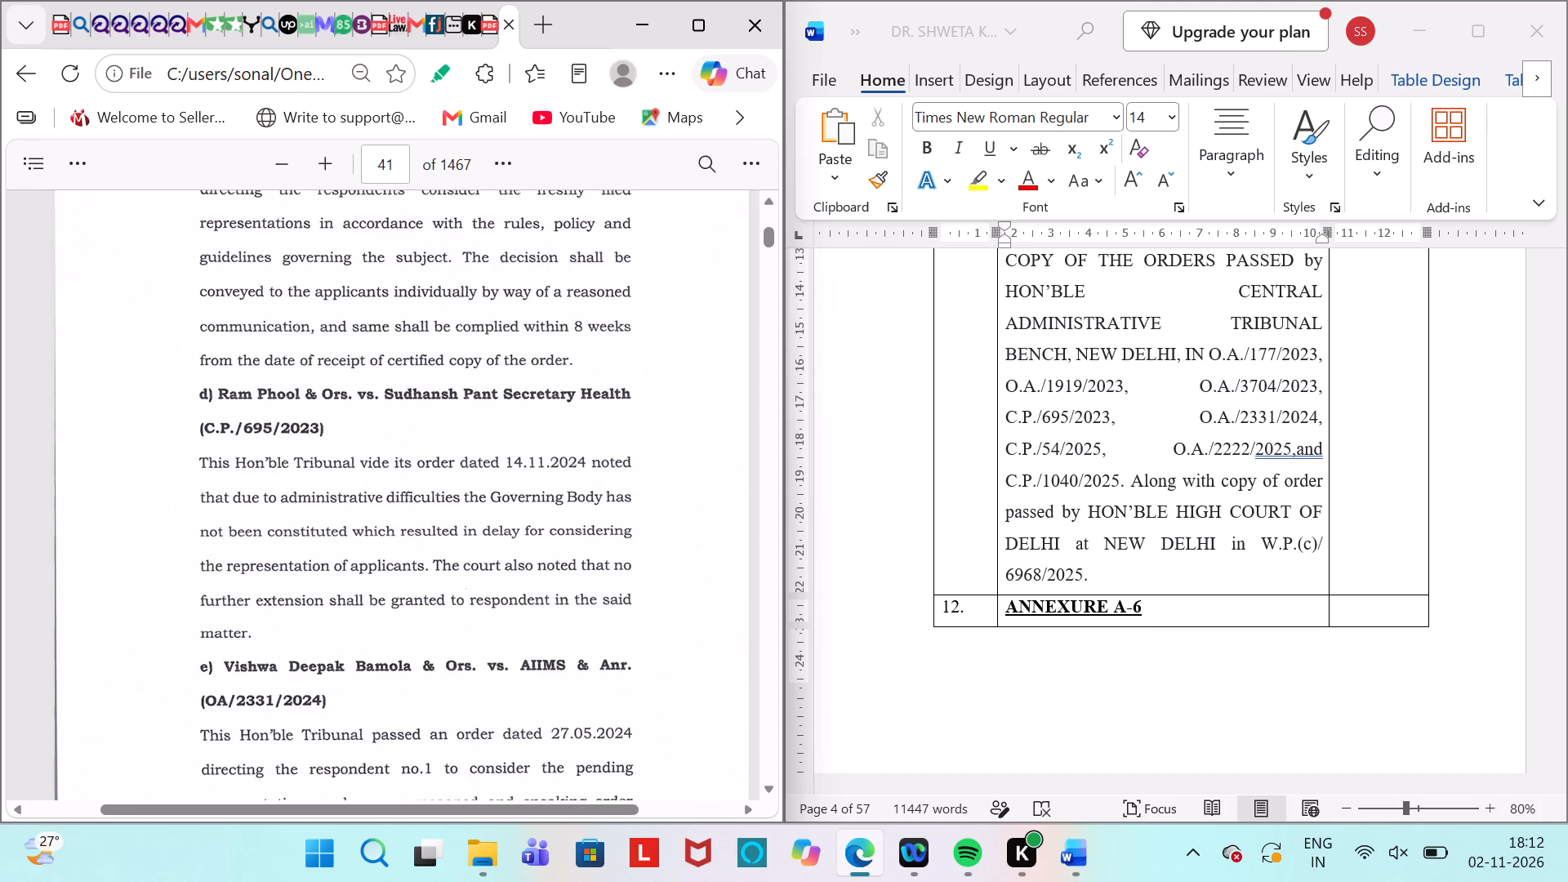
scroll(458, 521, "up", 1)
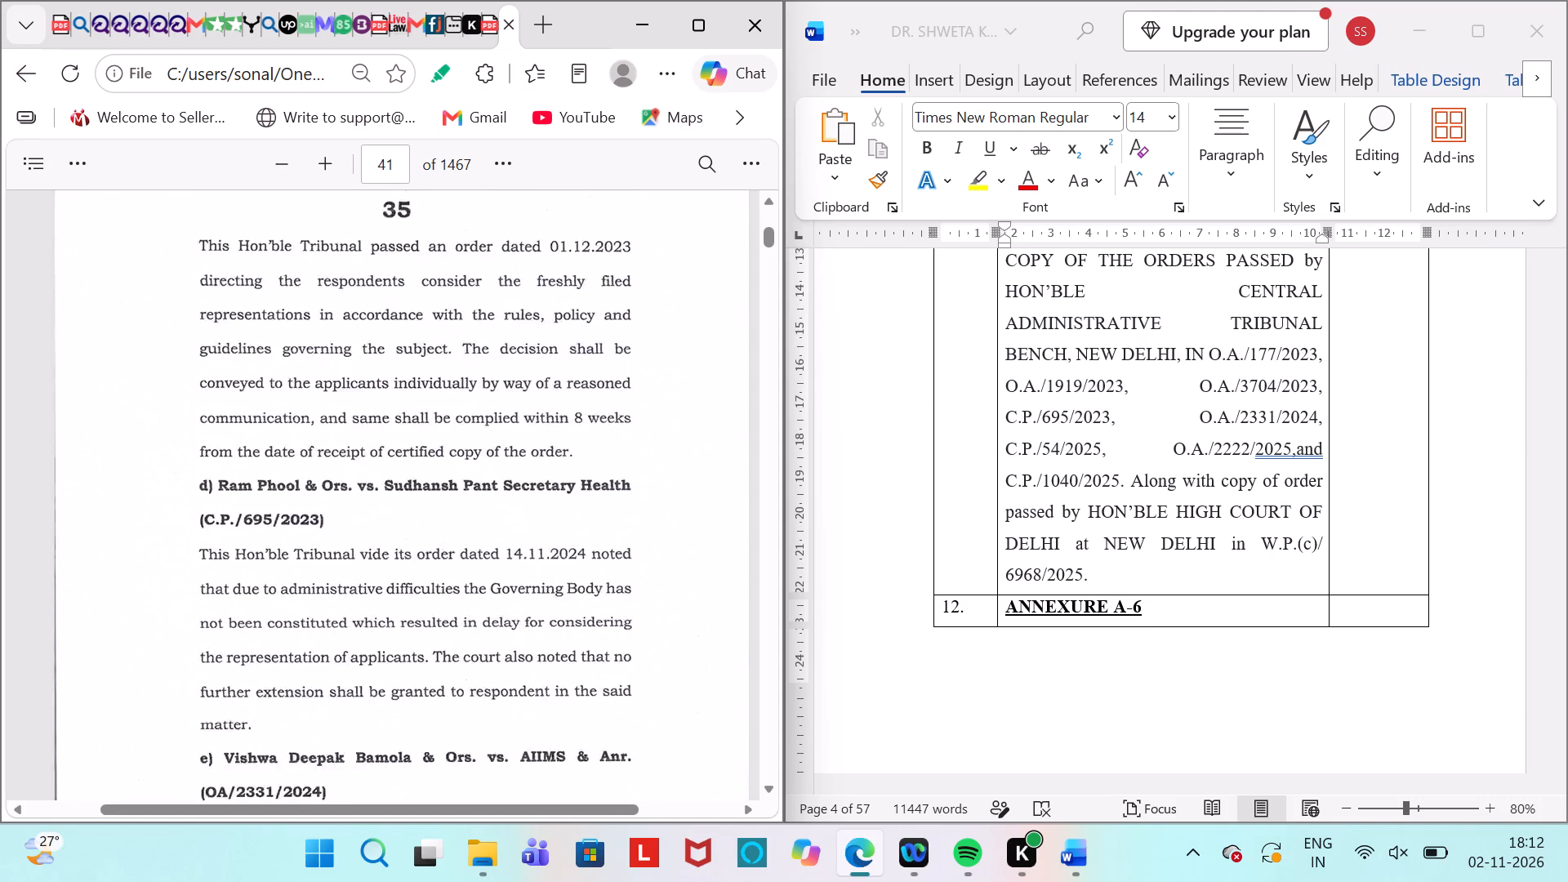
scroll(458, 521, "up", 3)
Read the Word document onward from index row 12 to the ANNEXURE A-6 and ANNEXURE A-7 references around paragraph 4.9.
scroll(929, 463, "down", 3)
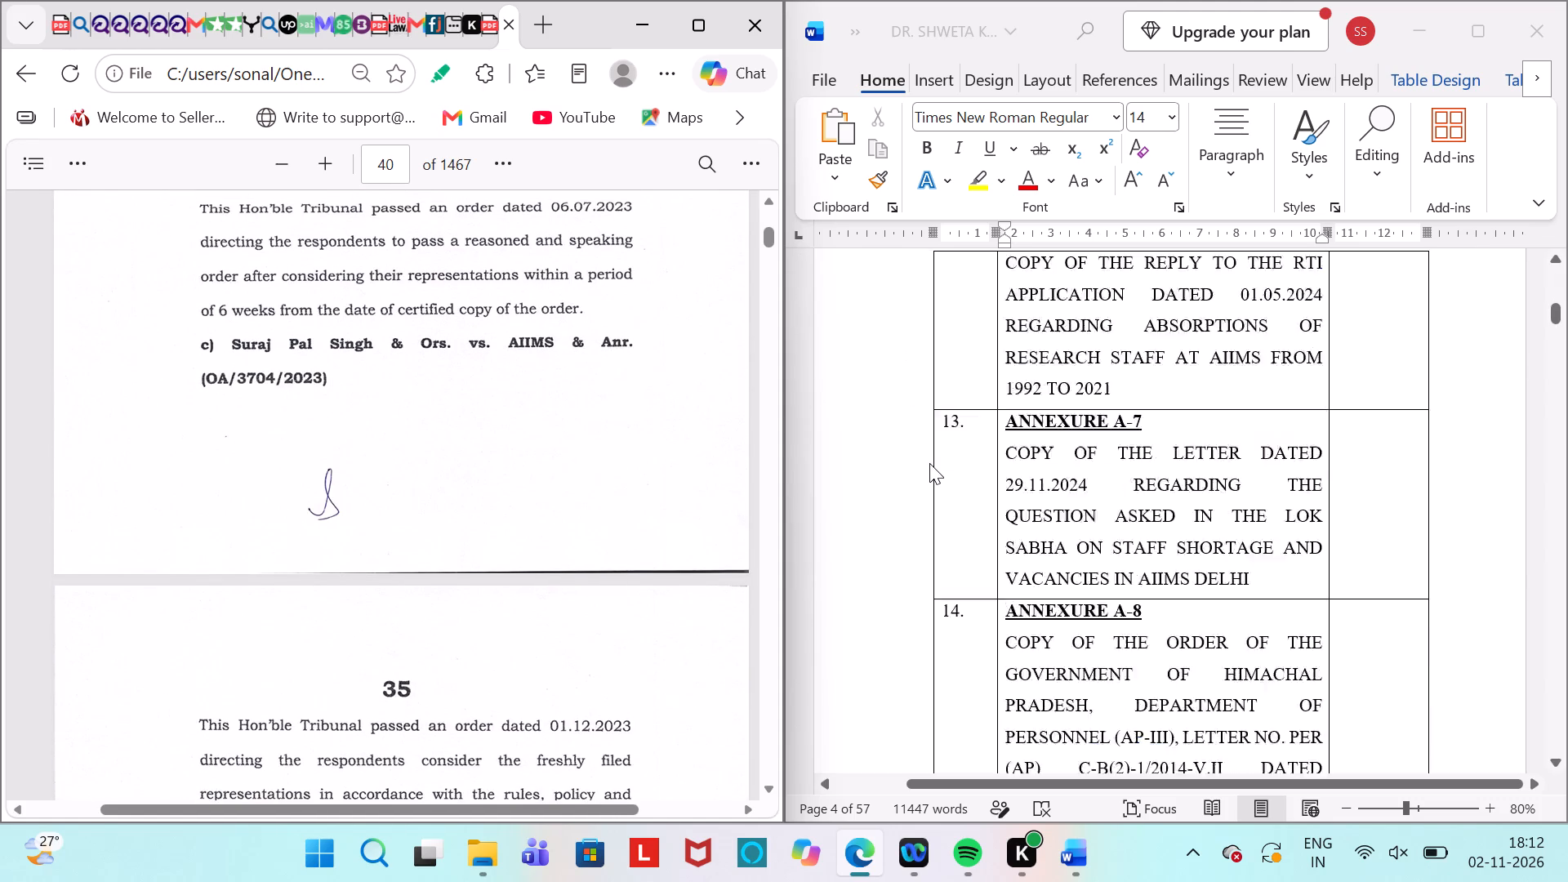
scroll(929, 463, "down", 8)
scroll(929, 463, "down", 15)
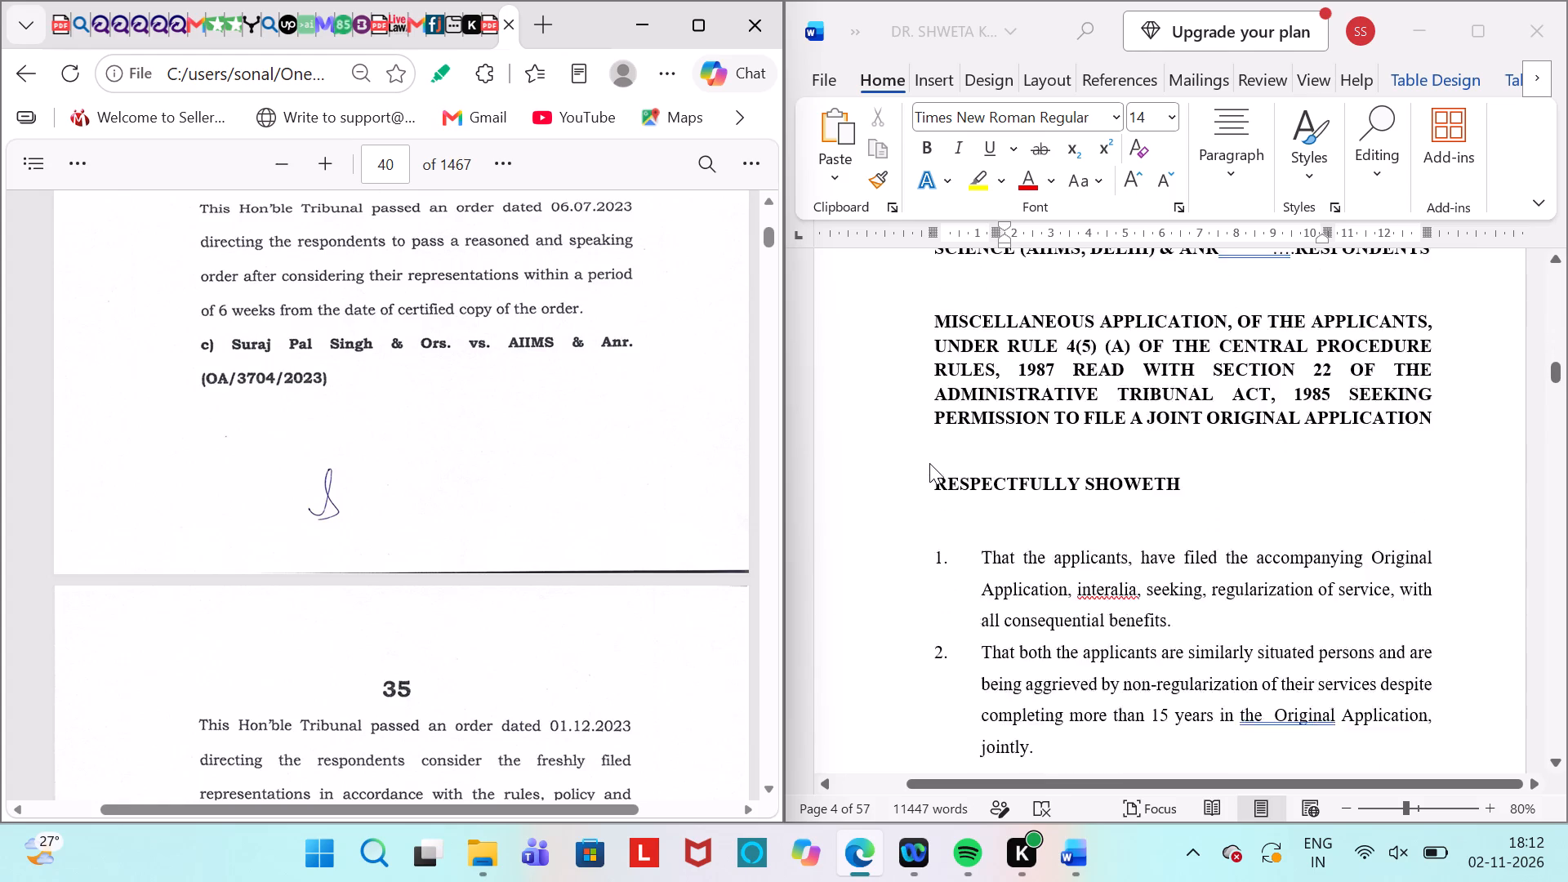
scroll(929, 463, "down", 10)
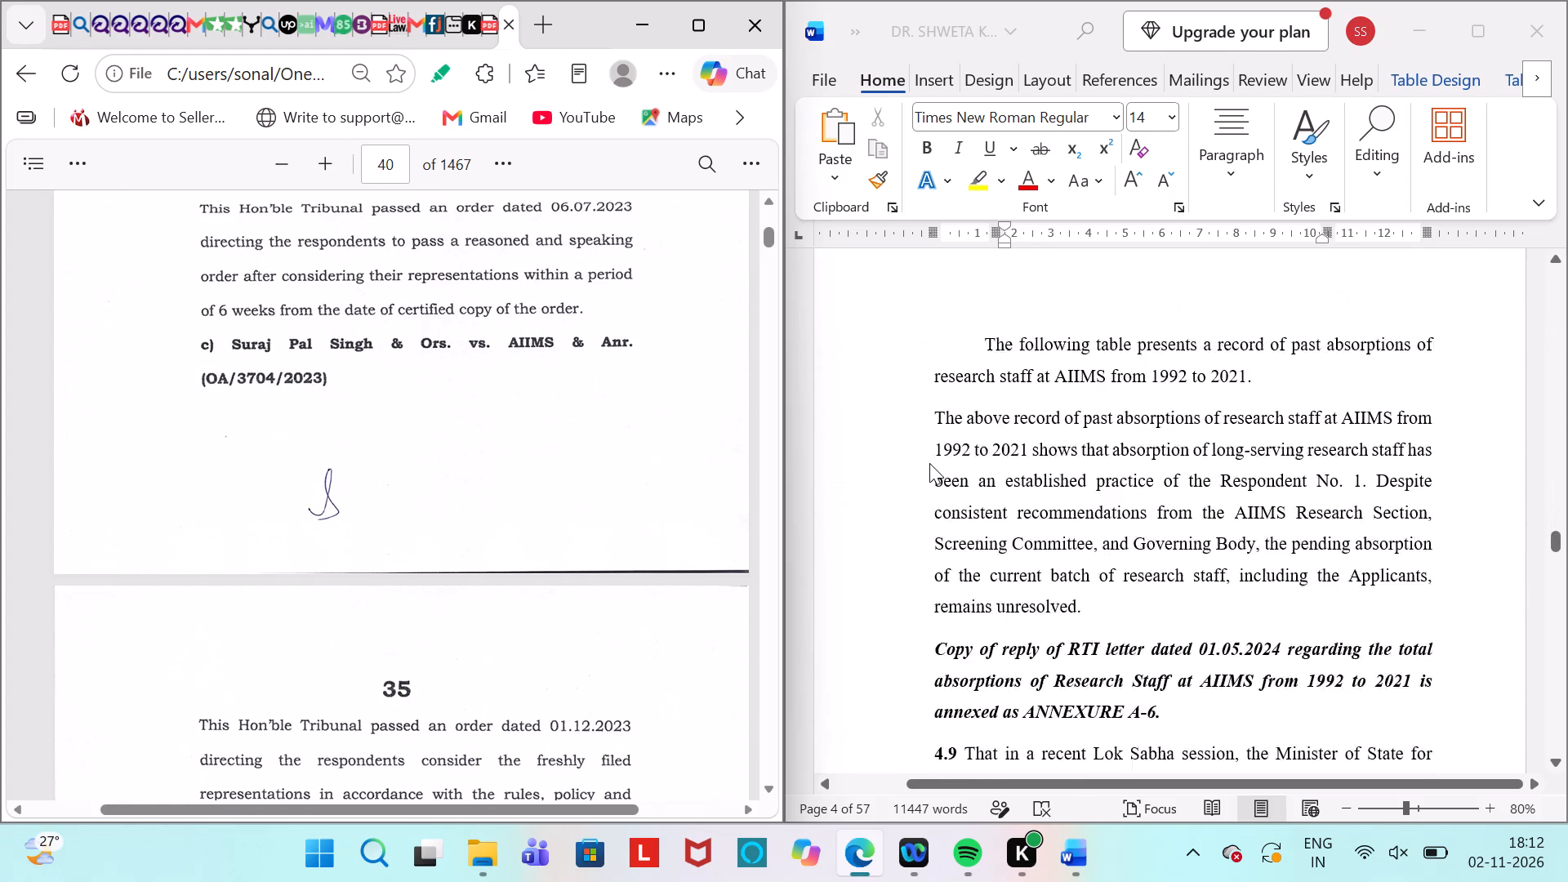
scroll(929, 463, "down", 2)
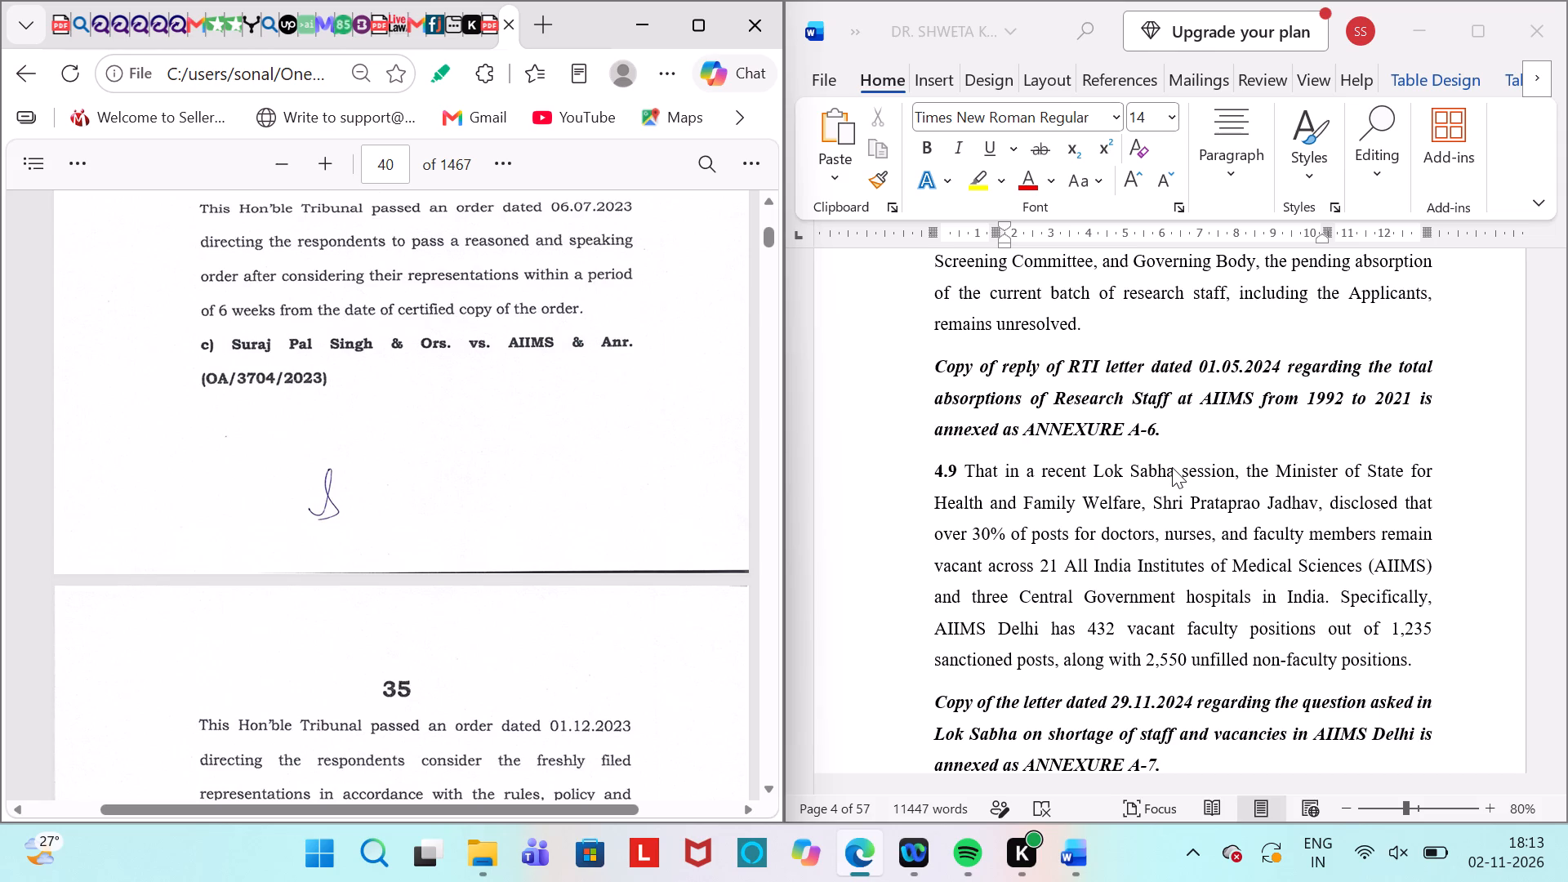
Examine Word paragraph 4.6 and the ANNEXURE A-4 and ANNEXURE A-5 order references between it and paragraph 4.7.
scroll(1354, 408, "up", 2)
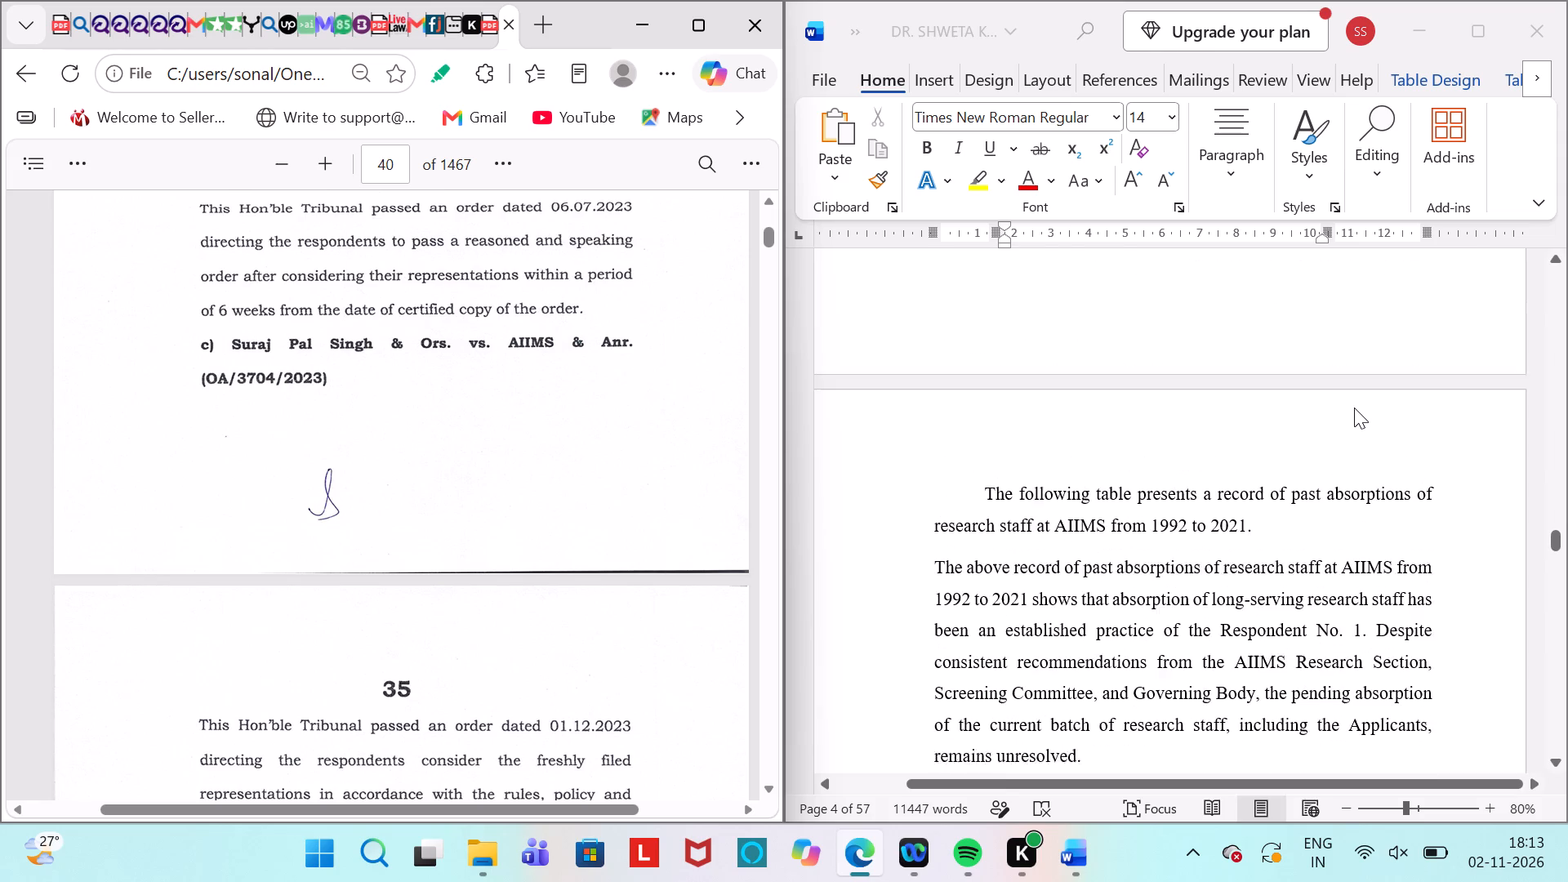
scroll(1354, 408, "up", 9)
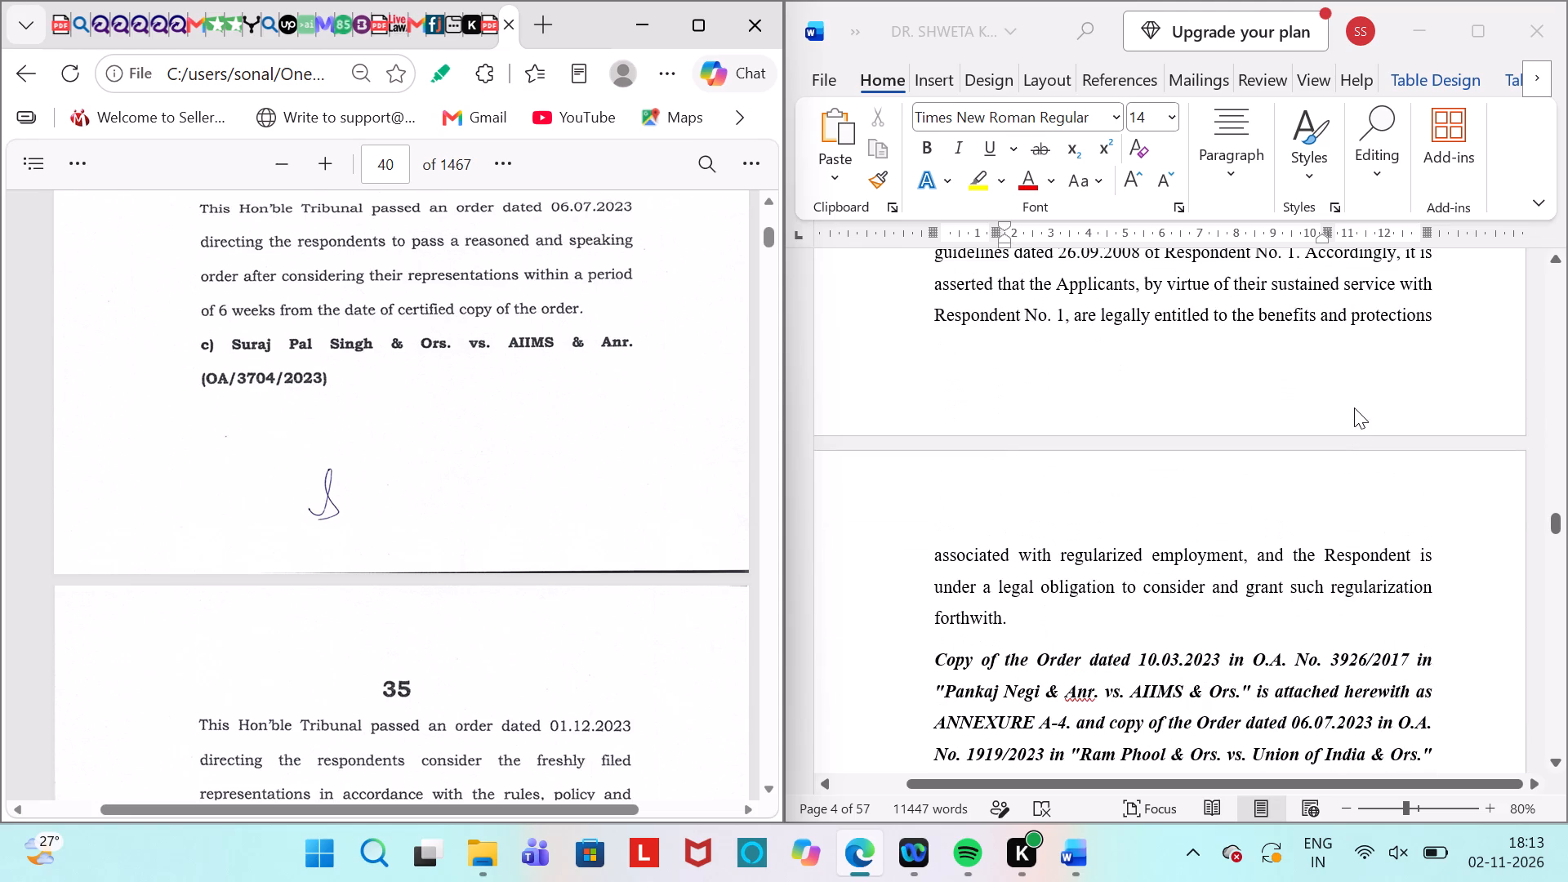
scroll(1354, 408, "down", 1)
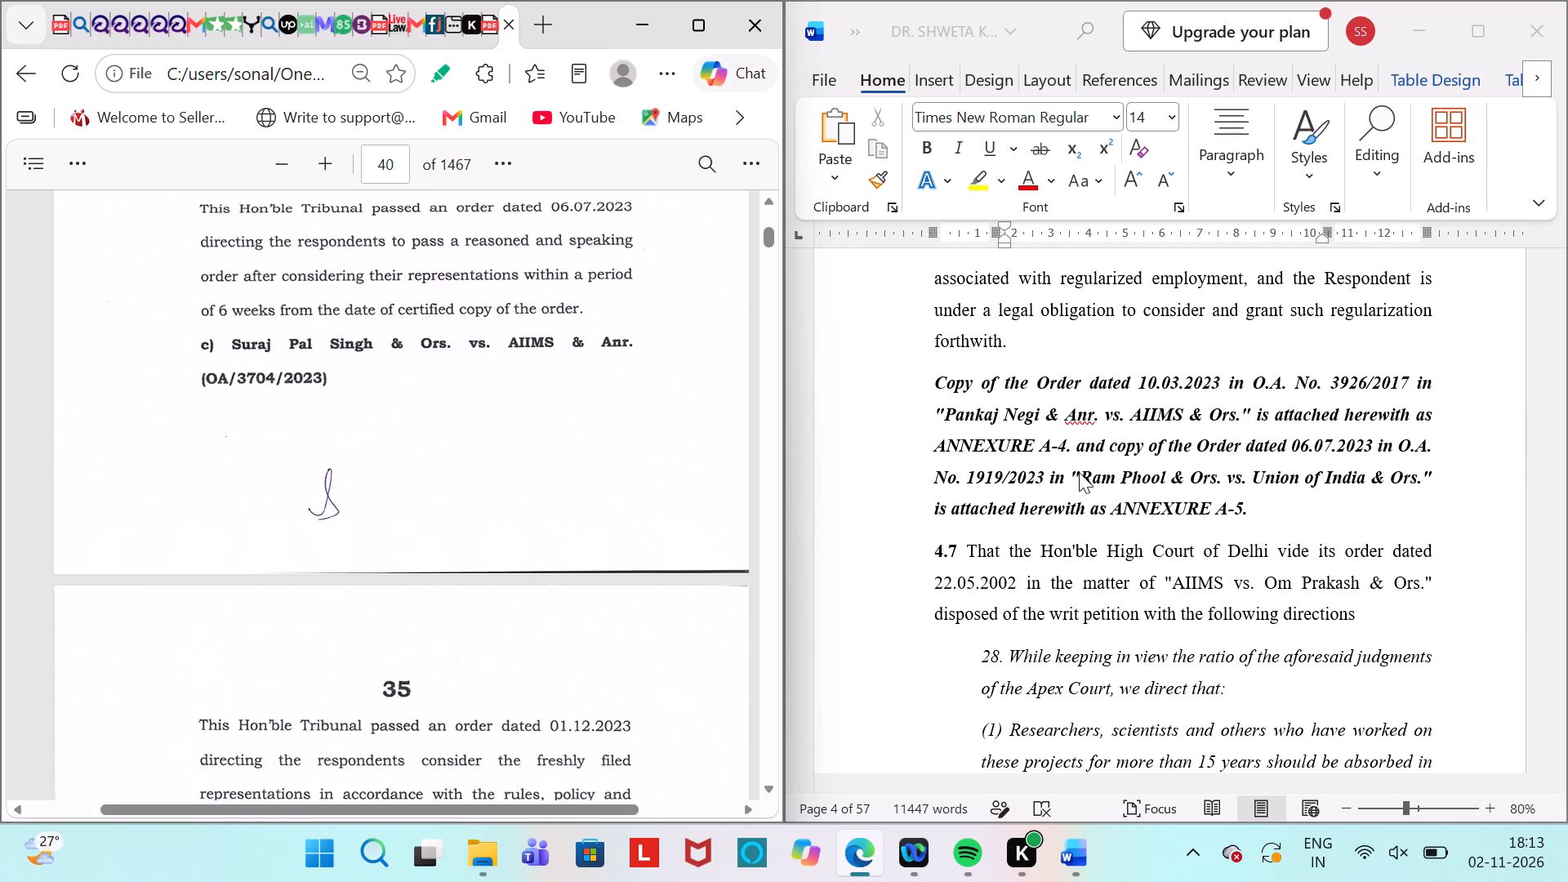
scroll(1251, 300, "up", 1)
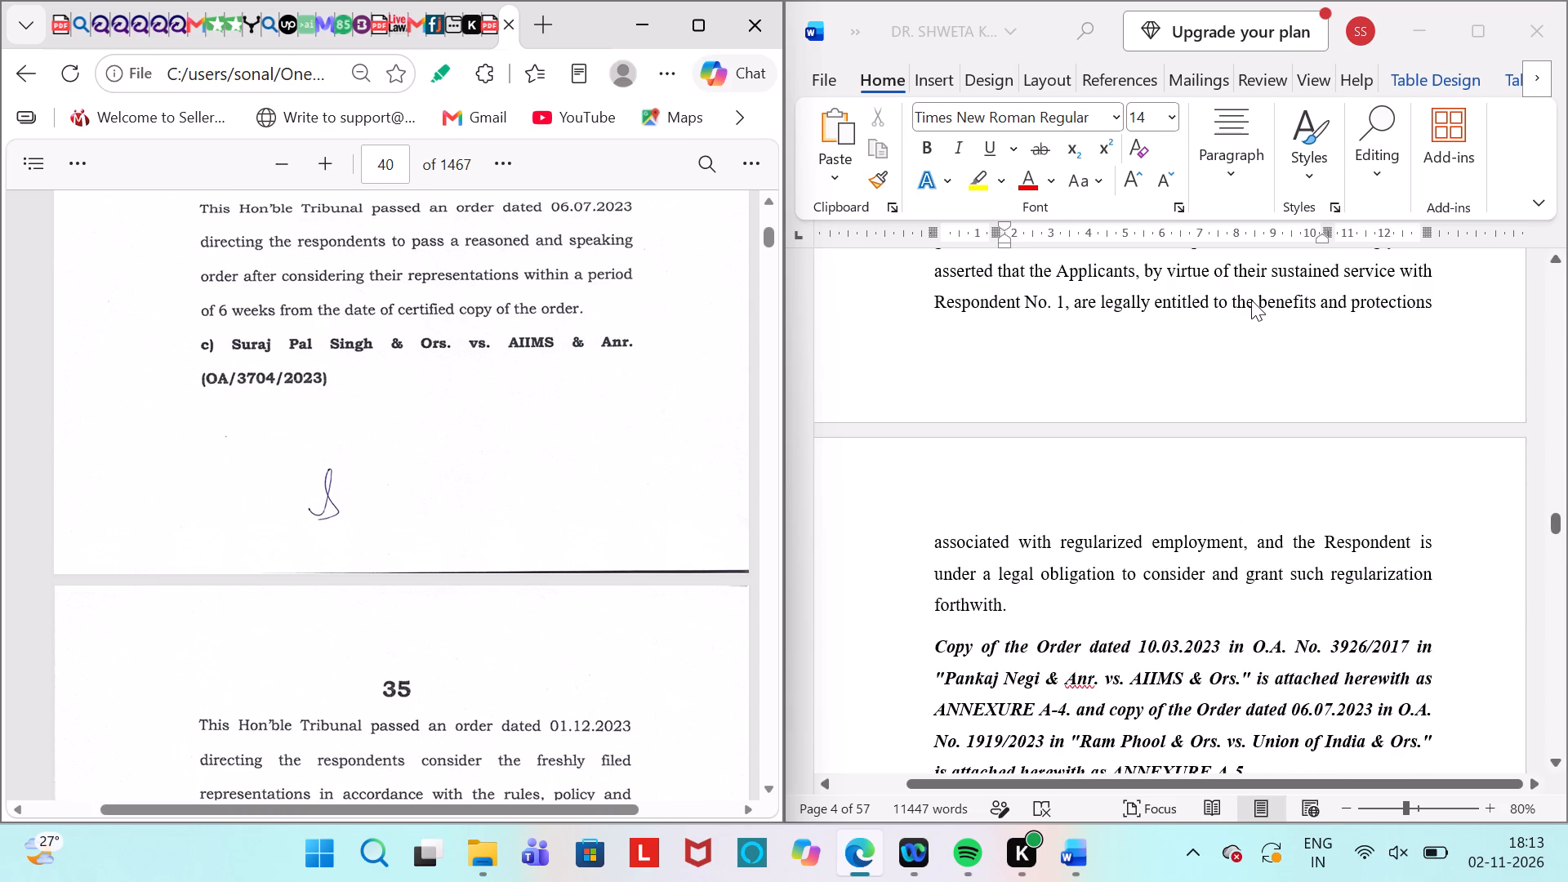
scroll(1251, 300, "up", 3)
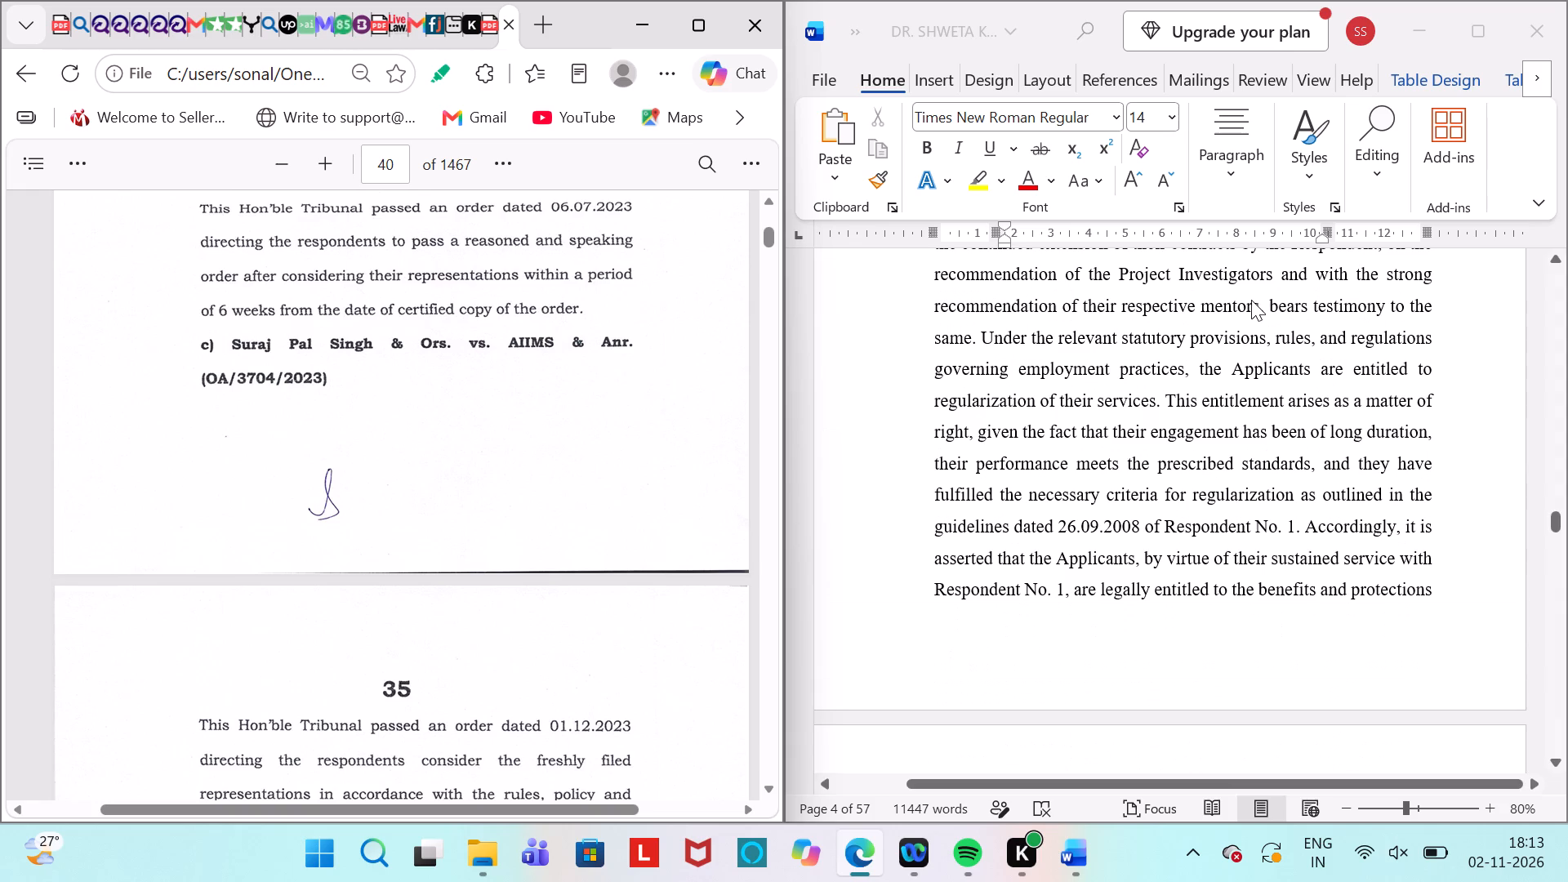
scroll(1251, 300, "up", 1)
scroll(1251, 300, "down", 1)
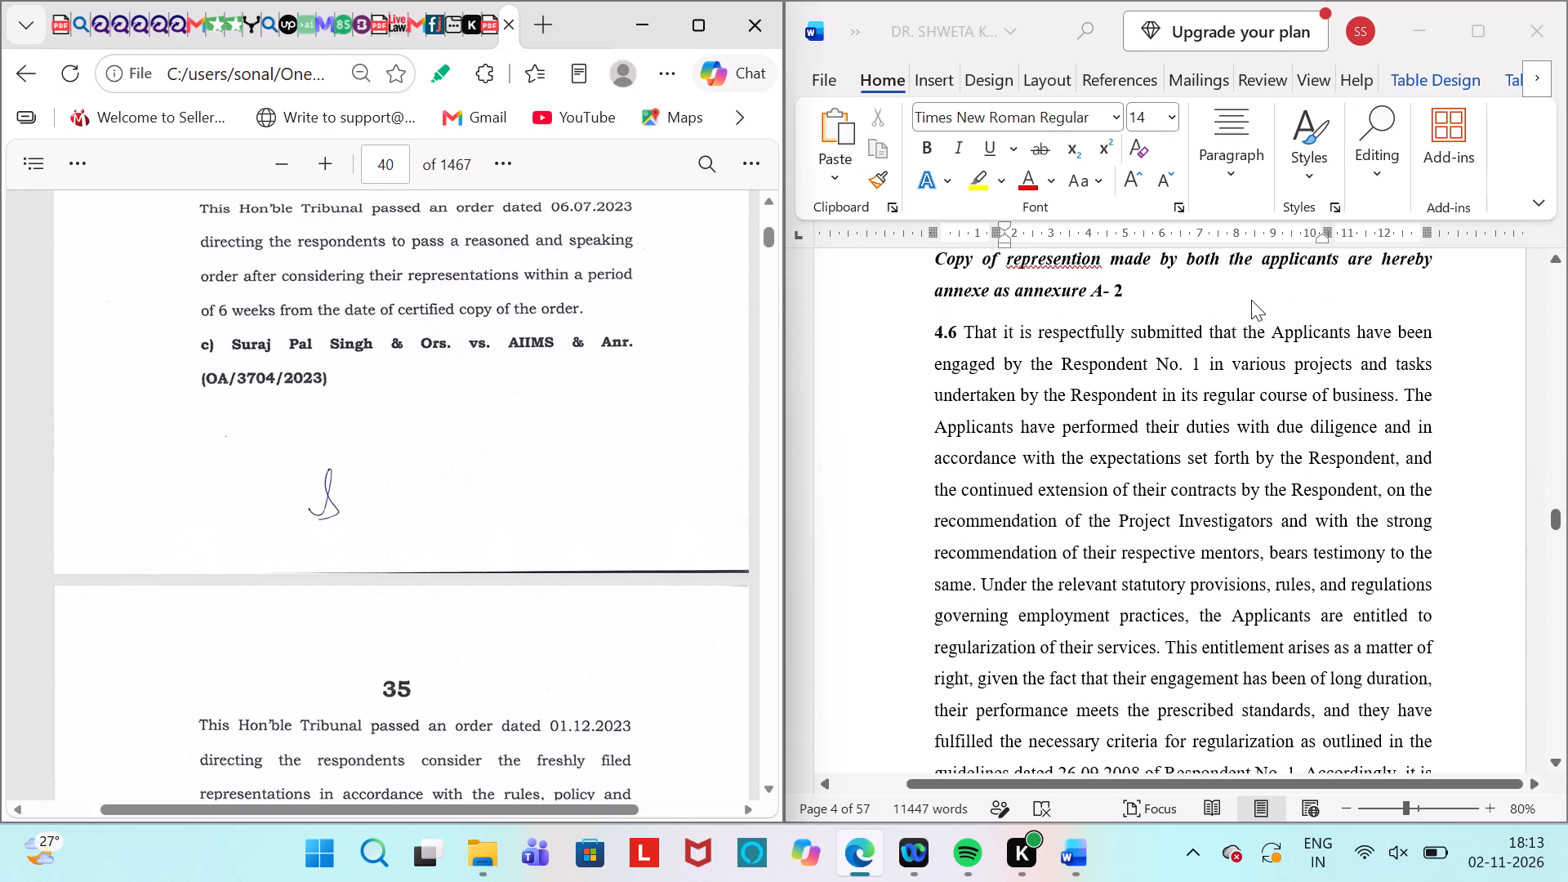
scroll(1251, 300, "down", 2)
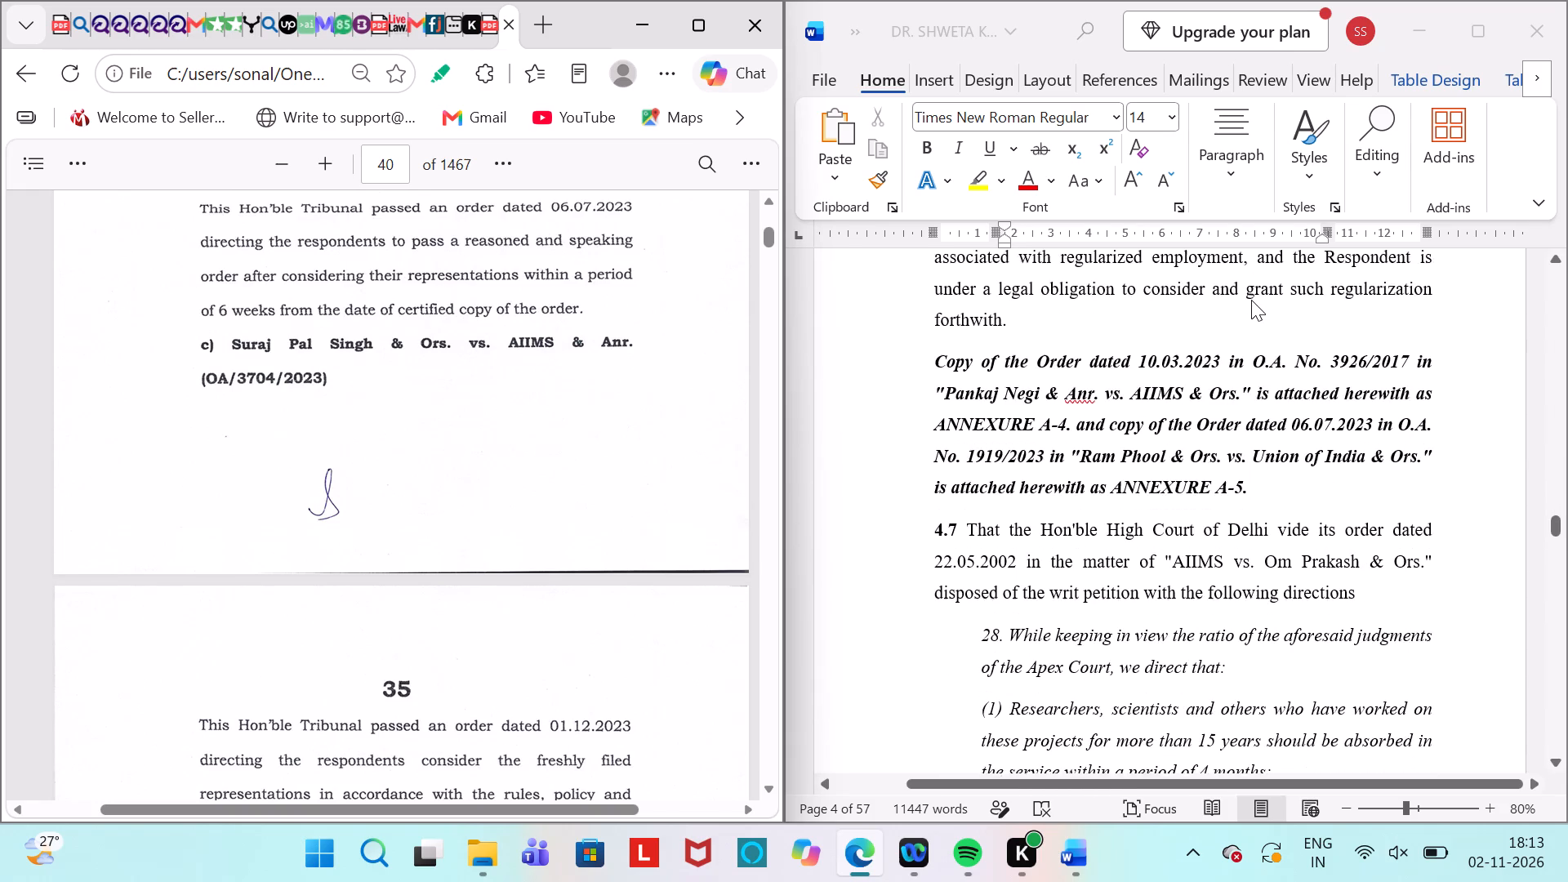
scroll(1251, 300, "down", 1)
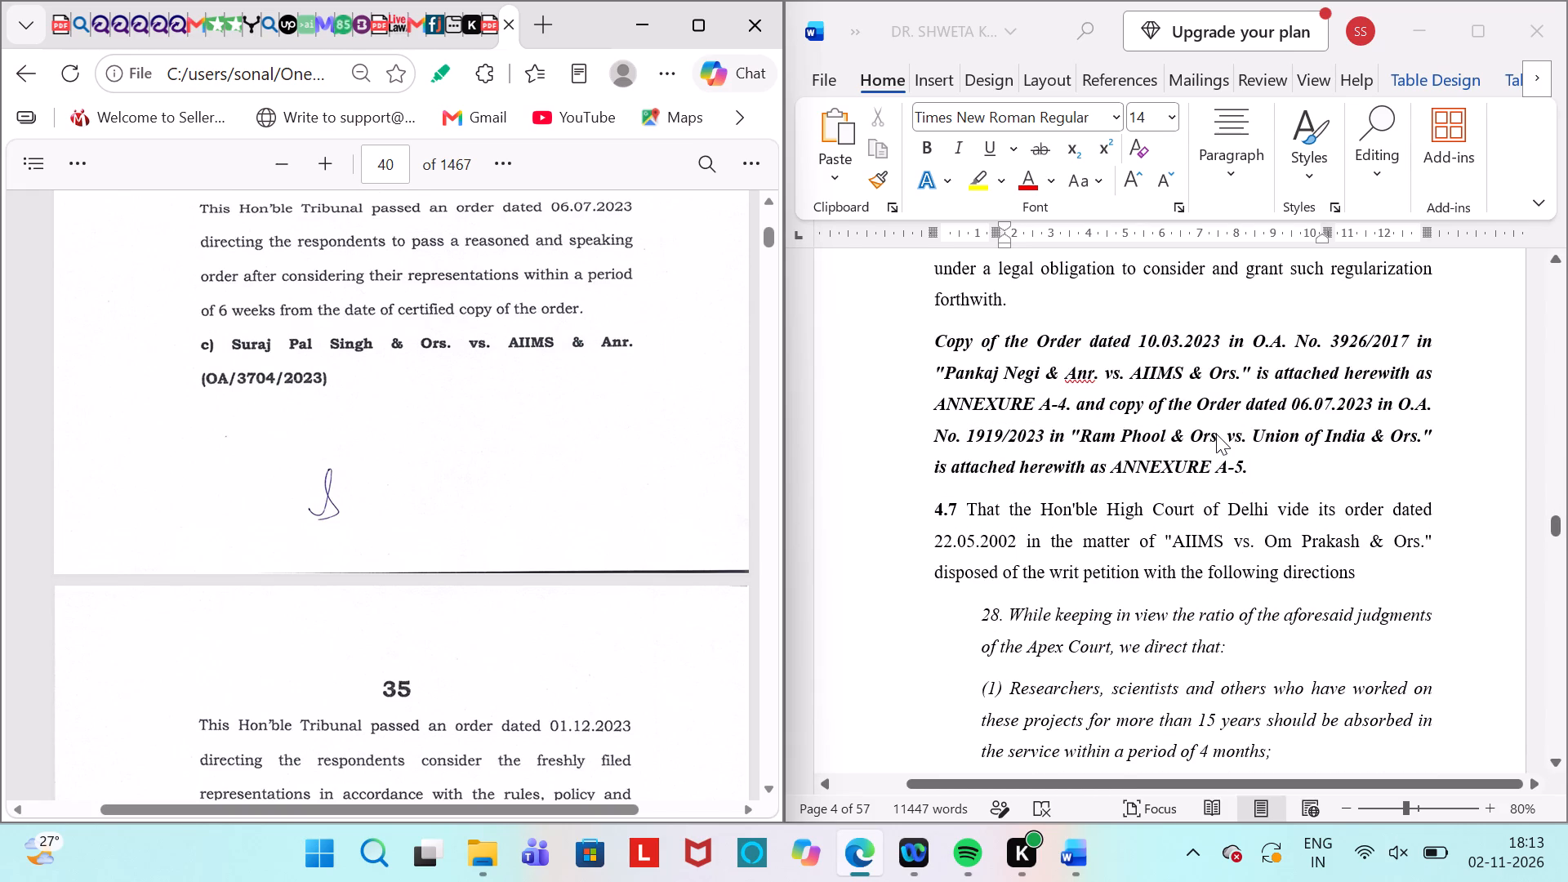
scroll(1216, 434, "up", 1)
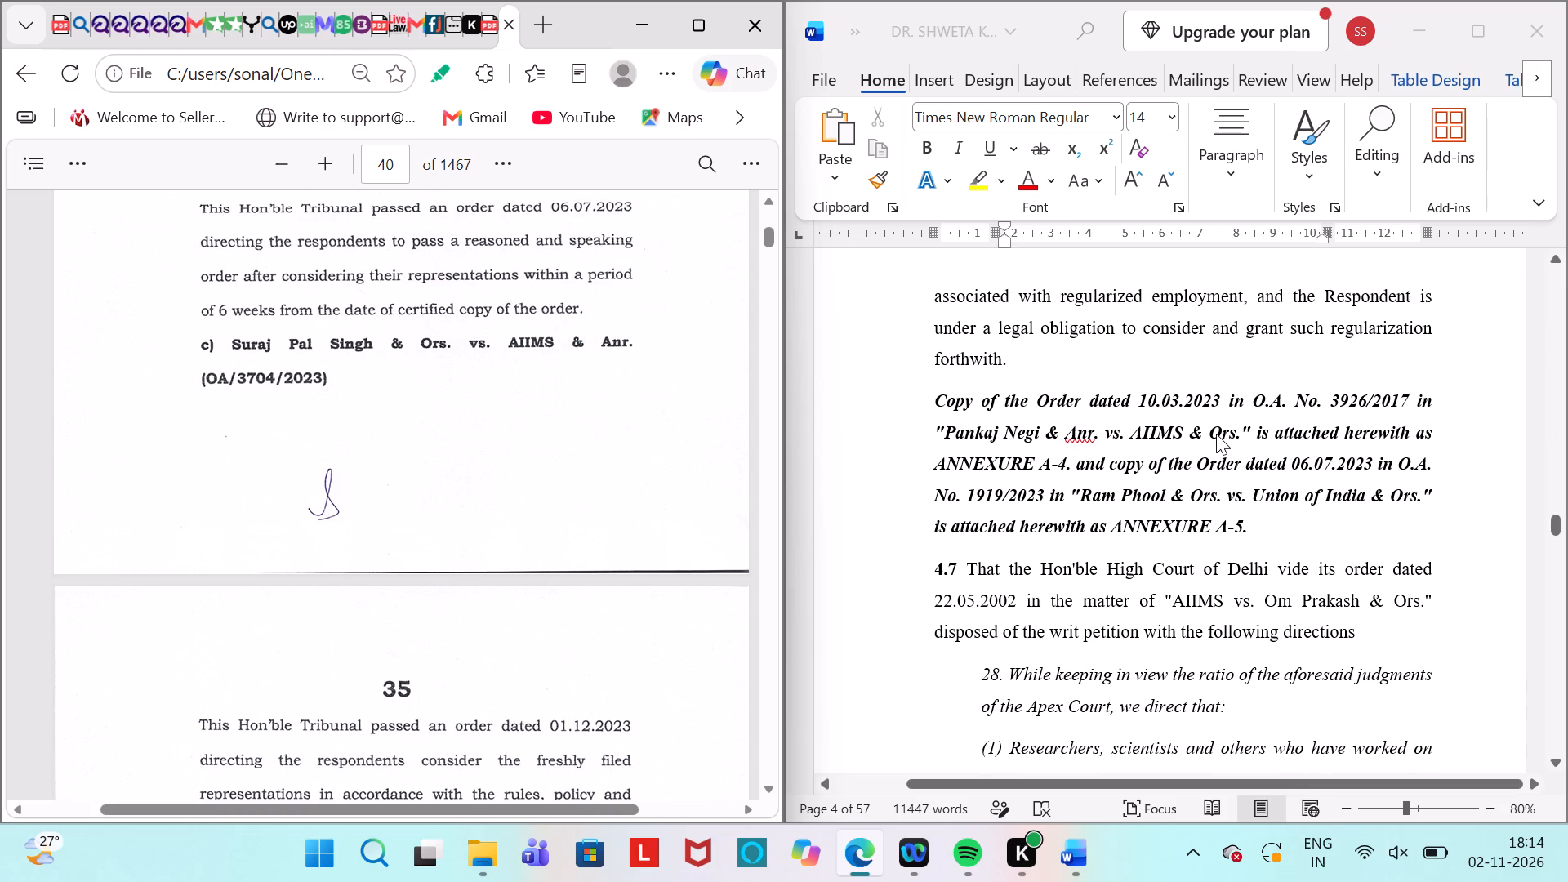
scroll(1216, 434, "up", 1)
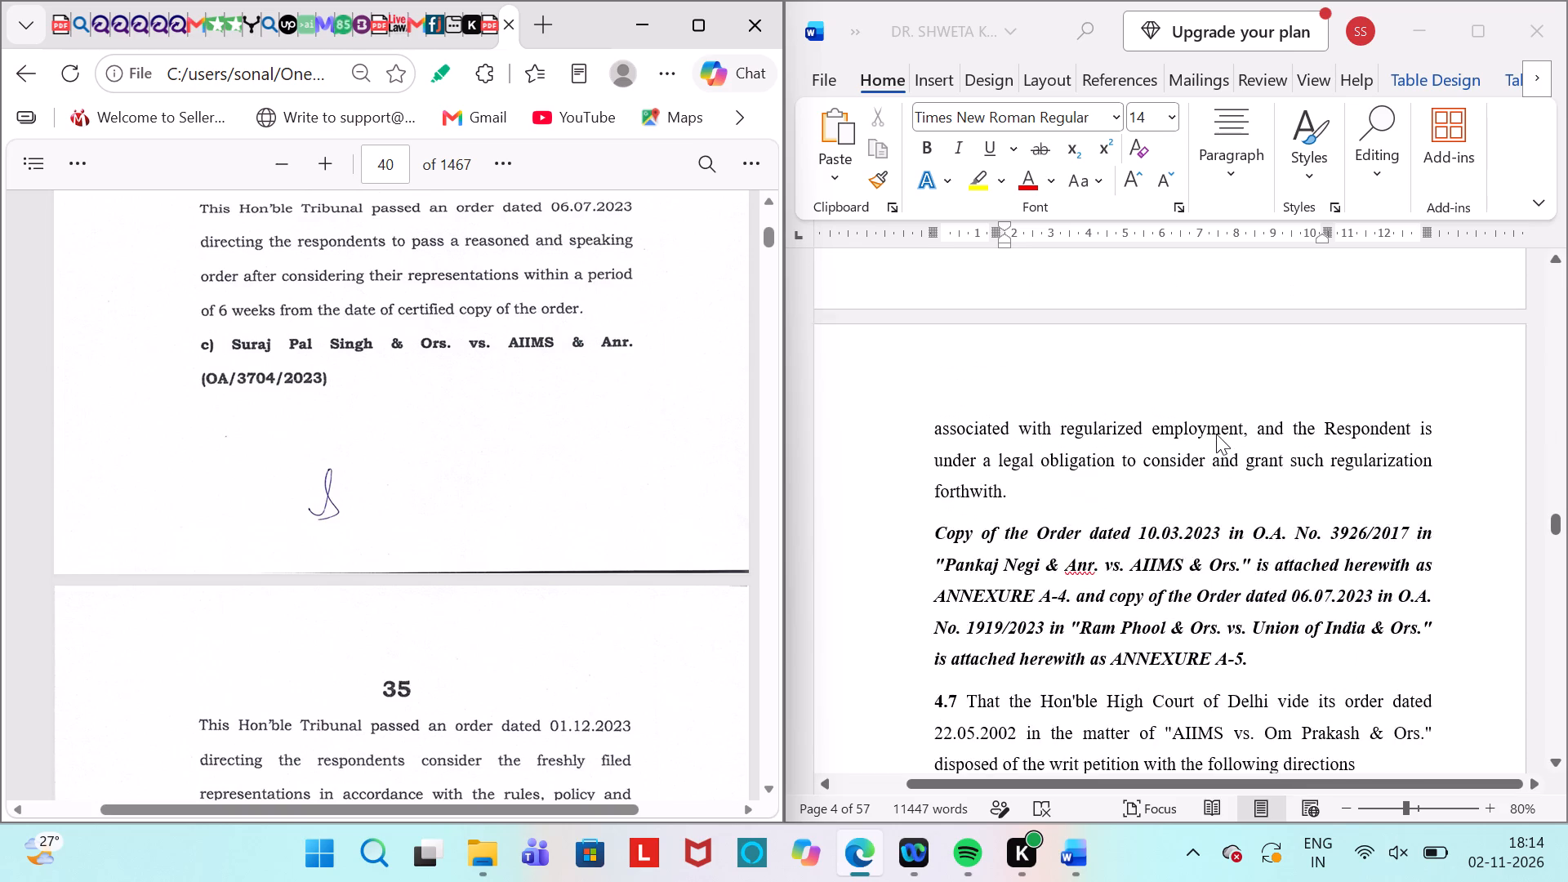
scroll(1216, 434, "up", 2)
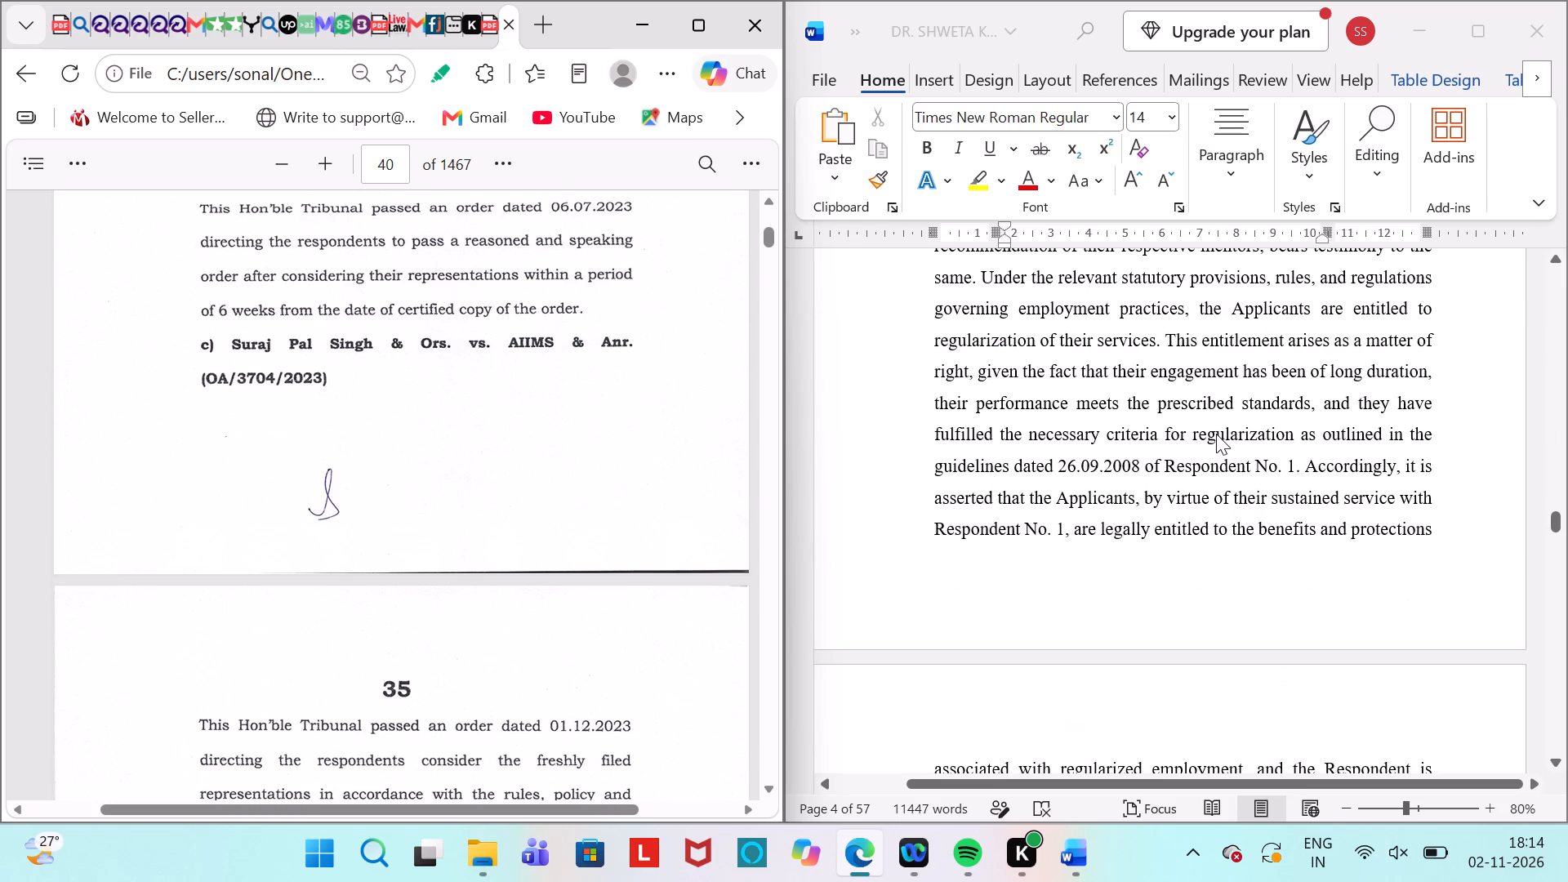
scroll(1216, 434, "down", 3)
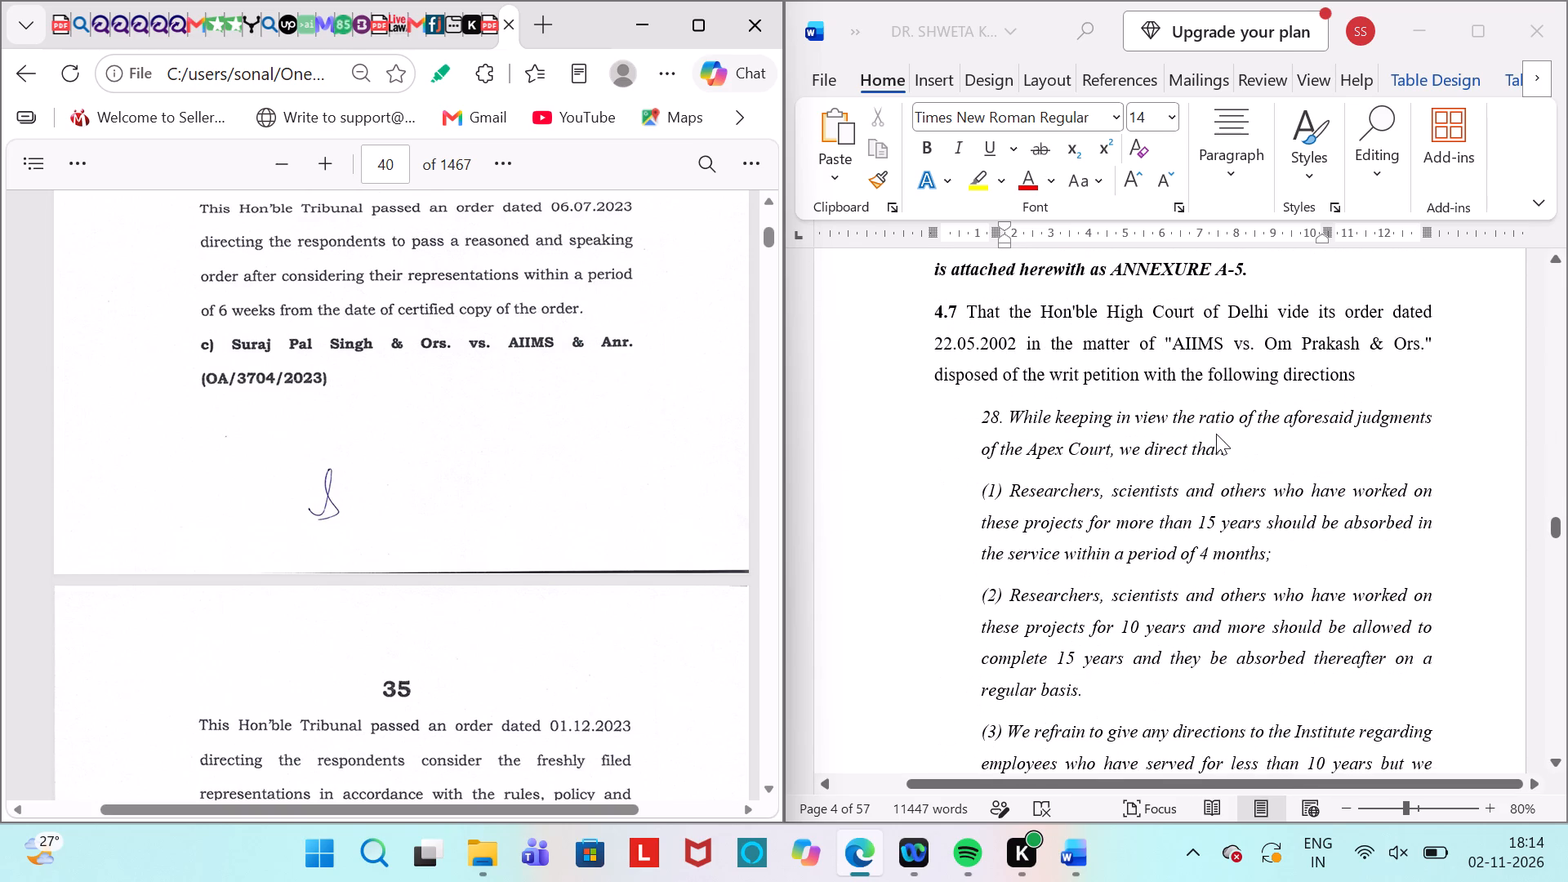
scroll(1216, 434, "up", 1)
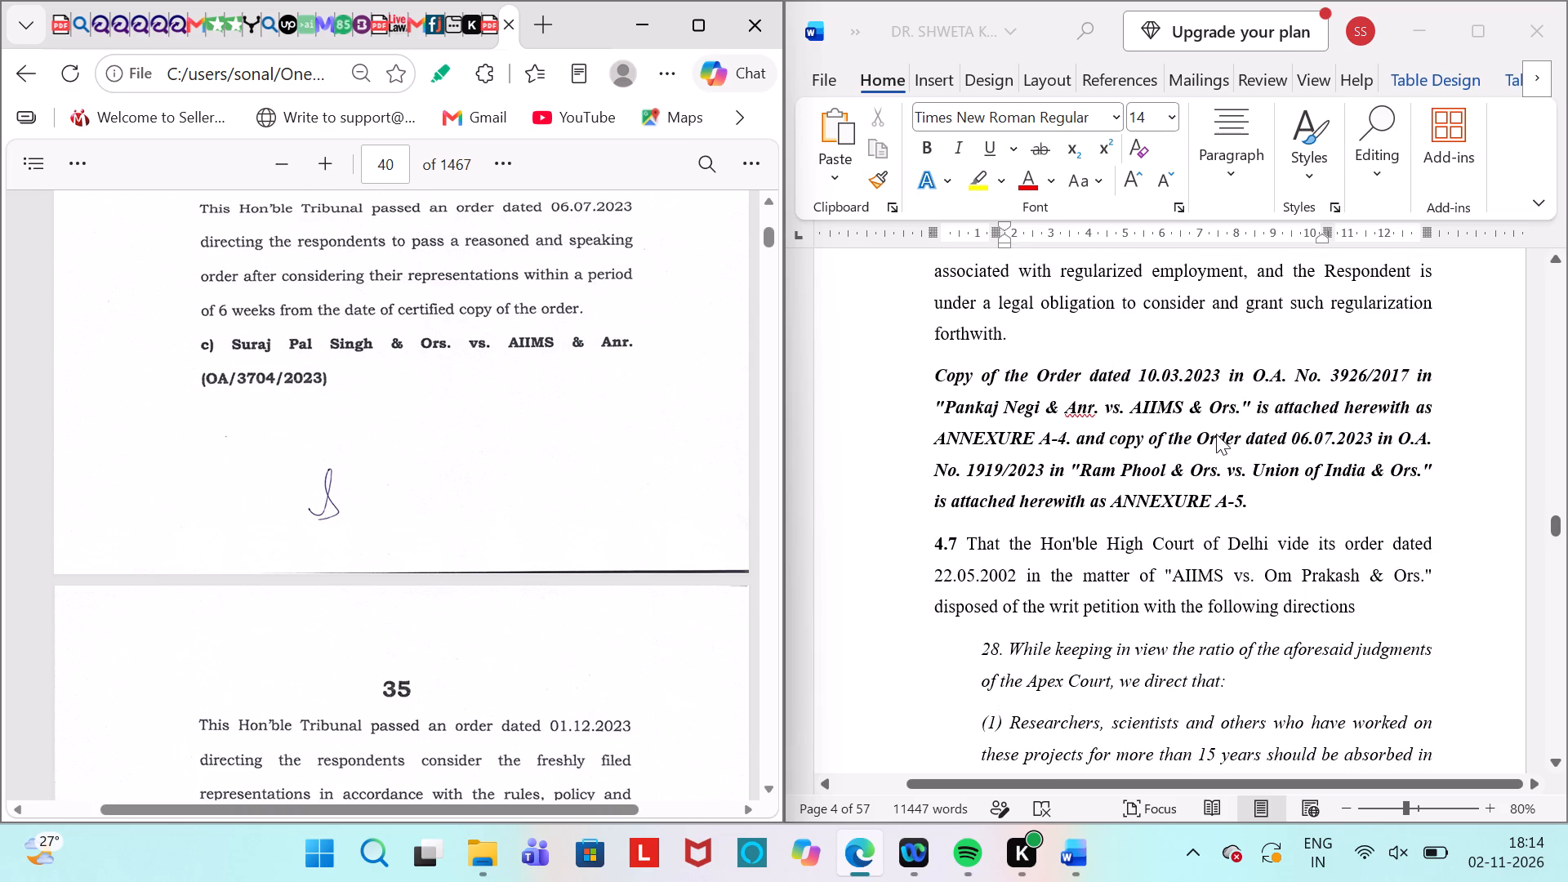
Review Word paragraph 4.7's quoted High Court directions, the paragraph 4.8 absorption timeline and the ANNEXURE A-6 reference.
scroll(1216, 434, "down", 3)
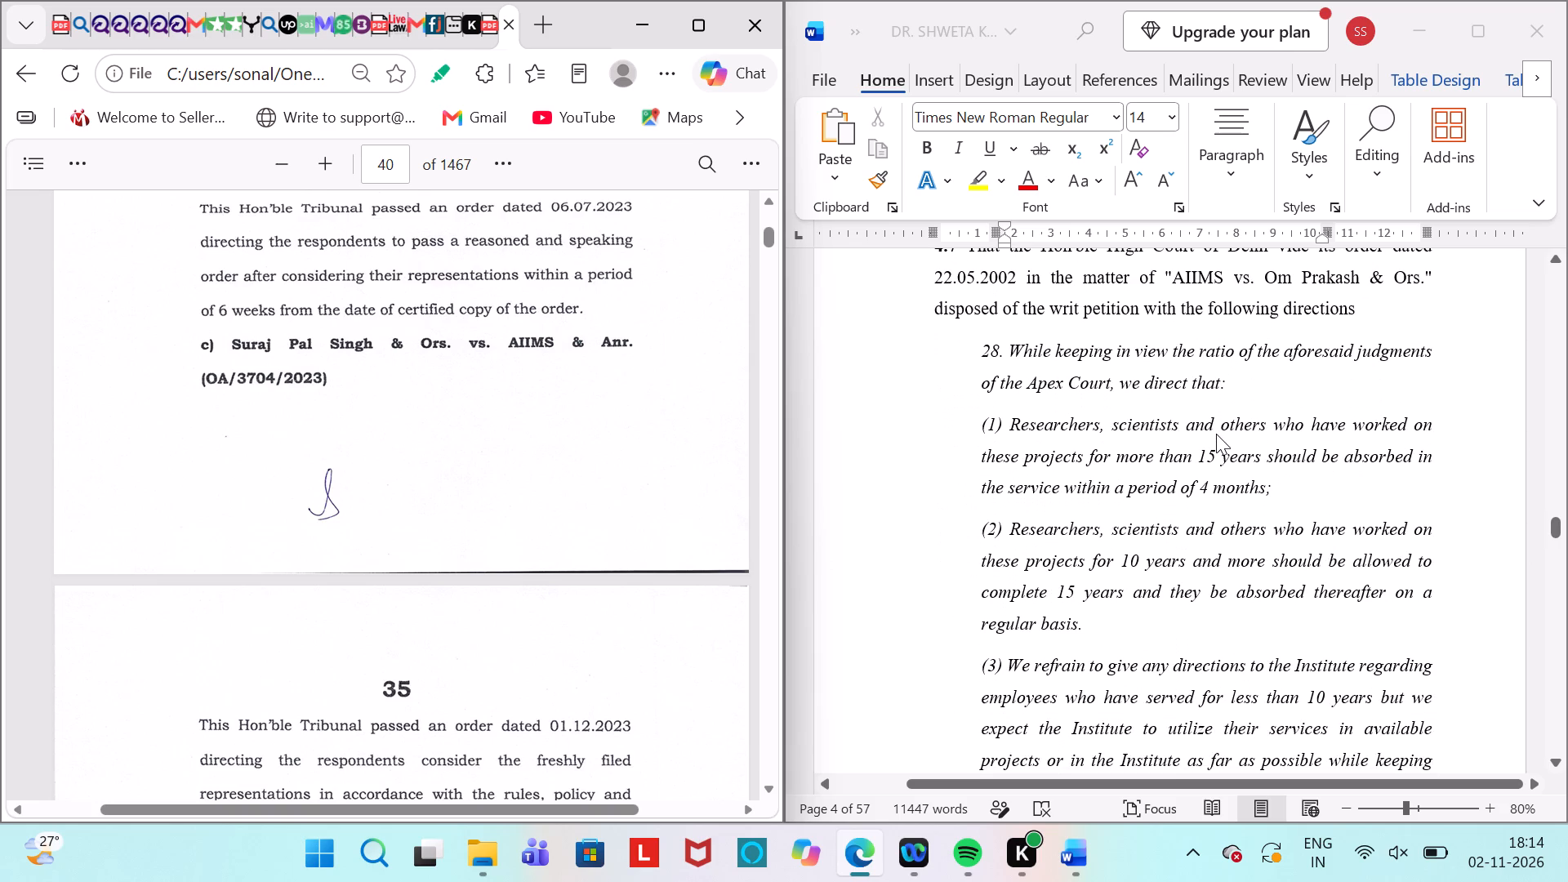
scroll(1216, 434, "down", 6)
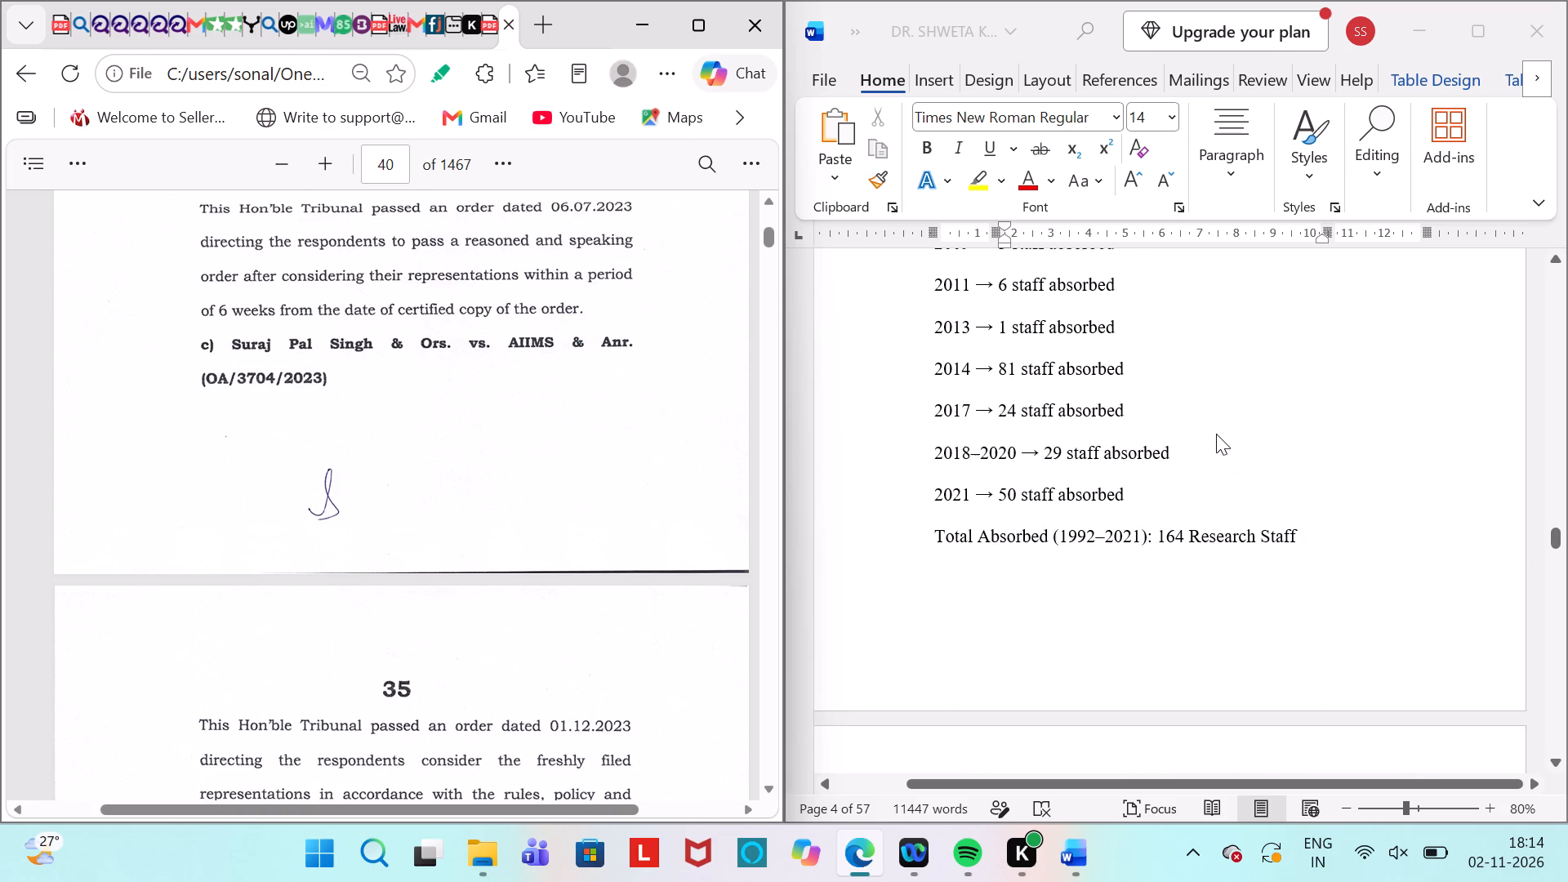
scroll(1216, 434, "down", 5)
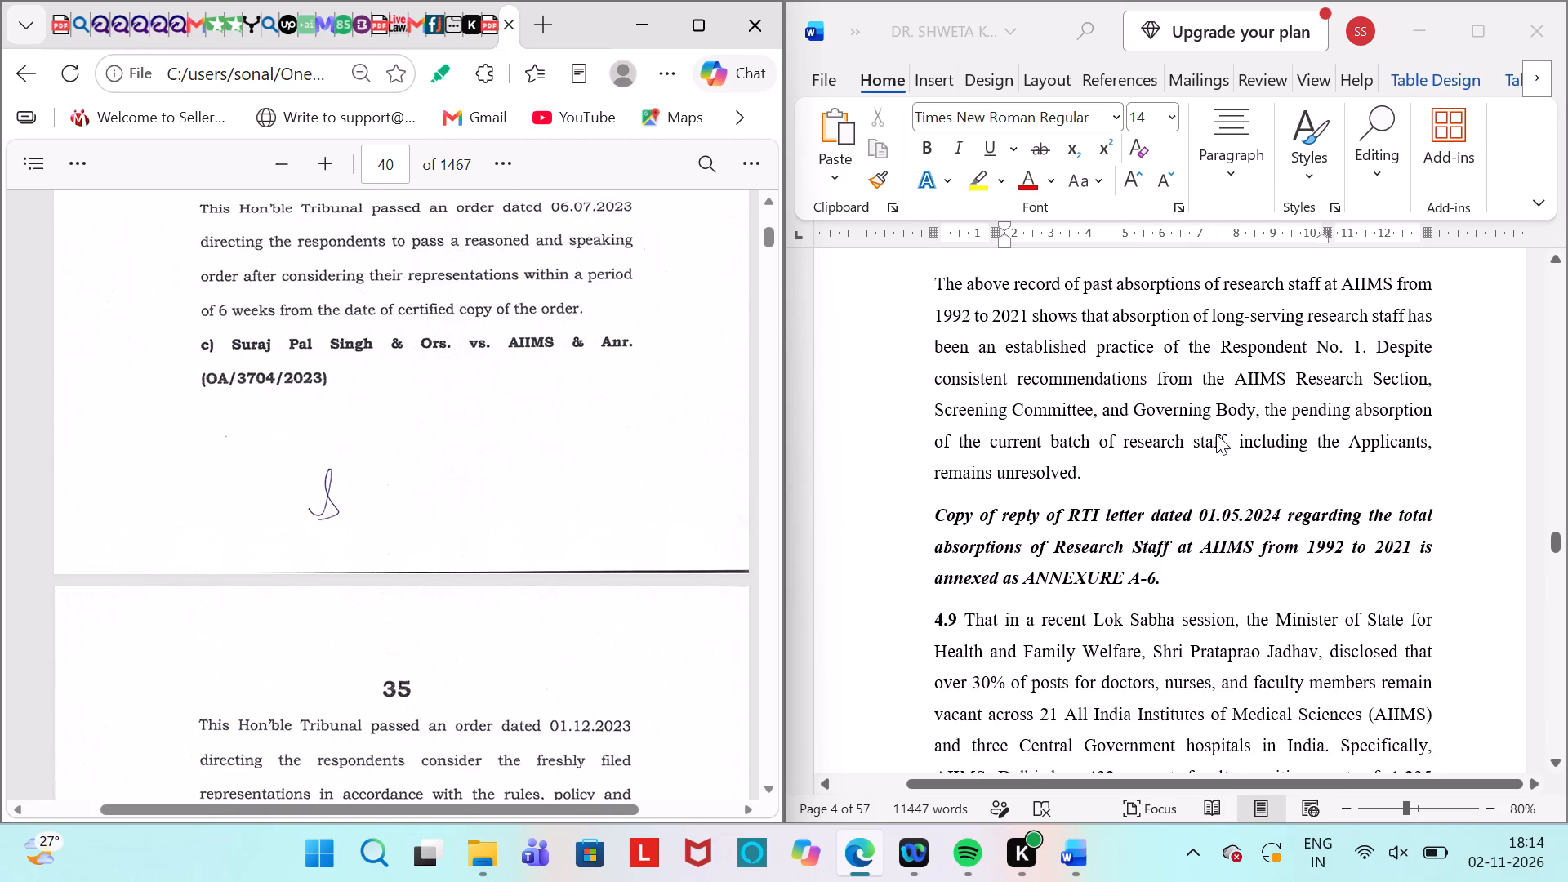
scroll(1216, 434, "up", 2)
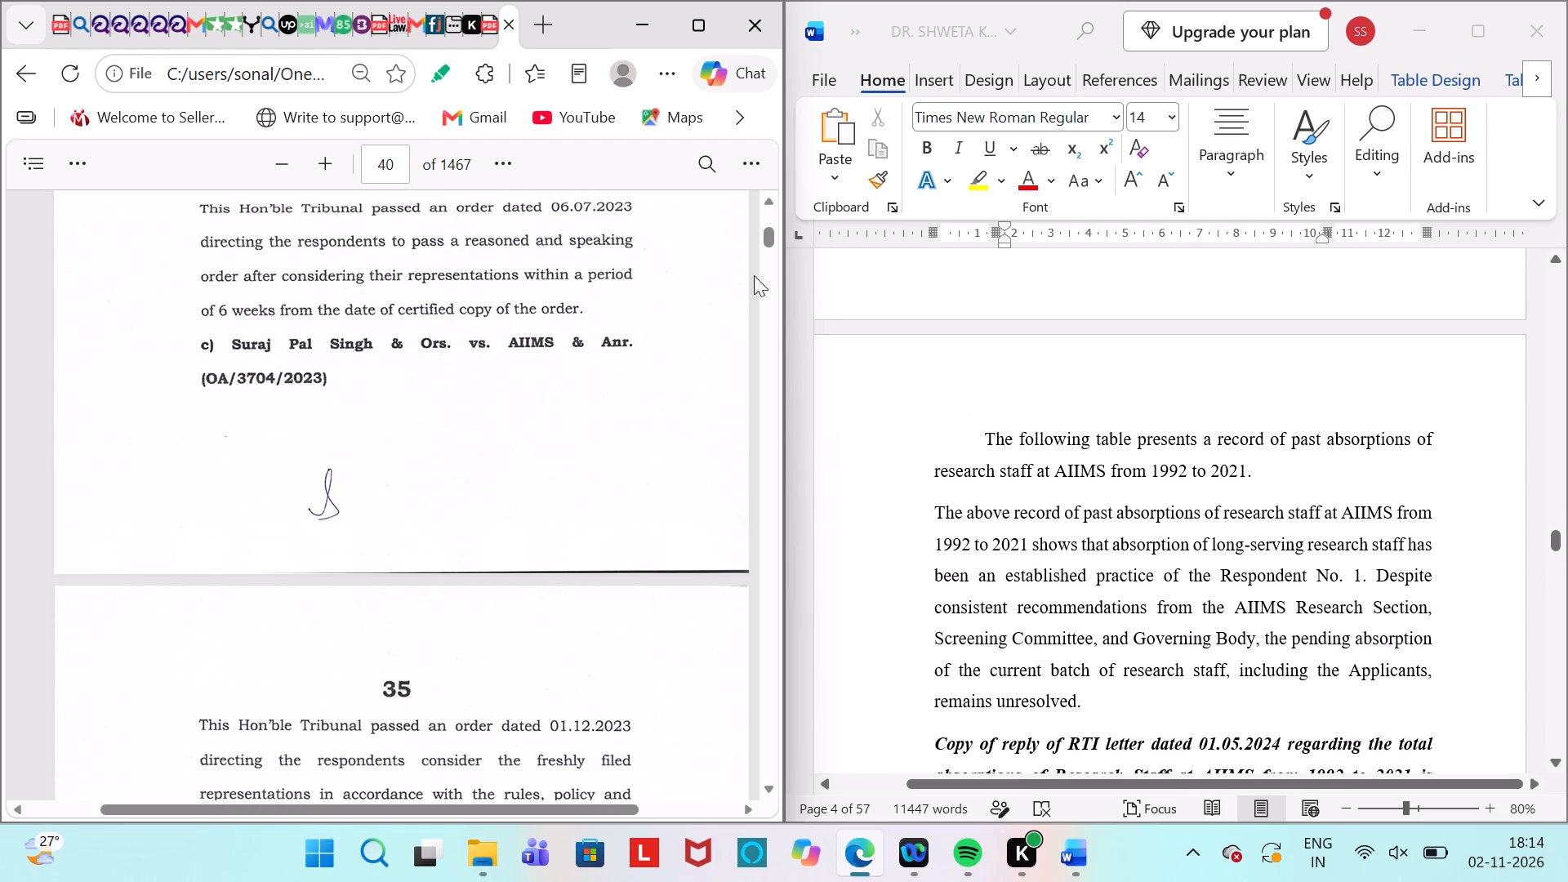
Search the PDF for the respondent's name from paragraph 4.7's AIIMS High Court case and go back to the first match, in the index.
left_click(715, 171)
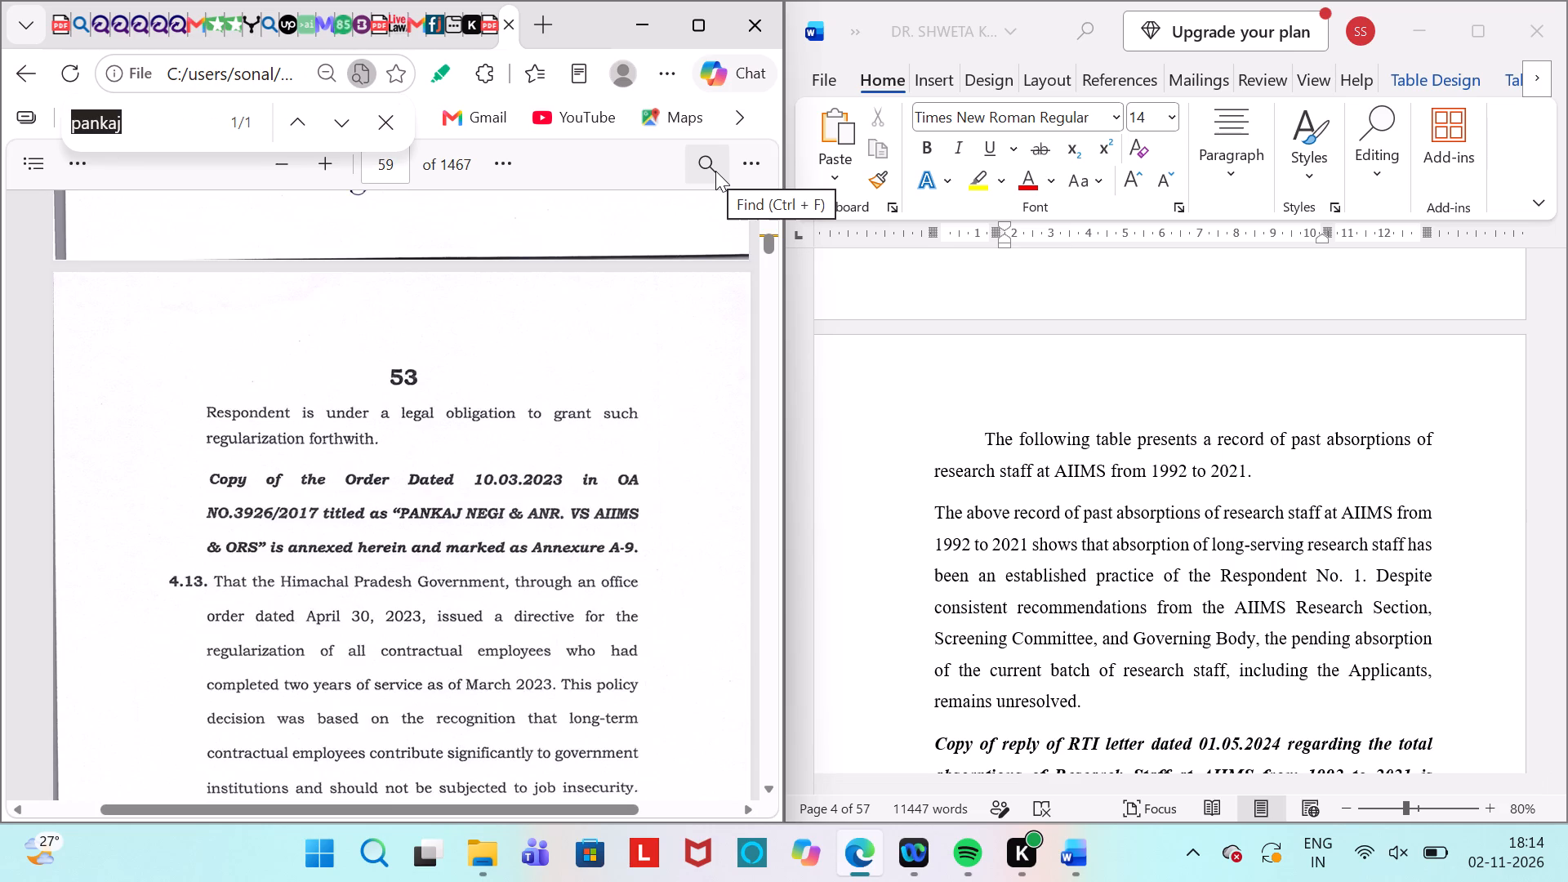
key("BackSpace")
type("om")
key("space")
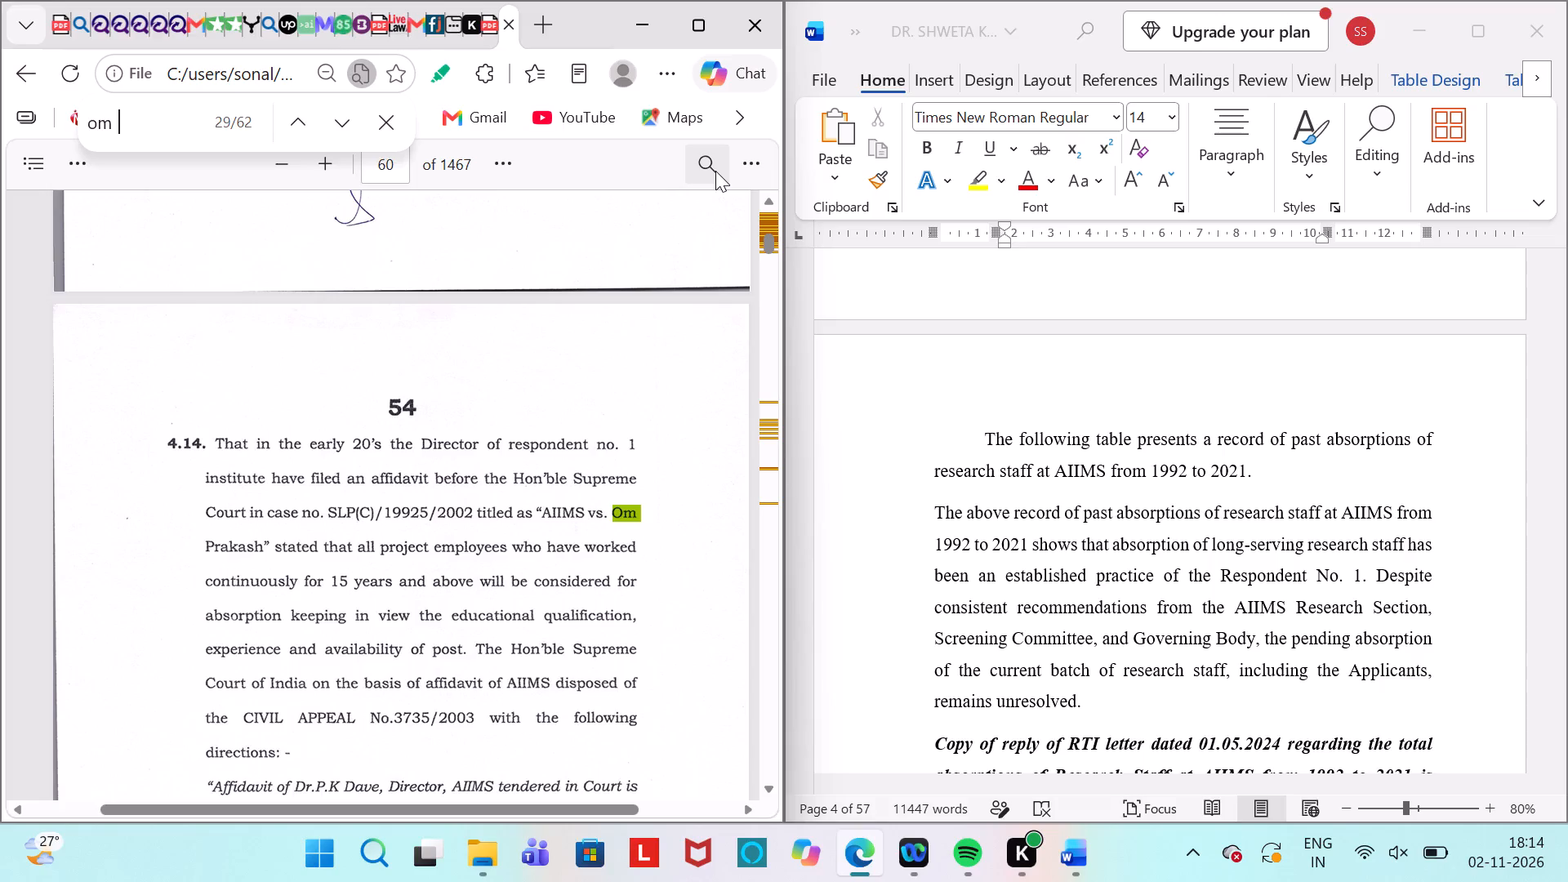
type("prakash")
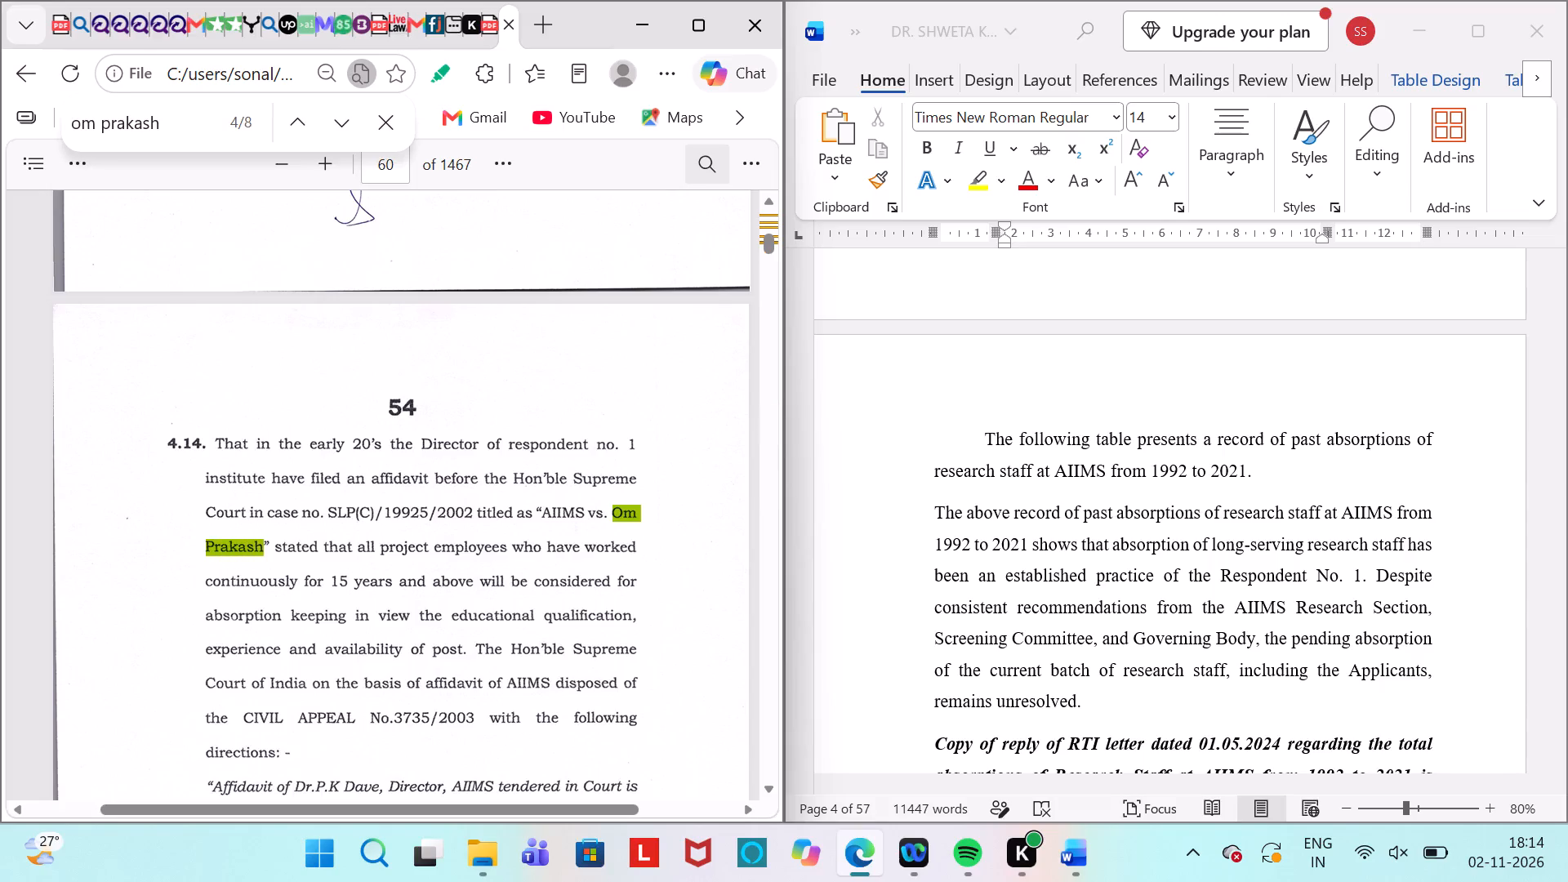
left_click(290, 117)
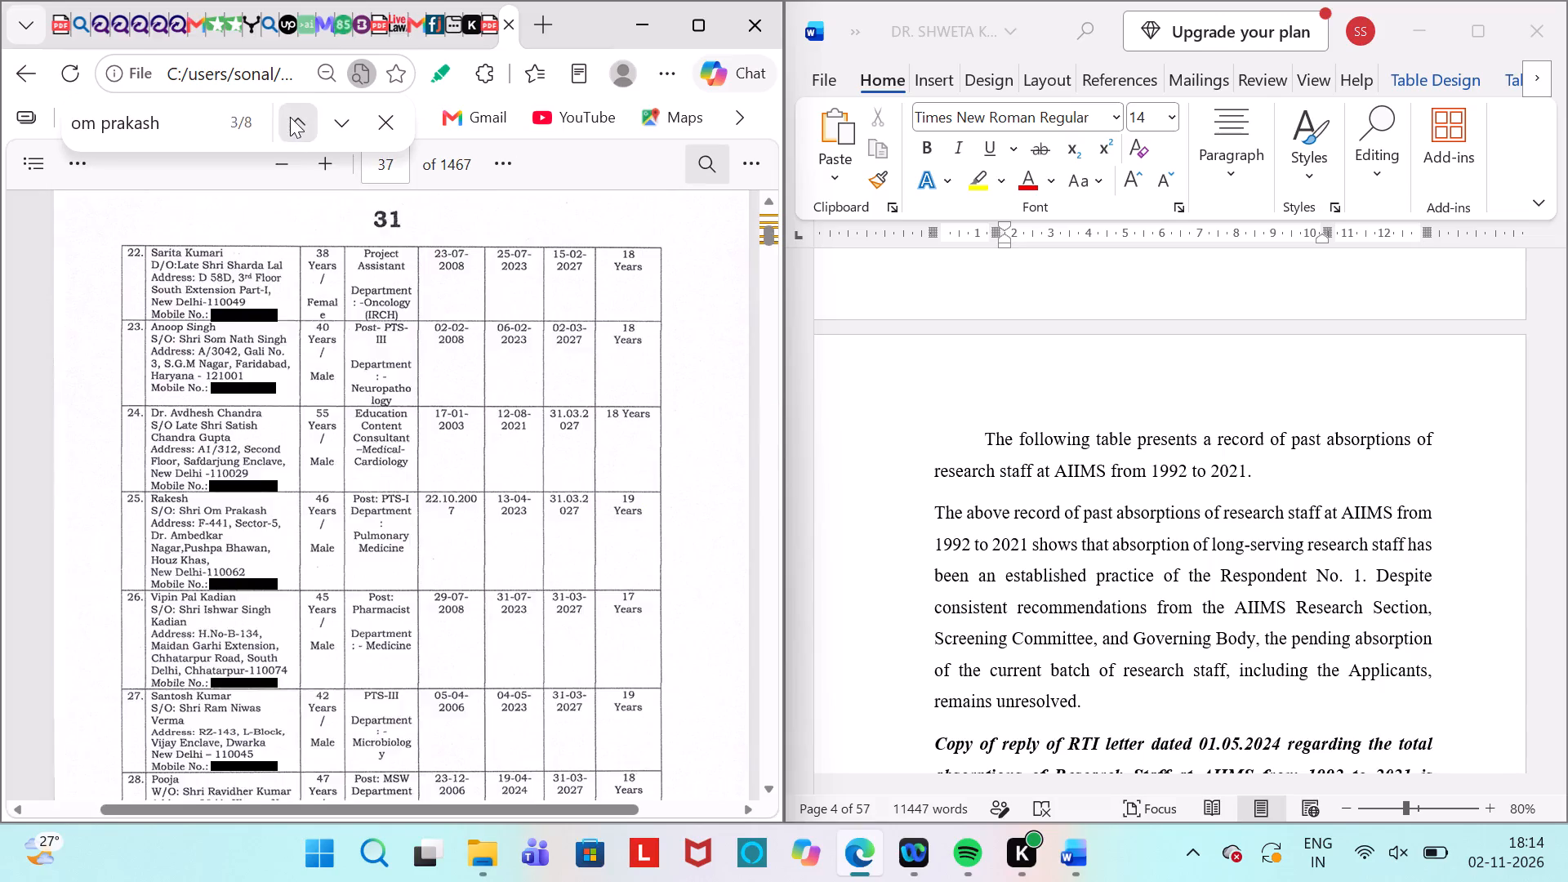
left_click(290, 117)
left_click(290, 117)
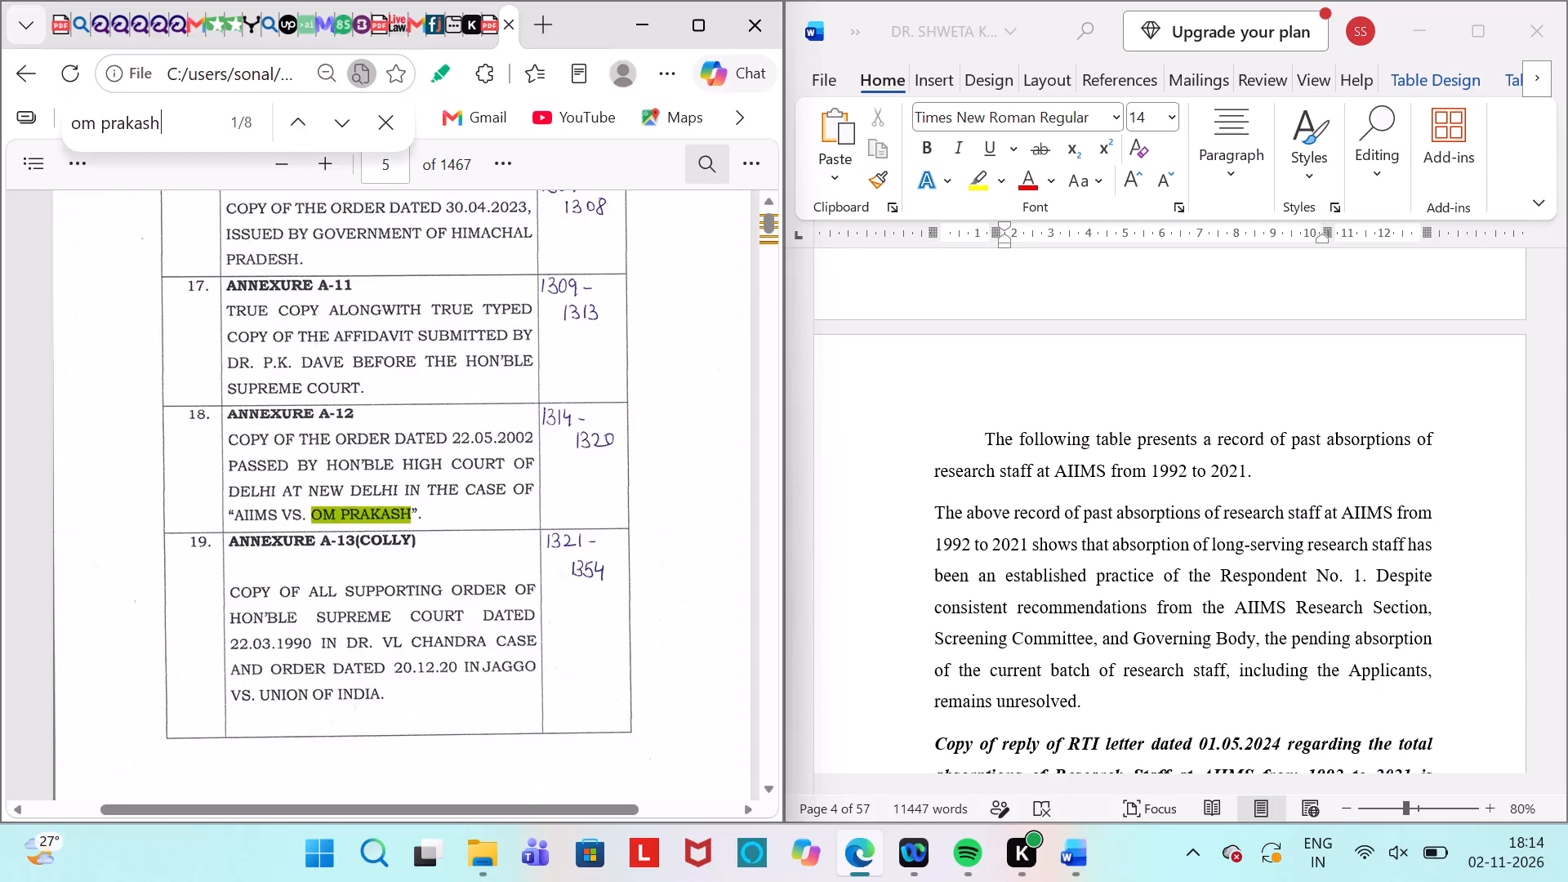
left_click(387, 109)
Review the Word document back from paragraph 4.9 through paragraph 4.7's quoted directions to the ANNEXURE A-4 and ANNEXURE A-5 order references.
scroll(1144, 523, "down", 2)
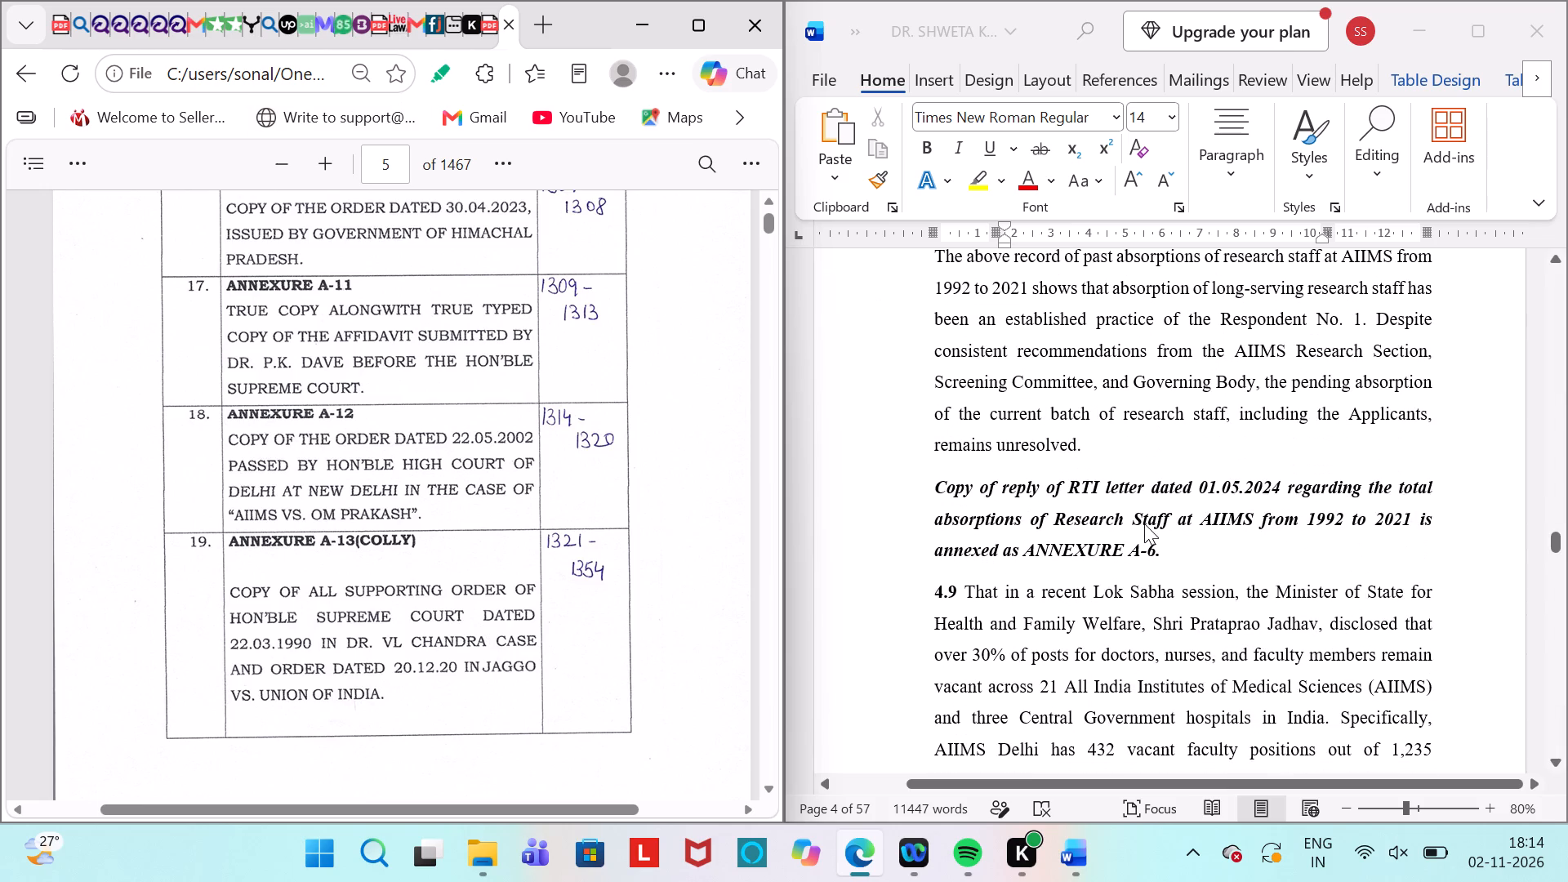
scroll(1144, 523, "up", 1)
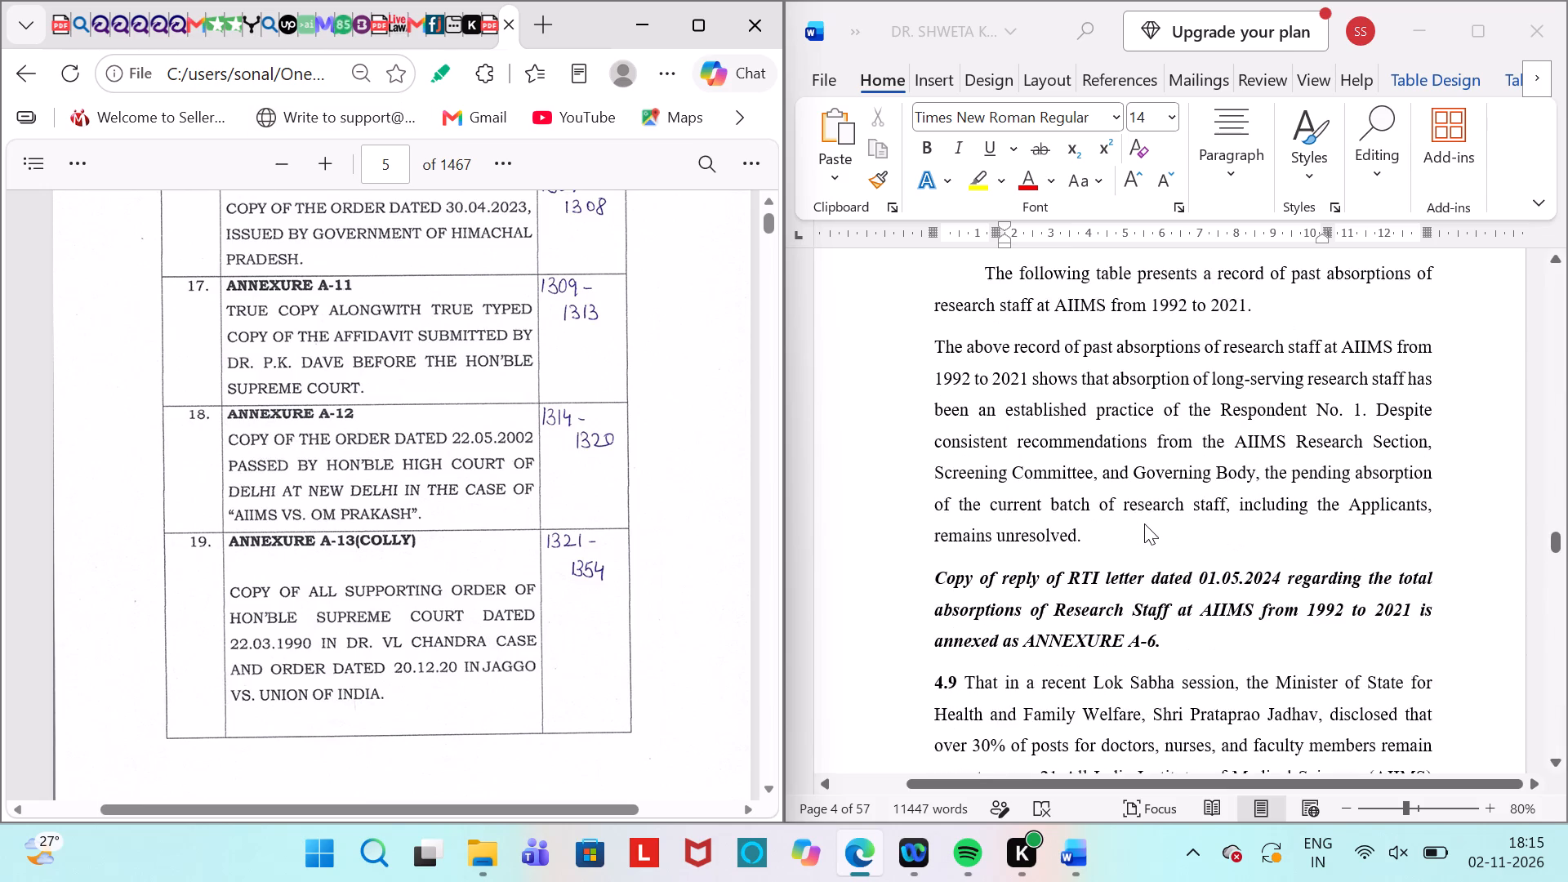
scroll(1144, 523, "up", 4)
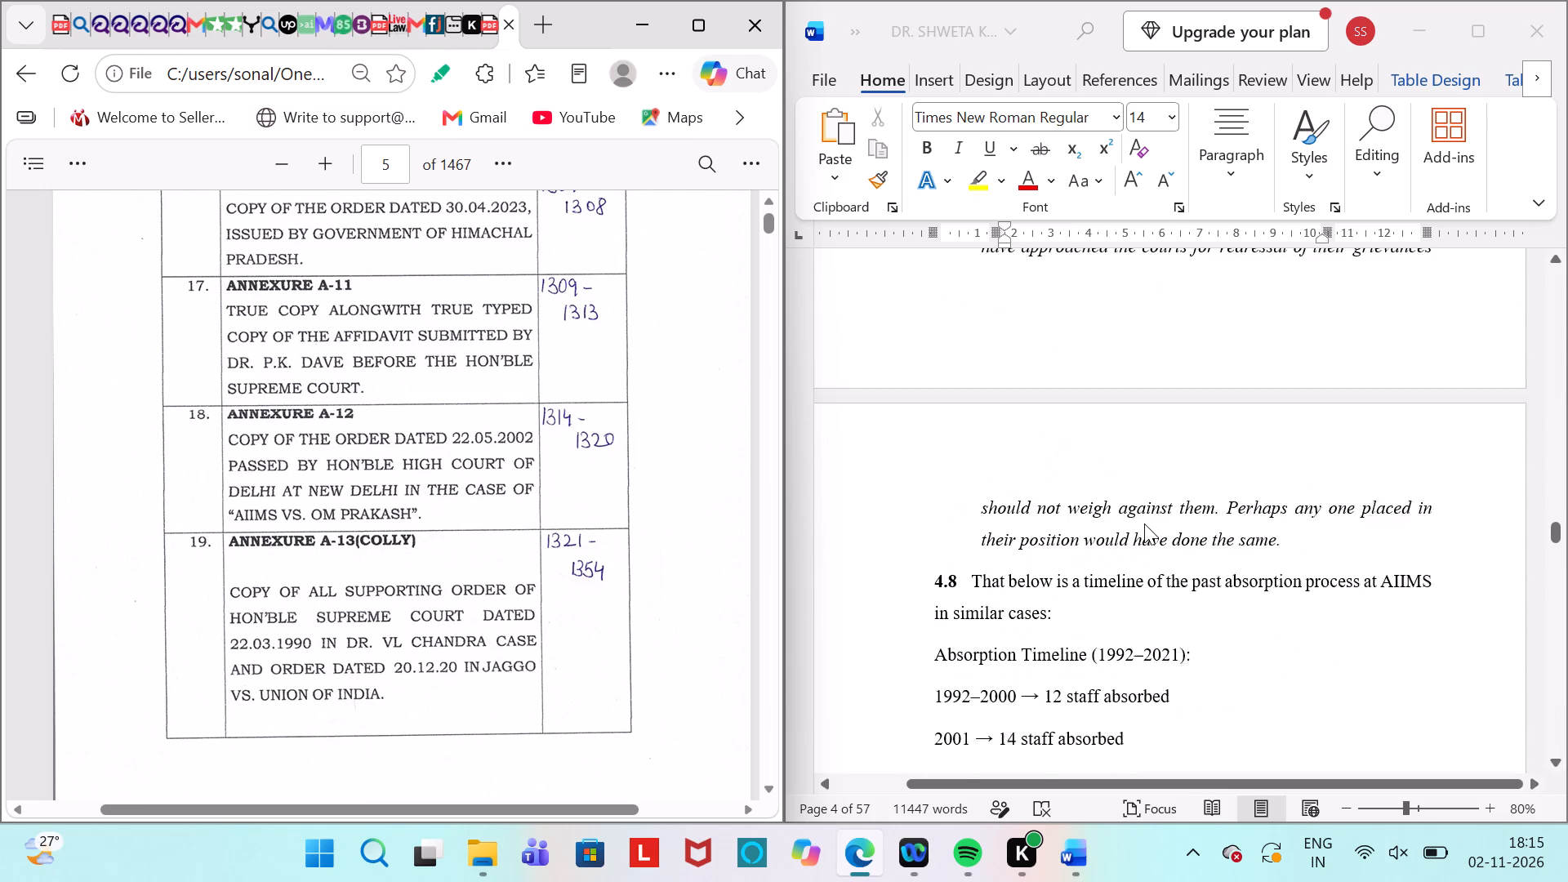
scroll(1144, 523, "up", 3)
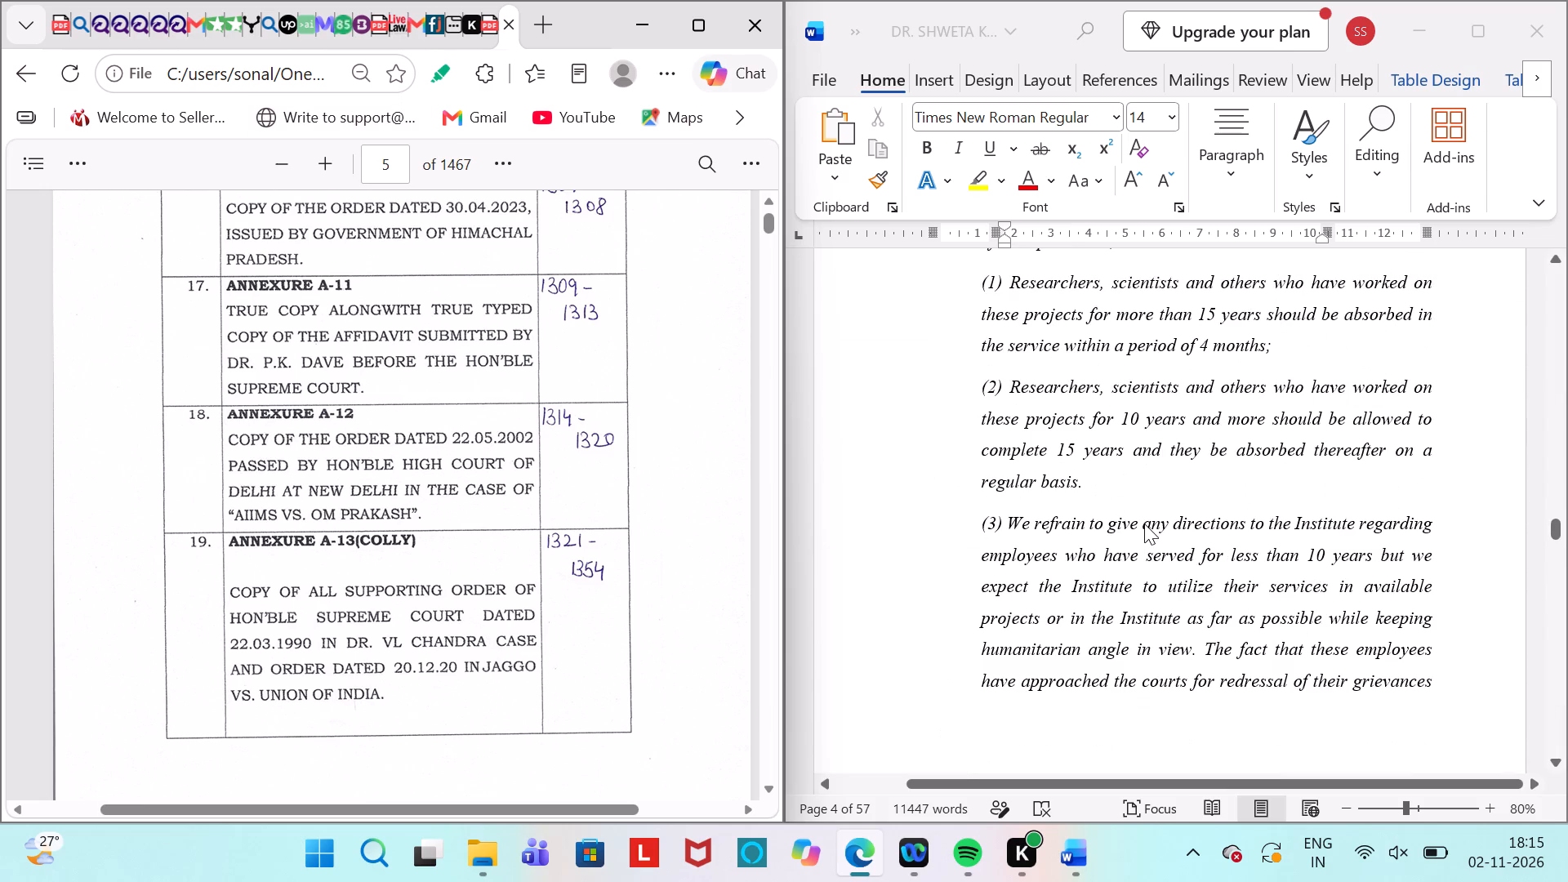
scroll(1144, 523, "up", 1)
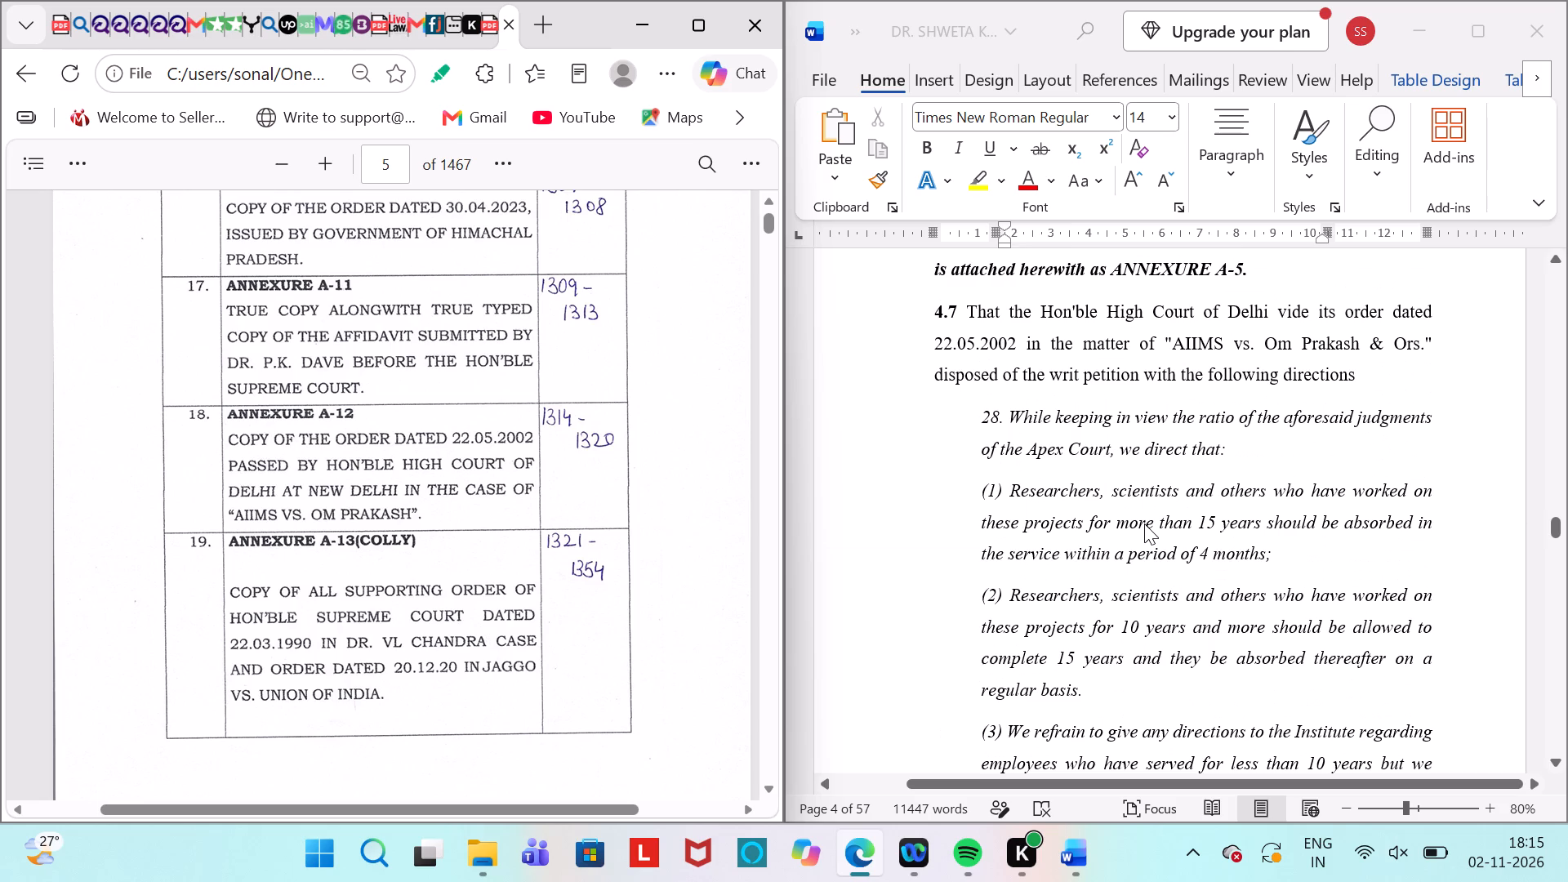
scroll(1144, 523, "up", 1)
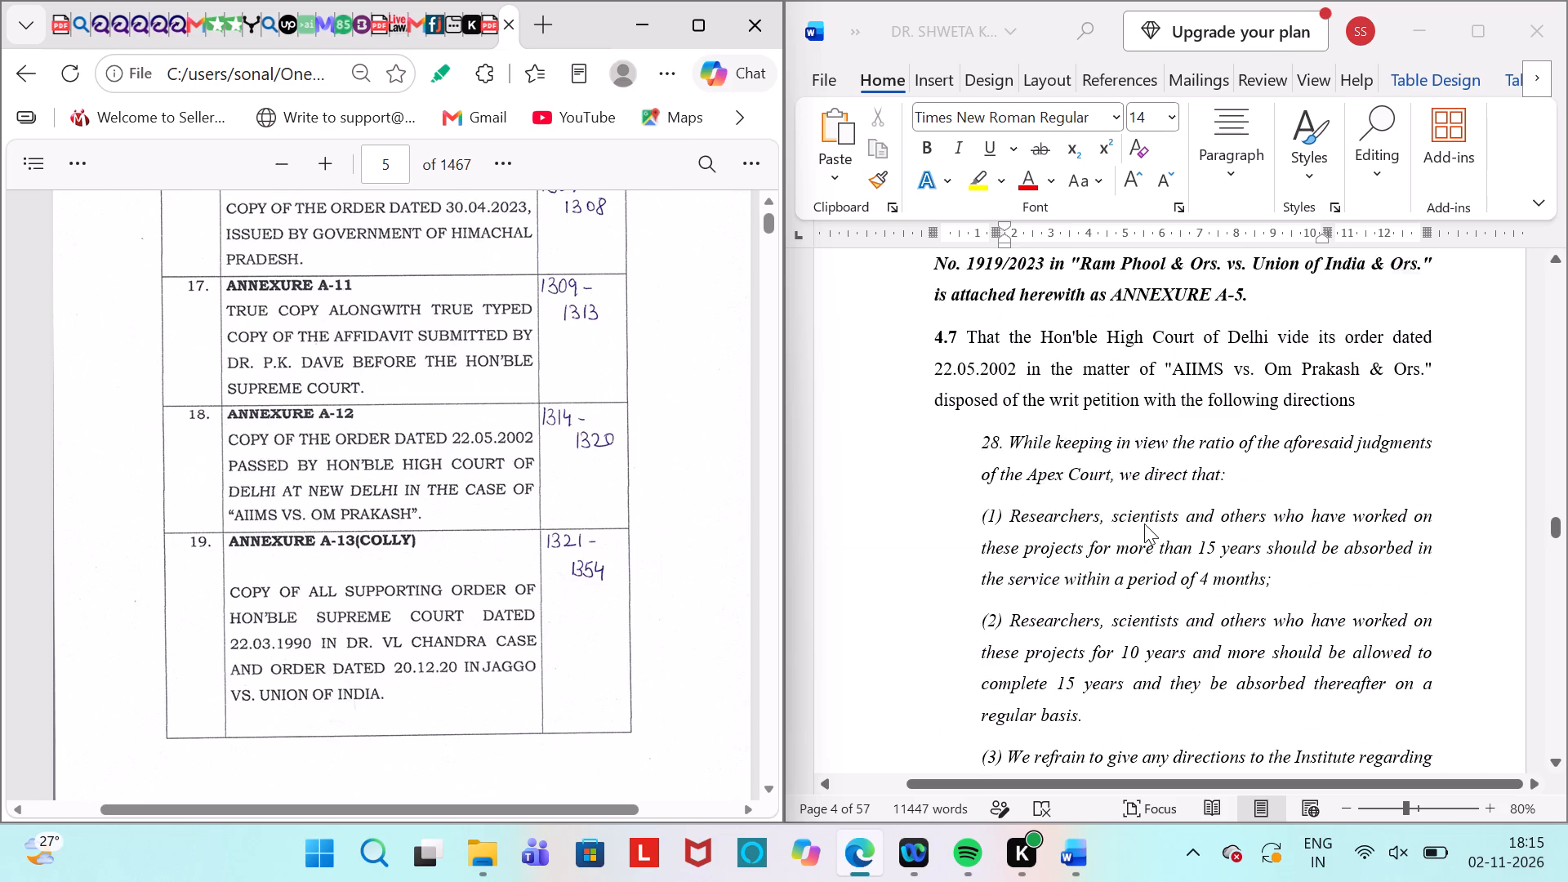
scroll(1144, 523, "up", 2)
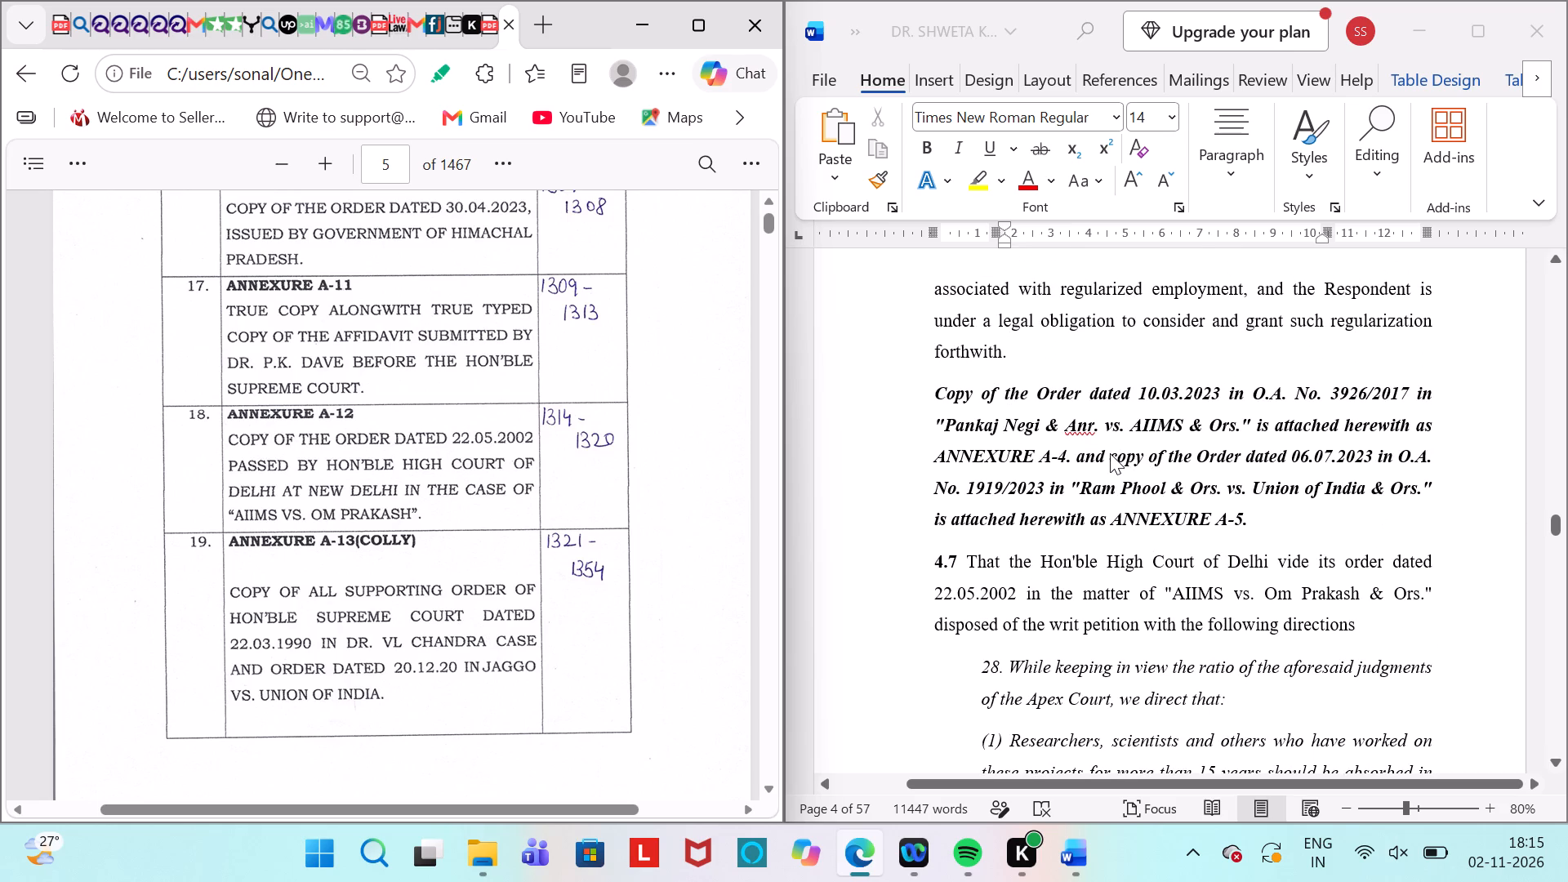
left_click(1110, 453)
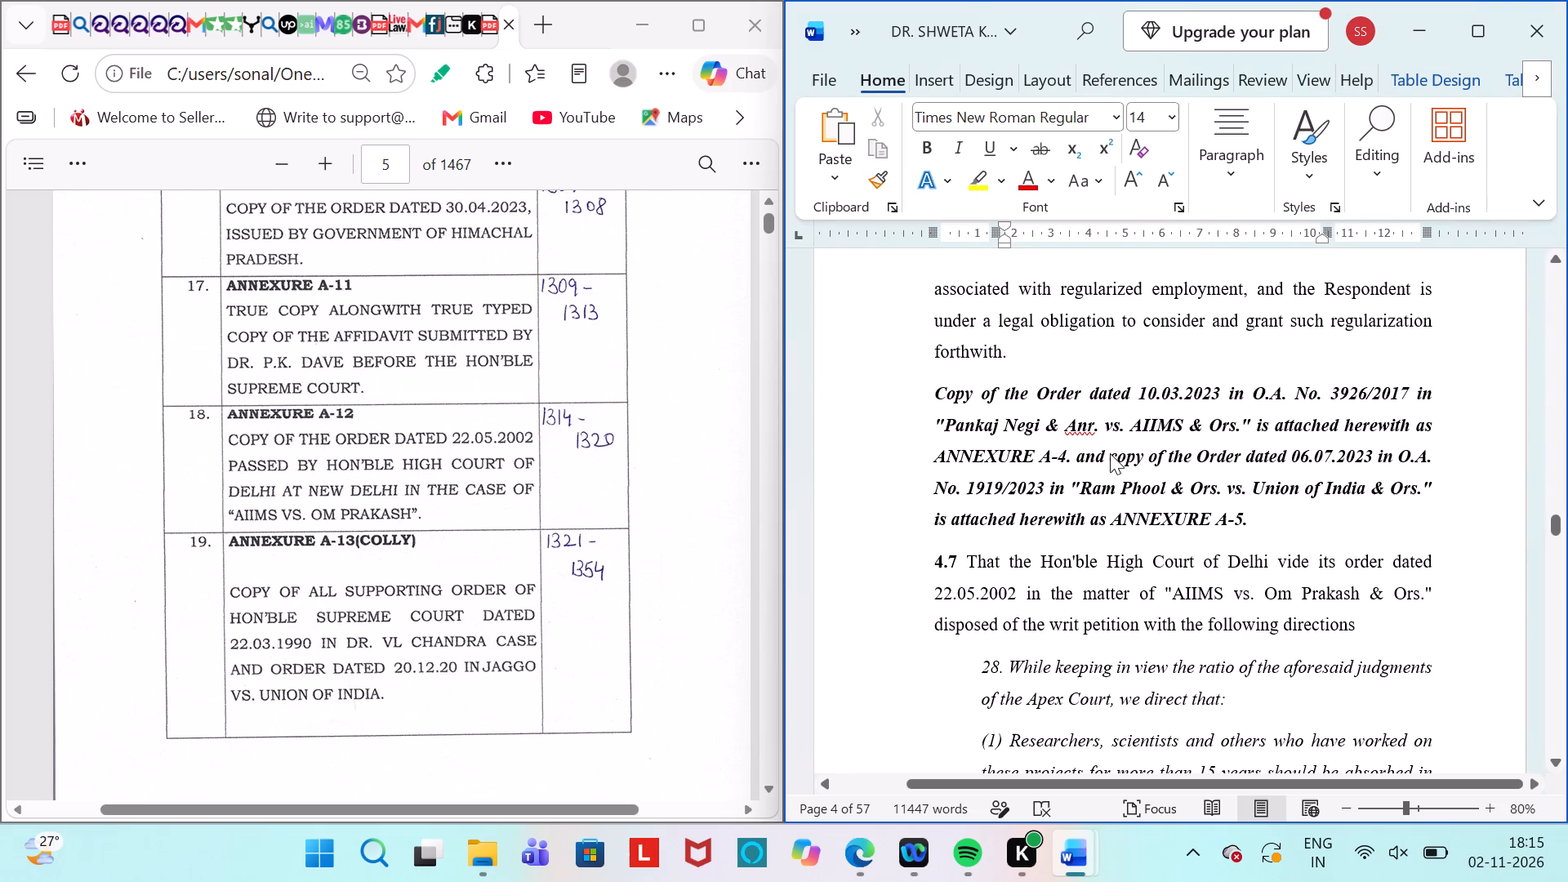
left_click(1110, 453)
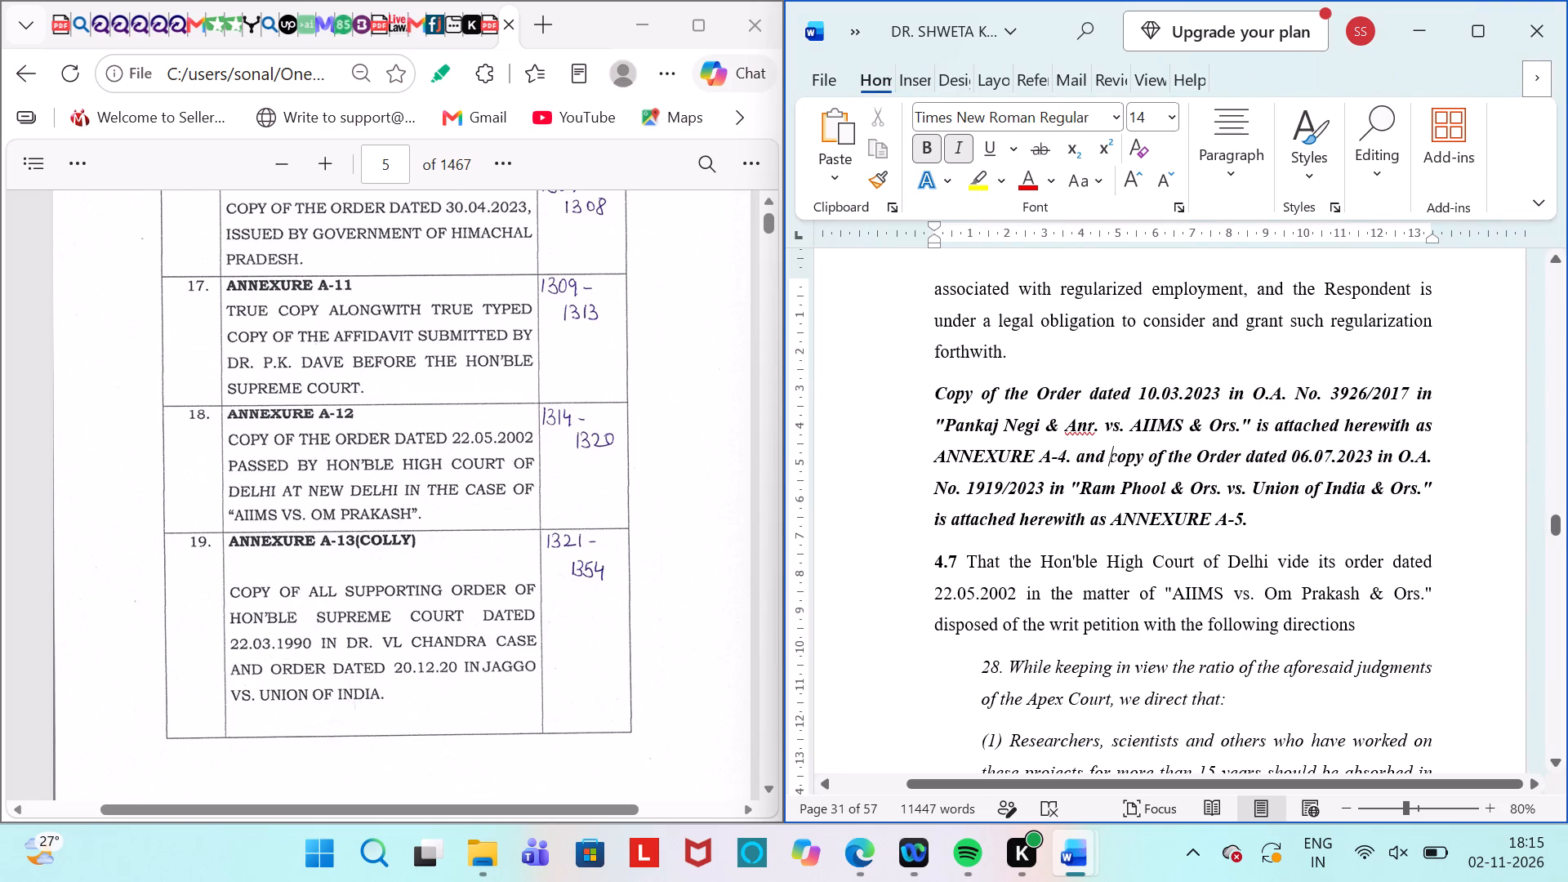
Read back through Word paragraph 4.6 and the annexure A-2 reference to the applicants' representations in paragraph 4.5.
left_click(1125, 303)
scroll(1125, 303, "up", 2)
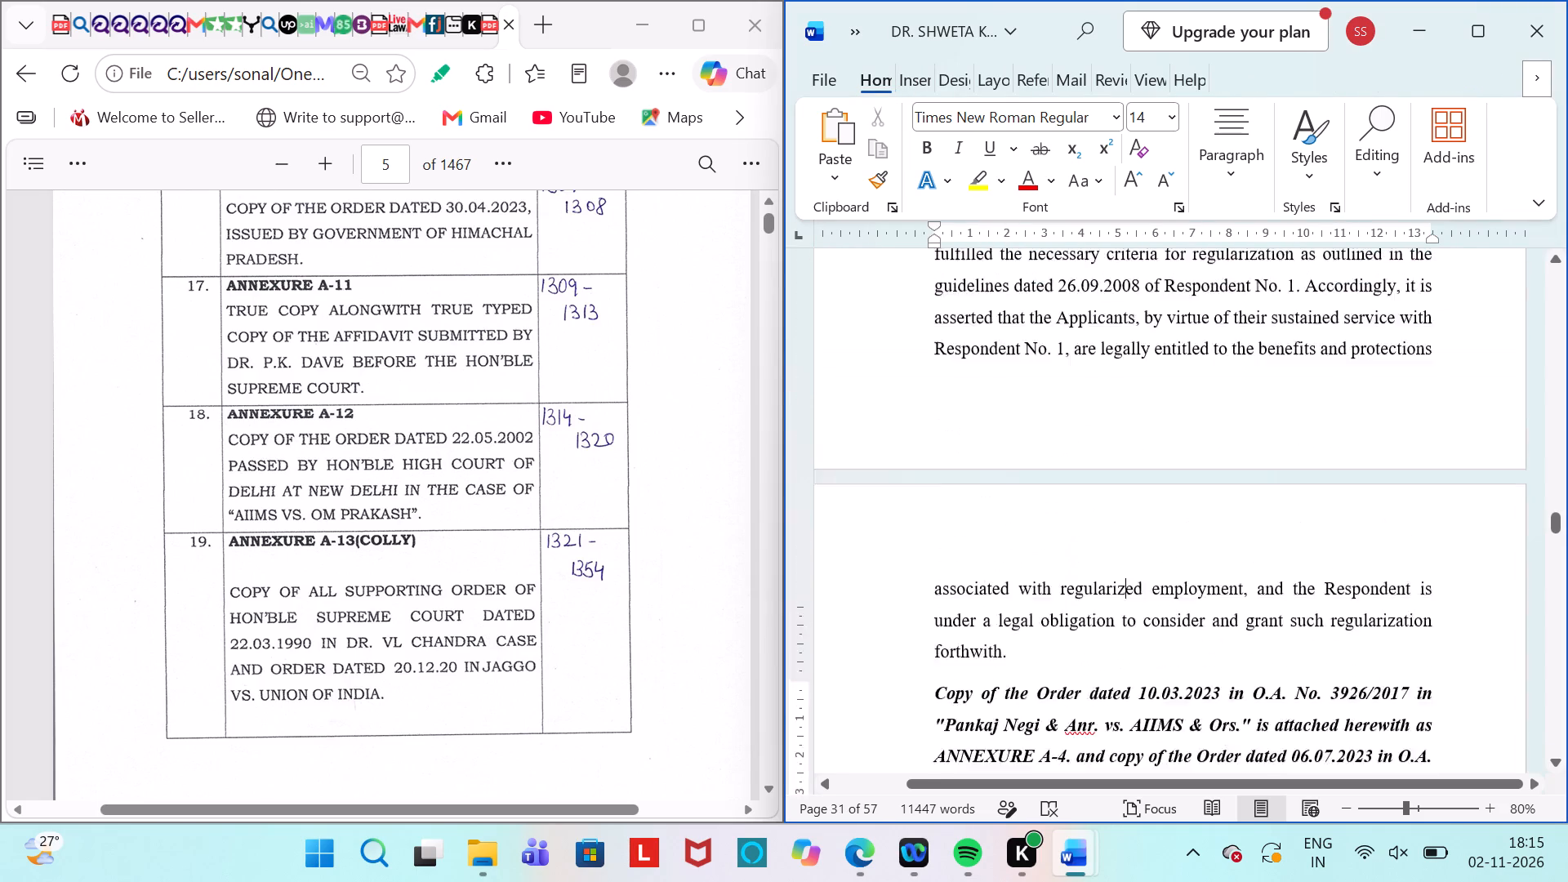
scroll(1125, 303, "up", 5)
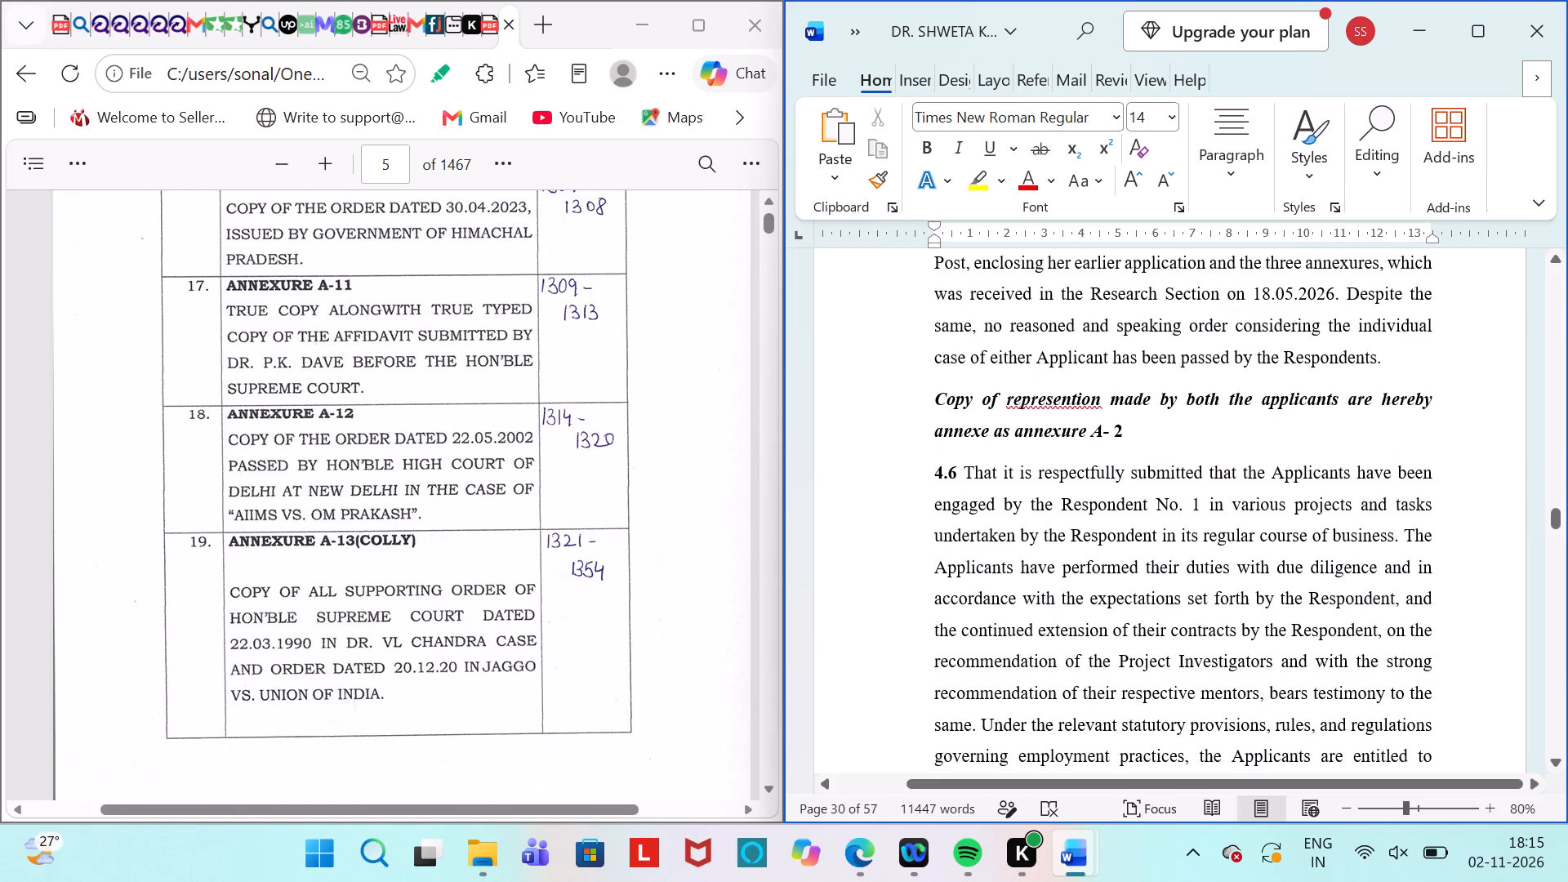
scroll(1125, 303, "up", 2)
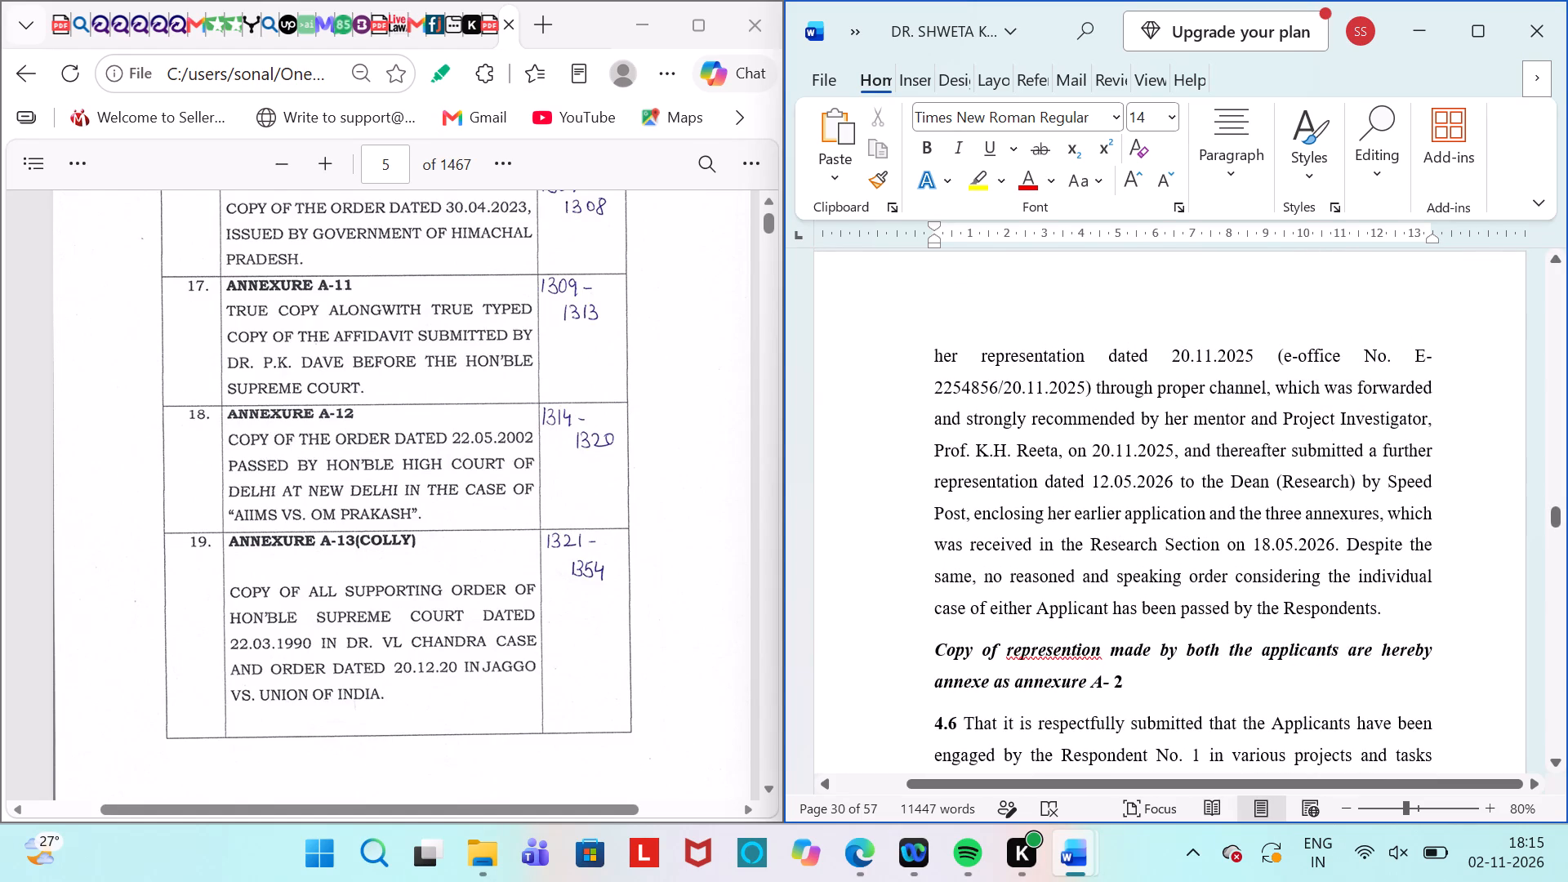
scroll(1125, 303, "up", 3)
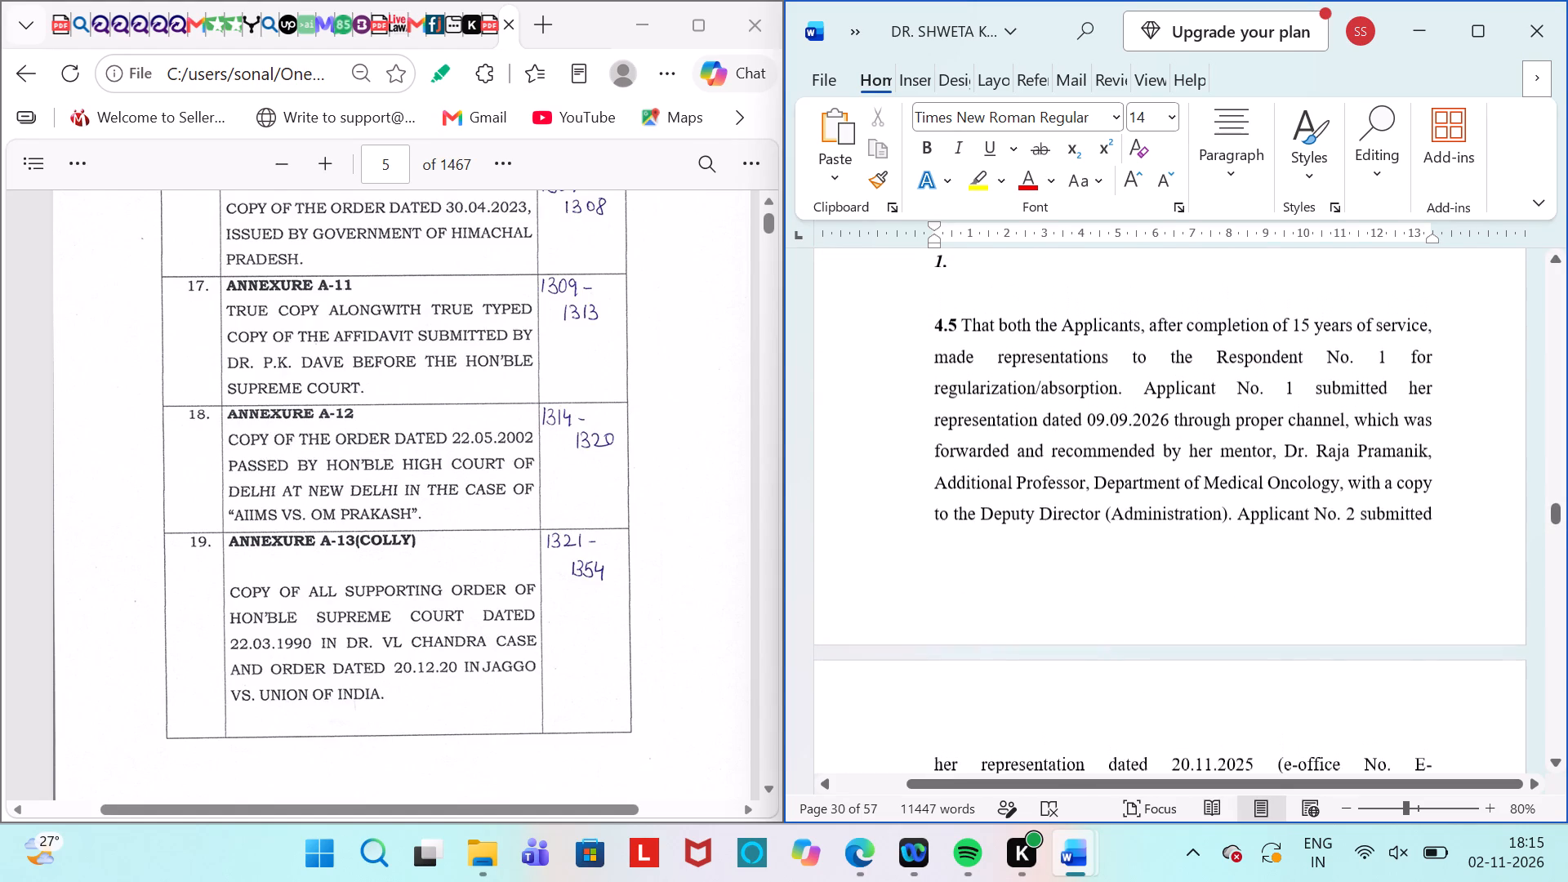
Re-read Word paragraph 4.6 against the preceding annexure A-2 reference and the order references that follow it.
scroll(1125, 303, "down", 4)
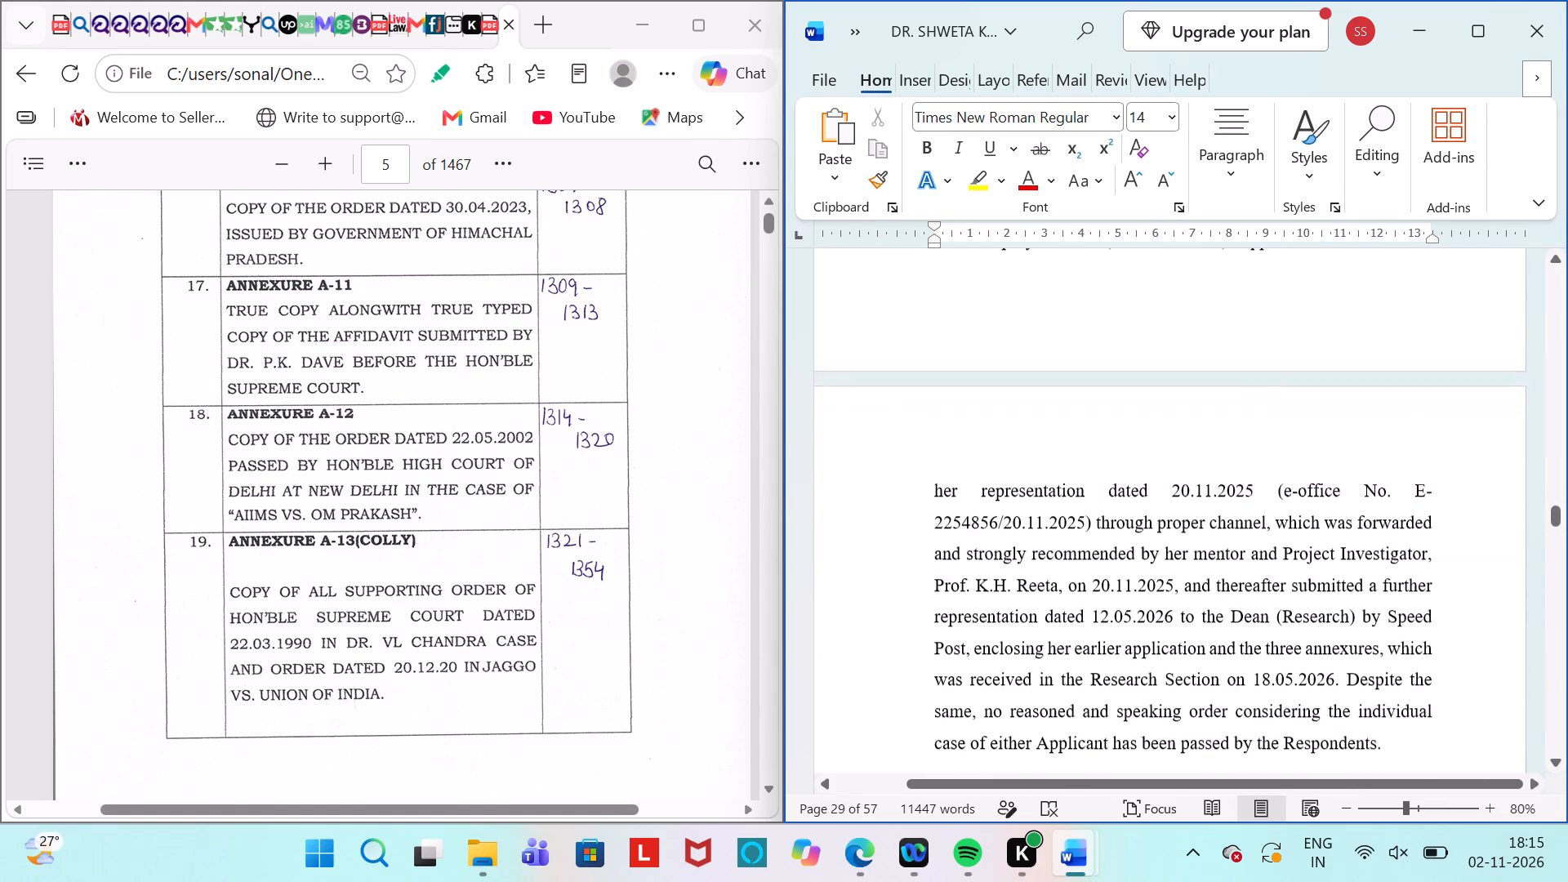
scroll(1125, 303, "down", 4)
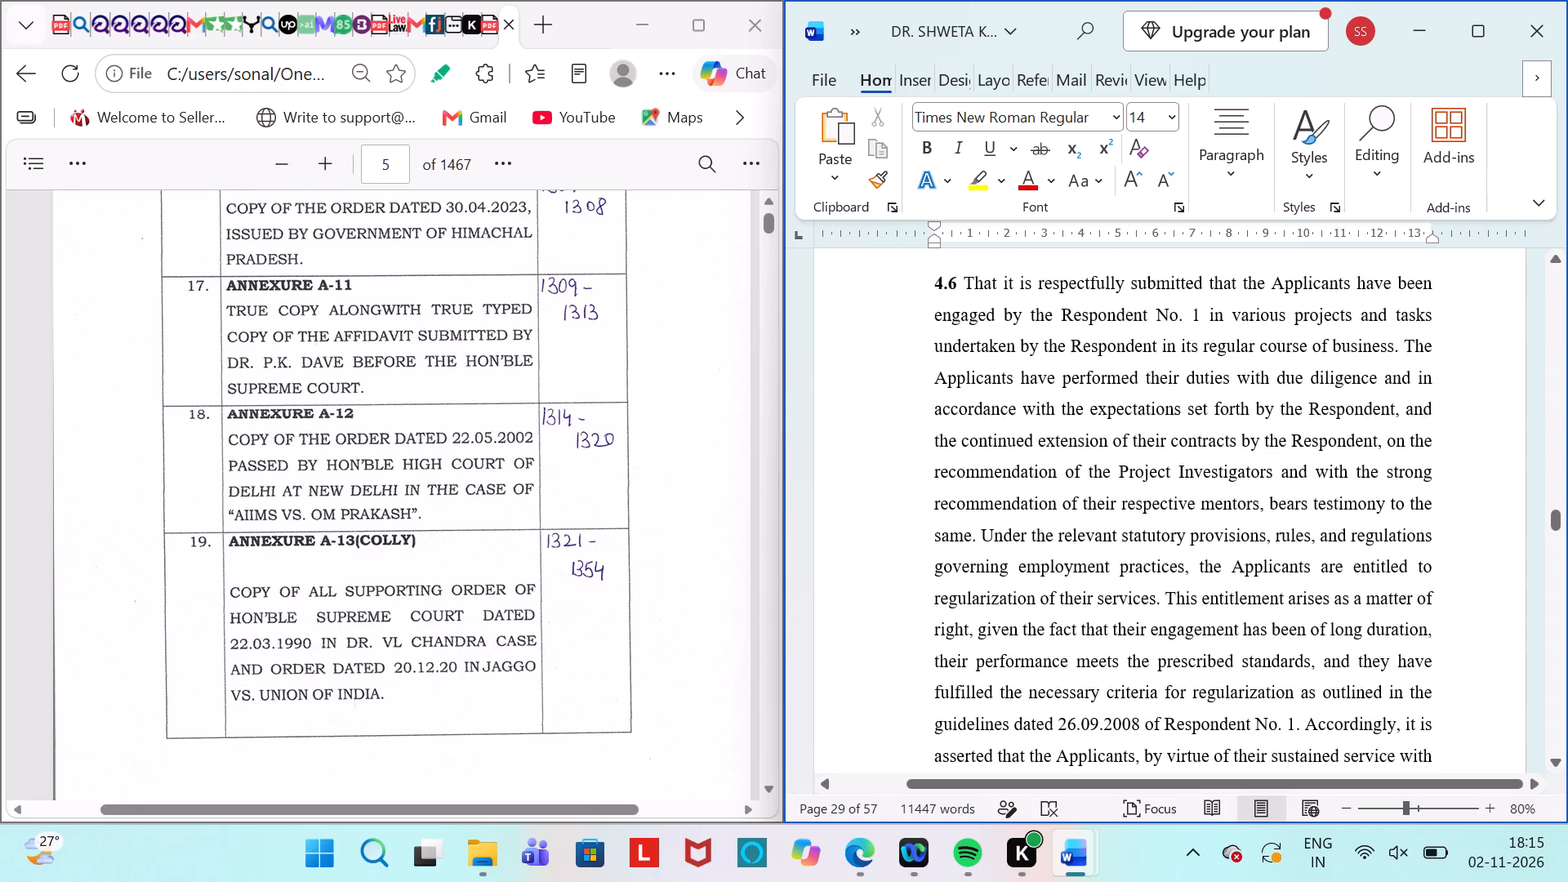
scroll(1125, 303, "down", 3)
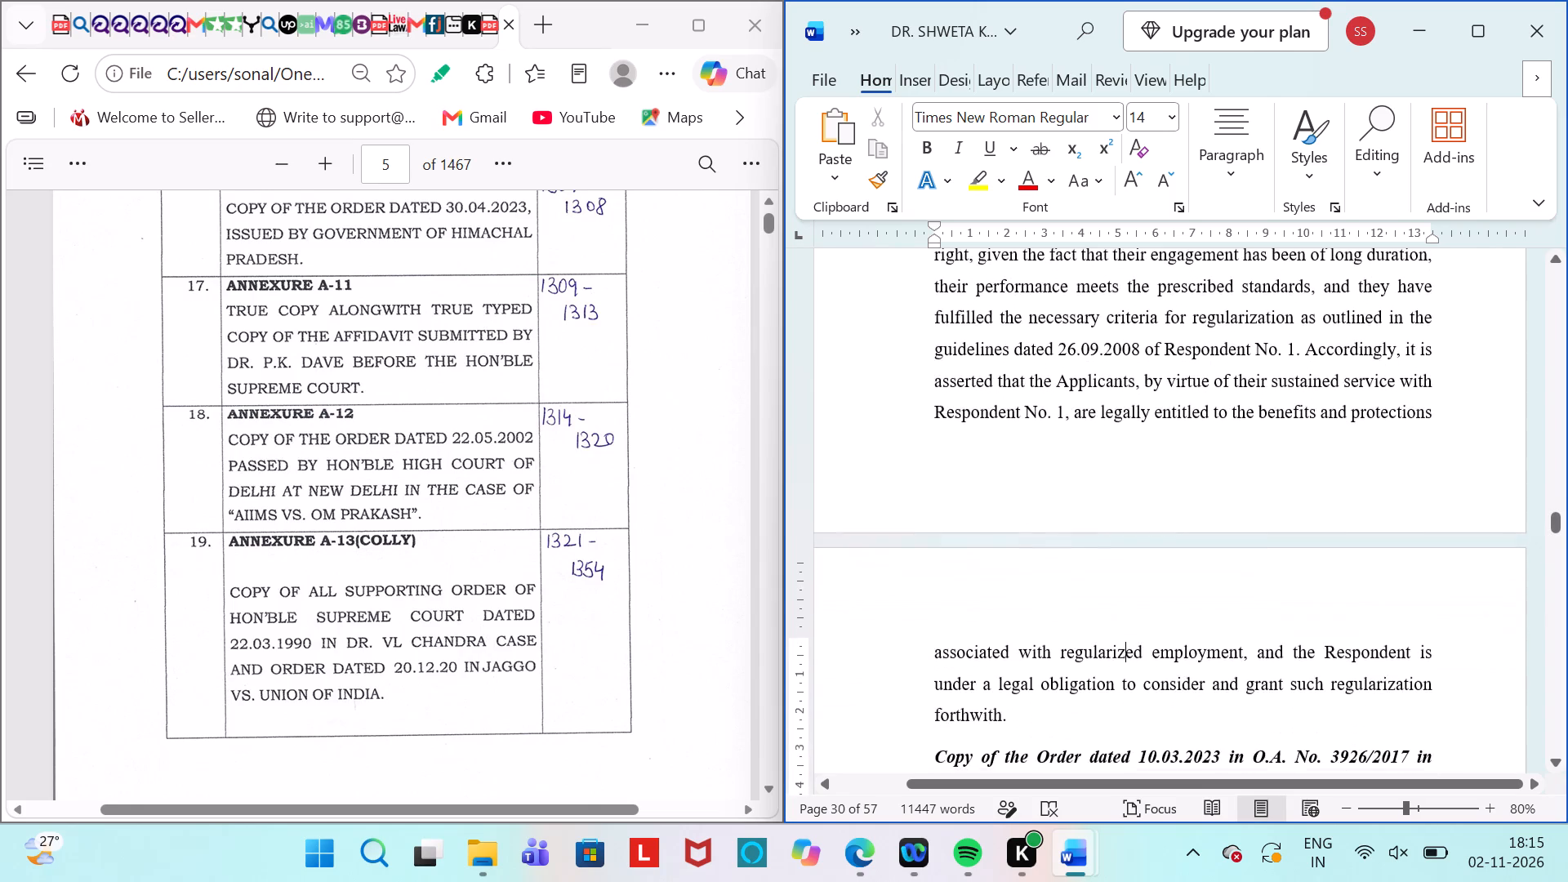
scroll(1125, 303, "down", 1)
scroll(1125, 303, "up", 1)
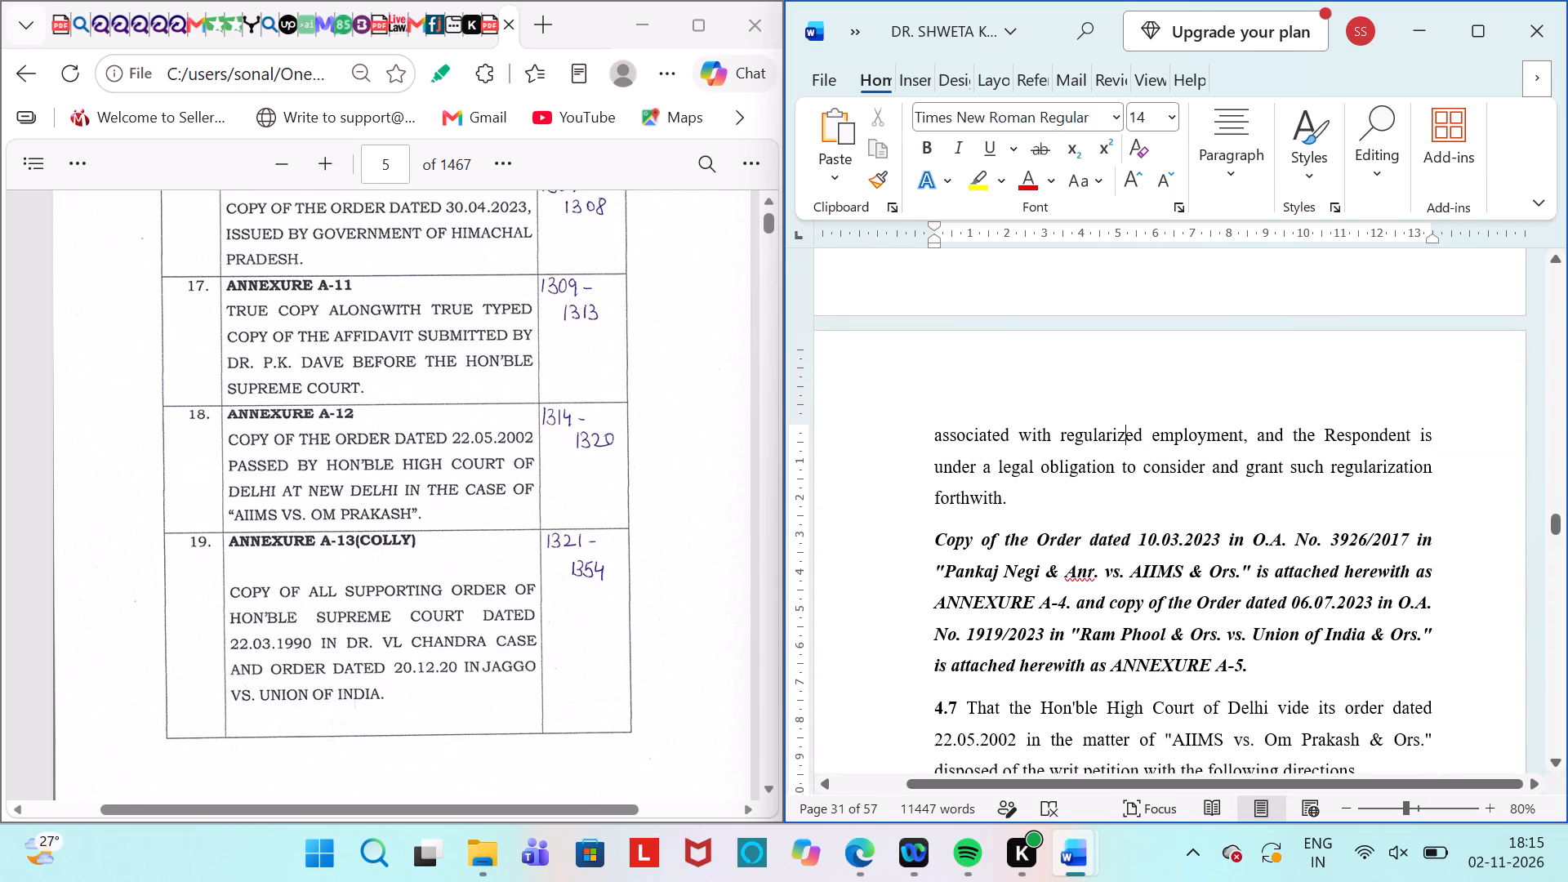
scroll(1125, 303, "up", 1)
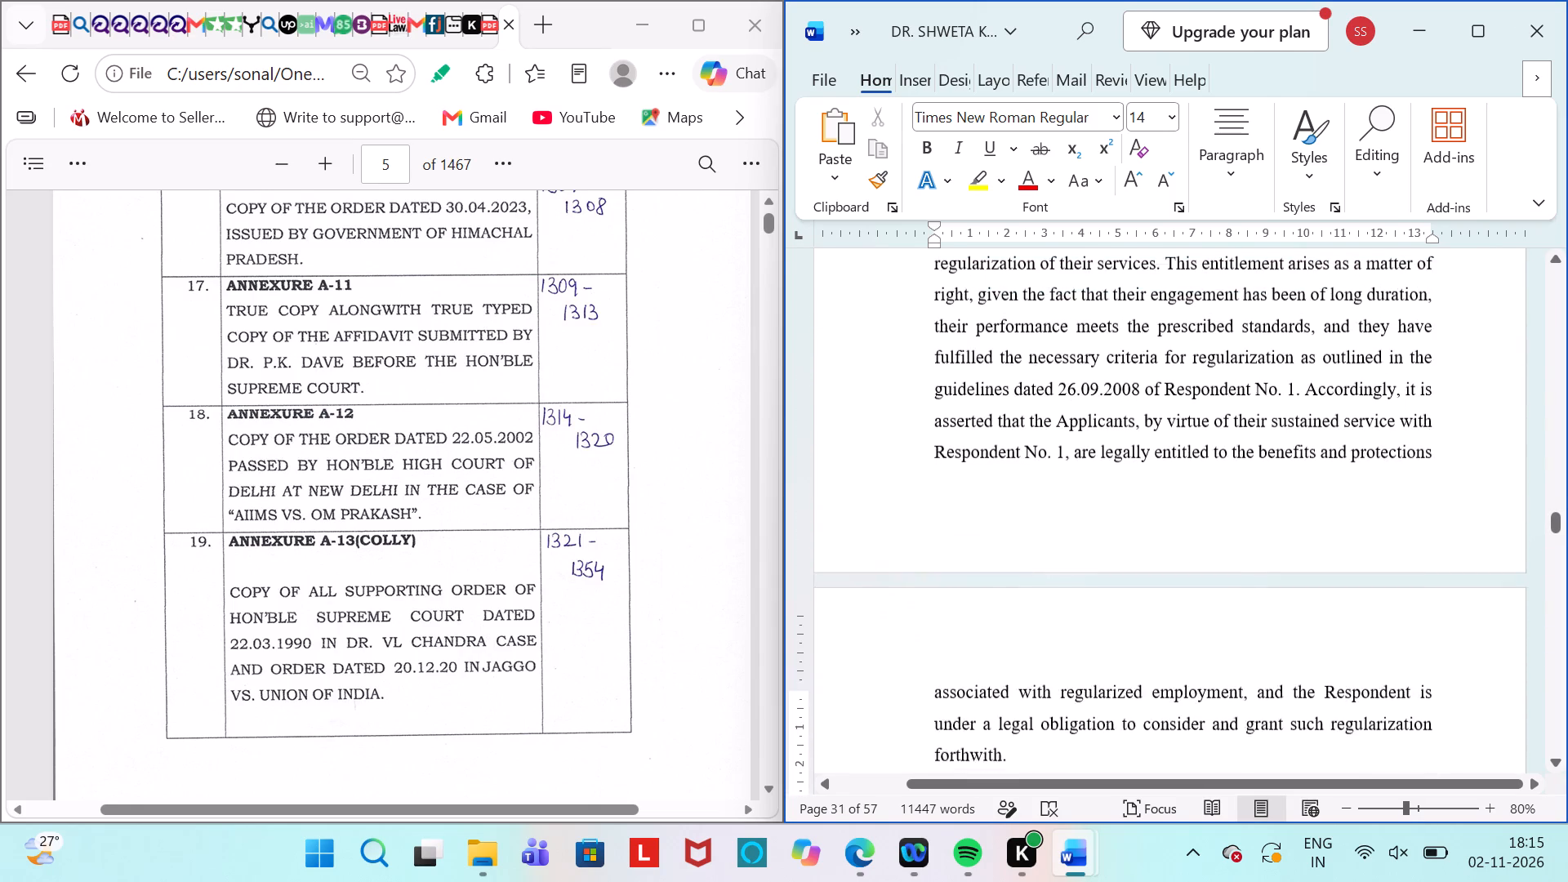
scroll(1125, 303, "up", 2)
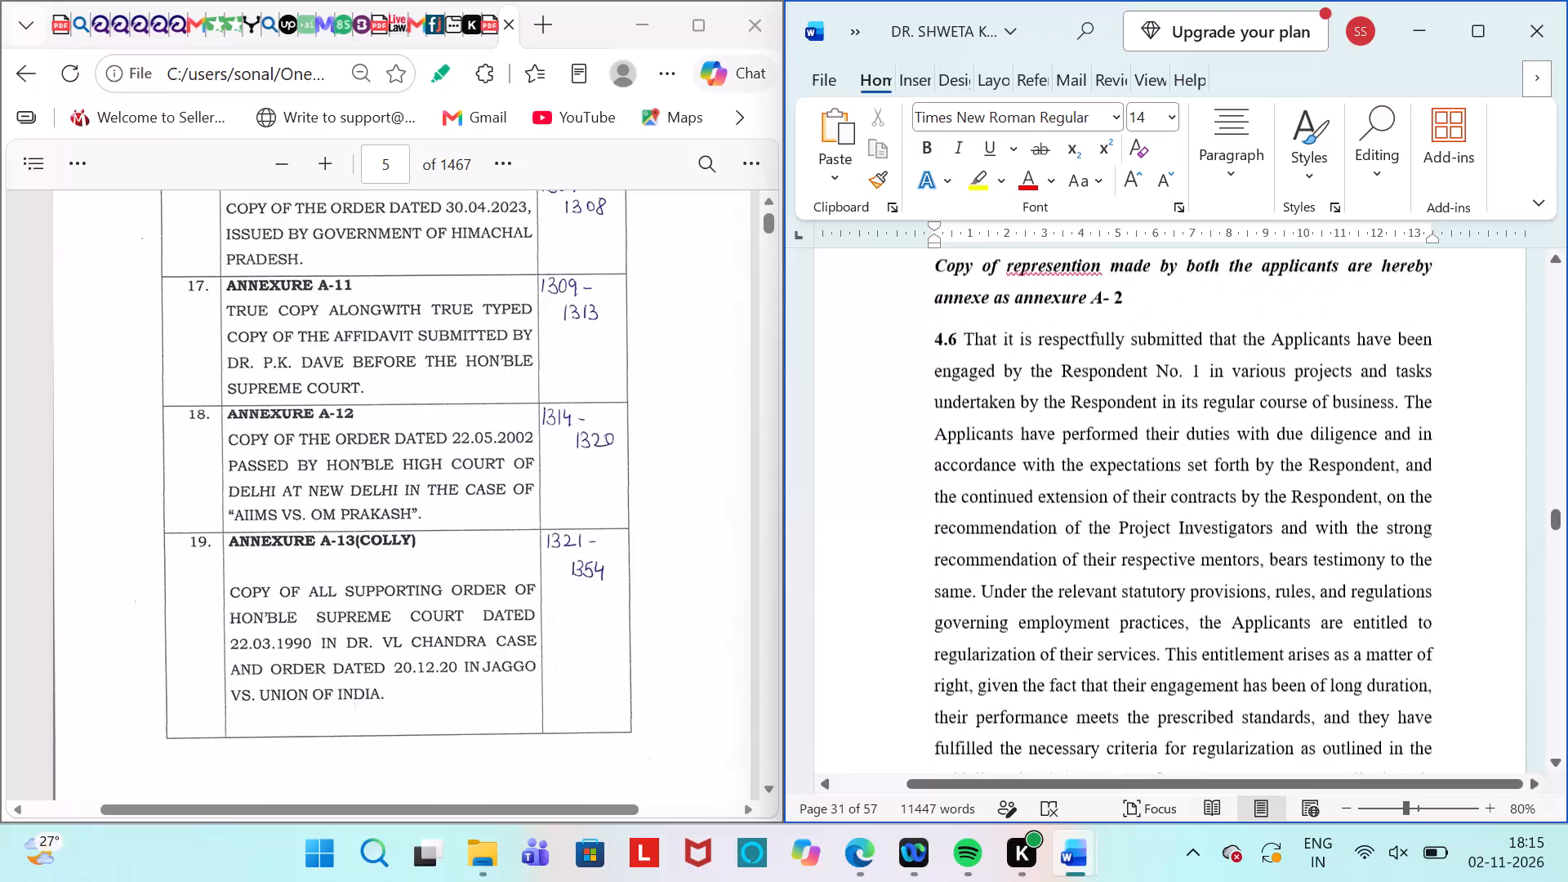
scroll(1125, 303, "down", 1)
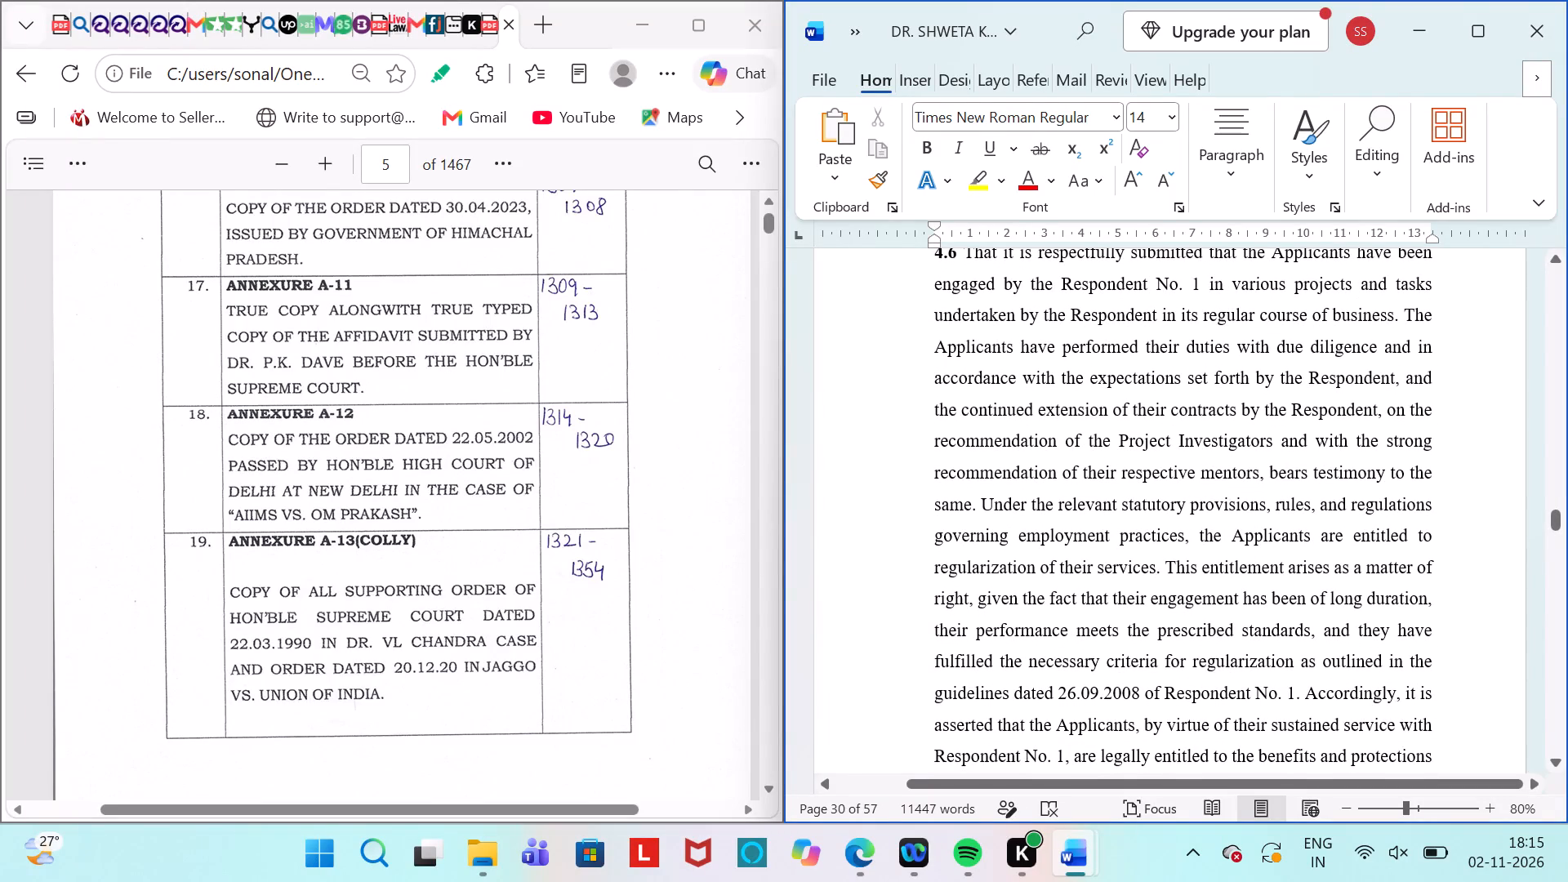
scroll(1125, 303, "up", 1)
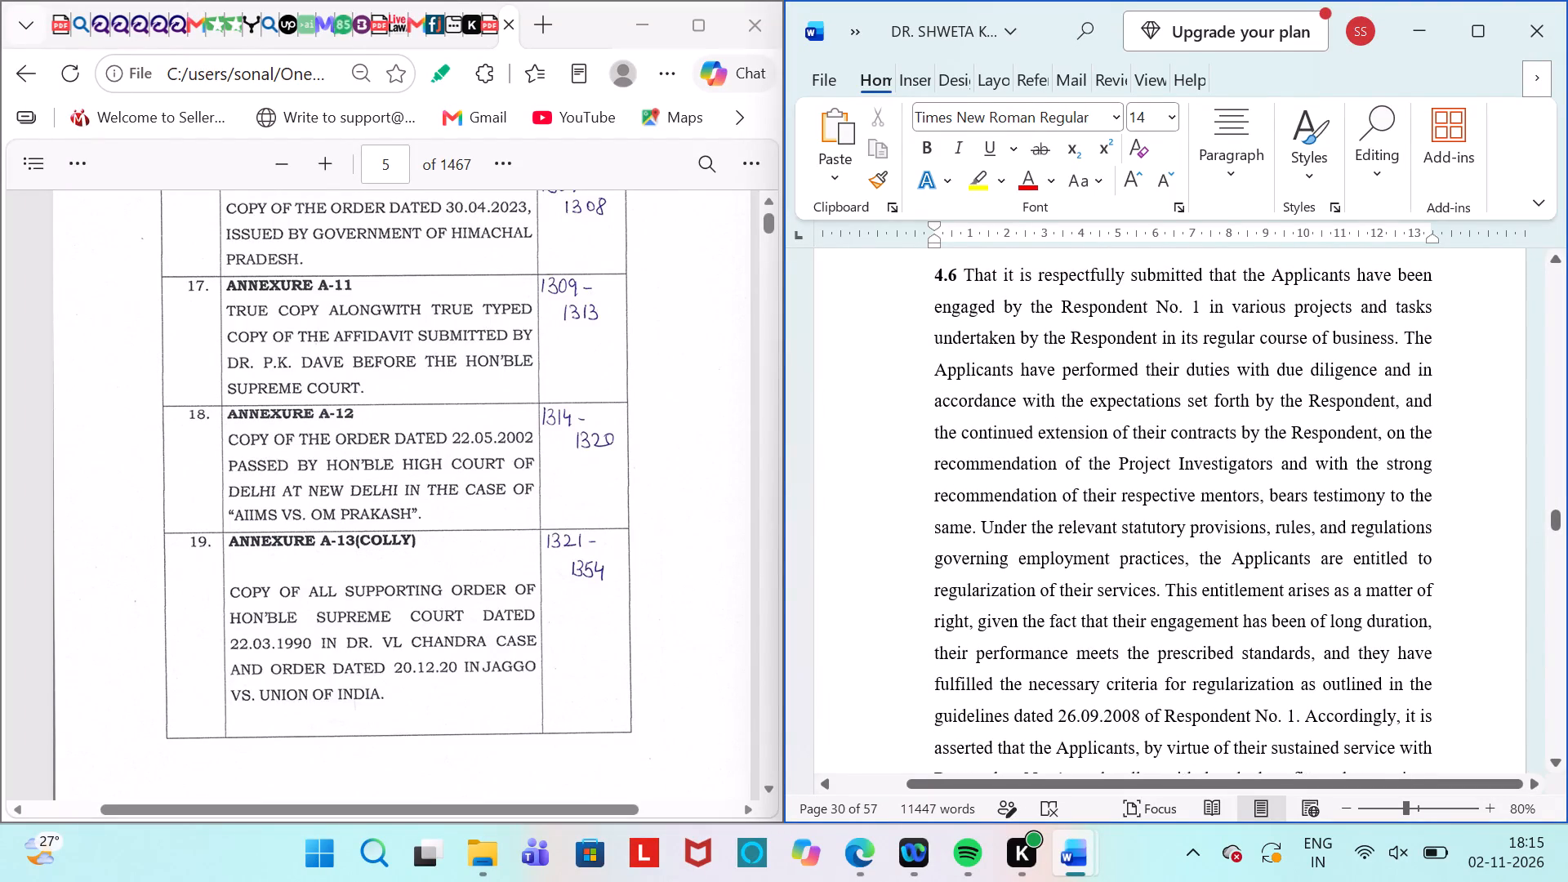
Select the full body text of Word paragraph 4.6 across both pages and examine its extent.
left_click(962, 274)
left_click_drag(962, 274, 1059, 317)
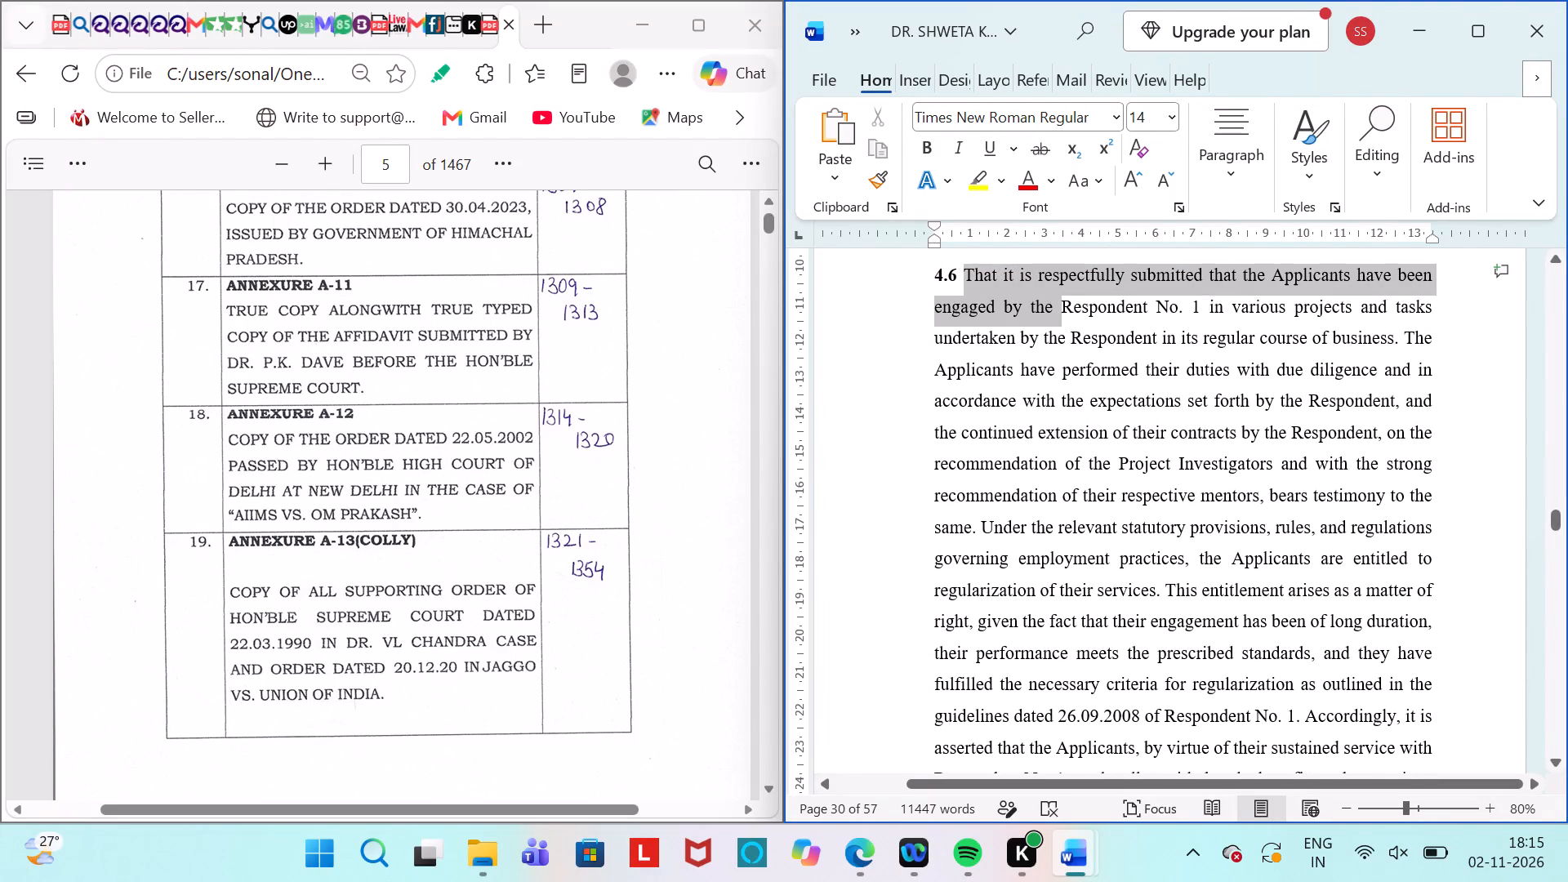
left_click_drag(1059, 317, 1303, 687)
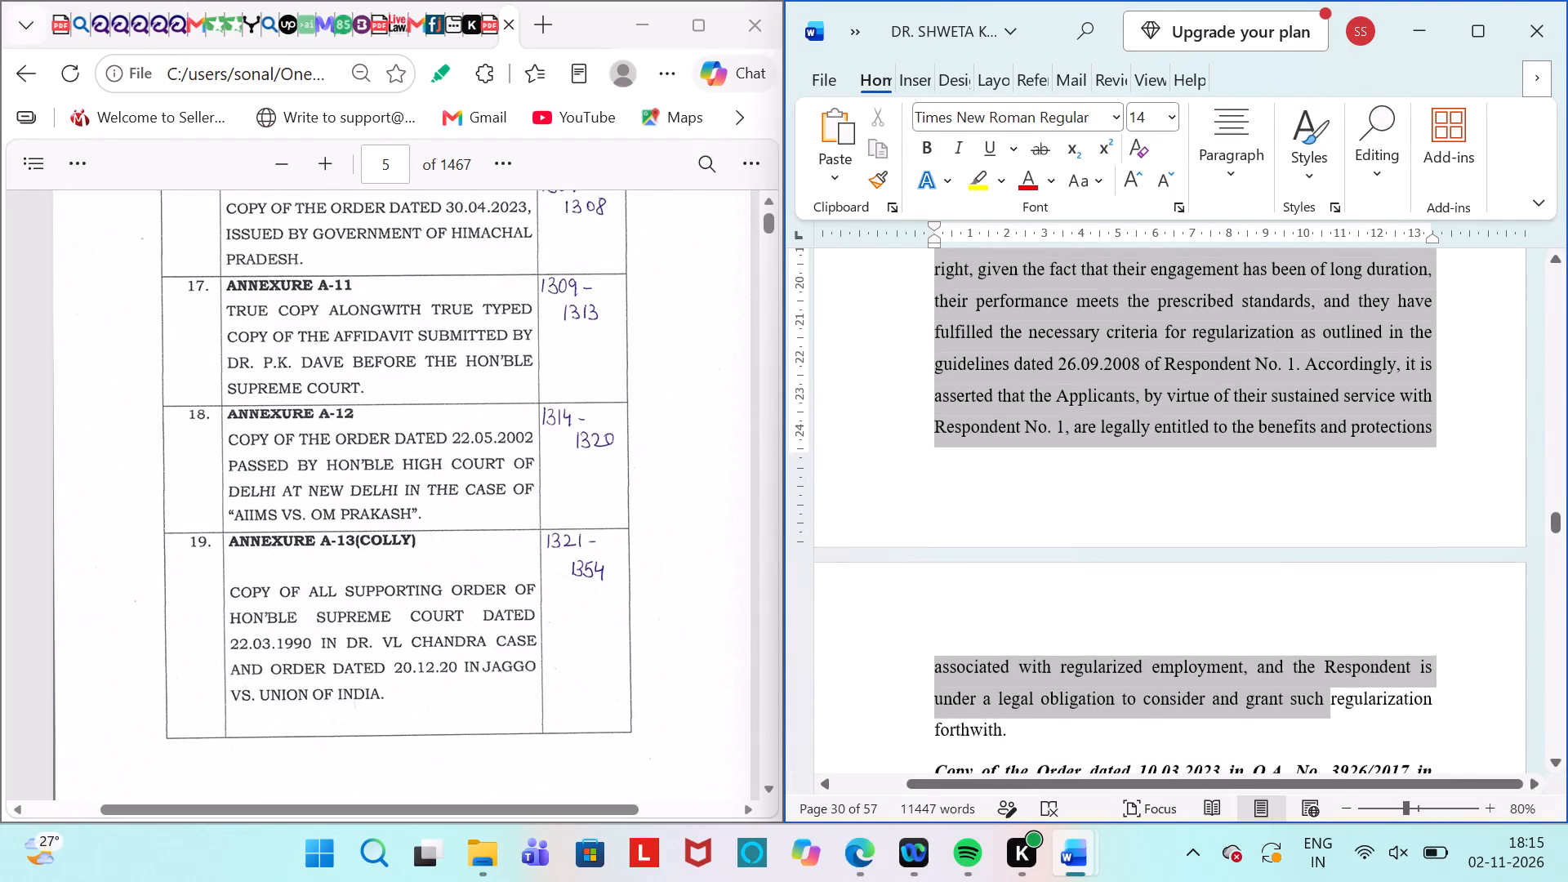
left_click_drag(1303, 687, 1022, 652)
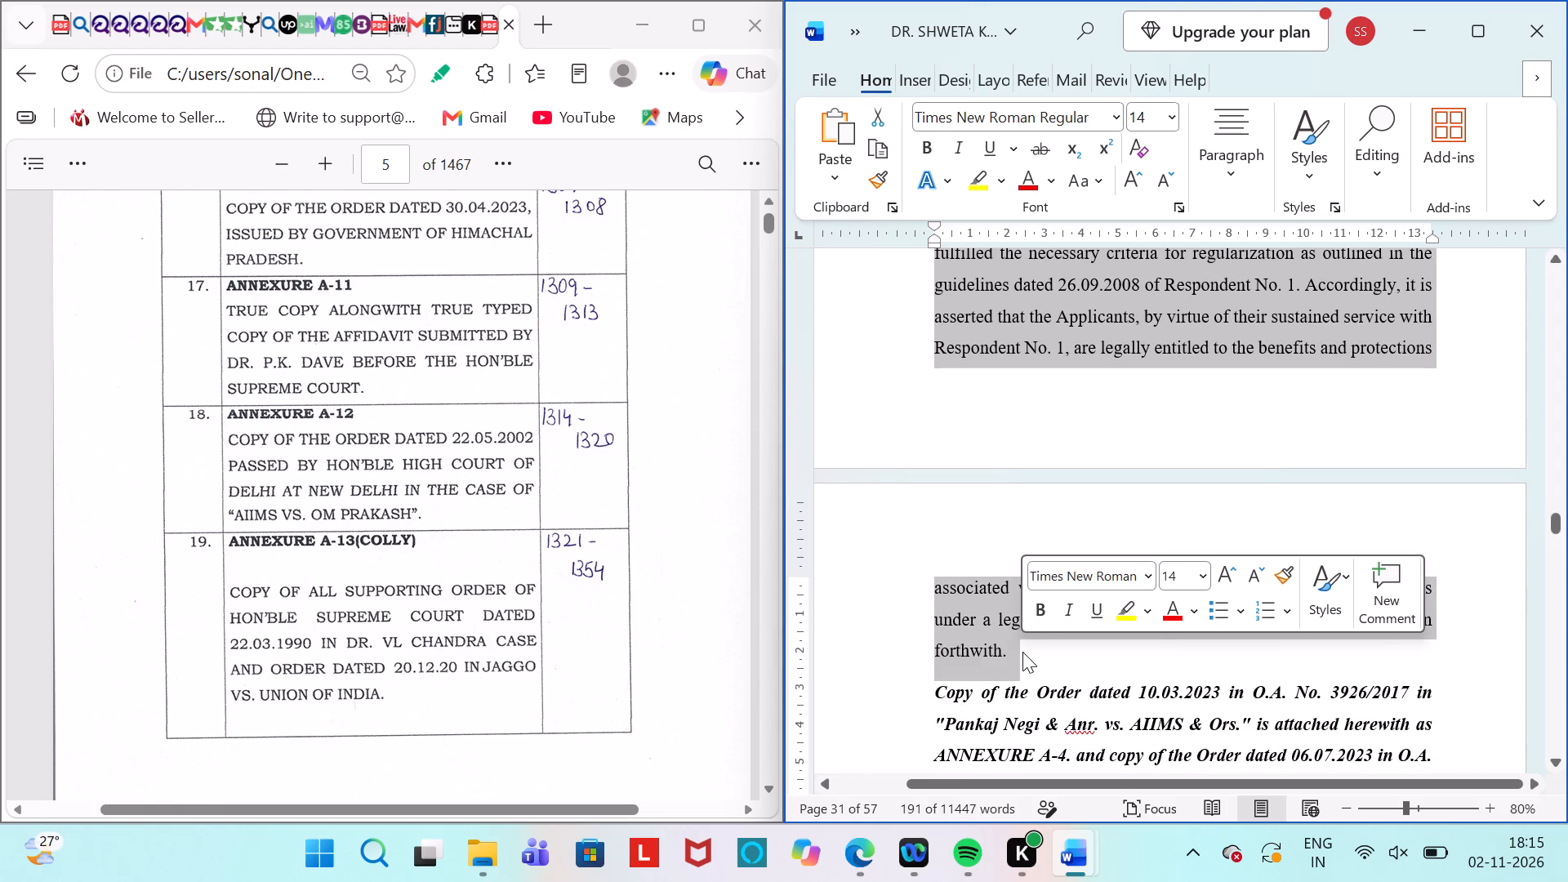
scroll(1080, 386, "up", 4)
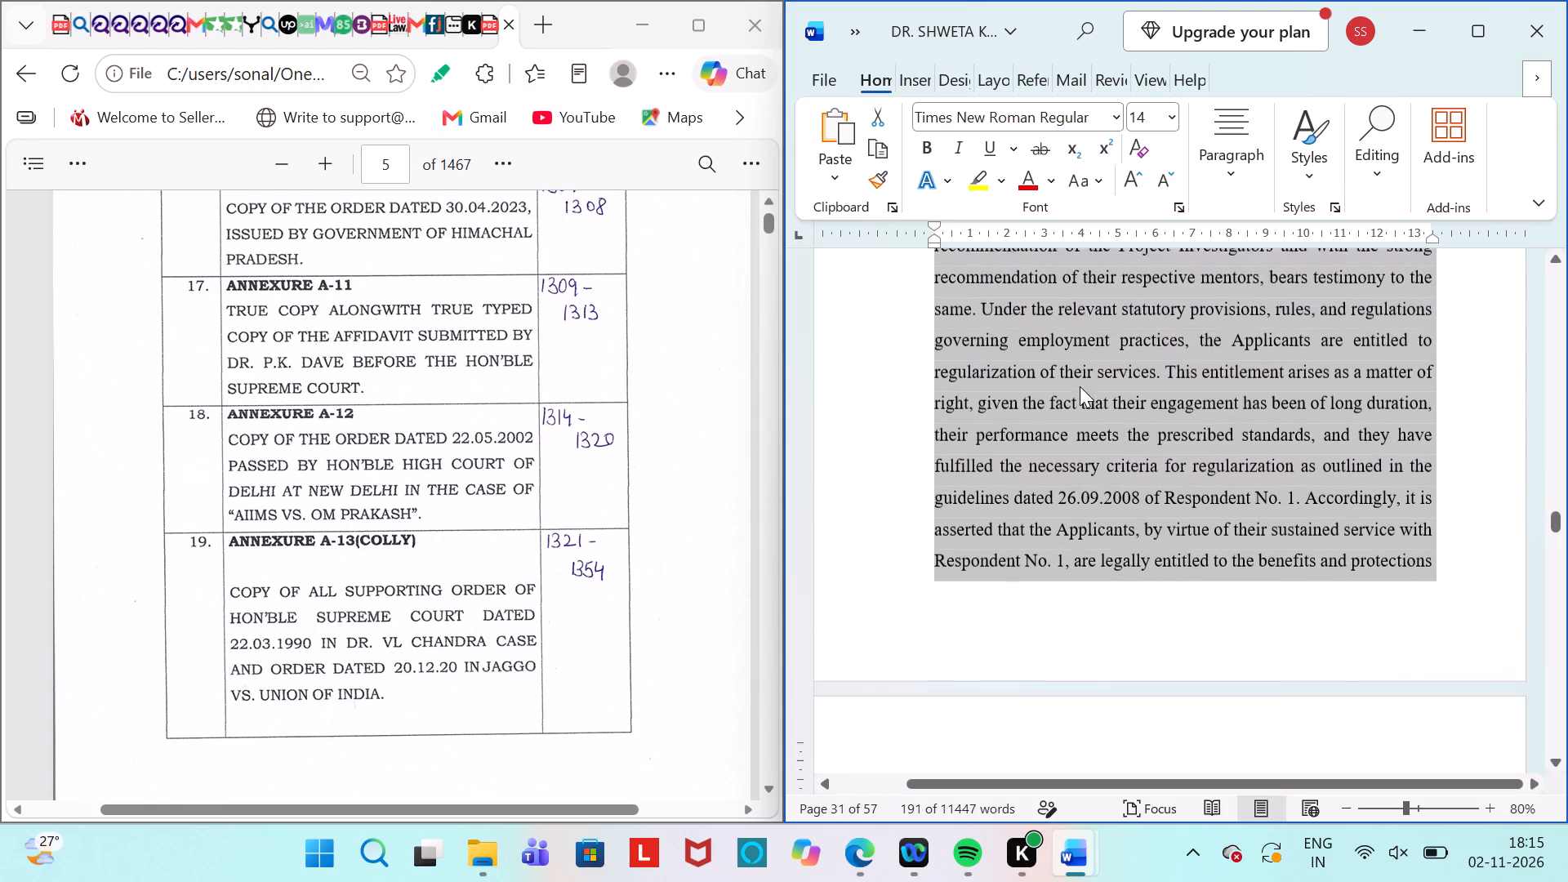
scroll(1080, 386, "up", 2)
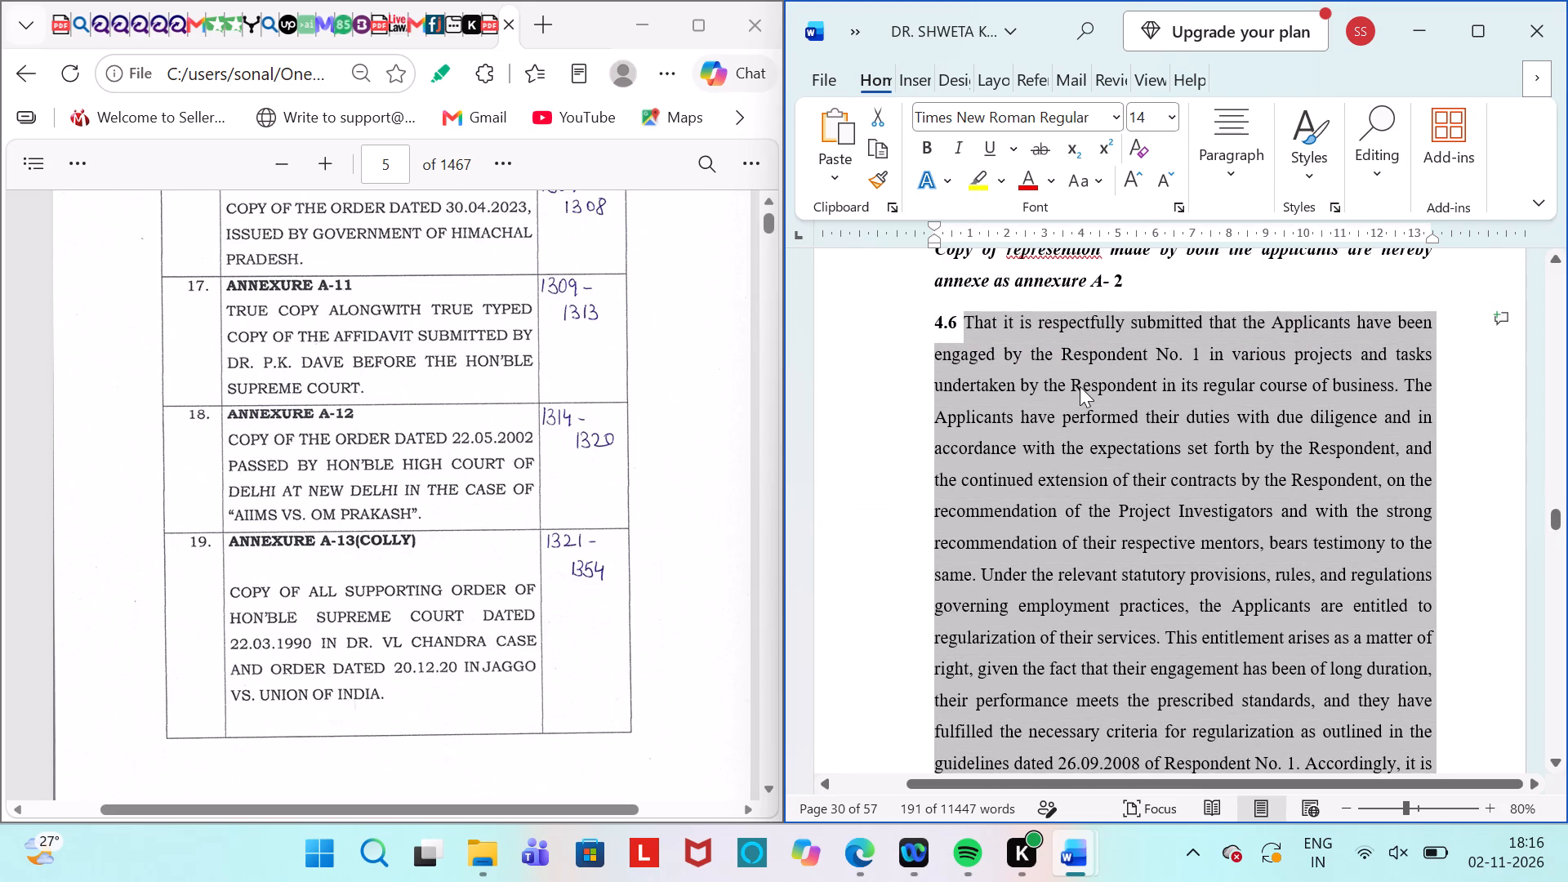
scroll(1080, 386, "down", 1)
left_click(1080, 386)
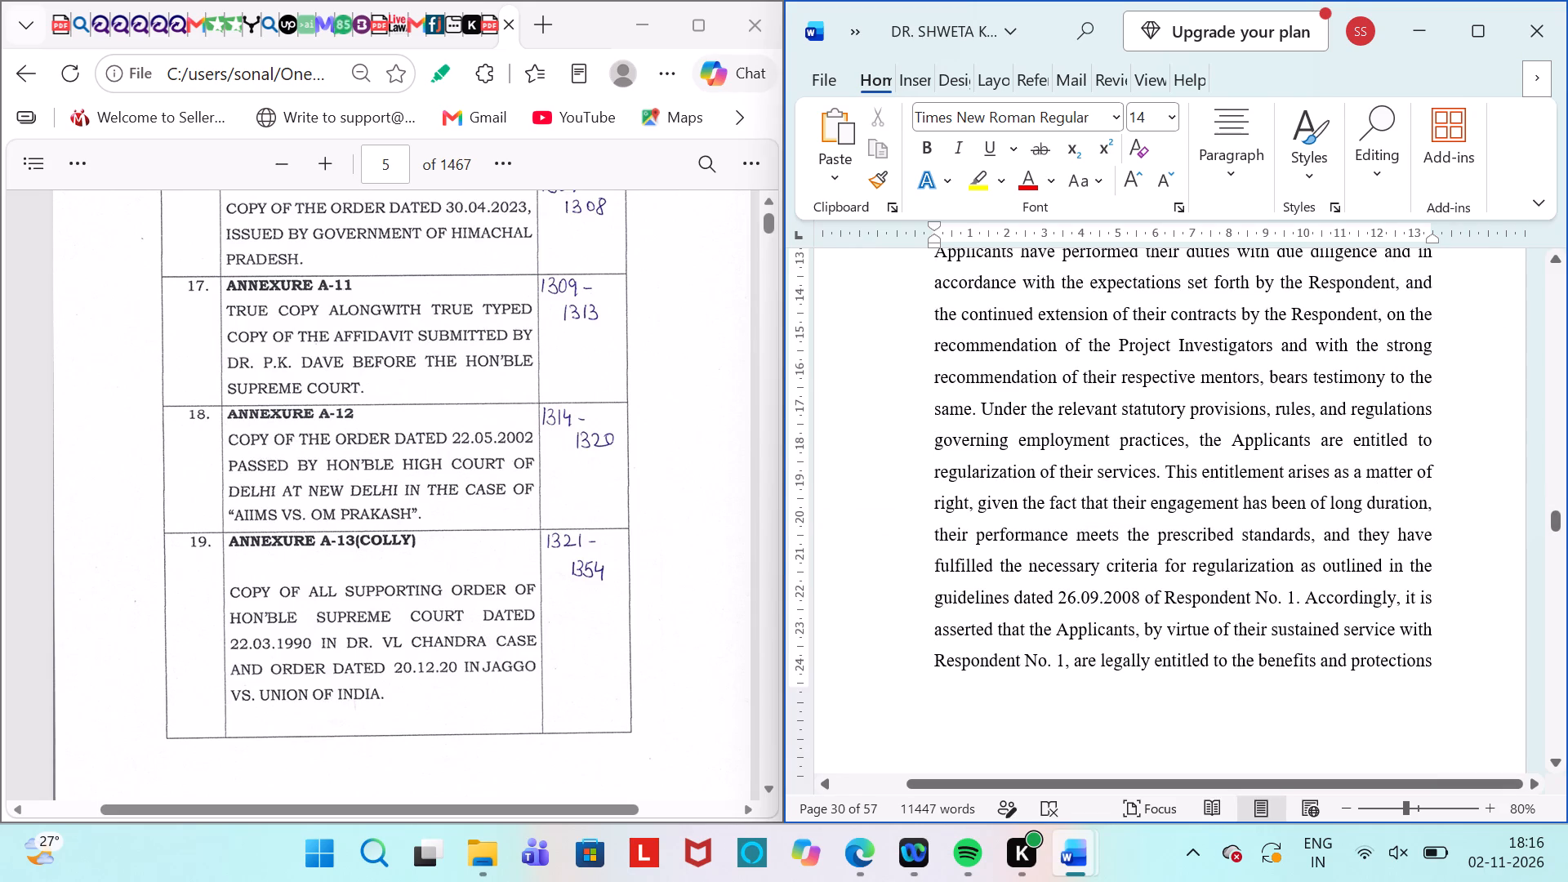
Compare the ANNEXURE A-4 and ANNEXURE A-5 order references in Word with the ANNEXURE A-1 (COLLY) orders entry in the PDF index.
scroll(1123, 419, "down", 2)
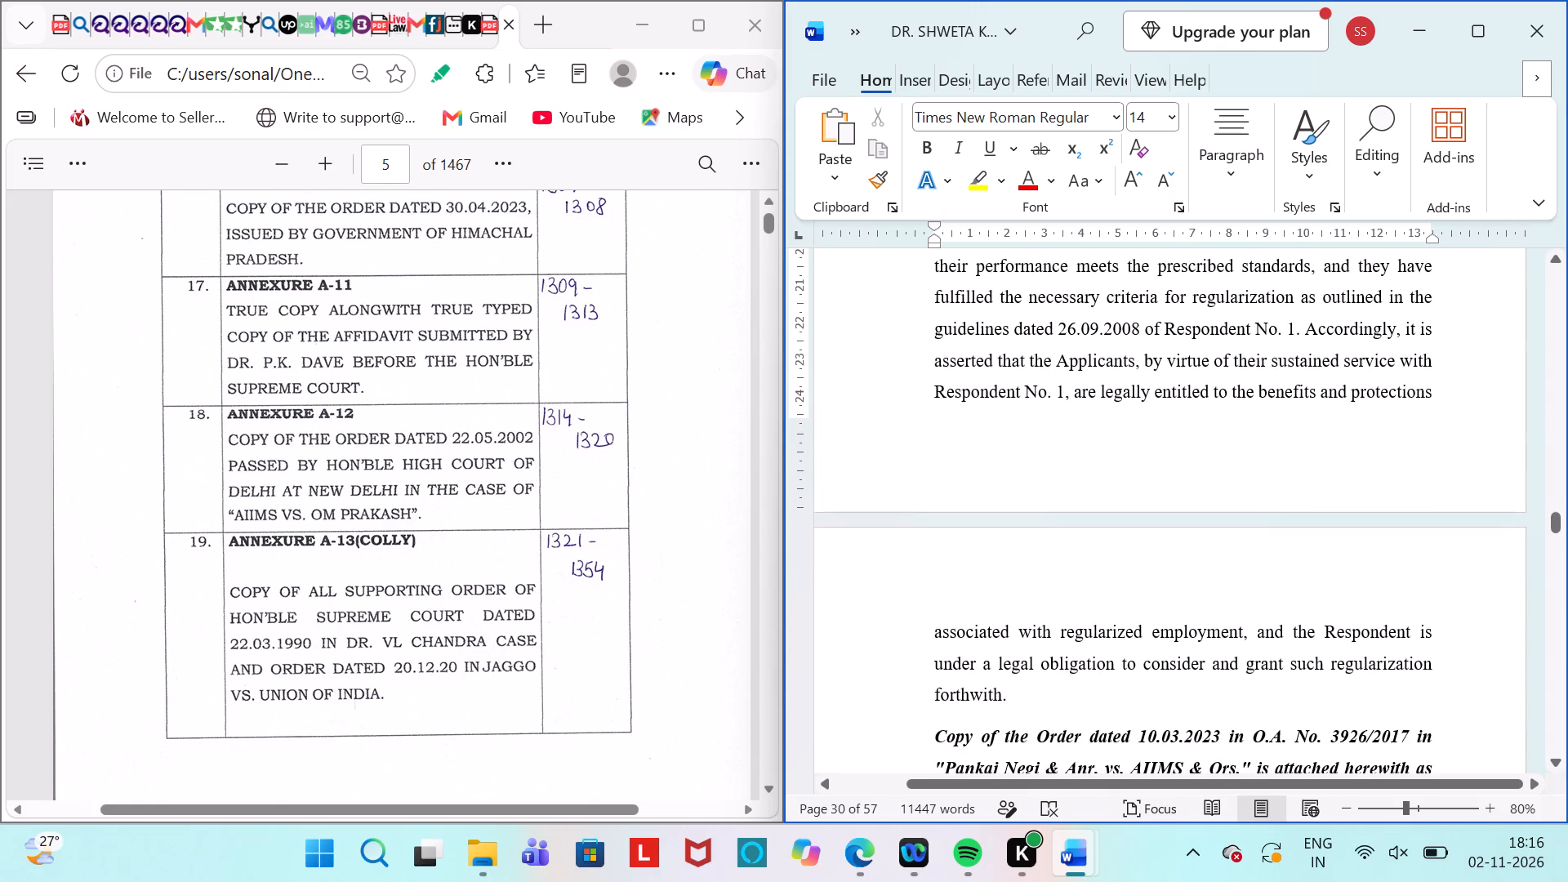
scroll(1123, 419, "down", 3)
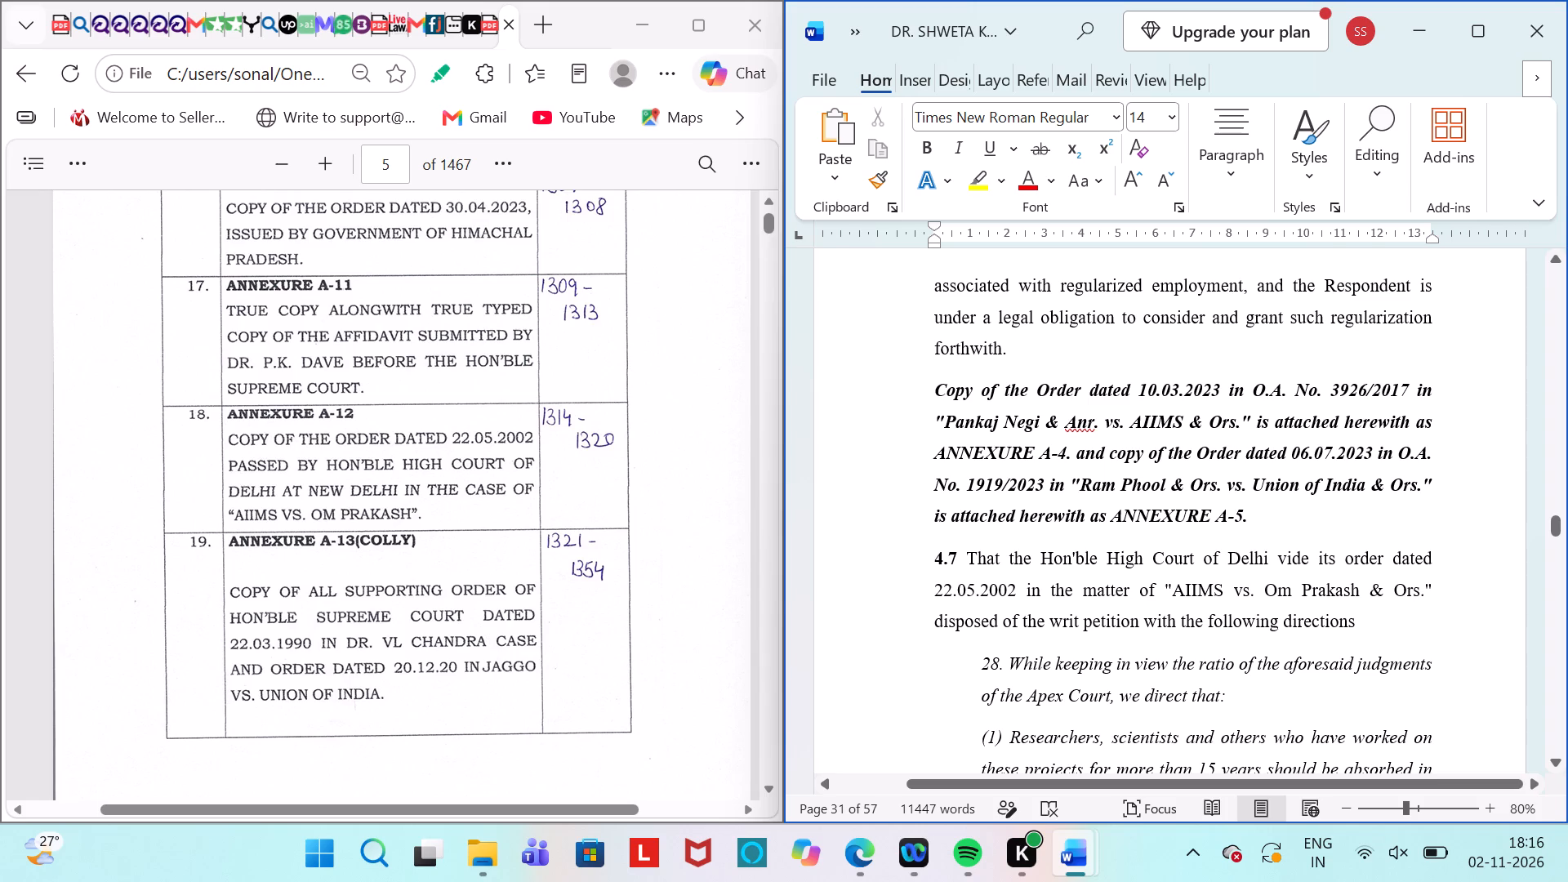
scroll(434, 499, "up", 8)
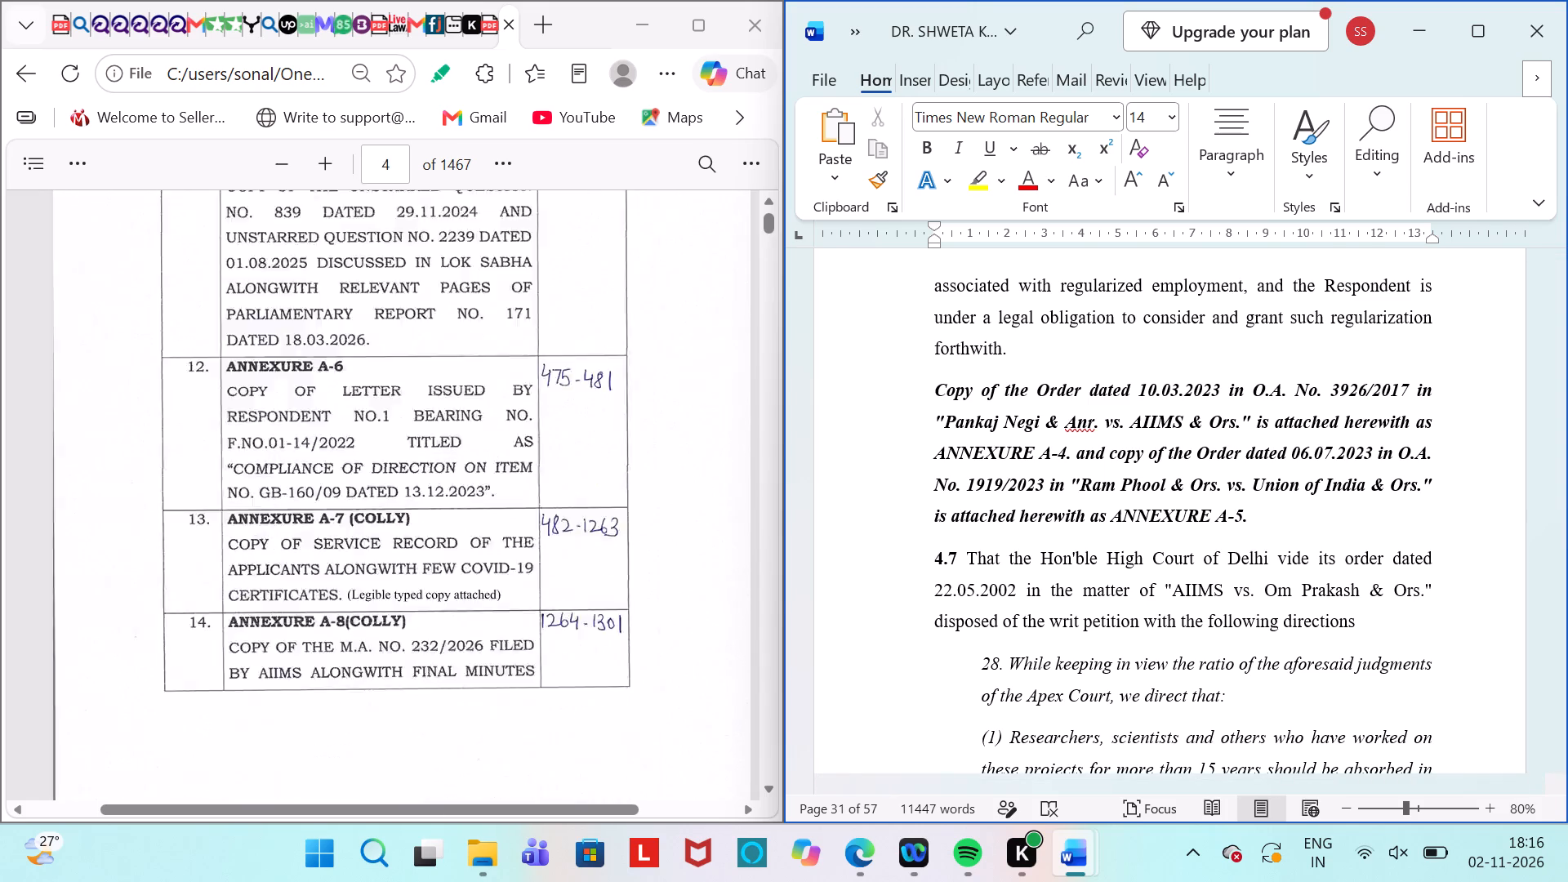
scroll(434, 499, "up", 1)
scroll(434, 499, "down", 2)
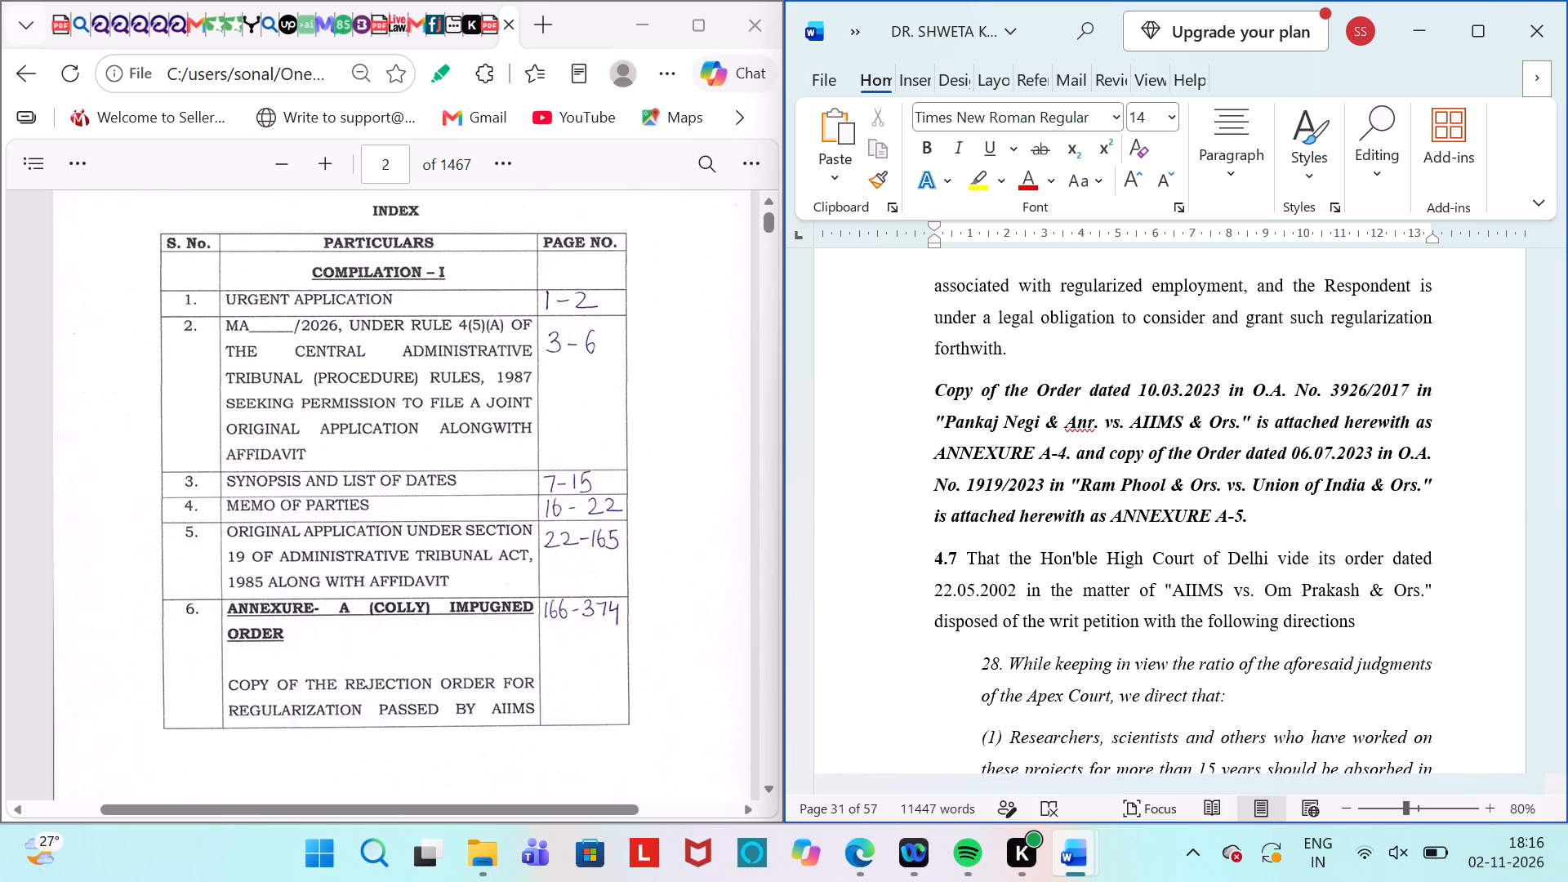
scroll(434, 499, "down", 6)
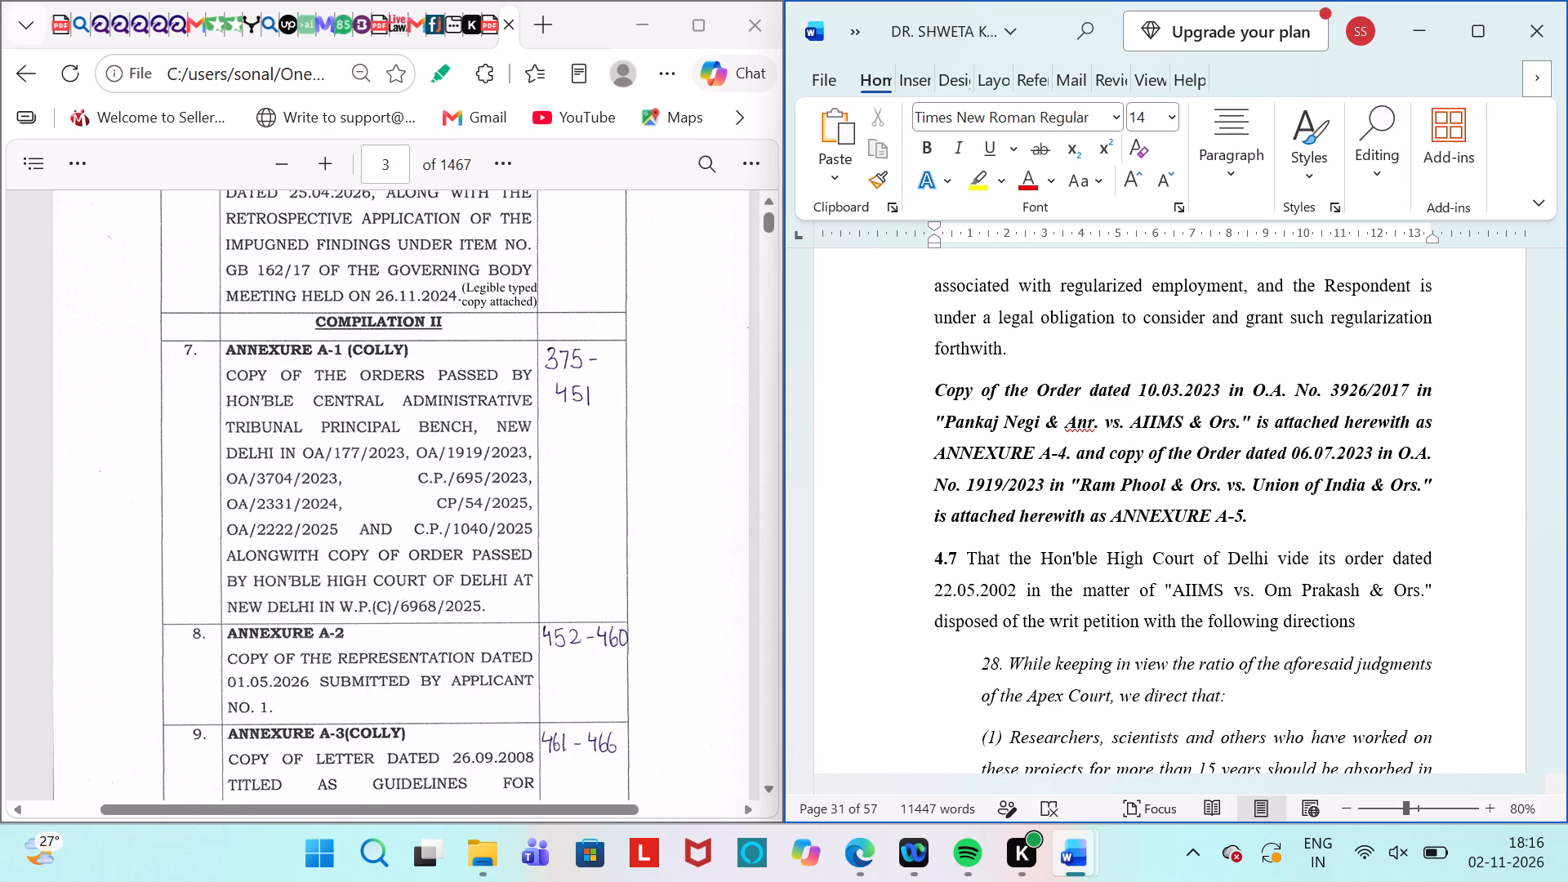
scroll(434, 499, "down", 1)
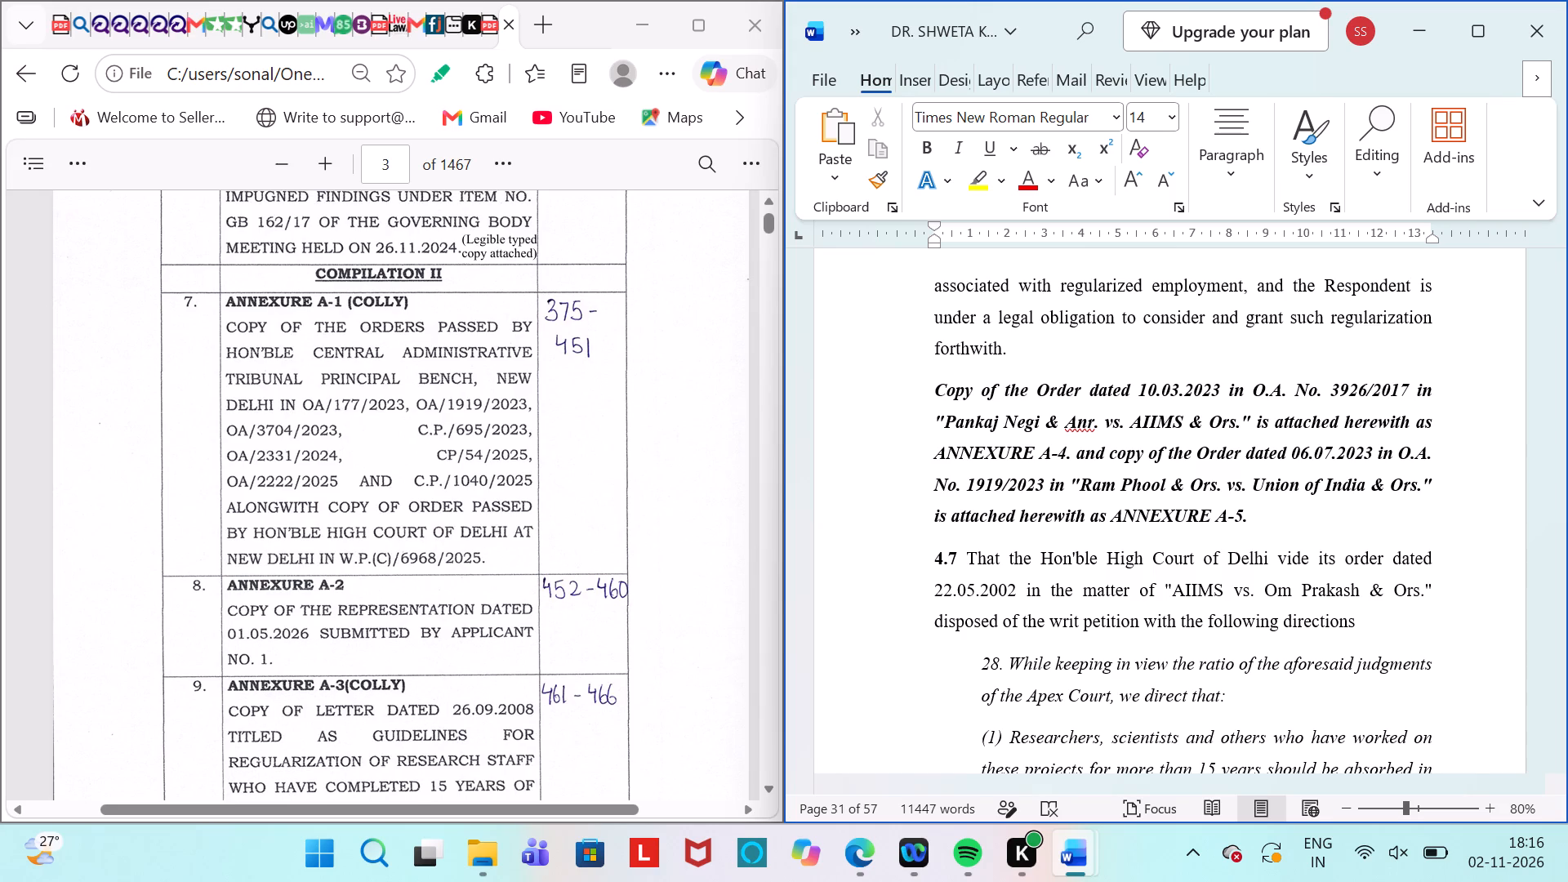
left_click(231, 323)
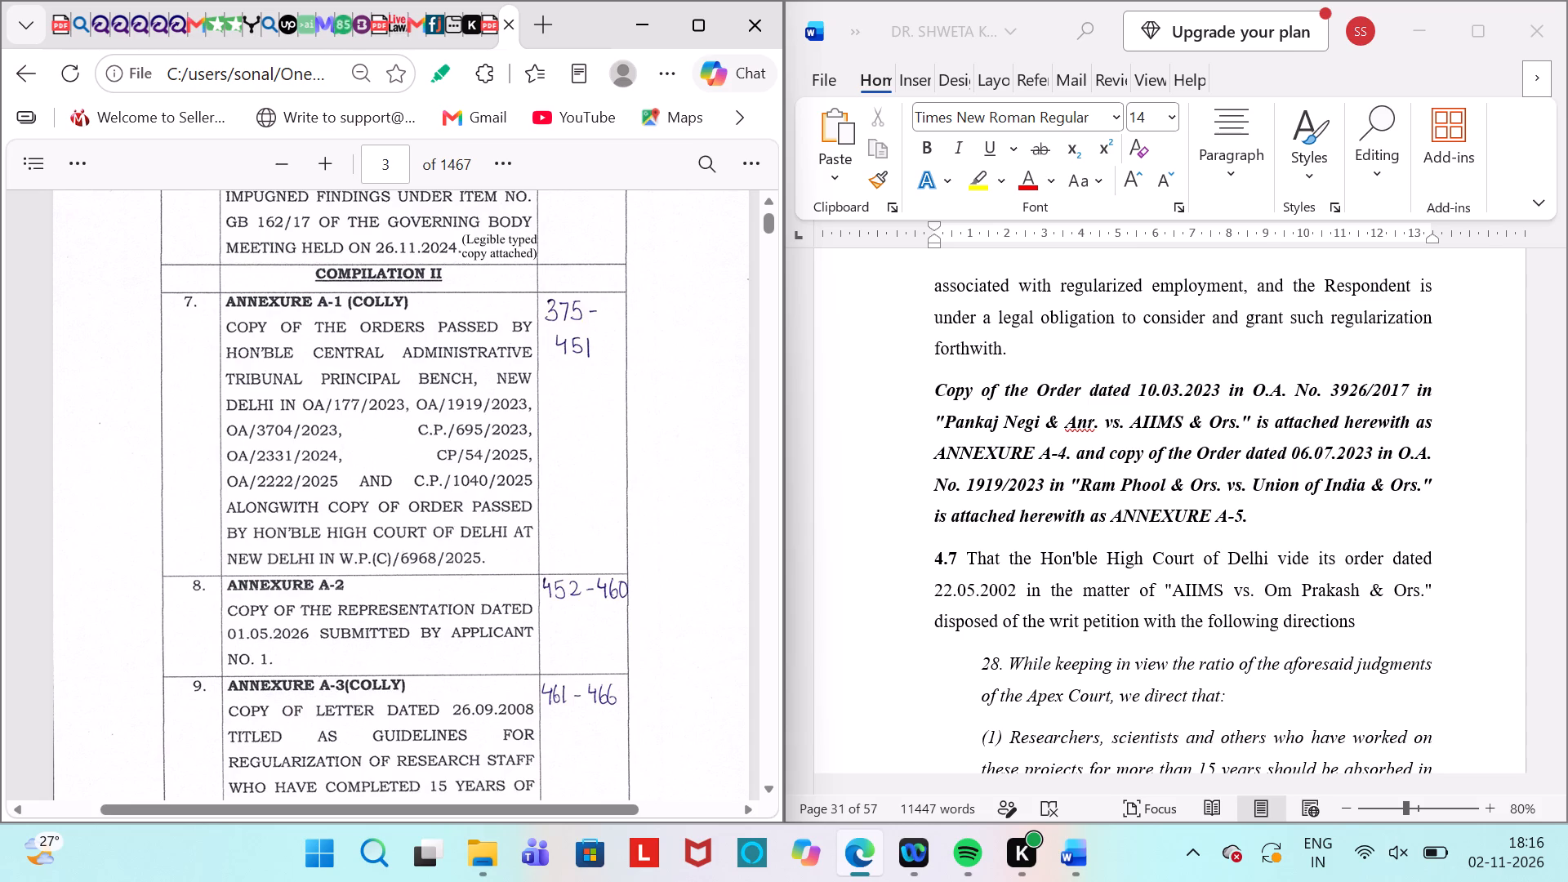
left_click(231, 323)
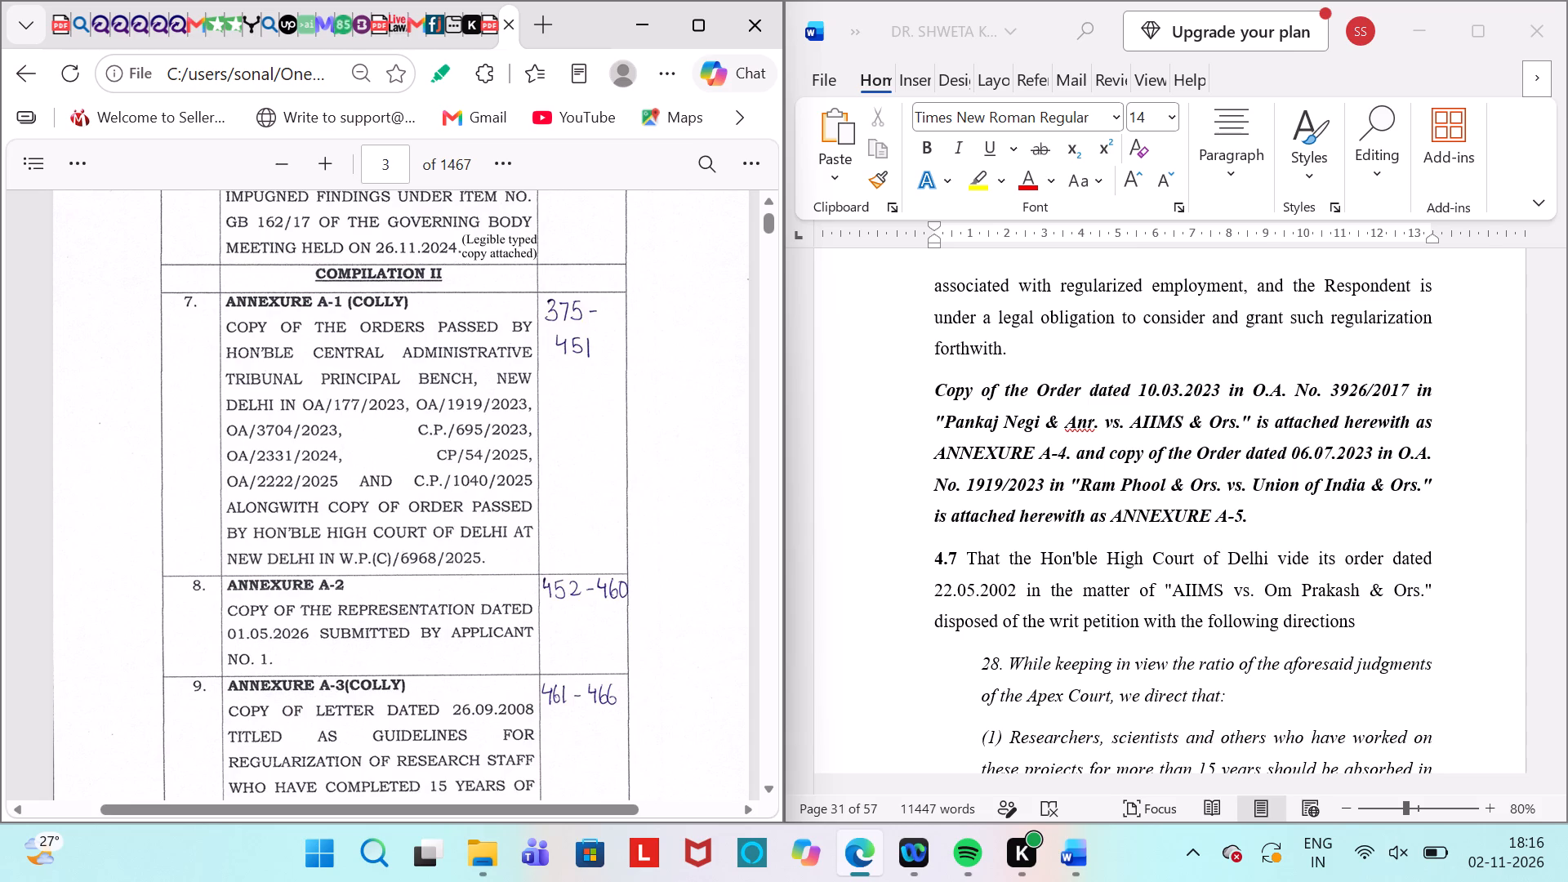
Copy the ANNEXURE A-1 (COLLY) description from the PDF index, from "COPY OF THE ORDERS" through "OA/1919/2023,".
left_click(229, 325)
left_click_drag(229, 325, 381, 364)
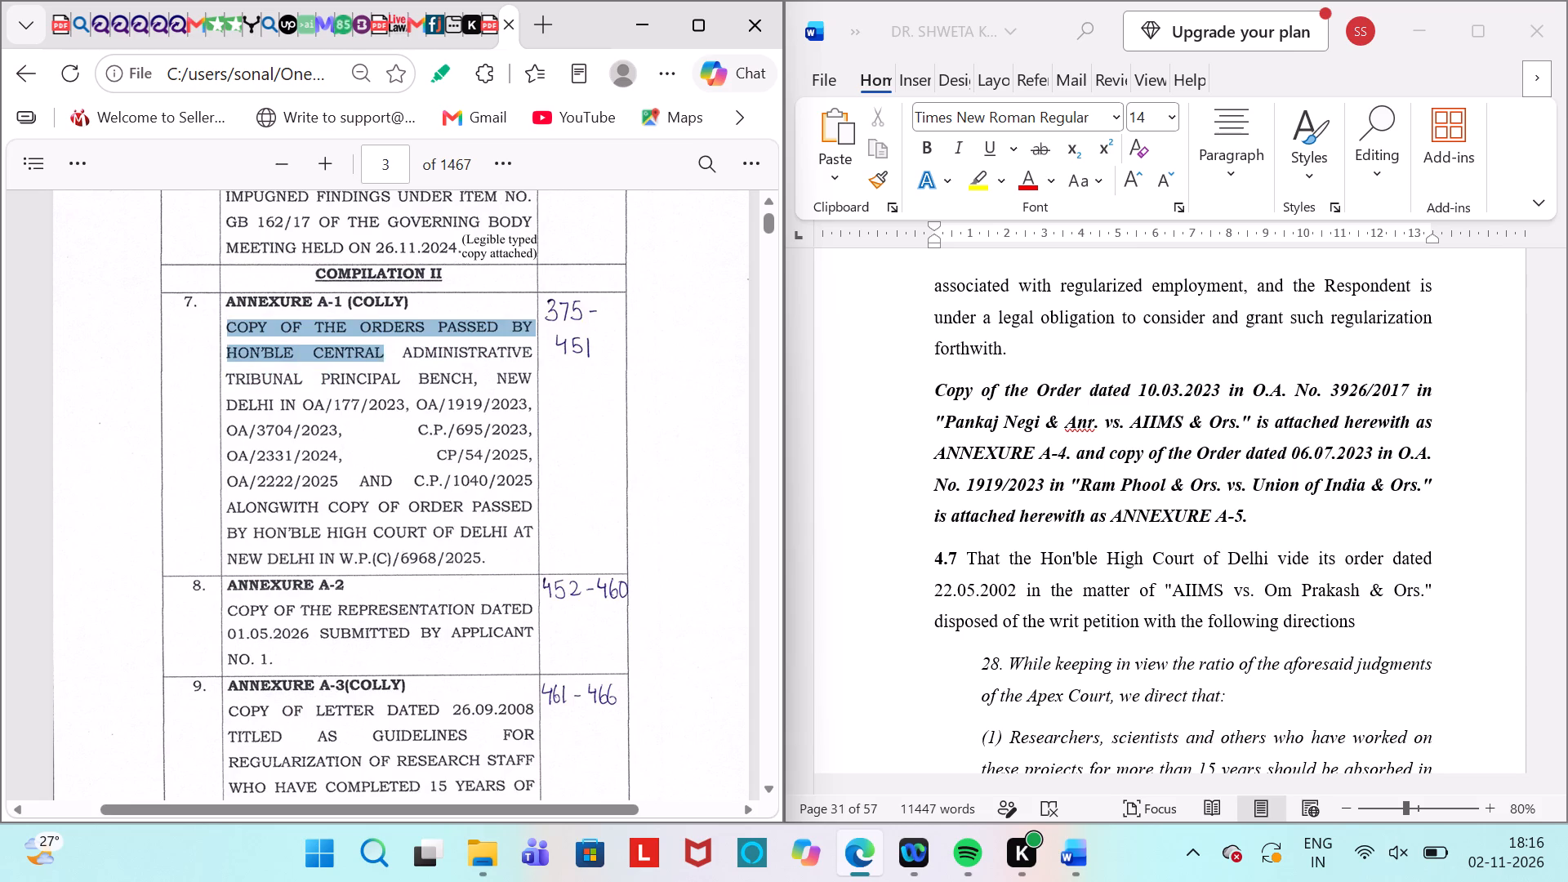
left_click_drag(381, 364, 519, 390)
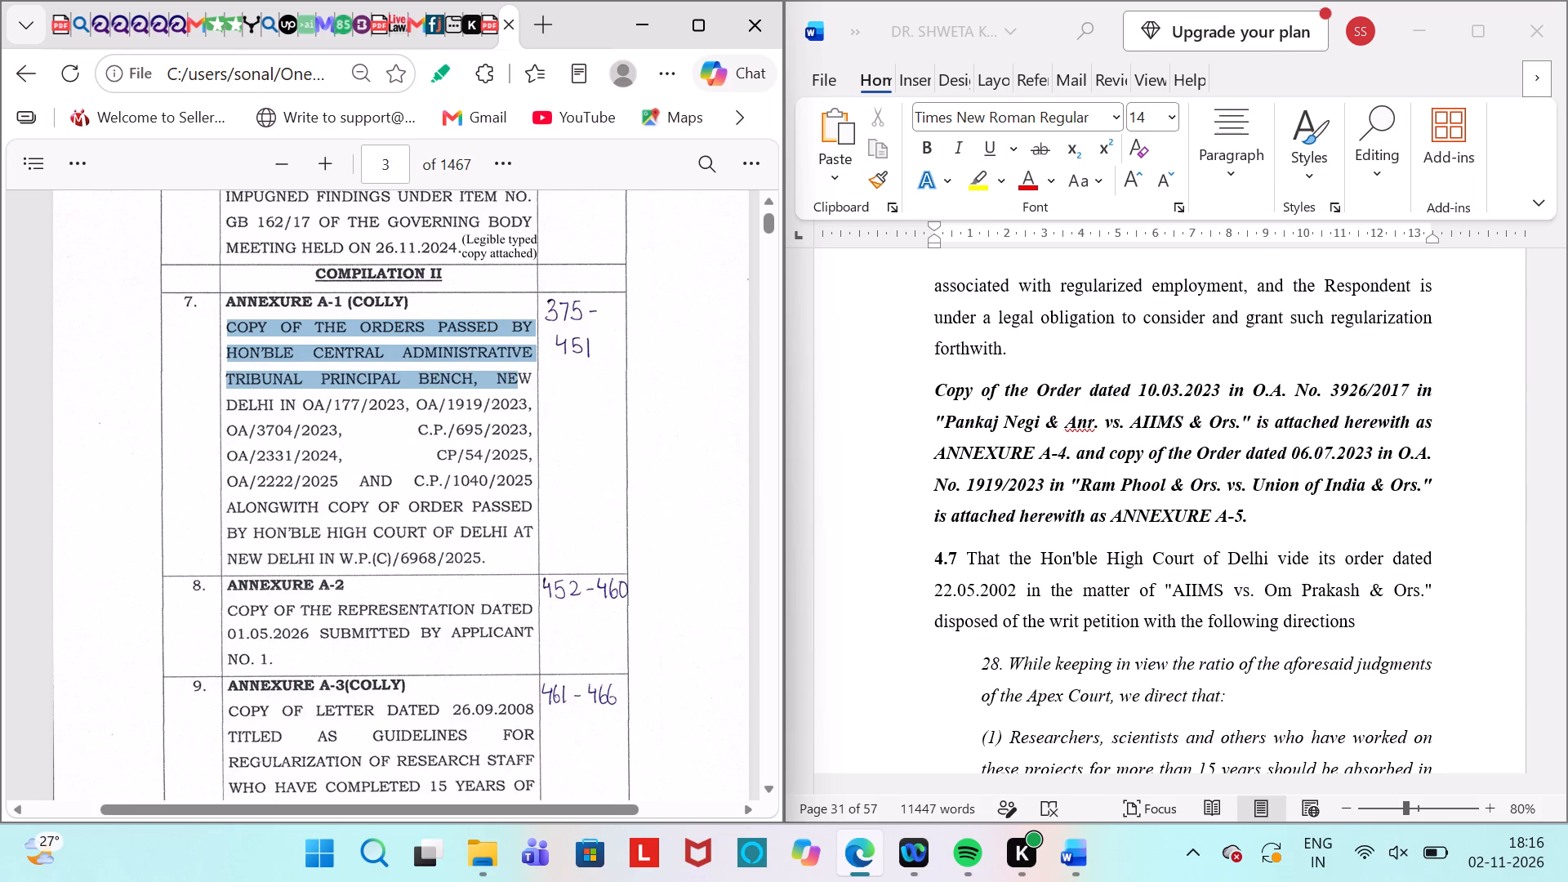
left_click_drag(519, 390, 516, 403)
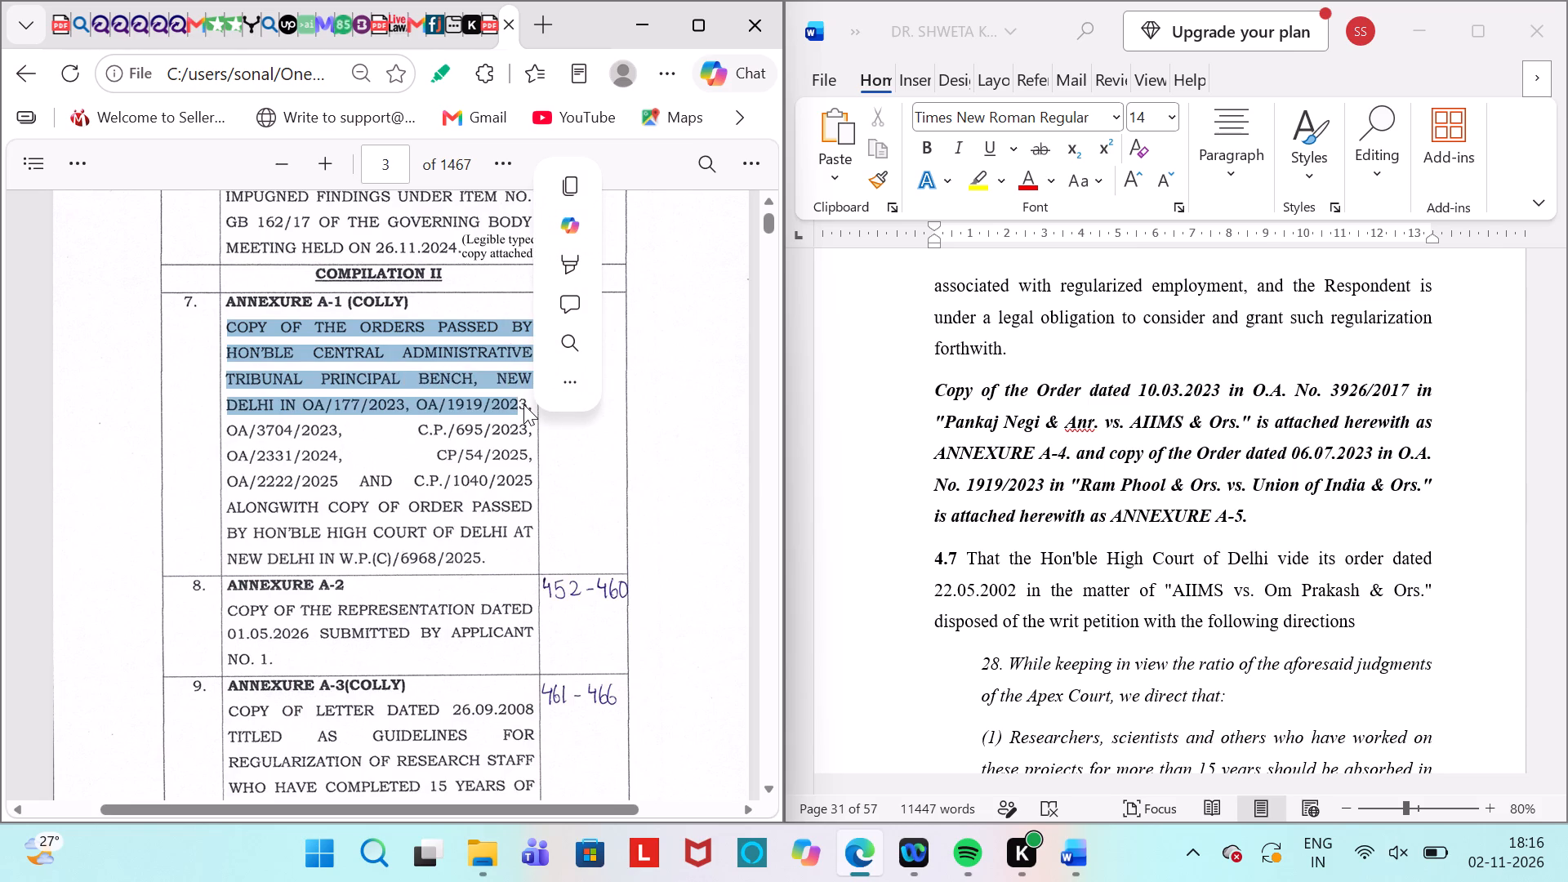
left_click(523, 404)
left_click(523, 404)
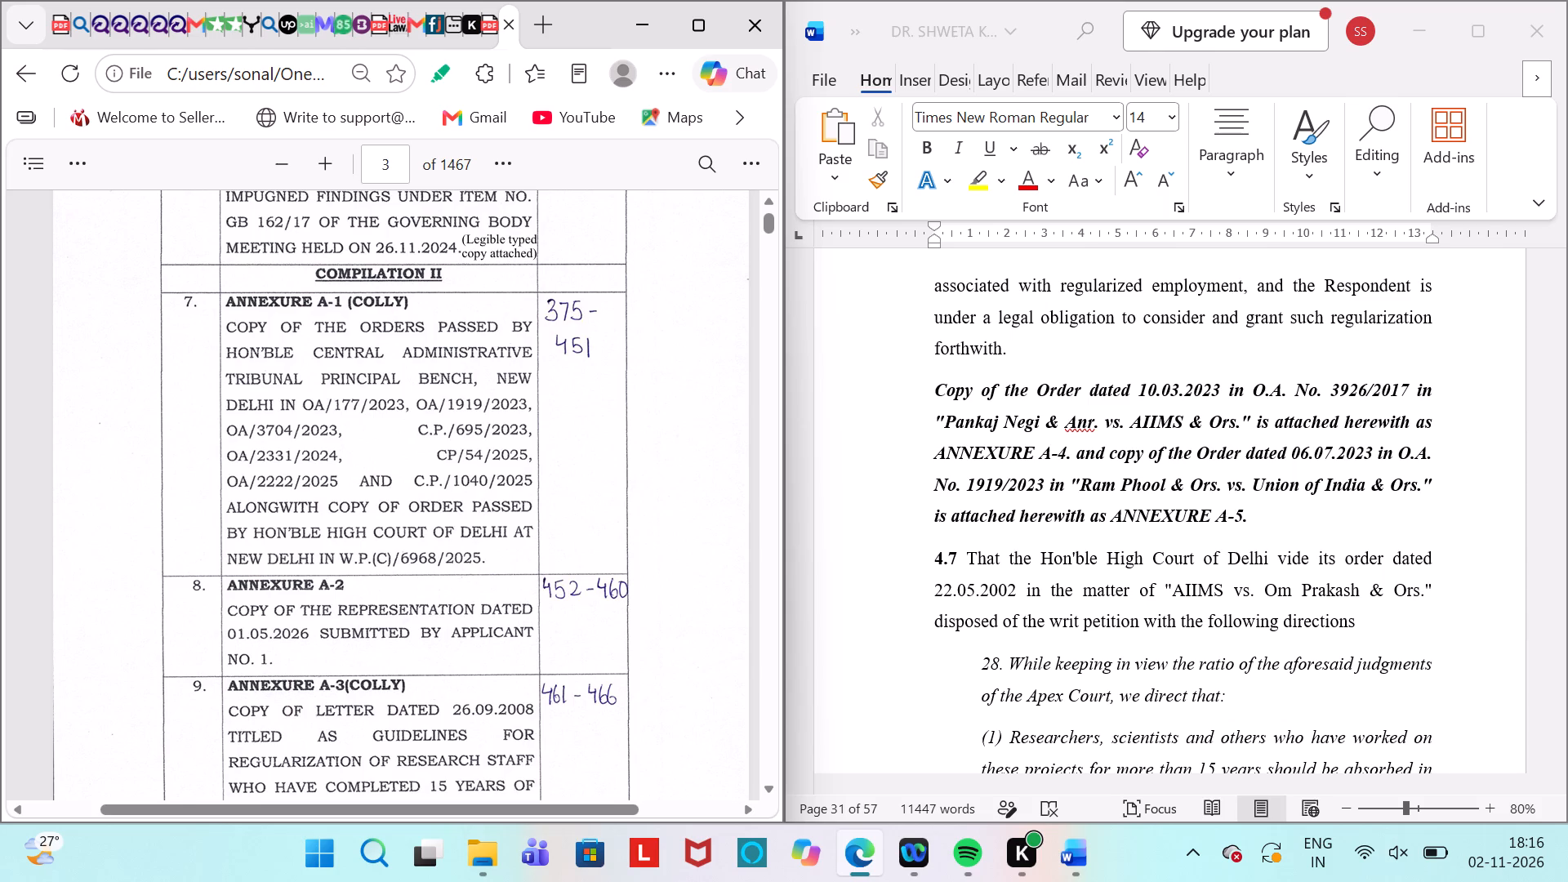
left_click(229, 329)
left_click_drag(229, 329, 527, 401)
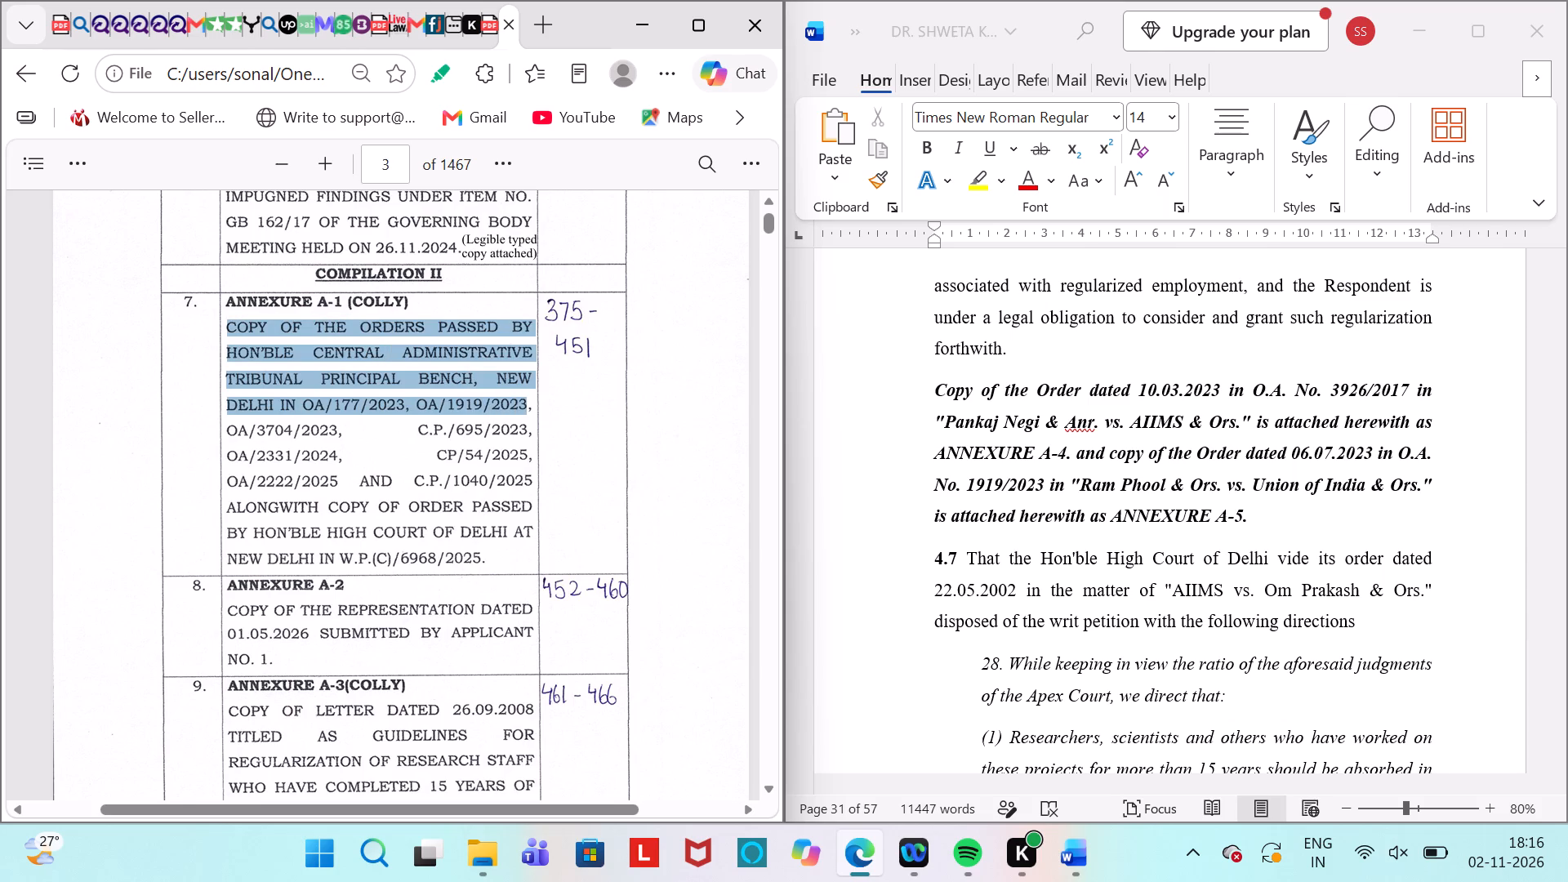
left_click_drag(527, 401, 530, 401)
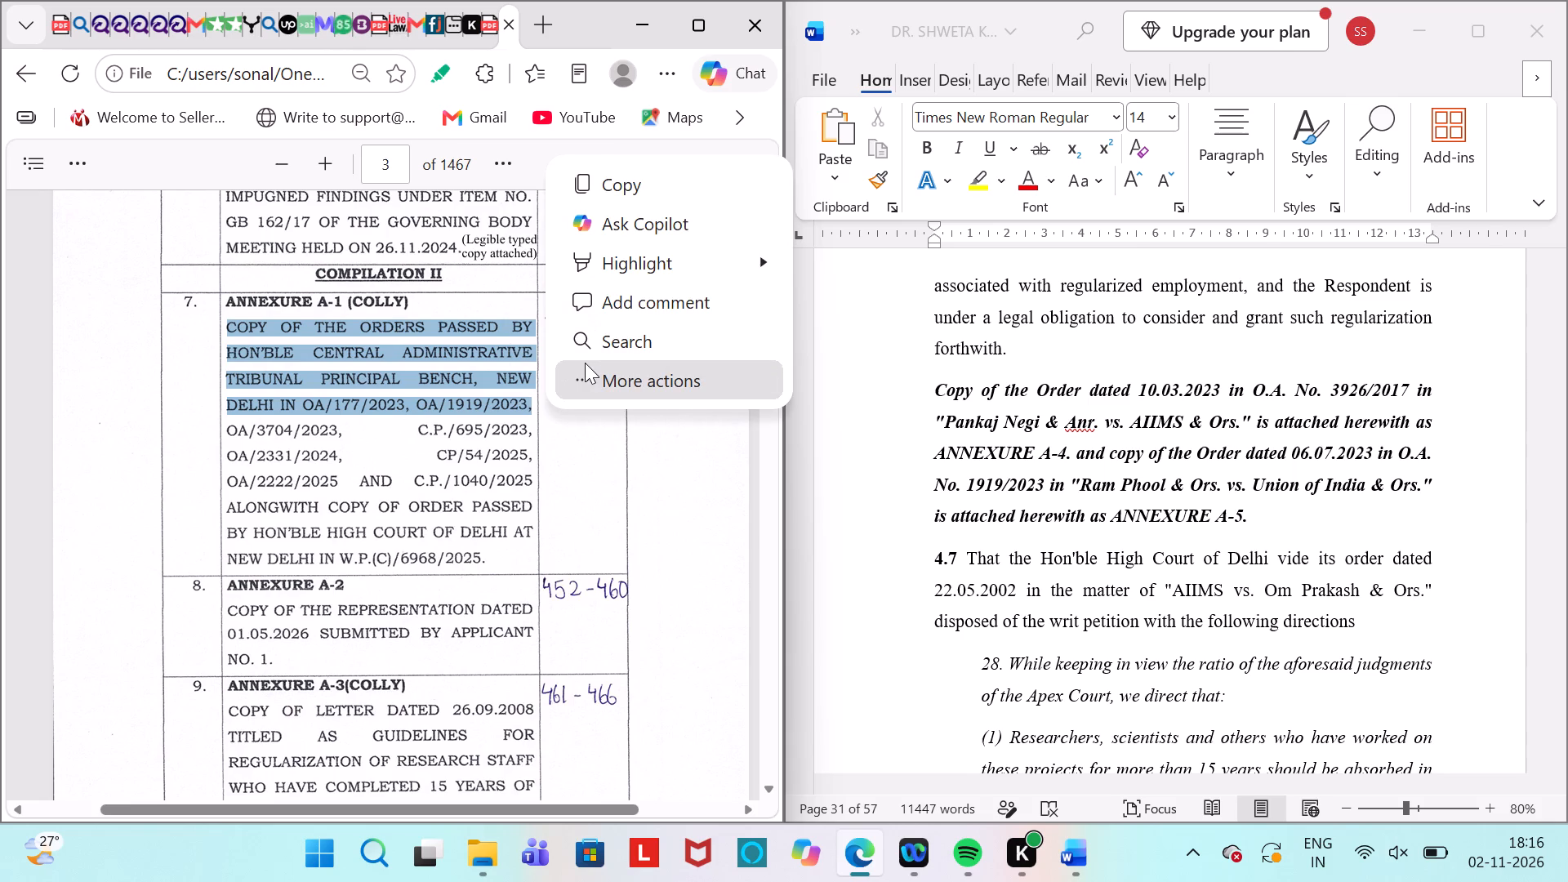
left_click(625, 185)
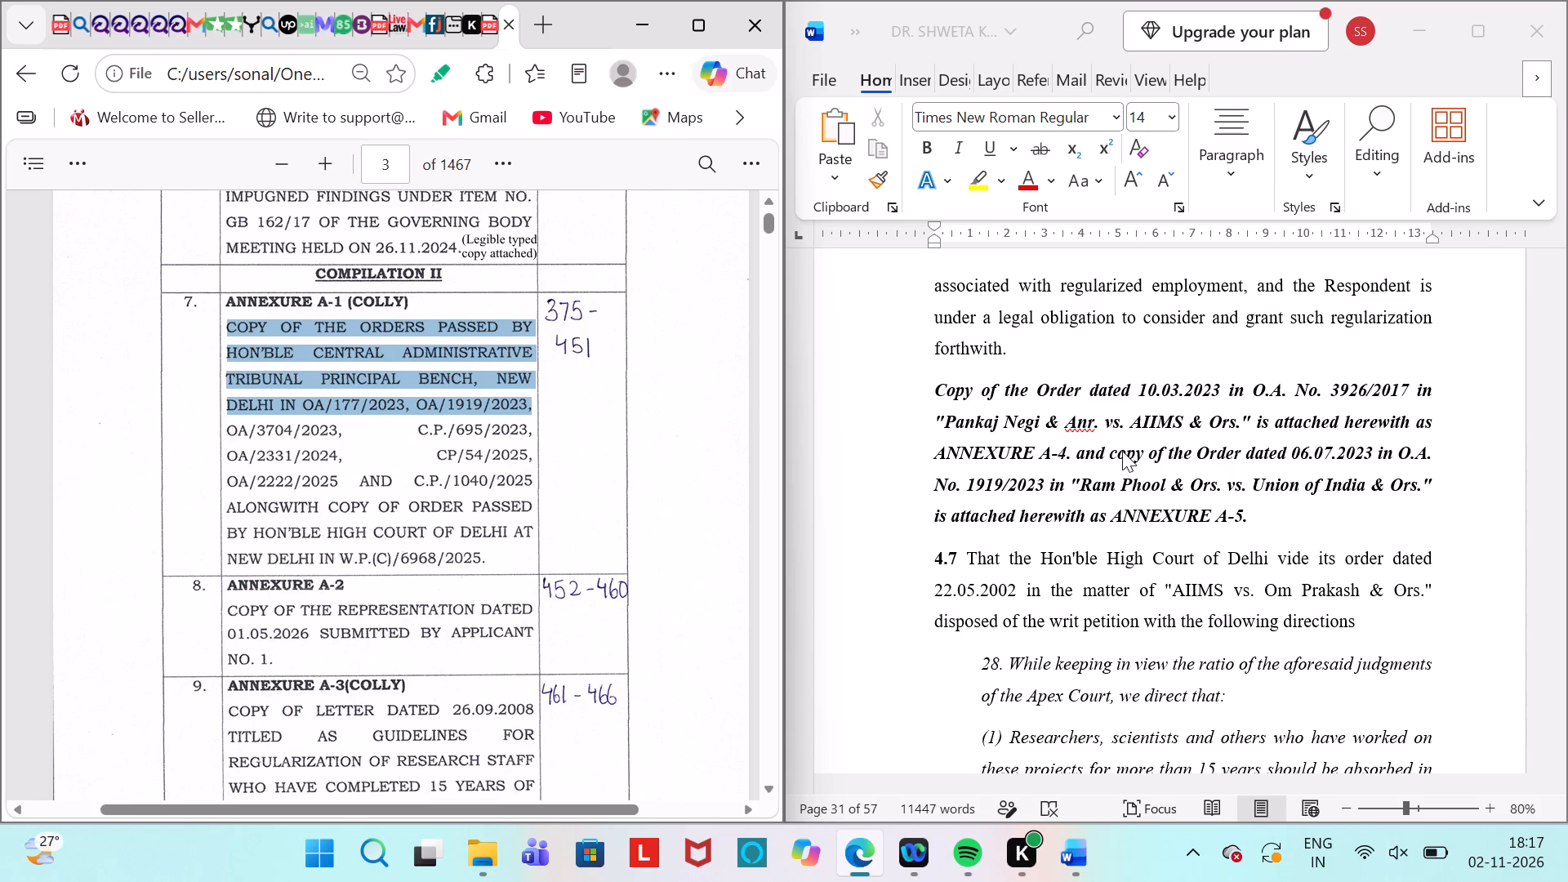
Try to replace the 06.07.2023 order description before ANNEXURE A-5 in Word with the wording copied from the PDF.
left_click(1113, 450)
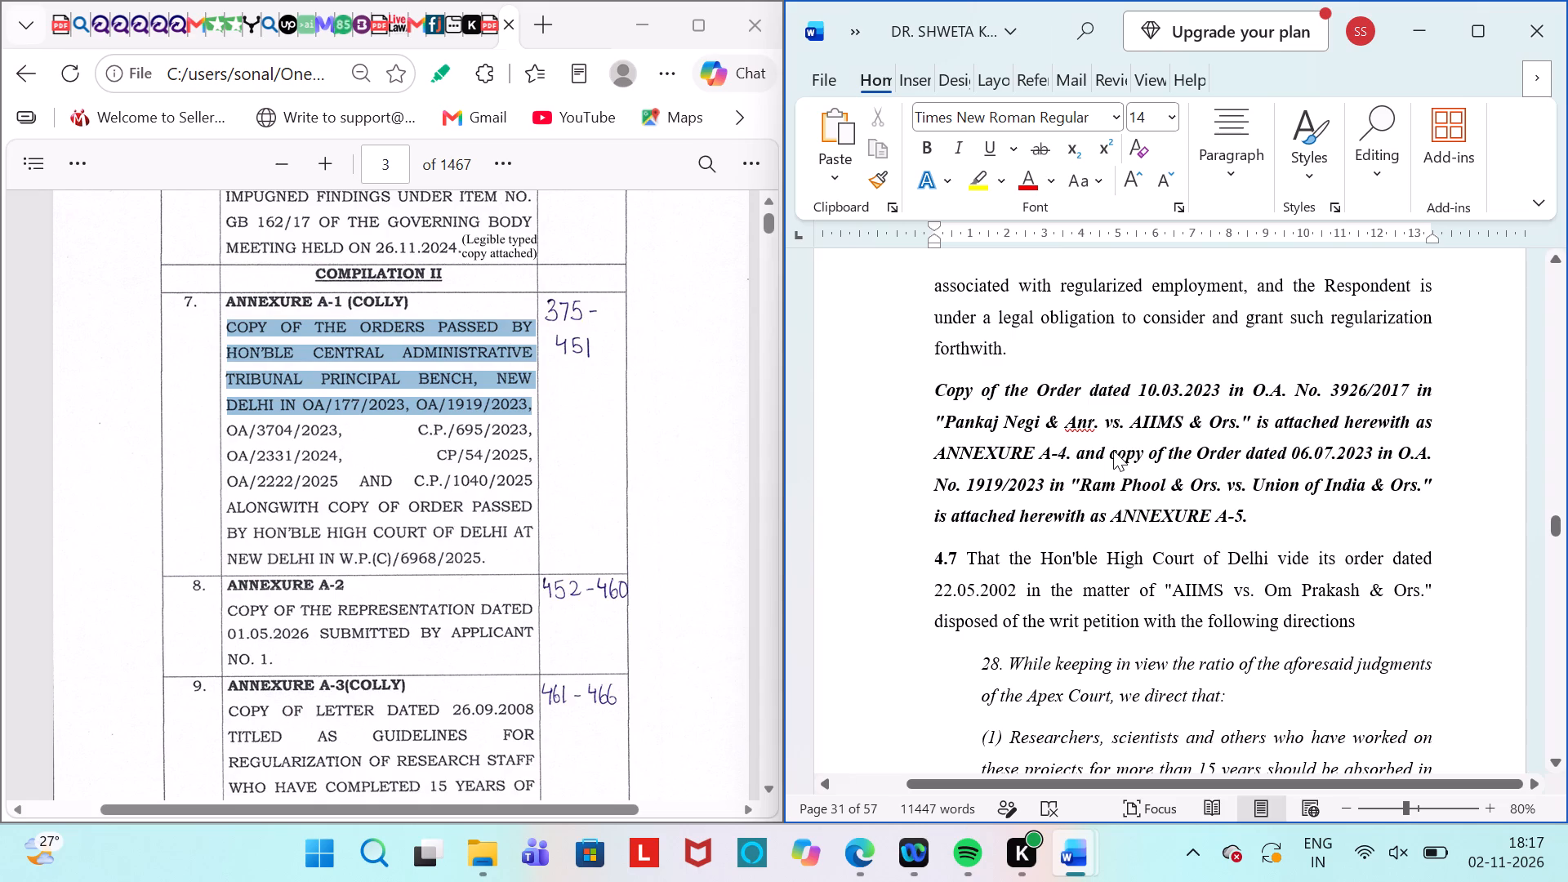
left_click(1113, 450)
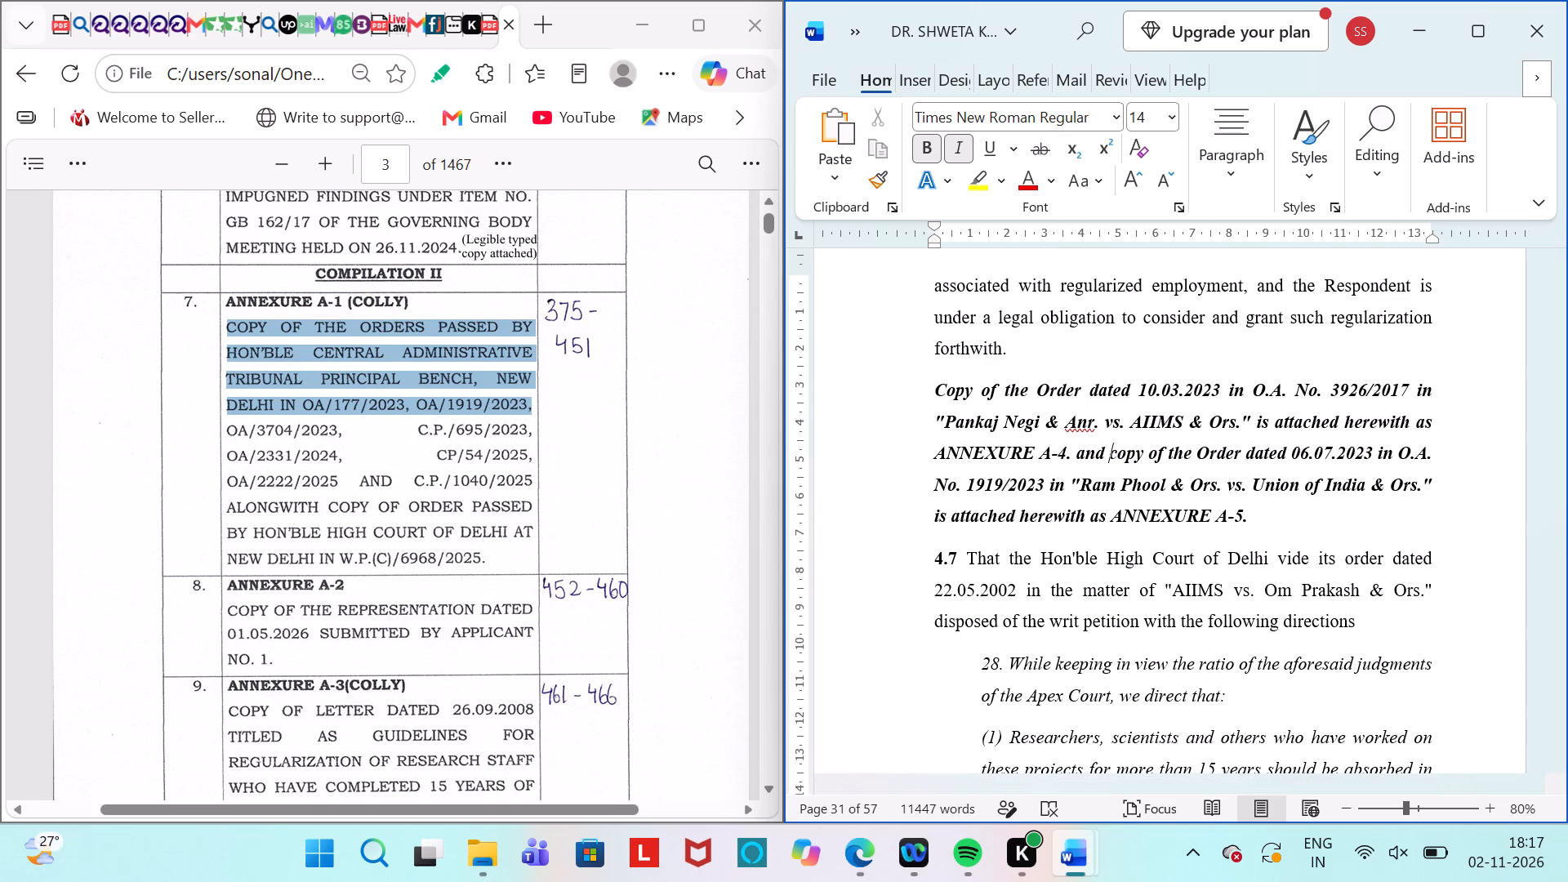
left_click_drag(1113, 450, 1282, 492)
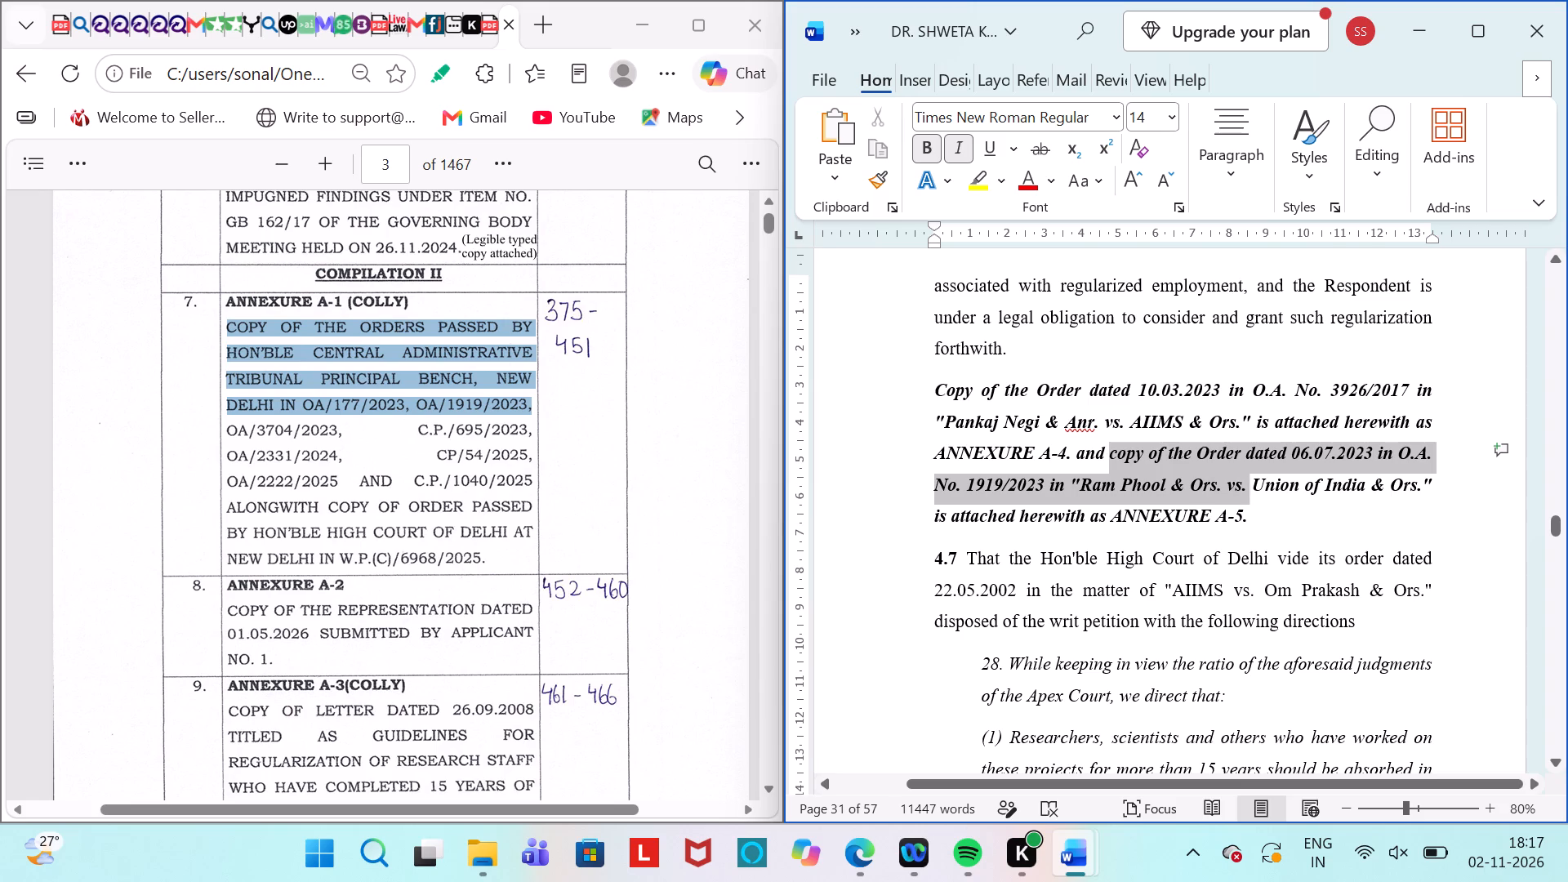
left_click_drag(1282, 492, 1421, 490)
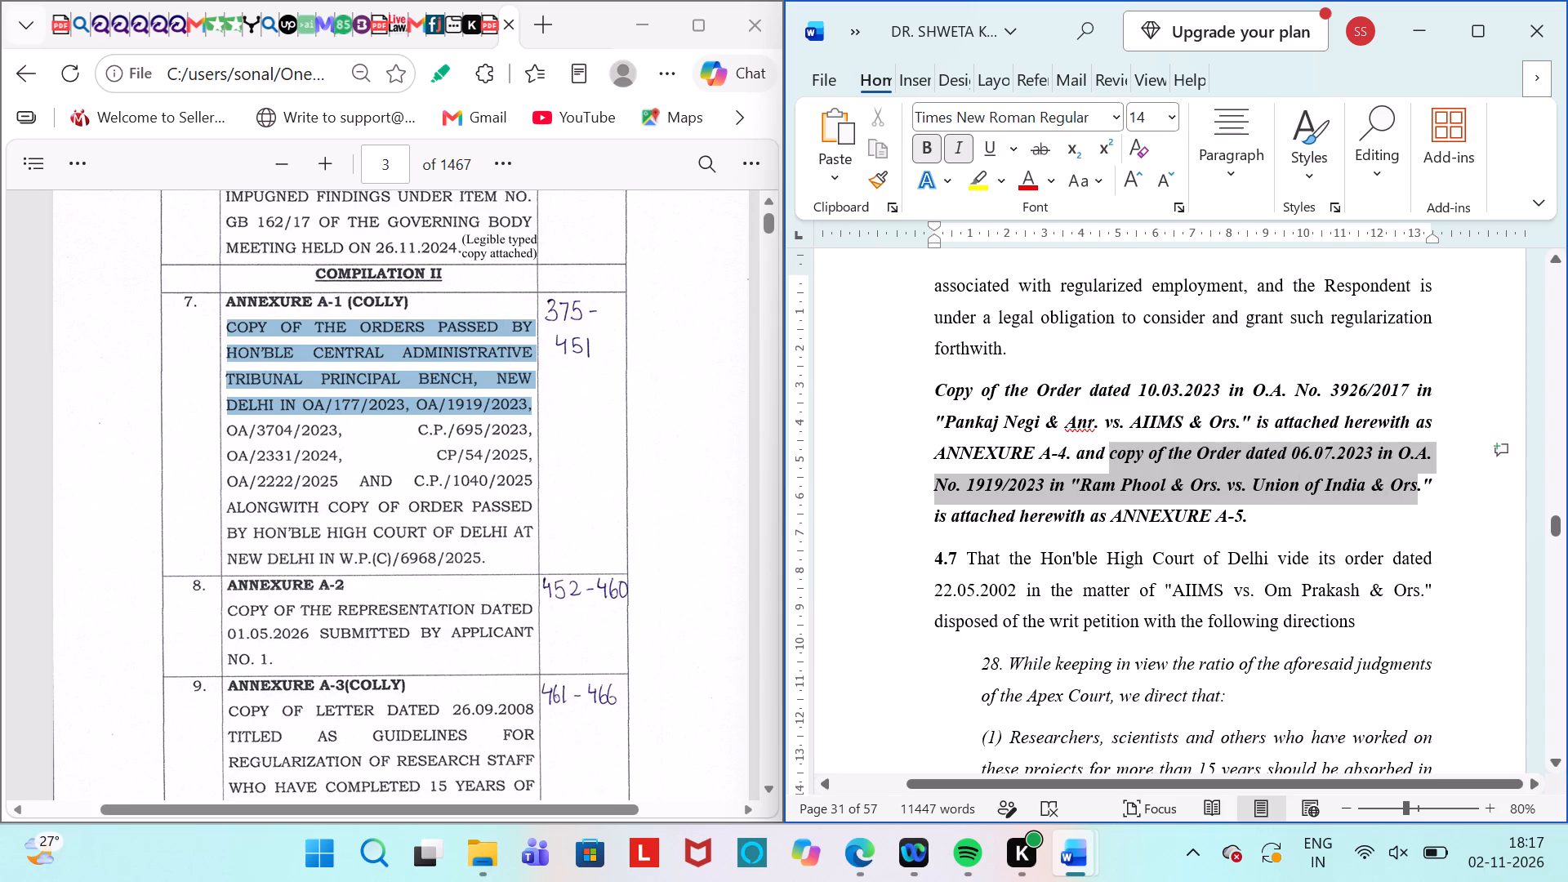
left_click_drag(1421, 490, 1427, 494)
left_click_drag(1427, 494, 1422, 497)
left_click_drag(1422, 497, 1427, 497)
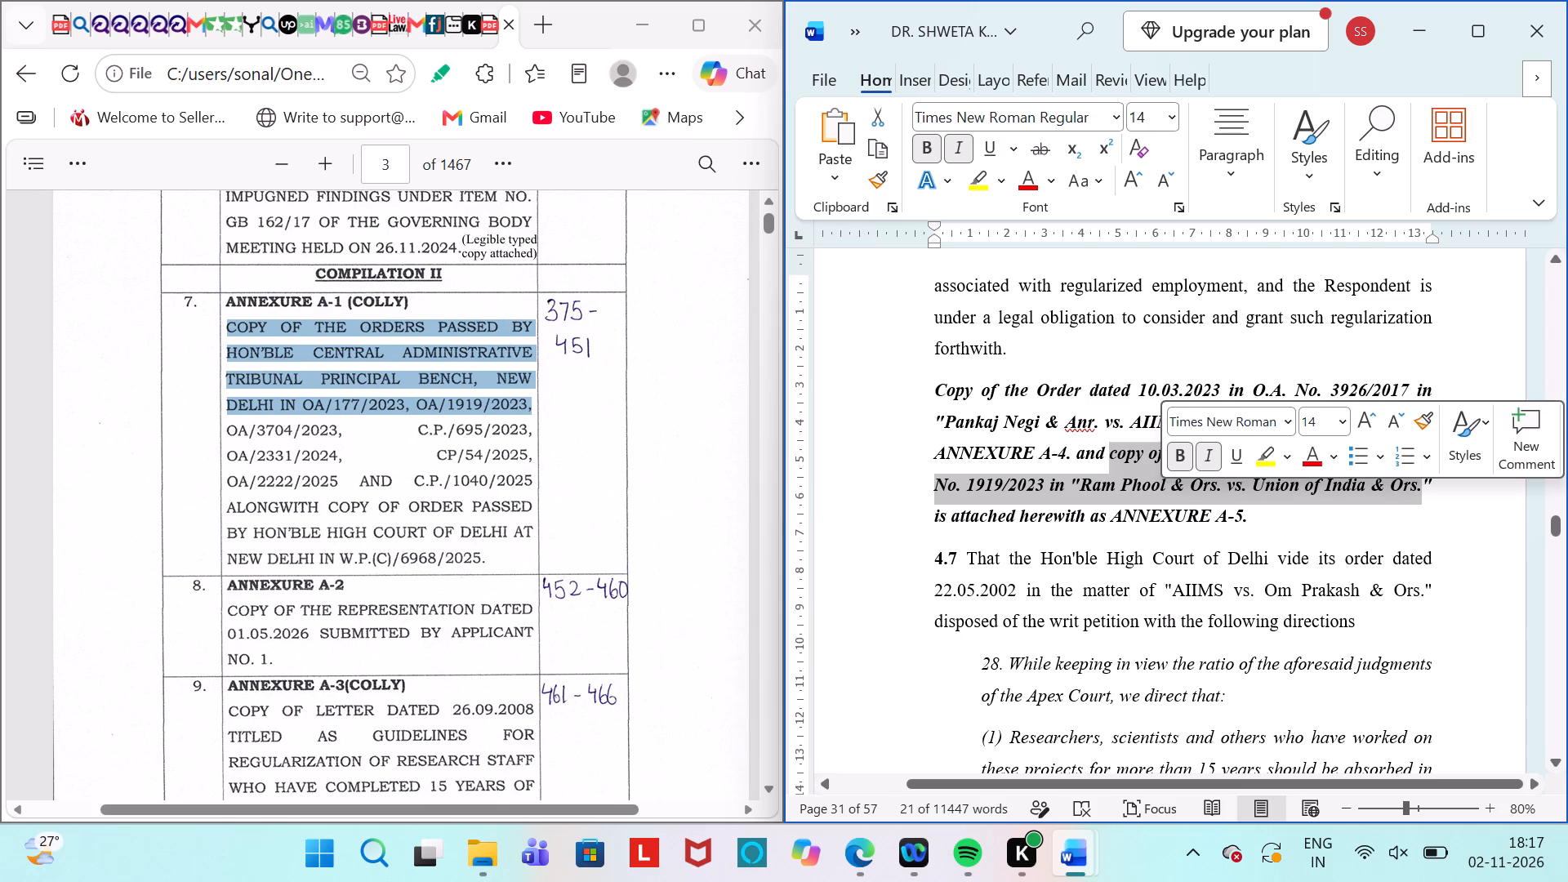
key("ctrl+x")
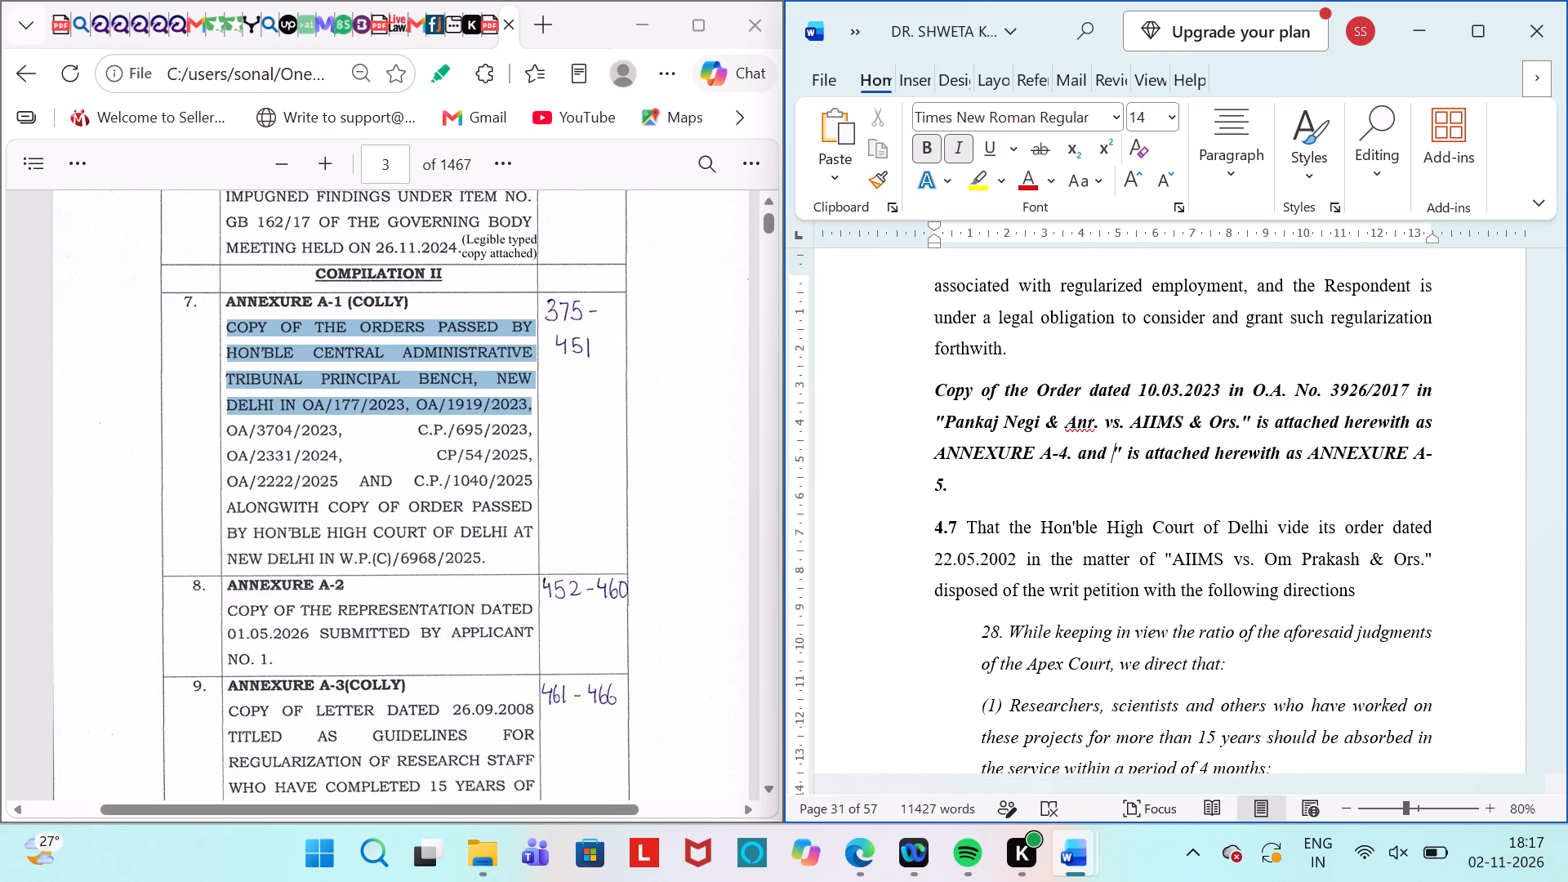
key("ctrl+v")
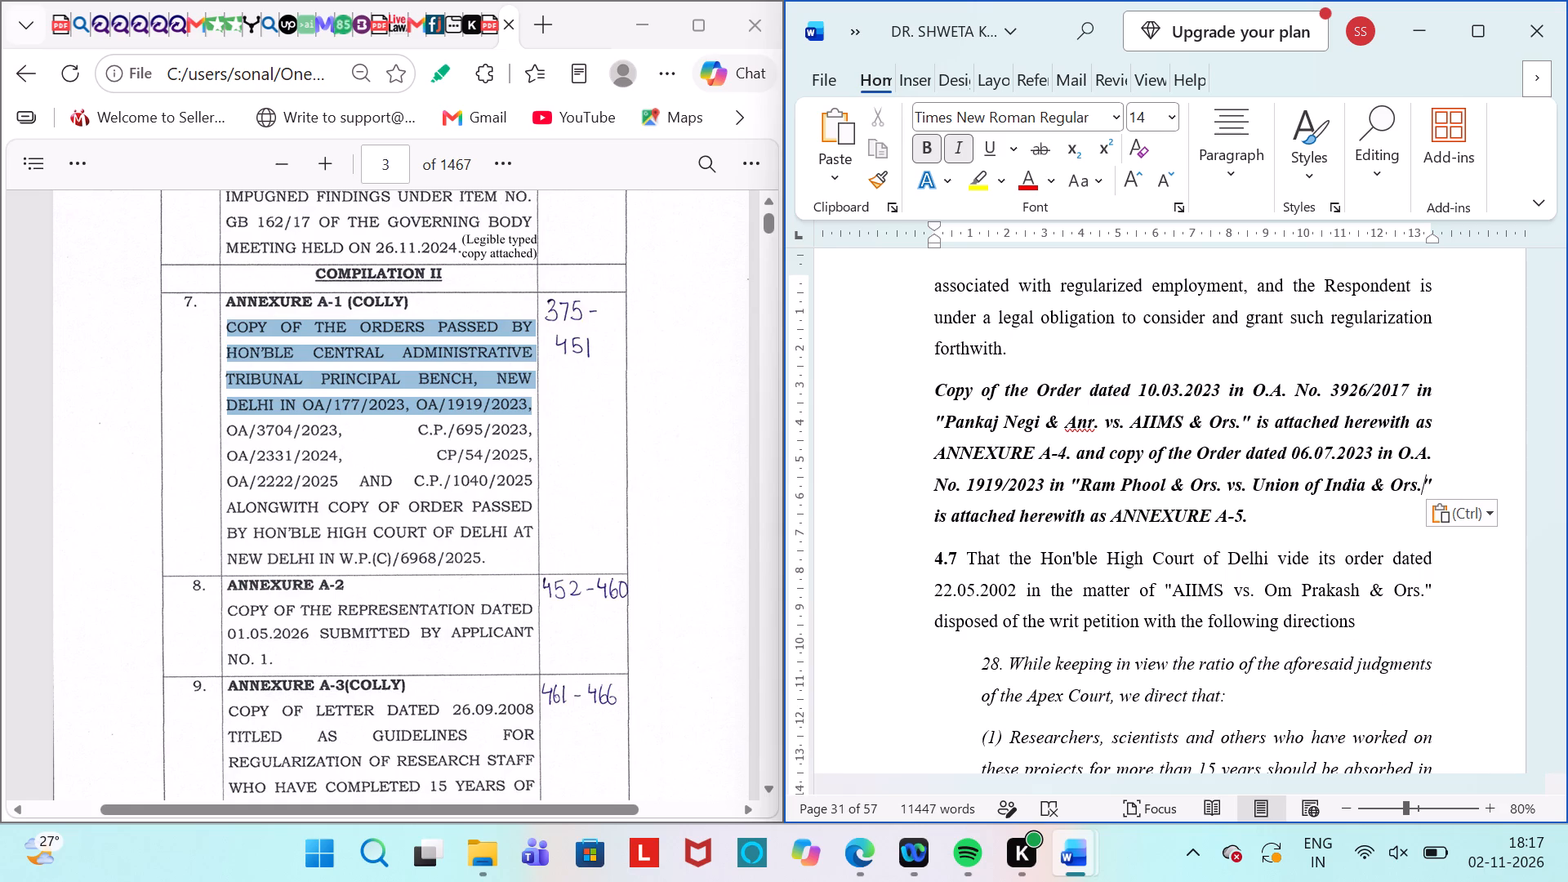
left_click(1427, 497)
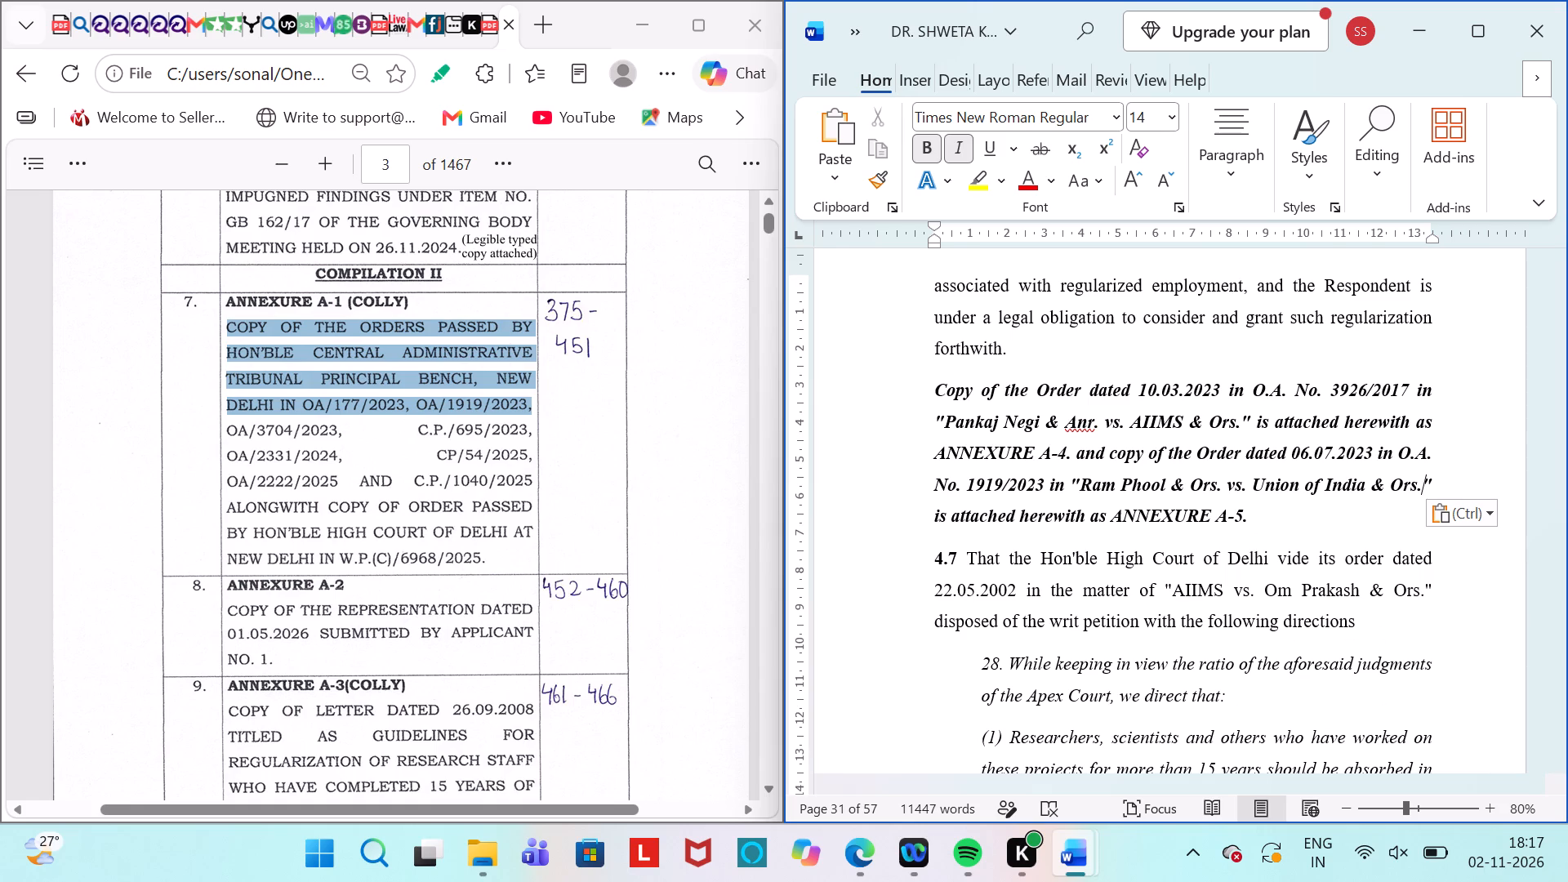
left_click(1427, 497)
left_click(233, 326)
left_click(228, 326)
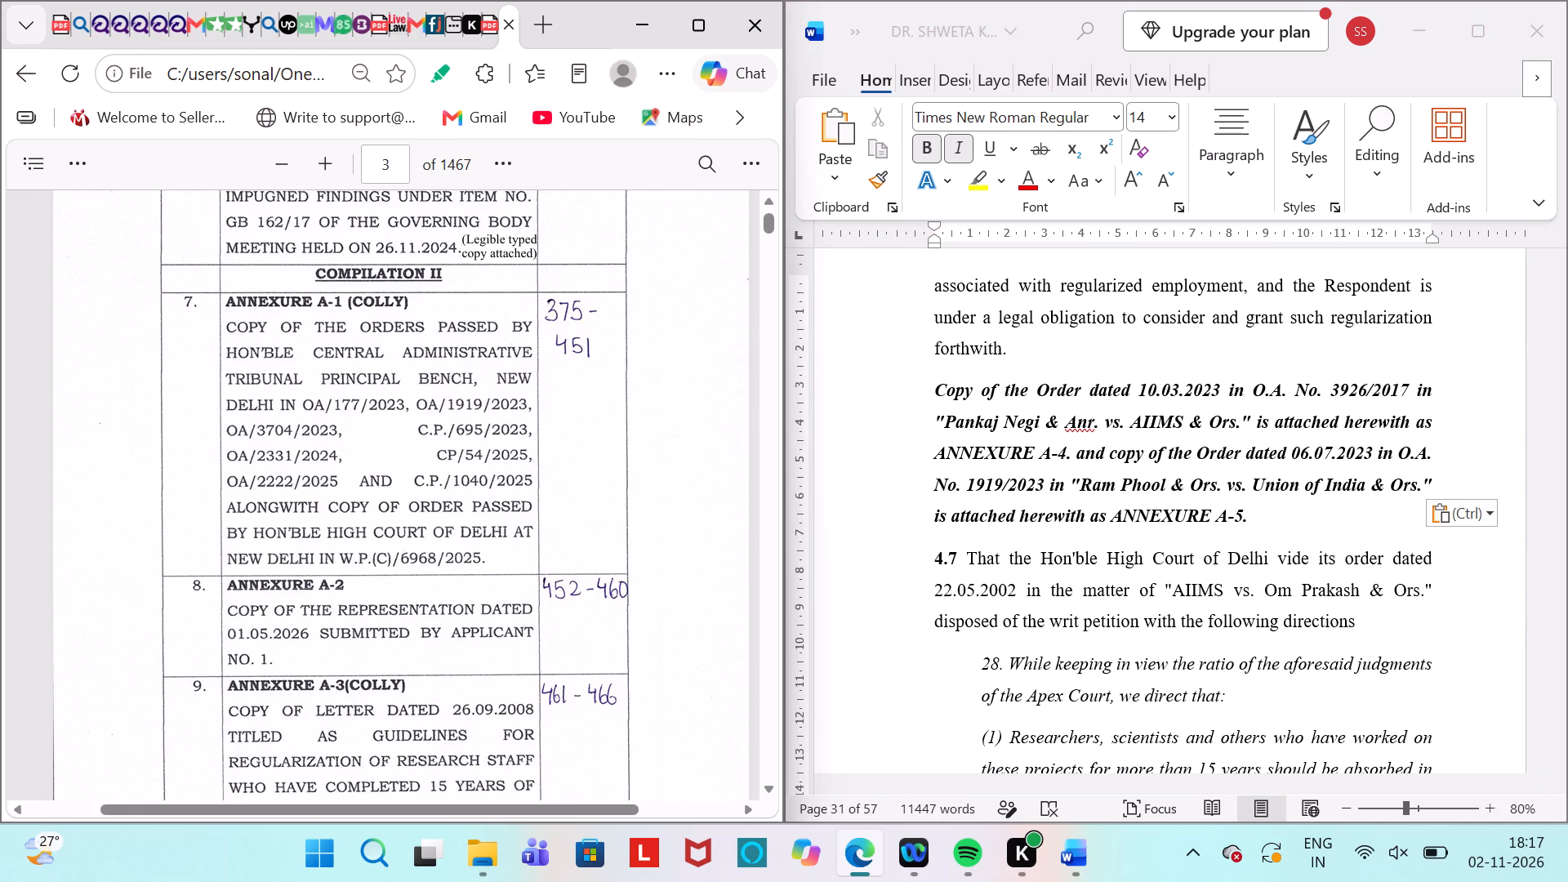
left_click_drag(228, 326, 384, 369)
left_click(384, 369)
left_click(234, 325)
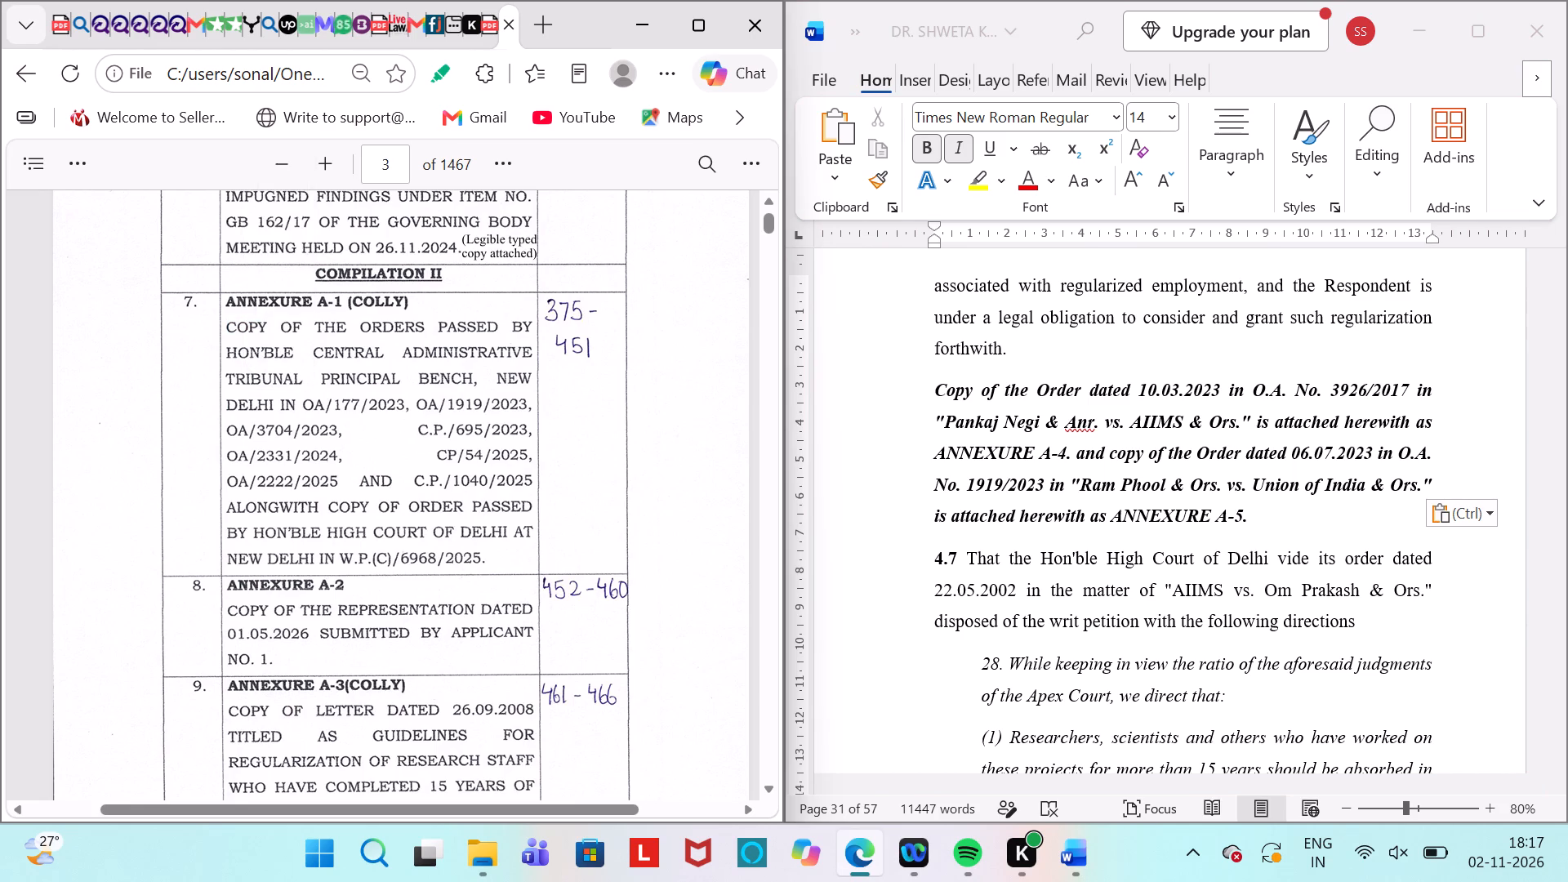
left_click(231, 325)
left_click_drag(231, 325, 377, 376)
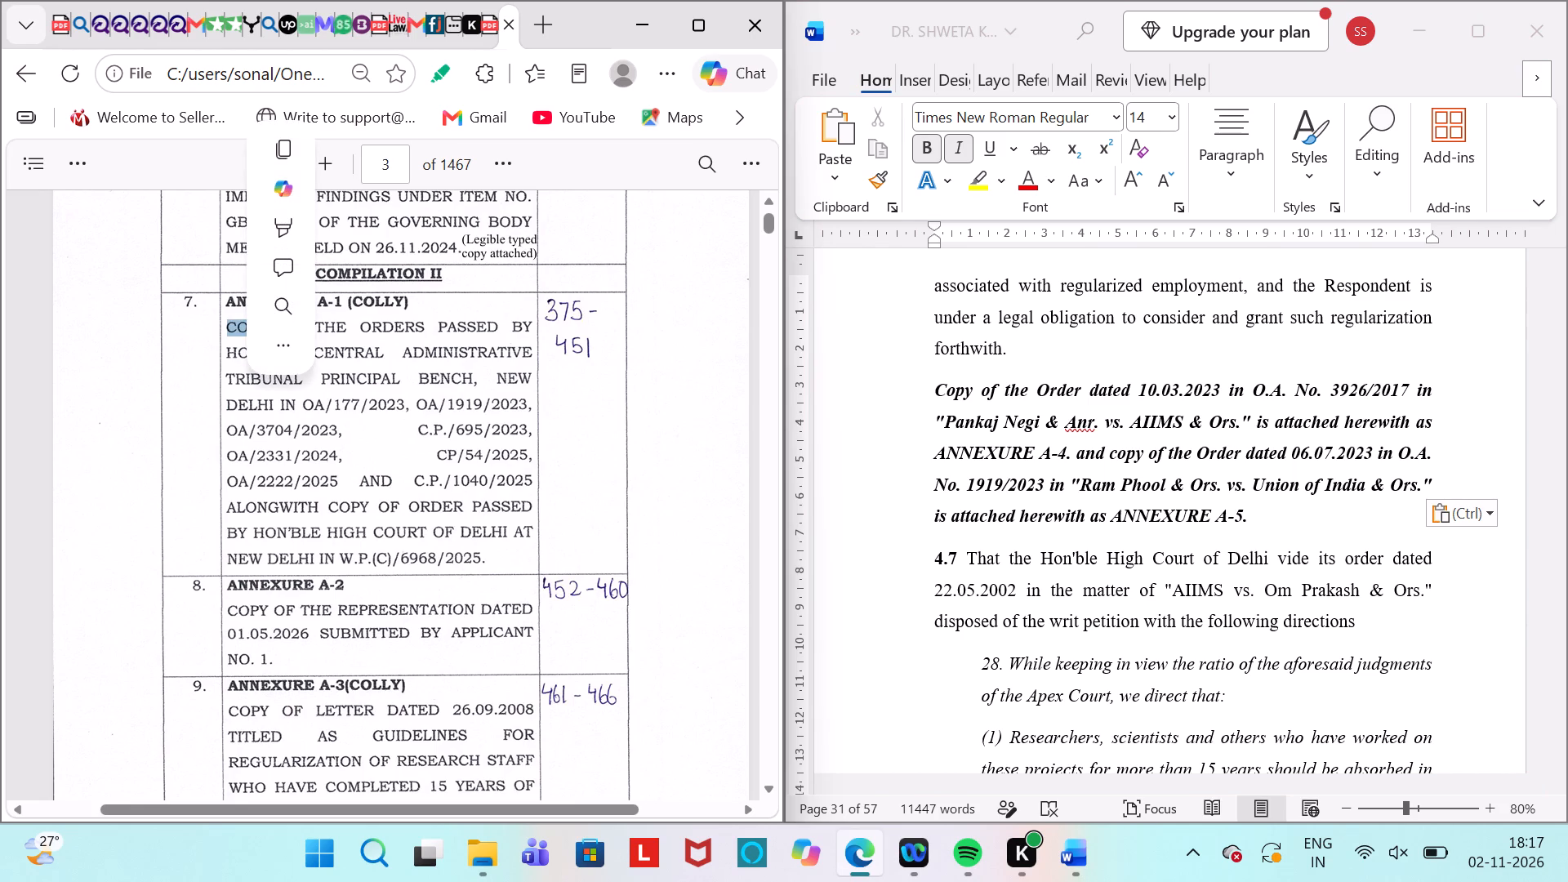
left_click_drag(377, 376, 402, 364)
left_click(402, 364)
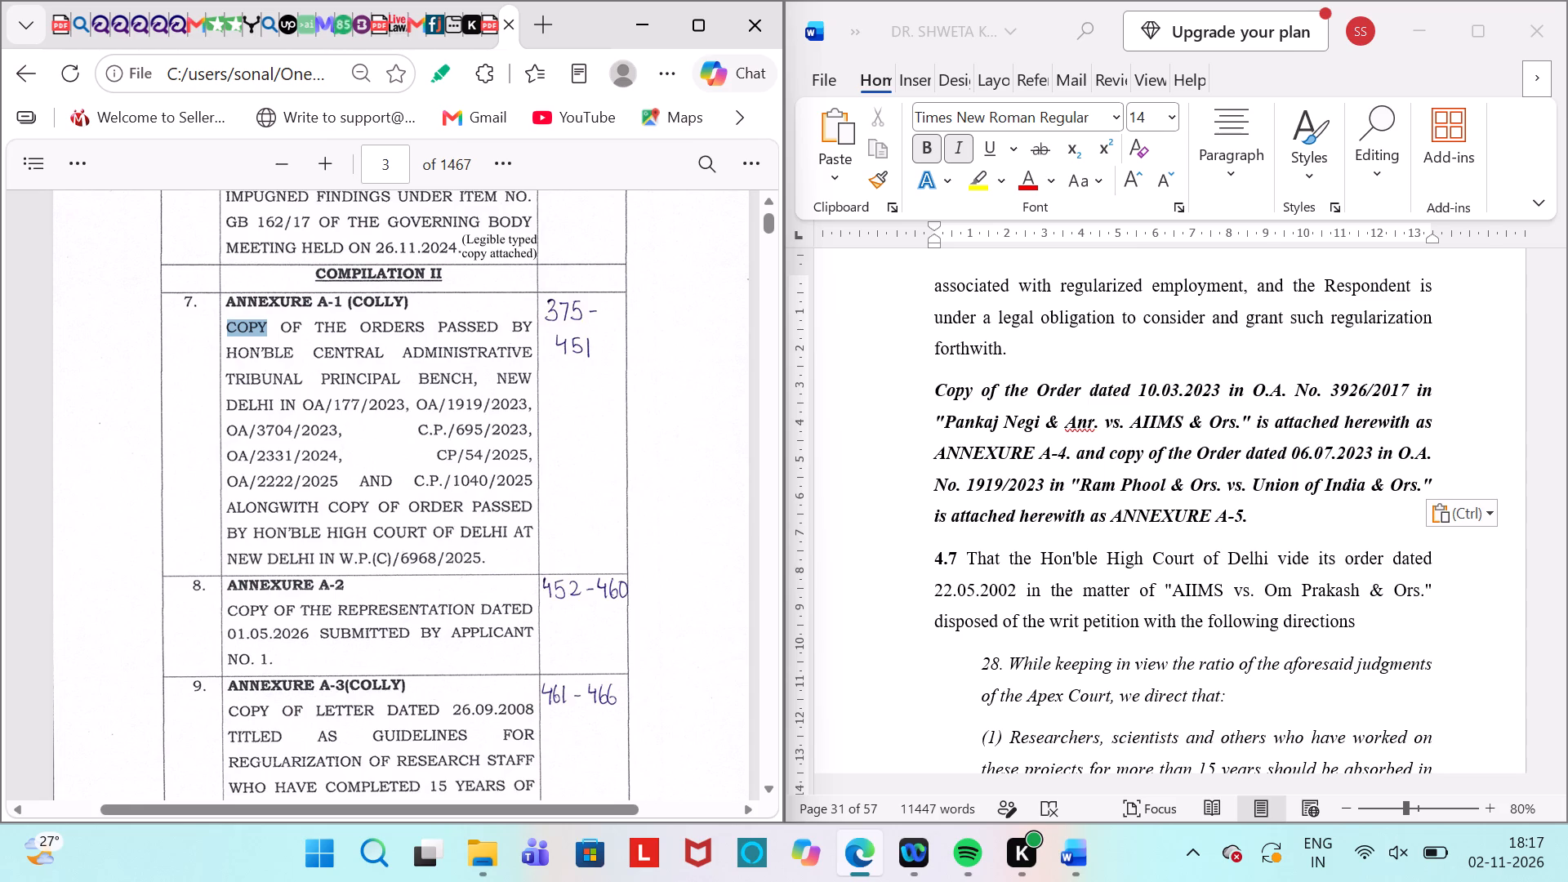
left_click(232, 324)
left_click_drag(232, 324, 365, 395)
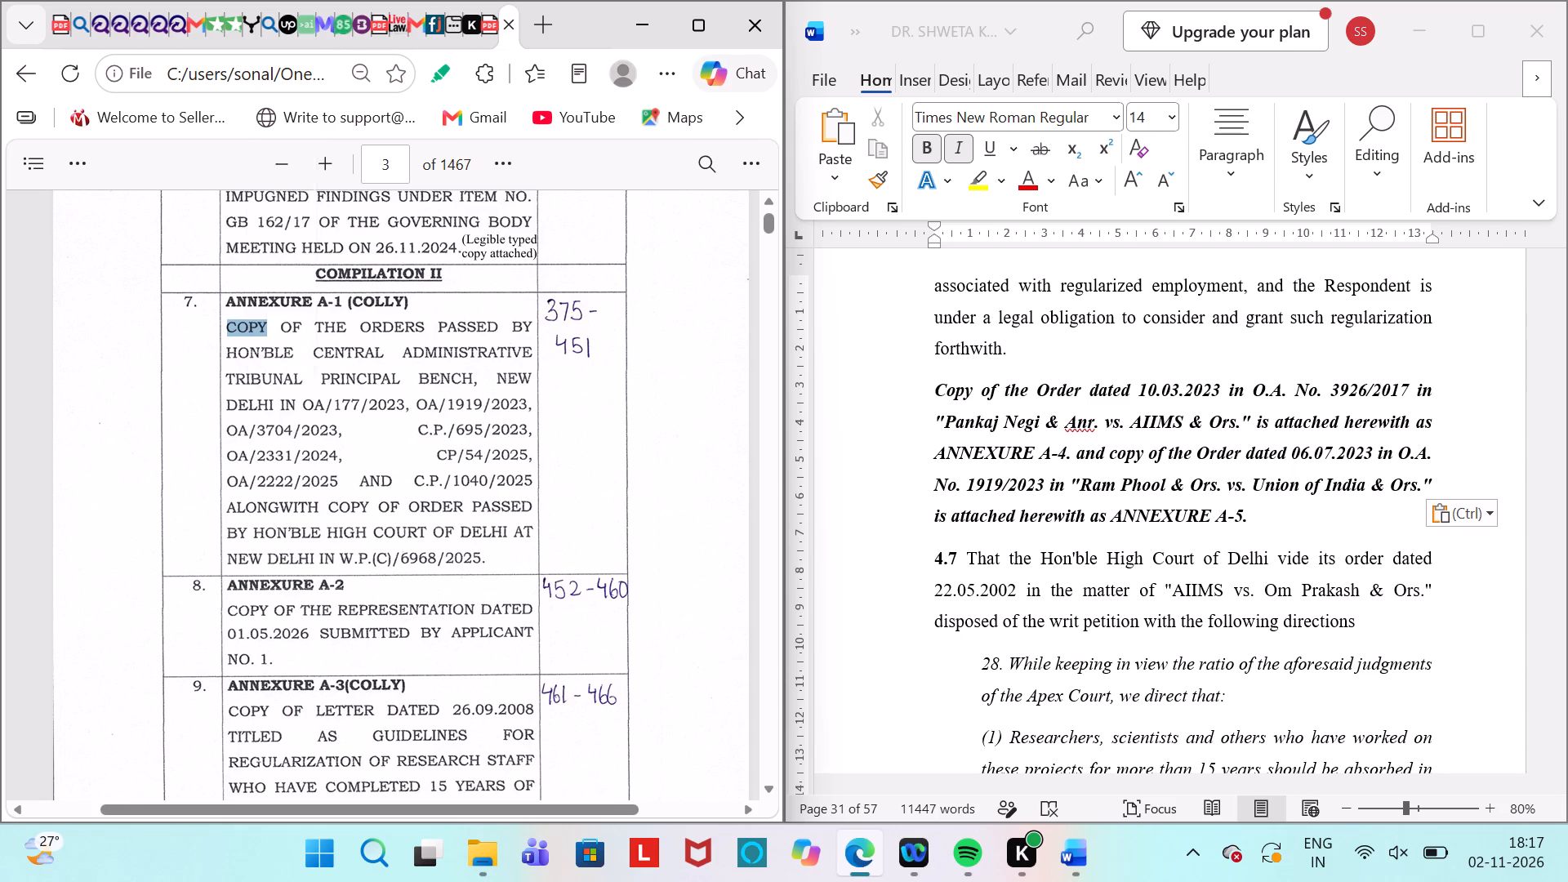
left_click(365, 395)
left_click_drag(231, 321, 520, 401)
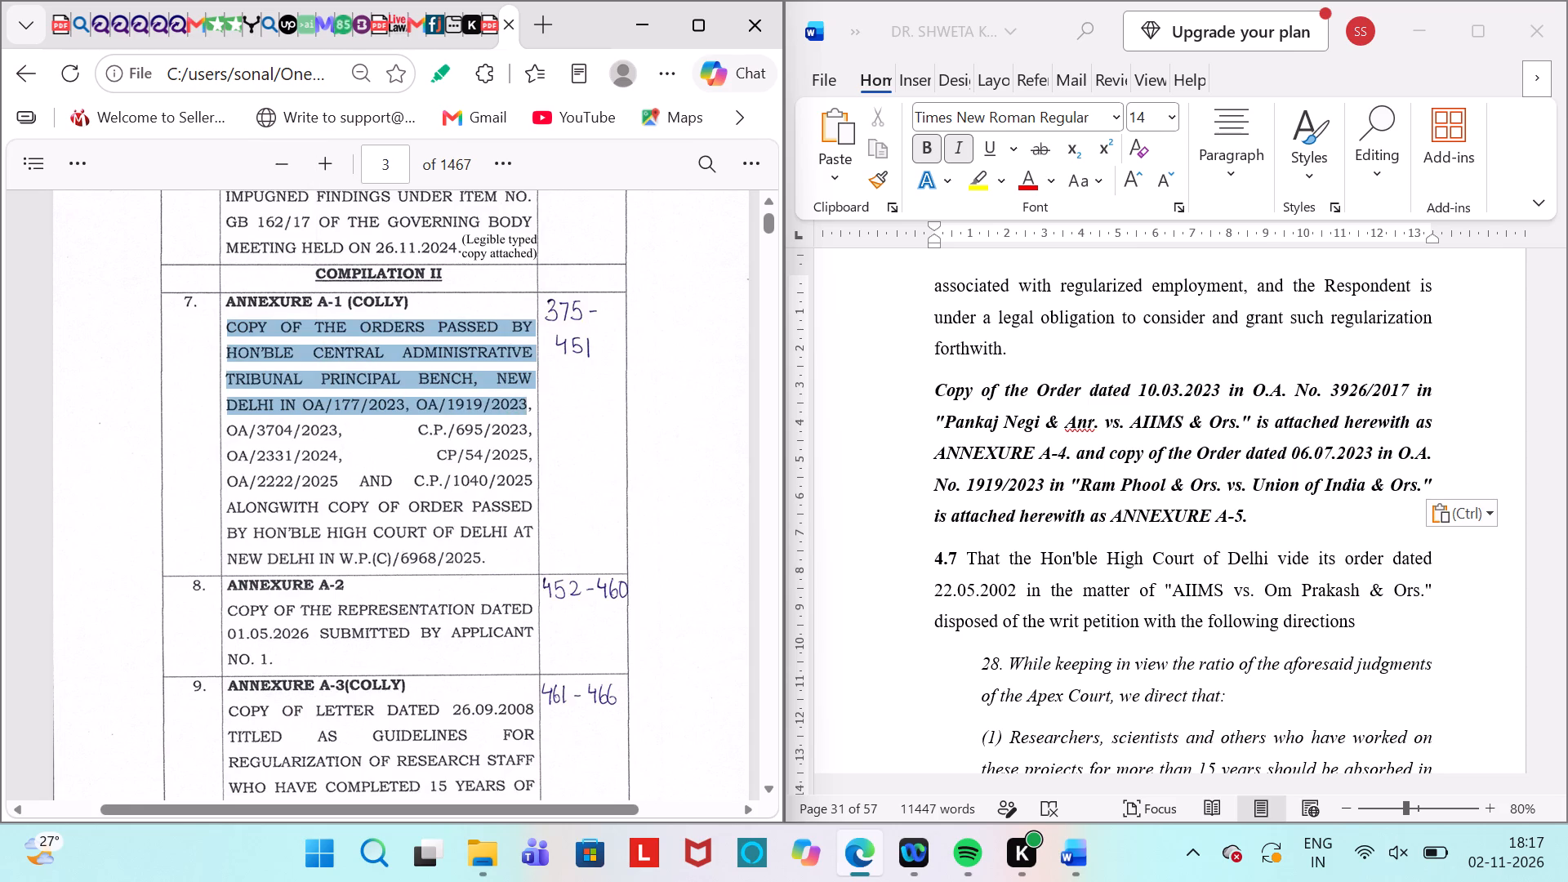
left_click_drag(520, 401, 523, 403)
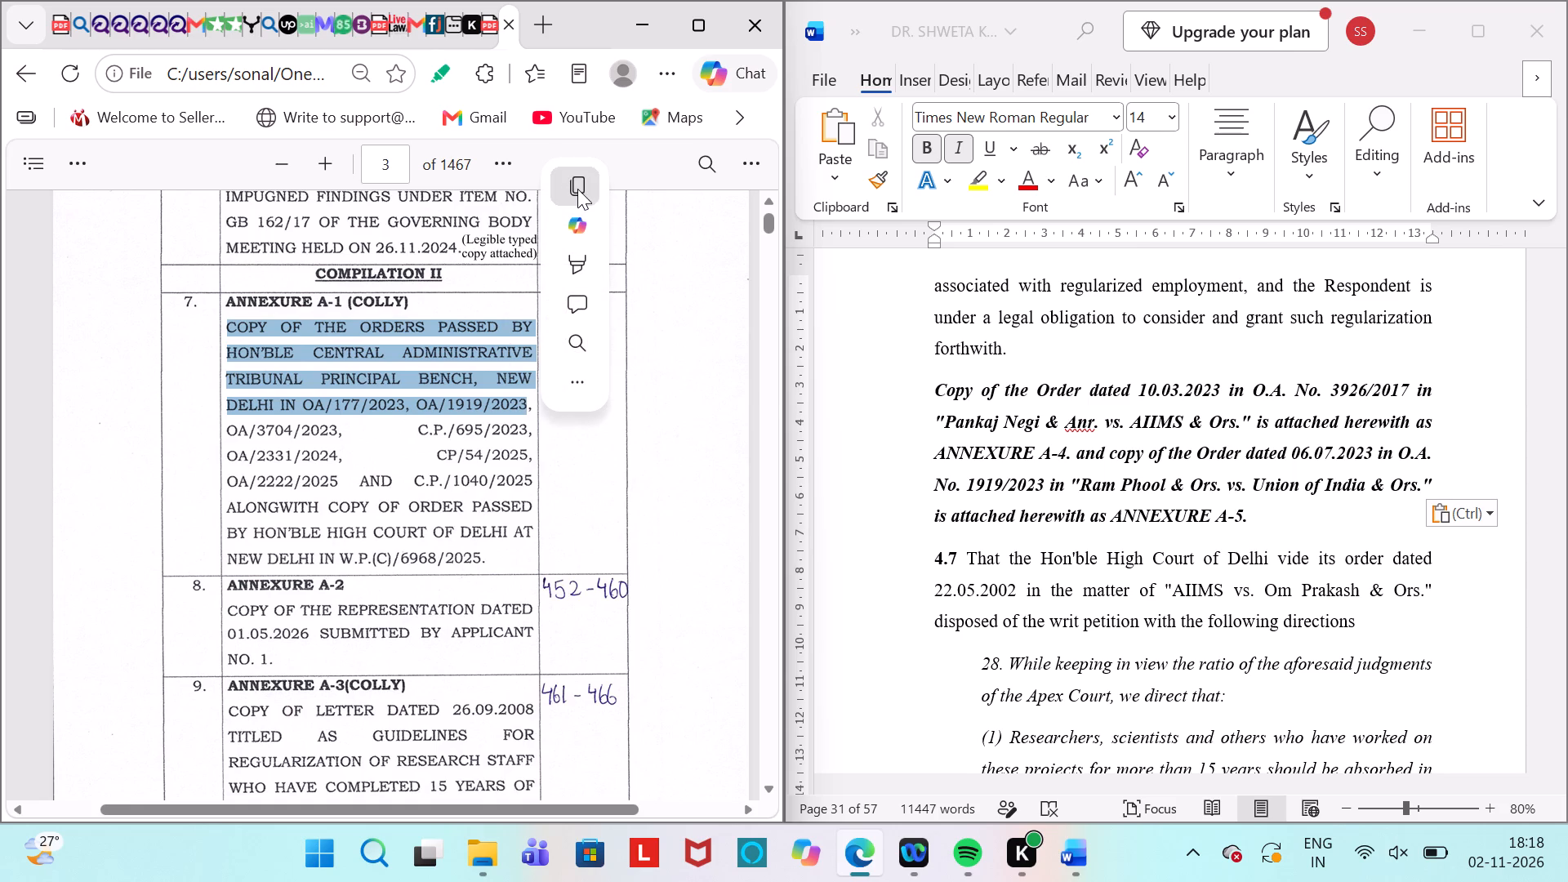
left_click(577, 189)
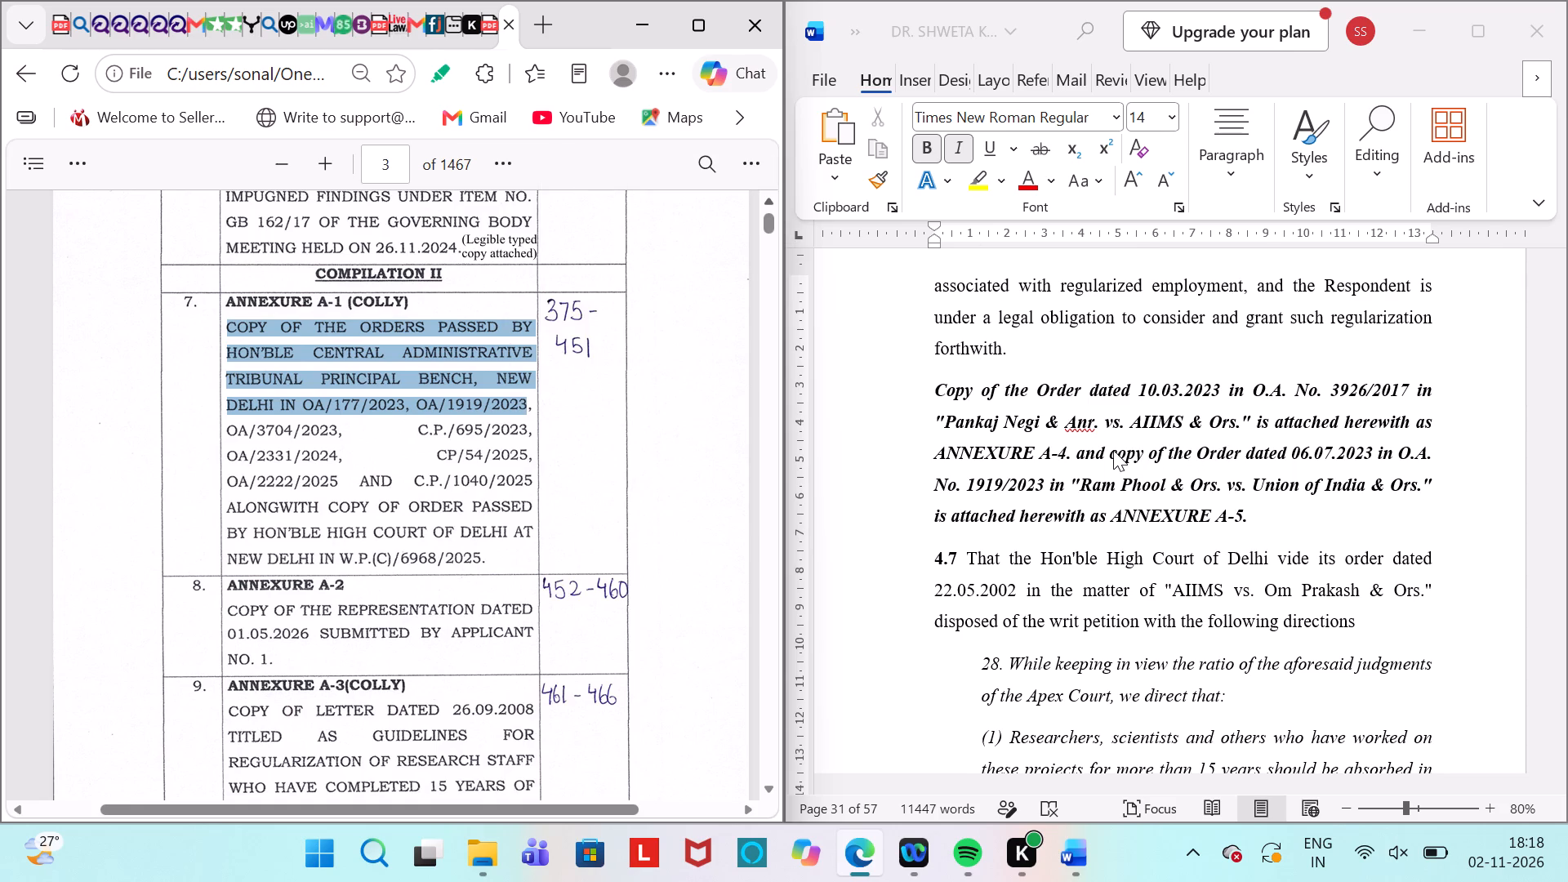
Replace the 06.07.2023 order description before ANNEXURE A-5 in Word with the copied Central Administrative Tribunal wording for OA/177/2023 and OA/1919/2023.
left_click(1113, 450)
left_click_drag(1113, 450, 1179, 473)
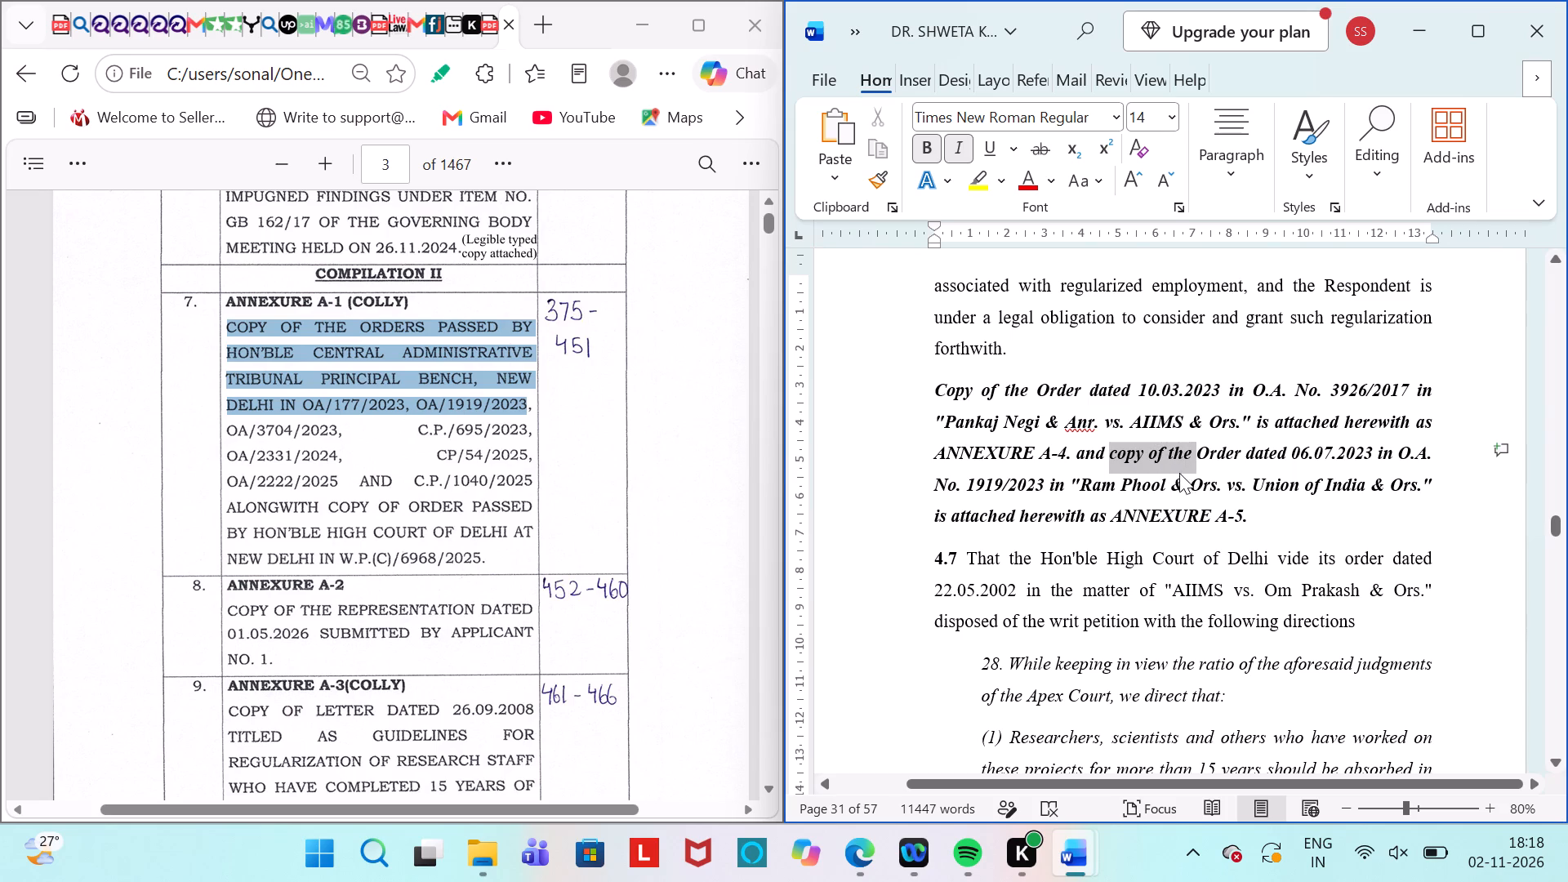
left_click_drag(1179, 473, 1380, 474)
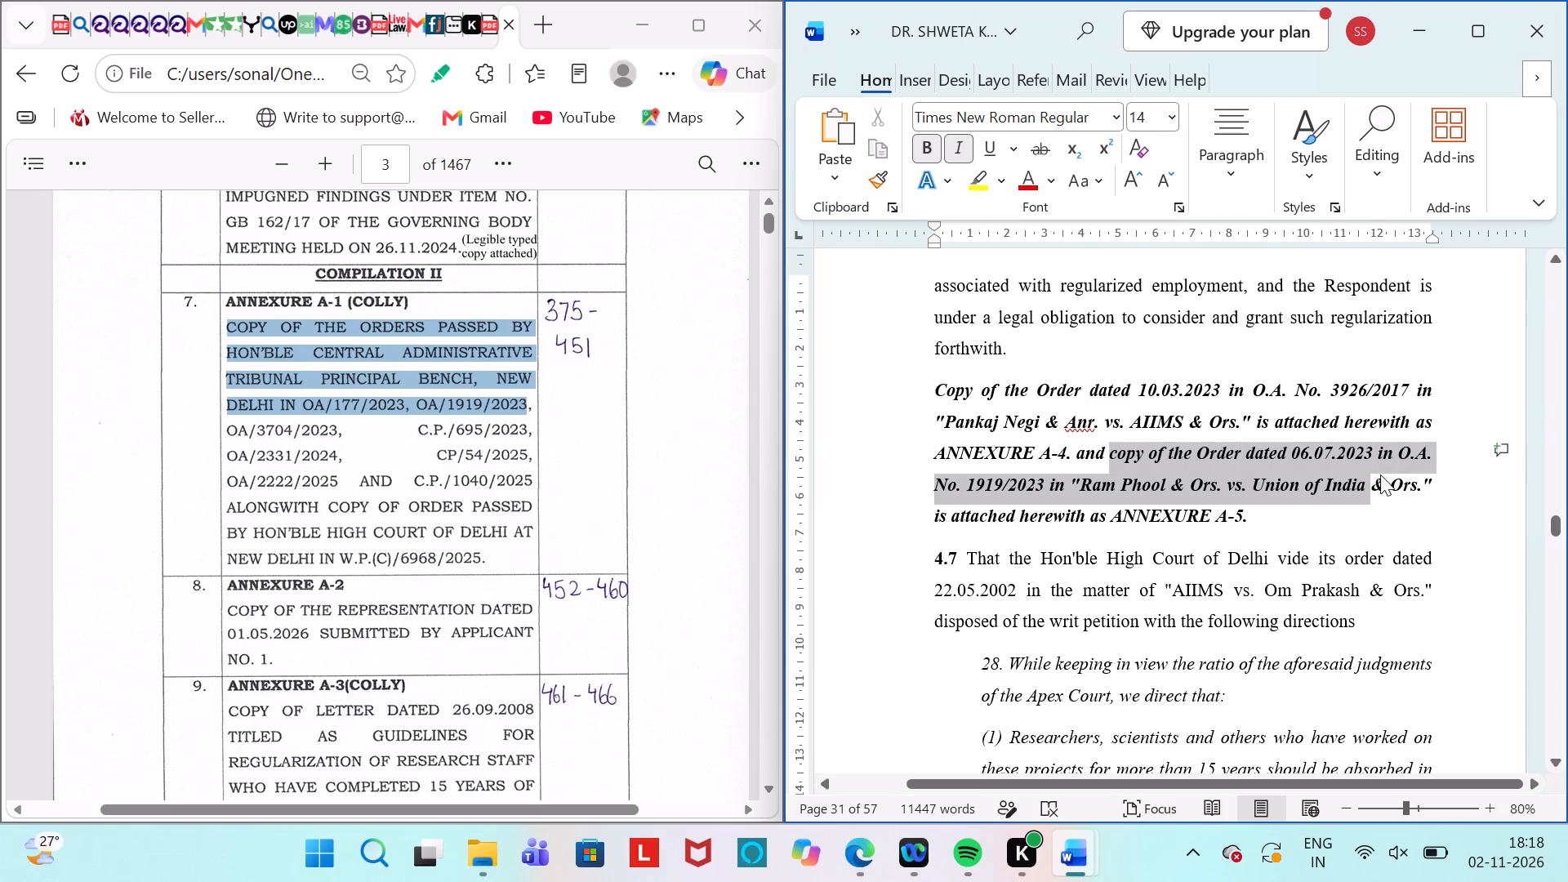
left_click_drag(1380, 474, 1423, 486)
left_click_drag(1423, 486, 1406, 485)
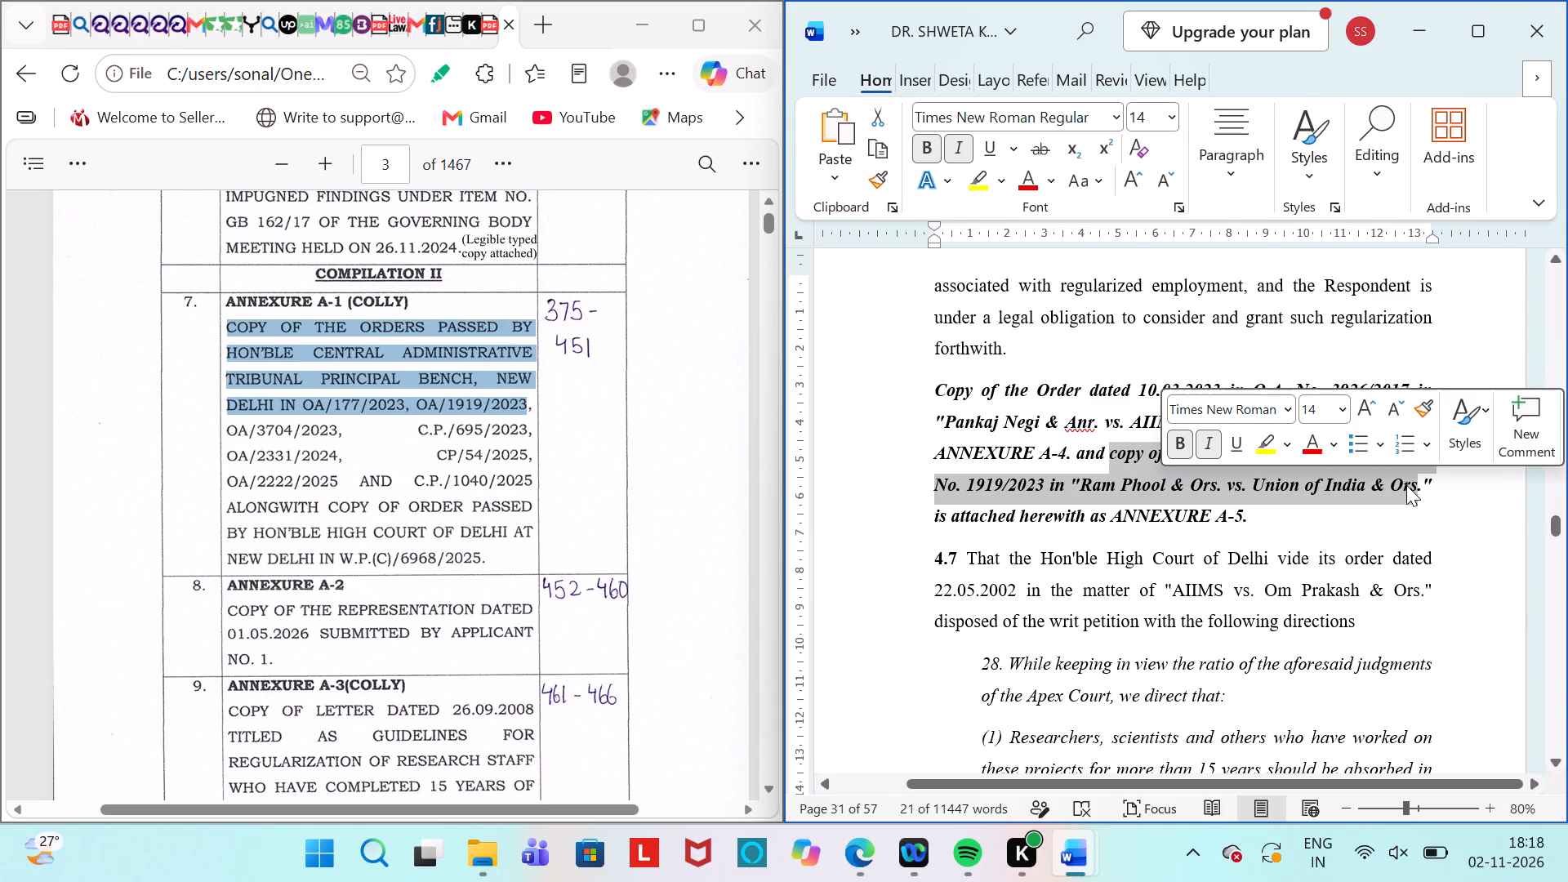
key("ctrl+v")
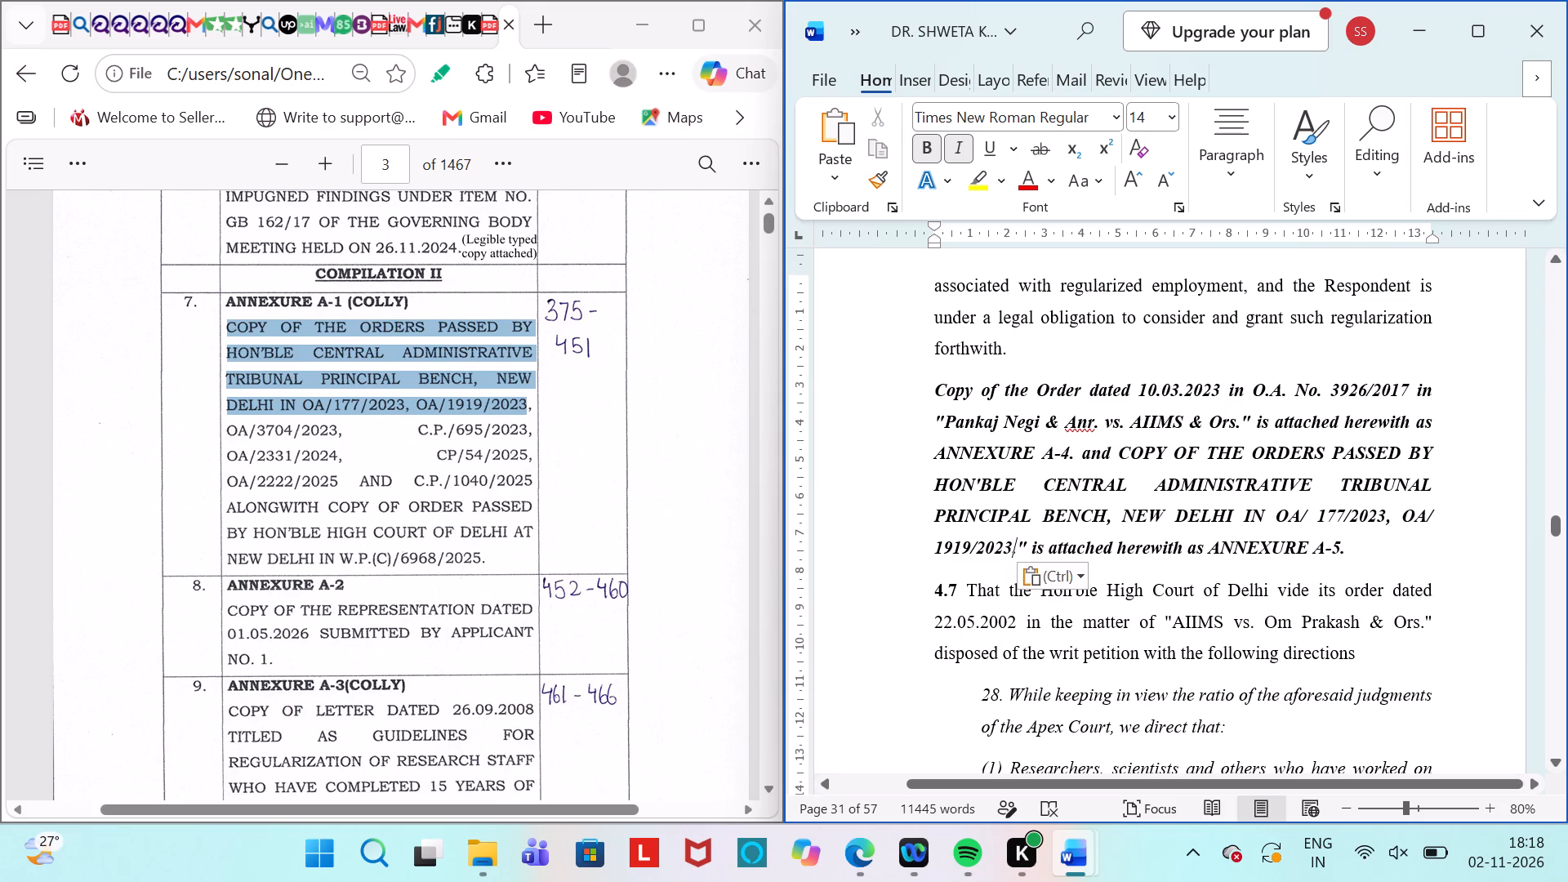
Set the font of the Central Administrative Tribunal order description before ANNEXURE A-5 to Times New Roman.
left_click(1122, 452)
left_click_drag(1122, 452, 1146, 463)
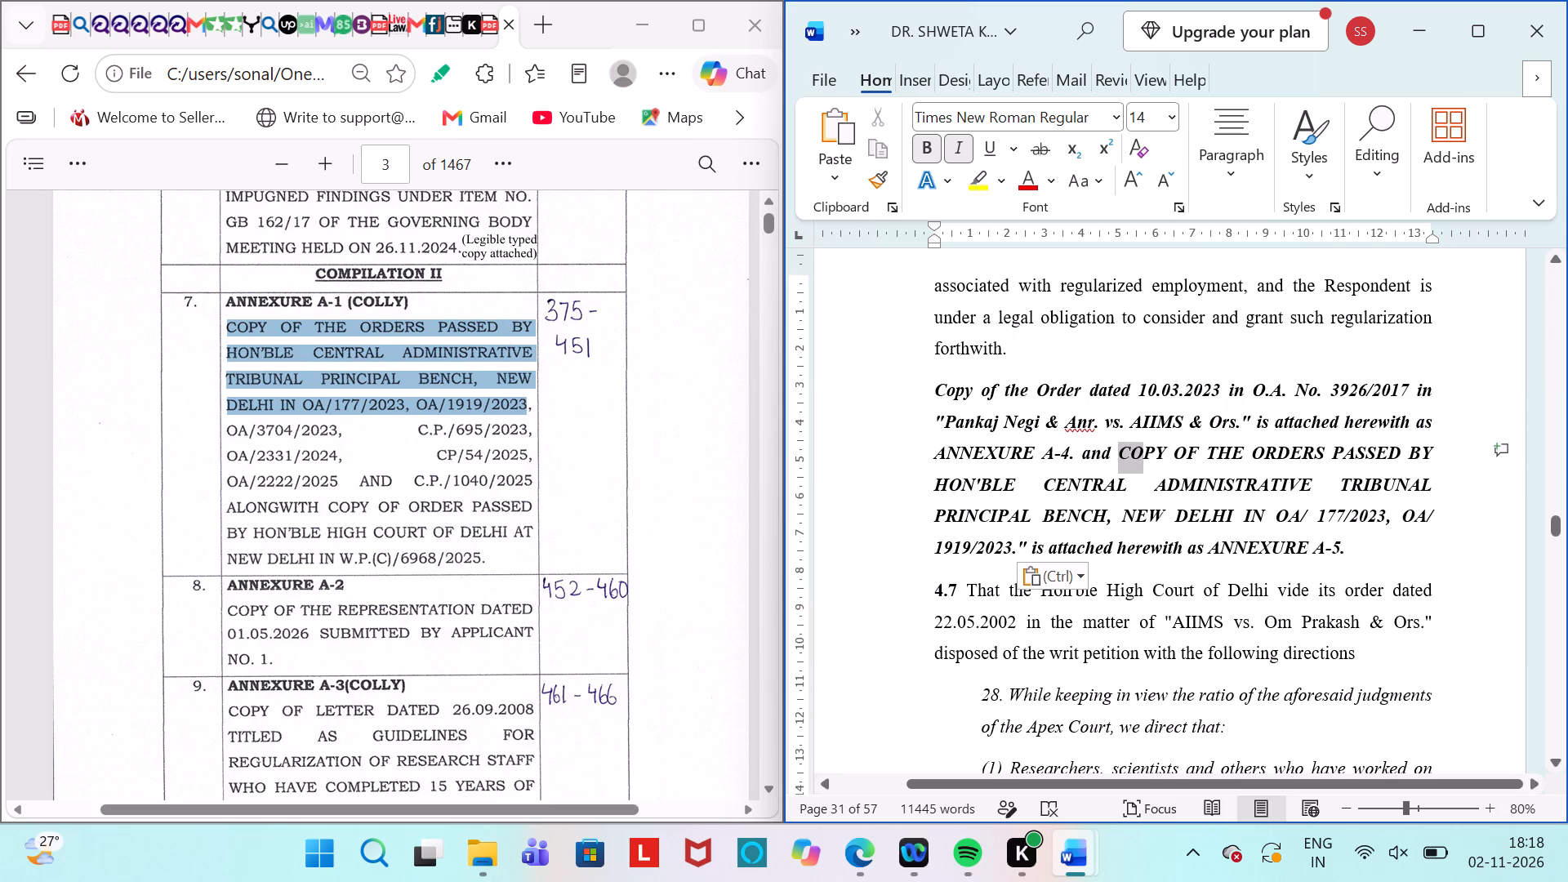
left_click_drag(1146, 463, 1009, 560)
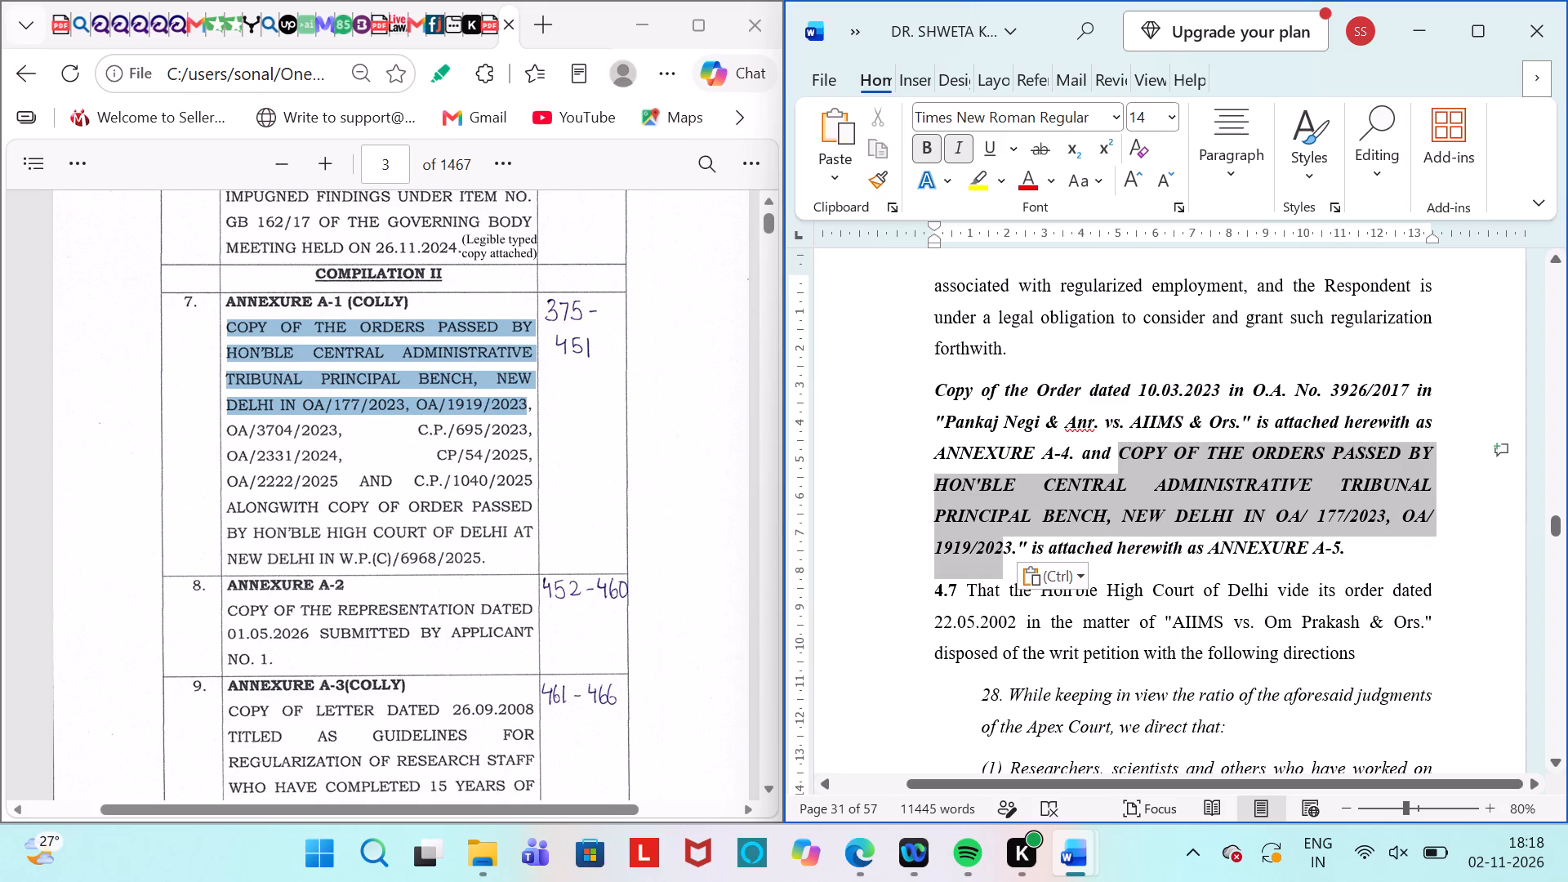
left_click_drag(1009, 560, 1028, 537)
left_click_drag(1028, 537, 1026, 539)
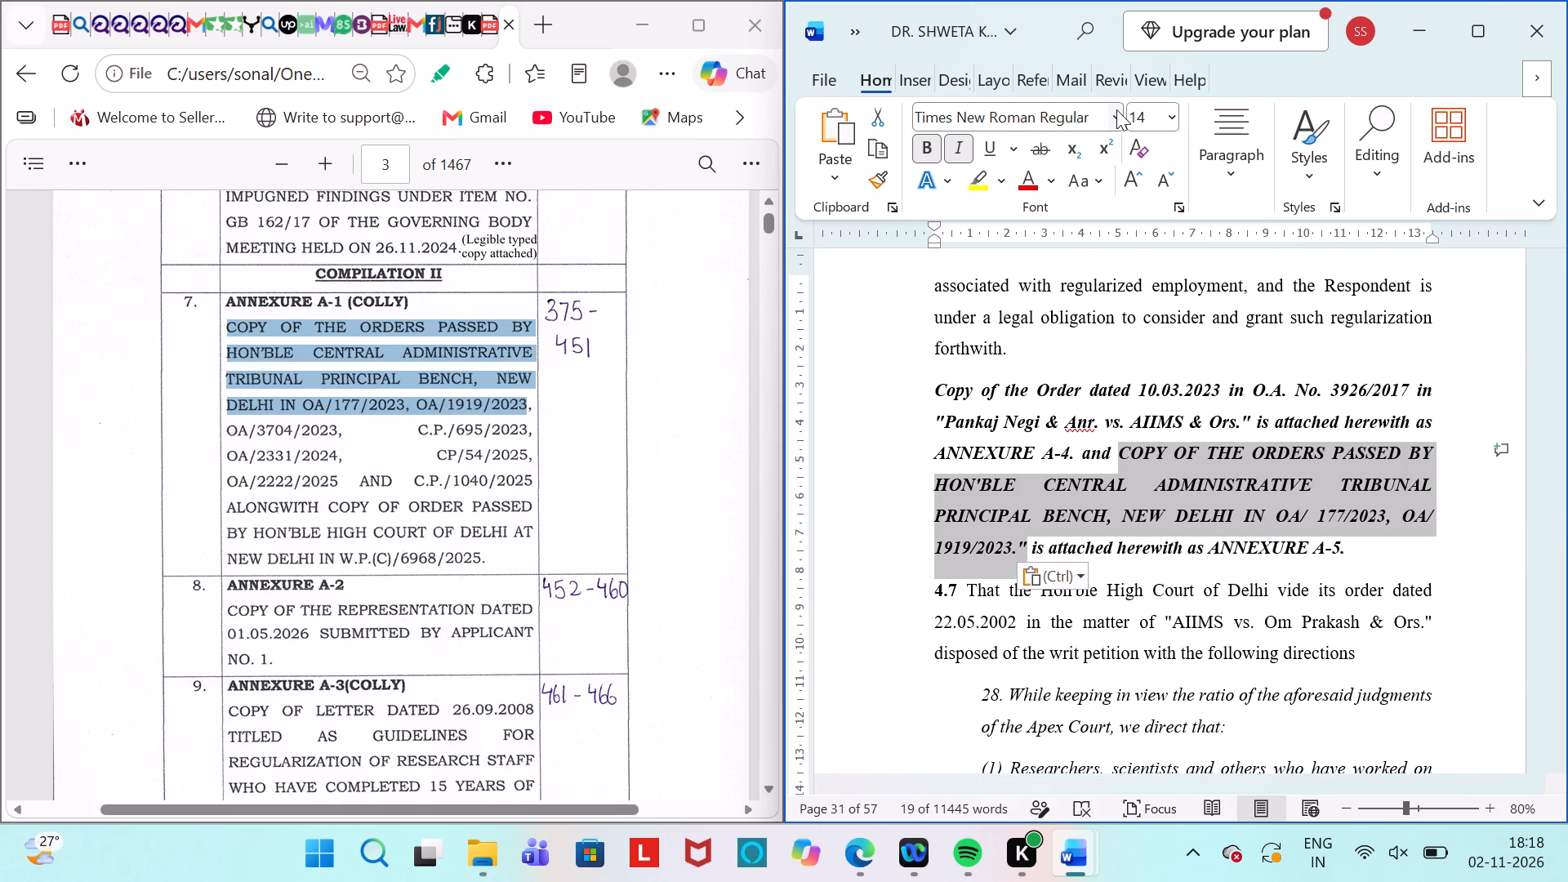
left_click(1116, 109)
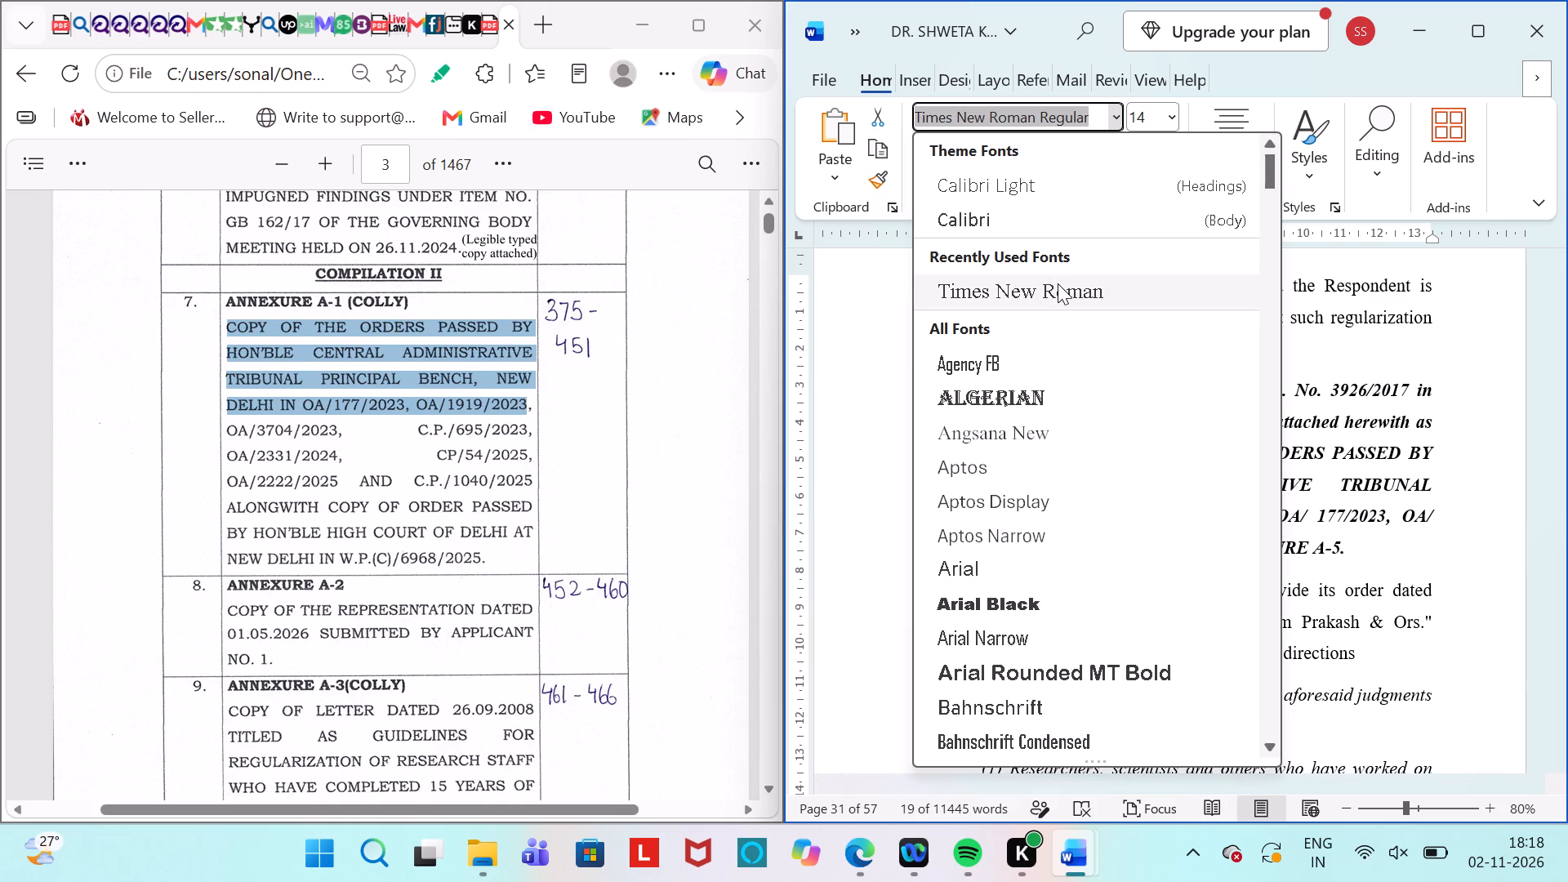
left_click(1058, 283)
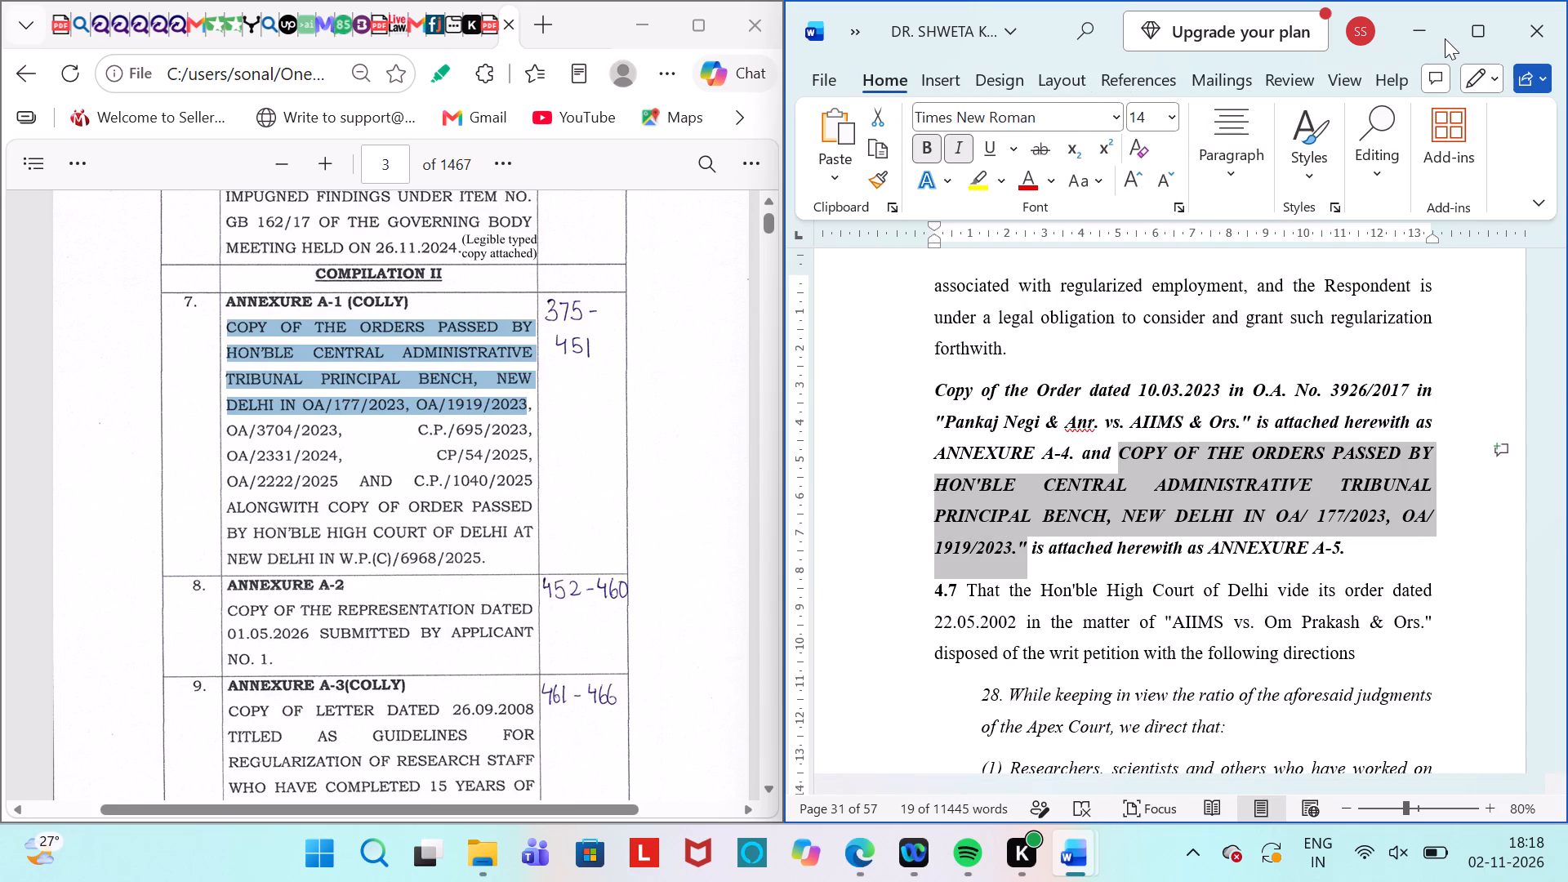
Change the order description from "COPY OF THE ORDERS" through "1919/2023" before ANNEXURE A-5 to lowercase.
left_click(1486, 38)
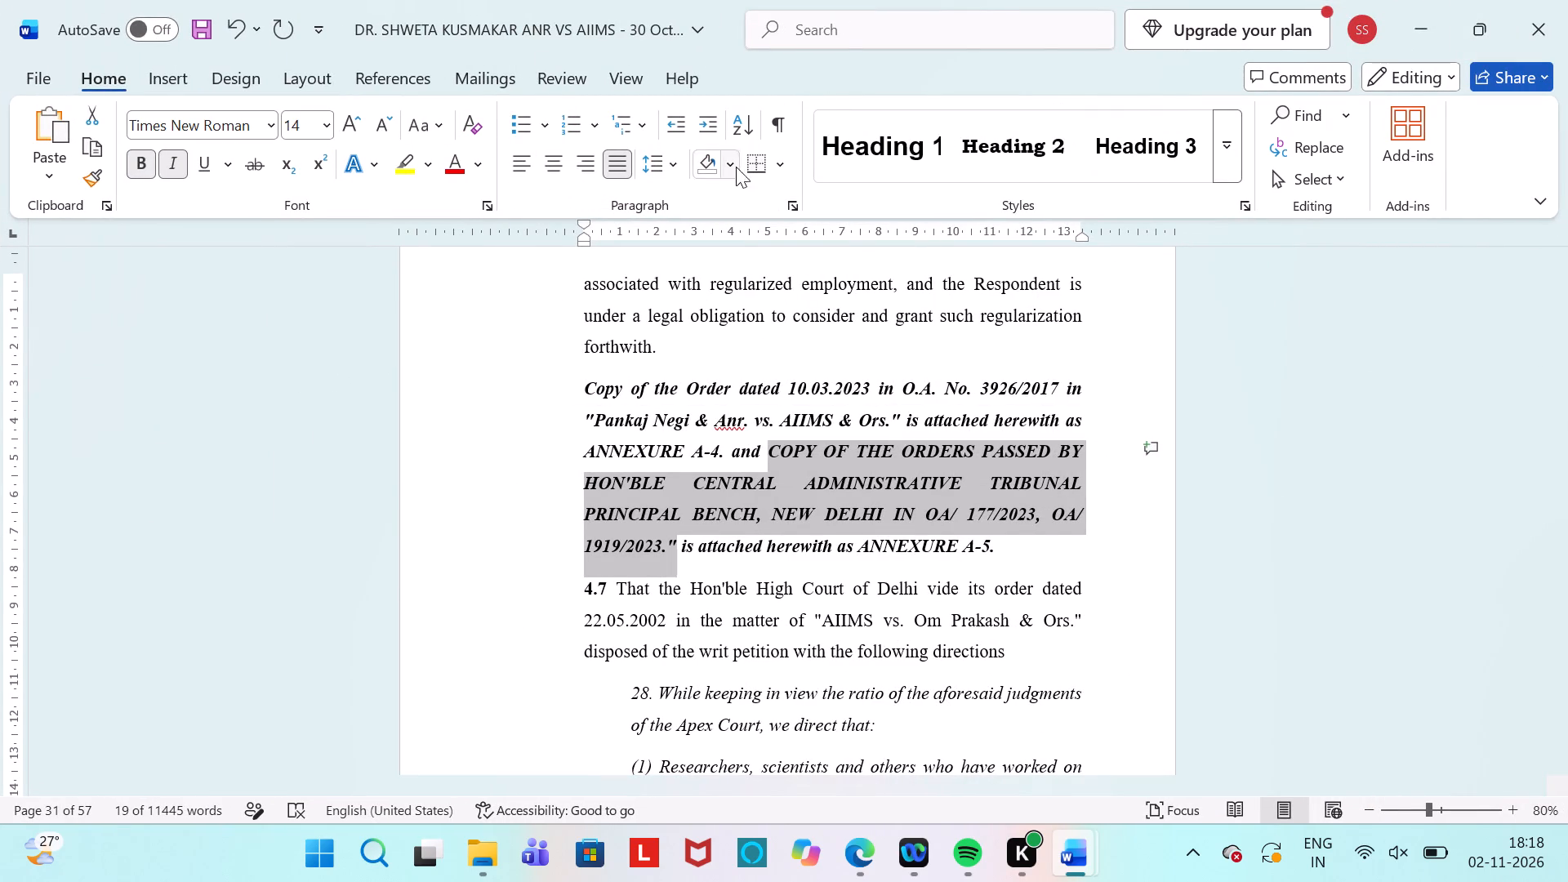
left_click(673, 164)
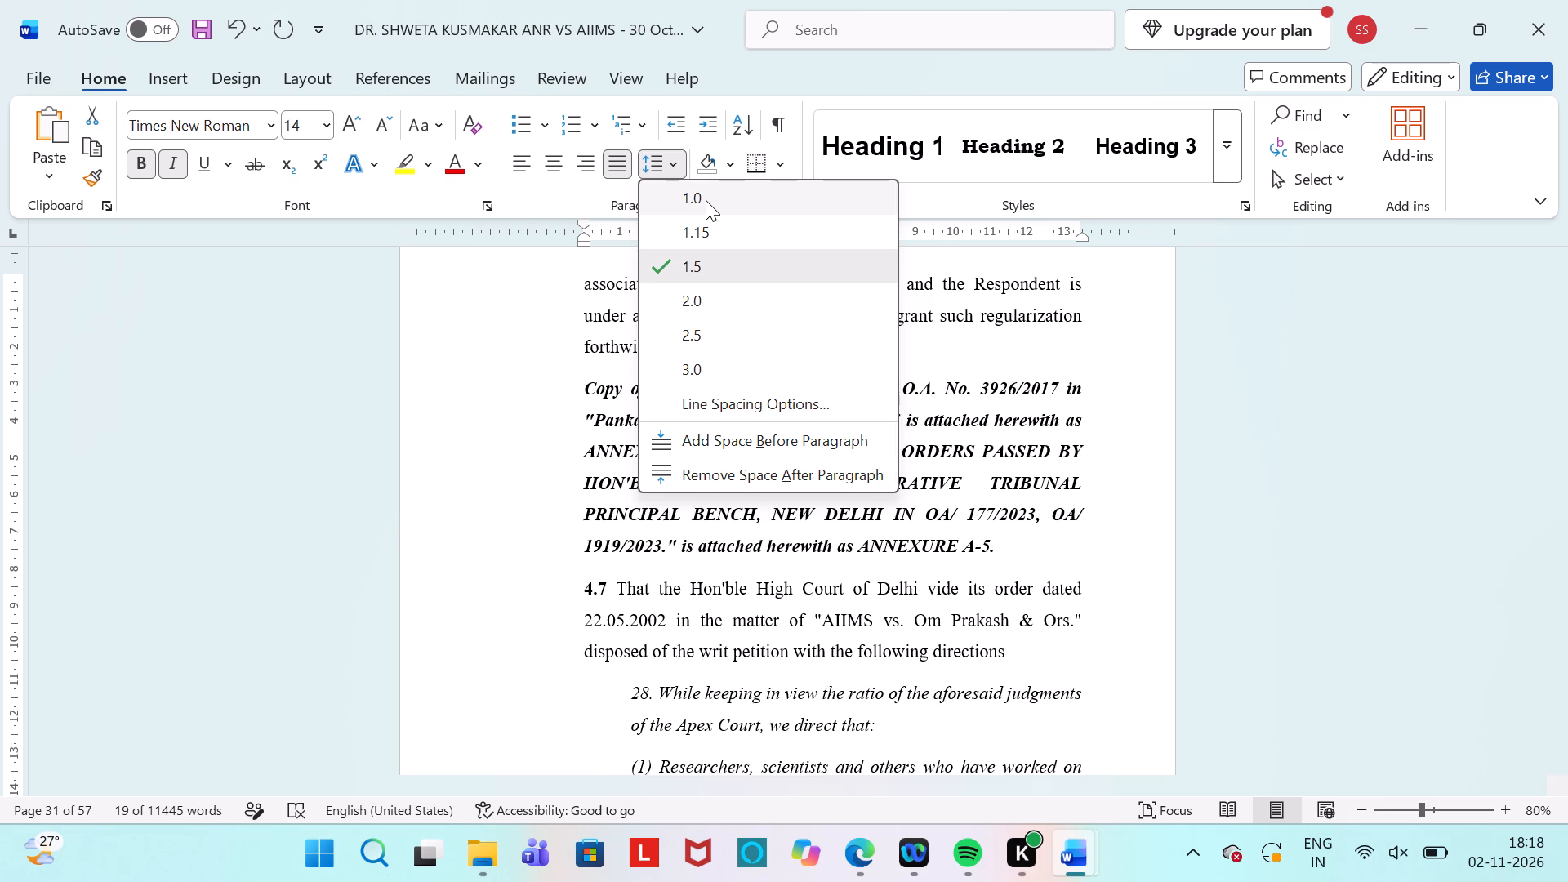
left_click(431, 313)
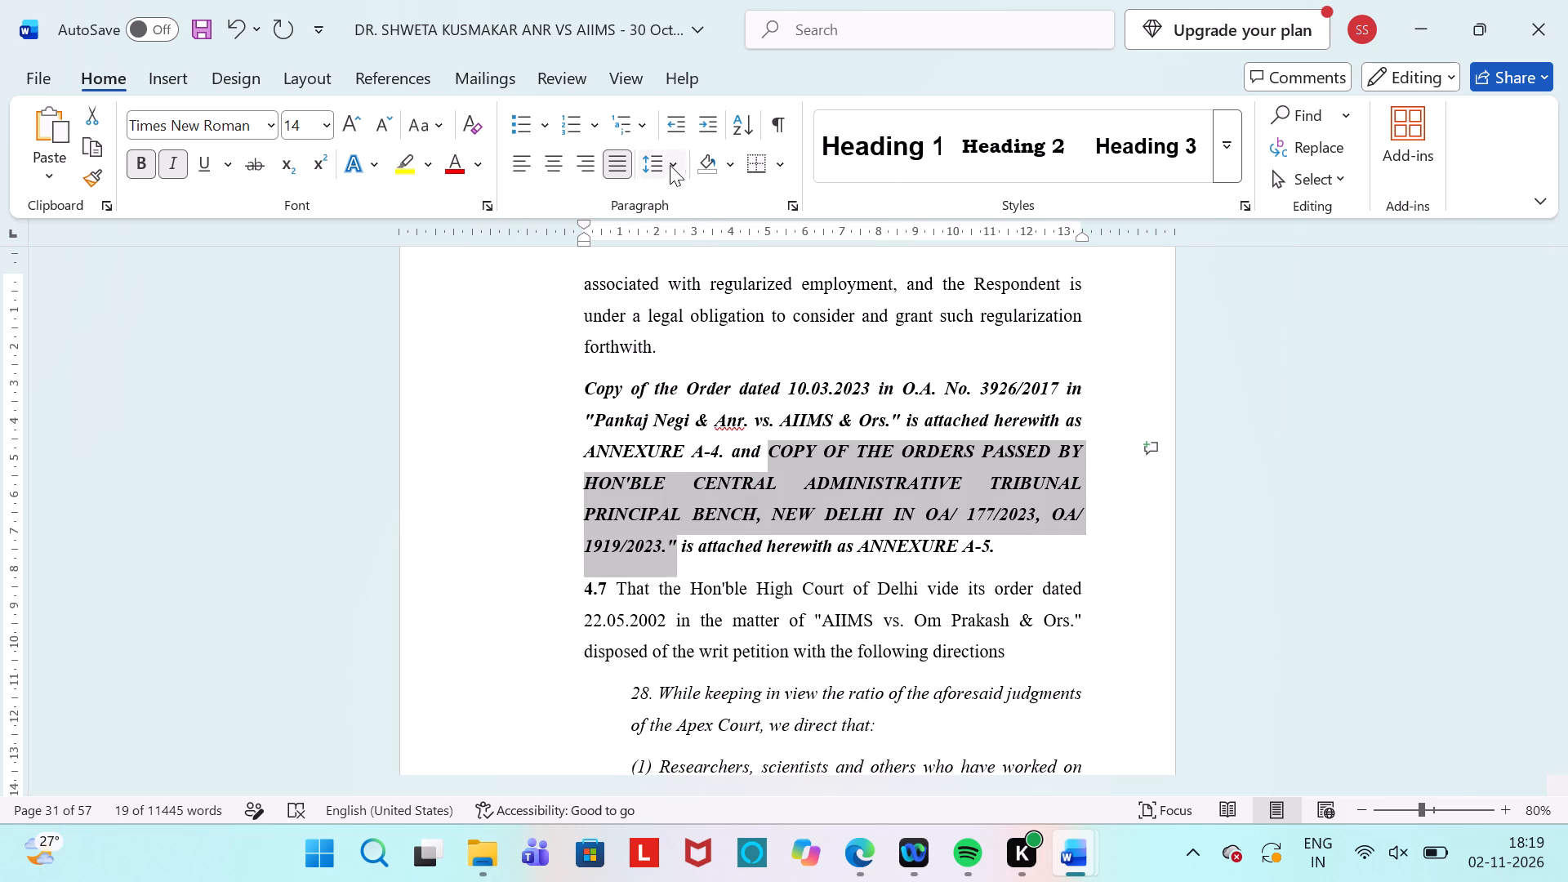
left_click(436, 131)
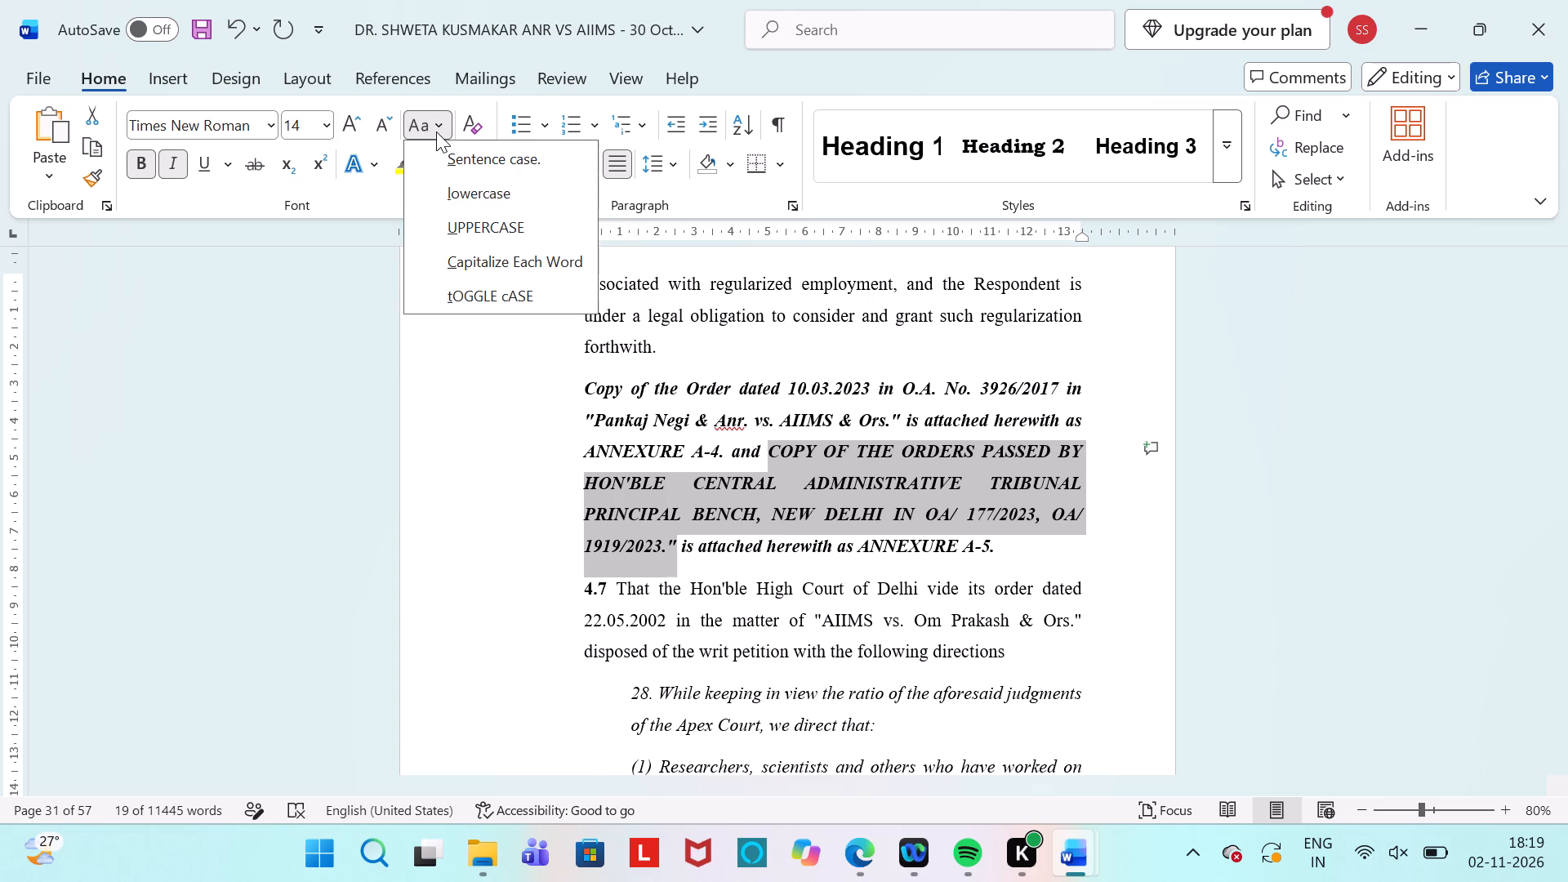
left_click(463, 186)
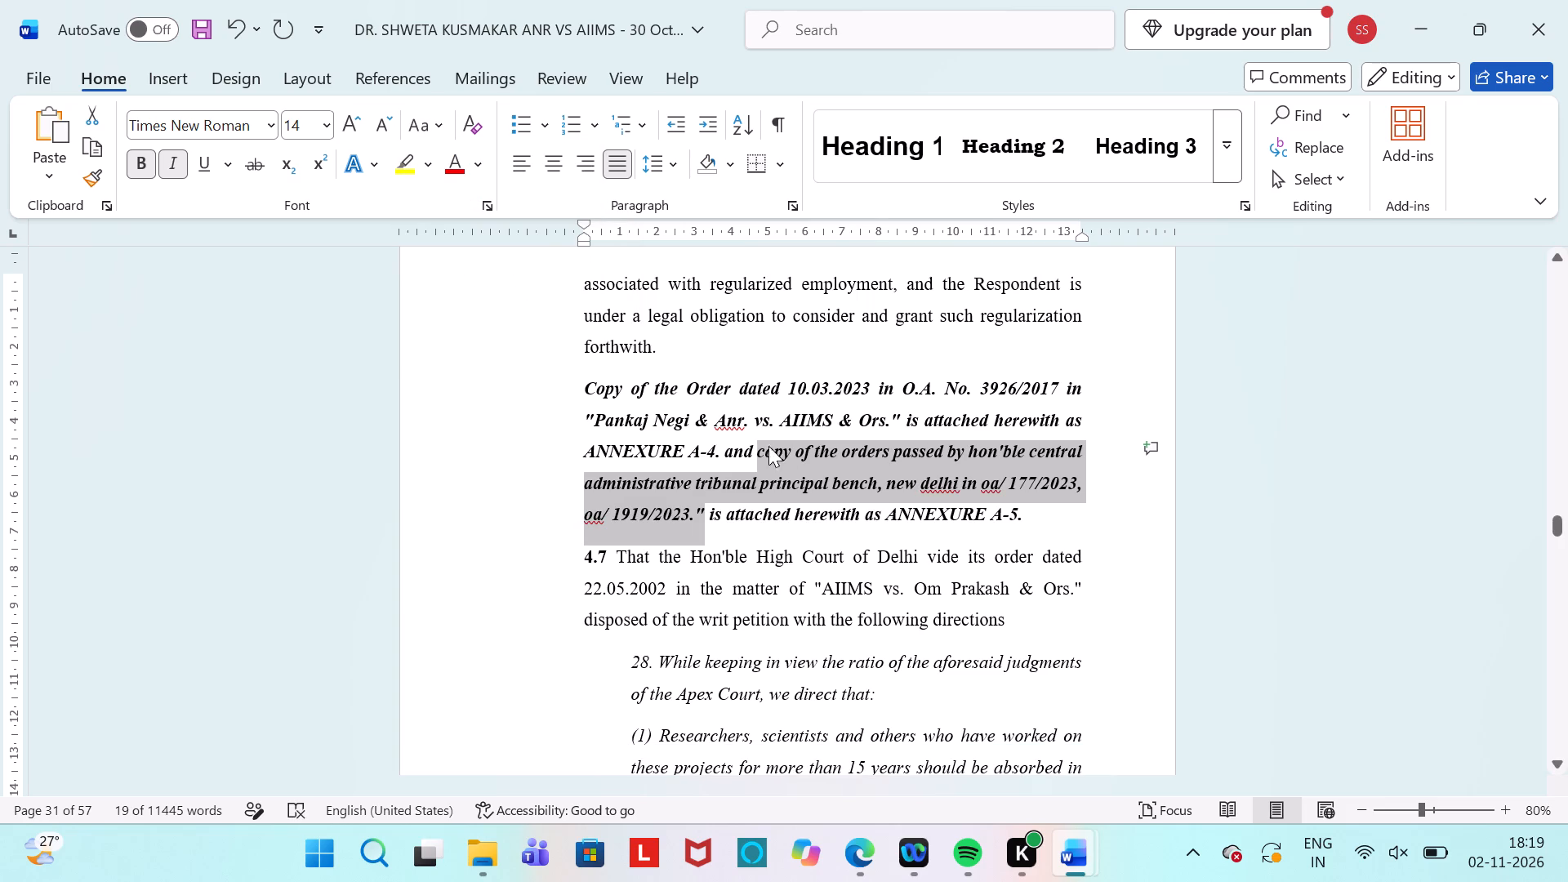
left_click(801, 481)
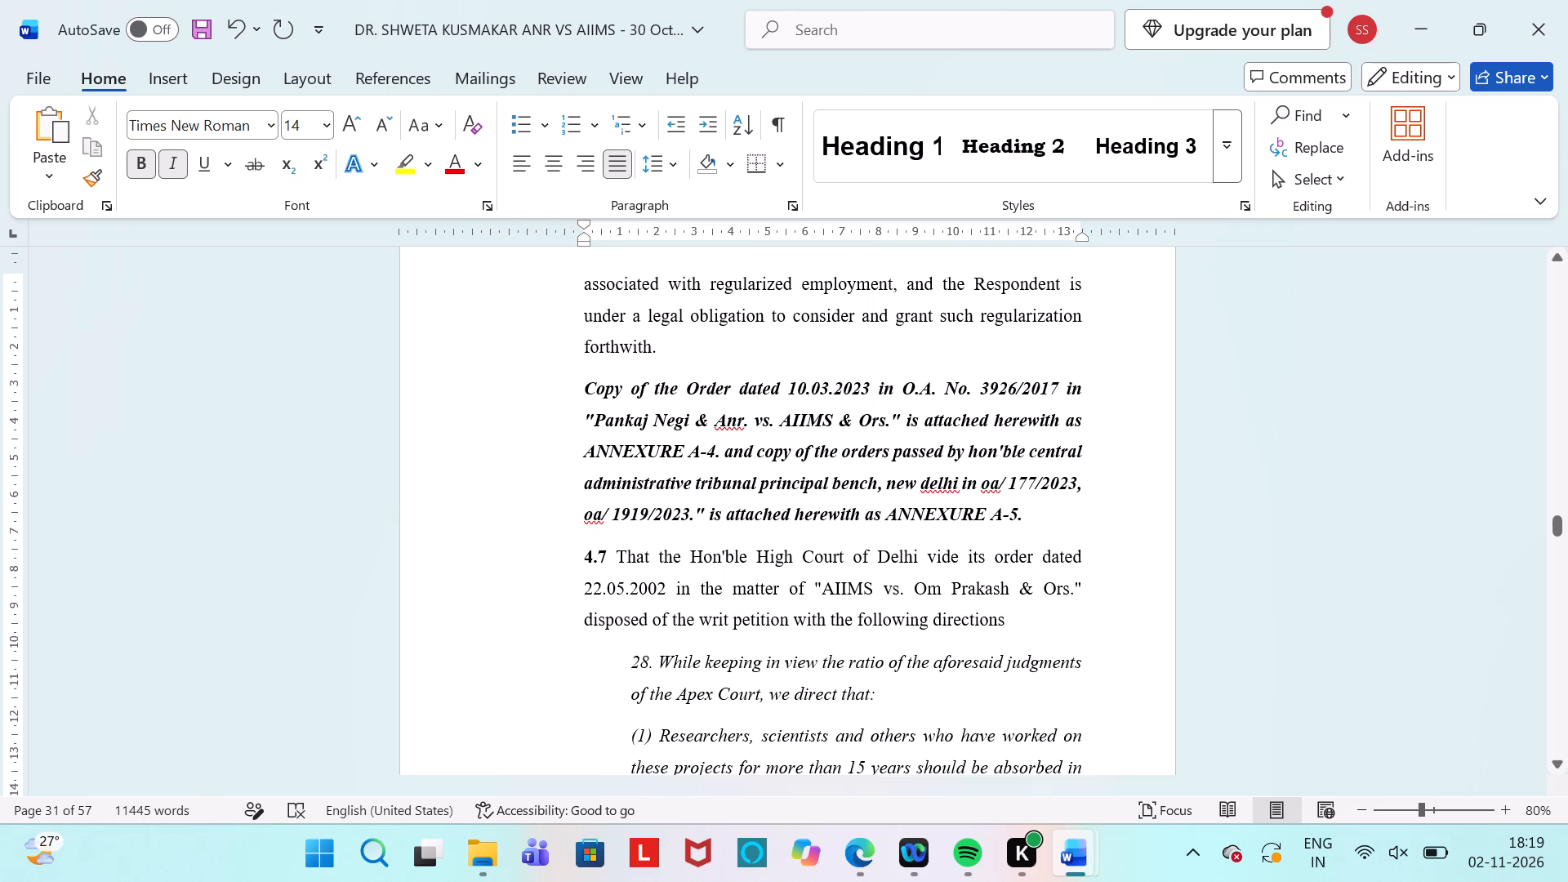
Replace the full stop after "oa/ 1919/2023" with a comma followed by spacing.
left_click(696, 515)
key("BackSpace")
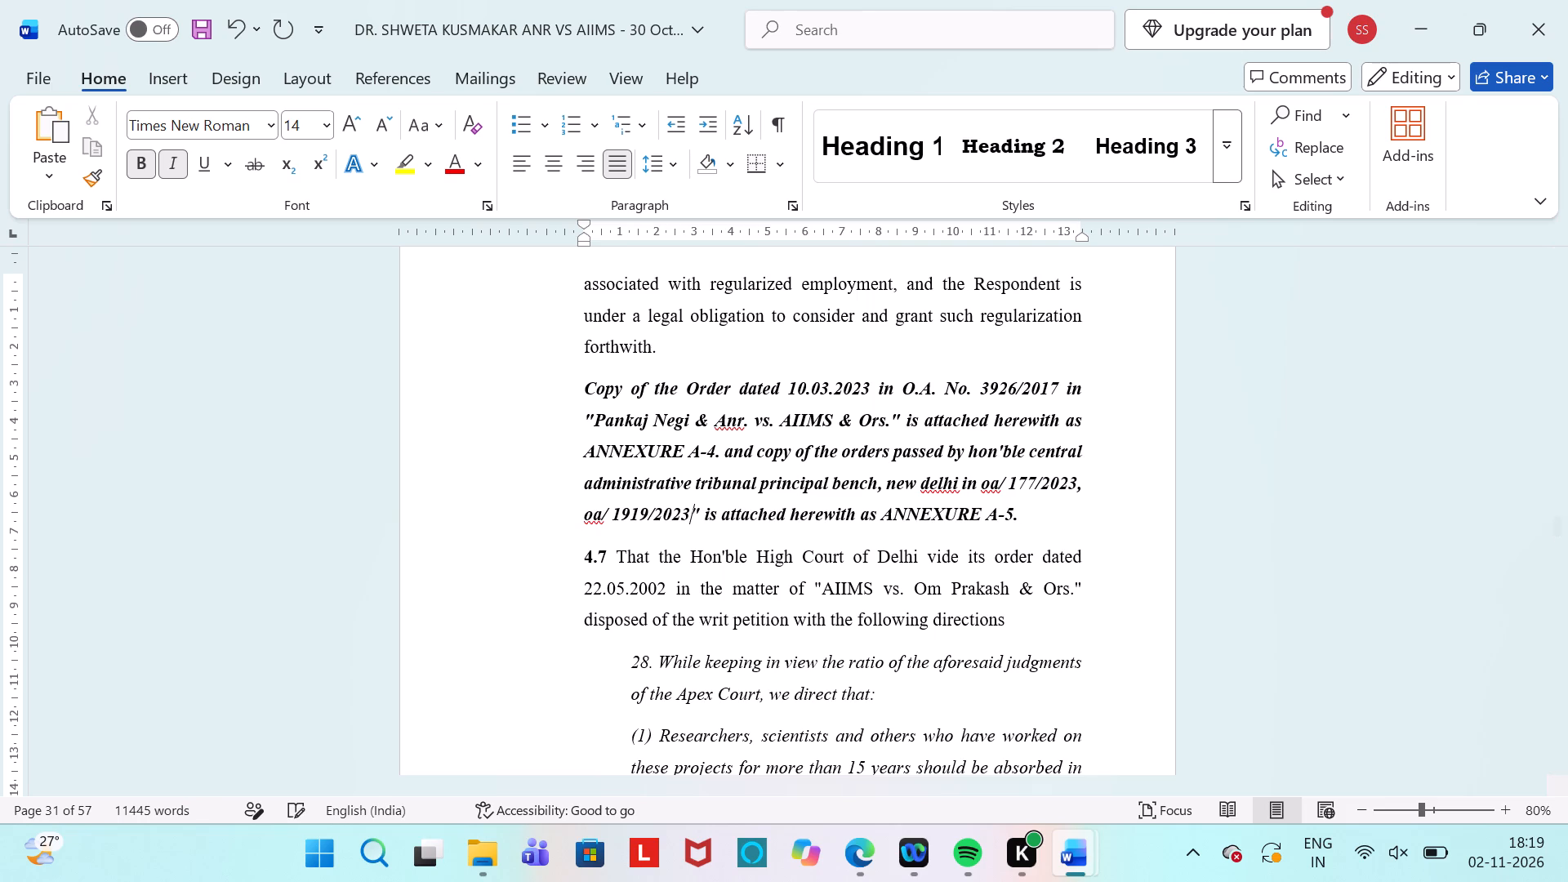
key("comma")
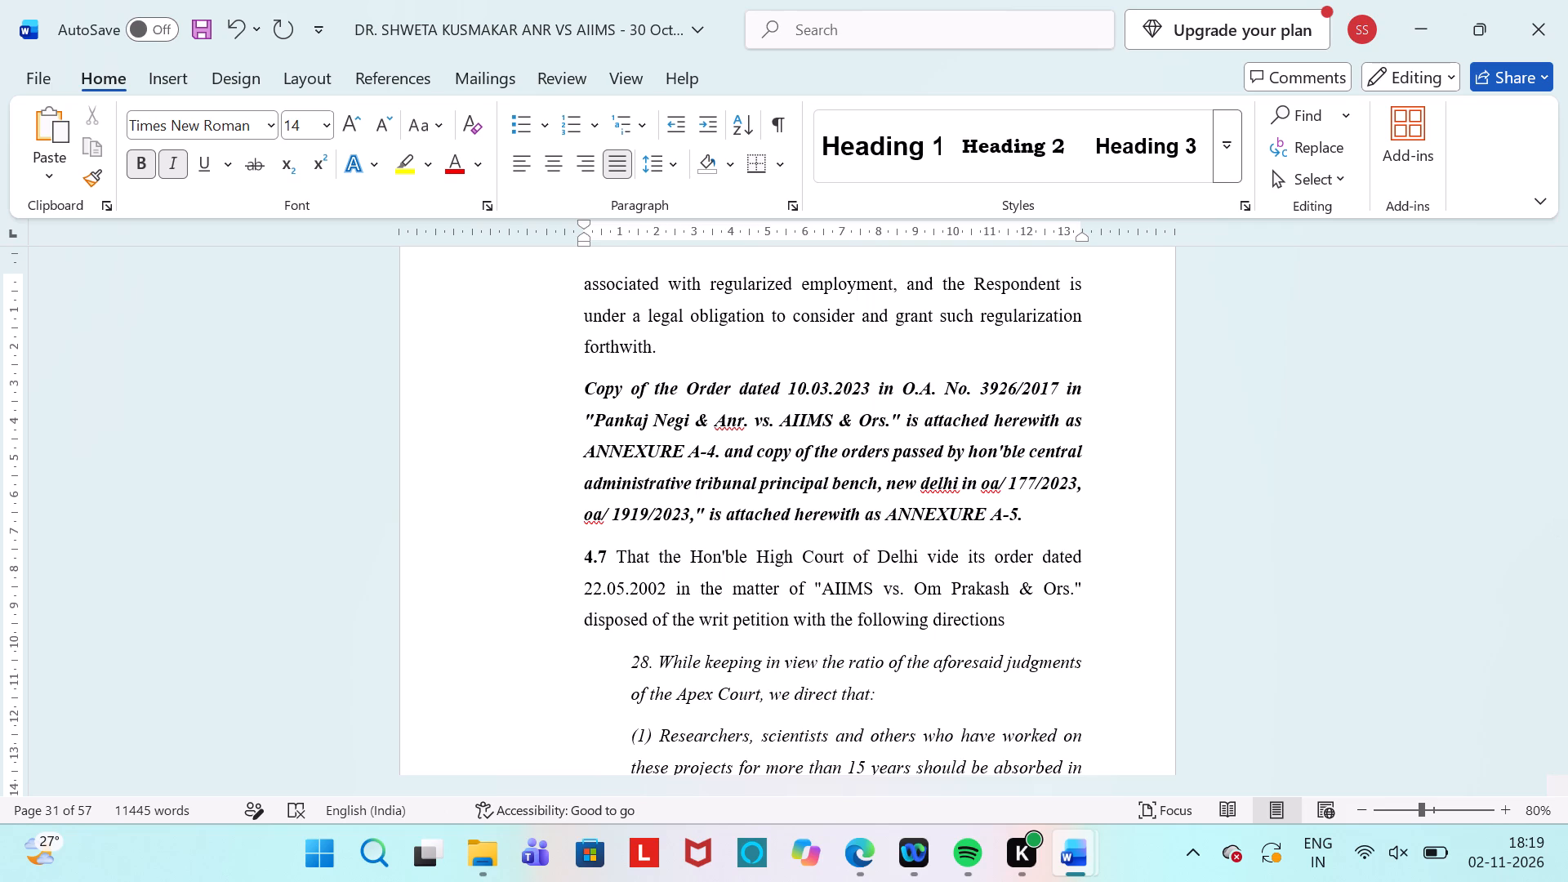
key("space")
key("space")
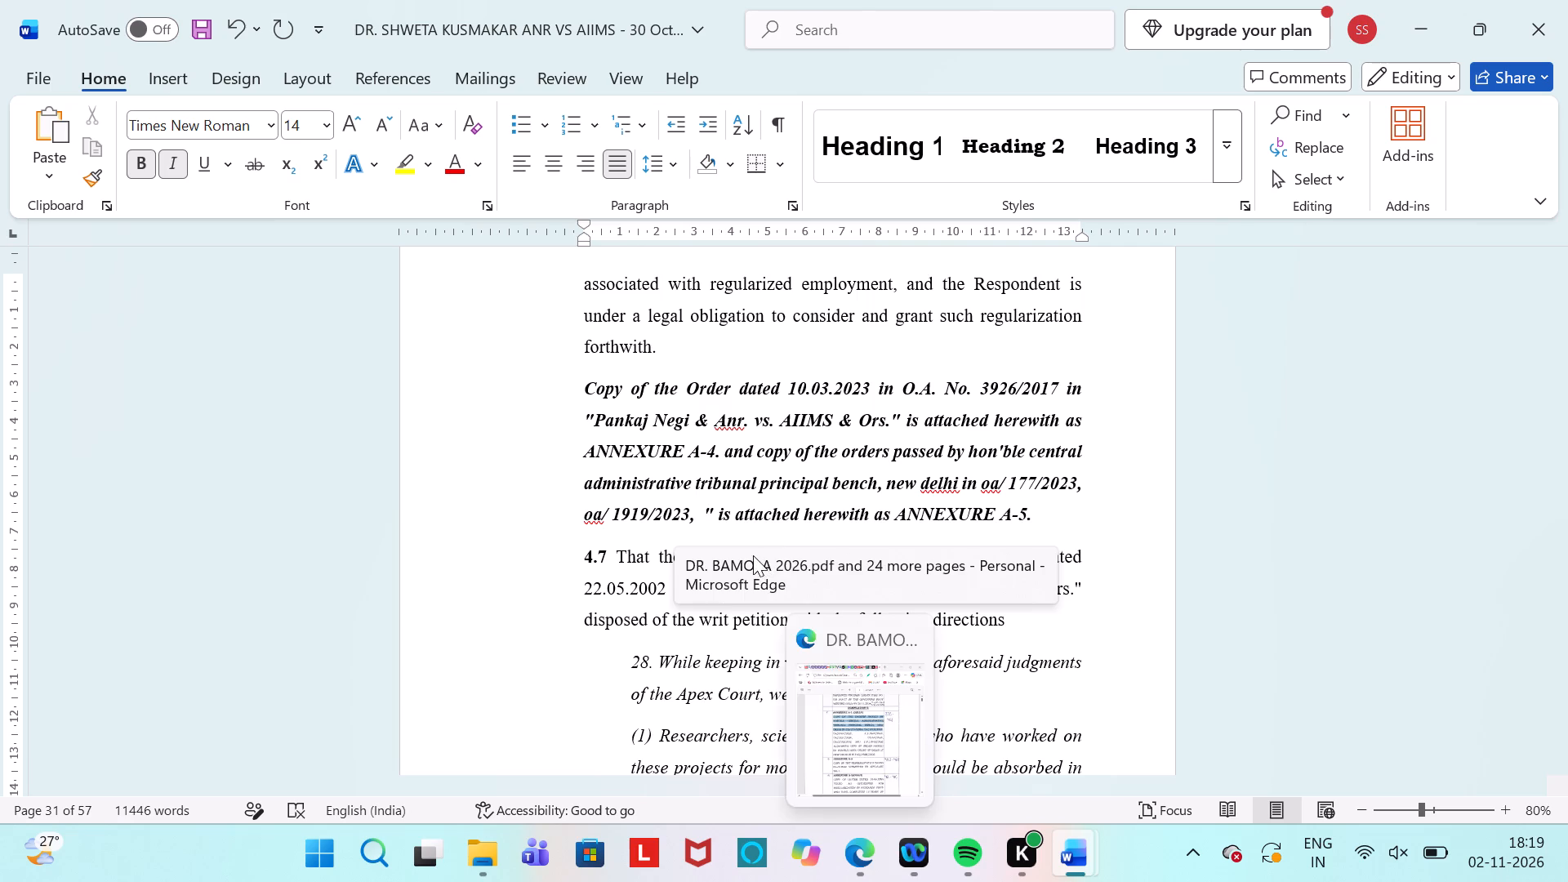
left_click(866, 855)
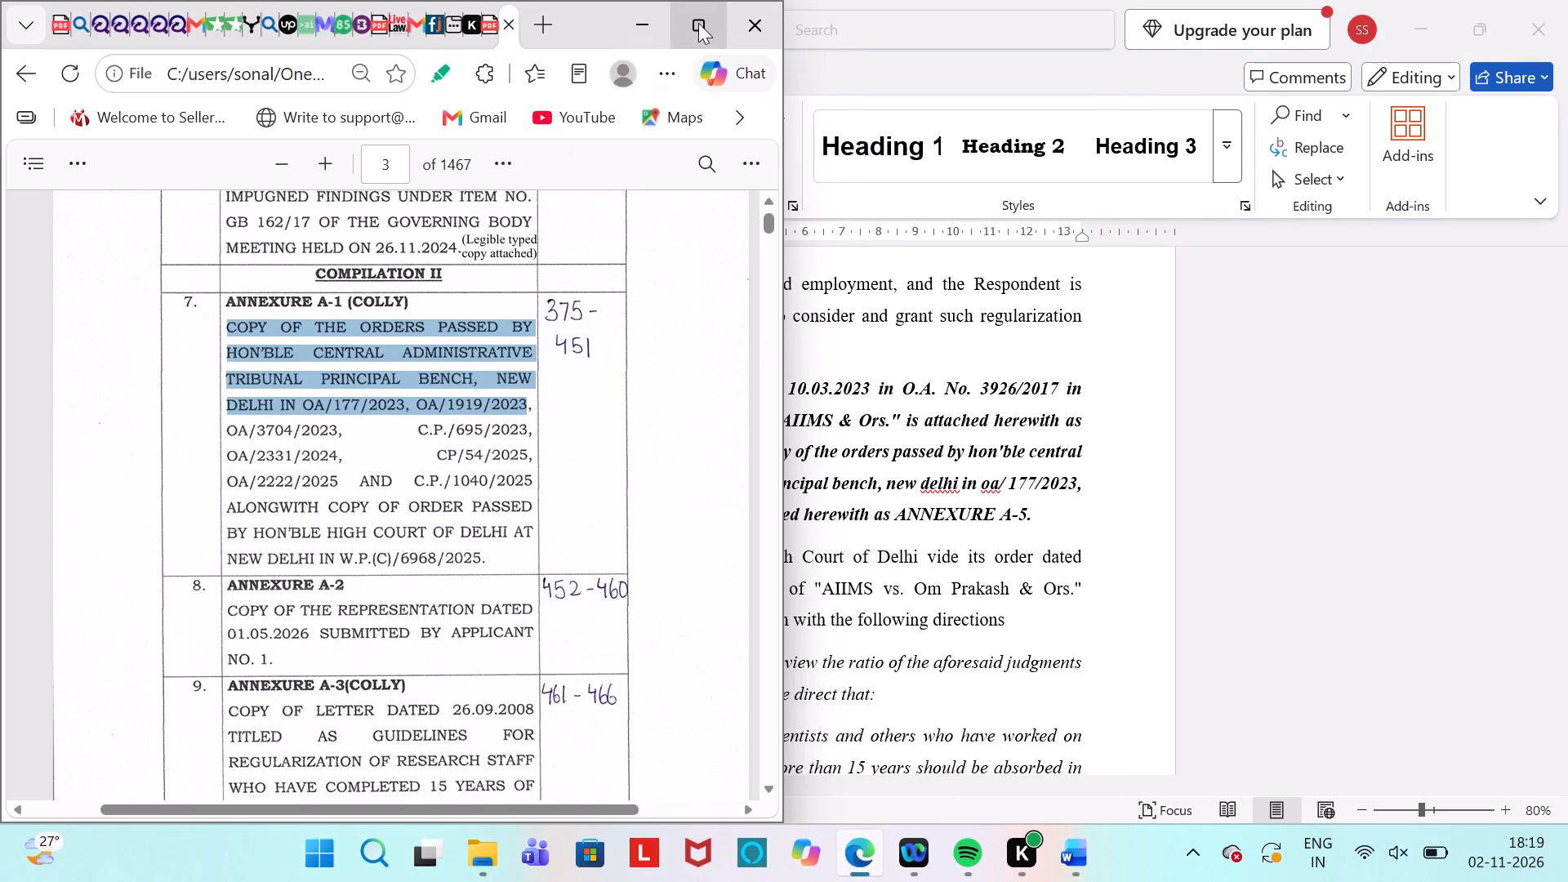
left_click(683, 58)
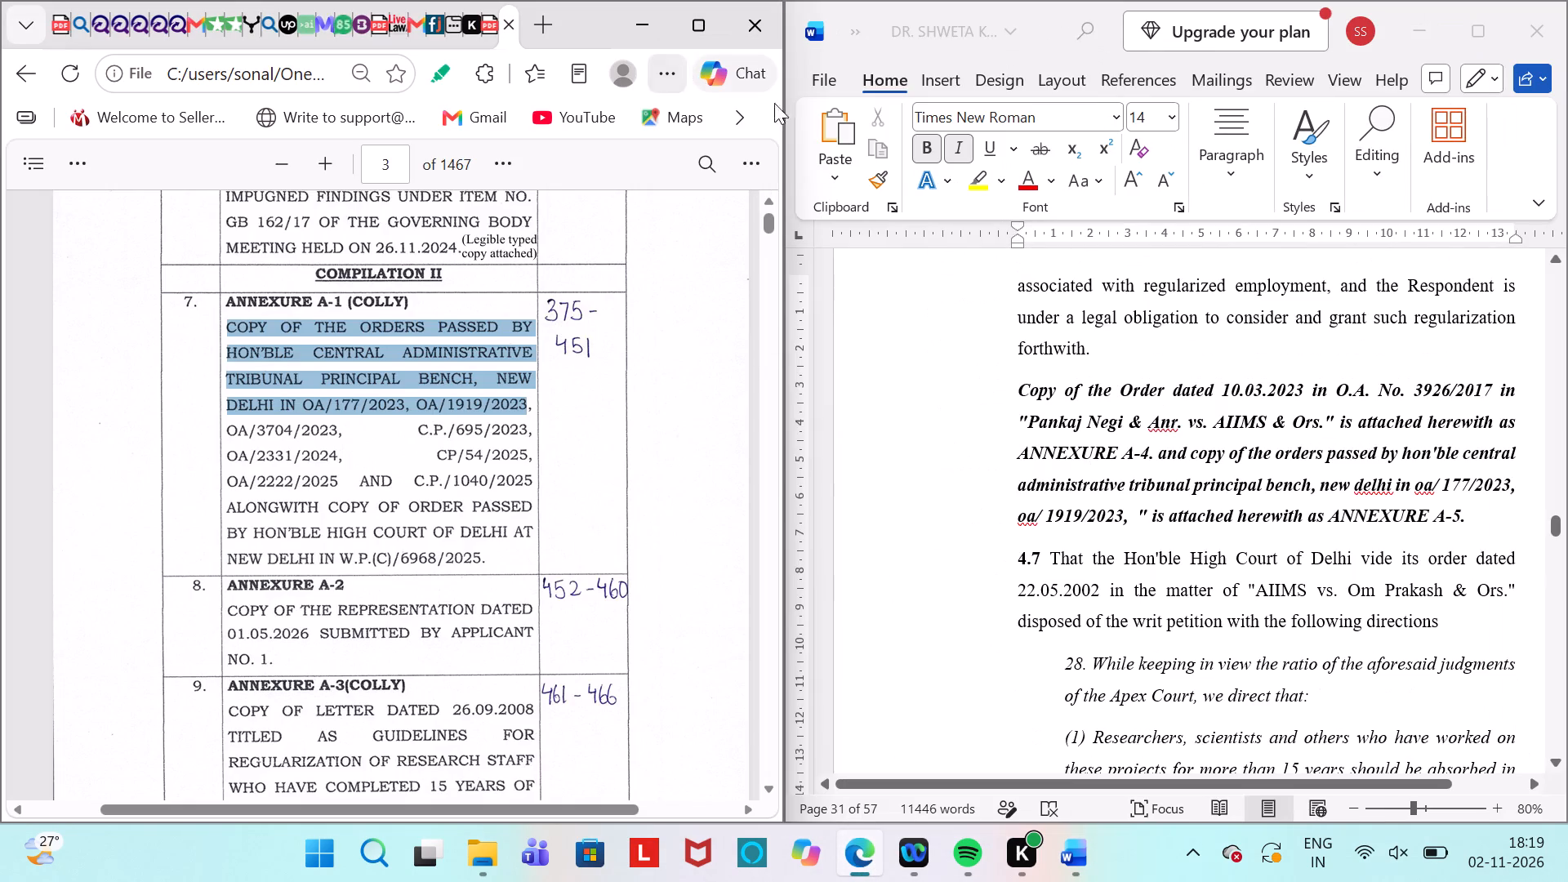
left_click(591, 394)
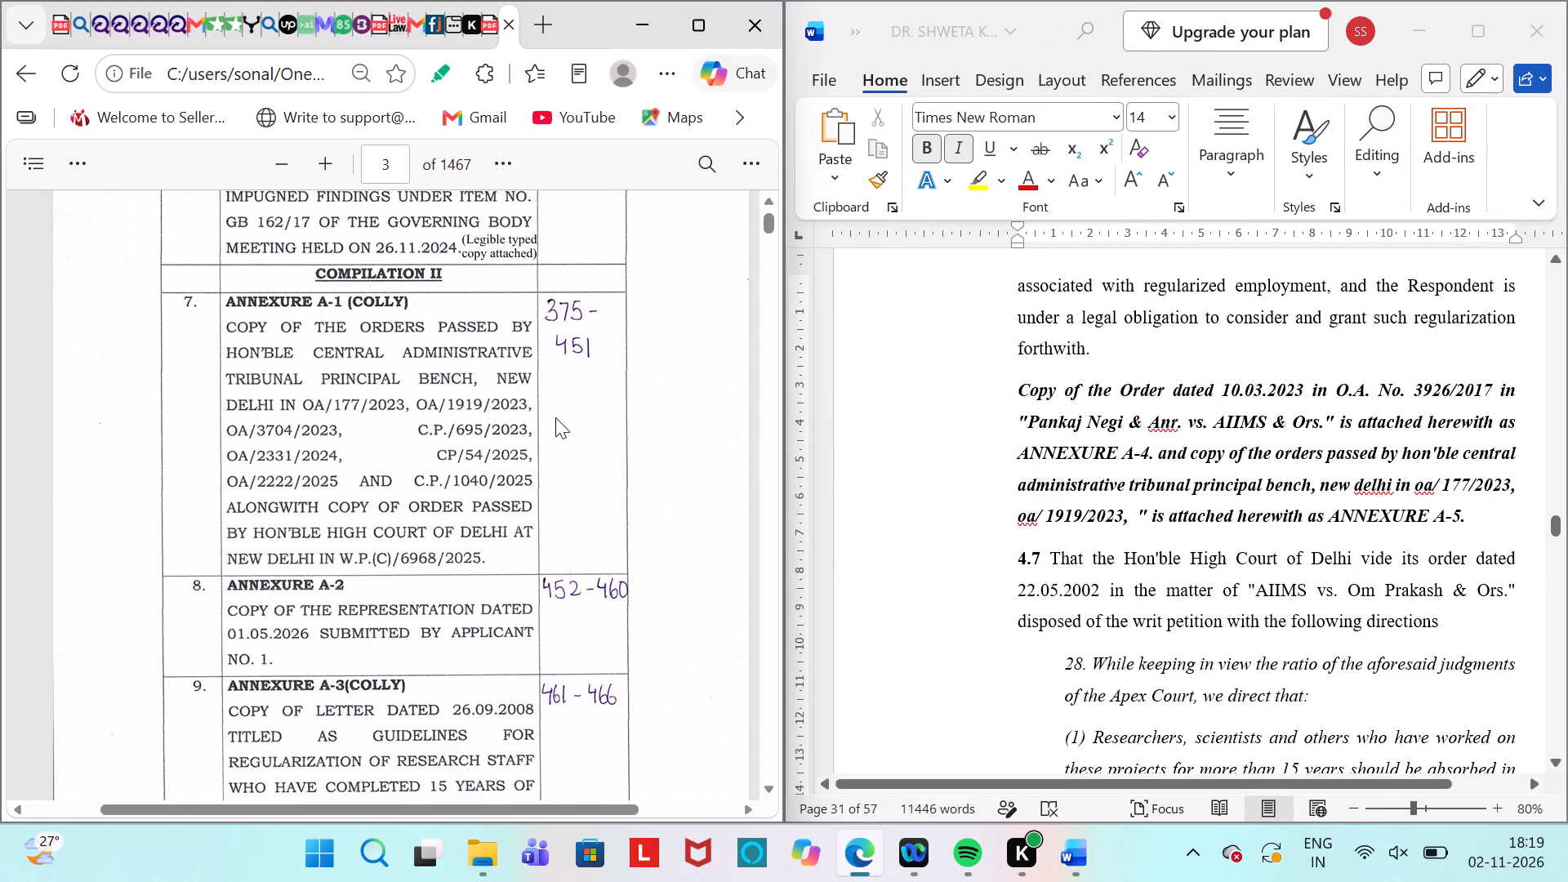
scroll(971, 501, "left", 1)
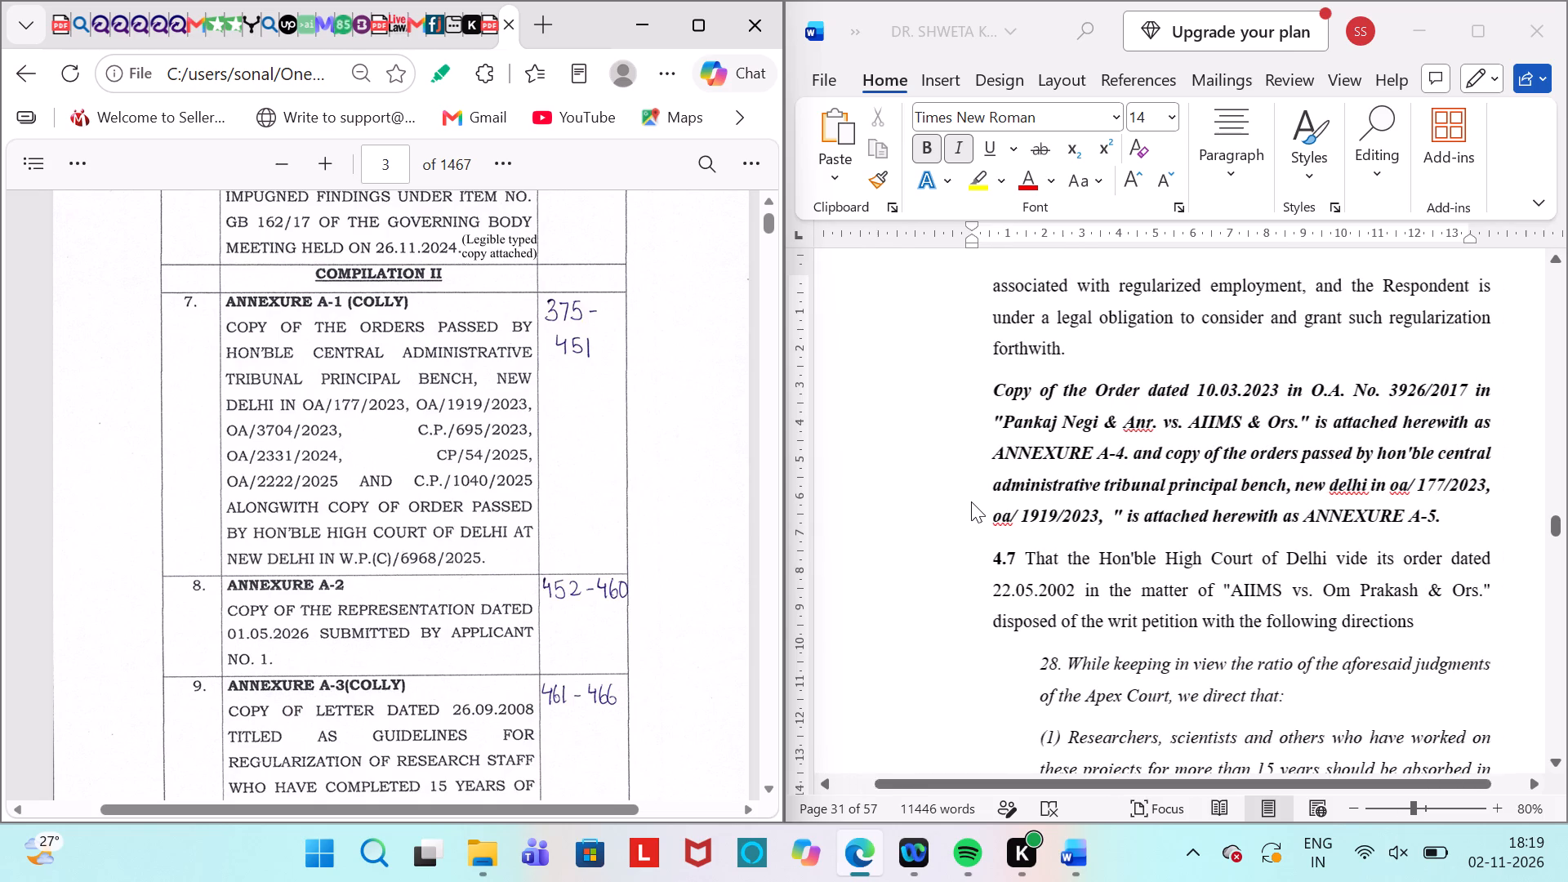
scroll(971, 501, "left", 1)
scroll(971, 501, "down", 1)
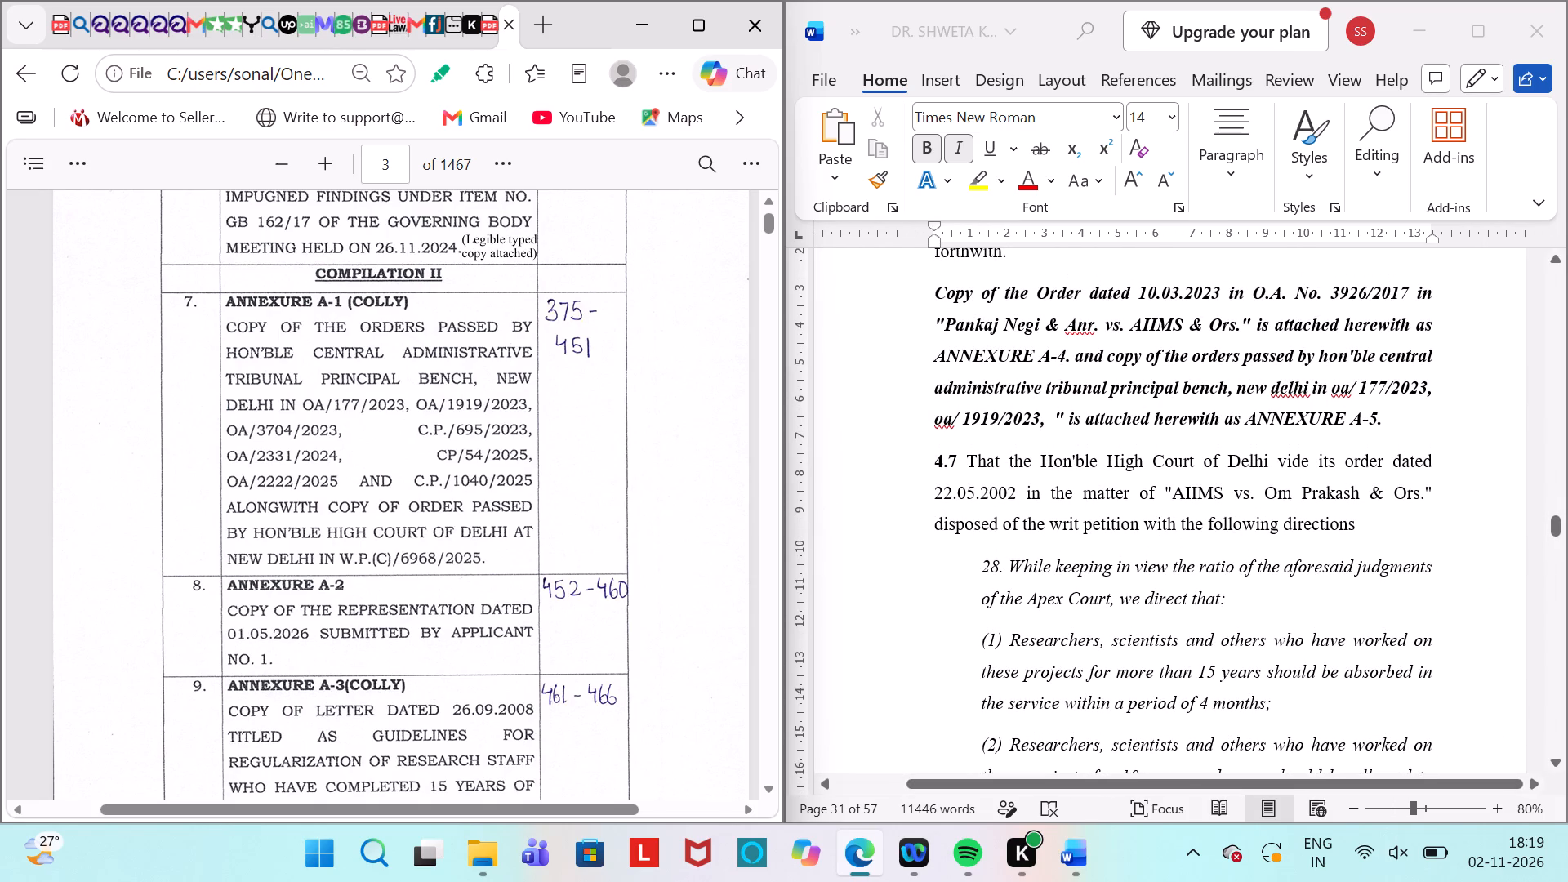
left_click(228, 429)
left_click_drag(228, 429, 341, 428)
left_click(398, 221)
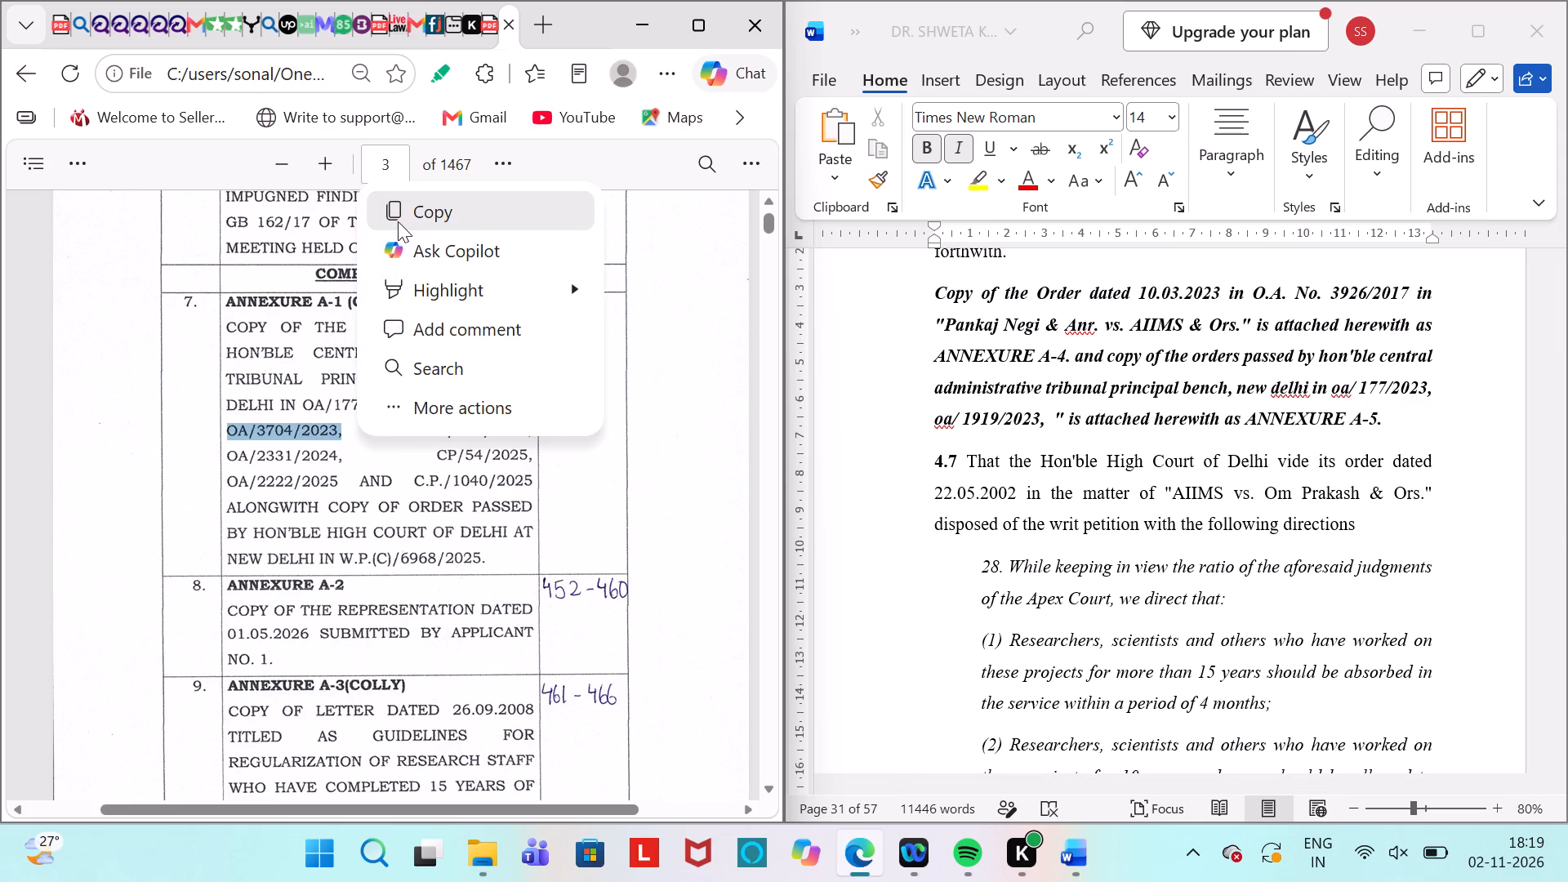
left_click(1048, 422)
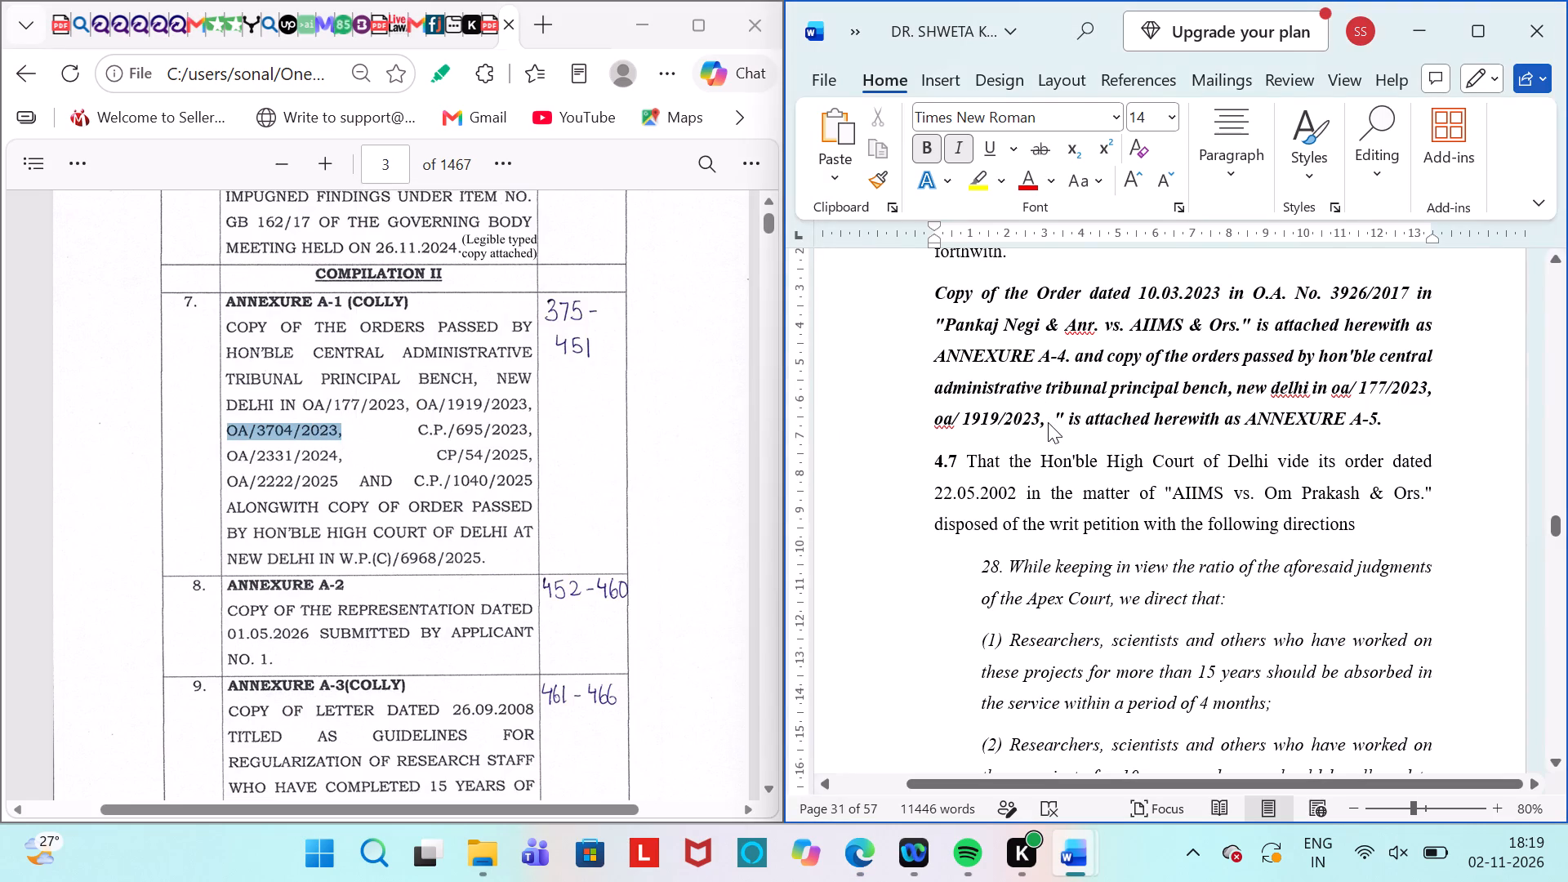
key("BackSpace")
key("ctrl+v")
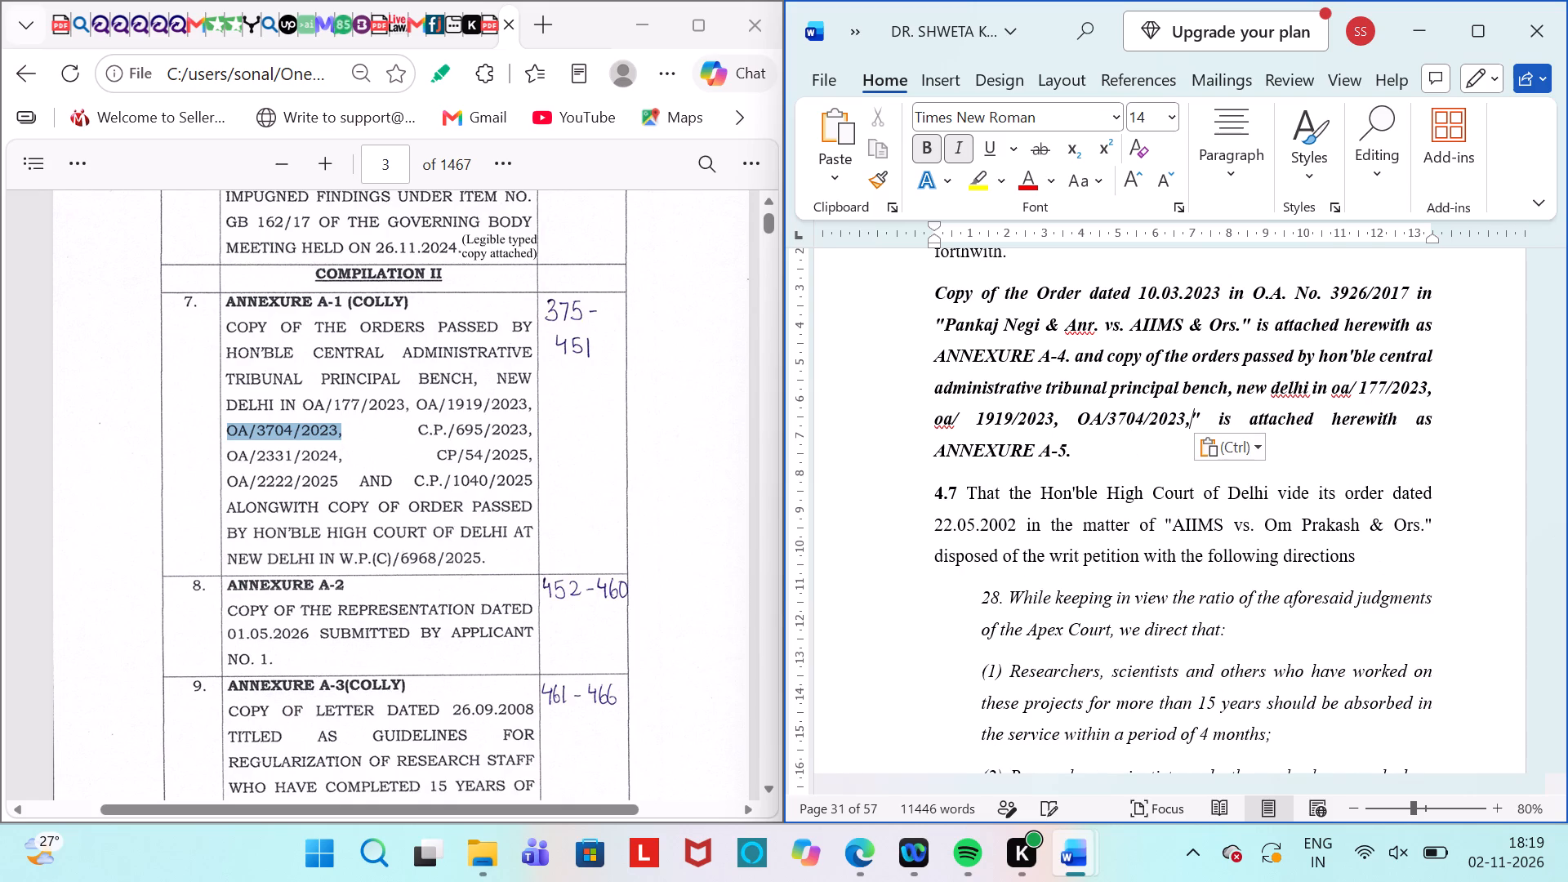
Remove the spaces within "oa/ 1919/2023" and before "OA/3704/2023" in the order description.
left_click(982, 421)
key("BackSpace")
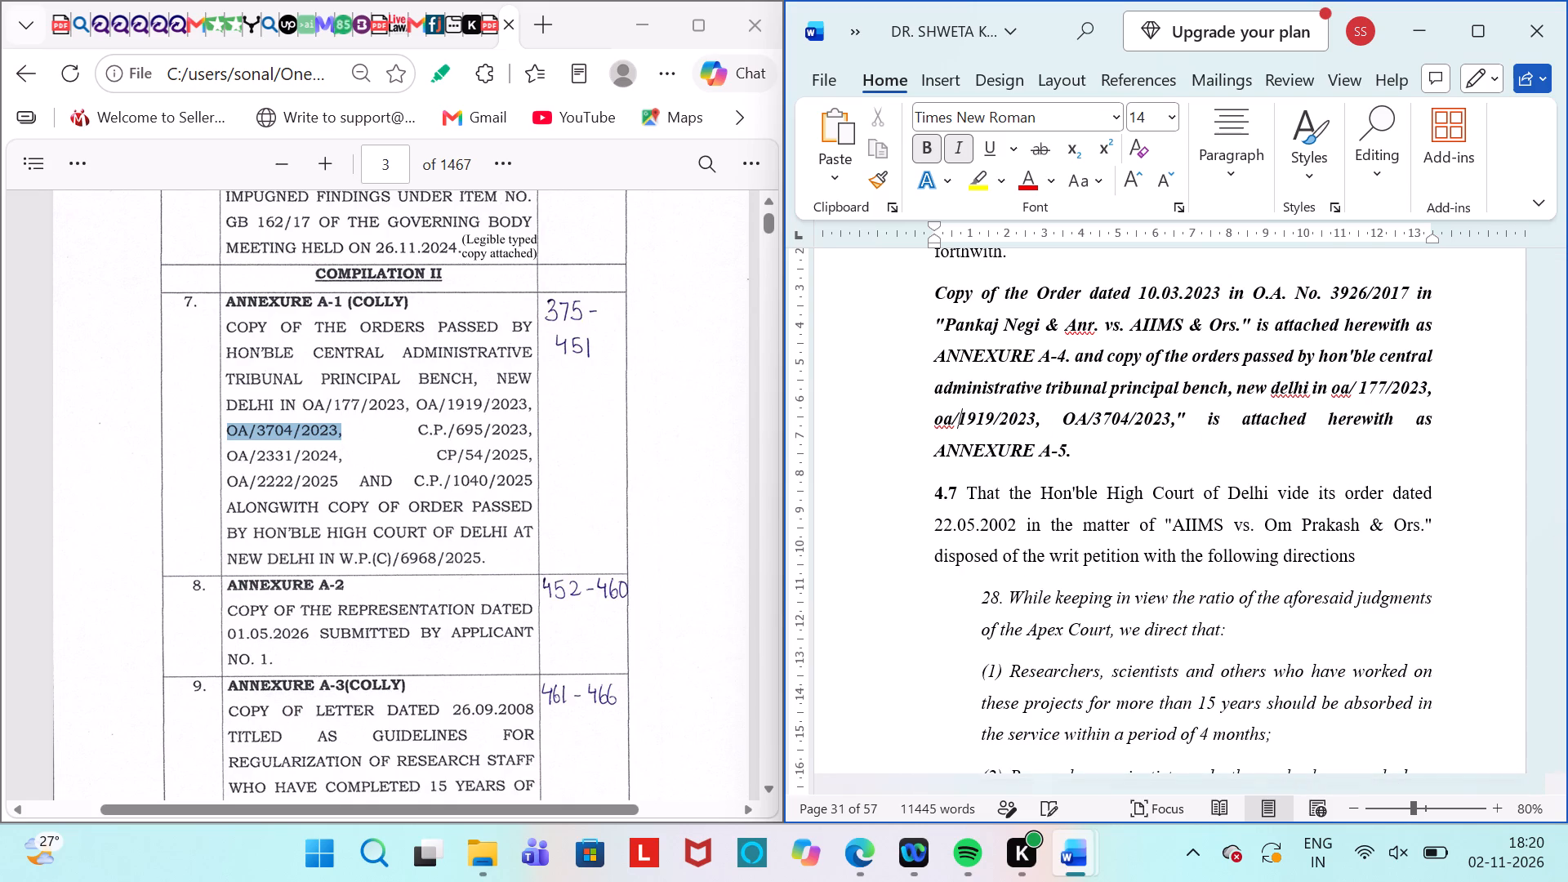
left_click(1066, 417)
key("BackSpace")
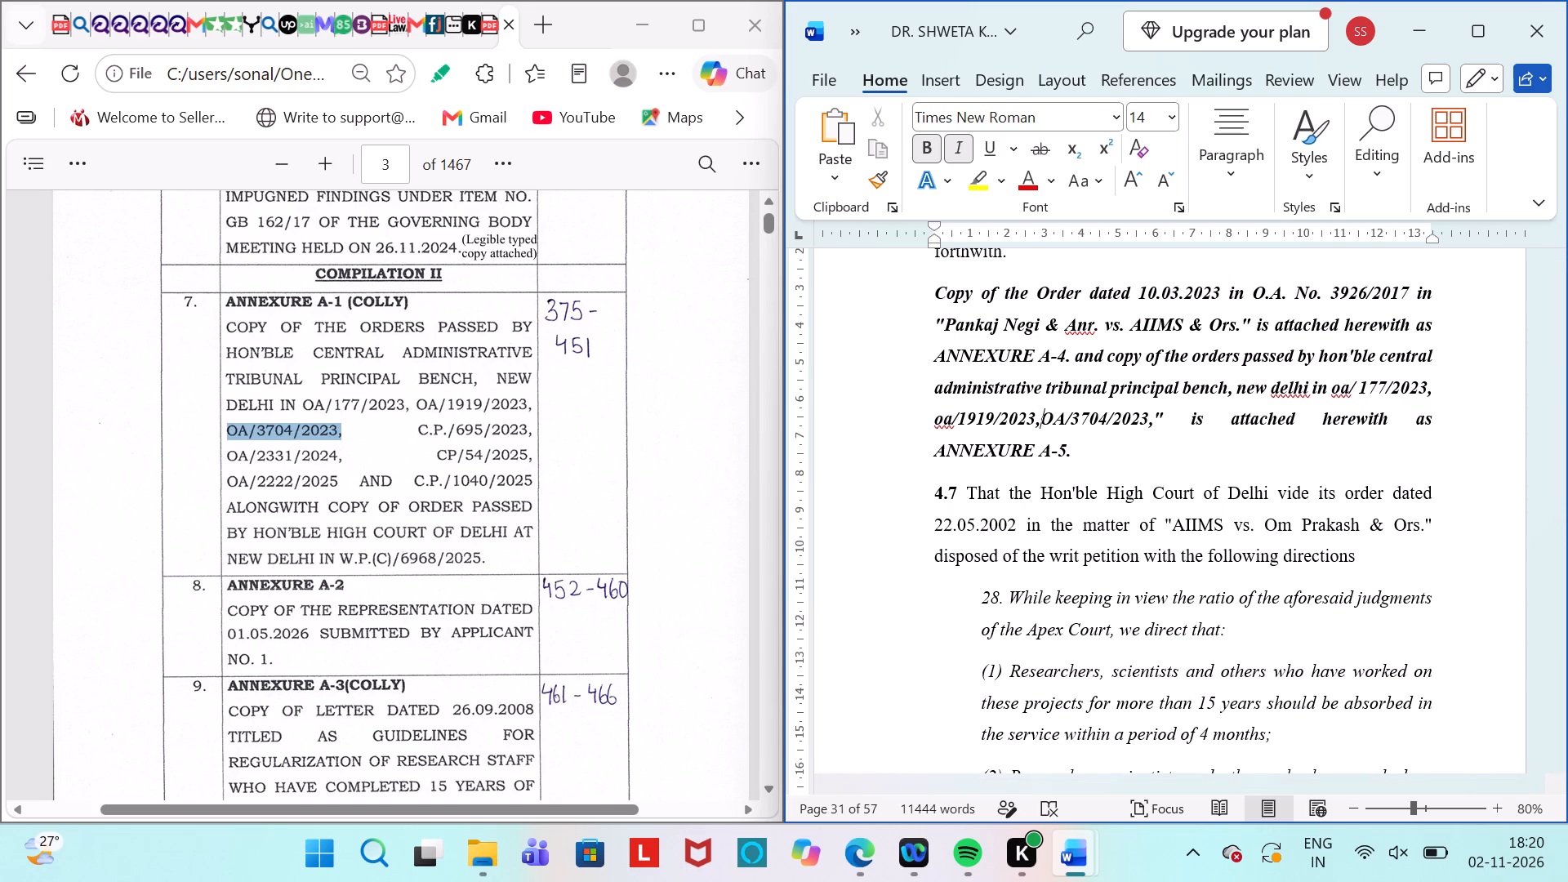
Copy "C.P./695/2023" from the PDF's ANNEXURE A-1 (COLLY) entry and paste it after "OA/3704/2023," in Word.
left_click(502, 446)
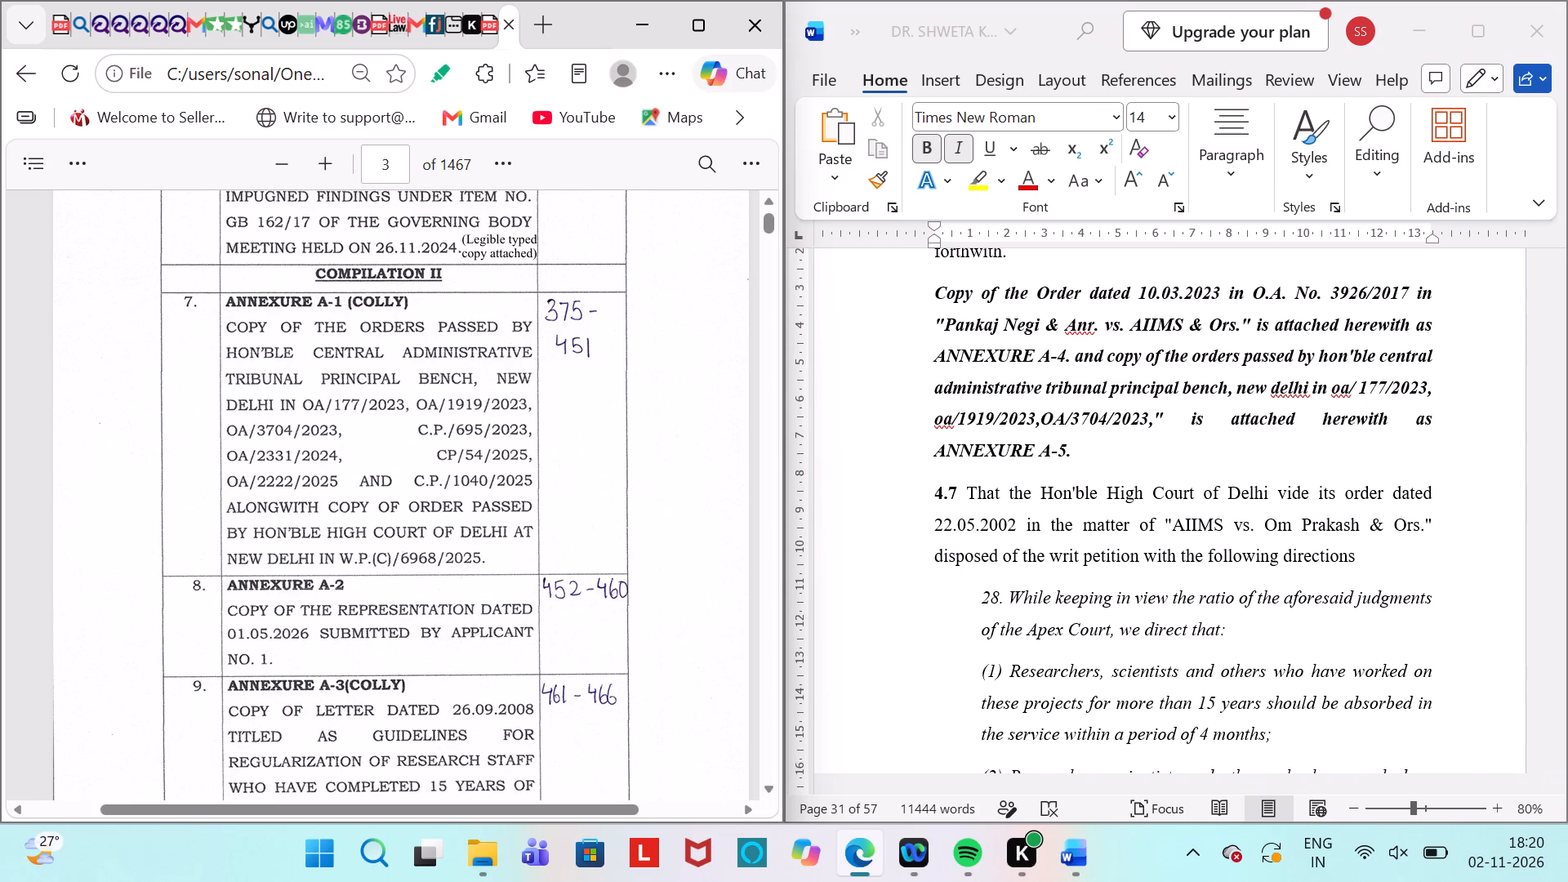
left_click(421, 425)
left_click_drag(421, 425, 521, 424)
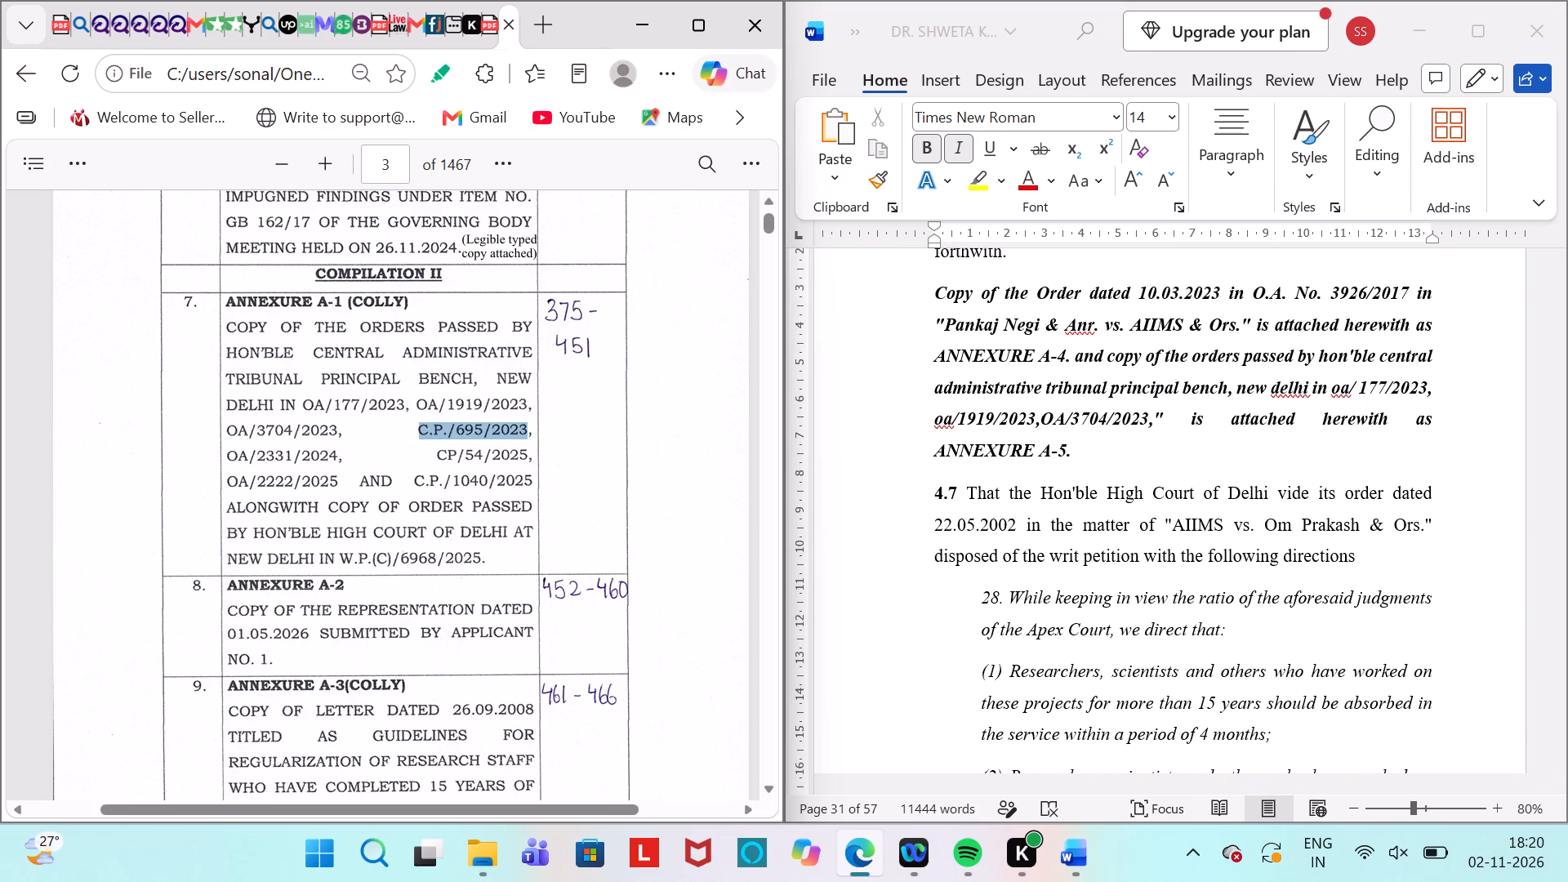
left_click_drag(521, 424, 524, 424)
left_click(567, 217)
left_click(1155, 420)
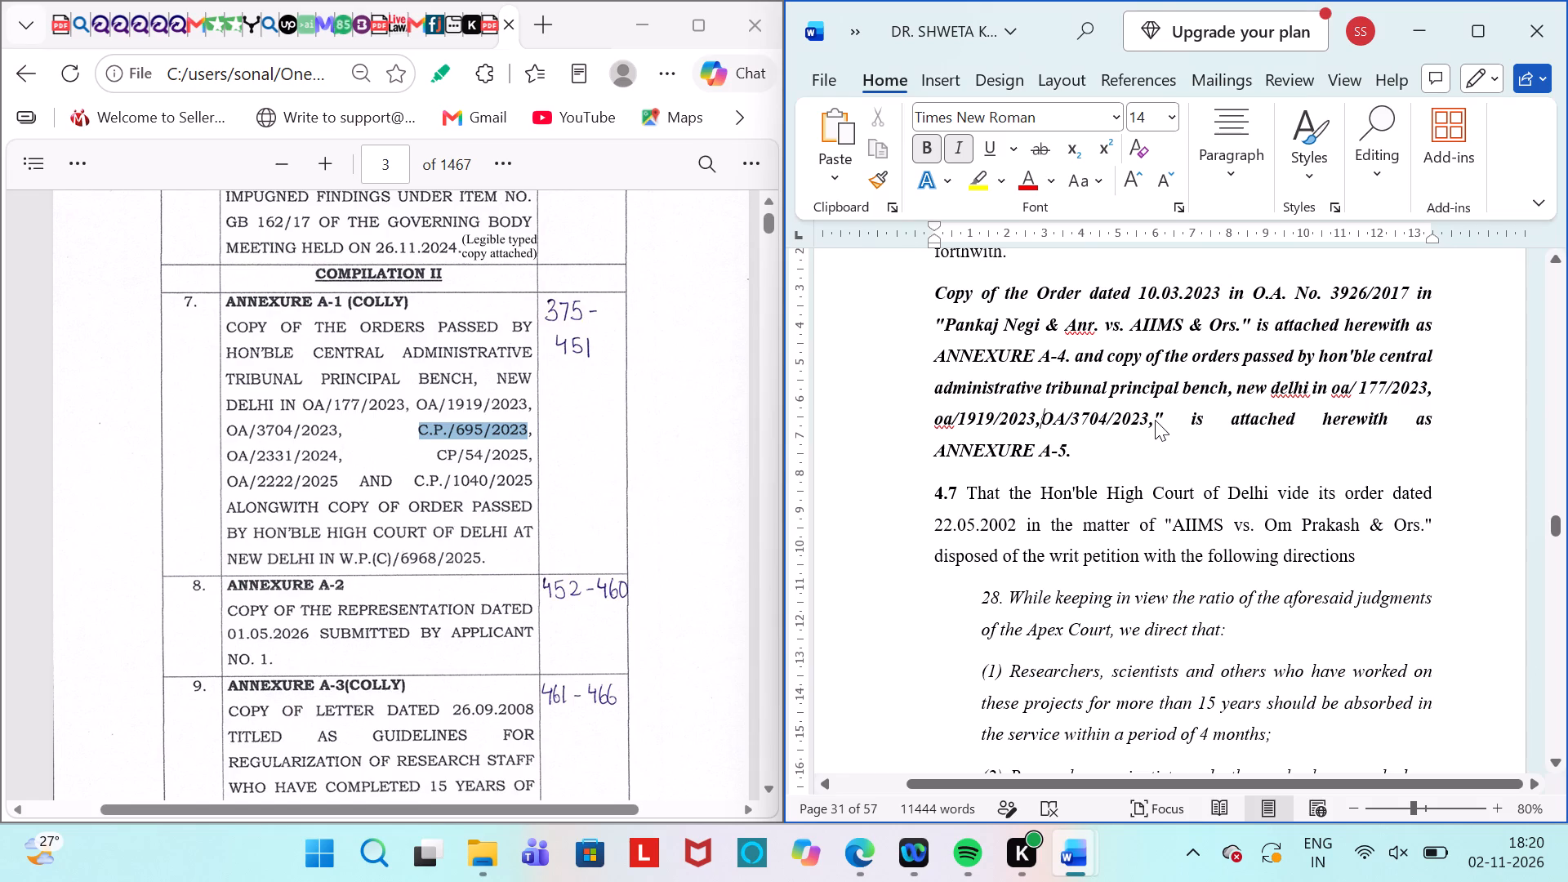
left_click(1155, 420)
key("ctrl+v")
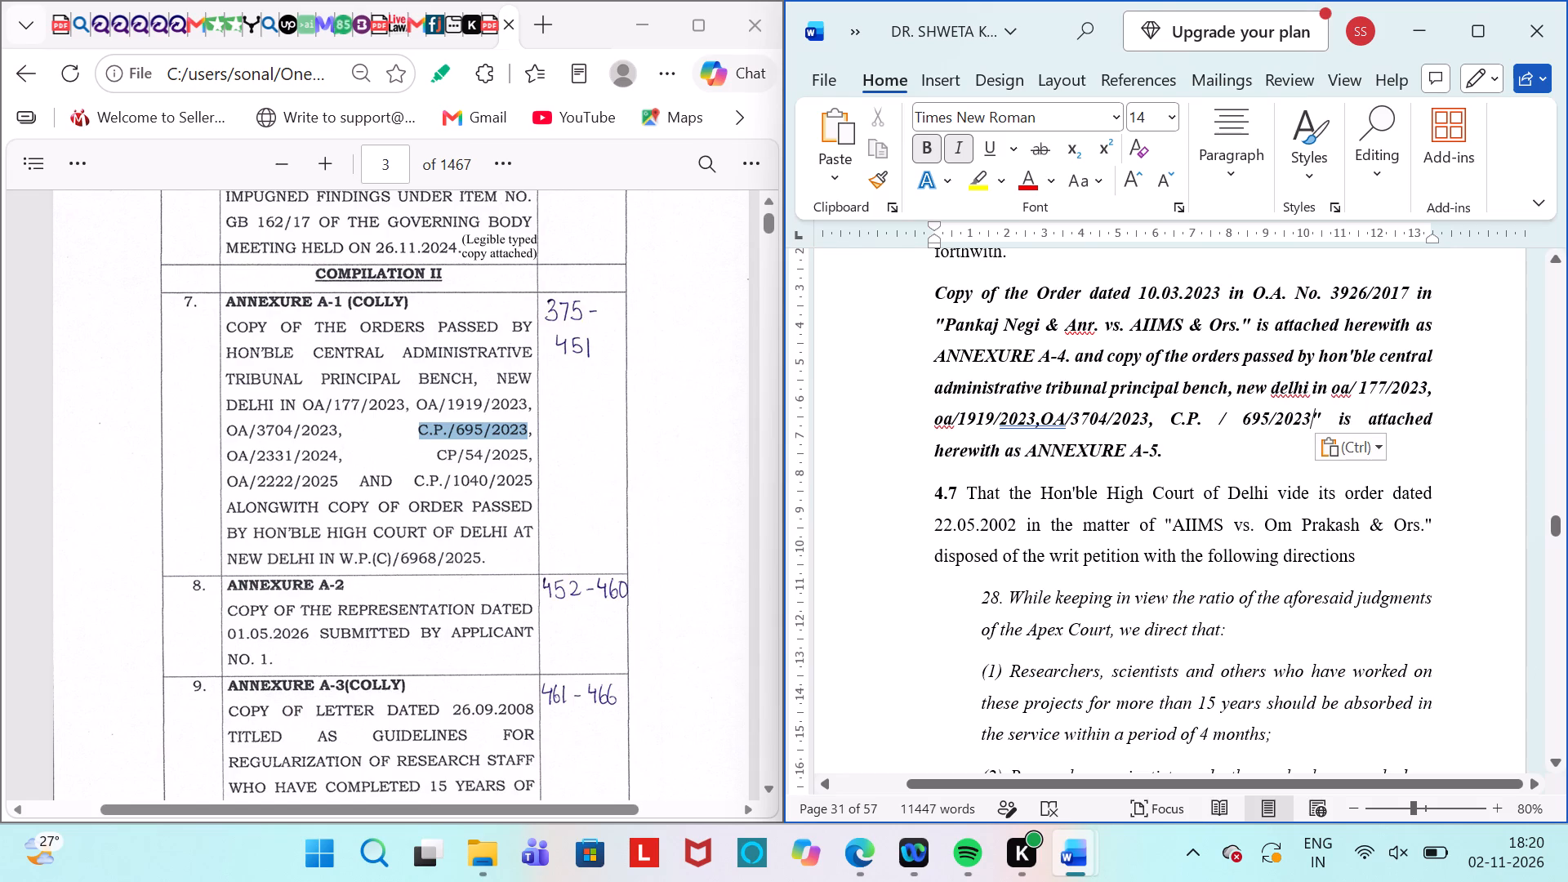
left_click(1218, 417)
key("BackSpace")
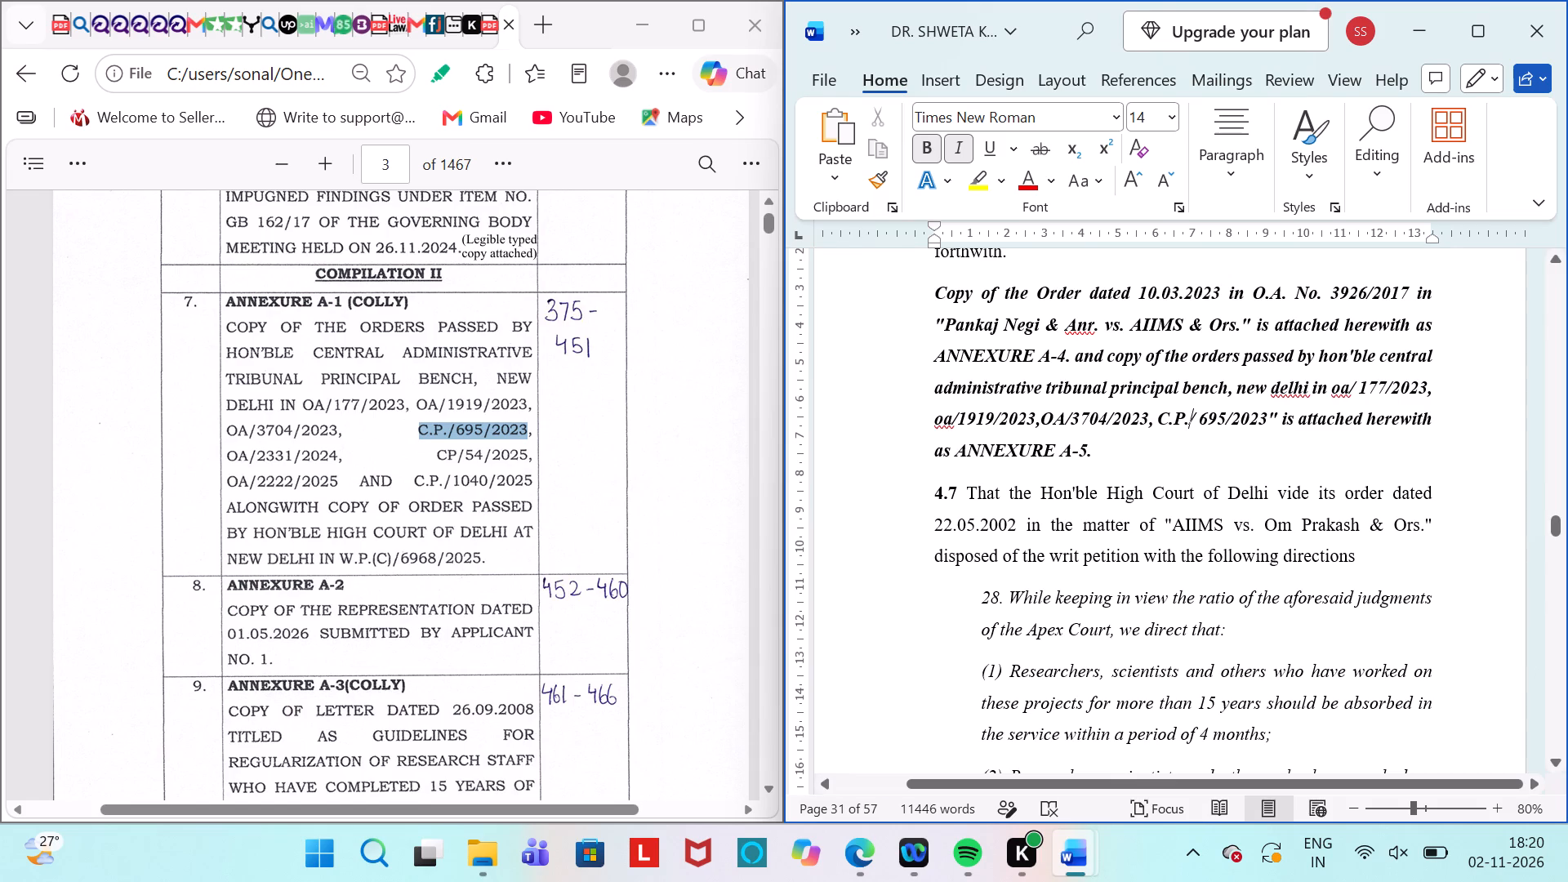
key("Right")
key("Right")
key("BackSpace")
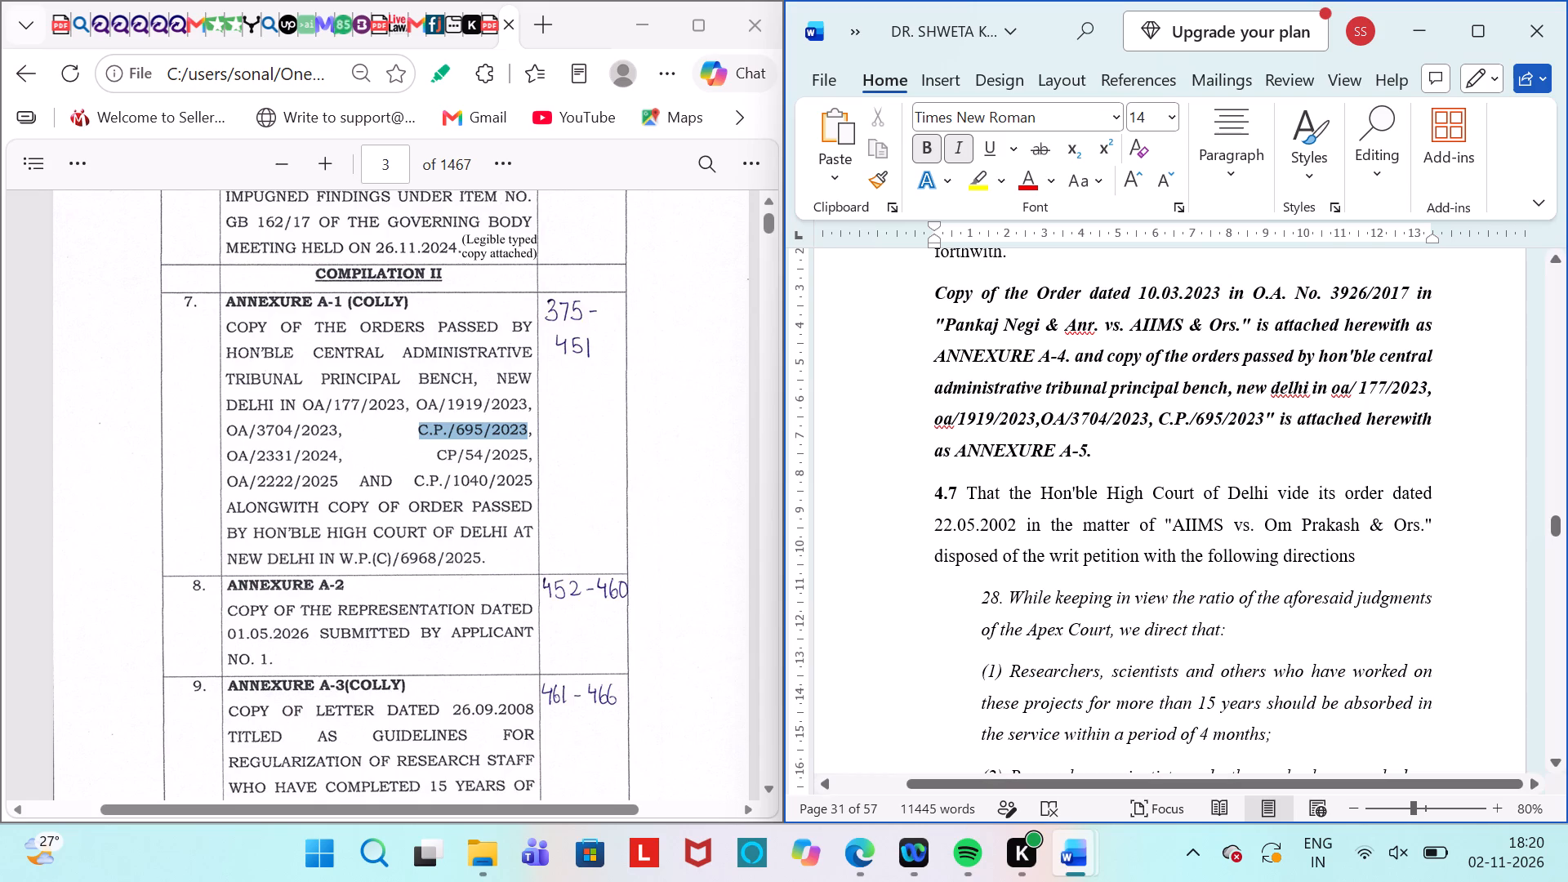
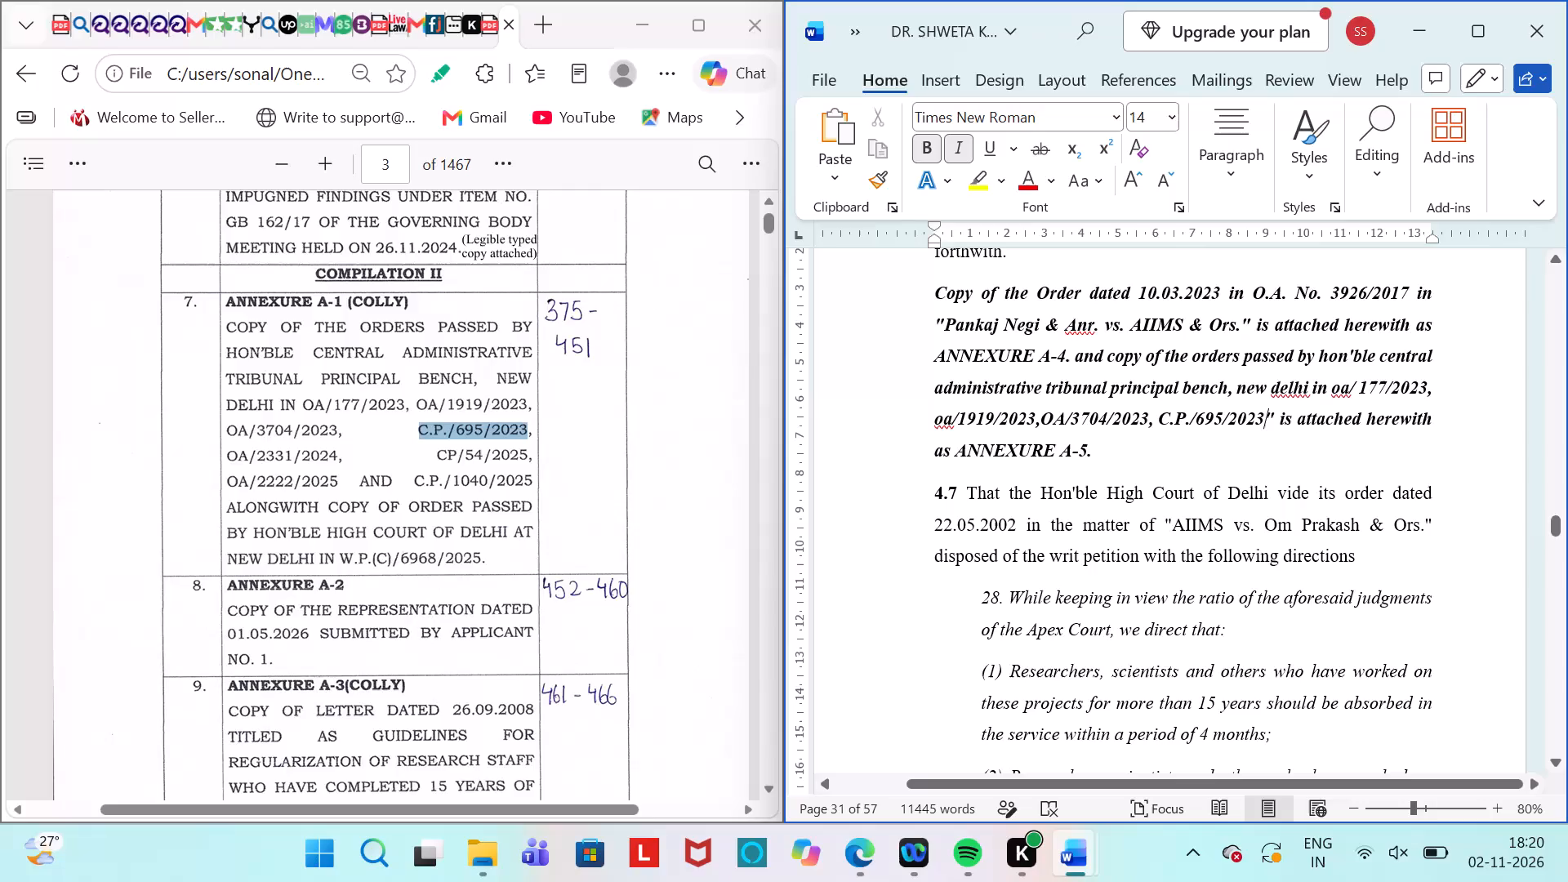
key("space")
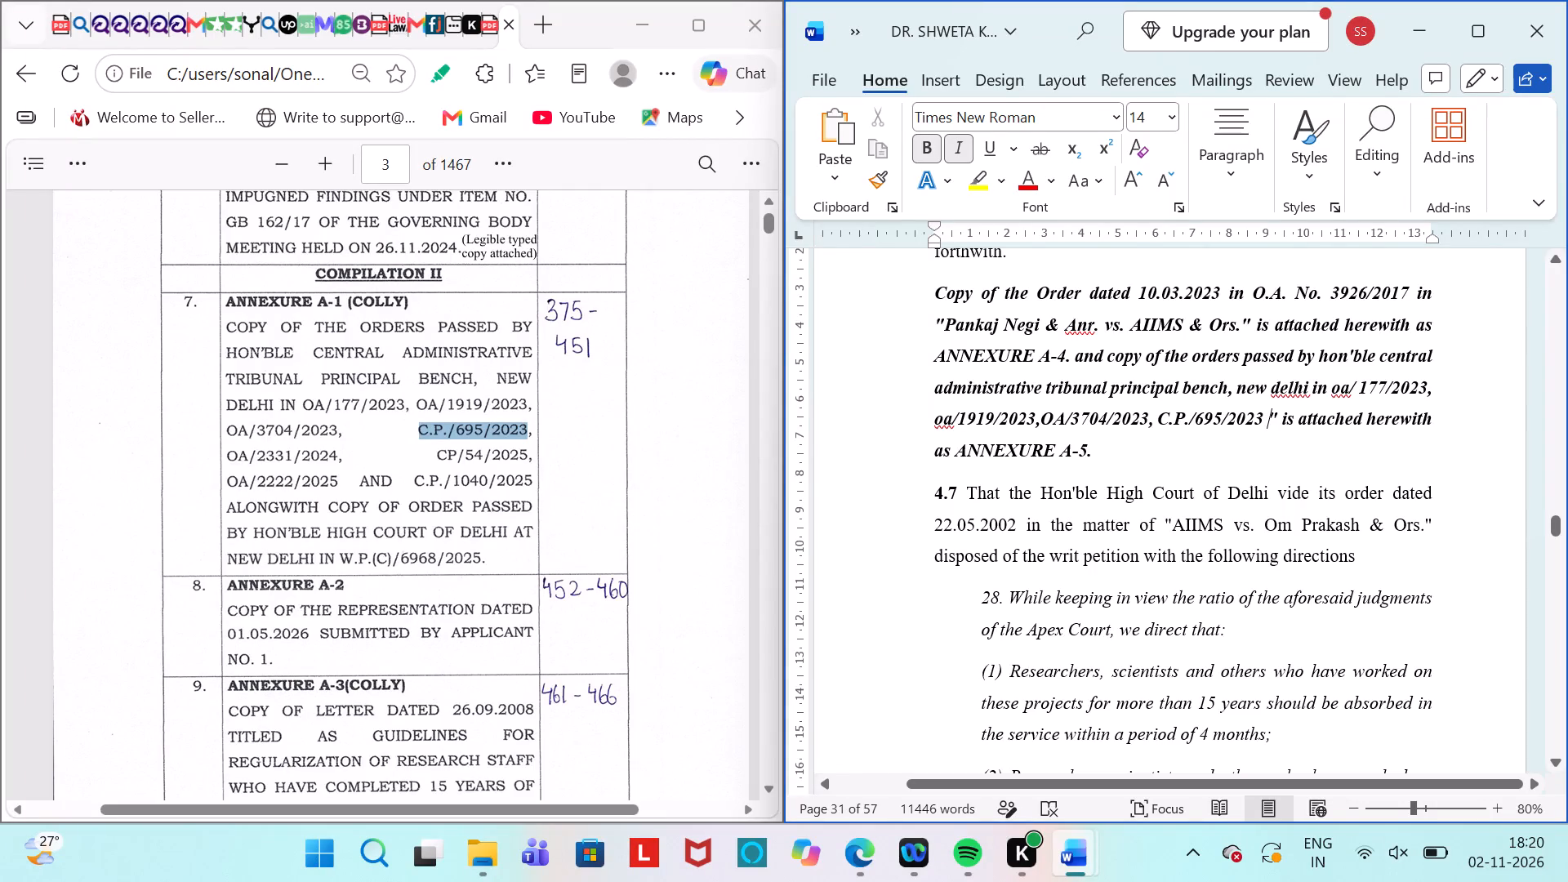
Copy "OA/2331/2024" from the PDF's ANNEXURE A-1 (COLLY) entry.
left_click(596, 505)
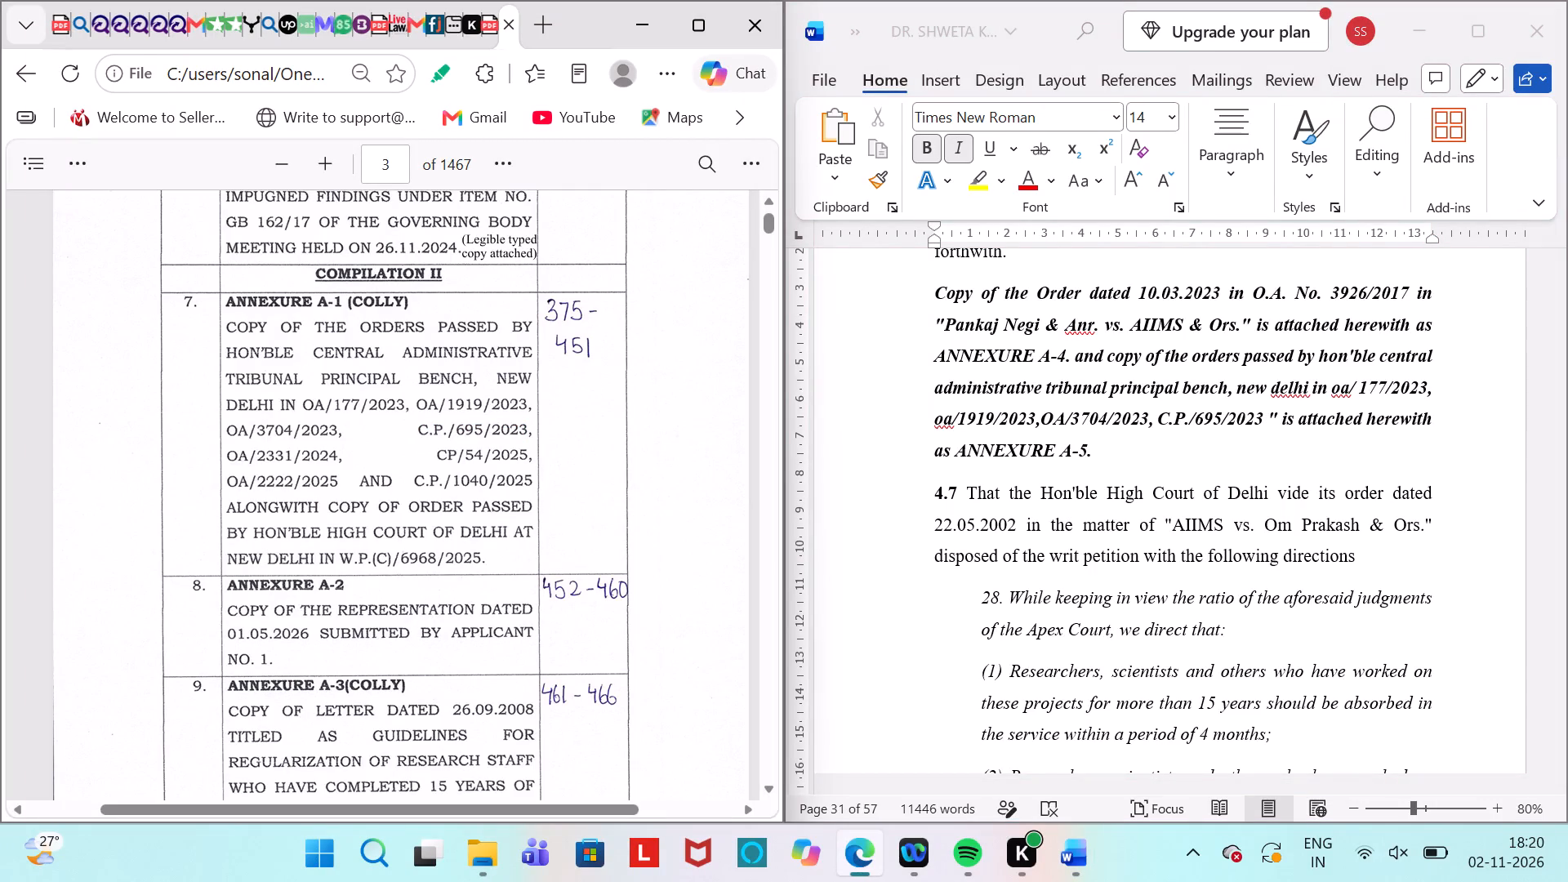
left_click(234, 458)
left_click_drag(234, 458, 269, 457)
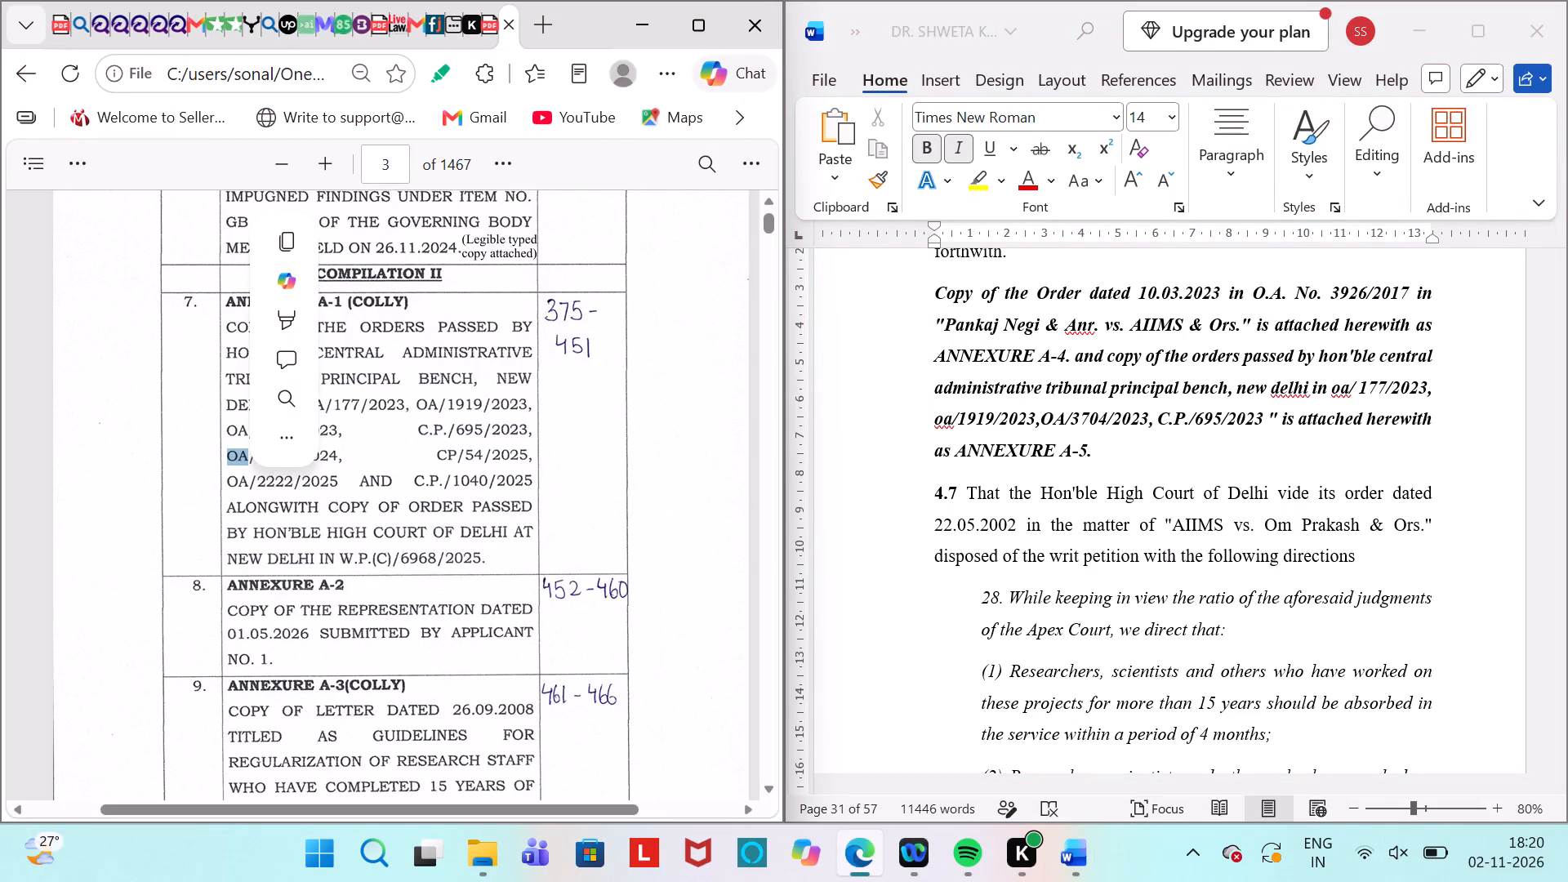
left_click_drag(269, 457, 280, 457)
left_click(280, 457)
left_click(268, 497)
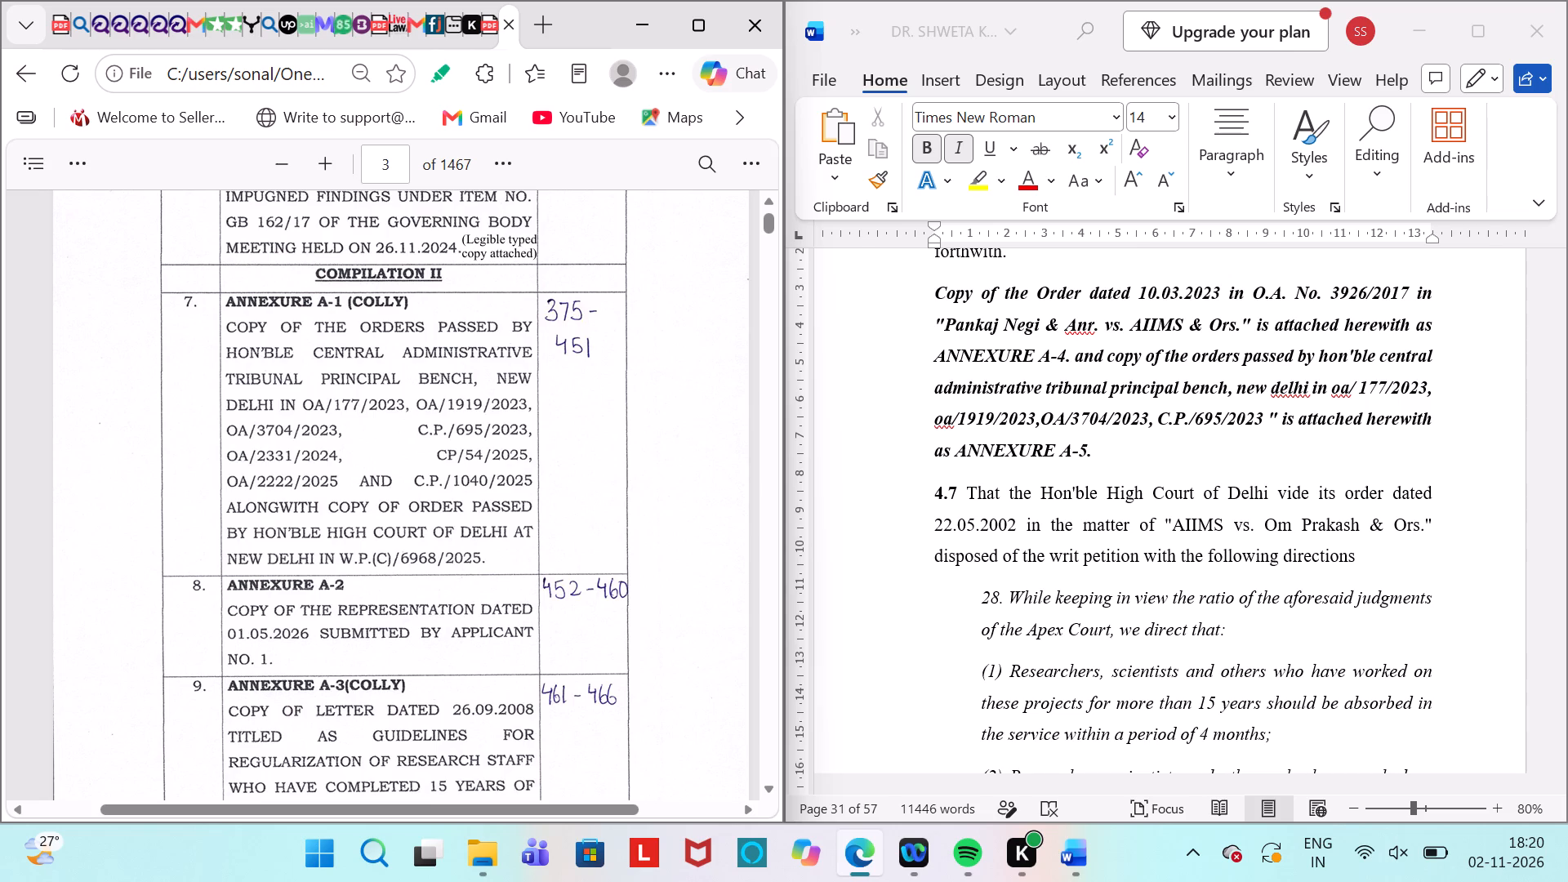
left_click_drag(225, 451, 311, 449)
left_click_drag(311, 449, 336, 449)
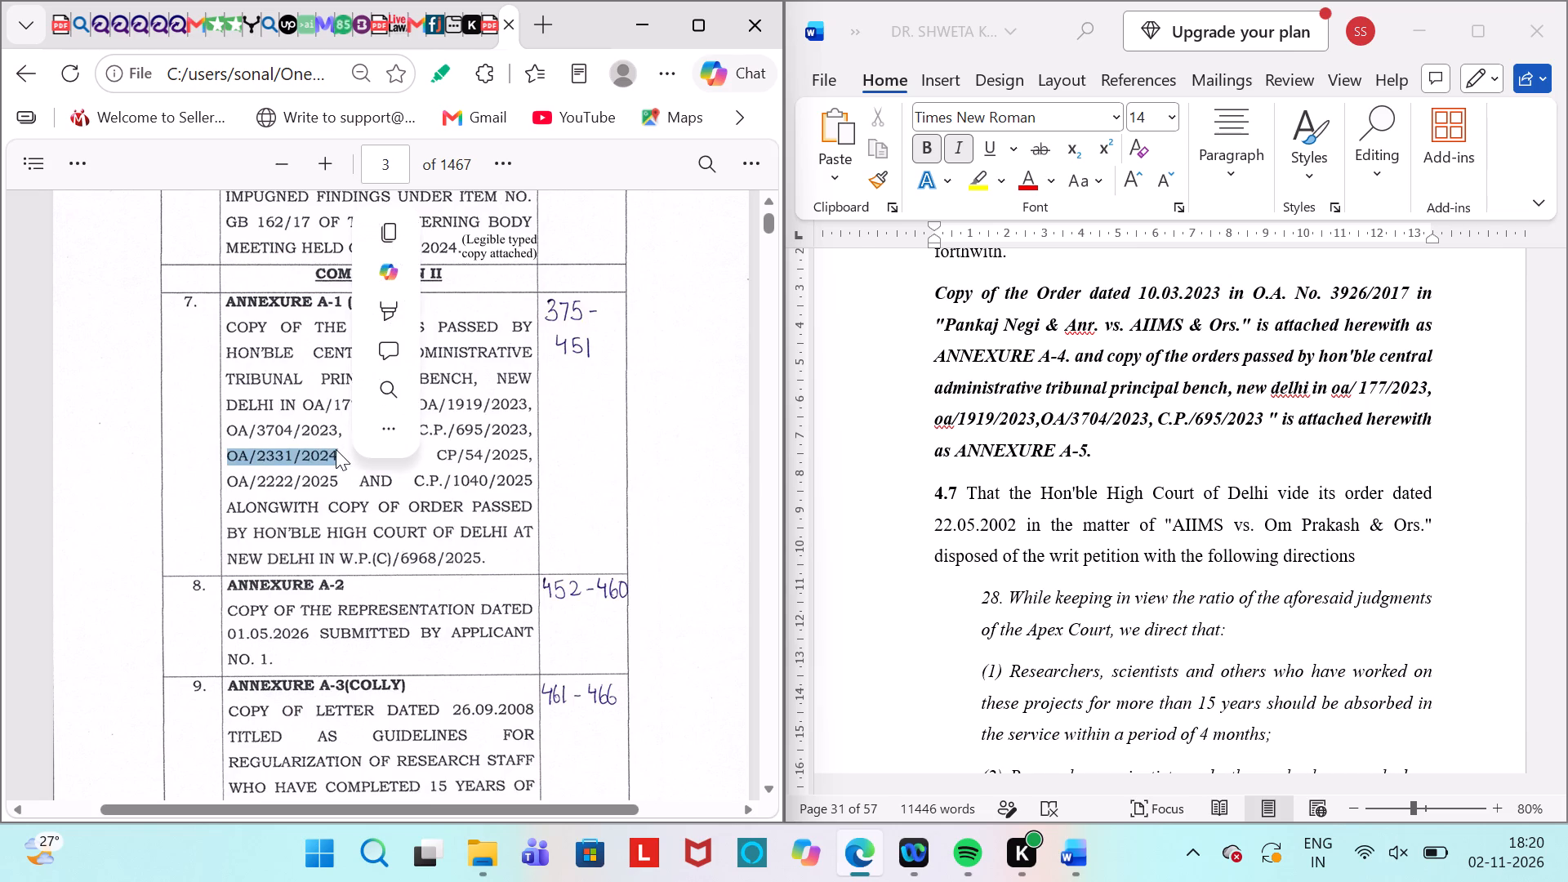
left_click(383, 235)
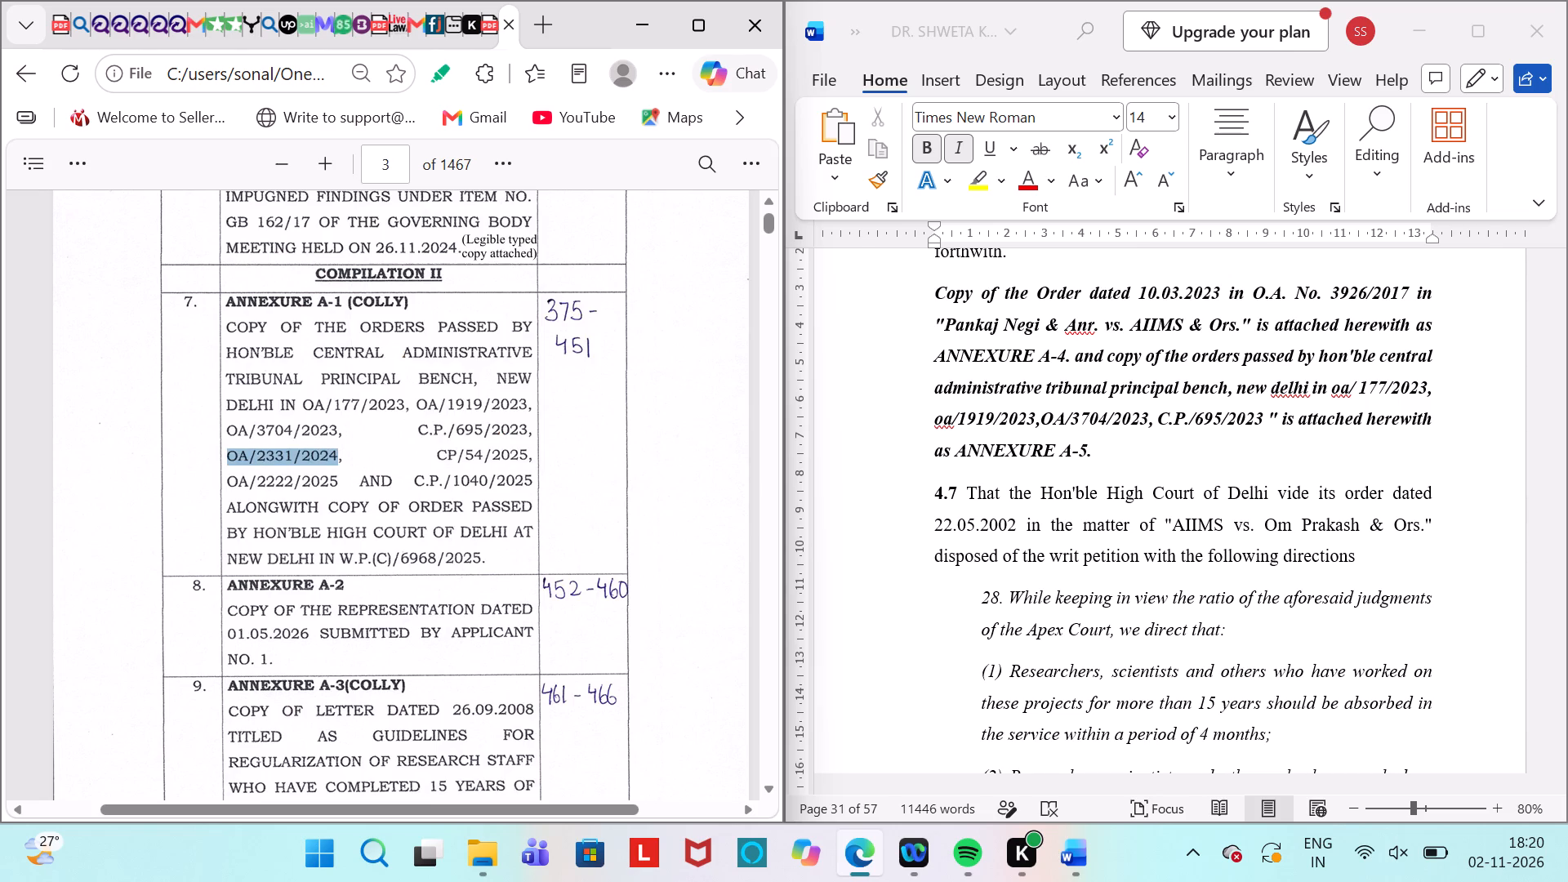
Insert a comma directly after "C.P./695/2023" in Word's order description.
left_click(1265, 422)
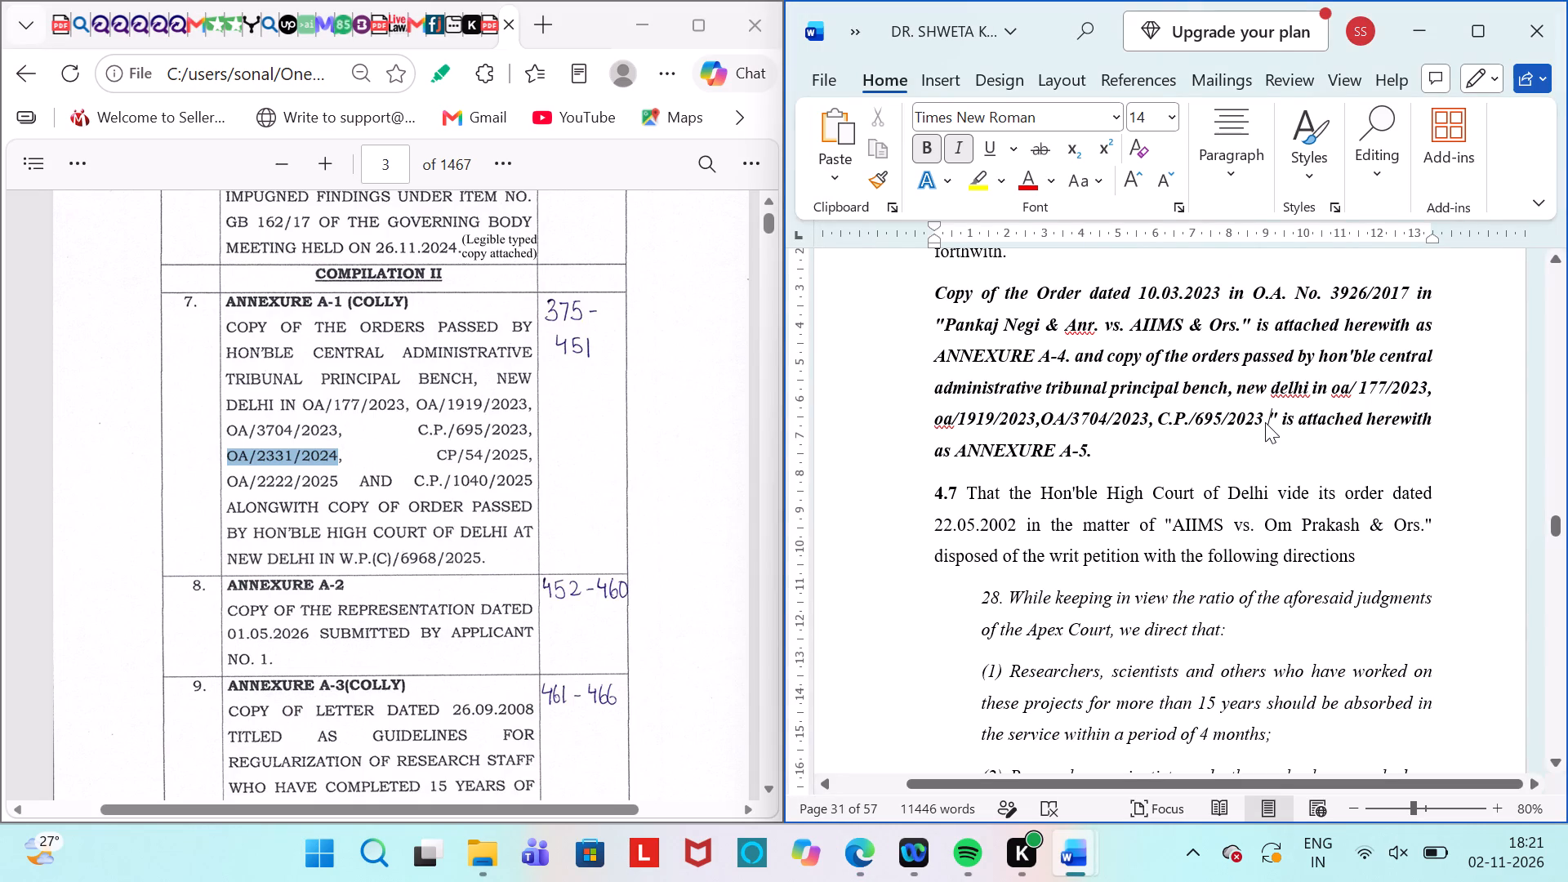
key("Left")
key("Left")
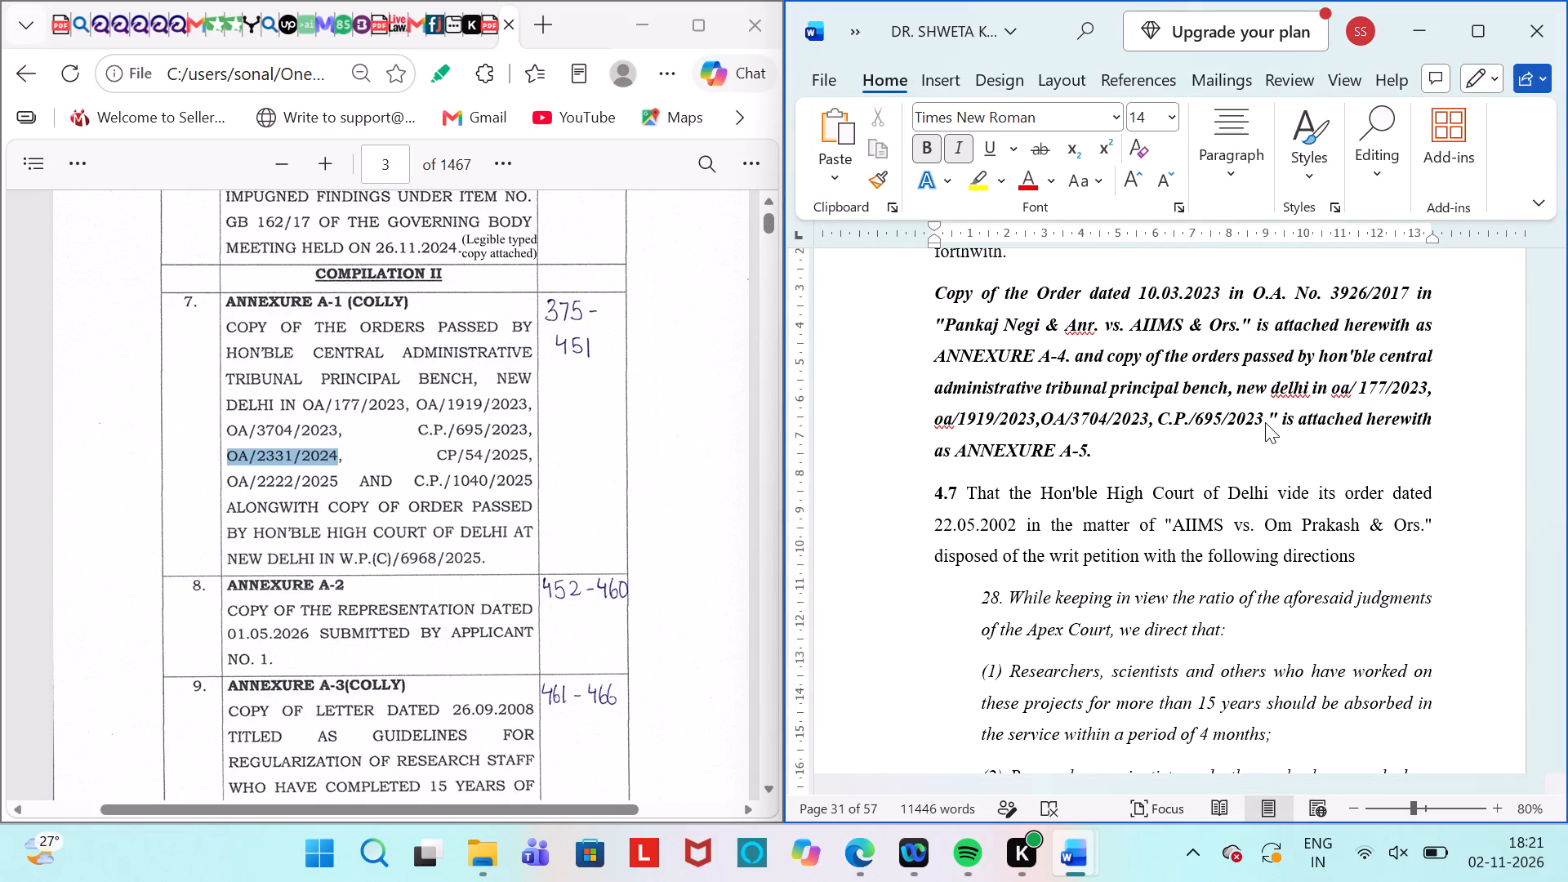
key("Right")
key("comma")
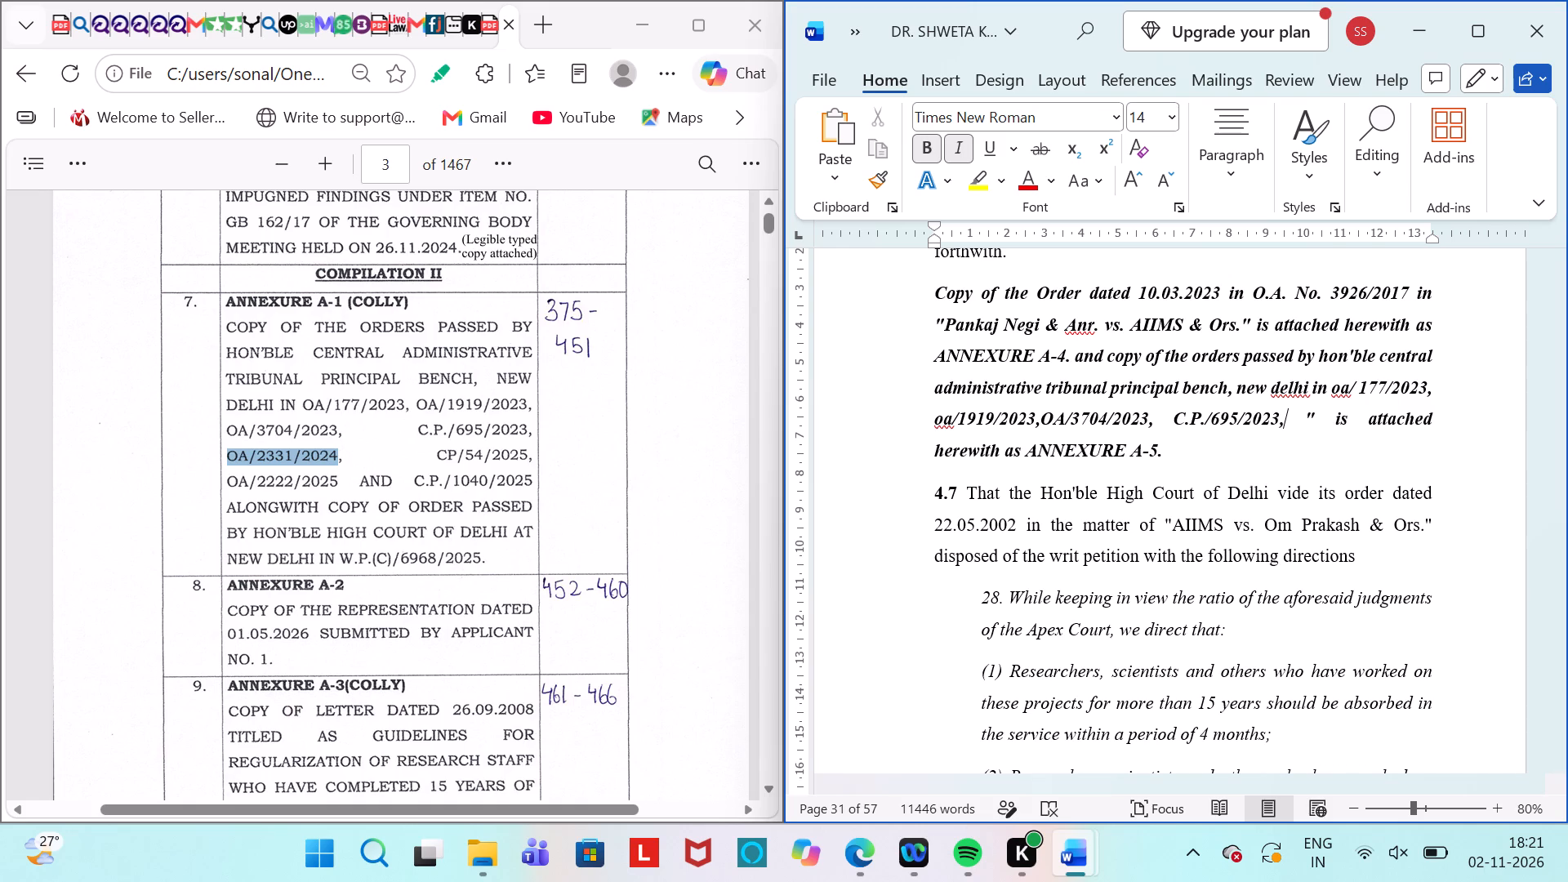
key("shift+v")
key("BackSpace")
key("shift+v")
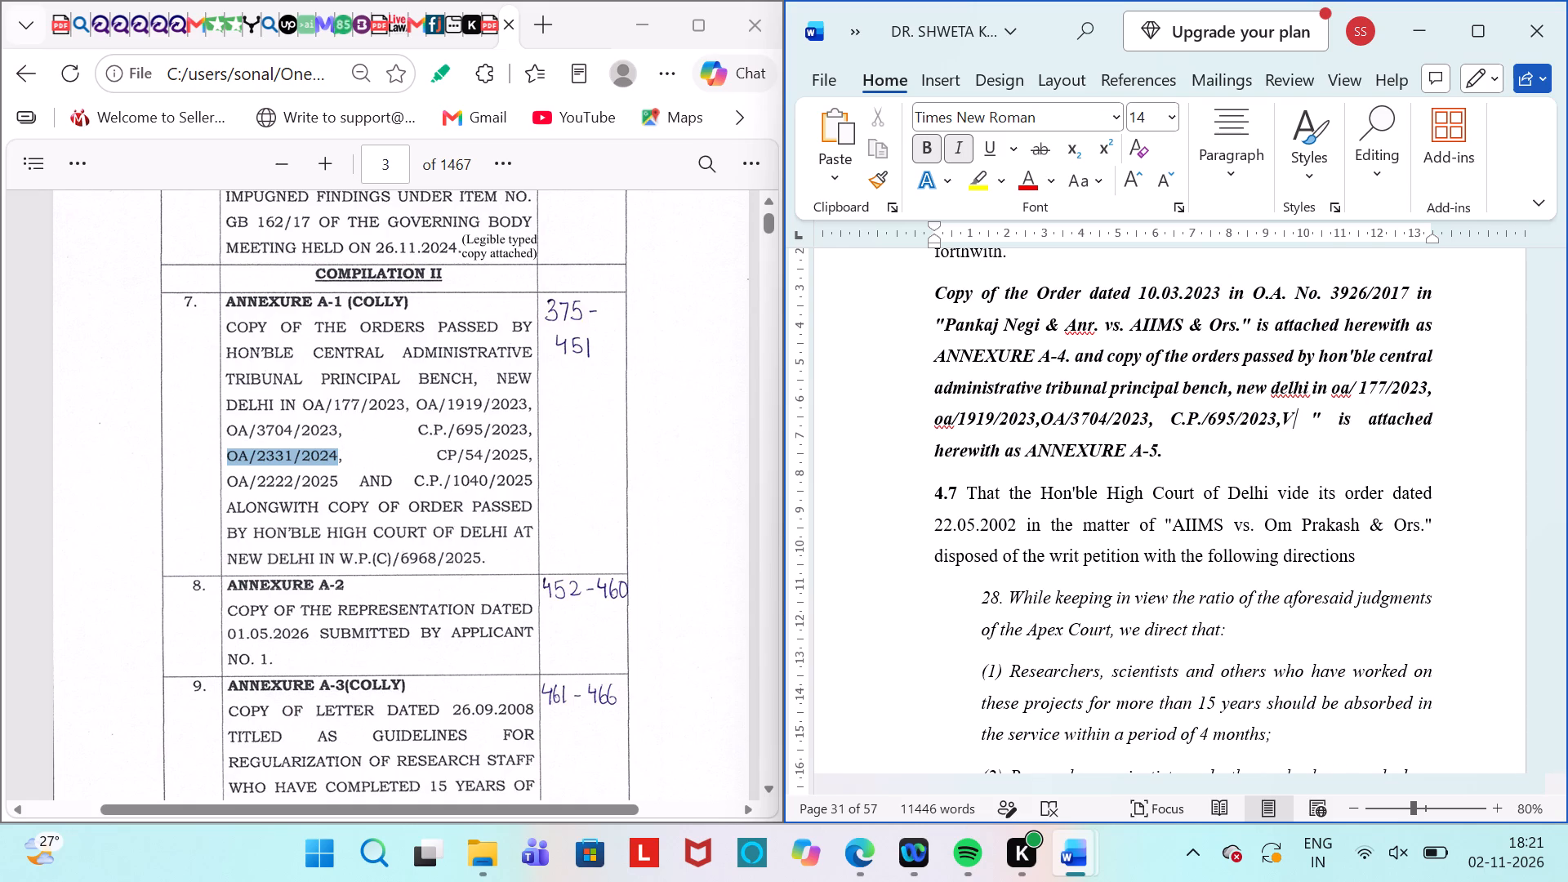
key("BackSpace")
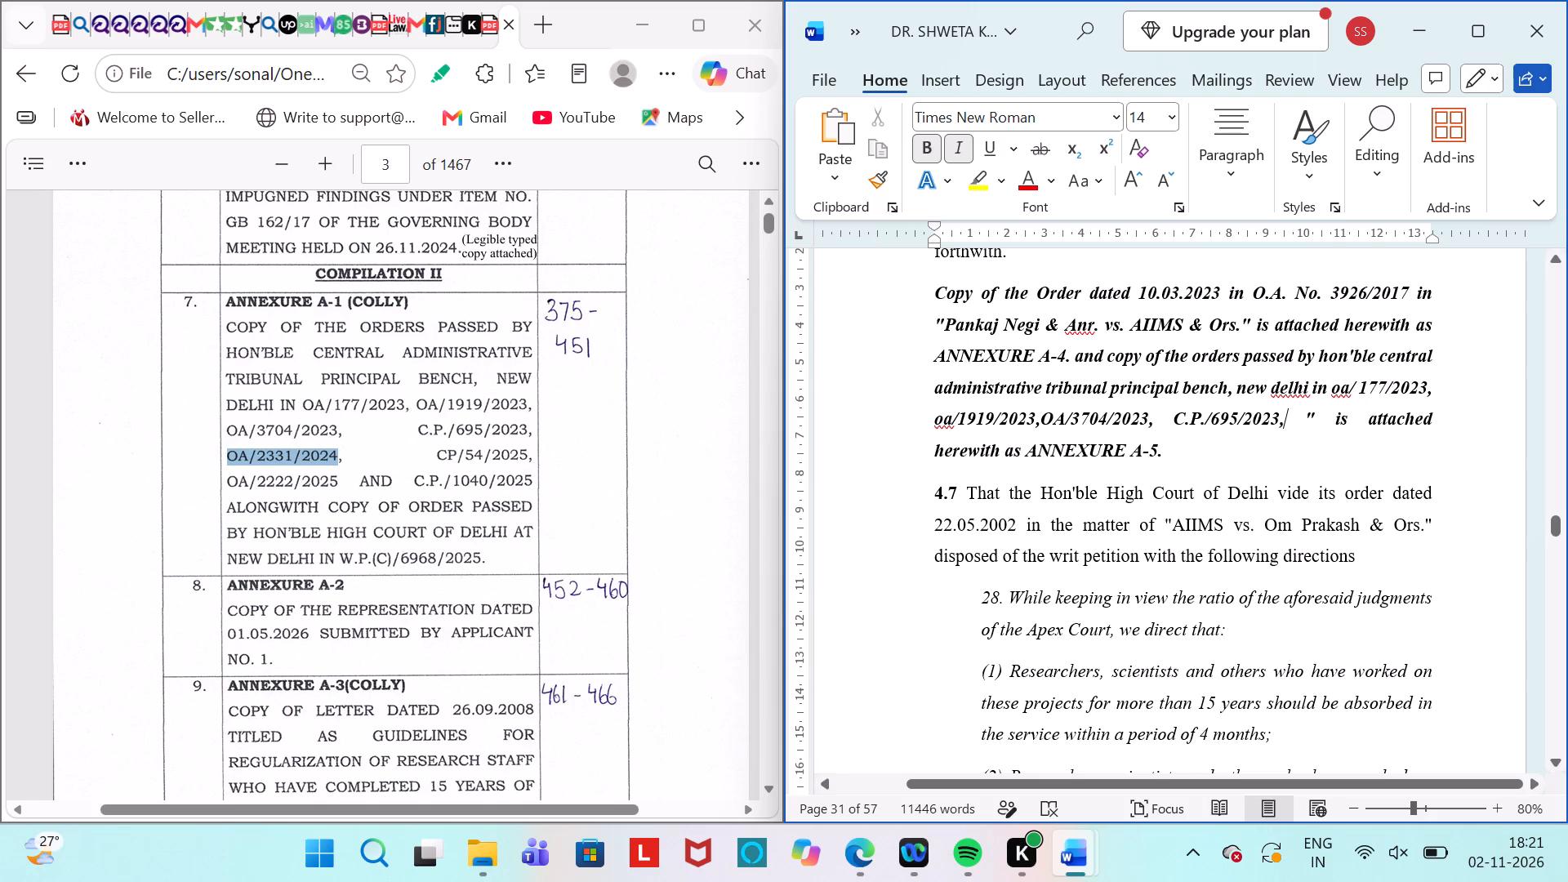
left_click(1177, 419)
key("BackSpace")
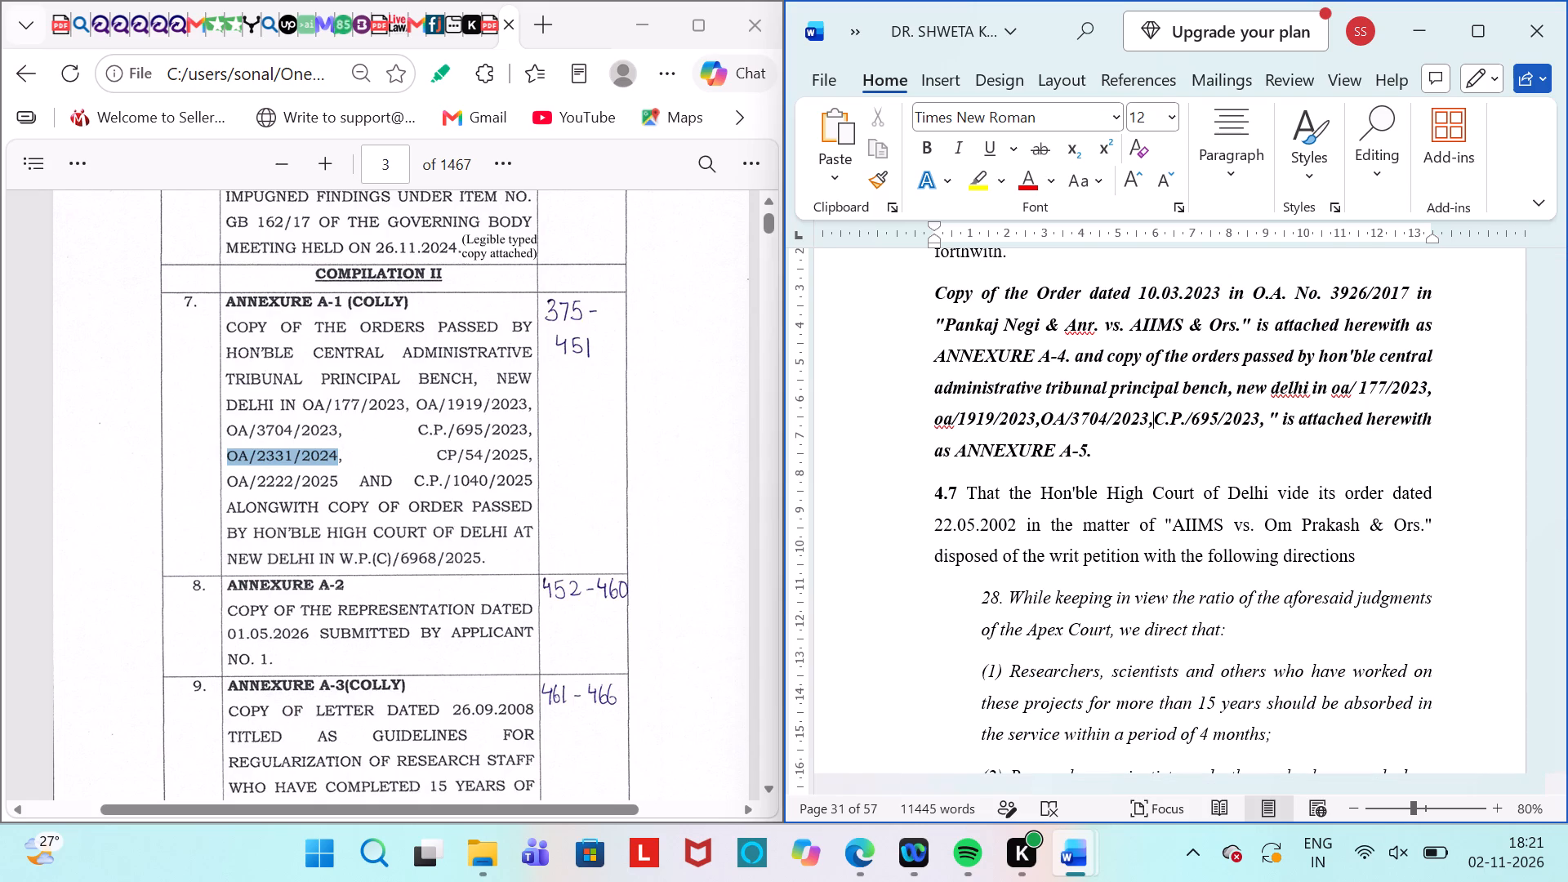
Copy "OA/2331/2024," from the PDF's ANNEXURE A-1 (COLLY) entry and paste it after "C.P./695/2023," in Word.
left_click(332, 444)
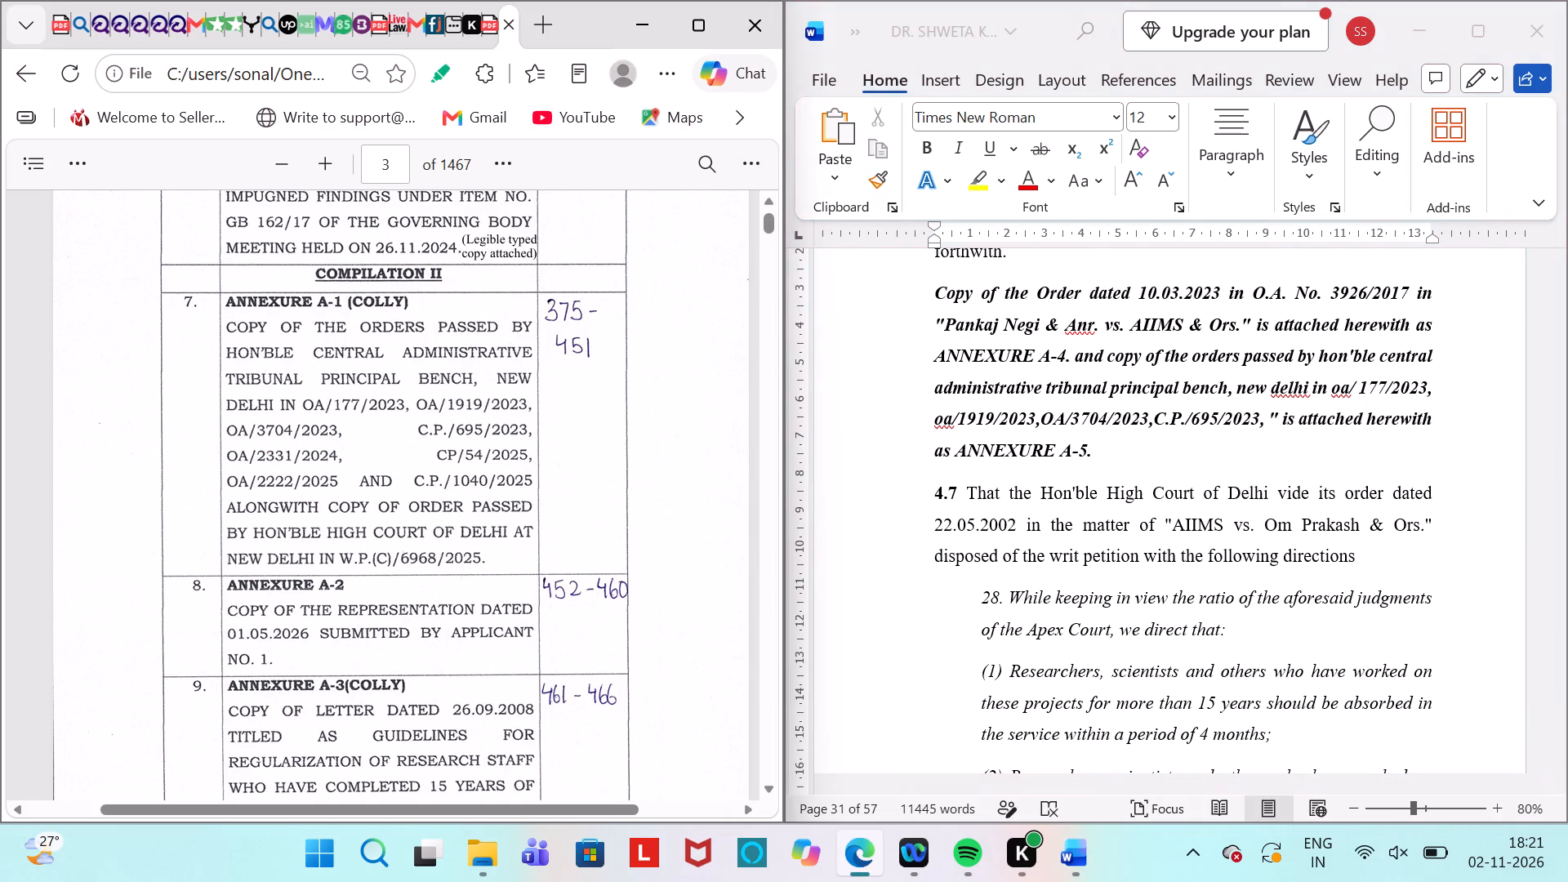
left_click(230, 457)
left_click_drag(230, 457, 284, 457)
left_click_drag(284, 457, 341, 457)
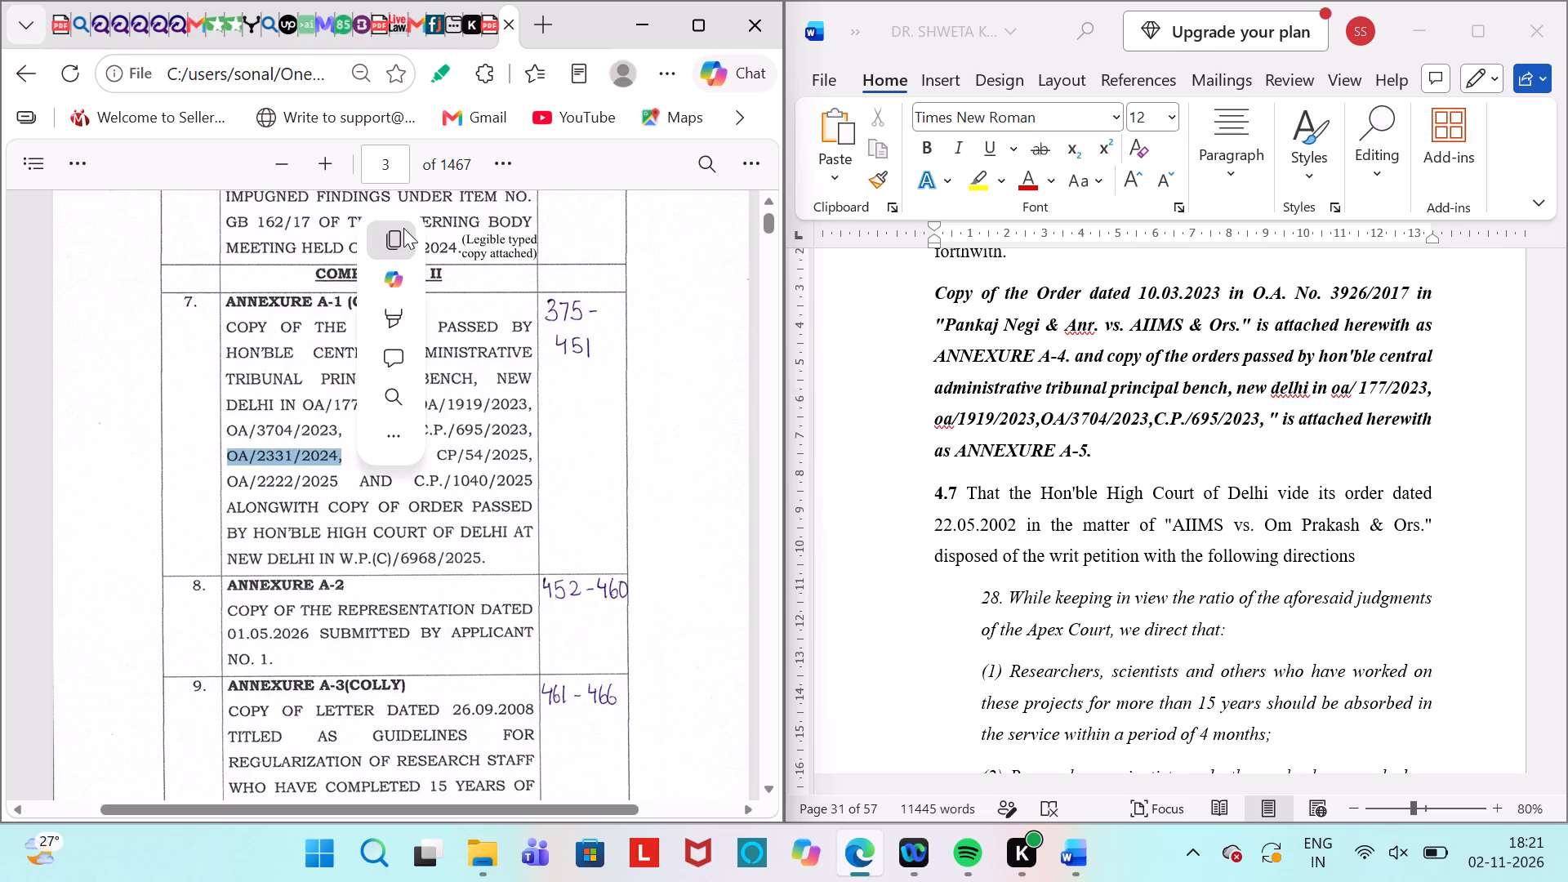
left_click(403, 228)
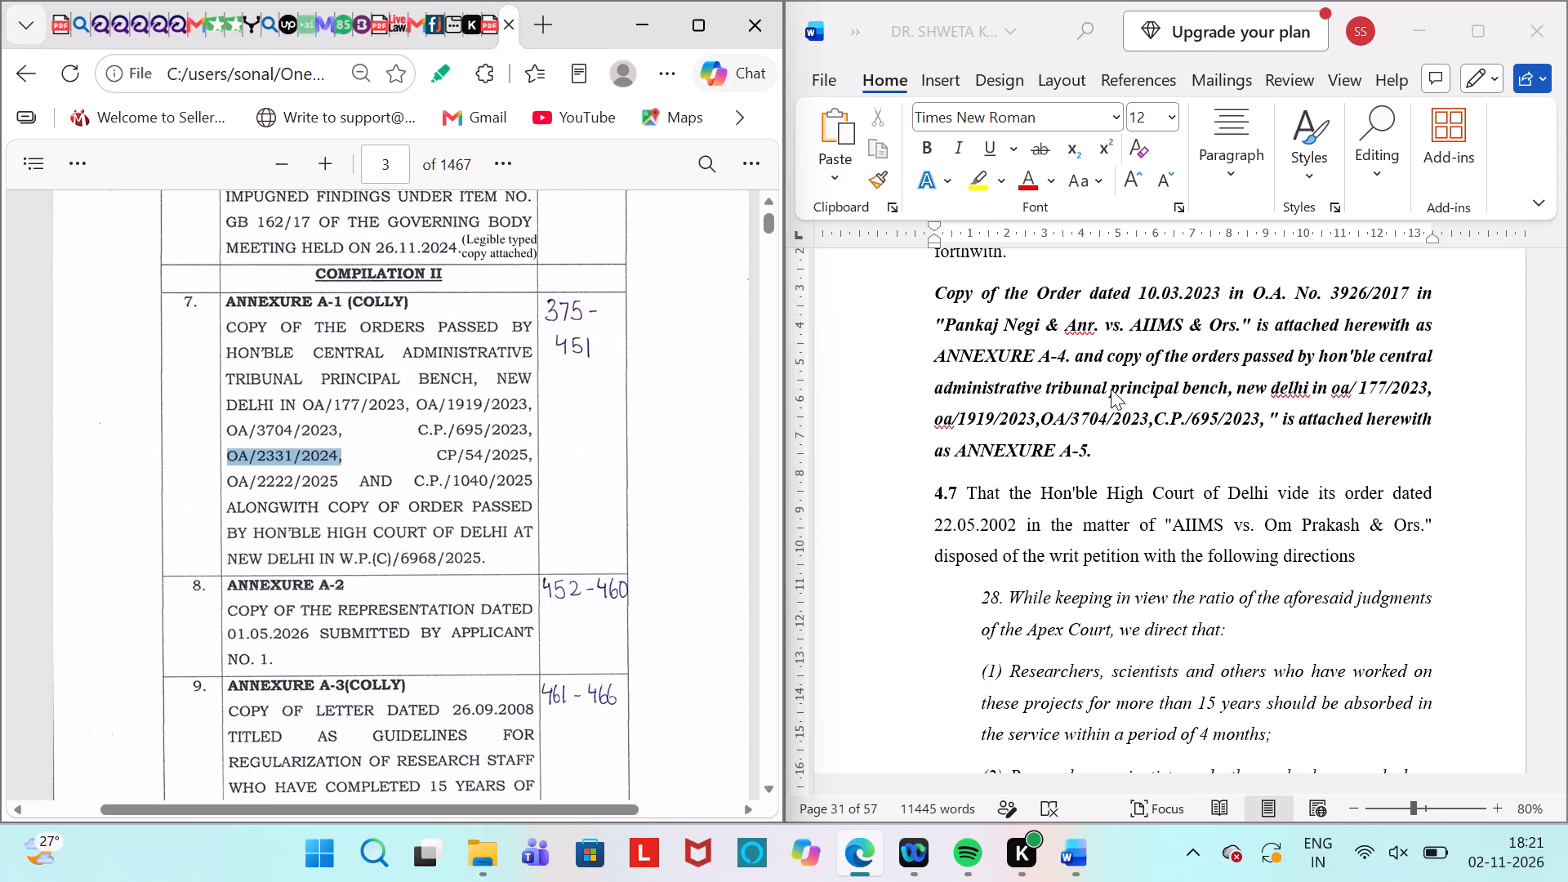
left_click(1268, 412)
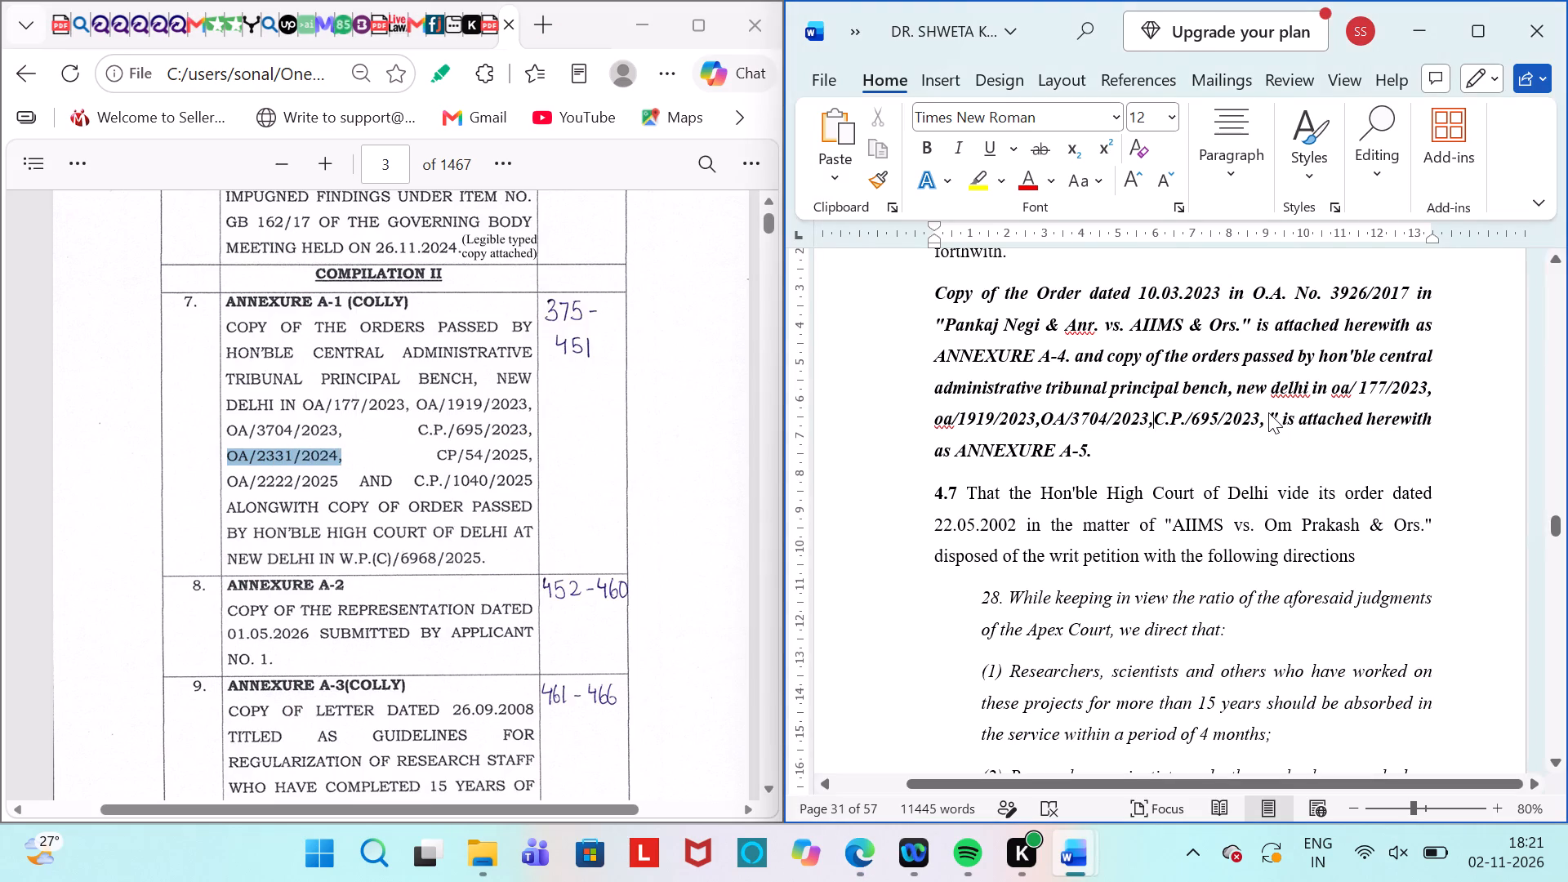
left_click(1268, 414)
key("ctrl+v")
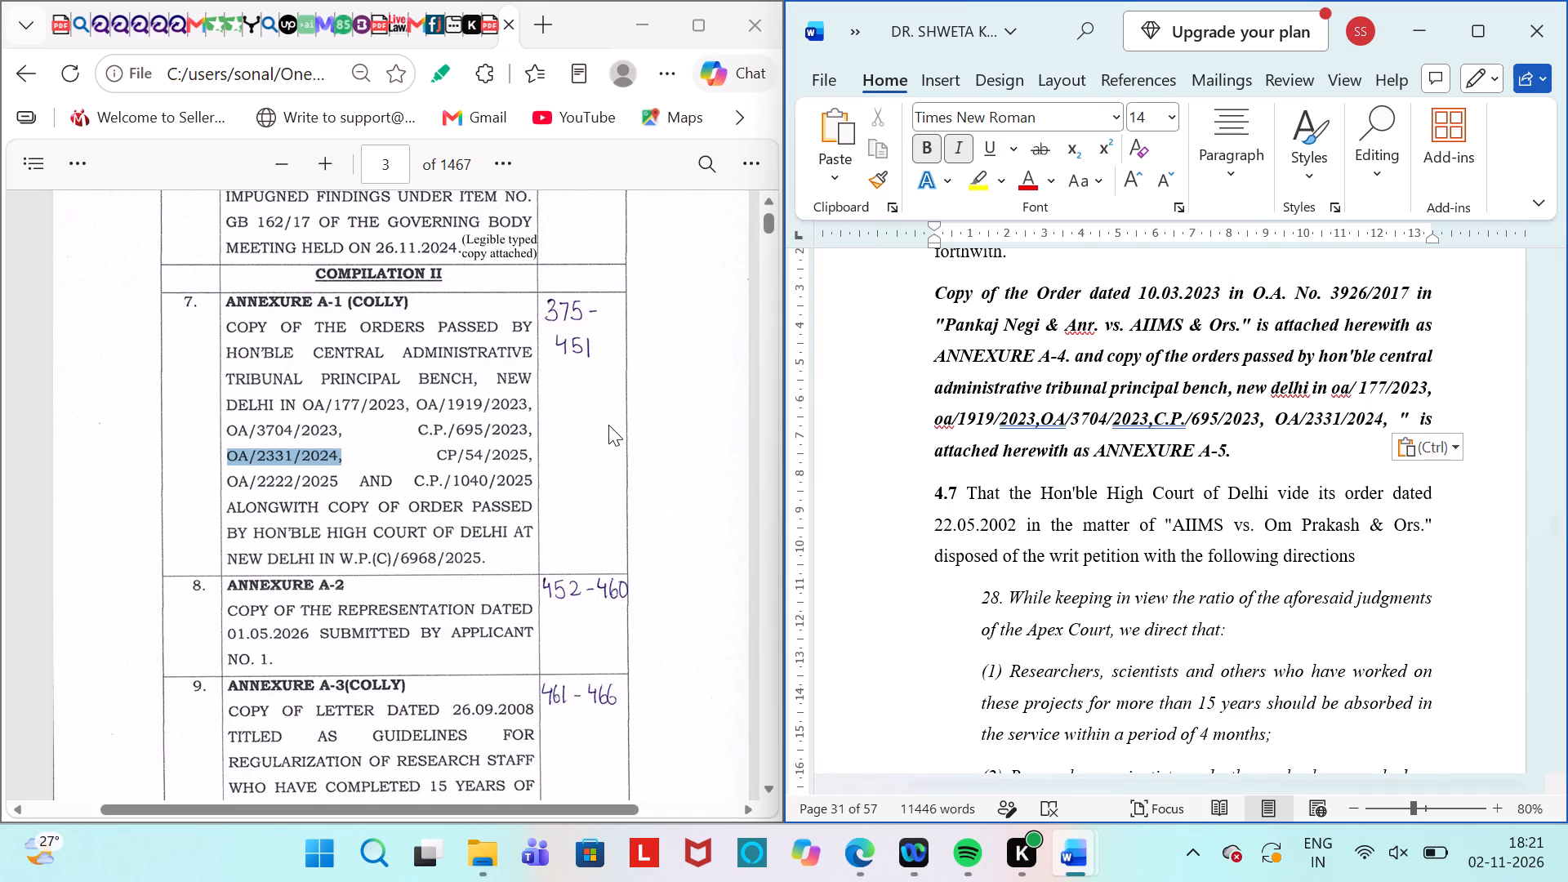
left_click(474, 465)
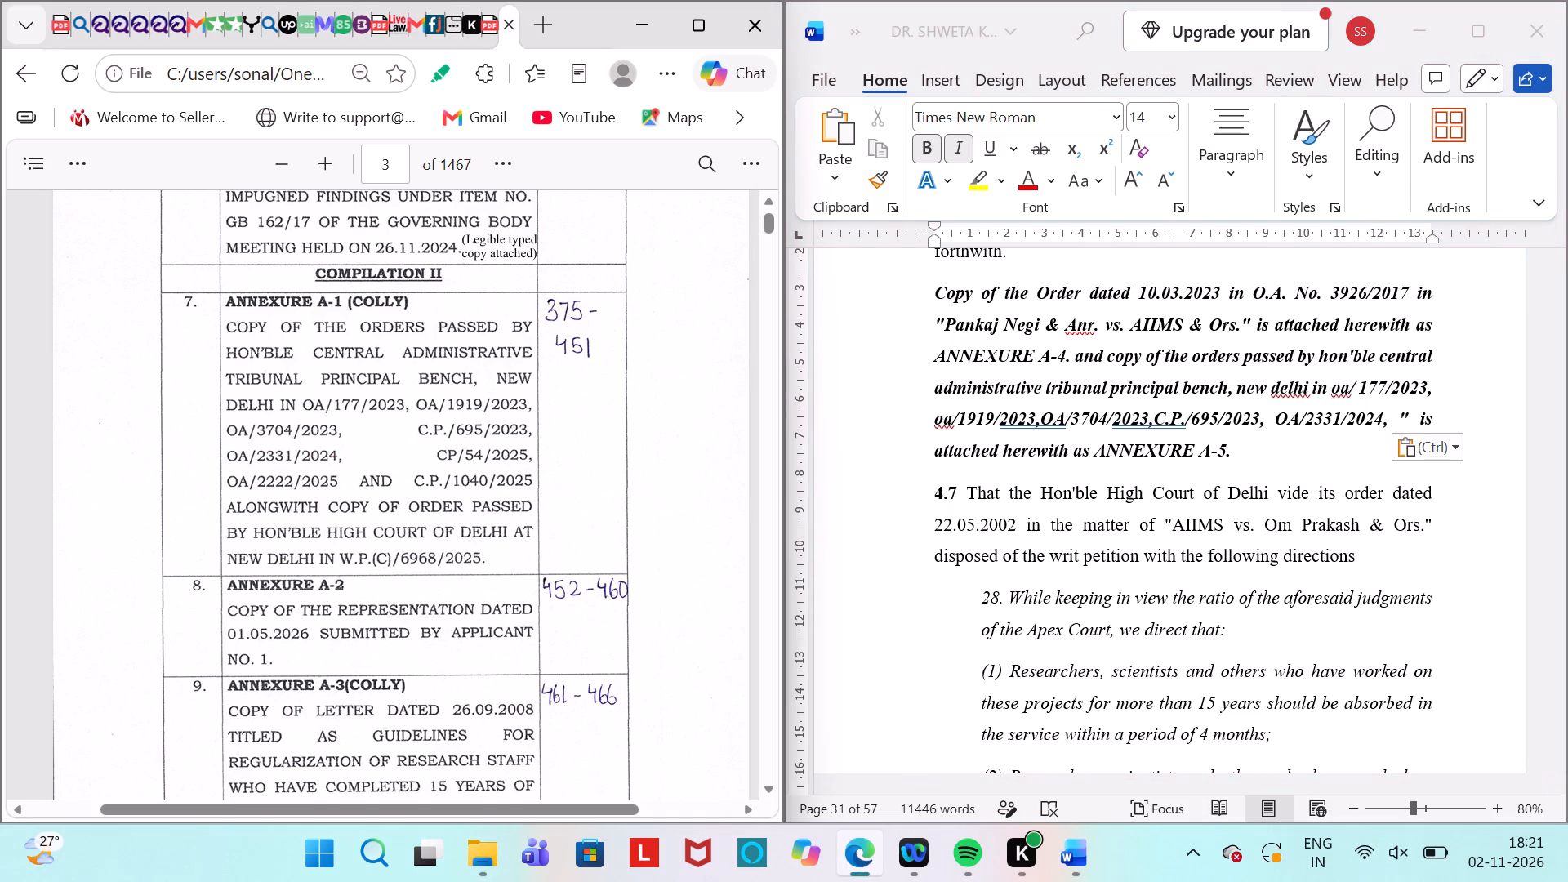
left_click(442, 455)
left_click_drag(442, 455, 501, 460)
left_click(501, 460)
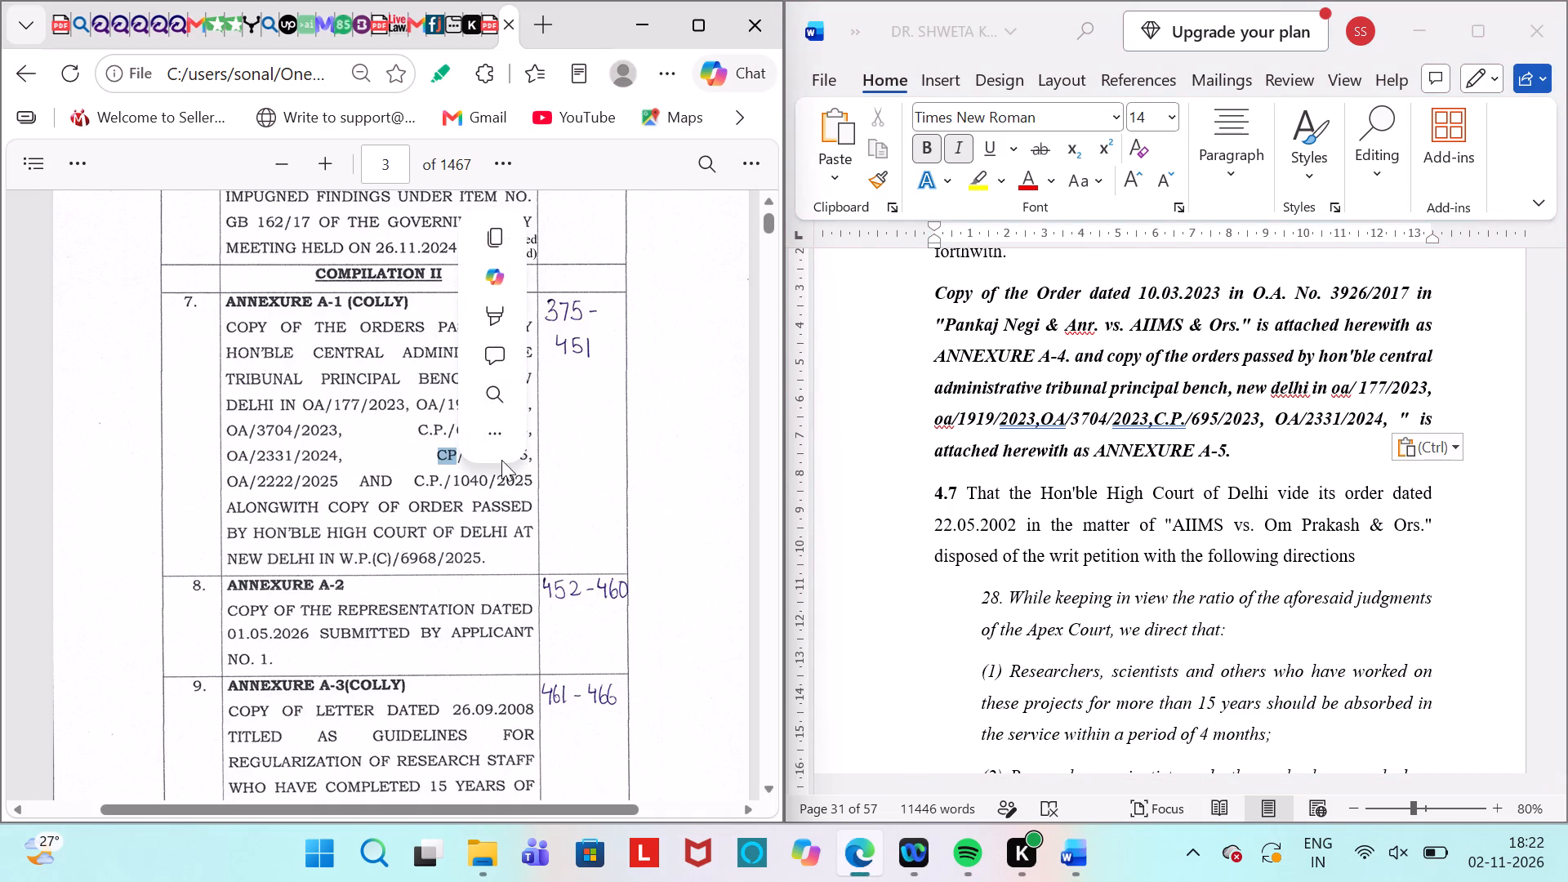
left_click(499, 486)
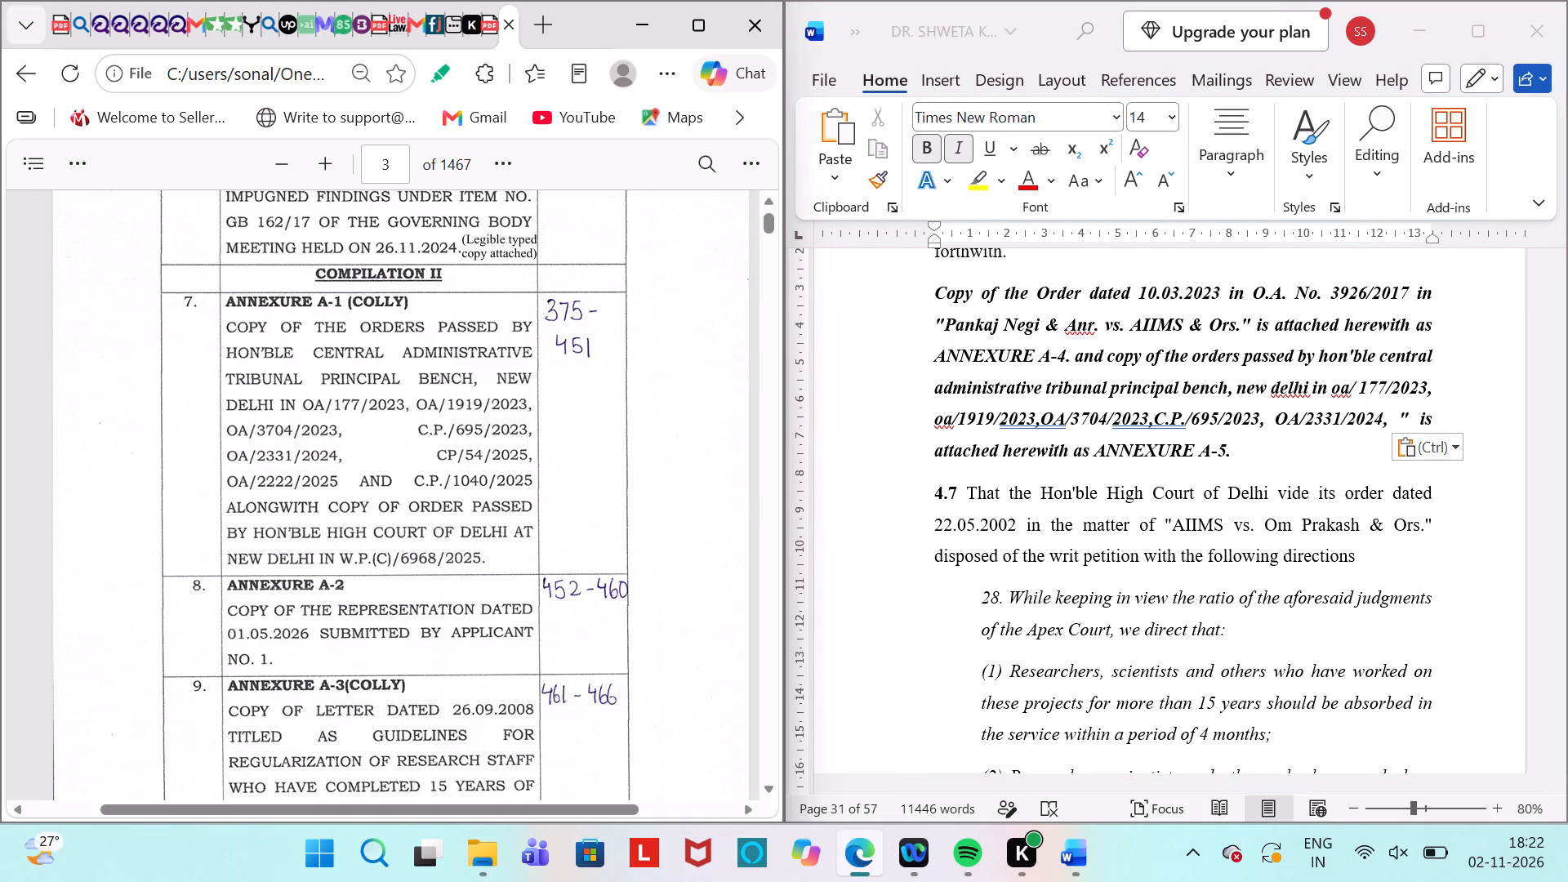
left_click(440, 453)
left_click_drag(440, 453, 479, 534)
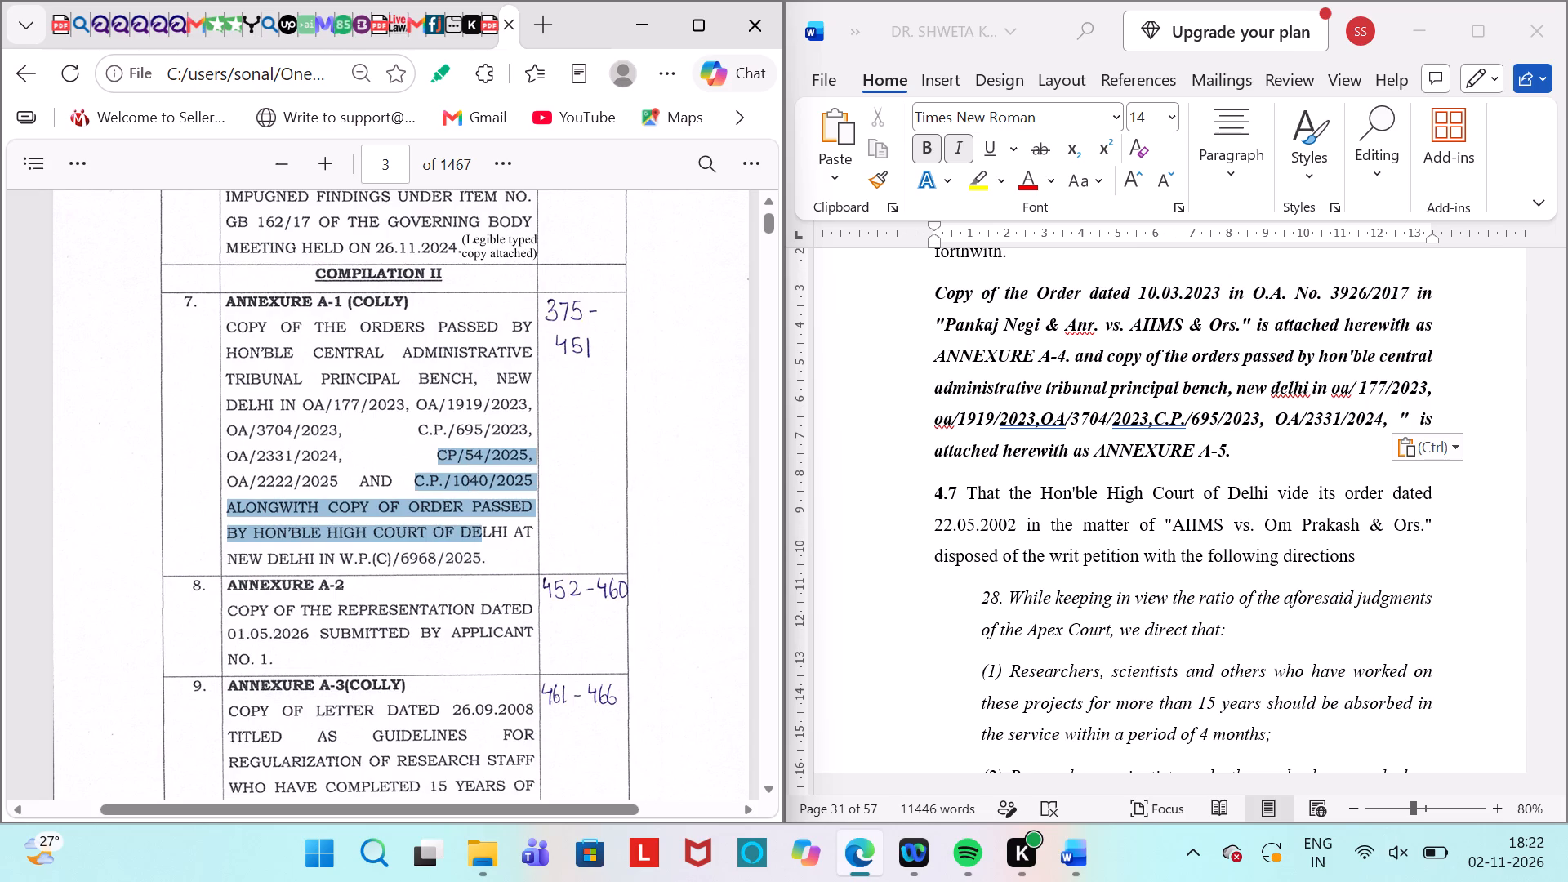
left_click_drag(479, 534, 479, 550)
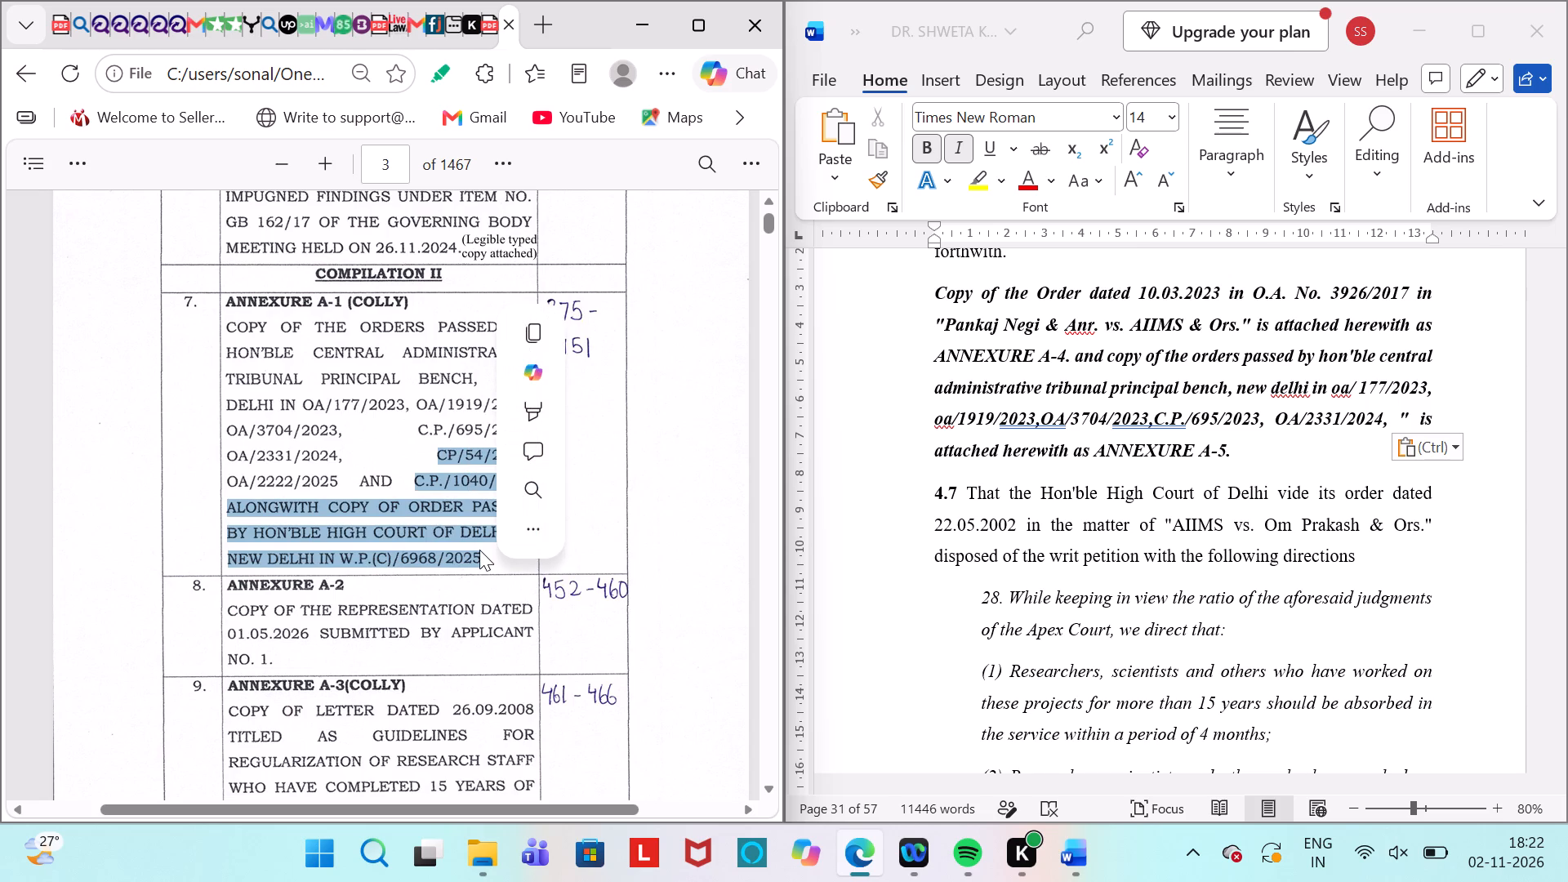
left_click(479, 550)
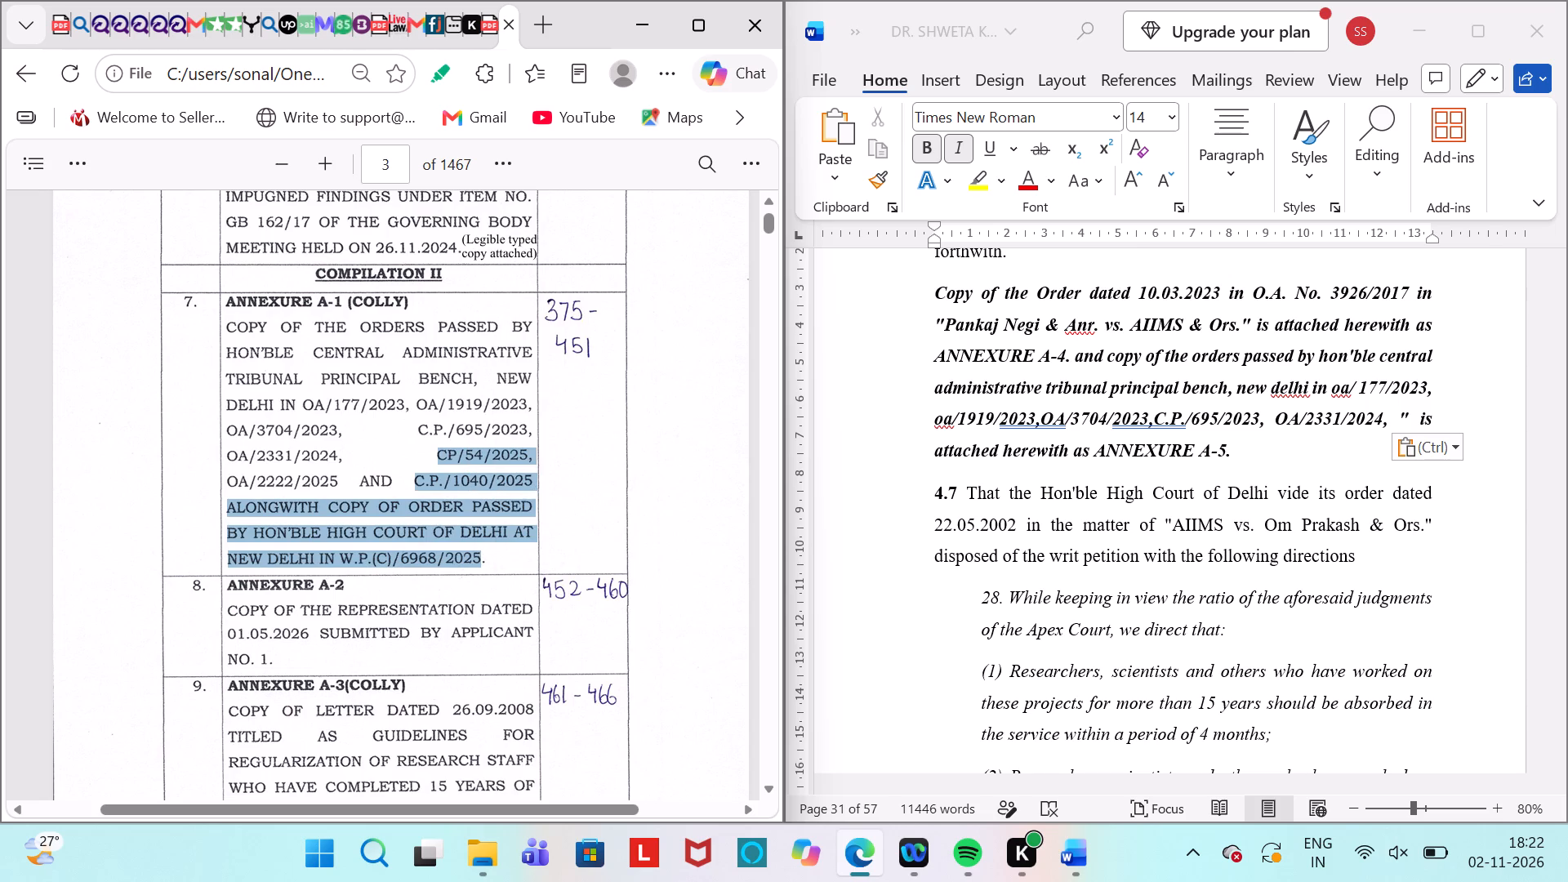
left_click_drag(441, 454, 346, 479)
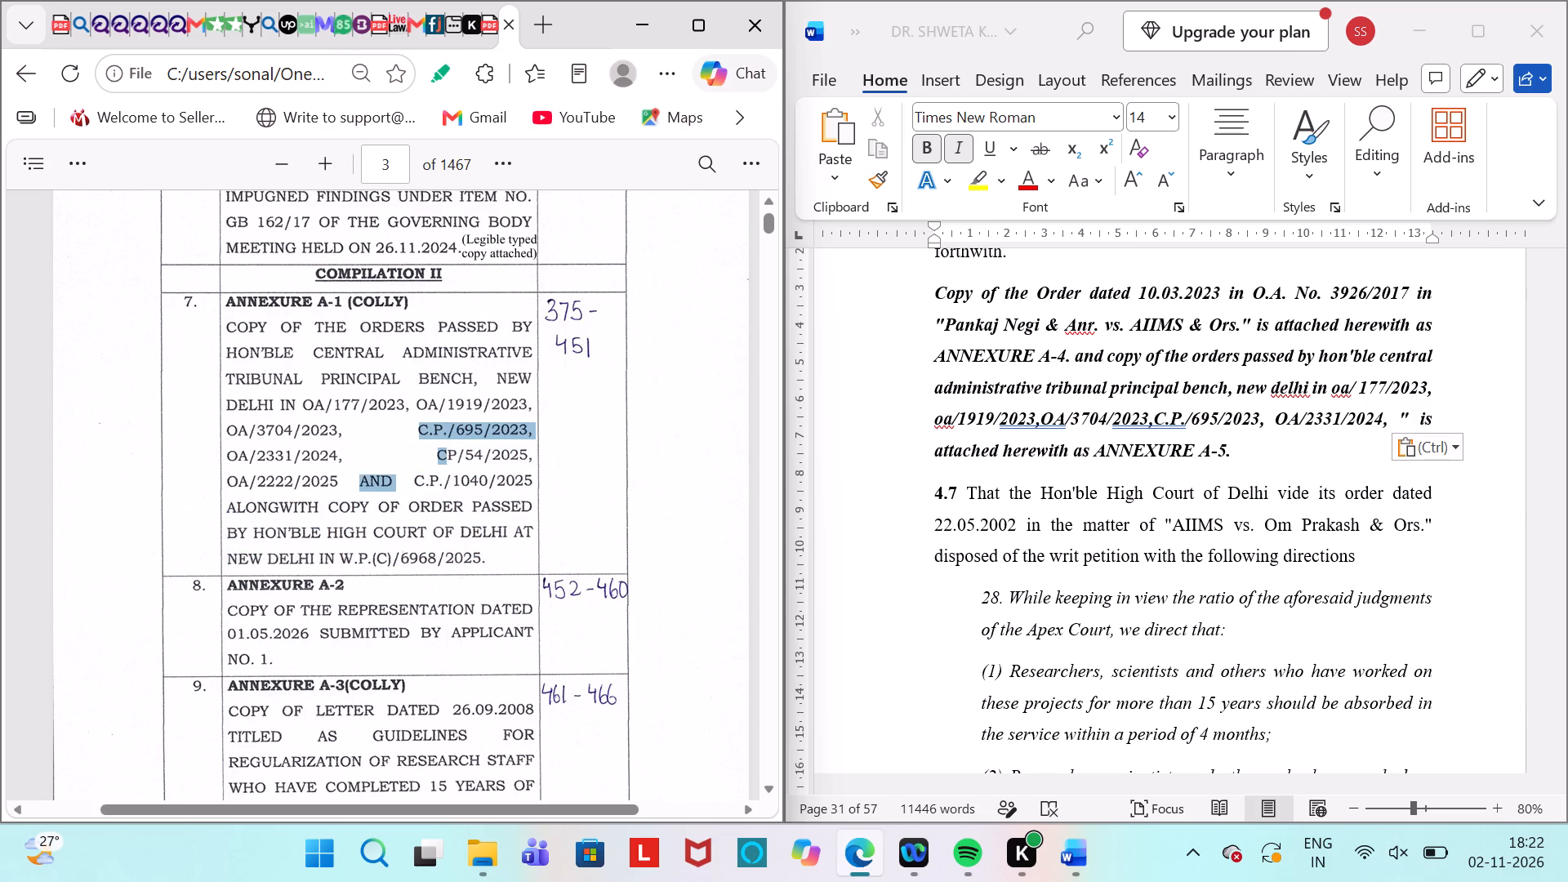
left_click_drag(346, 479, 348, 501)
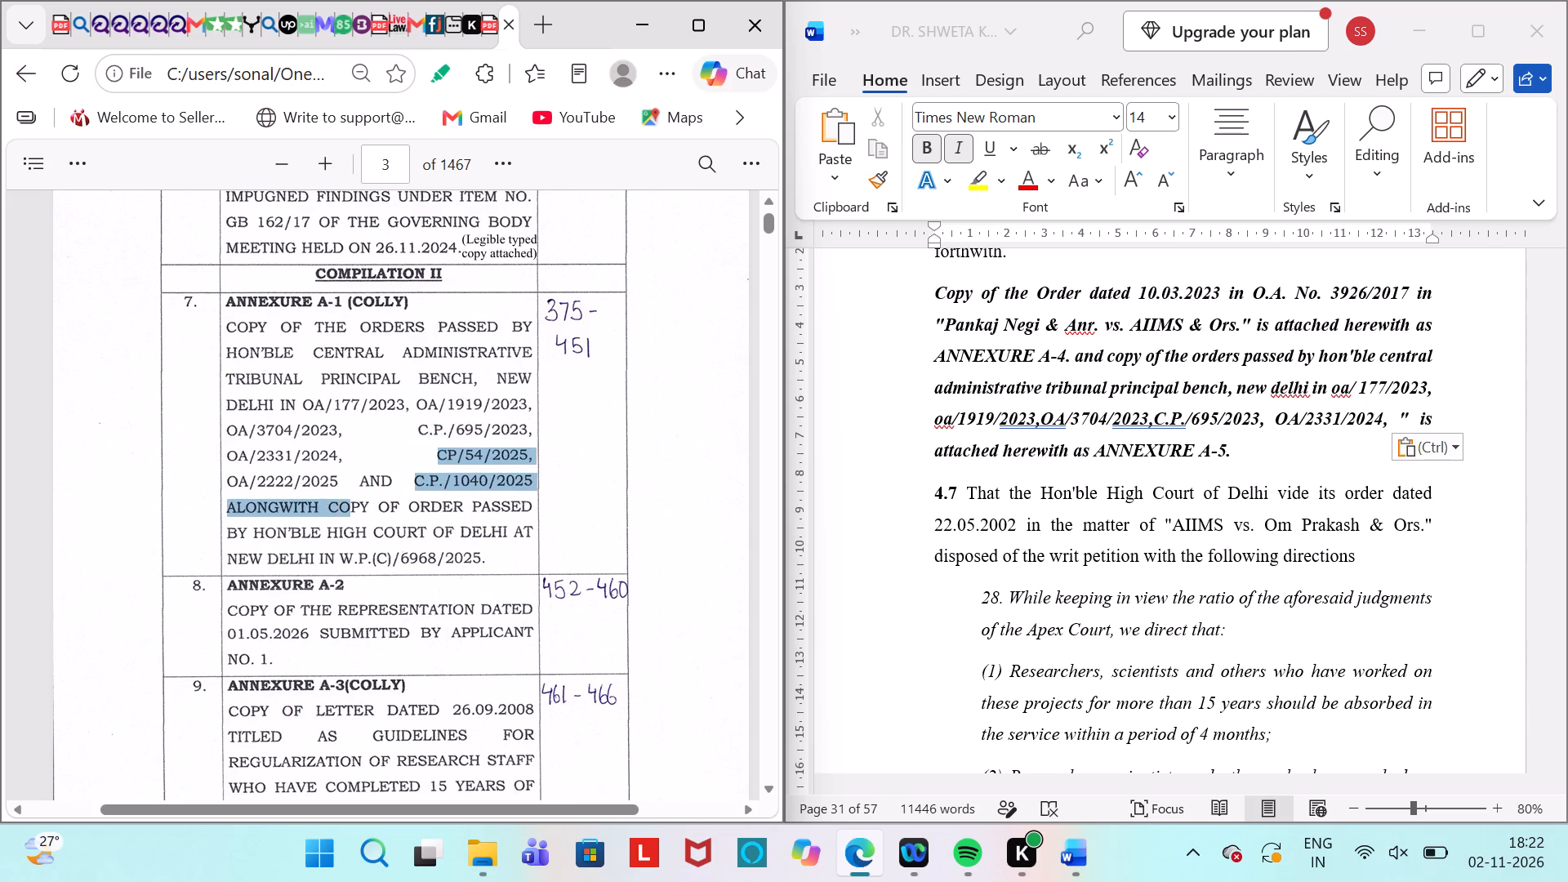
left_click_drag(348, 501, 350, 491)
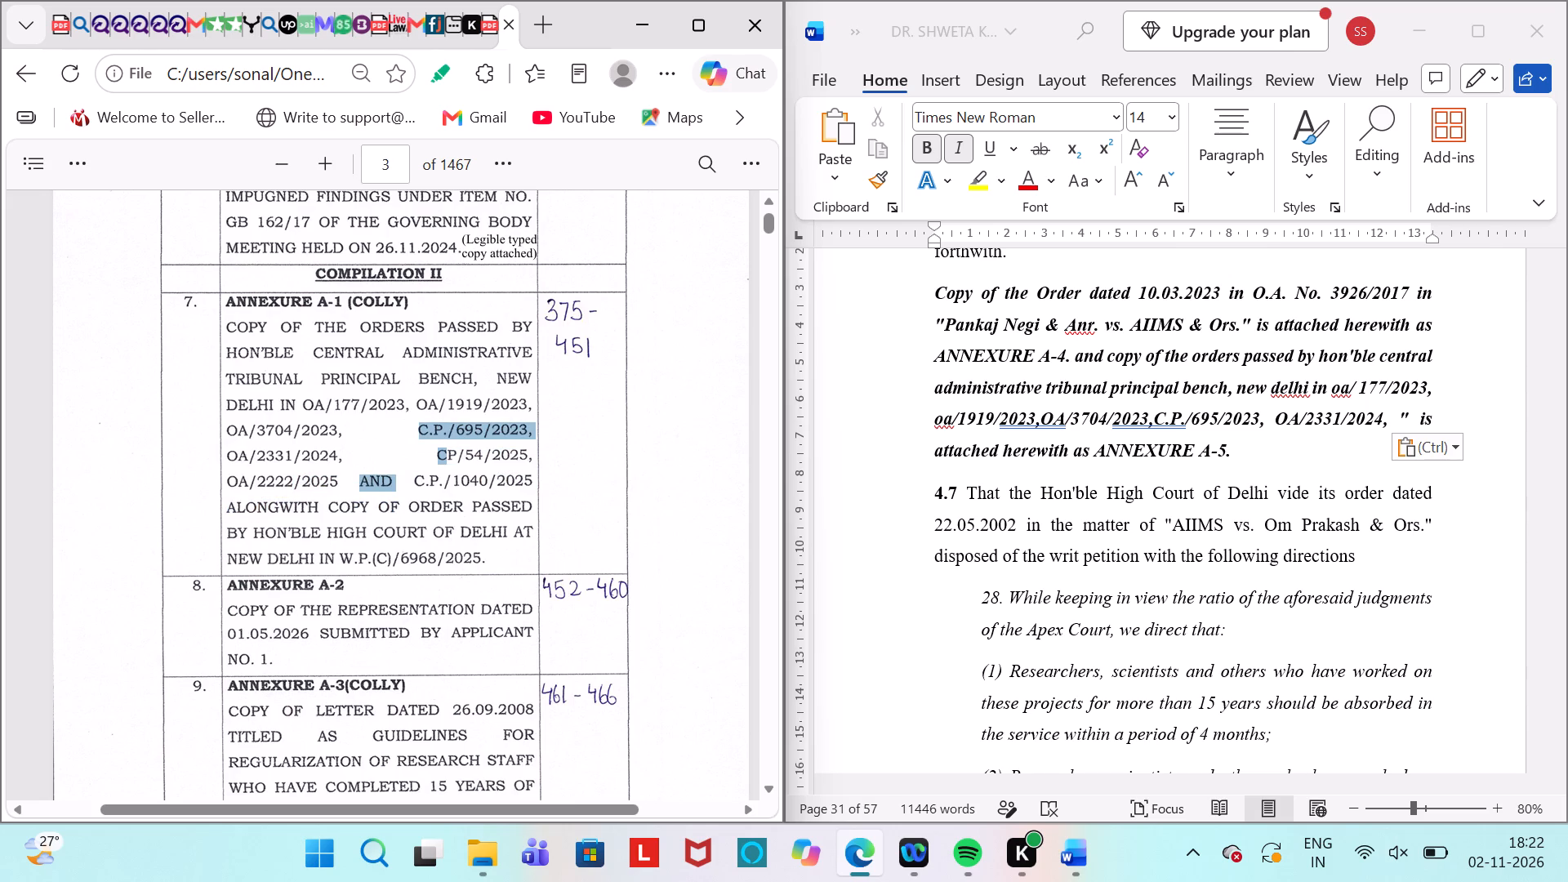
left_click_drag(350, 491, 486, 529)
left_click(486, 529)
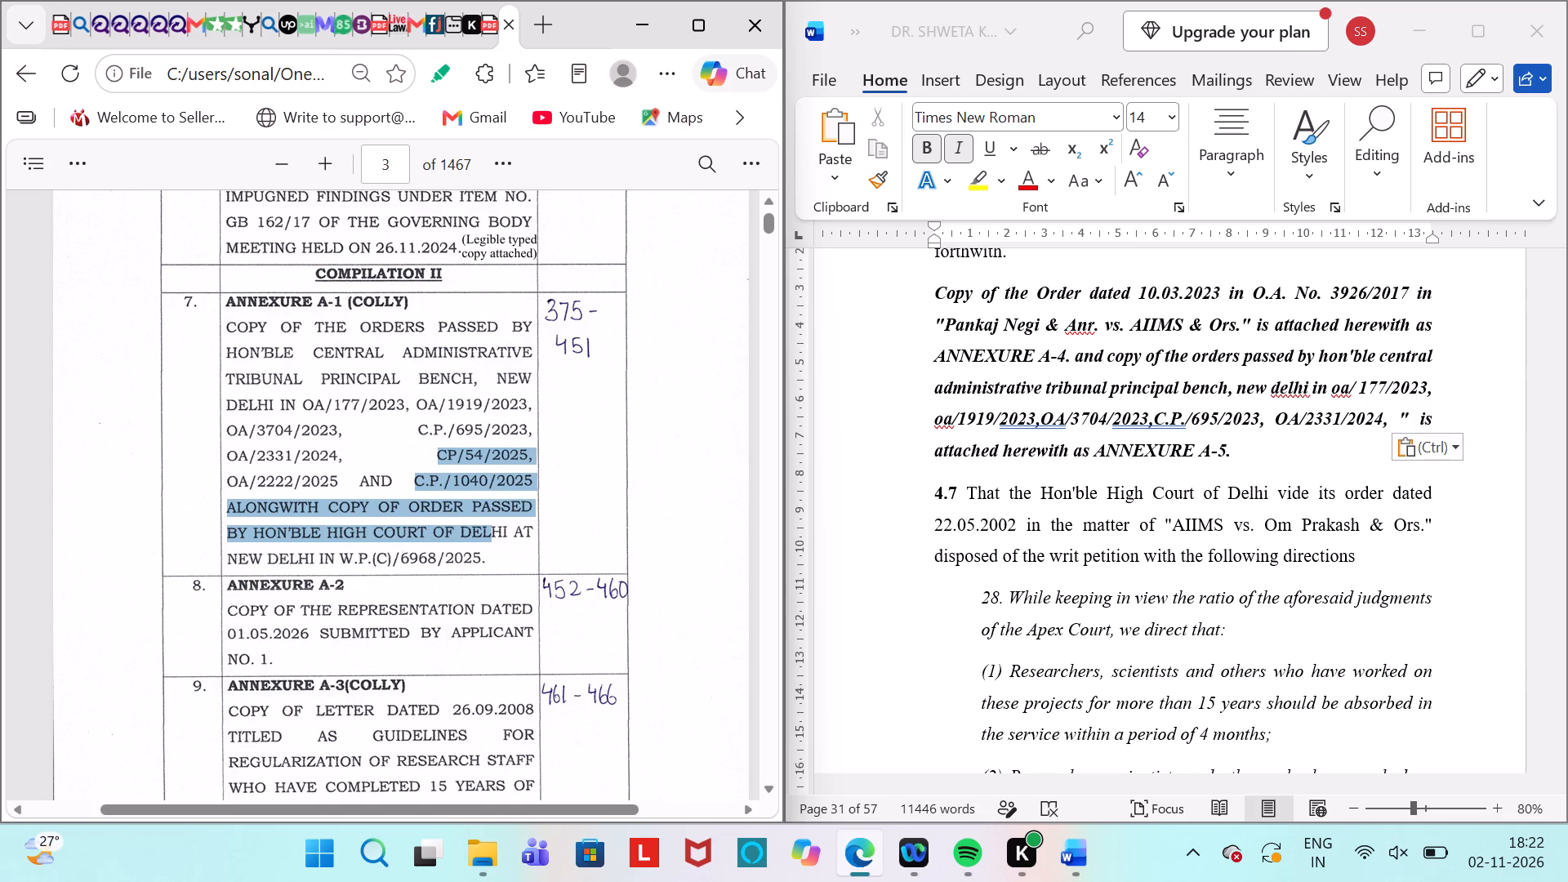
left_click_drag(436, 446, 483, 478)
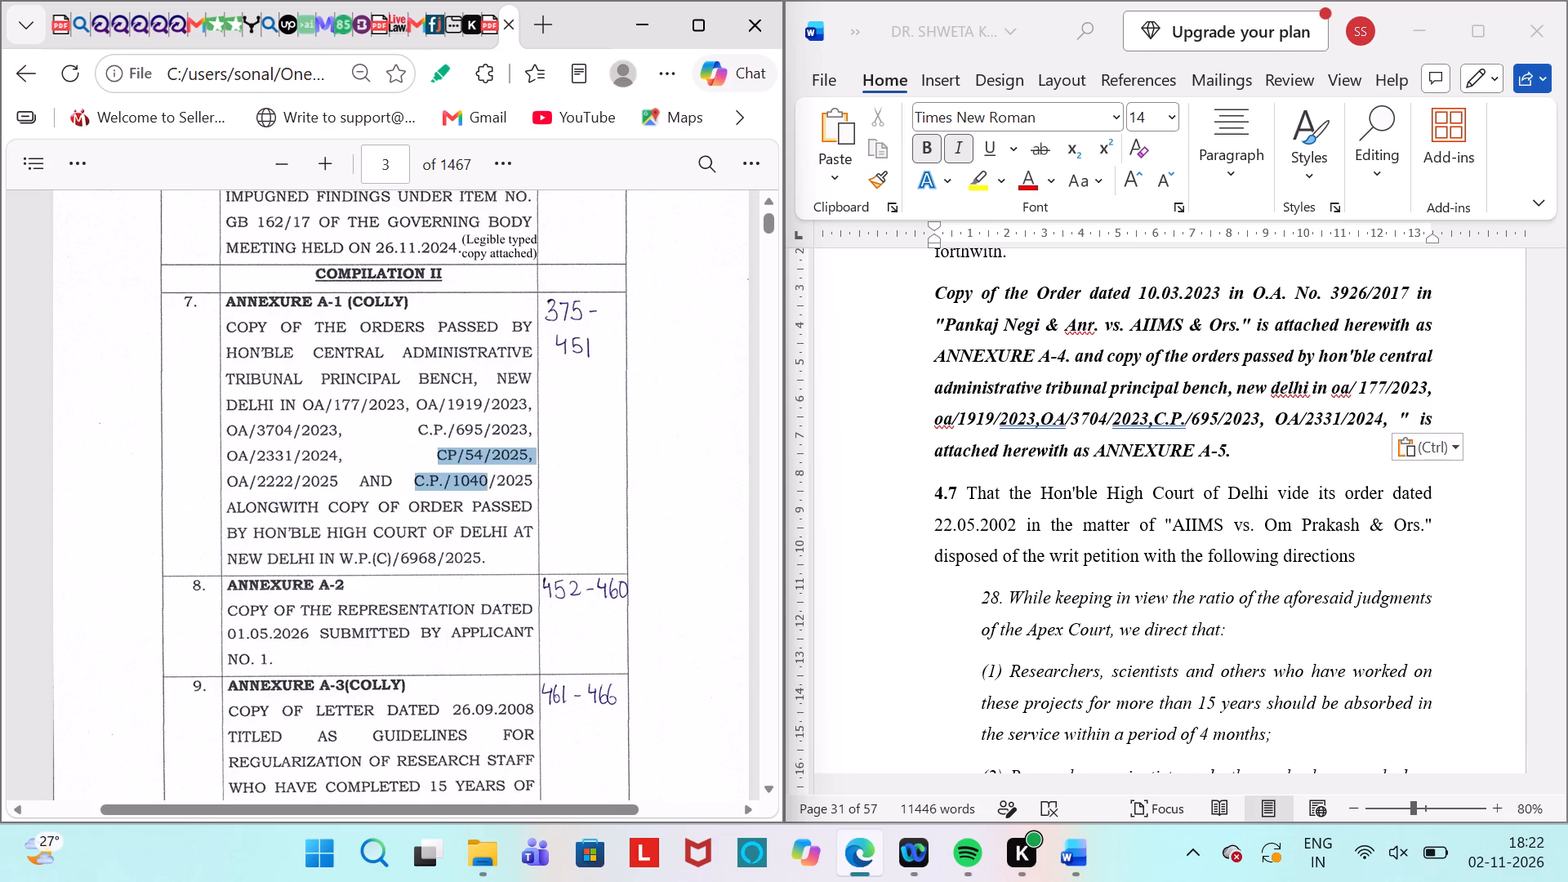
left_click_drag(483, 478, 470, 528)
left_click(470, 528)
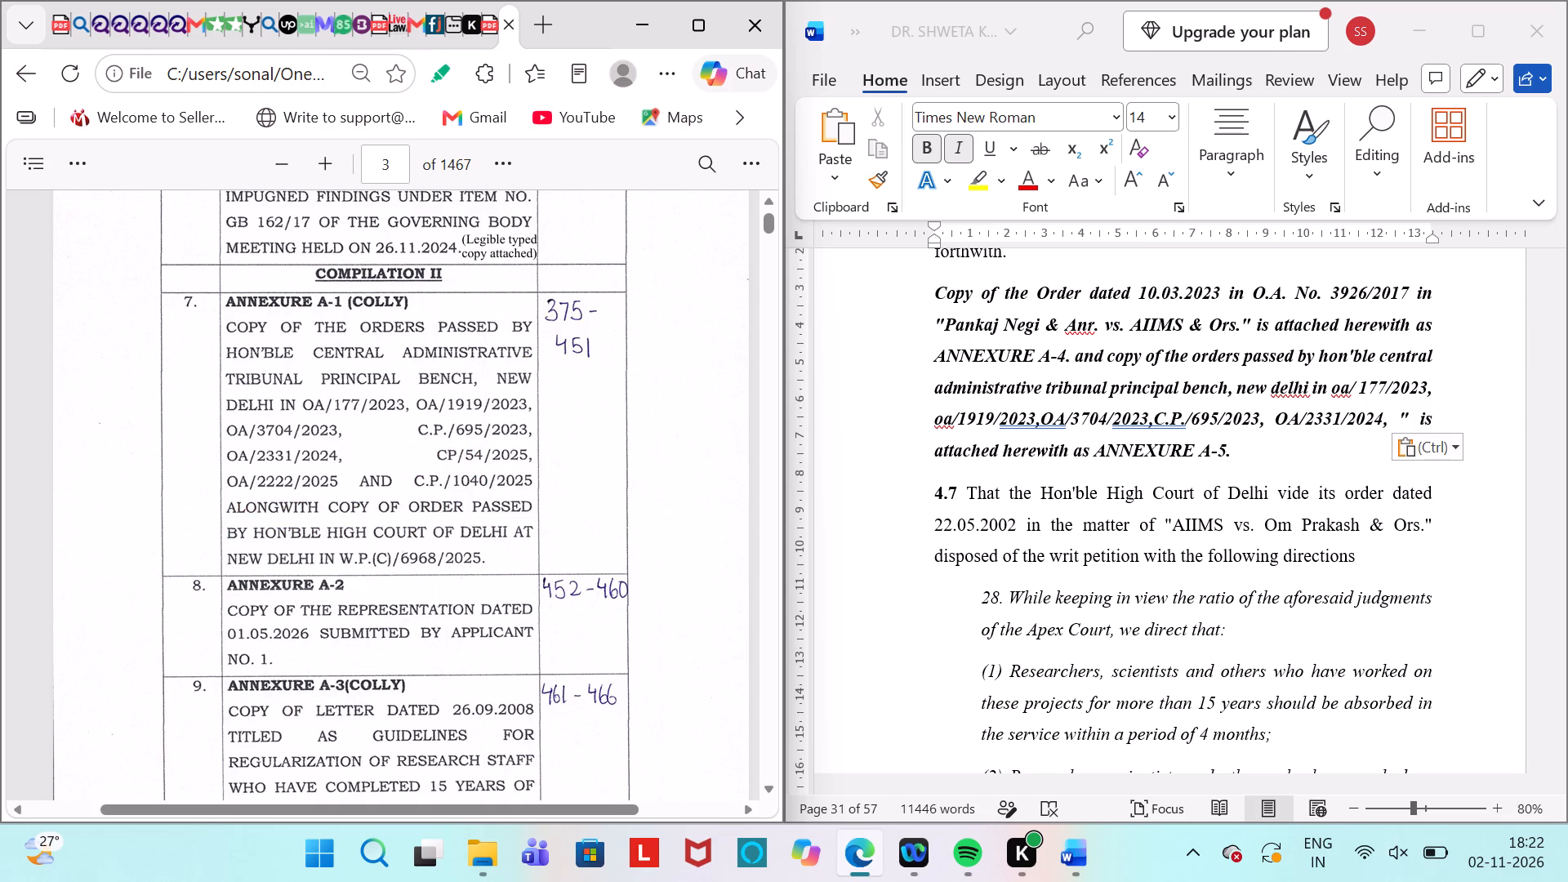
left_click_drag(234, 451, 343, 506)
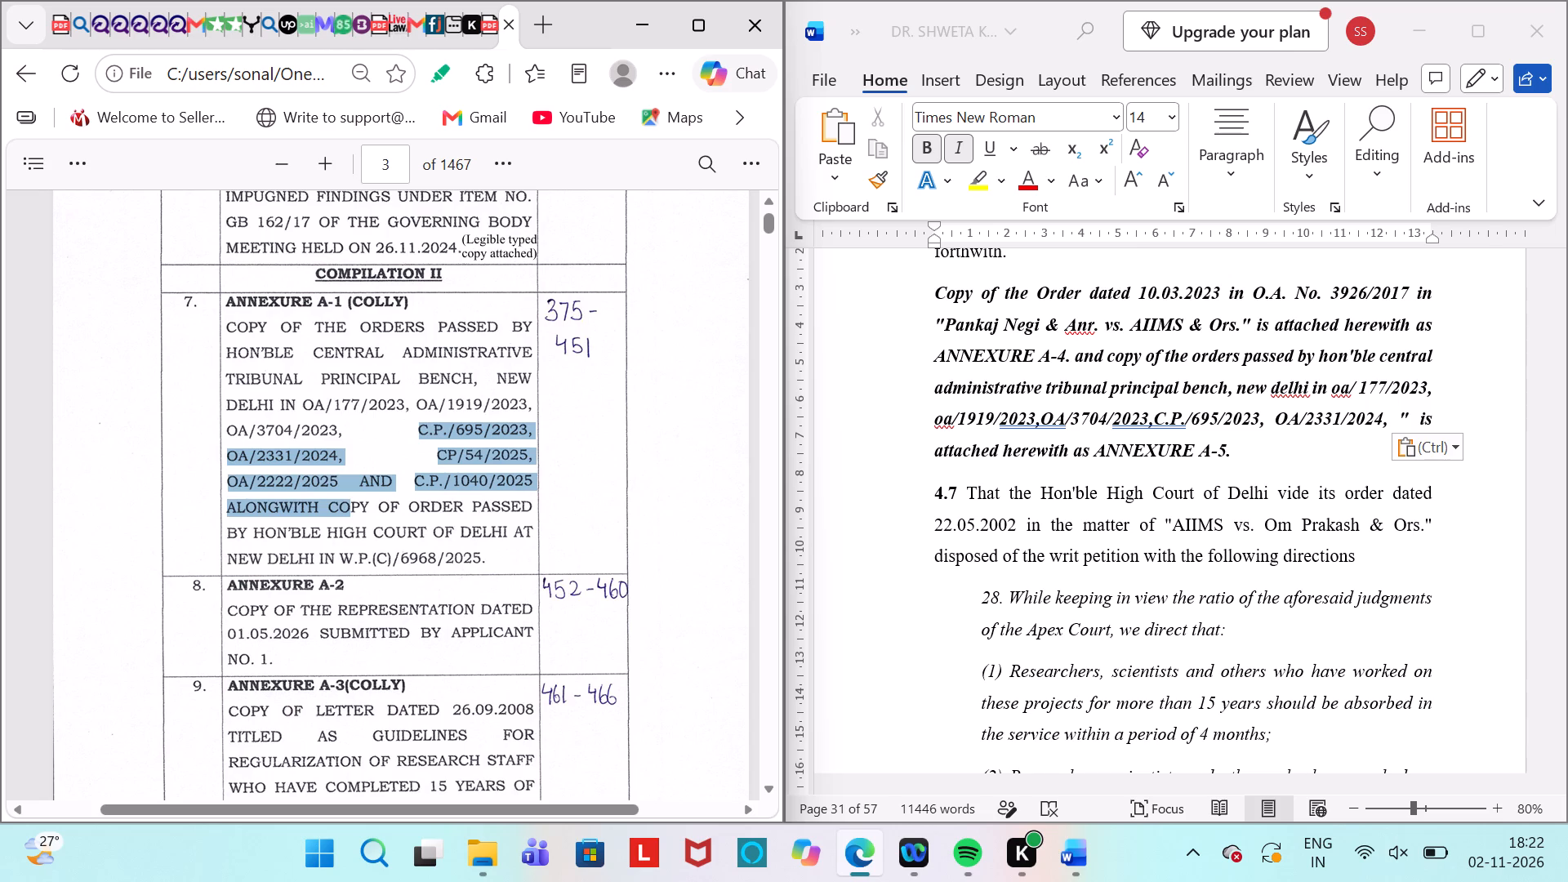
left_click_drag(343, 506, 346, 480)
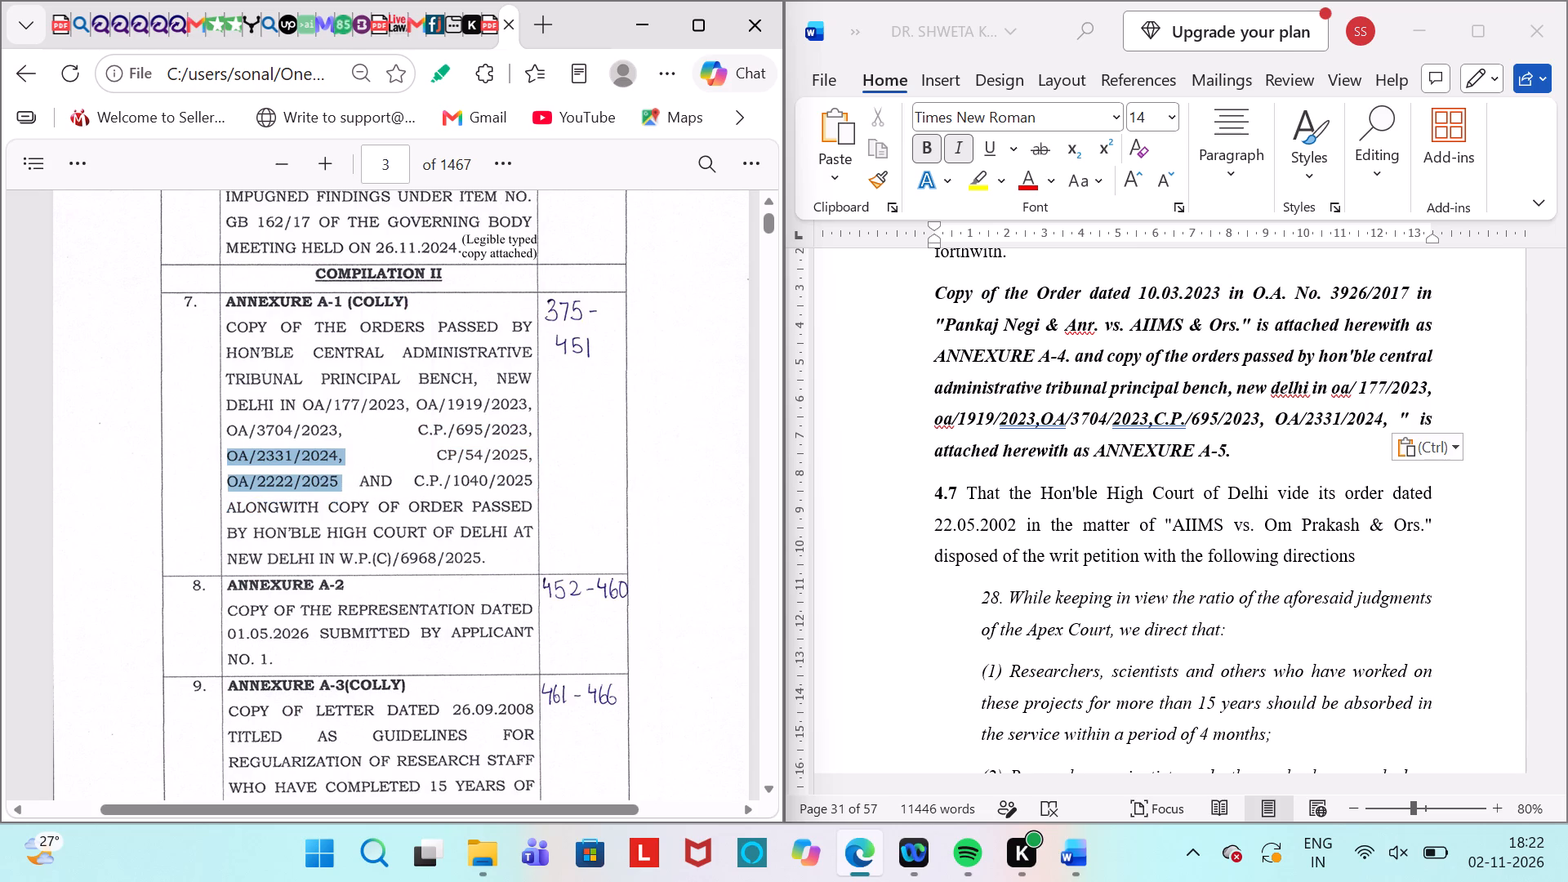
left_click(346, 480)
Copy "CP/54/2025," from the PDF's ANNEXURE A-1 (COLLY) entry.
left_click_drag(442, 458, 519, 456)
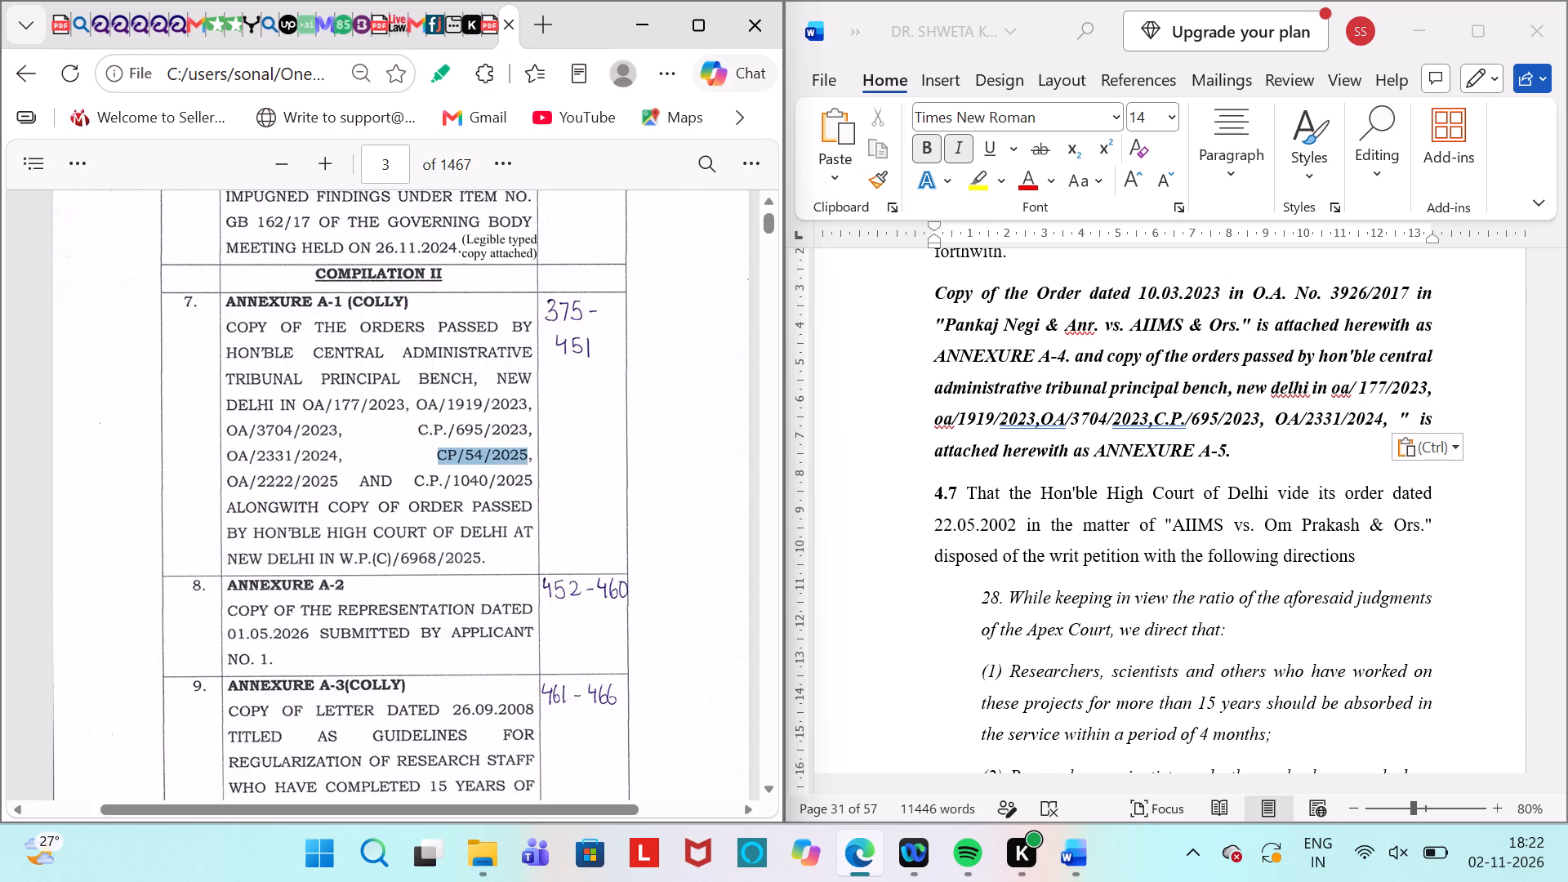
left_click_drag(519, 456, 528, 459)
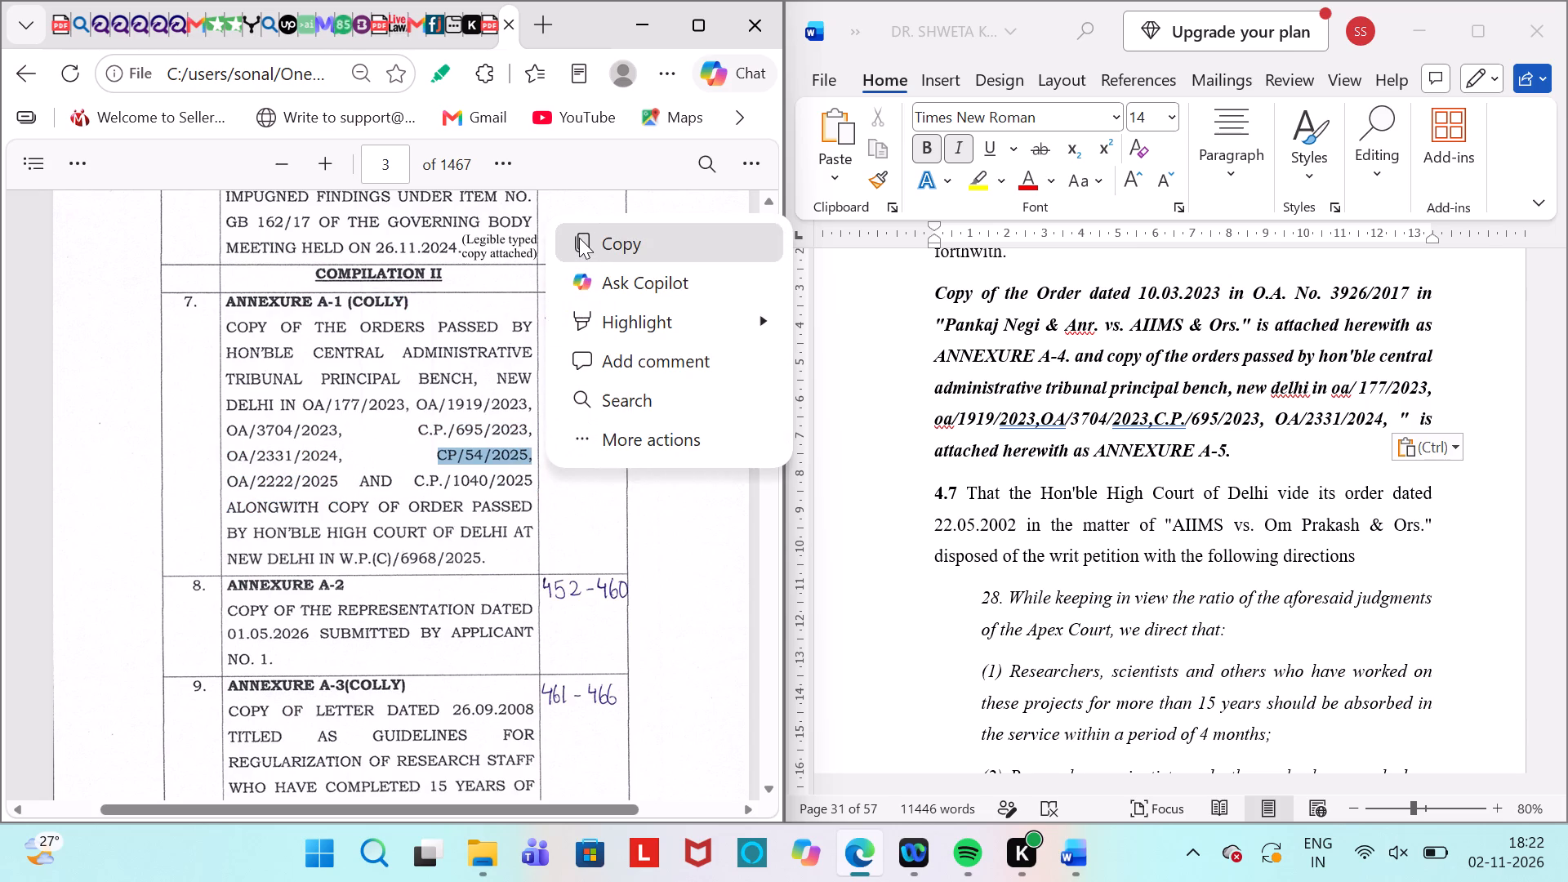
left_click(579, 238)
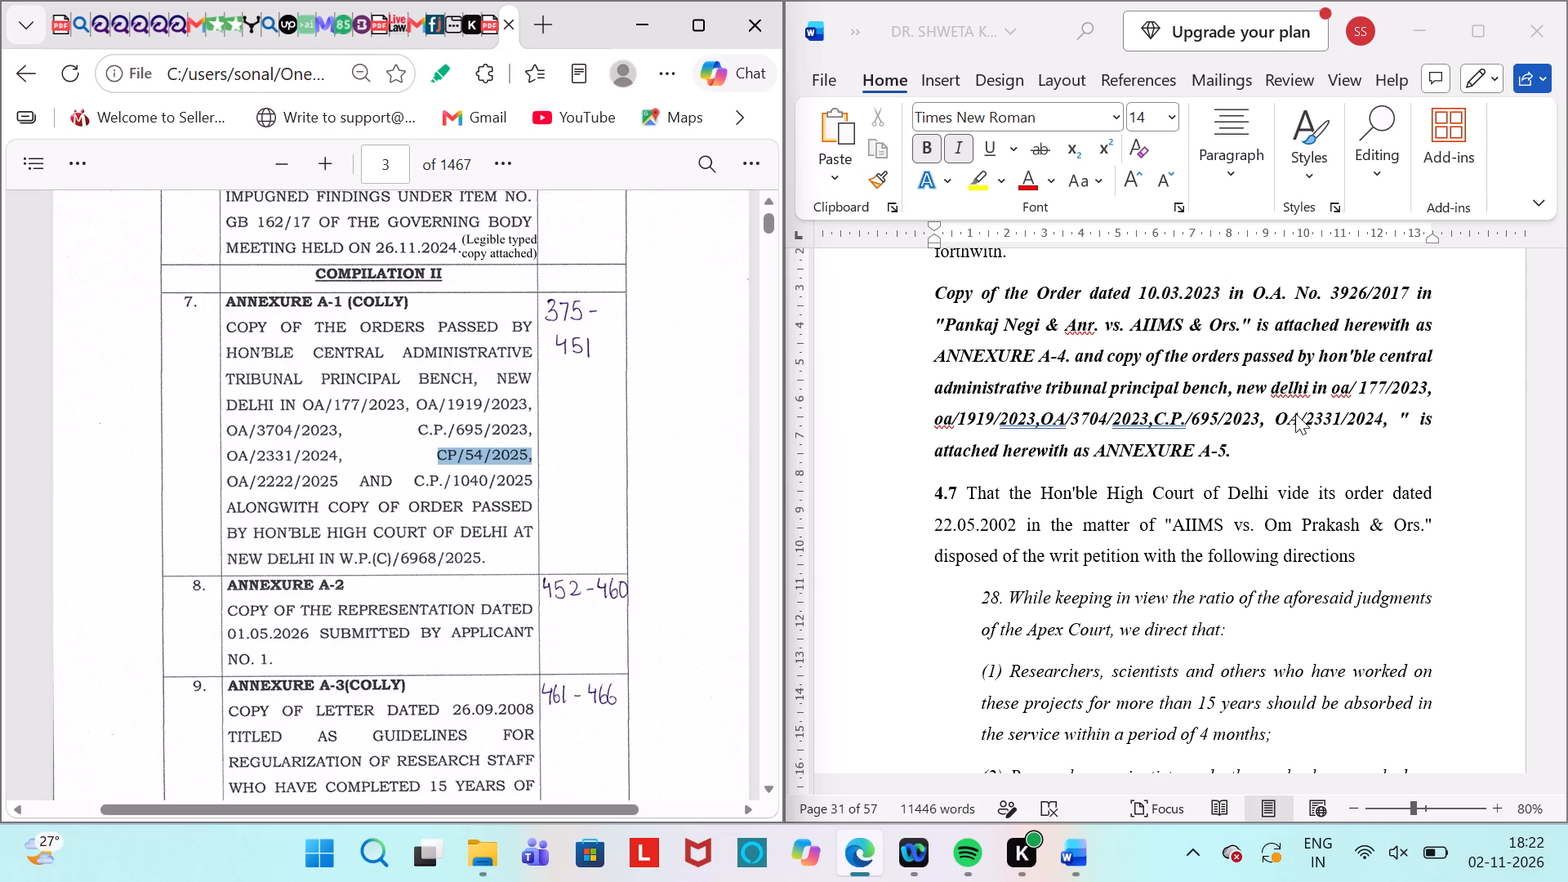
Remove the space between "C.P./695/2023," and "OA/2331/2024," in Word's order description.
left_click(1275, 412)
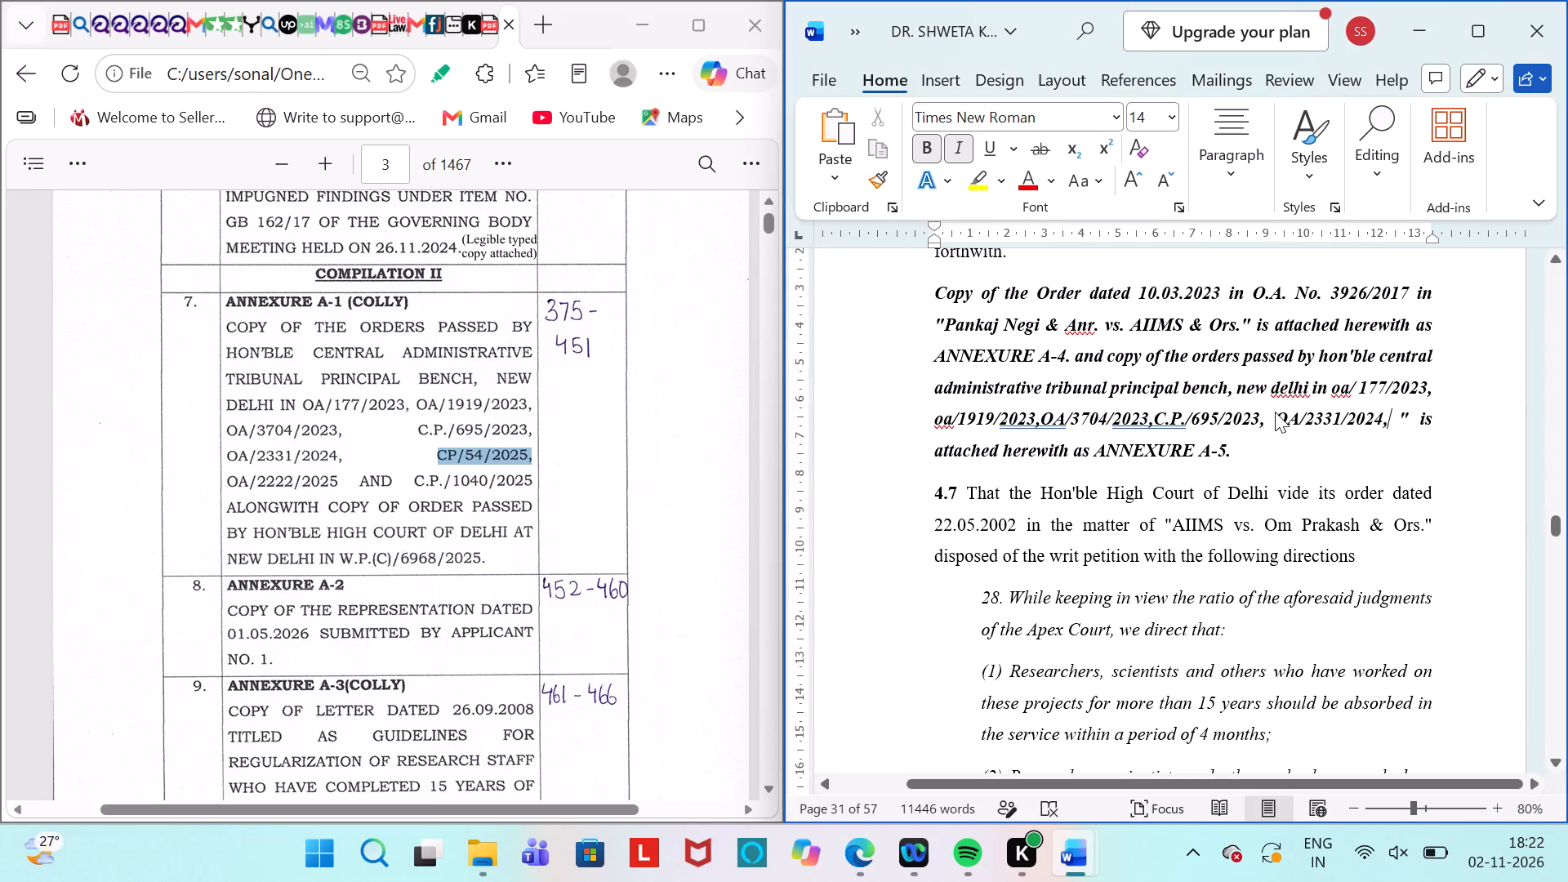
left_click(1275, 412)
key("BackSpace")
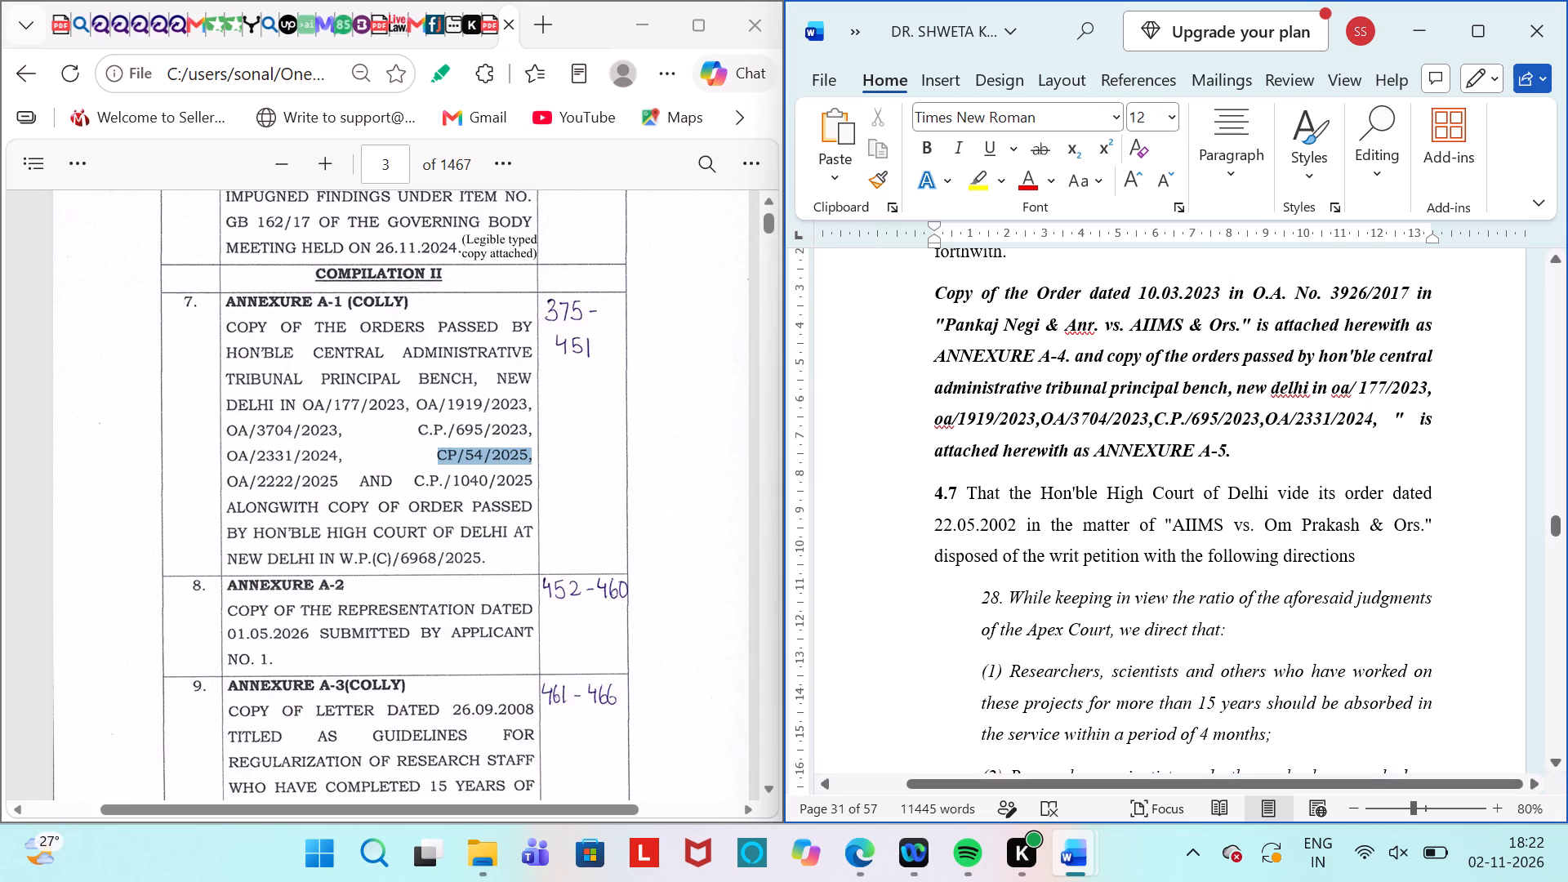
Replace "oa" with "O.A." before "/1919/2023" in the order description.
left_click(954, 421)
key("BackSpace")
key("BackSpace")
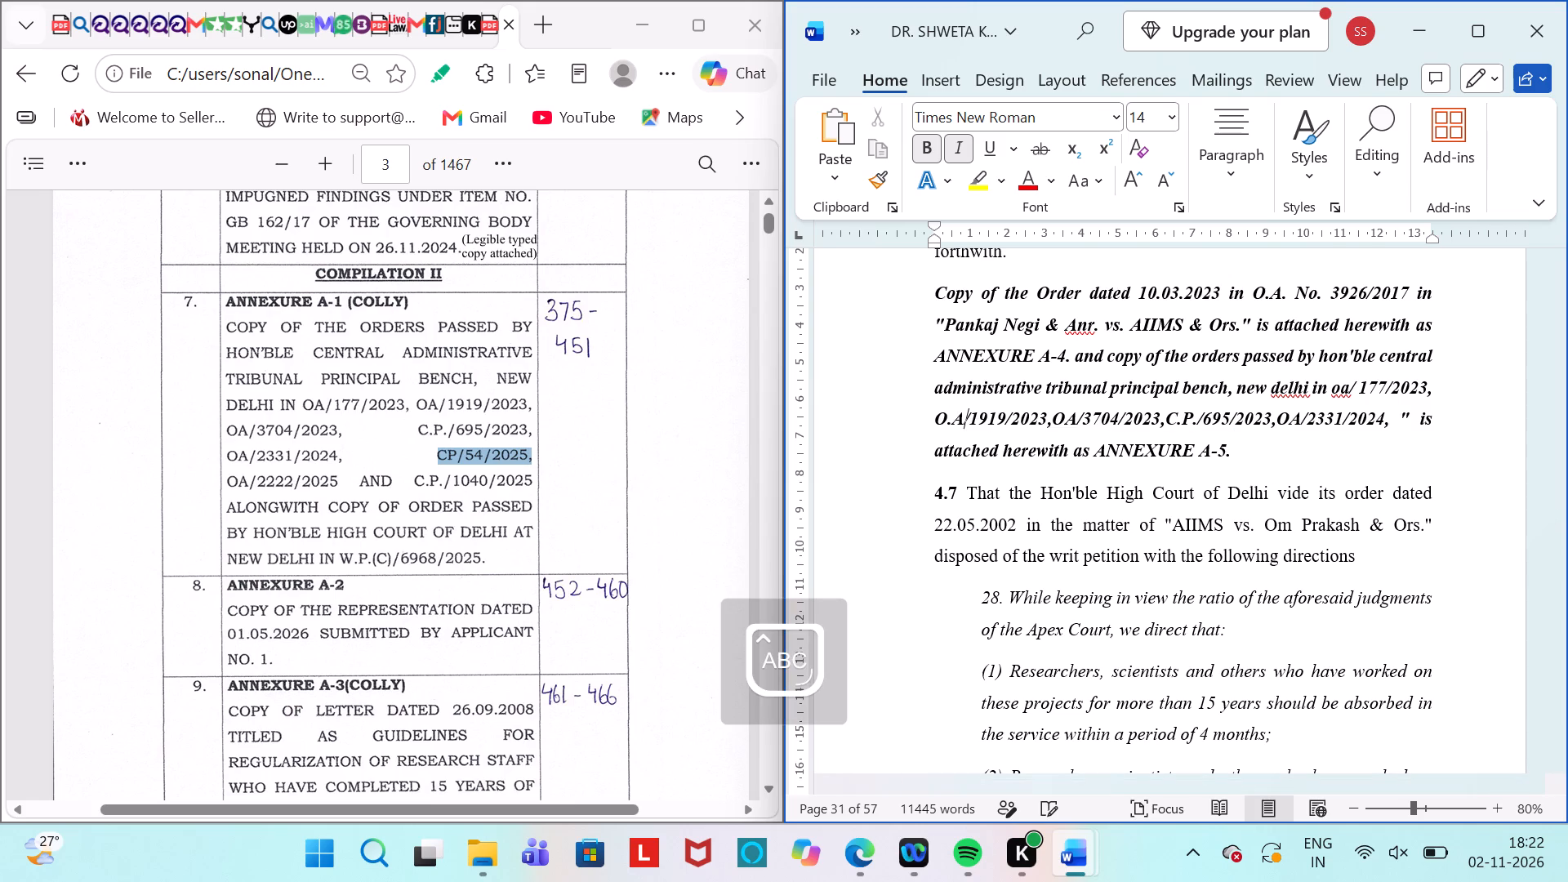
key("period")
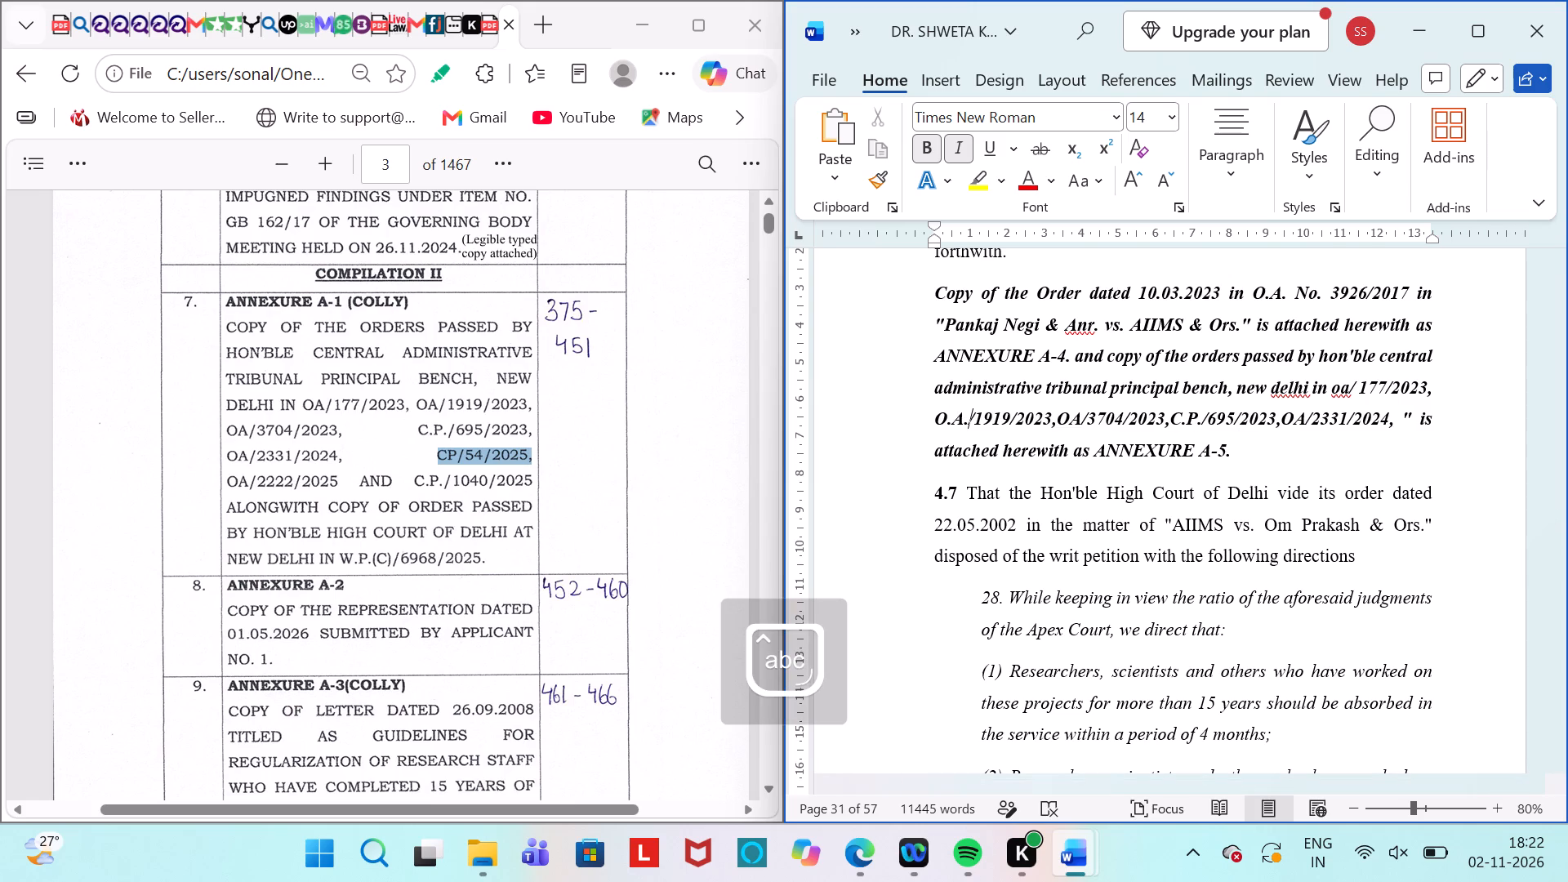
Replace "oa" with "O.A." before "/ 177/2023" in the order description.
left_click(1352, 386)
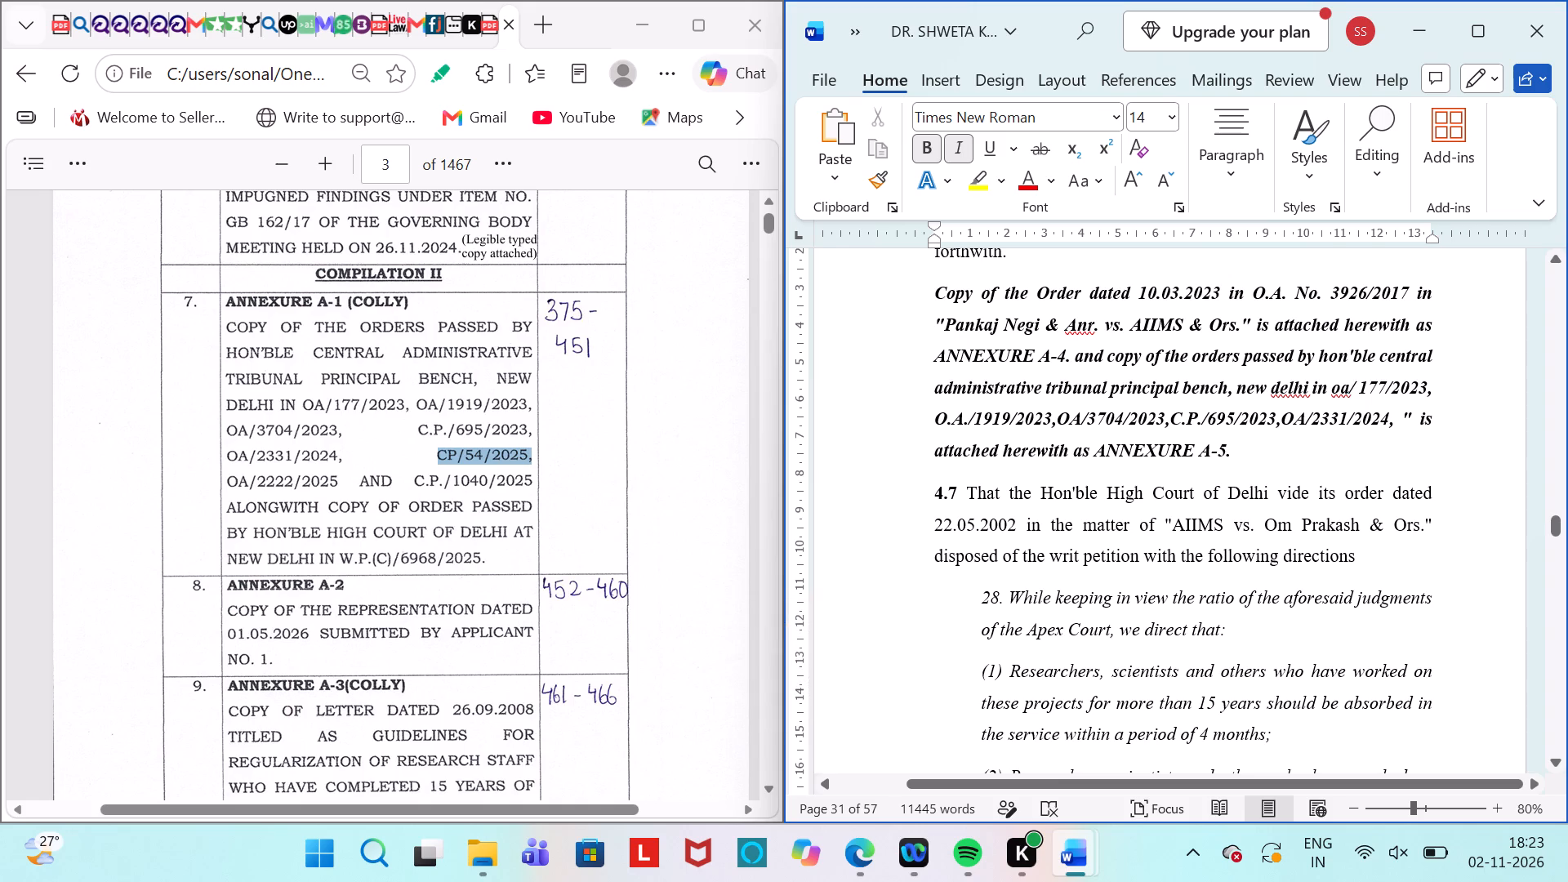
key("BackSpace")
key("BackSpace")
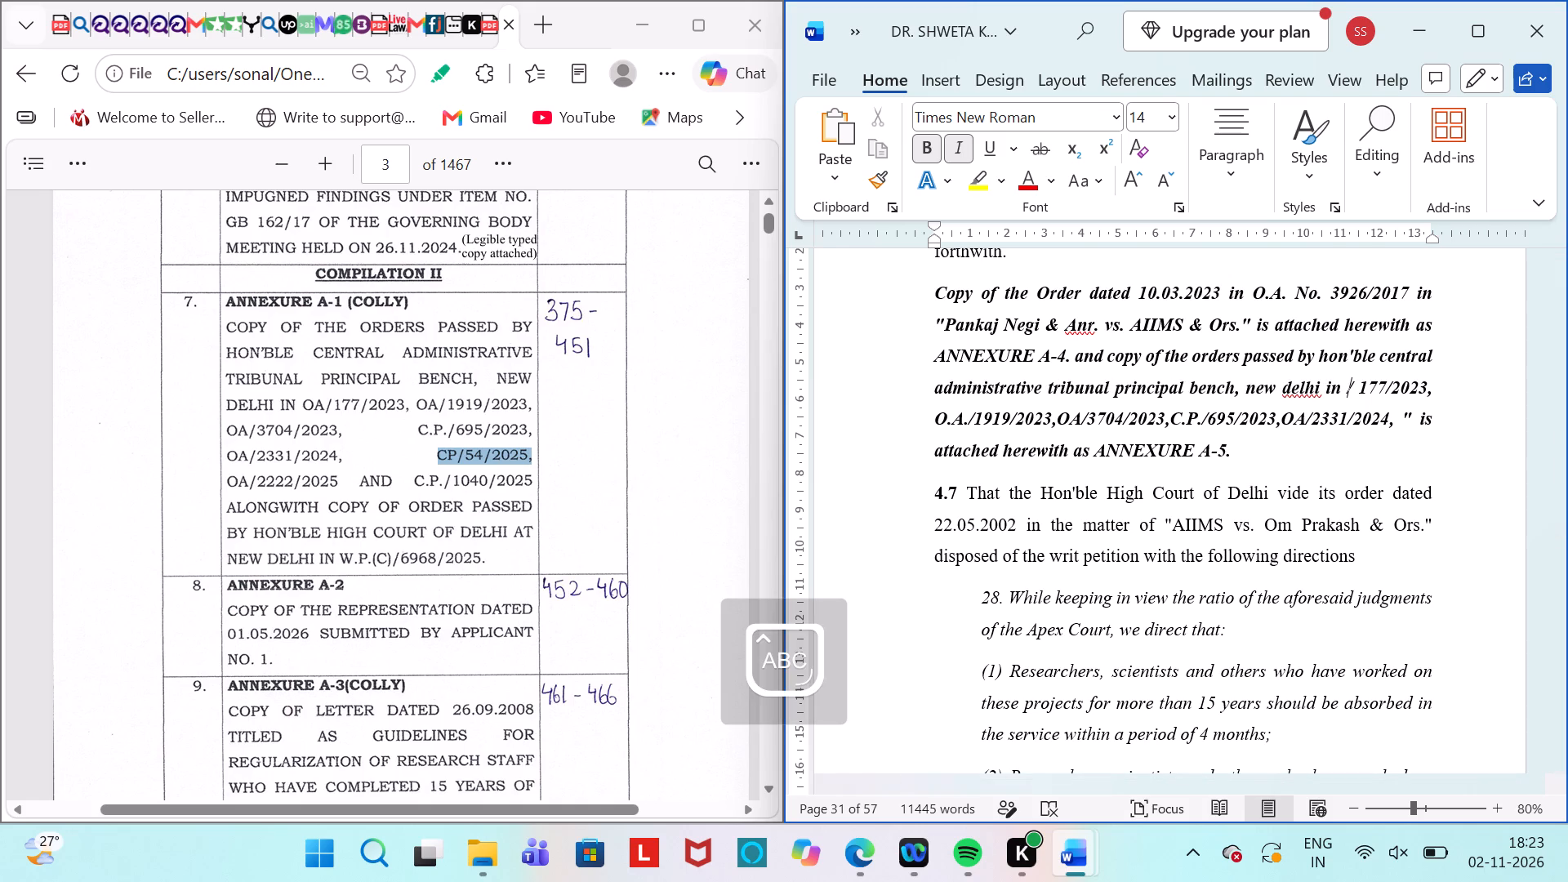
type("O.A.")
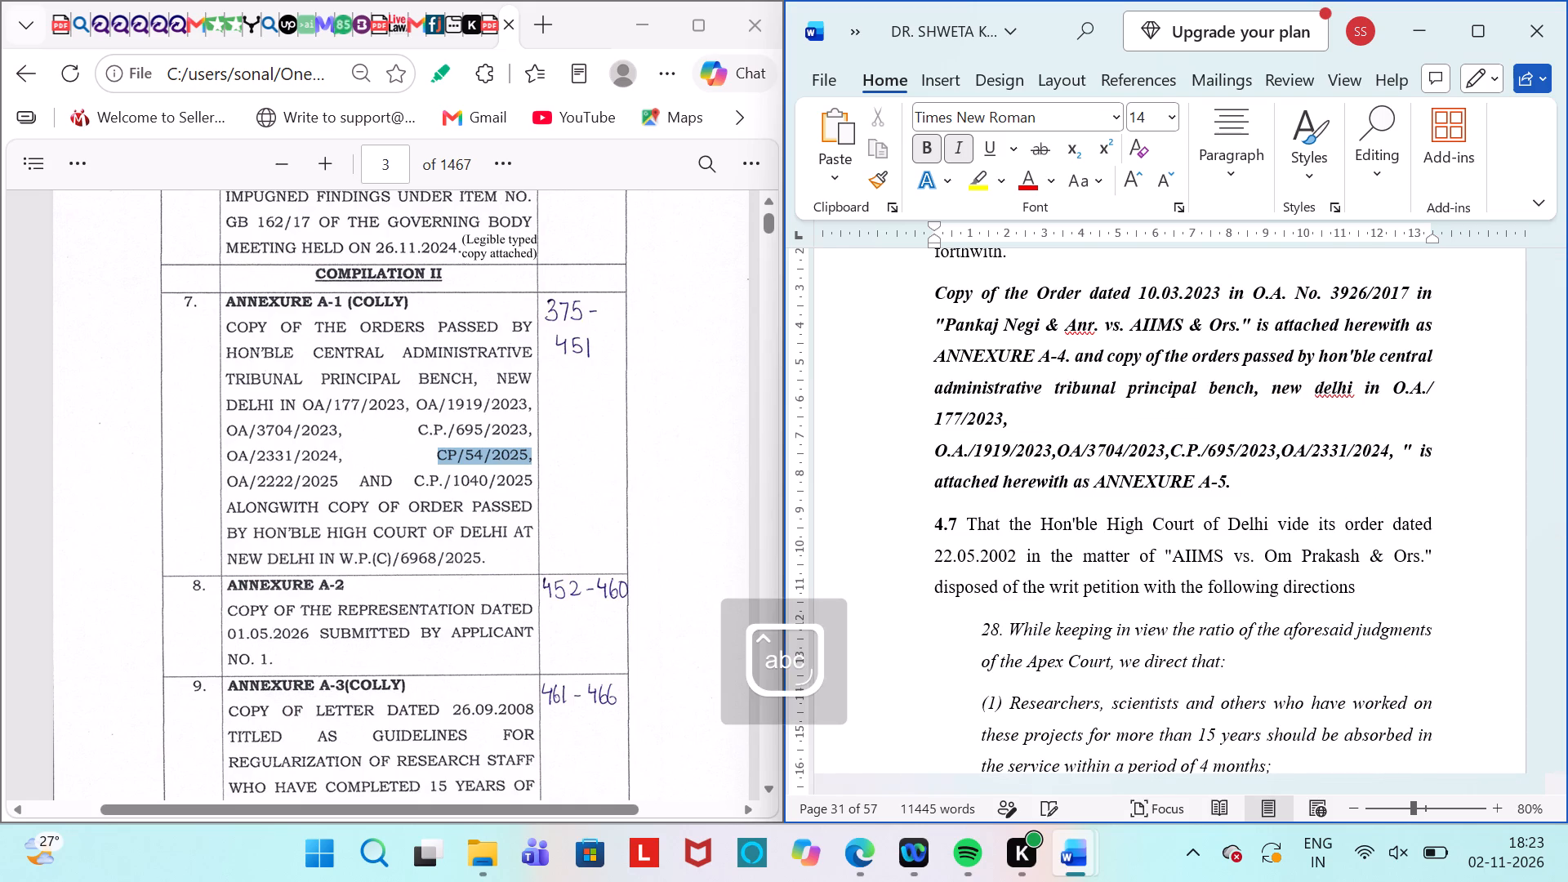
Remove the space between "in" and "O.A./" ahead of "177/2023" in the order description.
left_click(1393, 391)
key("BackSpace")
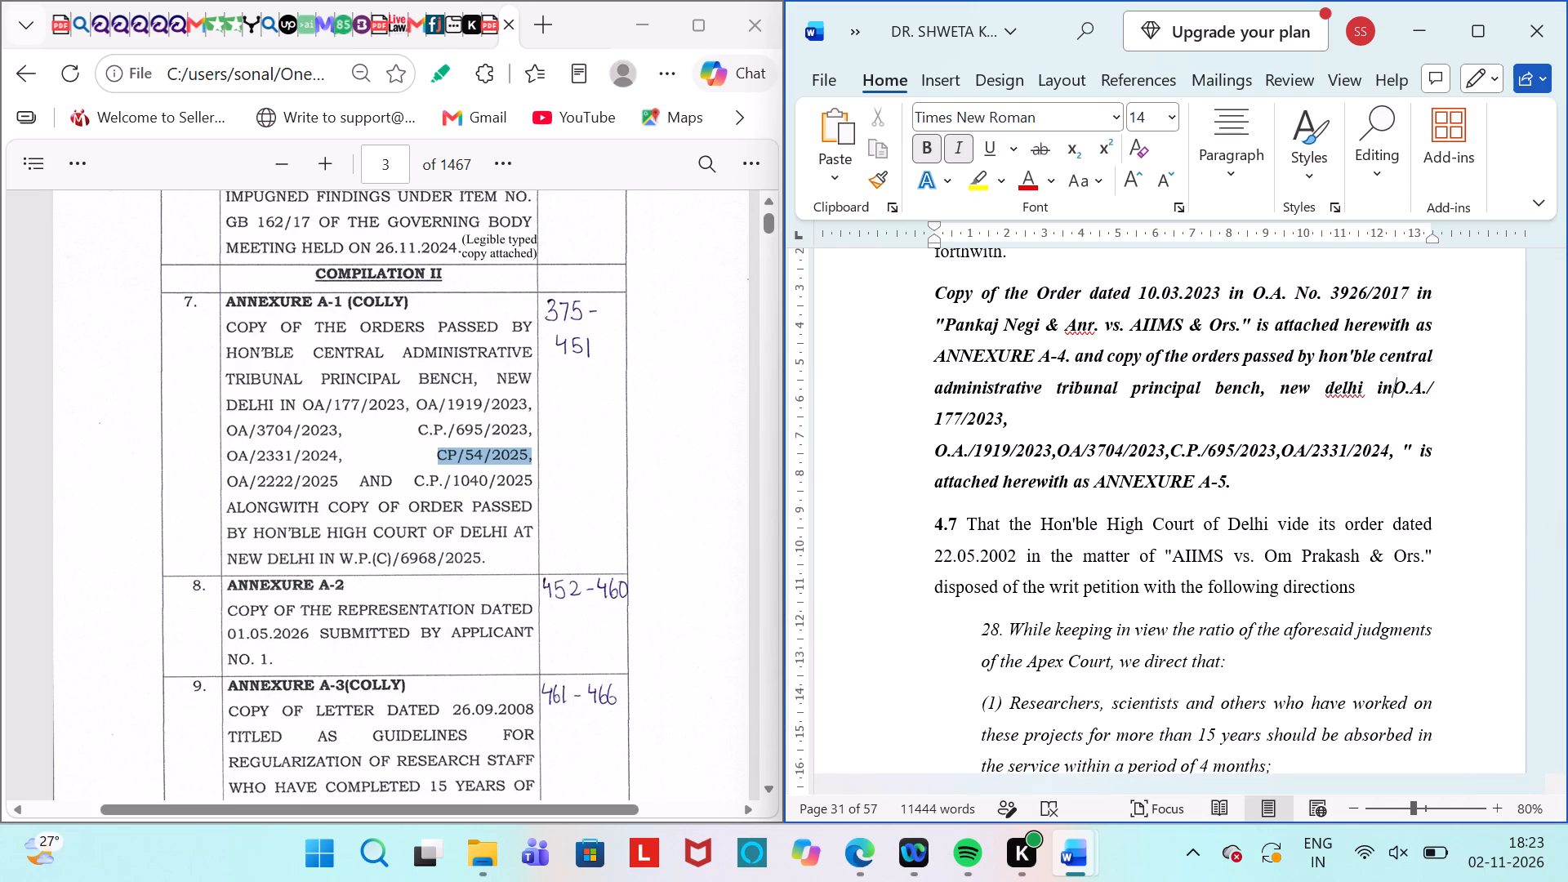
Capitalise the initials of "New Delhi" in the order description for ANNEXURE A-5.
key("Left")
key("Left")
key("Left")
key("Left")
key("Left")
key("Left")
key("Left")
key("Left")
key("Left")
key("Left")
key("Left")
key("BackSpace")
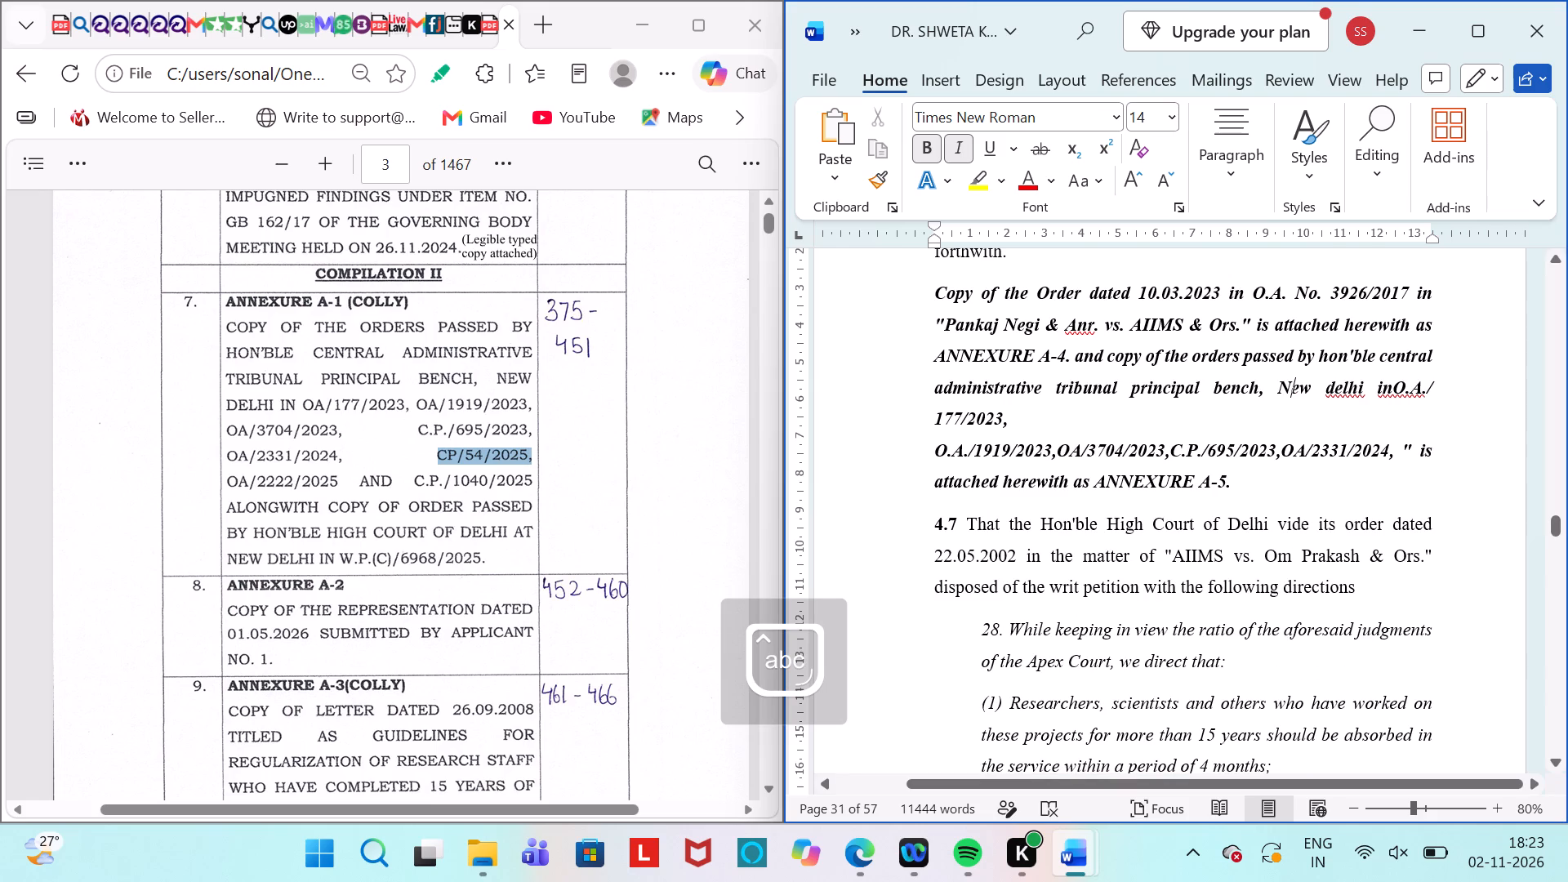
left_click(1337, 390)
key("BackSpace")
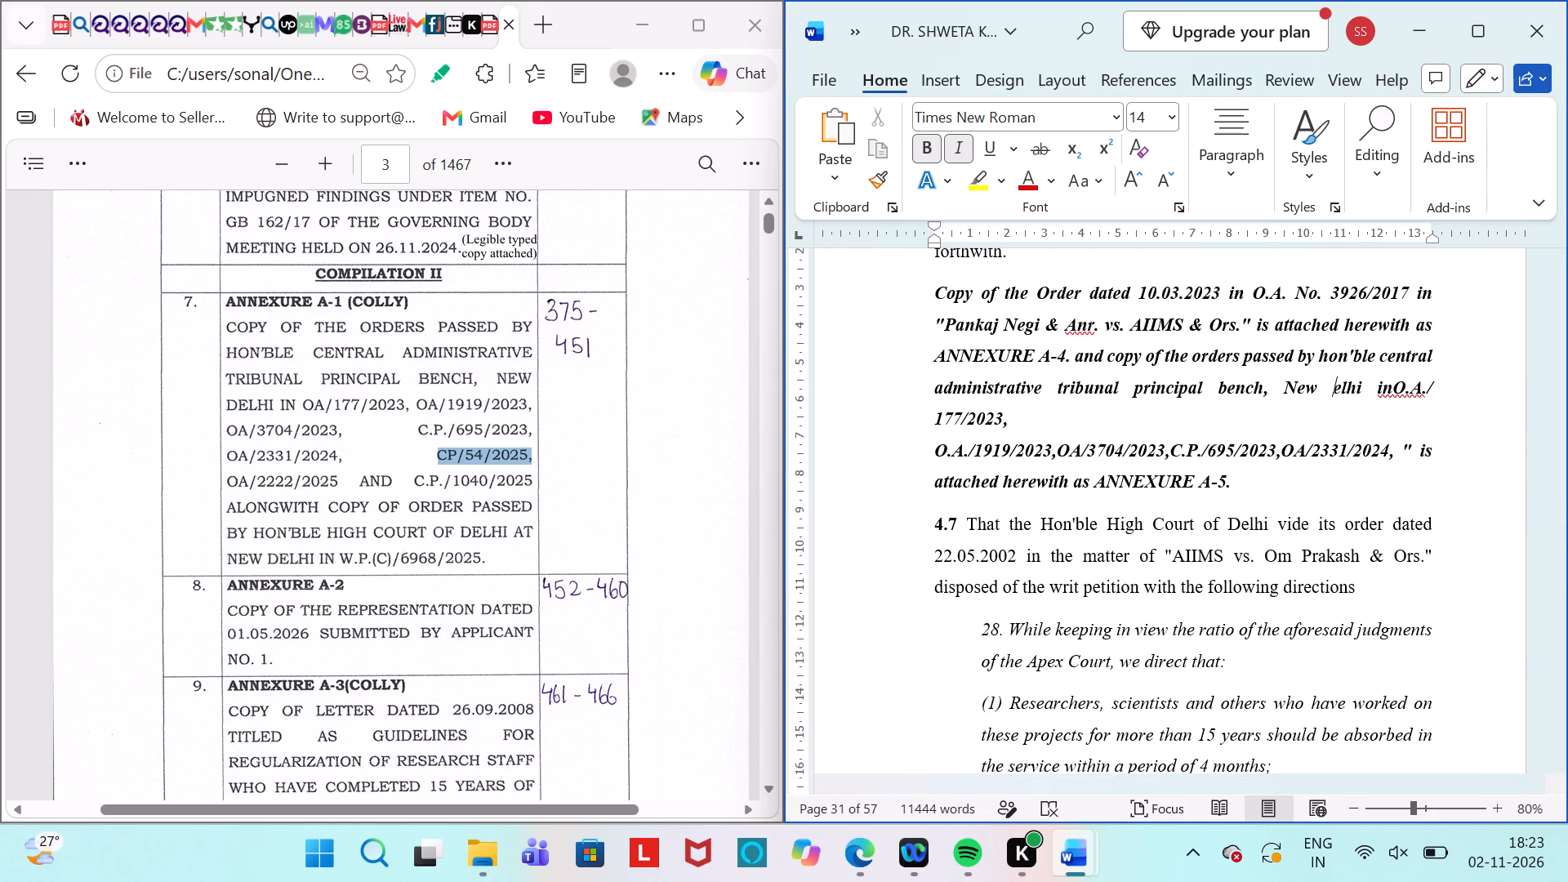
key("shift+d")
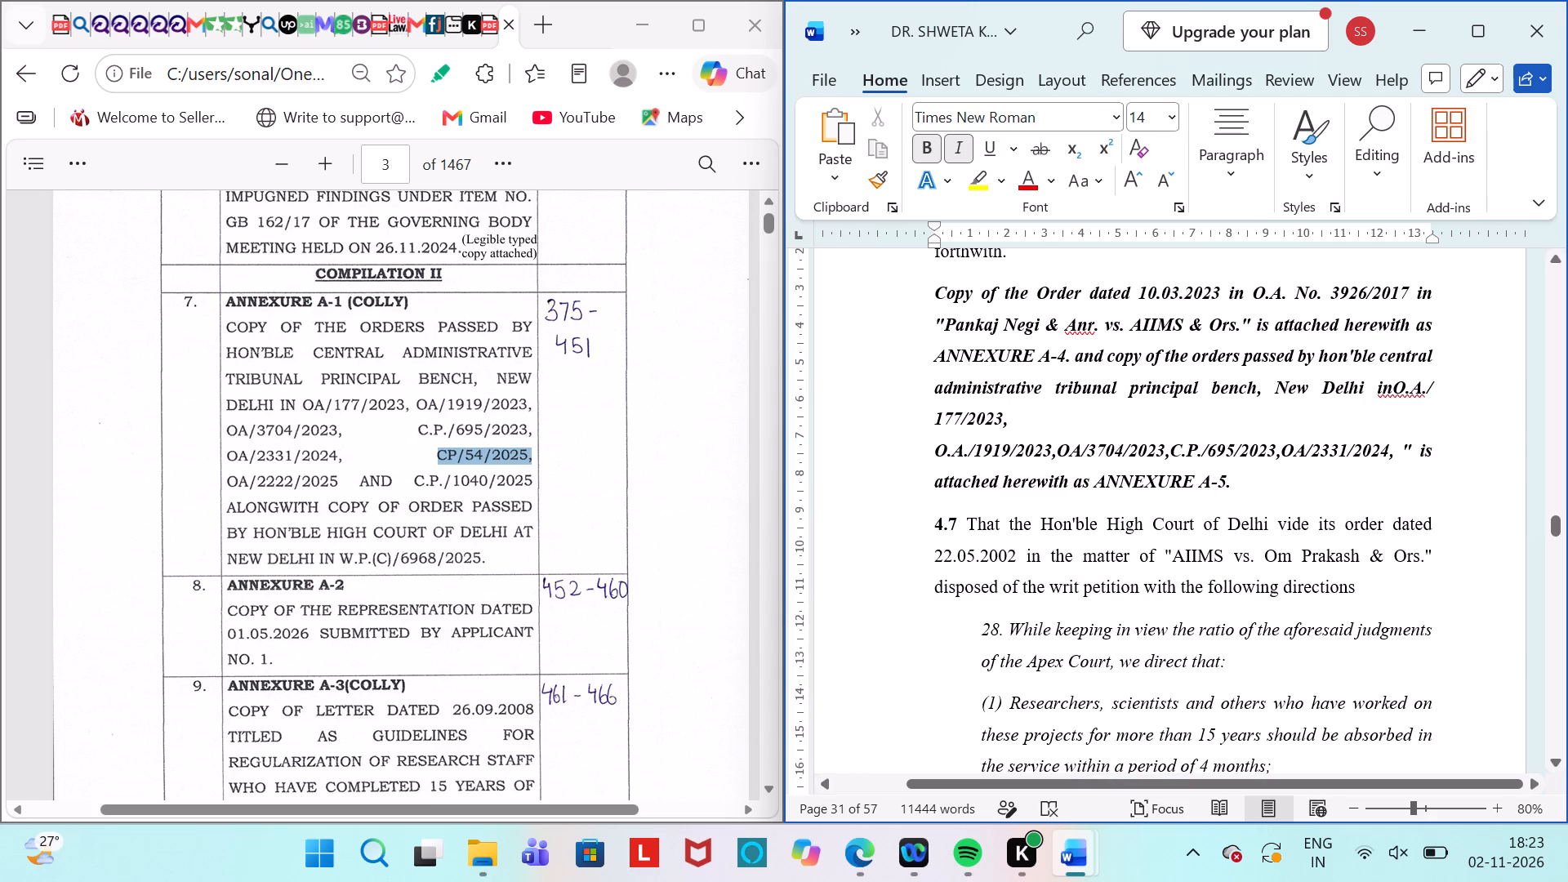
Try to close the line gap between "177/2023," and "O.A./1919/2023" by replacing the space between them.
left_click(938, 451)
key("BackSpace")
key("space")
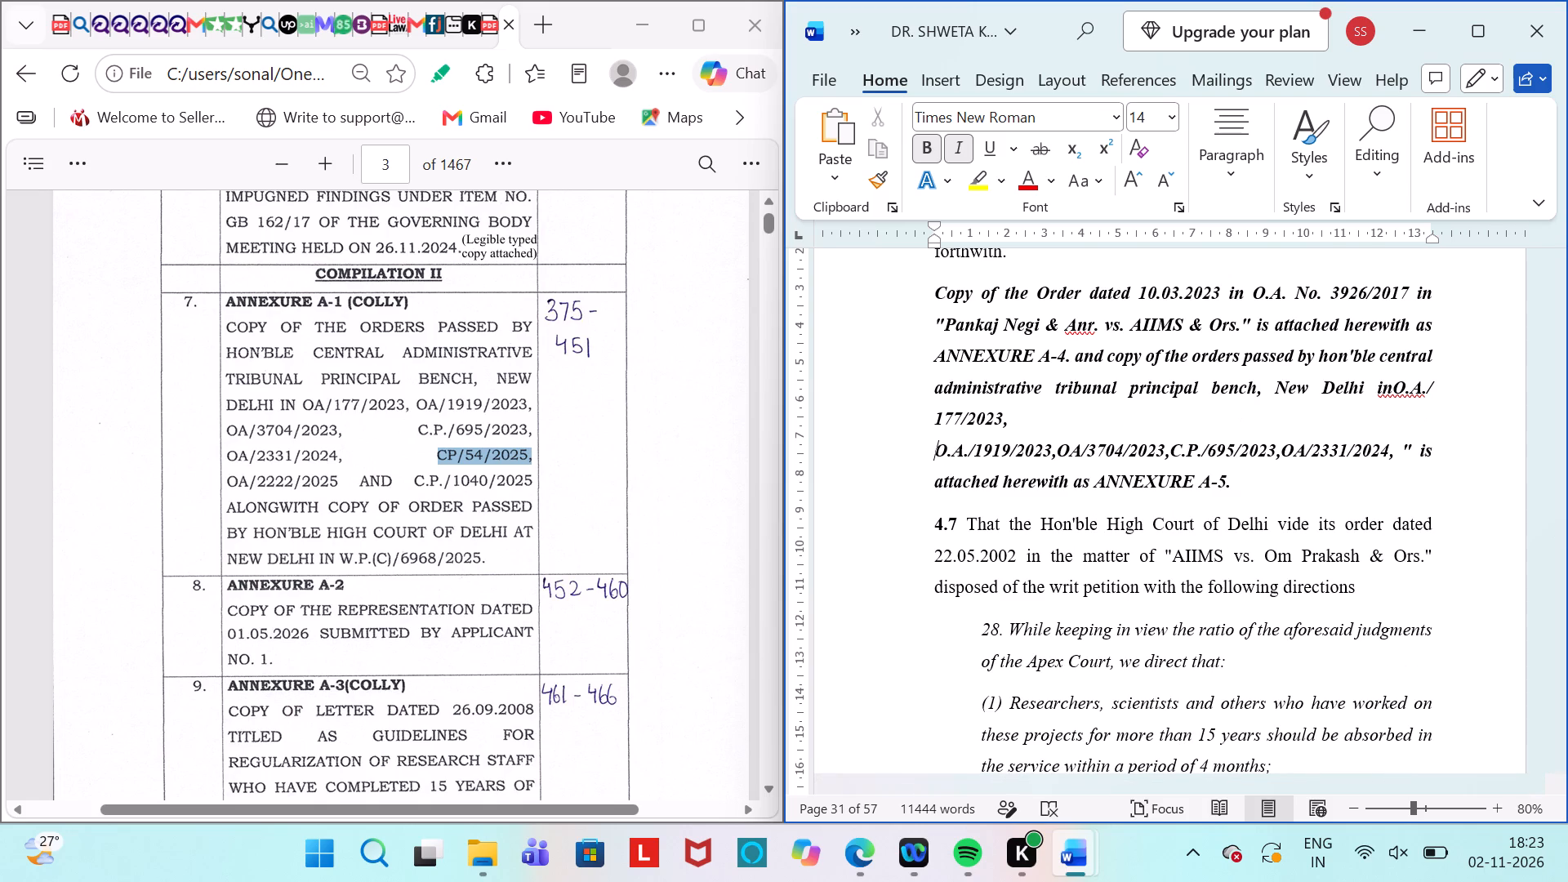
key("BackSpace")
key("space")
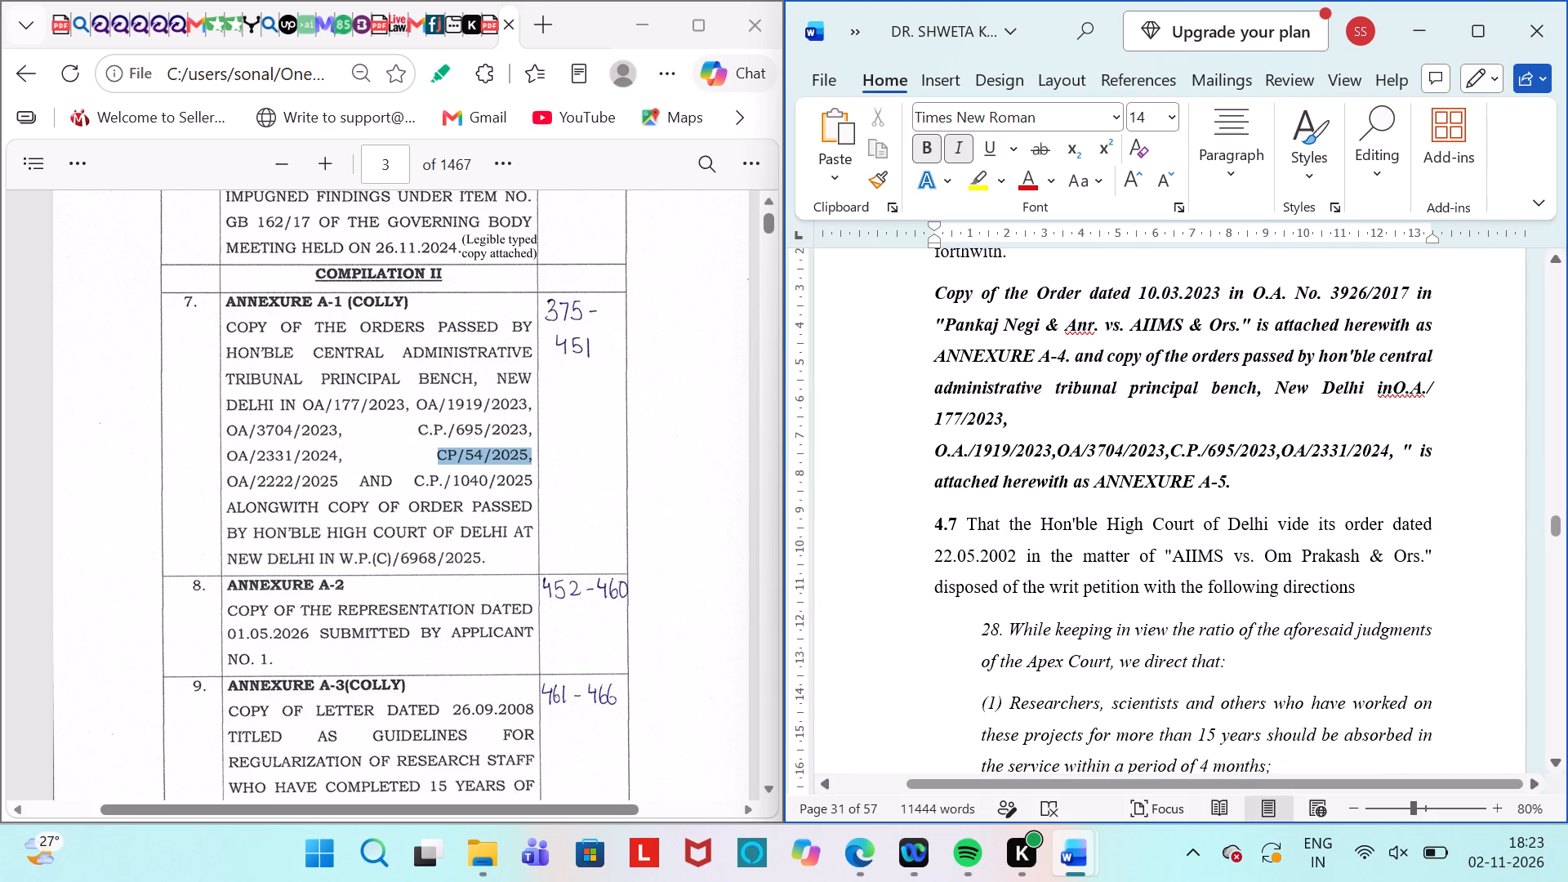
Insert a space between "in" and "O.A./" after "New Delhi" in the ANNEXURE A-5 order description.
left_click(1390, 392)
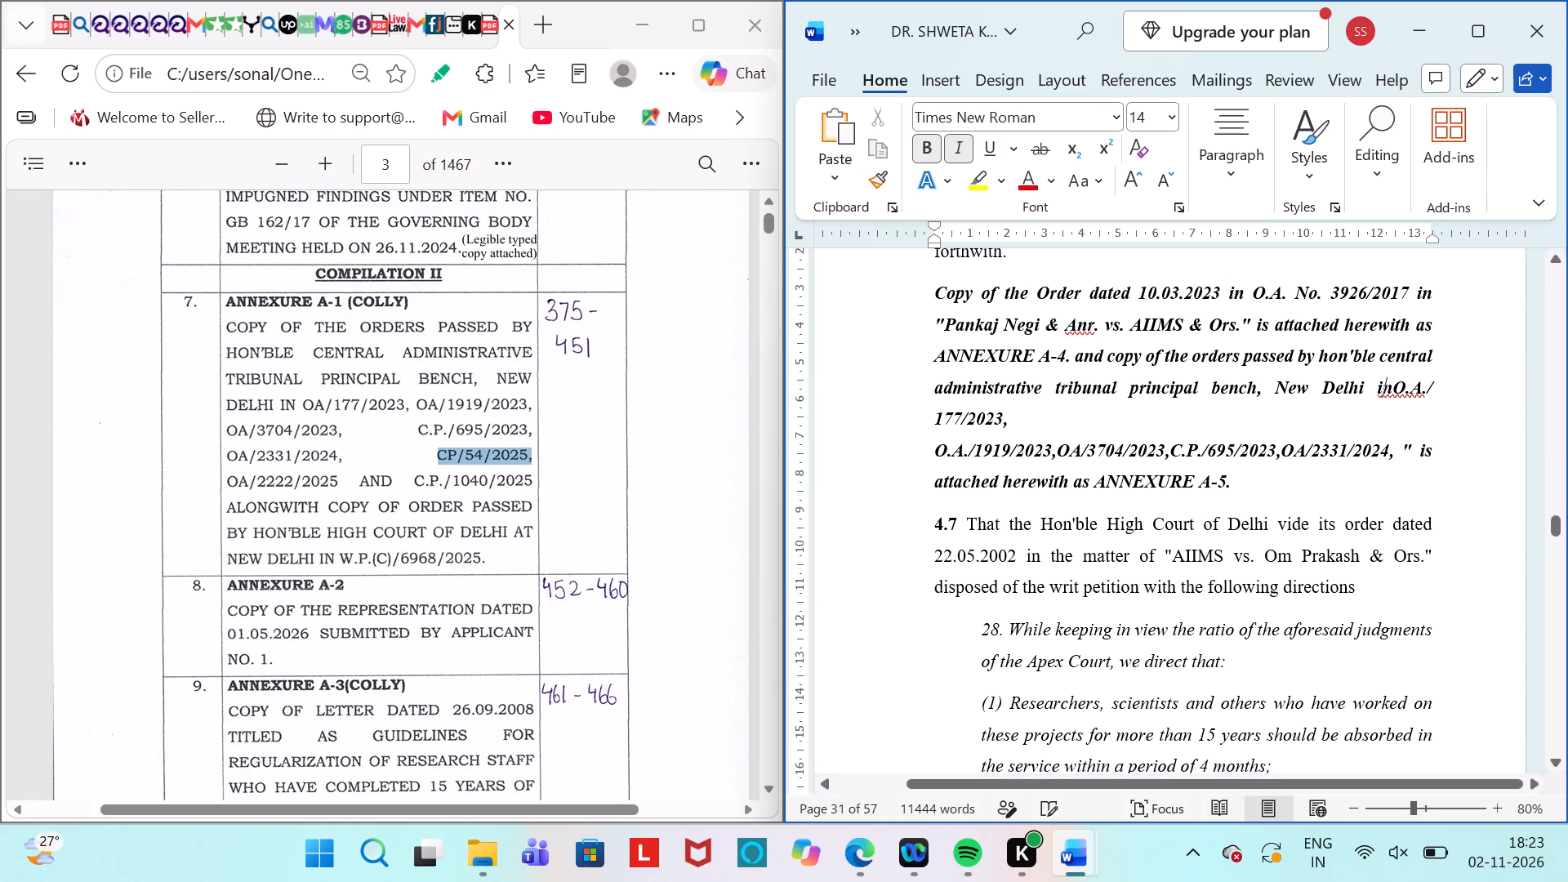
key("Right")
key("space")
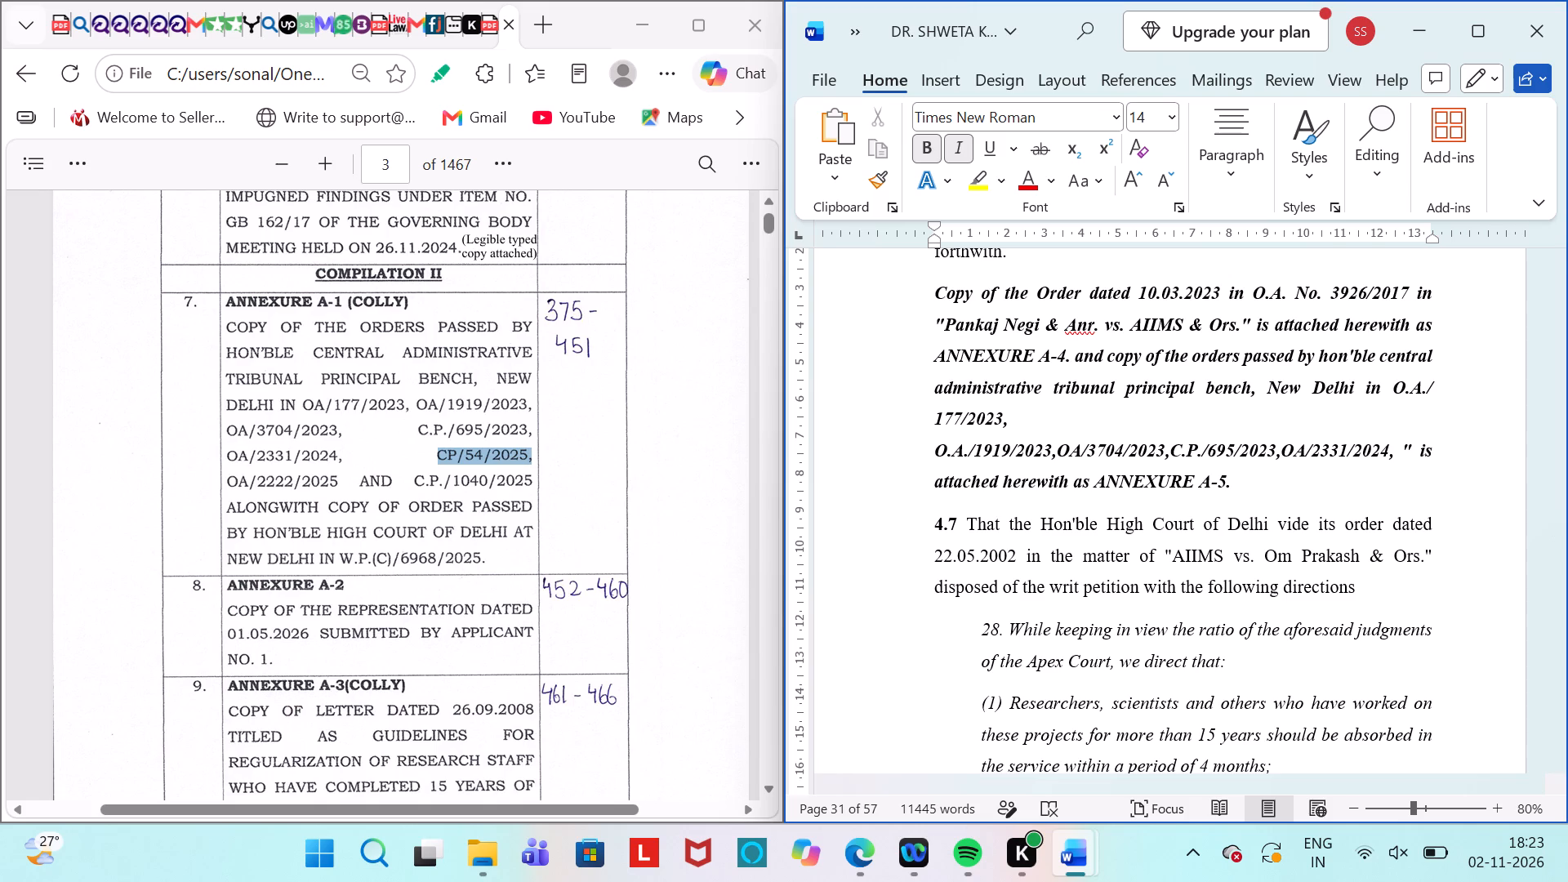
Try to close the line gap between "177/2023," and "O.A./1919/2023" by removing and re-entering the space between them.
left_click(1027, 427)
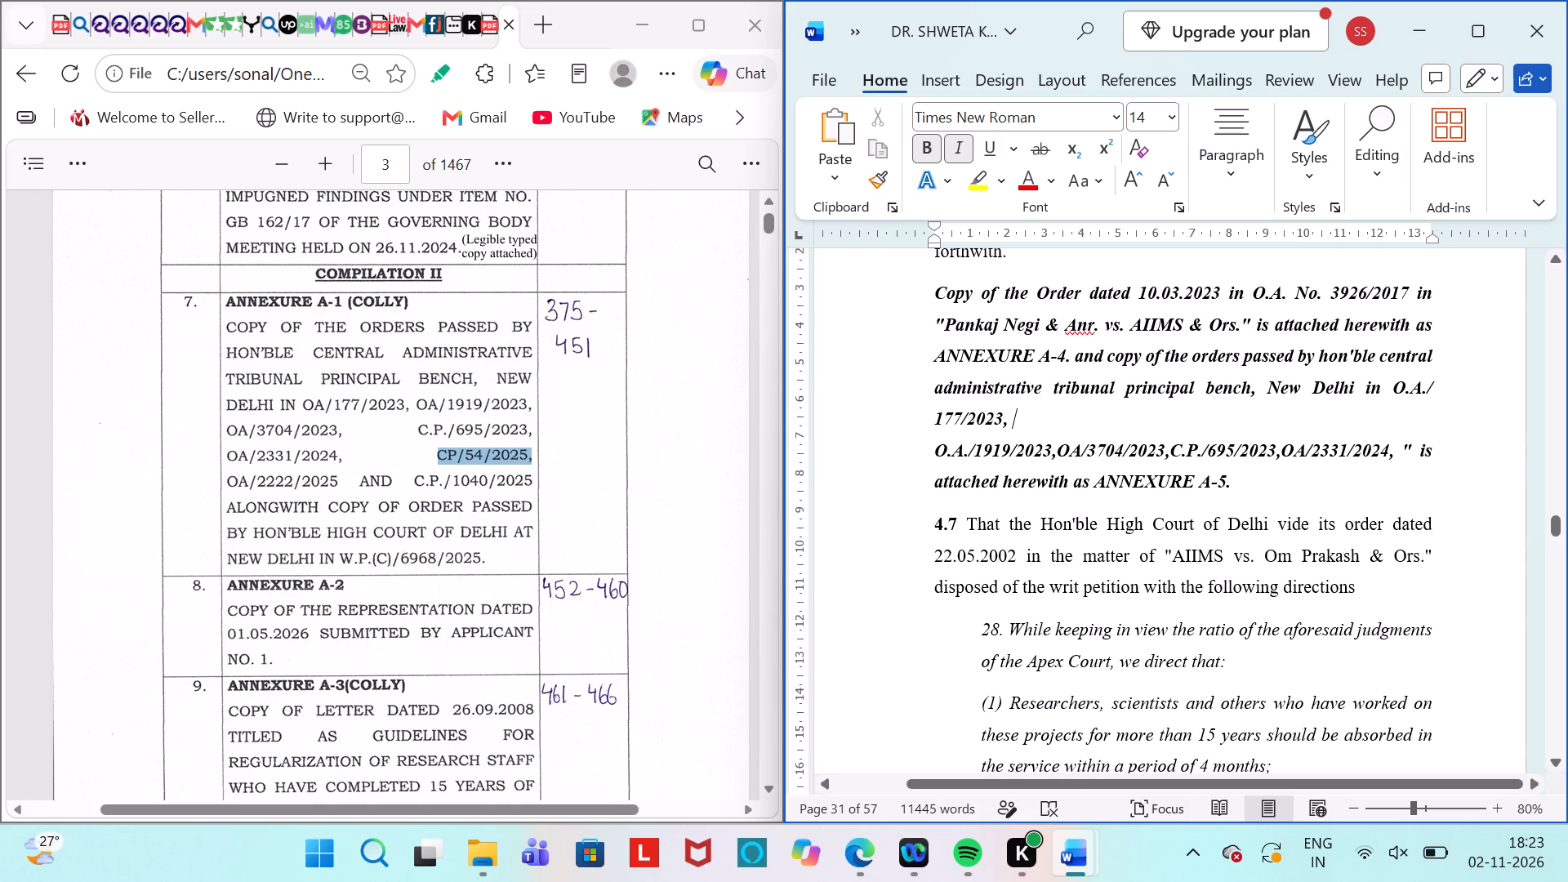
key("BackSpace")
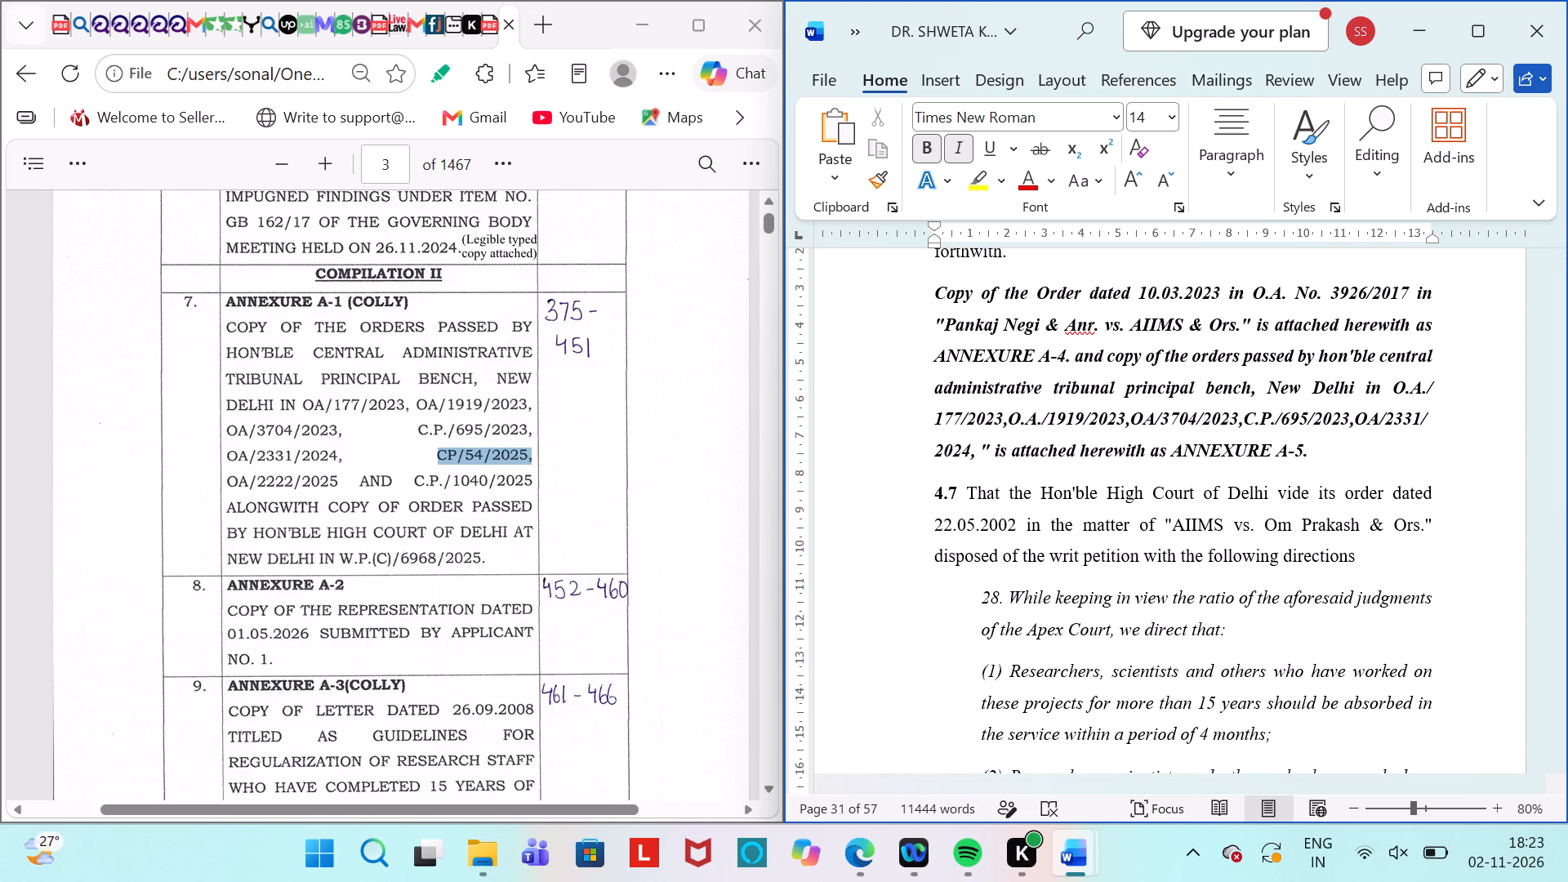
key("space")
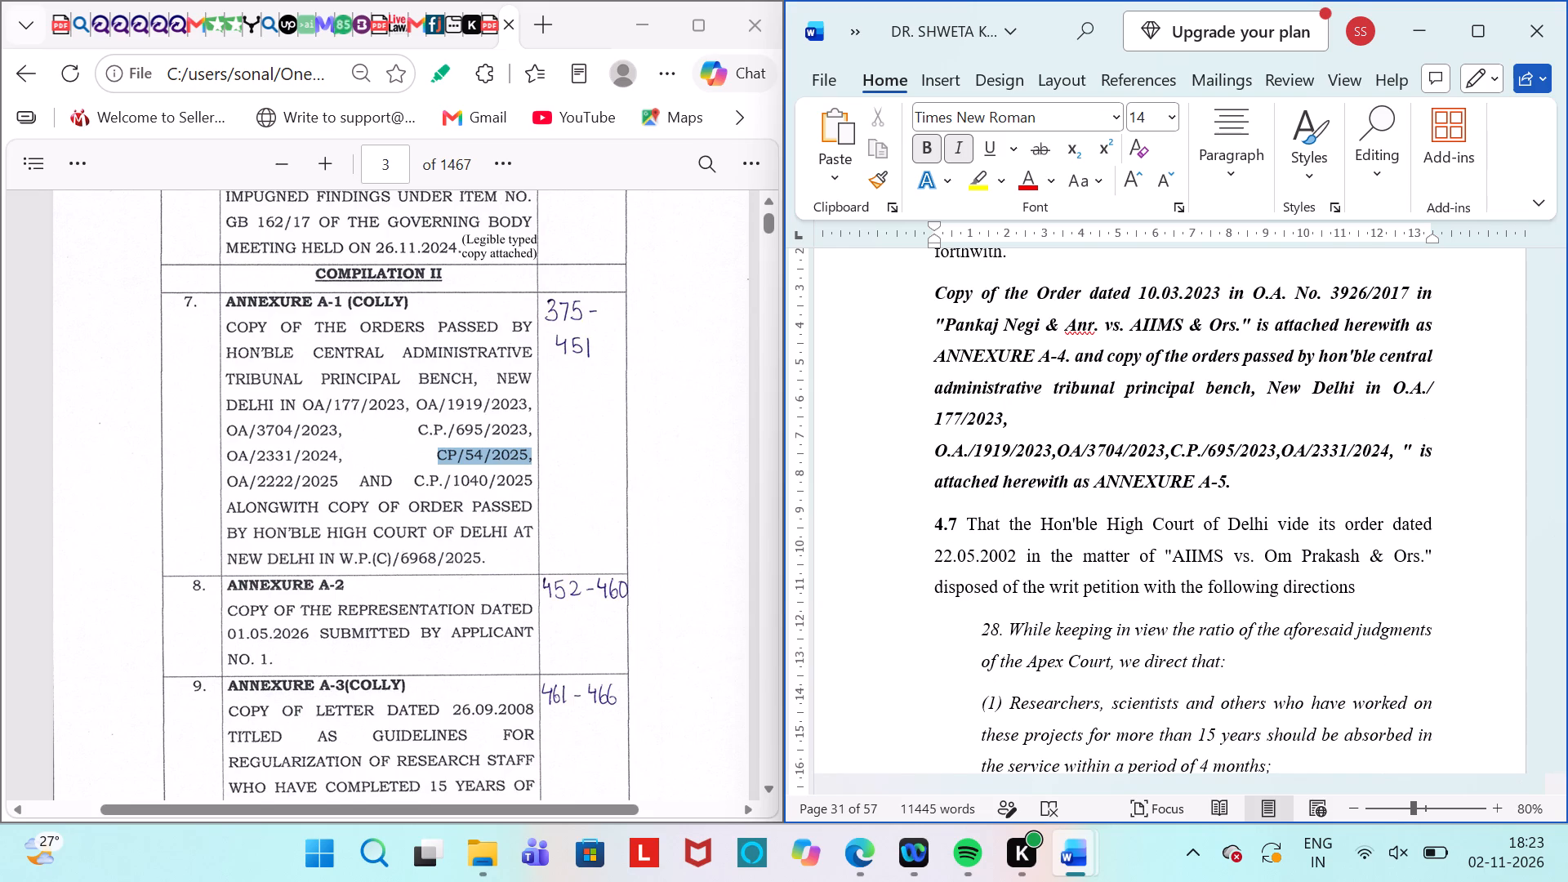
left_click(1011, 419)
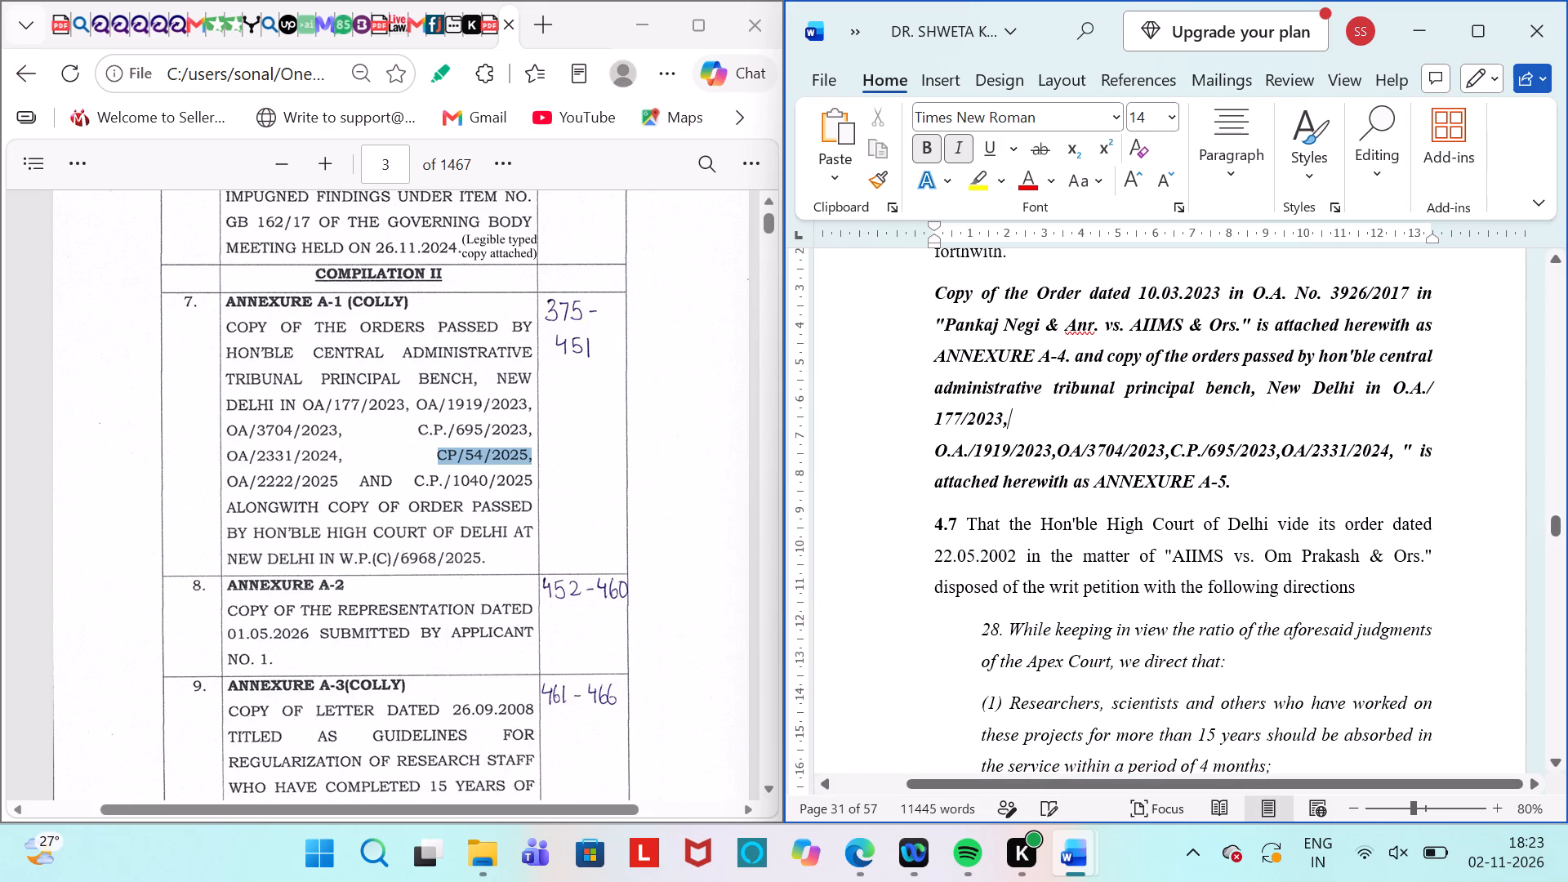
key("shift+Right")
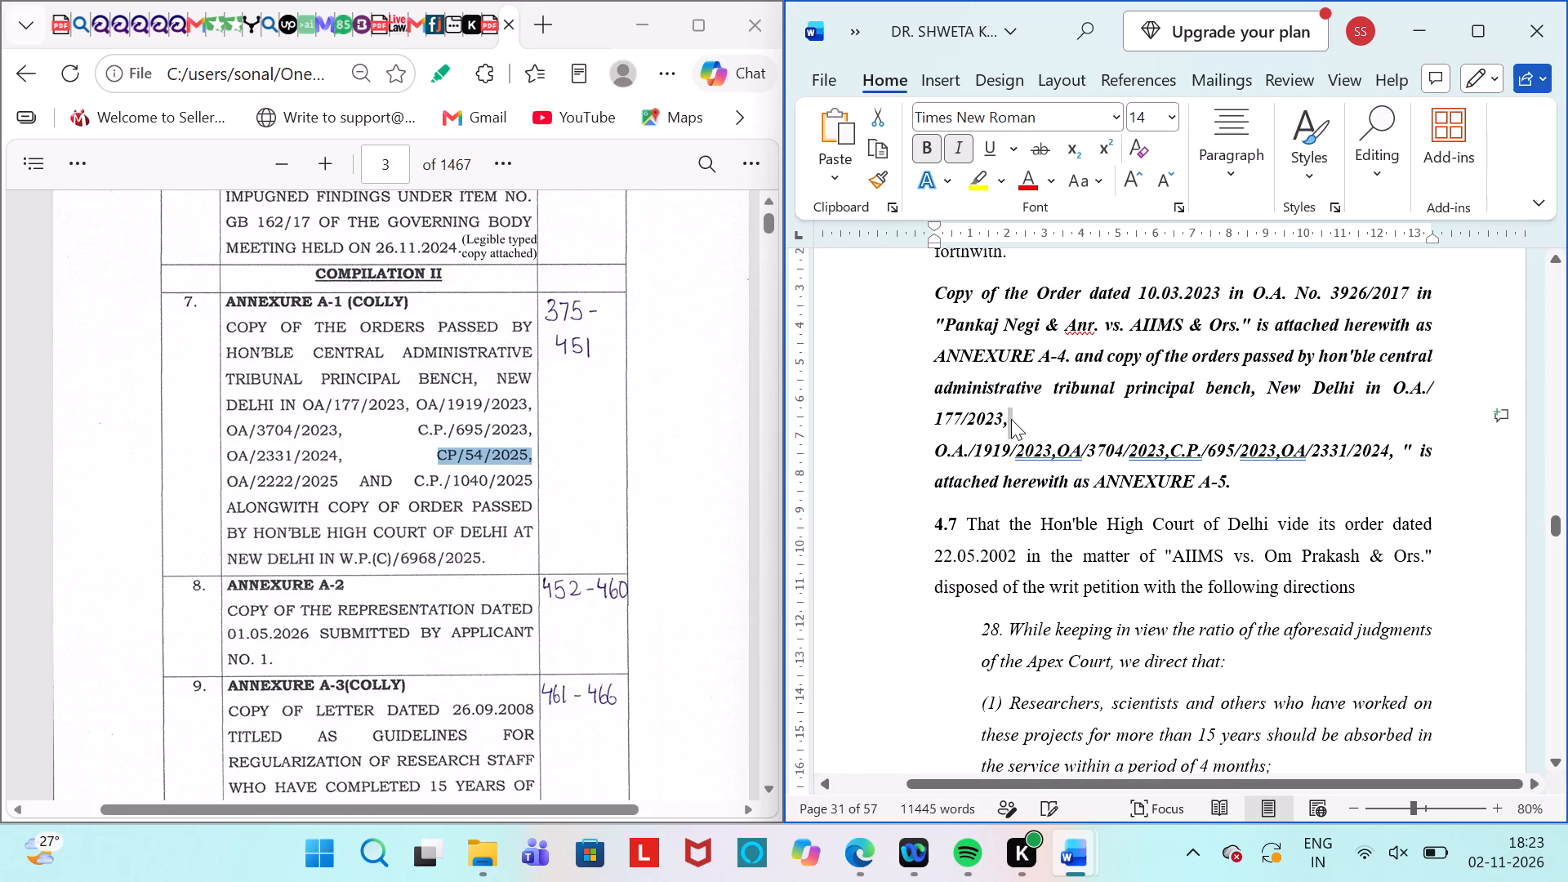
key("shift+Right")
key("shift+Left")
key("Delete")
Capitalise the initials of "Hon'ble Central Administrative Tribunal" in the order description for ANNEXURE A-5.
left_click(1330, 359)
key("BackSpace")
key("shift+h")
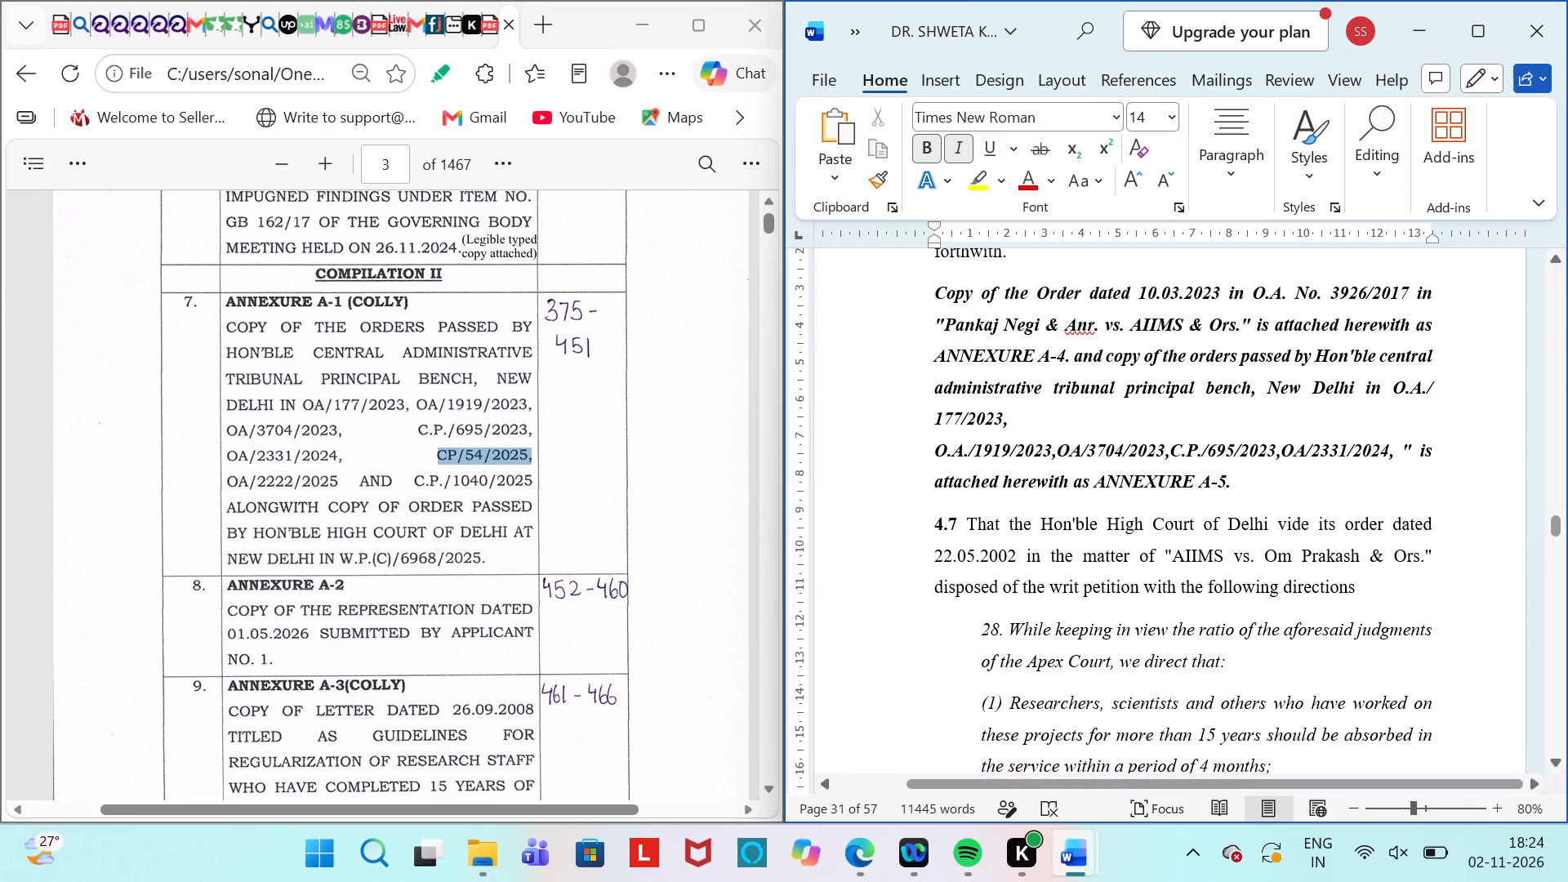
left_click(1389, 356)
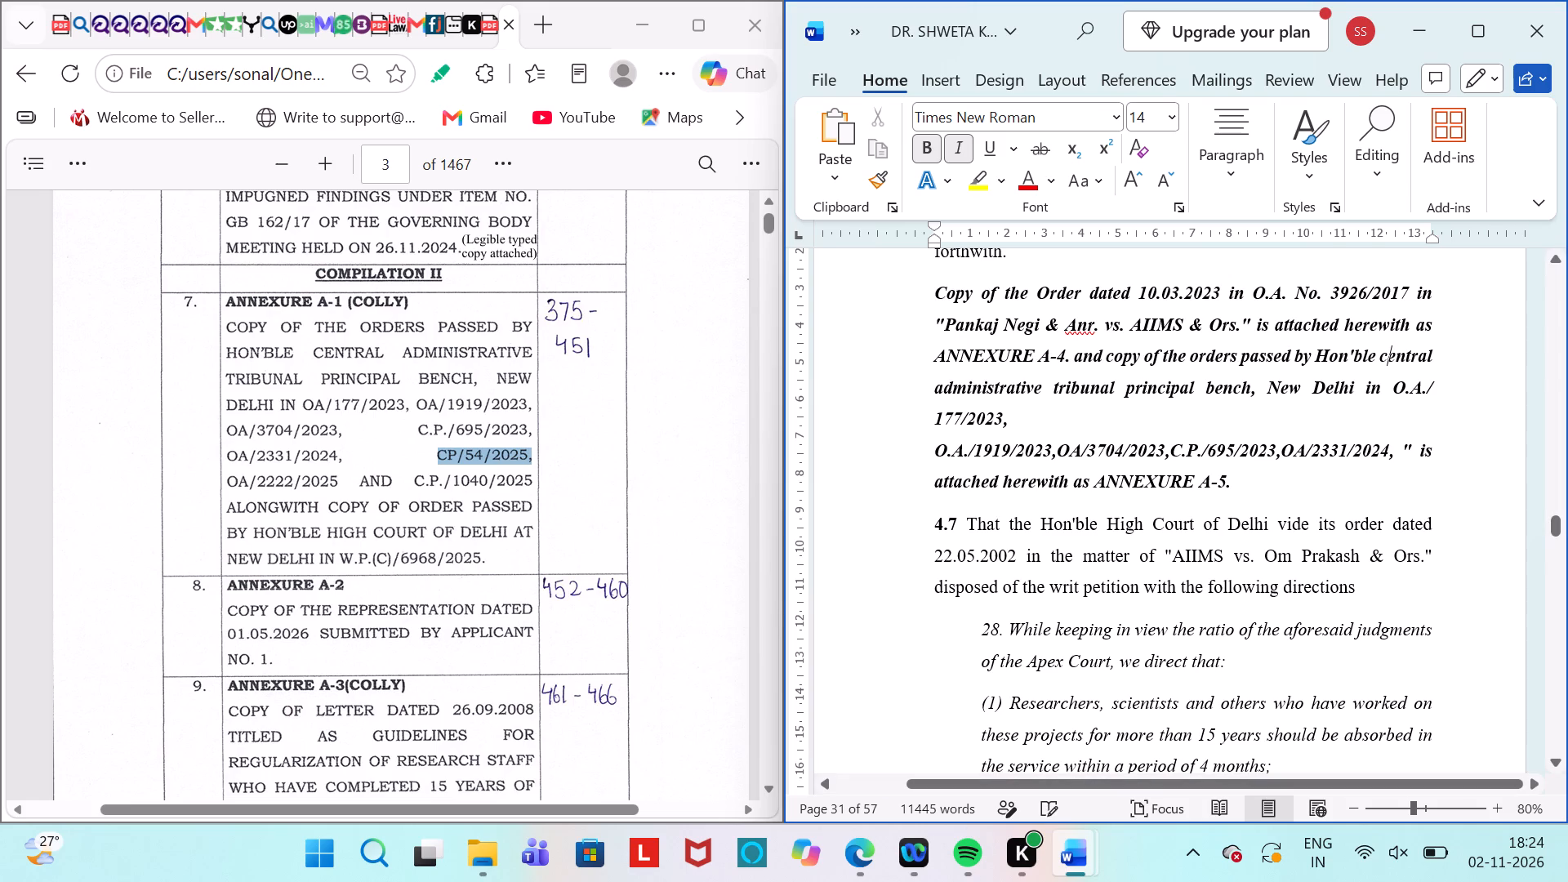
key("BackSpace")
key("shift+c")
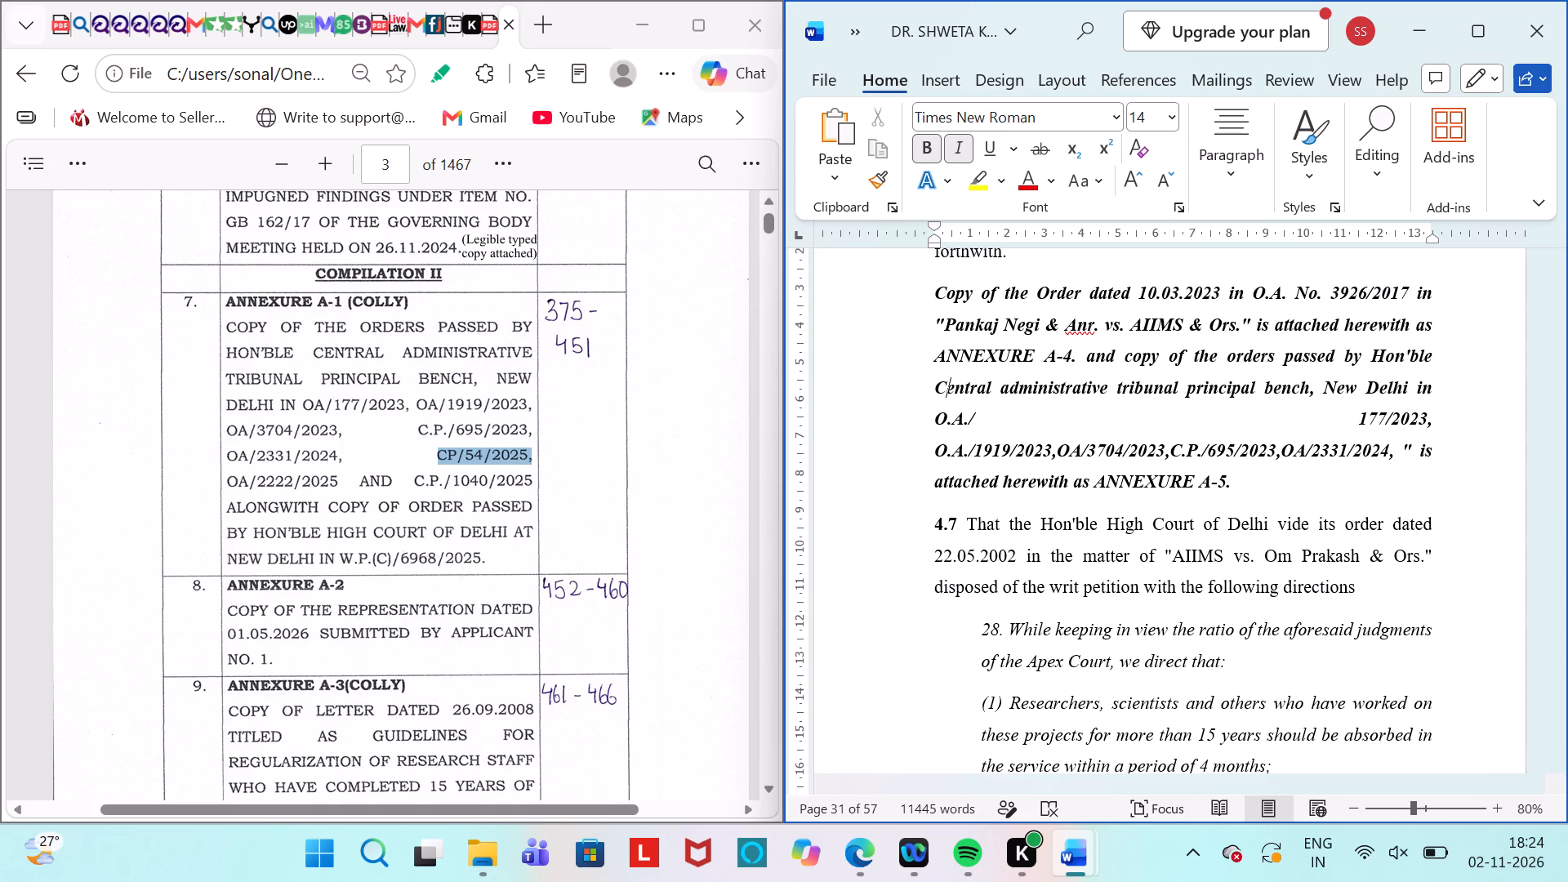
left_click(1013, 389)
key("BackSpace")
key("shift+a")
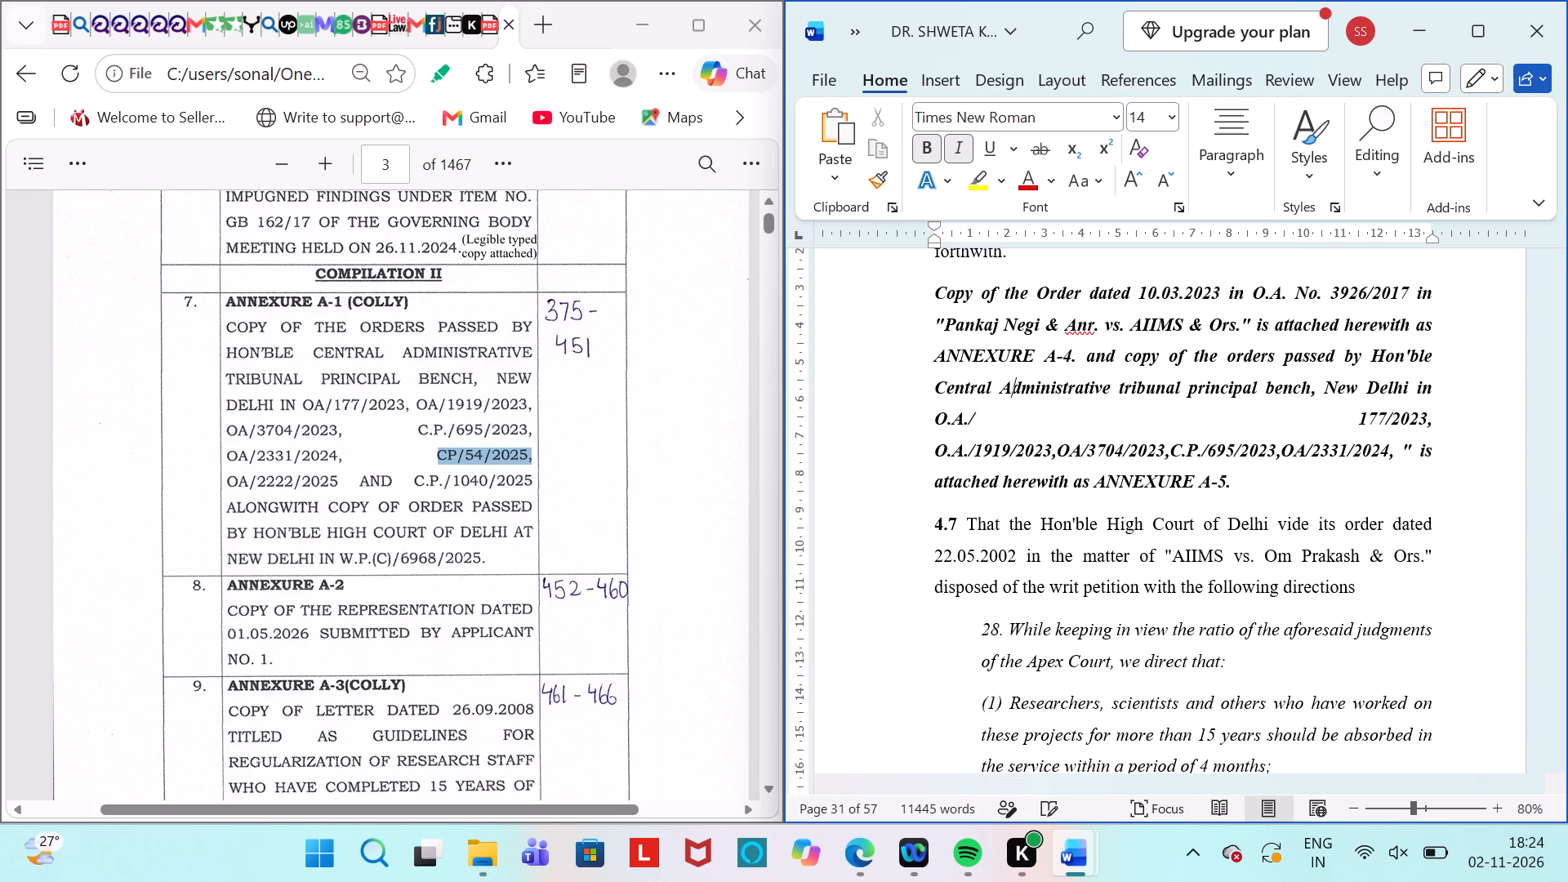
left_click(1124, 386)
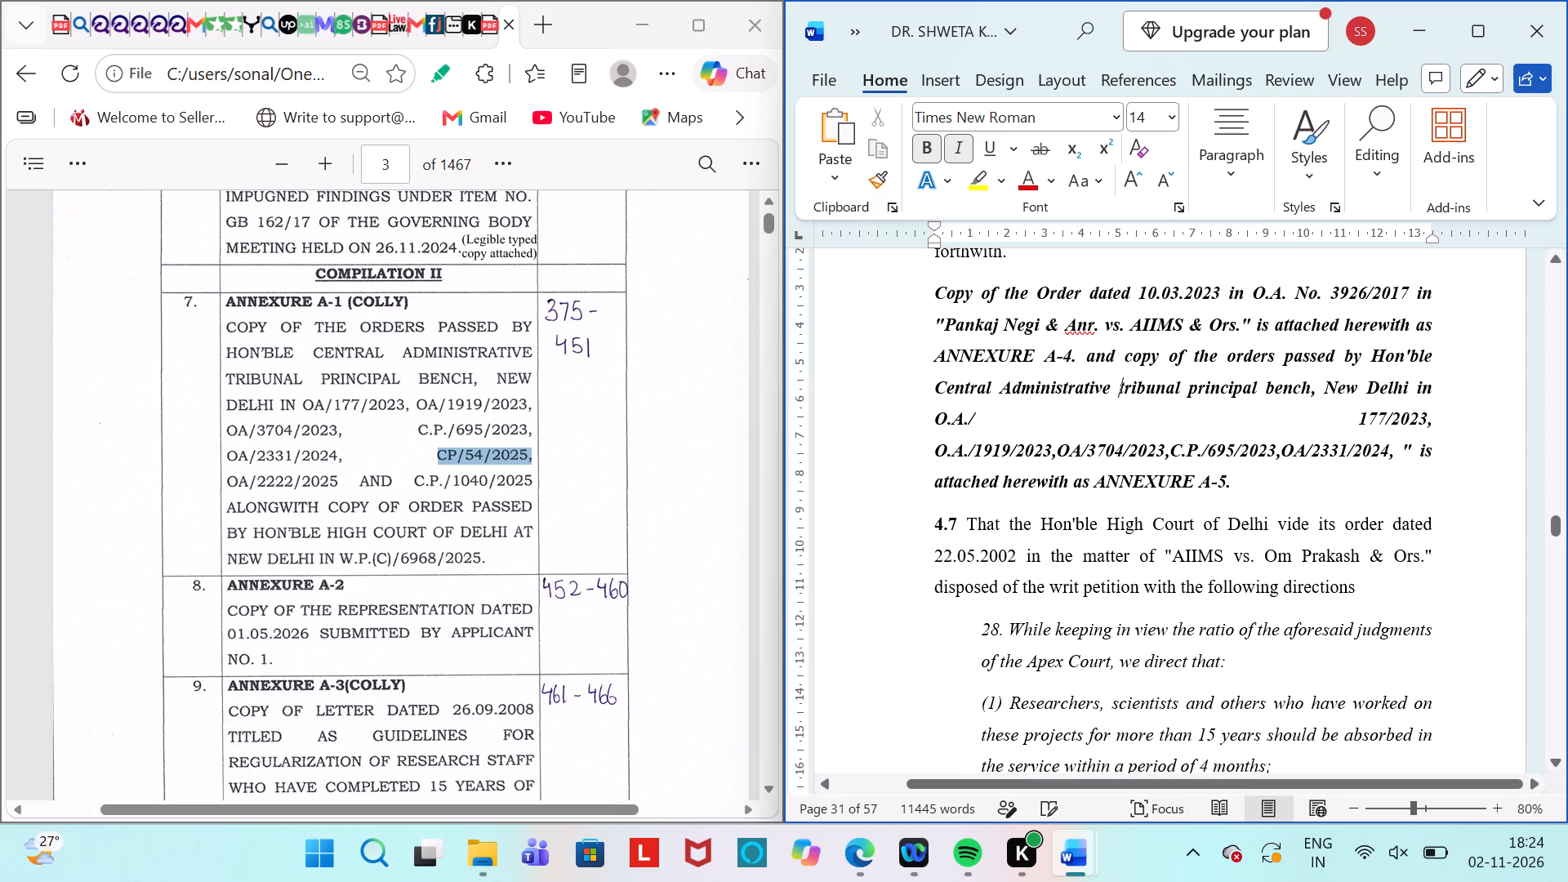
key("Right")
key("BackSpace")
key("shift+t")
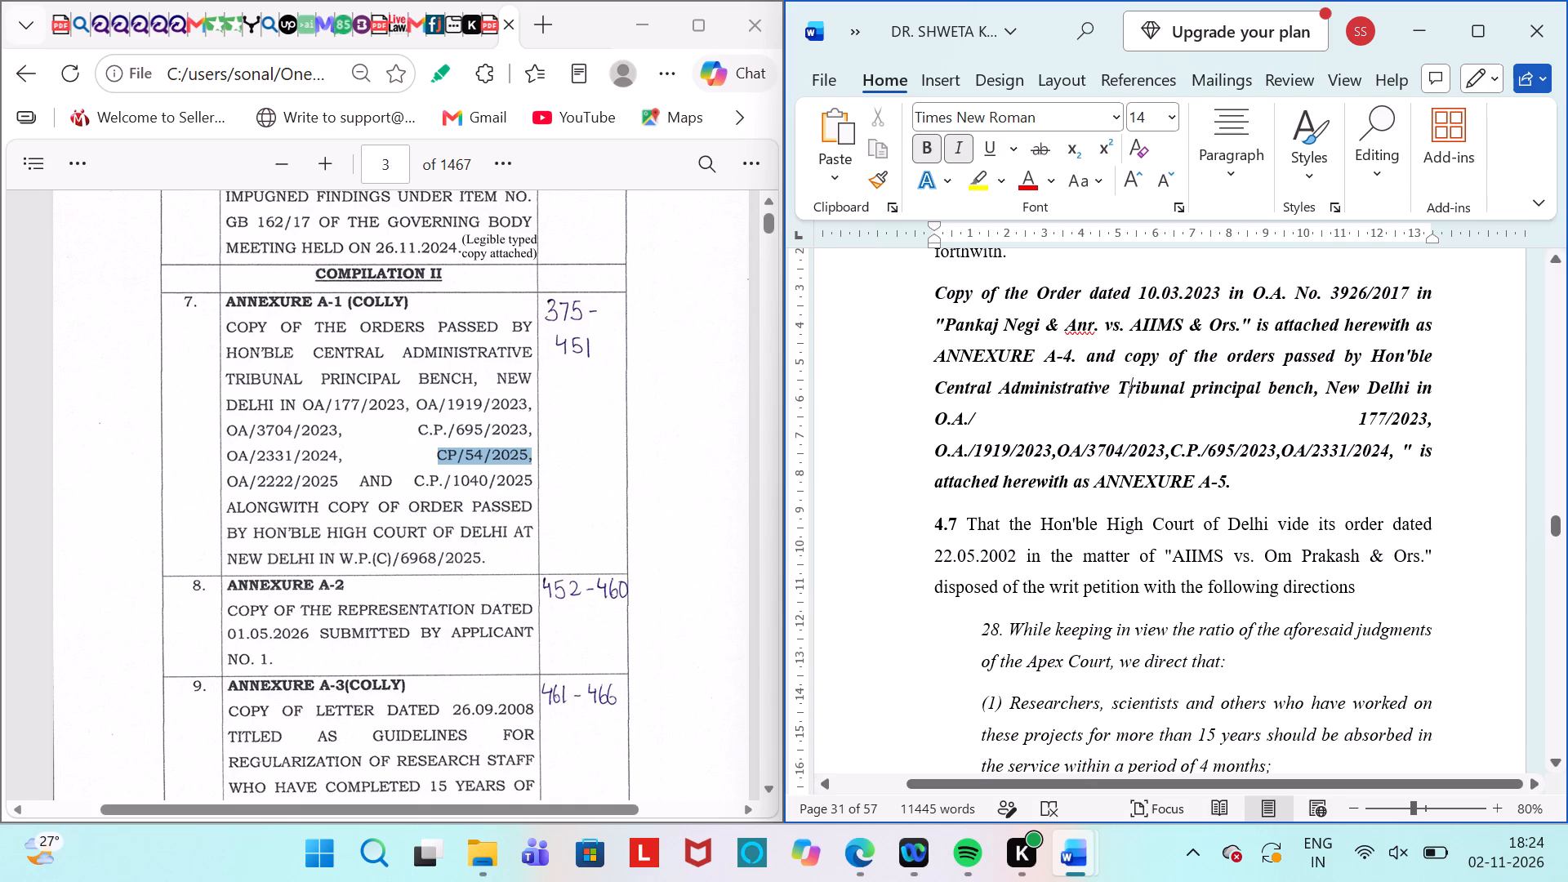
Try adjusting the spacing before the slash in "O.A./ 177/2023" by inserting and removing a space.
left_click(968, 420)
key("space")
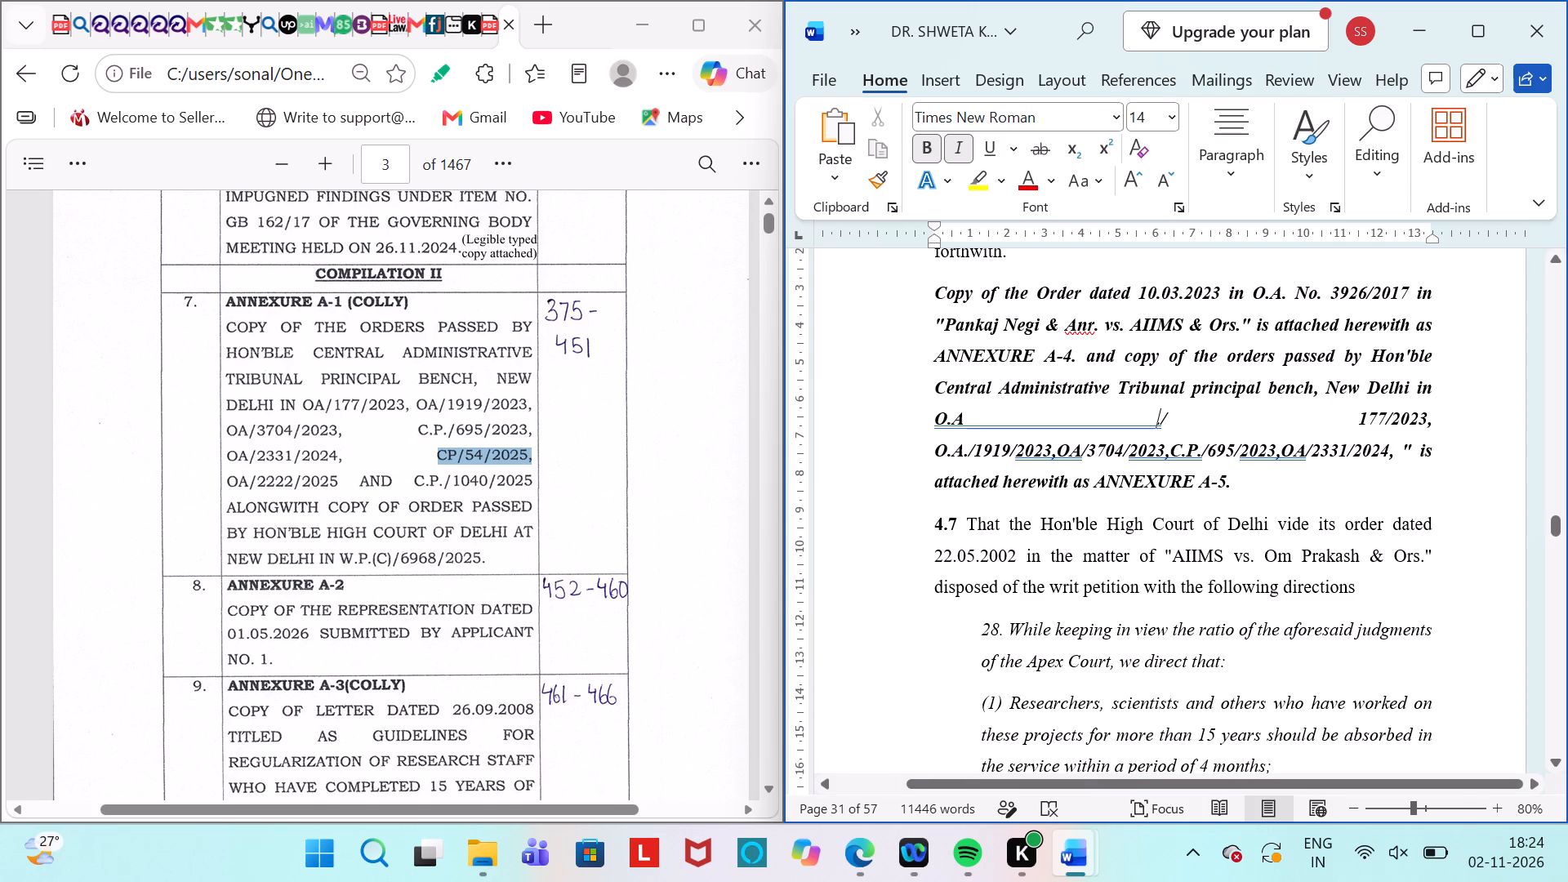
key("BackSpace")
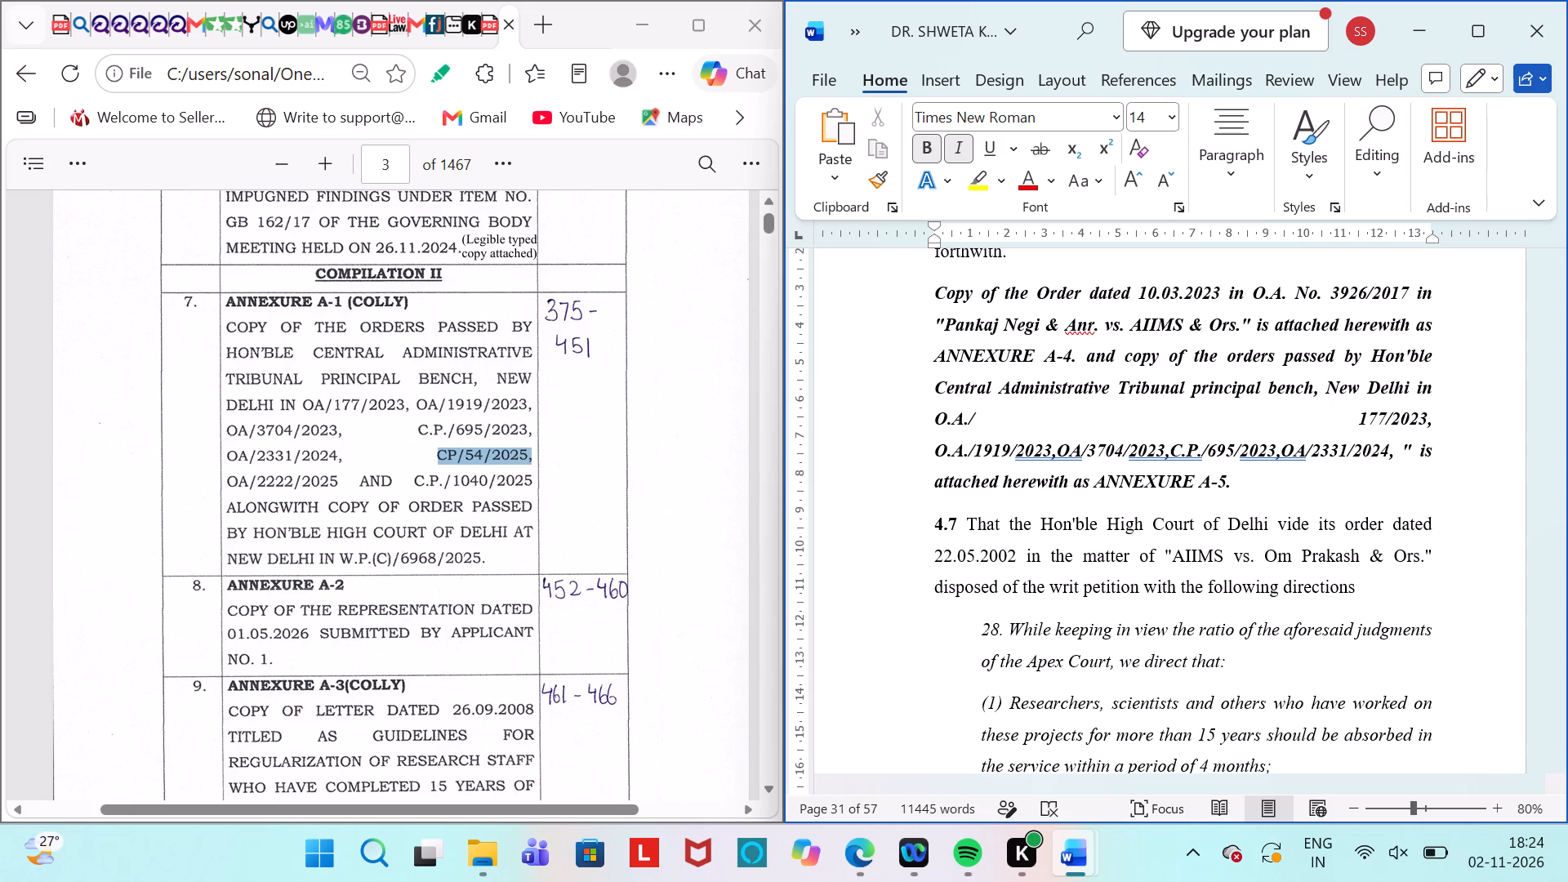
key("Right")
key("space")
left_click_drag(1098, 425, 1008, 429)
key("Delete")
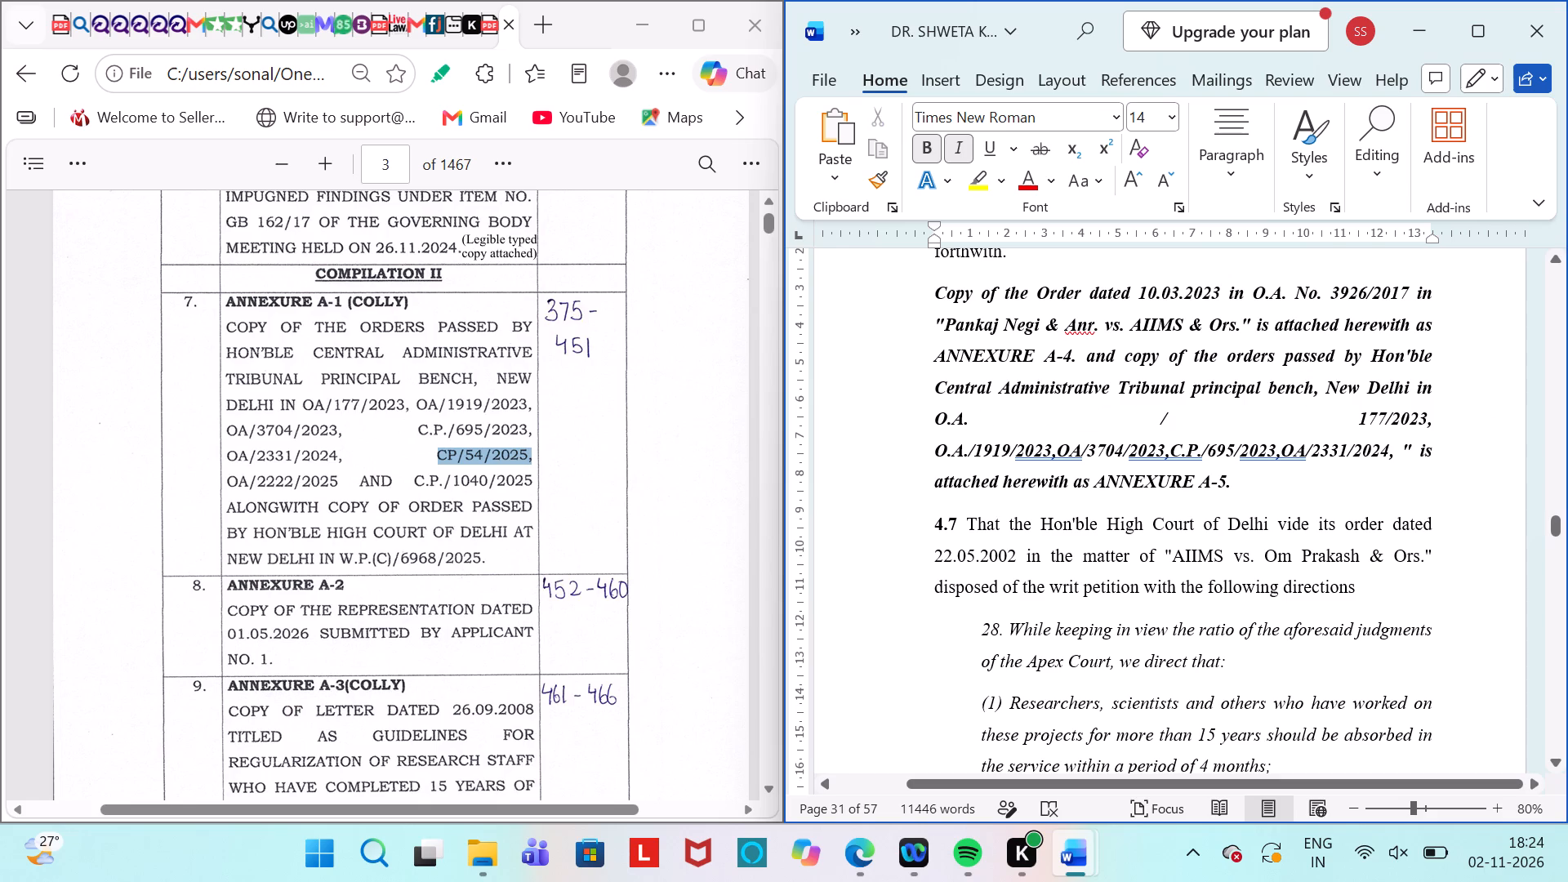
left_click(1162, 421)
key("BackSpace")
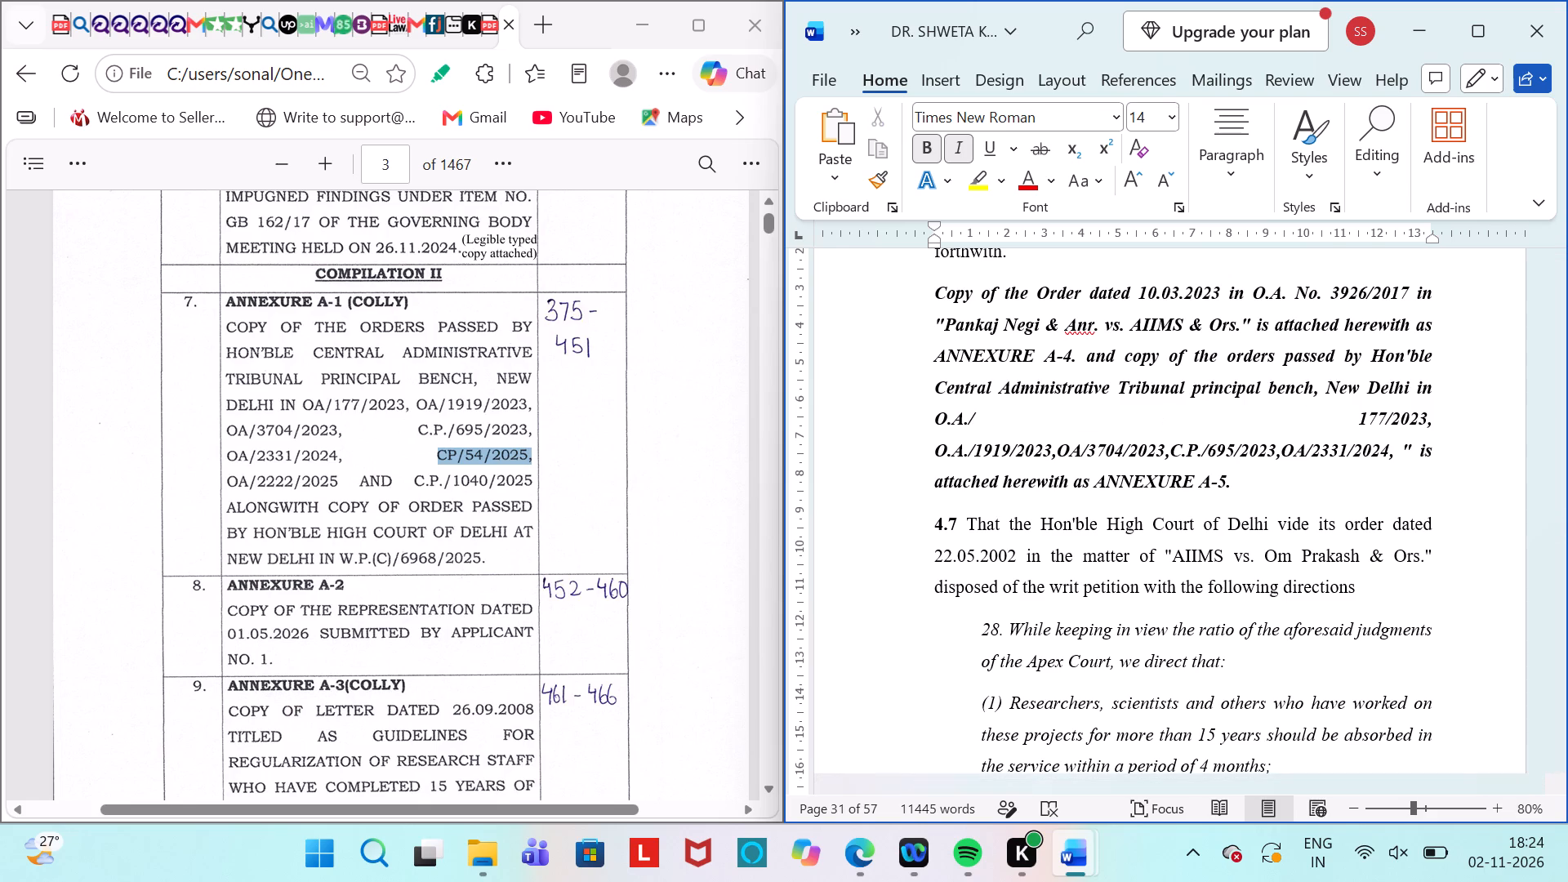
left_click(1360, 418)
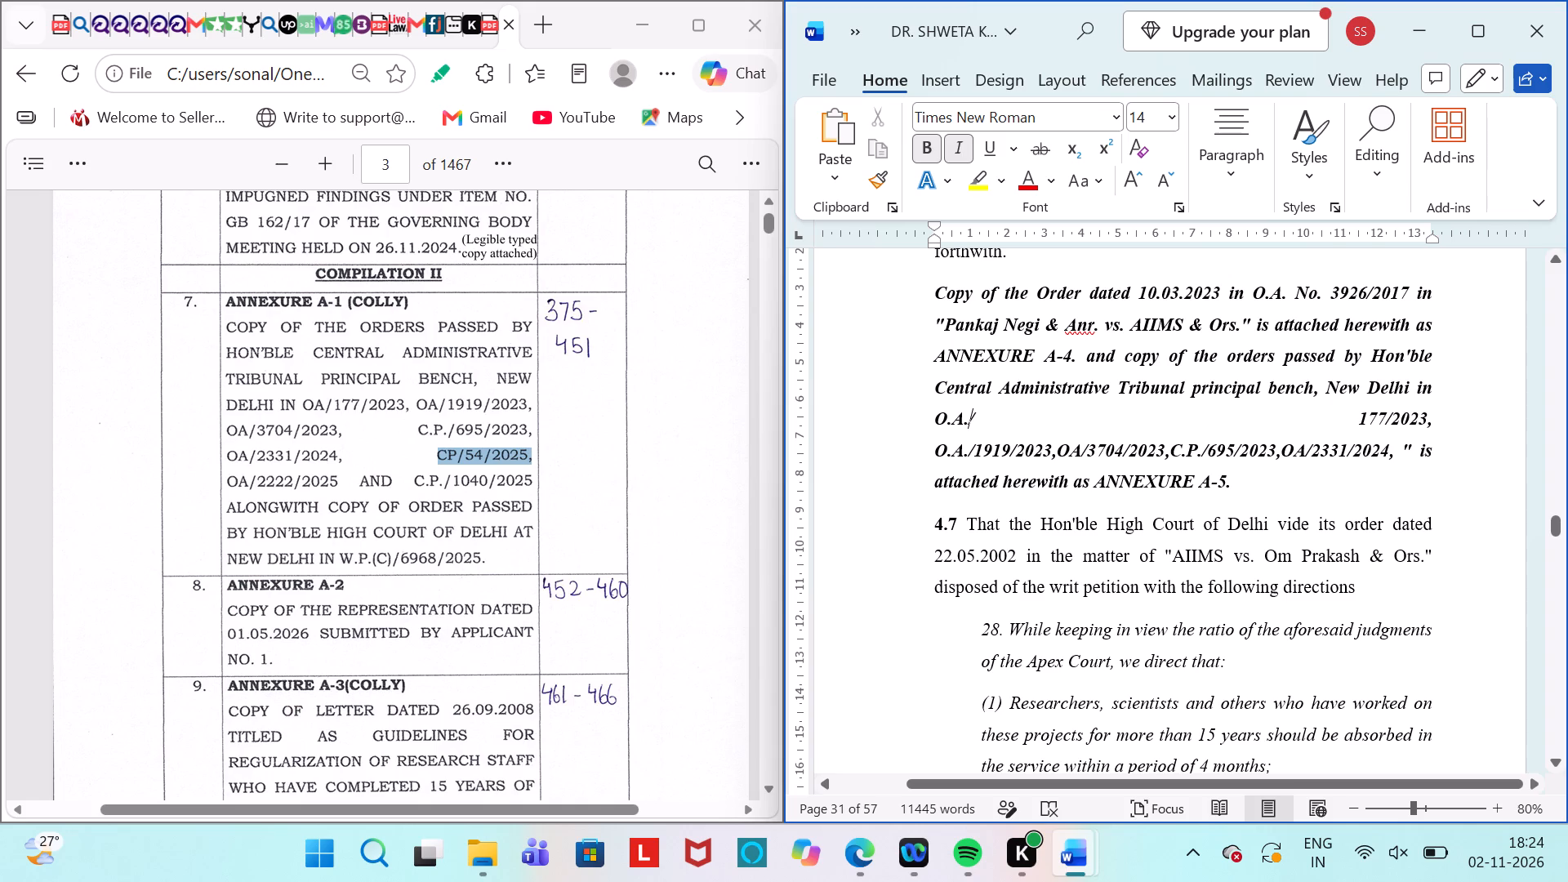
key("BackSpace")
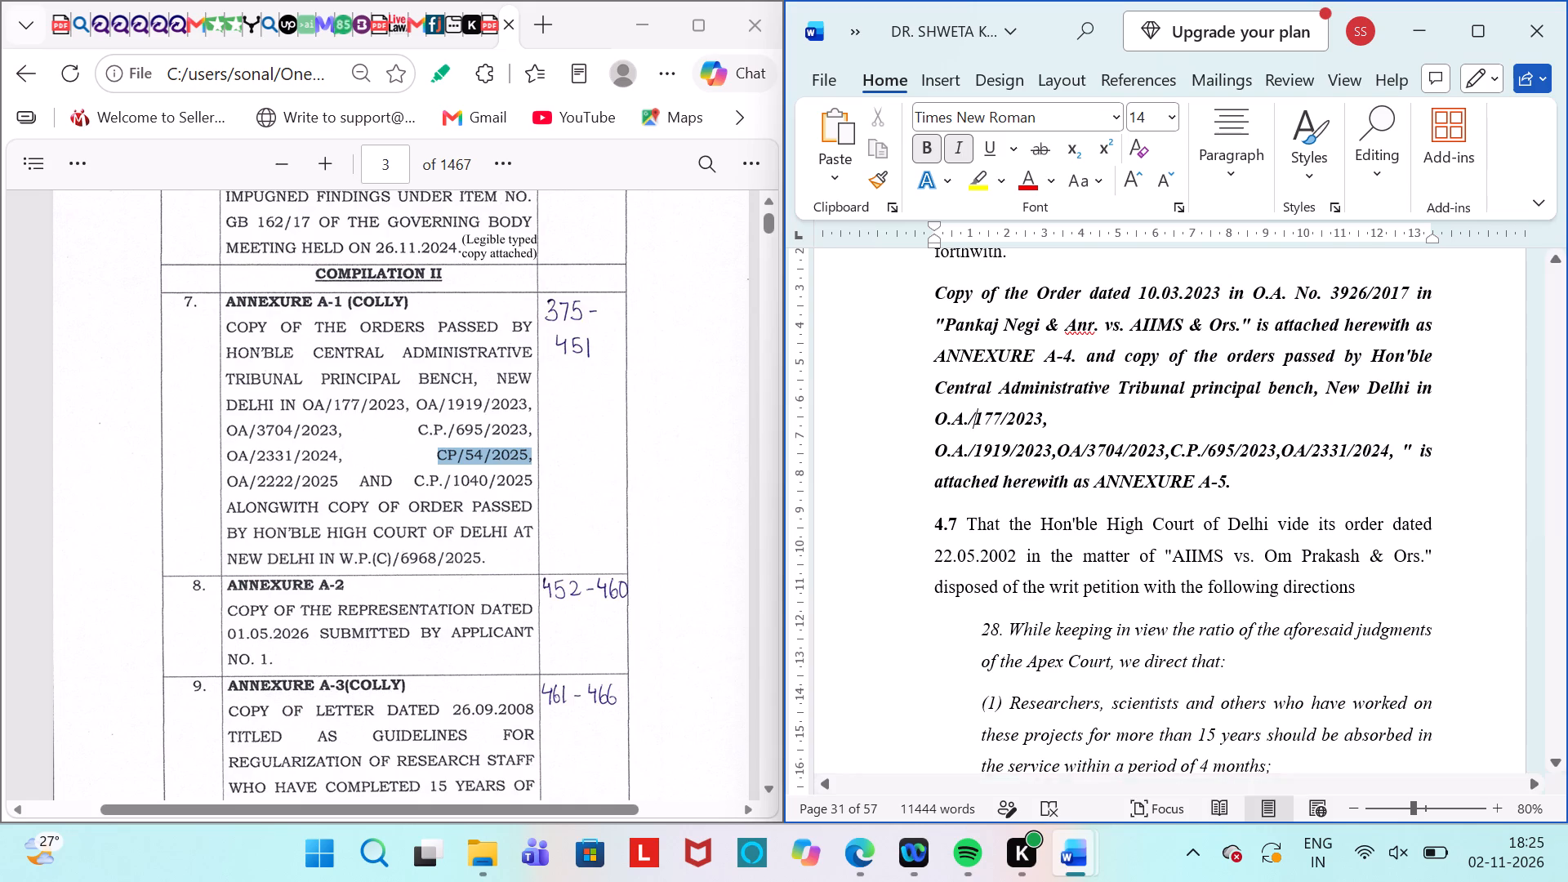
Insert a space after the commas preceding "OA/3704/2023", "C.P./695/2023" and "OA/2331/2024" in the case number list.
left_click(1060, 450)
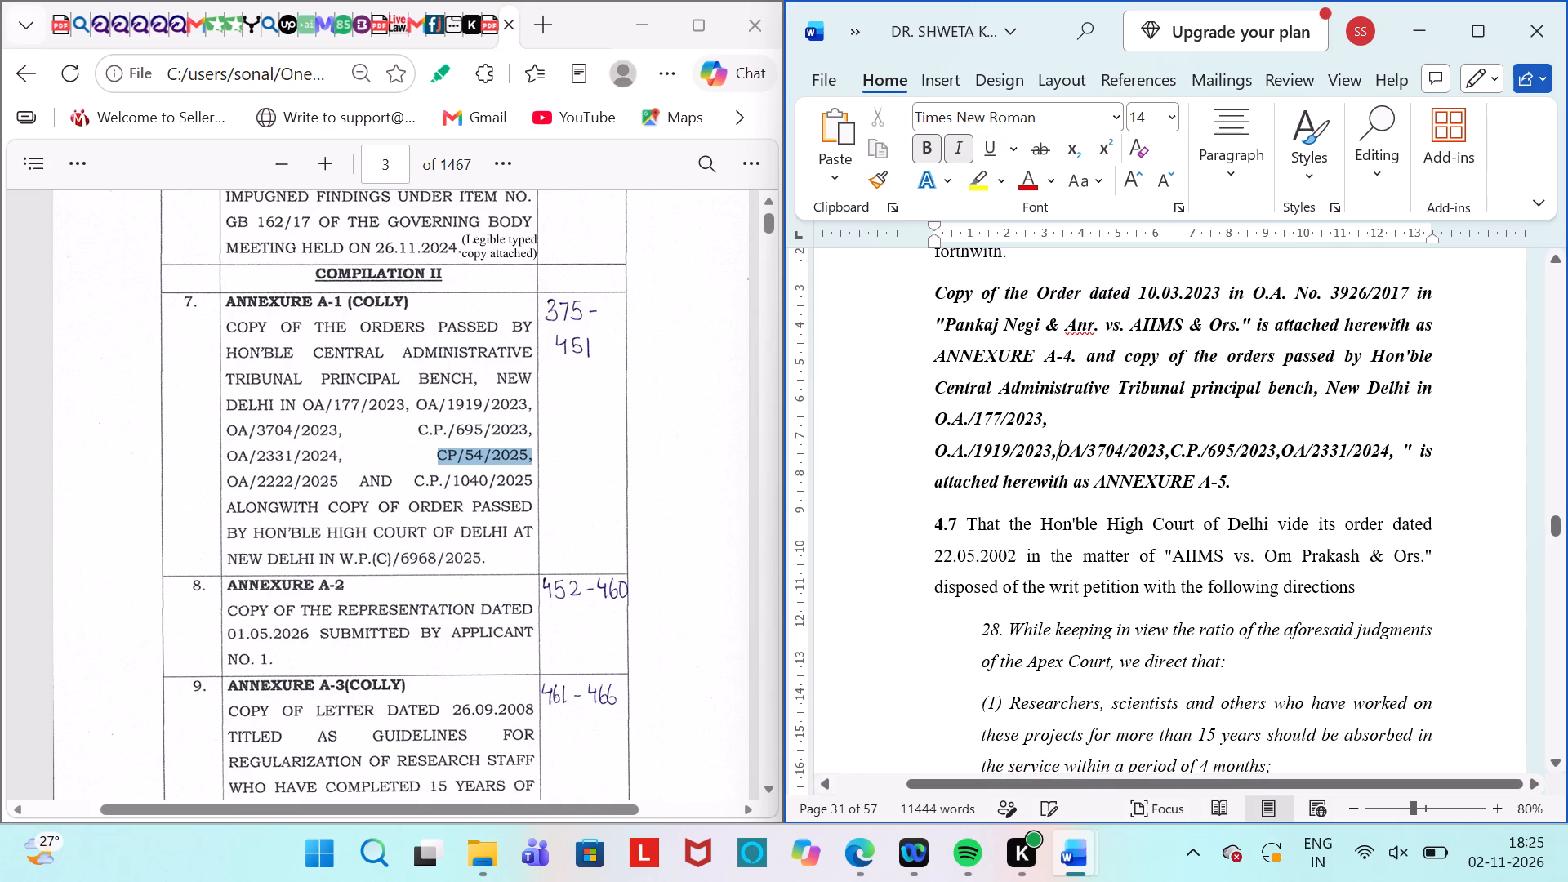
key("space")
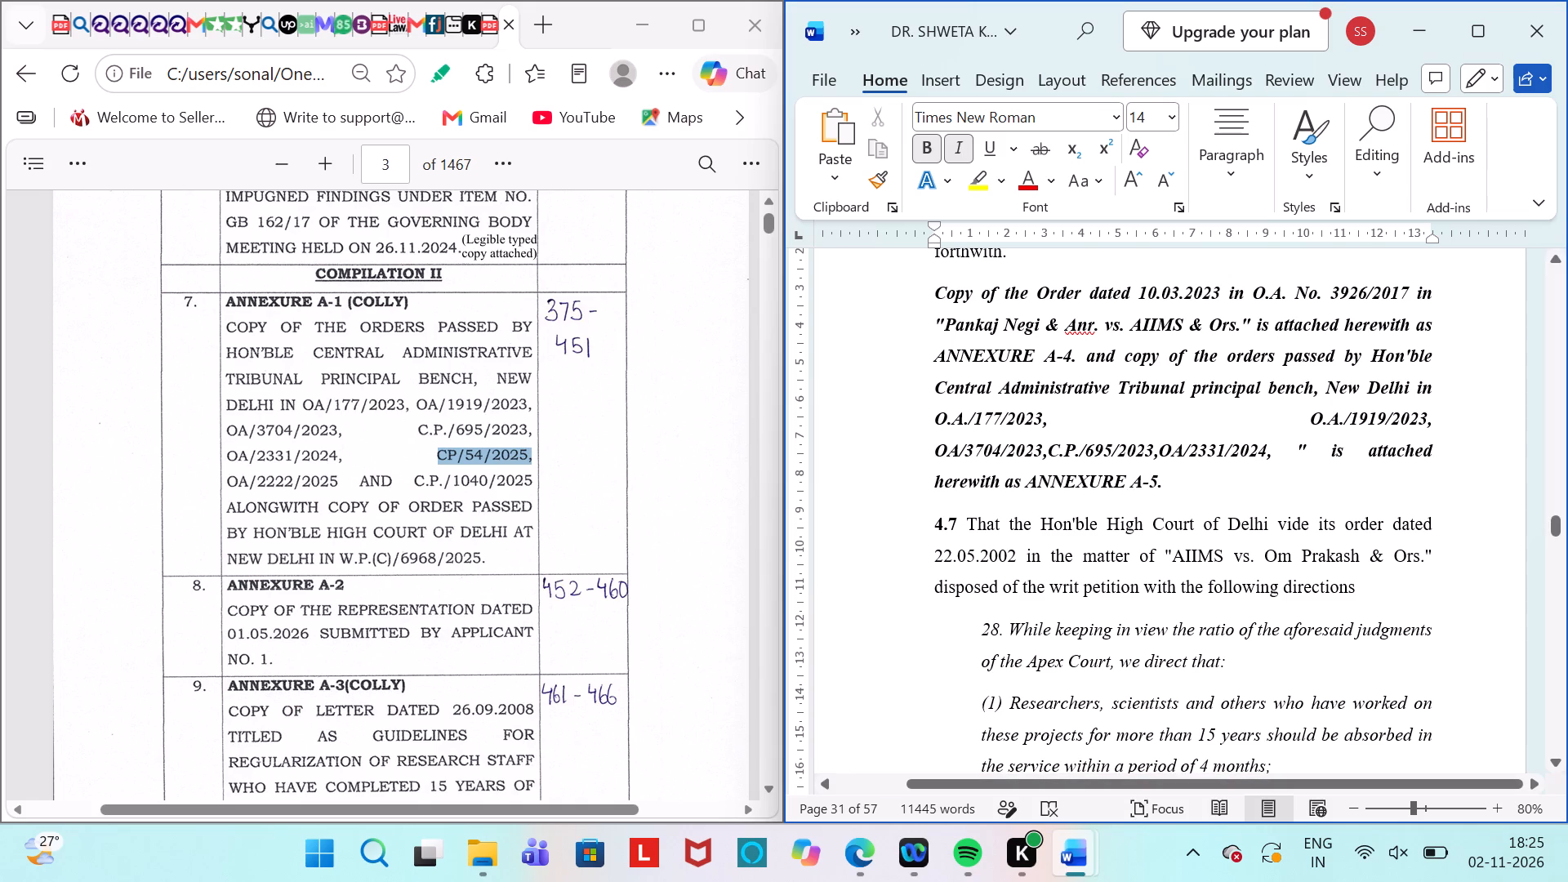
left_click(1051, 453)
key("space")
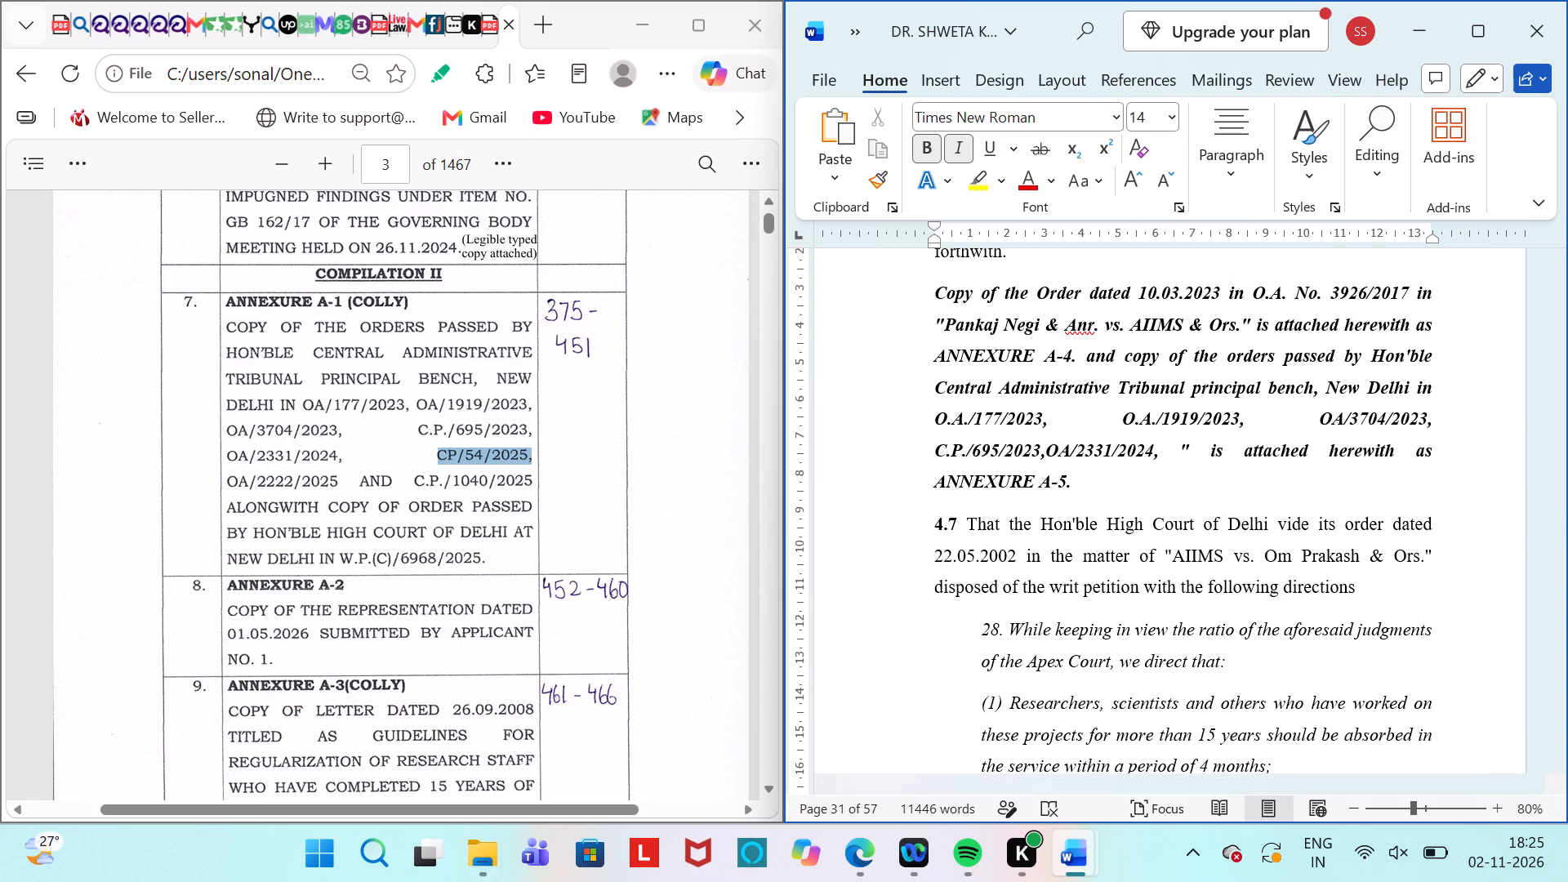
left_click(1047, 452)
key("space")
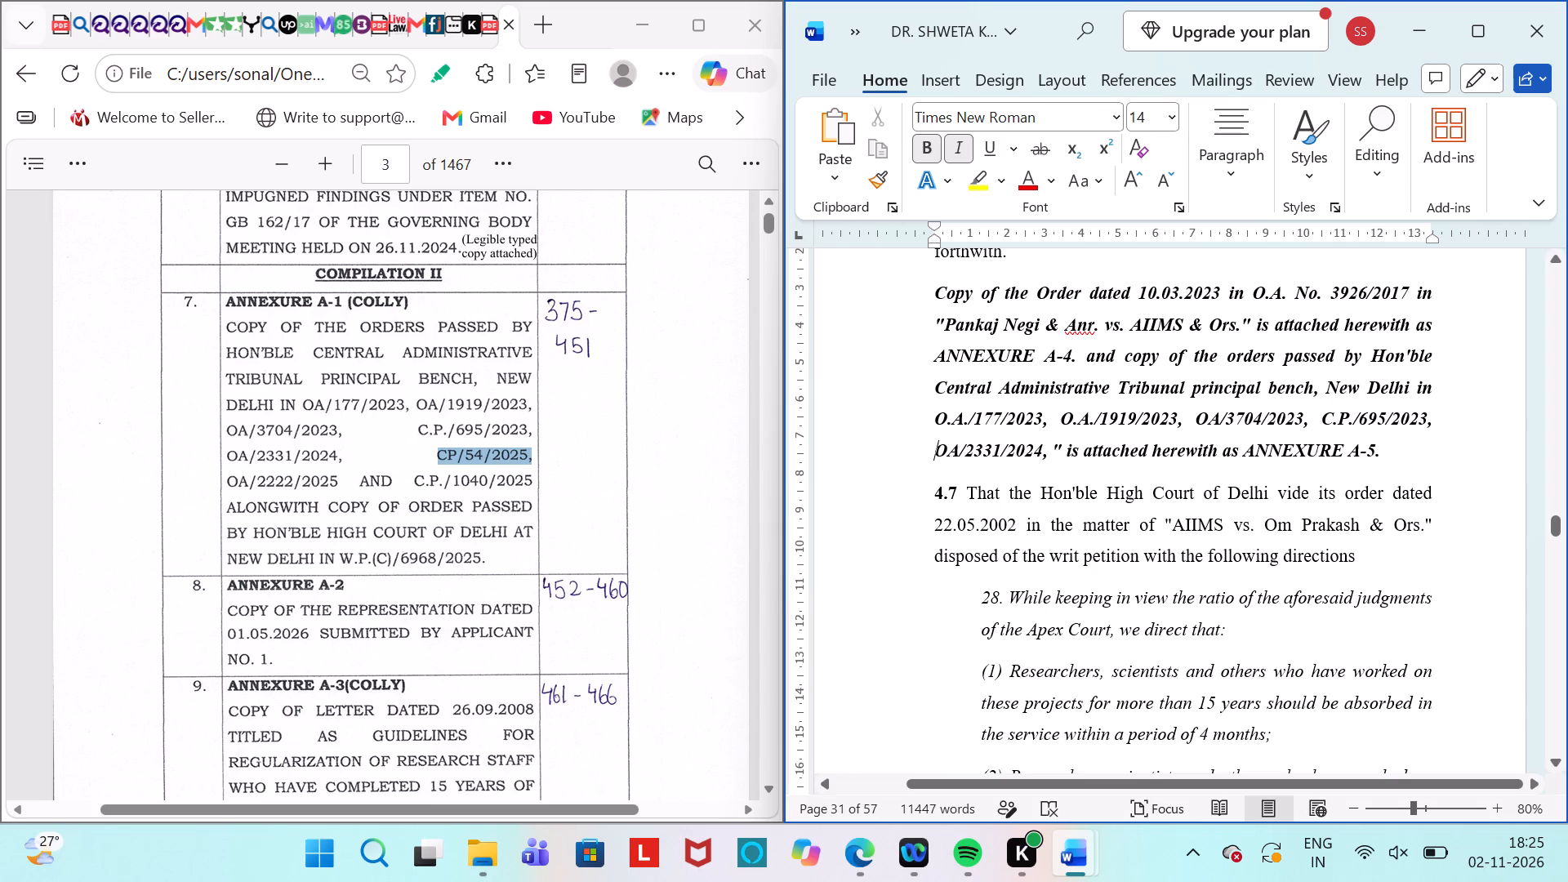
Copy "CP/54/2025," from the reference PDF's ANNEXURE A-1 entry into the Word case number list, after "OA/2331/2024," with a space before it.
left_click(1051, 448)
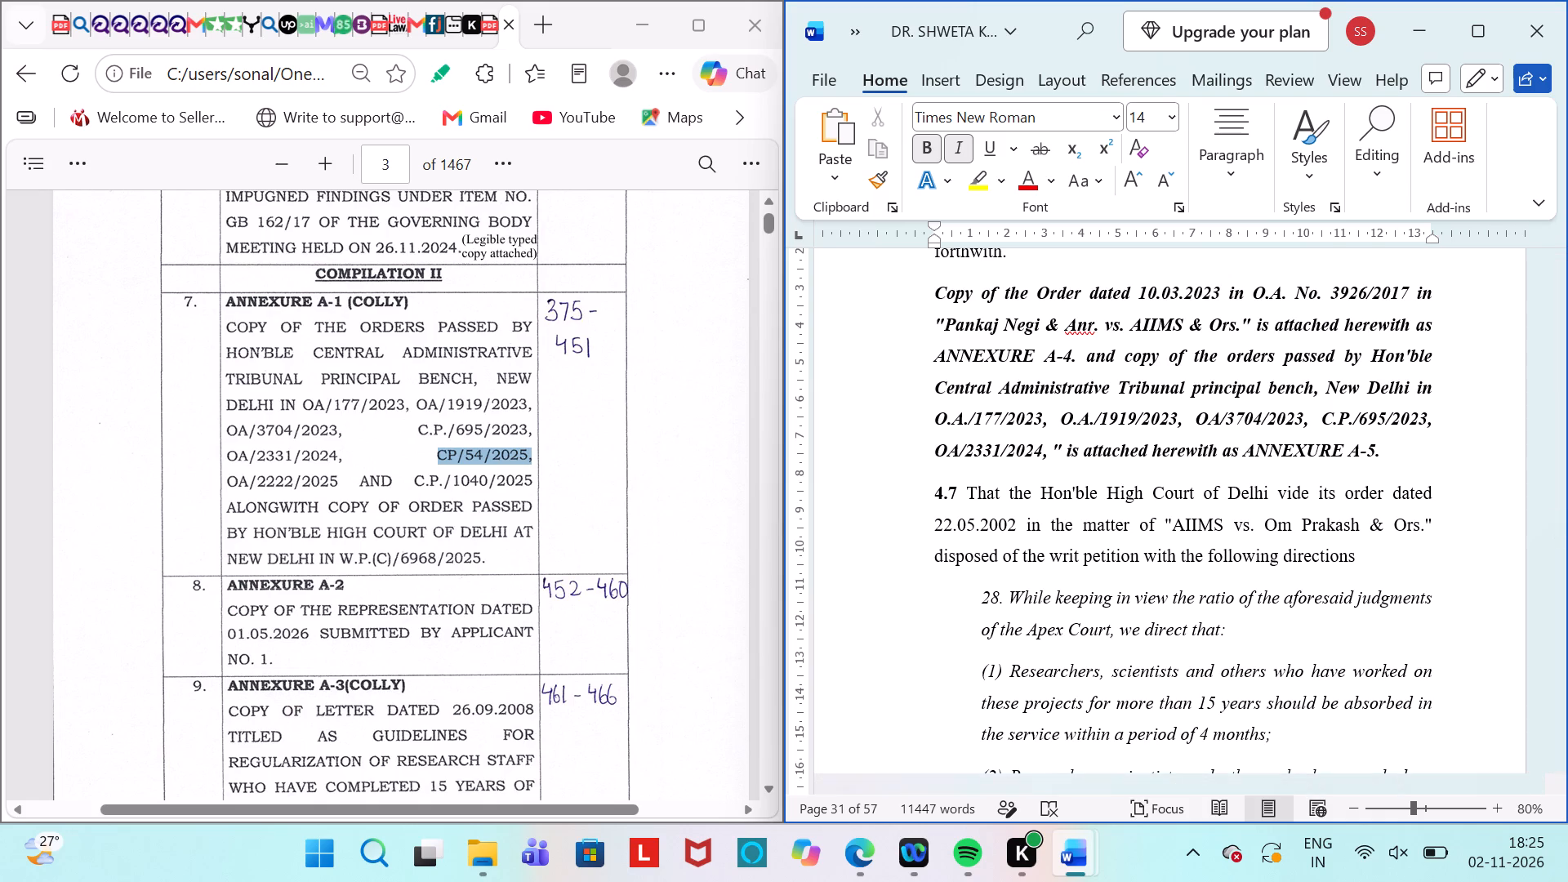
left_click(447, 465)
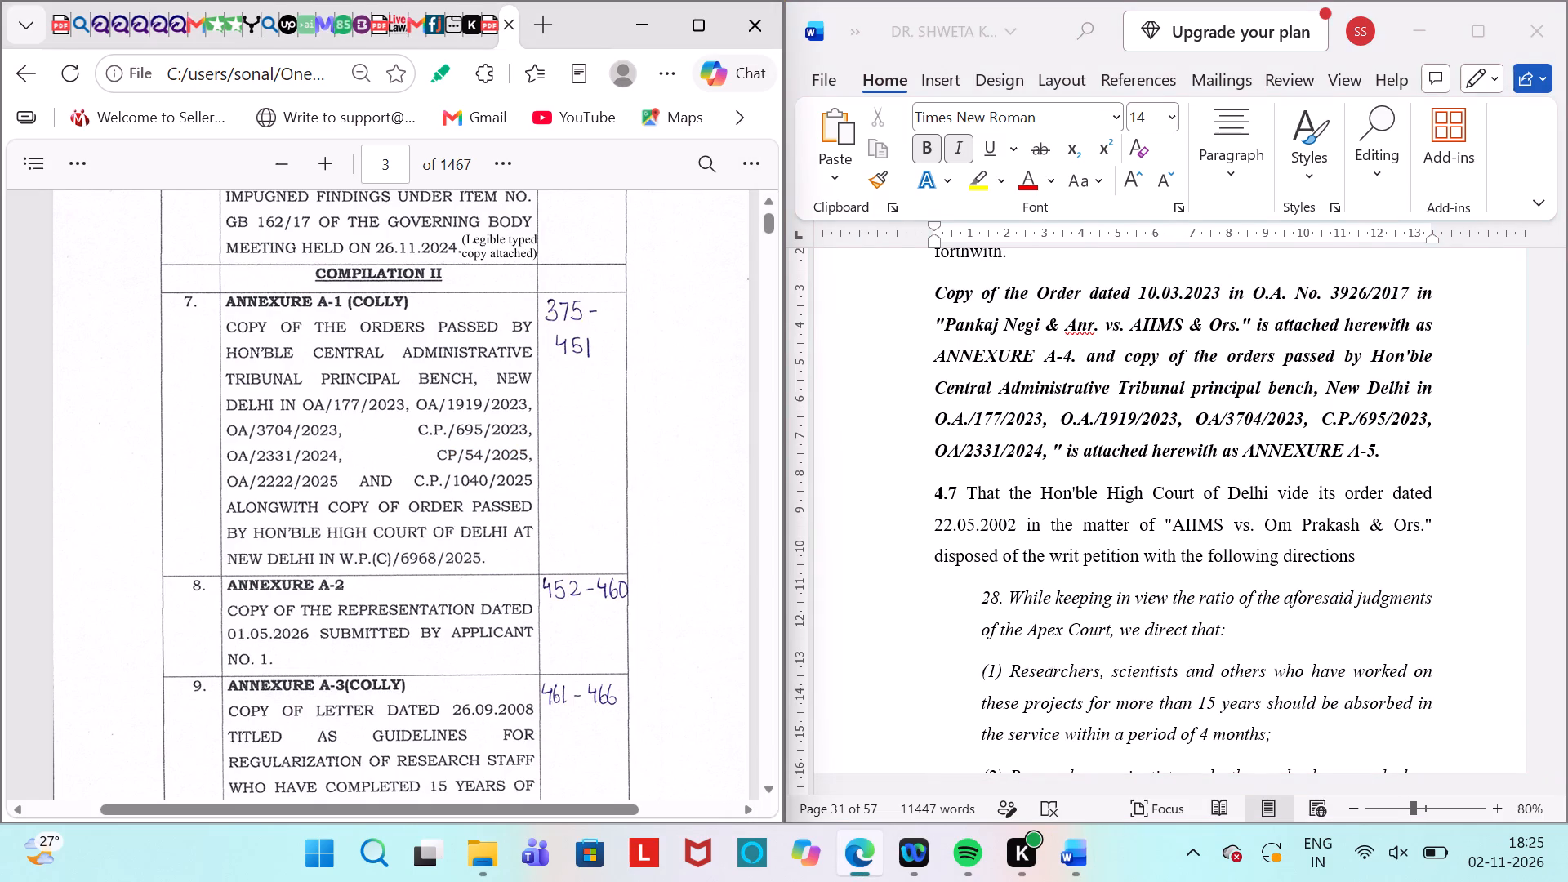
left_click_drag(439, 456, 528, 456)
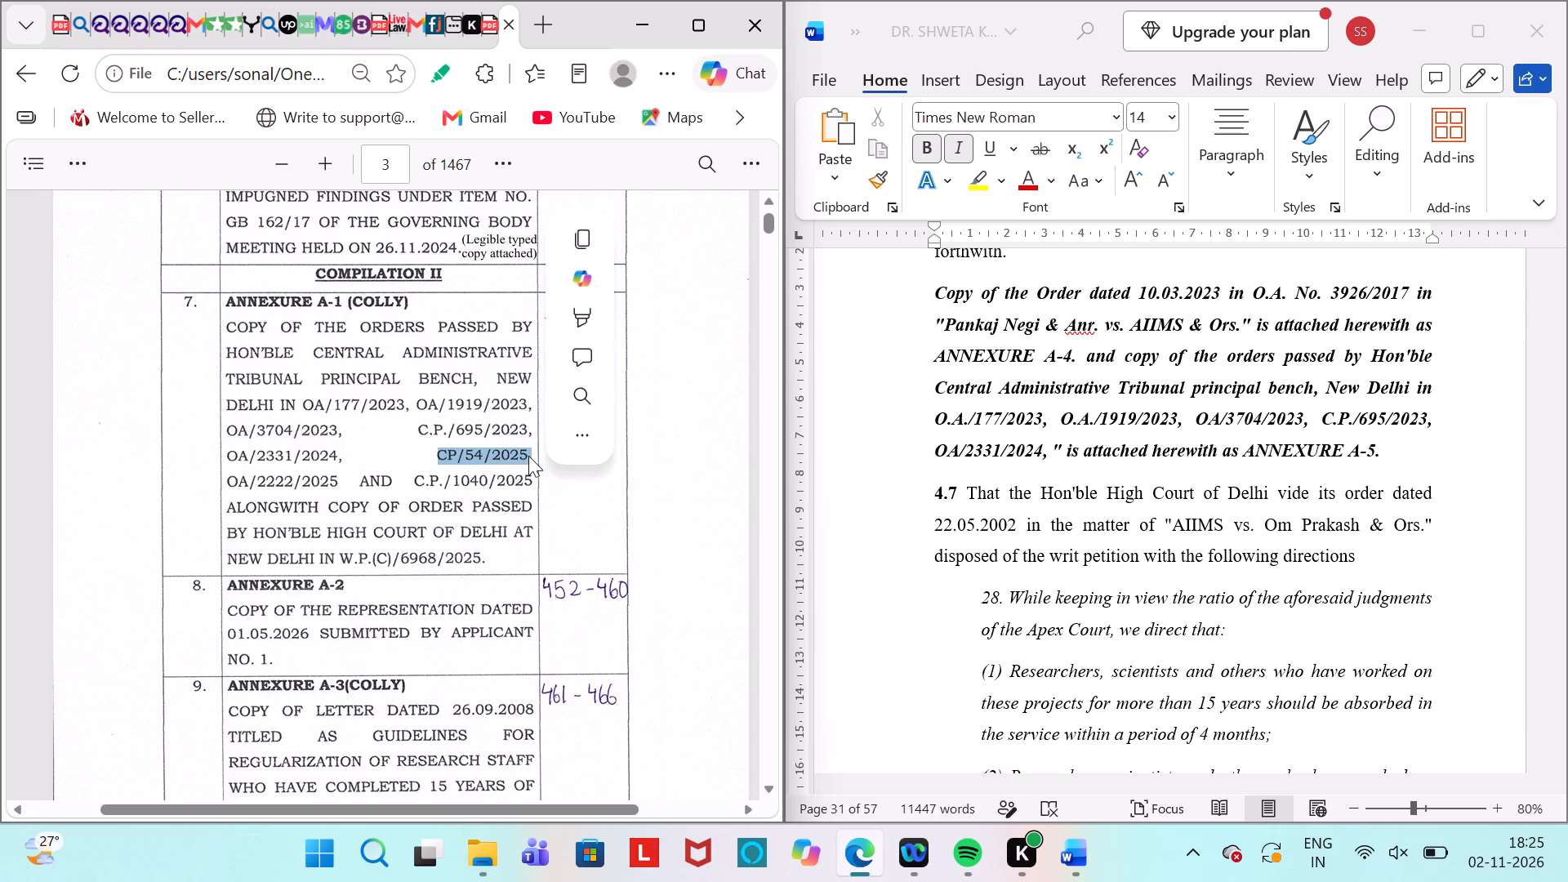
left_click(583, 244)
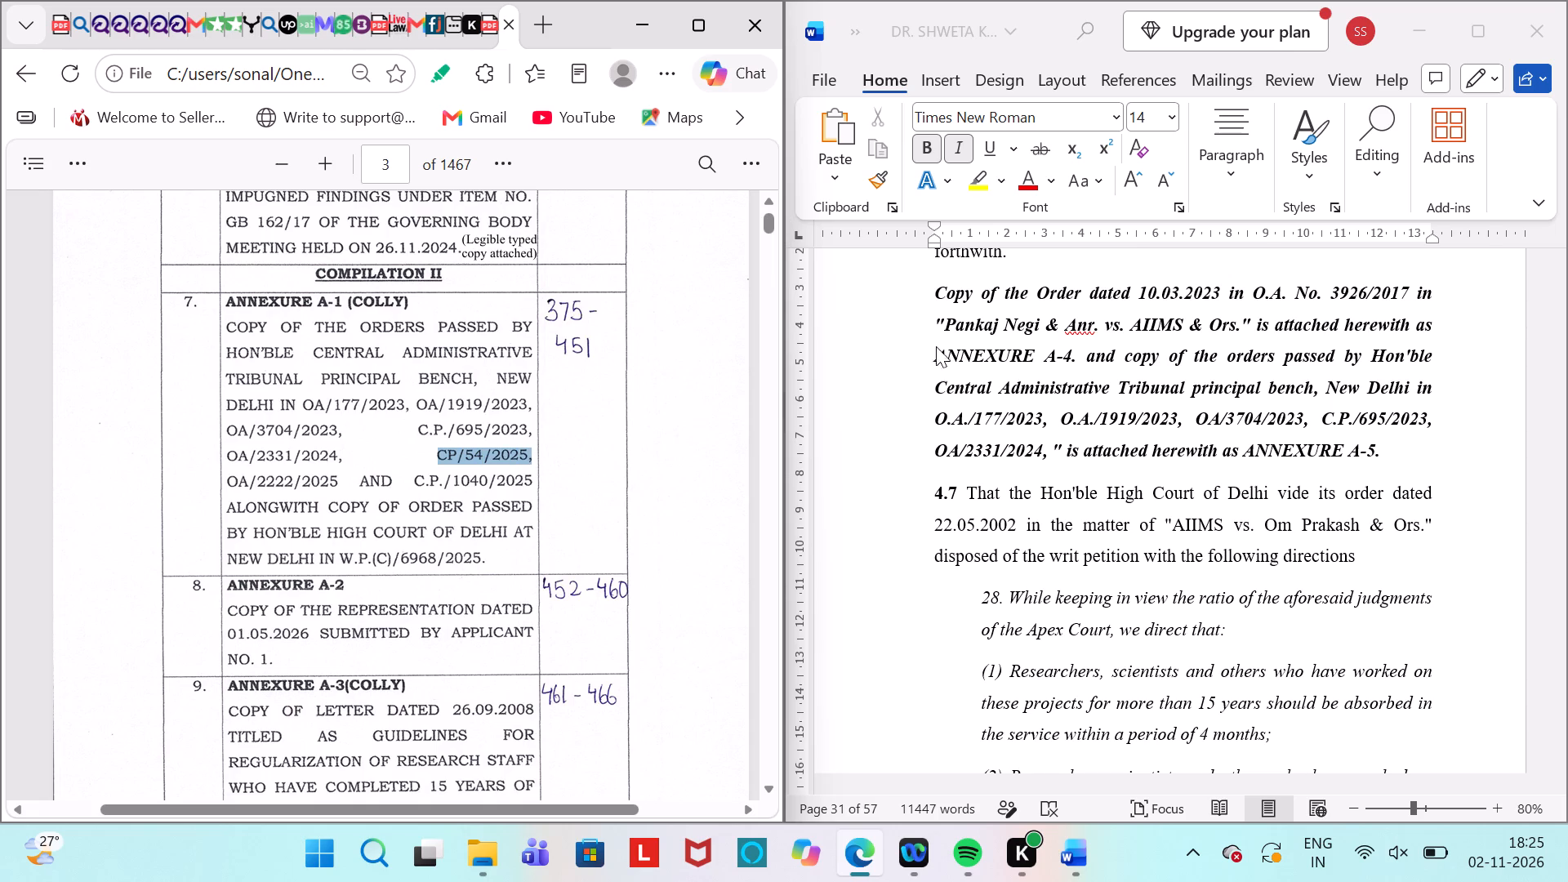
left_click(1053, 447)
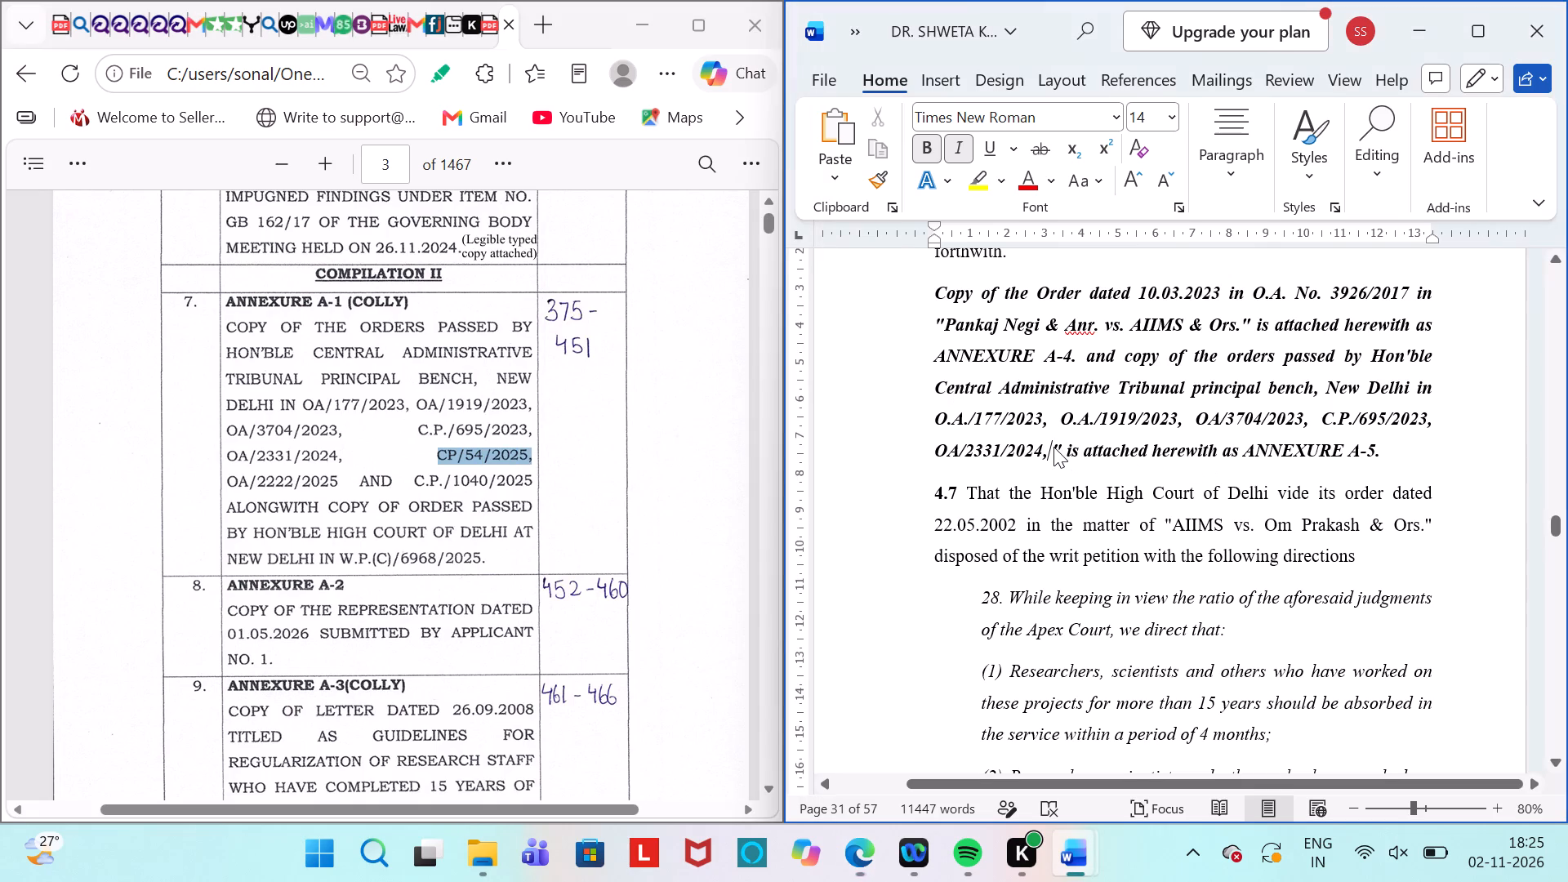
key("space")
key("ctrl+v")
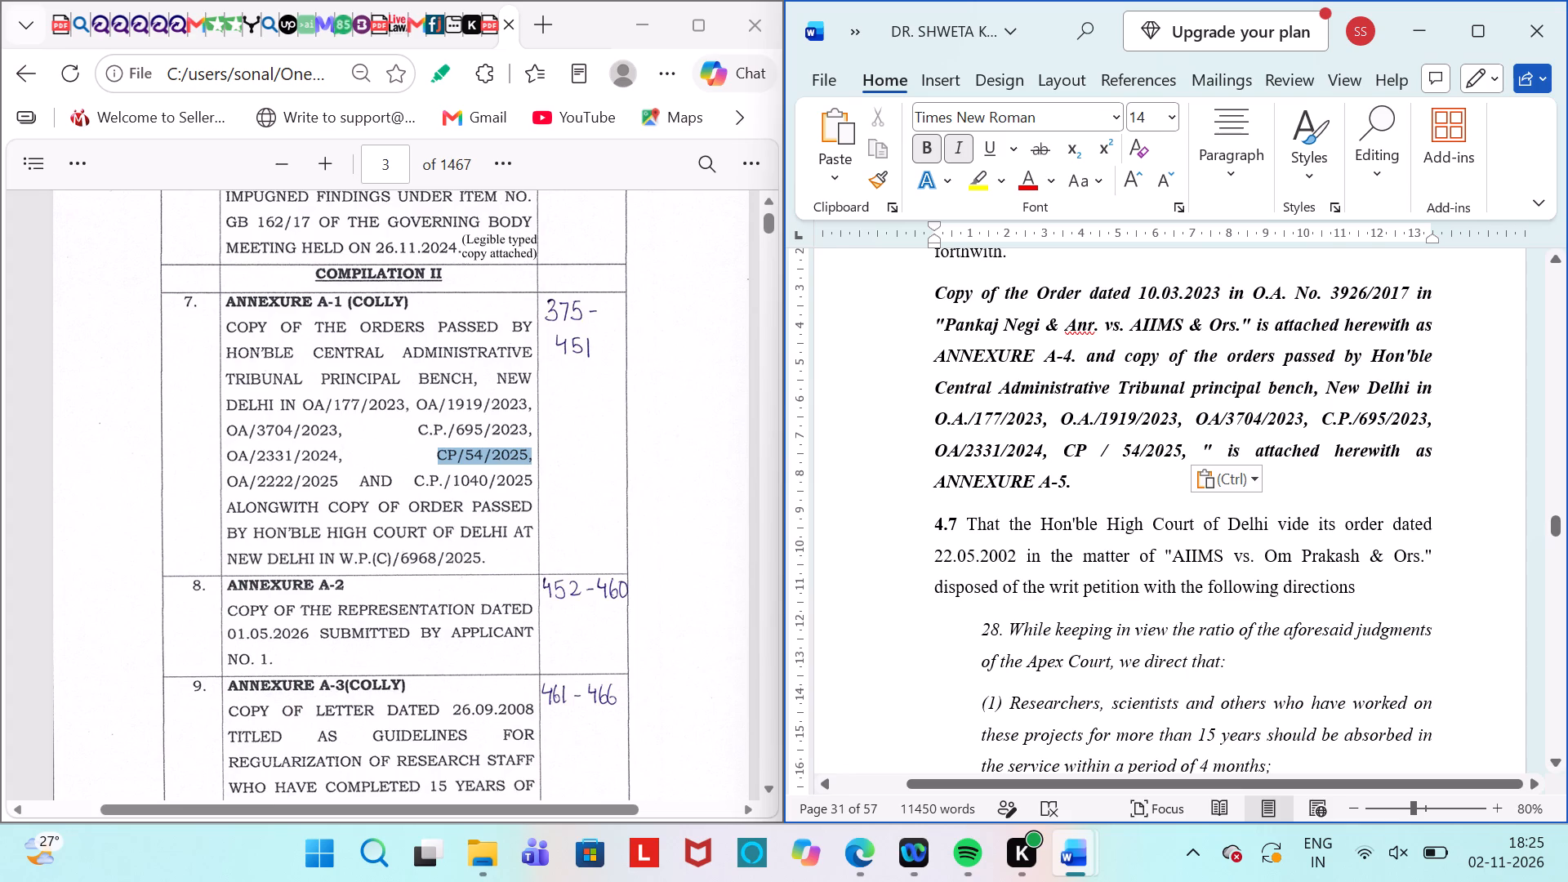
Remove the spaces around the slash in the added CP number and insert a period after its C, making it "C.P/54/2025,".
left_click(1104, 452)
key("BackSpace")
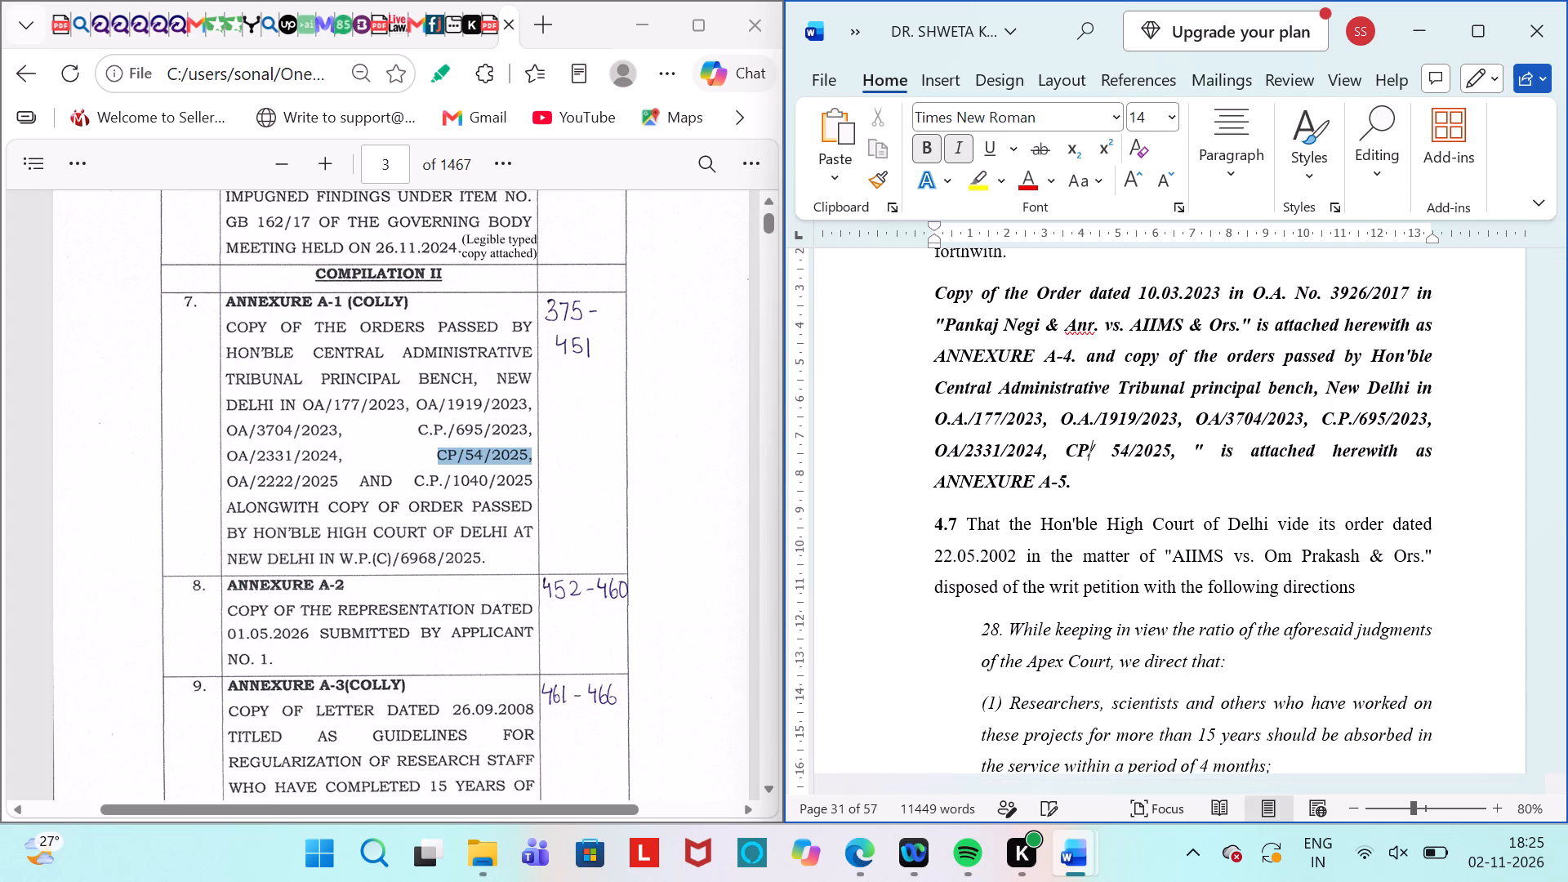
left_click(1116, 450)
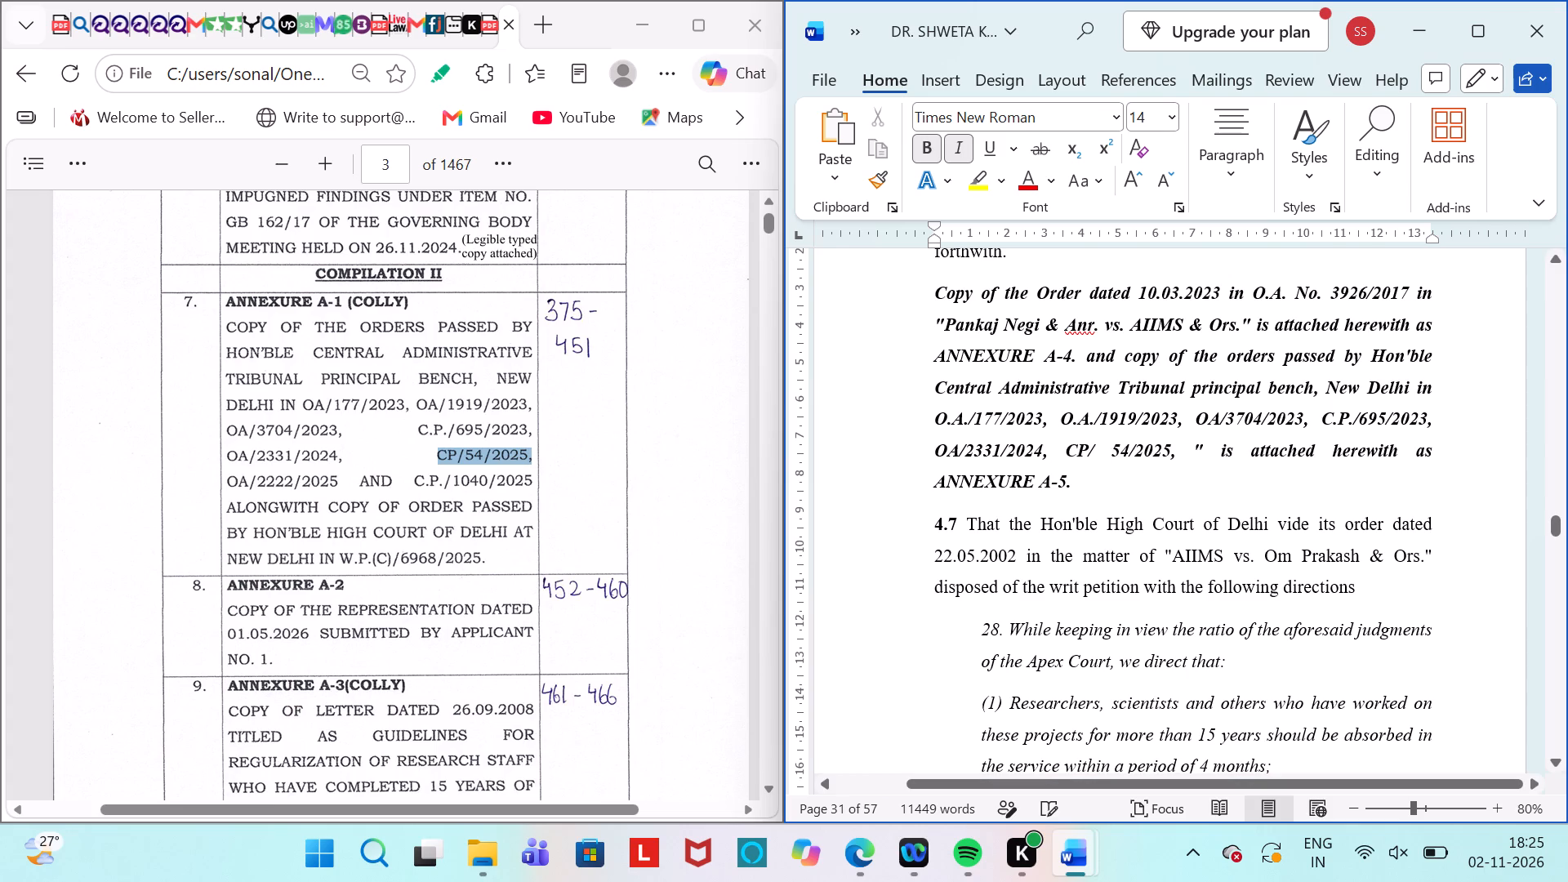
key("BackSpace")
left_click(1169, 455)
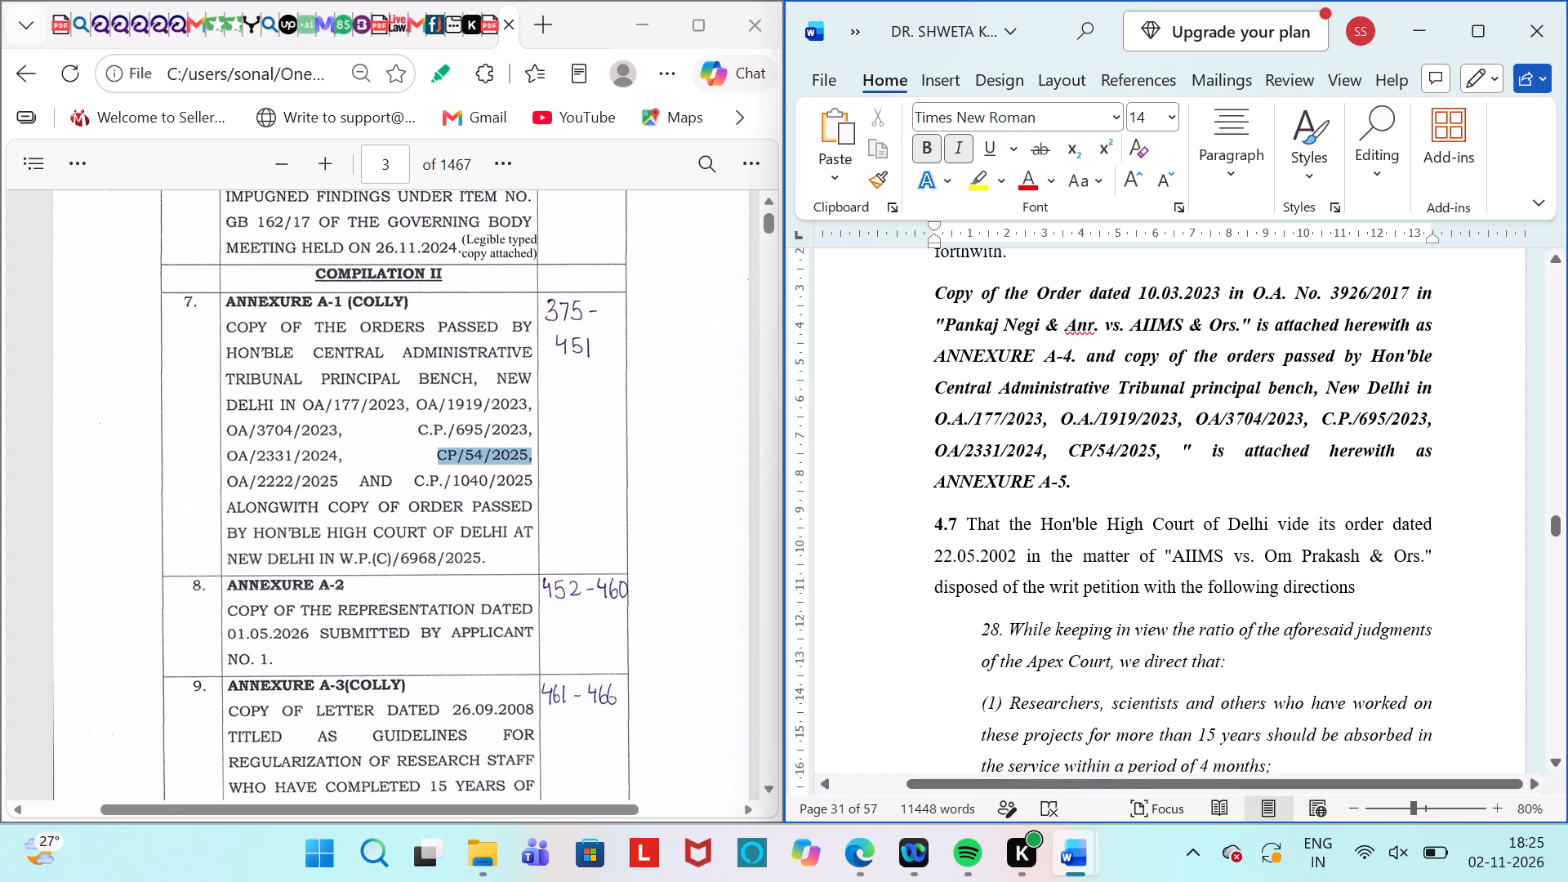
left_click(1080, 454)
key("period")
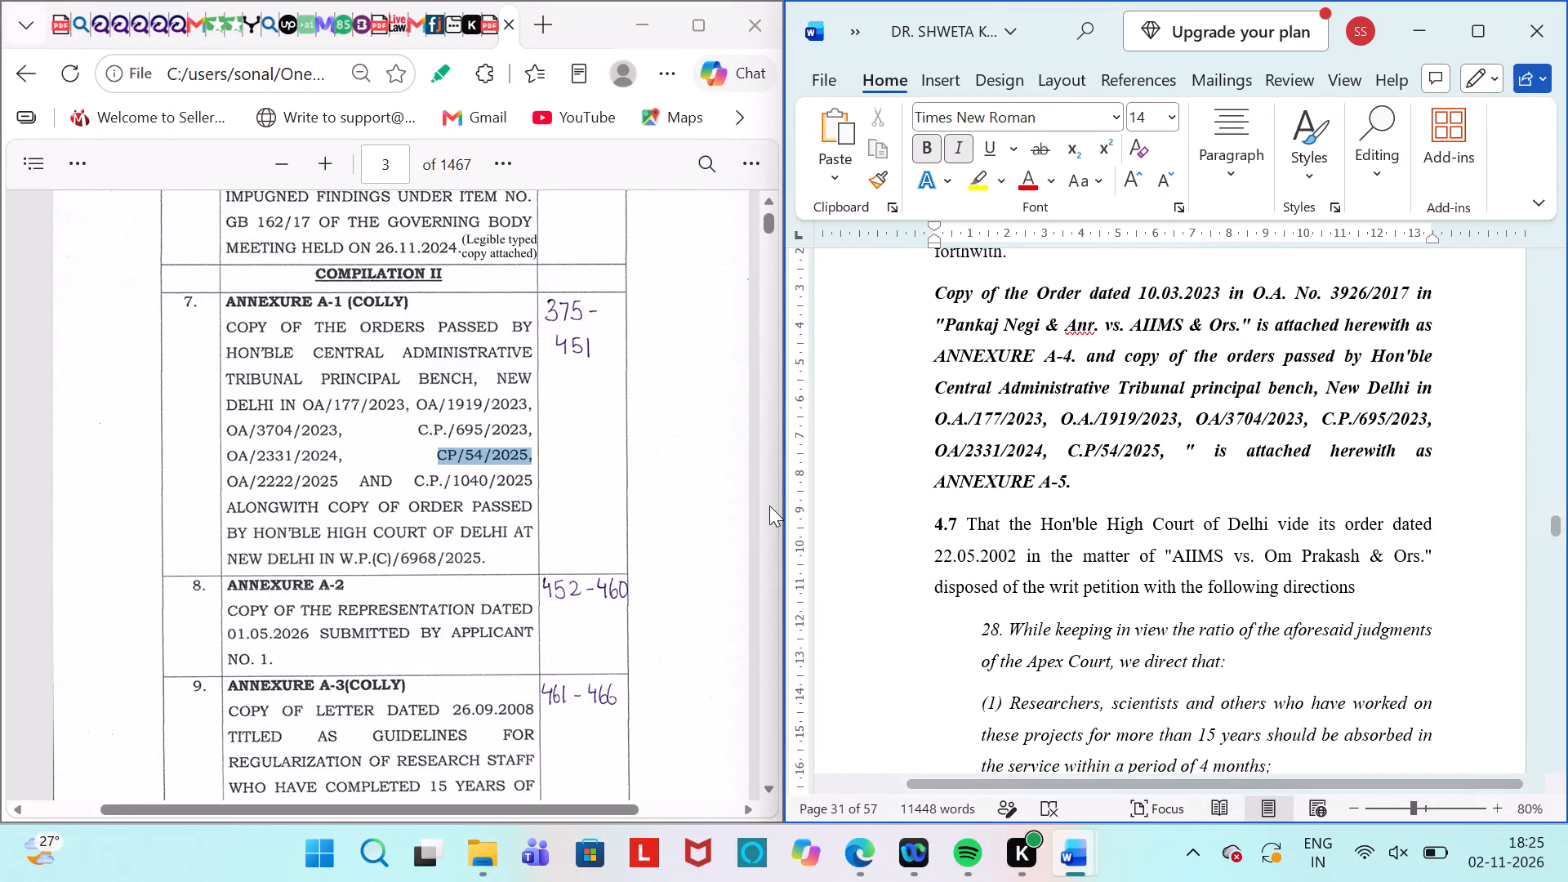
Copy "OA/2222/2025" from the PDF's ANNEXURE A-1 entry into the Word case number list, one space after "C.P/54/2025,".
left_click(409, 492)
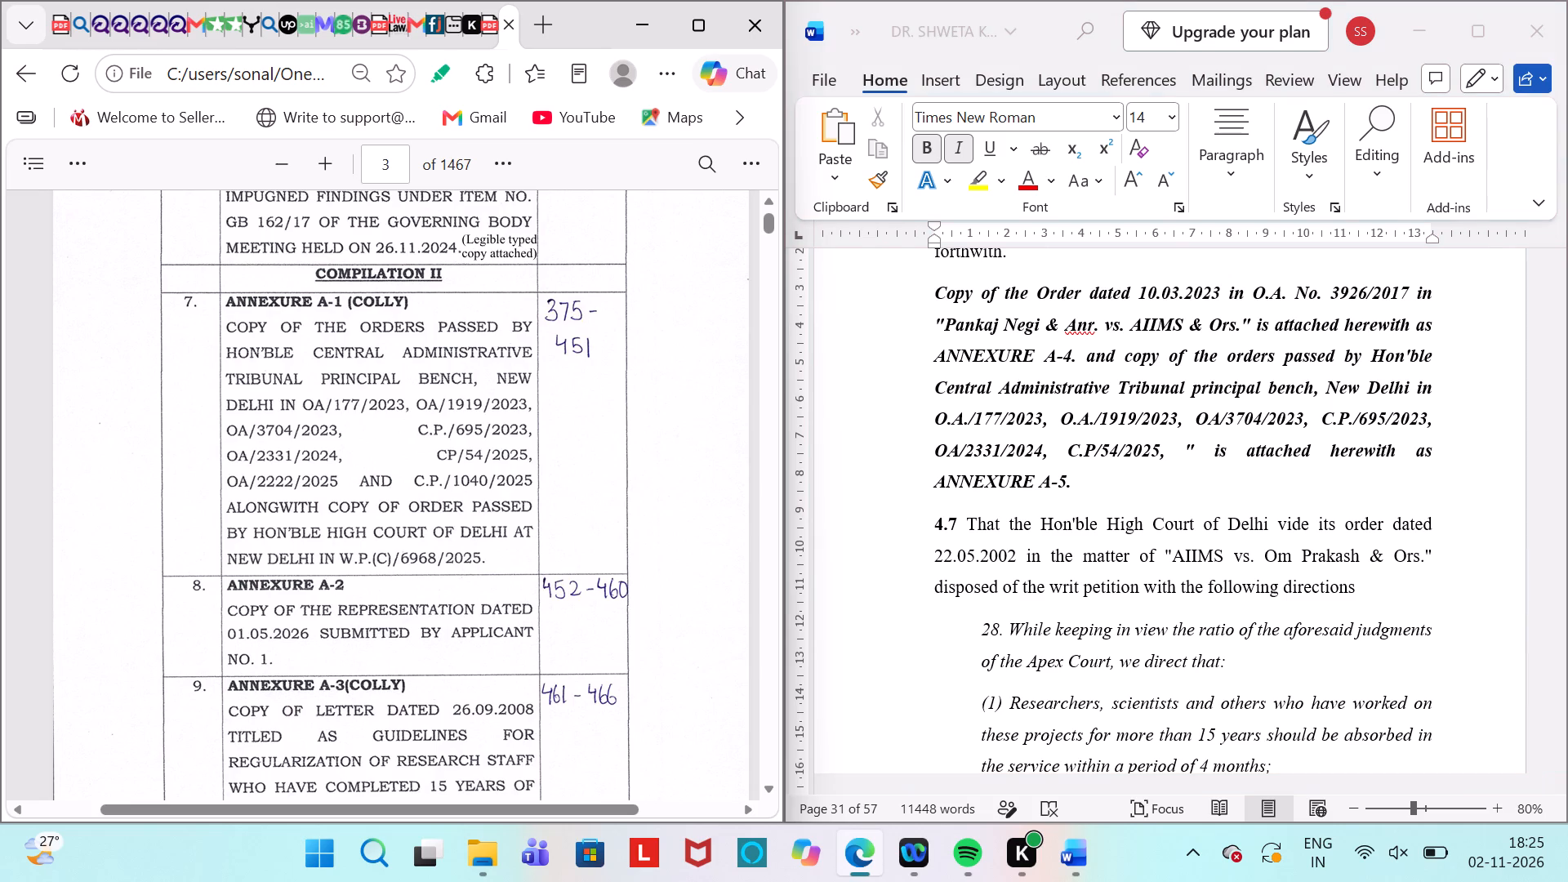
left_click(226, 479)
left_click_drag(226, 479, 340, 474)
left_click_drag(340, 474, 339, 475)
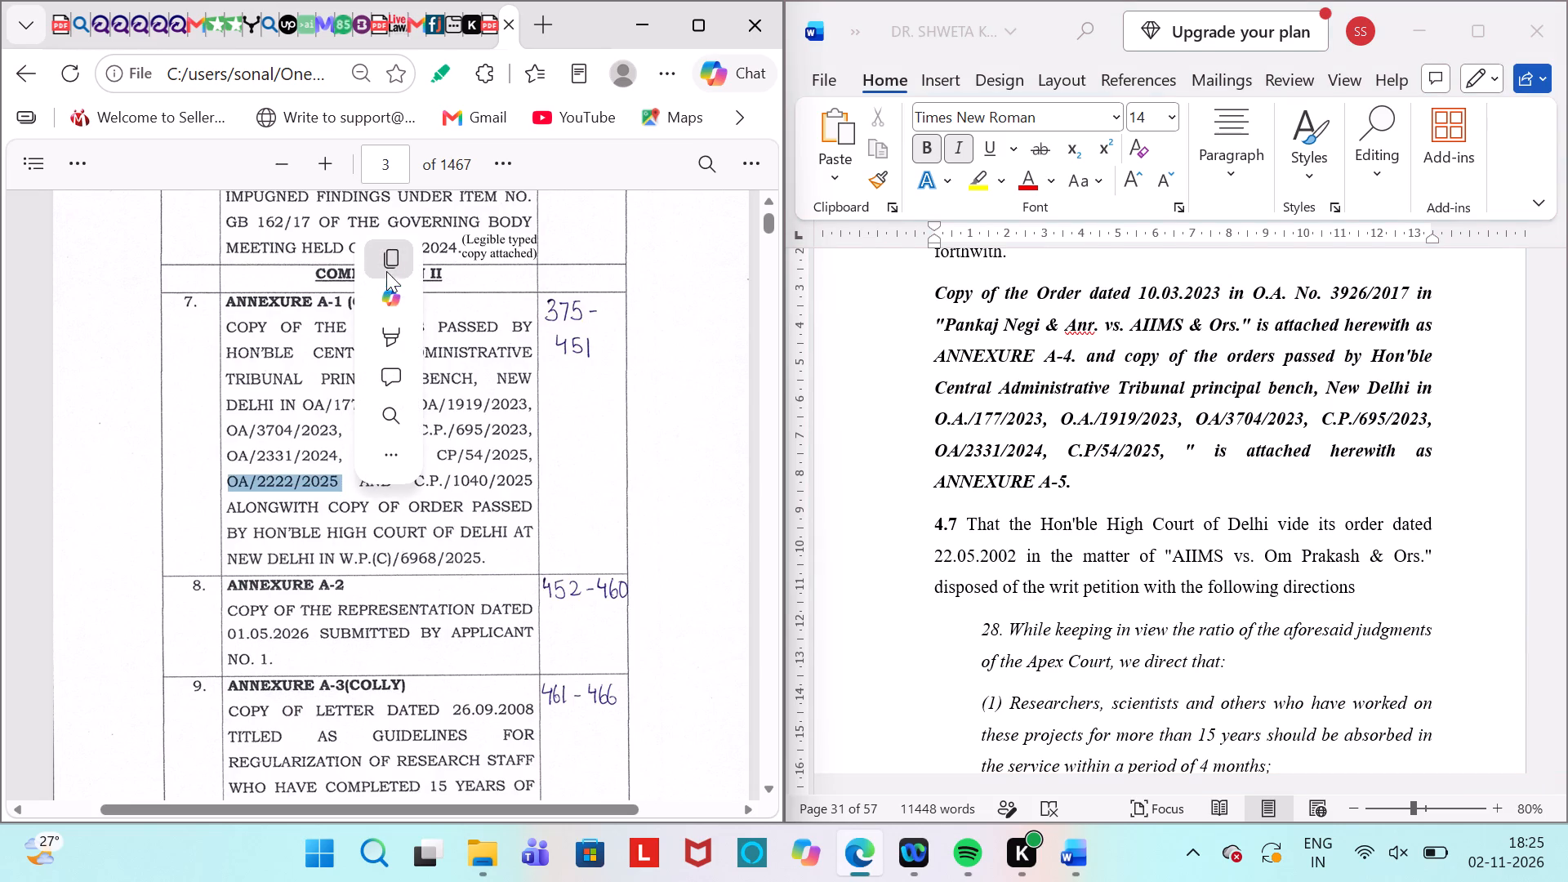
left_click(386, 268)
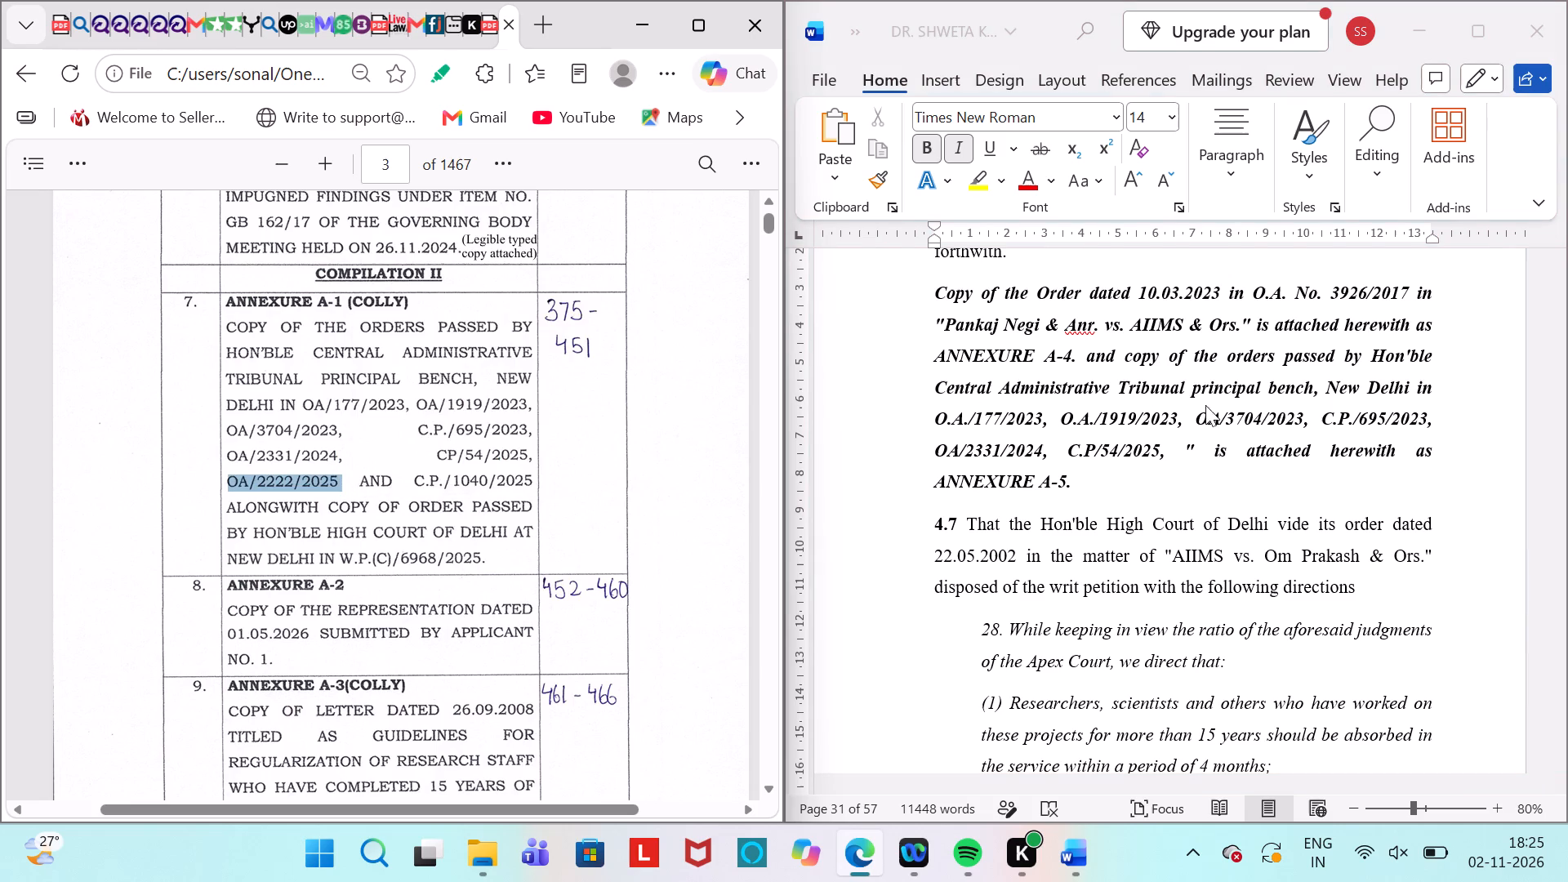
left_click(1180, 445)
left_click(1180, 445)
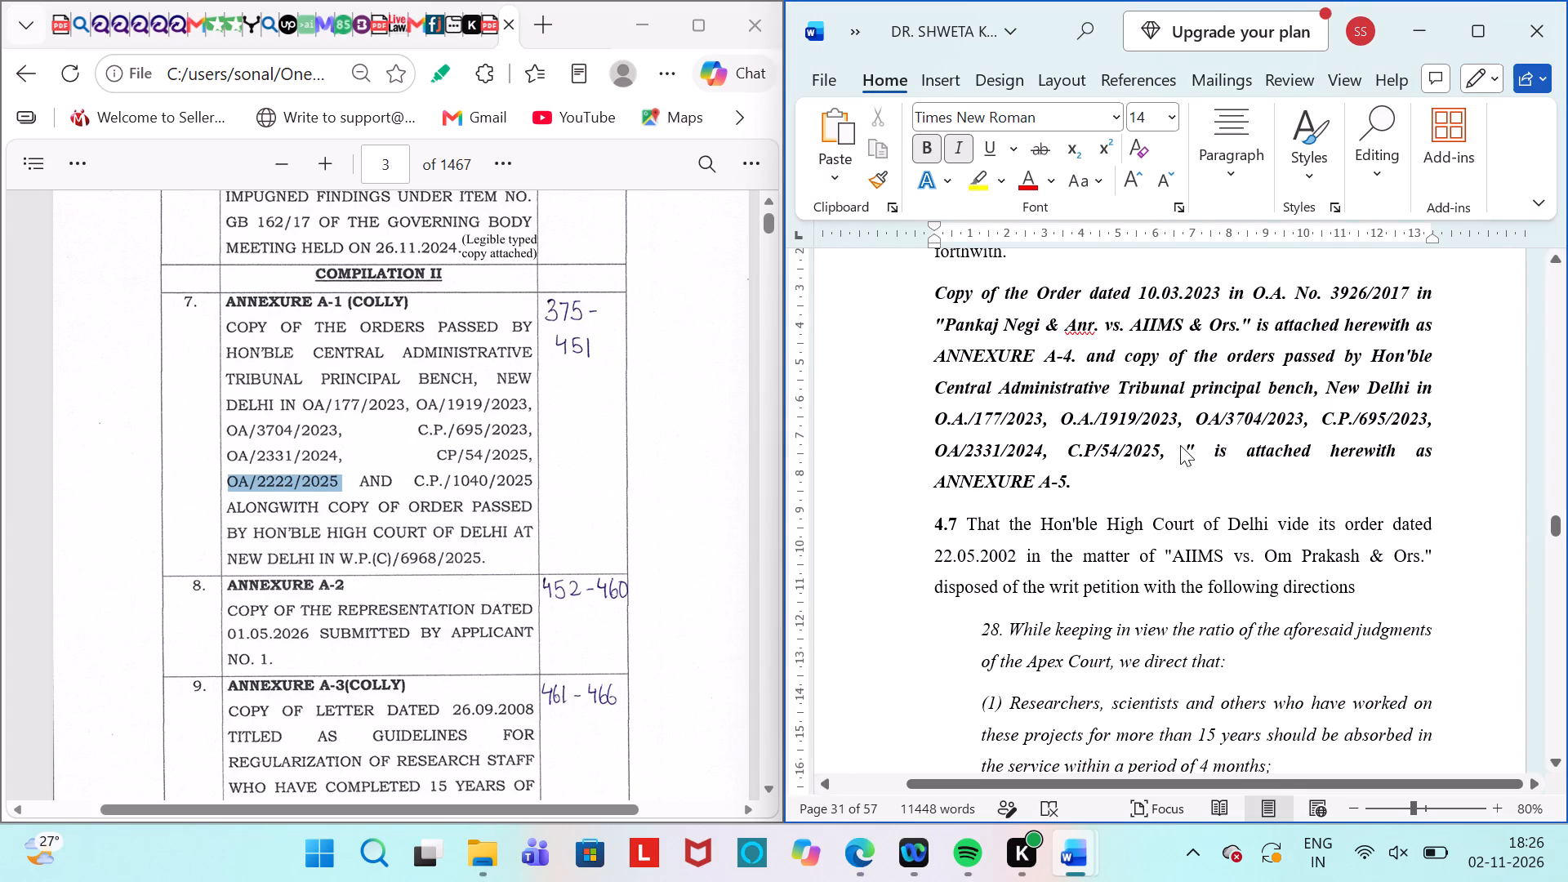
key("BackSpace")
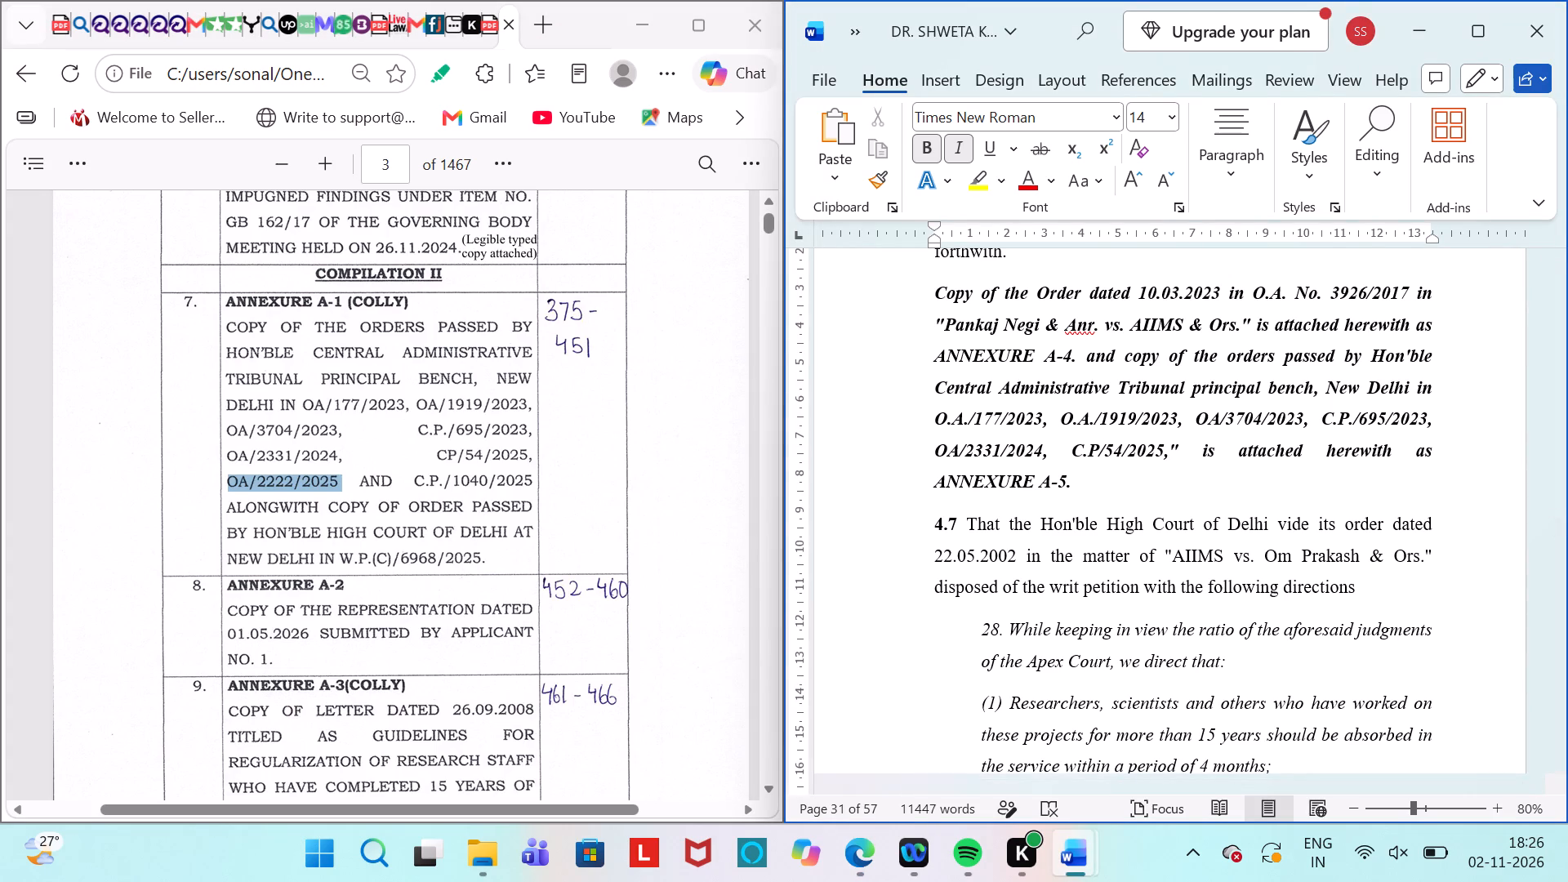
left_click(1076, 448)
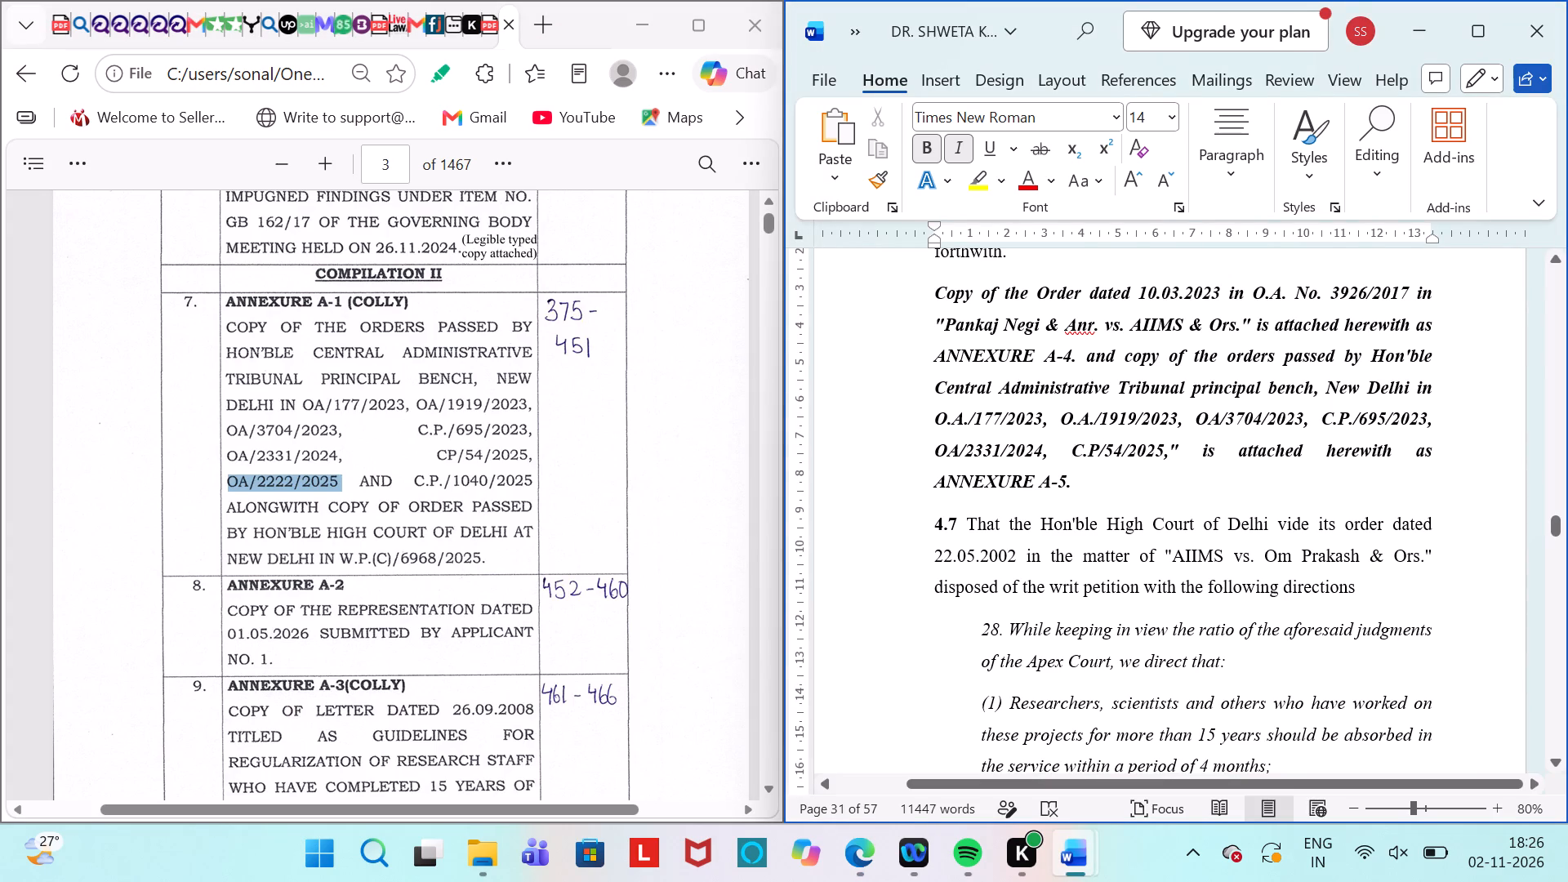
key("BackSpace")
key("space")
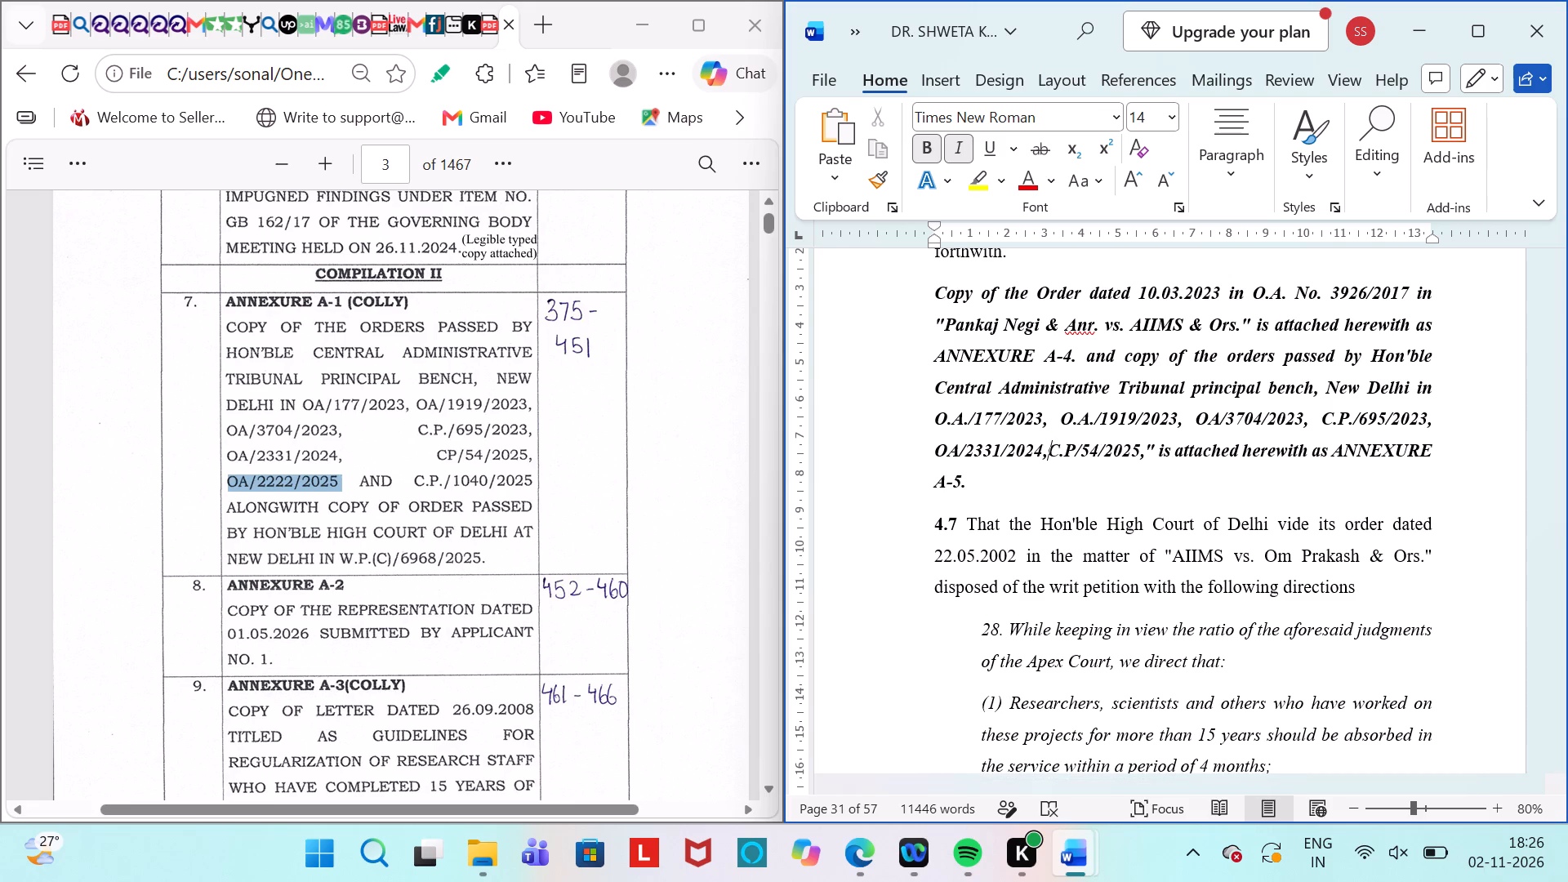
left_click(1169, 450)
key("space")
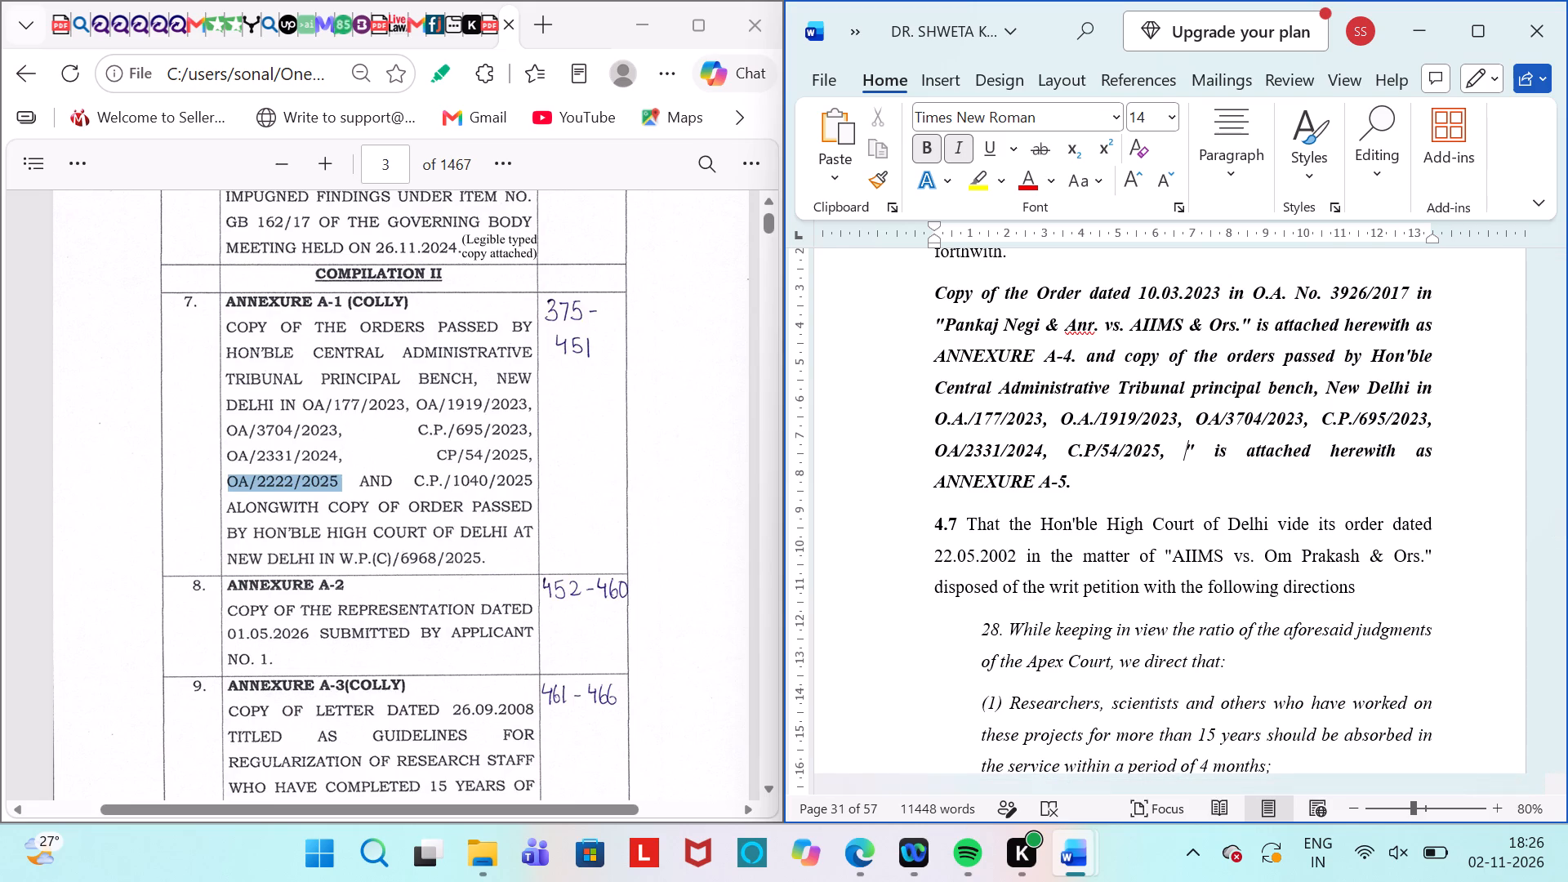
key("ctrl+v")
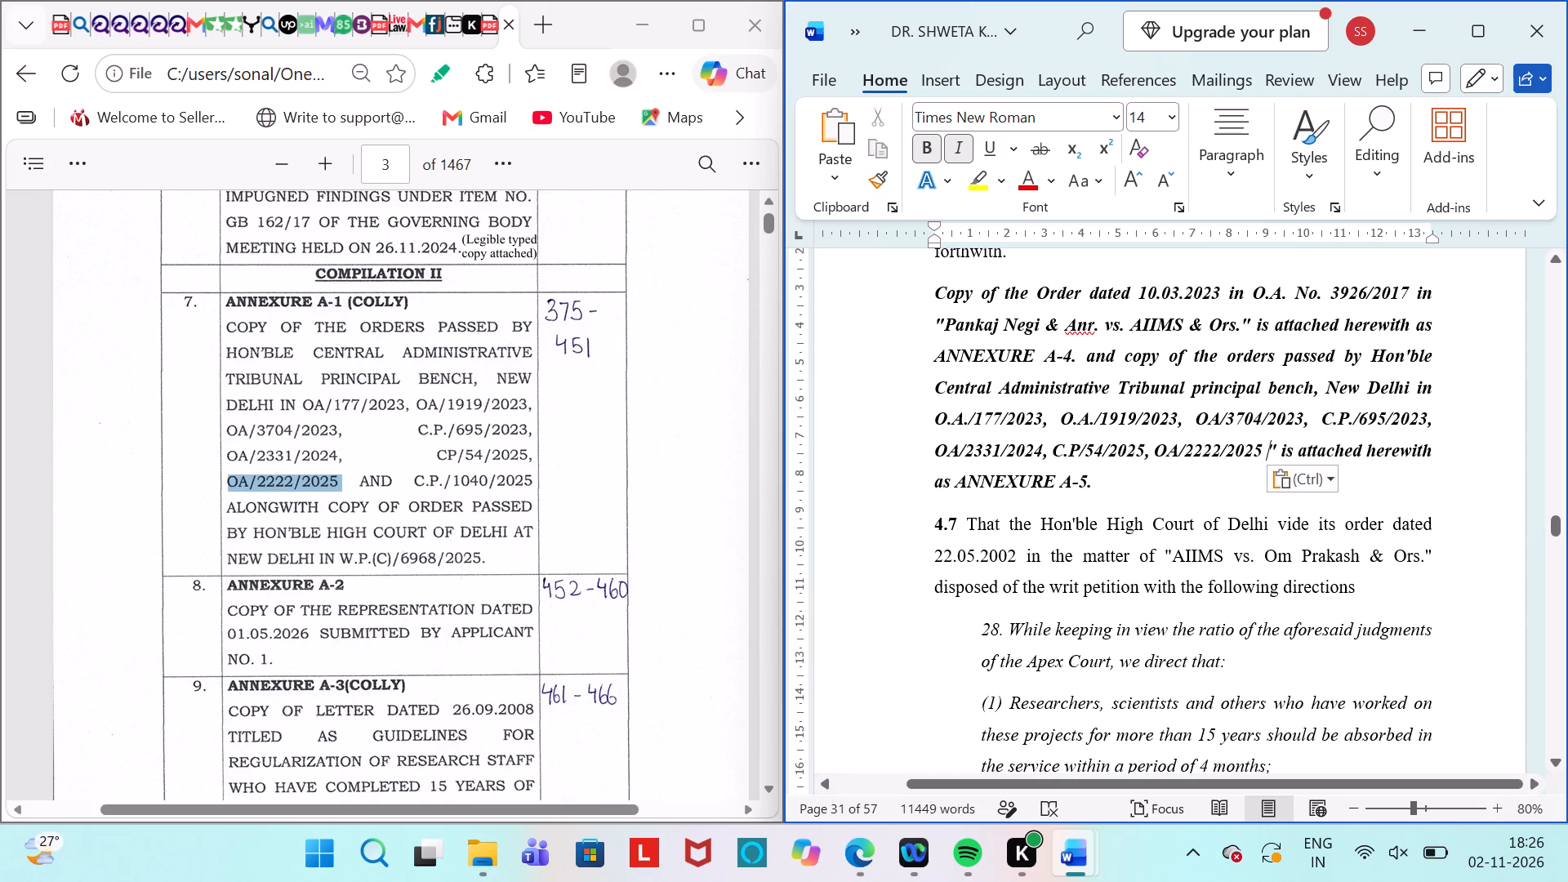
Put a comma directly after "OA/2222/2025" in the Word case number list, followed by a space.
left_click(581, 525)
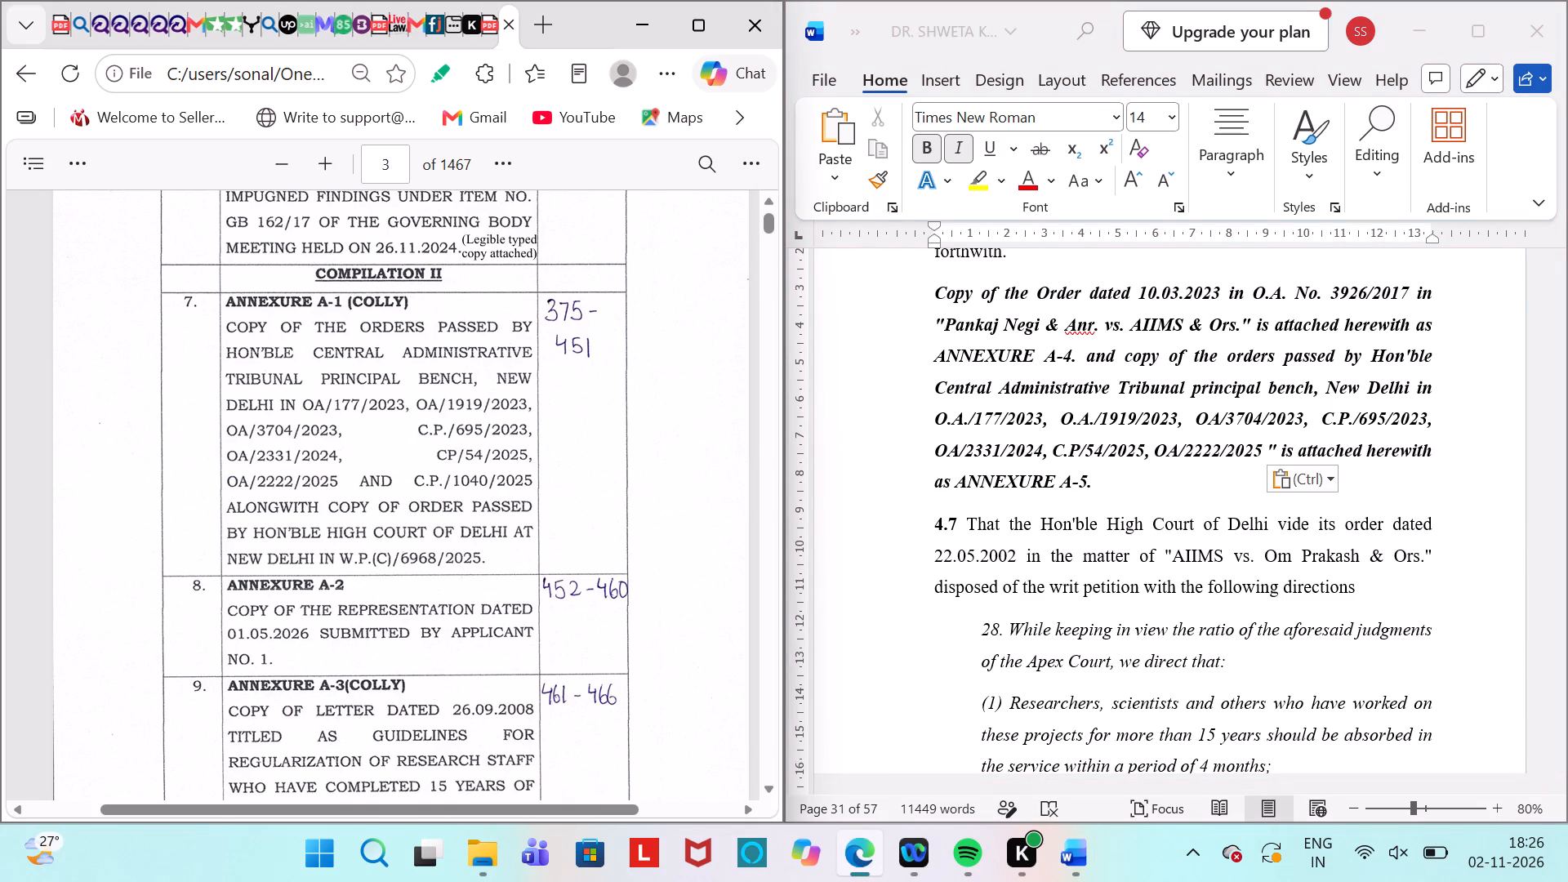
left_click(1272, 445)
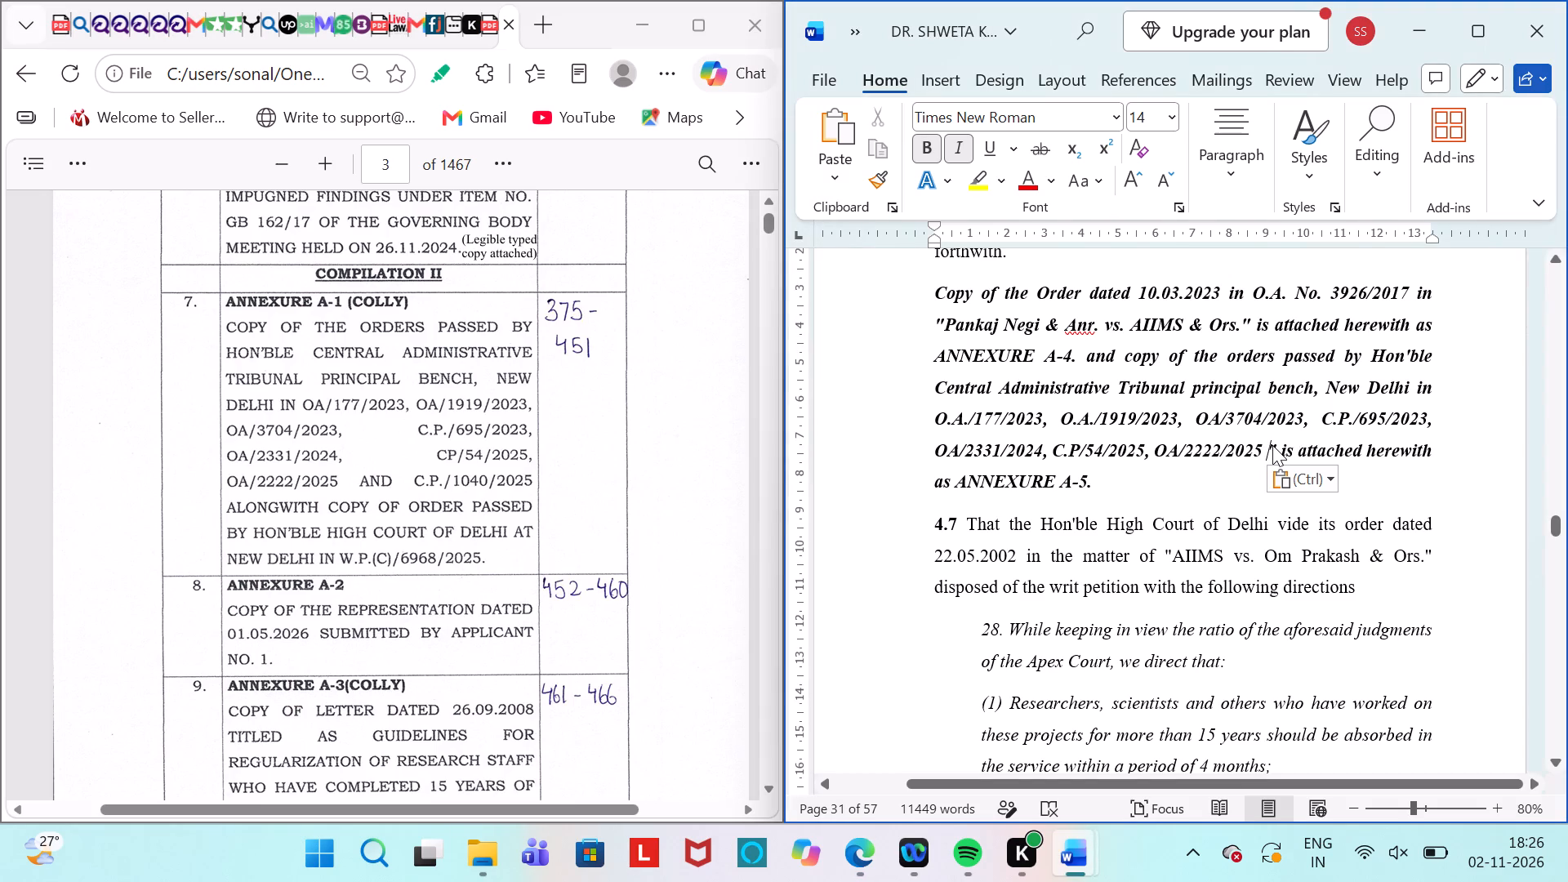
key("BackSpace")
type(",")
key("space")
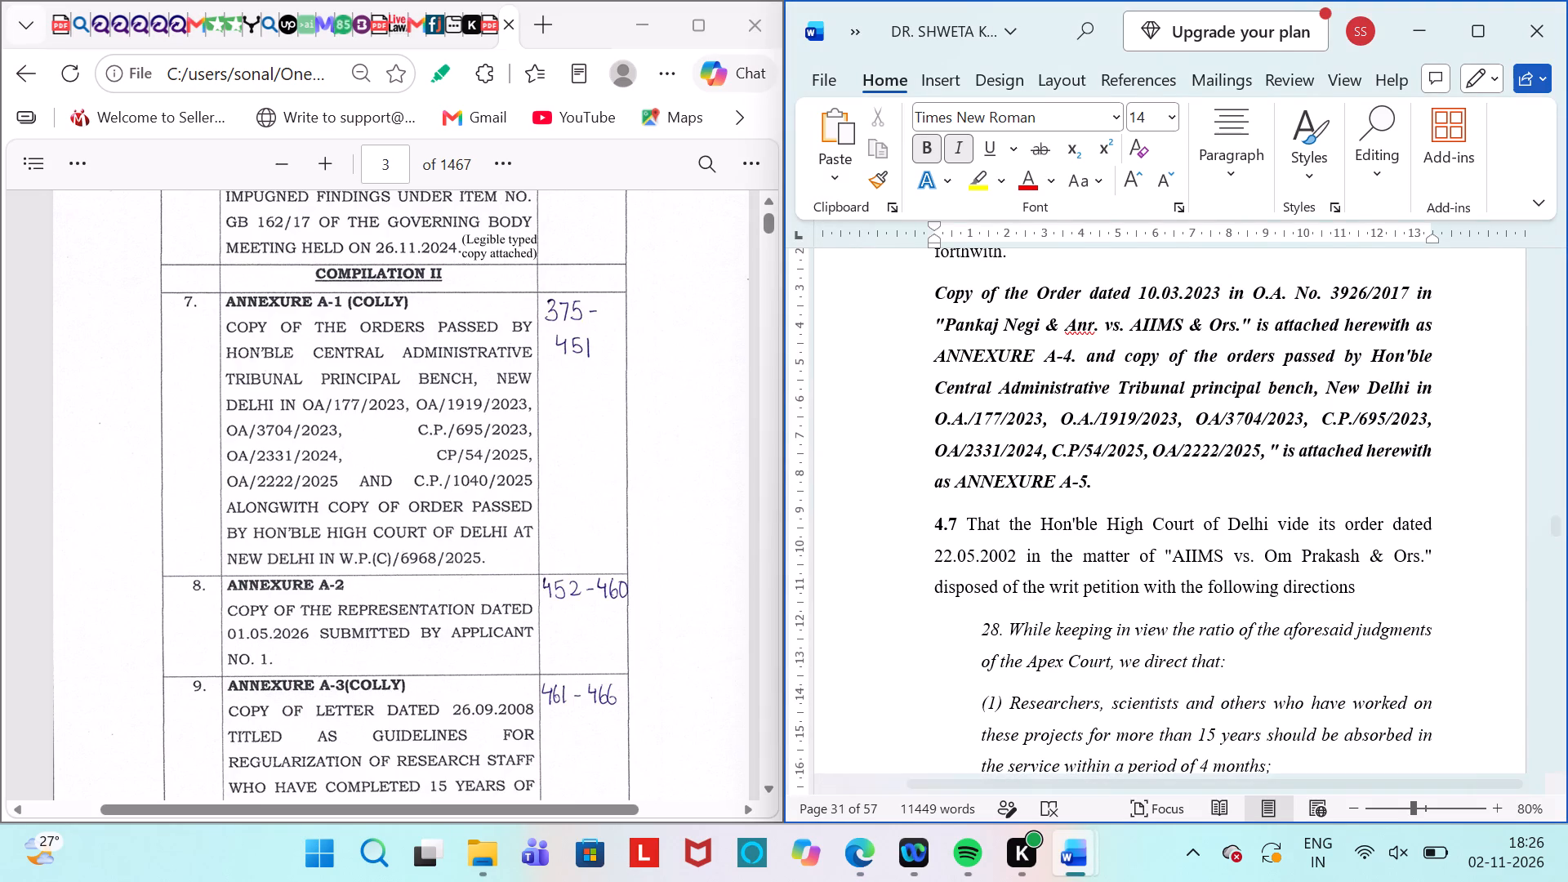
Copy "C.P./1040/2025" from the PDF's ANNEXURE A-1 entry into the Word case number list, after "OA/2222/2025,".
left_click(424, 485)
left_click_drag(424, 485, 533, 484)
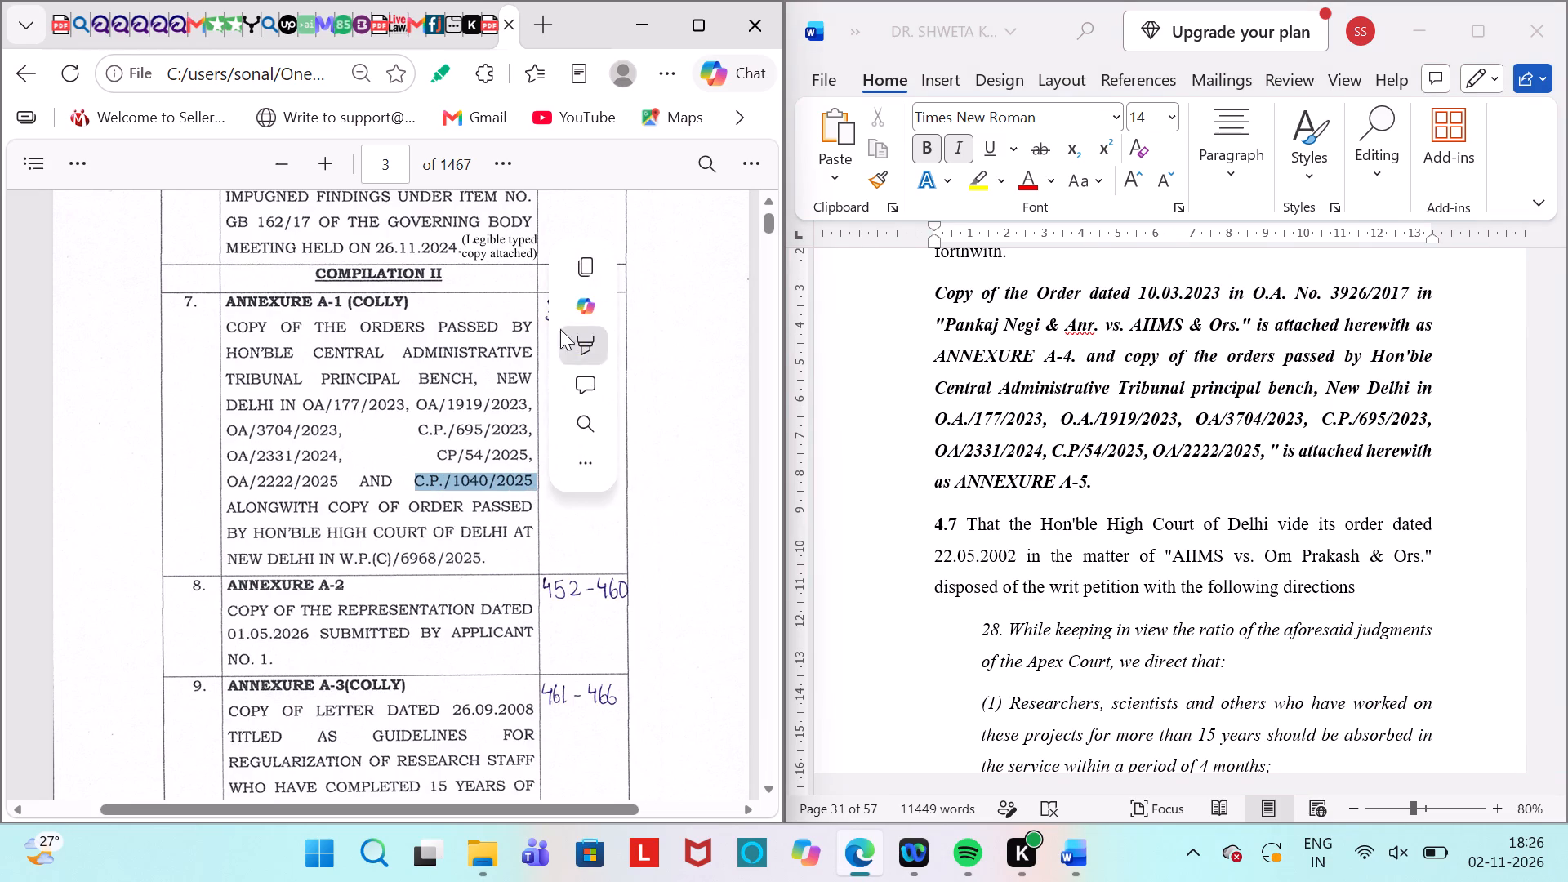
left_click(582, 265)
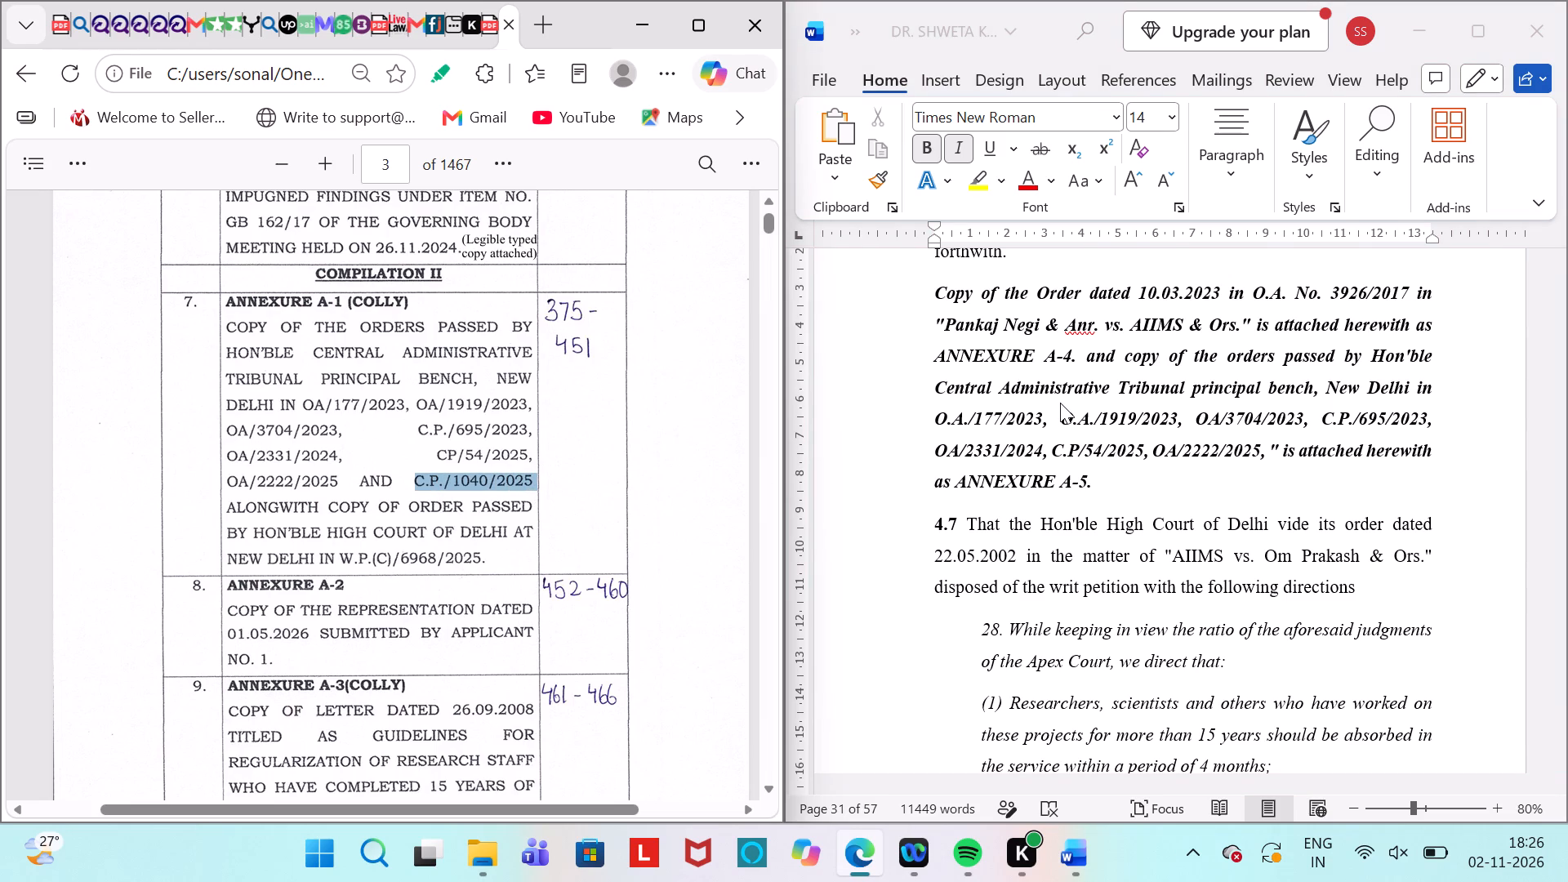
left_click(1266, 445)
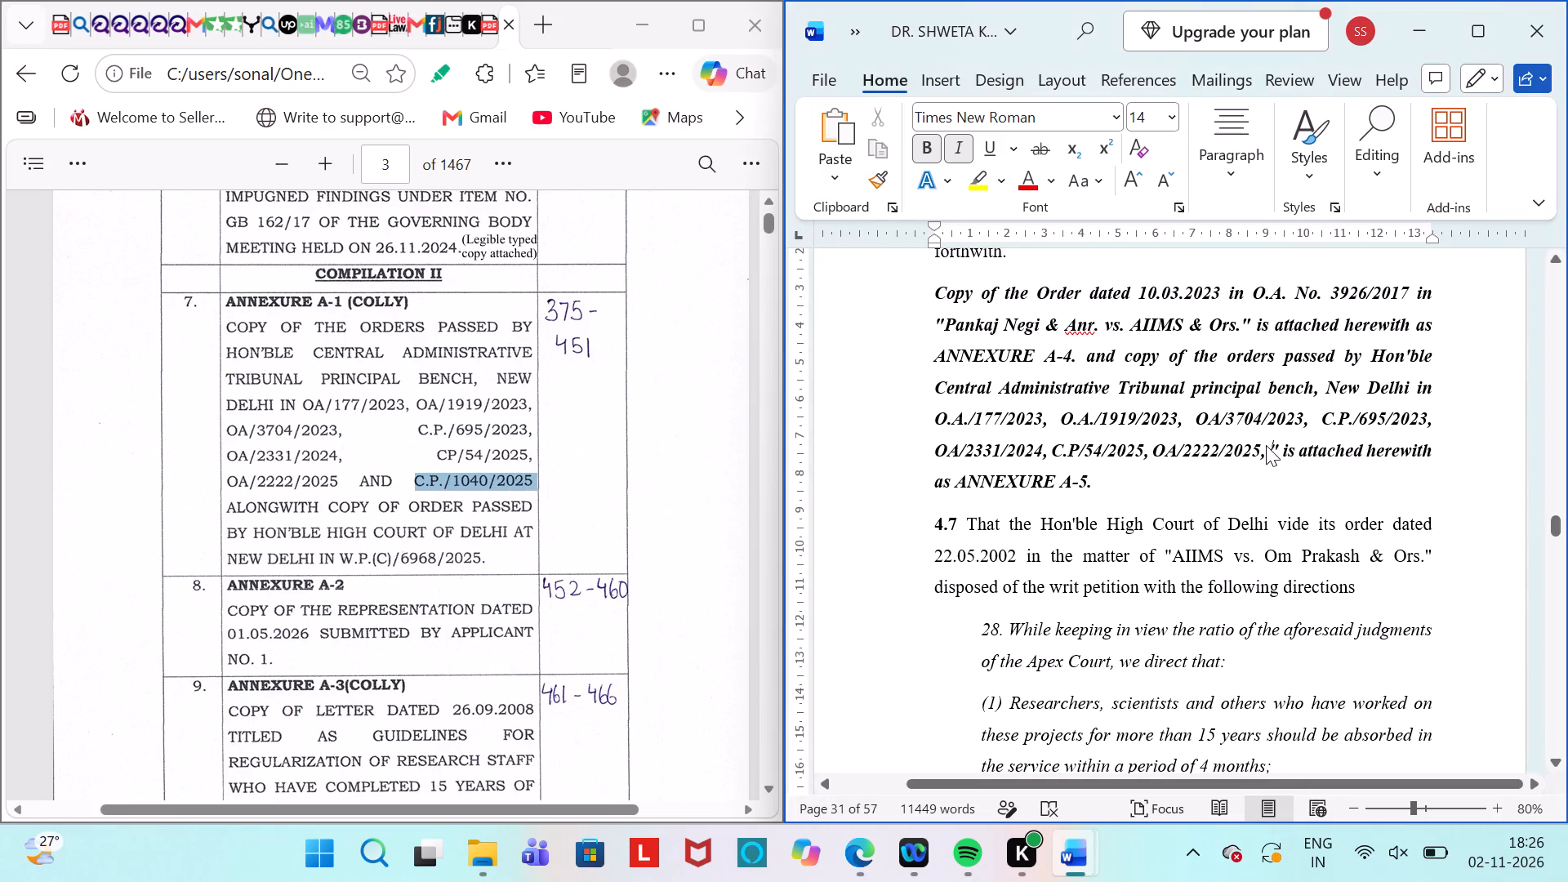
key("ctrl+v")
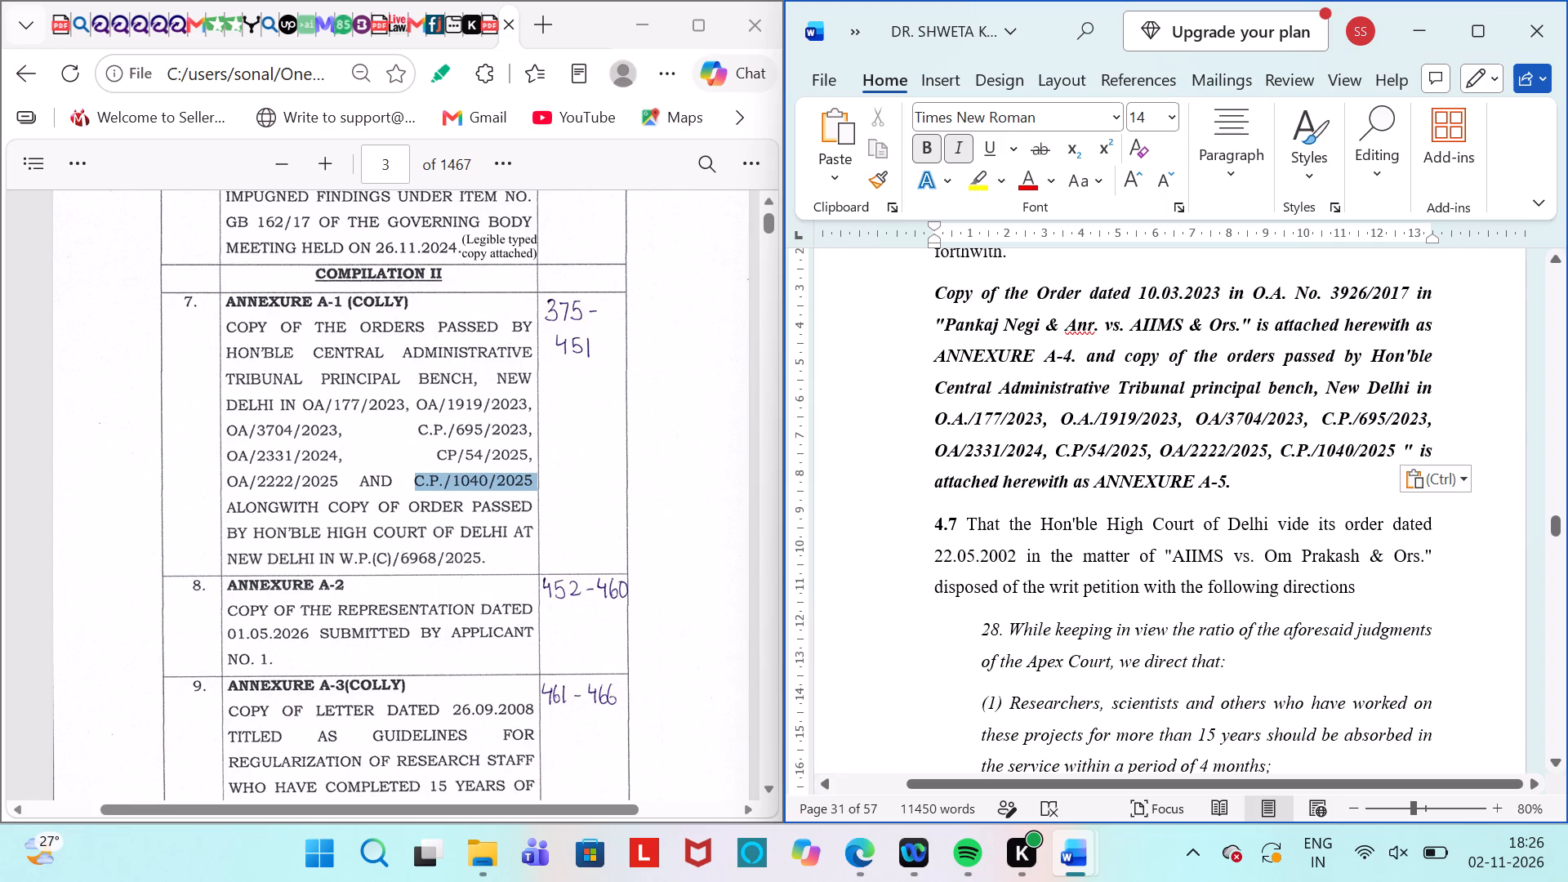
Replace the stray closing quotation mark and spaces after "C.P./1040/2025" with a period and a single space before "is attached herewith".
left_click(1422, 448)
key("BackSpace")
key("BackSpace")
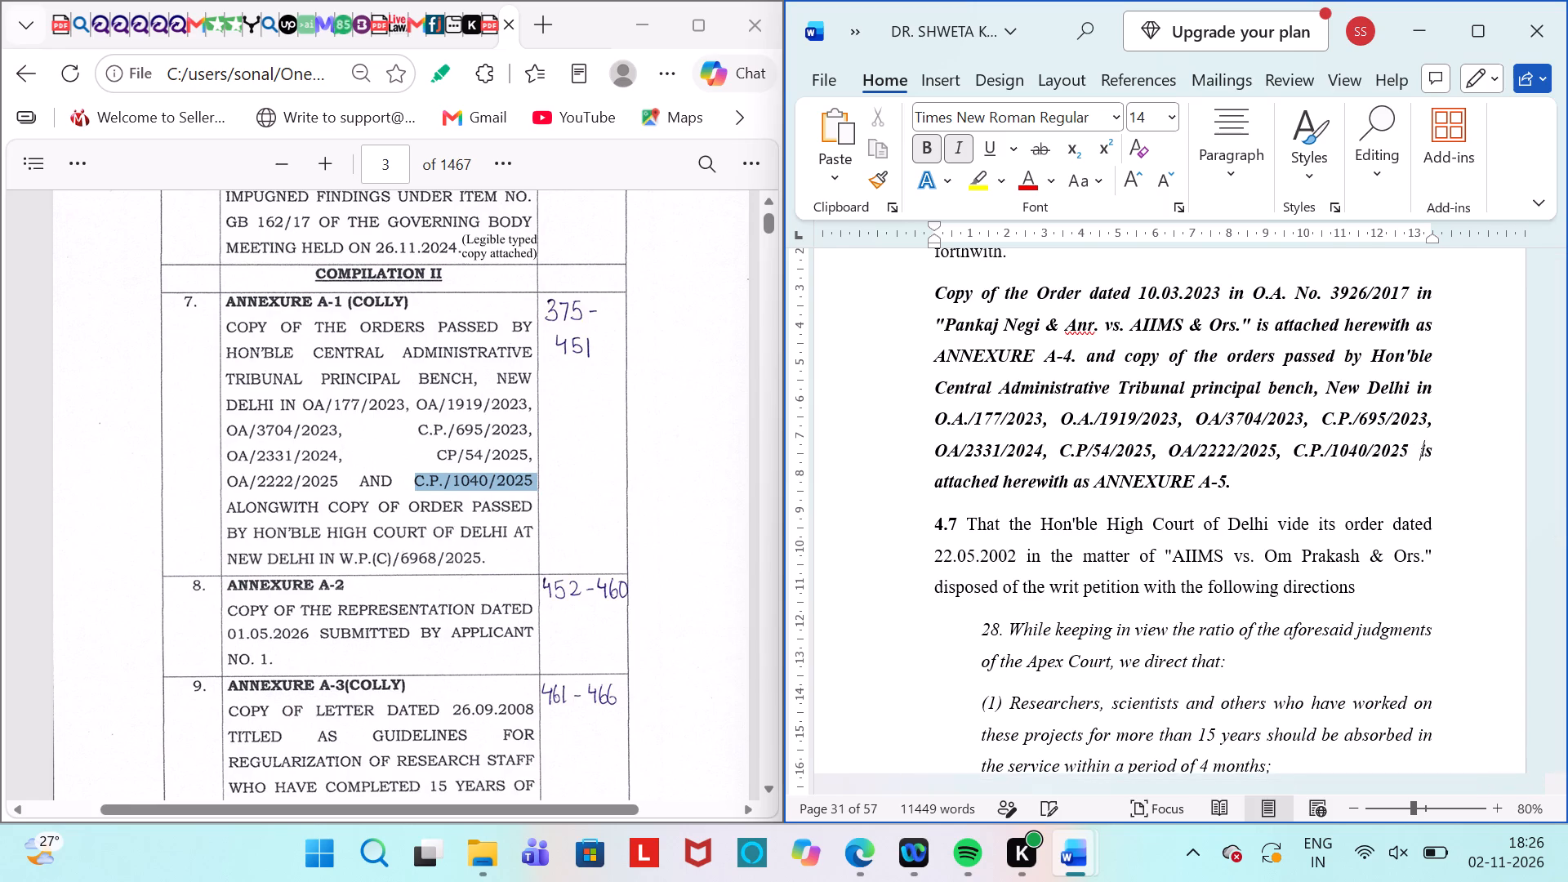
key("BackSpace")
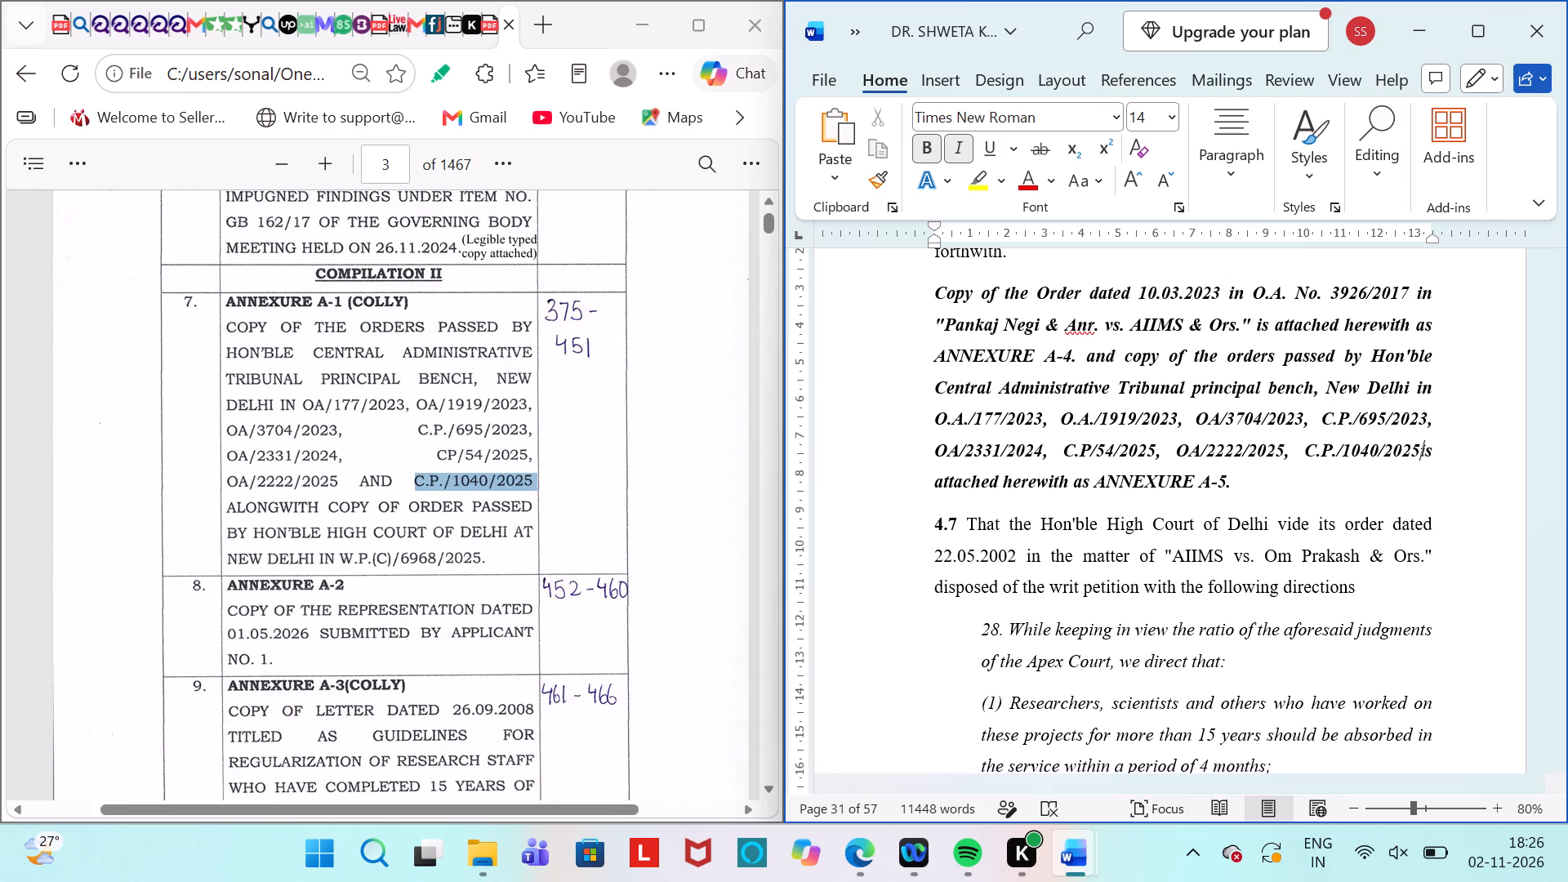
key("period")
key("space")
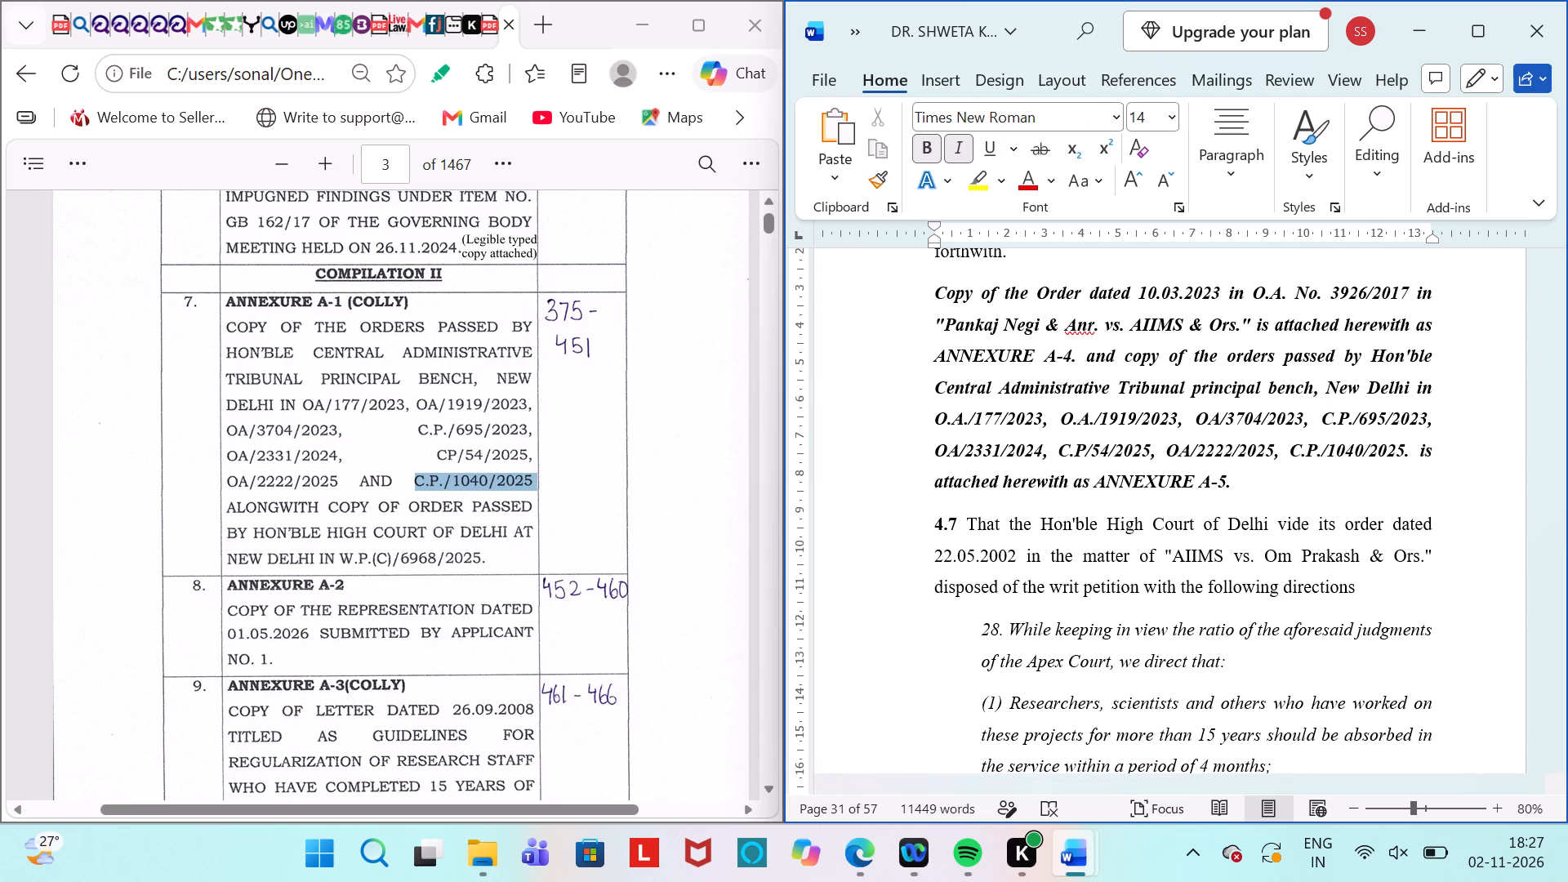
Replace the period after "C.P./1040/2025" with a comma and space, followed by the PDF's ANNEXURE A-1 wording from "ALONGWITH COPY OF ORDER" through "W.P.(C)/6968/2025.".
left_click(228, 507)
left_click_drag(228, 507, 332, 521)
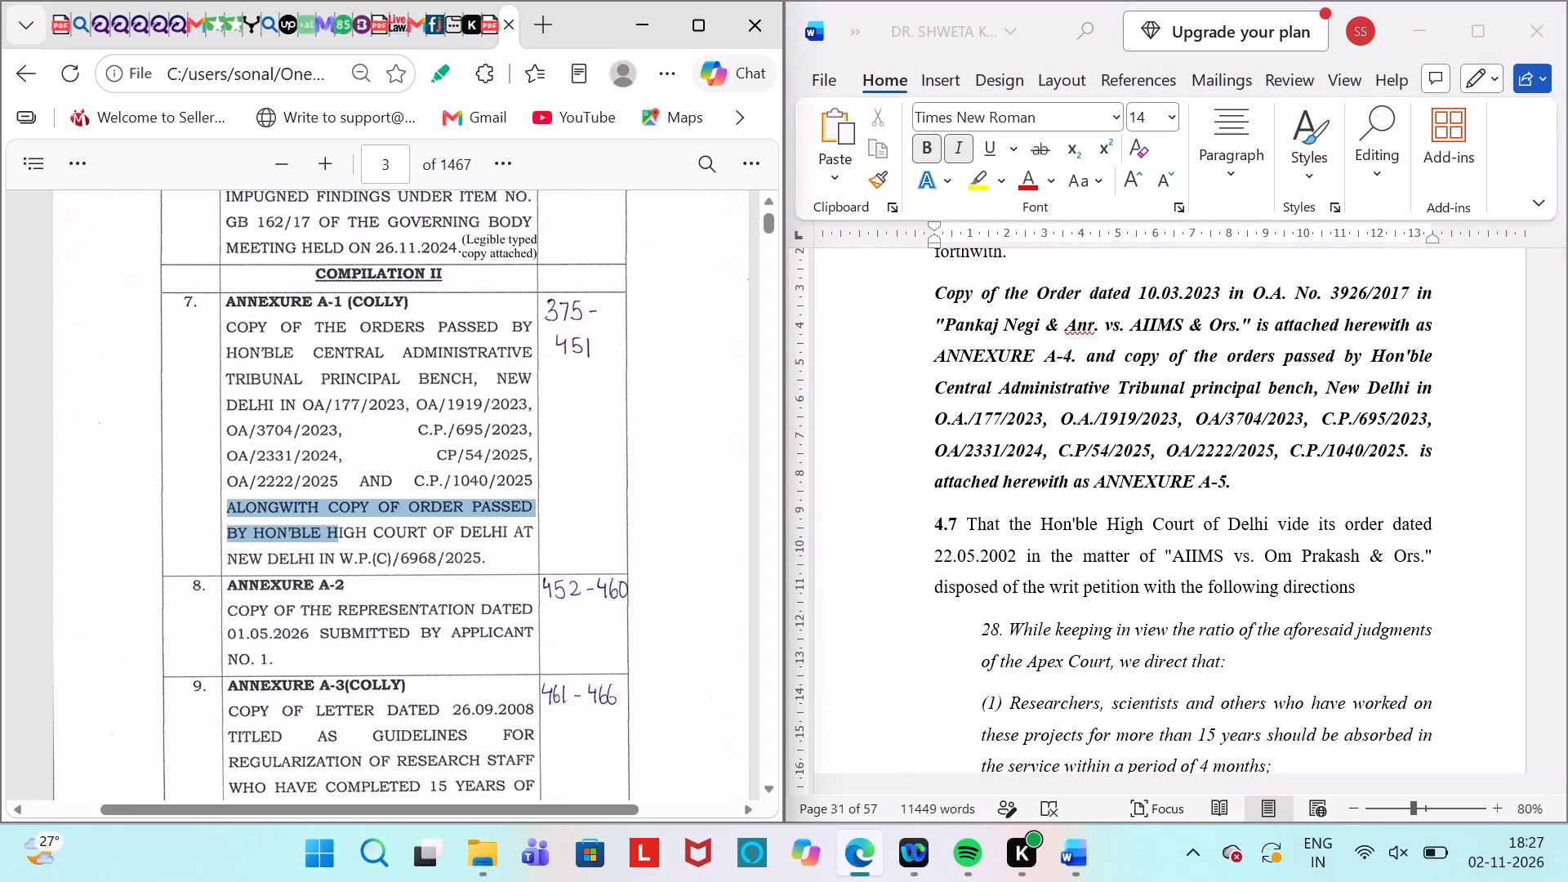
left_click_drag(332, 521, 497, 555)
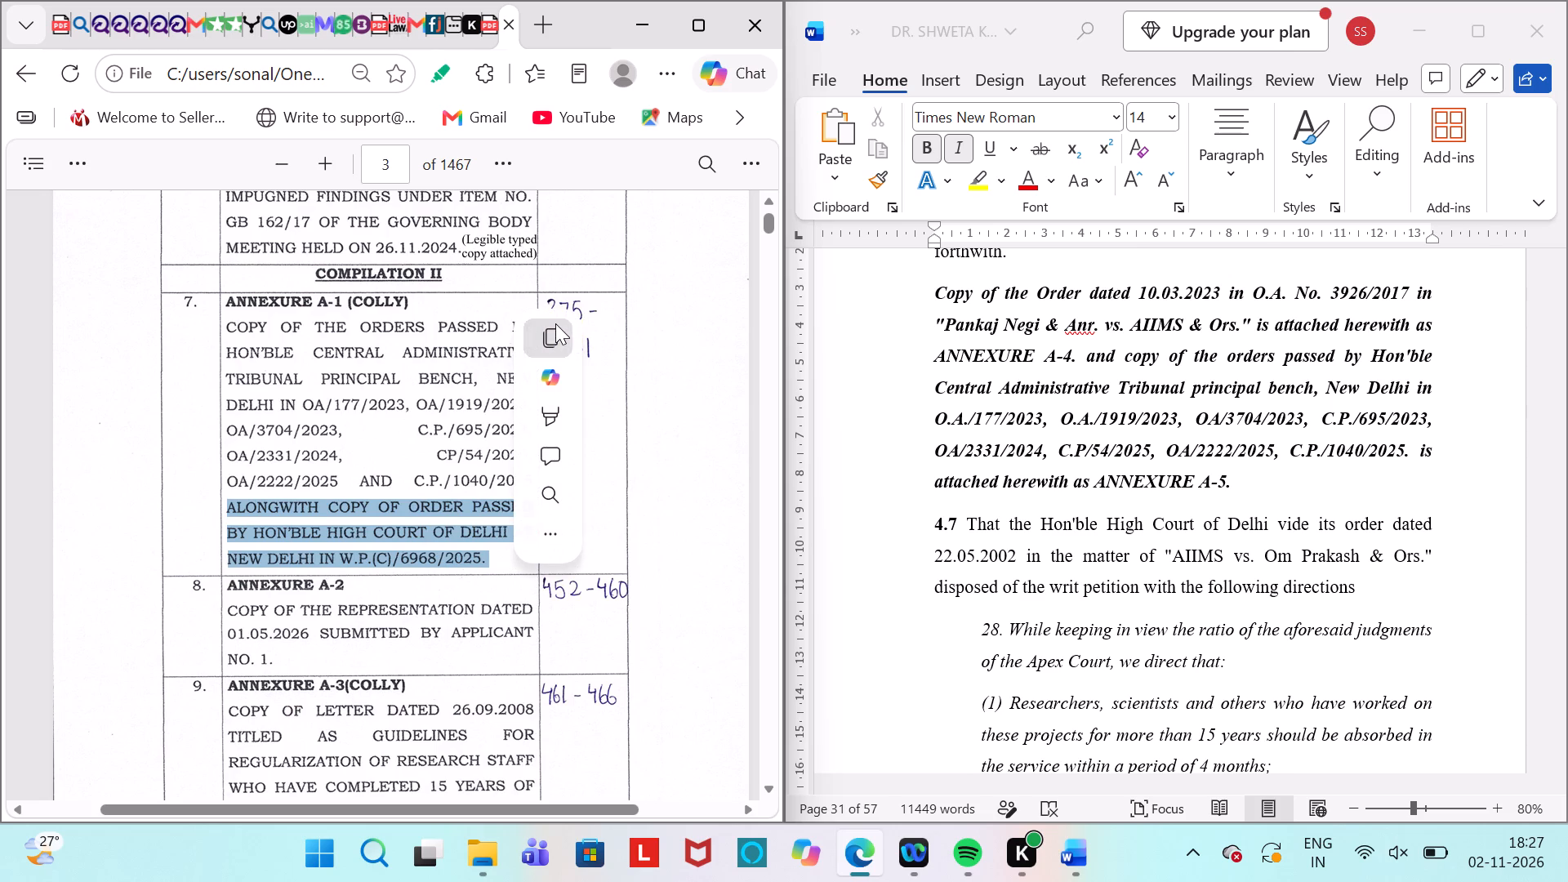
left_click(555, 324)
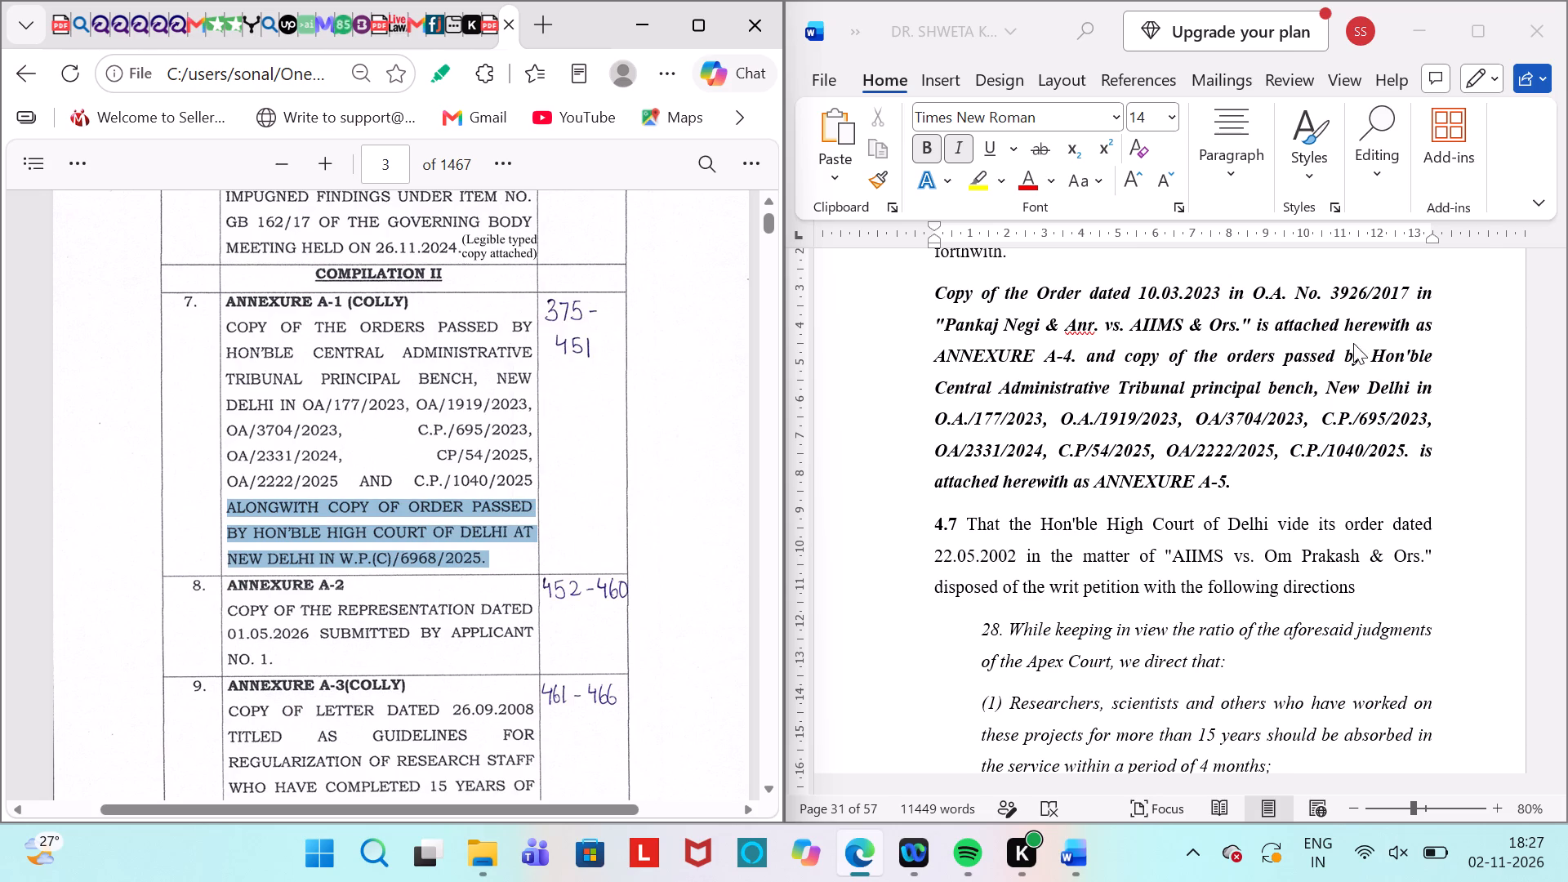
left_click(1417, 446)
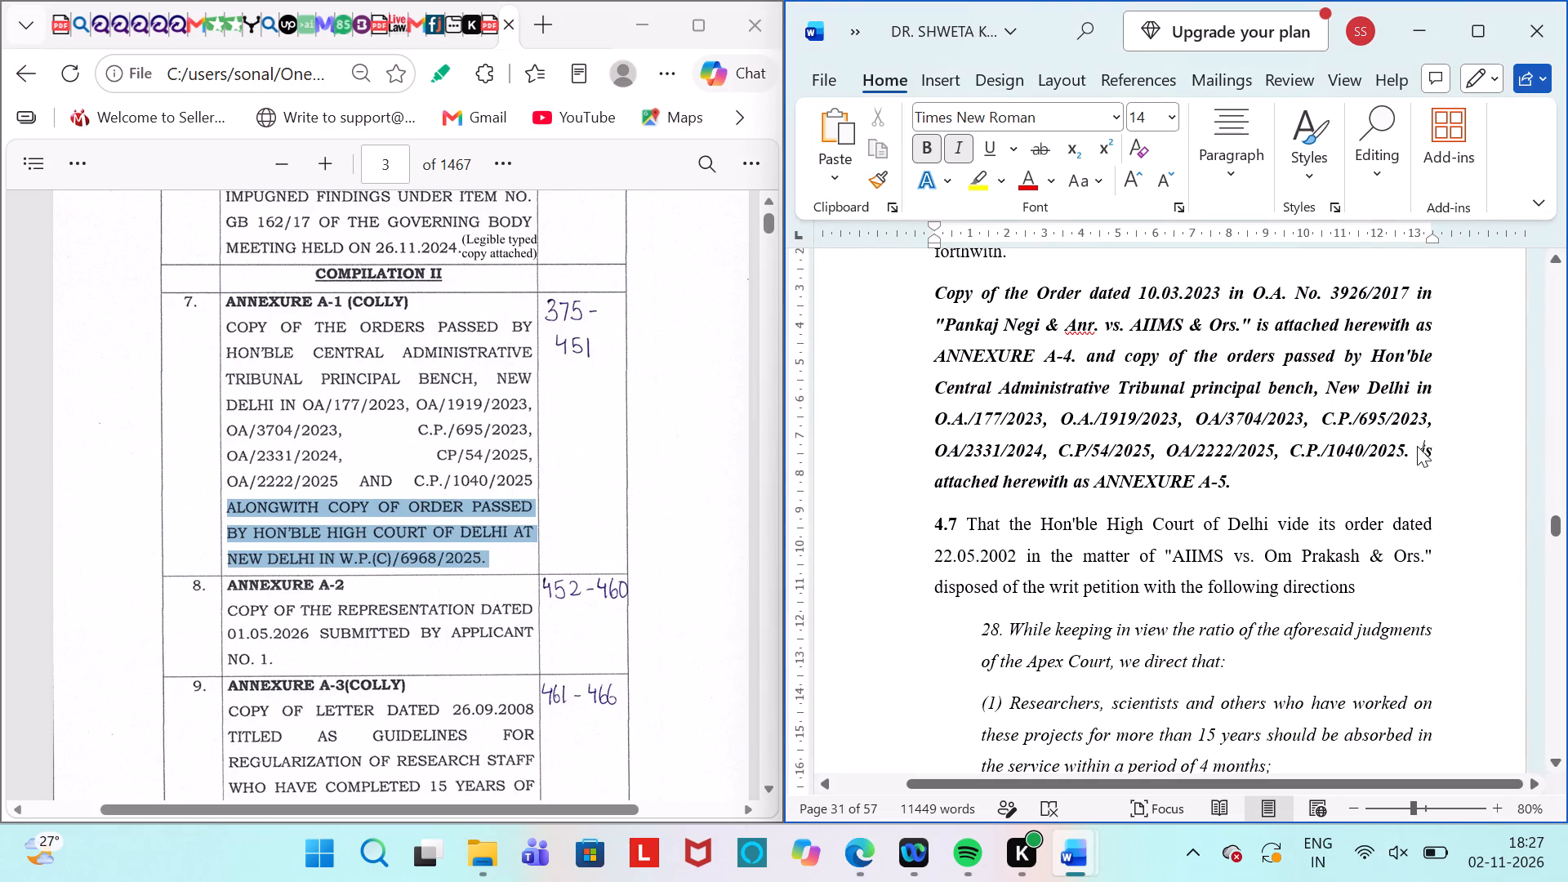
key("BackSpace")
key("BackSpace")
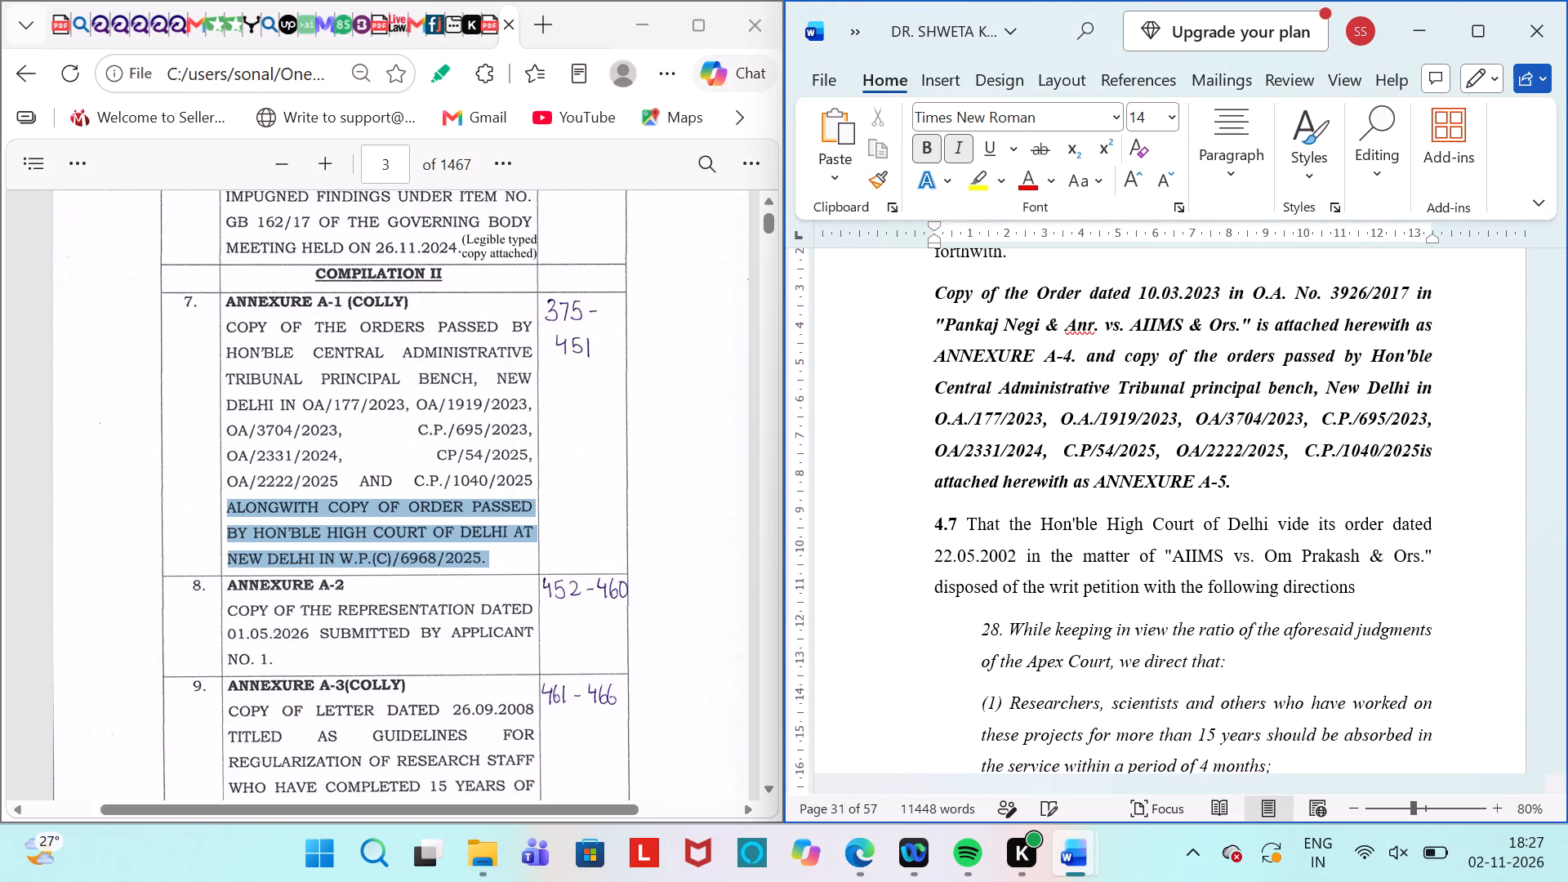
type(",")
key("space")
key("ctrl+v")
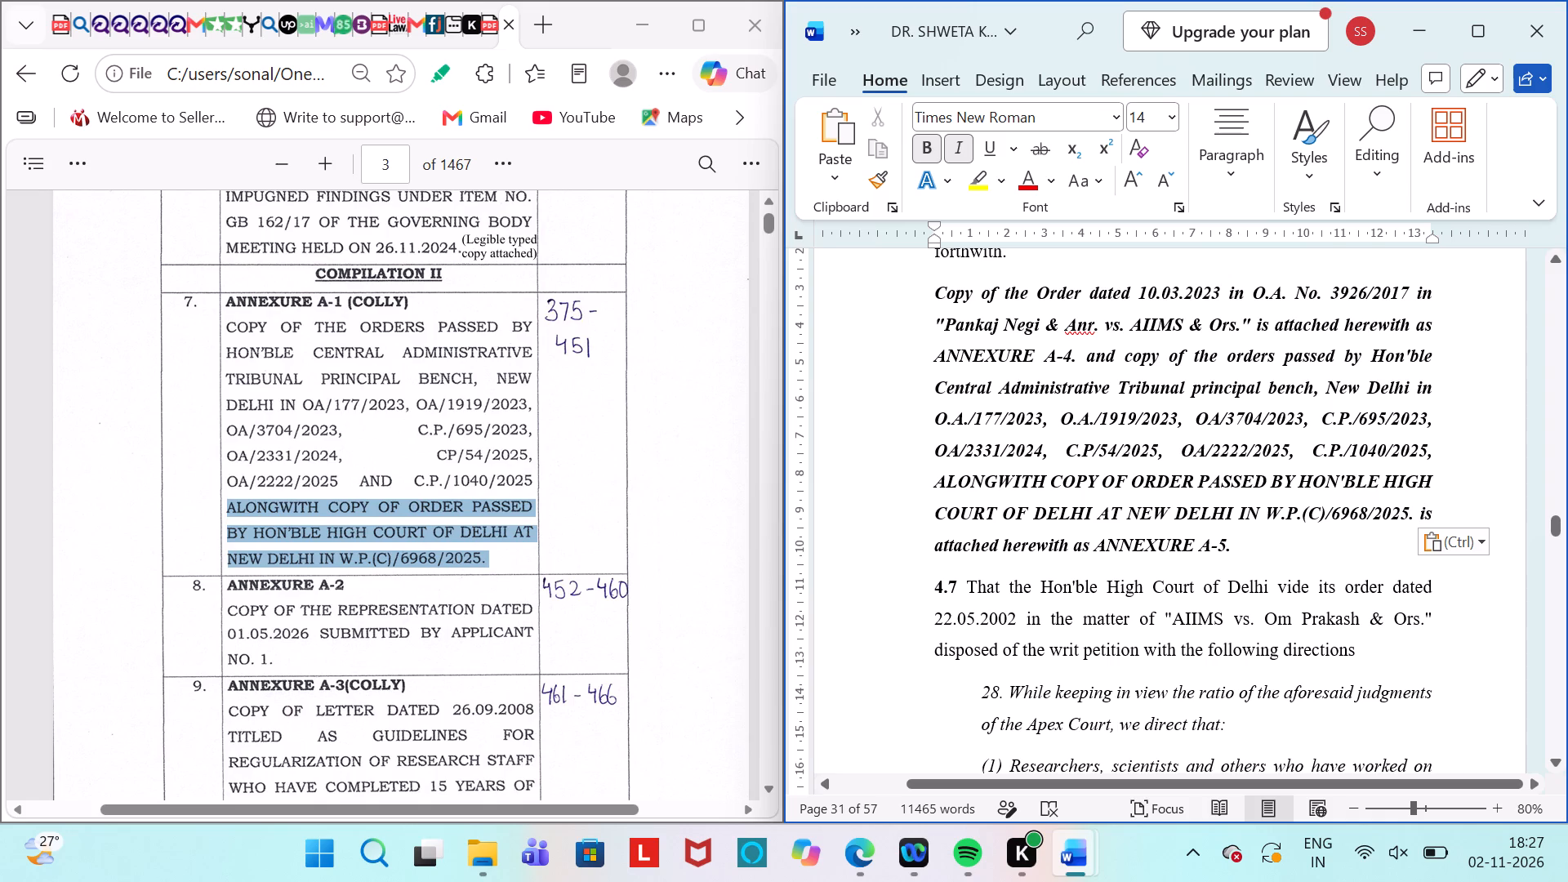
Change "ALONGWITH COPY OF ORDER PASSED BY" to lowercase in the Word ANNEXURE A-5 reference.
left_click_drag(937, 489, 1287, 475)
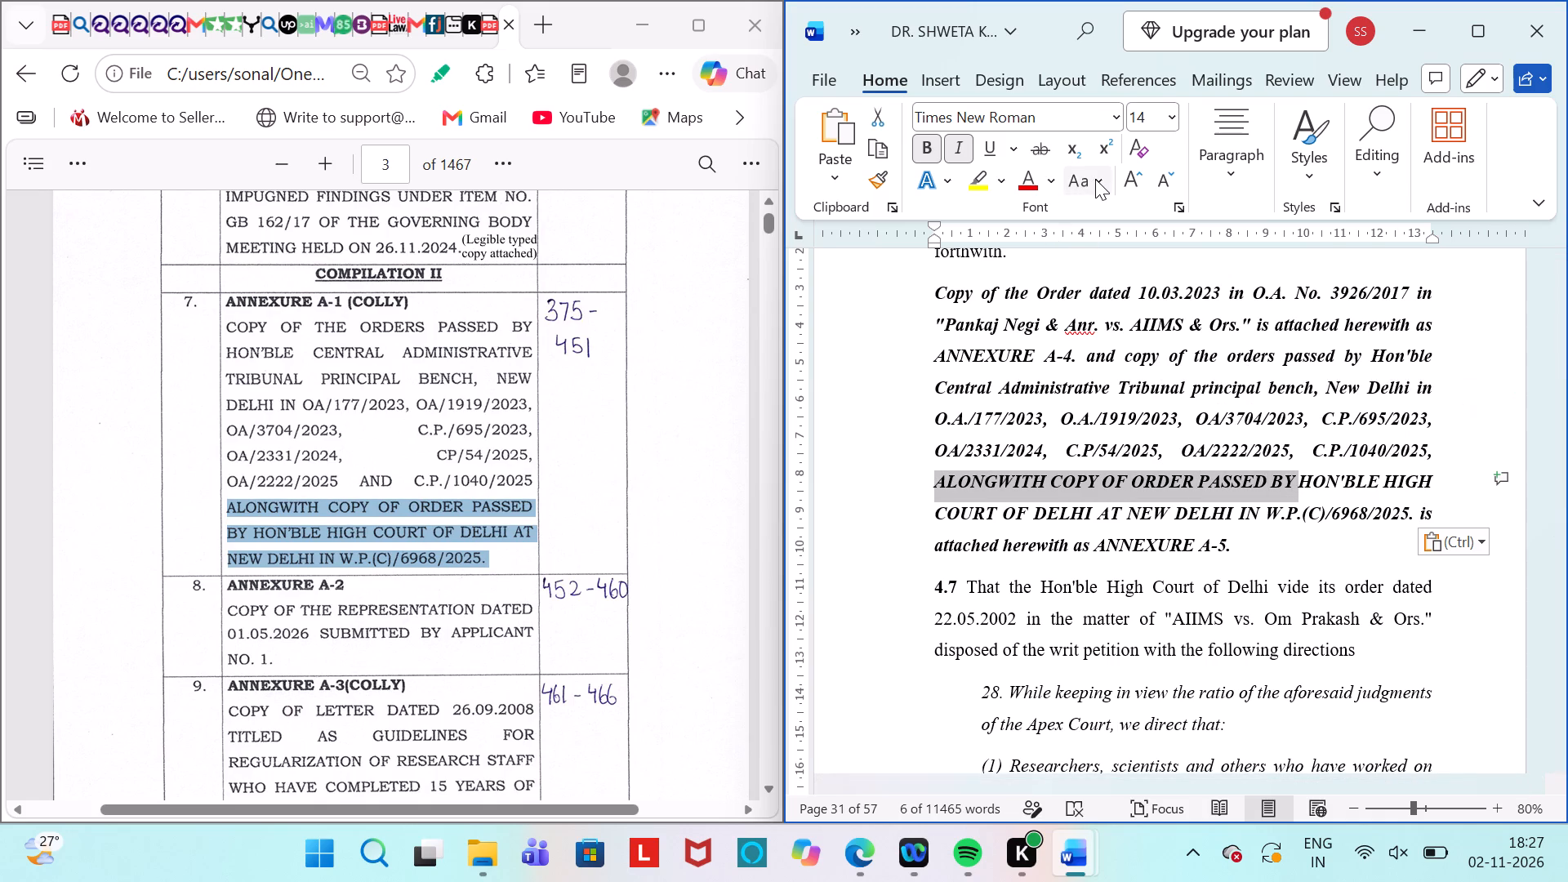
left_click(1095, 179)
left_click(1132, 243)
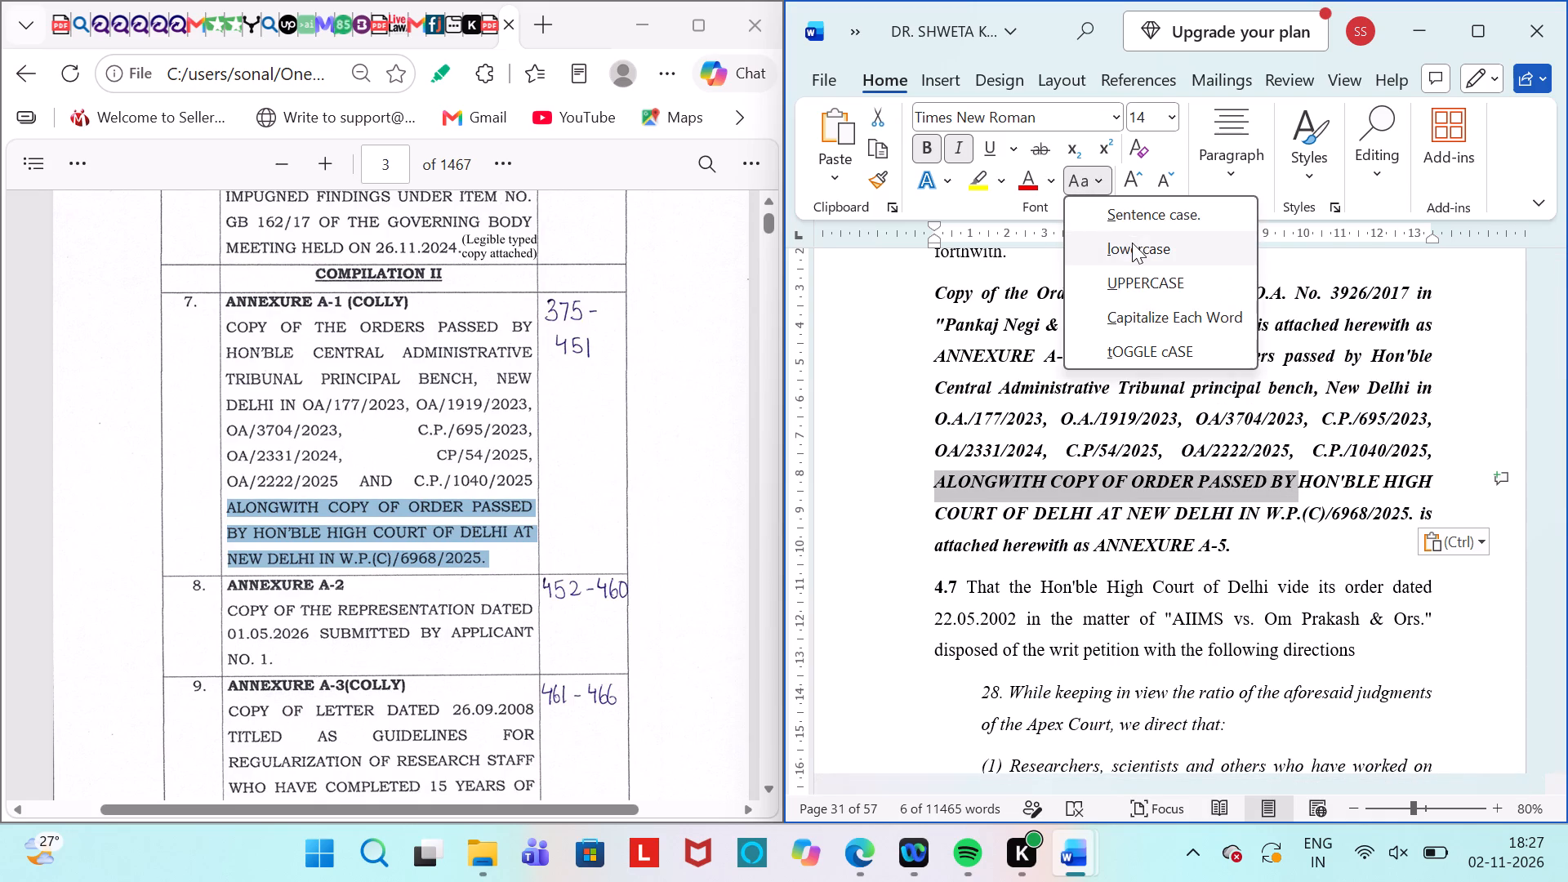
left_click(1172, 448)
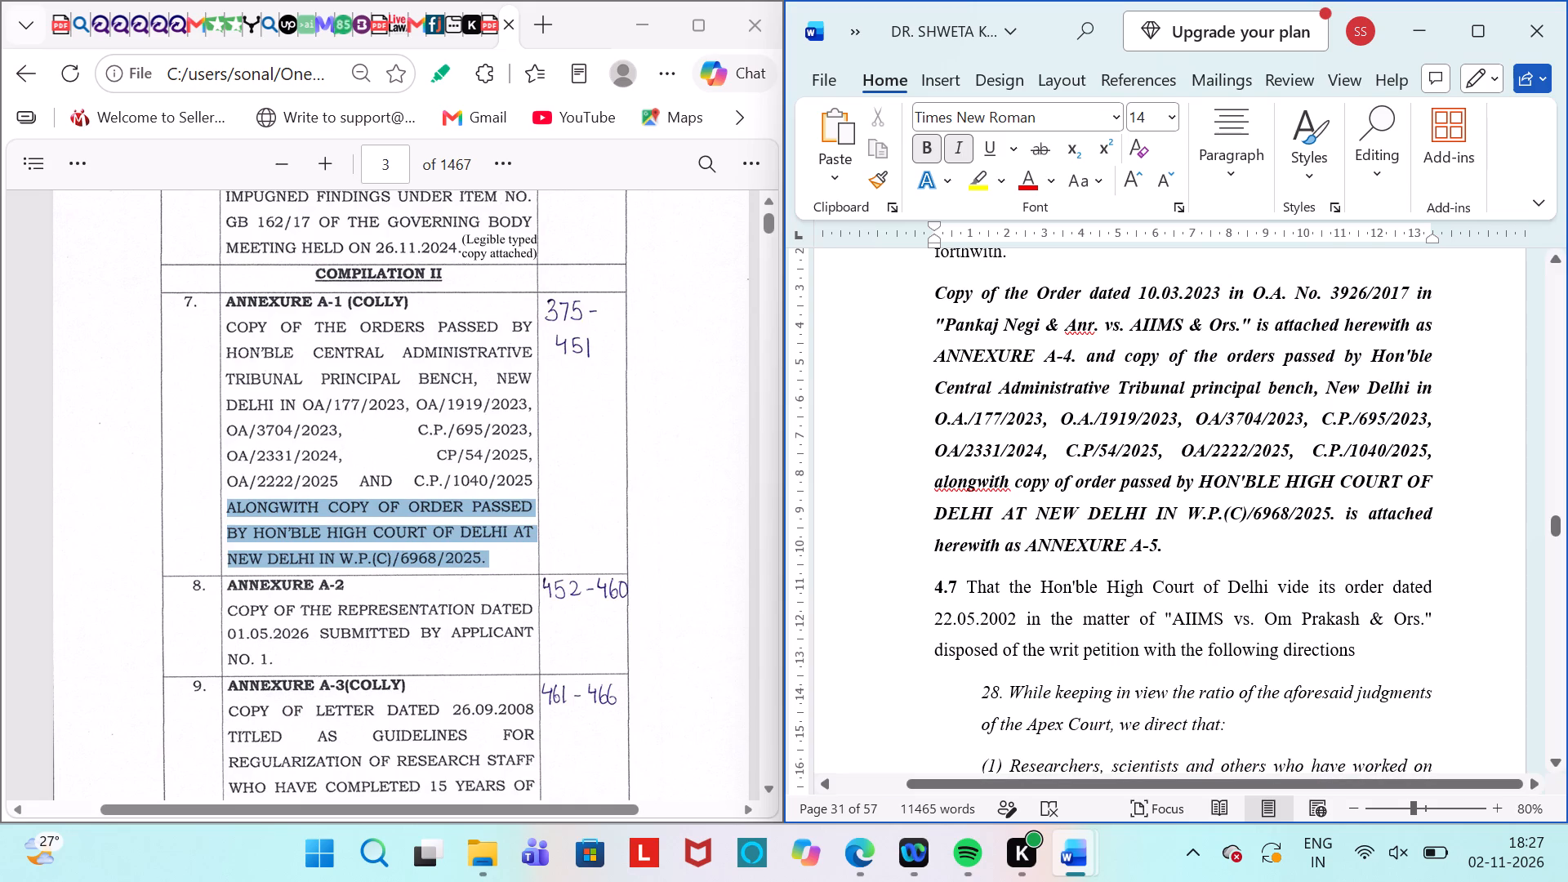
Review paragraph 4.6 and the annexure references before and after it in the Word application.
scroll(1246, 383, "up", 3)
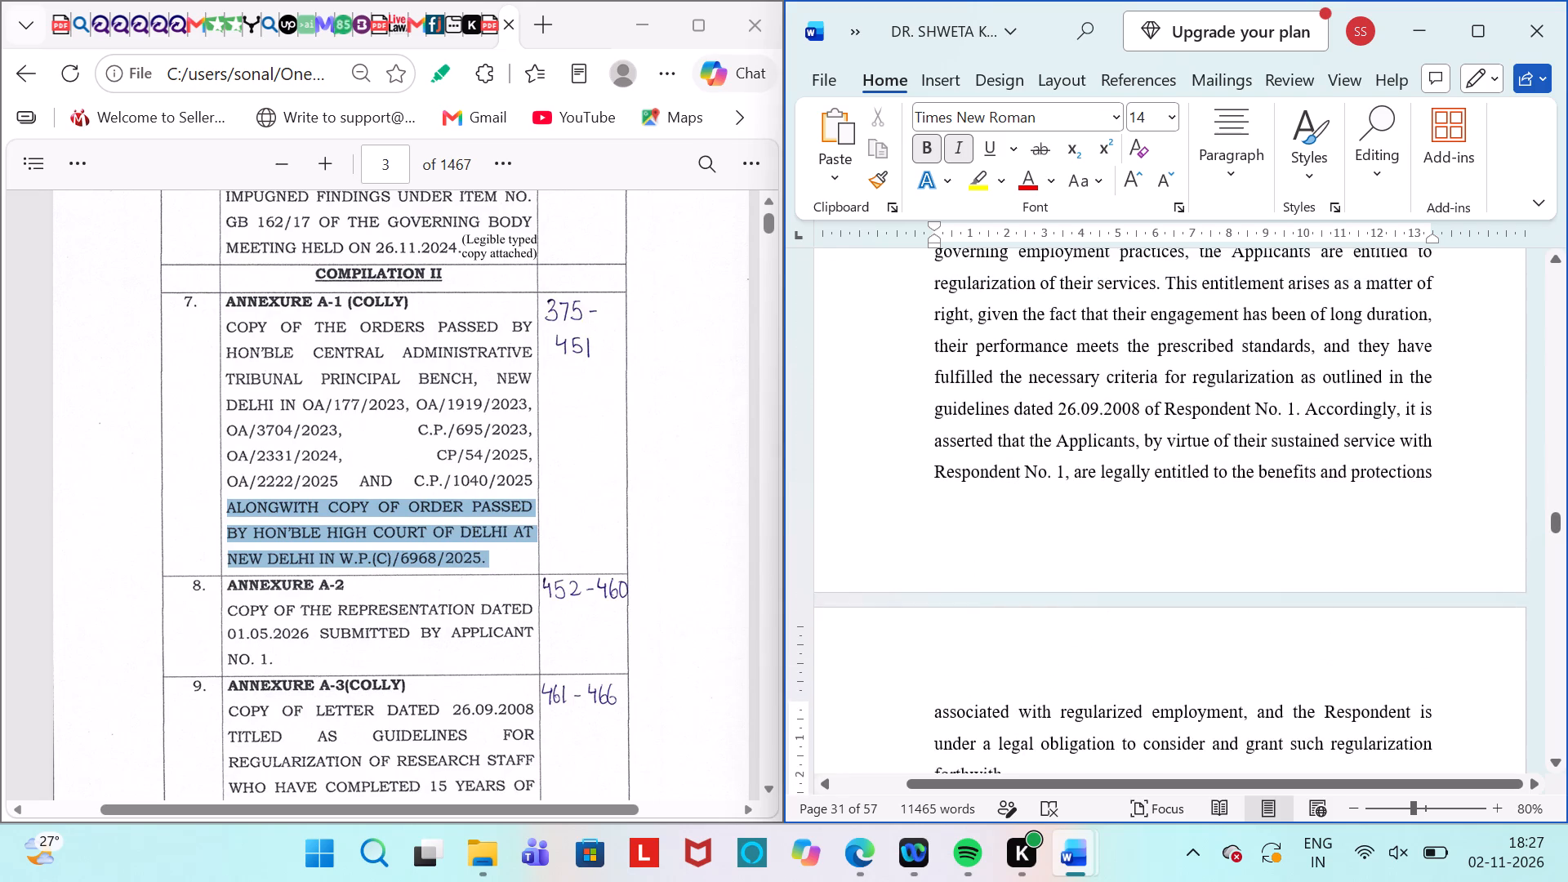
scroll(1246, 383, "up", 1)
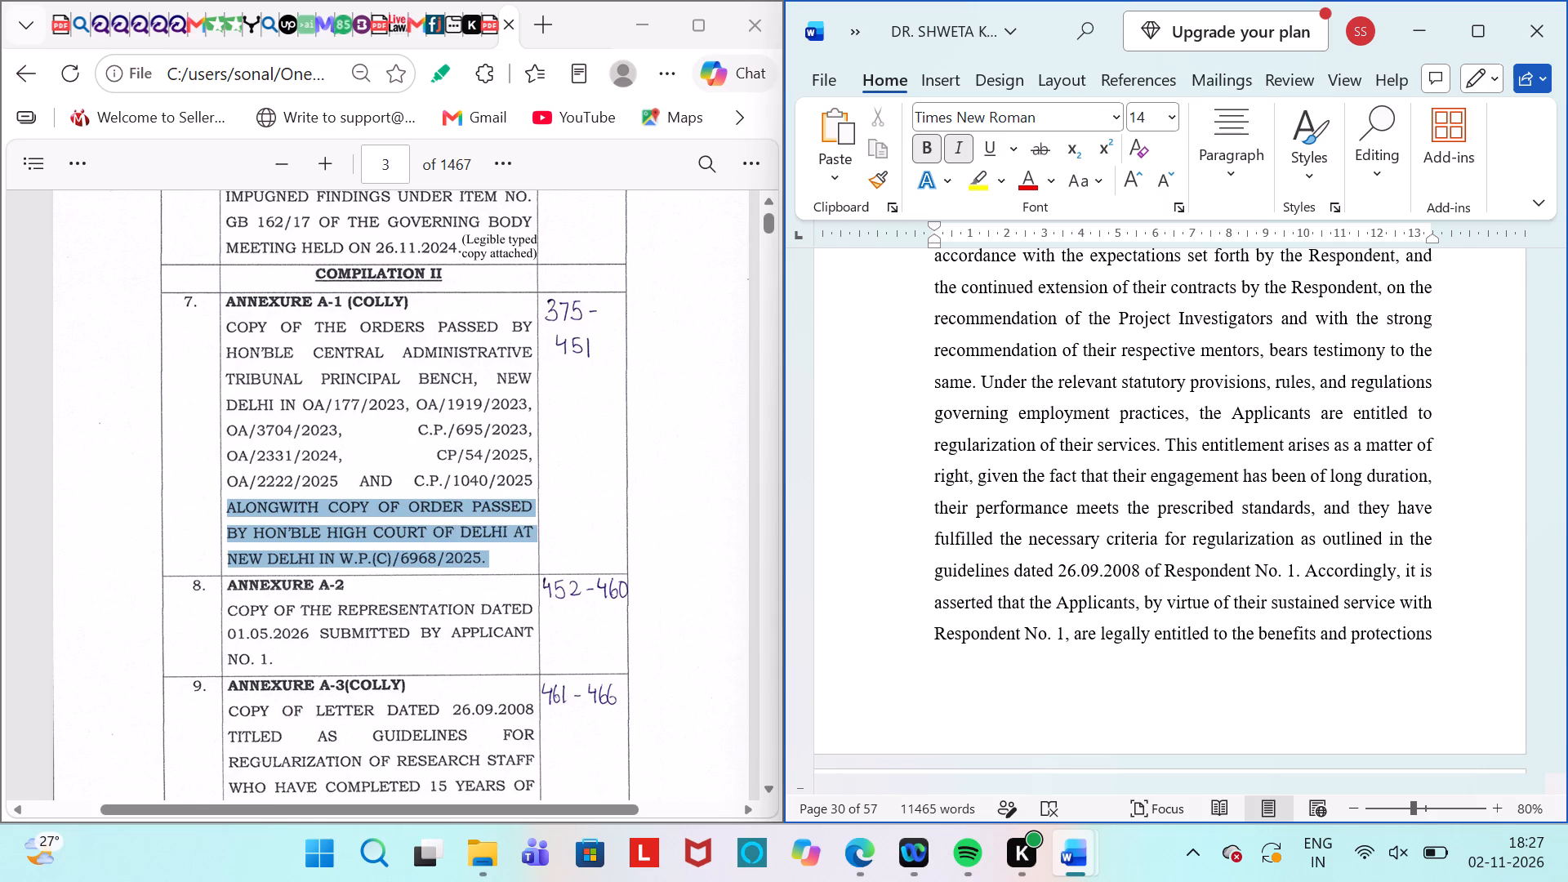
scroll(1246, 383, "down", 3)
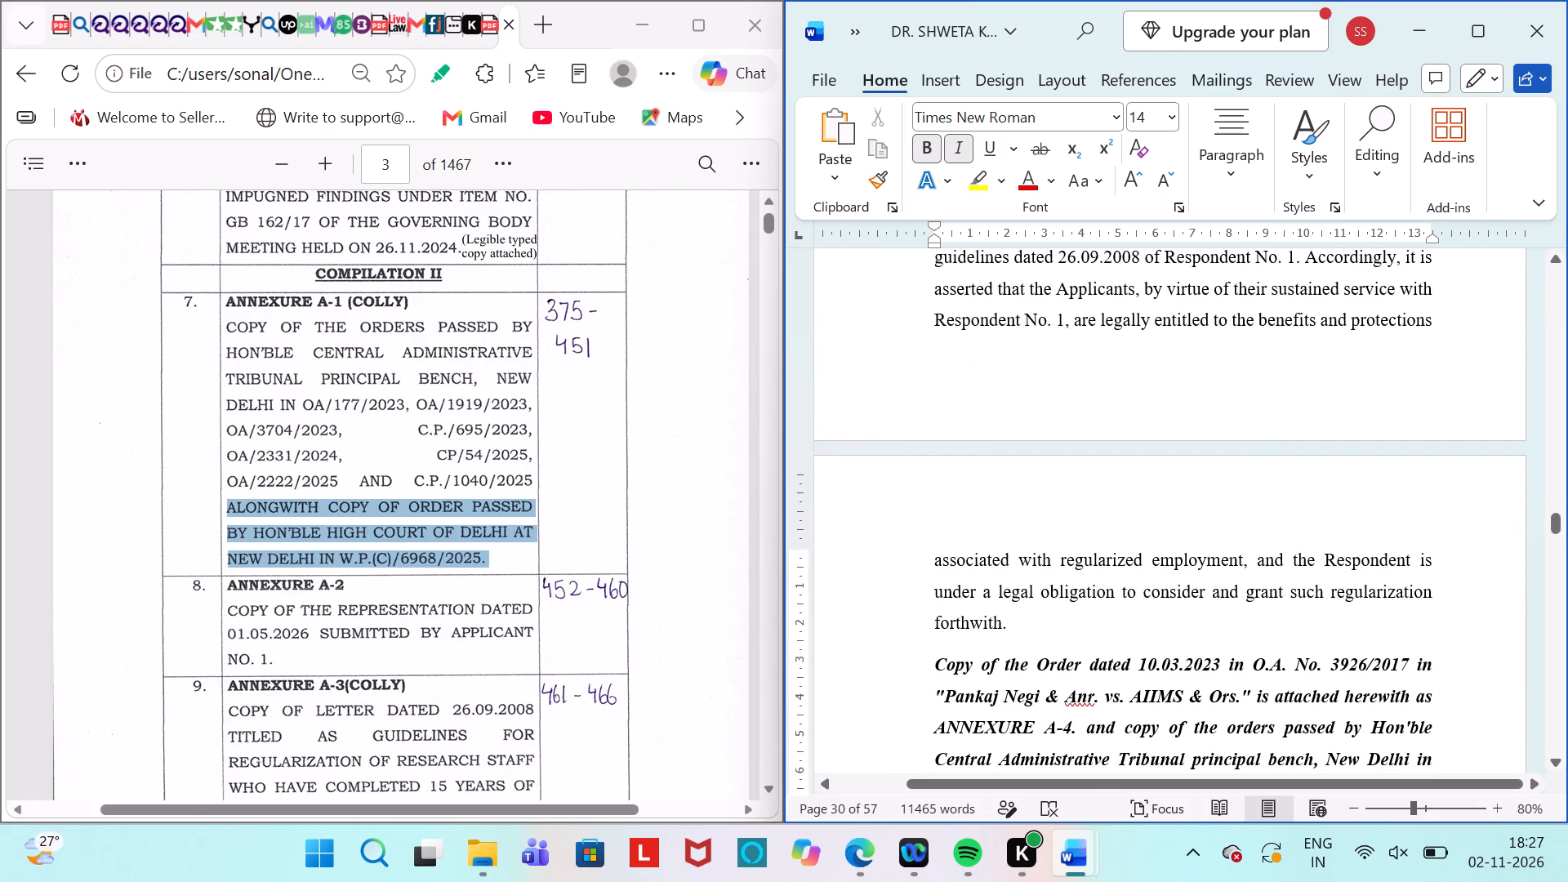
scroll(1246, 383, "down", 1)
scroll(1195, 635, "down", 1)
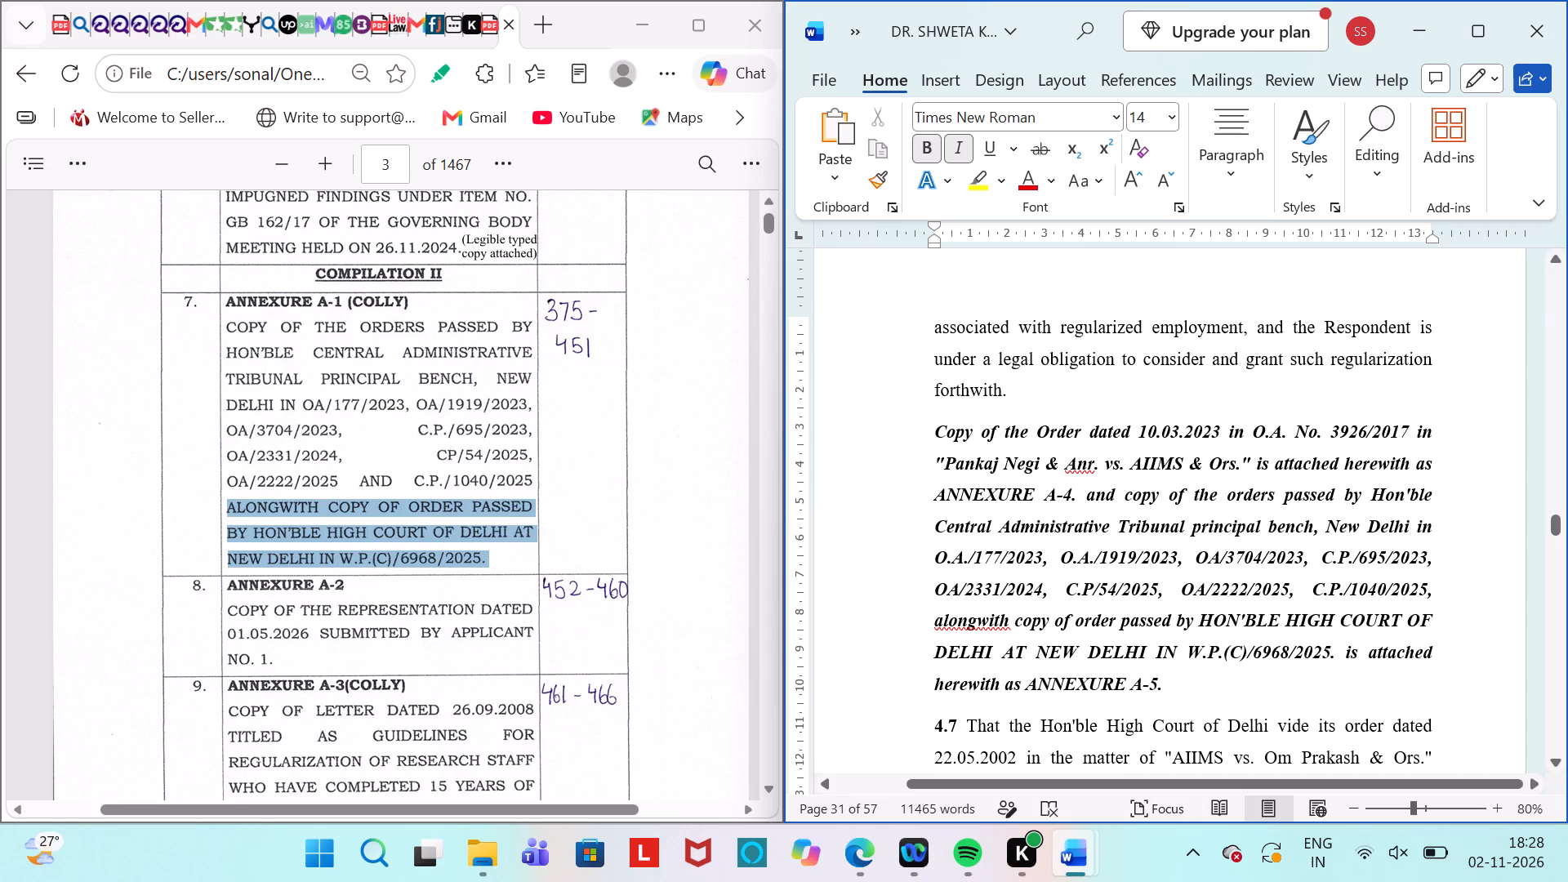
scroll(1112, 410, "up", 4)
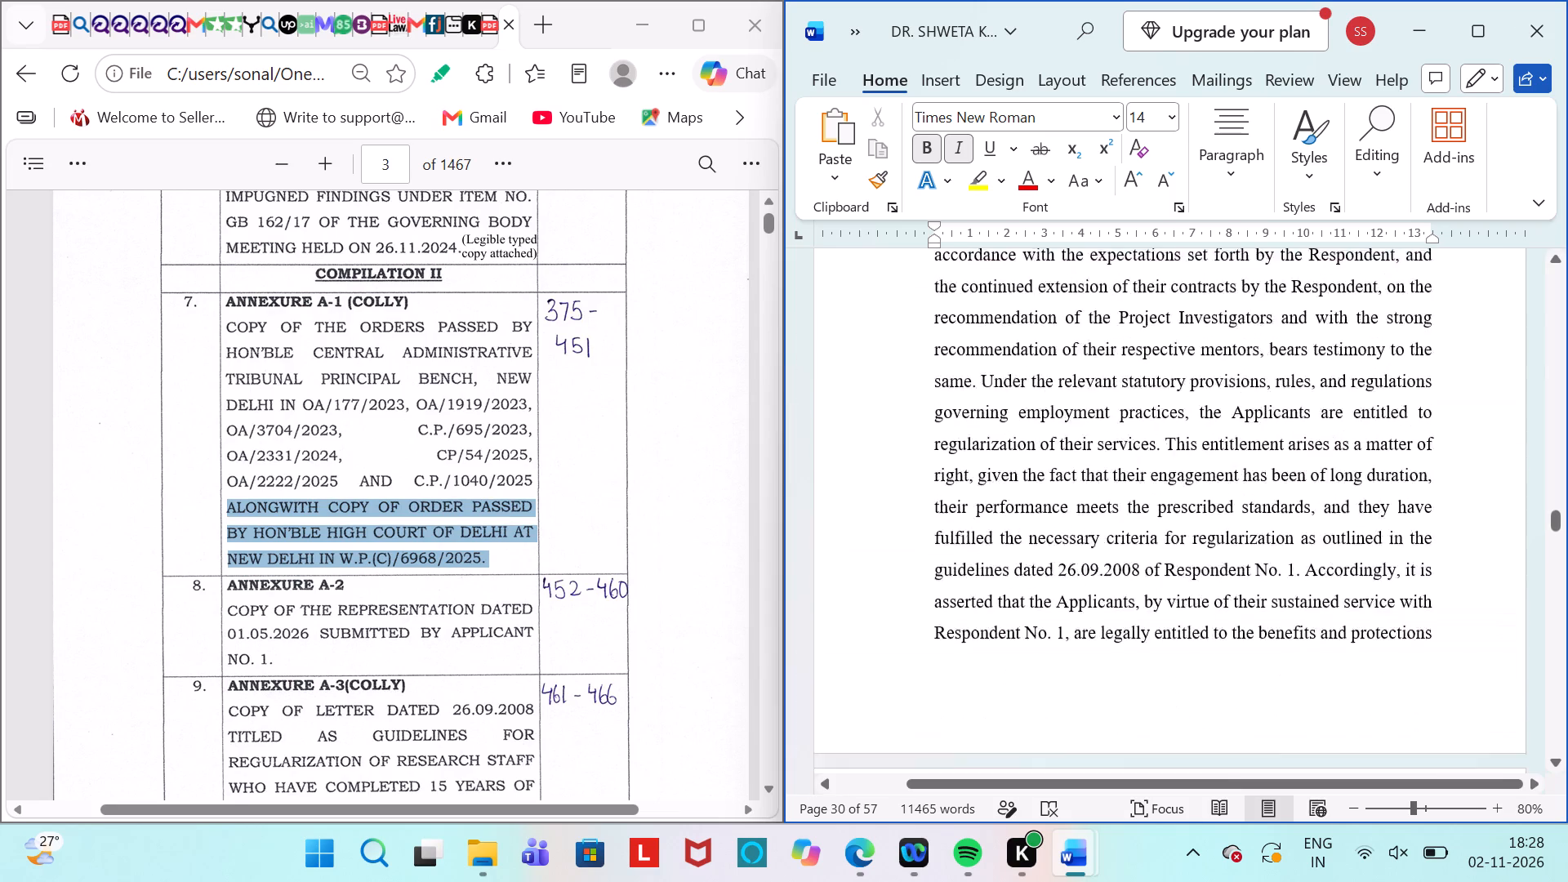
scroll(1112, 410, "up", 1)
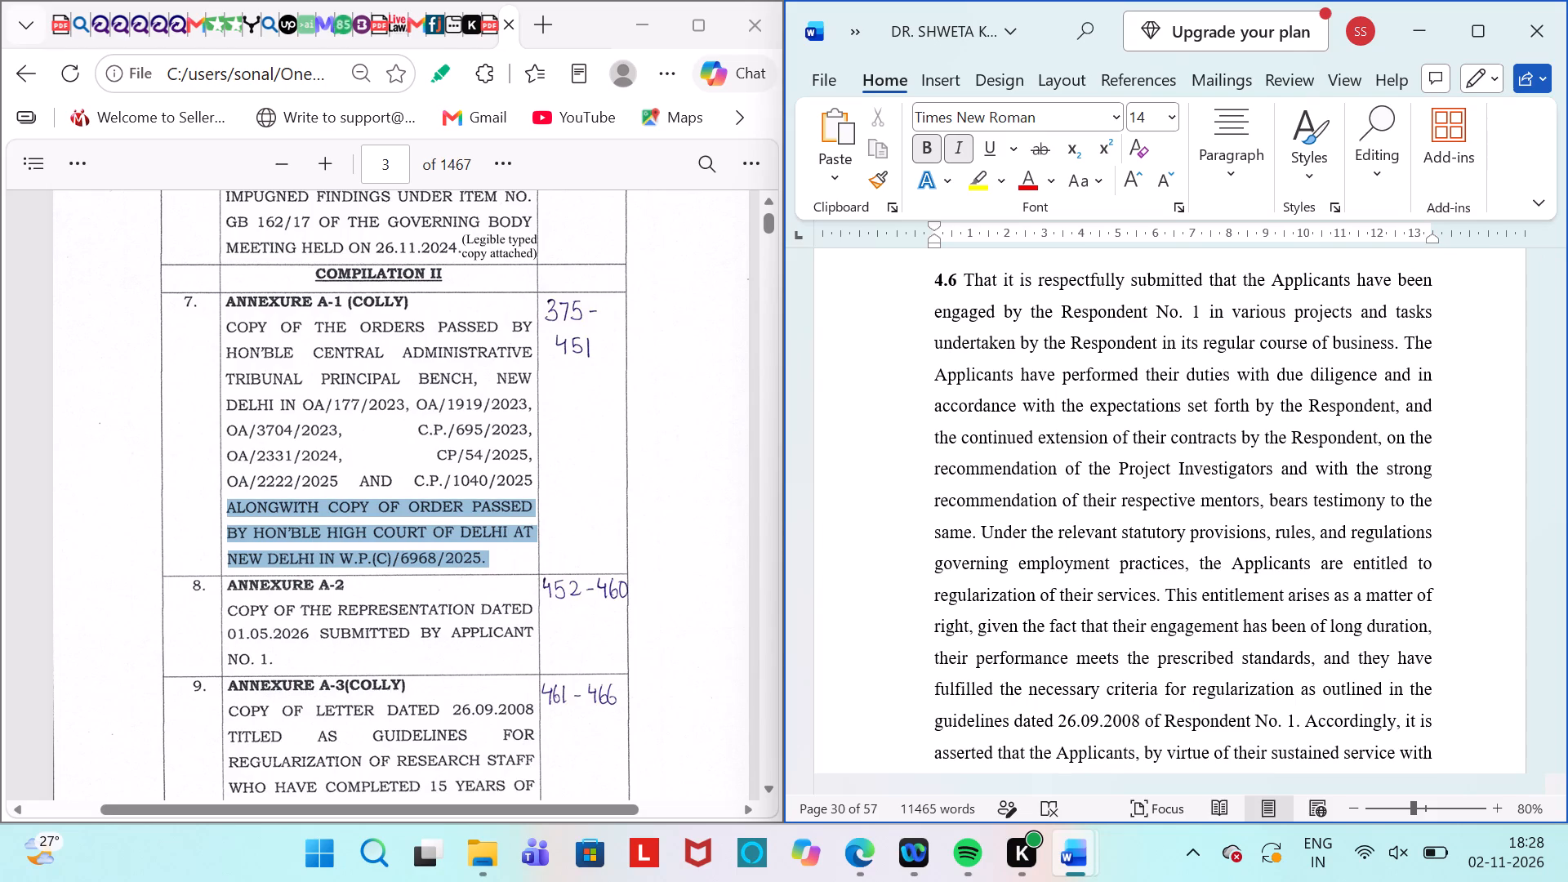
scroll(1135, 436, "right", 1)
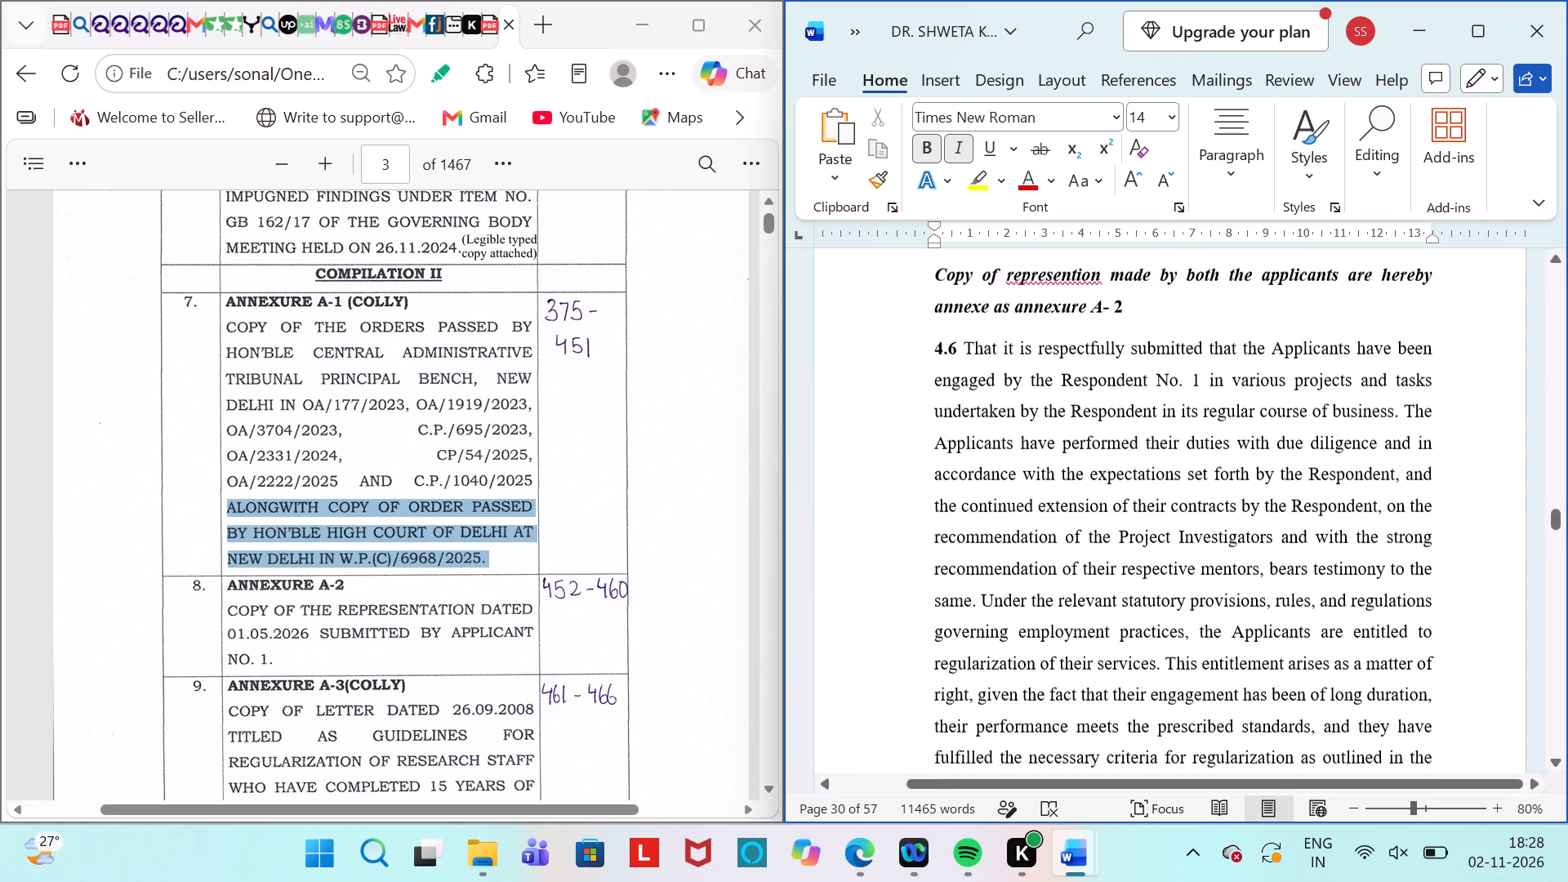
scroll(1135, 436, "right", 1)
scroll(1135, 436, "down", 1)
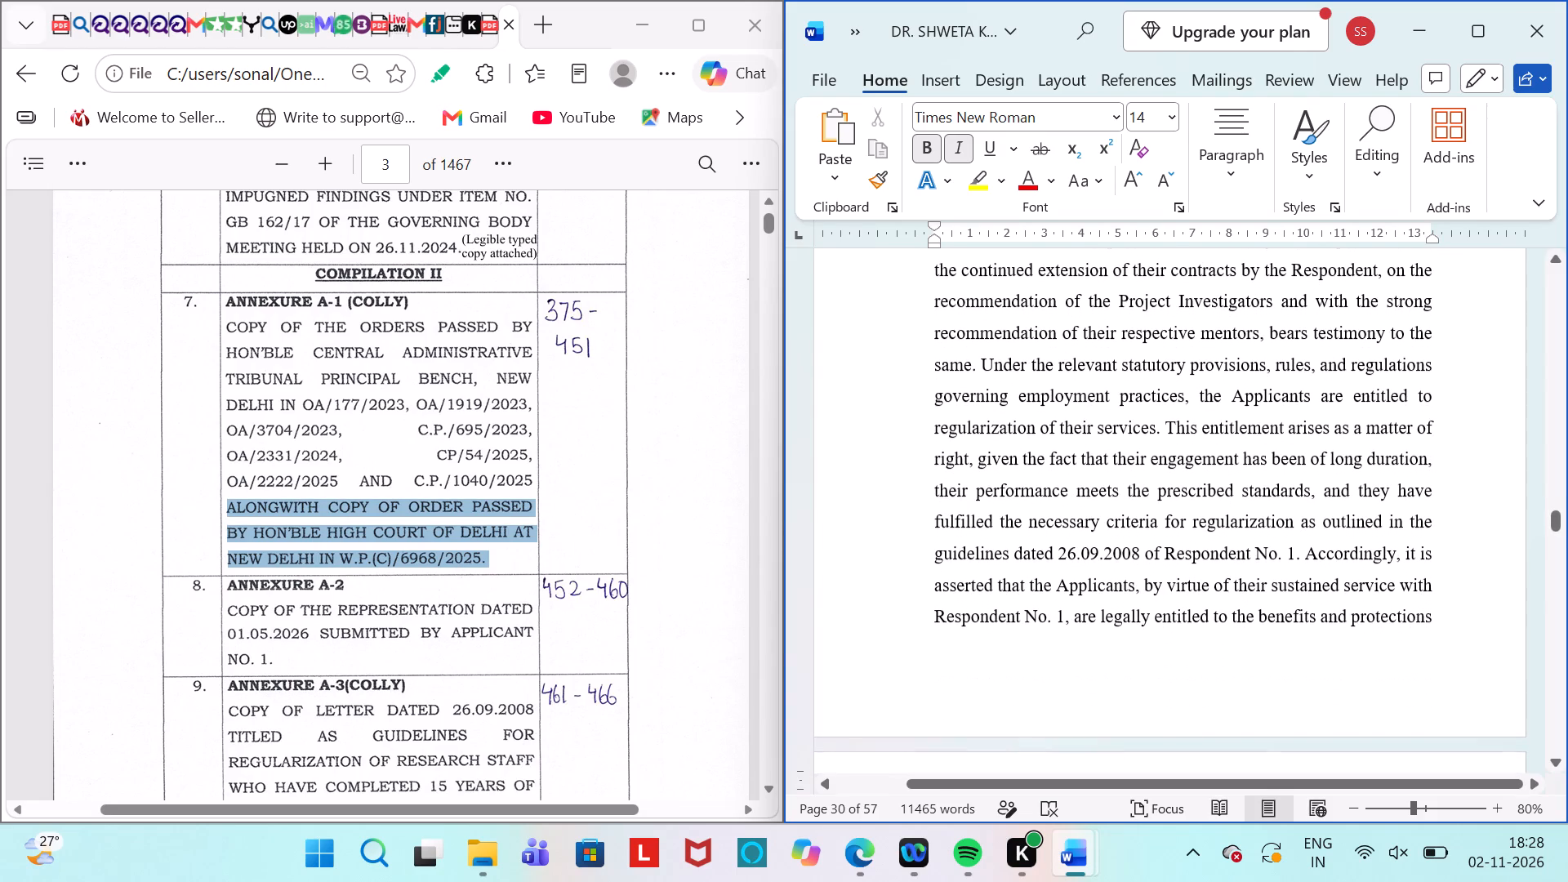
scroll(1135, 436, "down", 3)
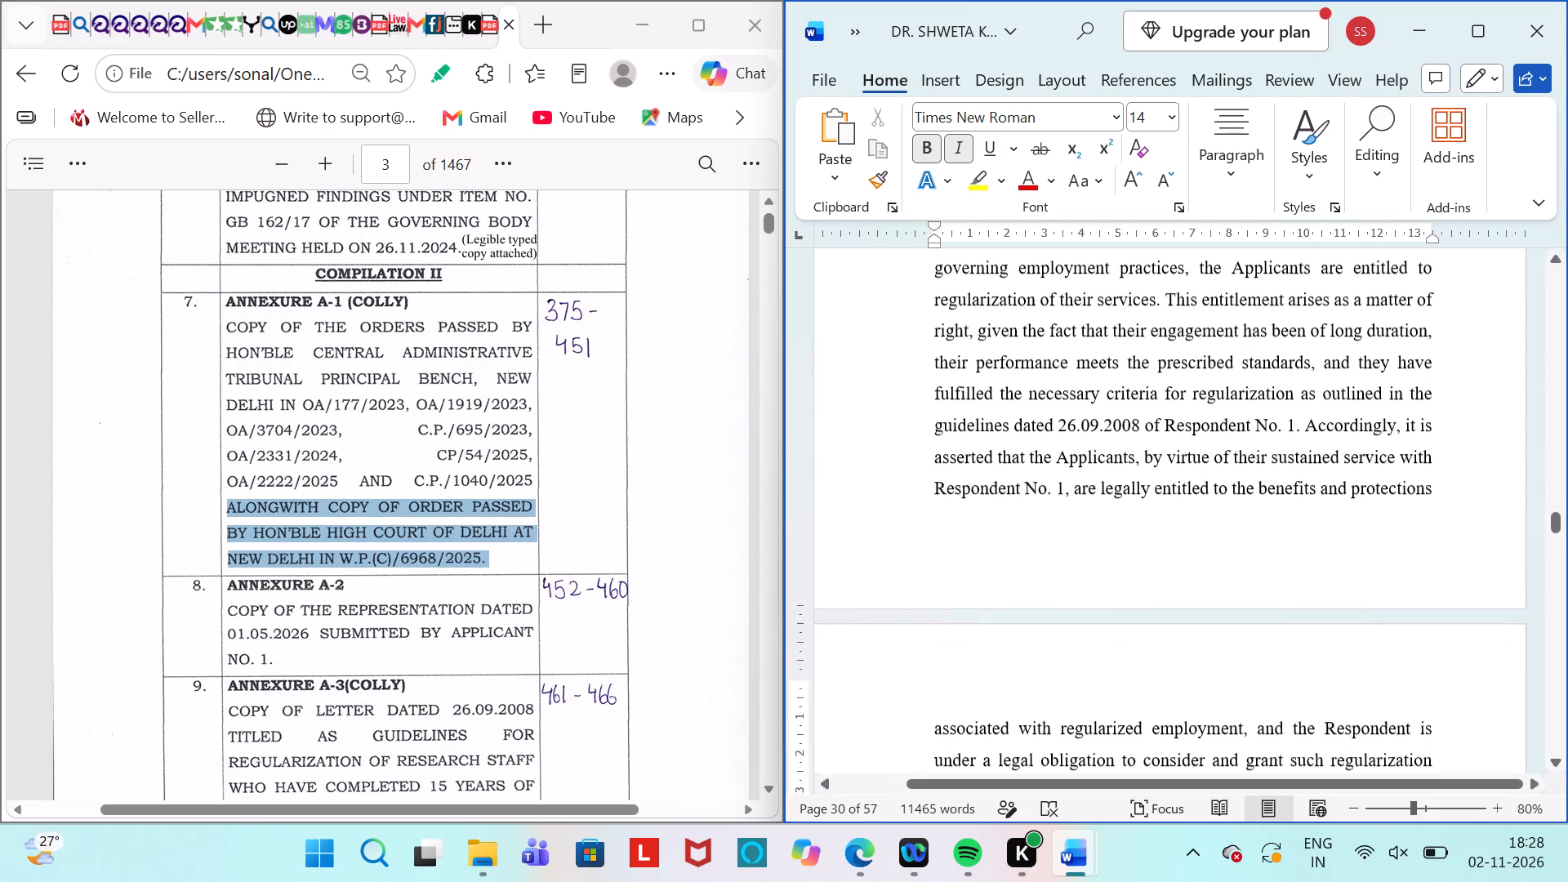
scroll(1135, 436, "down", 1)
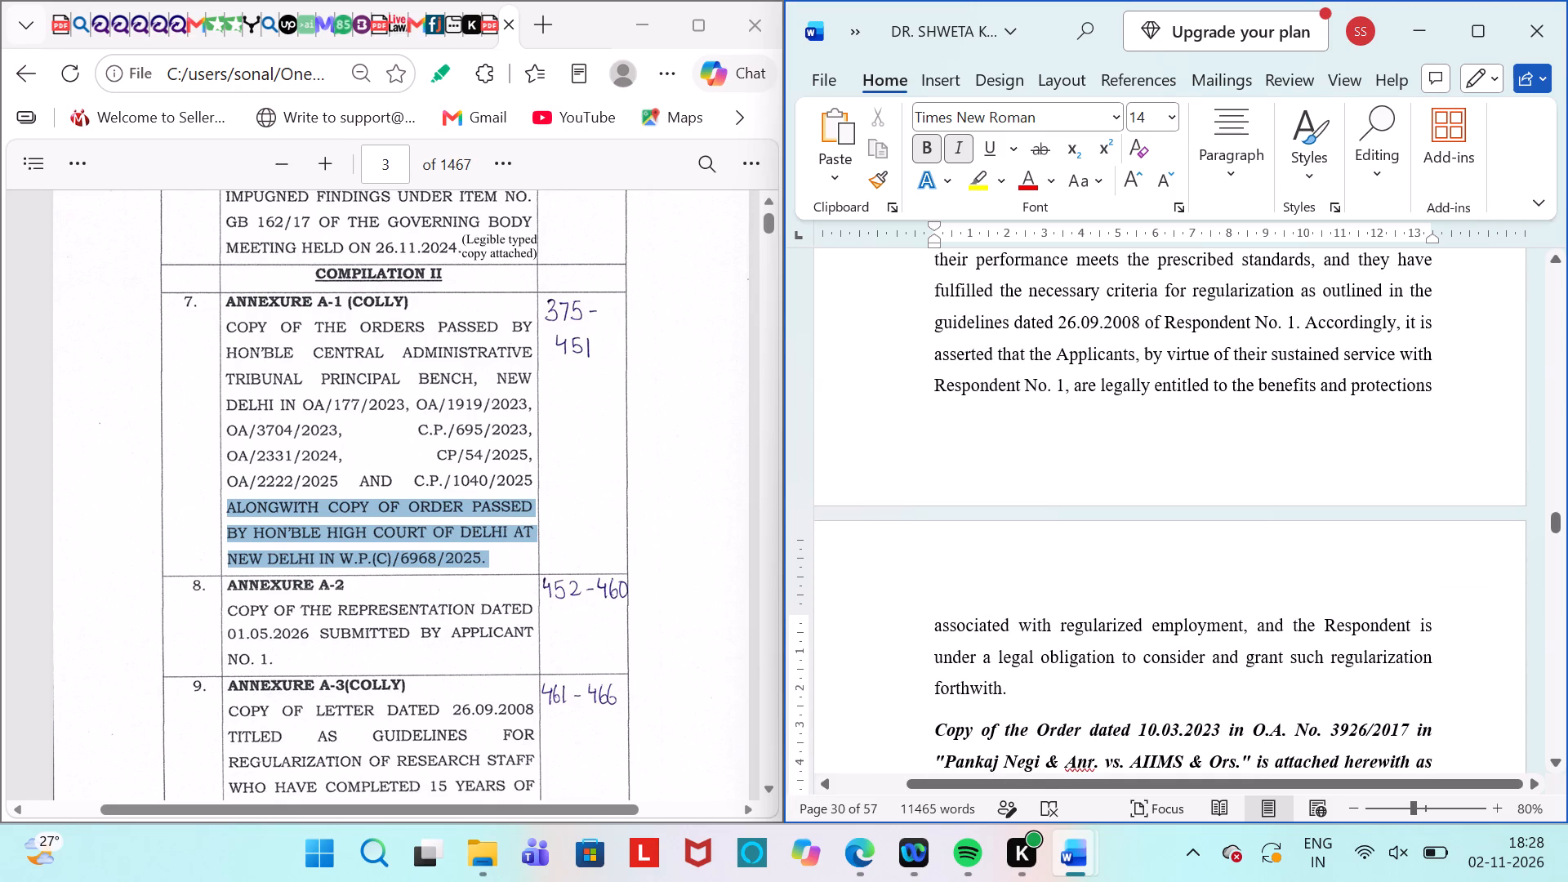
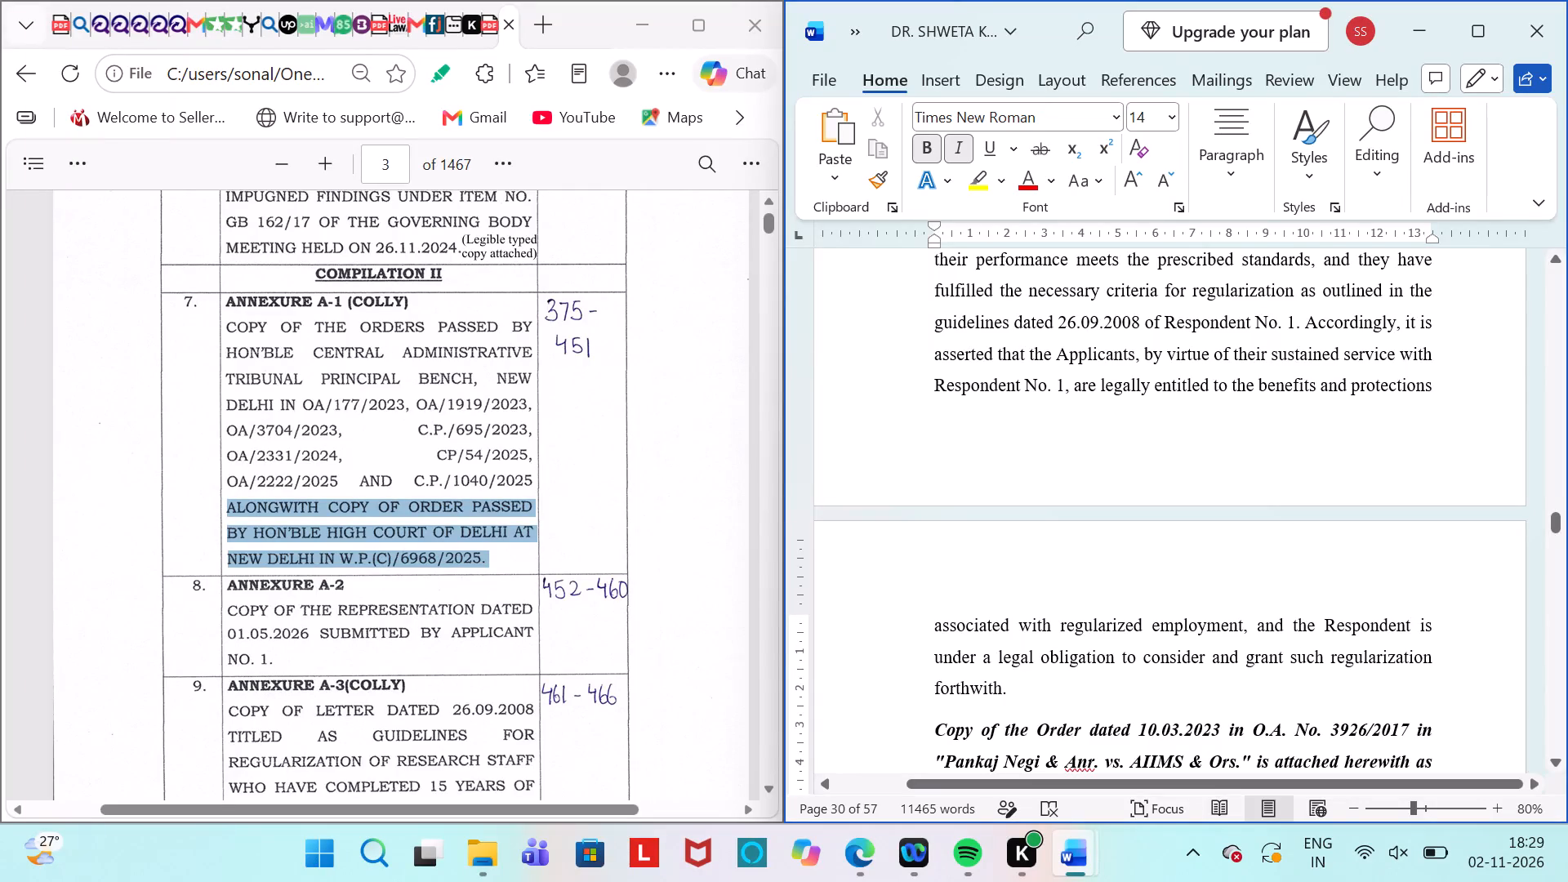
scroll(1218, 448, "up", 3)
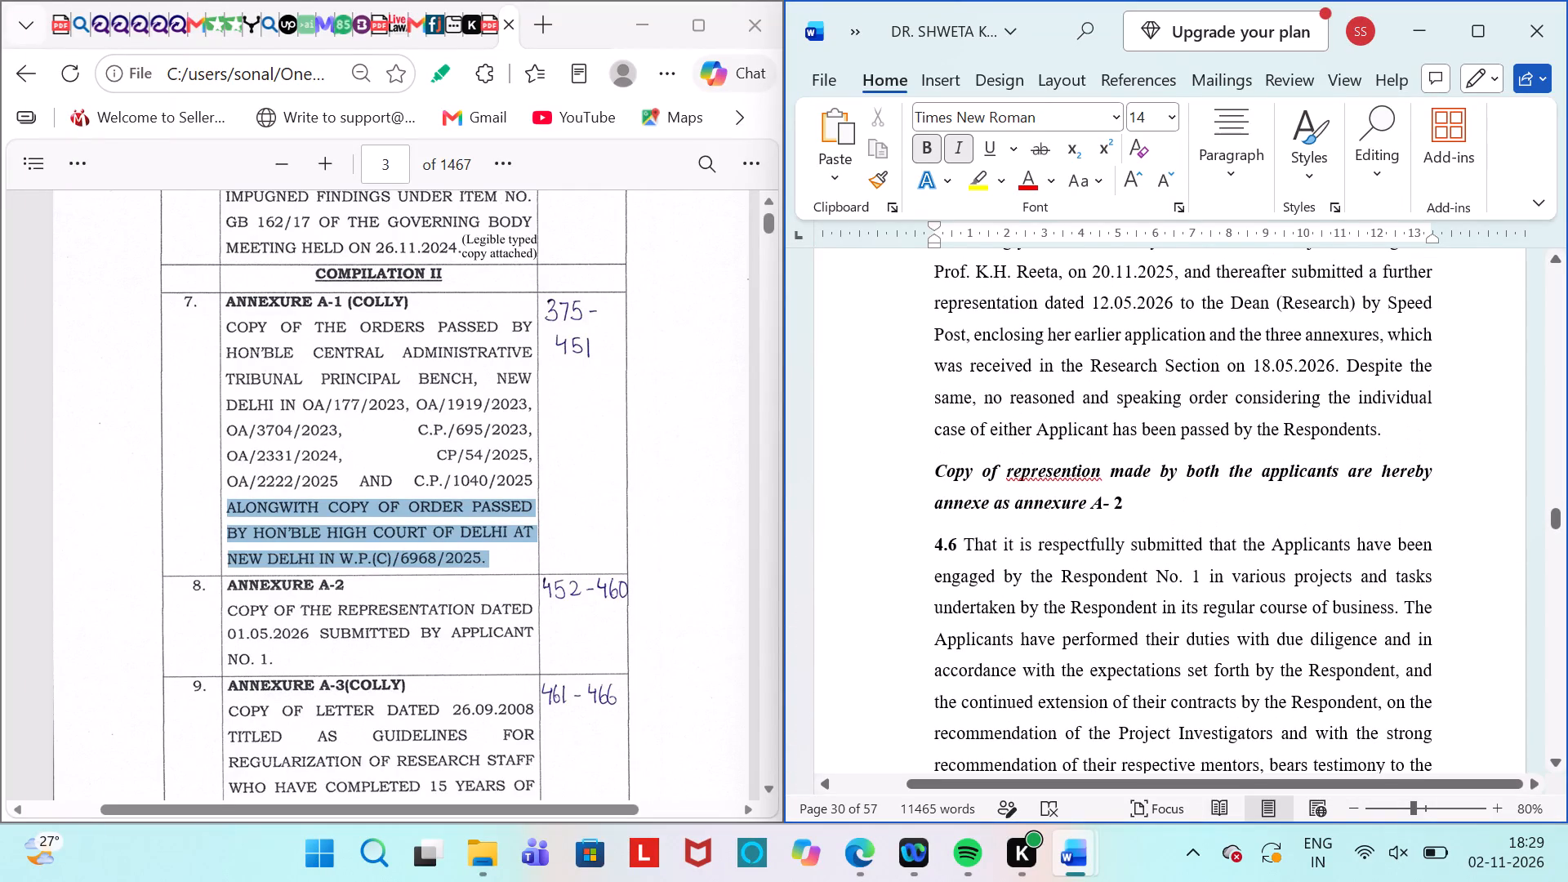
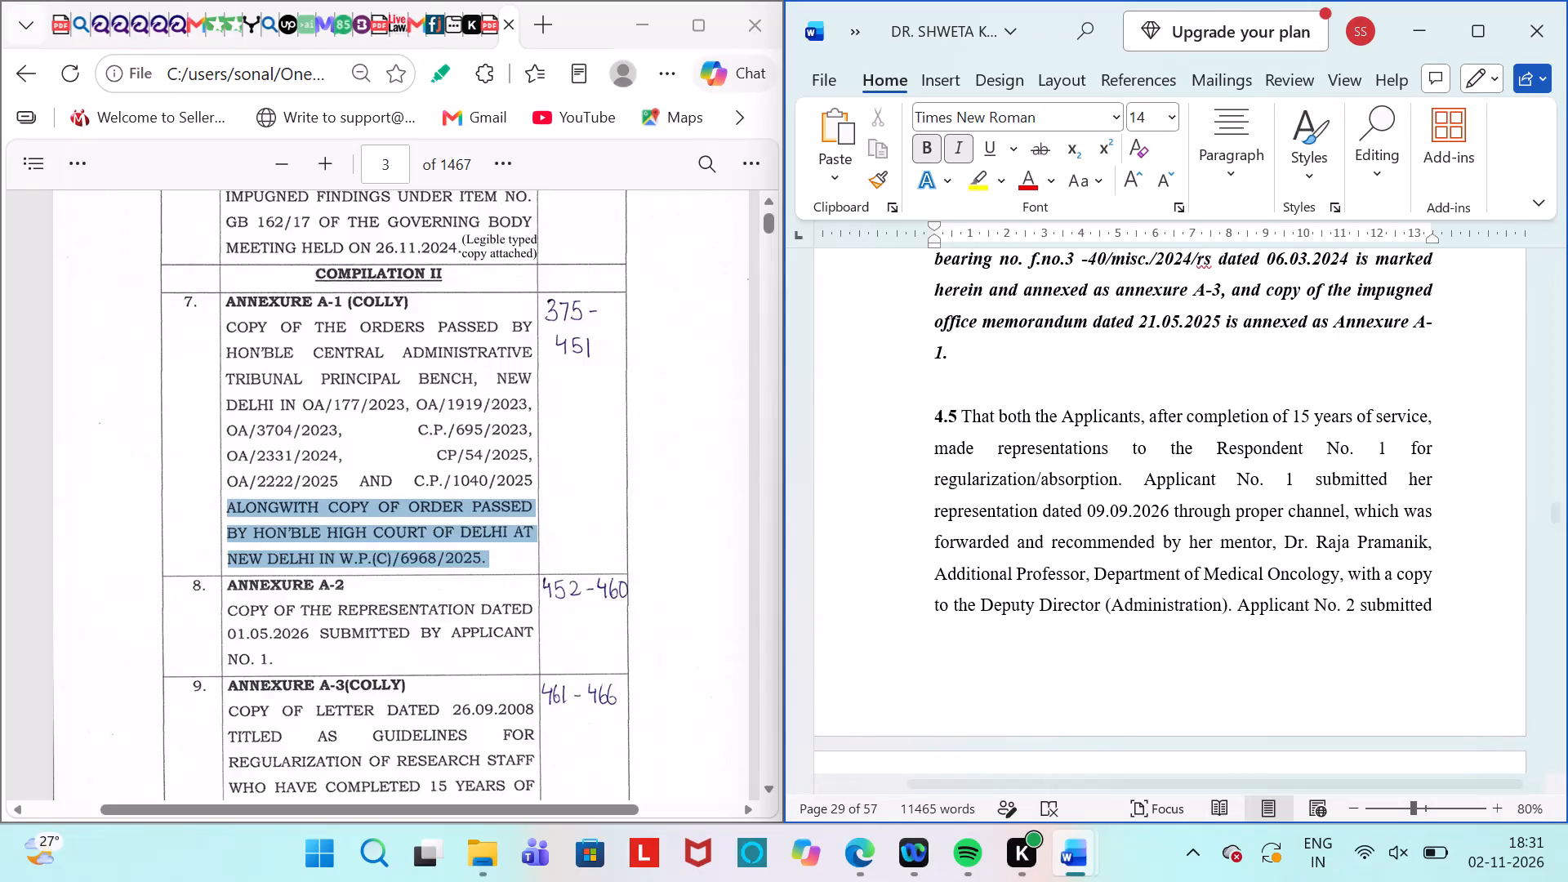
Review the Compilation II index entries in the reference PDF from Annexure A-3 through Annexure A-9.
scroll(524, 356, "down", 5)
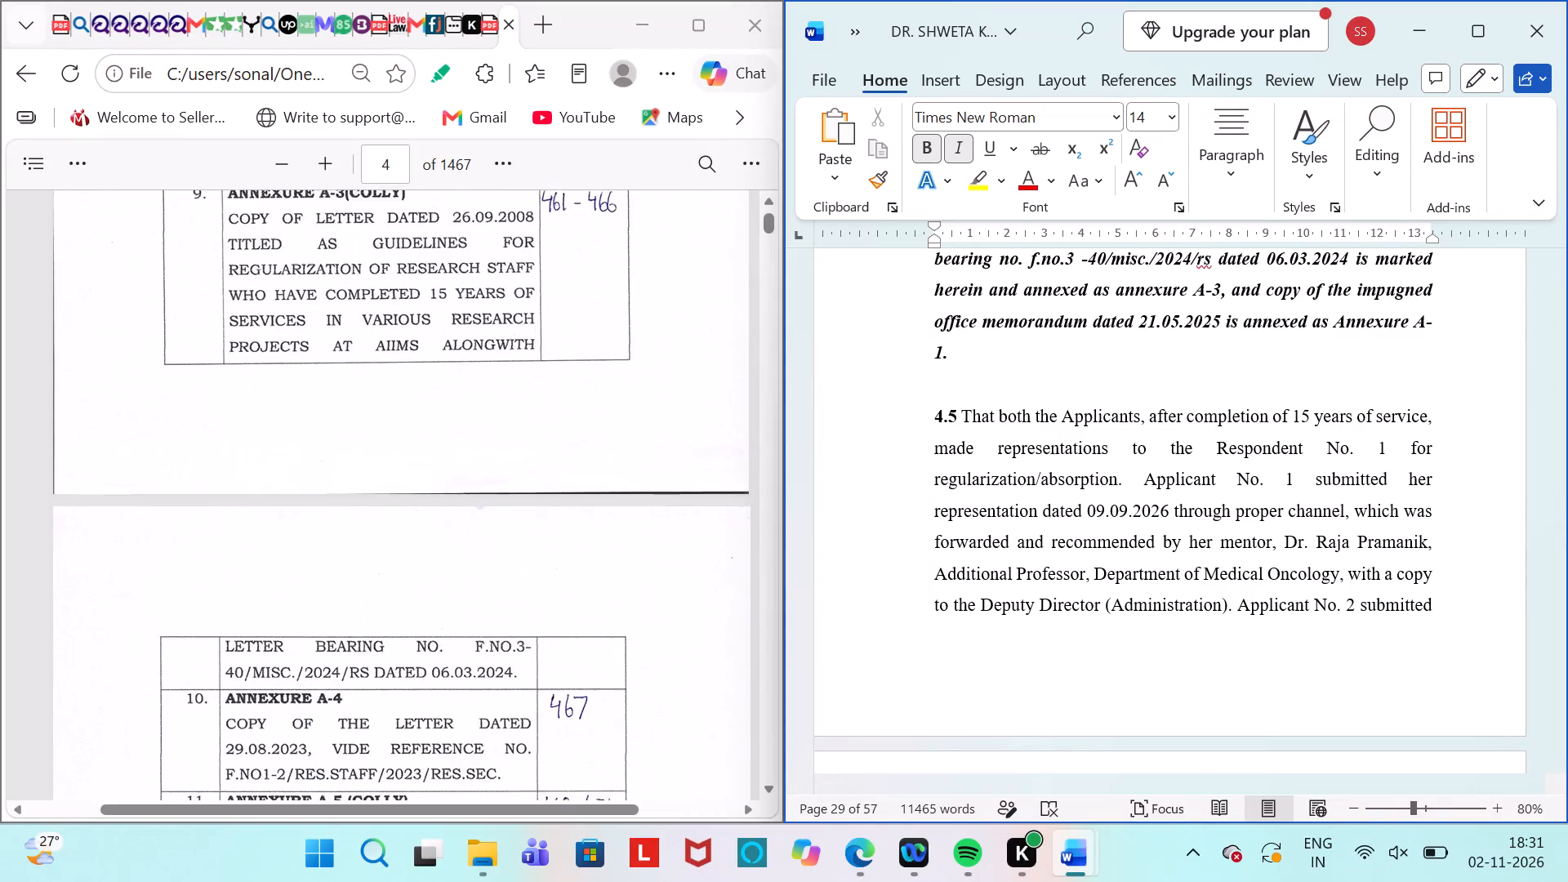
scroll(524, 356, "down", 4)
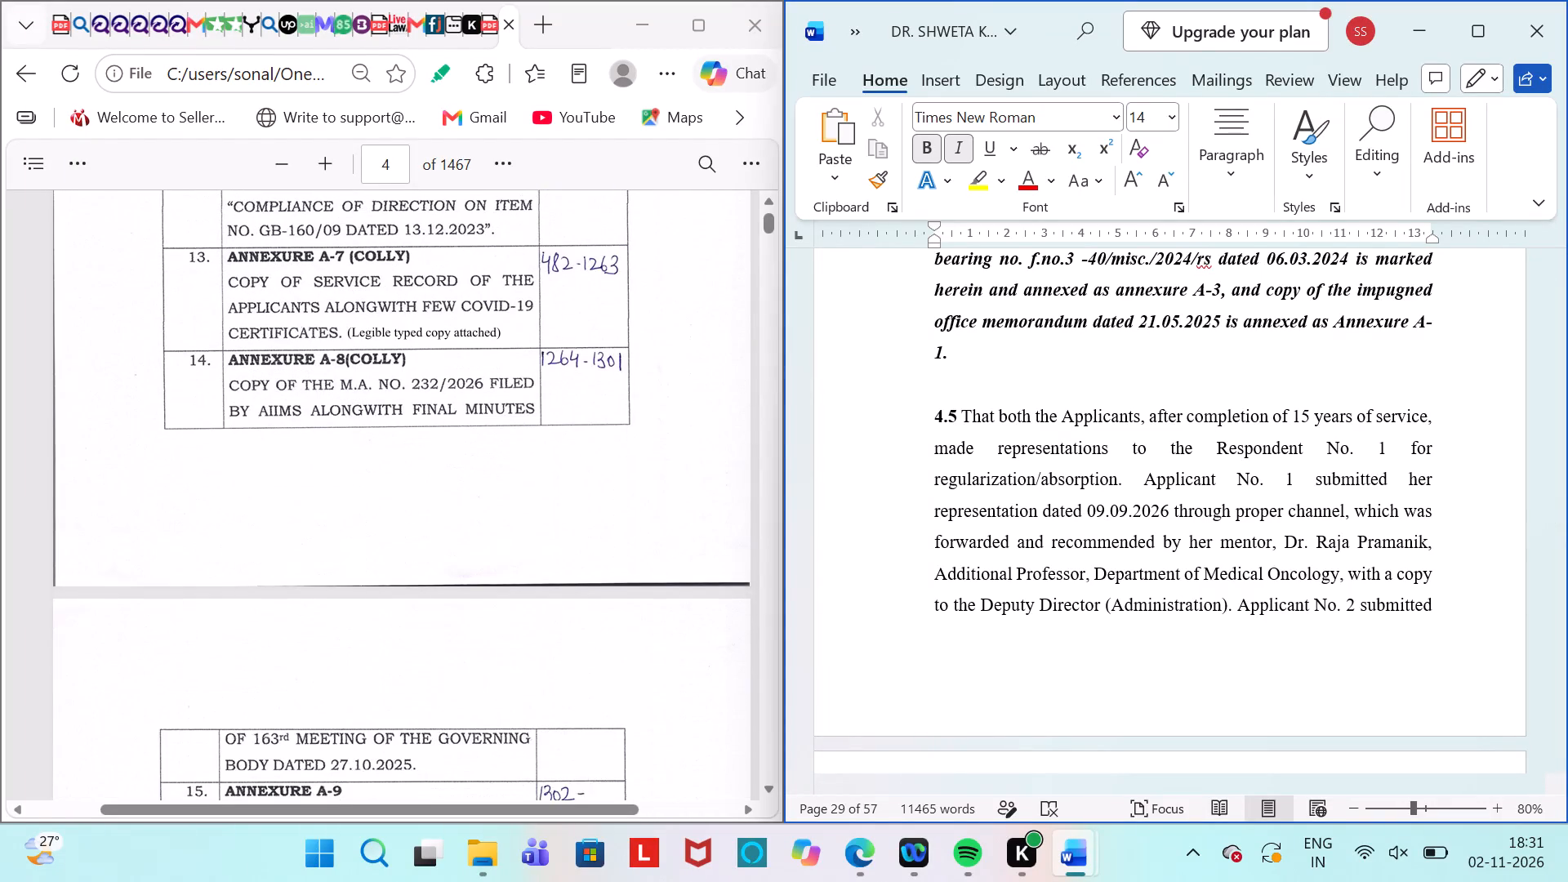
scroll(524, 356, "down", 1)
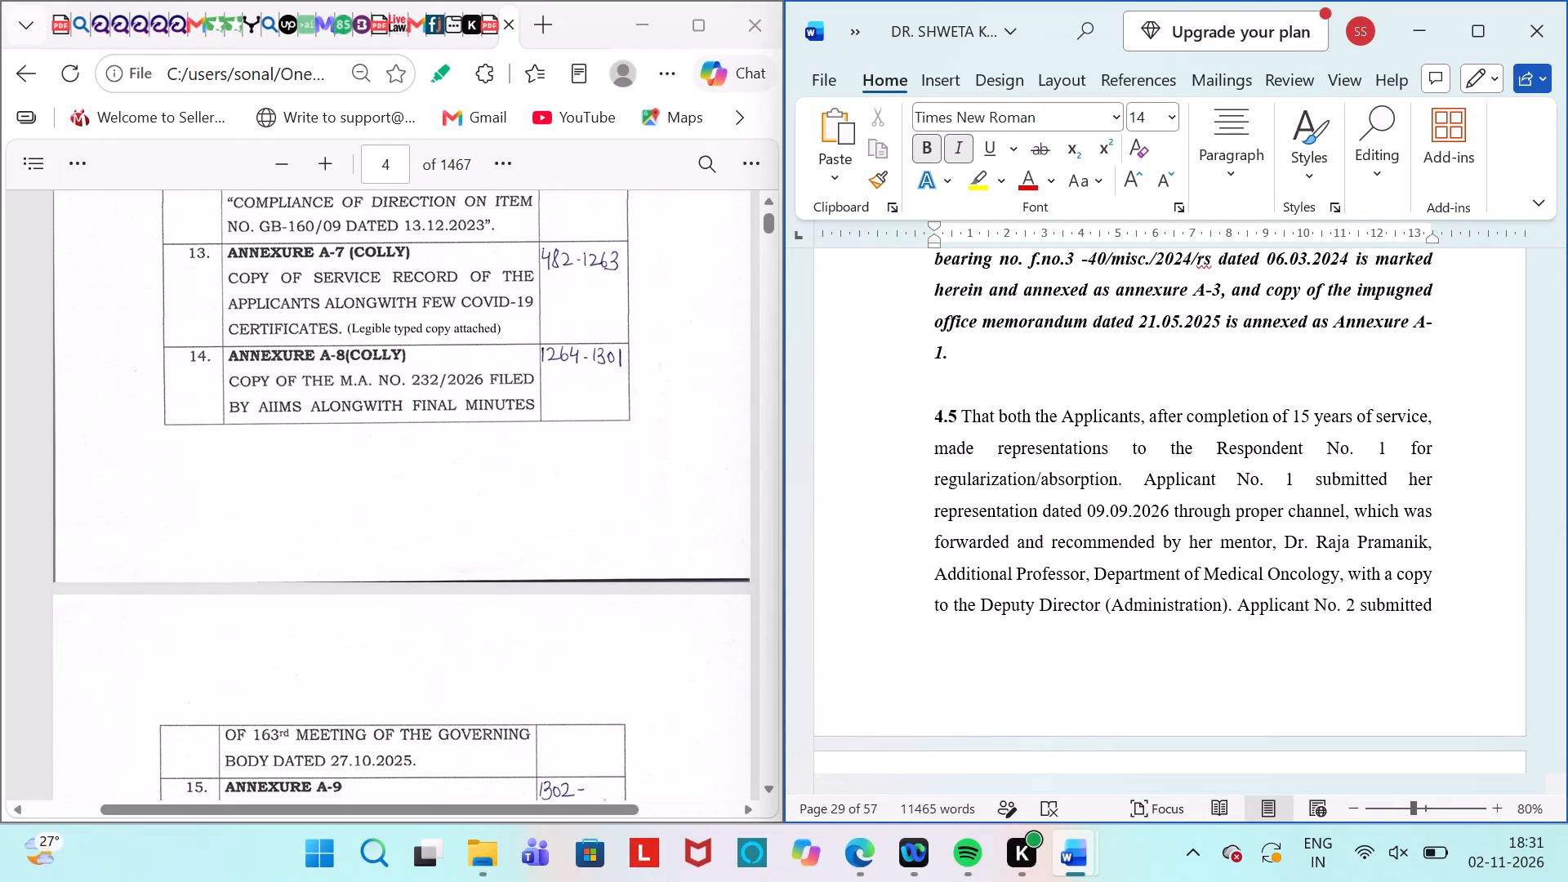
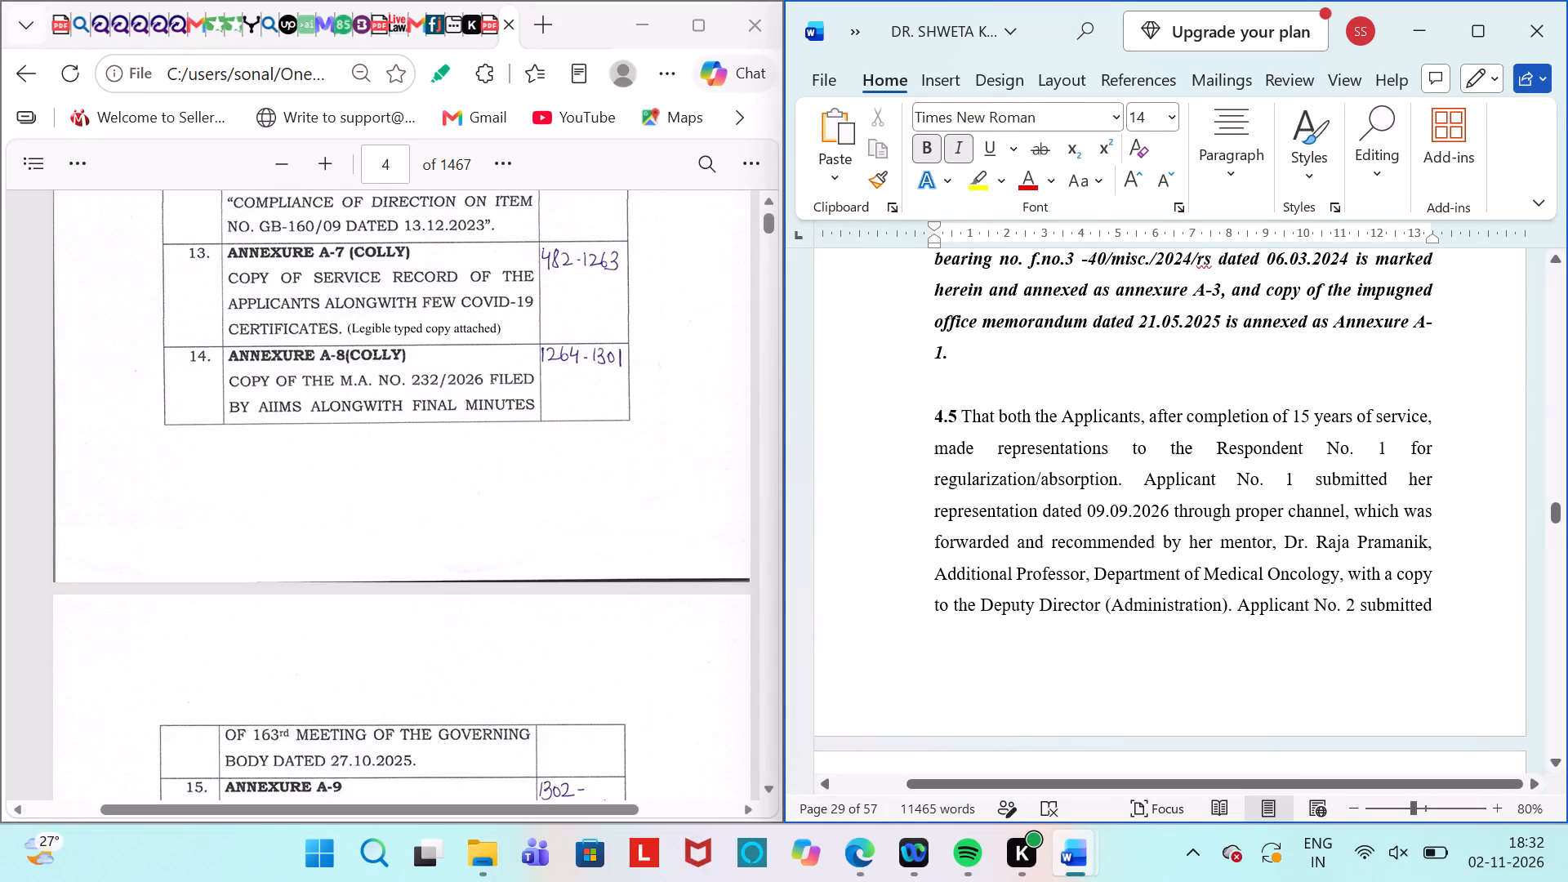
Review the bold annexure reference paragraph above paragraph 4.5 in the Word Original Application, covering Annexures A-3 and A-1.
scroll(1053, 358, "up", 2)
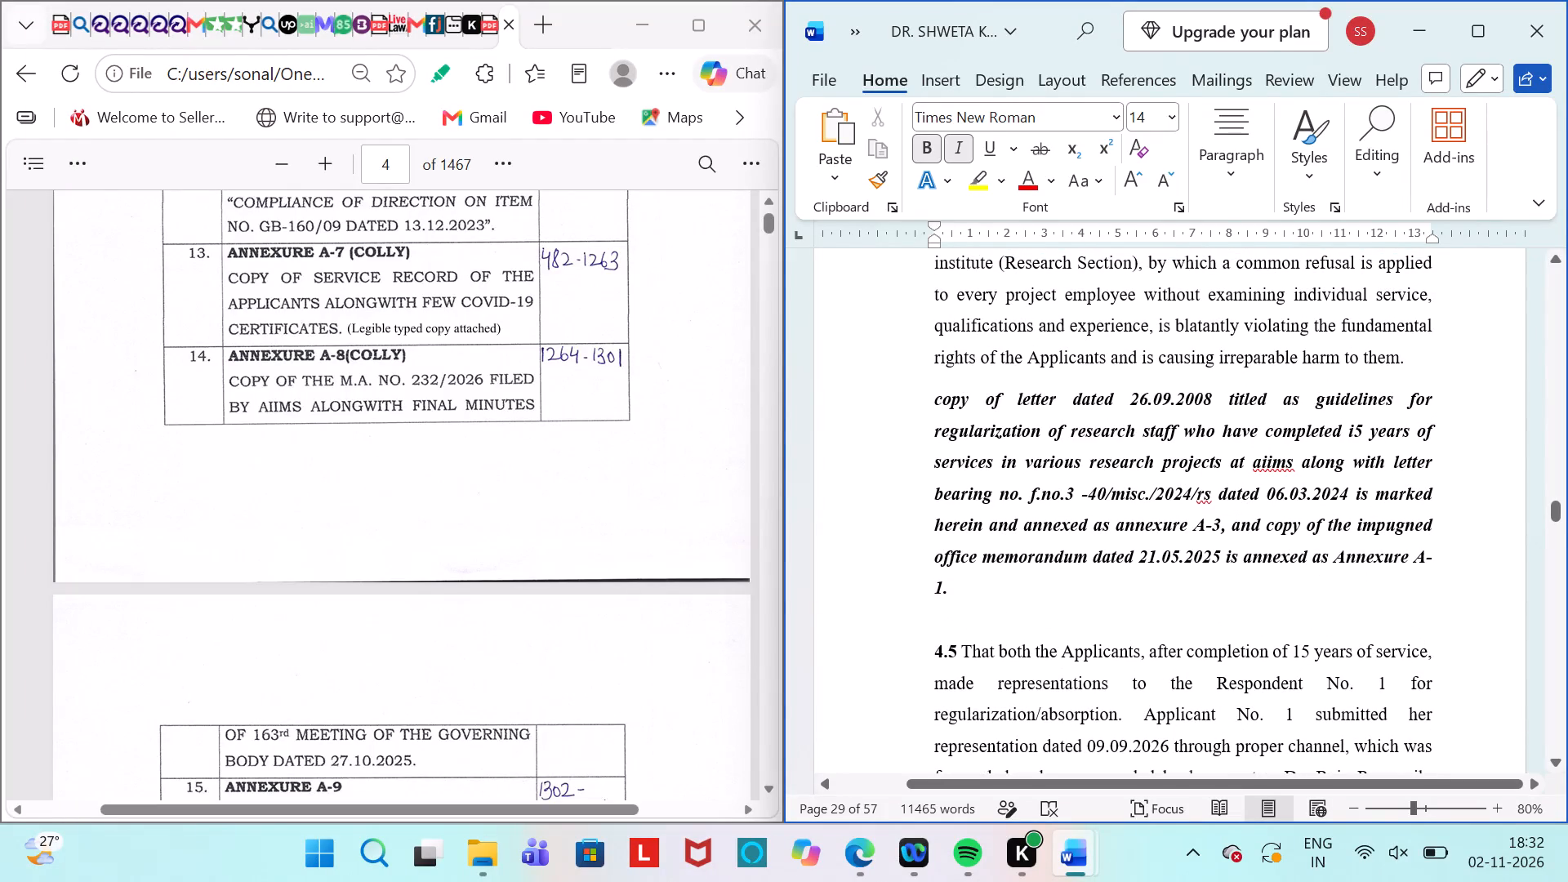
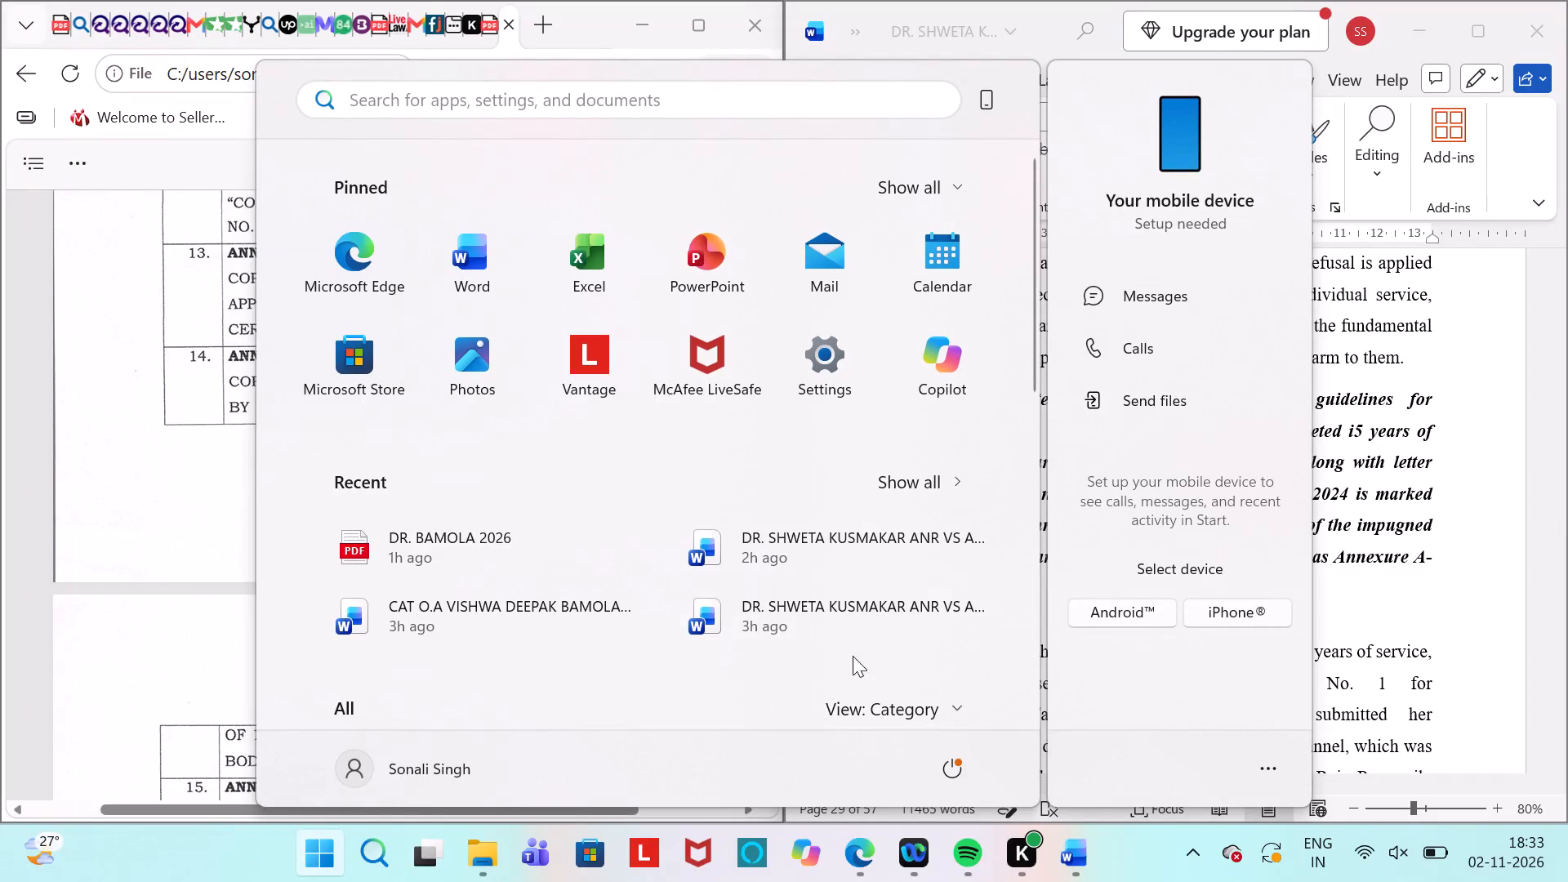
Put the computer to sleep, leaving the Word application and the reference PDF open.
left_click(953, 781)
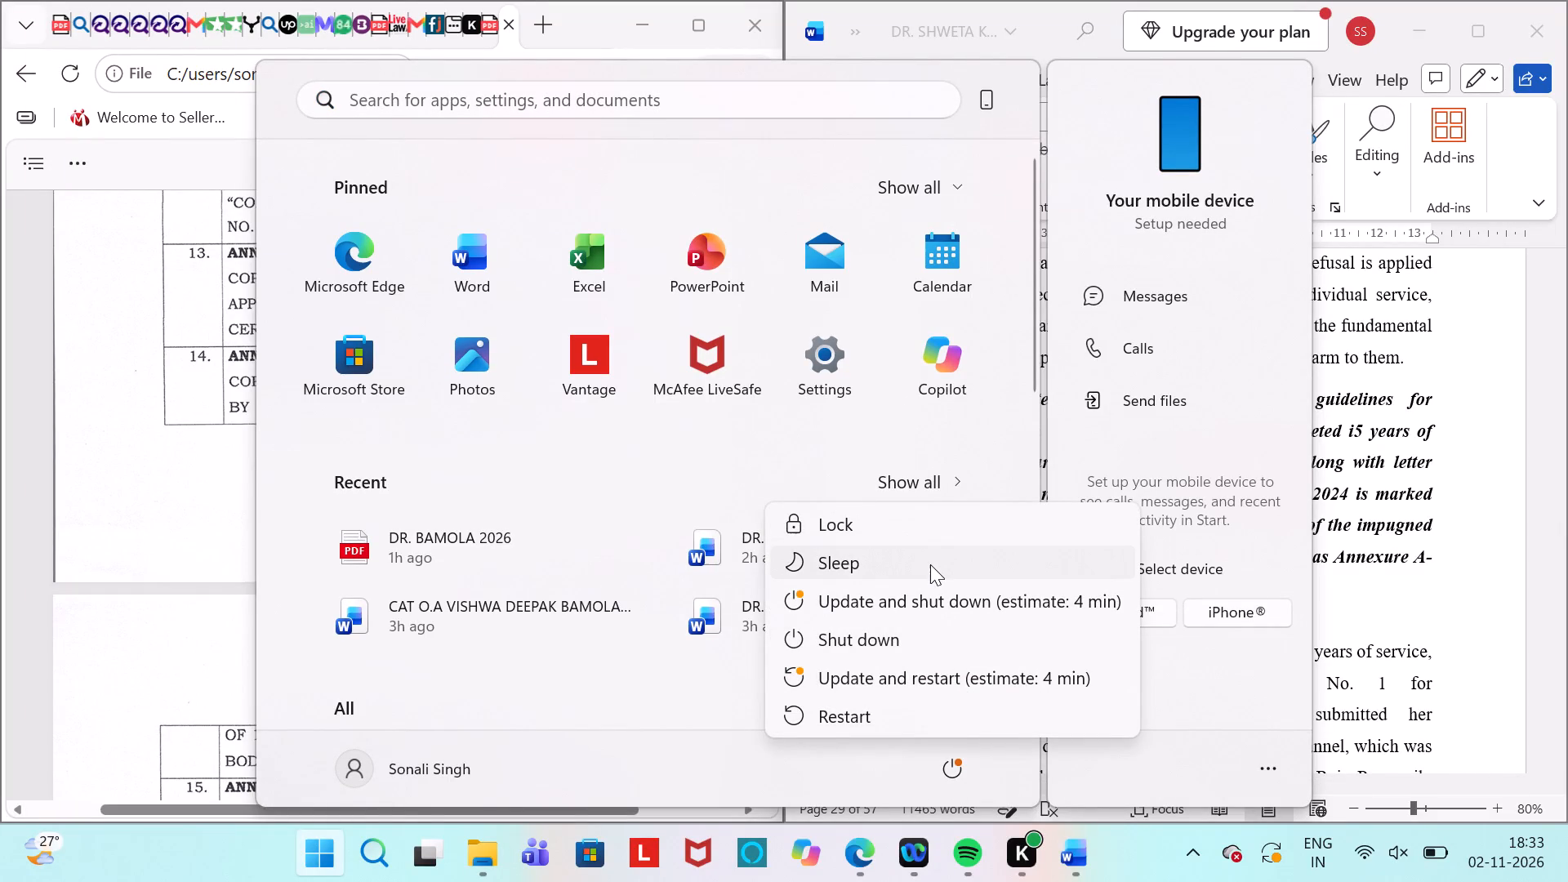
left_click(930, 564)
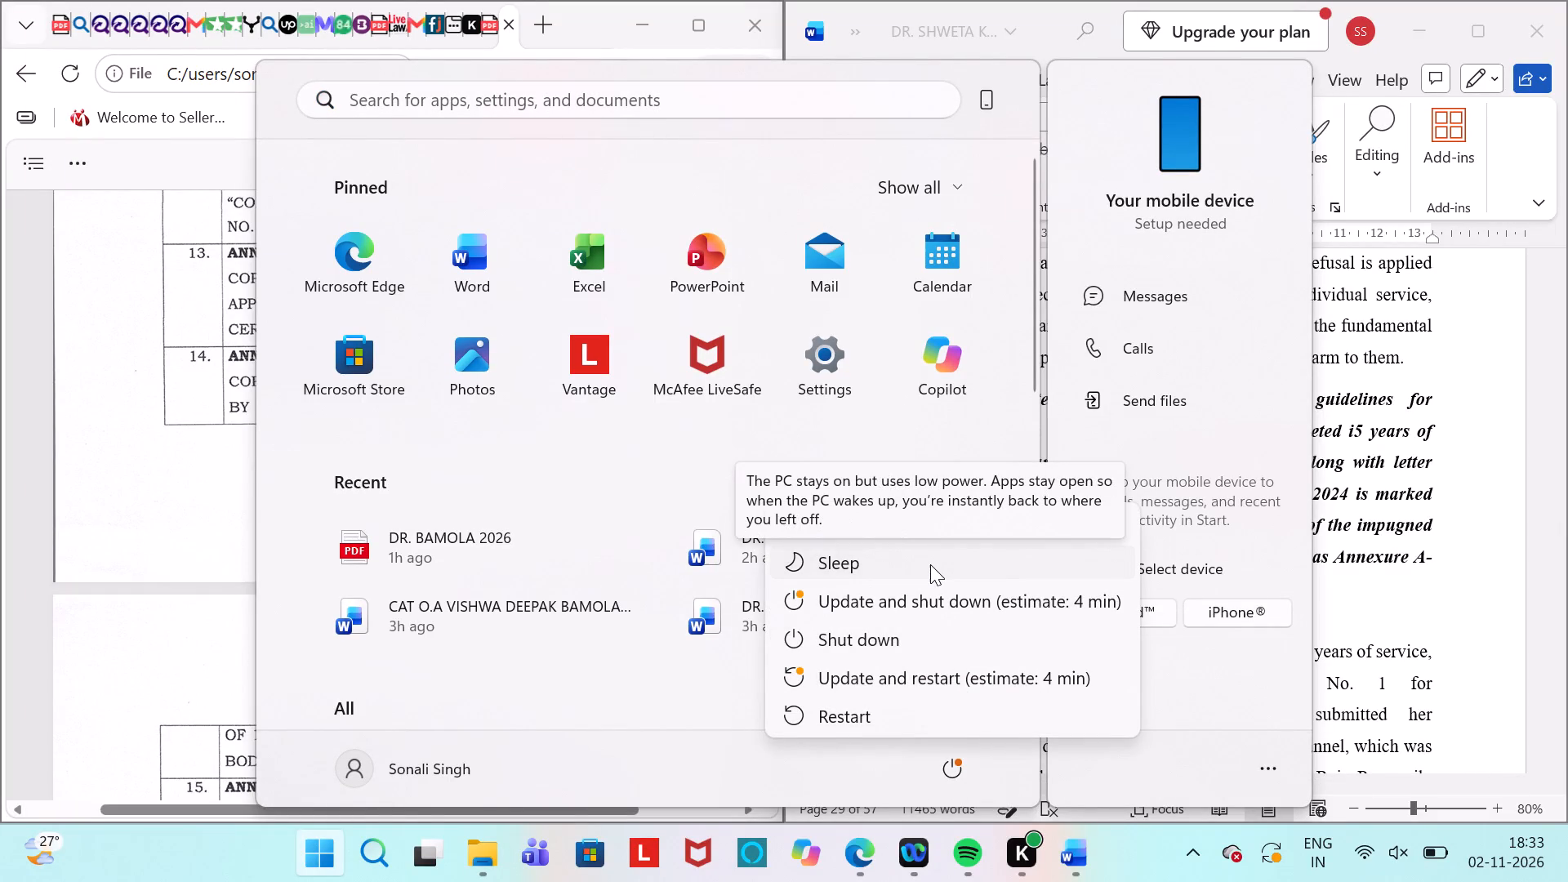
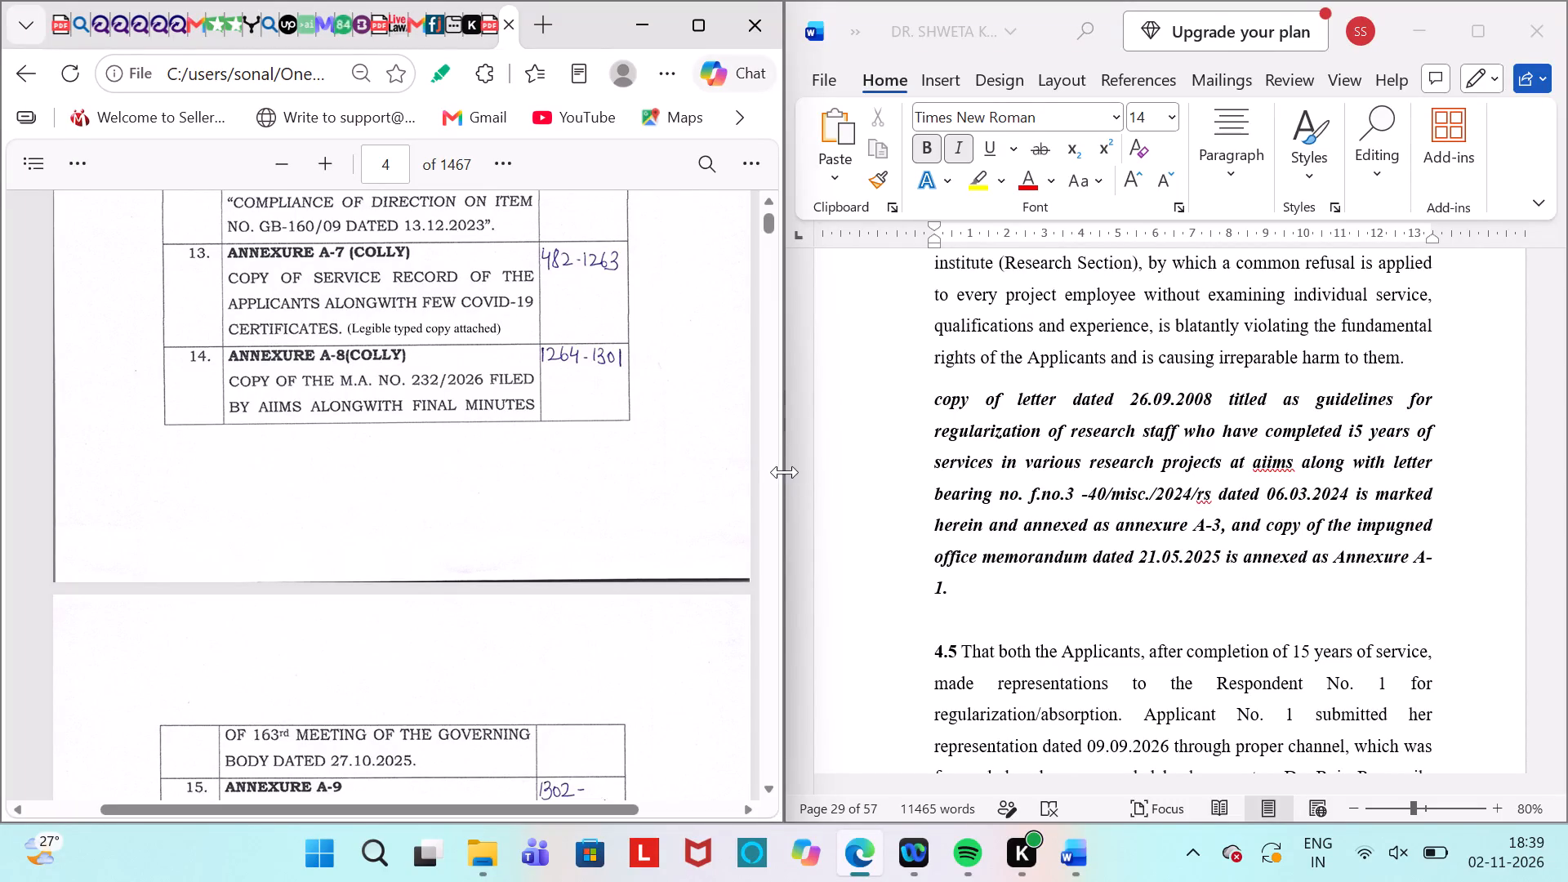
Enlarge the Word application window beside the reference PDF and maximize it, dismissing the WhatsApp notification that covers the text.
left_click_drag(785, 472, 527, 484)
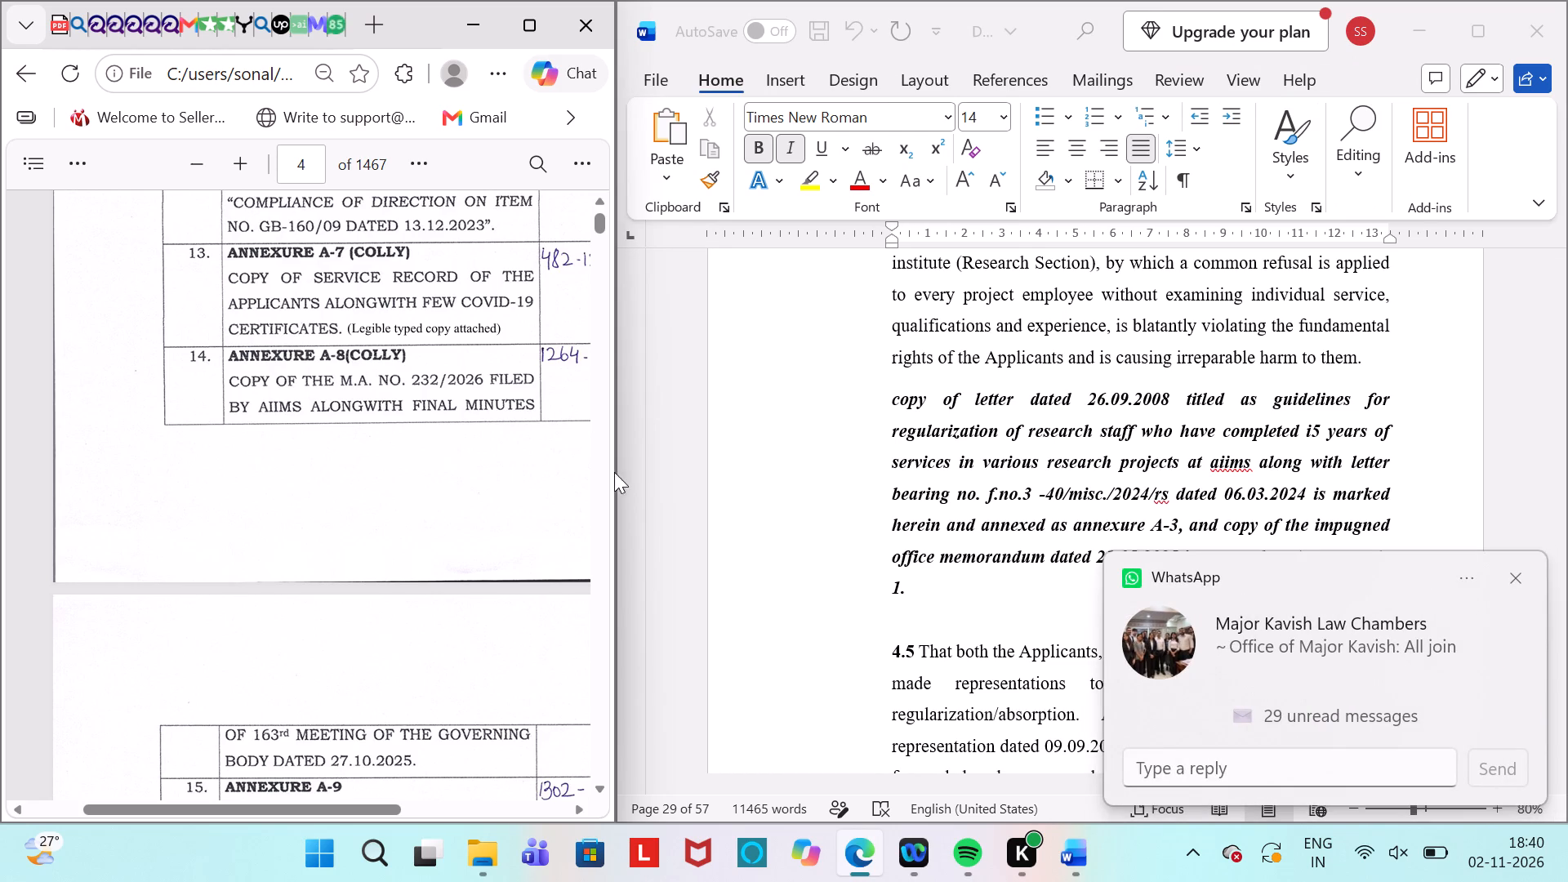
left_click(1514, 571)
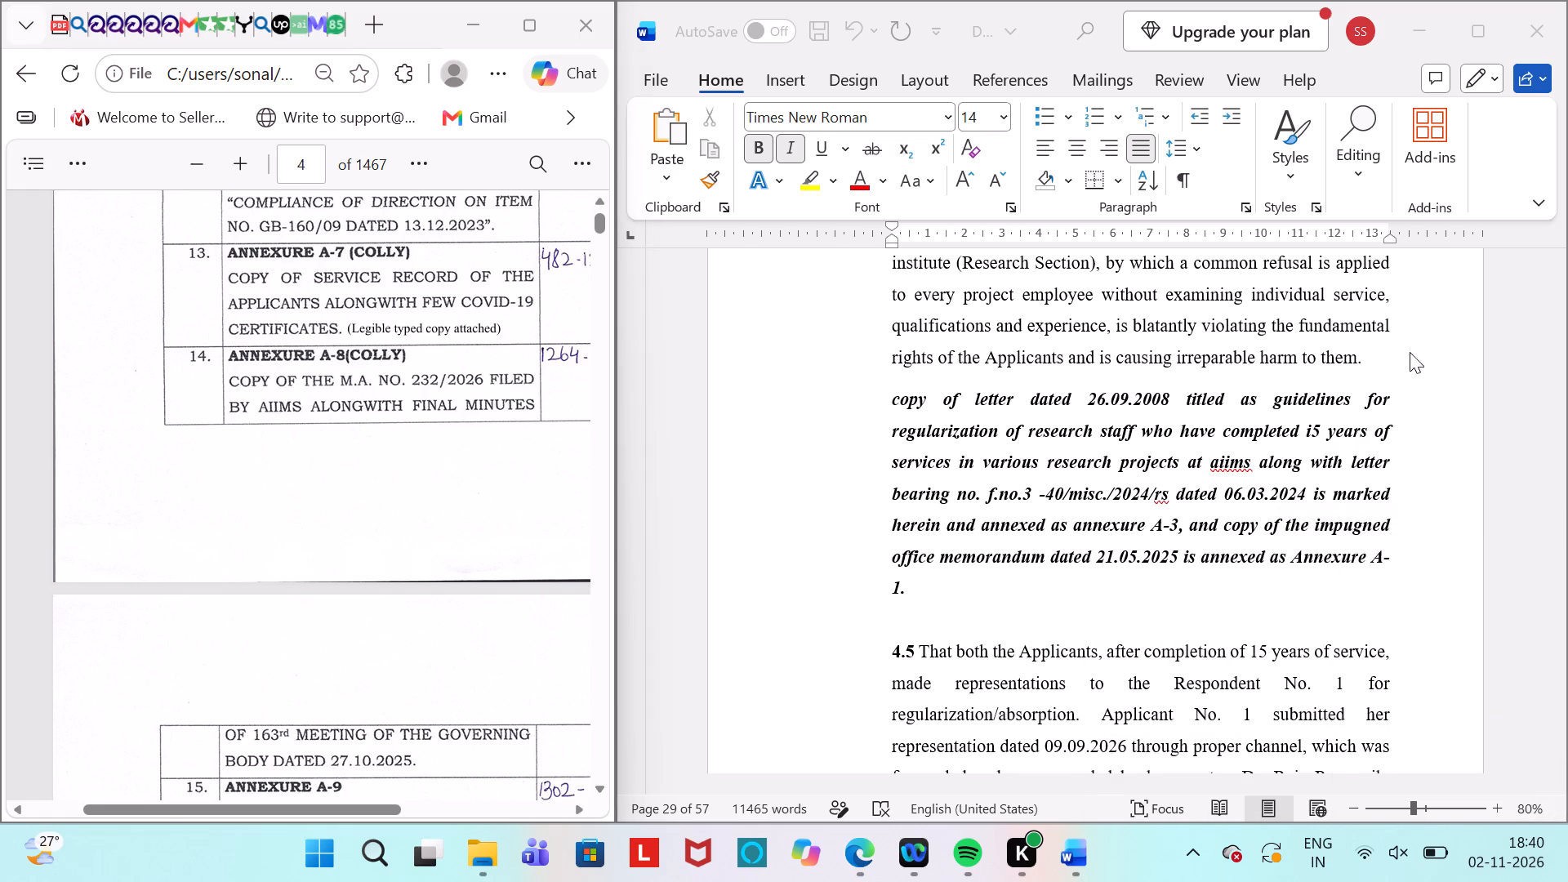
left_click(1477, 12)
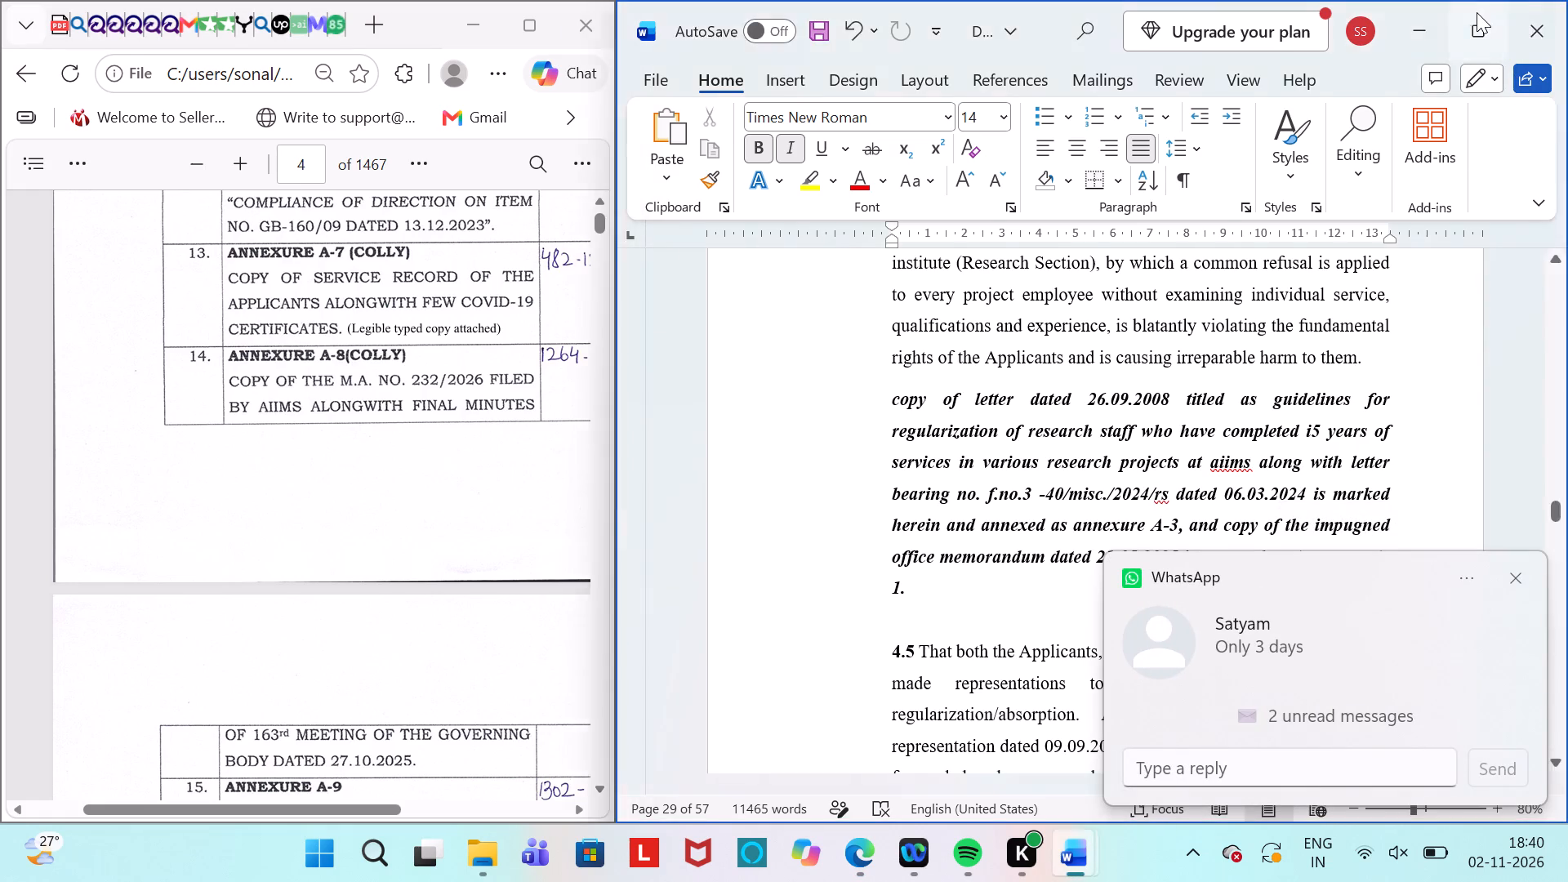
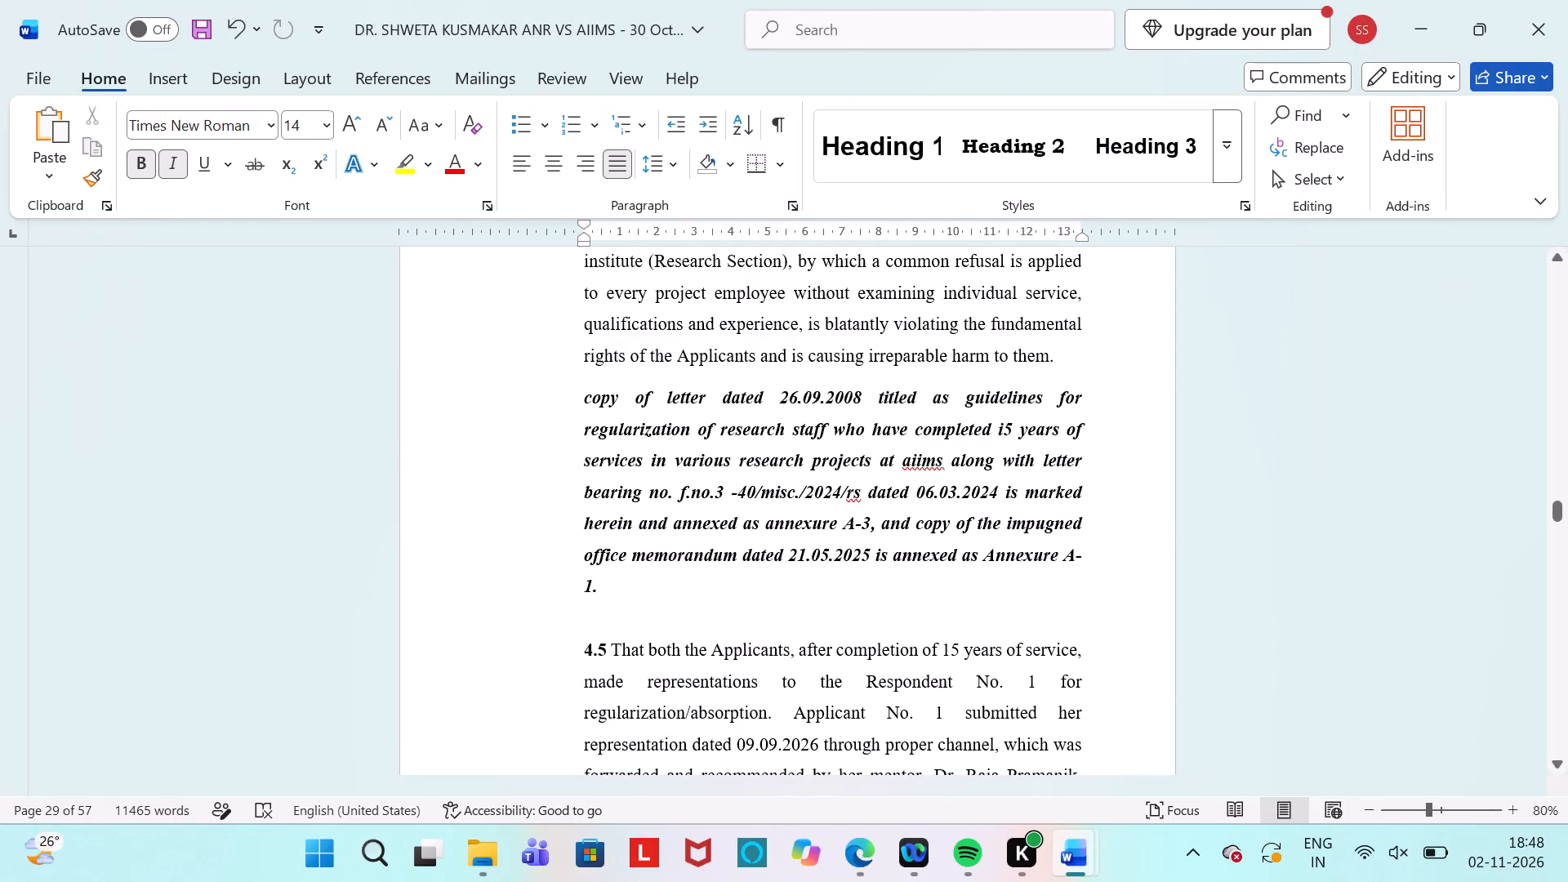
Correct the mistyped number of years of services in the bold annexure reference paragraph above paragraph 4.5 to read "15 years".
left_click(1005, 429)
key("BackSpace")
key("1")
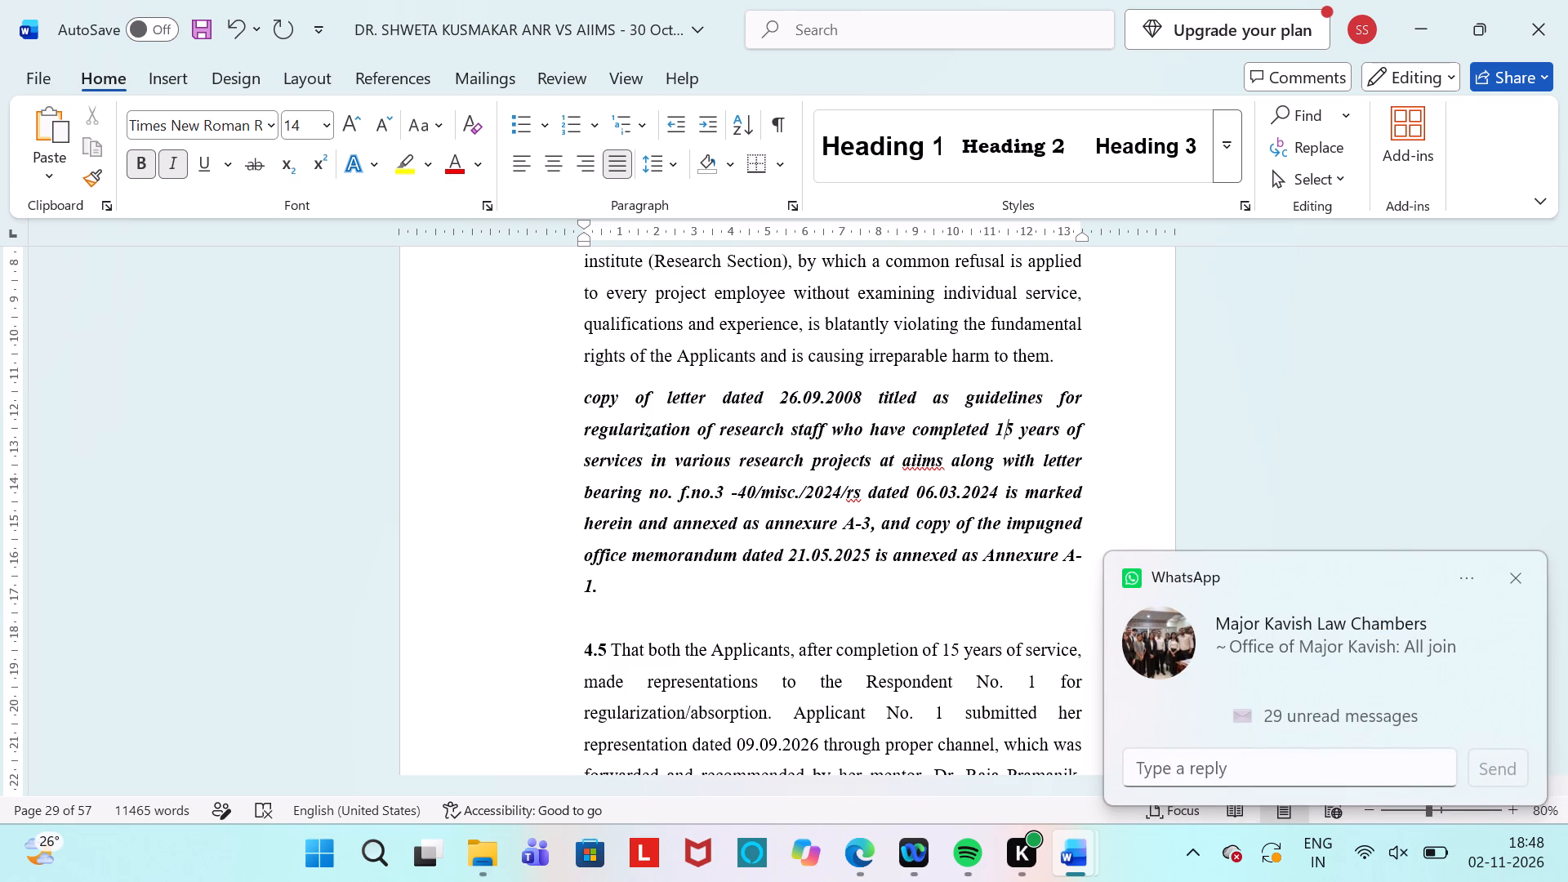
scroll(893, 624, "down", 1)
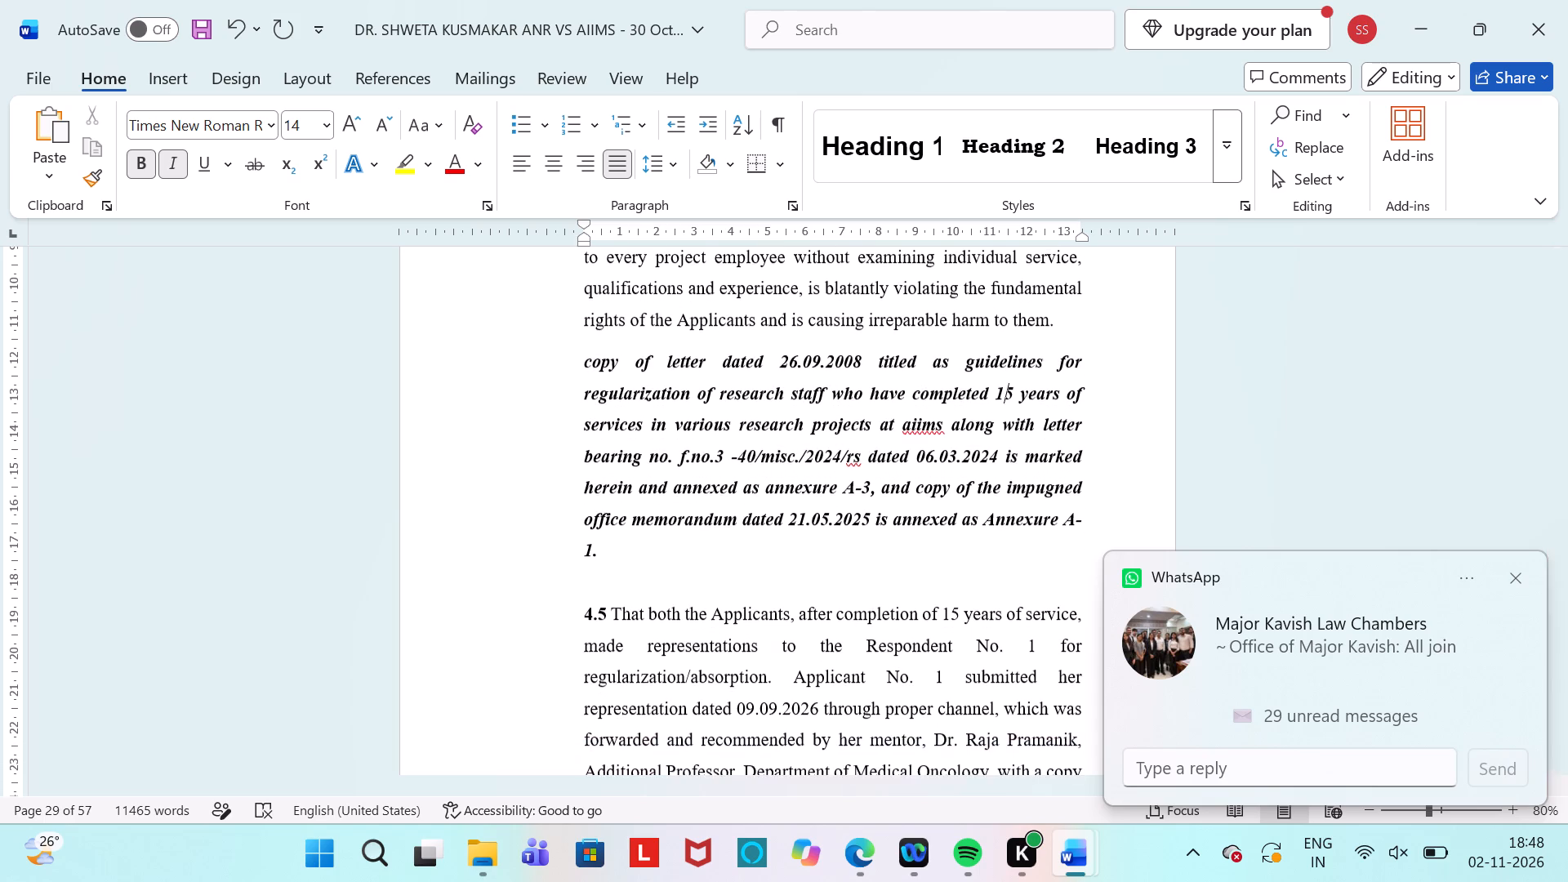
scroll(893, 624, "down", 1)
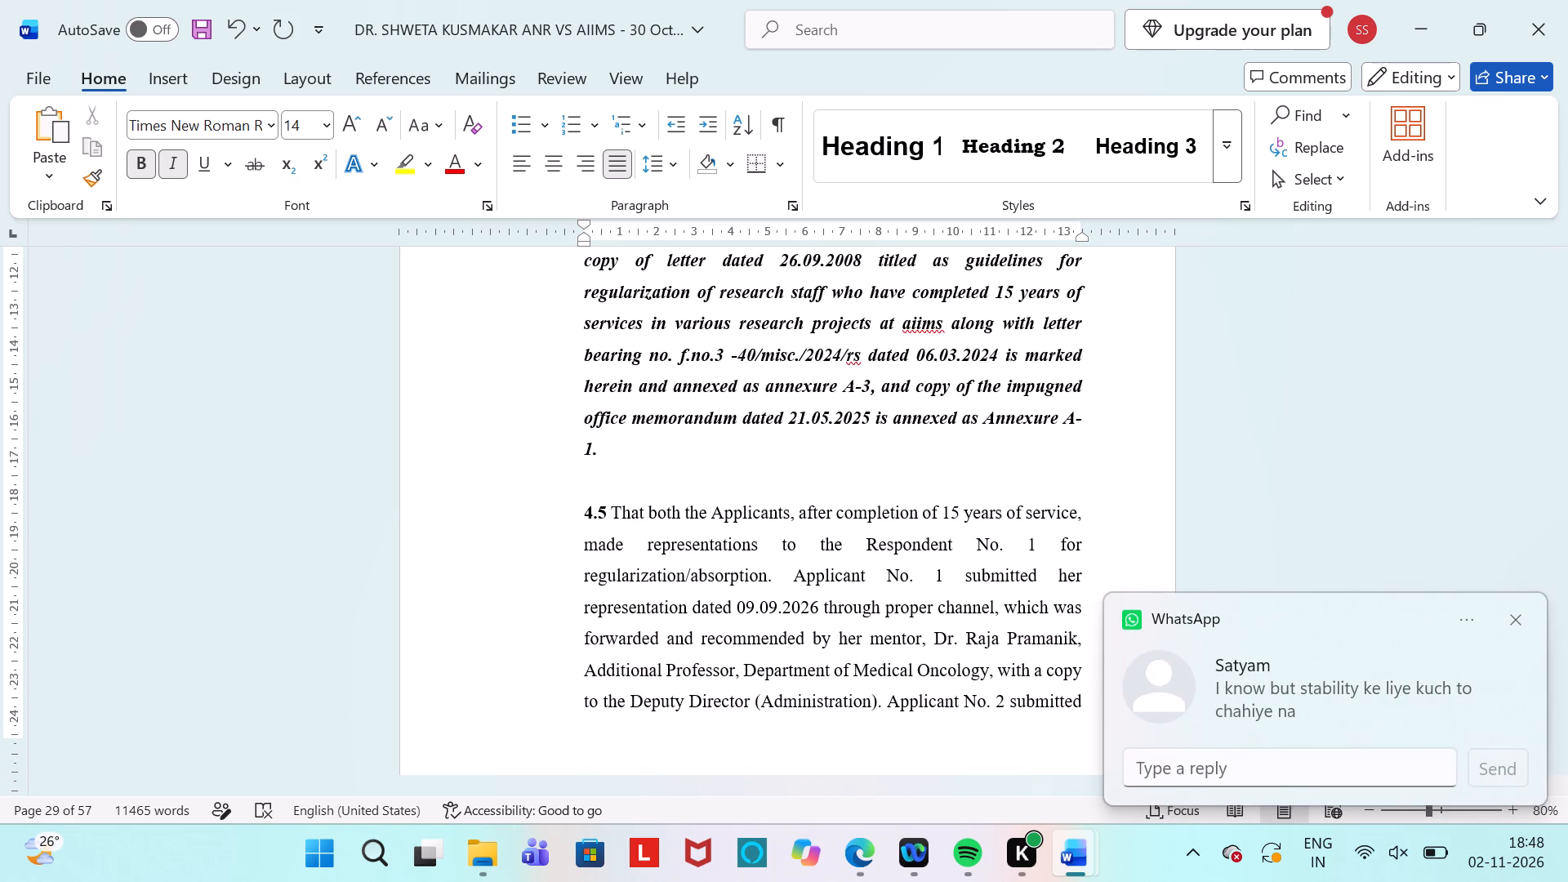
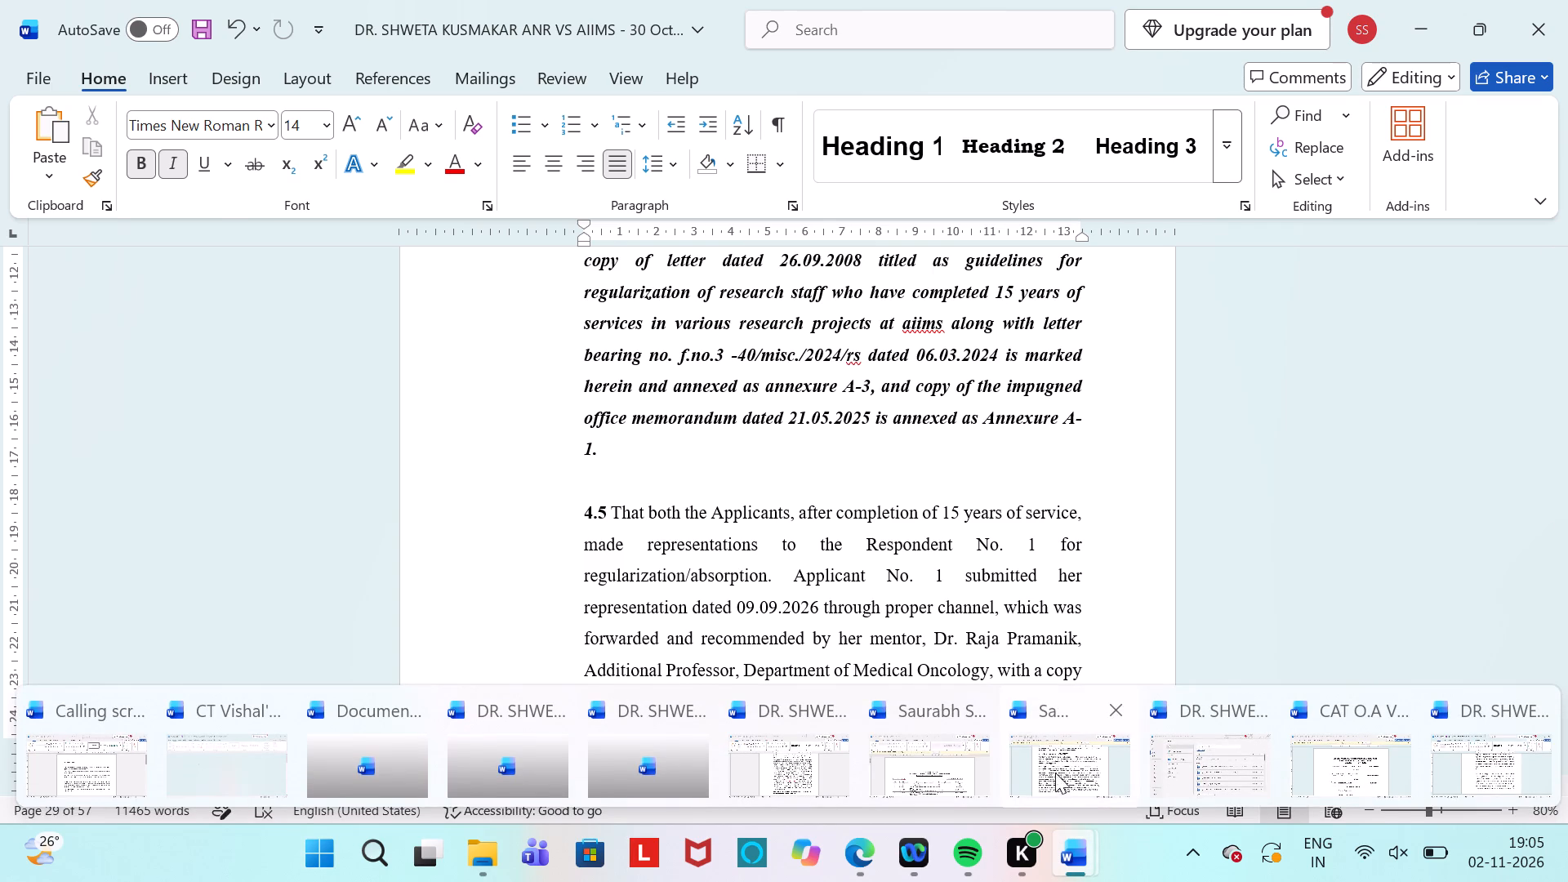
Close the Saurabh document and the sample document, leaving Document2 open.
left_click(987, 712)
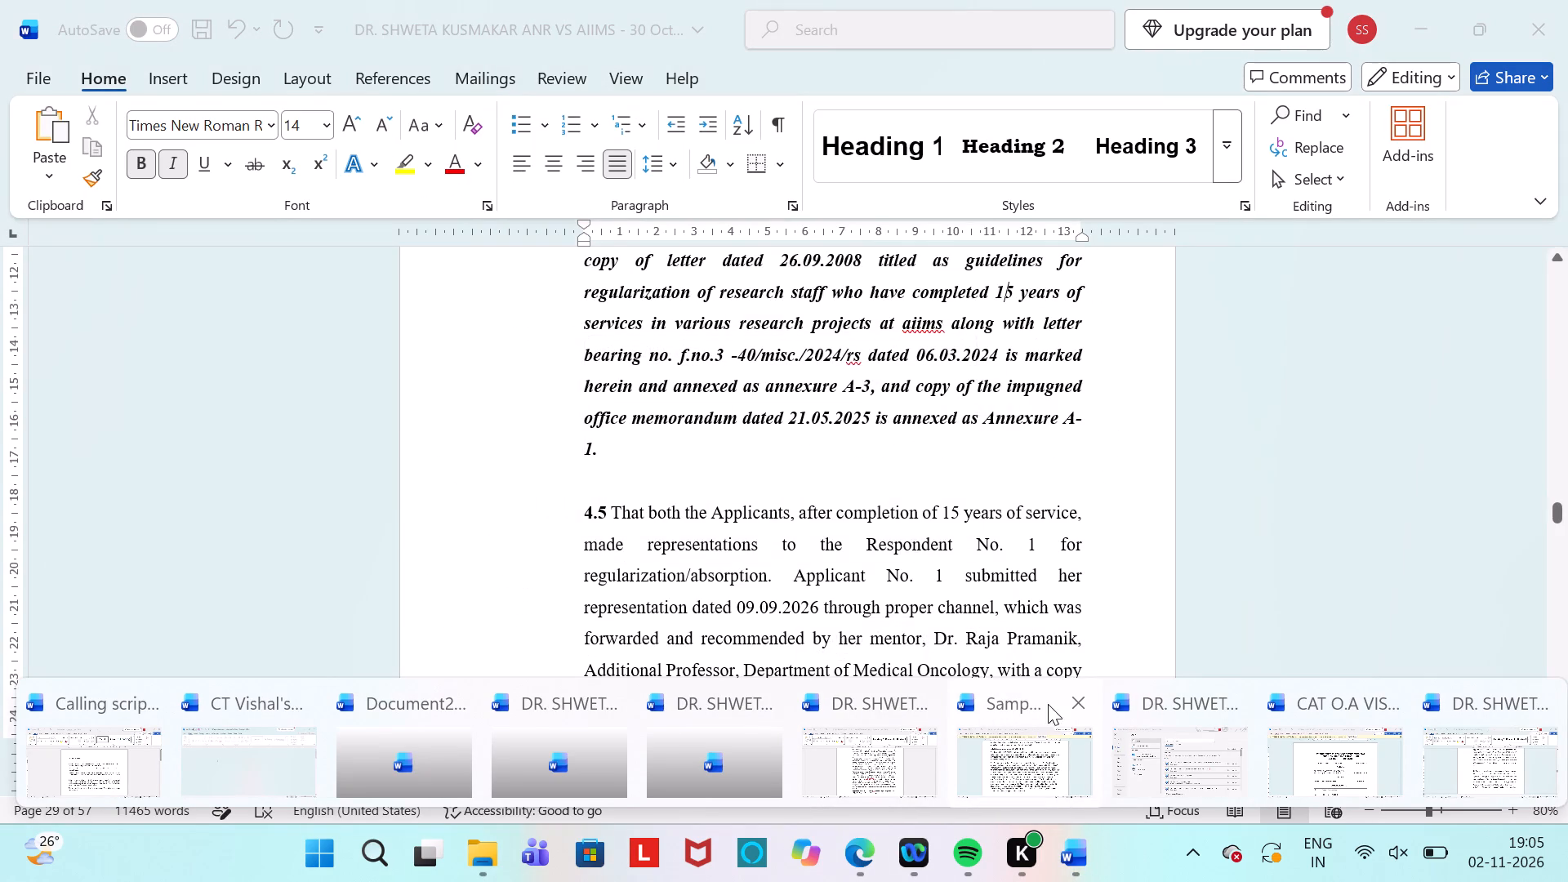
left_click(1069, 704)
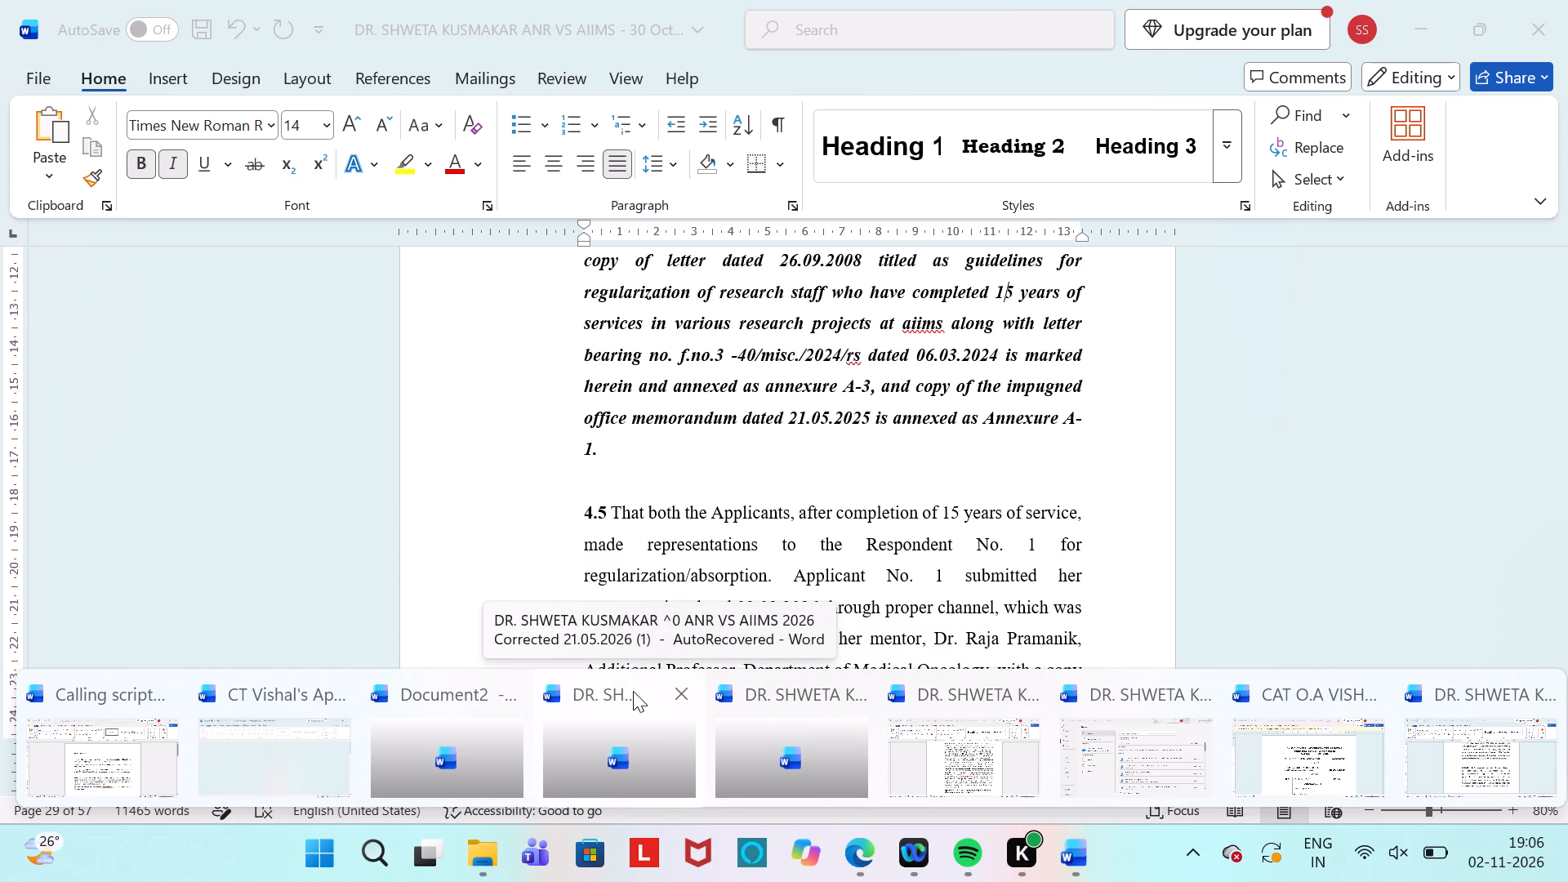
left_click(507, 693)
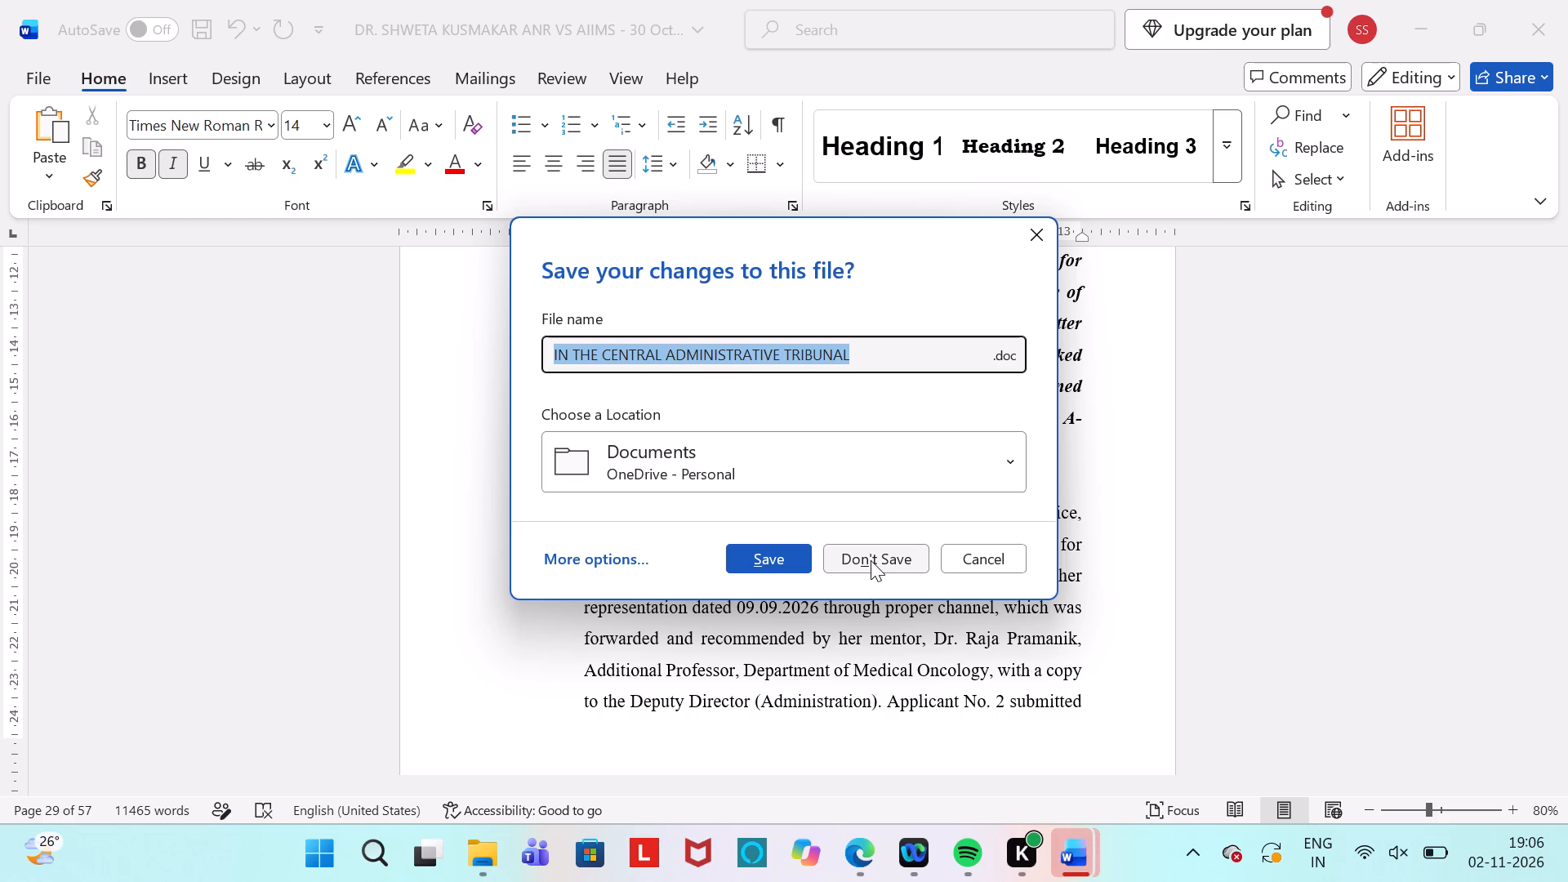
left_click(953, 558)
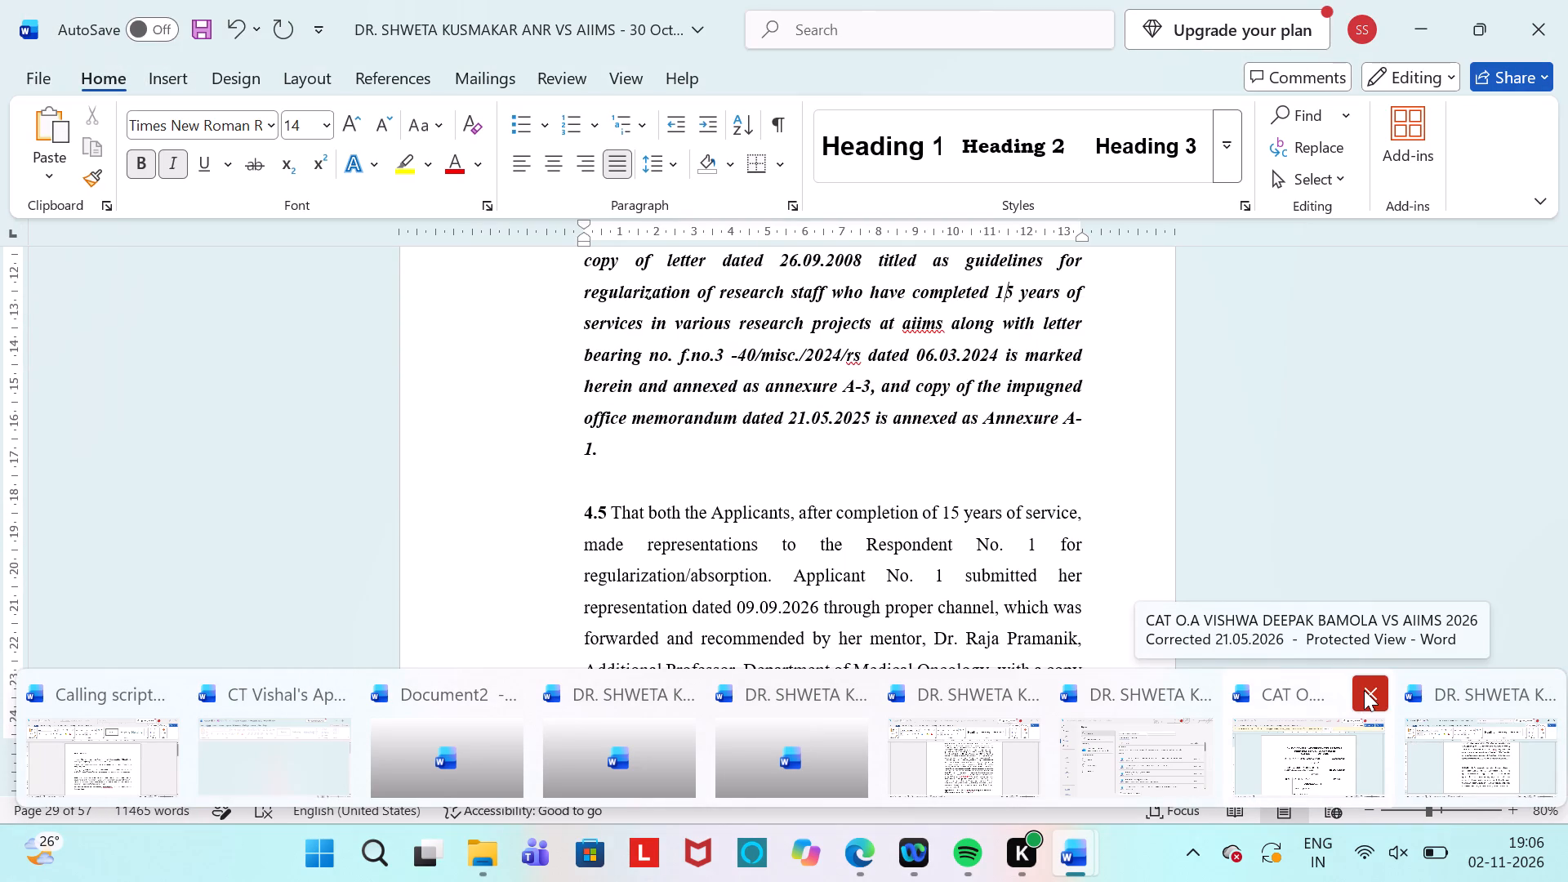
Close the protected-view CAT O.A document, the duplicate application window showing a file list, and the Calling script document.
left_click(1364, 690)
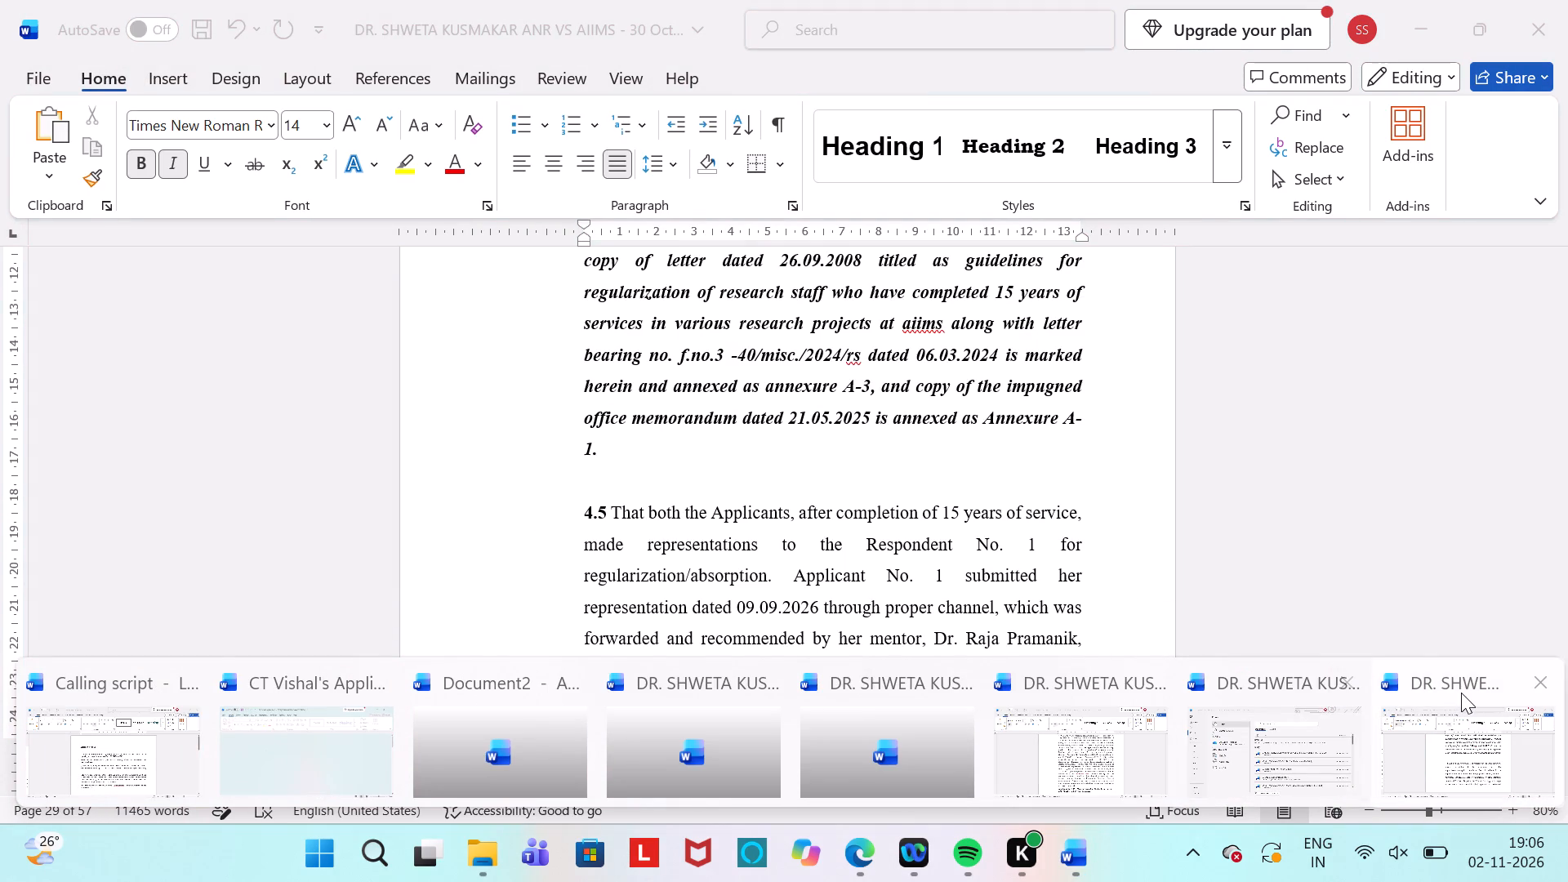
left_click(1351, 688)
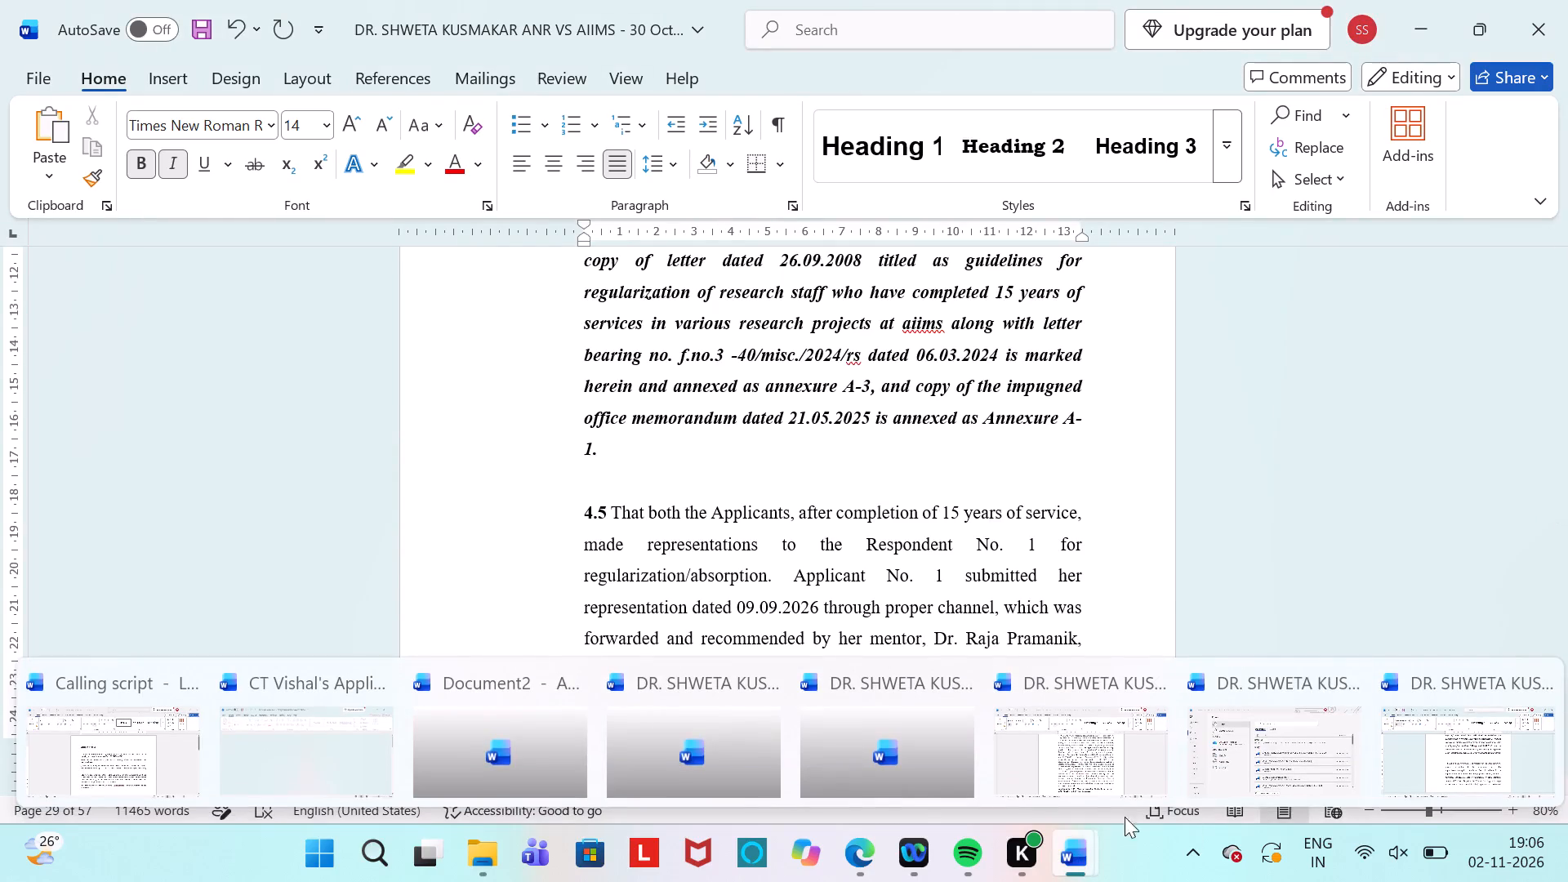
left_click(1339, 693)
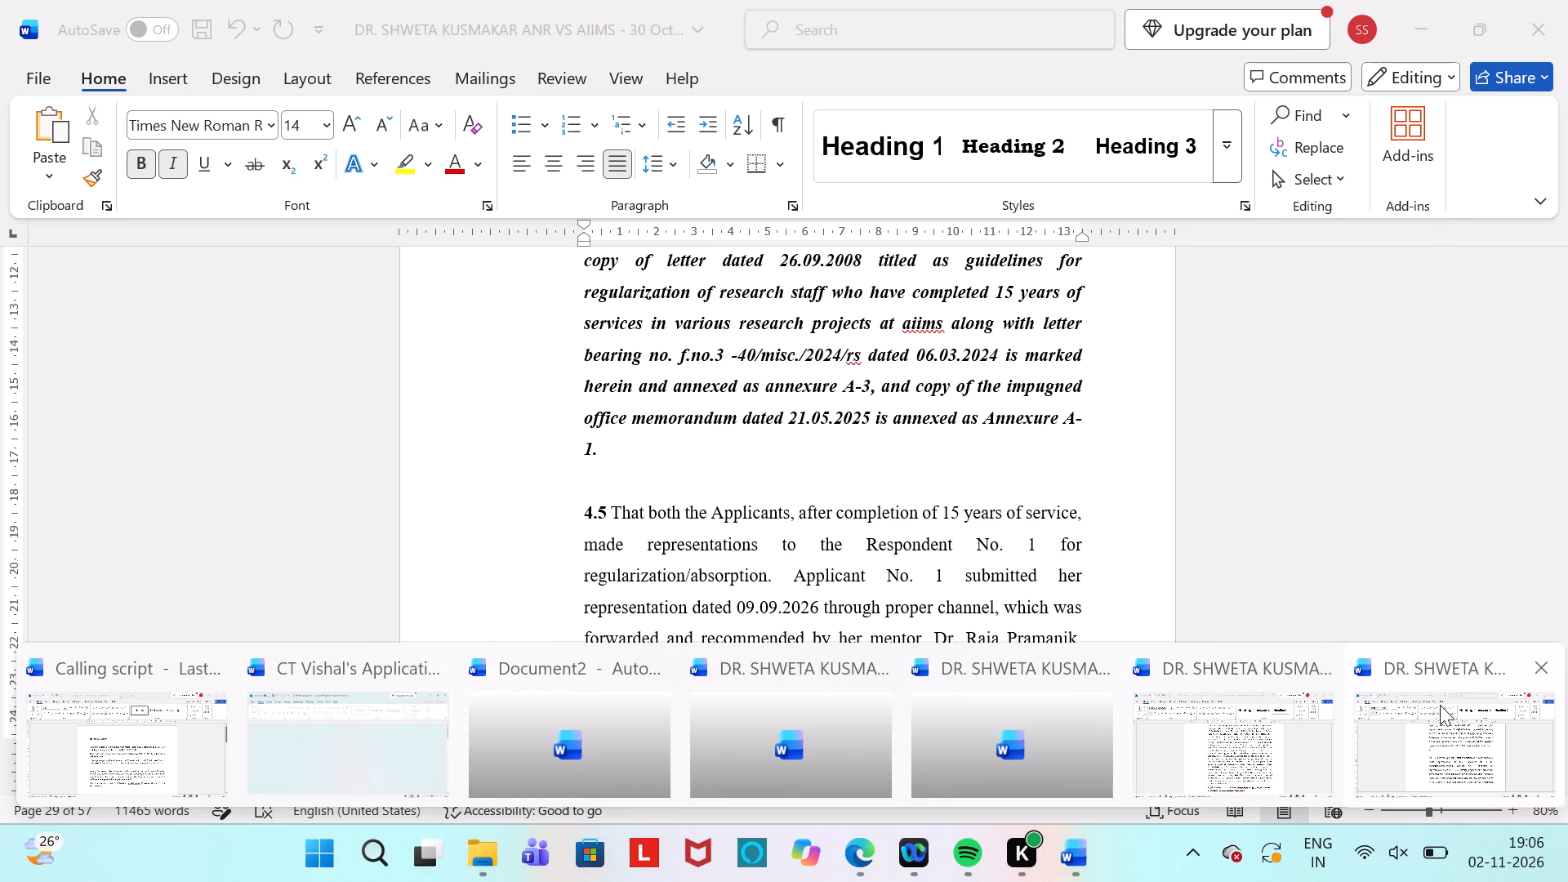
left_click(1325, 661)
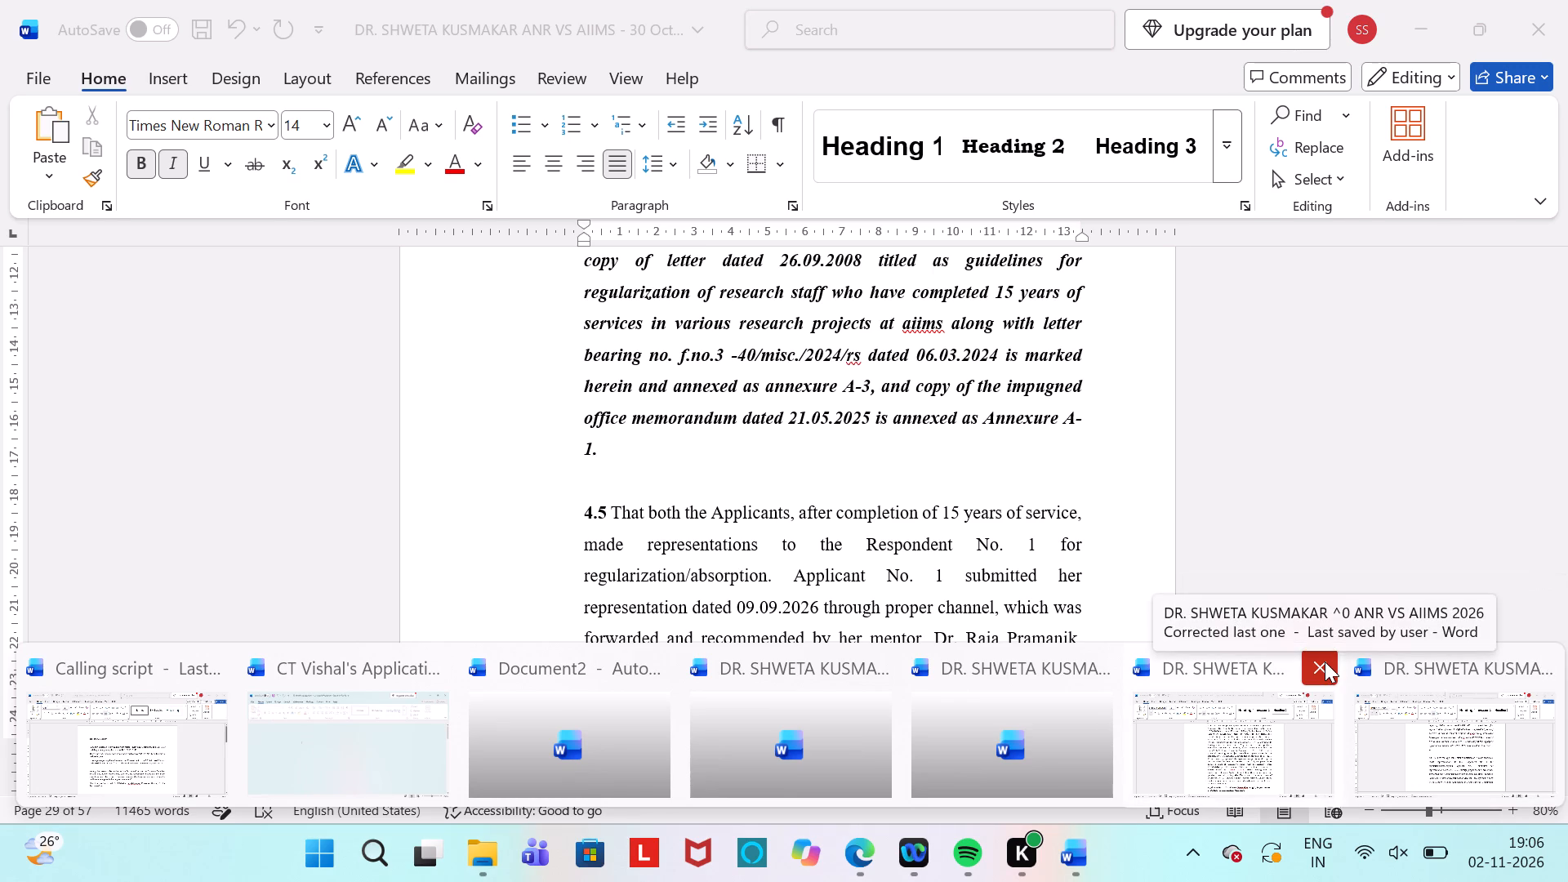
left_click(1325, 661)
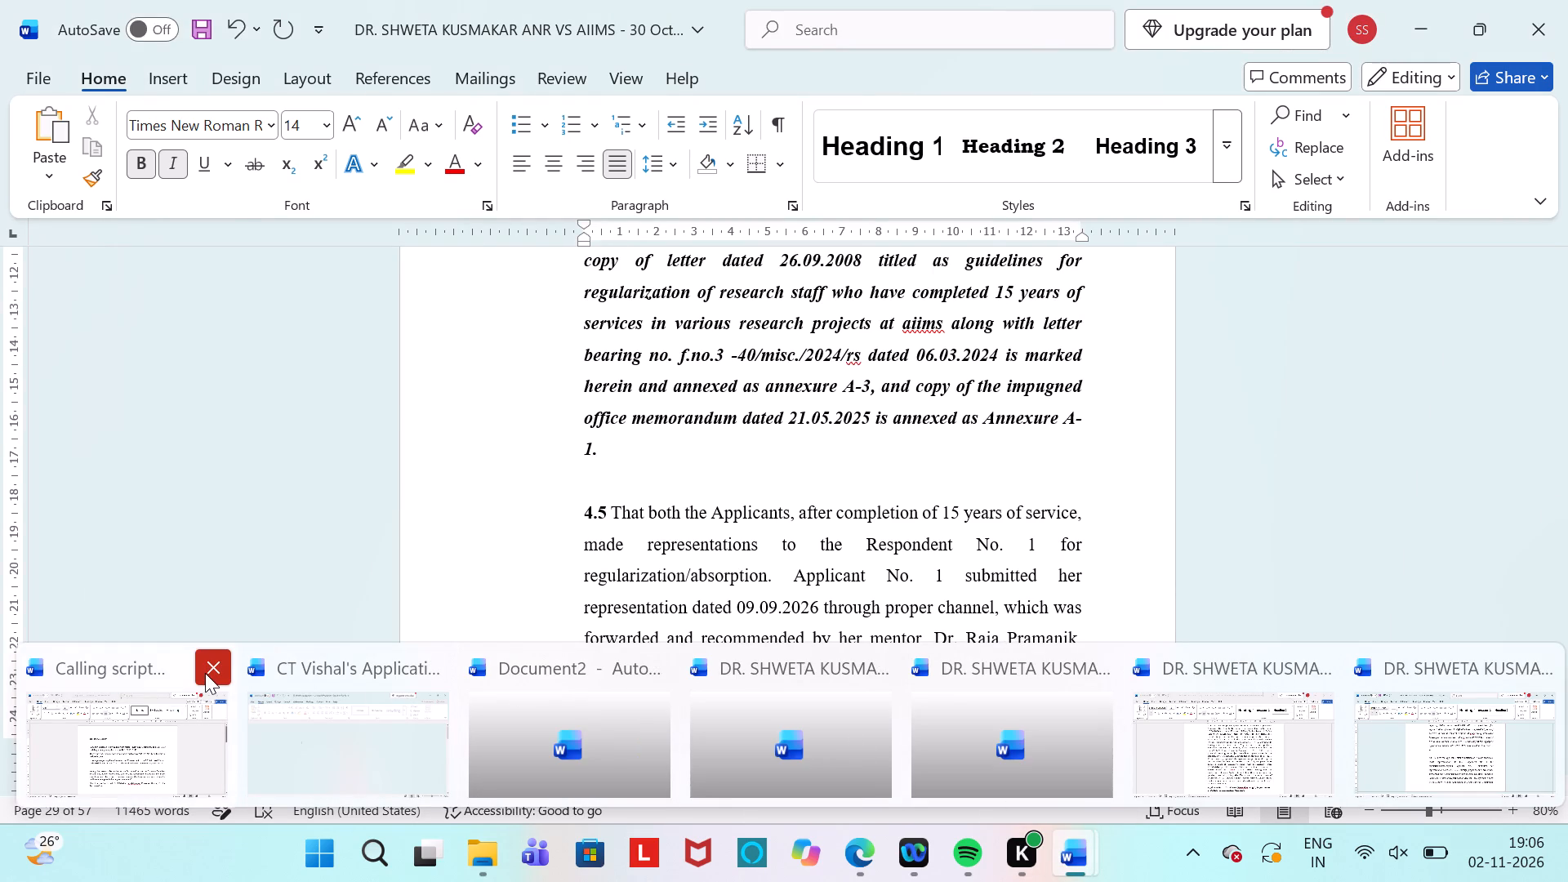
left_click(205, 673)
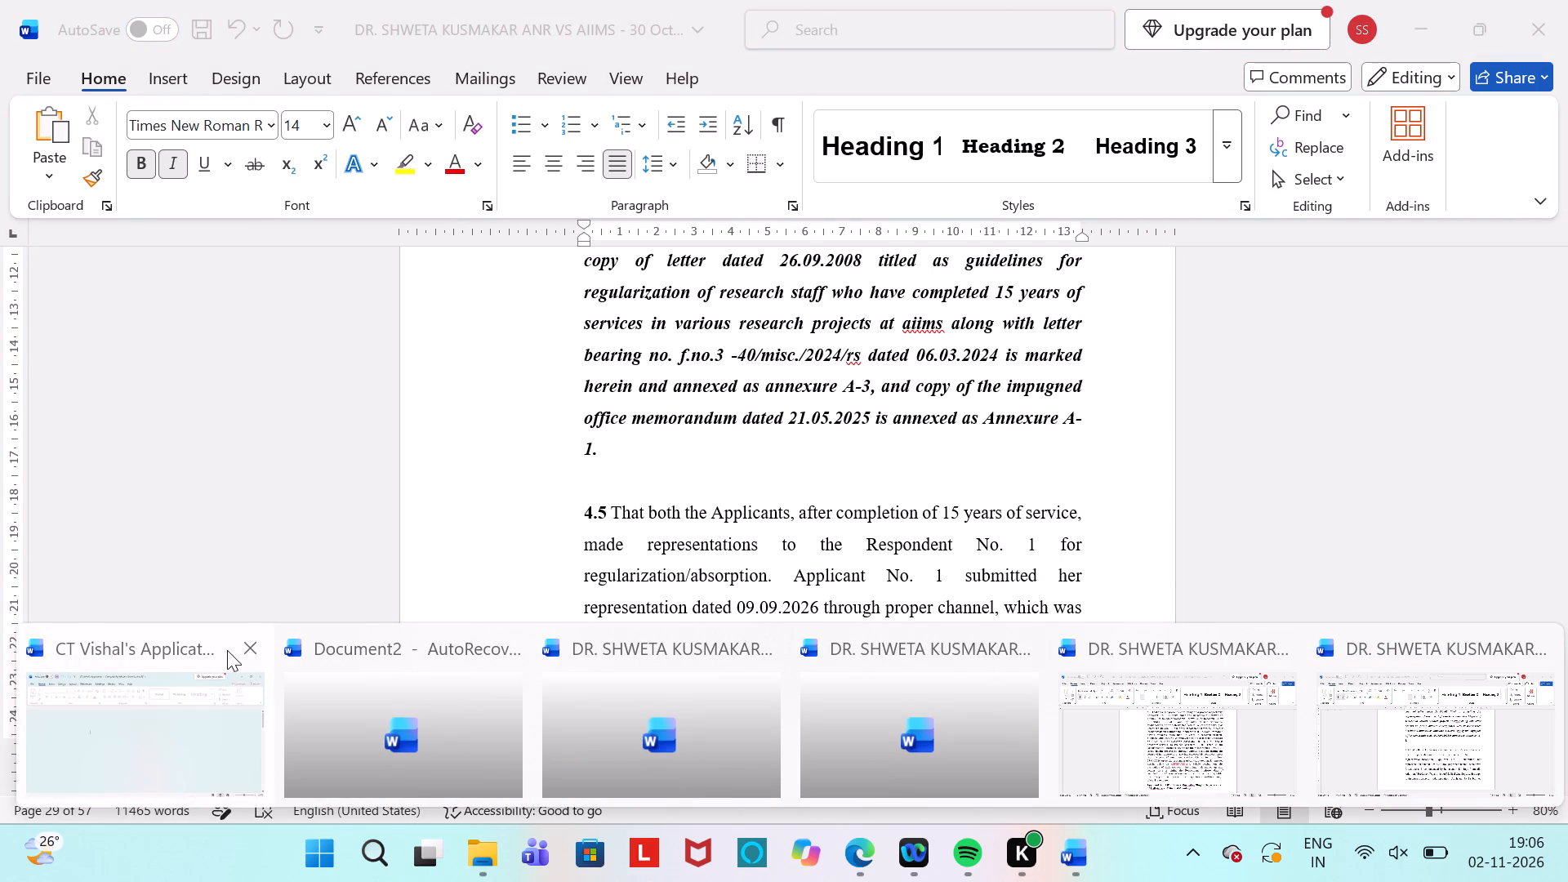
Close the auto-recovered Document2 and discard its changes.
left_click(250, 650)
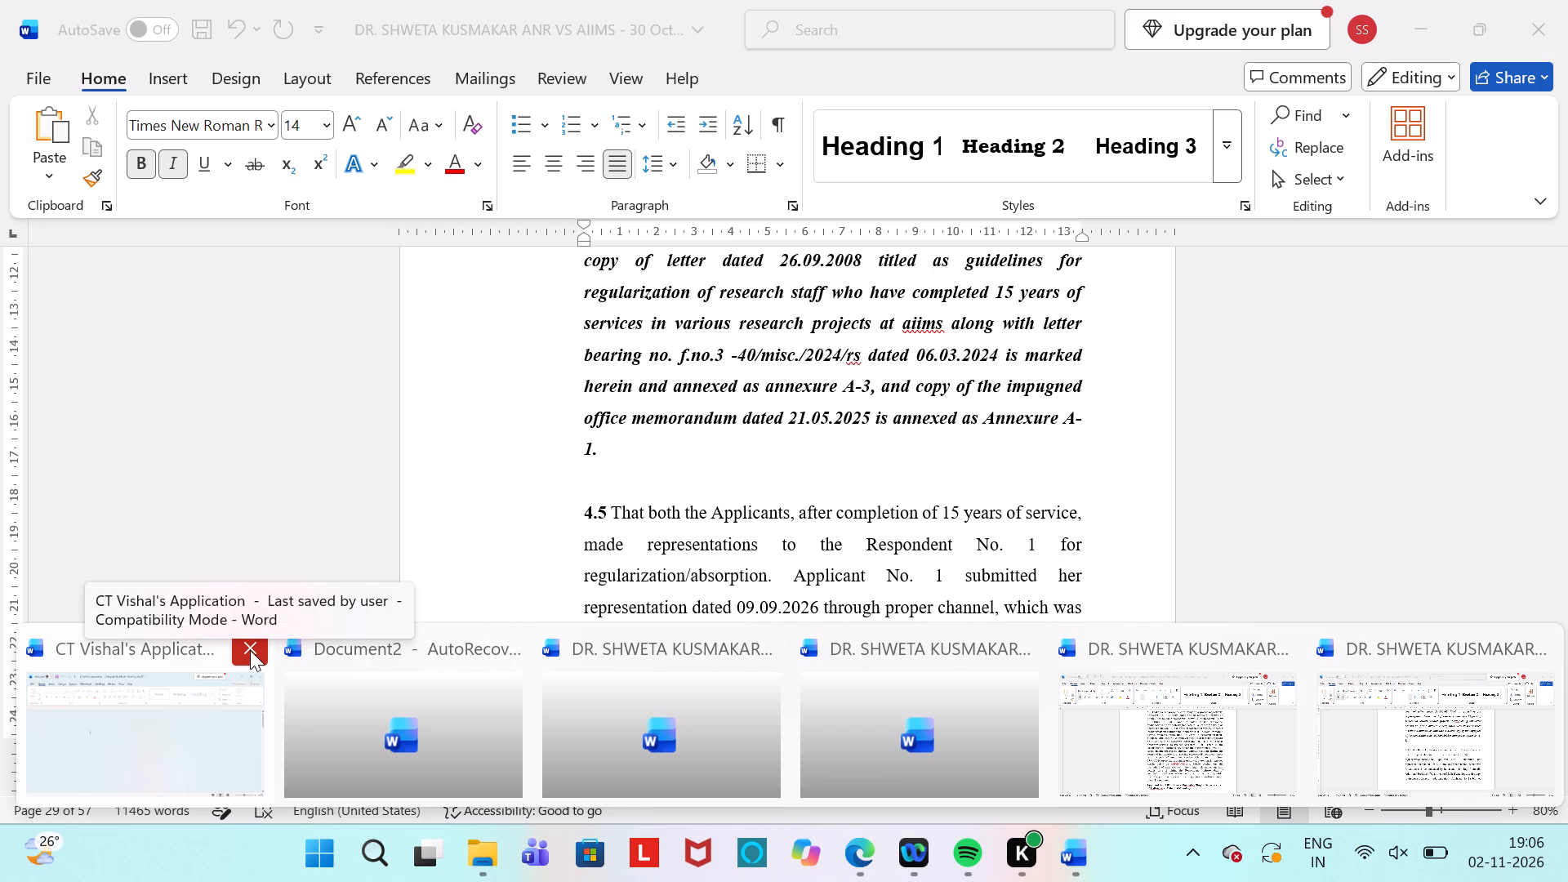
left_click(250, 650)
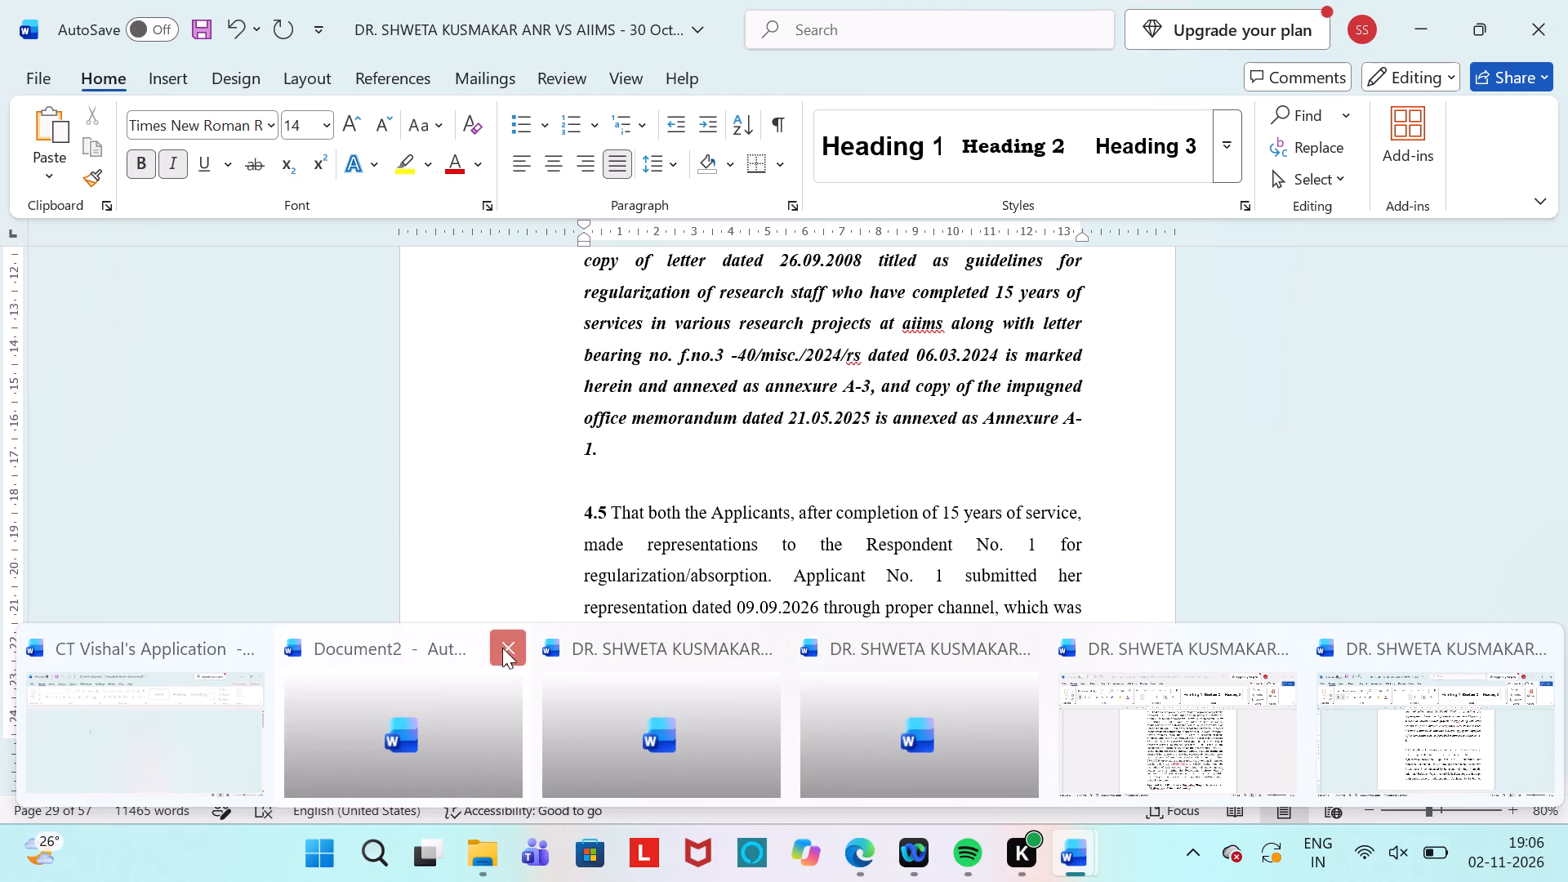
left_click(504, 639)
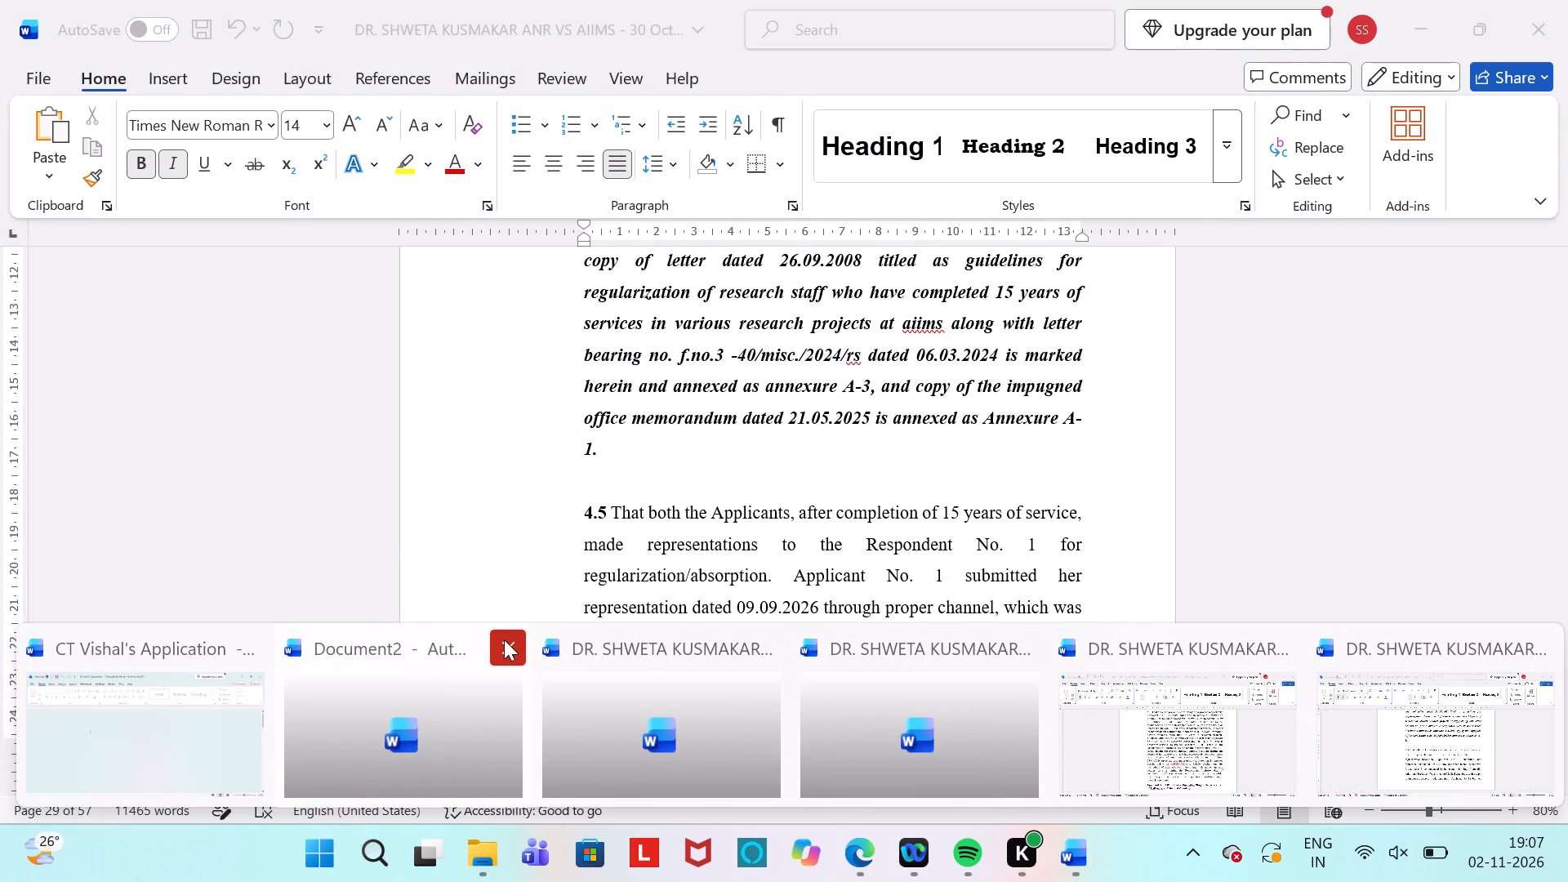
left_click(504, 639)
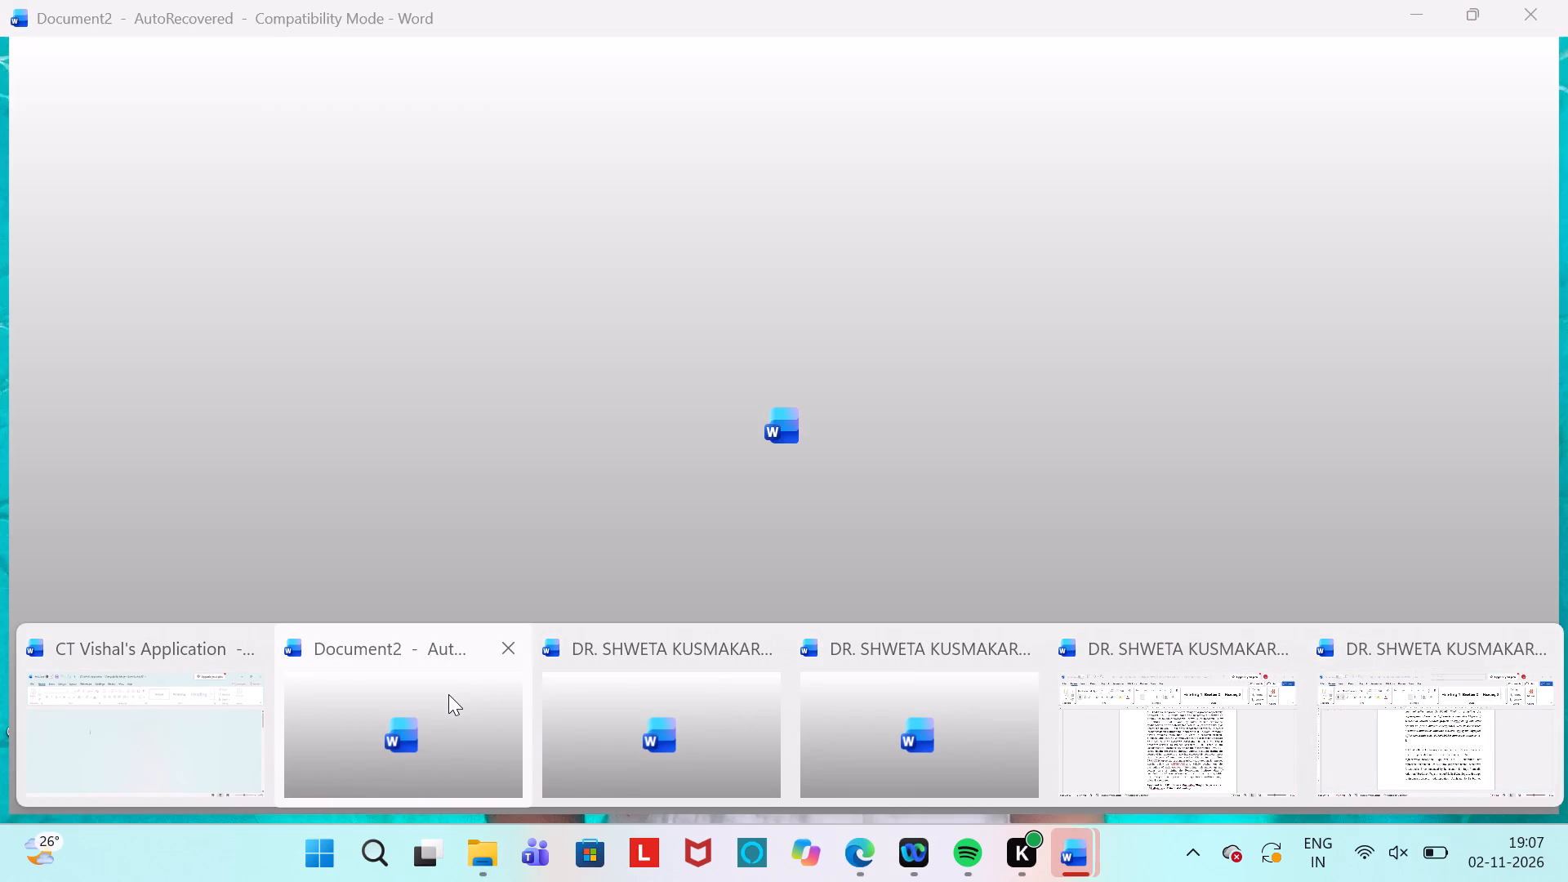
left_click(448, 694)
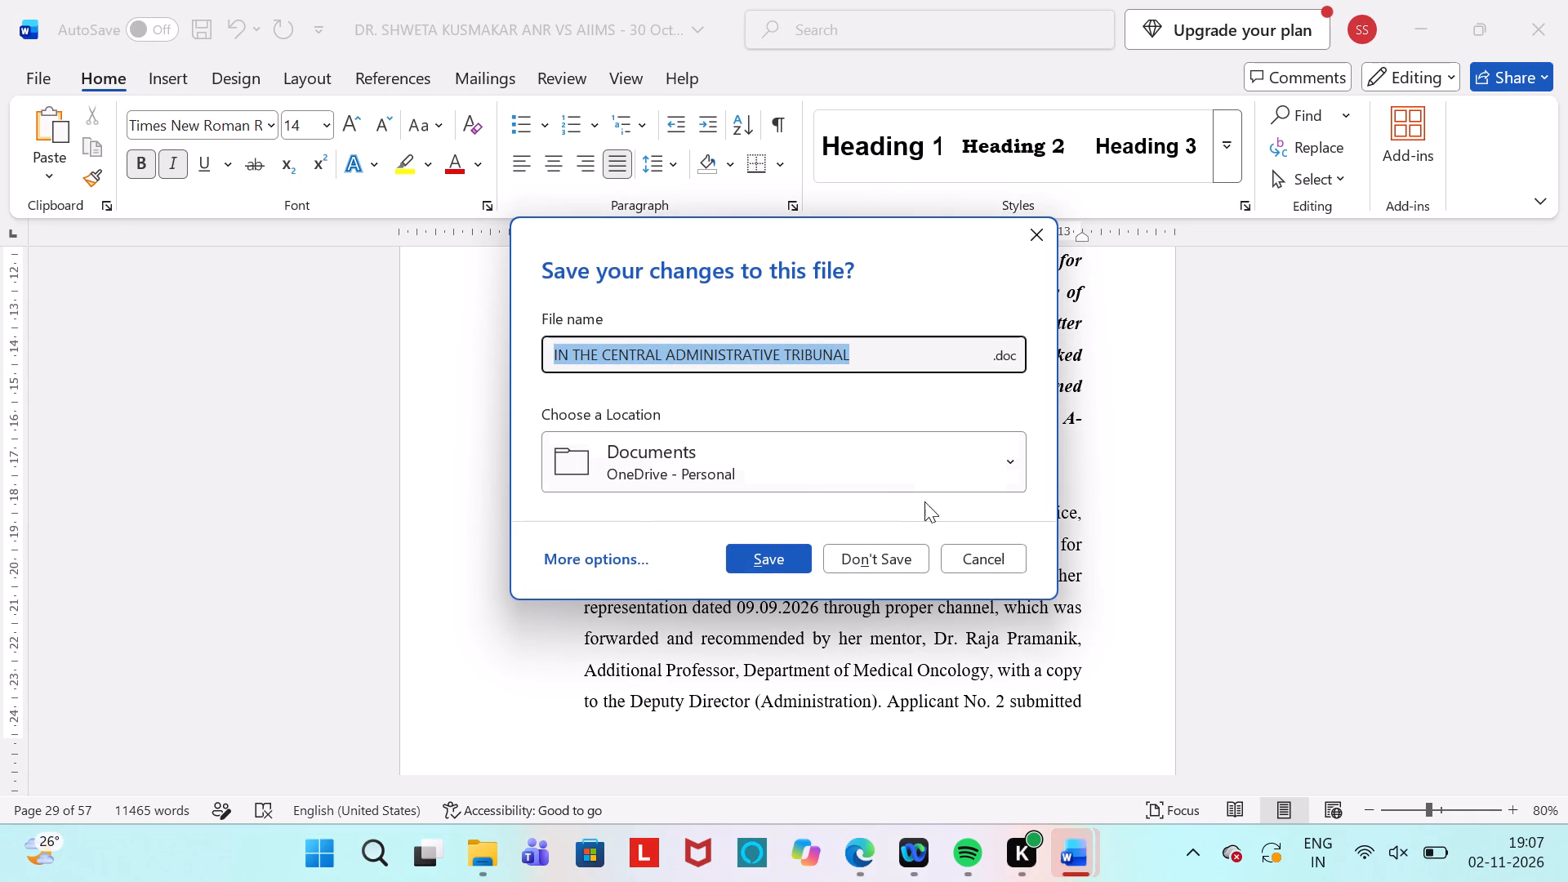
left_click(881, 563)
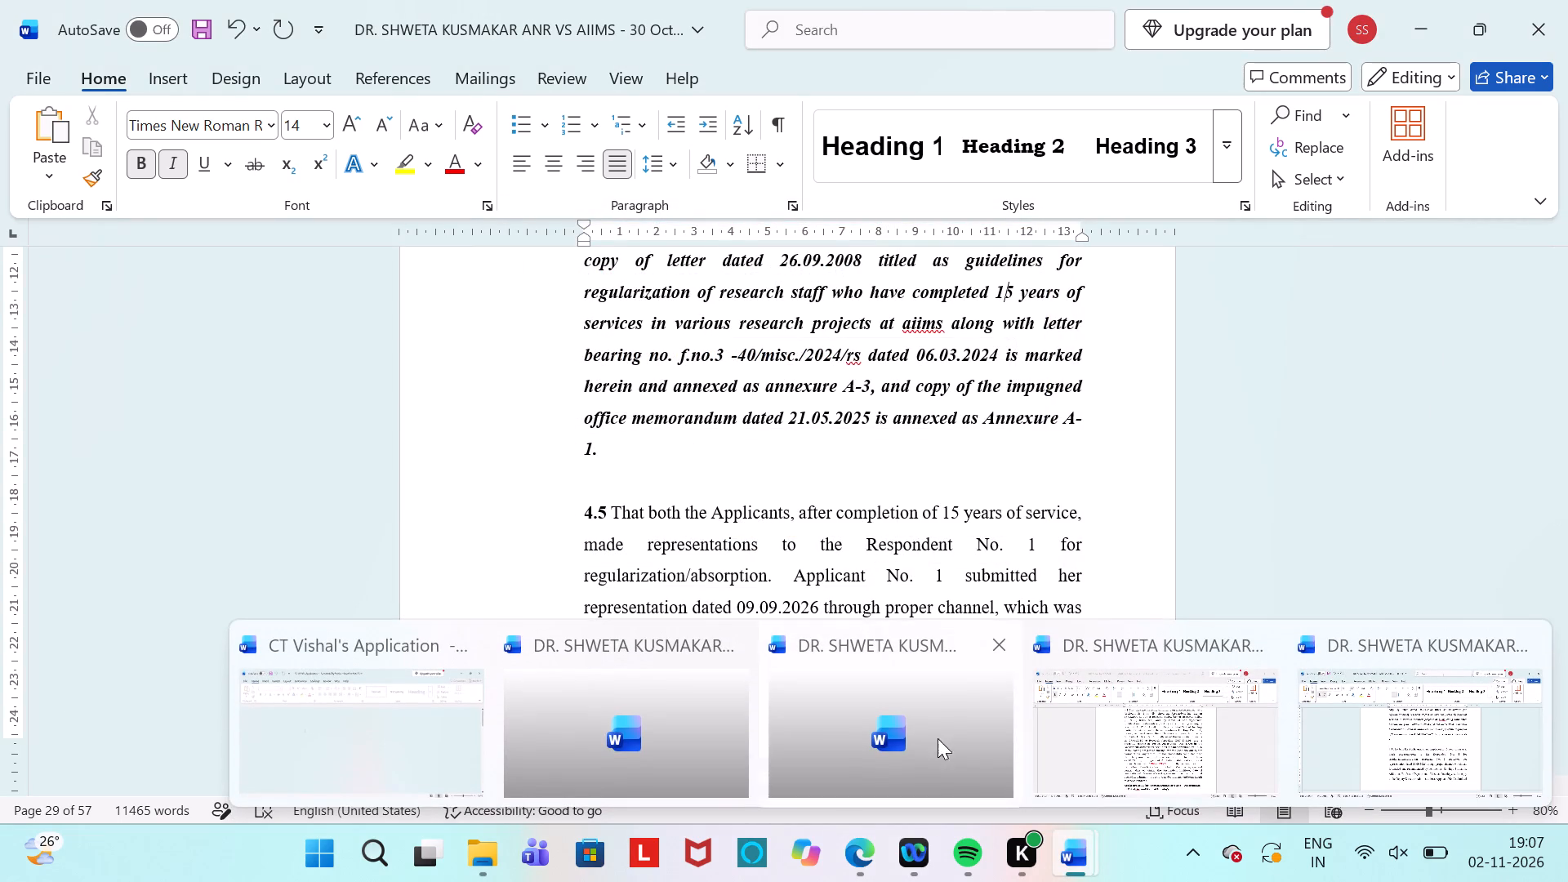
Bring up the last-saved copy of the 30 Oct 2026 application and look through its index from the first page to the Vakalatnama entry.
left_click(918, 699)
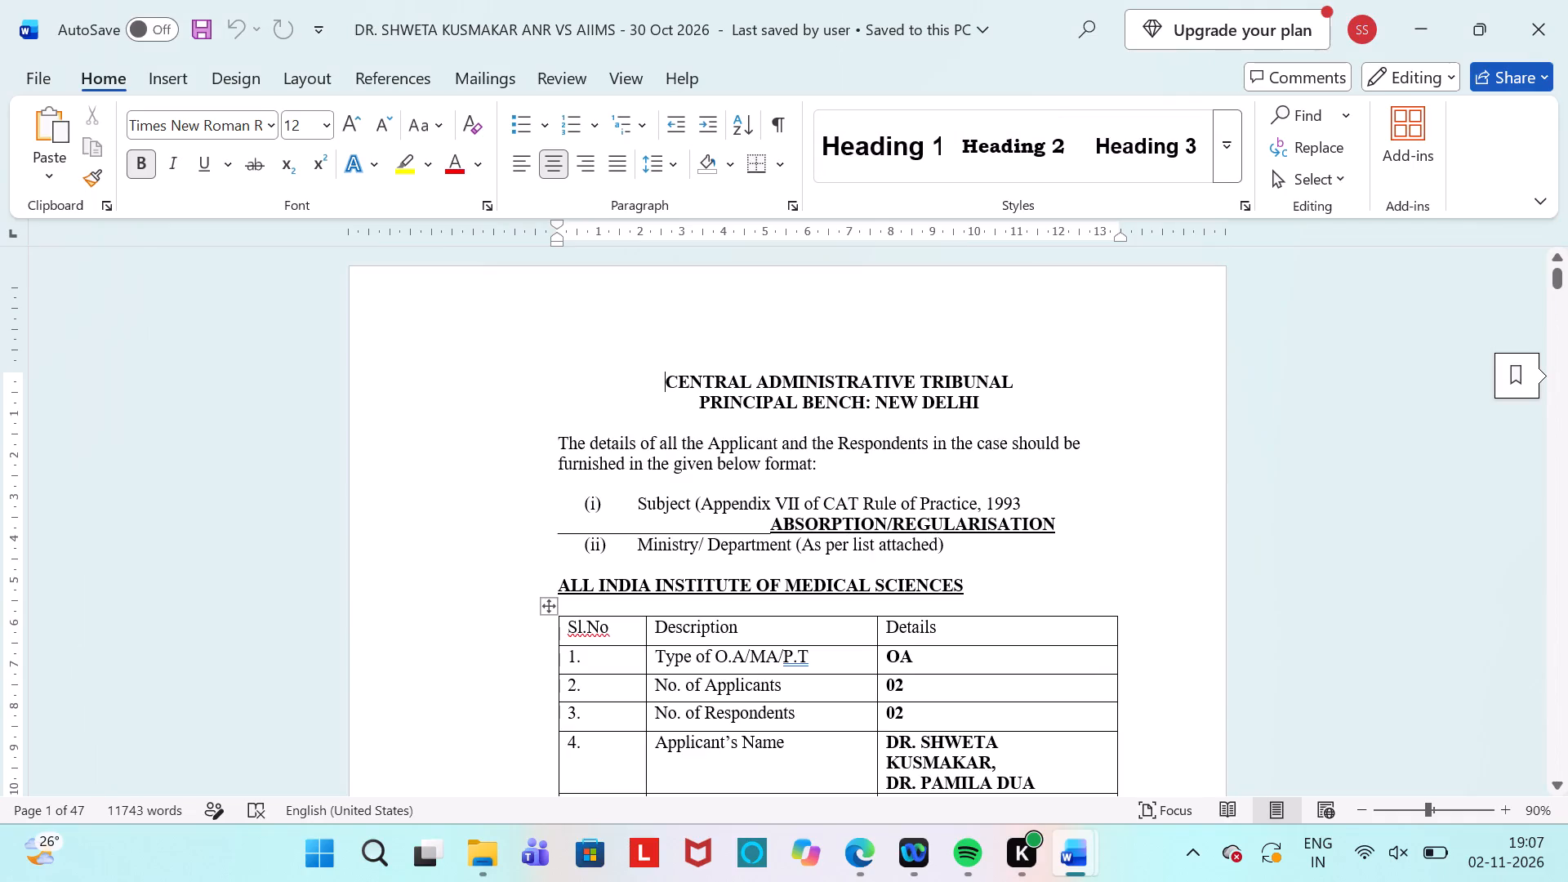
scroll(918, 699, "down", 2)
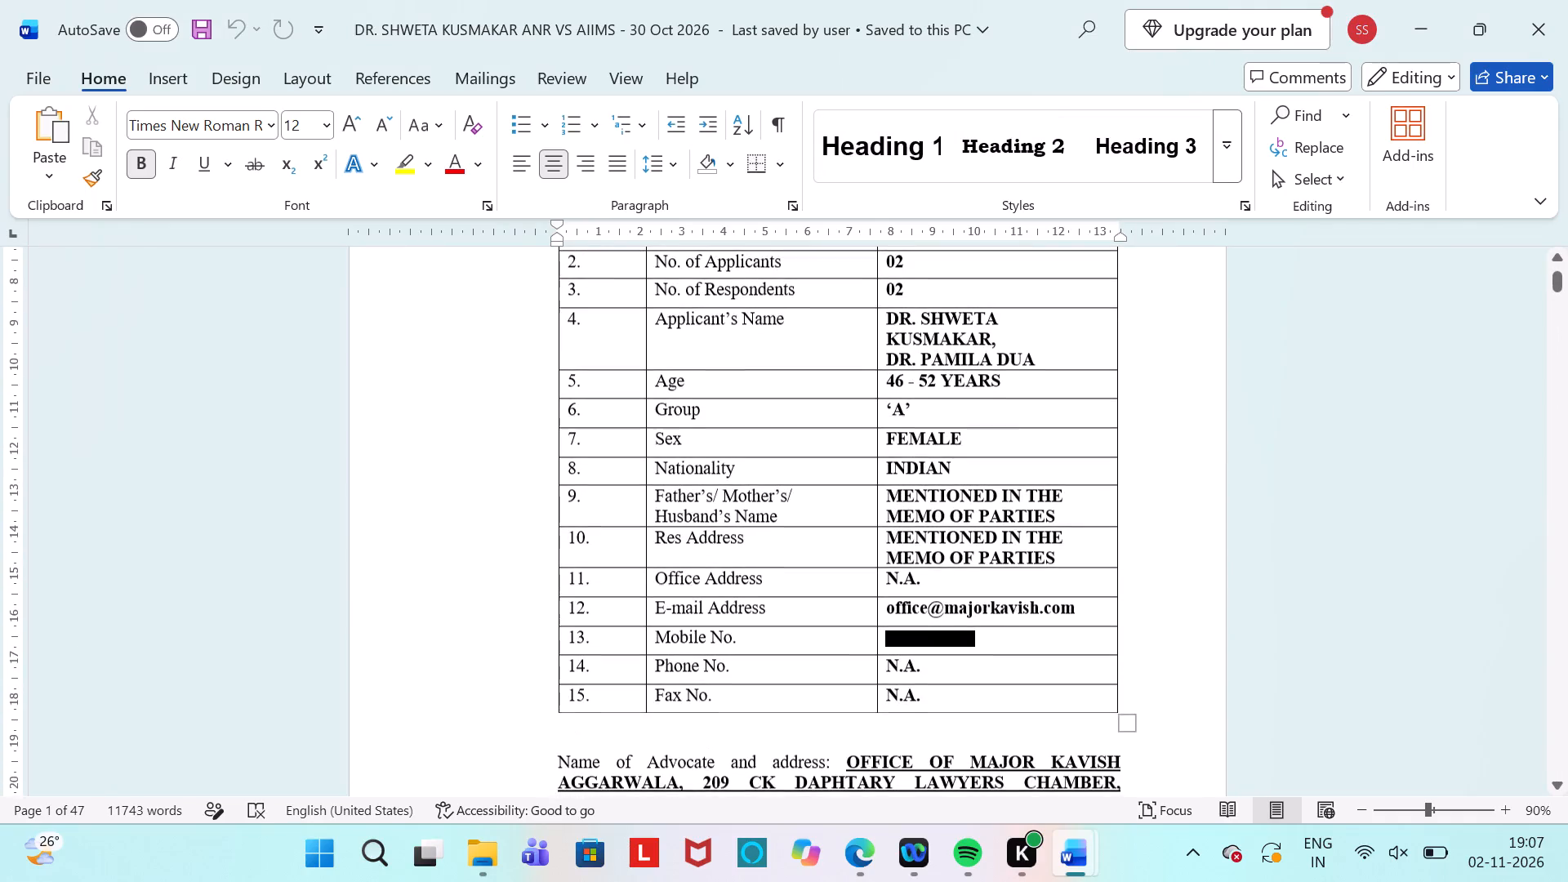
scroll(918, 699, "down", 9)
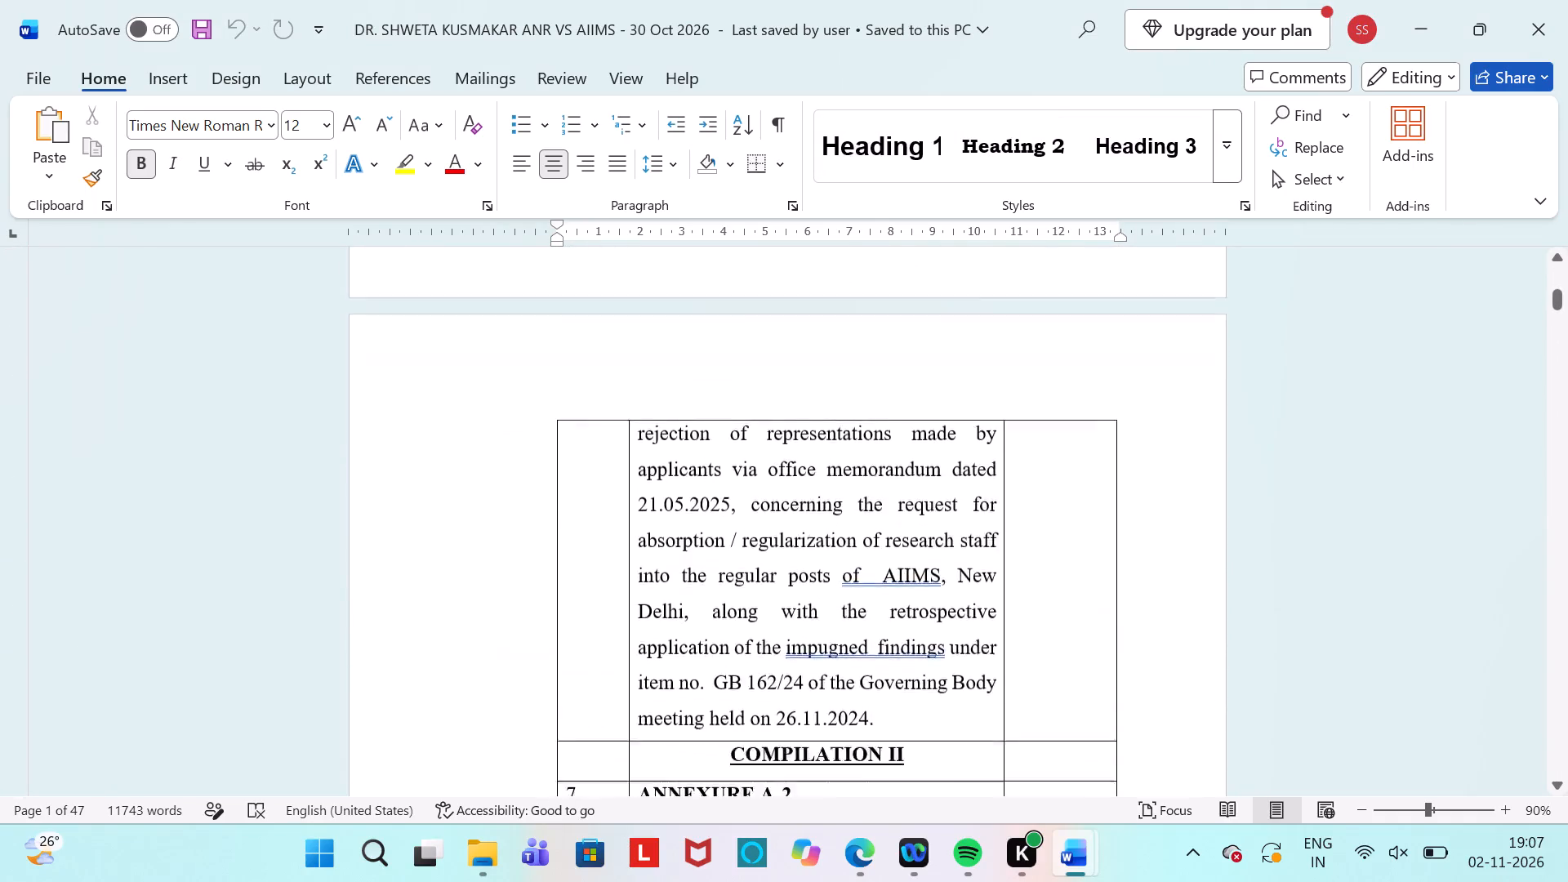
scroll(918, 699, "down", 2)
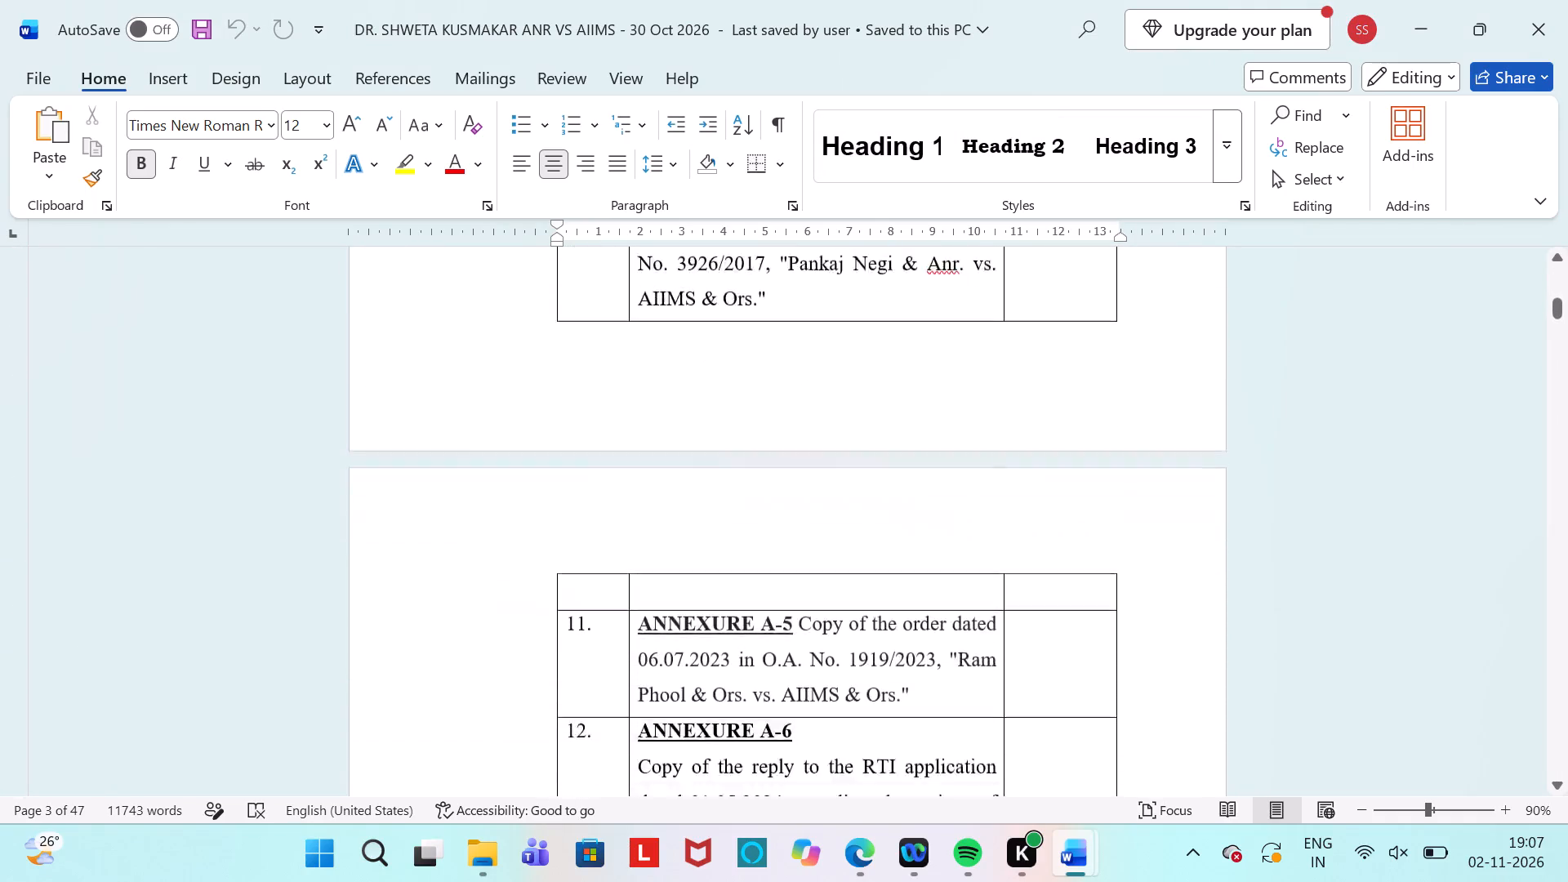
scroll(918, 699, "down", 1)
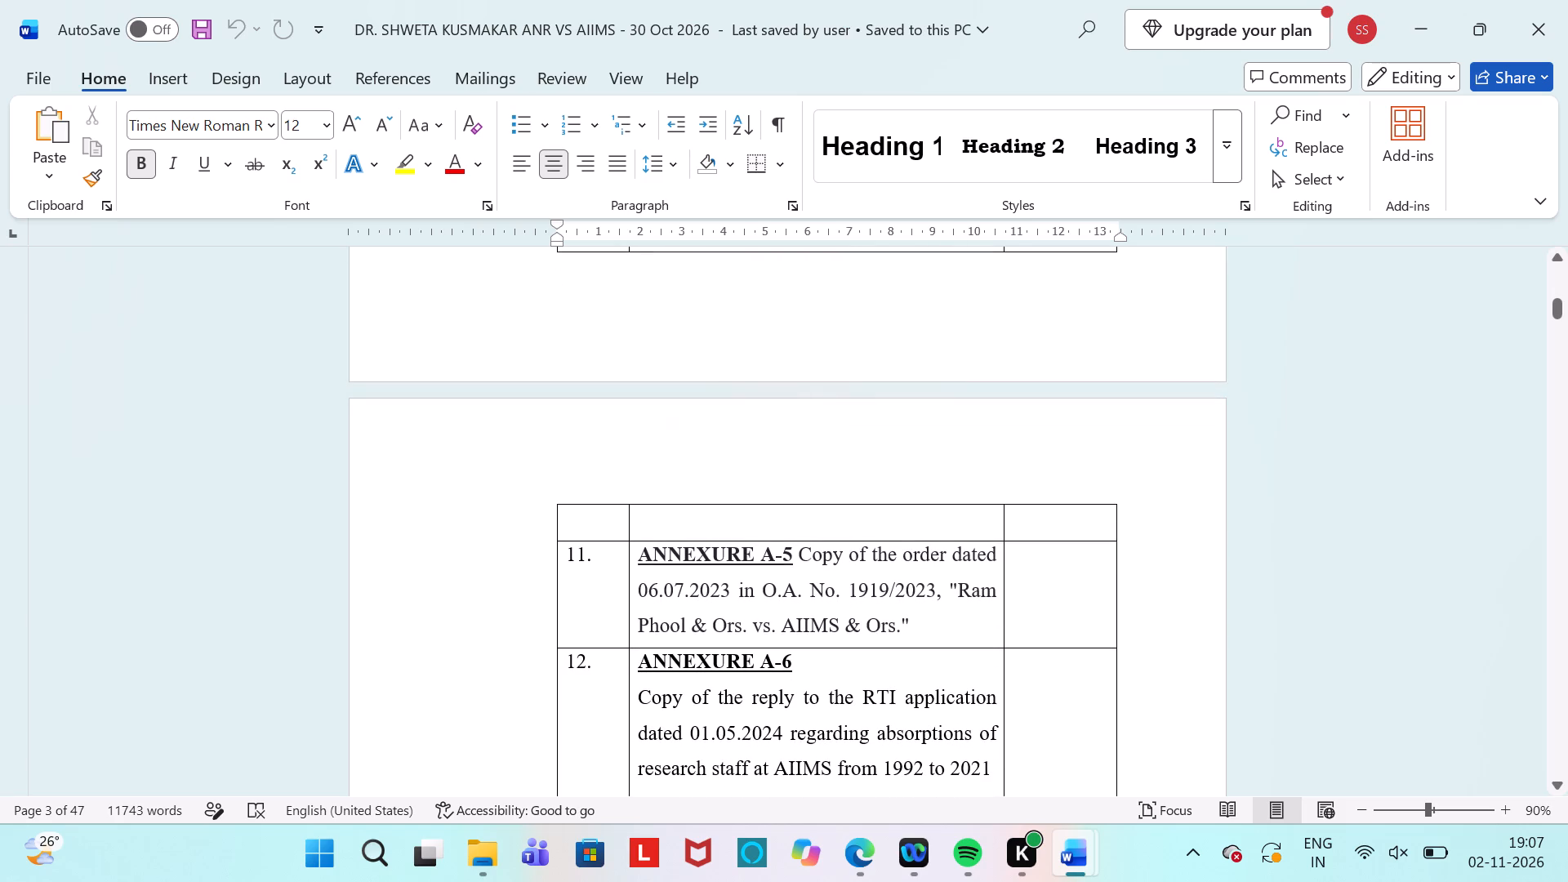
scroll(918, 699, "down", 9)
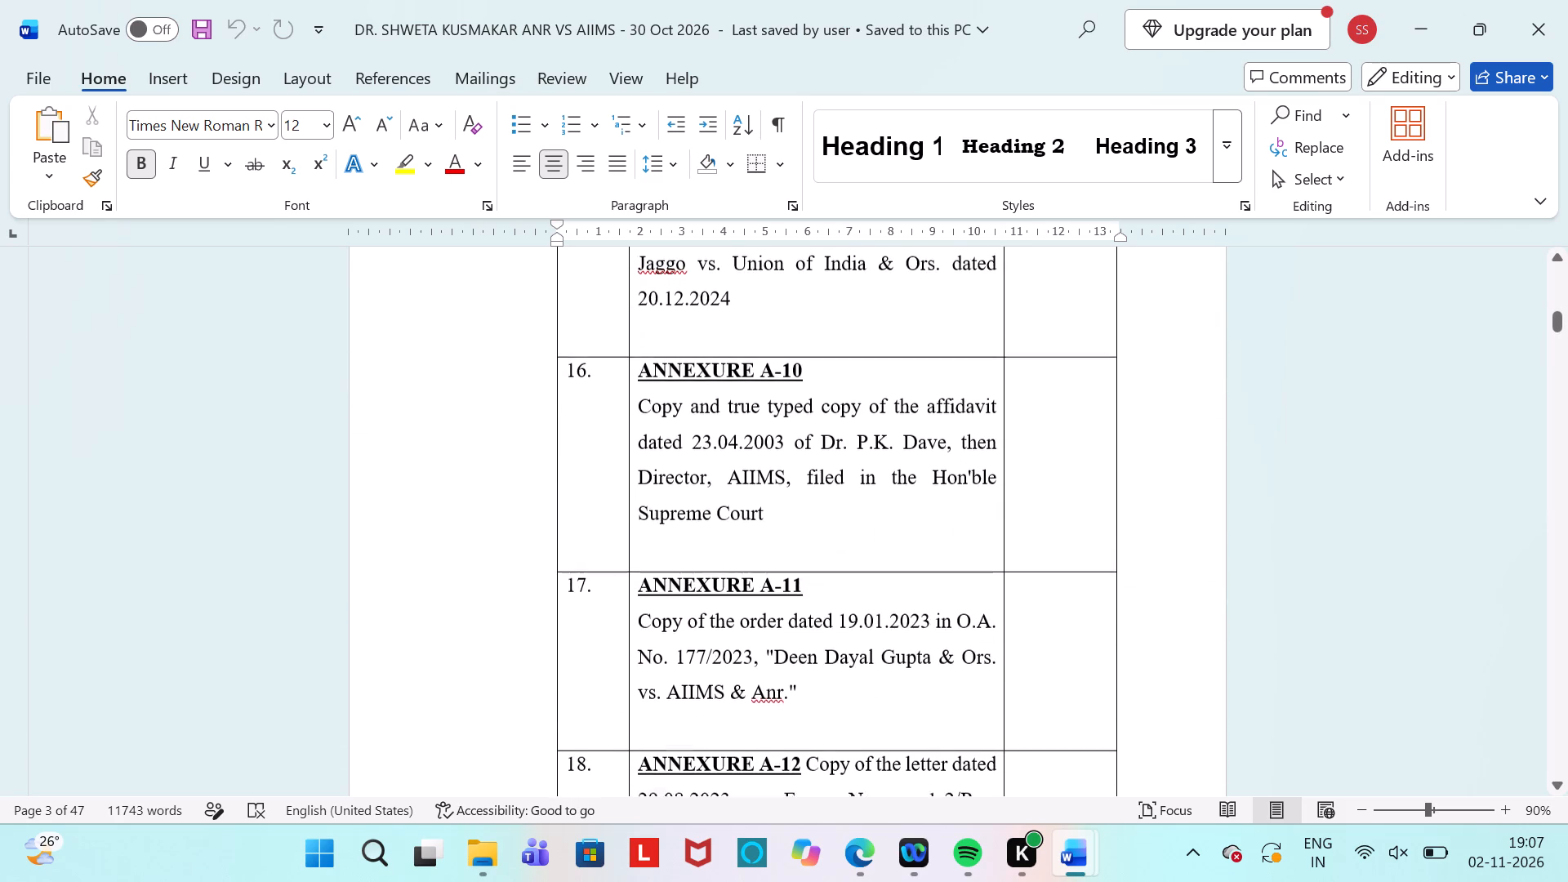
scroll(918, 699, "down", 5)
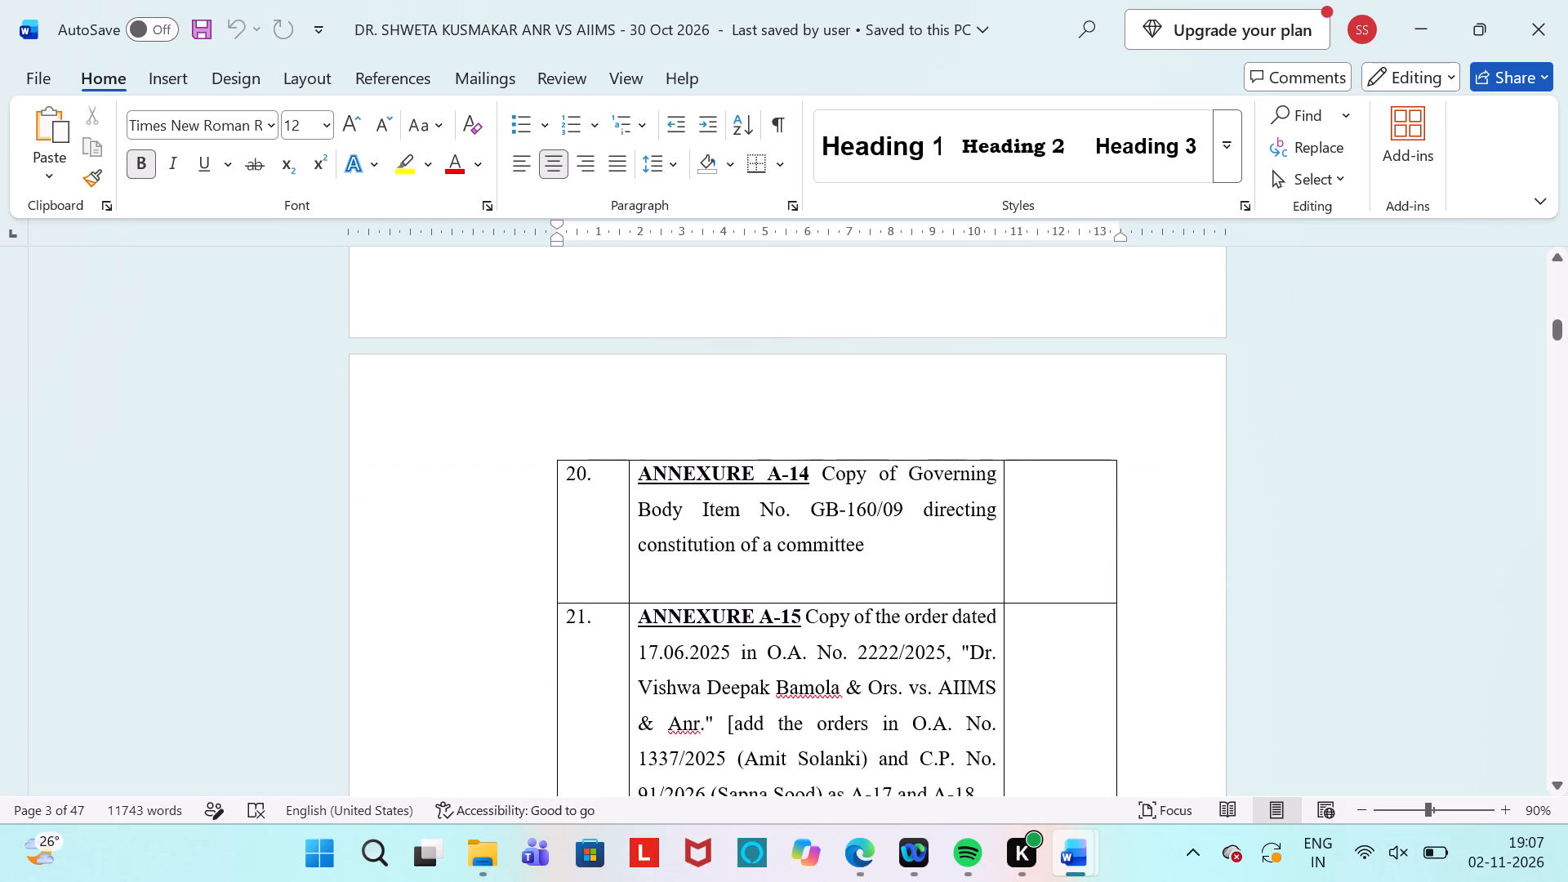
scroll(918, 699, "down", 2)
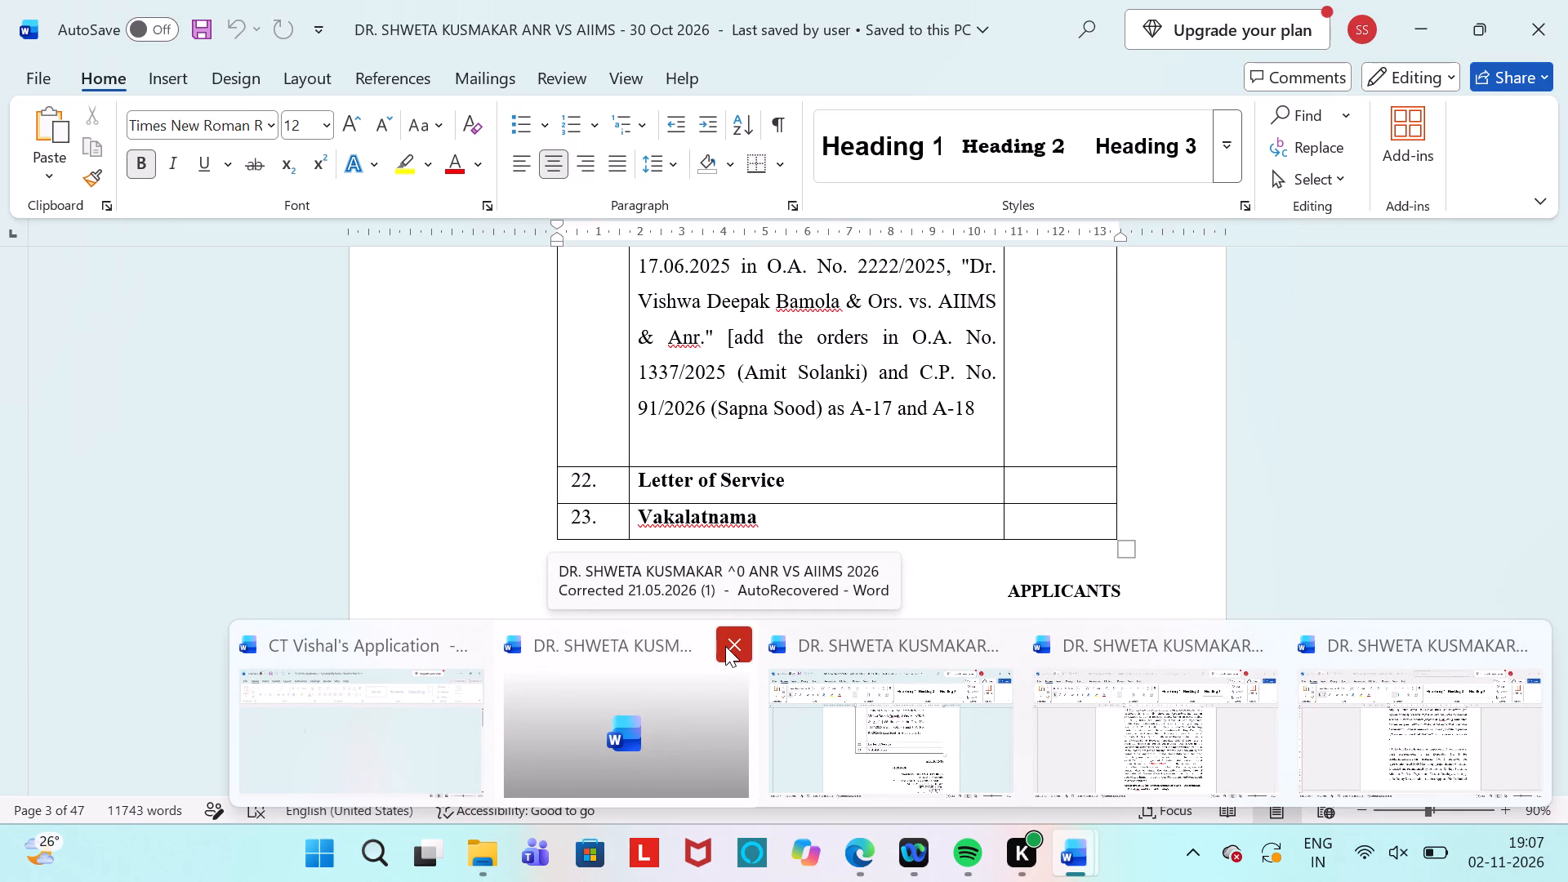
left_click(725, 646)
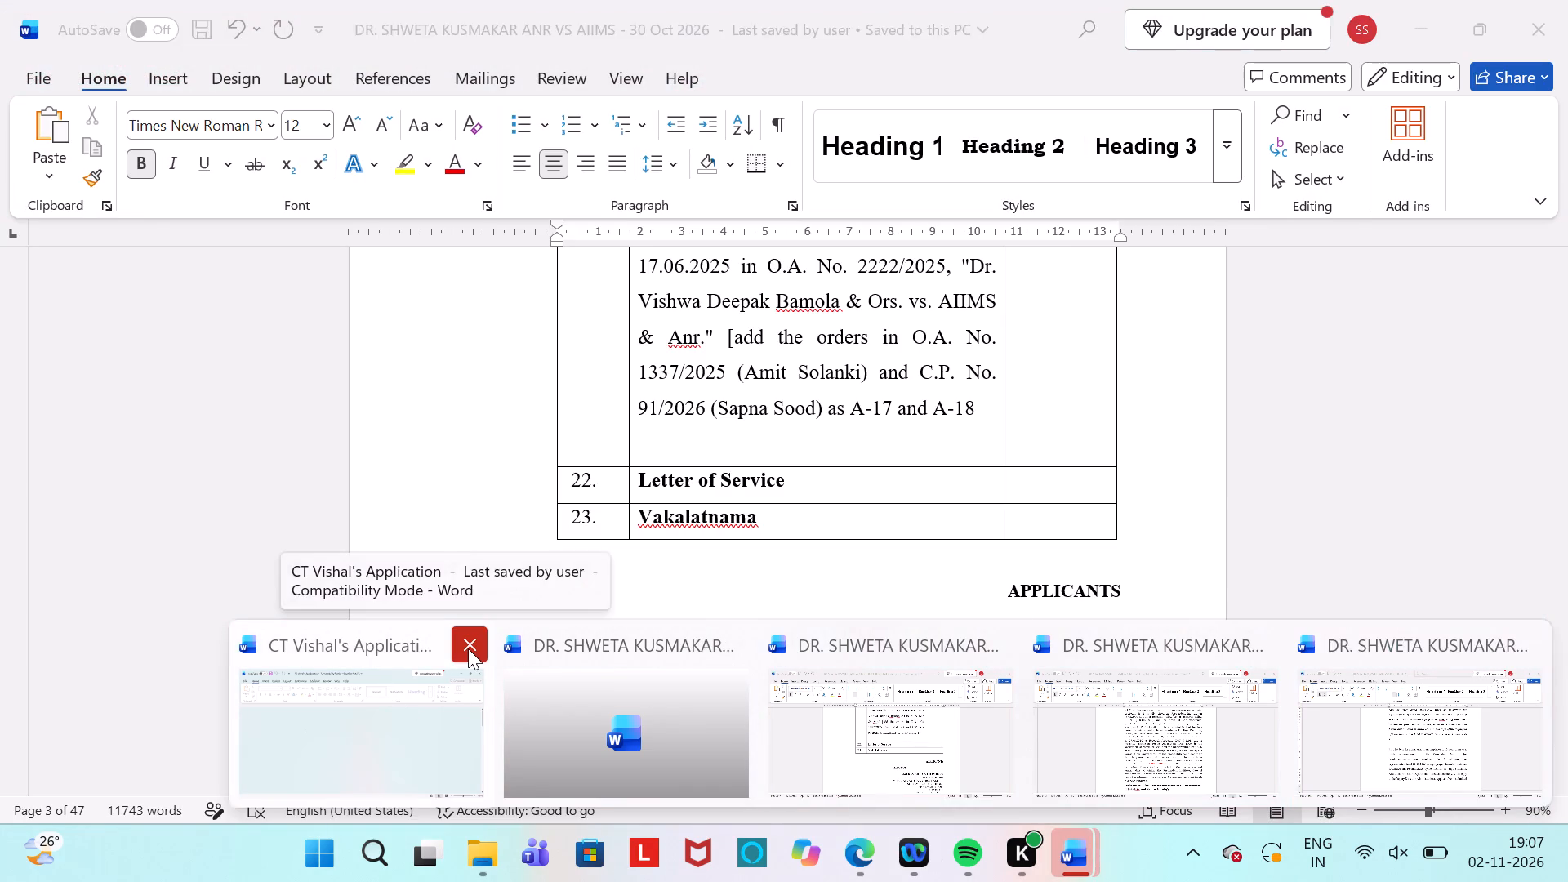
left_click(468, 648)
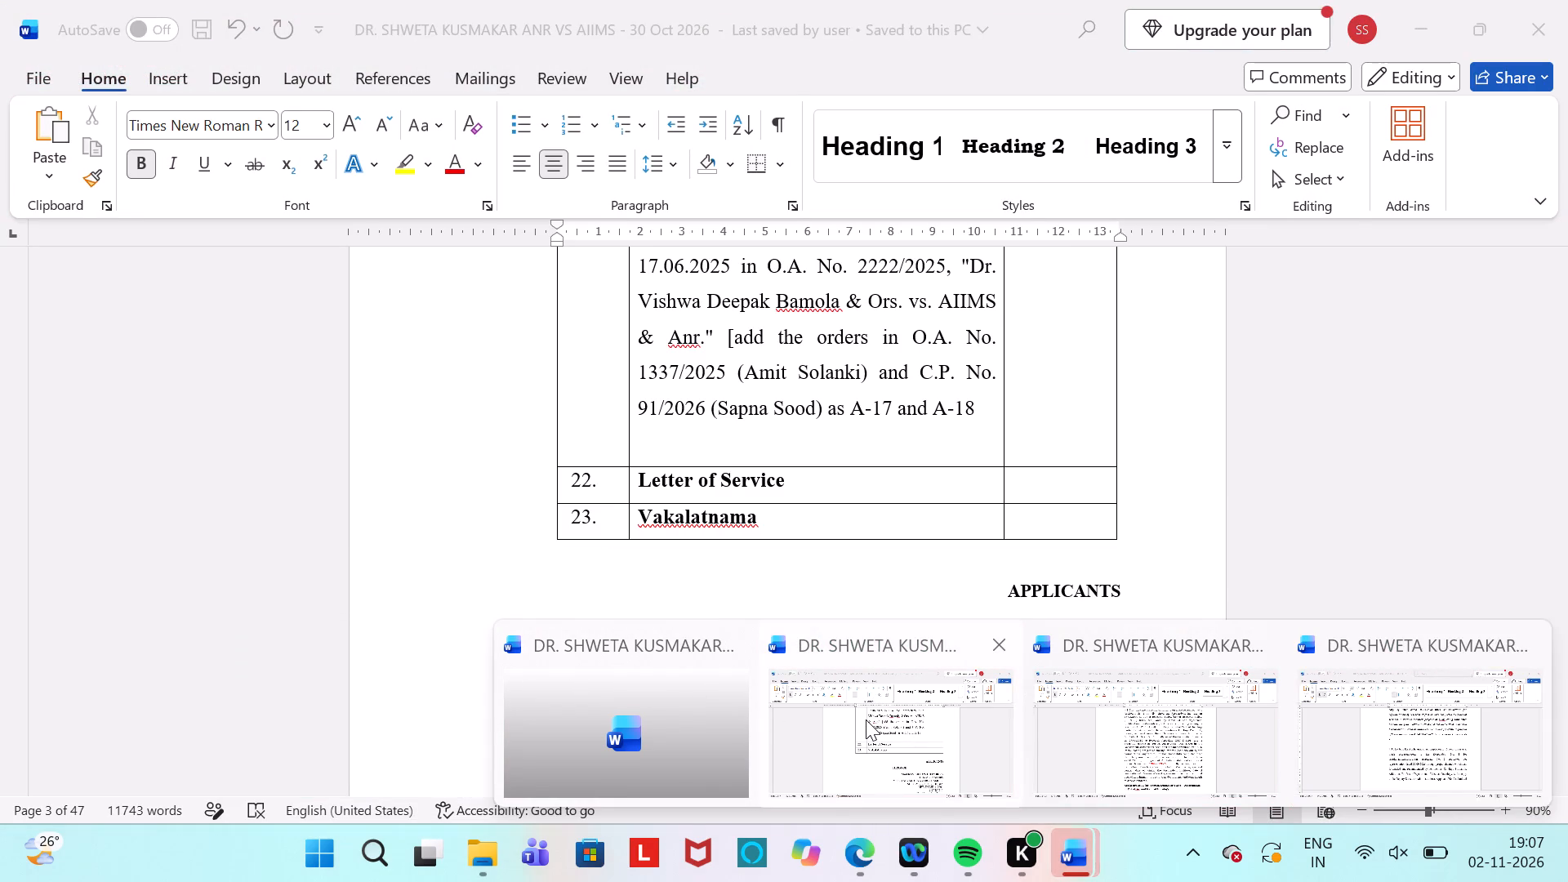
left_click(866, 719)
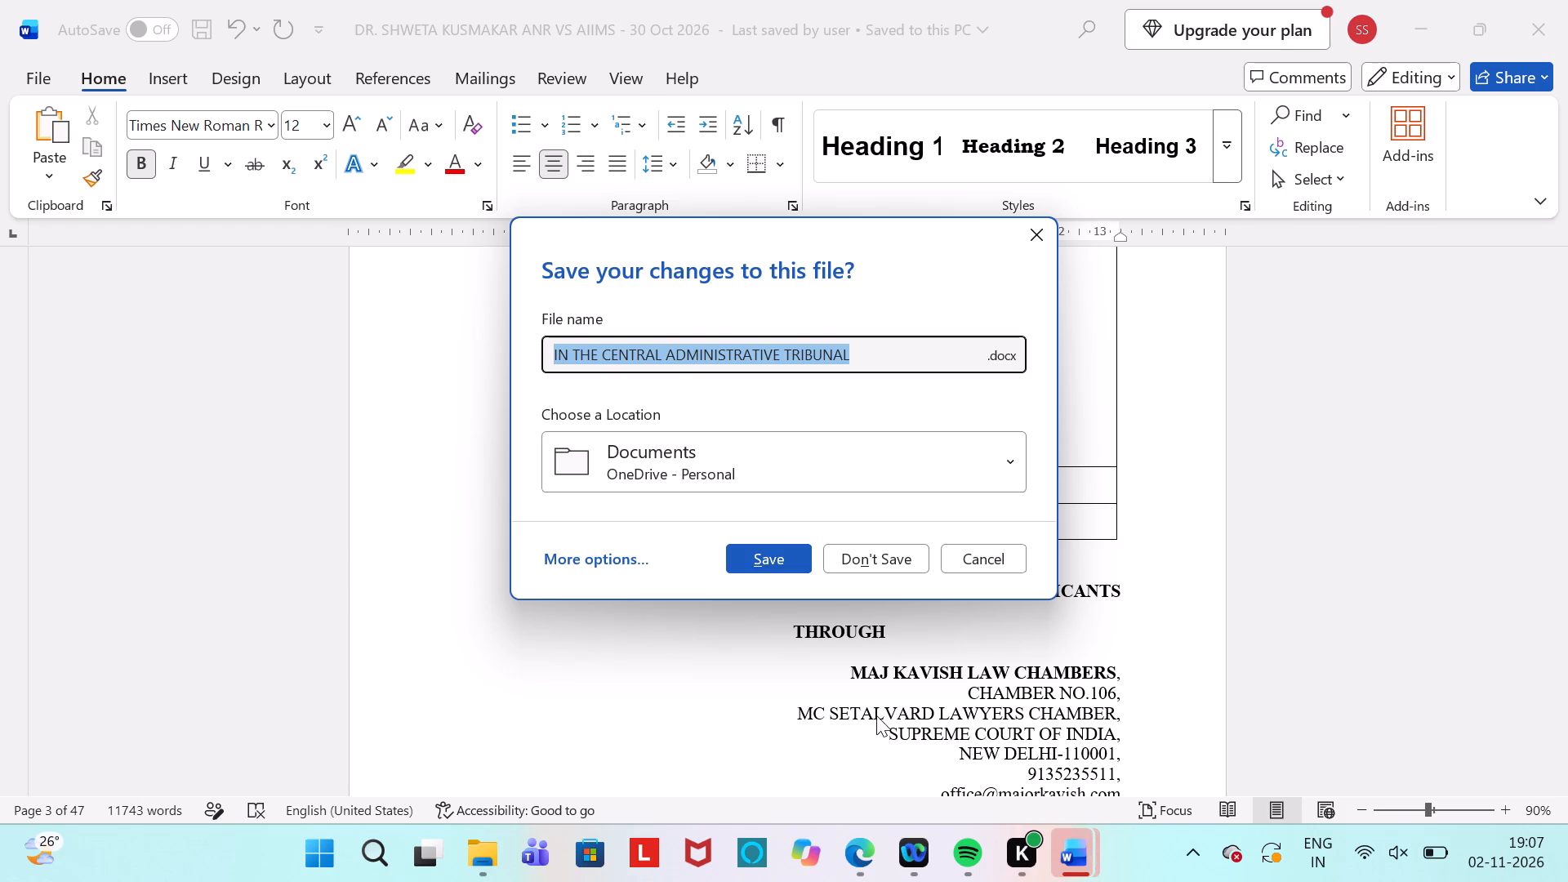
left_click(986, 559)
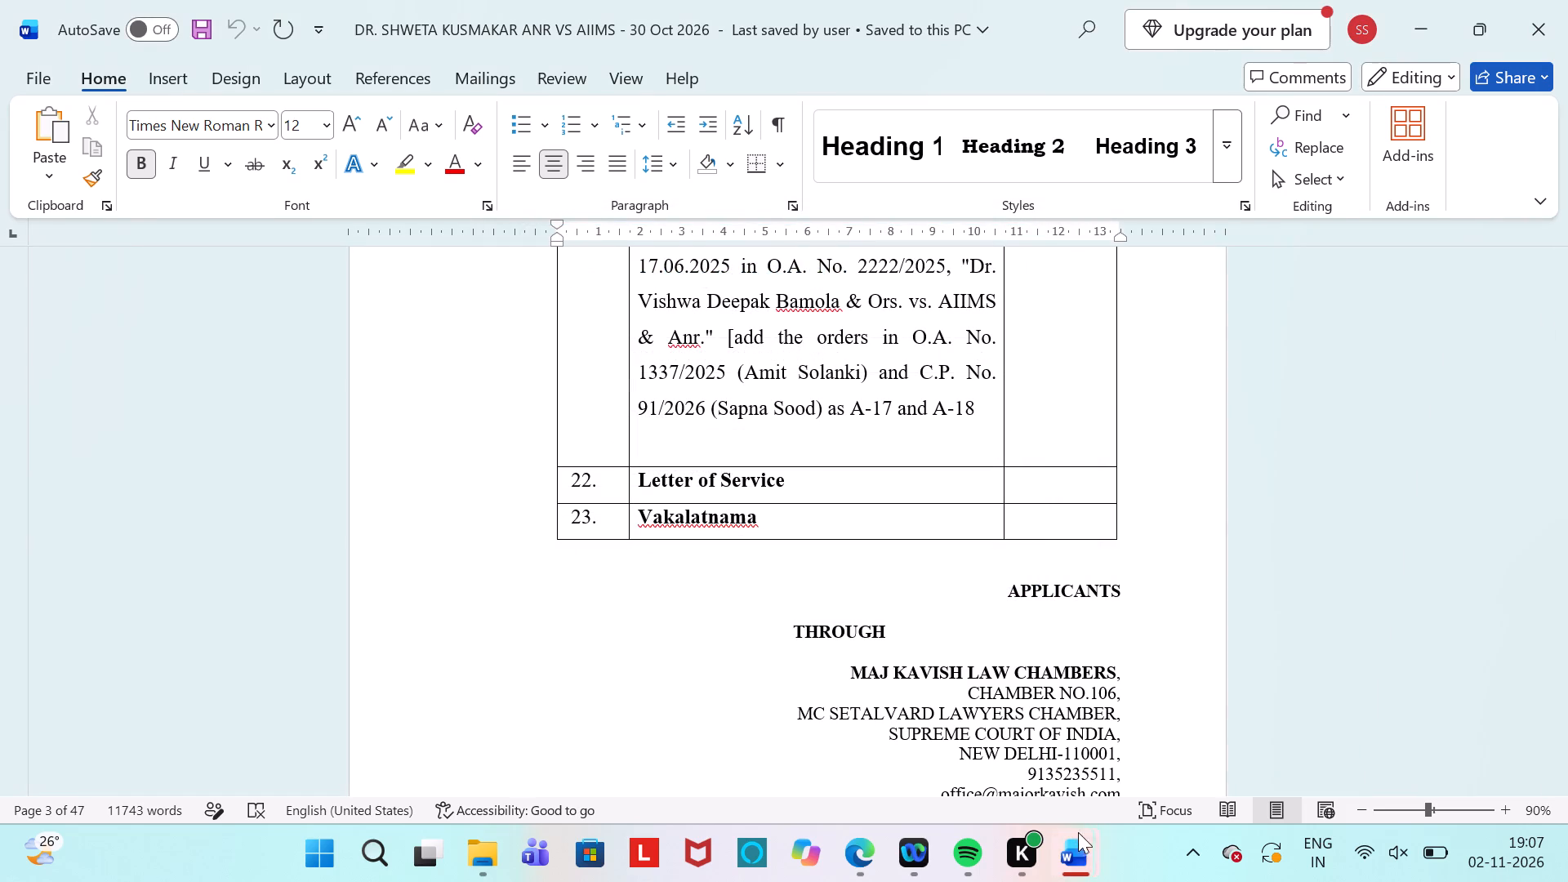
Close the "Corrected last one" copy and the last-saved 30 Oct 2026 copy, keeping the working application document open.
left_click(1544, 690)
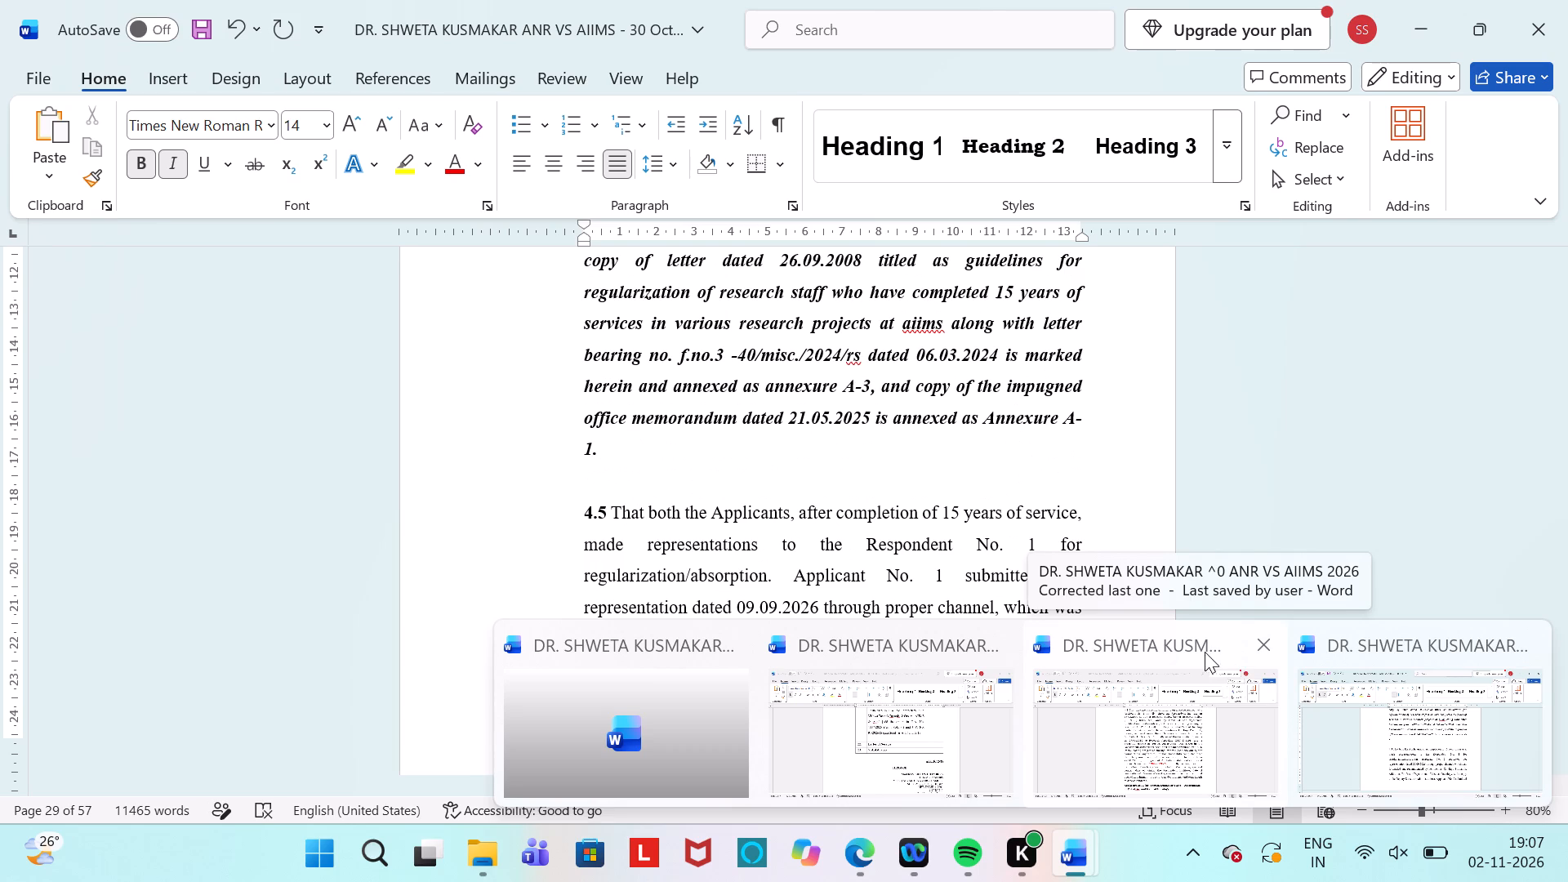
left_click(1245, 645)
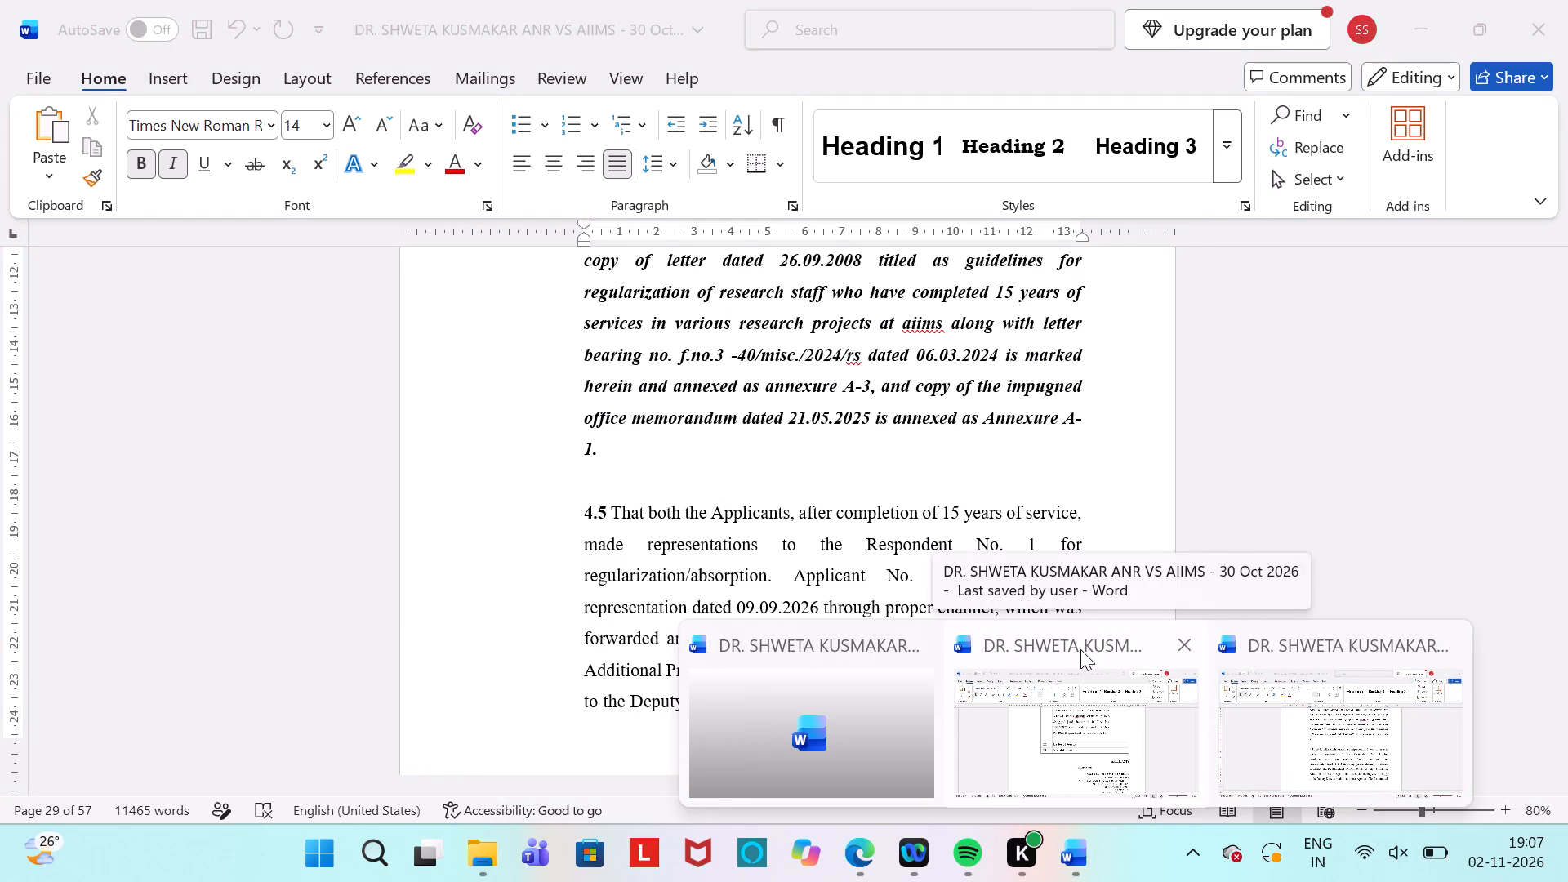
left_click(1324, 649)
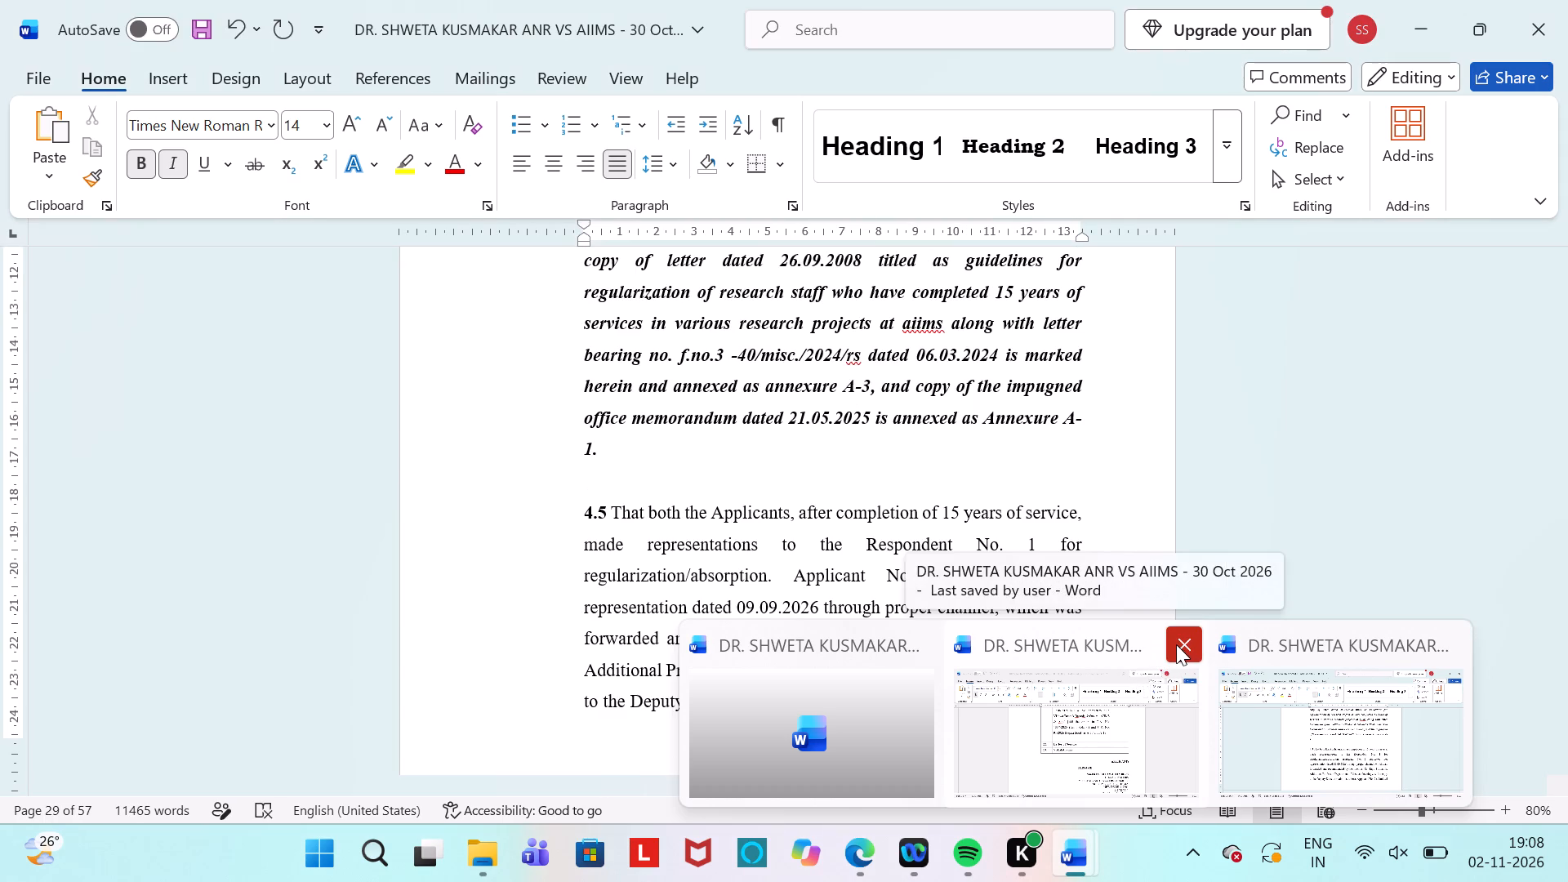
left_click(1177, 644)
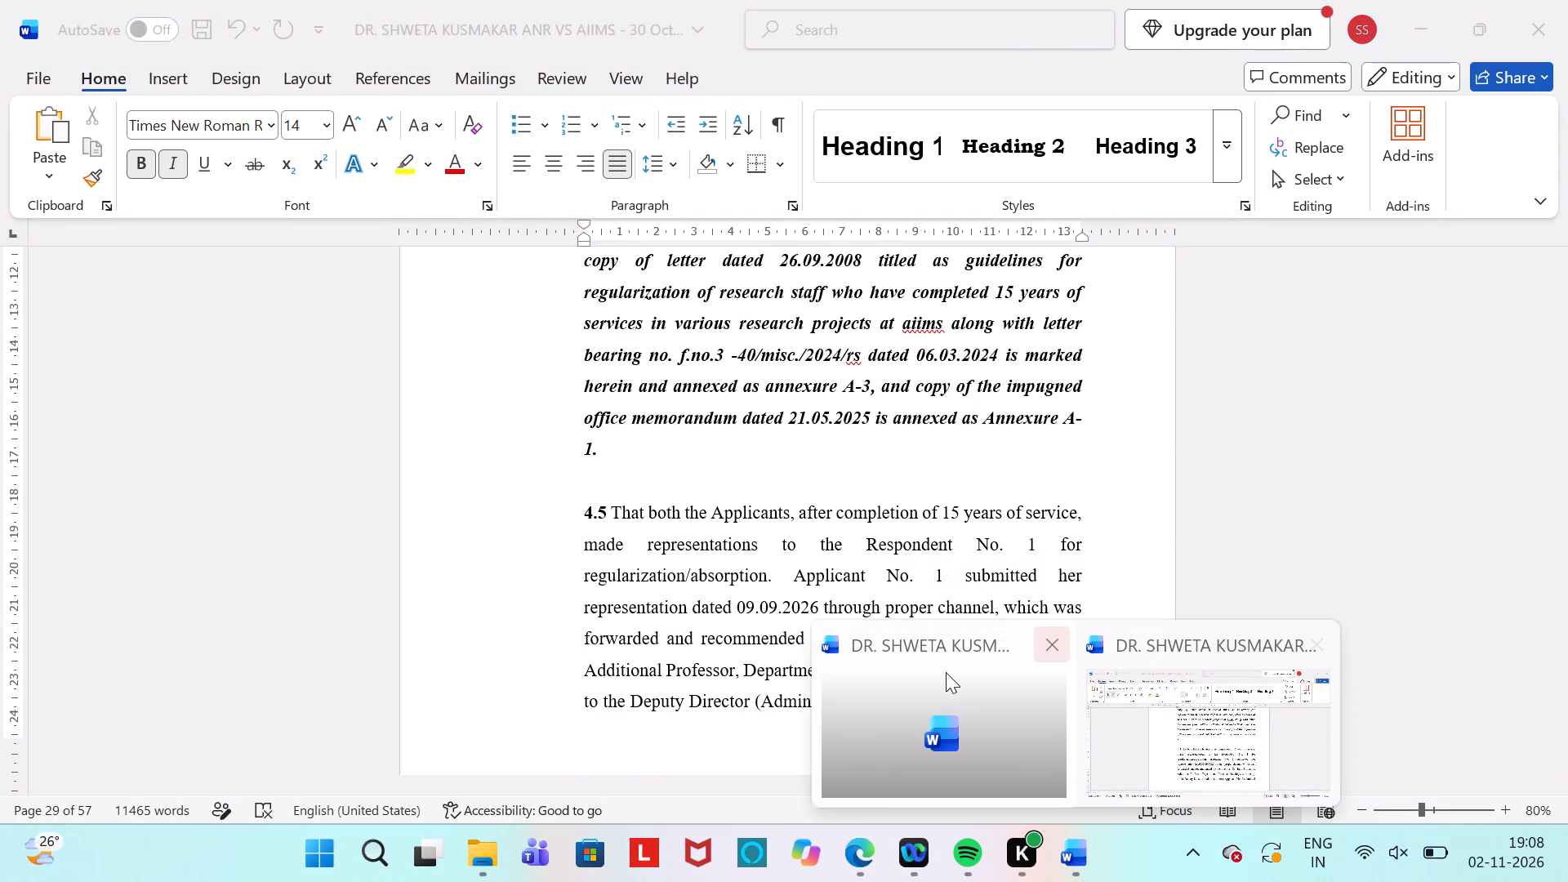
Bring up the auto-recovered Corrected 21.05.2026 (1) copy and close it without saving its changes.
left_click(943, 677)
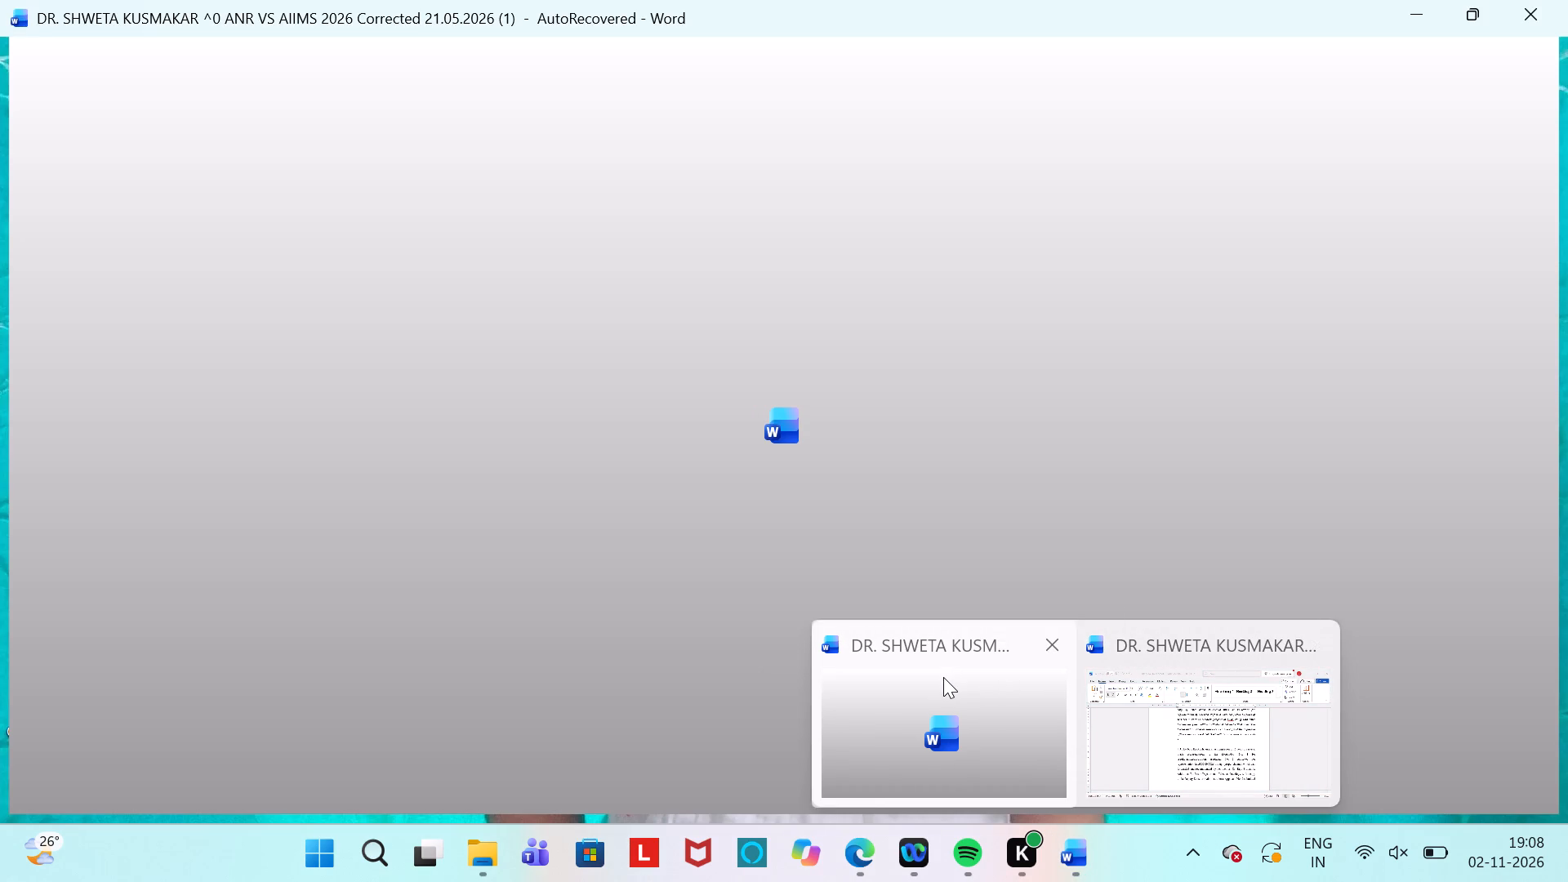
left_click(922, 737)
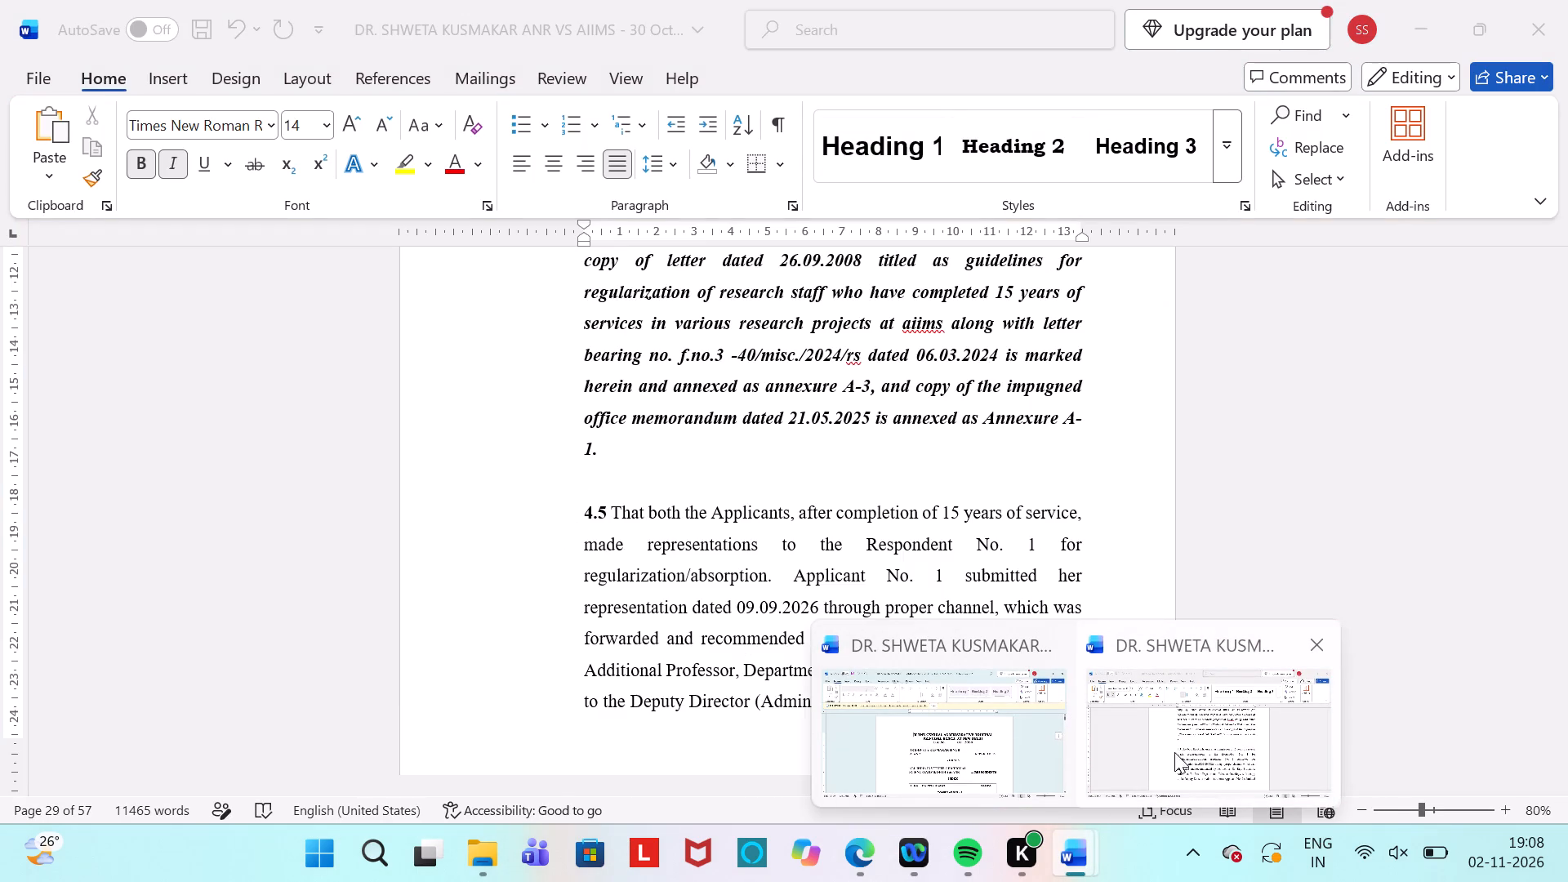
left_click(1021, 755)
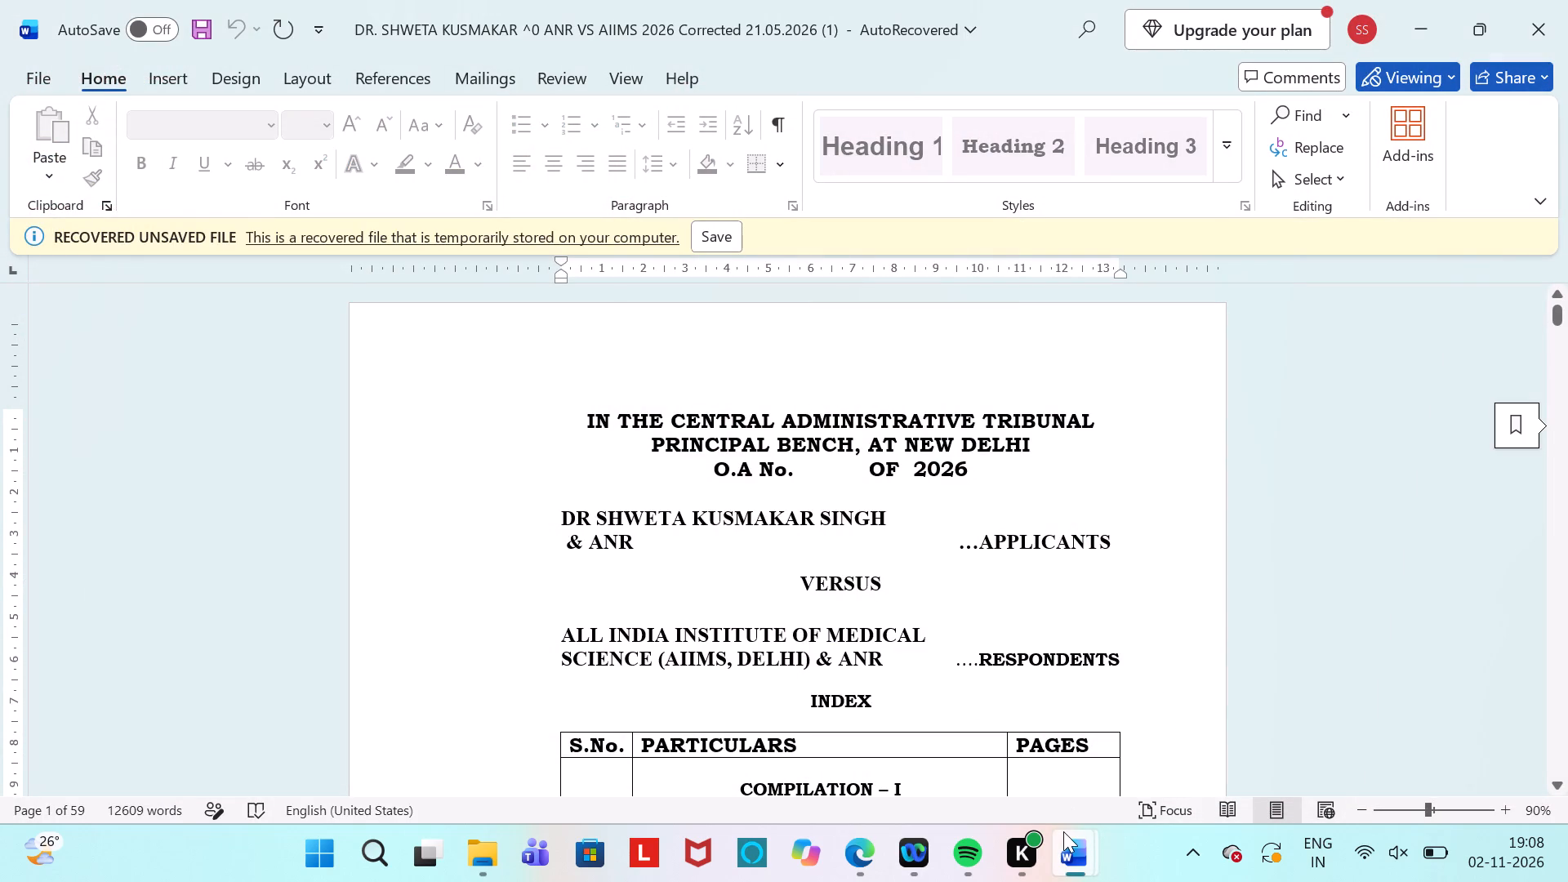
left_click(1049, 651)
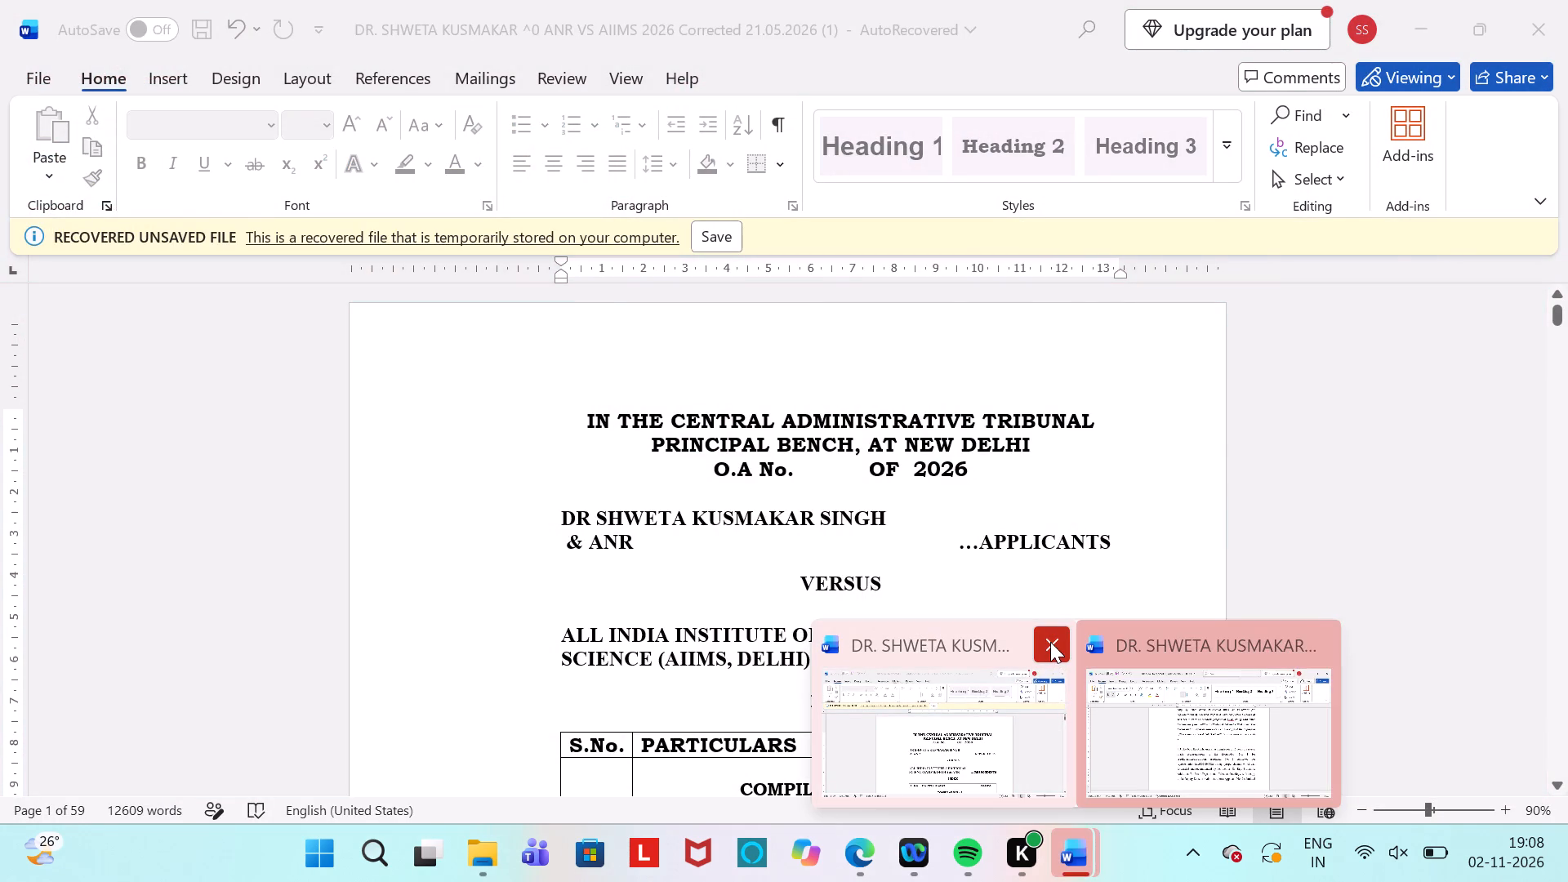
left_click(1147, 688)
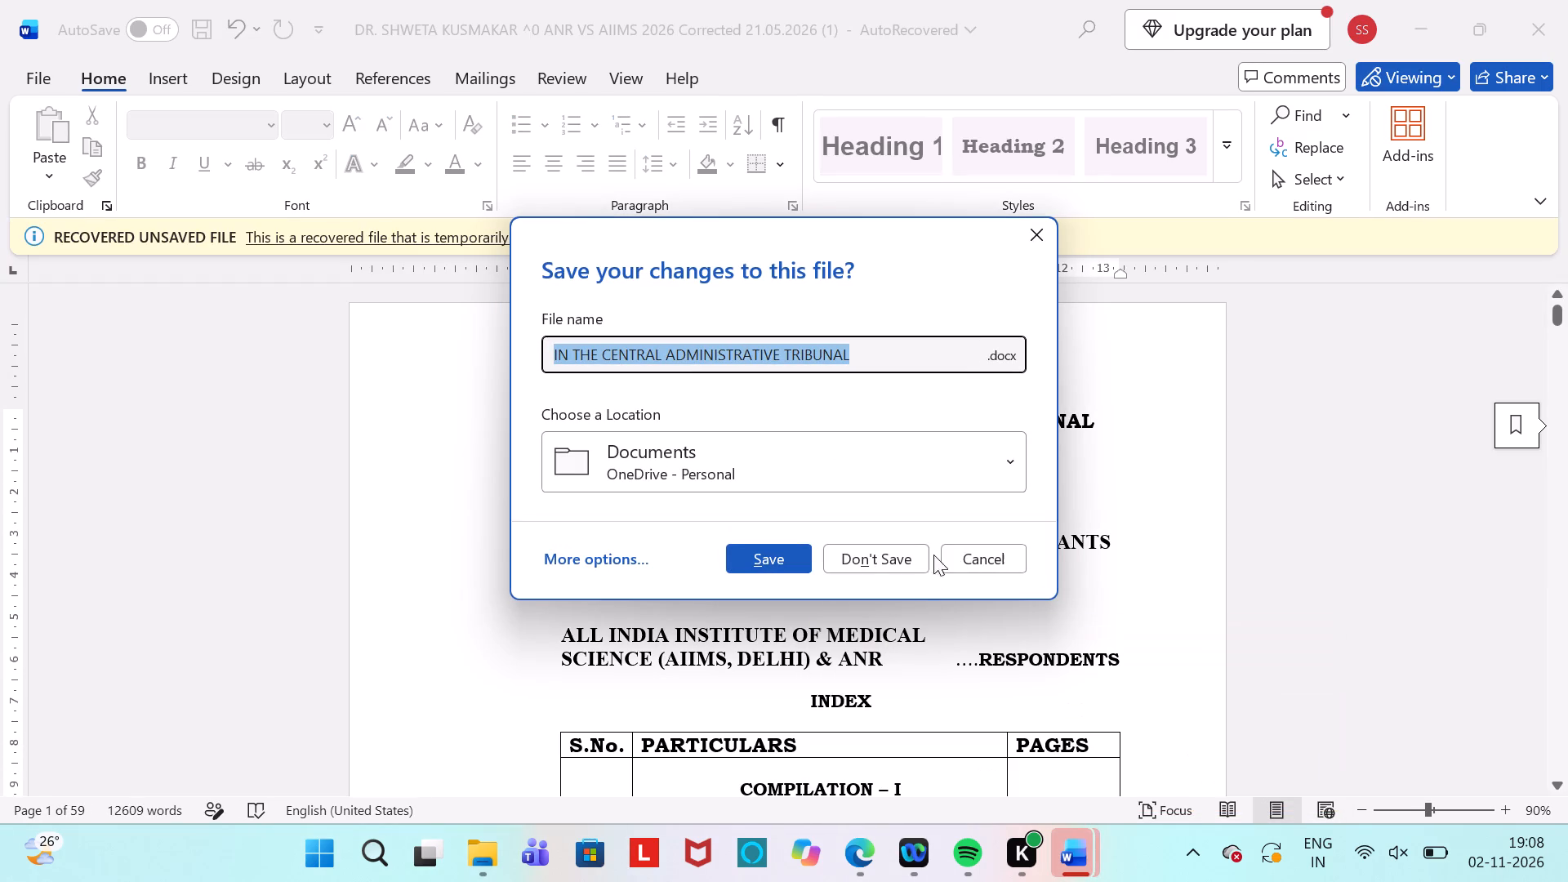
left_click(903, 555)
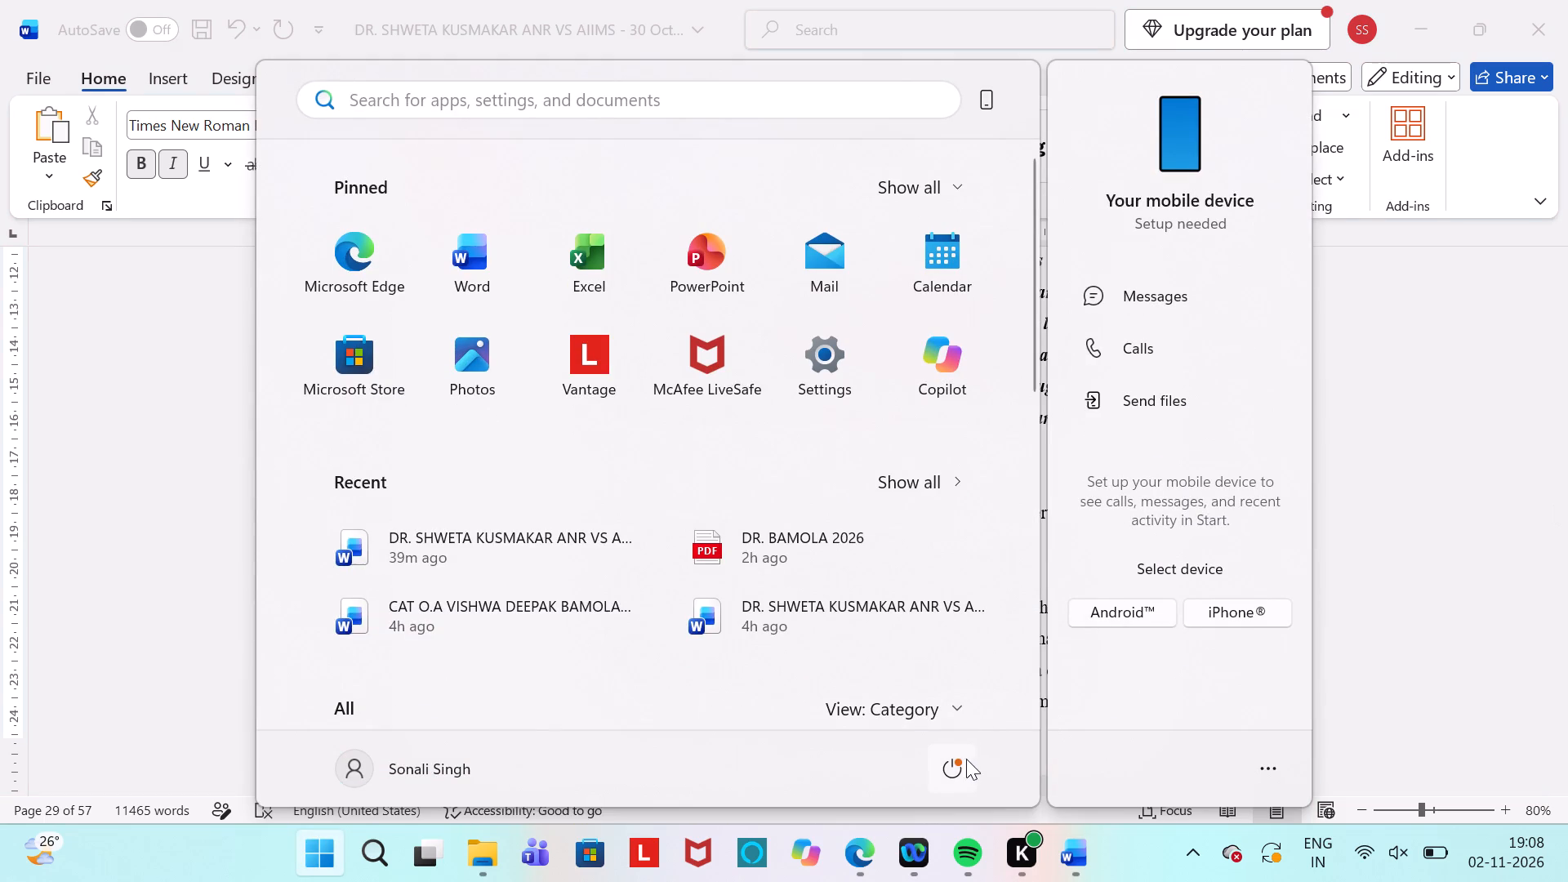
Put the computer to sleep.
left_click(955, 760)
left_click(945, 566)
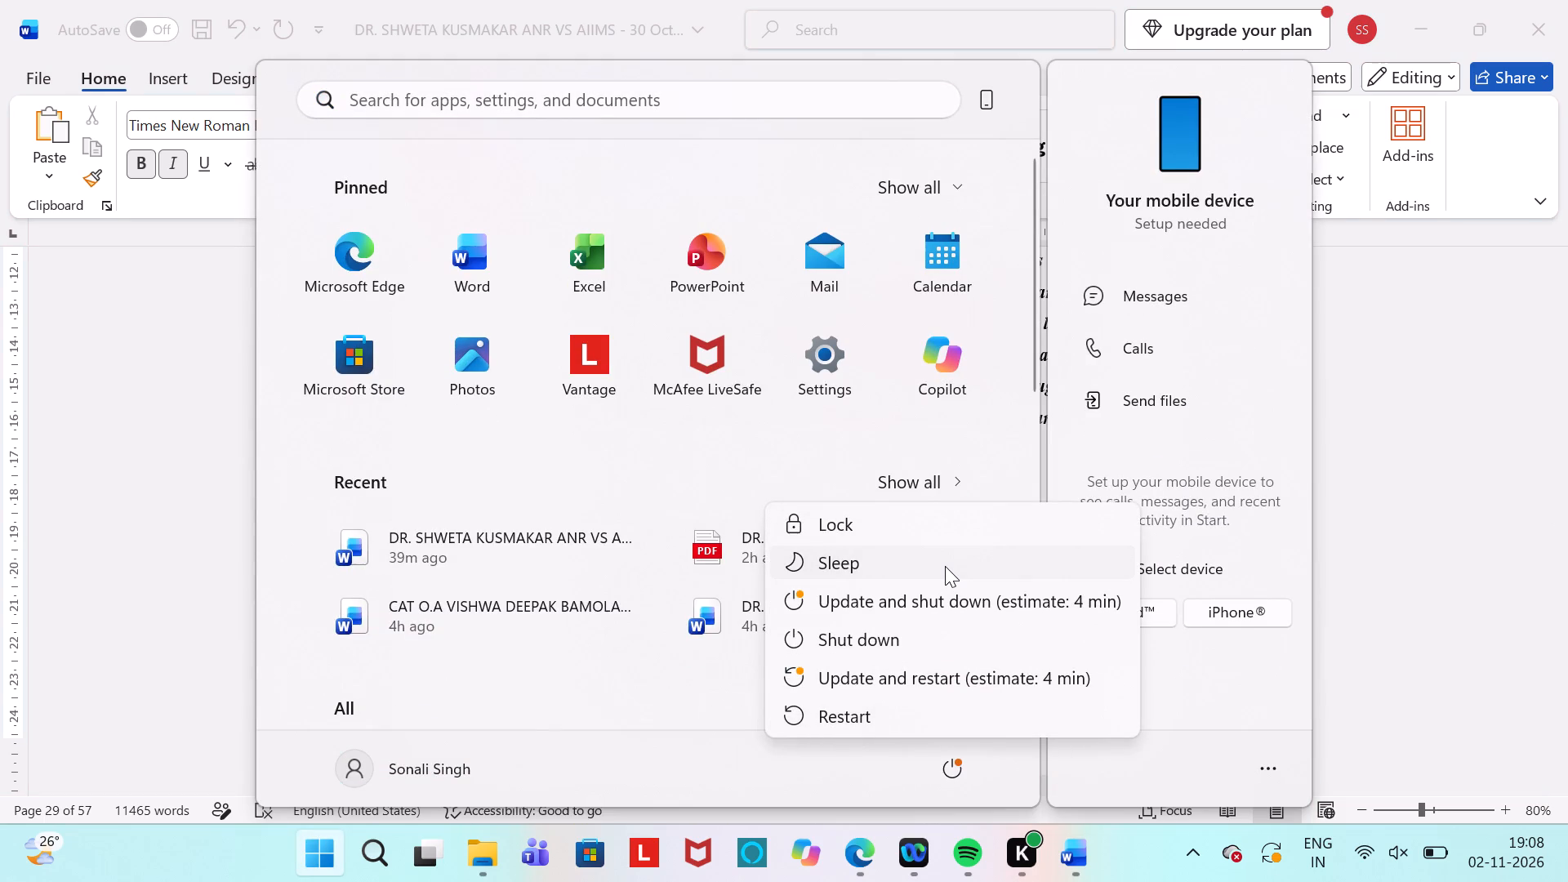